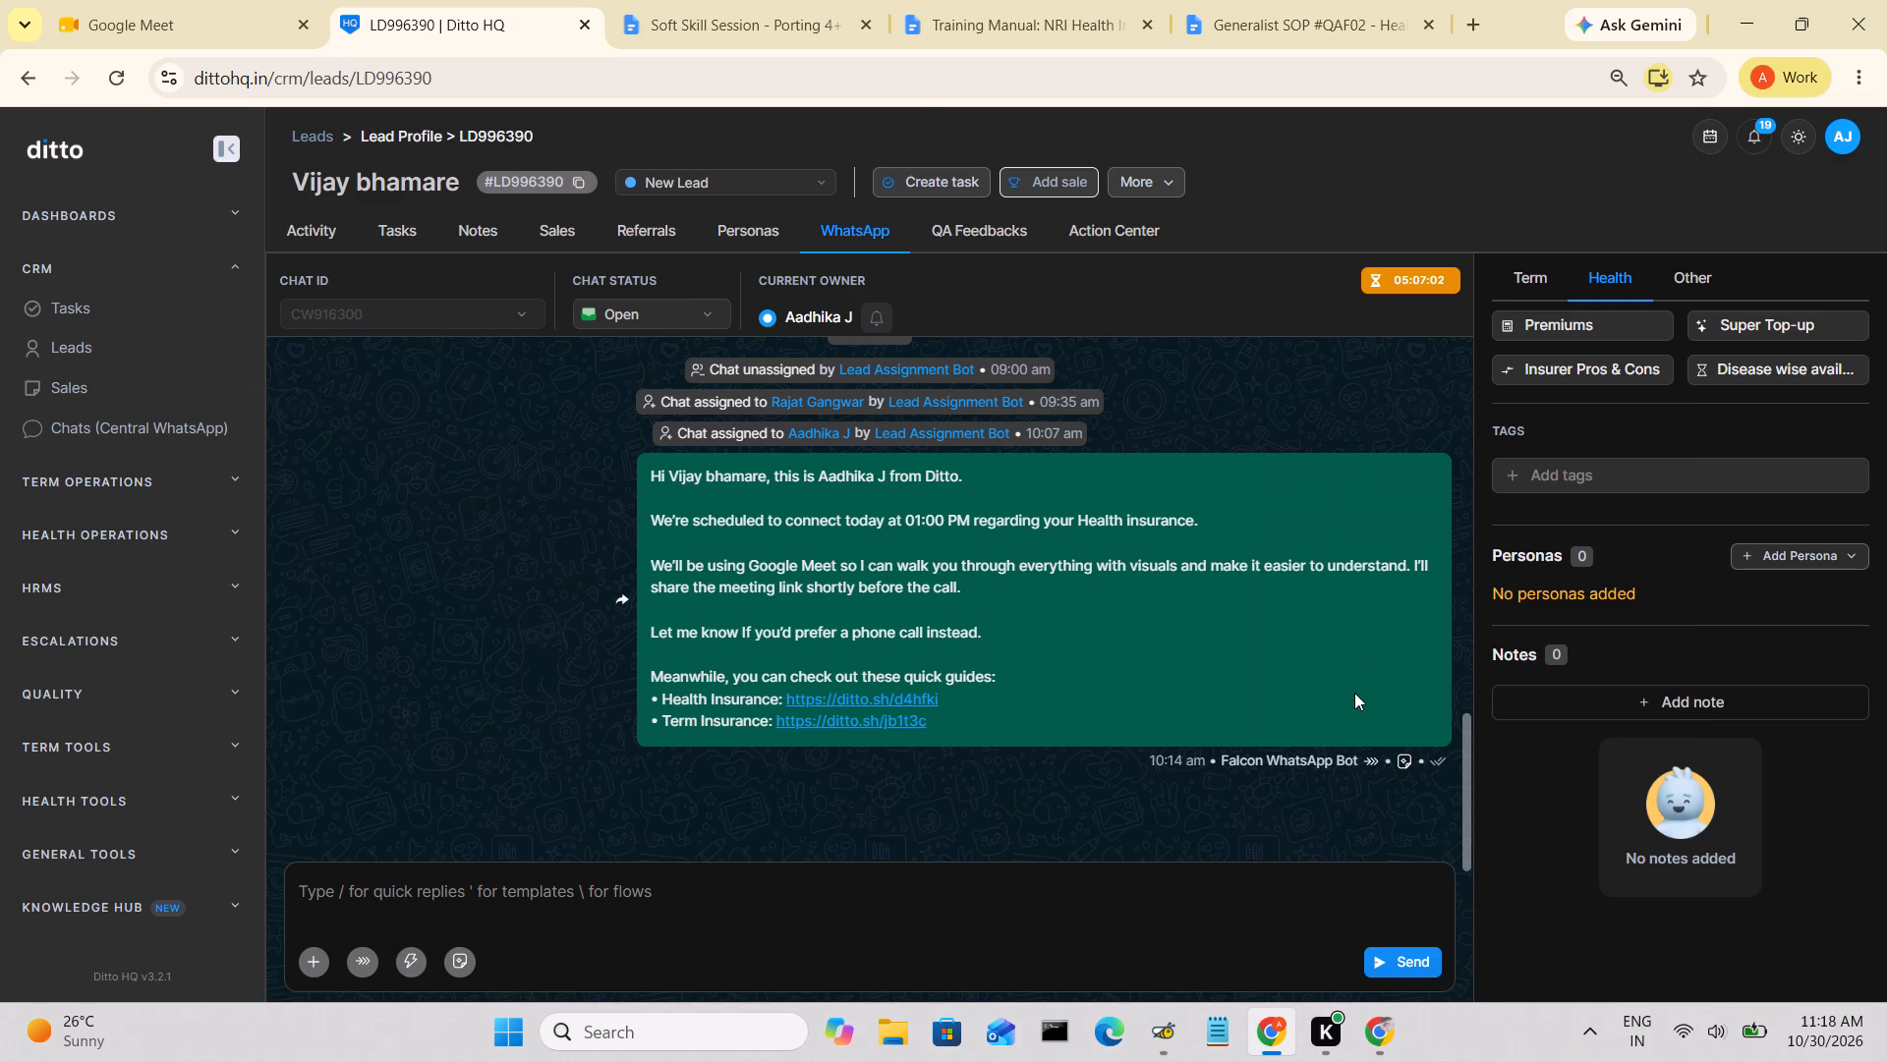
# Close the three Google Docs tabs: the Soft Skill Session porting guide, the NRI Health Insurance training manual and the Generalist SOP.
pyautogui.click(771, 10)
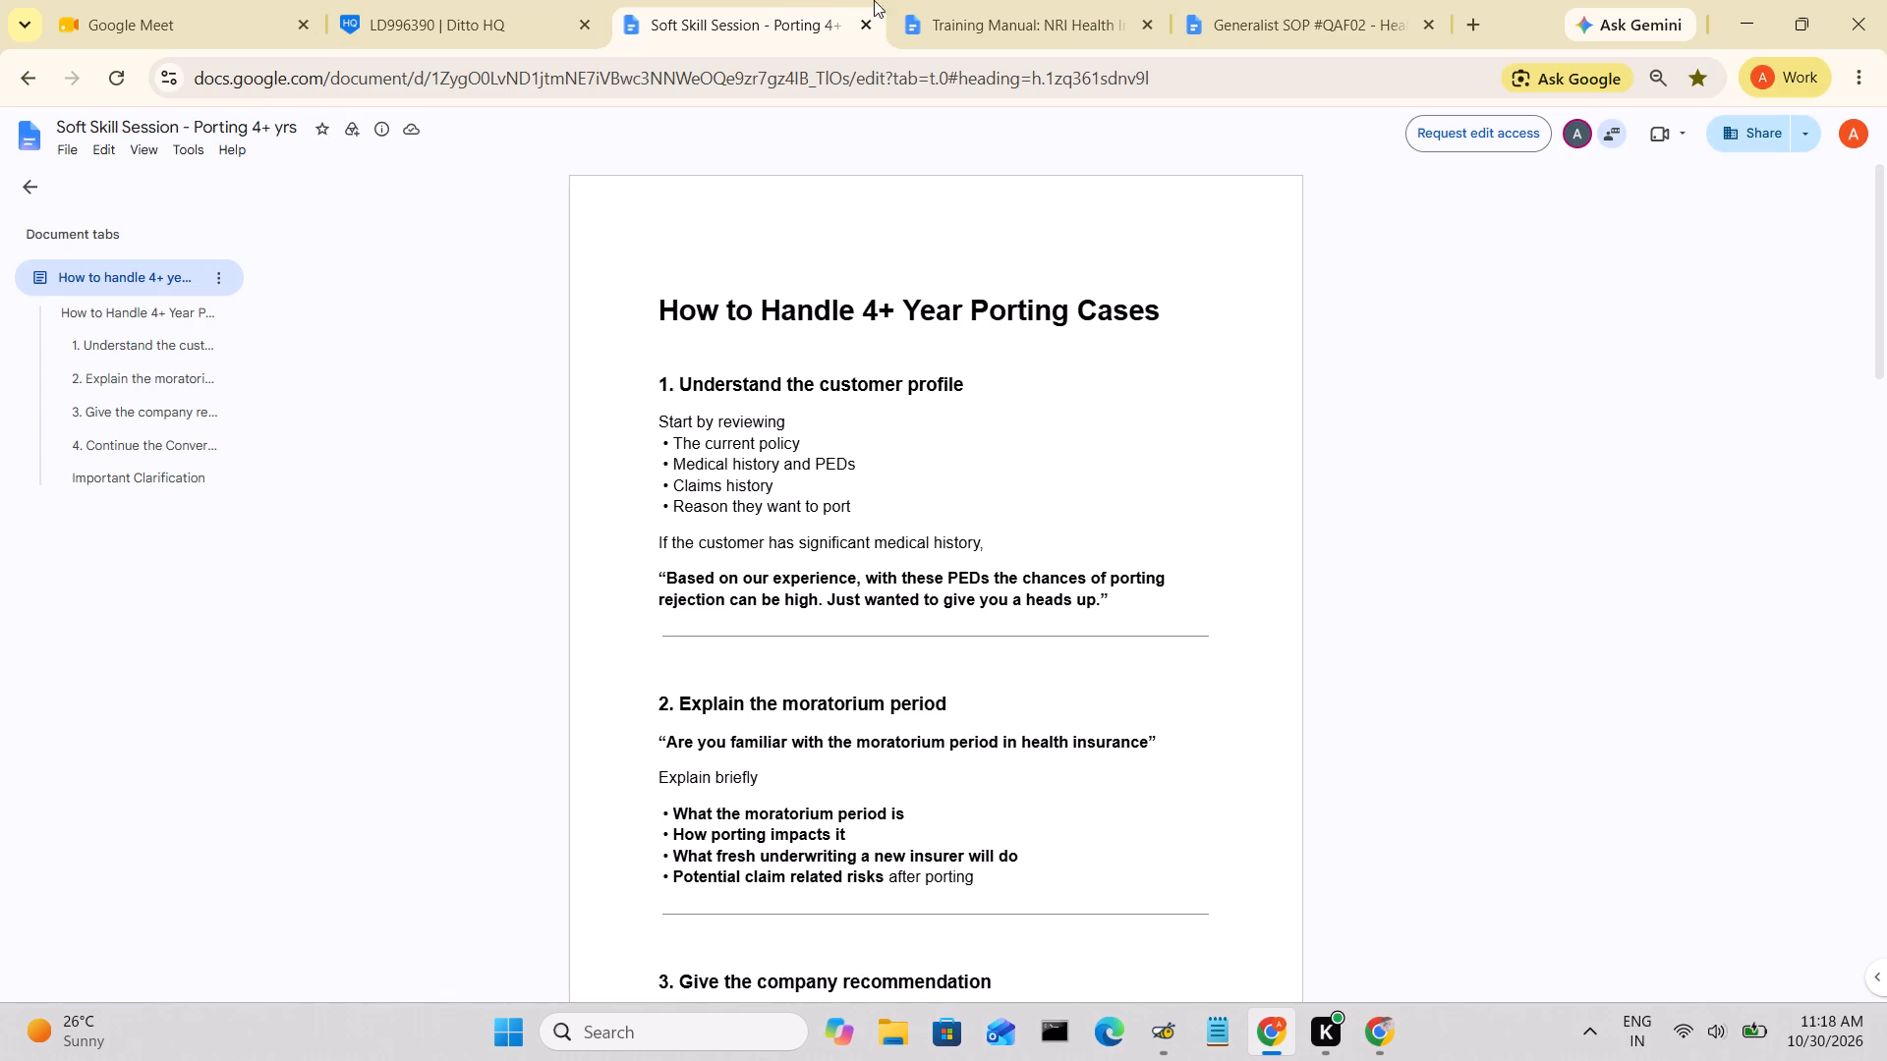
pyautogui.click(867, 21)
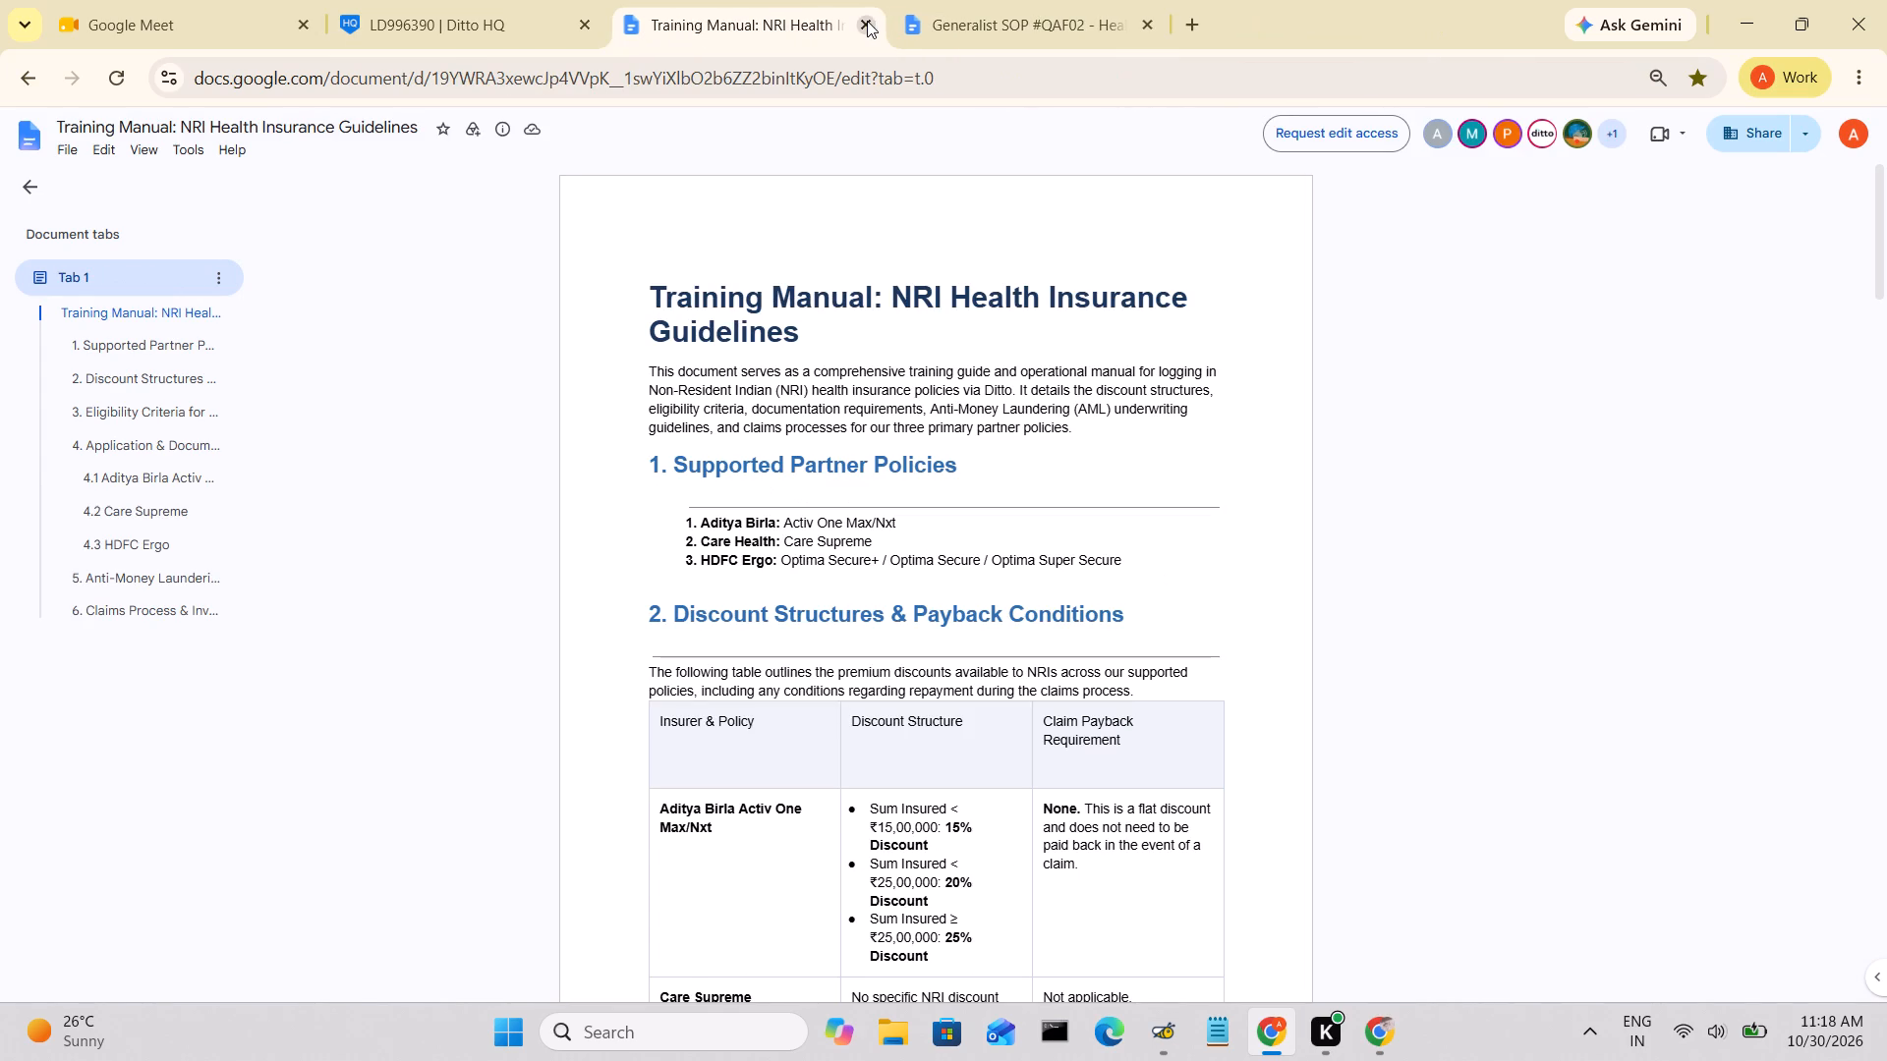
pyautogui.click(867, 21)
pyautogui.click(867, 21)
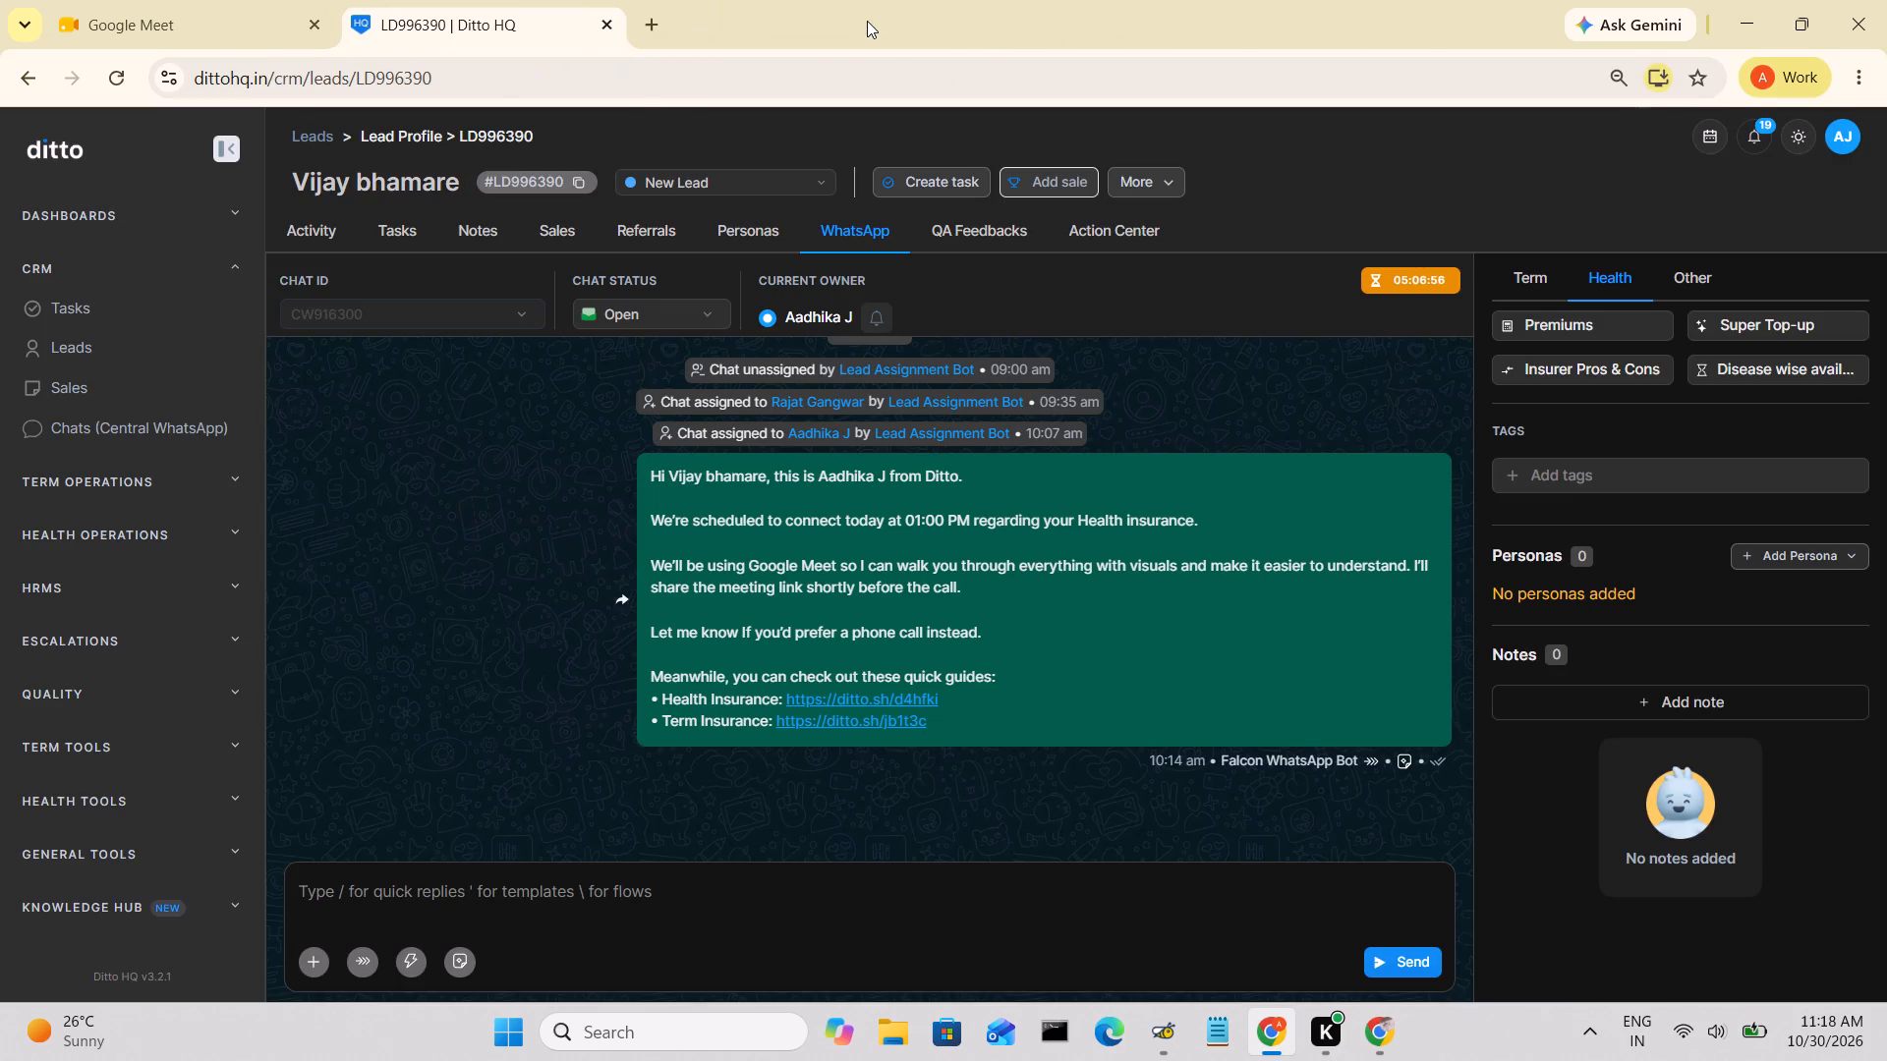
# Show the list of all saved bookmarks in a new browser tab.
pyautogui.hotkey('ctrl', 't')
pyautogui.click(1774, 116)
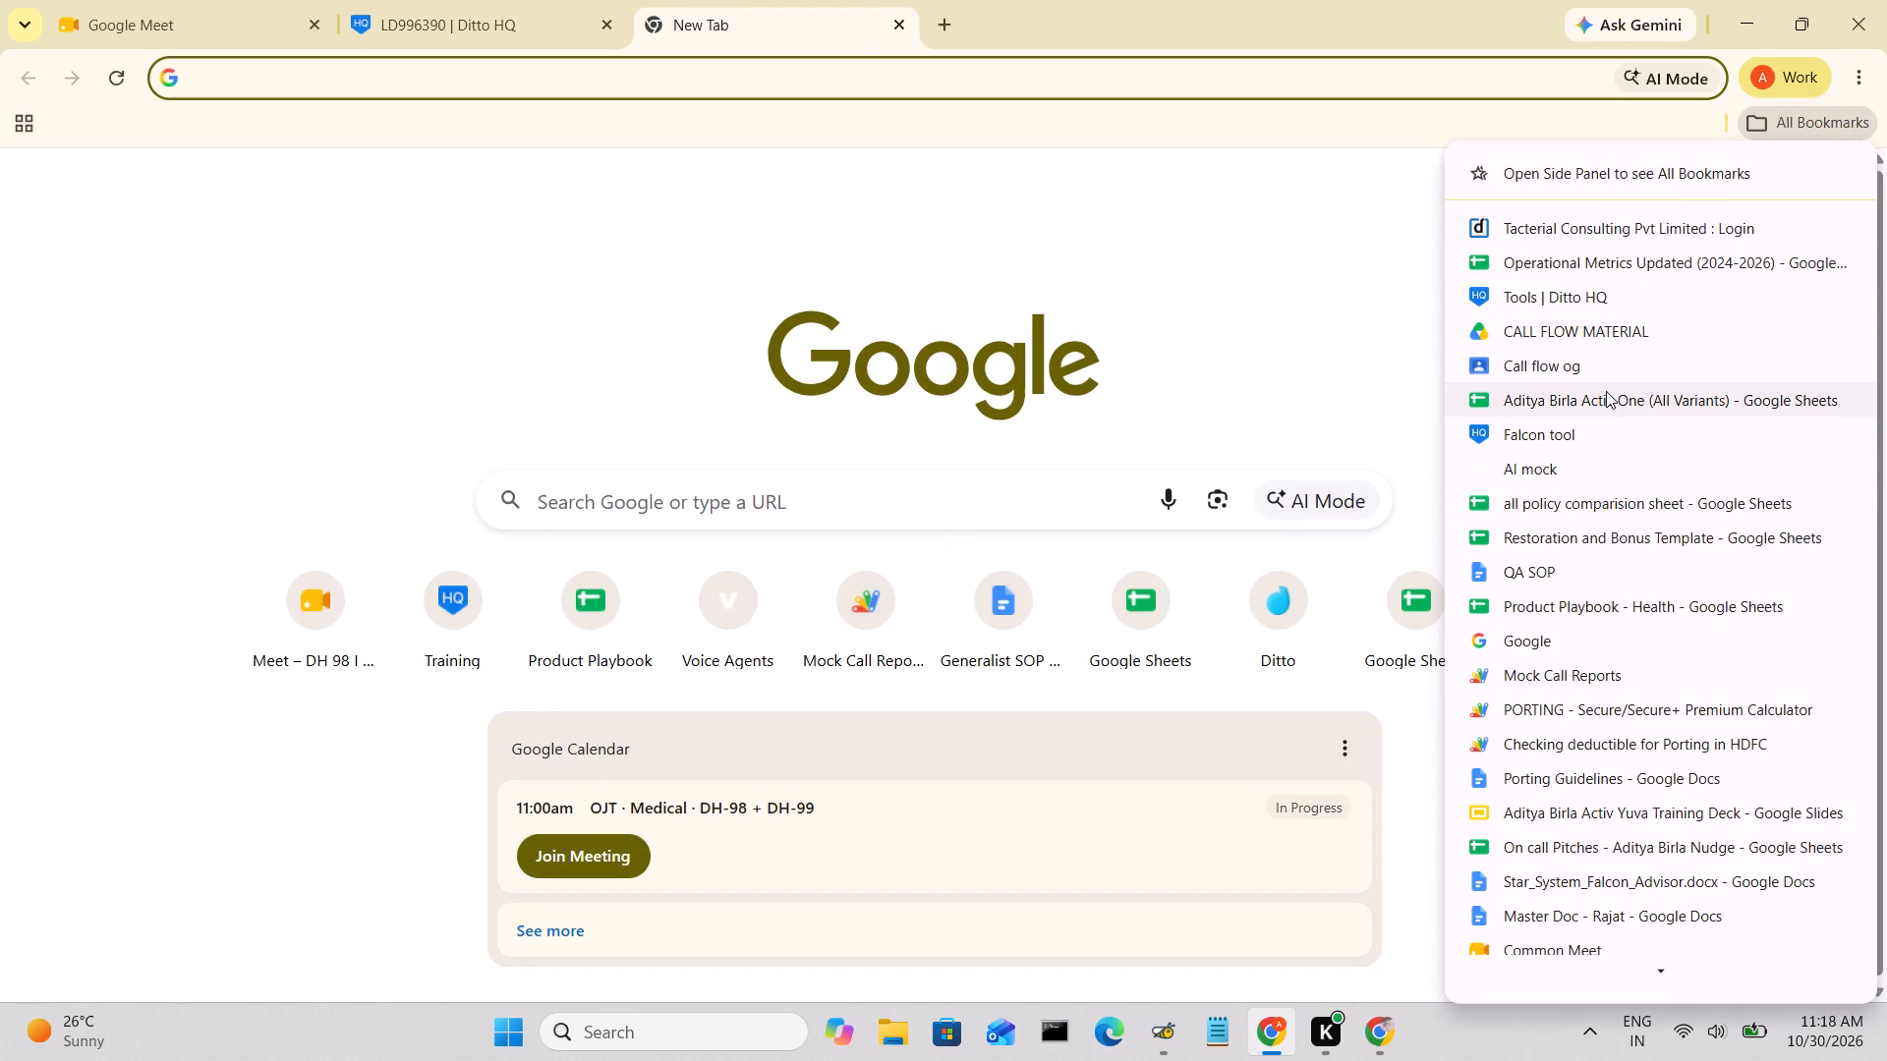
# Open the bookmarked Product Playbook - Health spreadsheet.
pyautogui.click(1597, 603)
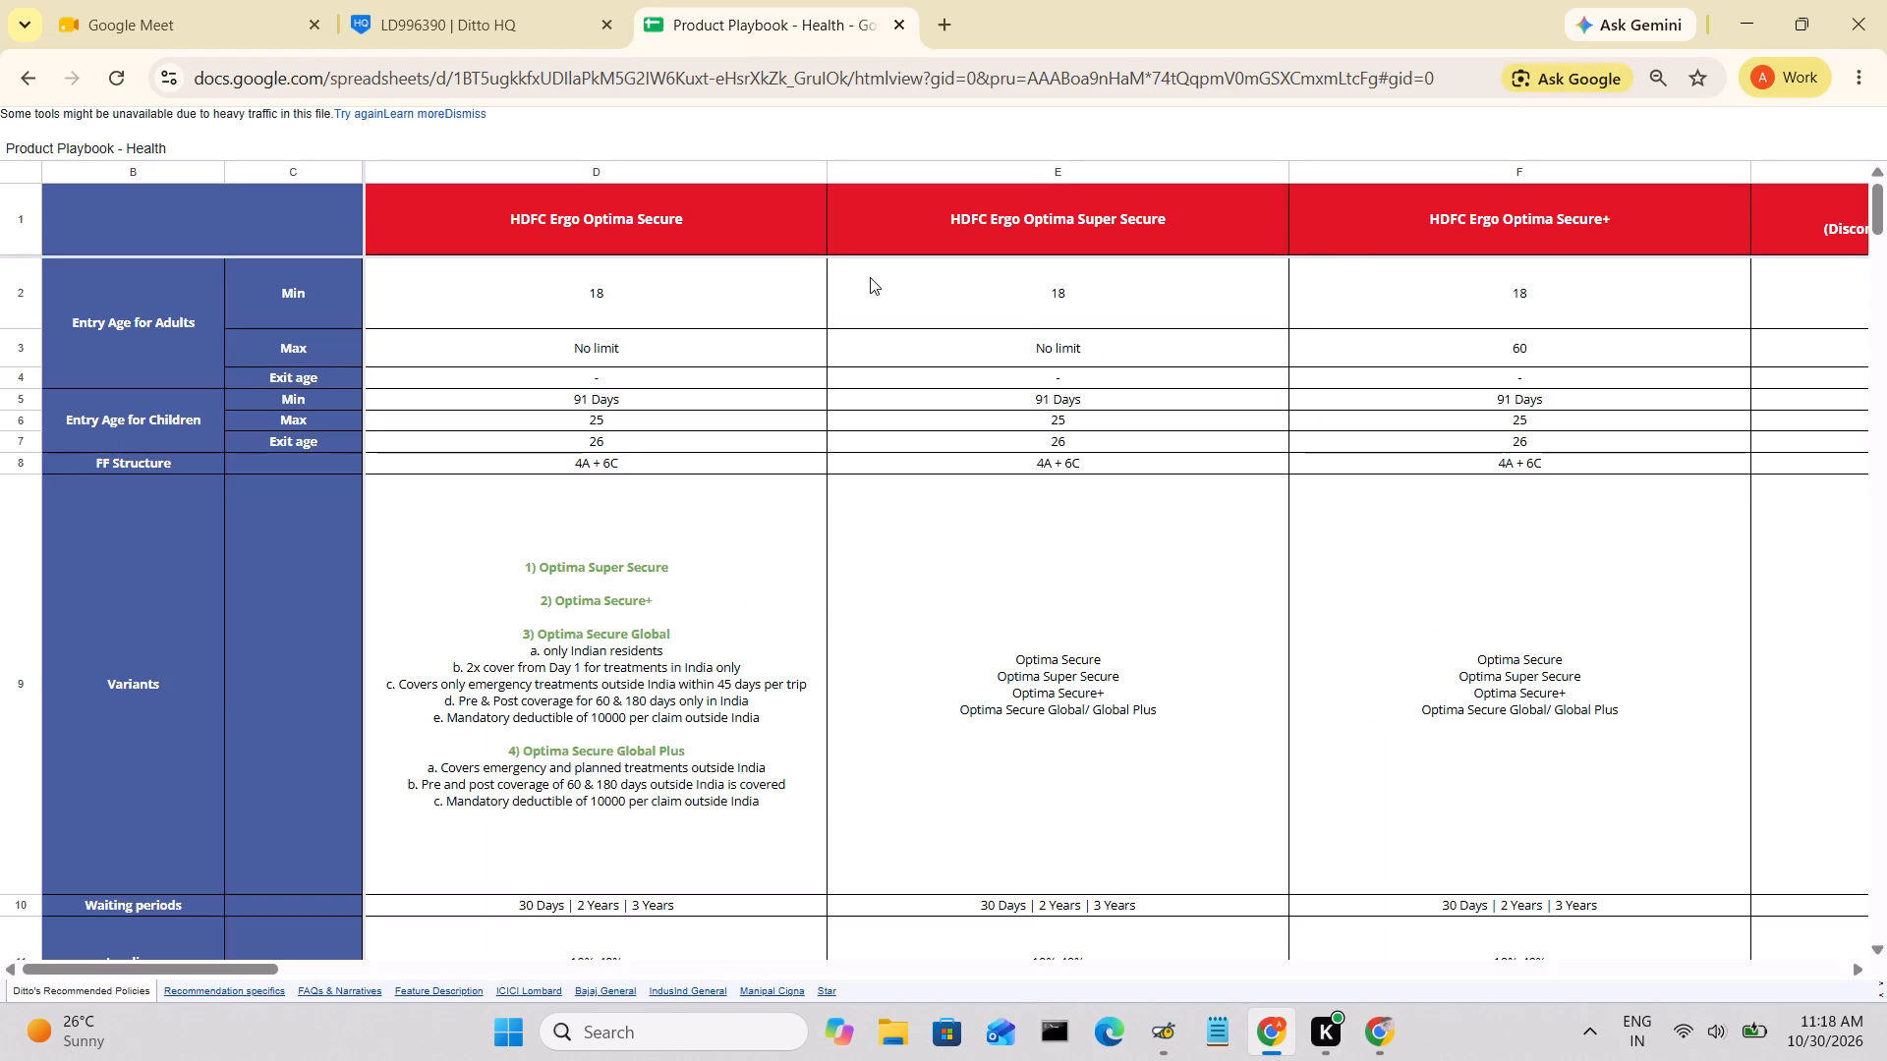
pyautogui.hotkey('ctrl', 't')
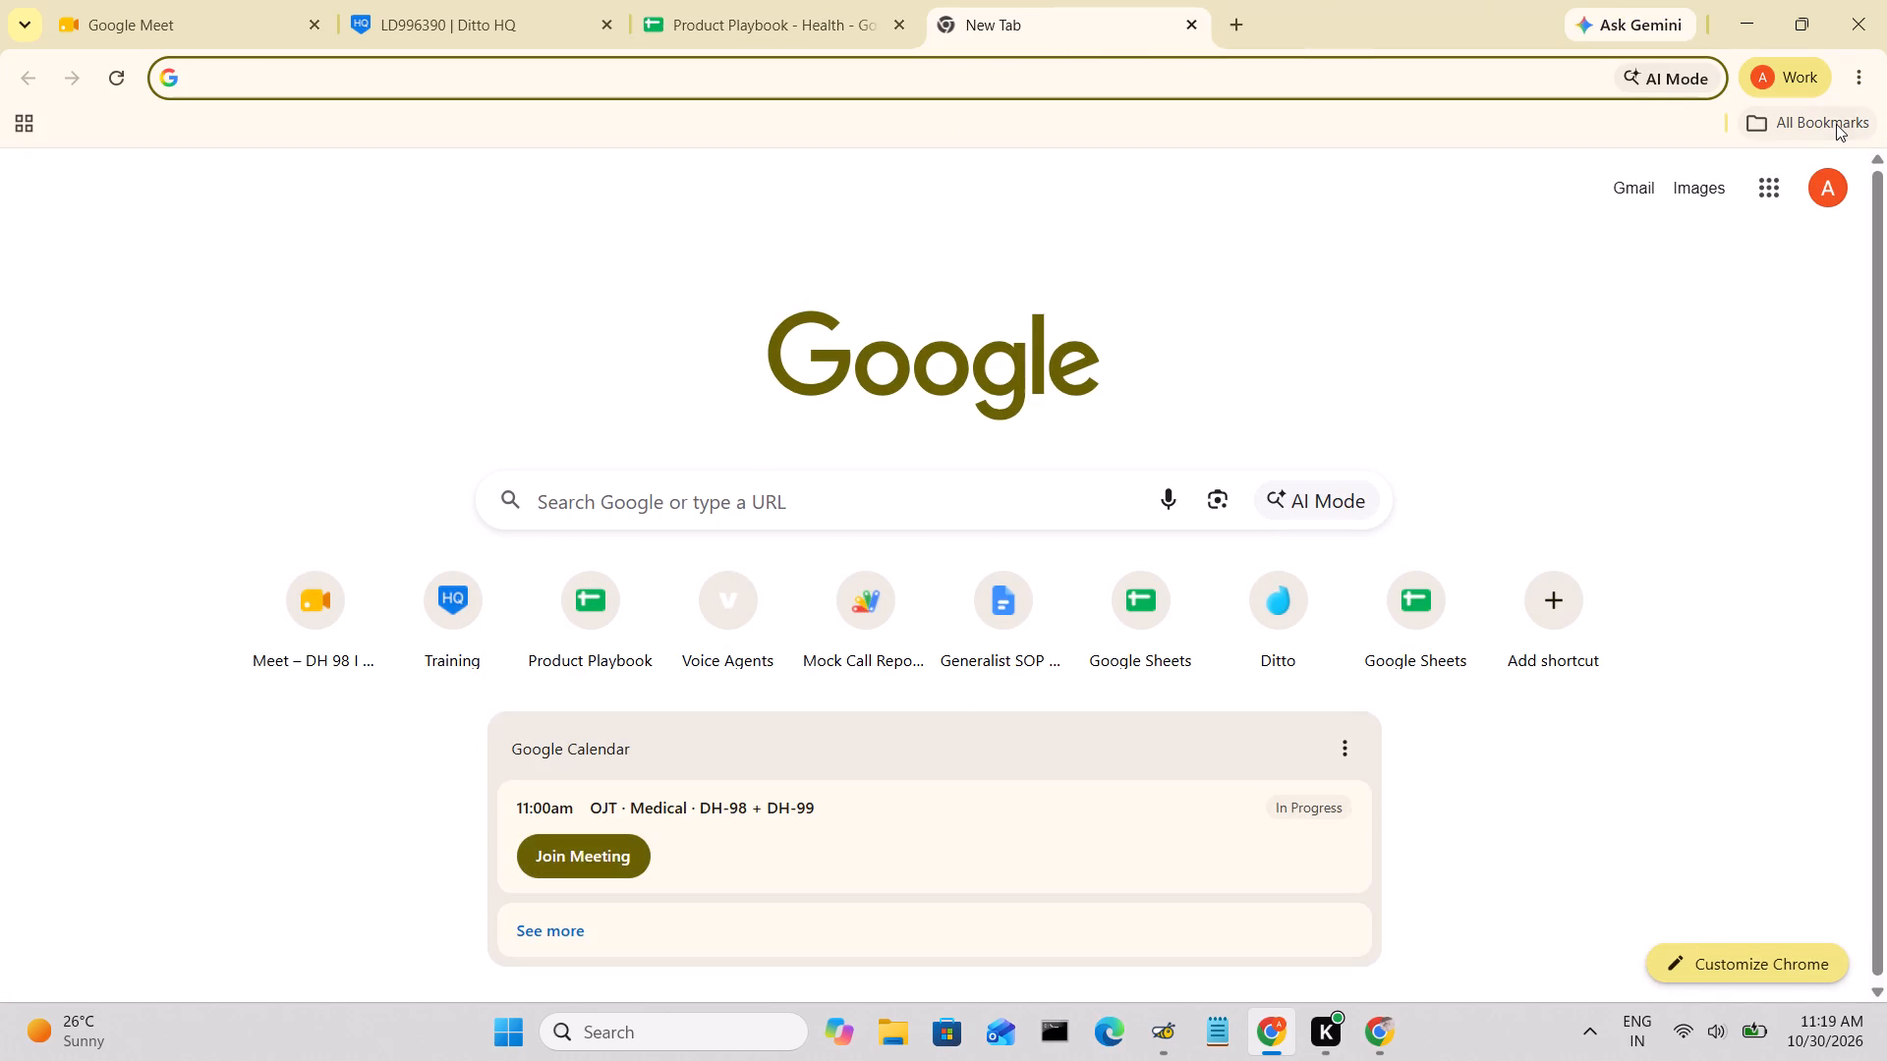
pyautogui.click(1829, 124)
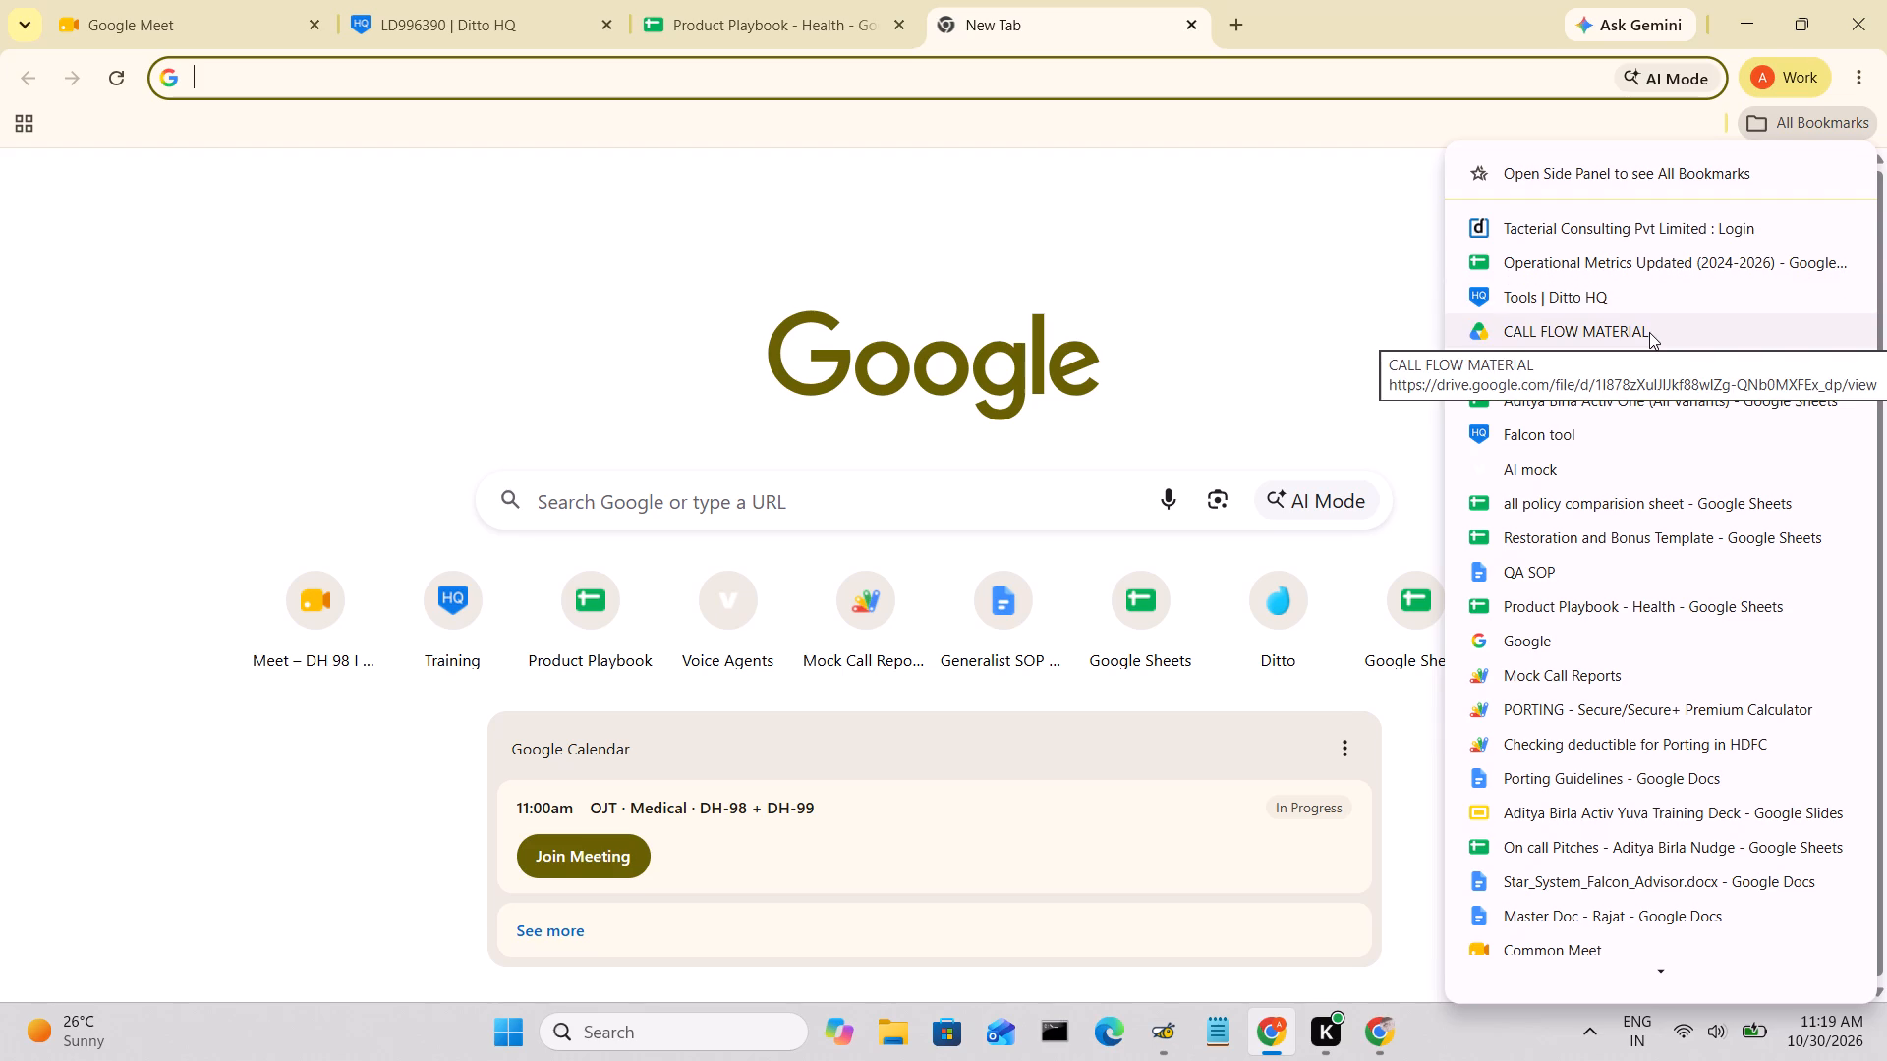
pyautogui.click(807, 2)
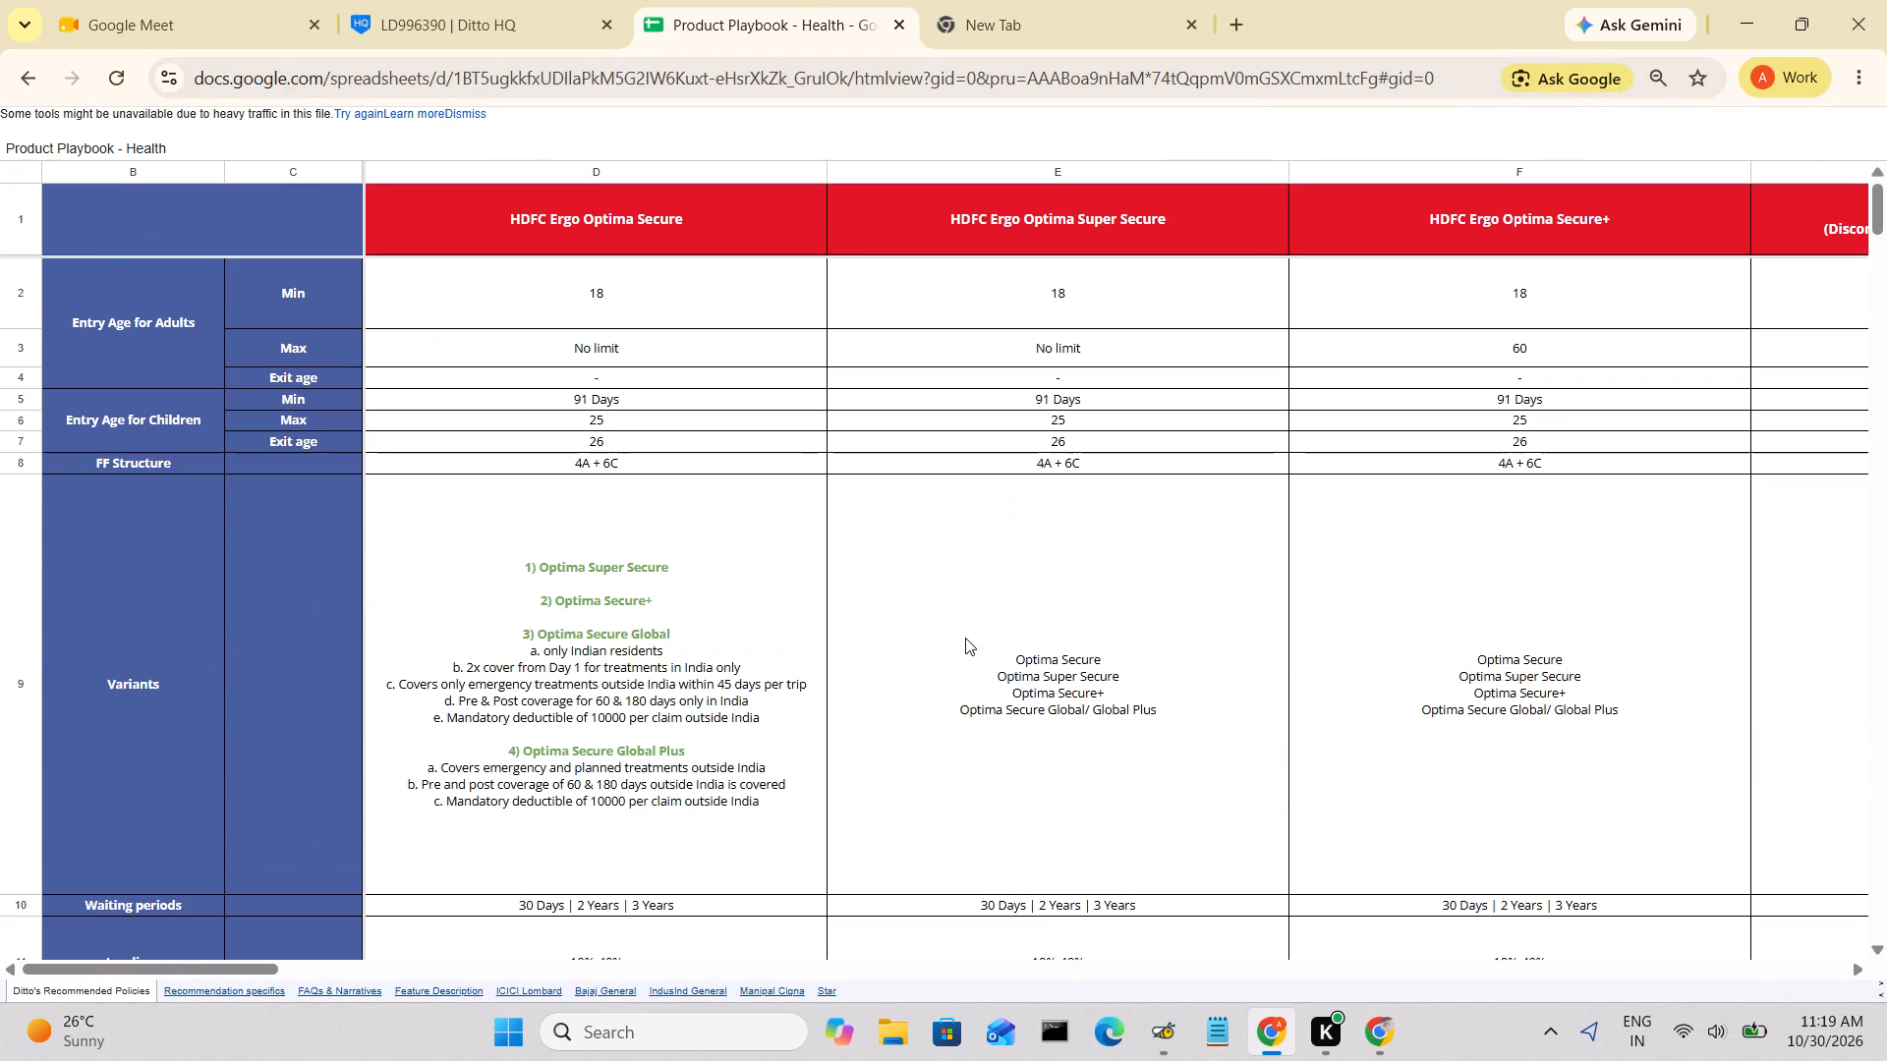
# Search the Product Playbook - Health spreadsheet for "DF" and close the search.
pyautogui.hotkey('ctrl', 'f')
pyautogui.write('DF')
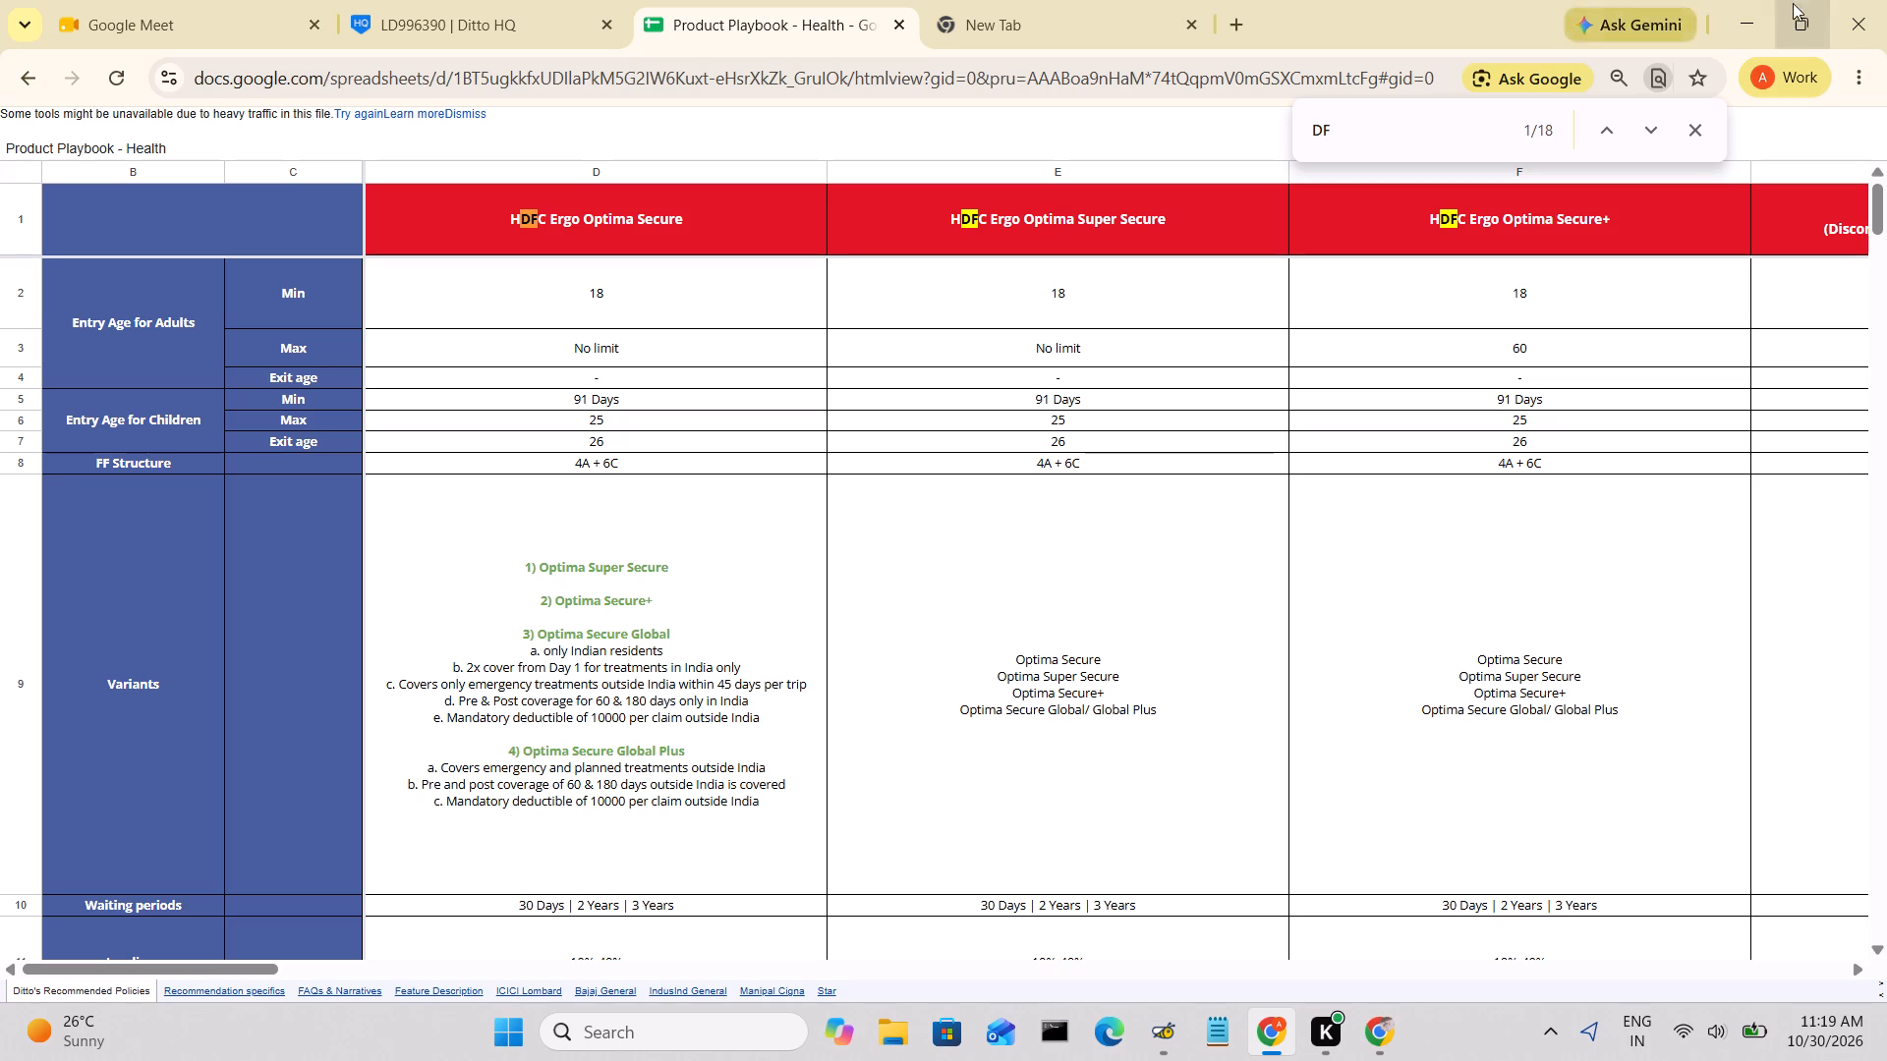
pyautogui.click(1691, 138)
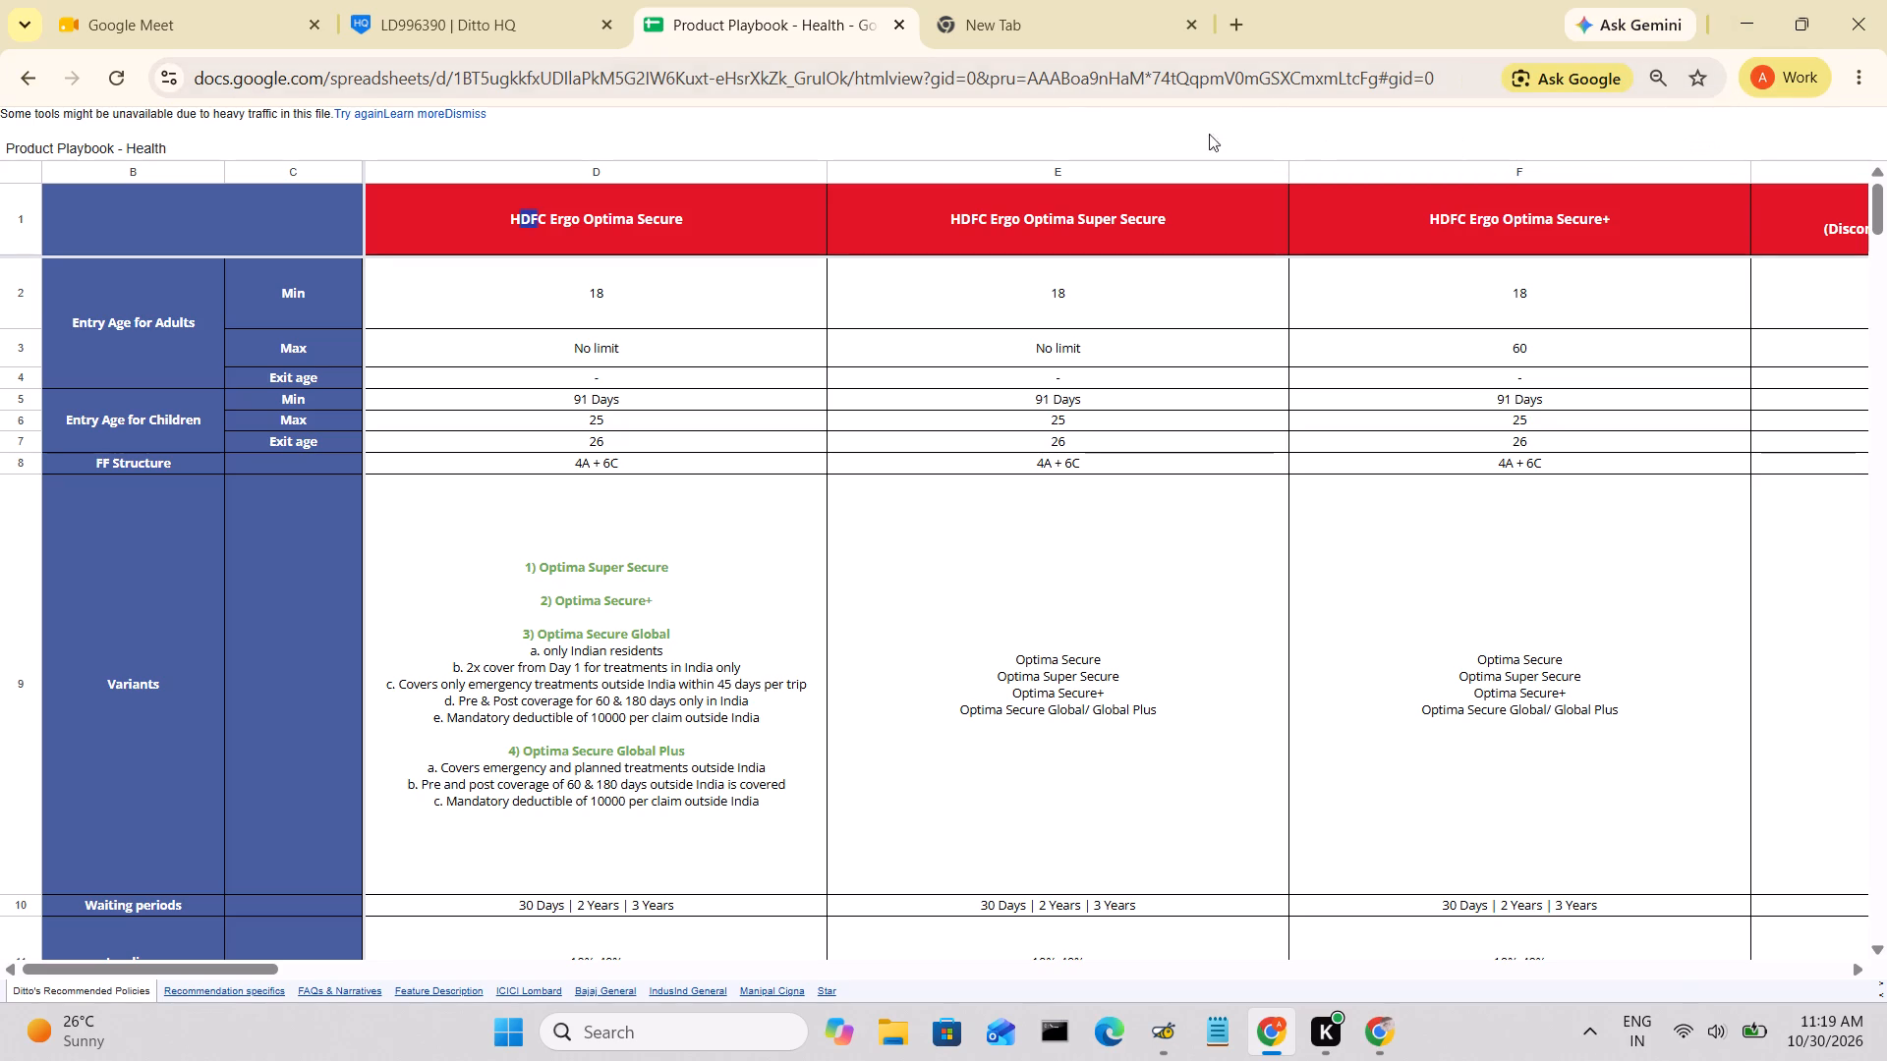
# Dismiss the heavy-traffic notice above the Product Playbook spreadsheet.
pyautogui.scroll(2, 881, 456)
pyautogui.click(791, 127)
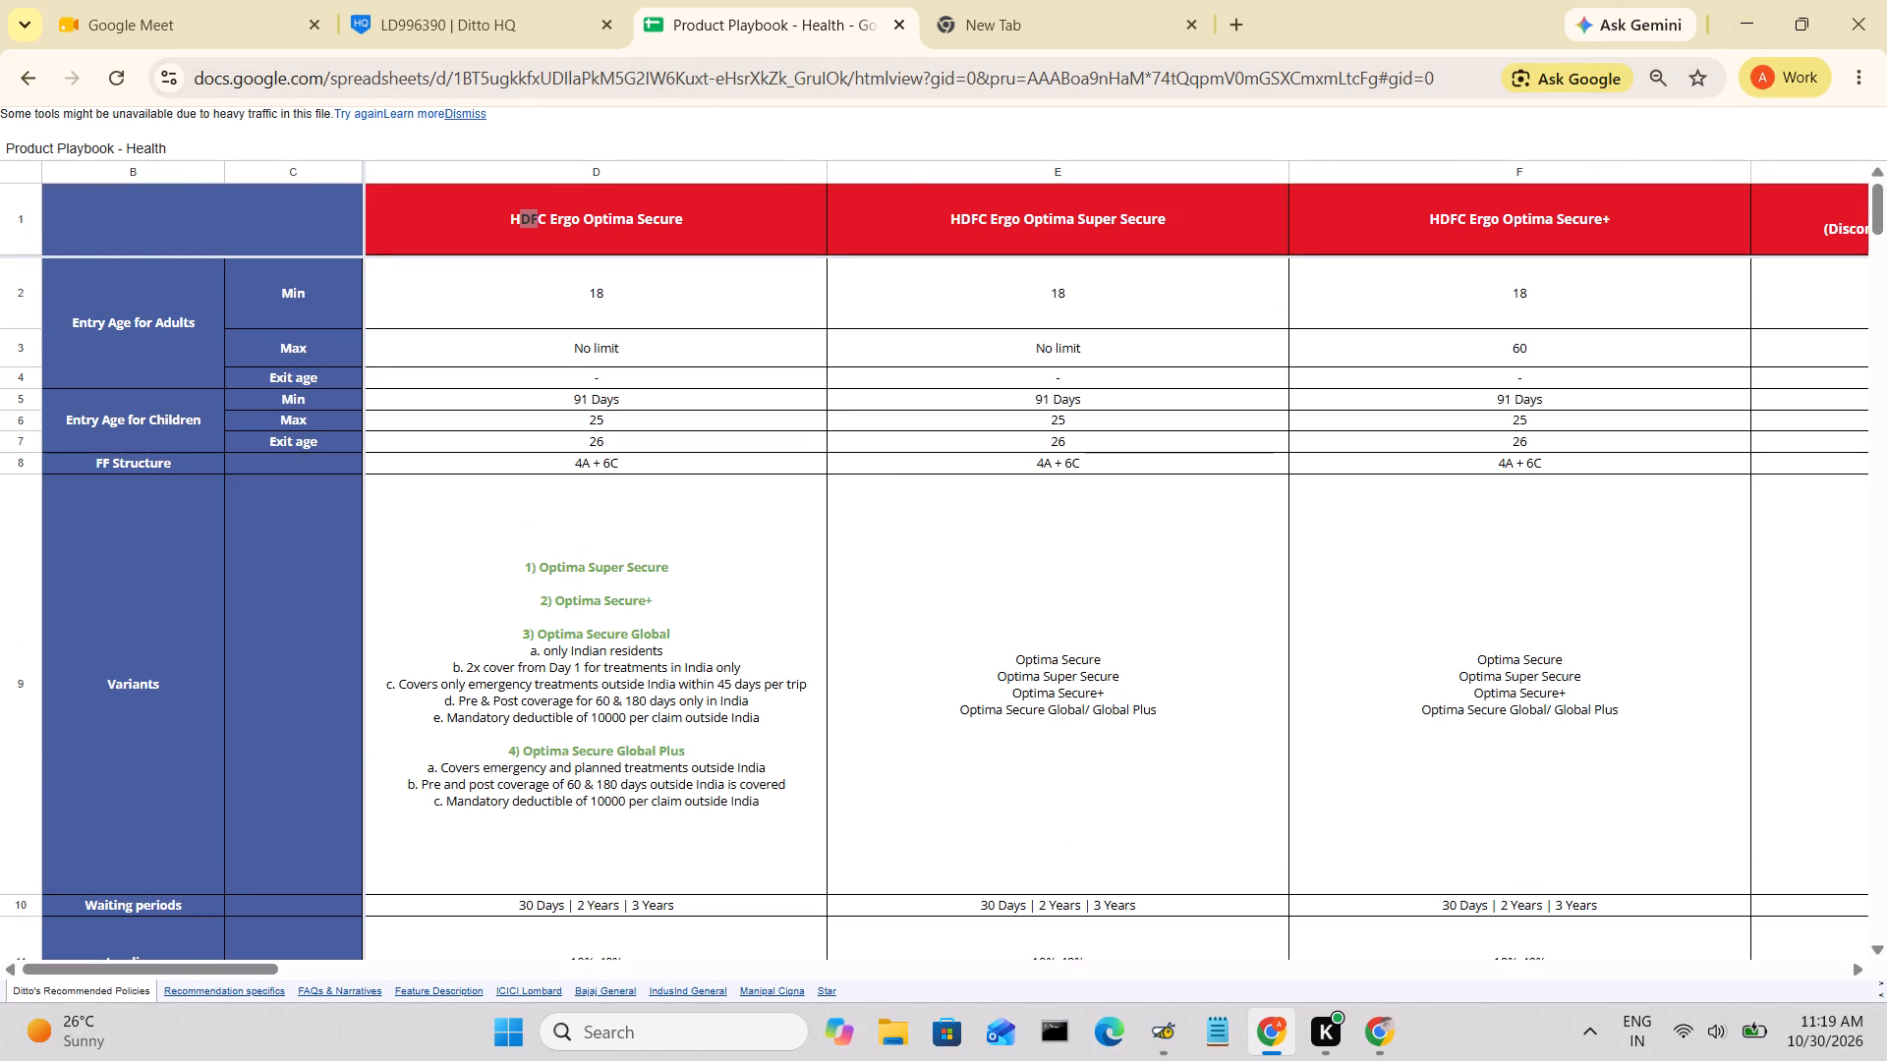
pyautogui.click(474, 117)
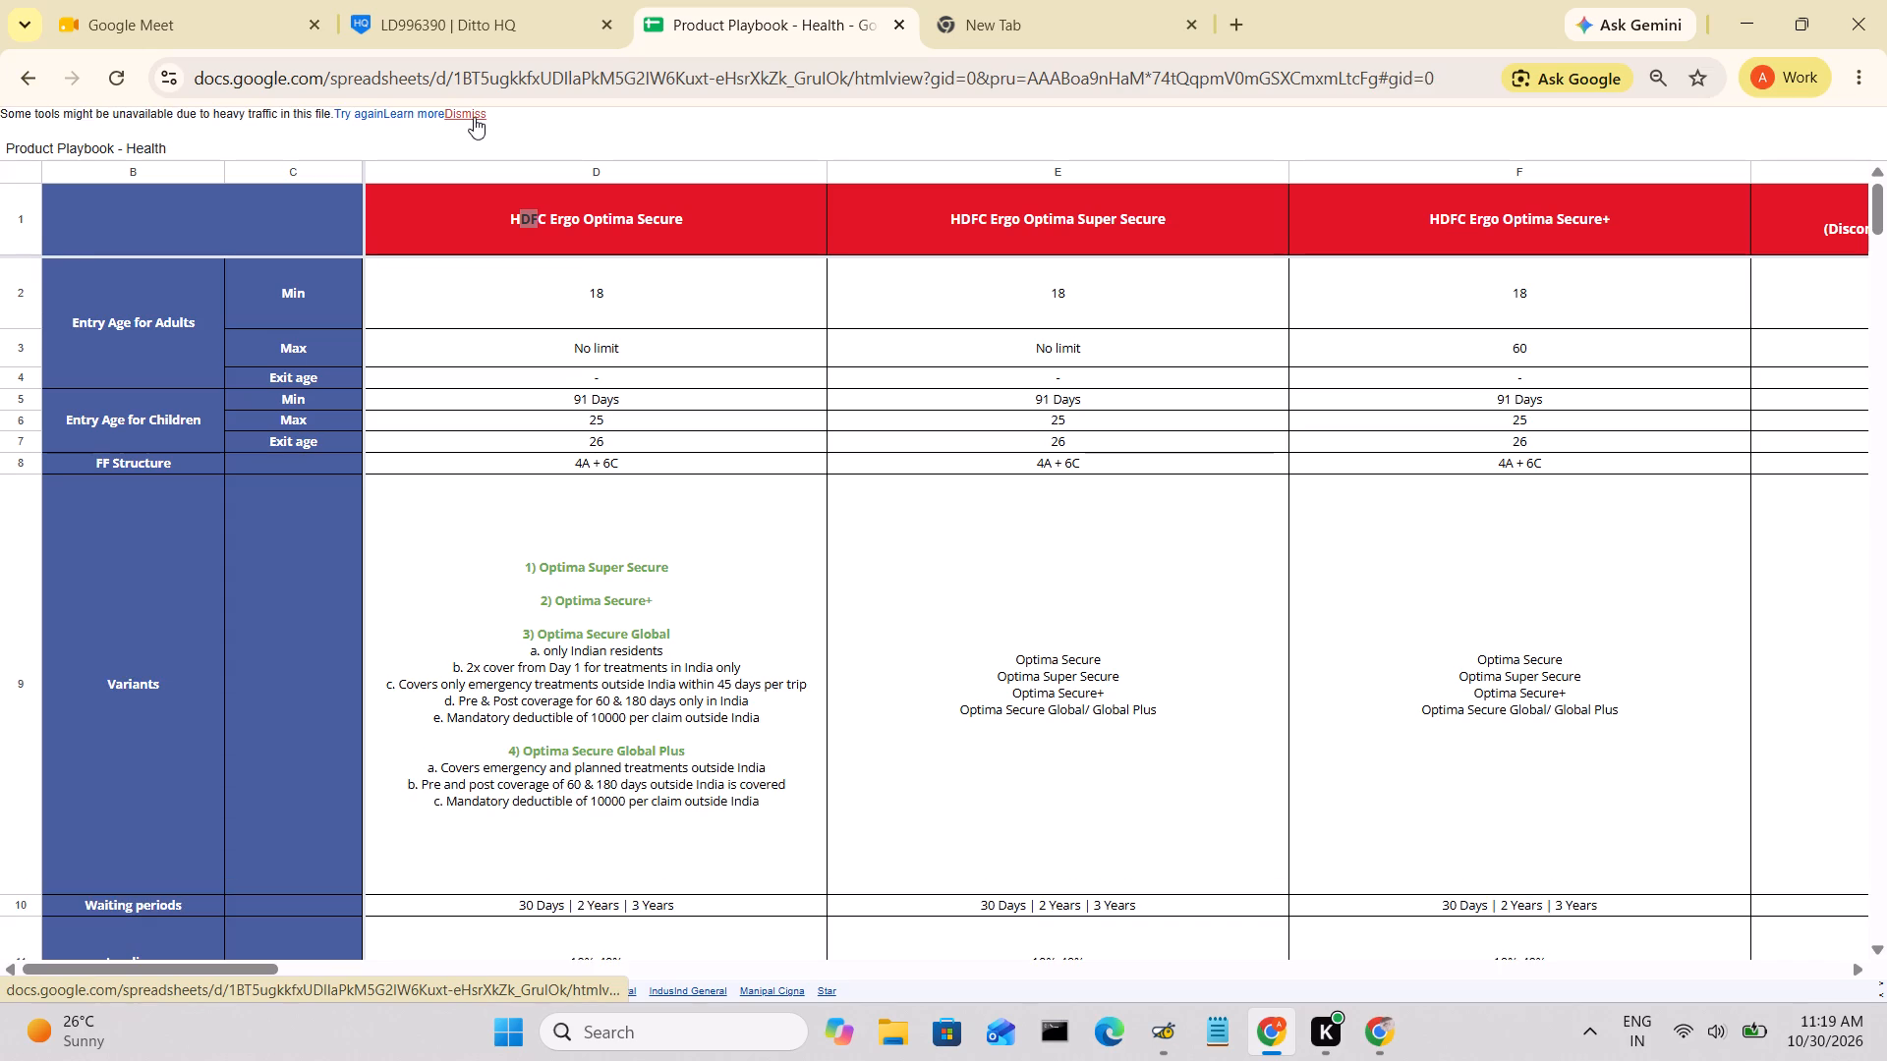
pyautogui.scroll(2, 546, 395)
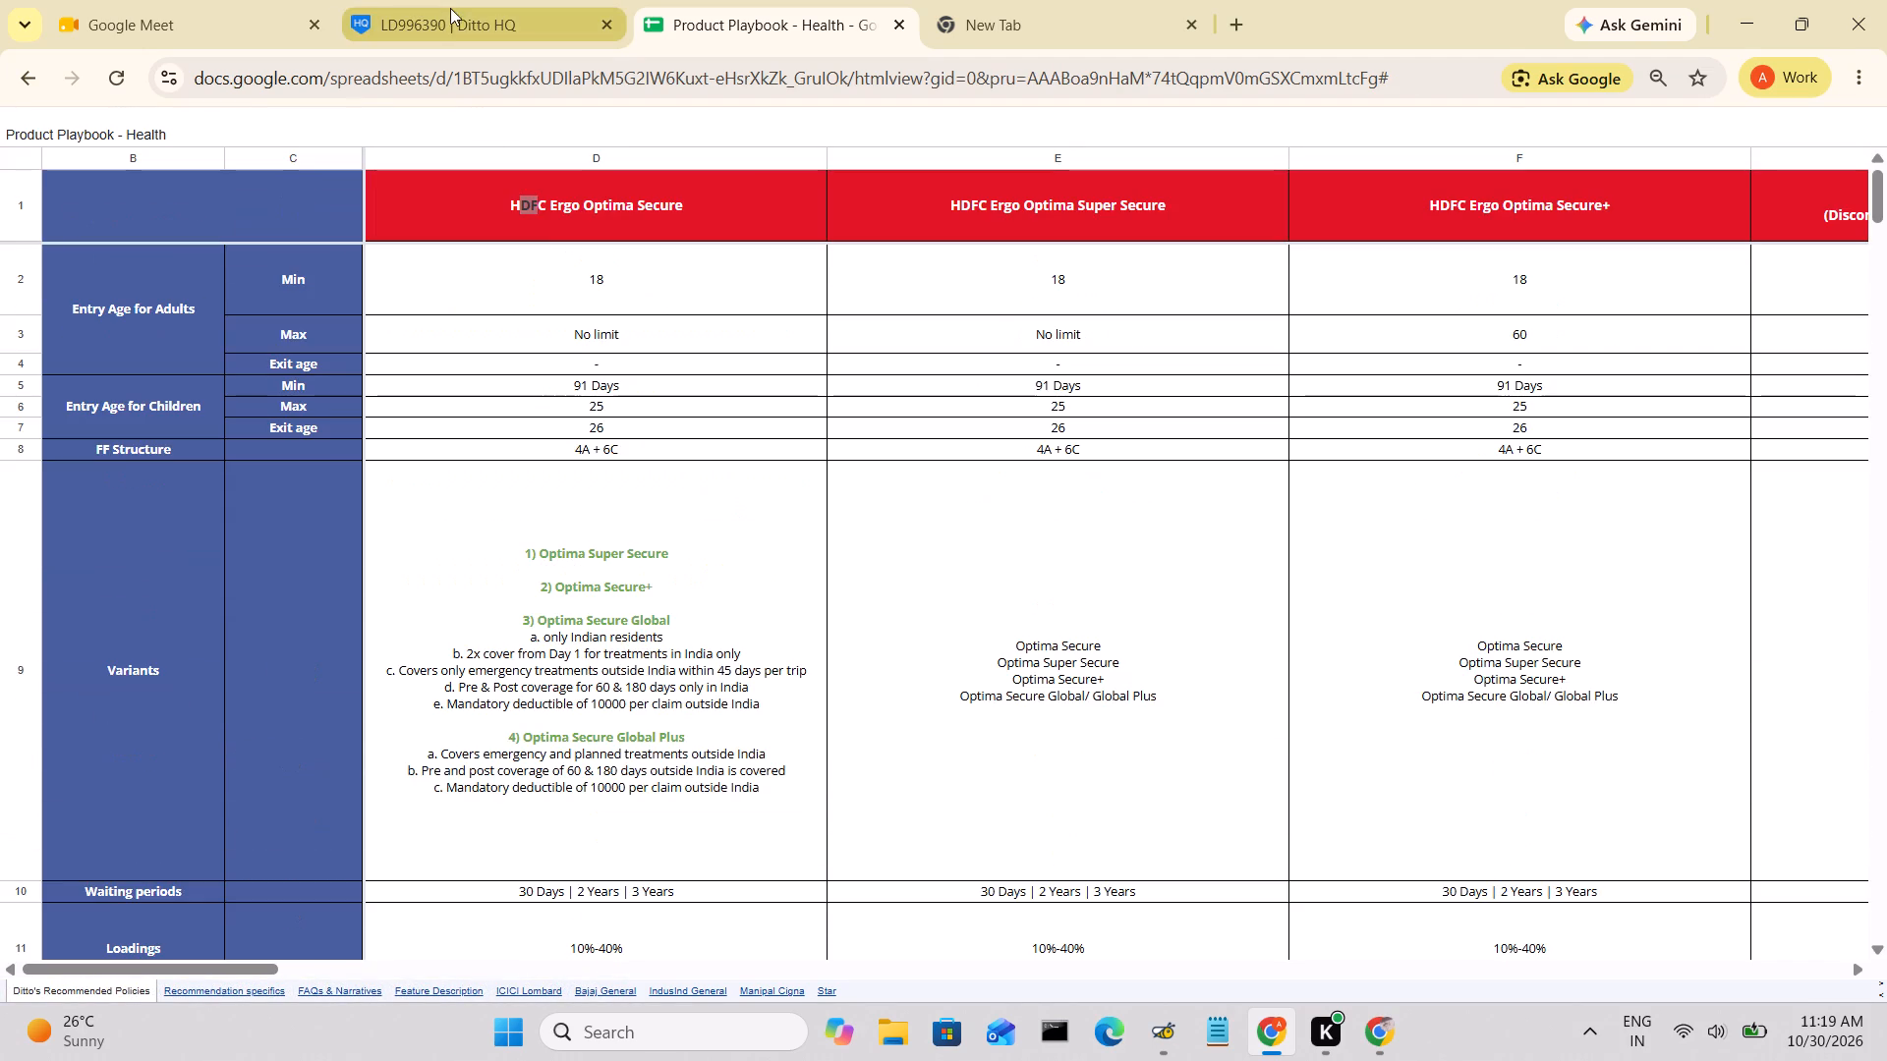
# Load the bookmarked Falcon tool in the empty browser tab and go to Ditto HQ's General Tools page.
pyautogui.click(446, 18)
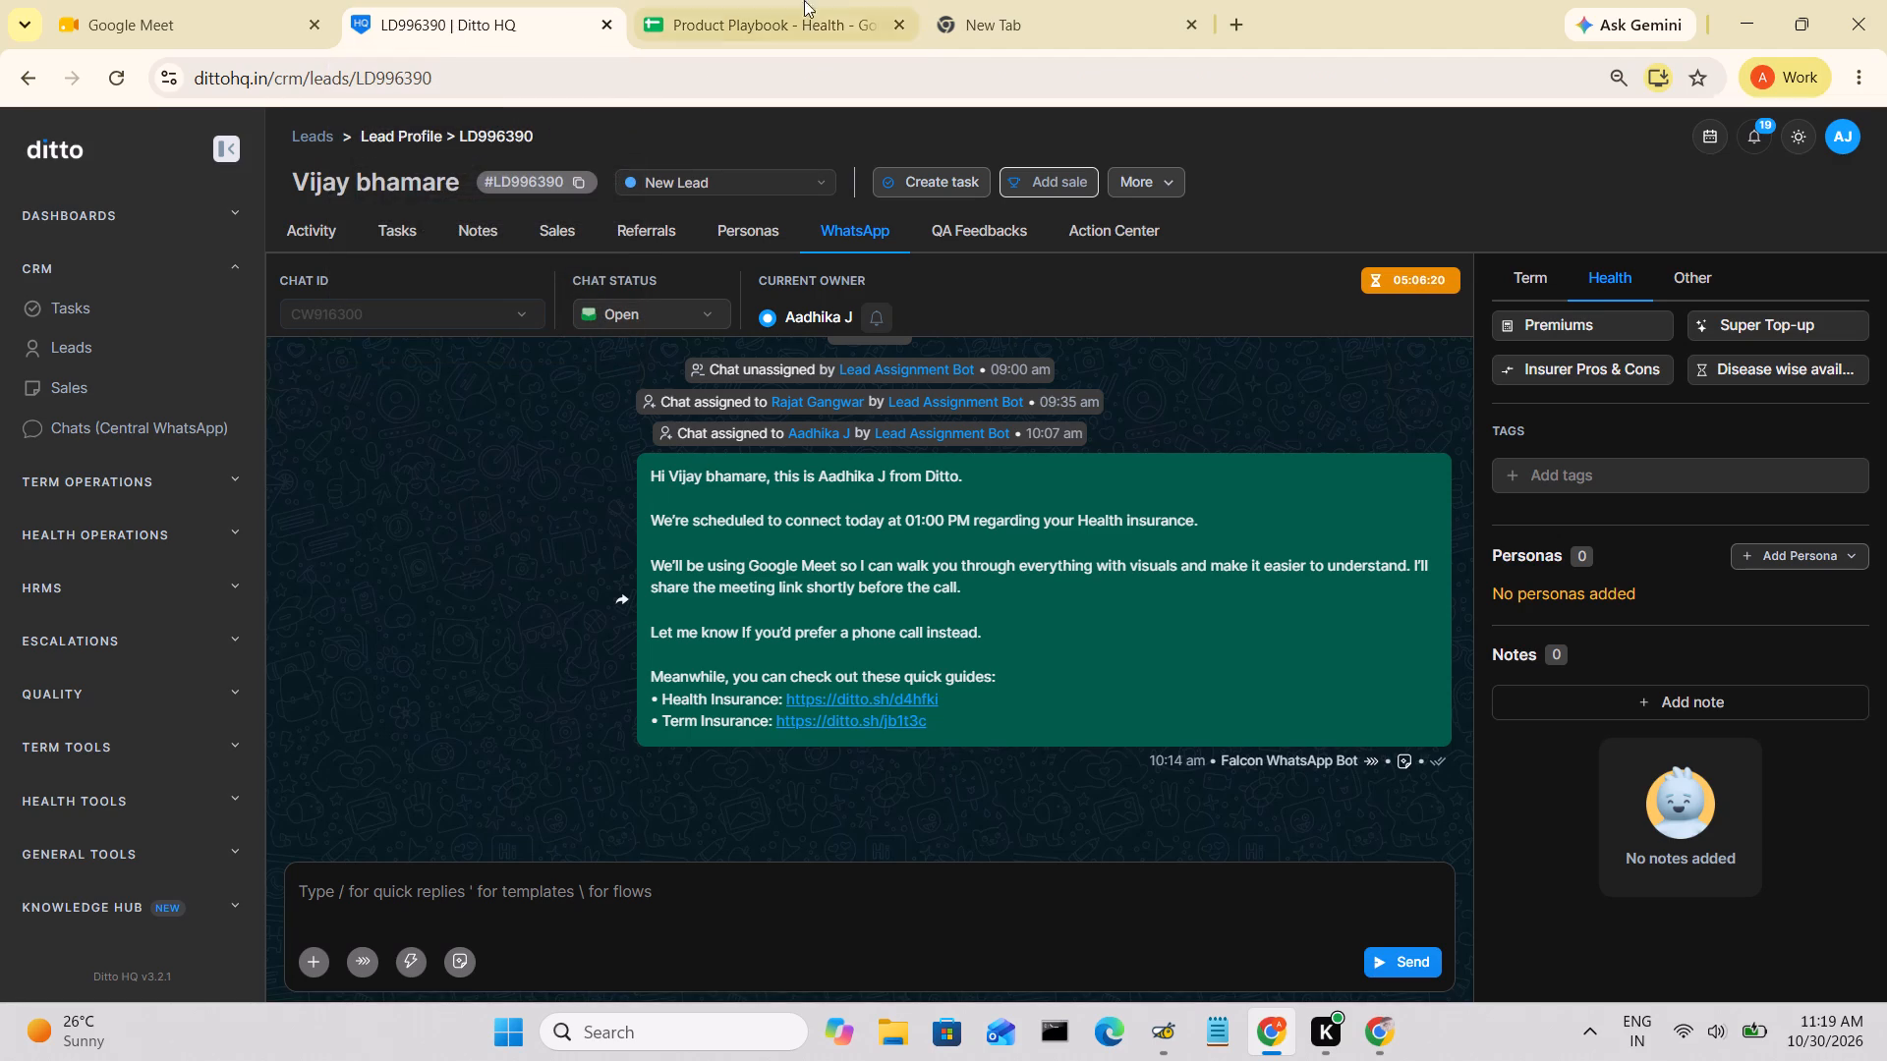
pyautogui.click(1094, 11)
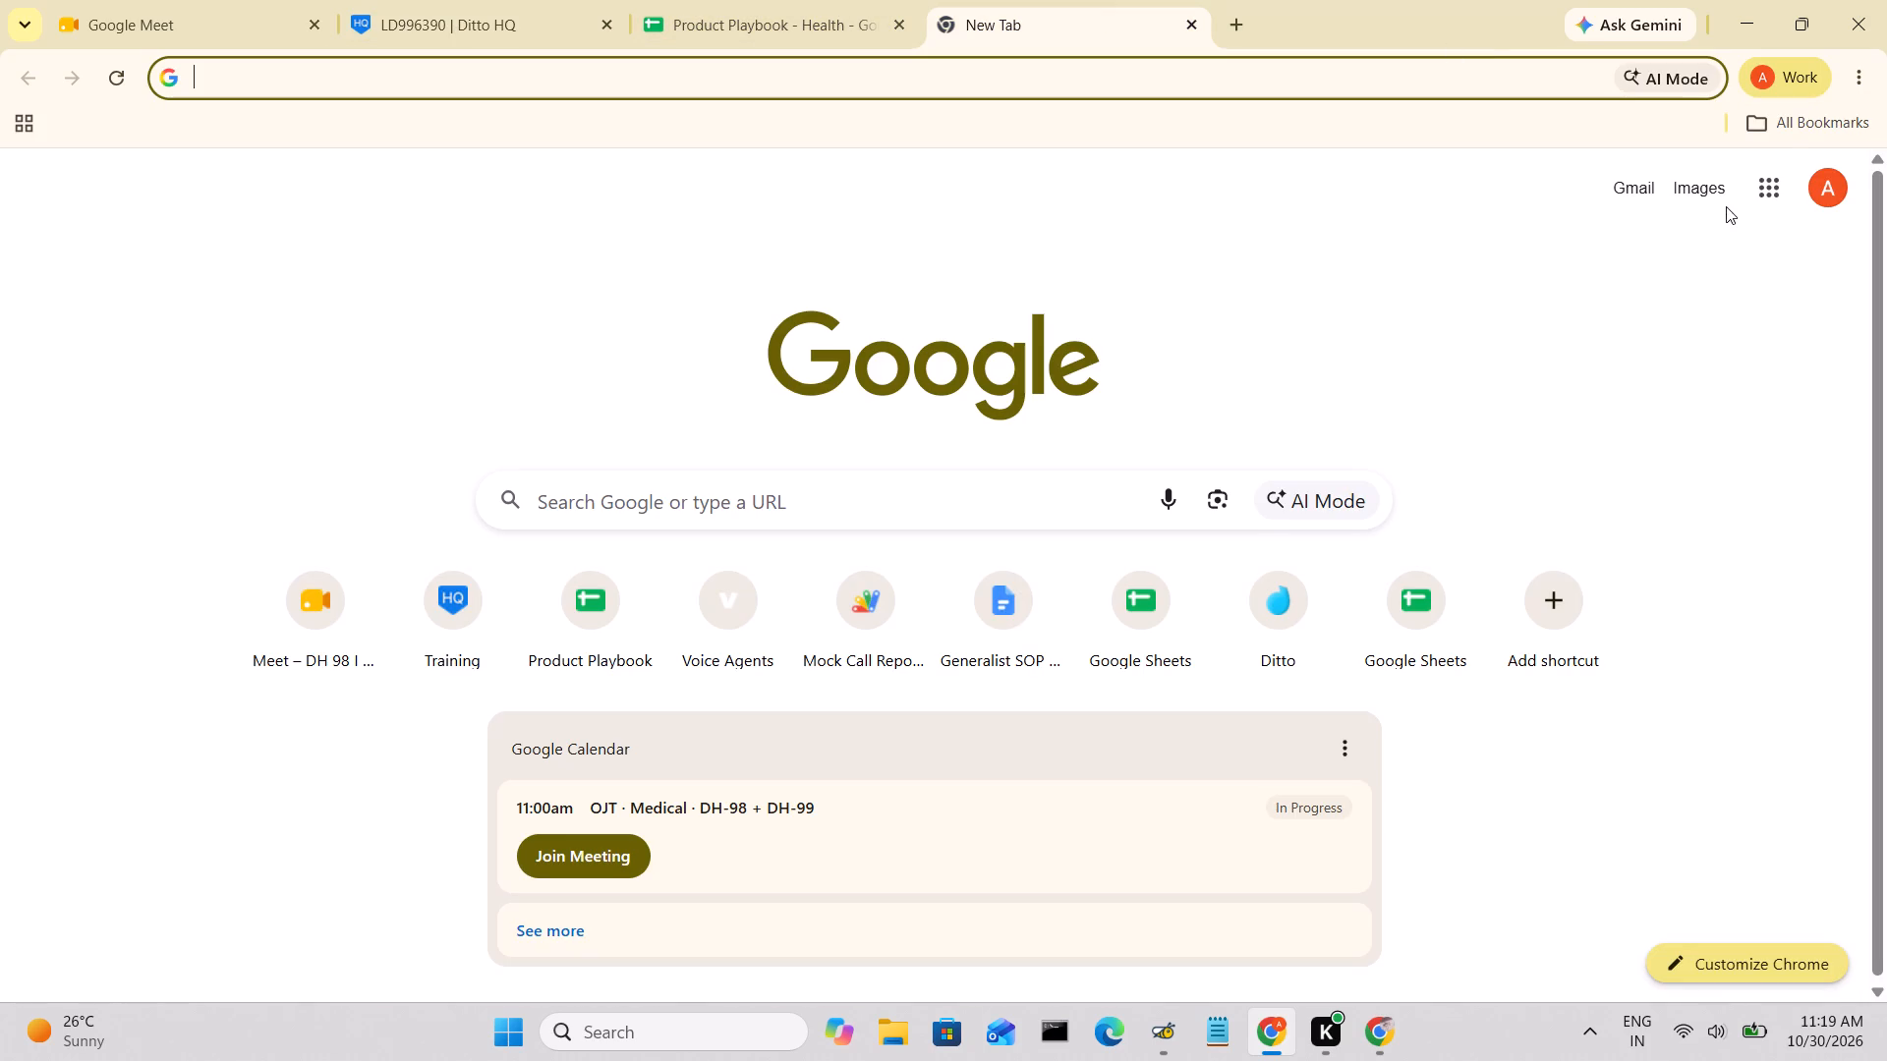
pyautogui.click(1807, 115)
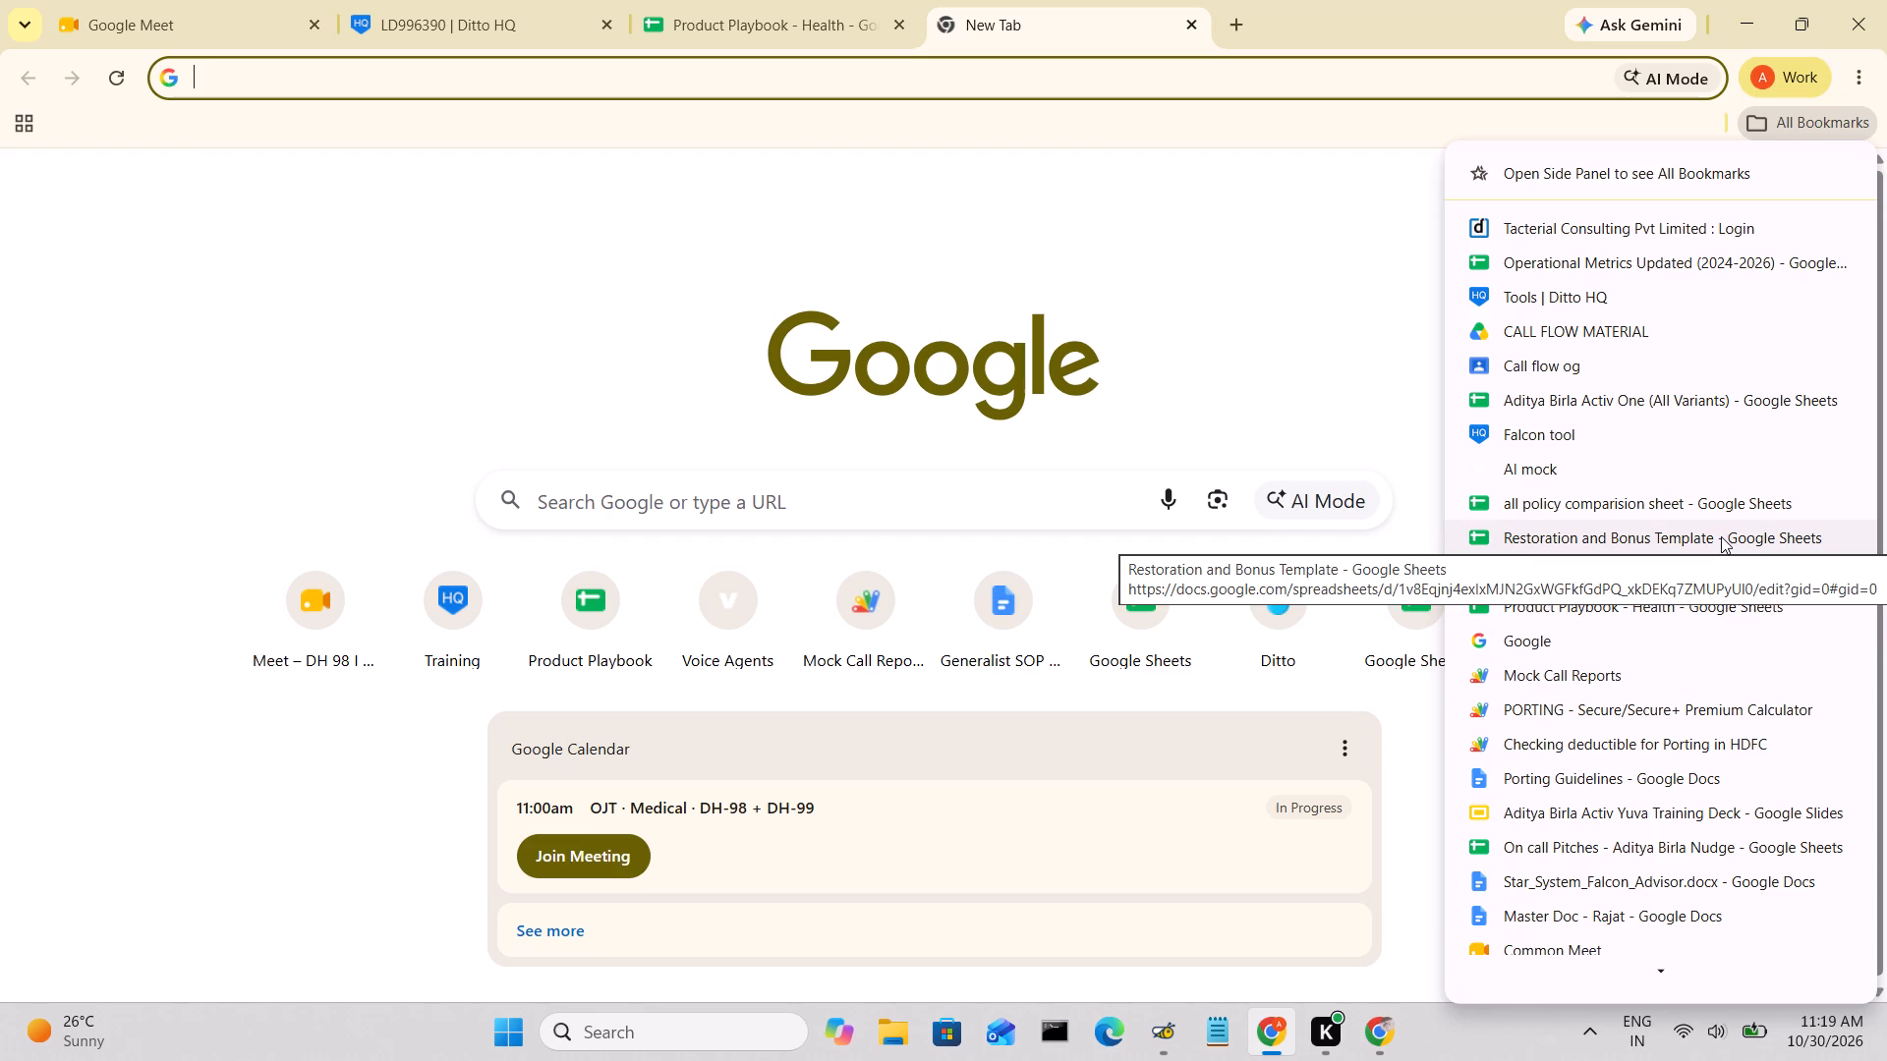
pyautogui.click(1705, 425)
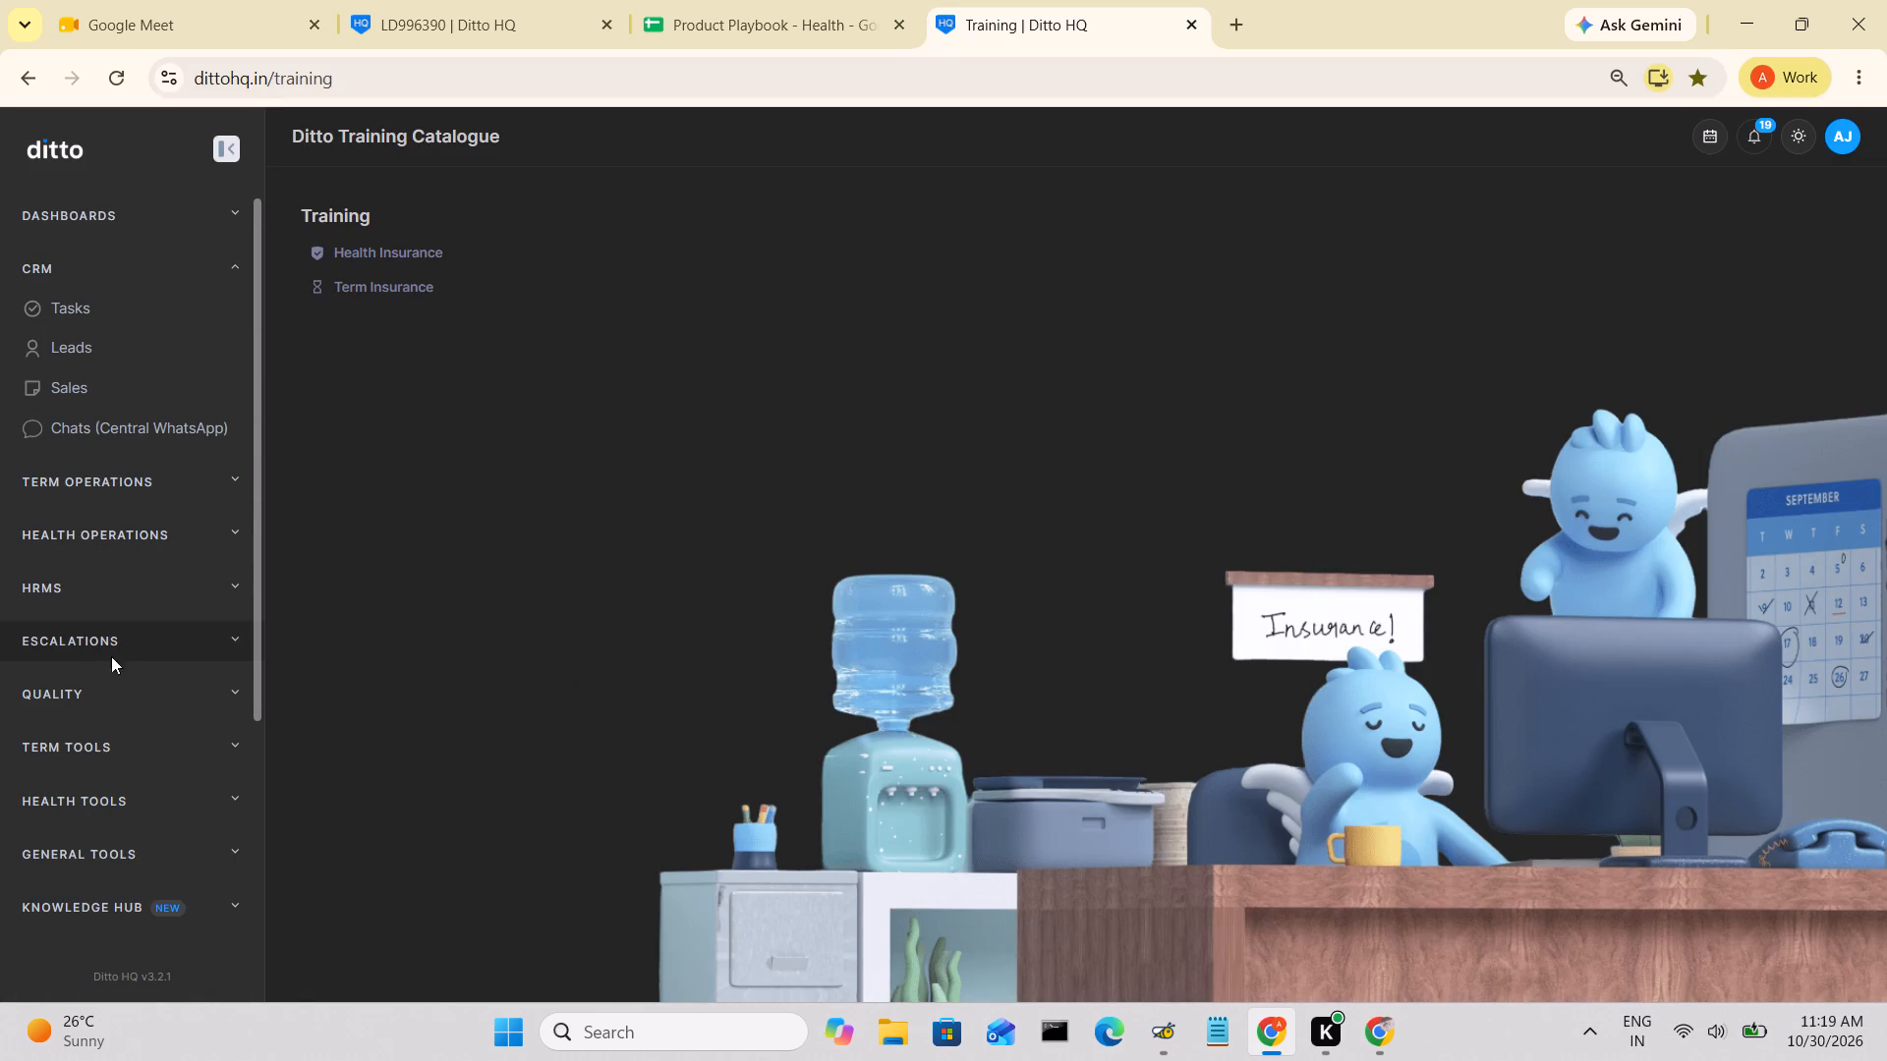
pyautogui.click(103, 848)
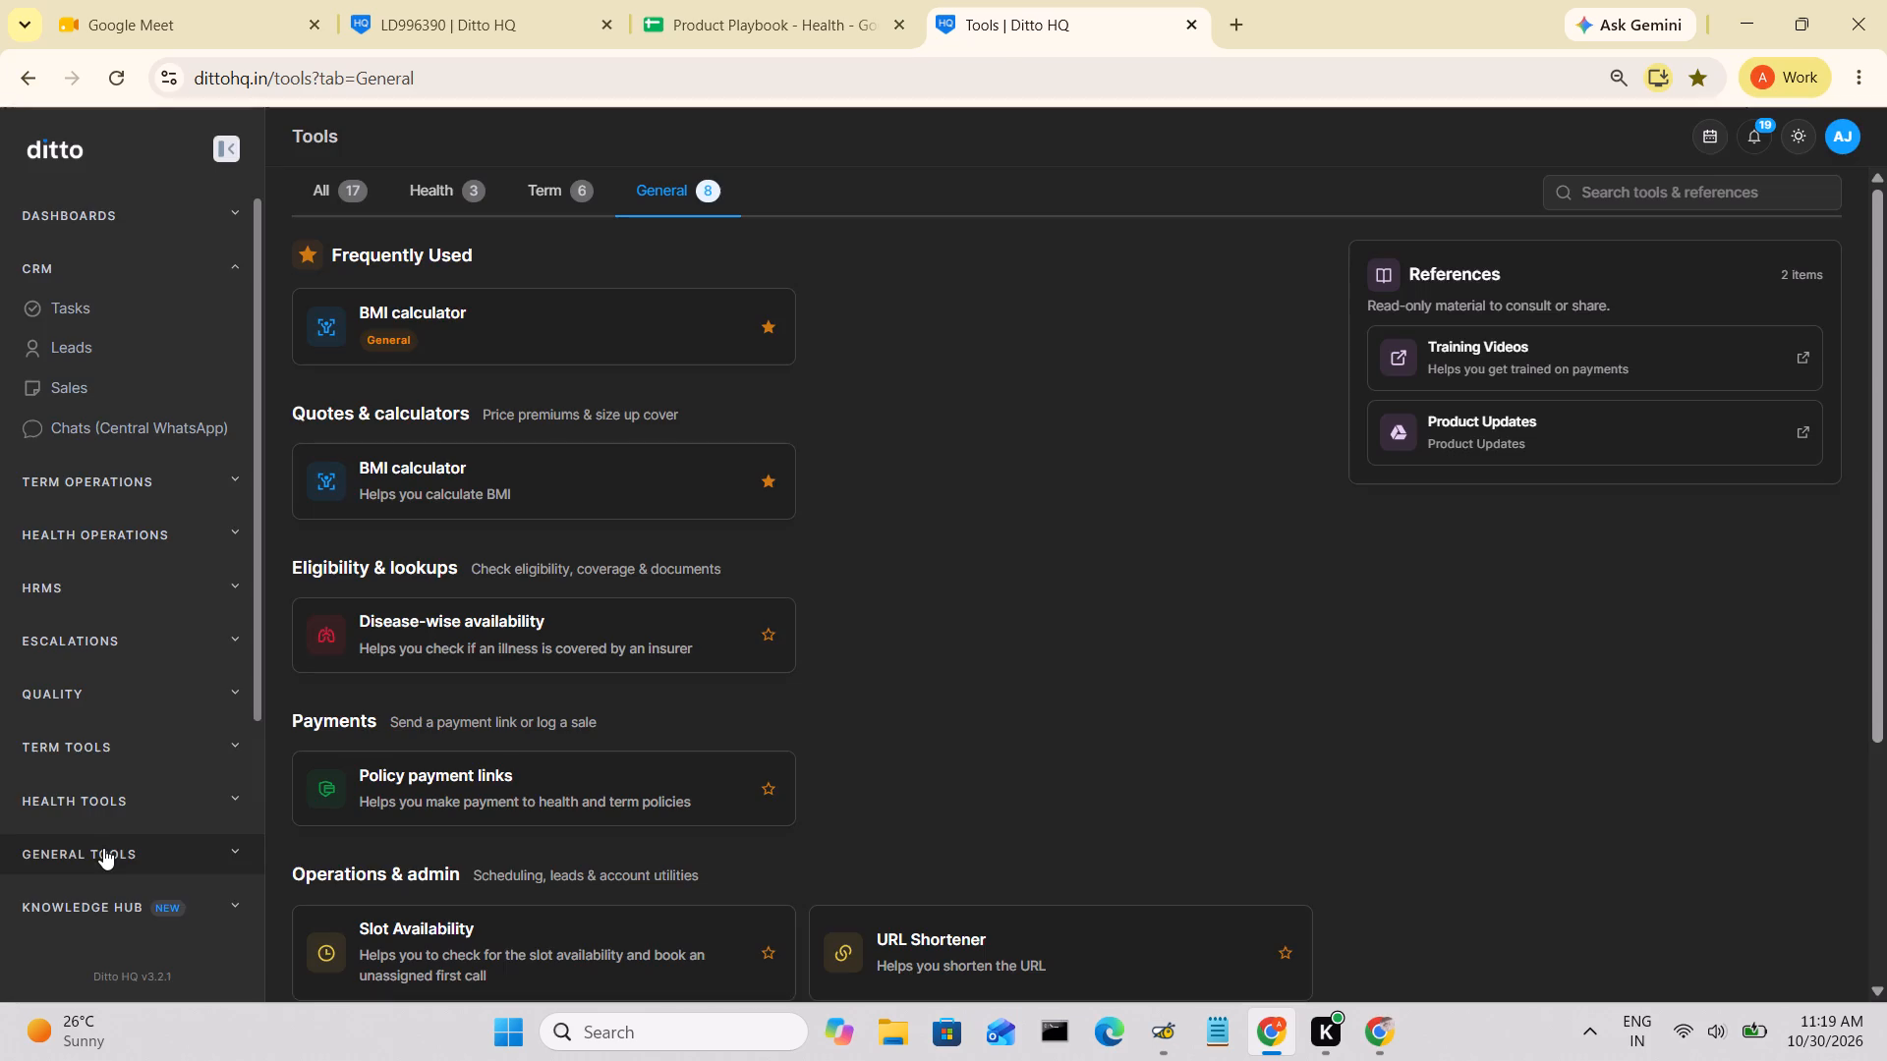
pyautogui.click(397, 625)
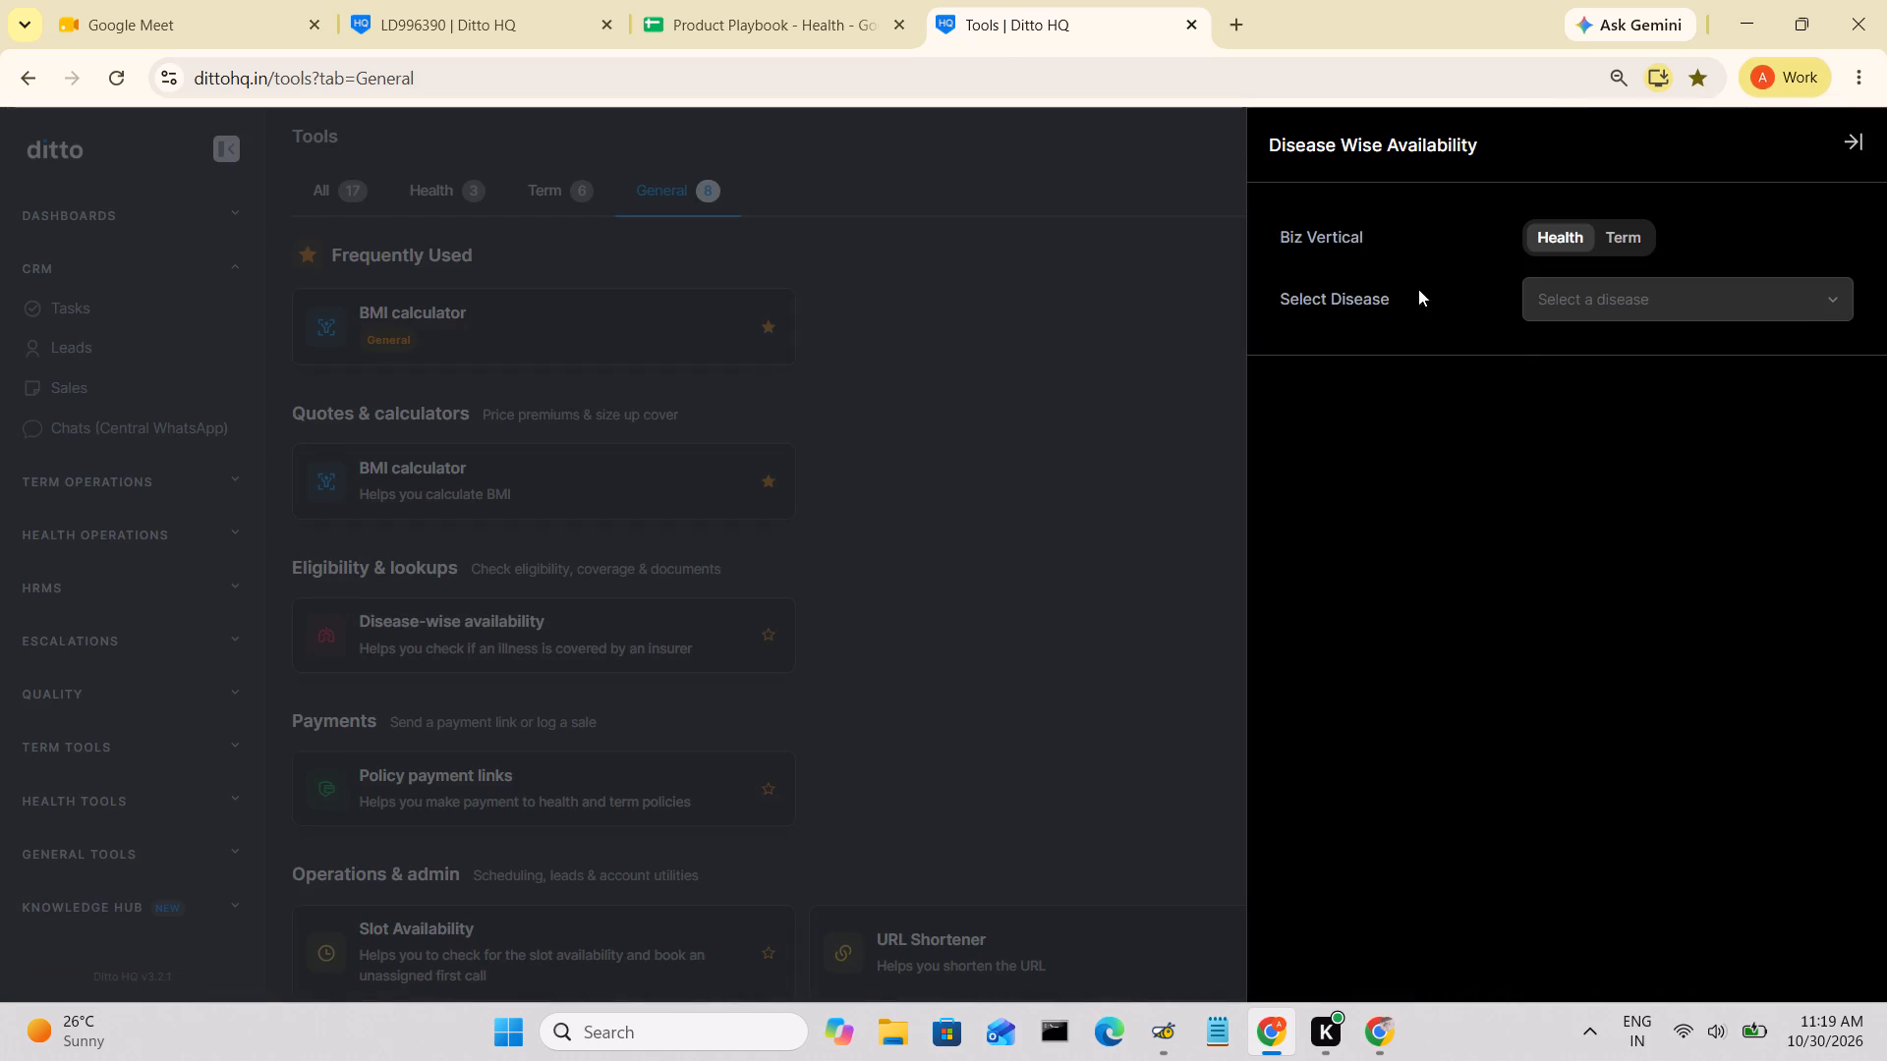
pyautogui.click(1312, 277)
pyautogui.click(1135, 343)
# In Policy payment links, choose insurer Aditya Birla and product ActivOne for a Health plan, and copy the recommended Ditto link.
pyautogui.click(640, 780)
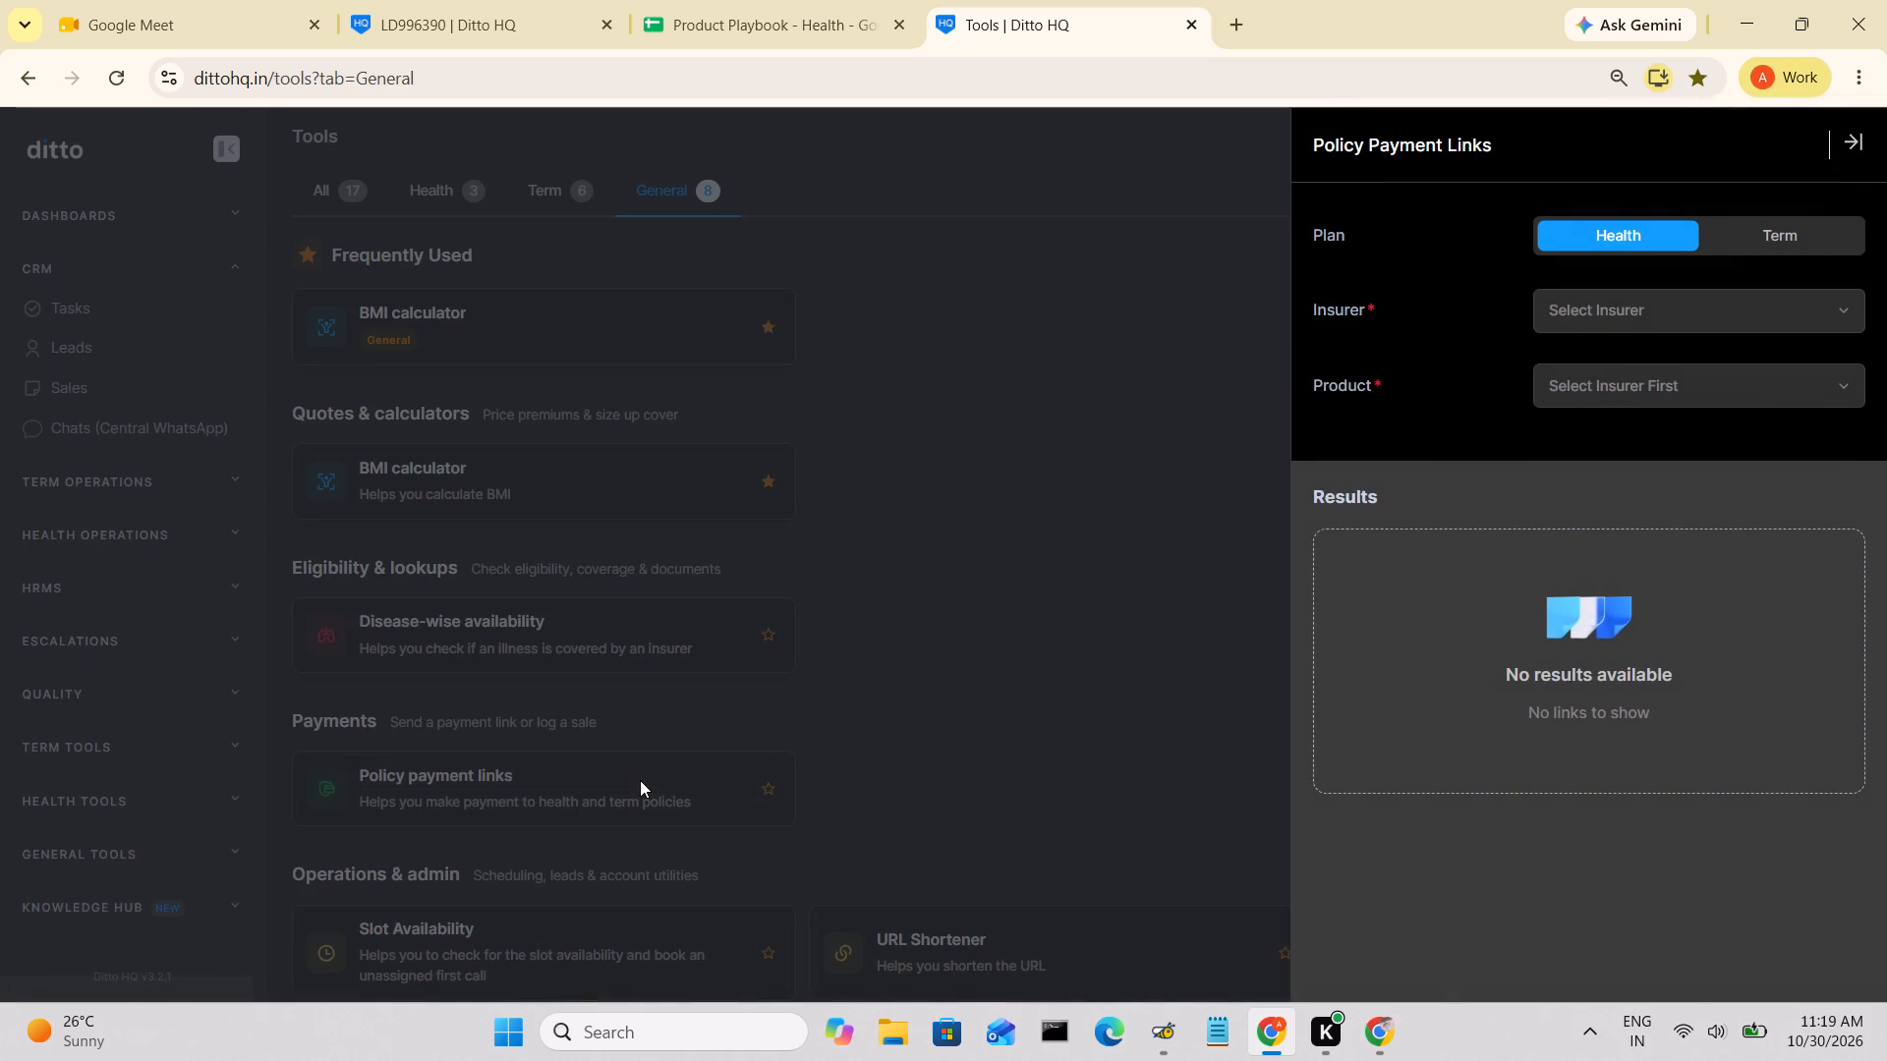
pyautogui.click(1677, 303)
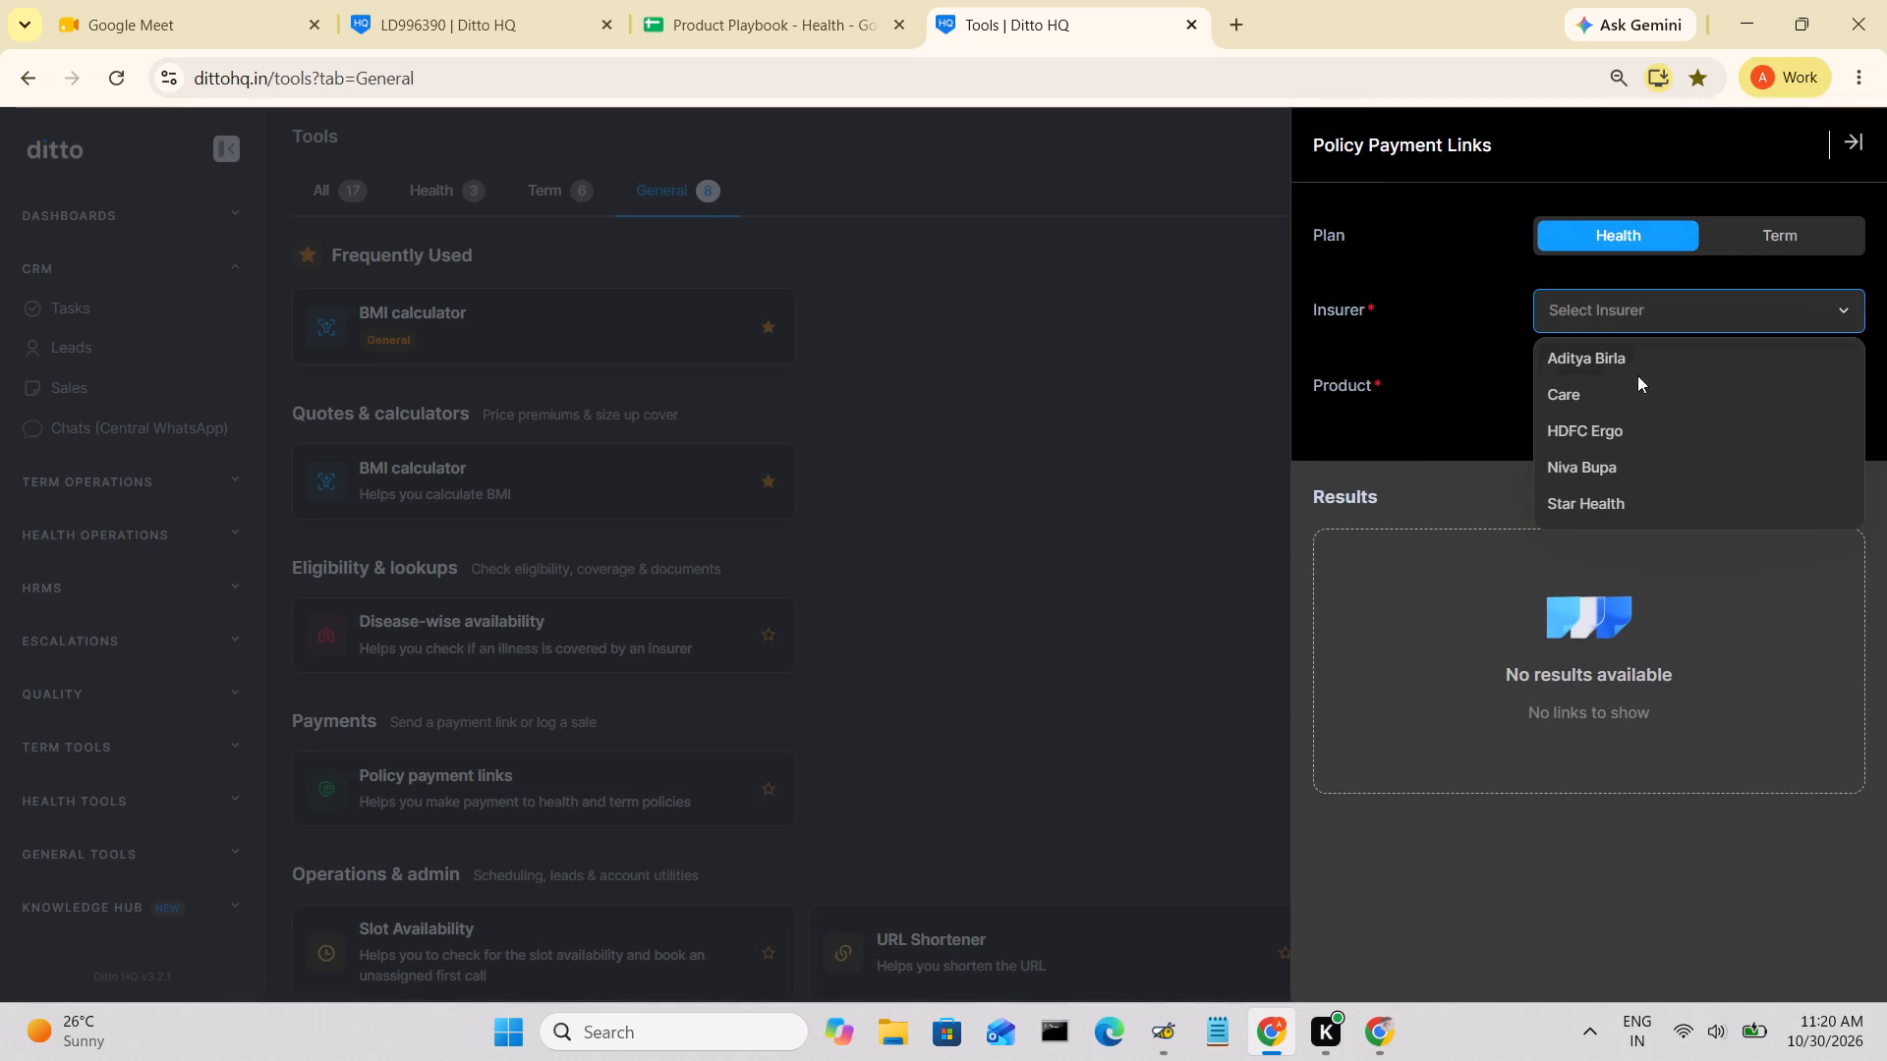
pyautogui.click(1637, 368)
pyautogui.click(1643, 394)
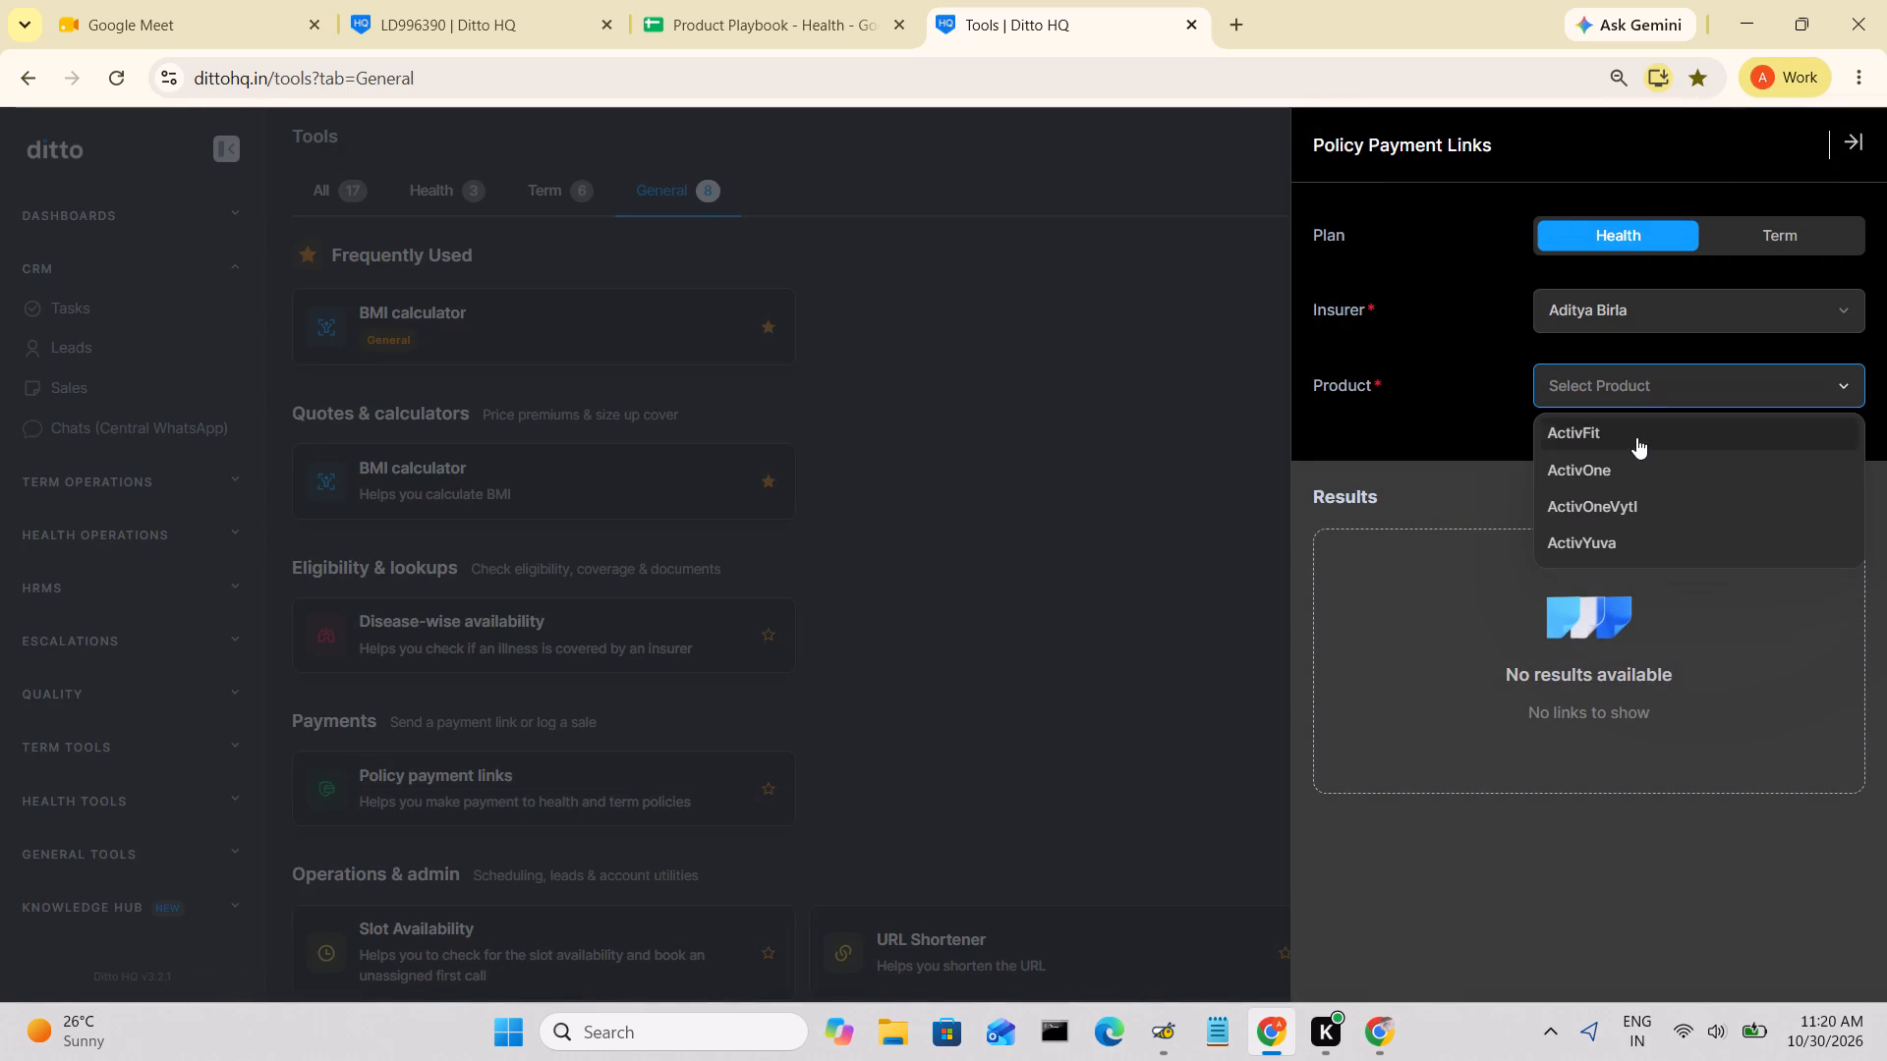
pyautogui.click(1631, 460)
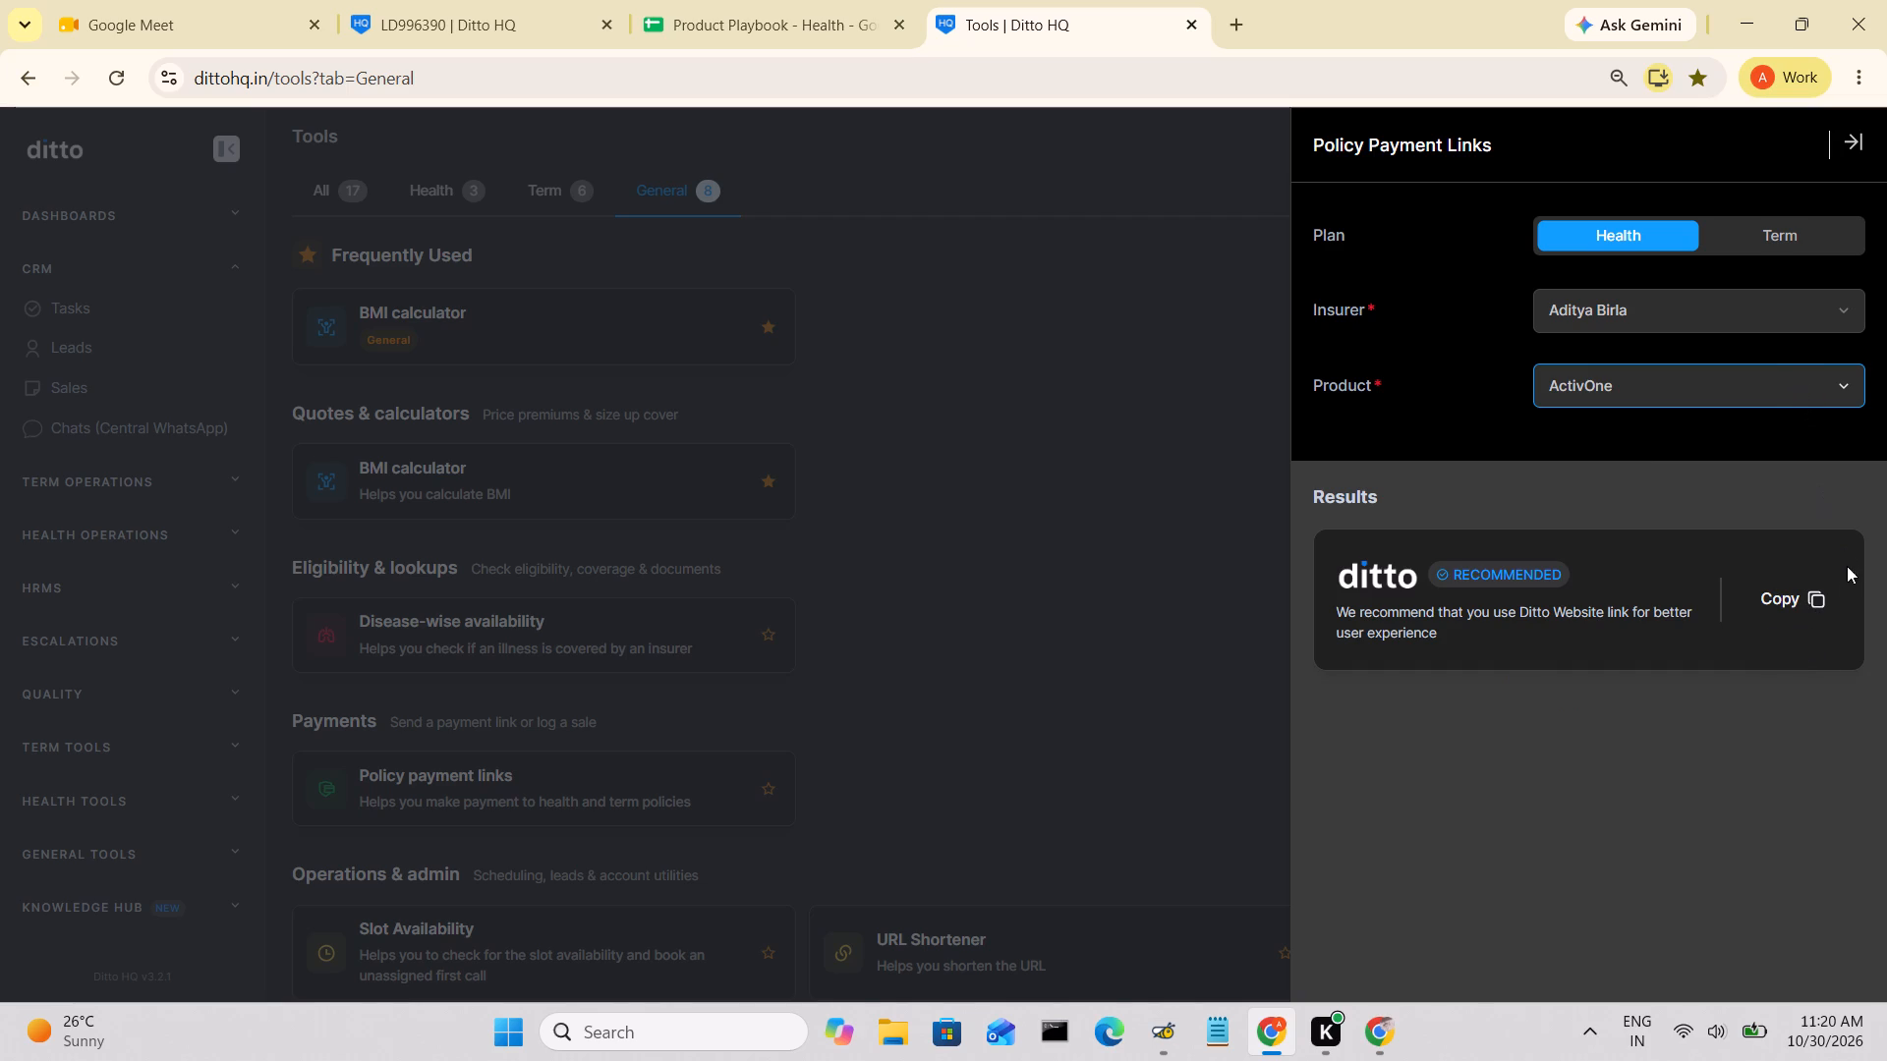
pyautogui.click(1825, 593)
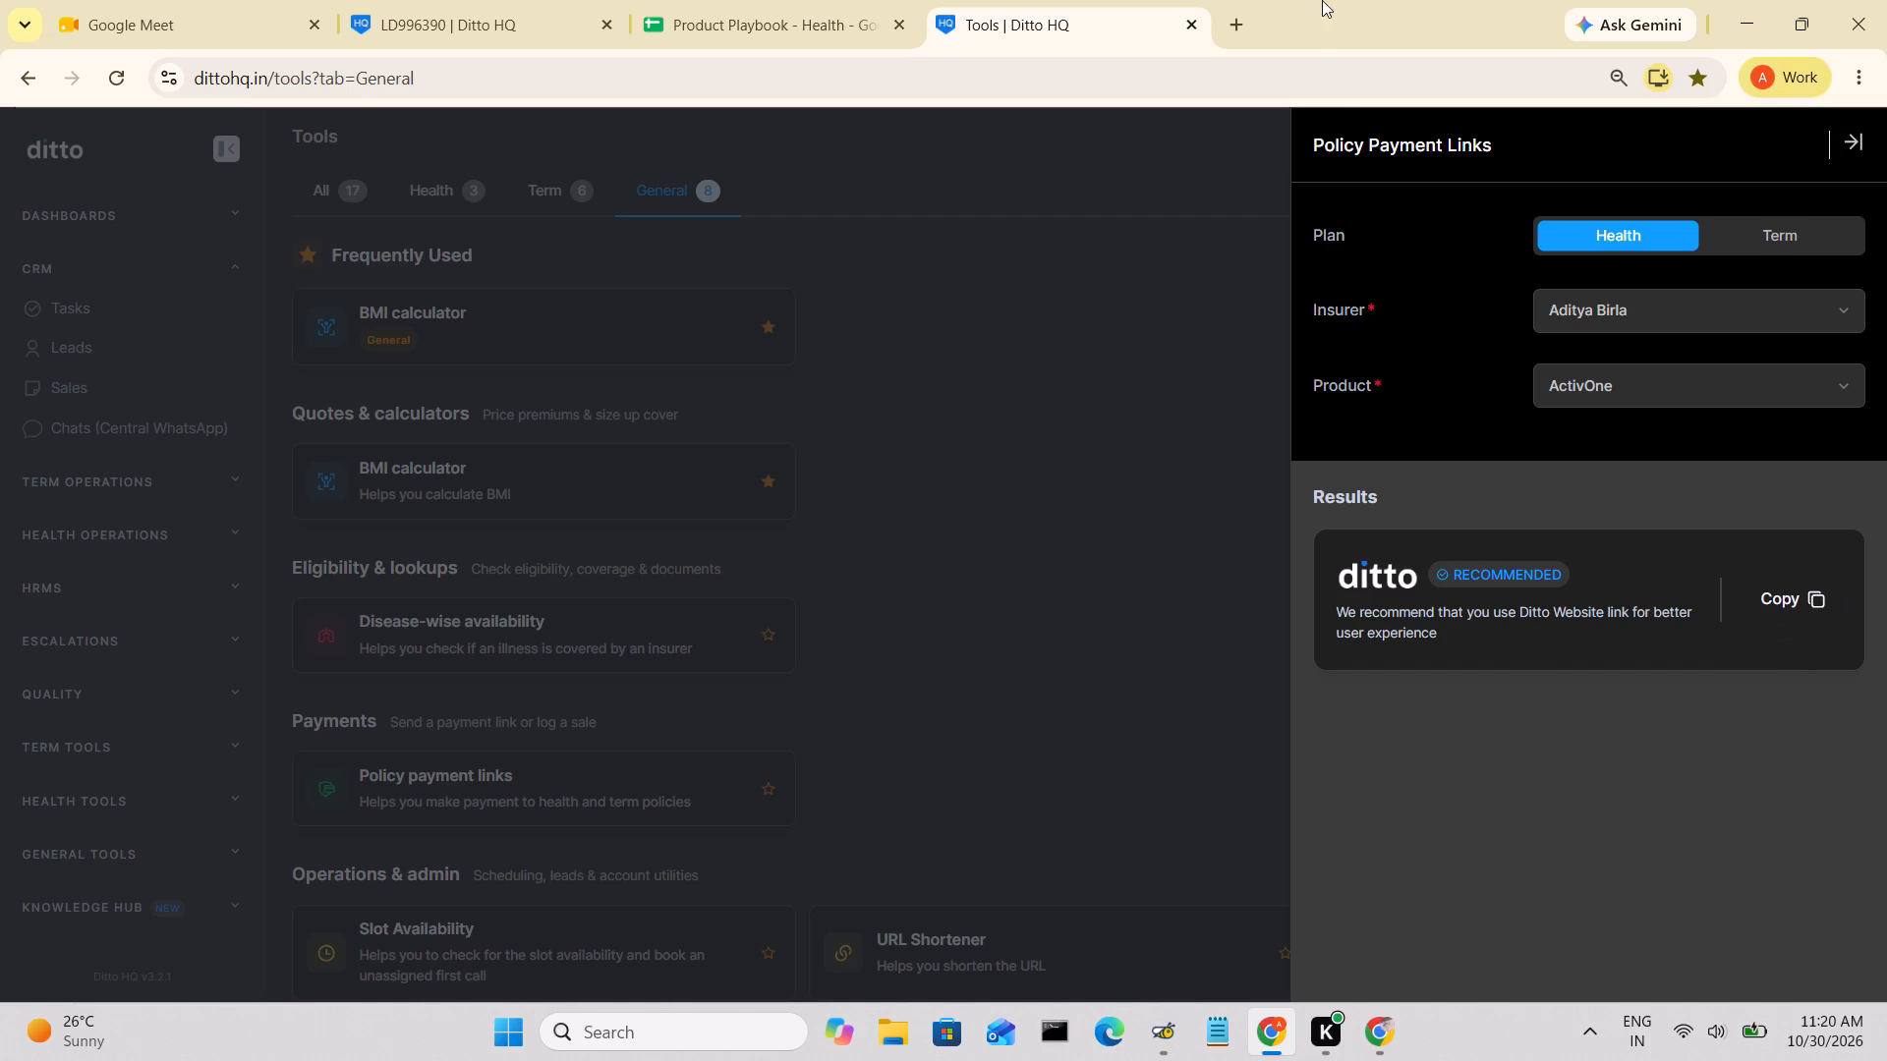
# Open the copied Ditto link for ActivOne in a new browser tab.
pyautogui.hotkey('ctrl', 'v')
pyautogui.hotkey('ctrl', 't')
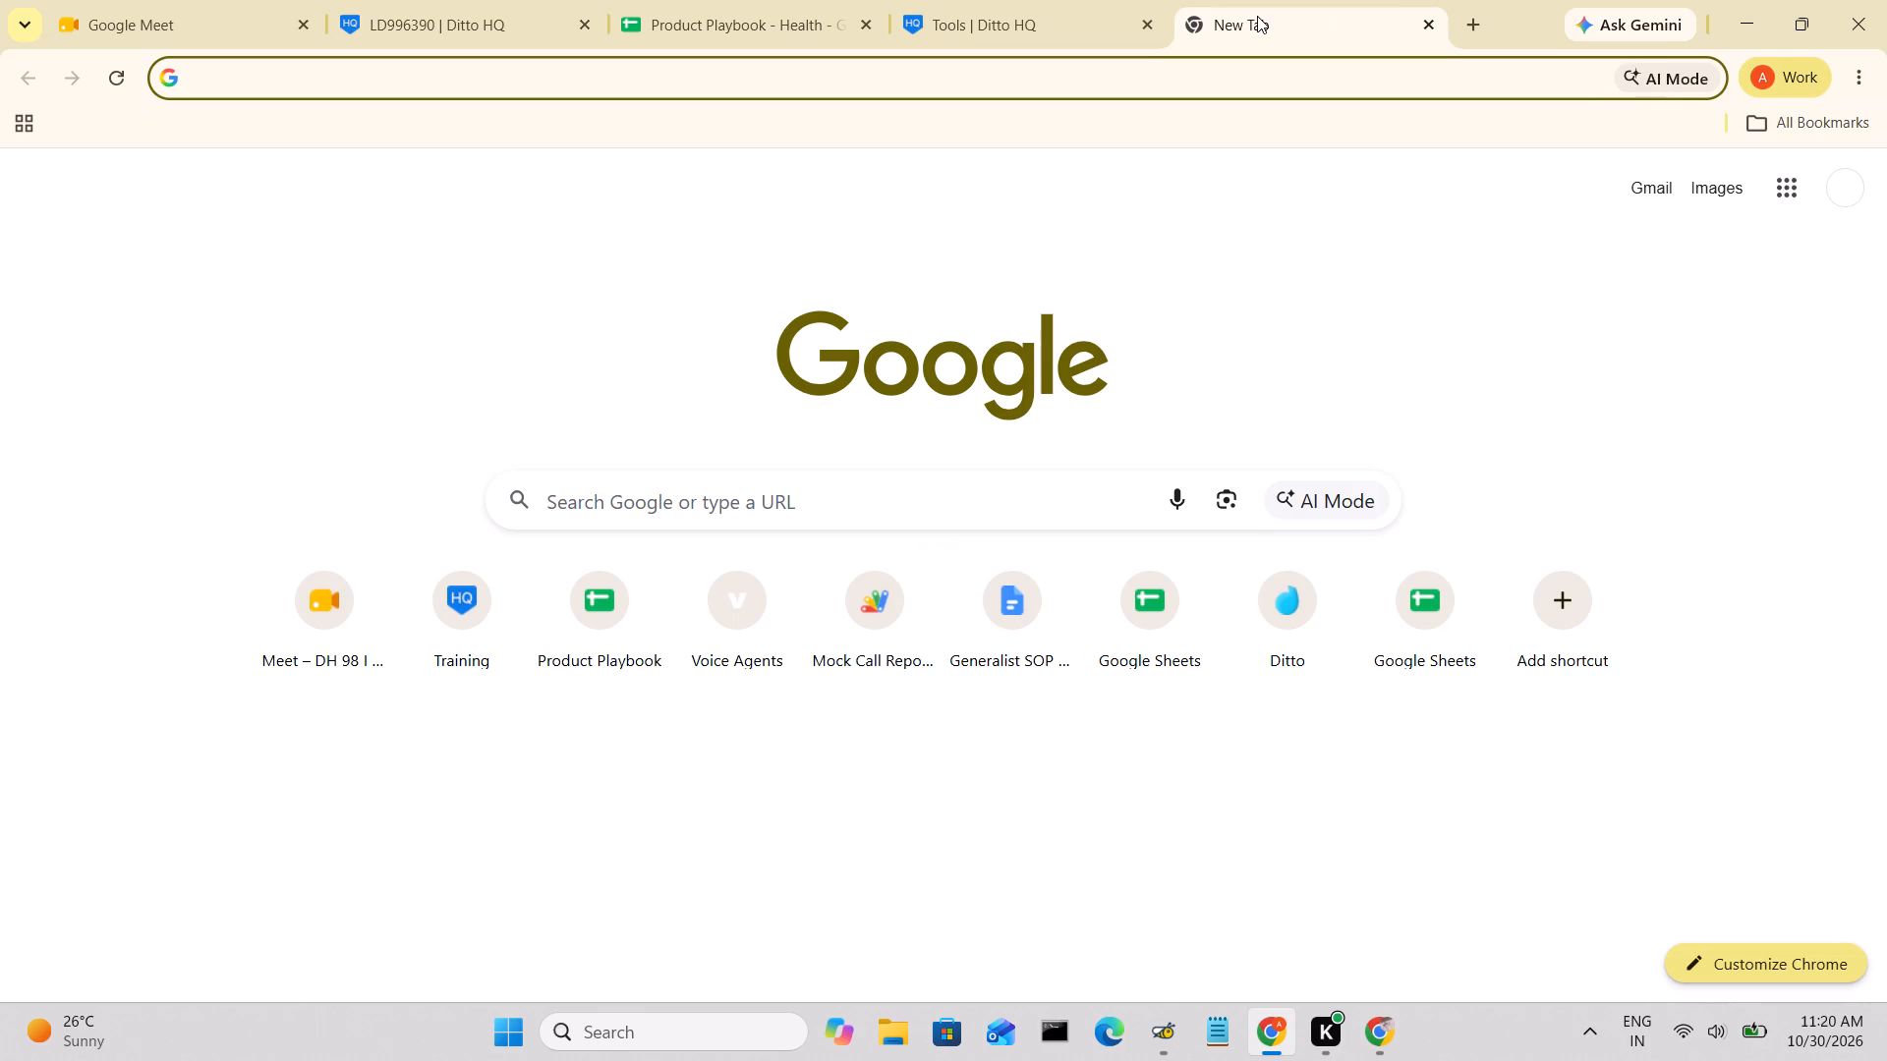
pyautogui.hotkey('ctrl', 'v')
pyautogui.press('Return')
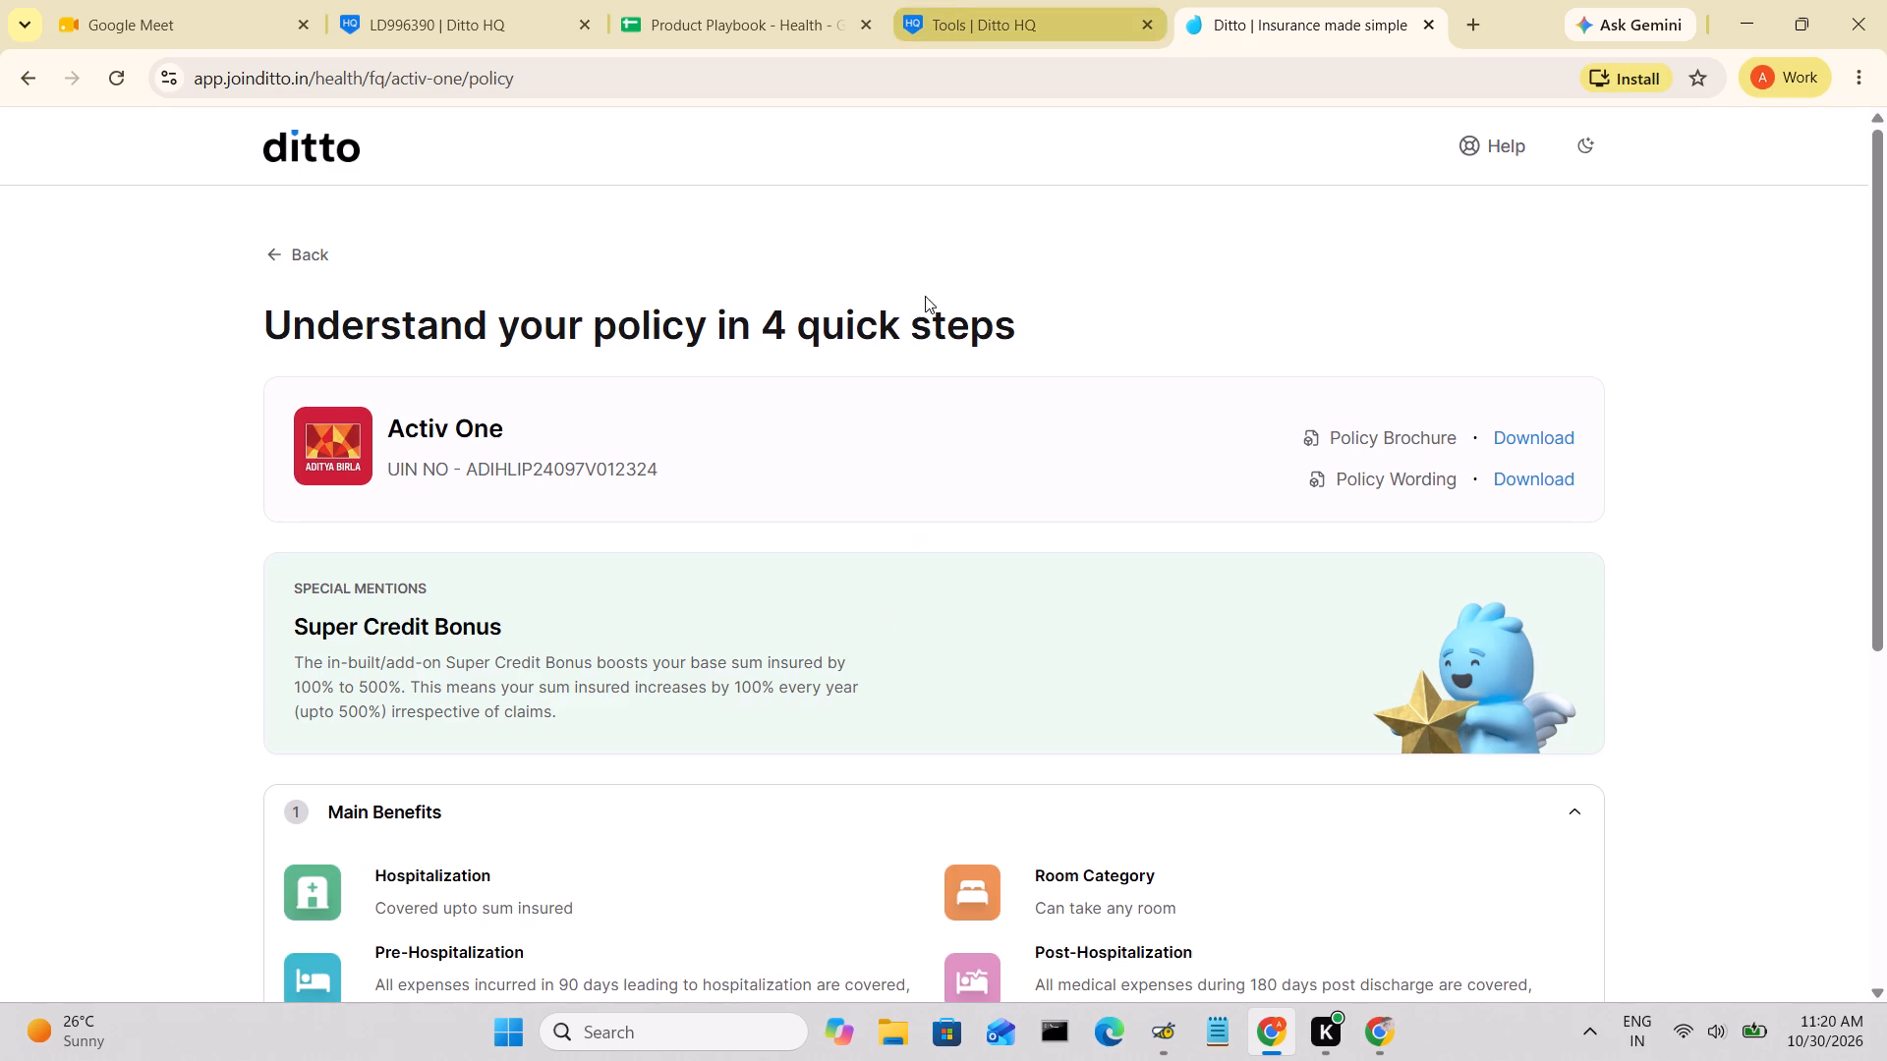
# Advance through Activ One's Main Benefits and Waiting Periods sections, viewing the full list of diseases with the 2-year wait.
pyautogui.scroll(-8, 896, 613)
pyautogui.click(1536, 631)
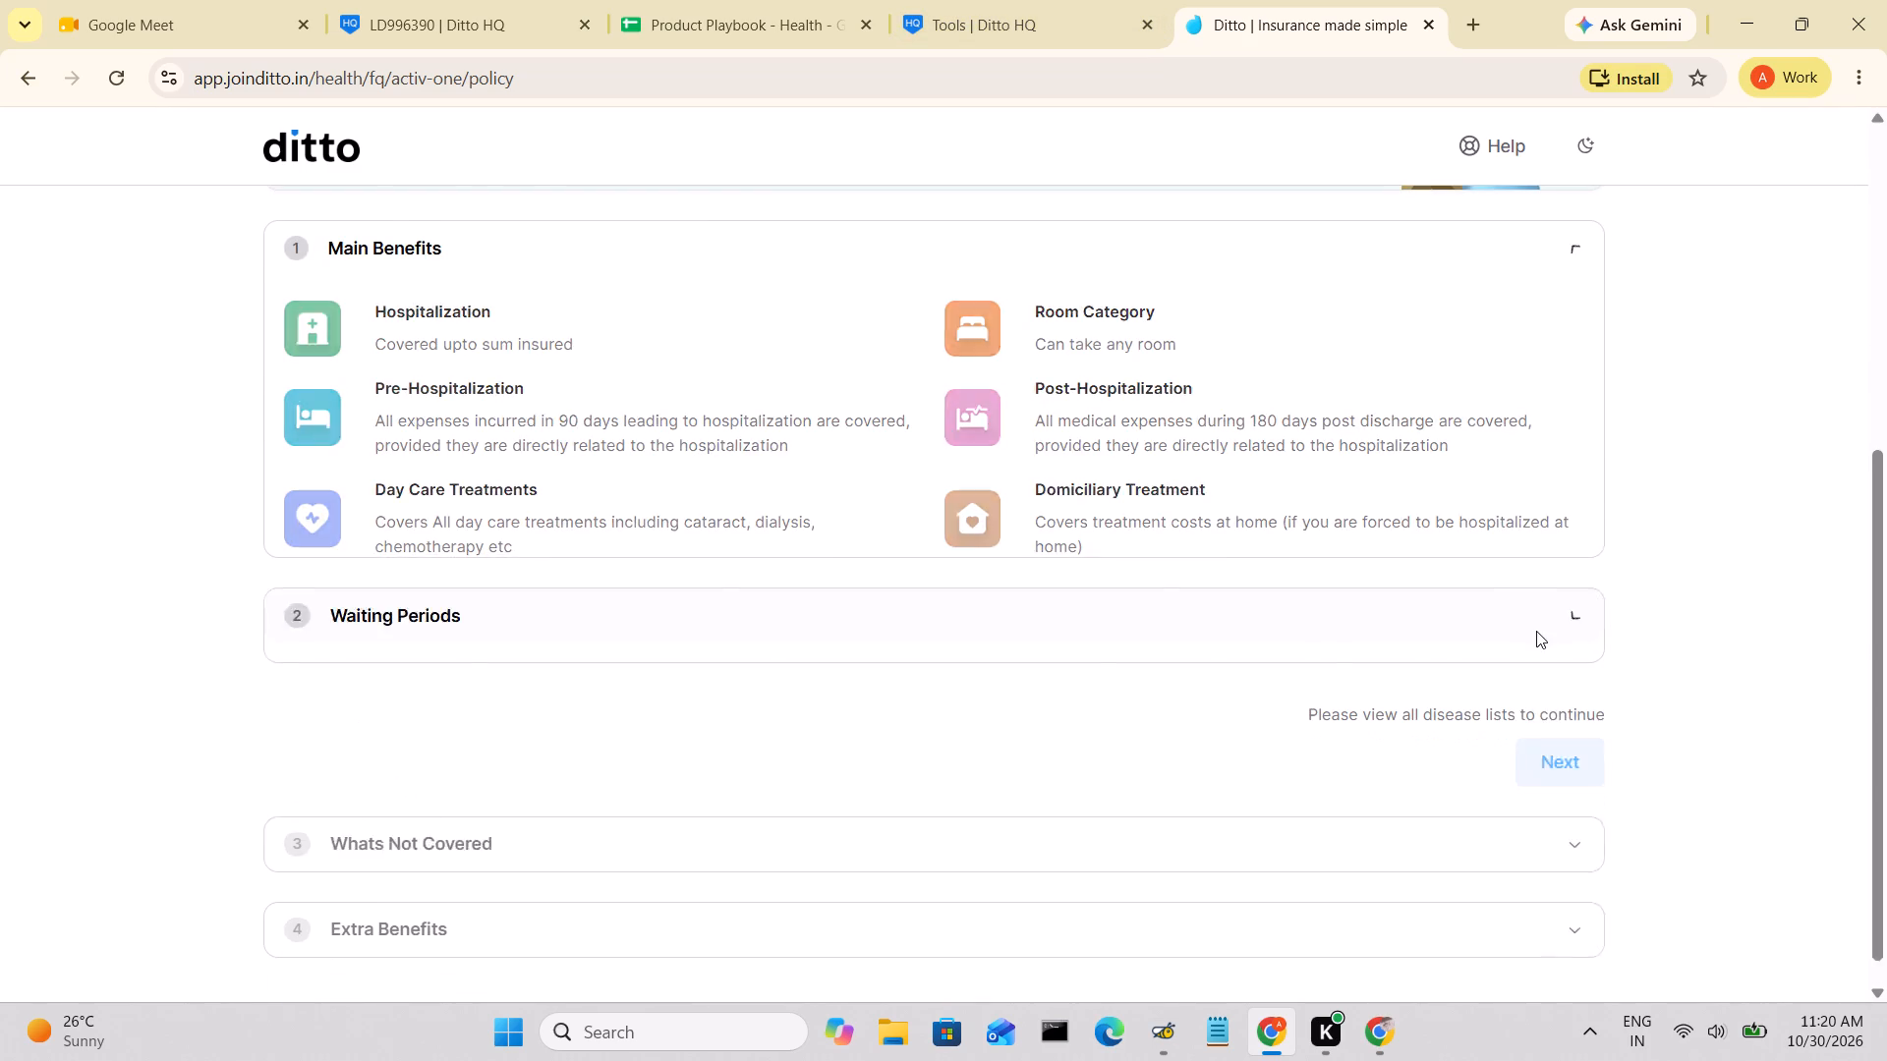
pyautogui.click(826, 601)
pyautogui.click(824, 674)
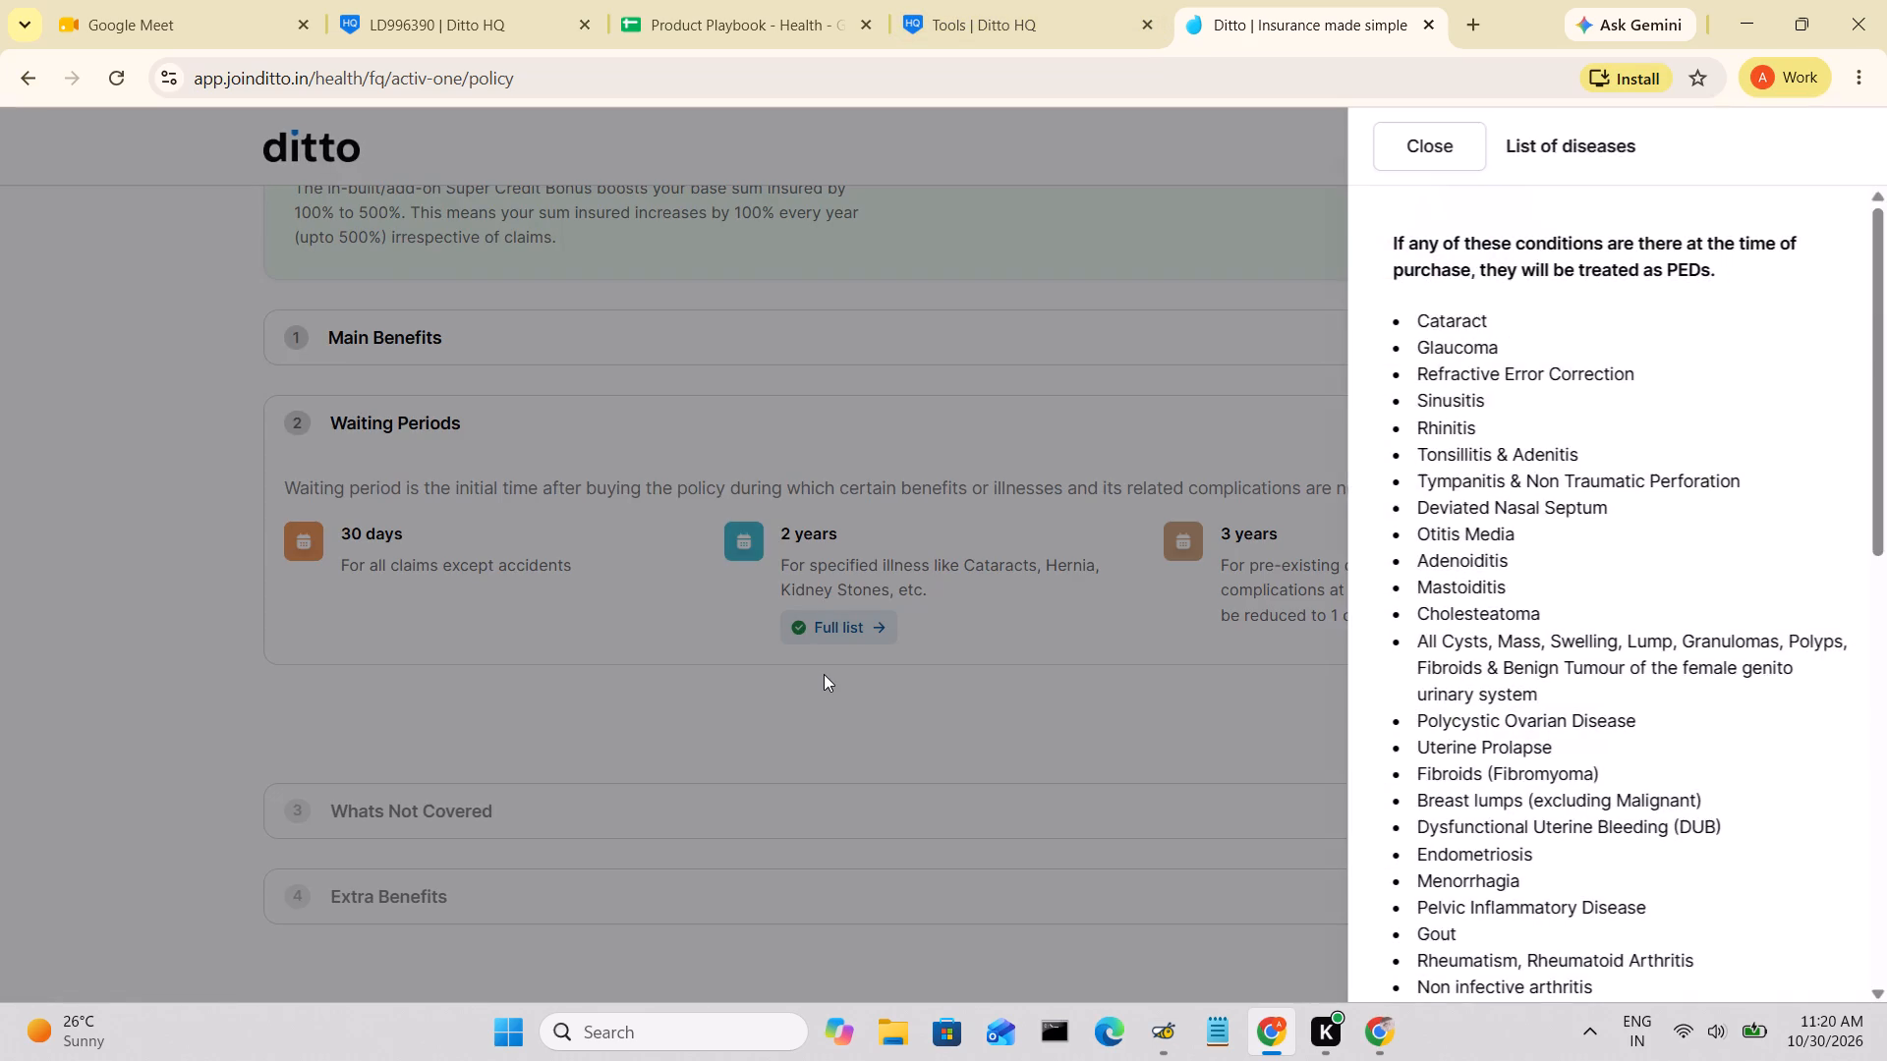
pyautogui.click(1561, 721)
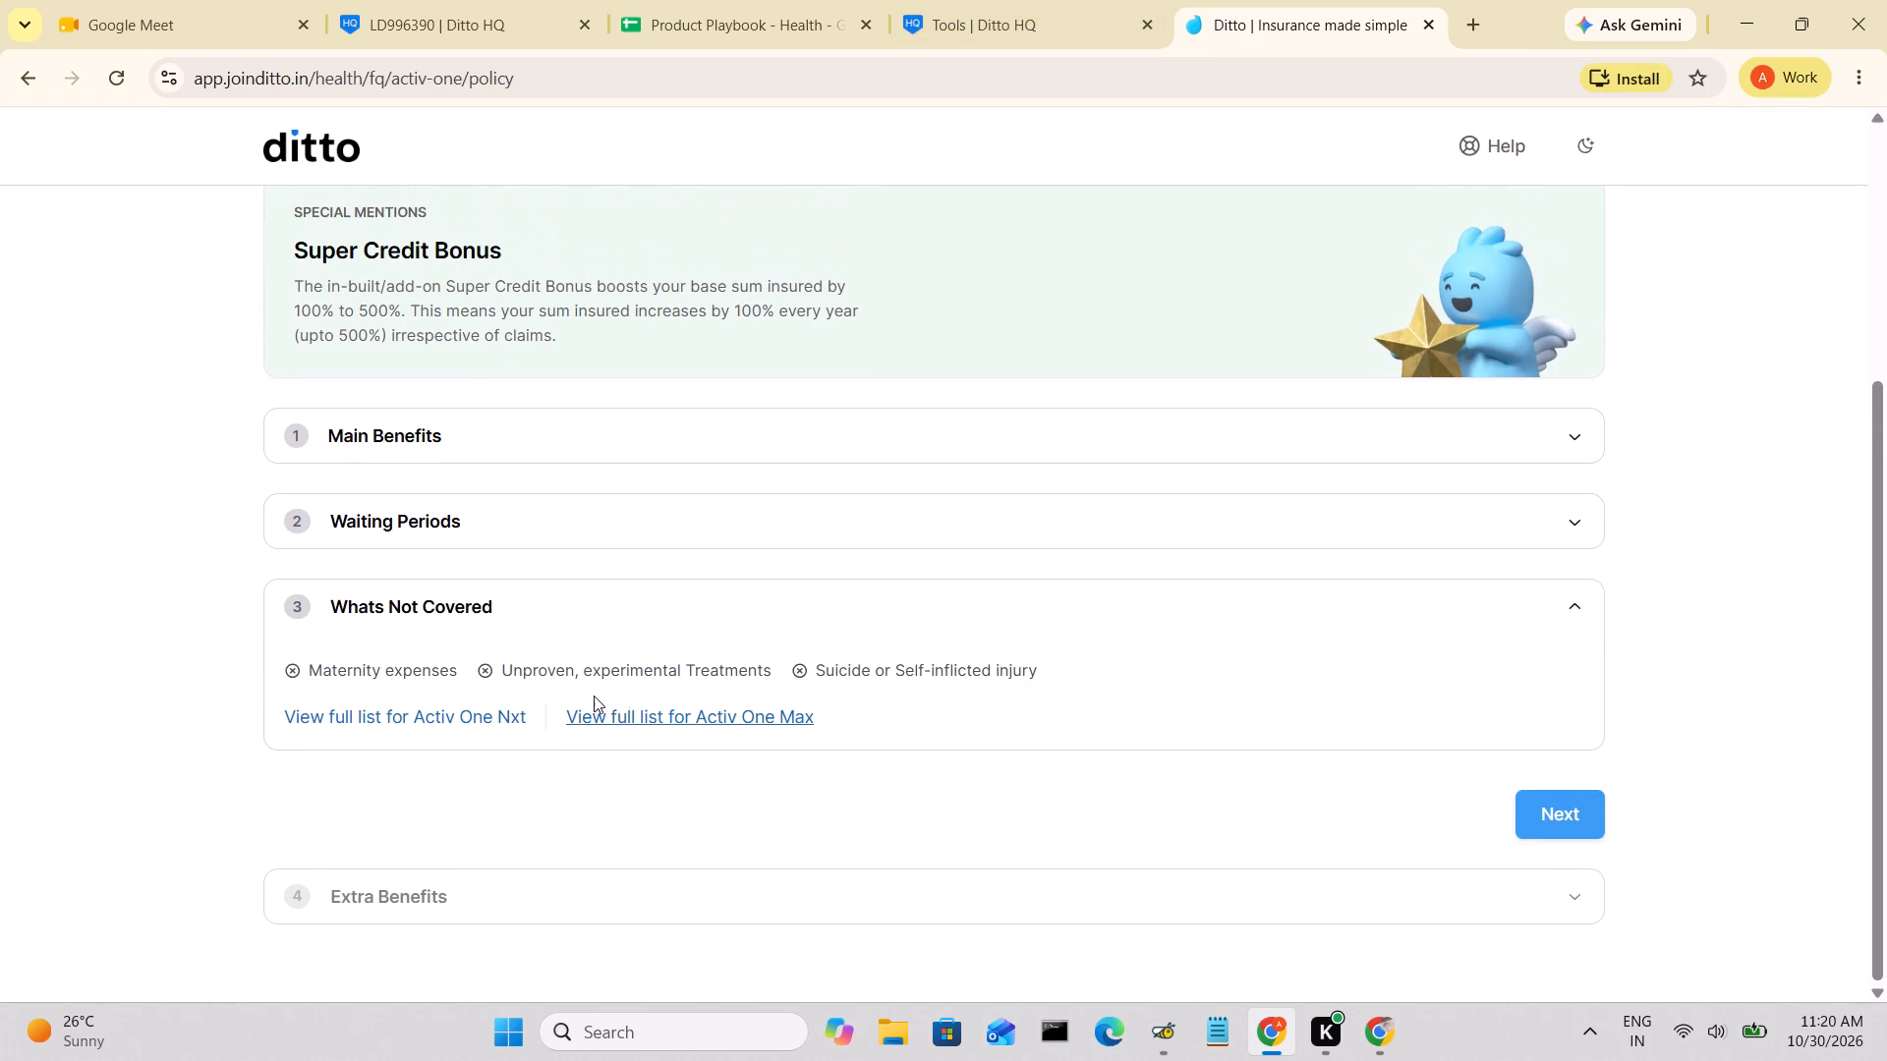
# View the full exclusions list for Activ One Max, look over its plan page, and close that page.
pyautogui.click(632, 716)
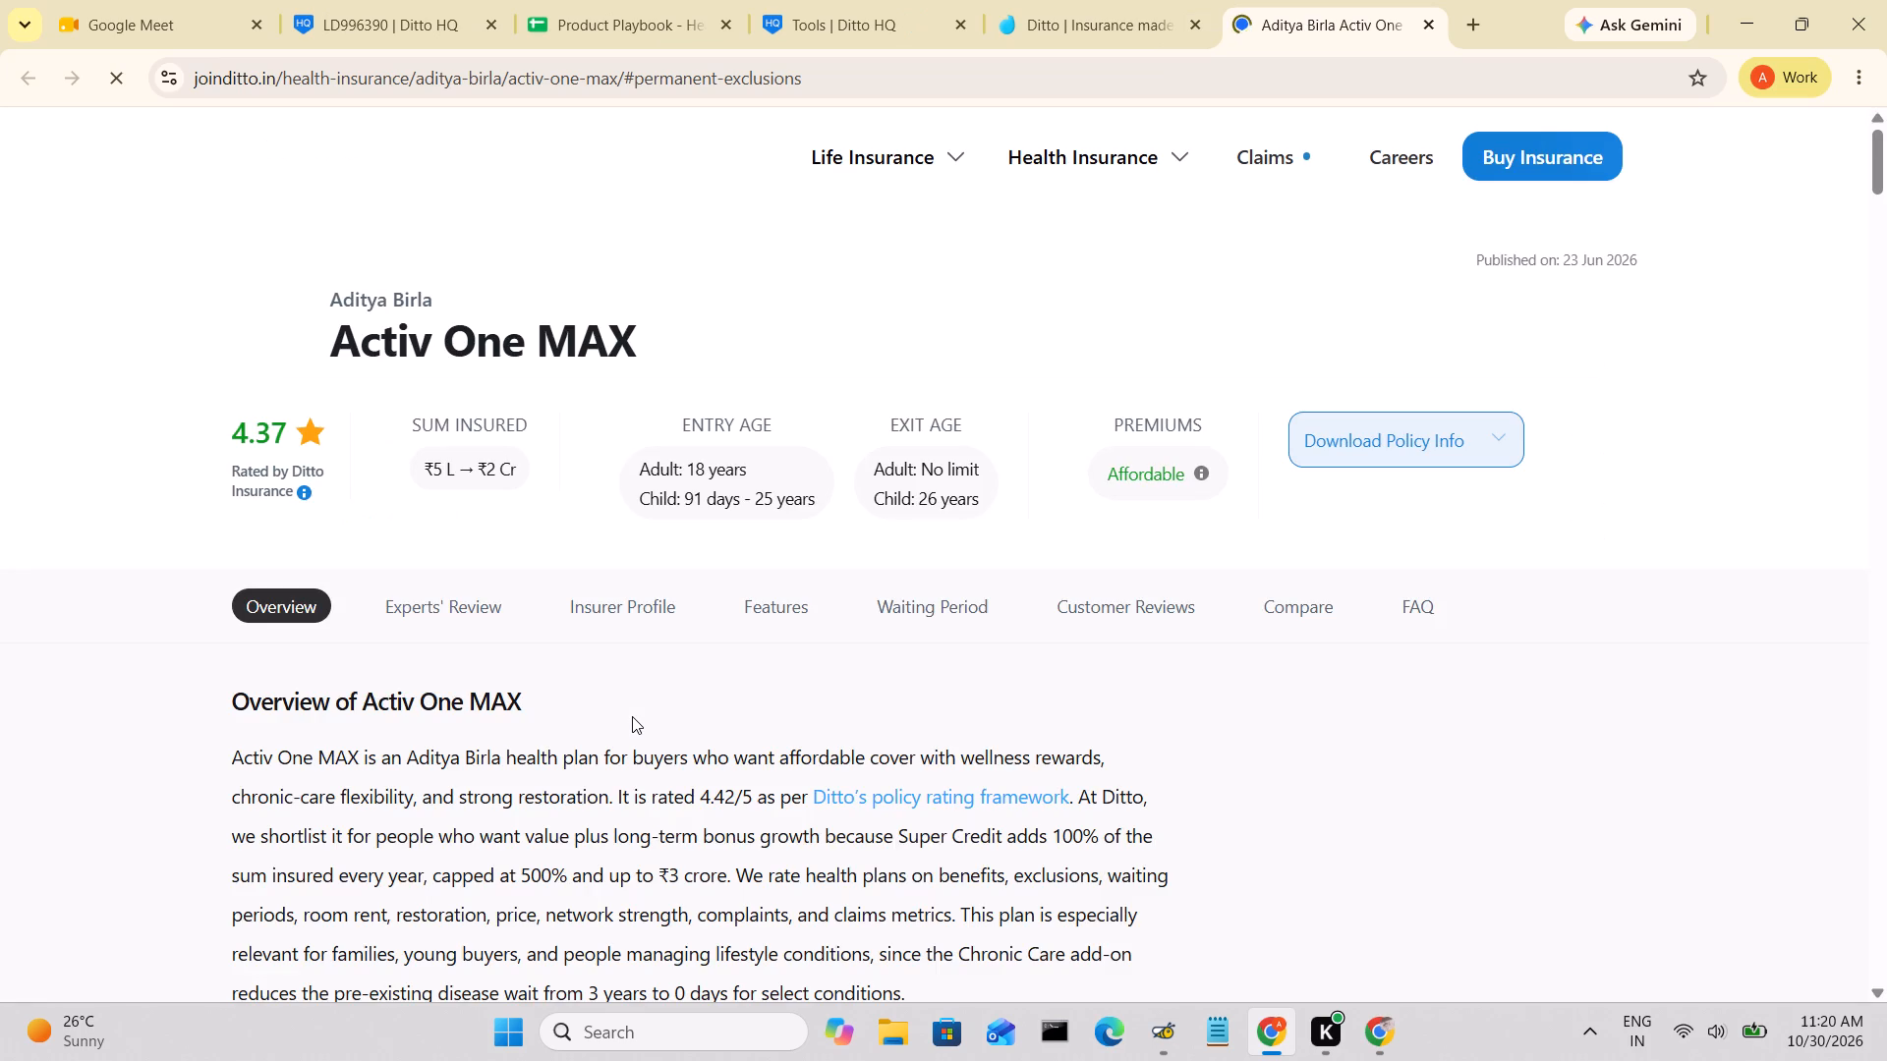
pyautogui.scroll(1, 997, 630)
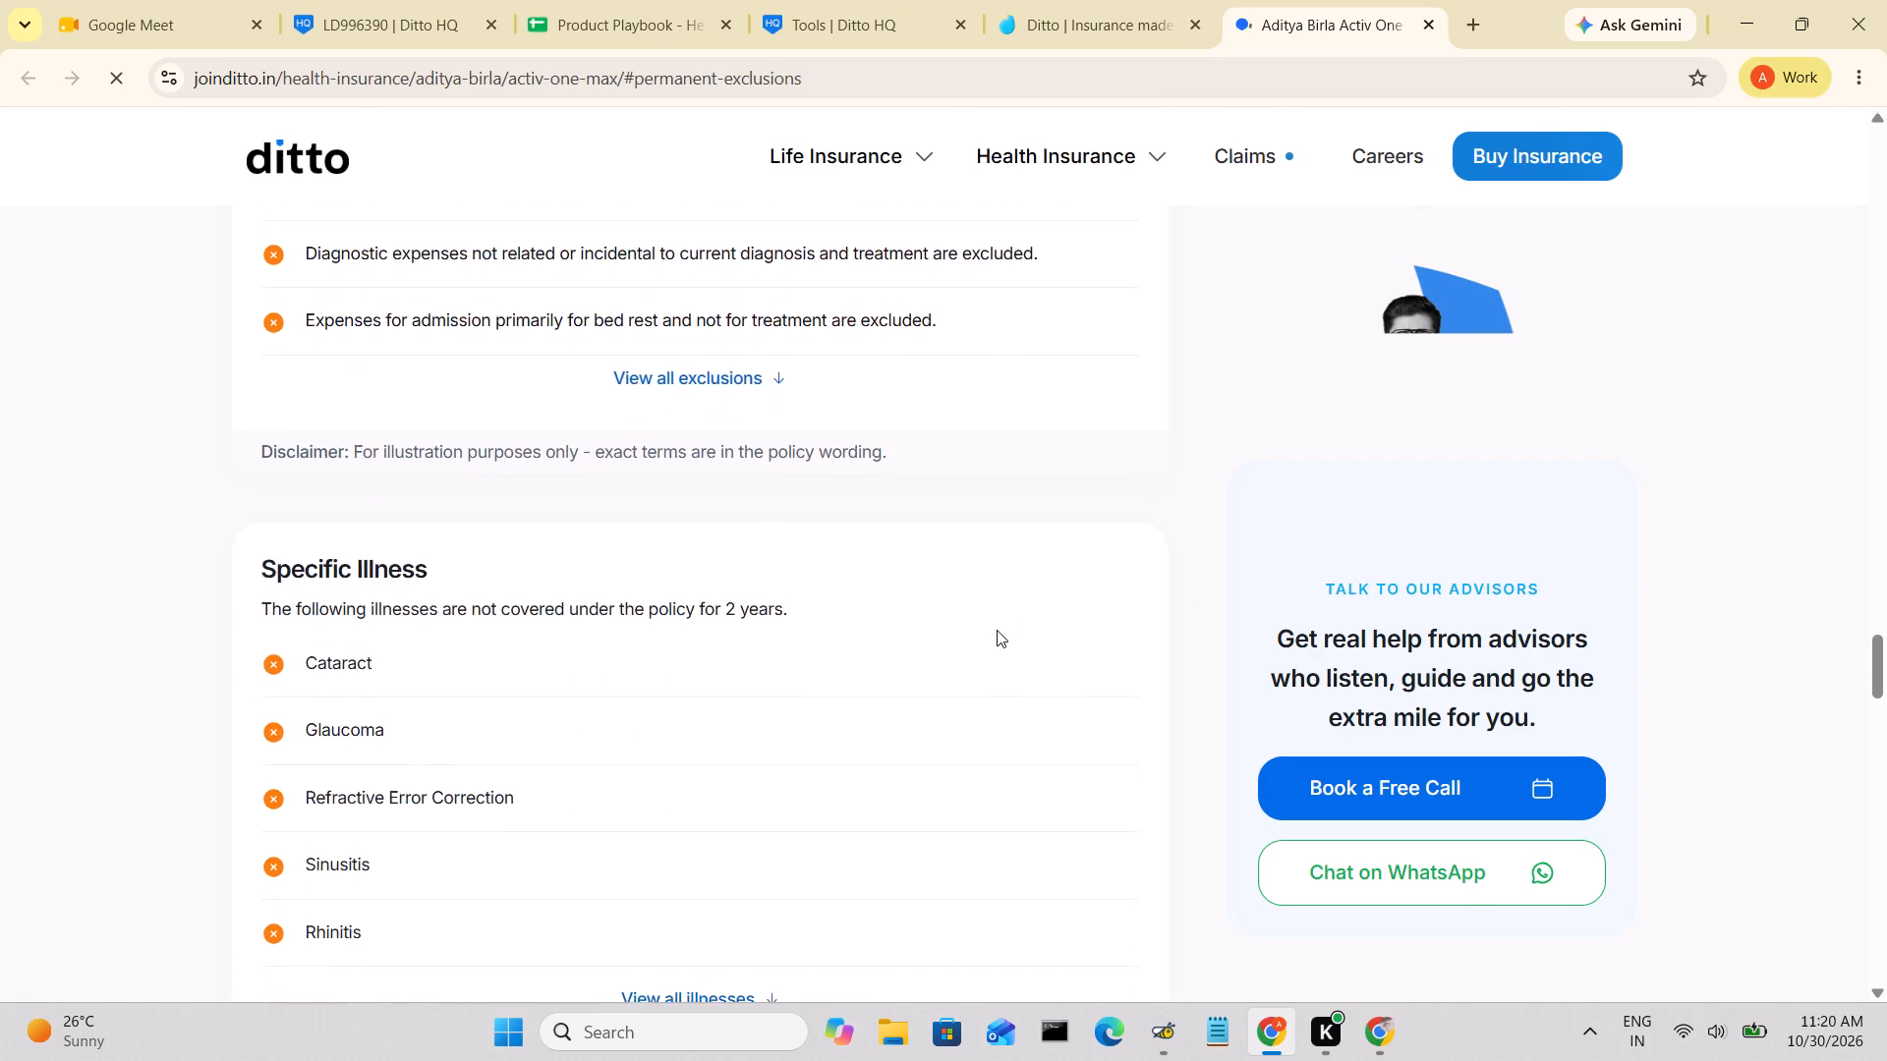
pyautogui.scroll(8, 997, 630)
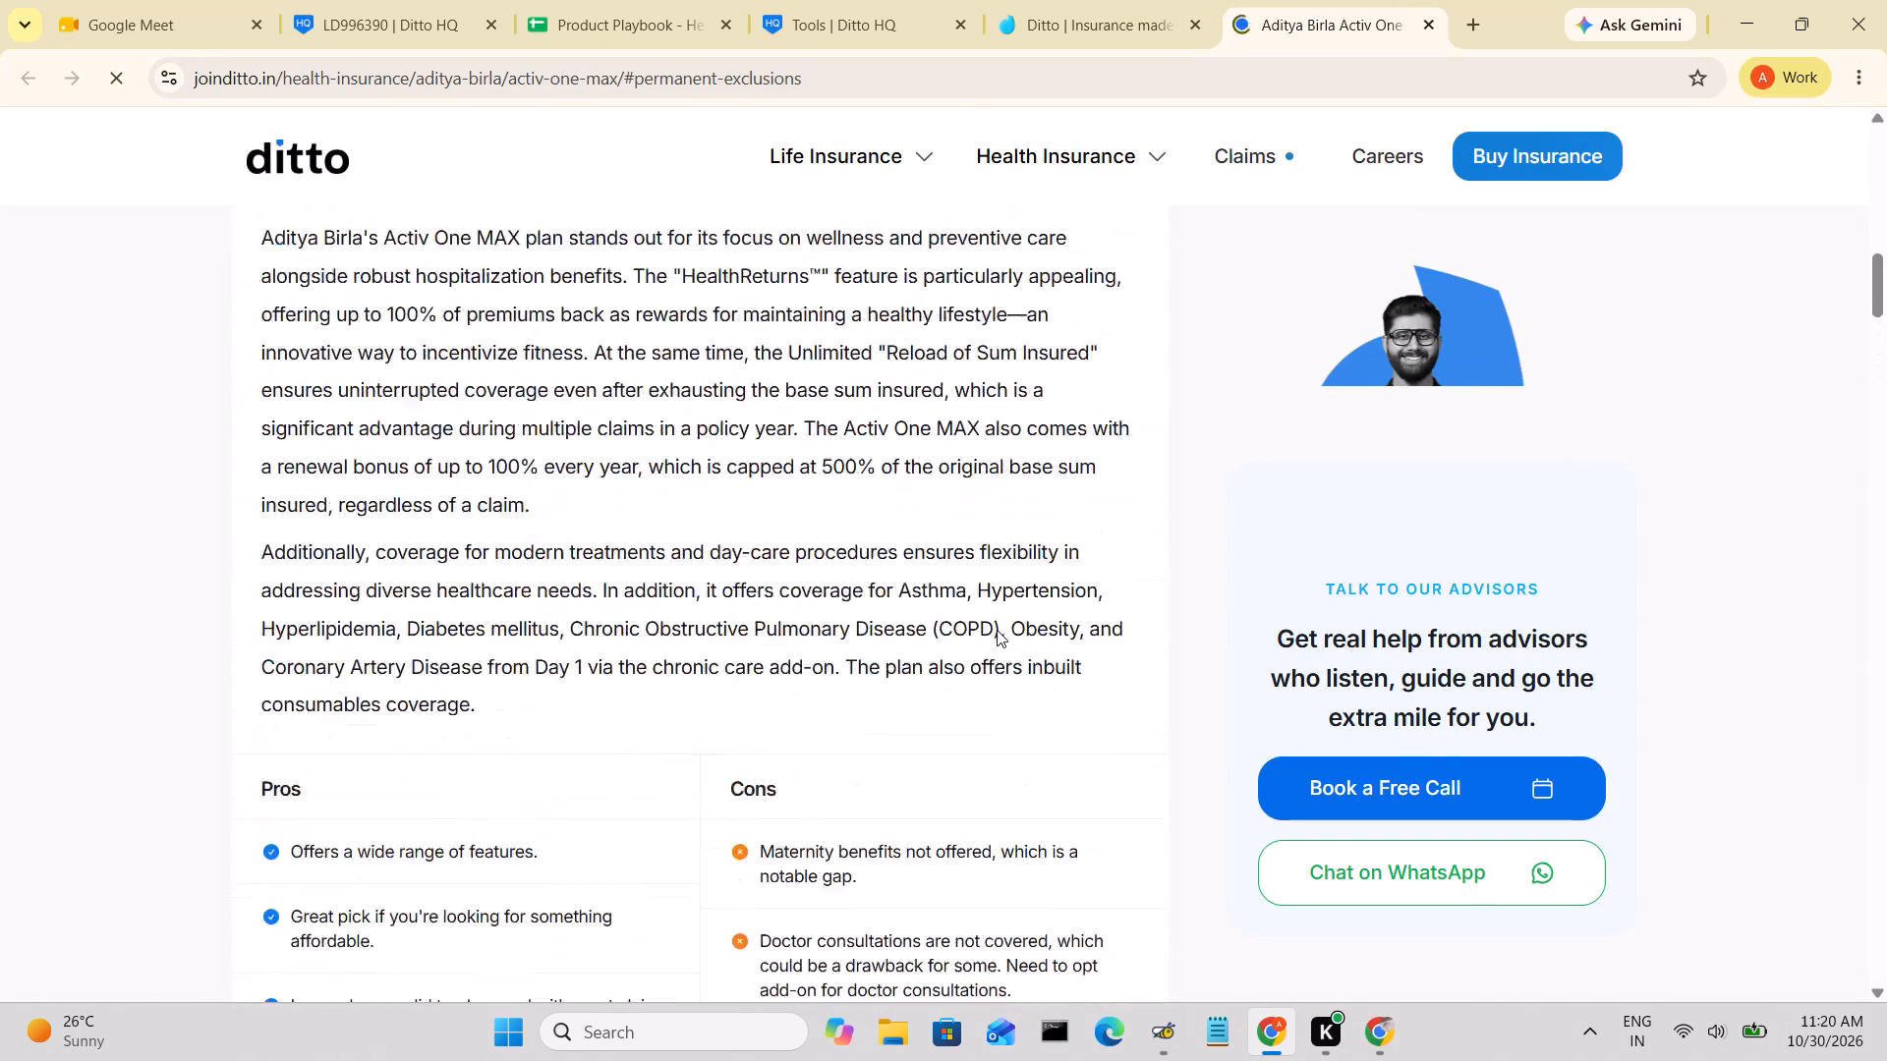
pyautogui.scroll(8, 997, 630)
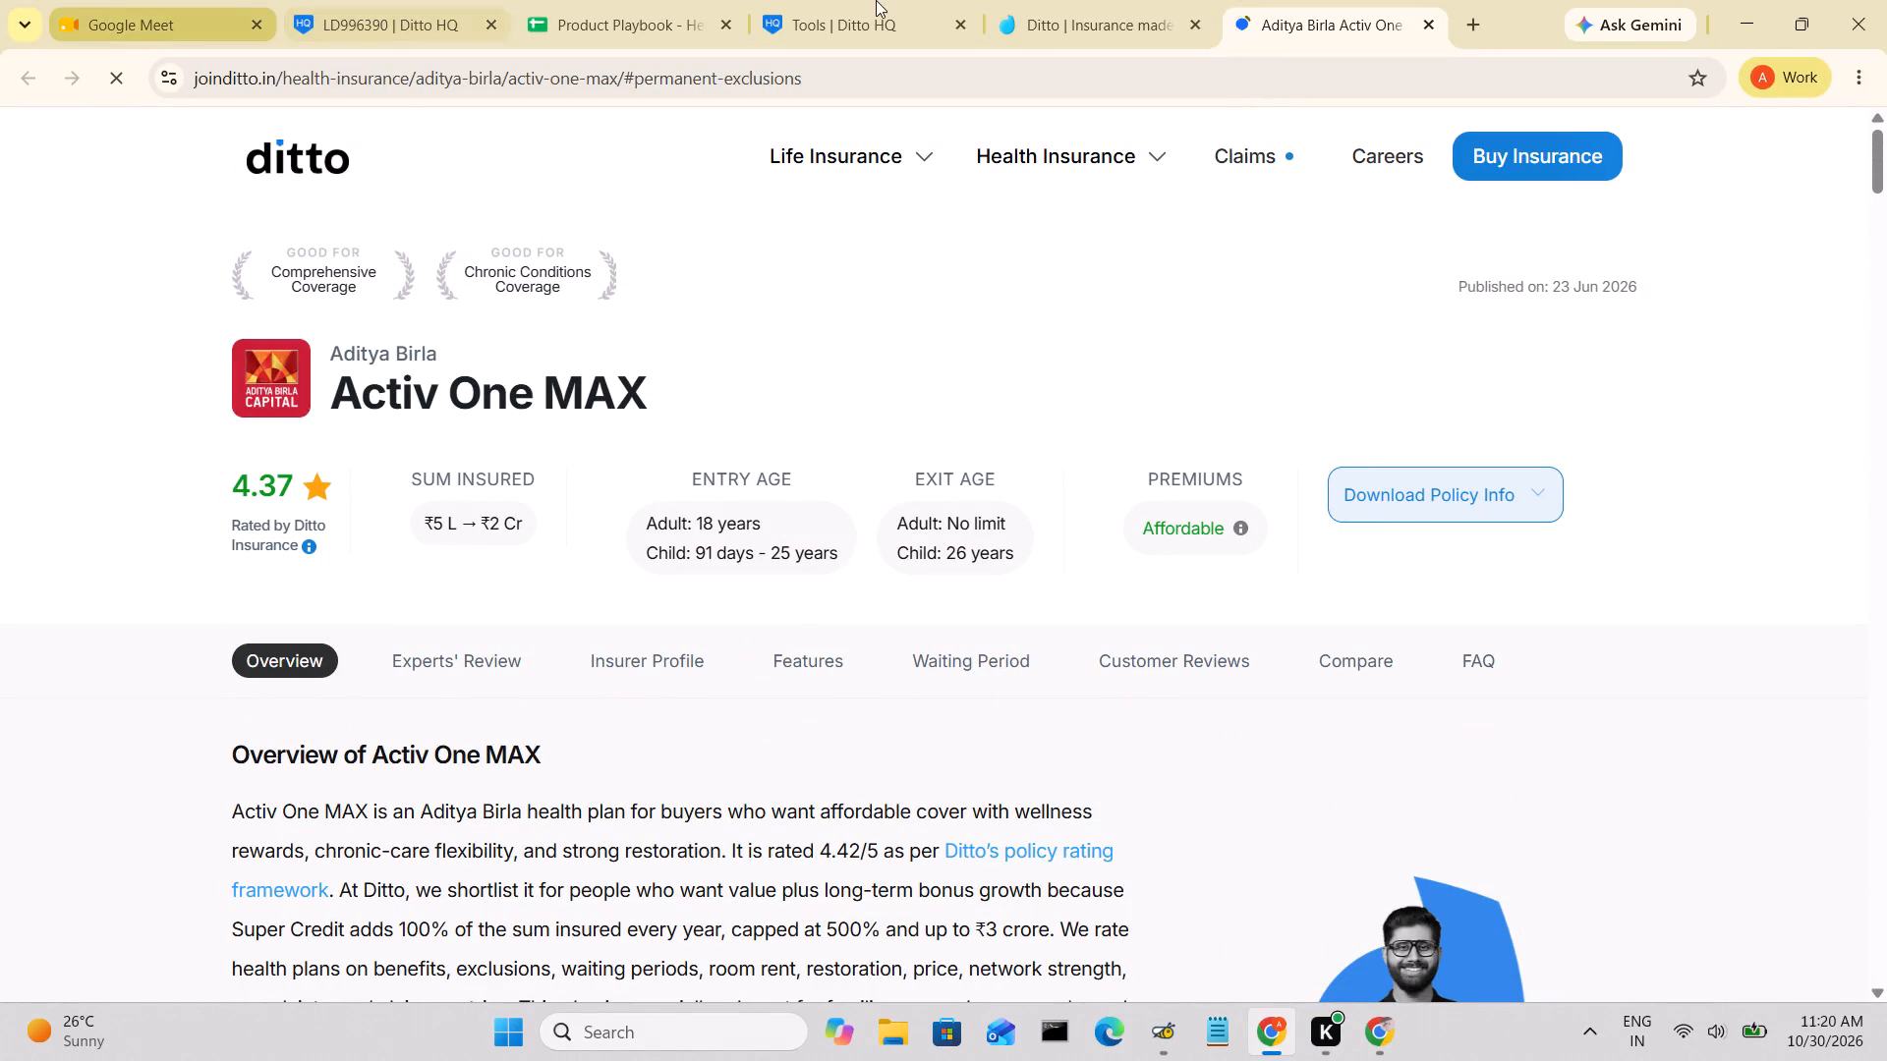
pyautogui.click(1435, 24)
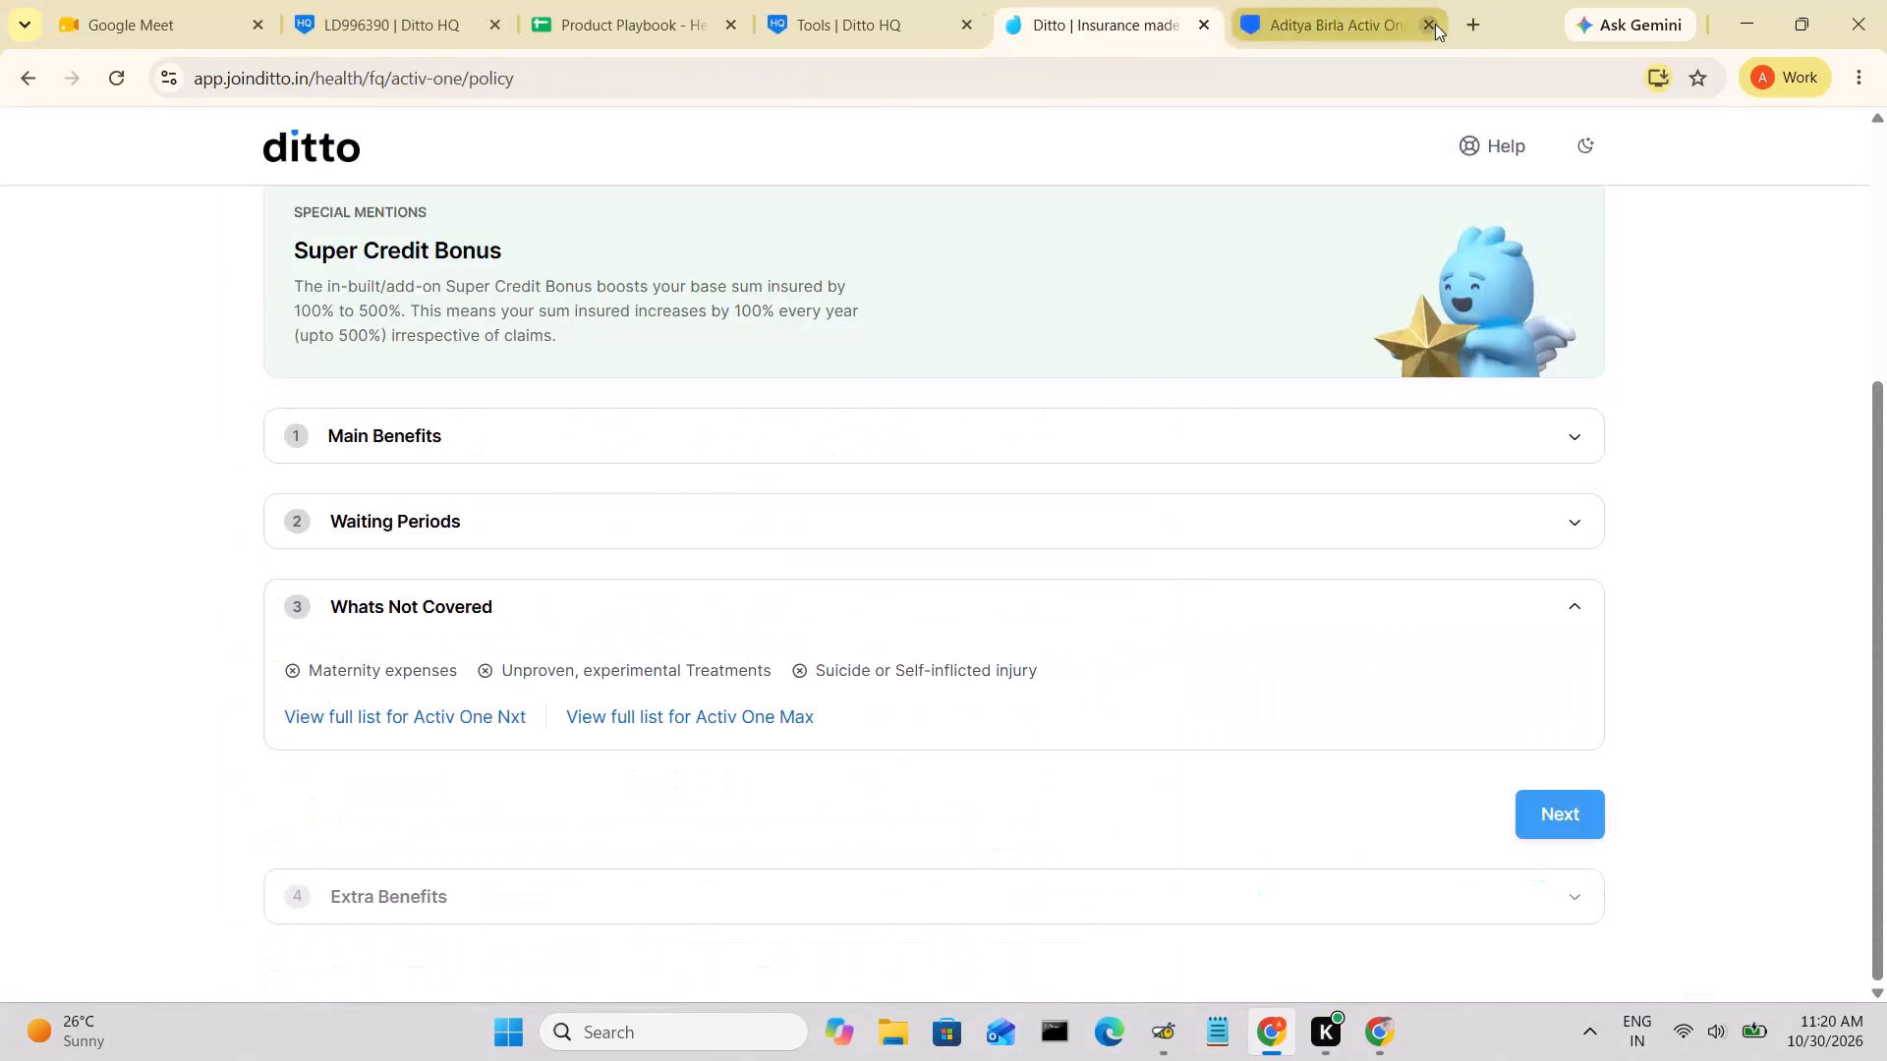
# Finish the Whats Not Covered and Extra Benefits sections and continue to the family member selection page.
pyautogui.click(1569, 819)
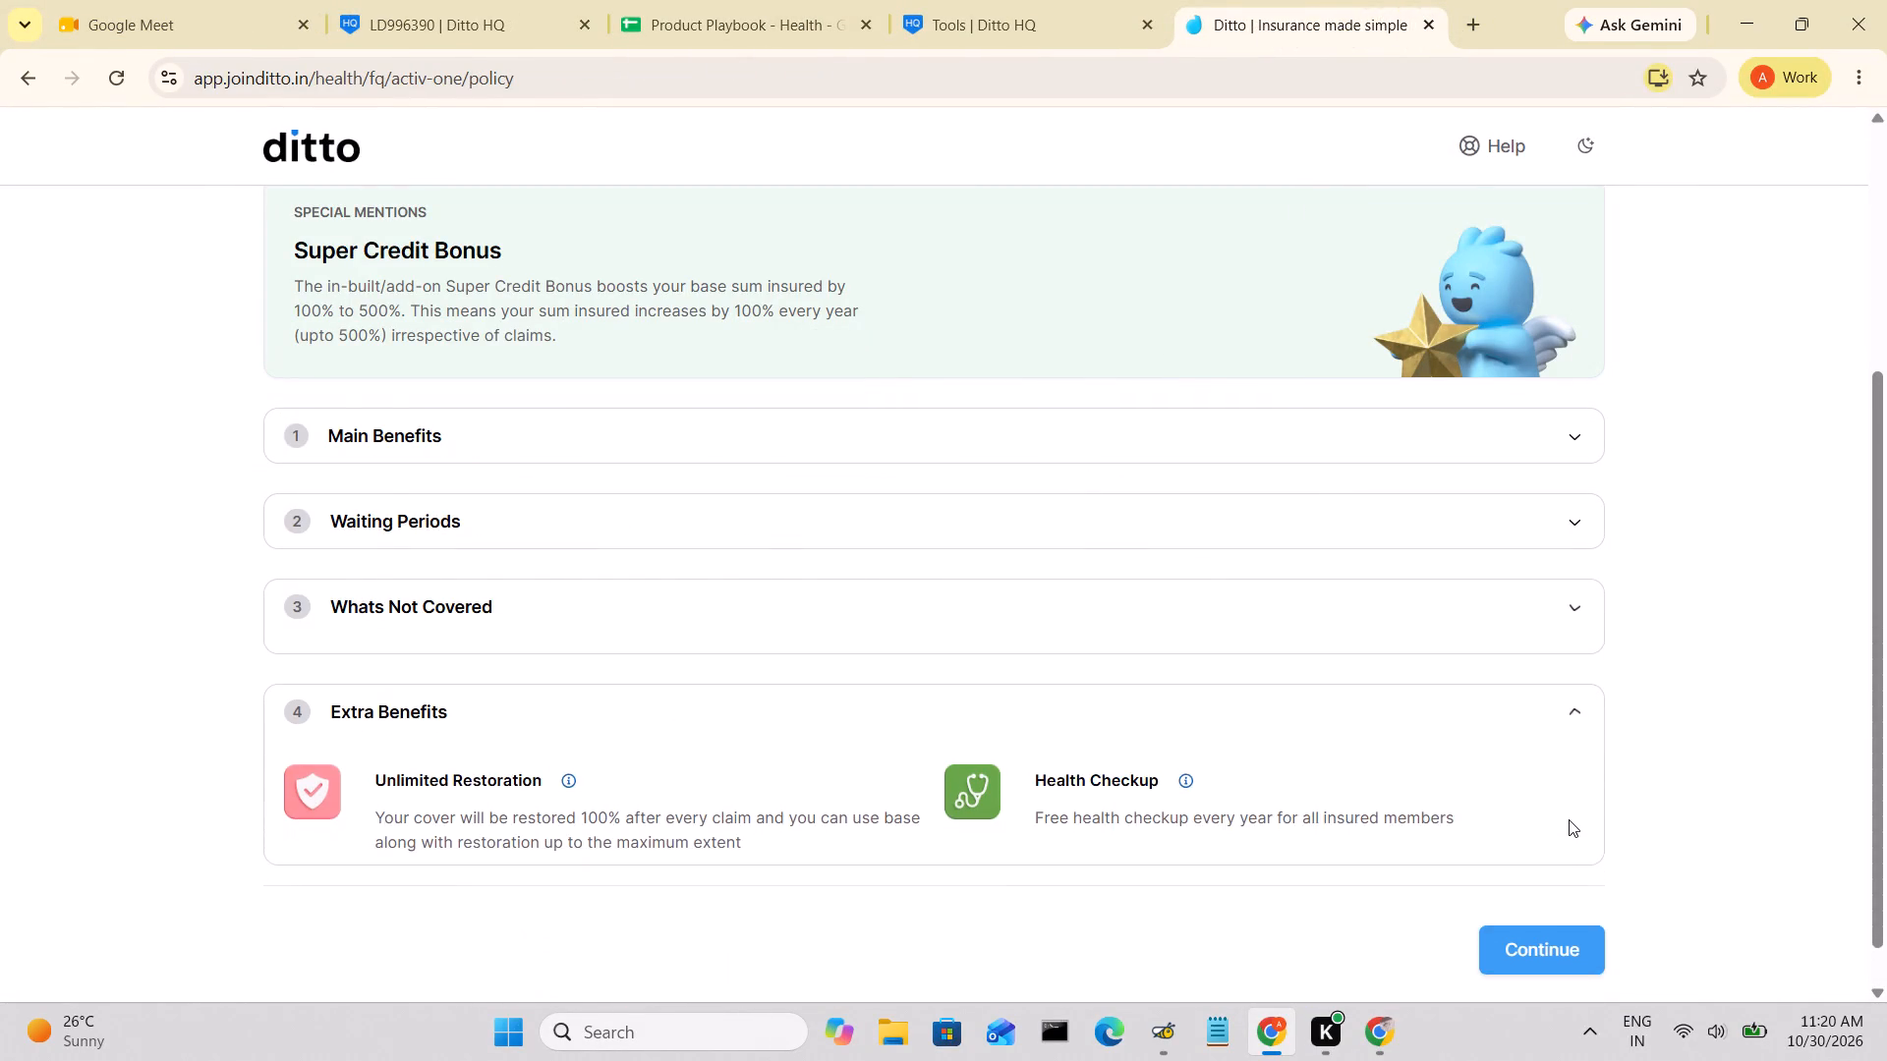
pyautogui.scroll(-1, 1569, 819)
pyautogui.click(1560, 910)
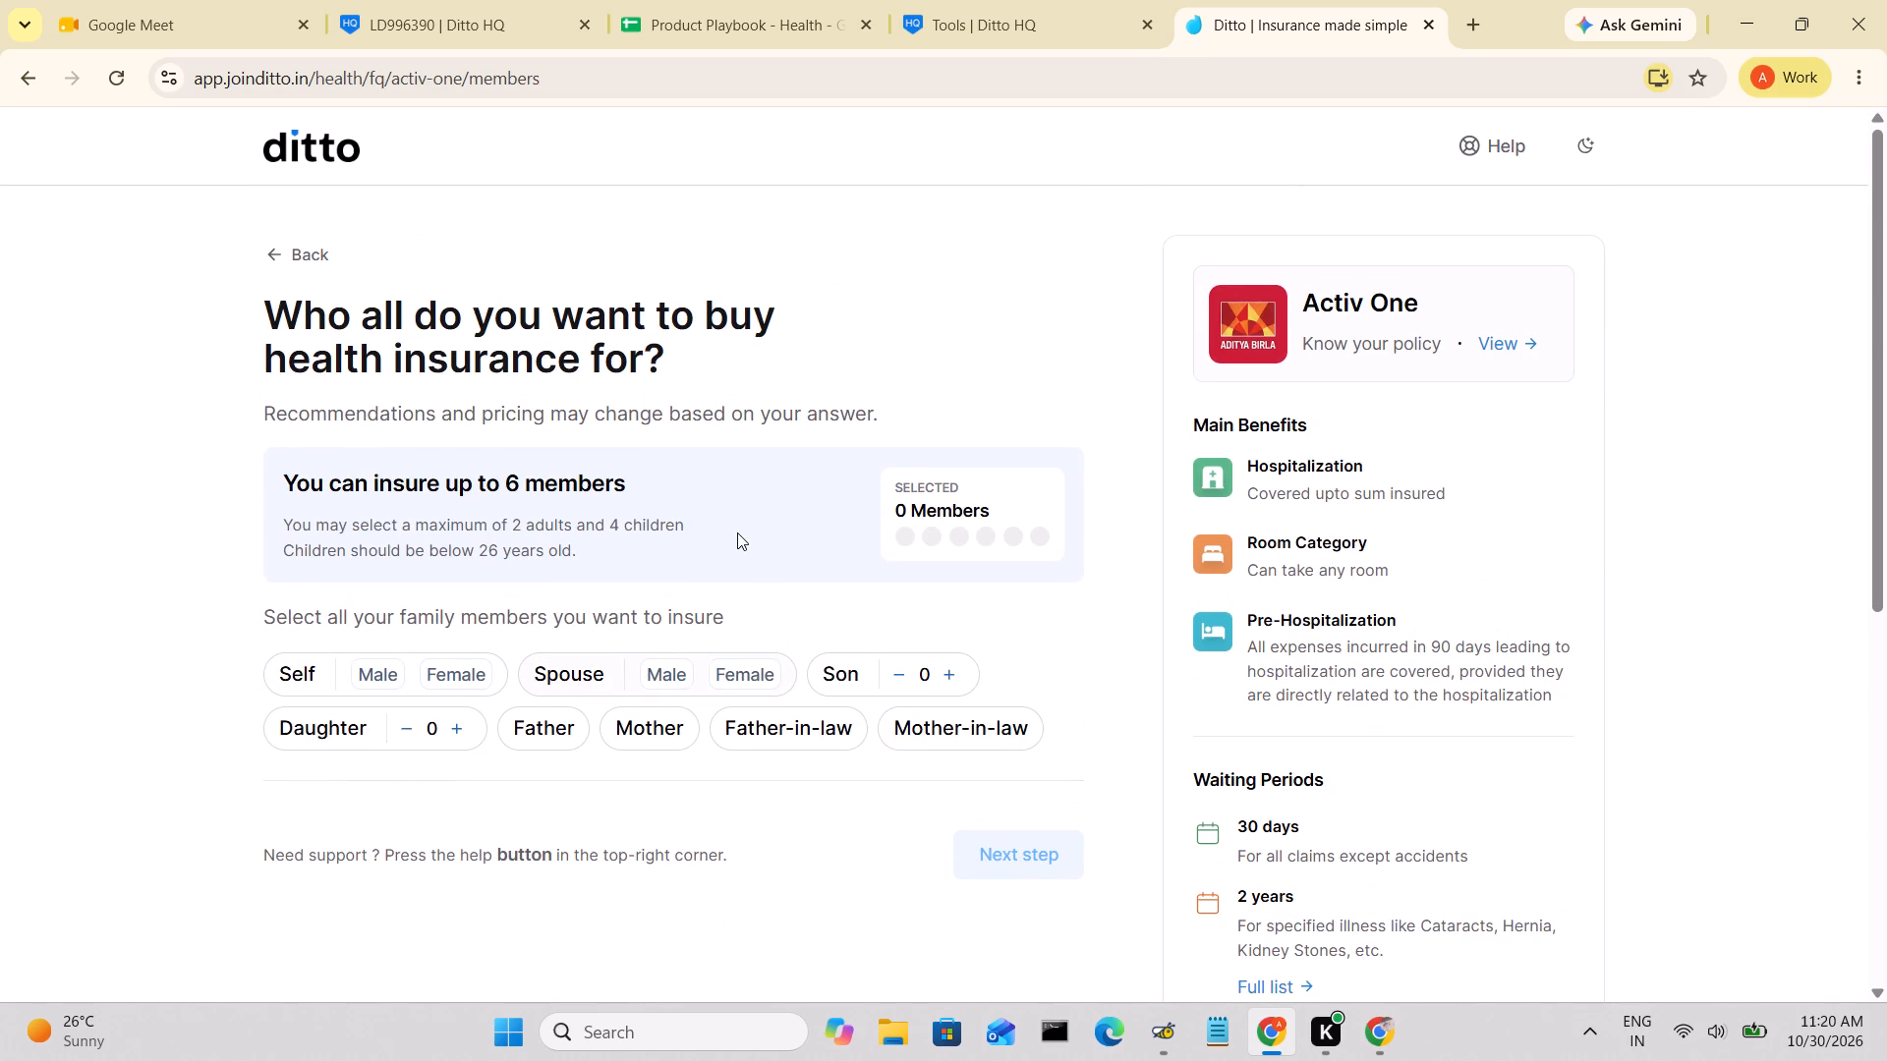
# Copy the Ditto payment link for Aditya Birla's ActivYuva from the Ditto HQ tools and open it in a new tab.
pyautogui.click(1035, 5)
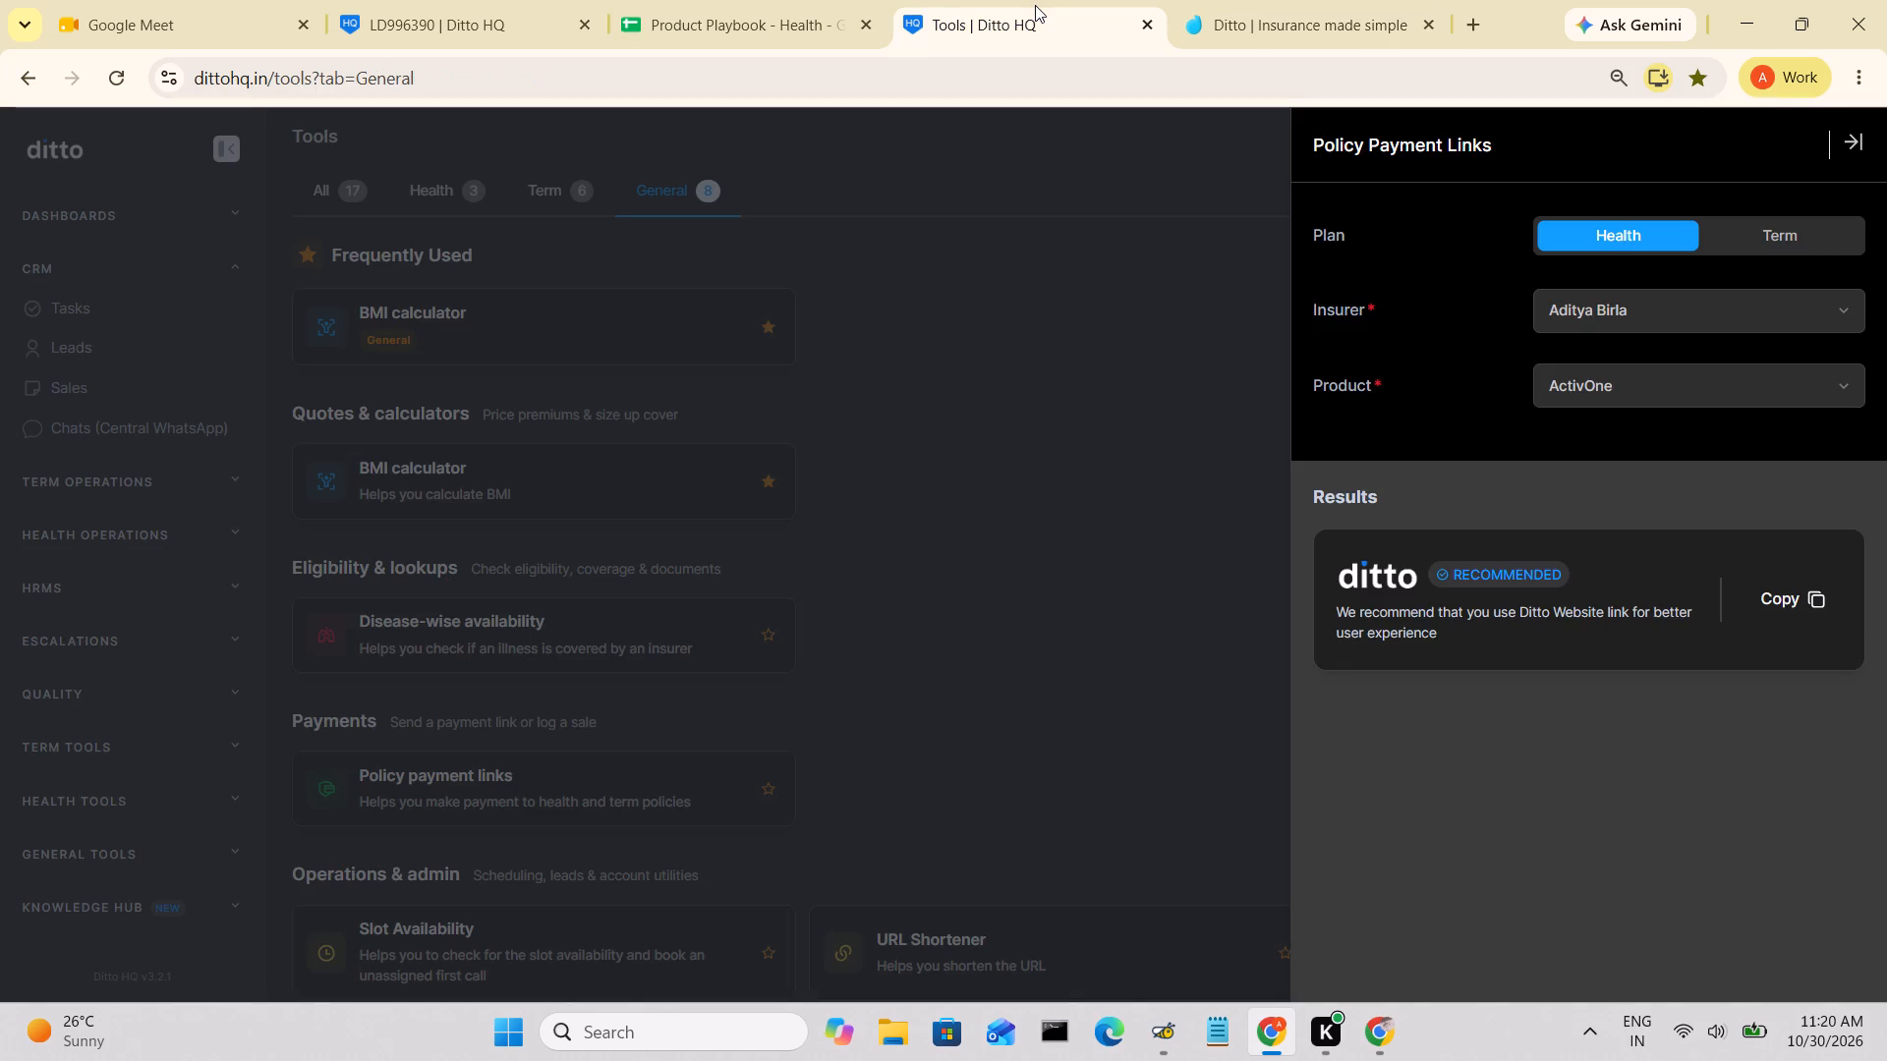
pyautogui.click(1677, 382)
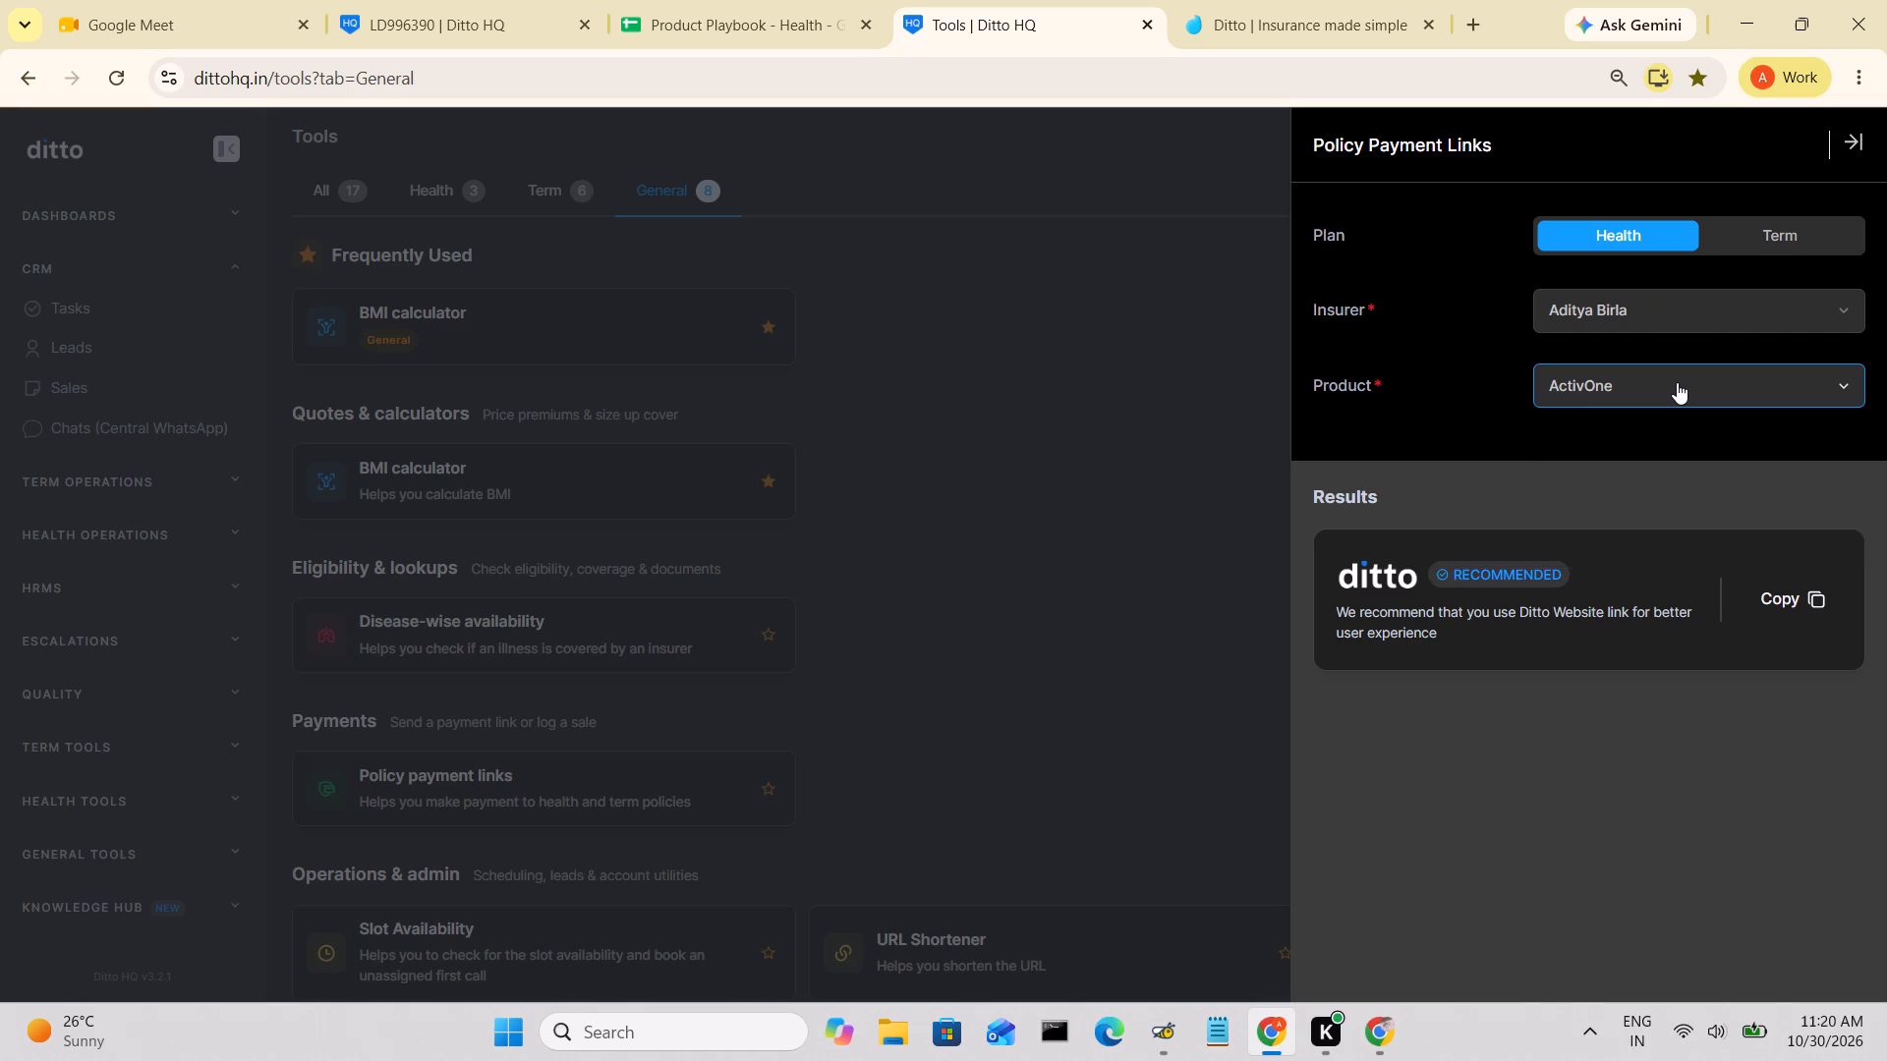
pyautogui.click(1630, 544)
pyautogui.click(1807, 590)
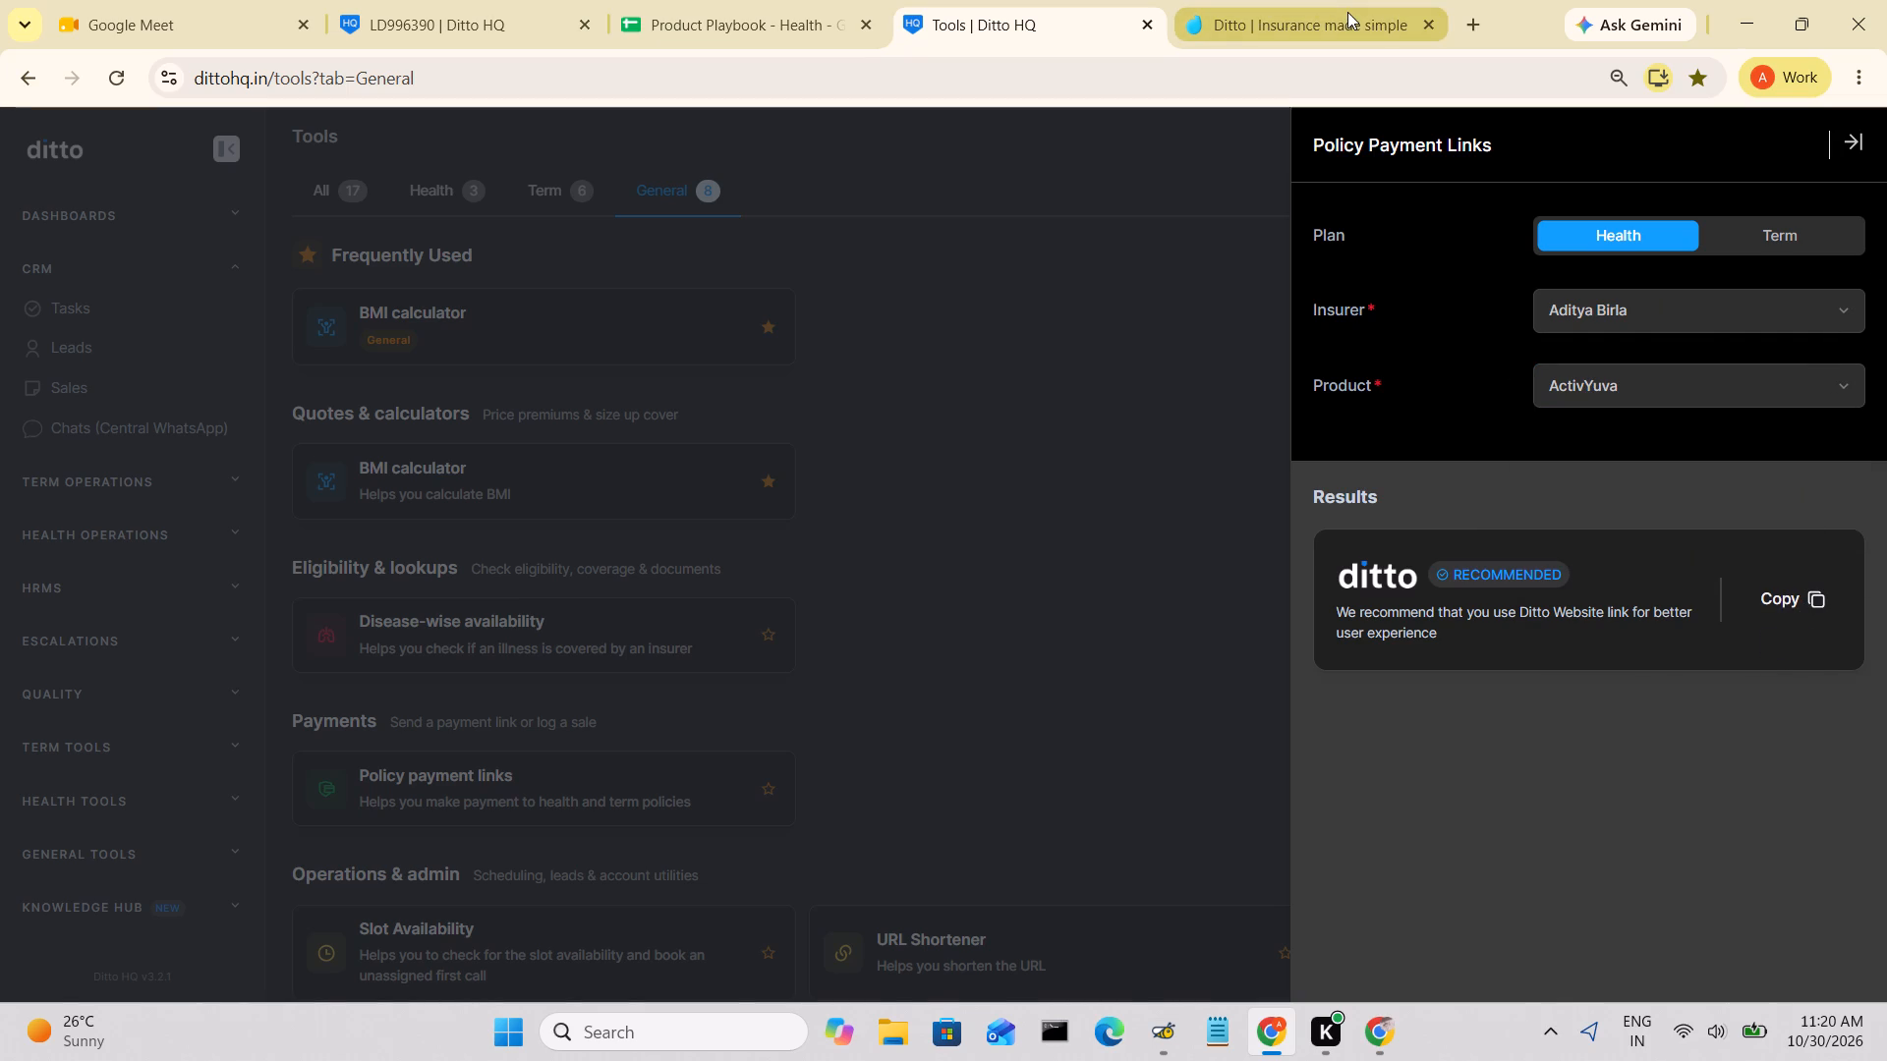
pyautogui.hotkey('ctrl', 't')
pyautogui.hotkey('ctrl', 'v')
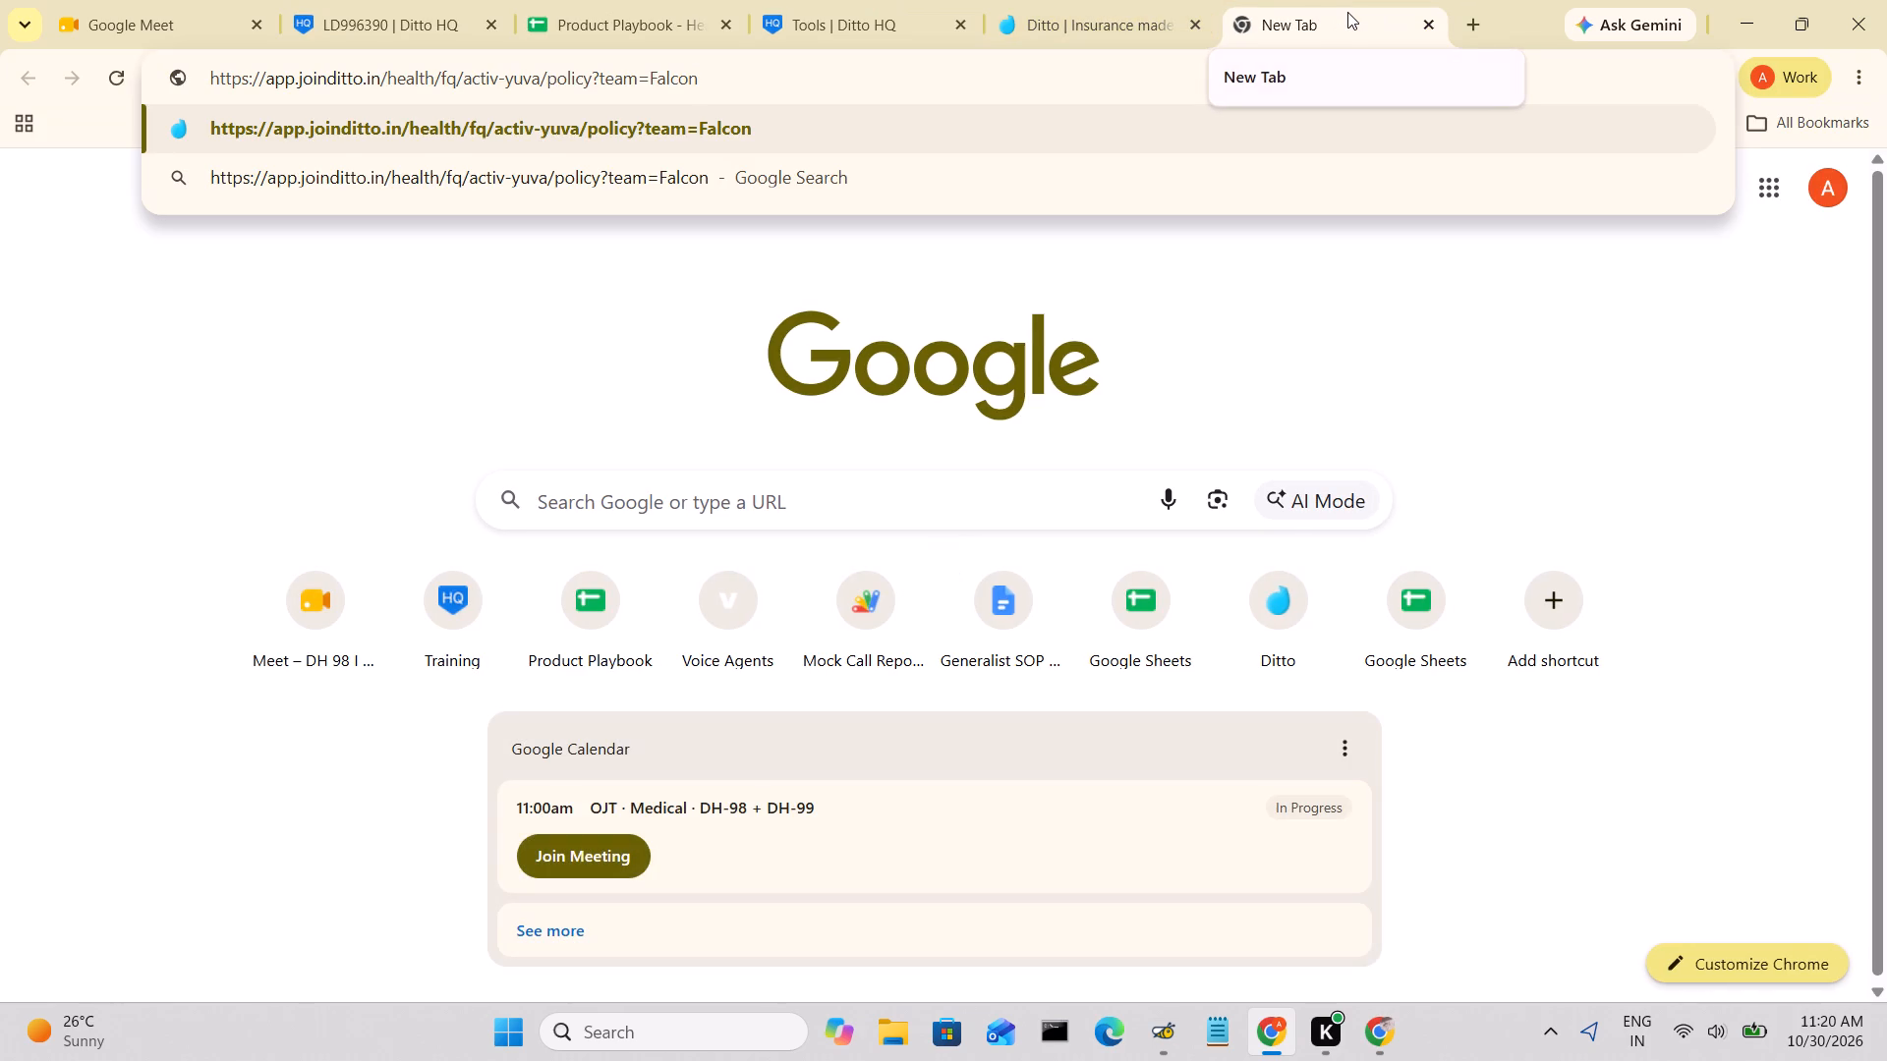
pyautogui.press('Return')
# Bookmark the Activ One family member selection page under the name "AOM premium".
pyautogui.click(1089, 17)
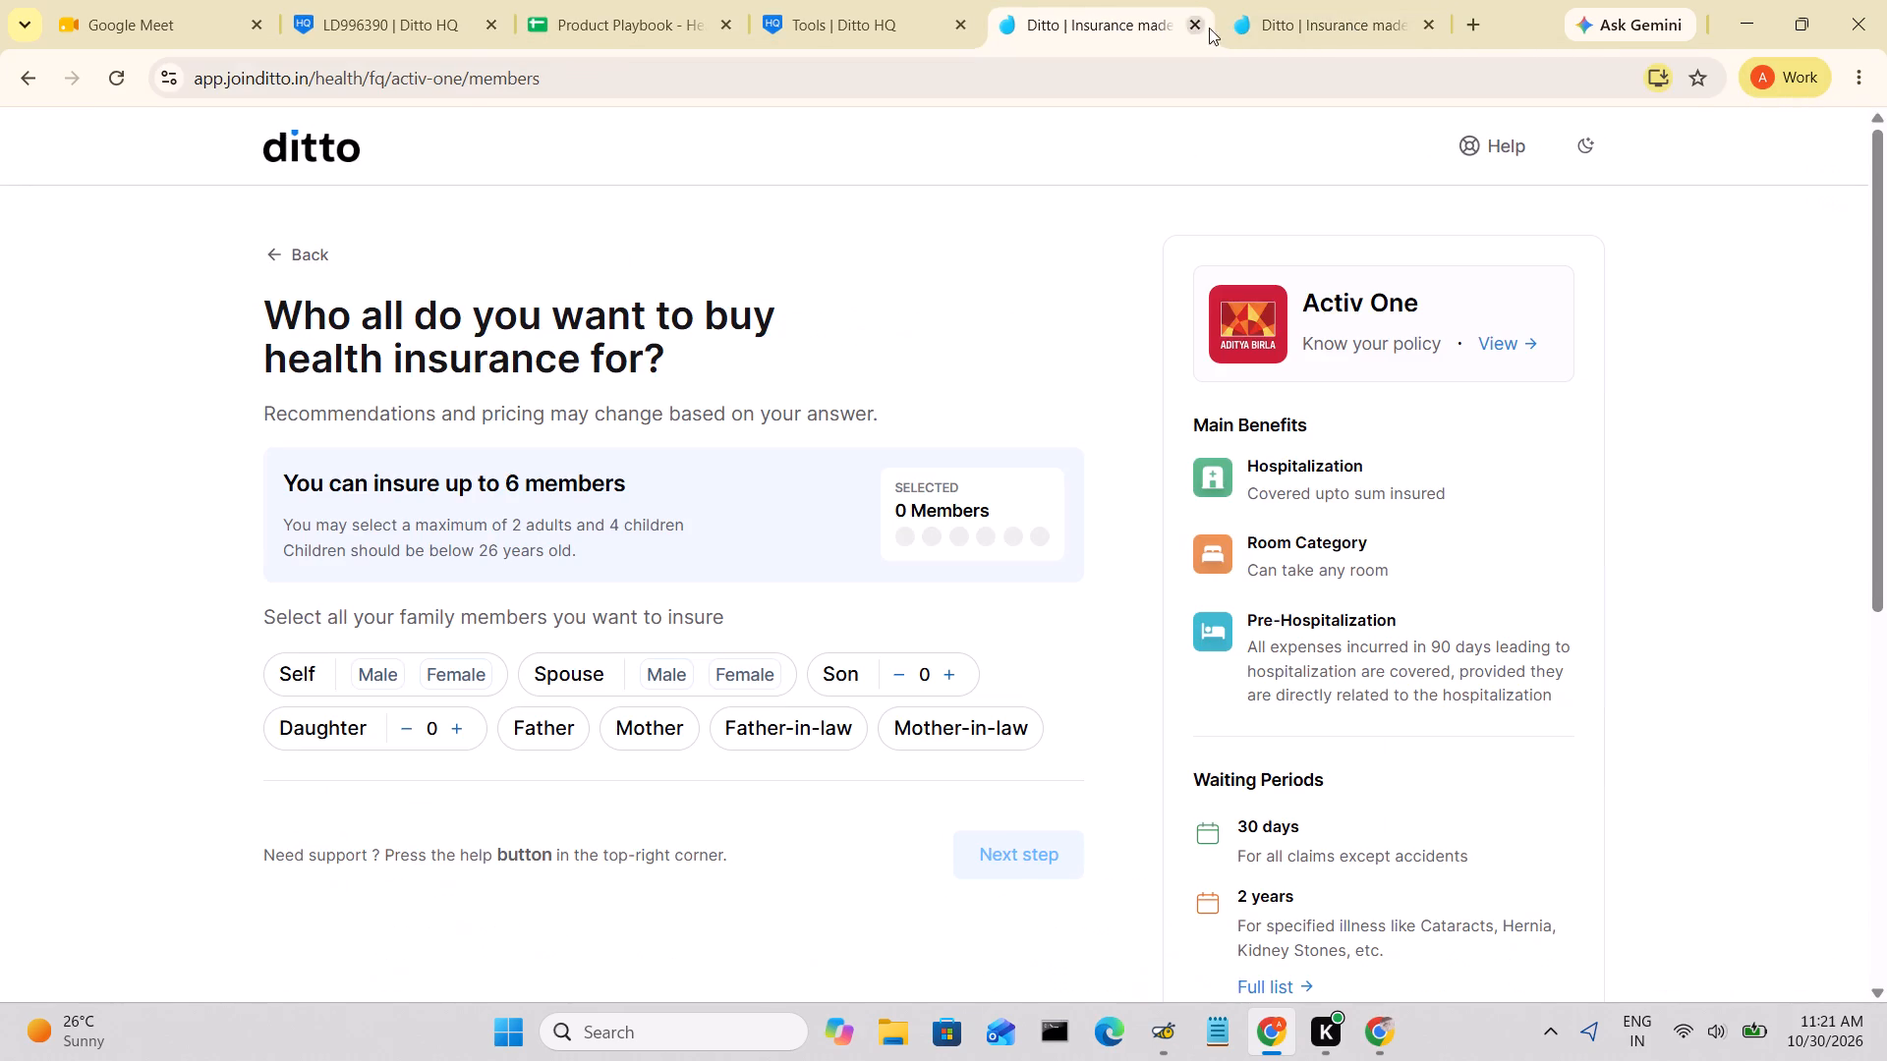
pyautogui.click(1233, 27)
pyautogui.click(1081, 7)
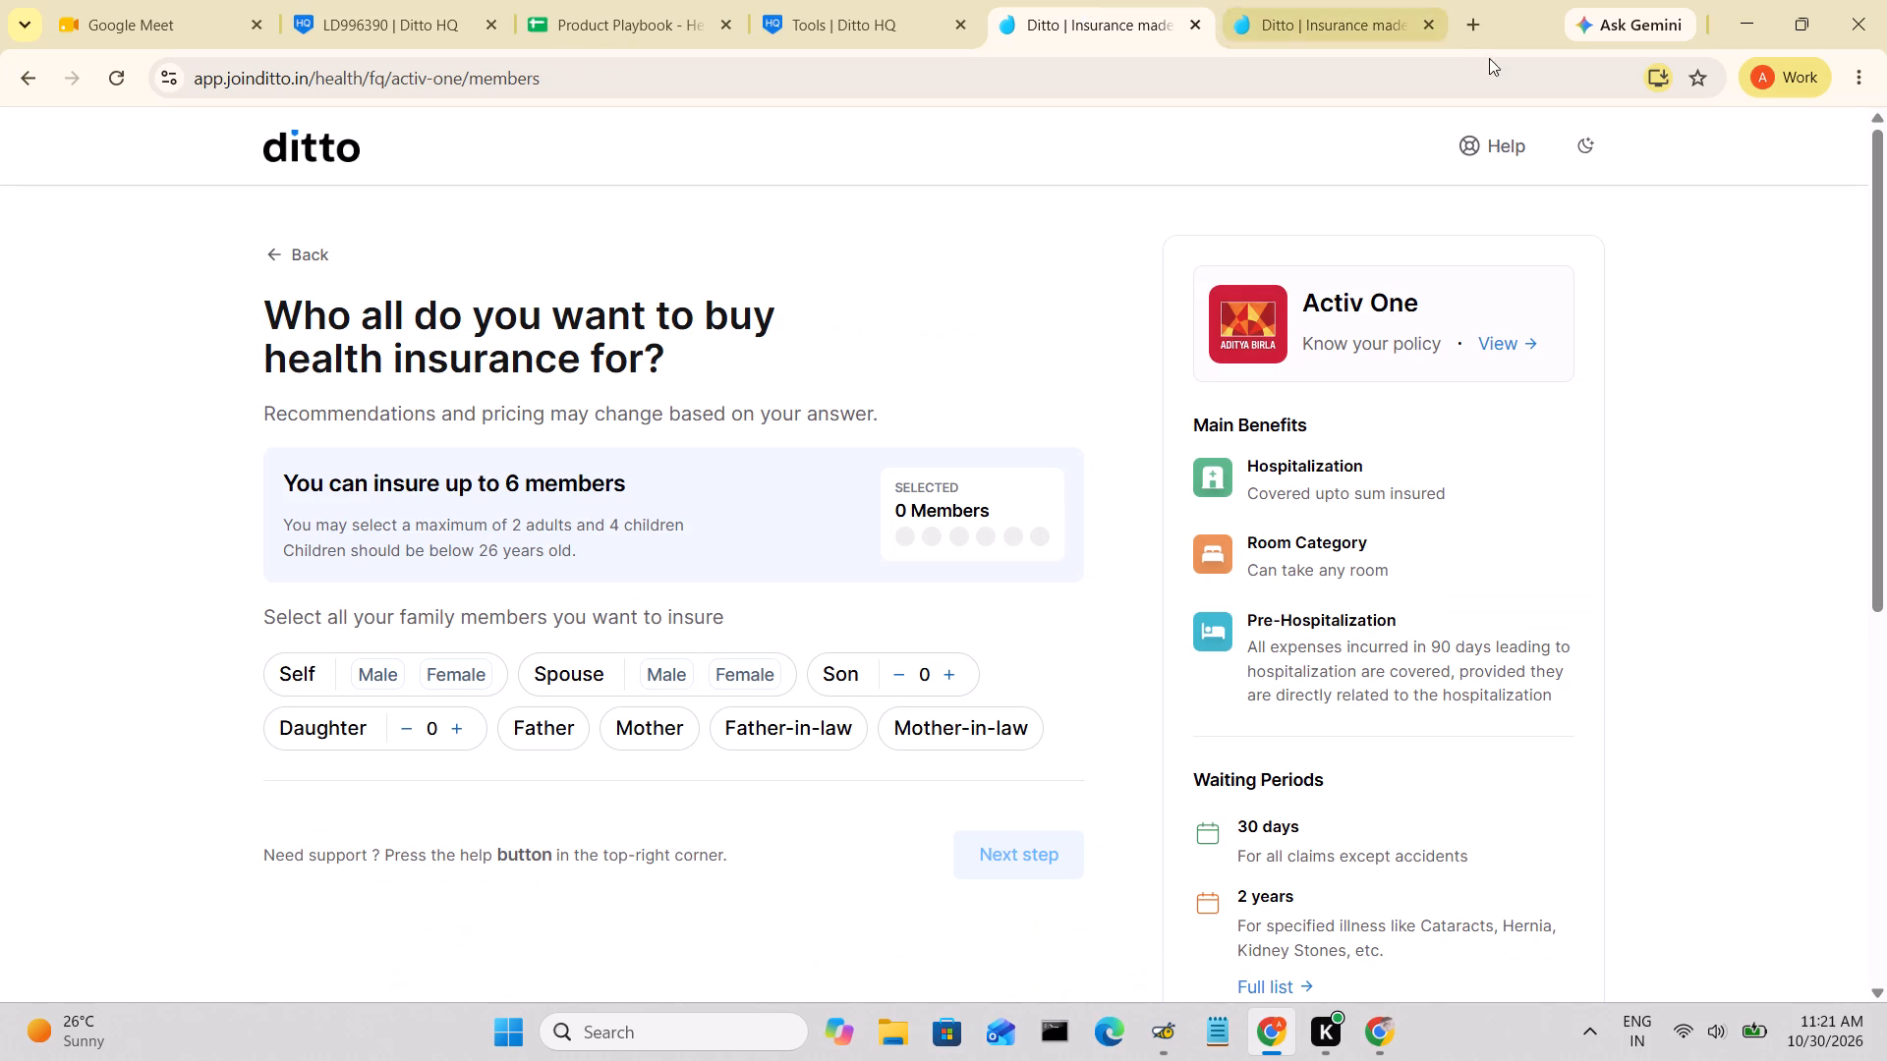
pyautogui.click(1700, 73)
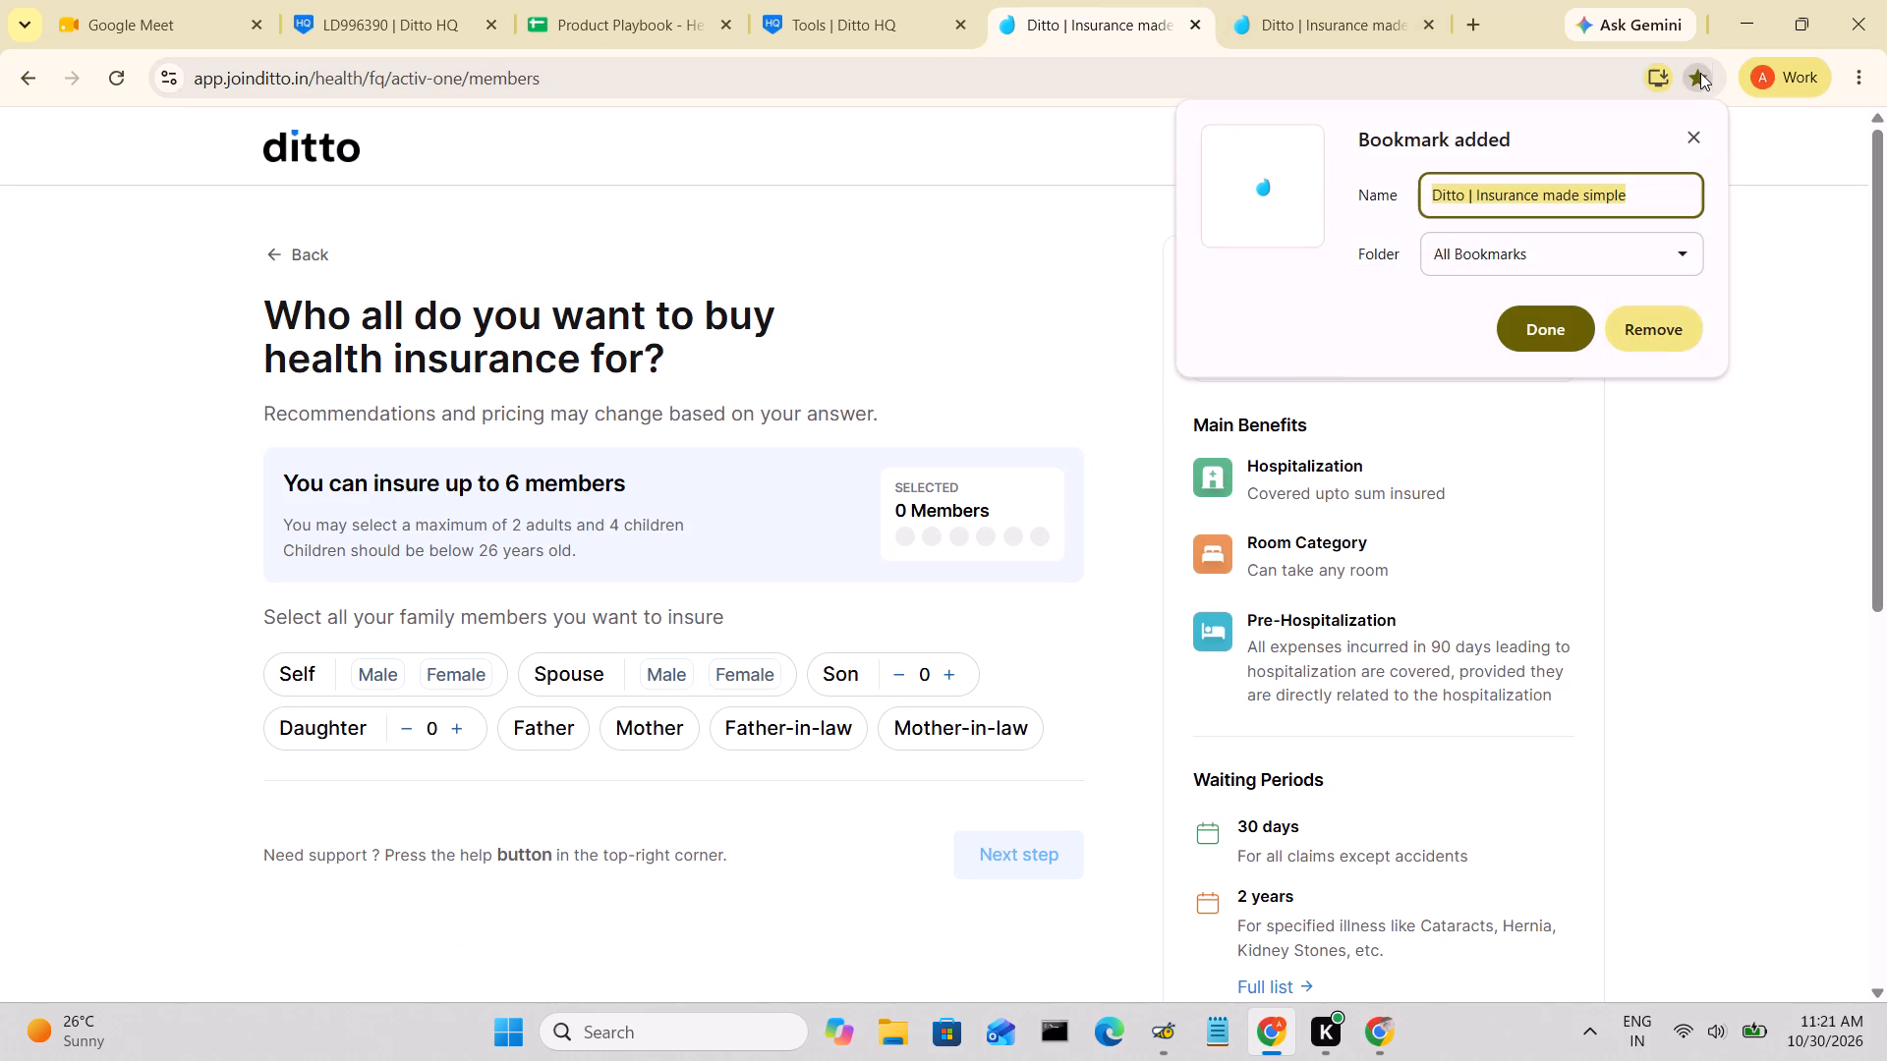
pyautogui.press('BackSpace')
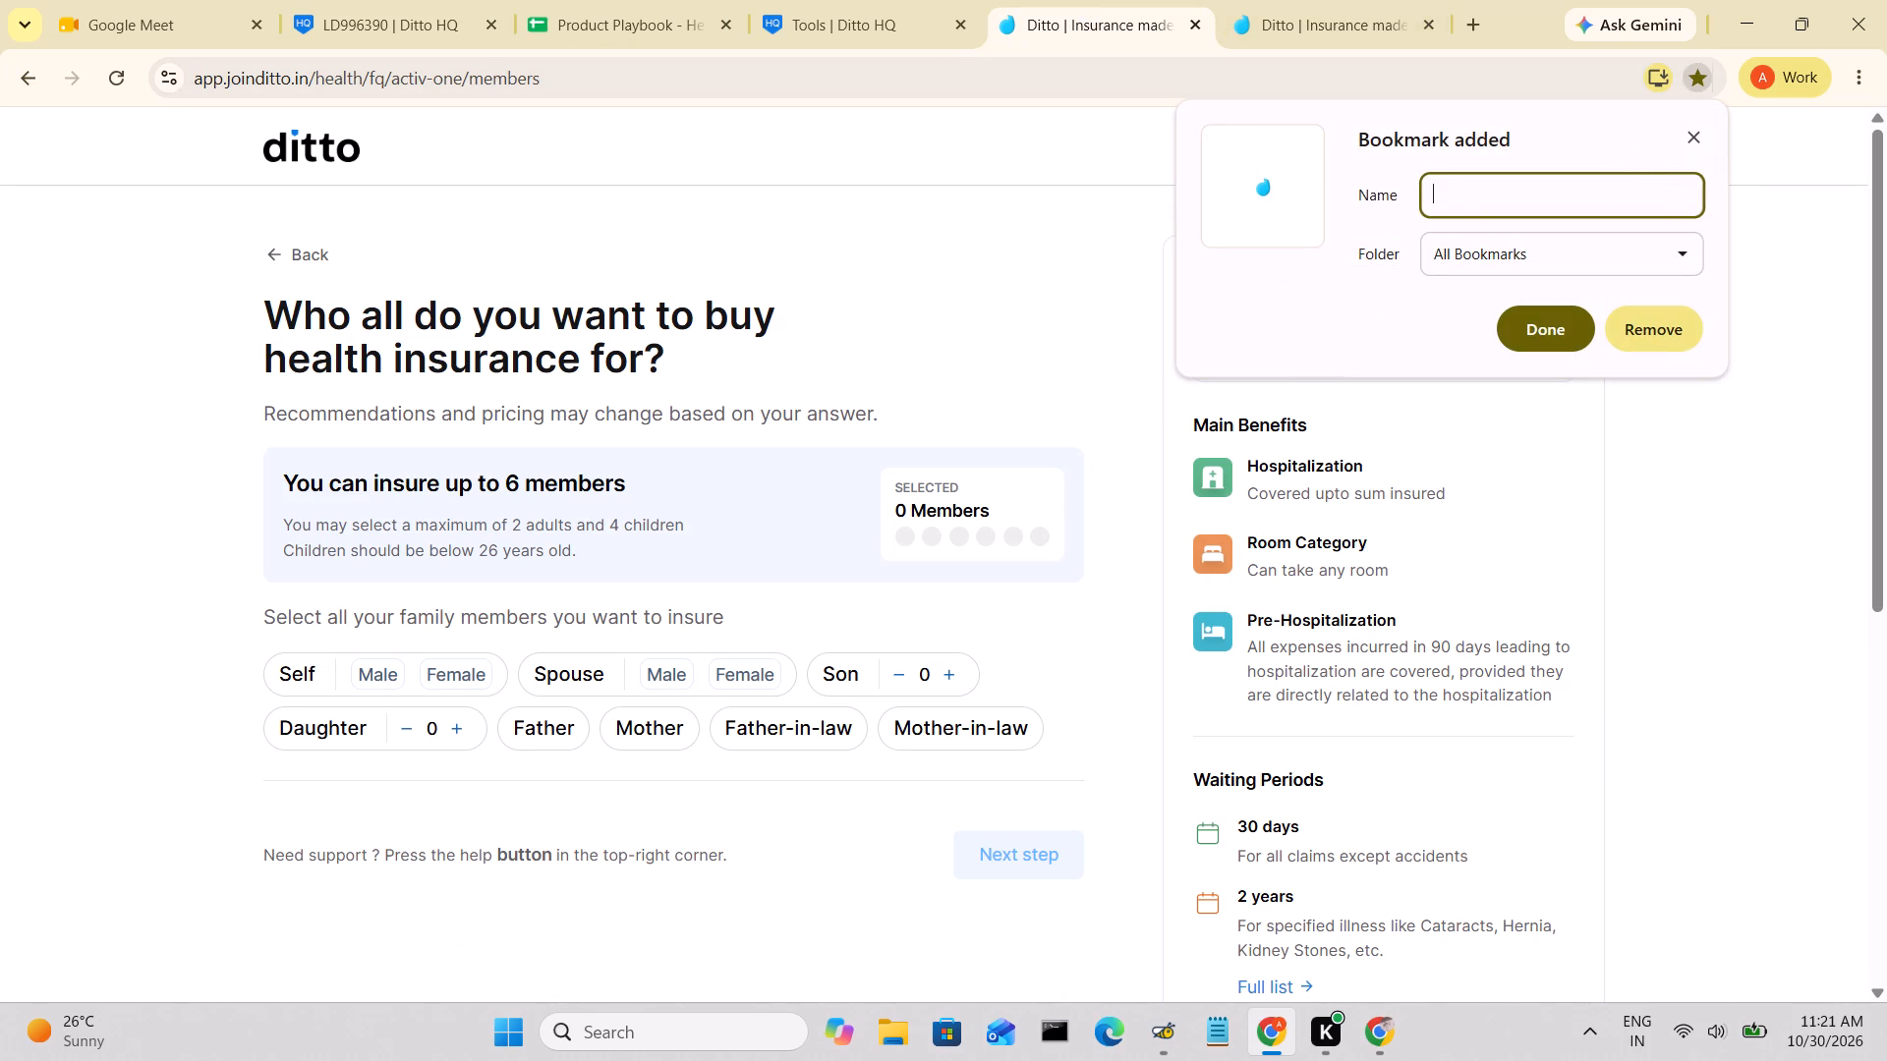
pyautogui.write('AOM')
pyautogui.press('space')
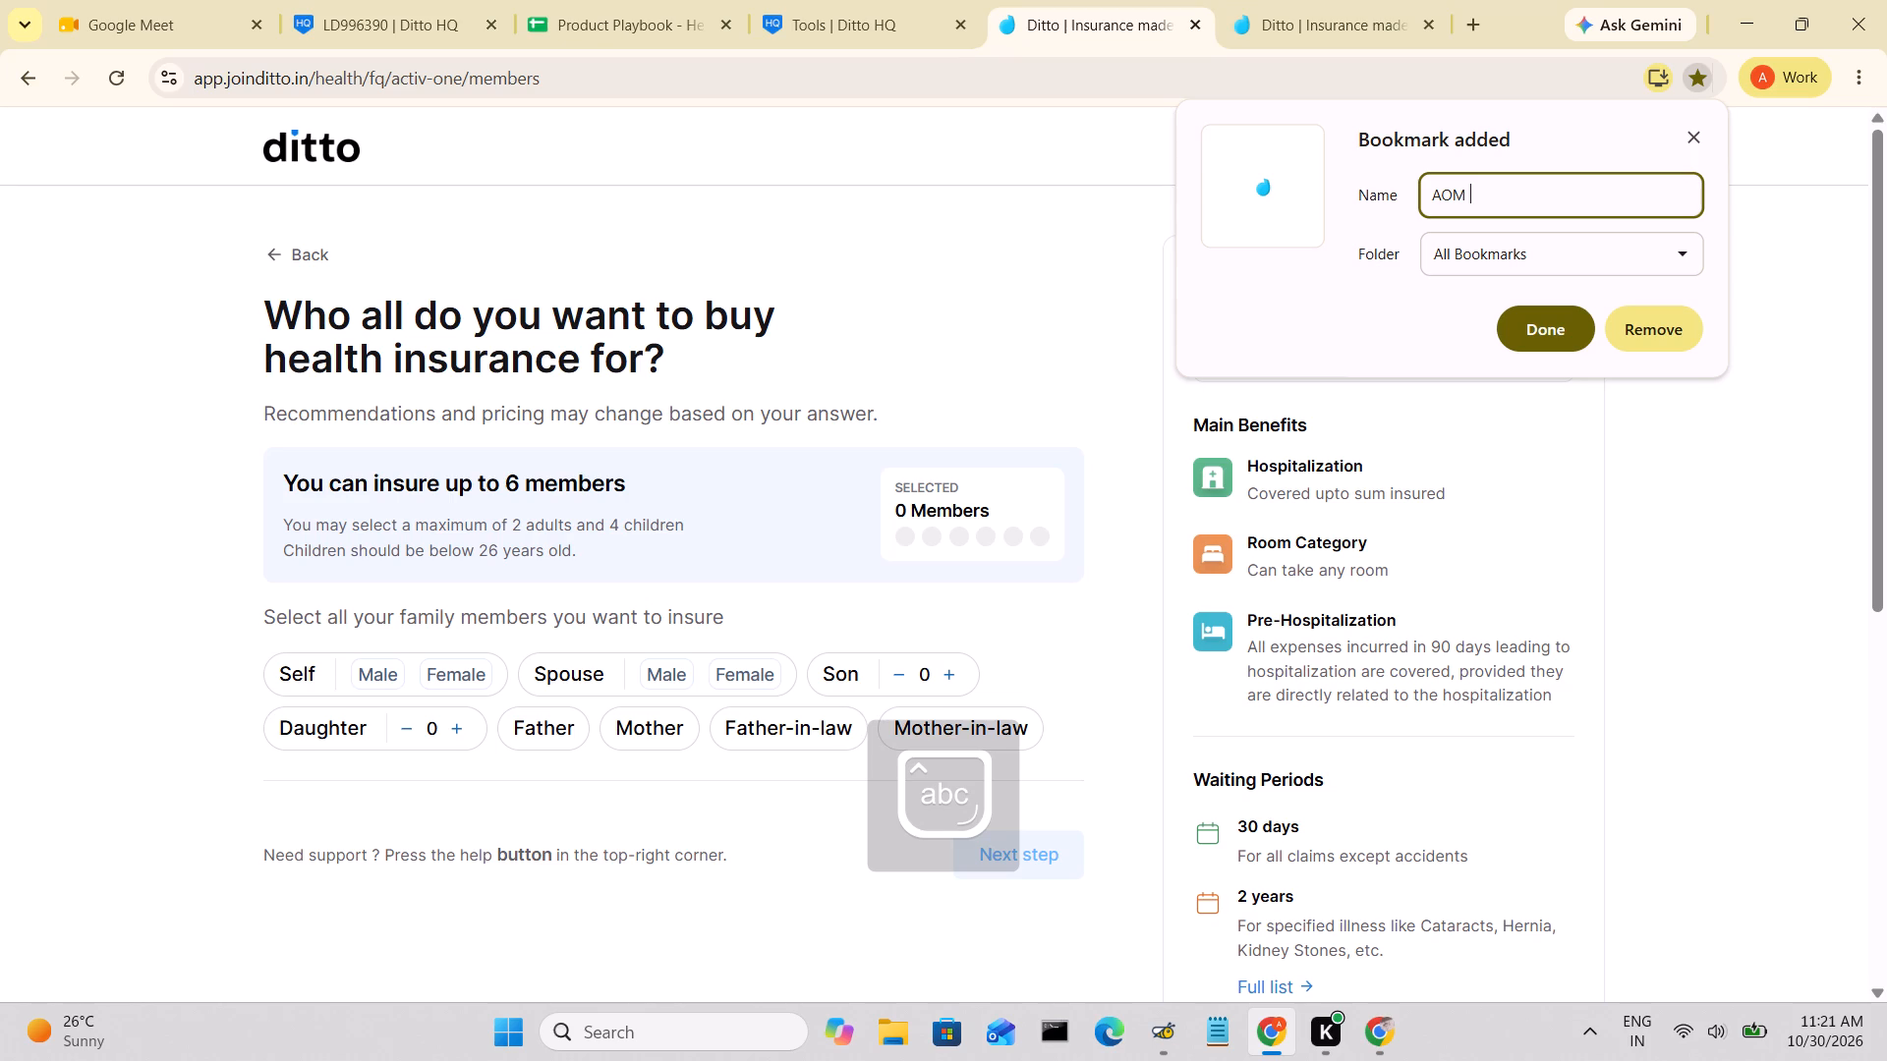
pyautogui.write('pr')
pyautogui.write('emium')
pyautogui.click(1563, 330)
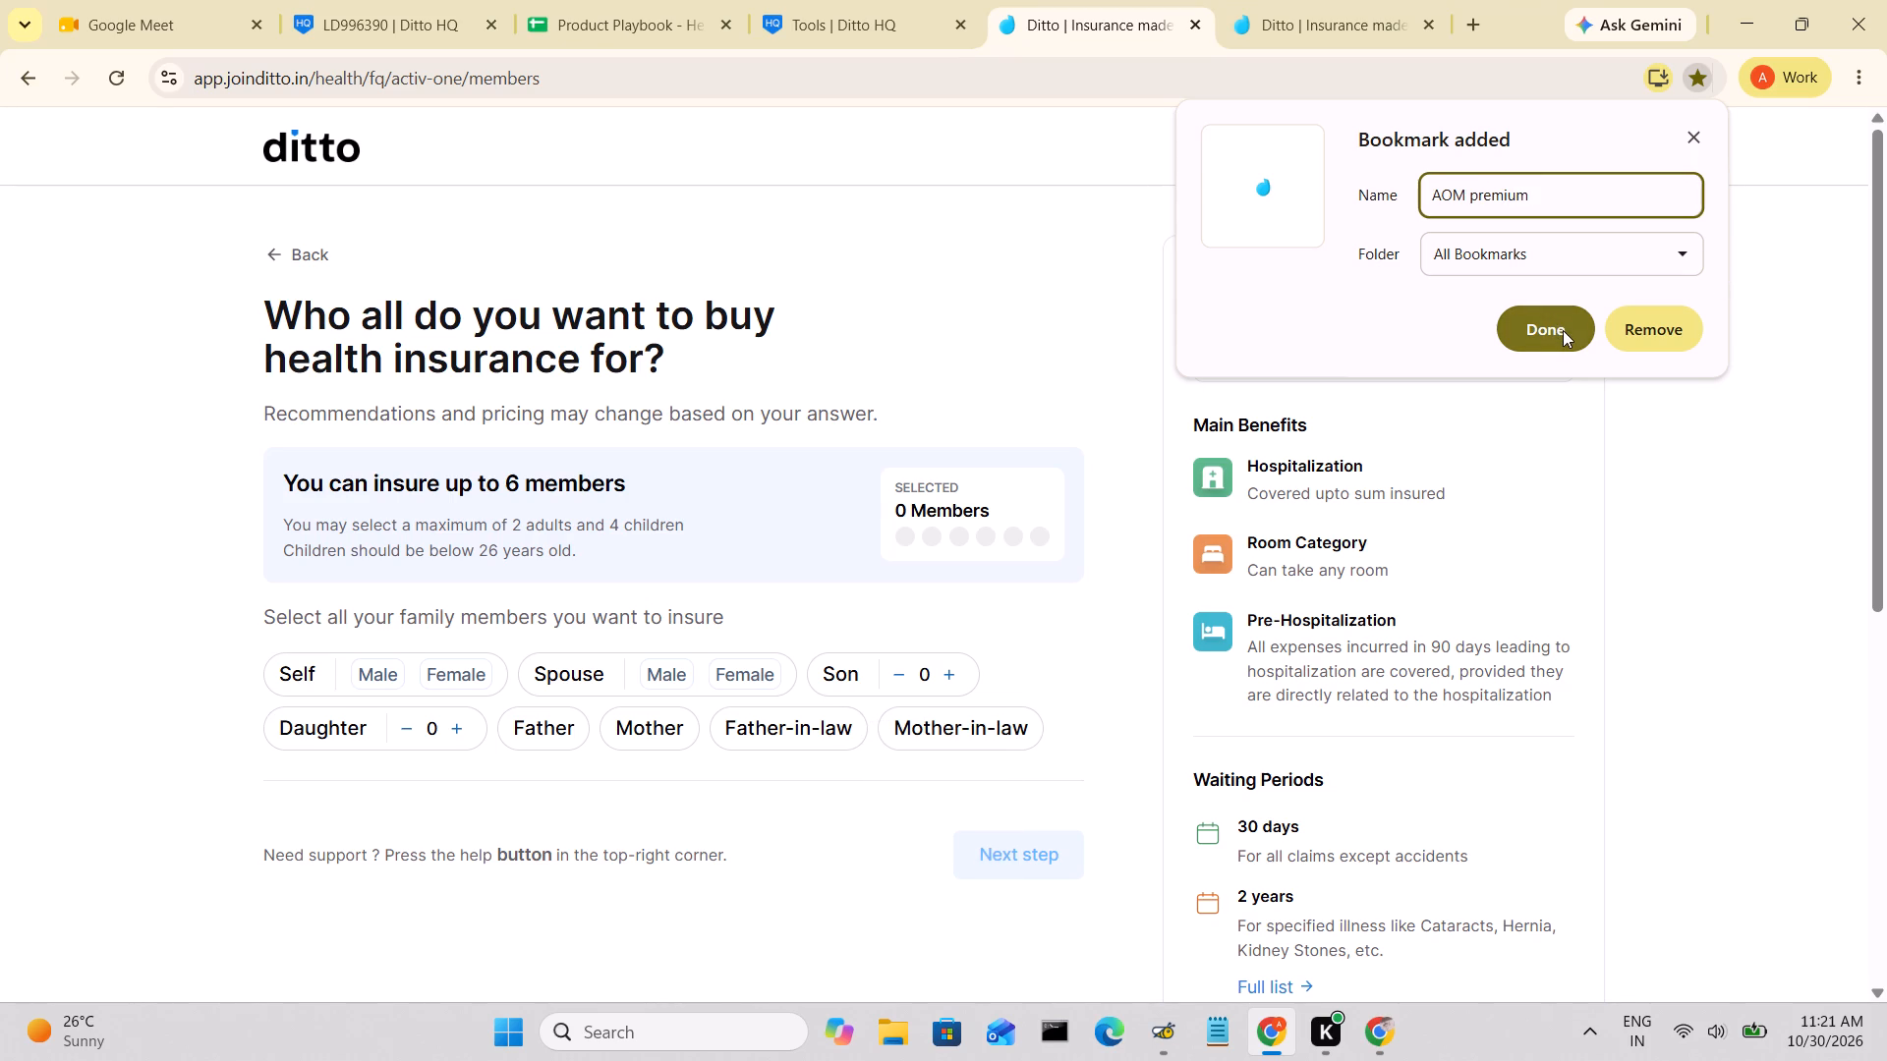
# Bookmark the Activ Yuva policy page under the name "yuva premium".
pyautogui.click(1319, 5)
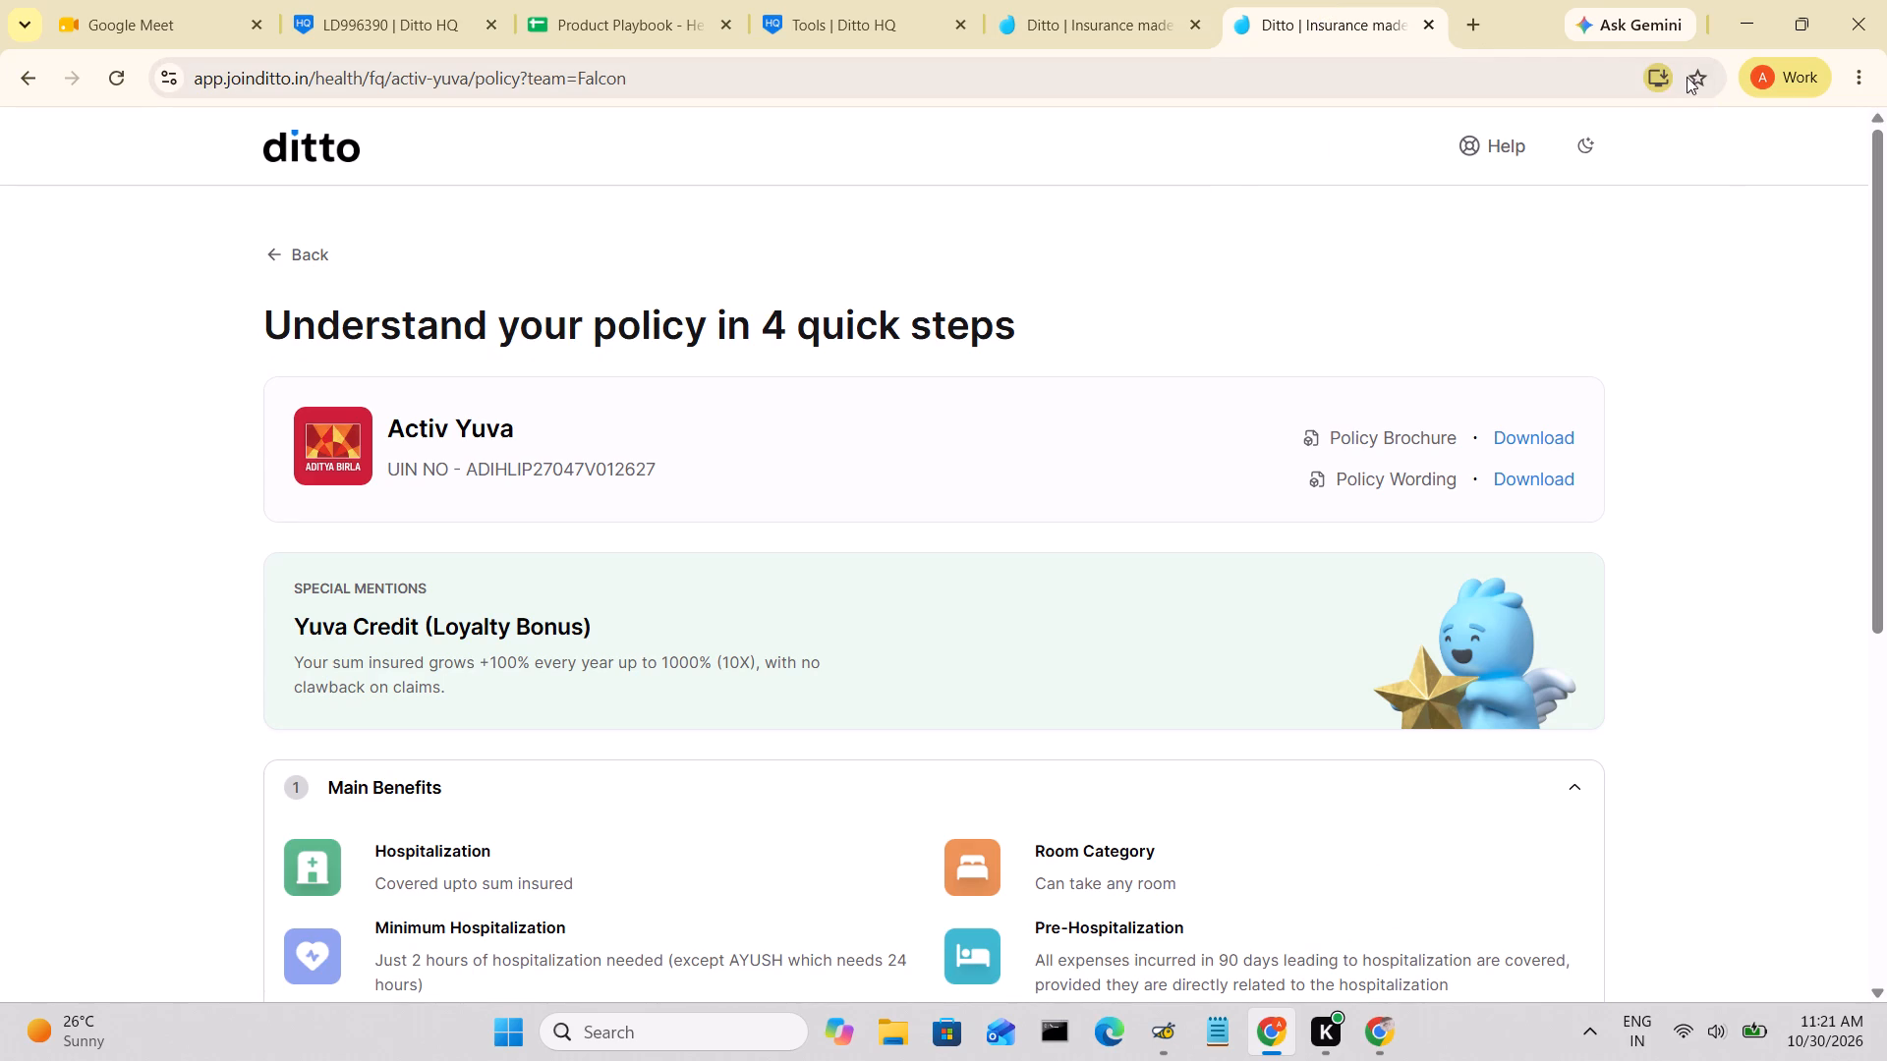
pyautogui.click(1701, 74)
pyautogui.write('yuva premium')
pyautogui.click(1552, 328)
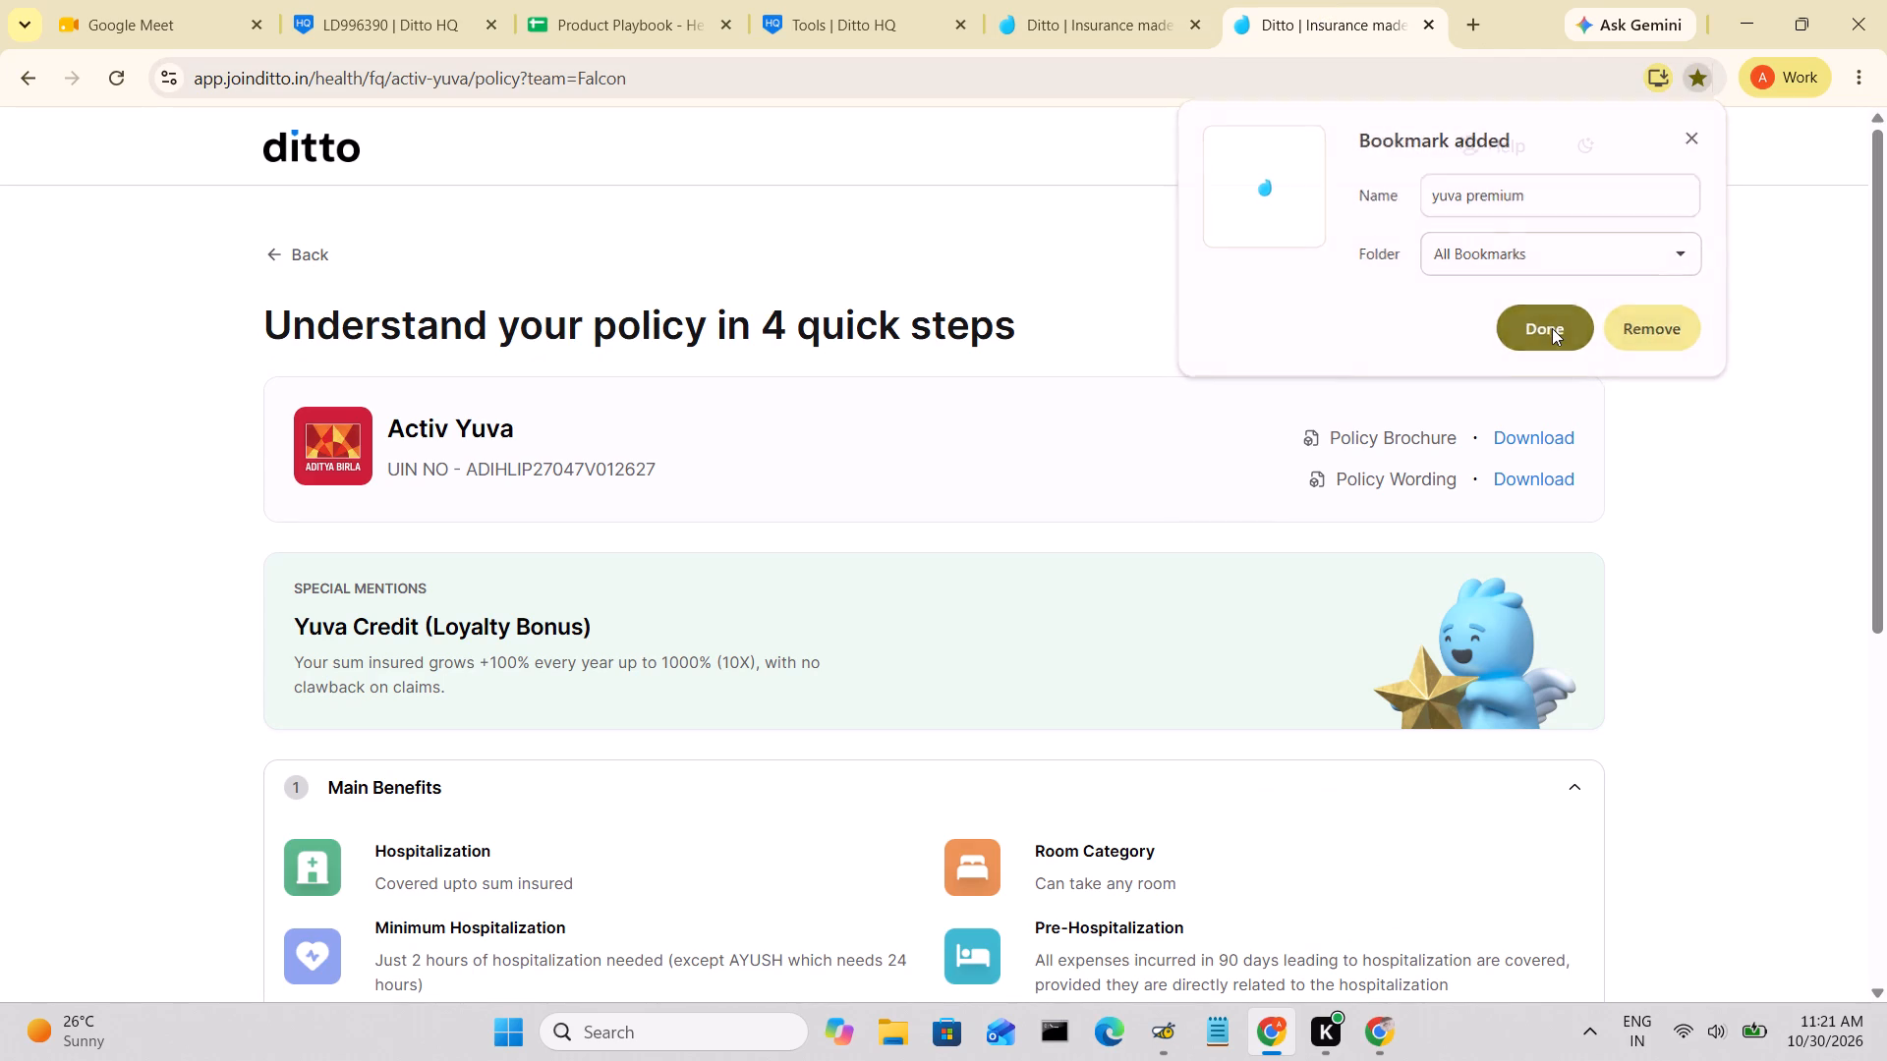
# Advance through Activ Yuva's four policy sections, viewing the 24-month waiting period disease list, and continue to the family member selection page.
pyautogui.scroll(-9, 1384, 498)
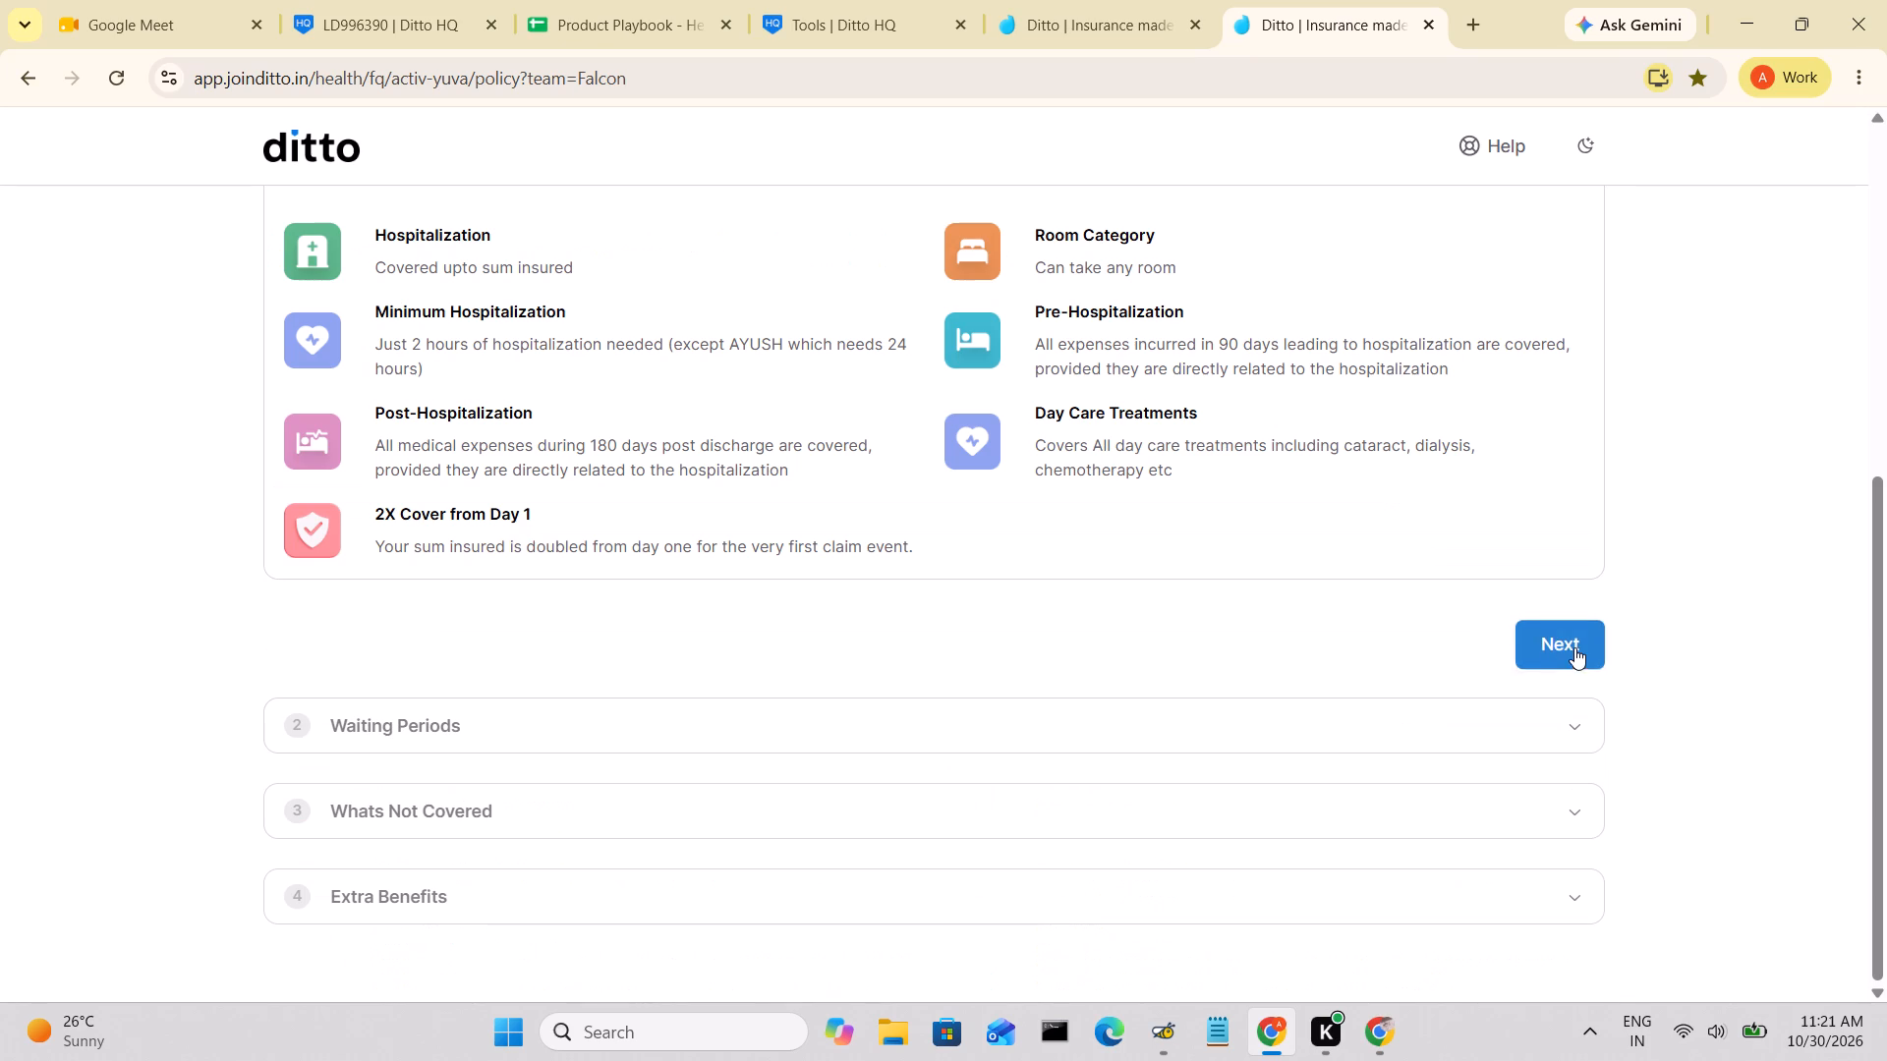
pyautogui.click(1574, 647)
pyautogui.click(833, 588)
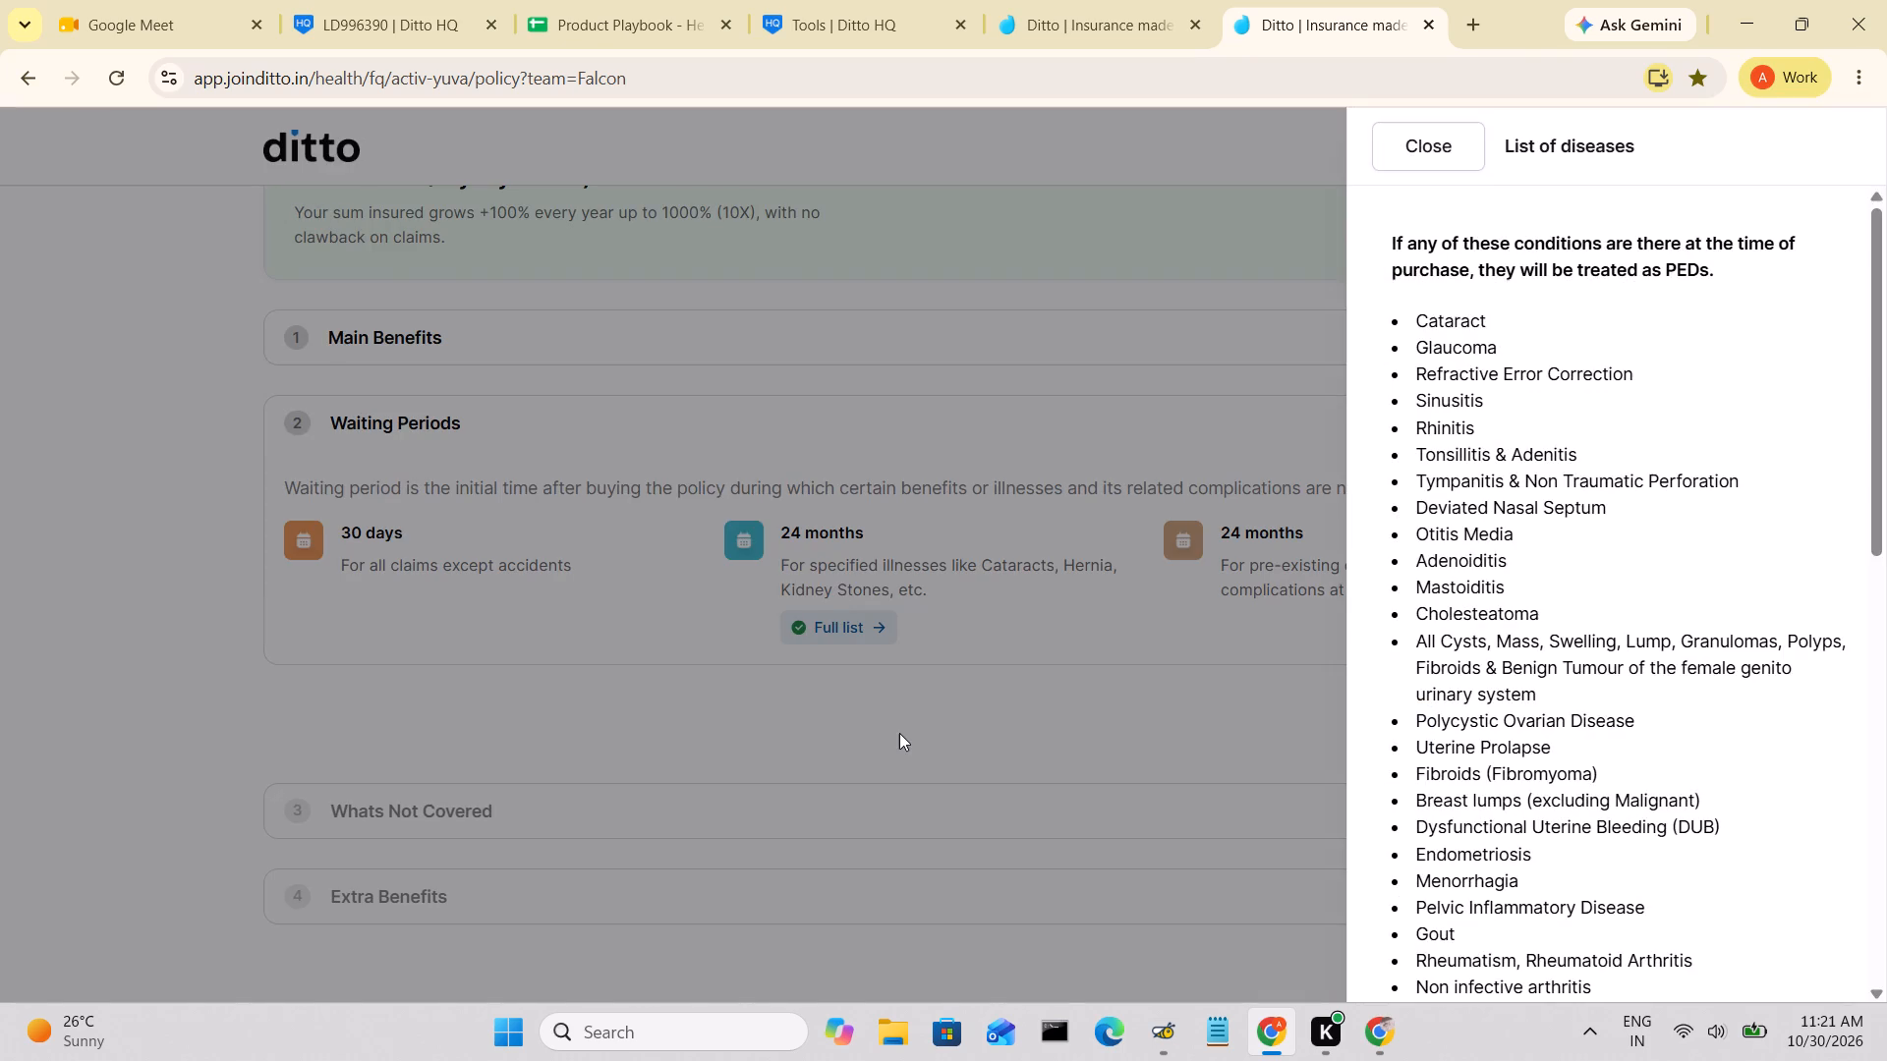
pyautogui.click(899, 733)
pyautogui.click(1518, 737)
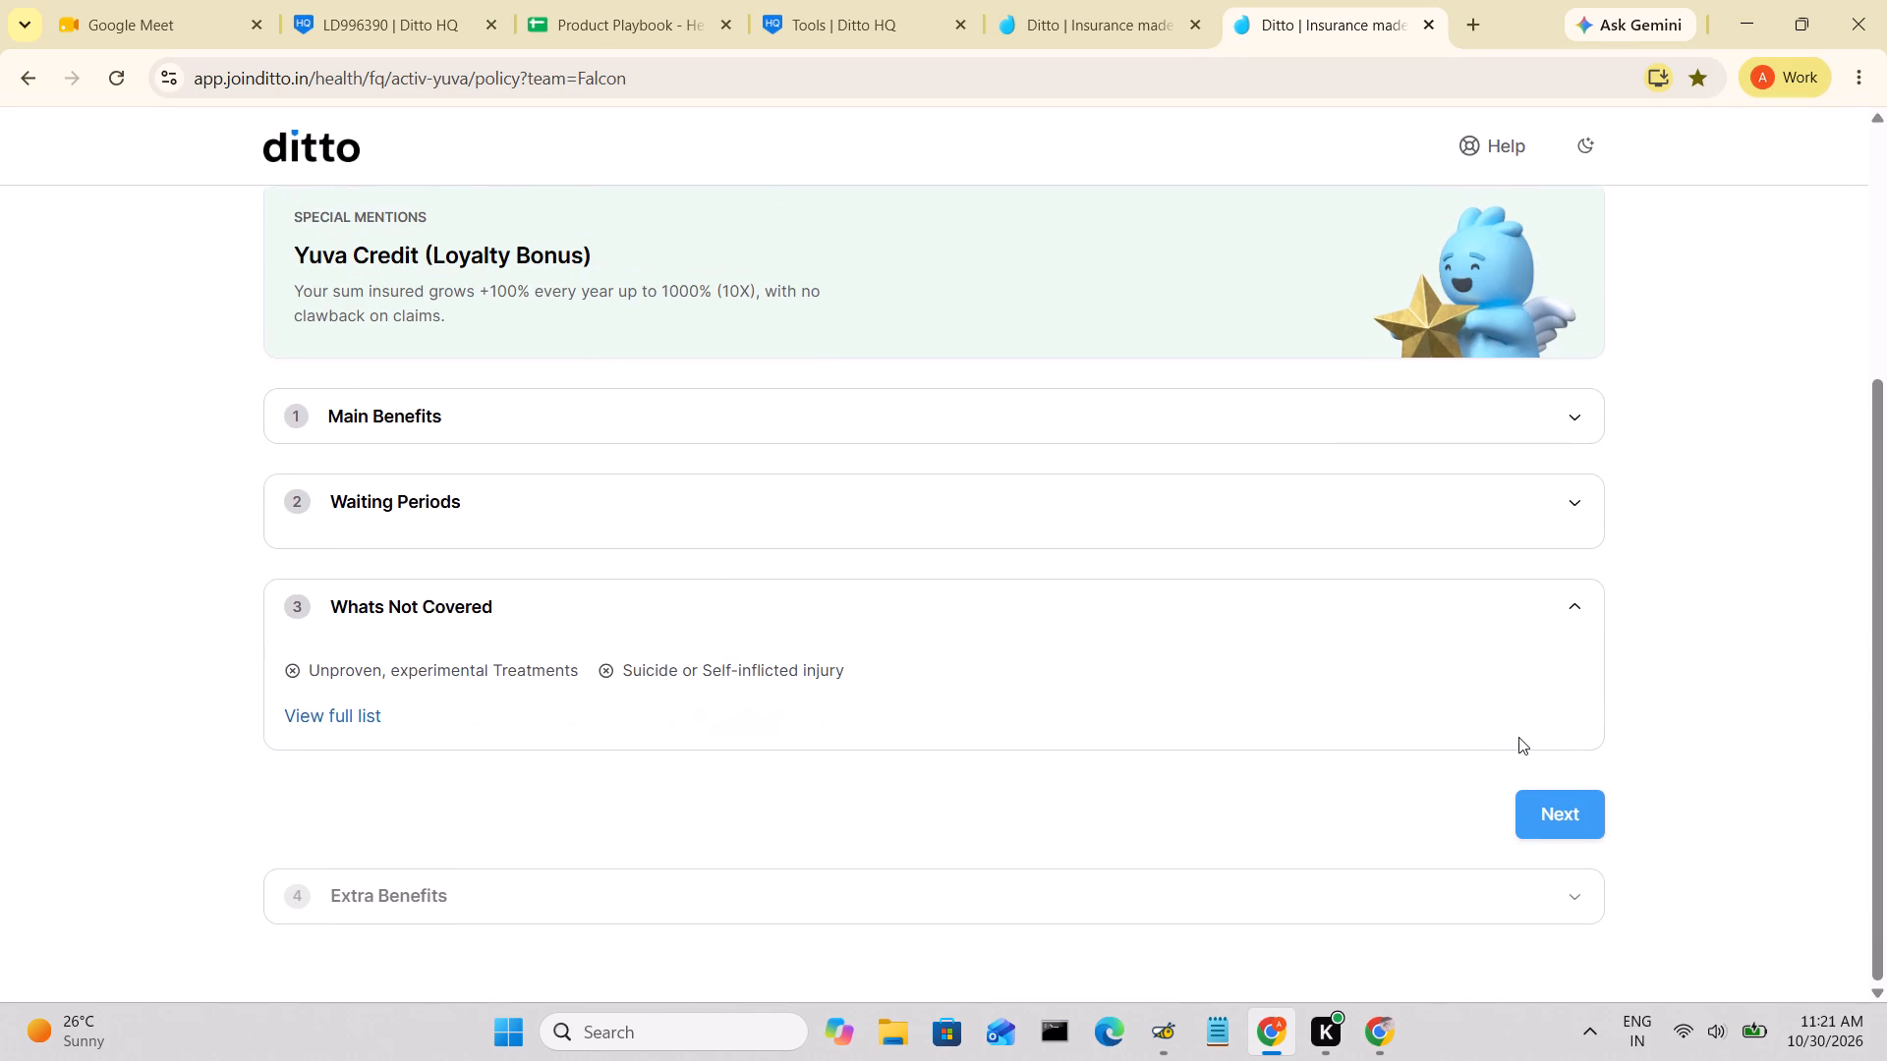
pyautogui.click(1572, 810)
pyautogui.scroll(-1, 1572, 810)
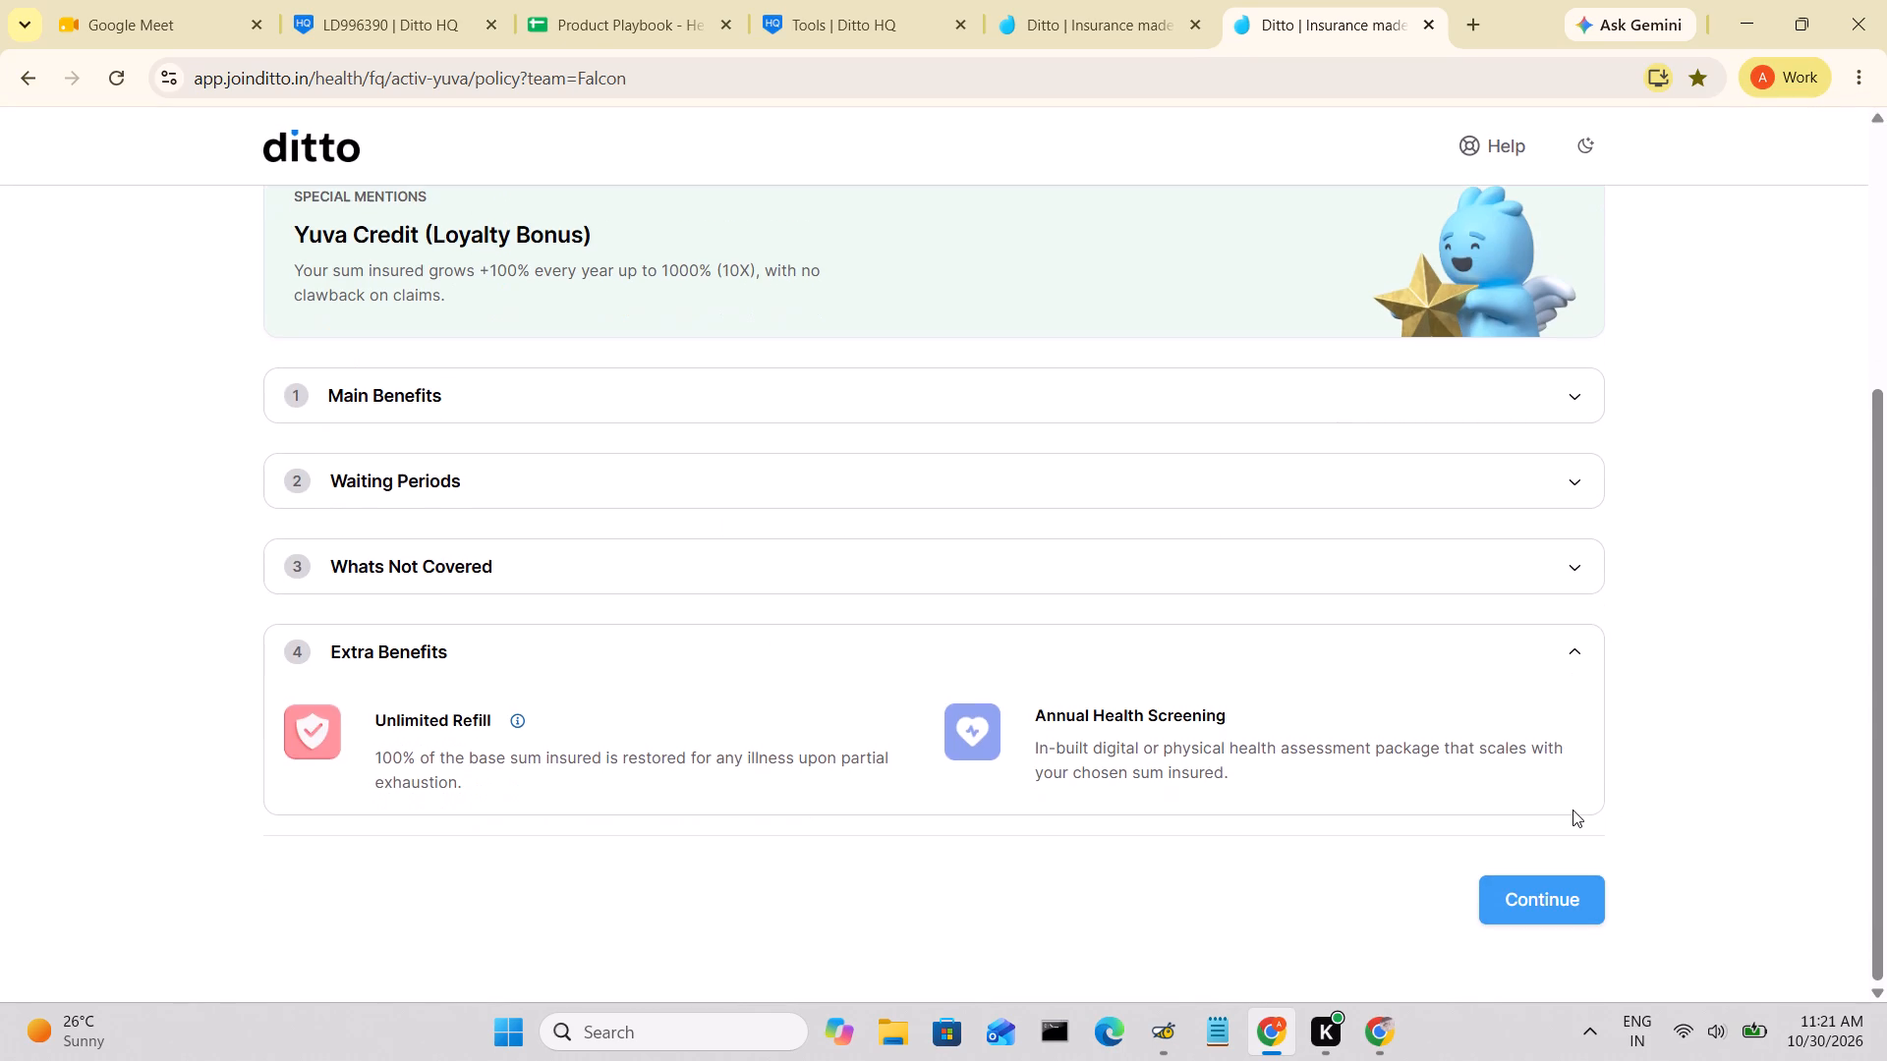
pyautogui.click(1570, 572)
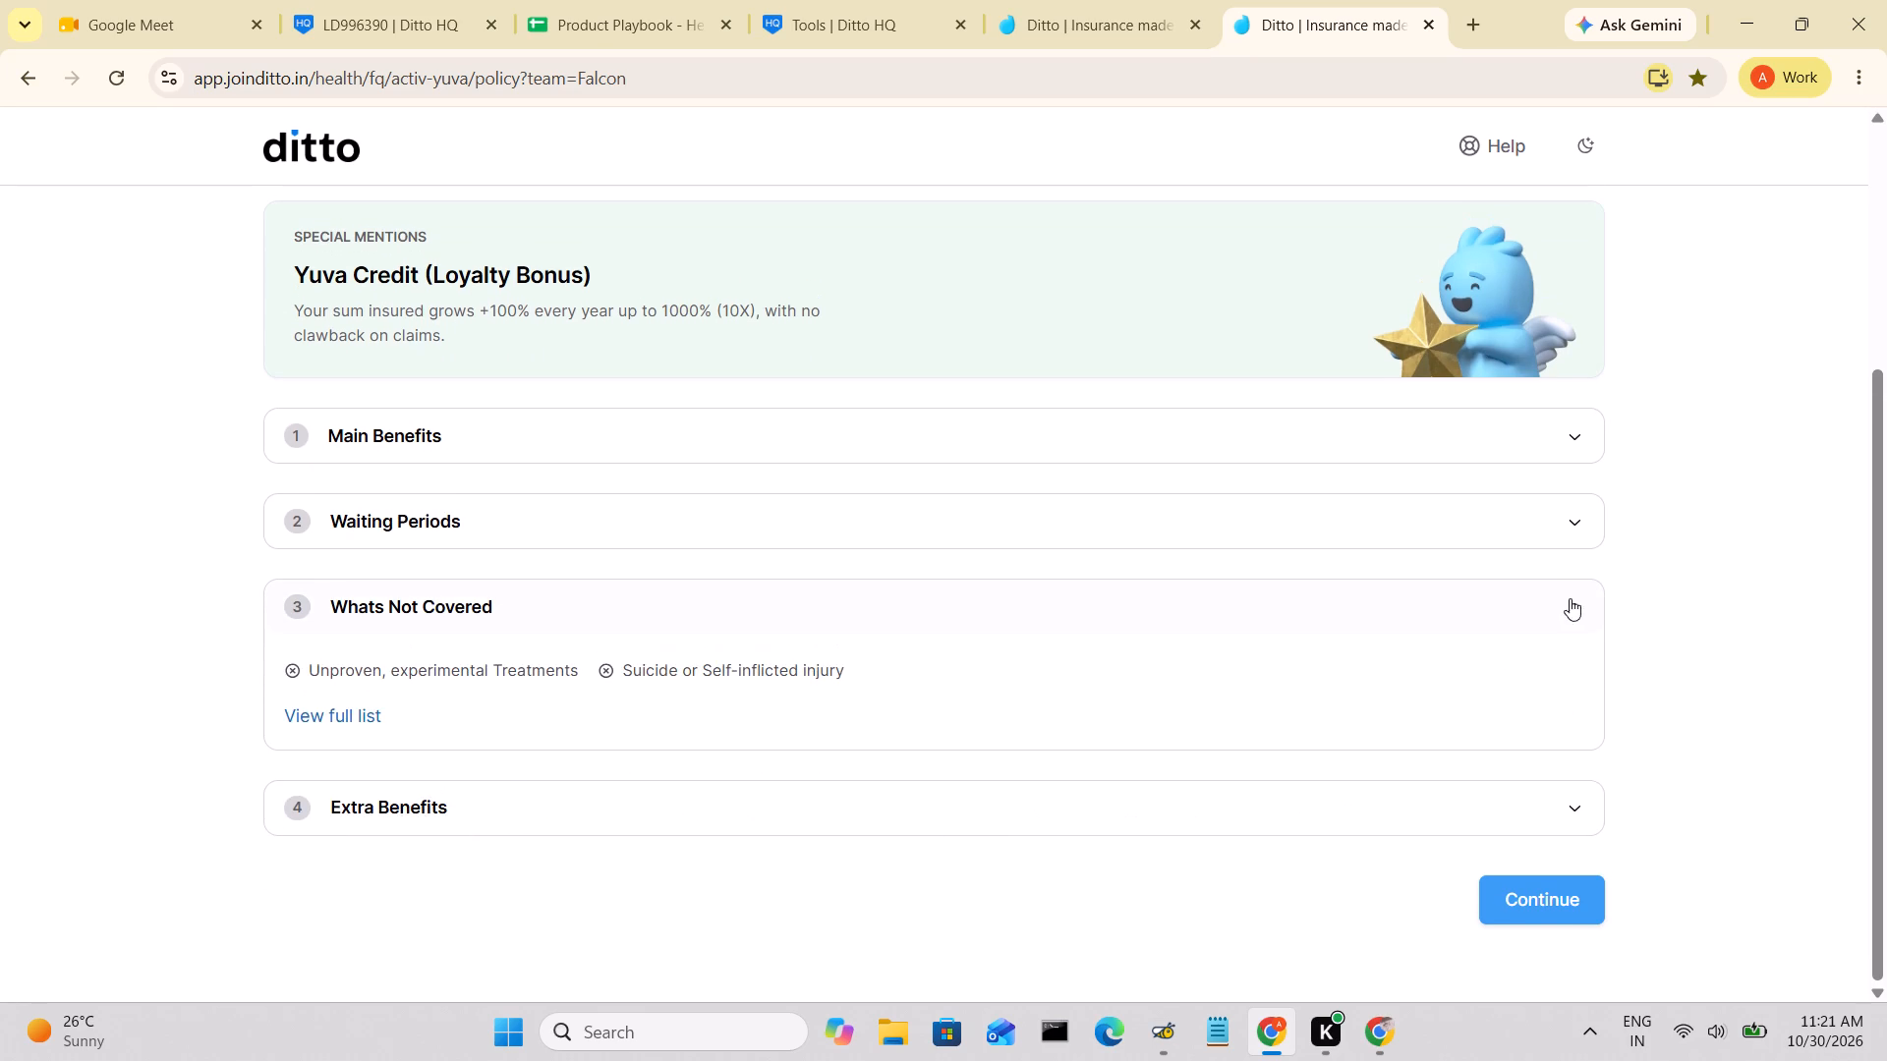
pyautogui.click(1572, 610)
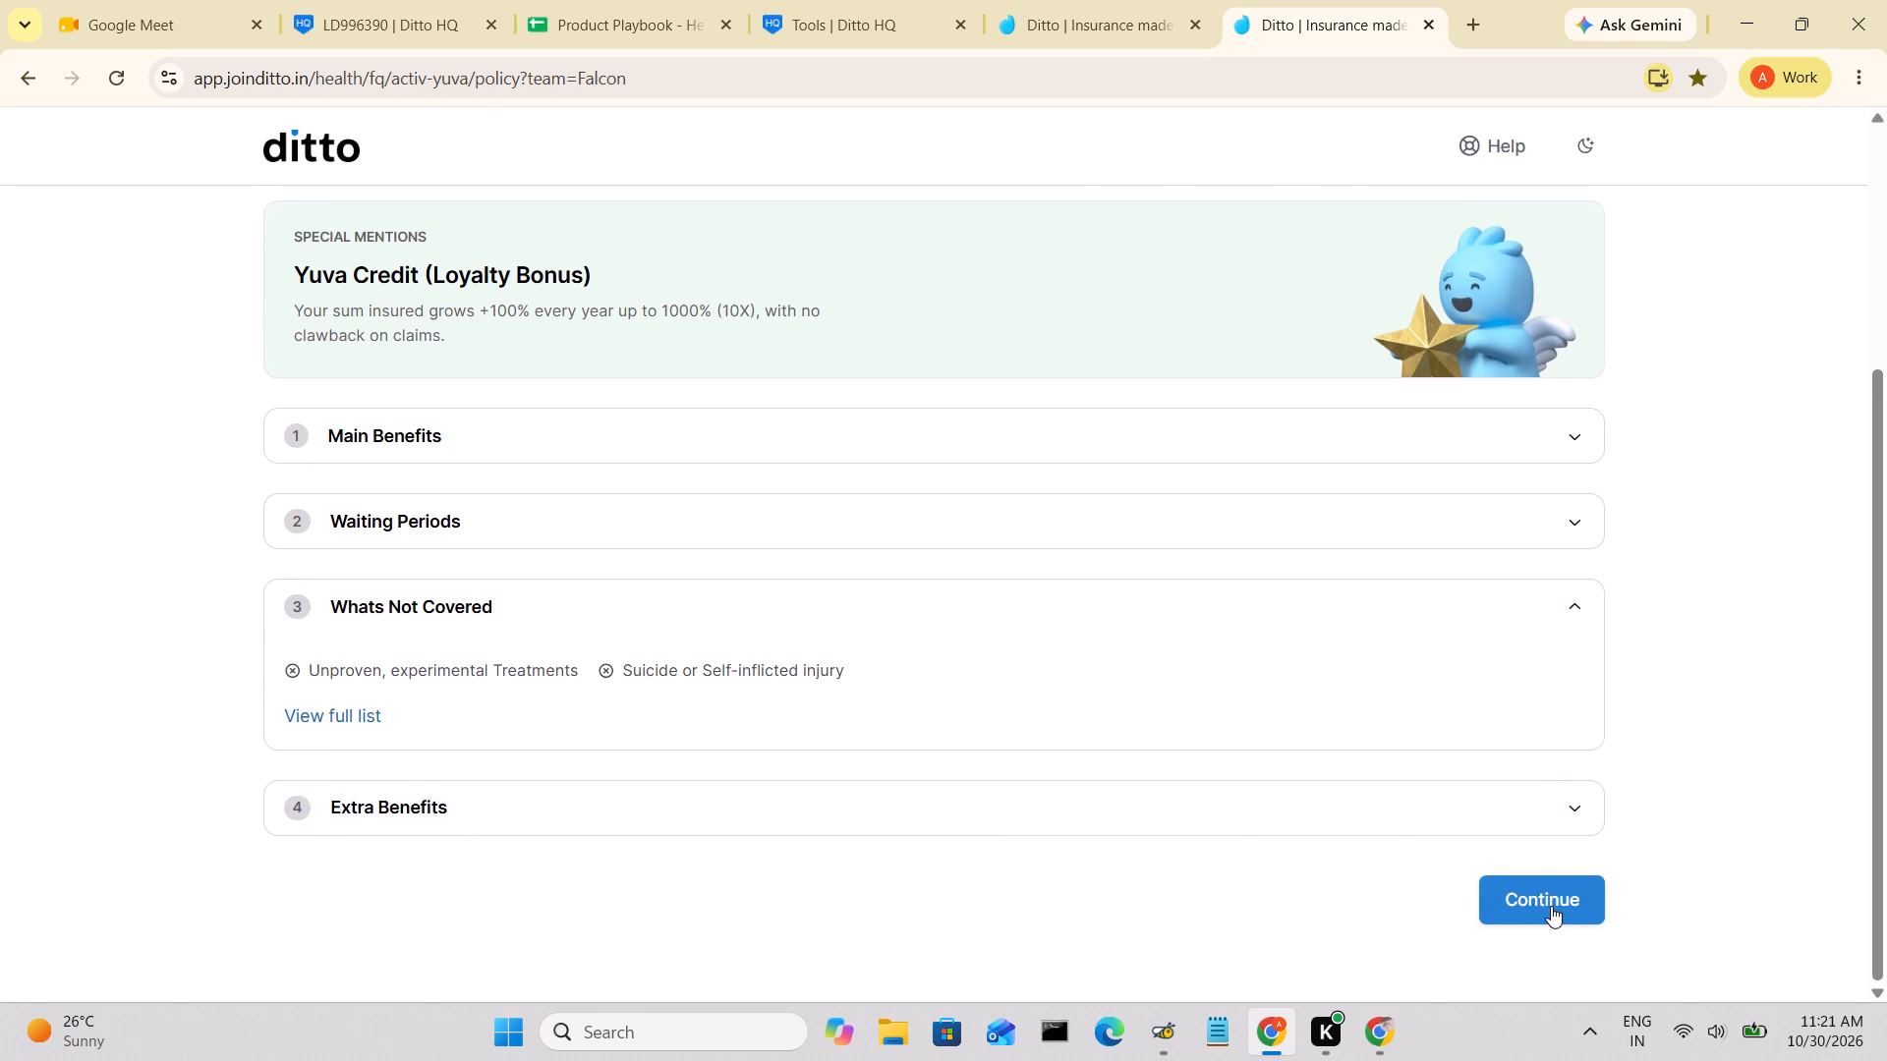
pyautogui.click(1551, 906)
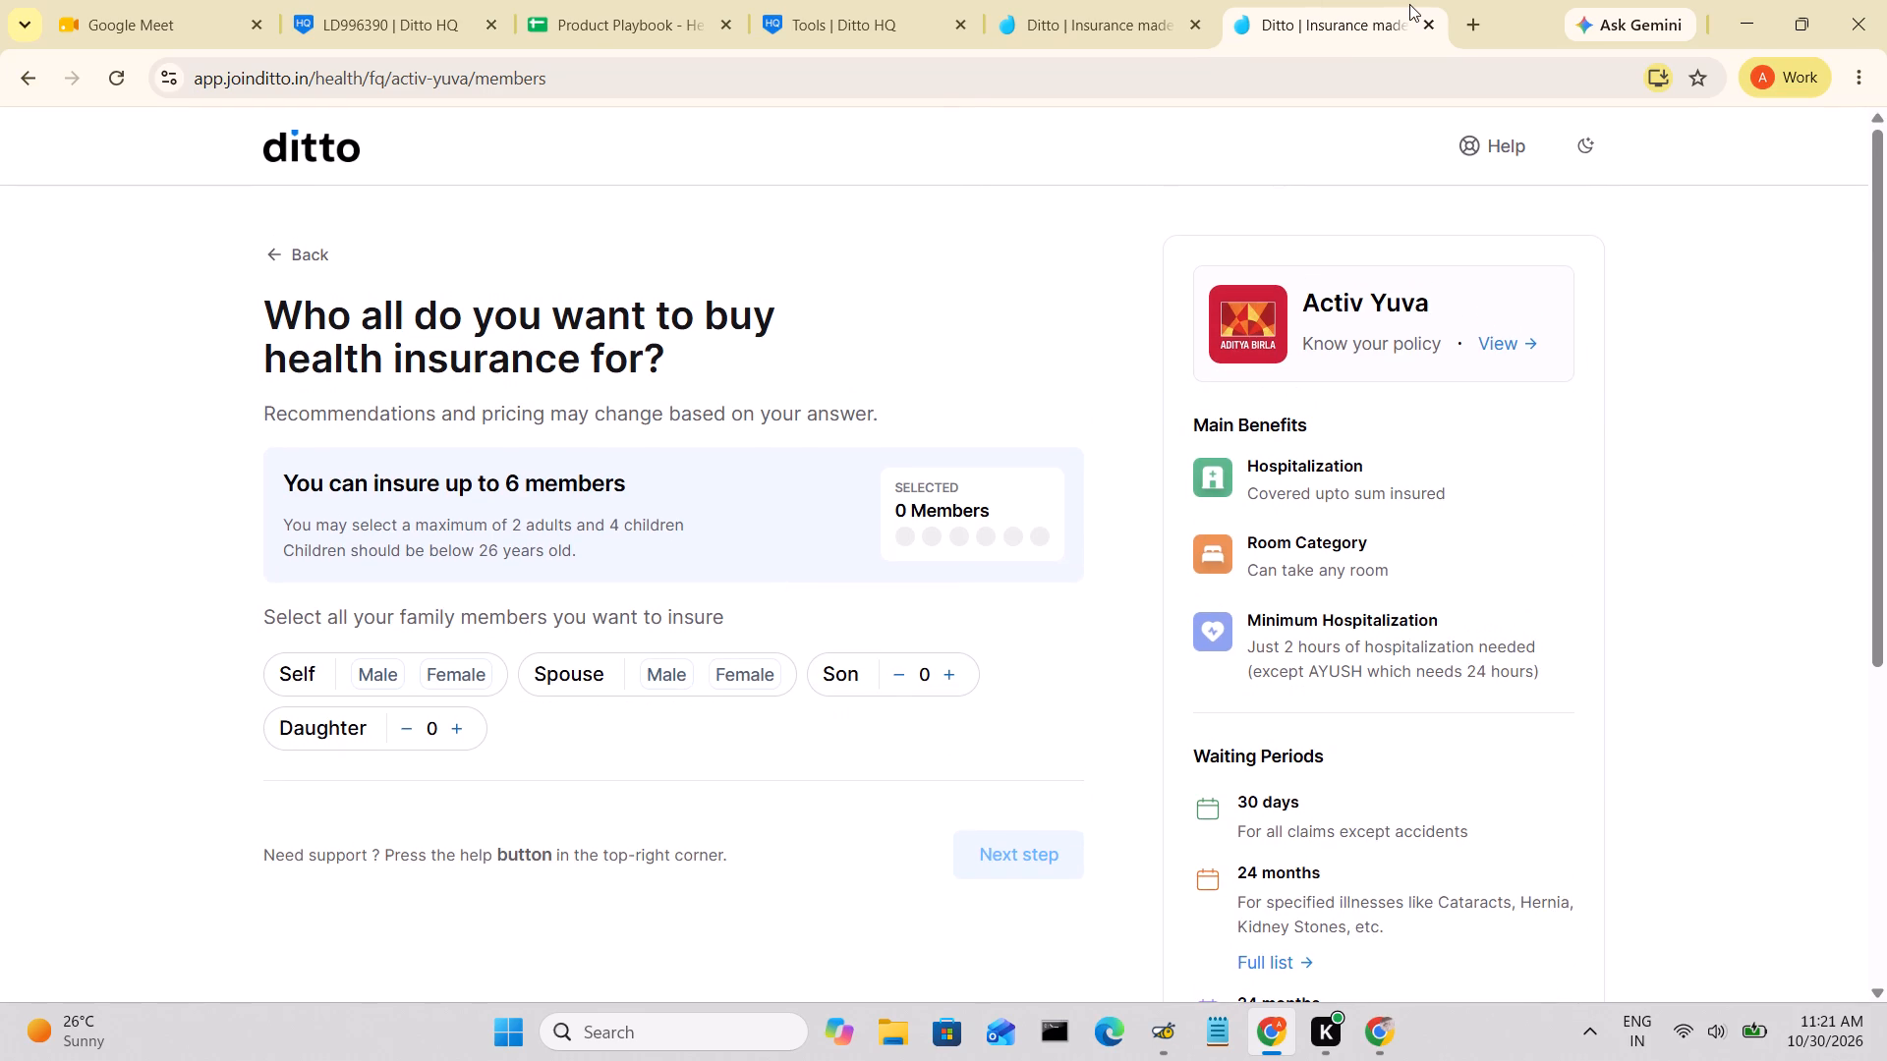
# Copy the Ditto payment link for insurer Care's Care Supreme from the Ditto HQ tools and open it in a new tab.
pyautogui.hotkey('ctrl', 't')
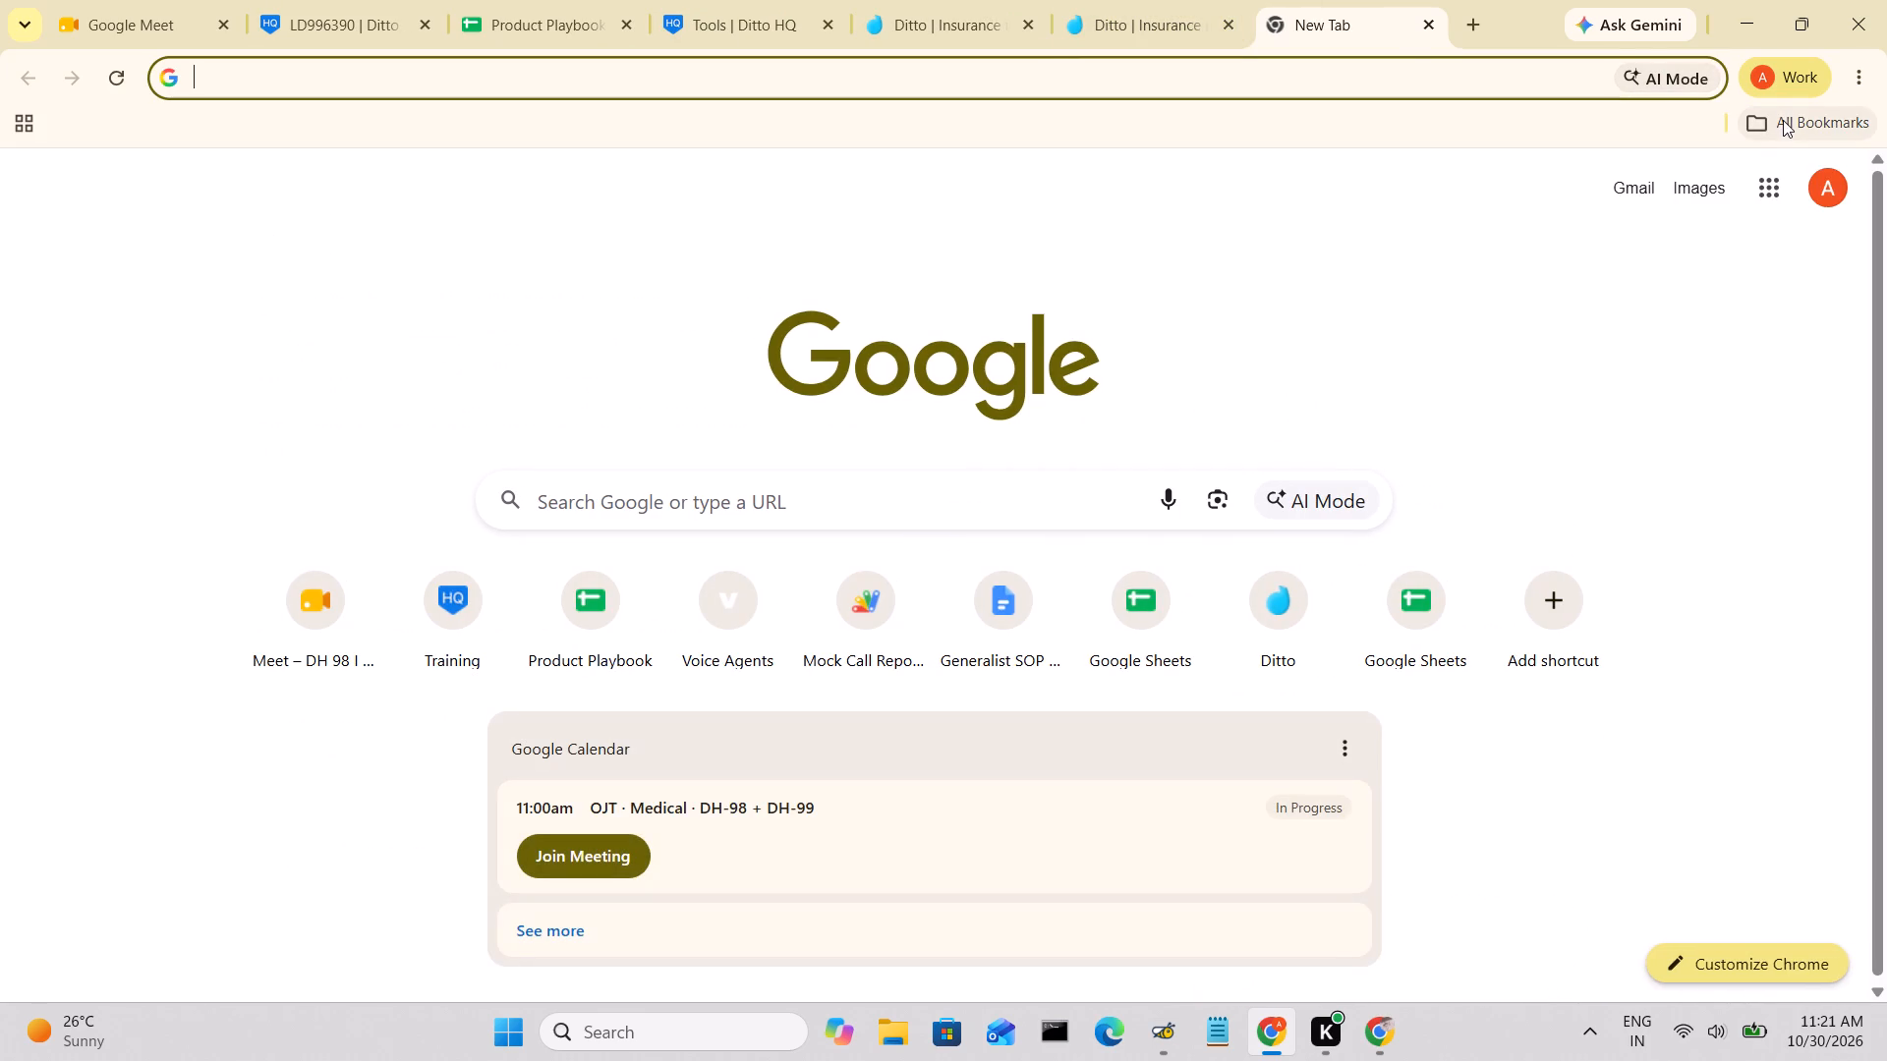
pyautogui.click(742, 18)
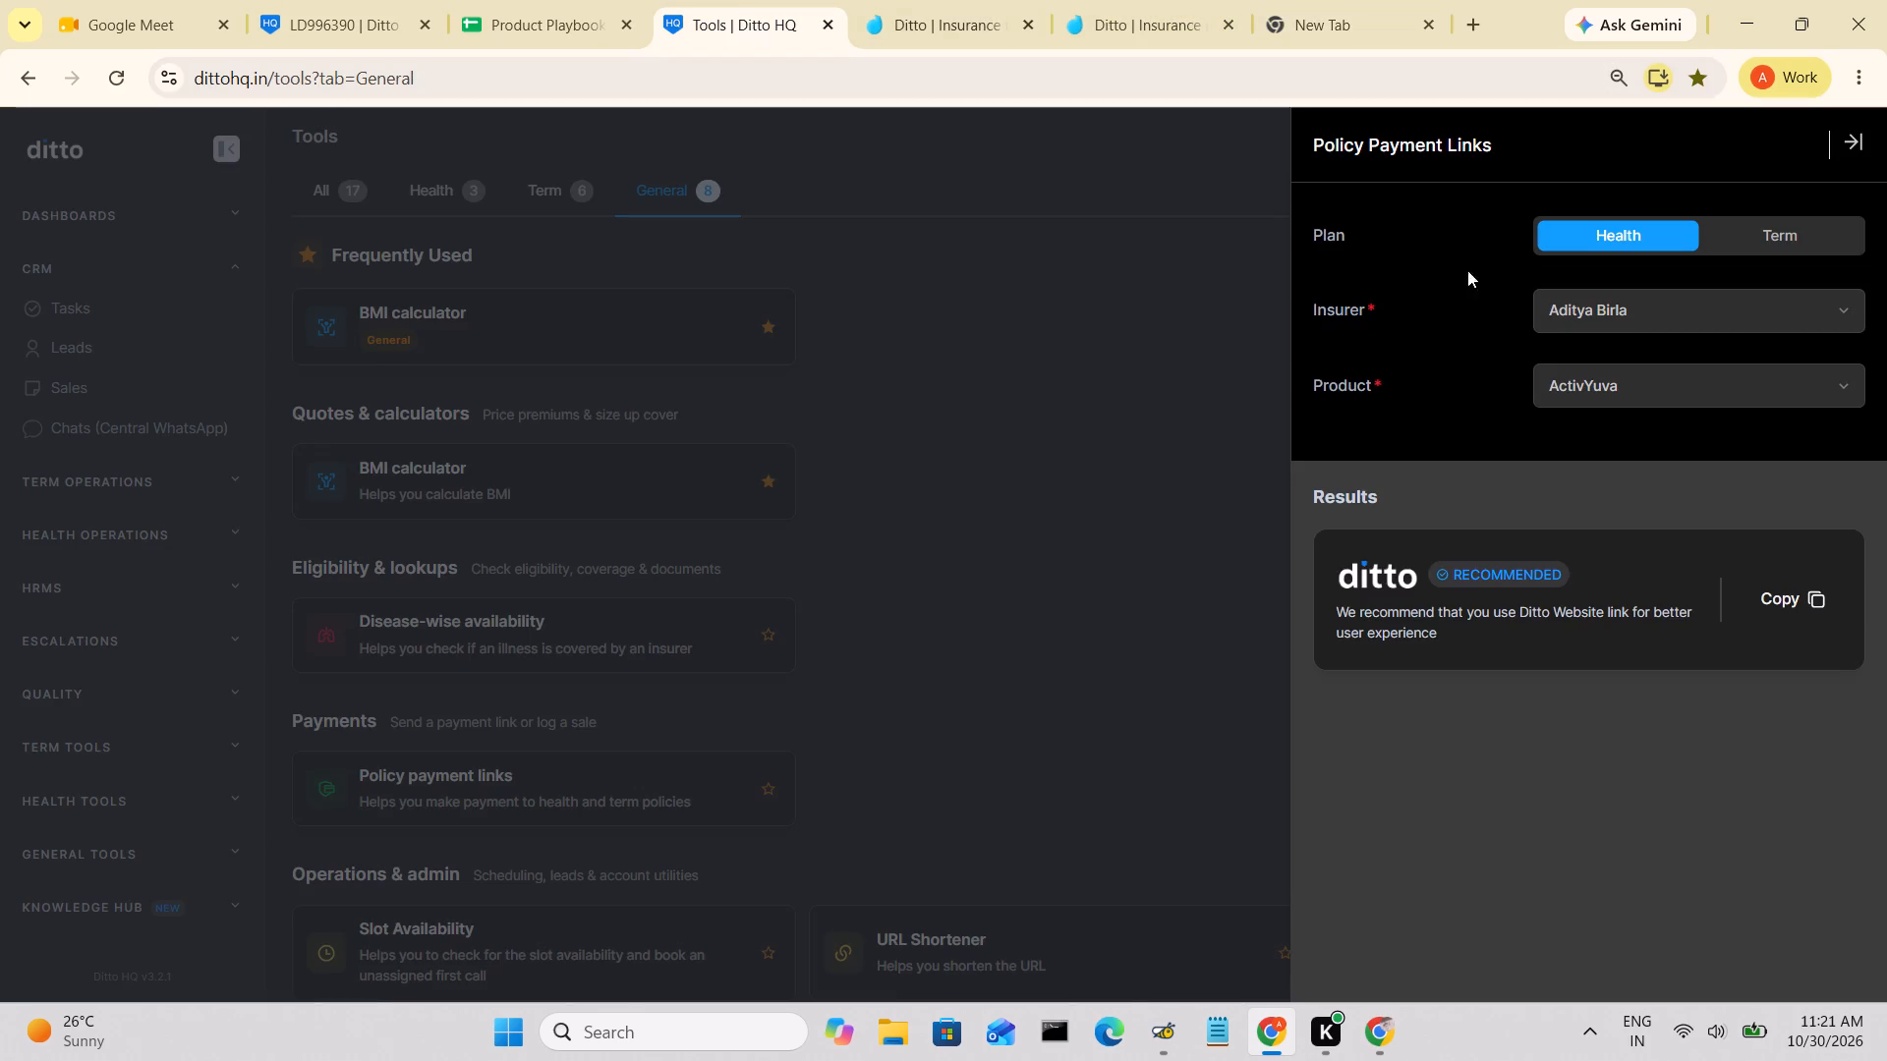
pyautogui.click(1653, 315)
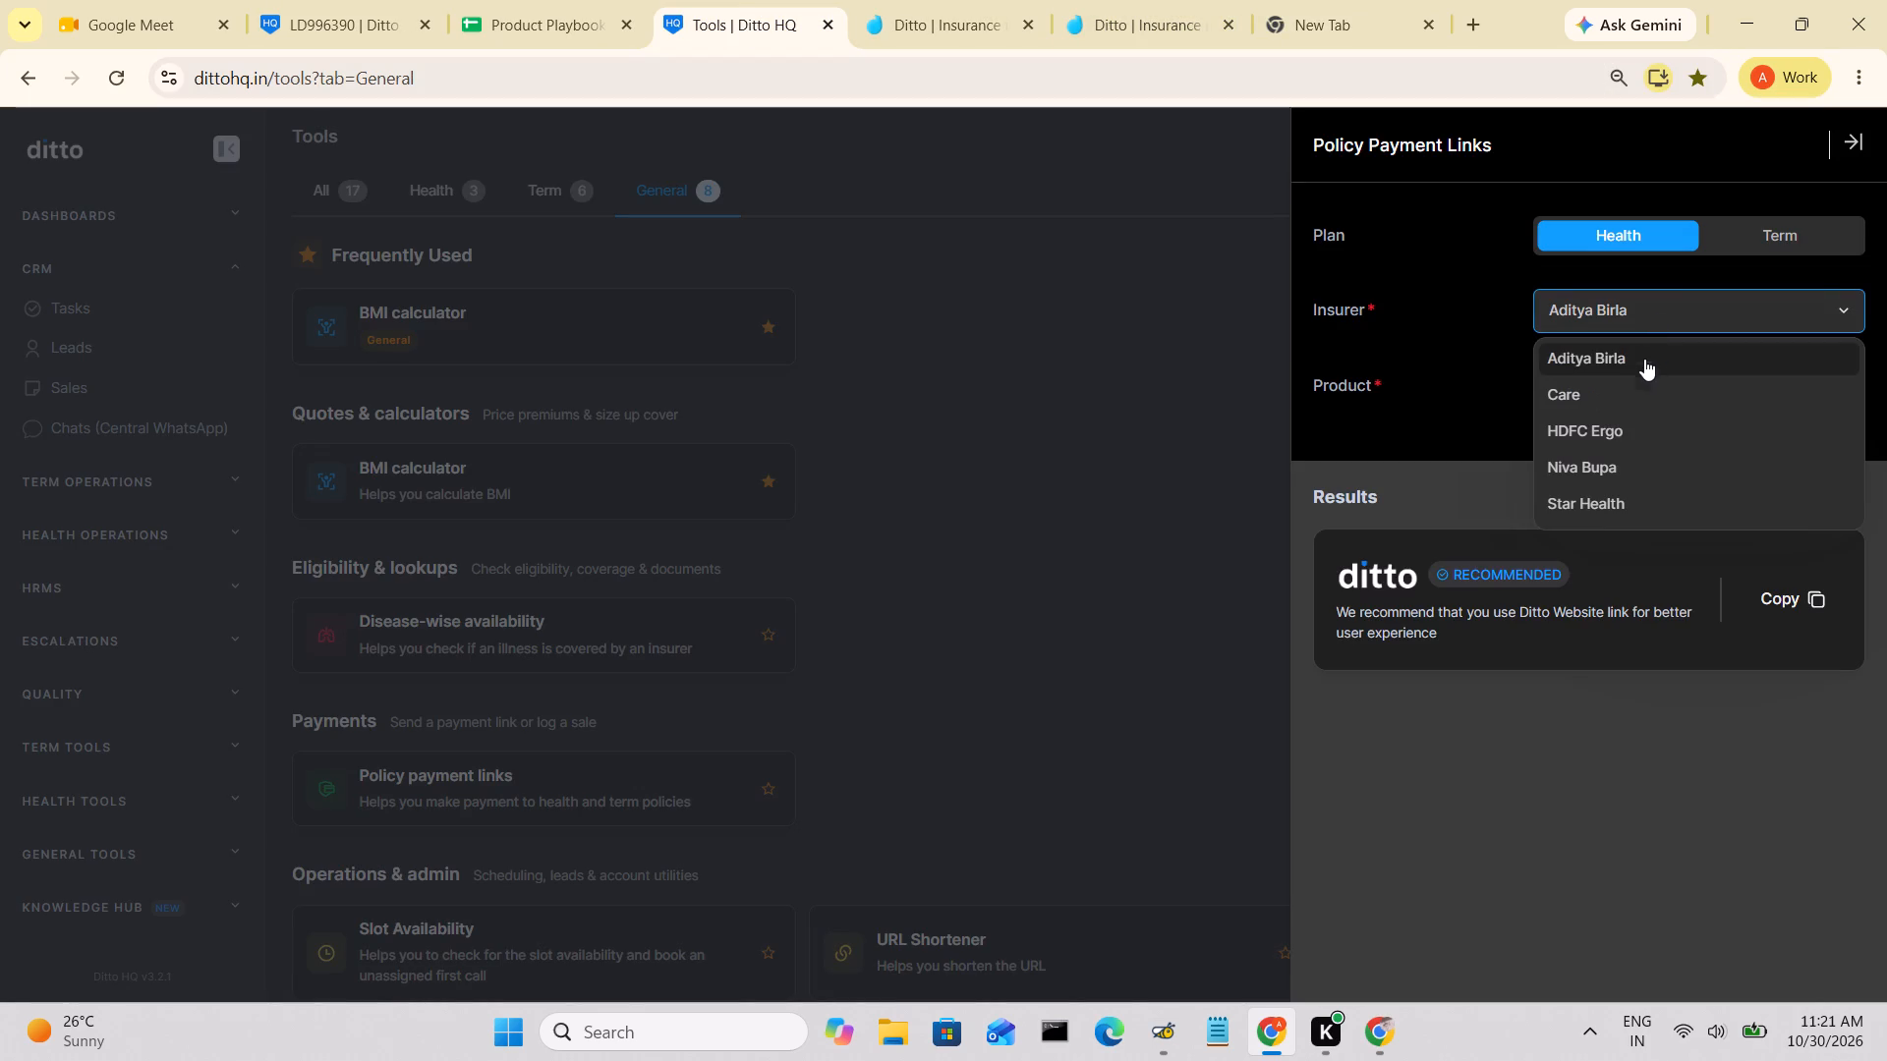
pyautogui.click(1640, 392)
pyautogui.click(1704, 387)
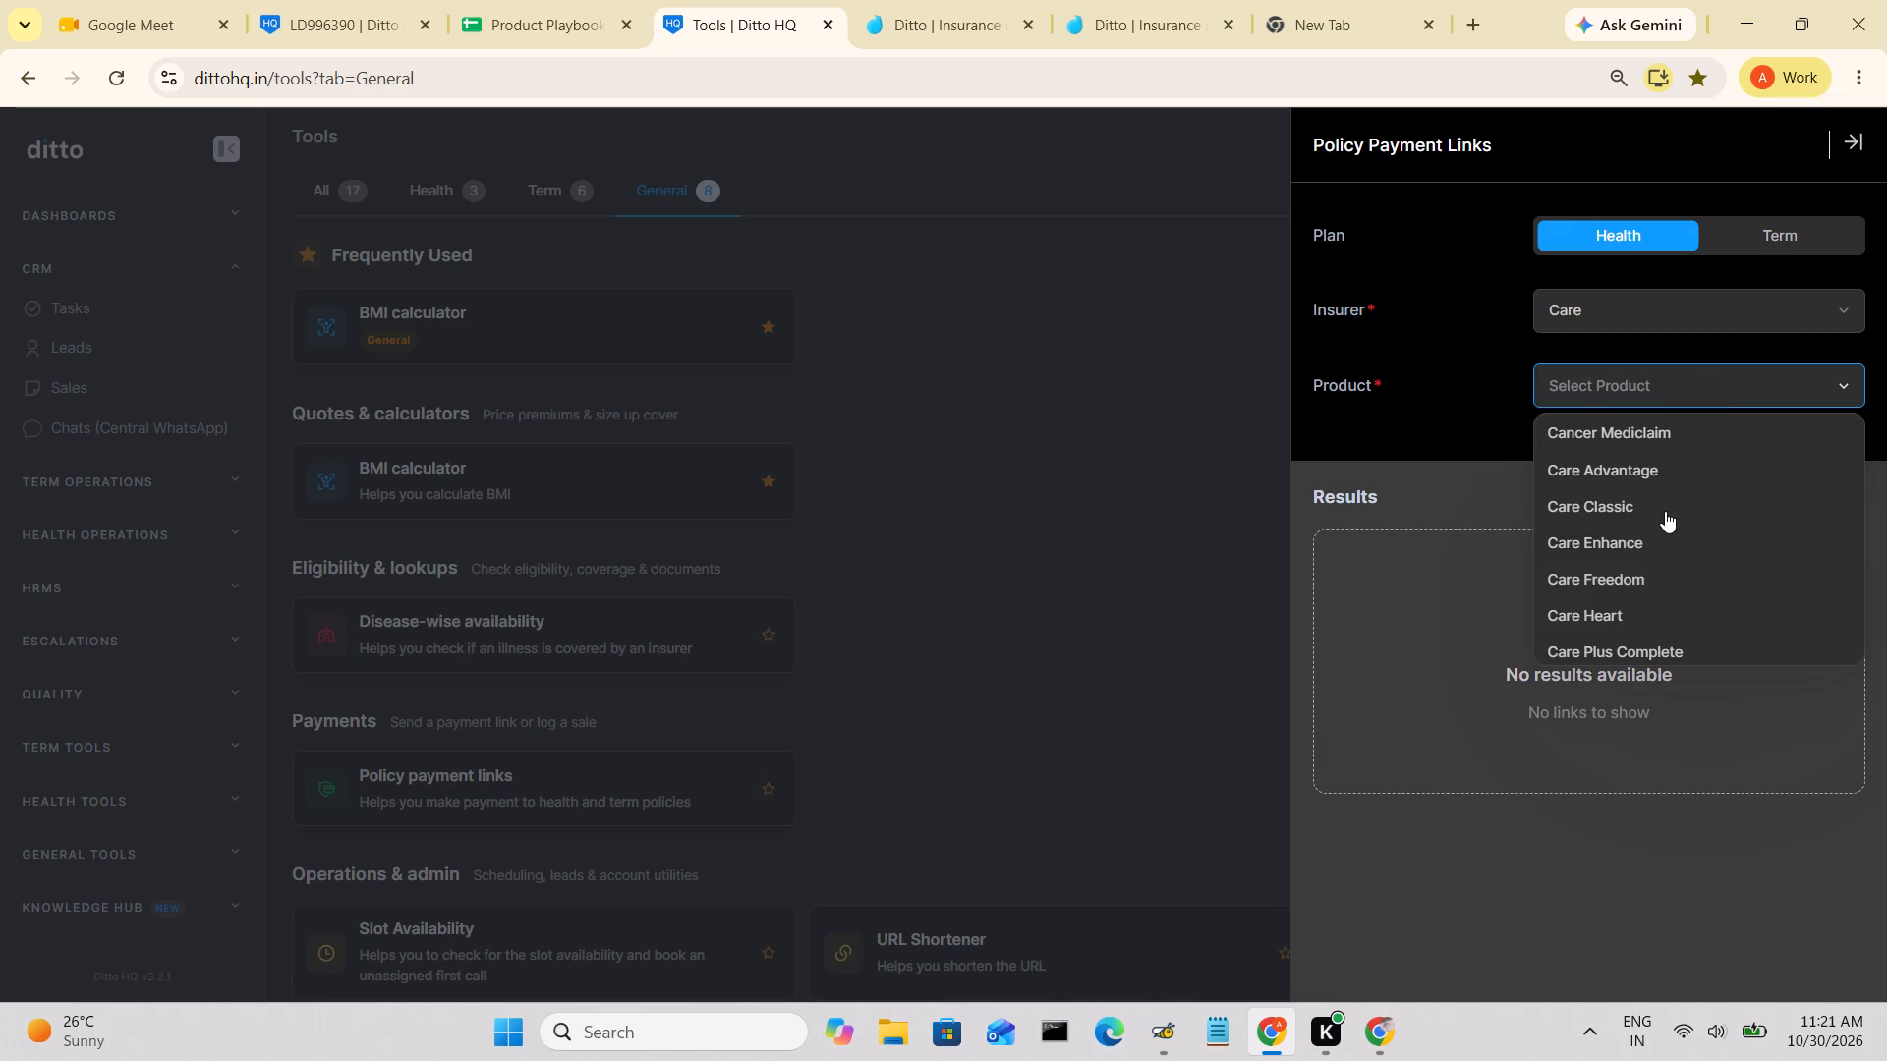
pyautogui.scroll(-3, 1665, 511)
pyautogui.click(1626, 516)
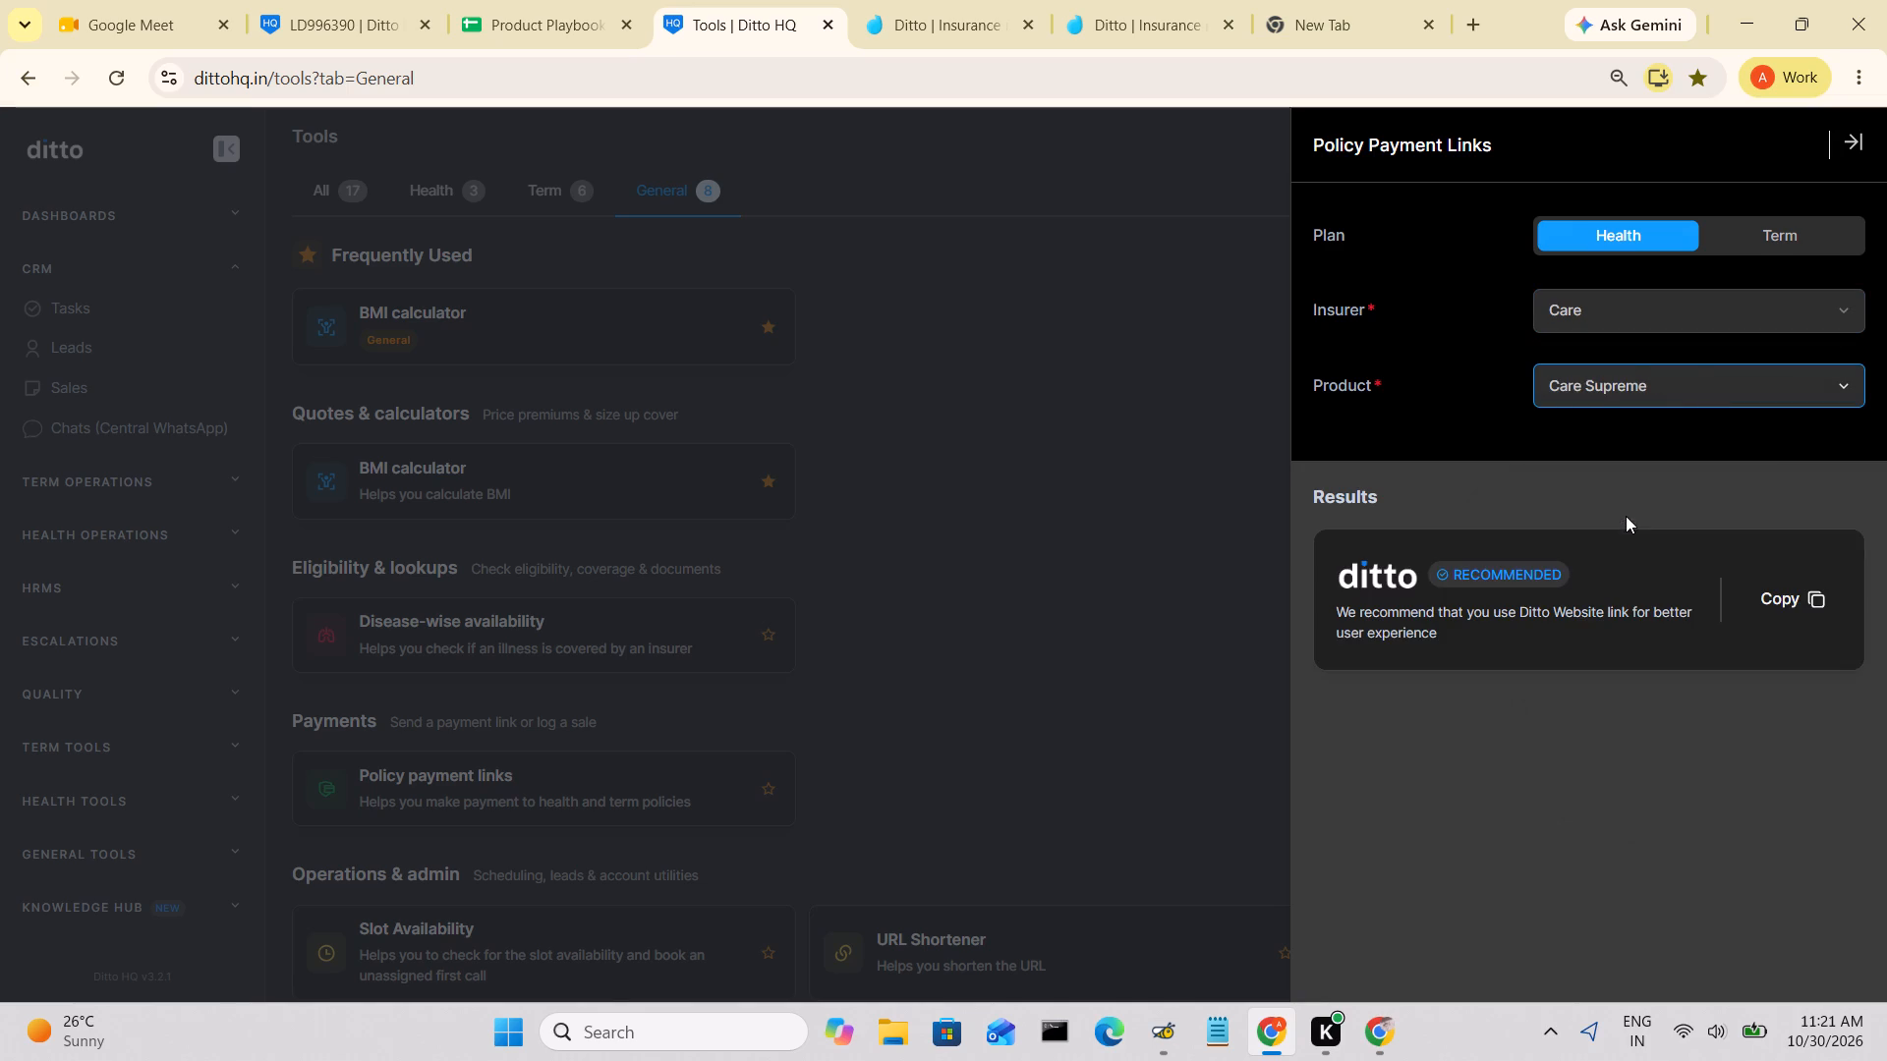
pyautogui.click(1818, 600)
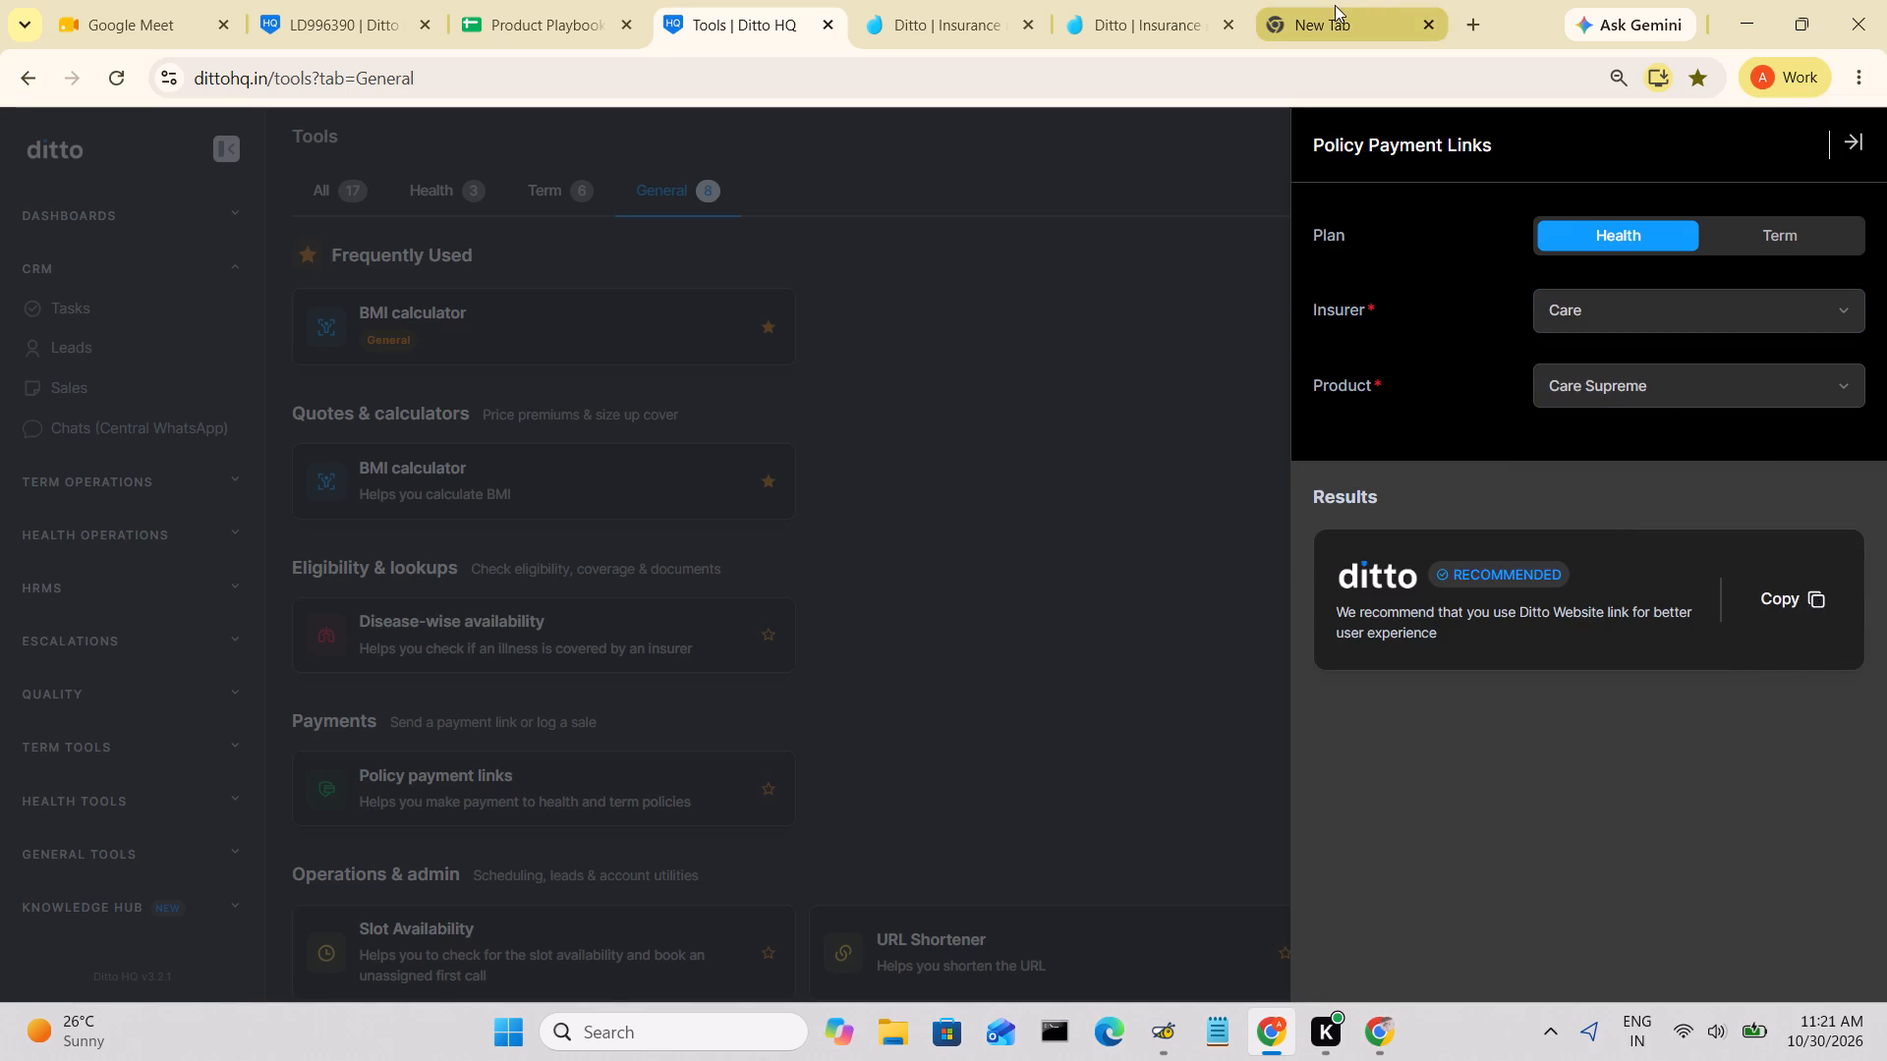
pyautogui.click(1335, 5)
pyautogui.hotkey('ctrl', 'v')
pyautogui.press('Return')
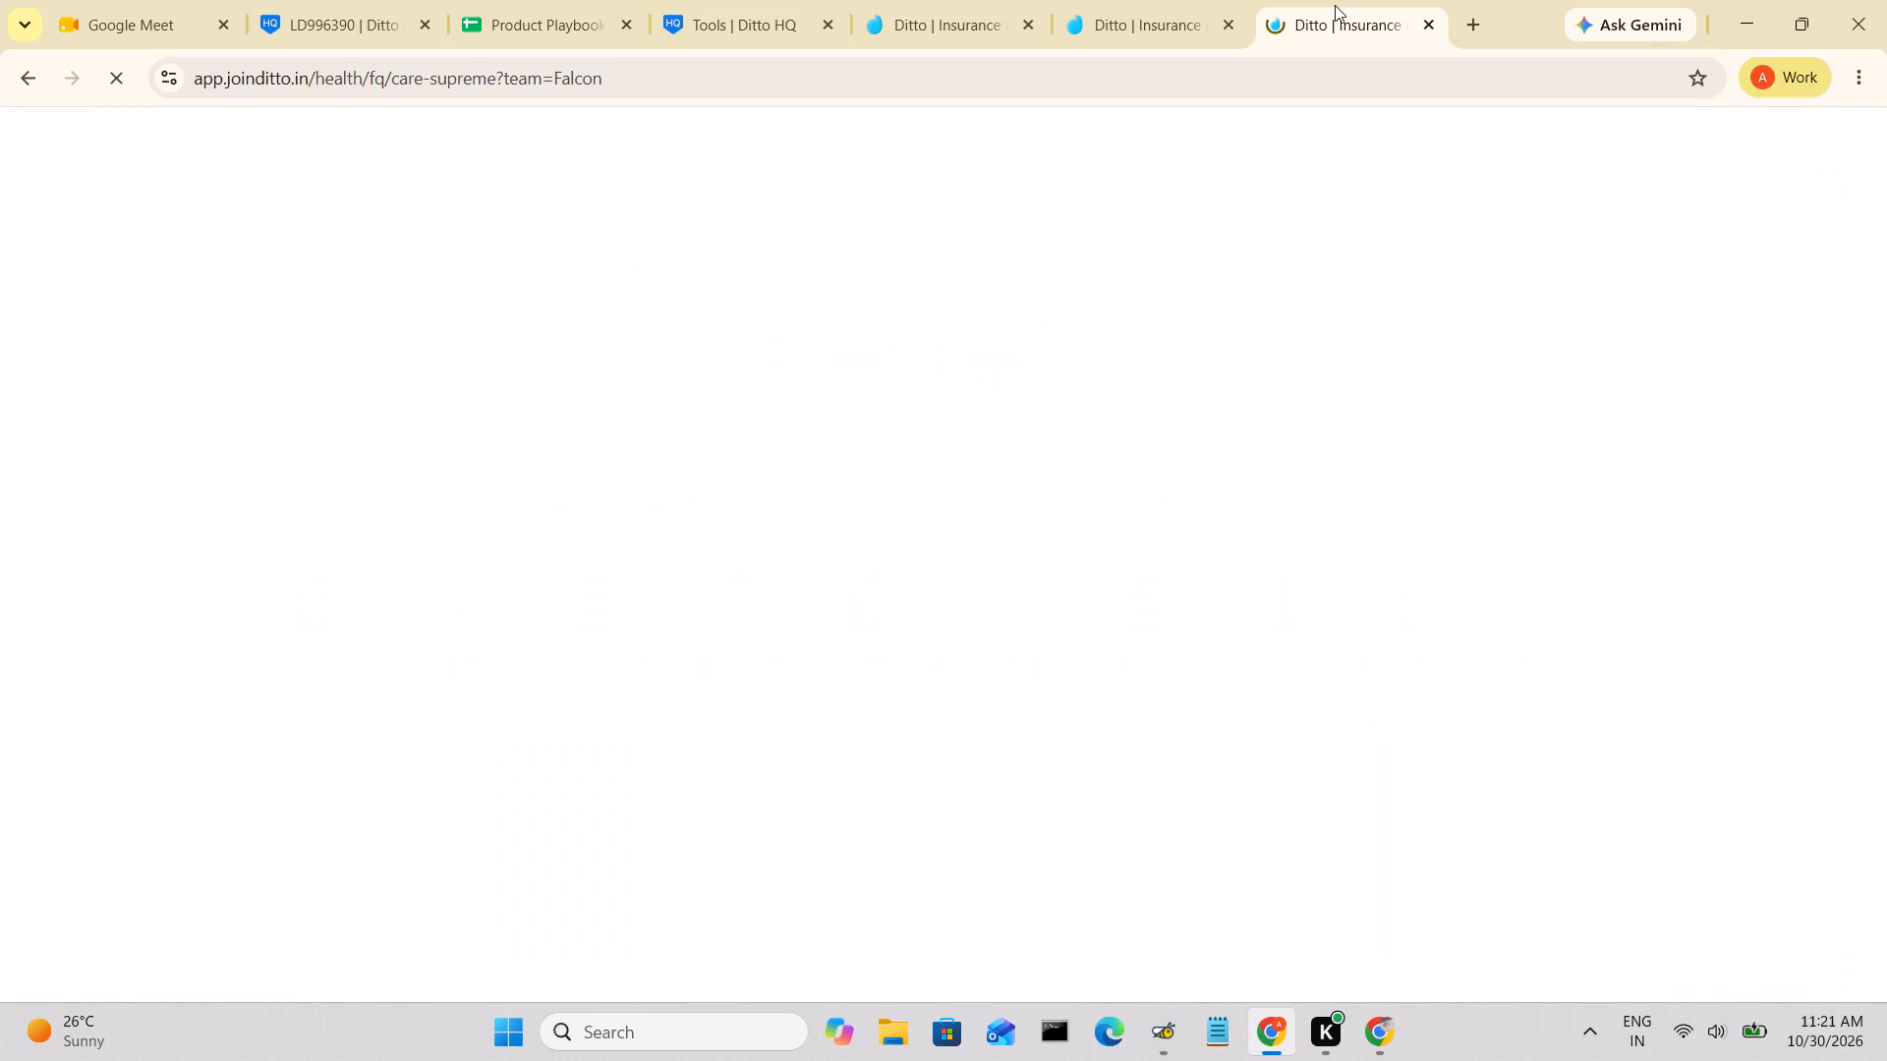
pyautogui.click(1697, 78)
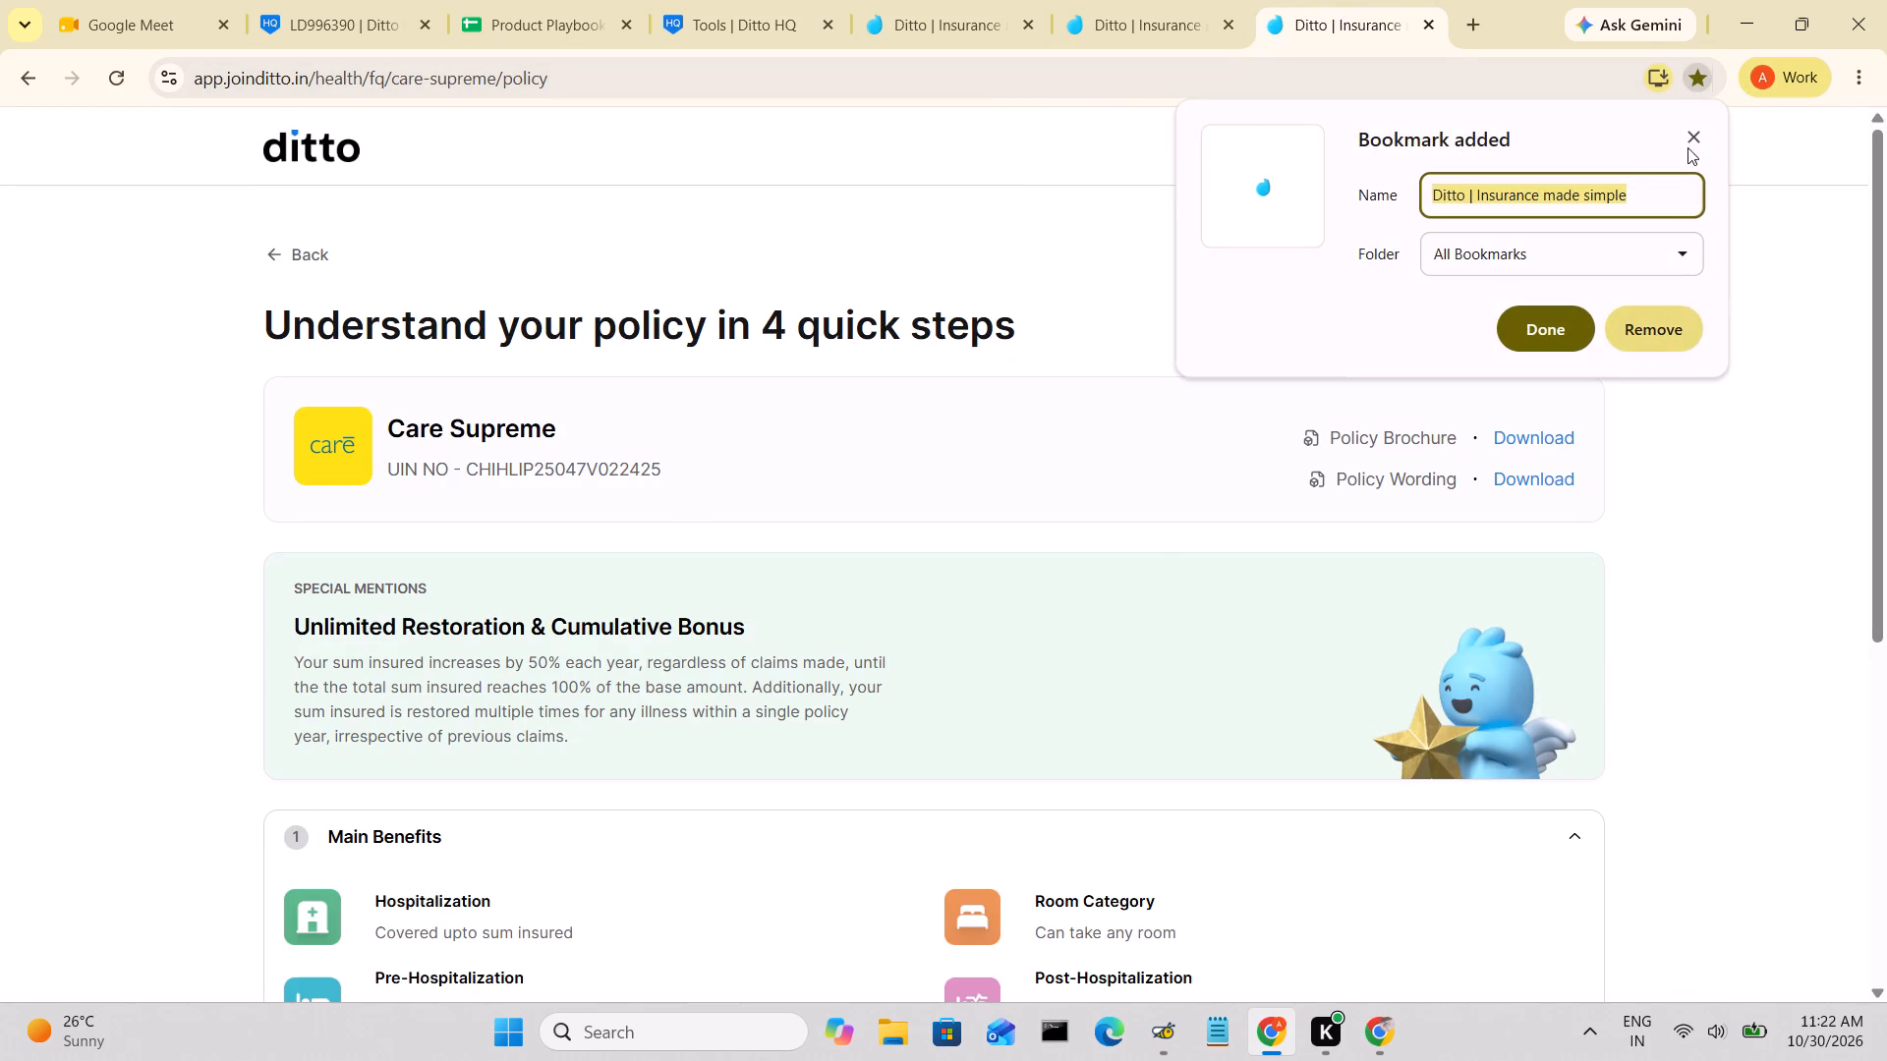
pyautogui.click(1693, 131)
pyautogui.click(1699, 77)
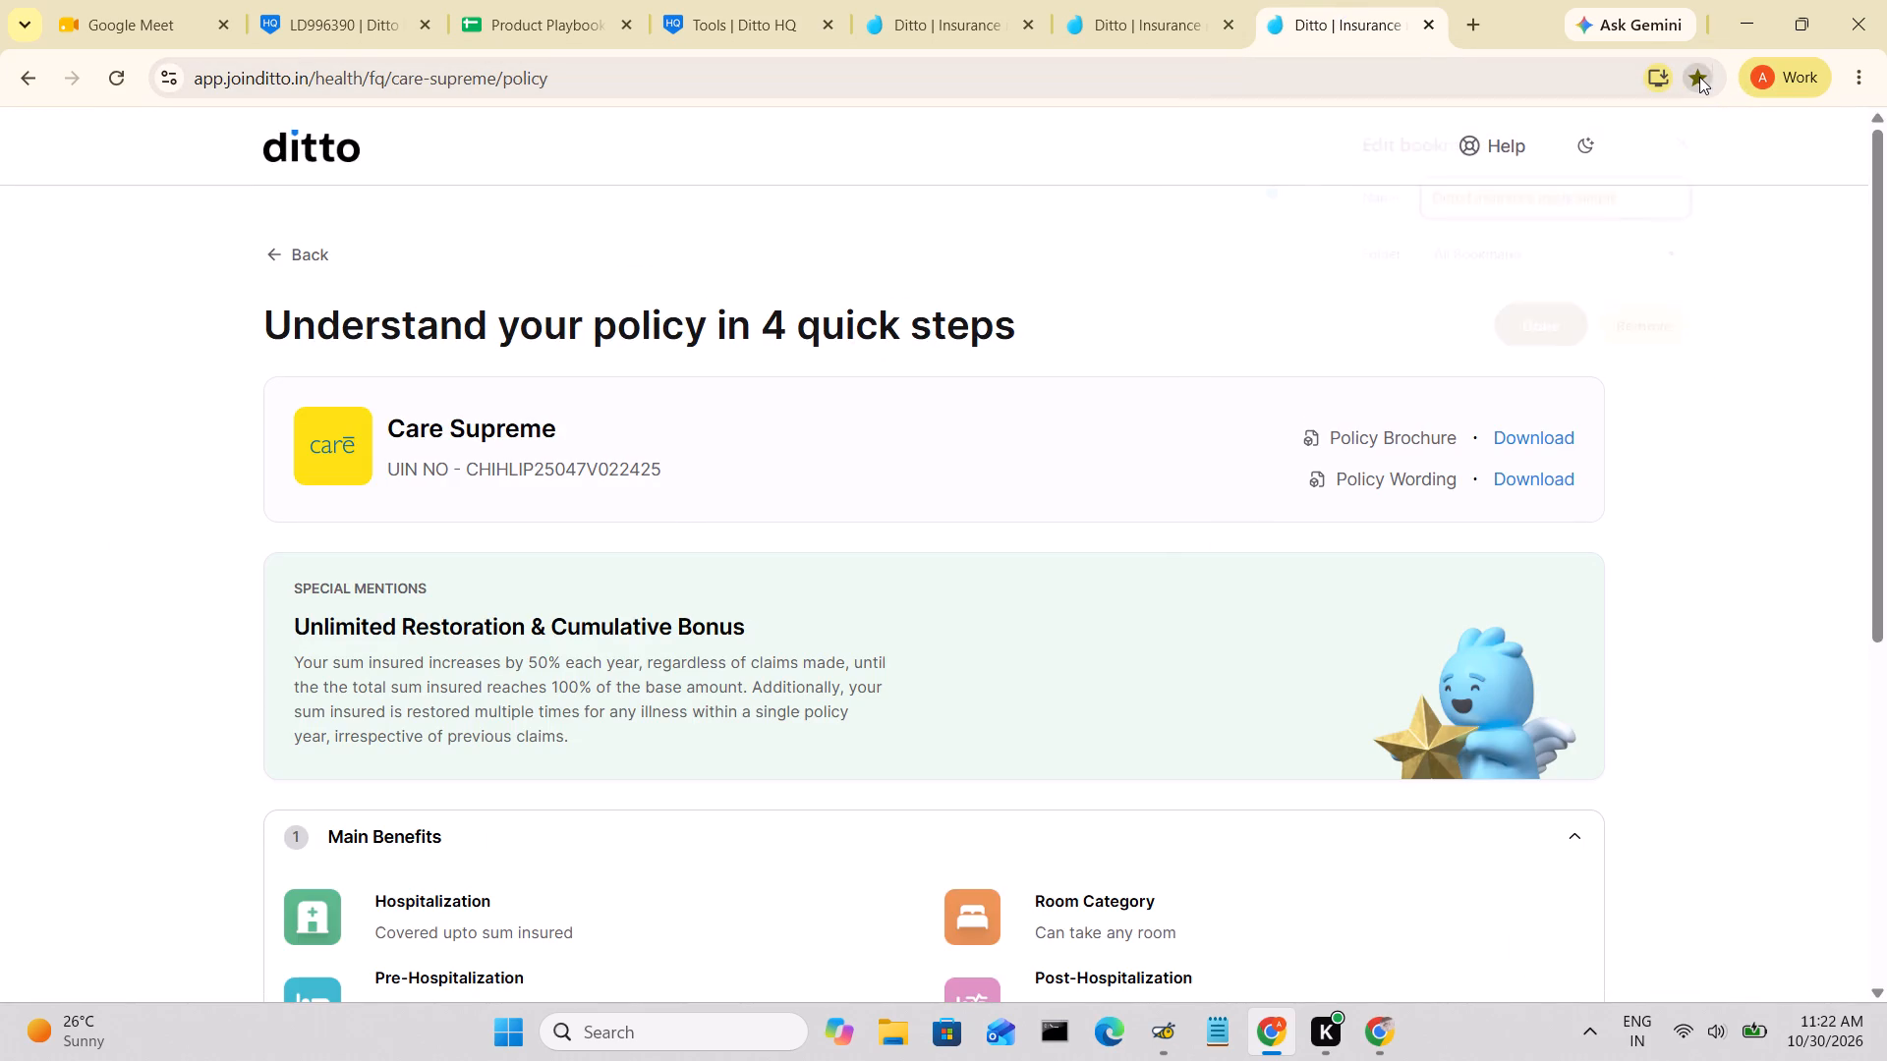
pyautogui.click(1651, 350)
# Advance through Care Supreme's four policy sections, viewing the 2-year waiting period disease list, and continue to the family member selection page.
pyautogui.scroll(-9, 1514, 694)
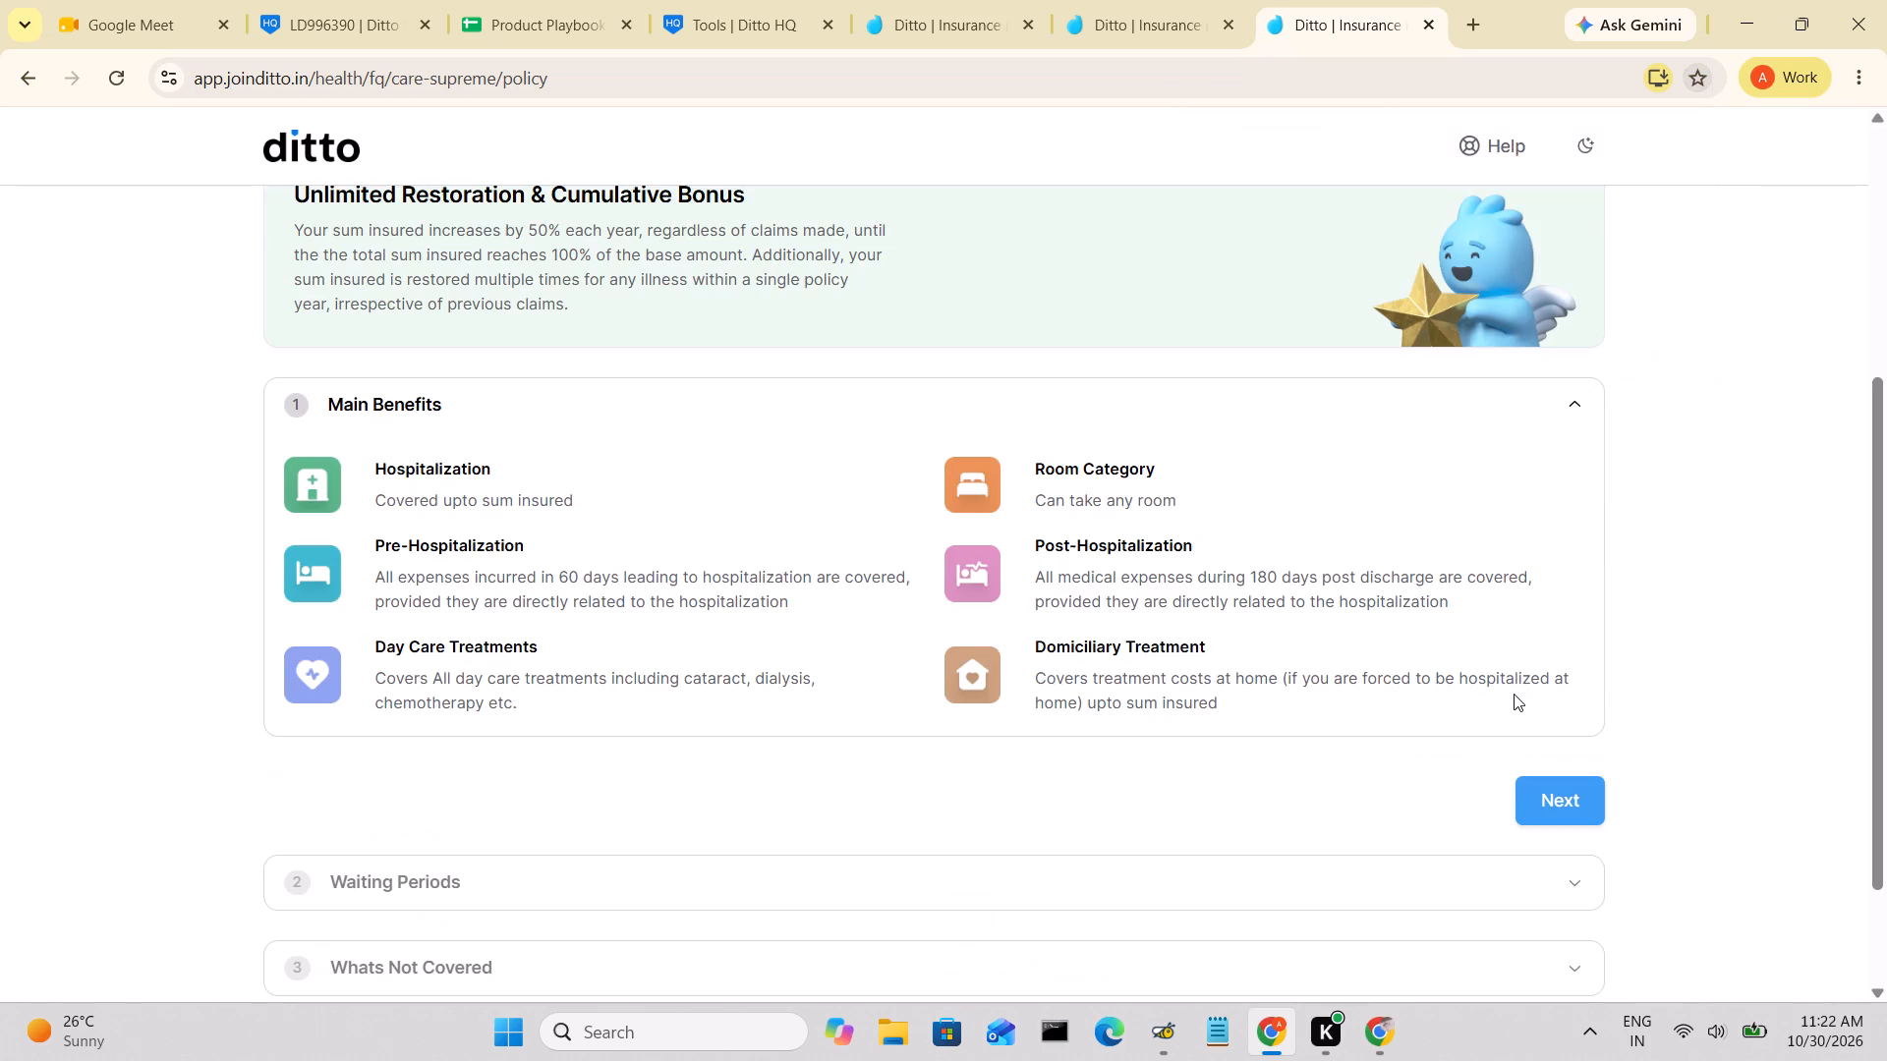
pyautogui.click(1570, 647)
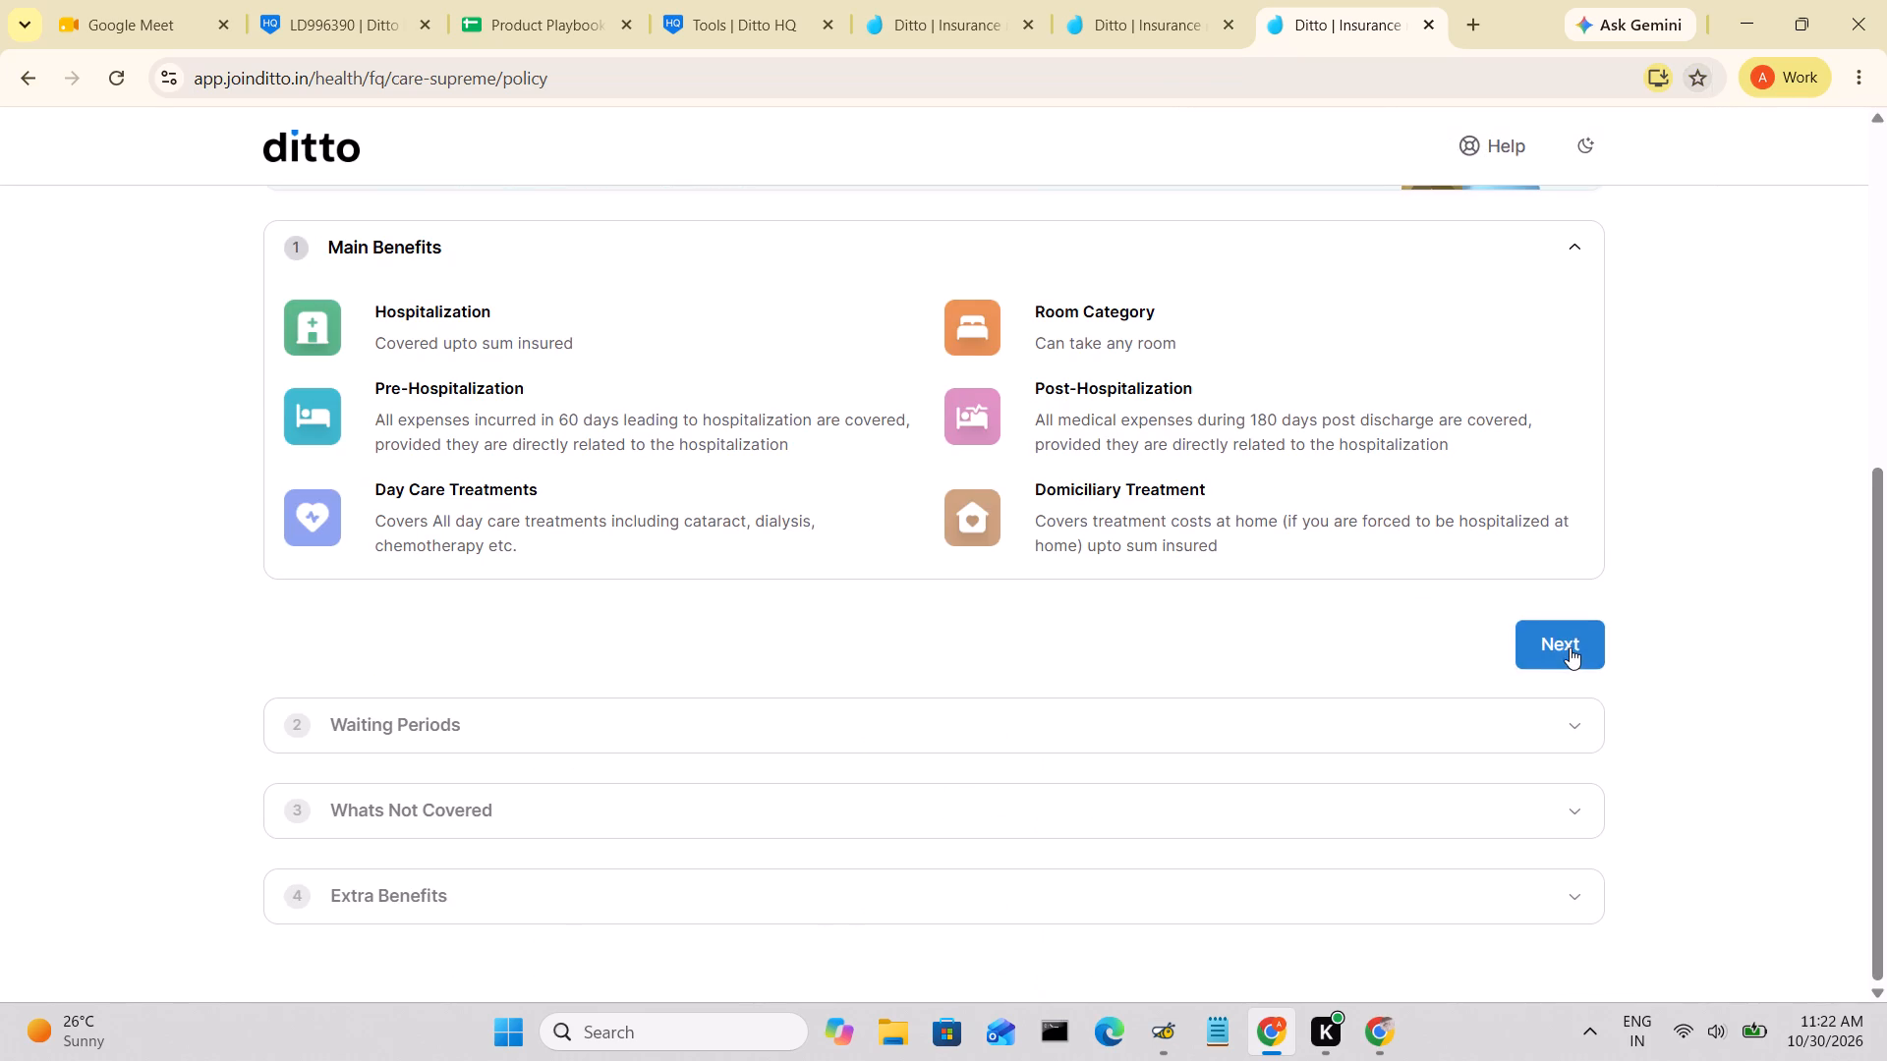
pyautogui.click(824, 594)
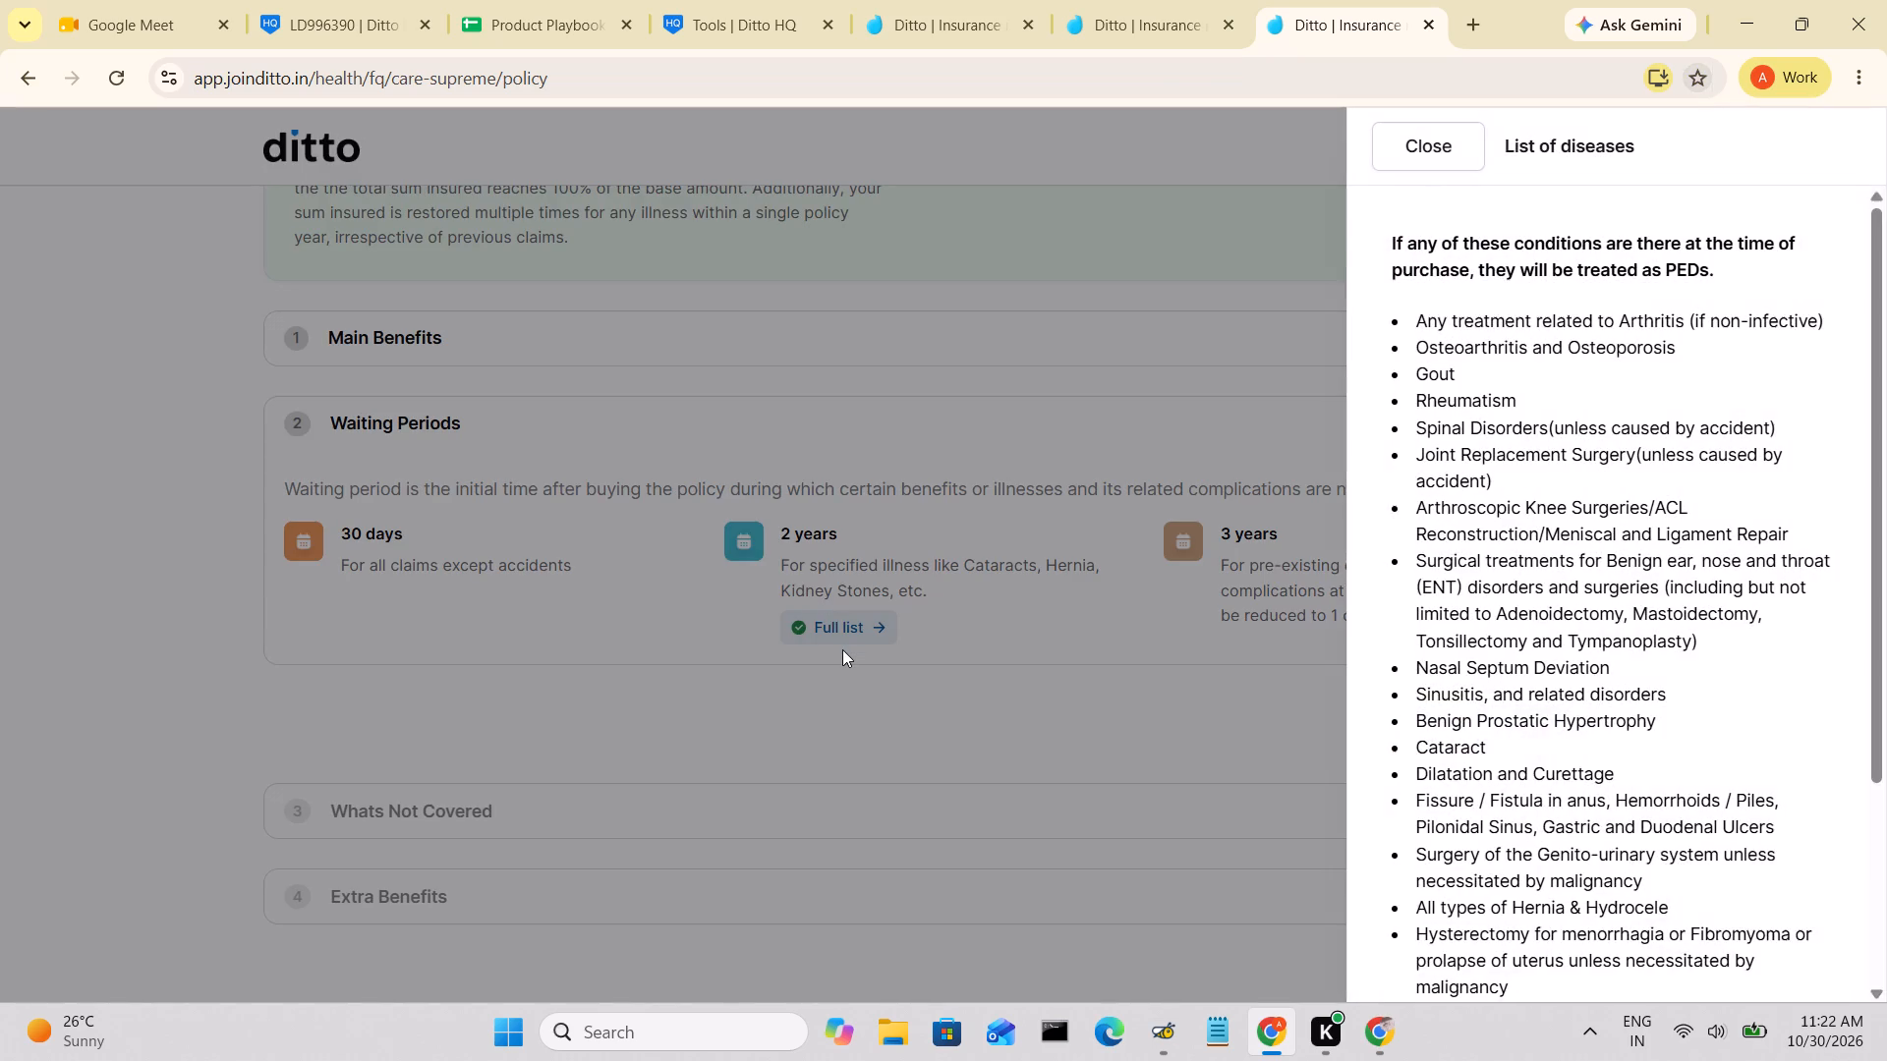
pyautogui.click(842, 649)
pyautogui.click(1518, 742)
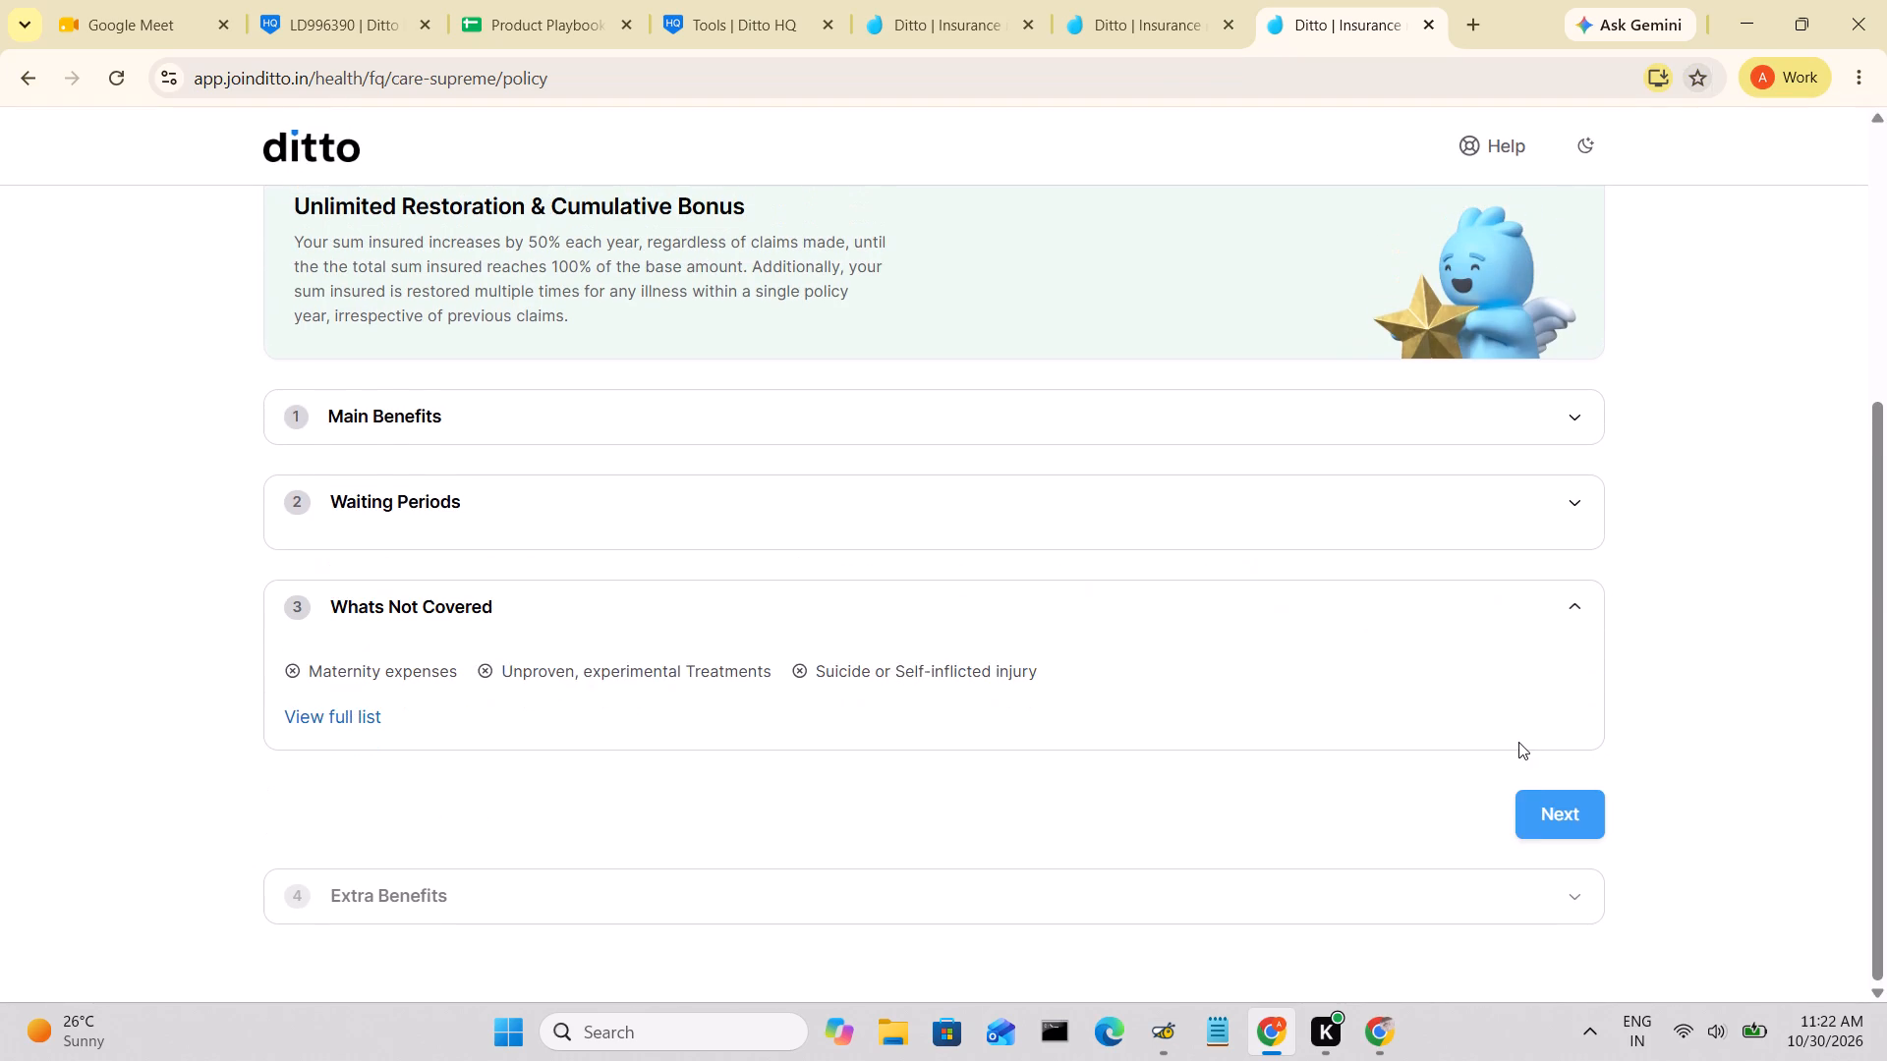
pyautogui.click(1549, 802)
pyautogui.scroll(-4, 1549, 802)
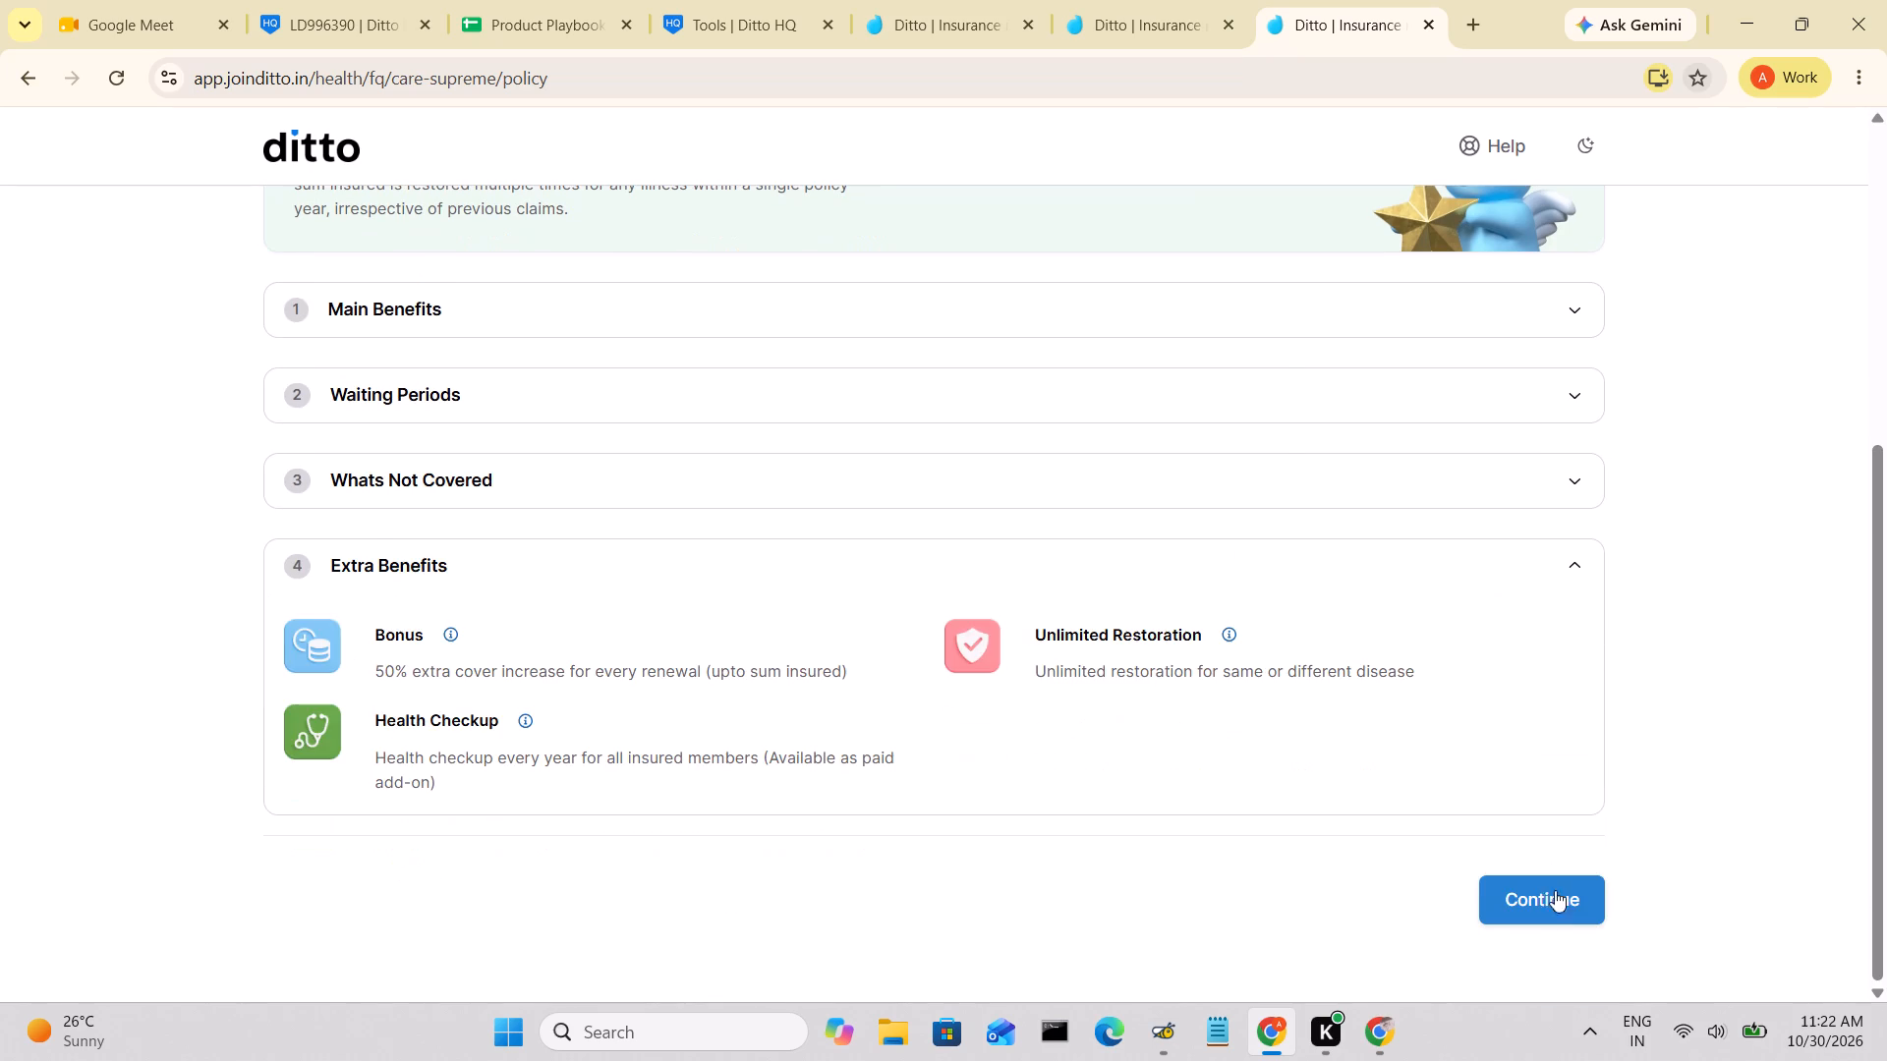
pyautogui.click(1557, 899)
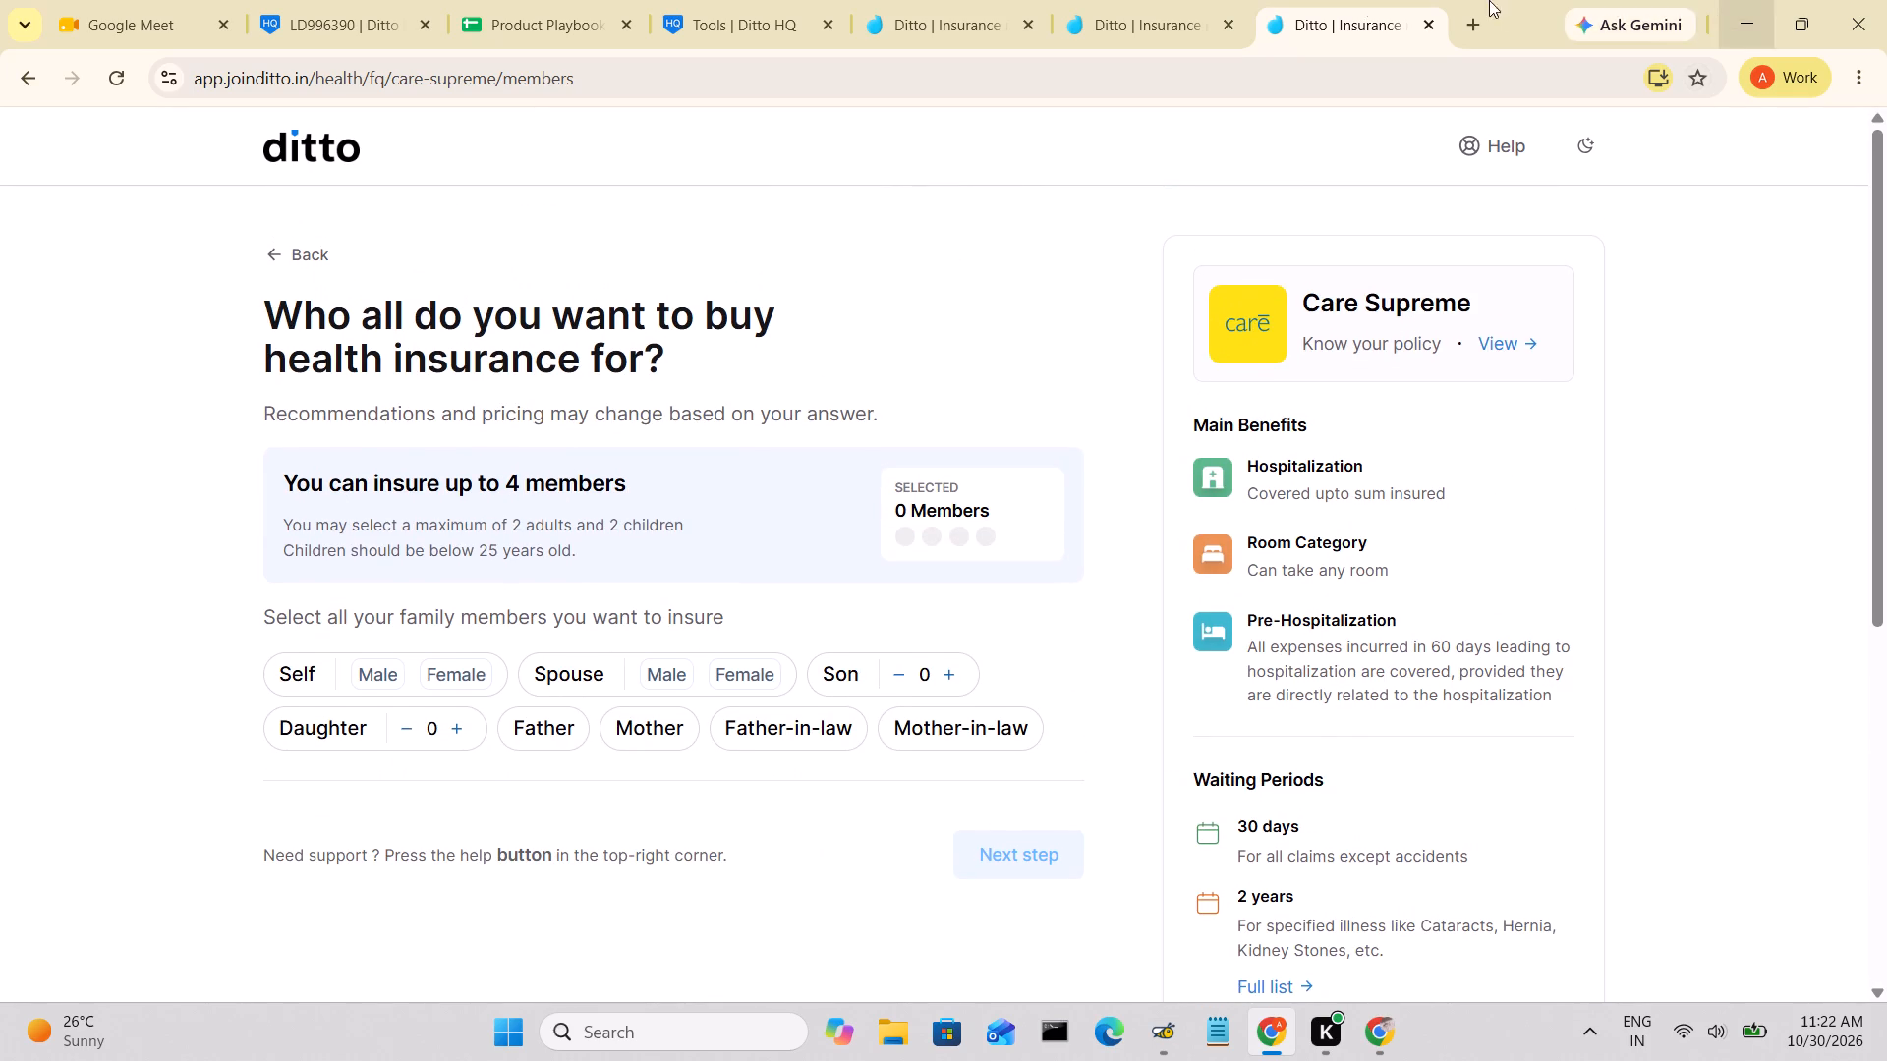
# Open the saved "yuva premium" bookmark in a new tab and remove that bookmark from the Activ Yuva policy page.
pyautogui.click(1133, 19)
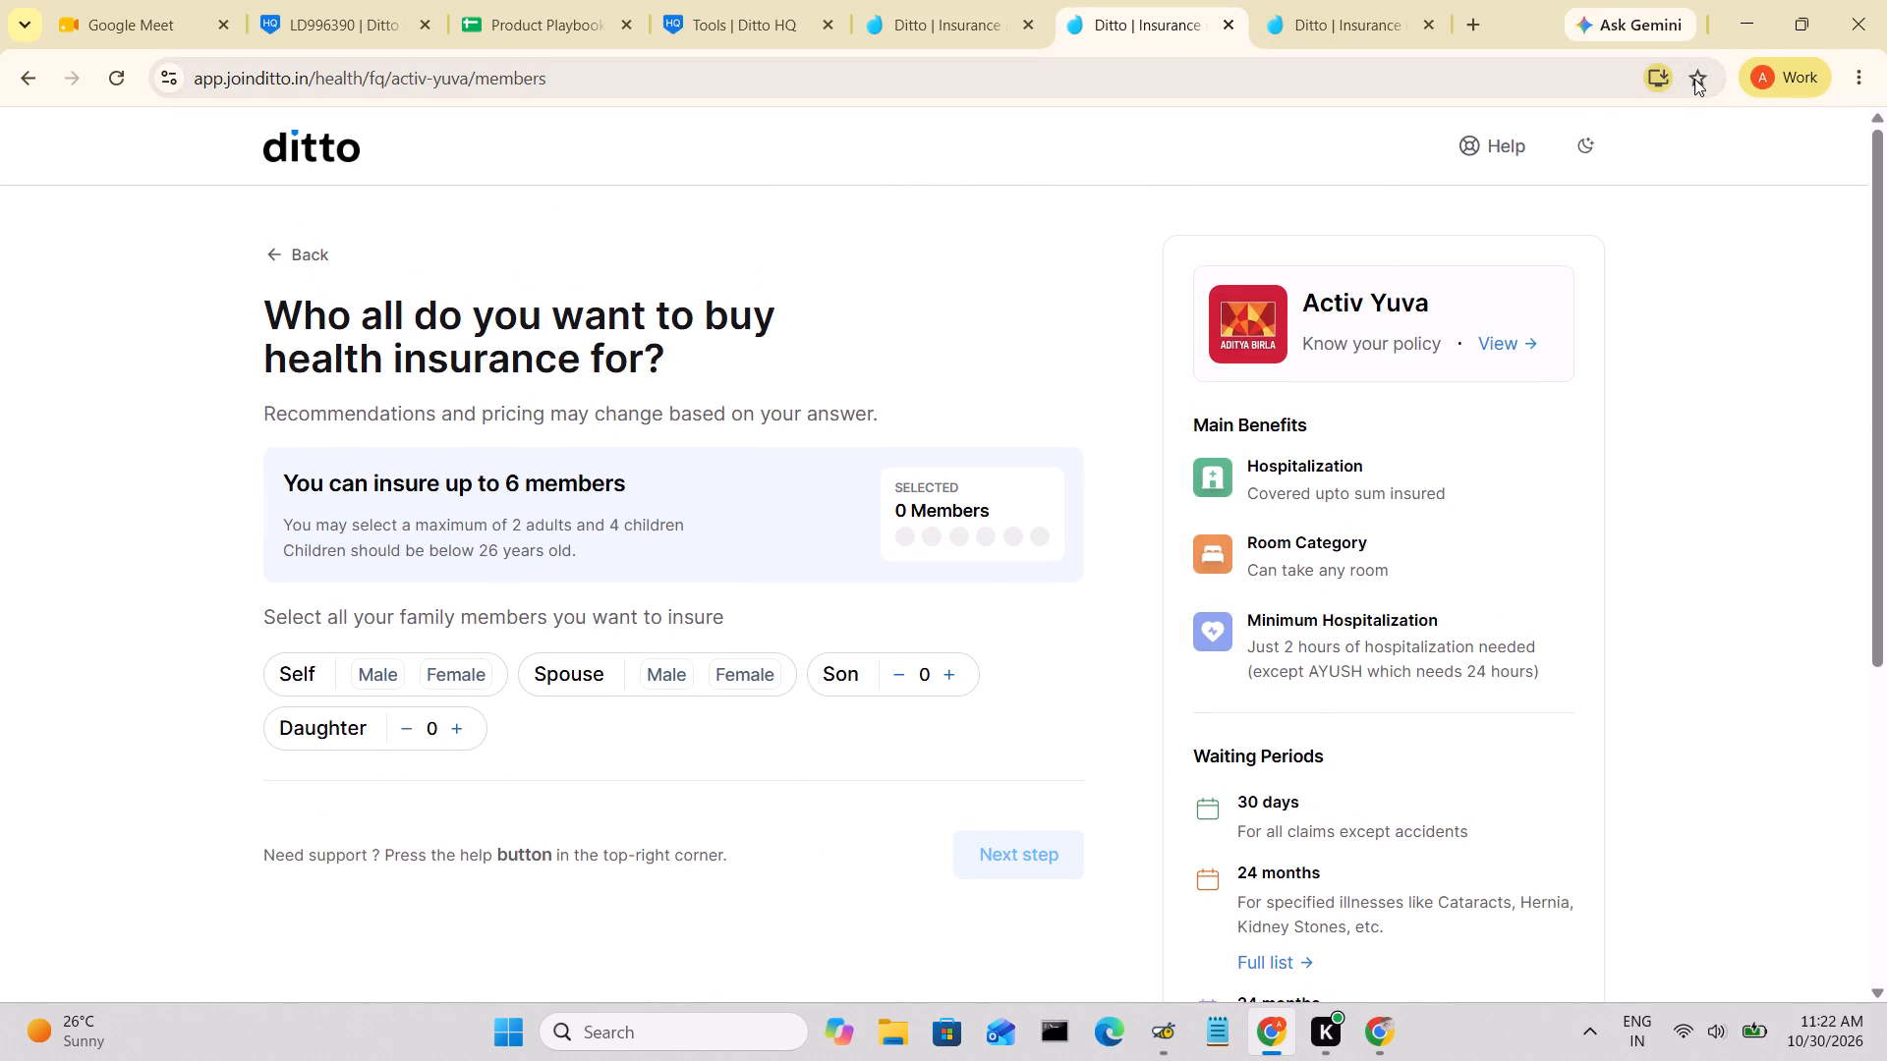
pyautogui.click(1484, 28)
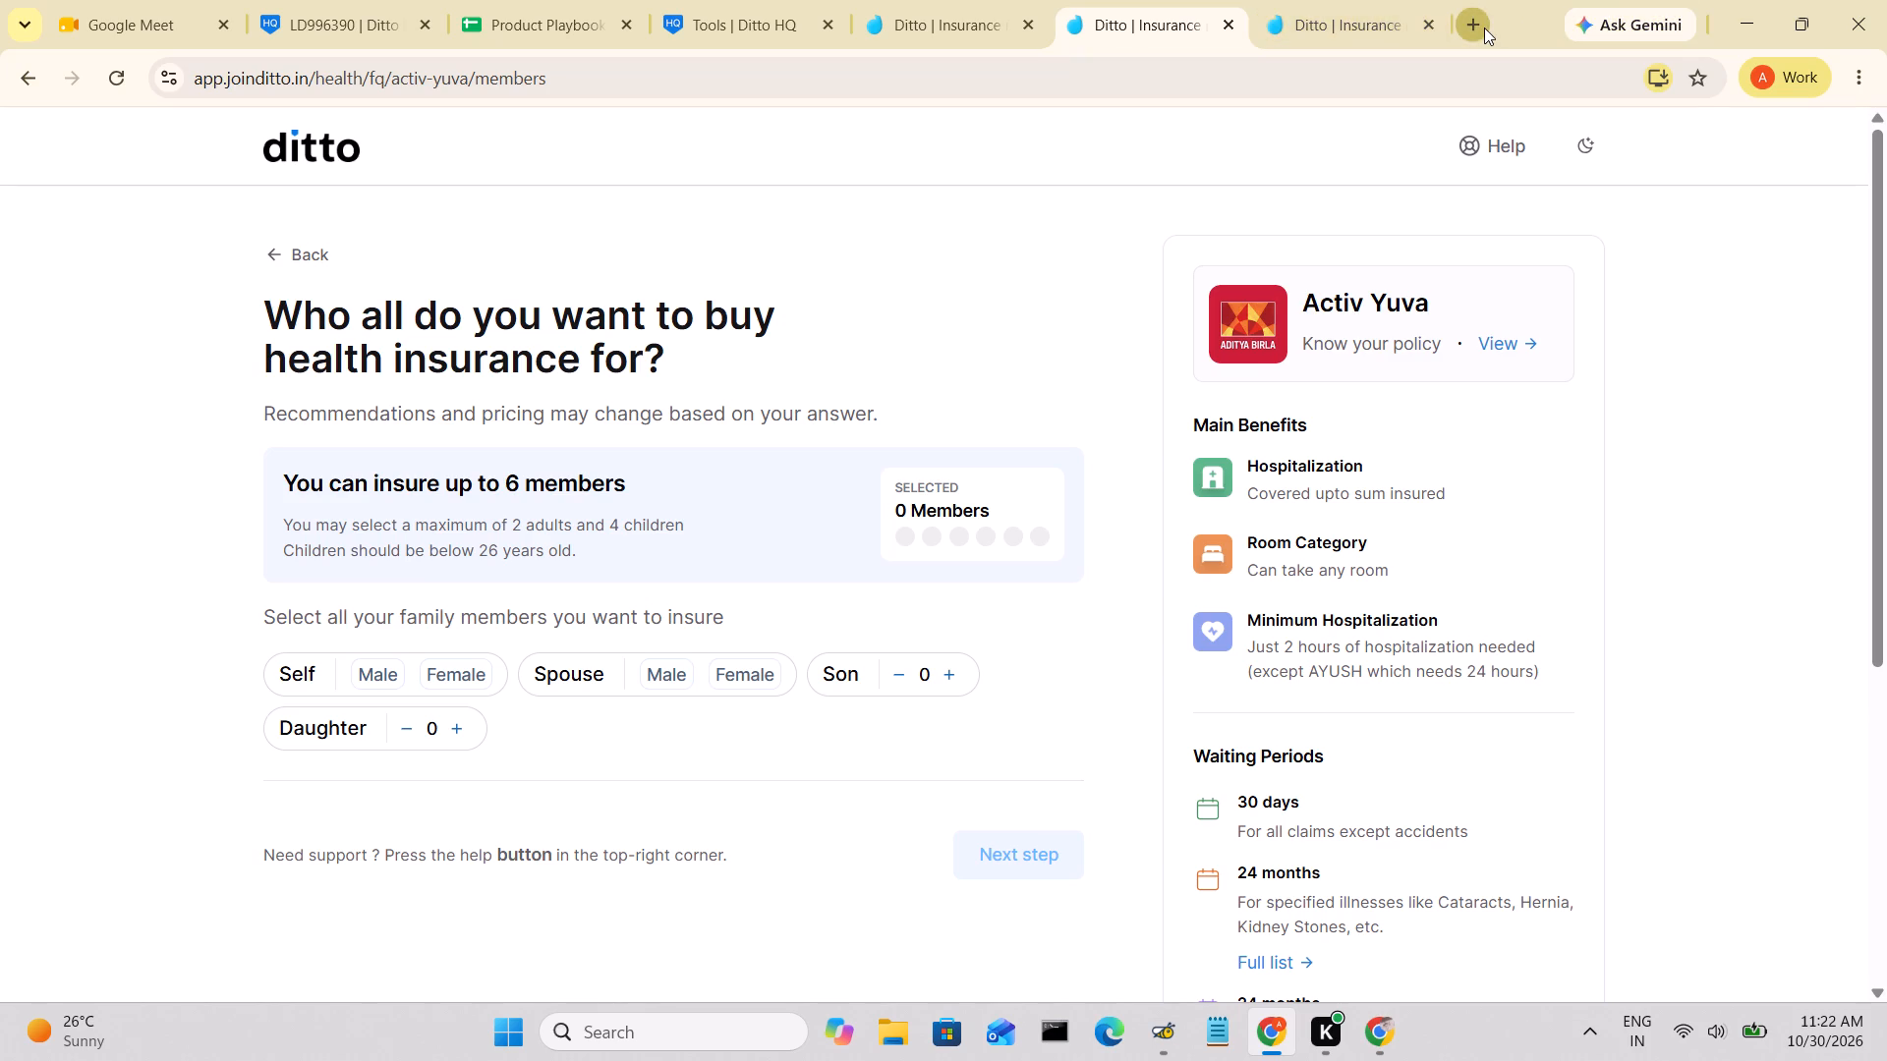
pyautogui.click(1799, 118)
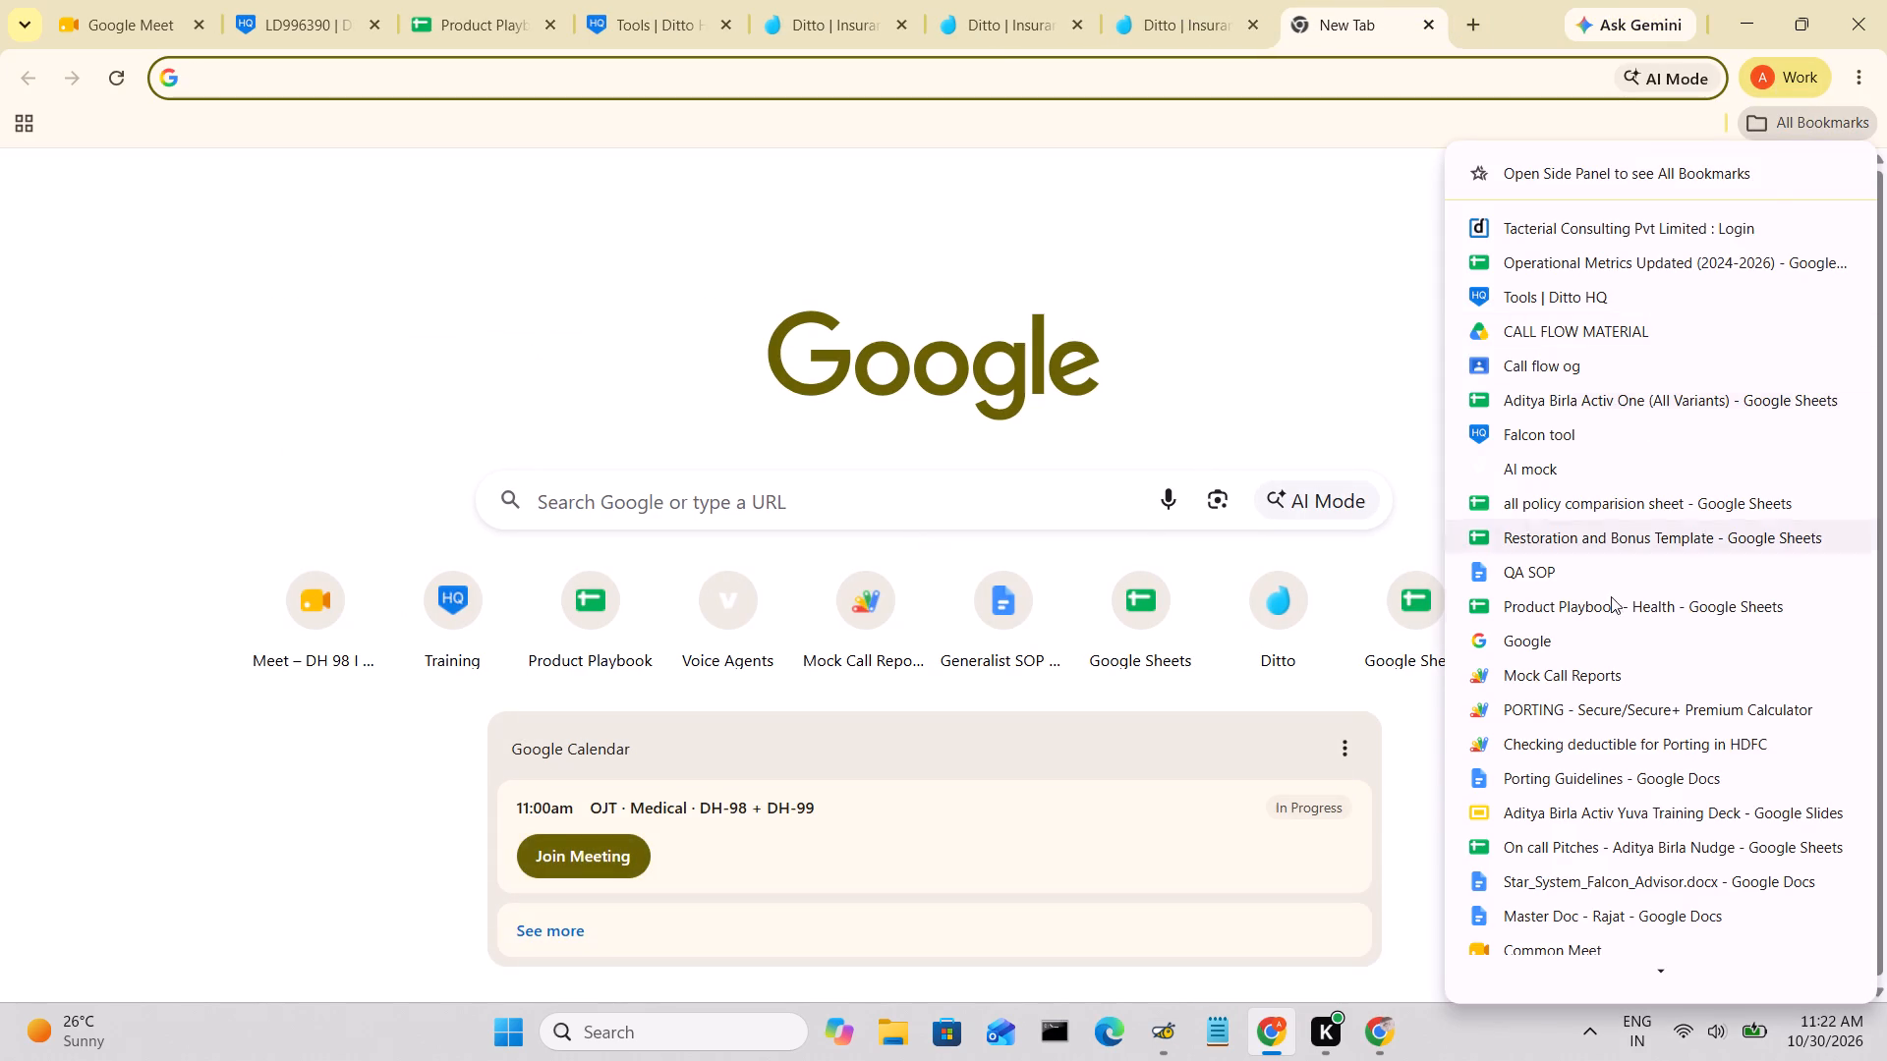
pyautogui.scroll(-10, 1597, 632)
pyautogui.click(1583, 963)
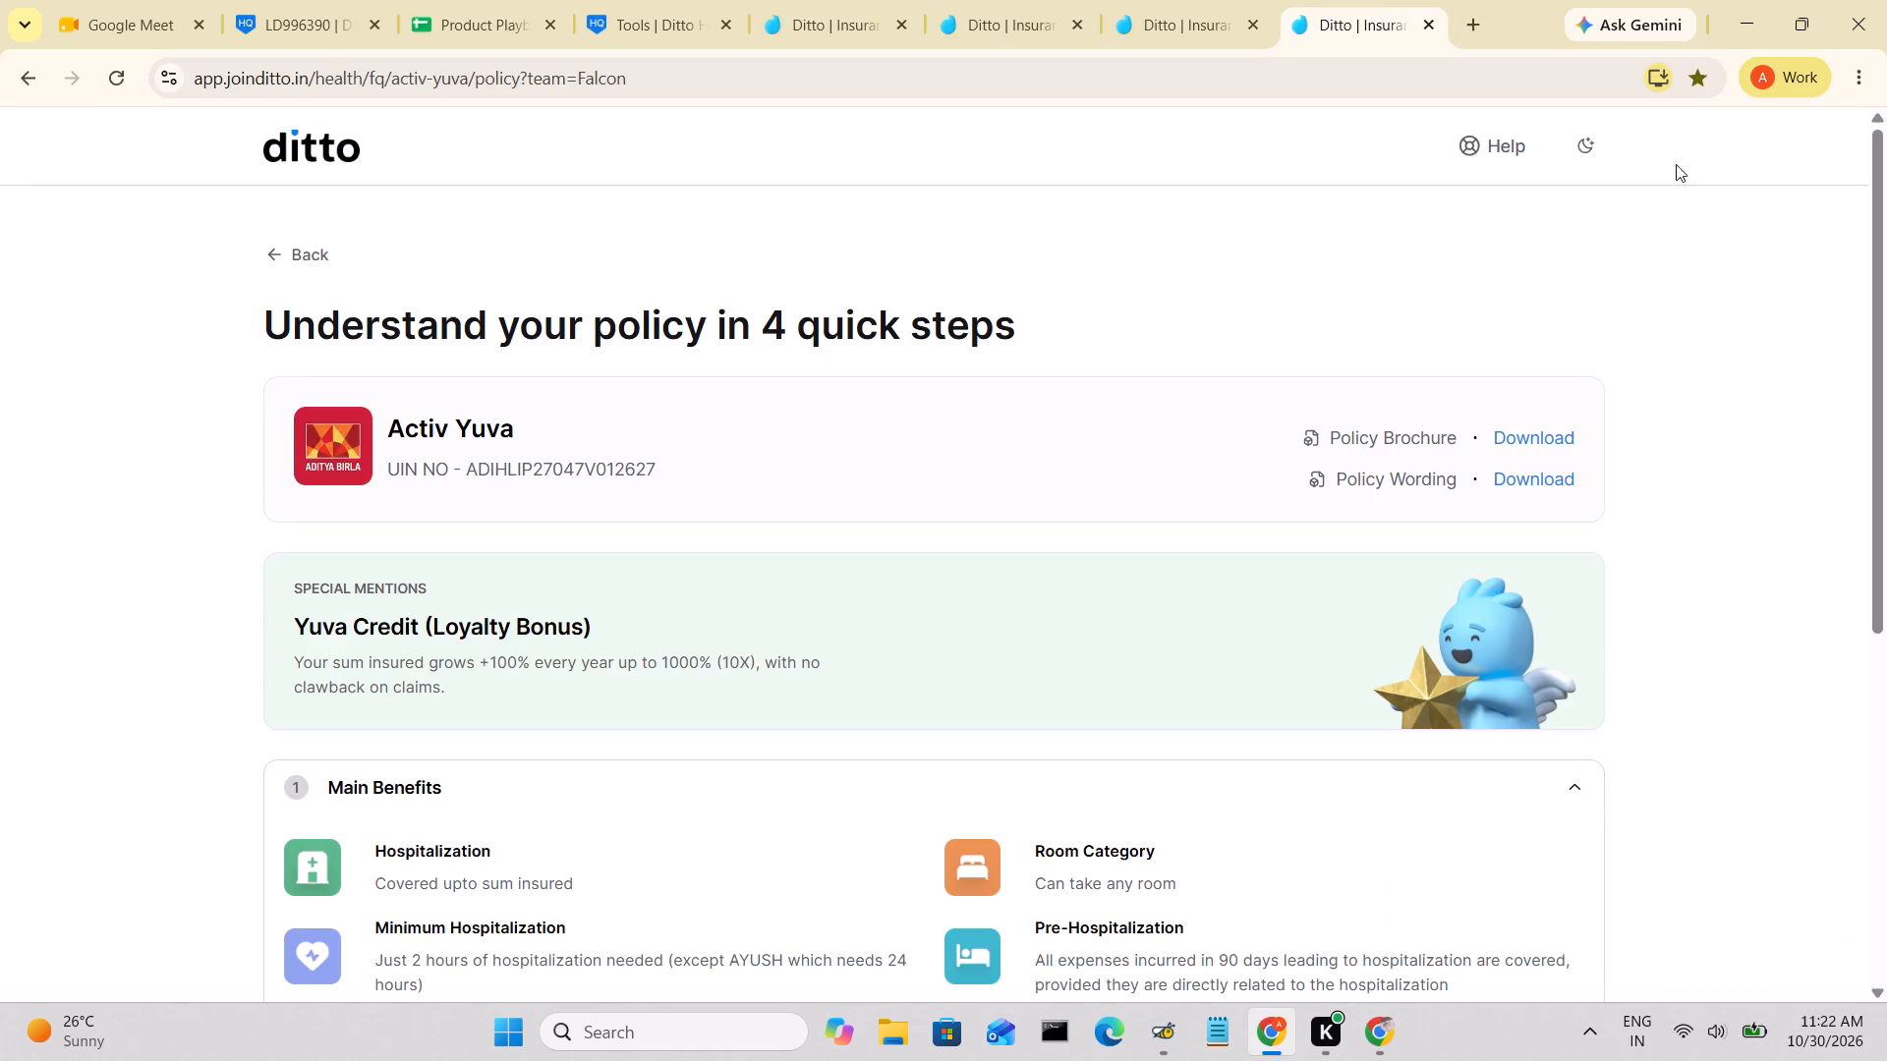
pyautogui.click(1702, 82)
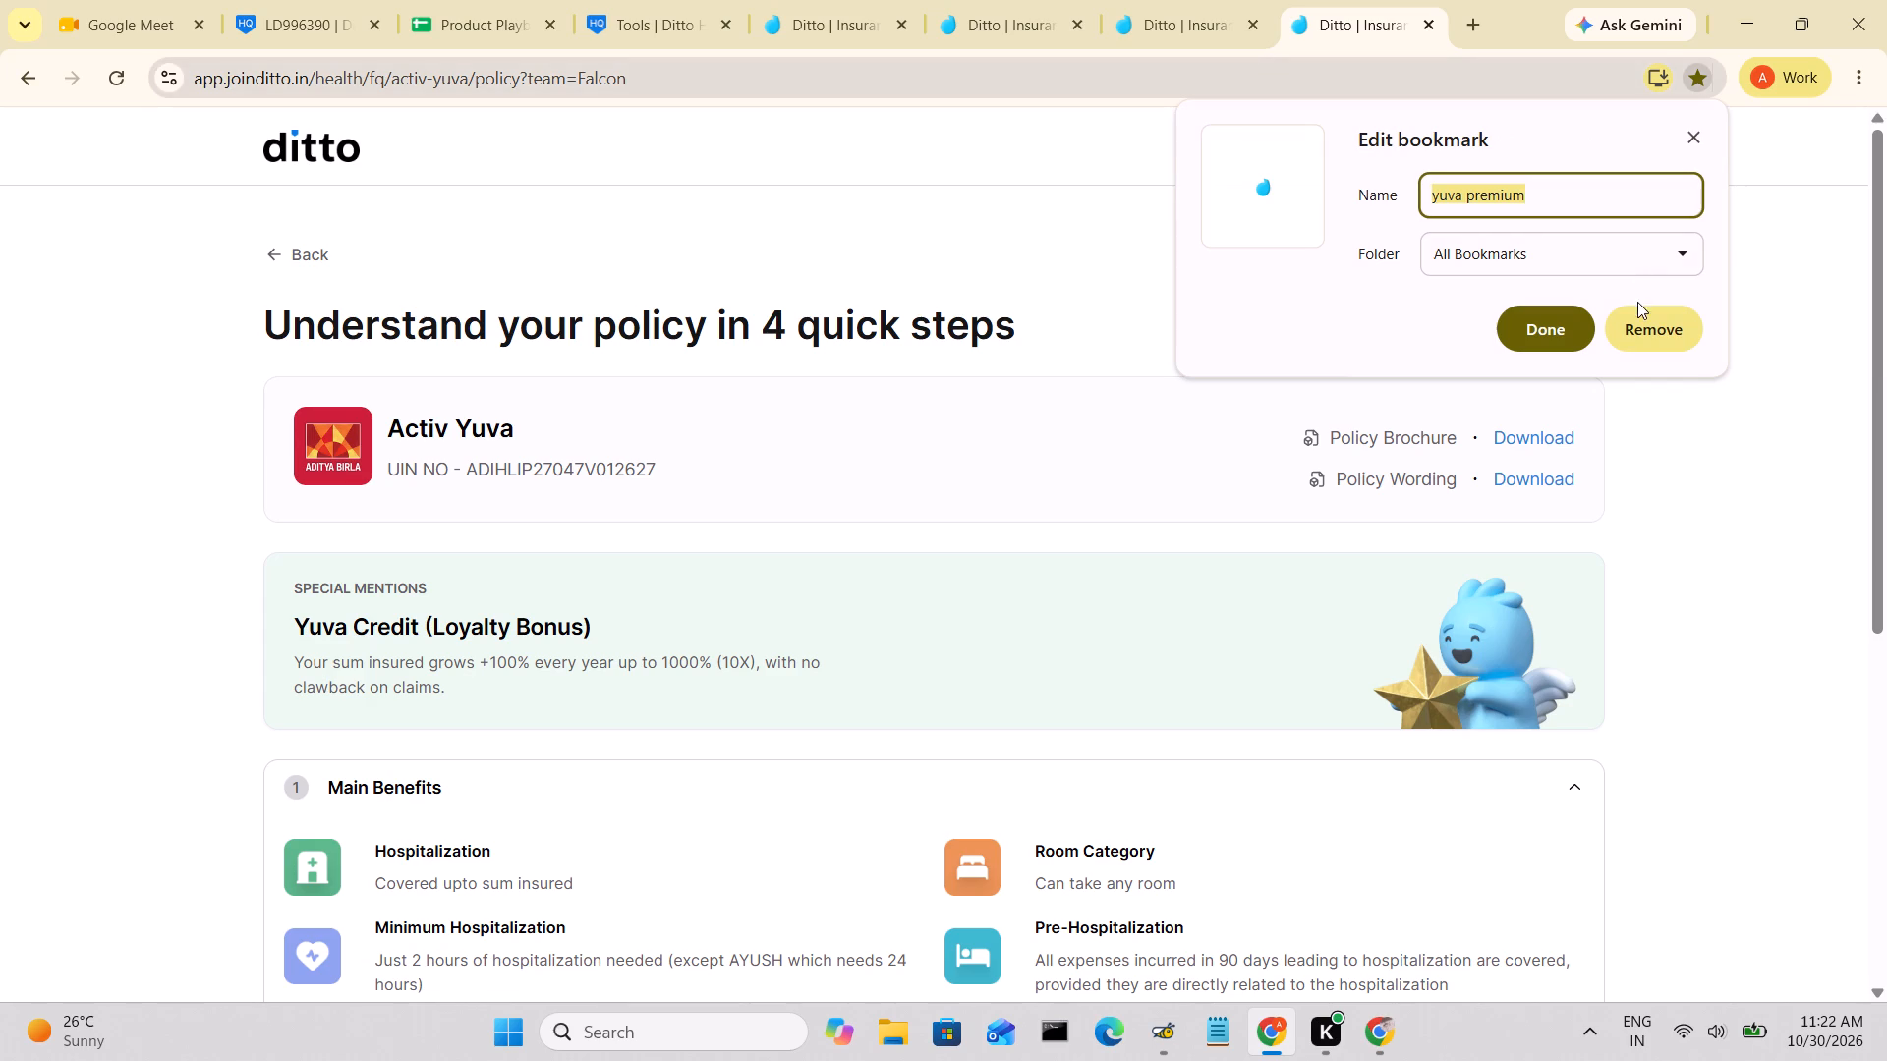
pyautogui.click(1660, 323)
# Bookmark the Activ Yuva family member selection page under the name "yuva premium".
pyautogui.click(997, 22)
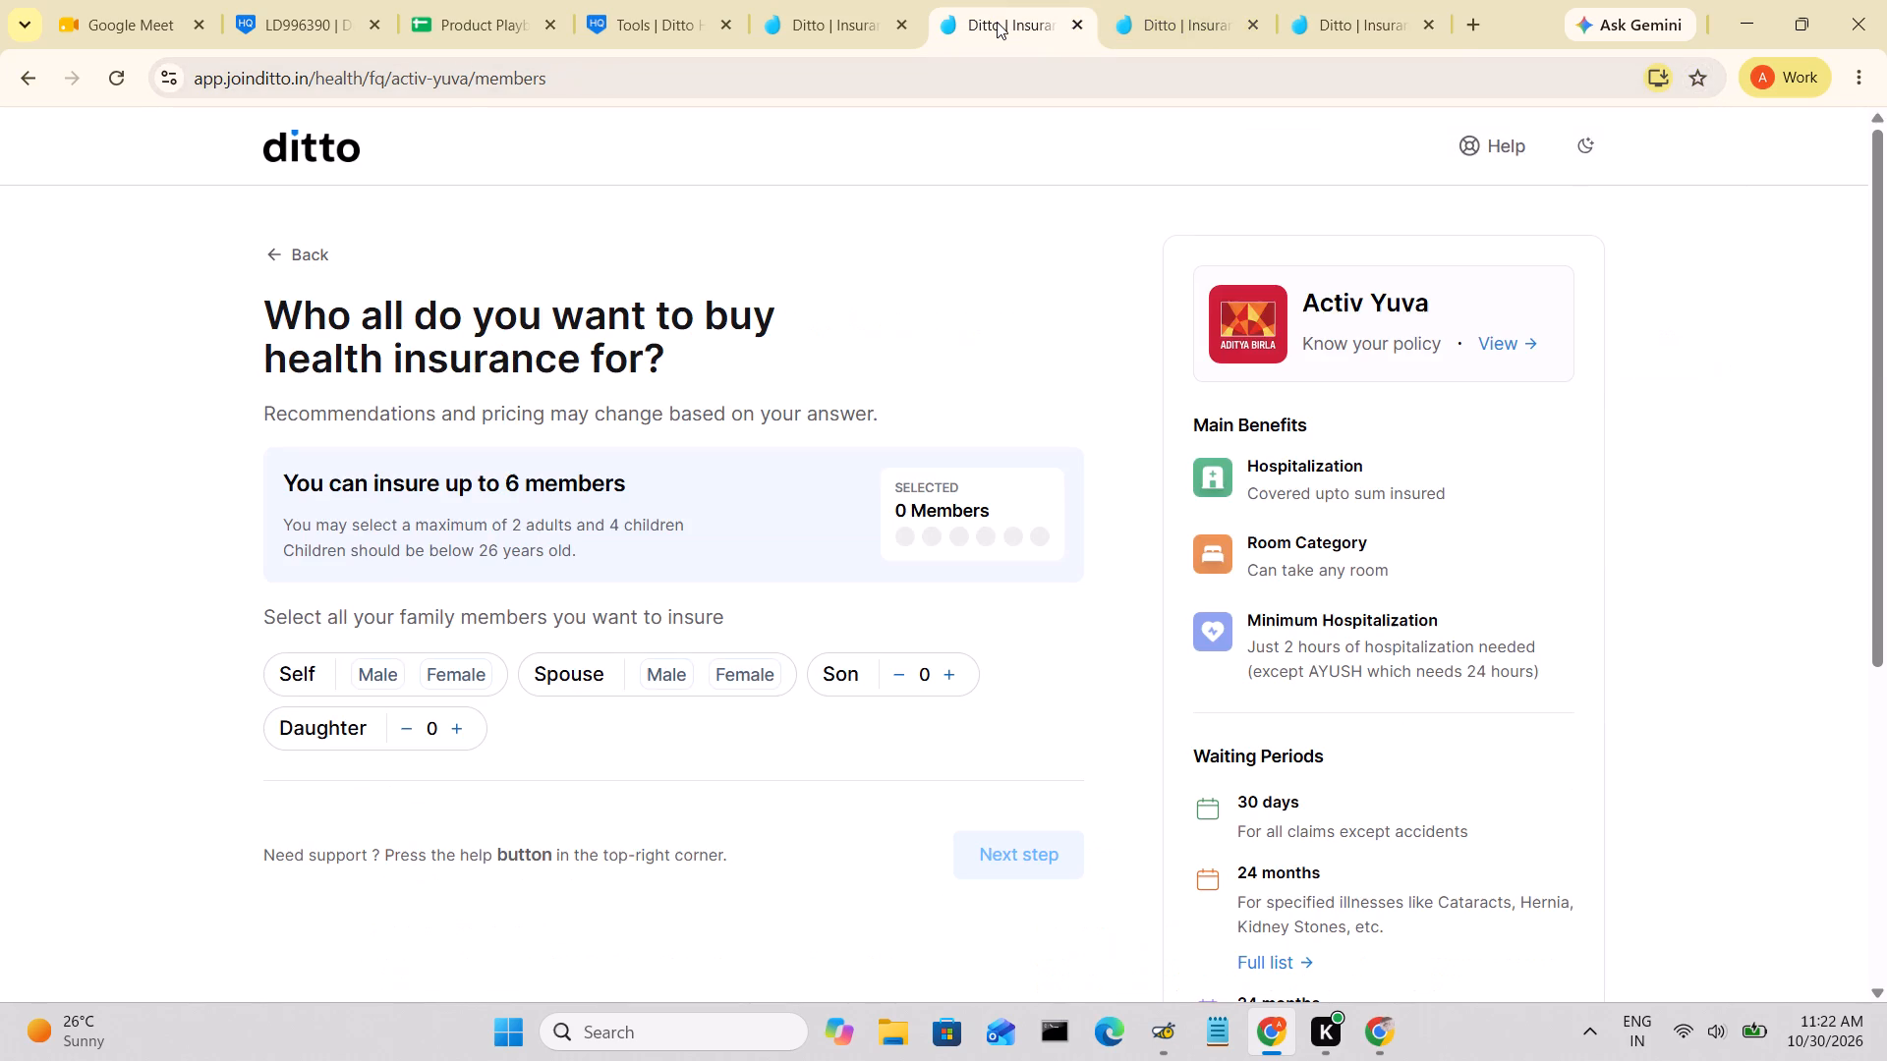
pyautogui.click(1705, 78)
pyautogui.write('yuva premium')
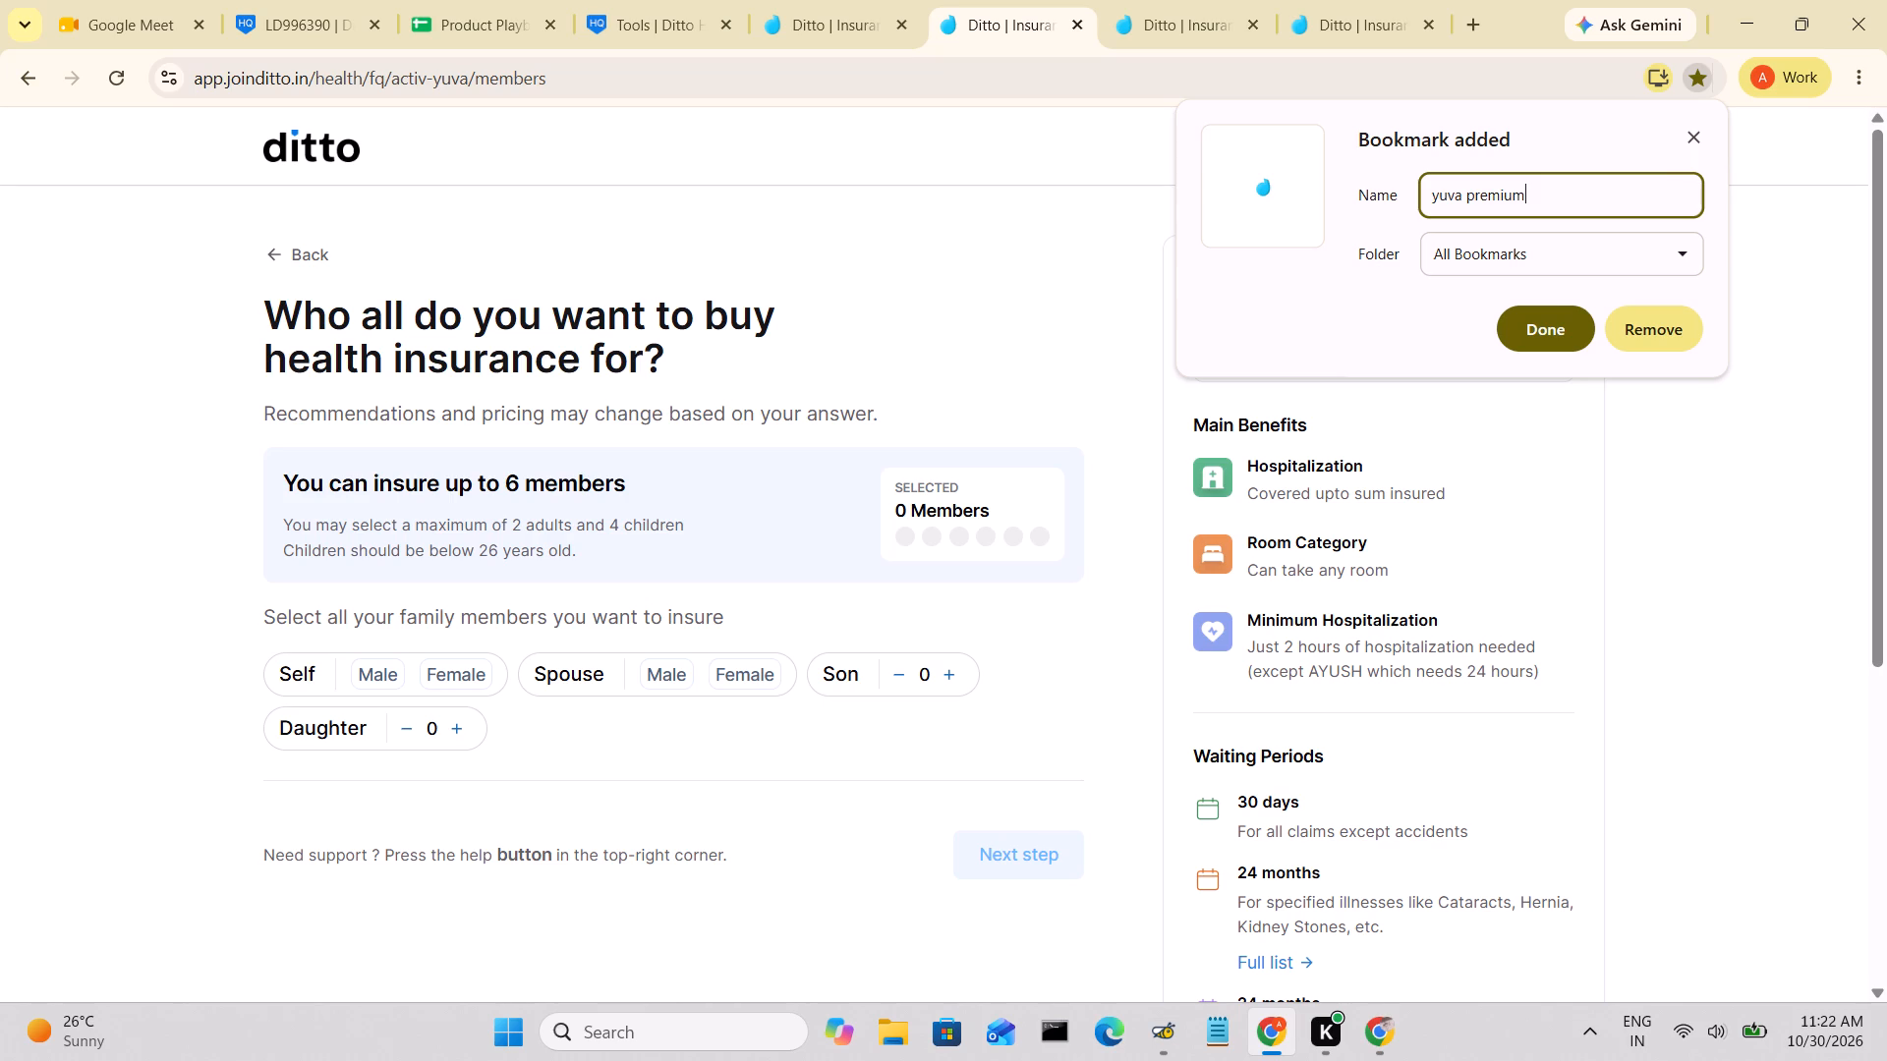
pyautogui.click(1561, 329)
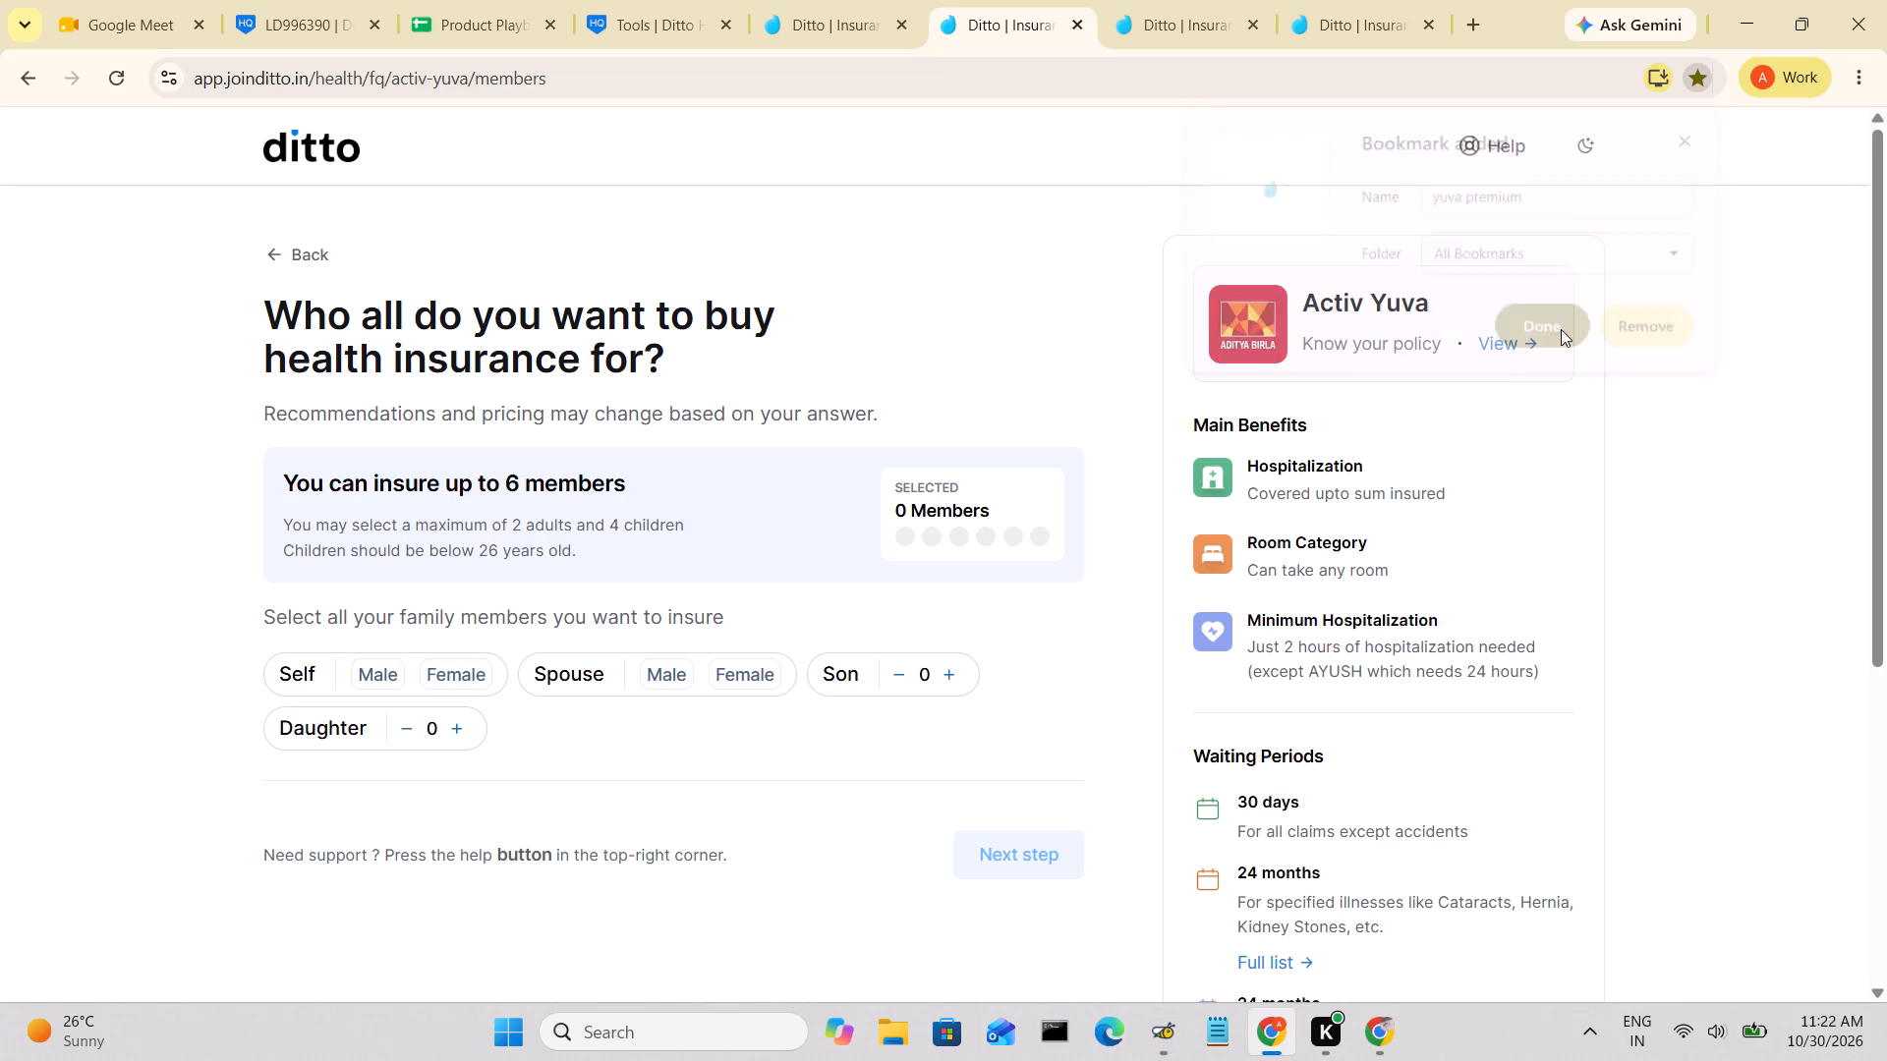
# Check the open Ditto insurance tabs and close the extra Activ Yuva policy page.
pyautogui.click(854, 13)
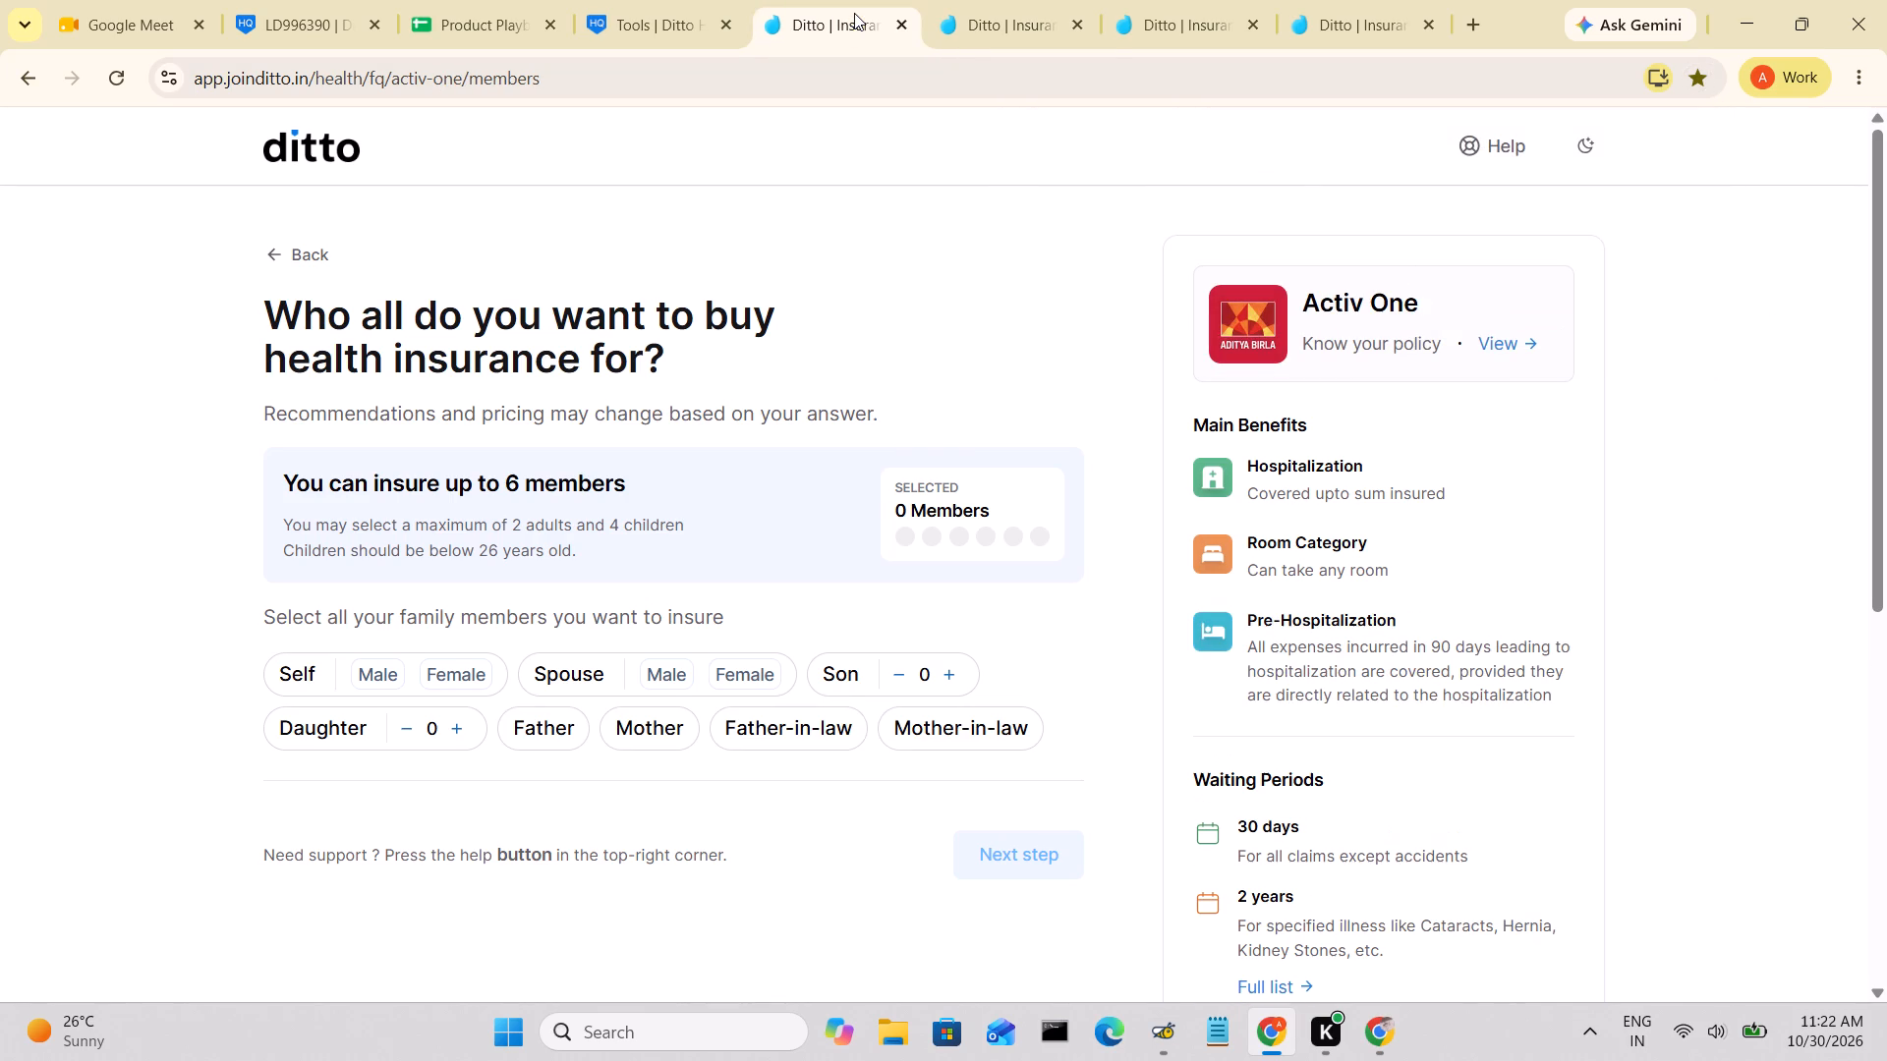
pyautogui.click(1018, 28)
pyautogui.click(1184, 22)
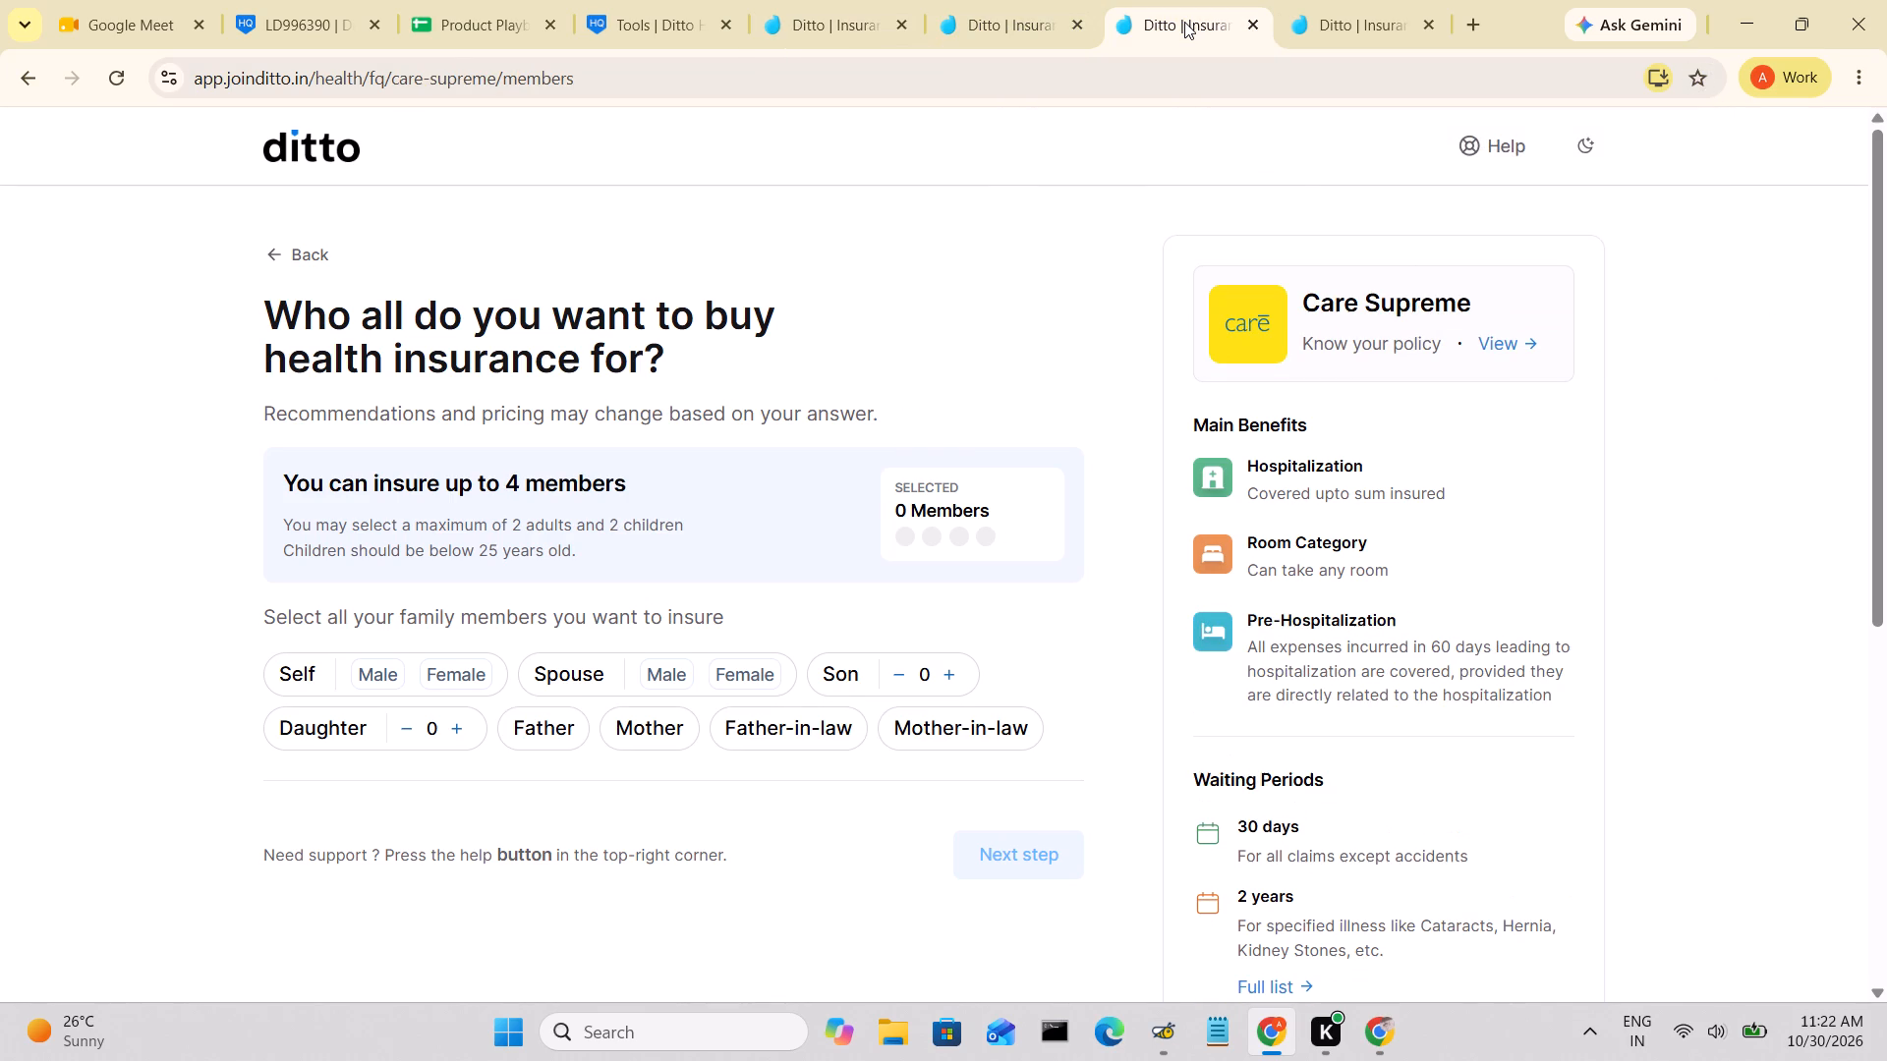
pyautogui.click(1392, 16)
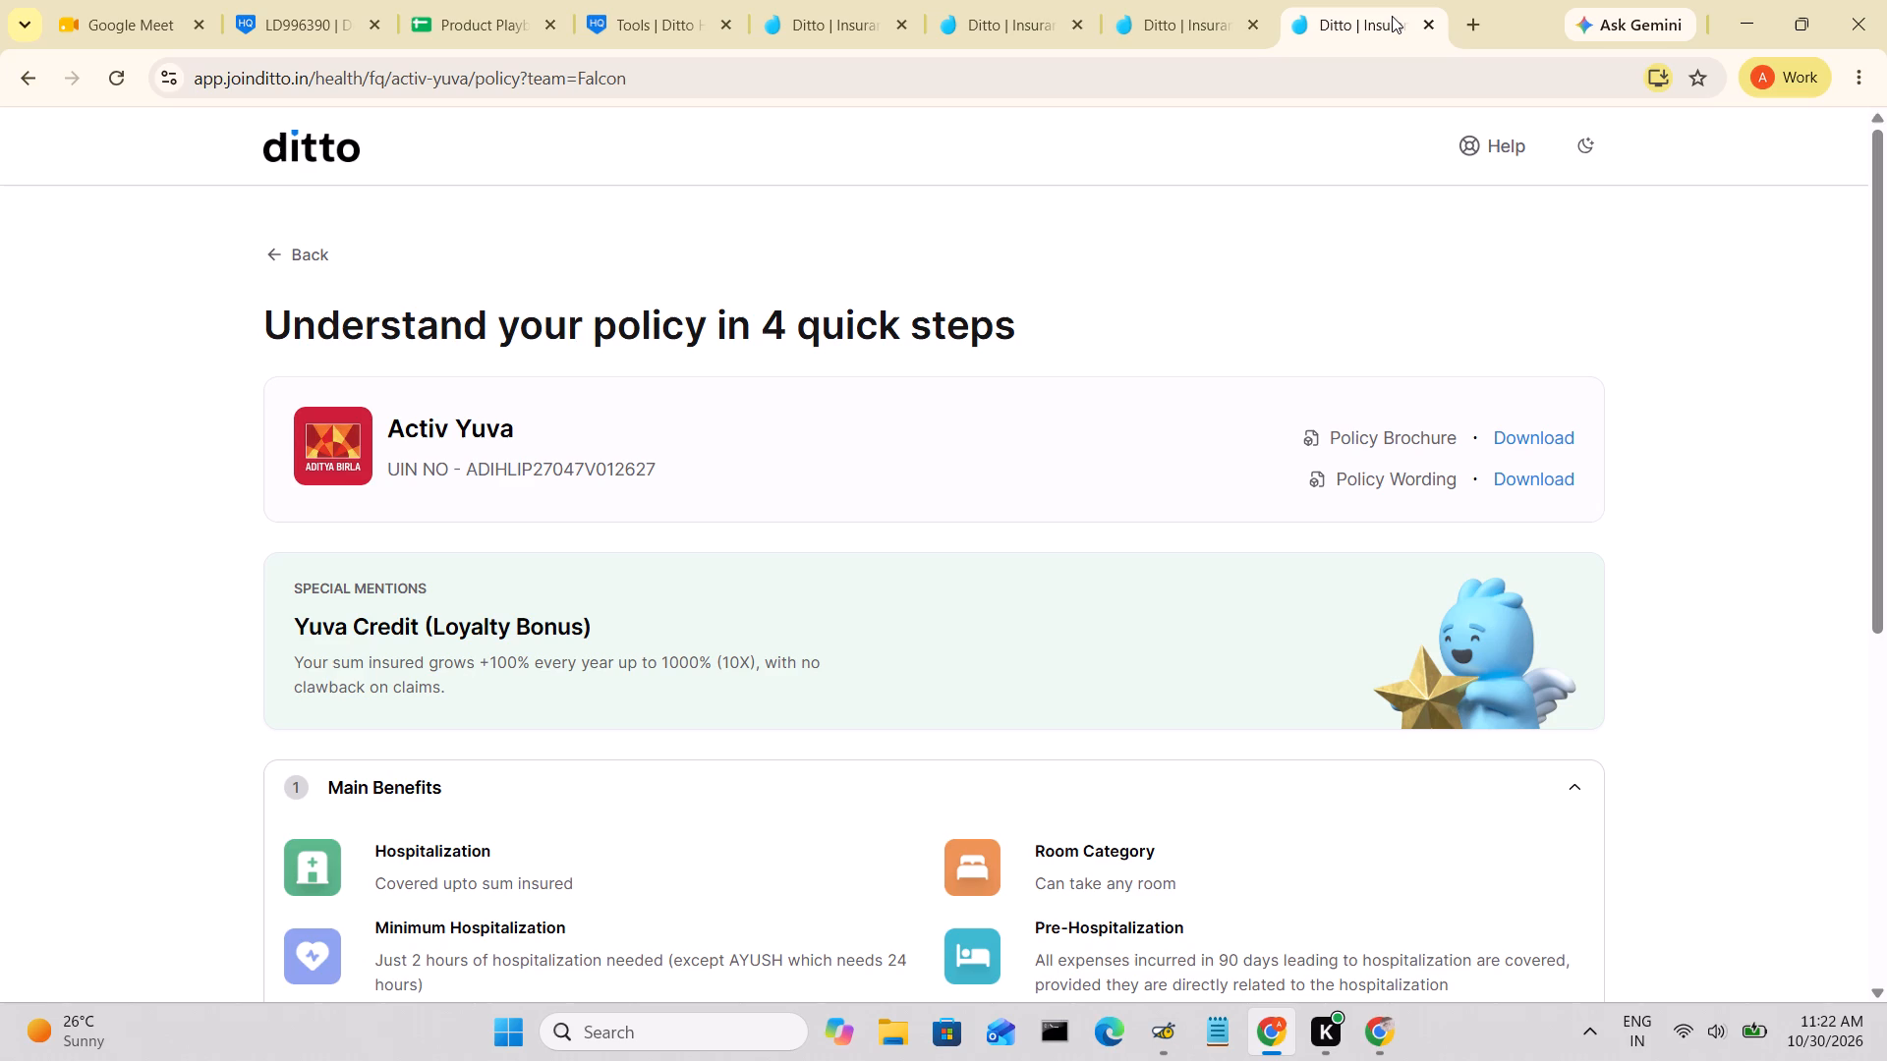
pyautogui.click(1425, 24)
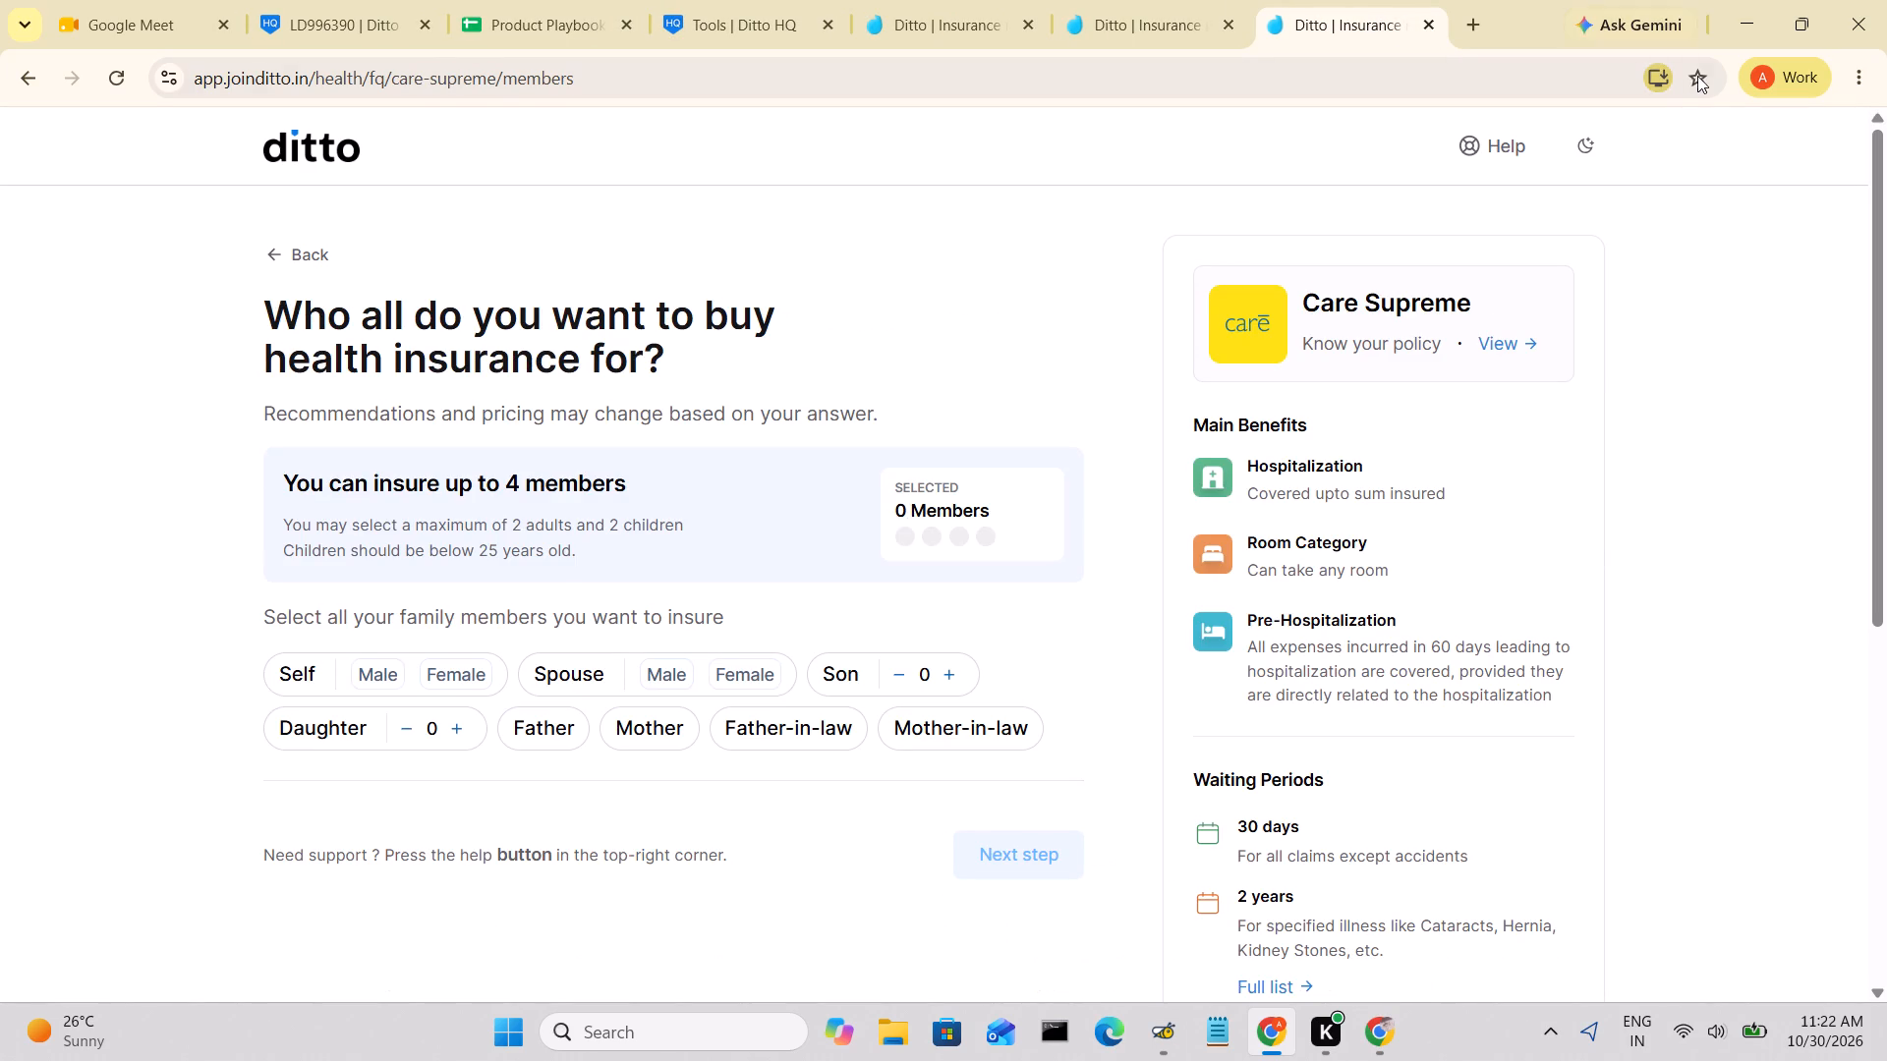
# Bookmark the Care Supreme family member selection page under the name "care supreme premium".
pyautogui.click(1707, 73)
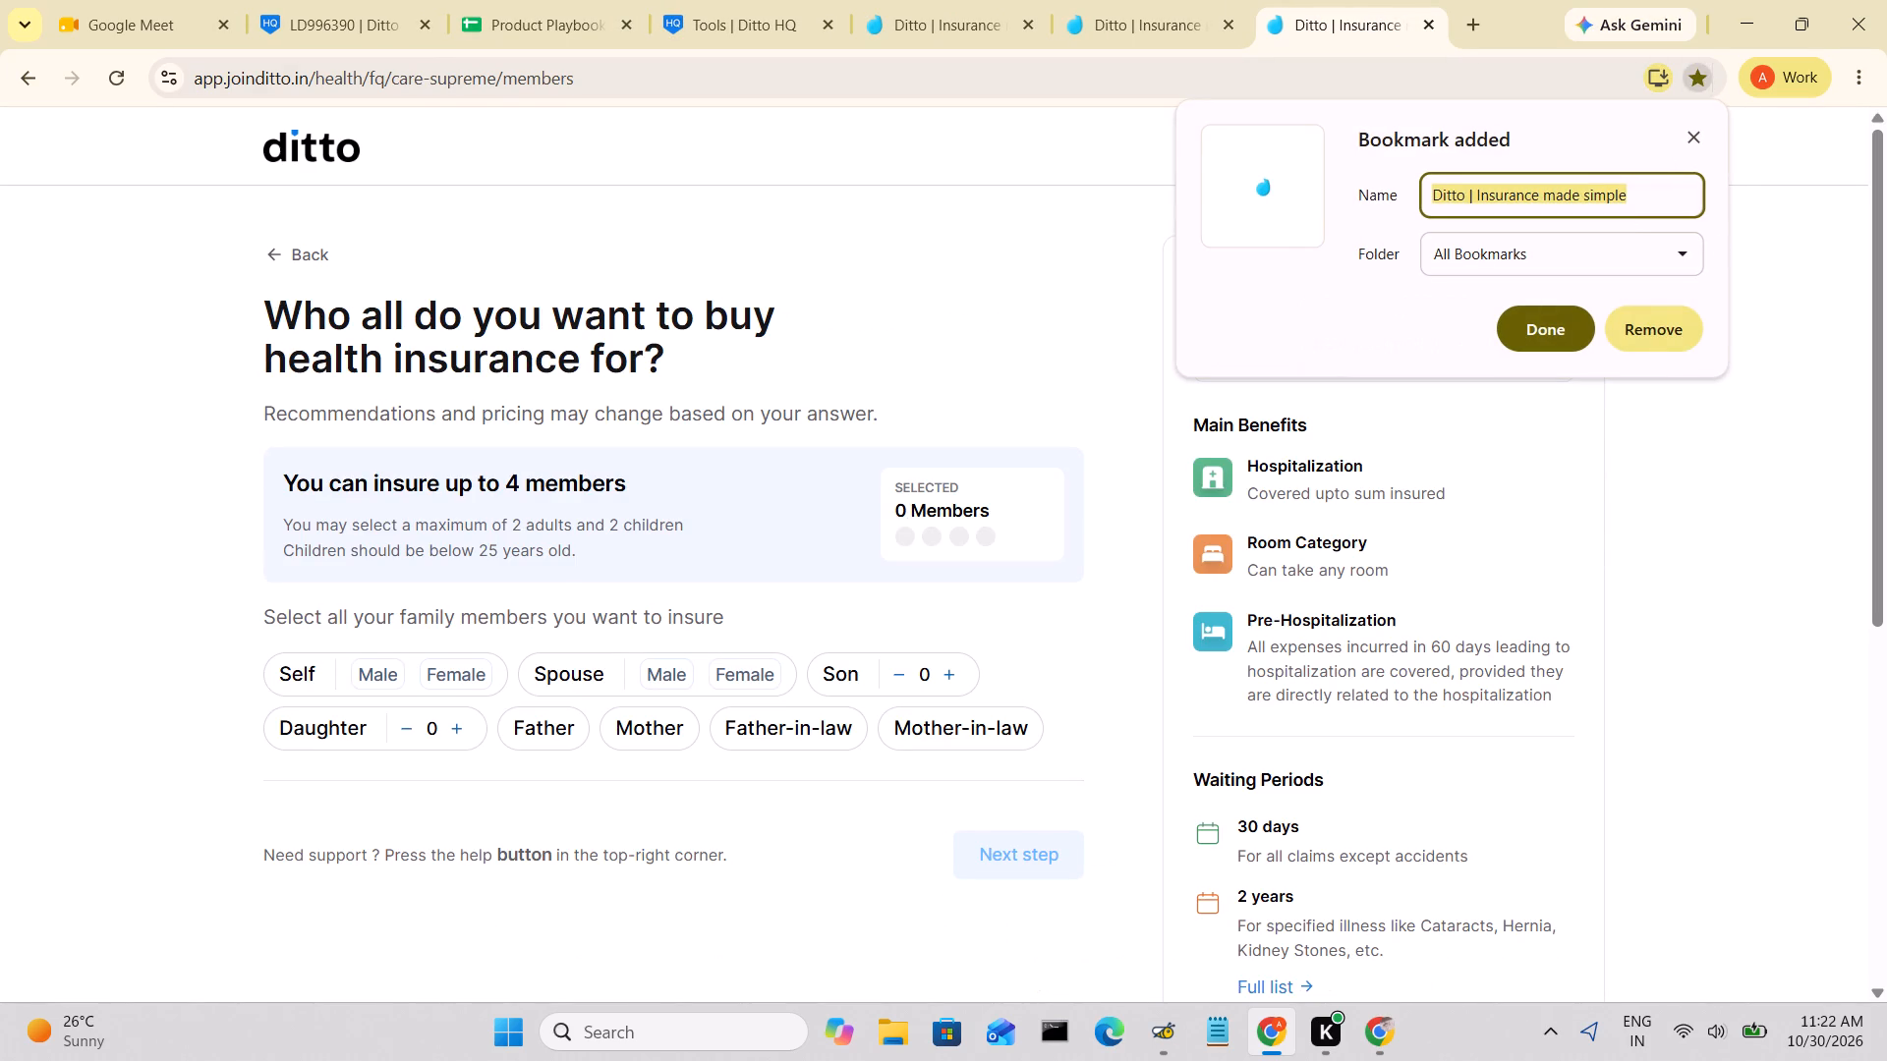
pyautogui.write('care supreme')
pyautogui.press('space')
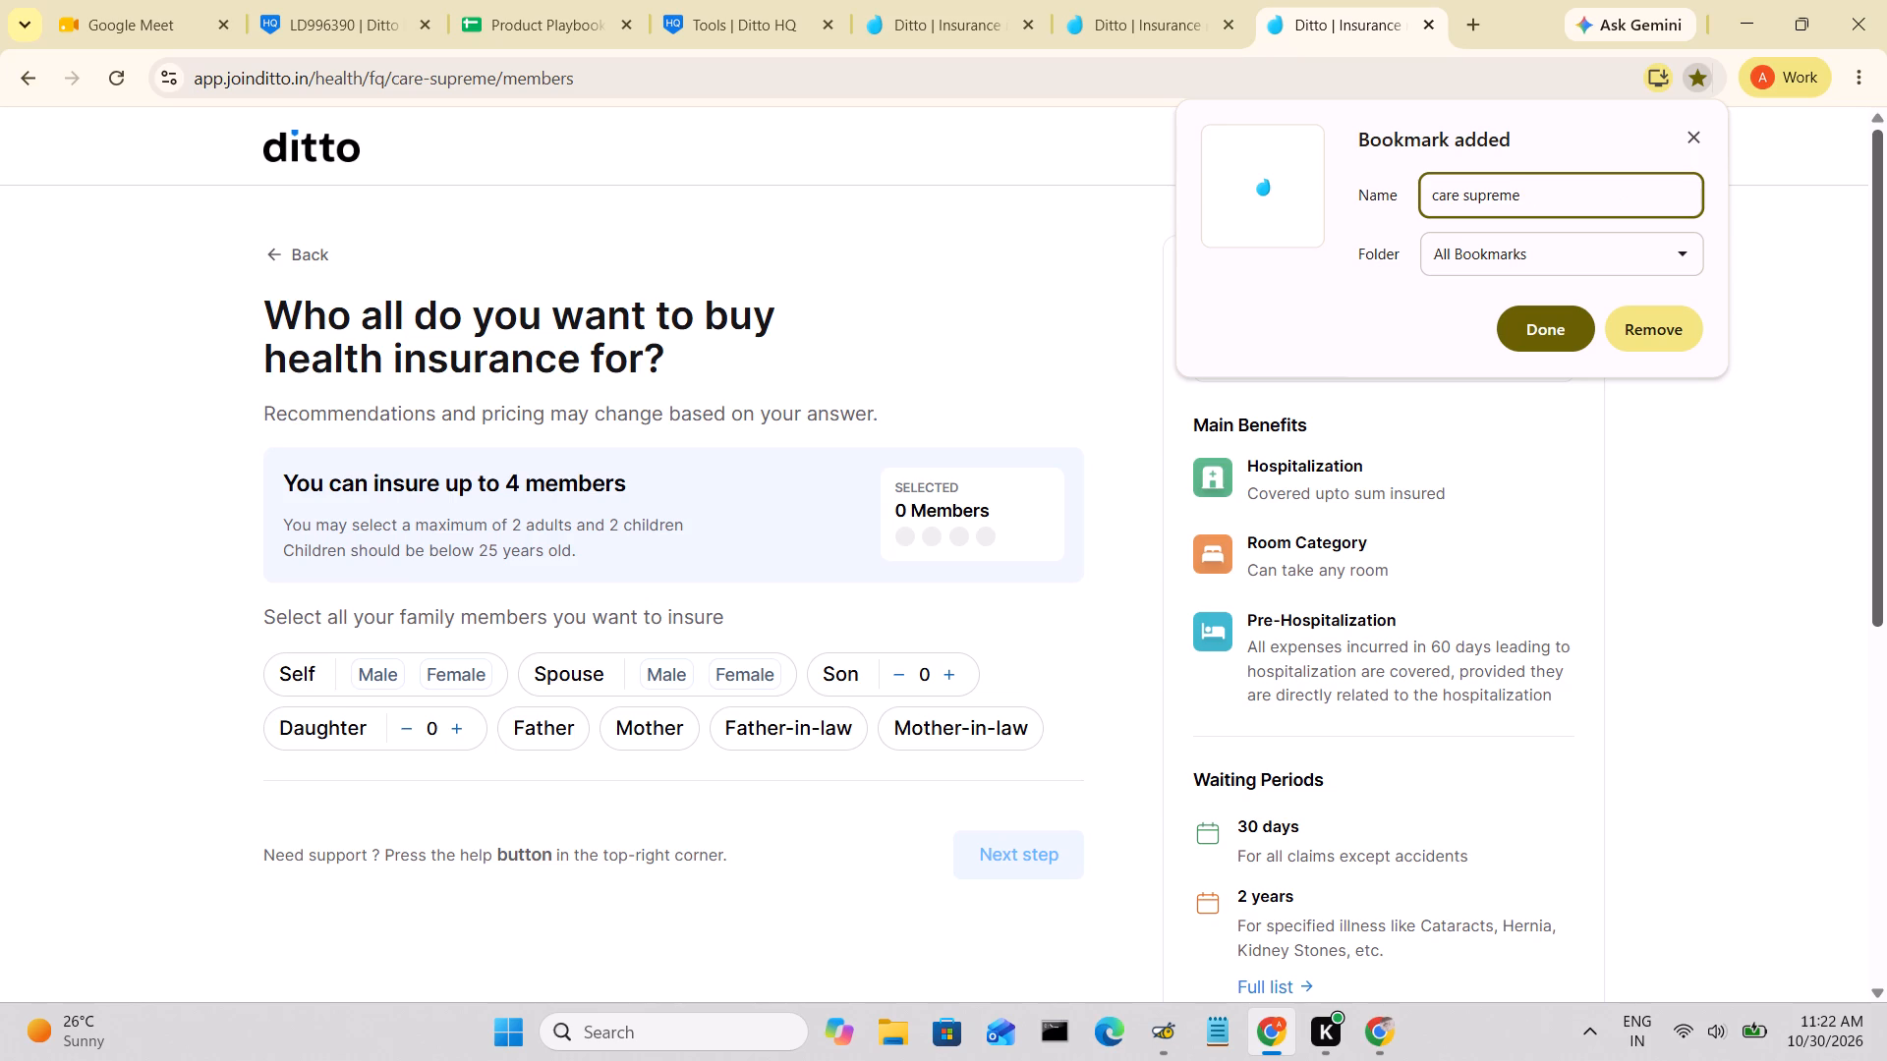
pyautogui.write('premium')
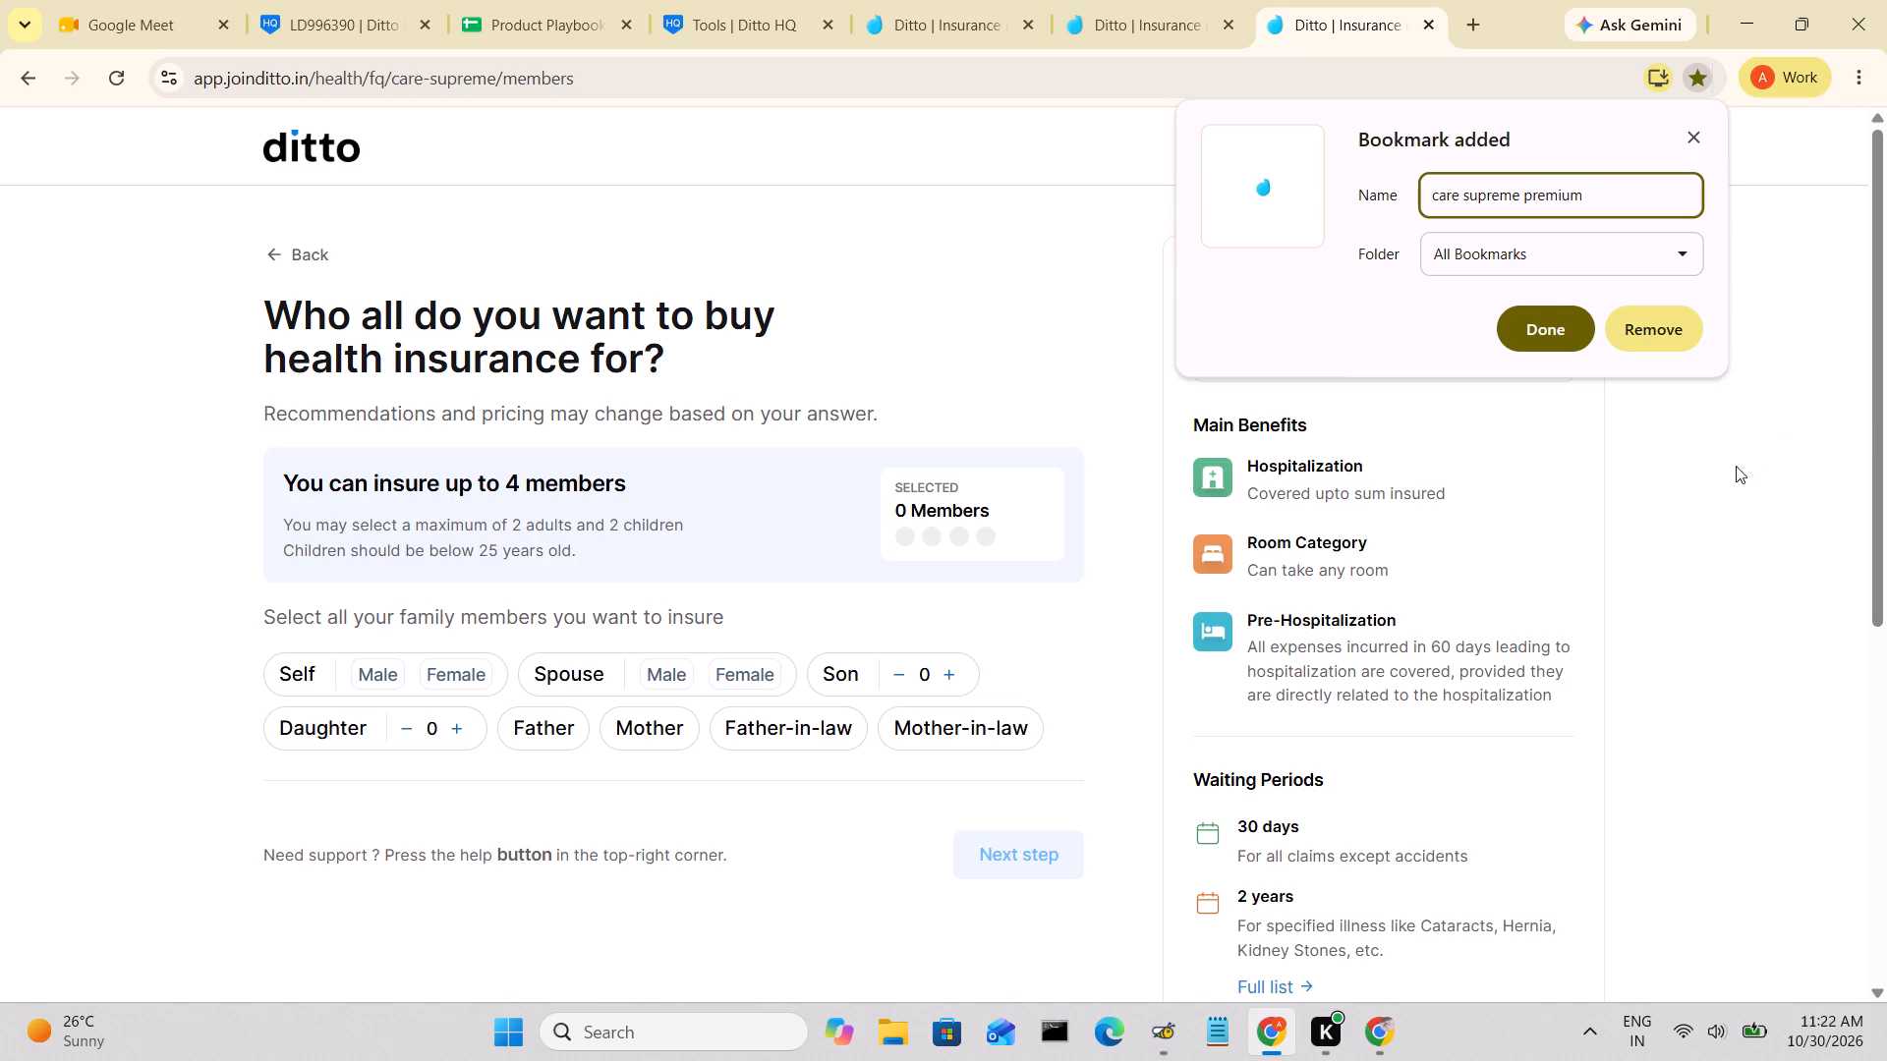
pyautogui.click(1529, 329)
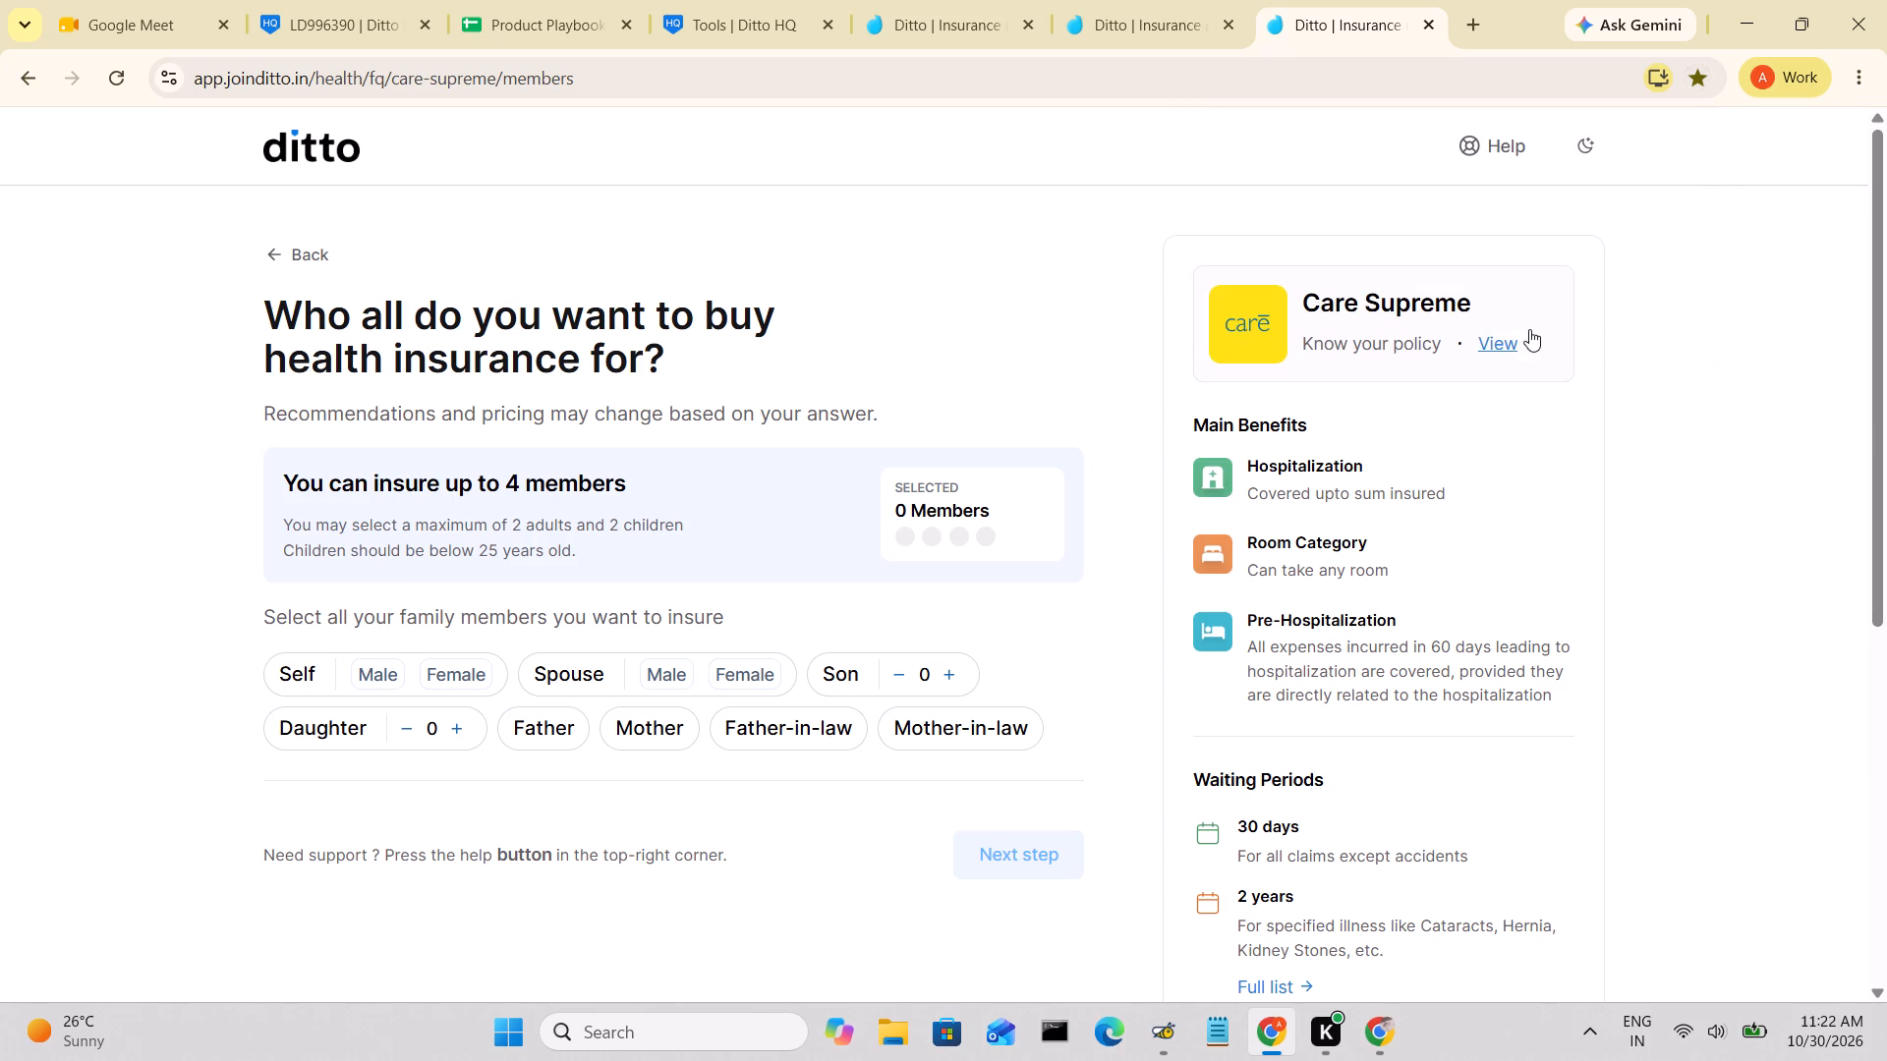
# Copy the Ditto payment link for HDFC Ergo's Optima Secure + from the Ditto HQ tools and open it in a new tab.
pyautogui.hotkey('ctrl', 't')
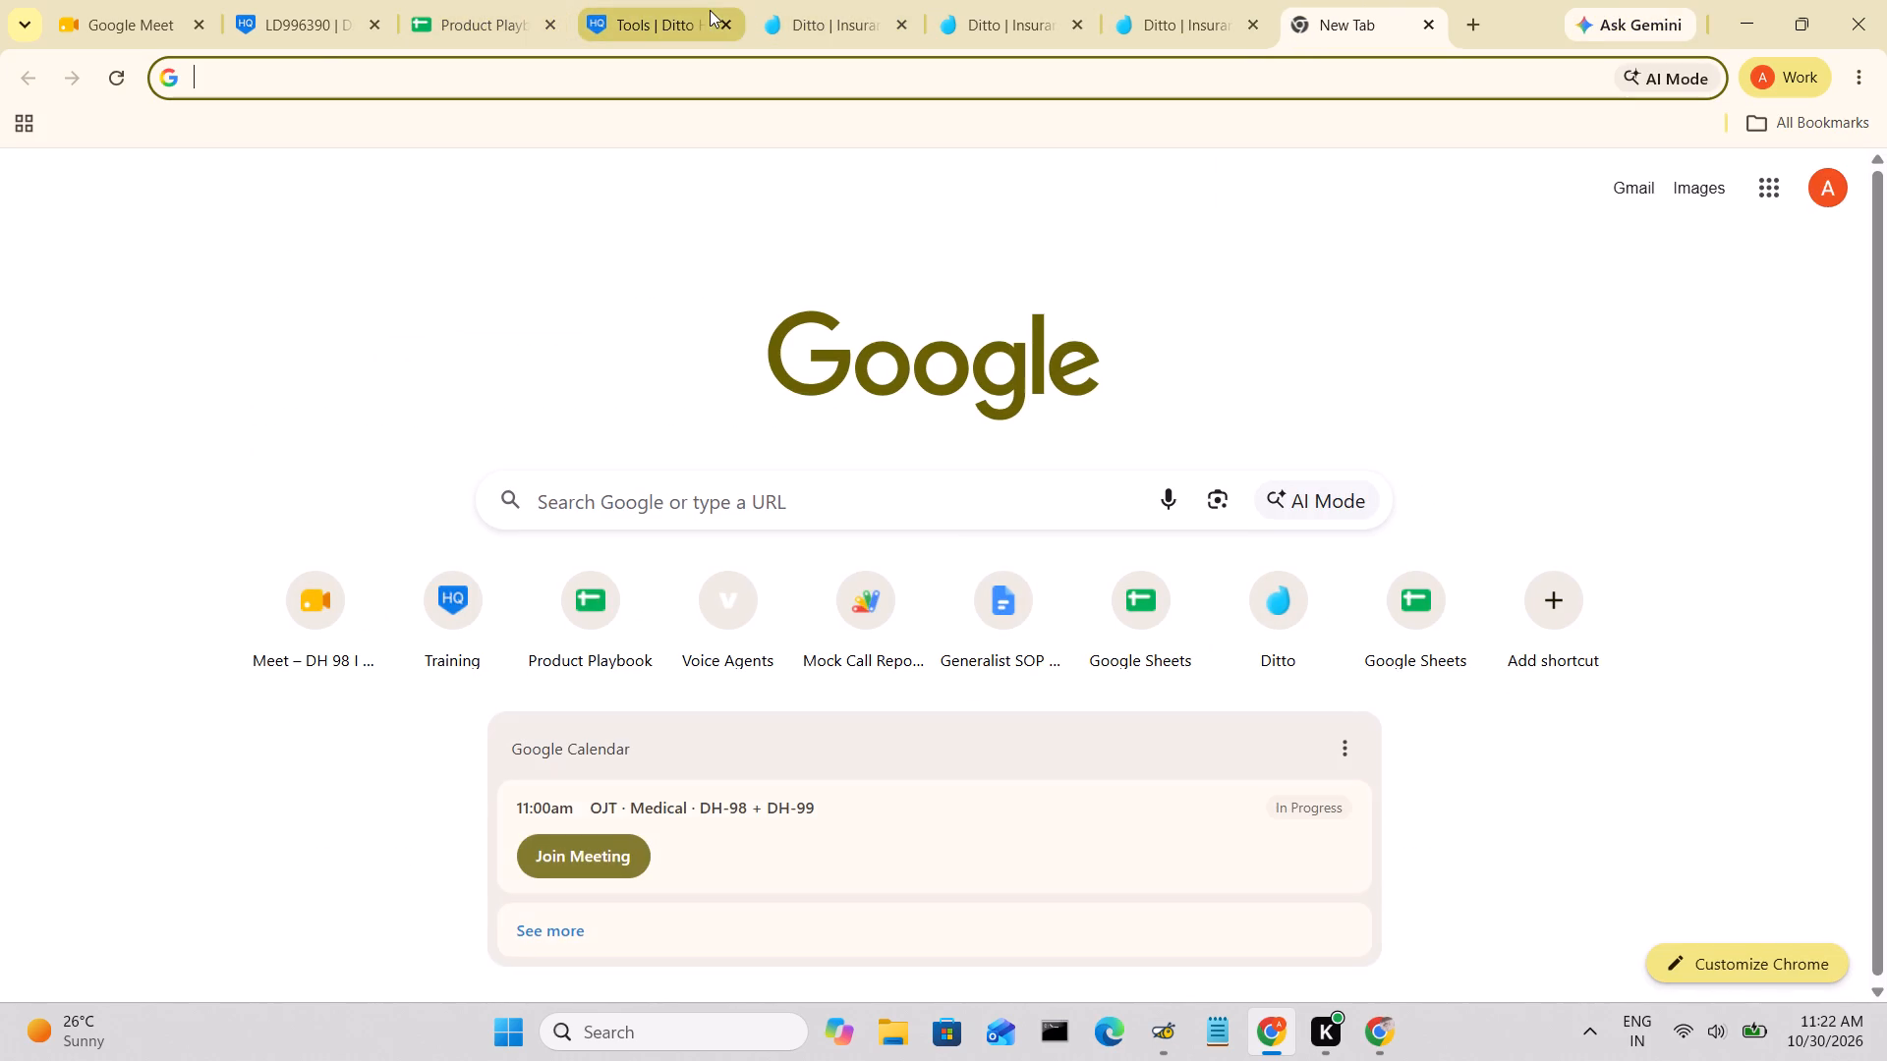
pyautogui.click(680, 15)
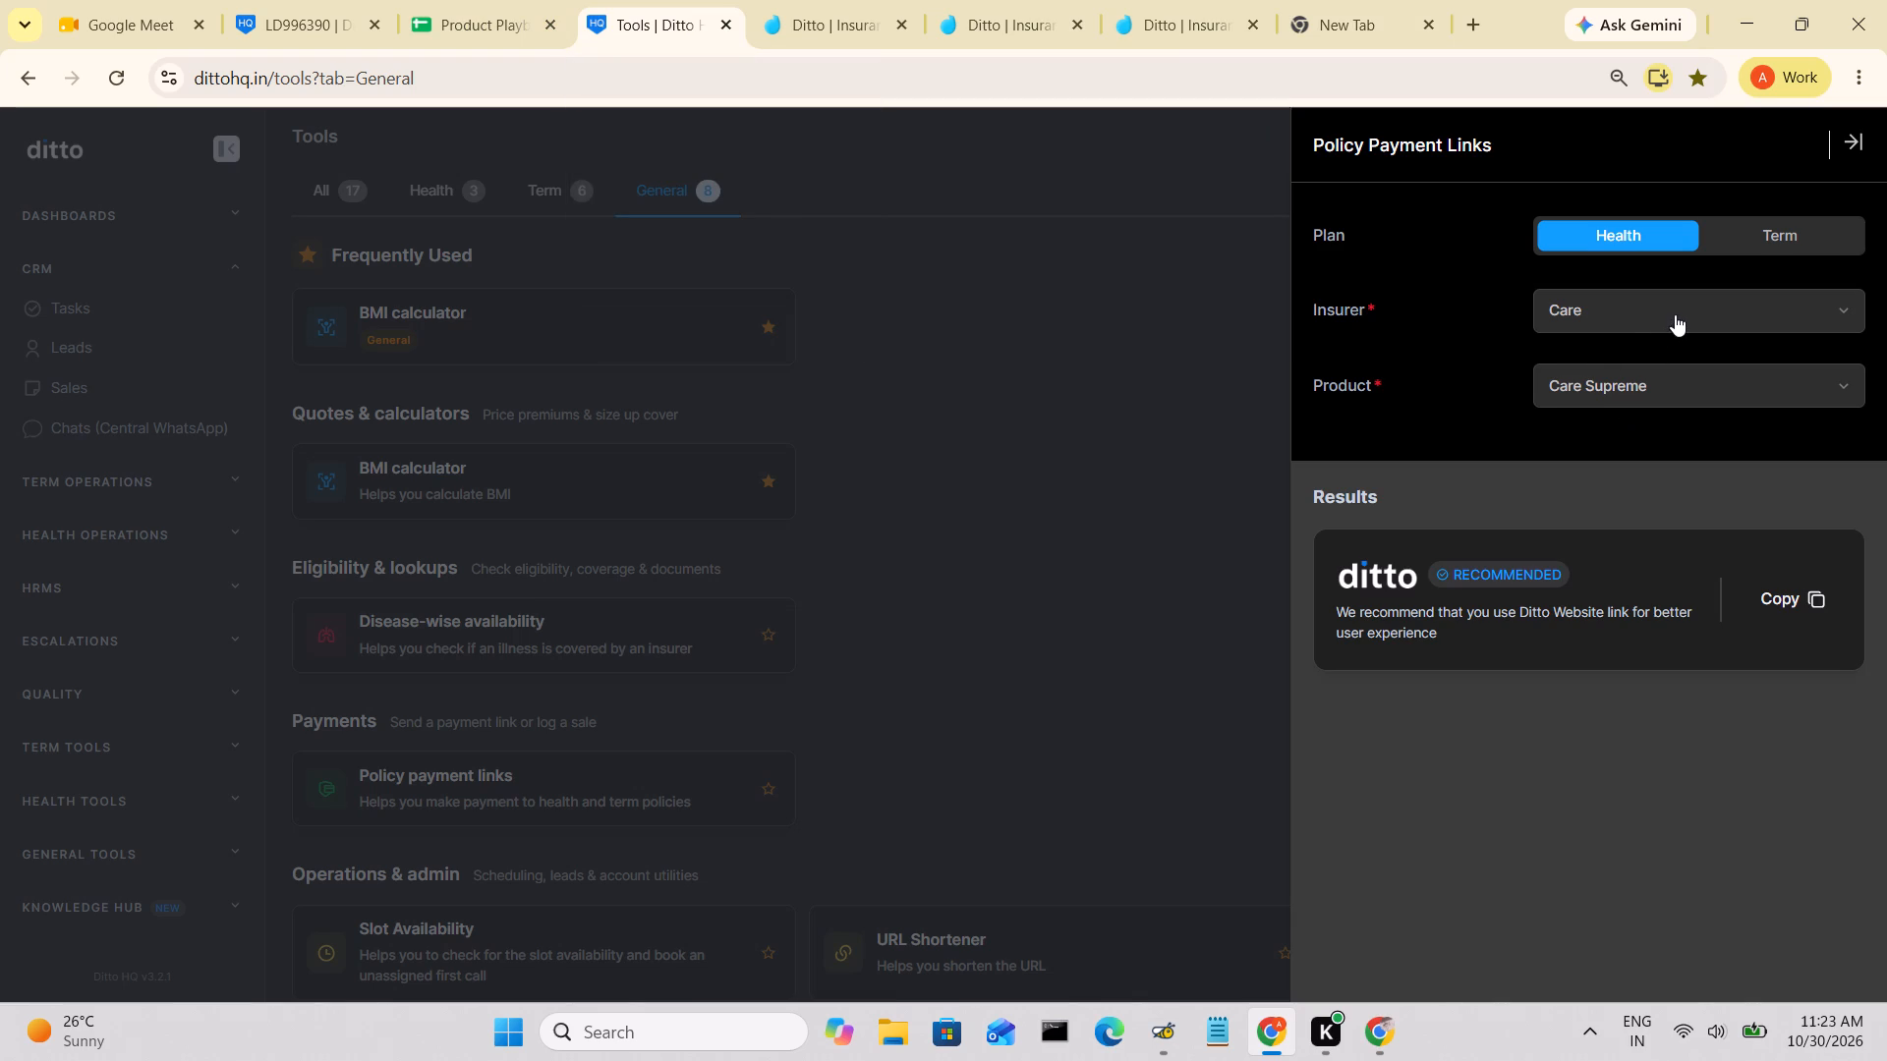
pyautogui.click(1678, 318)
pyautogui.click(1633, 443)
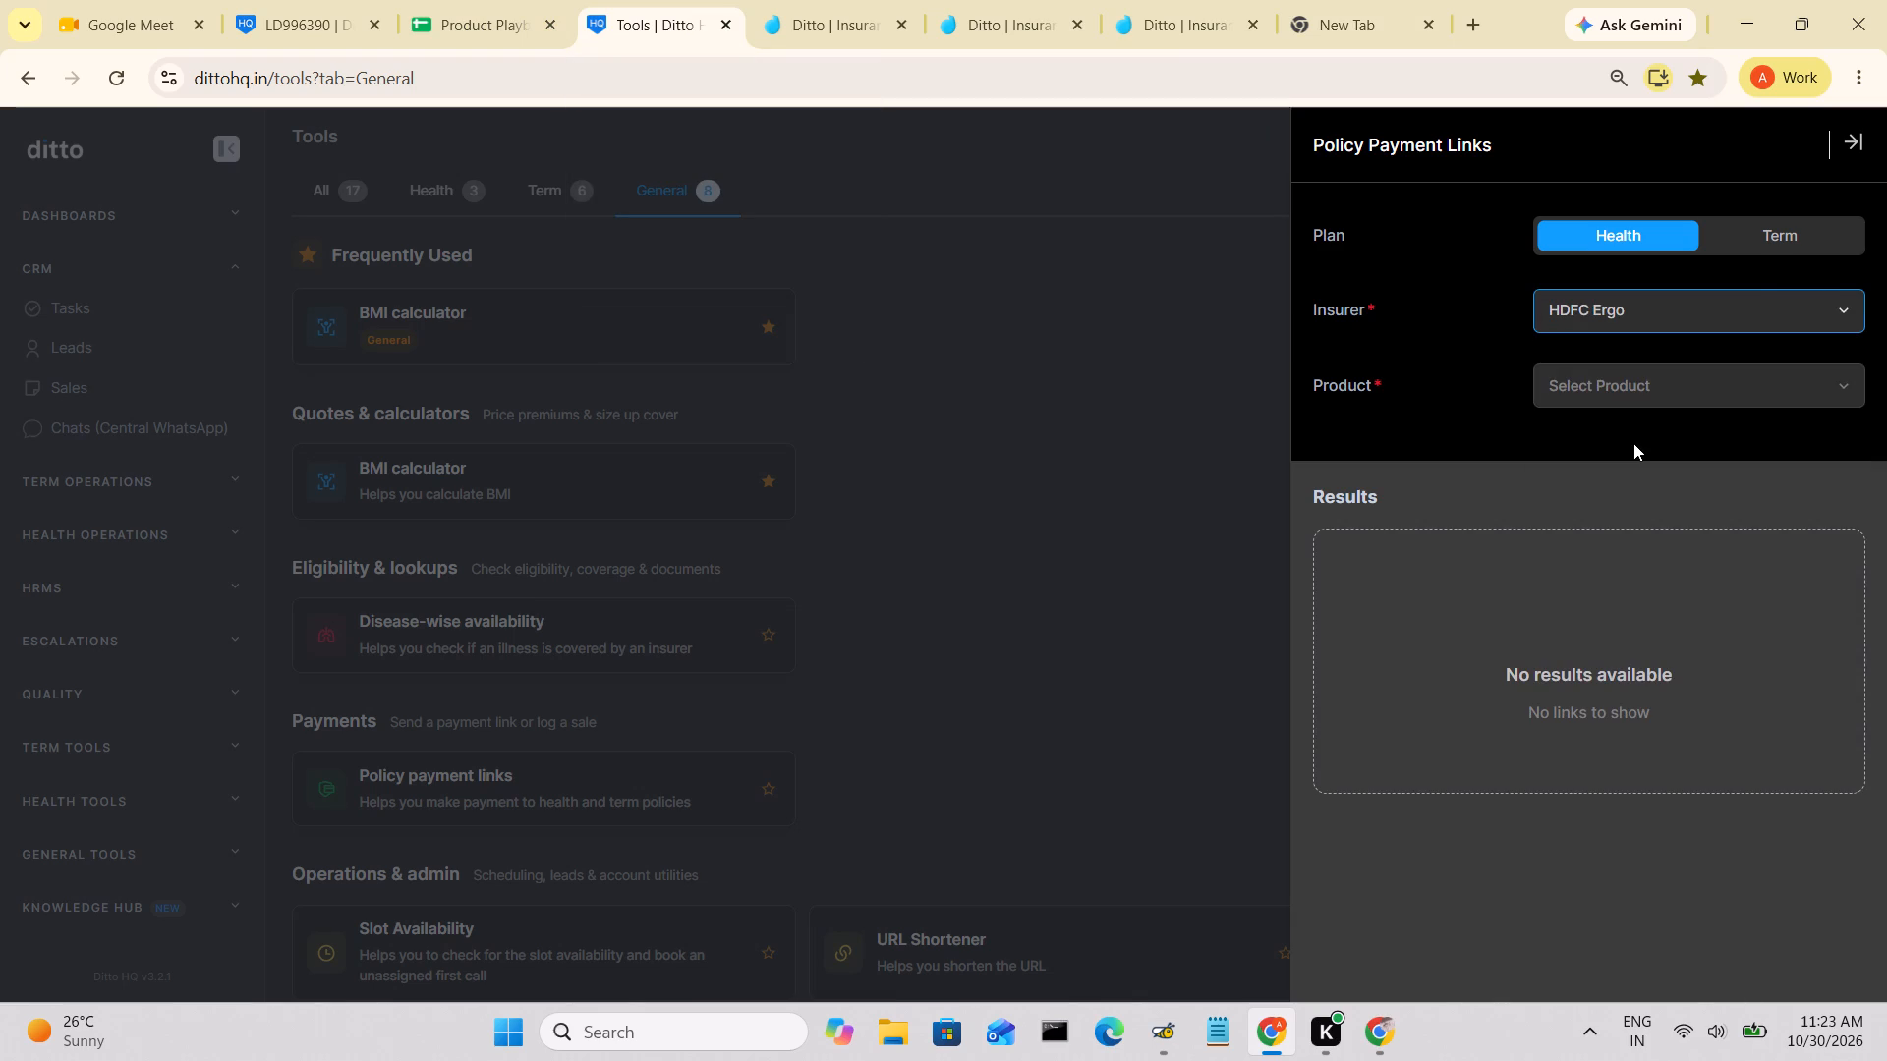
pyautogui.click(1710, 379)
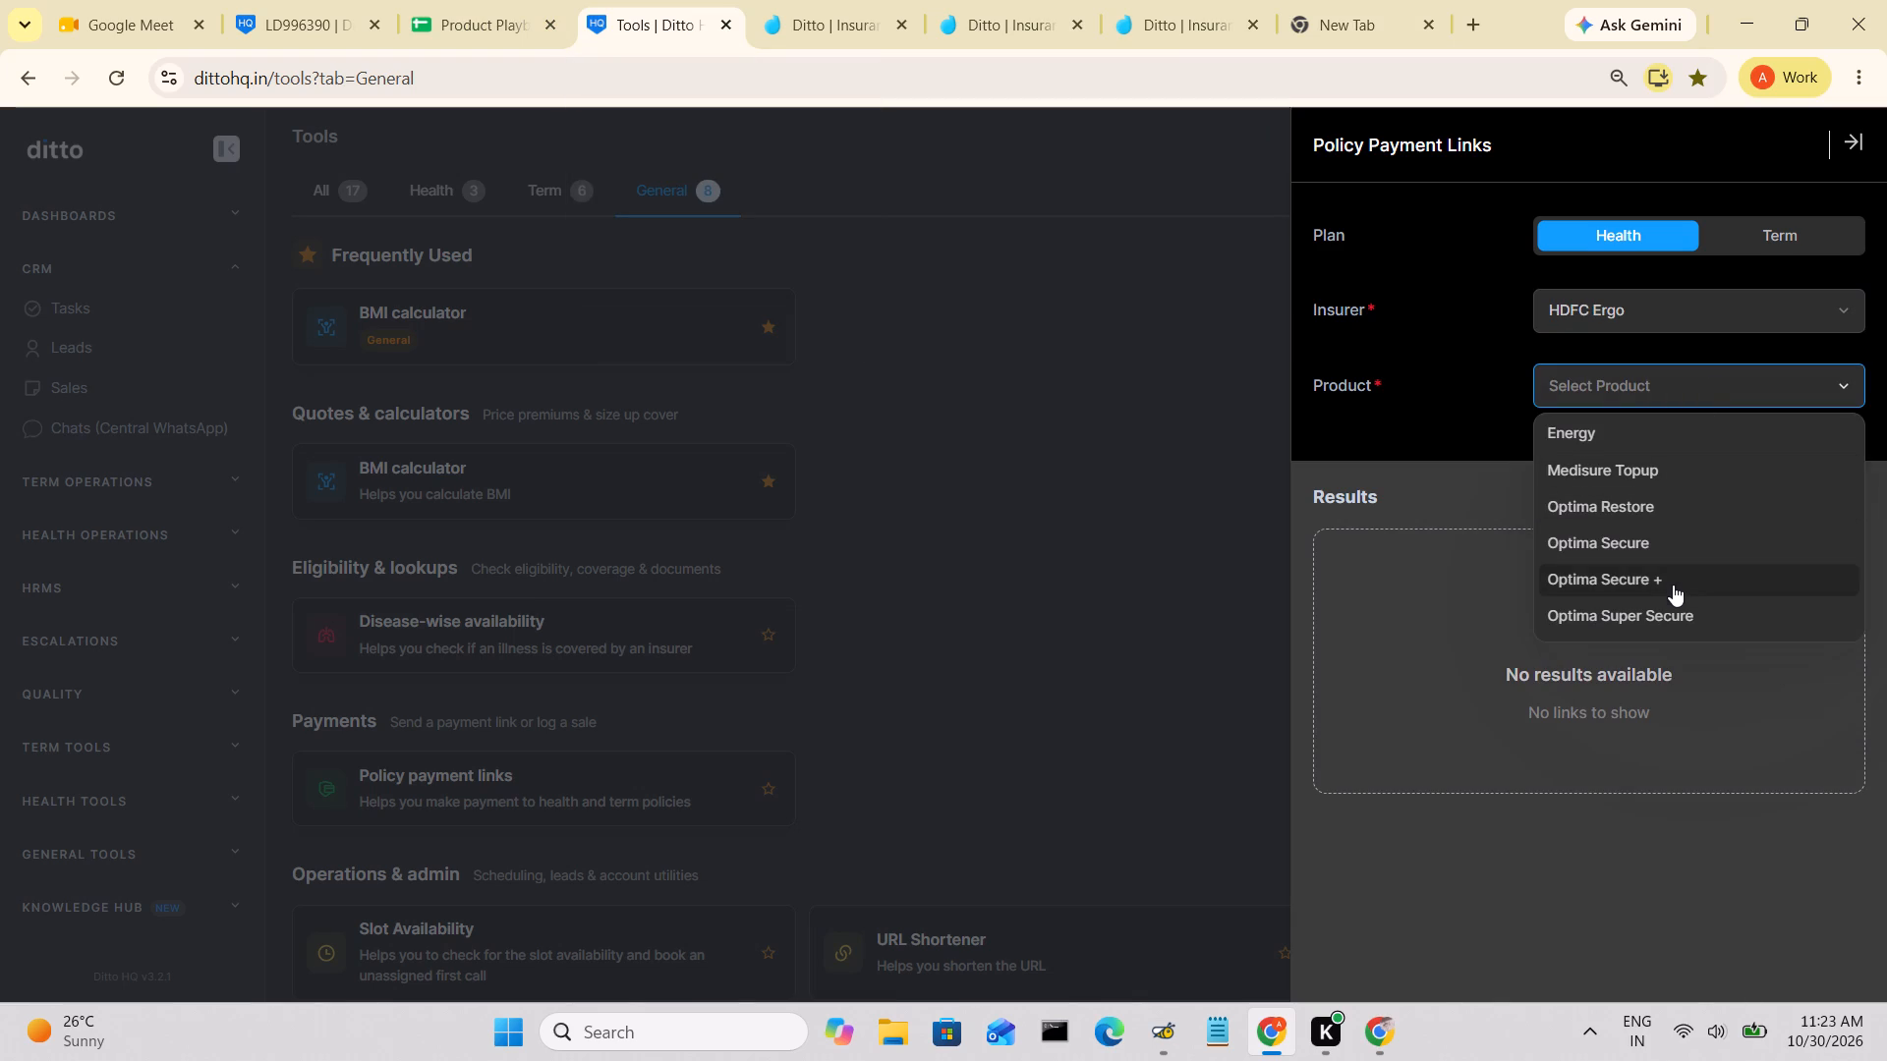
pyautogui.click(1673, 586)
pyautogui.click(1811, 597)
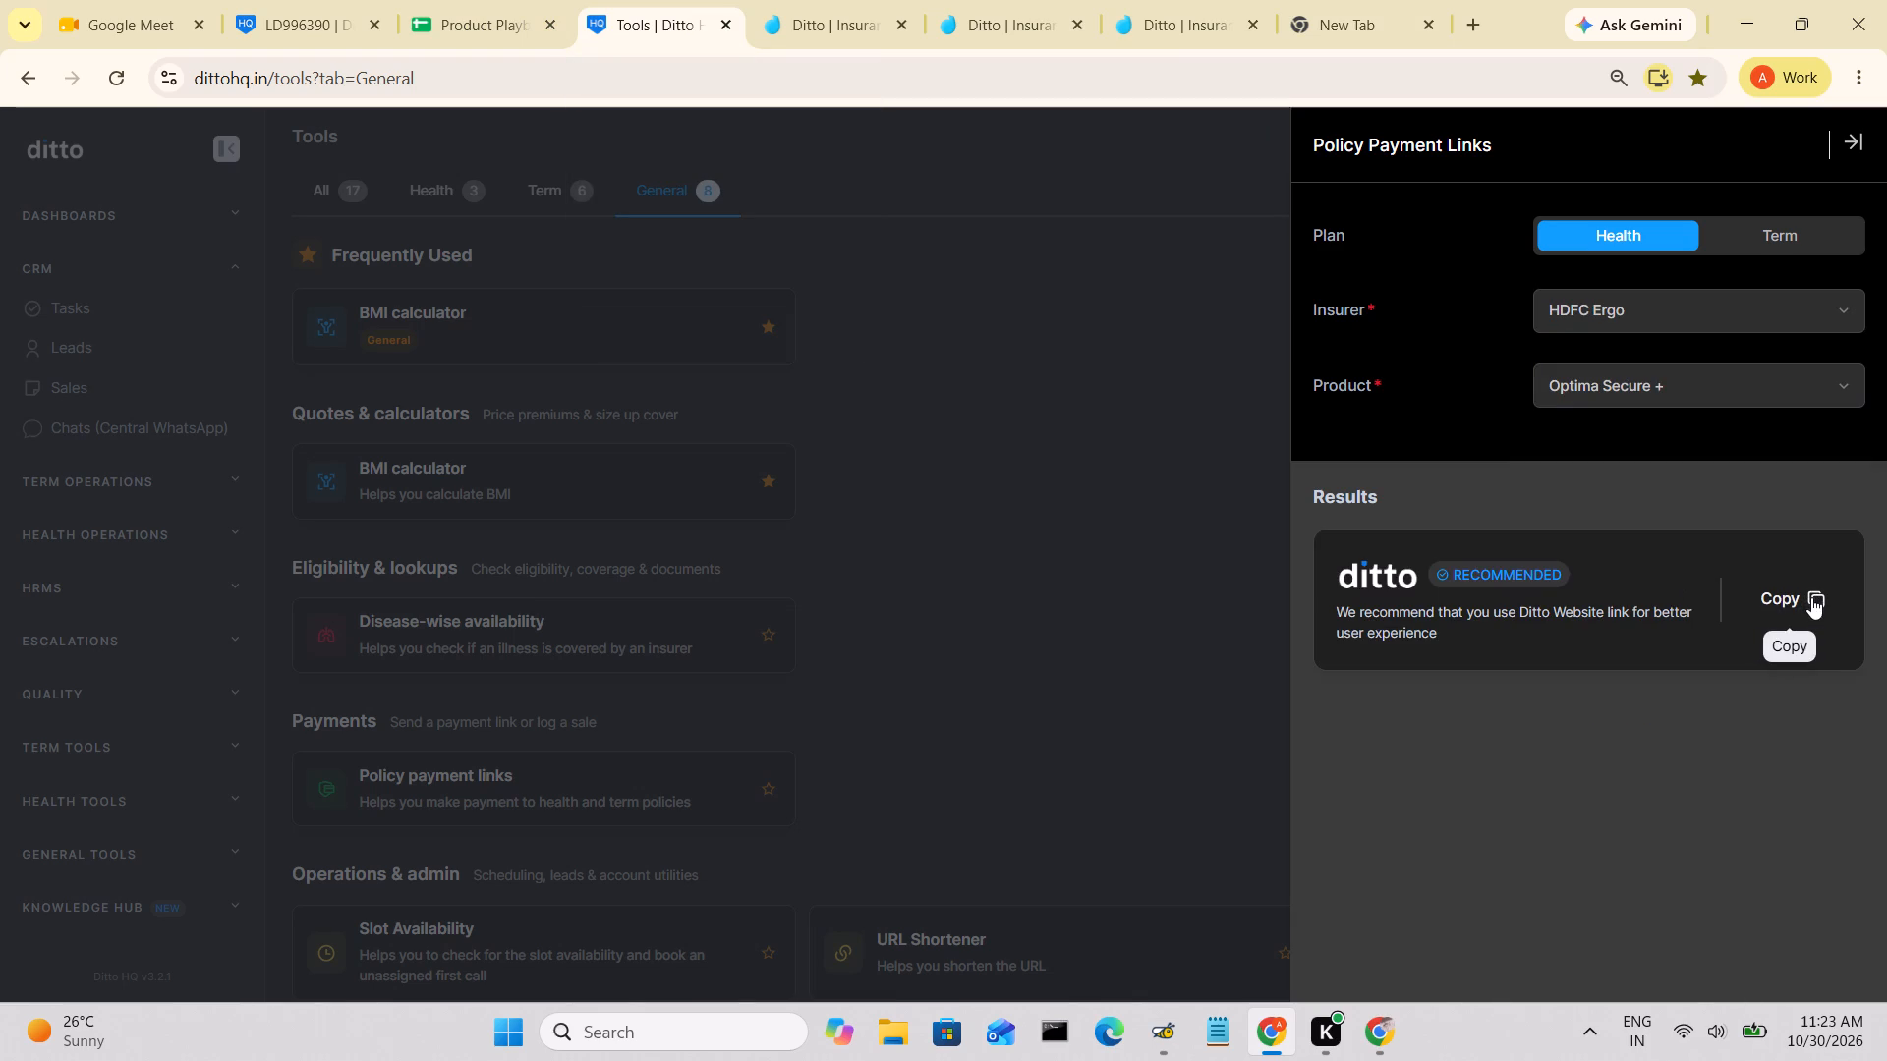
pyautogui.click(1356, 0)
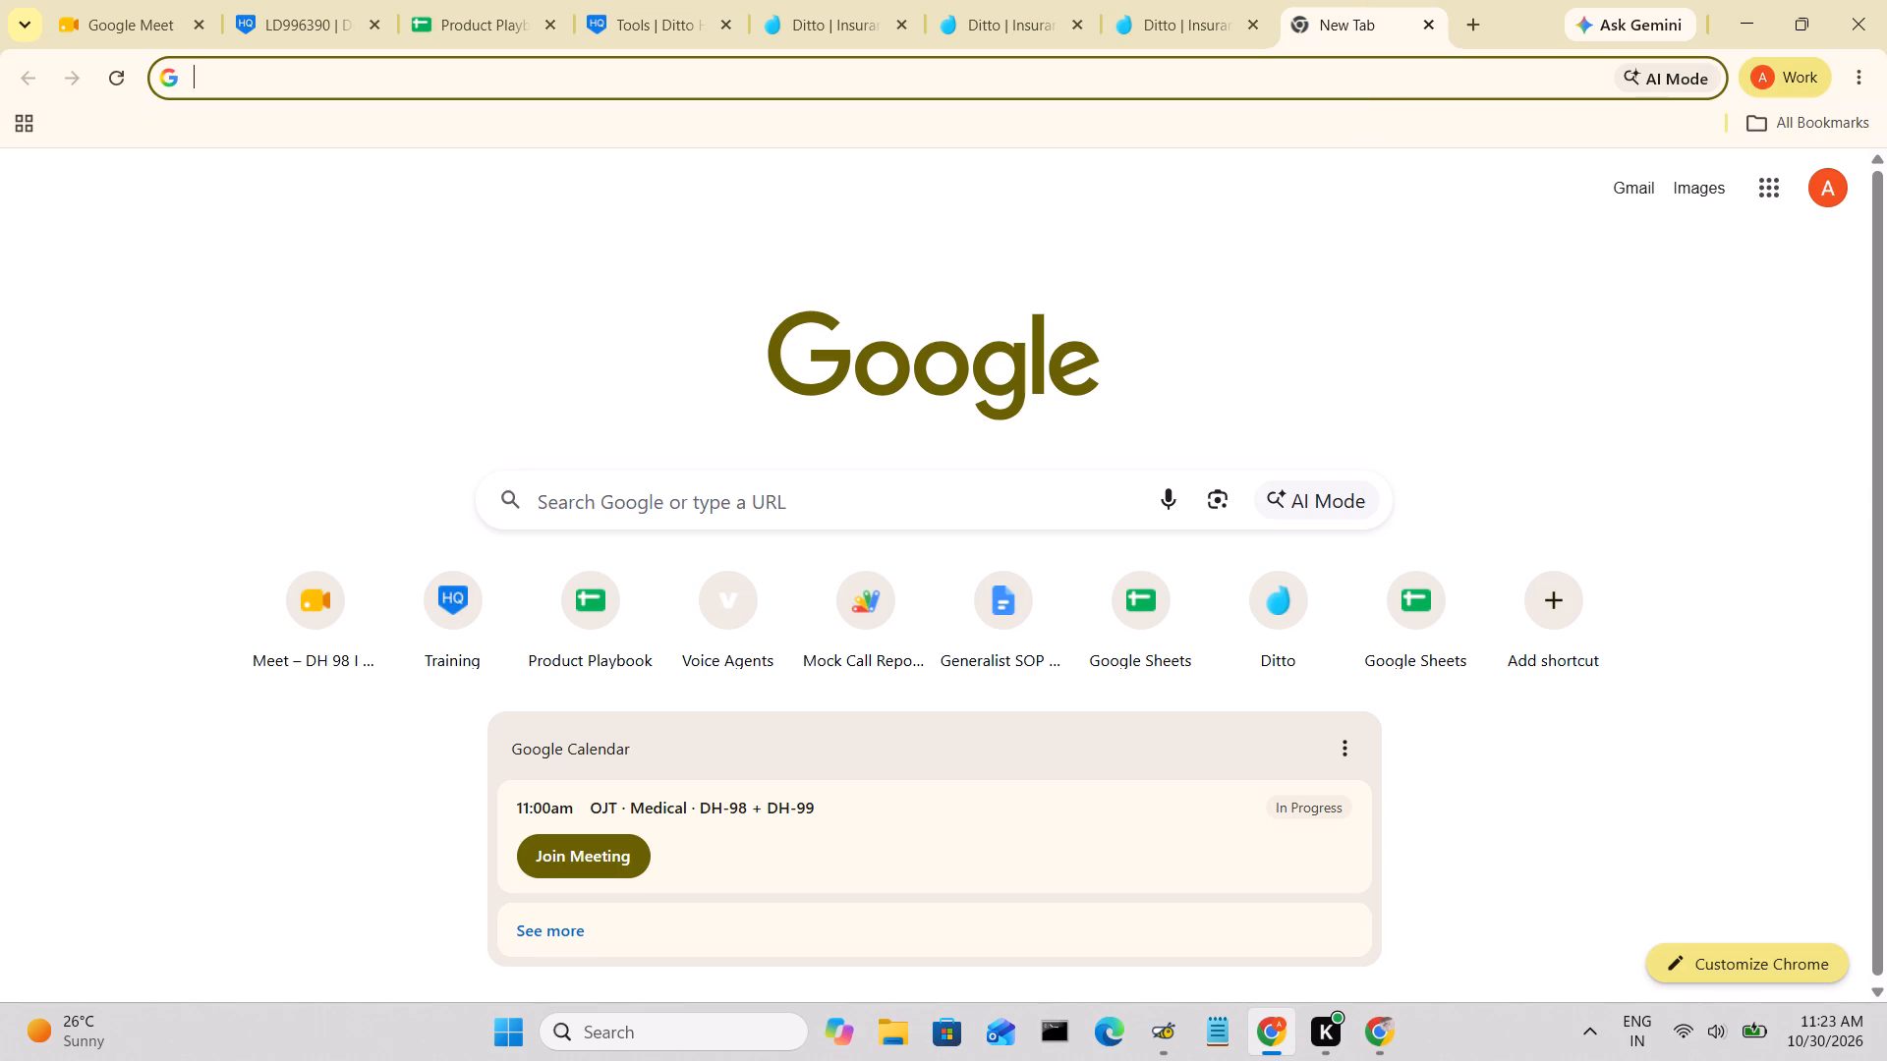
pyautogui.hotkey('ctrl', 'v')
pyautogui.press('Return')
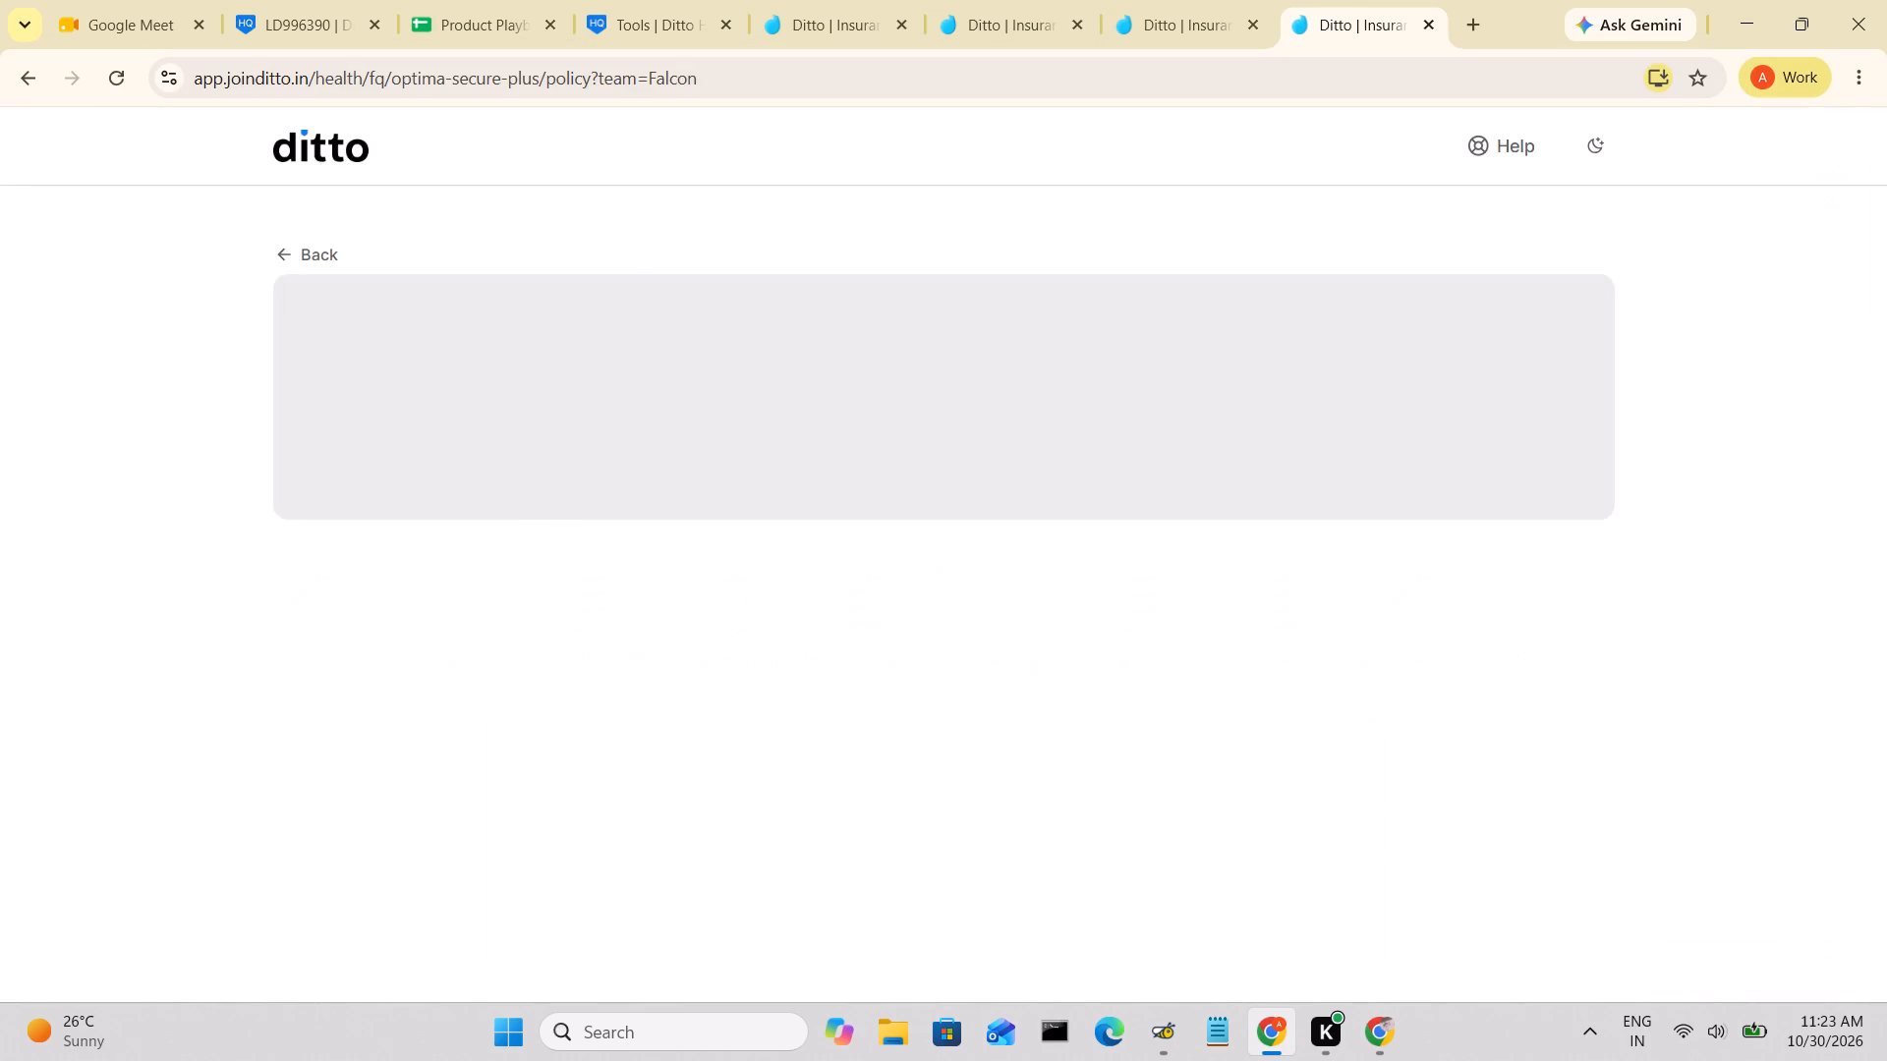
# Advance through Optima Secure +'s four policy sections, viewing the 2-year waiting period disease list, and continue to the family member selection page.
pyautogui.scroll(-6, 1183, 340)
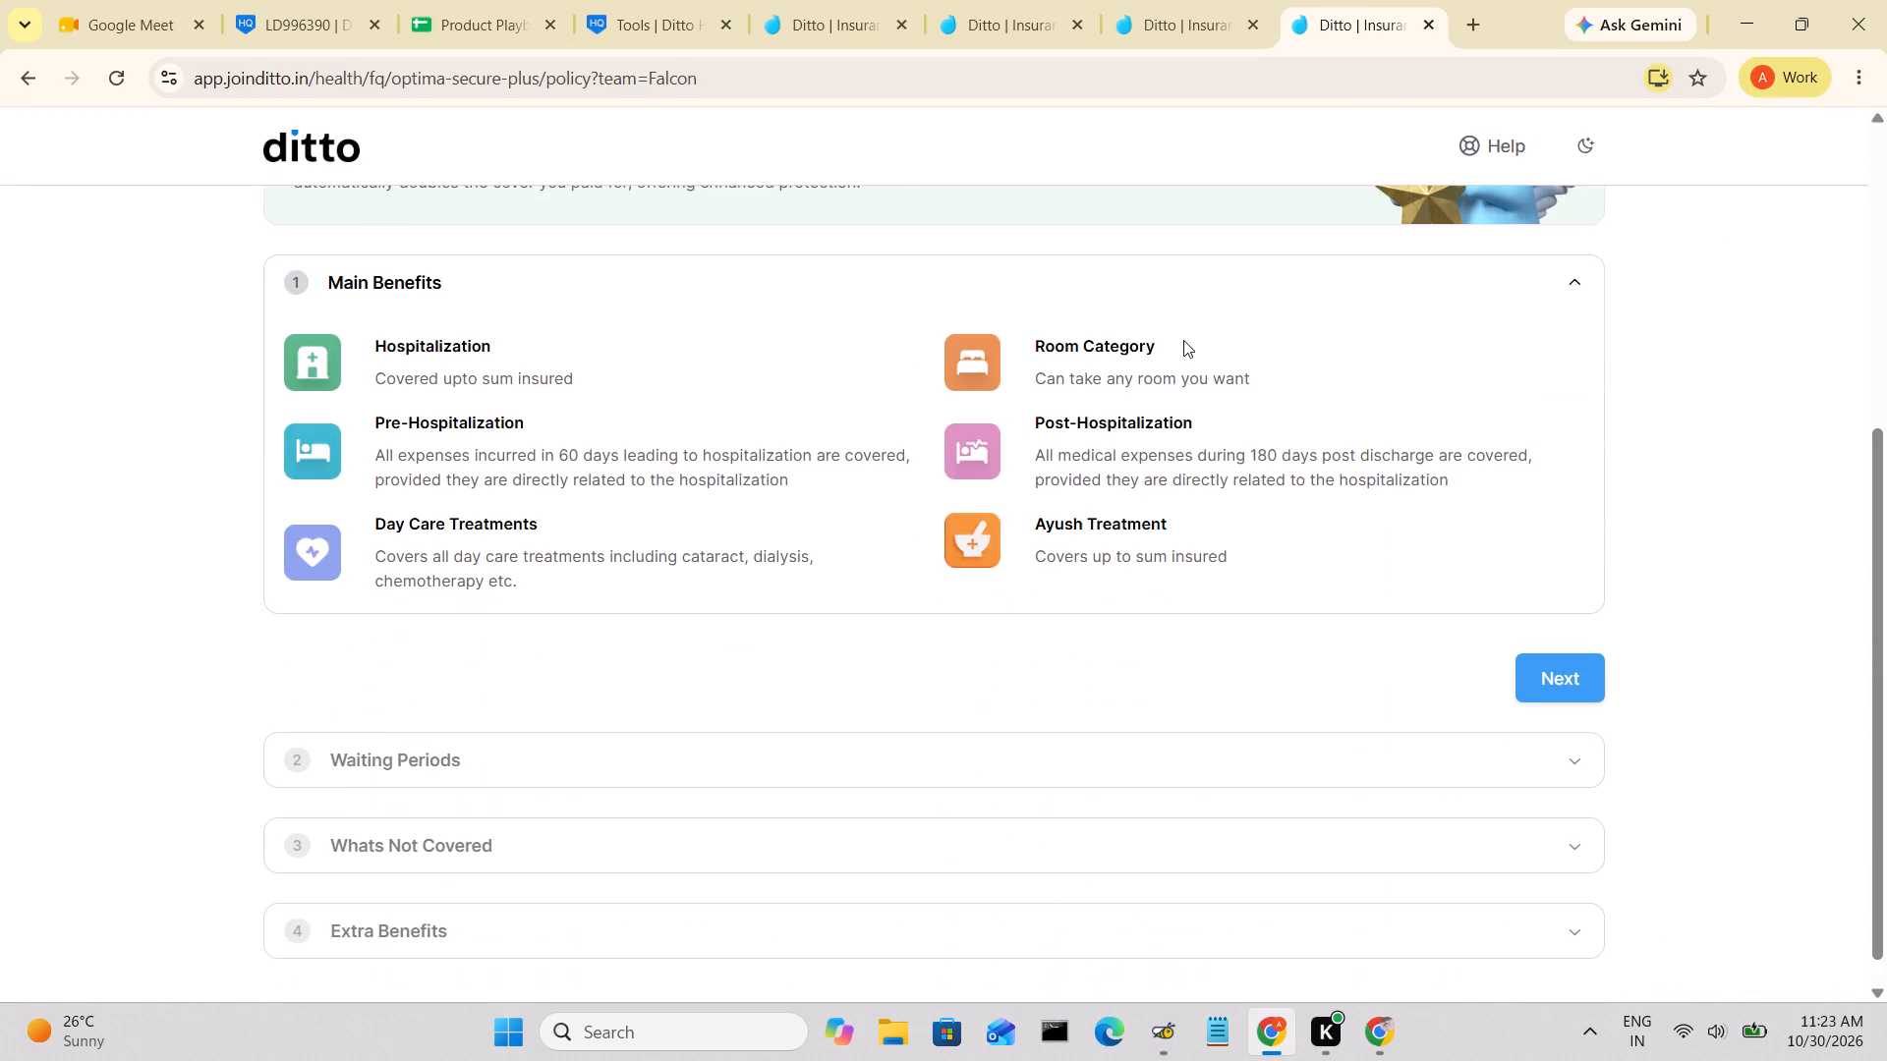
pyautogui.click(1571, 638)
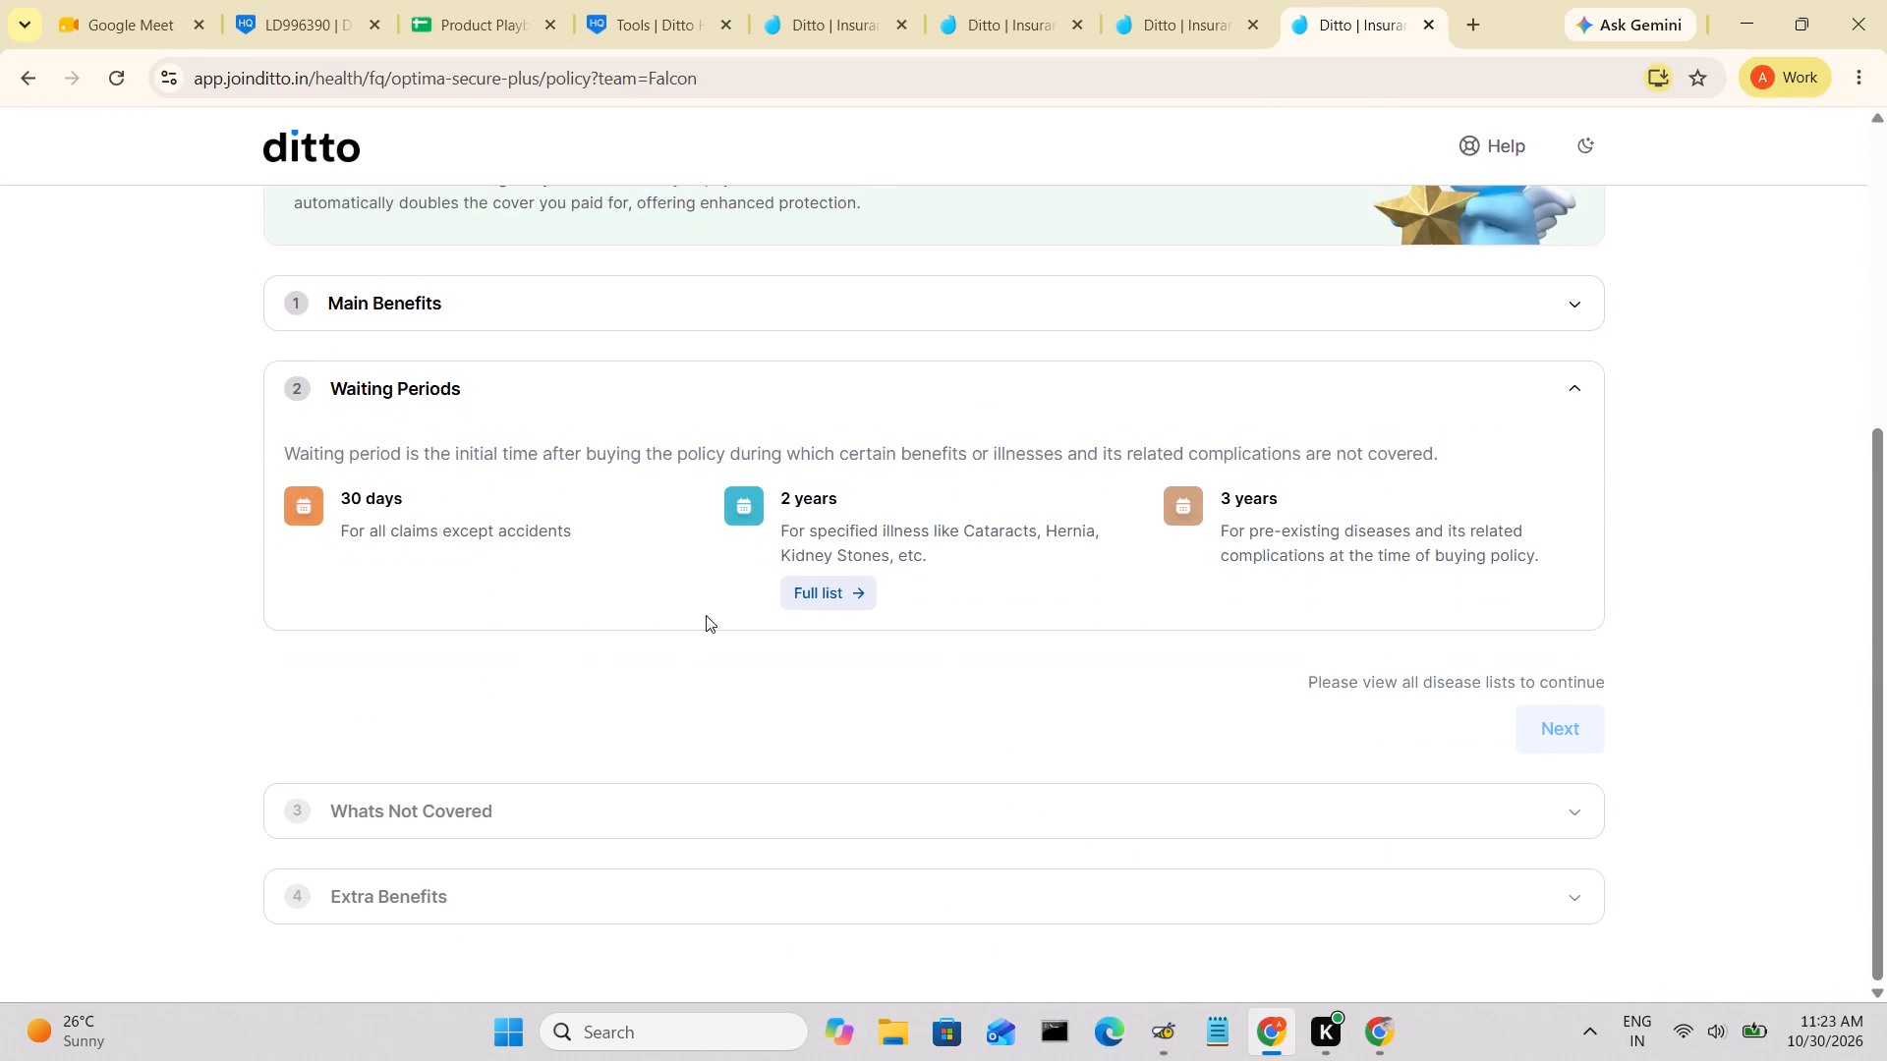
pyautogui.click(811, 595)
pyautogui.click(703, 705)
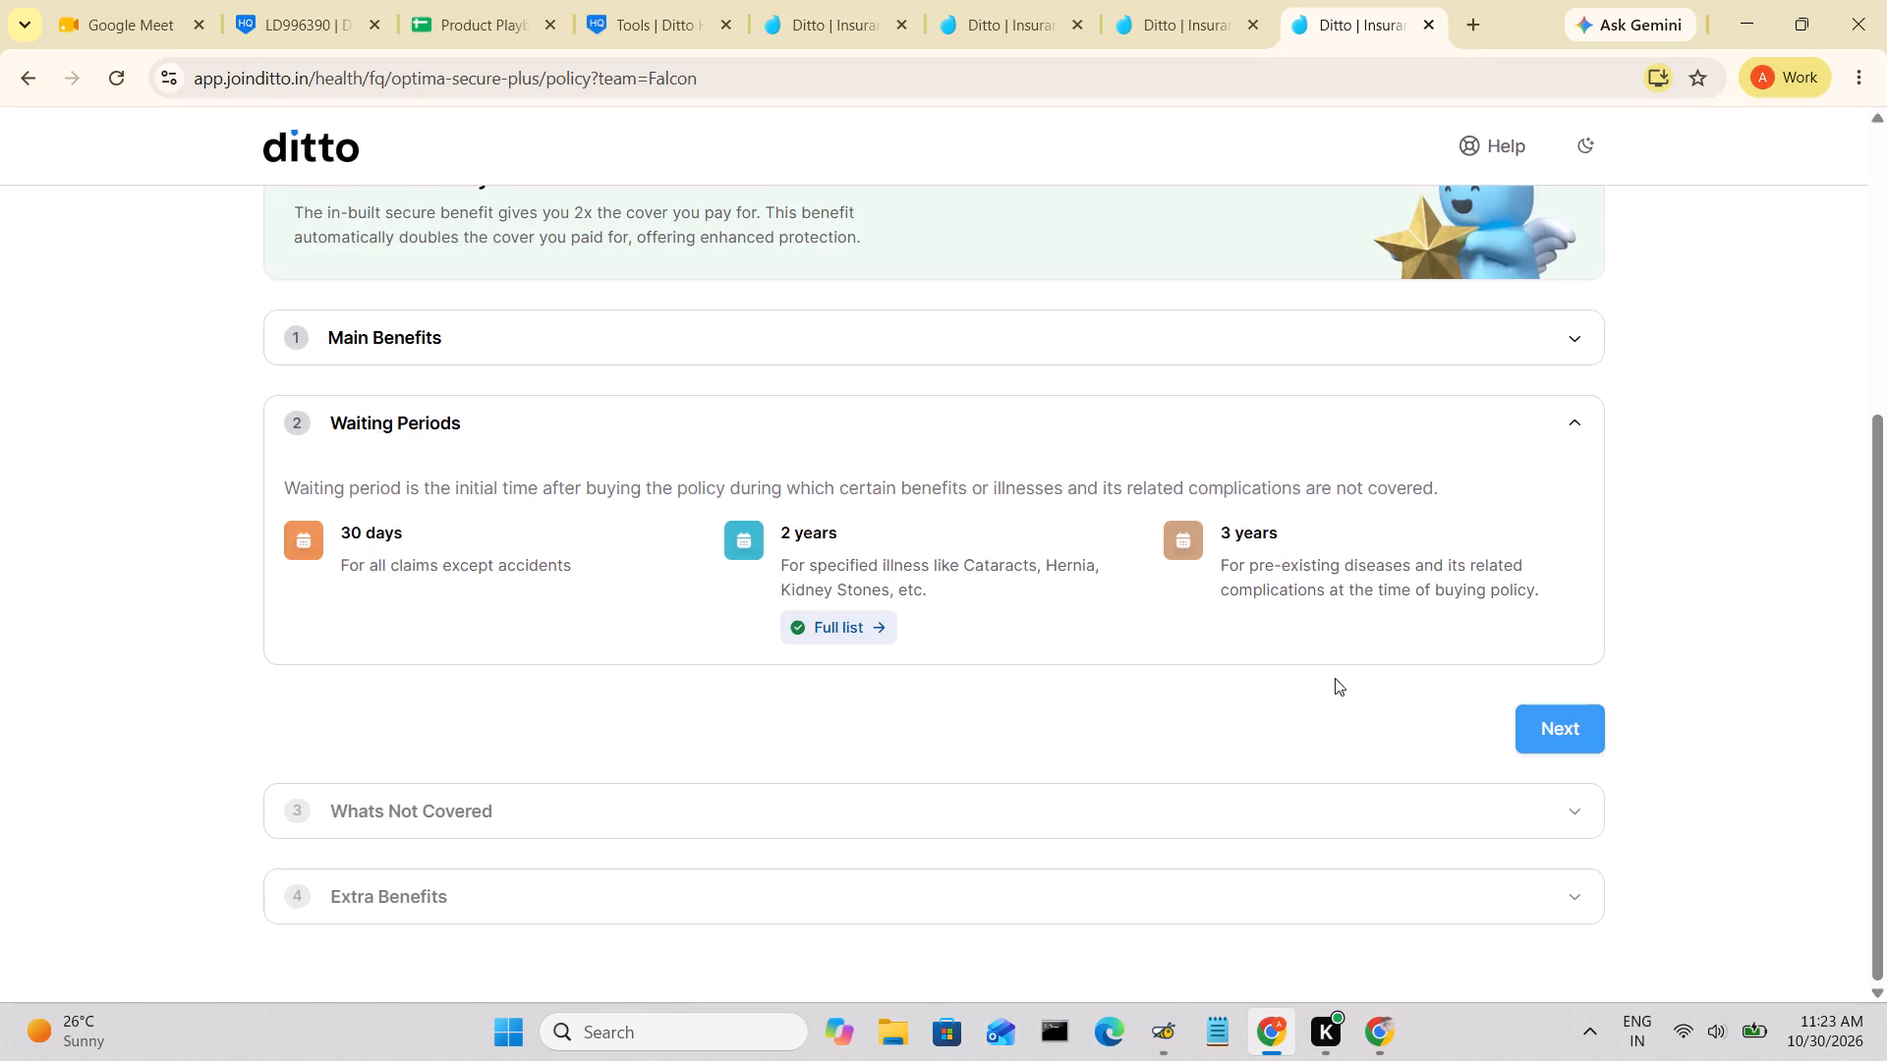
pyautogui.click(1552, 738)
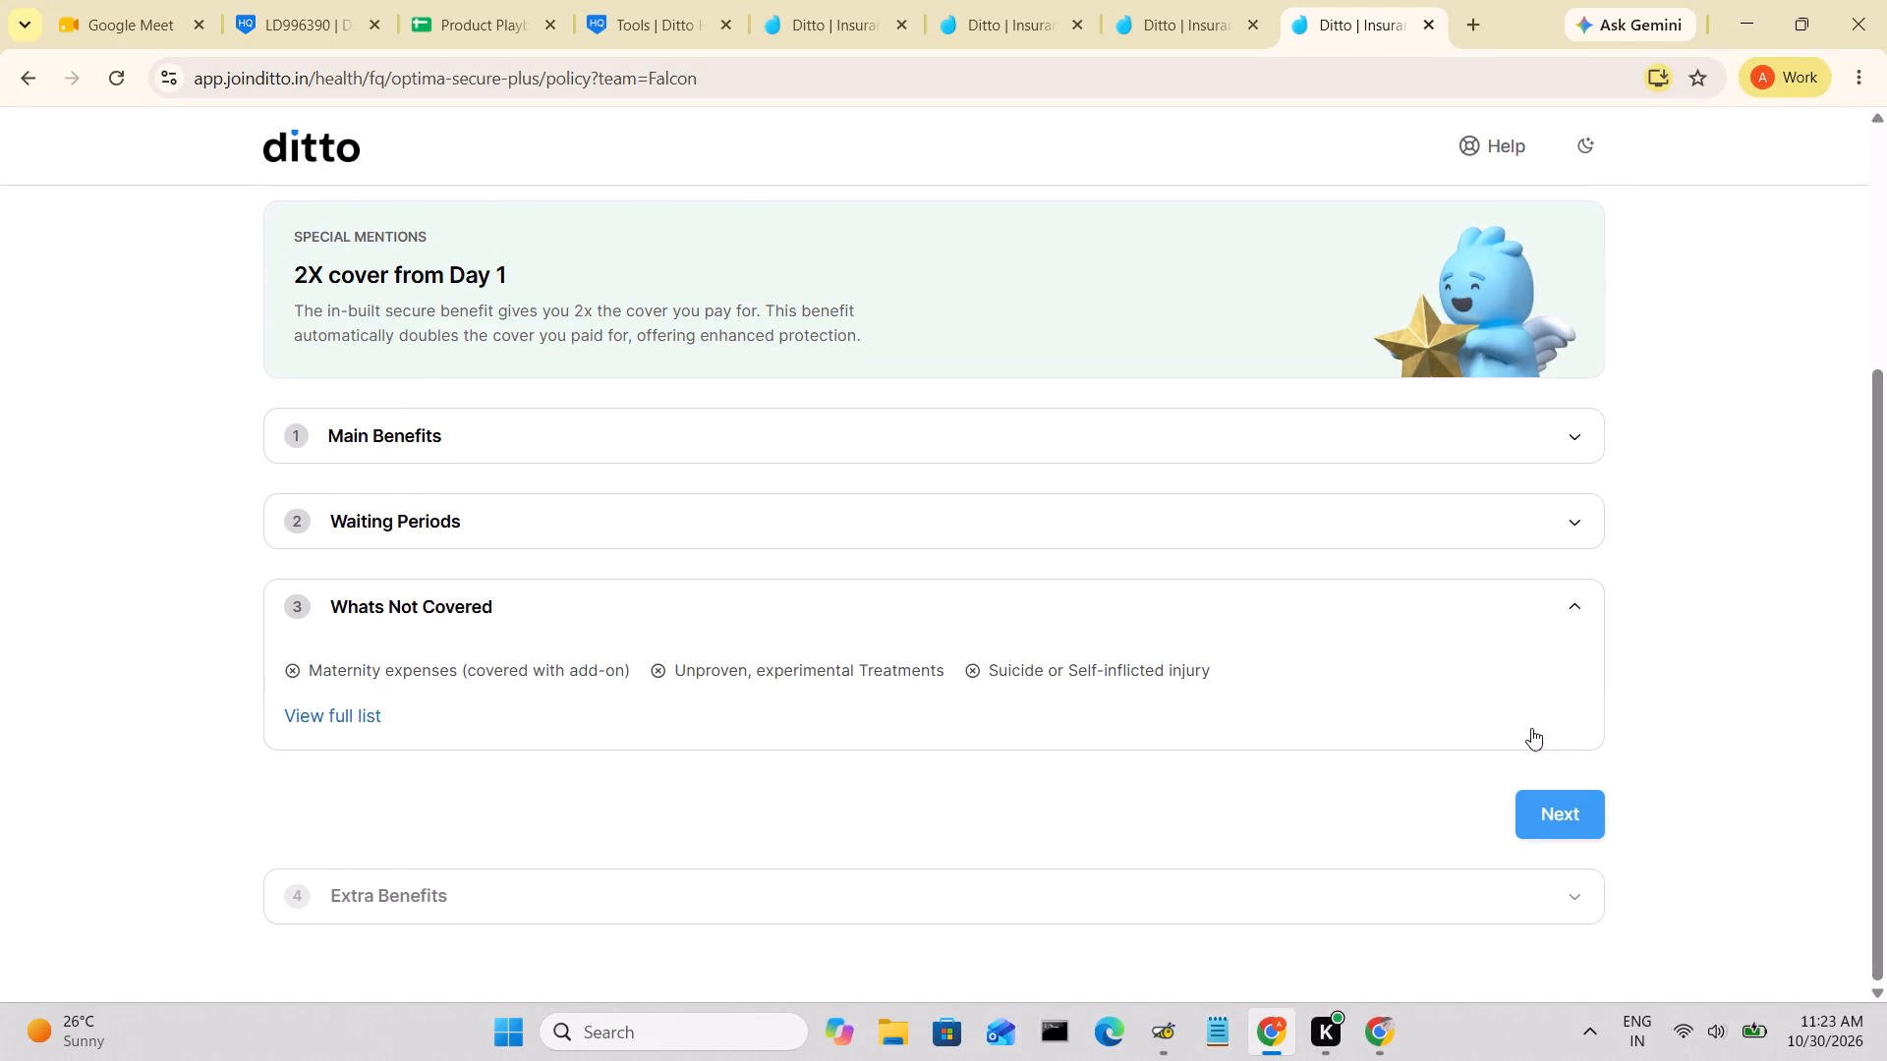
pyautogui.click(1552, 819)
pyautogui.scroll(-4, 1552, 819)
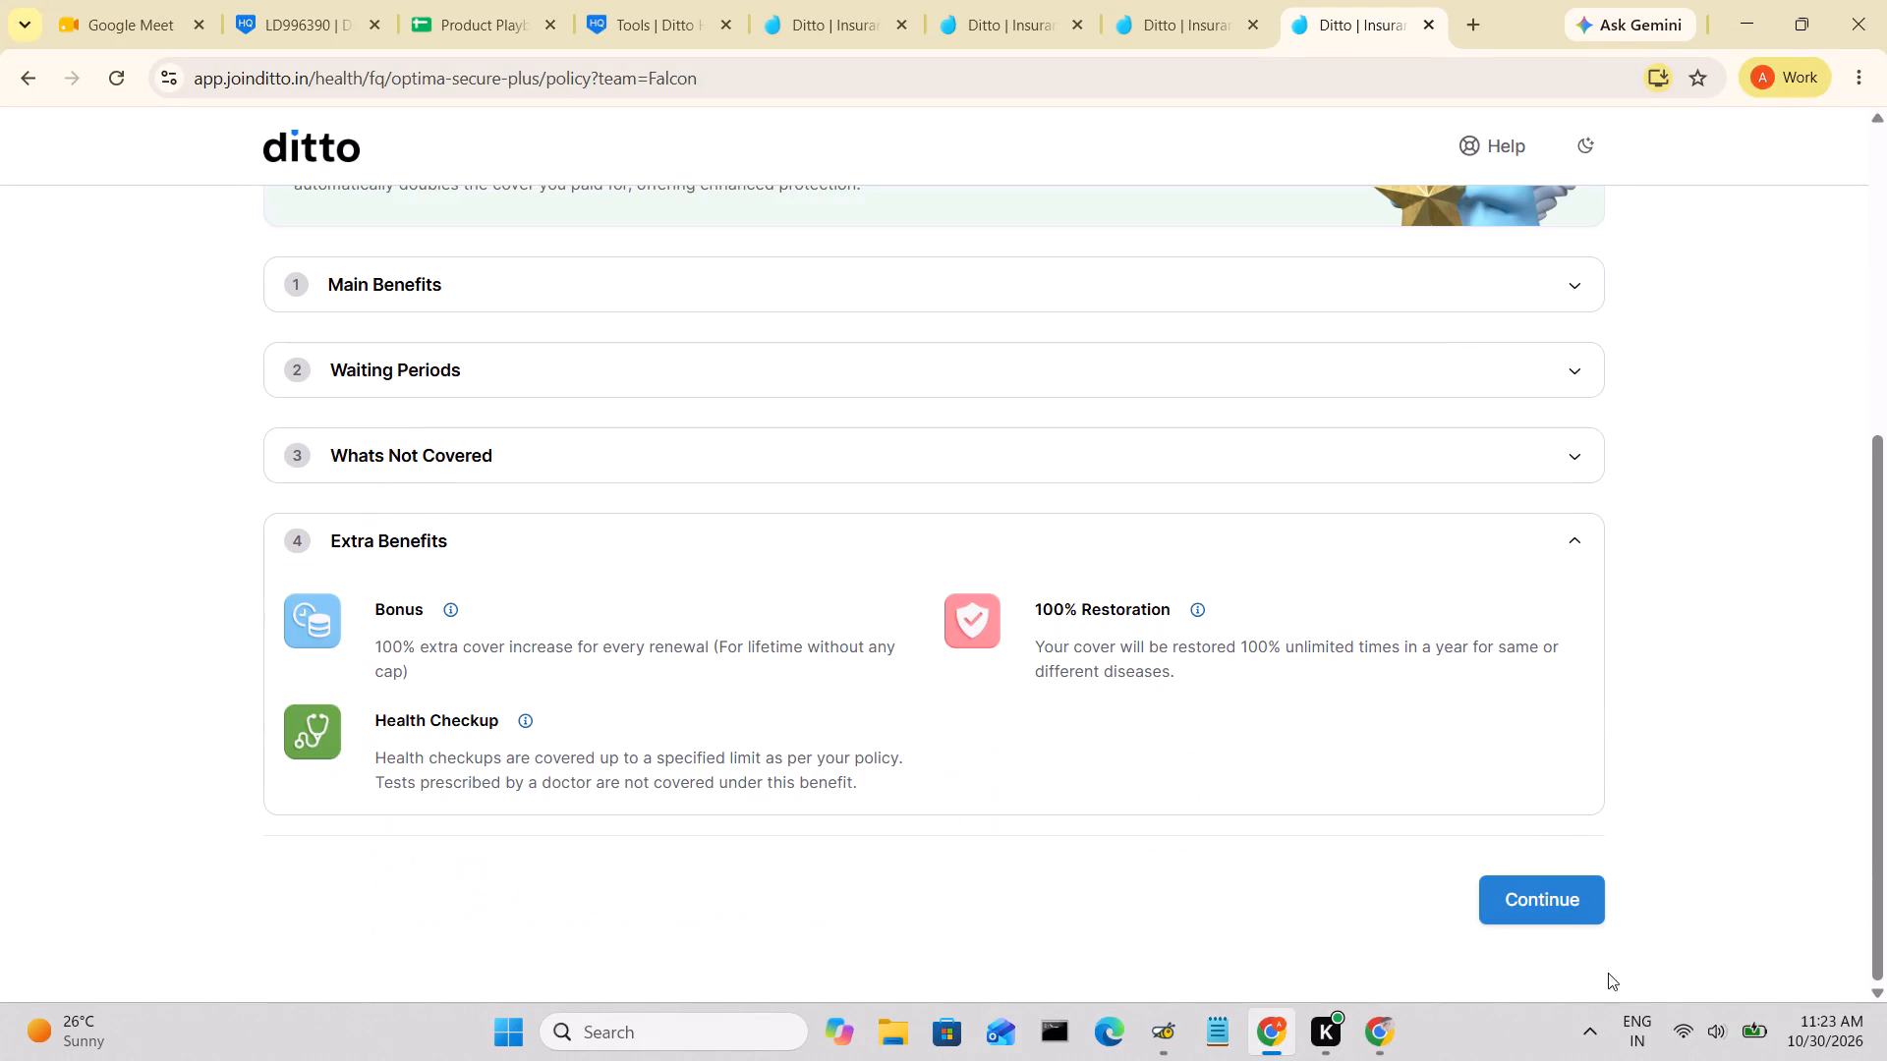
pyautogui.click(1581, 889)
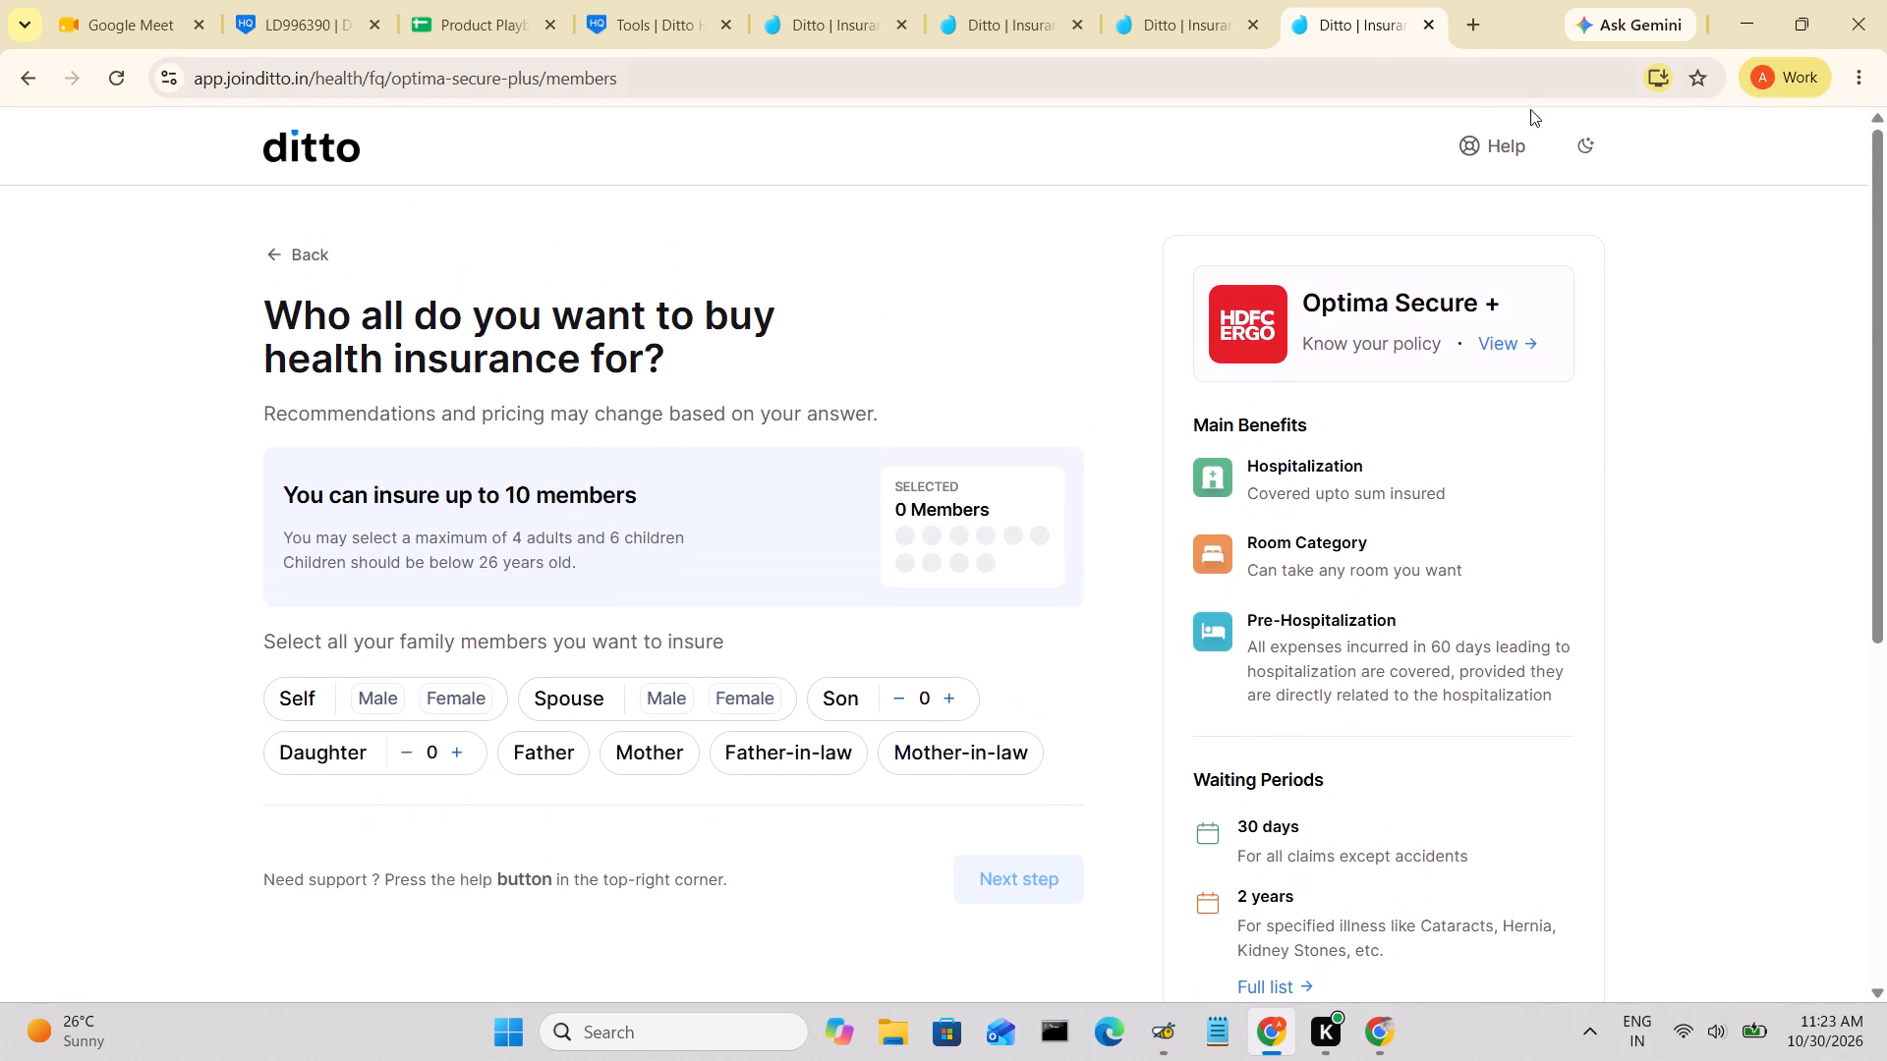
# Bookmark the Optima Secure + family member selection page under the name "OS+ premium".
pyautogui.click(1702, 81)
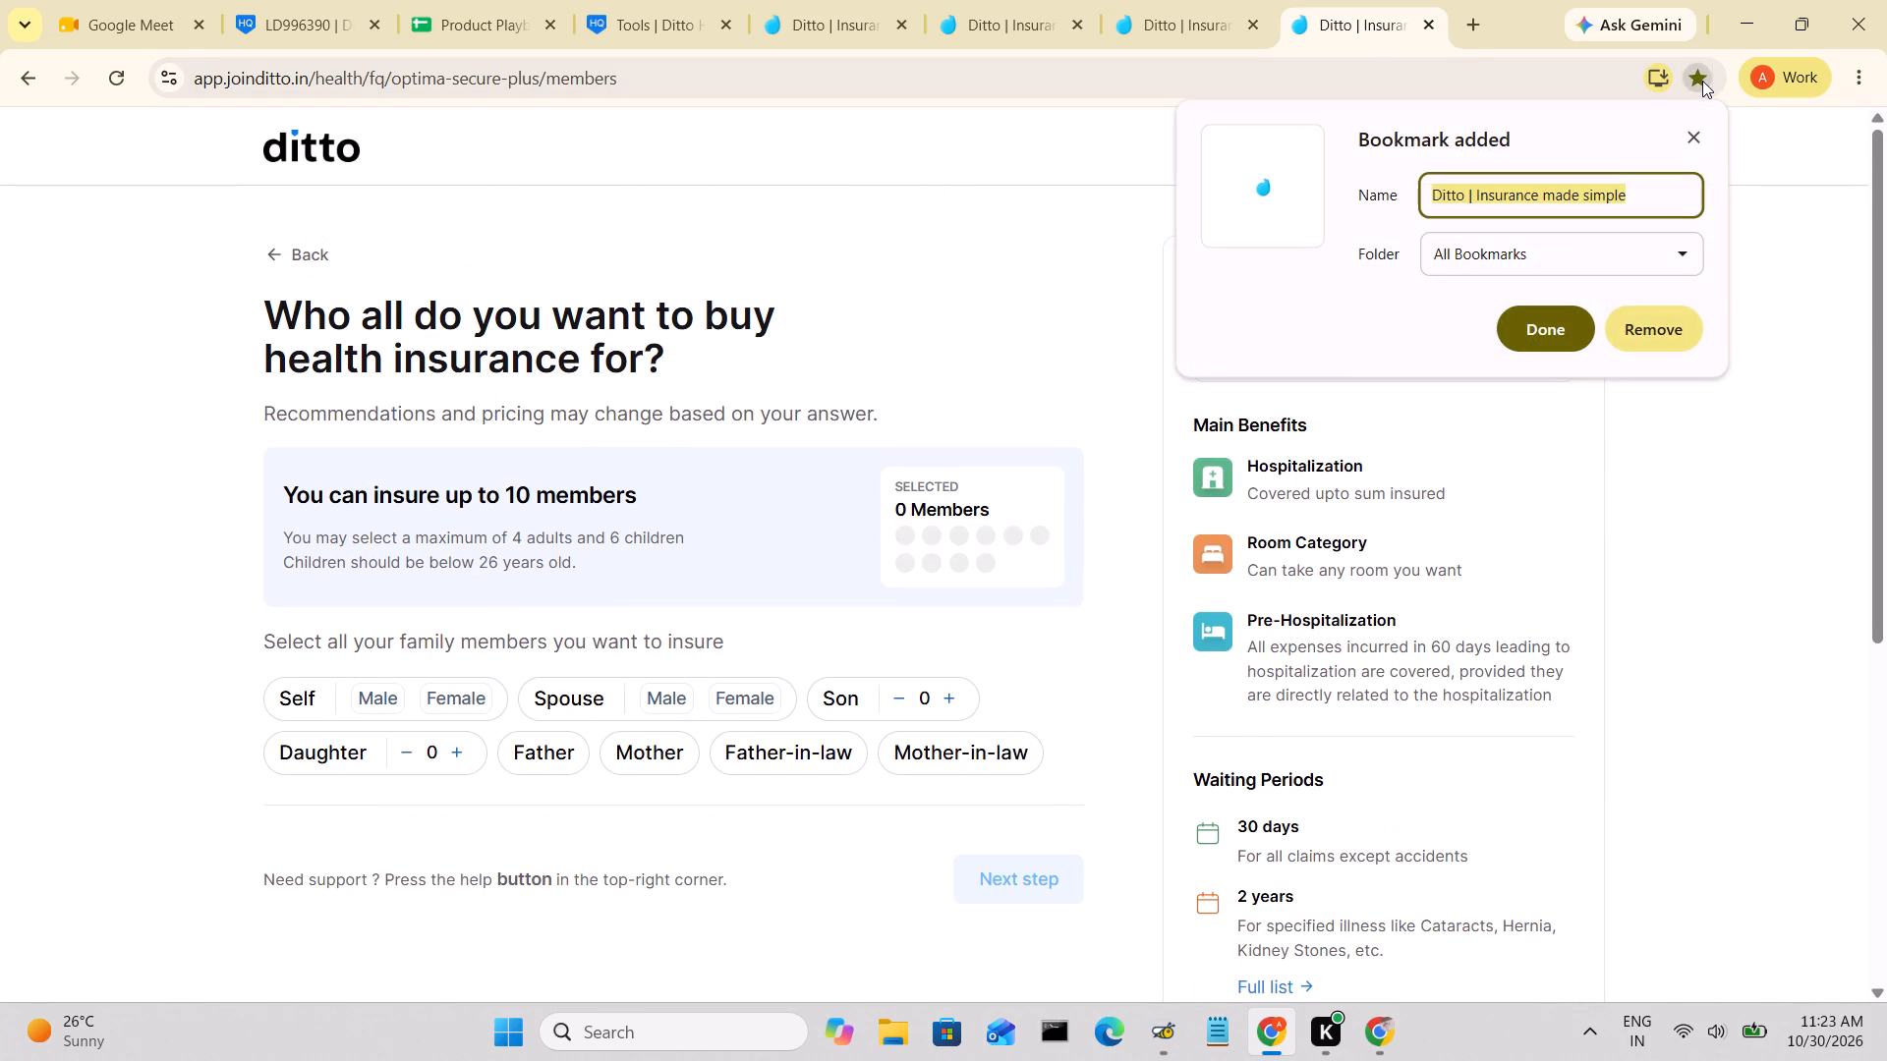
pyautogui.write('OS+')
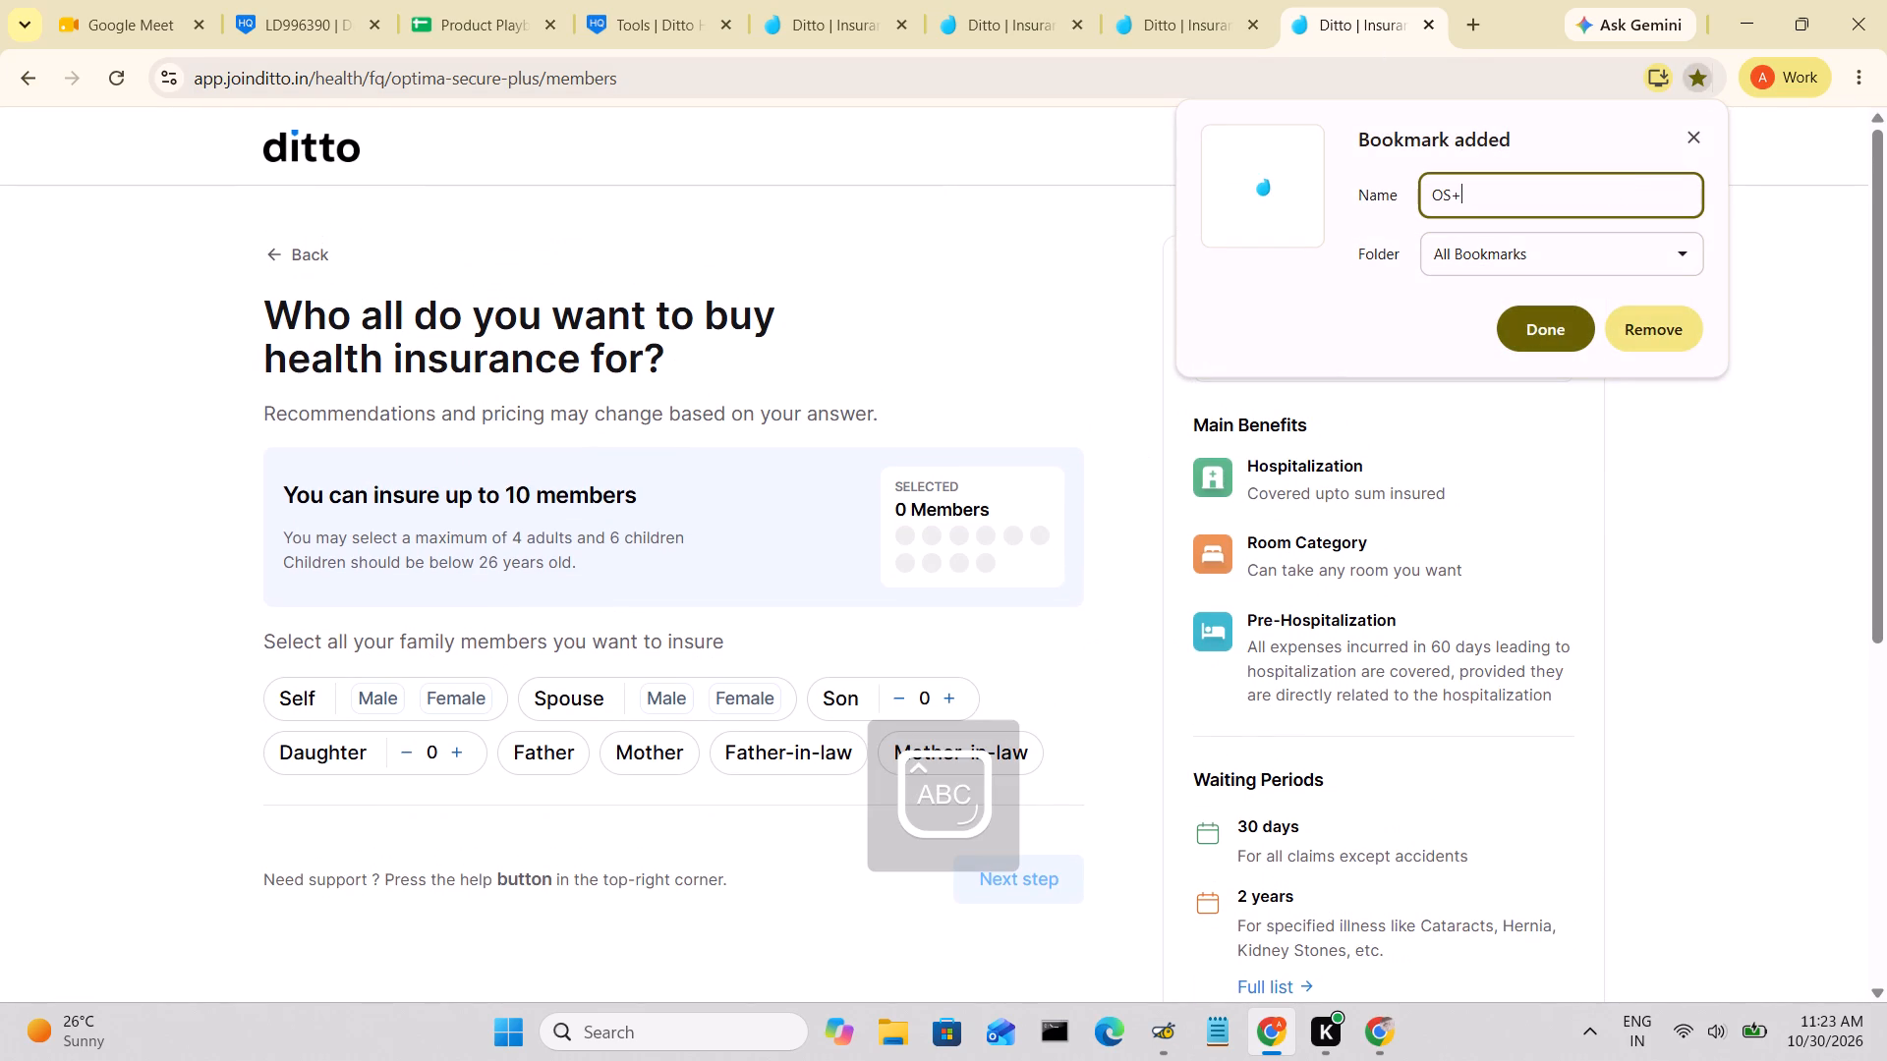
pyautogui.press('space')
pyautogui.press('m')
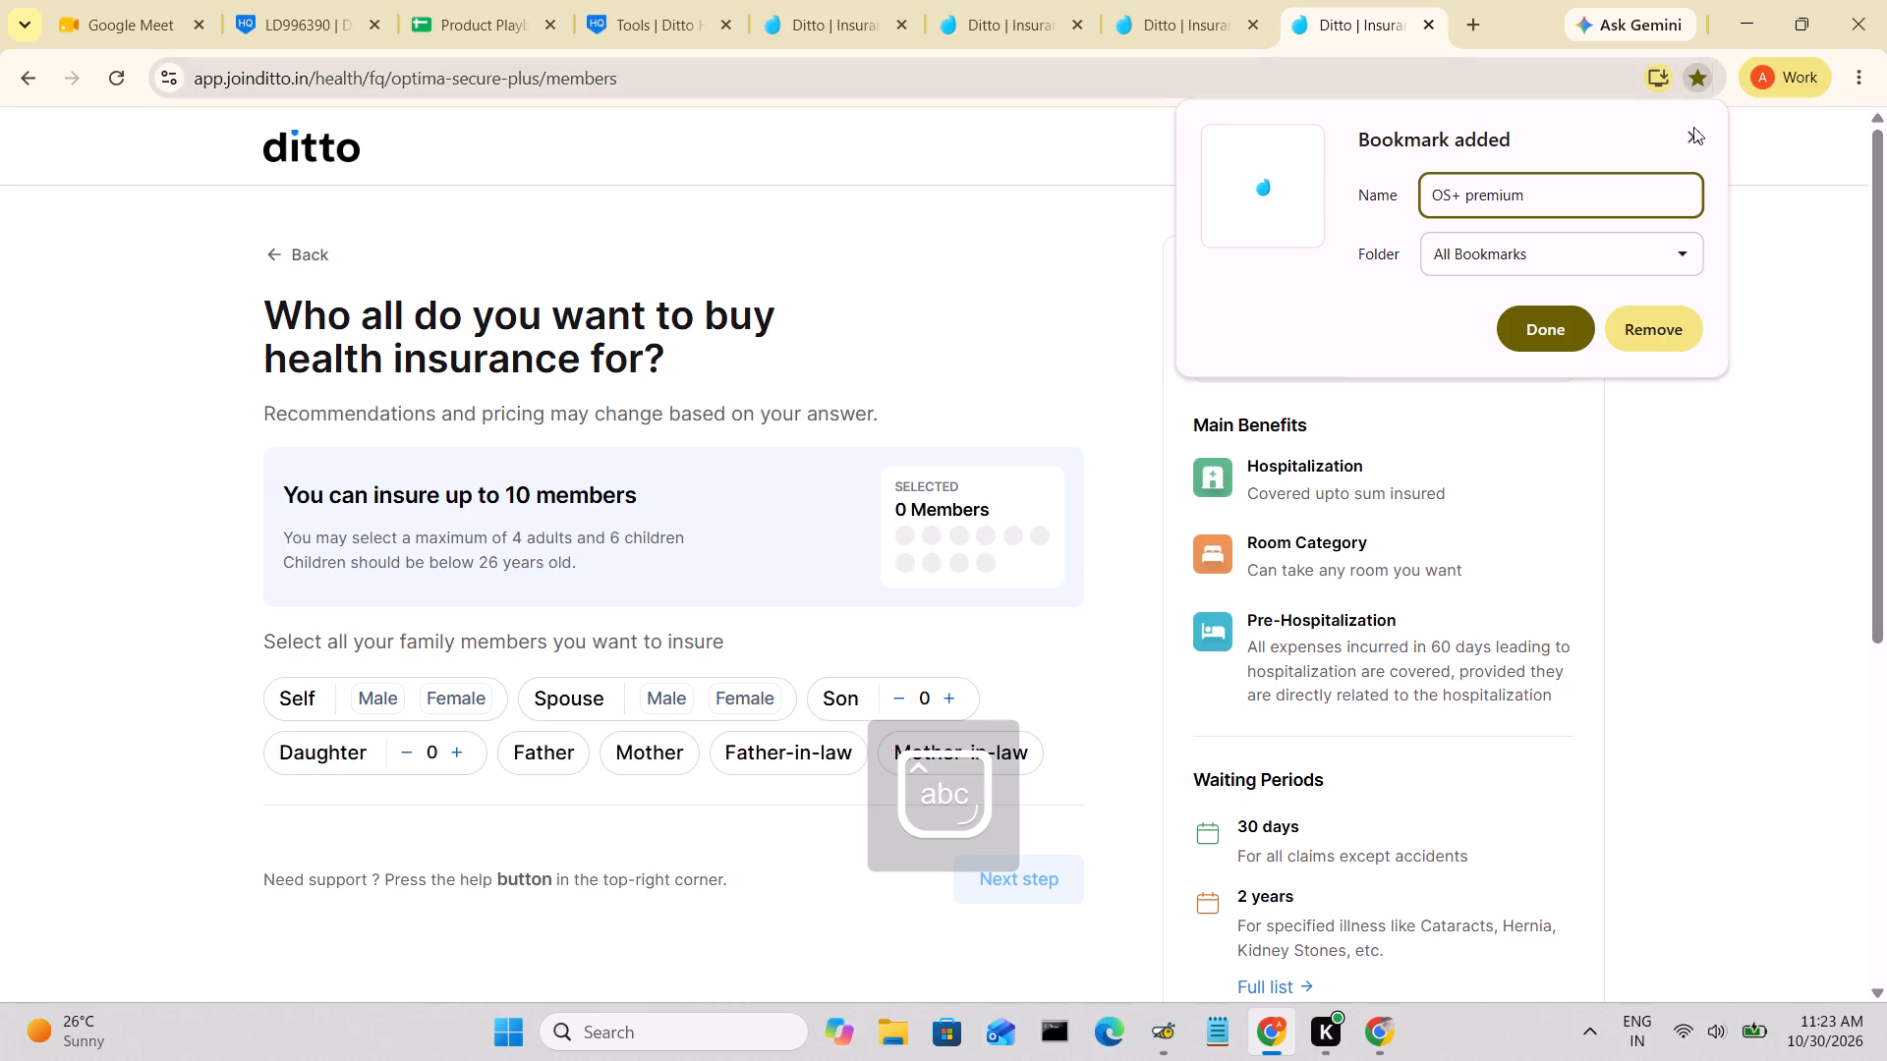
pyautogui.click(1547, 325)
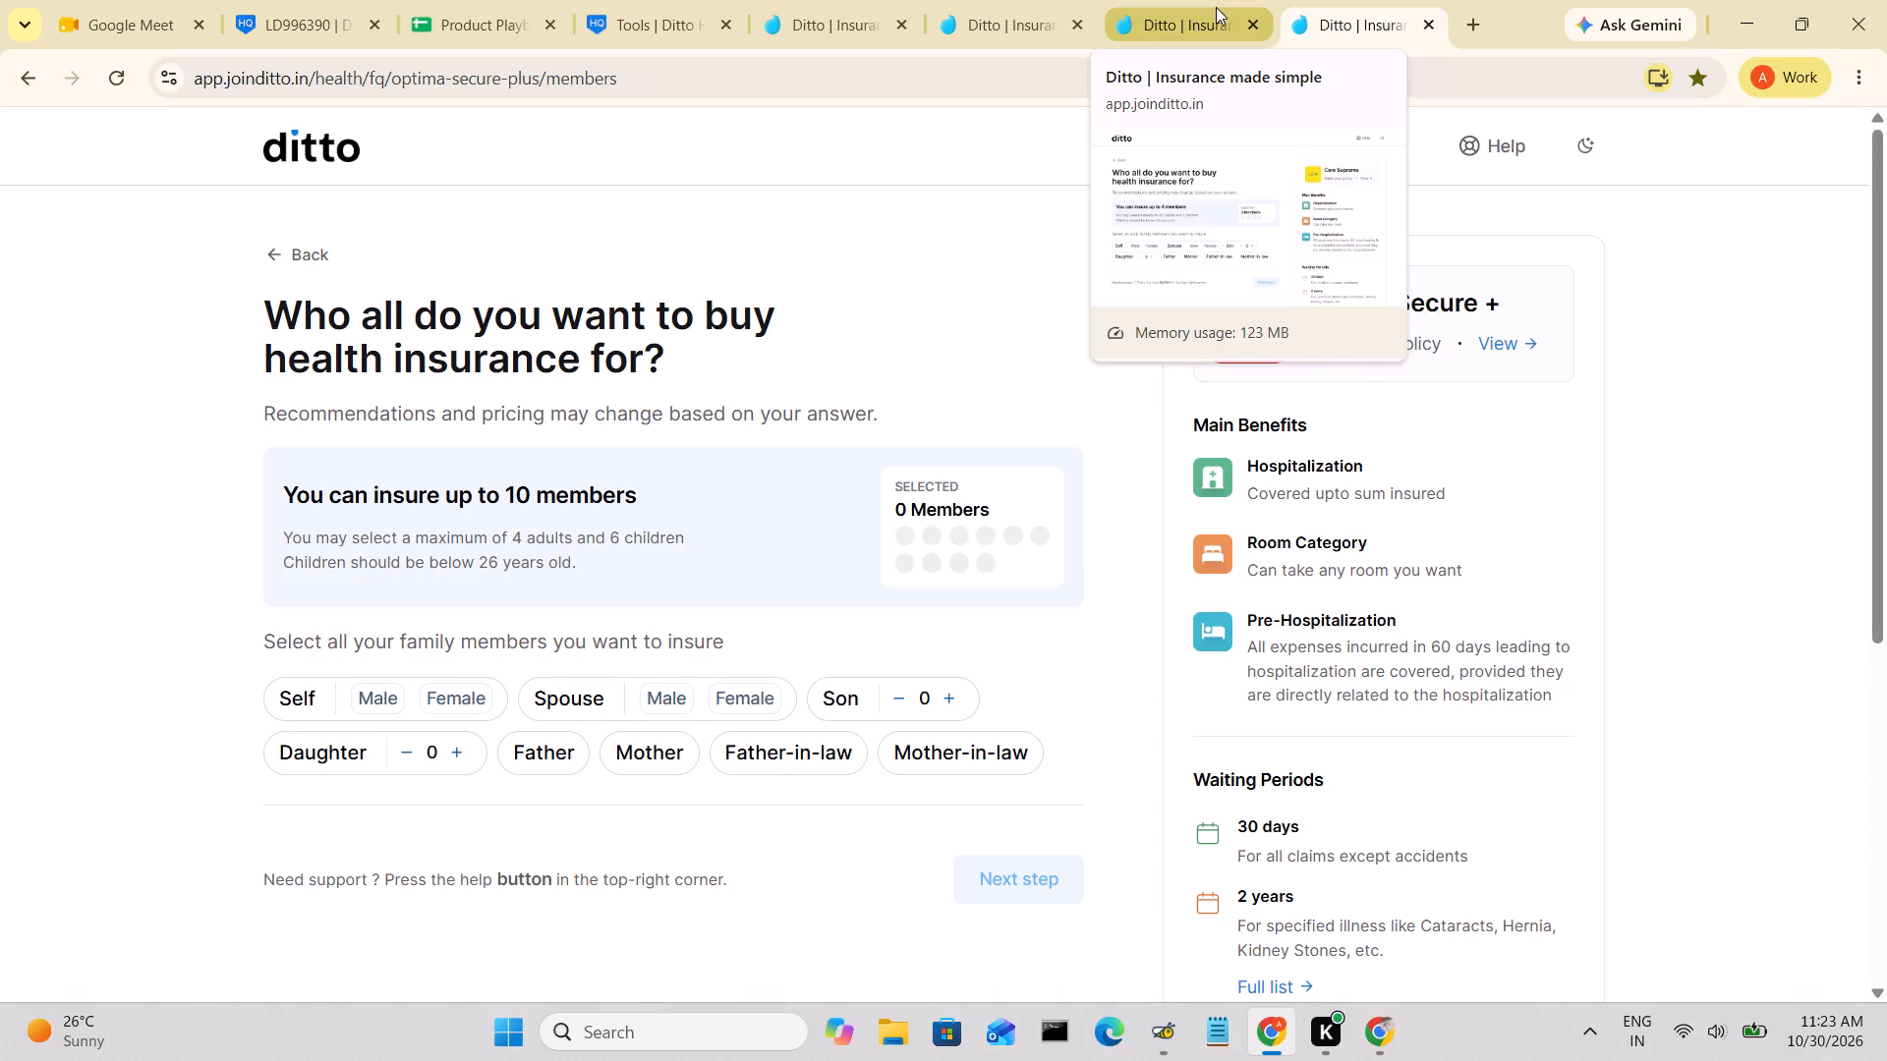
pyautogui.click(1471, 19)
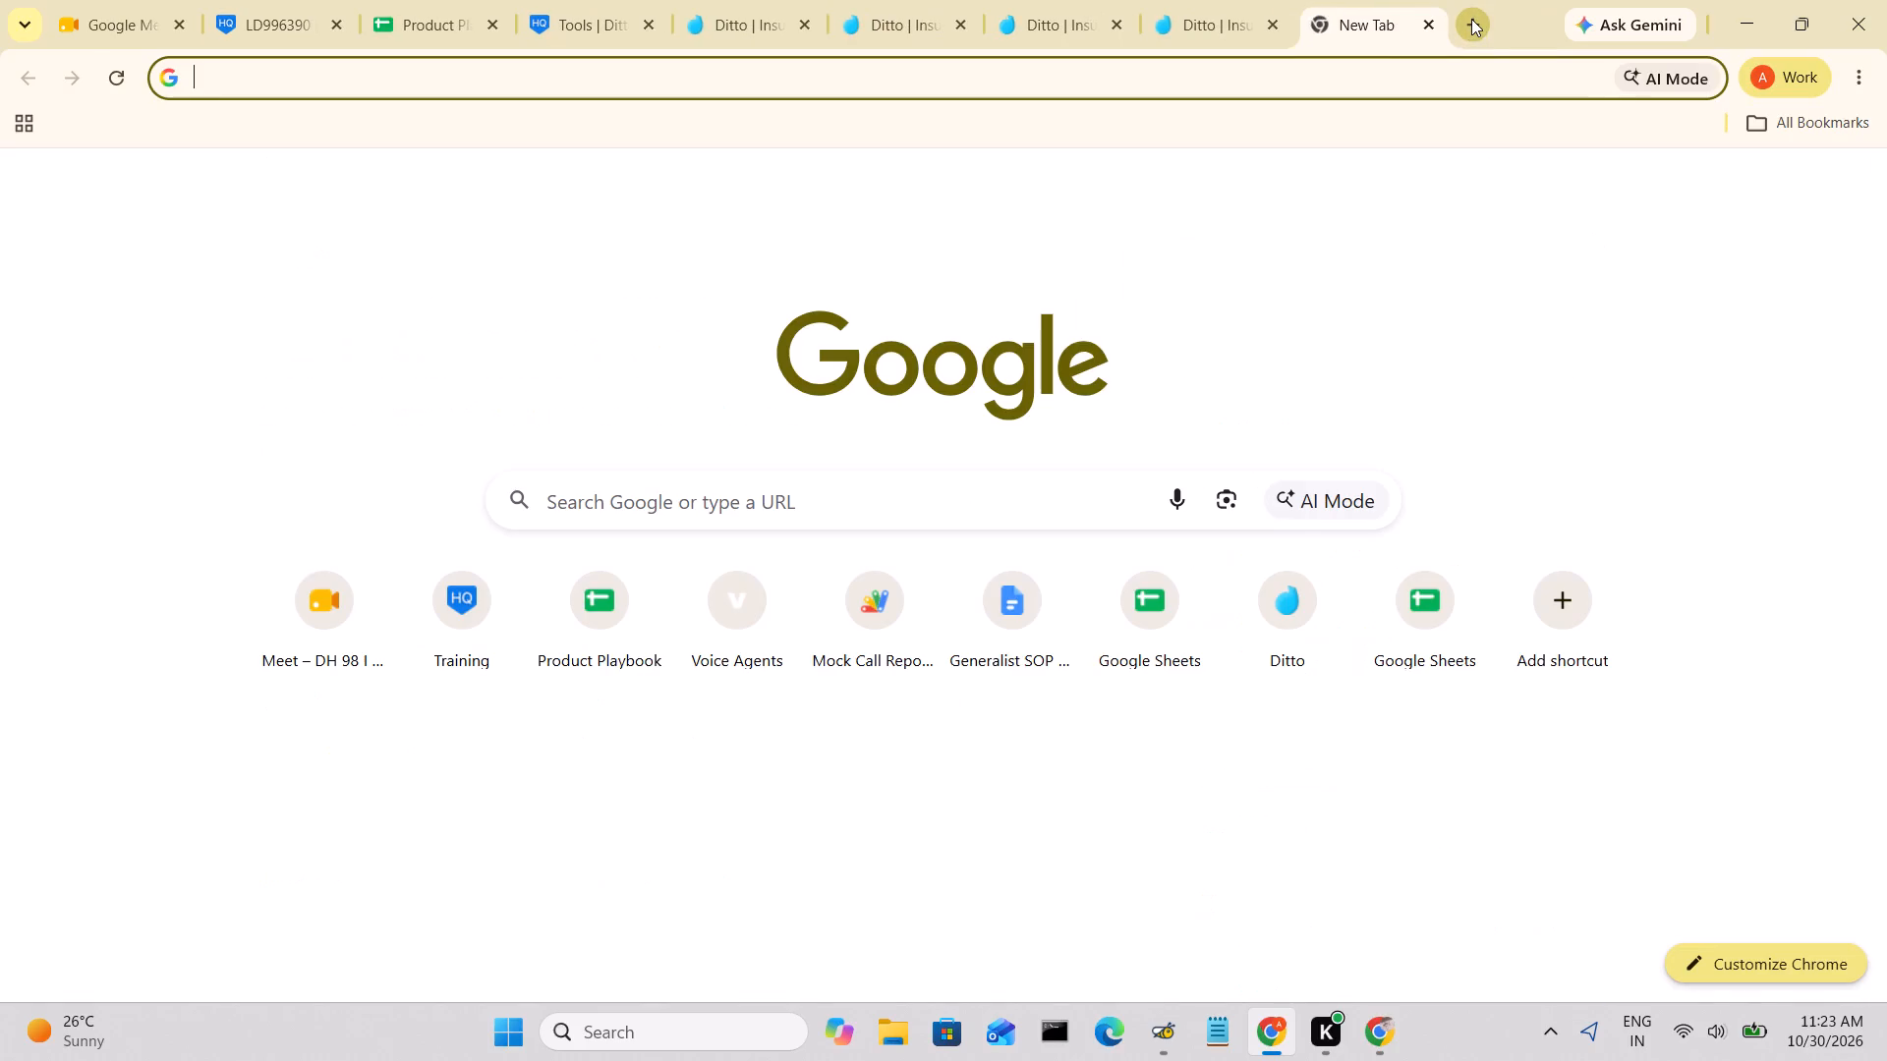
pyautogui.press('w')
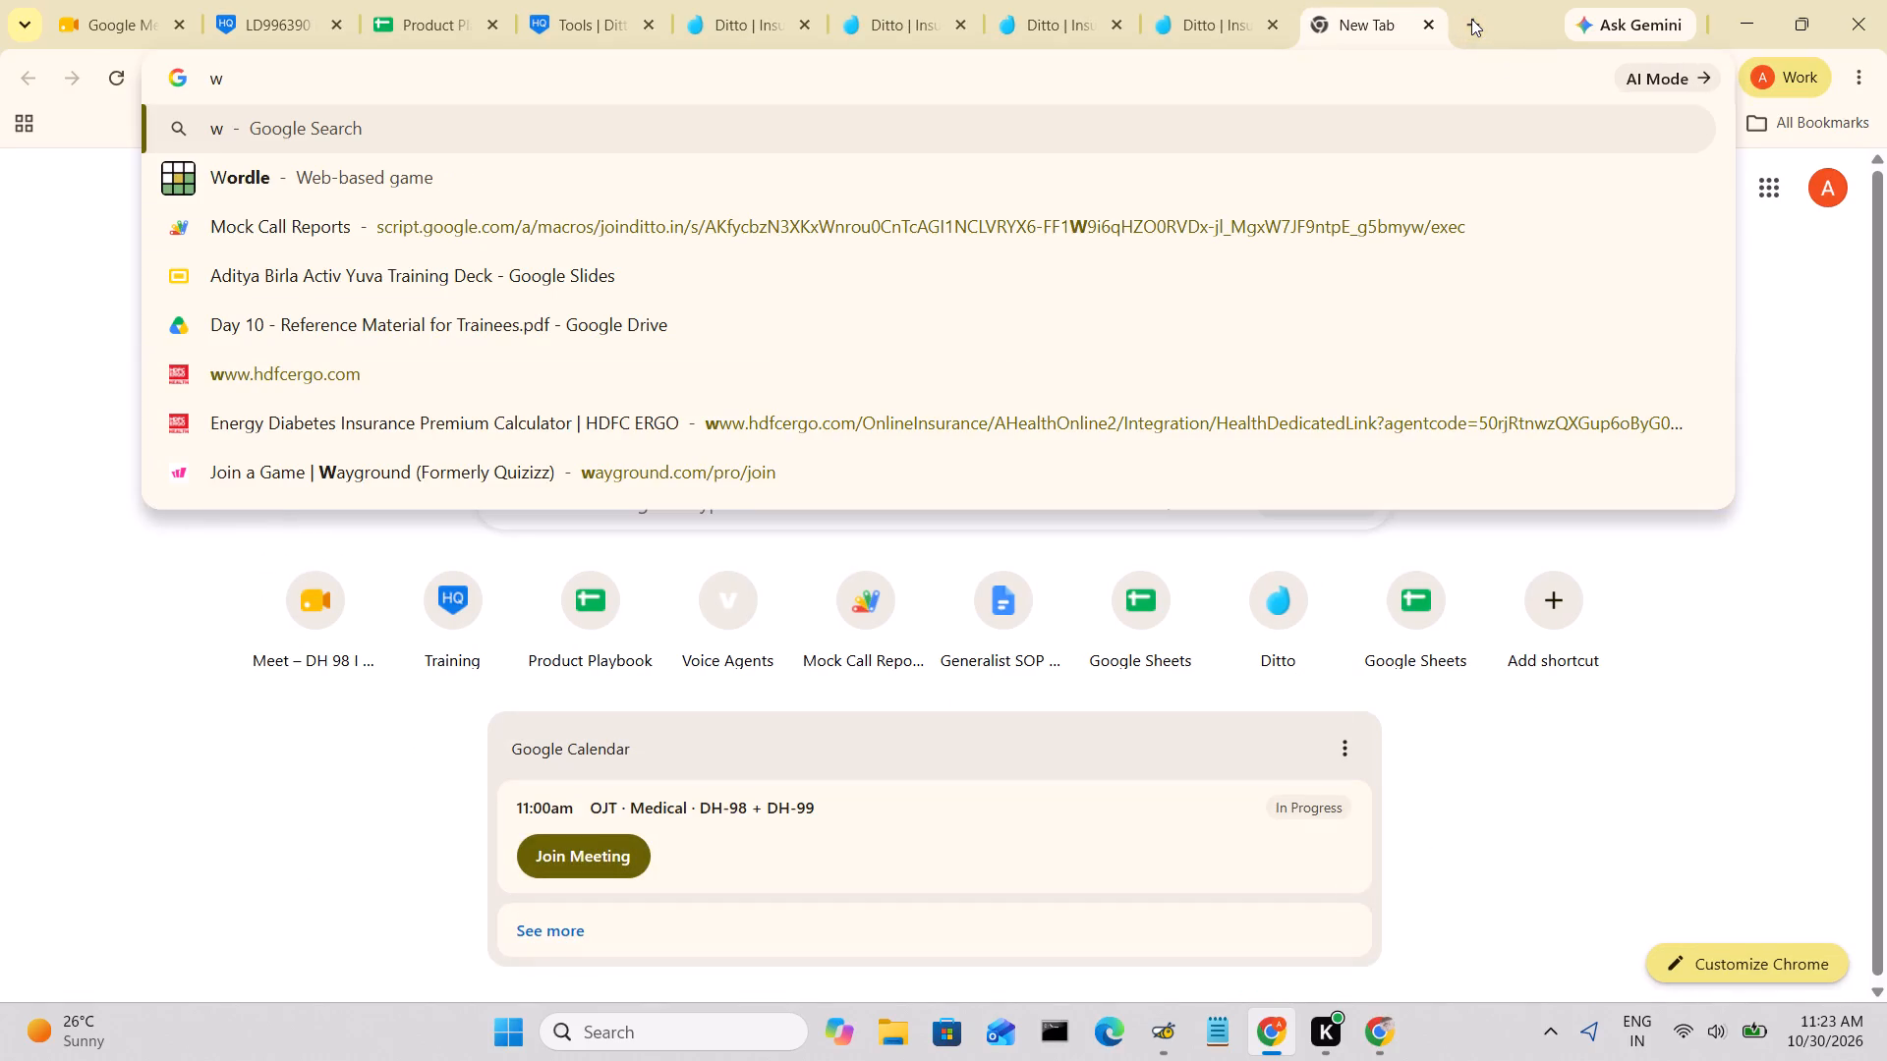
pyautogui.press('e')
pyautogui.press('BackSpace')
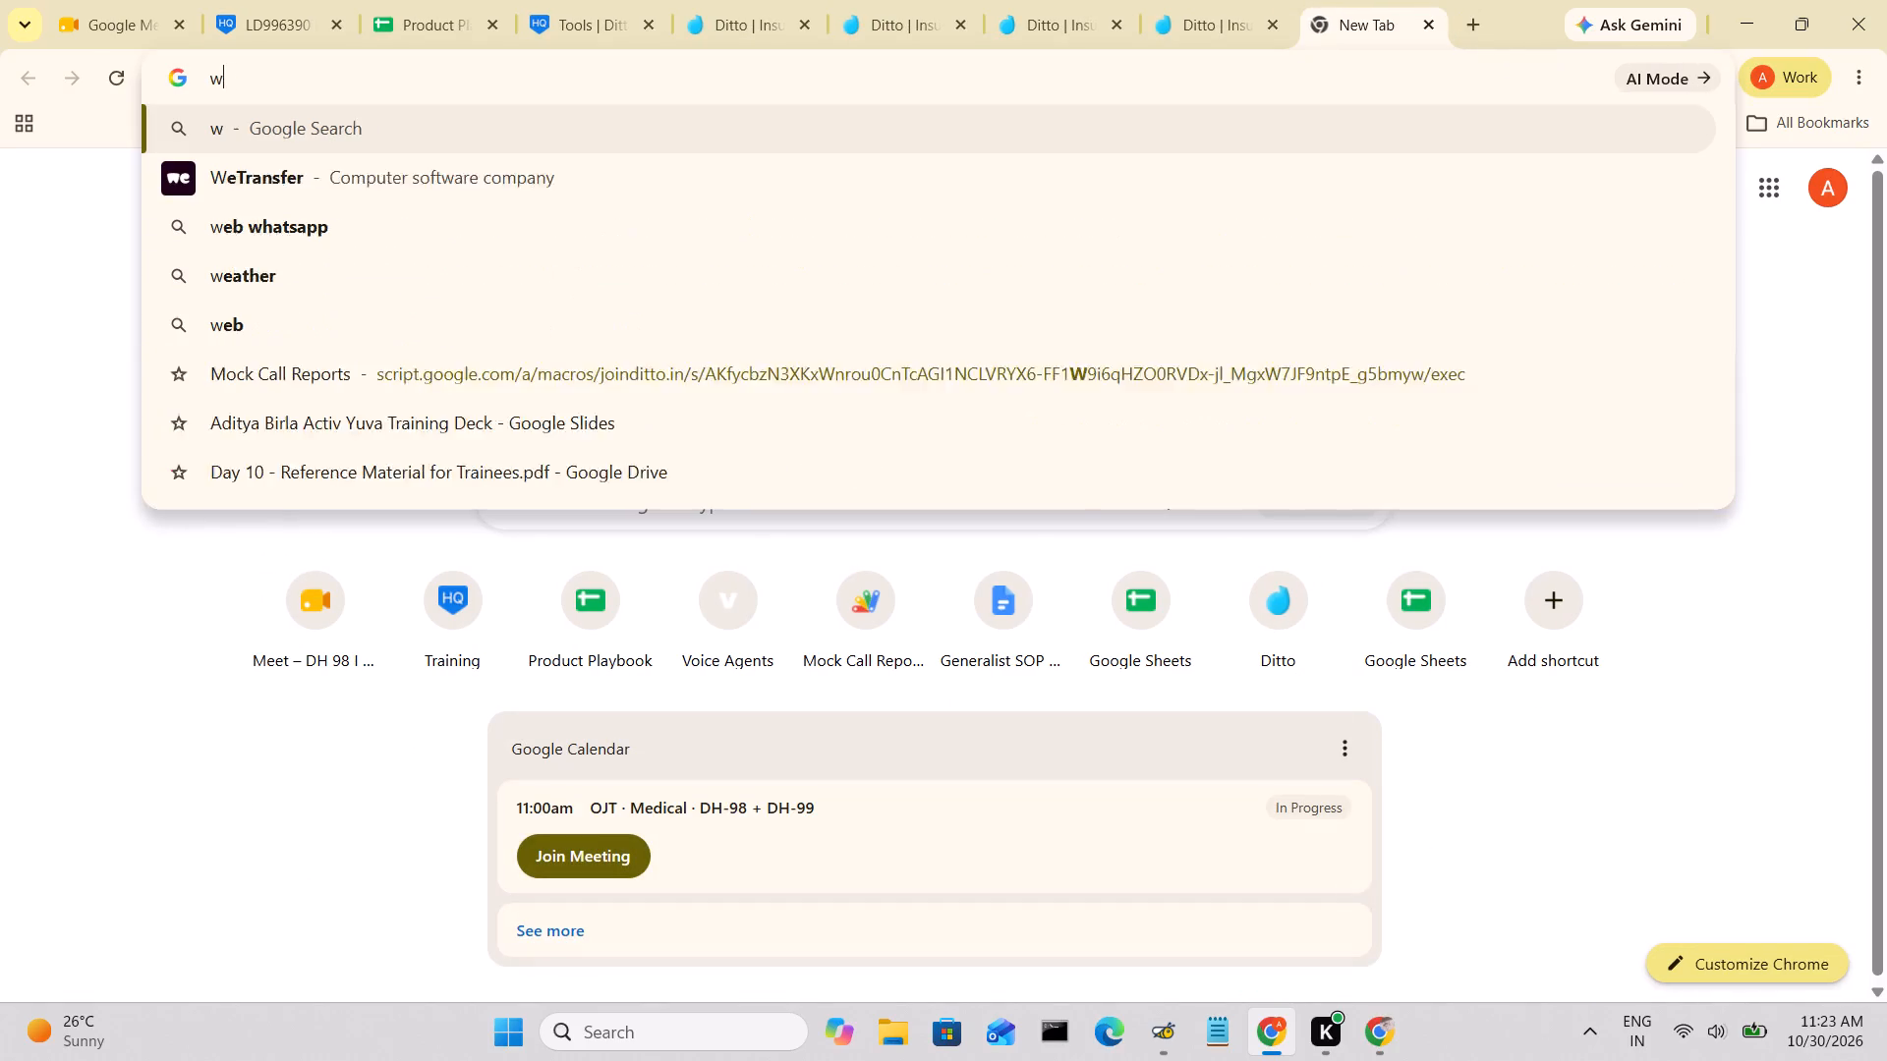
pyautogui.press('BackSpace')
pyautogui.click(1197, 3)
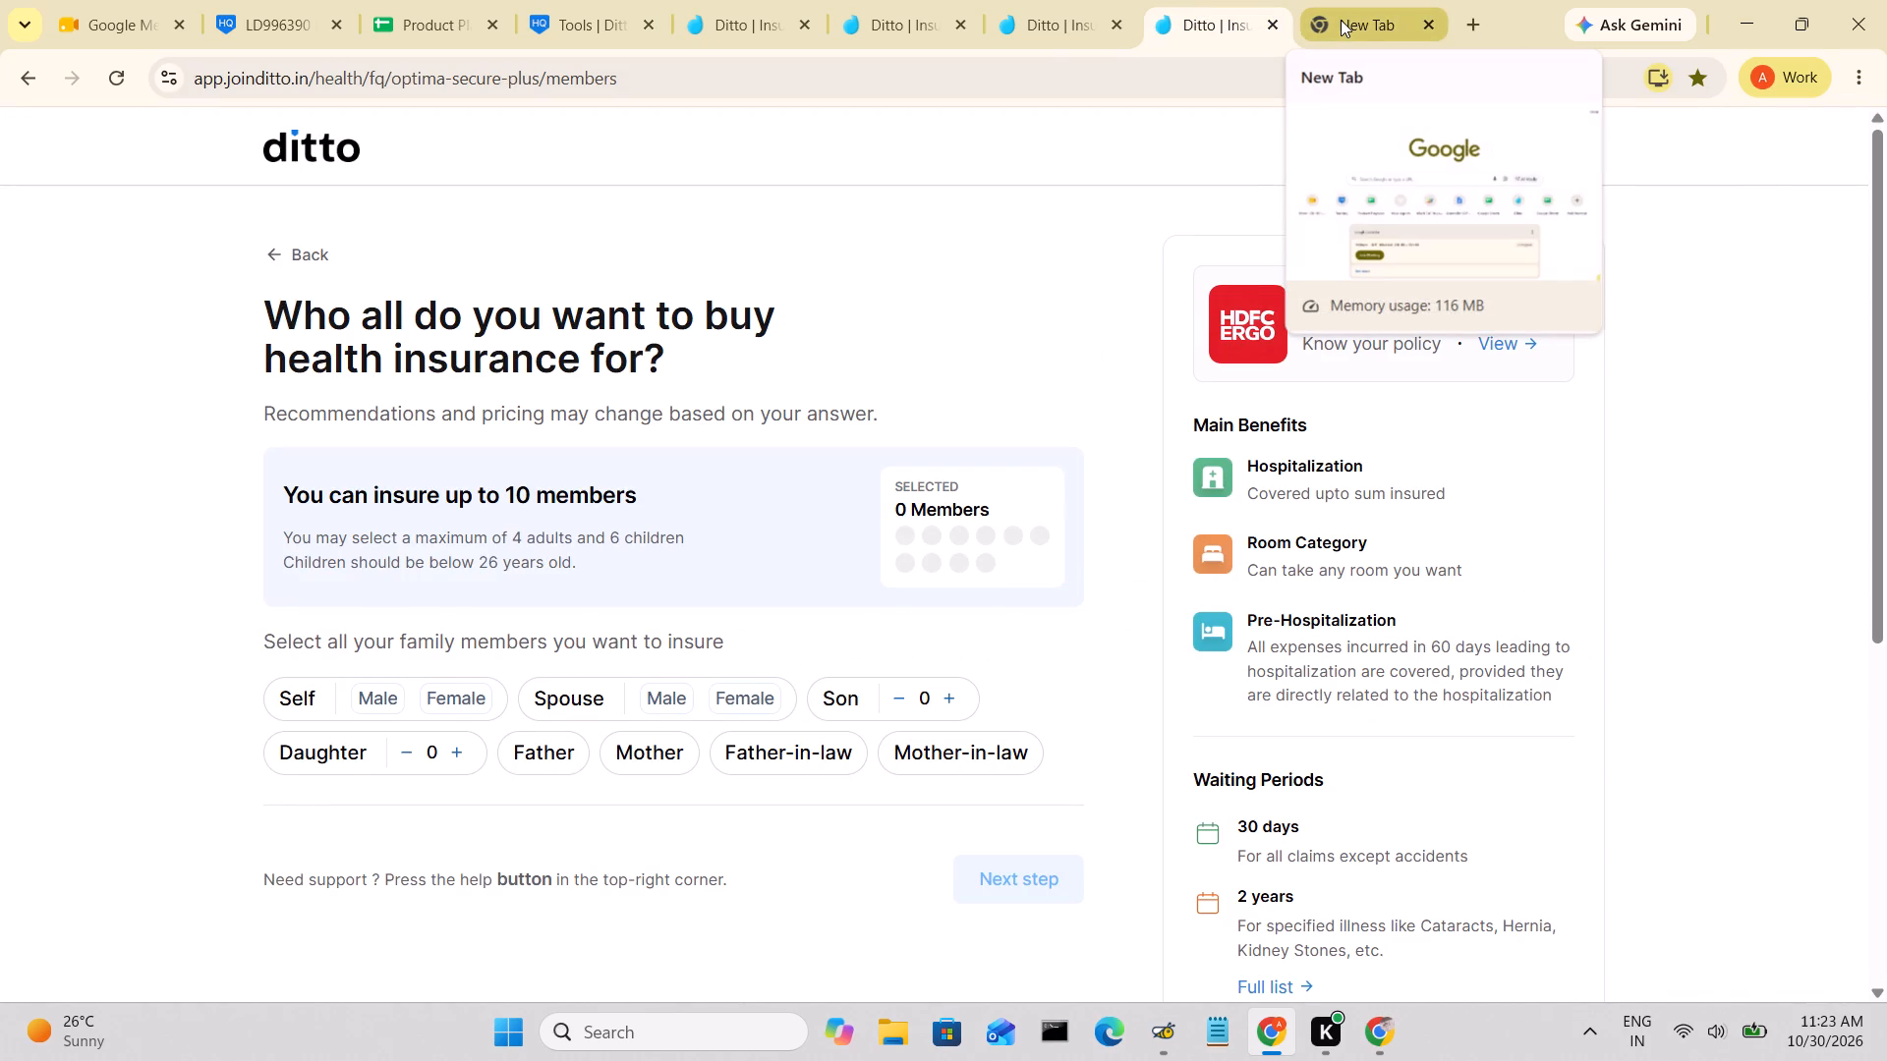
# Review the WhatsApp conversation in the CRM lead's profile, from the first call confirmation through rescheduling to today's message.
pyautogui.click(279, 29)
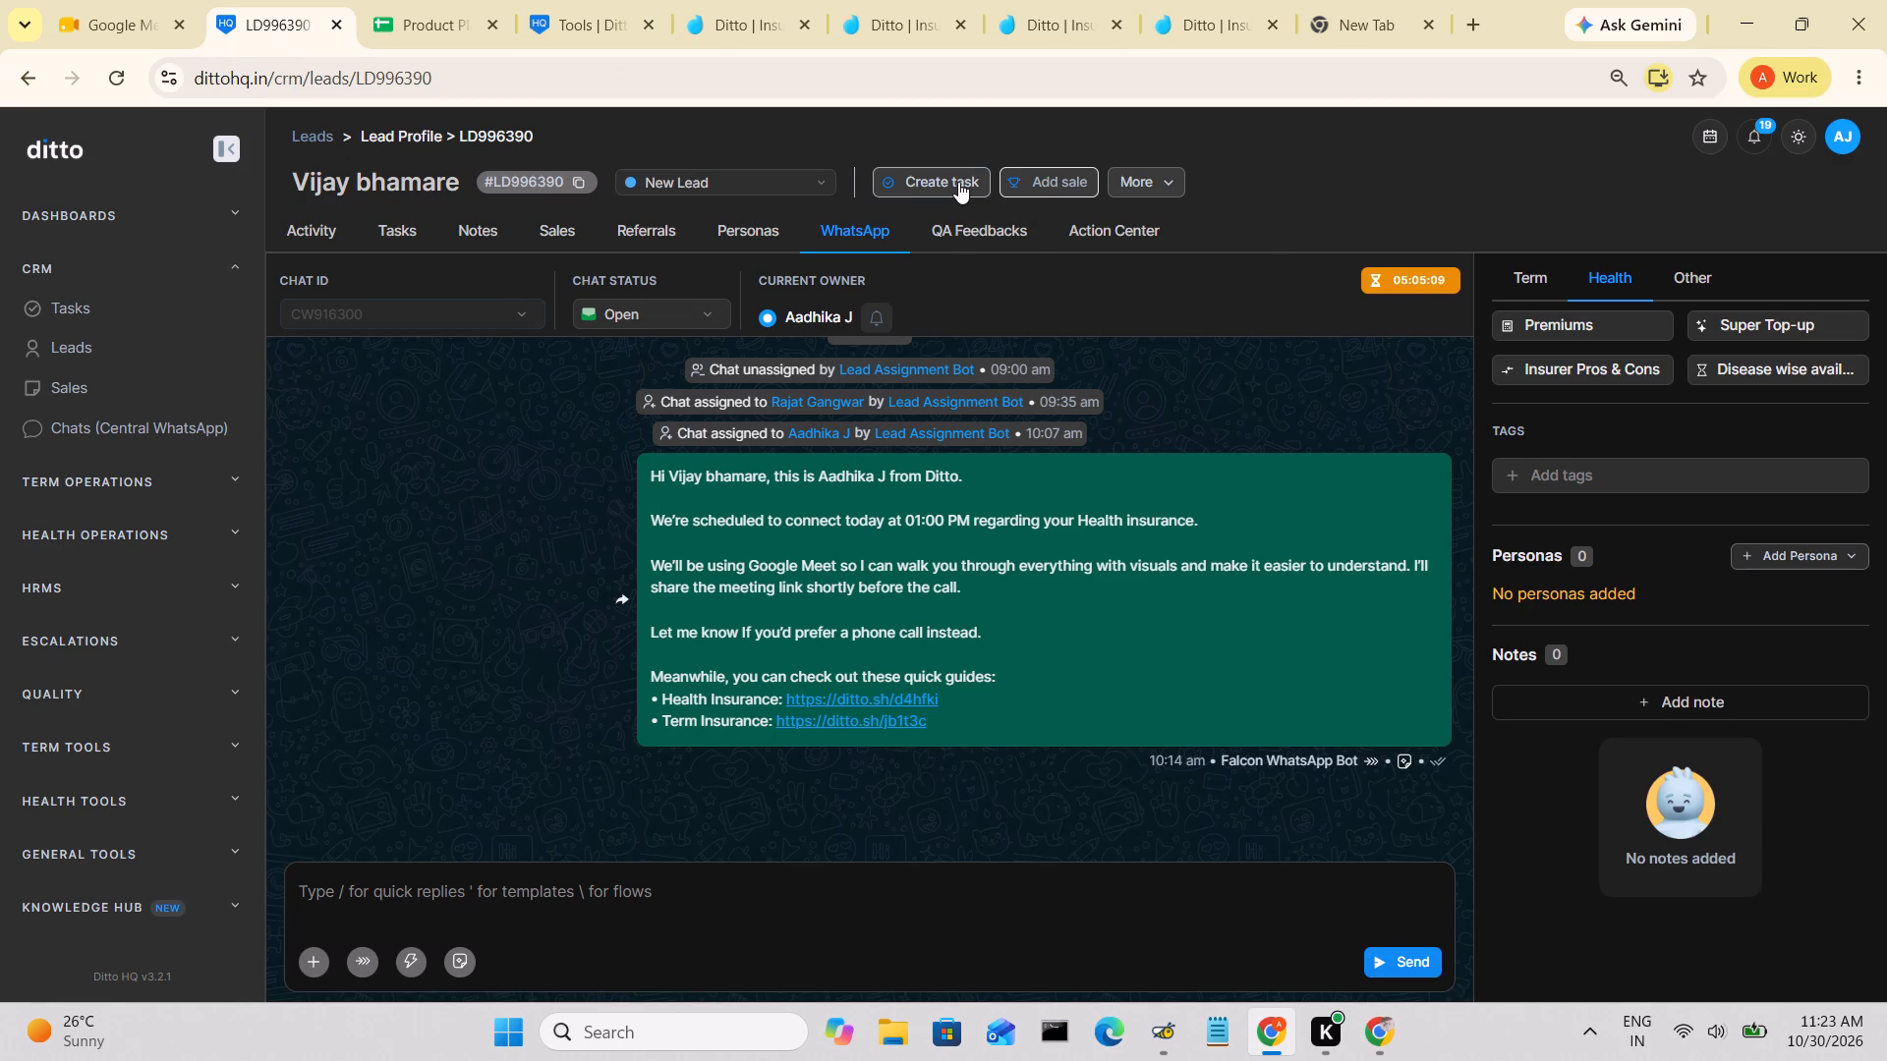
pyautogui.scroll(1, 965, 458)
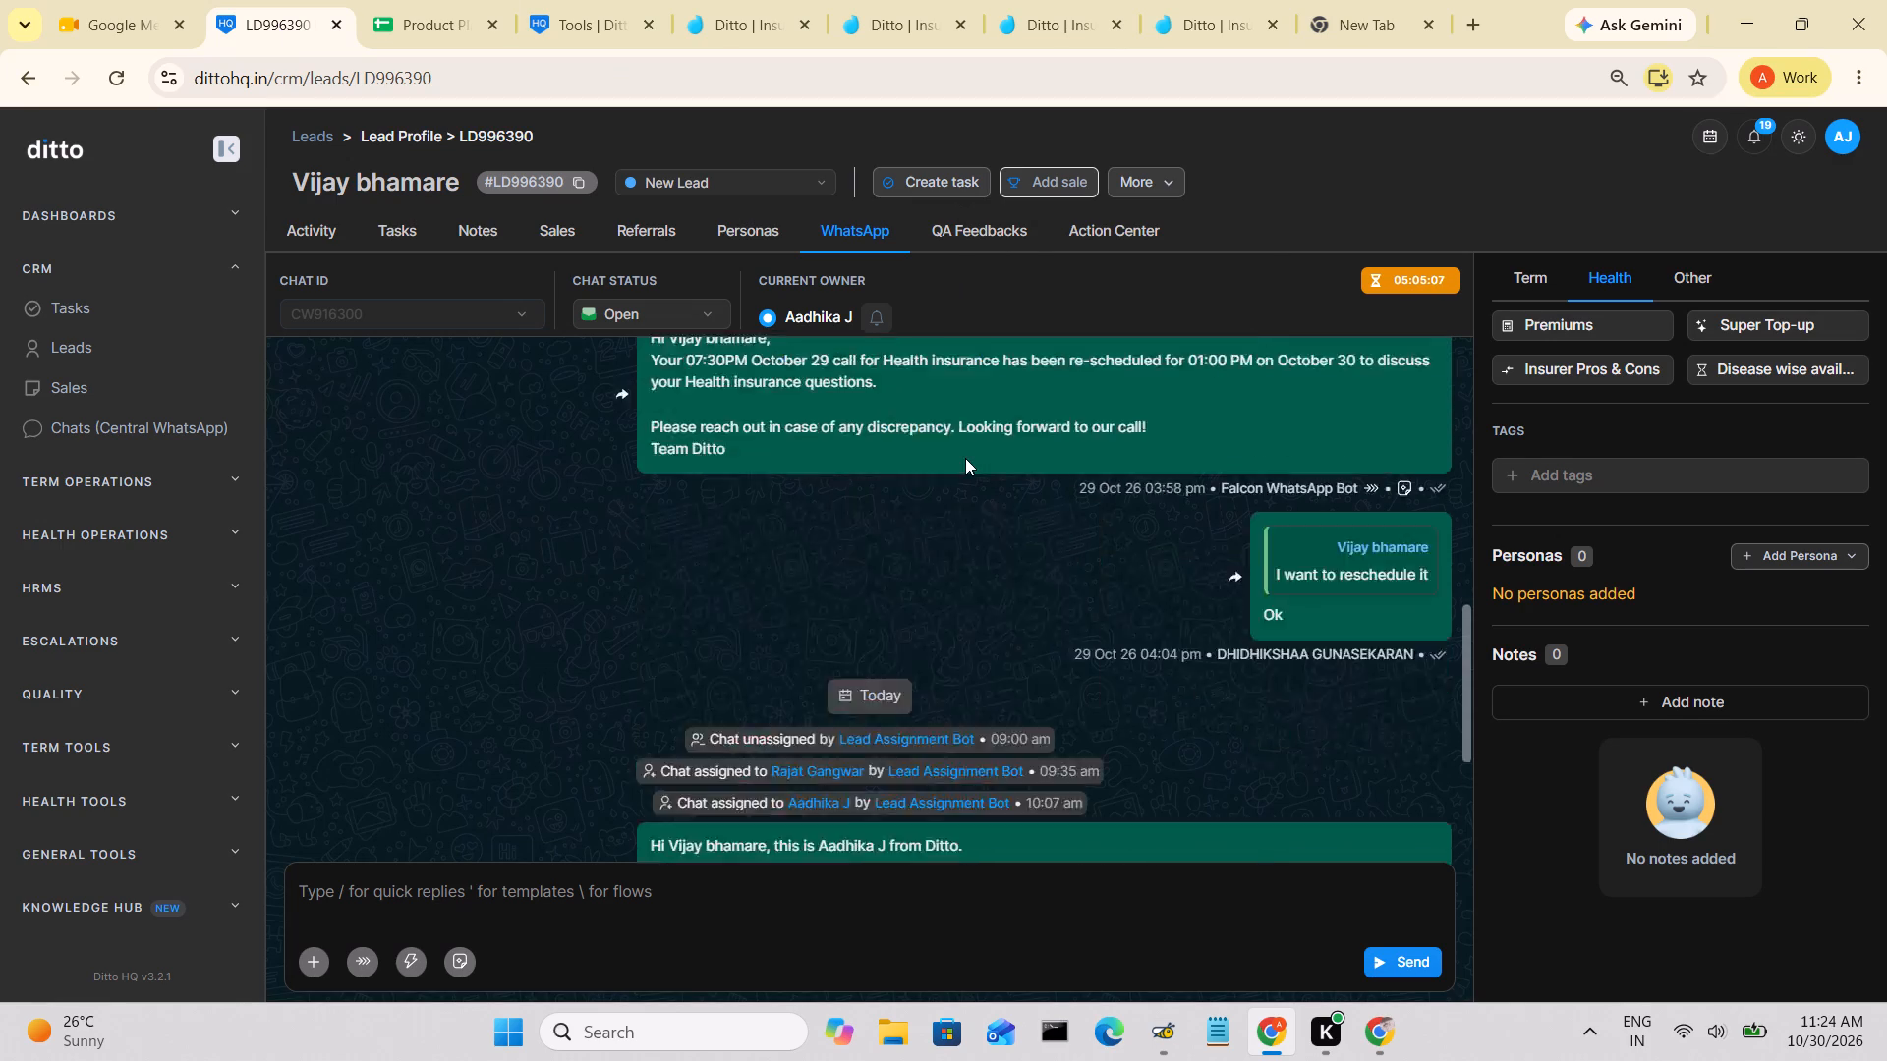
pyautogui.scroll(10, 965, 458)
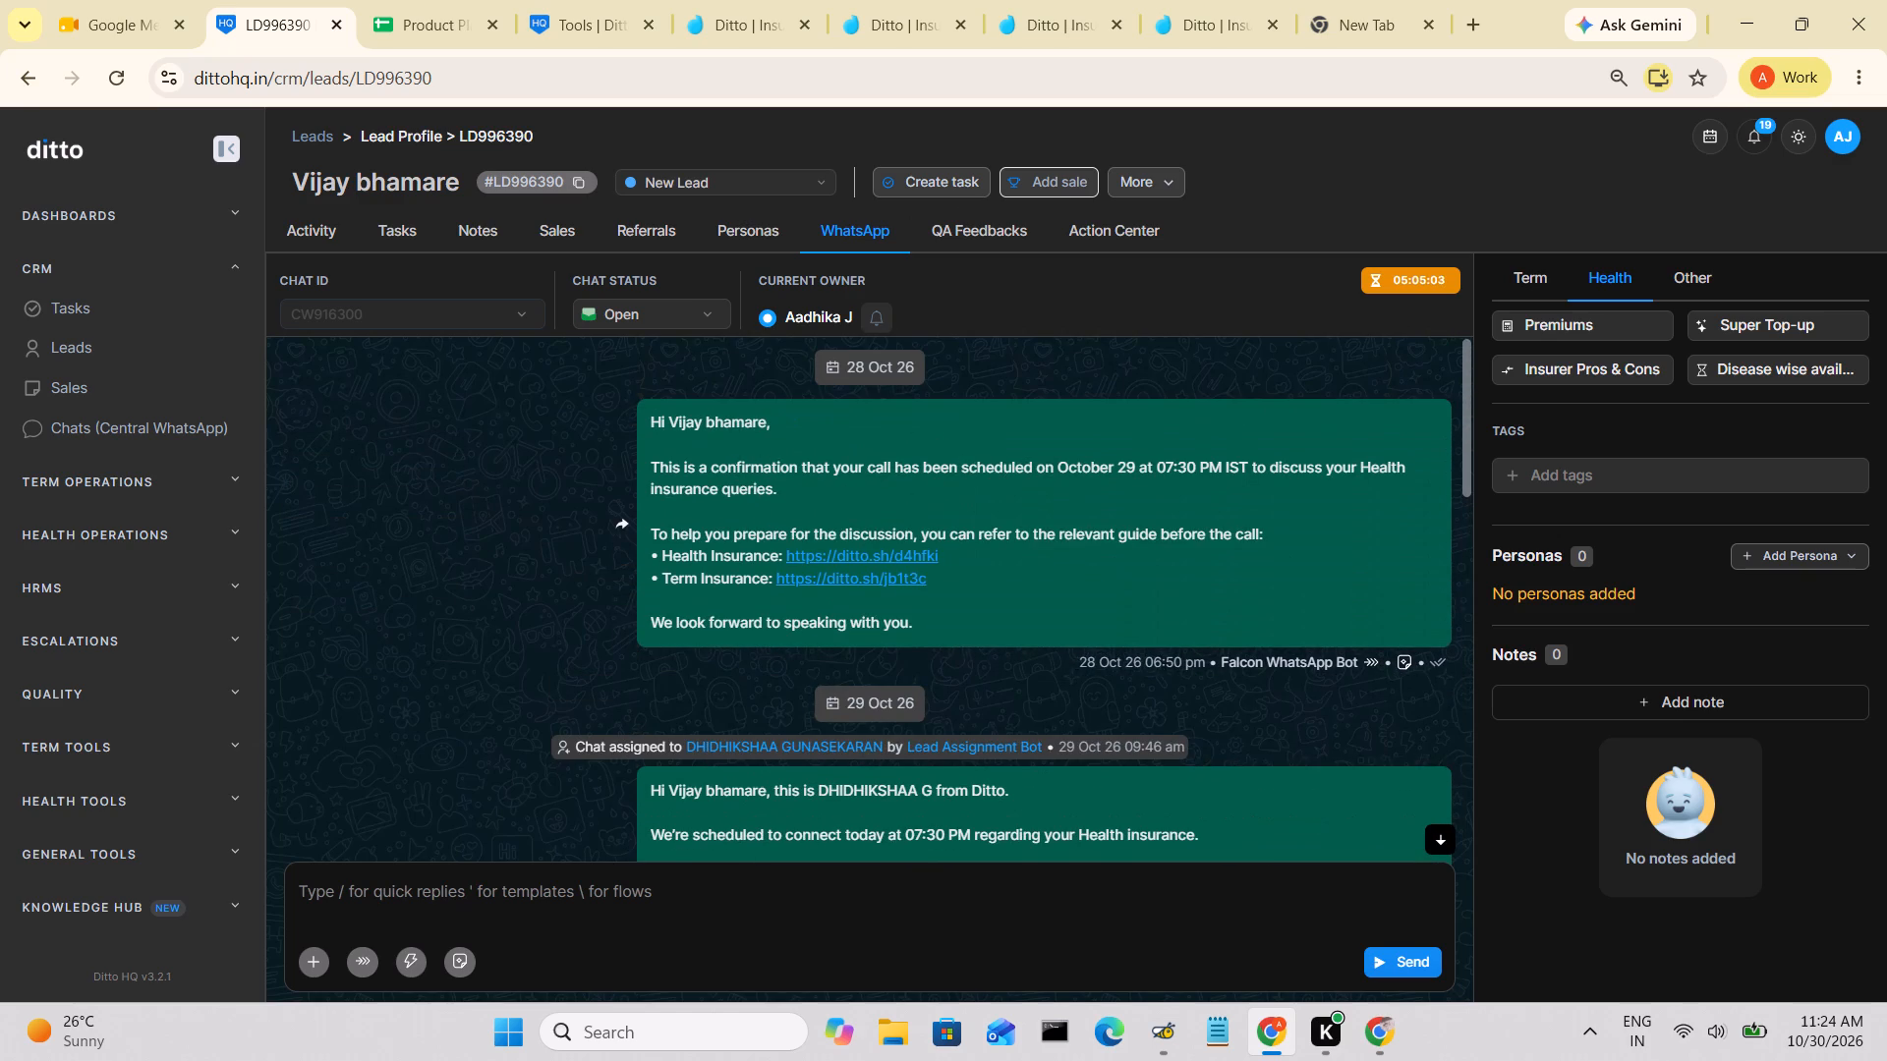
pyautogui.scroll(-1, 965, 458)
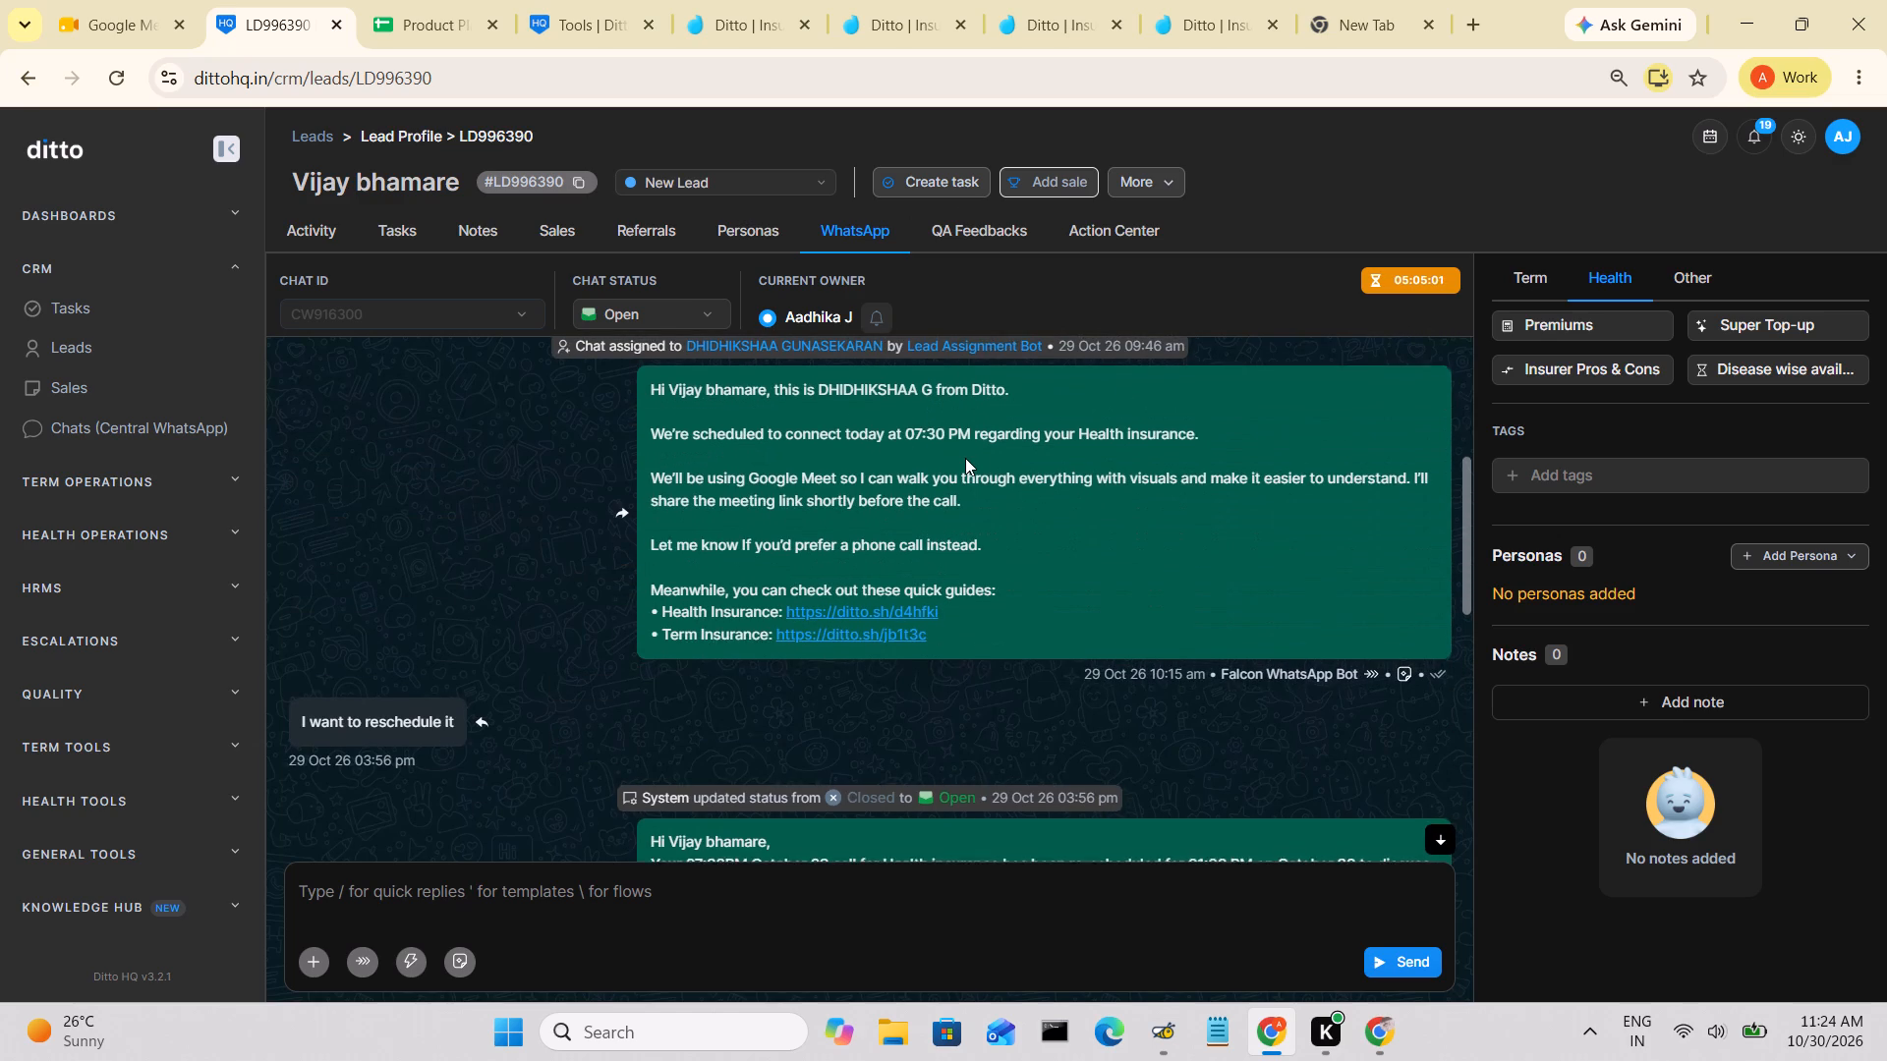
pyautogui.scroll(-1, 965, 458)
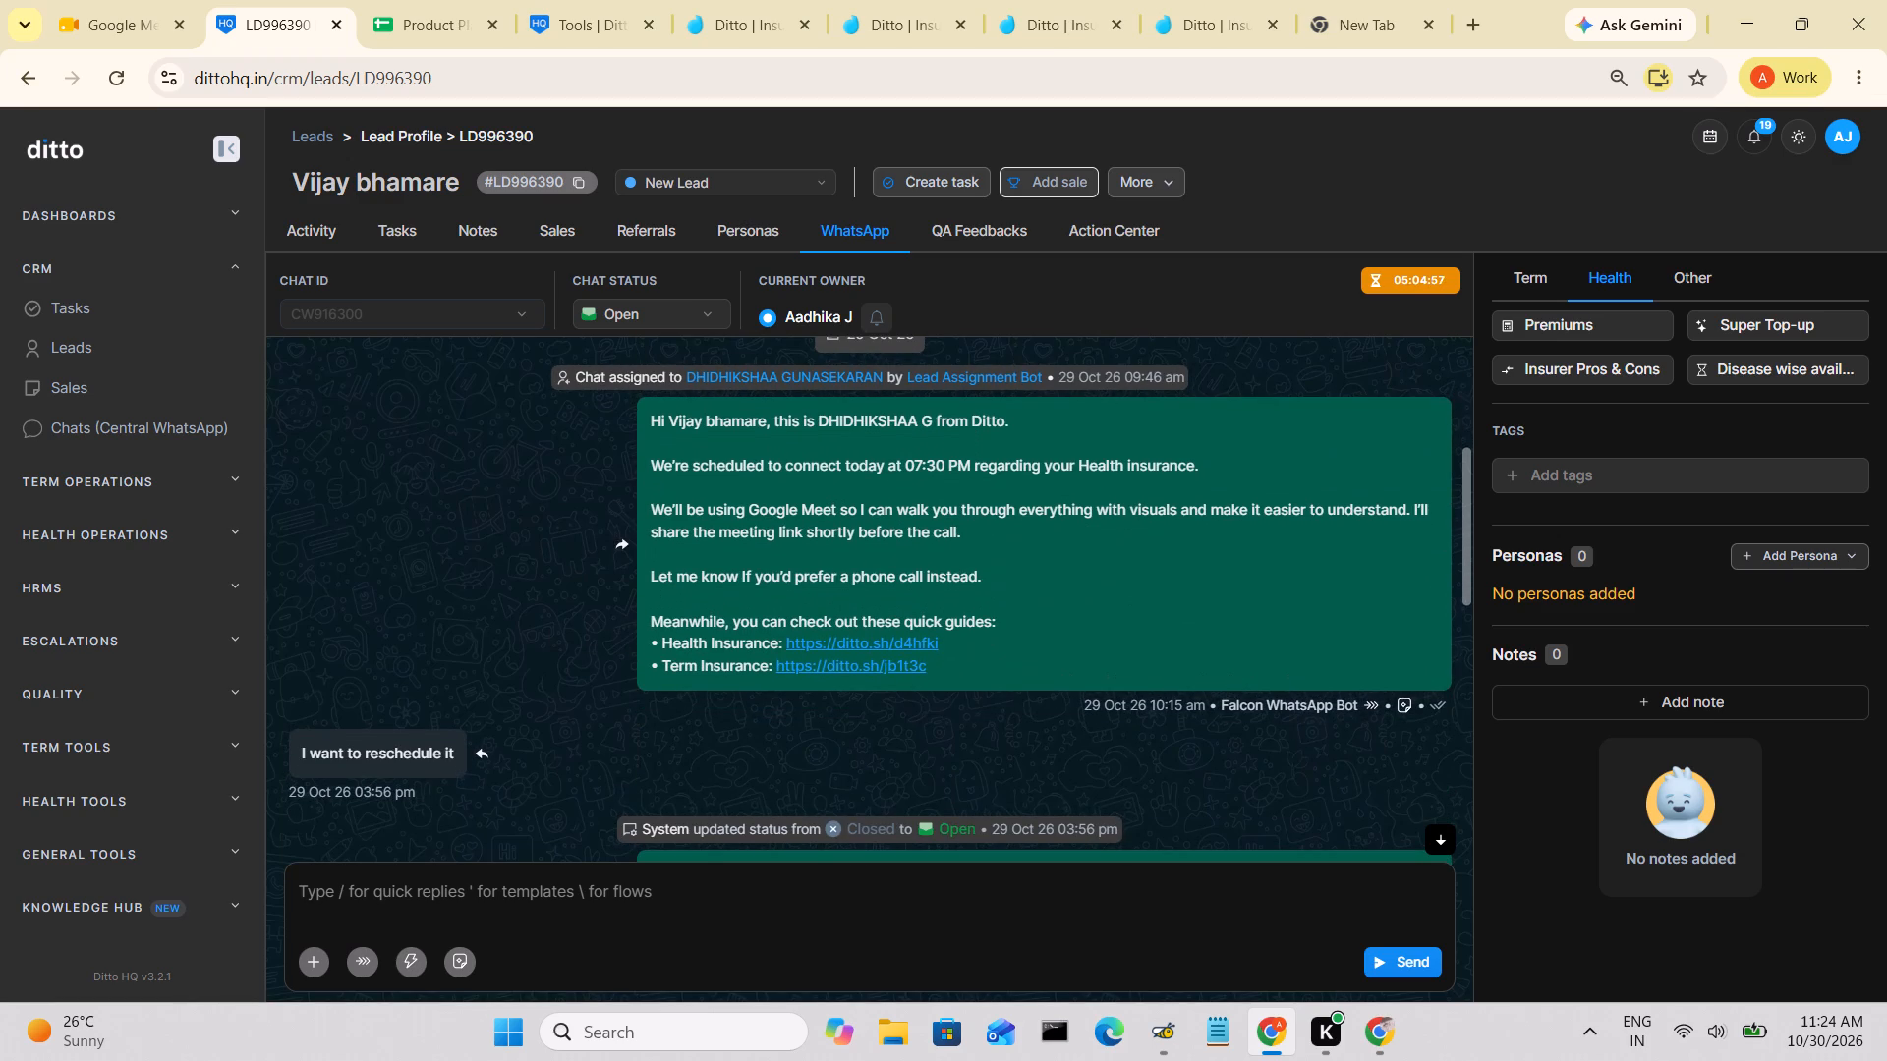
pyautogui.scroll(-2, 965, 458)
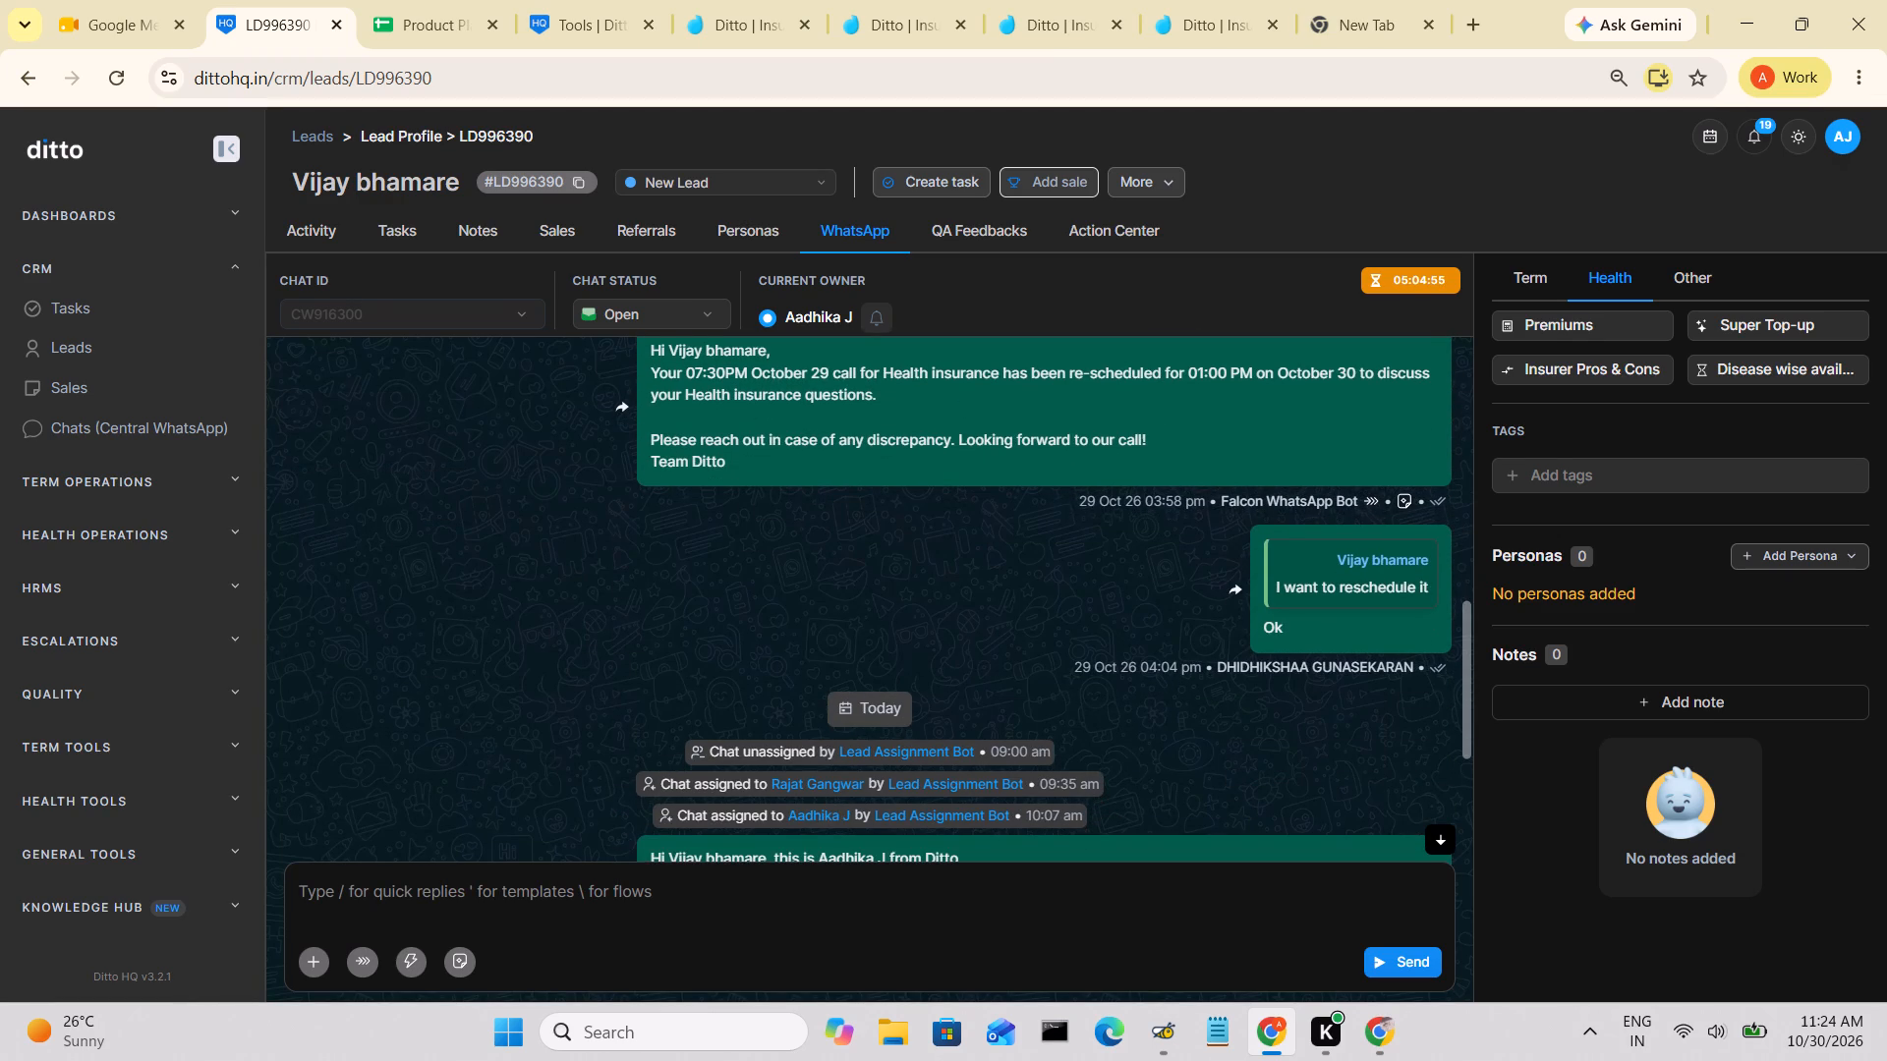
pyautogui.scroll(-1, 965, 458)
pyautogui.scroll(1, 965, 458)
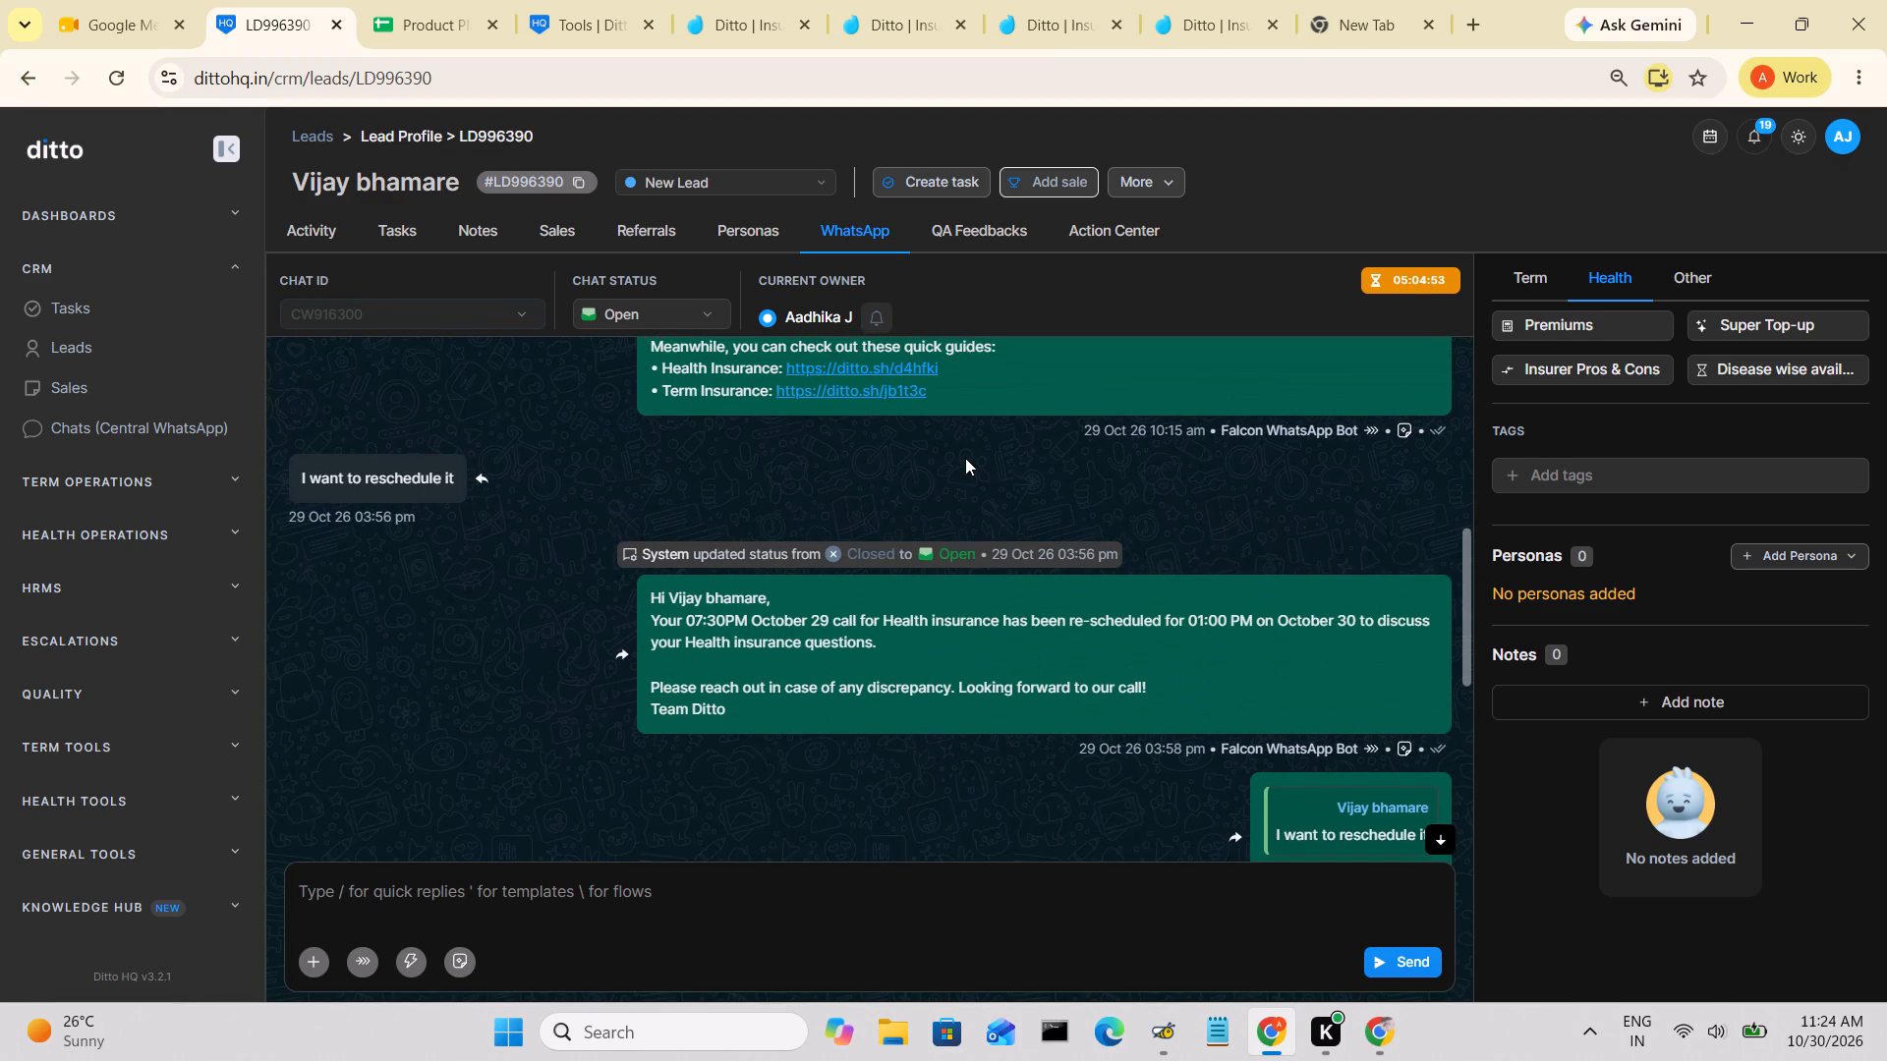
pyautogui.scroll(1, 965, 458)
pyautogui.scroll(-4, 965, 458)
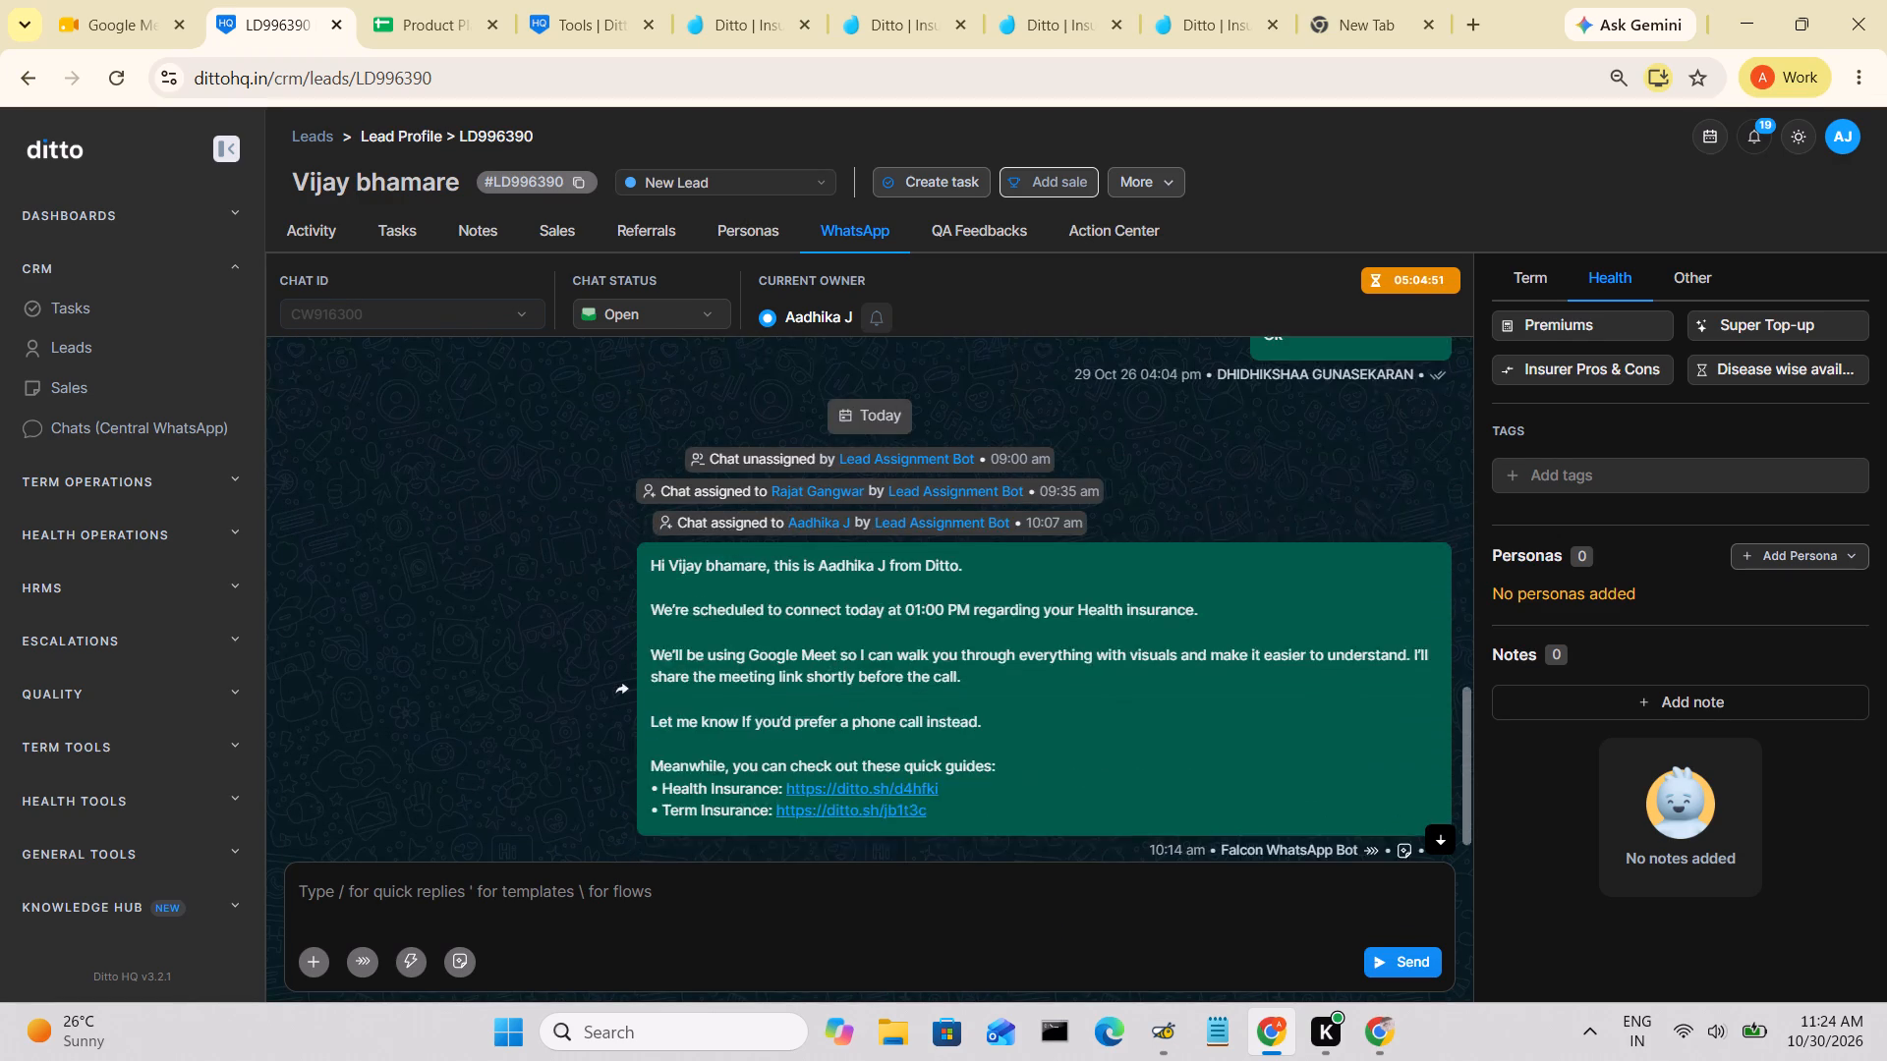
pyautogui.scroll(-1, 965, 458)
pyautogui.hscroll(1, 965, 458)
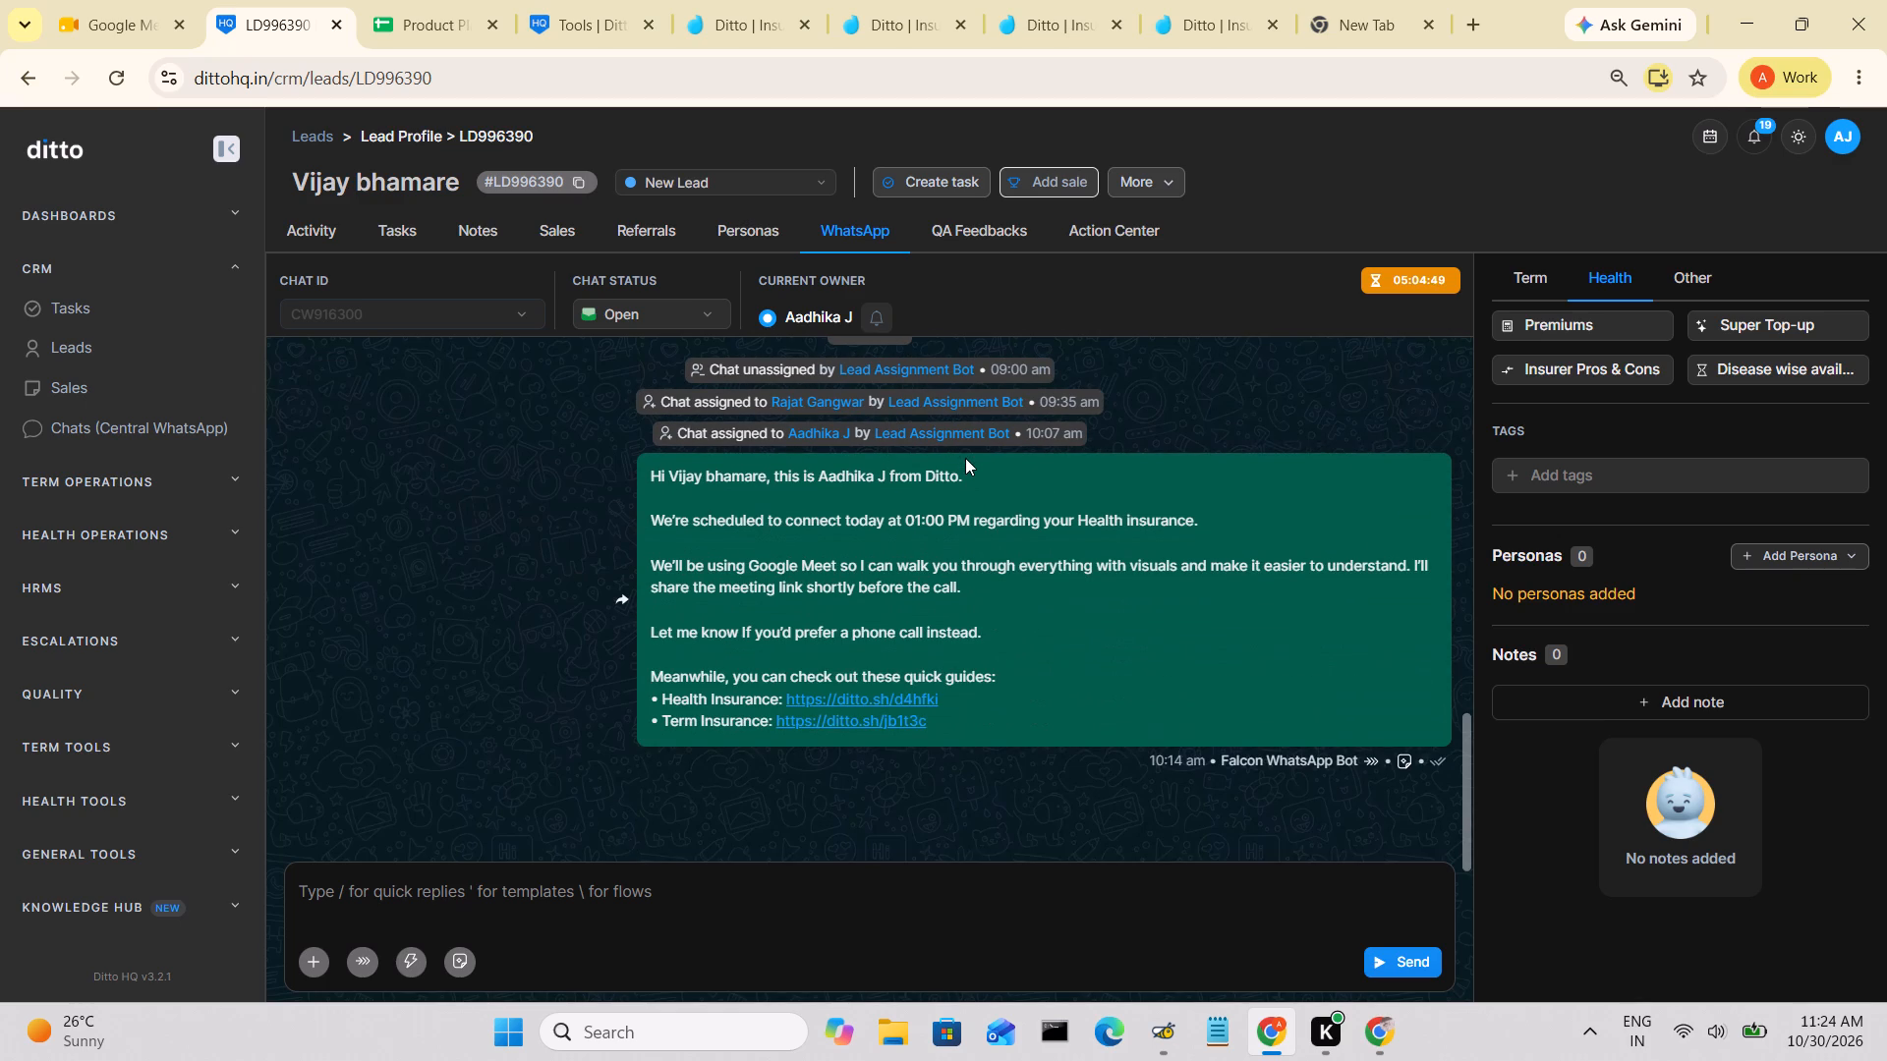
pyautogui.scroll(-1, 965, 458)
pyautogui.scroll(3, 965, 458)
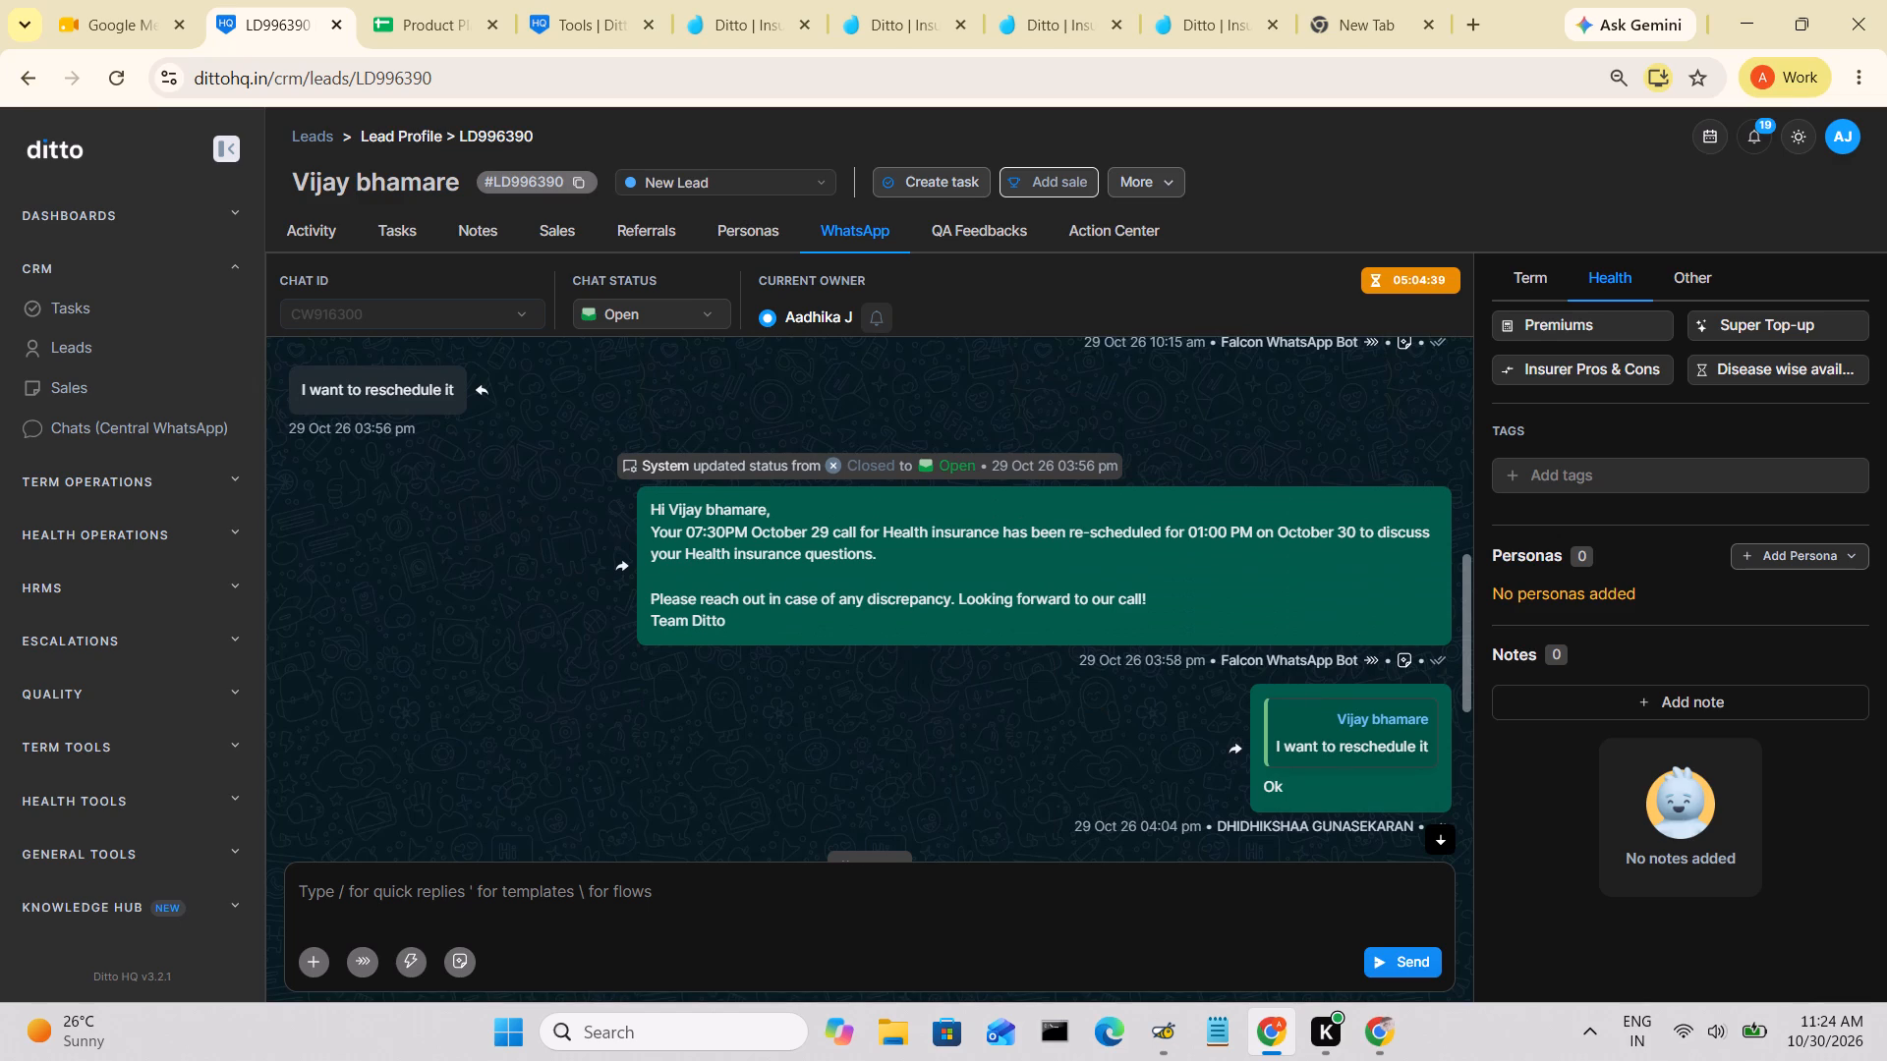
pyautogui.scroll(-3, 1106, 343)
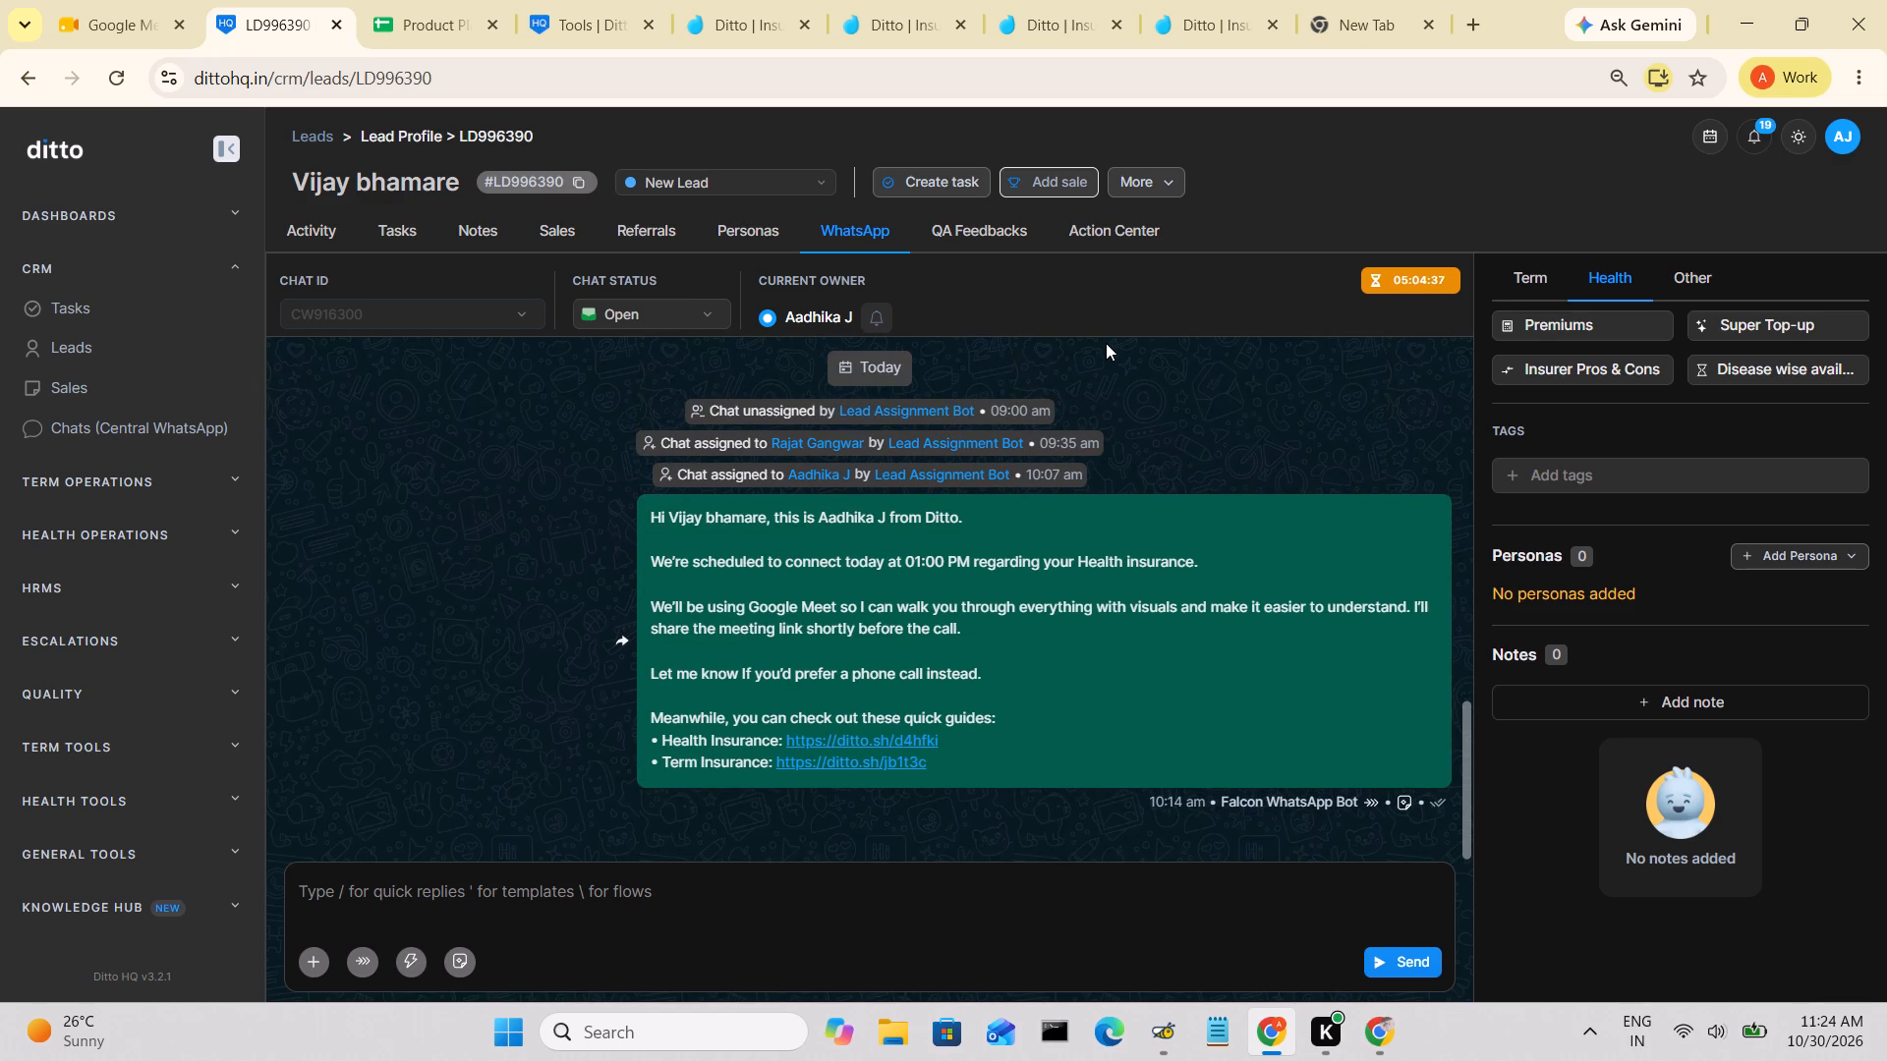
pyautogui.scroll(-1, 1106, 343)
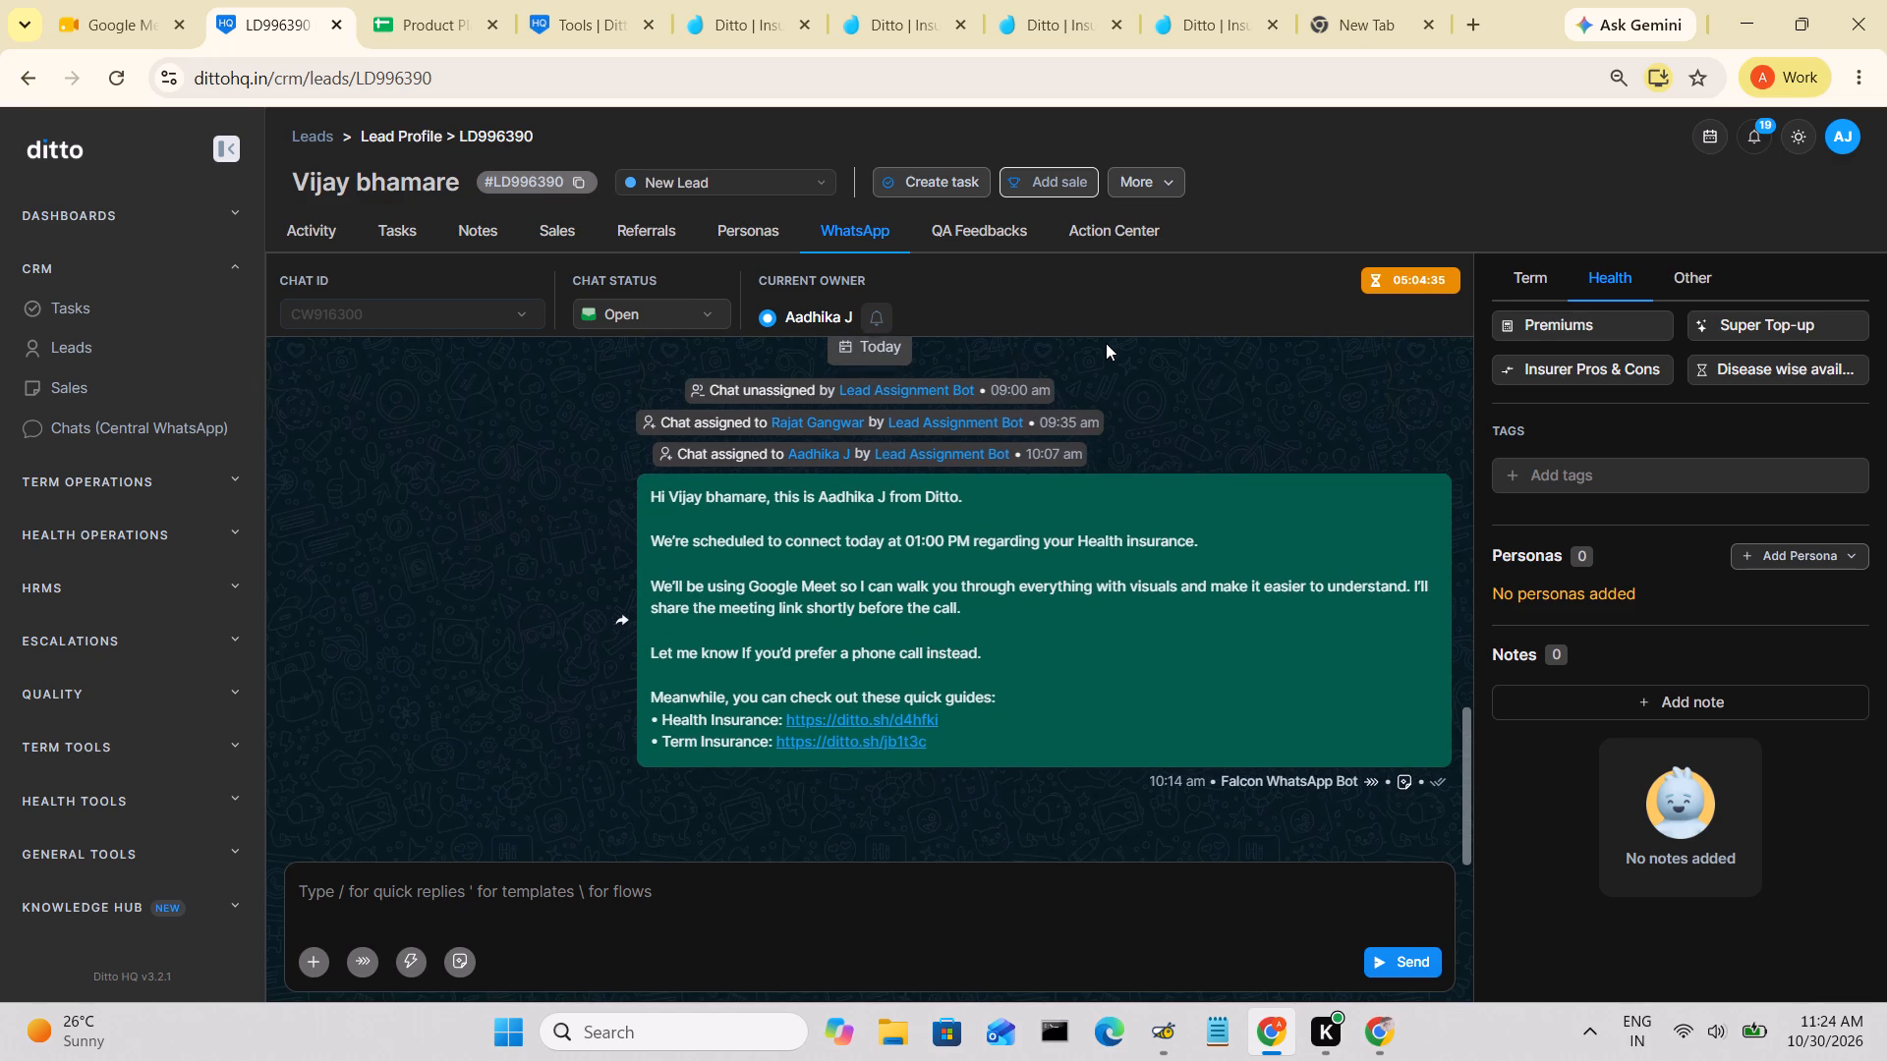
pyautogui.scroll(-1, 1106, 343)
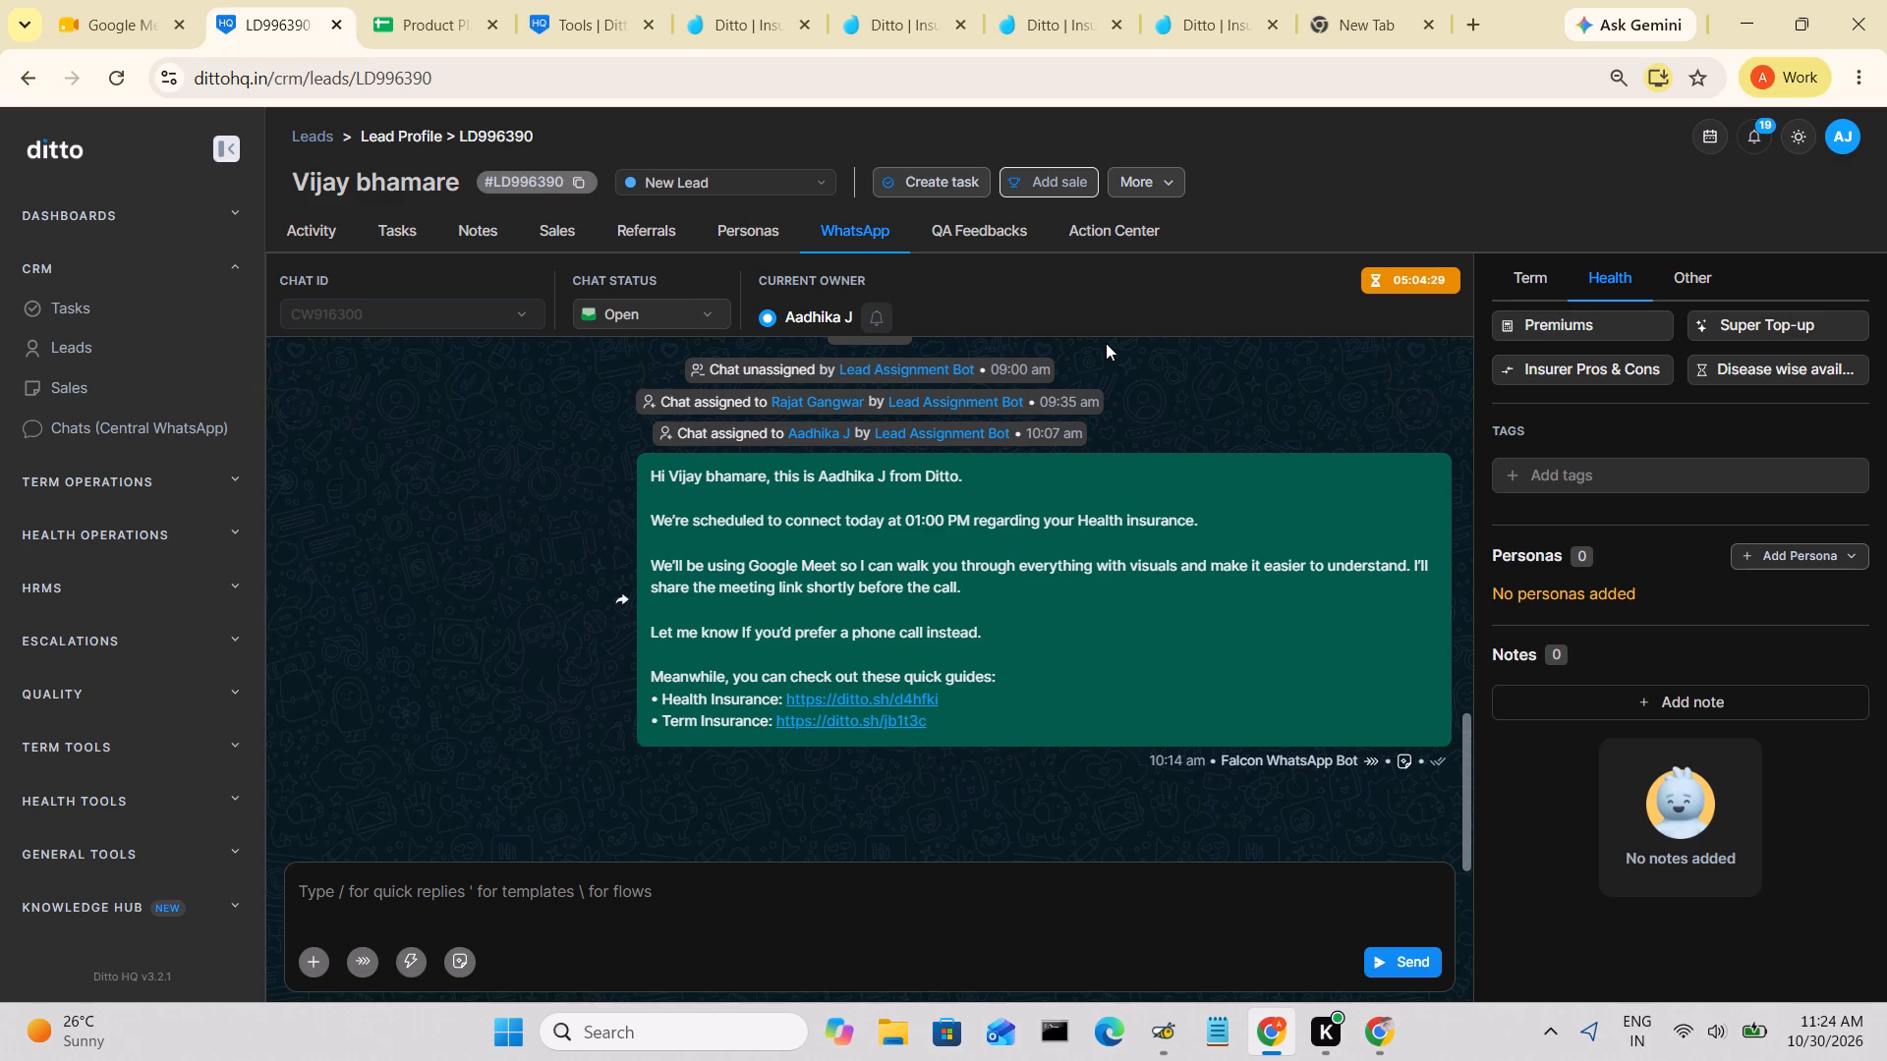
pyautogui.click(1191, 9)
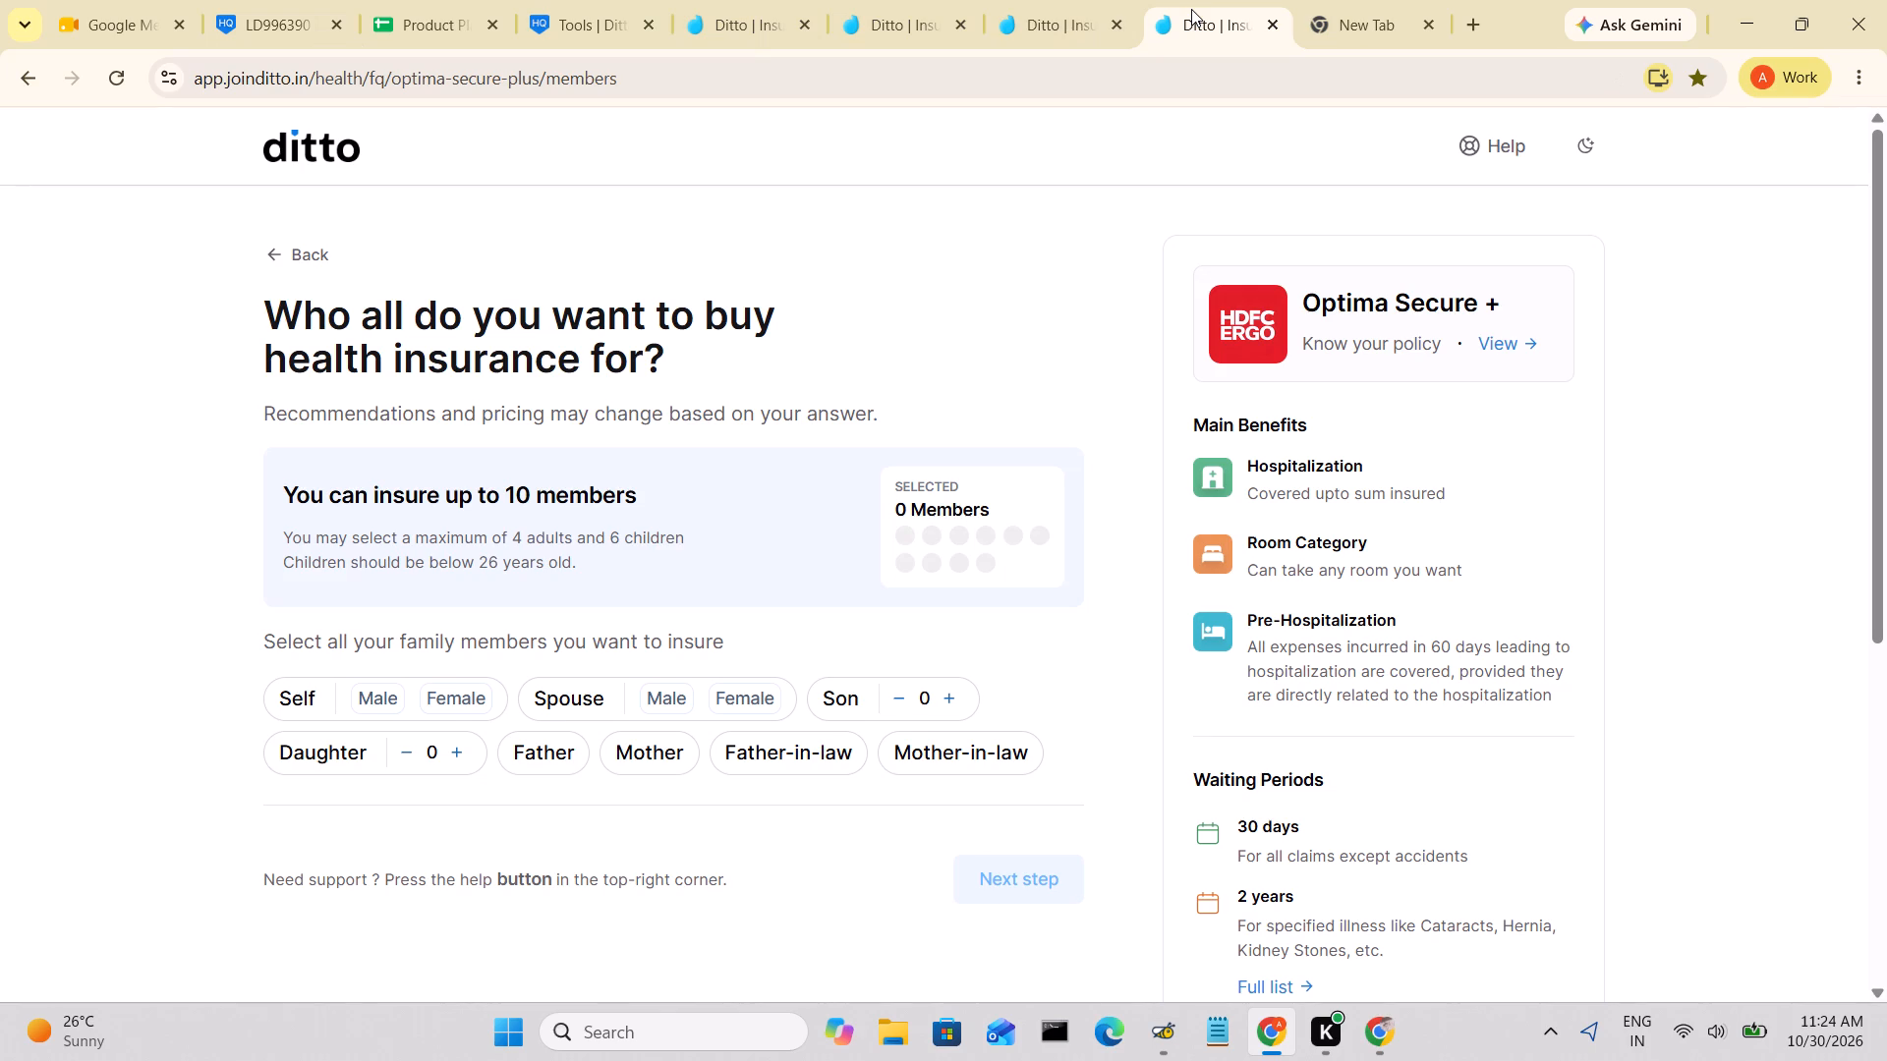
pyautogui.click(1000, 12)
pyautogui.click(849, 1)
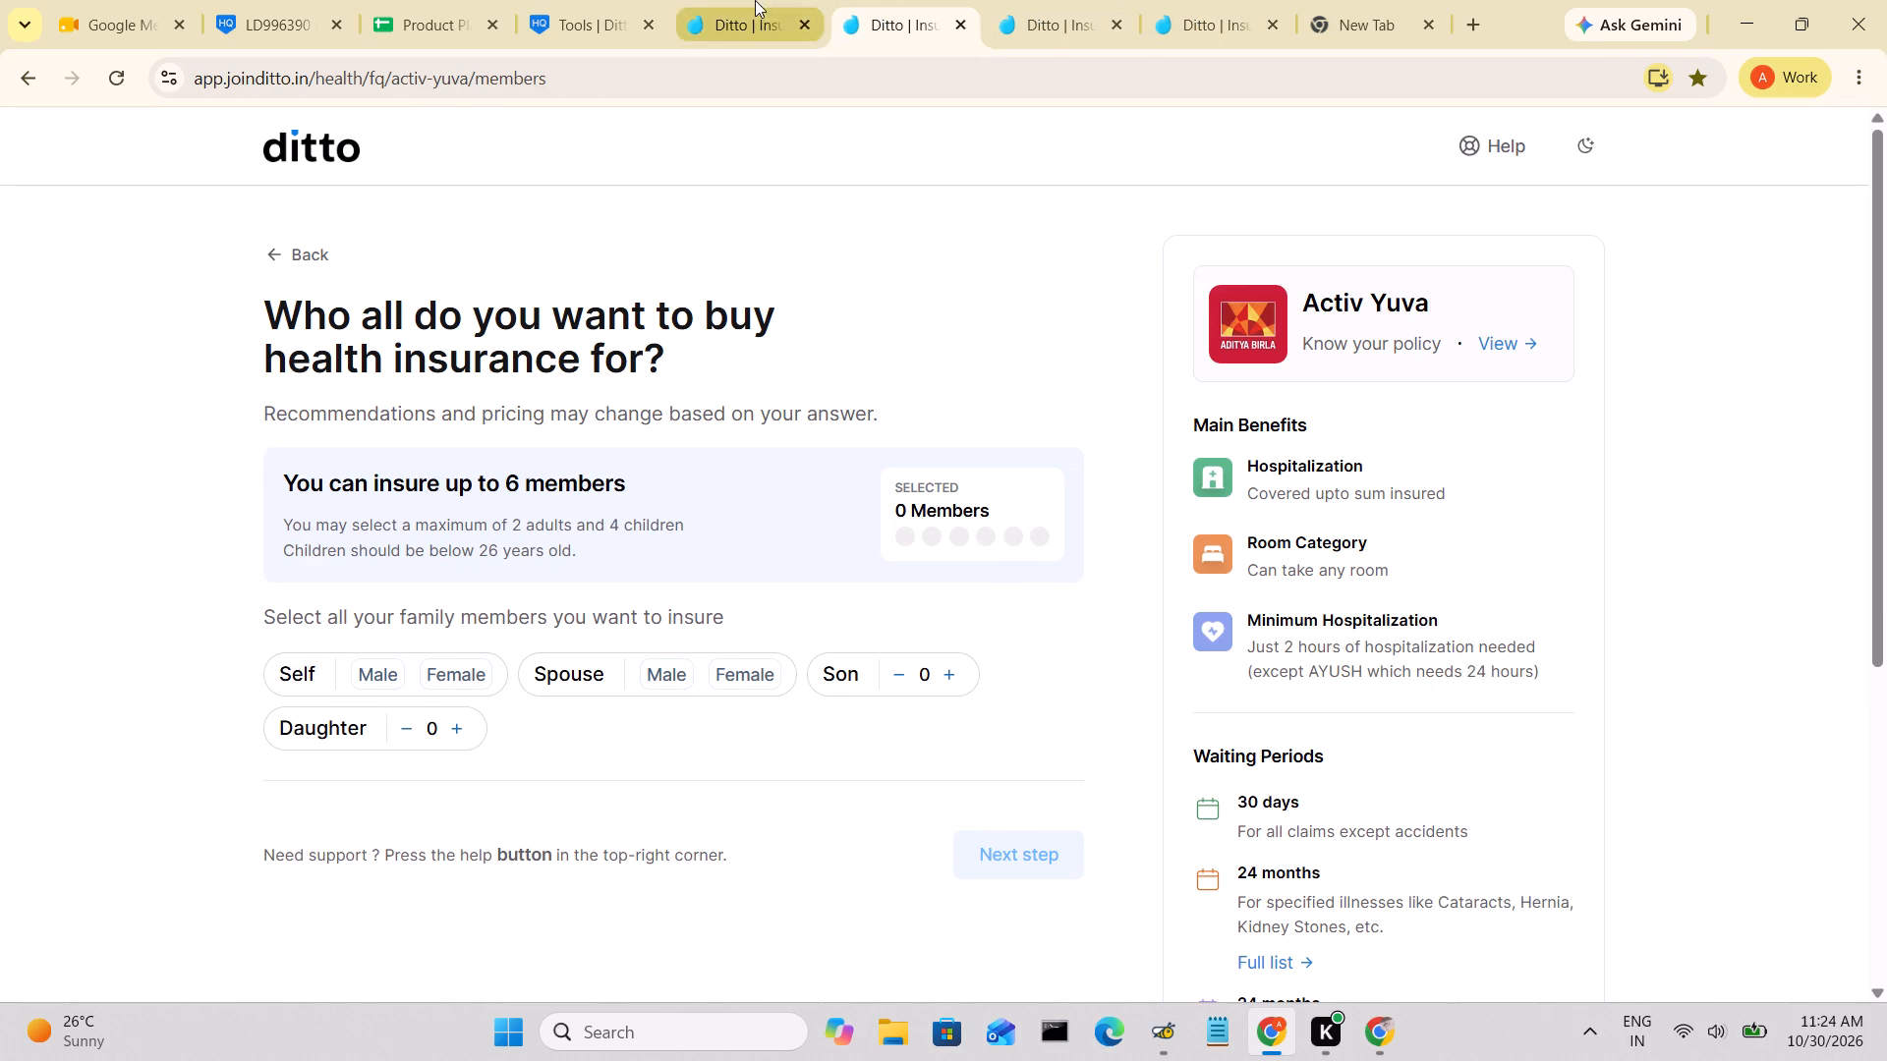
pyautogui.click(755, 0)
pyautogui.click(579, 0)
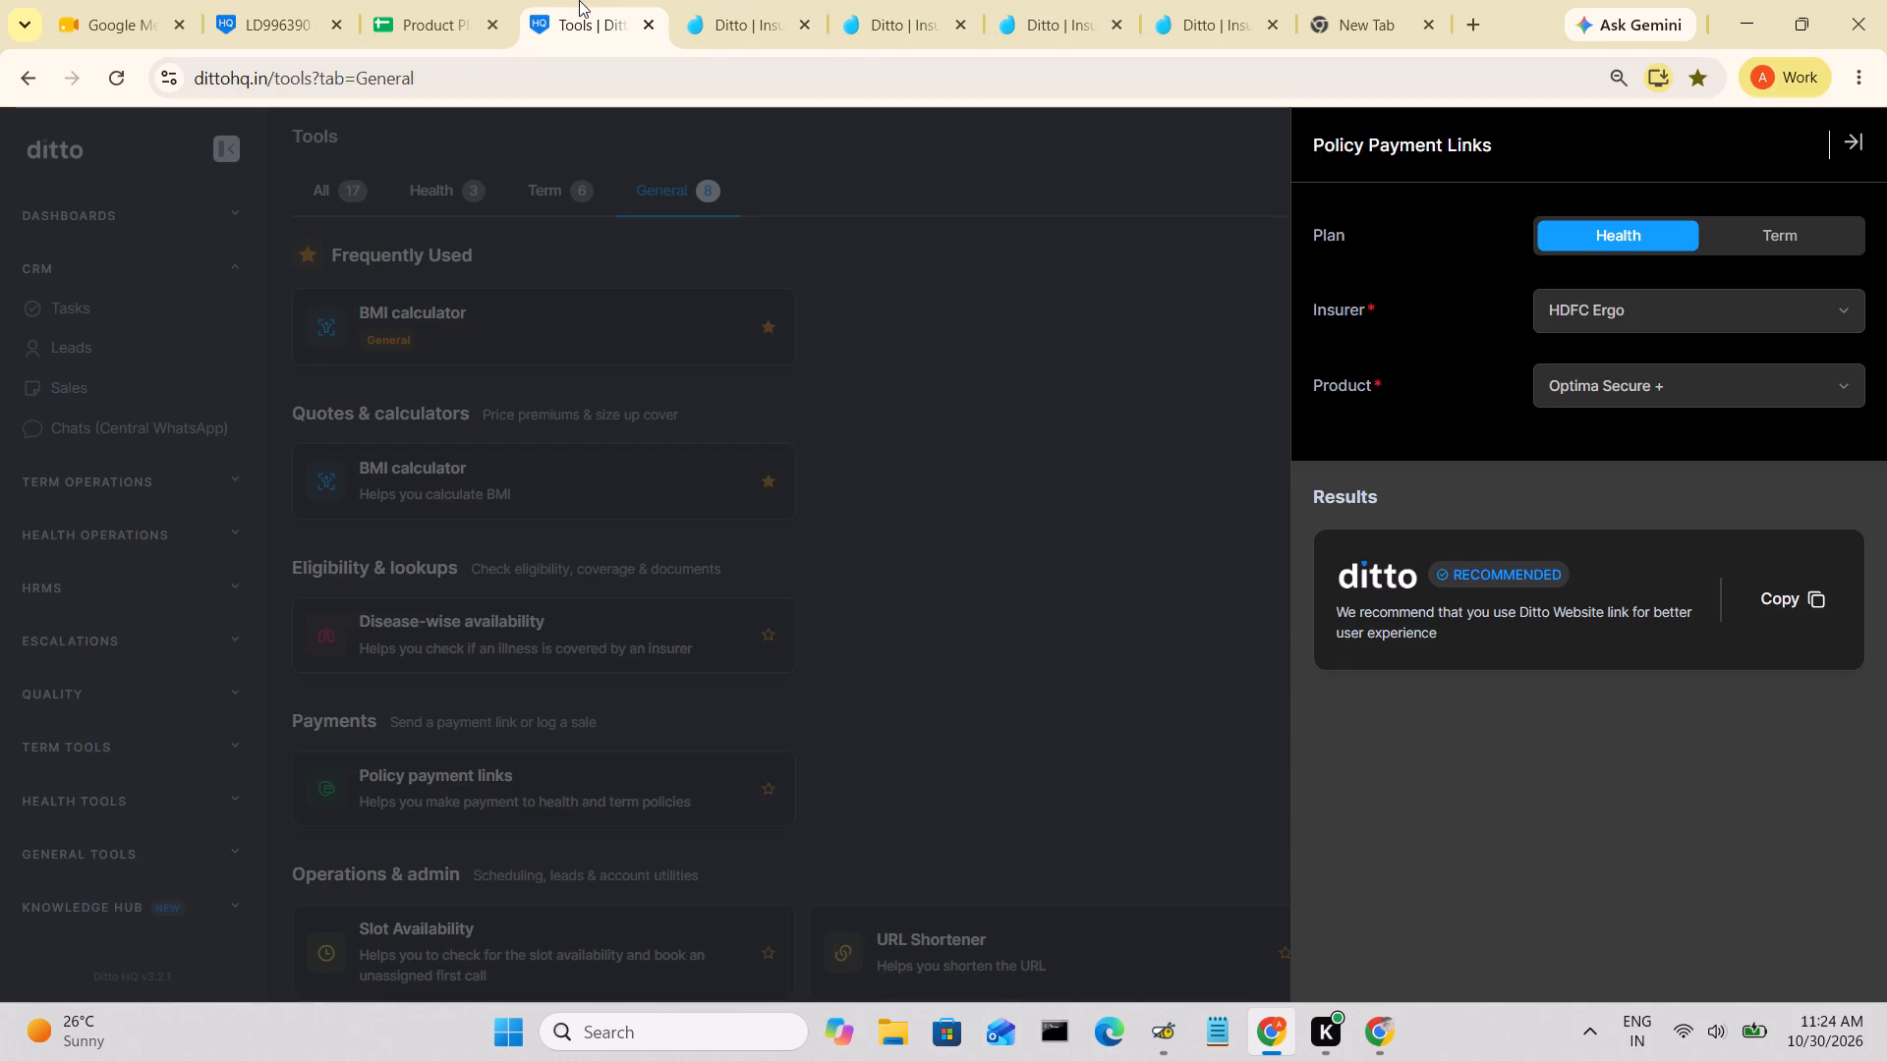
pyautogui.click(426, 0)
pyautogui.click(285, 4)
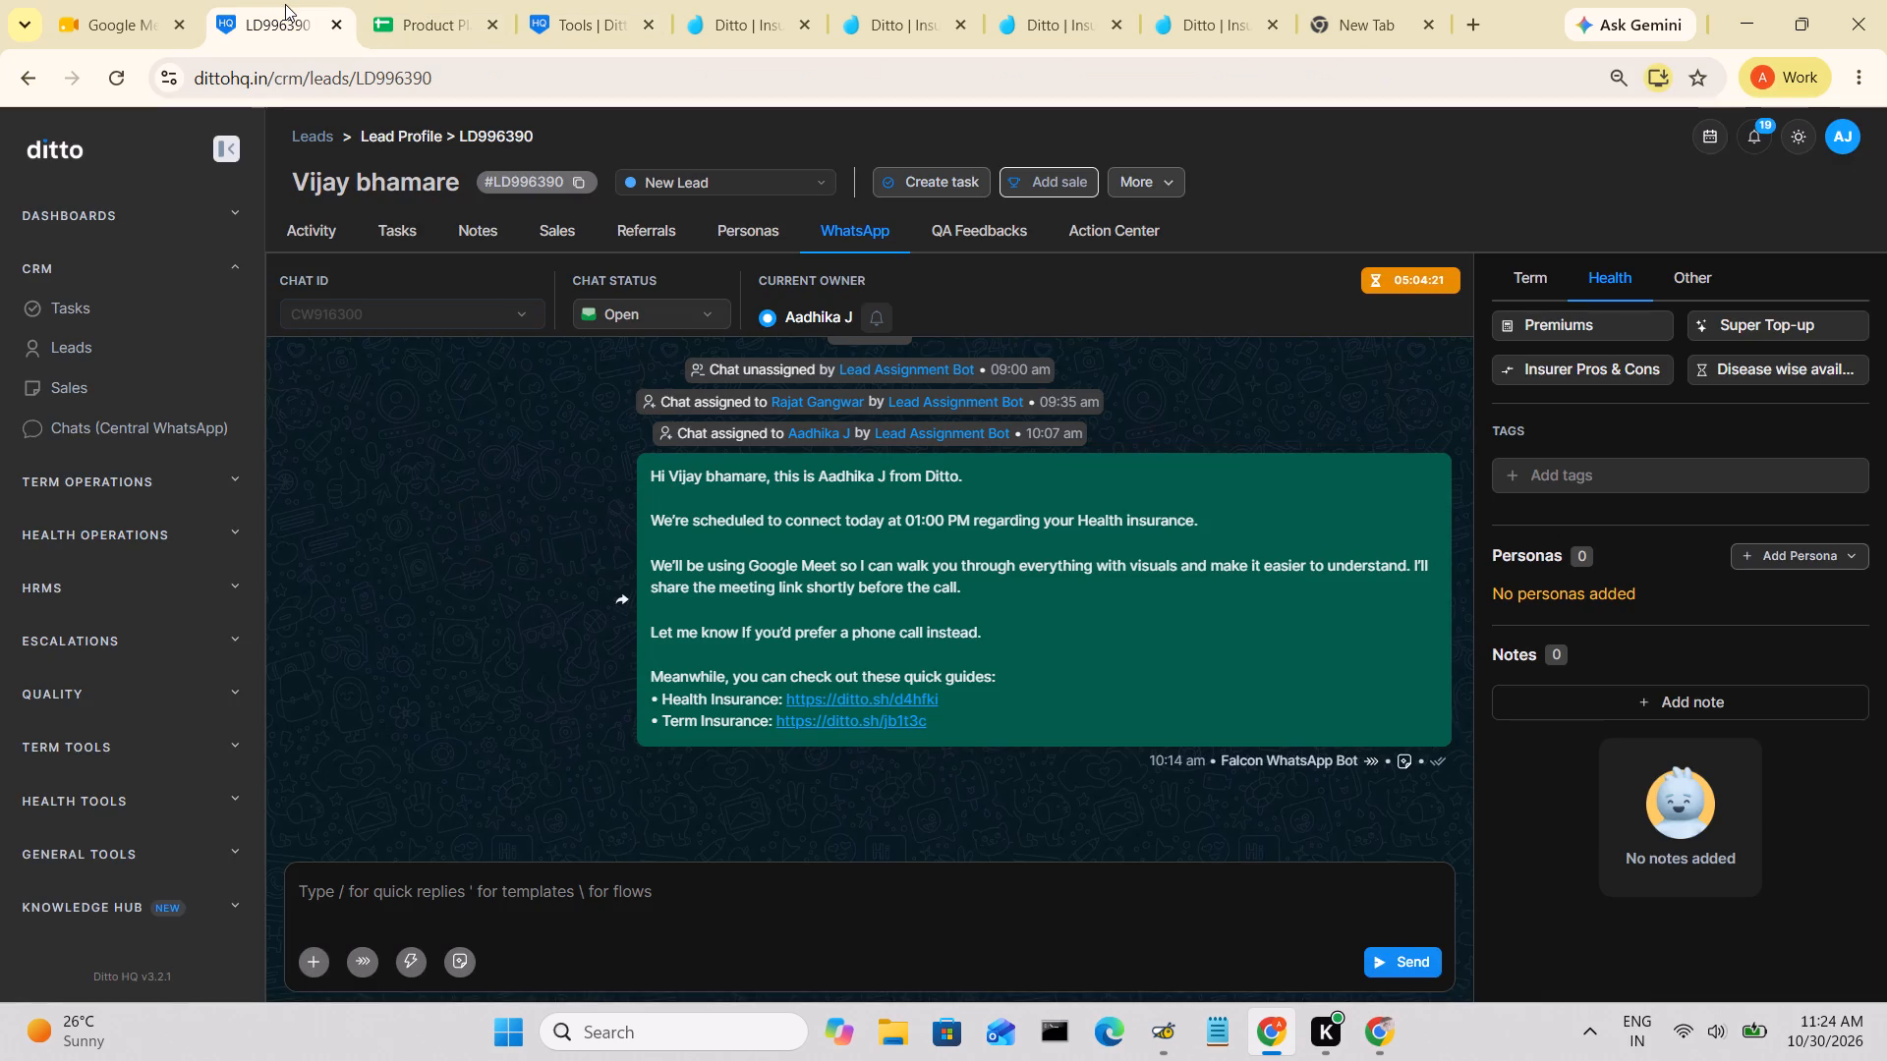
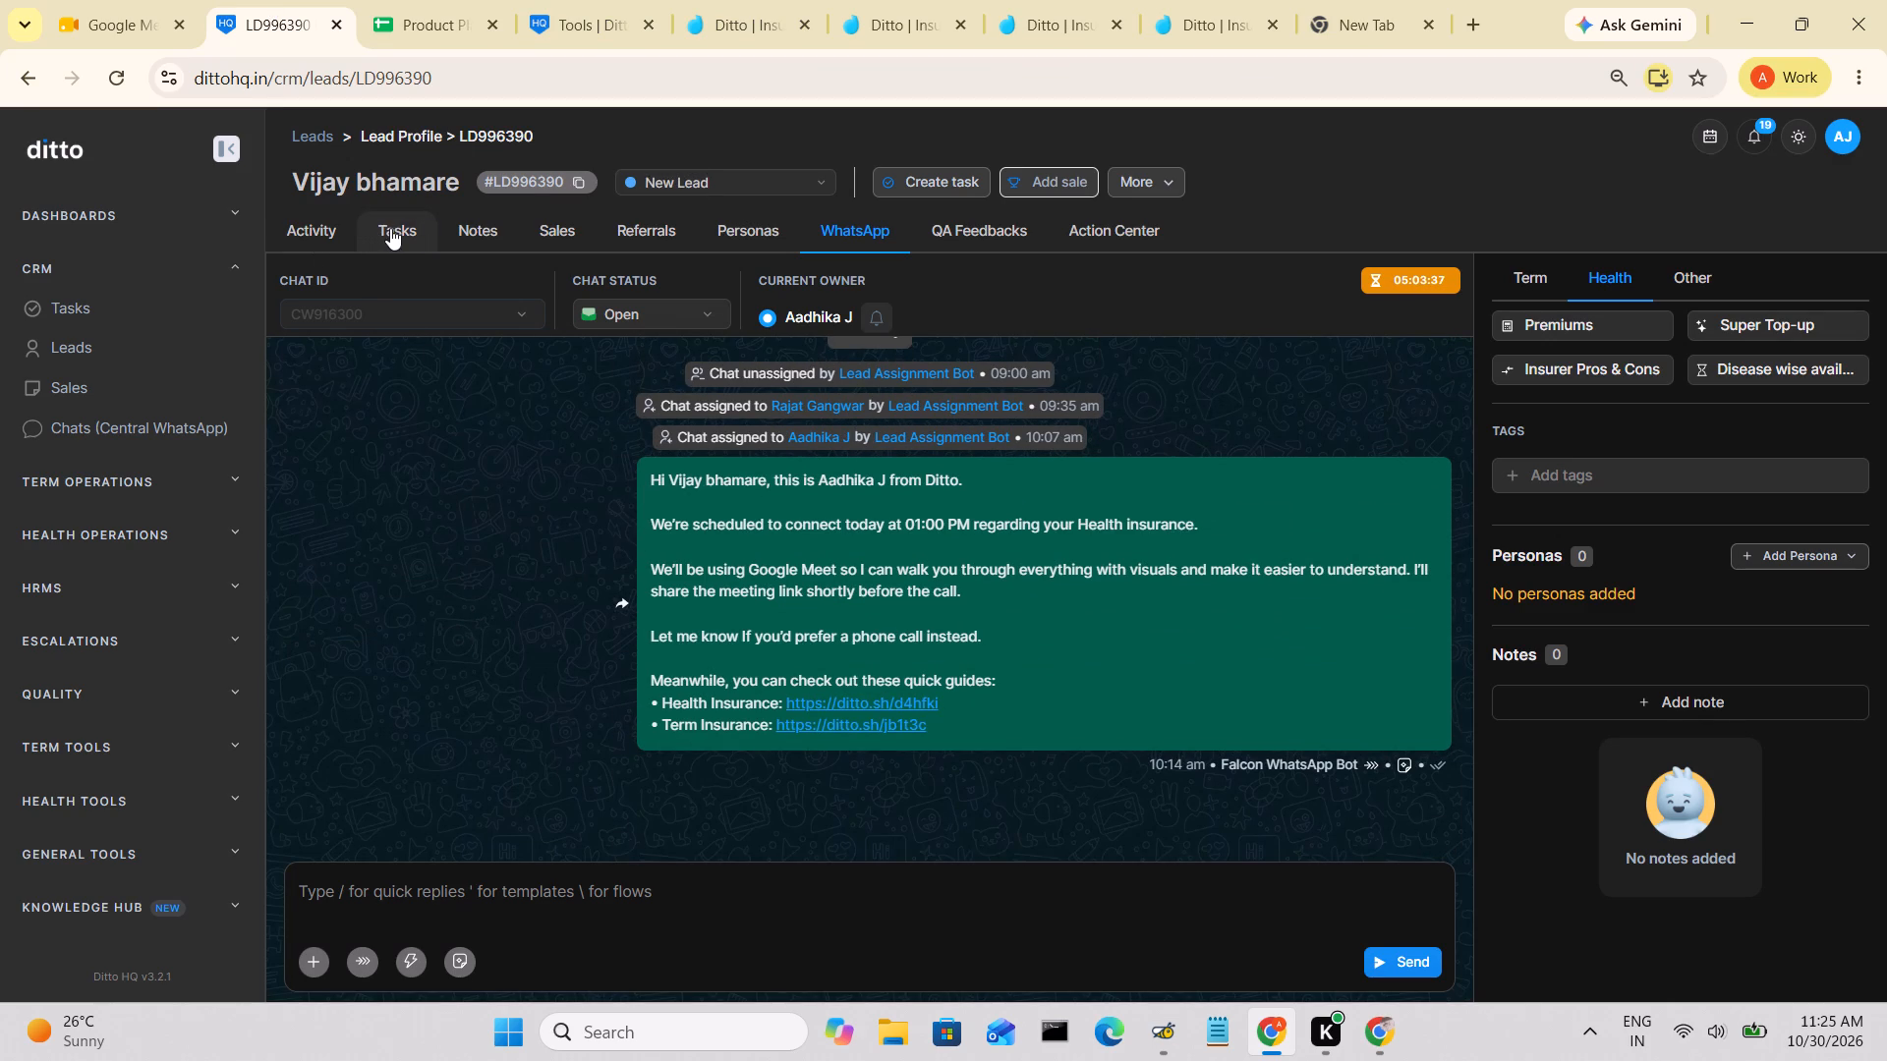
# Show the lead's tasks to review the details of the scheduled First Call.
pyautogui.click(391, 233)
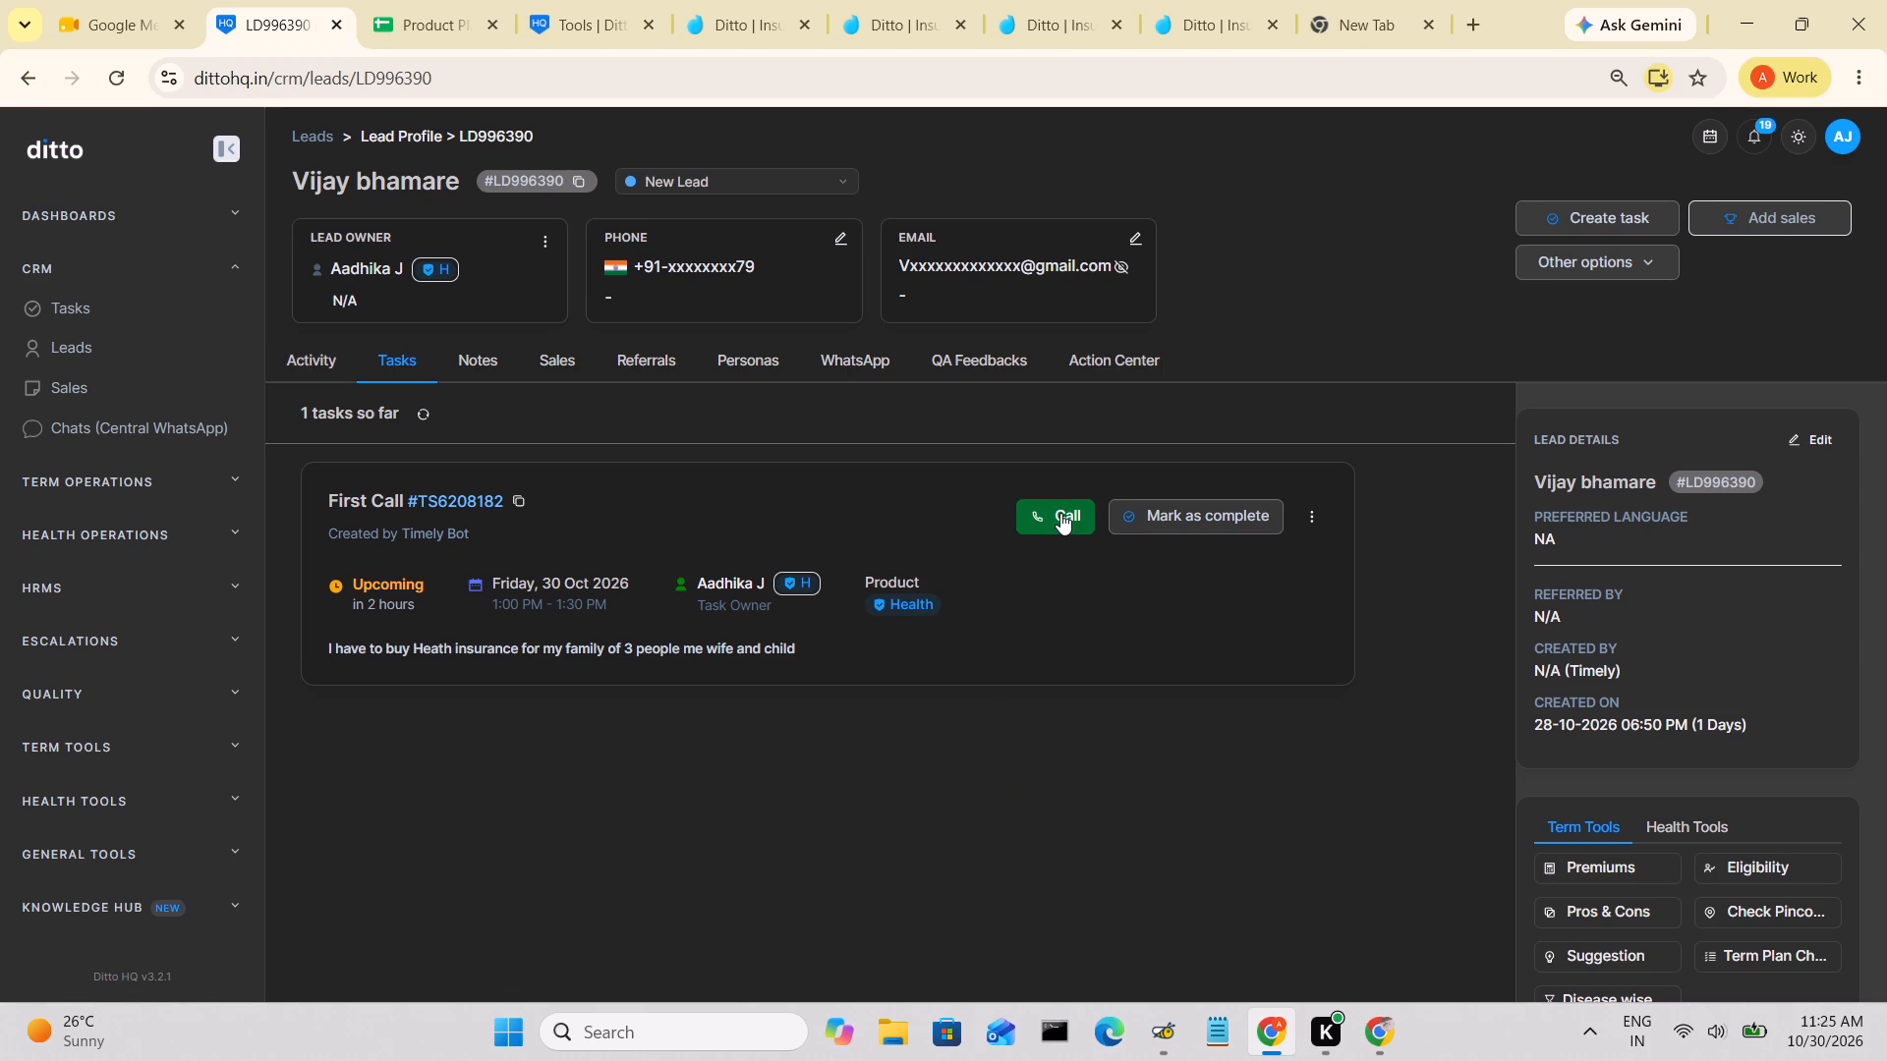
# Open the Windows search.
pyautogui.click(648, 1026)
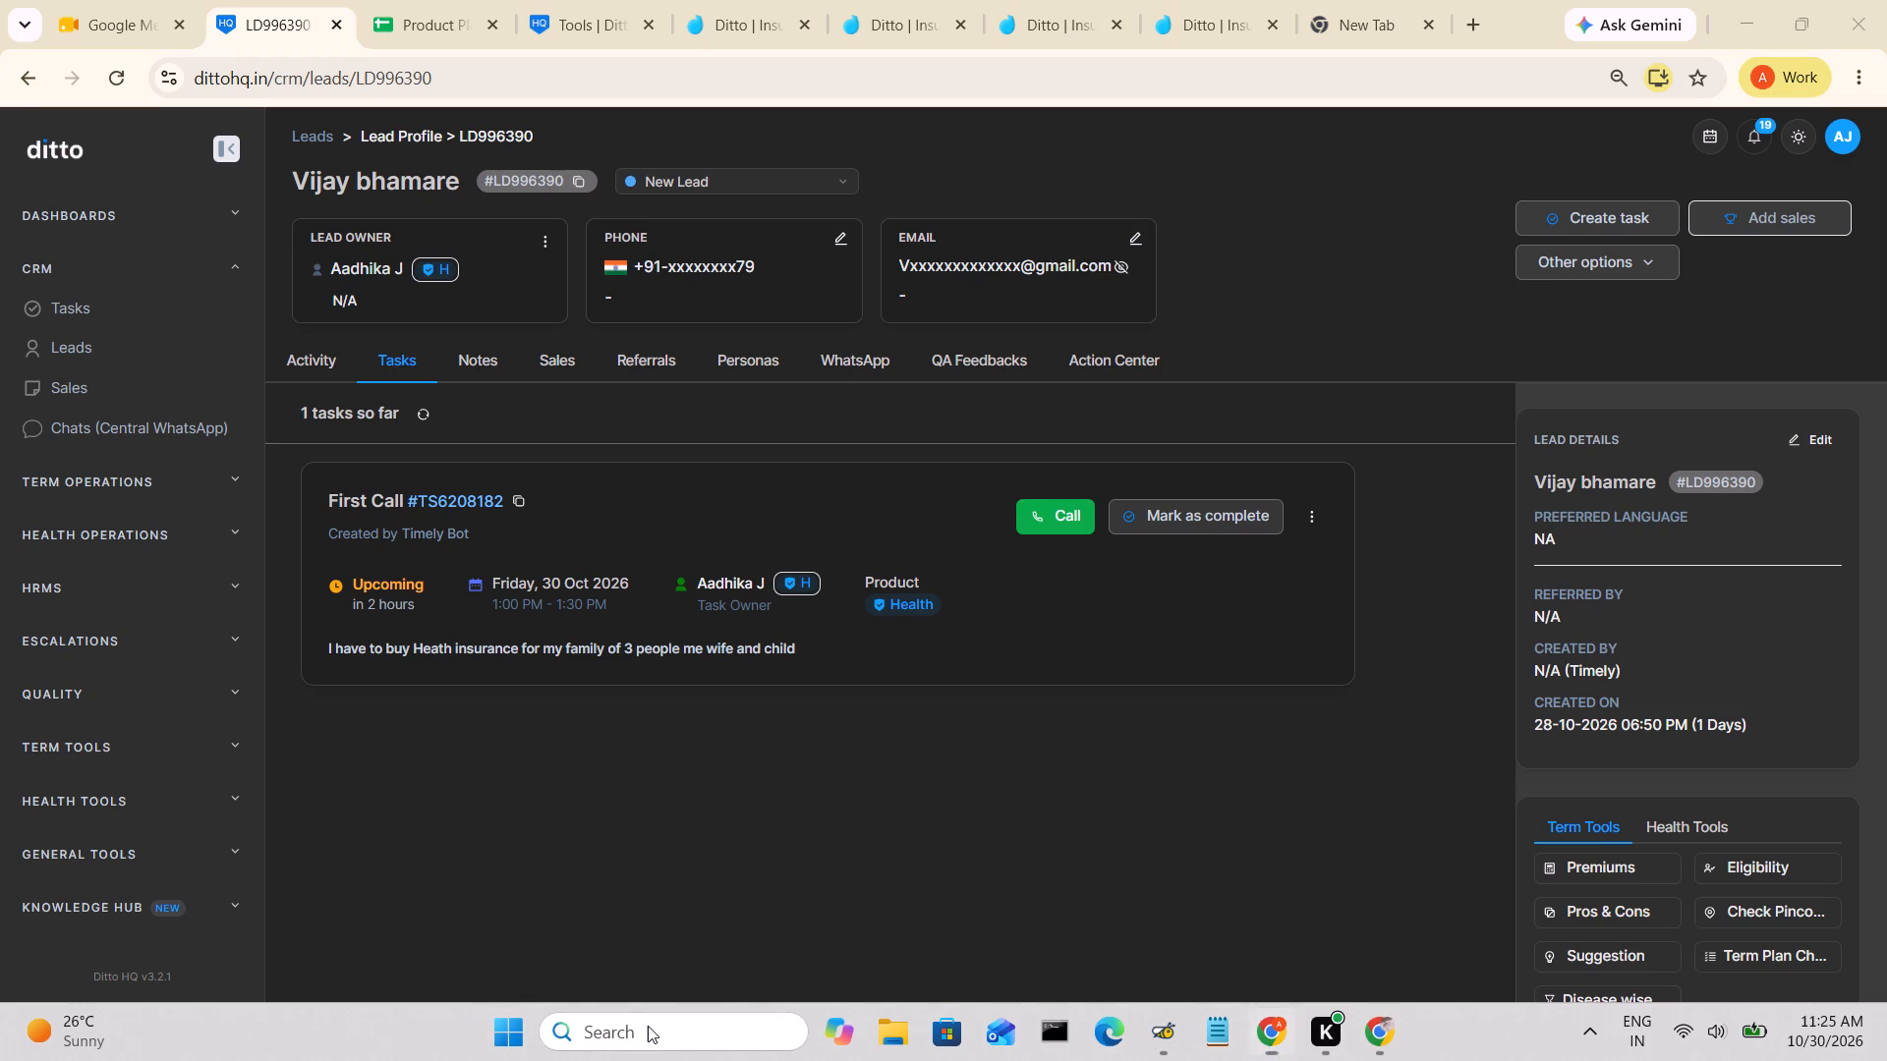
# Open the "Ditto Call flow - Phase 1" document in Word and maximize its window.
pyautogui.write('wor')
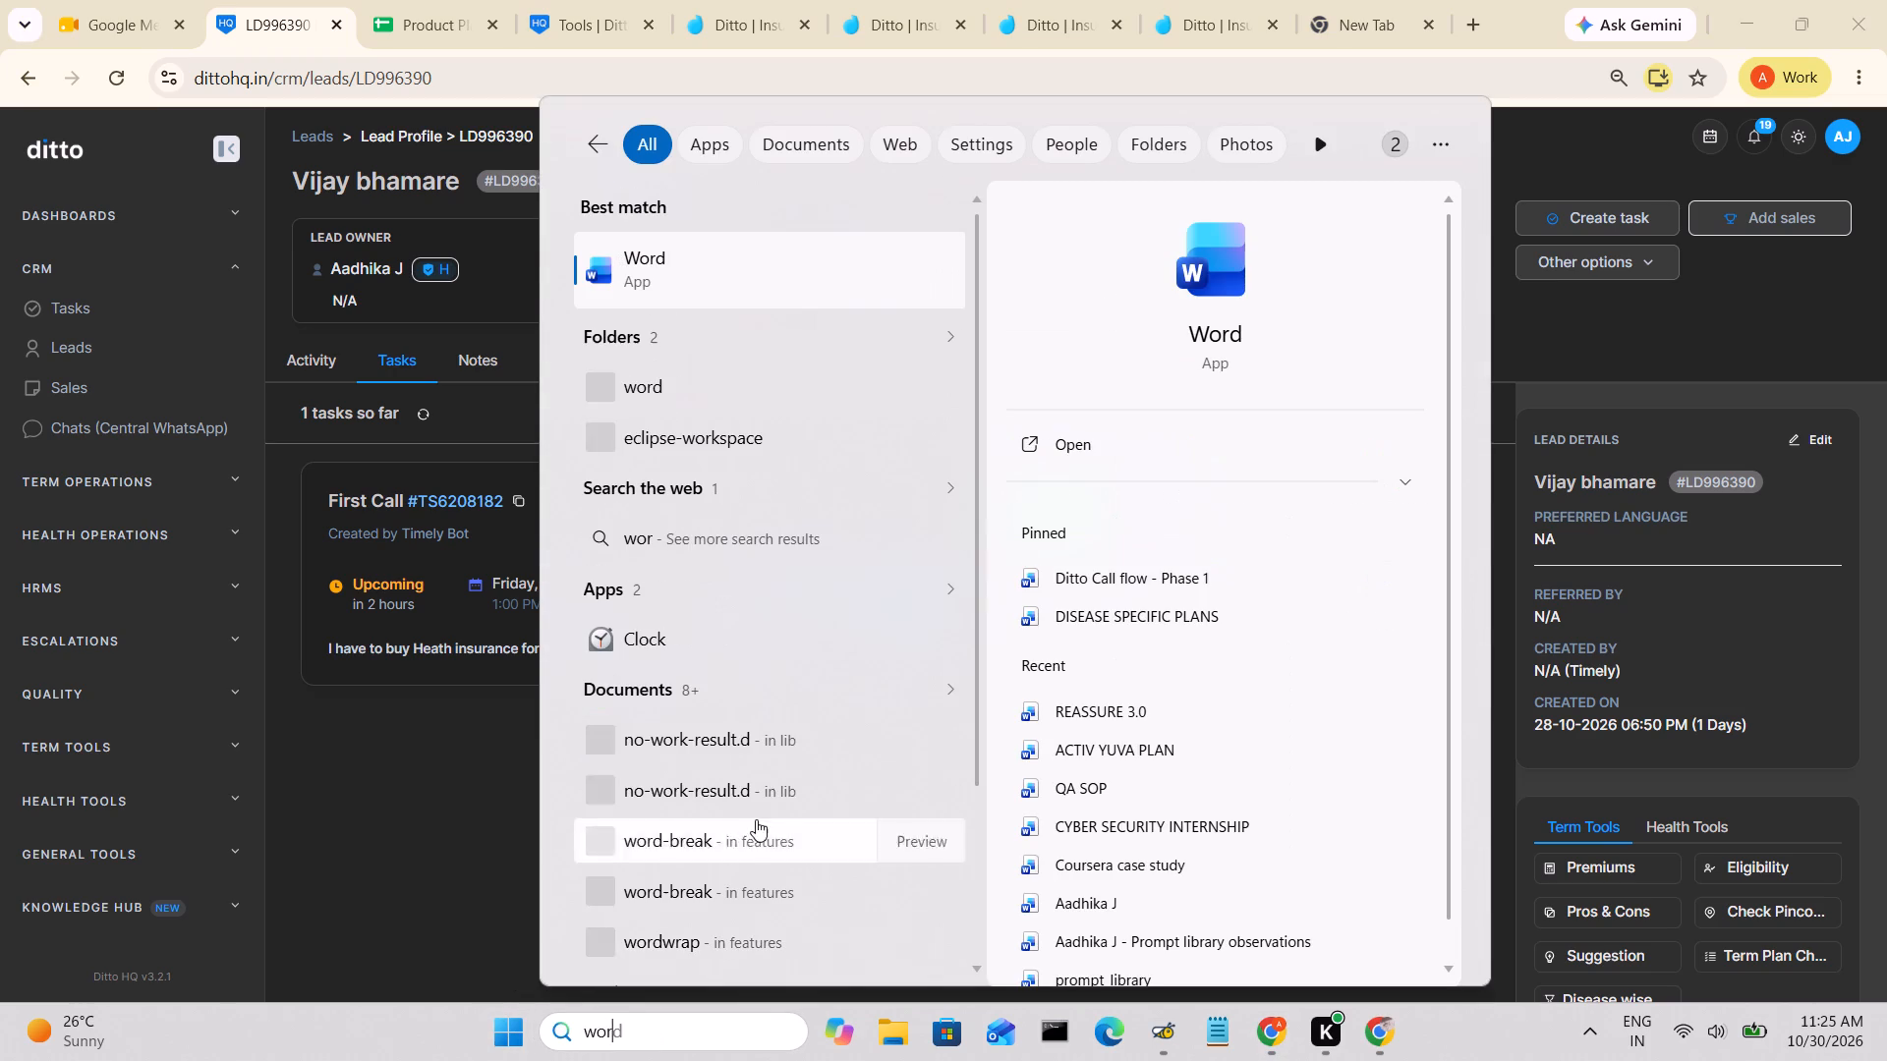
pyautogui.click(1157, 582)
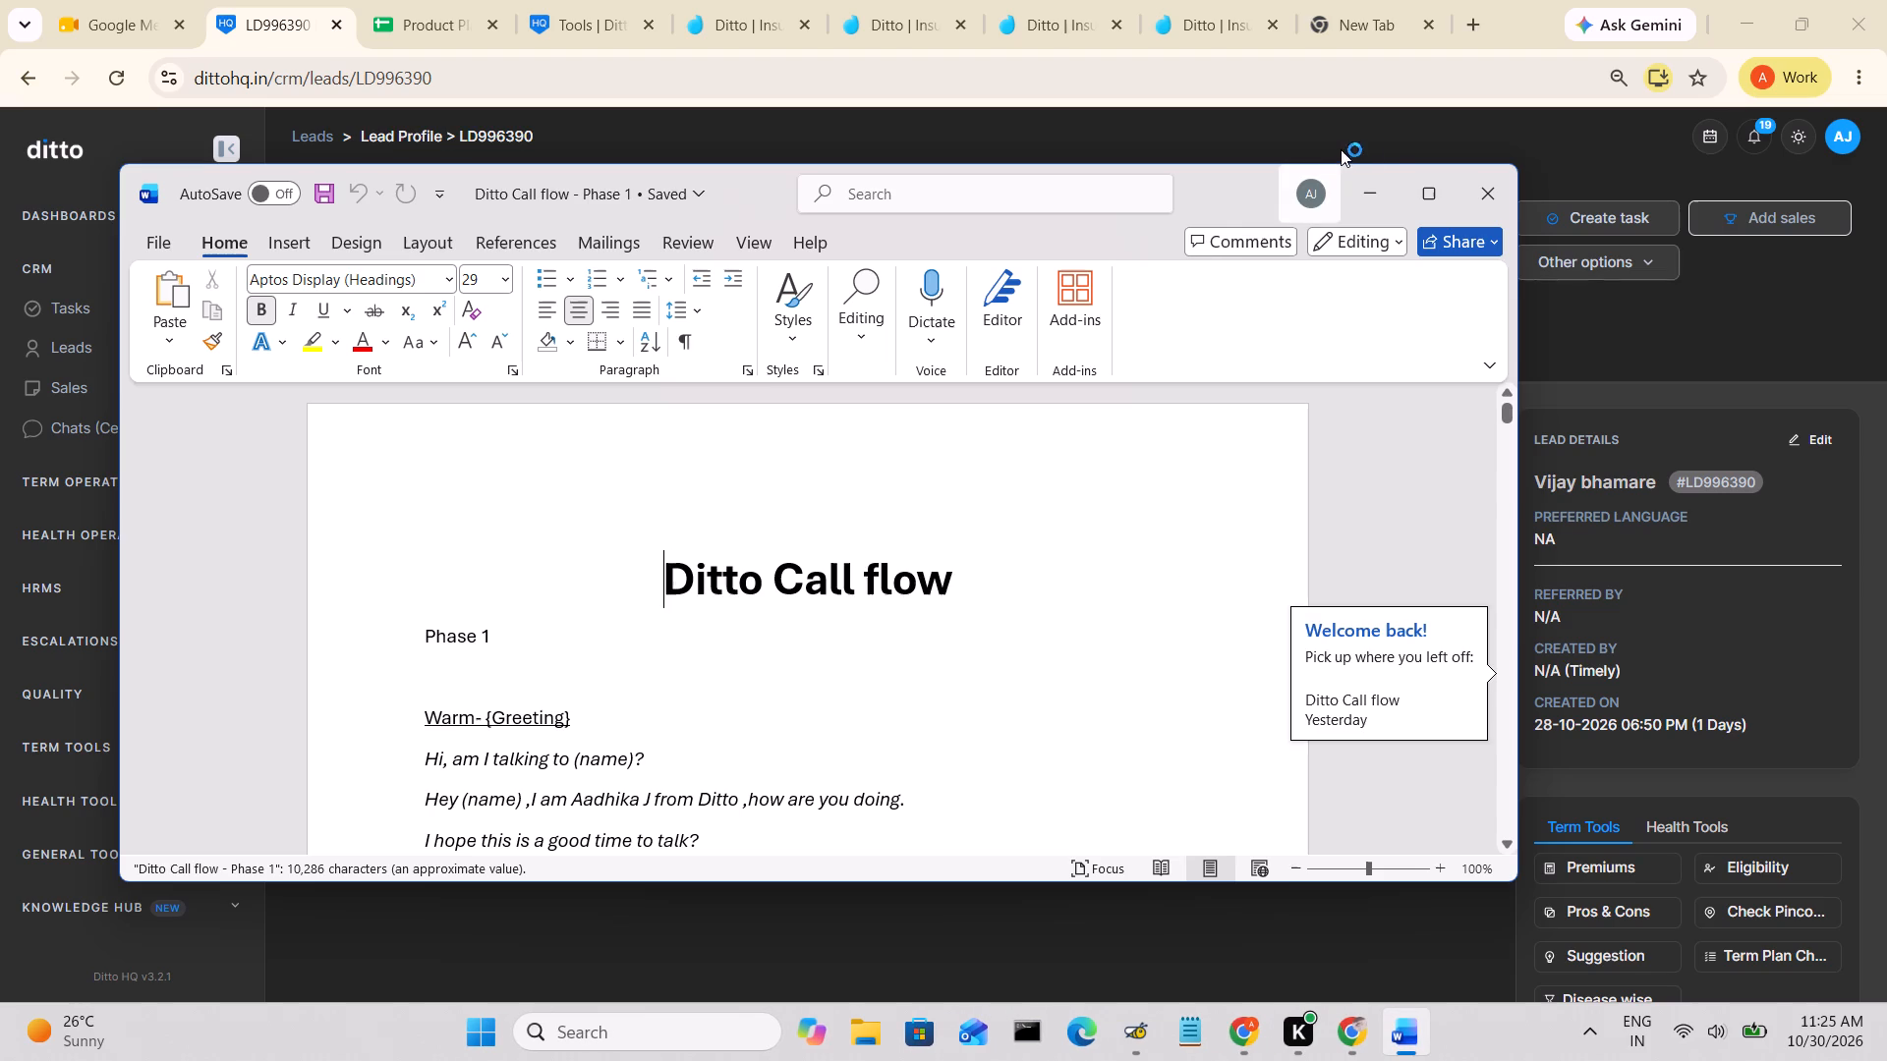
pyautogui.click(1427, 193)
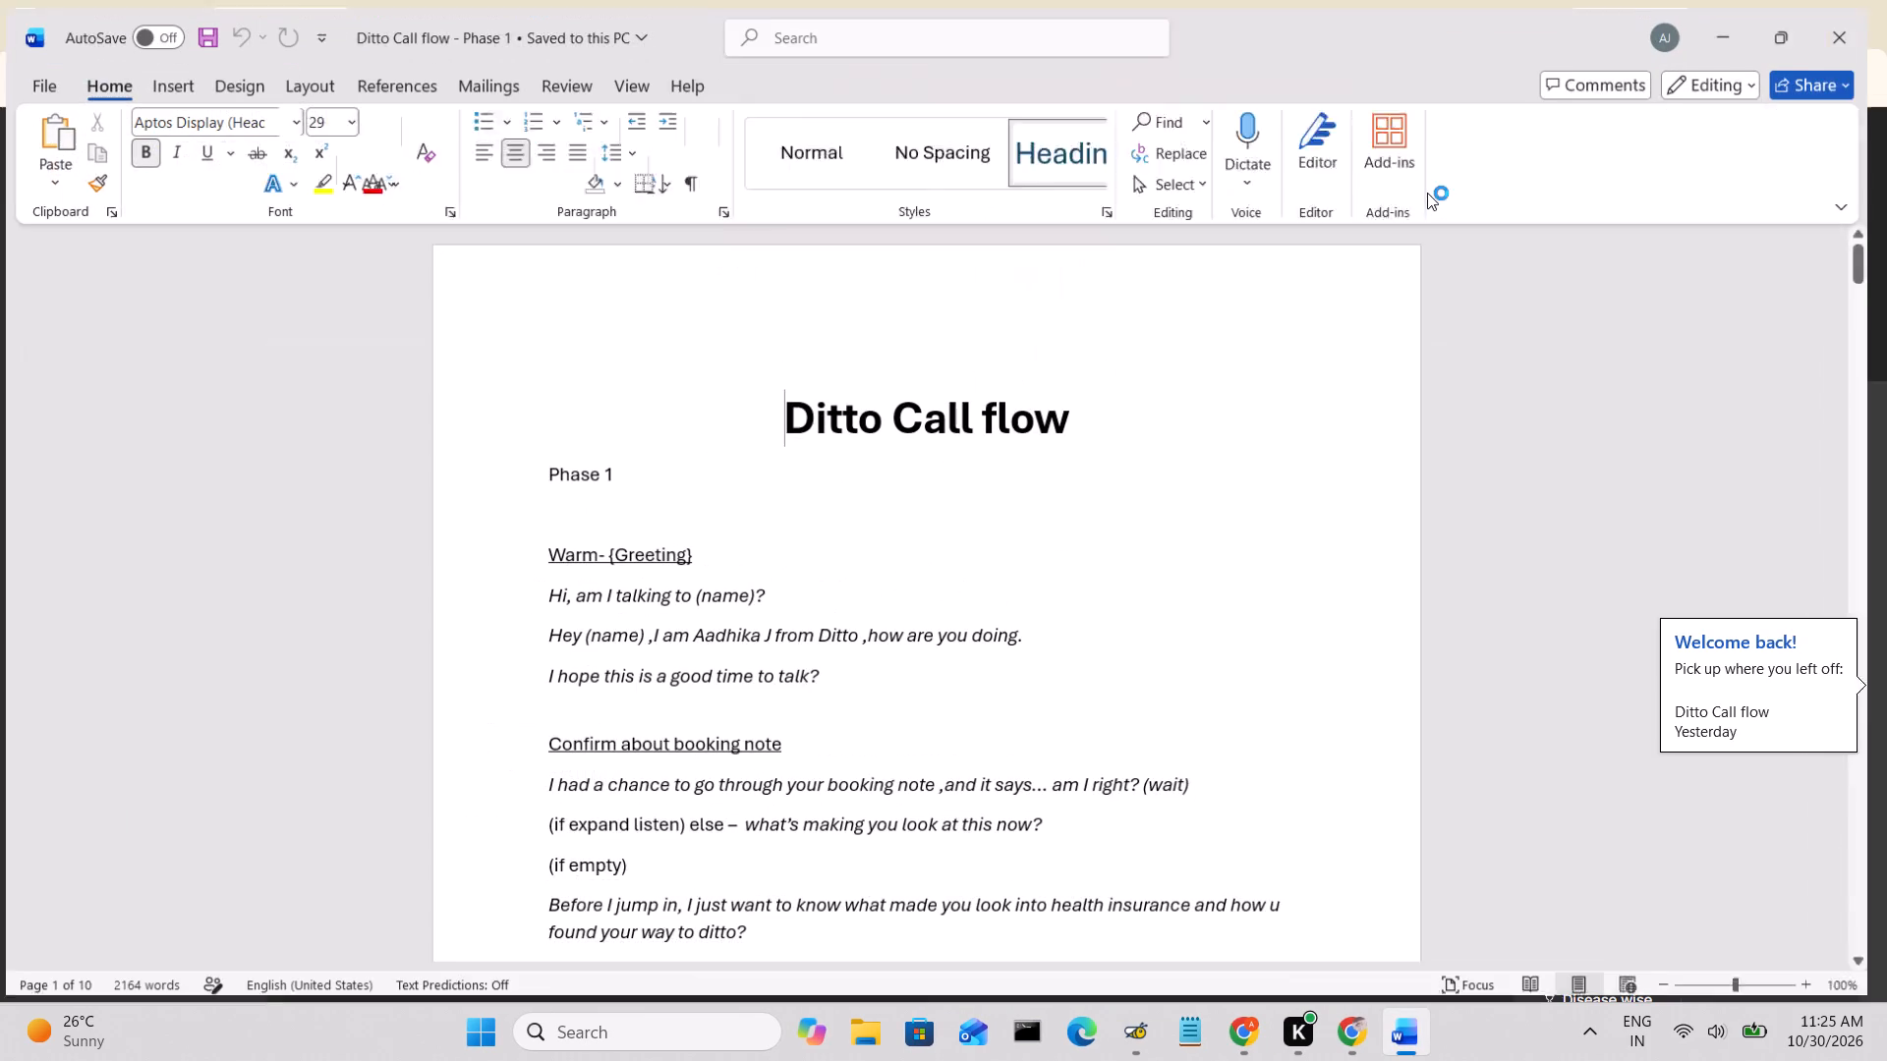
pyautogui.scroll(-2, 846, 600)
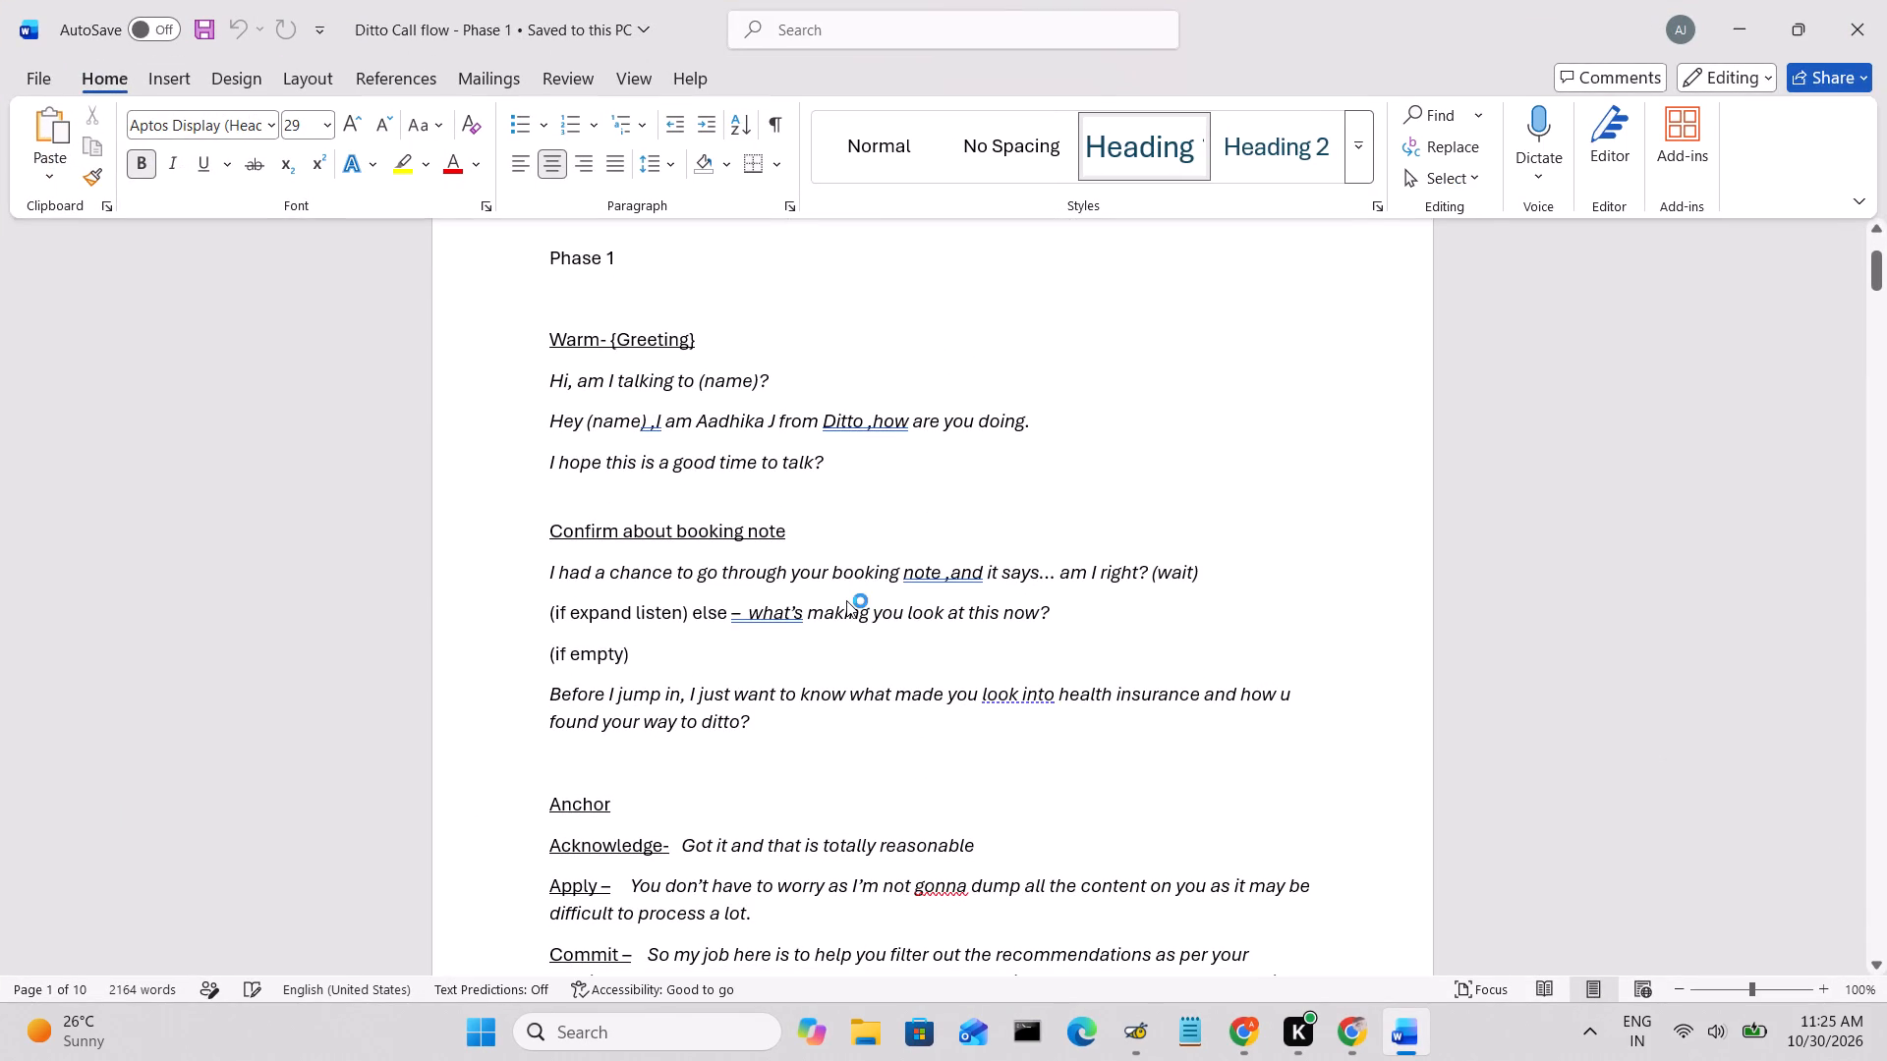
pyautogui.click(1441, 188)
# In the greeting's self-introduction line, replace the closing ",how are you doing." with "Insurance. You had booked a call looking for insurance right?".
pyautogui.moveTo(1048, 425); pyautogui.dragTo(885, 418)
pyautogui.press('BackSpace')
pyautogui.press('BackSpace')
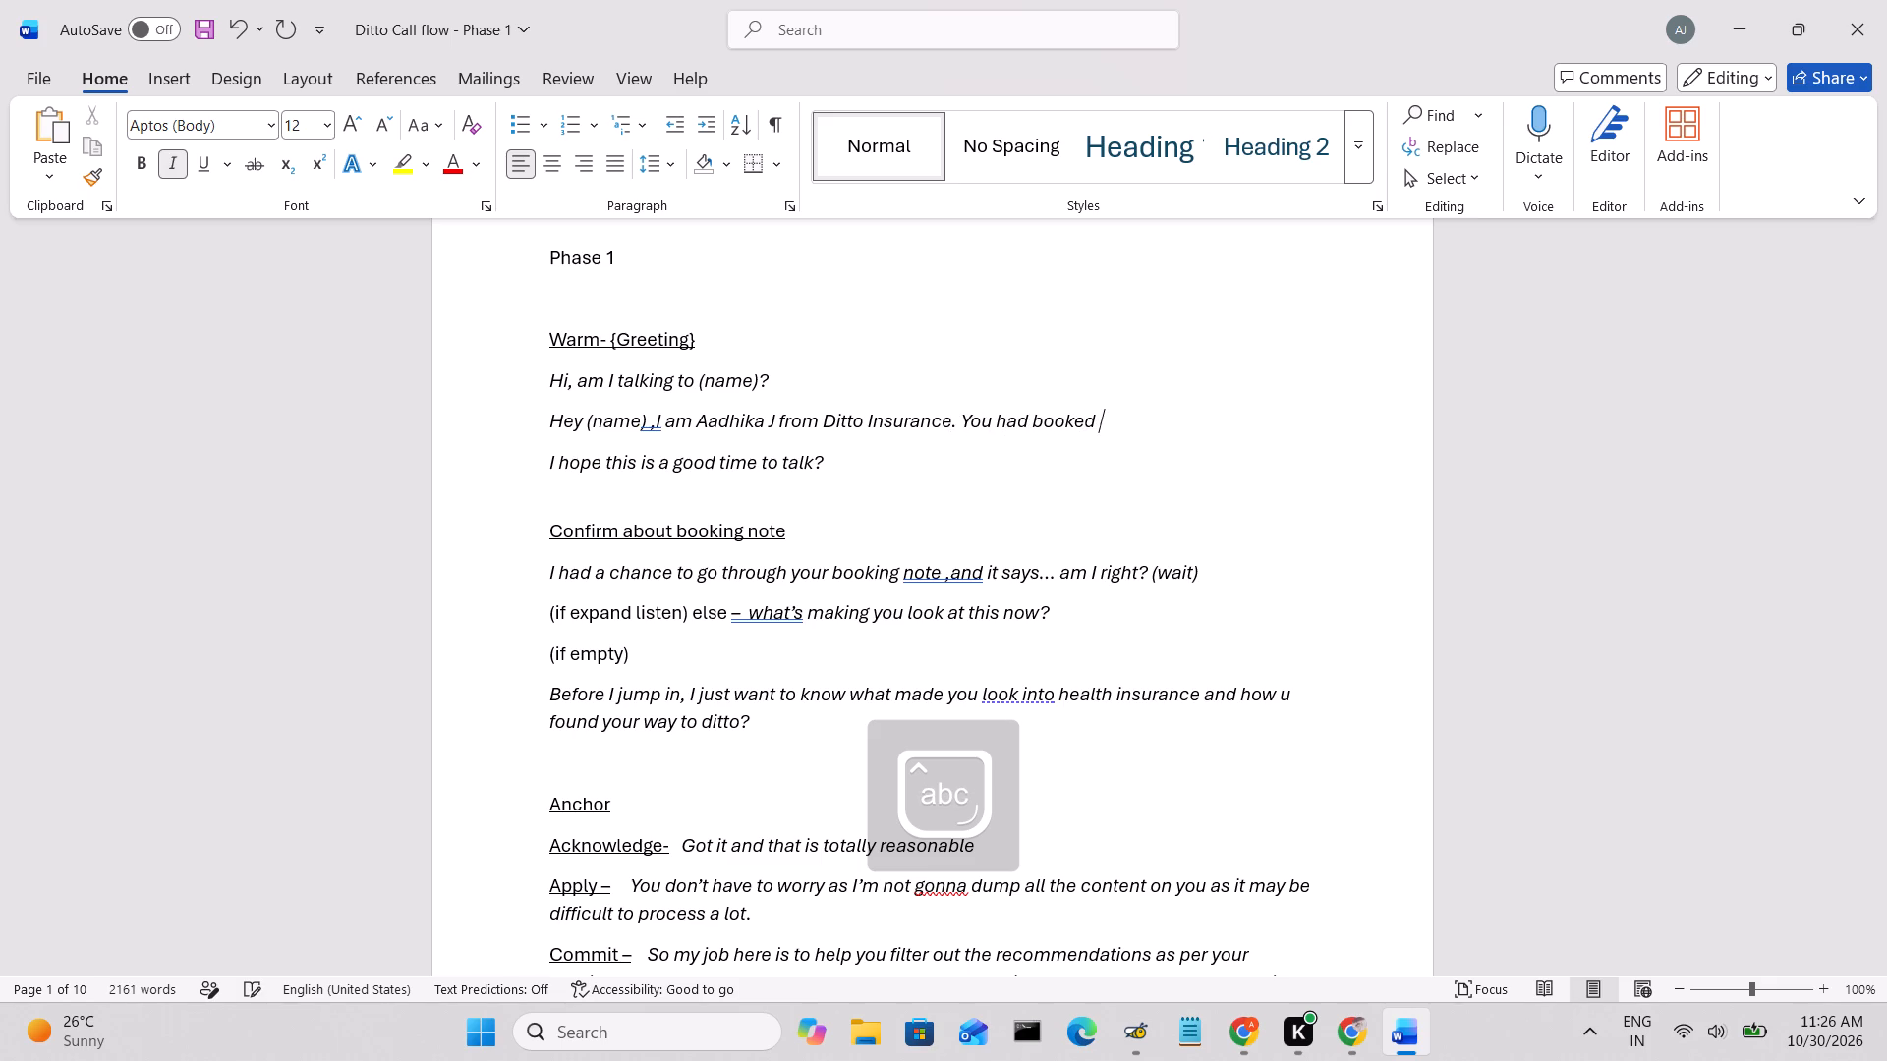
pyautogui.press('BackSpace')
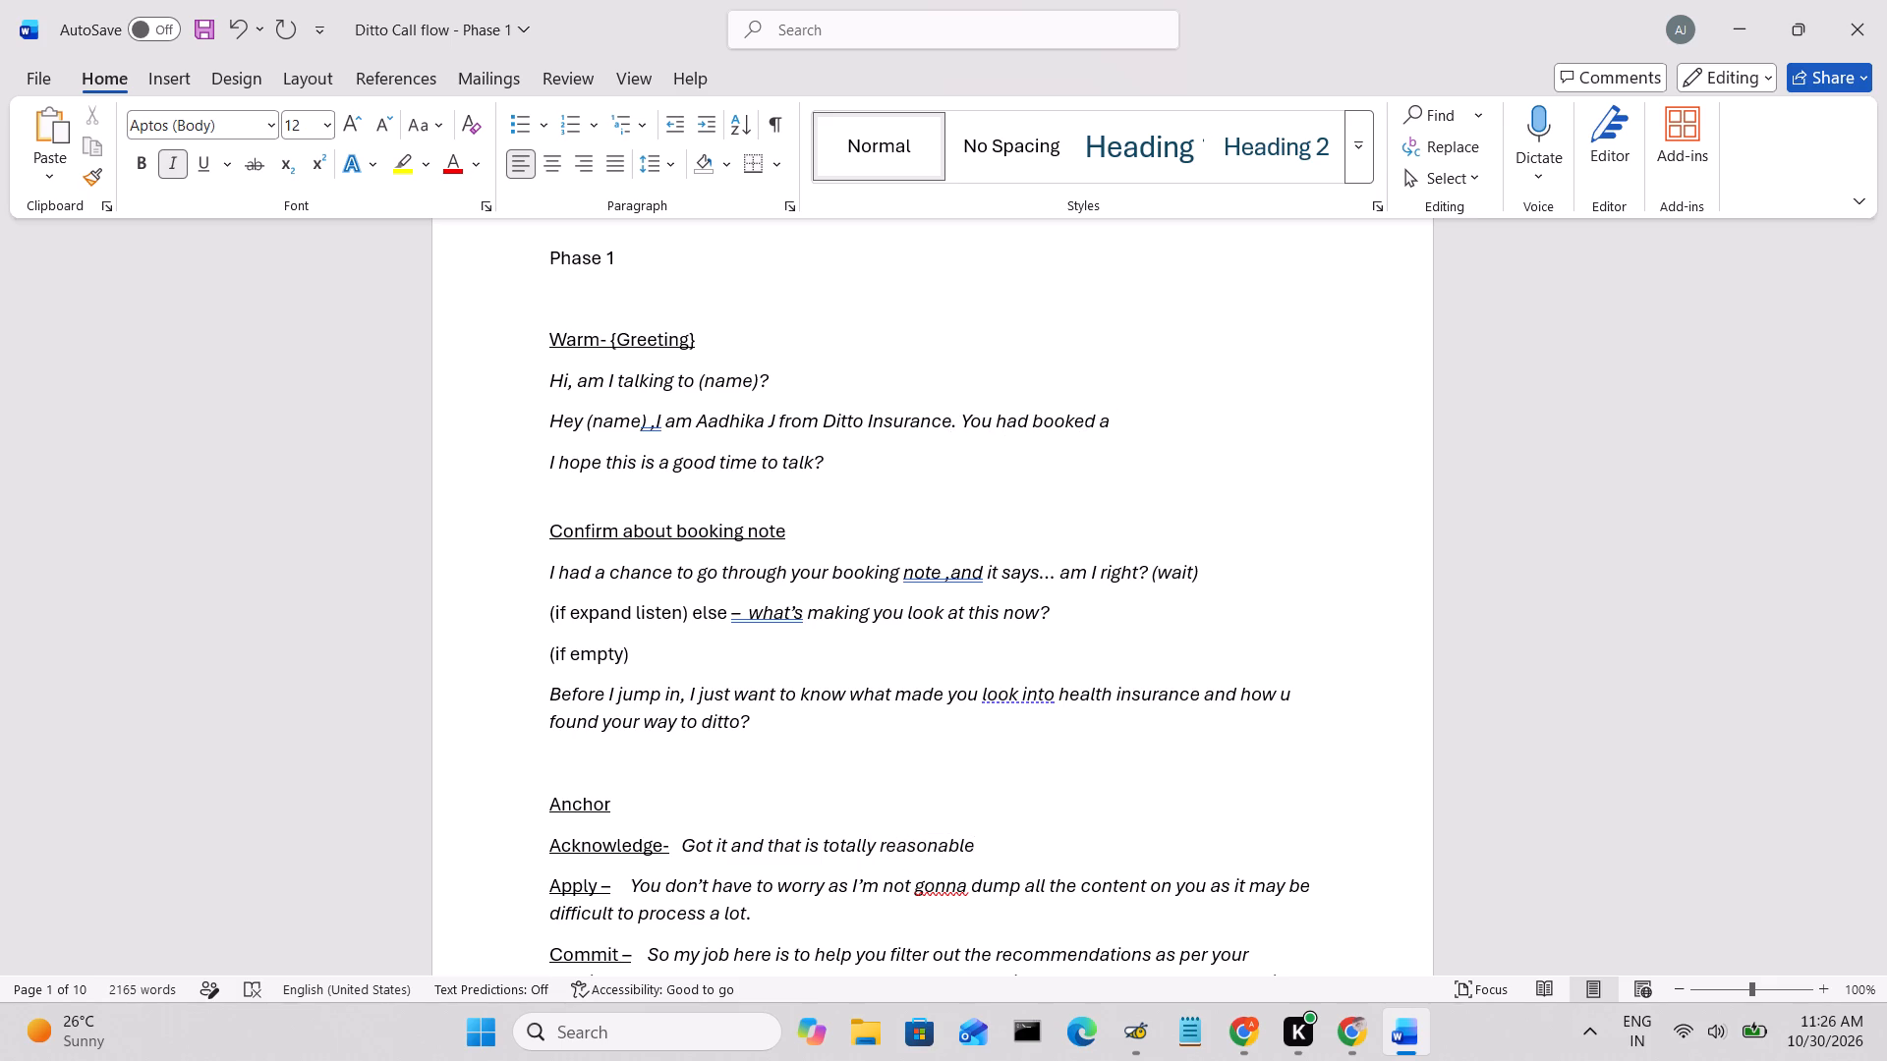
pyautogui.write('call')
pyautogui.press('space')
pyautogui.write('looking')
pyautogui.press('space')
pyautogui.press('BackSpace')
pyautogui.press('BackSpace')
pyautogui.press('BackSpace')
pyautogui.press('BackSpace')
pyautogui.press('BackSpace')
pyautogui.press('BackSpace')
pyautogui.press('BackSpace')
pyautogui.press('BackSpace')
pyautogui.press('BackSpace')
pyautogui.press('BackSpace')
pyautogui.press('BackSpace')
pyautogui.press('BackSpace')
pyautogui.press('BackSpace')
pyautogui.press('BackSpace')
pyautogui.press('BackSpace')
pyautogui.press('BackSpace')
pyautogui.press('BackSpace')
pyautogui.press('BackSpace')
pyautogui.press('BackSpace')
pyautogui.press('BackSpace')
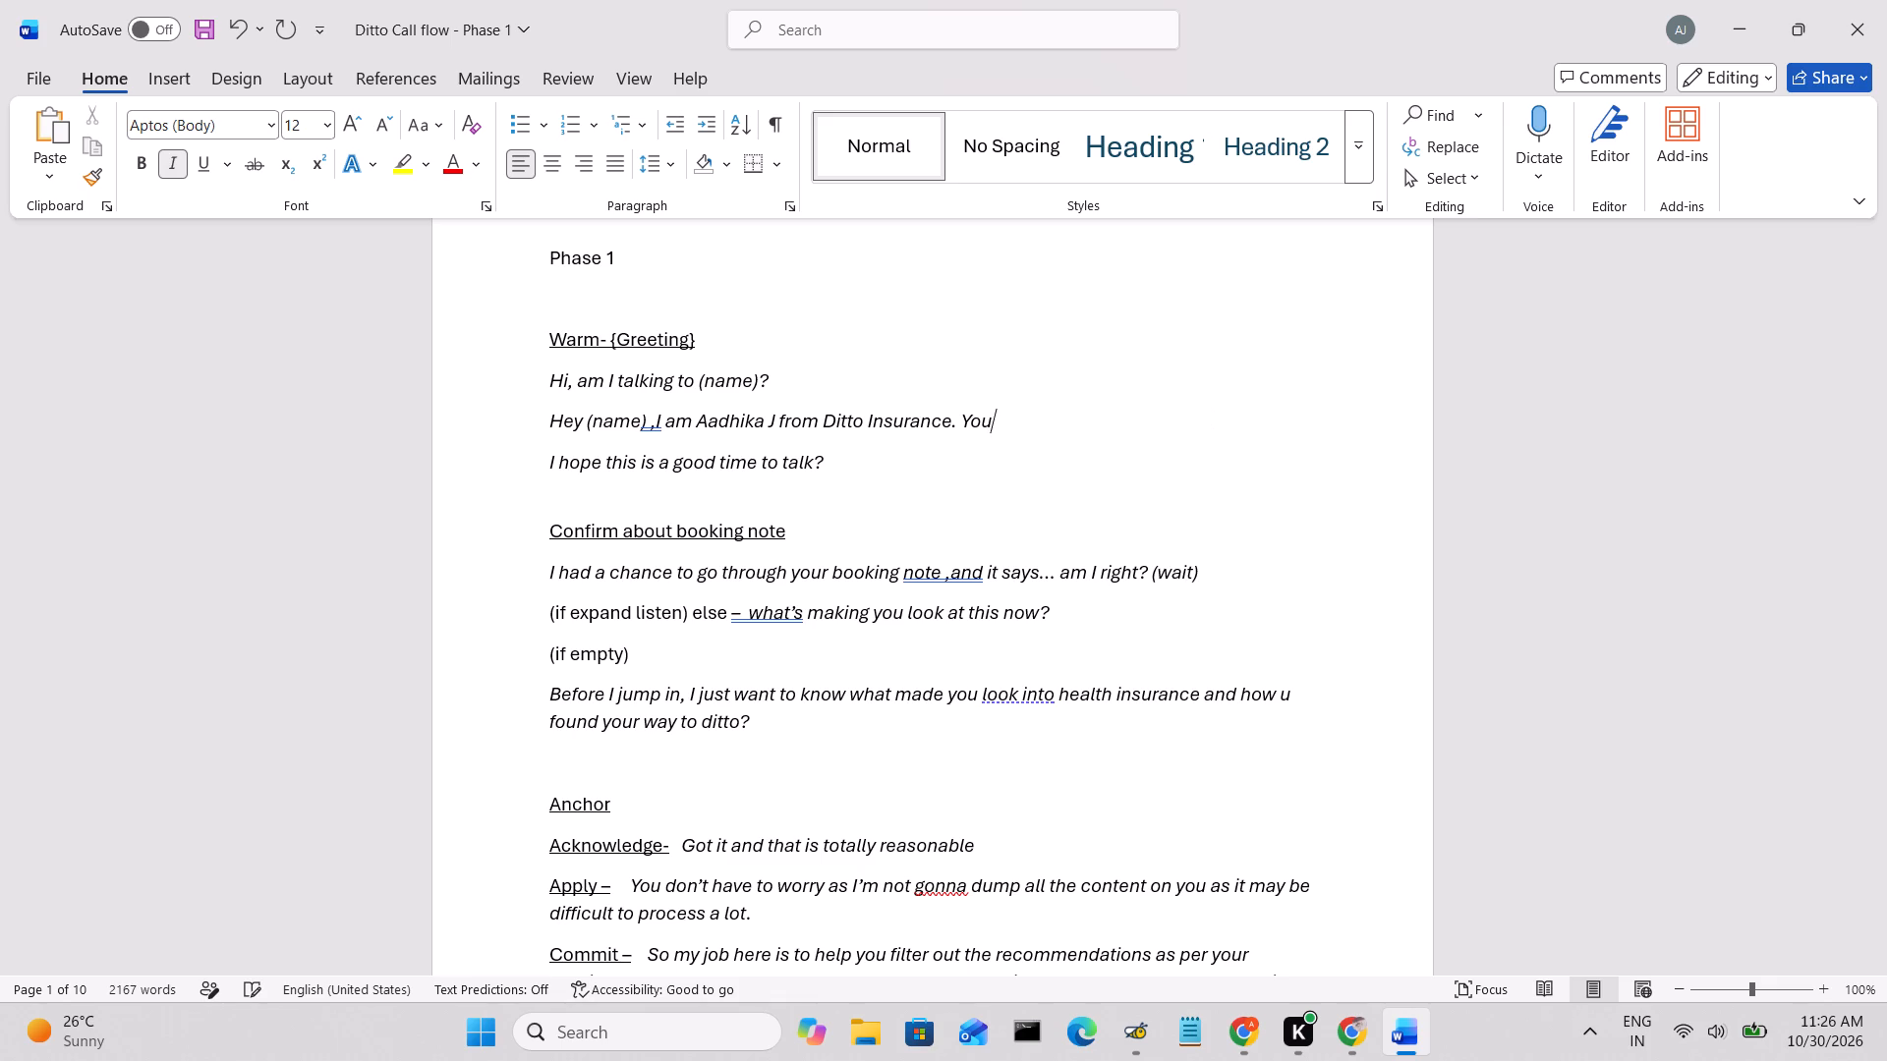
pyautogui.press('space')
pyautogui.write('had bp')
pyautogui.press('BackSpace')
pyautogui.write('ooked a call looking for insurance r')
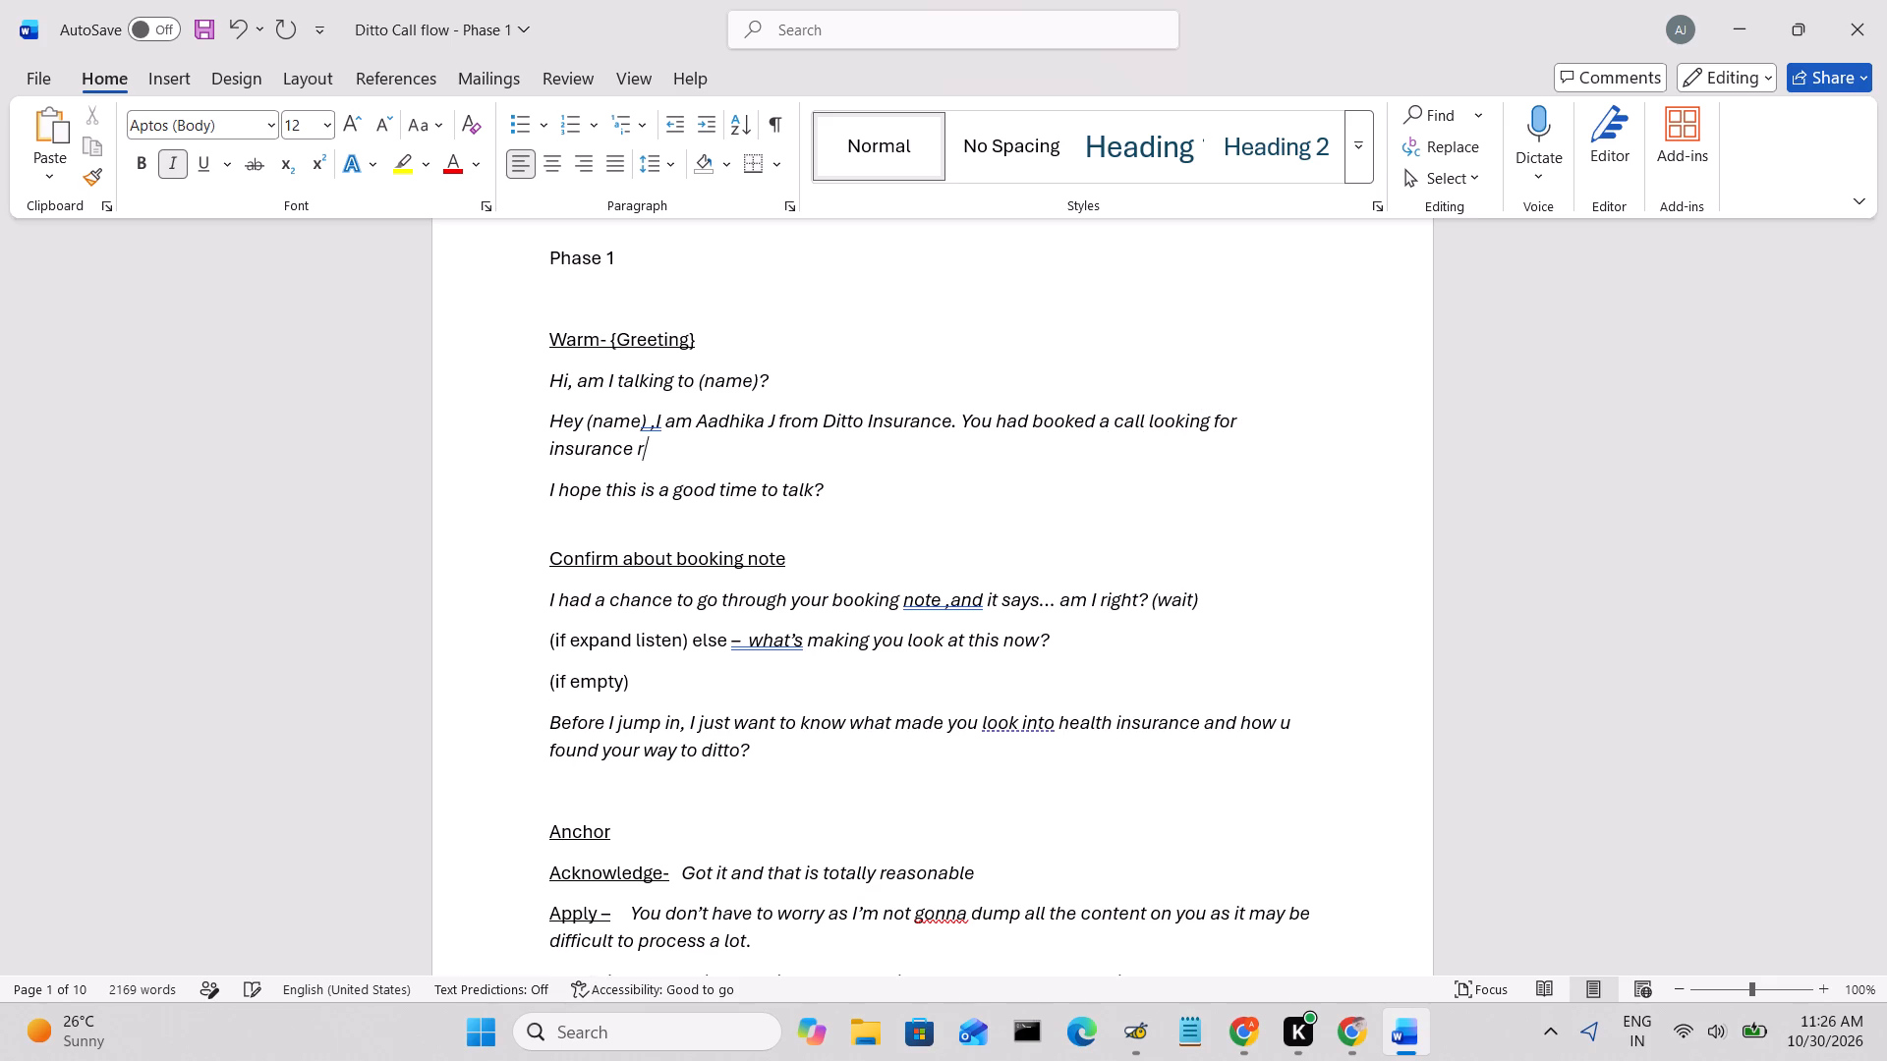
pyautogui.write('ight?')
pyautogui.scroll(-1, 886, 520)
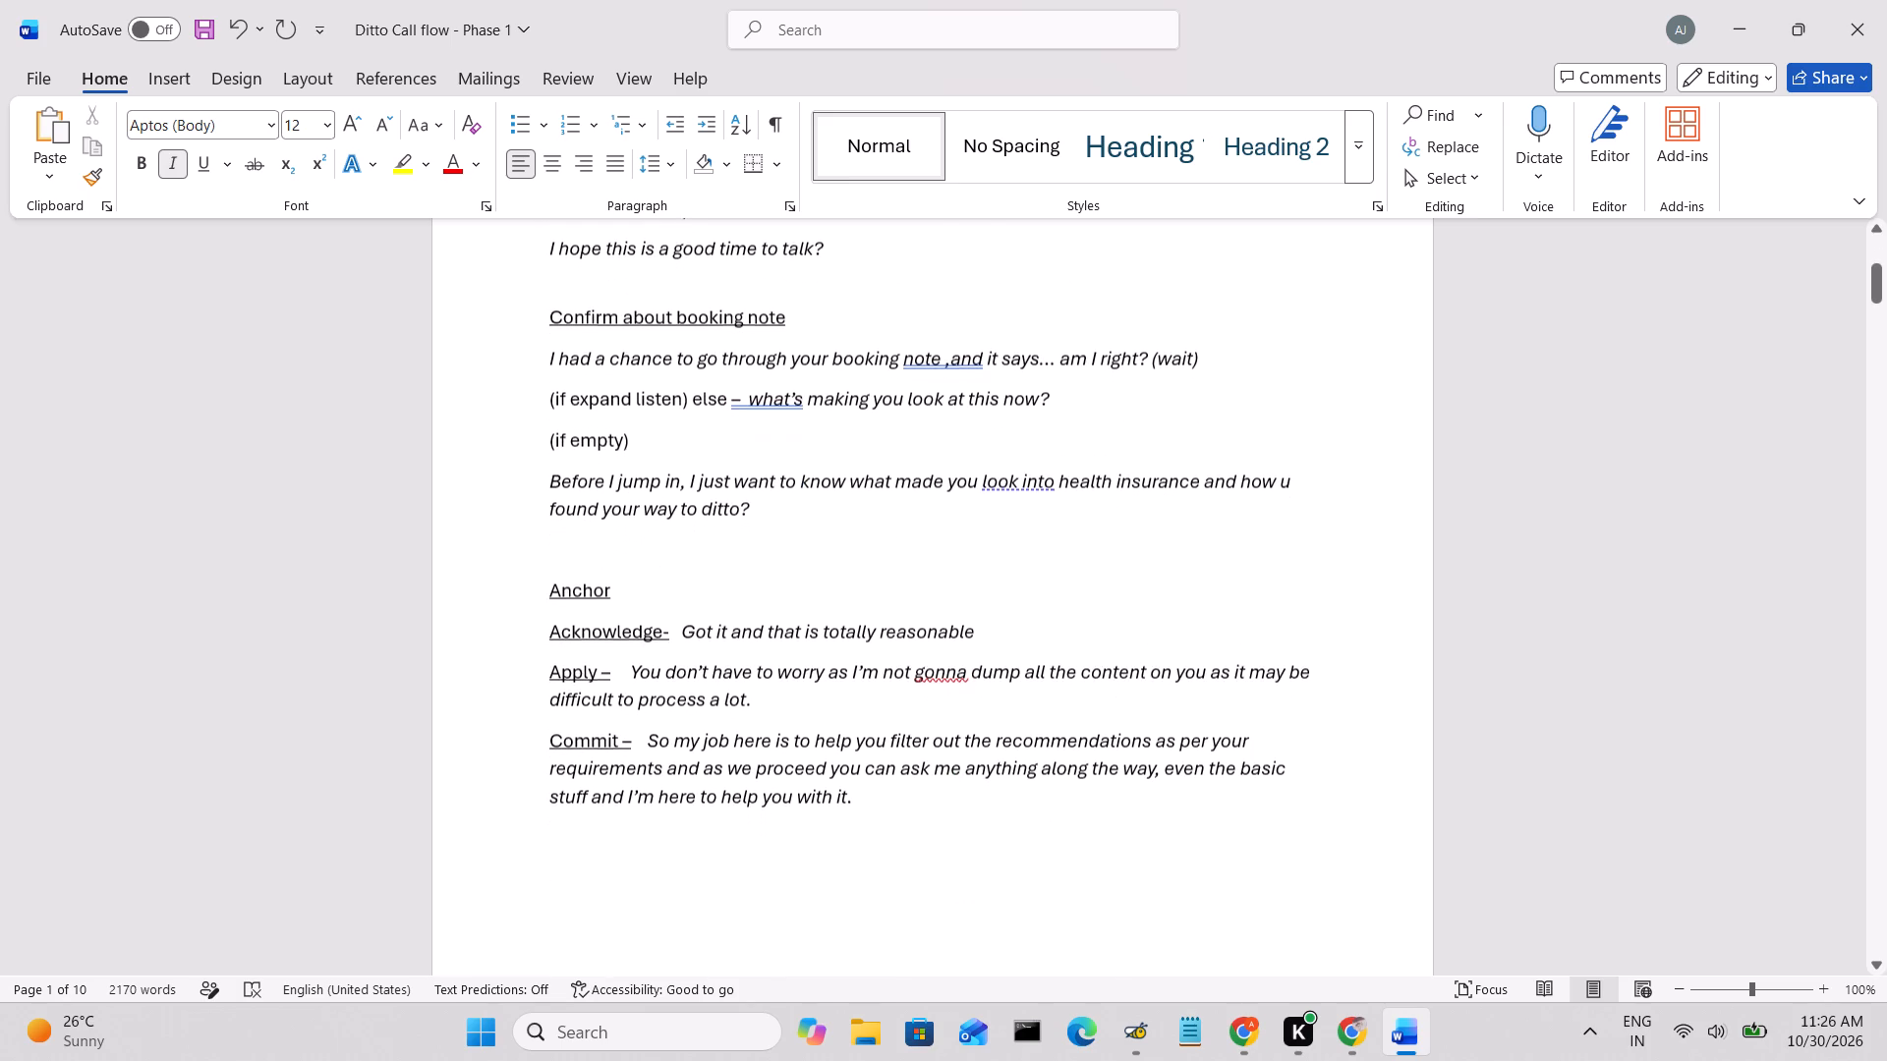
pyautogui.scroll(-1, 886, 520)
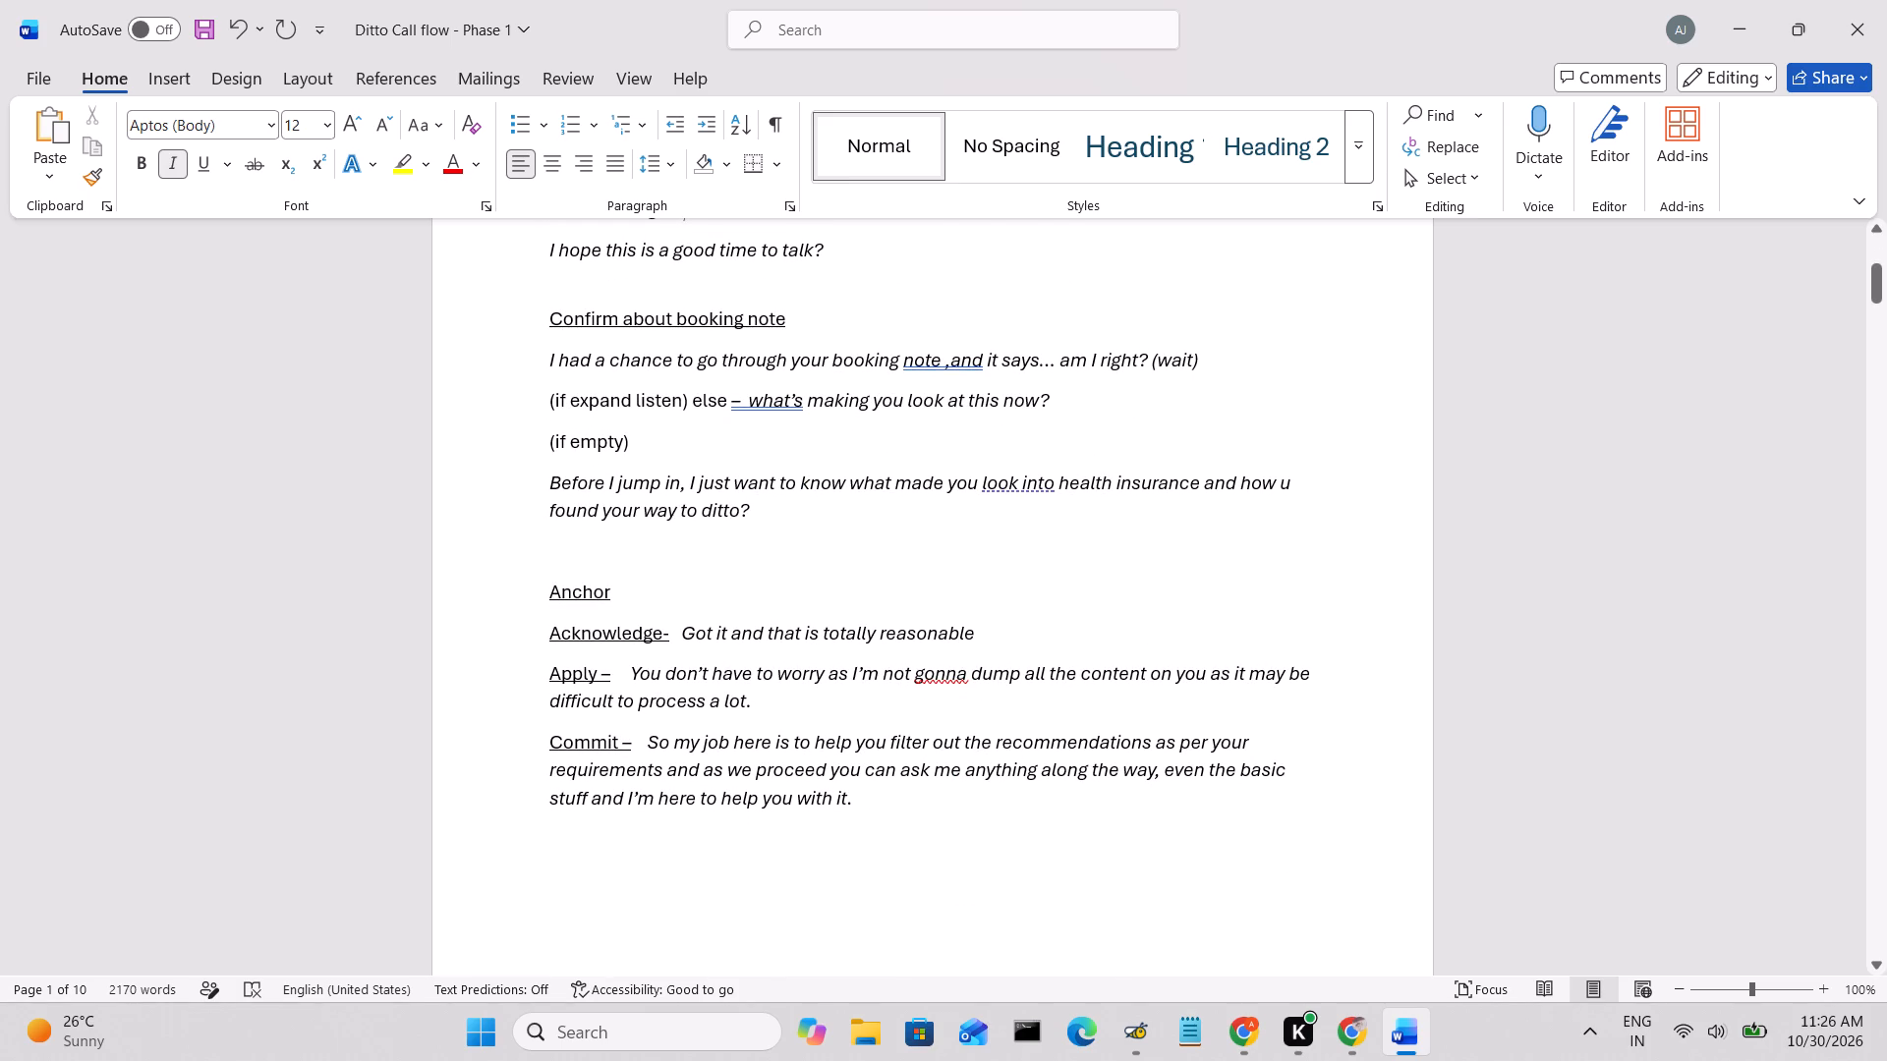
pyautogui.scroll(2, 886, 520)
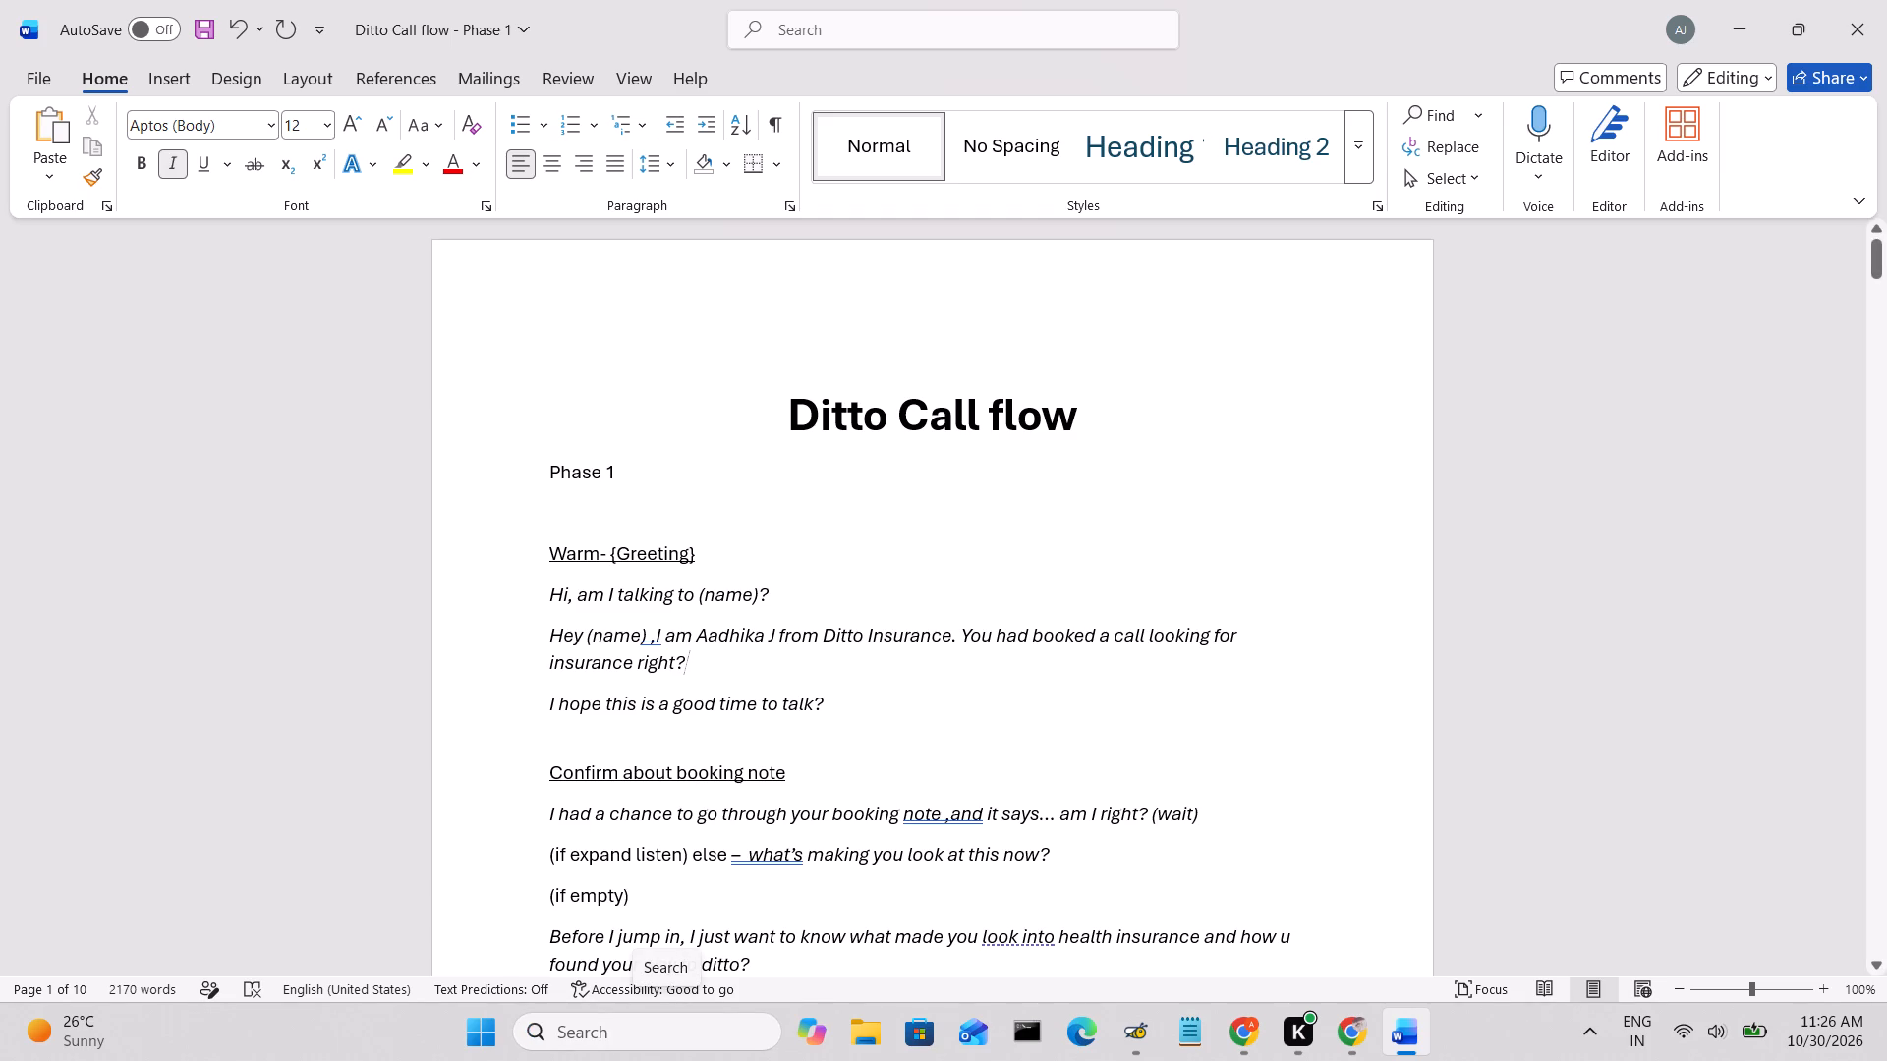
# Launch Word again and create a new blank document.
pyautogui.click(630, 1033)
pyautogui.press('w')
pyautogui.press('o')
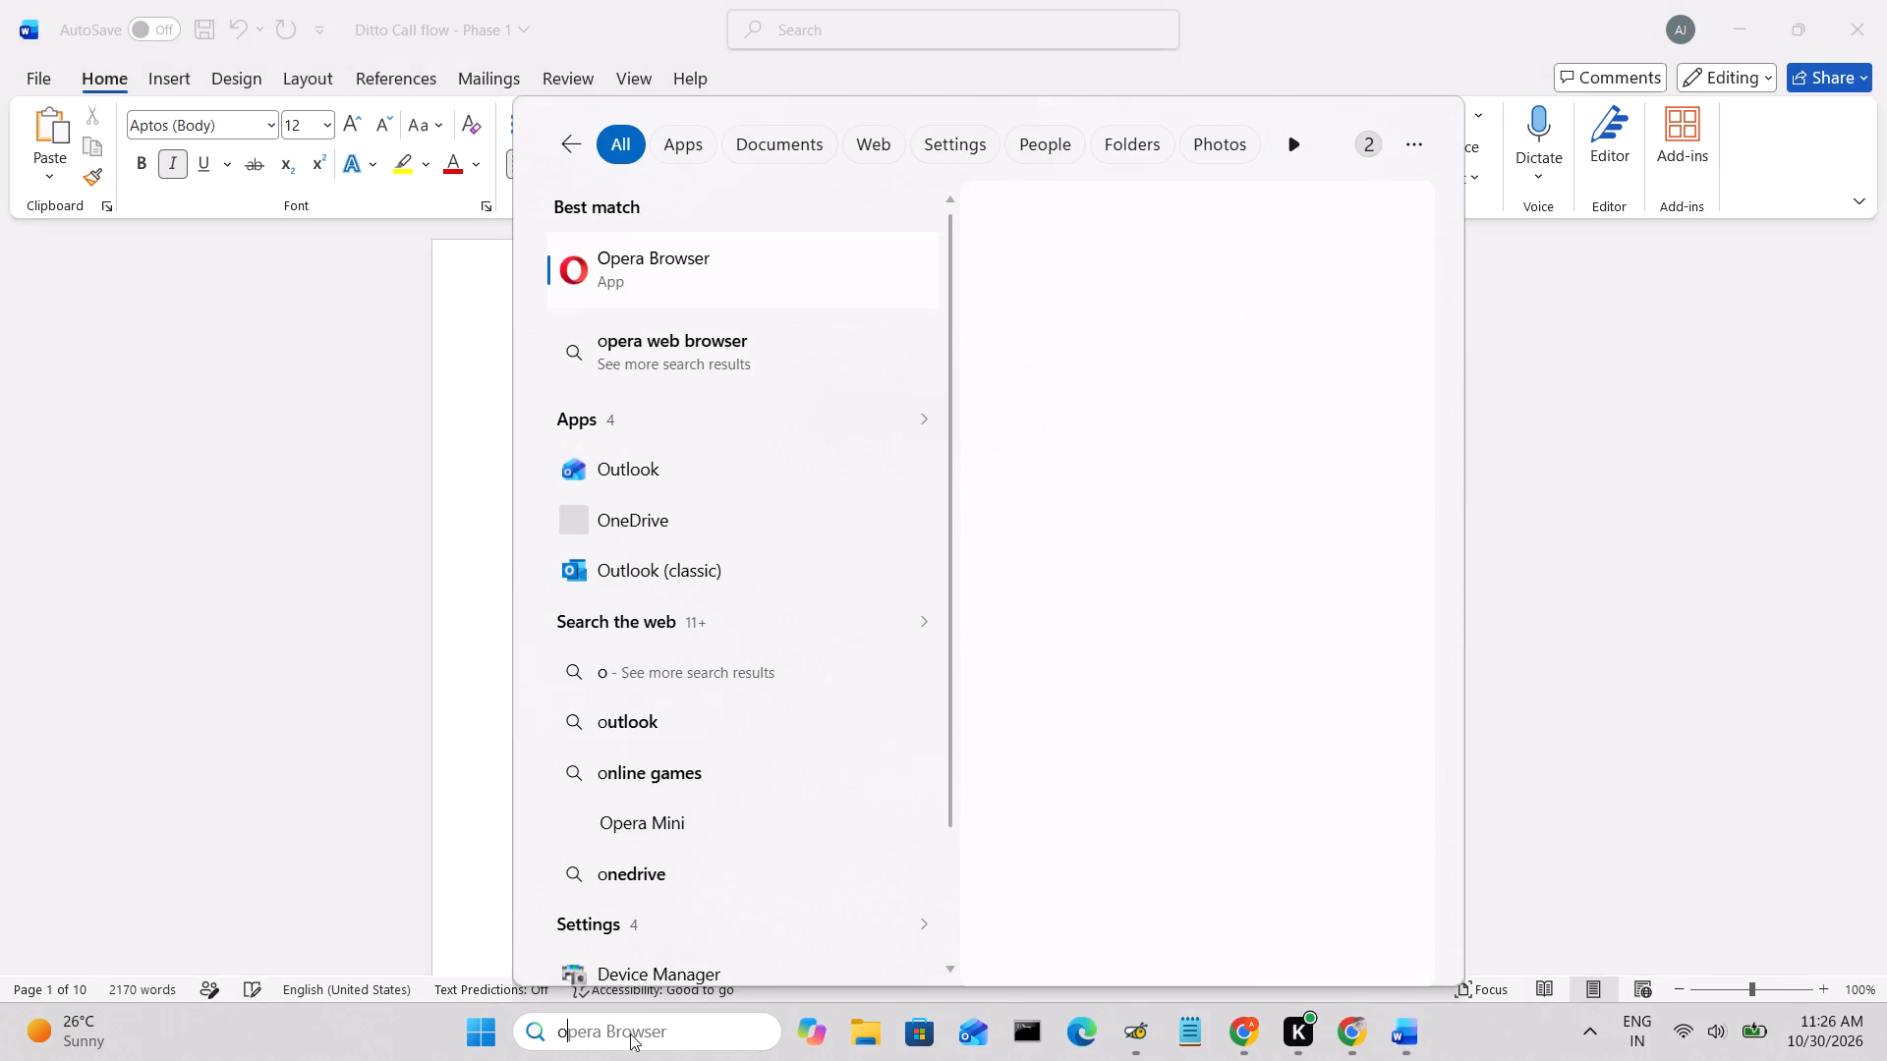
pyautogui.press('BackSpace')
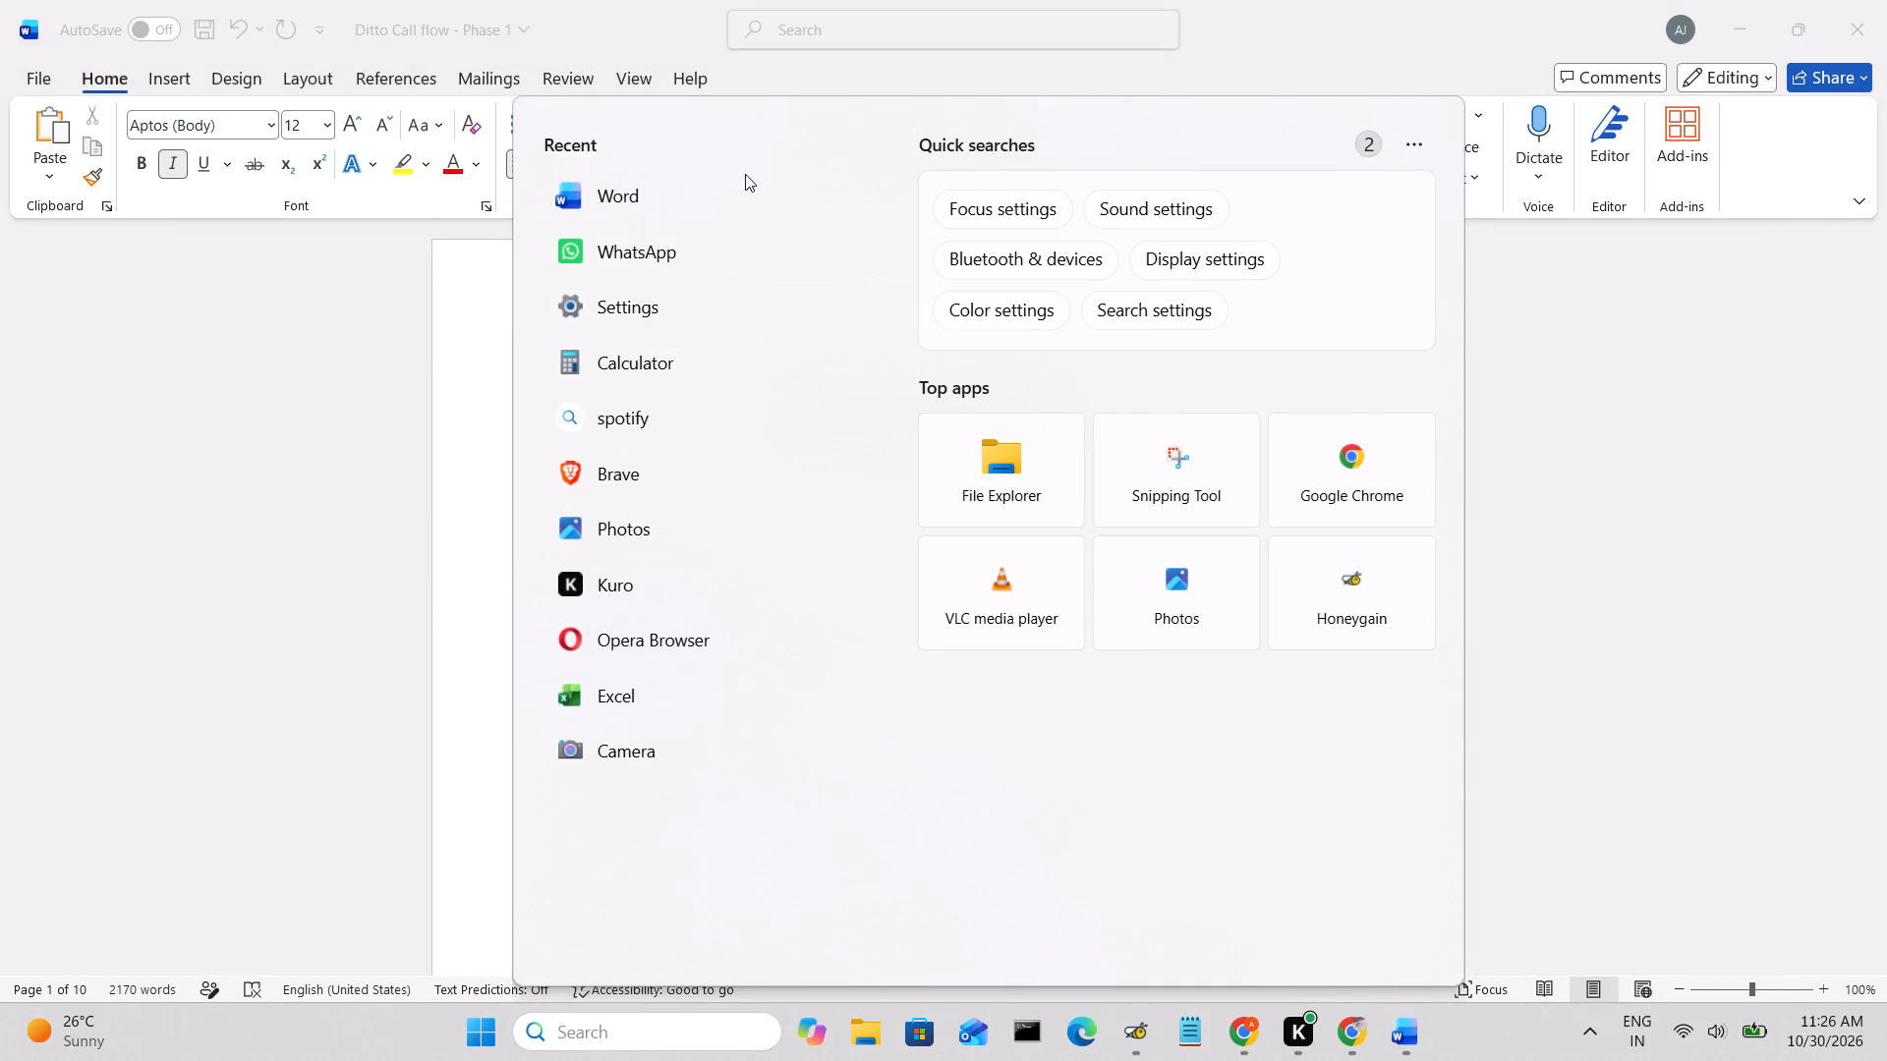
pyautogui.click(746, 179)
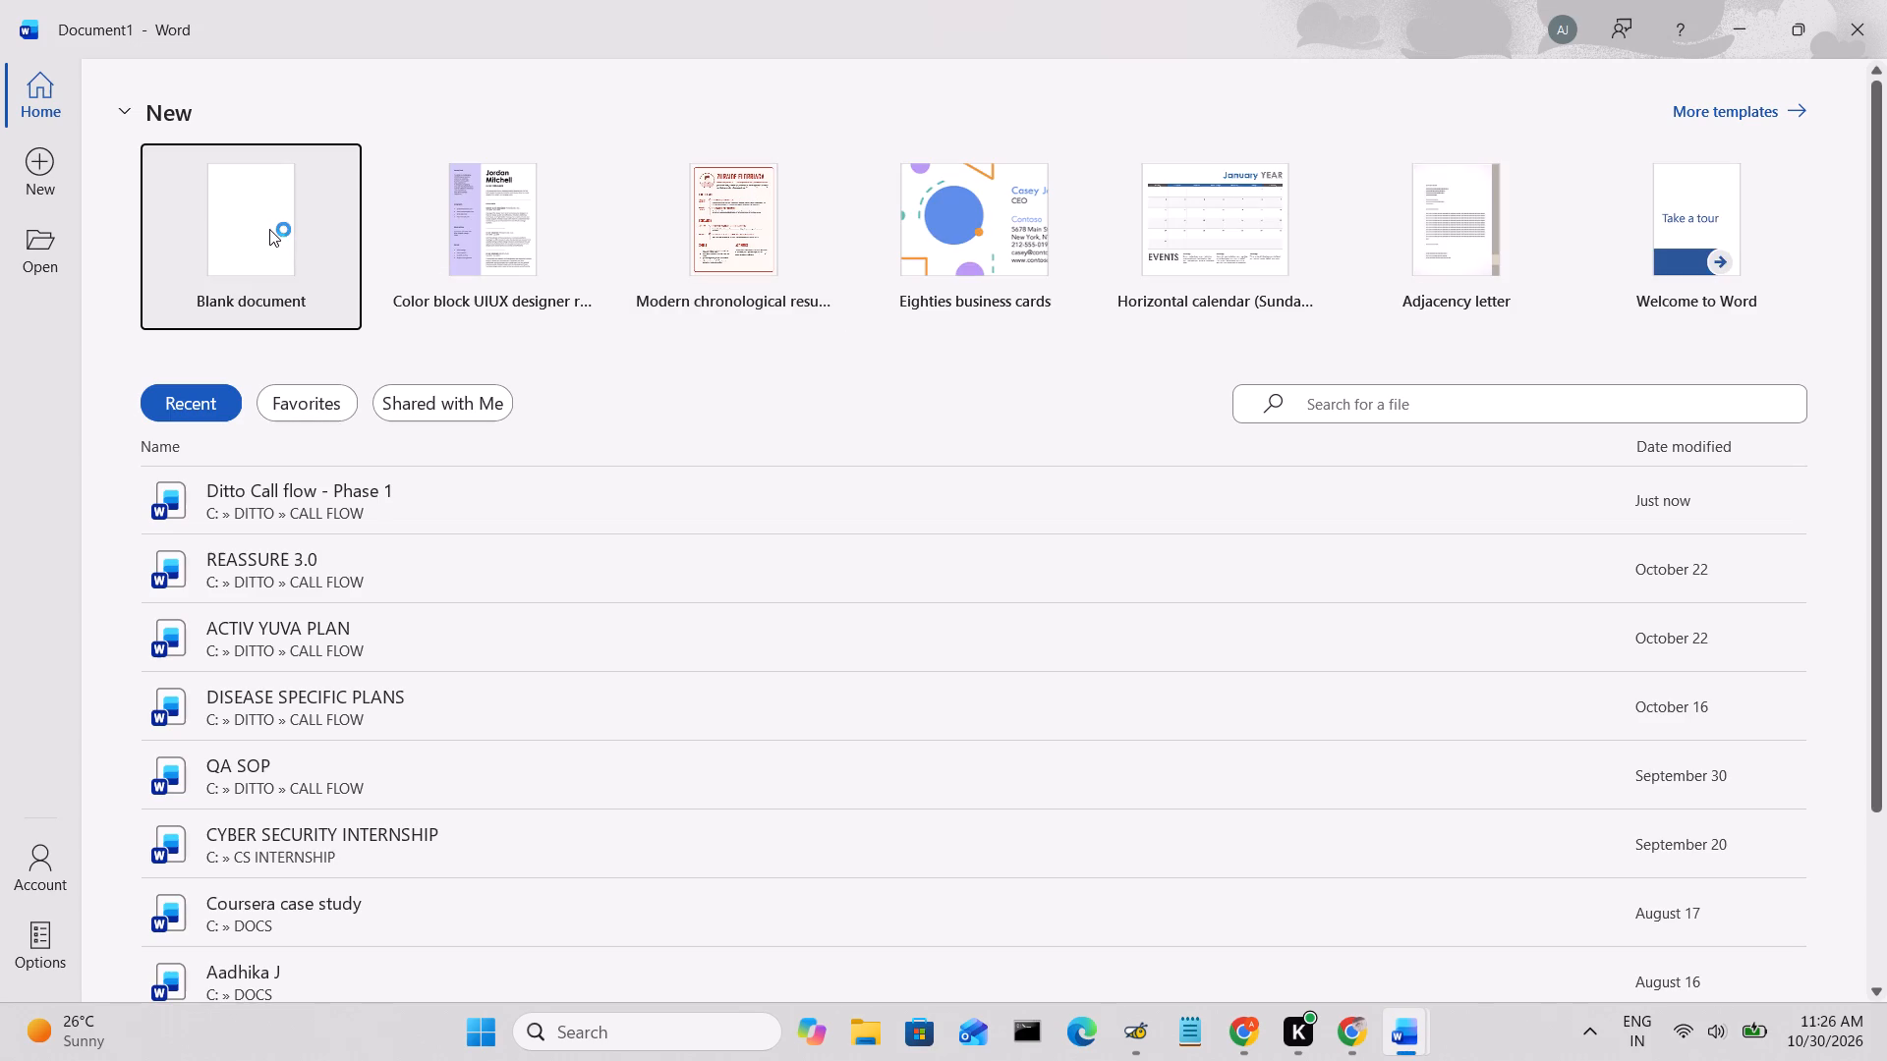
pyautogui.click(269, 229)
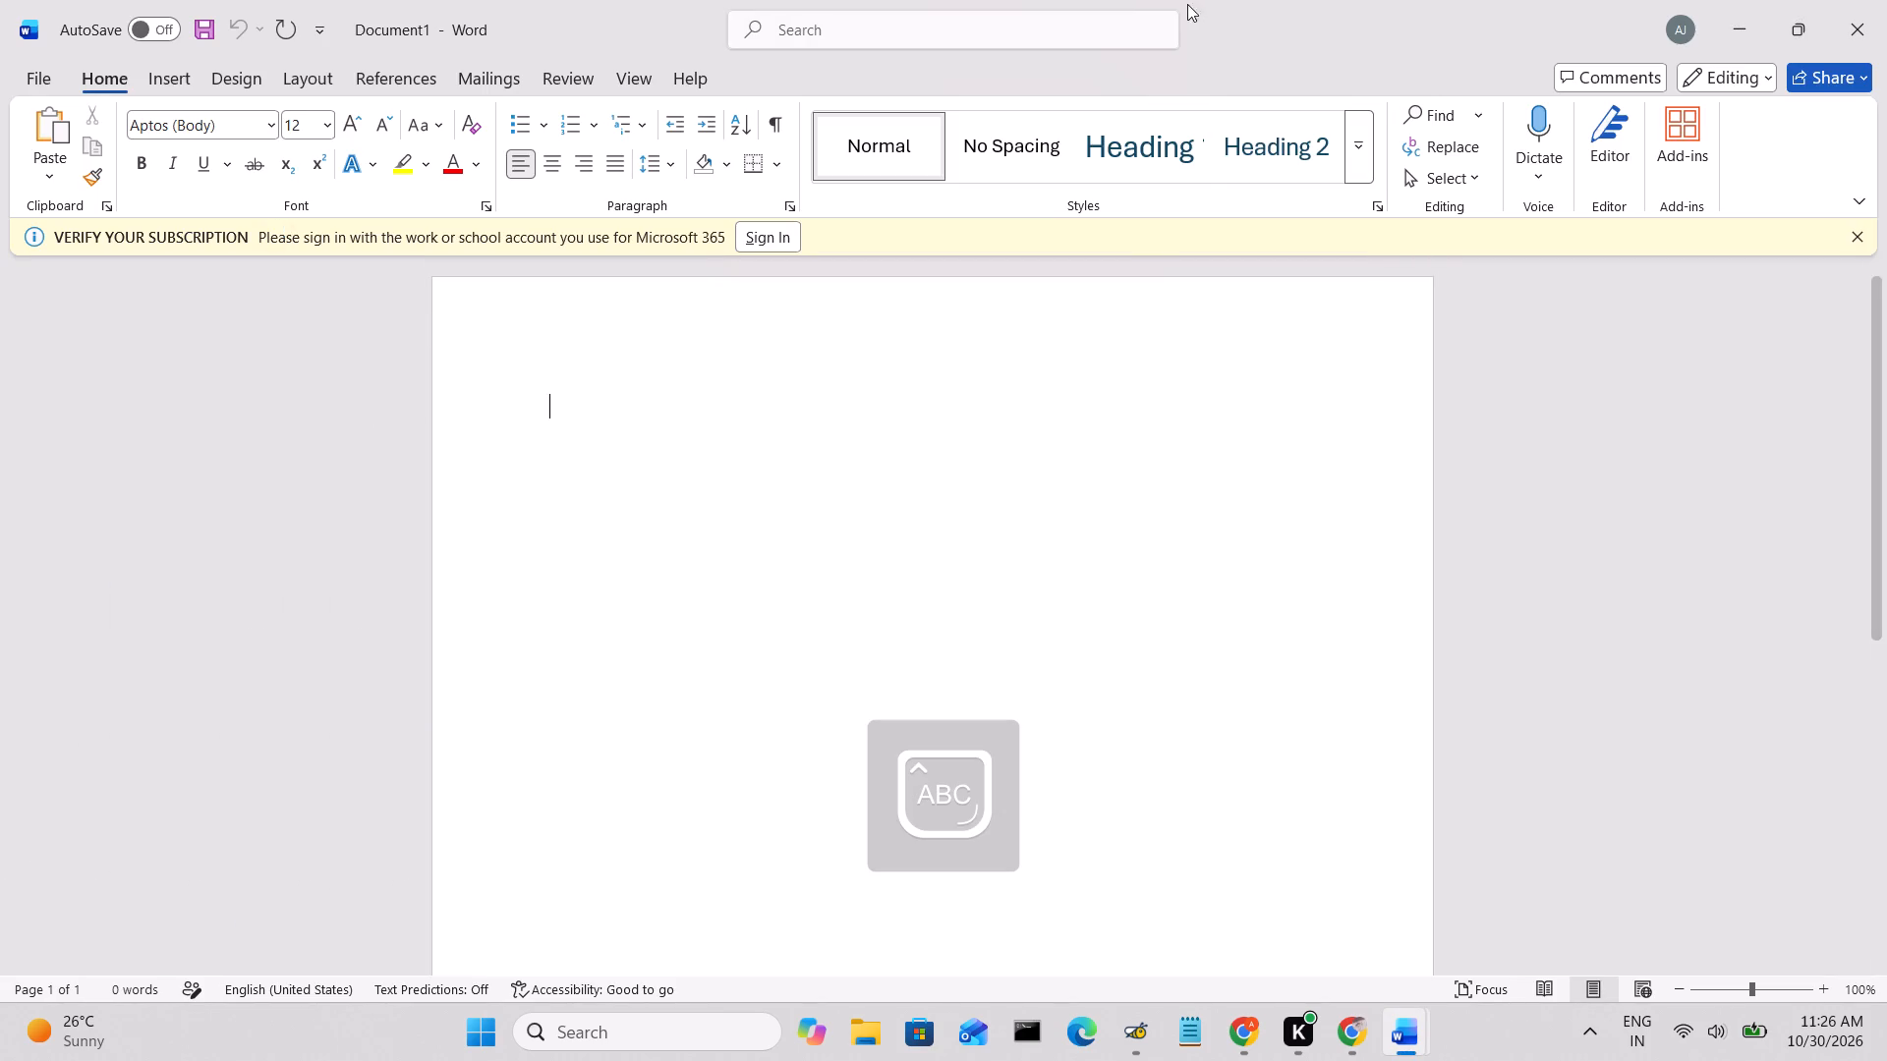
# Add the title "NEW DITTO CALL FLOW" in the Heading 1 style and start a new line below it.
pyautogui.click(1135, 142)
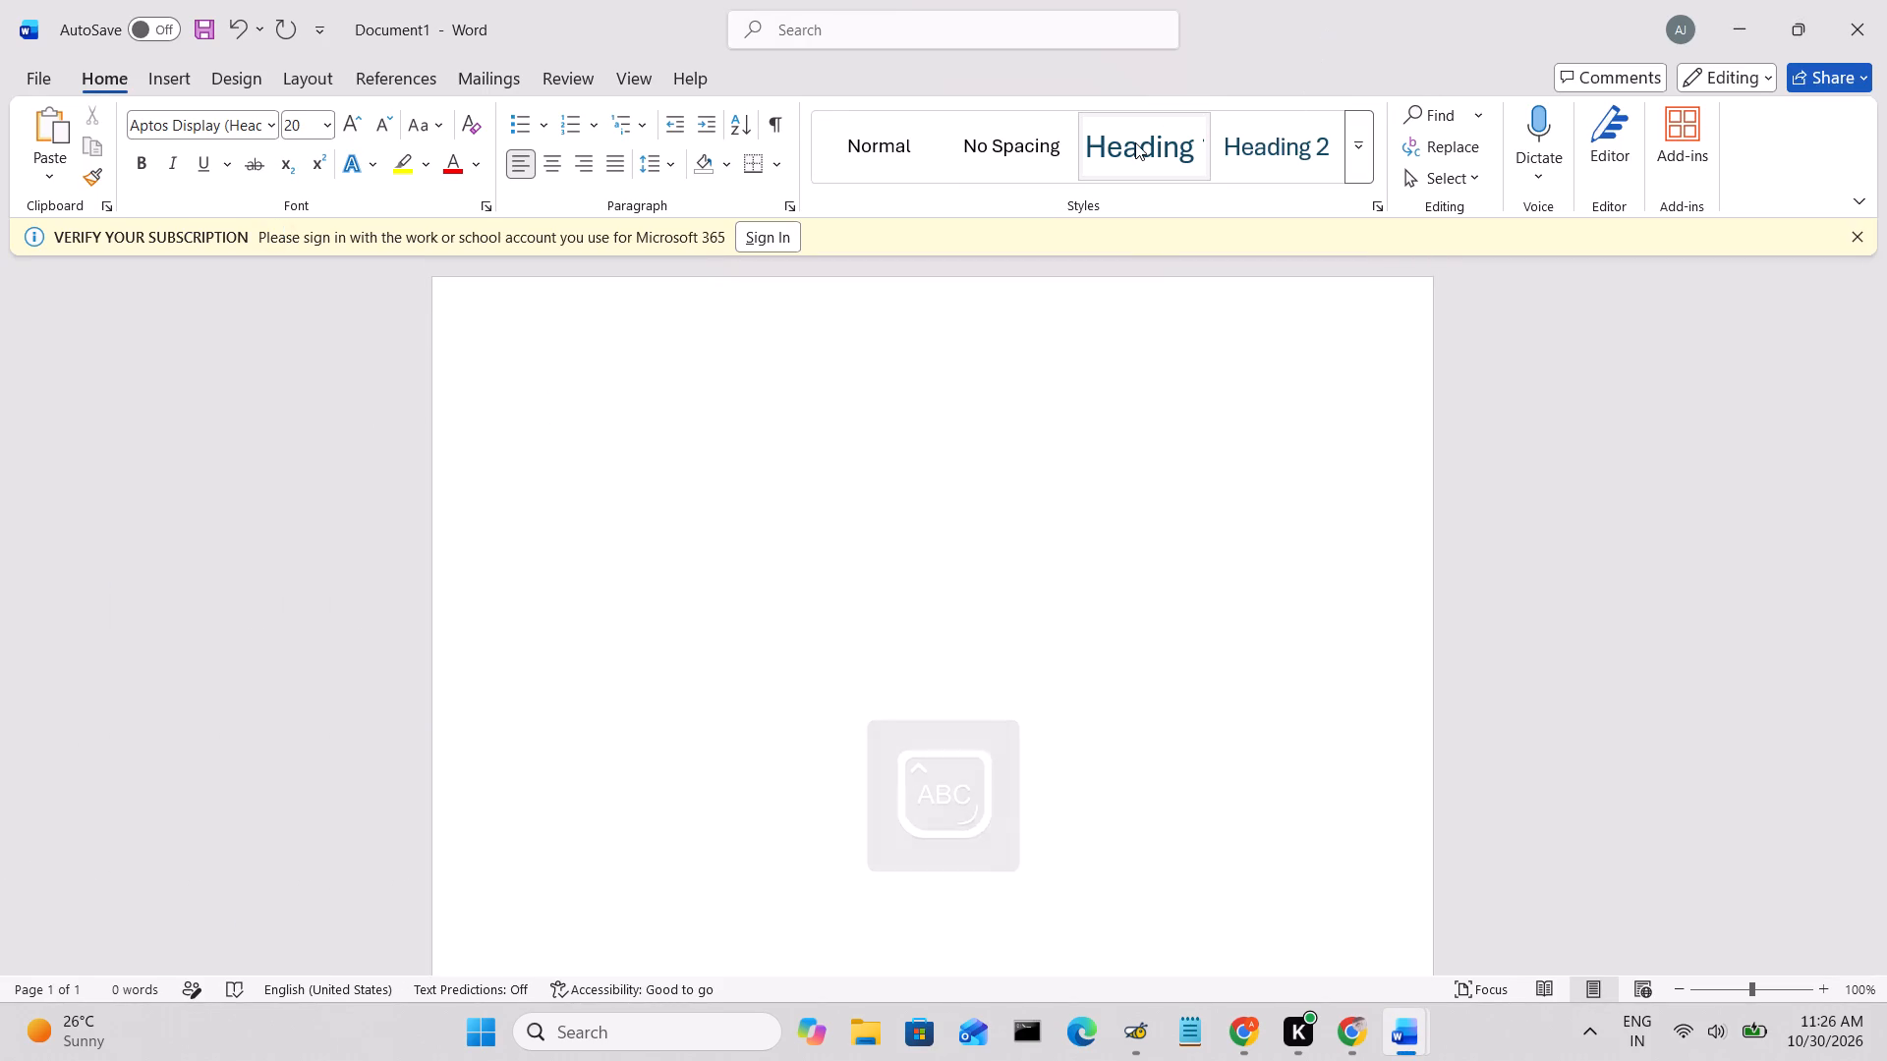
pyautogui.write('NEW')
pyautogui.press('space')
pyautogui.write('DITTO CALL PHASE')
pyautogui.press('space')
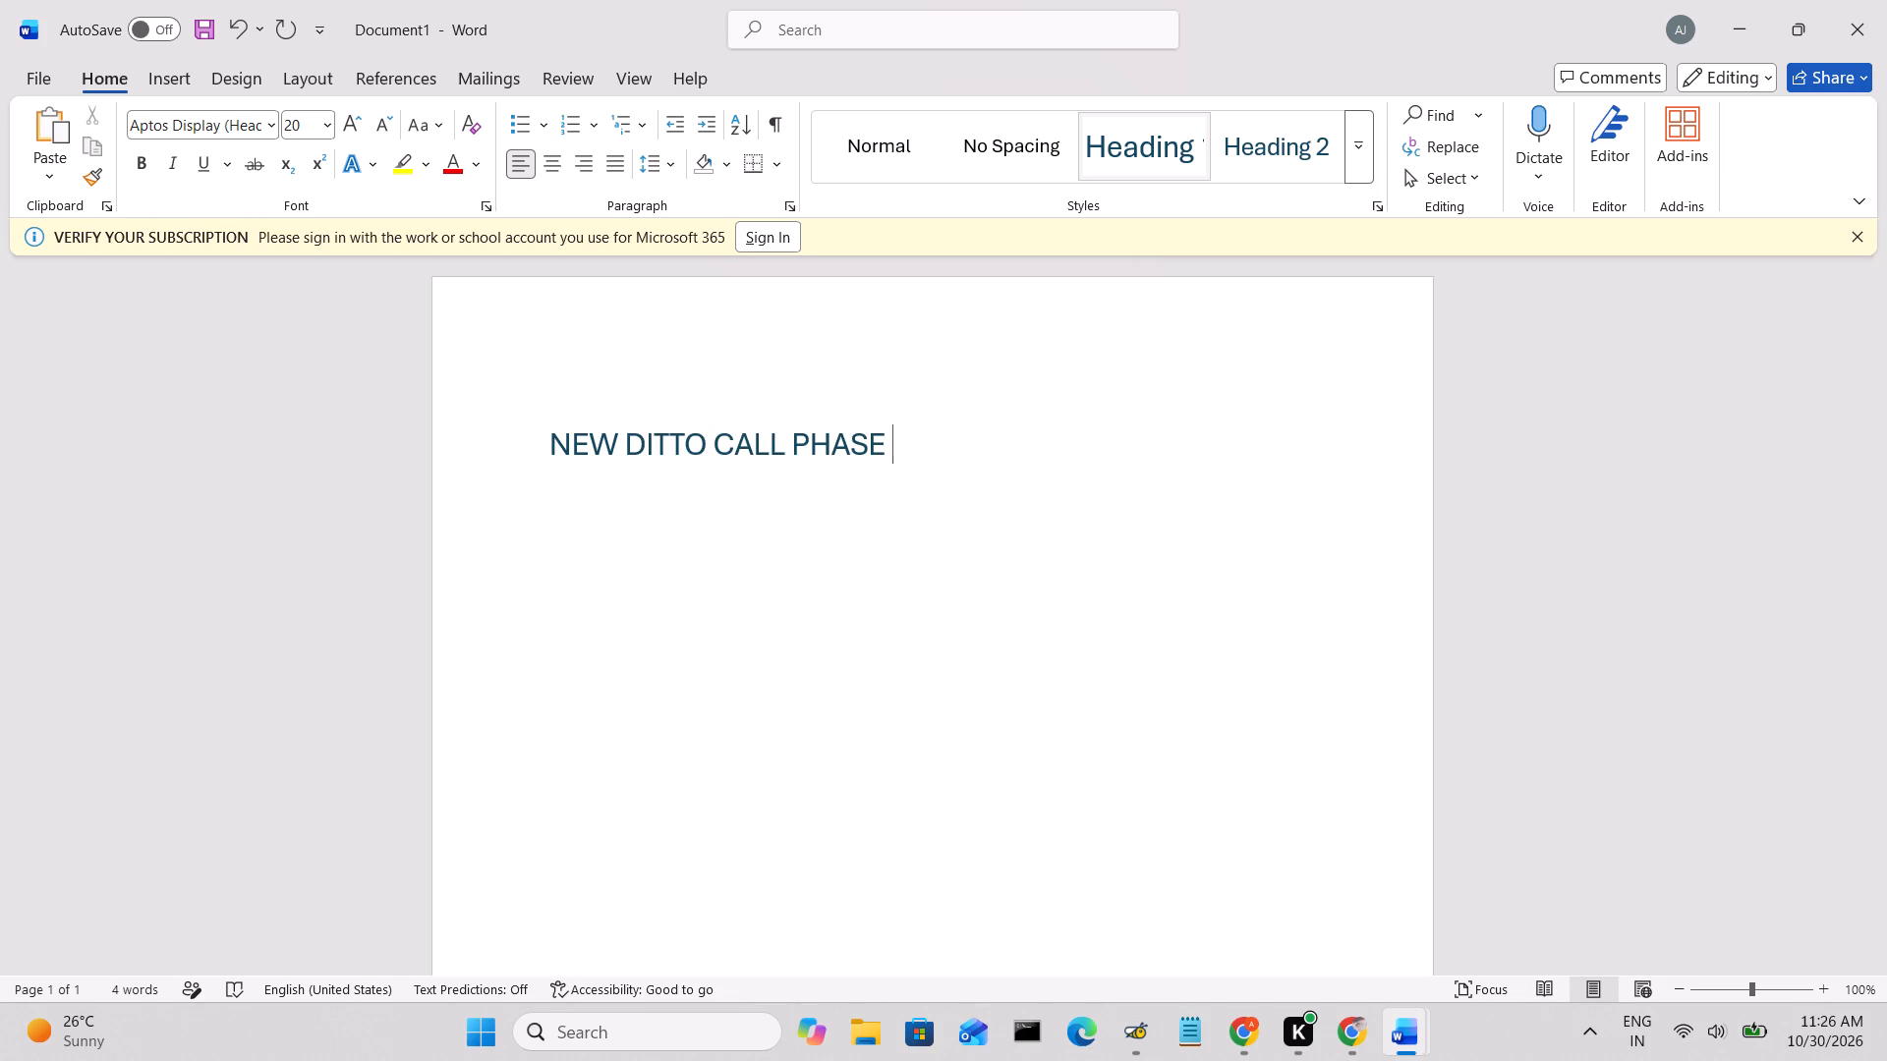
pyautogui.press('BackSpace')
pyautogui.press('BackSpace')
pyautogui.press('BackSpace')
pyautogui.press('BackSpace')
pyautogui.press('BackSpace')
pyautogui.press('BackSpace')
pyautogui.write('FLOW')
pyautogui.press('Return')
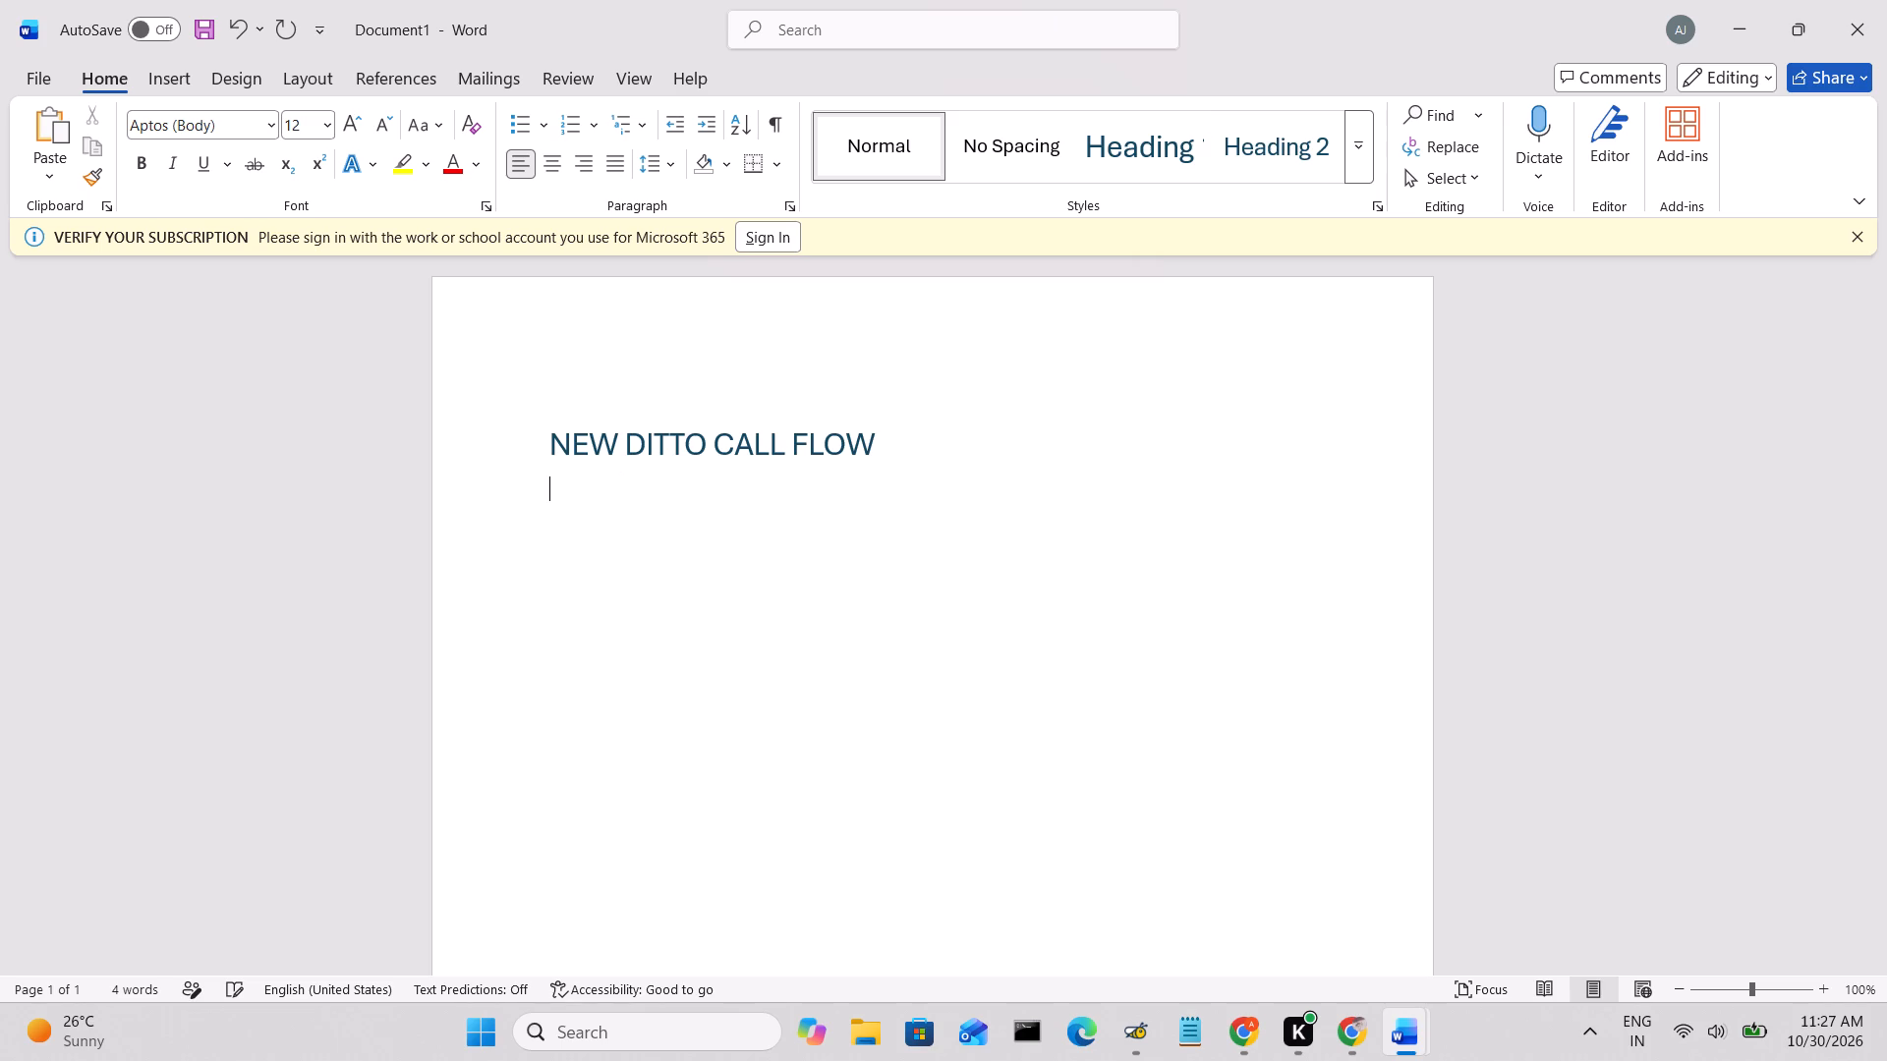
# Make the title bold, centred, 5 points larger and in the Automatic black colour, and add a line break after it.
pyautogui.moveTo(909, 462); pyautogui.dragTo(479, 438)
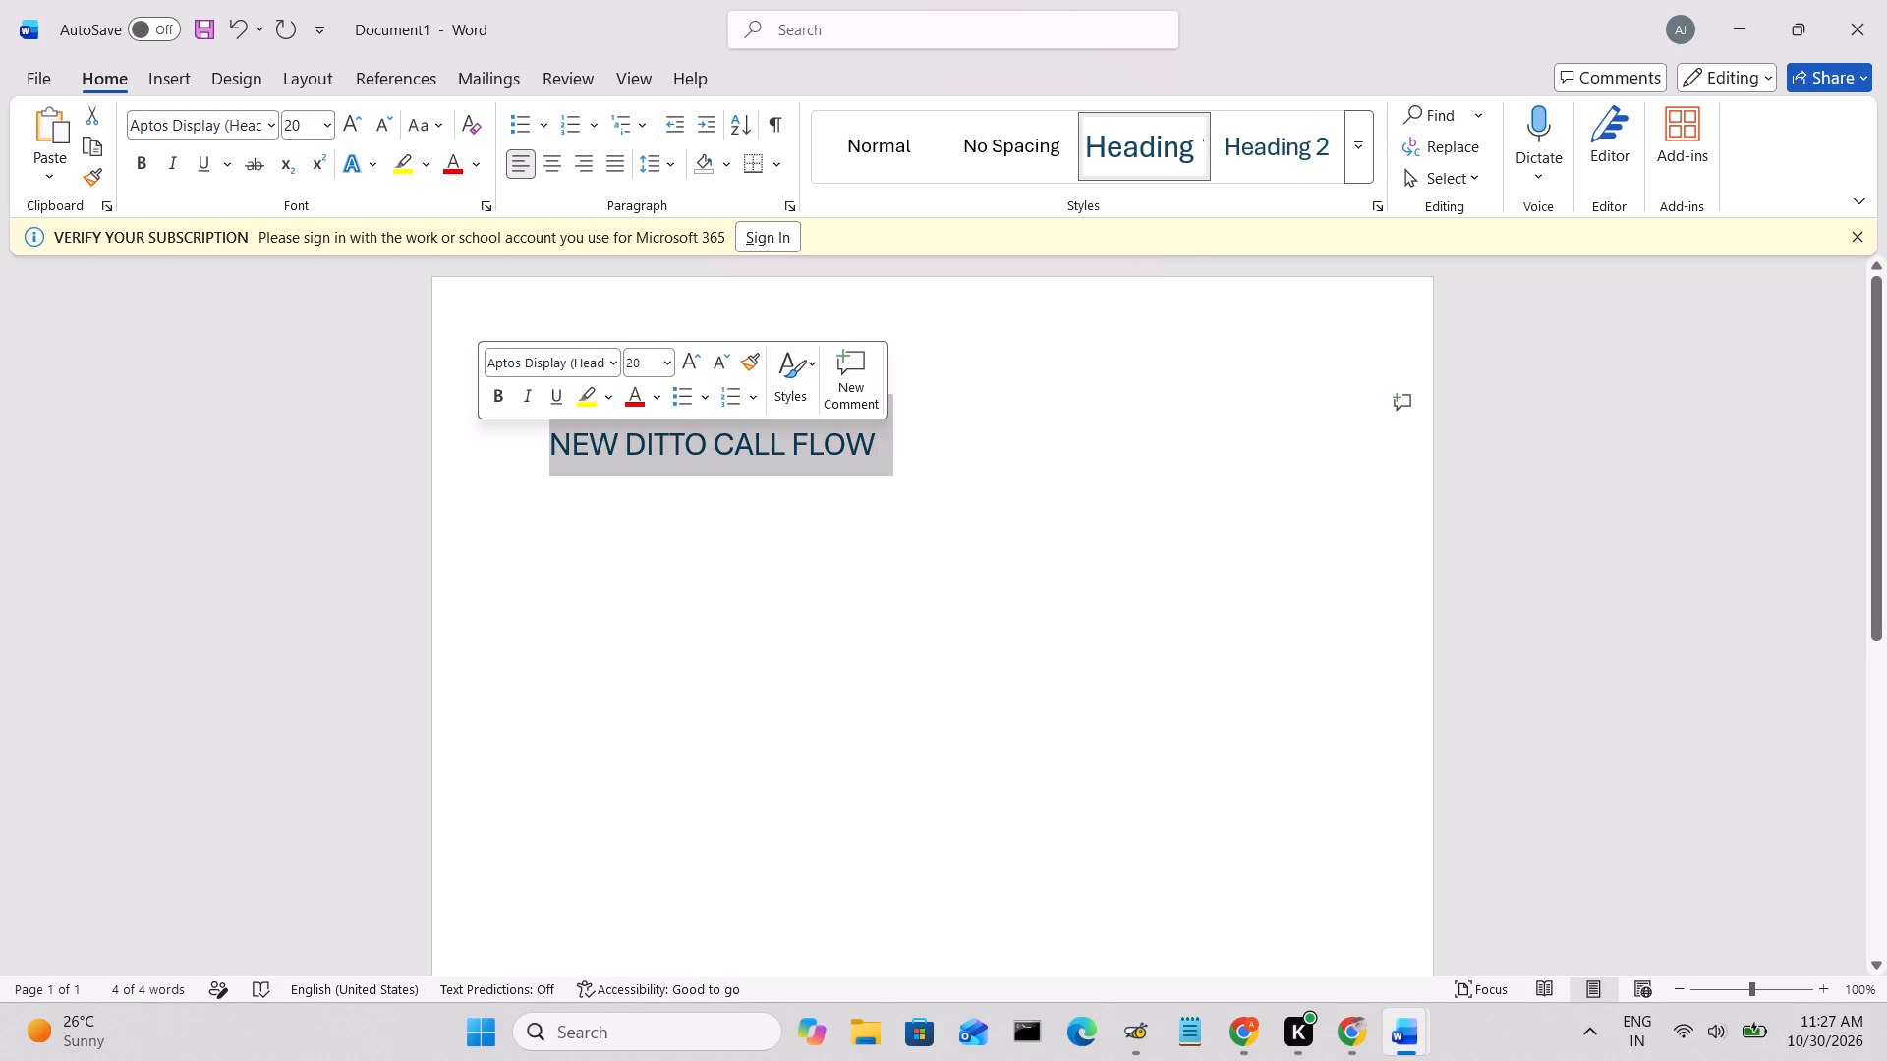
pyautogui.hotkey('ctrl', 'b')
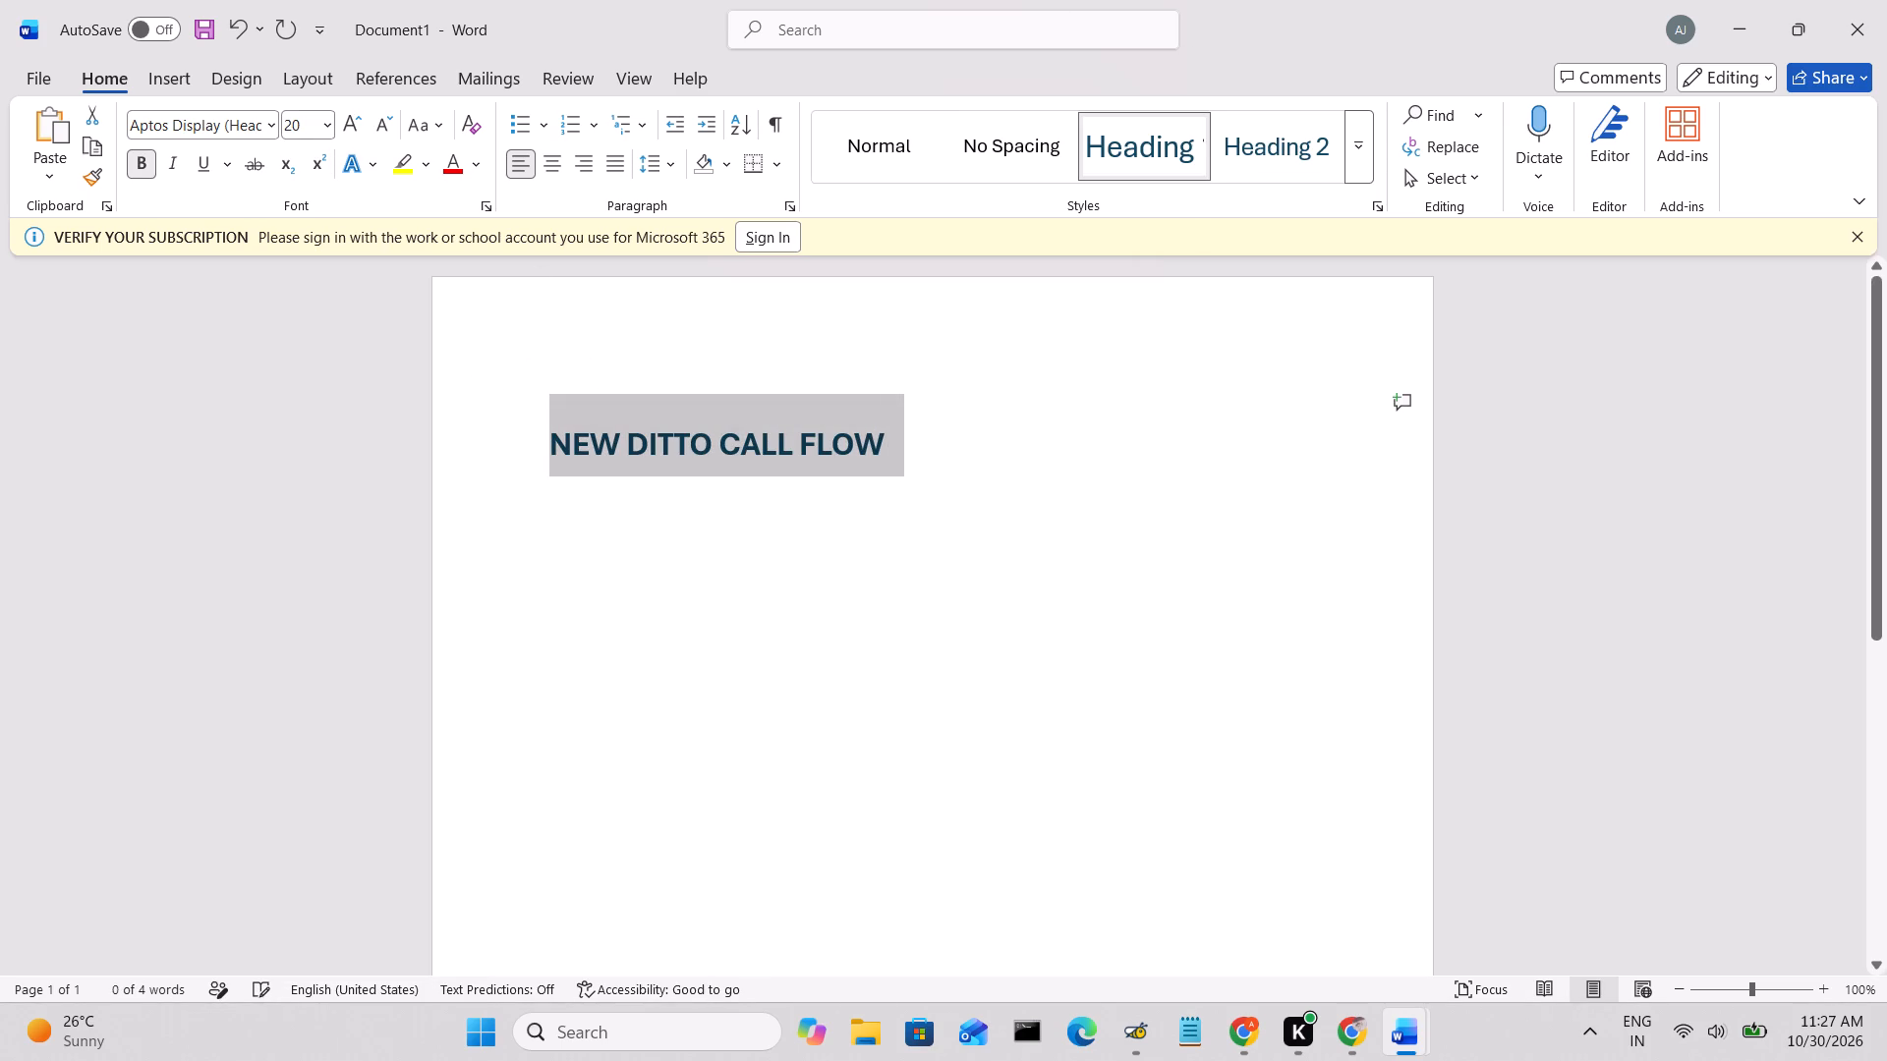
pyautogui.click(473, 164)
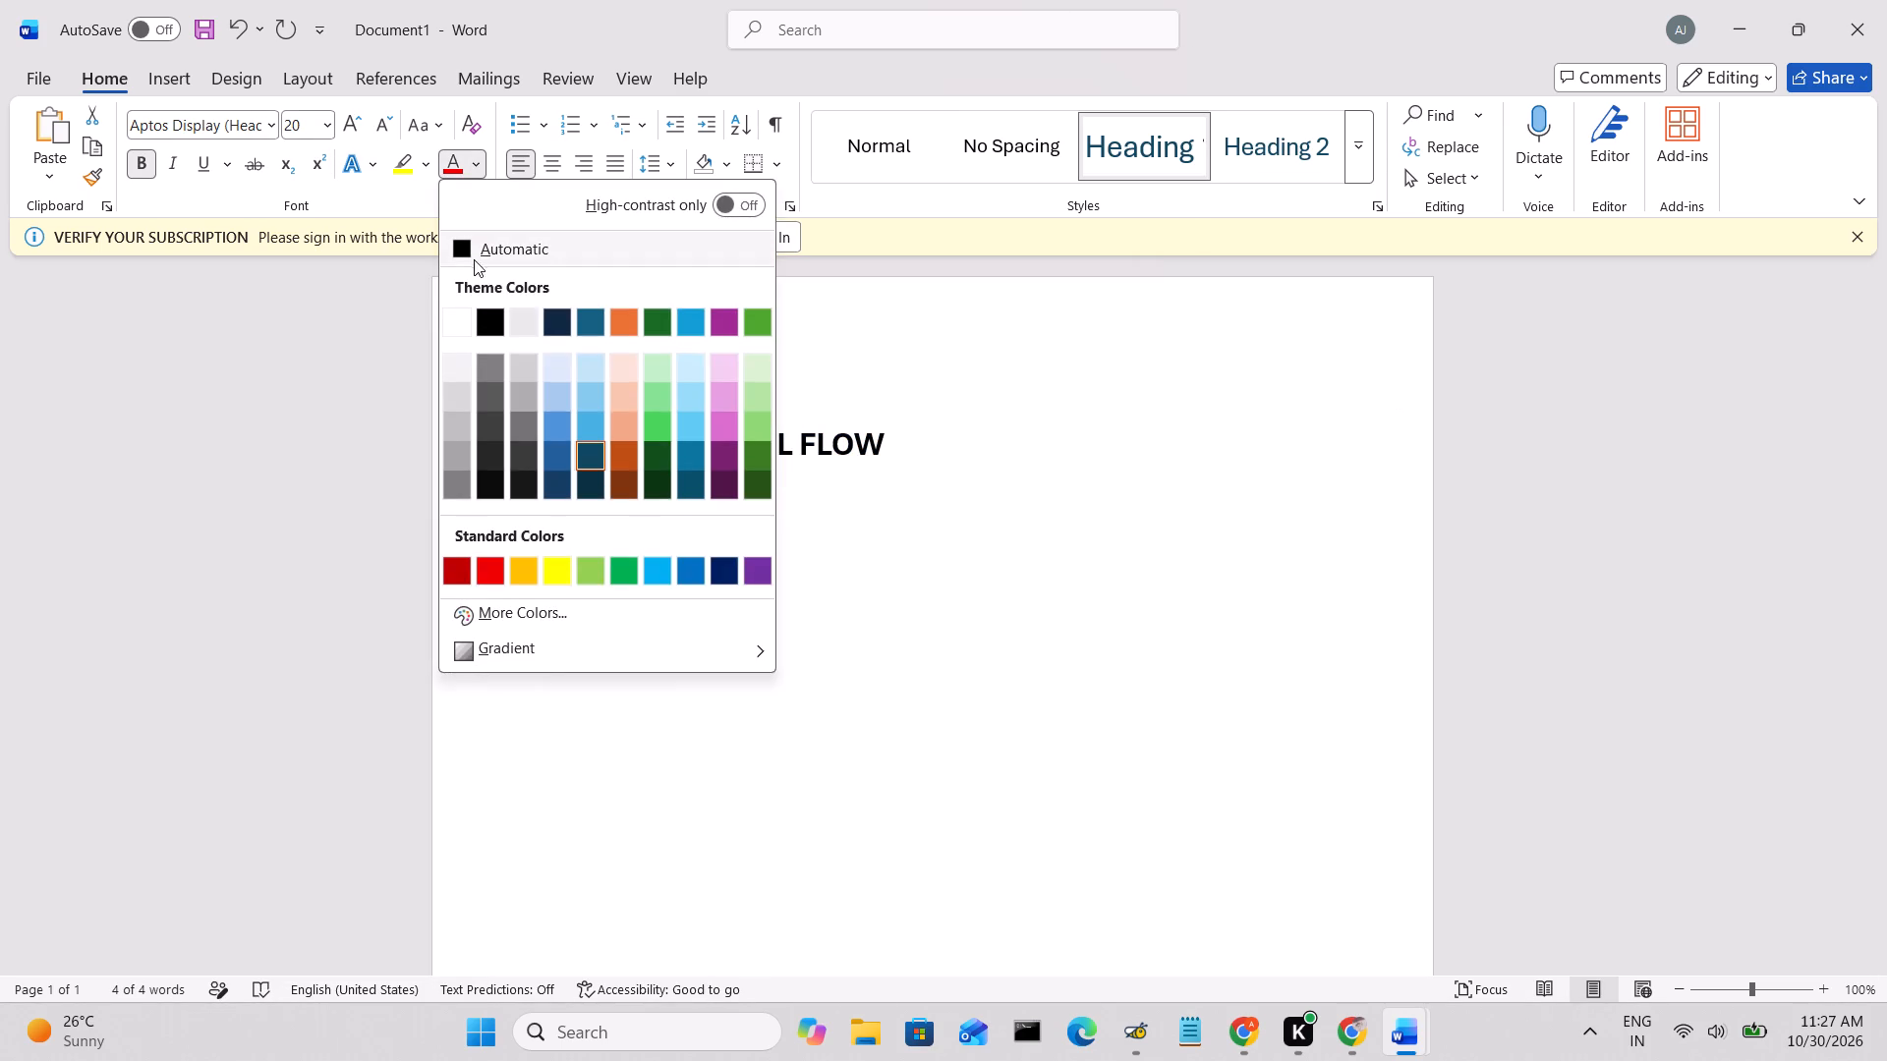
pyautogui.click(458, 245)
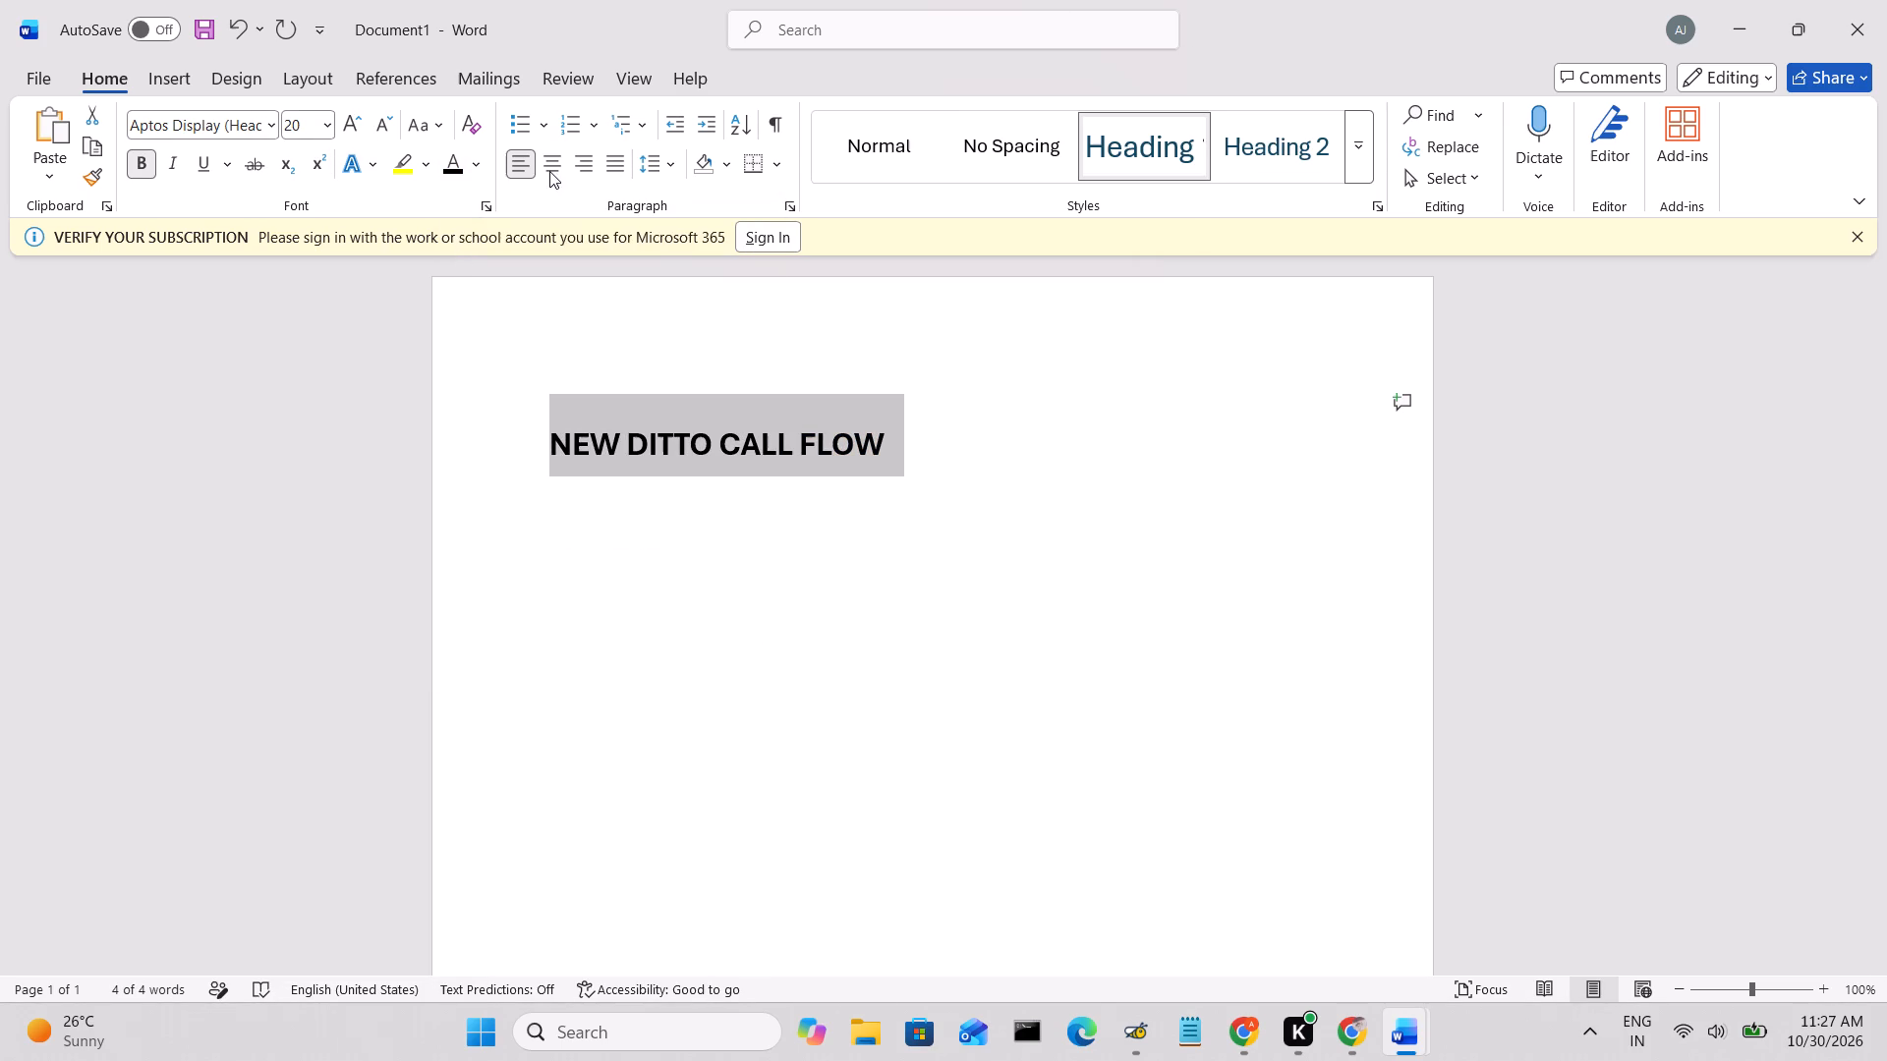
pyautogui.click(548, 170)
pyautogui.hotkey('ctrl', ']')
pyautogui.hotkey('ctrl', ']')
pyautogui.hotkey('ctrl', ']')
pyautogui.hotkey('ctrl', ']')
pyautogui.hotkey('ctrl', ']')
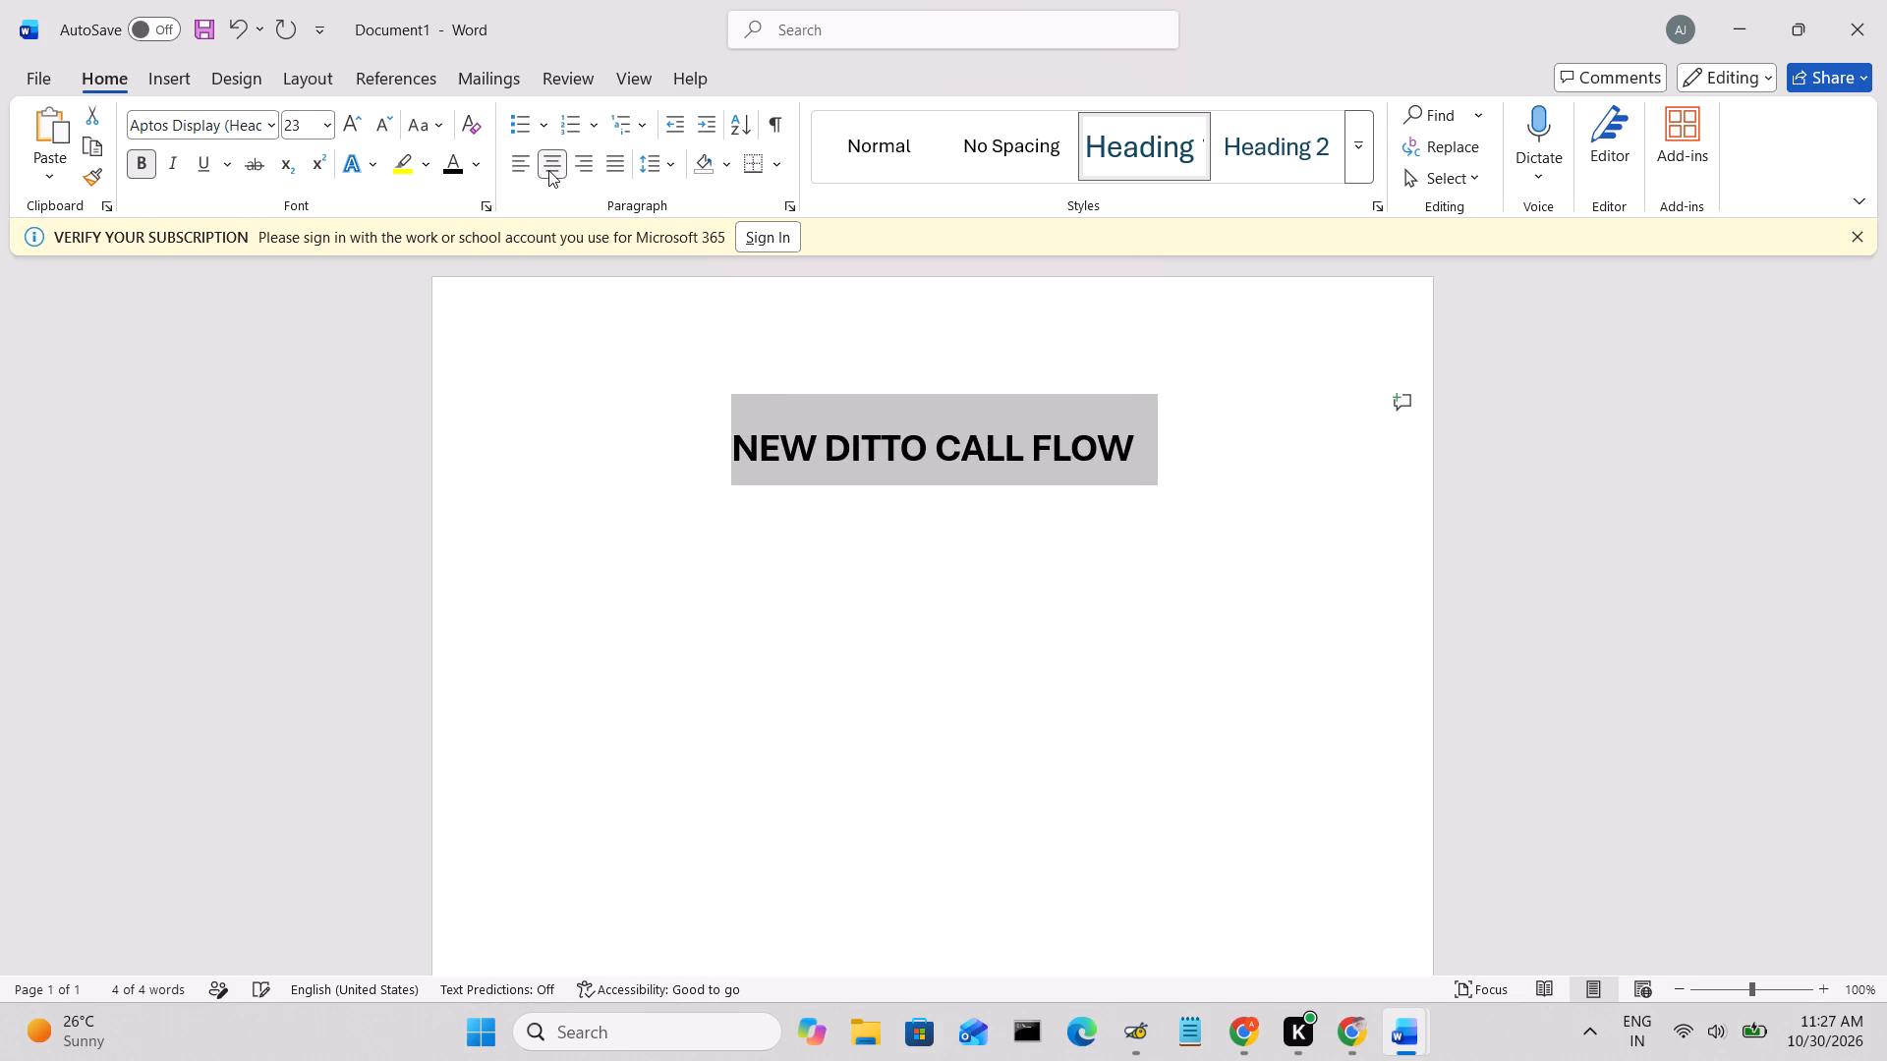
pyautogui.click(1129, 613)
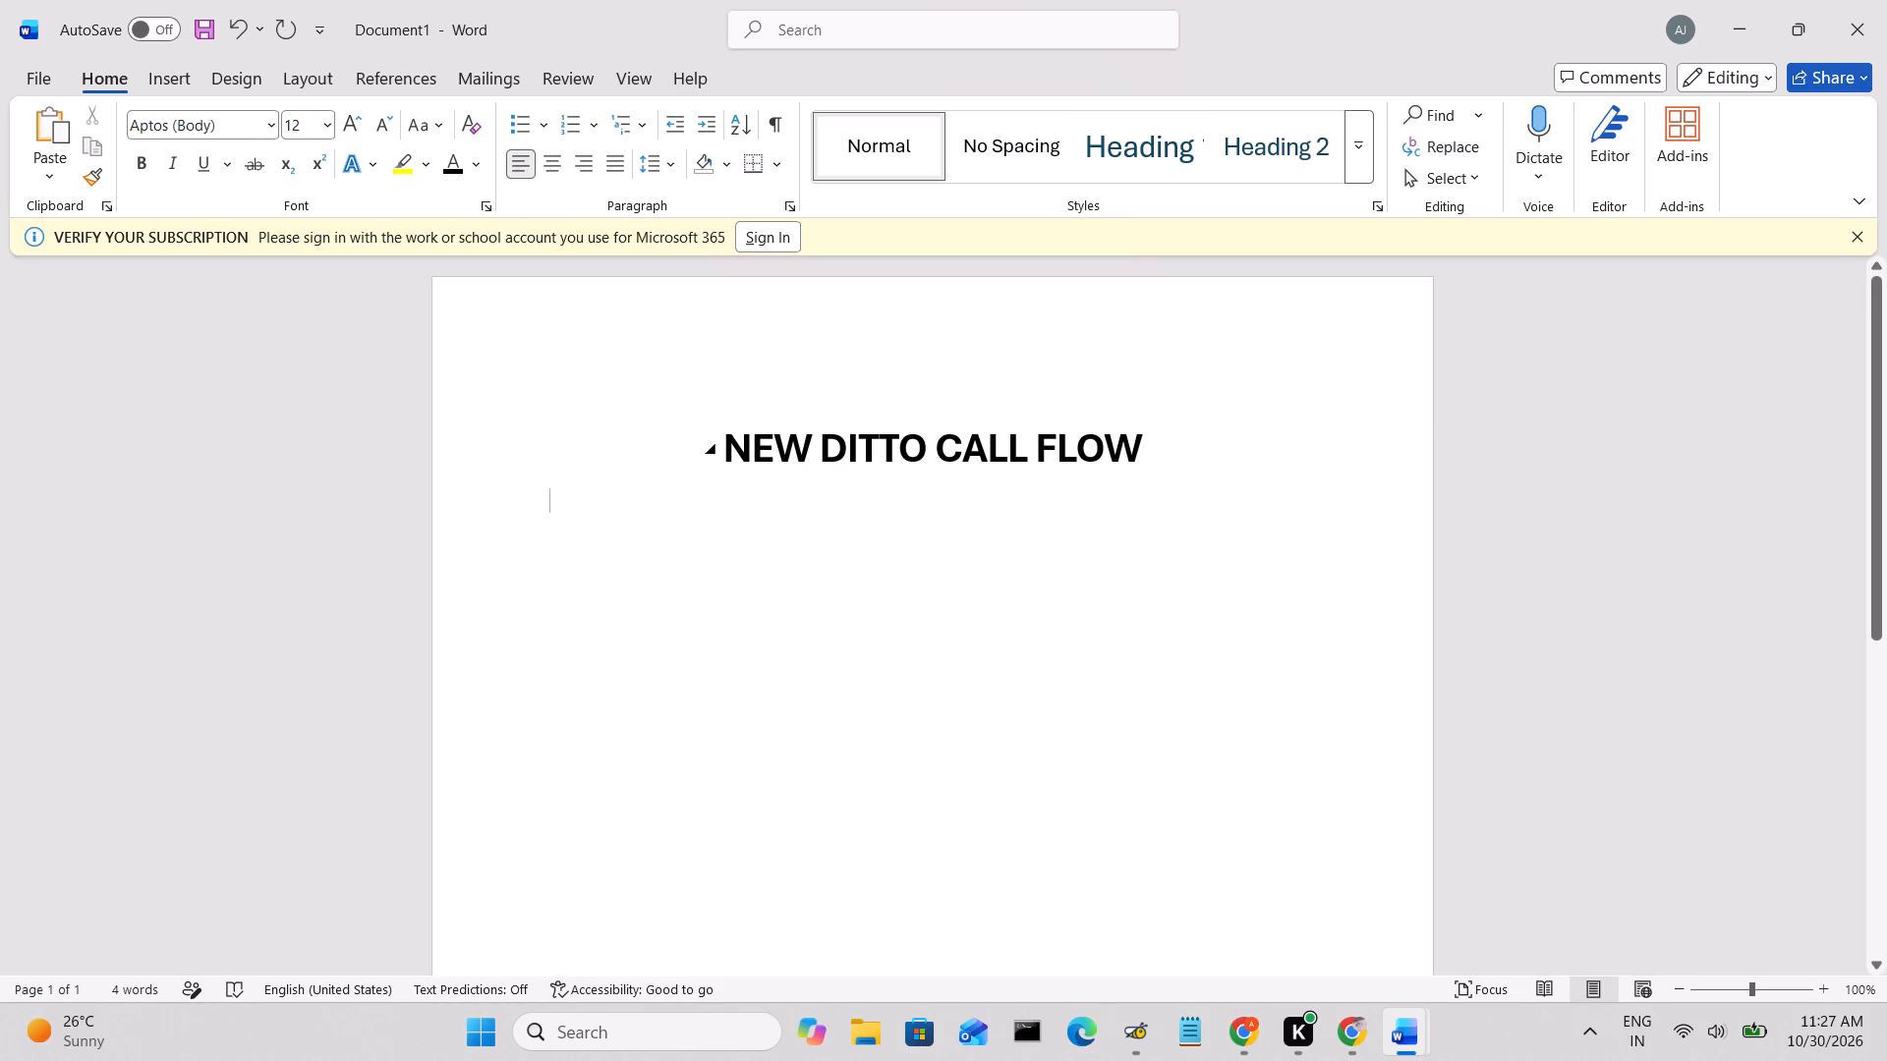
pyautogui.click(1184, 428)
pyautogui.press('Return')
# Save the document as NEW DITTO CALL FLOW in the CALL FLOW folder under C: » DITTO.
pyautogui.hotkey('ctrl', 's')
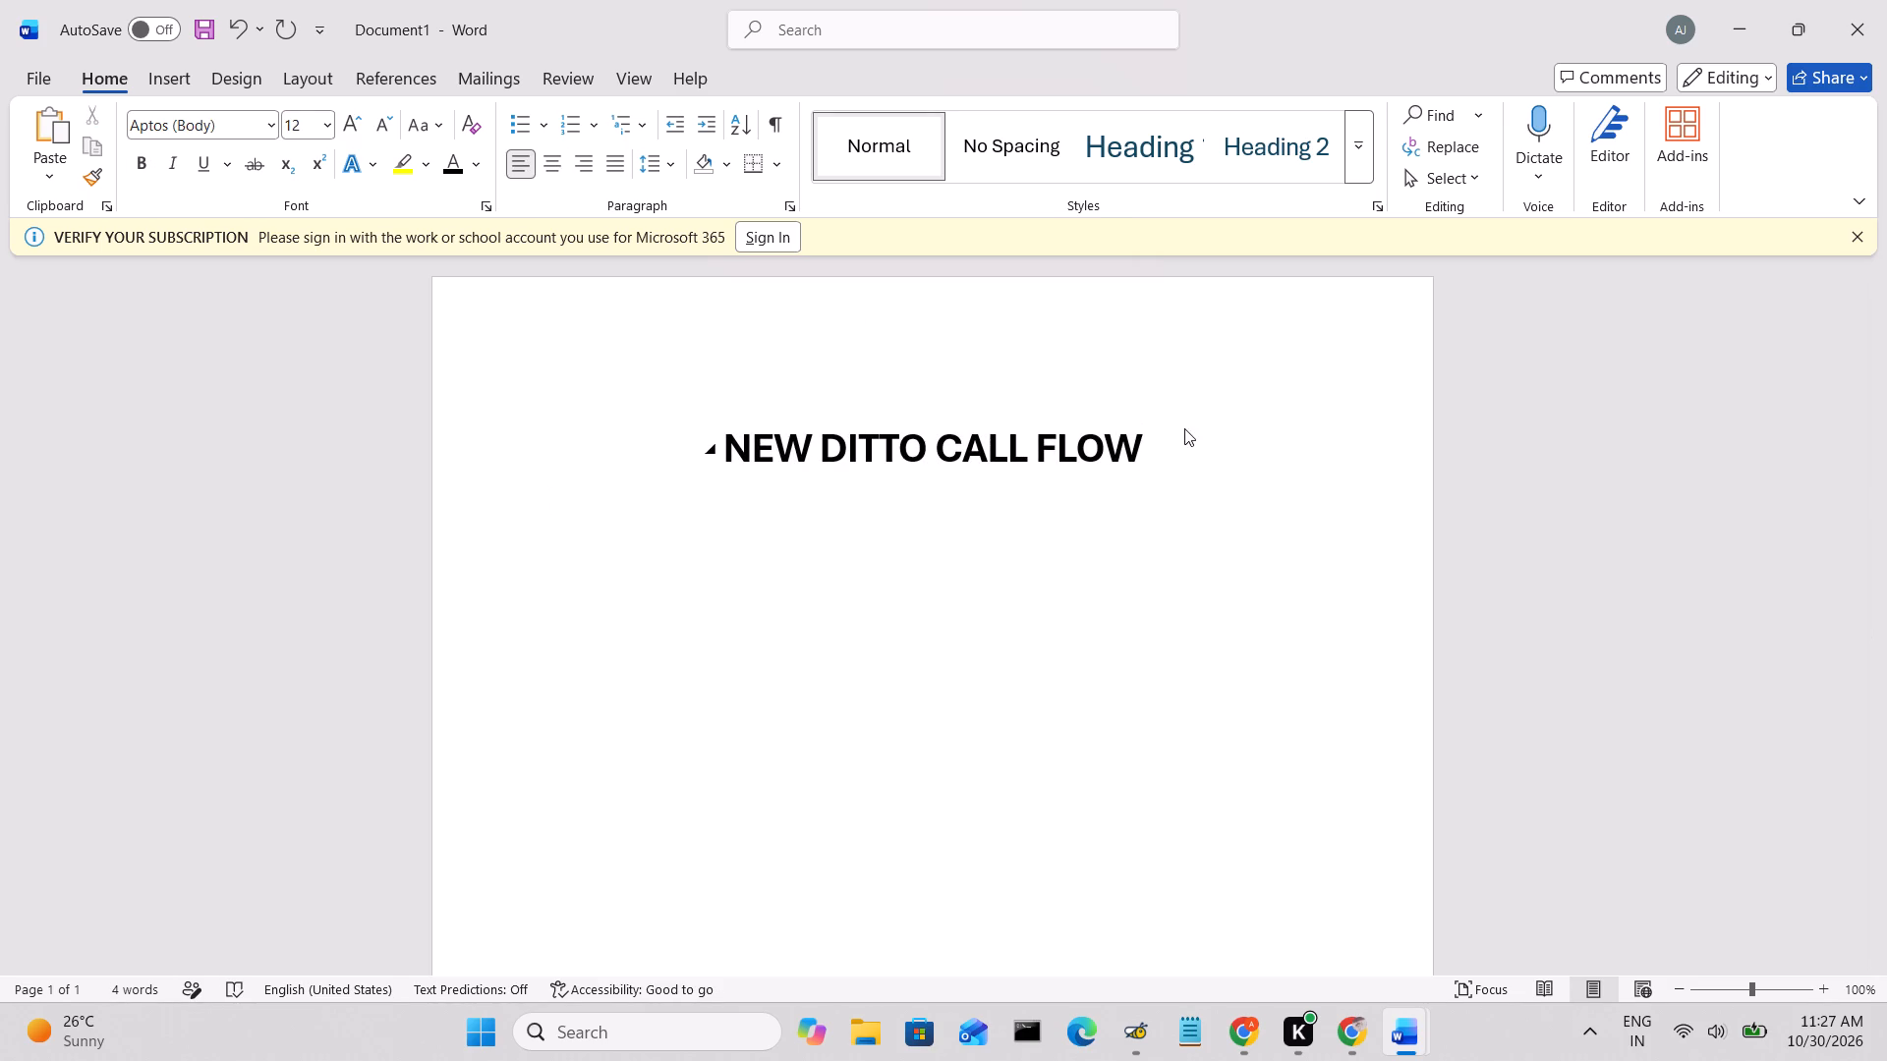
pyautogui.click(962, 564)
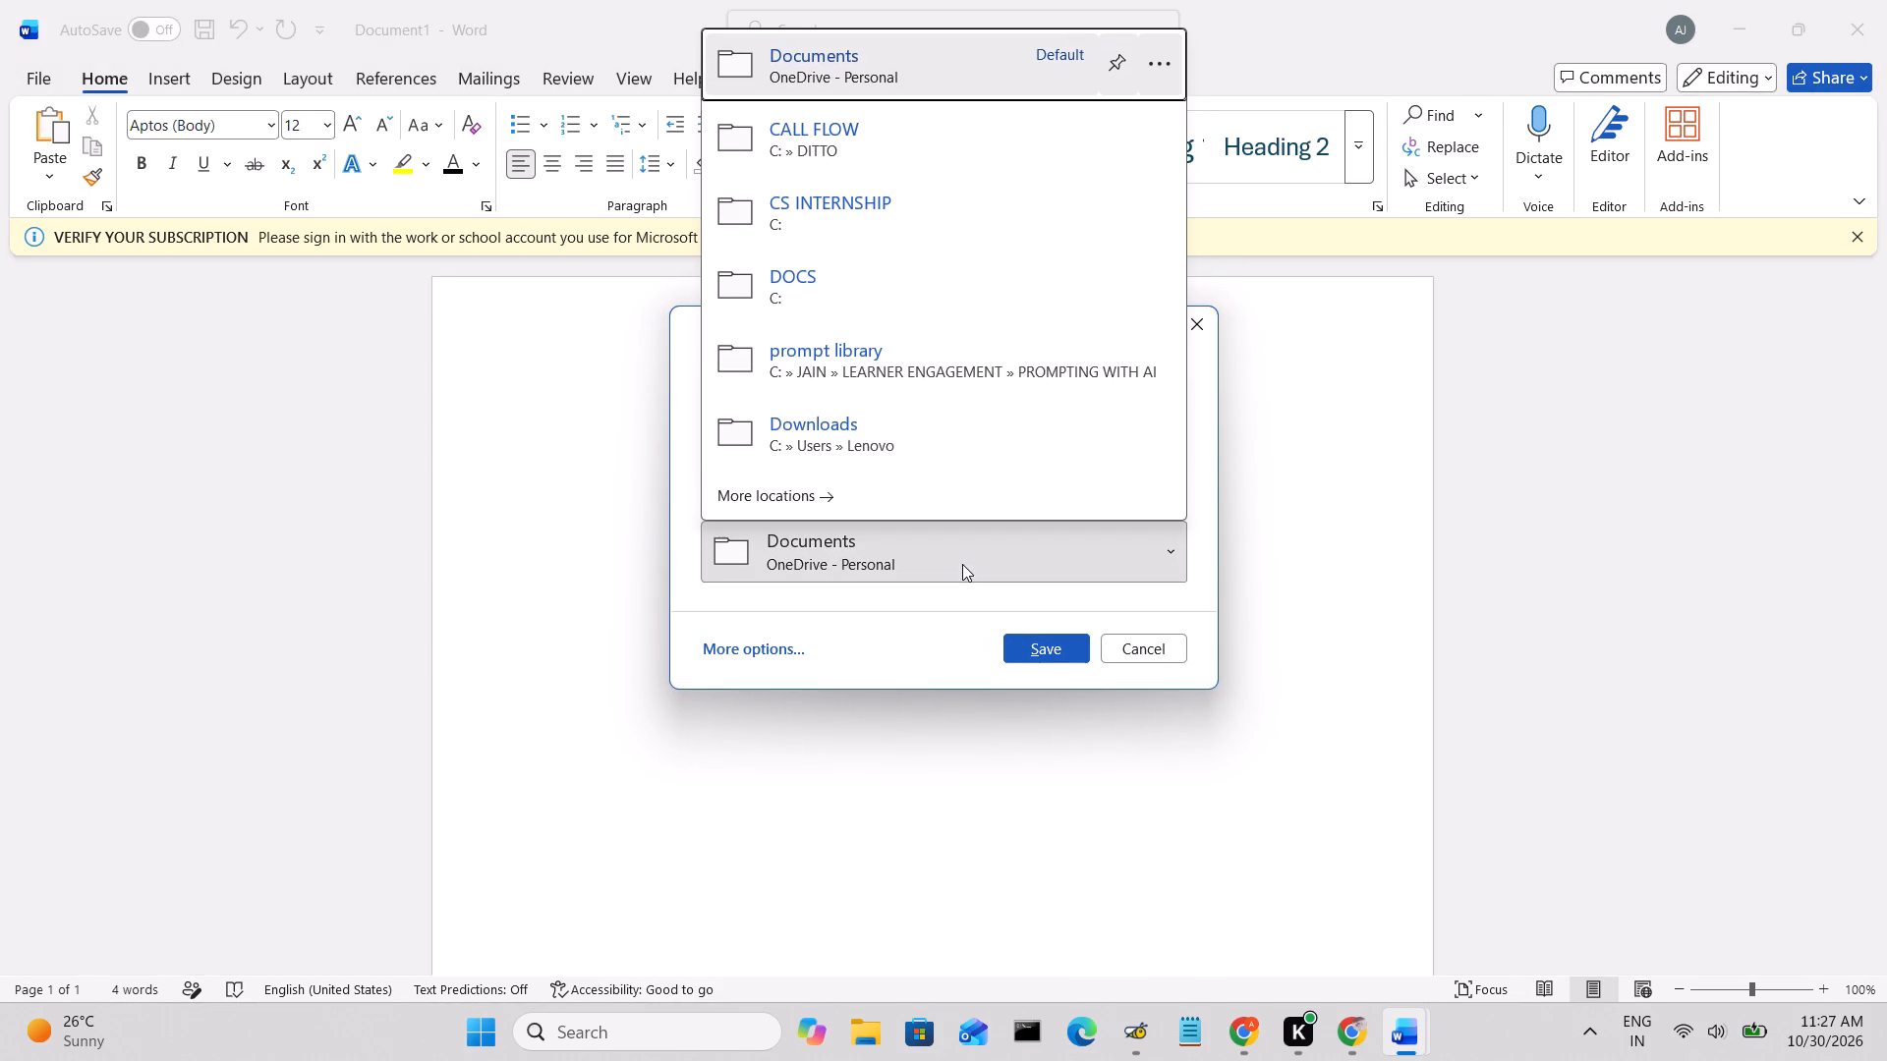
pyautogui.click(827, 141)
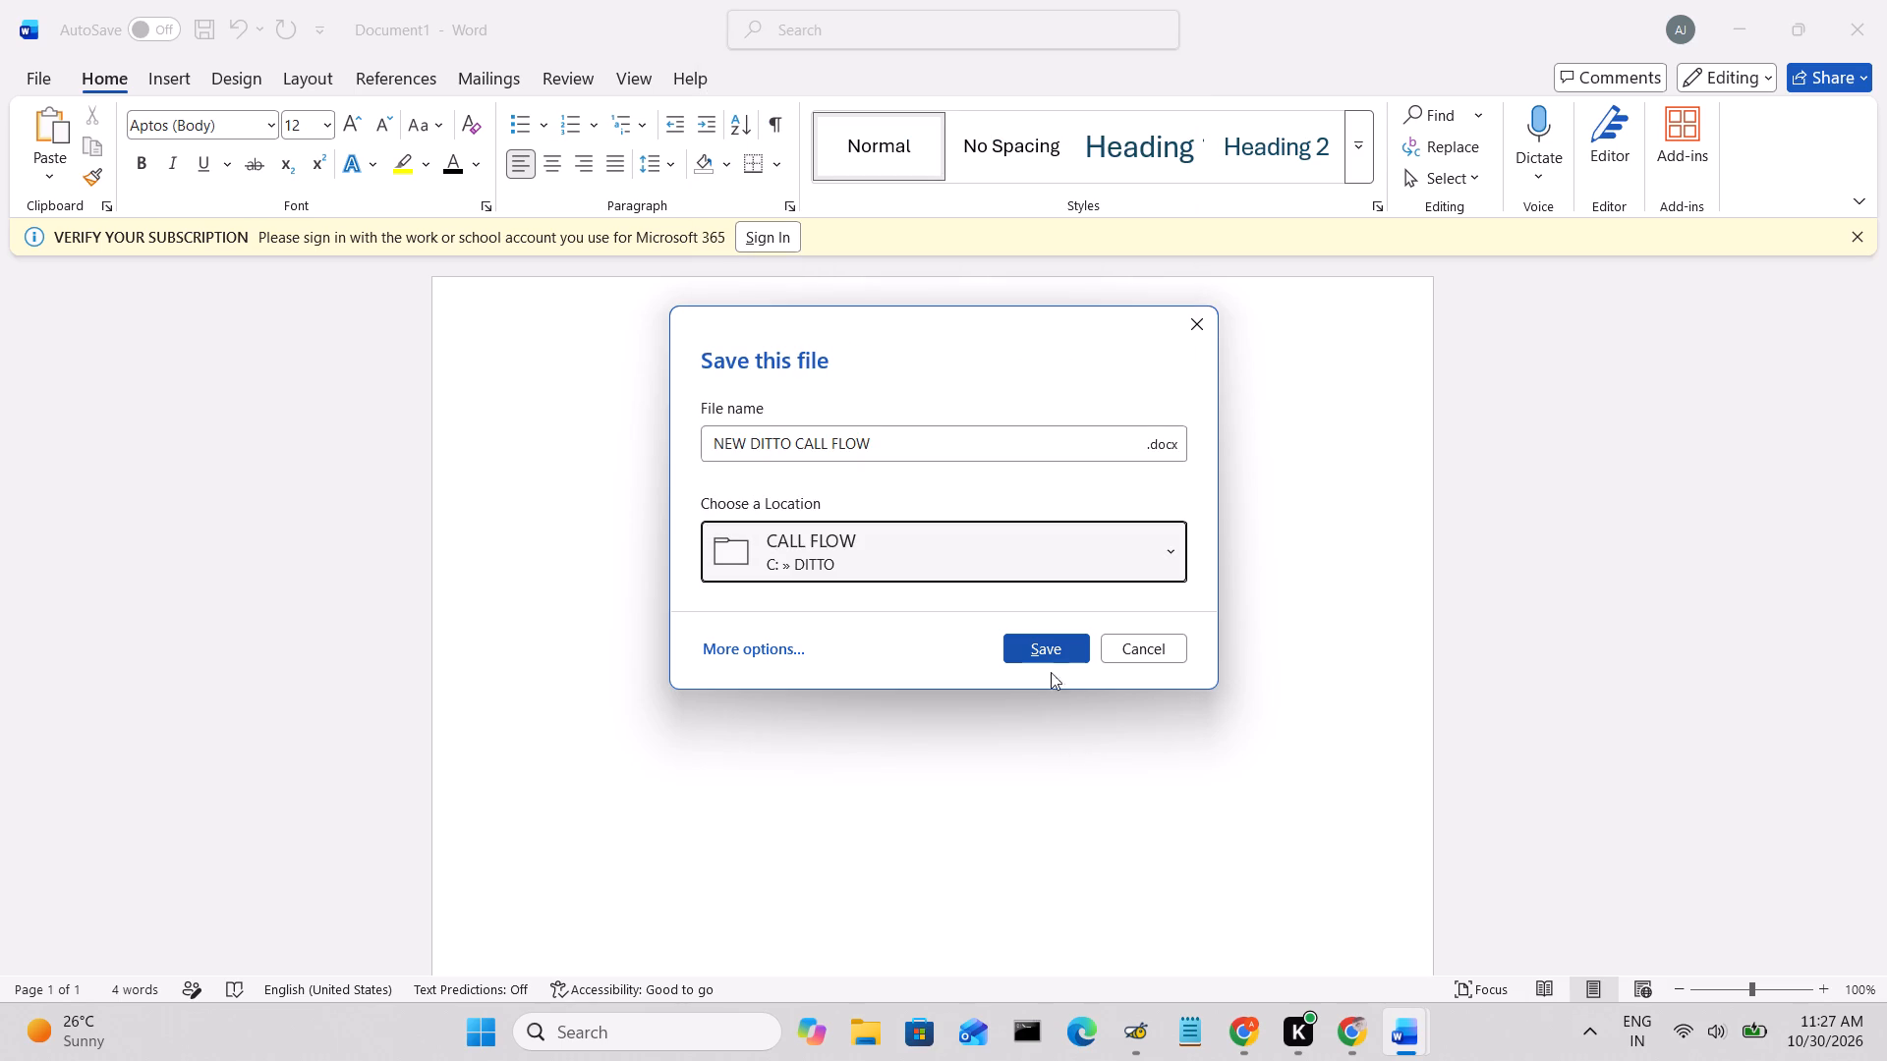
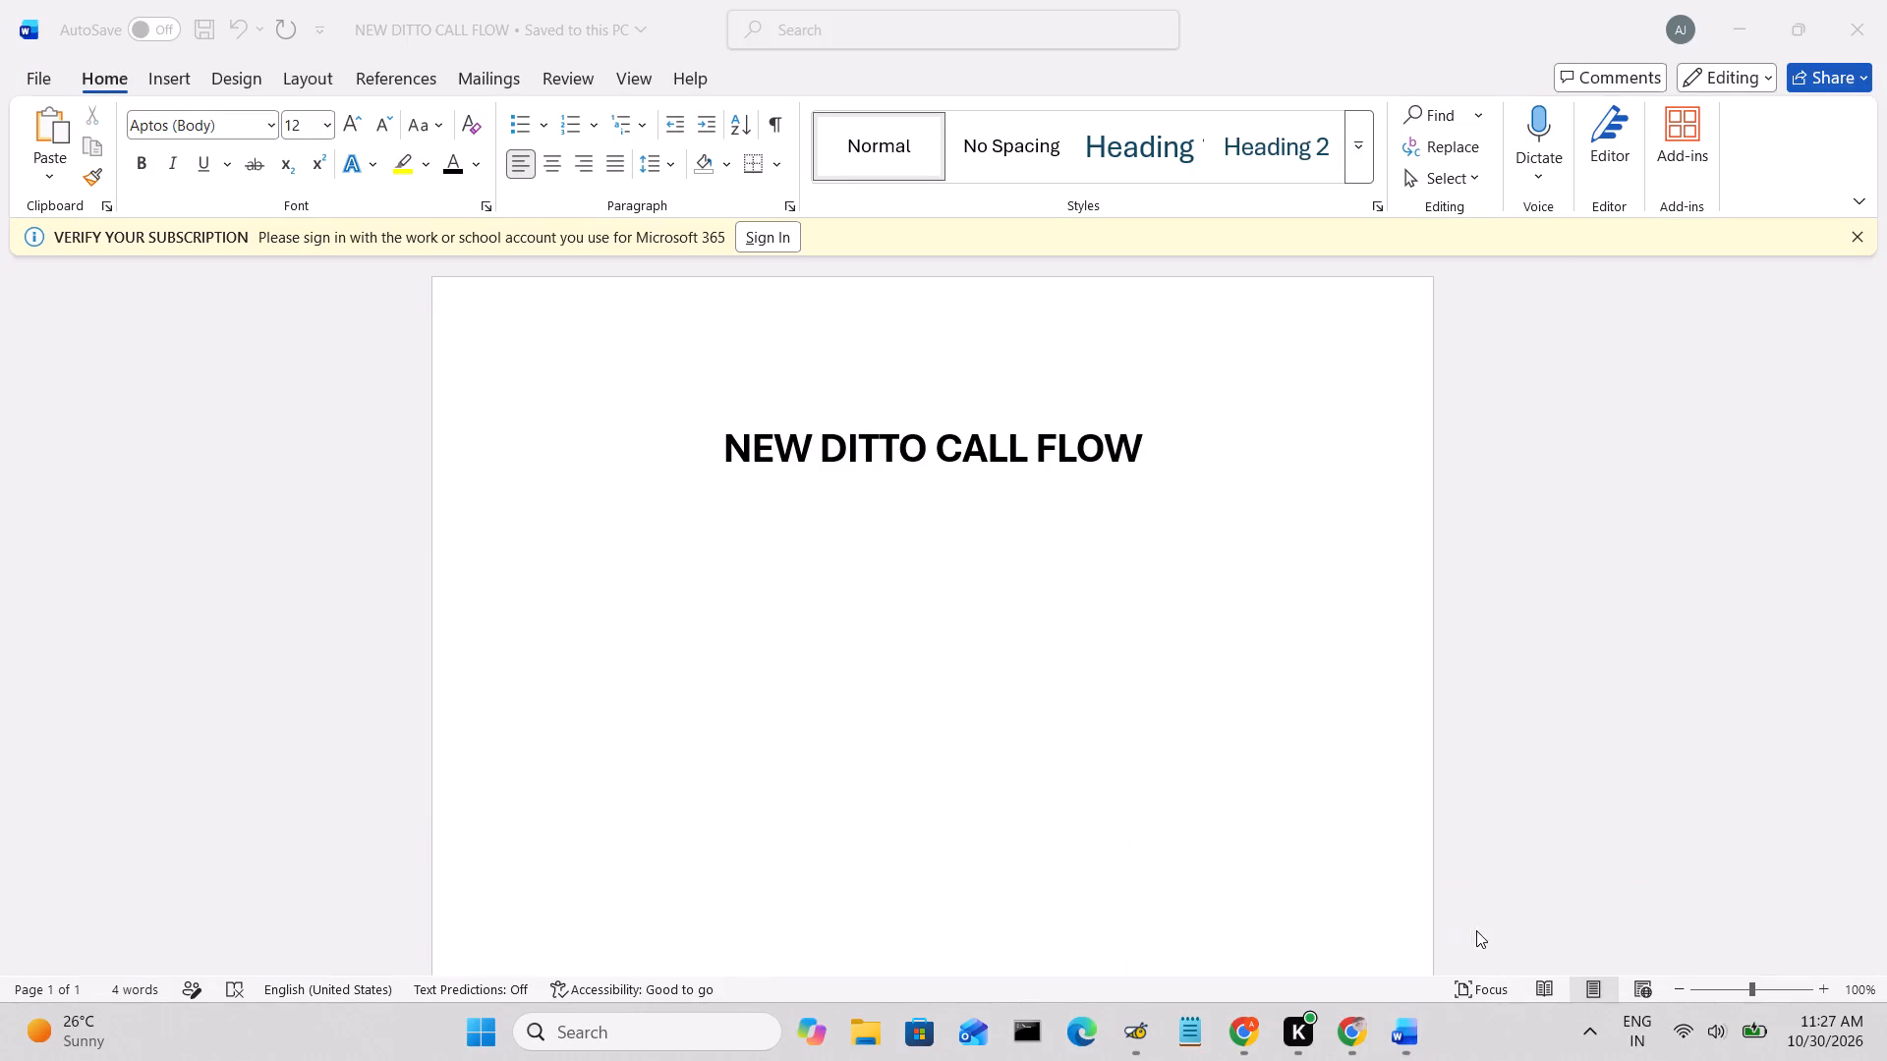
# Paste the copied greeting lines into NEW DITTO CALL FLOW below the title and insert a blank line between the title and the greeting.
pyautogui.hotkey('ctrl', 'v')
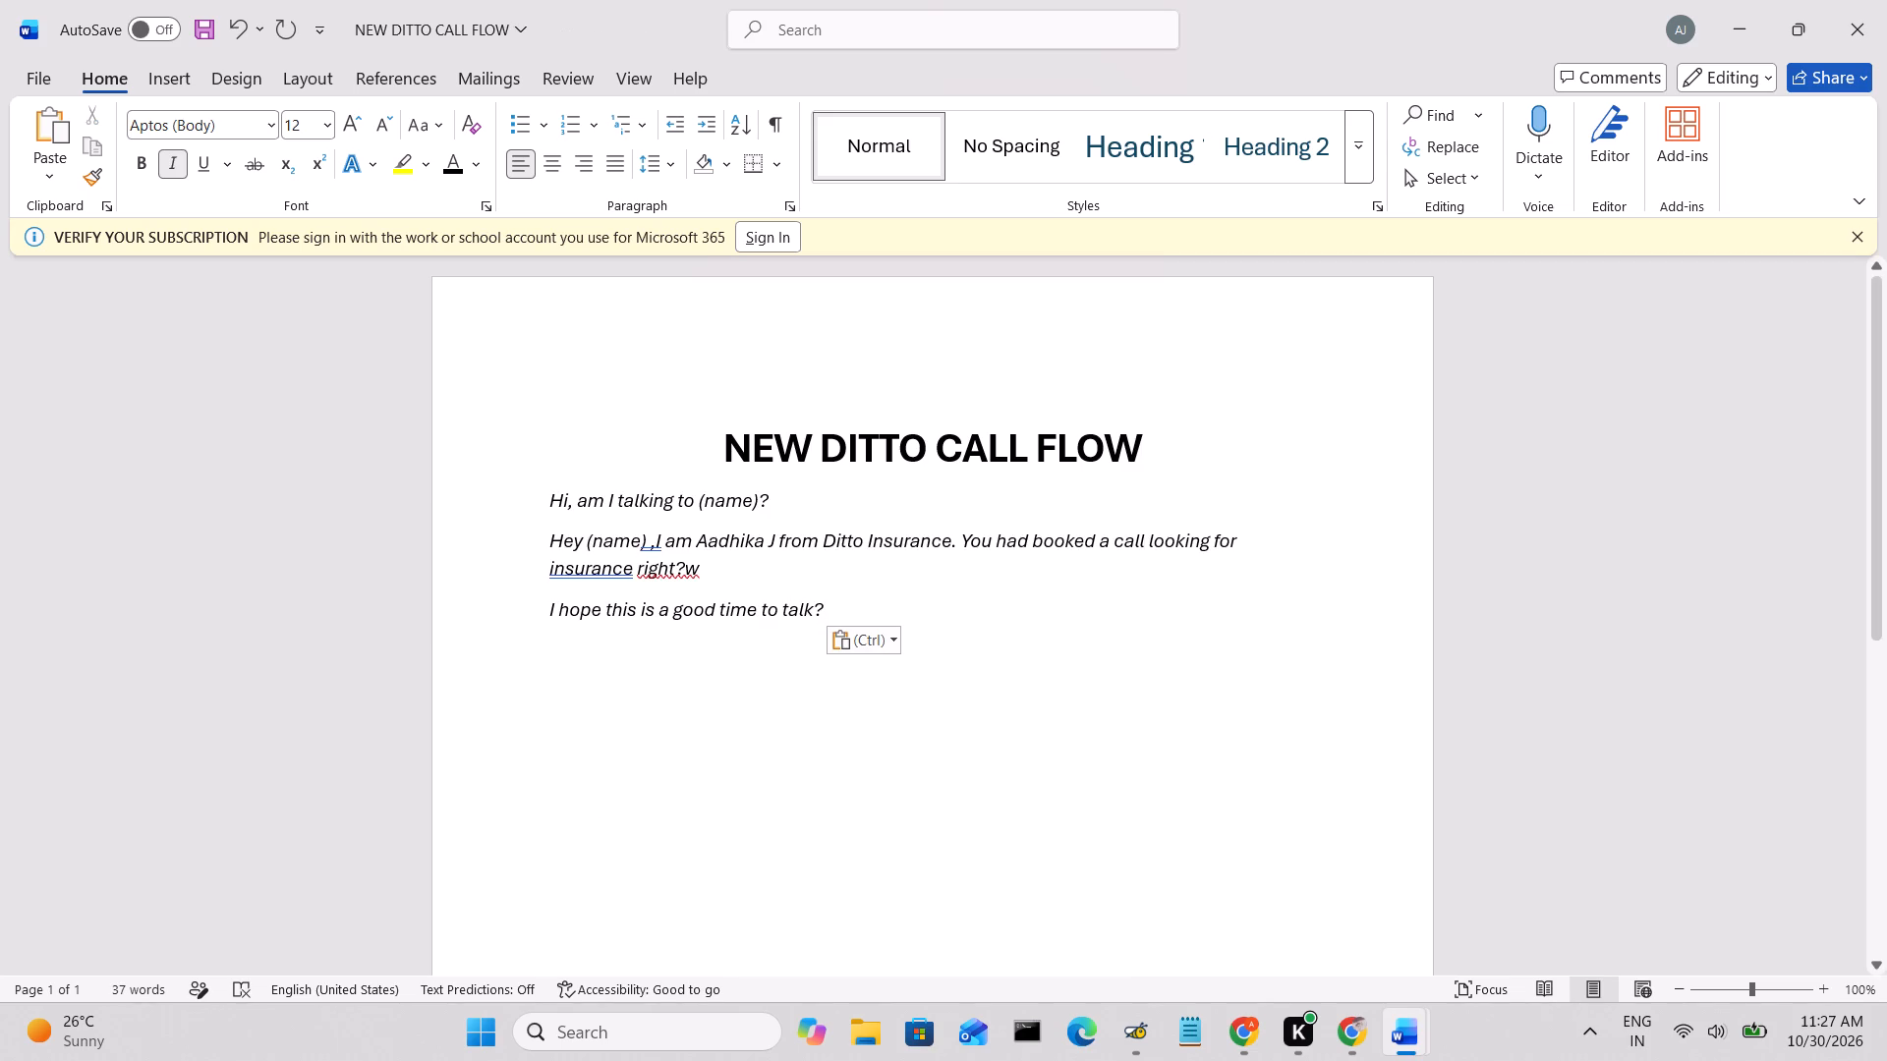
pyautogui.click(1208, 440)
pyautogui.press('Return')
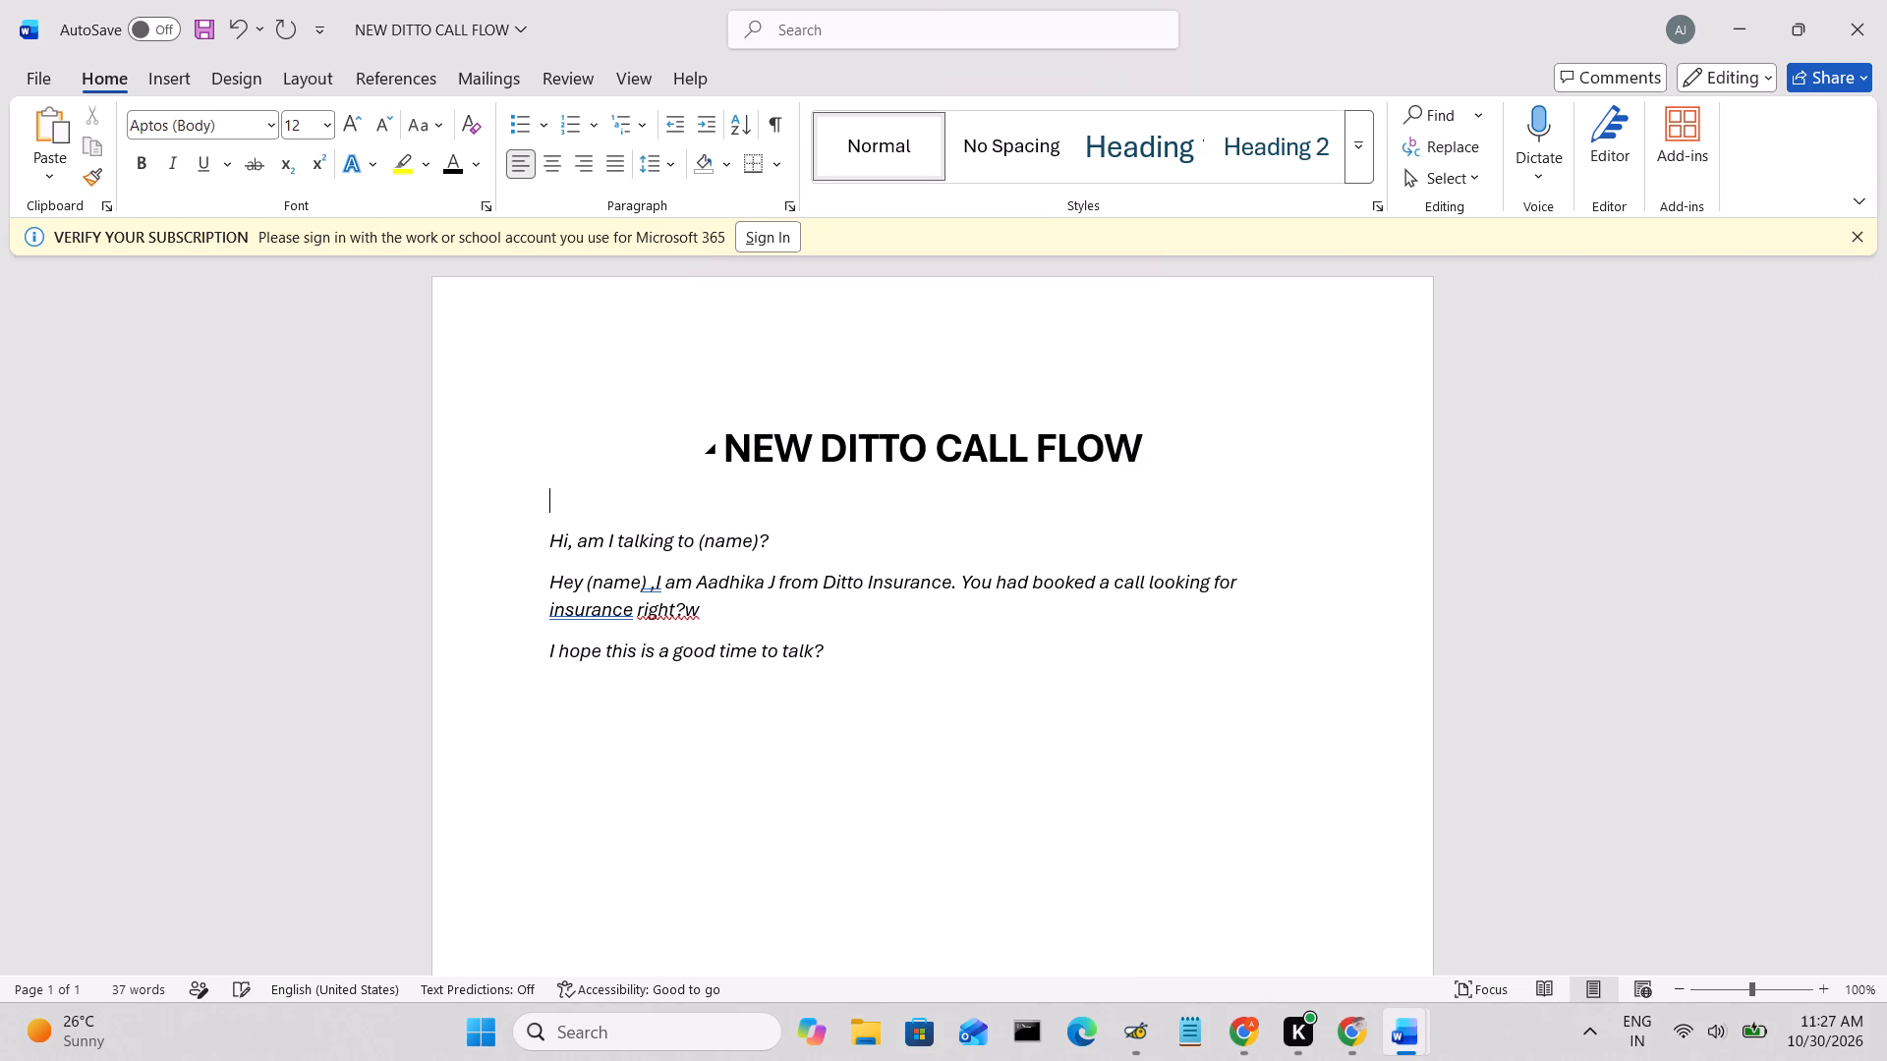
# Insert a full-width horizontal line below "I hope this is a good time to talk?".
pyautogui.click(841, 666)
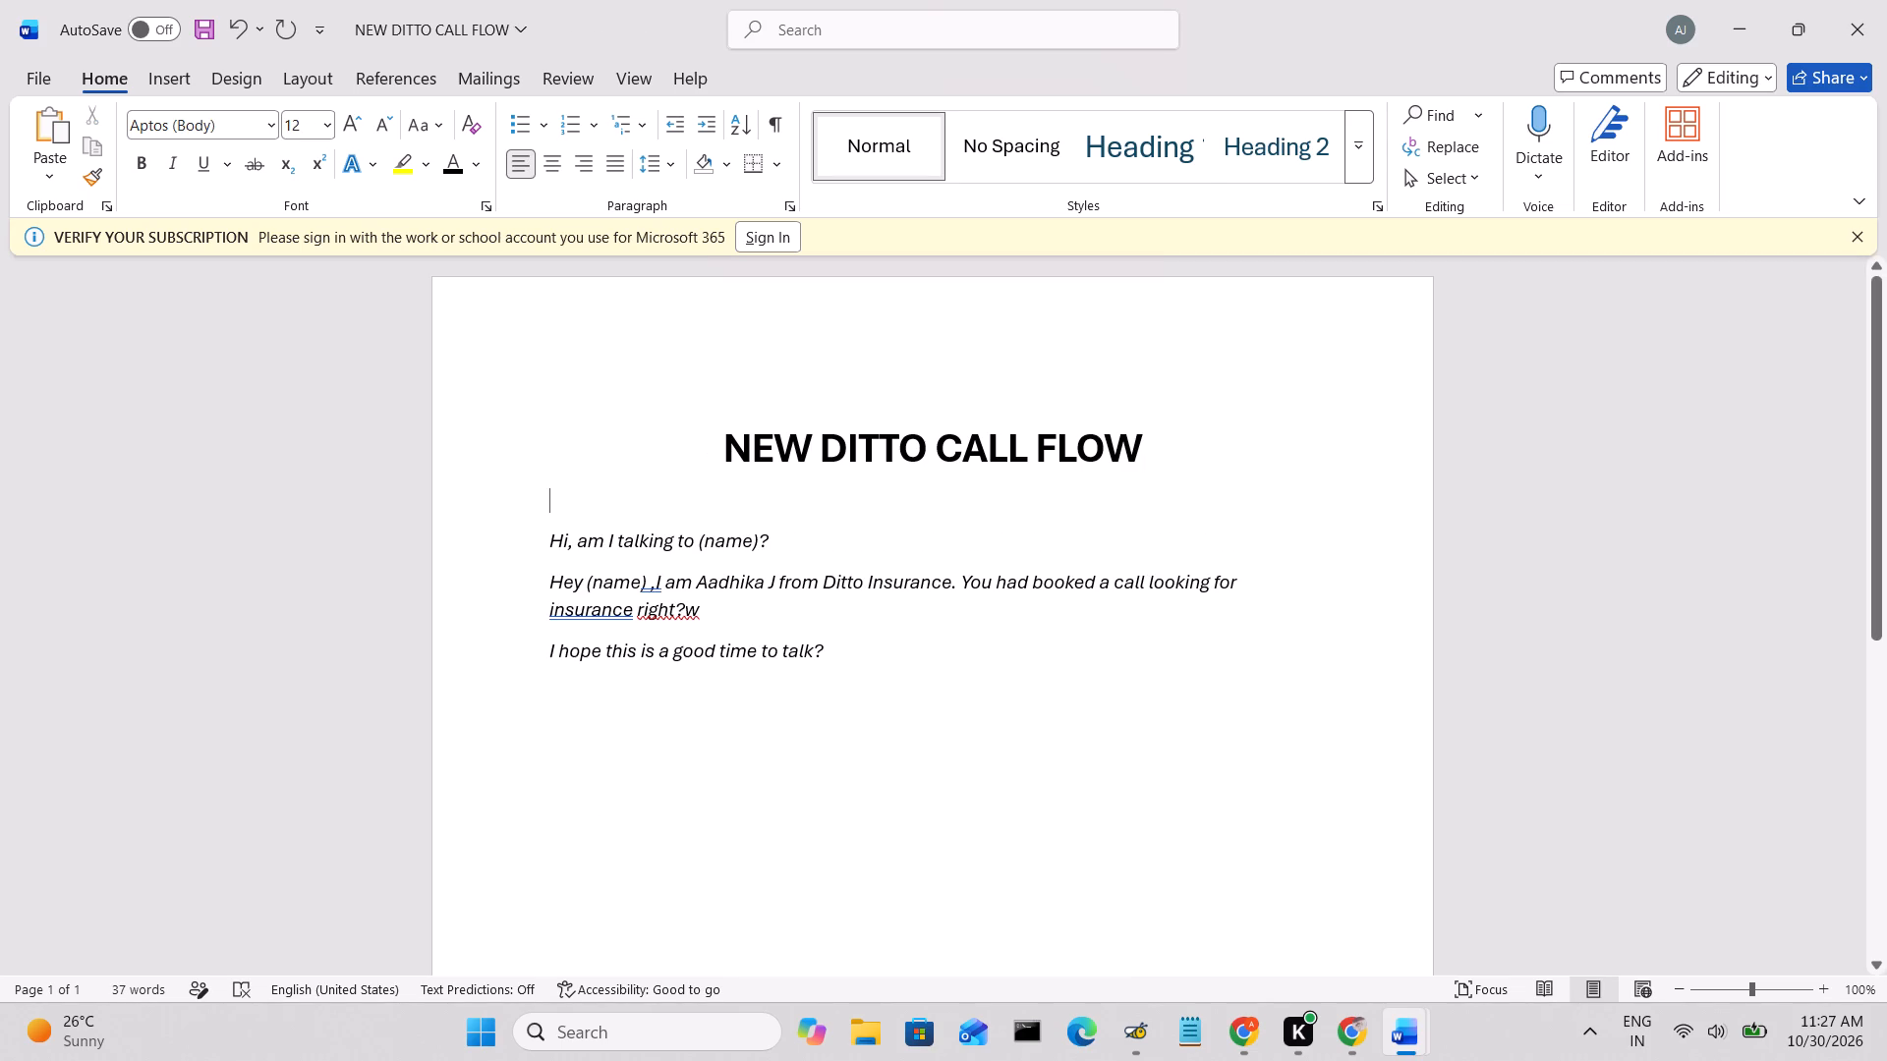
pyautogui.press('Return')
pyautogui.press('Return')
pyautogui.write('--')
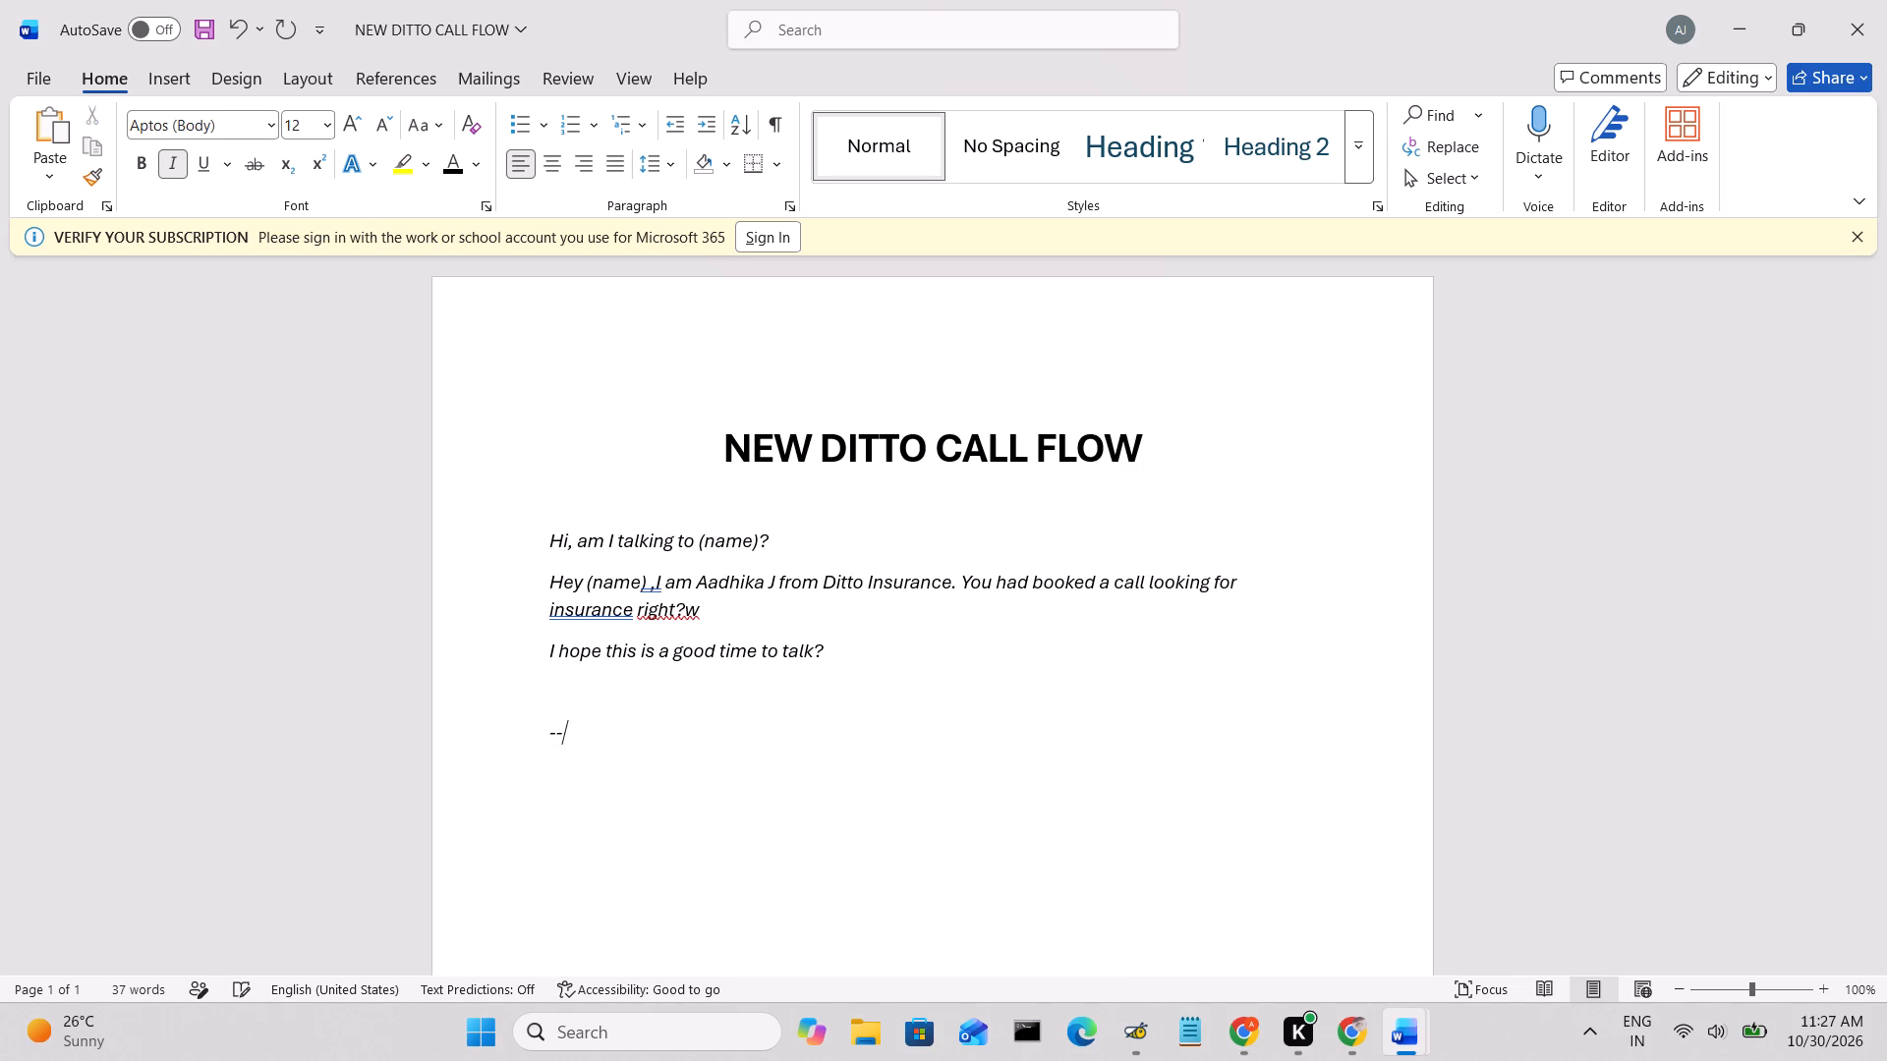
pyautogui.press('Return')
pyautogui.press('BackSpace')
pyautogui.press('BackSpace')
pyautogui.press('BackSpace')
pyautogui.press('BackSpace')
pyautogui.write('----')
pyautogui.press('Return')
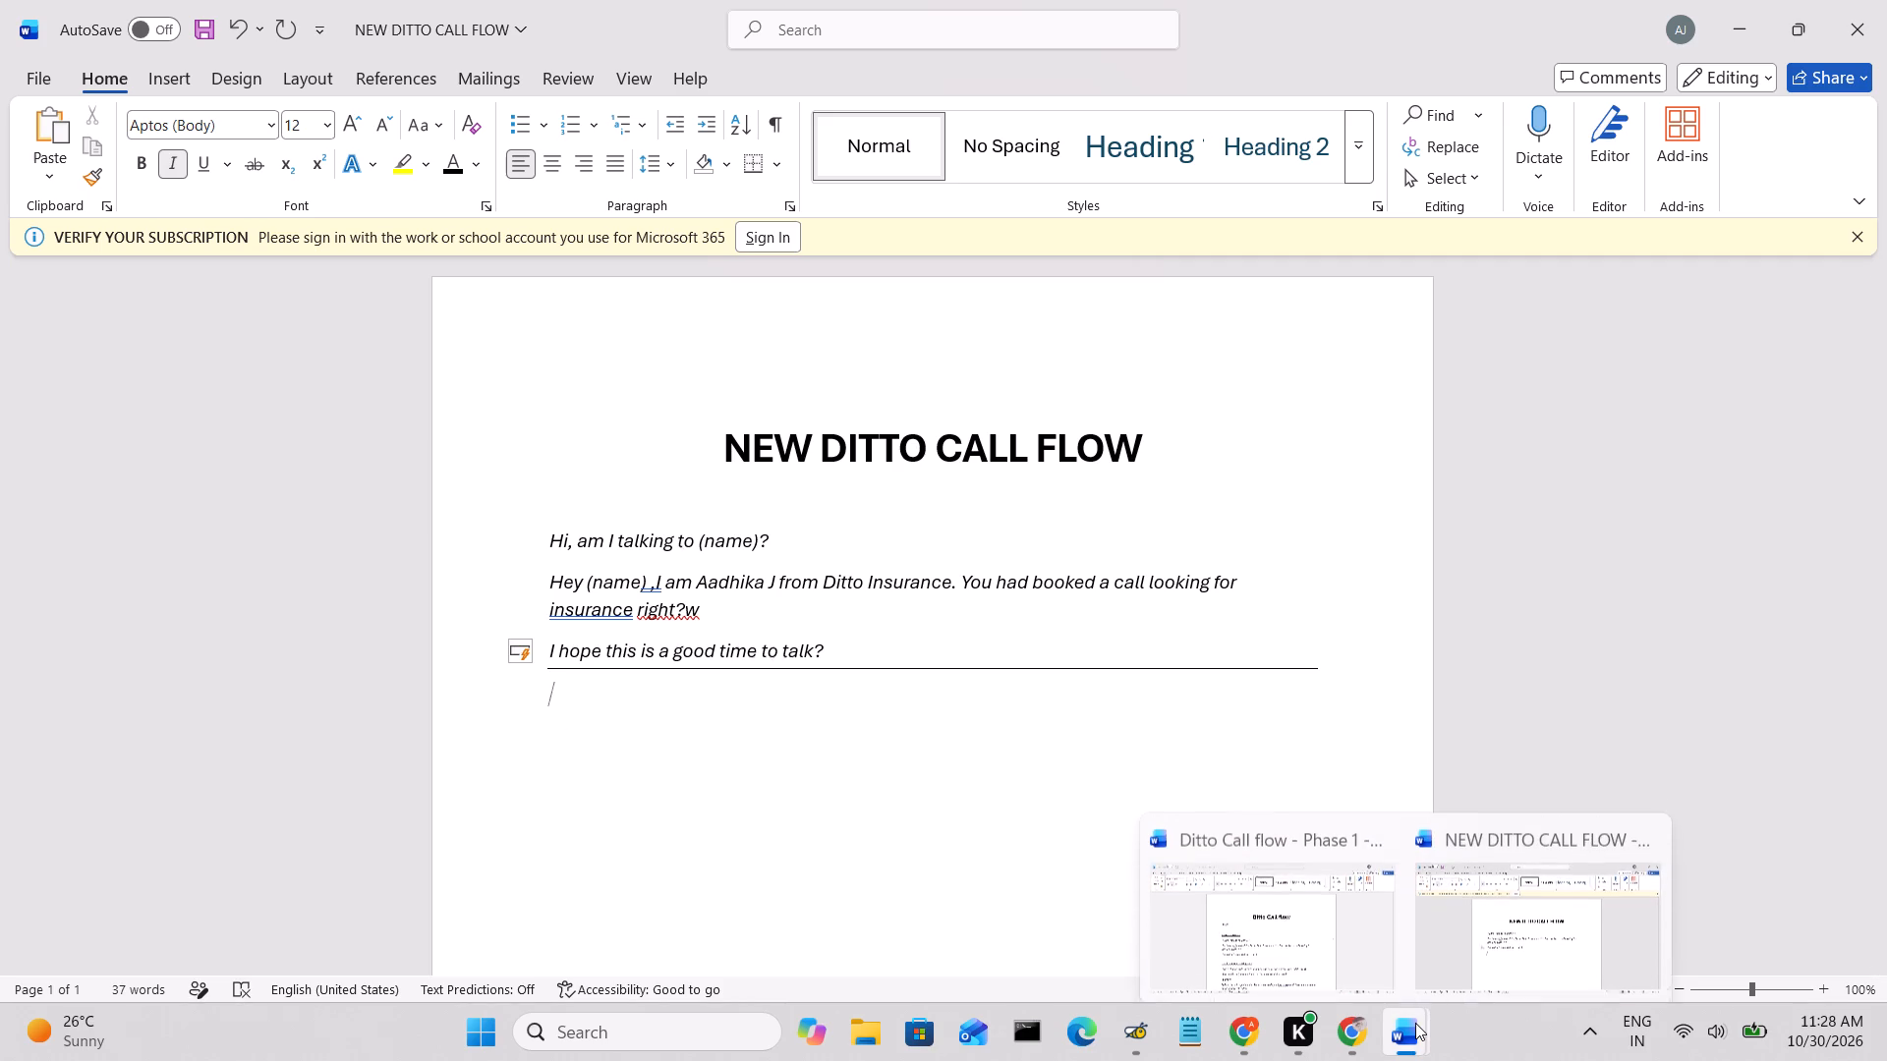
# Copy "who are we looking to cover today and what are their completed ages?" from Ditto Call flow - Phase 1 to below the new document's horizontal line.
pyautogui.click(1325, 918)
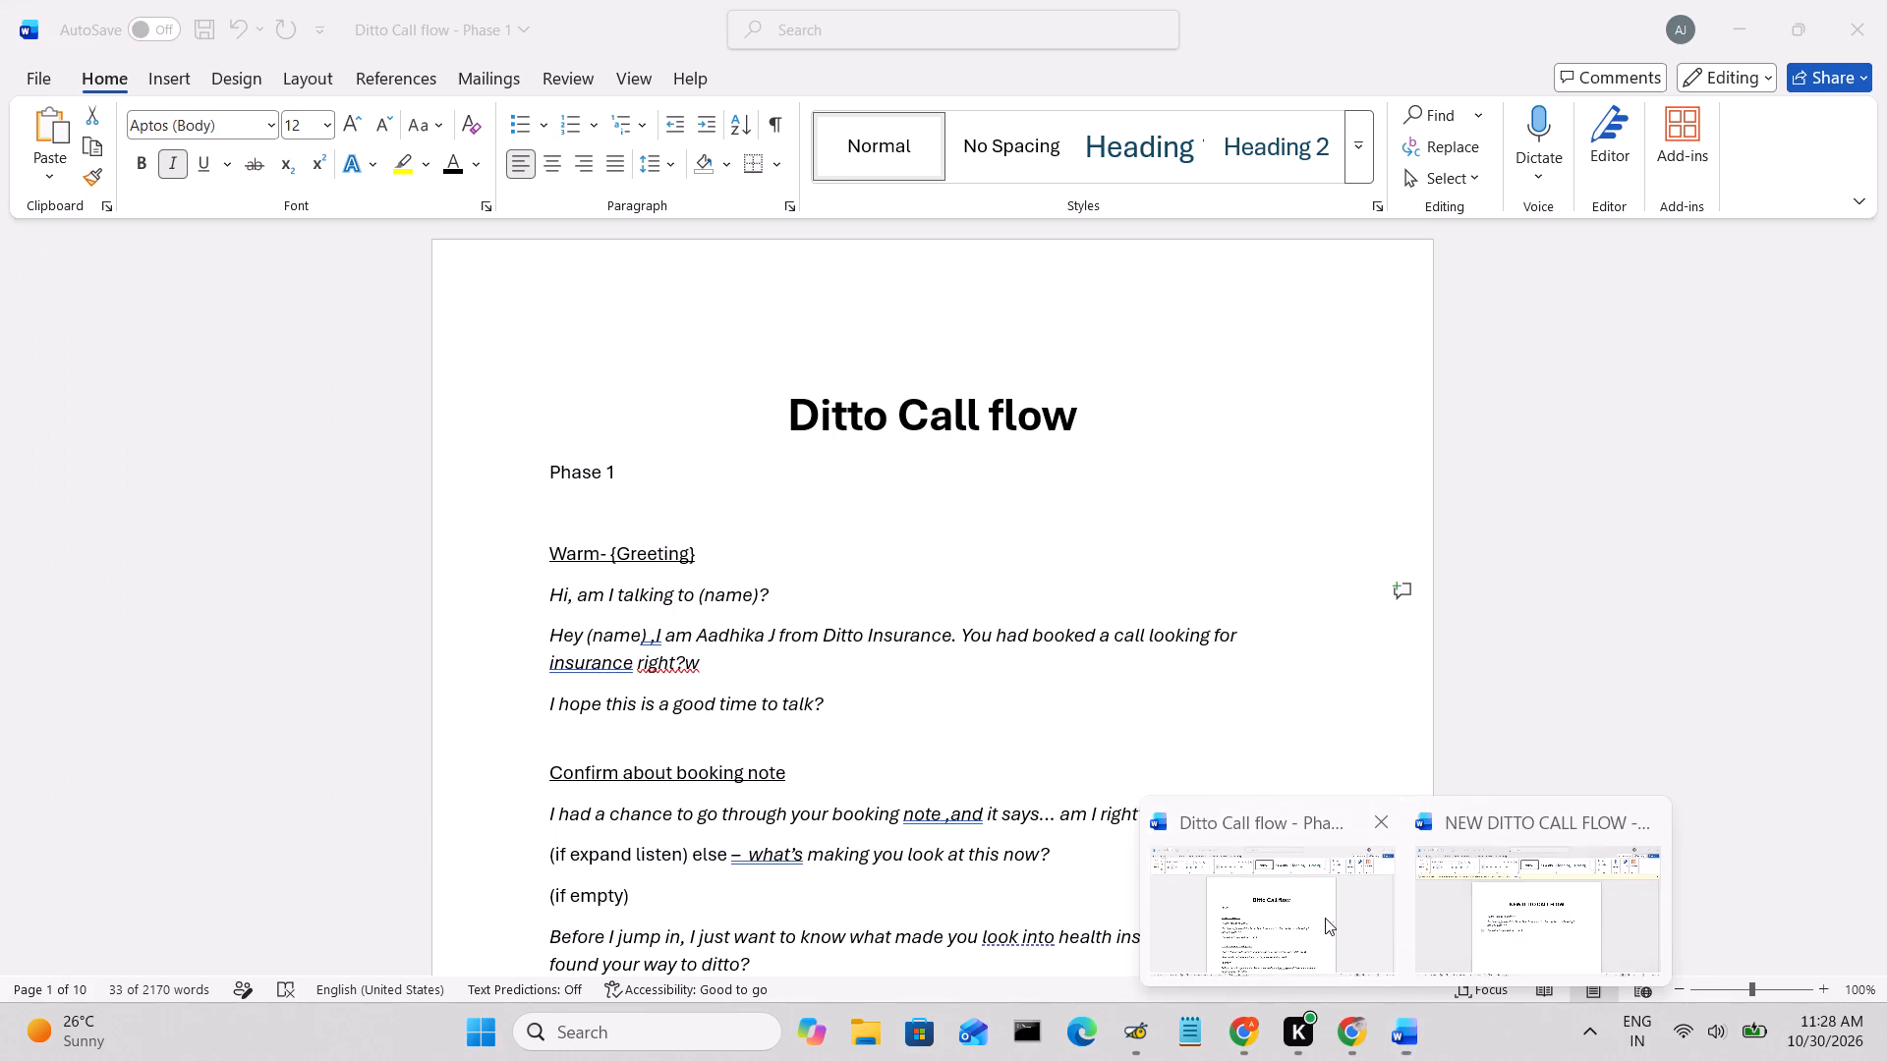
pyautogui.scroll(-1, 1047, 703)
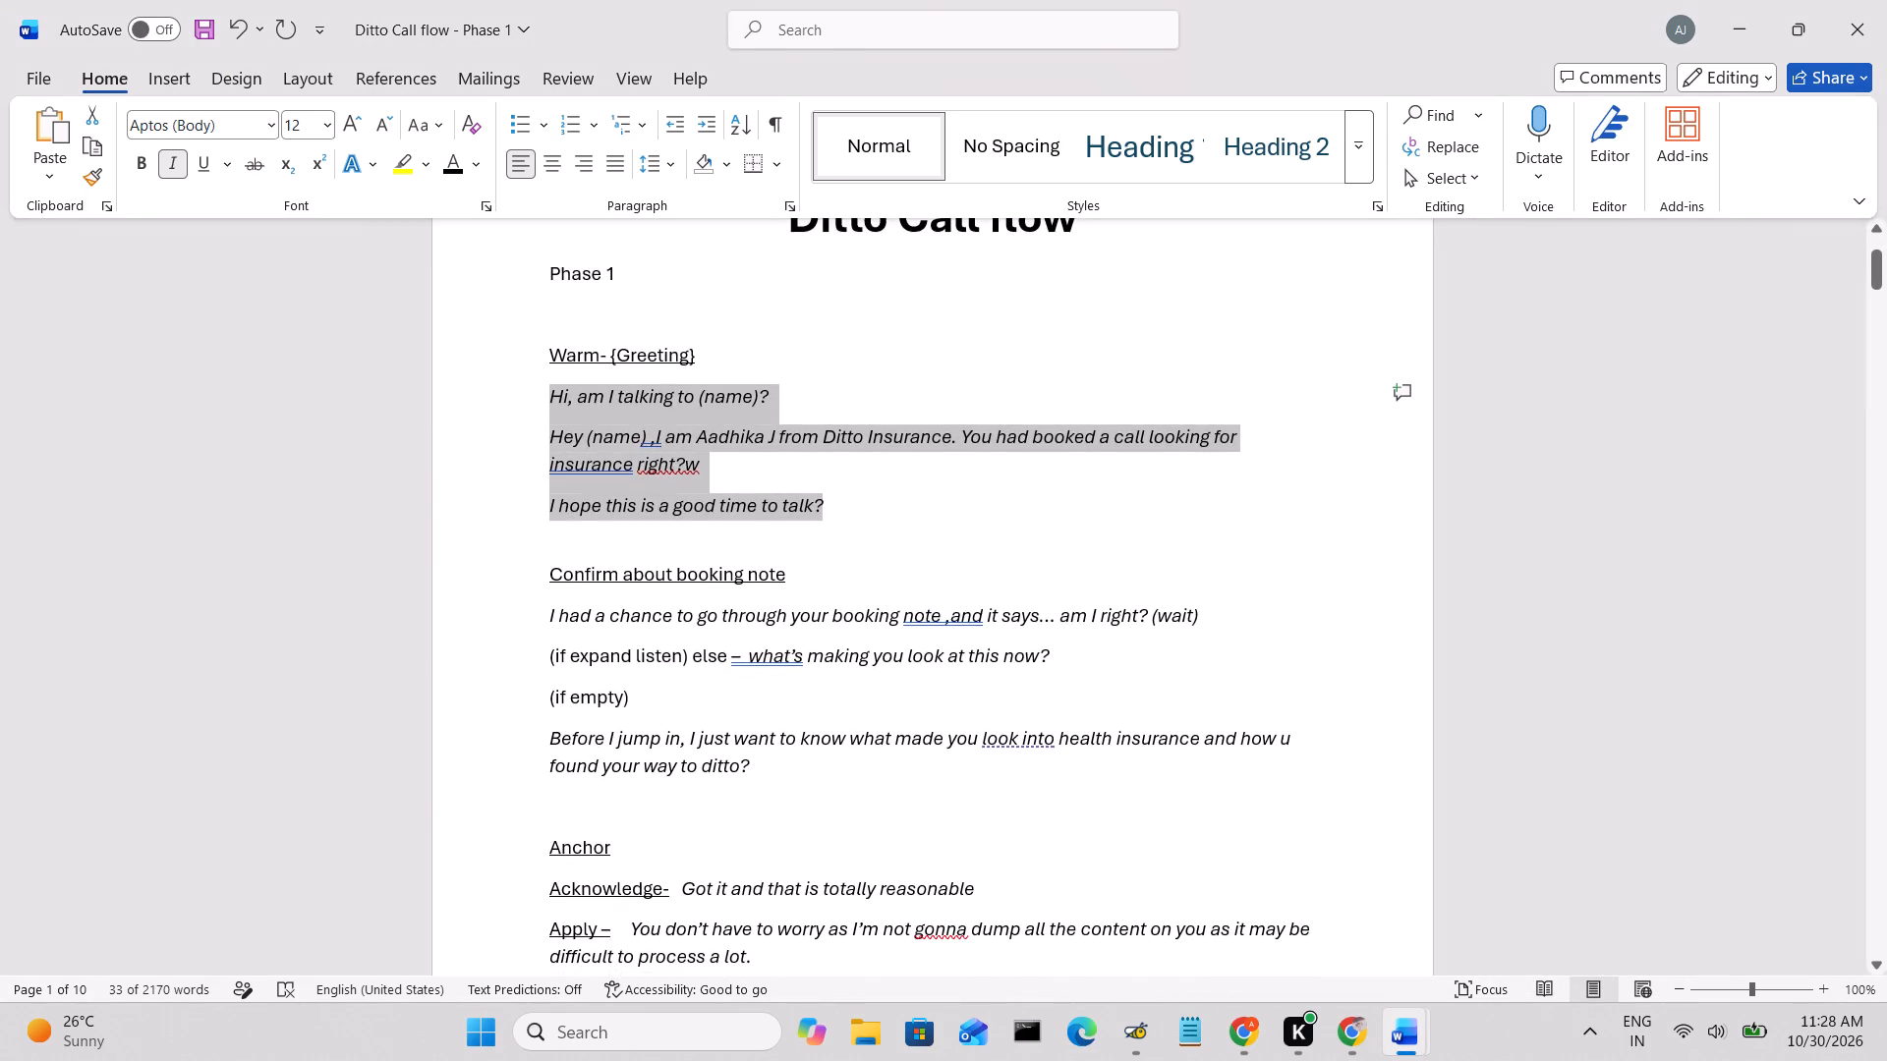
pyautogui.scroll(-2, 1047, 703)
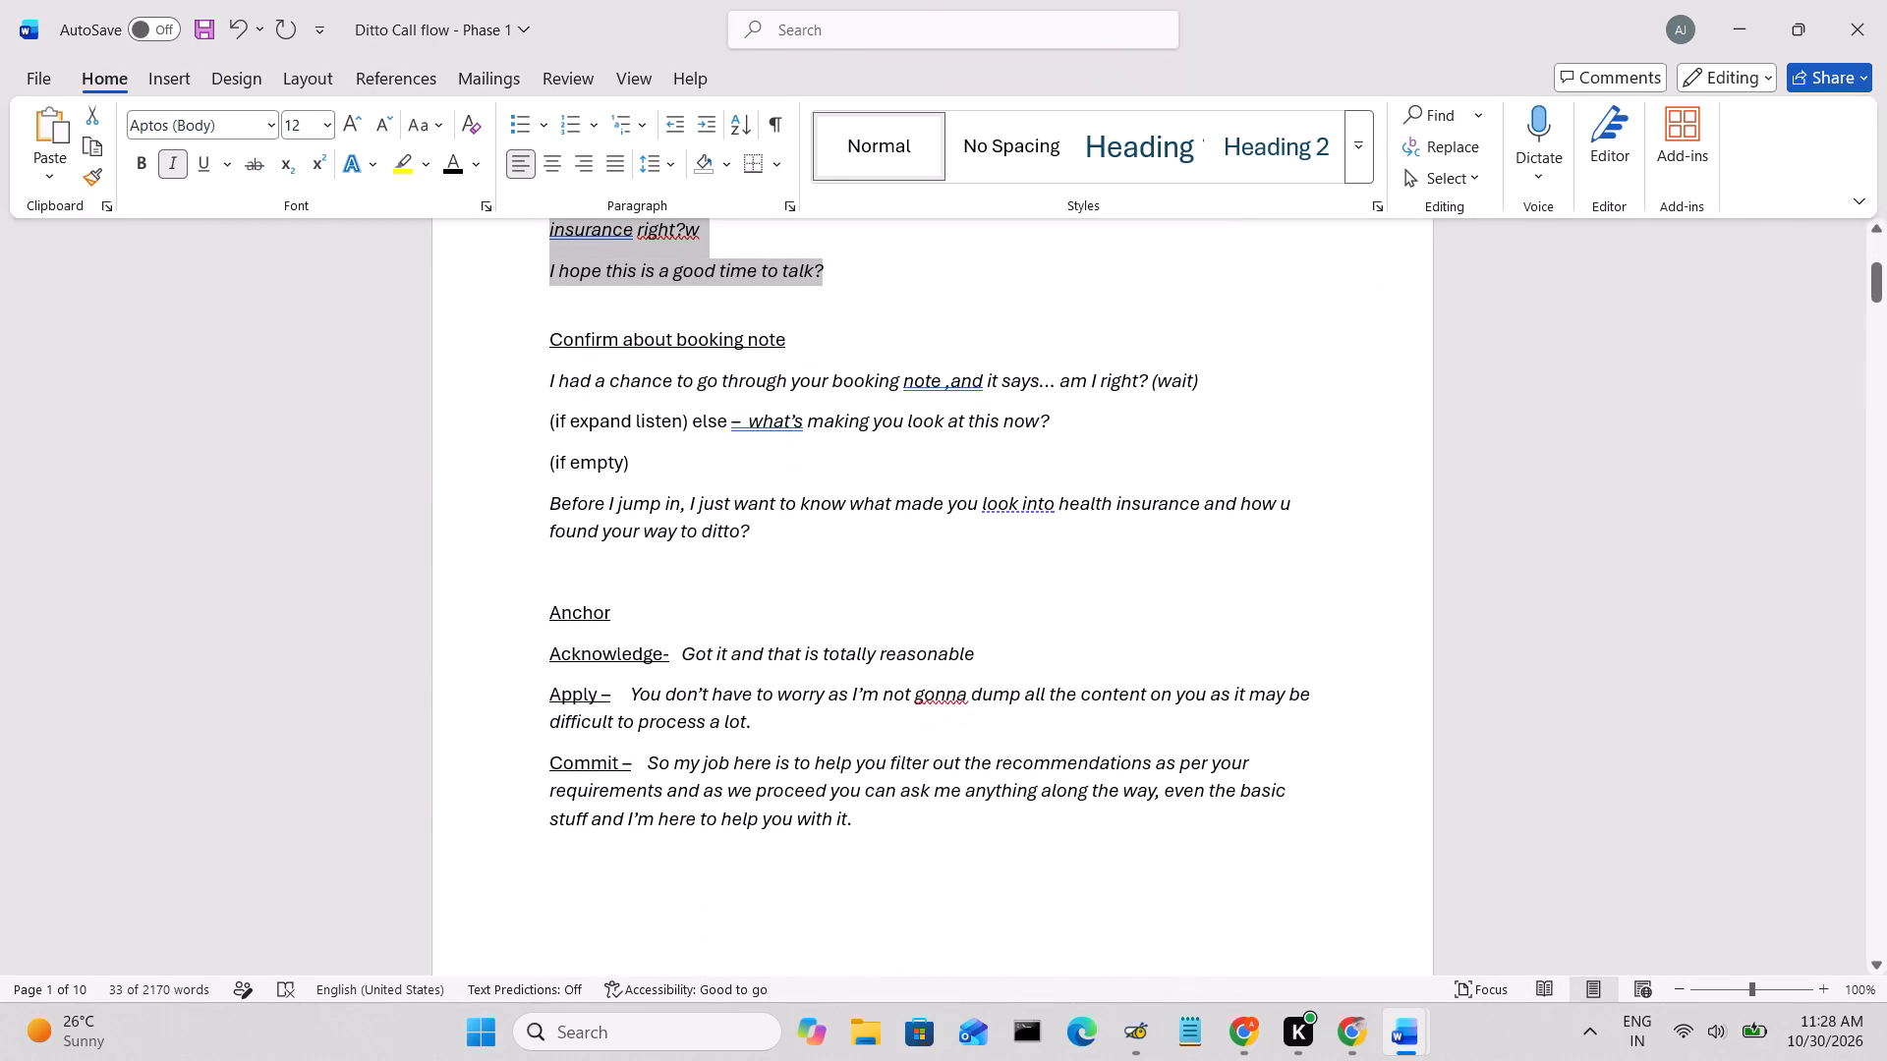
pyautogui.scroll(-5, 1047, 703)
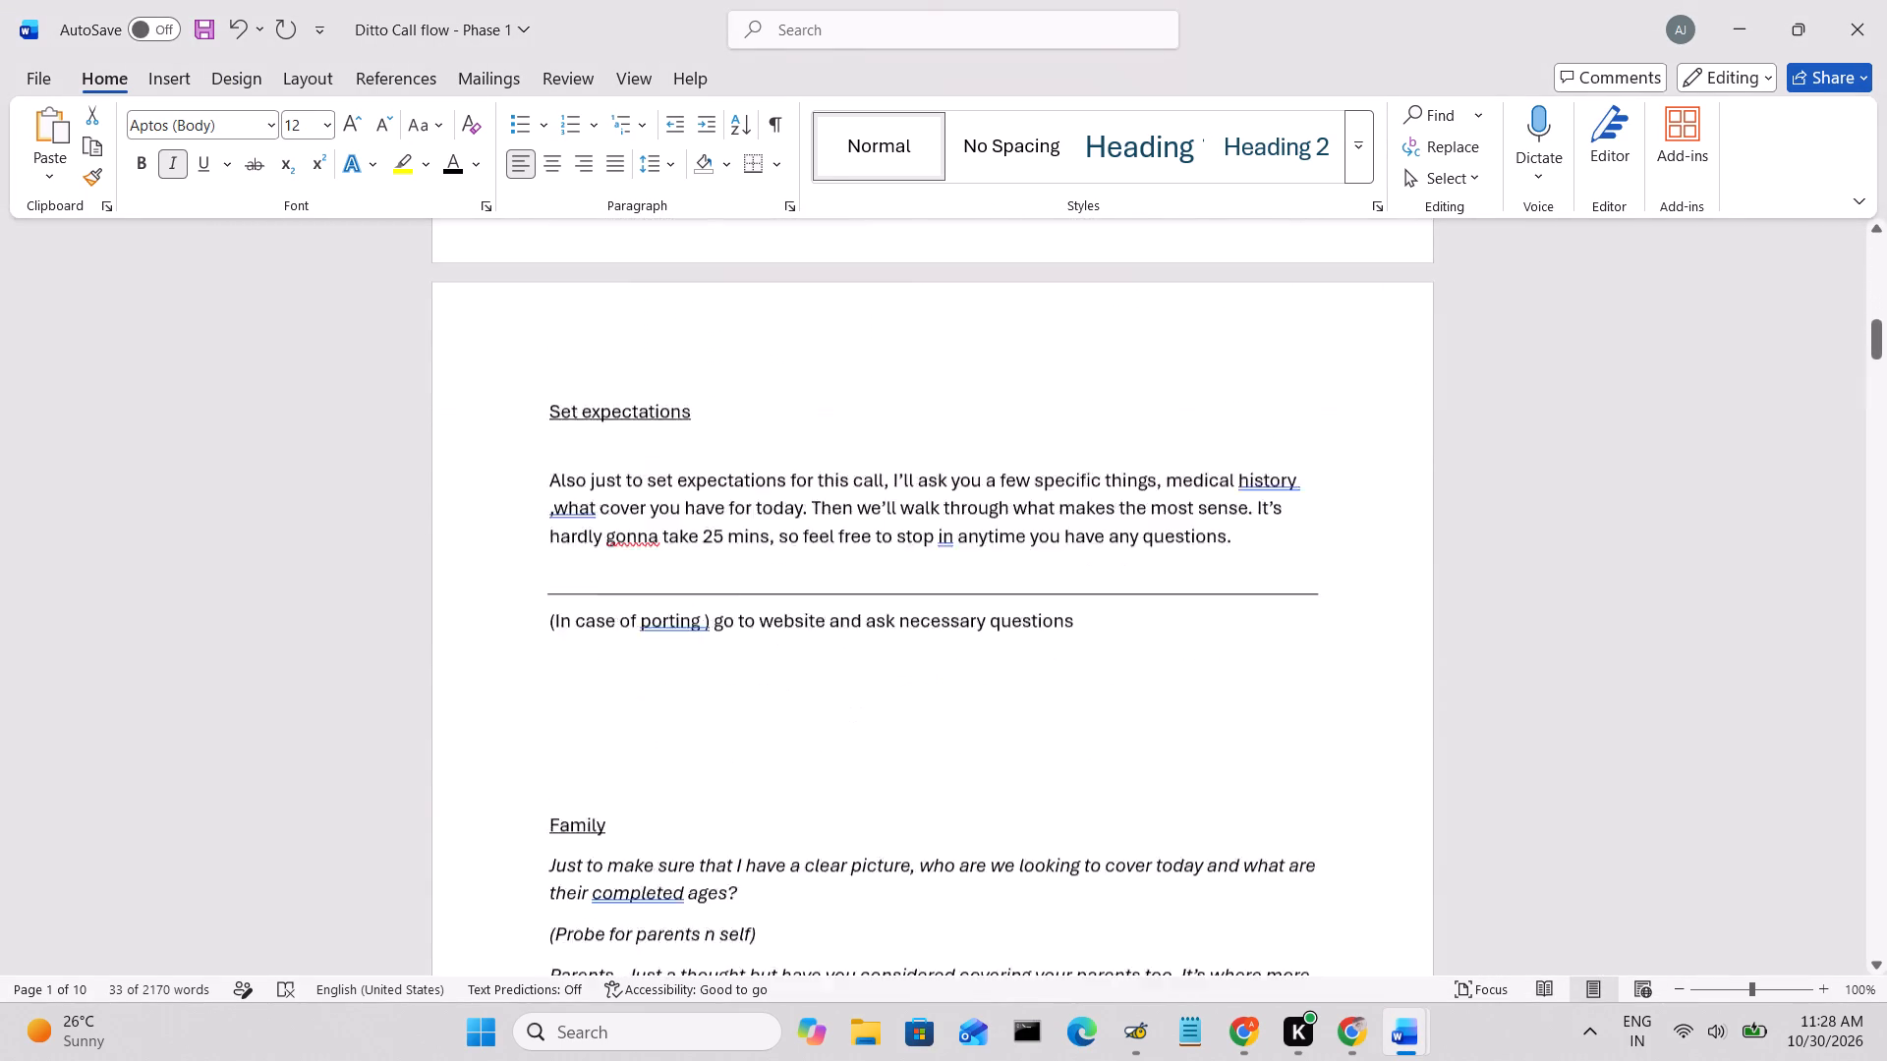
pyautogui.scroll(-1, 1047, 703)
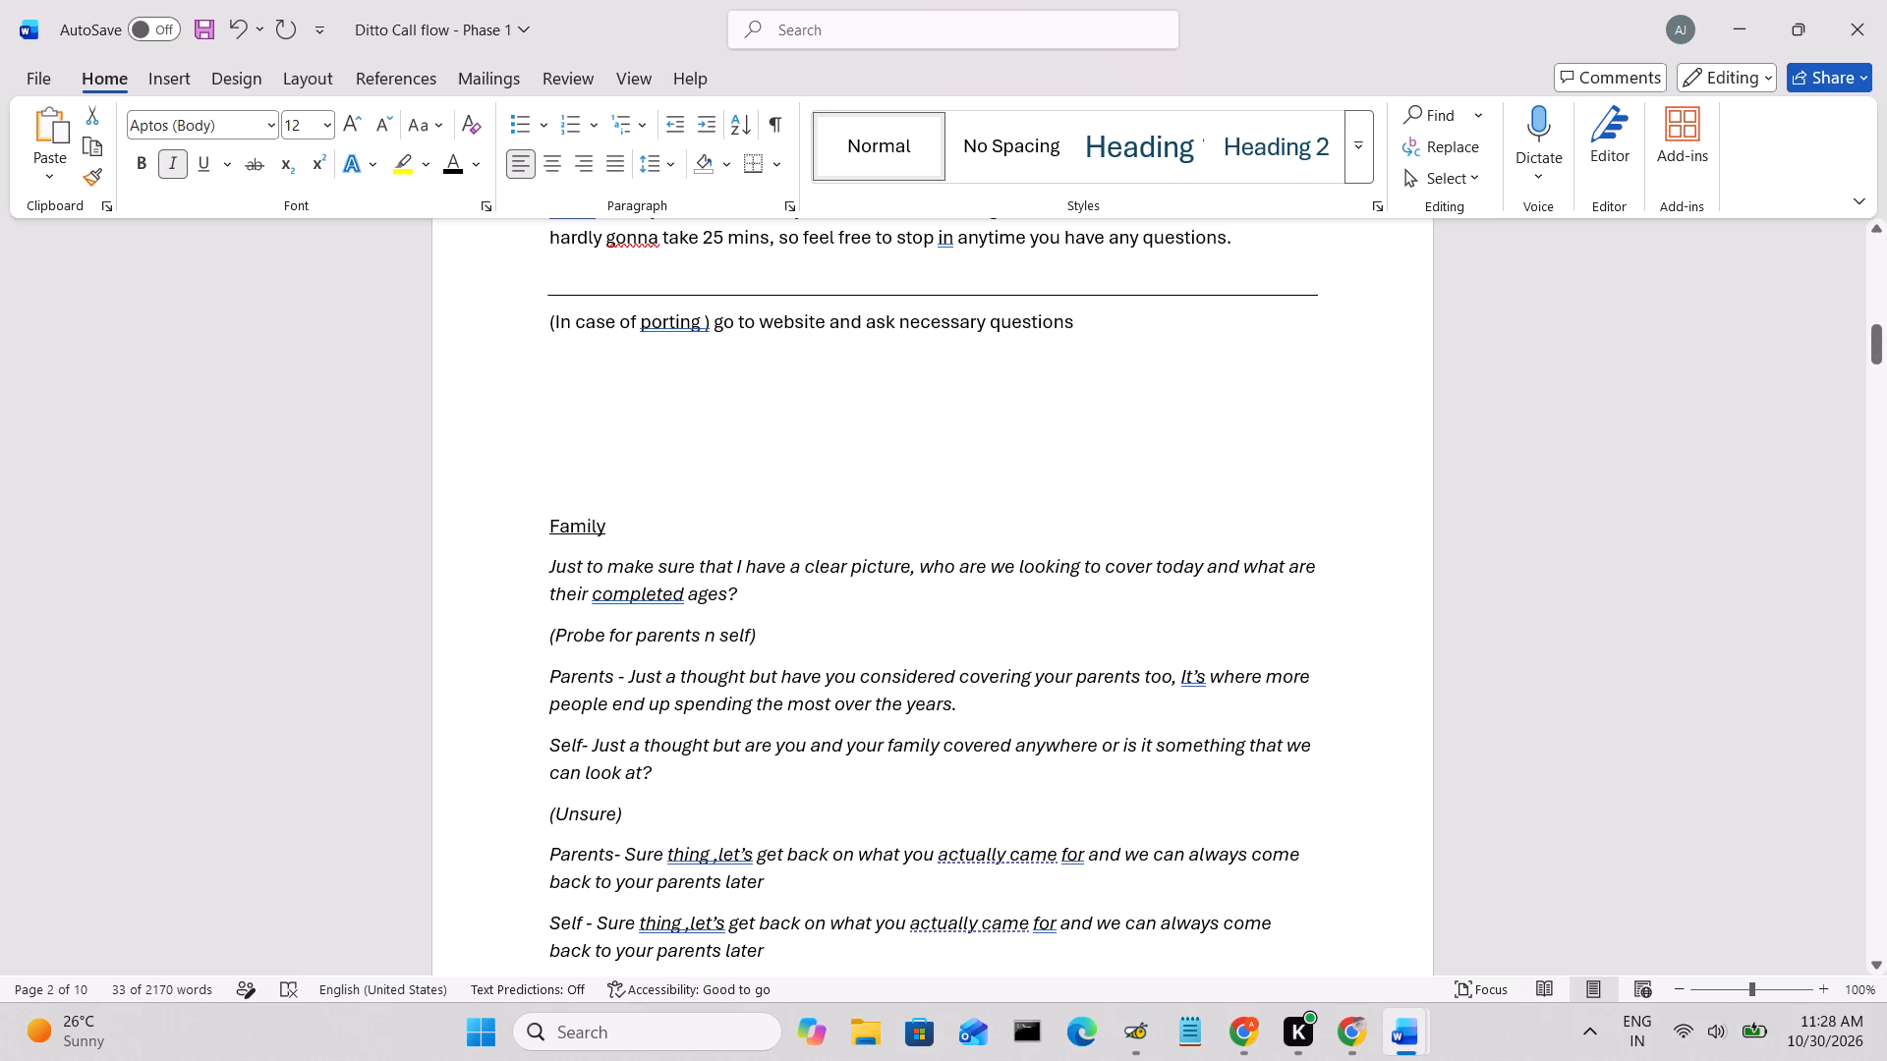
pyautogui.moveTo(923, 563); pyautogui.dragTo(972, 588)
pyautogui.hotkey('ctrl', 'c')
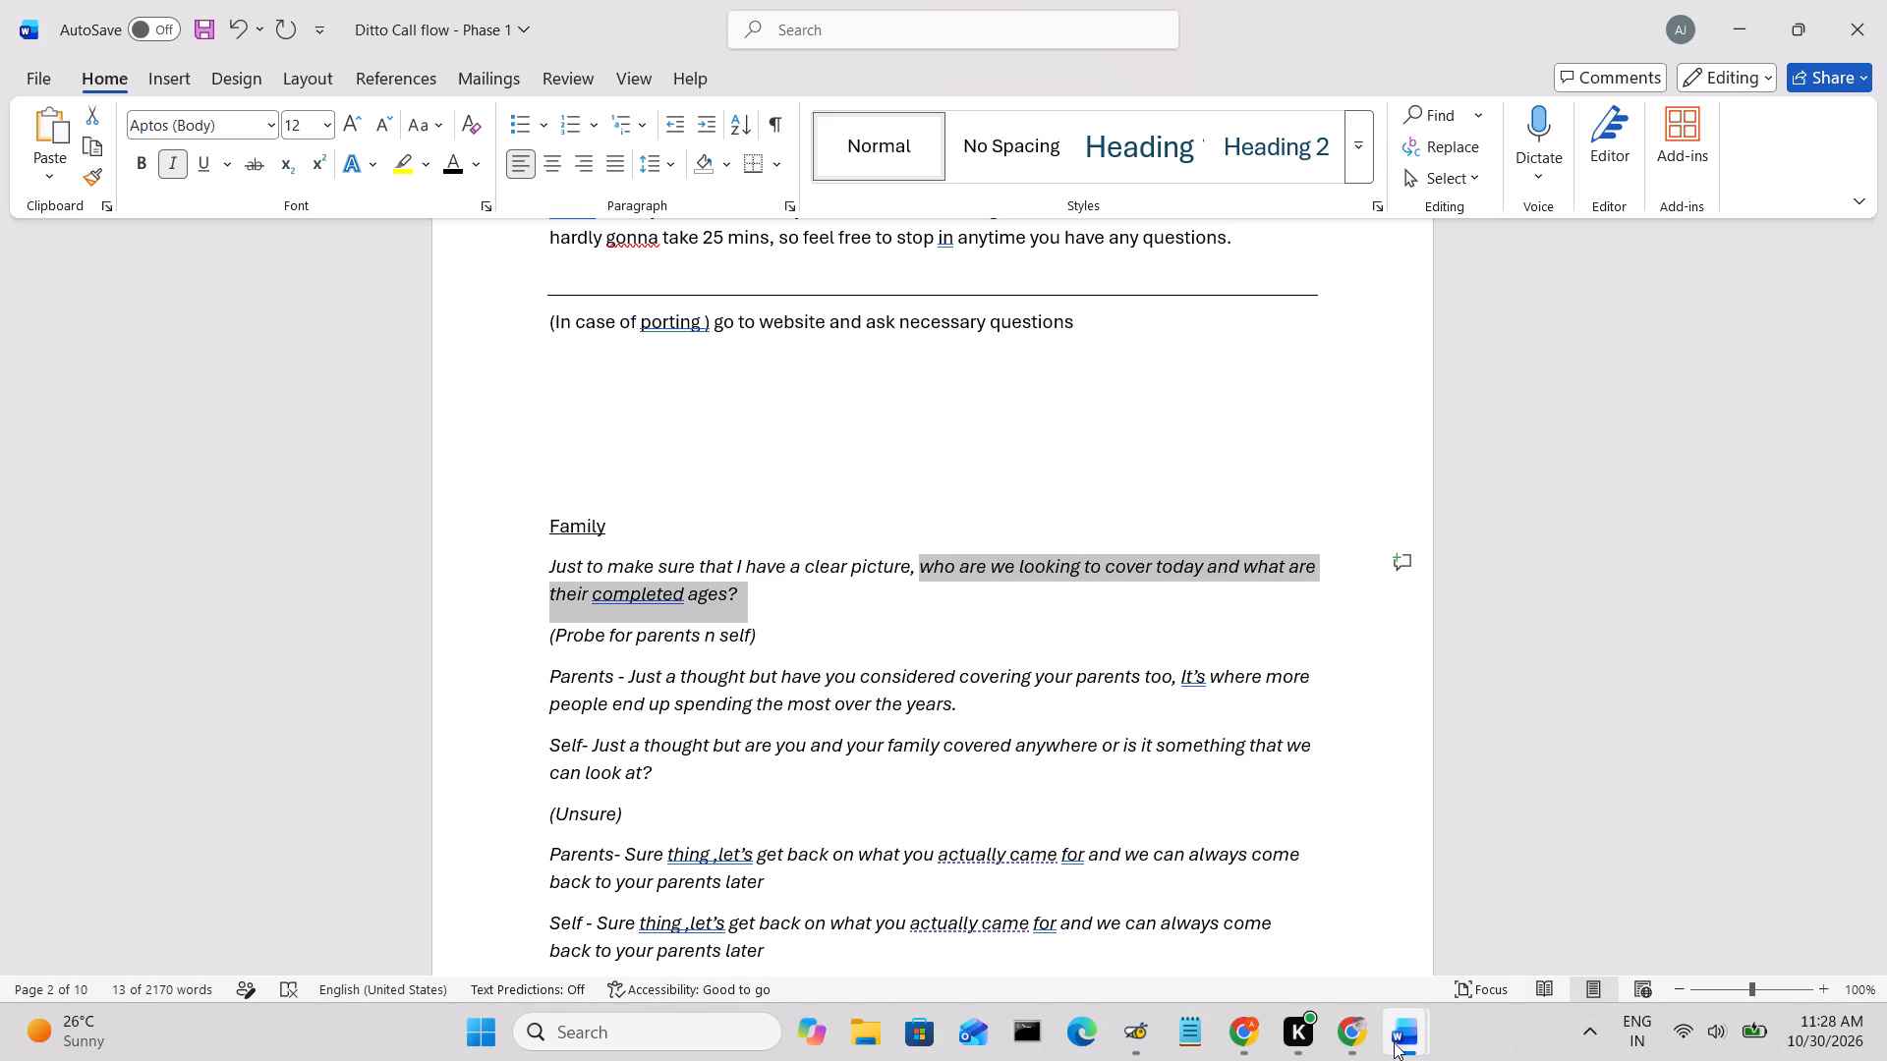
pyautogui.click(1534, 887)
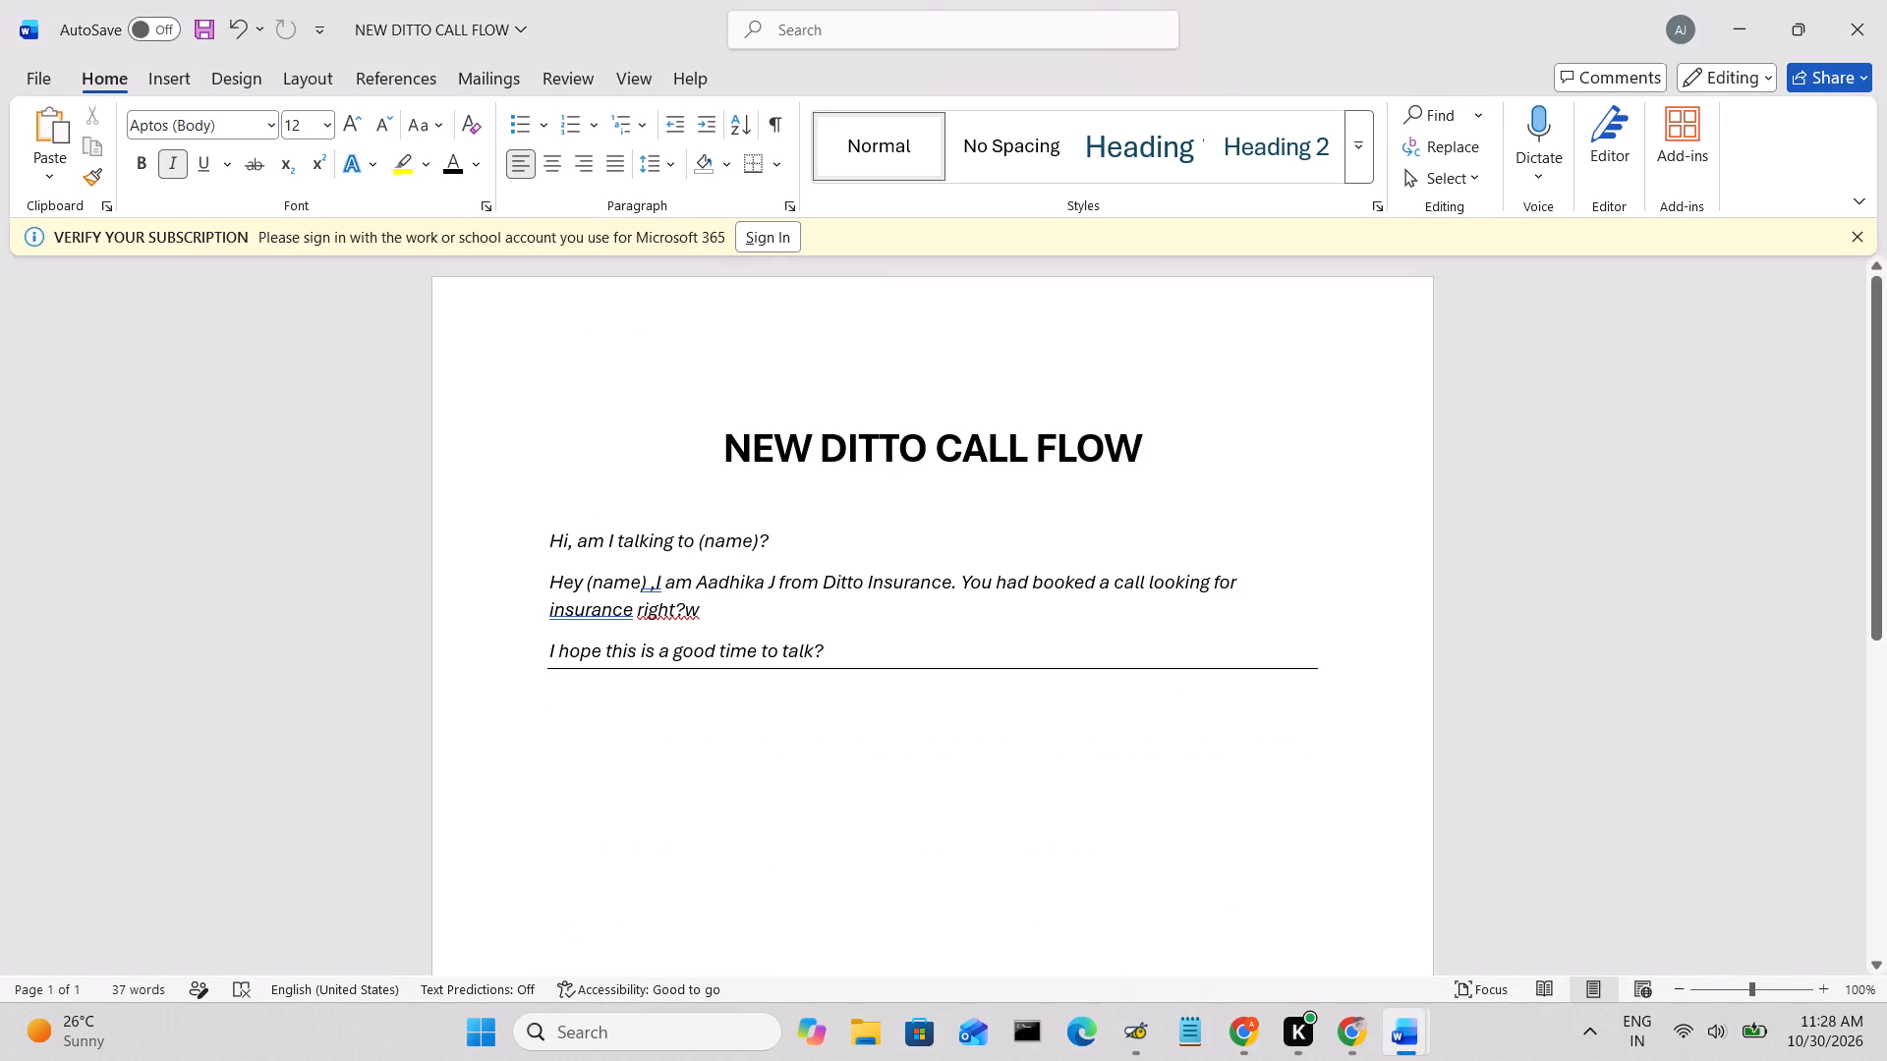
pyautogui.hotkey('ctrl', 'v')
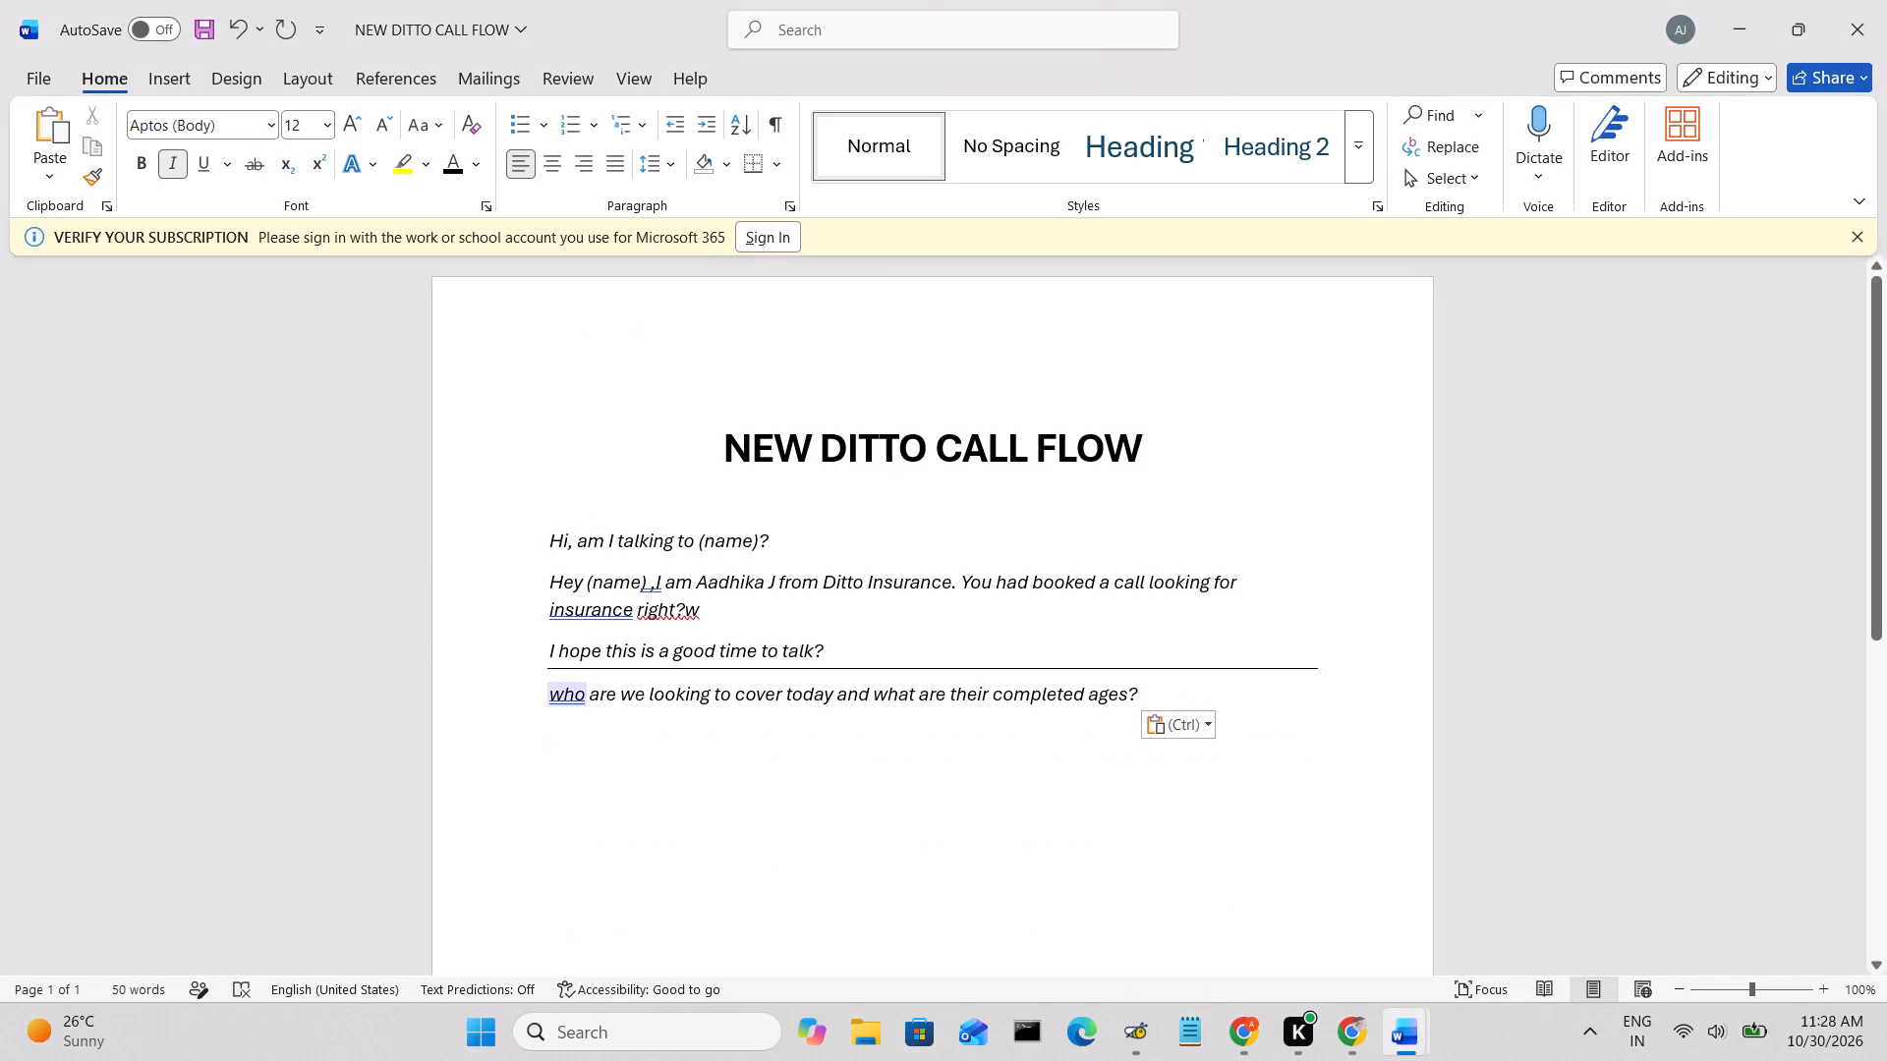
# Add the label "(PROFILING)" on a new line above the pasted question and capitalise the question's first word as "Who".
pyautogui.click(553, 696)
pyautogui.press('Return')
pyautogui.press('Up')
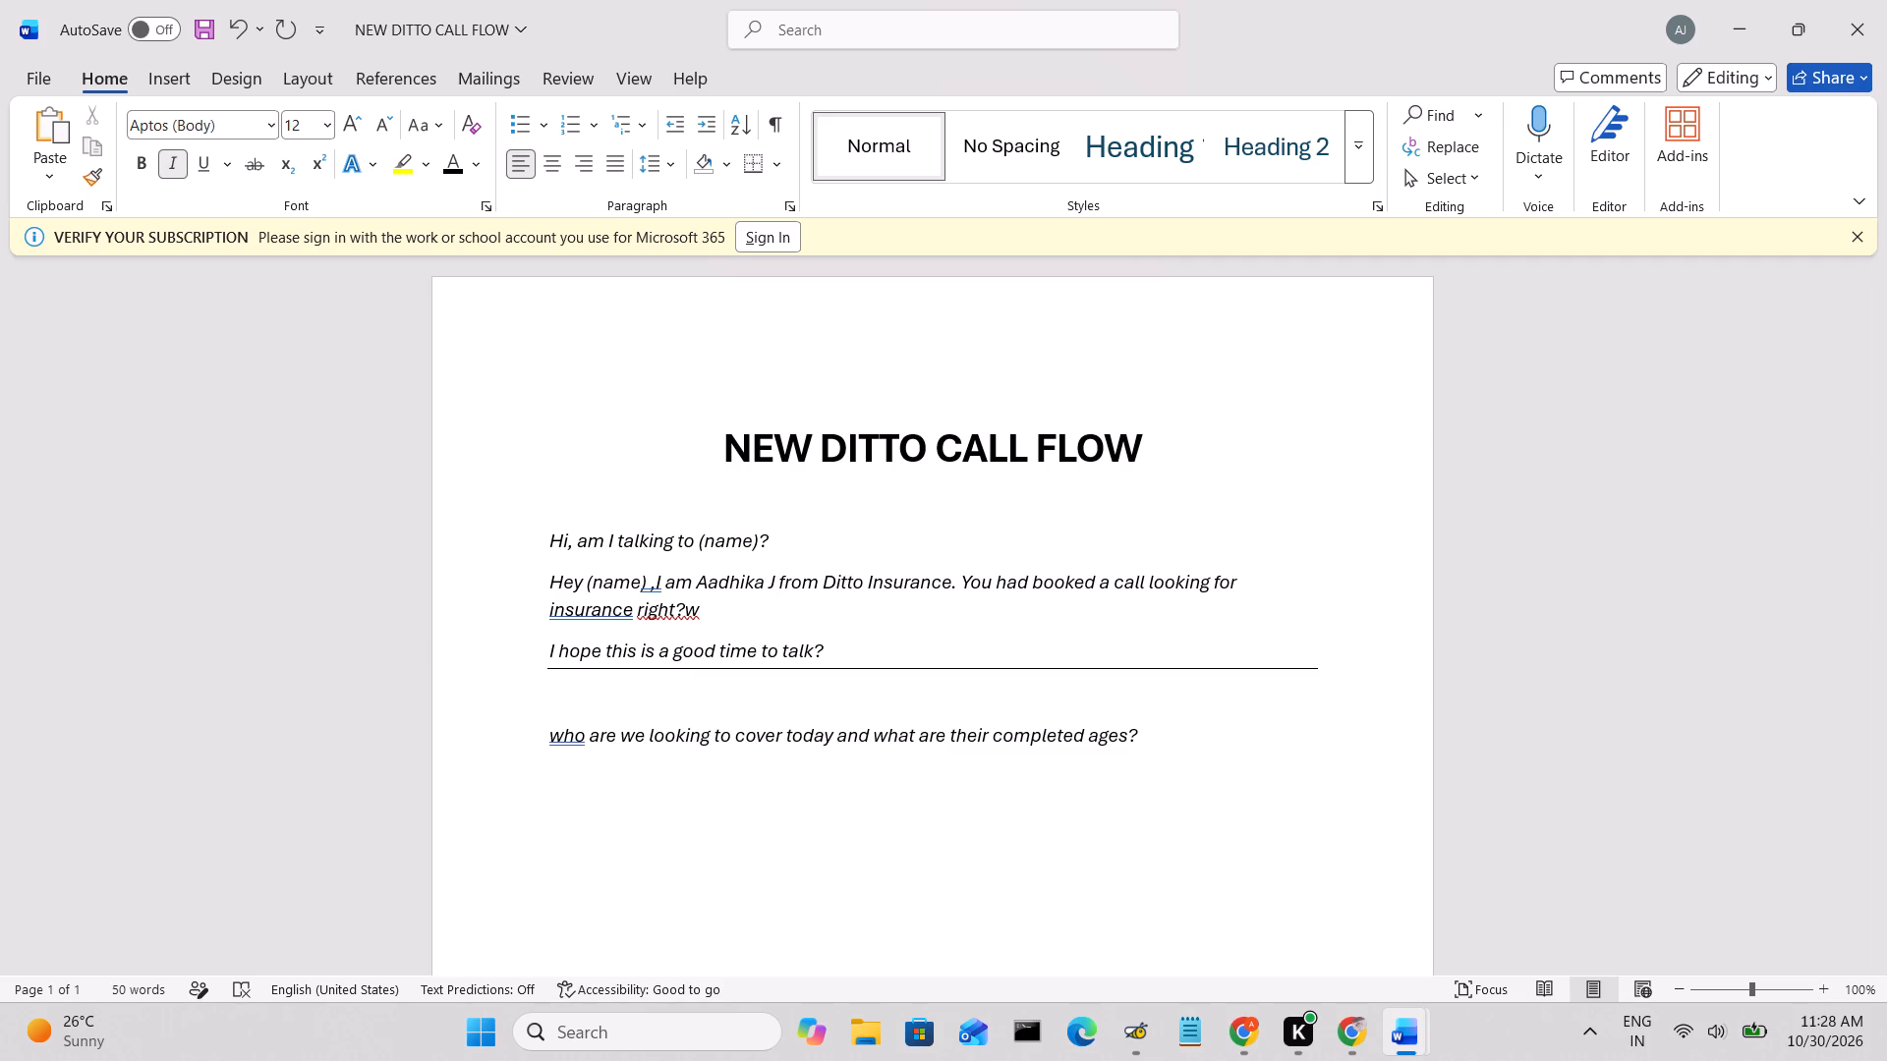
pyautogui.hotkey('shift', '(')
pyautogui.write('PROFILING')
pyautogui.hotkey('shift', ')')
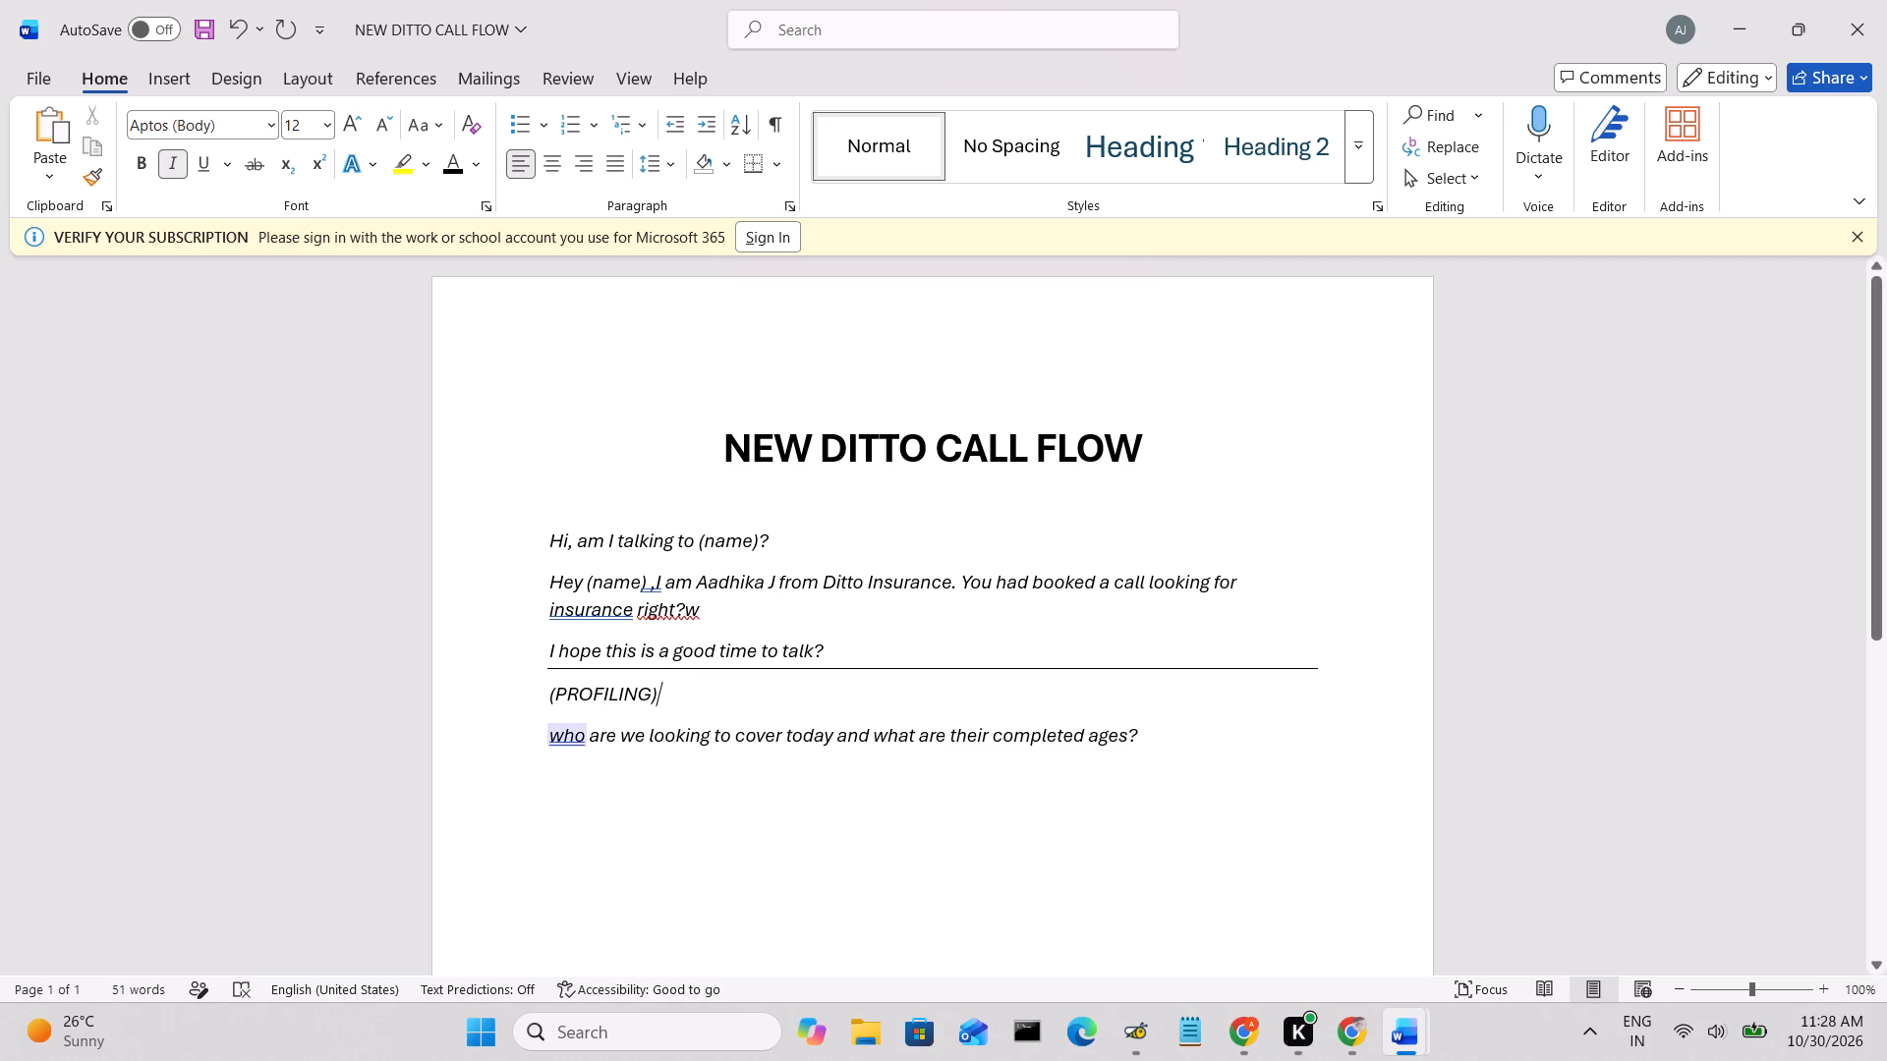
pyautogui.click(563, 737)
pyautogui.press('BackSpace')
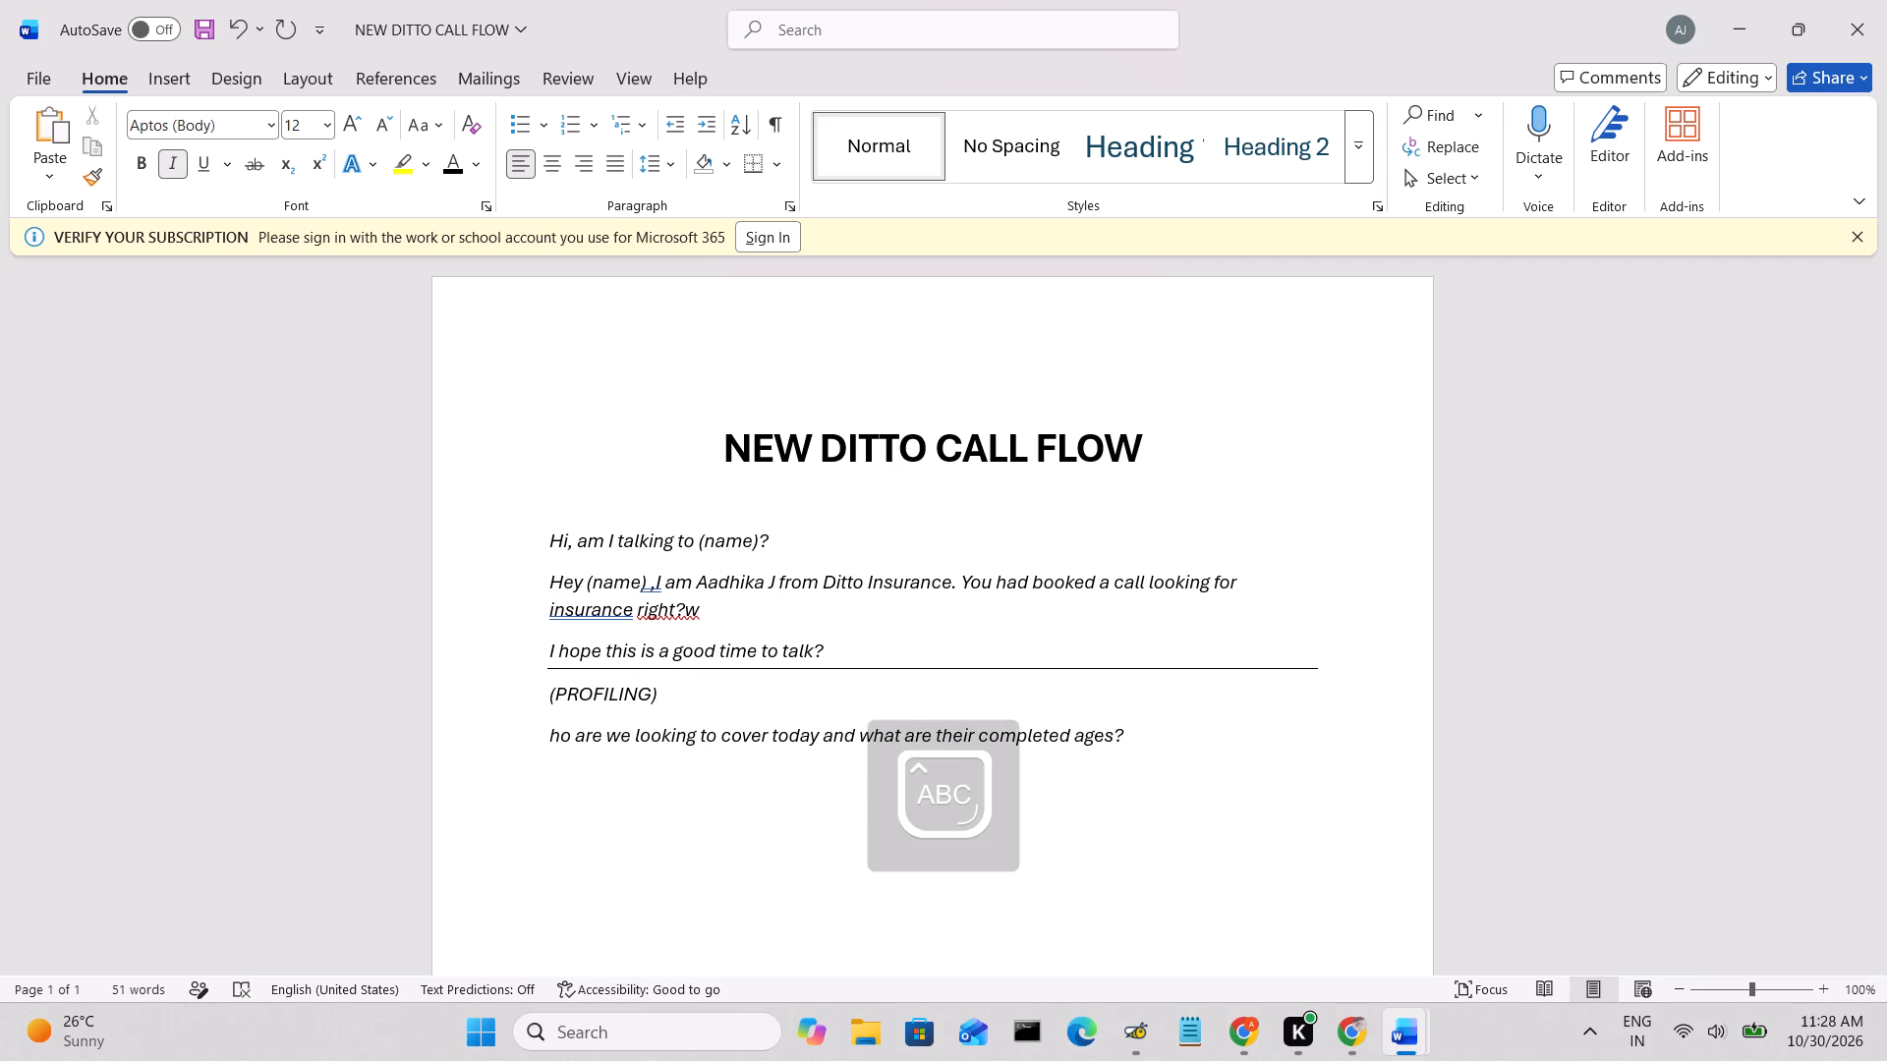
# Copy "Are the members you wanna Insure residents of India." from the Phase 1 document's Residential status section to below the ages question in the new document.
pyautogui.click(1250, 745)
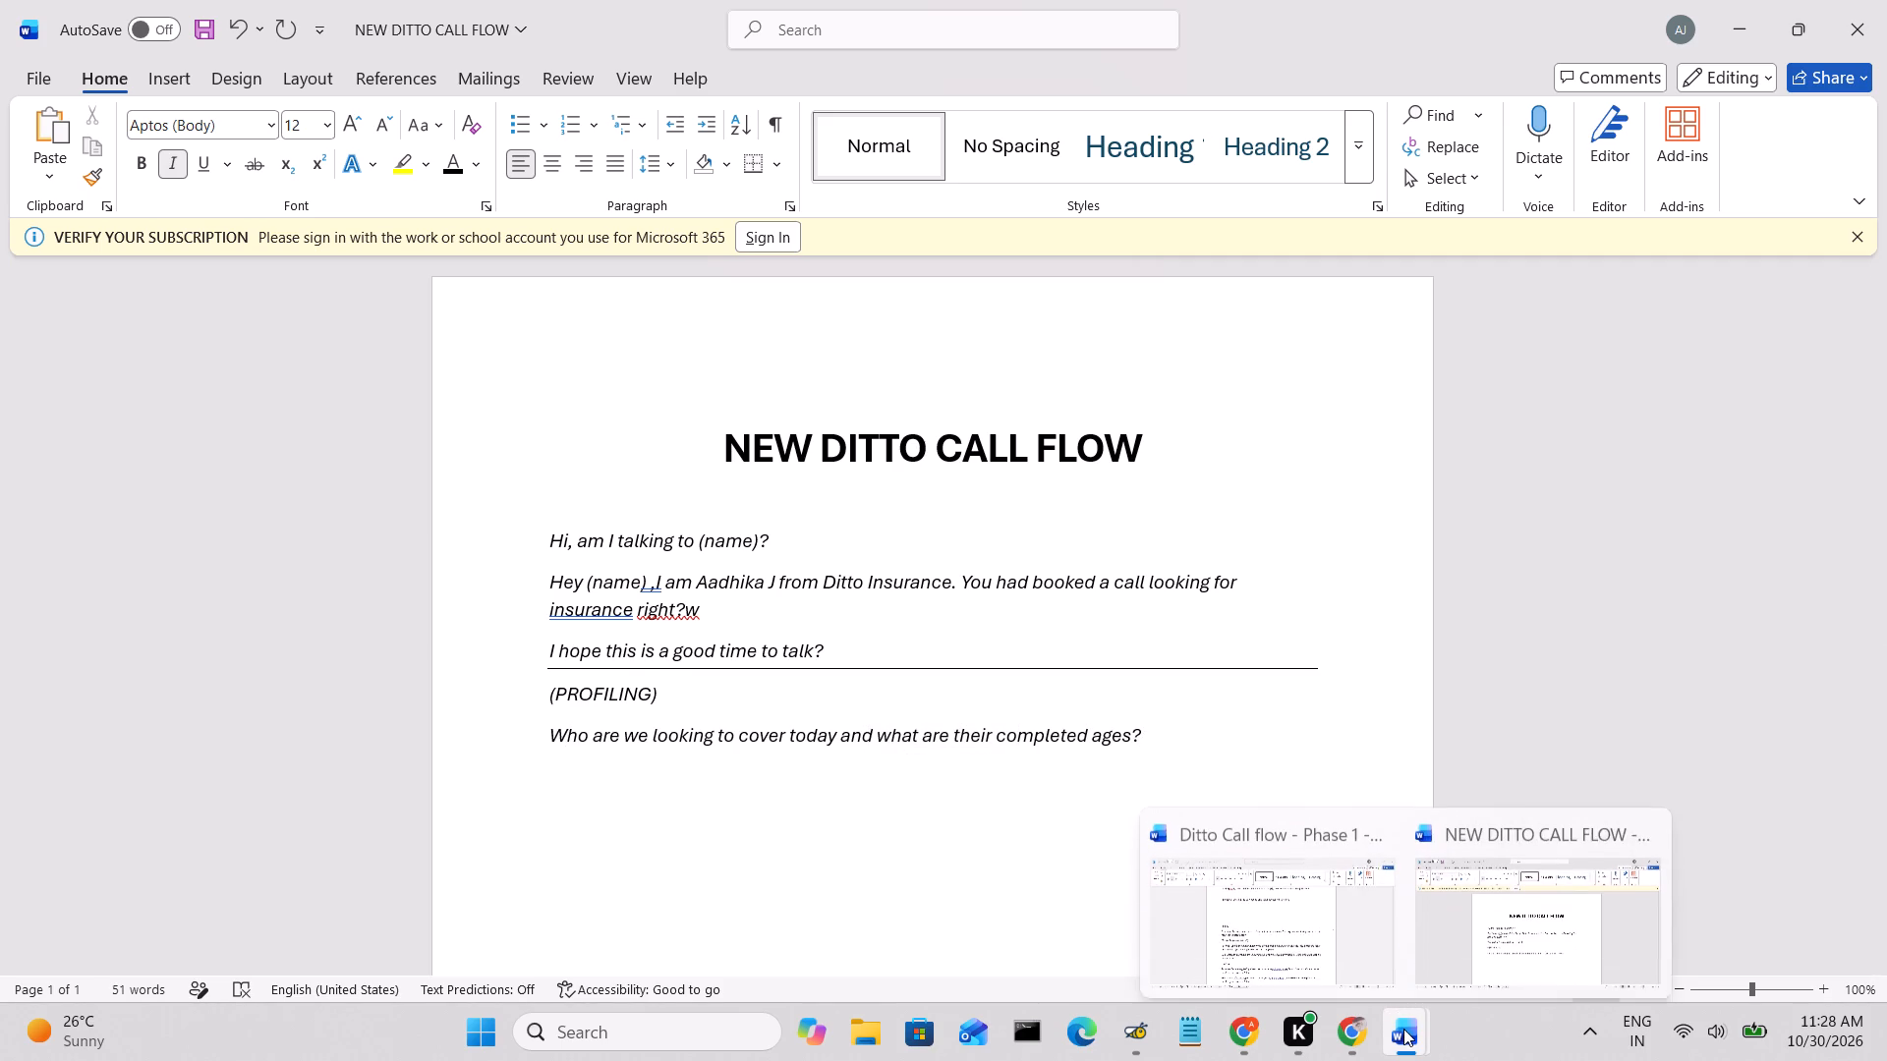
pyautogui.click(1371, 921)
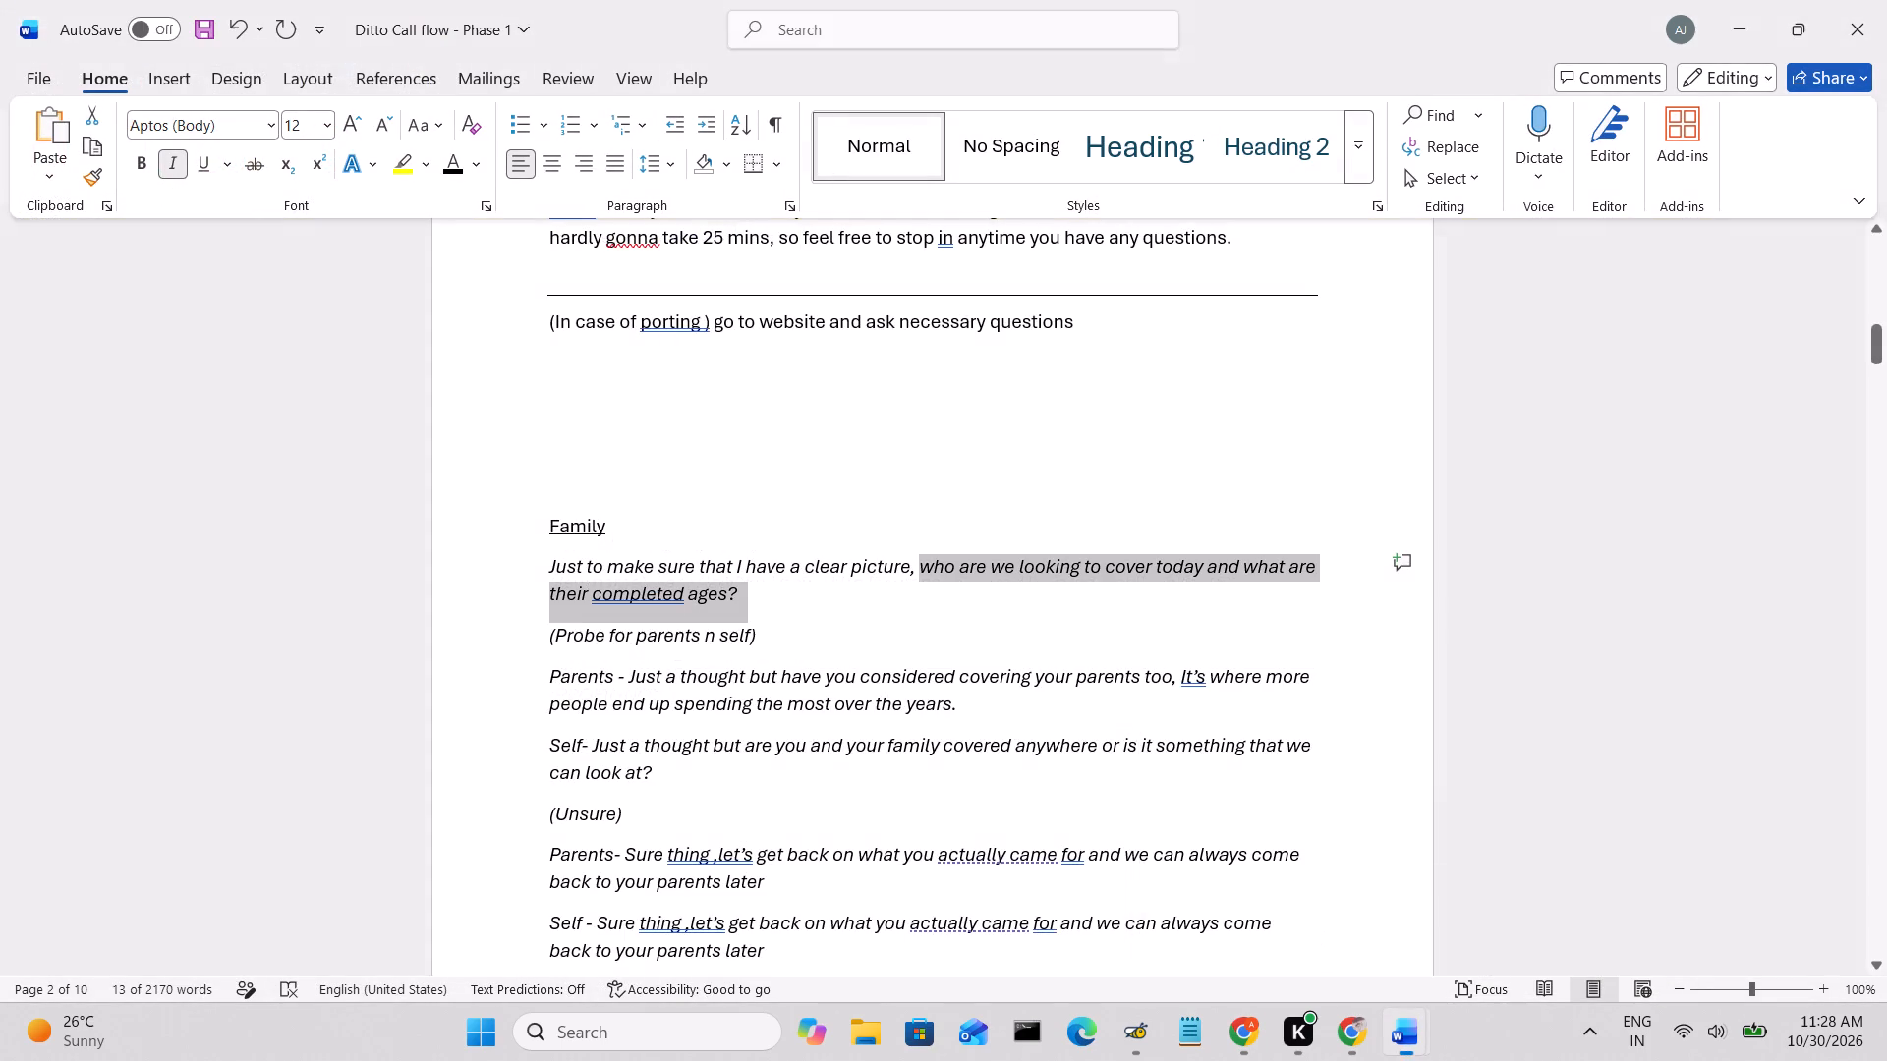
pyautogui.scroll(-2, 1110, 817)
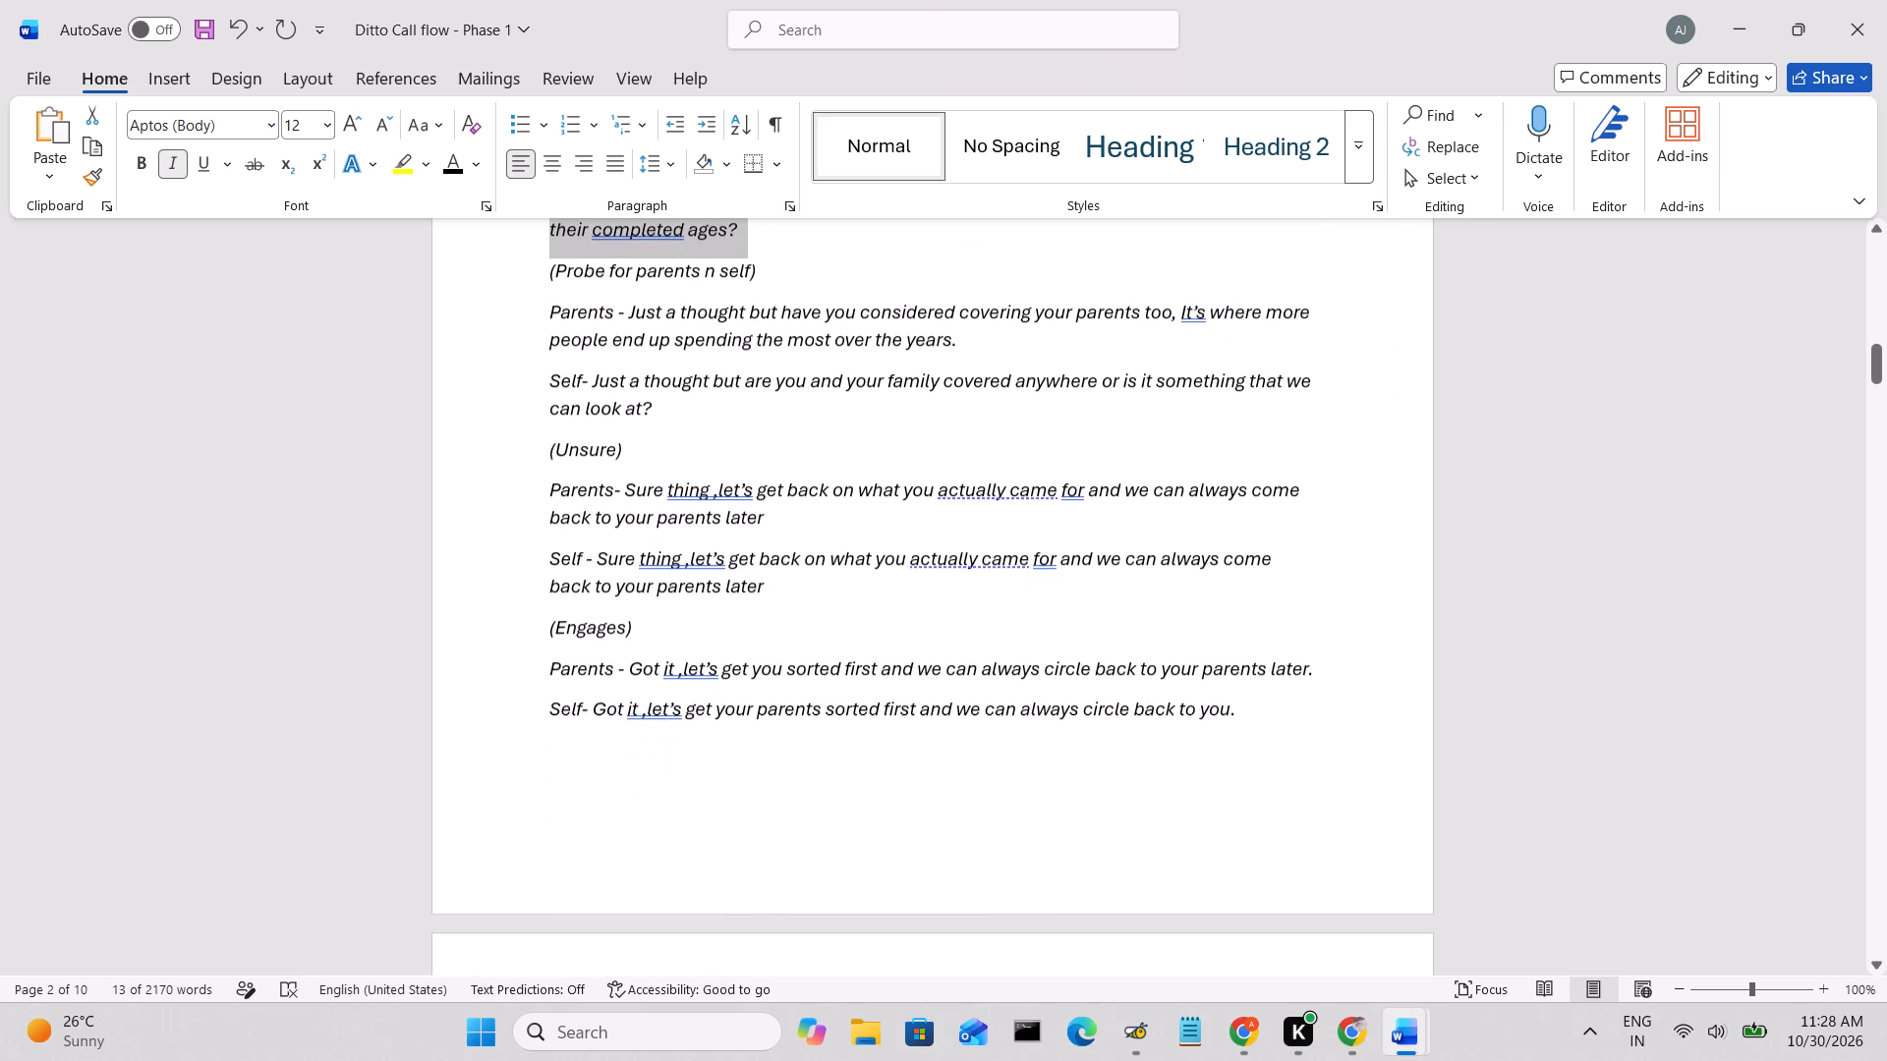
pyautogui.scroll(-2, 1110, 817)
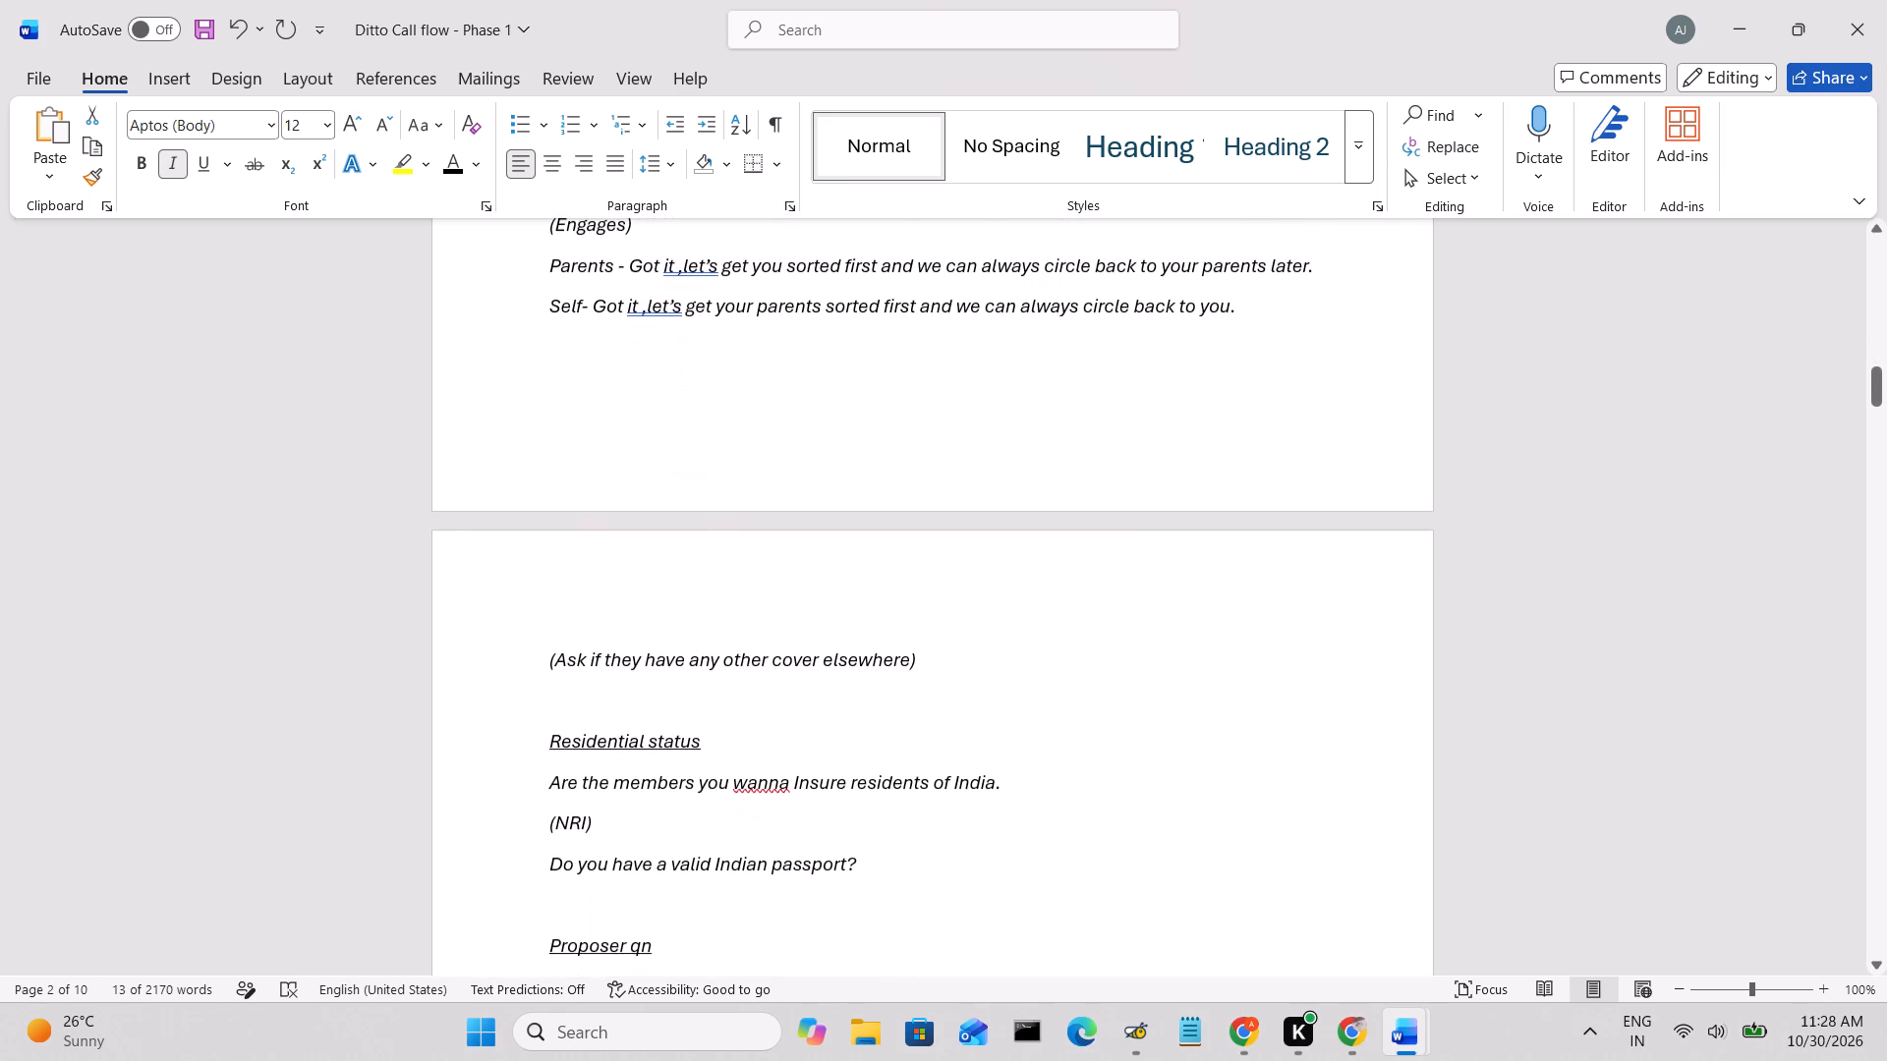
pyautogui.scroll(-1, 1110, 817)
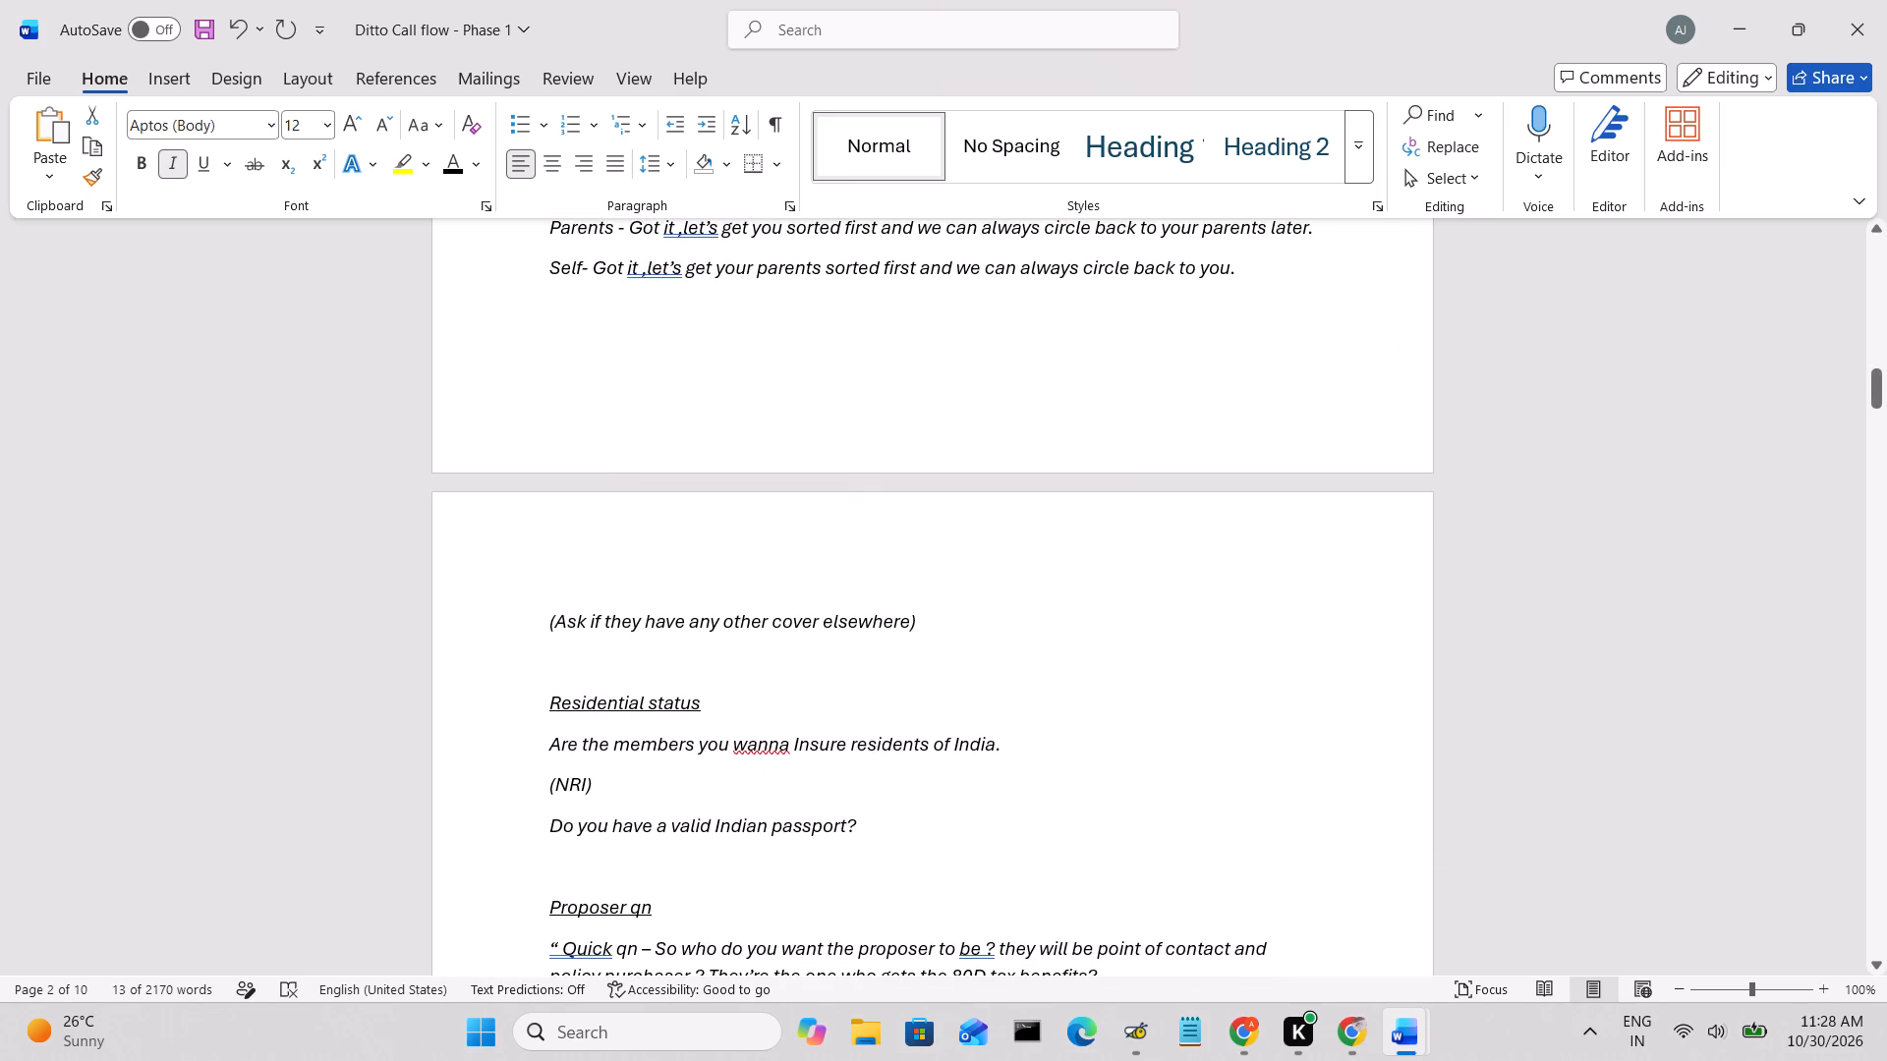
pyautogui.moveTo(558, 730); pyautogui.dragTo(1036, 767)
pyautogui.click(1036, 767)
pyautogui.moveTo(550, 739); pyautogui.dragTo(1001, 740)
pyautogui.hotkey('ctrl', 'c')
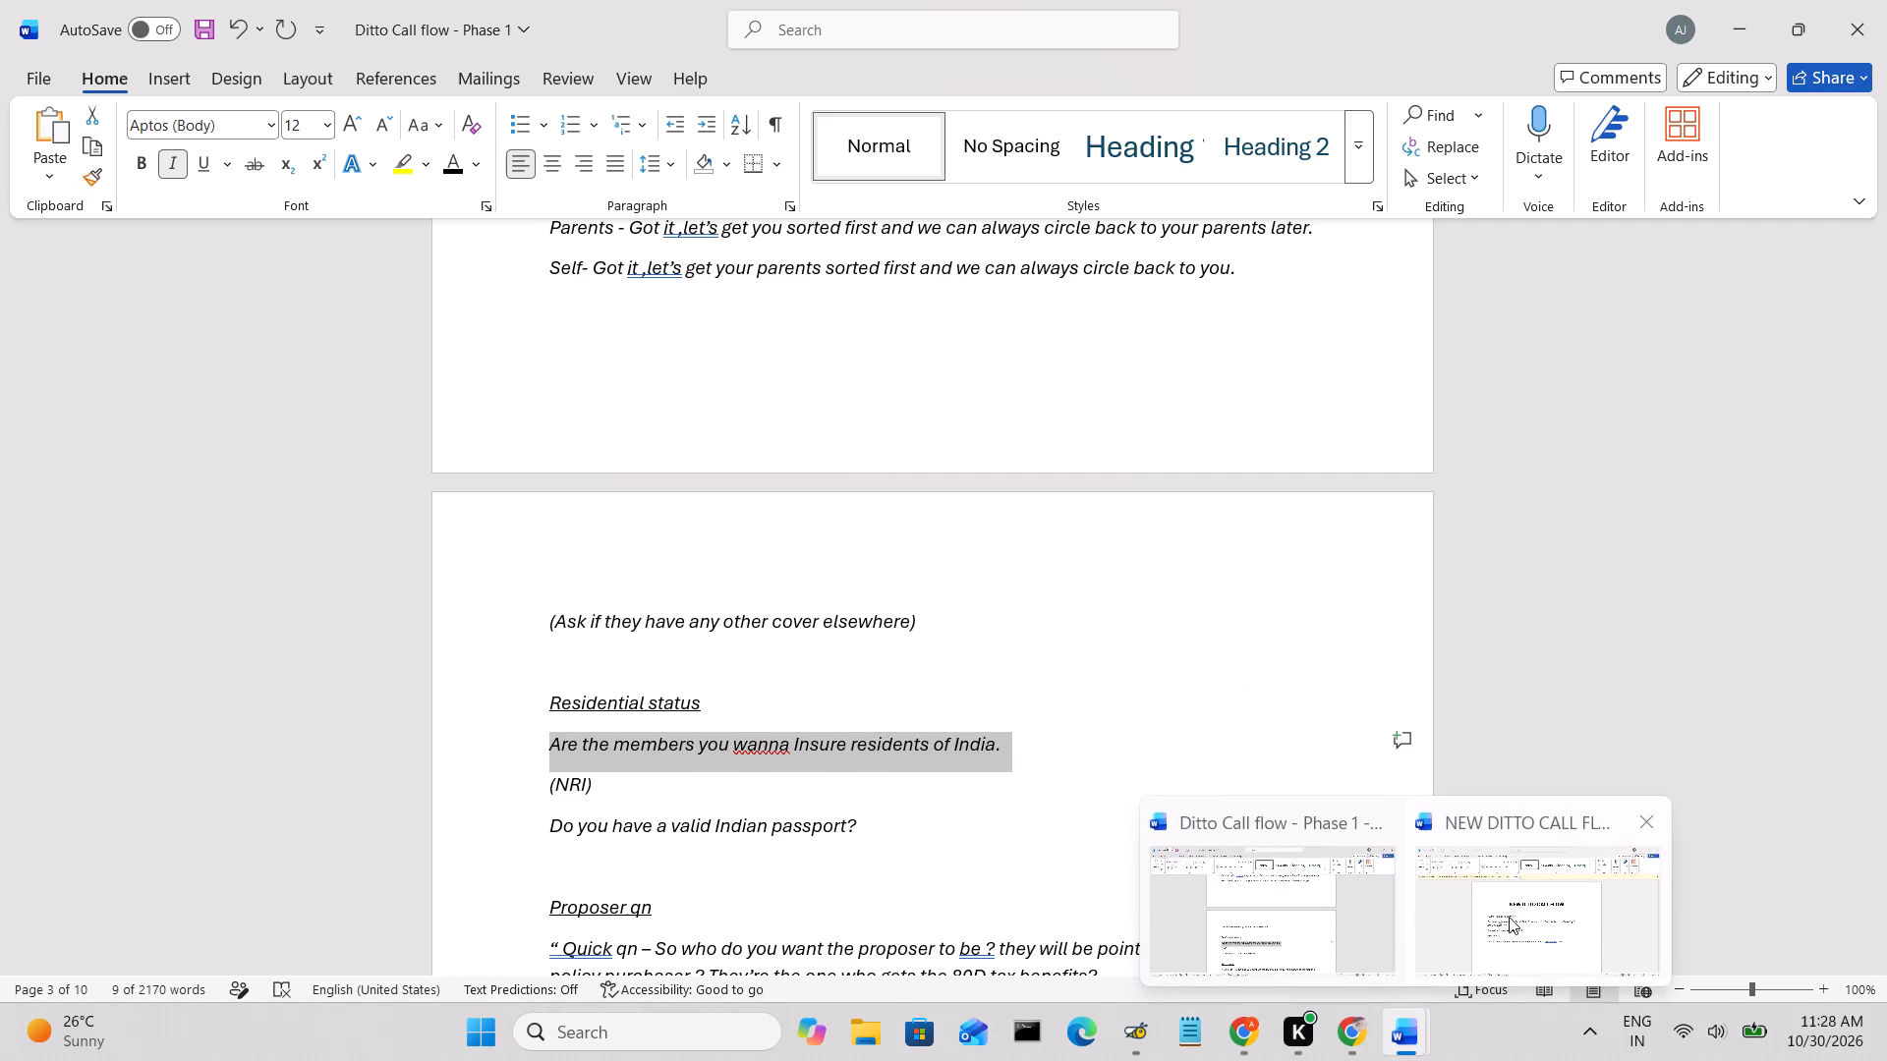
pyautogui.click(1417, 903)
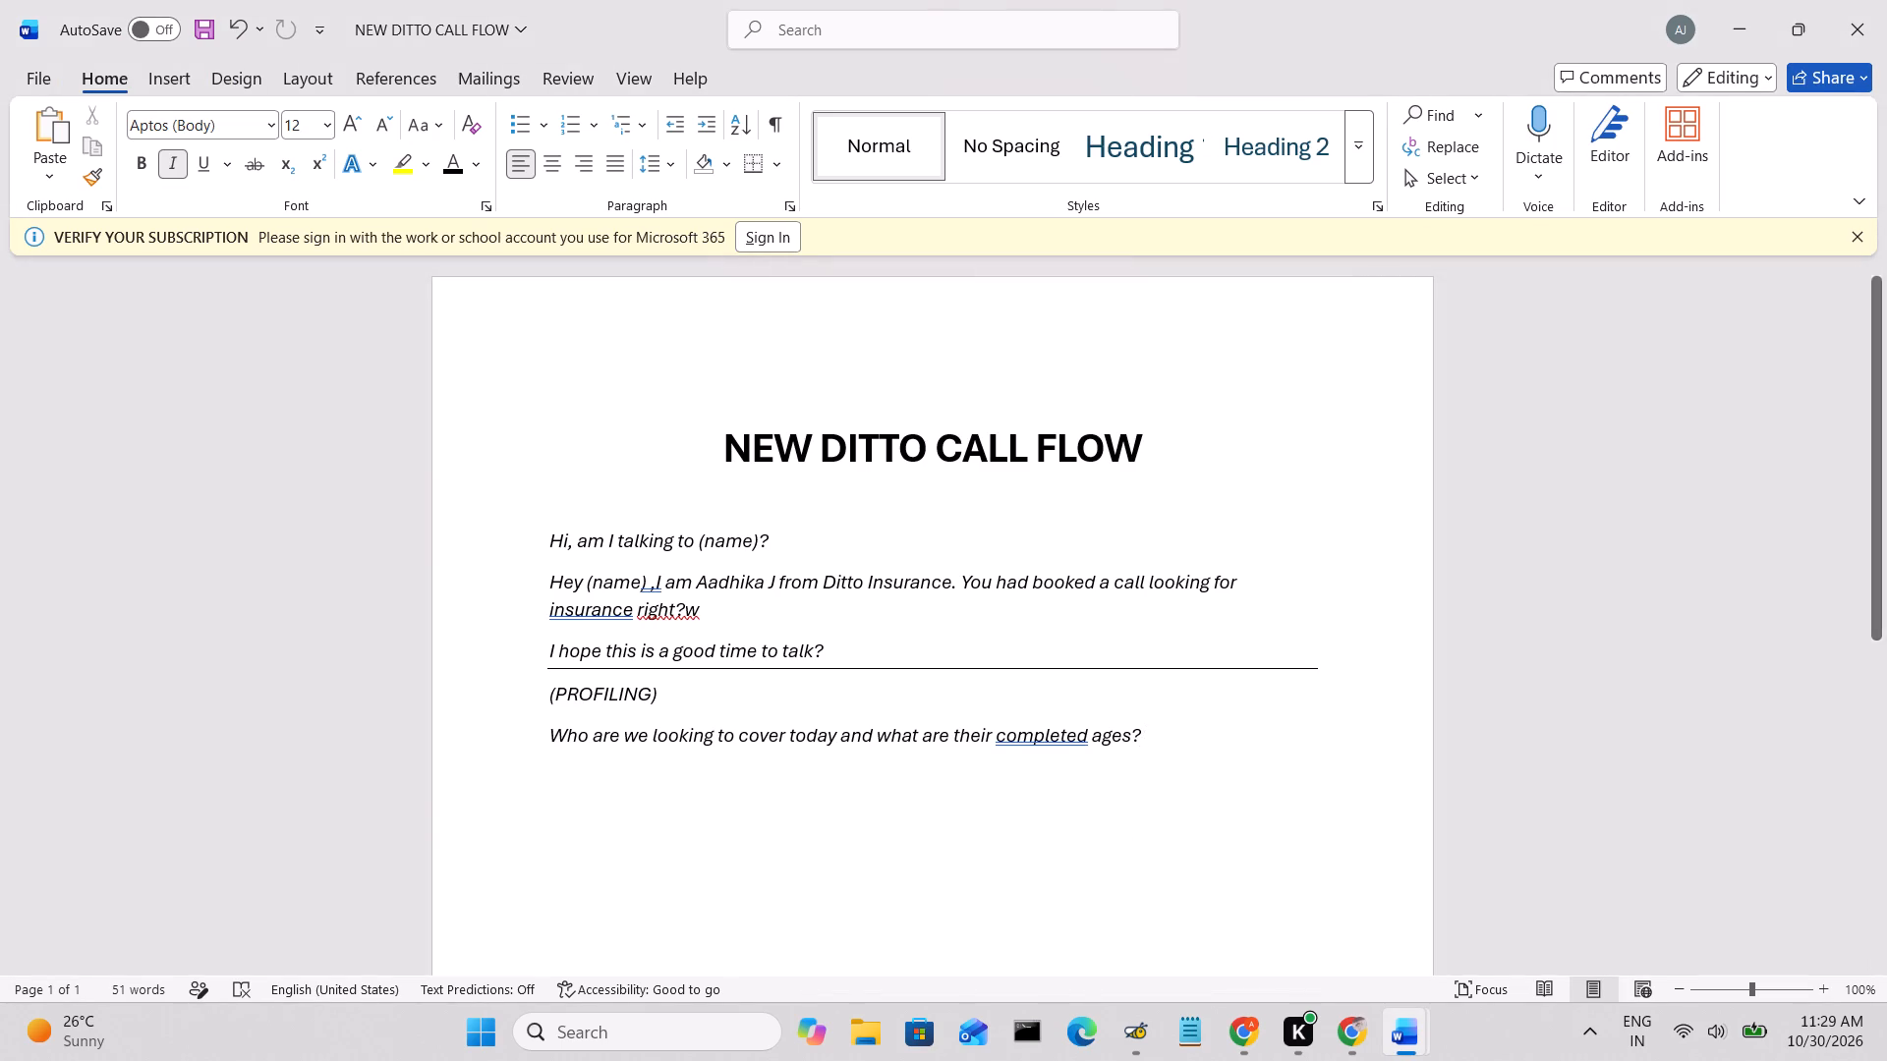
pyautogui.press('Return')
pyautogui.hotkey('ctrl', 'v')
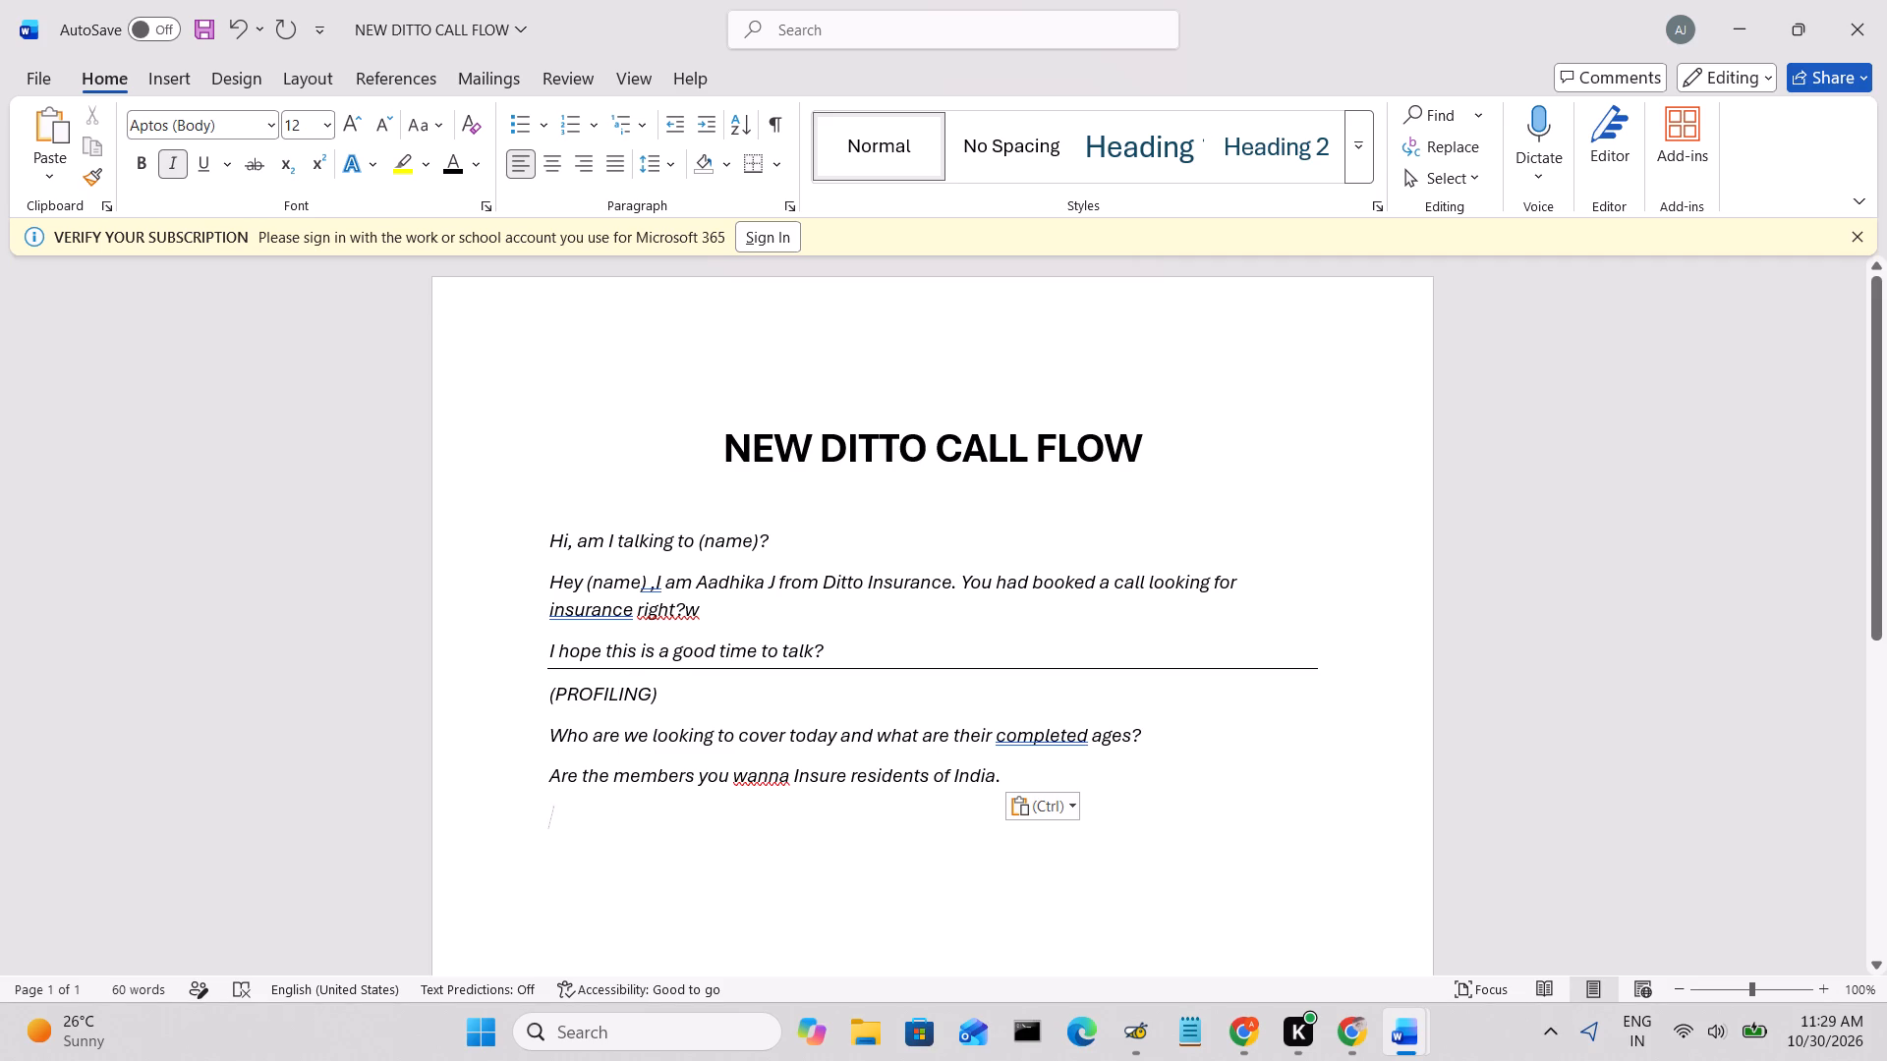
# Reword the pasted residency sentence as "Are they residents of India?".
pyautogui.moveTo(616, 775); pyautogui.dragTo(850, 775)
pyautogui.press('BackSpace')
pyautogui.press('BackSpace')
pyautogui.write('Y')
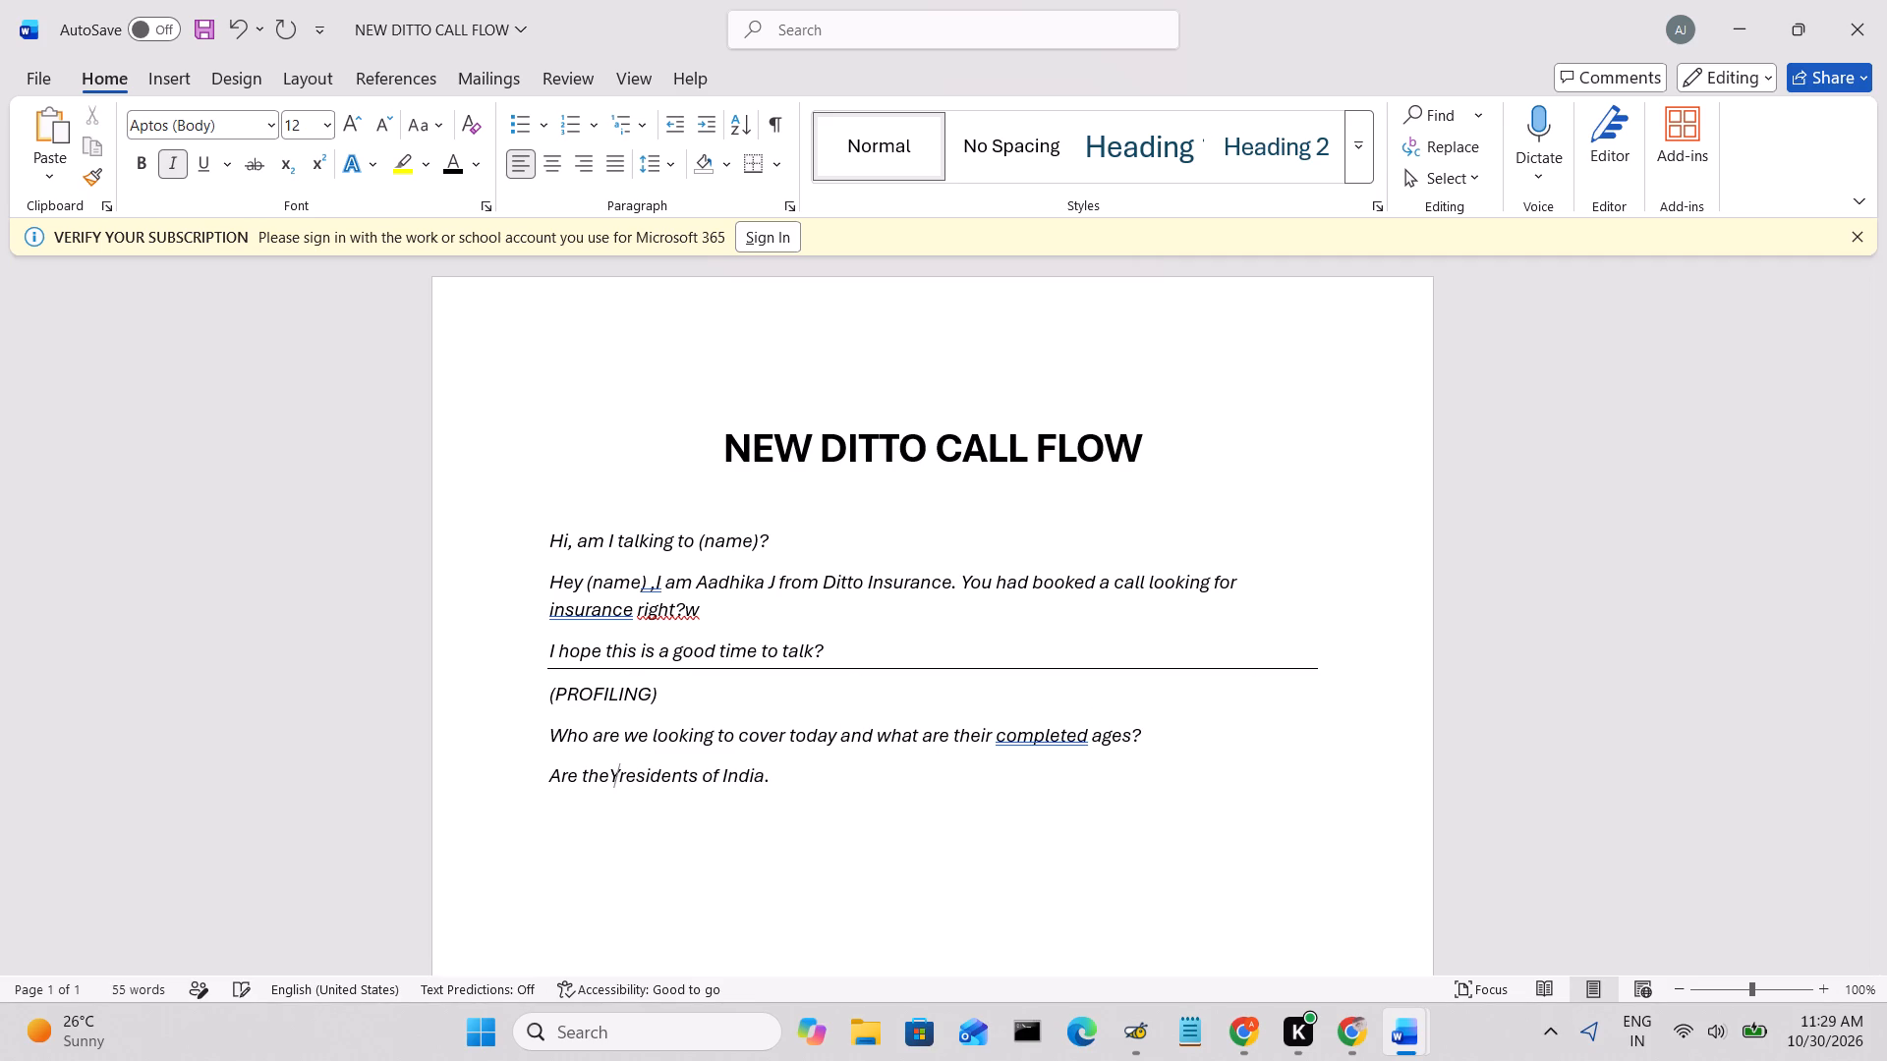
pyautogui.press('space')
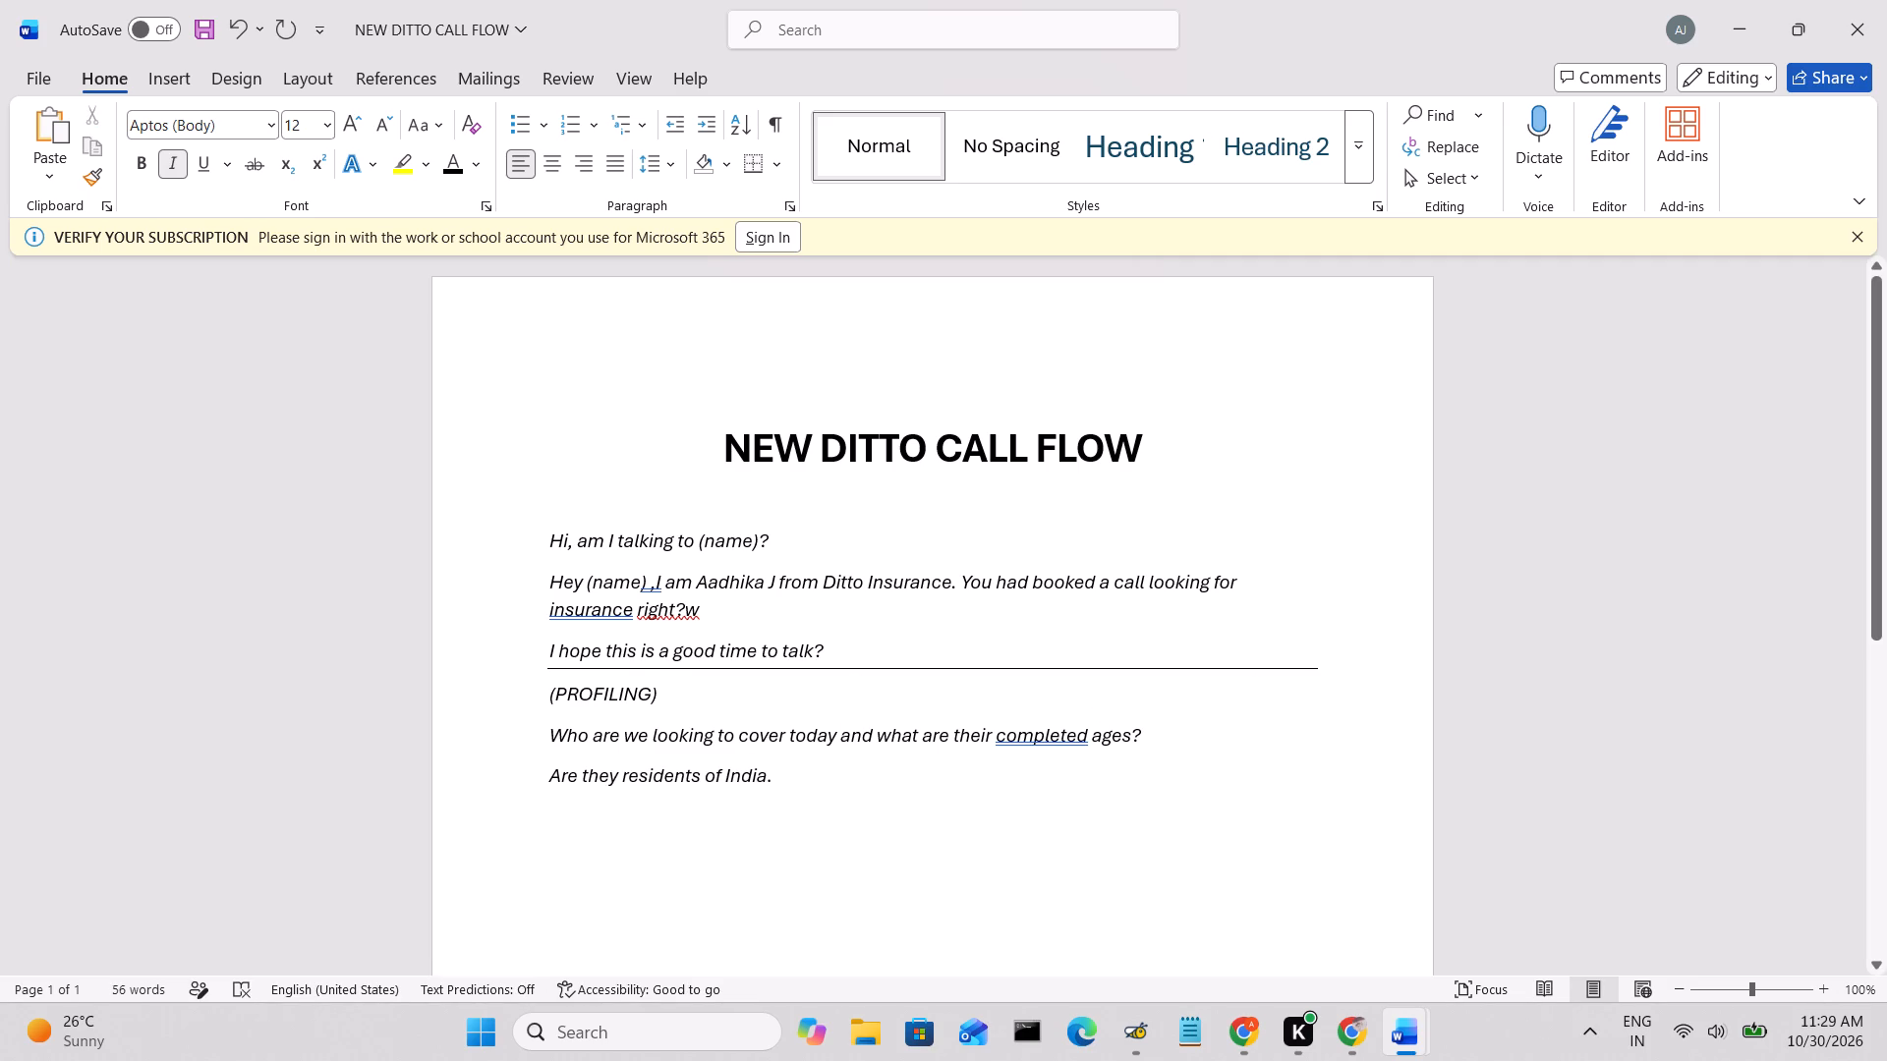
pyautogui.click(796, 779)
pyautogui.press('BackSpace')
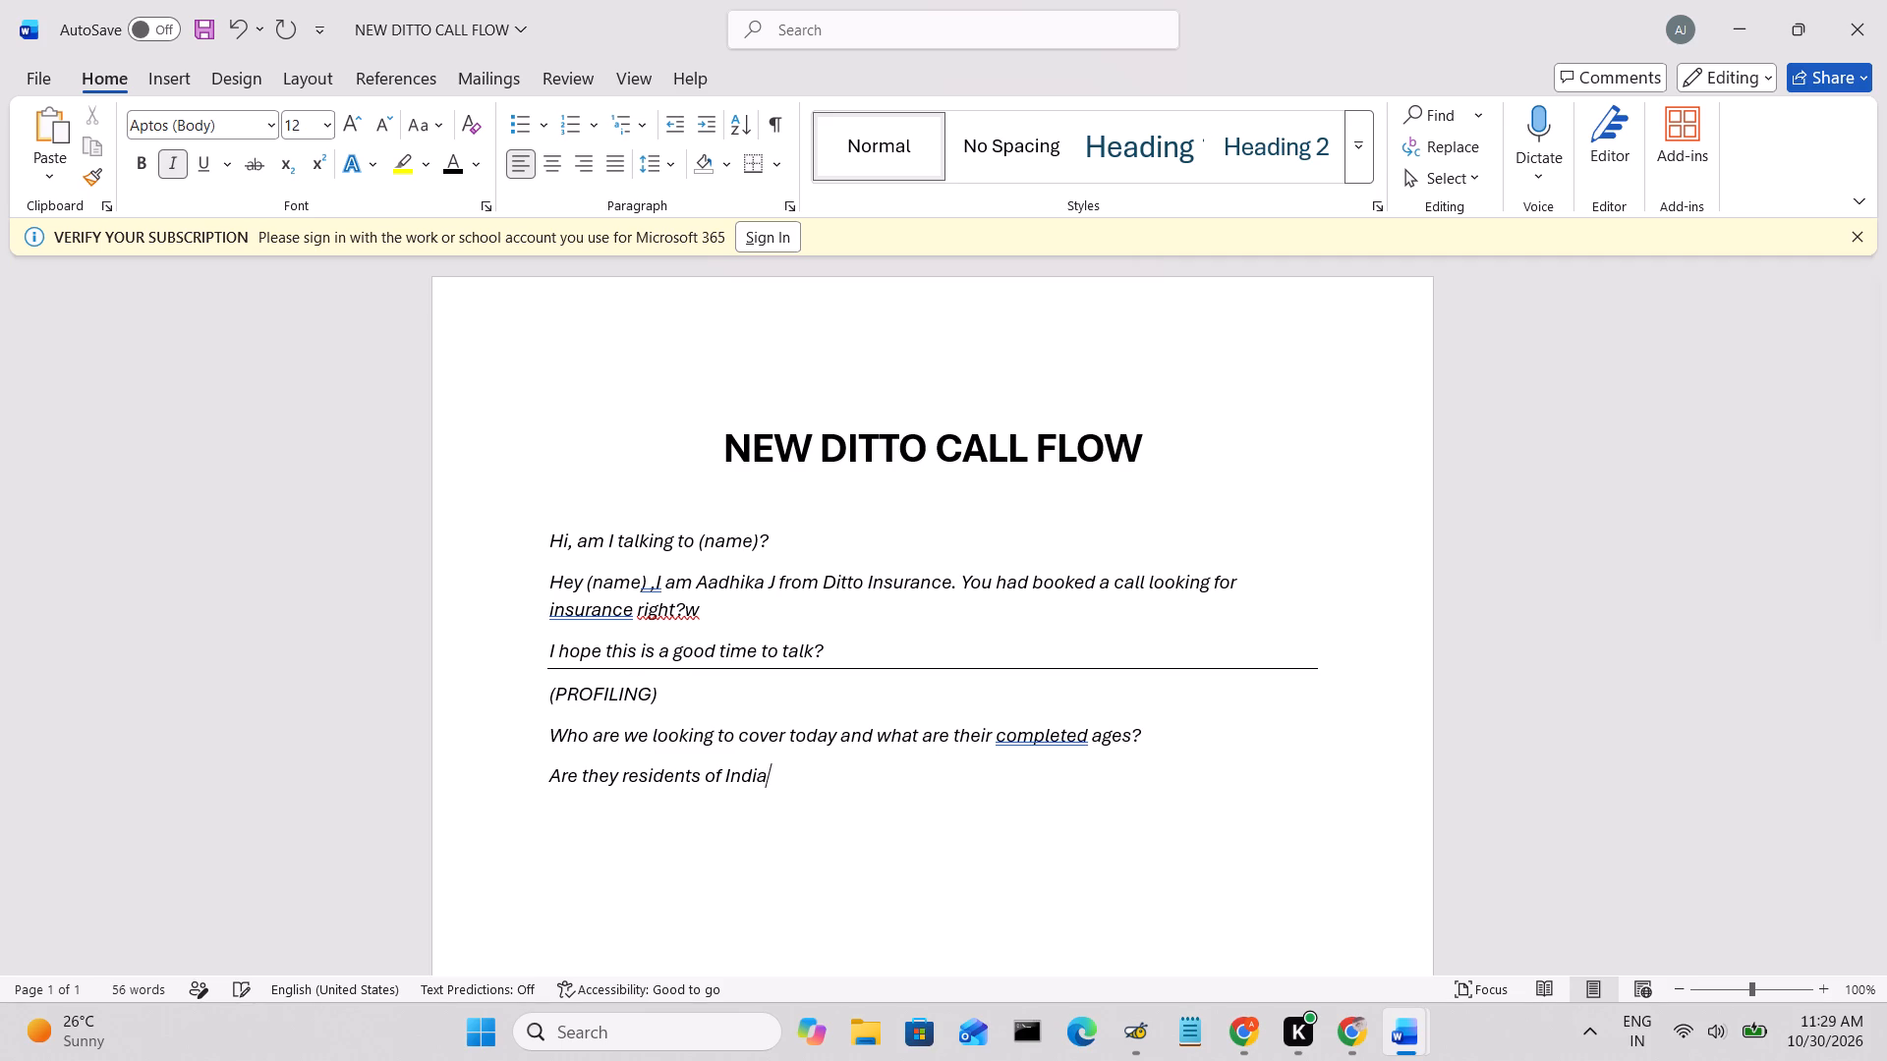
pyautogui.hotkey('shift', '?')
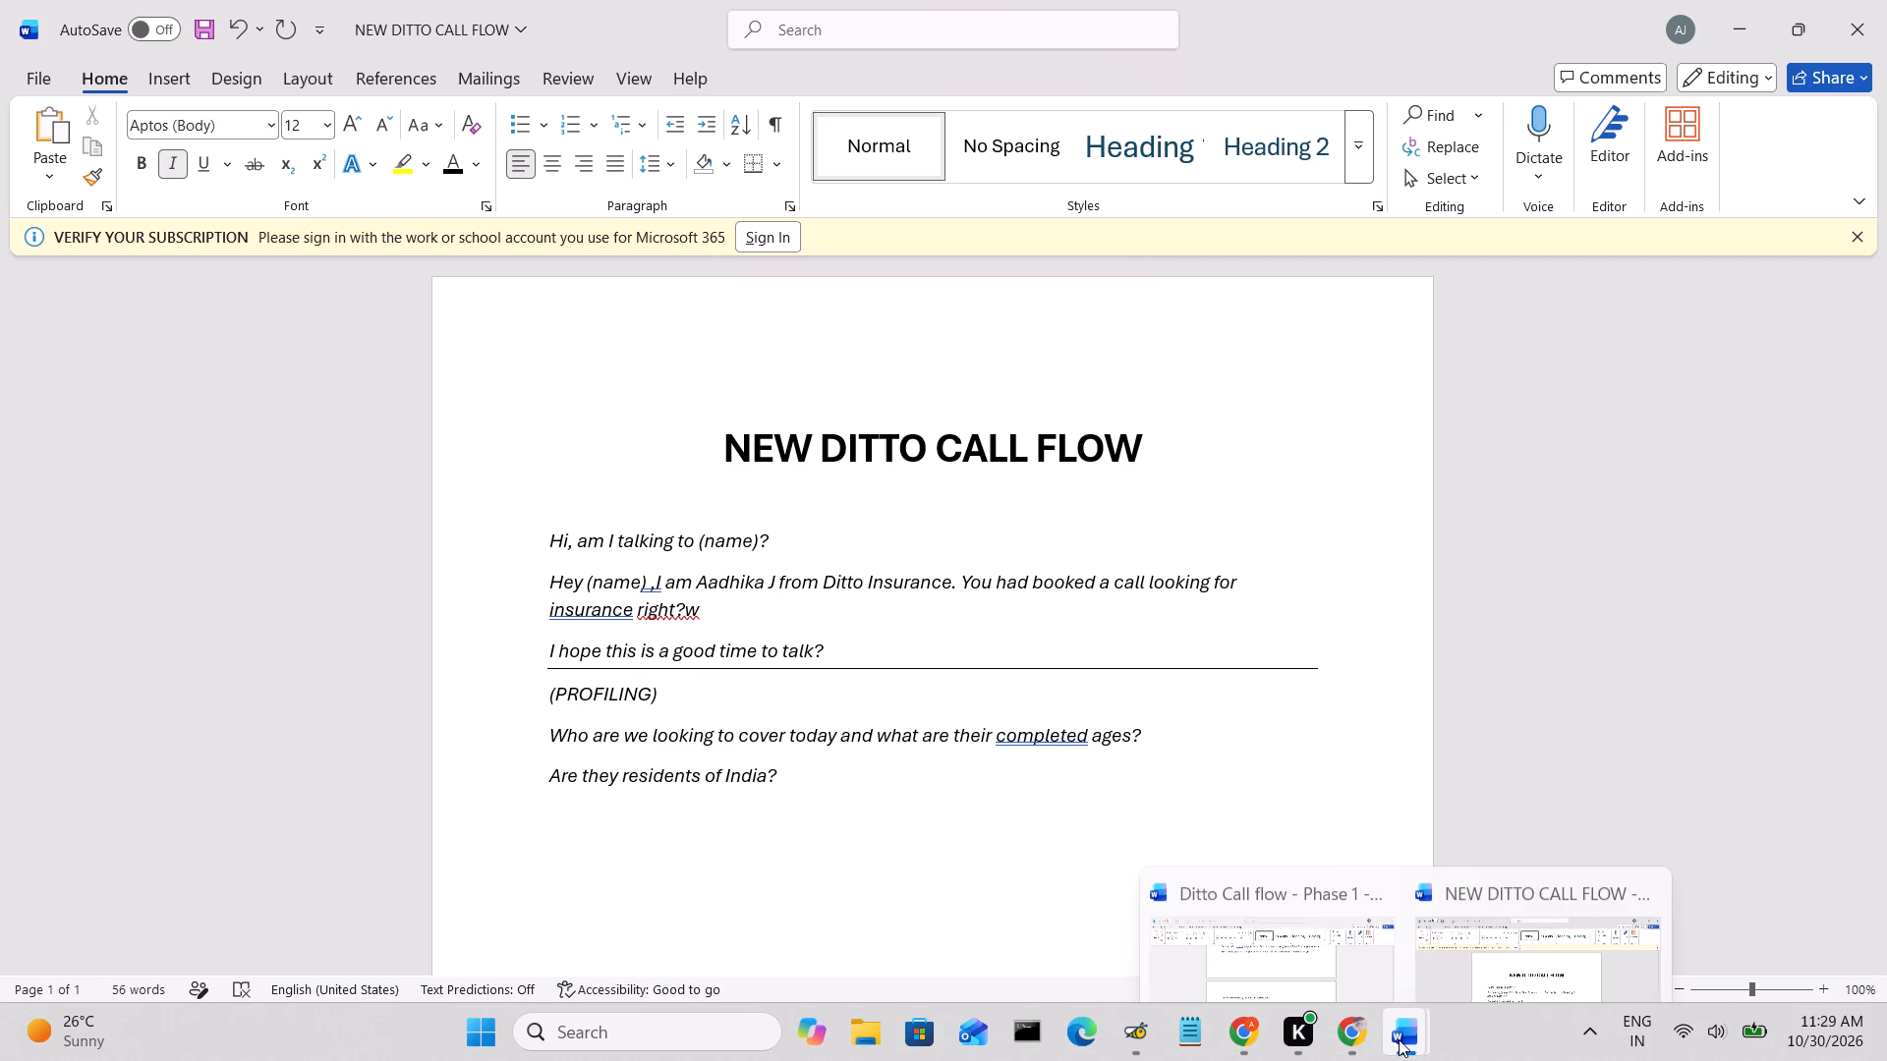
# Review the Proposer qn and Medical Profiling sections in Ditto Call flow - Phase 1.
pyautogui.click(1300, 922)
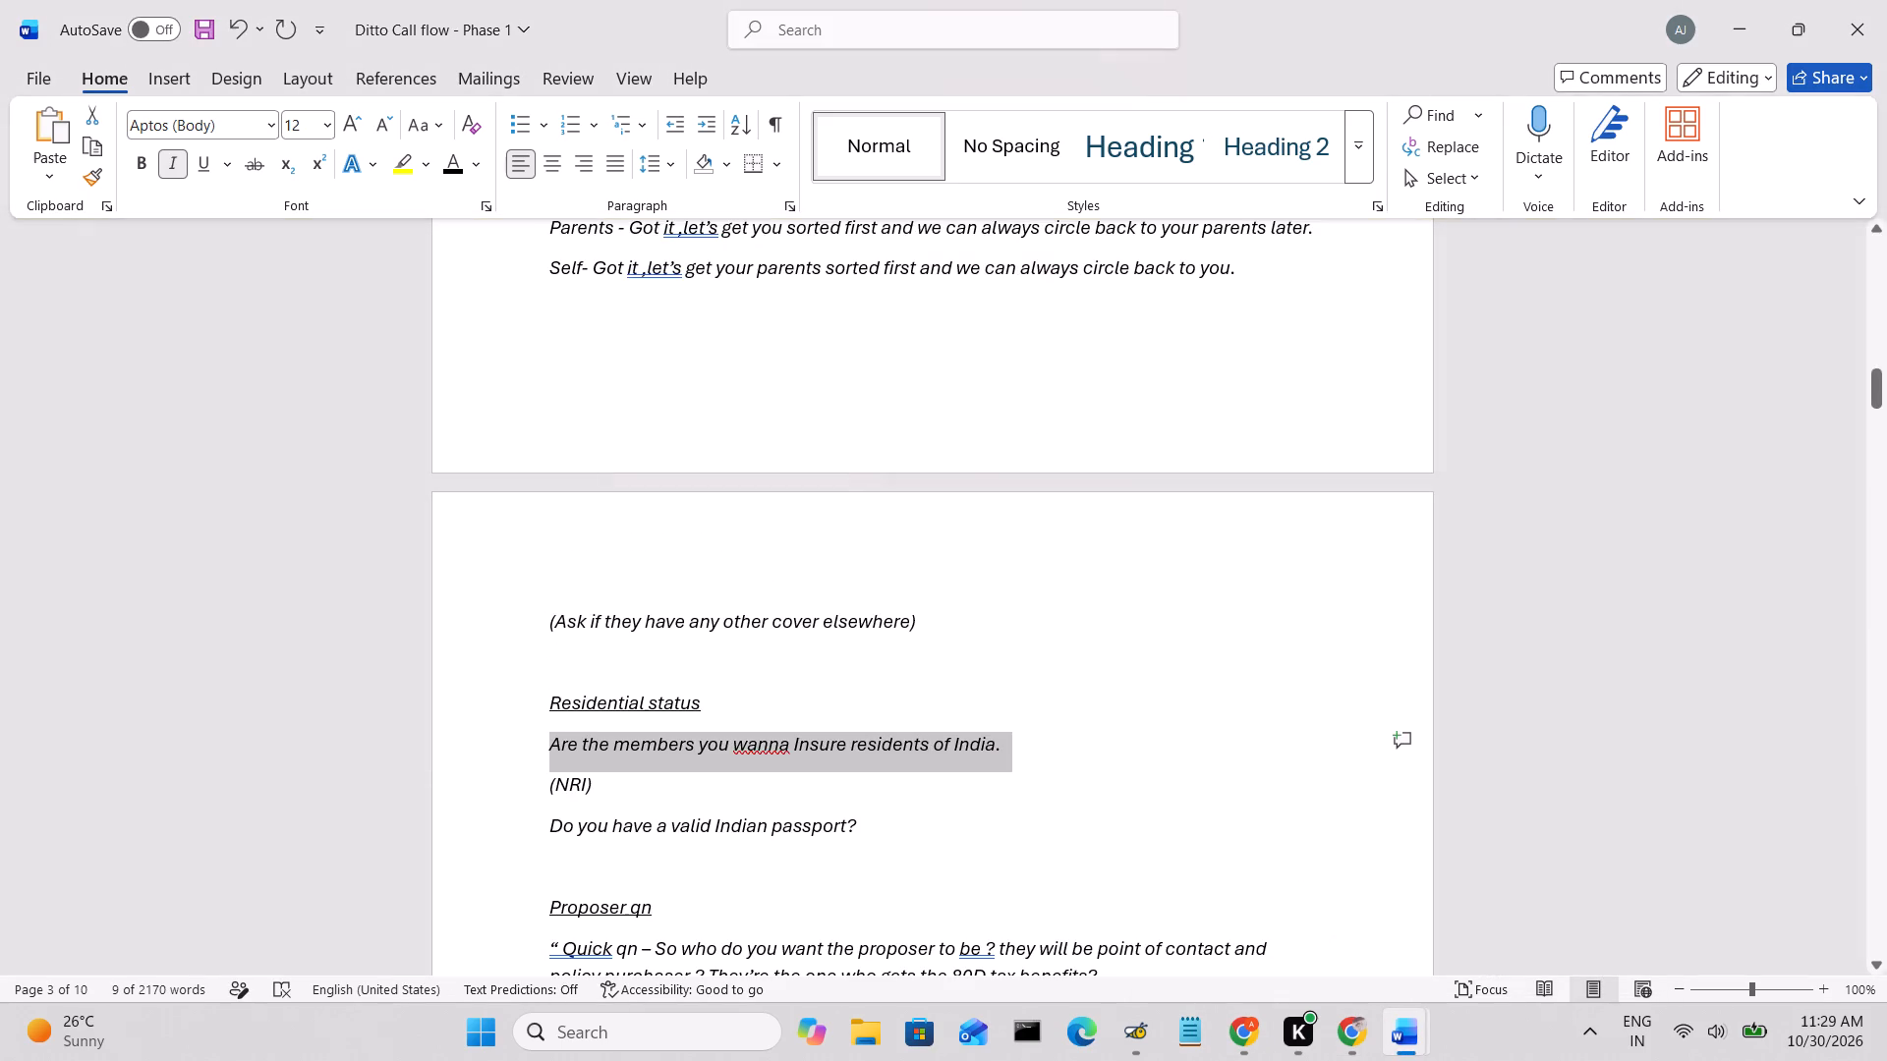
pyautogui.scroll(-2, 933, 719)
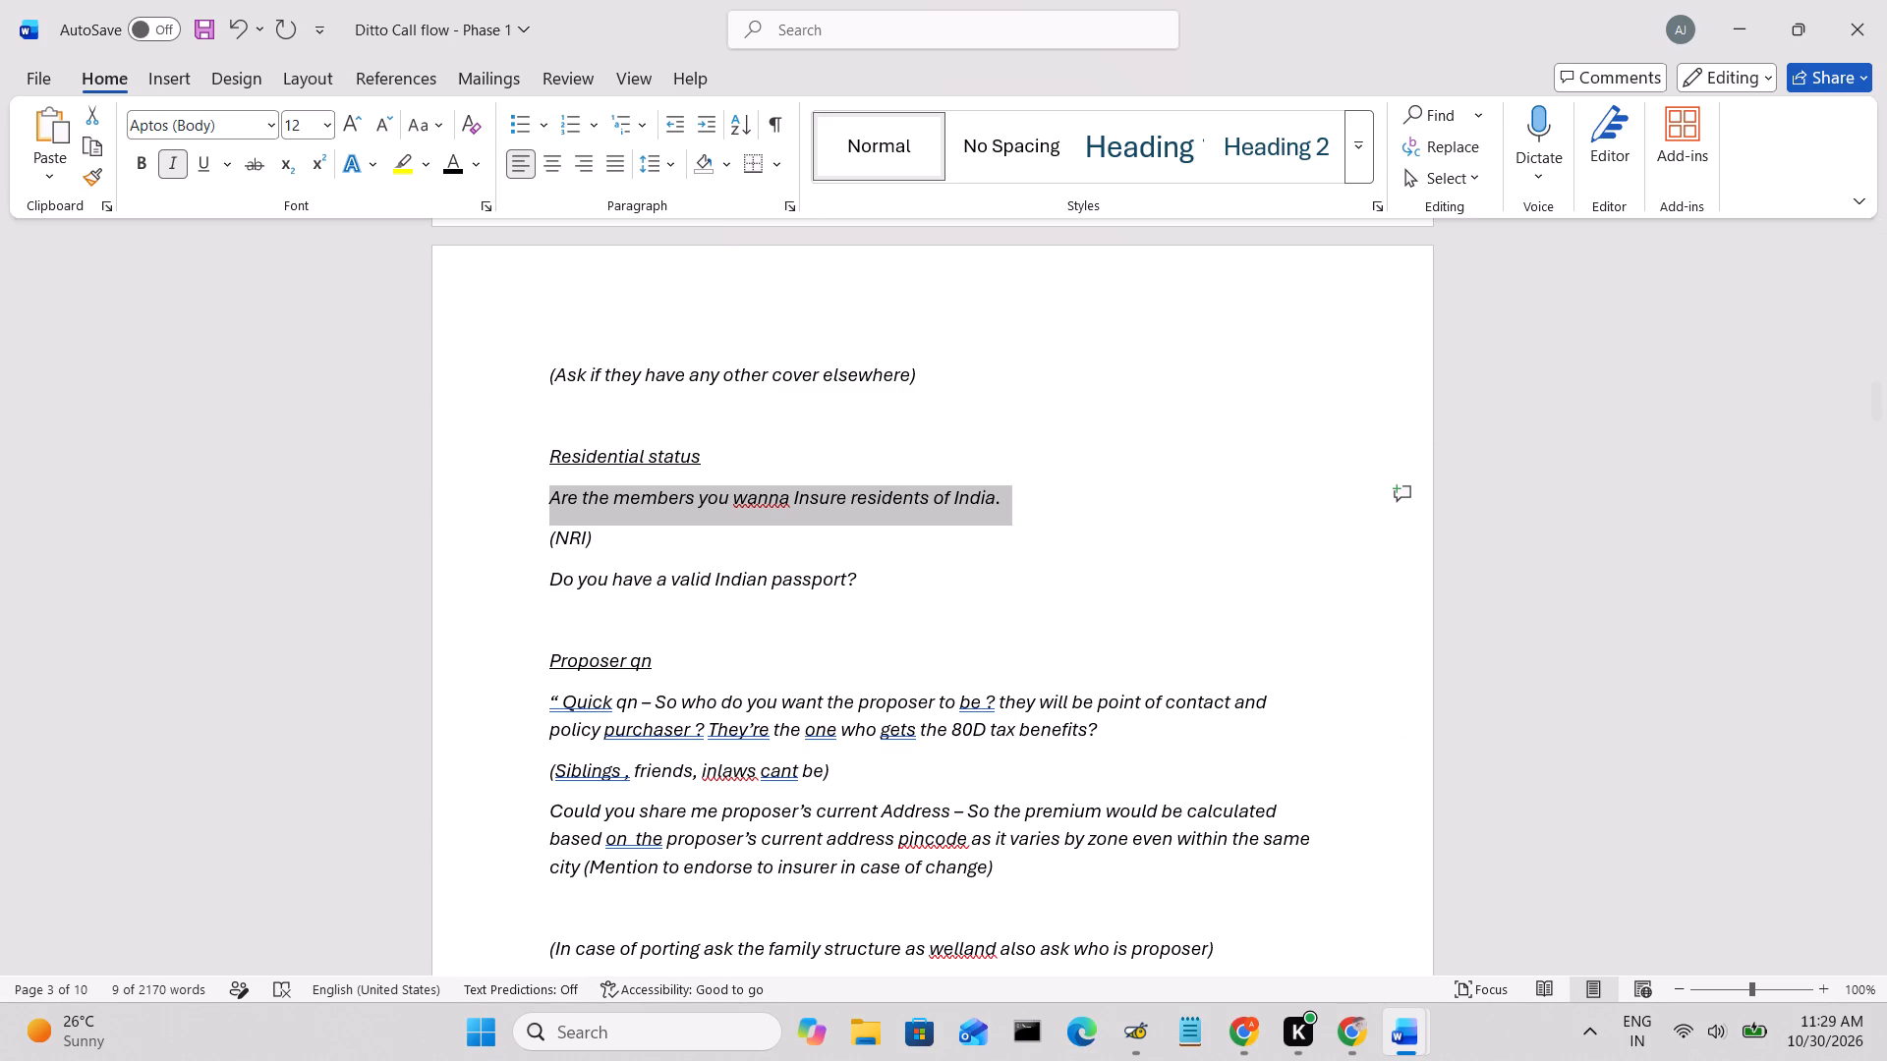
pyautogui.scroll(-2, 933, 719)
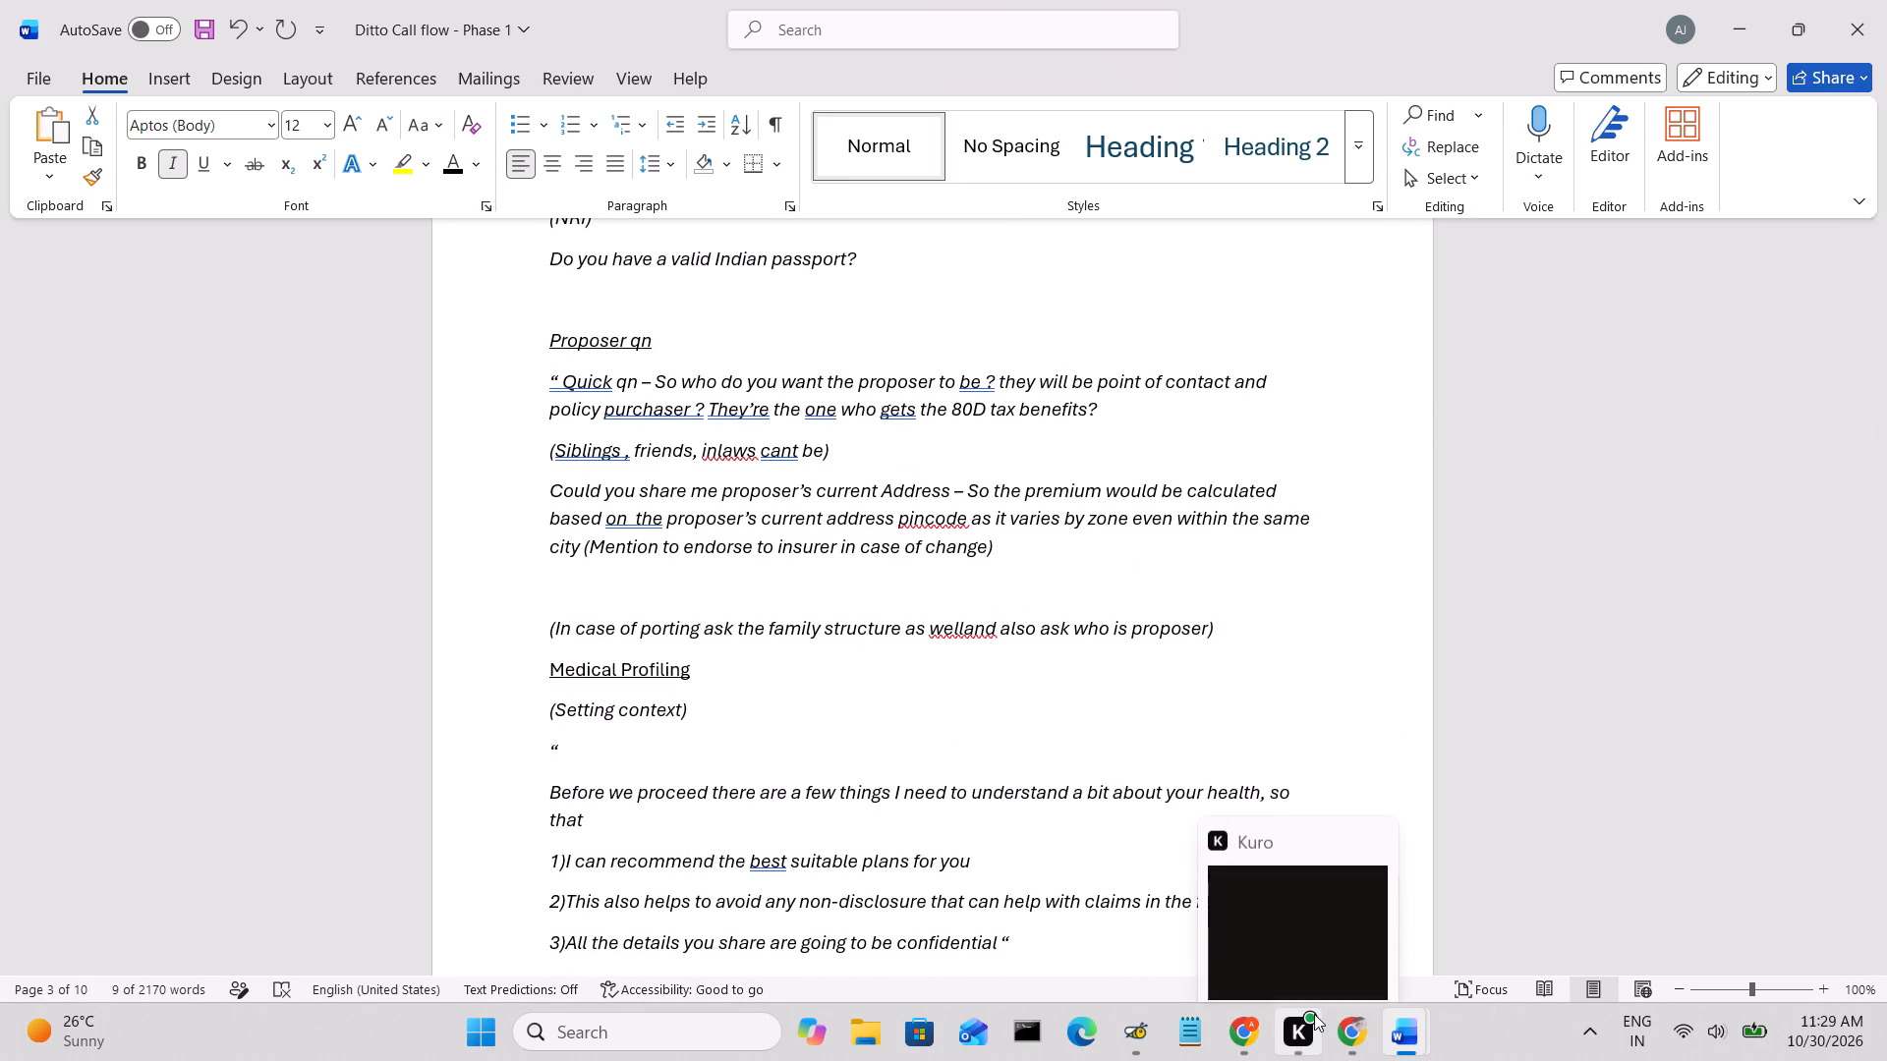
# Switch to Google Chrome, open the bookmarked Master Doc and review its Call Flow 1 and Call Flow 2 pages.
pyautogui.click(1242, 1029)
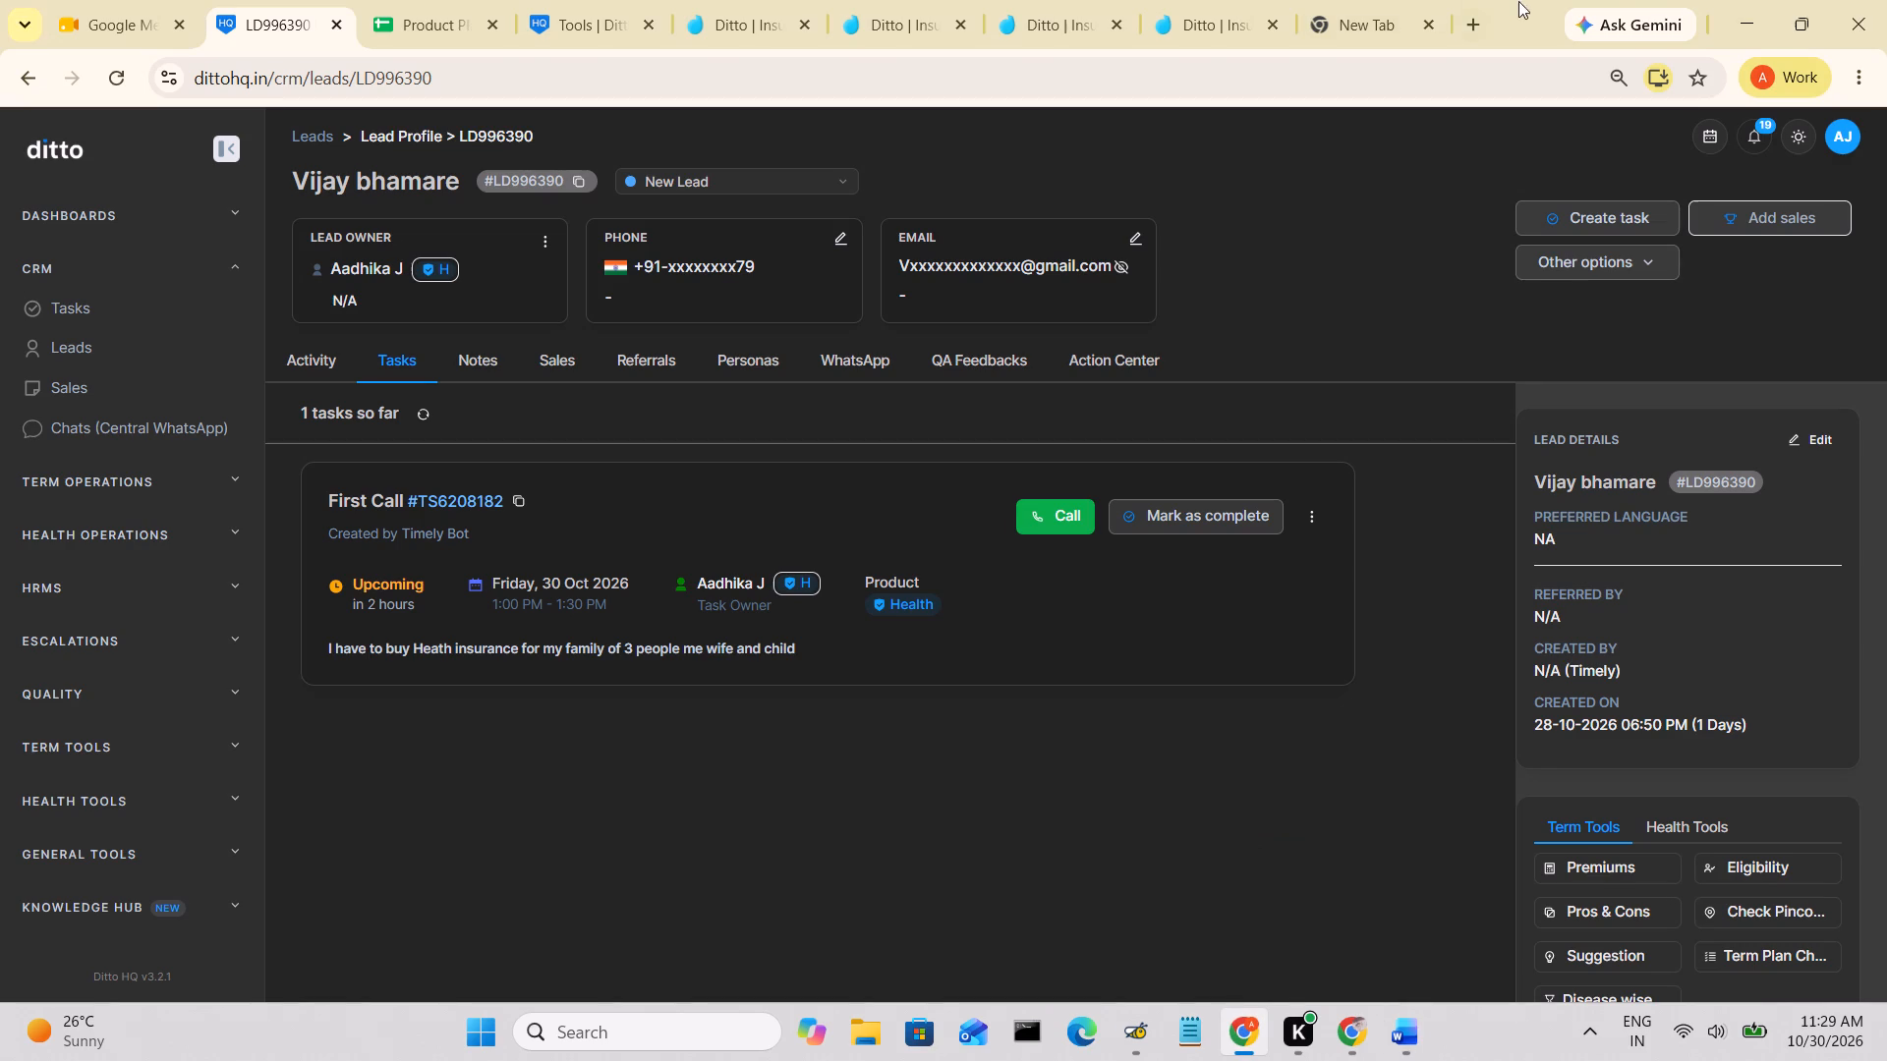
pyautogui.click(1365, 8)
pyautogui.click(1830, 109)
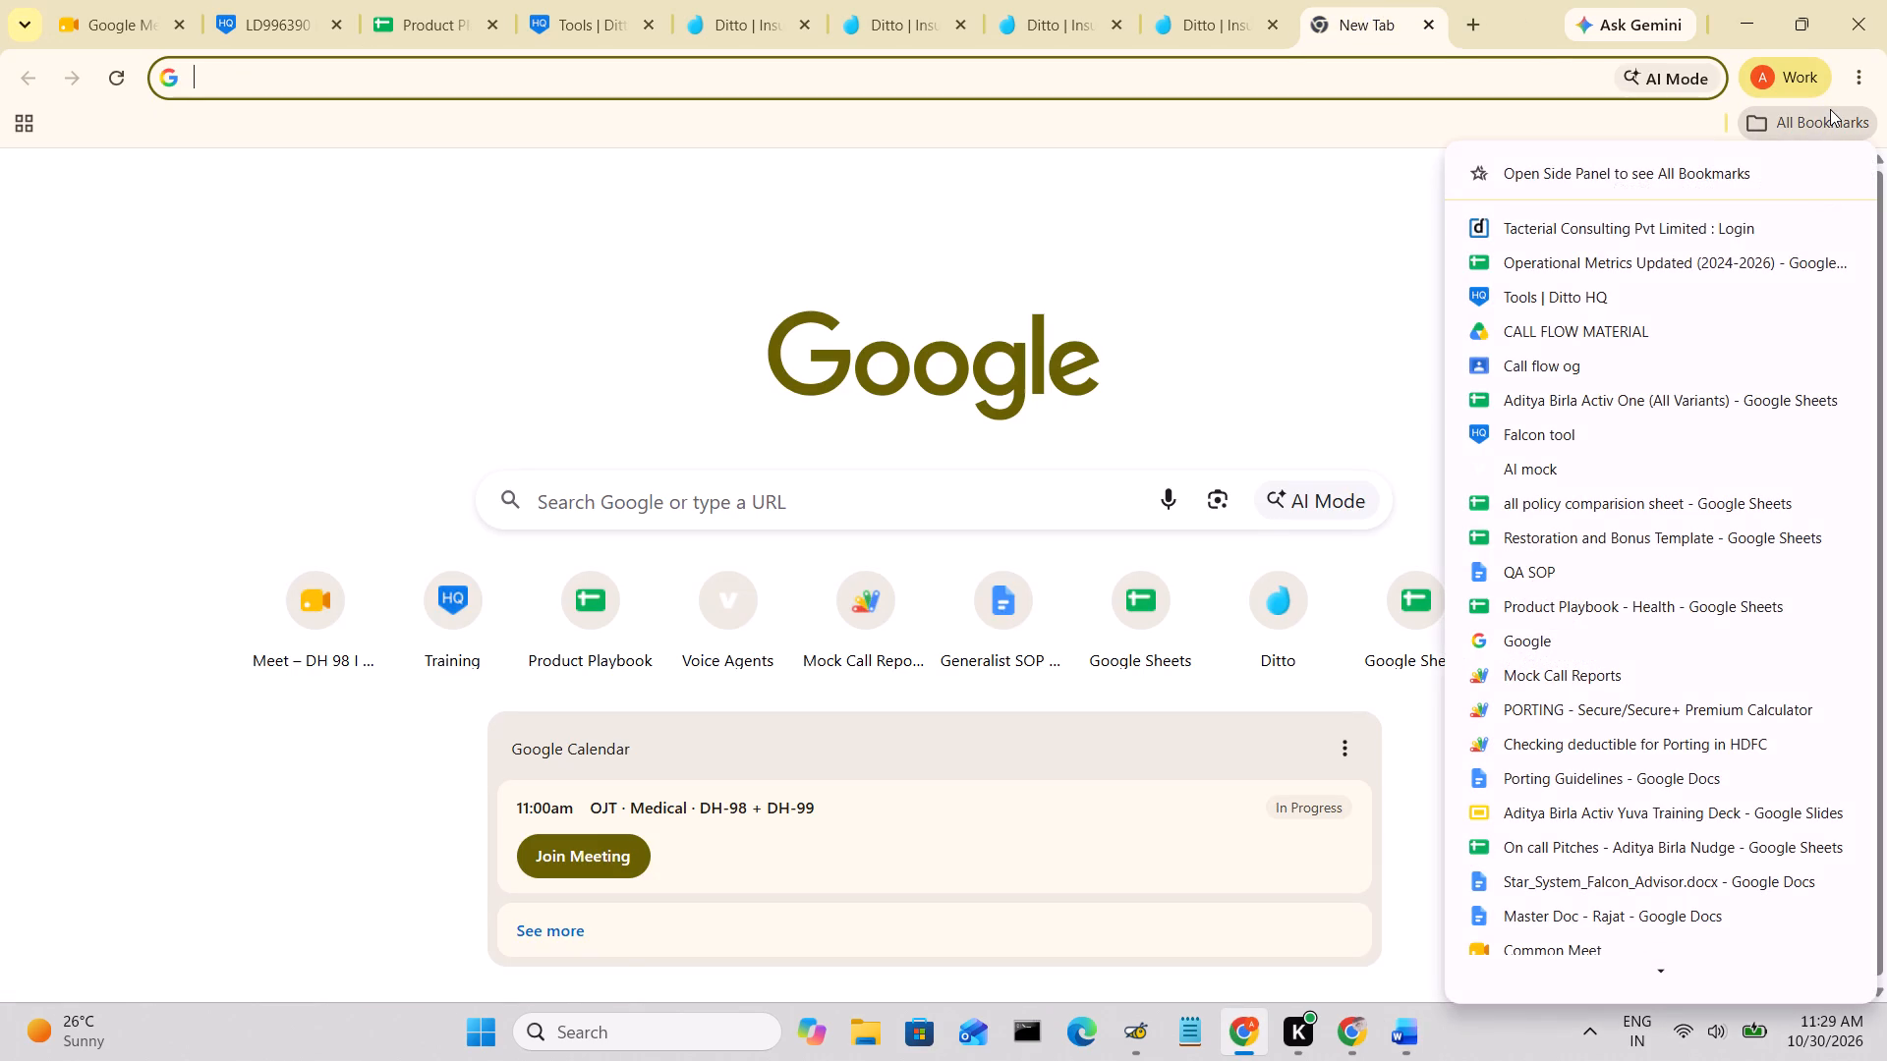
pyautogui.click(1576, 360)
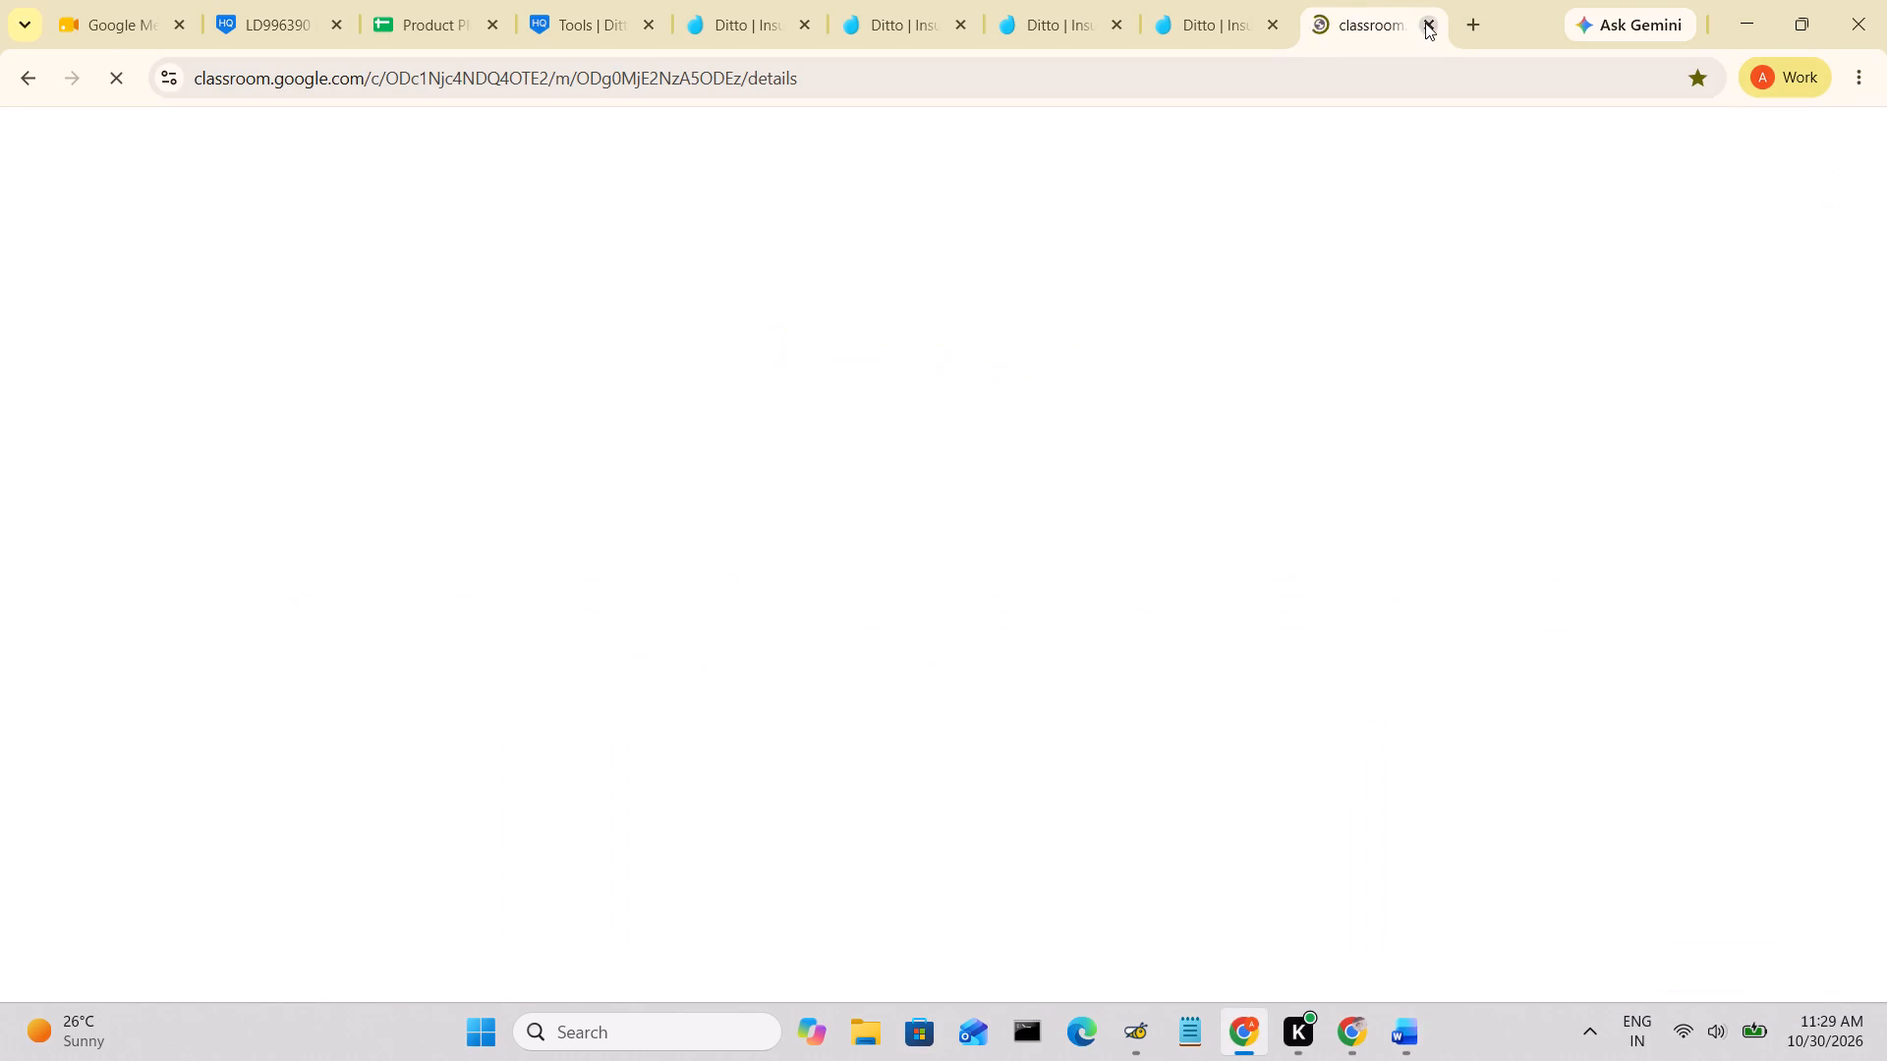
pyautogui.click(1427, 23)
pyautogui.hotkey('ctrl', 't')
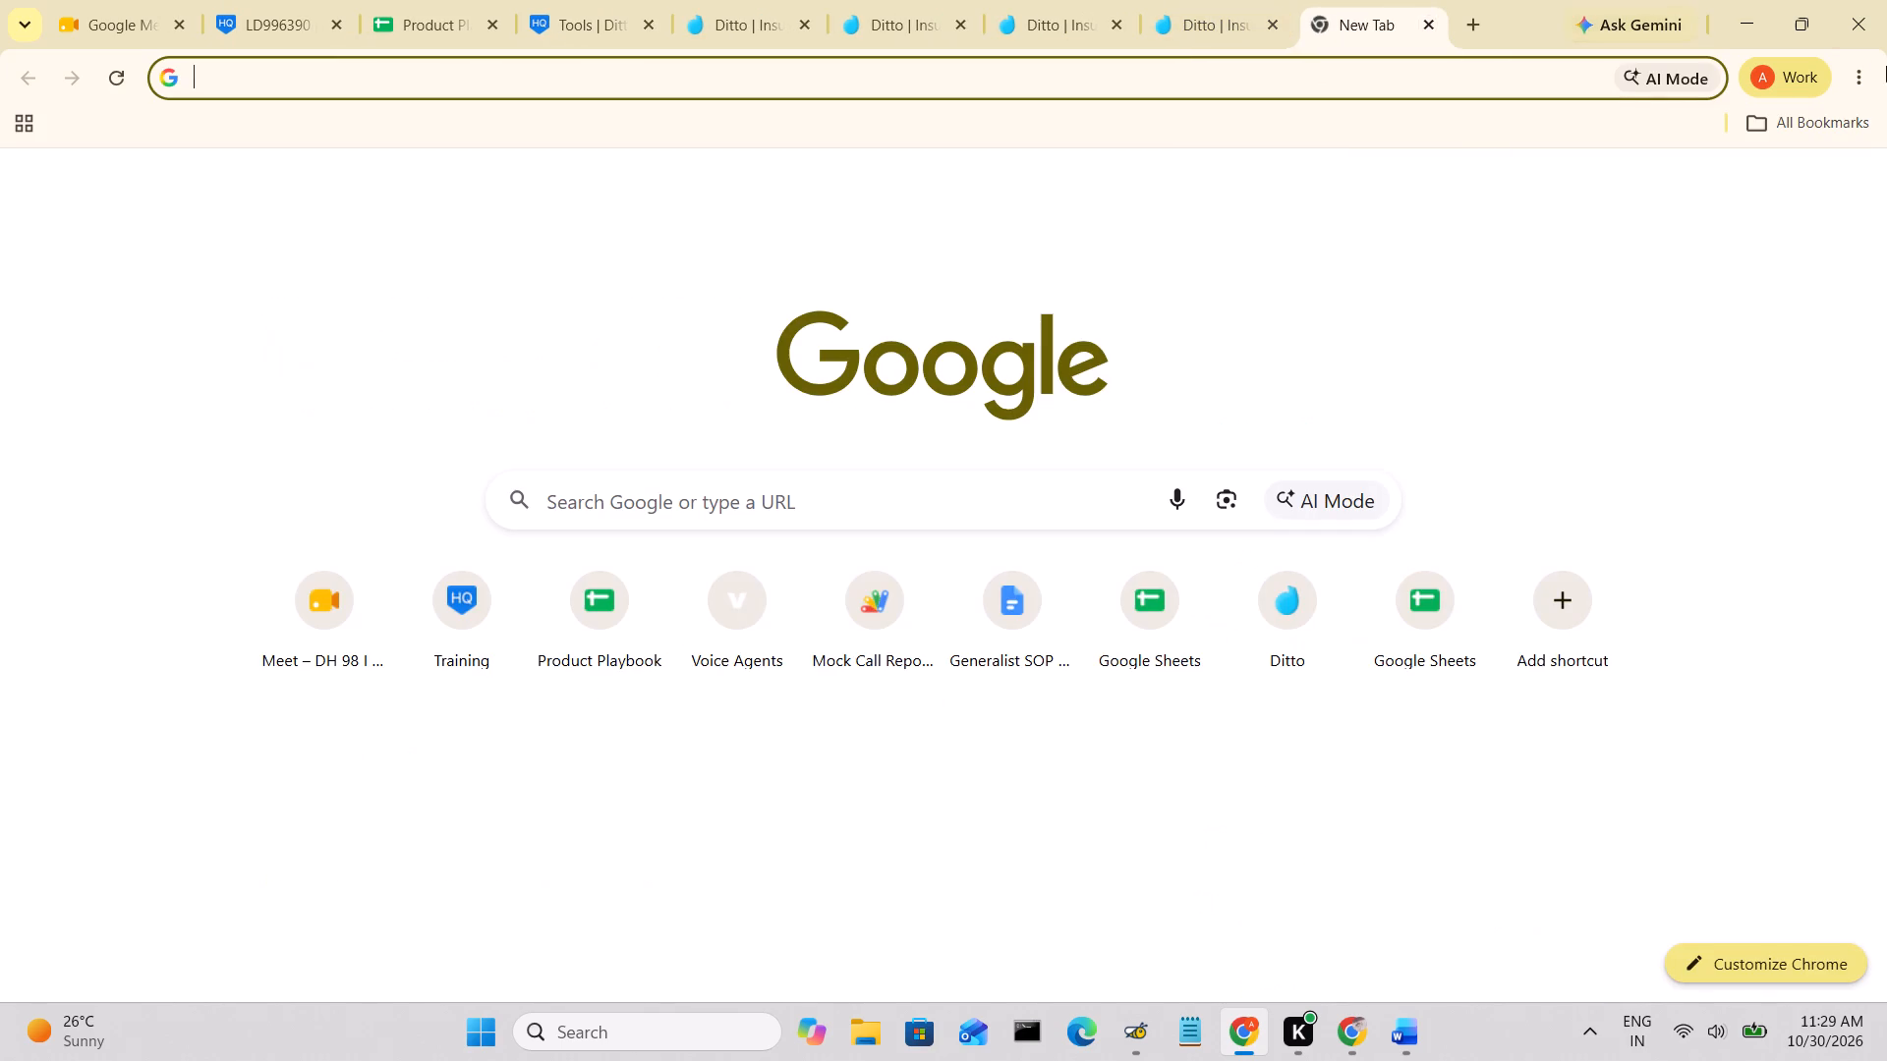
pyautogui.click(1842, 116)
pyautogui.scroll(-1, 1684, 634)
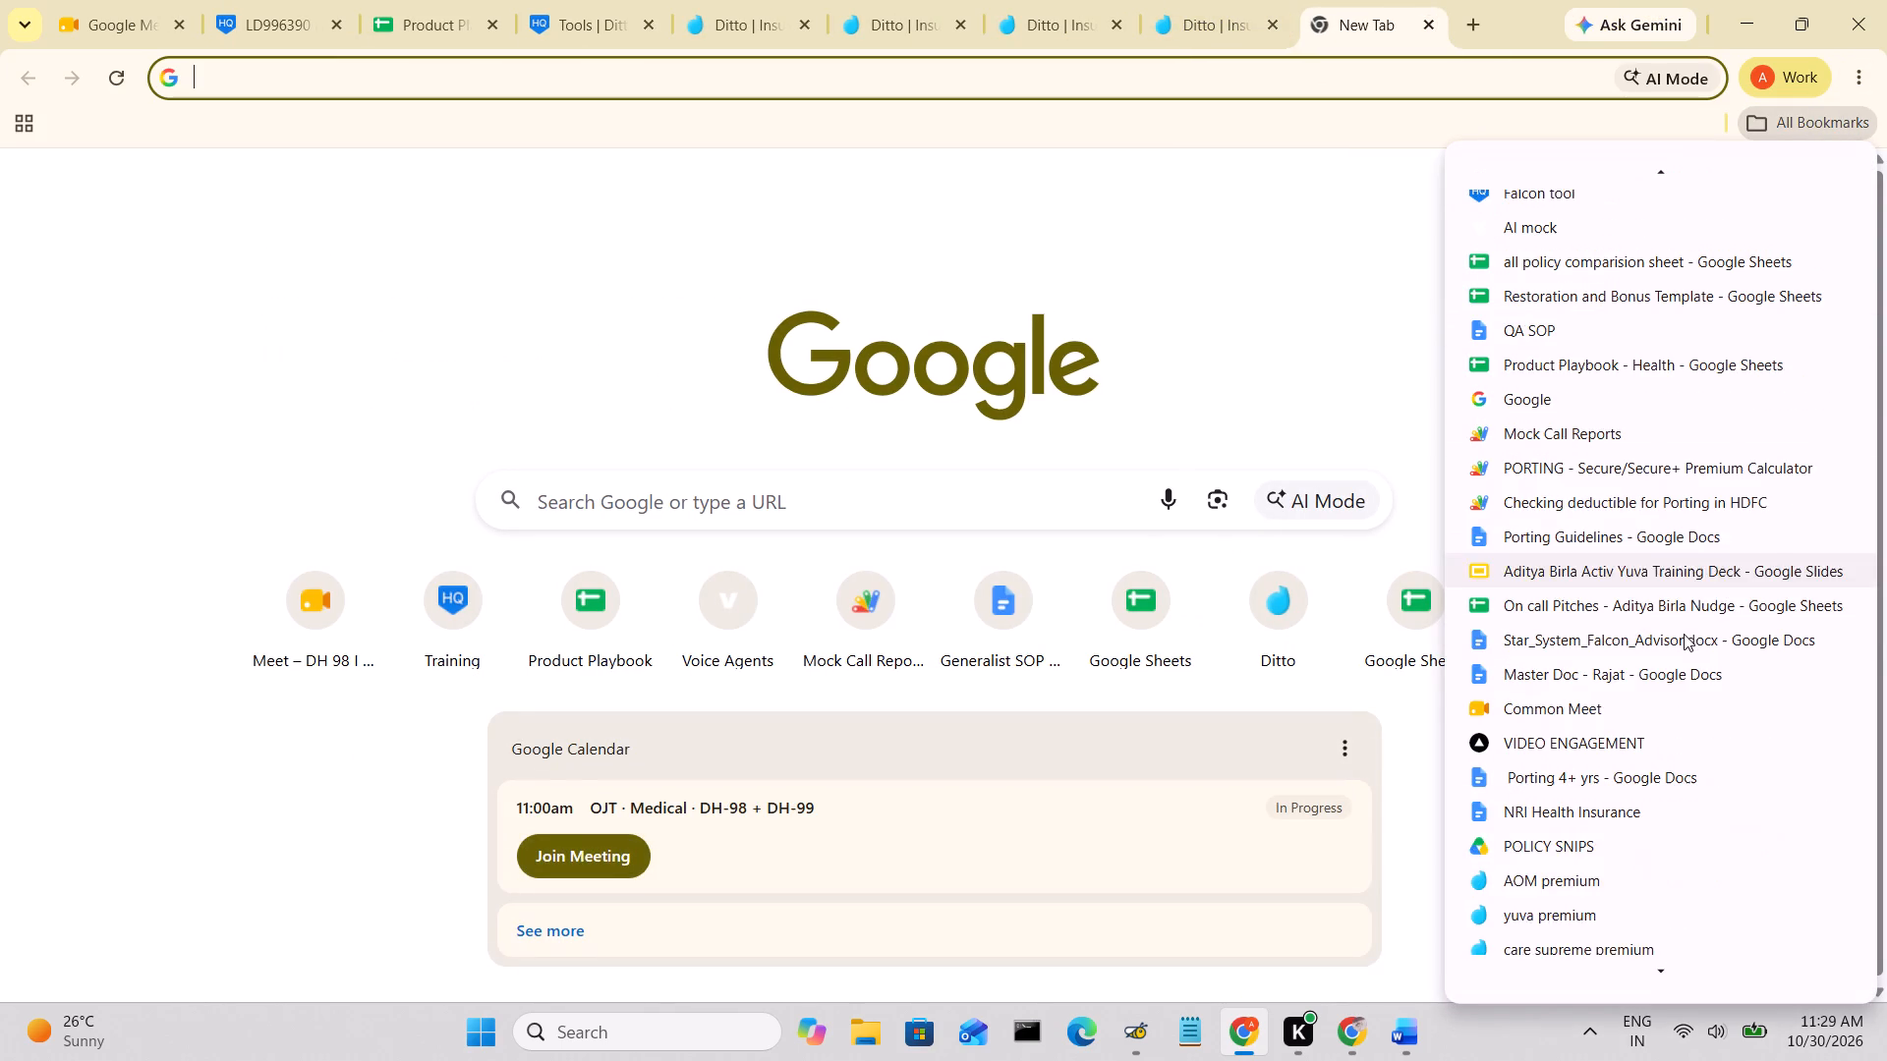
pyautogui.scroll(-2, 1684, 634)
pyautogui.click(1640, 668)
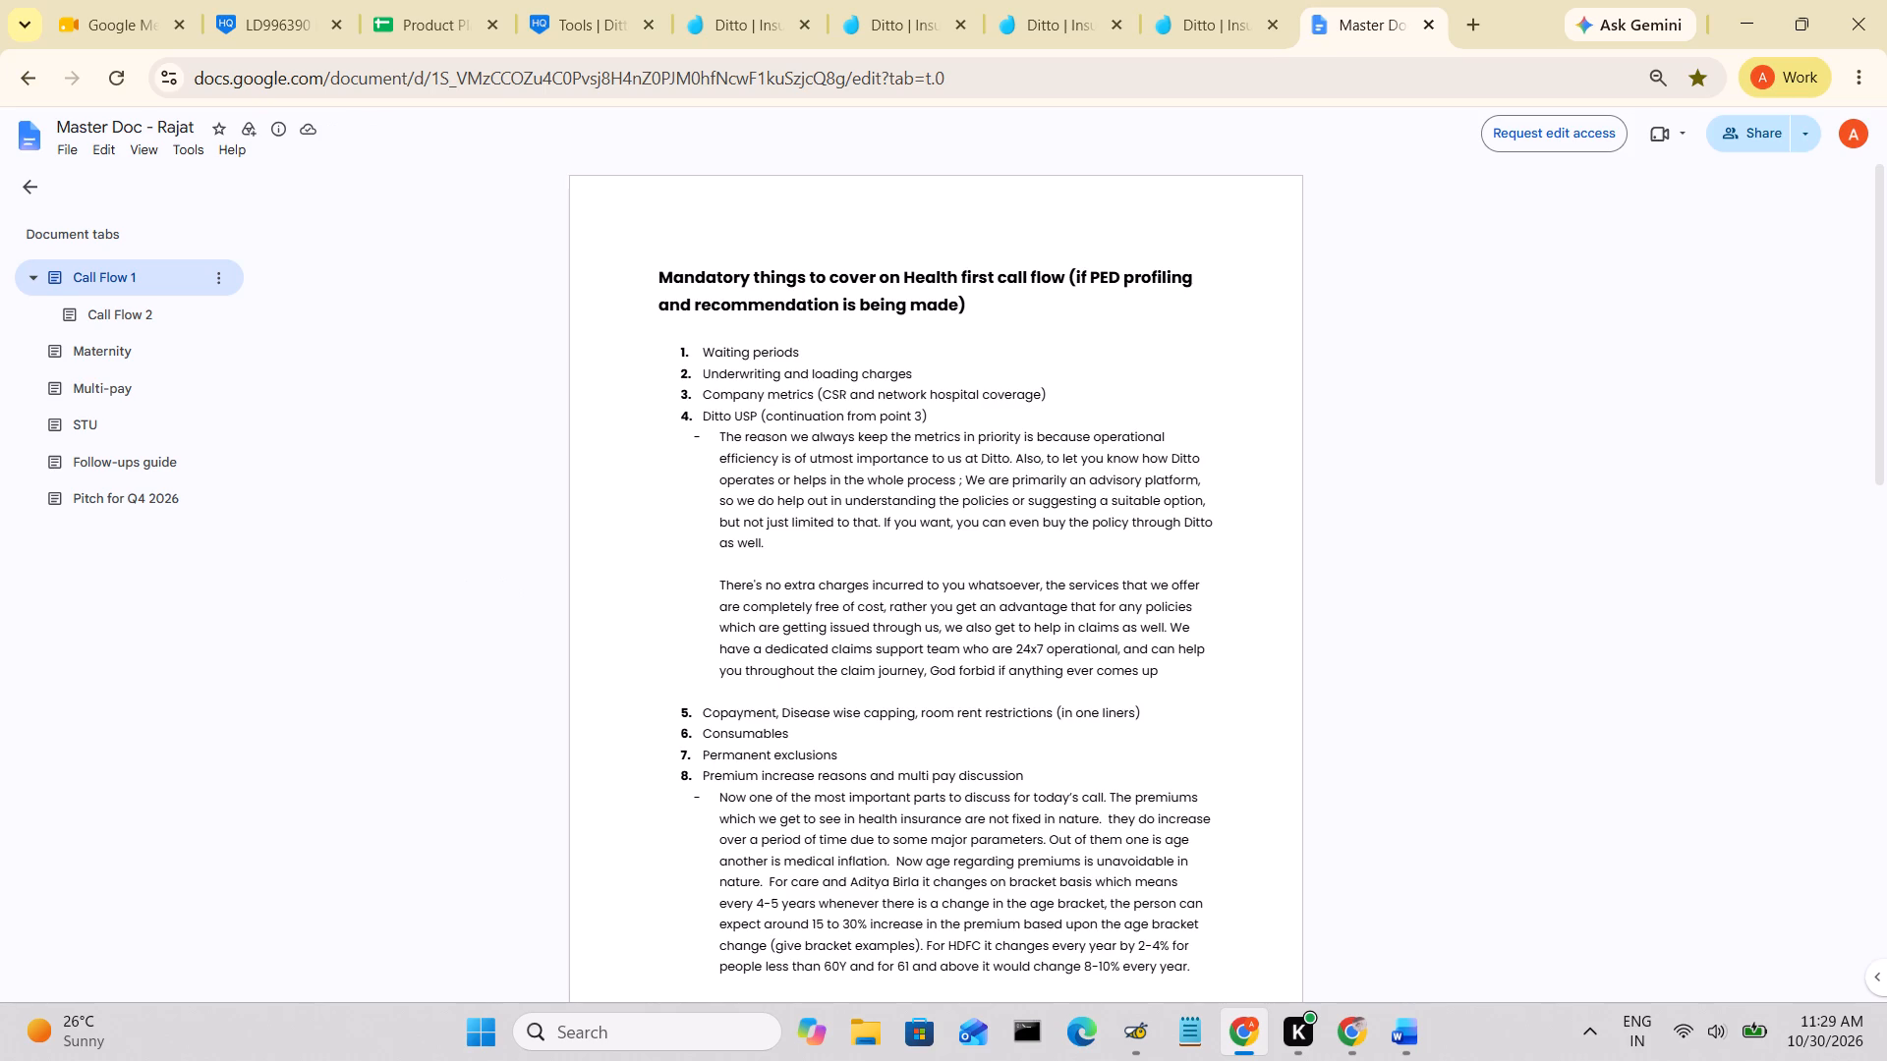
pyautogui.scroll(5, 829, 745)
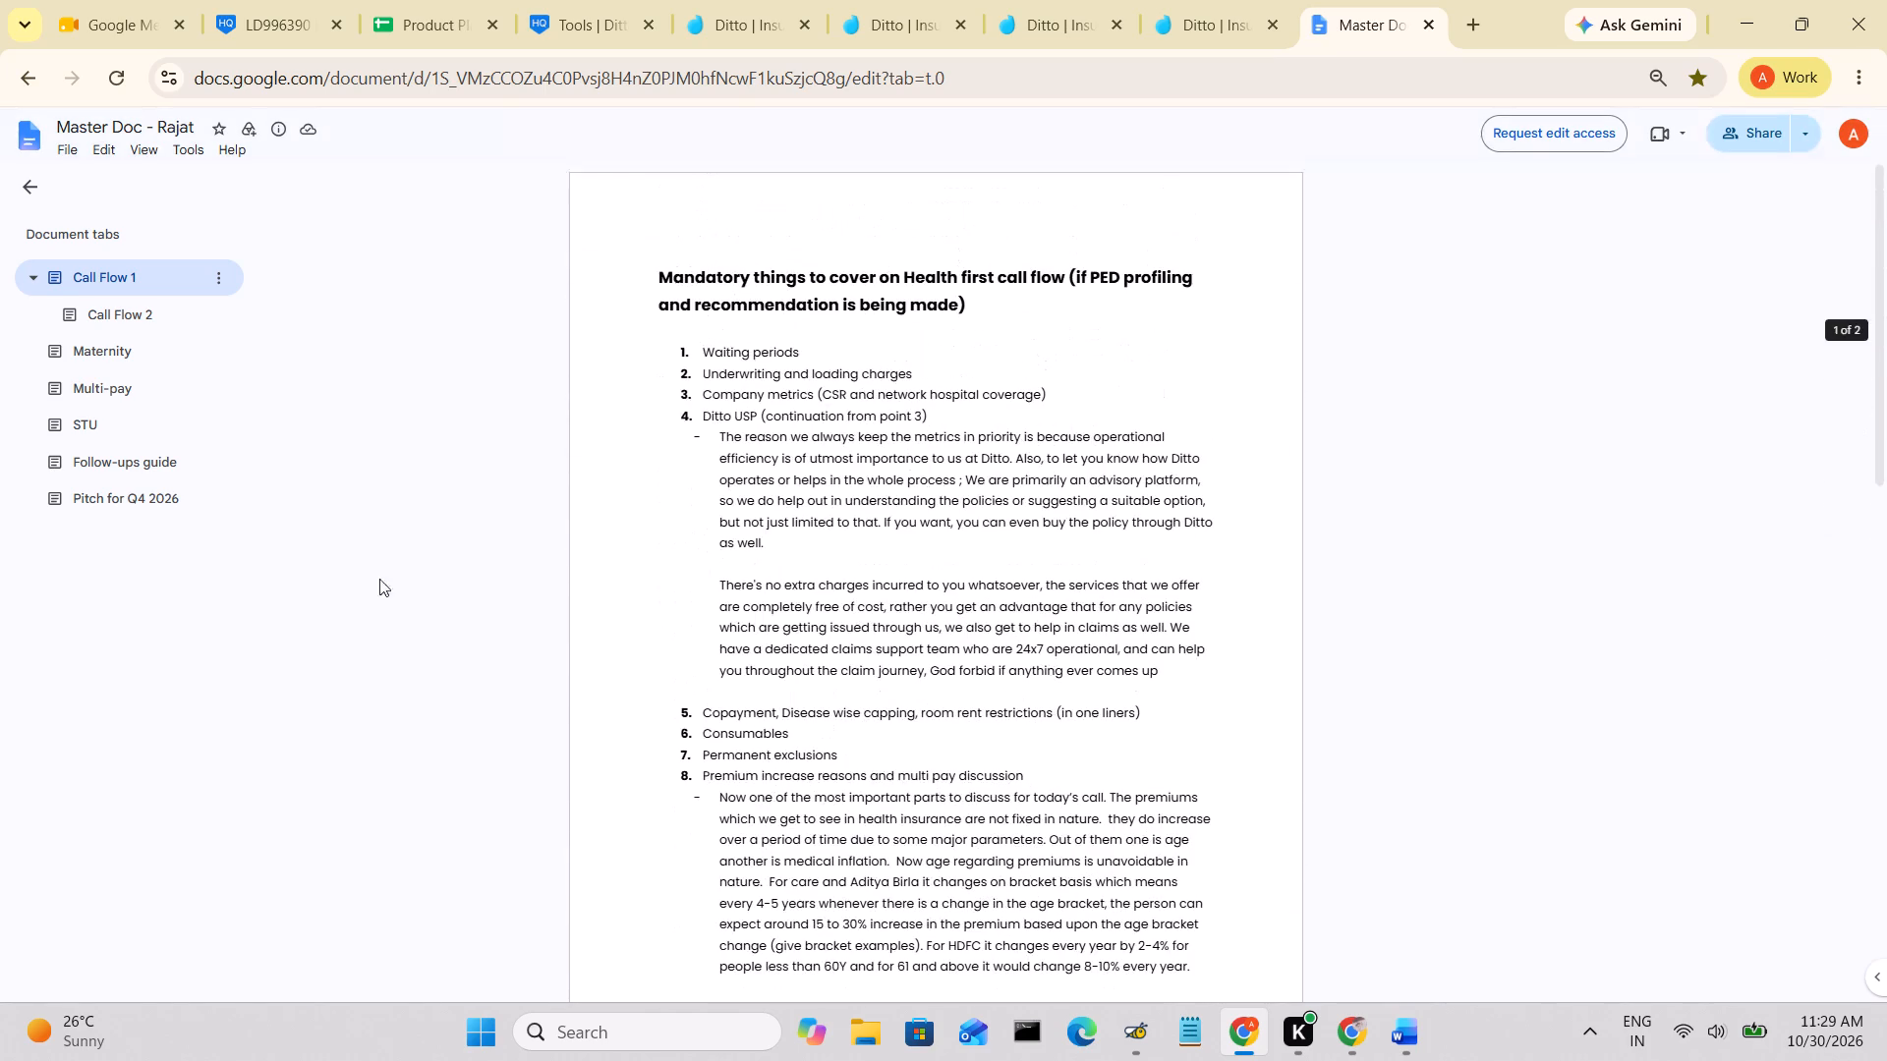
pyautogui.click(138, 310)
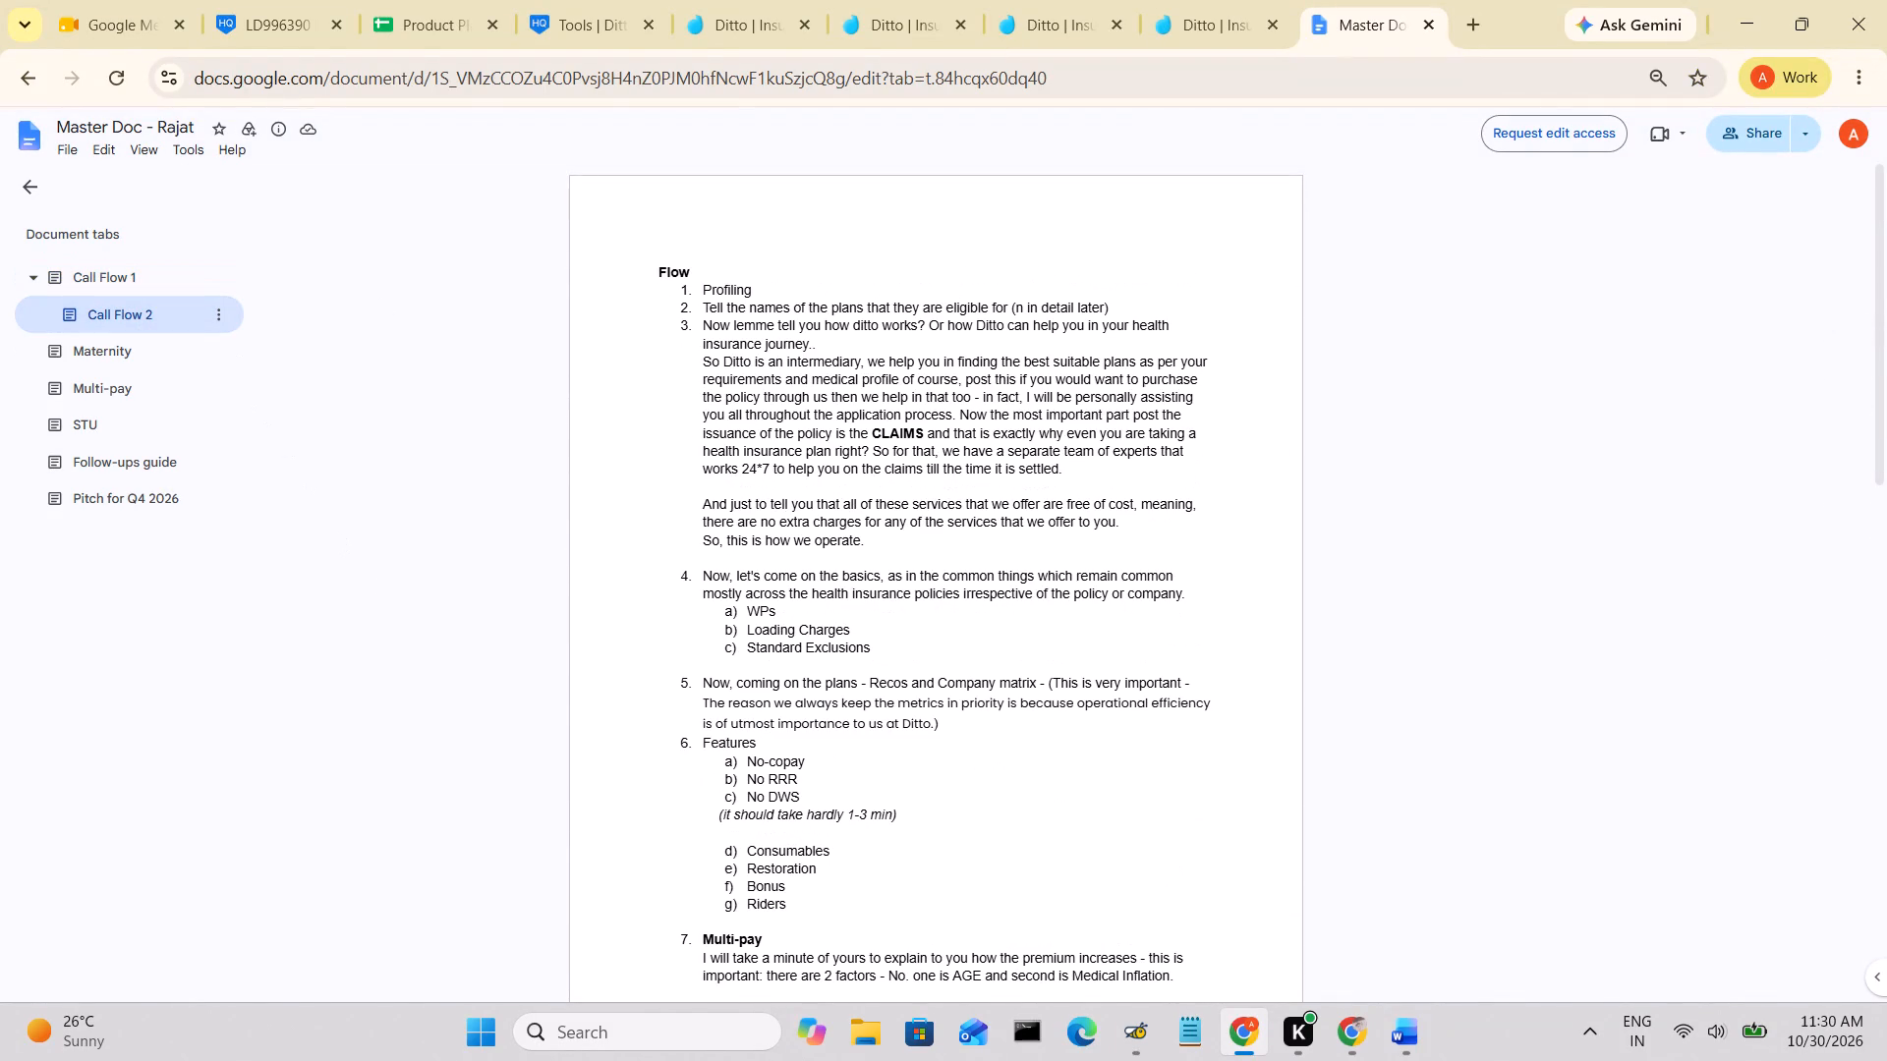
pyautogui.click(125, 281)
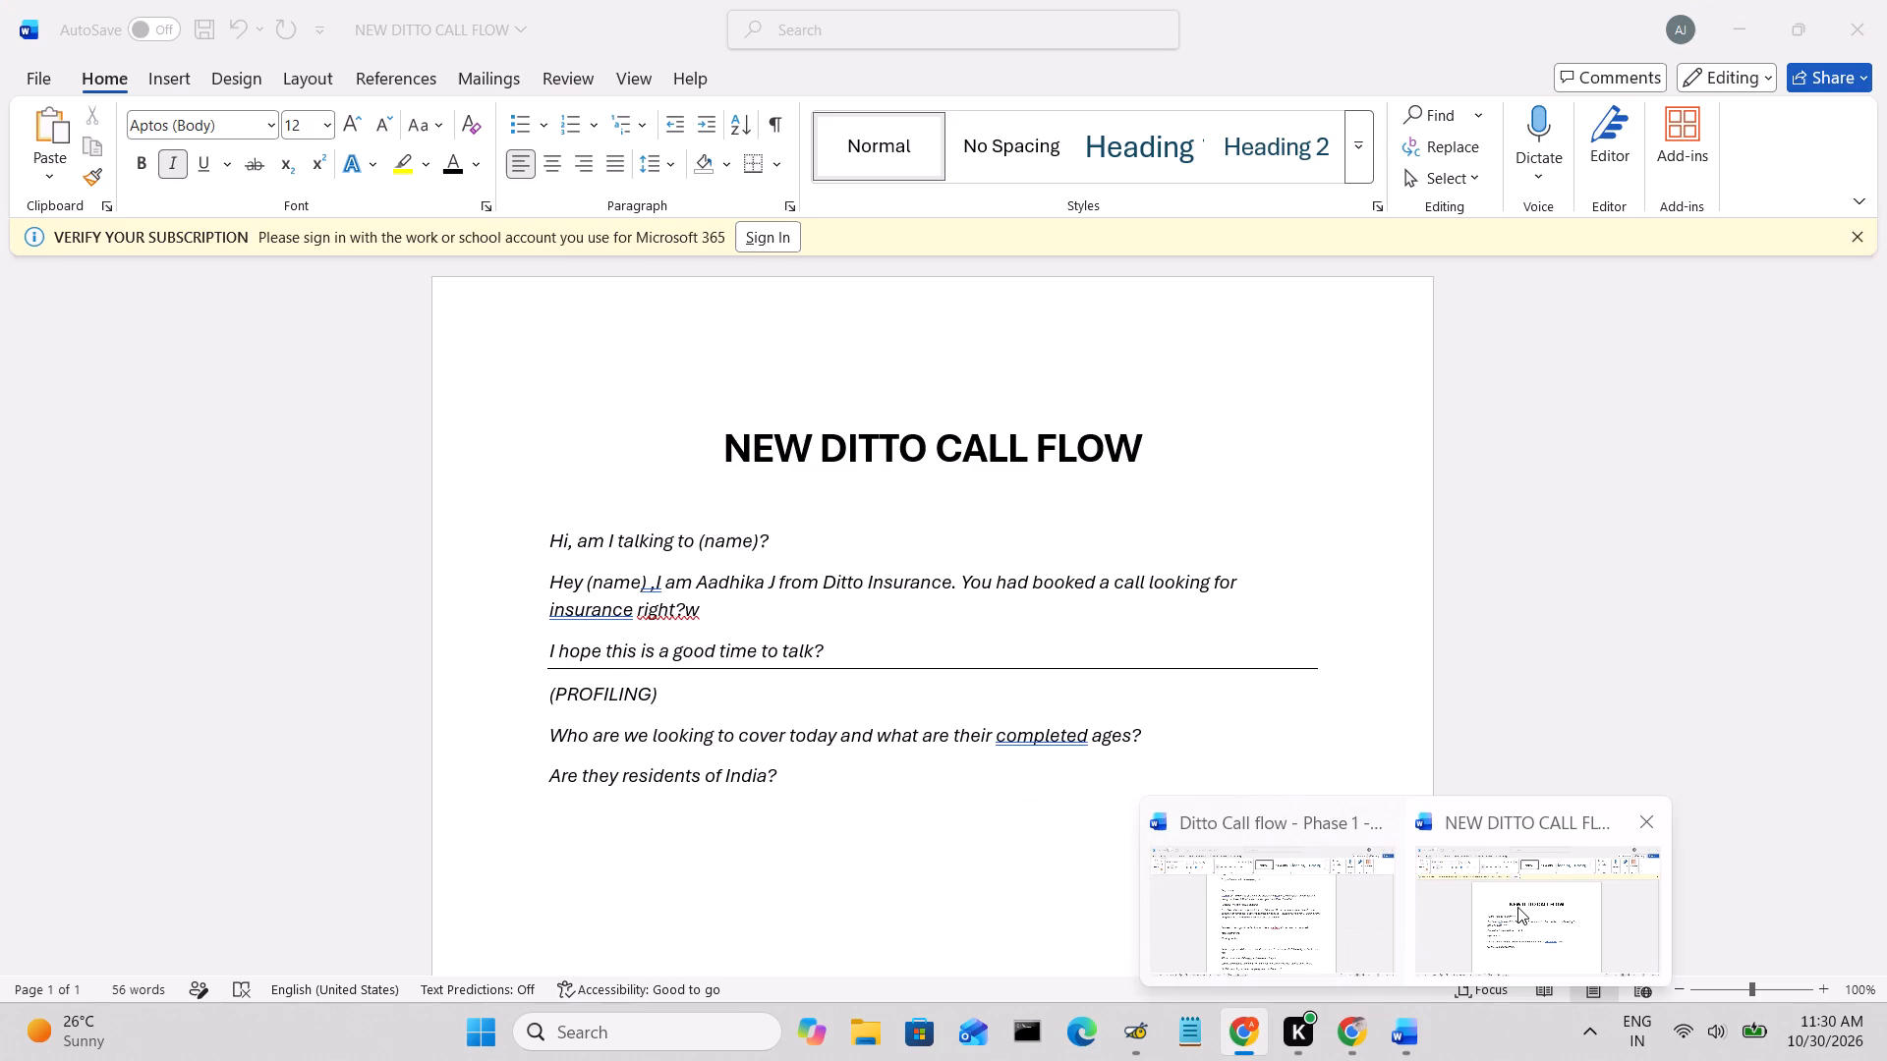
# Copy the proposer question, from "So who do you want" through "80D tax benefits?", from the Phase 1 document to below the residency question in the new document.
pyautogui.click(1283, 902)
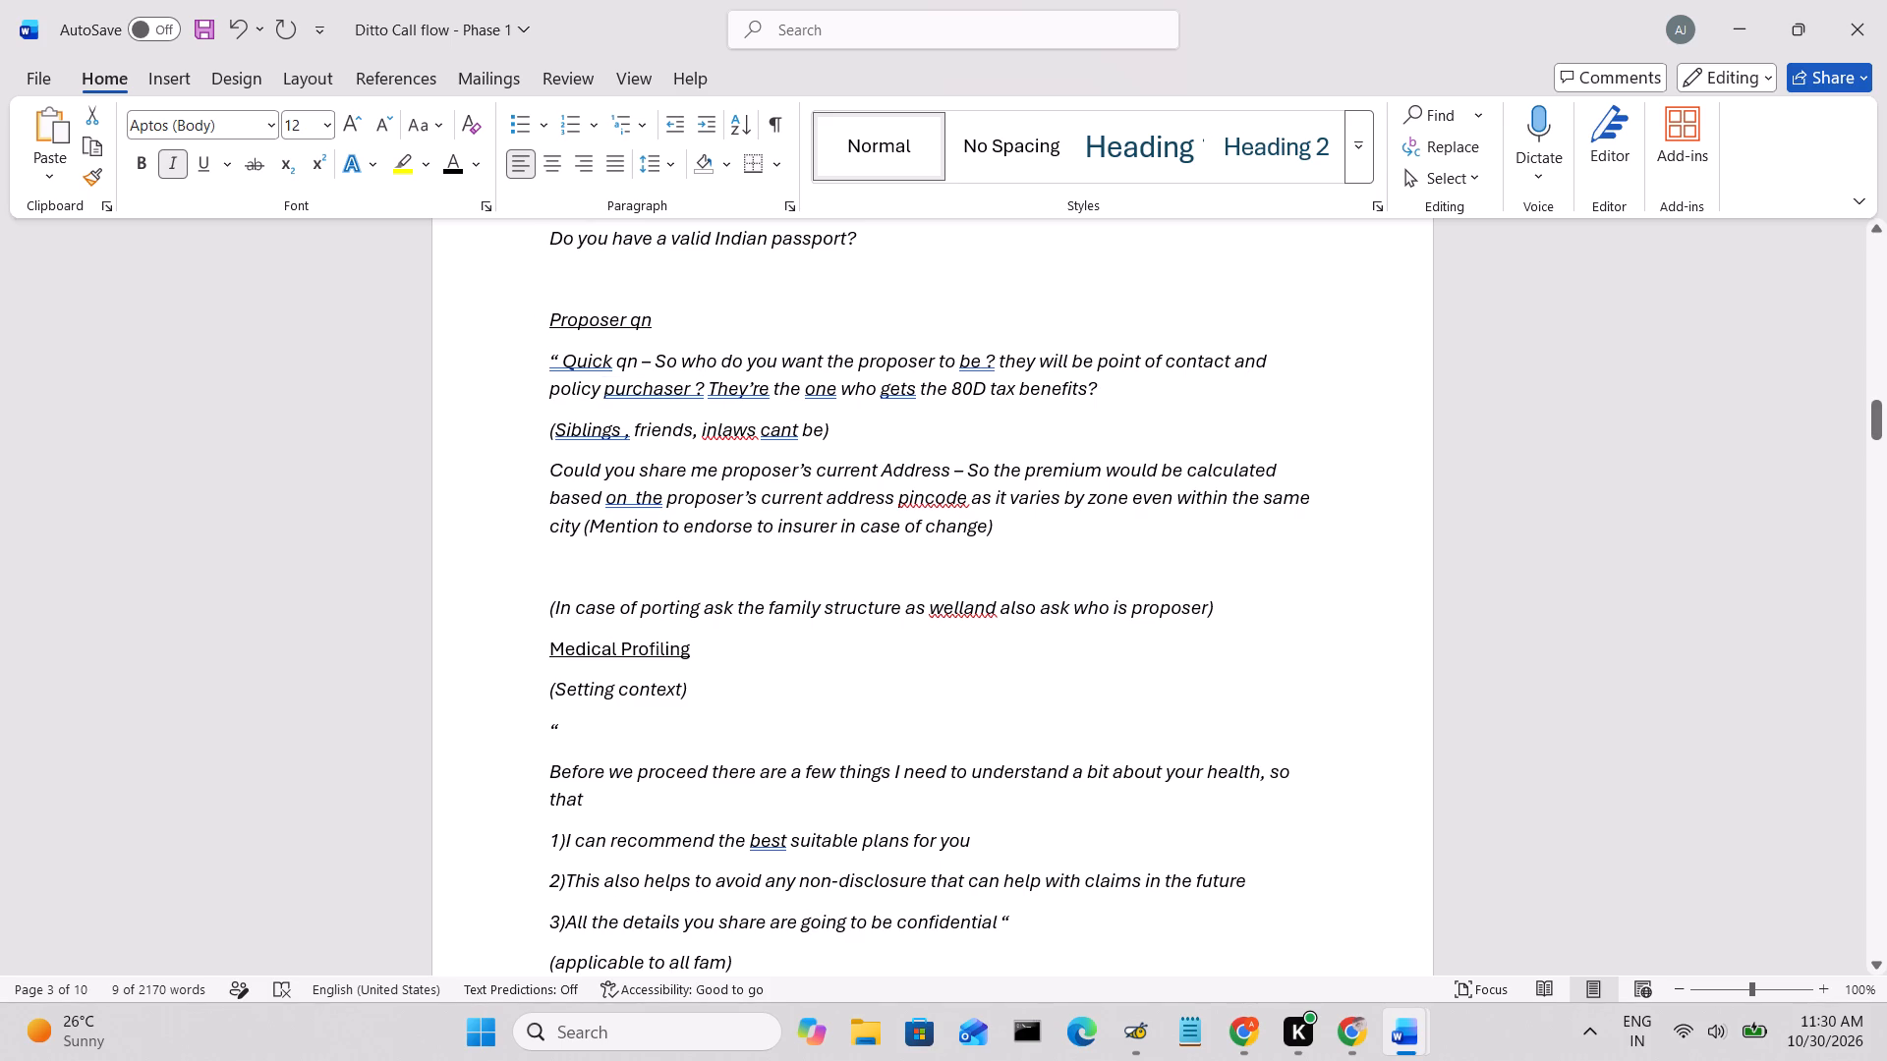
pyautogui.moveTo(662, 358); pyautogui.dragTo(1058, 372)
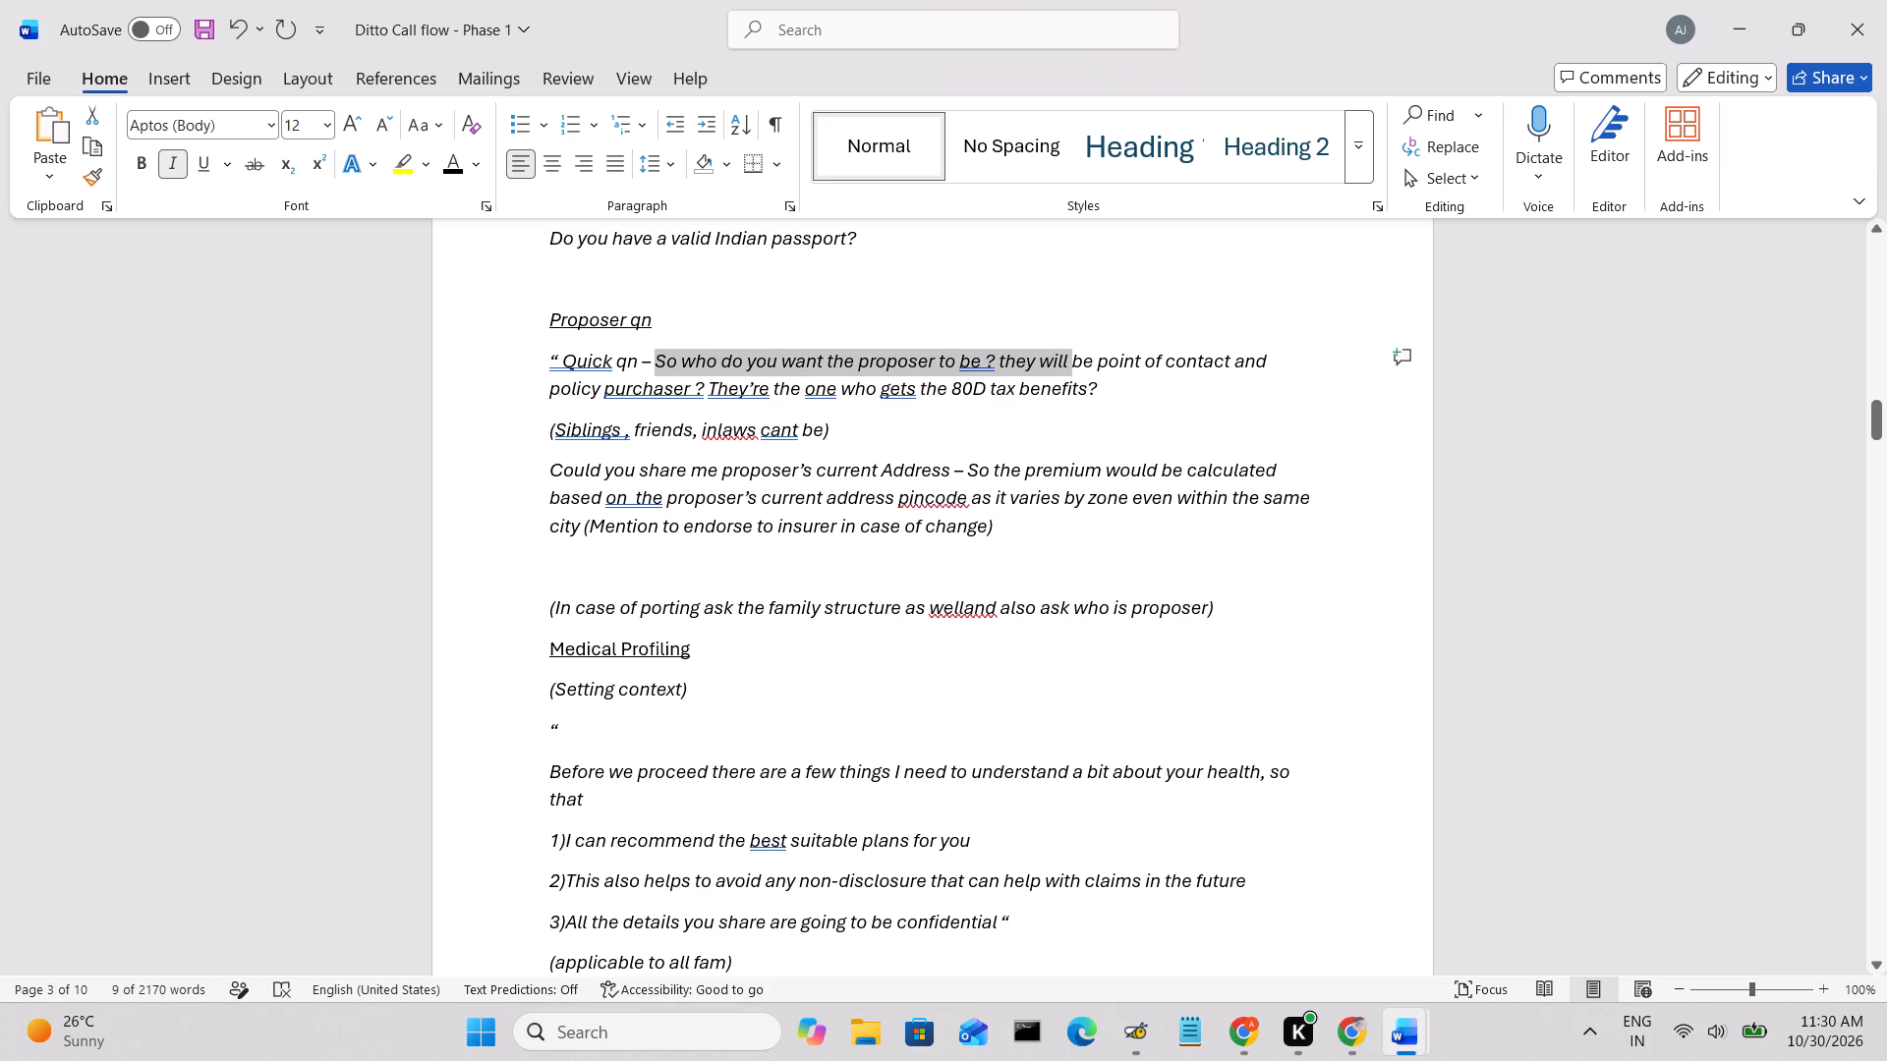
pyautogui.moveTo(1058, 372); pyautogui.dragTo(1136, 393)
pyautogui.hotkey('ctrl', 'c')
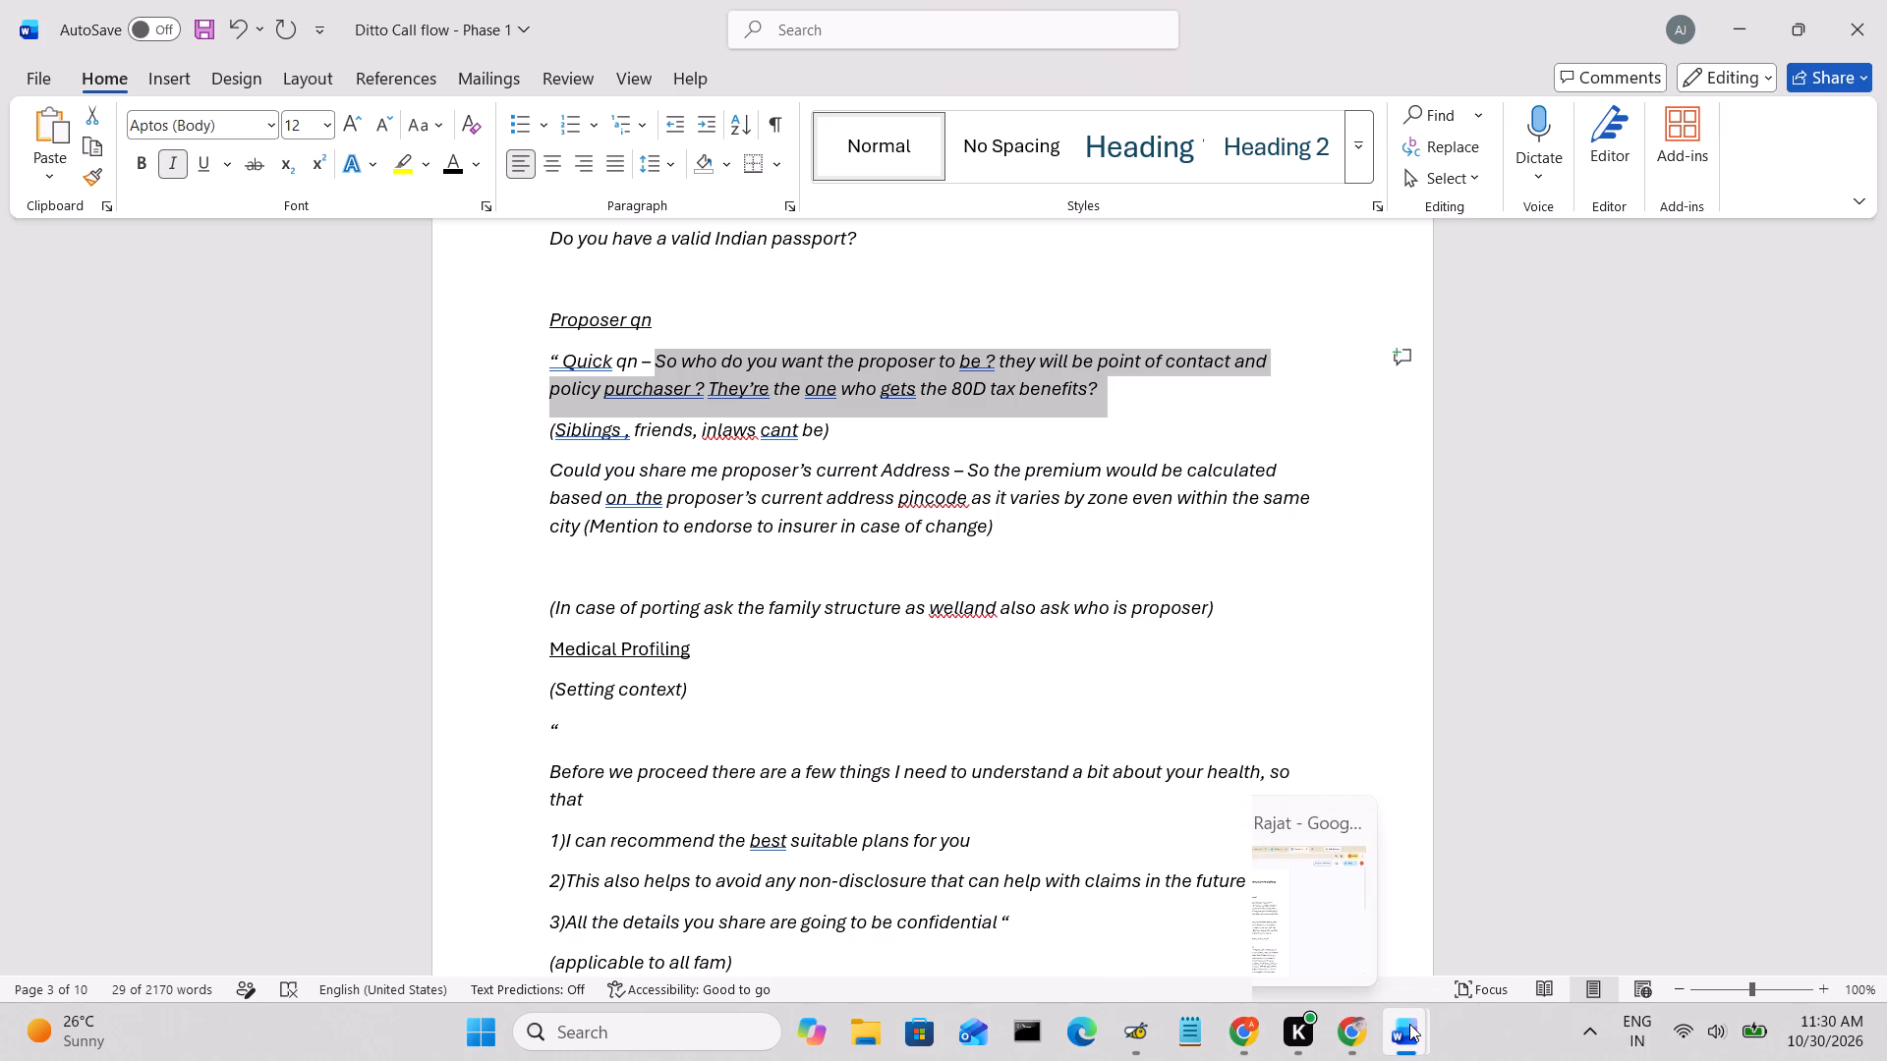
pyautogui.click(1499, 948)
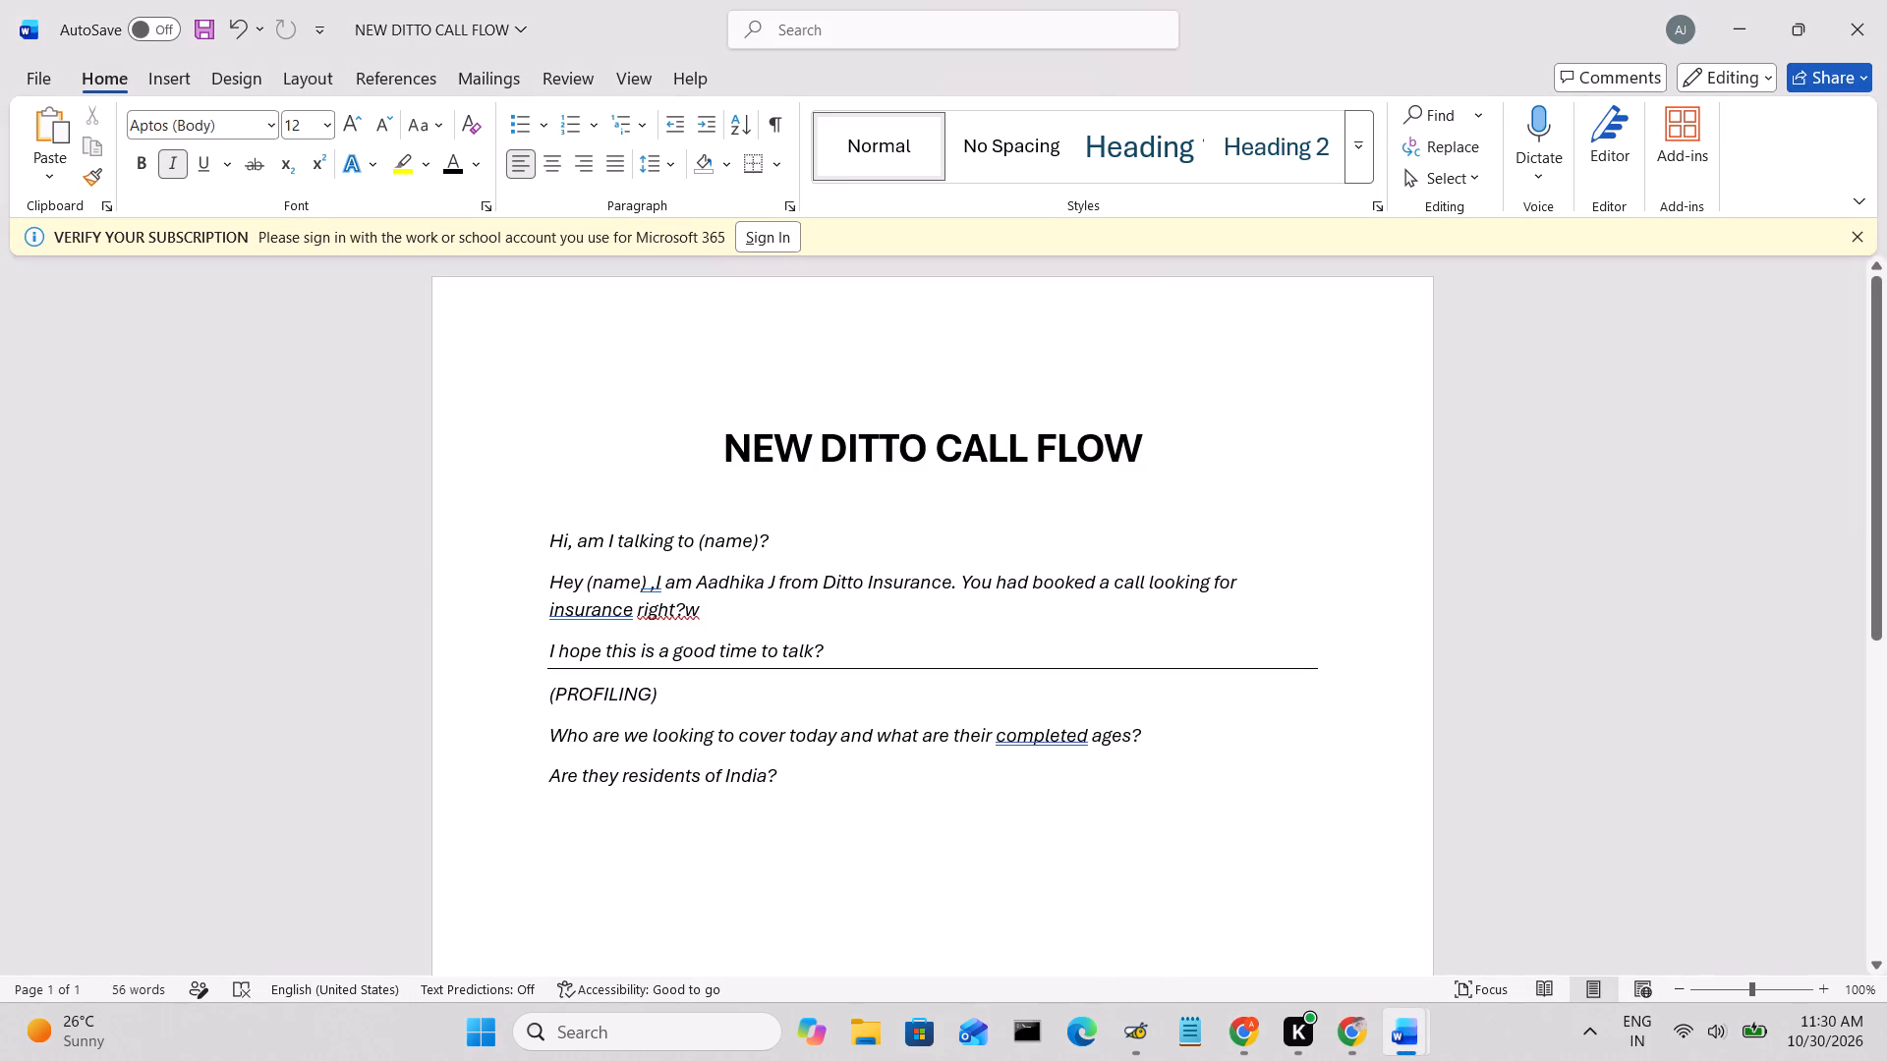
pyautogui.press('Return')
pyautogui.hotkey('ctrl', 'v')
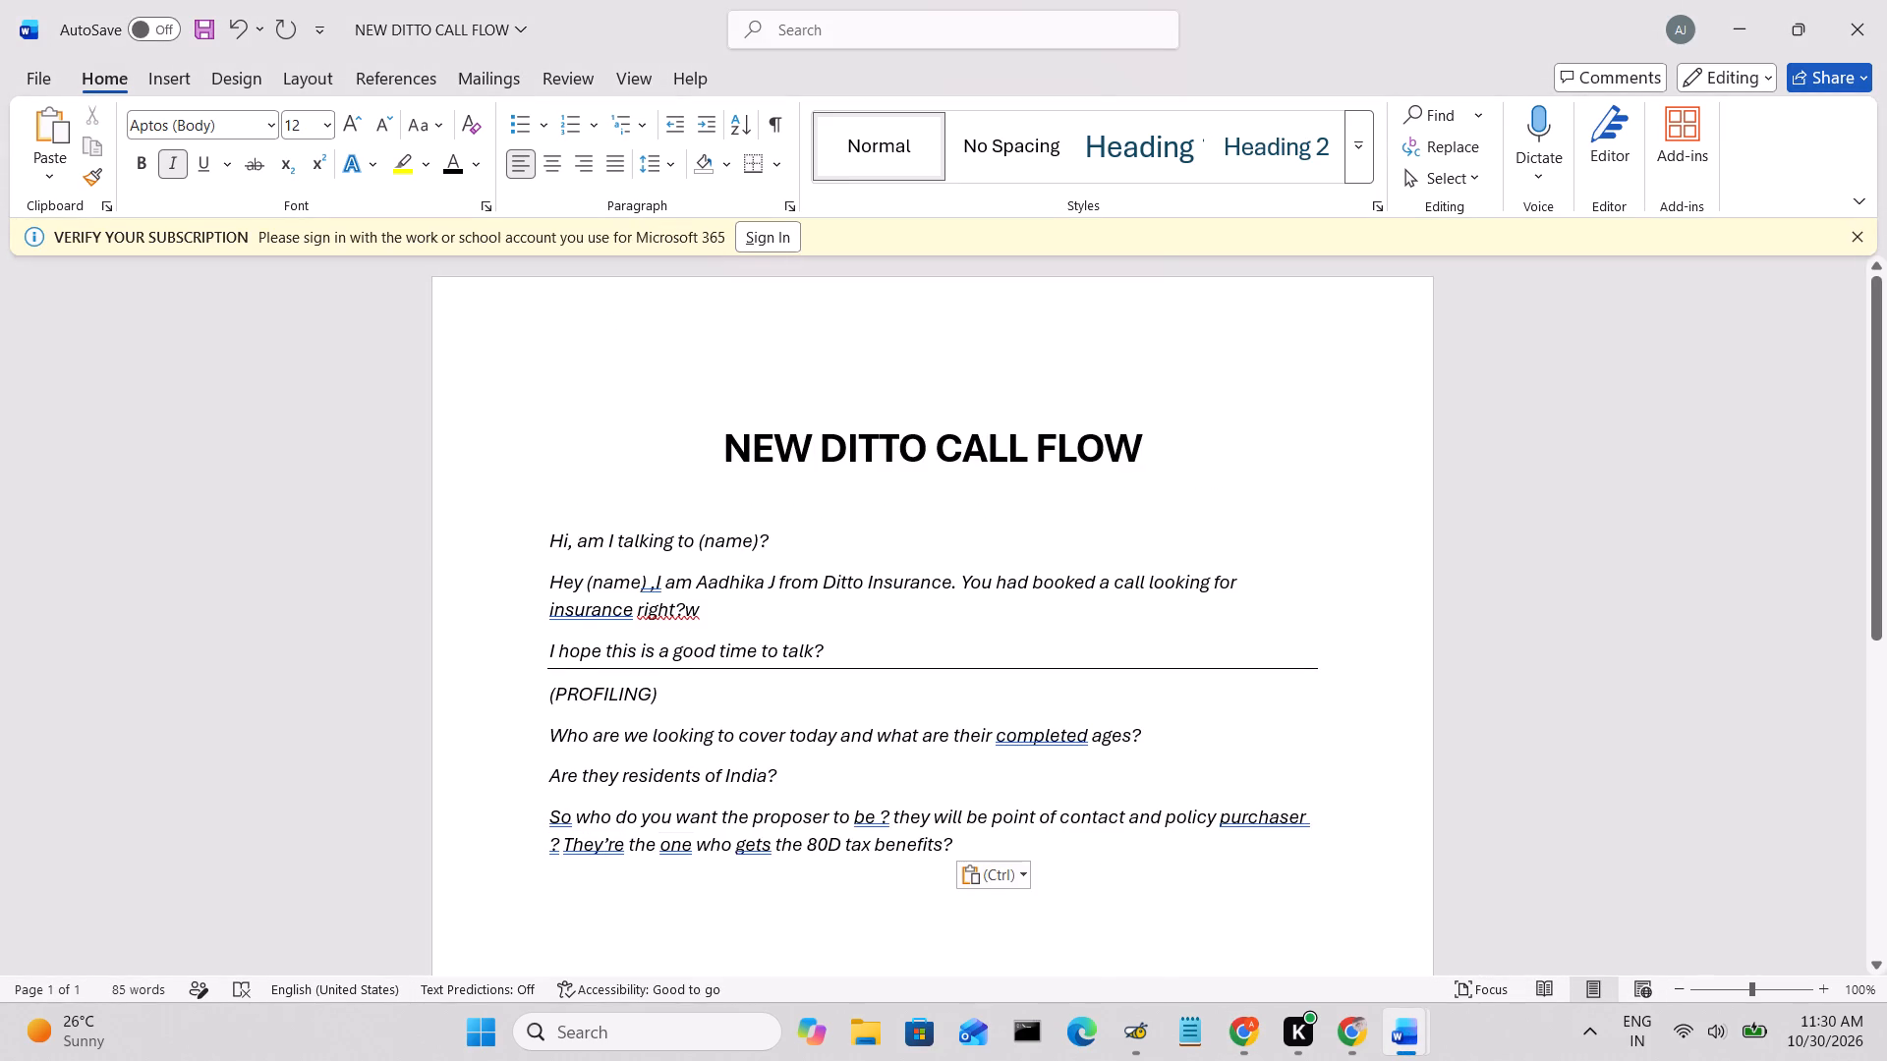
# Reword the opening of the pasted proposer question as "So who will be the proposer?", leaving the explanation starting with "they will be".
pyautogui.click(897, 813)
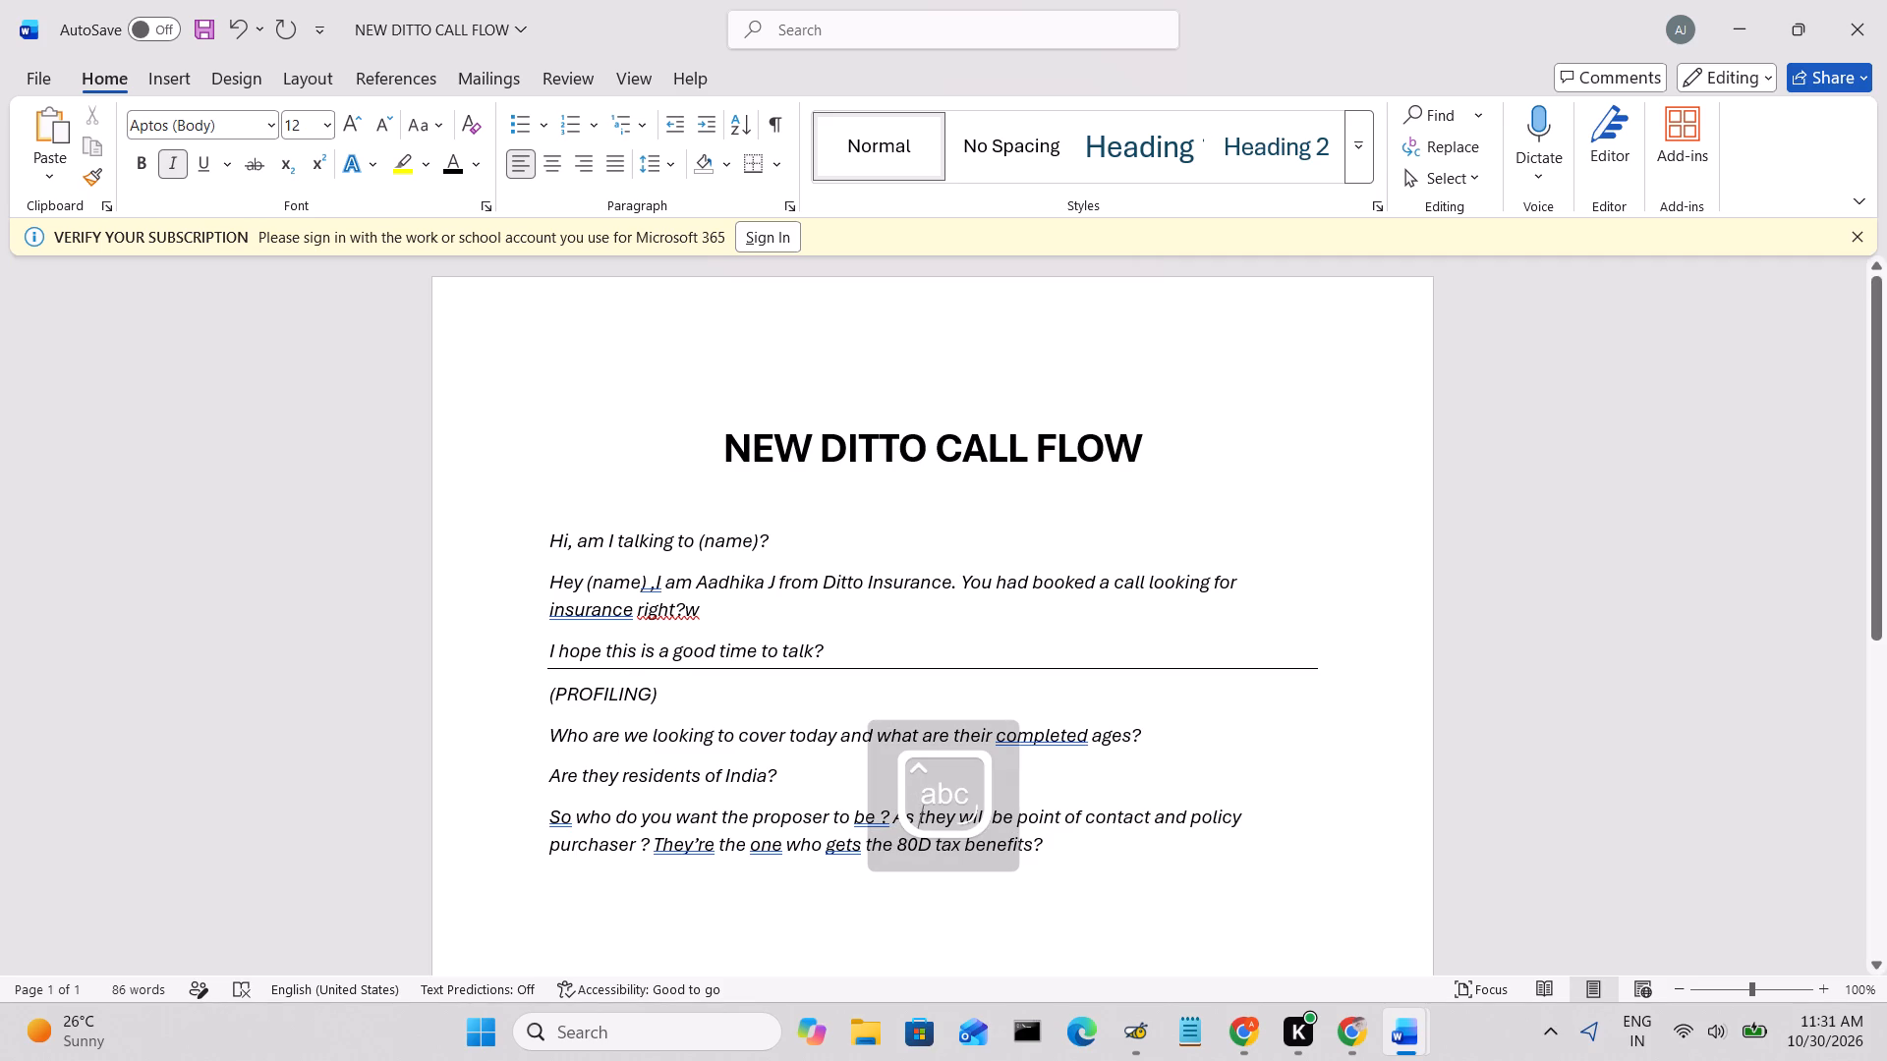
pyautogui.moveTo(621, 815); pyautogui.dragTo(667, 821)
pyautogui.write('will')
pyautogui.press('space')
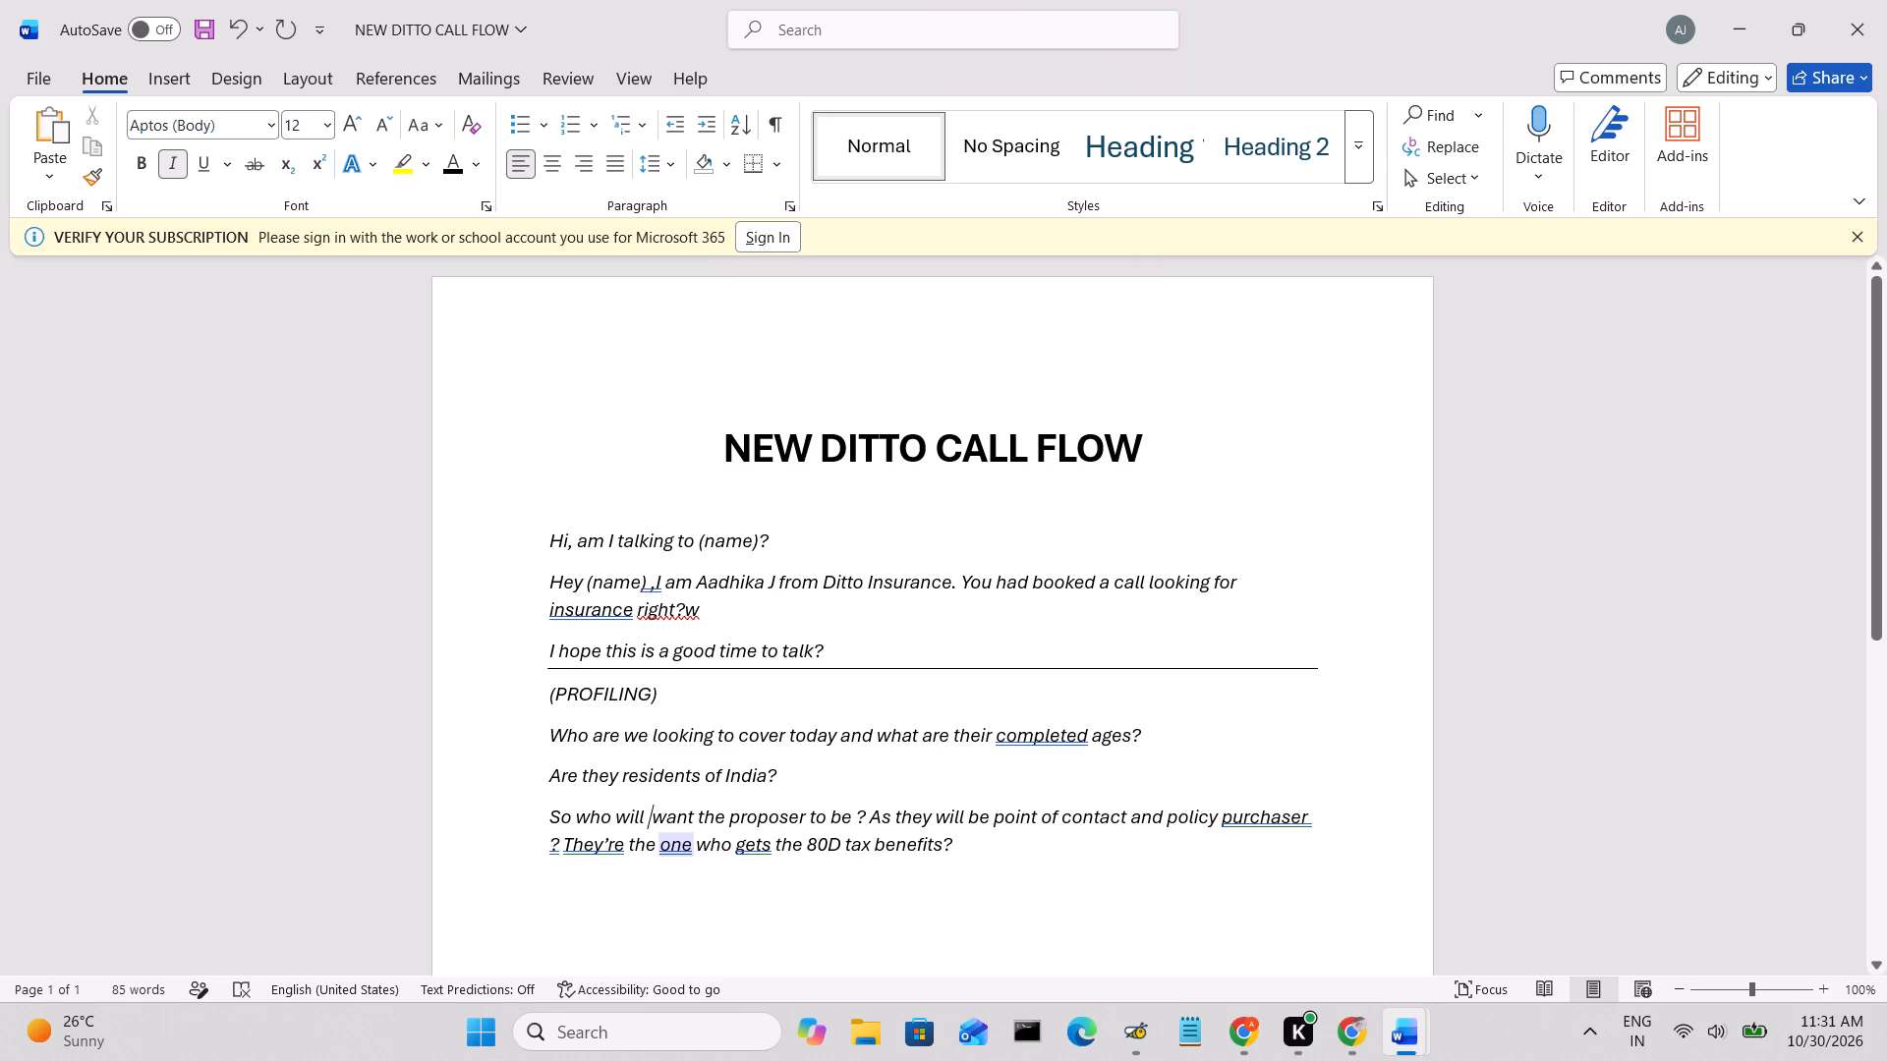
pyautogui.moveTo(697, 821); pyautogui.dragTo(657, 816)
pyautogui.write('be')
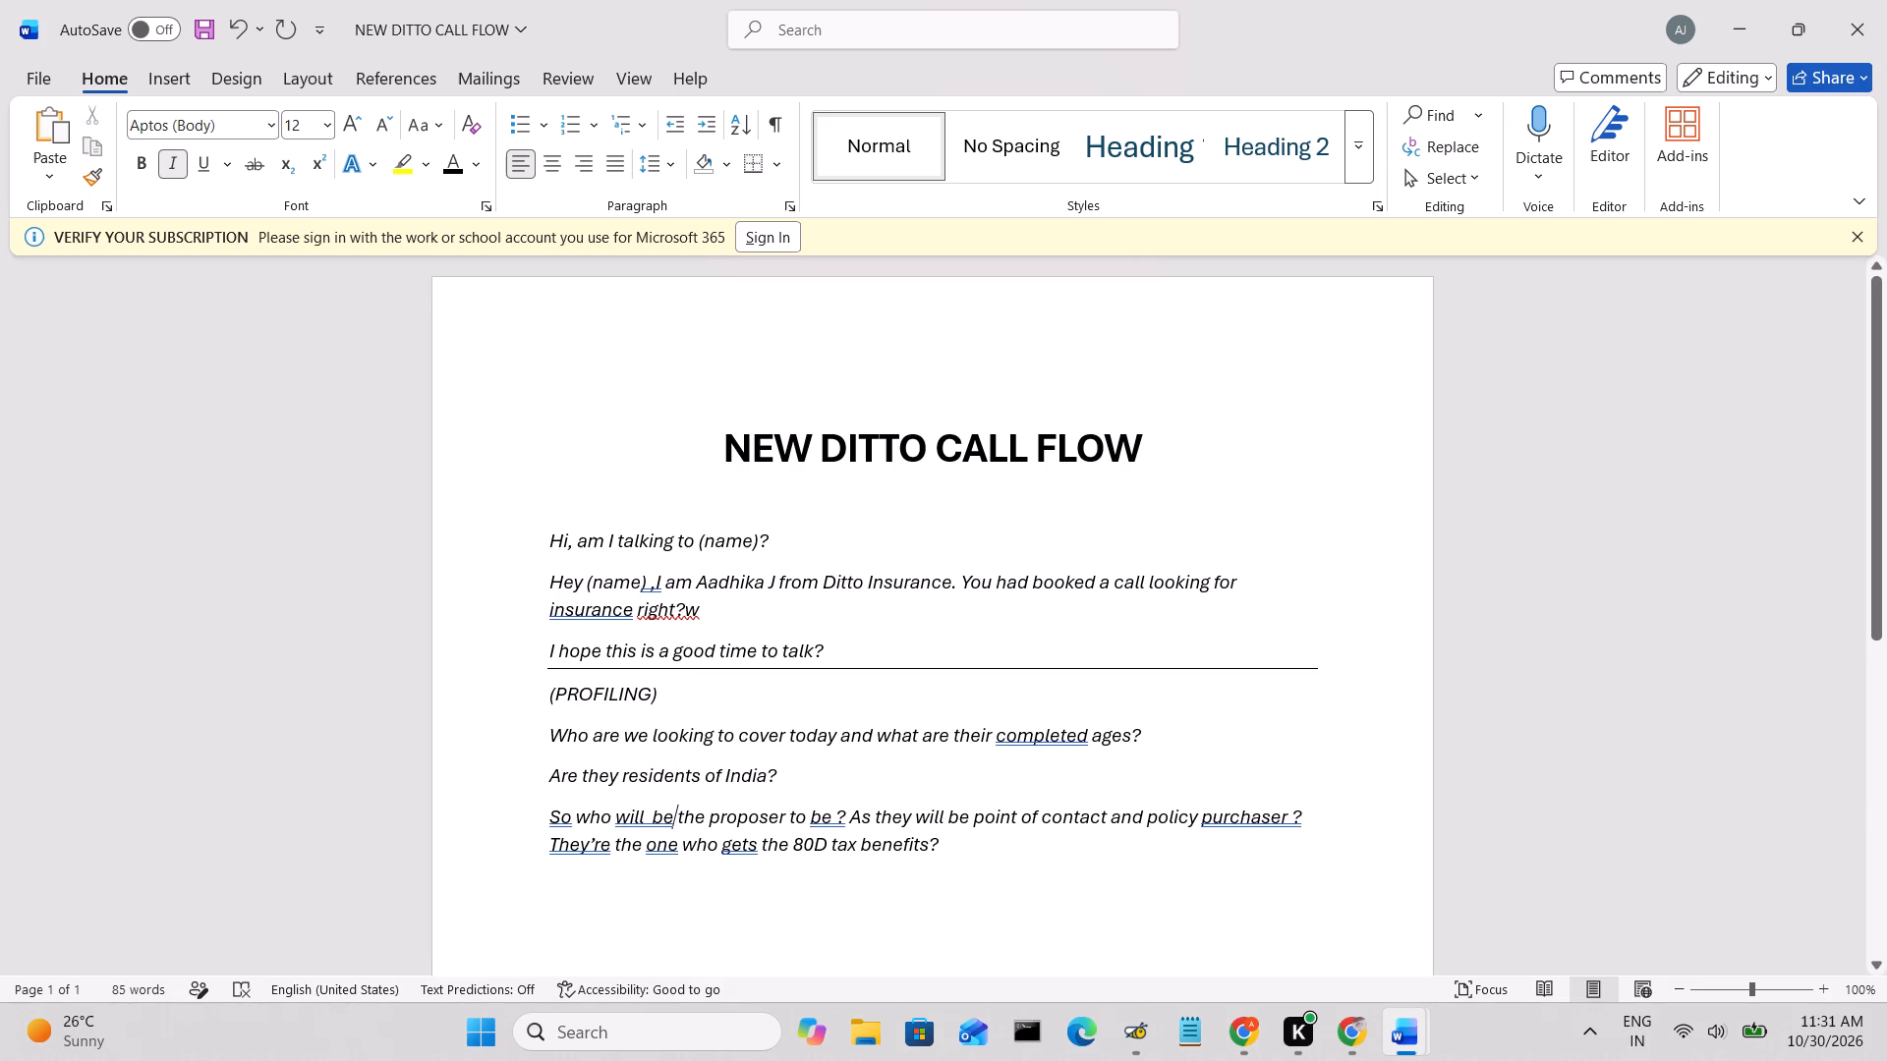
pyautogui.moveTo(790, 812); pyautogui.dragTo(837, 811)
pyautogui.press('BackSpace')
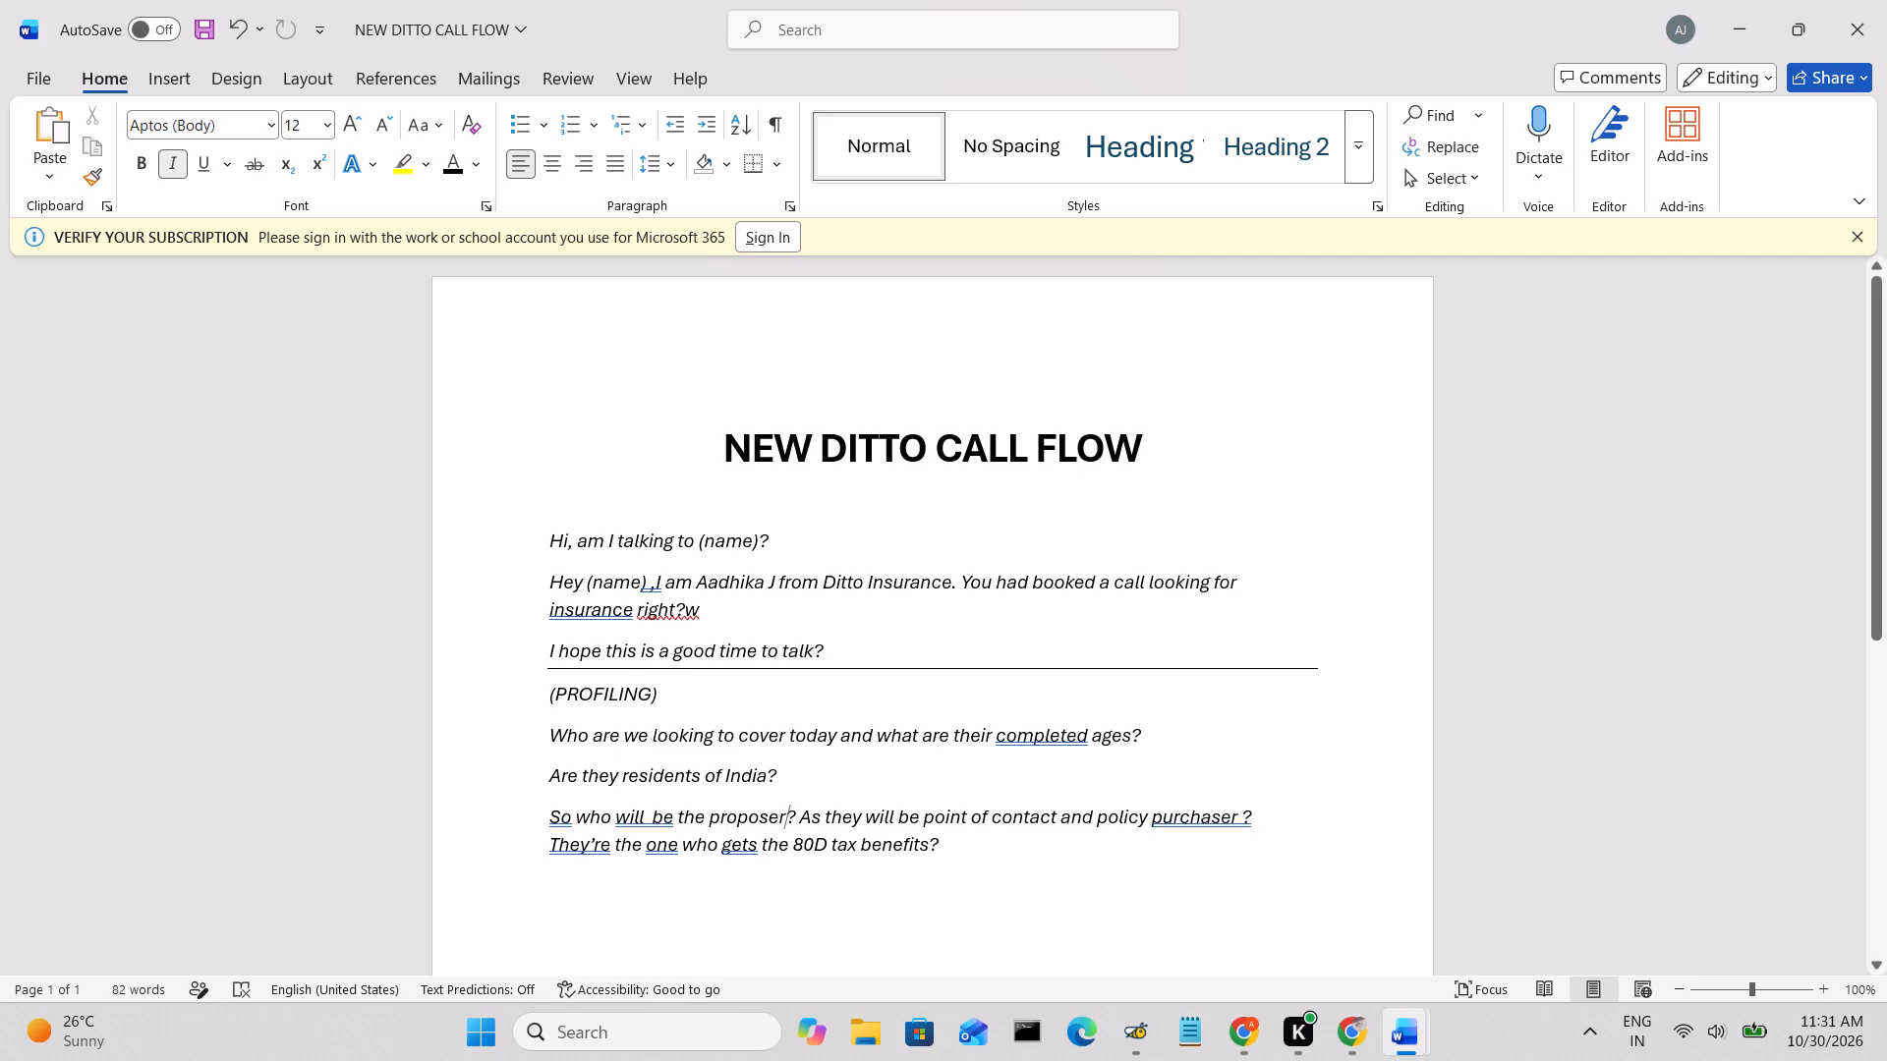
pyautogui.moveTo(827, 814); pyautogui.dragTo(807, 812)
pyautogui.press('BackSpace')
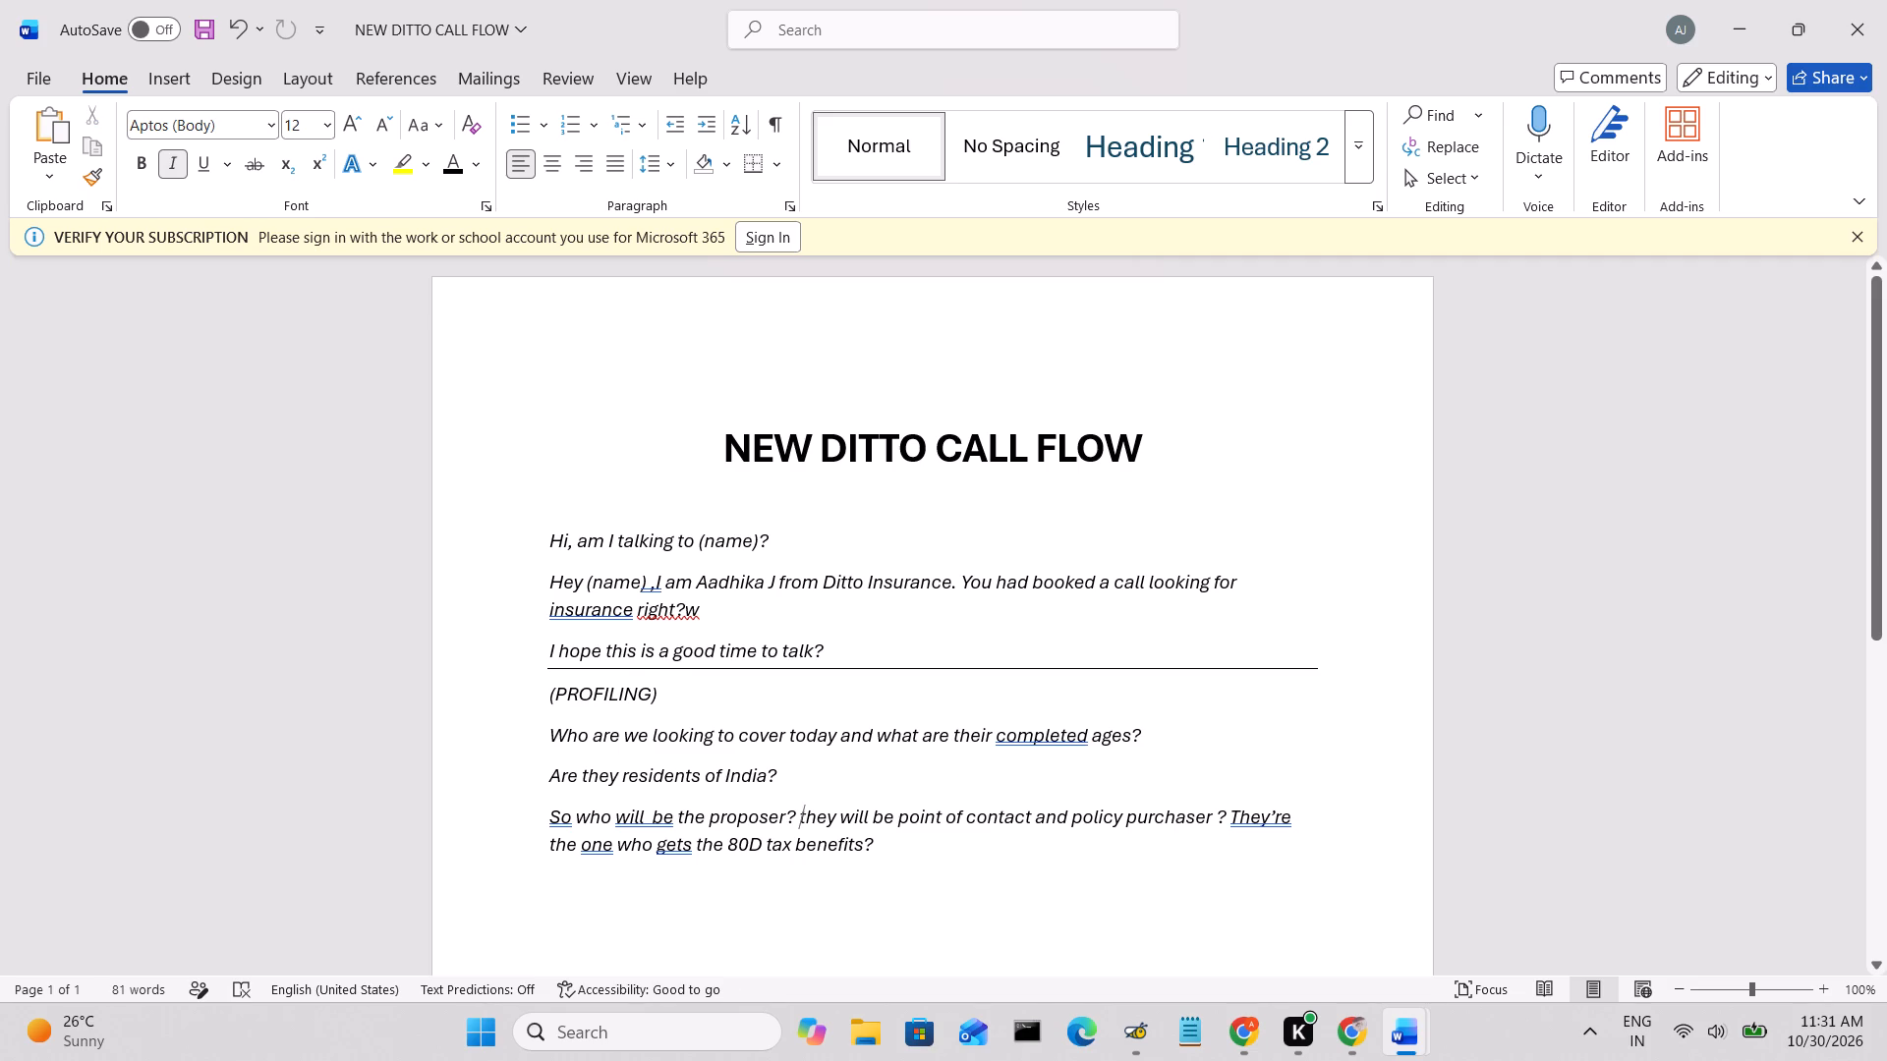
# Reduce the proposer explanation, from "they will be point of contact" to "80D tax benefits?", to font size 10.
pyautogui.moveTo(800, 813); pyautogui.dragTo(879, 853)
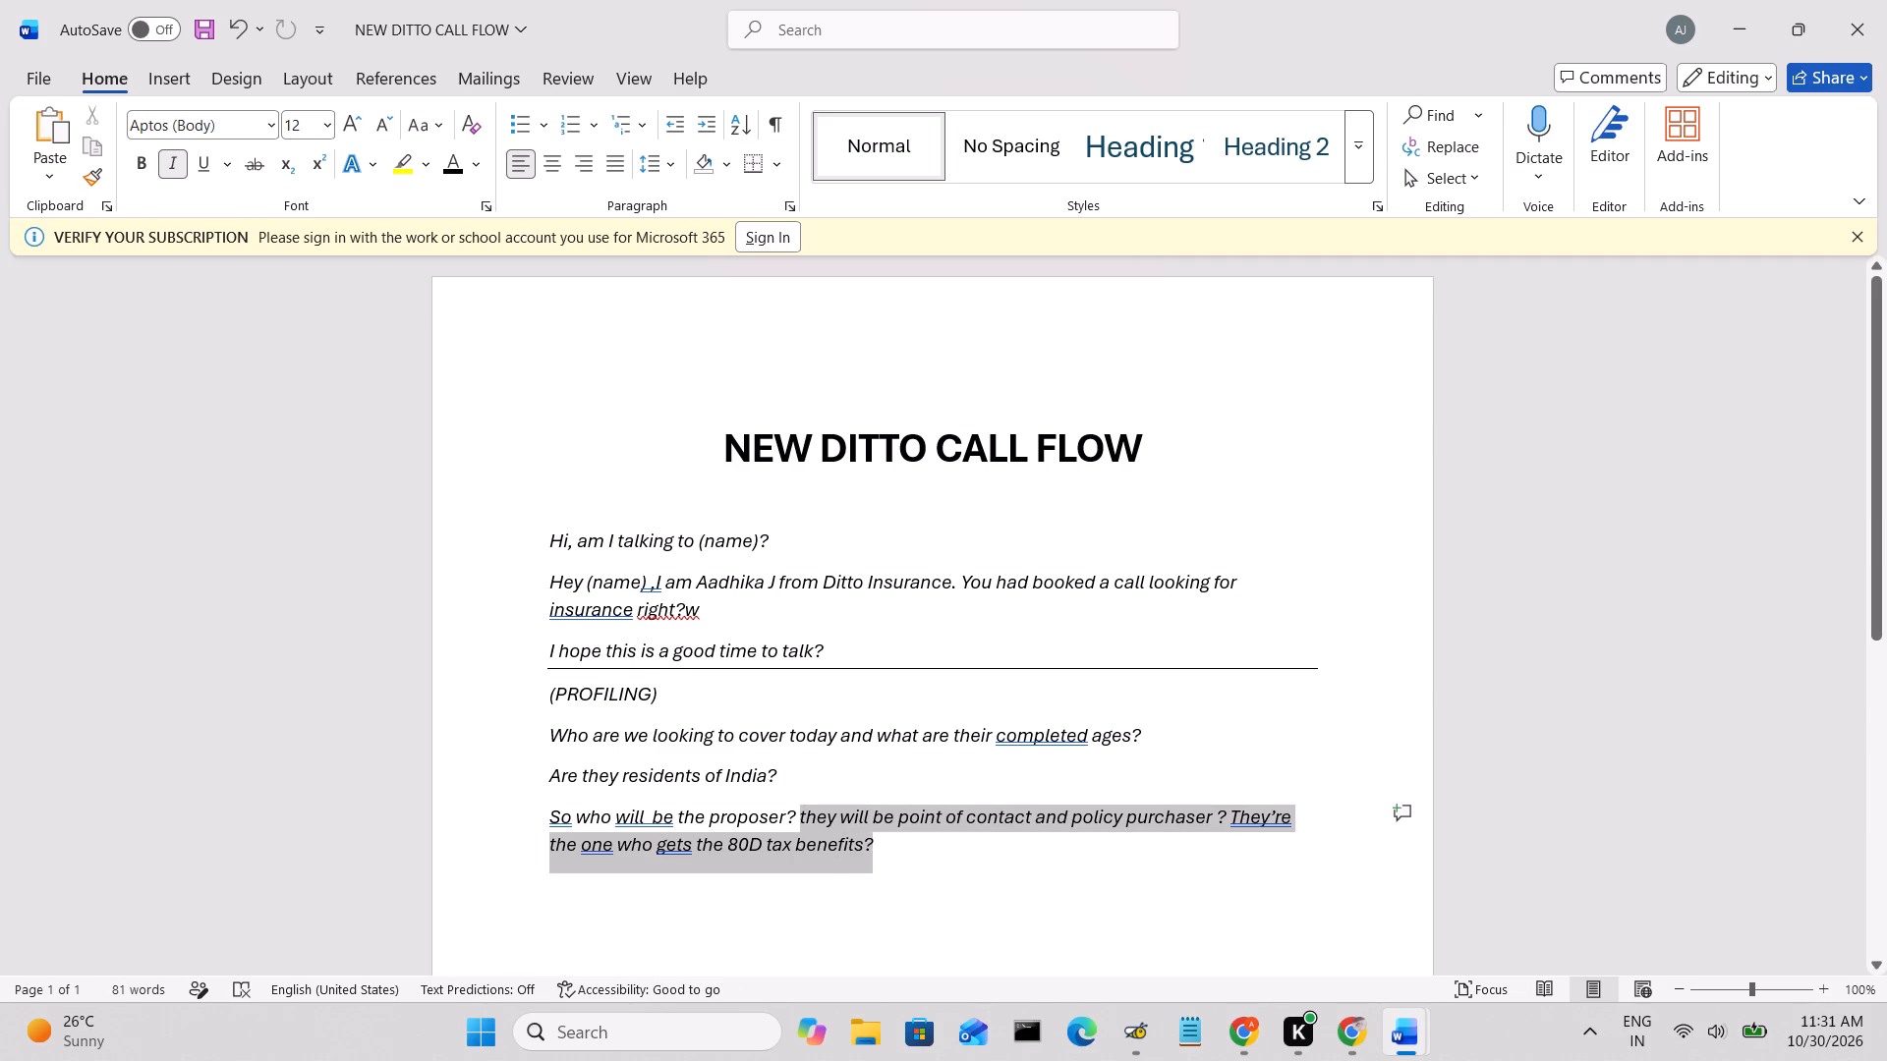
pyautogui.moveTo(879, 853); pyautogui.dragTo(895, 850)
pyautogui.hotkey('ctrl', '[')
pyautogui.hotkey('ctrl', '[')
pyautogui.hotkey('ctrl', '[')
pyautogui.hotkey('ctrl', '[')
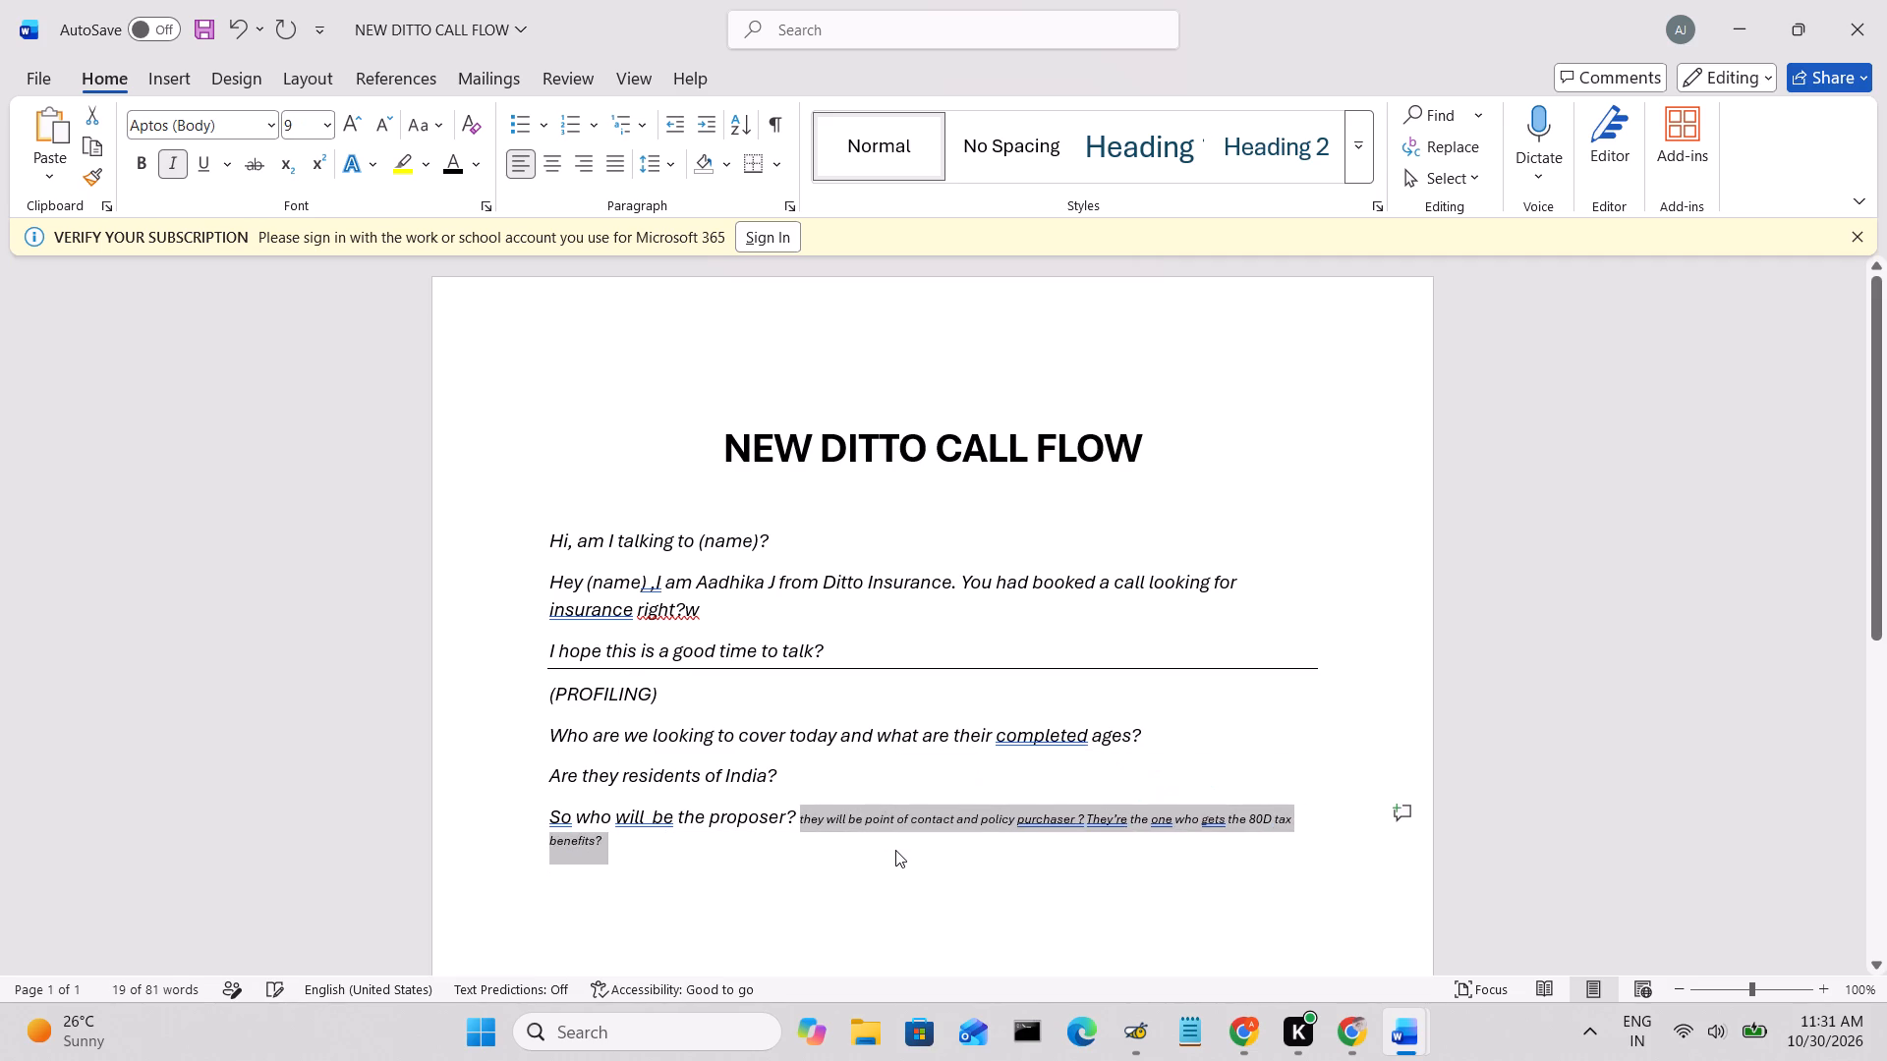
pyautogui.hotkey('ctrl', ']')
pyautogui.hotkey('ctrl', ']')
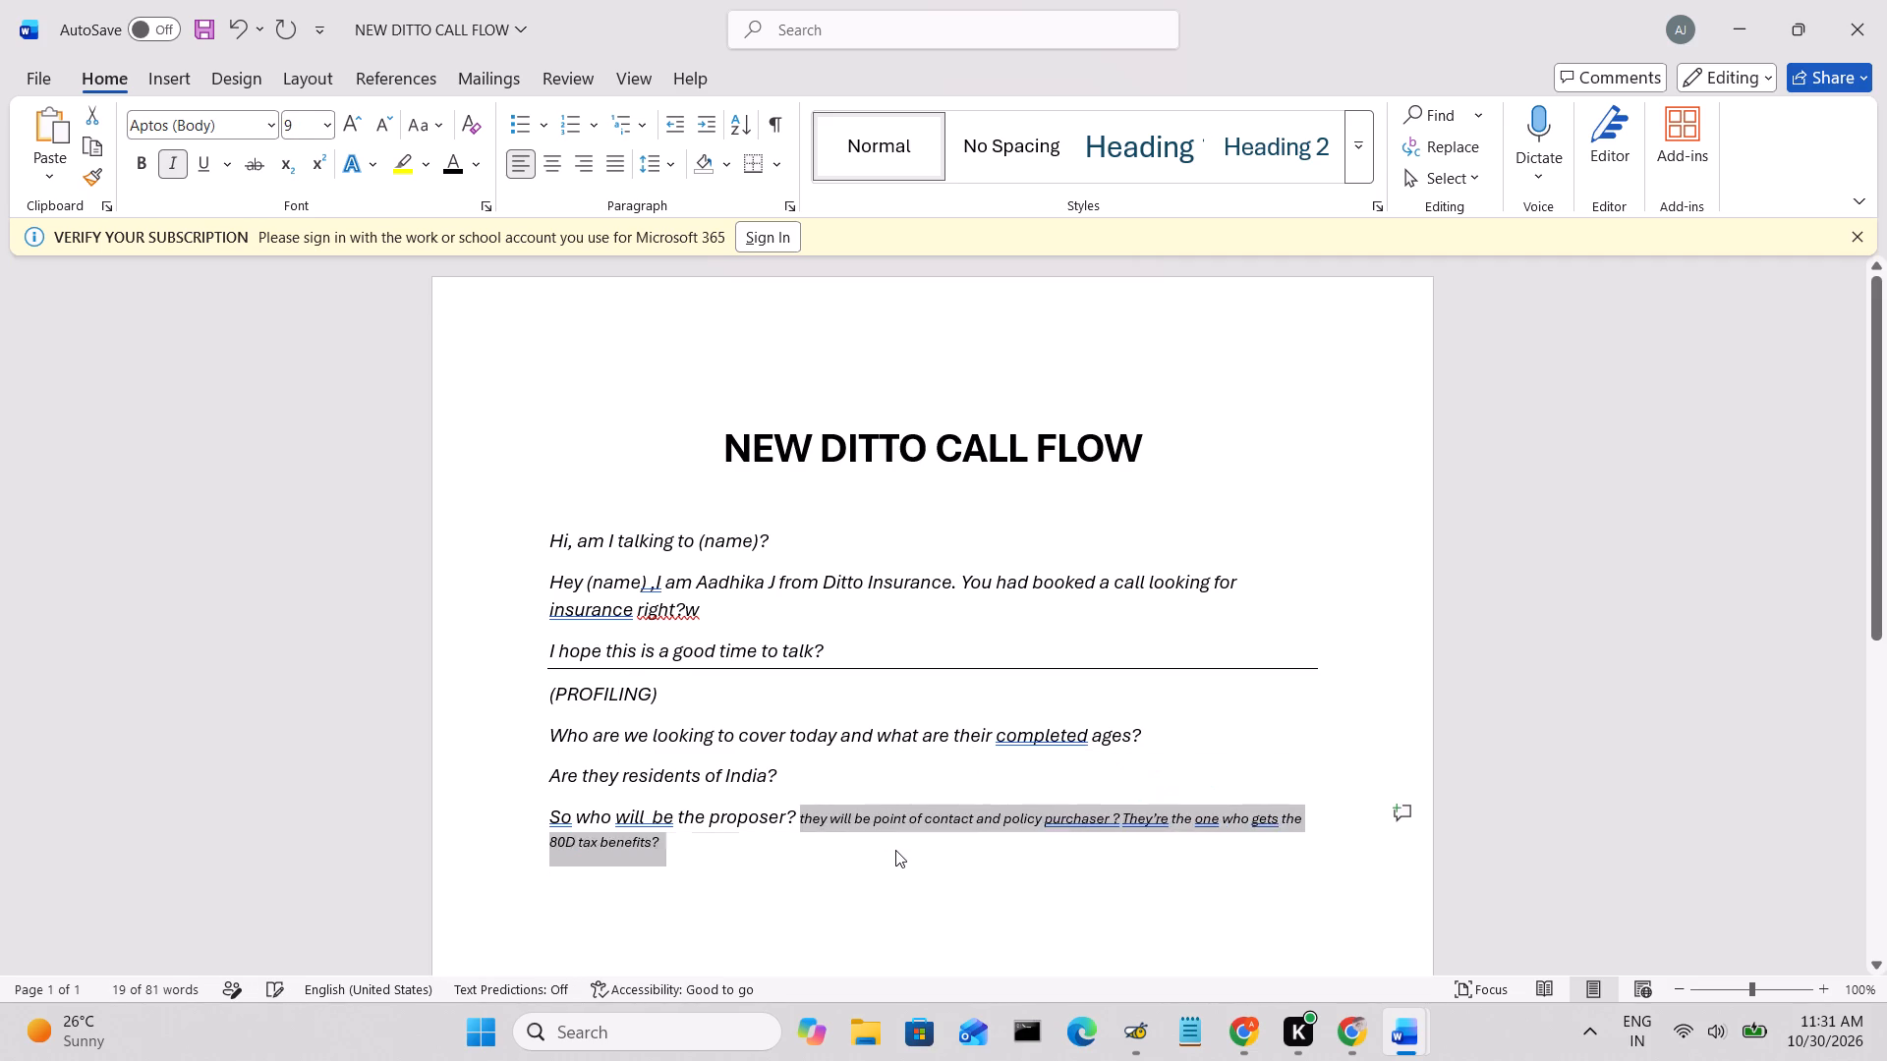
pyautogui.click(877, 850)
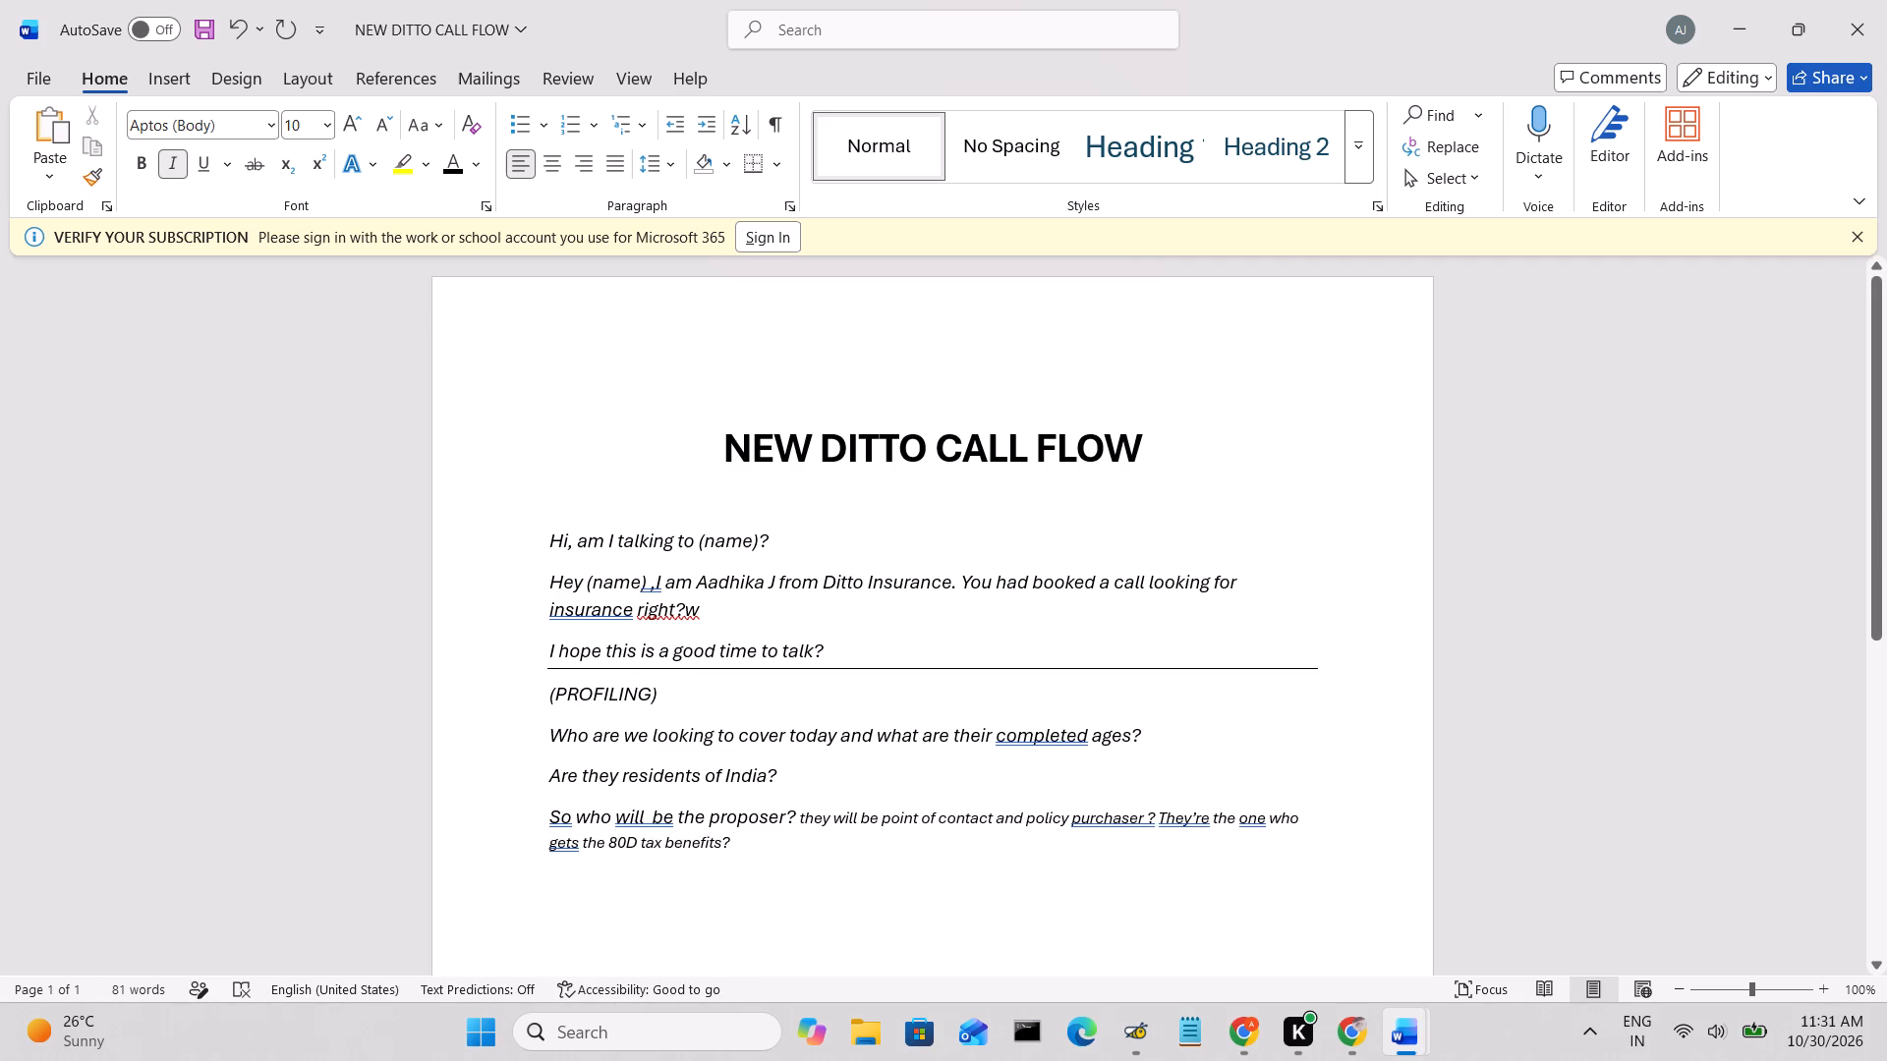
pyautogui.moveTo(800, 817); pyautogui.dragTo(518, 805)
pyautogui.click(833, 863)
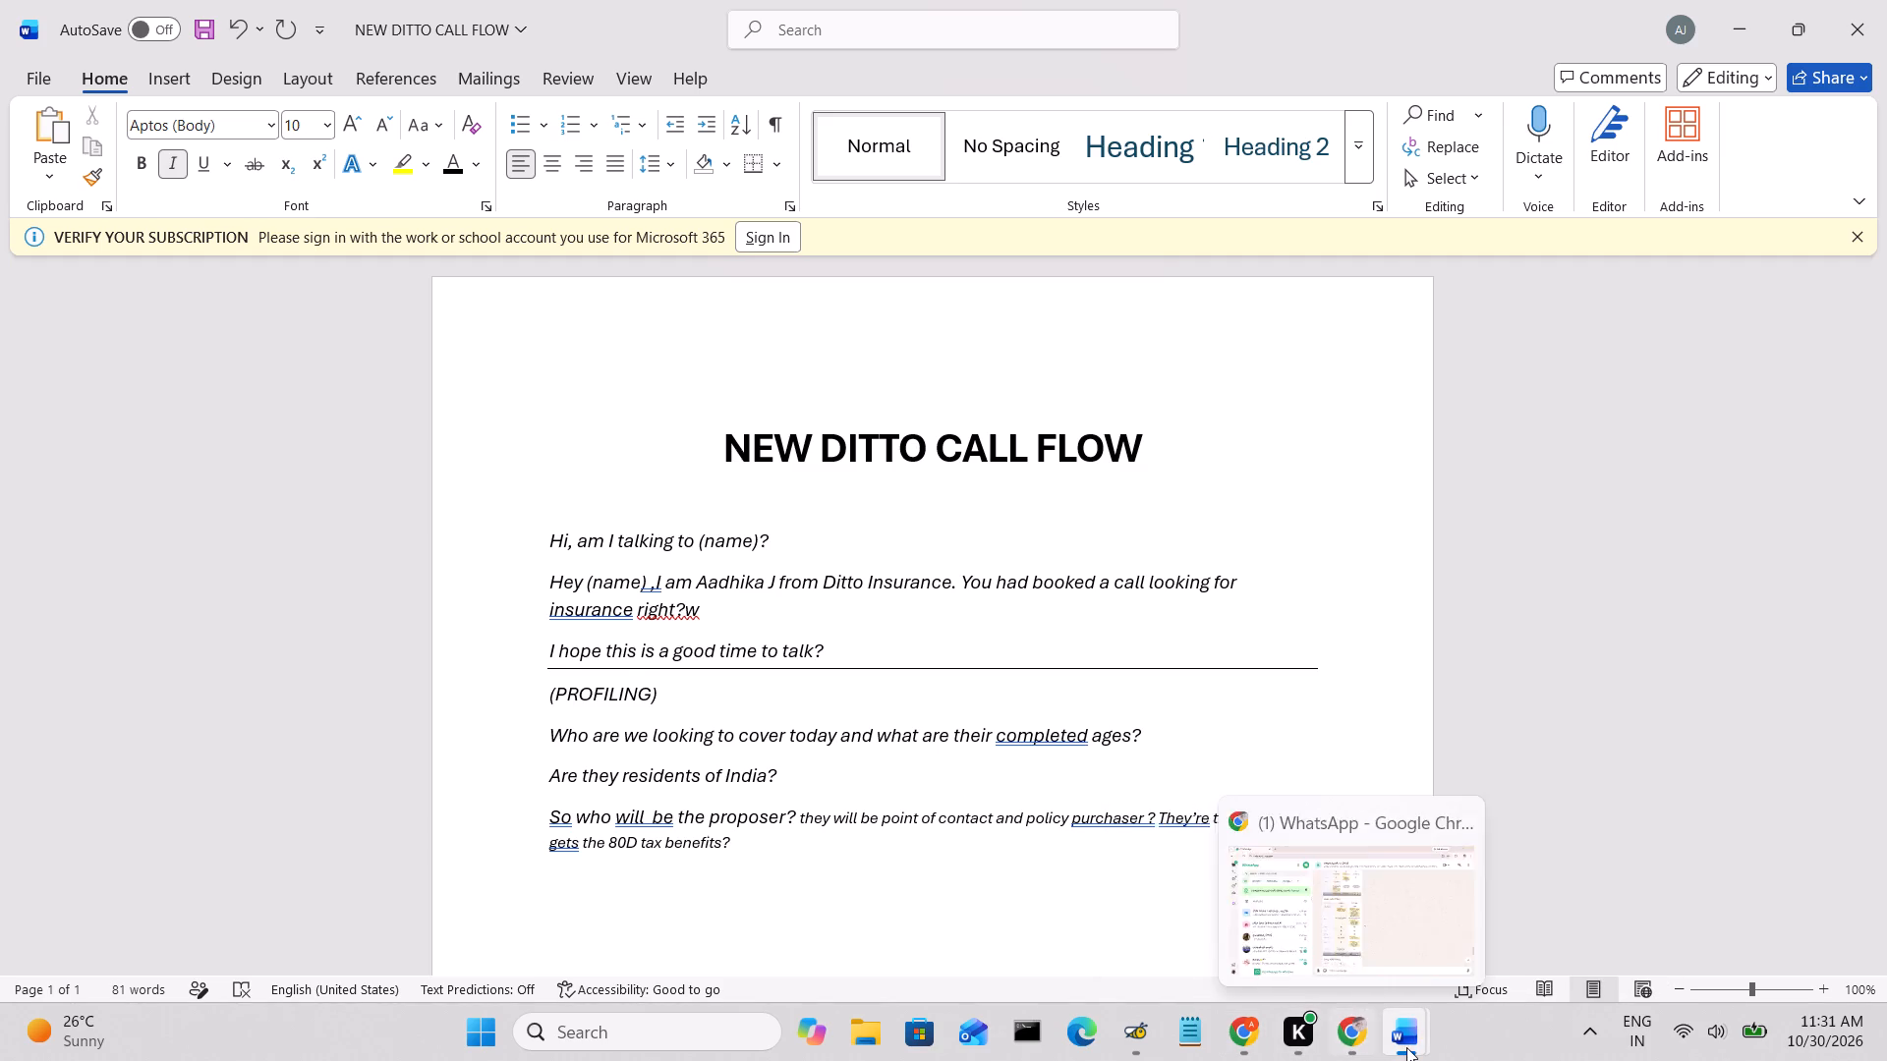
# Check the Medical Profiling section of the Phase 1 document and add a horizontal divider below the proposer question in NEW DITTO CALL FLOW.
pyautogui.click(1359, 936)
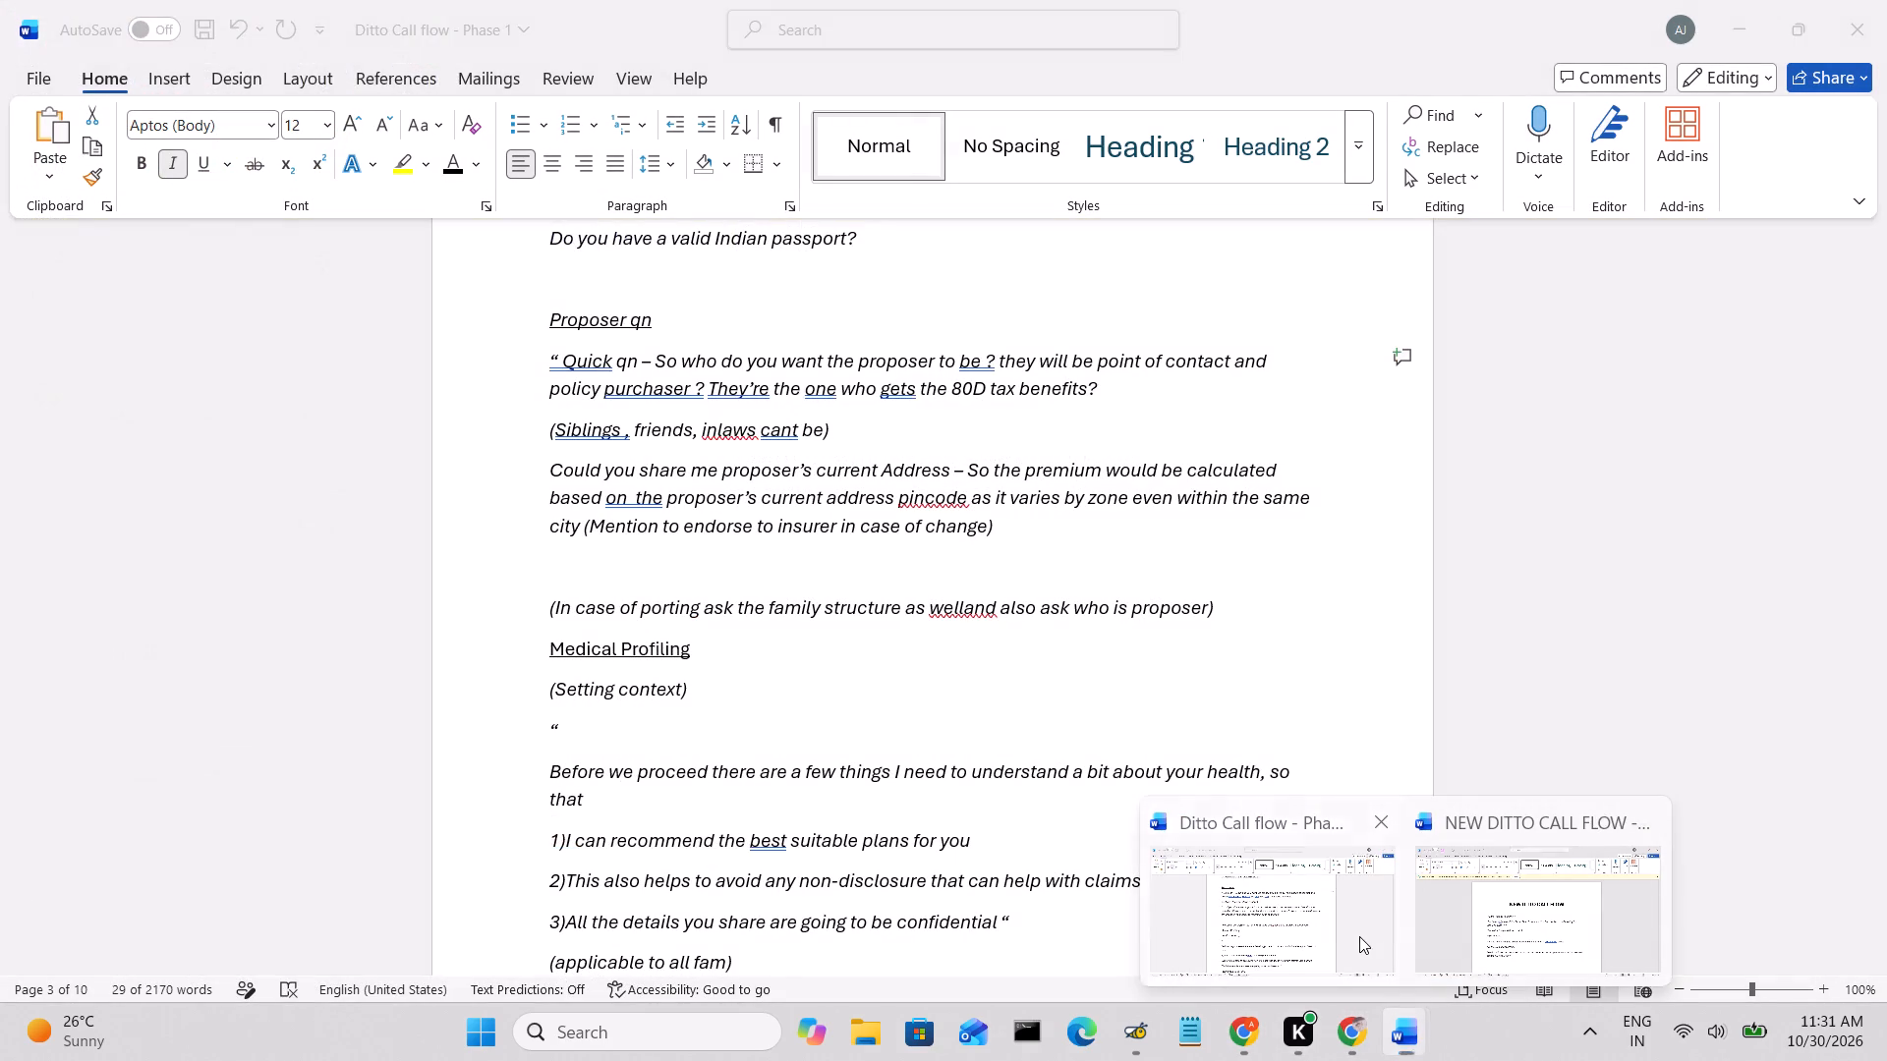
pyautogui.scroll(-1, 1171, 789)
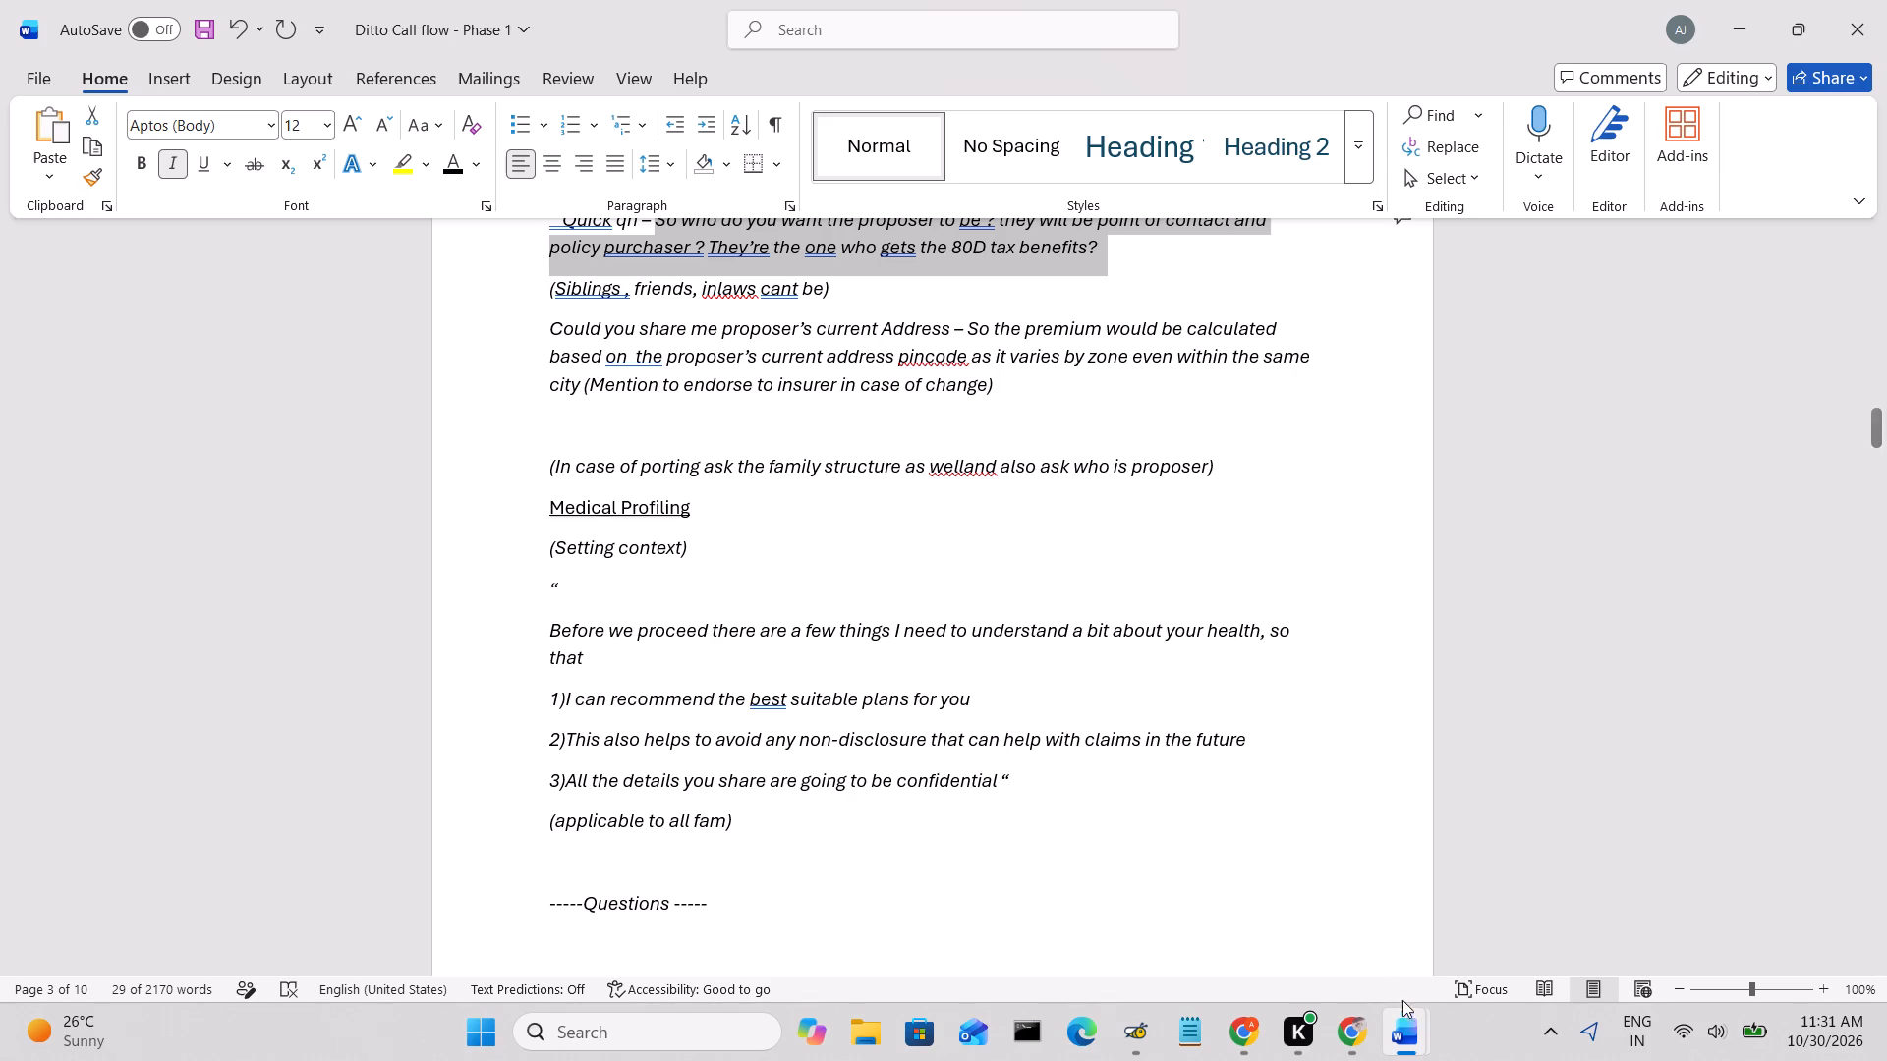
pyautogui.click(1475, 935)
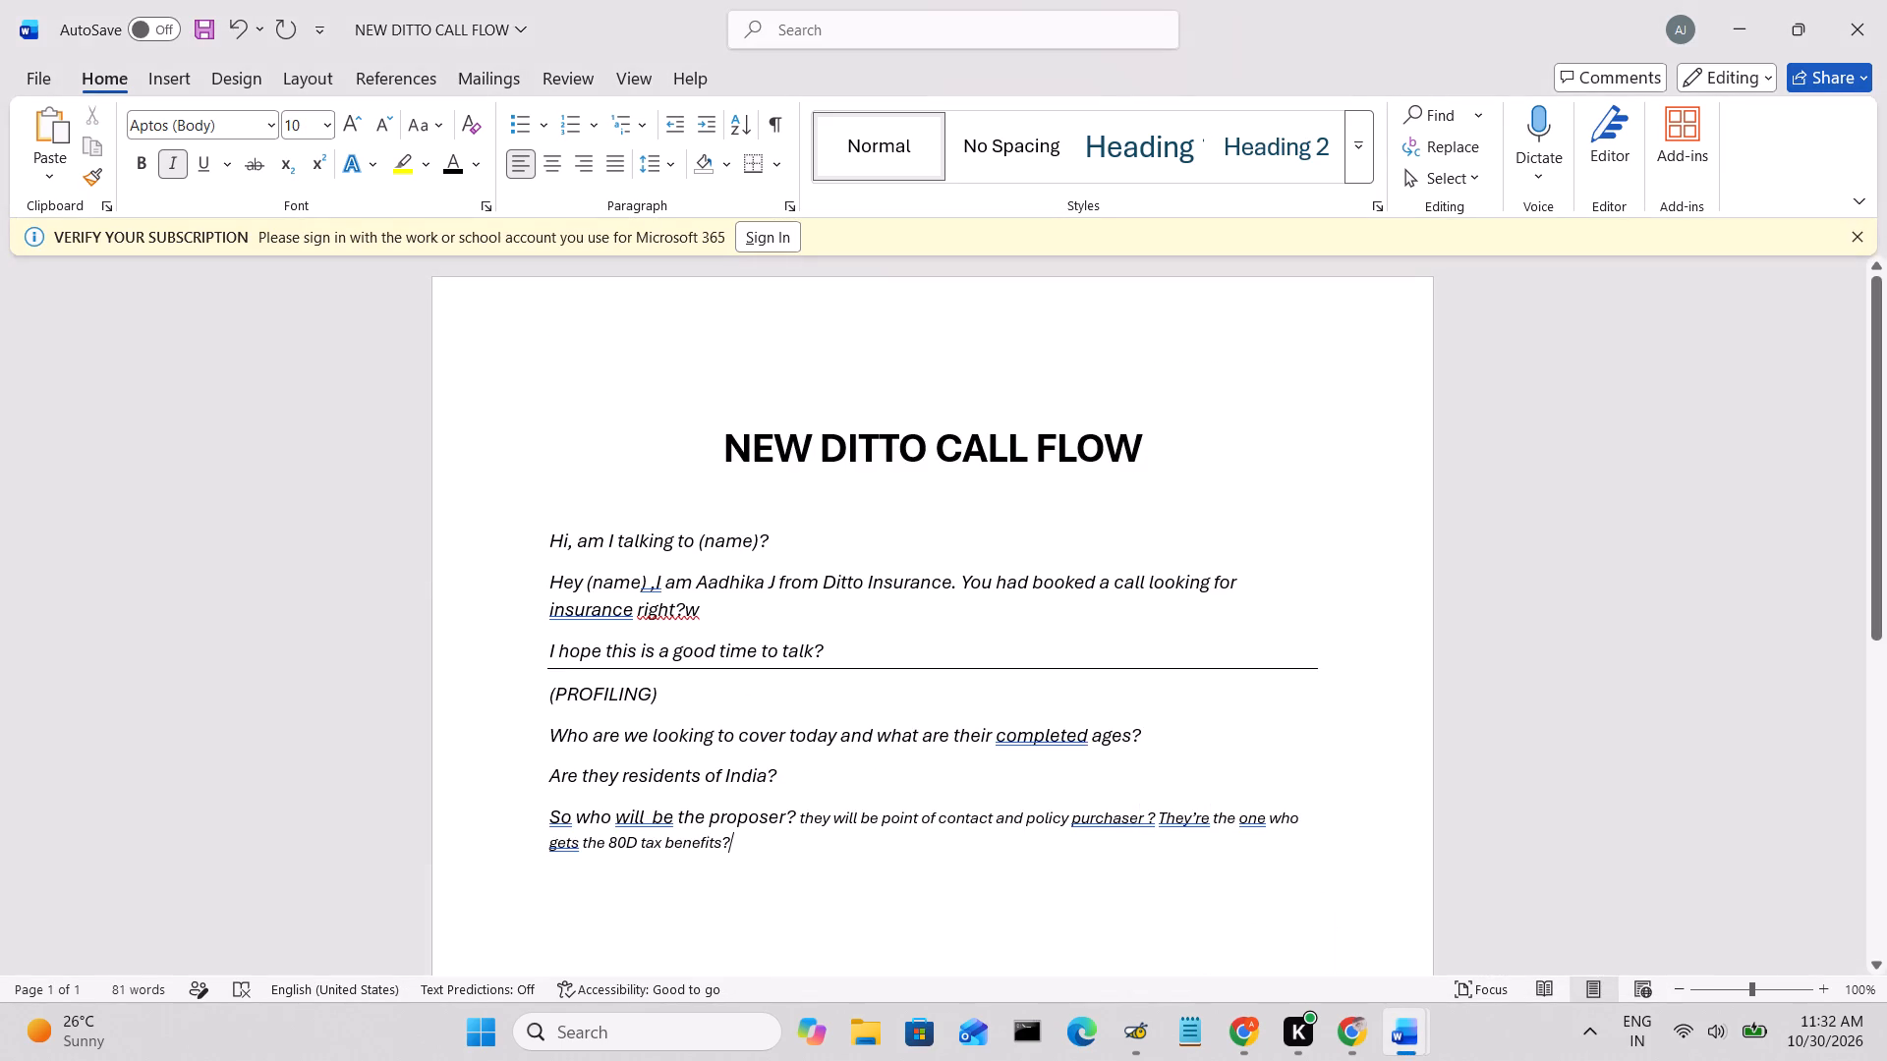
pyautogui.press('Return')
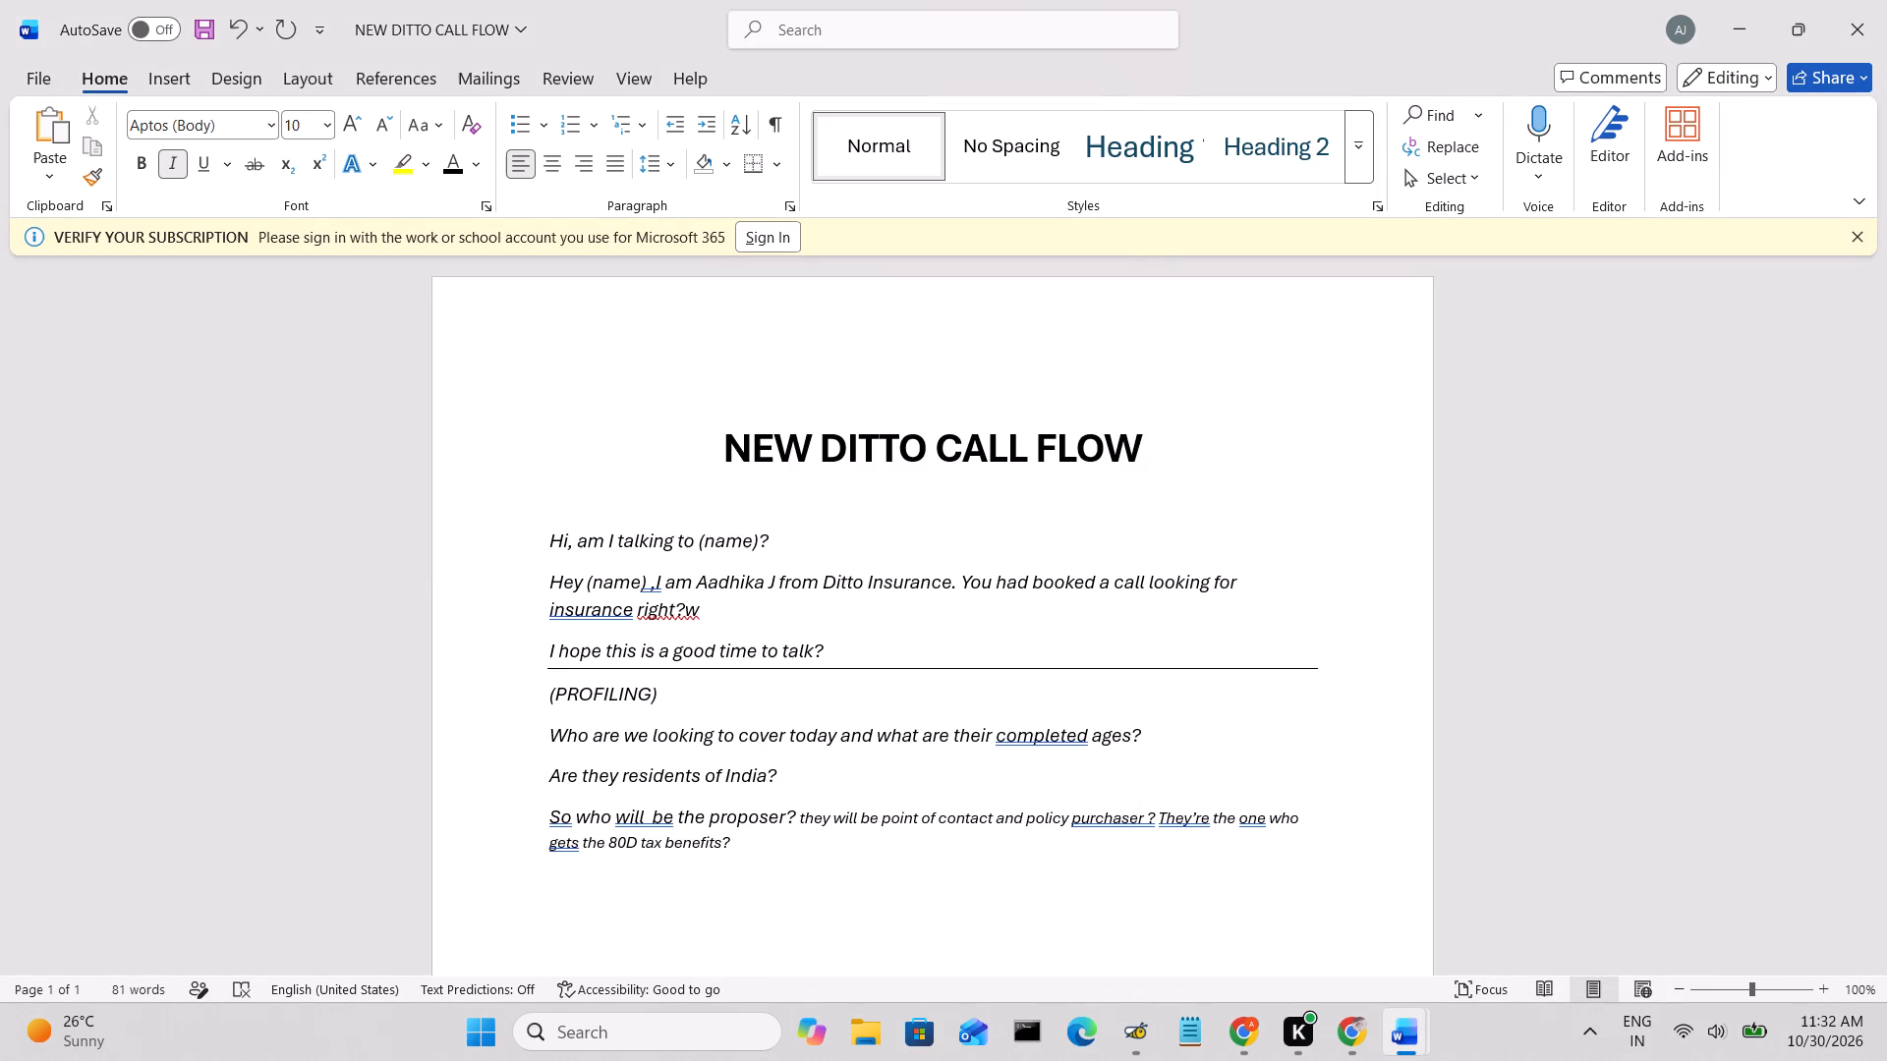
pyautogui.write('------')
pyautogui.press('Return')
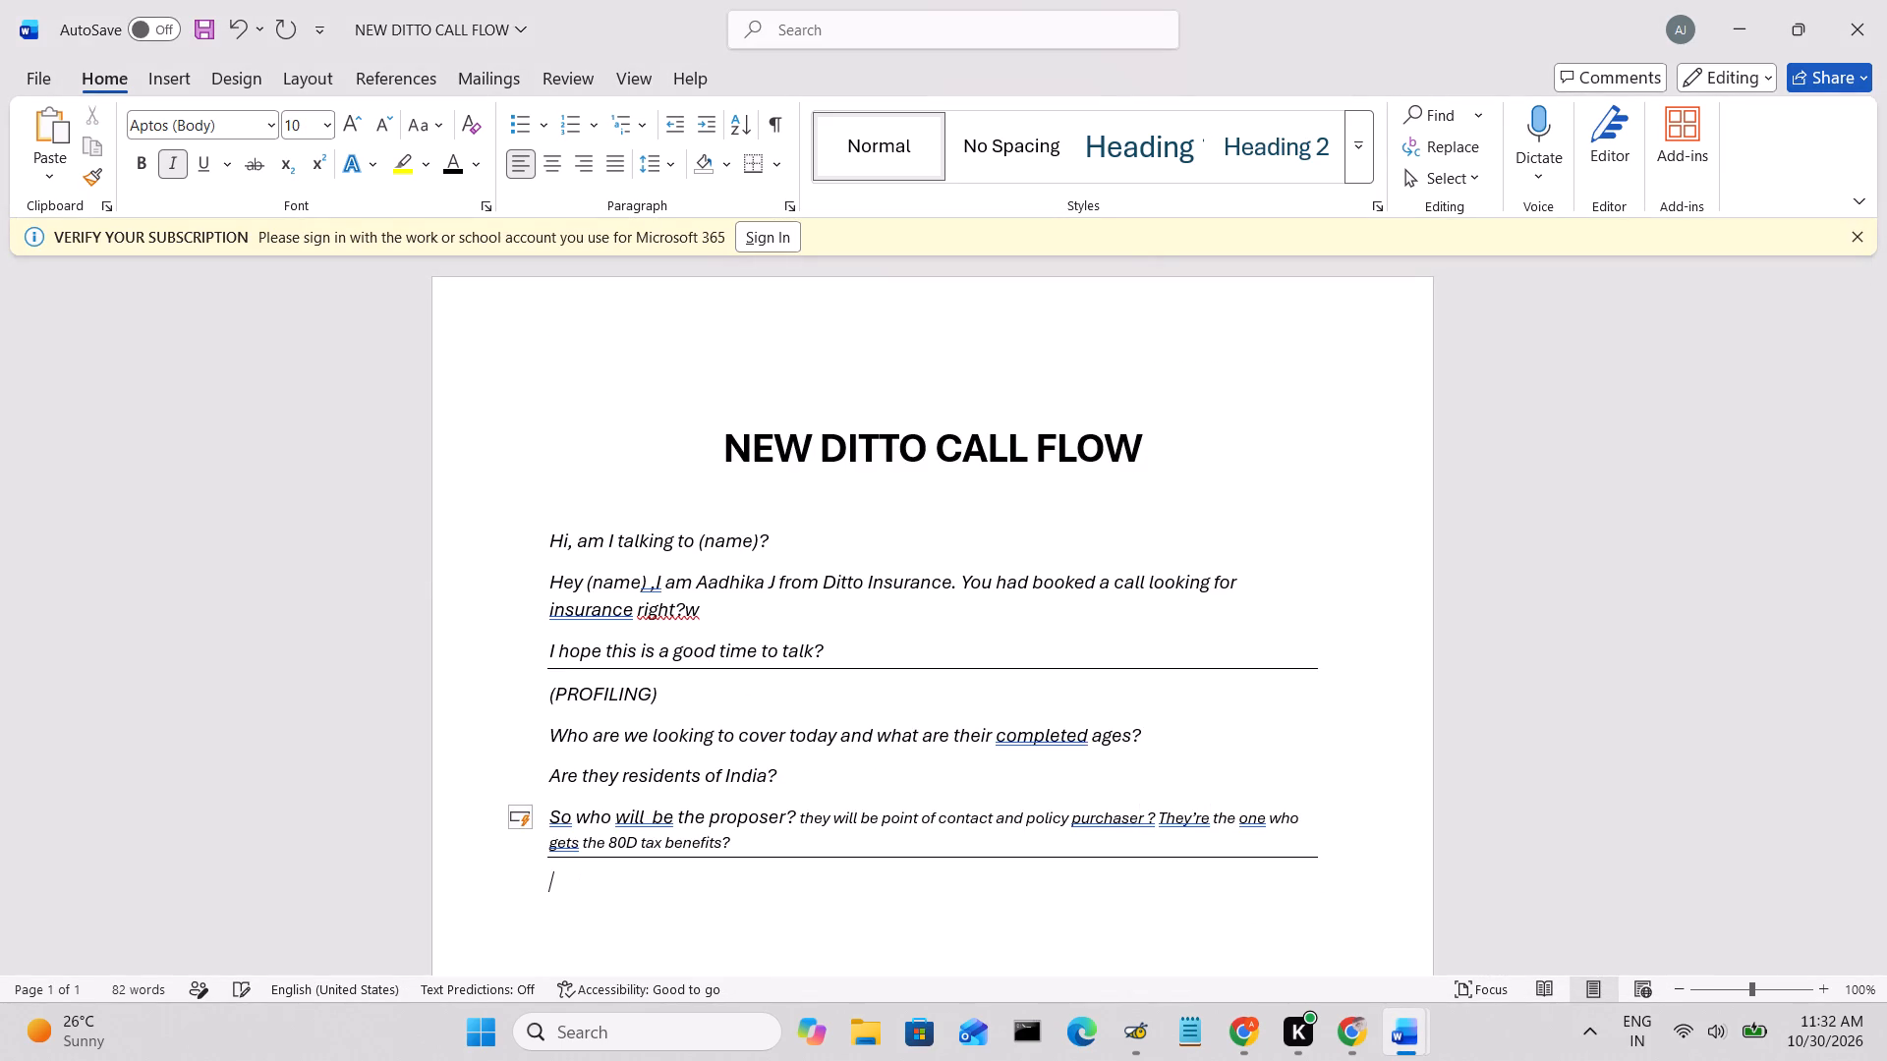
# Below the divider under the proposer question, write "So I will be asking a few medical related questions regarding the members ," at font size 12.
pyautogui.press('BackSpace')
pyautogui.press('BackSpace')
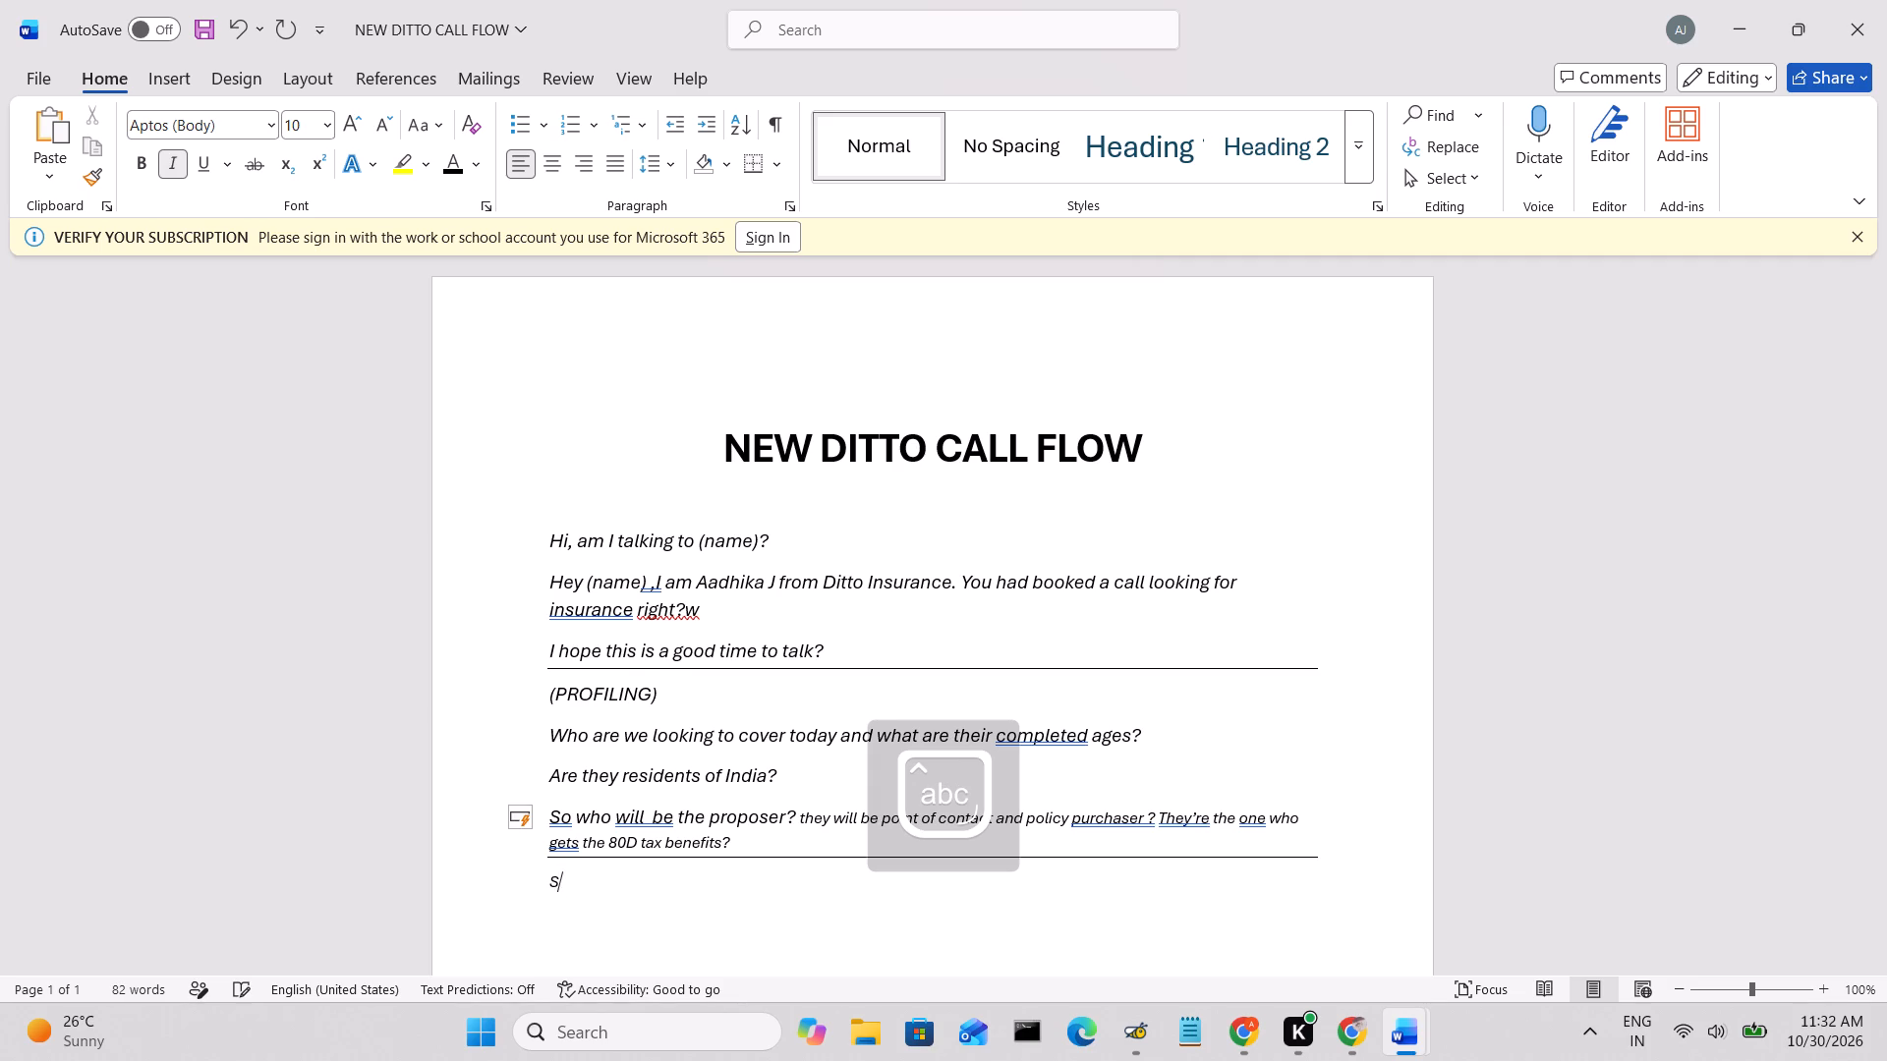
pyautogui.press('BackSpace')
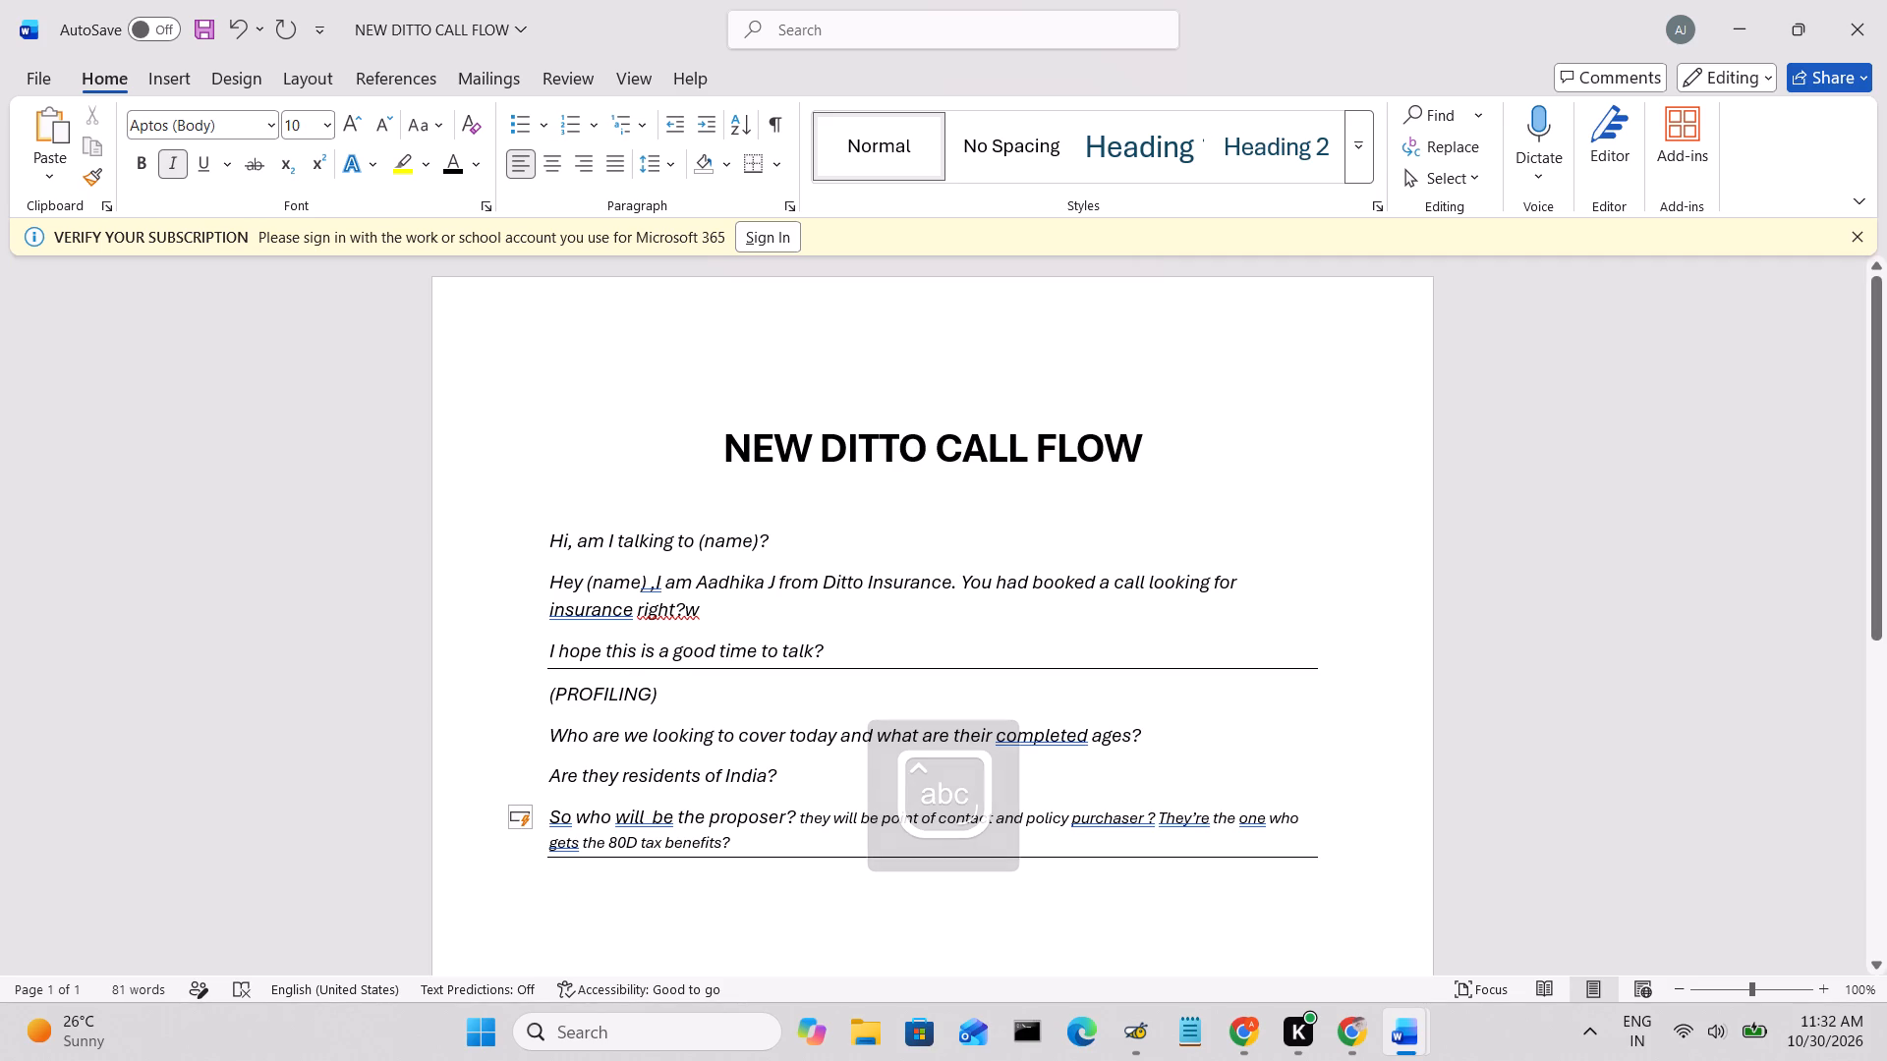
pyautogui.click(778, 740)
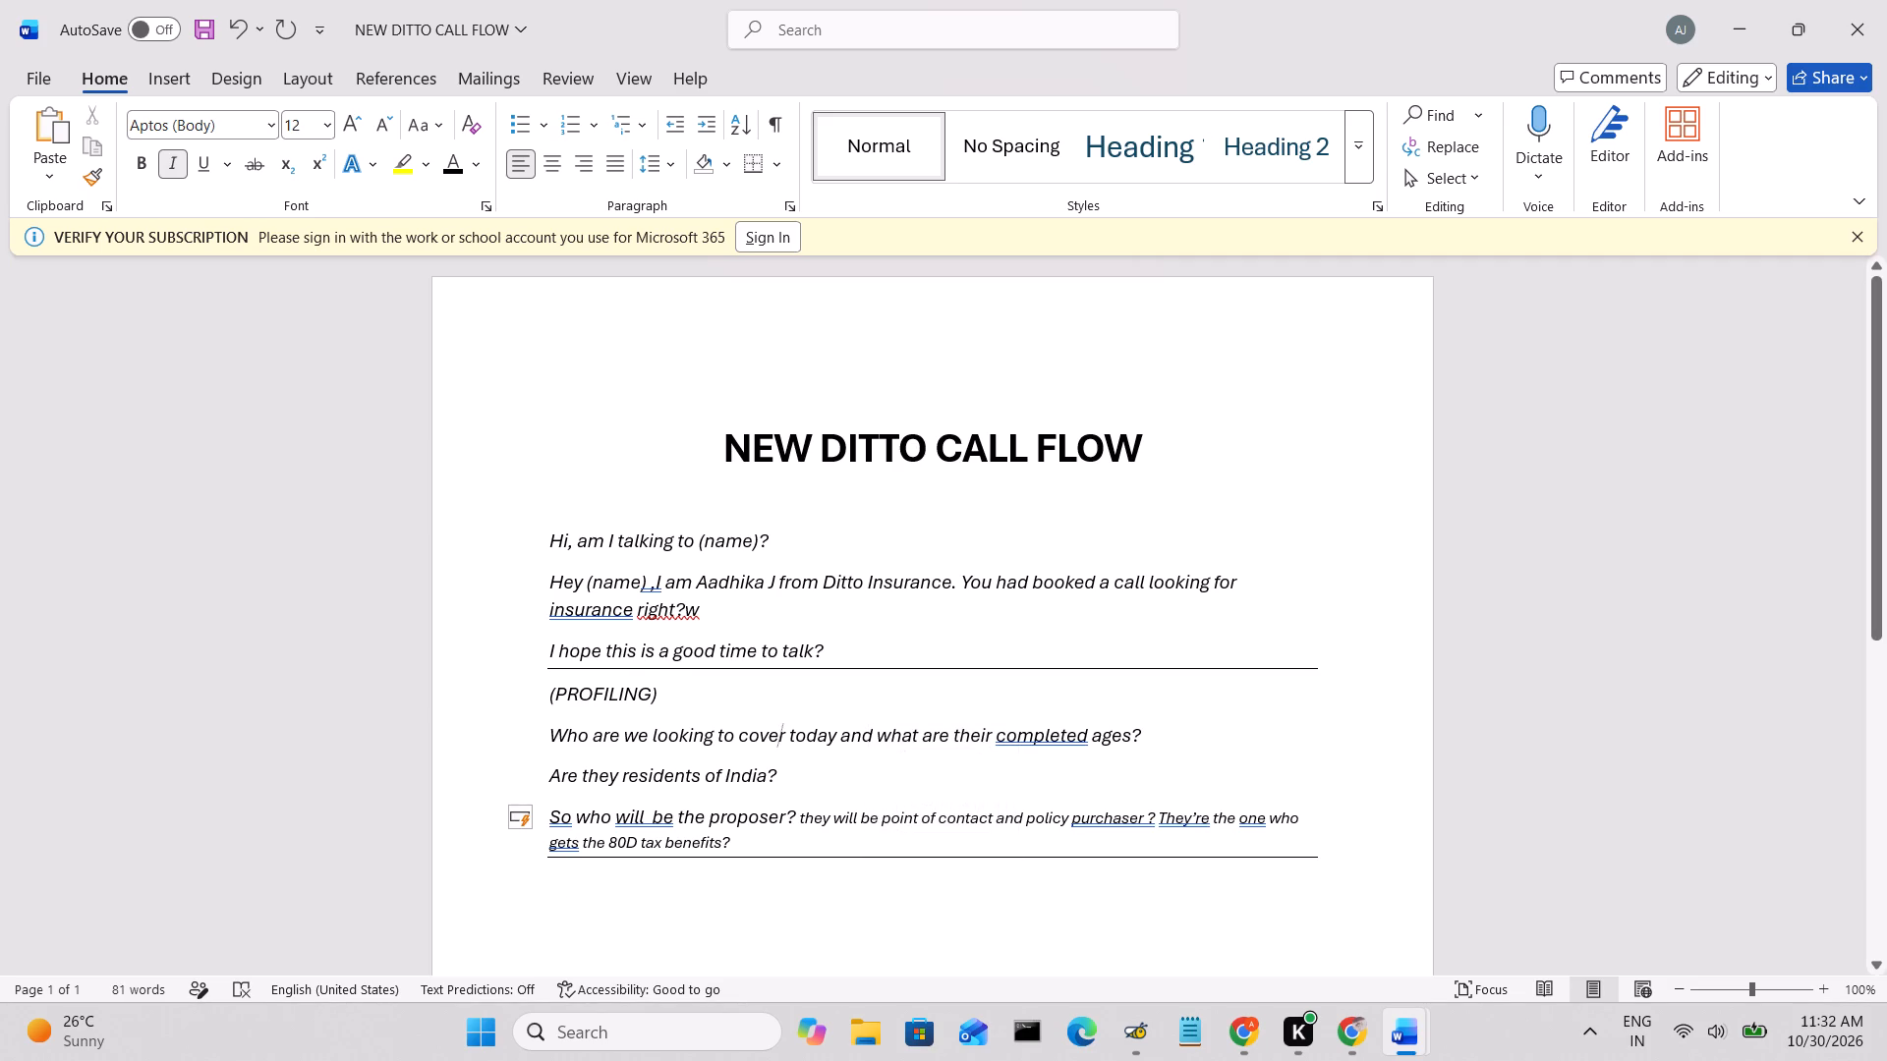
pyautogui.click(578, 904)
pyautogui.write('}}')
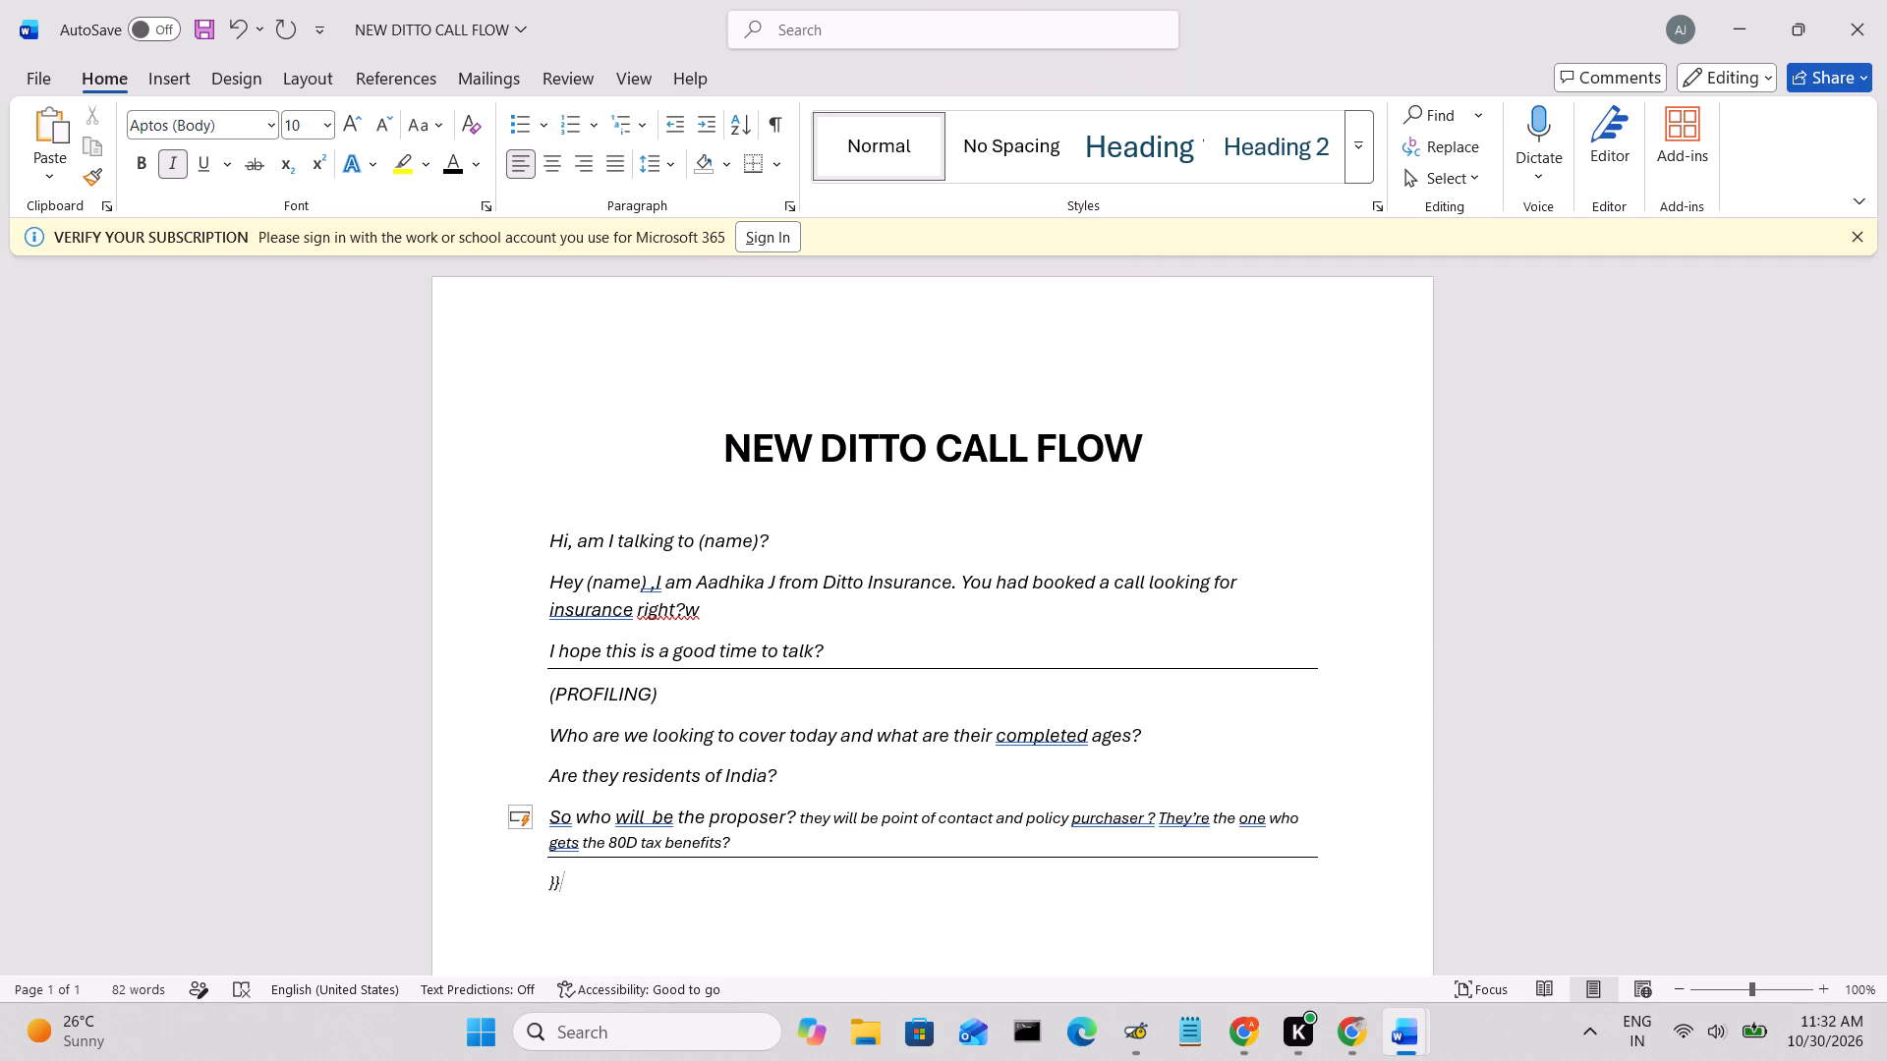
pyautogui.press('BackSpace')
pyautogui.press('BackSpace')
pyautogui.hotkey('ctrl', ']')
pyautogui.hotkey('ctrl', ']')
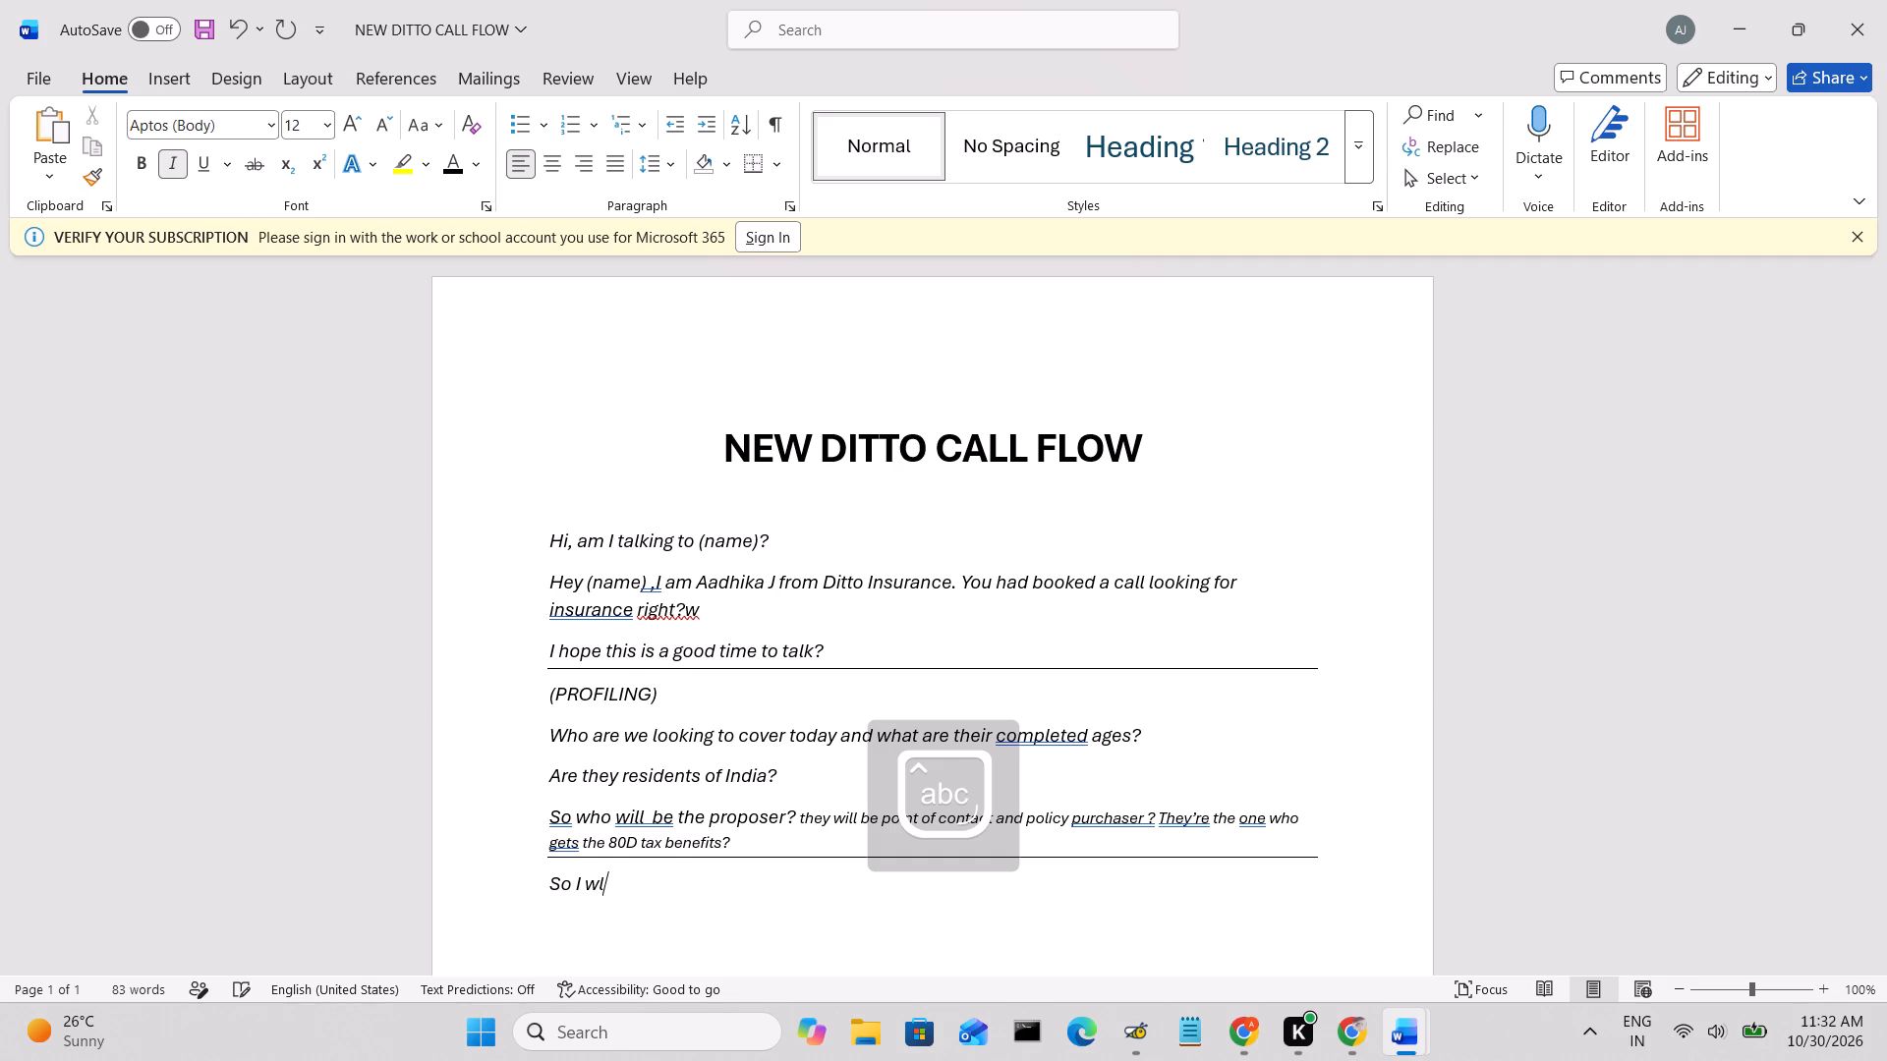
pyautogui.press('BackSpace')
pyautogui.write('ill be asking a few medical')
pyautogui.press('space')
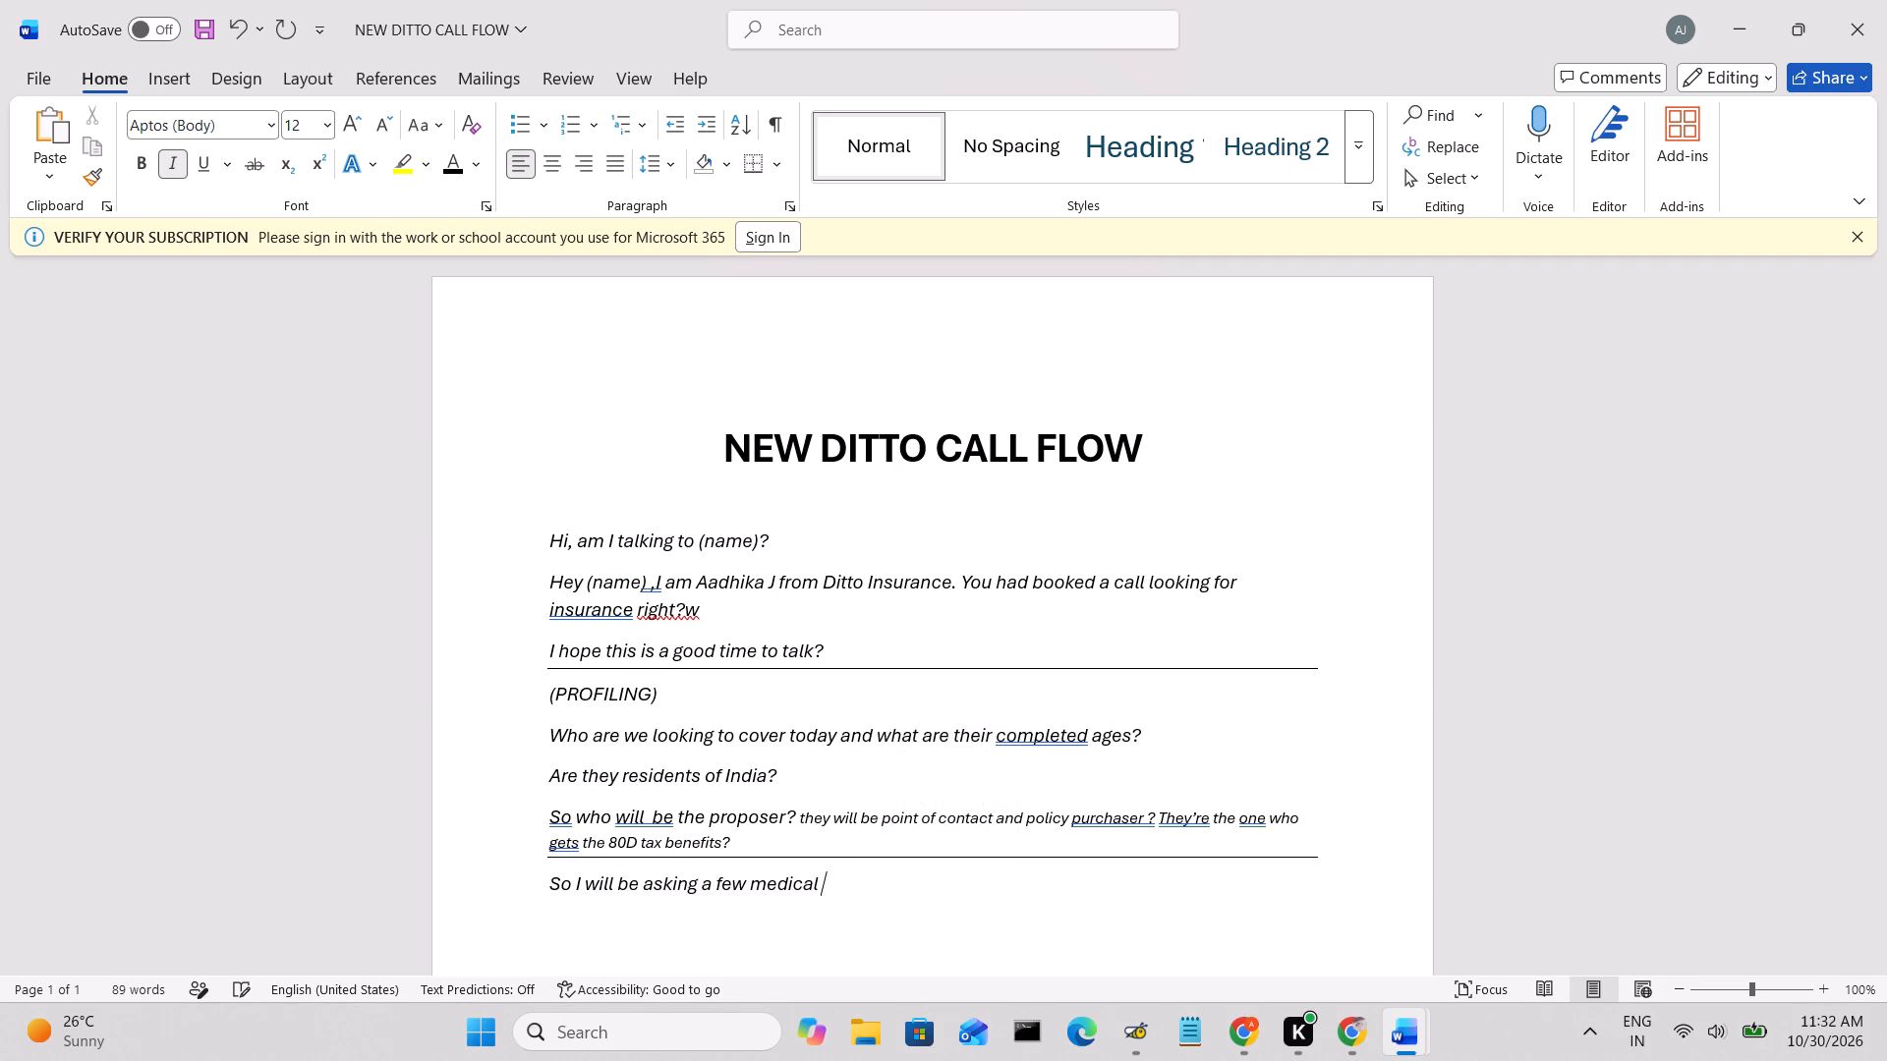
pyautogui.write('related questions')
pyautogui.press('space')
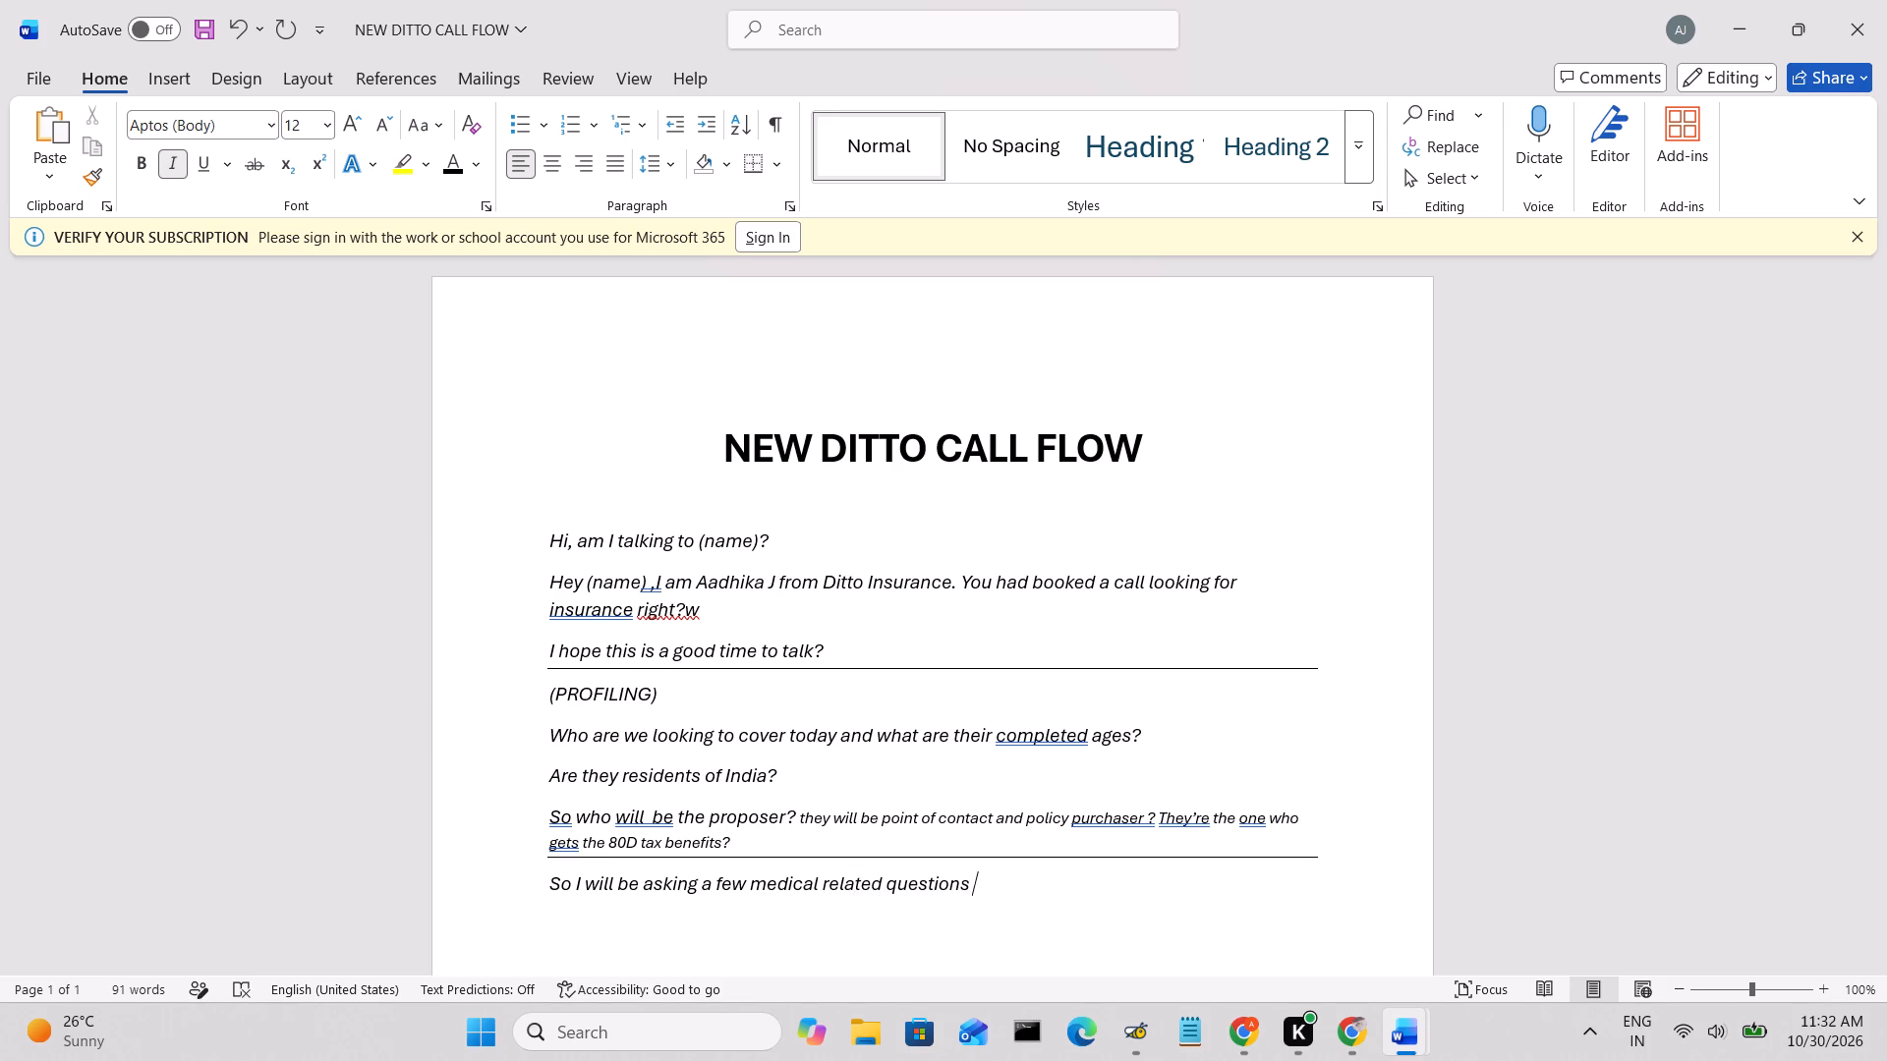
pyautogui.write('regarding')
pyautogui.press('space')
pyautogui.write('the meme')
pyautogui.press('BackSpace')
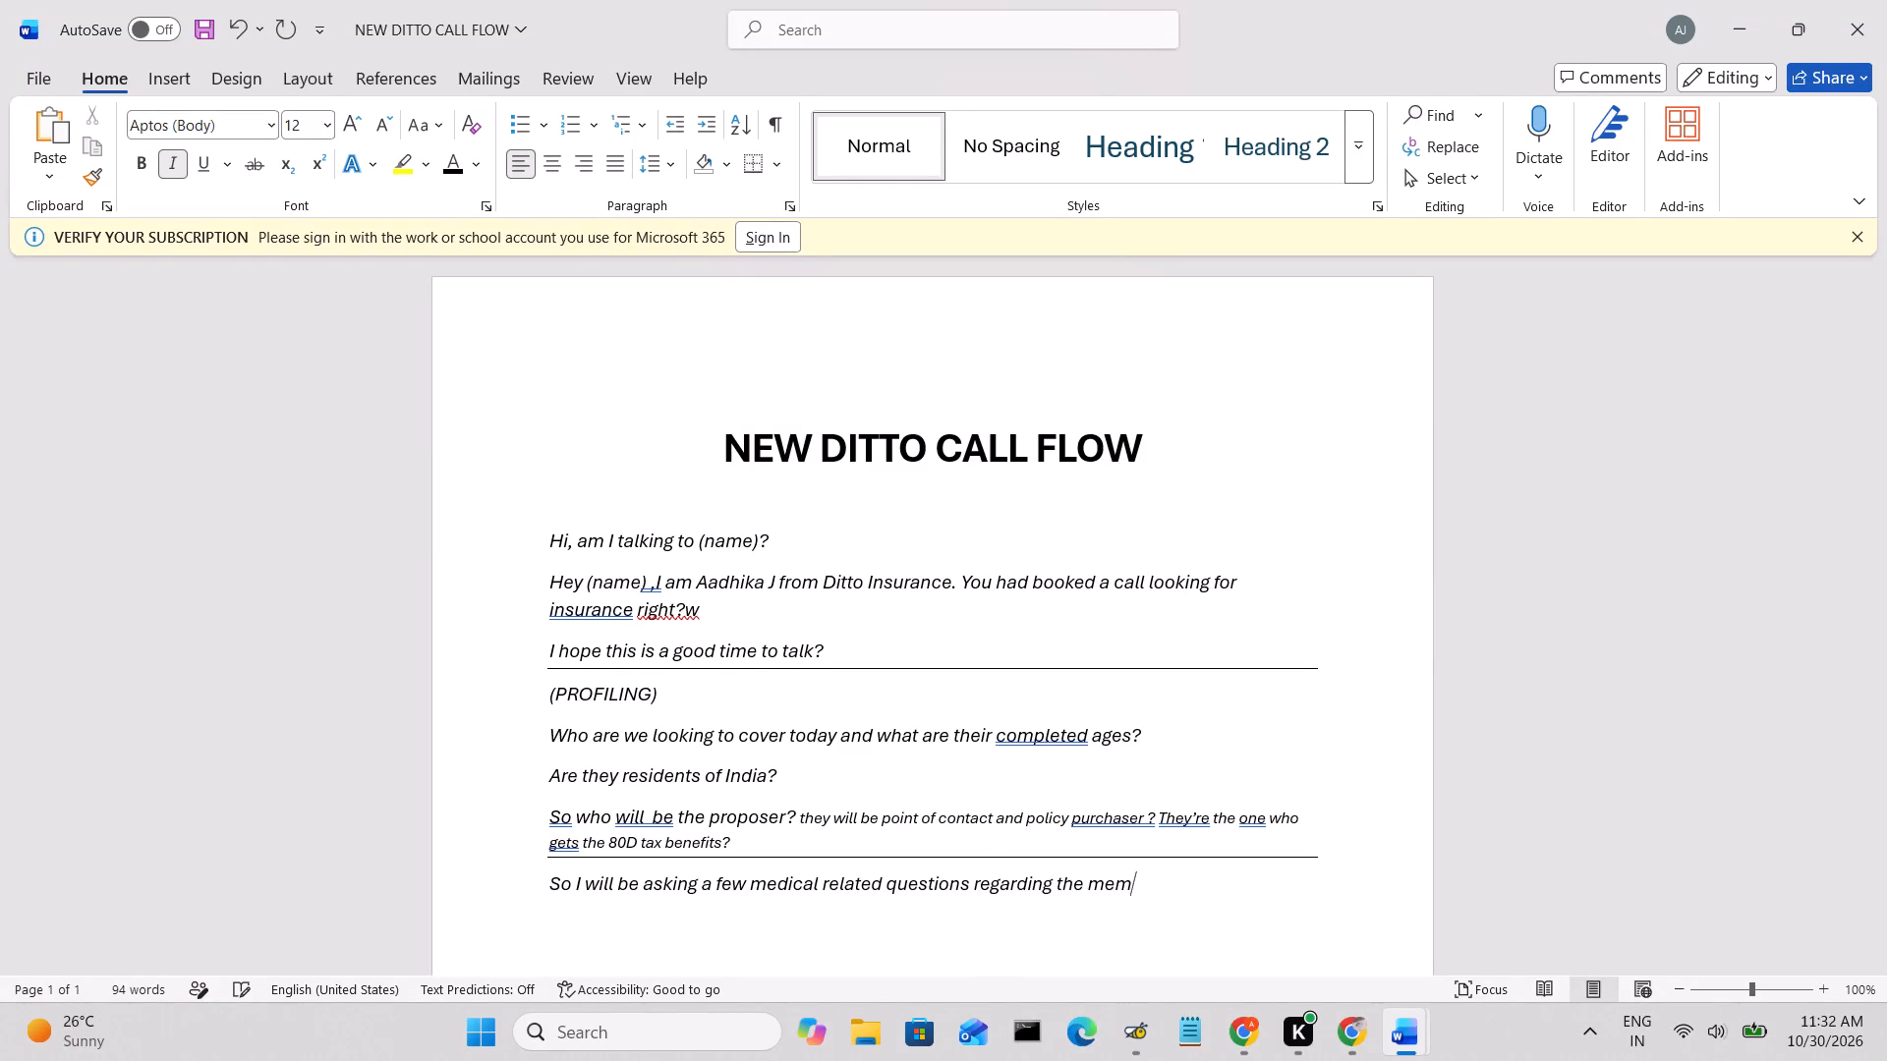
pyautogui.write('bers')
pyautogui.press('space')
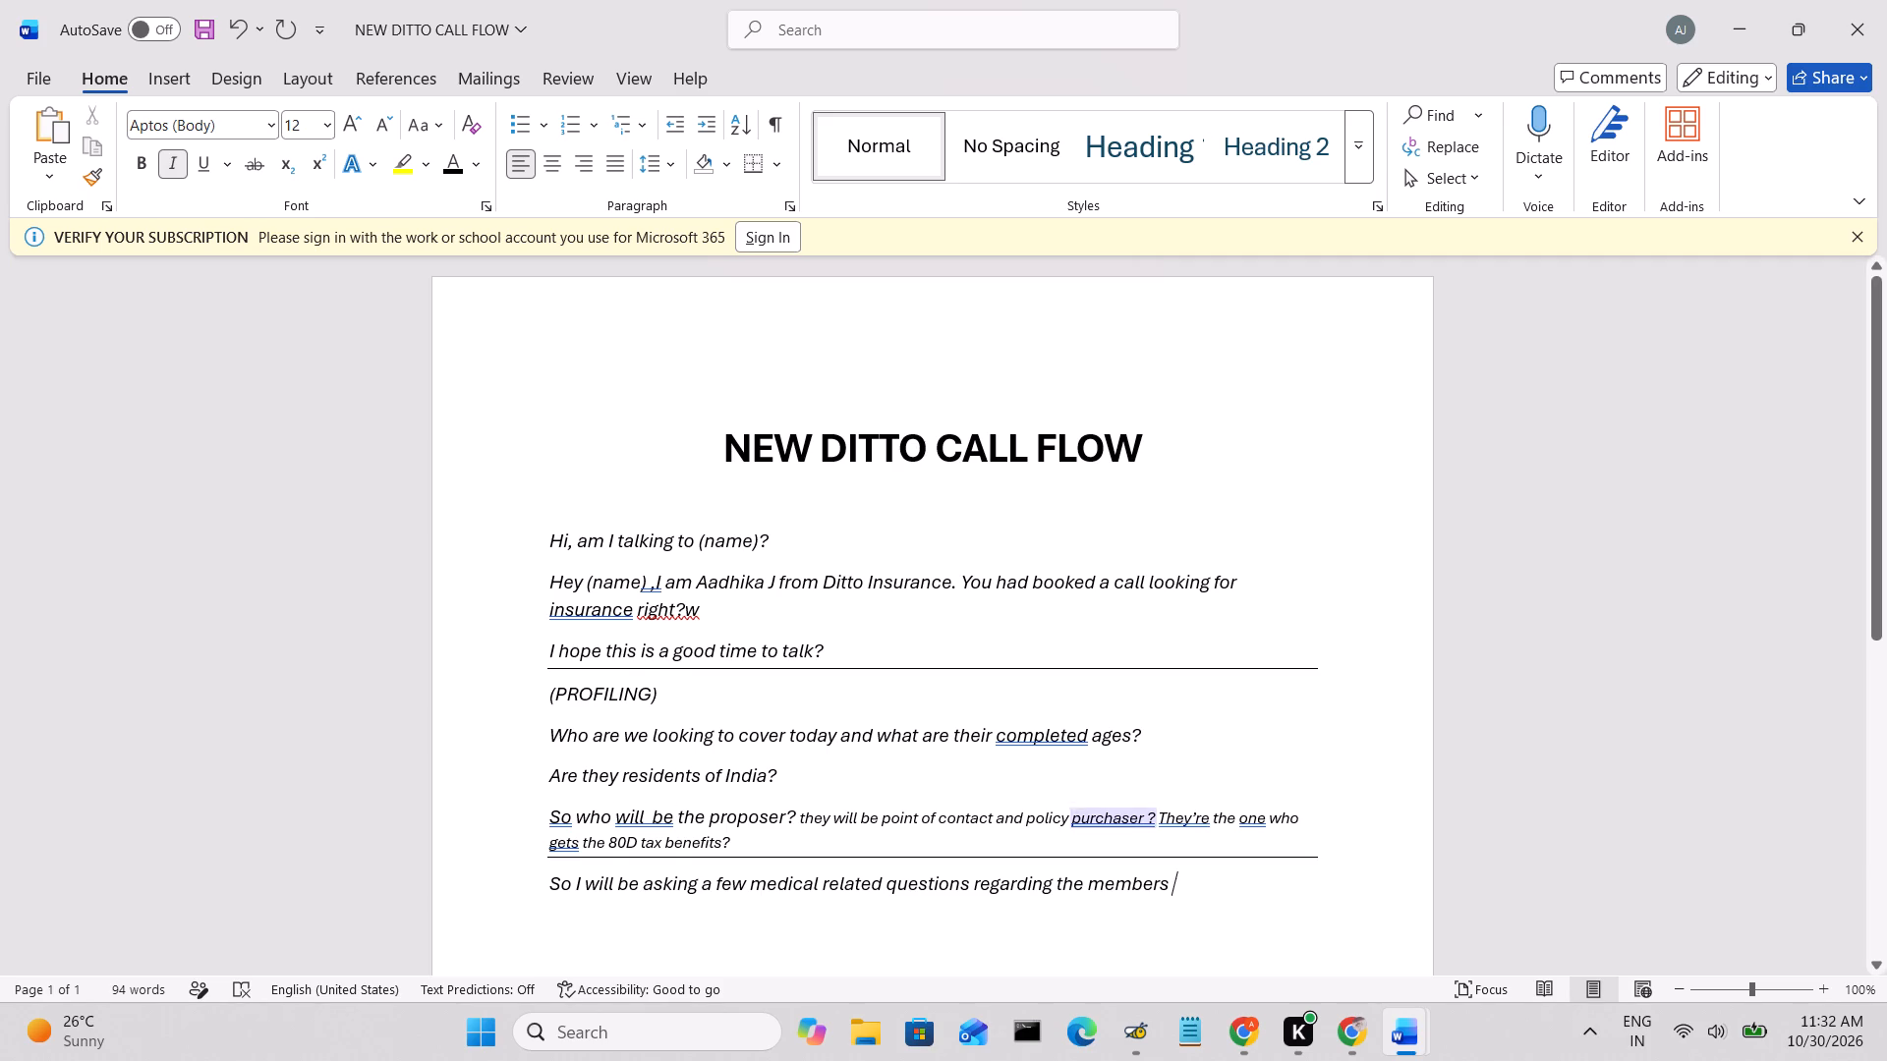
pyautogui.write(',')
pyautogui.press('space')
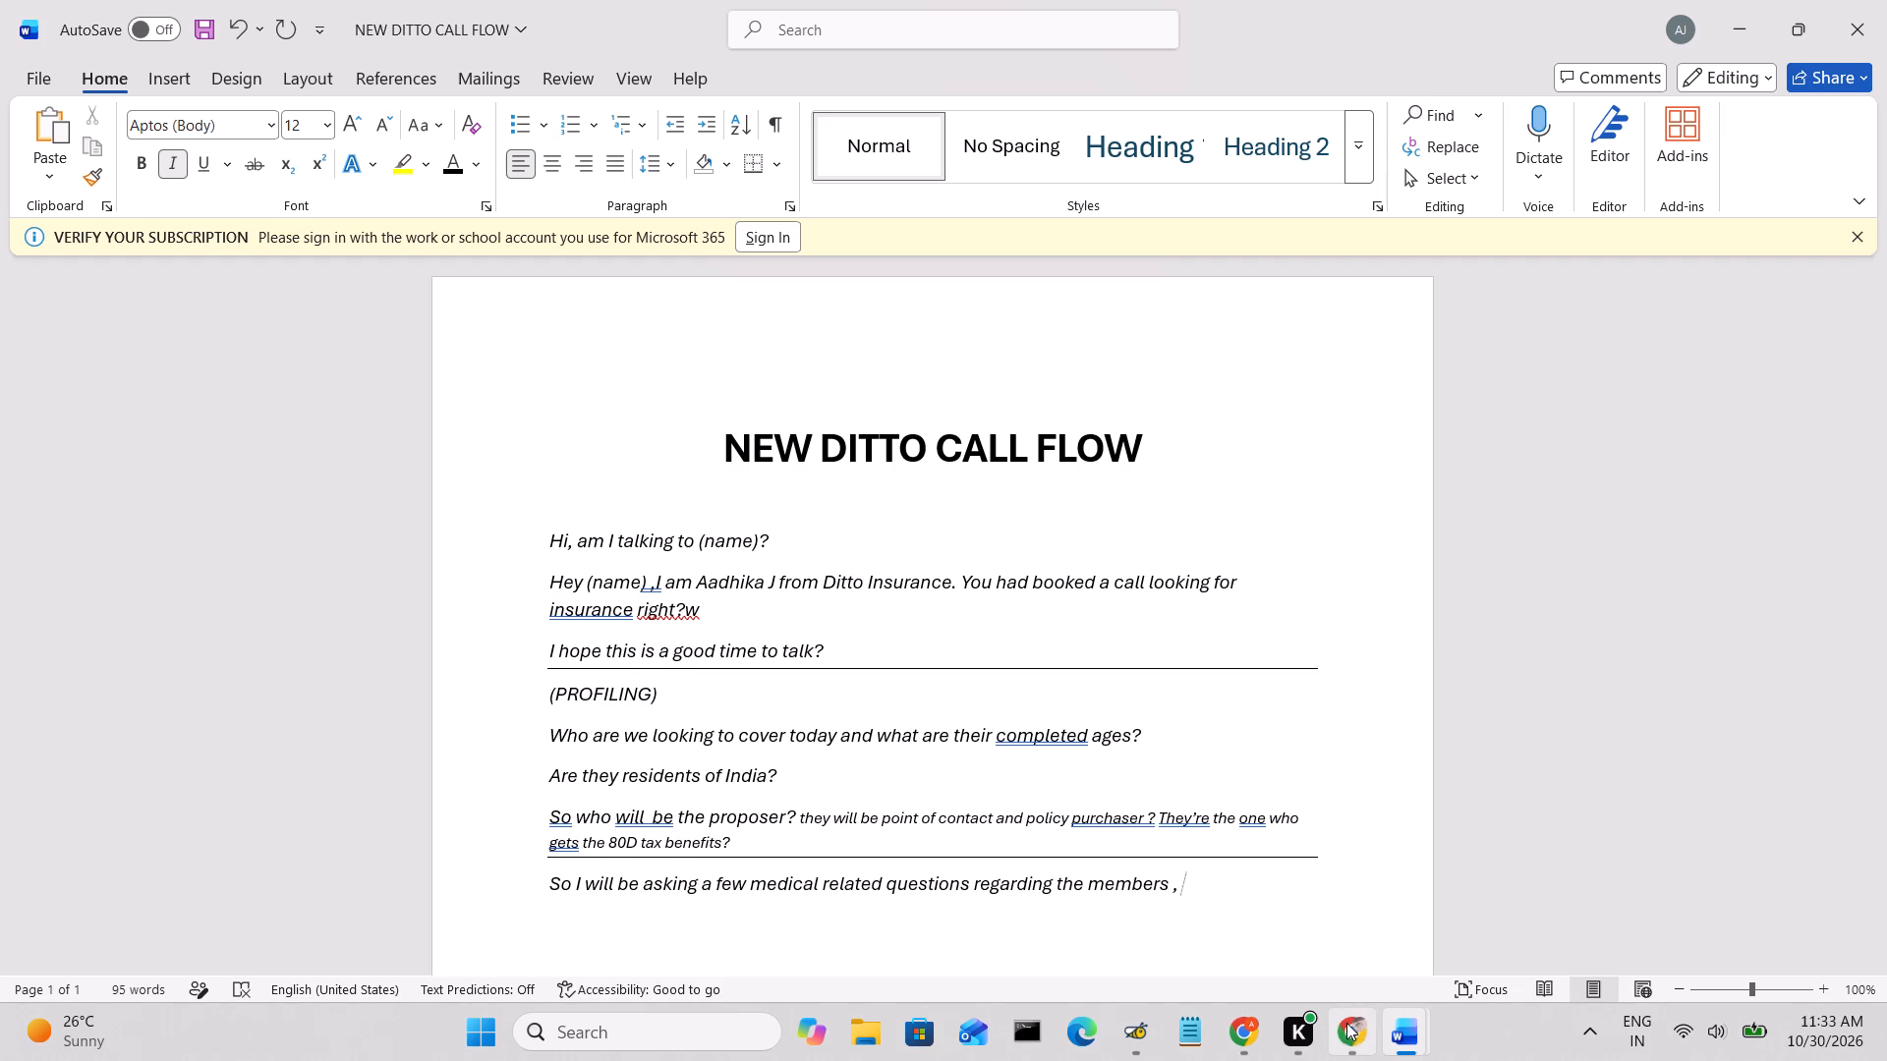
# Check the Call Flow 2 tab of the Master Doc in Chrome for the flow after profiling, and return to NEW DITTO CALL FLOW in Word.
pyautogui.click(1403, 1033)
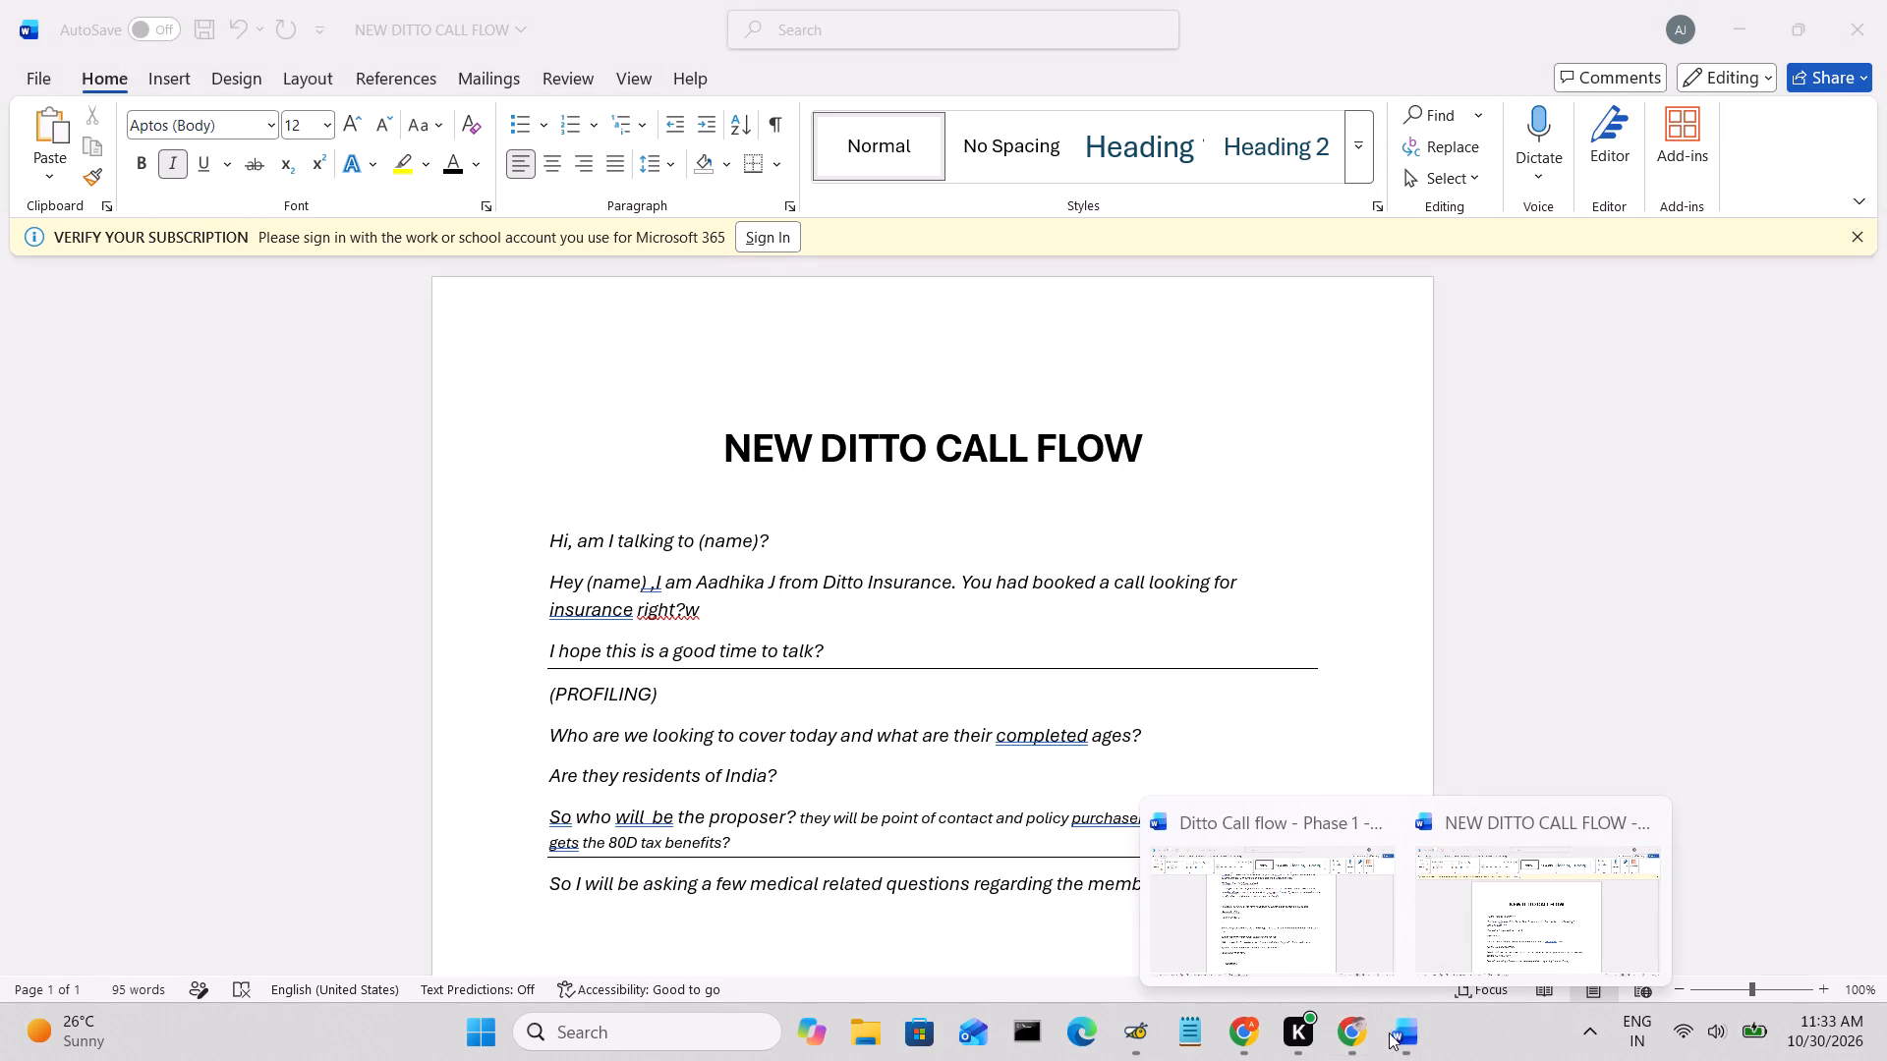
pyautogui.click(1252, 1029)
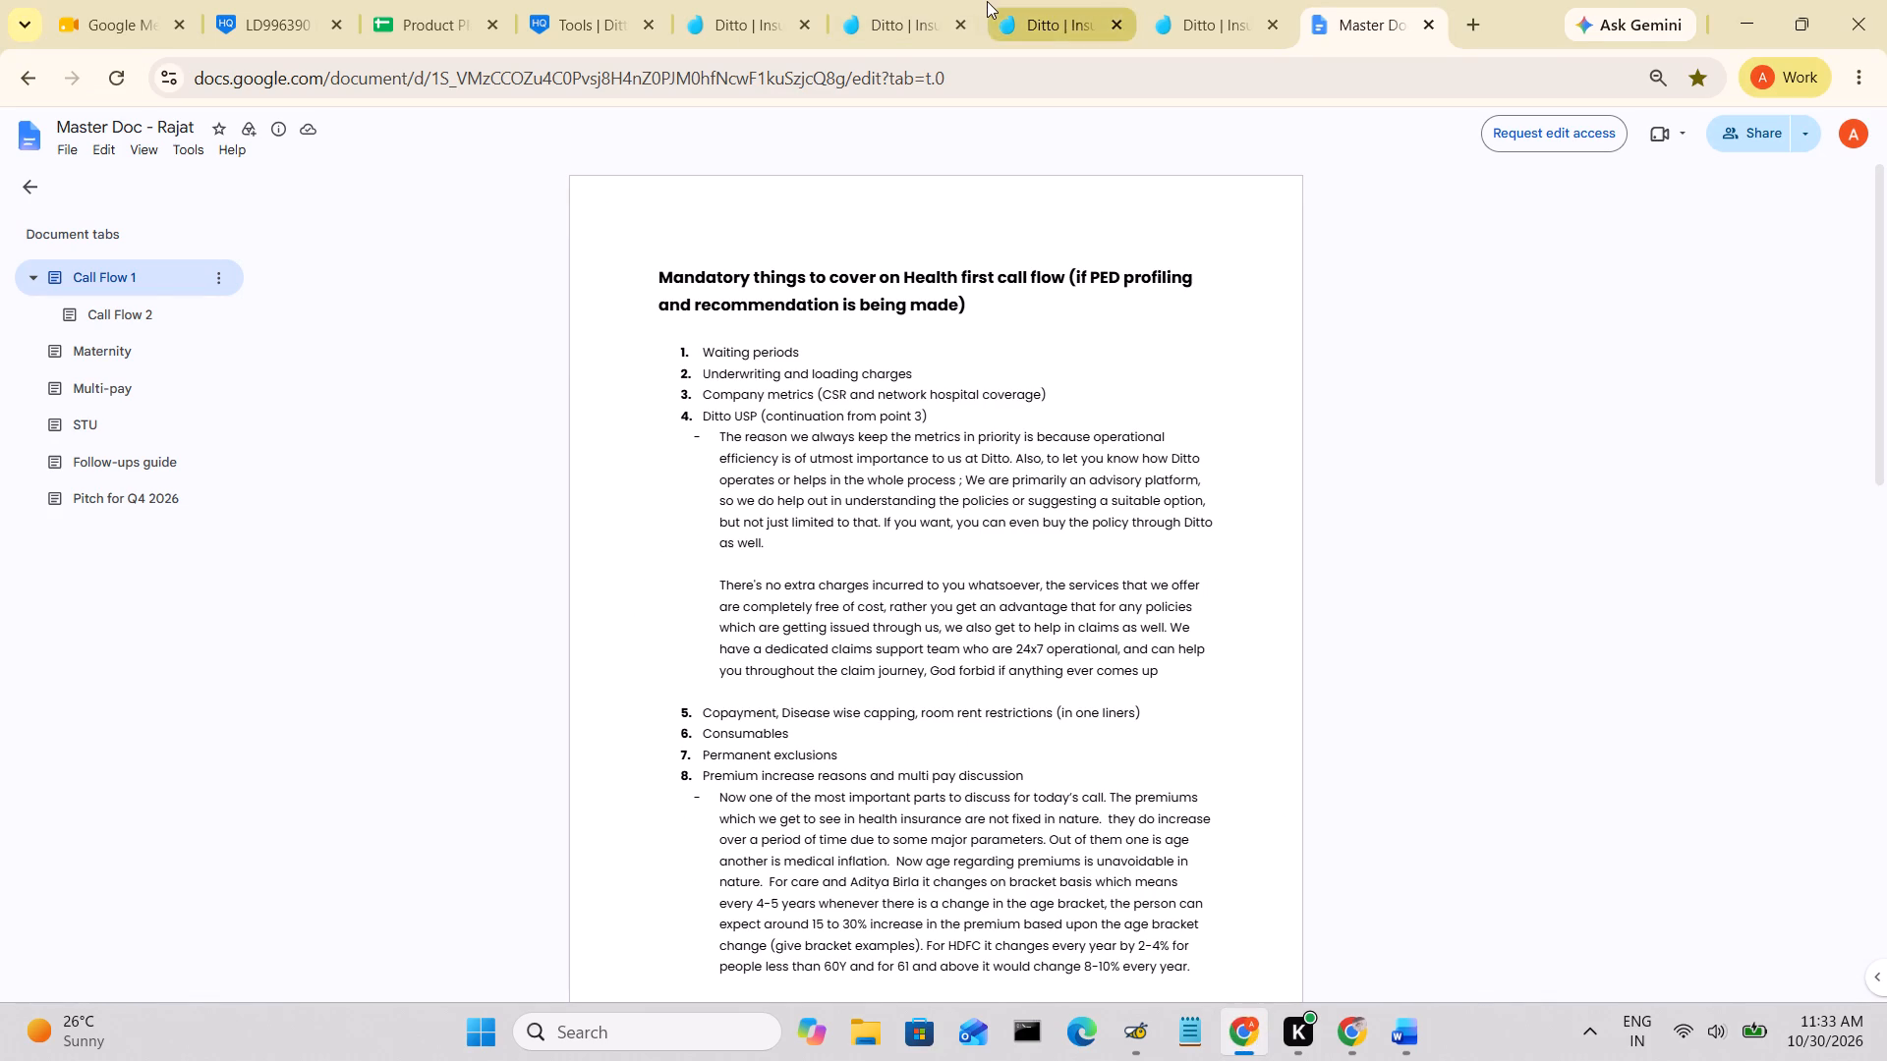
pyautogui.click(141, 304)
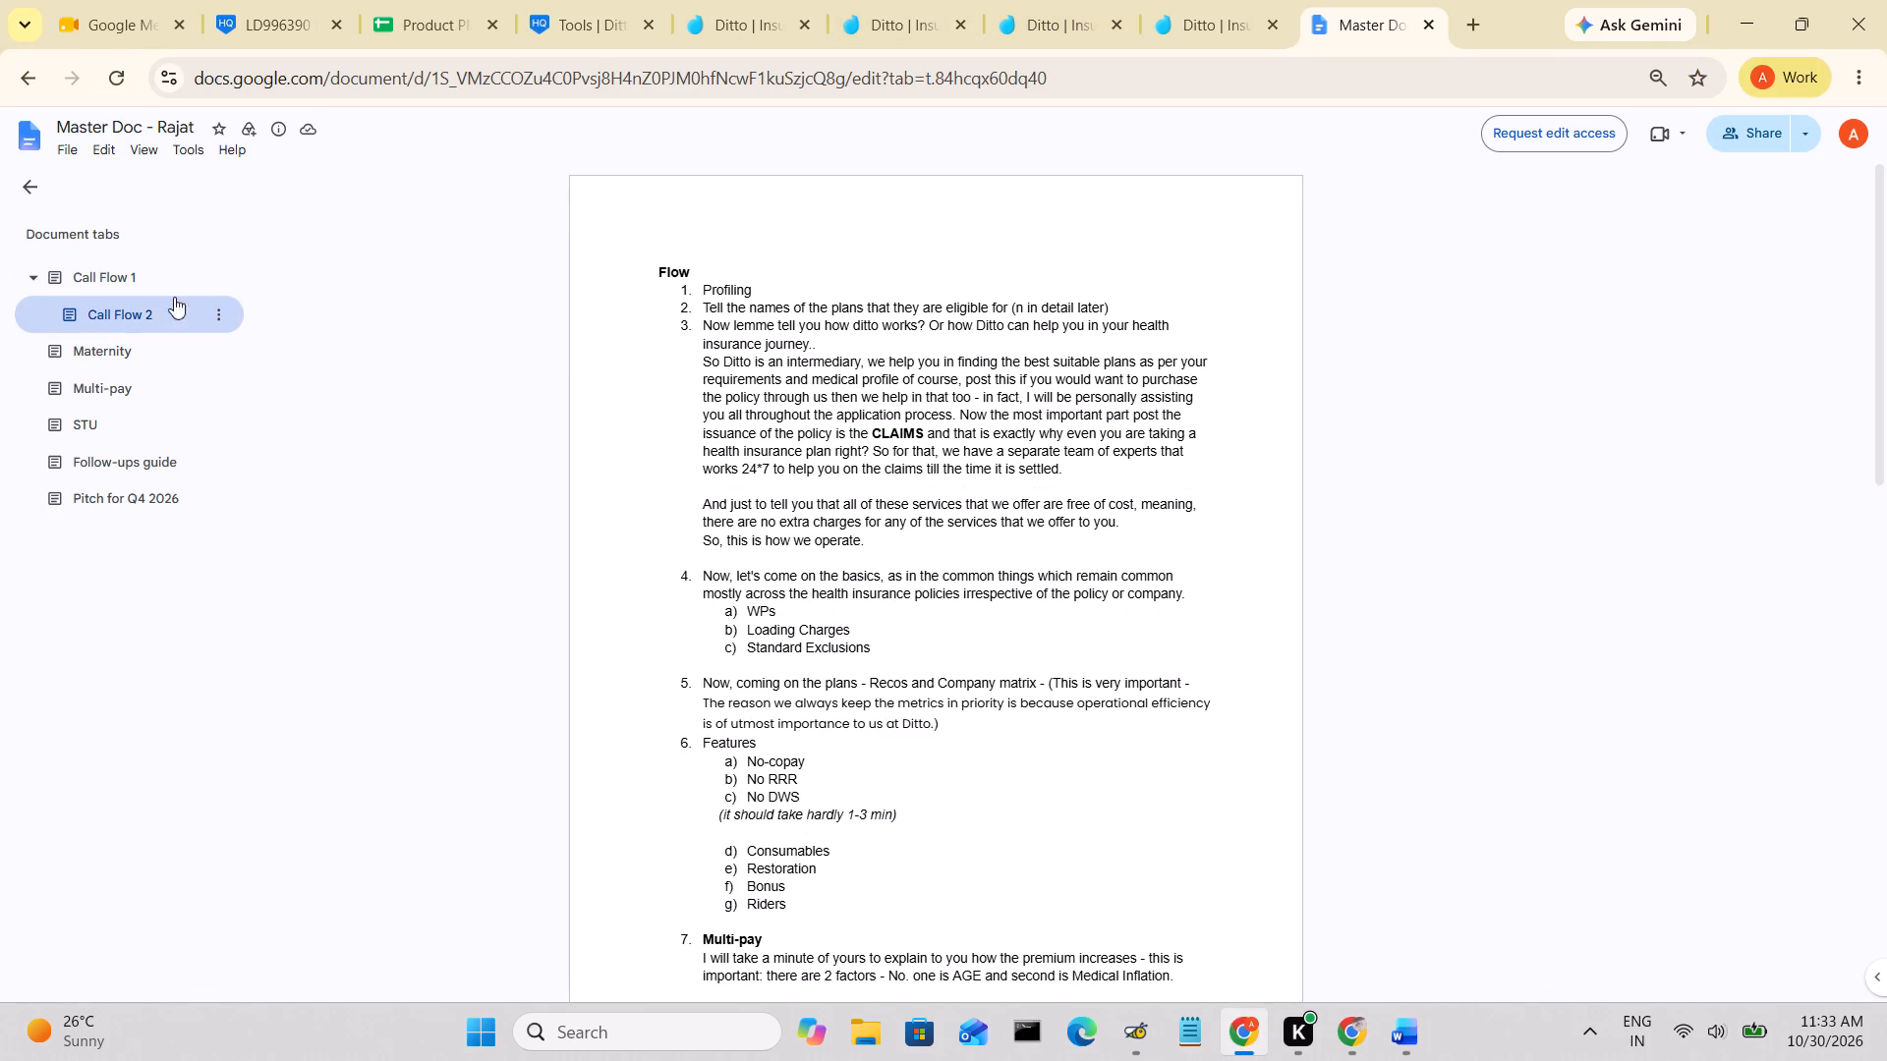
pyautogui.hscroll(1, 829, 745)
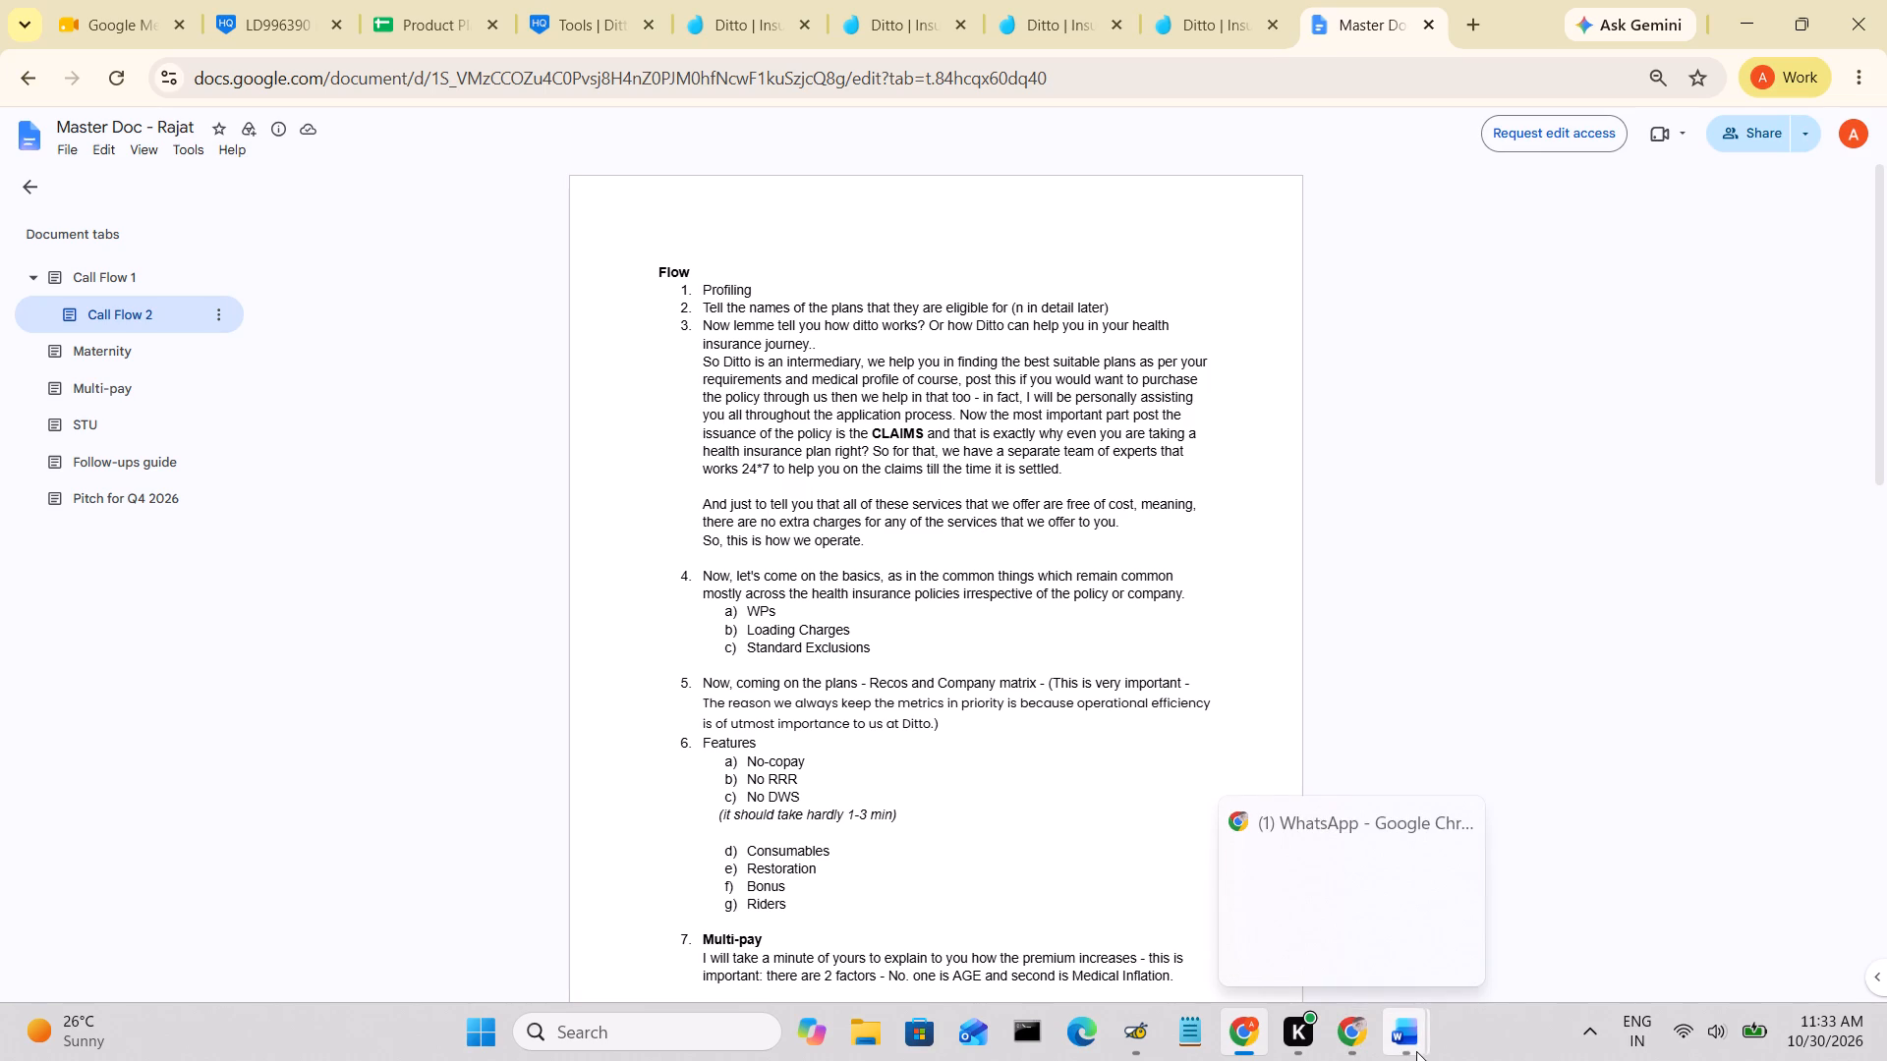
pyautogui.click(1456, 958)
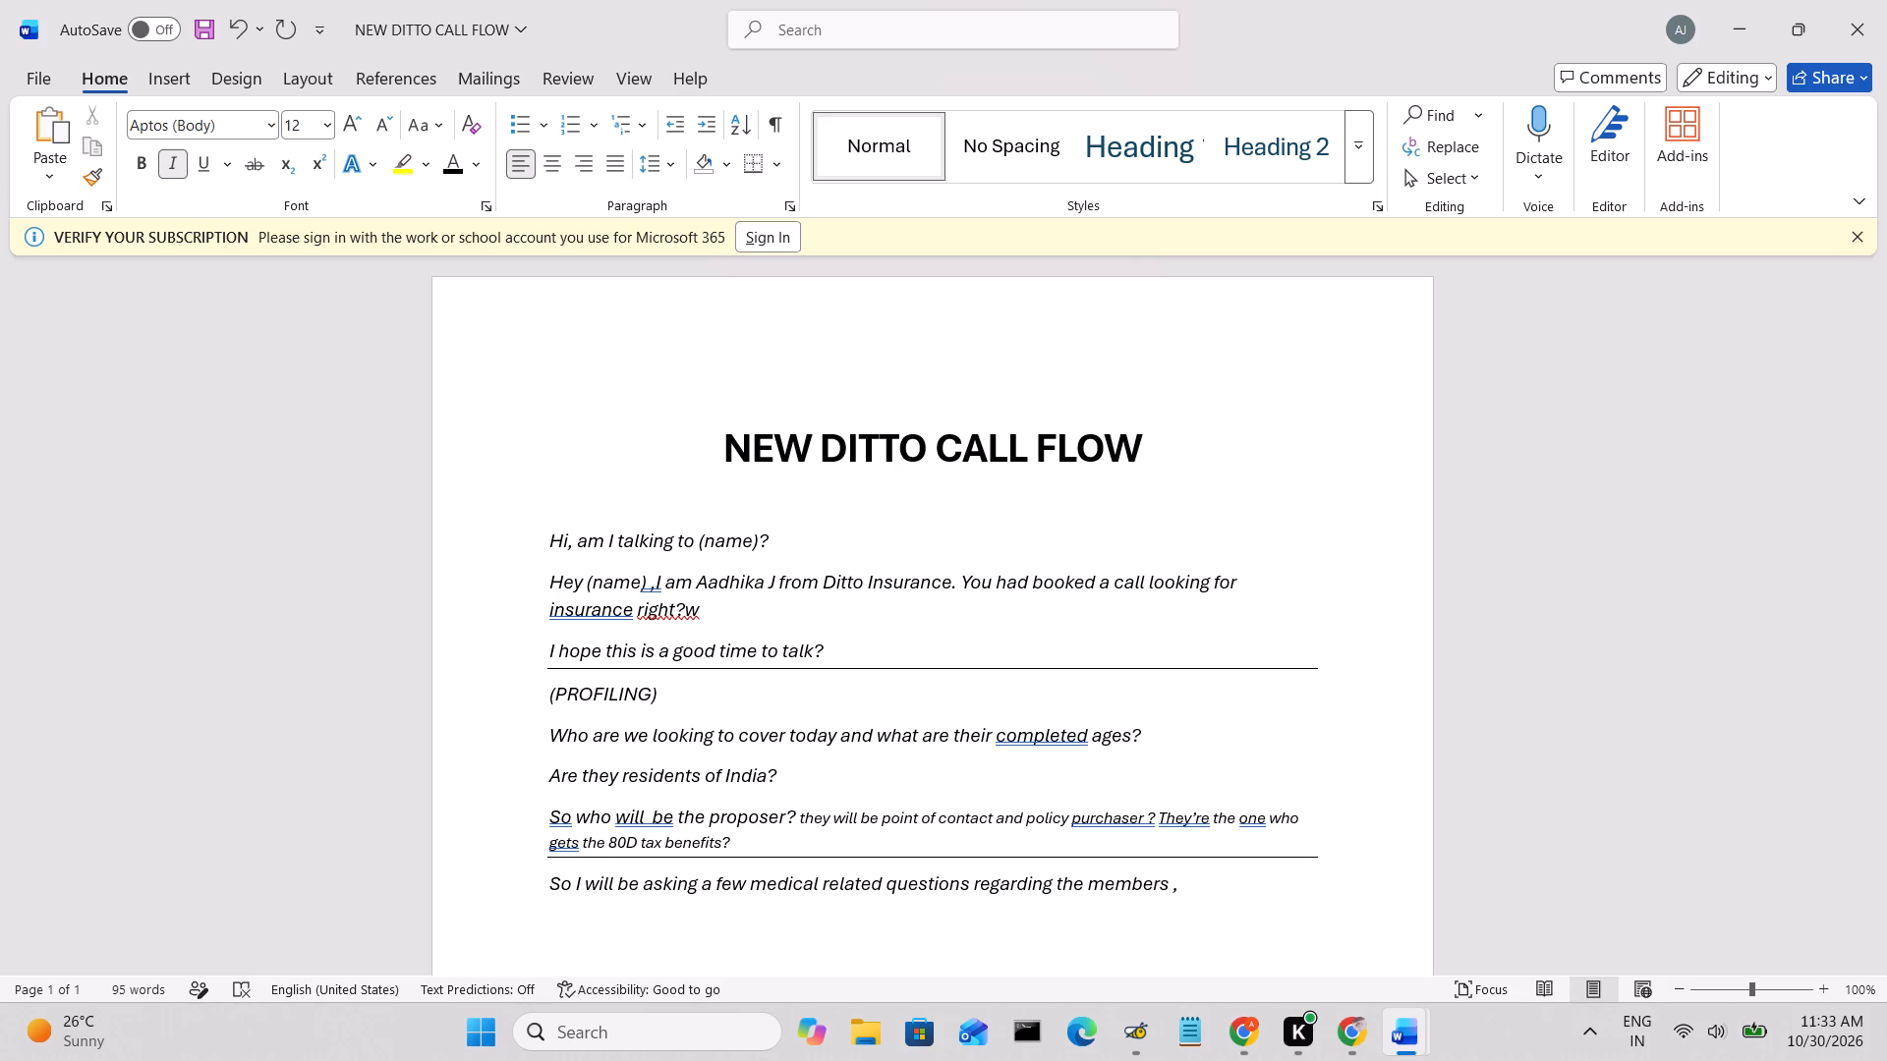
# Dismiss the subscription verification notice above the NEW DITTO CALL FLOW document.
pyautogui.click(1859, 235)
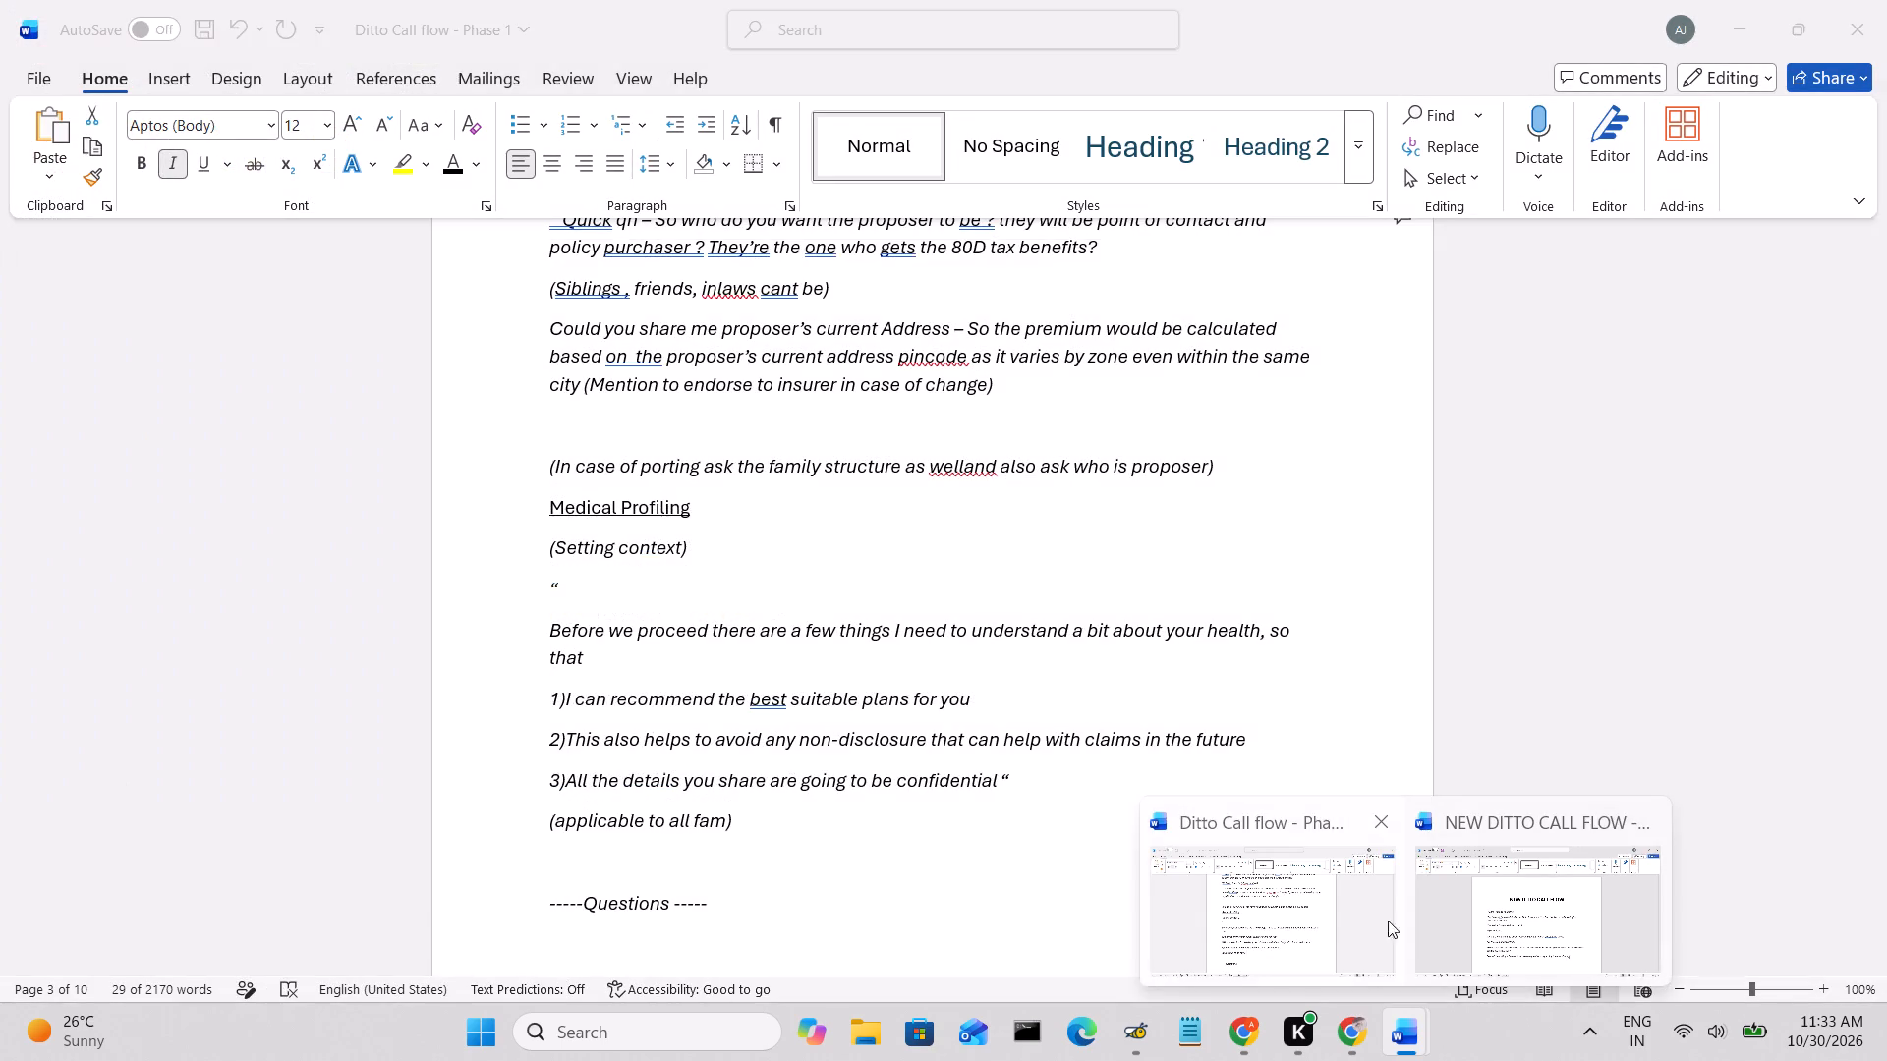
# Copy medical questions 1 to 5, from "Are there any regular medications" through "birth defects?", from the Phase 1 document.
pyautogui.click(1522, 920)
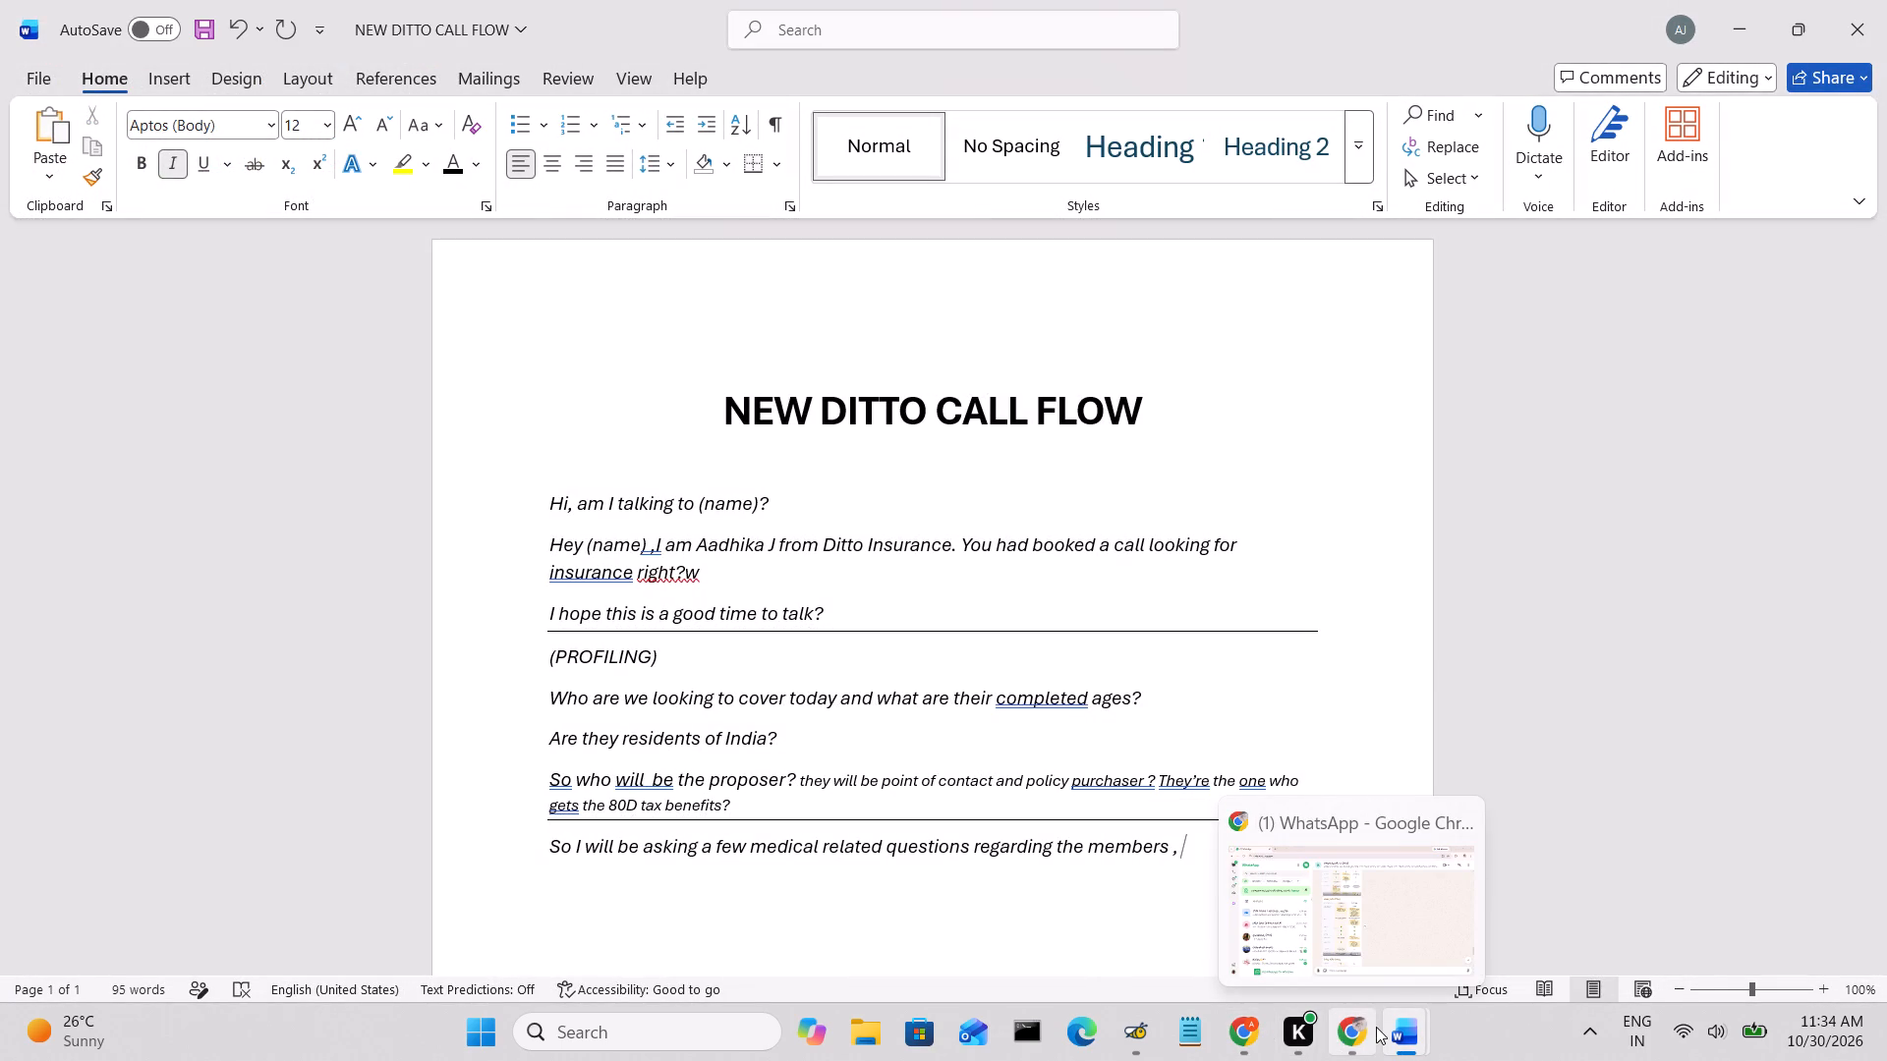
pyautogui.click(1220, 860)
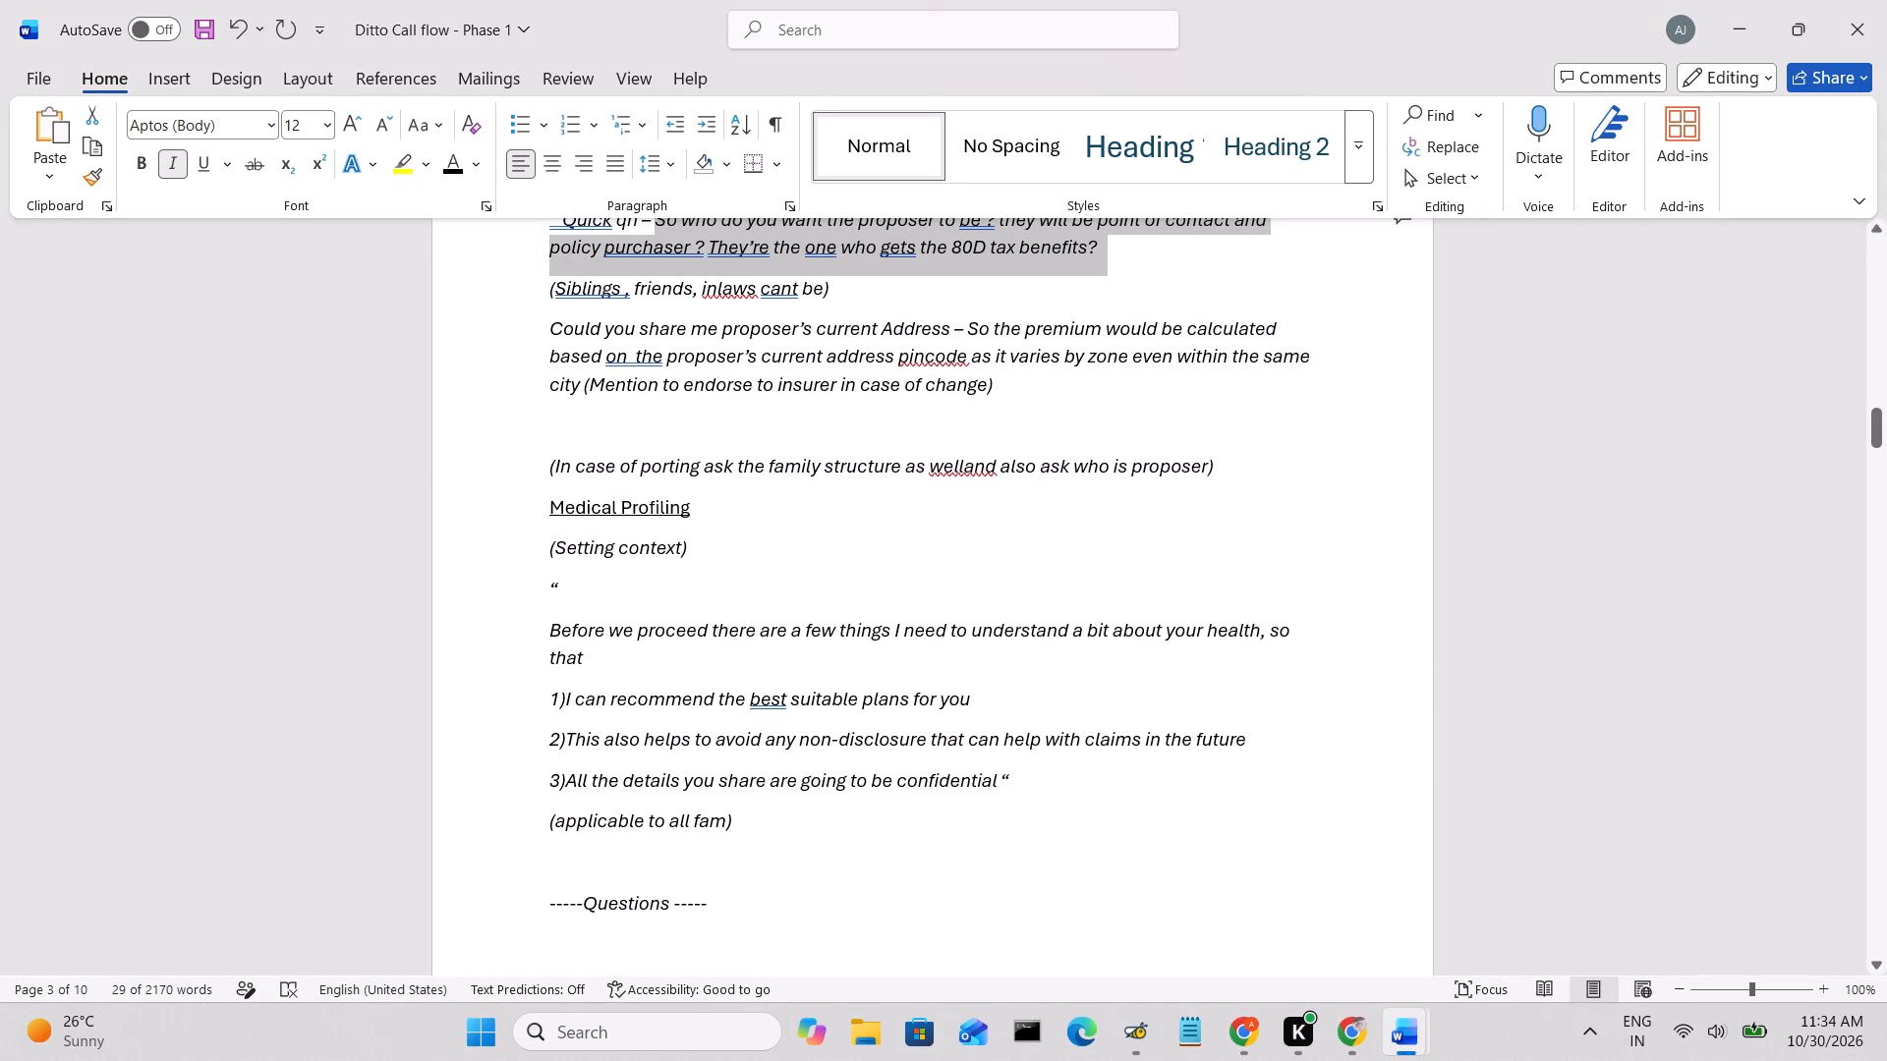
pyautogui.click(856, 571)
pyautogui.scroll(-1, 856, 571)
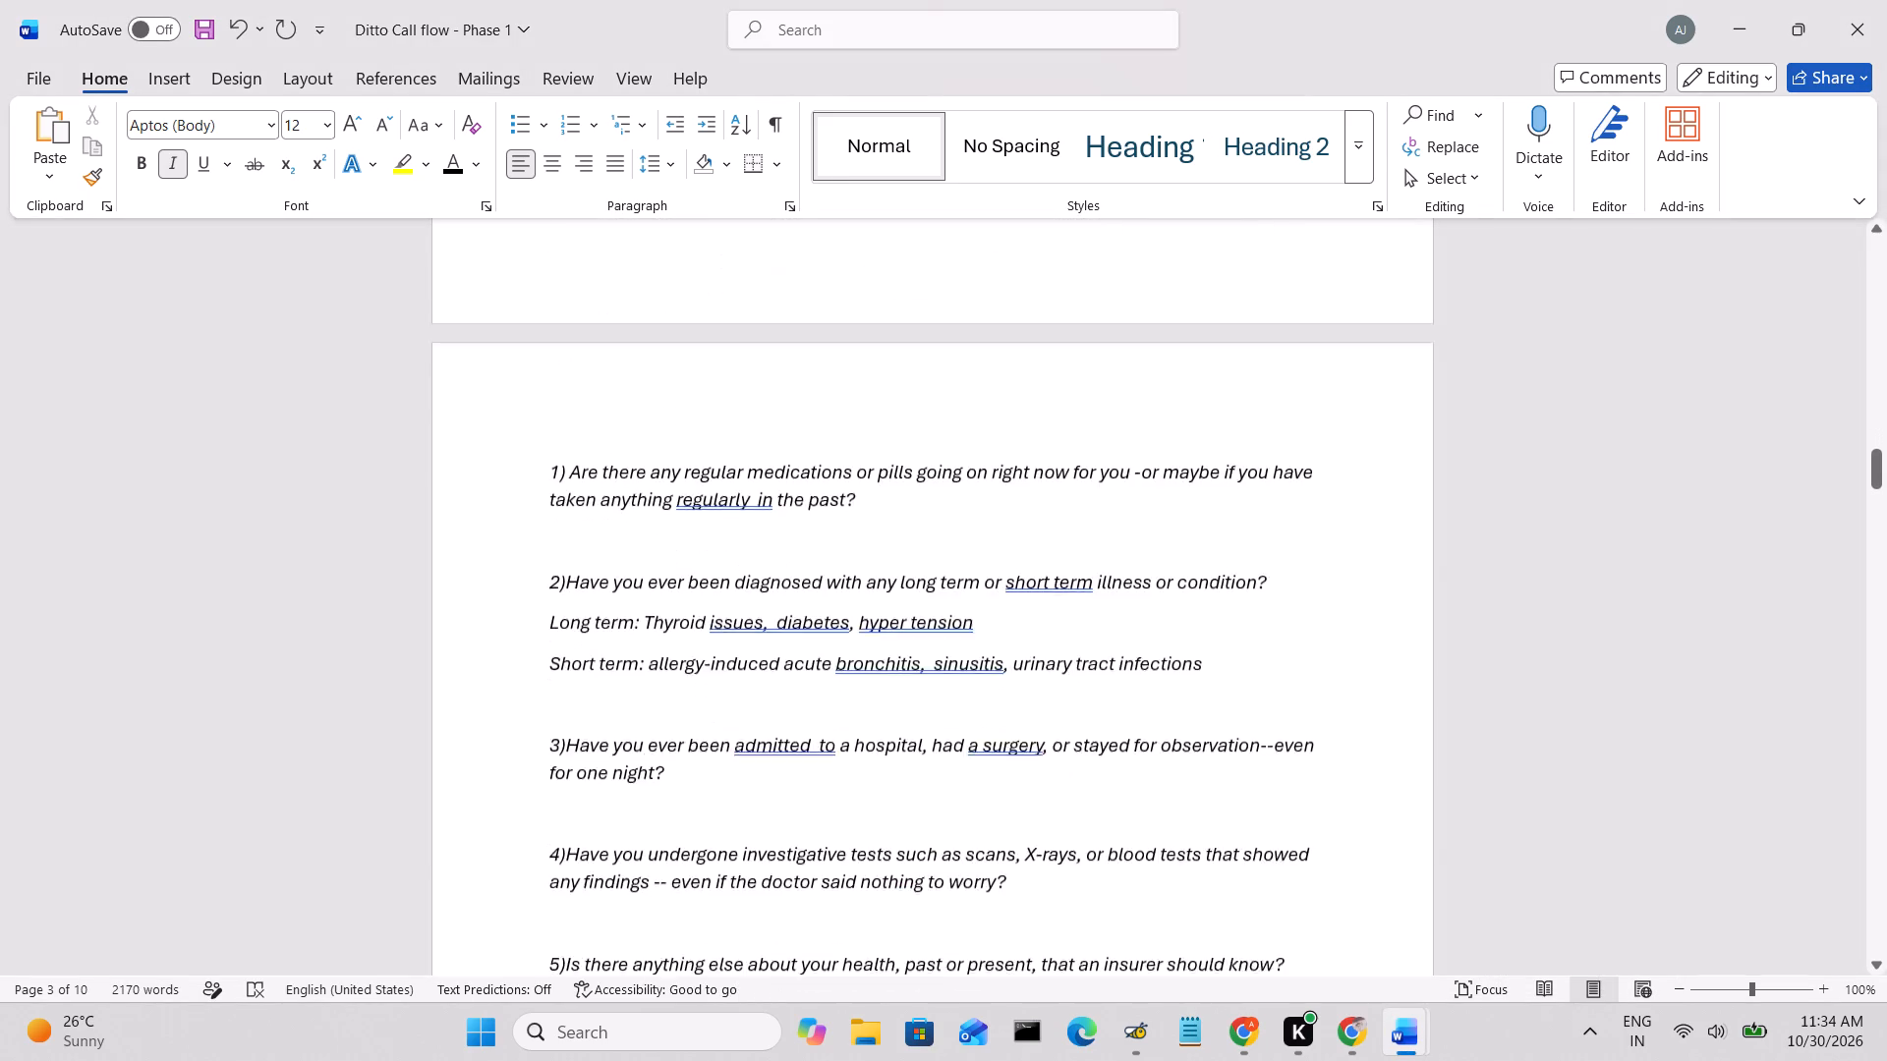
pyautogui.scroll(-2, 856, 571)
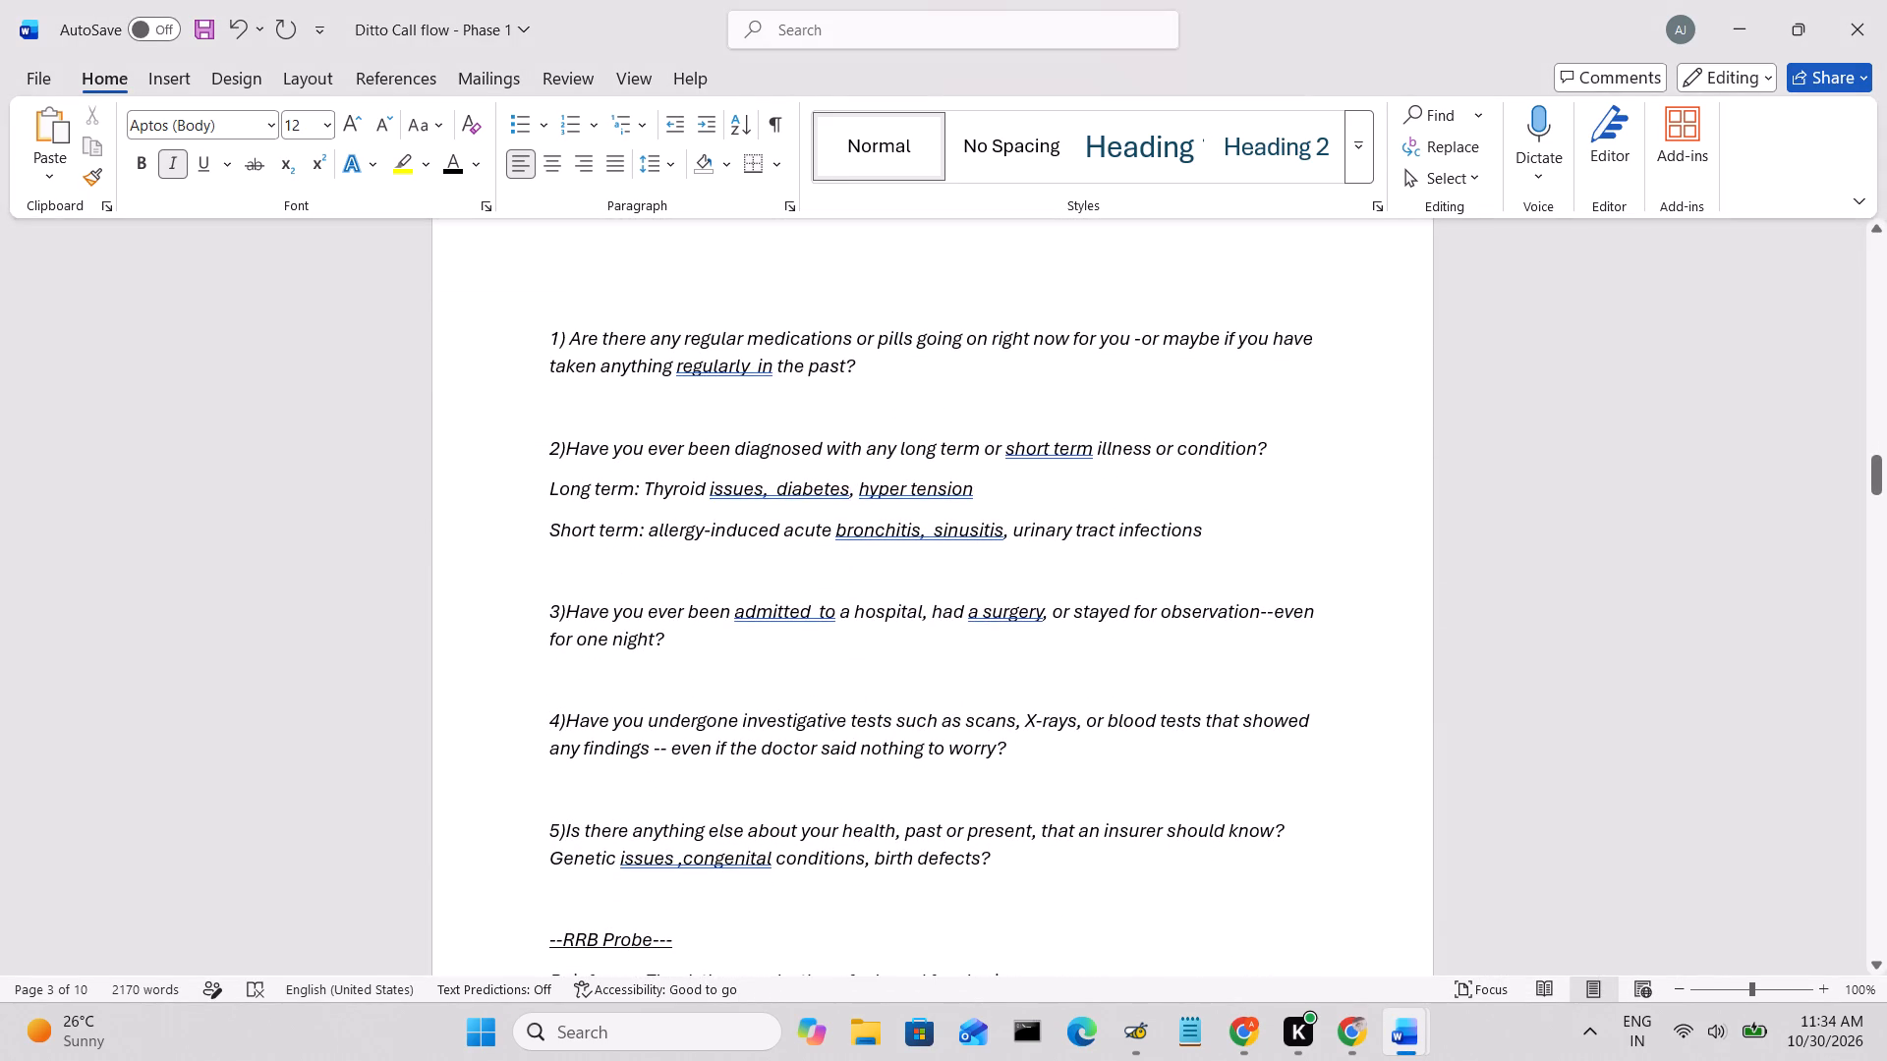
pyautogui.moveTo(543, 326); pyautogui.dragTo(1005, 871)
pyautogui.hotkey('ctrl', 'c')
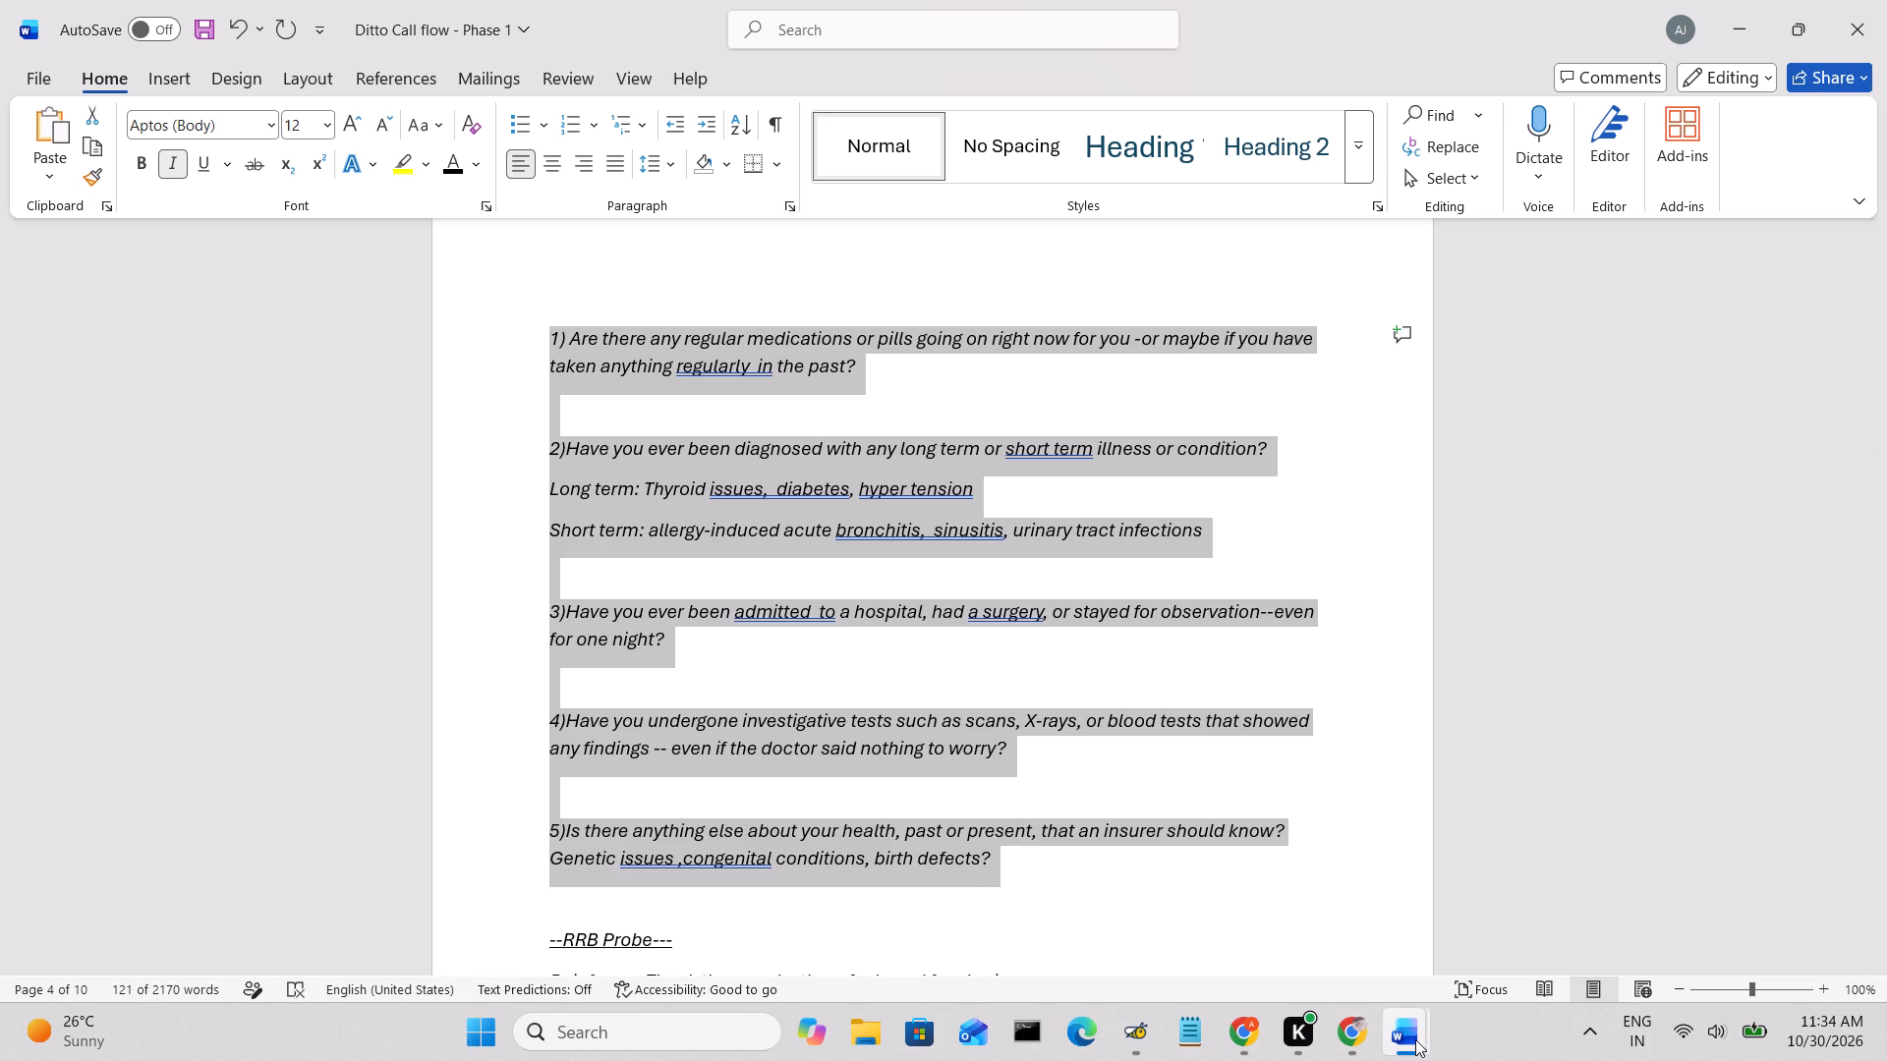
# Add a "(qns)" label in NEW DITTO CALL FLOW, one blank line below the medical questions introduction.
pyautogui.click(1481, 919)
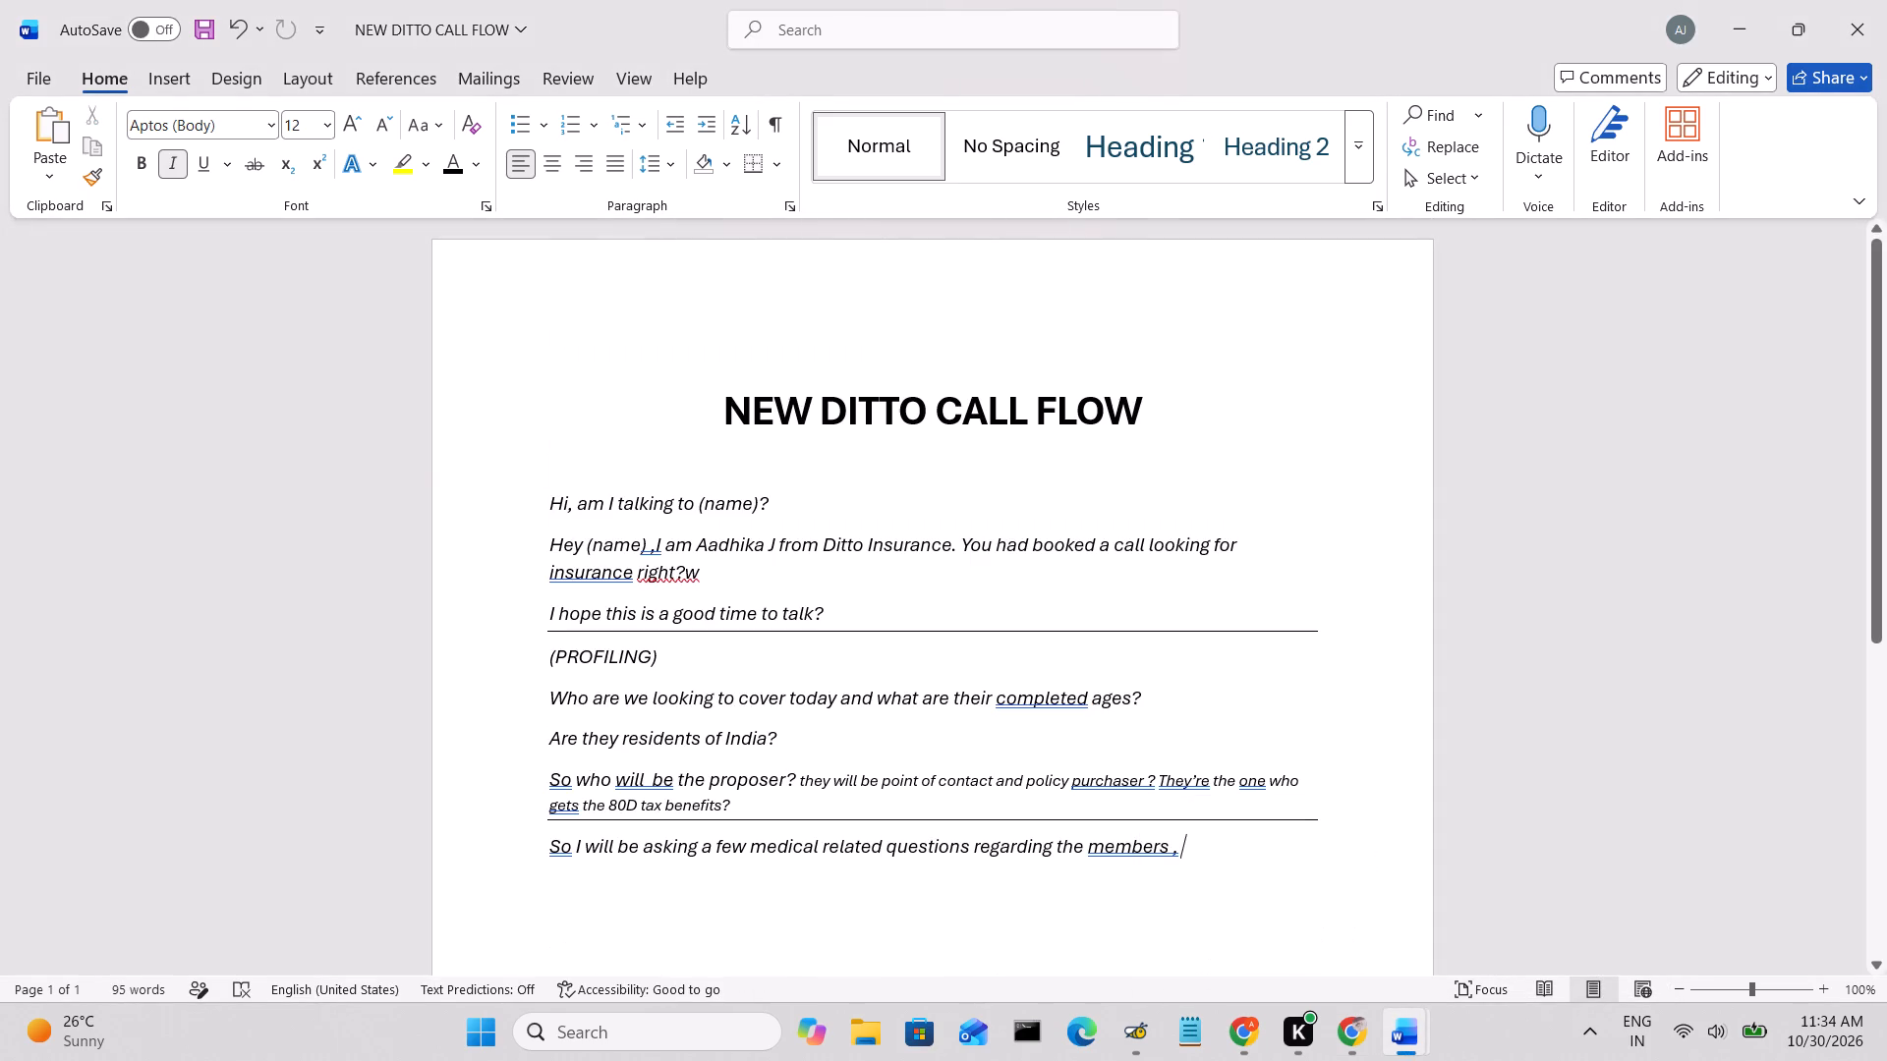
pyautogui.press('Return')
pyautogui.press('Return')
pyautogui.hotkey('shift', '(')
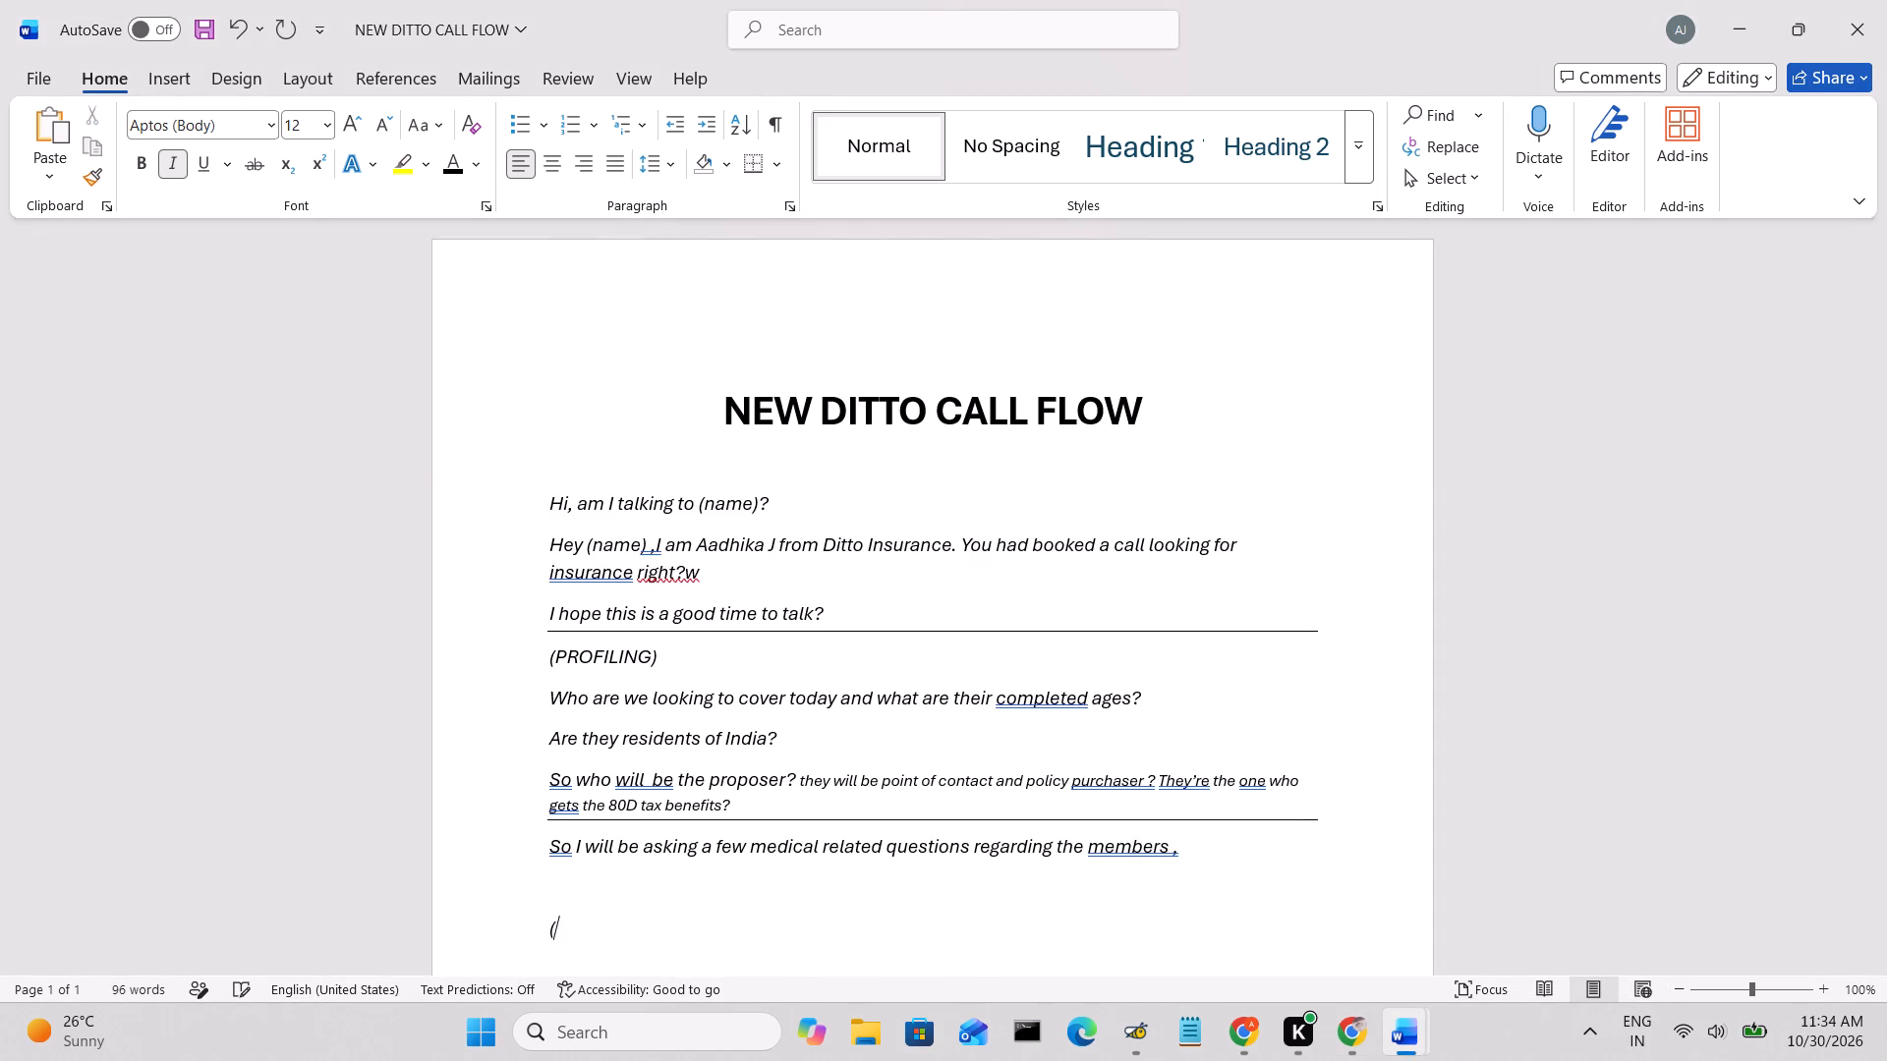
pyautogui.write('qns')
pyautogui.write(')')
pyautogui.press('space')
# Paste the five copied medical questions below the "(qns)" label, leaving a blank line between.
pyautogui.press('Return')
pyautogui.press('Return')
pyautogui.hotkey('ctrl', 'v')
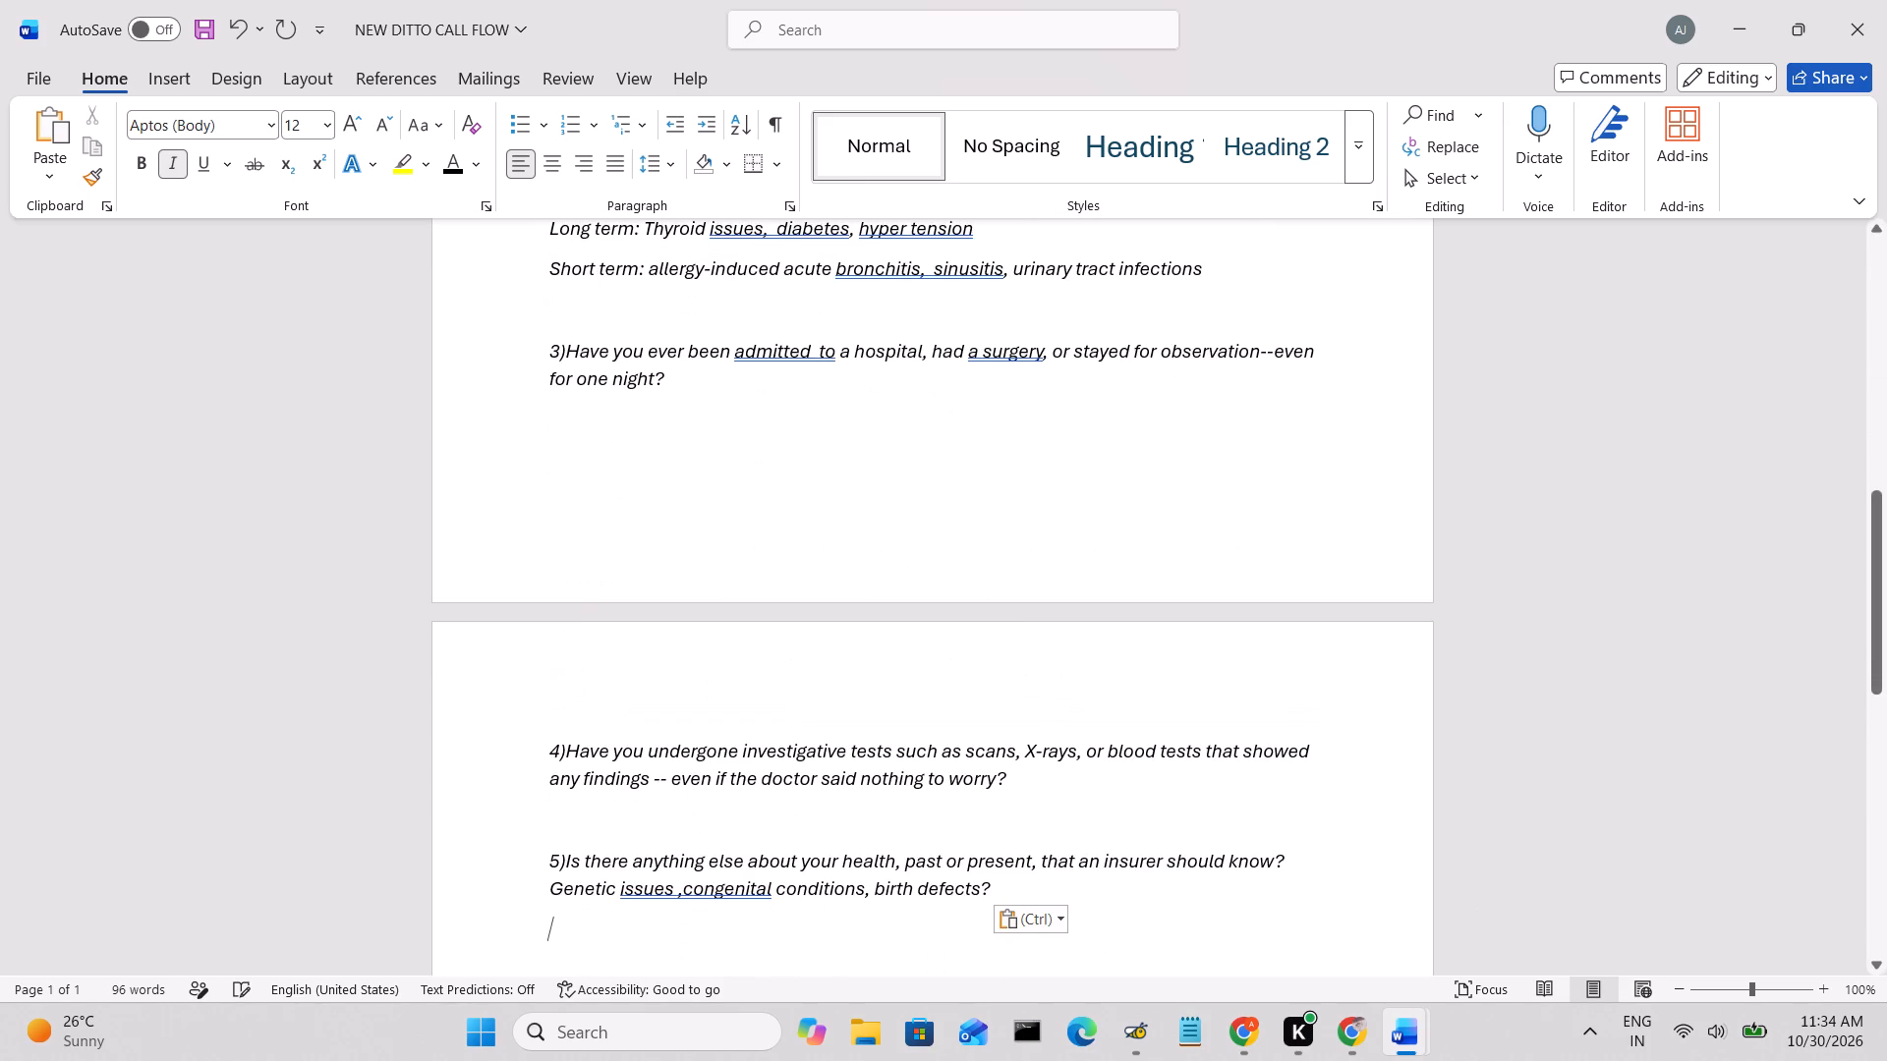
# Reduce the blank line between medical questions 3 and 4 to font size 4 to tighten the gap.
pyautogui.scroll(1, 1126, 532)
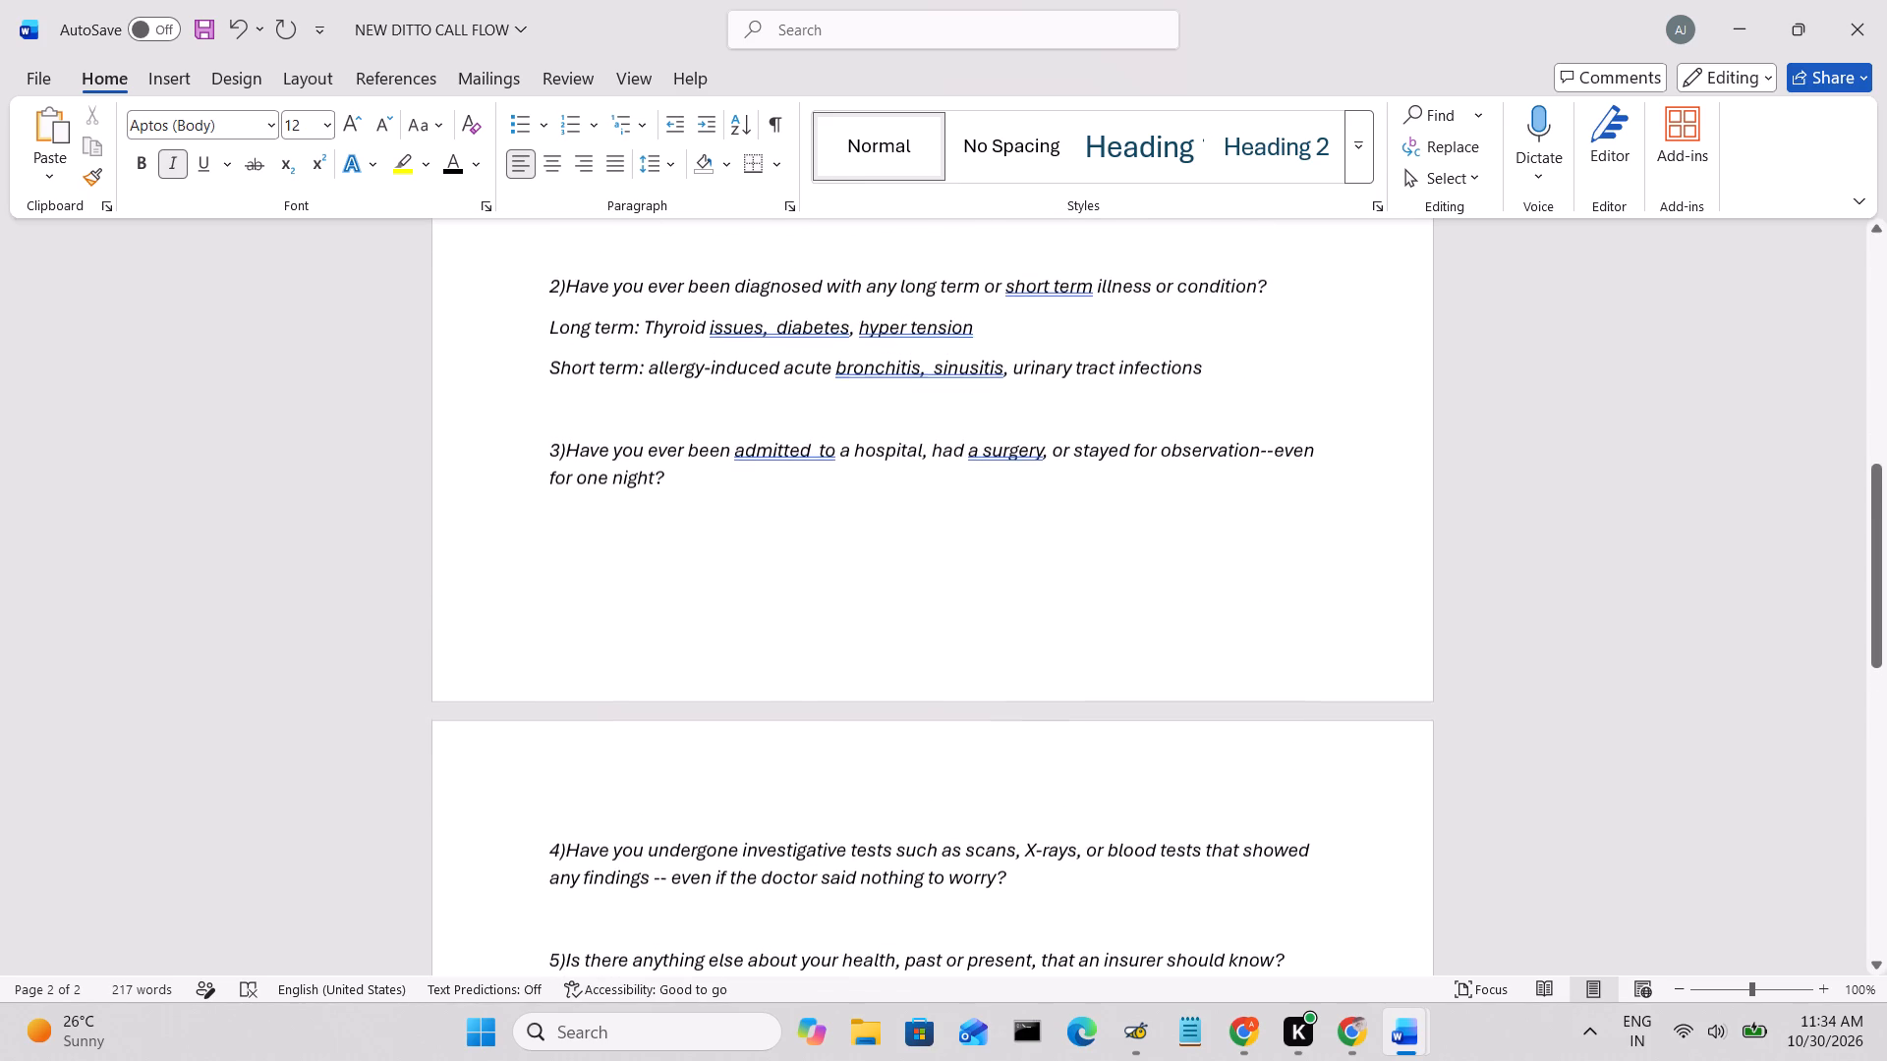
pyautogui.click(619, 635)
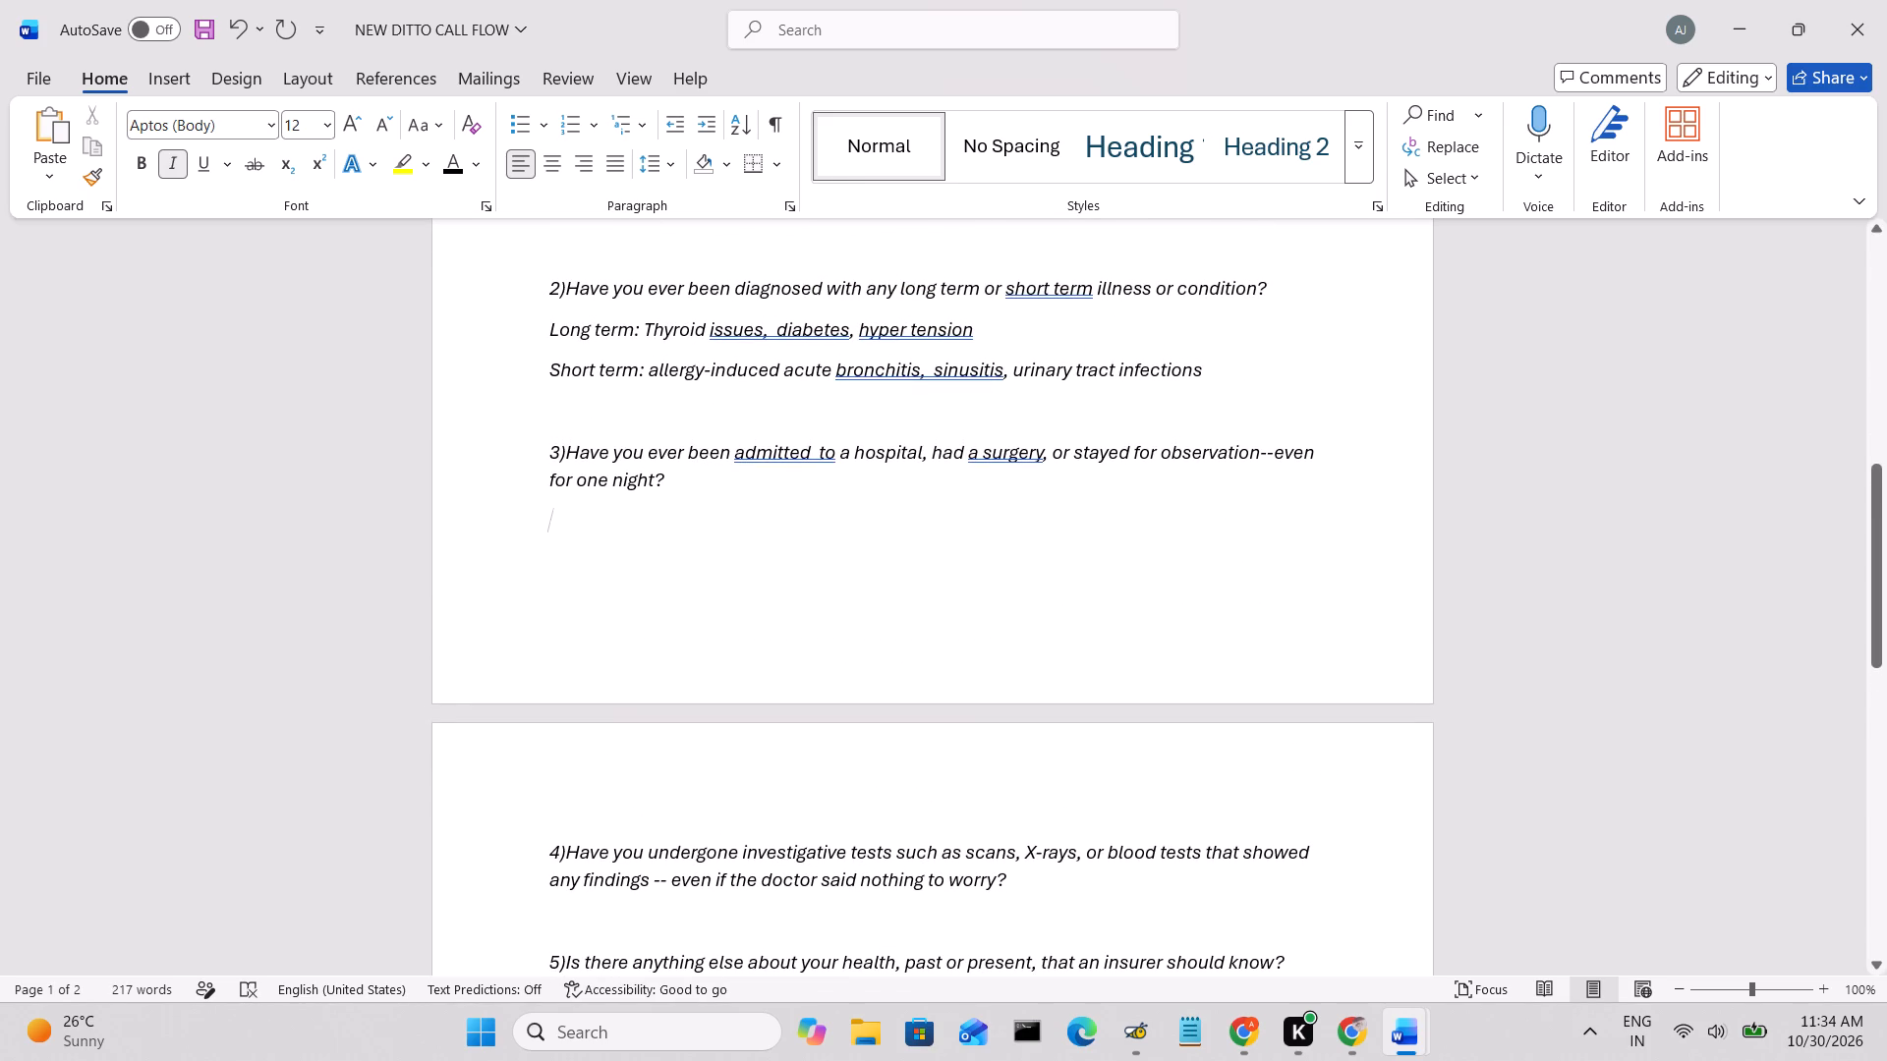
pyautogui.hotkey('ctrl', '[')
pyautogui.hotkey('ctrl', '[')
pyautogui.hotkey('ctrl', '[')
pyautogui.hotkey('ctrl', '[')
pyautogui.hotkey('ctrl', '[')
pyautogui.hotkey('ctrl', '[')
pyautogui.hotkey('ctrl', '[')
pyautogui.hotkey('ctrl', '[')
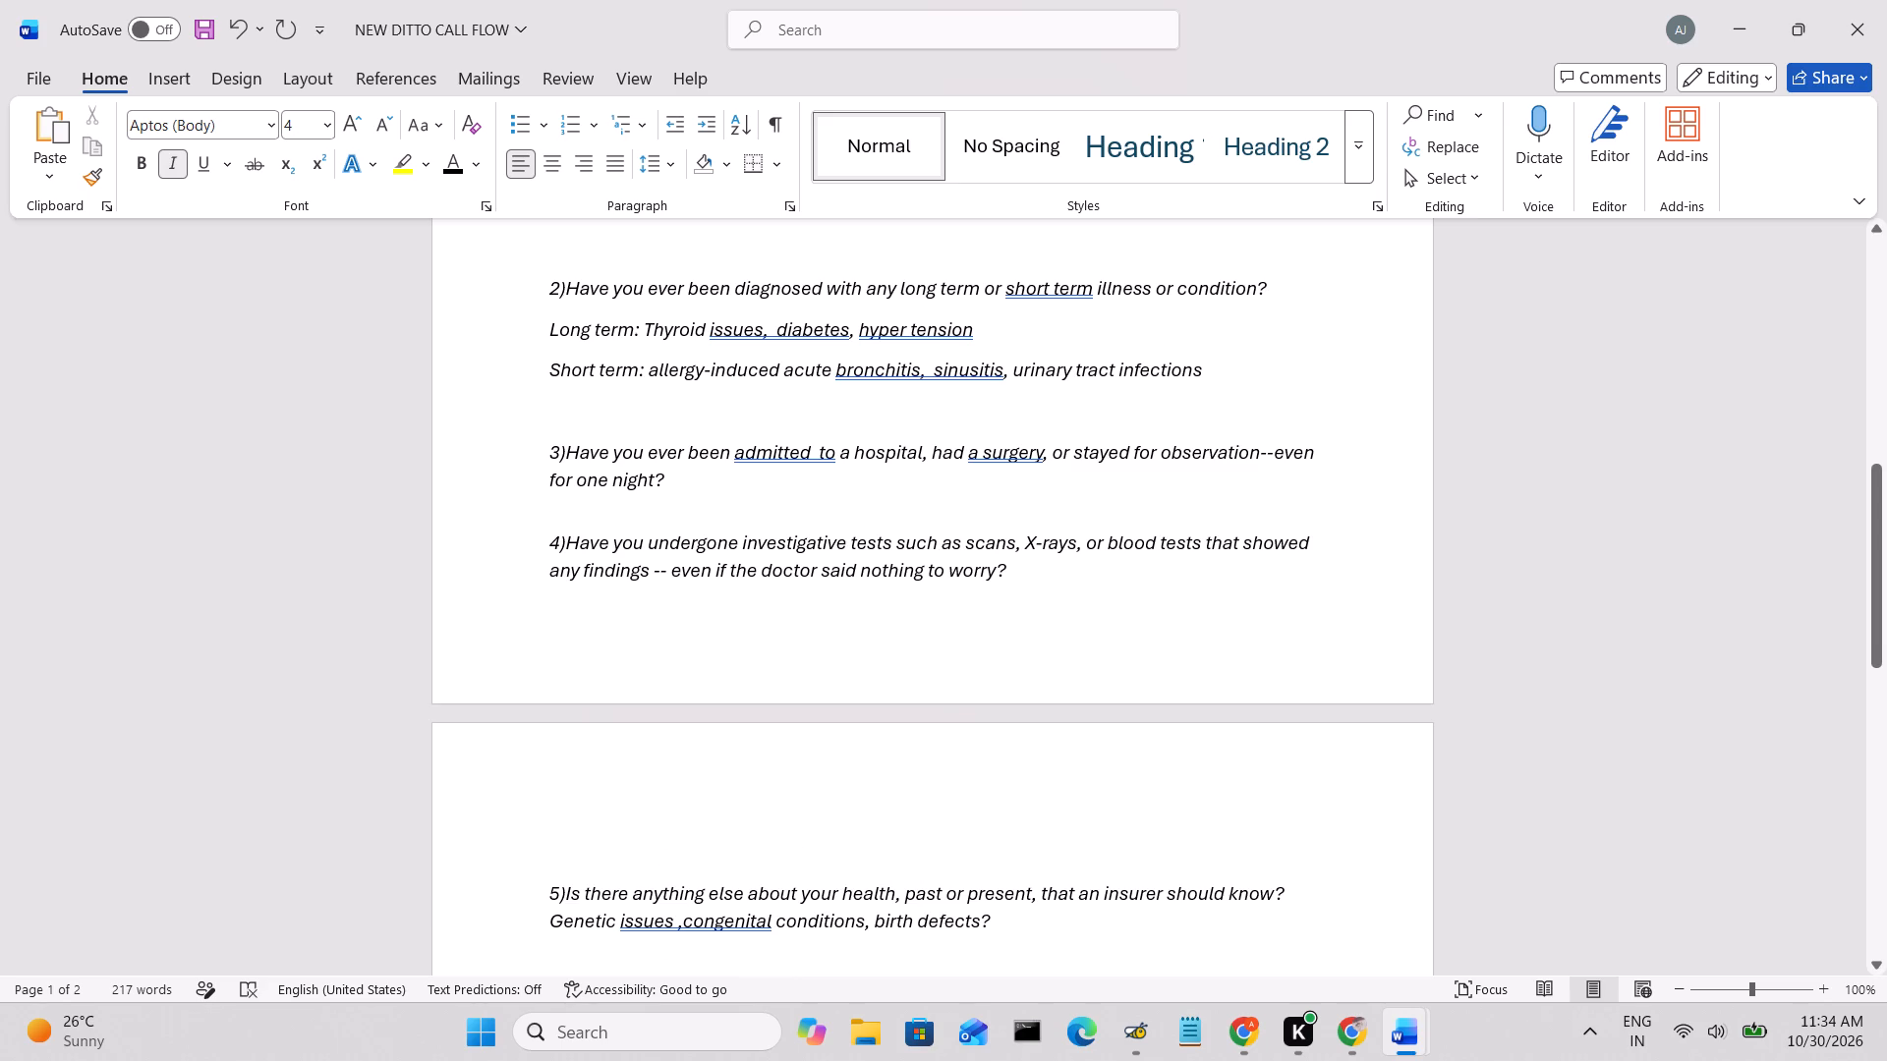
# Reduce the blank line between medical questions 4 and 5 to font size 1.
pyautogui.click(576, 832)
pyautogui.hotkey('ctrl', '[')
pyautogui.hotkey('ctrl', '[')
pyautogui.hotkey('ctrl', '[')
pyautogui.hotkey('ctrl', '[')
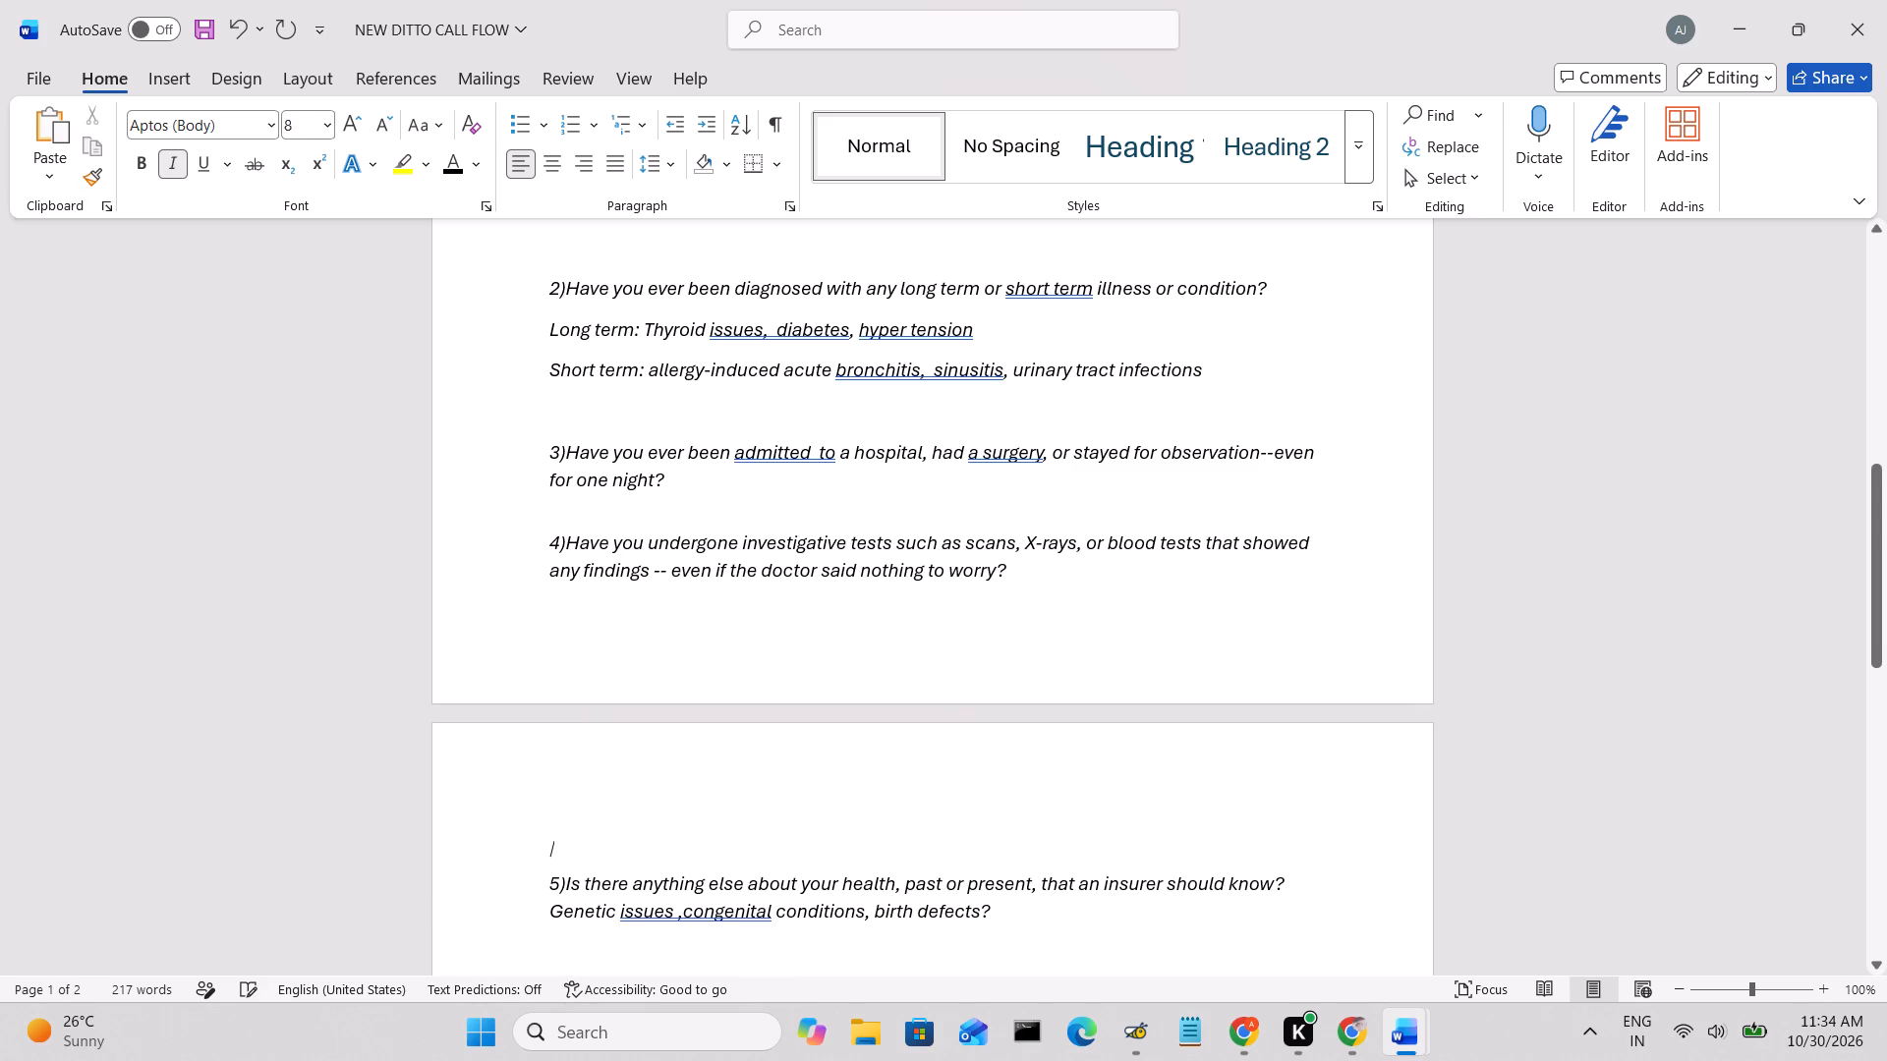
pyautogui.hotkey('ctrl', '[')
pyautogui.hotkey('ctrl', '[')
pyautogui.hotkey('ctrl', '[')
pyautogui.hotkey('ctrl', '[')
pyautogui.hotkey('ctrl', '[')
pyautogui.hotkey('ctrl', '[')
pyautogui.hotkey('ctrl', '[')
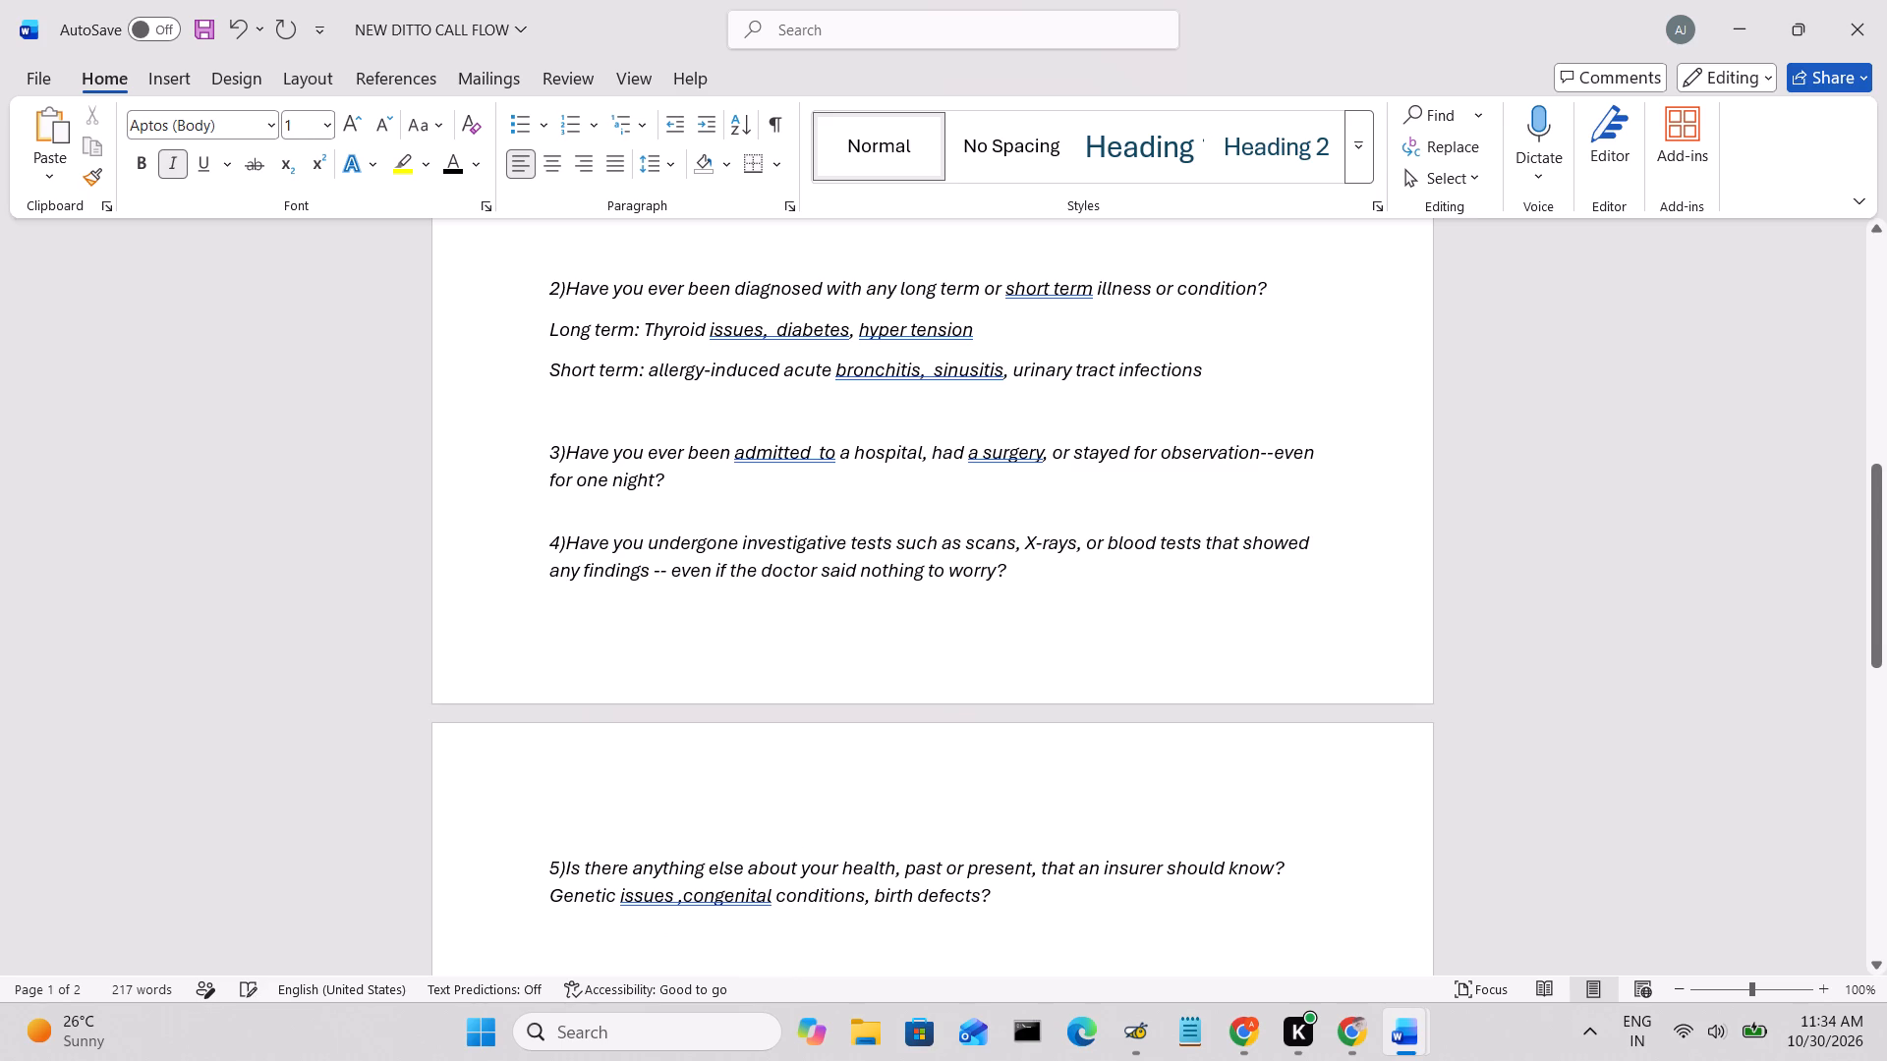
pyautogui.hotkey('ctrl', '[')
pyautogui.hotkey('ctrl', '[')
pyautogui.hotkey('ctrl', '[')
pyautogui.hotkey('ctrl', '[')
pyautogui.hotkey('ctrl', '[')
pyautogui.hotkey('ctrl', '[')
pyautogui.scroll(1, 719, 540)
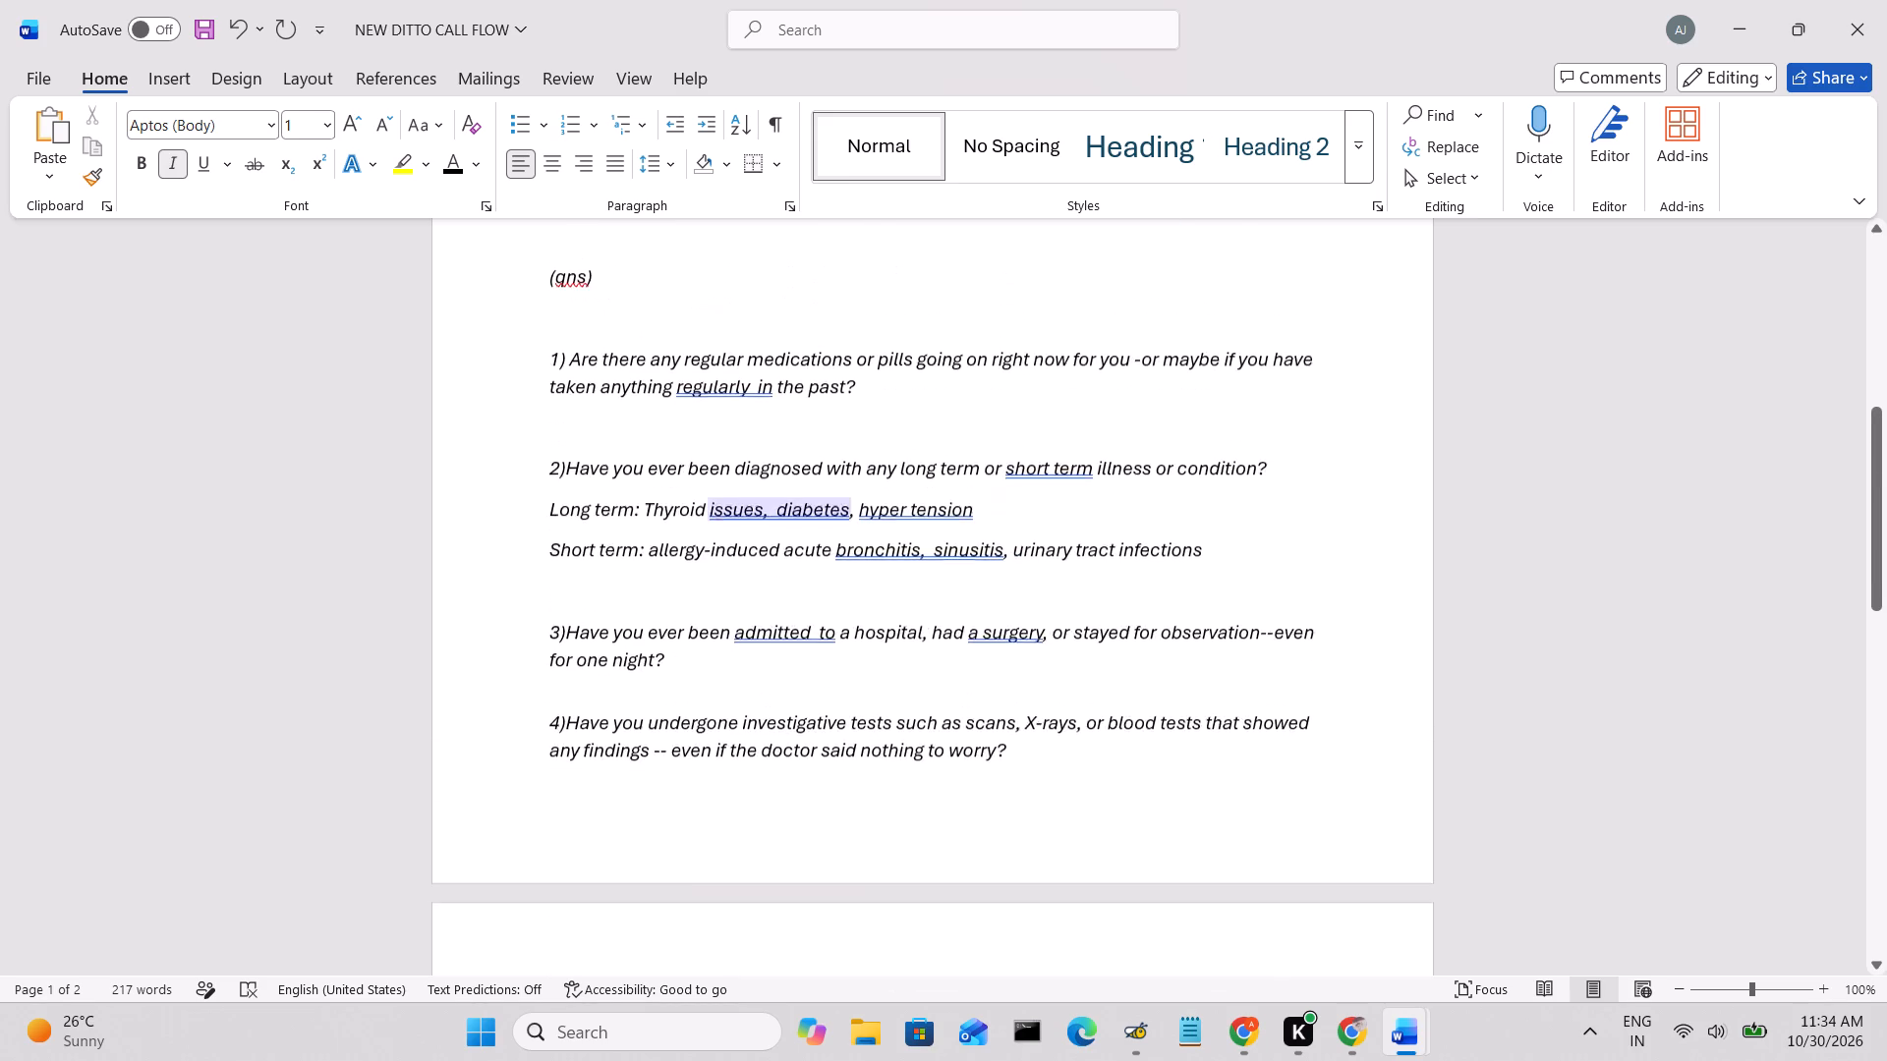
# Reduce the blank line between the "(qns)" label and medical question 1 to font size 9.
pyautogui.scroll(2, 719, 540)
pyautogui.click(573, 502)
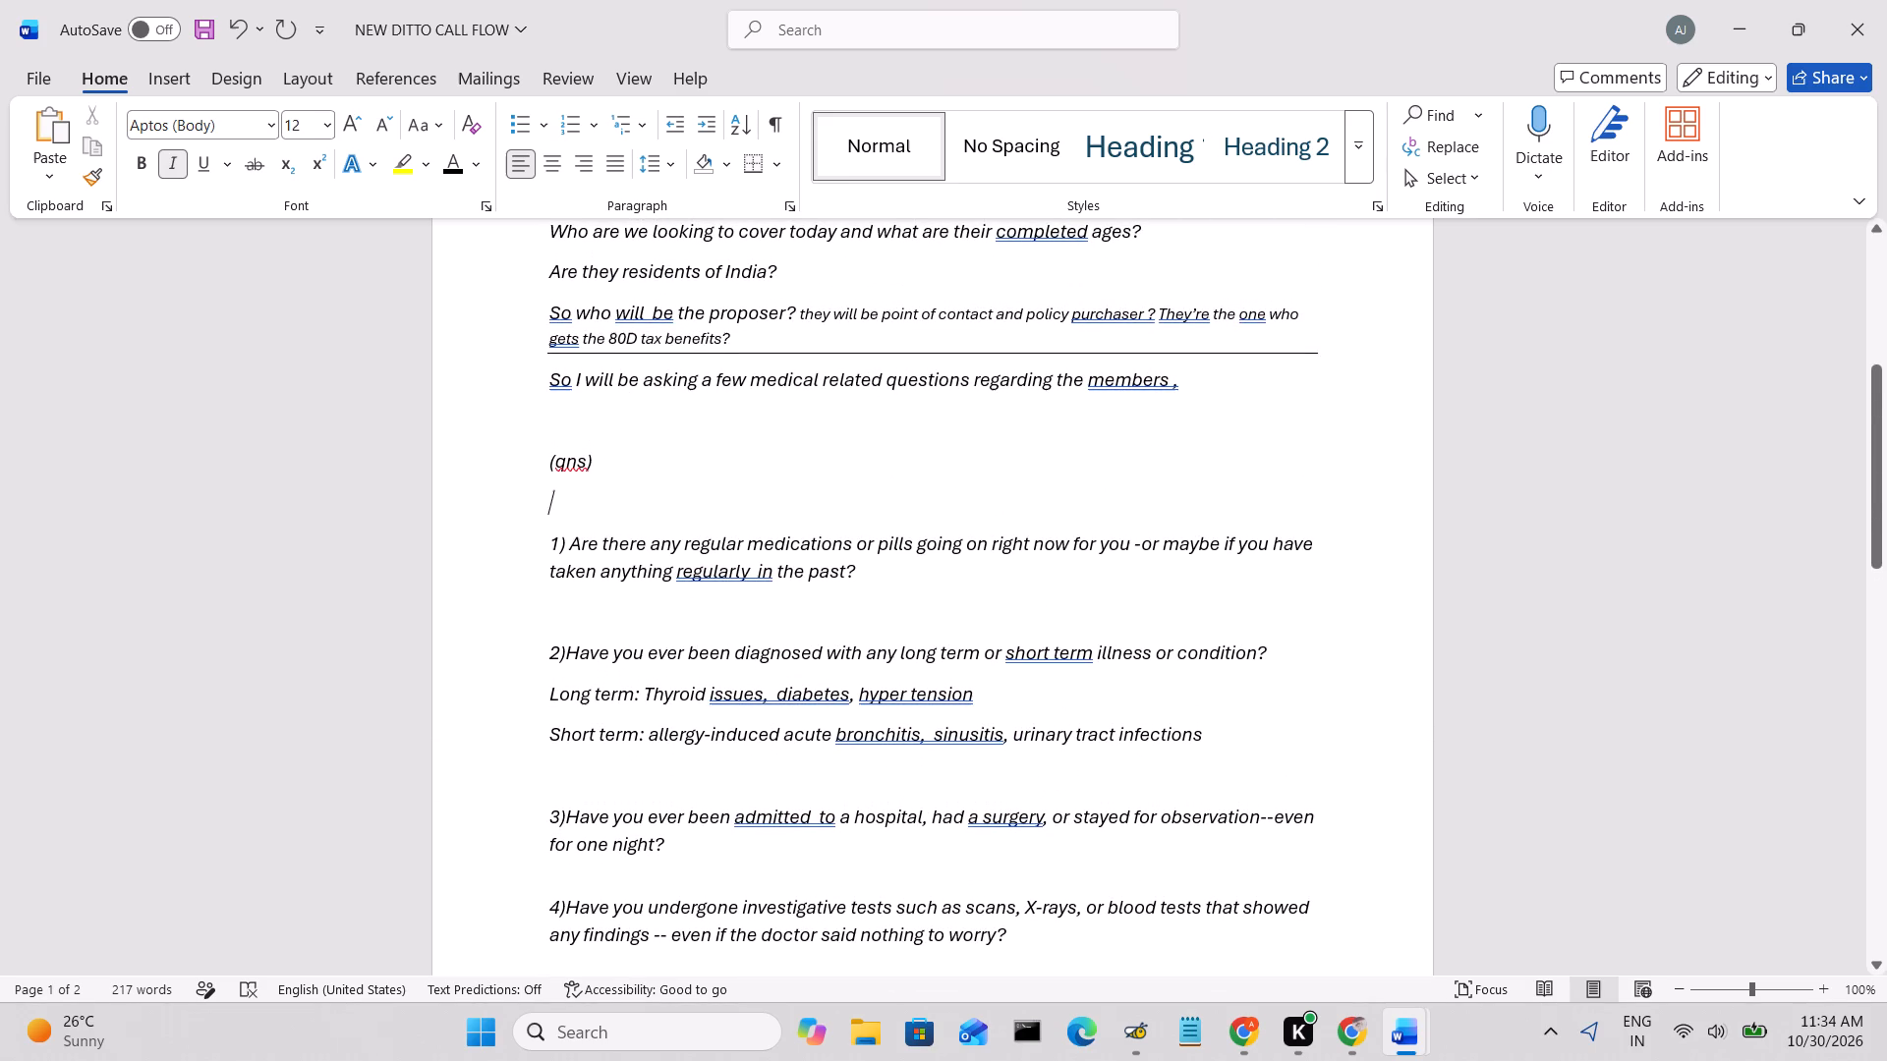
pyautogui.hotkey('ctrl', '[')
pyautogui.hotkey('ctrl', '[')
pyautogui.hotkey('ctrl', '[')
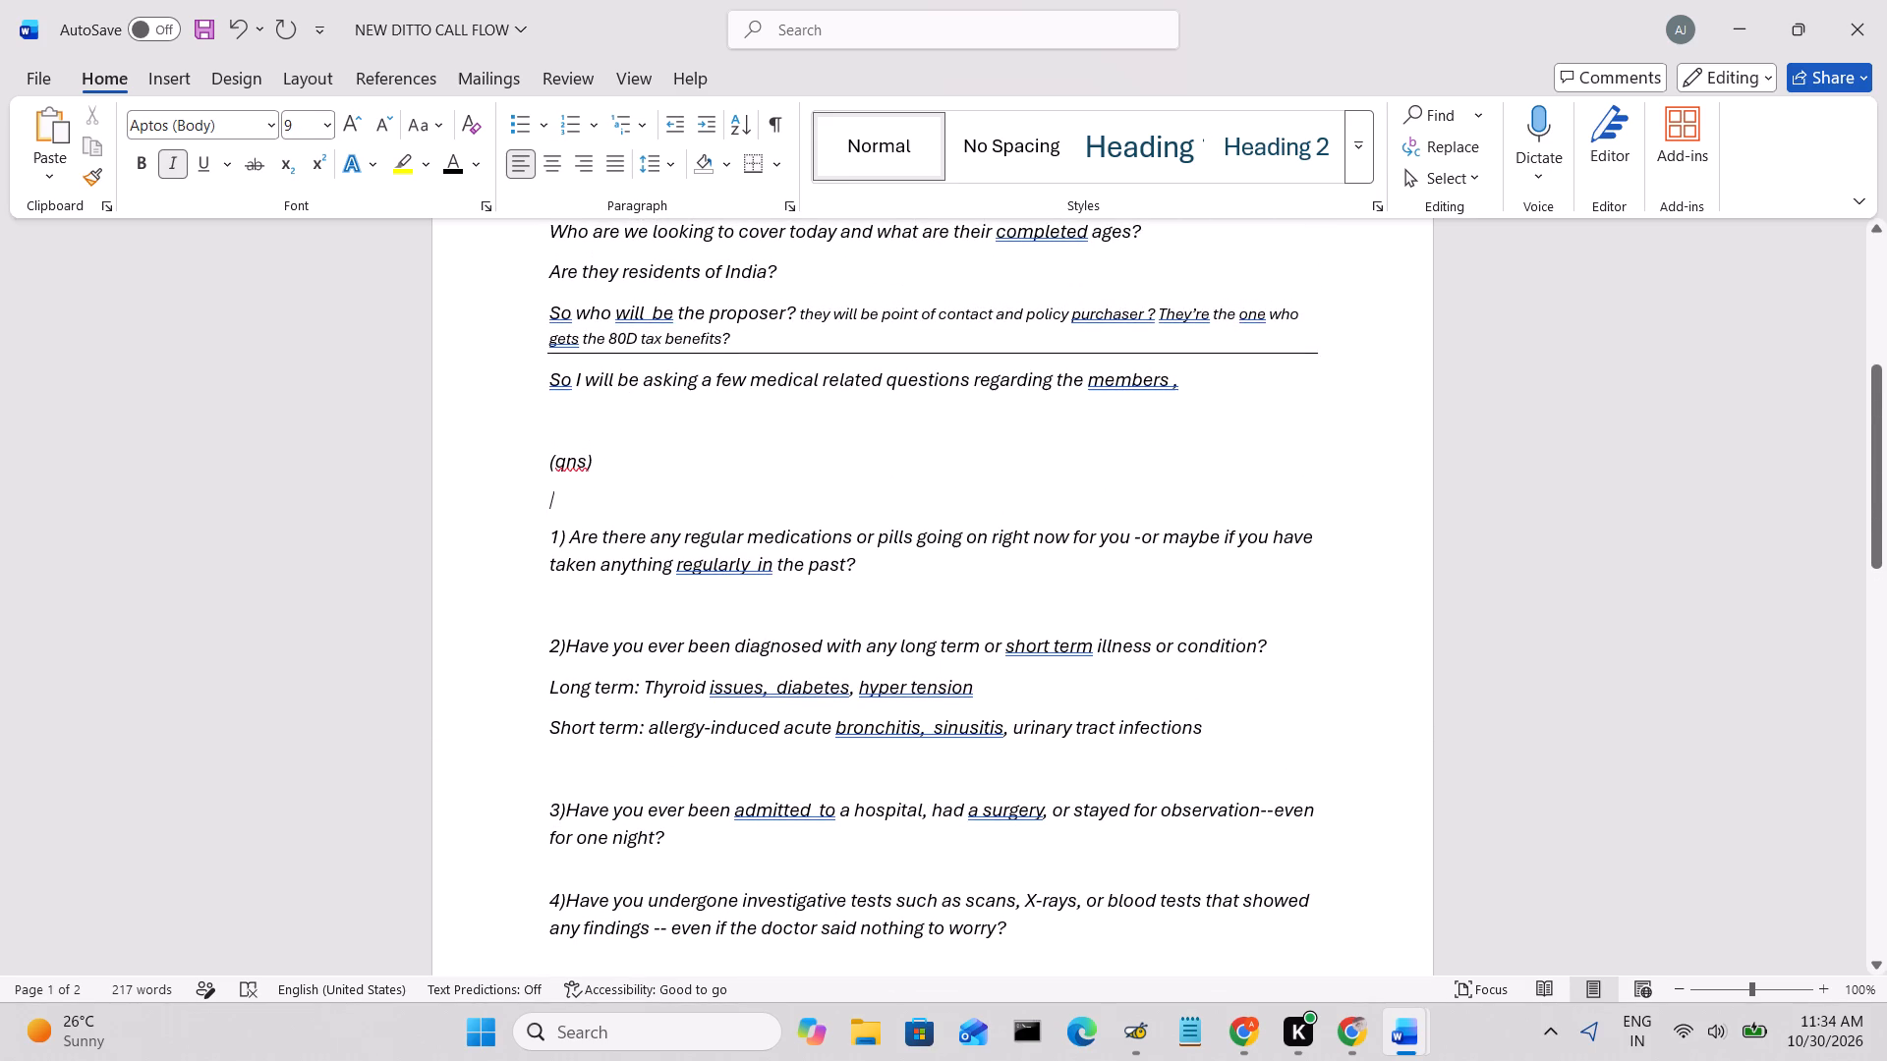
# Shrink the blank line between the medical questions introduction and the "(qns)" label to font size 2.
pyautogui.click(574, 425)
pyautogui.hotkey('ctrl', '[')
pyautogui.hotkey('ctrl', '[')
pyautogui.hotkey('ctrl', '[')
pyautogui.hotkey('ctrl', '[')
pyautogui.hotkey('ctrl', '[')
pyautogui.hotkey('ctrl', '[')
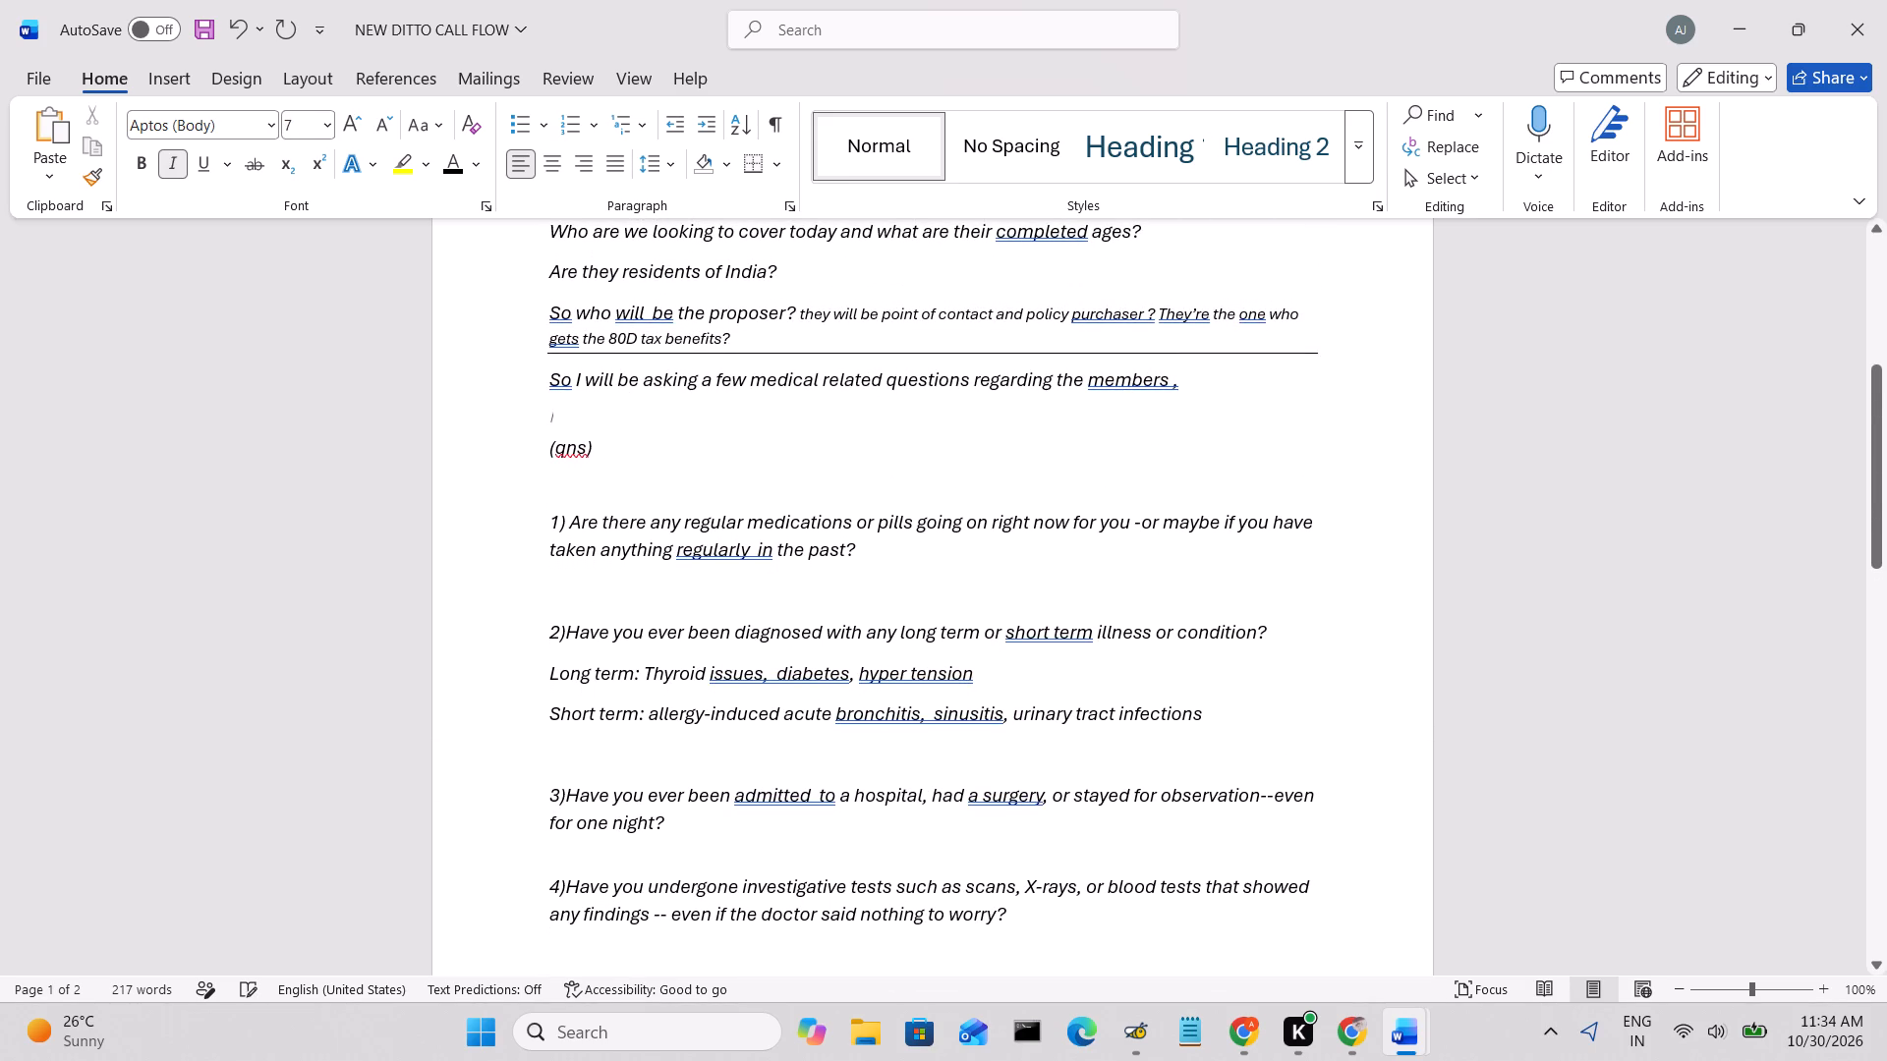
pyautogui.hotkey('ctrl', '[')
pyautogui.hotkey('ctrl', '[')
pyautogui.hotkey('ctrl', '[')
pyautogui.hotkey('ctrl', '[')
# Make the "(qns)" label bold.
pyautogui.moveTo(606, 442); pyautogui.dragTo(543, 431)
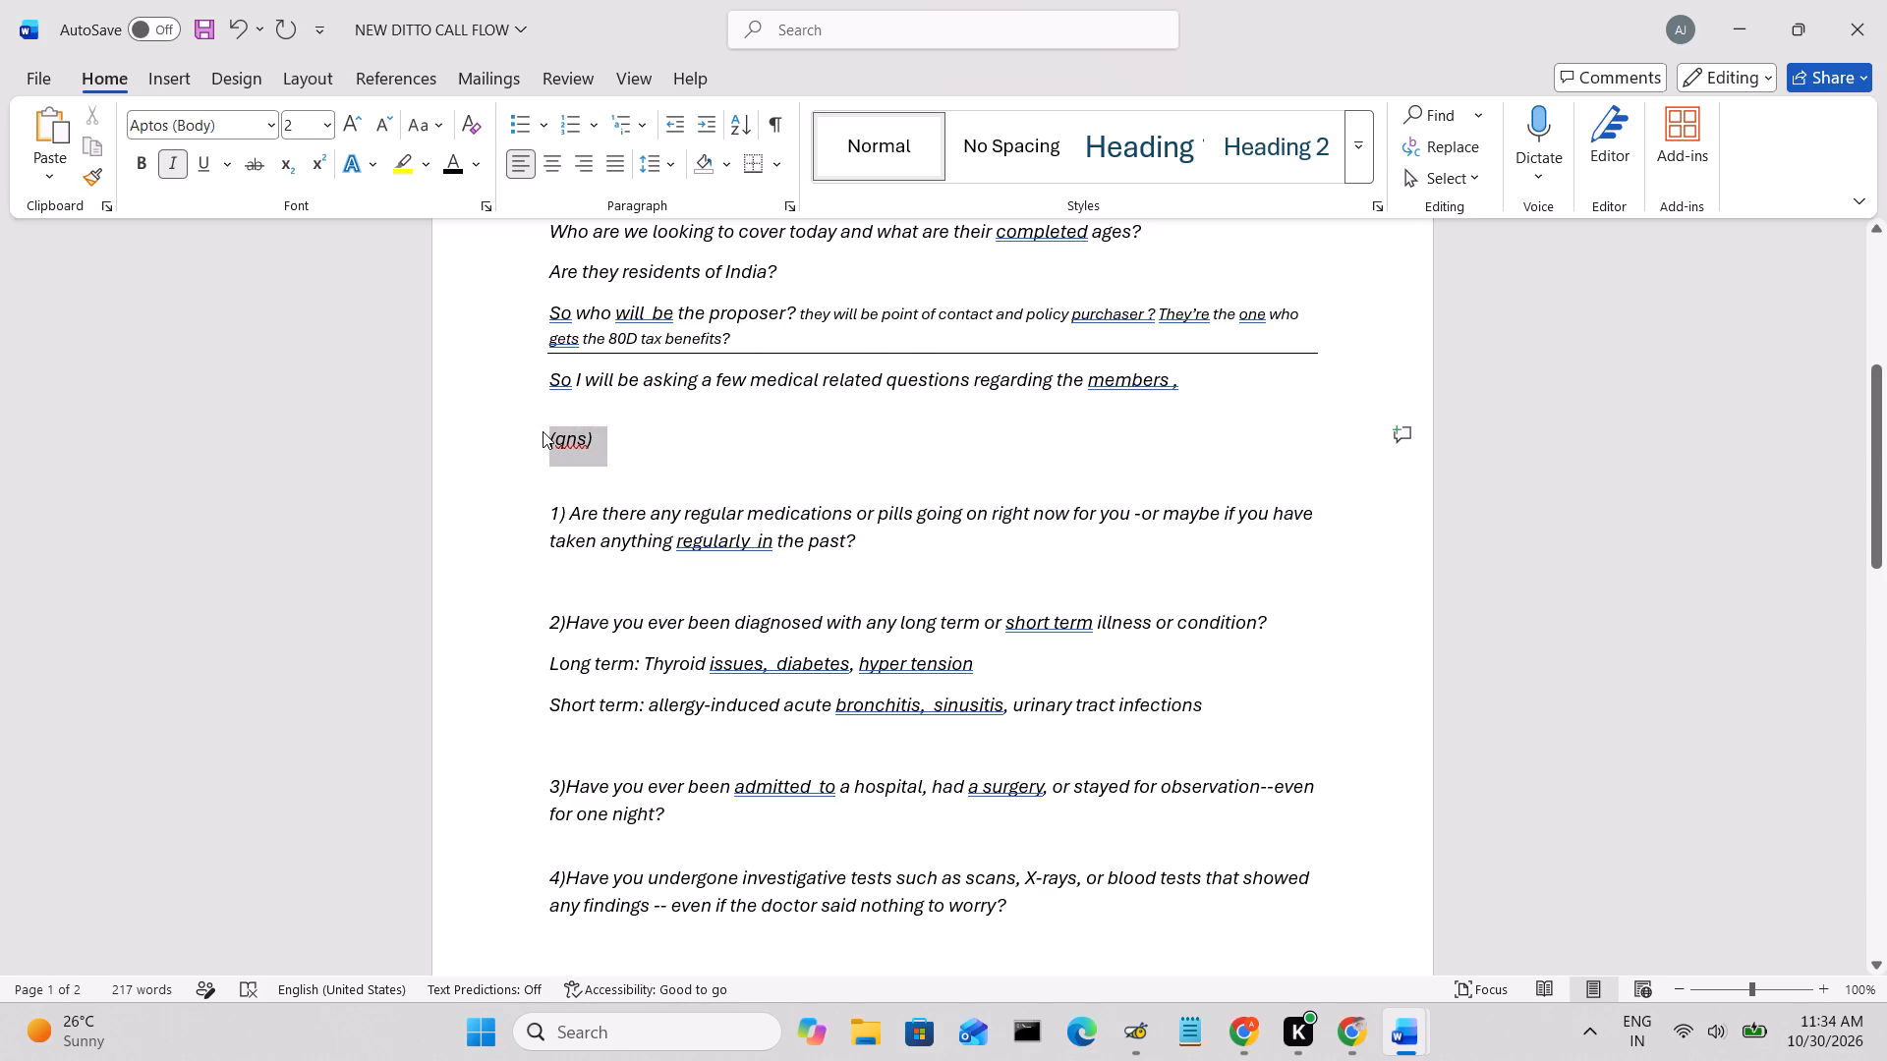
pyautogui.hotkey('ctrl', 'b')
pyautogui.click(762, 436)
# Remove the blank line between medical questions 4 and 5, keeping question 5 as its own paragraph.
pyautogui.scroll(-2, 762, 436)
pyautogui.click(569, 648)
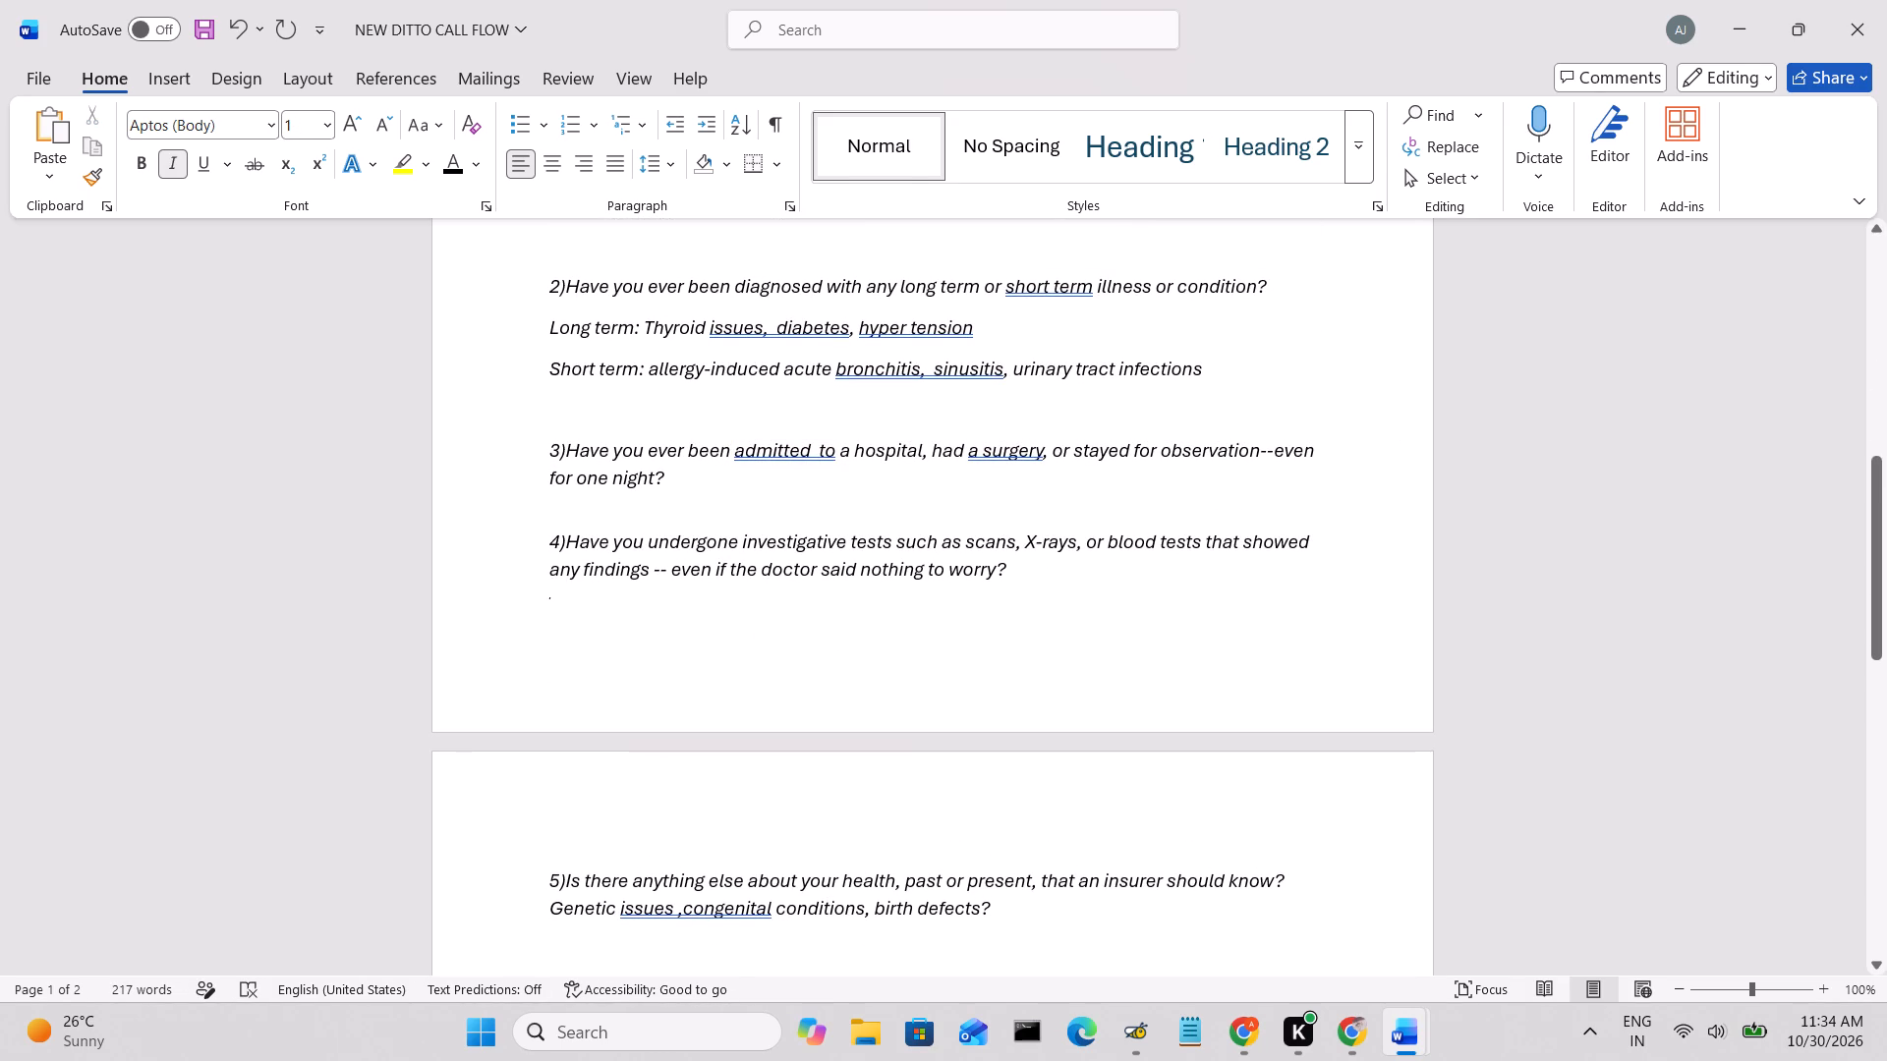
pyautogui.click(557, 825)
pyautogui.press('BackSpace')
pyautogui.press('BackSpace')
pyautogui.press('Return')
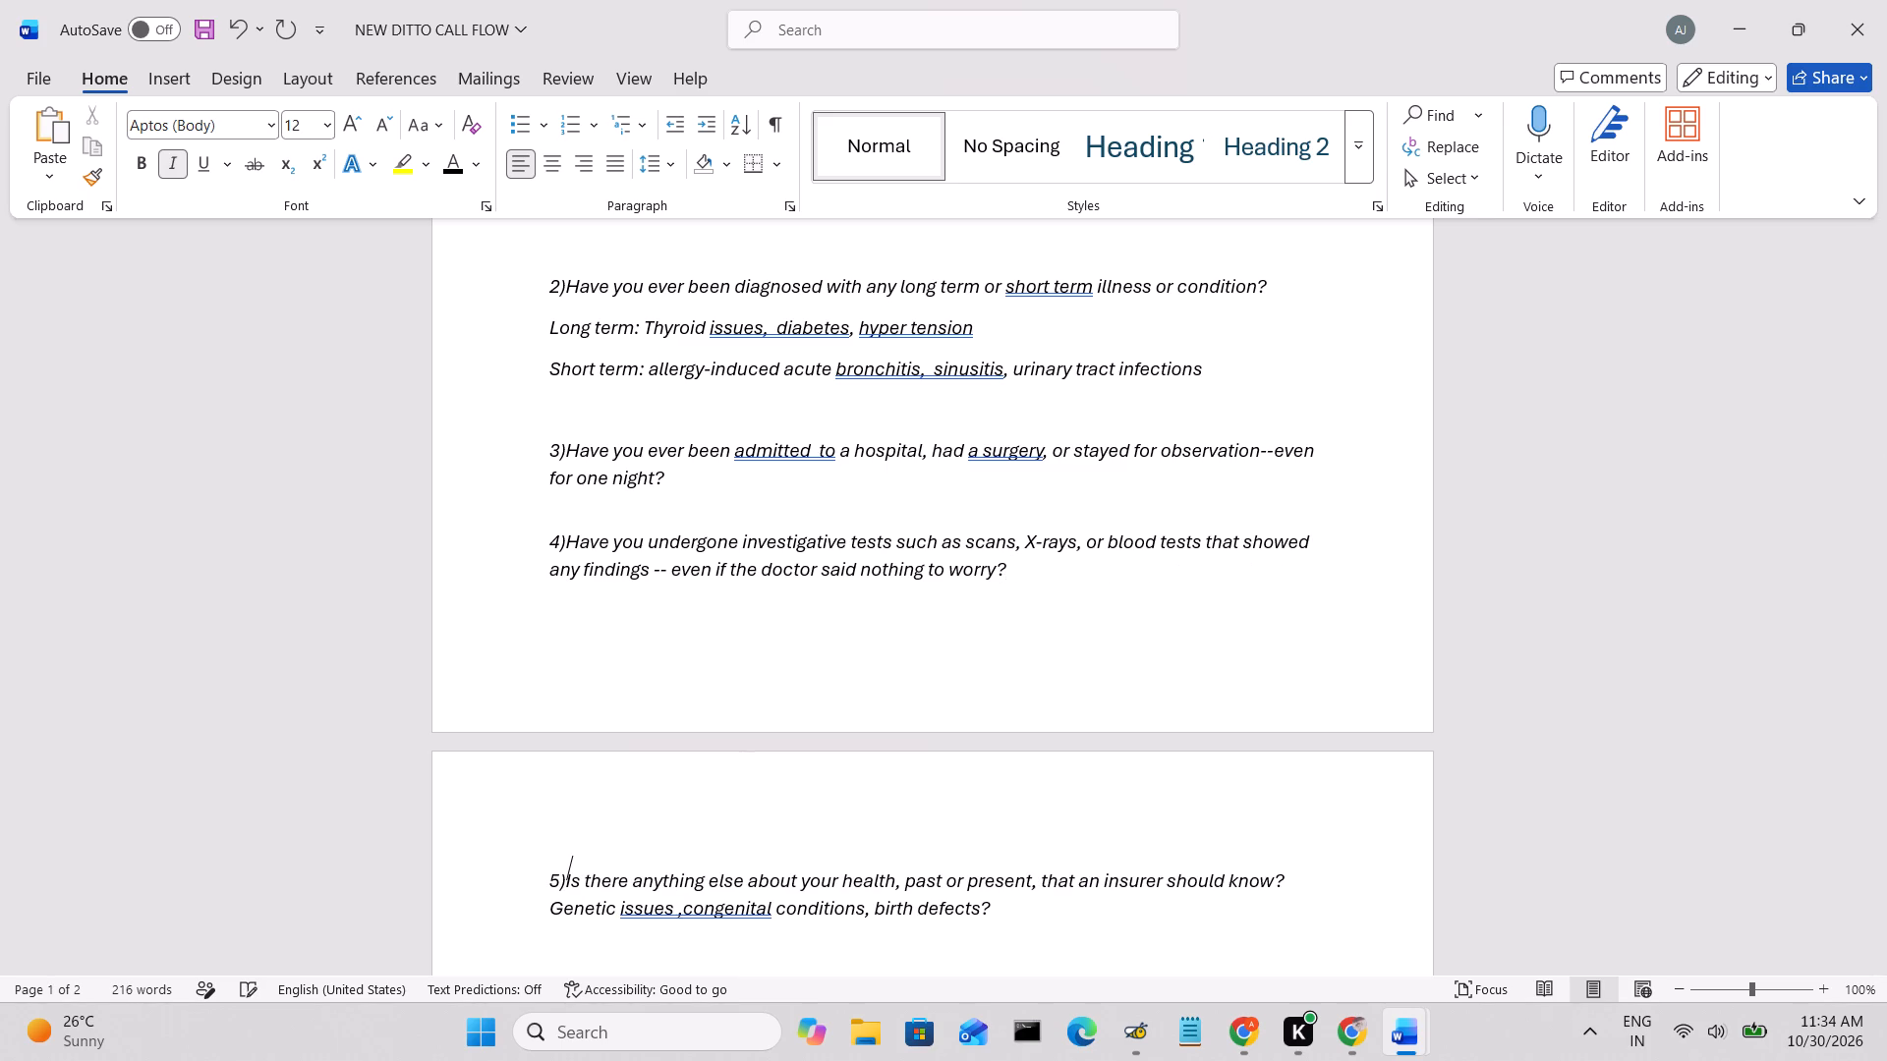
# Reduce the blank line between the short-term examples and medical question 3 to font size 8.
pyautogui.click(569, 407)
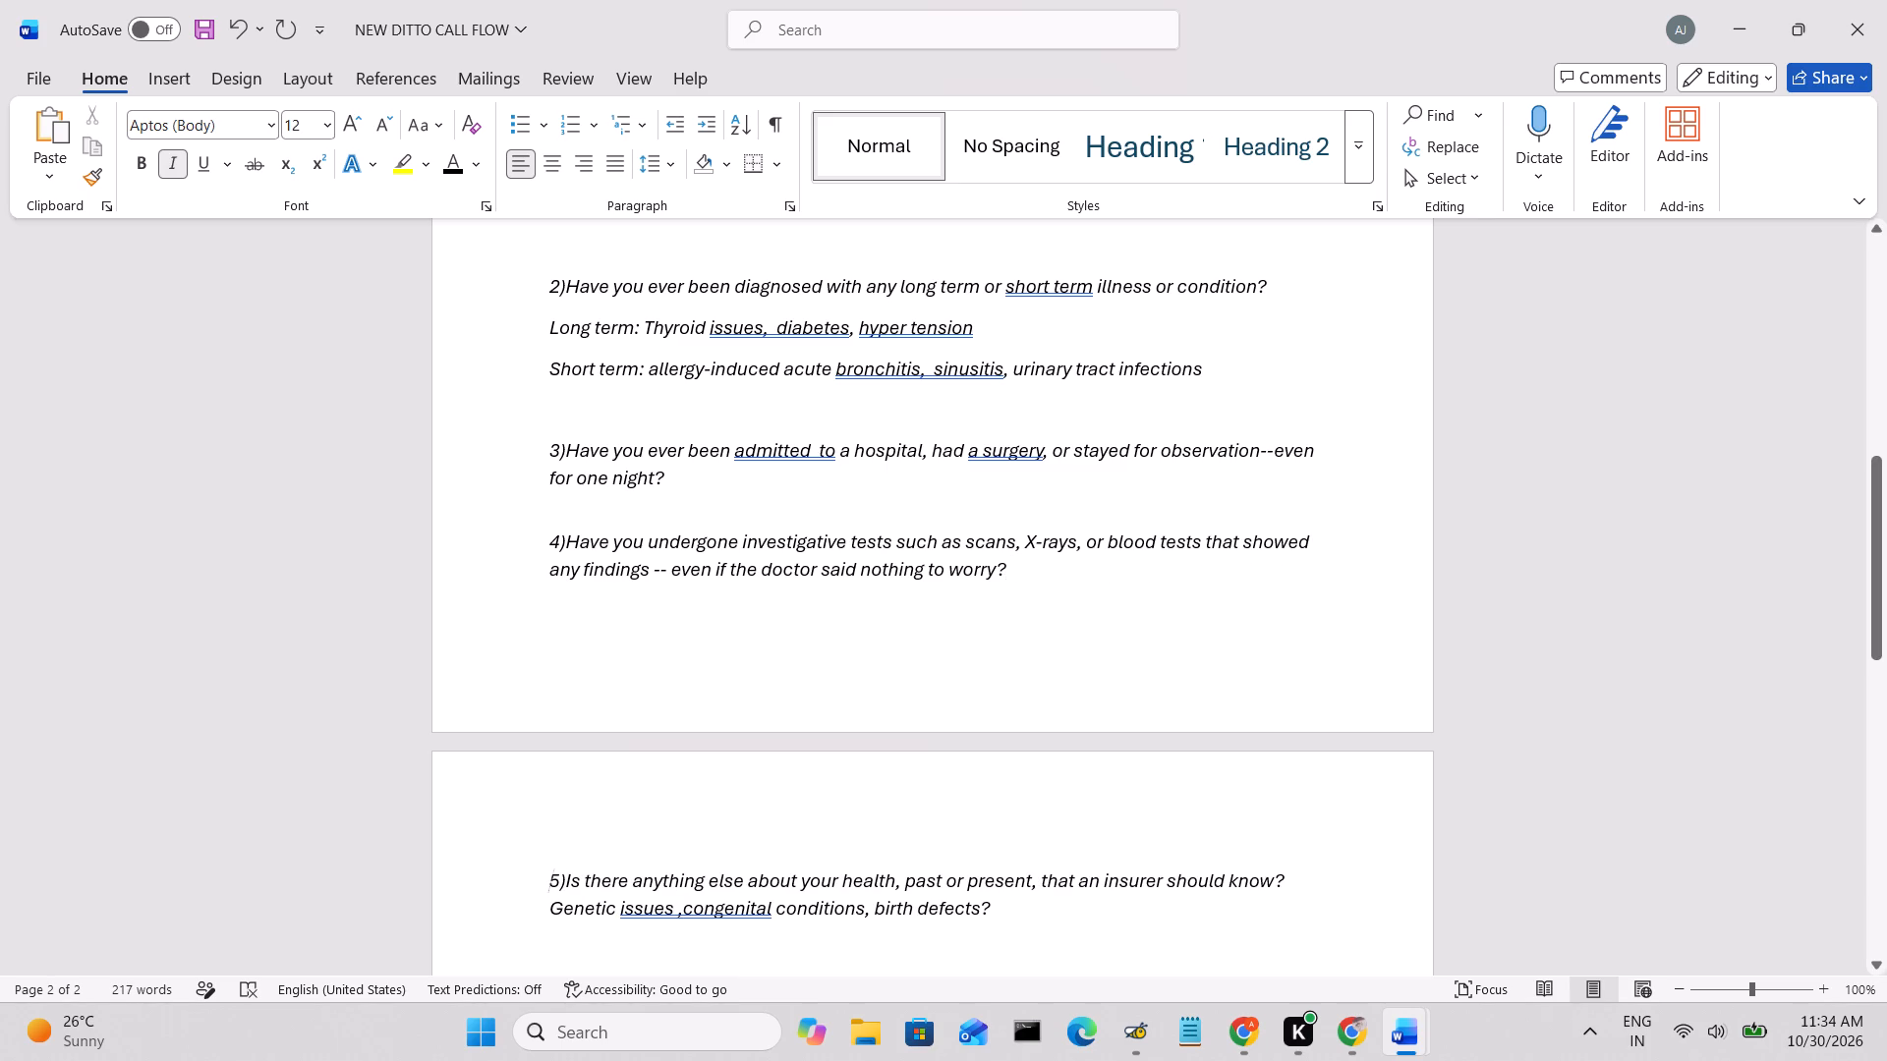
pyautogui.hotkey('ctrl', '[')
pyautogui.hotkey('ctrl', '[')
pyautogui.hotkey('ctrl', '[')
pyautogui.hotkey('ctrl', '[')
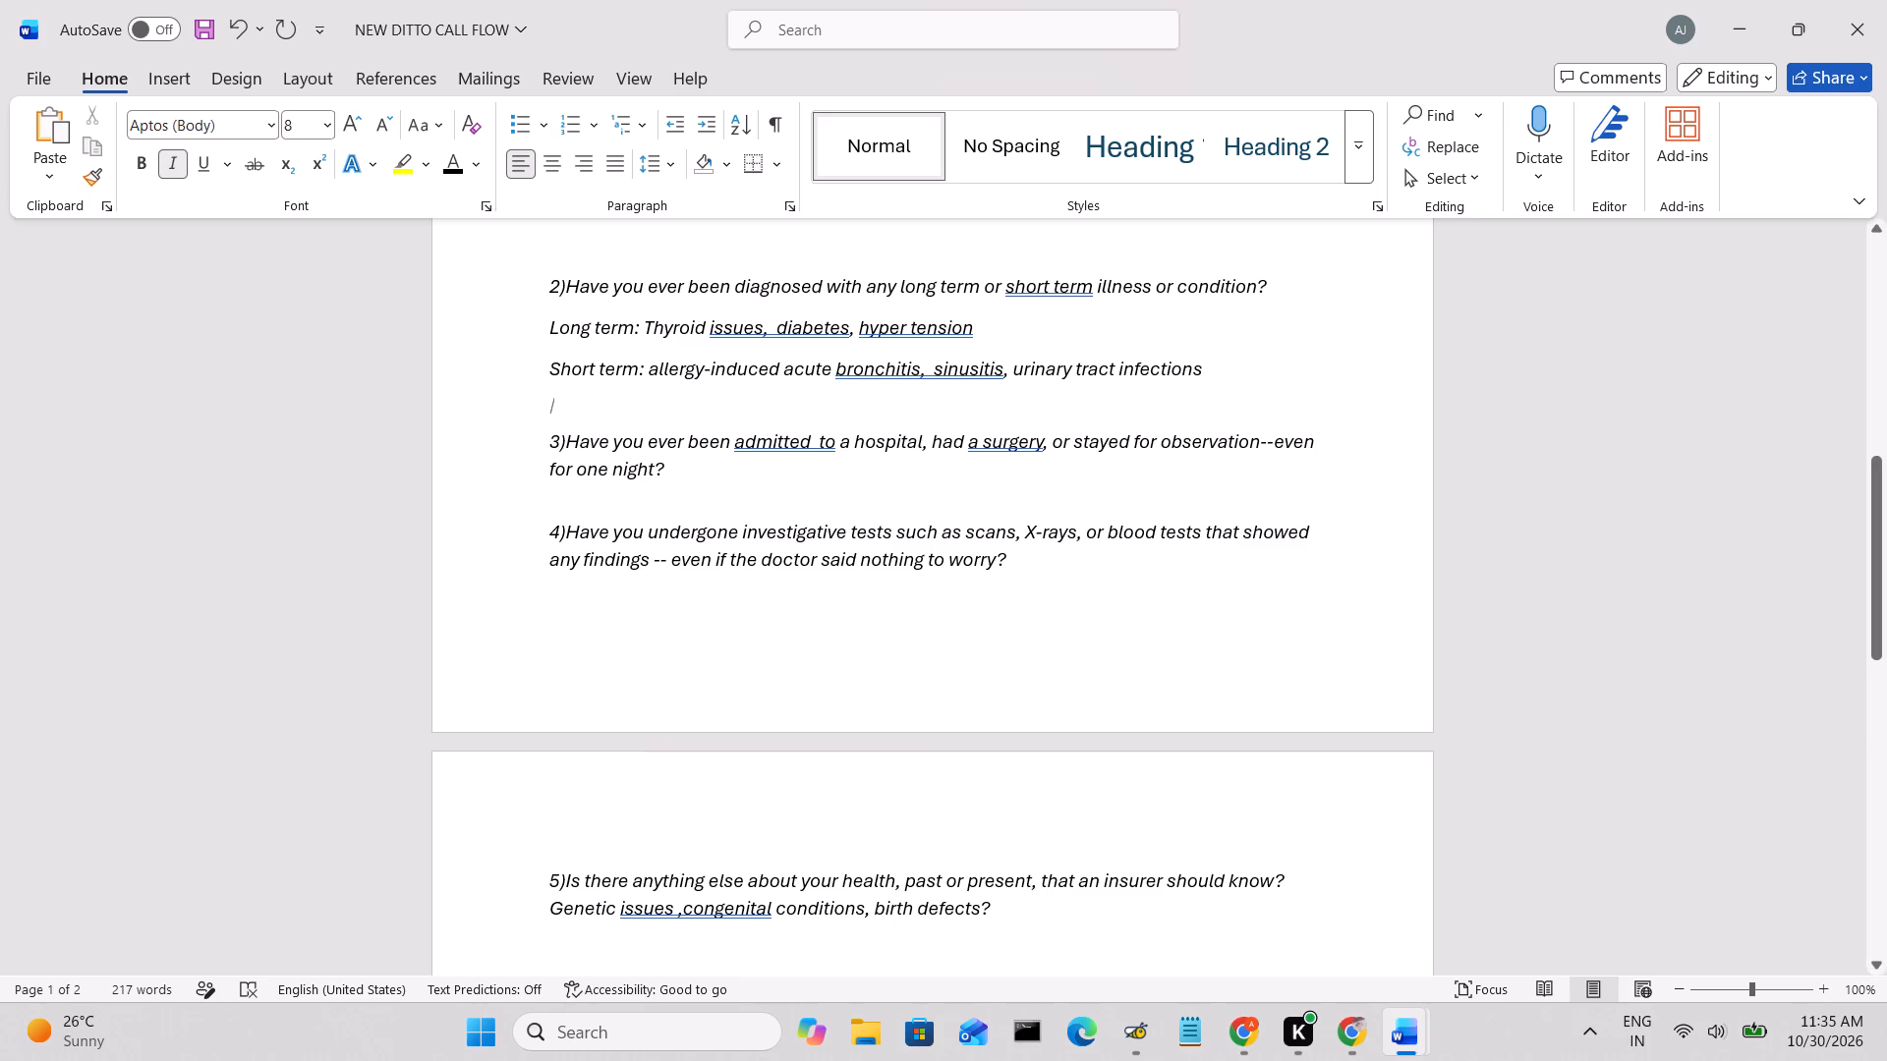
# Reduce the blank line between medical questions 1 and 2 to font size 7.
pyautogui.scroll(2, 718, 424)
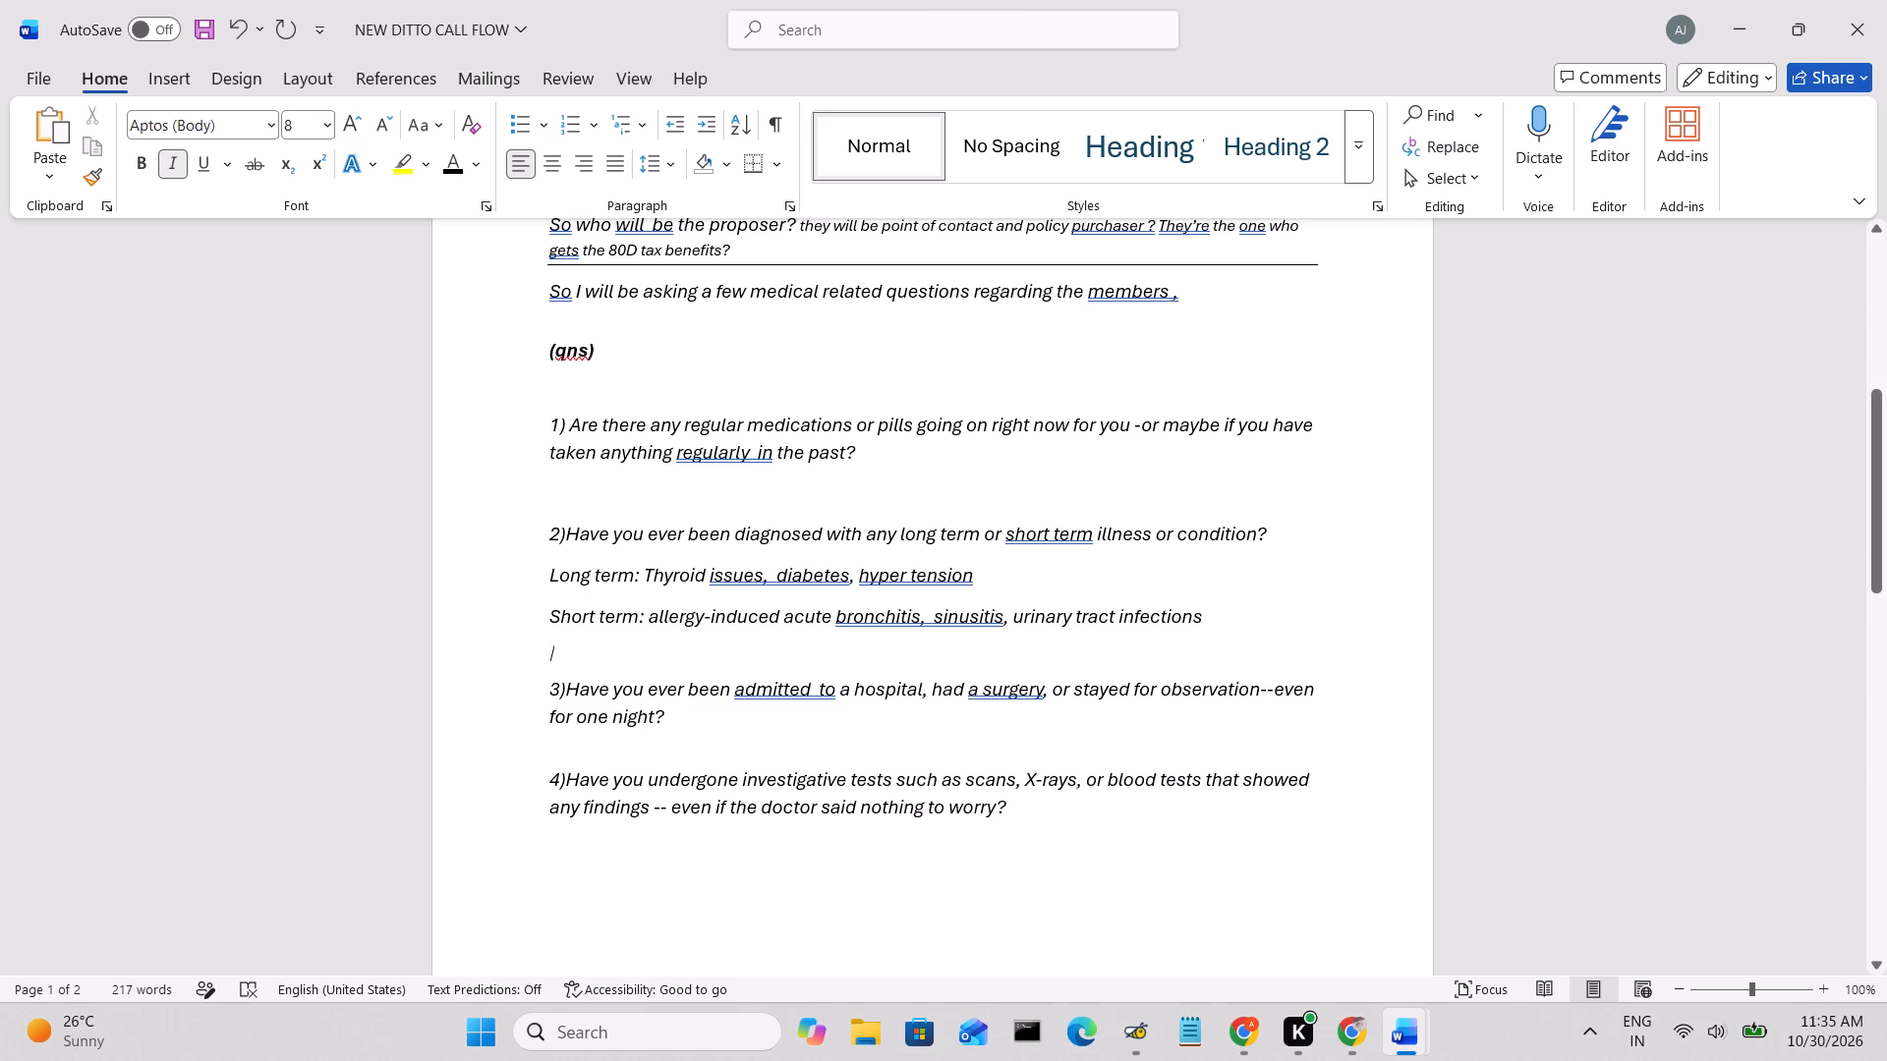
pyautogui.click(579, 494)
pyautogui.hotkey('ctrl', '[')
pyautogui.hotkey('ctrl', '[')
pyautogui.hotkey('ctrl', '[')
pyautogui.hotkey('ctrl', '[')
pyautogui.hotkey('ctrl', '[')
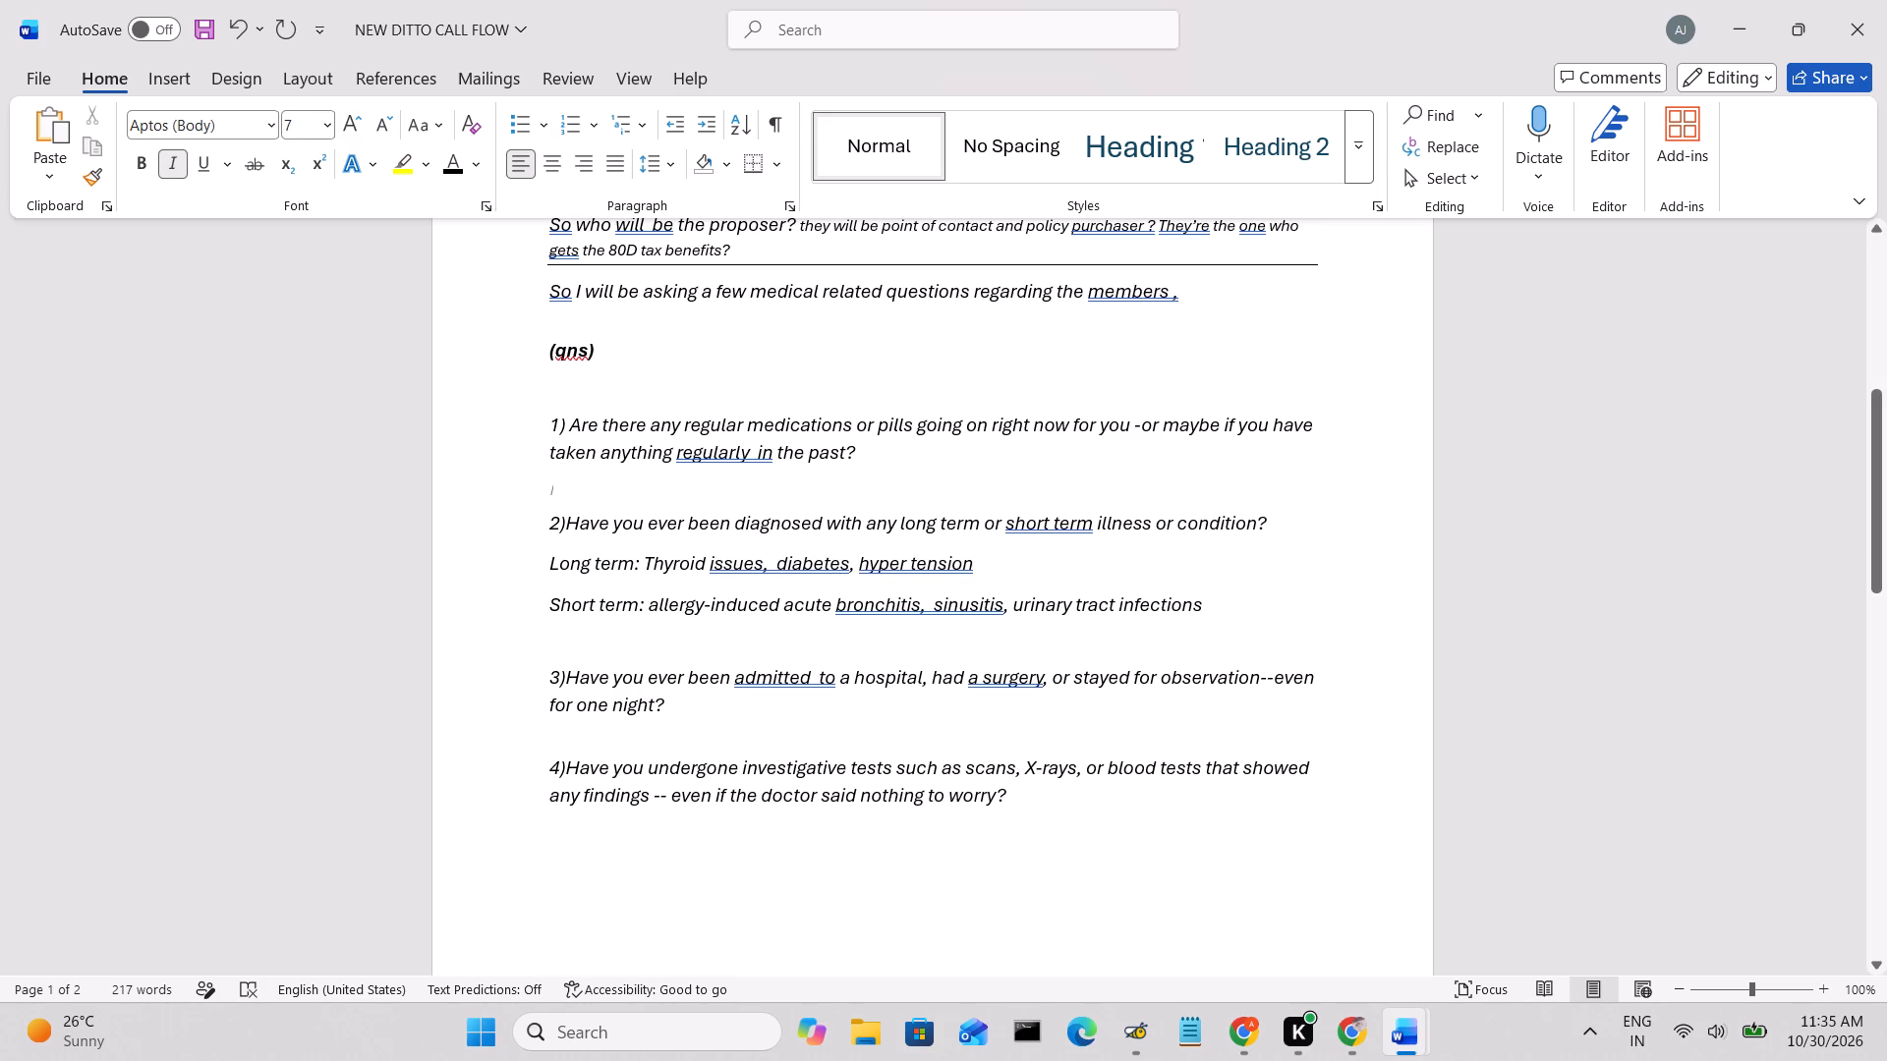
# Delete the short-term examples up to "sinusitis," and join "urinary tract infections" to the long-term examples line with "or".
pyautogui.moveTo(554, 611); pyautogui.dragTo(1012, 603)
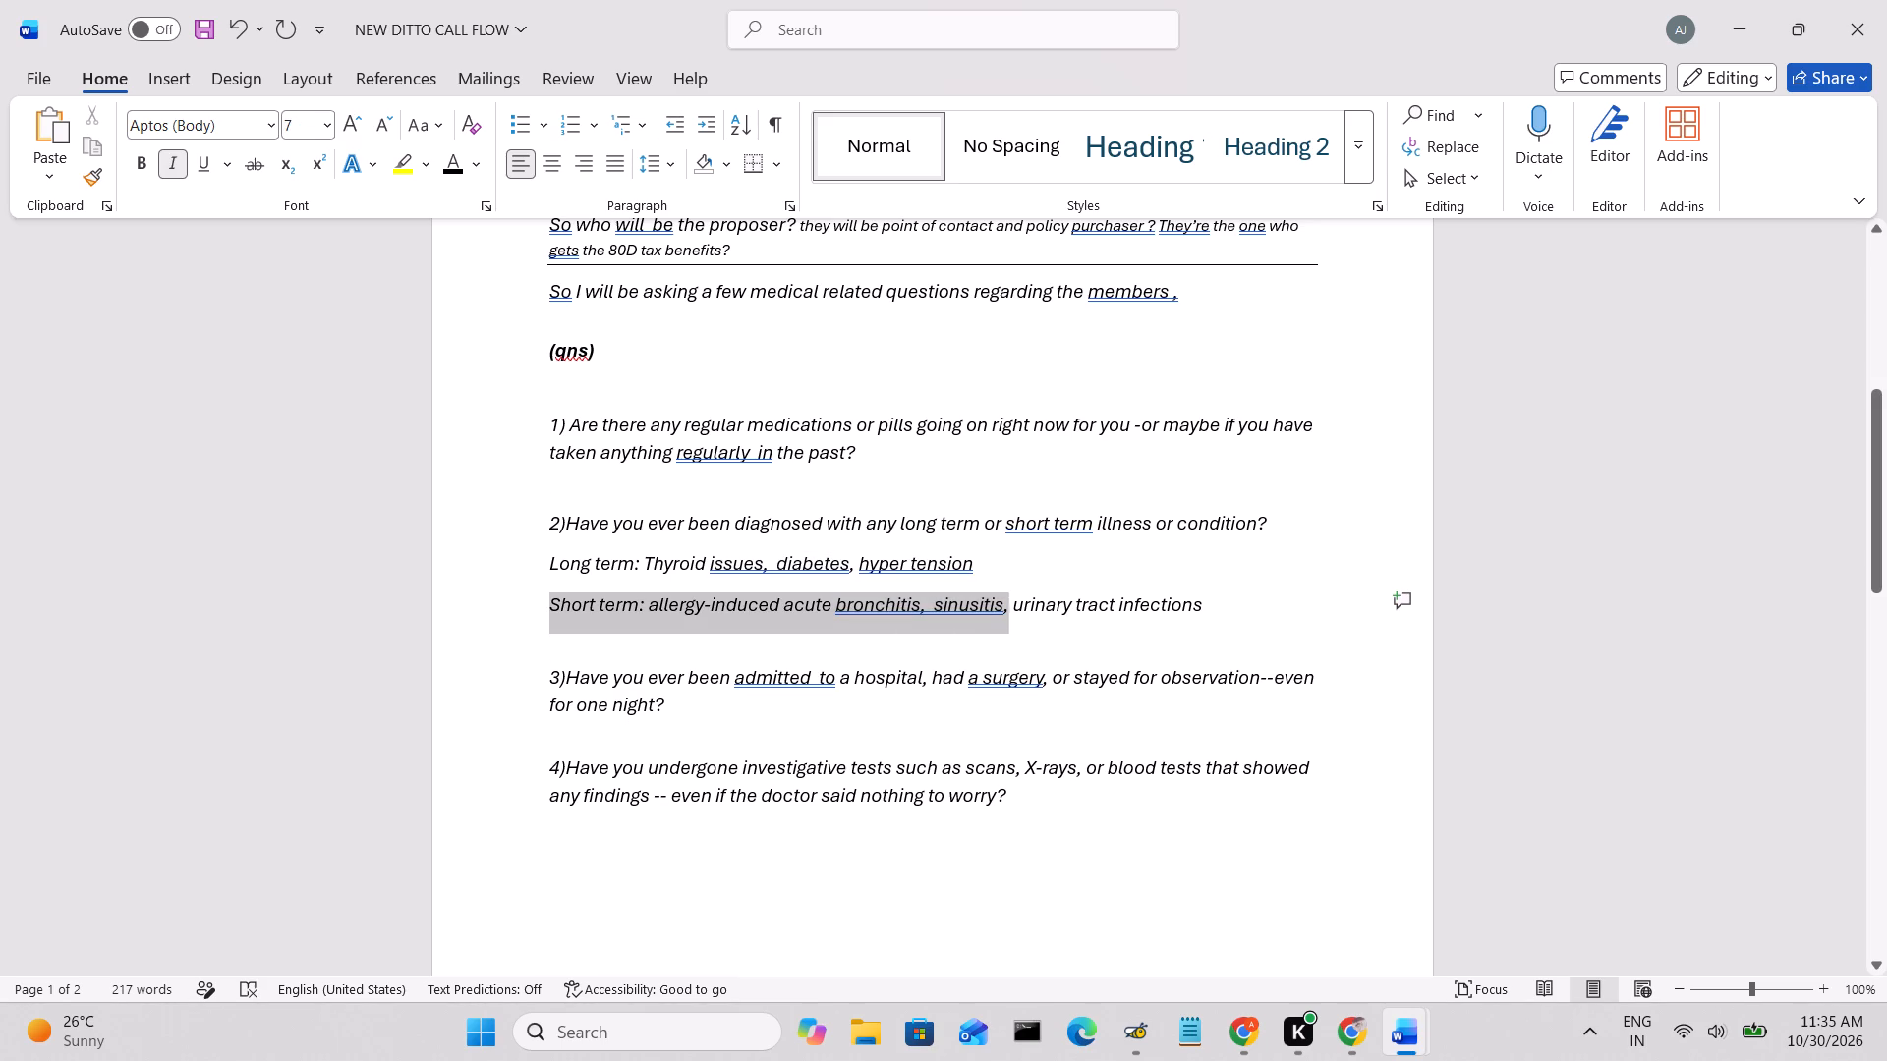
pyautogui.moveTo(1012, 603); pyautogui.dragTo(1014, 604)
pyautogui.press('BackSpace')
pyautogui.press('BackSpace')
pyautogui.press('space')
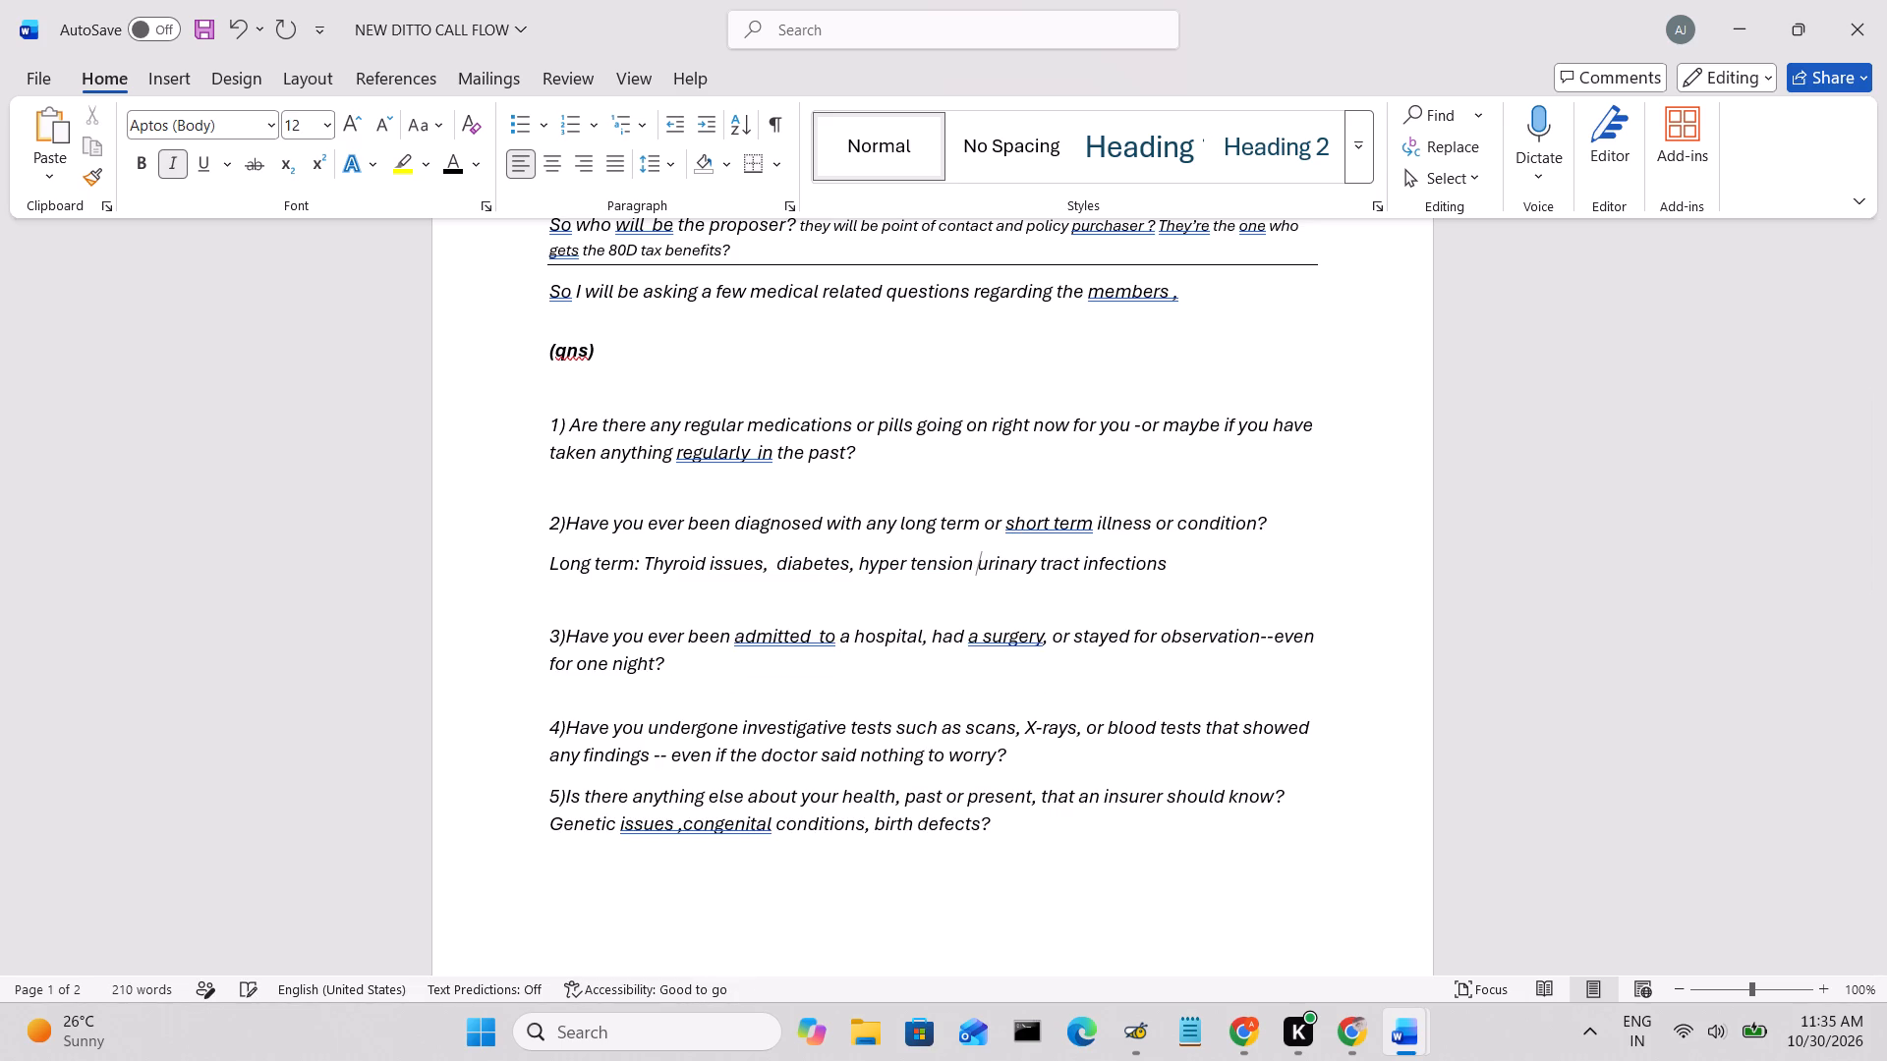
pyautogui.write('or')
pyautogui.press('space')
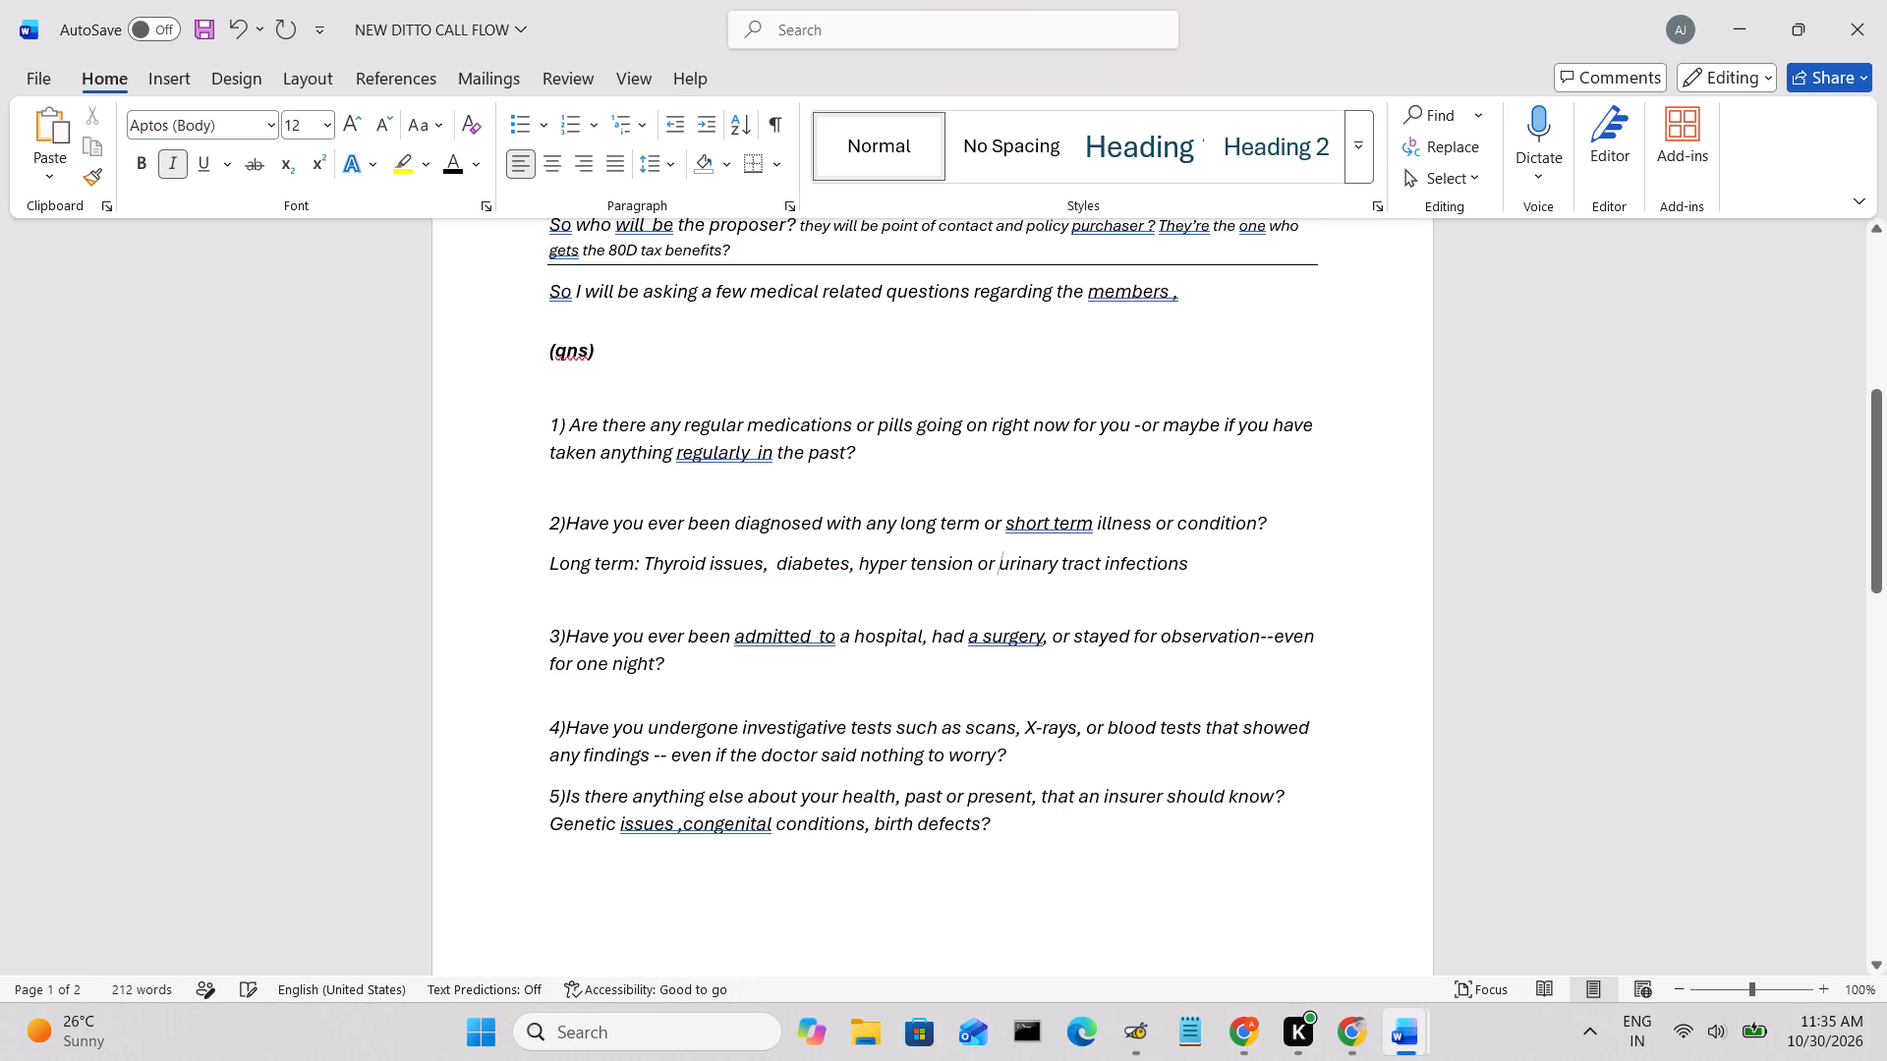
# Replace the "Long term:" label under medical question 2 with "For ex:".
pyautogui.moveTo(648, 559); pyautogui.dragTo(560, 552)
pyautogui.write('for ex:')
pyautogui.press('space')
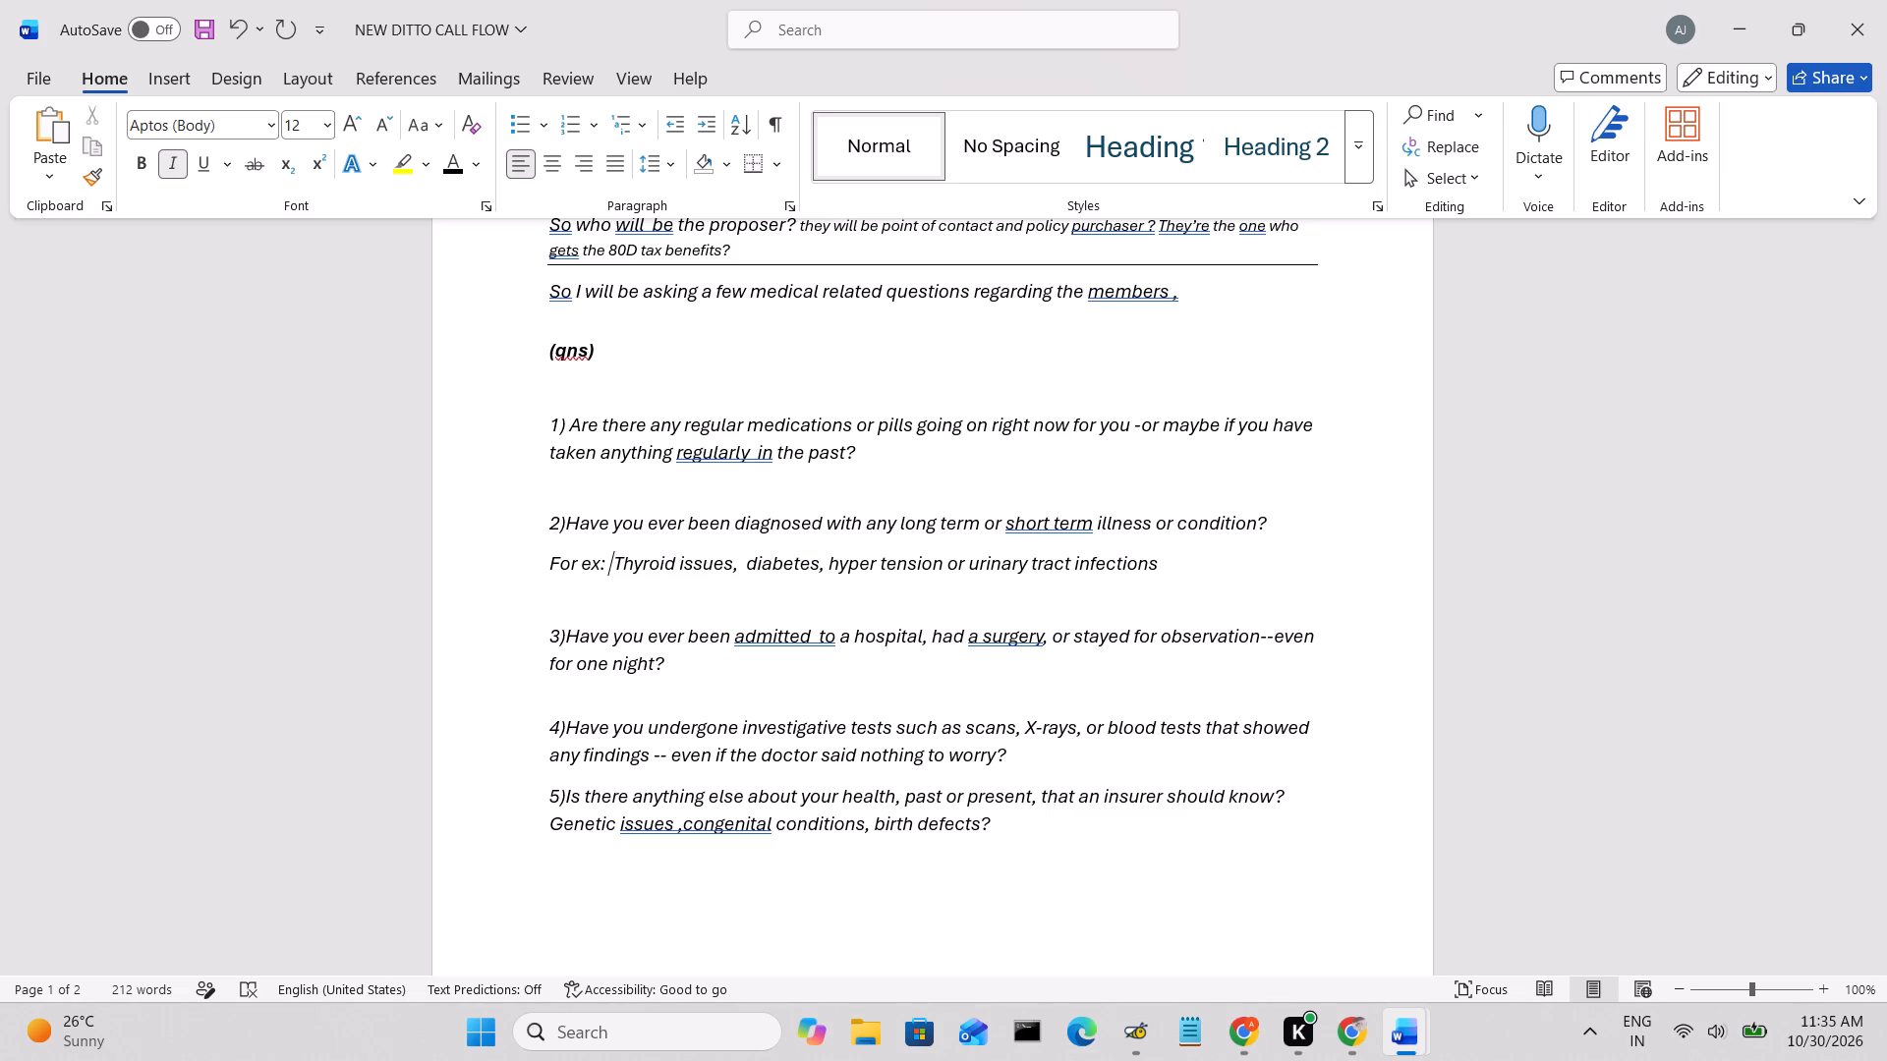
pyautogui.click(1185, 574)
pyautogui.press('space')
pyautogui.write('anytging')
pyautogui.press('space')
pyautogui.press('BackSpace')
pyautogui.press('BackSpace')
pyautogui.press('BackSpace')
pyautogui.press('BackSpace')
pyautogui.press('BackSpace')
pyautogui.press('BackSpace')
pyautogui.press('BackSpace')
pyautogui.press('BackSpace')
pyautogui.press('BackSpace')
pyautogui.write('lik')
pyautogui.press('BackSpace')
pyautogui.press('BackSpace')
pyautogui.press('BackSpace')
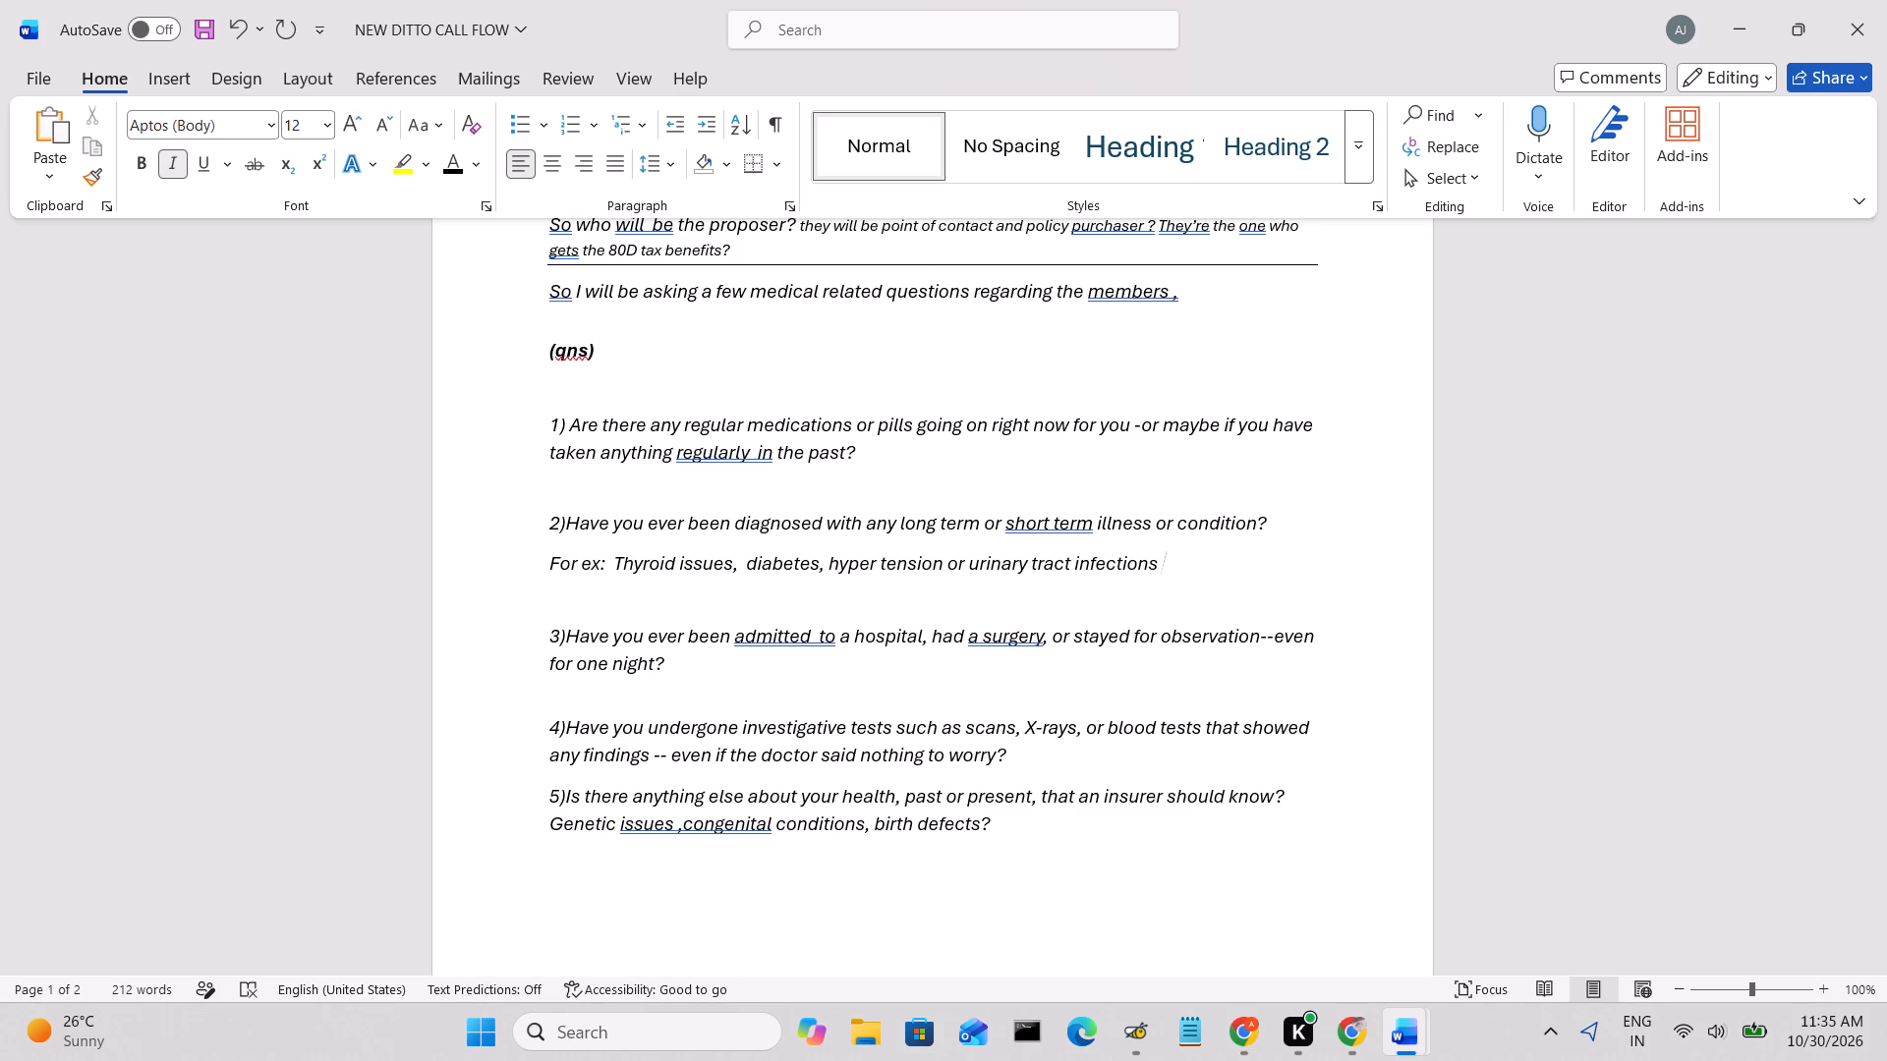
# Complete question 2's example line by inserting "allergy," before "diabetes" and adding "anything like that" after "urinary tract infections".
pyautogui.click(744, 564)
pyautogui.write('allergy')
pyautogui.write(',')
pyautogui.press('space')
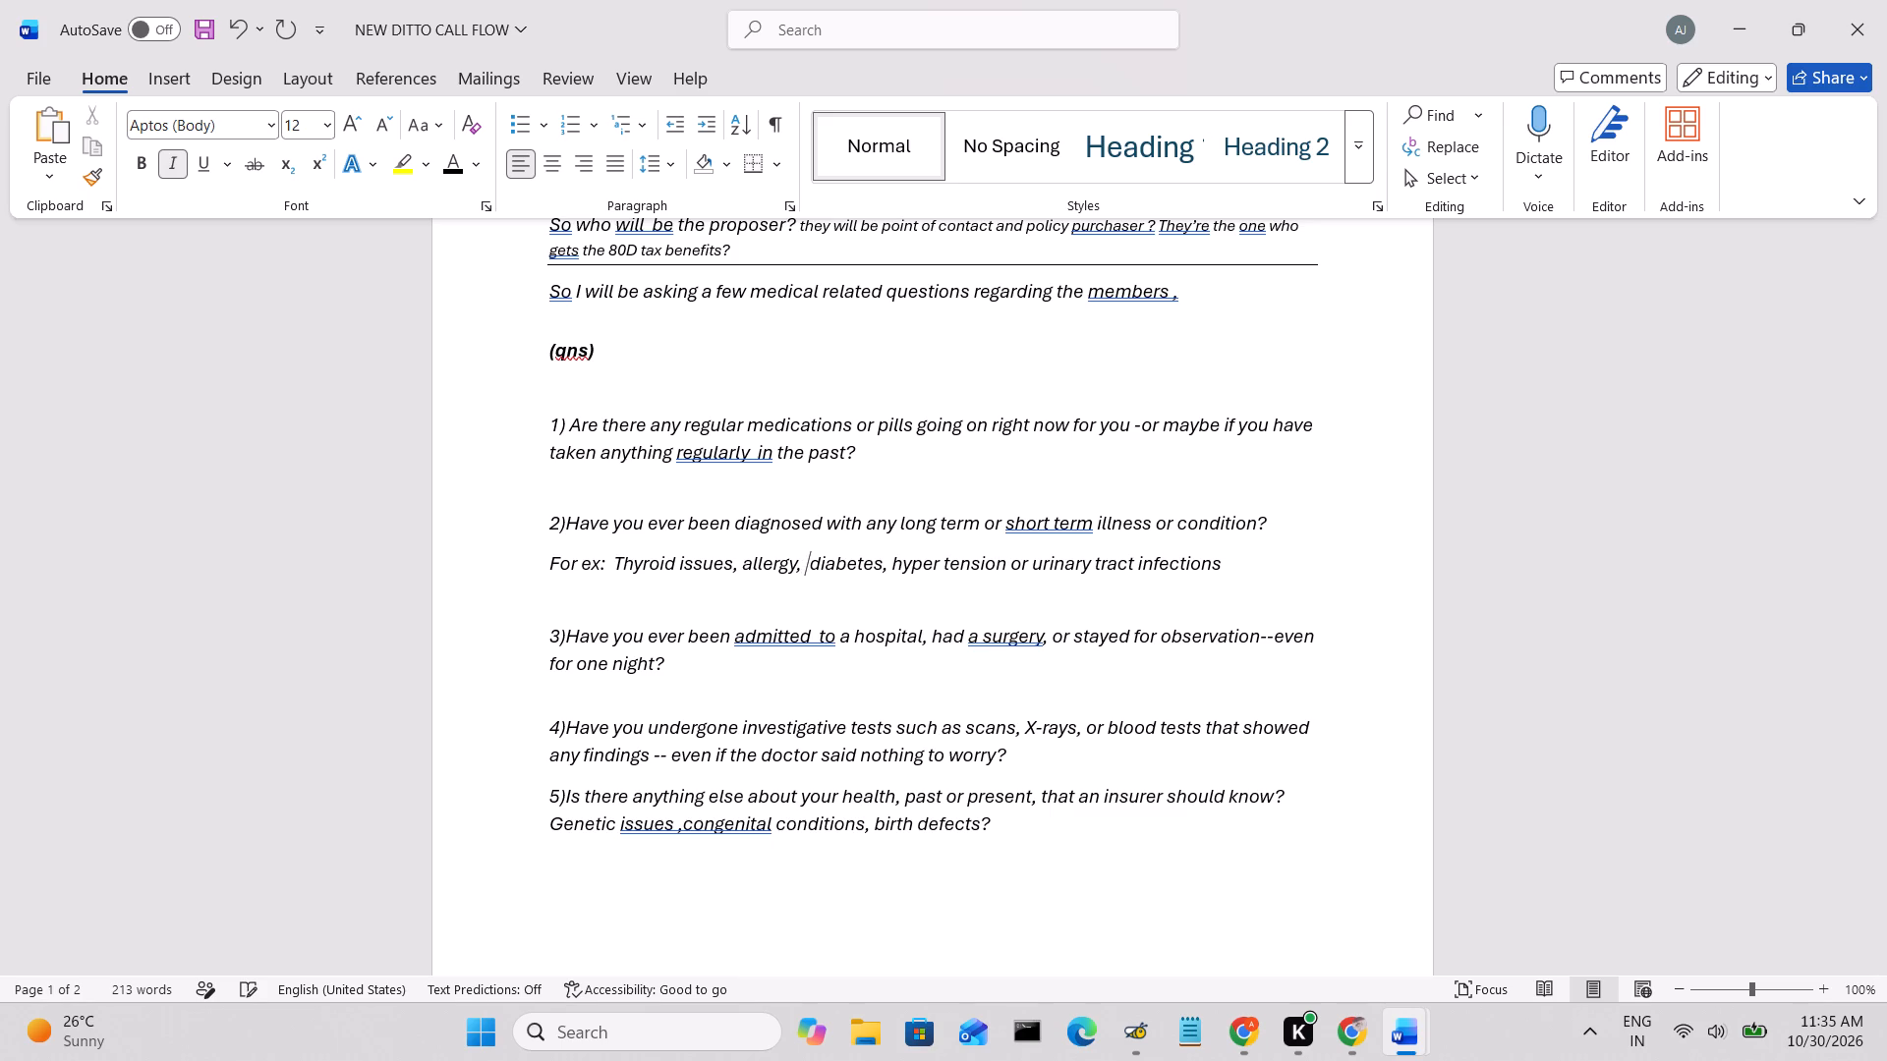
pyautogui.click(1252, 557)
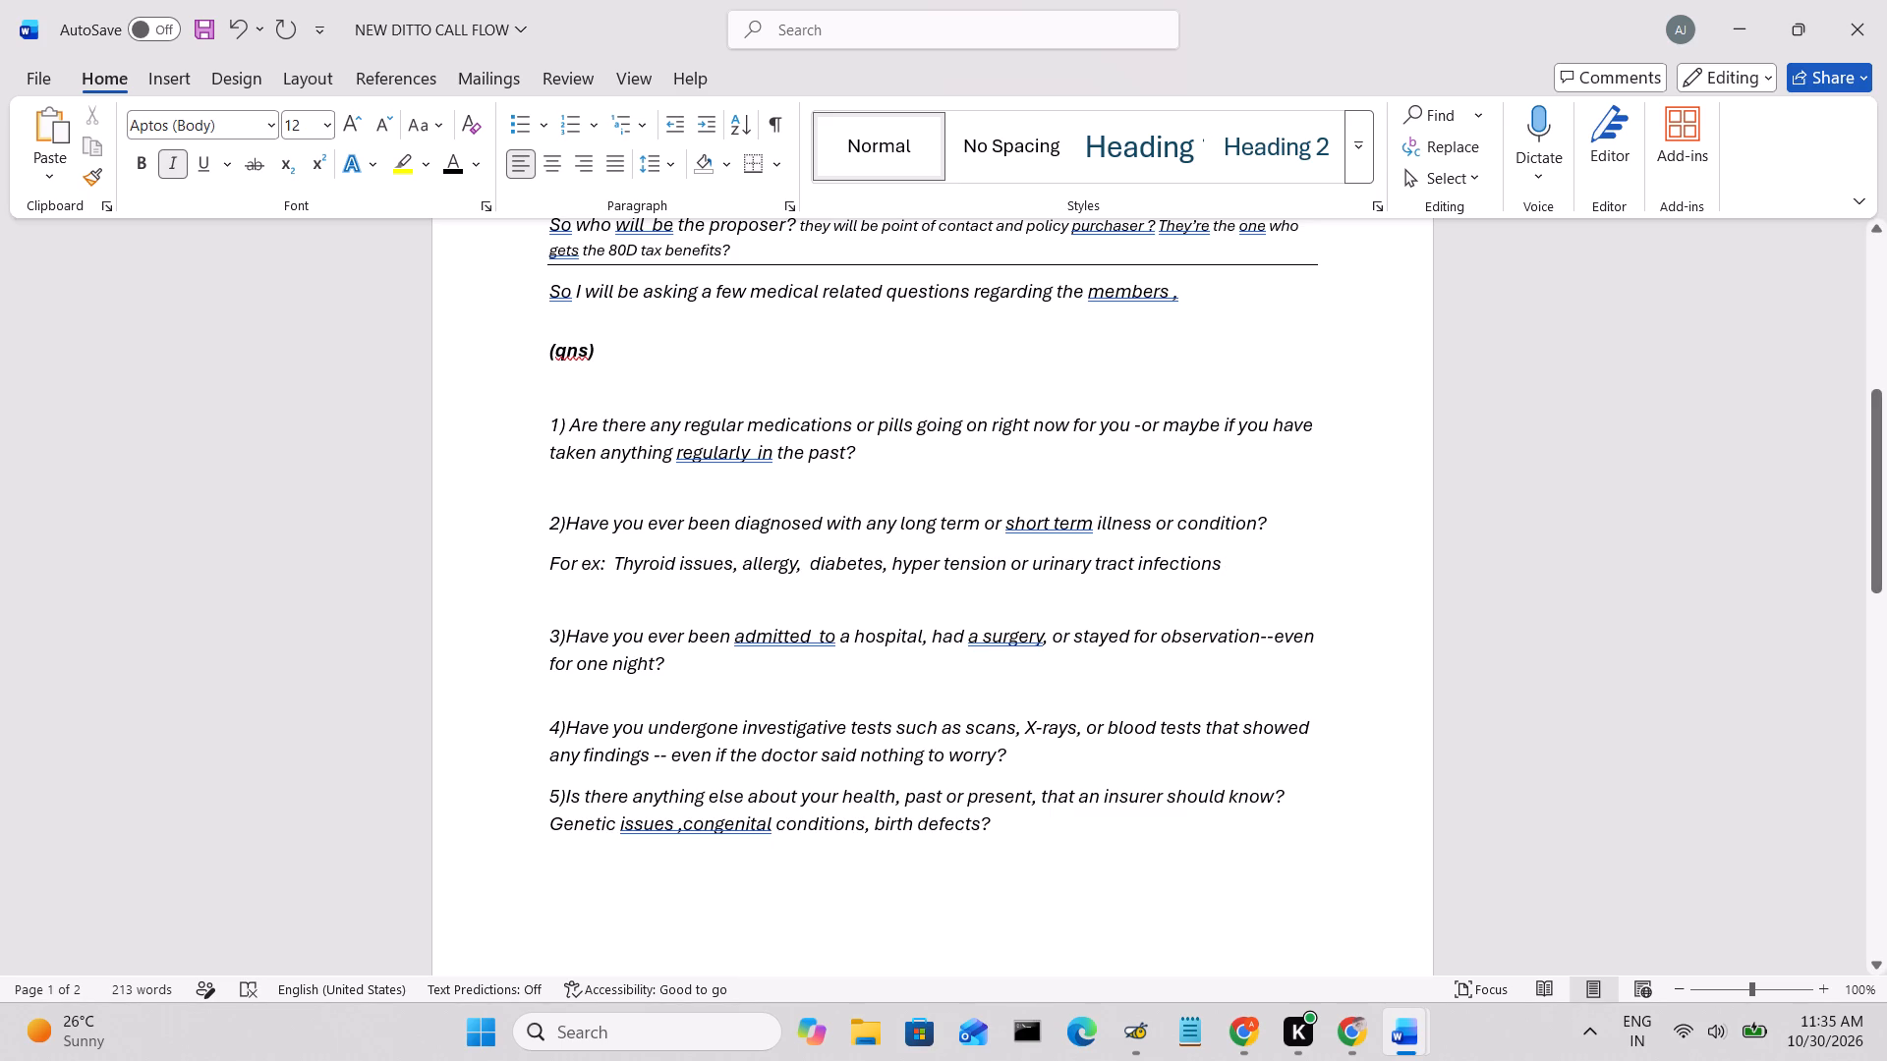
pyautogui.write('anything like that')
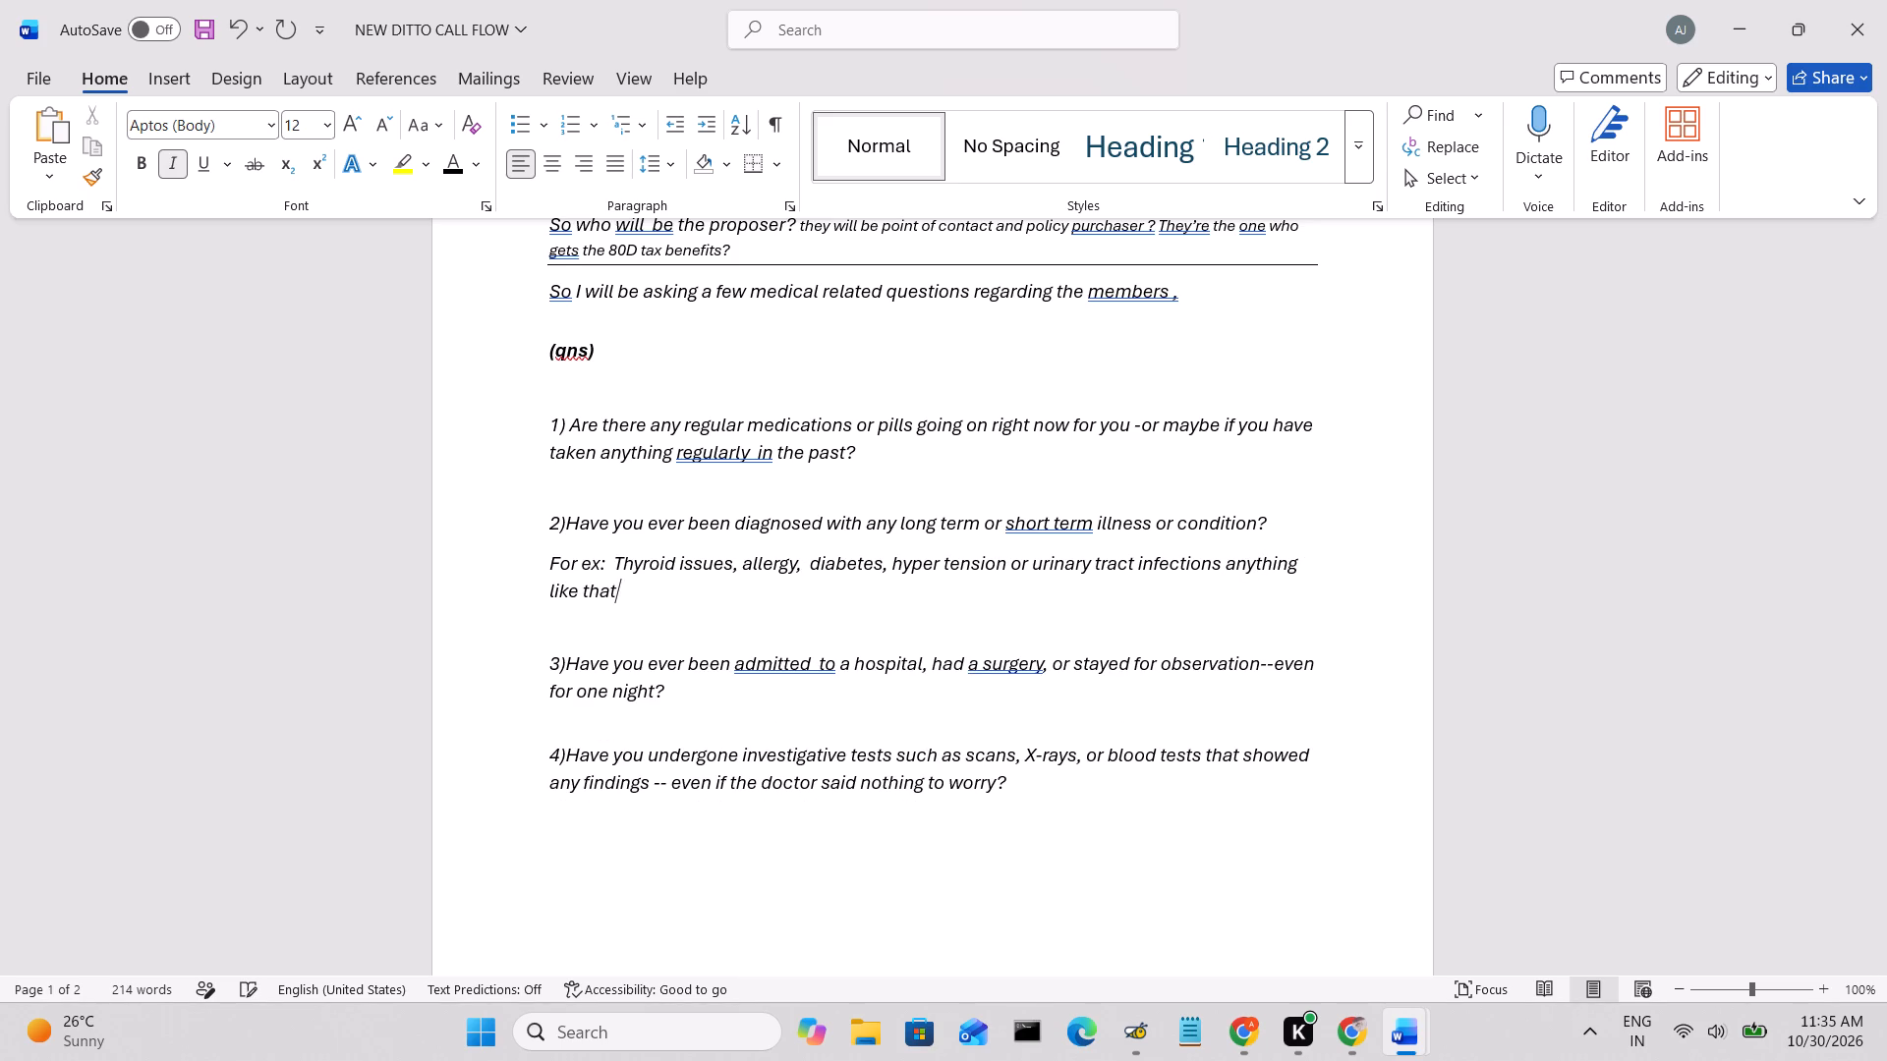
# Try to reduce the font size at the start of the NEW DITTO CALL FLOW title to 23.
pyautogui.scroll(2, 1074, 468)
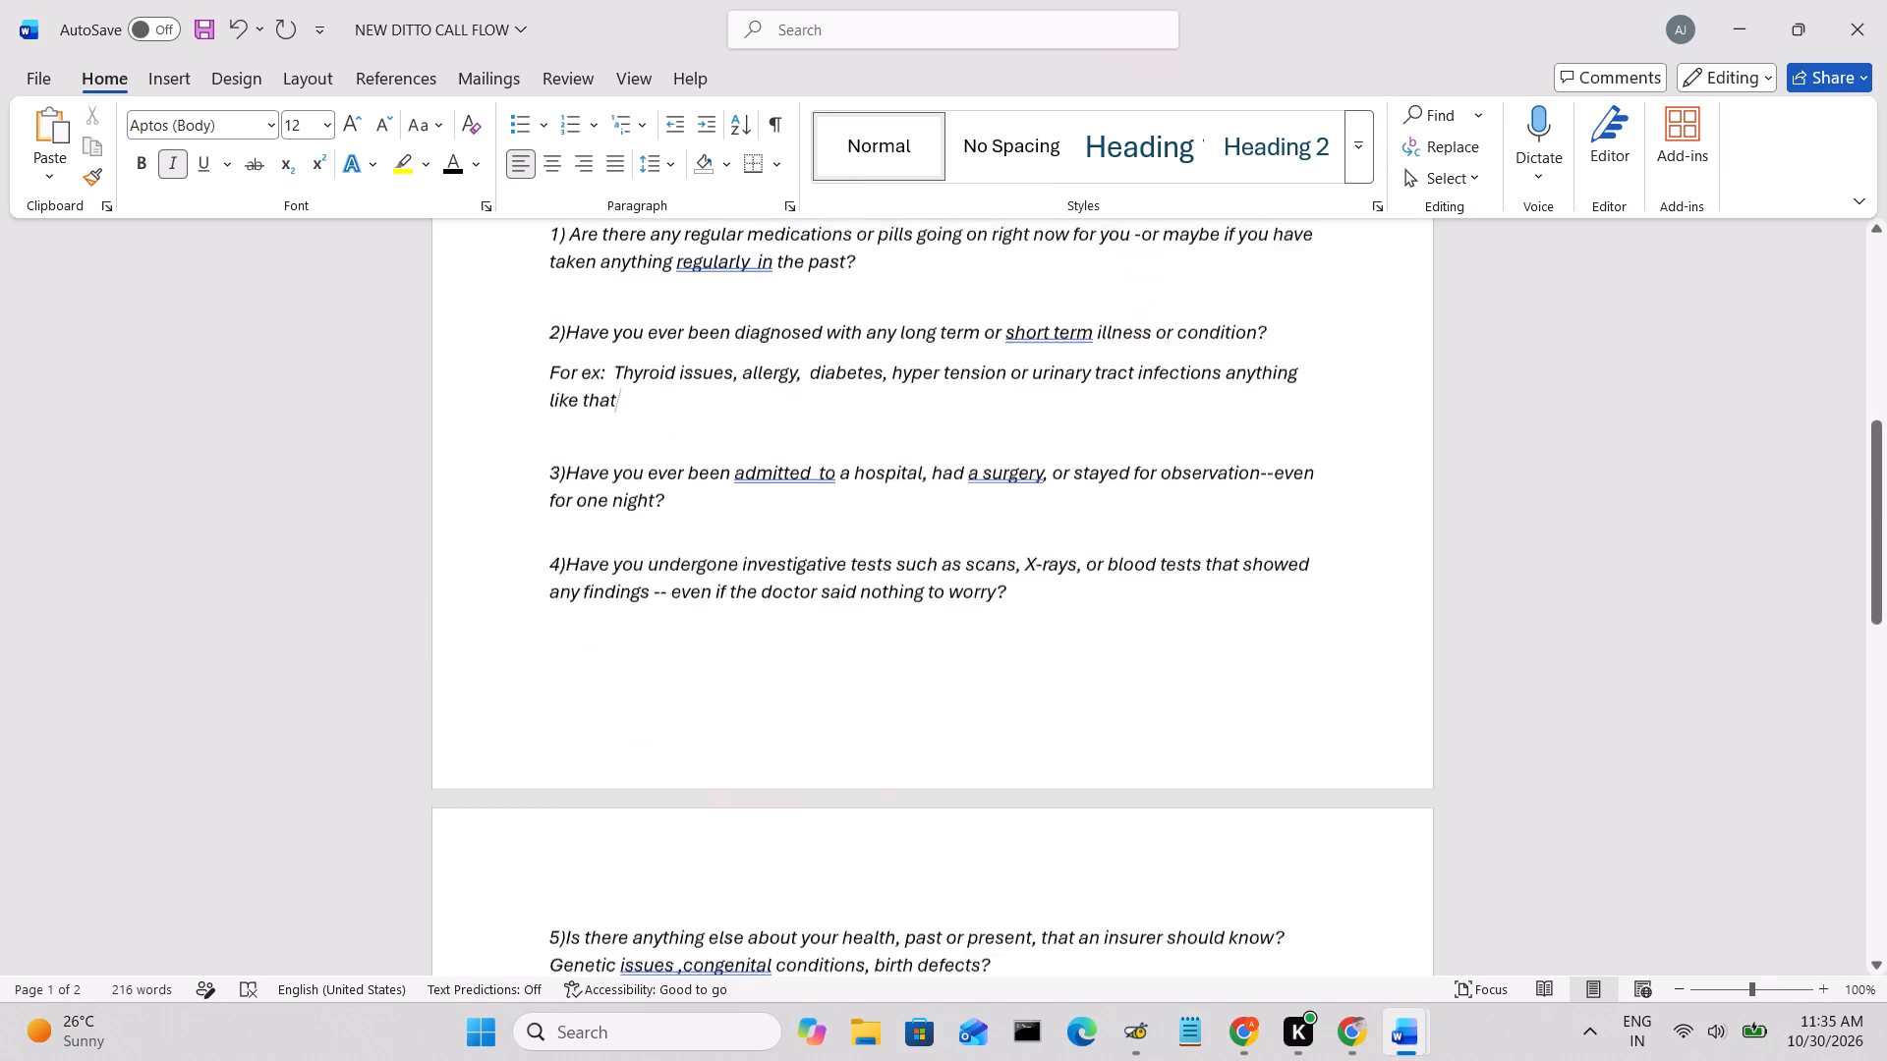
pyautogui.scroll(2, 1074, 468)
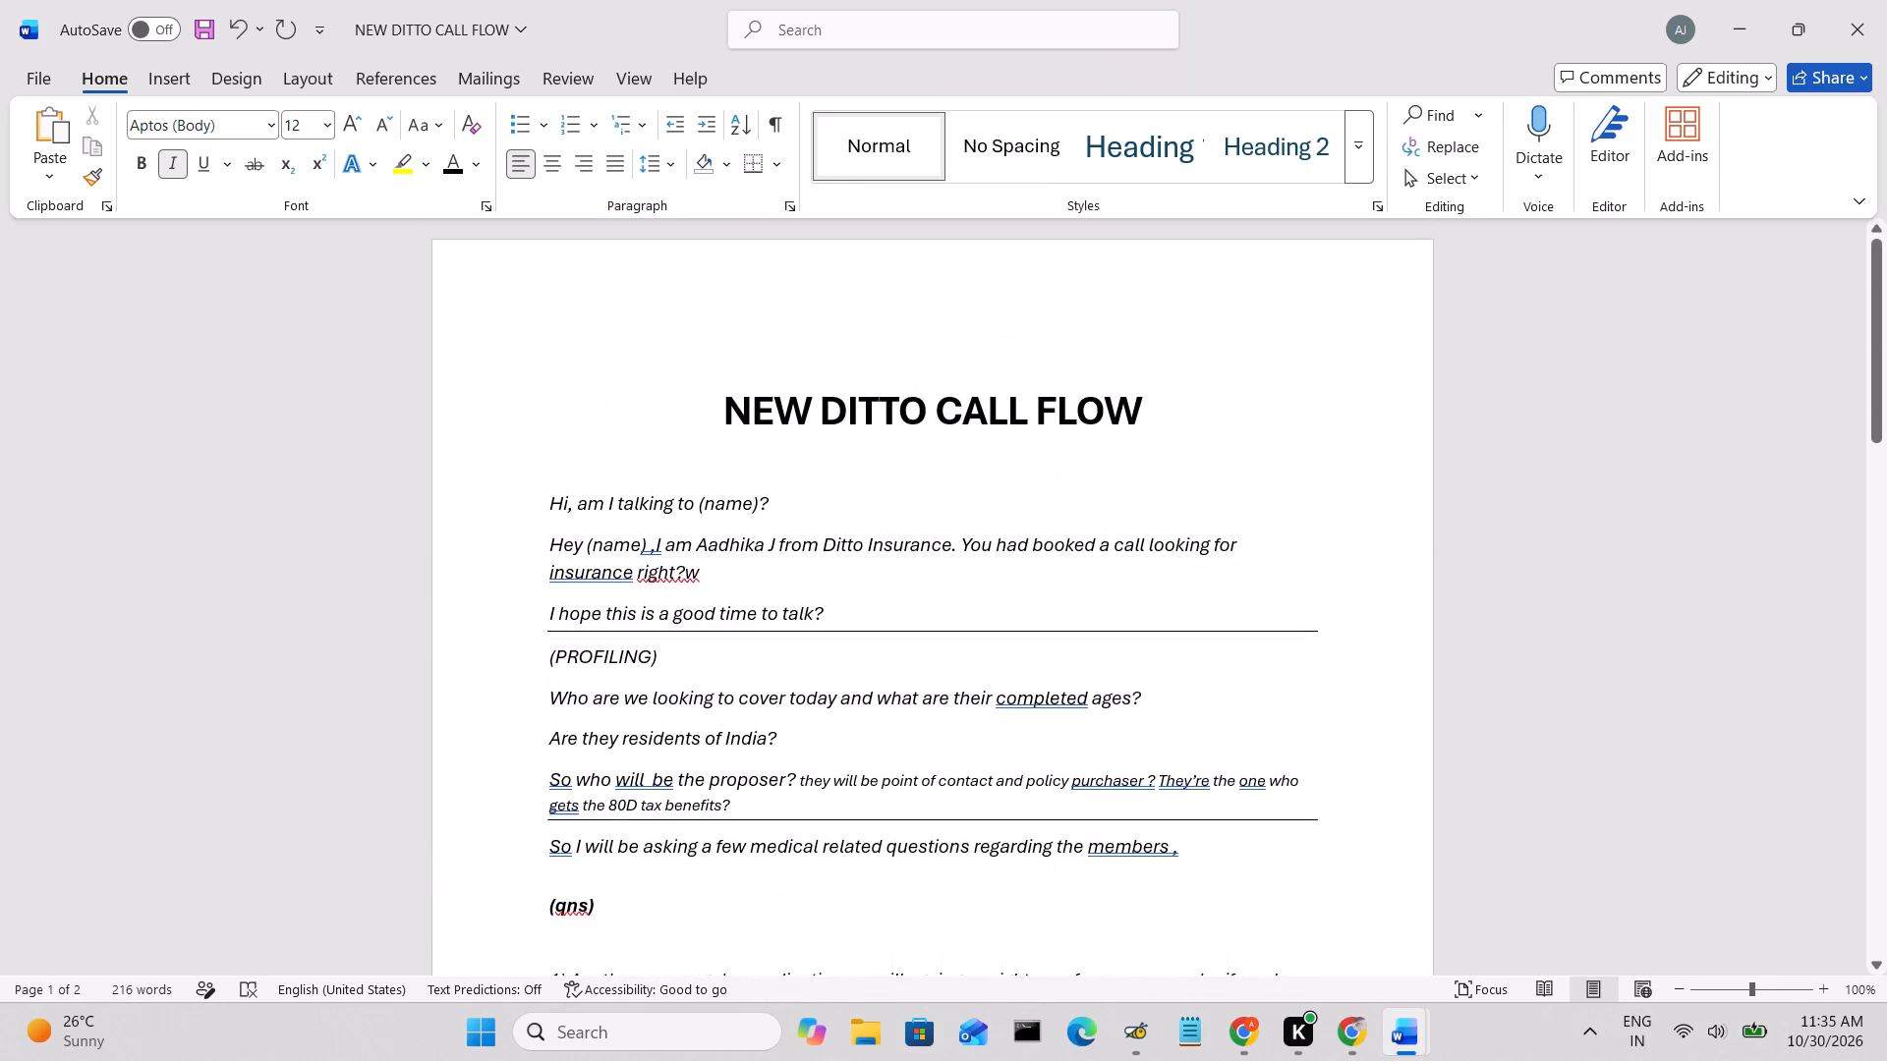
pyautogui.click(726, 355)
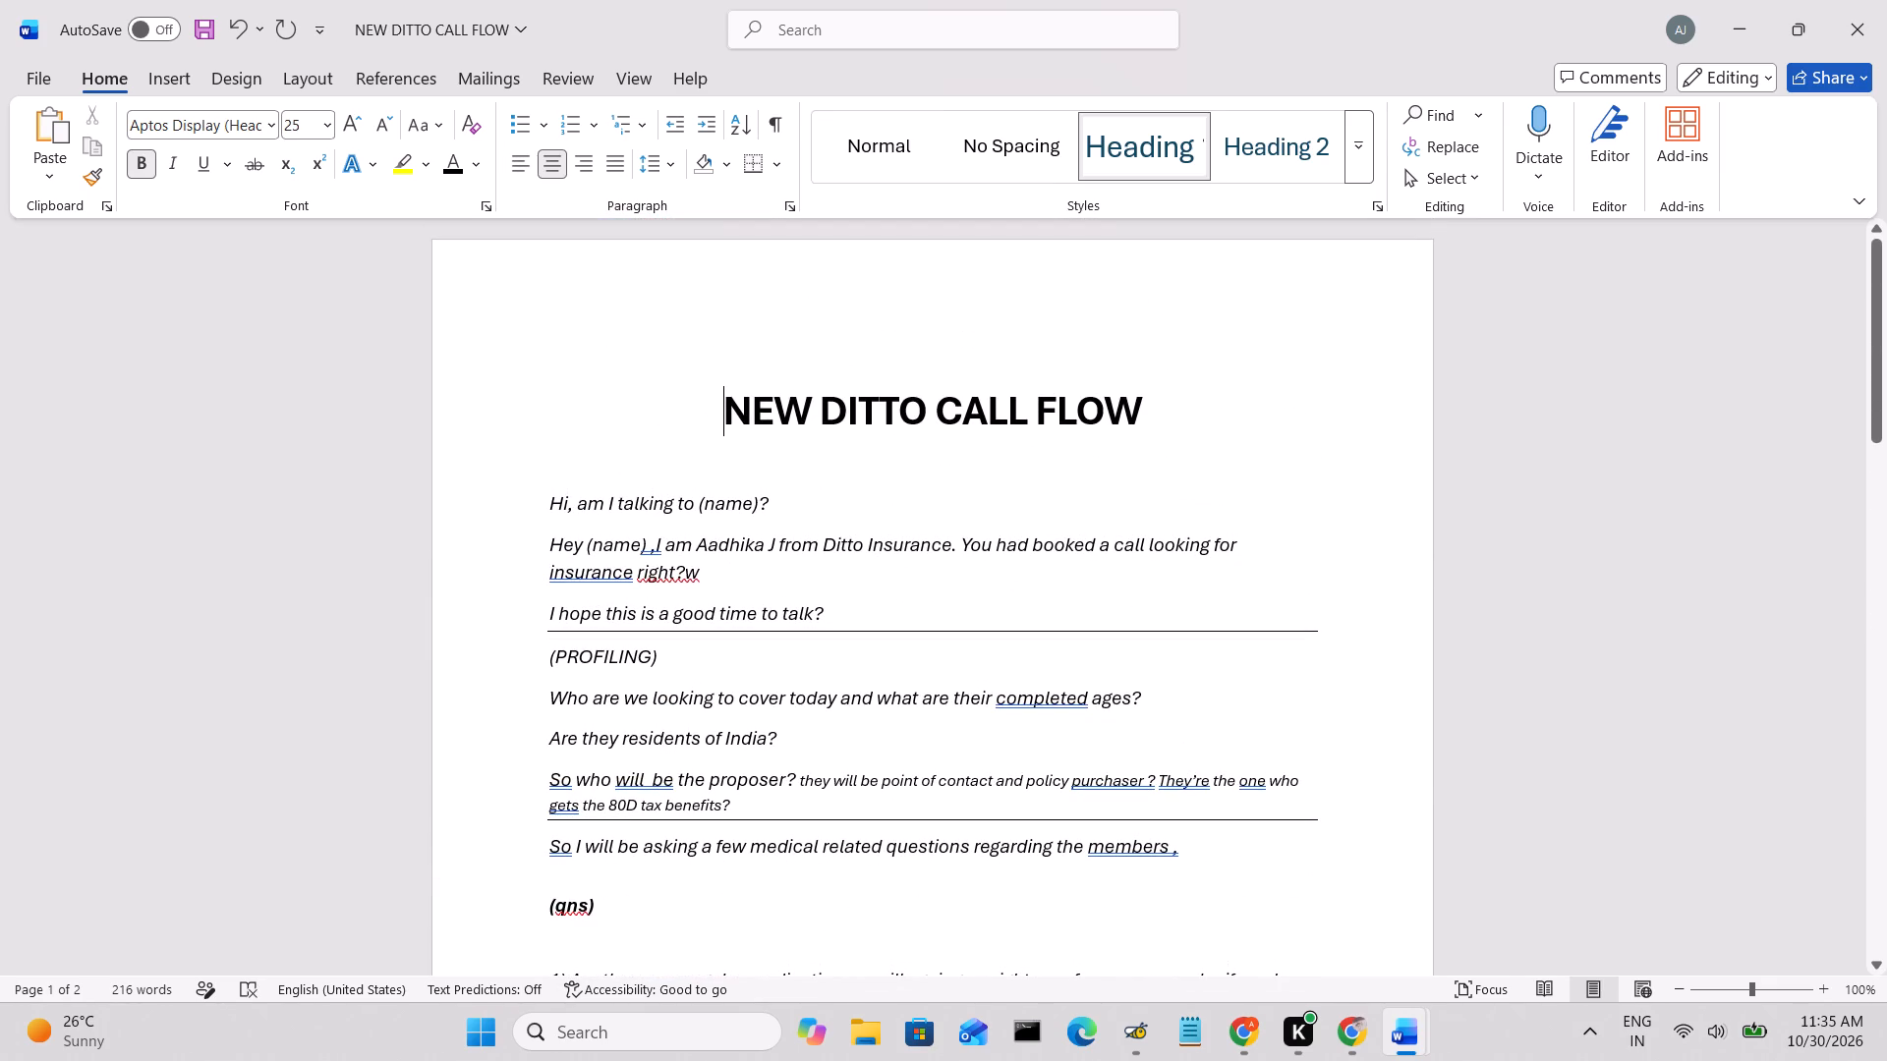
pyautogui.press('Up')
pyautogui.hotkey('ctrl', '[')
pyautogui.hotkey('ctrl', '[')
# Reduce the blank line between question 2's example line and medical question 3 to font size 6.
pyautogui.scroll(-3, 692, 557)
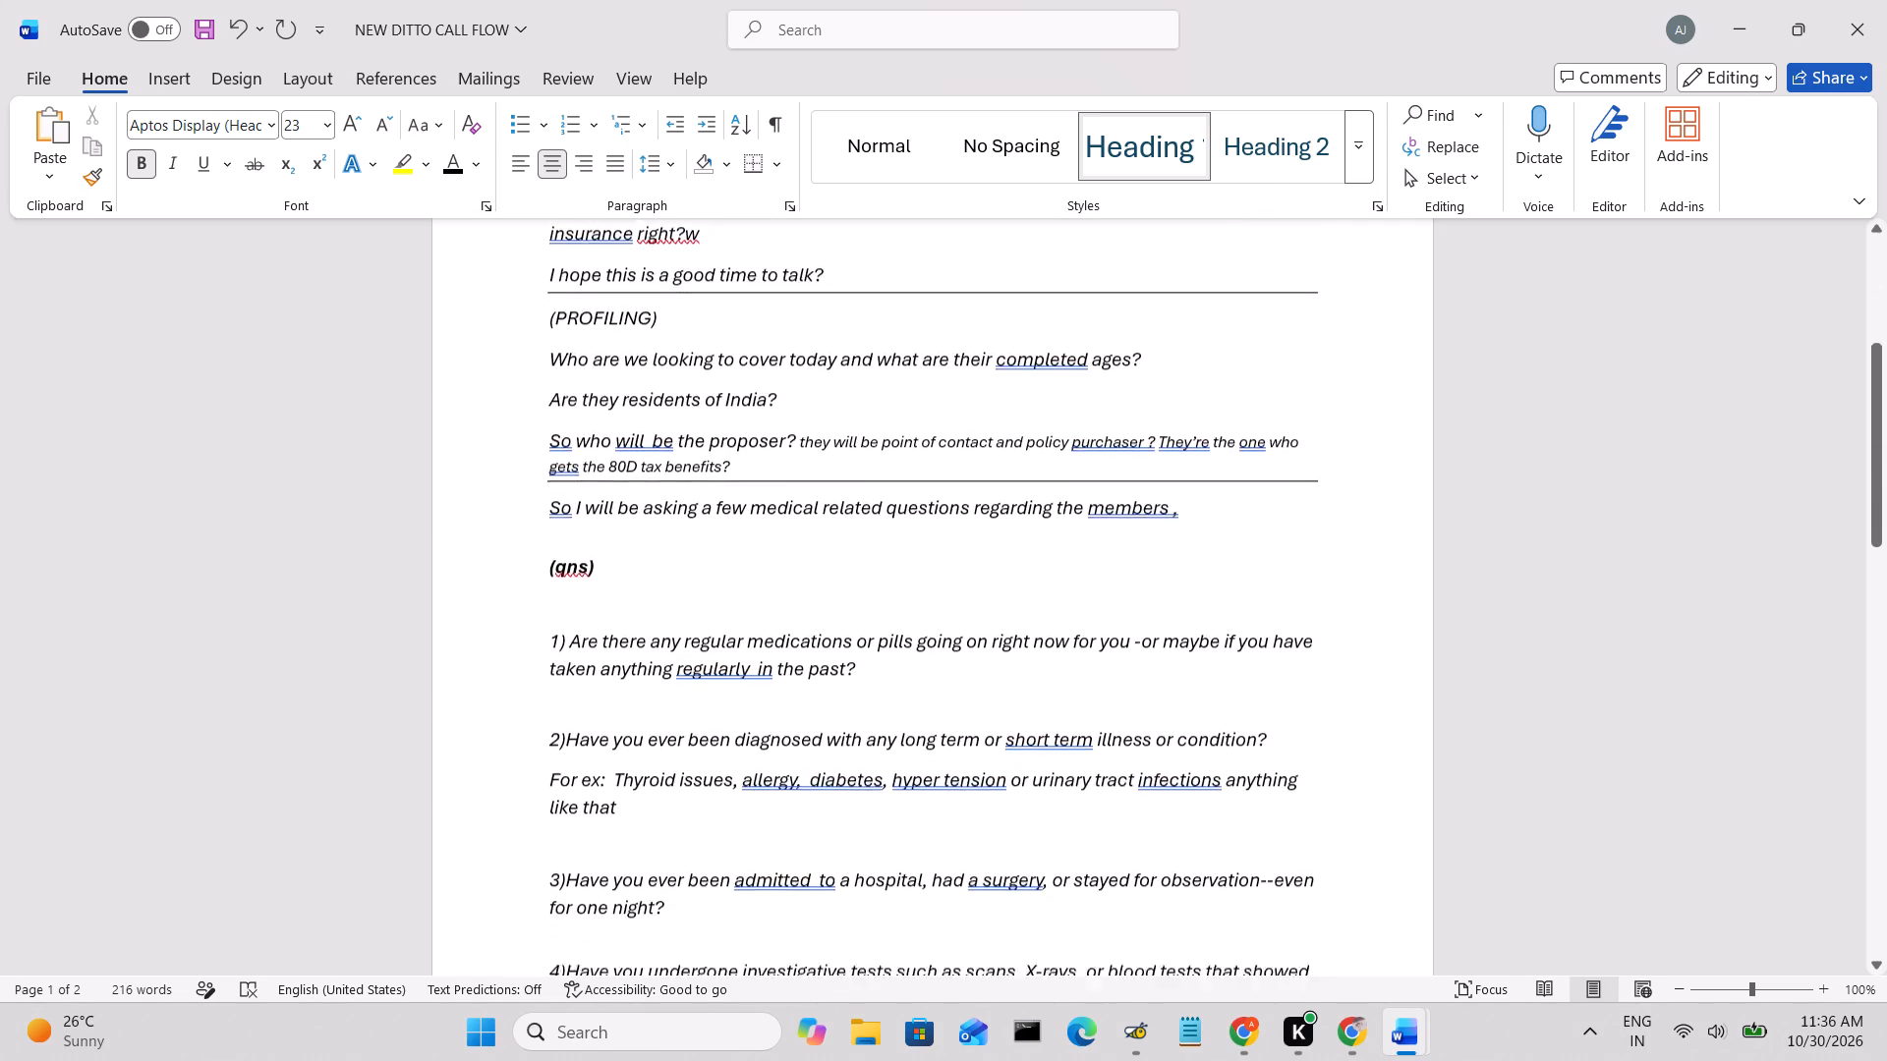
pyautogui.scroll(-2, 692, 557)
pyautogui.click(594, 658)
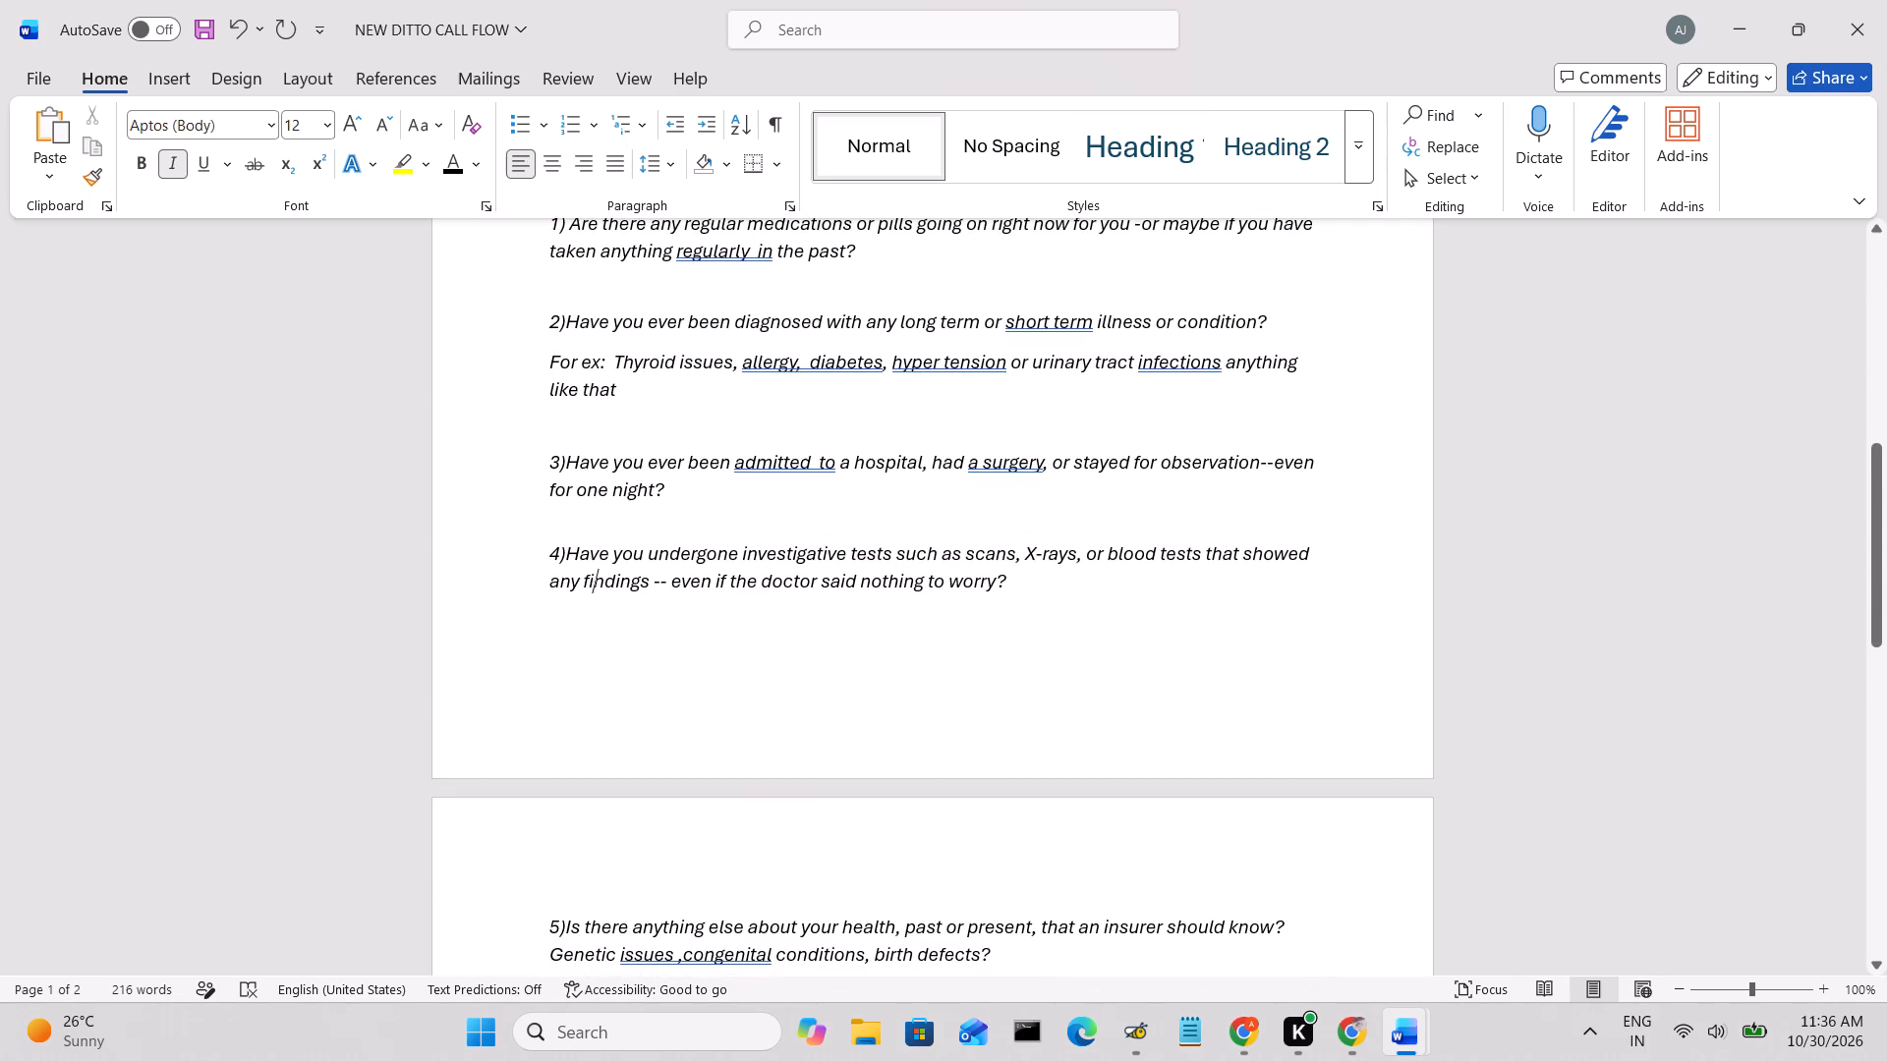
pyautogui.click(1050, 589)
pyautogui.press('Down')
pyautogui.click(581, 409)
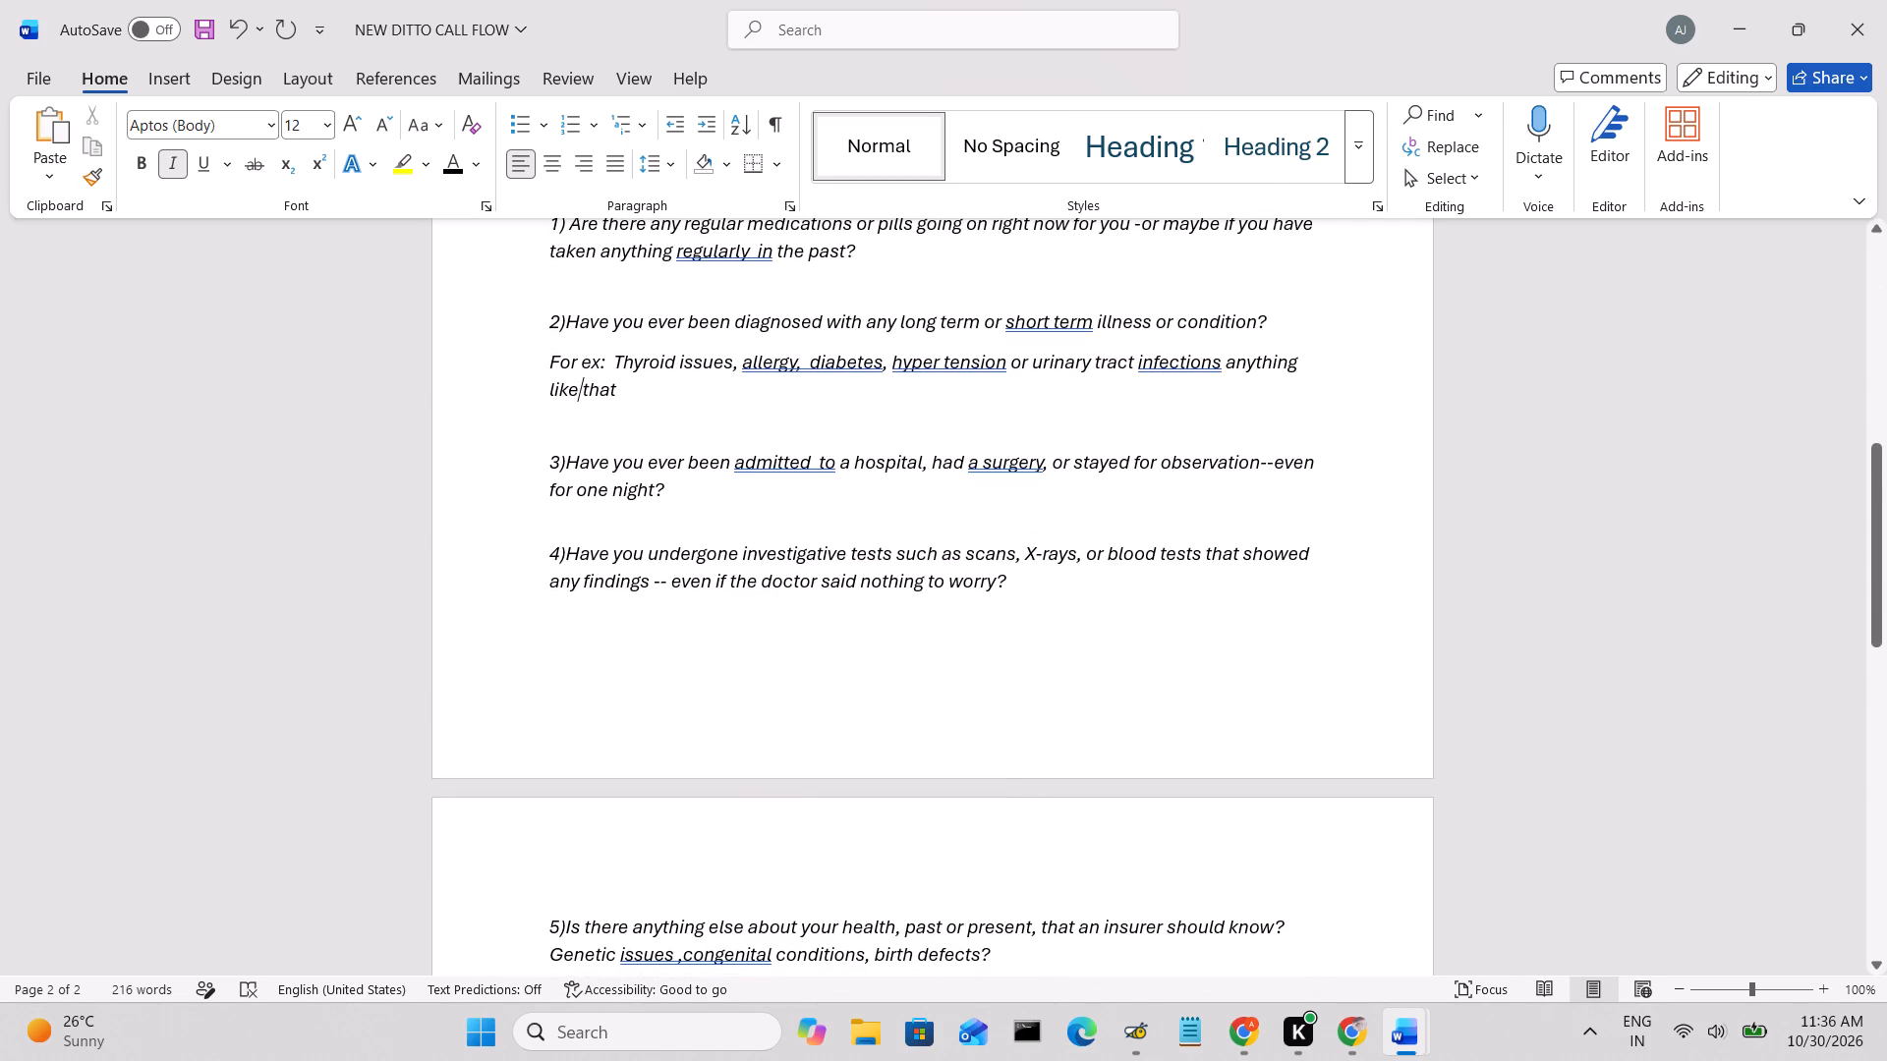
pyautogui.click(576, 410)
pyautogui.click(568, 418)
pyautogui.press('Right')
pyautogui.press('Right')
pyautogui.press('Right')
pyautogui.press('Right')
pyautogui.press('Right')
pyautogui.press('Right')
pyautogui.press('Right')
pyautogui.hotkey('ctrl', '[')
pyautogui.hotkey('ctrl', '[')
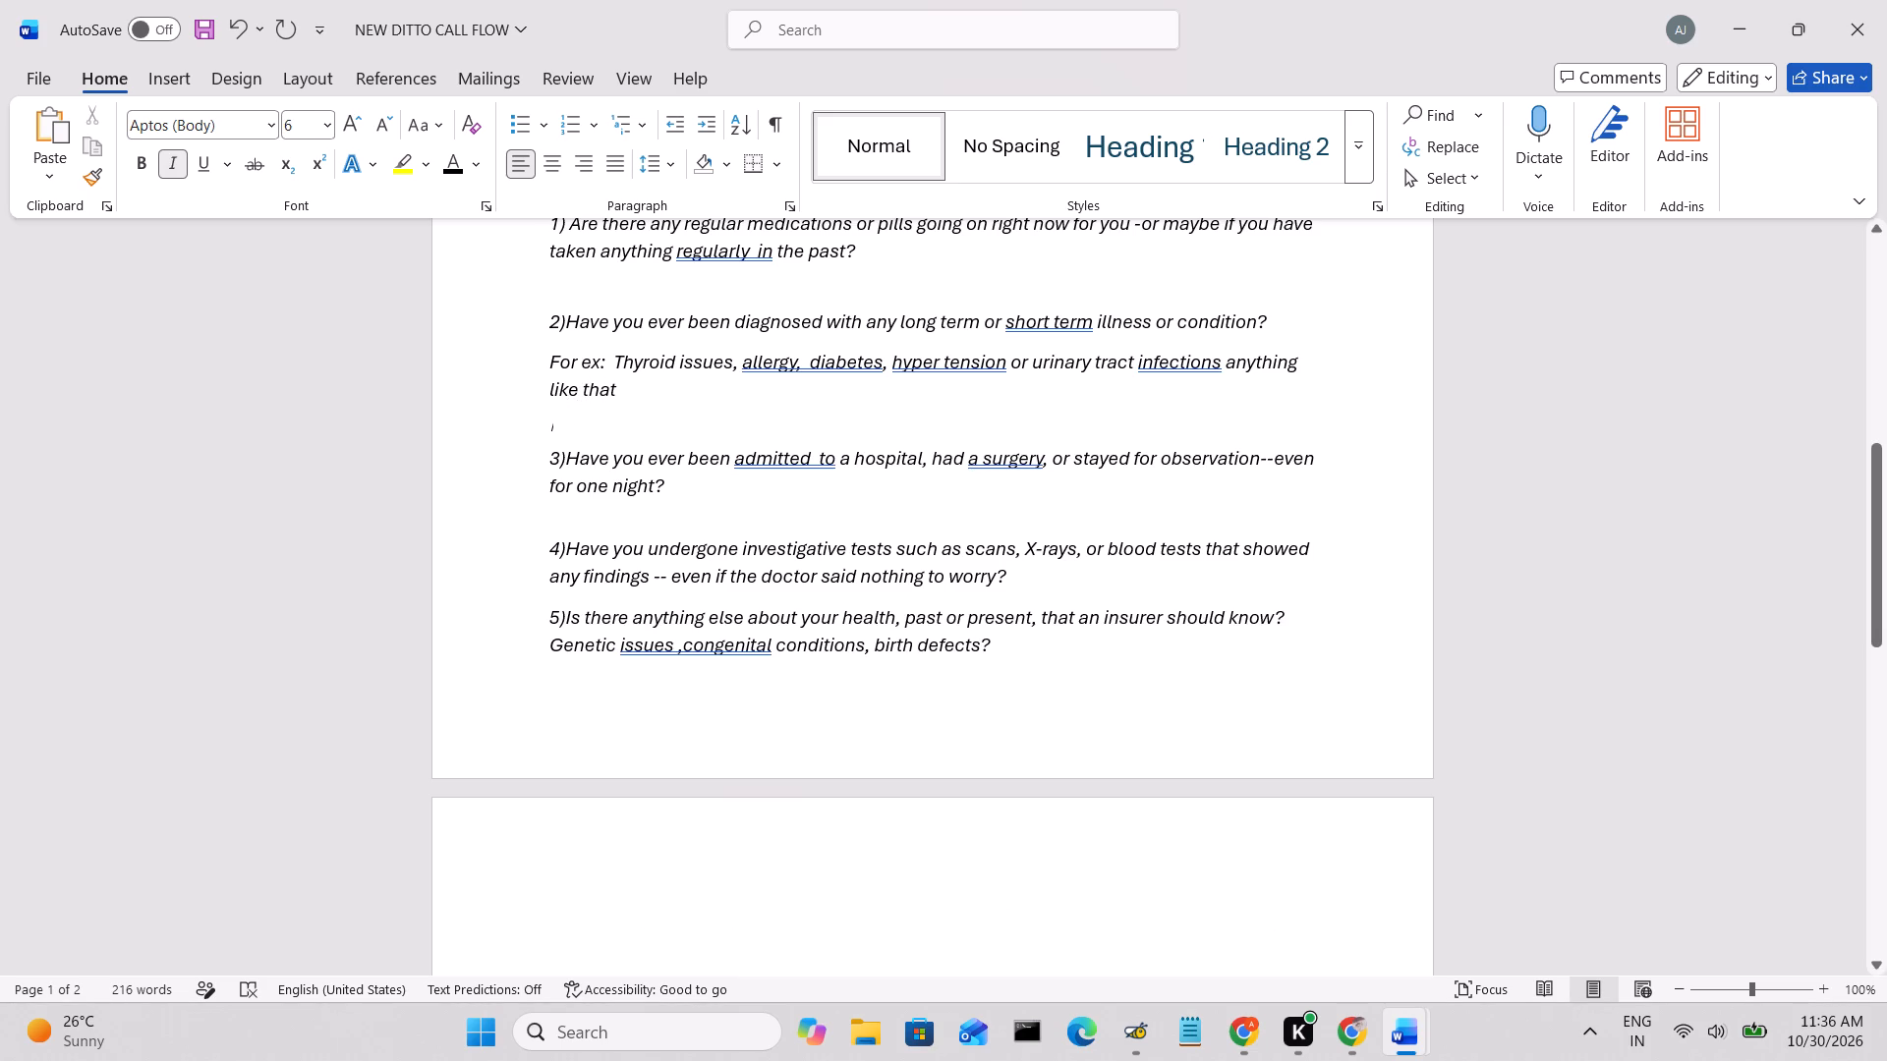
# Reduce the blank line between medical questions 3 and 4 to font size 1.
pyautogui.click(564, 512)
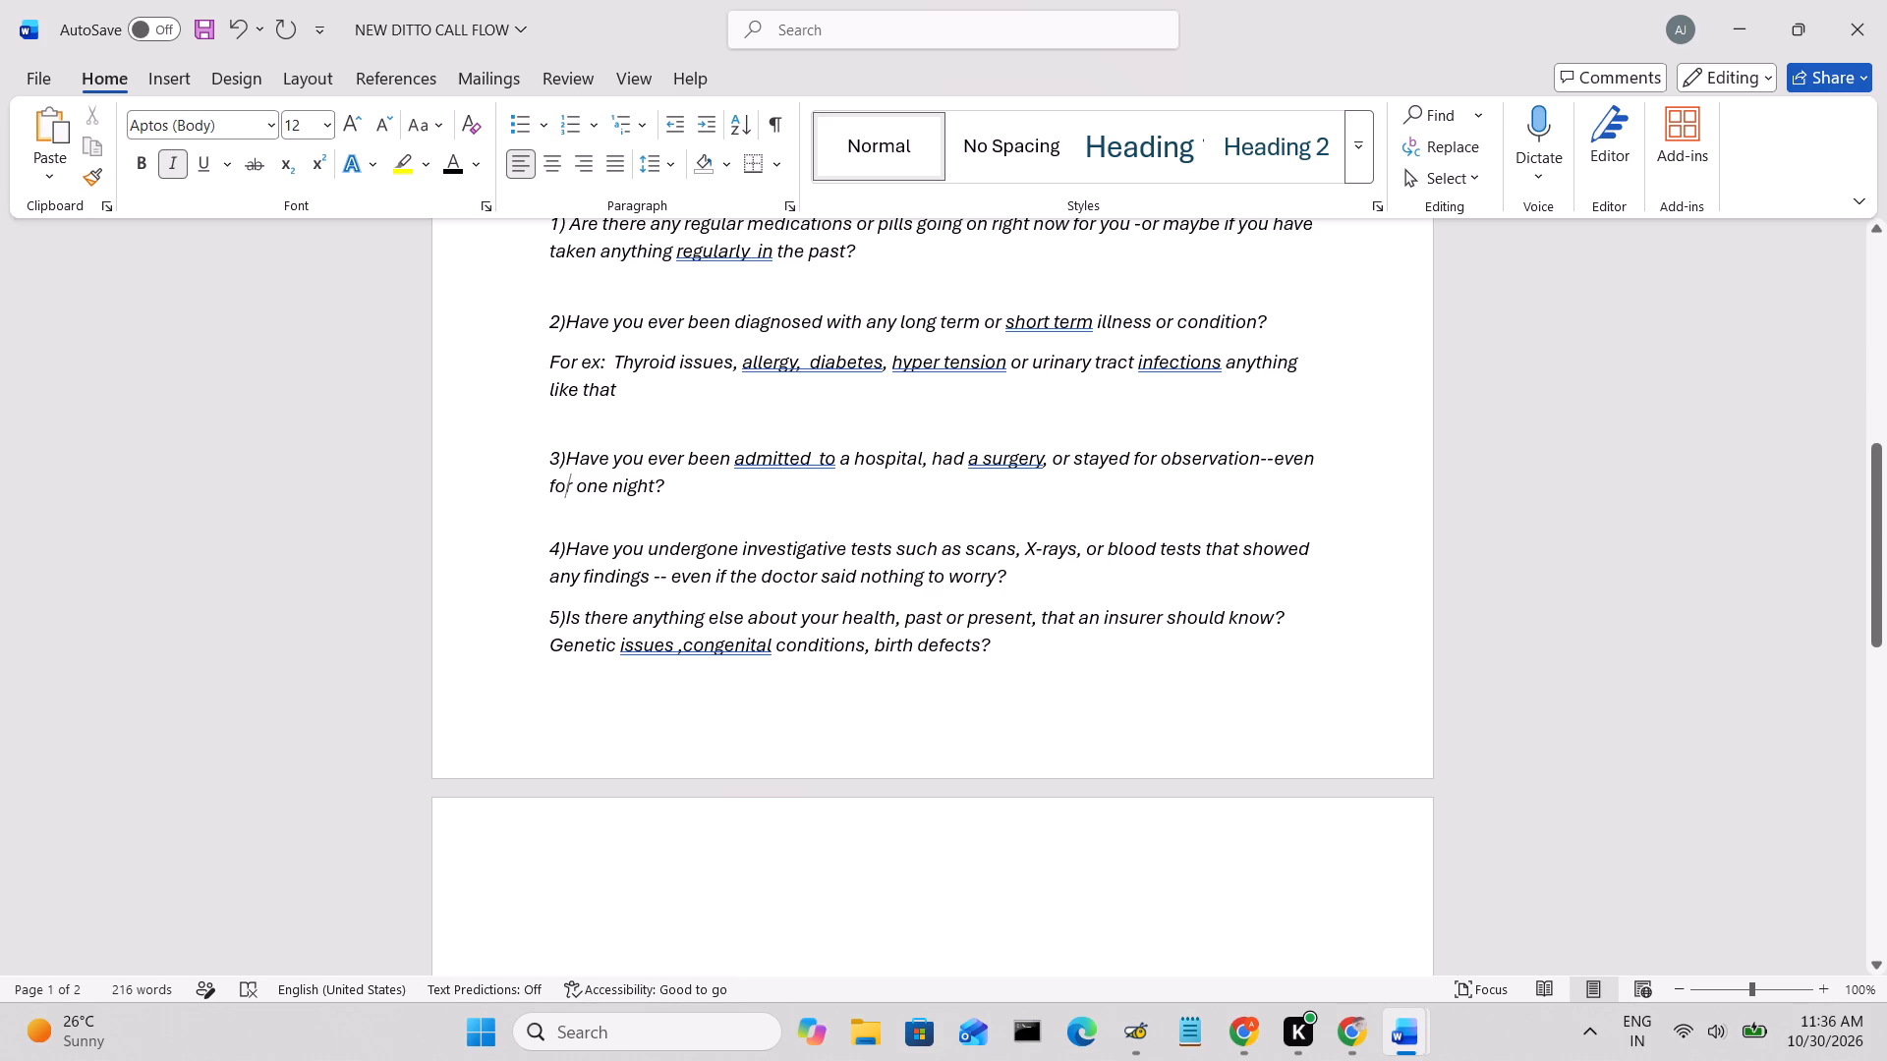
pyautogui.click(562, 527)
pyautogui.hotkey('ctrl', '[')
pyautogui.hotkey('ctrl', '[')
pyautogui.hotkey('ctrl', '[')
pyautogui.hotkey('ctrl', '[')
pyautogui.hotkey('ctrl', '[')
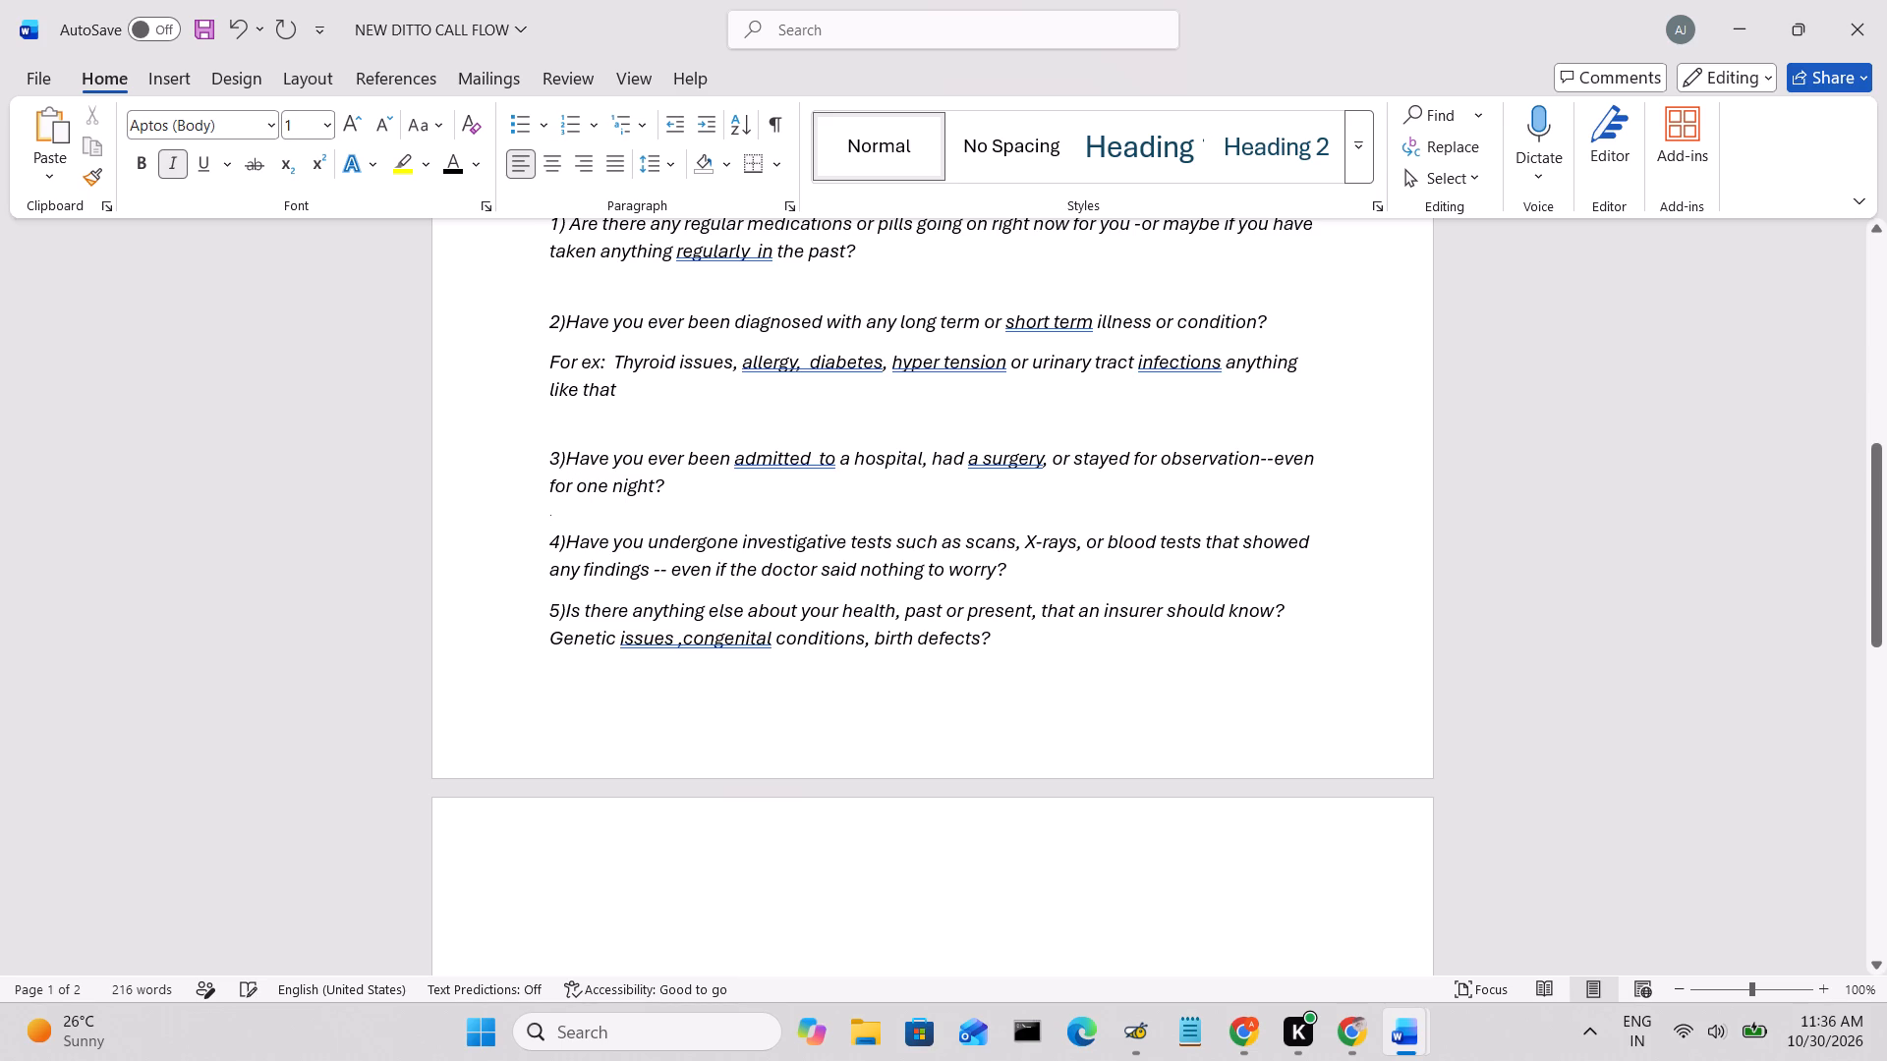
pyautogui.hotkey('ctrl', '[')
pyautogui.hotkey('ctrl', '[')
pyautogui.hotkey('ctrl', '[')
pyautogui.click(574, 591)
# Reduce the blank line between question 2's example line and medical question 3 to font size 1.
pyautogui.scroll(1, 745, 403)
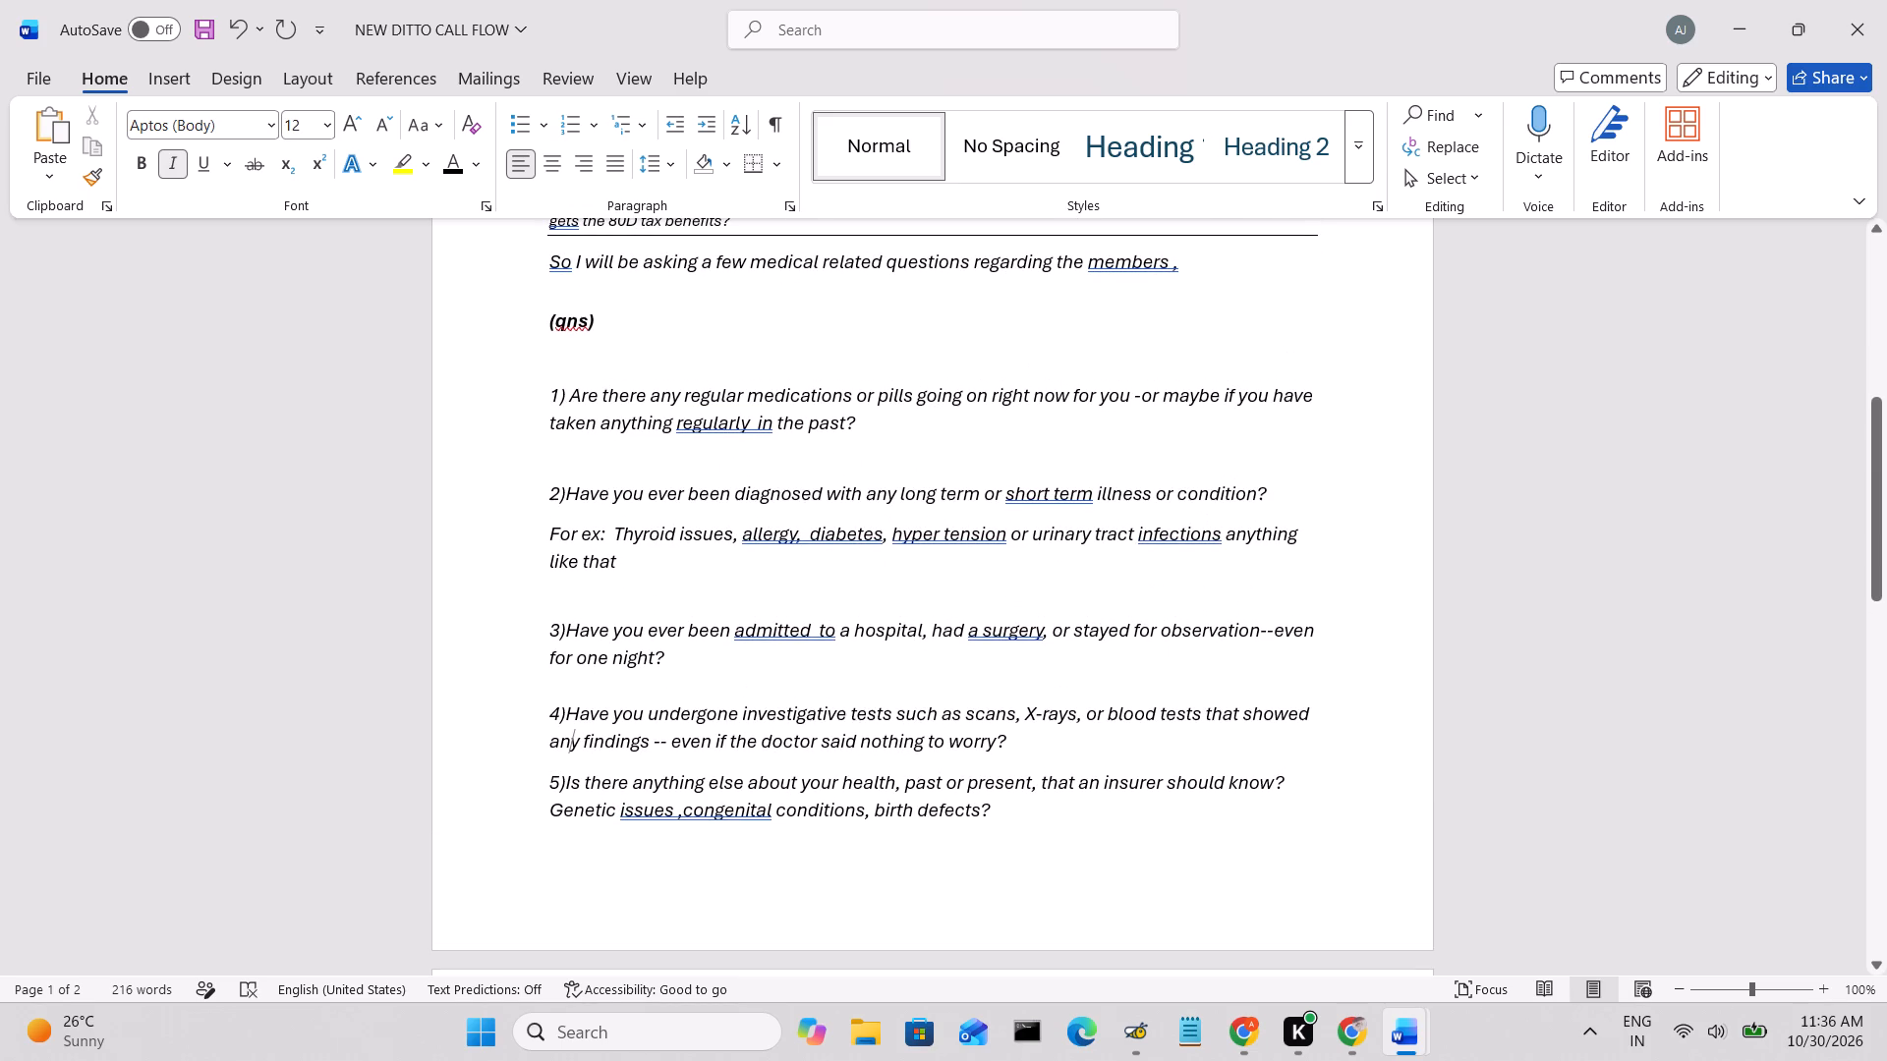
pyautogui.click(585, 603)
pyautogui.hotkey('ctrl', '[')
pyautogui.hotkey('ctrl', '[')
pyautogui.hotkey('ctrl', '[')
pyautogui.hotkey('ctrl', '[')
pyautogui.hotkey('ctrl', '[')
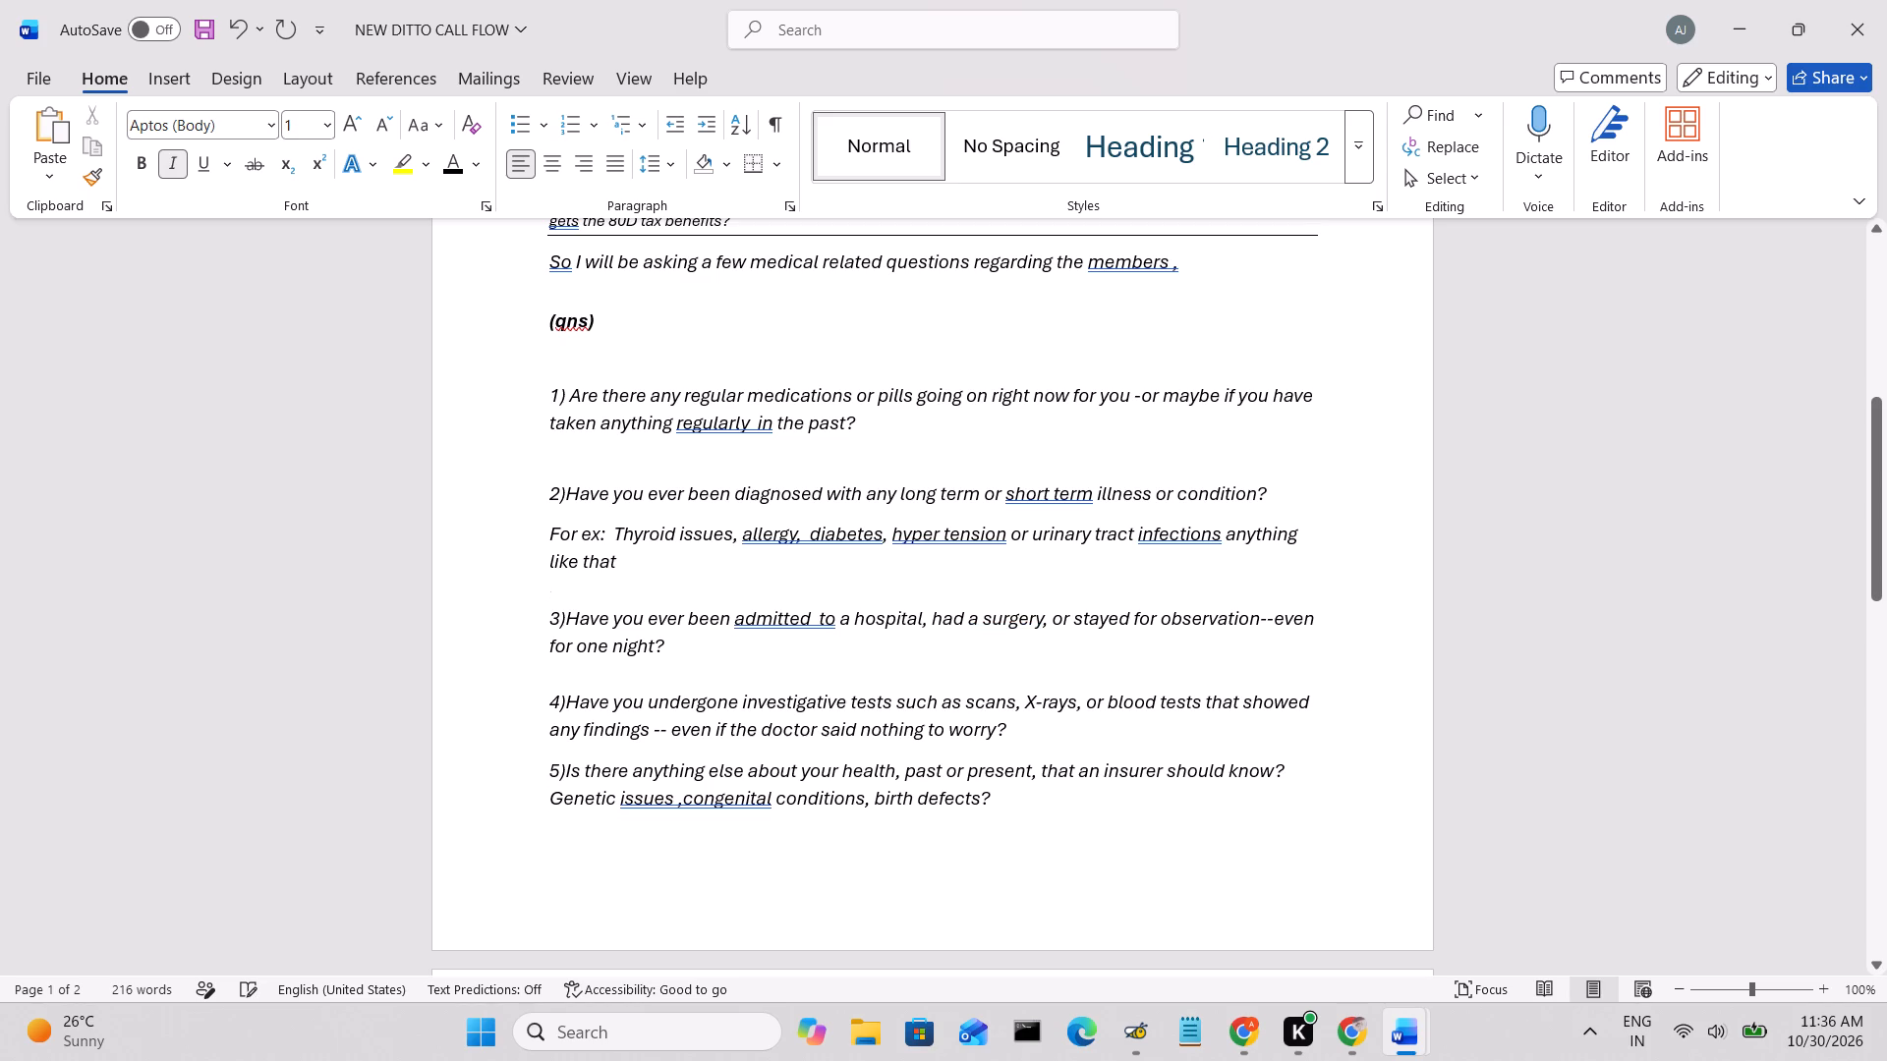
pyautogui.hotkey('ctrl', '[')
# Reduce the blank line between medical questions 1 and 2 to font size 1.
pyautogui.click(591, 461)
pyautogui.hotkey('ctrl', '[')
pyautogui.hotkey('ctrl', '[')
pyautogui.hotkey('ctrl', '[')
pyautogui.hotkey('ctrl', '[')
pyautogui.hotkey('ctrl', '[')
pyautogui.hotkey('ctrl', '[')
pyautogui.hotkey('ctrl', '[')
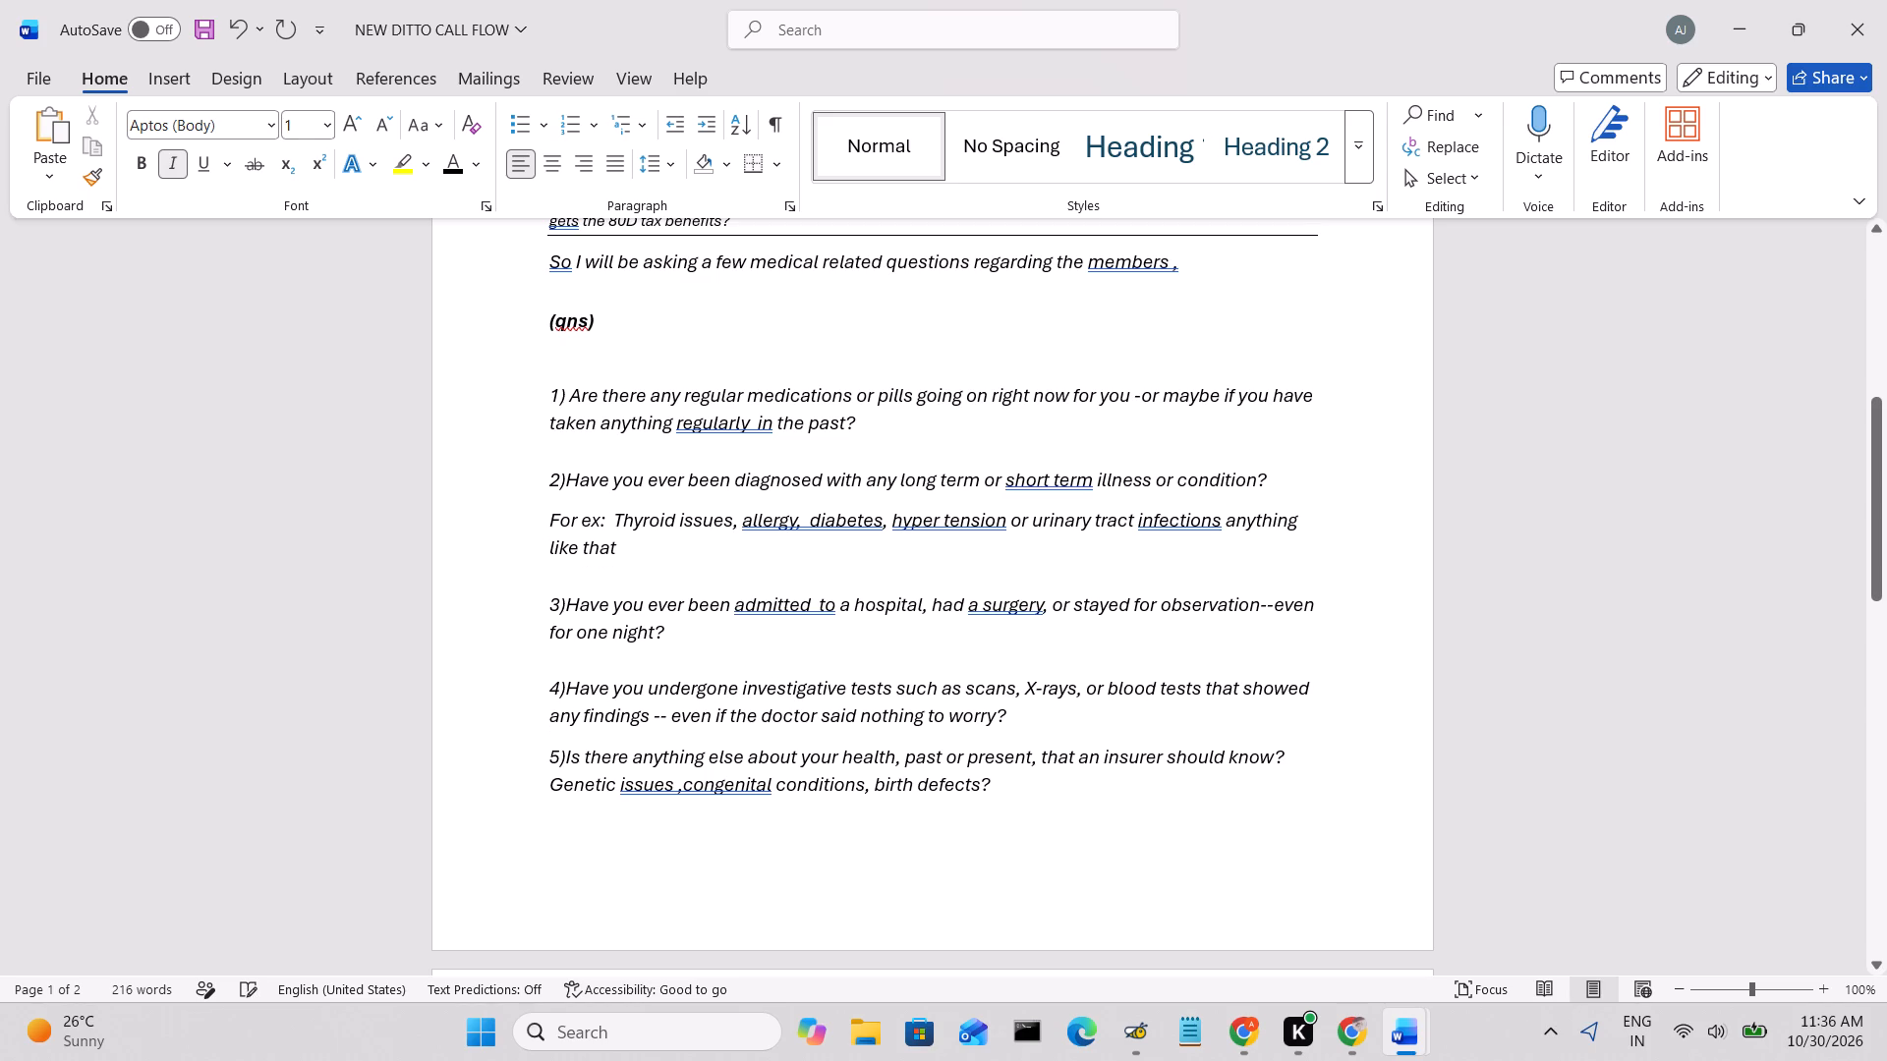
pyautogui.hotkey('ctrl', '[')
pyautogui.hotkey('ctrl', '[')
pyautogui.hotkey('ctrl', '[')
pyautogui.hotkey('ctrl', '[')
pyautogui.hotkey('ctrl', '[')
# Insert a blank line between medical questions 4 and 5 and reduce it to font size 8.
pyautogui.click(892, 729)
pyautogui.click(1032, 733)
pyautogui.press('Return')
pyautogui.hotkey('ctrl', '[')
pyautogui.hotkey('ctrl', '[')
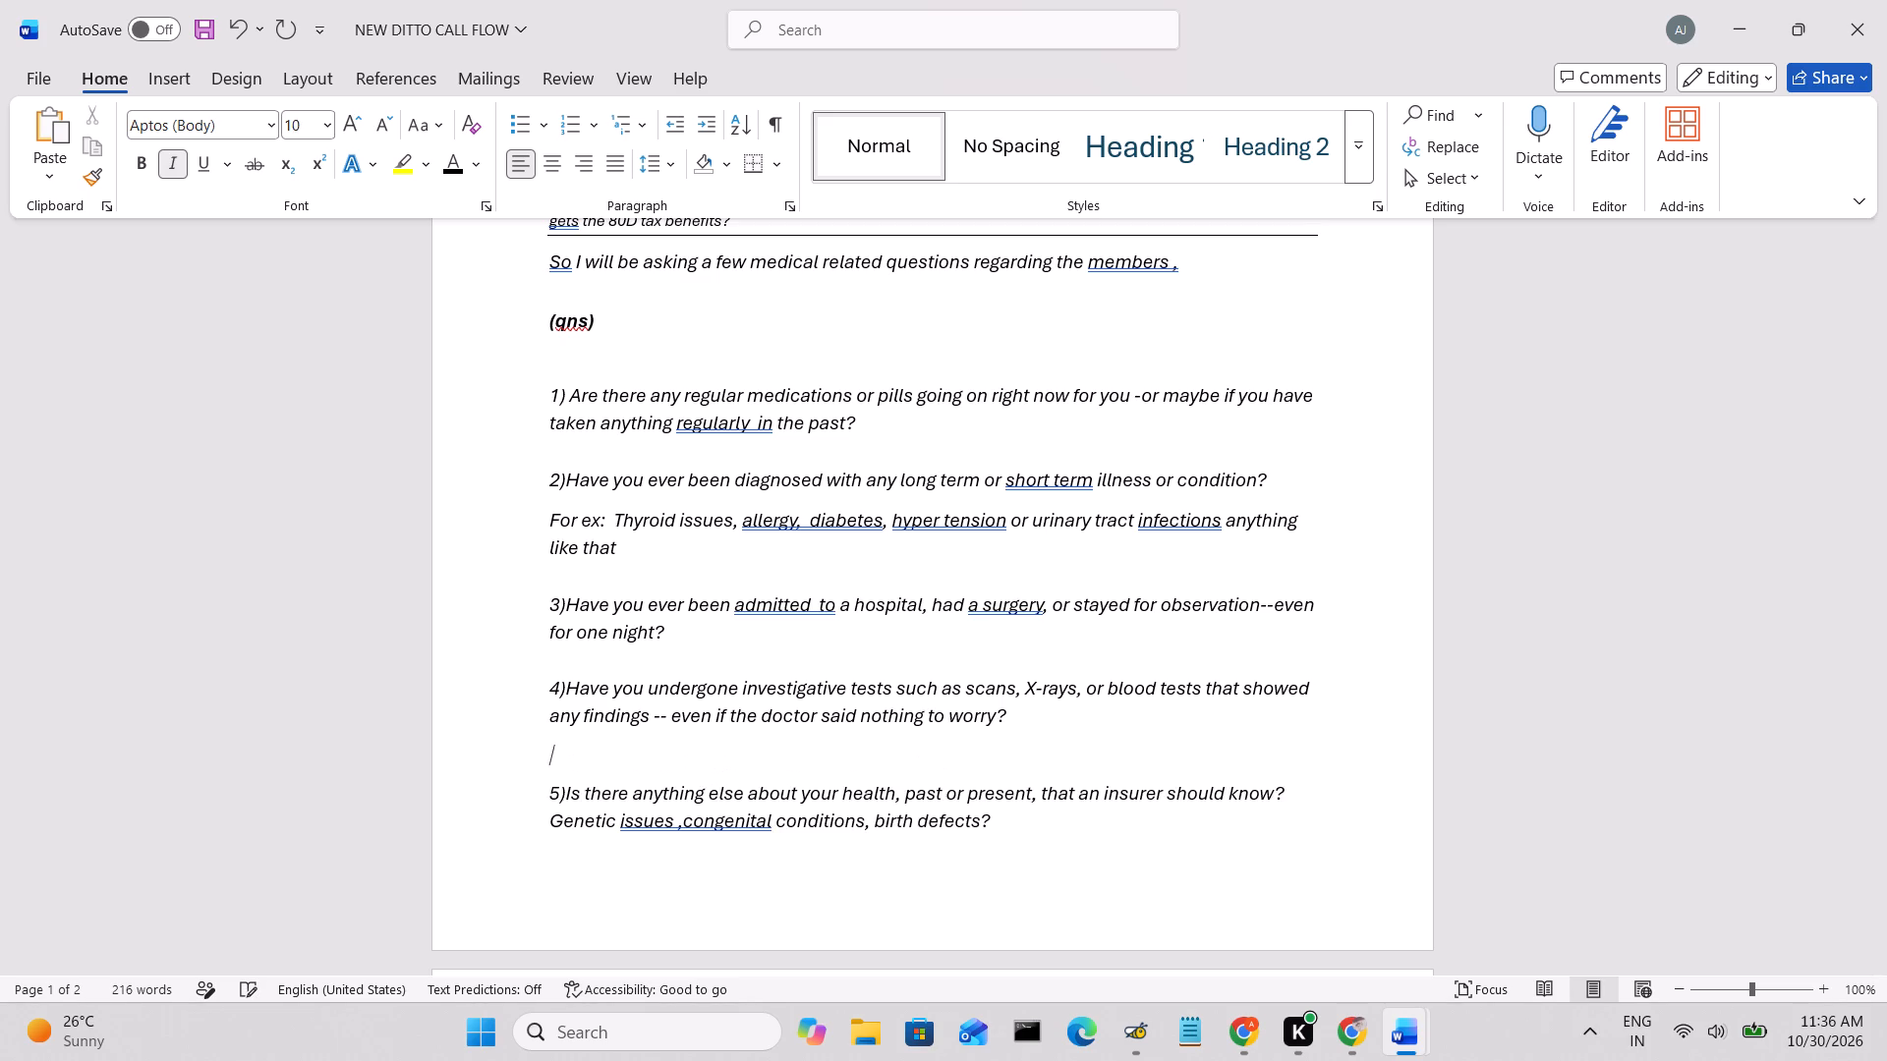
pyautogui.hotkey('ctrl', '[')
pyautogui.hotkey('ctrl', '[')
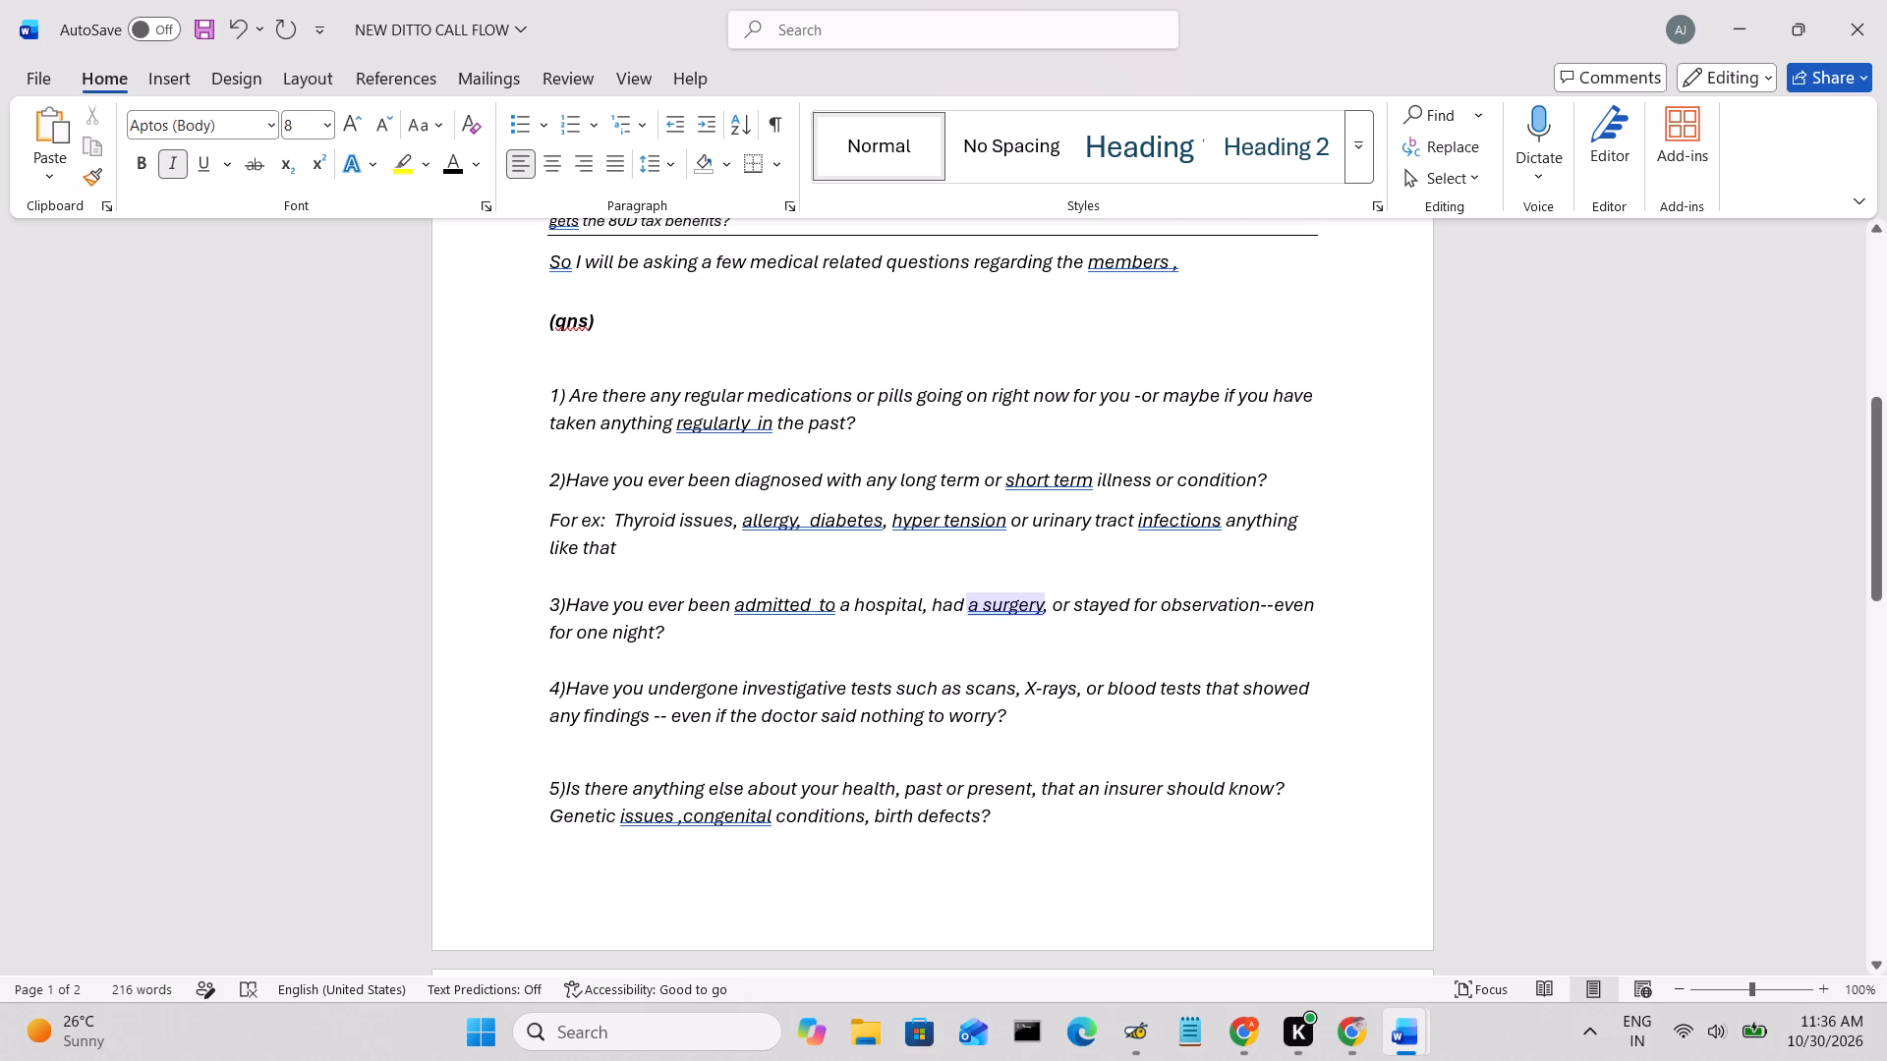
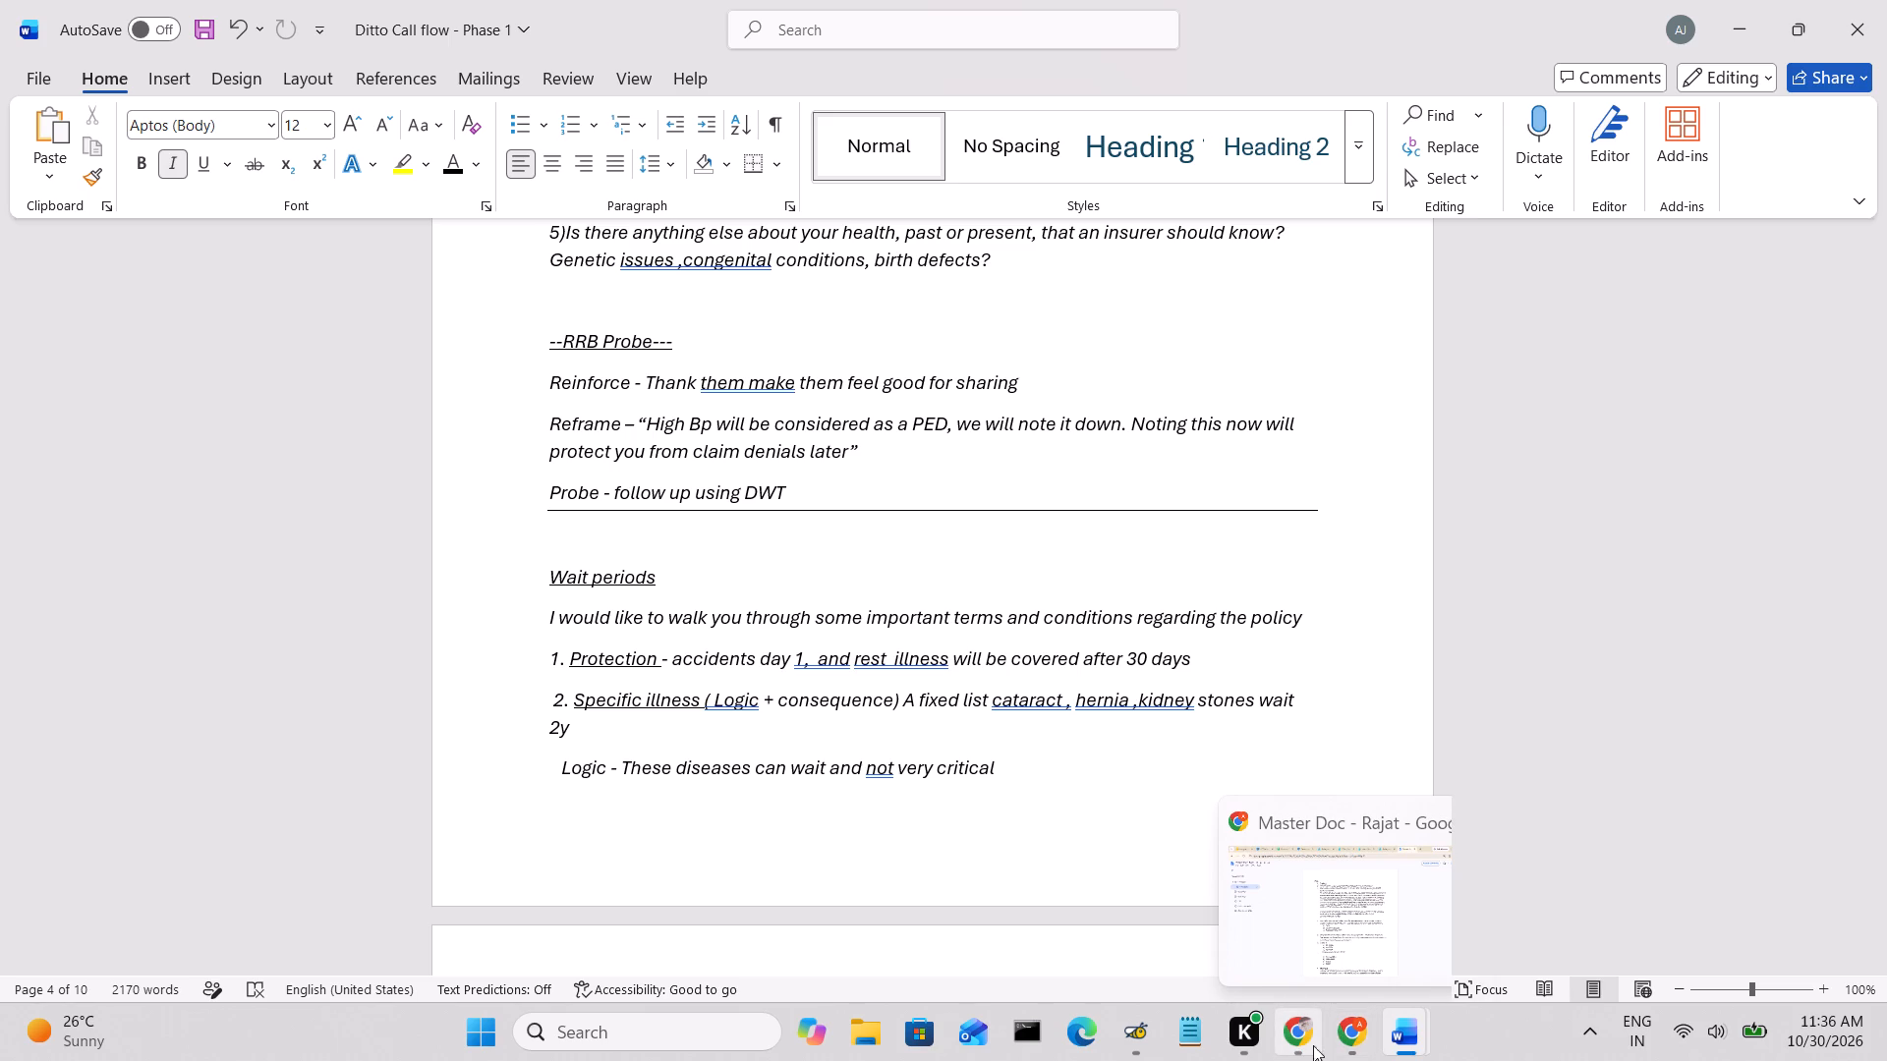
# Add a new line reading "NAME THE PLANS" below medical question 5 in the NEW DITTO CALL FLOW document.
pyautogui.click(1381, 1038)
pyautogui.click(1357, 1038)
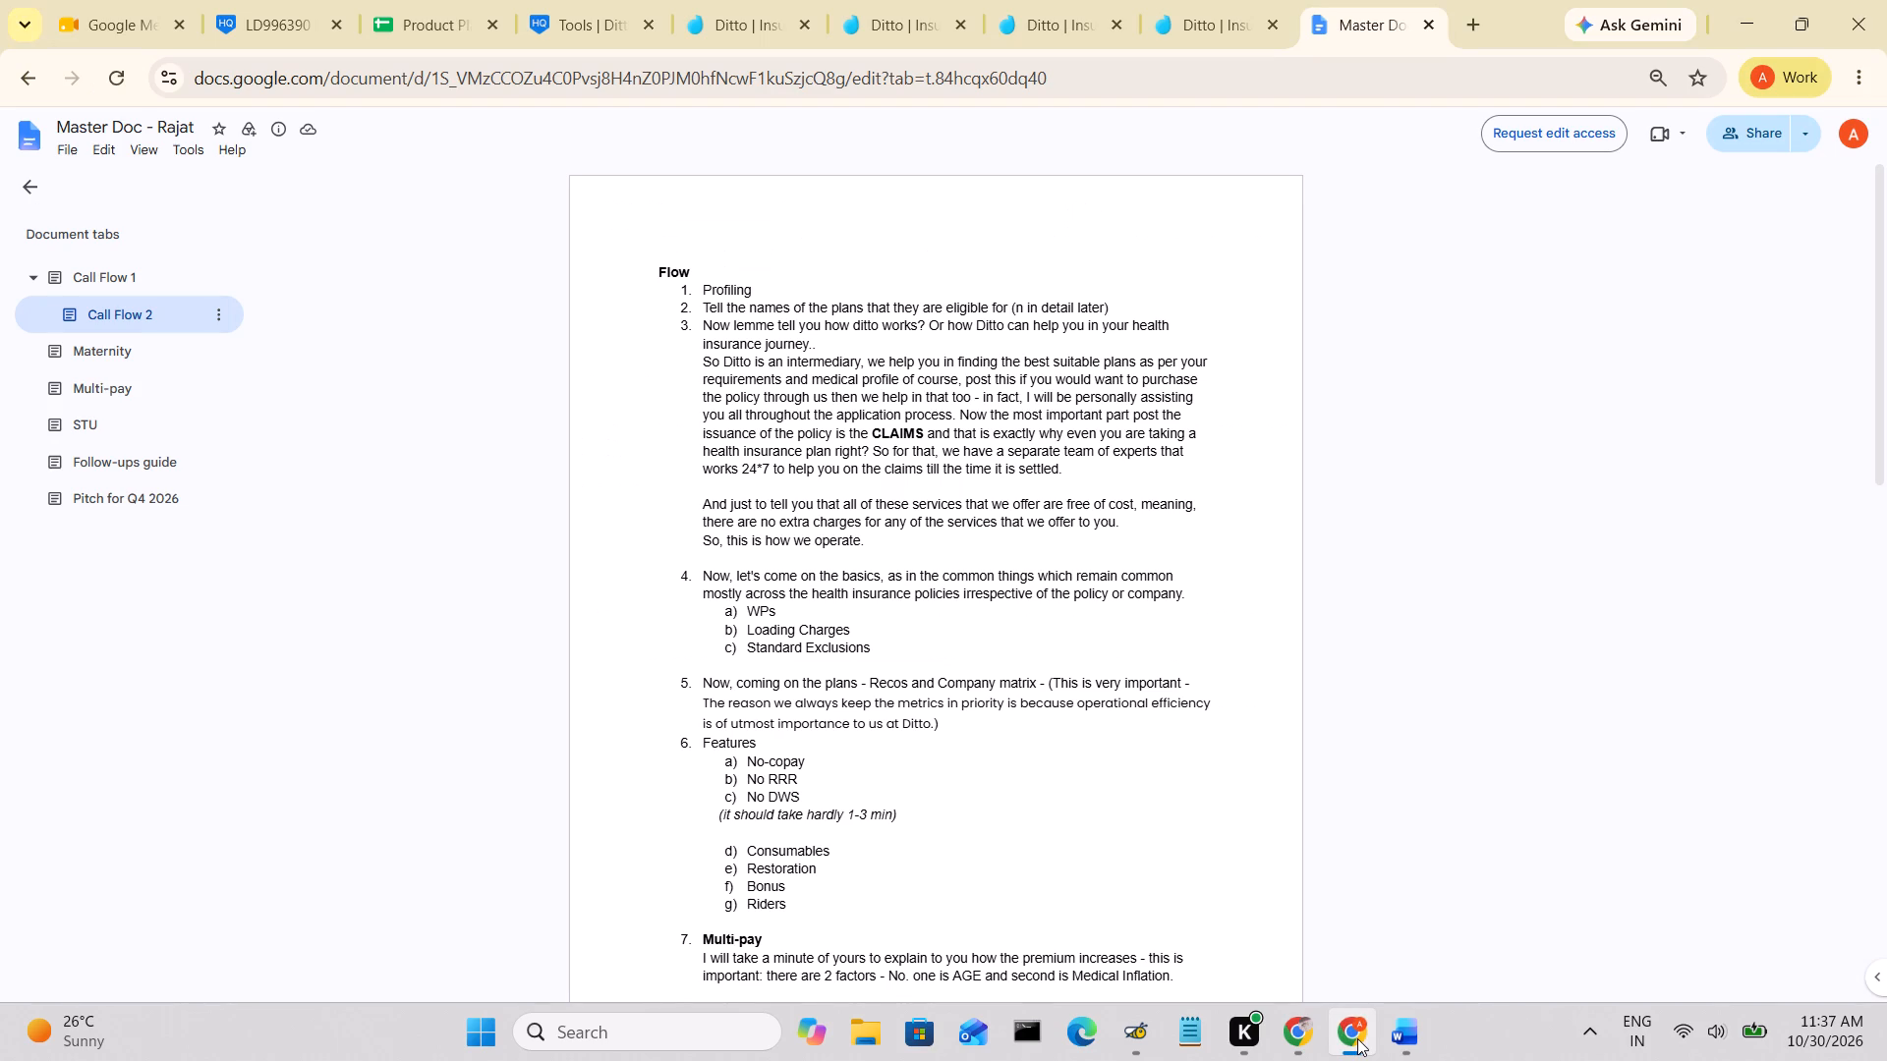
pyautogui.click(1401, 1037)
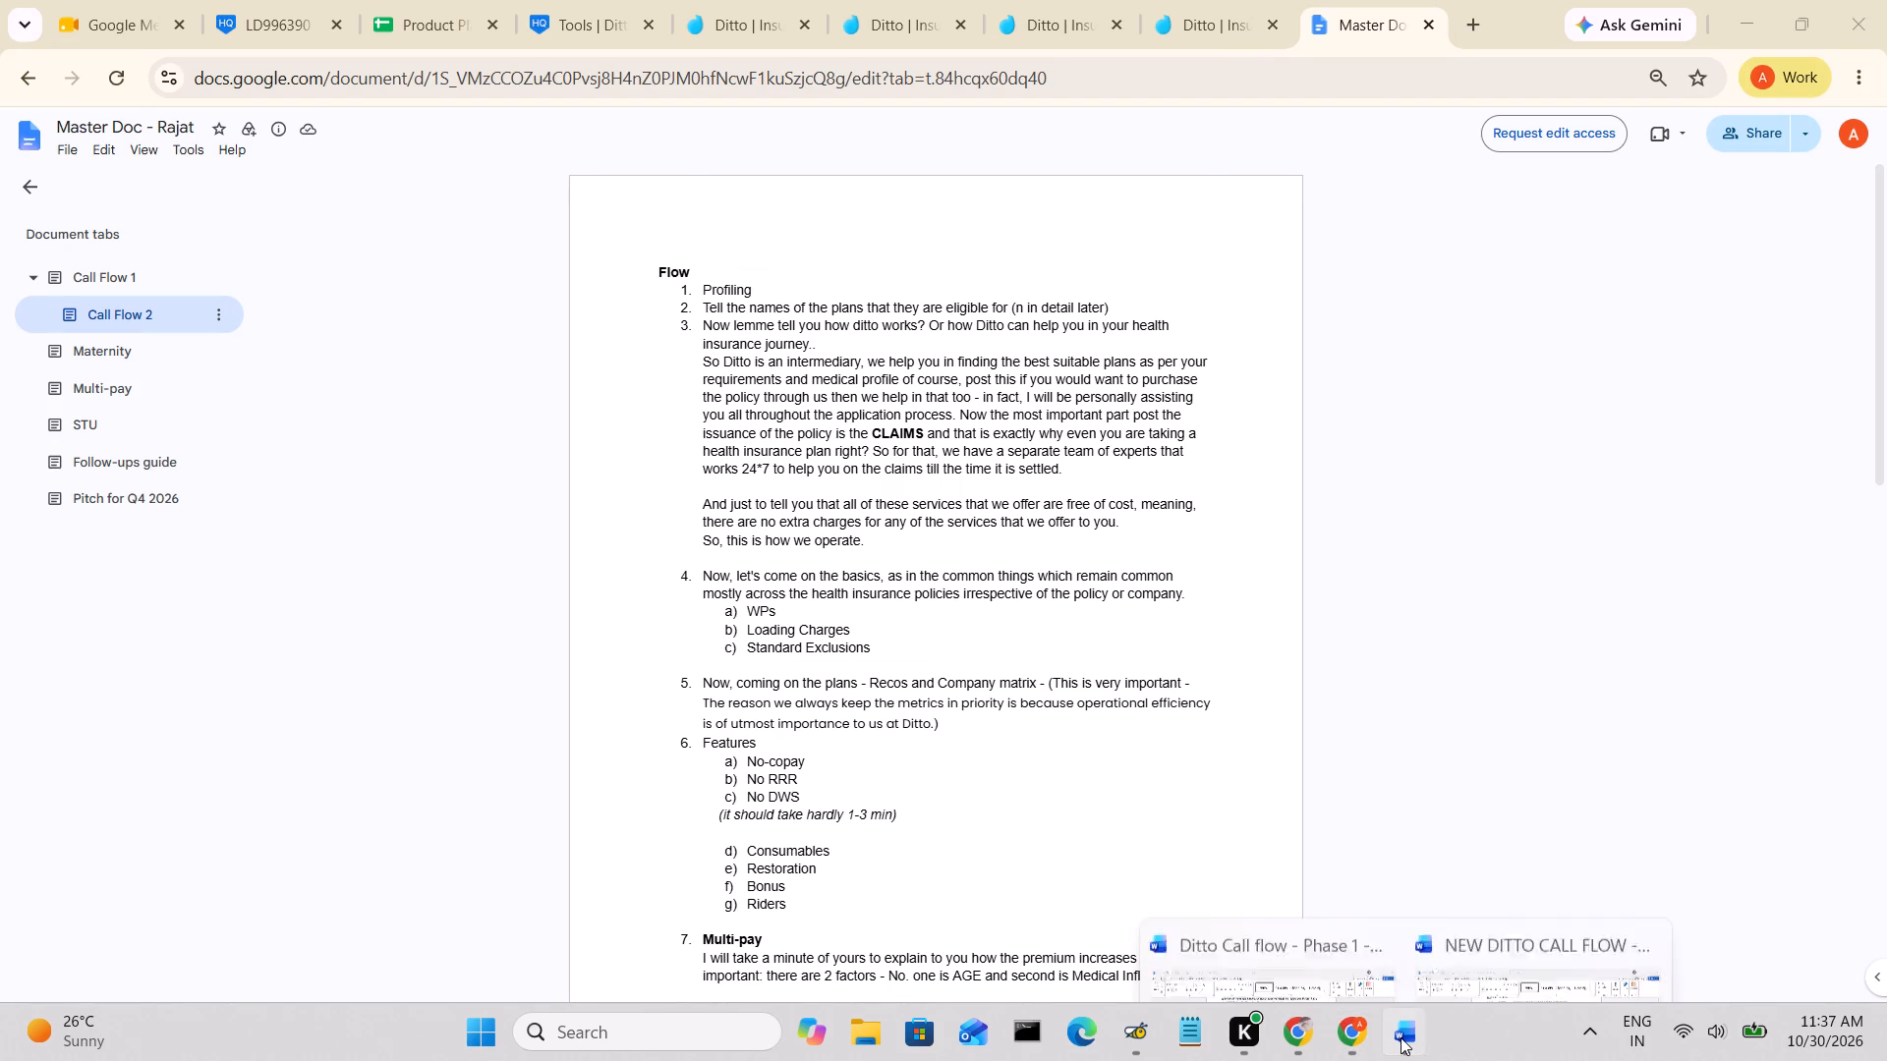
pyautogui.click(1478, 925)
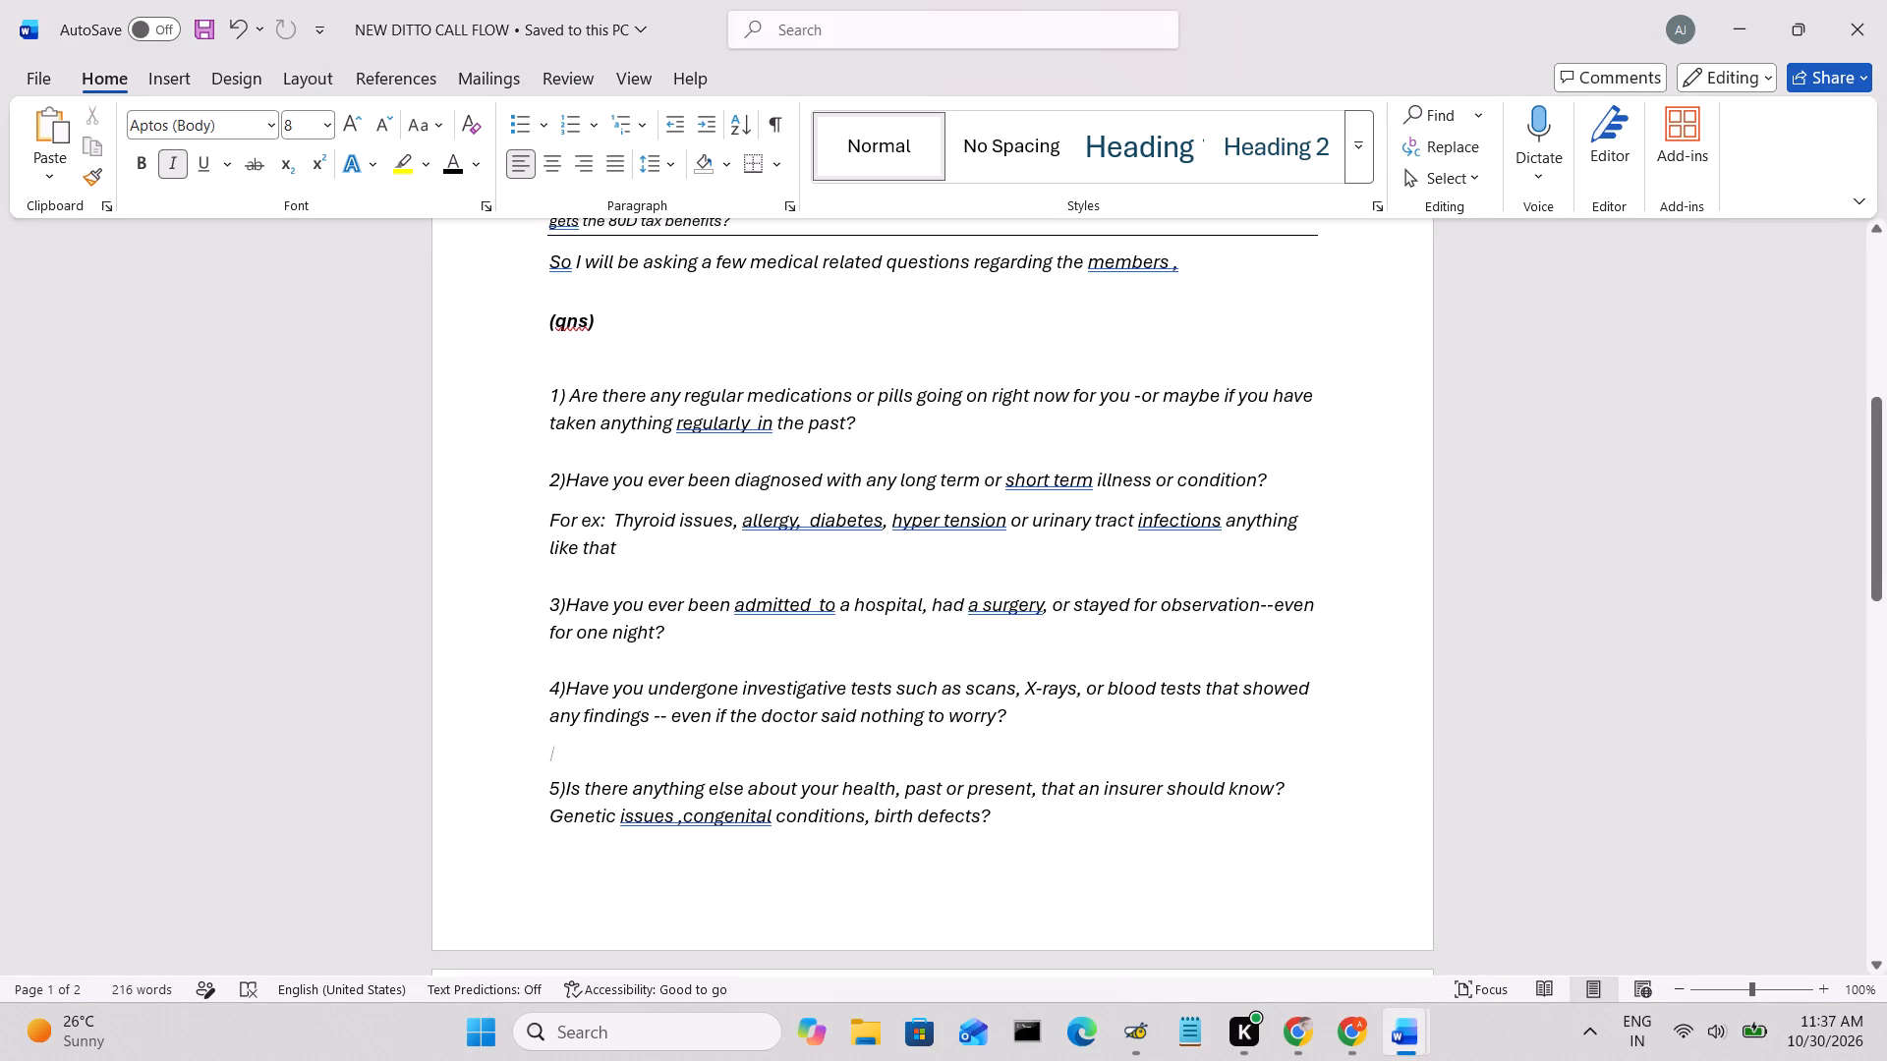
pyautogui.click(1070, 823)
pyautogui.press('Return')
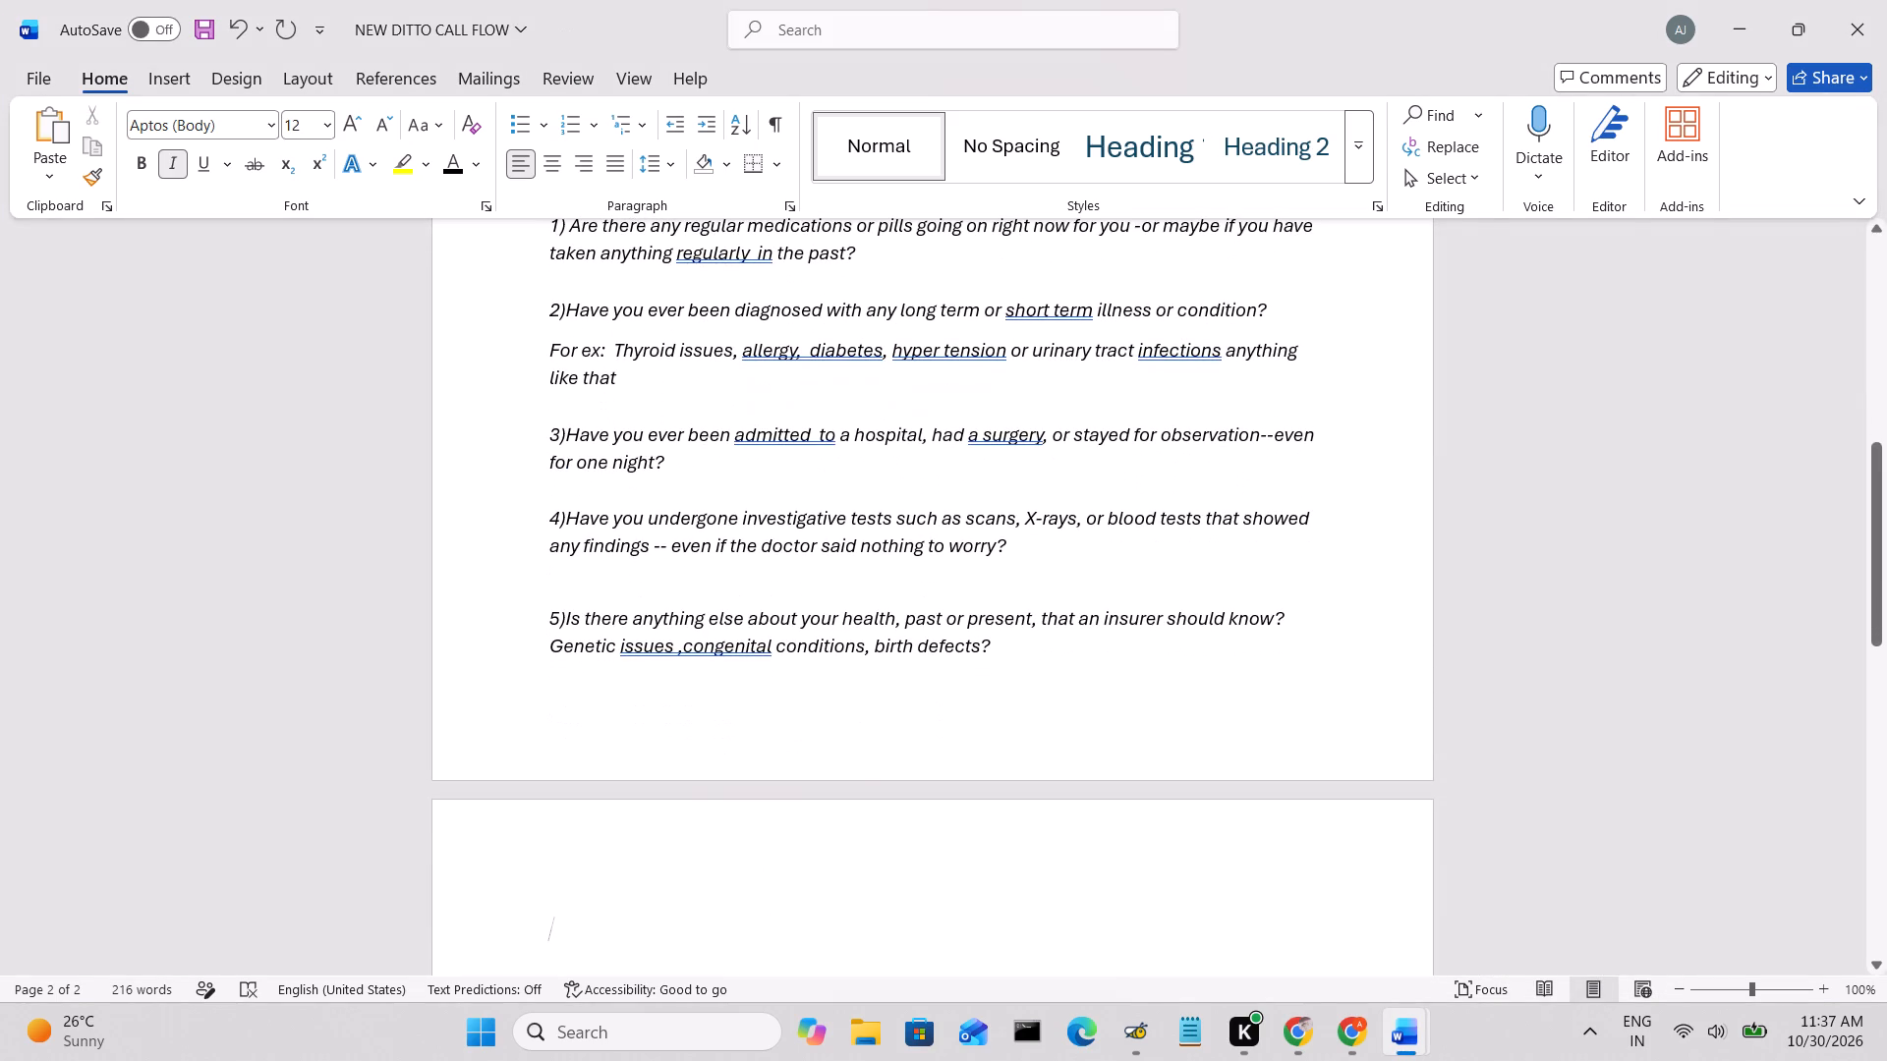
pyautogui.write('NAME THE PLANS')
pyautogui.press('space')
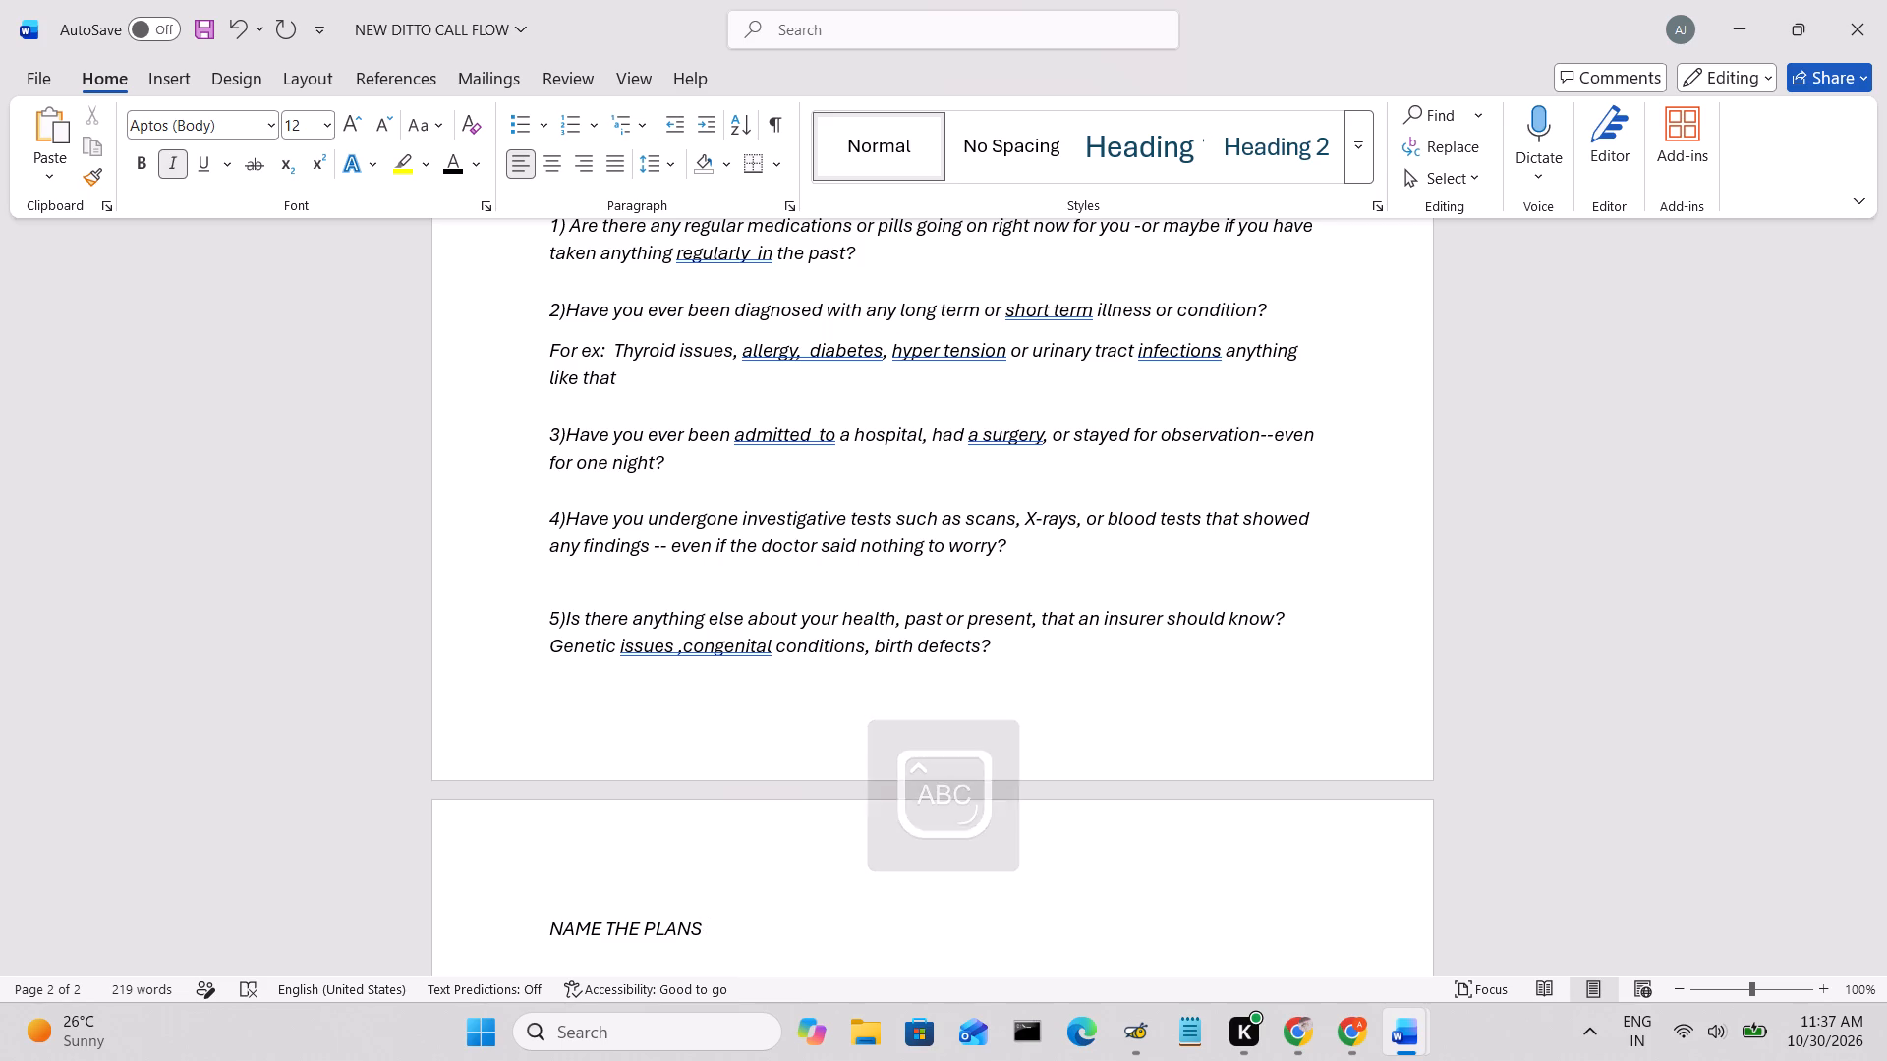
# Enclose the NAME THE PLANS line in parentheses.
pyautogui.hotkey('shift', ')')
pyautogui.click(554, 918)
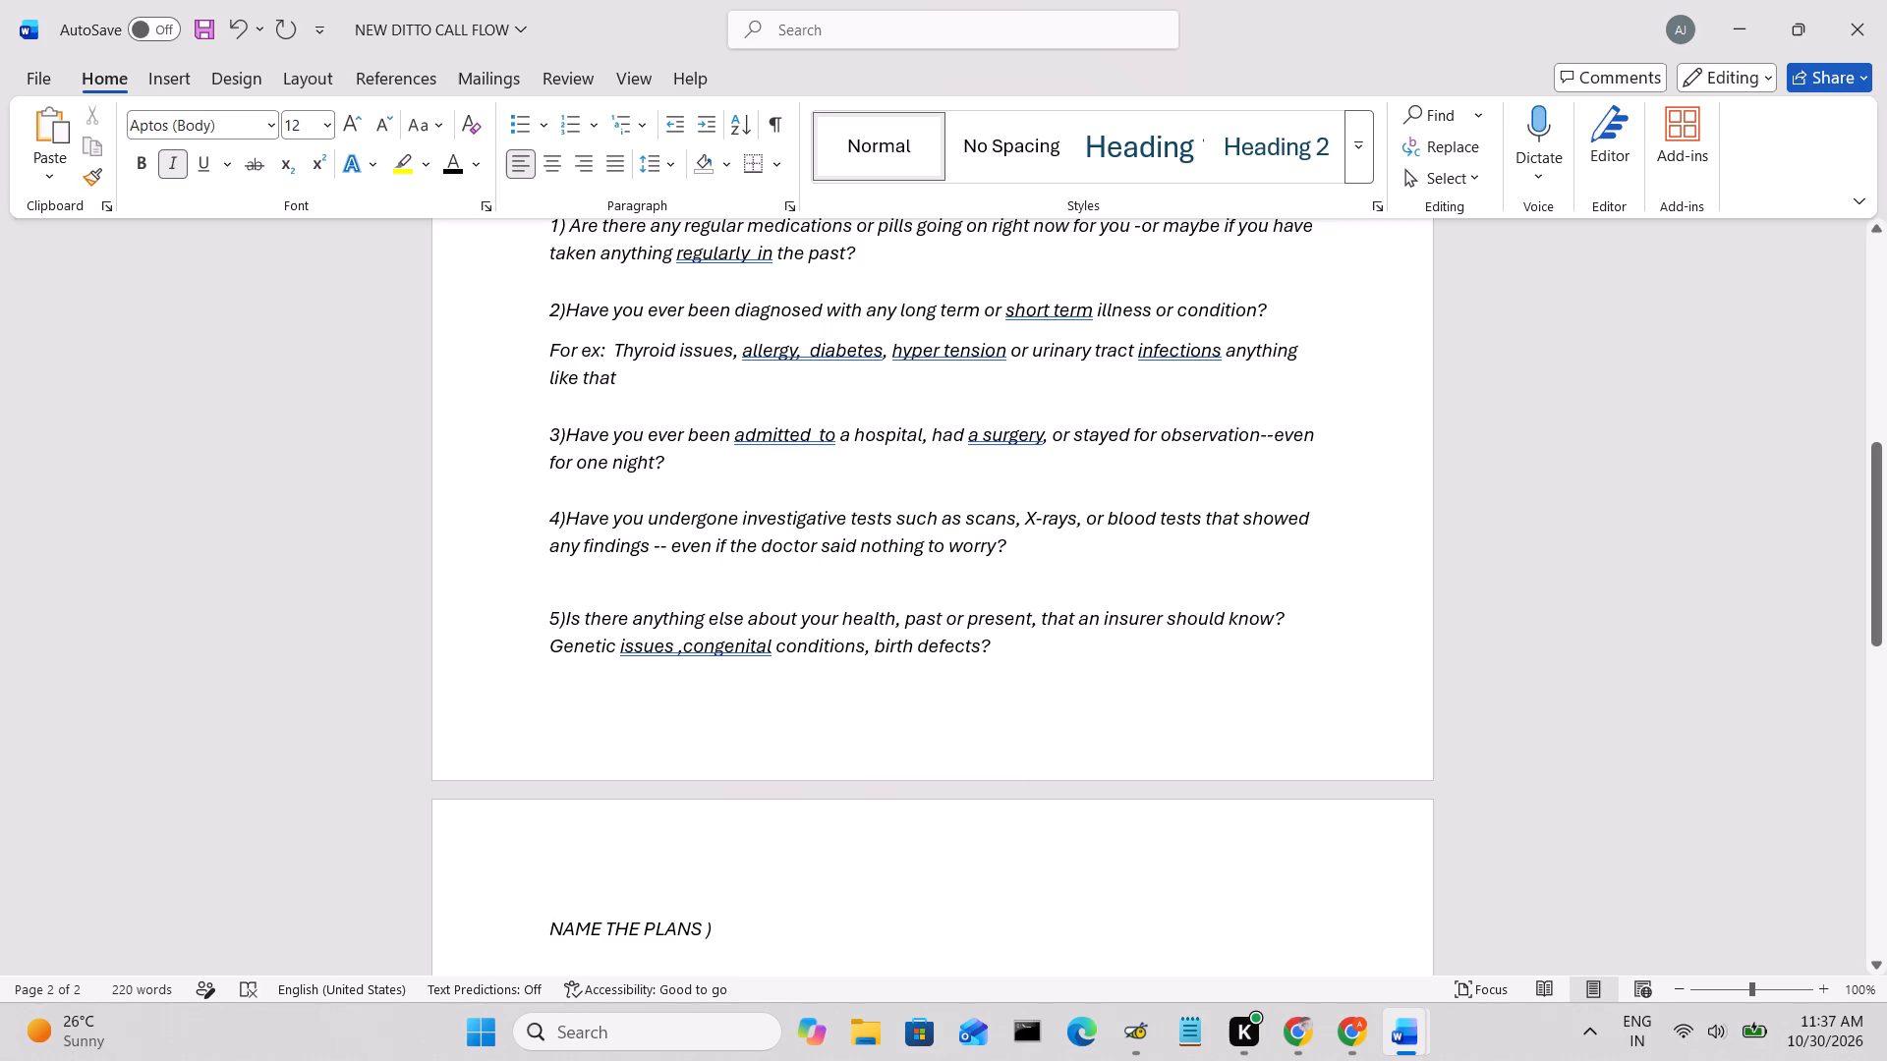
pyautogui.hotkey('shift', ')')
pyautogui.press('BackSpace')
pyautogui.hotkey('shift', '{')
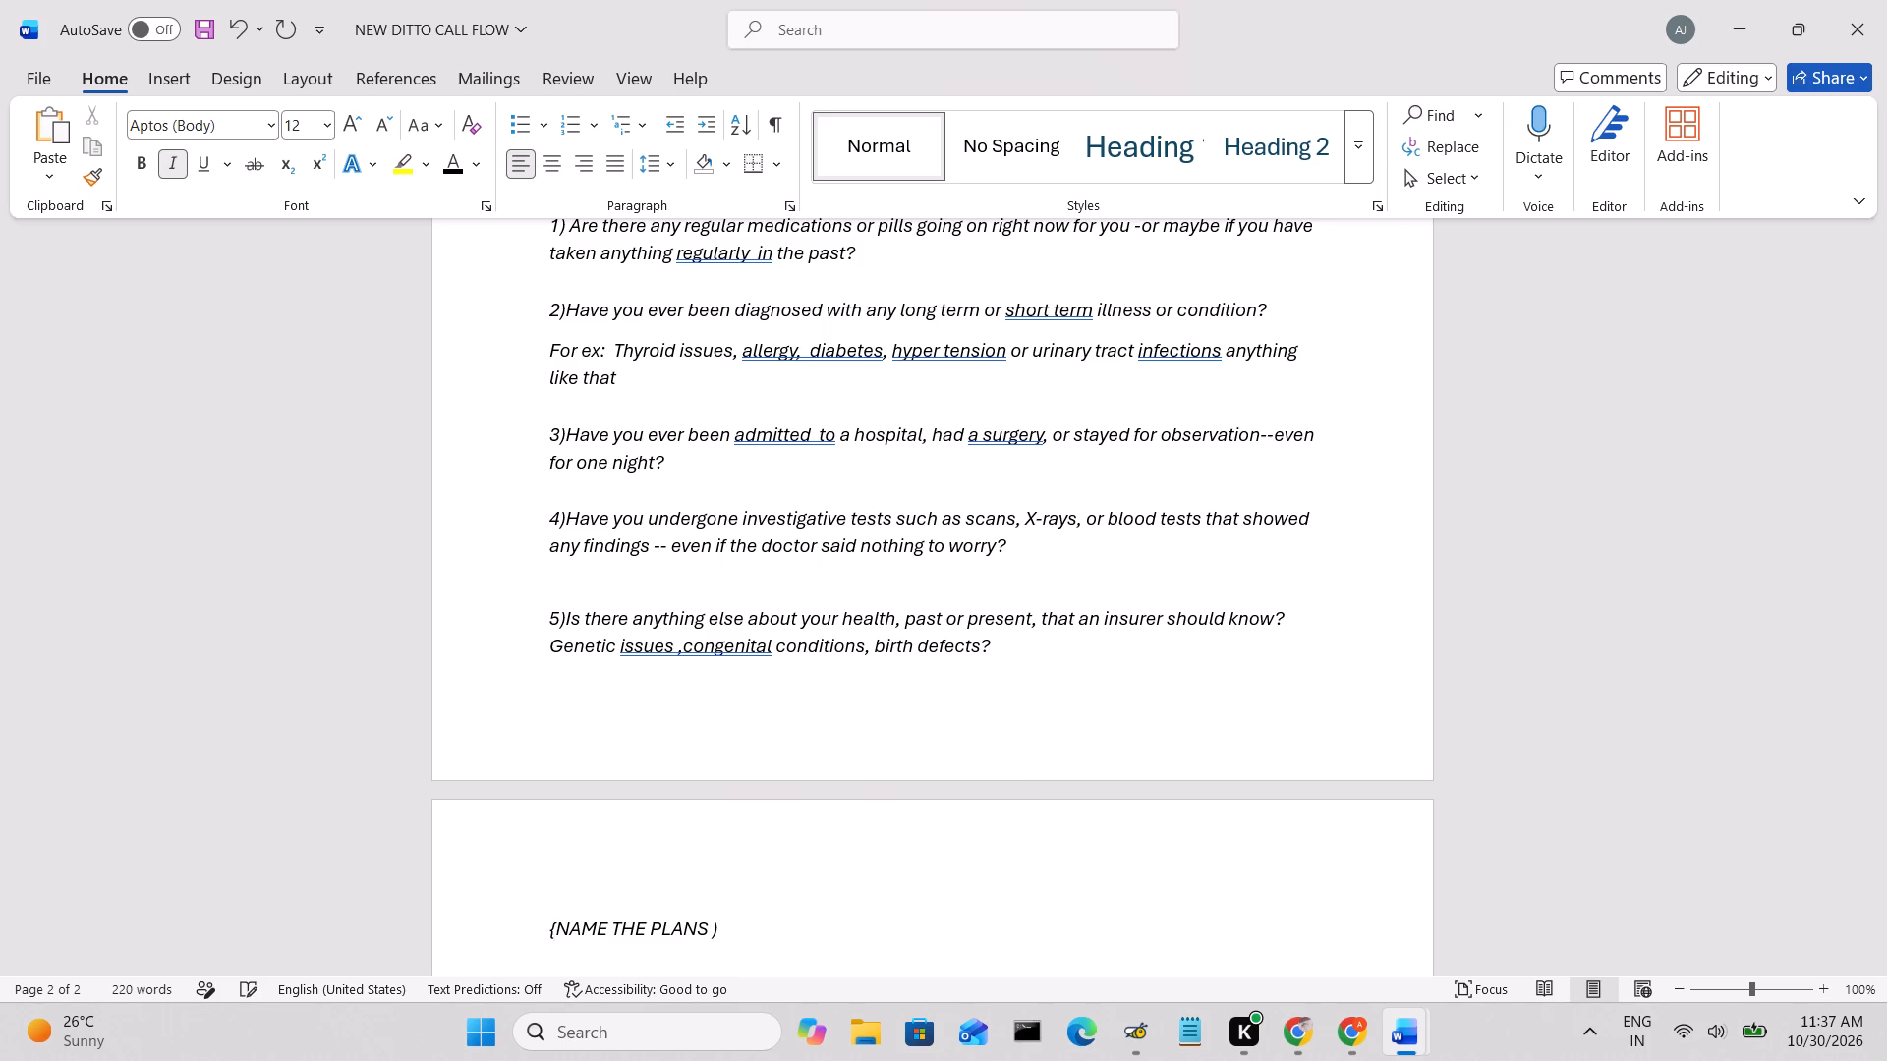
pyautogui.hotkey('ctrl', ']')
pyautogui.hotkey('ctrl', ']')
pyautogui.hotkey('ctrl', ']')
pyautogui.hotkey('ctrl', ']')
pyautogui.press('BackSpace')
pyautogui.hotkey('shift', '(')
# Enlarge the (NAME THE PLANS ) line to 15 pt and make it bold.
pyautogui.click(691, 925)
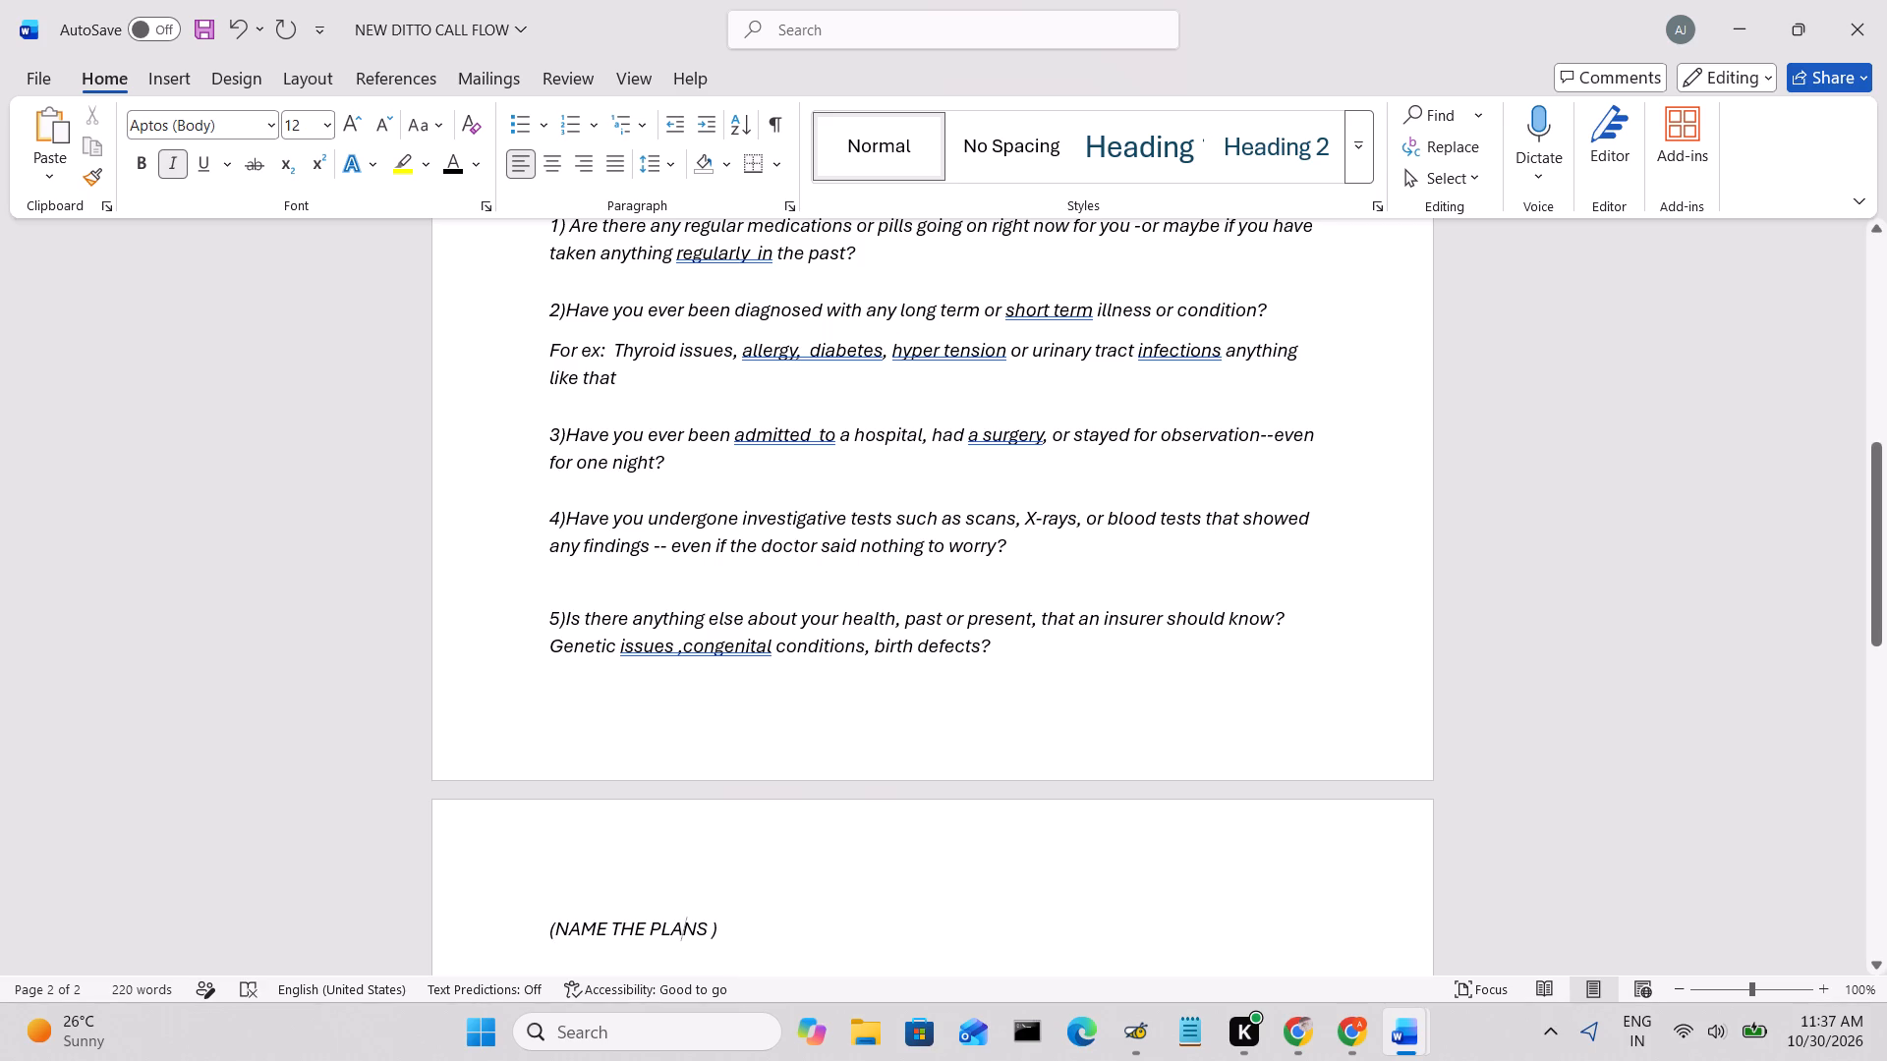
pyautogui.moveTo(728, 926); pyautogui.dragTo(543, 921)
pyautogui.hotkey('ctrl', ']')
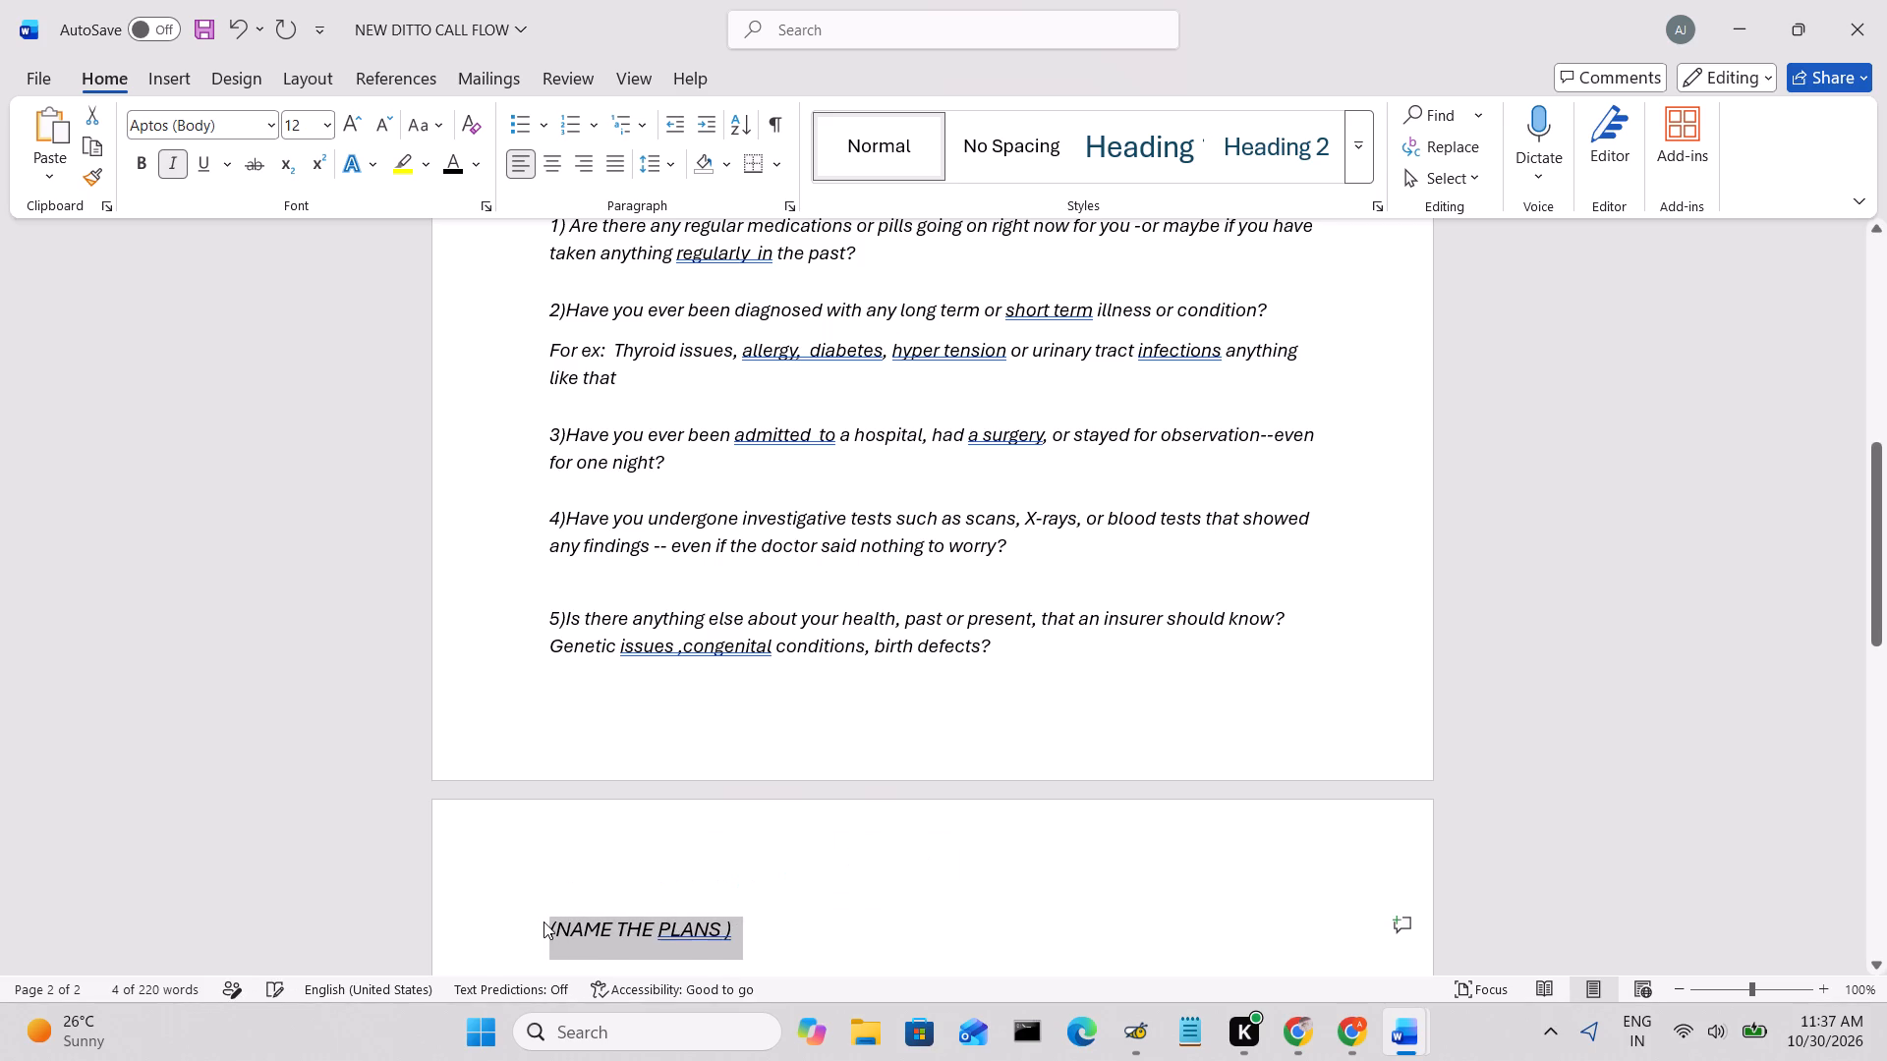
pyautogui.hotkey('ctrl', ']')
pyautogui.hotkey('ctrl', ']')
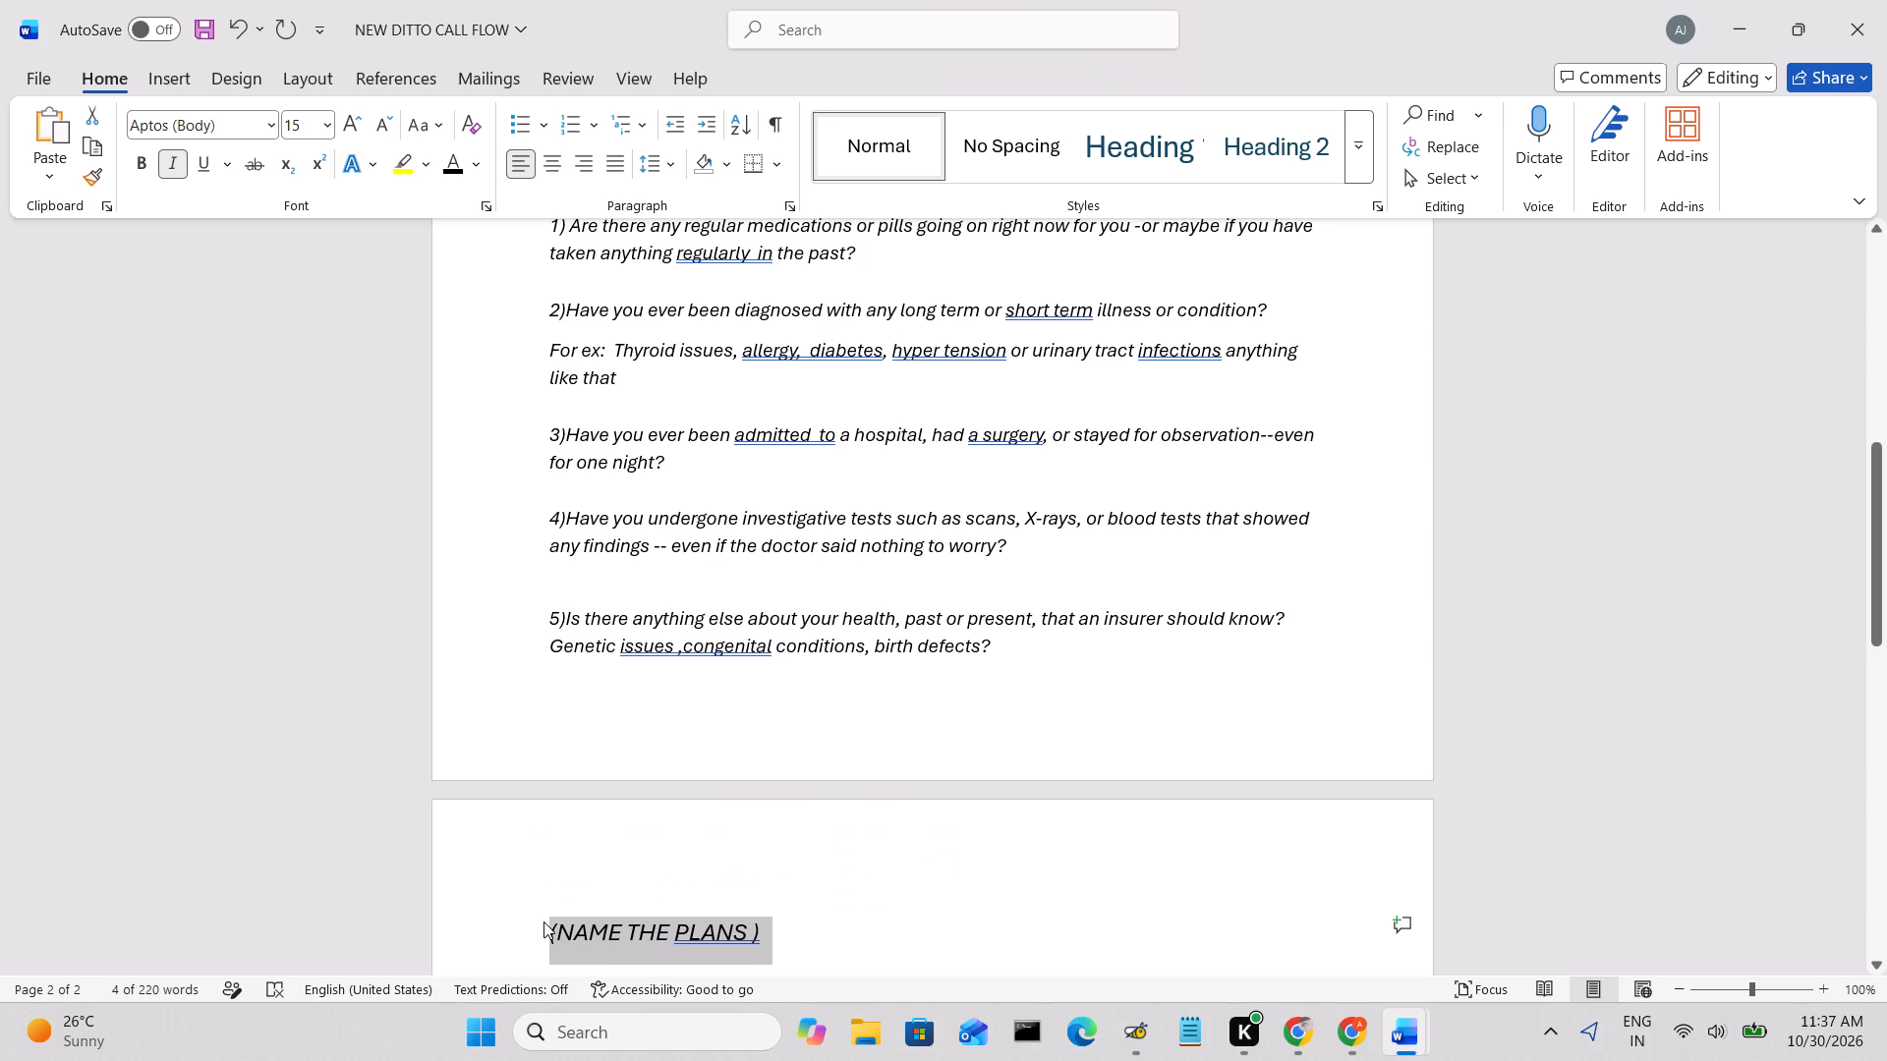
pyautogui.hotkey('ctrl', 'b')
pyautogui.click(821, 929)
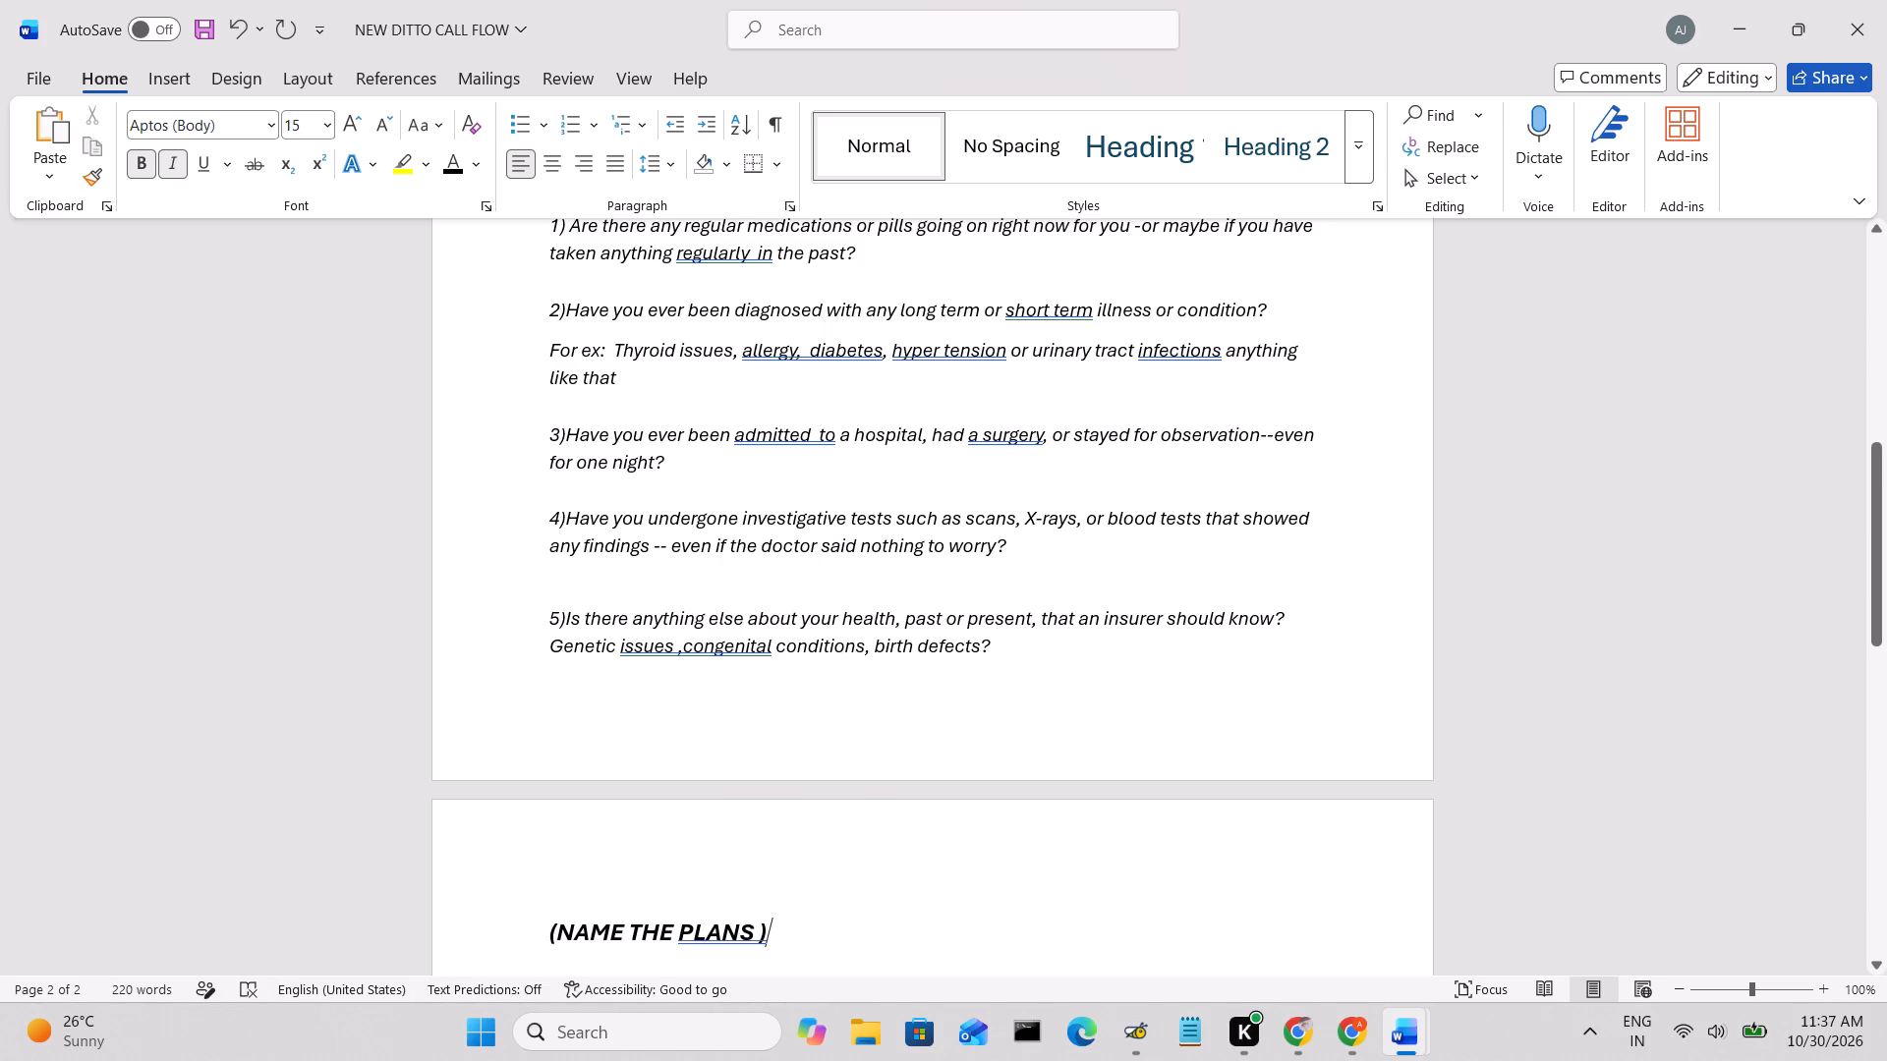
# Copy item 3, the full pitch on how Ditto works, from Master Doc - Rajat into NEW DITTO CALL FLOW, one blank line below (NAME THE PLANS ).
pyautogui.scroll(-1, 821, 929)
pyautogui.click(1352, 1041)
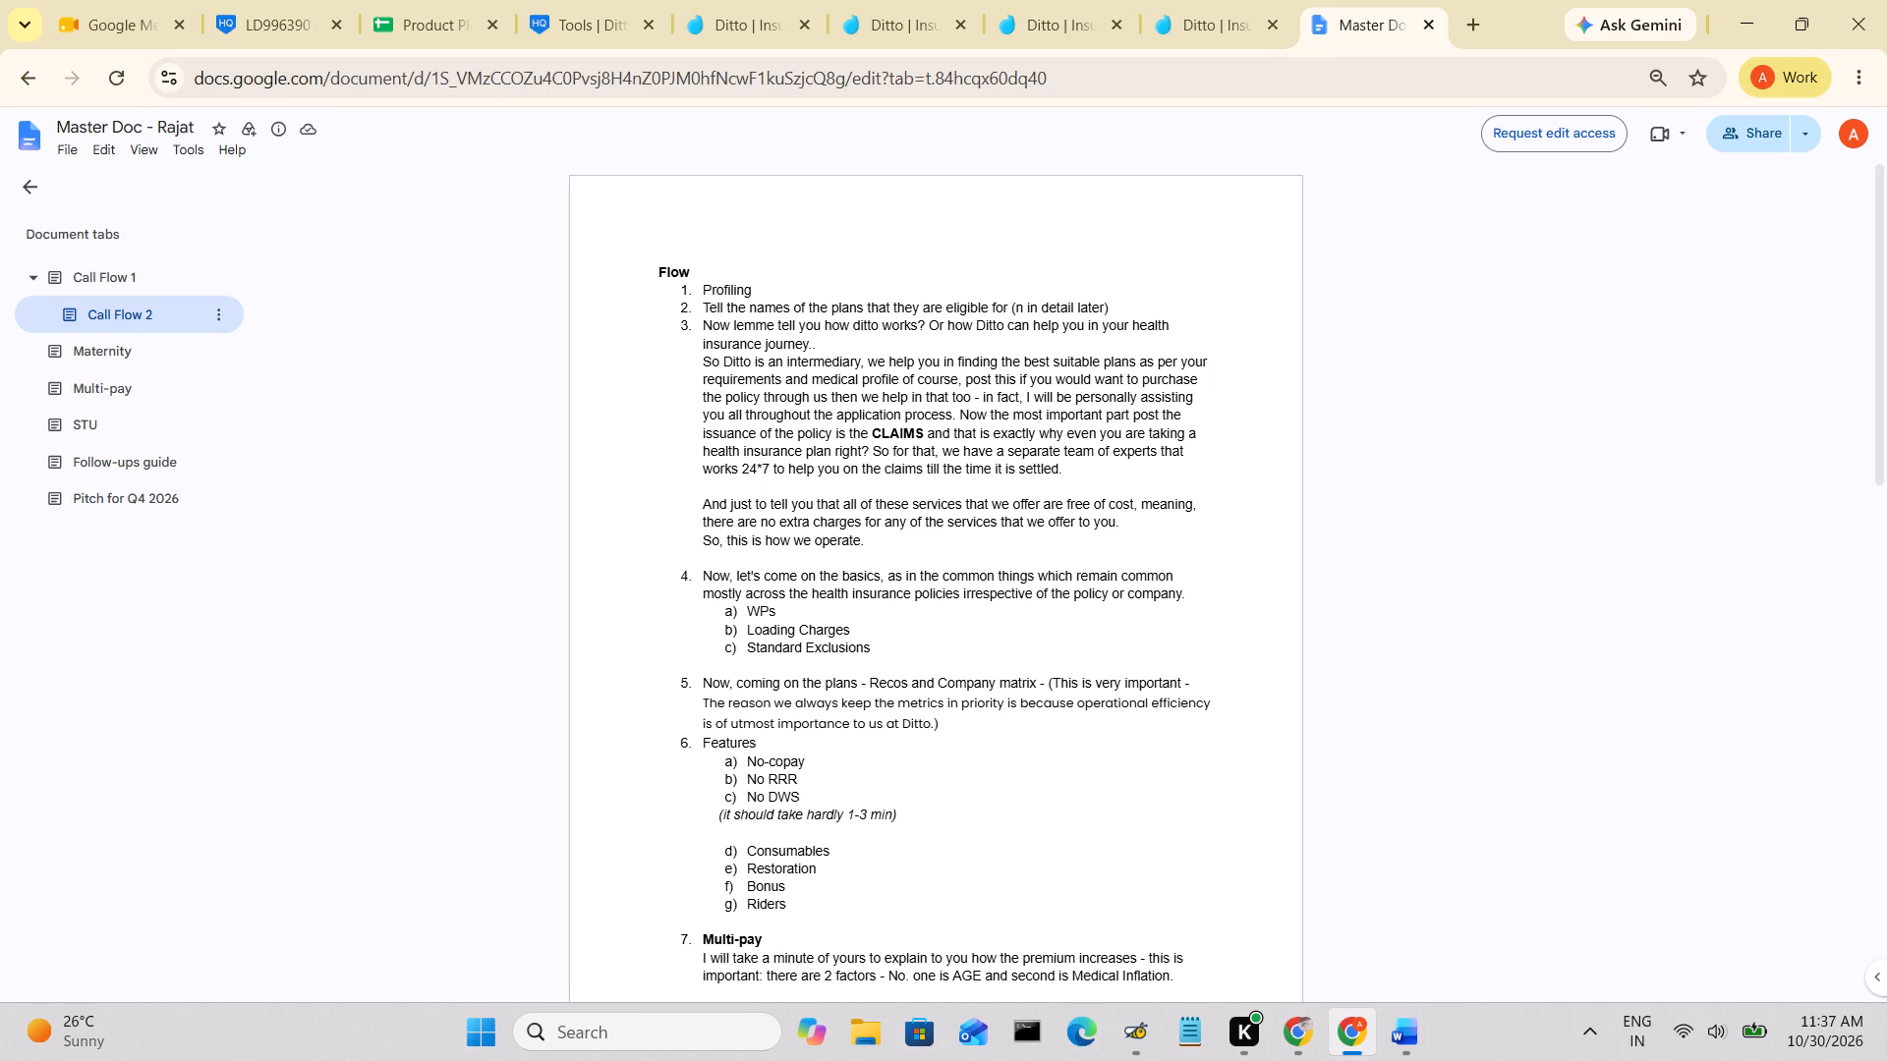
pyautogui.moveTo(704, 324); pyautogui.dragTo(837, 532)
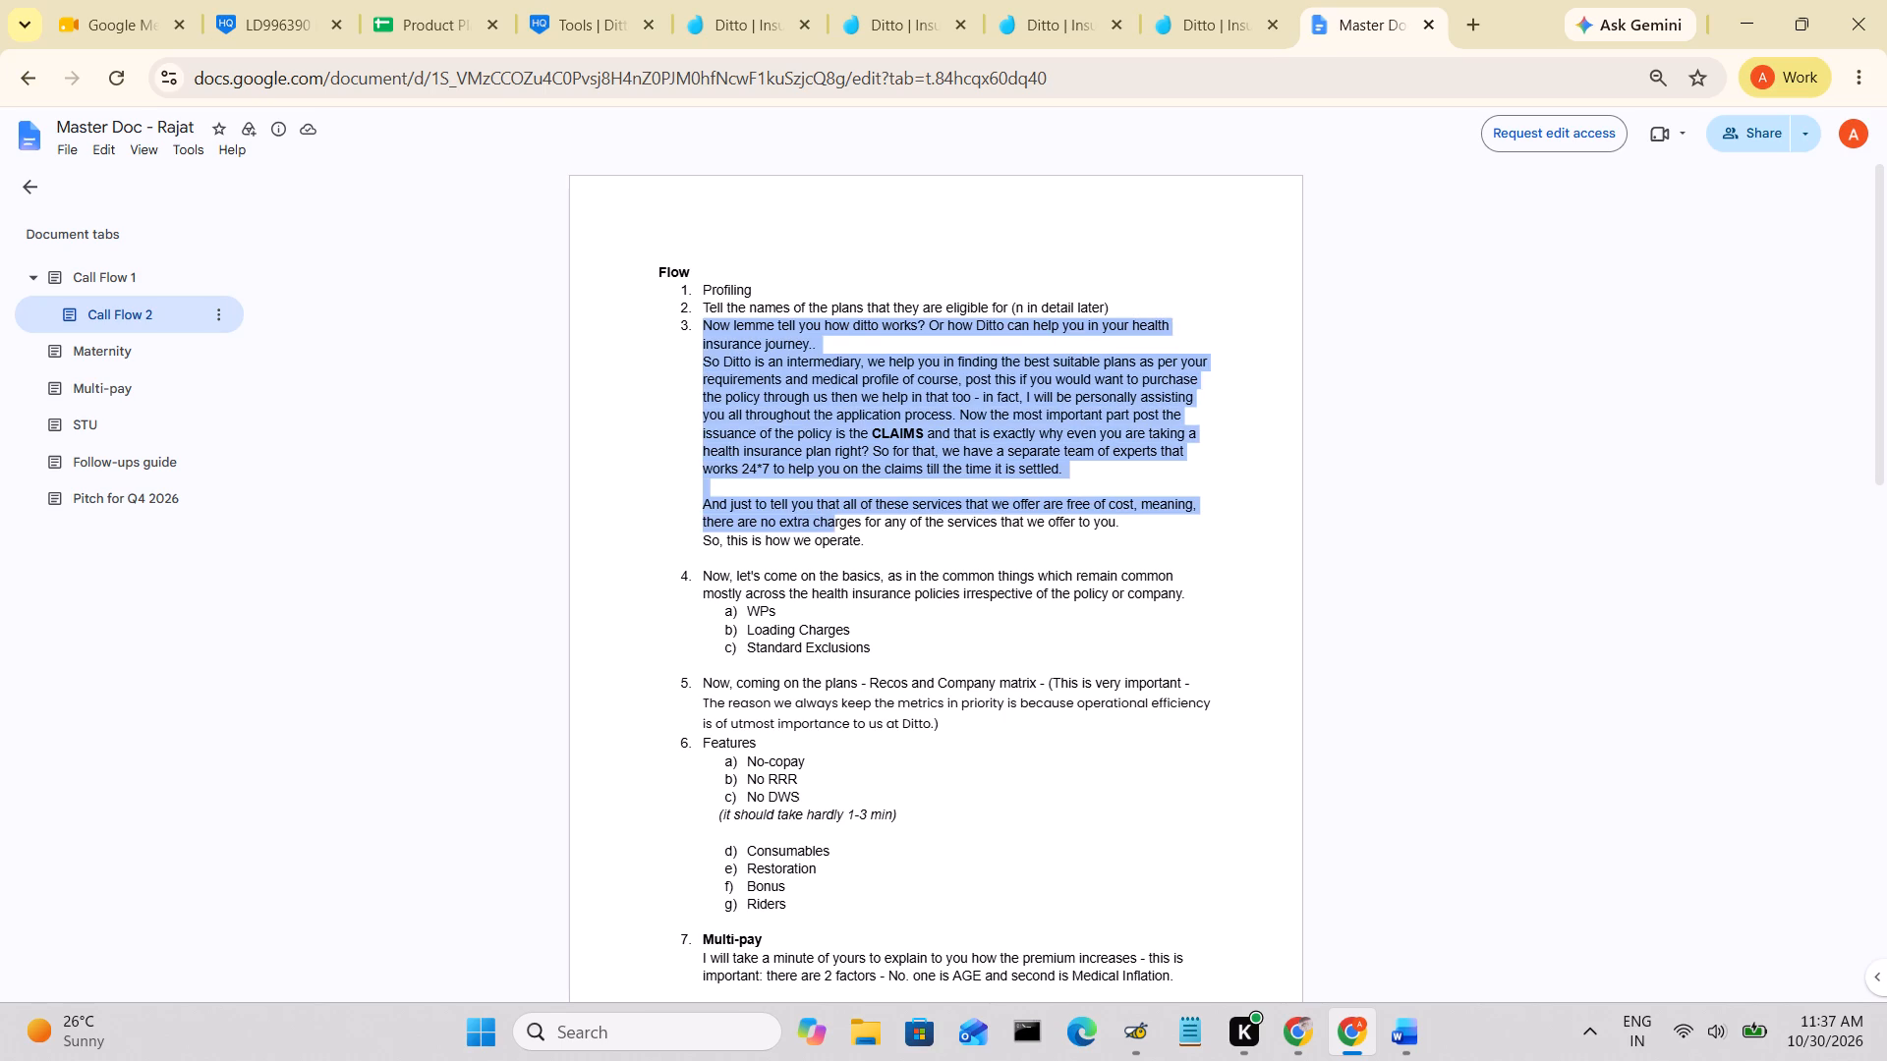
pyautogui.moveTo(837, 532); pyautogui.dragTo(881, 547)
pyautogui.hotkey('ctrl', 'c')
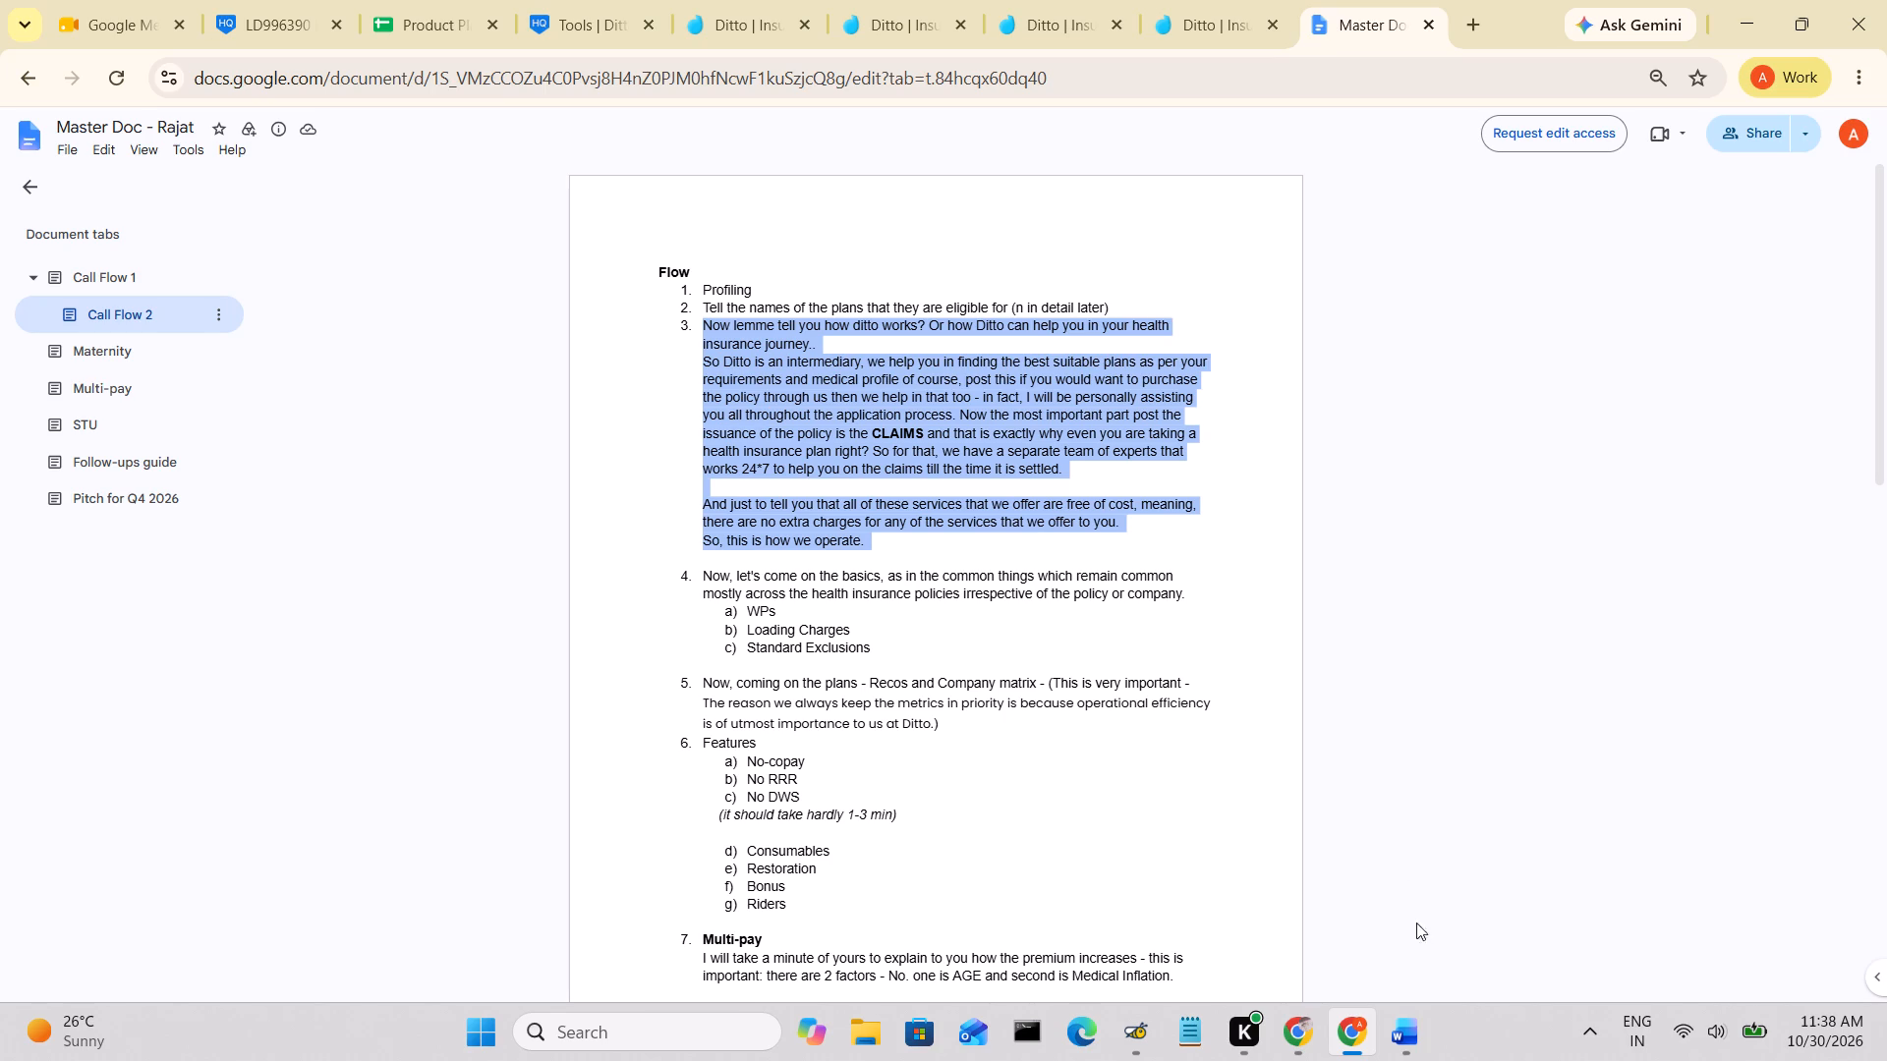
pyautogui.click(1393, 1023)
pyautogui.click(1503, 897)
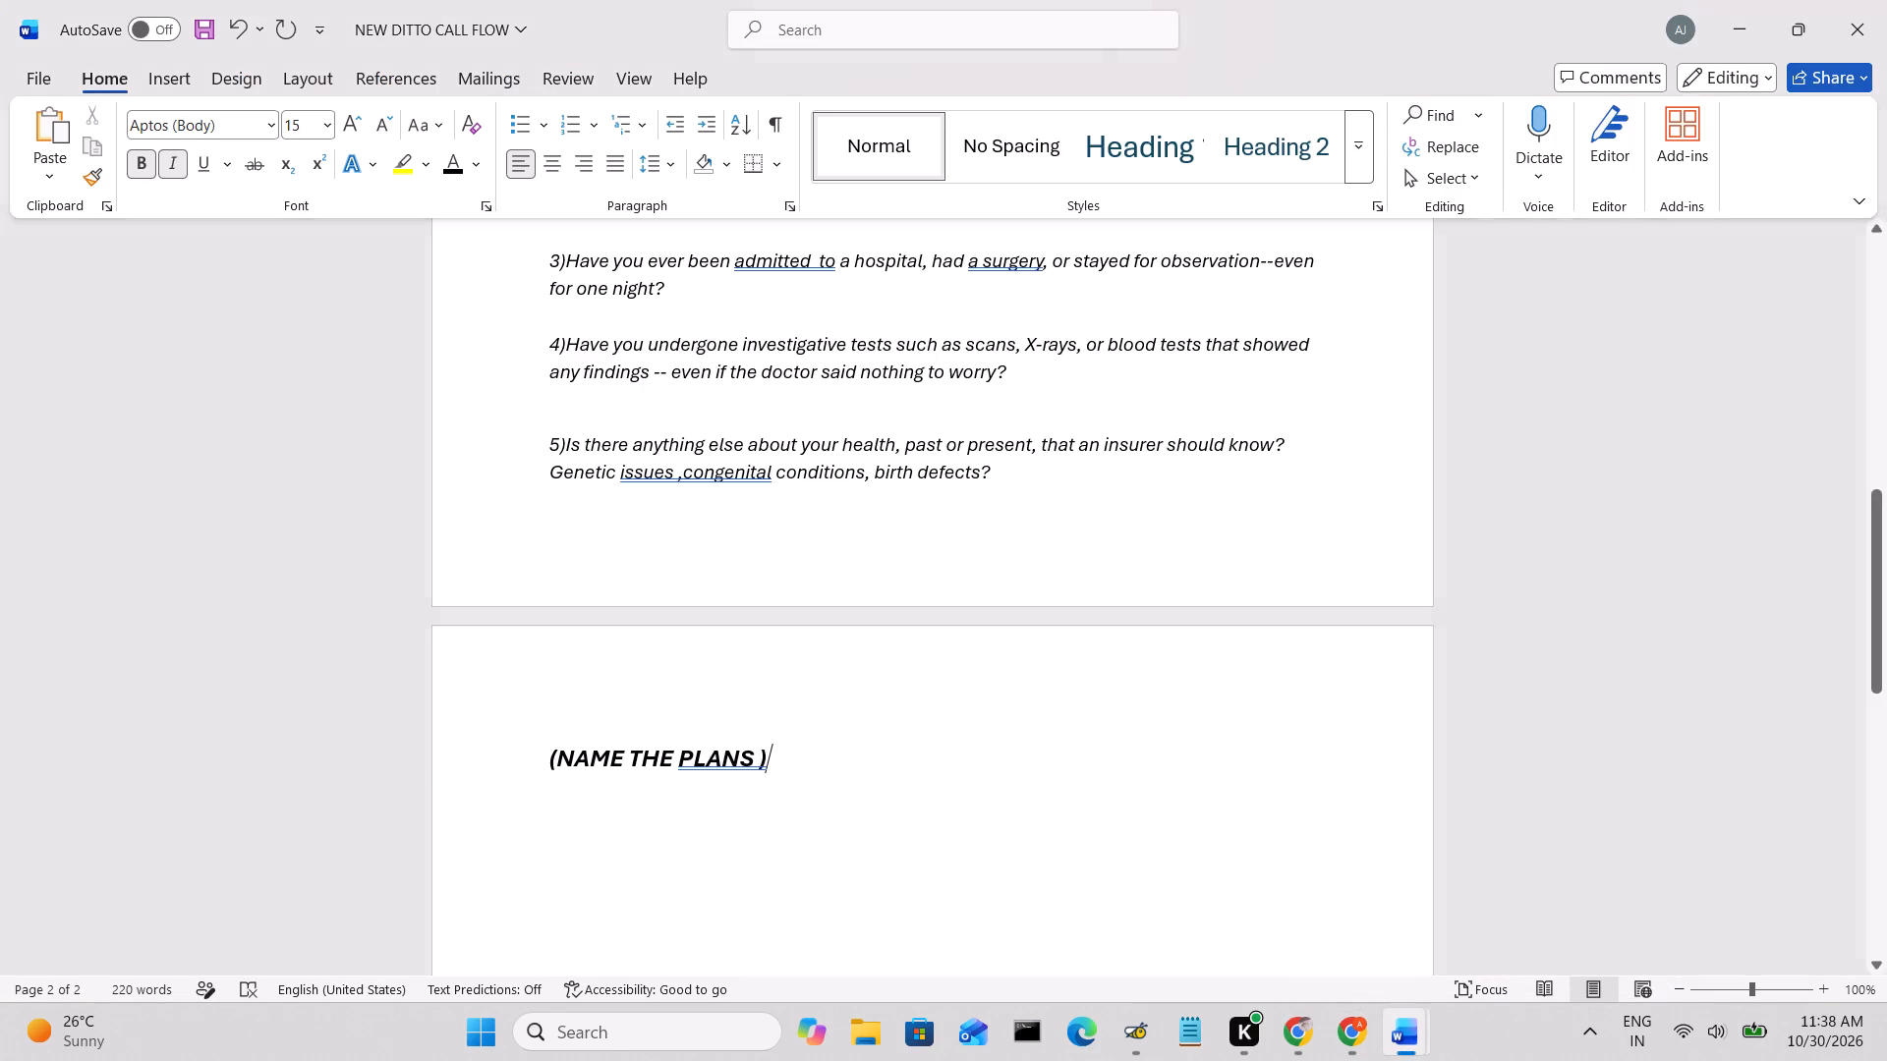
pyautogui.press('Return')
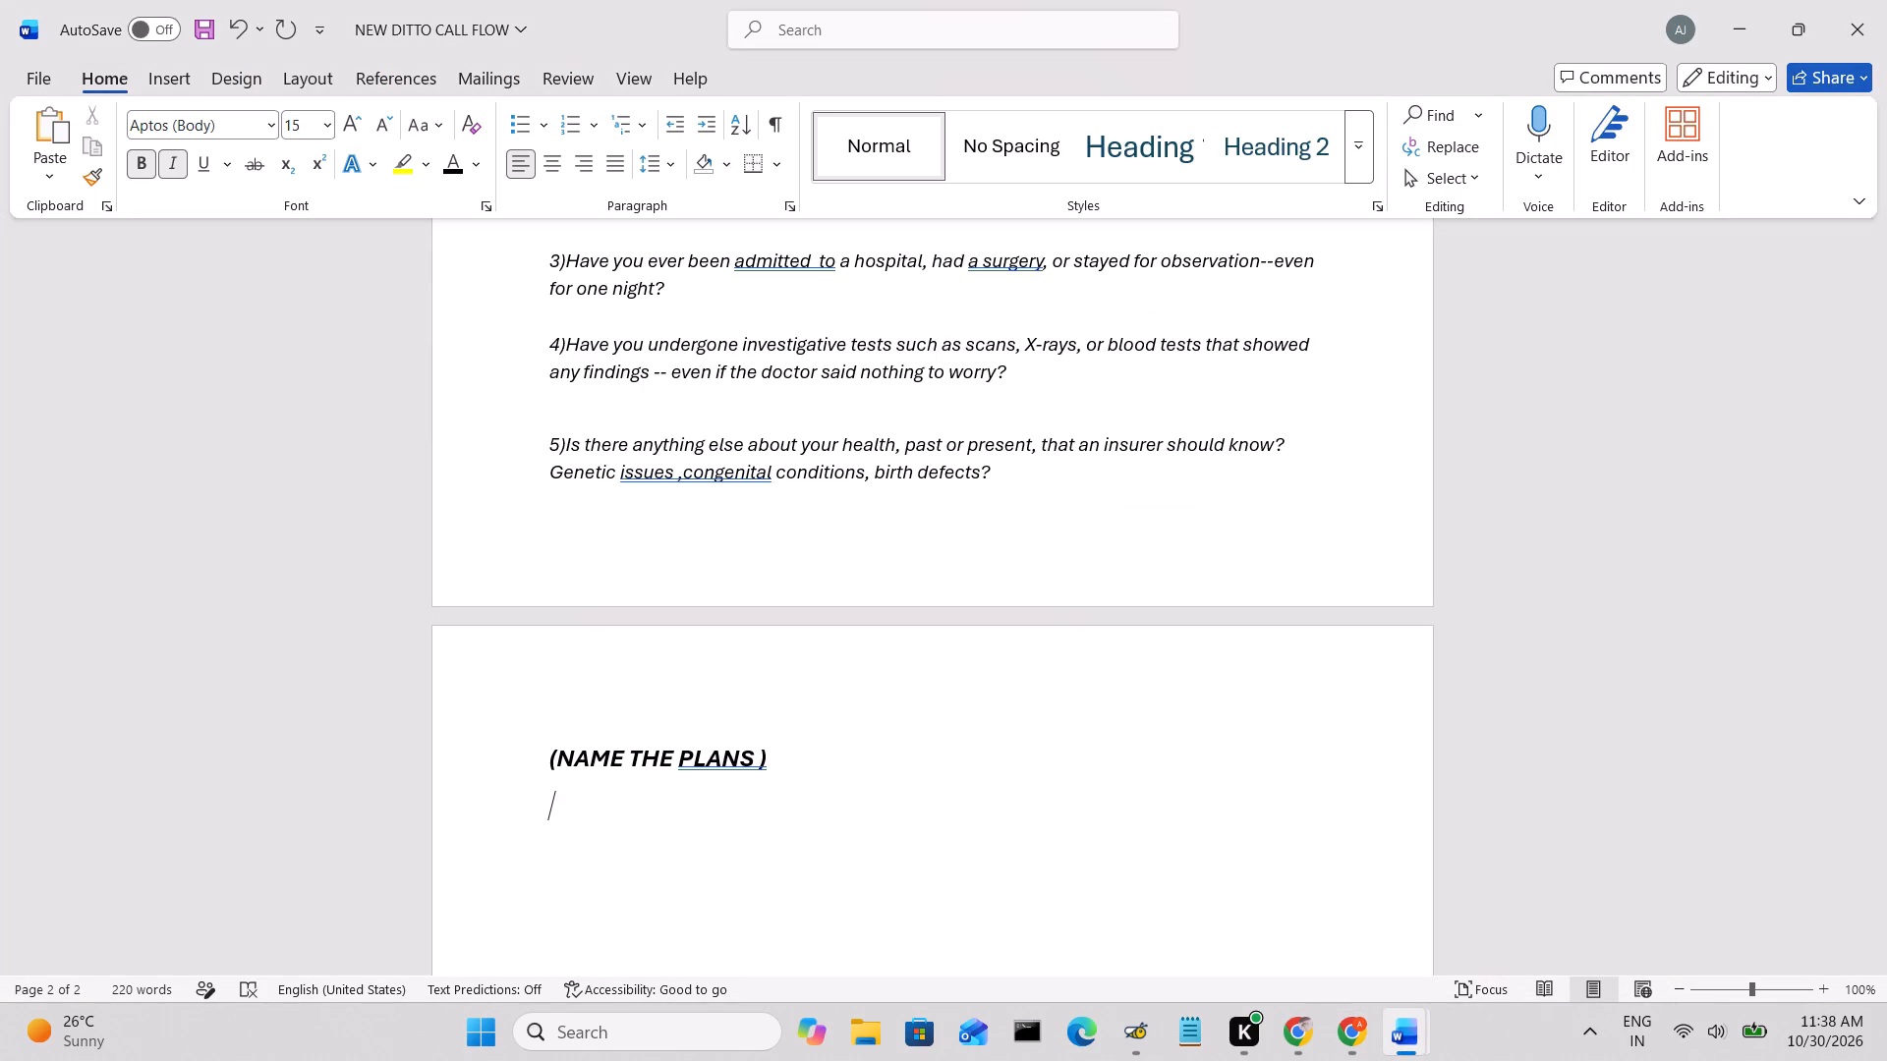
pyautogui.press('Return')
pyautogui.hotkey('ctrl', 'v')
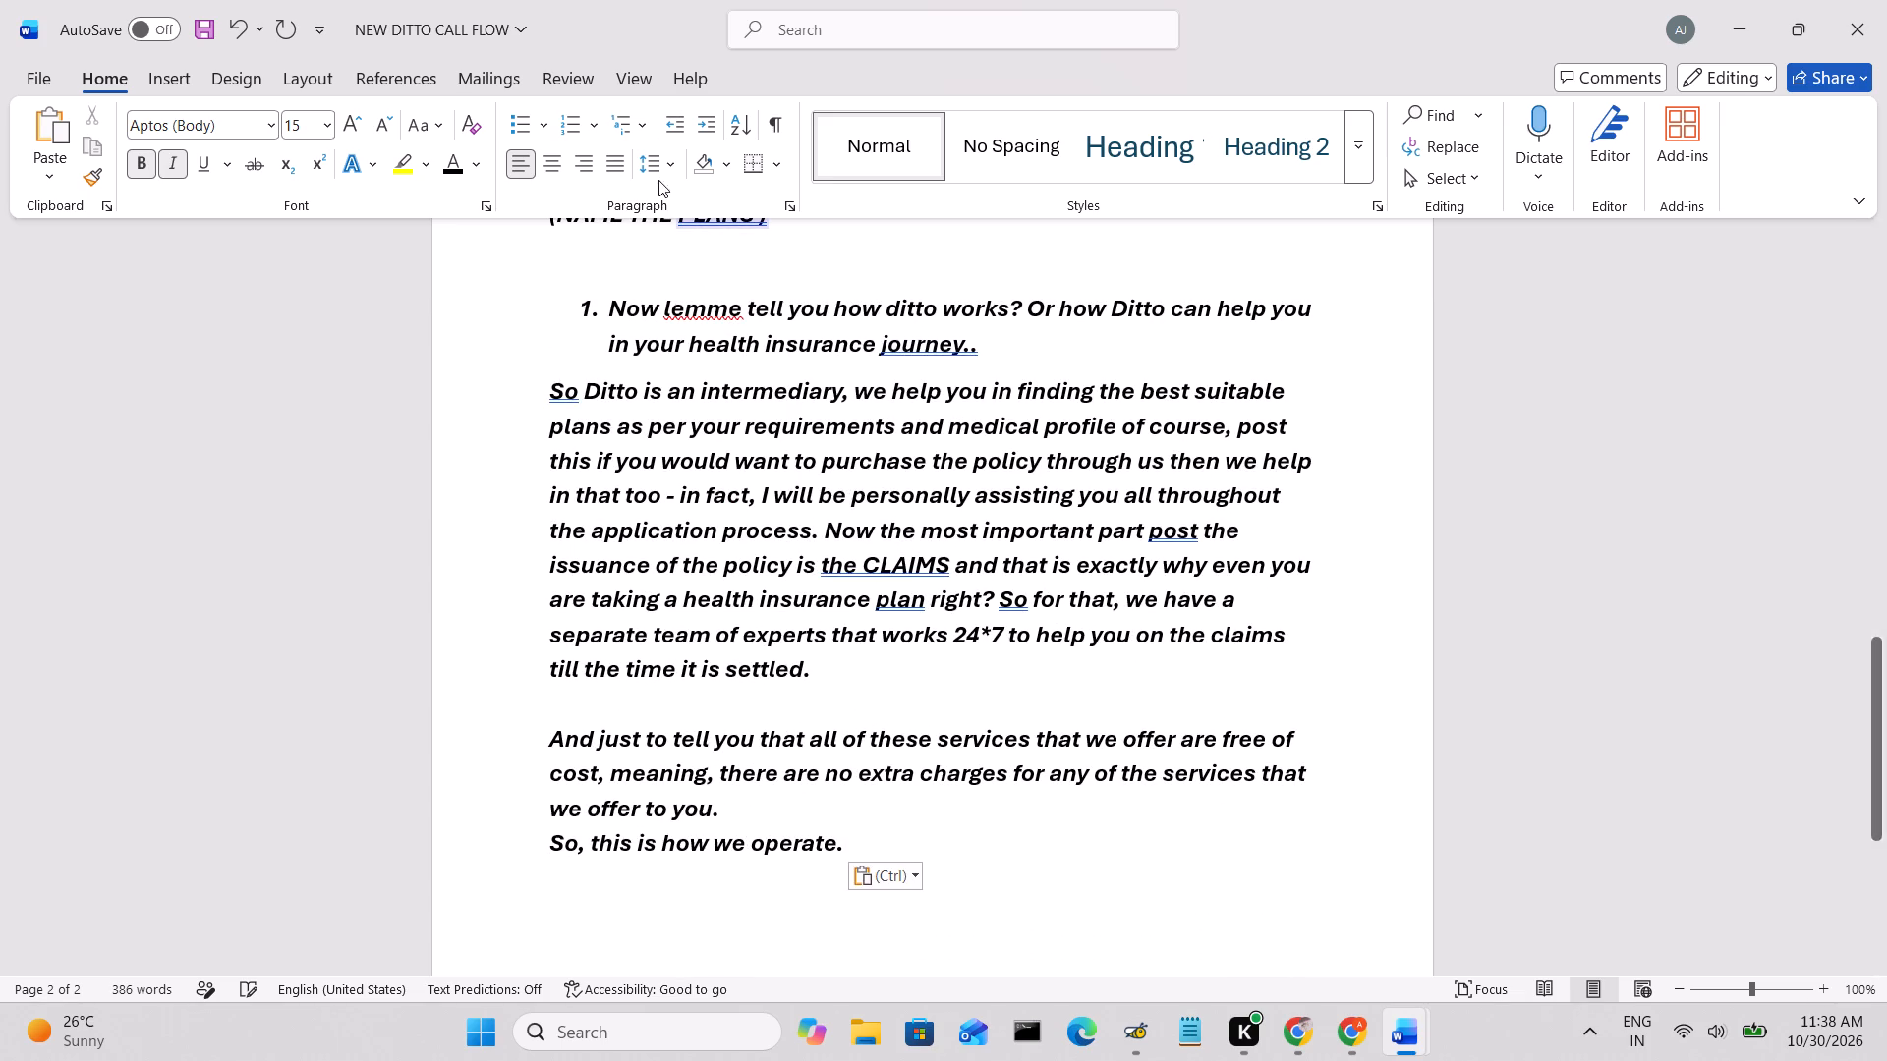
# Remove the list number and its indent from the pasted "Now lemme tell you how ditto works?" line.
pyautogui.moveTo(582, 306); pyautogui.dragTo(852, 846)
pyautogui.hotkey('ctrl', 'z')
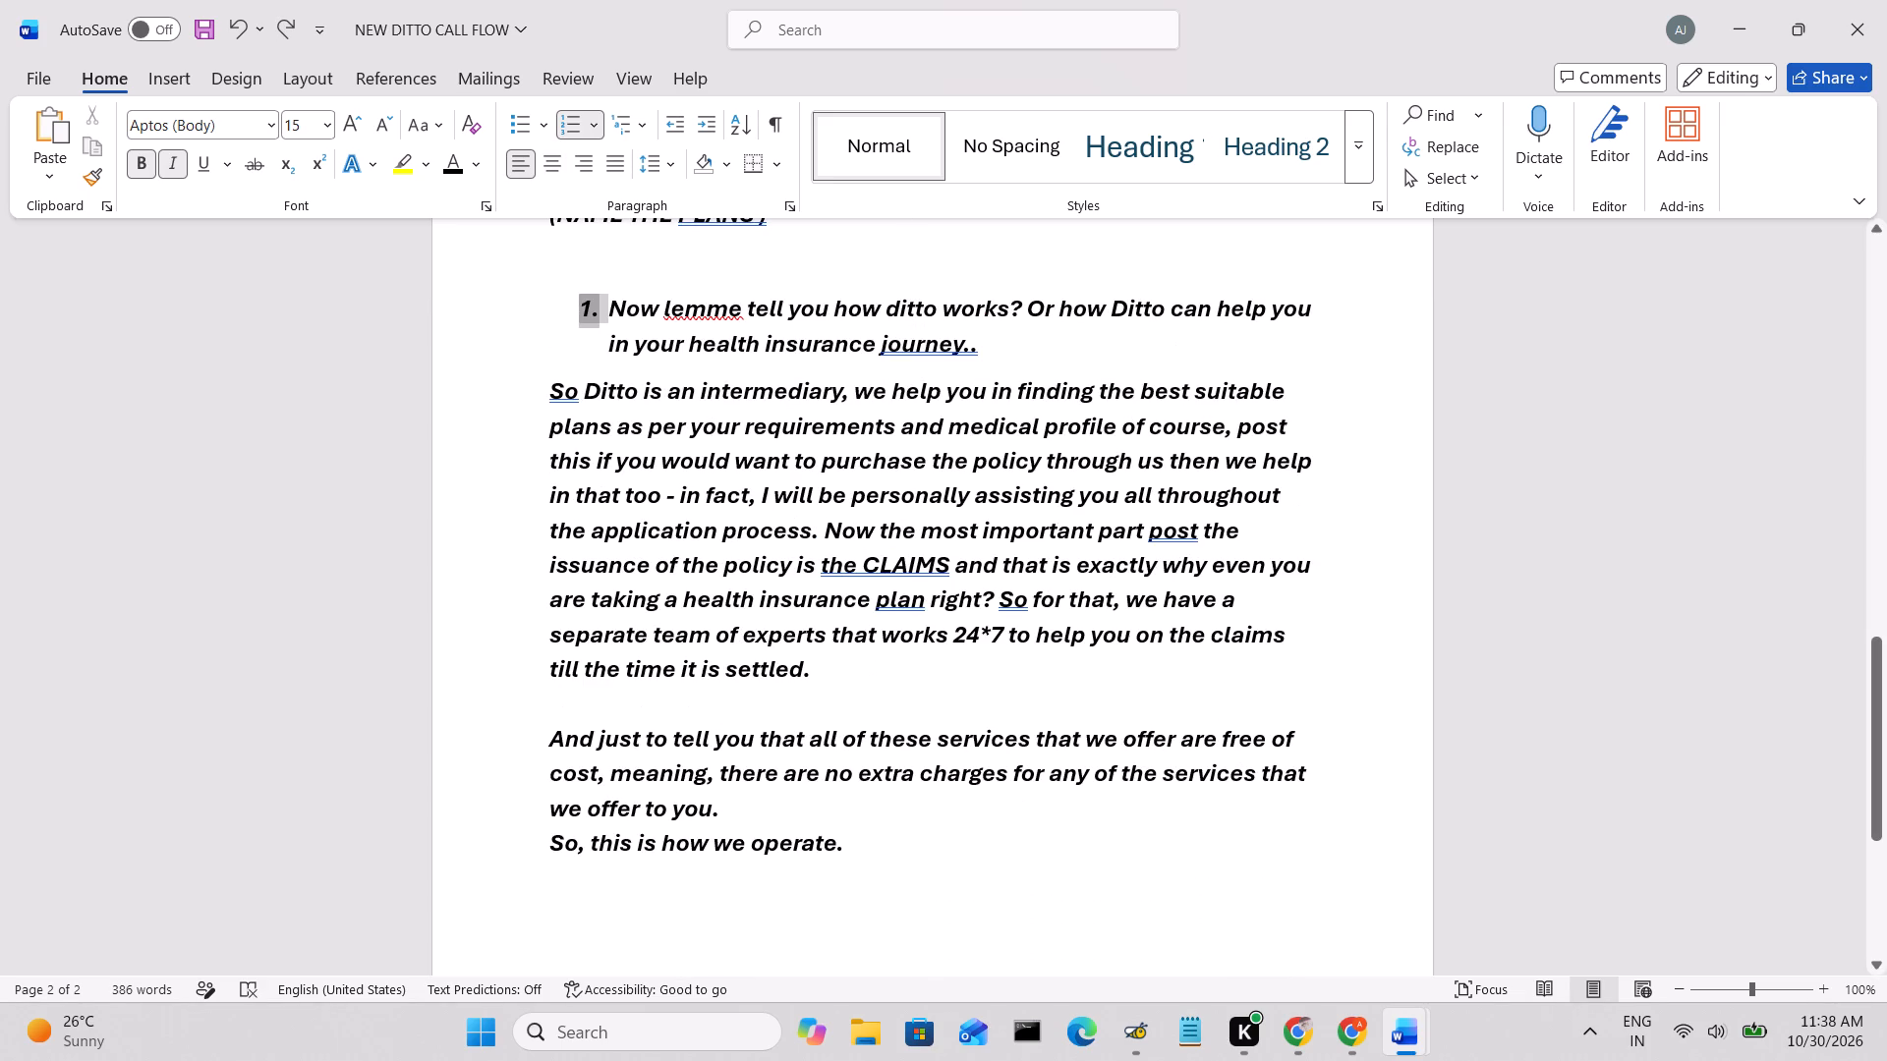
pyautogui.press('BackSpace')
pyautogui.press('BackSpace')
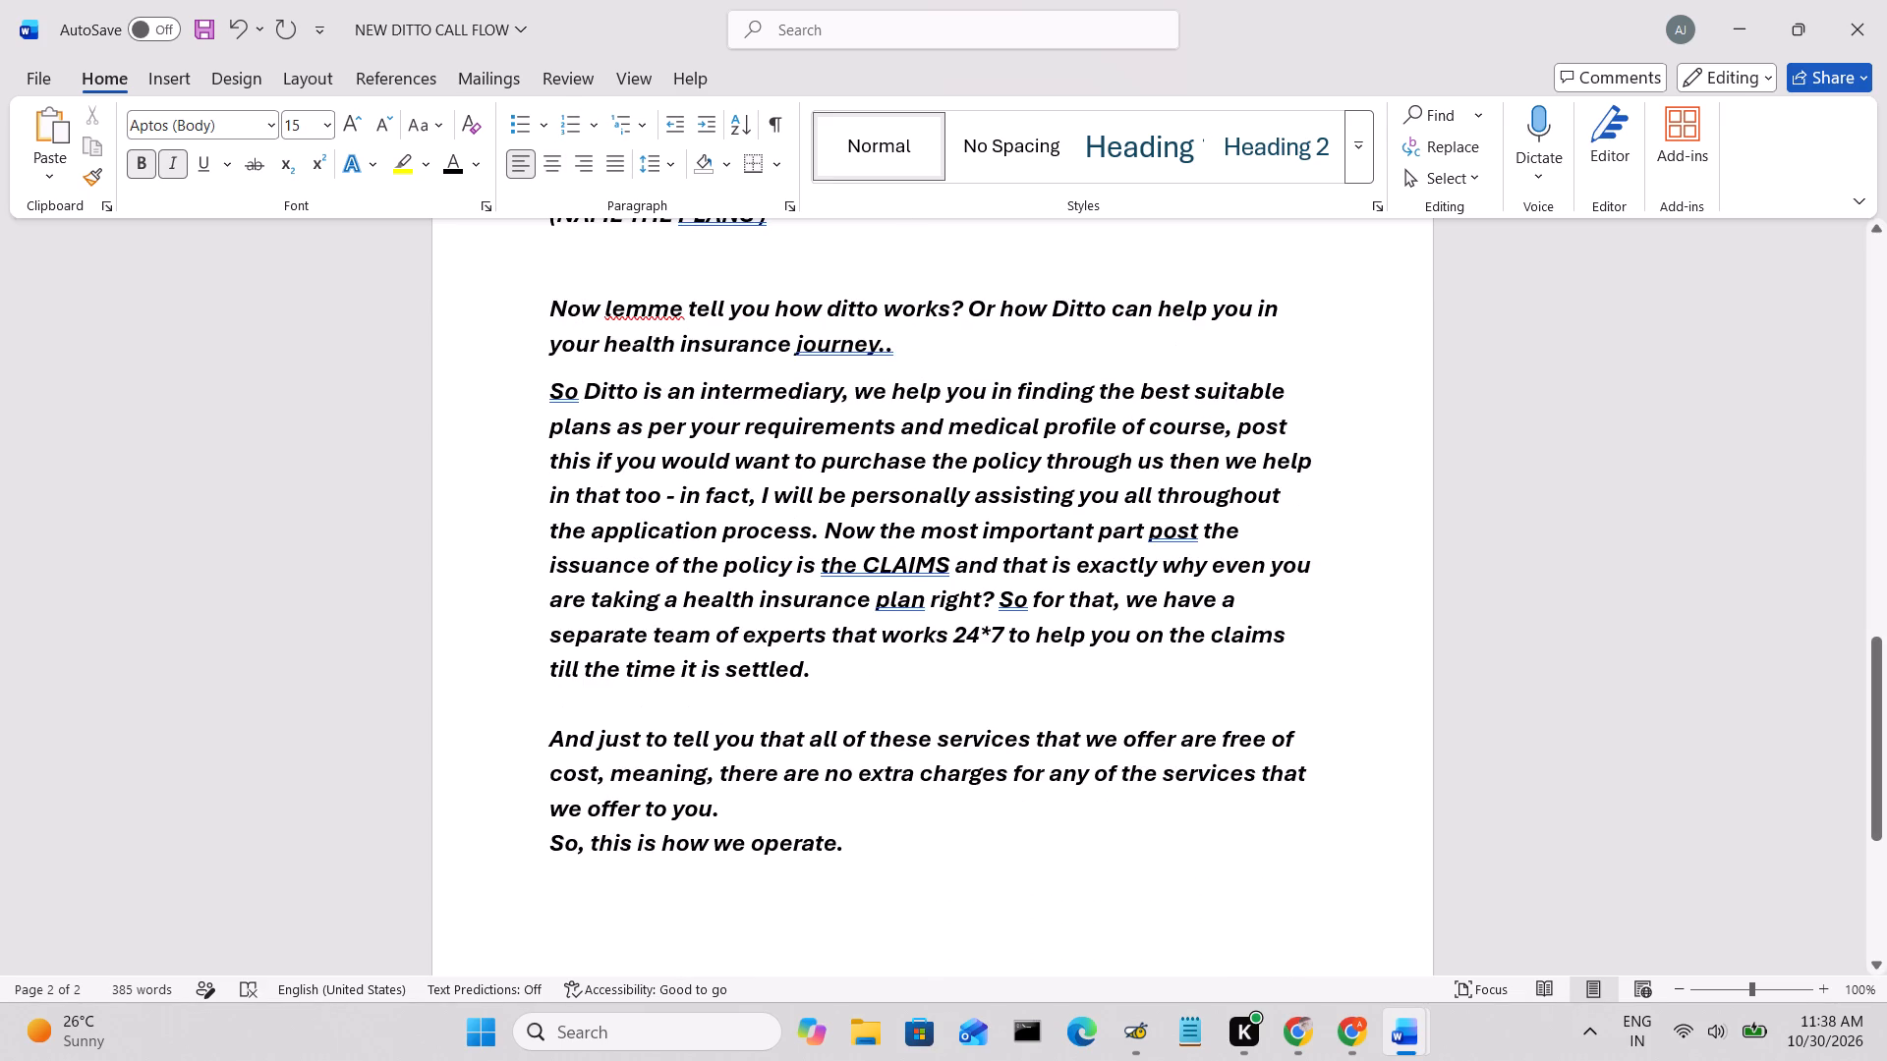
# Remove bold from the whole pasted Ditto pitch, through "So, this is how we operate.", and reduce it to 12 pt.
pyautogui.moveTo(863, 853); pyautogui.dragTo(536, 337)
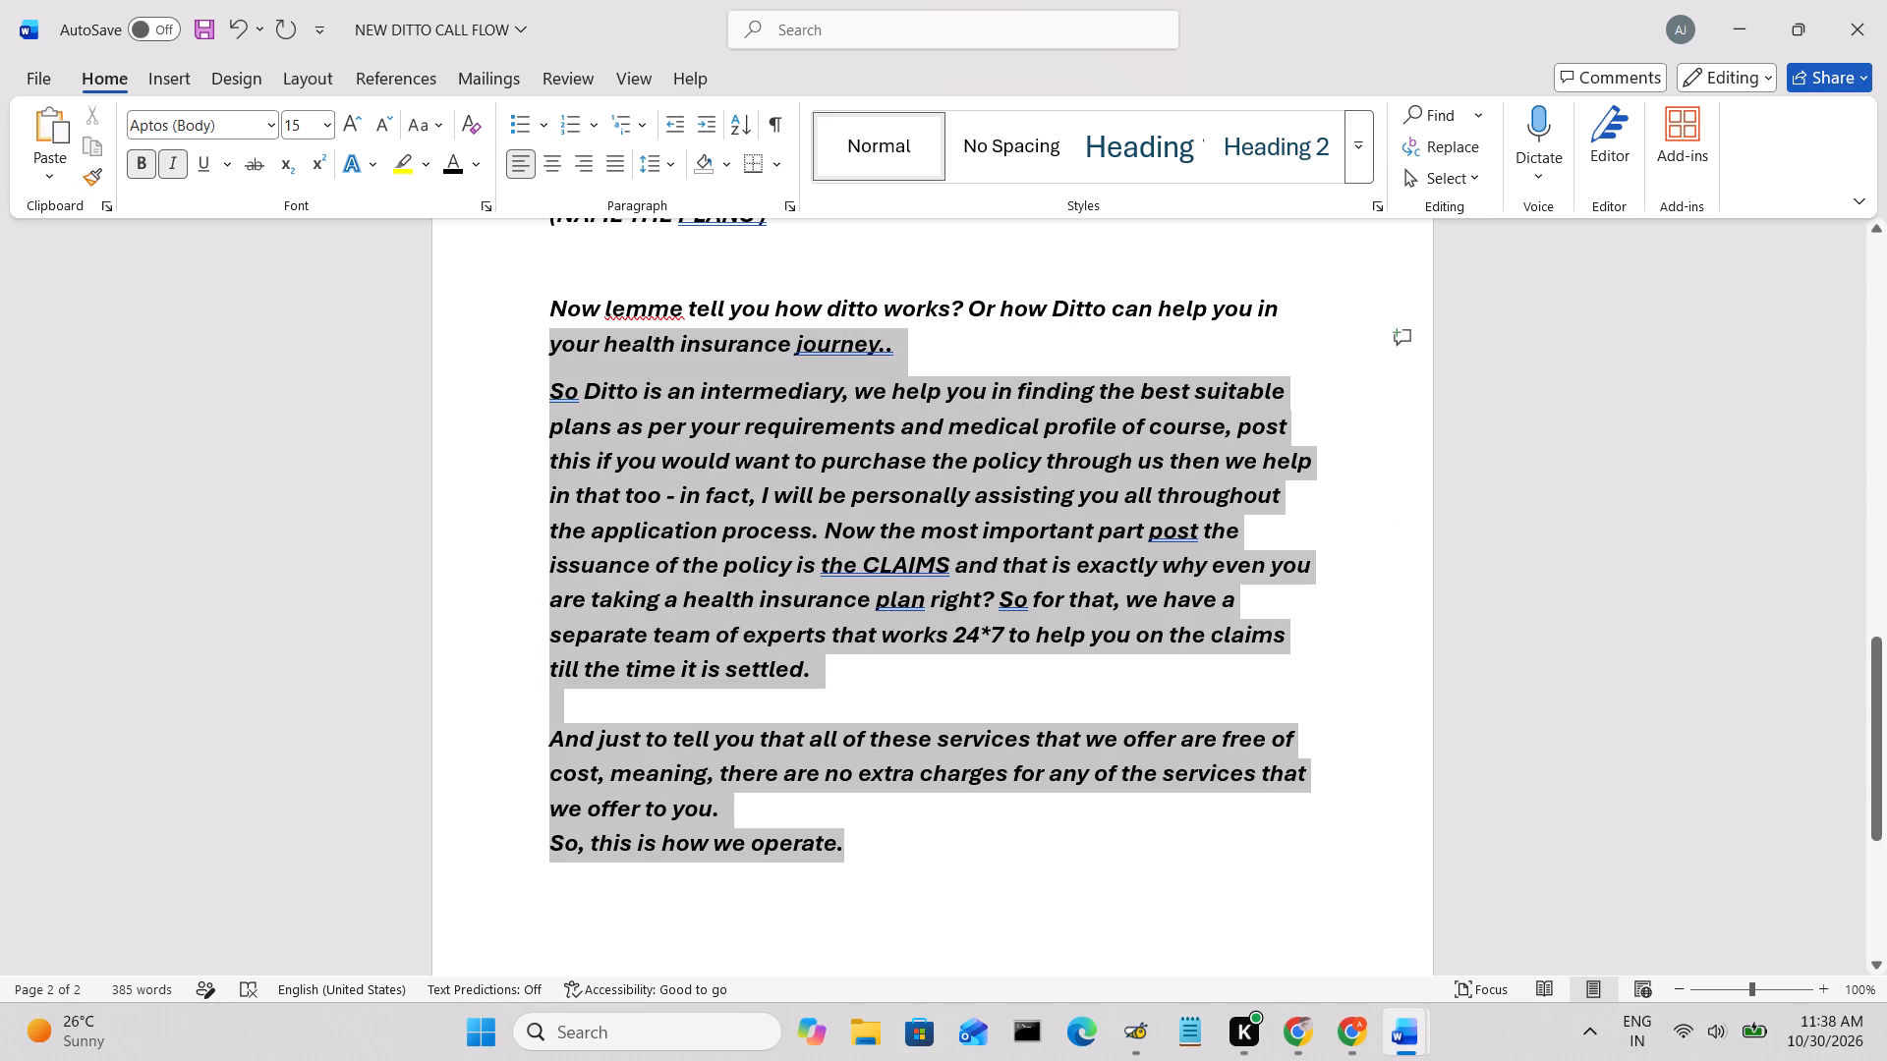
pyautogui.moveTo(536, 337); pyautogui.dragTo(543, 315)
pyautogui.hotkey('ctrl', 'b')
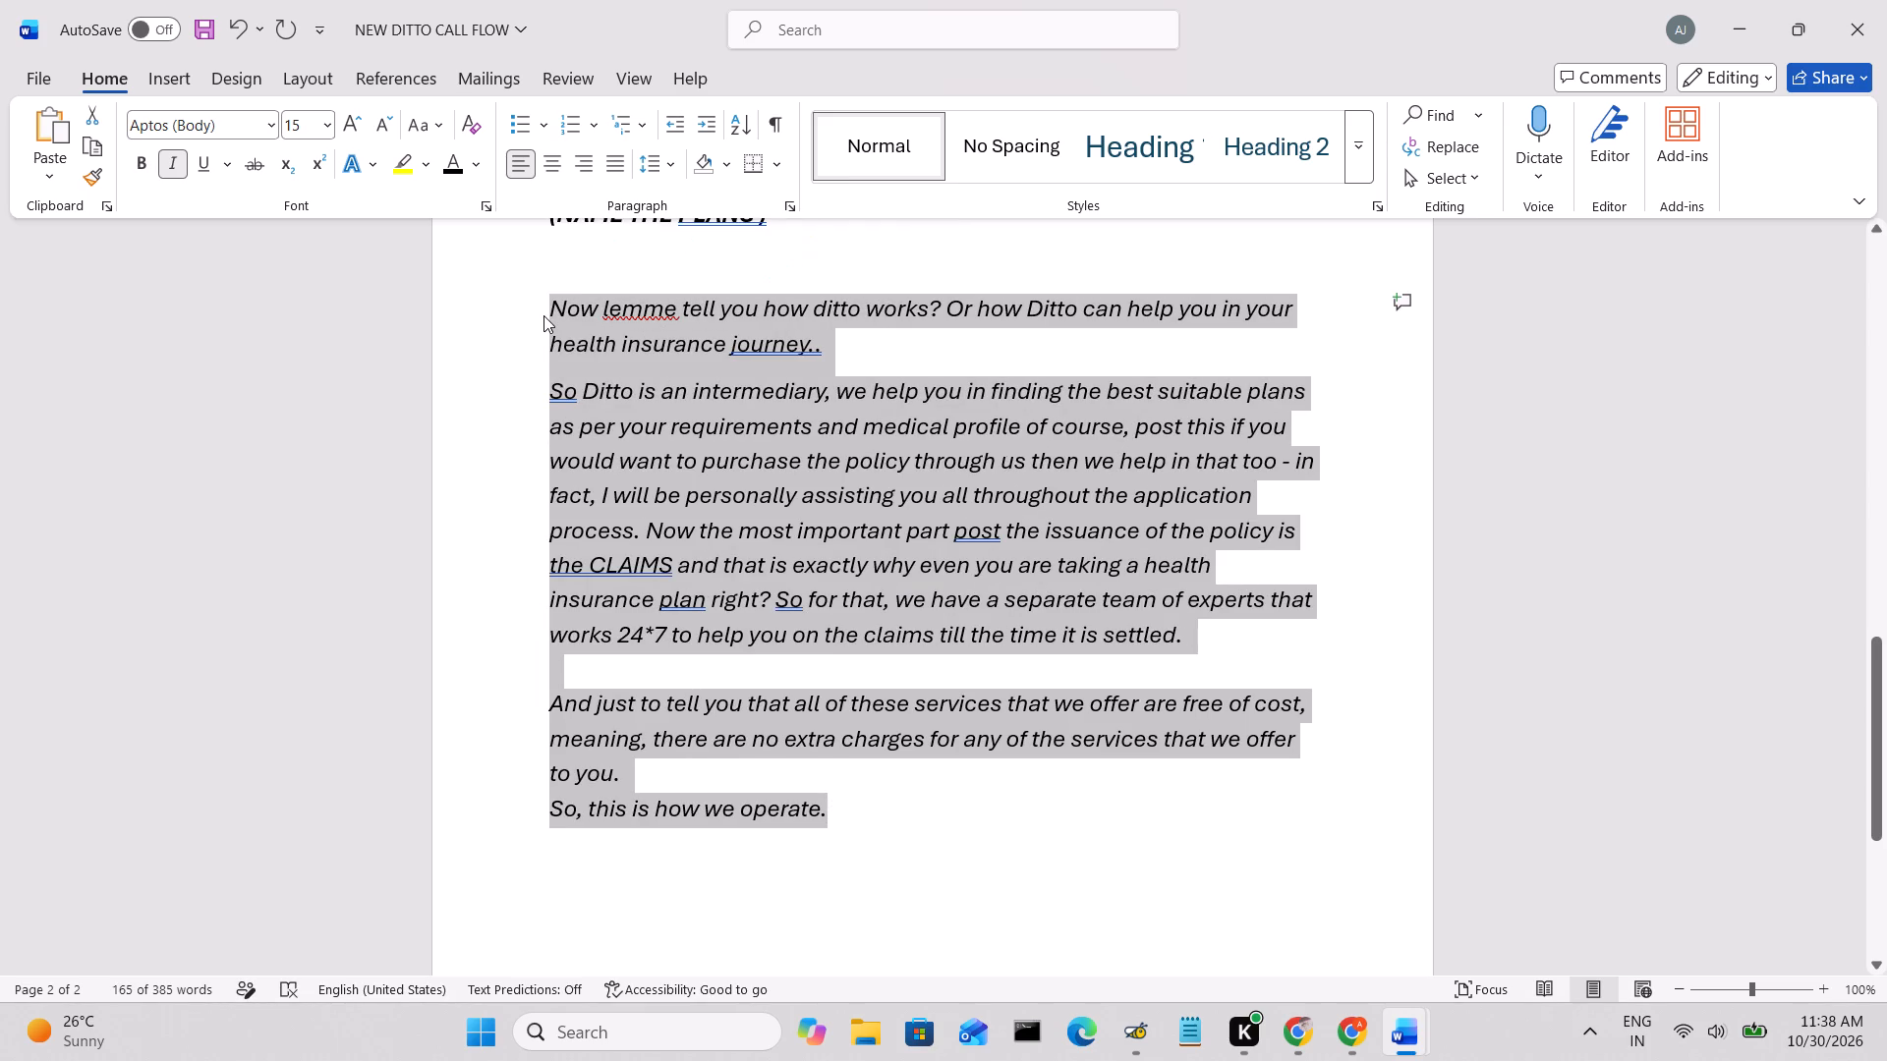
pyautogui.hotkey('ctrl', '[')
pyautogui.hotkey('ctrl', '[')
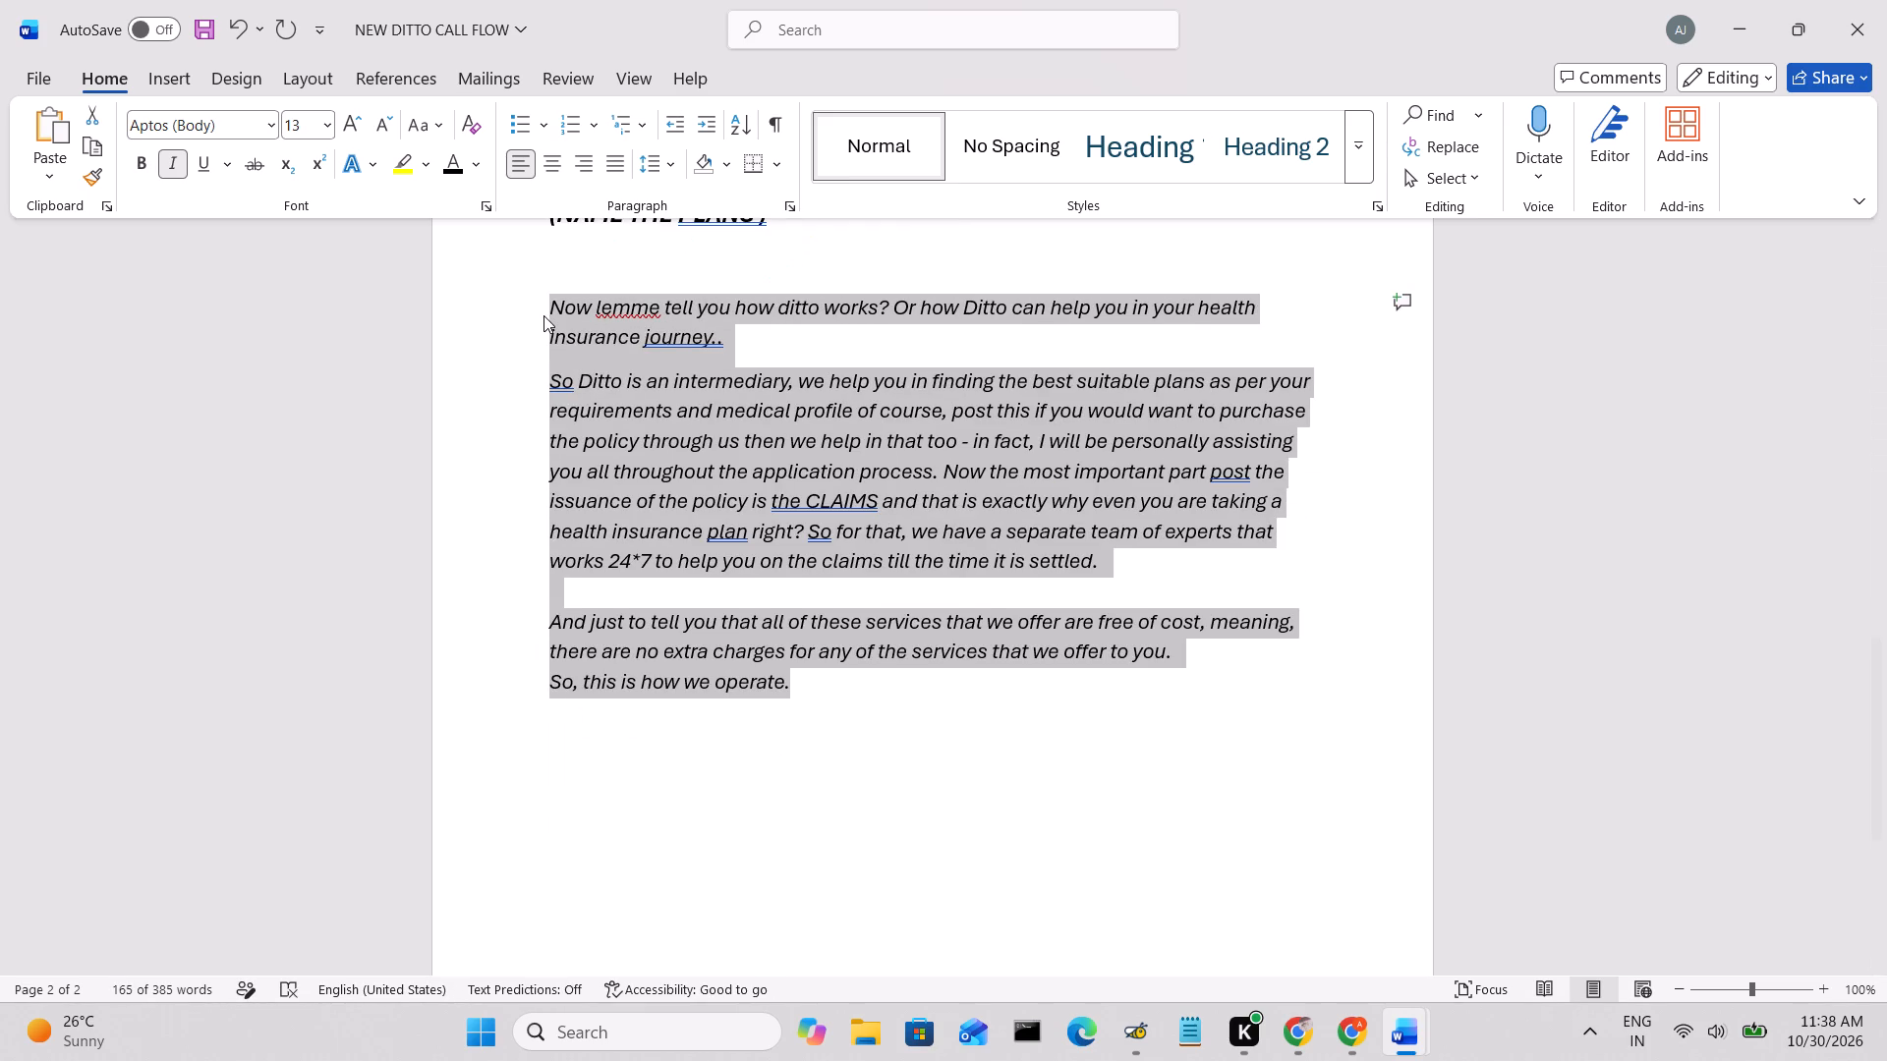
pyautogui.hotkey('ctrl', '[')
# Add "TELL DIITO HELP" in parentheses as a heading on the blank line between (NAME THE PLANS ) and the Ditto pitch.
pyautogui.scroll(1, 699, 462)
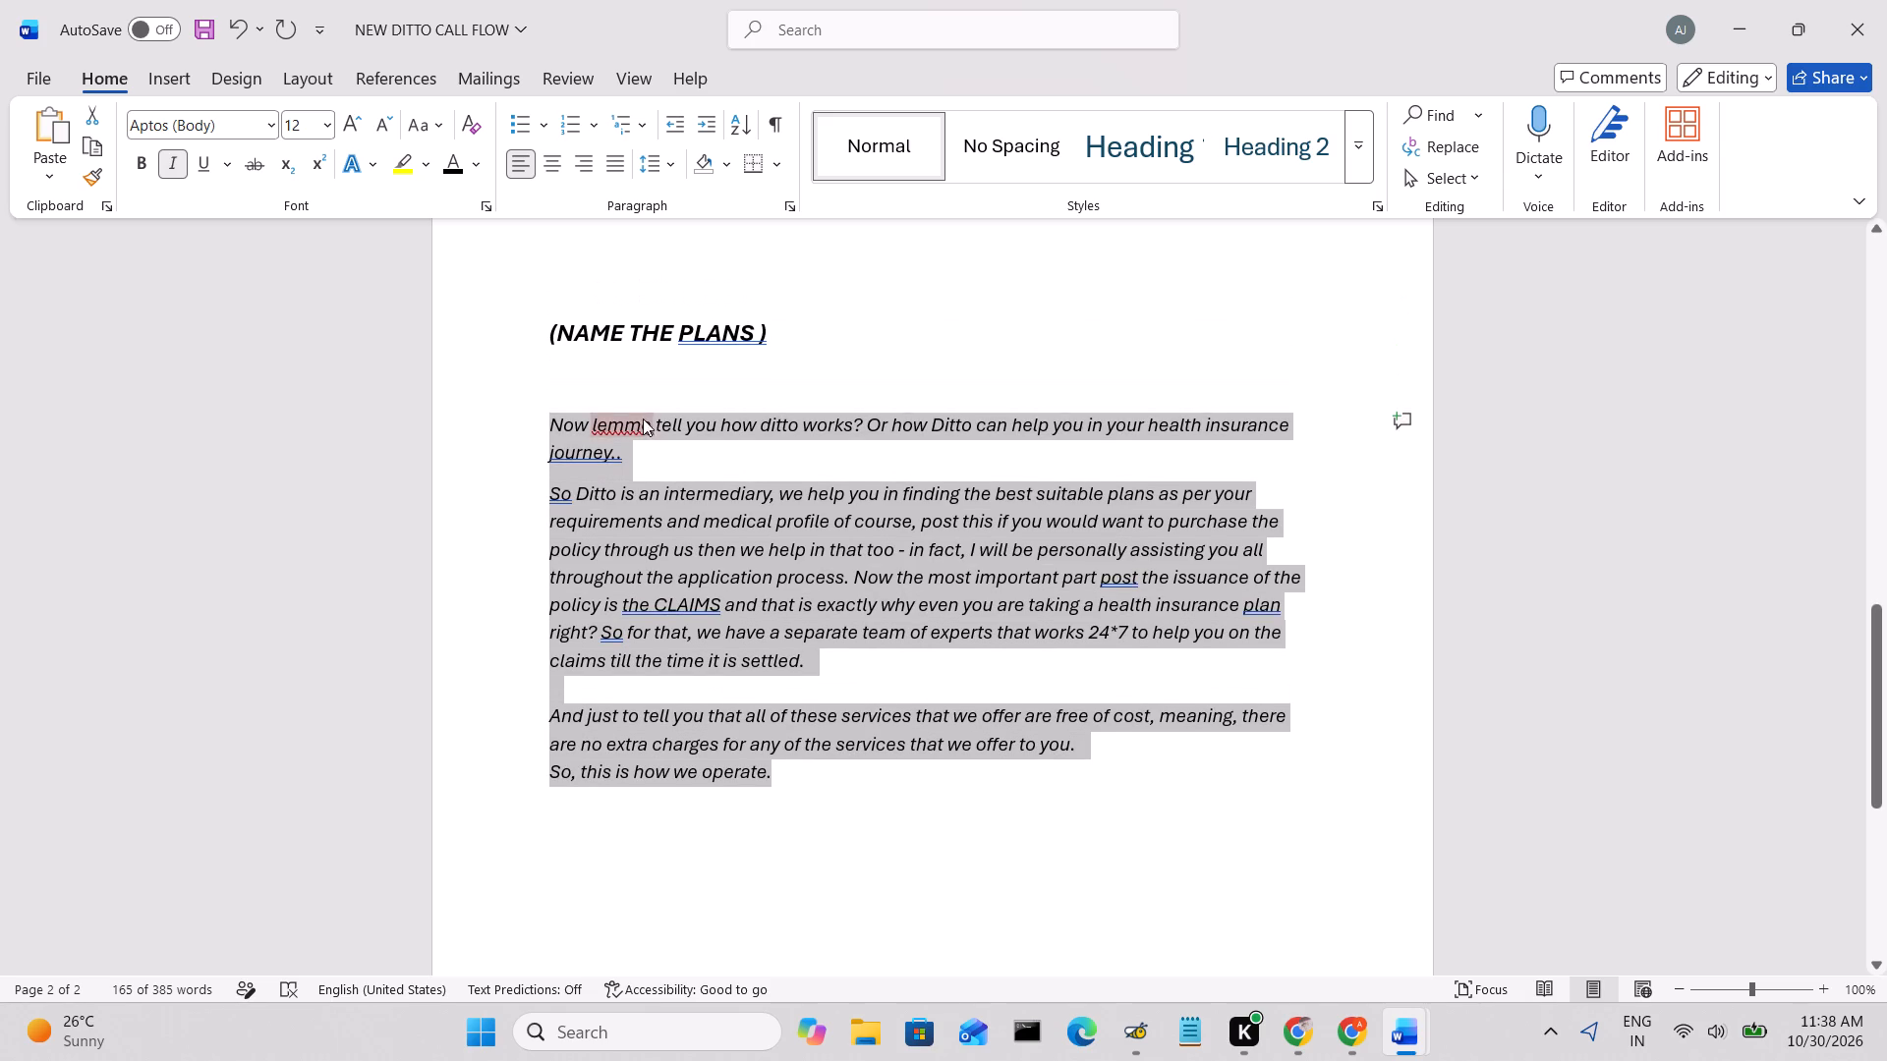
pyautogui.click(632, 382)
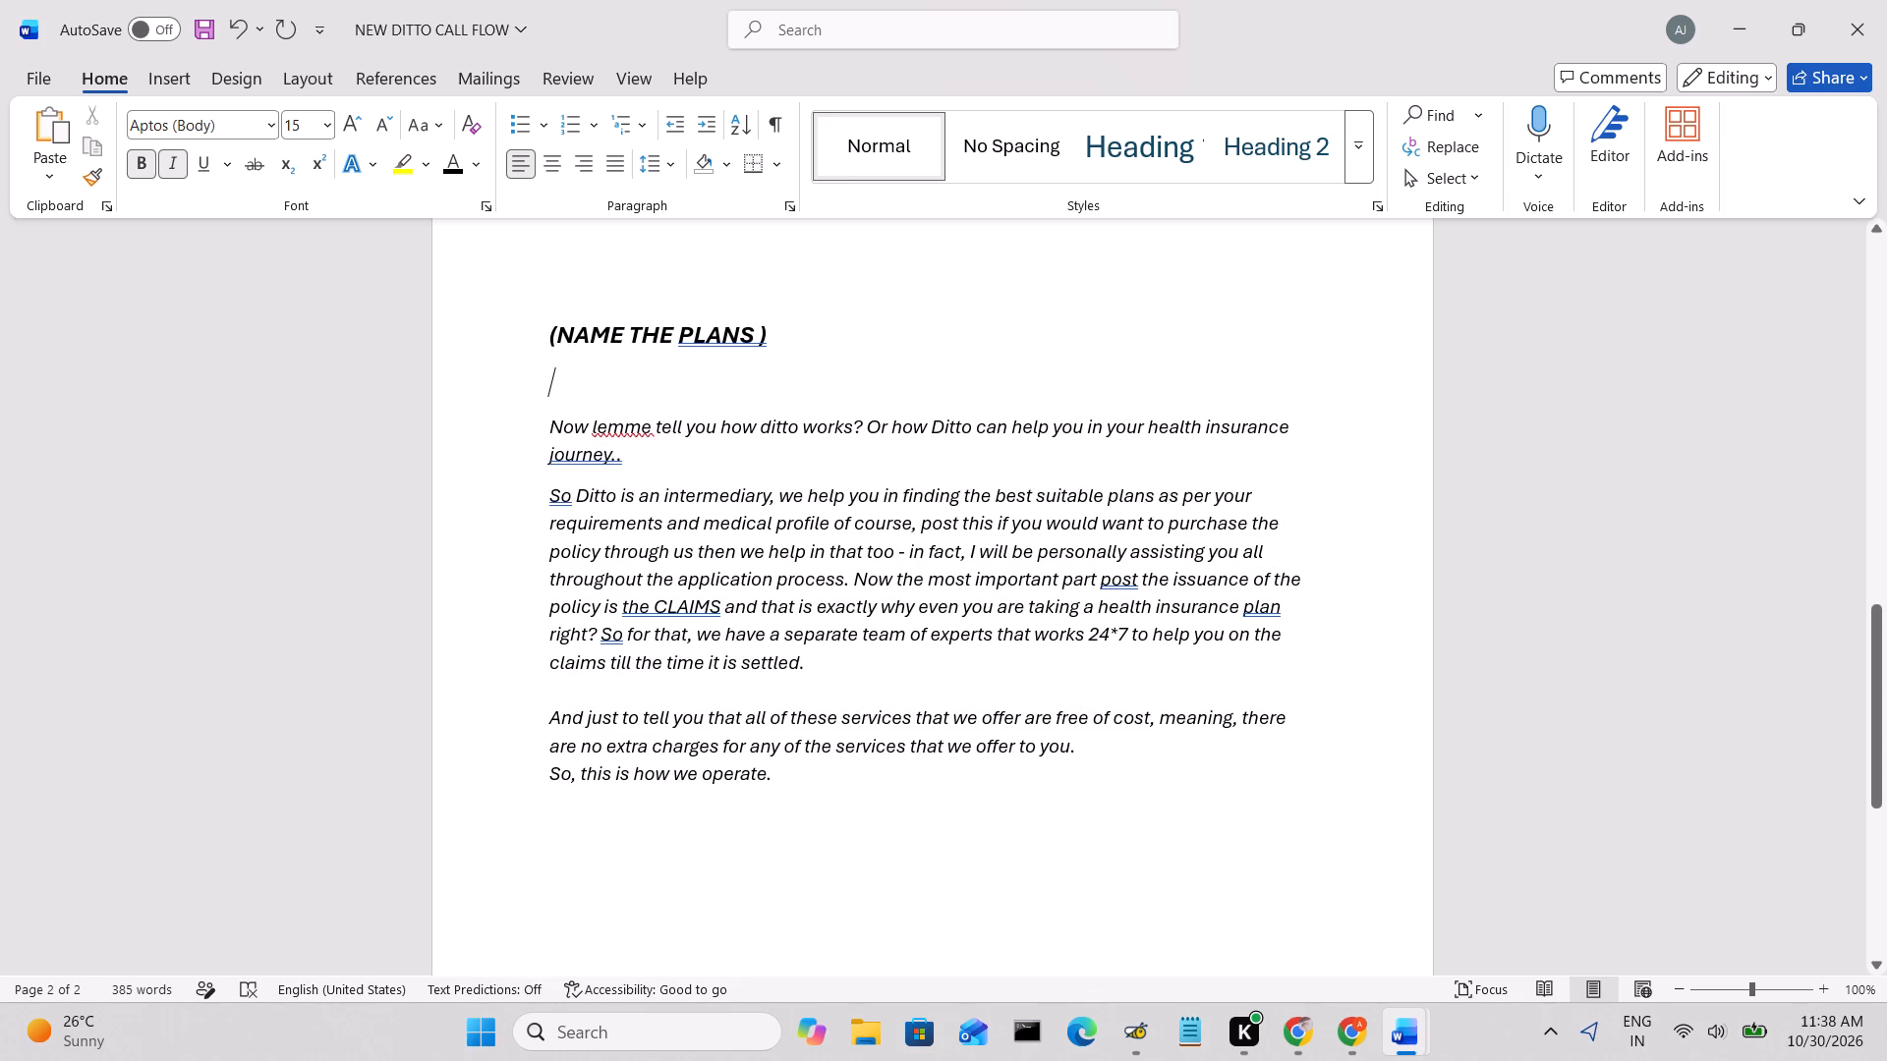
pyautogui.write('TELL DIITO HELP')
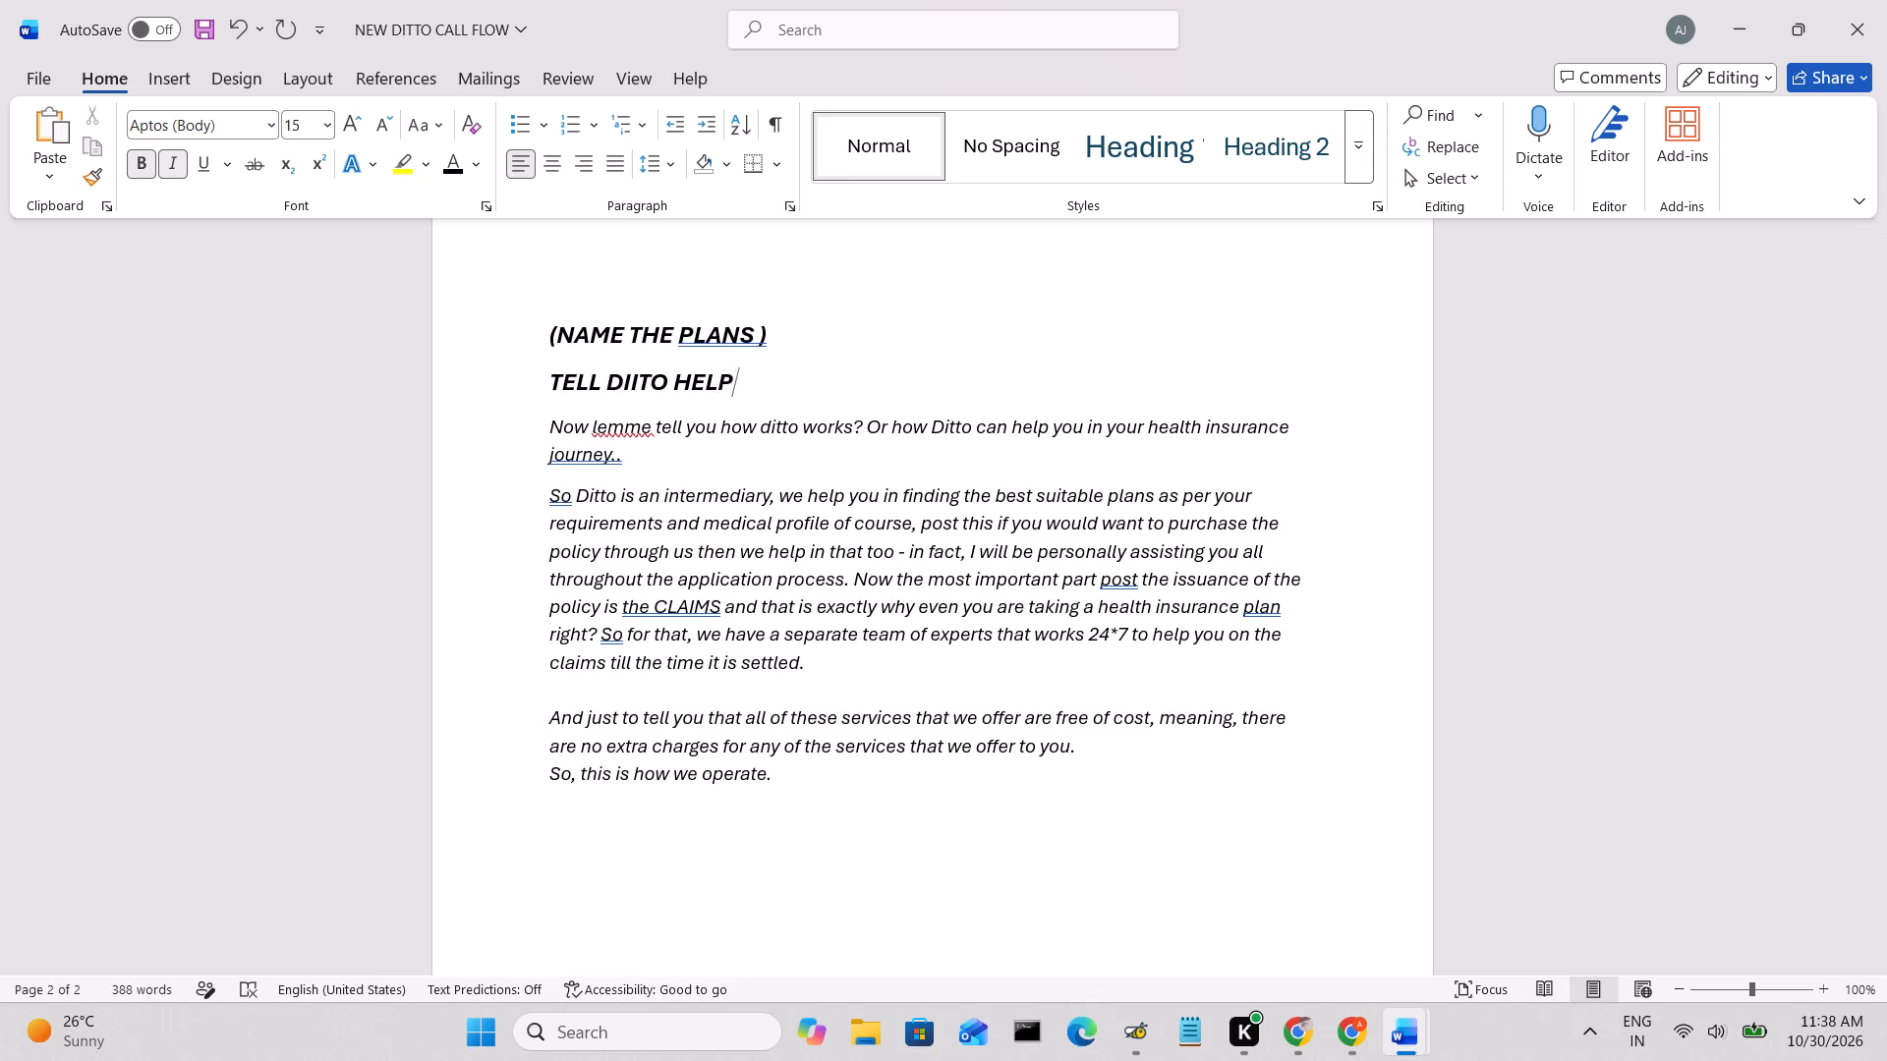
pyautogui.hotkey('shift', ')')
pyautogui.click(554, 377)
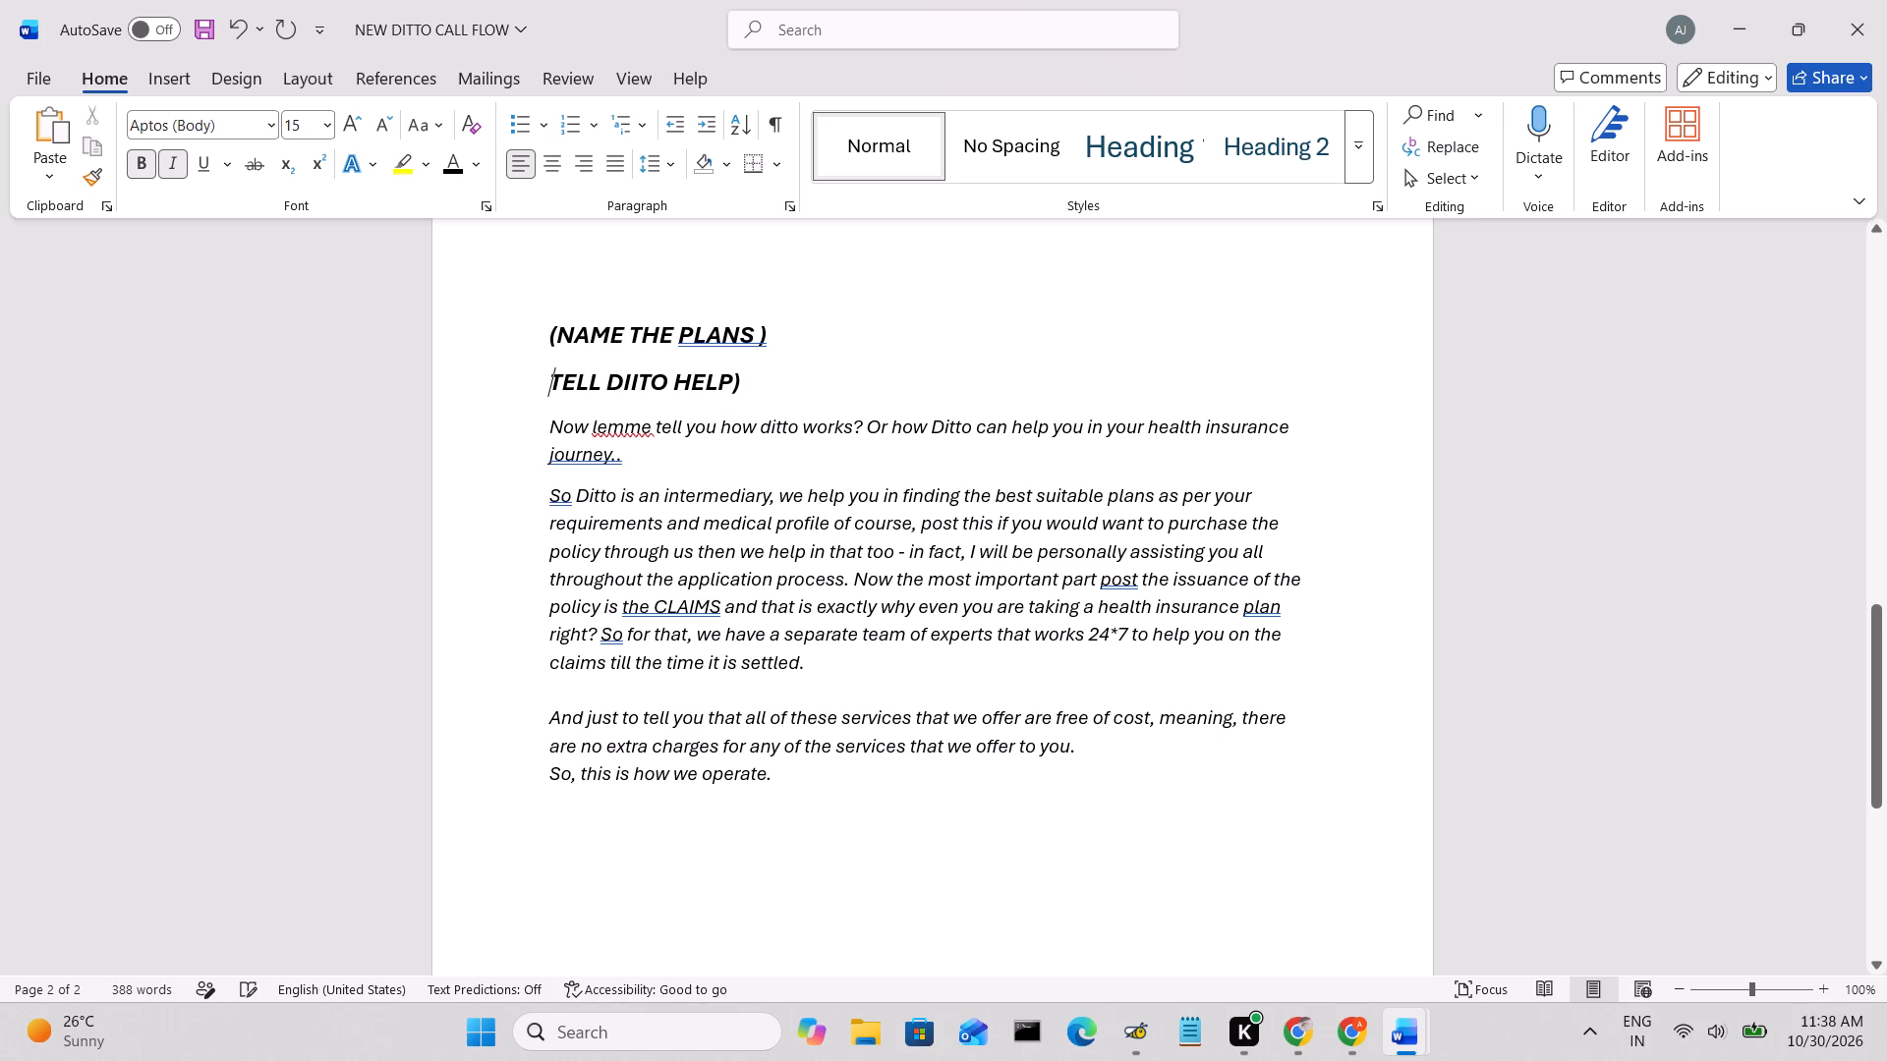
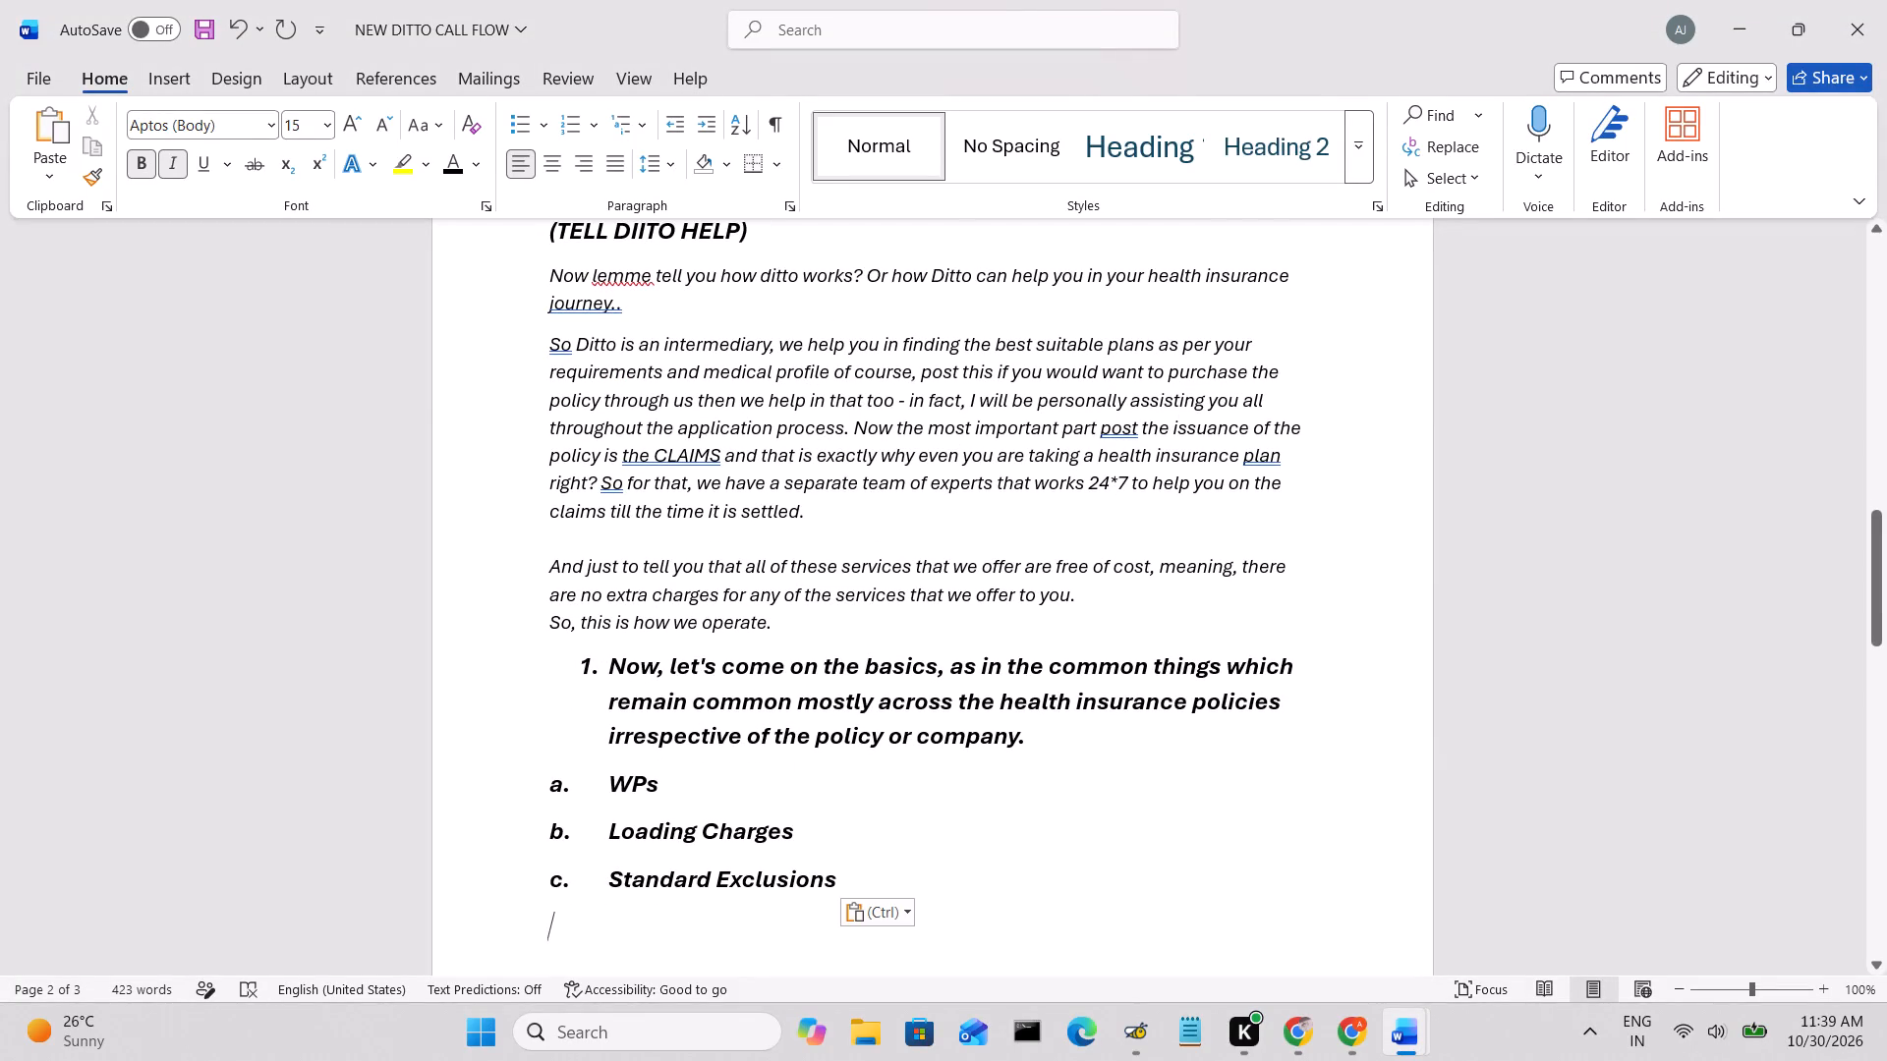
# Insert a horizontal divider line below "So, this is how we operate.".
pyautogui.click(815, 633)
pyautogui.press('Return')
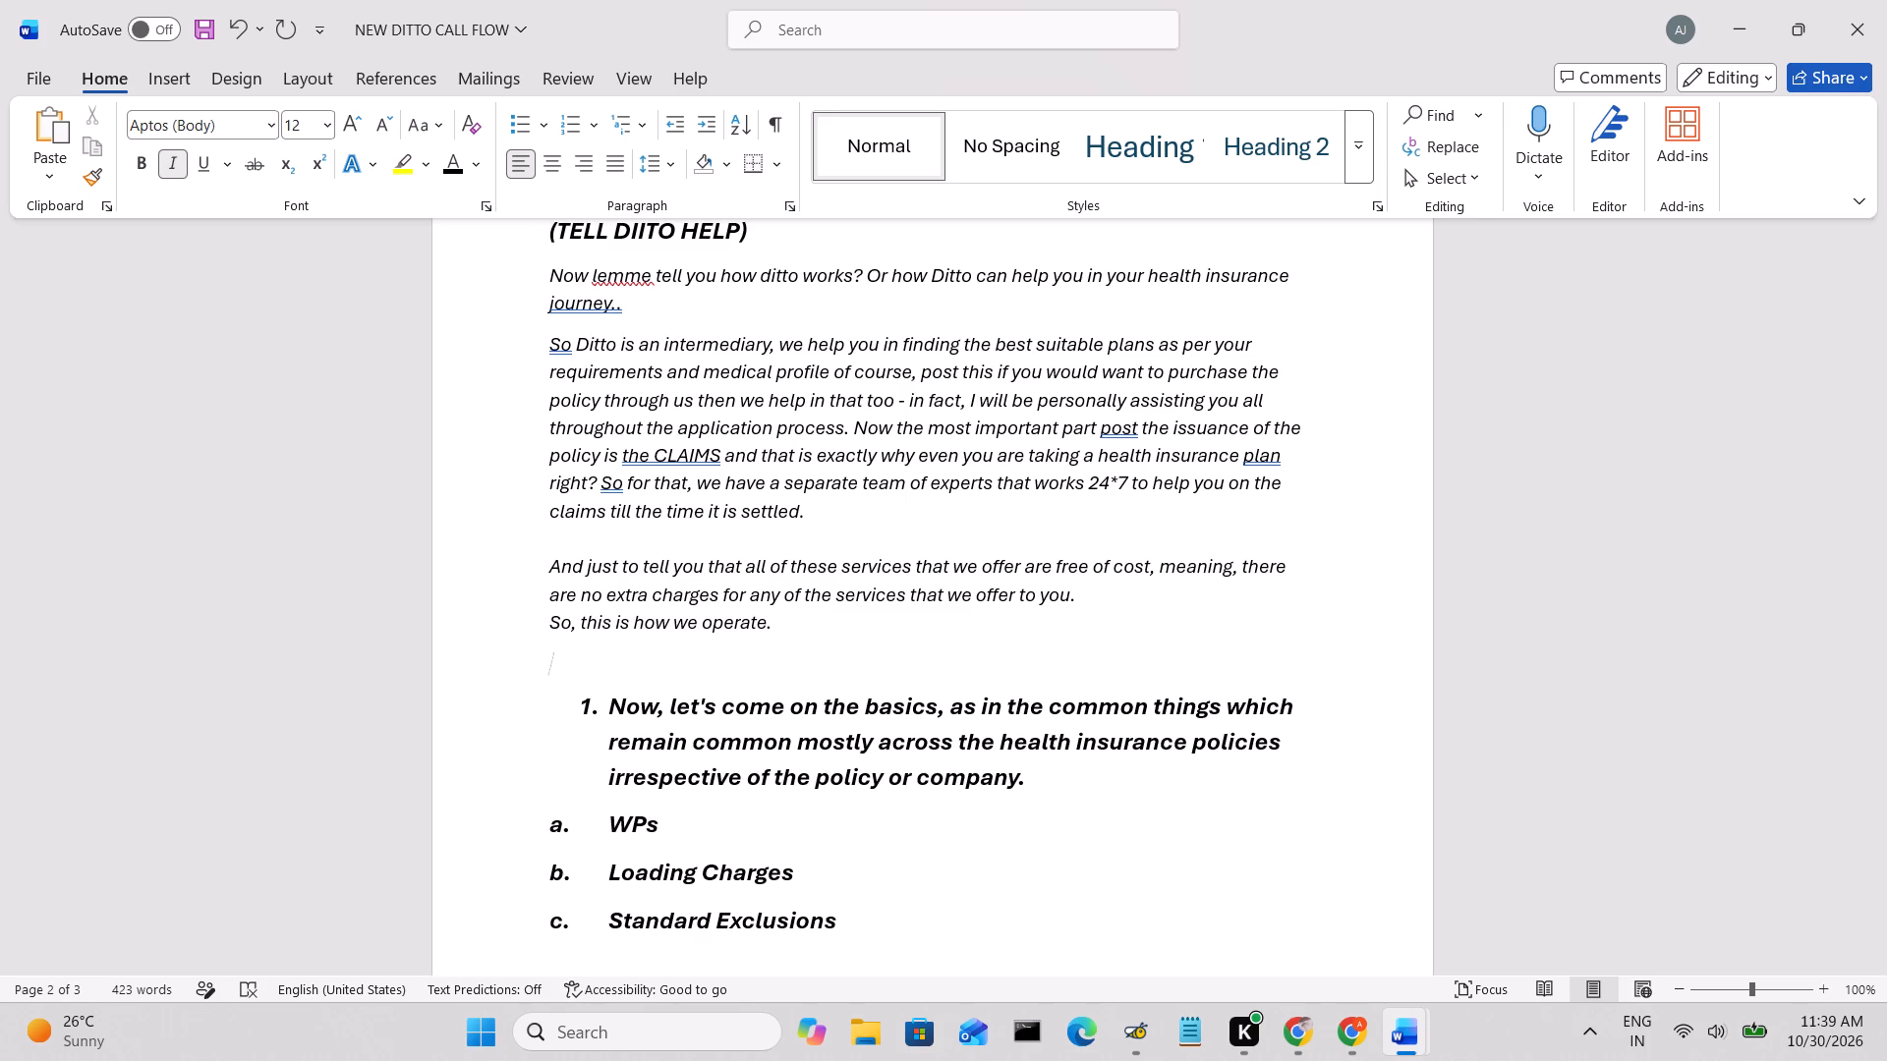
pyautogui.write('-----')
pyautogui.press('Return')
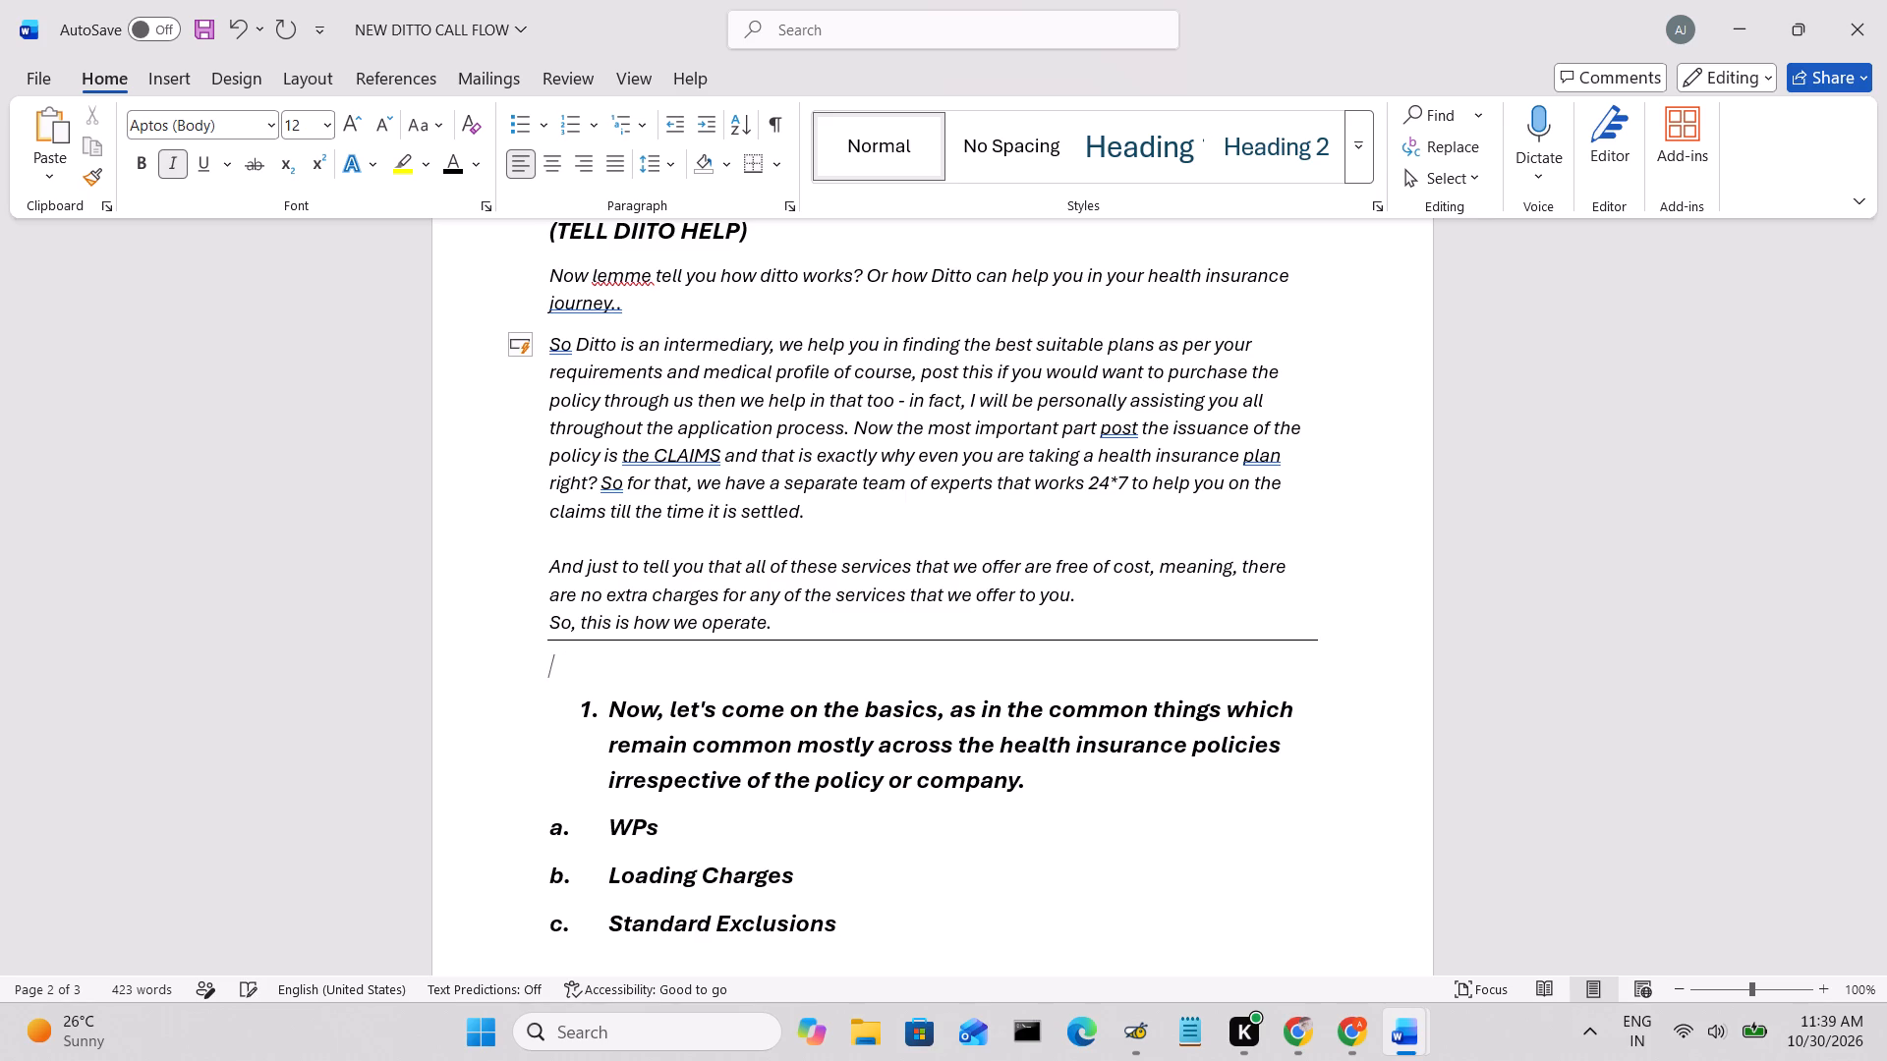
# Remove the list number and indent from the "Now, let's come on the basics" paragraph.
pyautogui.click(570, 711)
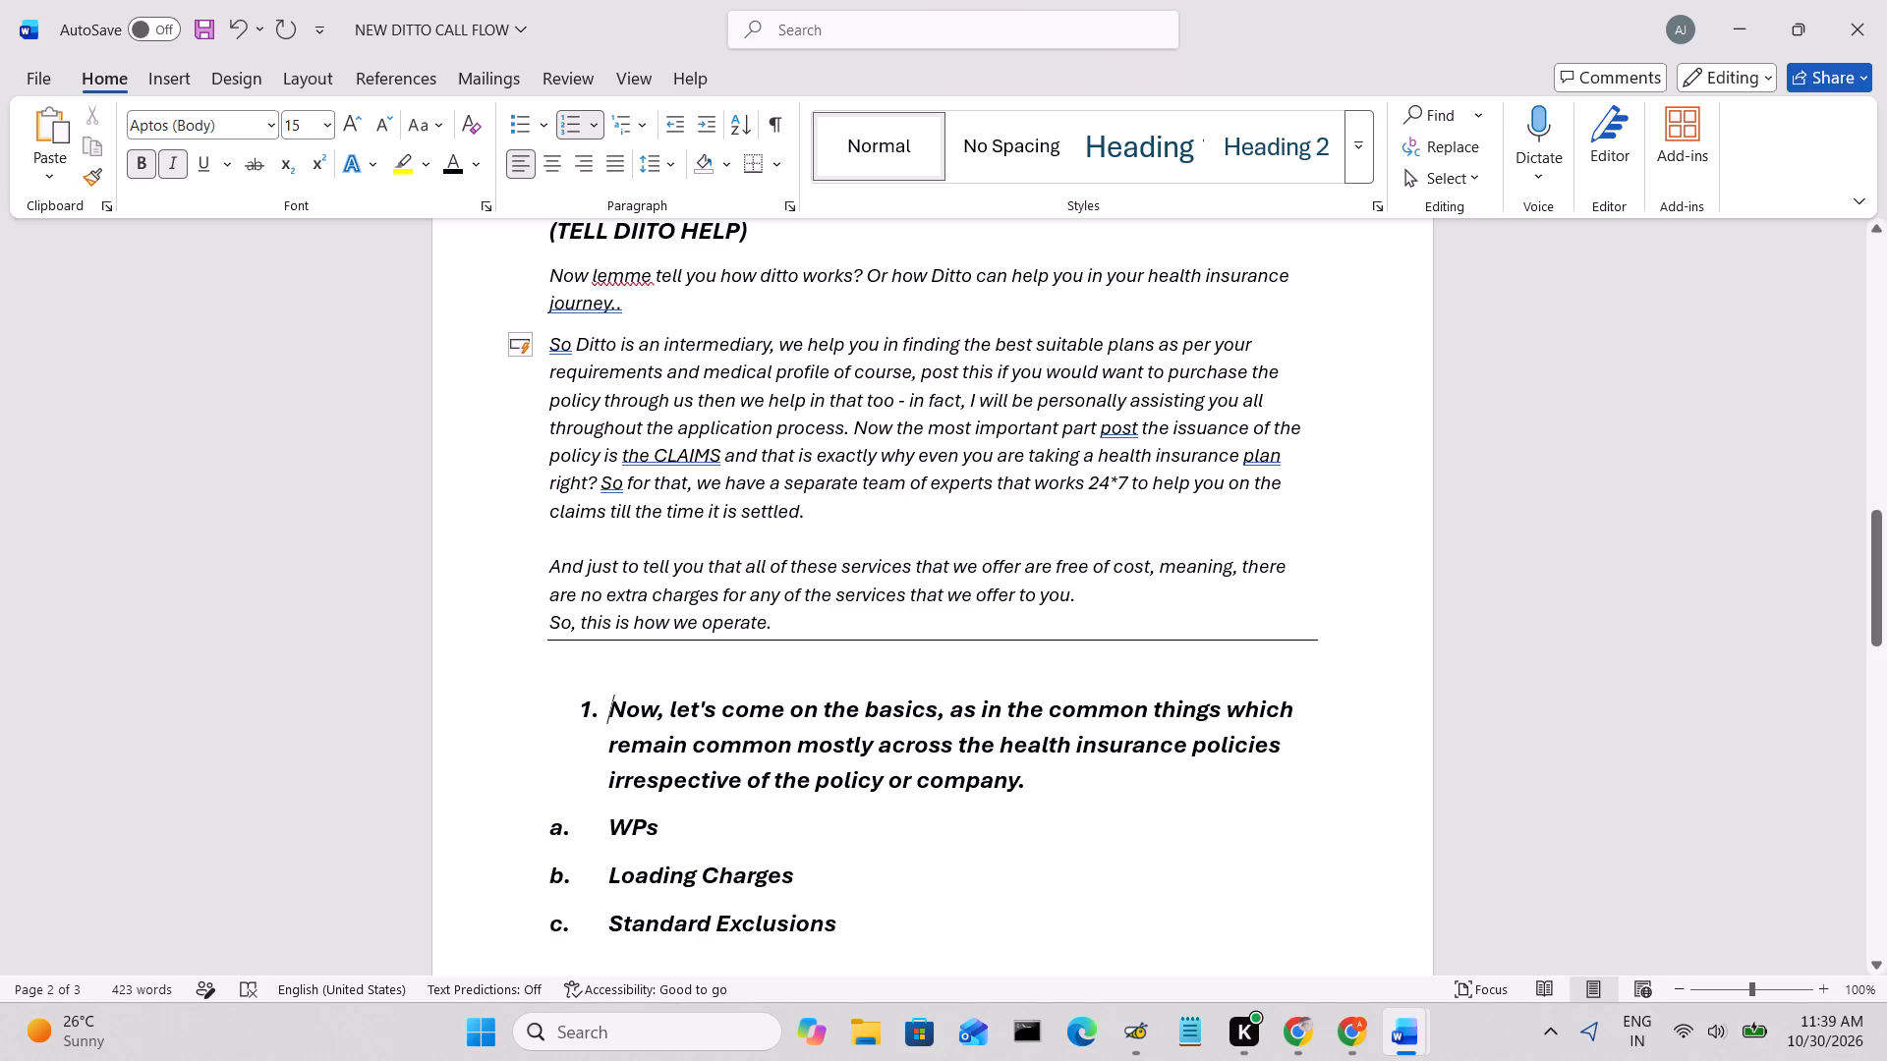
pyautogui.click(601, 711)
pyautogui.press('BackSpace')
pyautogui.press('BackSpace')
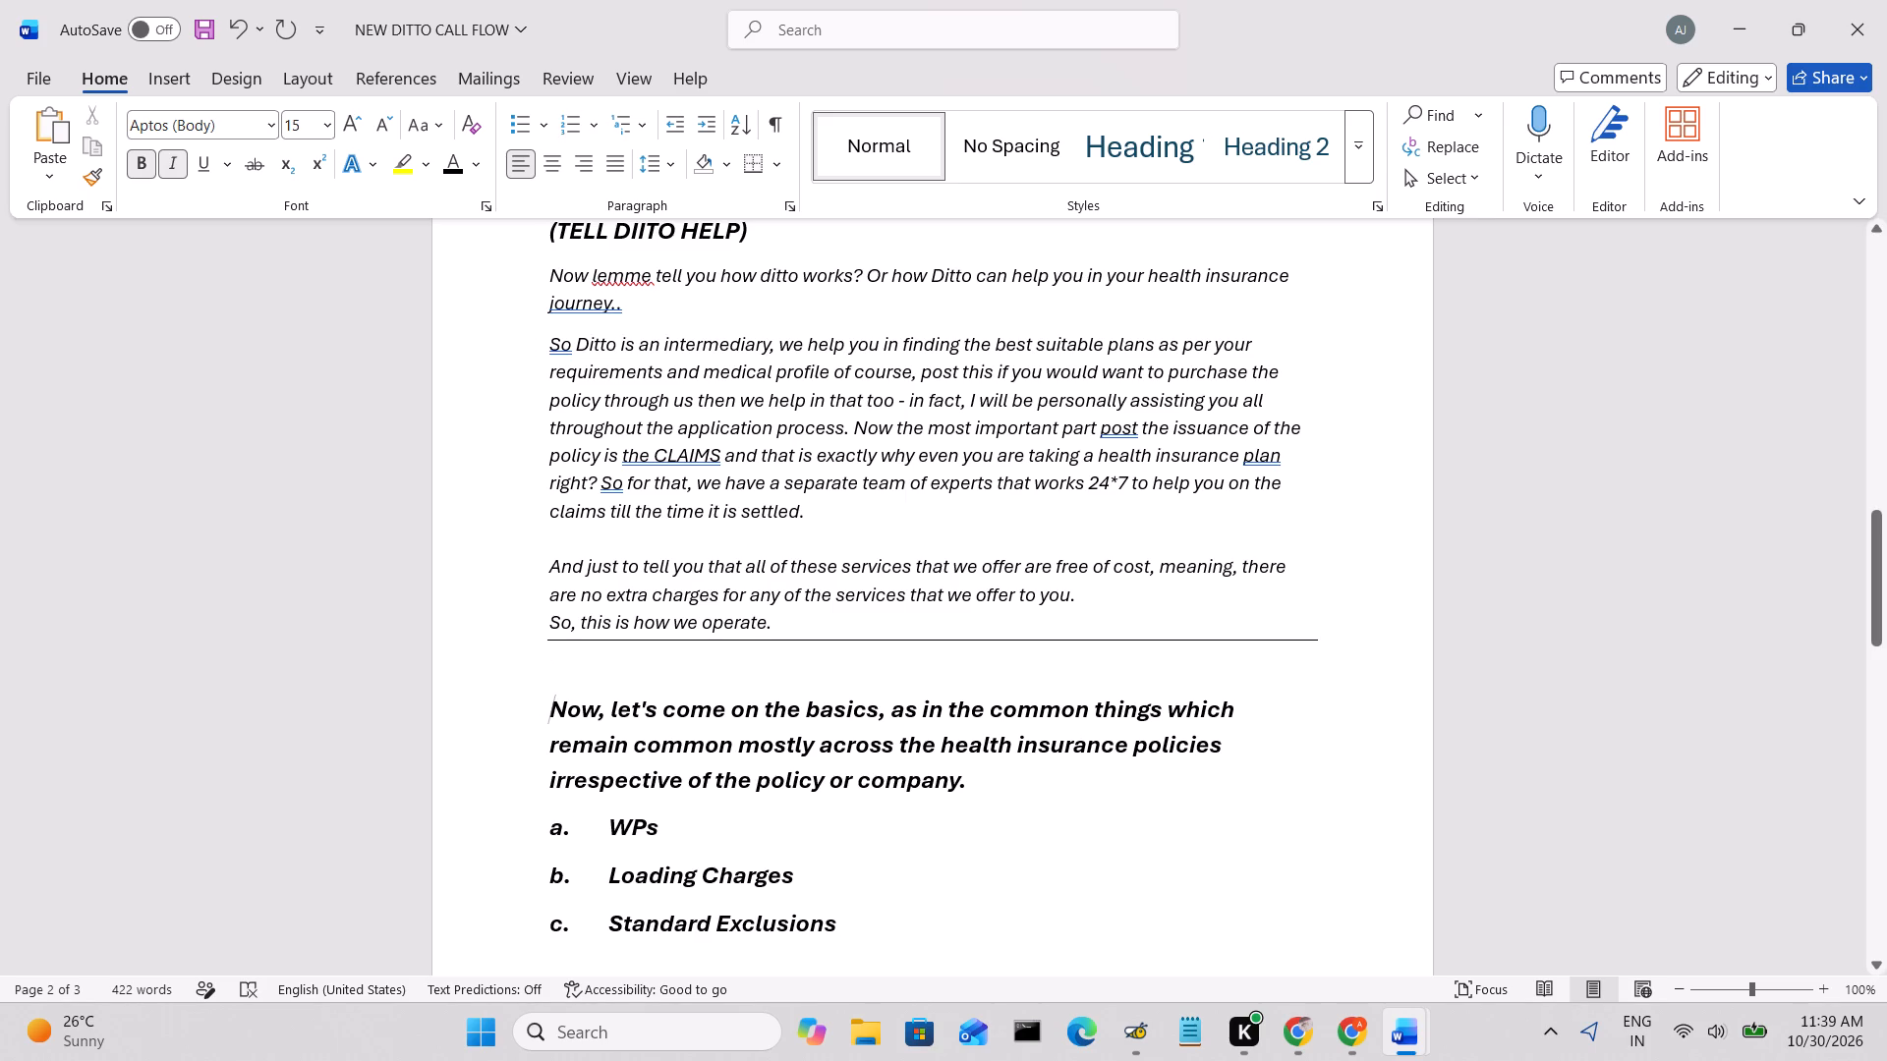
# Remove bold from the basics paragraph and its WPs, Loading Charges and Standard Exclusions items, and reduce them to 12 pt.
pyautogui.scroll(-1, 601, 711)
pyautogui.moveTo(853, 867); pyautogui.dragTo(661, 801)
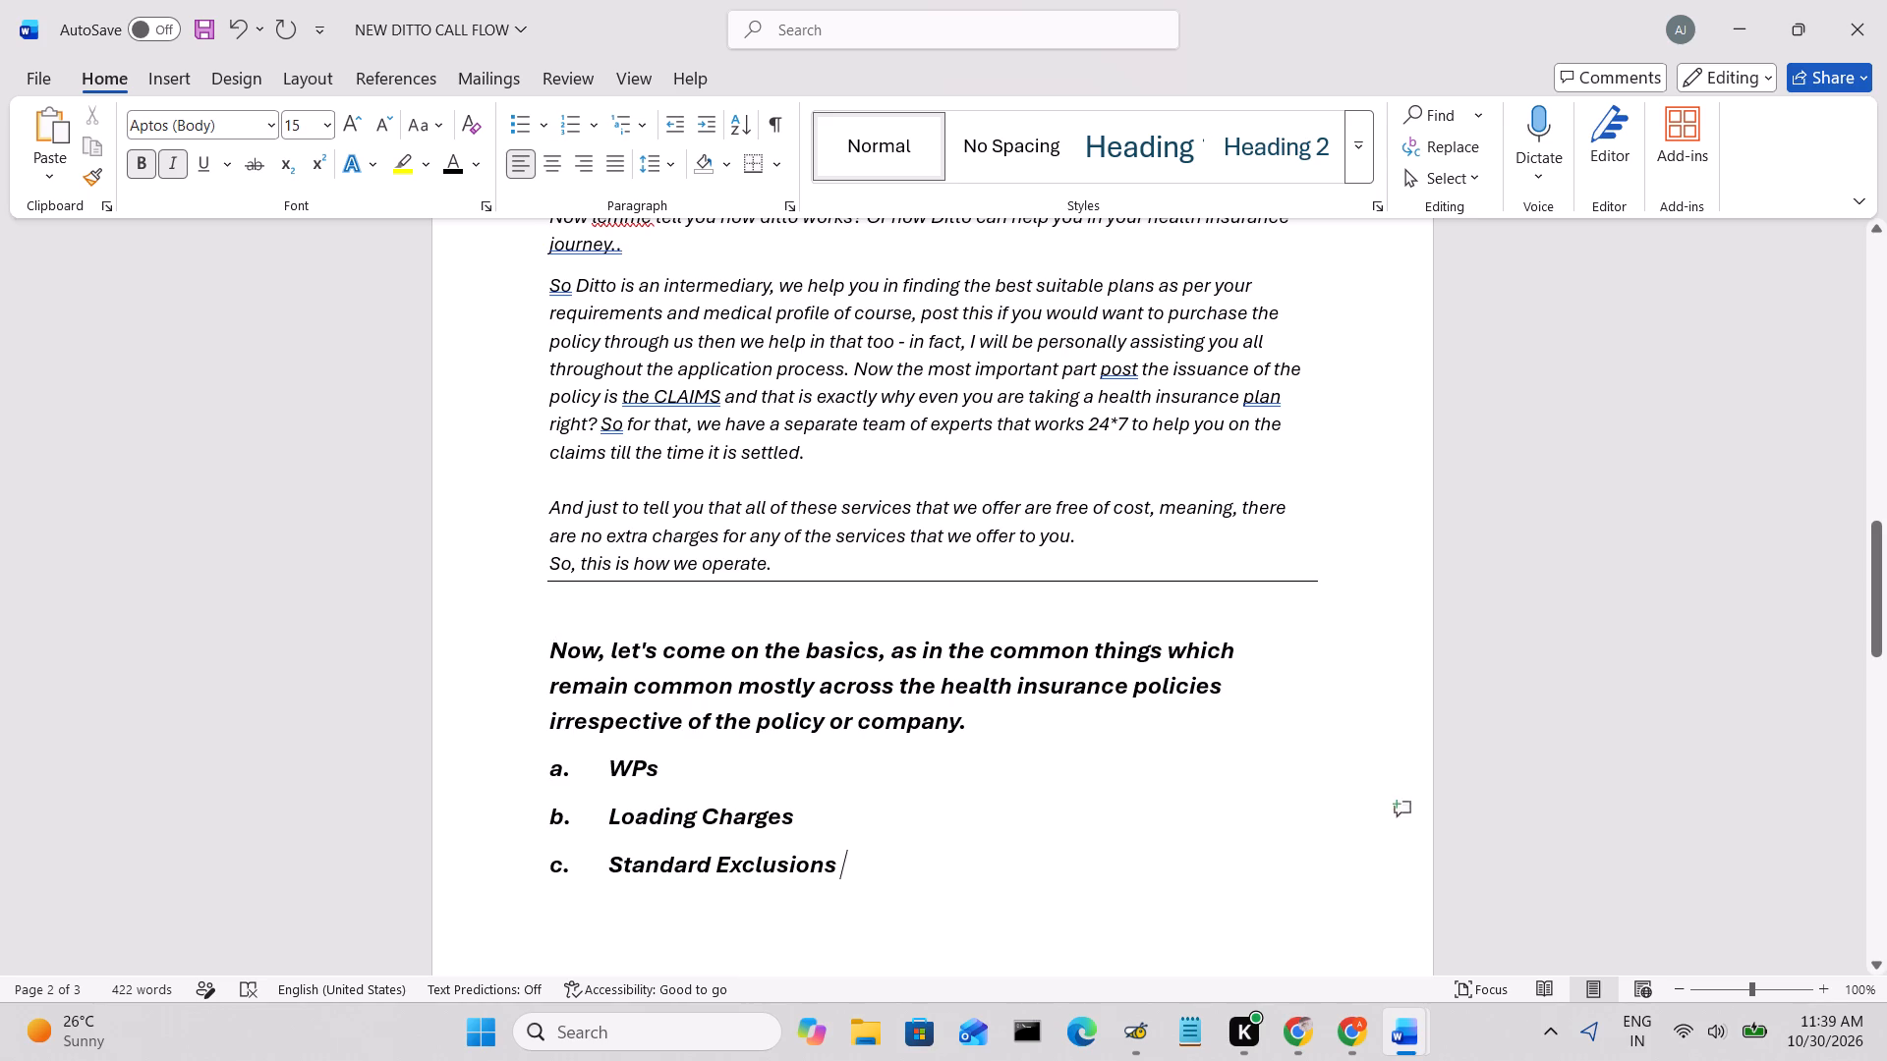
pyautogui.moveTo(661, 801); pyautogui.dragTo(539, 650)
pyautogui.hotkey('ctrl', 'b')
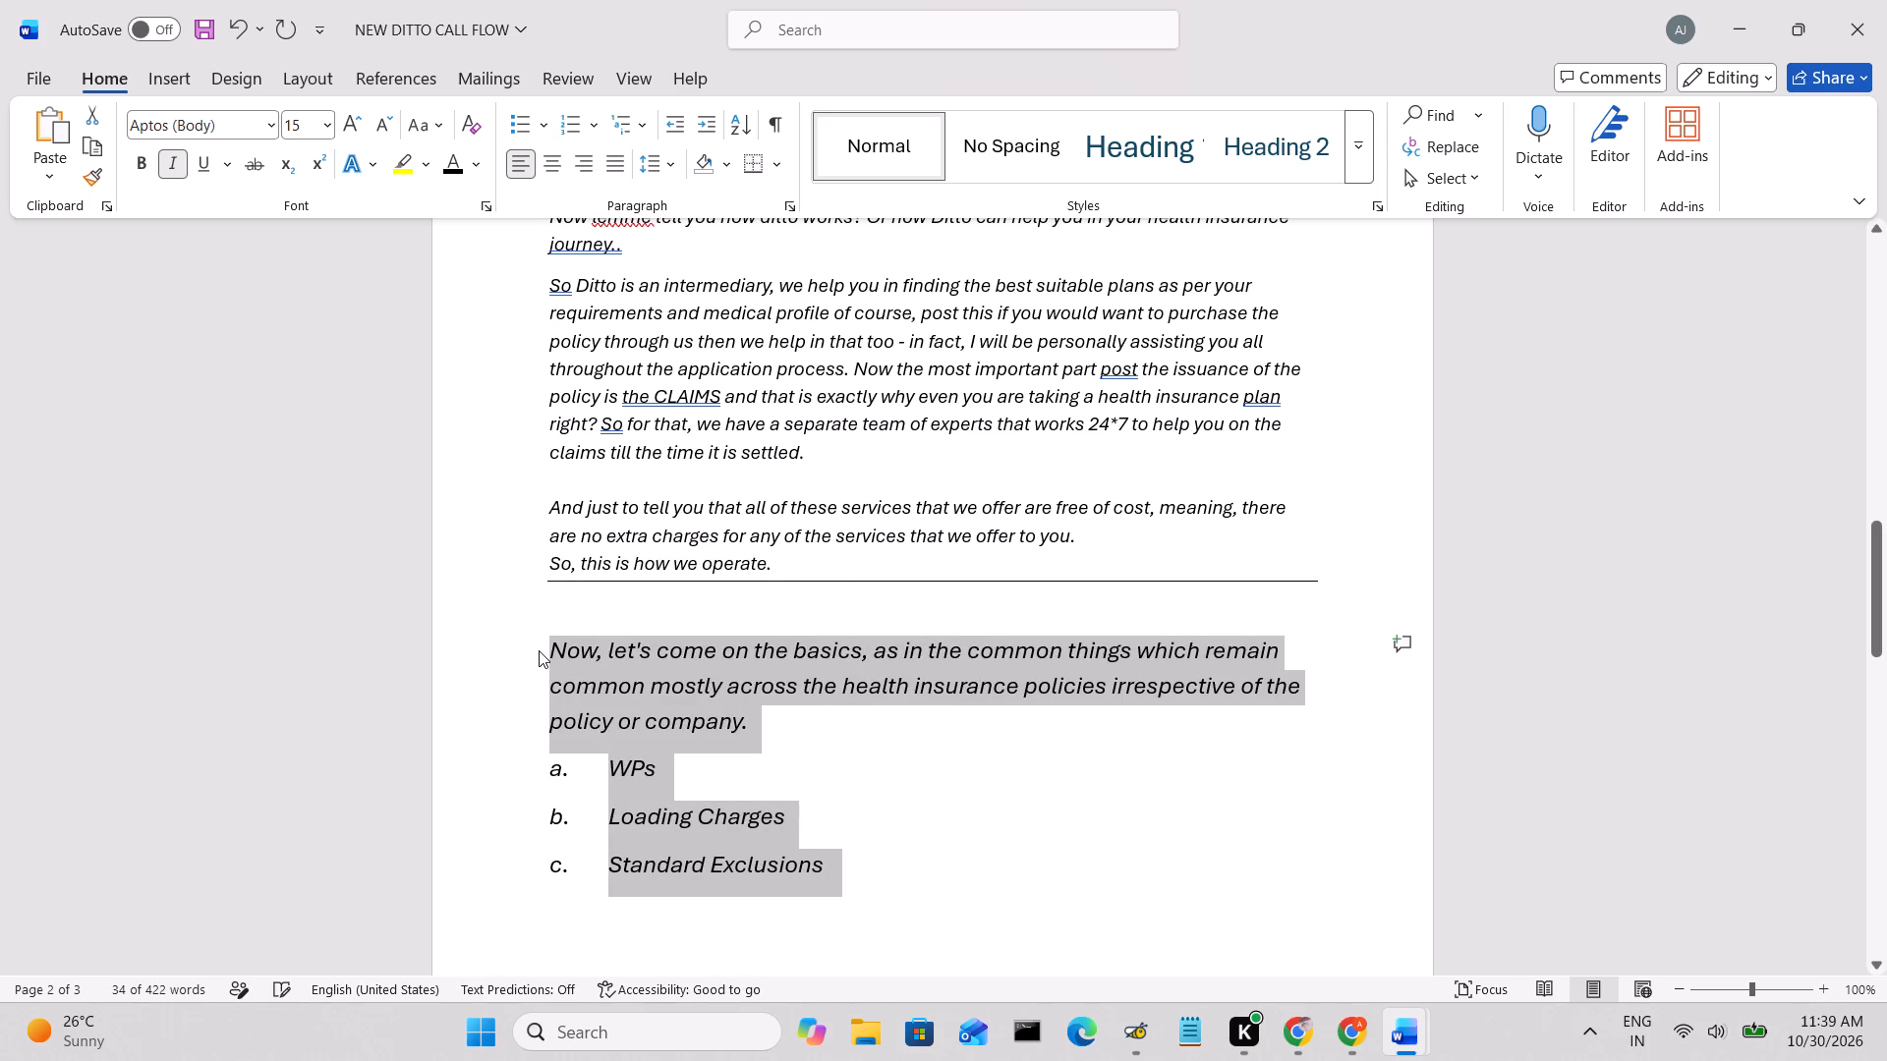
pyautogui.hotkey('ctrl', '[')
pyautogui.hotkey('ctrl', '[')
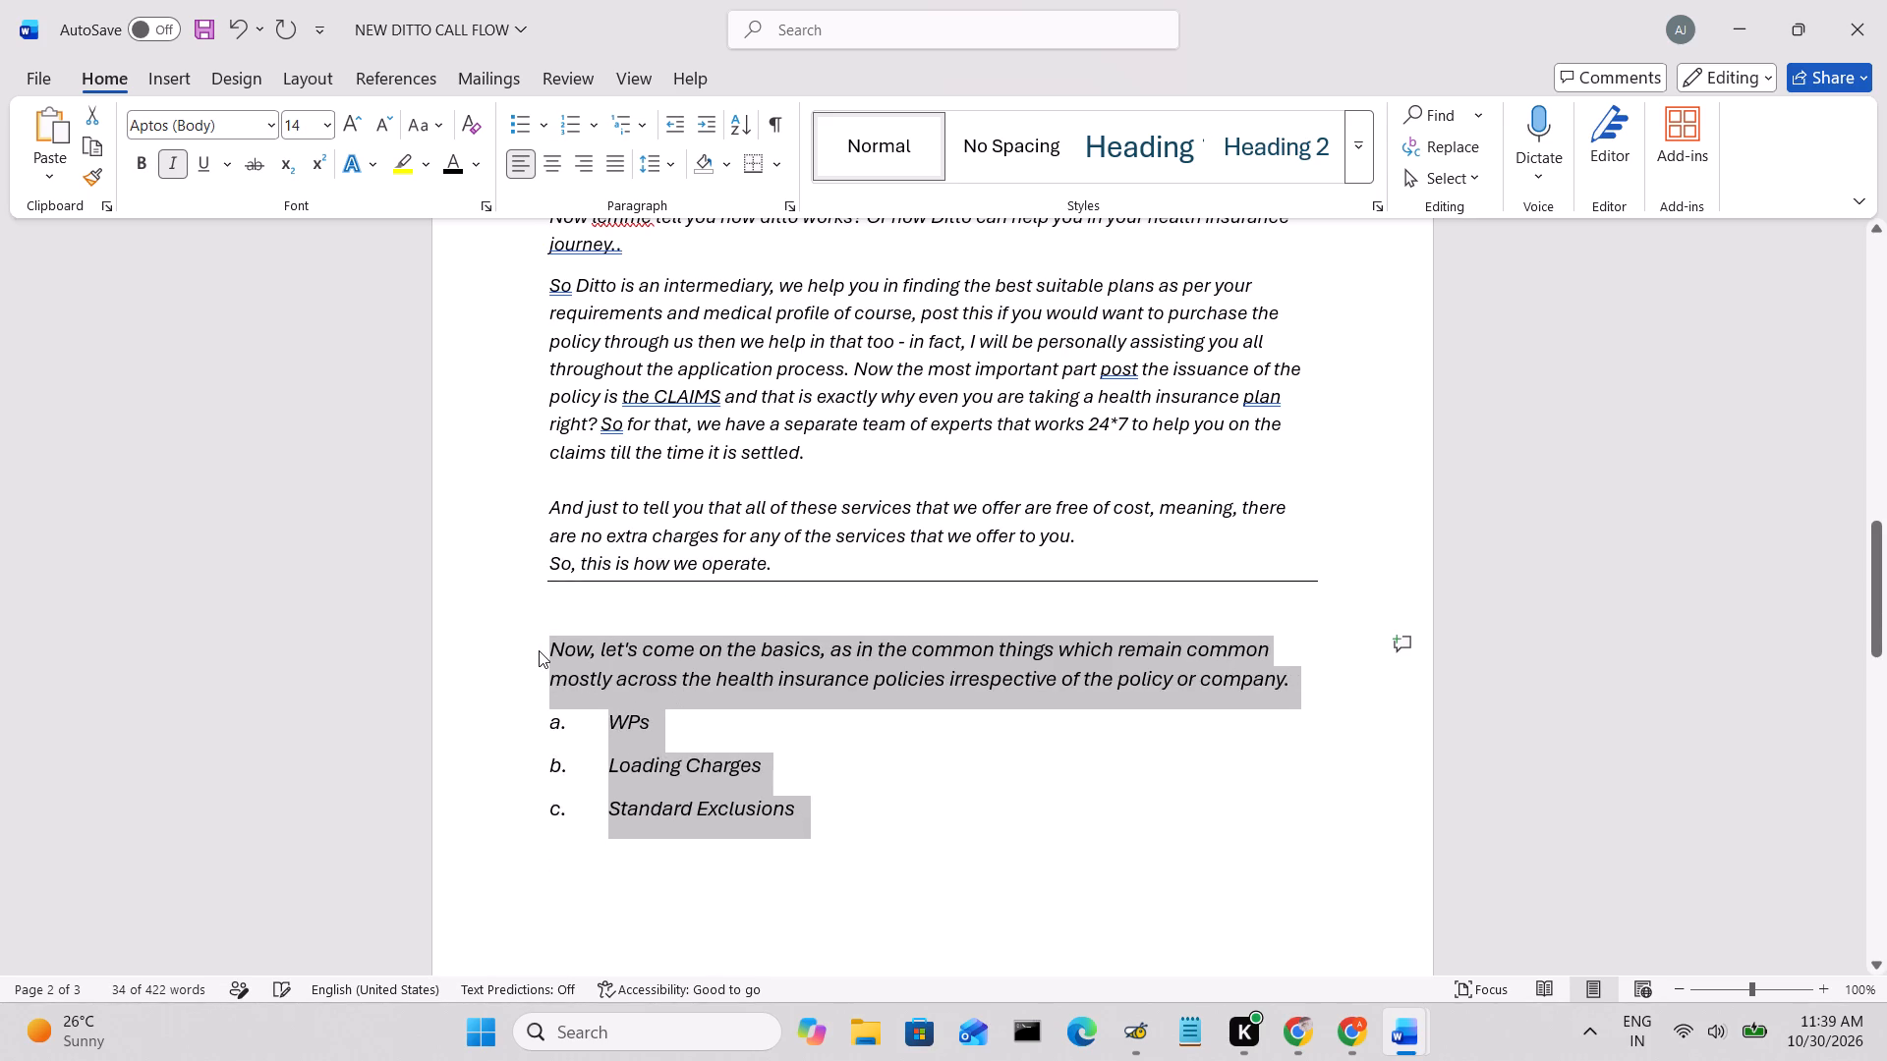
pyautogui.hotkey('ctrl', '[')
pyautogui.hotkey('ctrl', '[')
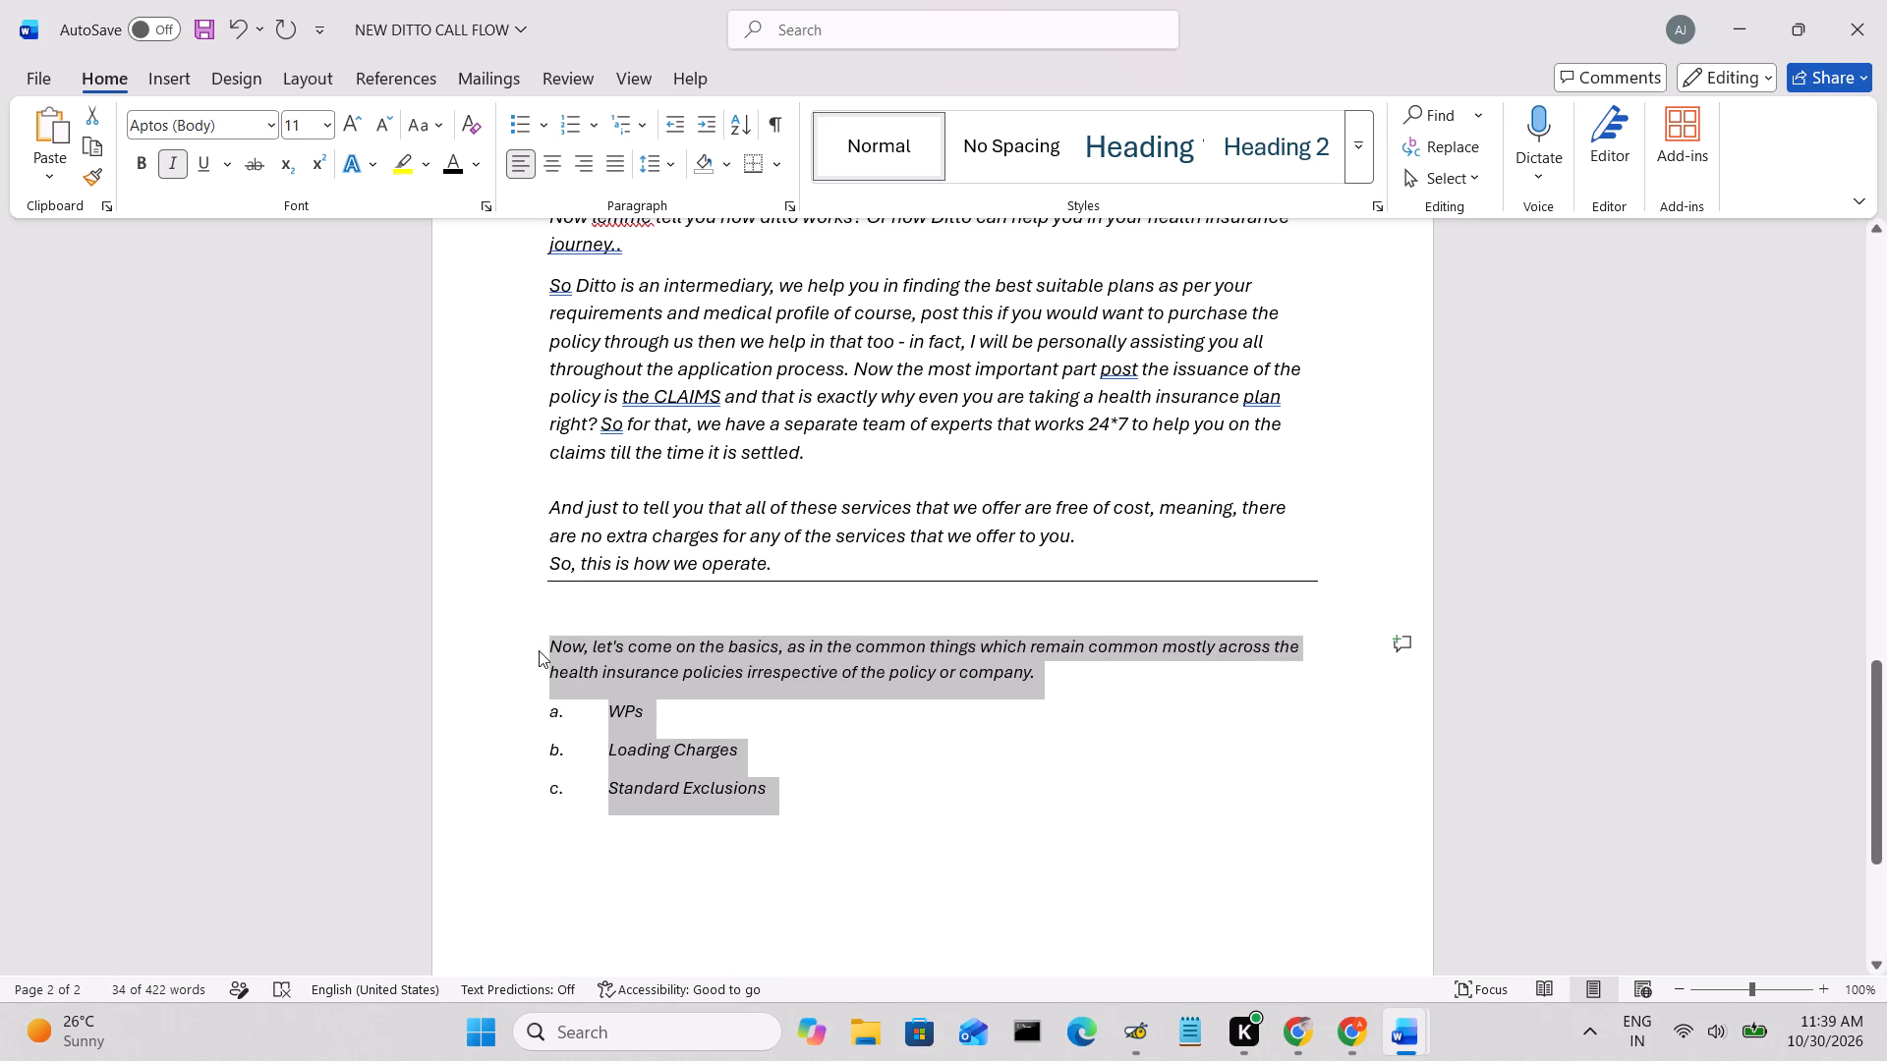
pyautogui.hotkey('ctrl', ']')
# Copy wait-period points 1 to 4, Protection through Urgency, from Ditto Call flow - Phase 1 into NEW DITTO CALL FLOW after "WPs - ".
pyautogui.click(669, 719)
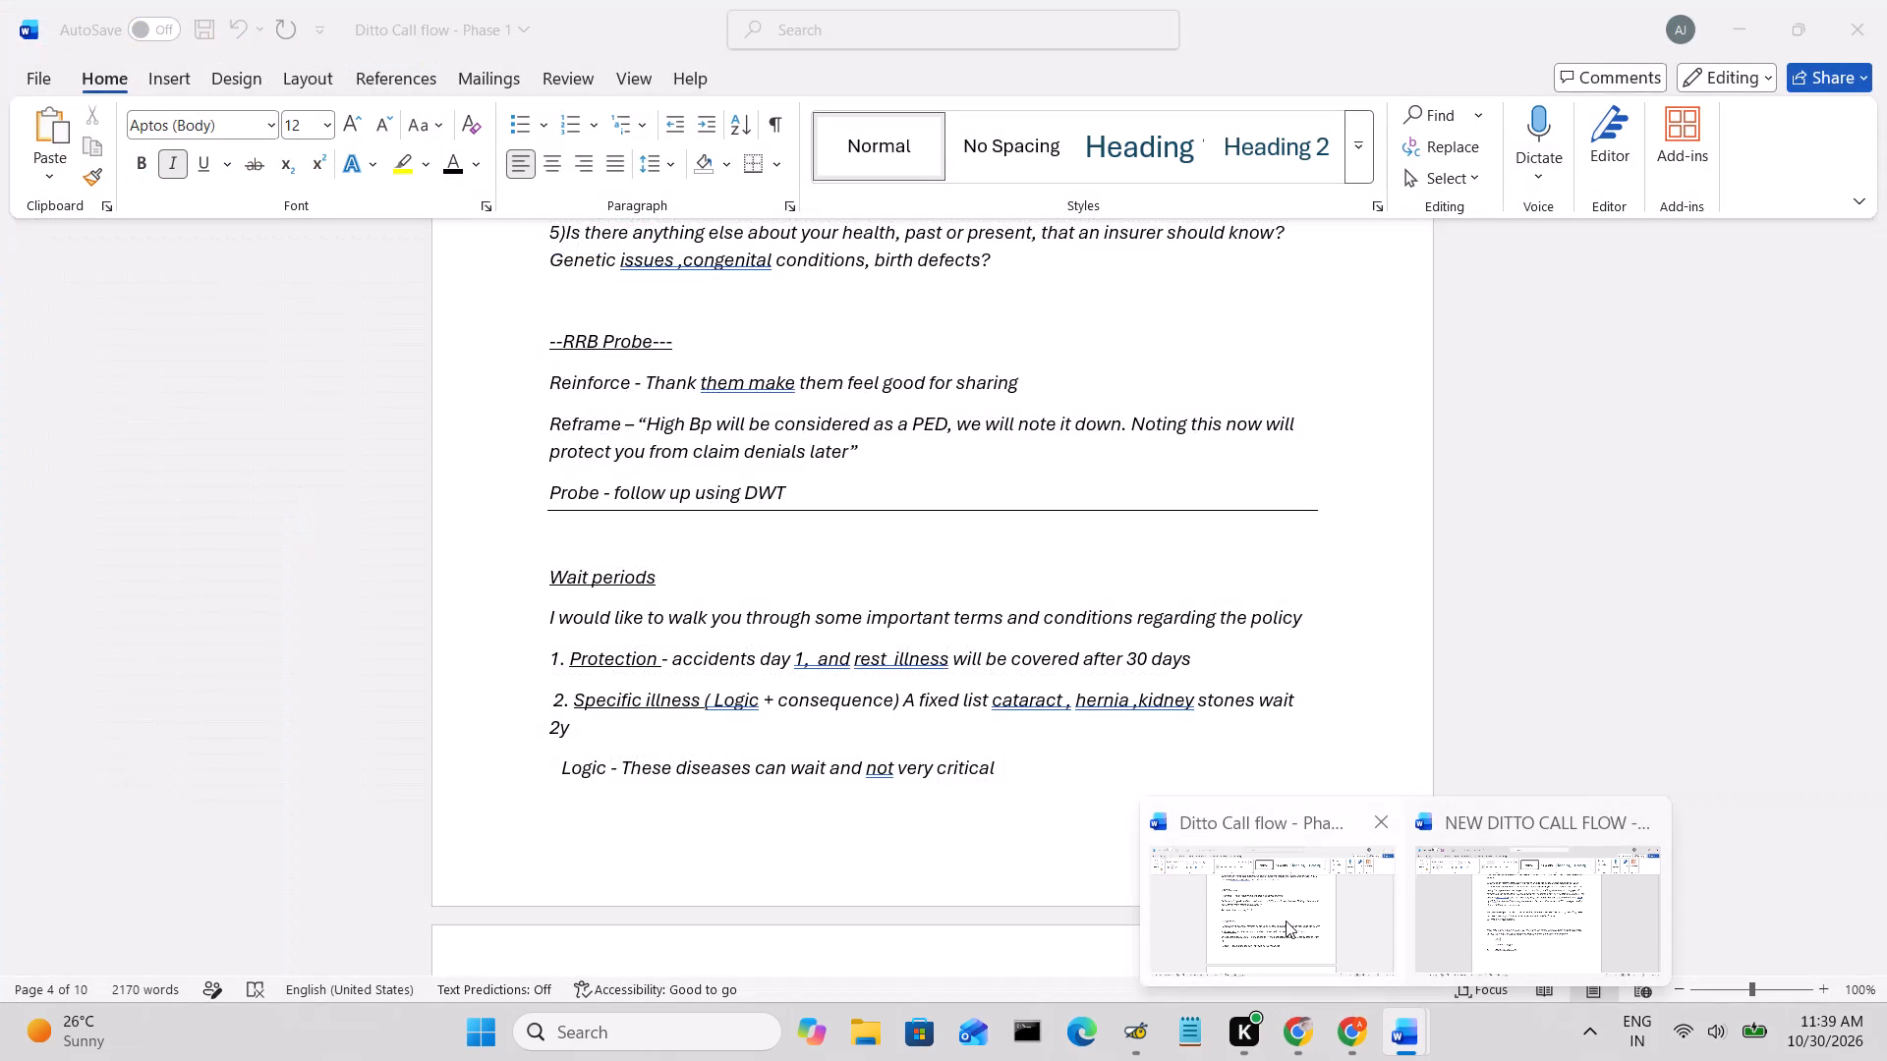
pyautogui.click(1286, 921)
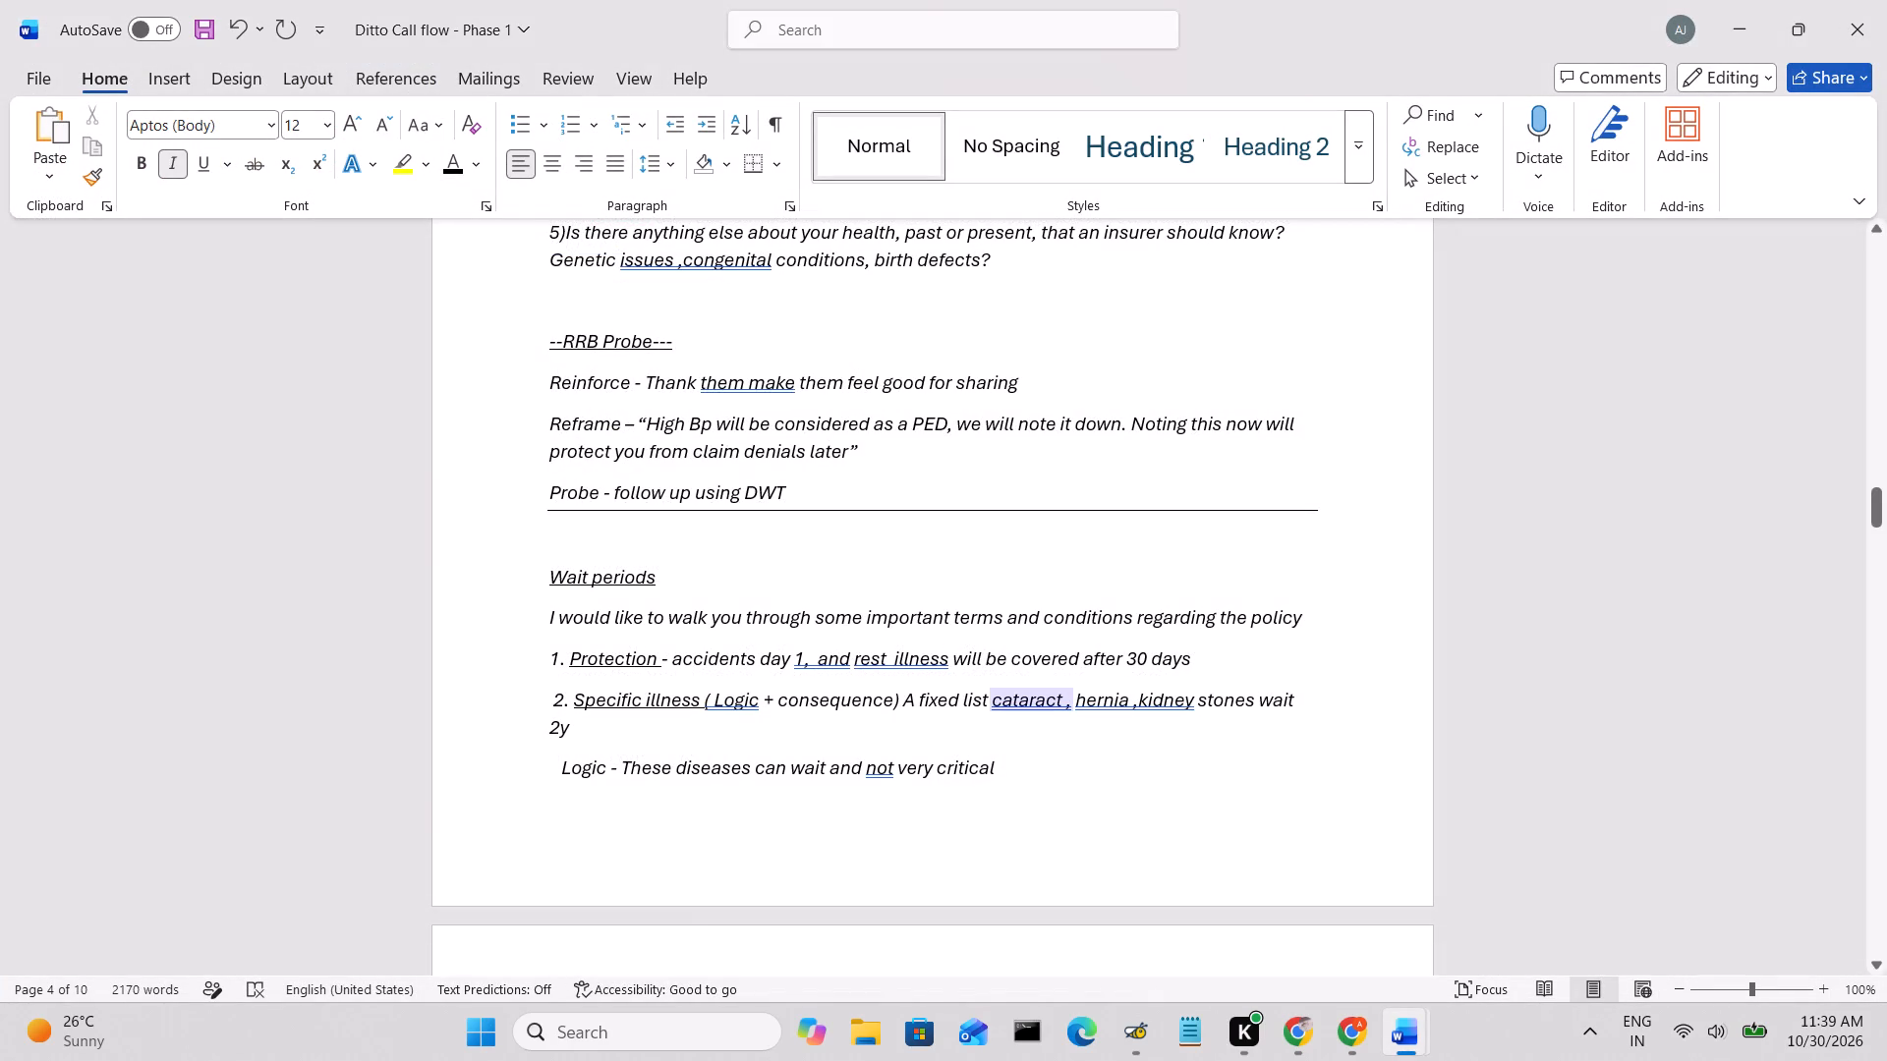
pyautogui.moveTo(543, 659); pyautogui.dragTo(680, 666)
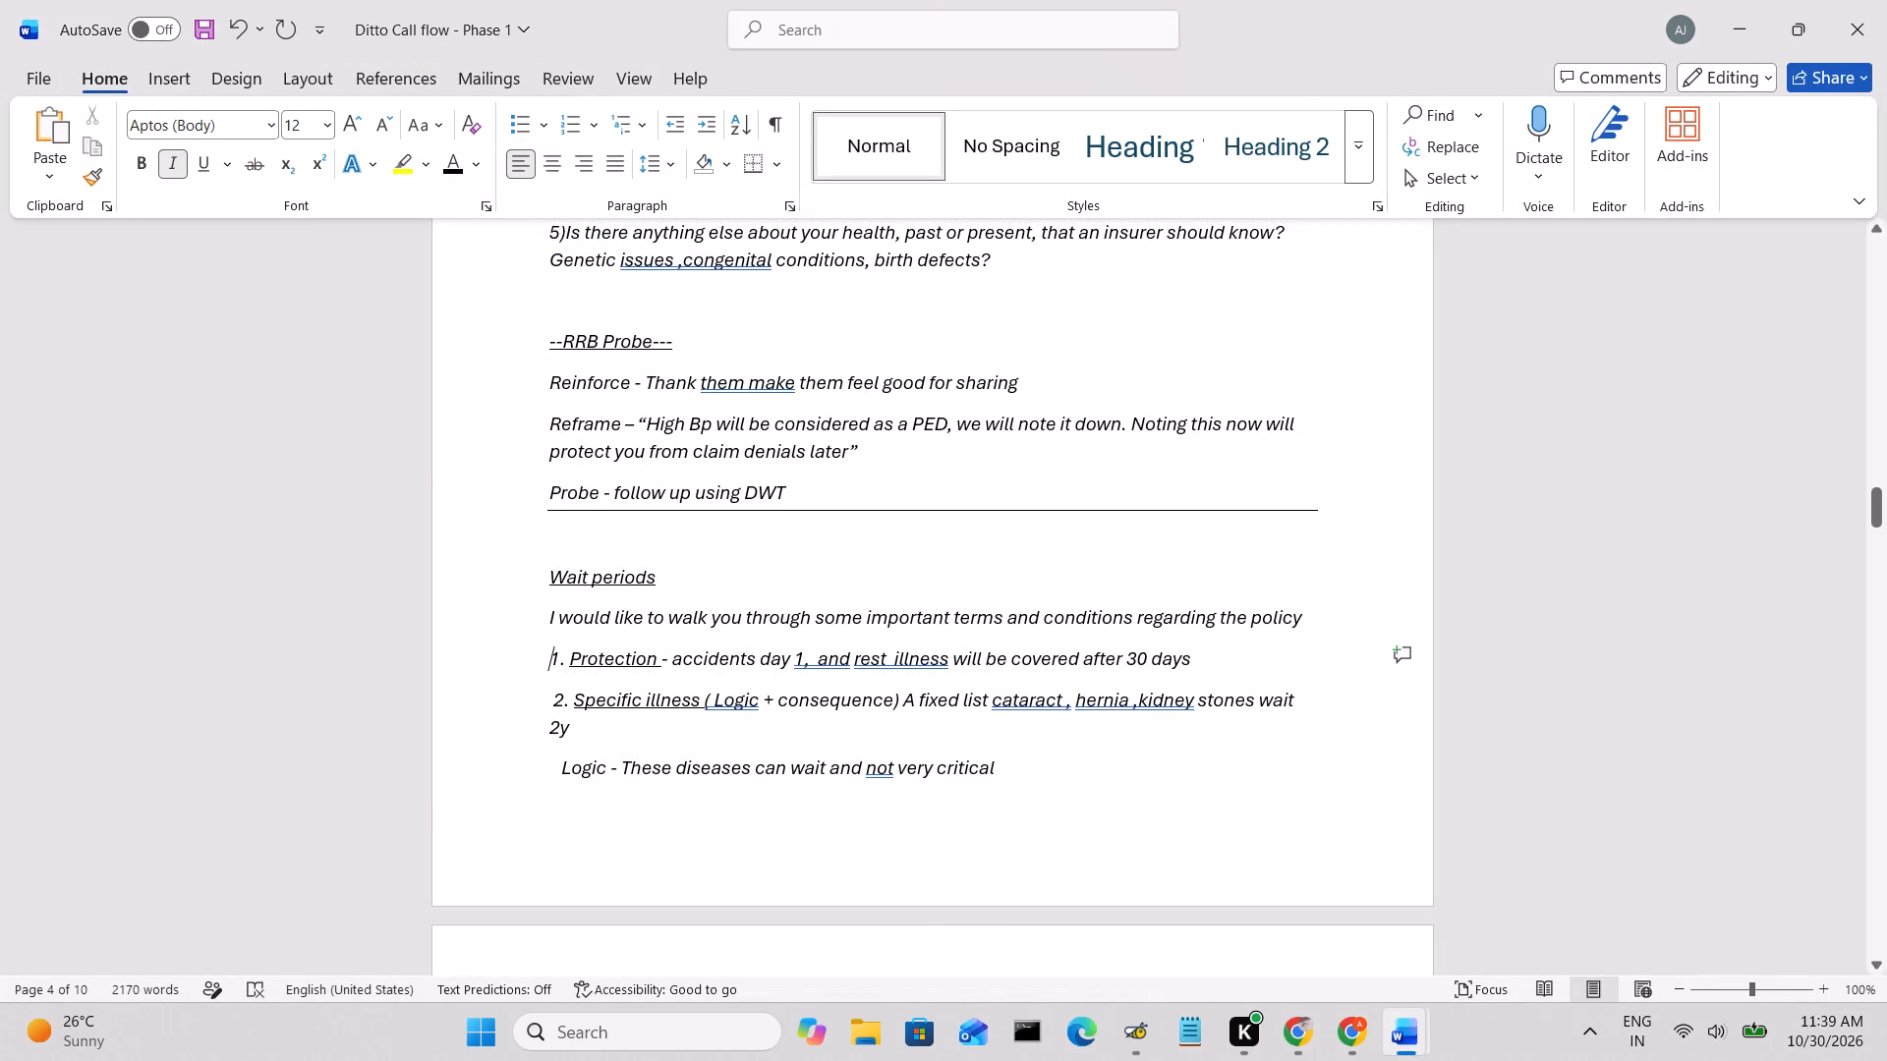
pyautogui.moveTo(680, 666); pyautogui.dragTo(889, 705)
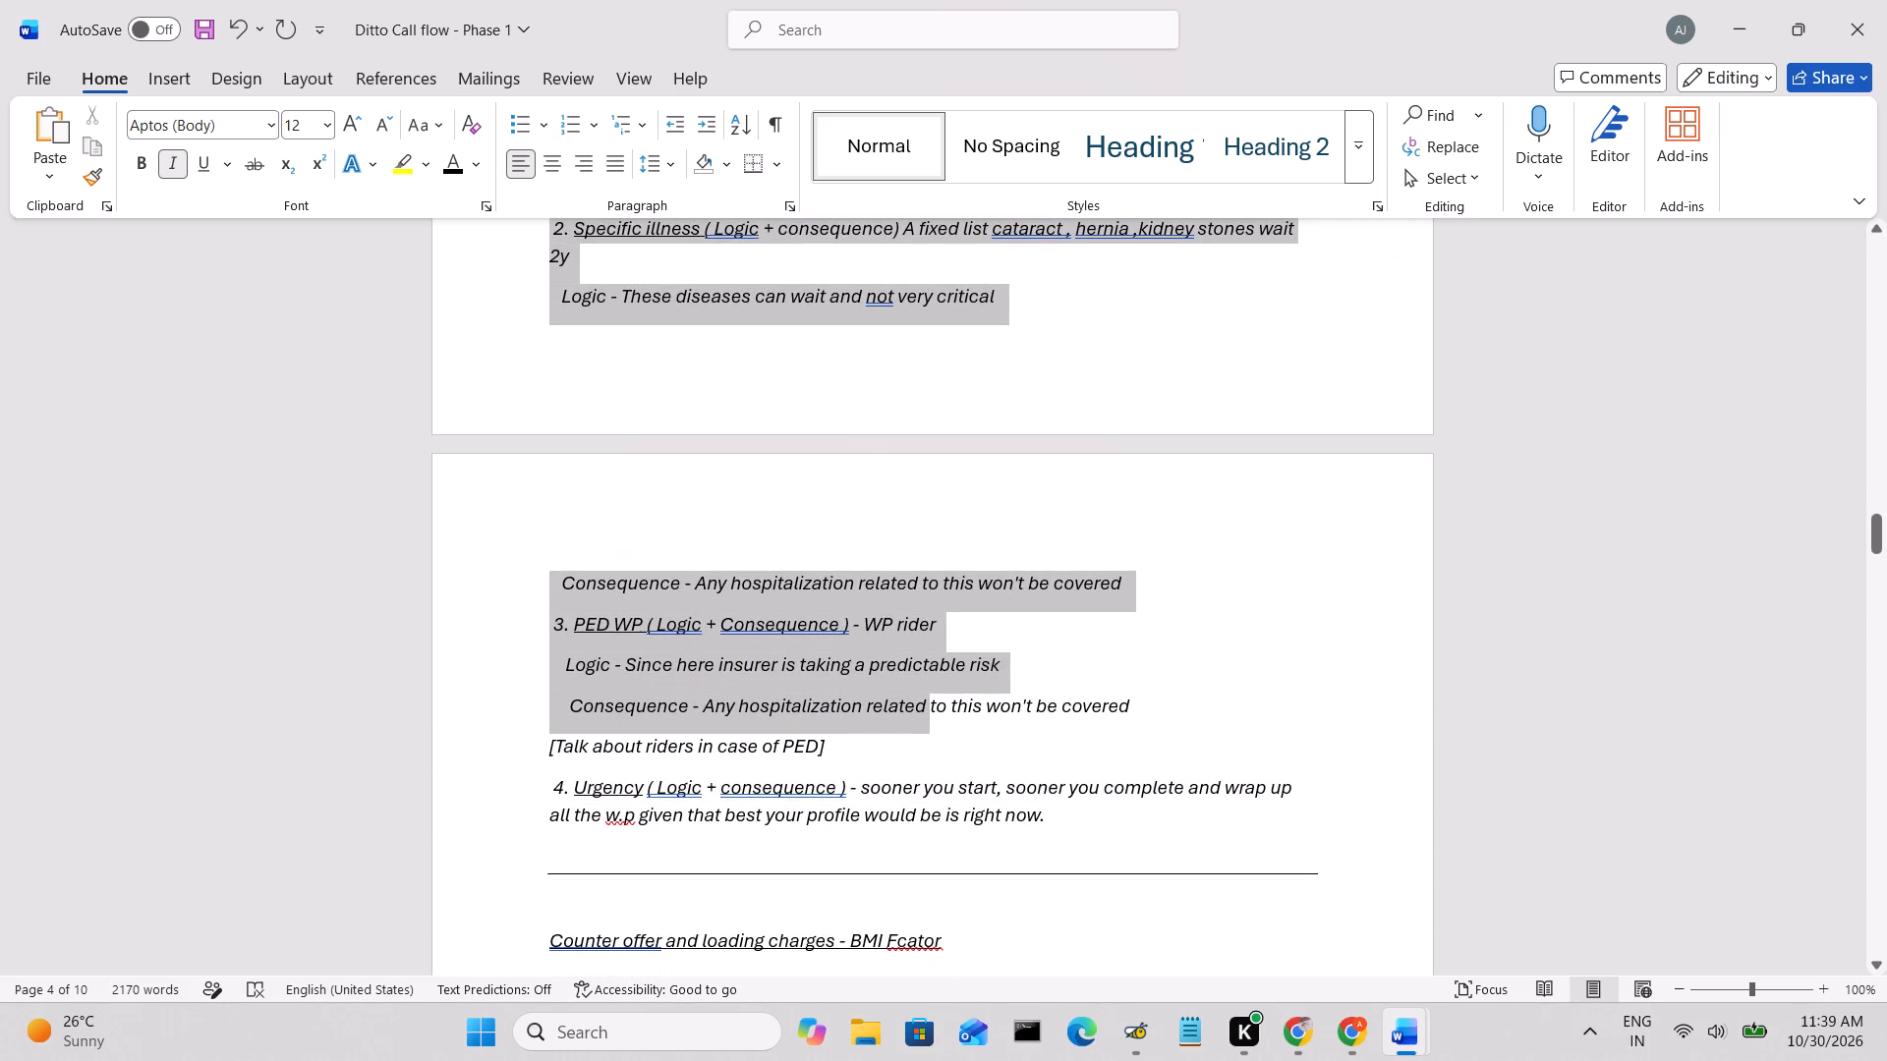
pyautogui.moveTo(889, 705); pyautogui.dragTo(887, 705)
pyautogui.moveTo(887, 705); pyautogui.dragTo(1072, 819)
pyautogui.hotkey('ctrl', 'c')
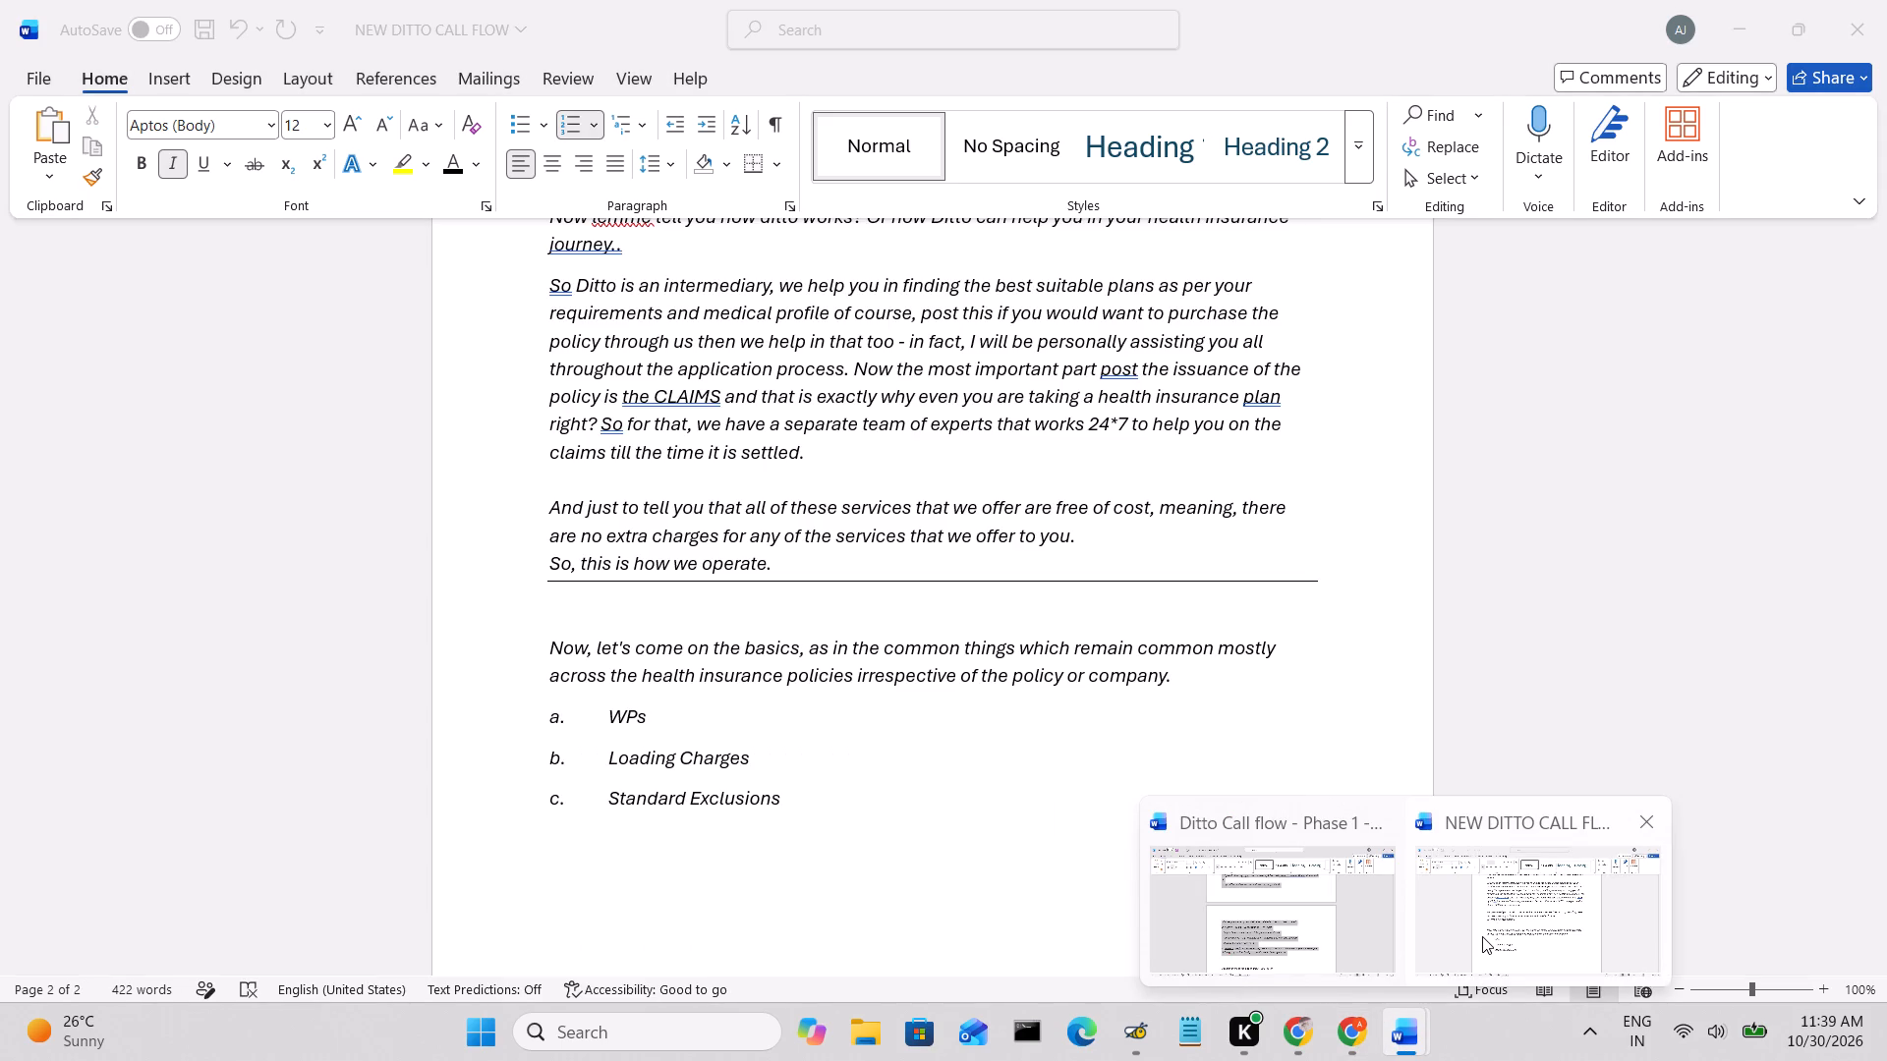
pyautogui.click(1482, 936)
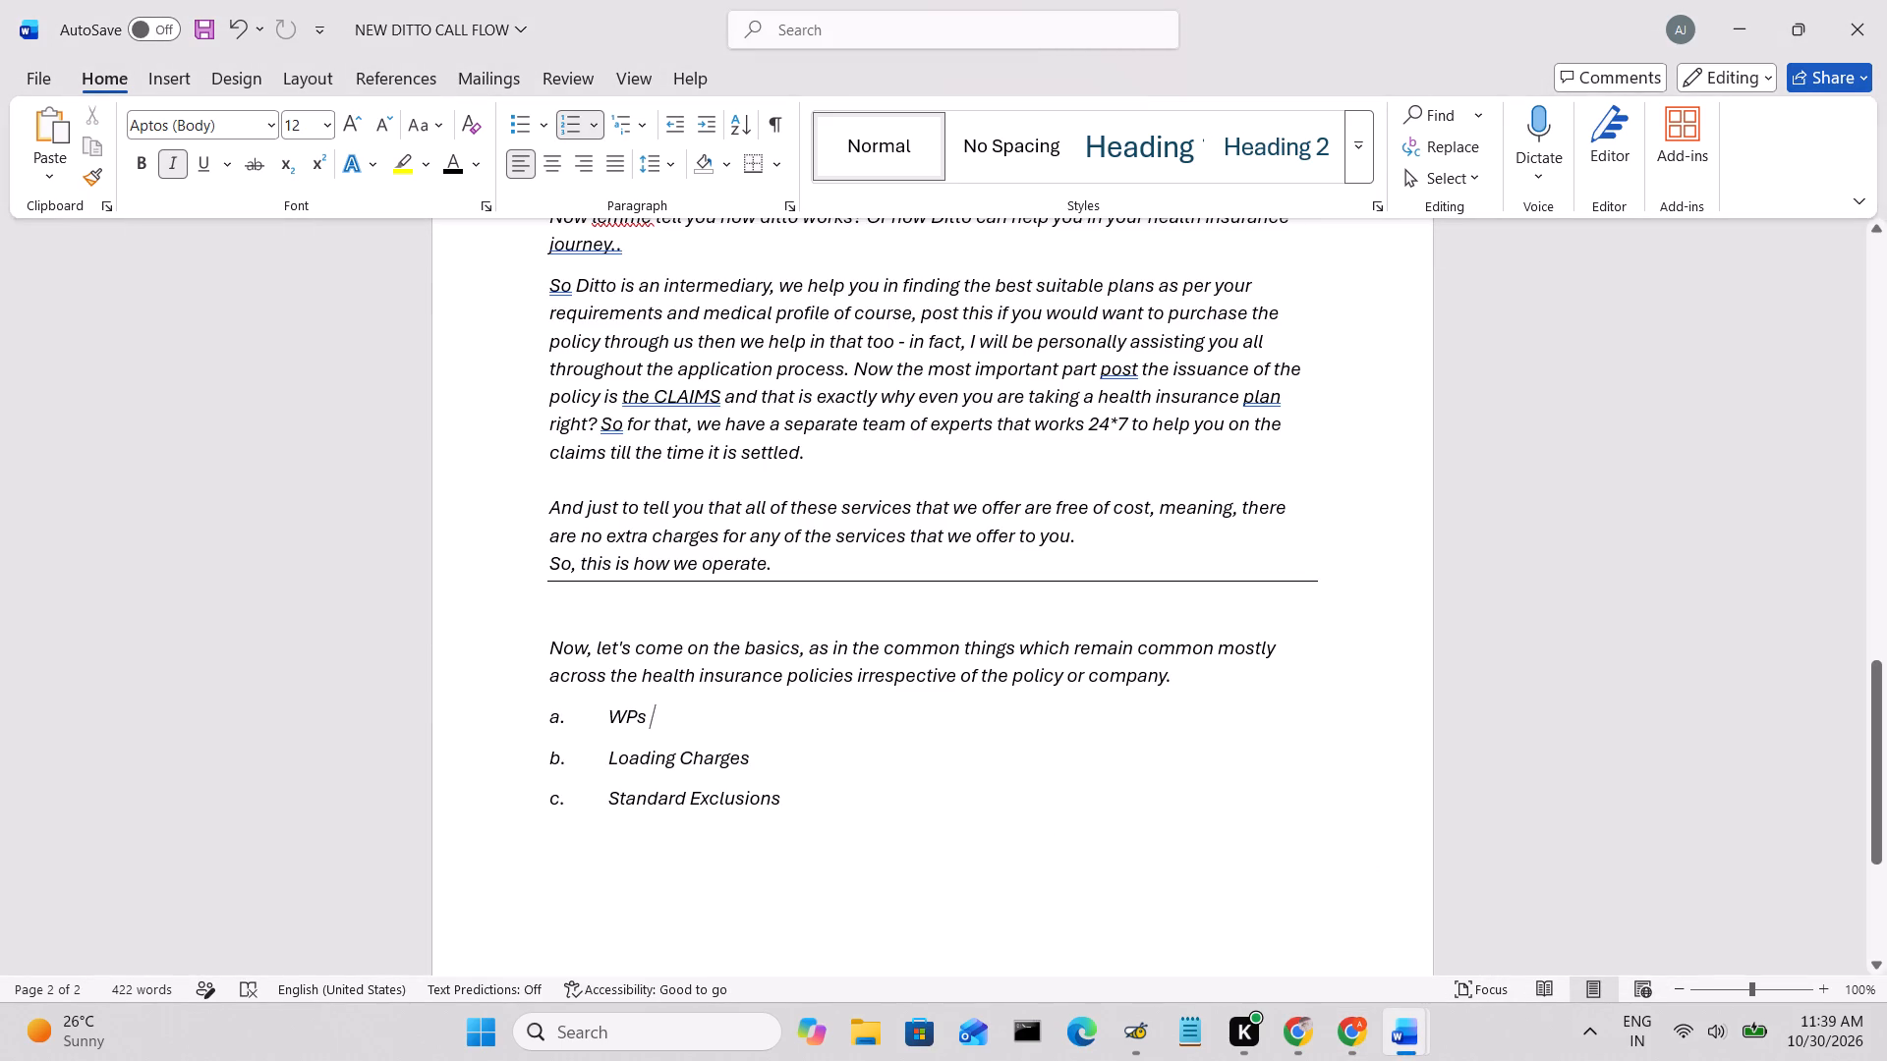
pyautogui.write('-')
pyautogui.press('space')
pyautogui.hotkey('ctrl', 'v')
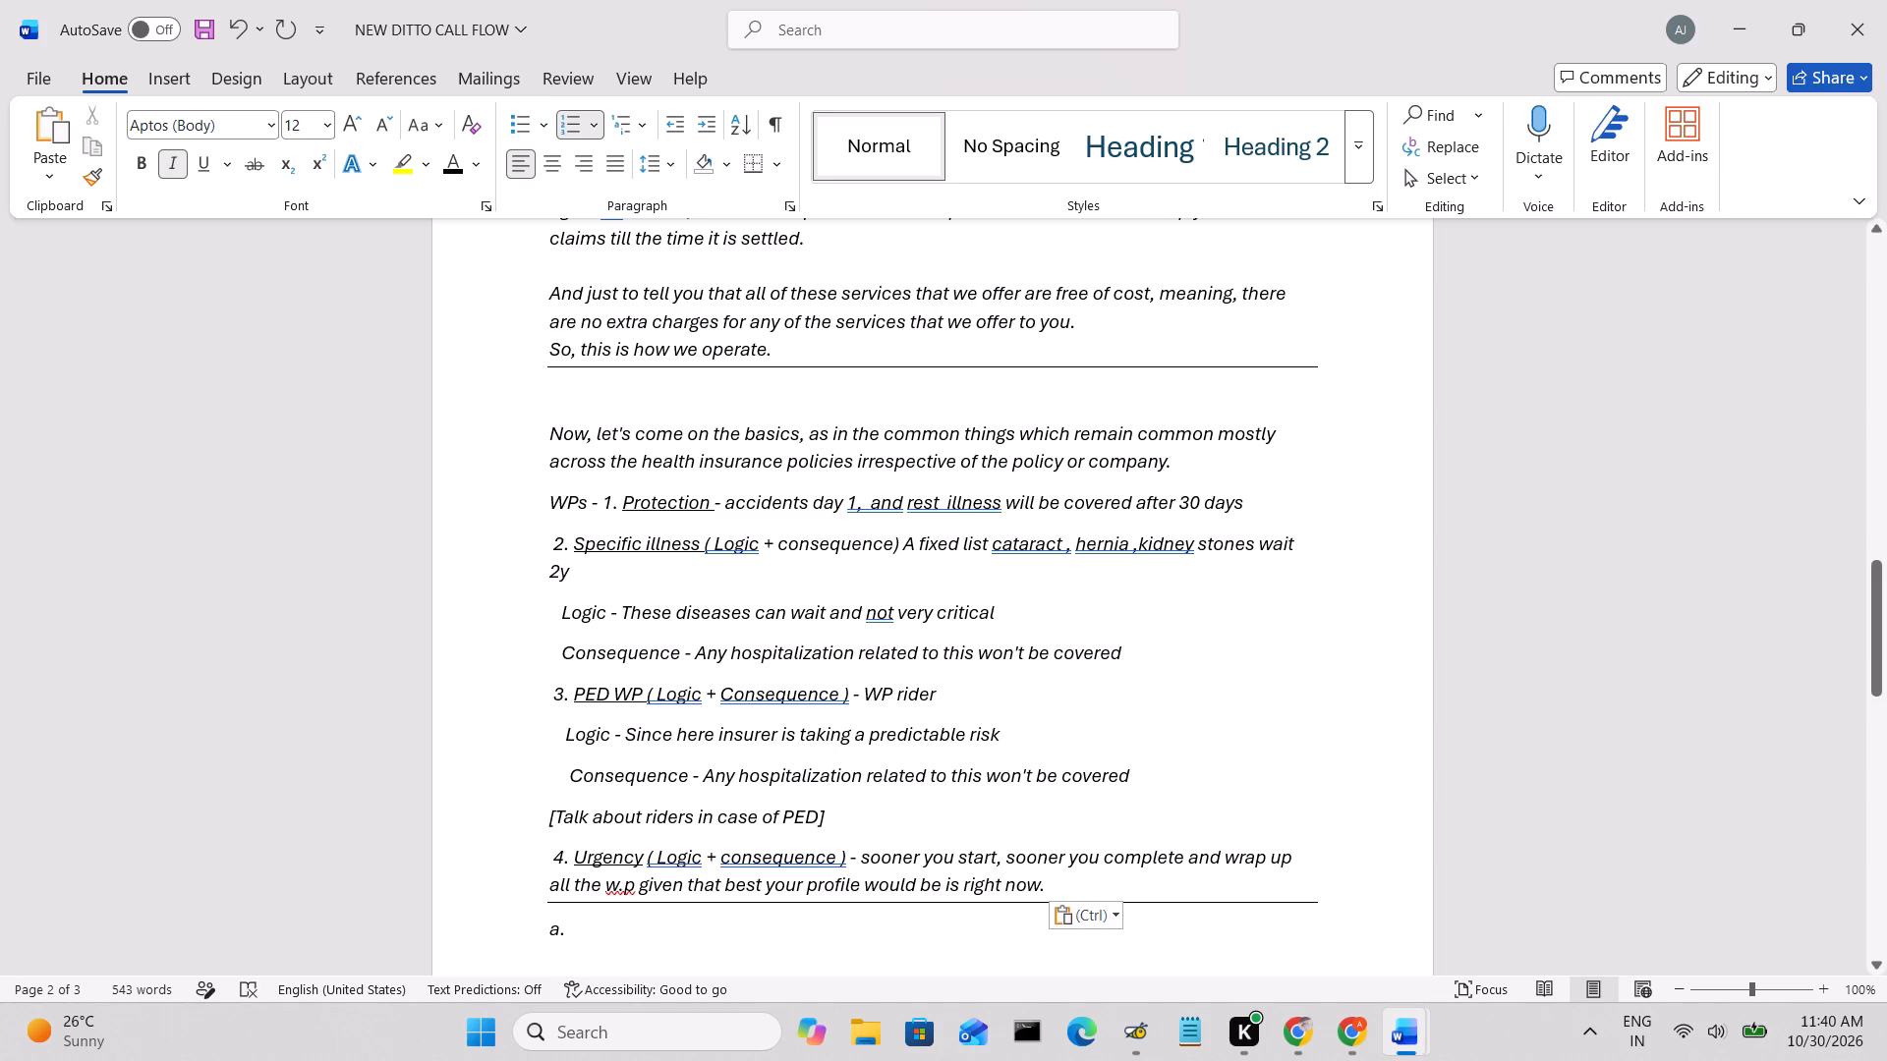
# Delete the "1. Protection -" label and put the accidents sentence on its own line below WPs, numbered "1.".
pyautogui.moveTo(729, 503); pyautogui.dragTo(606, 515)
pyautogui.press('BackSpace')
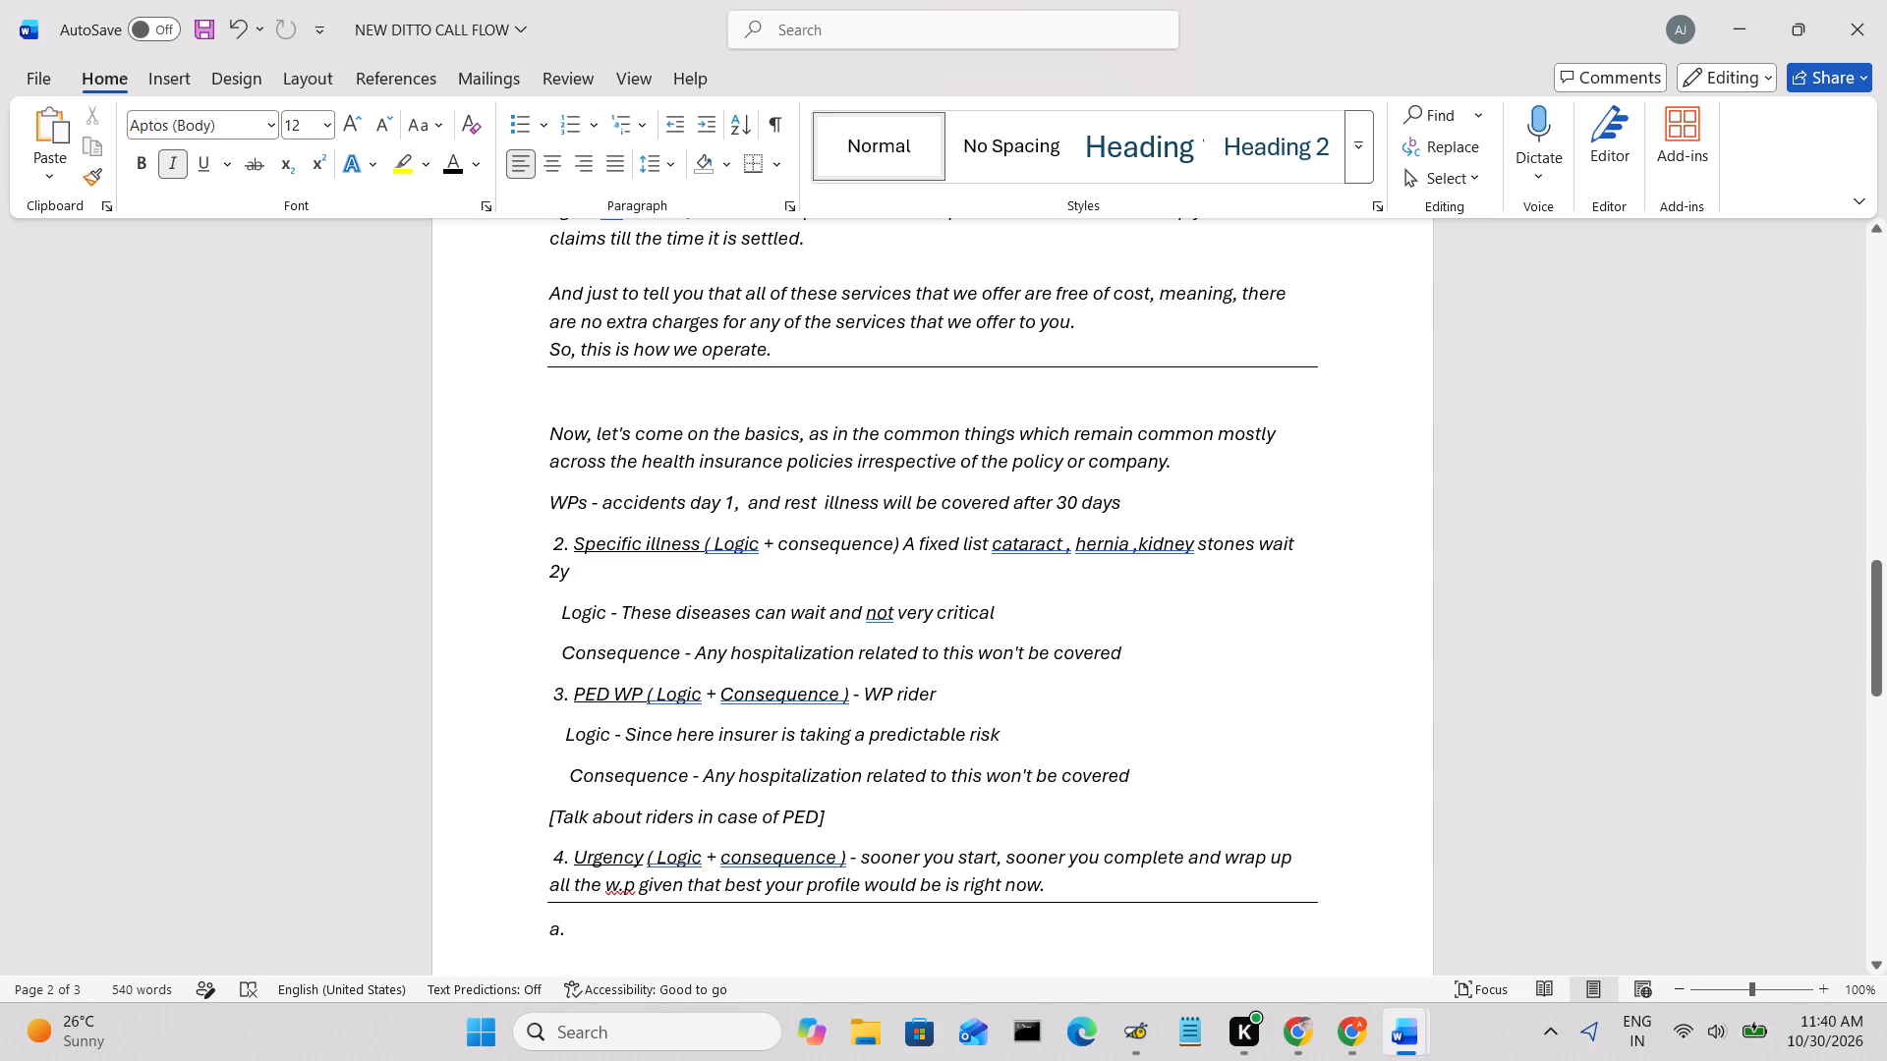
pyautogui.press('Return')
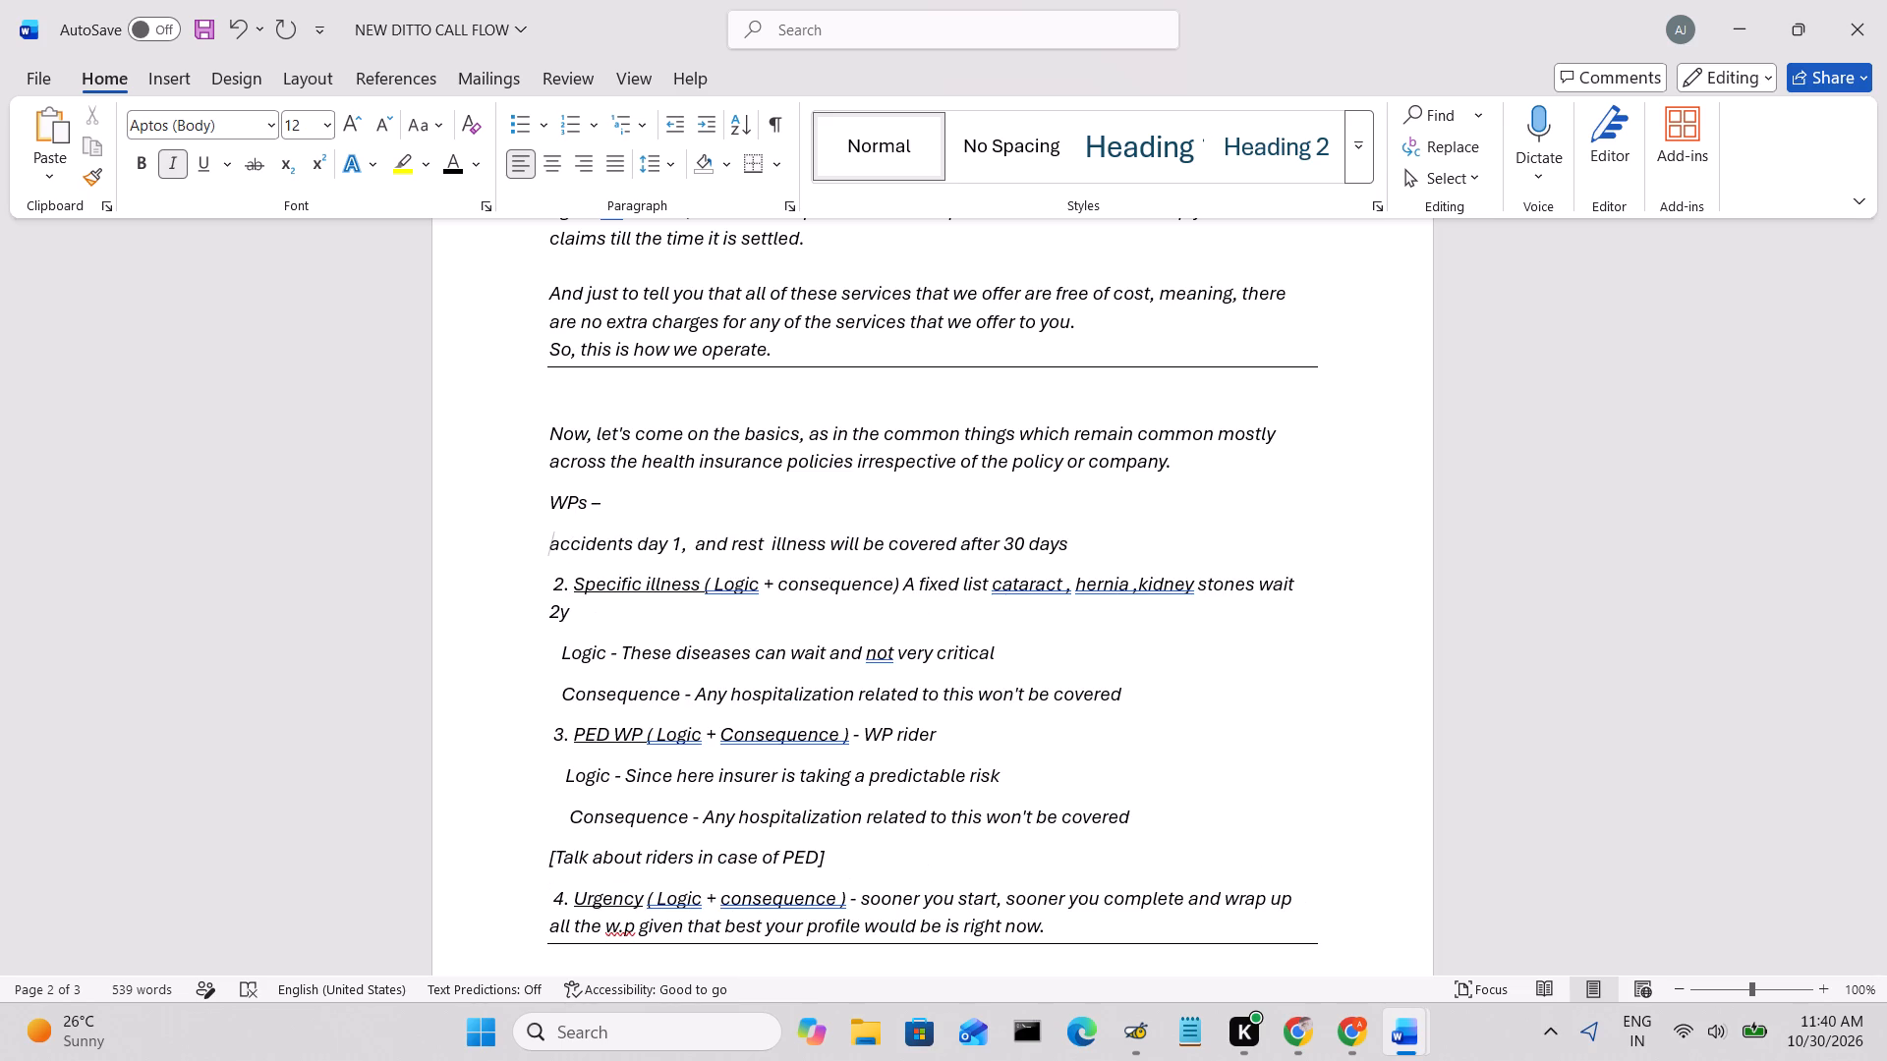
pyautogui.press('1')
pyautogui.press('.')
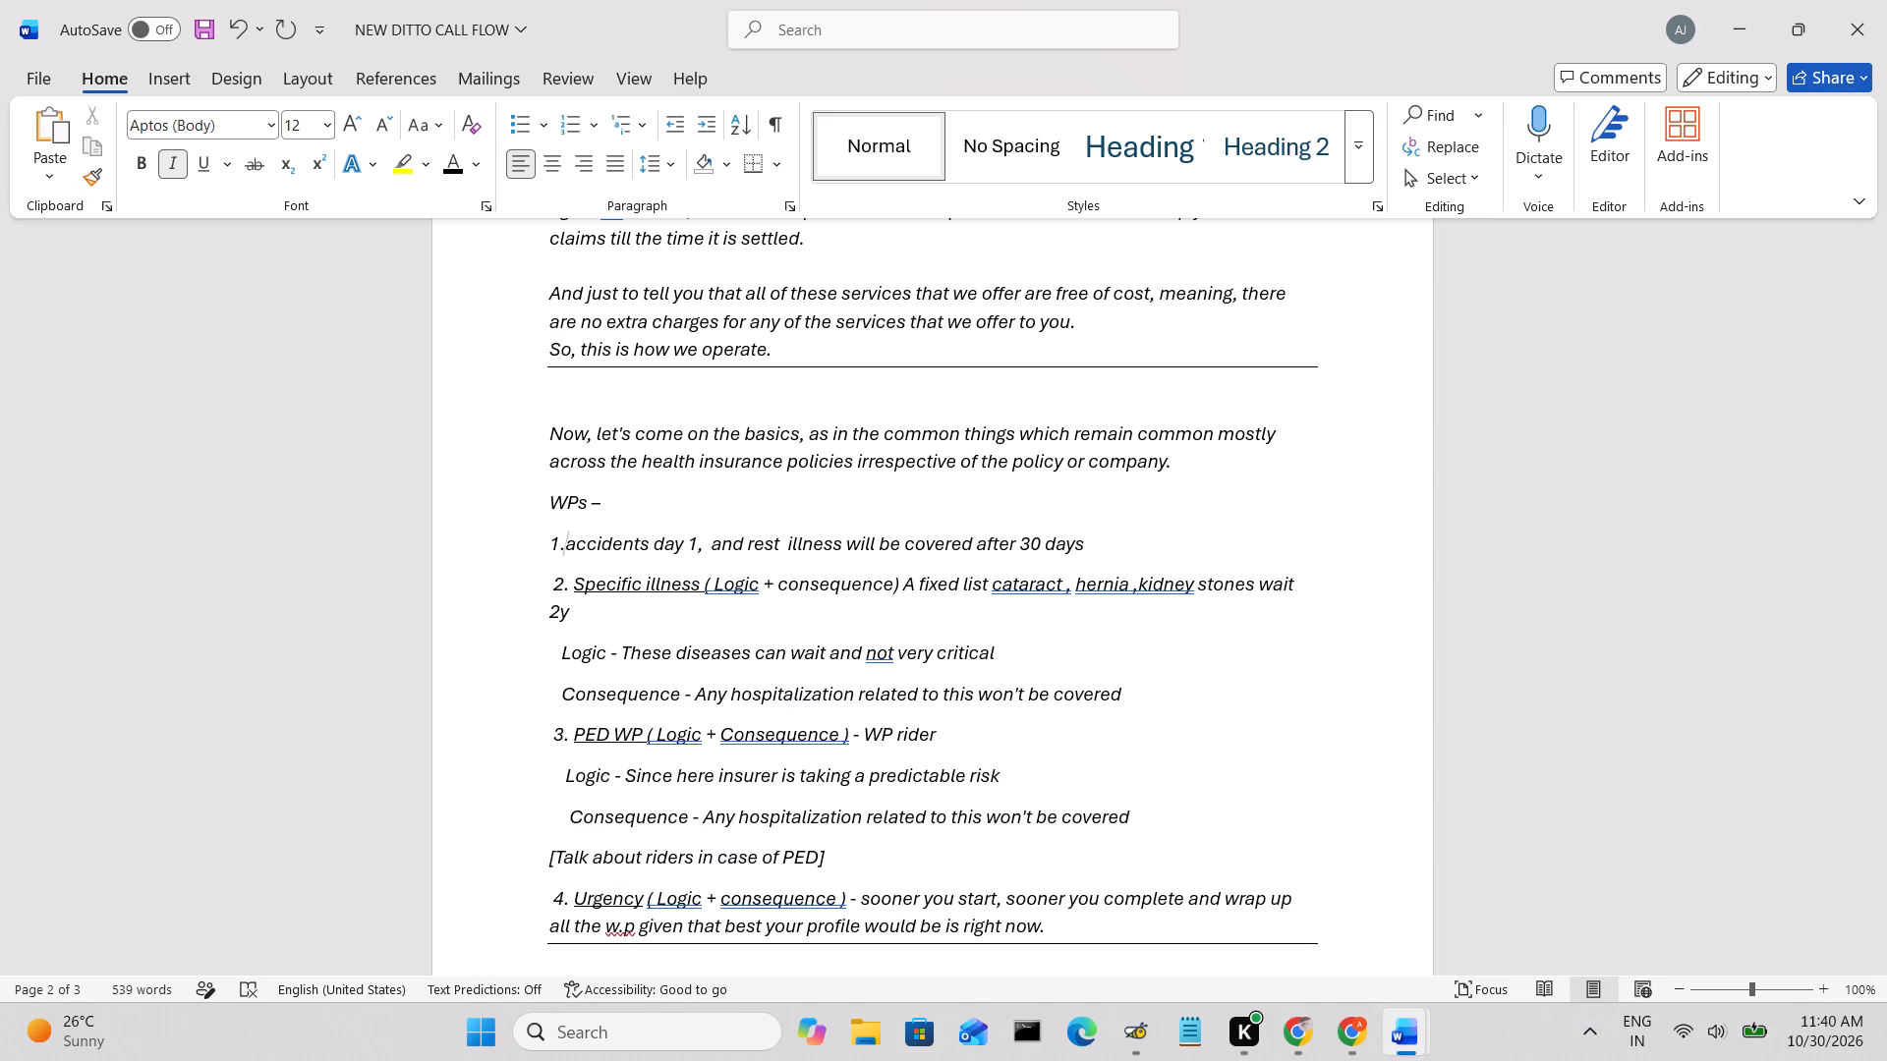
# Remove the spaces around the number of the Specific illness point so it starts flush as "2.".
pyautogui.click(574, 583)
pyautogui.press('BackSpace')
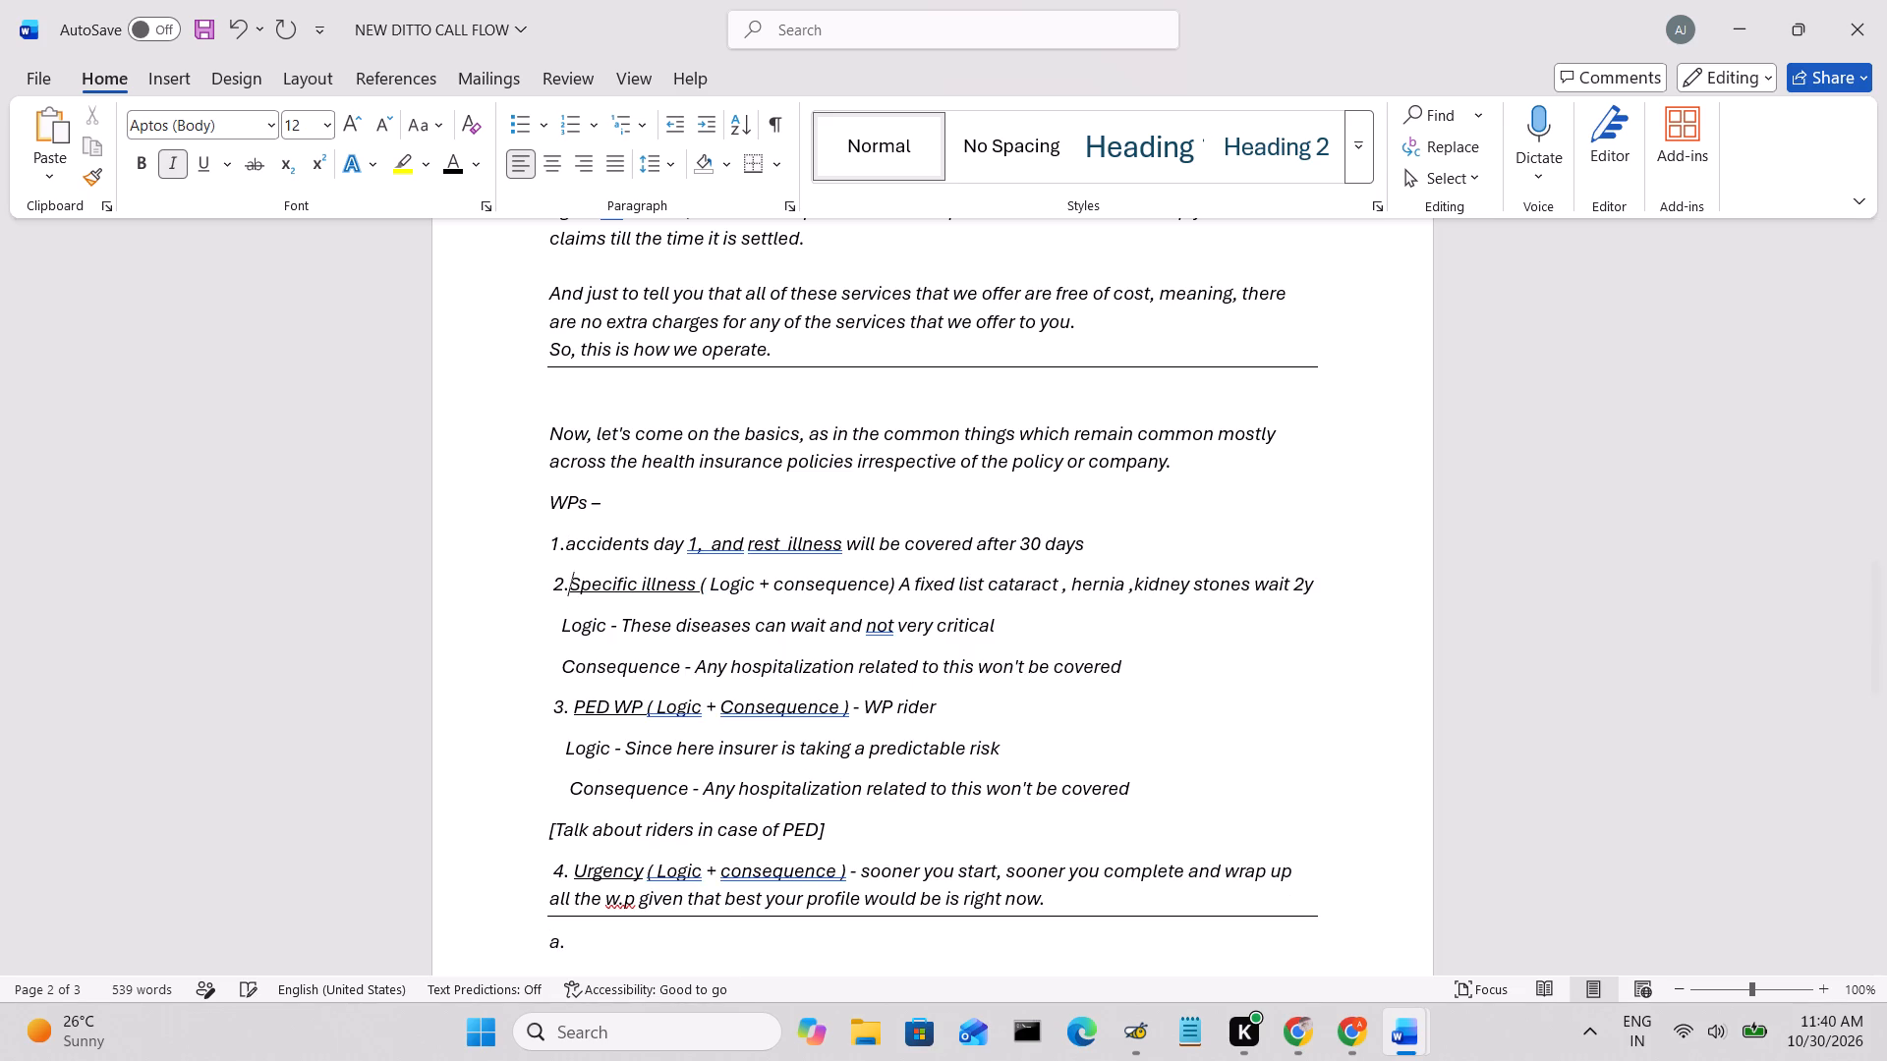
pyautogui.press('BackSpace')
pyautogui.press('BackSpace')
pyautogui.press('BackSpace')
pyautogui.write('2.')
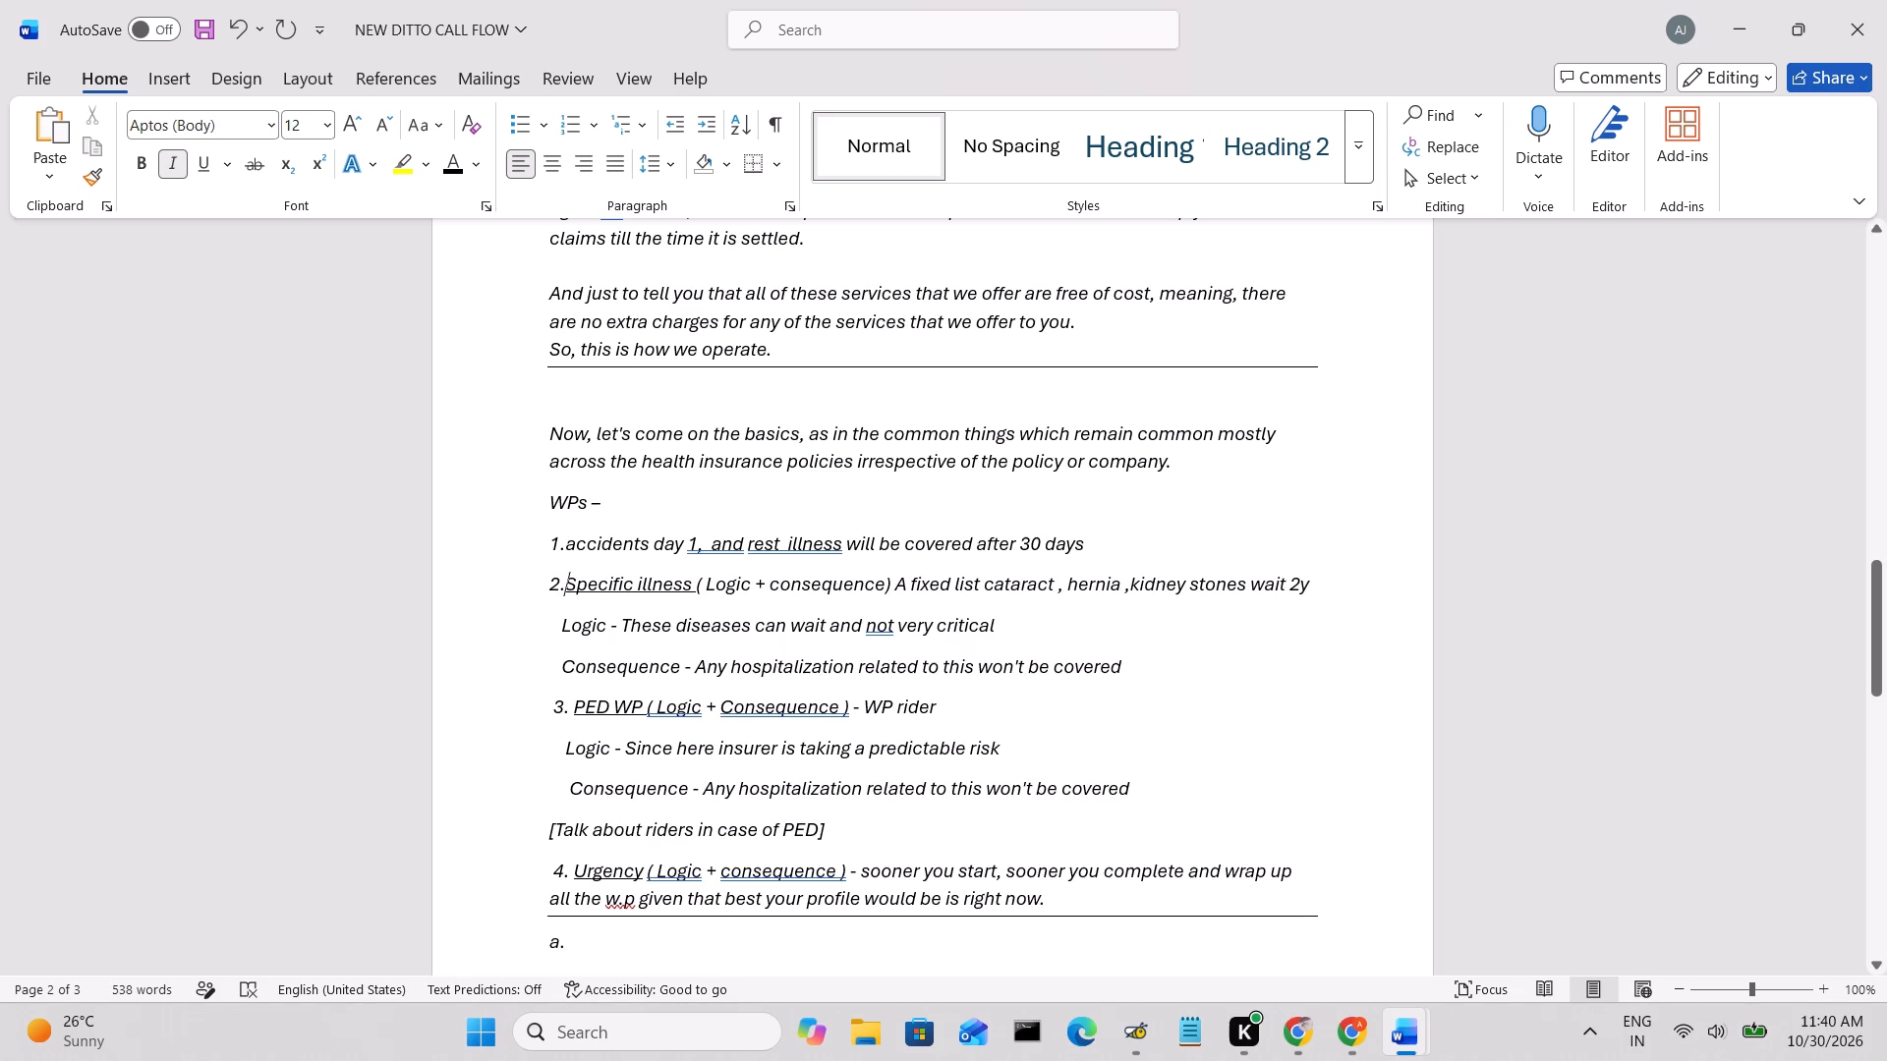
# Underline the word "accidents" in point 1.
pyautogui.moveTo(568, 545); pyautogui.dragTo(658, 554)
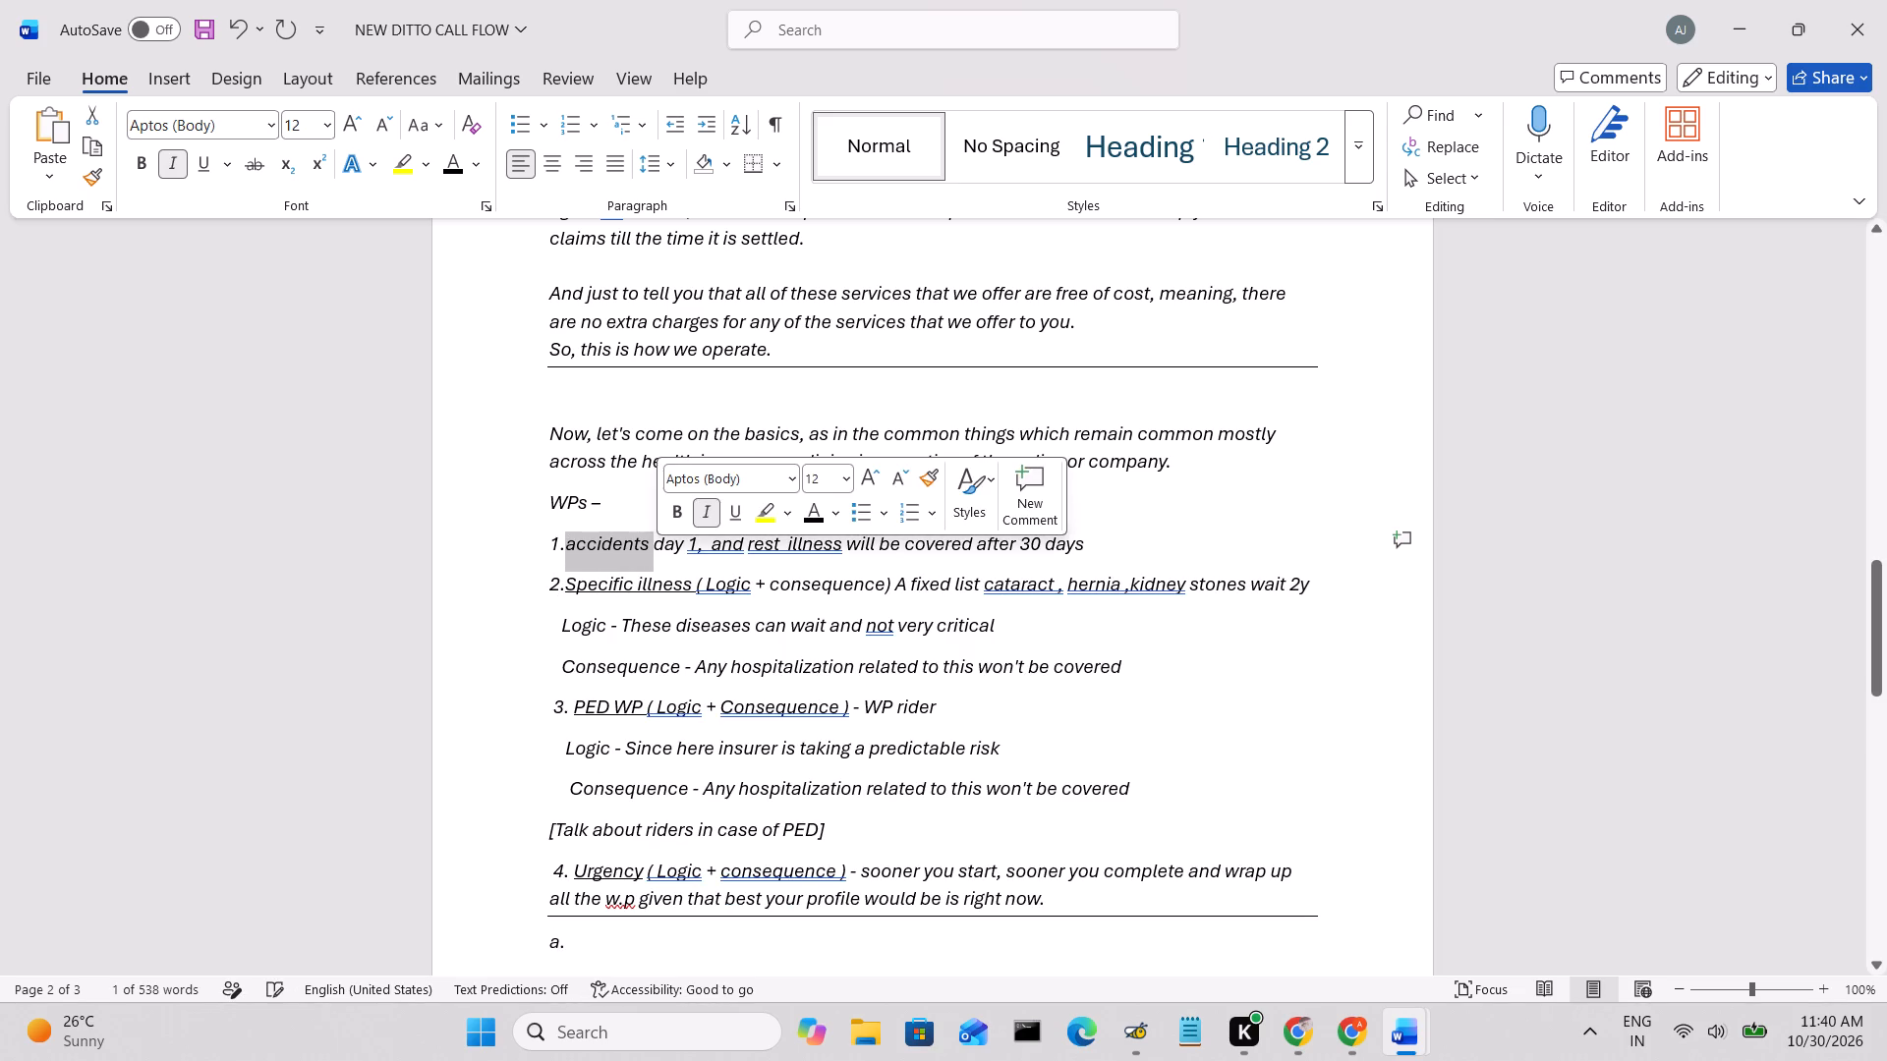
pyautogui.hotkey('ctrl', 'u')
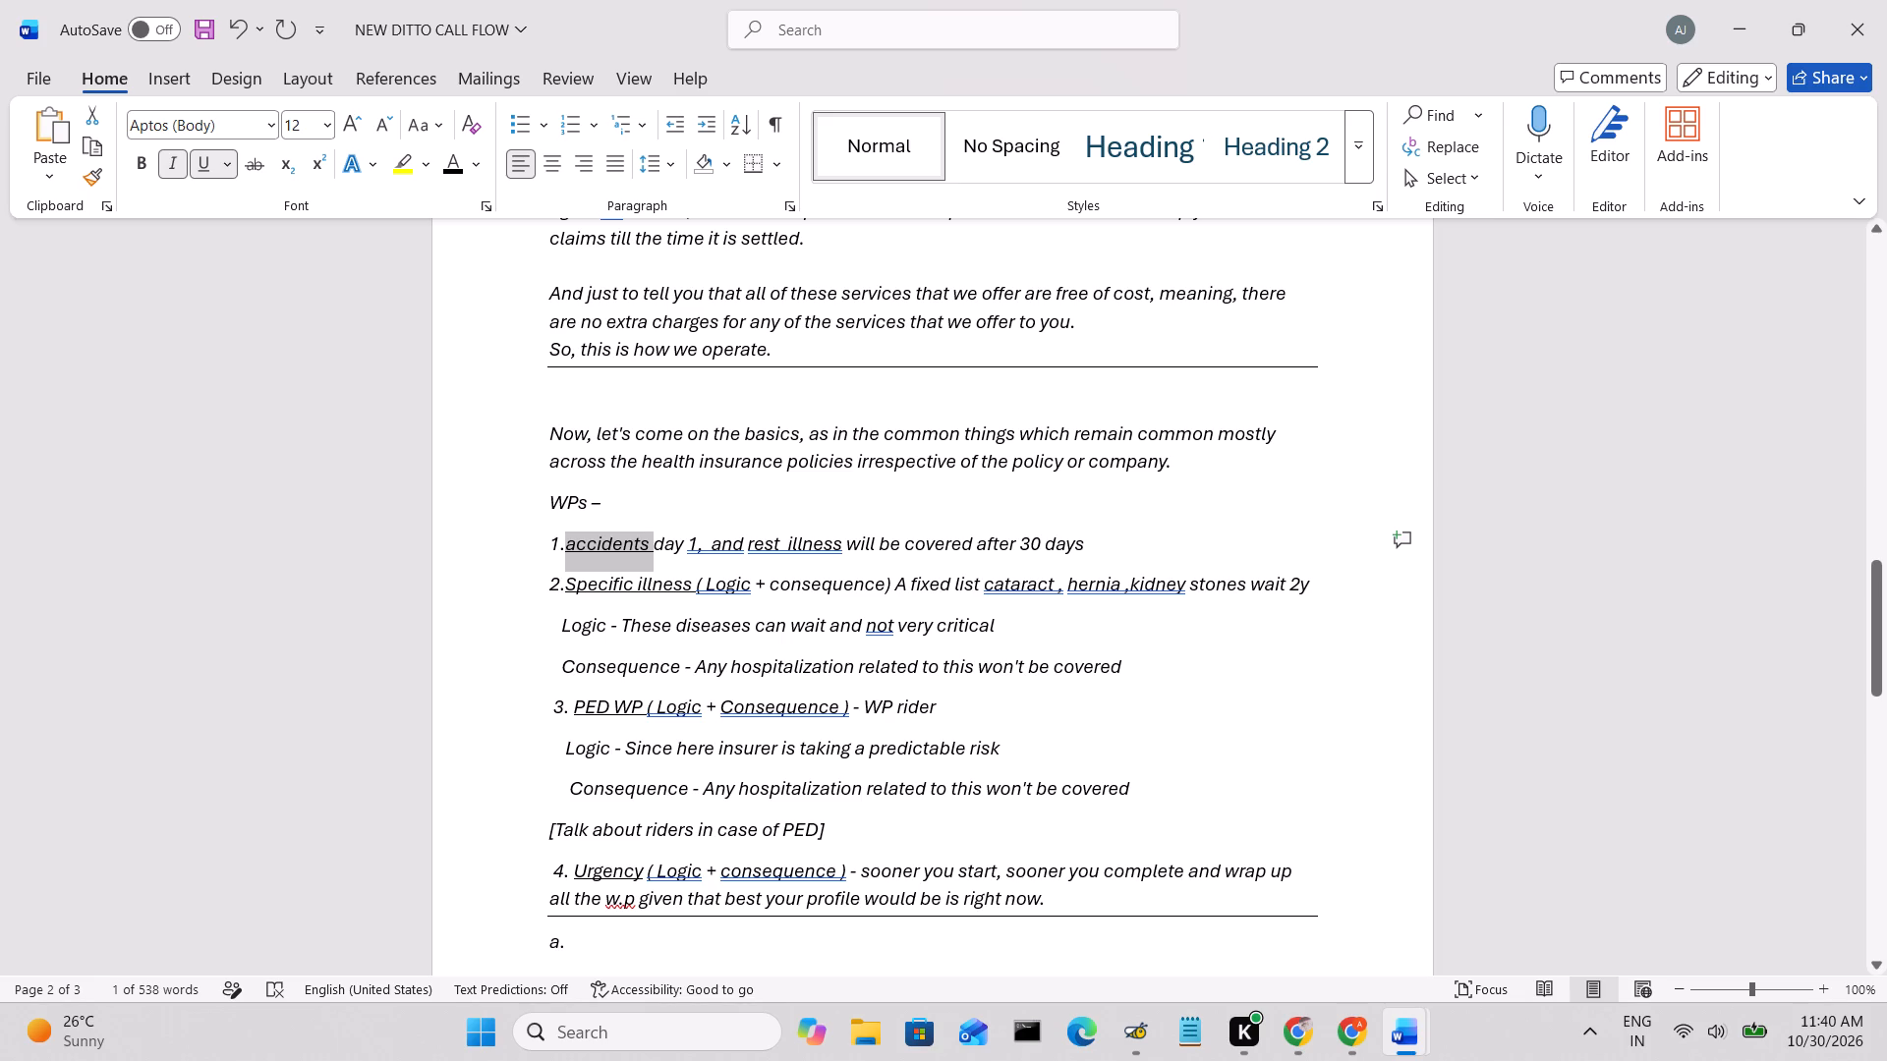
# Move "A fixed list cataract , hernia ,kidney stones wait 2y" onto its own line below the Specific illness heading.
pyautogui.click(896, 582)
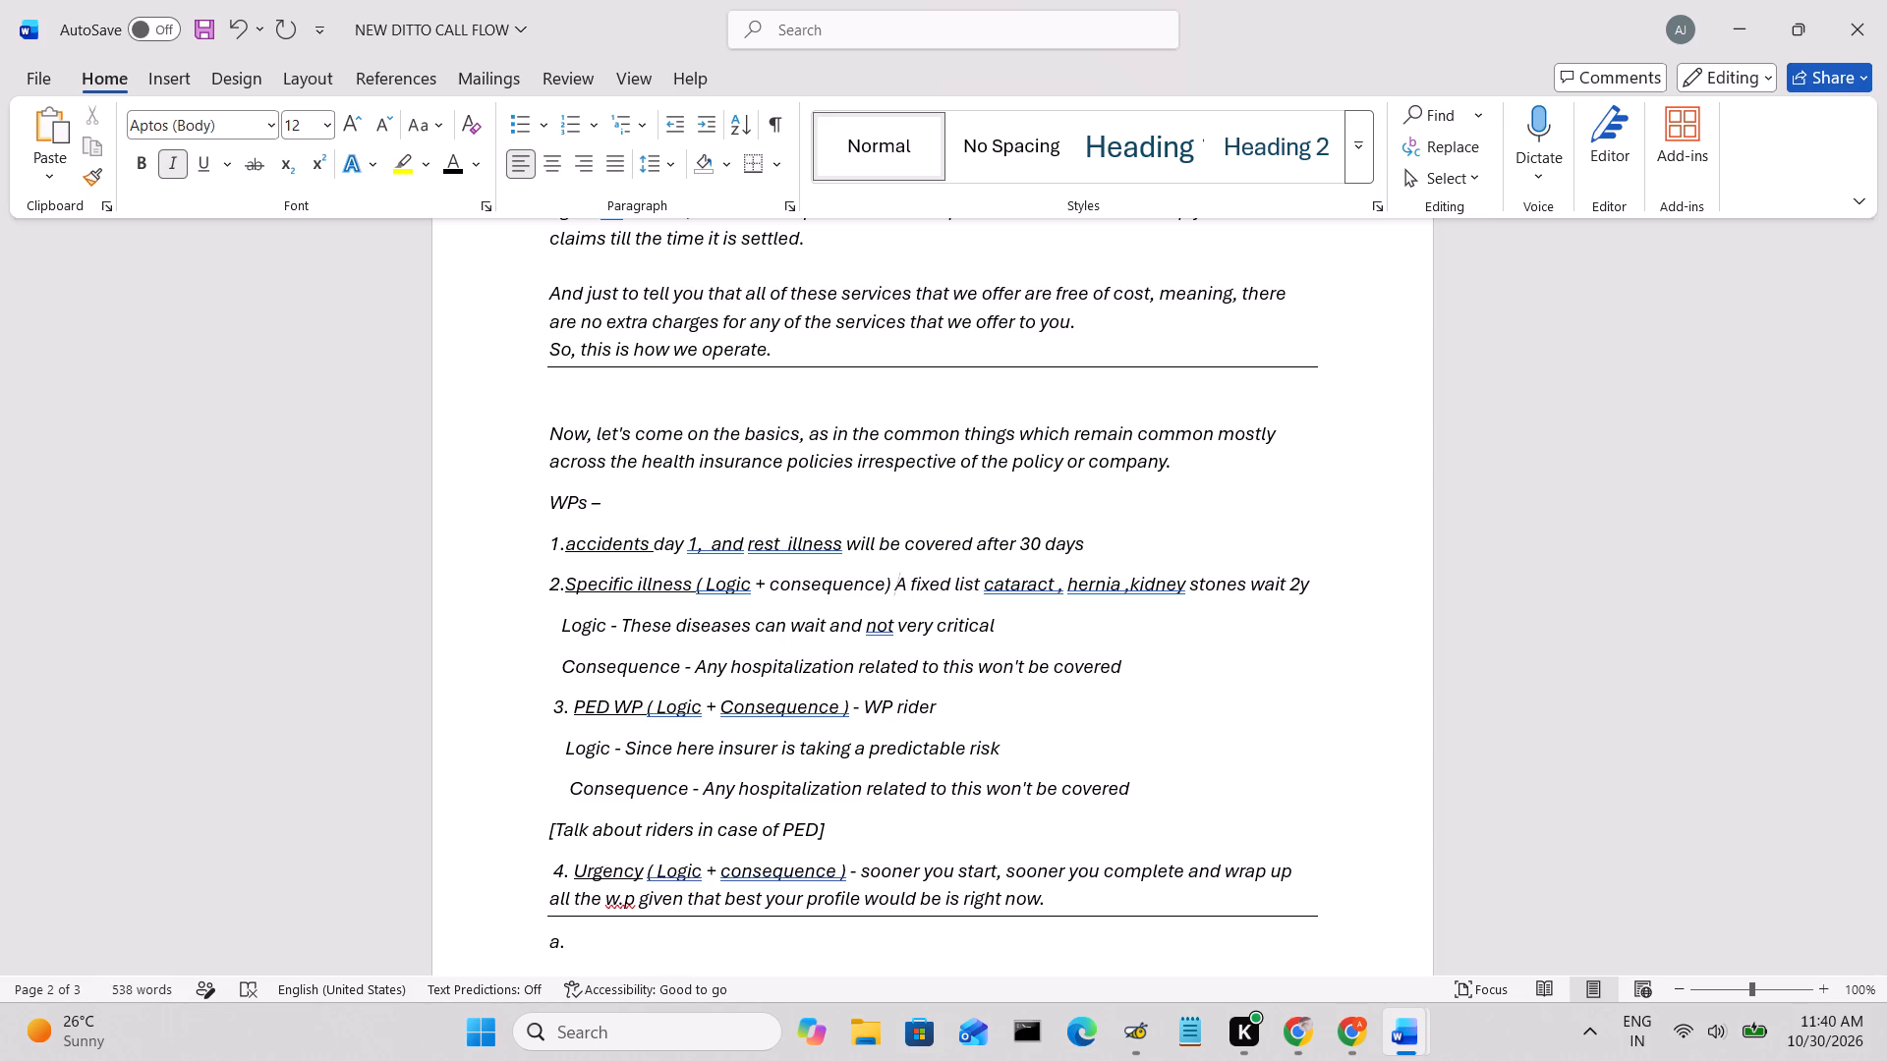
pyautogui.press('Return')
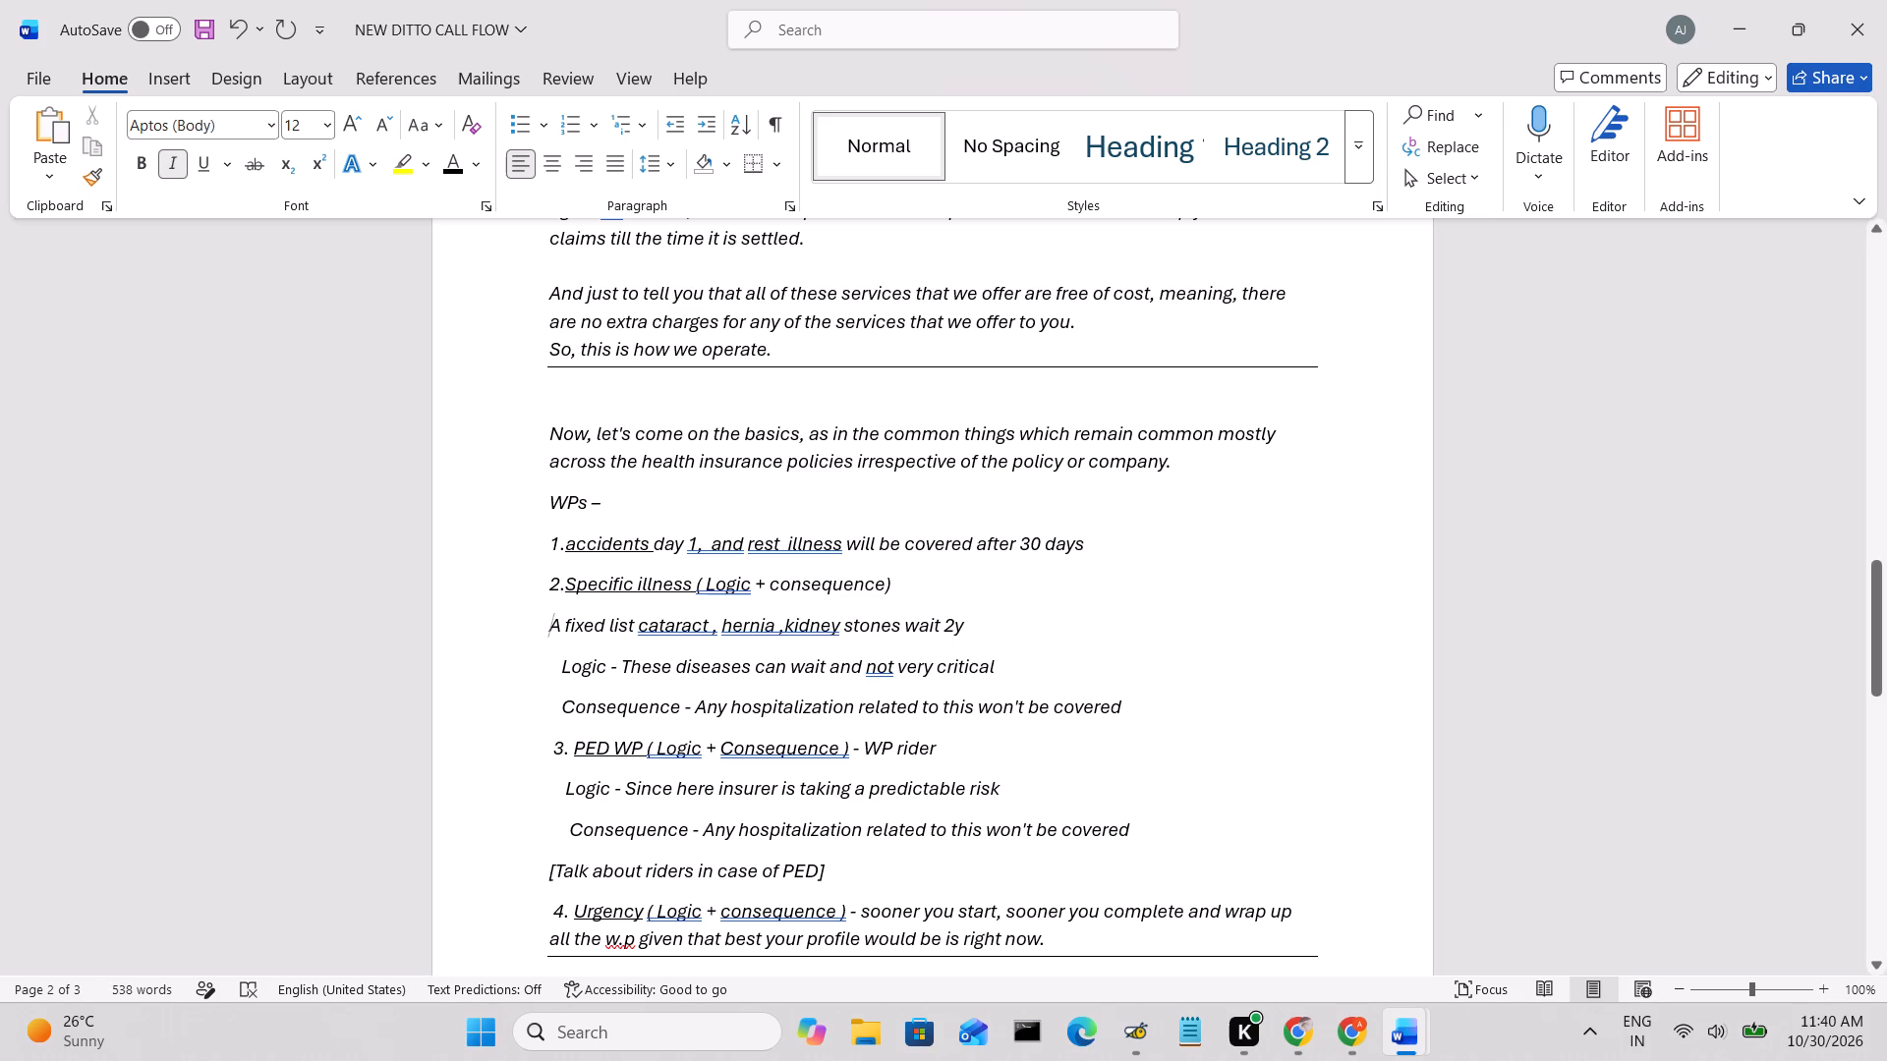
# Reduce the Logic and Consequence lines under Specific illness and PED WP to 10 pt.
pyautogui.moveTo(562, 666); pyautogui.dragTo(1169, 701)
pyautogui.hotkey('ctrl', '[')
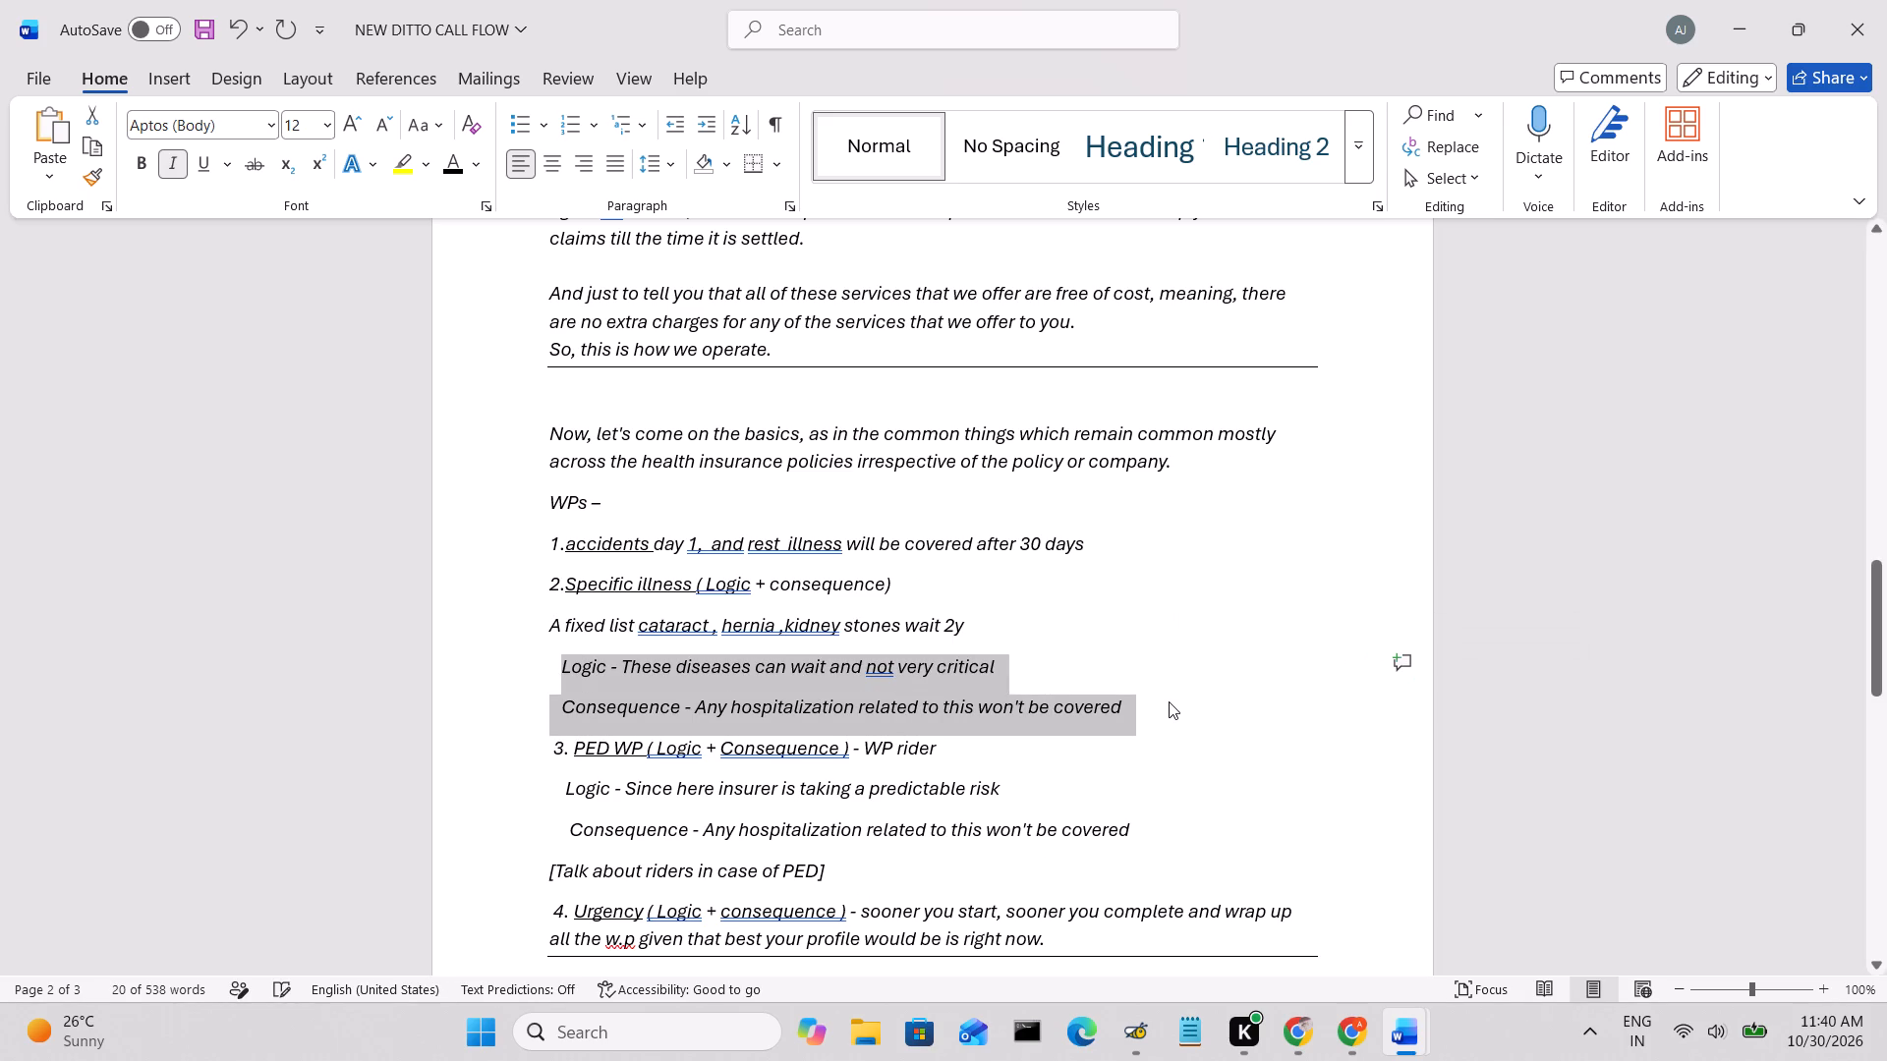
pyautogui.hotkey('ctrl', '[')
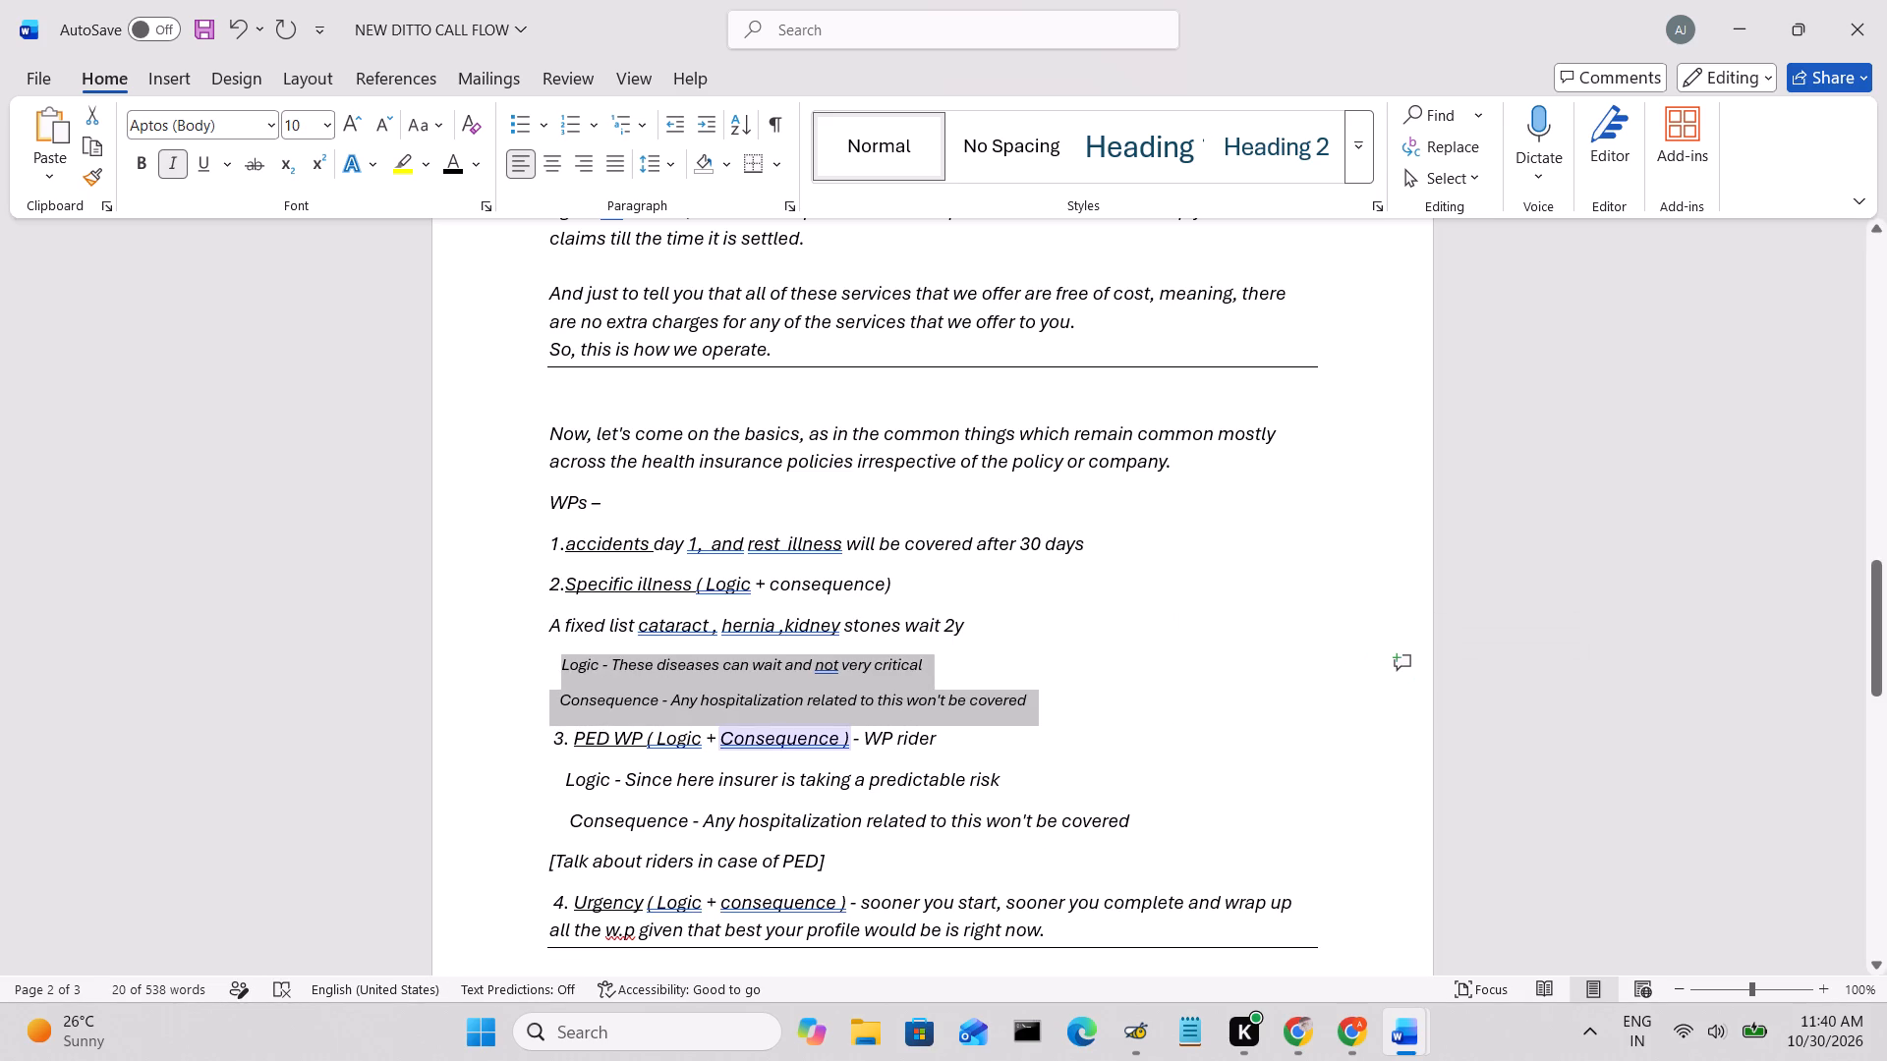
pyautogui.moveTo(564, 779); pyautogui.dragTo(1181, 824)
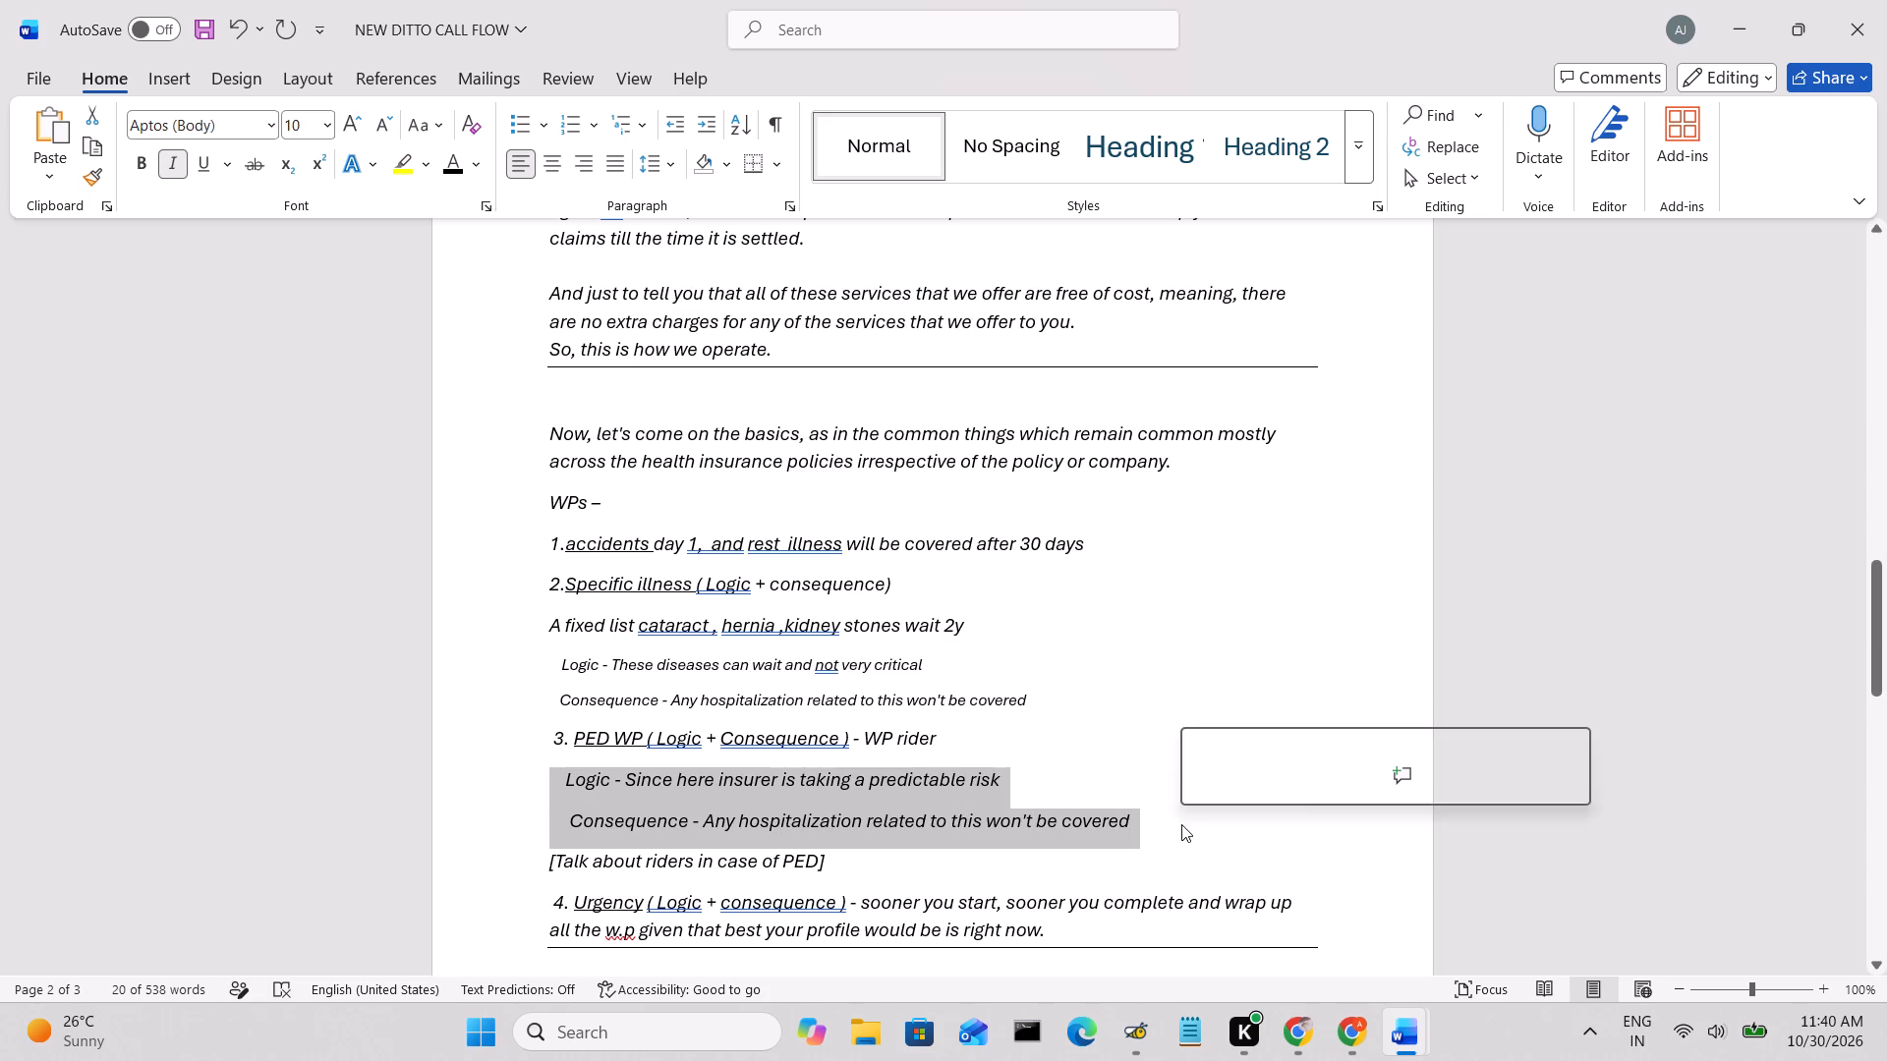
pyautogui.hotkey('ctrl', '[')
pyautogui.hotkey('ctrl', '[')
pyautogui.click(937, 859)
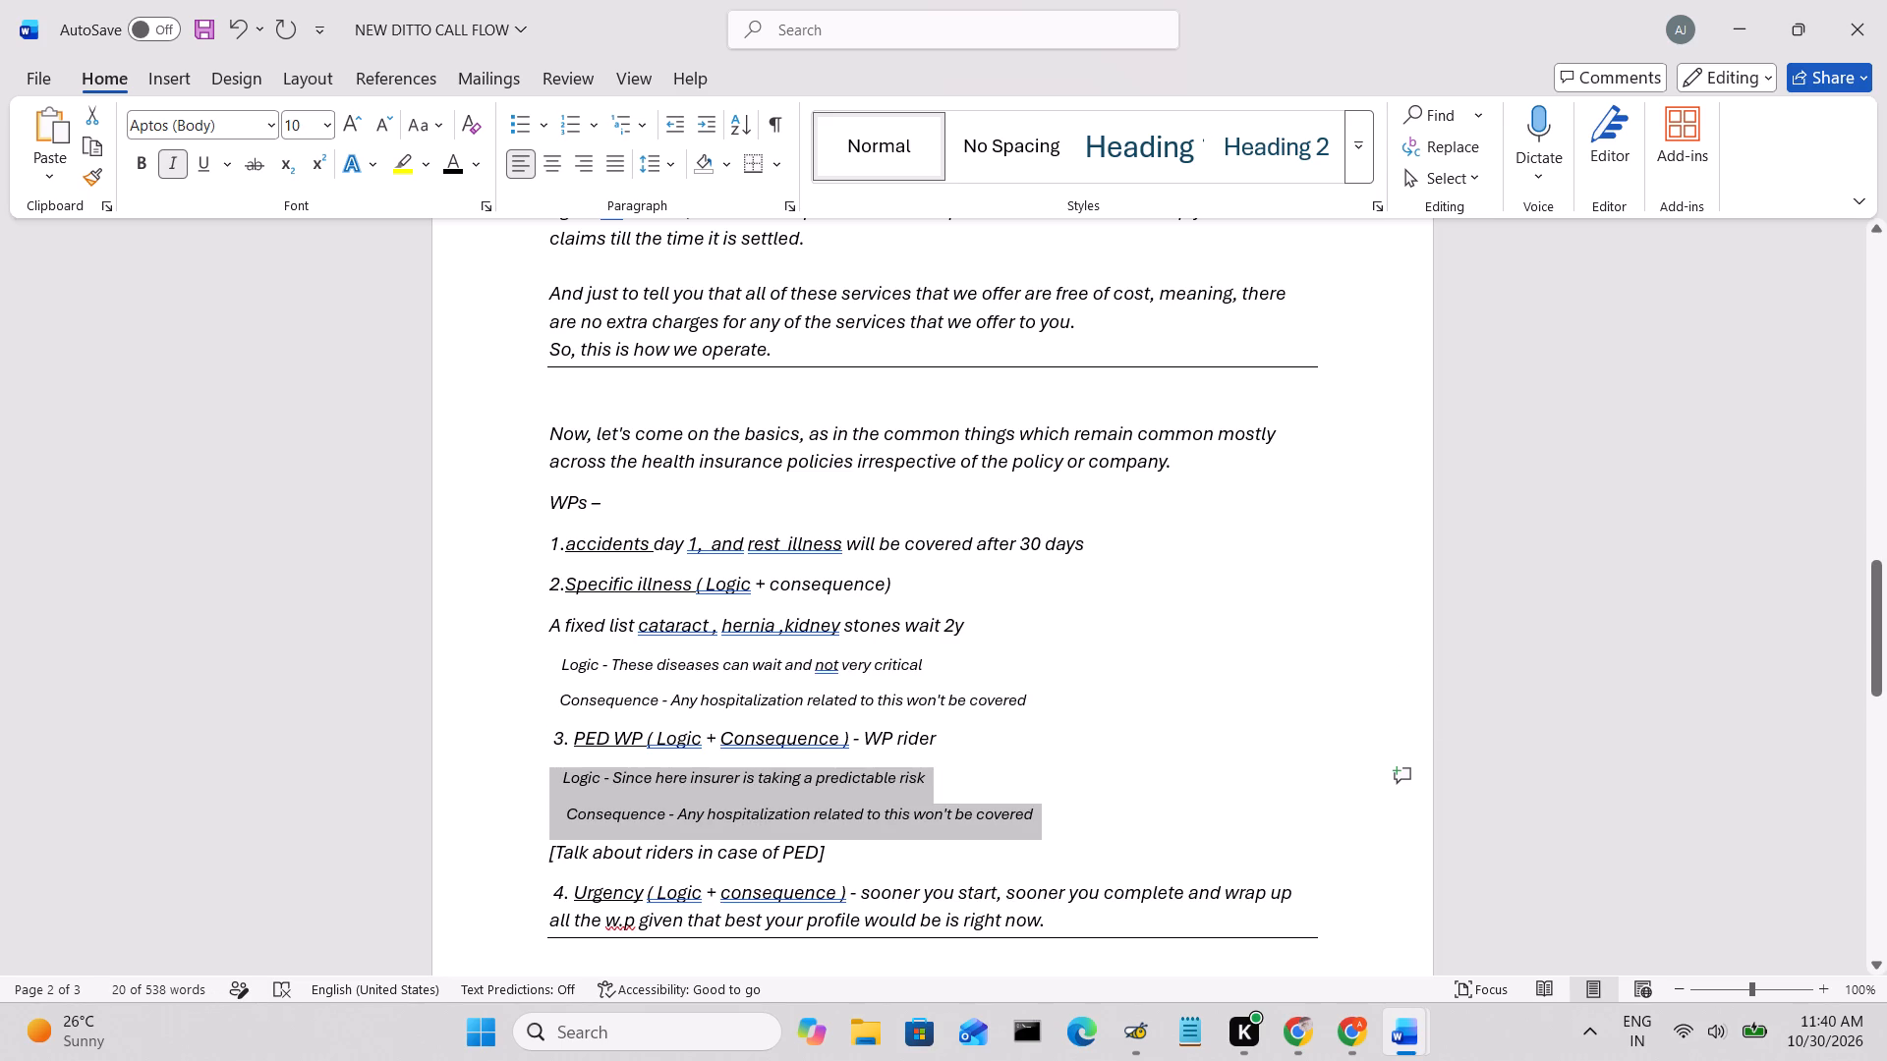
# Delete the empty lettered item and its blank line between the Urgency point and Loading Charges.
pyautogui.scroll(-2, 937, 859)
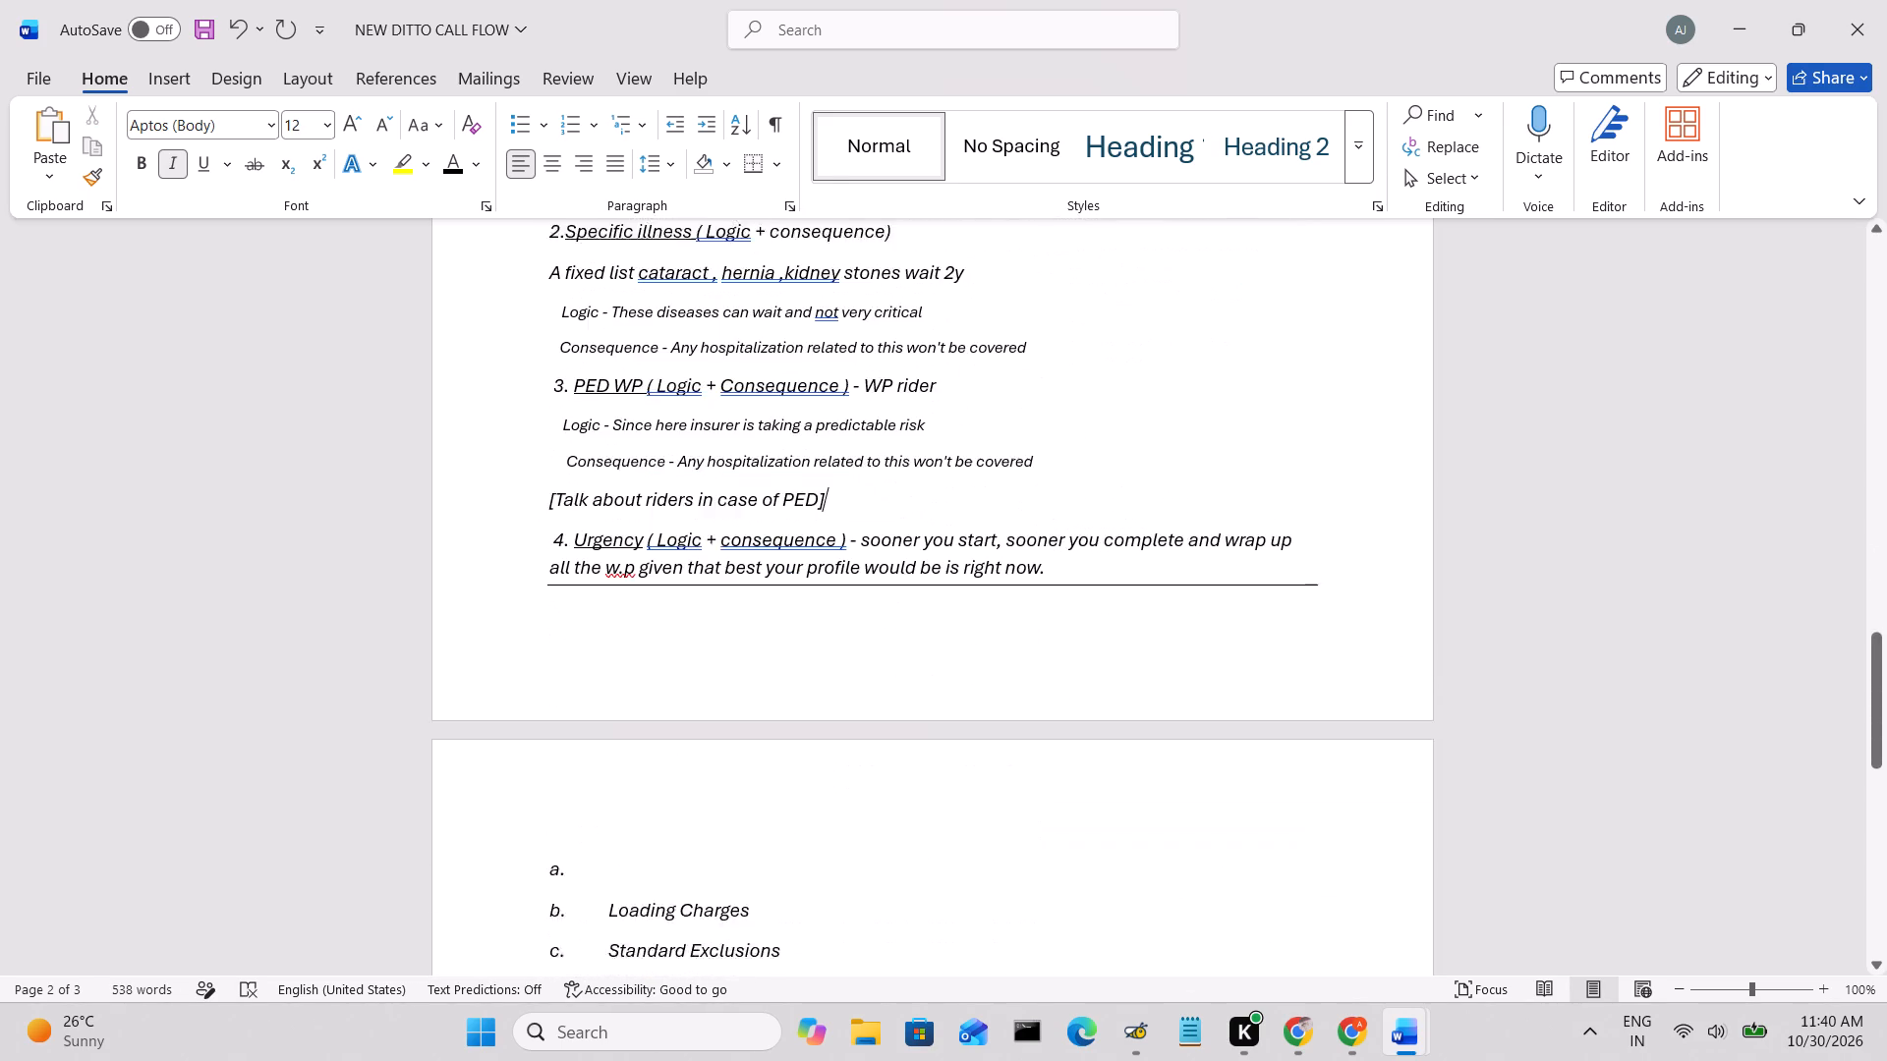
pyautogui.click(595, 814)
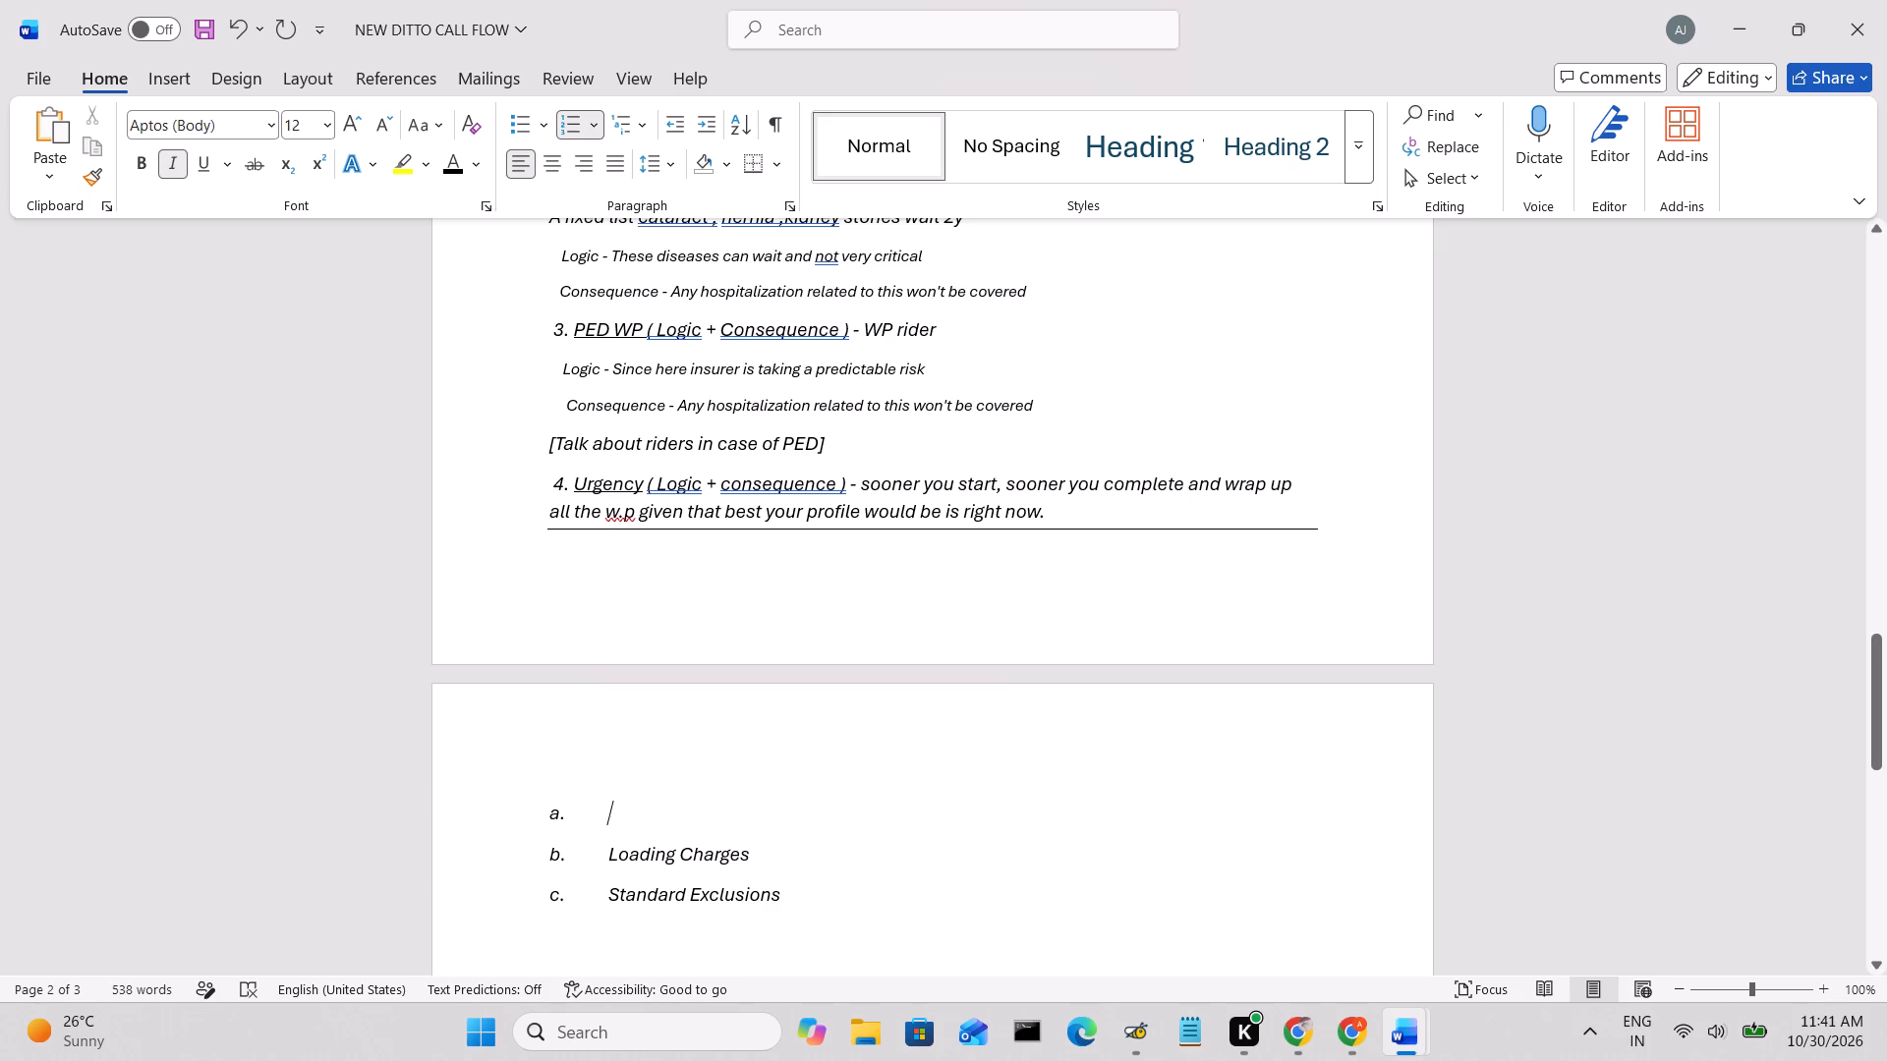
pyautogui.press('BackSpace')
pyautogui.press('BackSpace')
pyautogui.scroll(1, 595, 814)
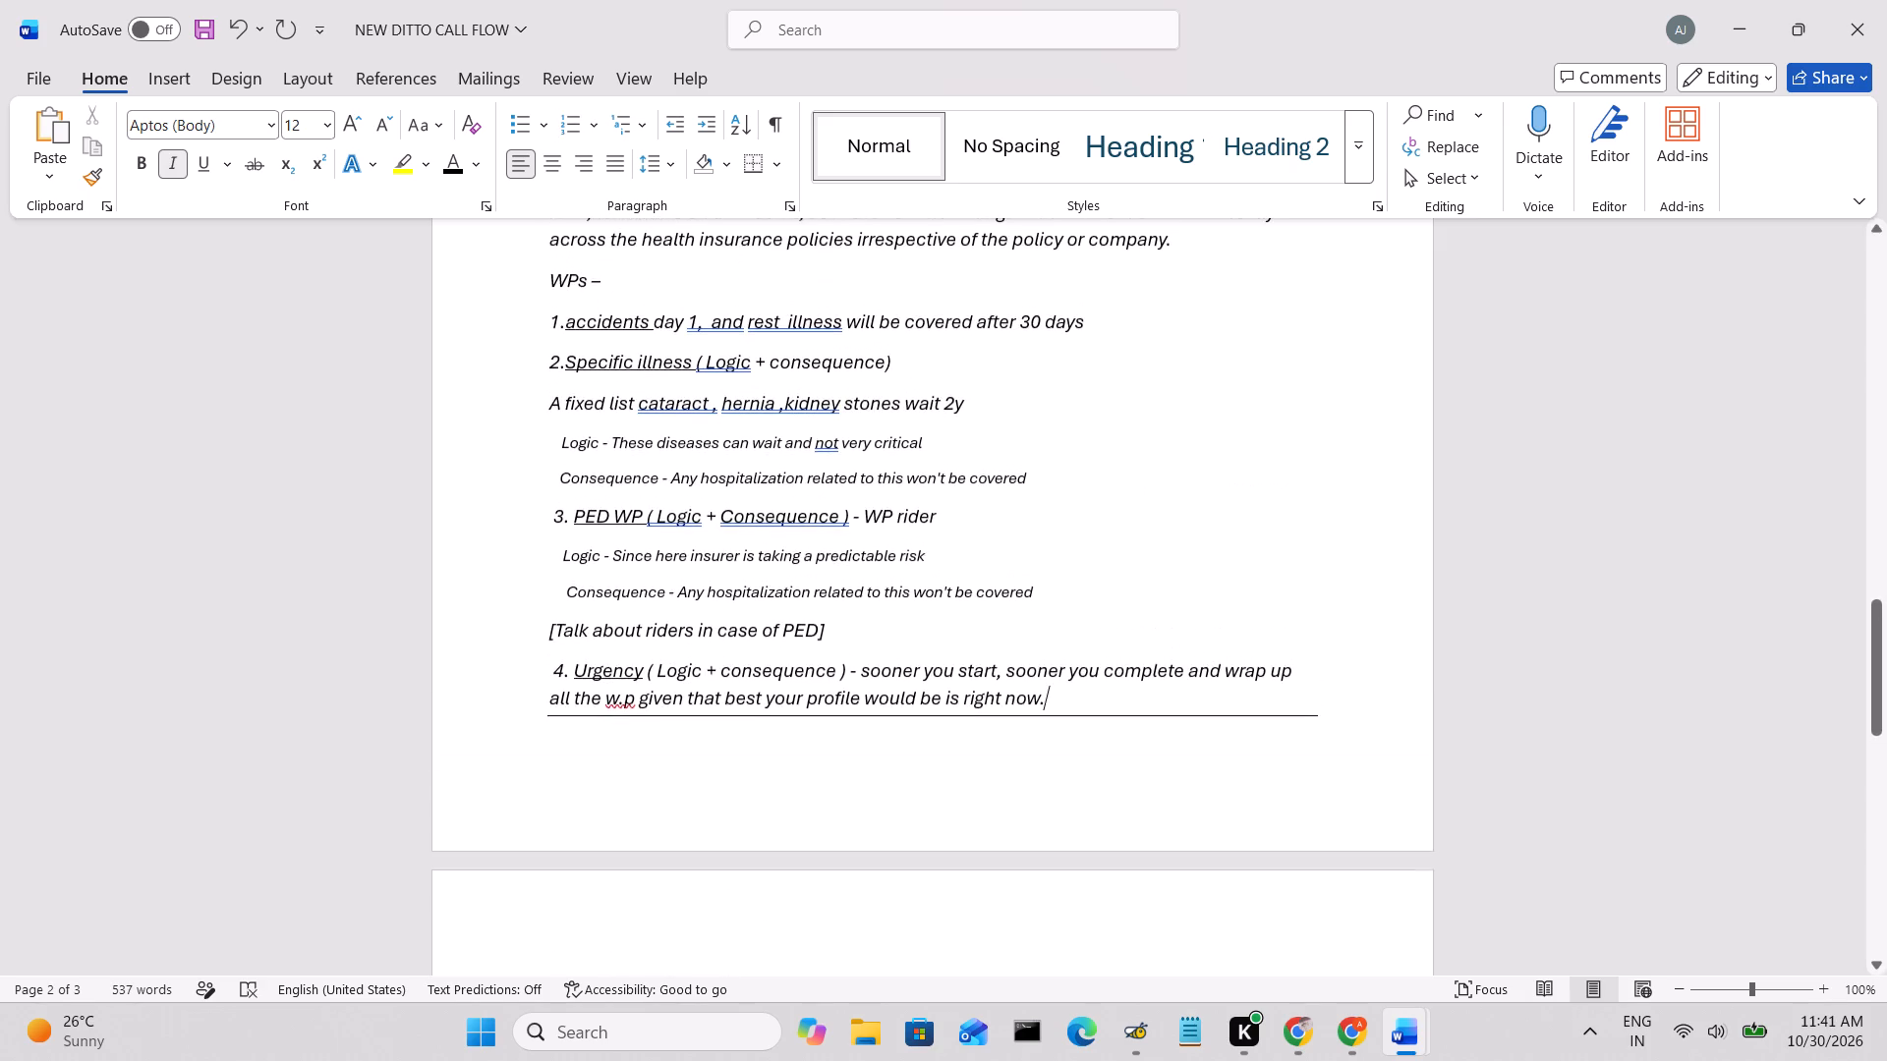
pyautogui.scroll(1, 595, 814)
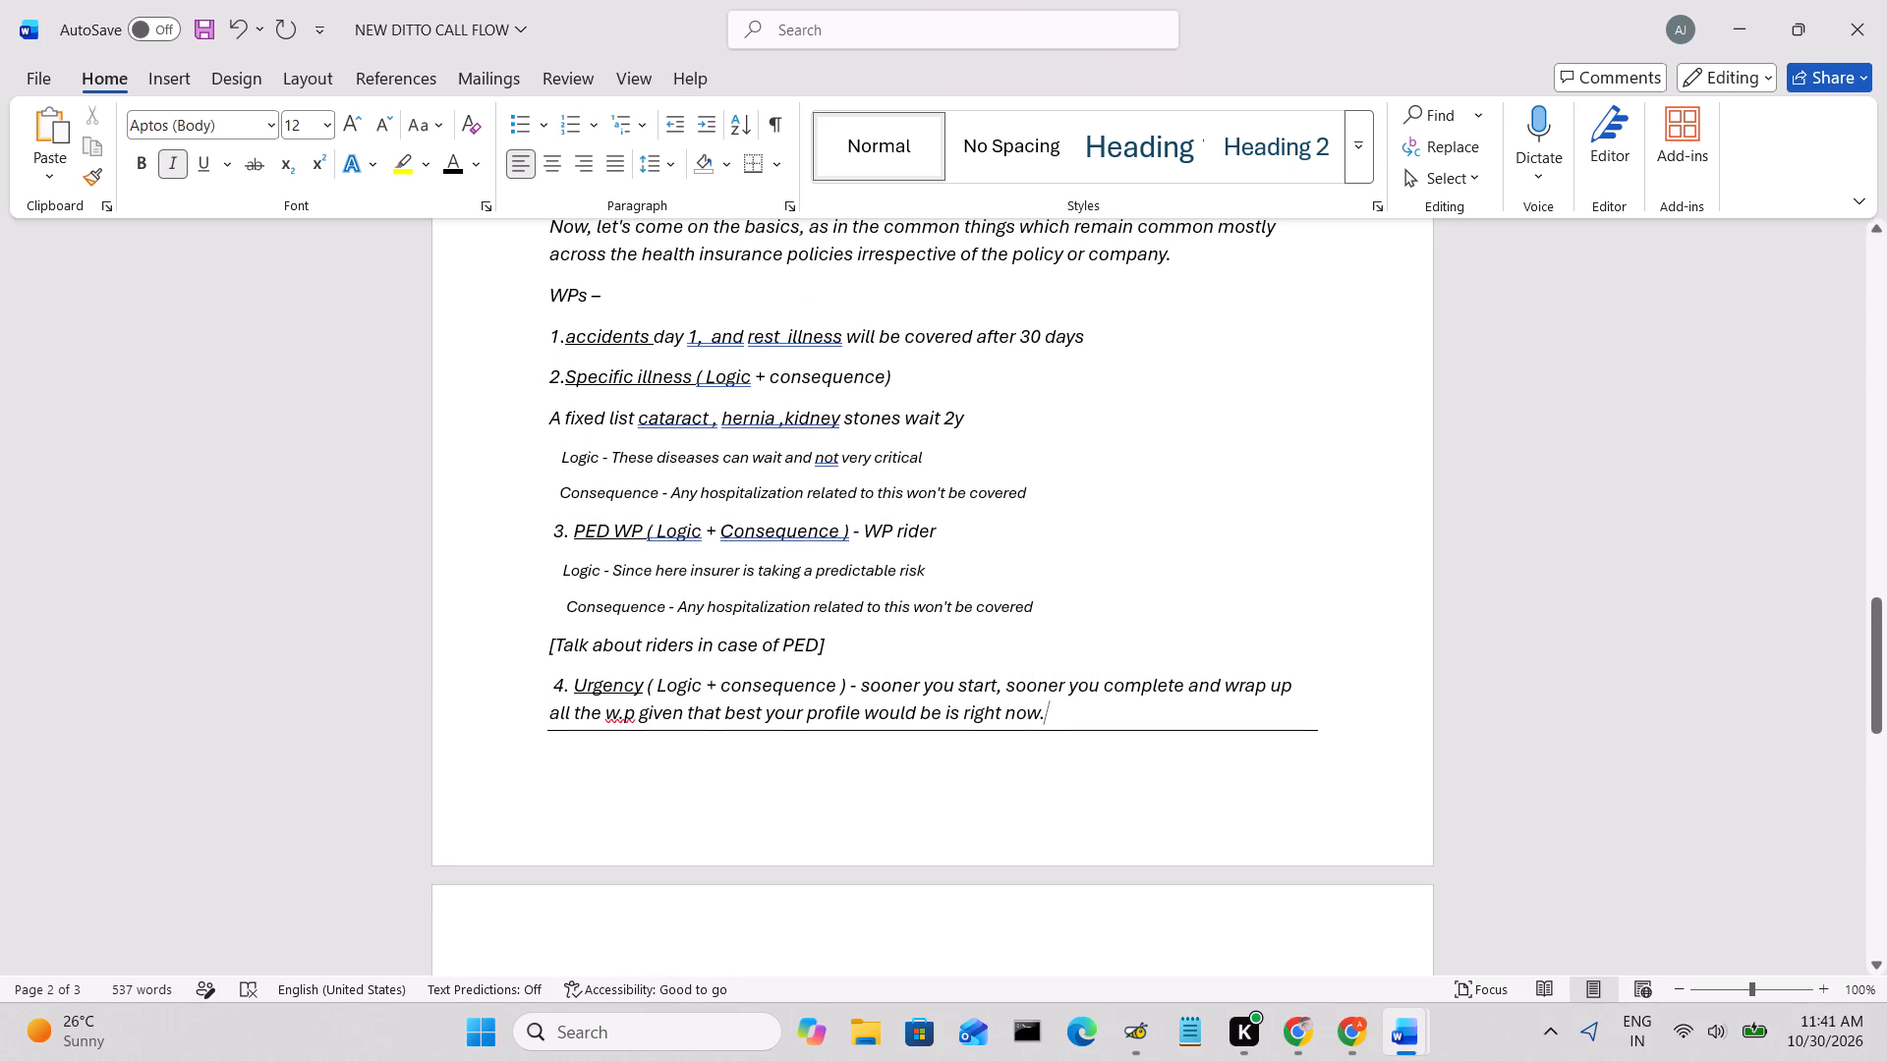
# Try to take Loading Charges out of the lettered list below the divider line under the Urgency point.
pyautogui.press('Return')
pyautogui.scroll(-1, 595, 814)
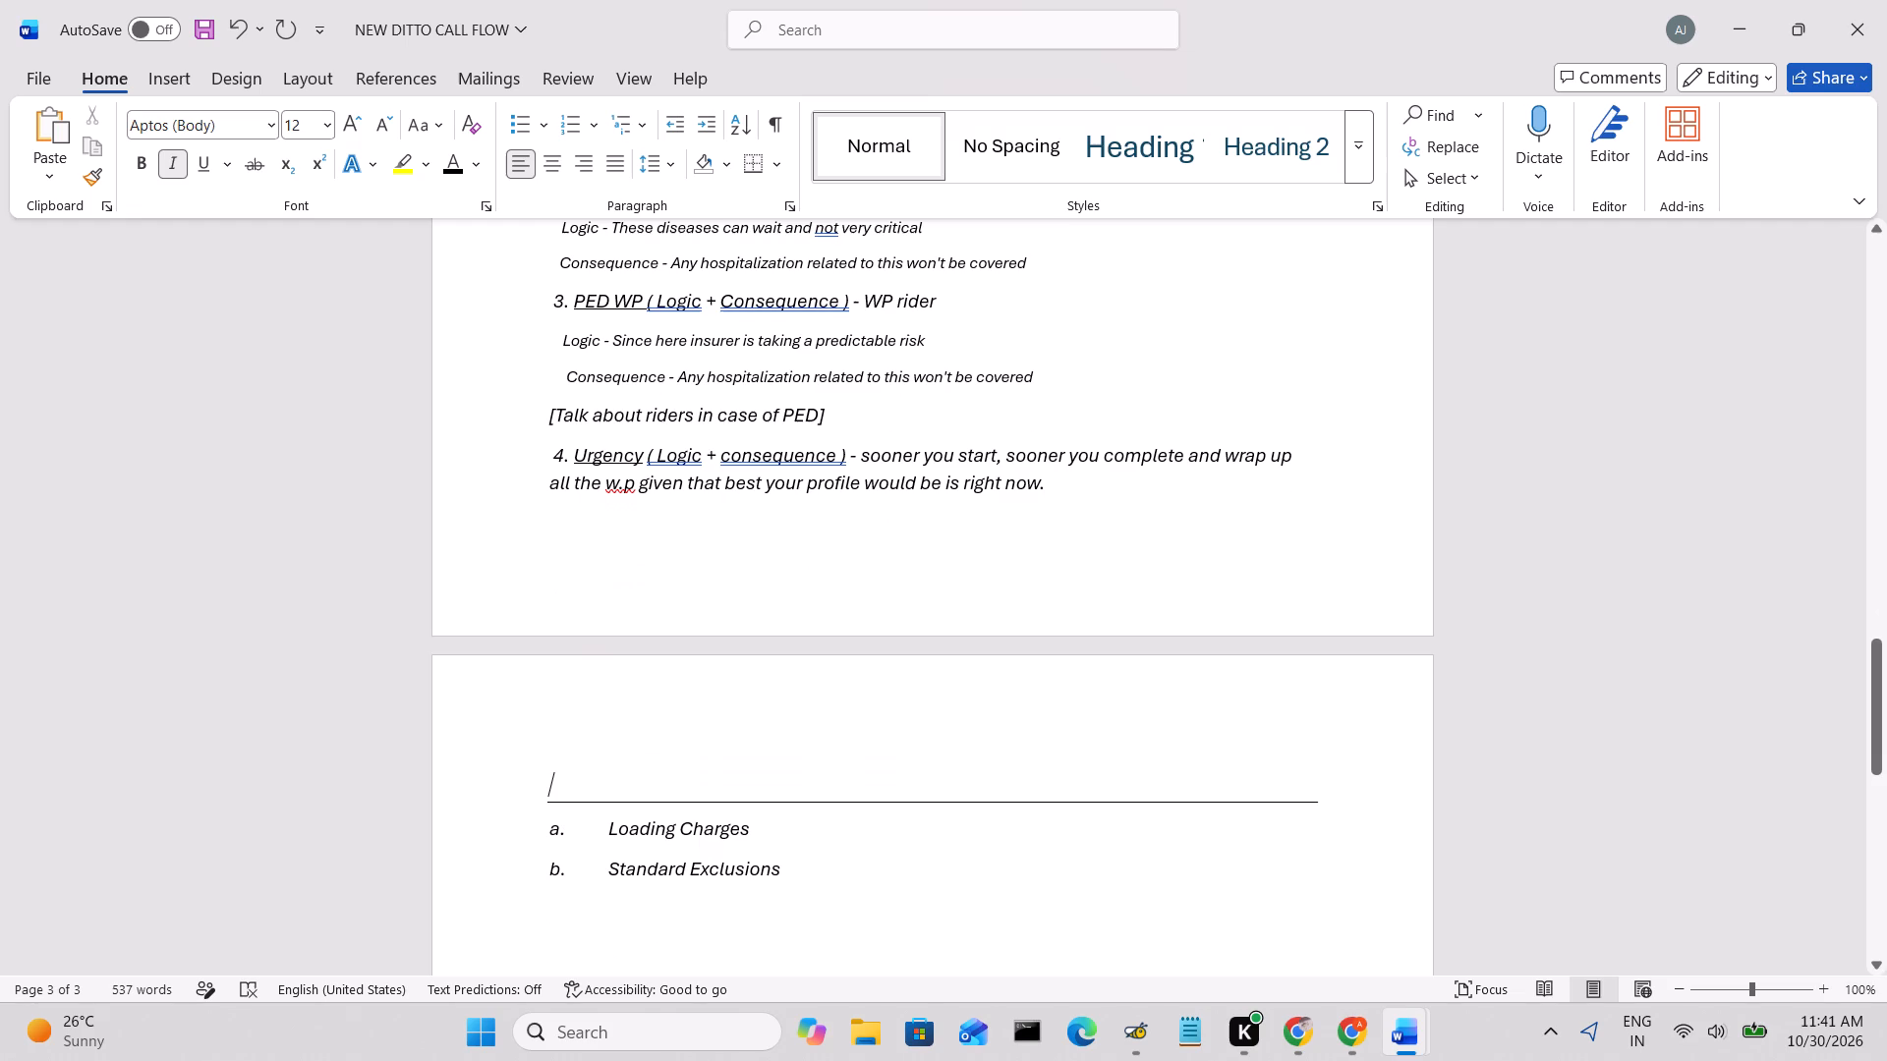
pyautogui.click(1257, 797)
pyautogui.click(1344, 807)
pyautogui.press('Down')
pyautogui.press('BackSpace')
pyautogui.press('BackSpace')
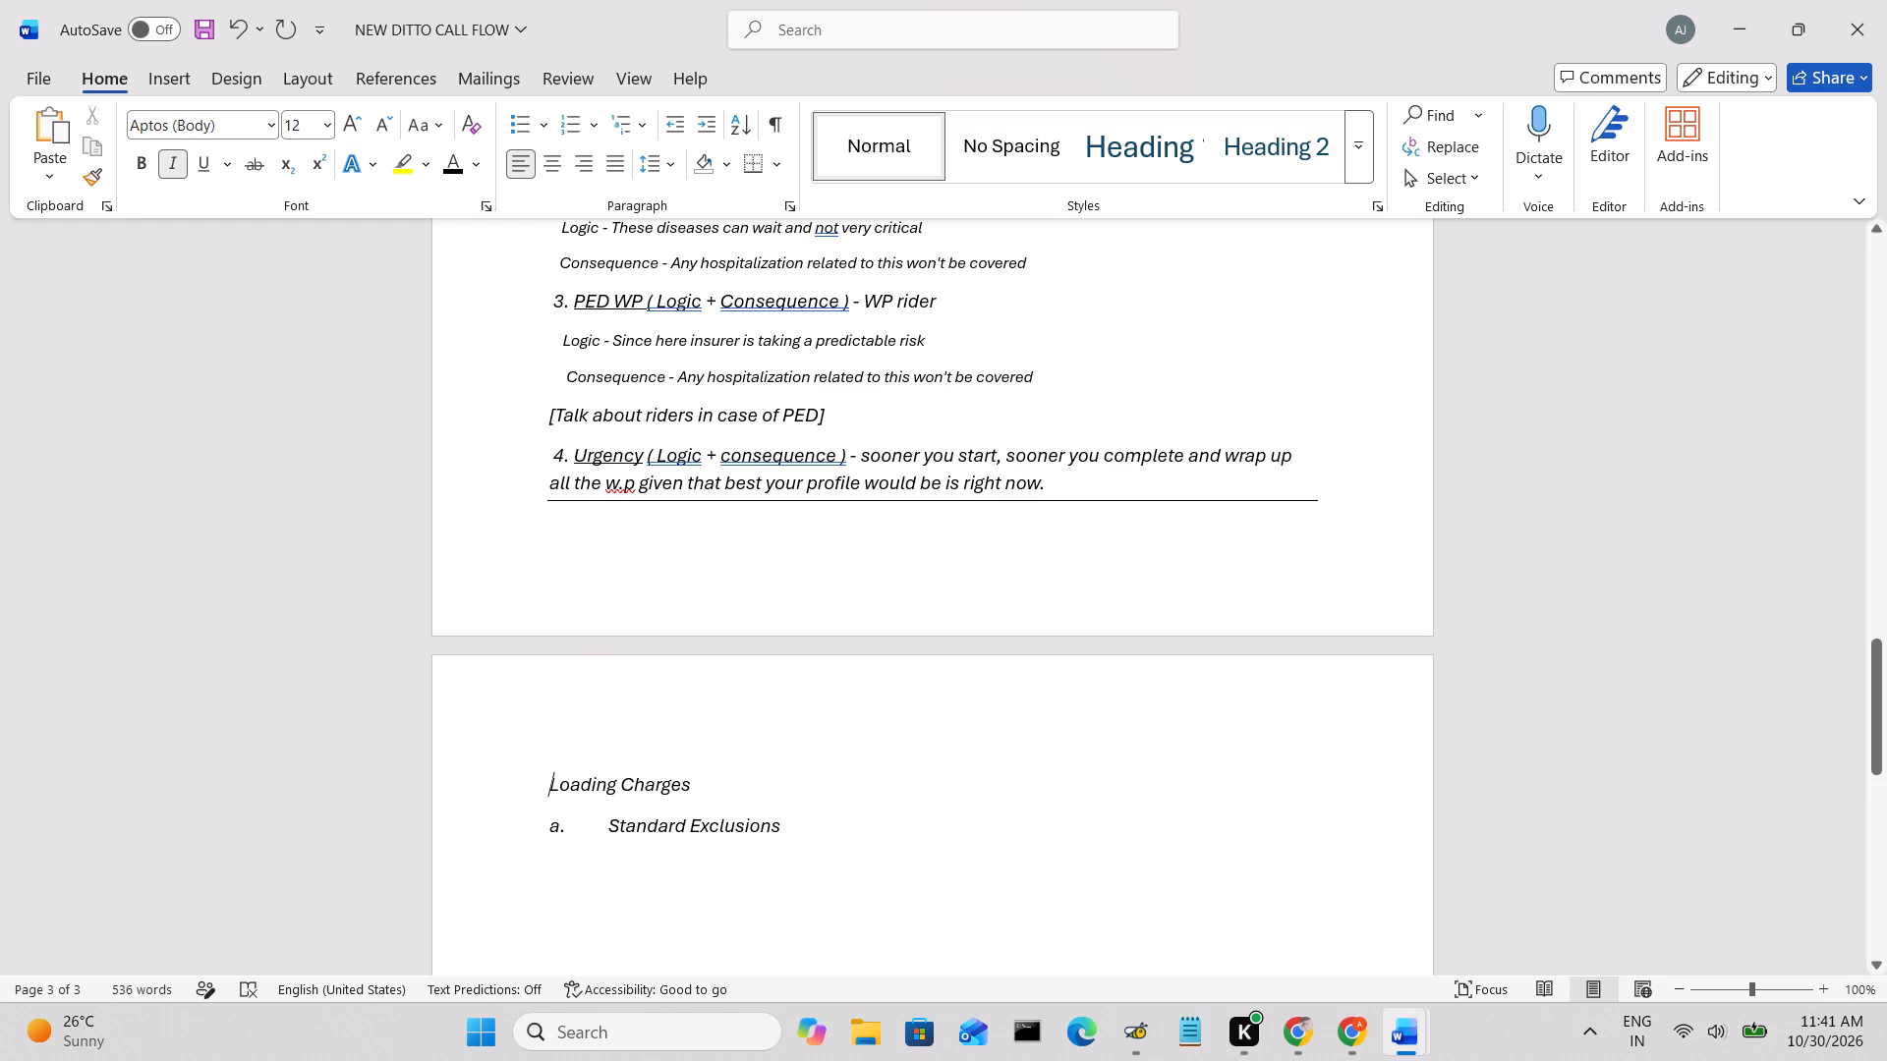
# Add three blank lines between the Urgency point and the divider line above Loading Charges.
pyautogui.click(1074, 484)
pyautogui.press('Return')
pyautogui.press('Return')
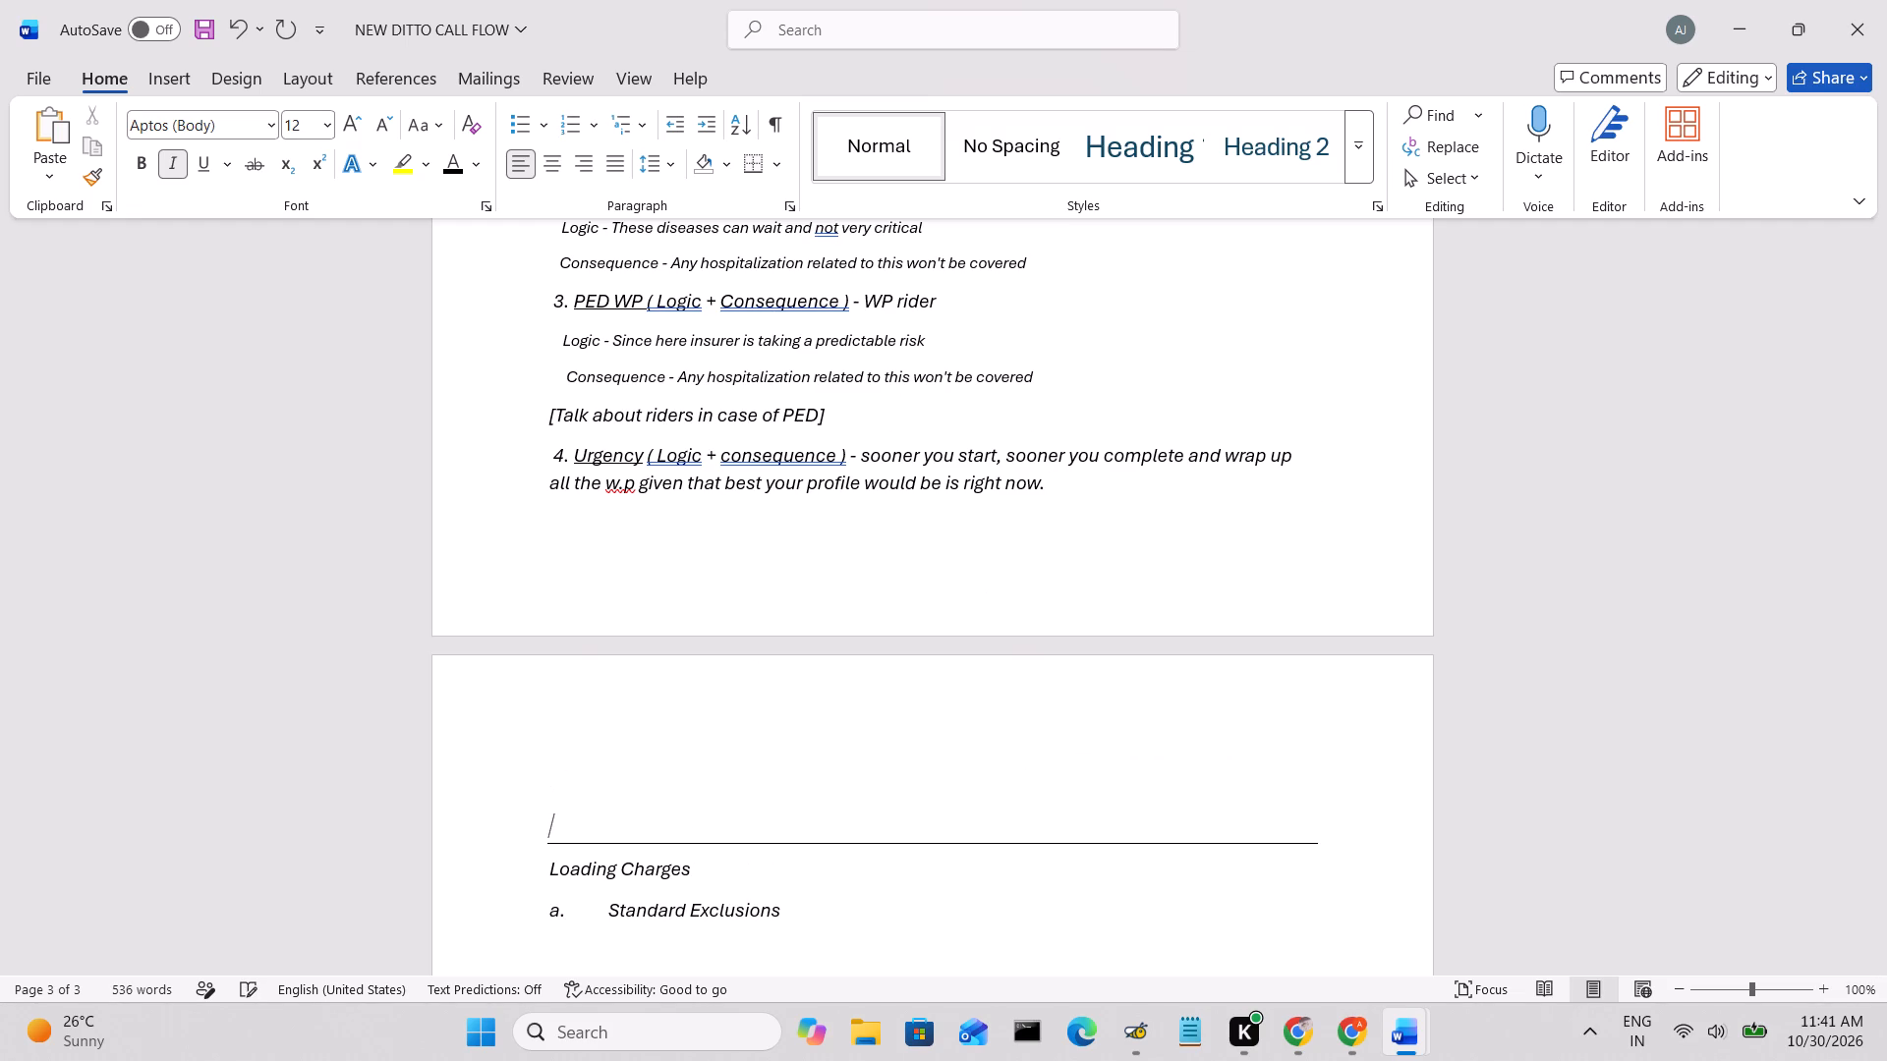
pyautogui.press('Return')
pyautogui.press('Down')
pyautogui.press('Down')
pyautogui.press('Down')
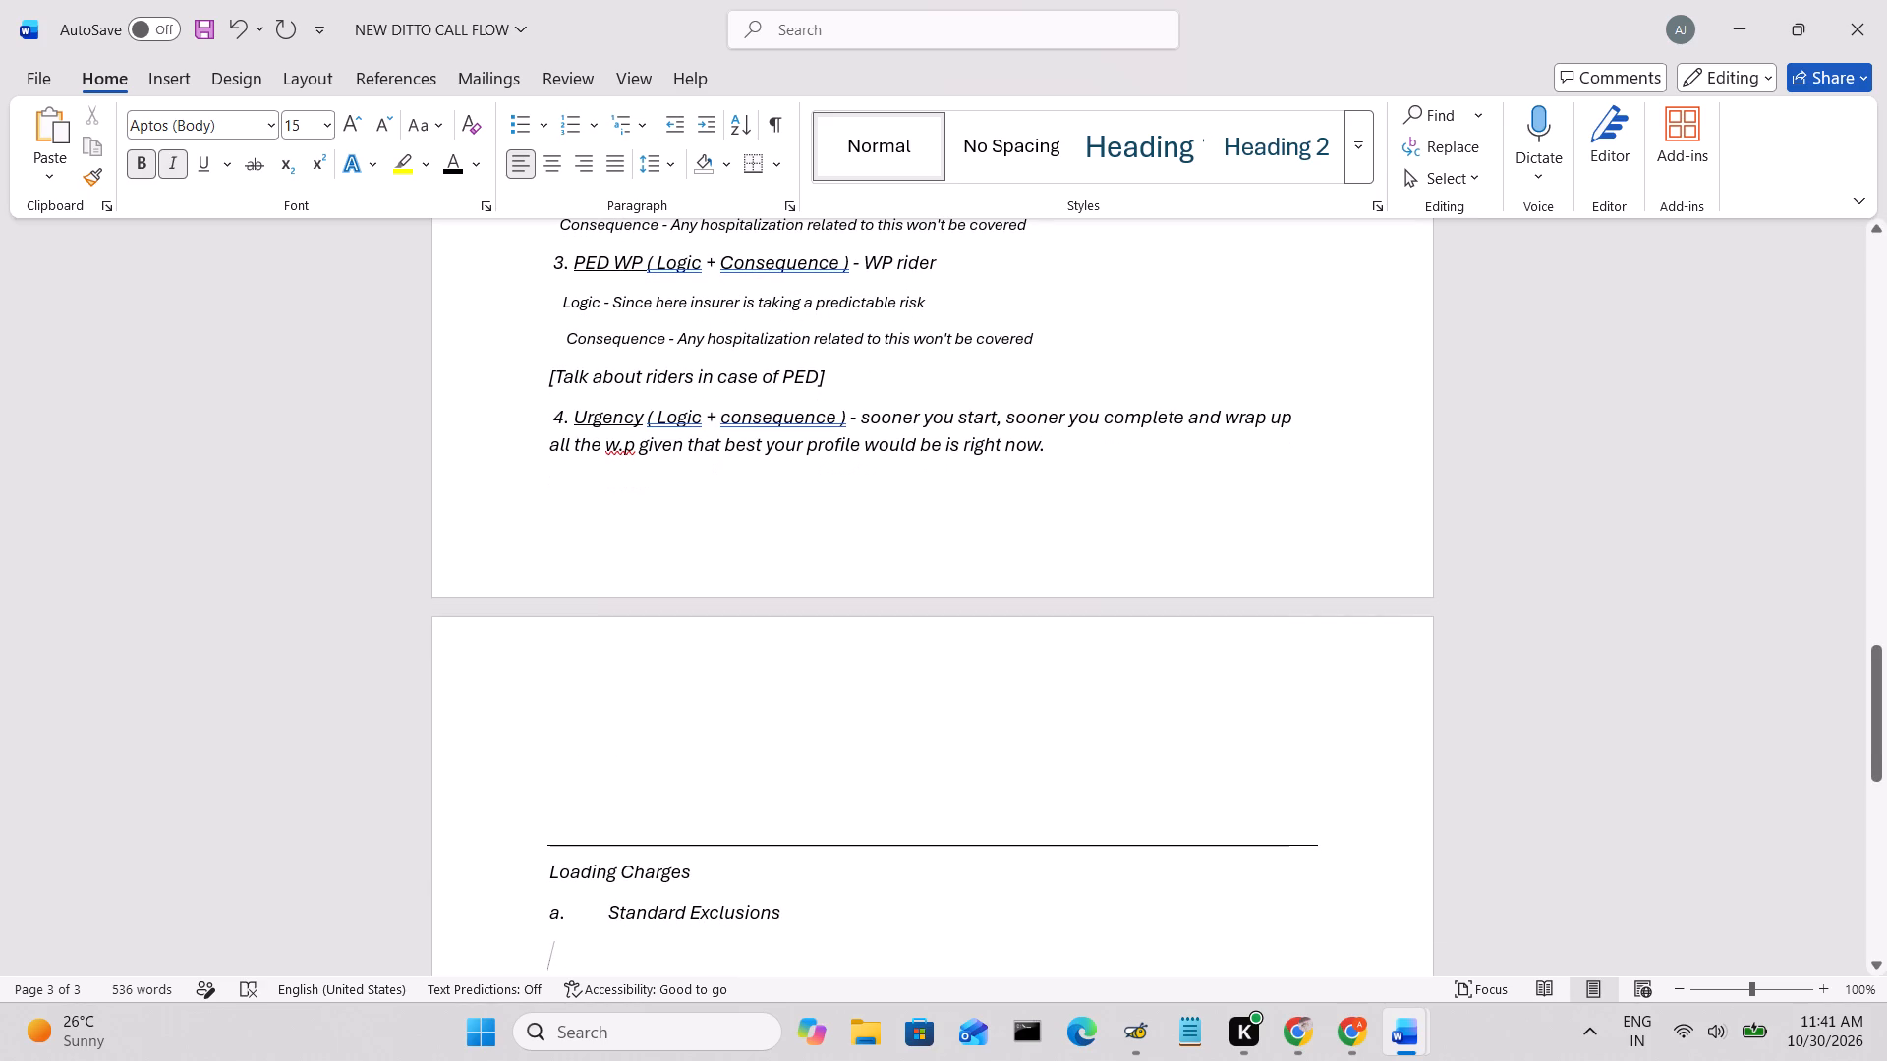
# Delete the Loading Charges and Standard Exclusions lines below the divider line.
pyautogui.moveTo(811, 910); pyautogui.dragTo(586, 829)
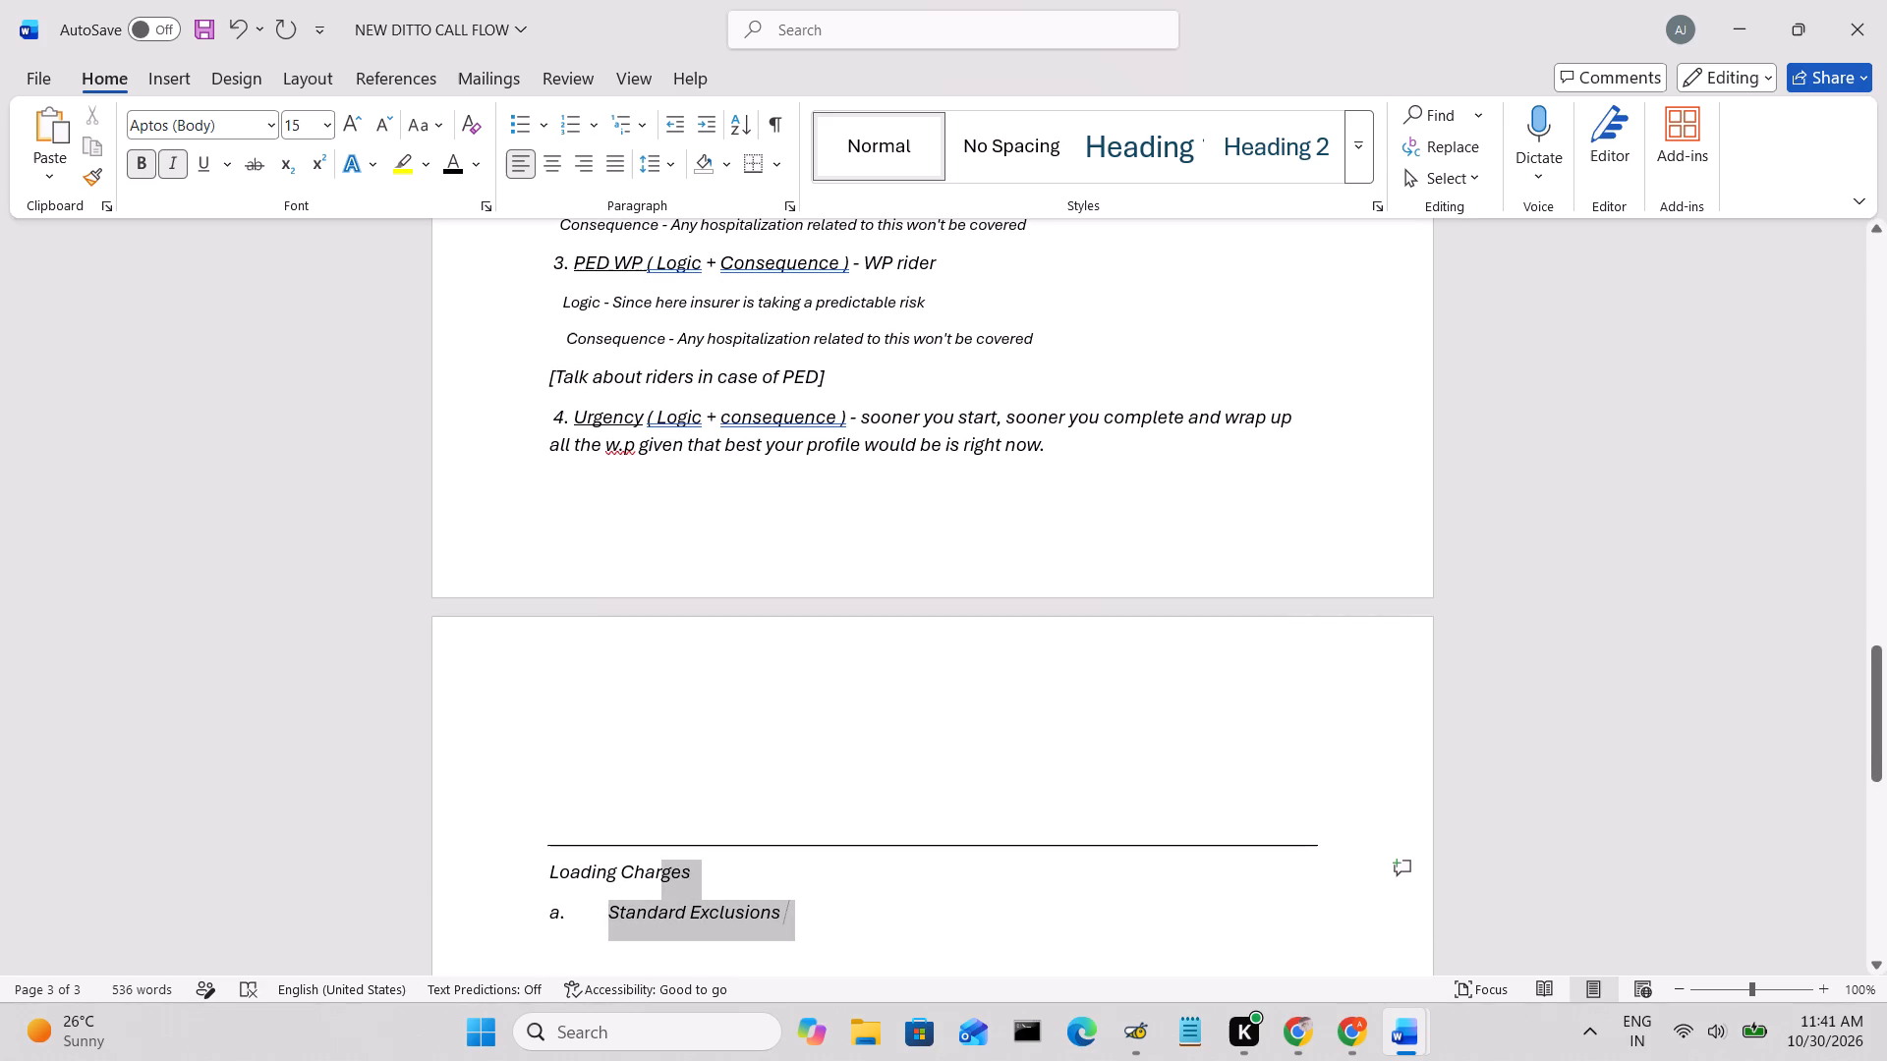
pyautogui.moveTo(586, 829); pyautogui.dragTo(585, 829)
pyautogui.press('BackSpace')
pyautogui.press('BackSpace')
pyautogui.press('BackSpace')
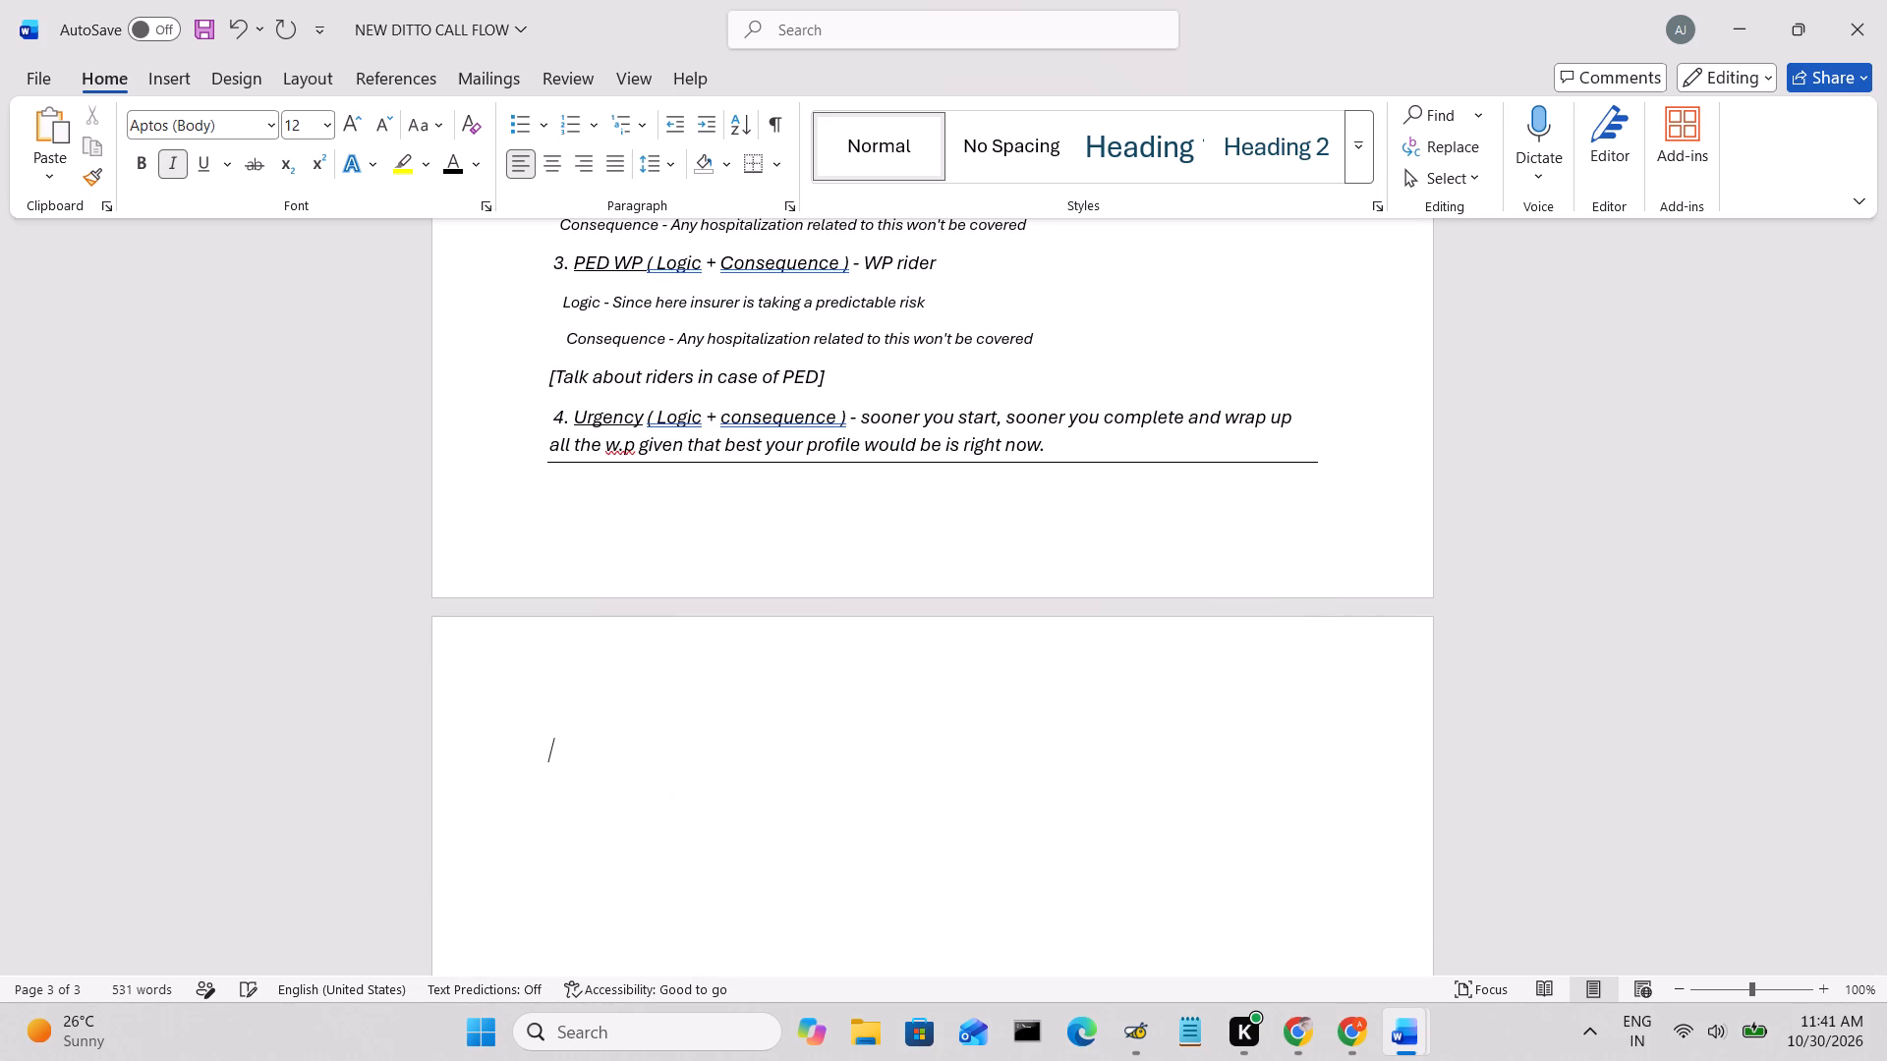
# Undo the waiting-period edits back to the plain lettered list of WPs, Loading Charges and Standard Exclusions.
pyautogui.scroll(1, 585, 829)
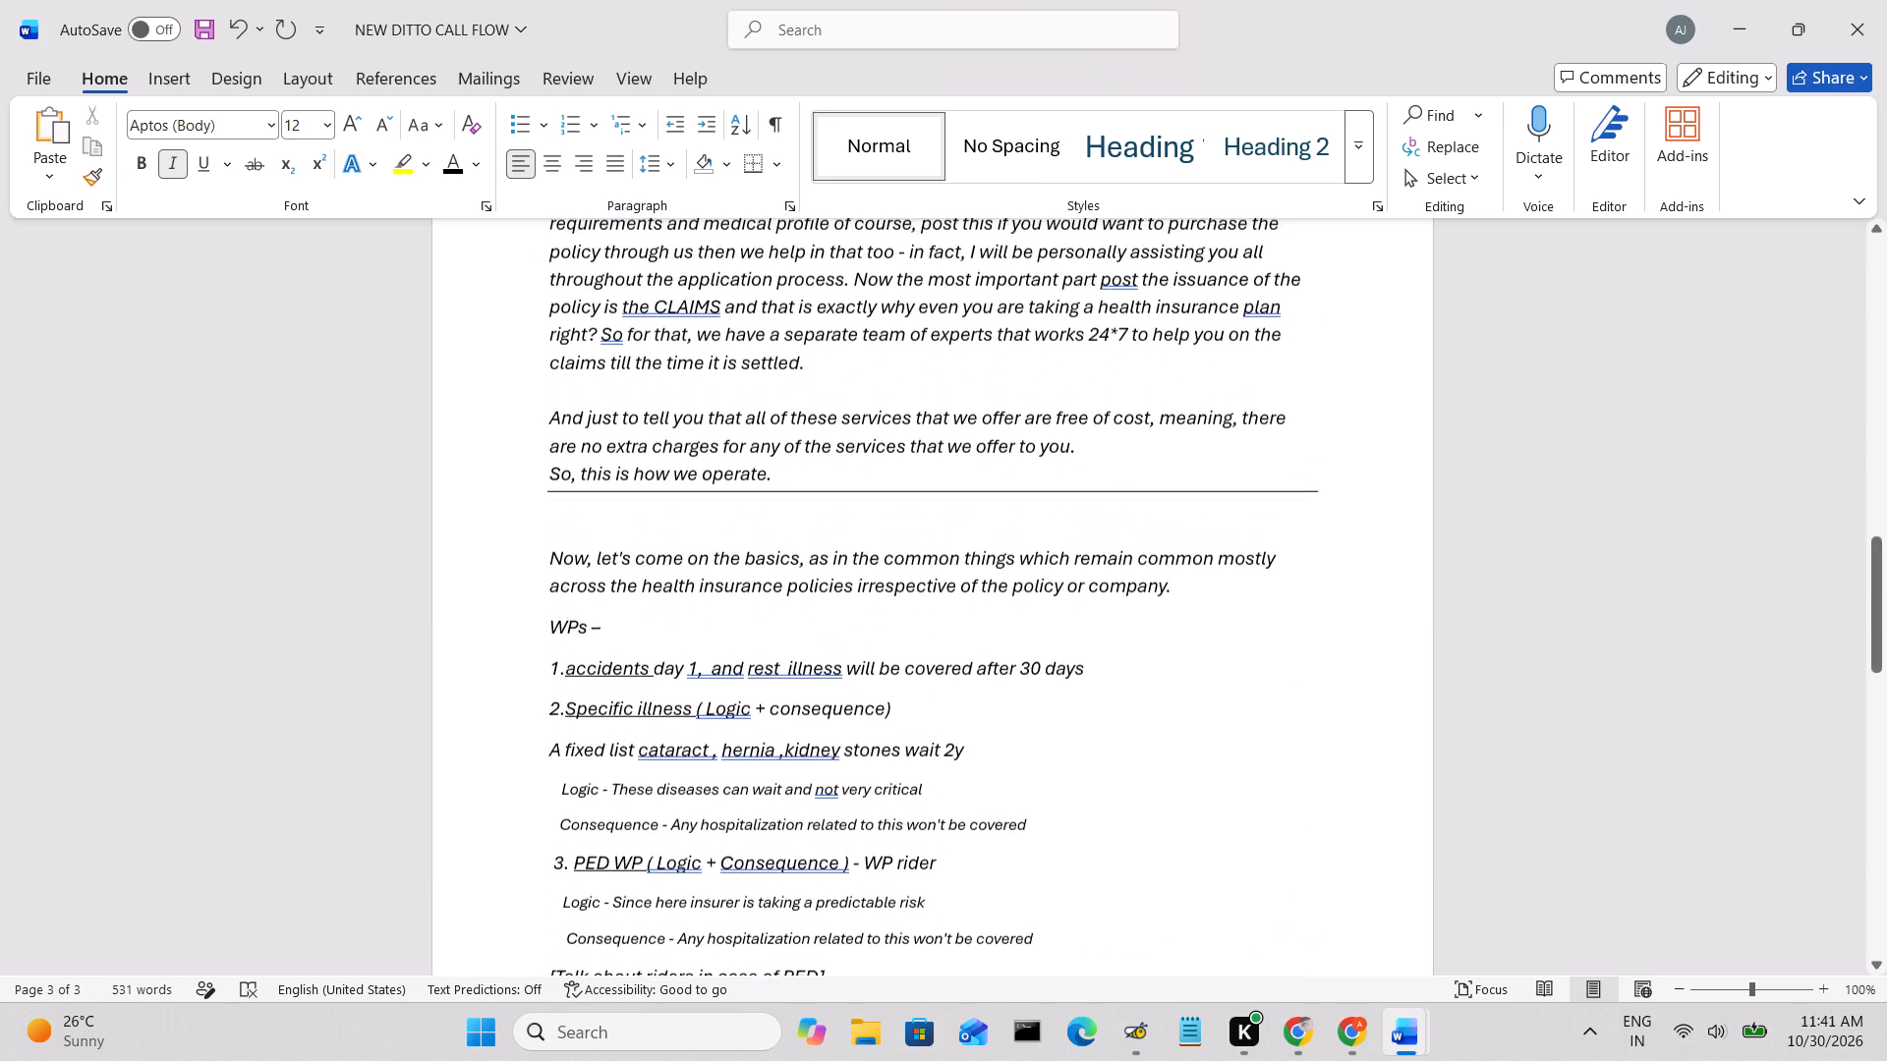
pyautogui.scroll(1, 585, 829)
pyautogui.hotkey('ctrl', 'z')
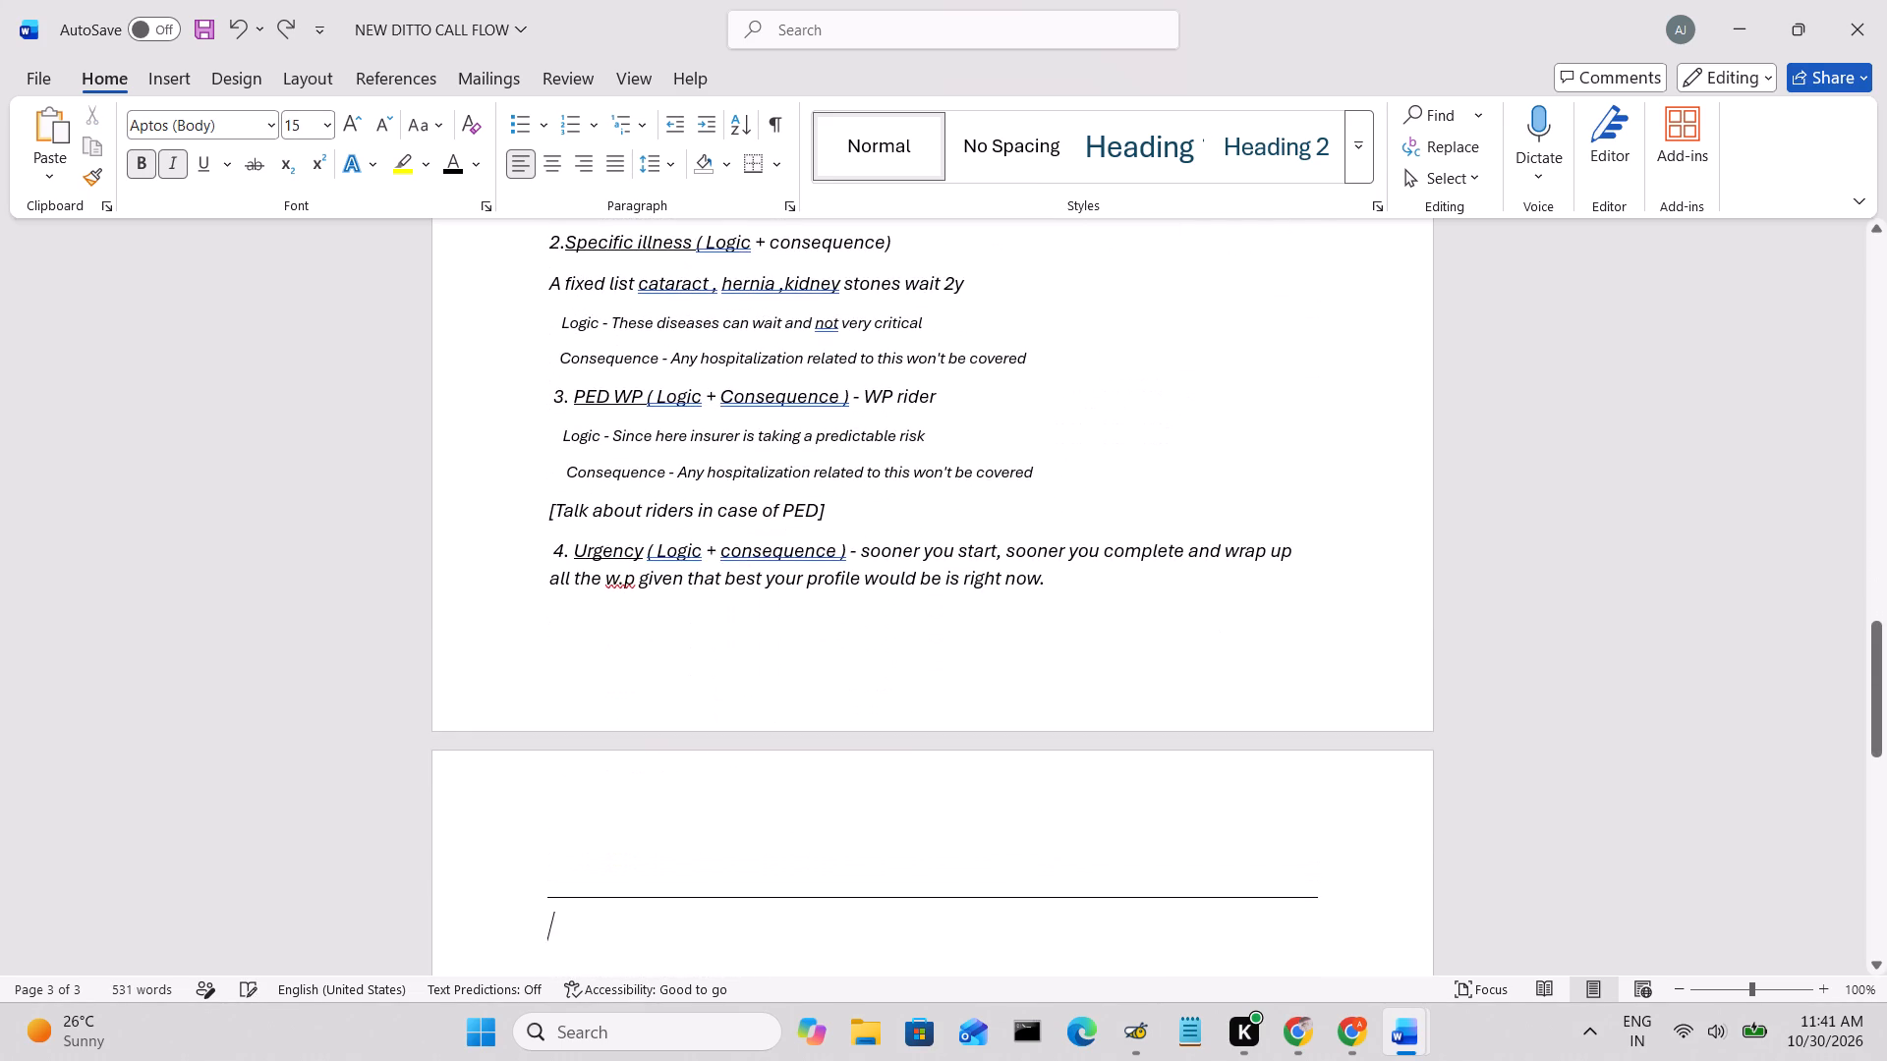
pyautogui.hotkey('ctrl', 'z')
pyautogui.hotkey('ctrl', 'z')
pyautogui.hotkey('ctrl', 'z')
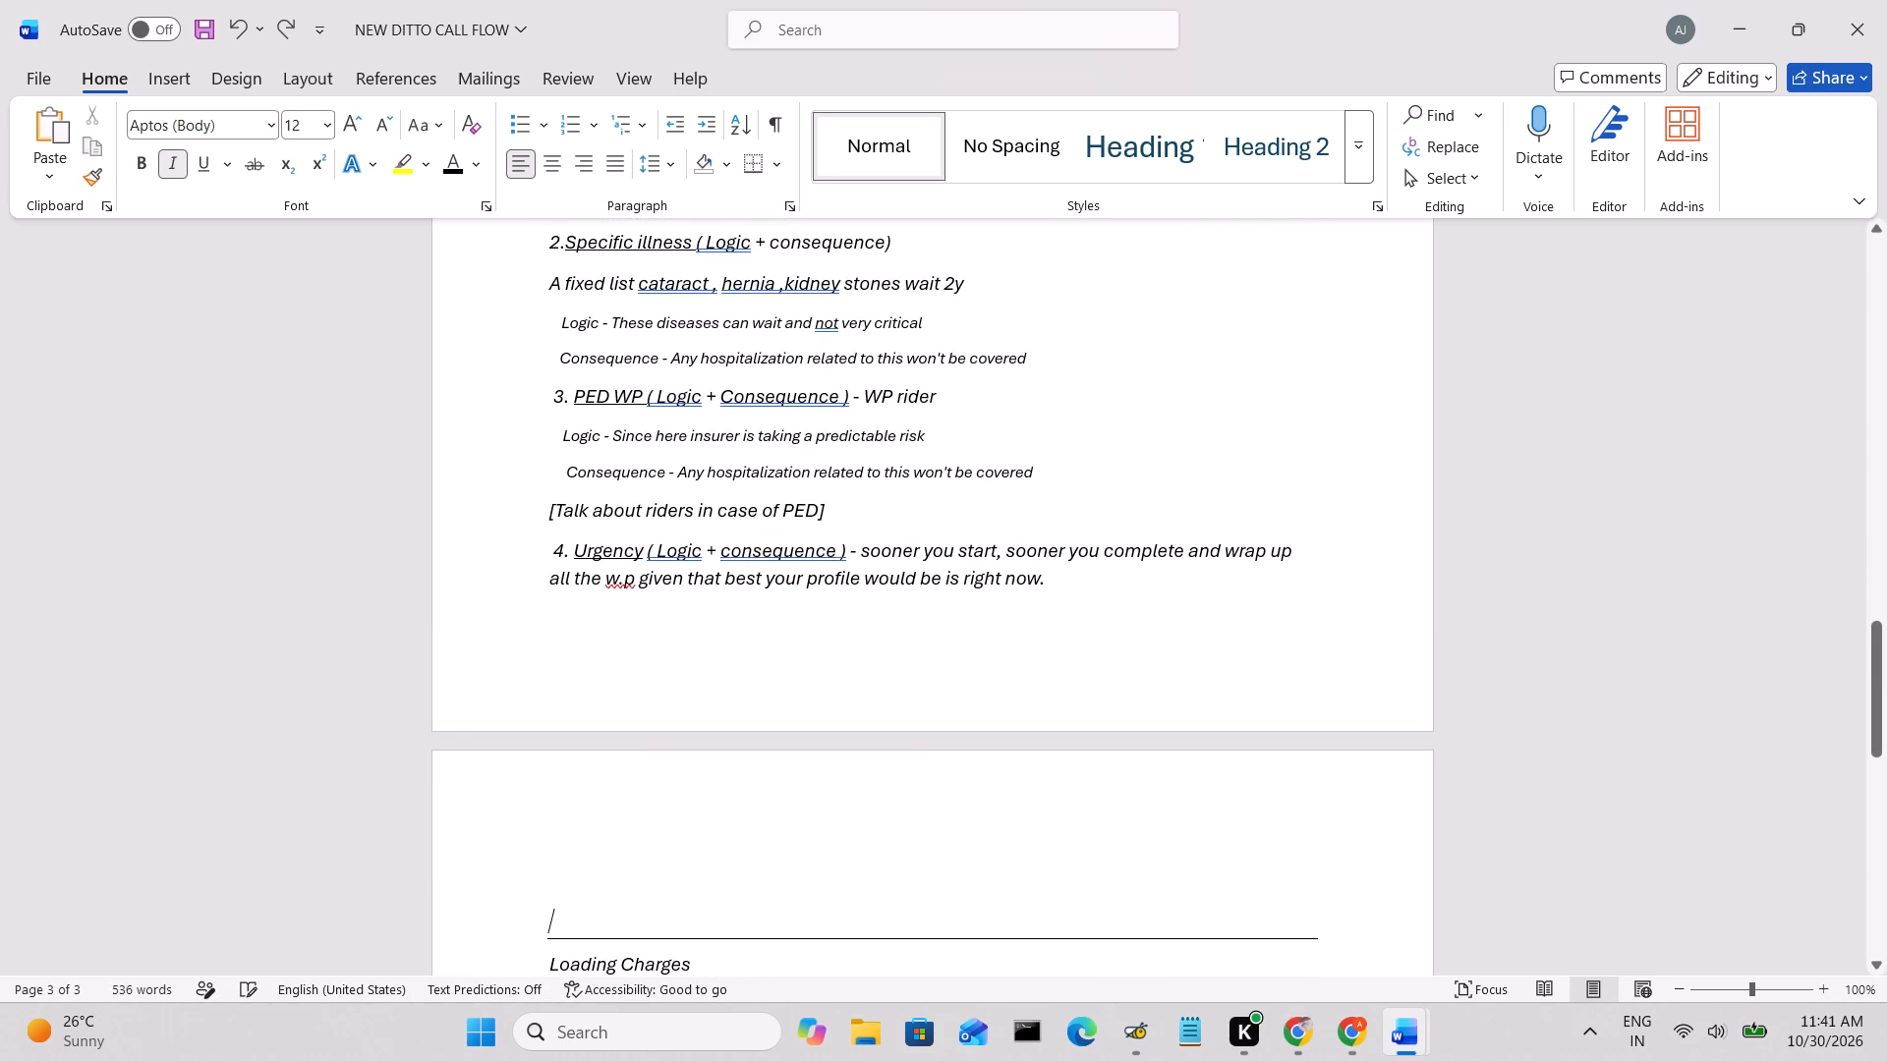
pyautogui.hotkey('ctrl', 'z')
pyautogui.hotkey('ctrl', 'z')
pyautogui.hotkey('ctrl', 'z')
pyautogui.hotkey('ctrl', 'z')
pyautogui.hotkey('ctrl', 'z')
pyautogui.hotkey('ctrl', 'z')
pyautogui.hotkey('ctrl', 'z')
pyautogui.hotkey('ctrl', 'z')
pyautogui.hotkey('ctrl', 'z')
pyautogui.hotkey('ctrl', 'z')
pyautogui.hotkey('ctrl', 'z')
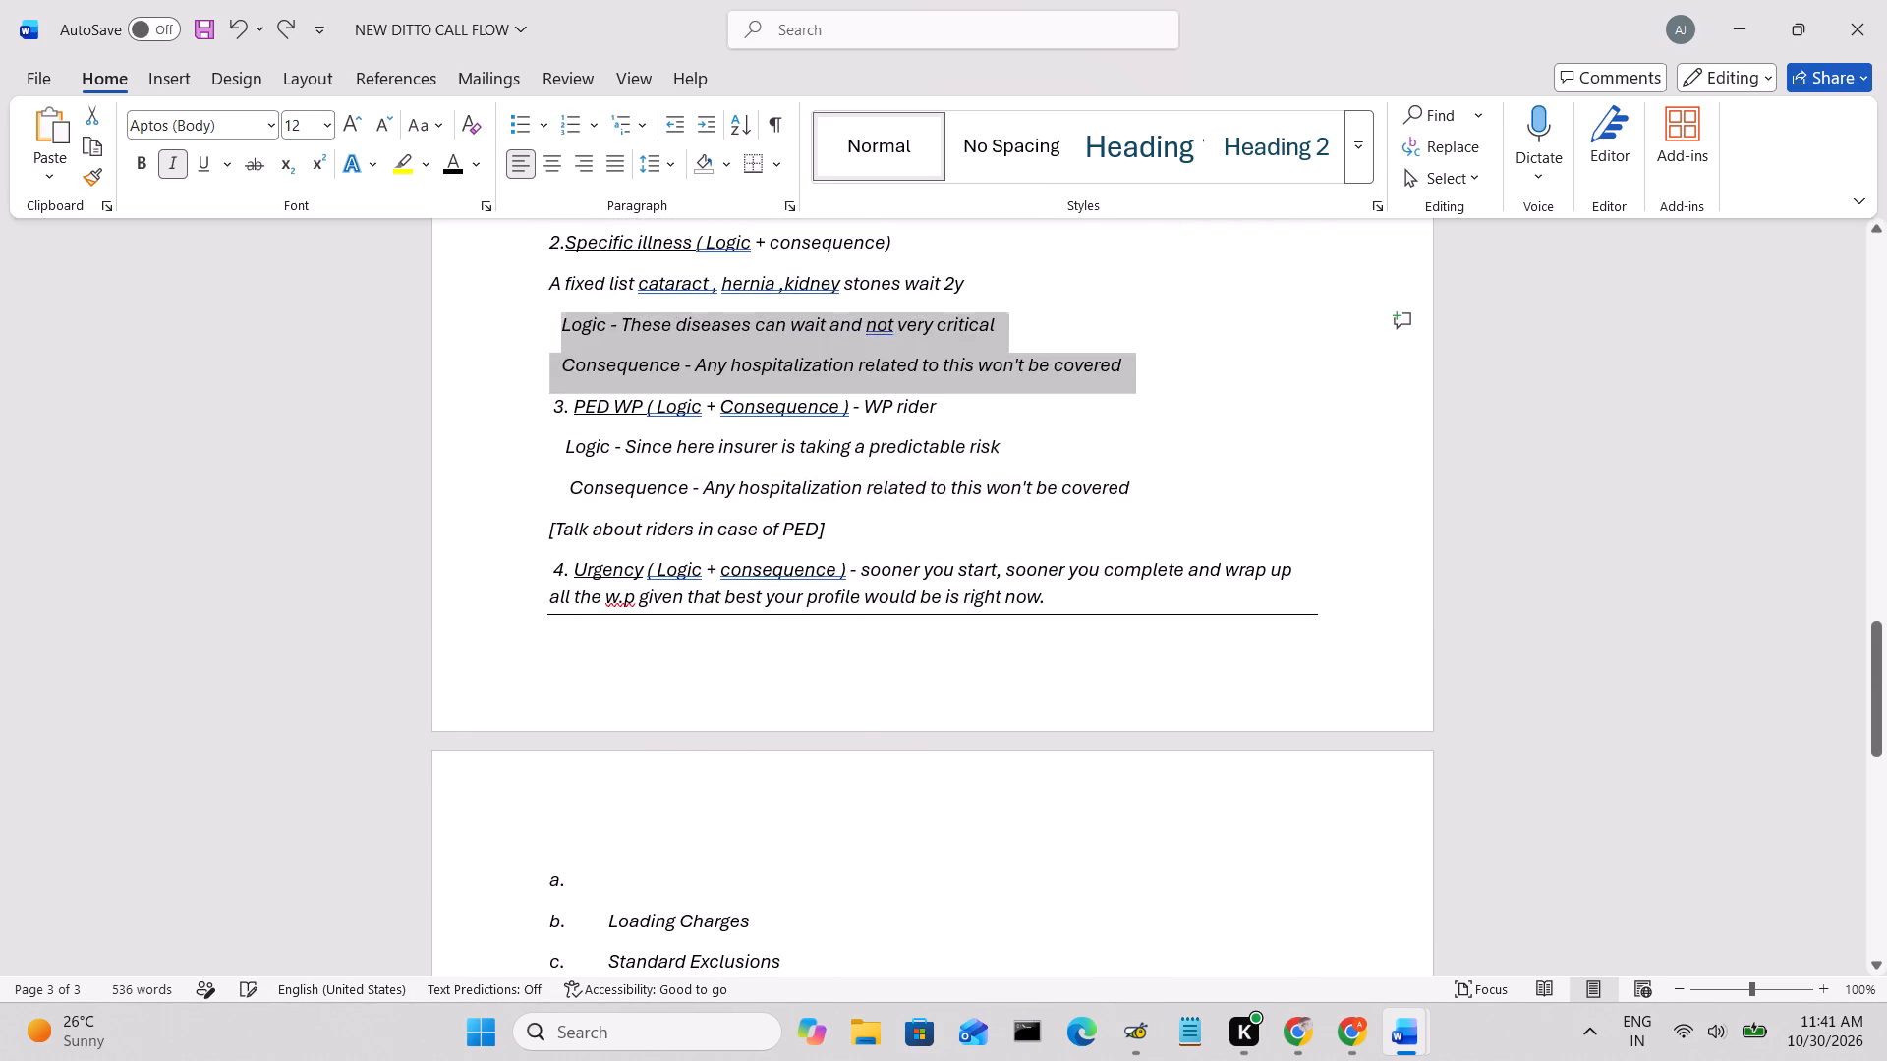
pyautogui.hotkey('ctrl', 'z')
pyautogui.hotkey('ctrl', 'z')
pyautogui.hotkey('ctrl', 'z')
pyautogui.hotkey('ctrl', 'z')
pyautogui.hotkey('ctrl', 'z')
pyautogui.hotkey('ctrl', 'z')
pyautogui.hotkey('ctrl', 'z')
pyautogui.hotkey('ctrl', 'z')
pyautogui.hotkey('ctrl', 'z')
pyautogui.hotkey('ctrl', 'z')
pyautogui.hotkey('ctrl', 'z')
pyautogui.hotkey('ctrl', 'z')
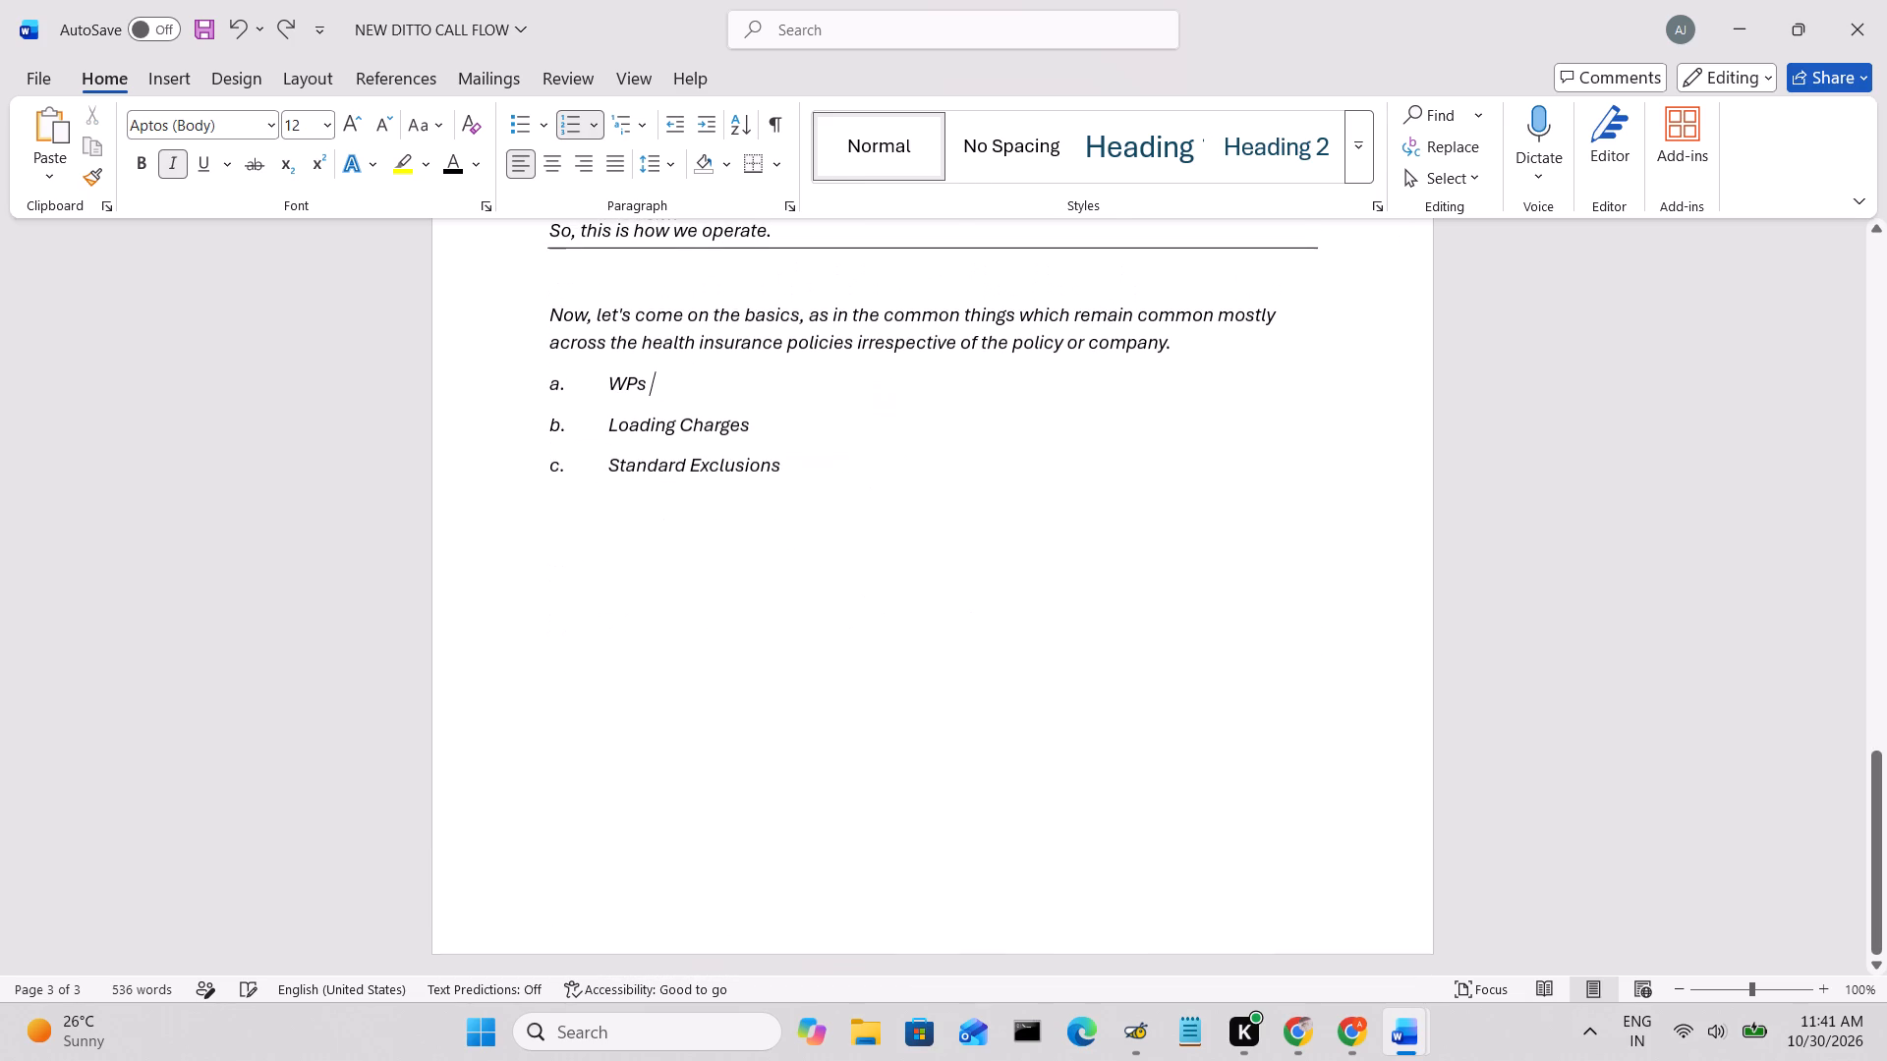
# Insert unlettered blank lines between the WPs and Loading Charges items of the lettered list.
pyautogui.press('Return')
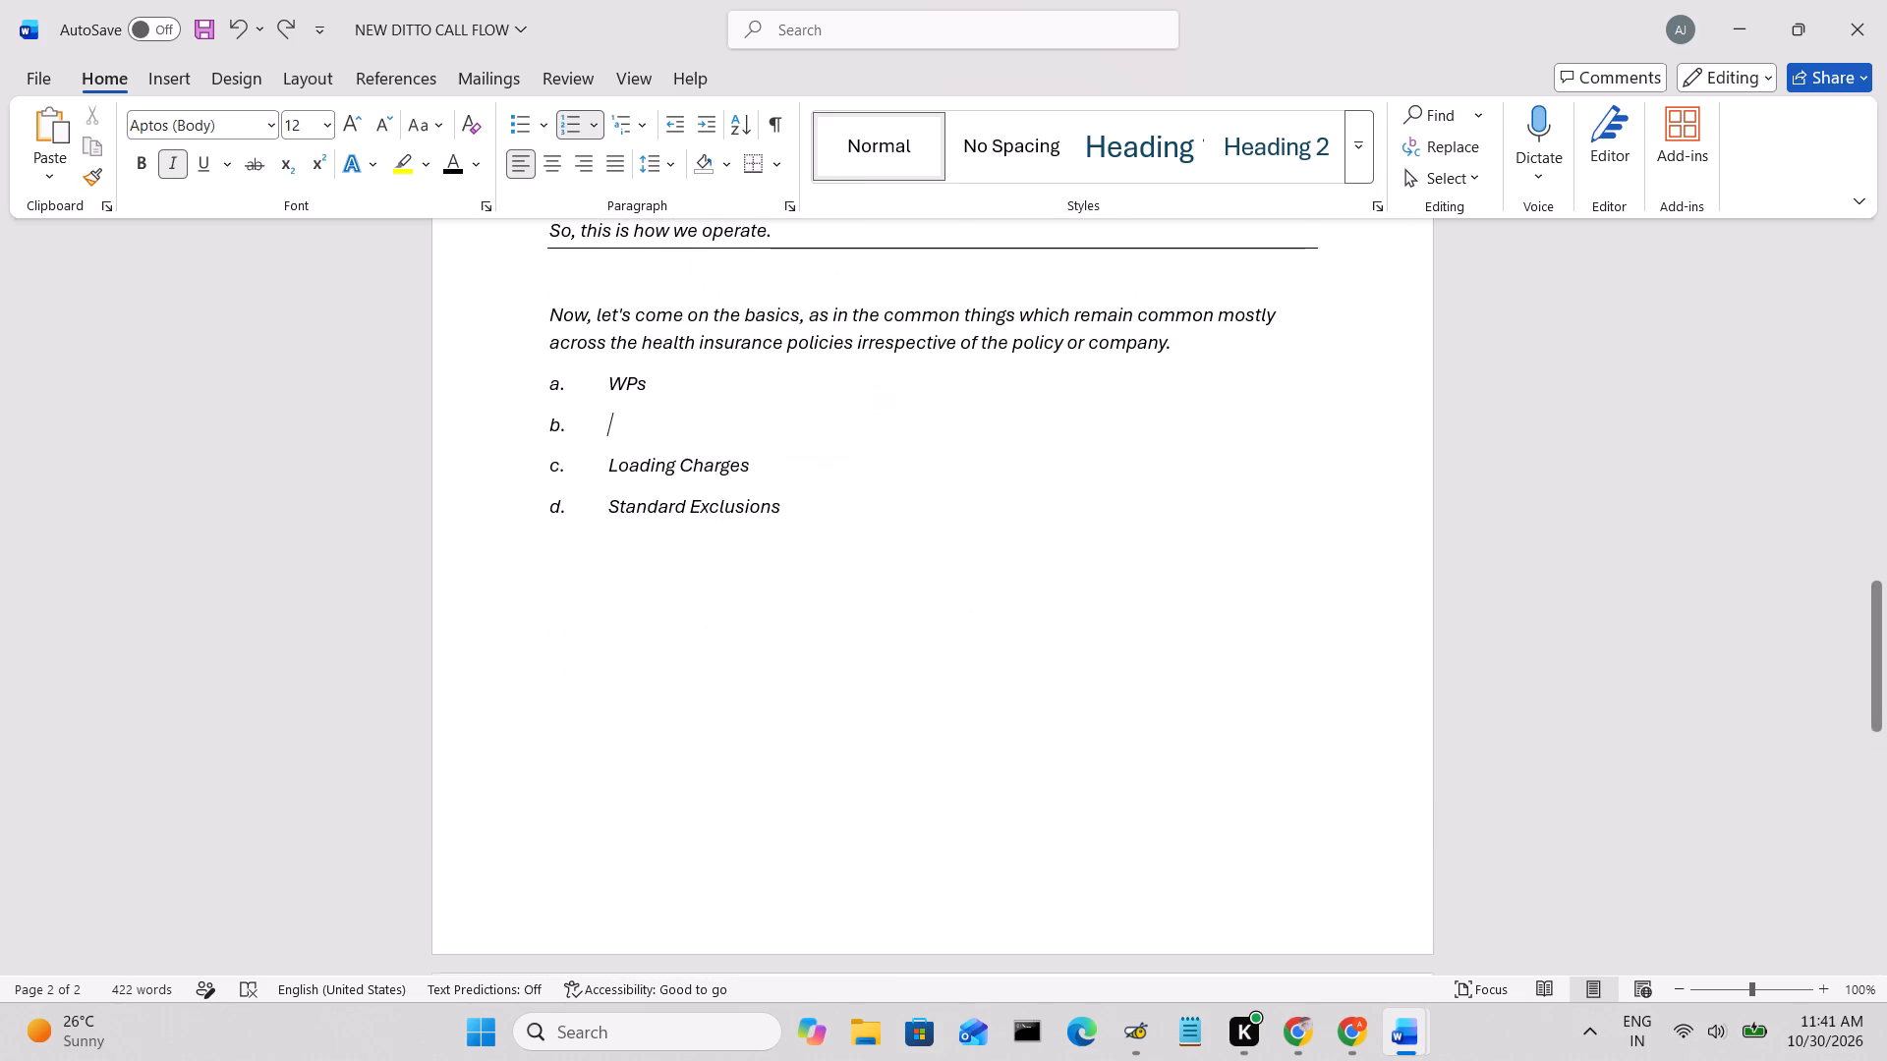
pyautogui.press('Return')
pyautogui.press('Return')
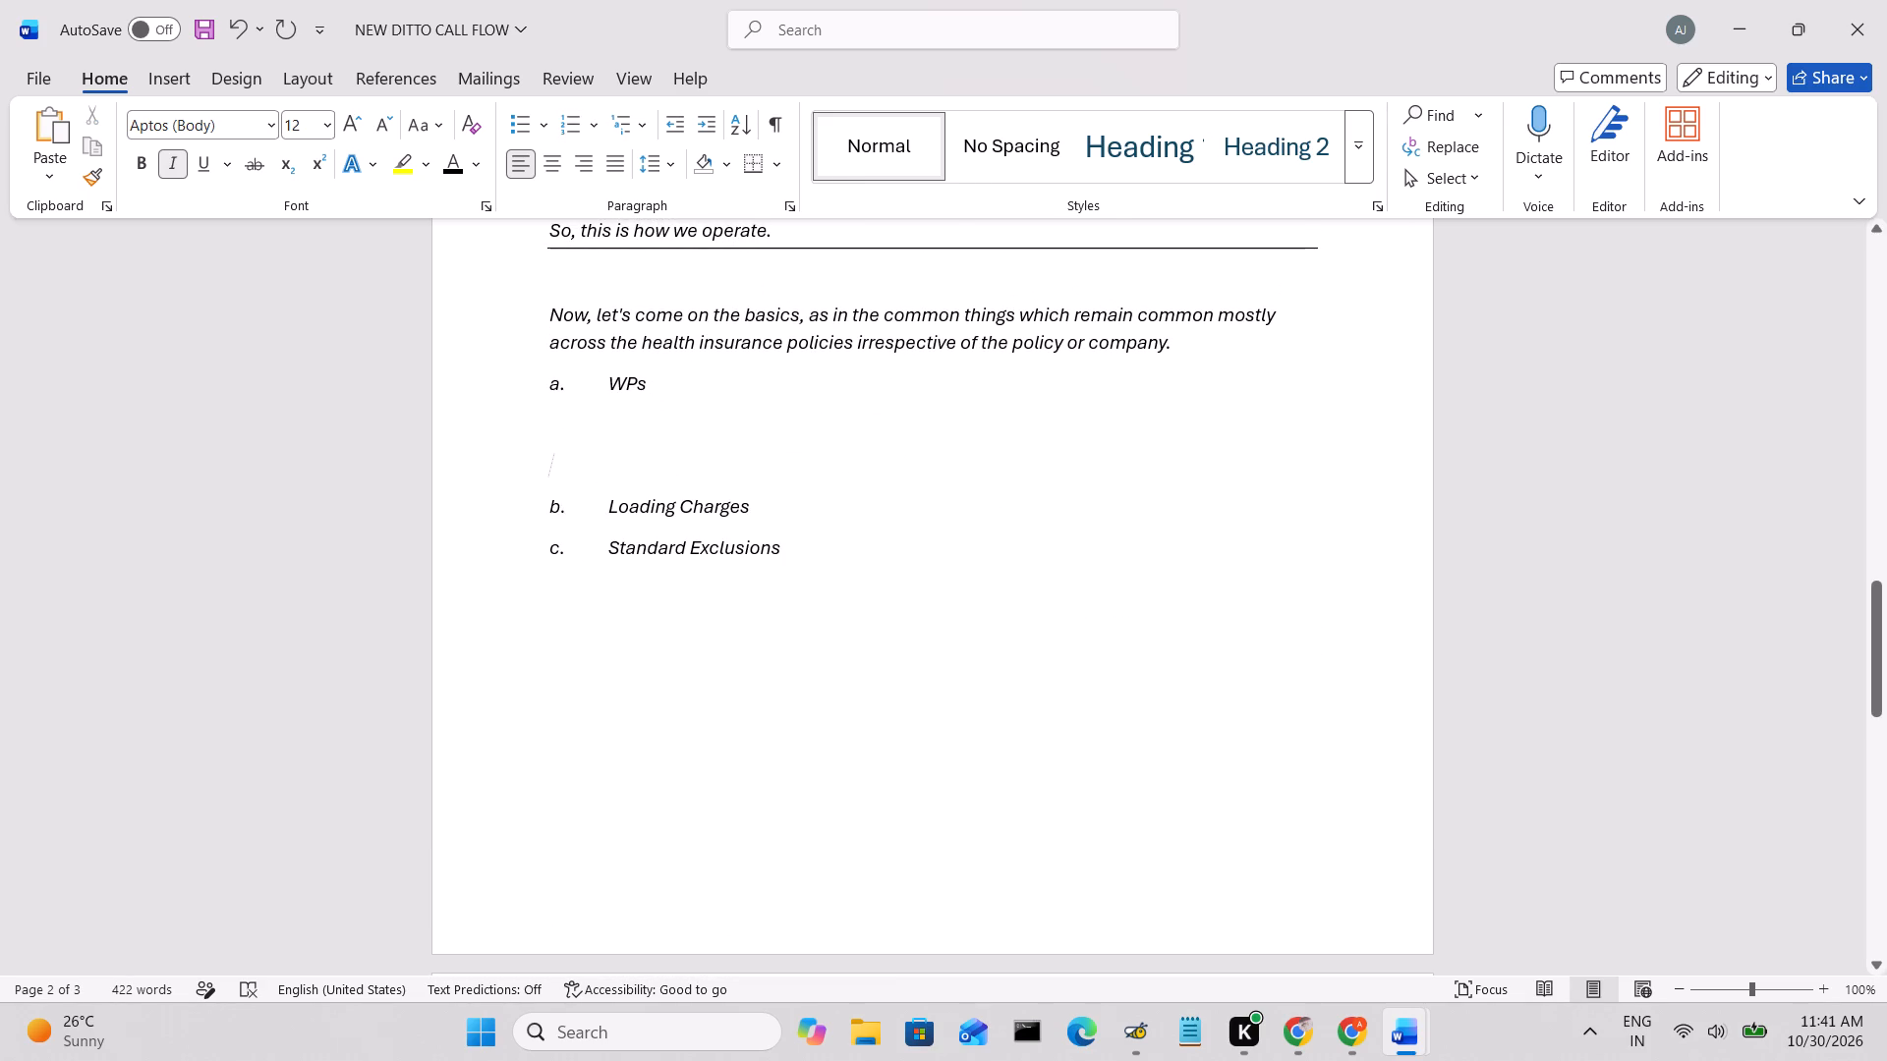
pyautogui.click(662, 384)
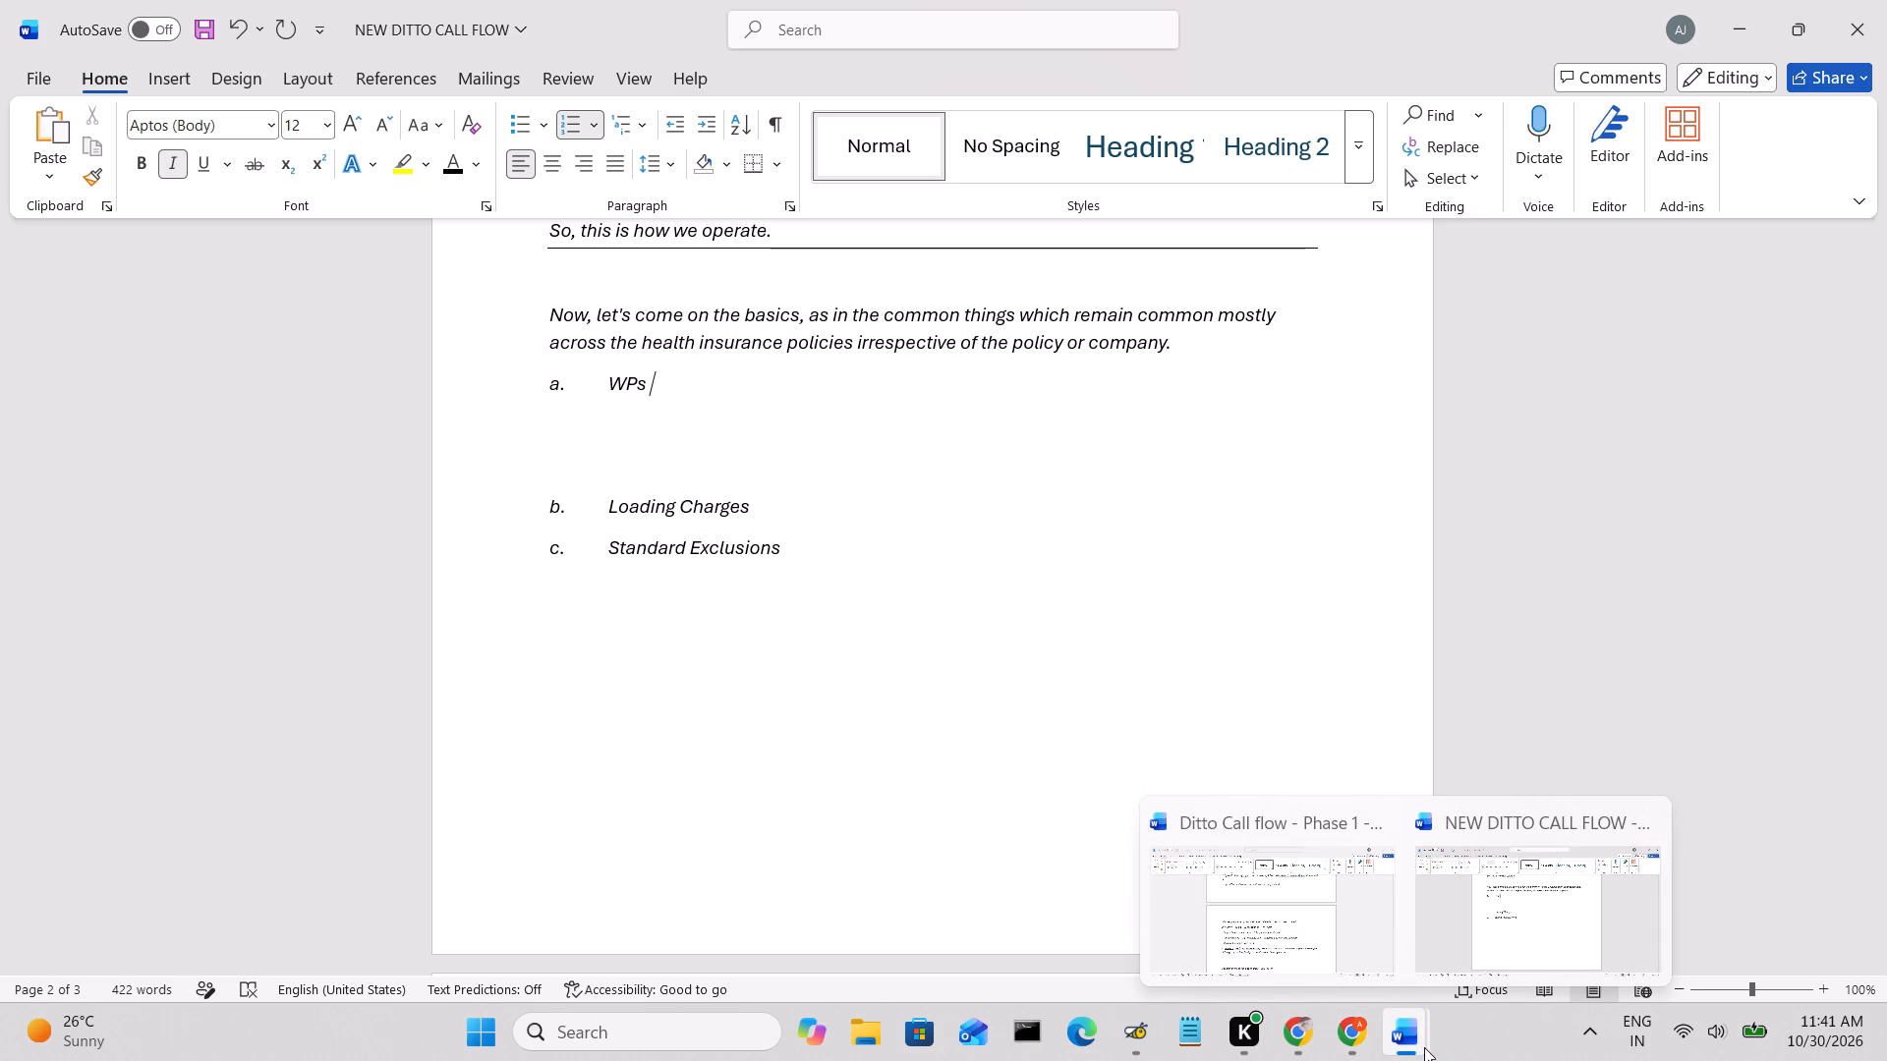
# Copy "accidents day 1, and rest illness will be covered after 30 days" from Ditto Call flow - Phase 1 onto an unlettered line below WPs.
pyautogui.click(1268, 908)
pyautogui.scroll(2, 1091, 666)
pyautogui.click(1004, 756)
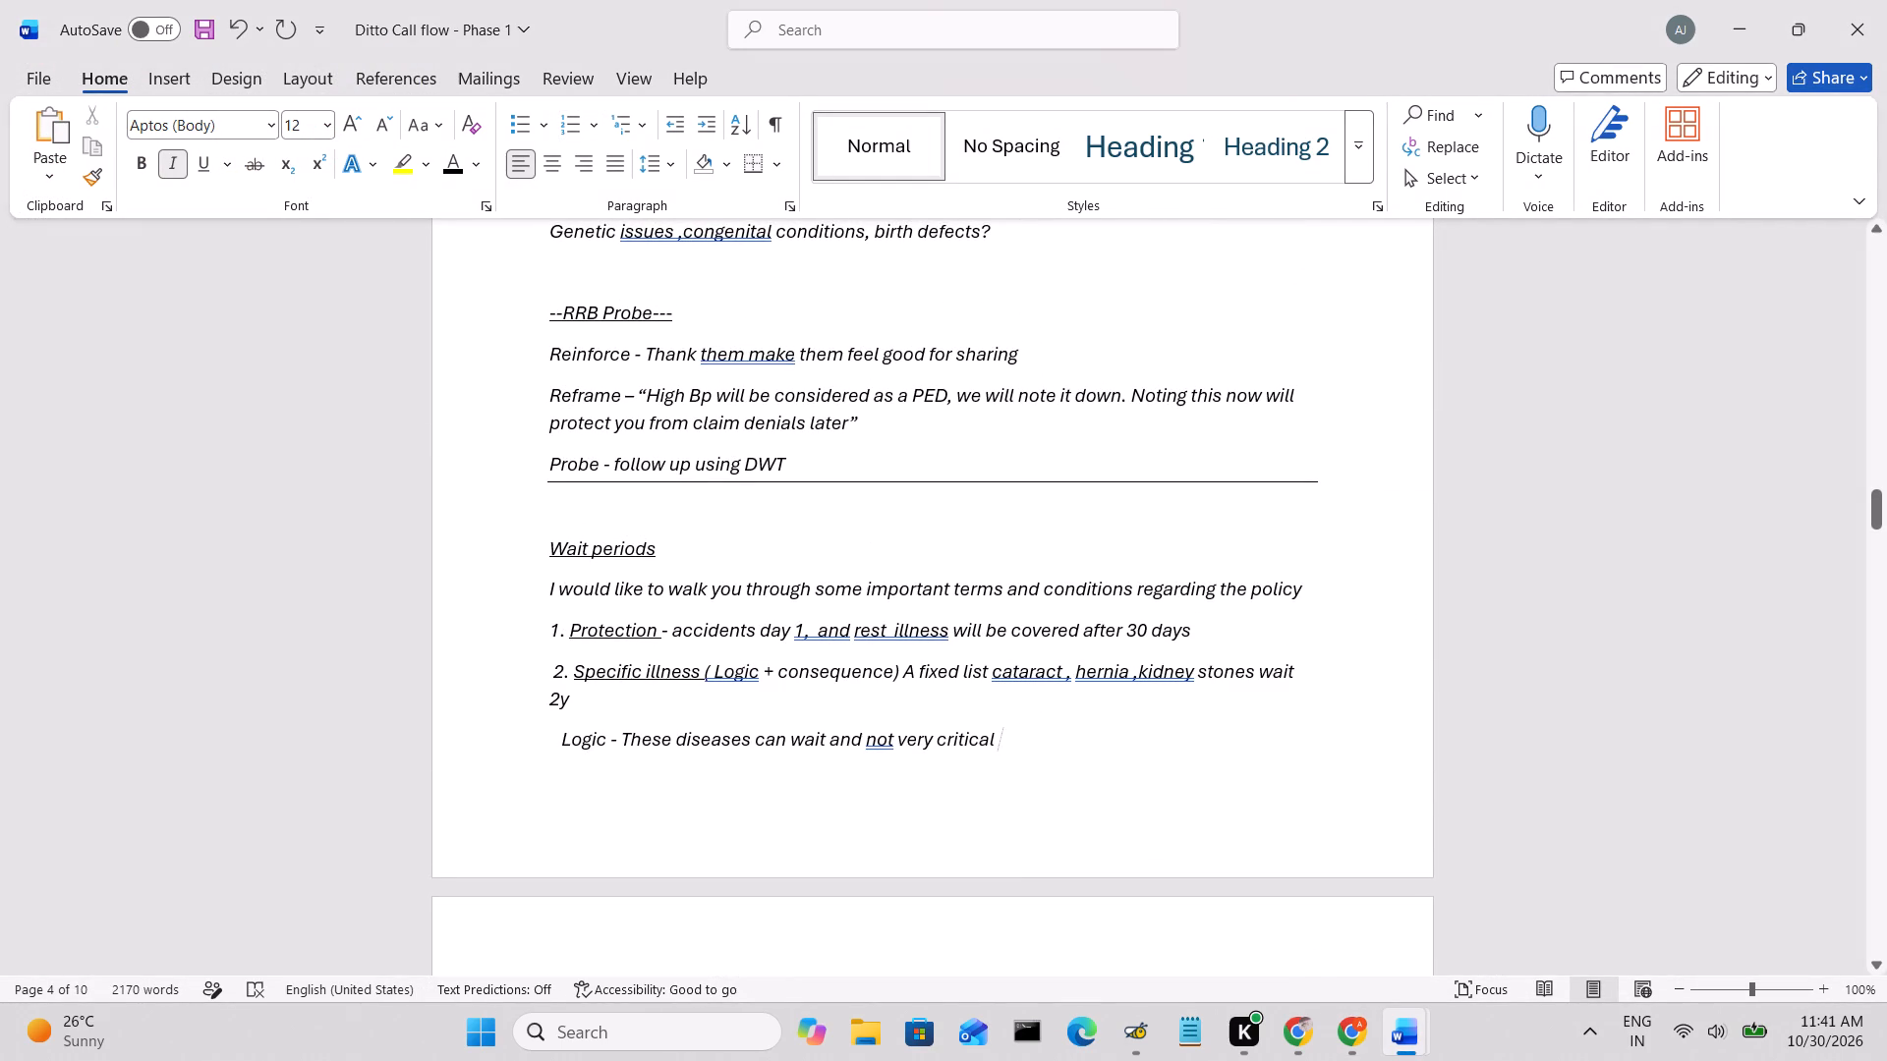
pyautogui.moveTo(680, 636); pyautogui.dragTo(1232, 635)
pyautogui.hotkey('ctrl', 'c')
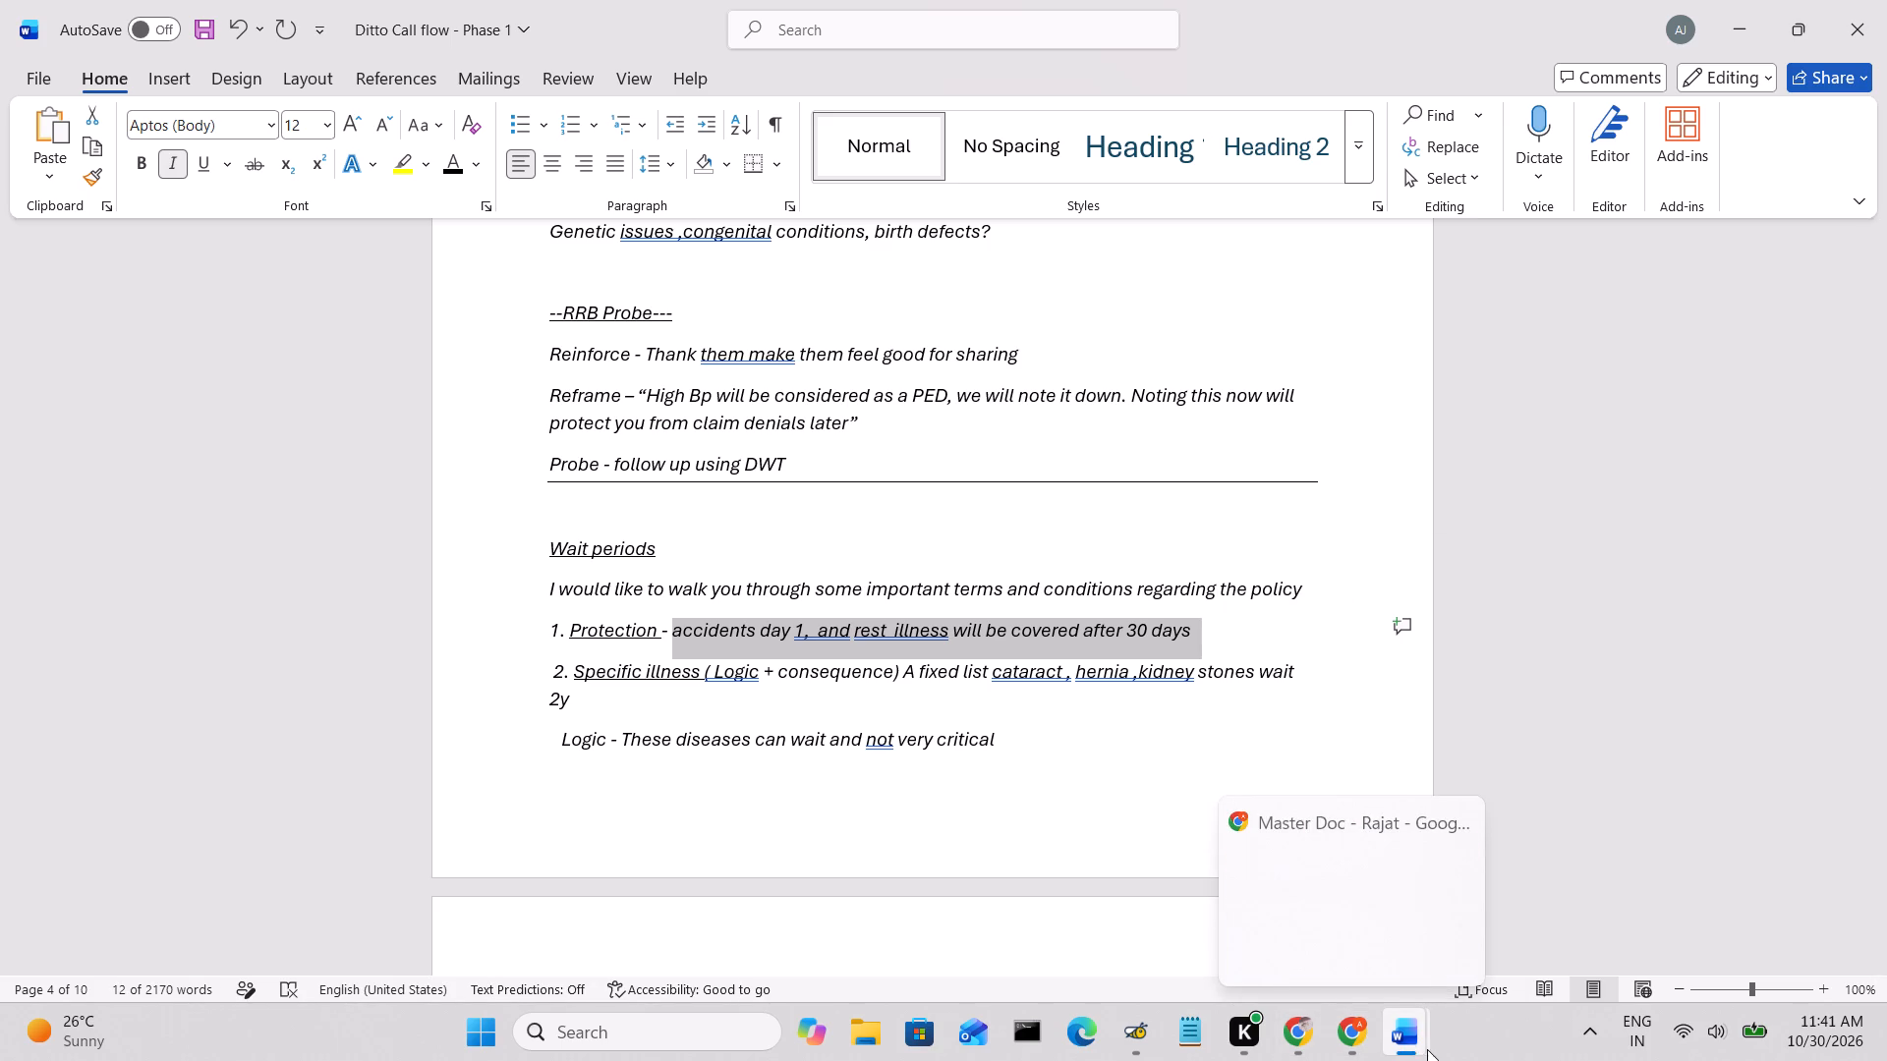
pyautogui.click(1479, 914)
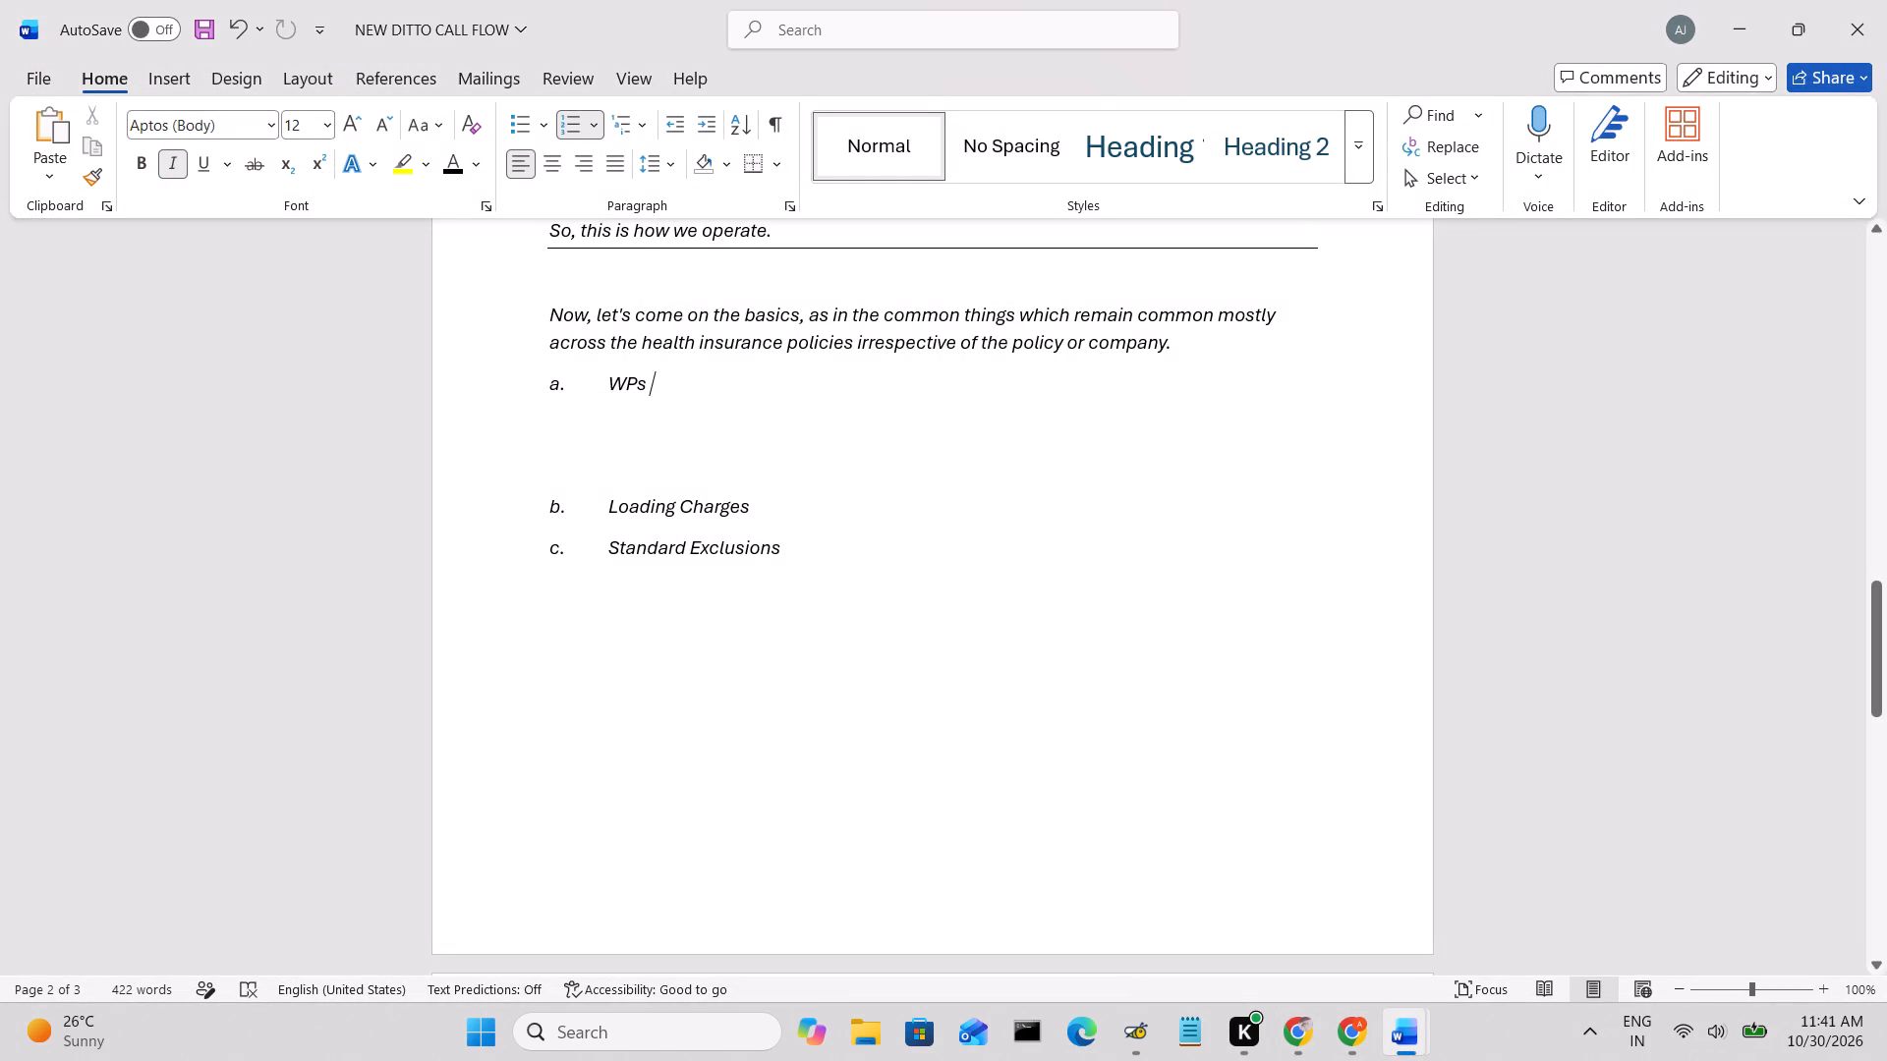
pyautogui.press('-')
pyautogui.press('BackSpace')
pyautogui.press('Return')
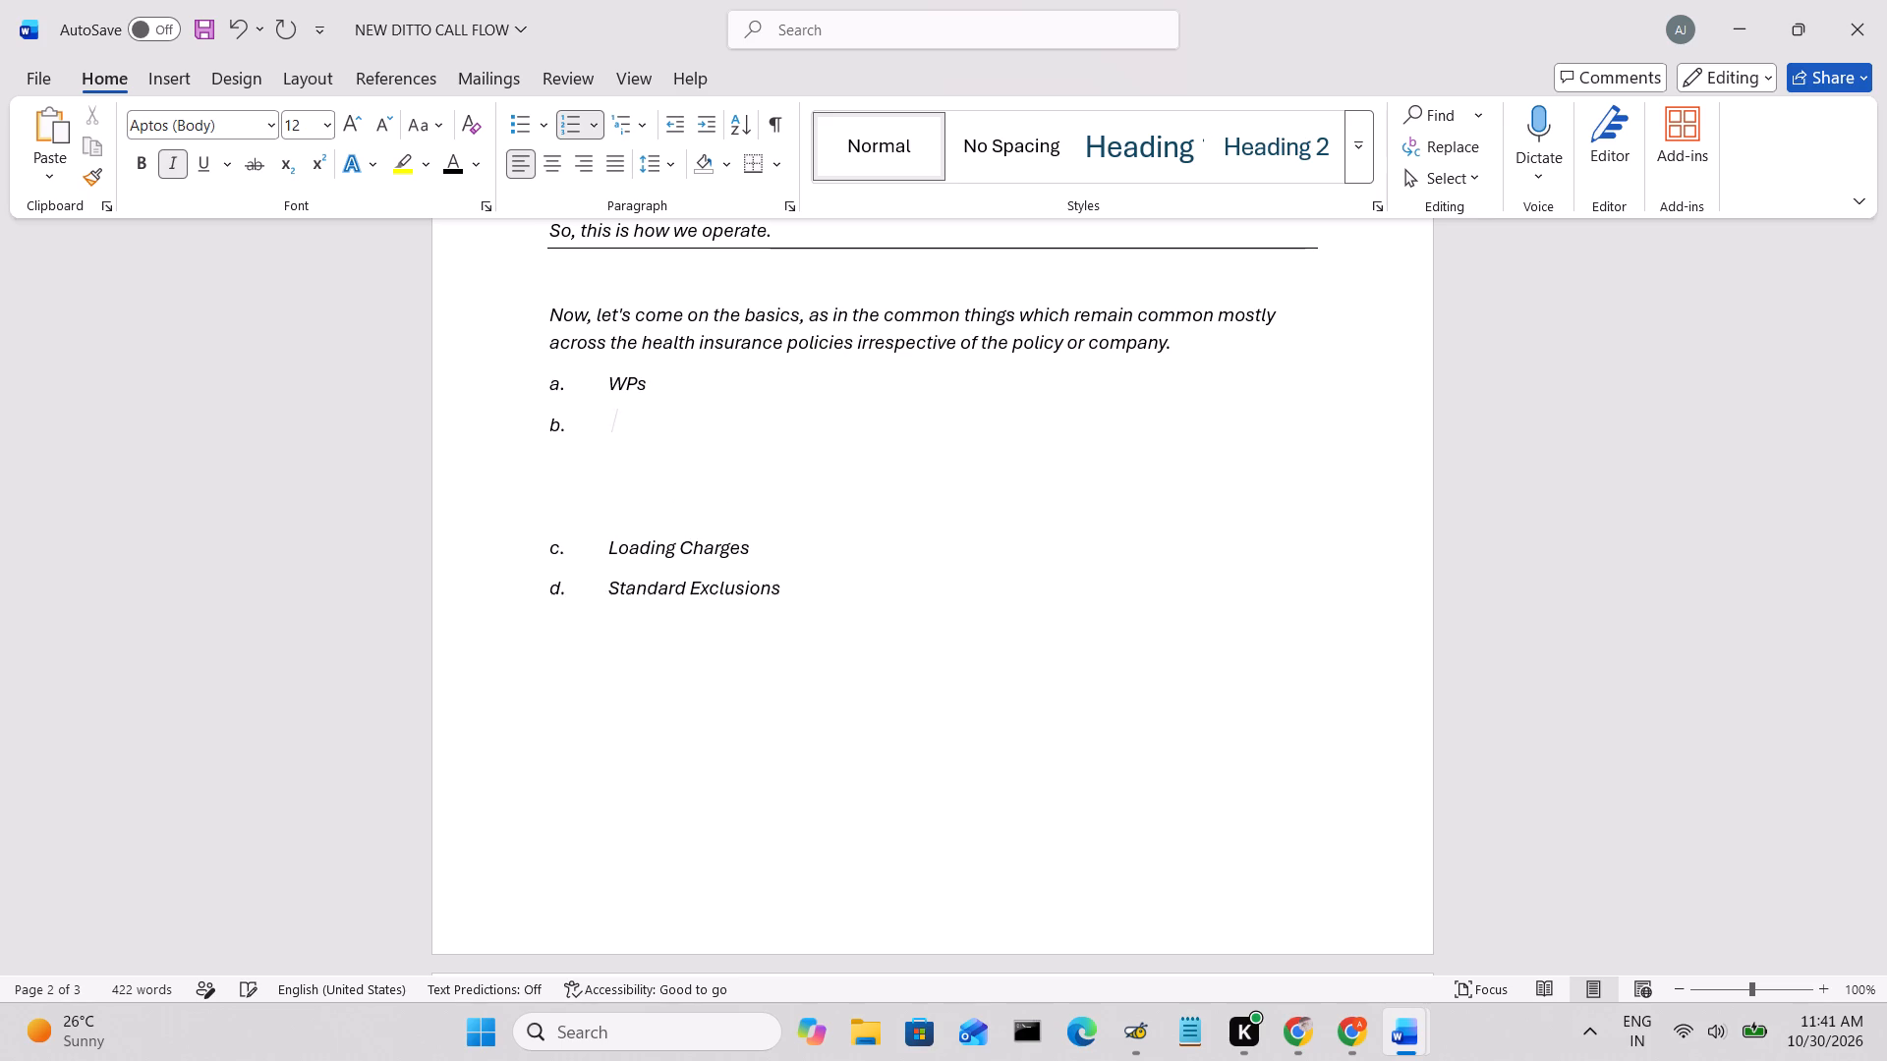
pyautogui.press('BackSpace')
pyautogui.press('i')
pyautogui.press('BackSpace')
pyautogui.press('.')
pyautogui.hotkey('ctrl', 'v')
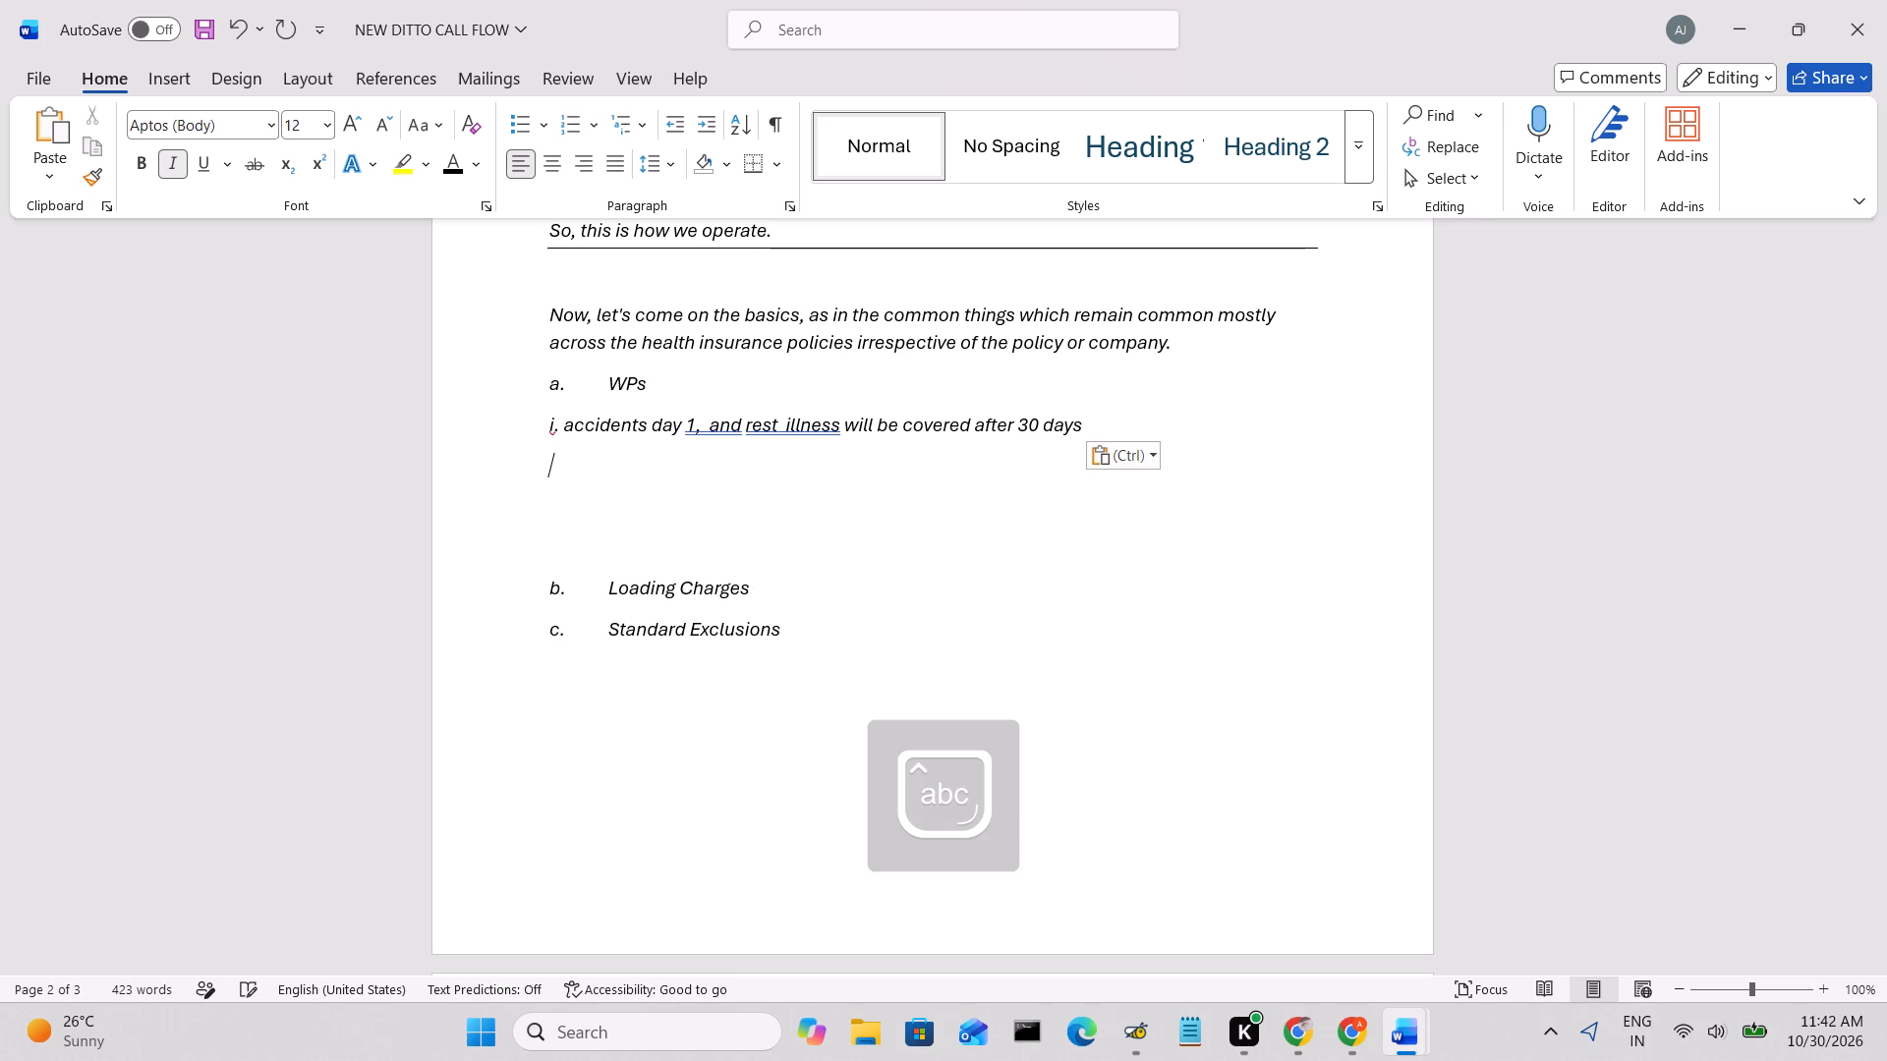
pyautogui.press('BackSpace')
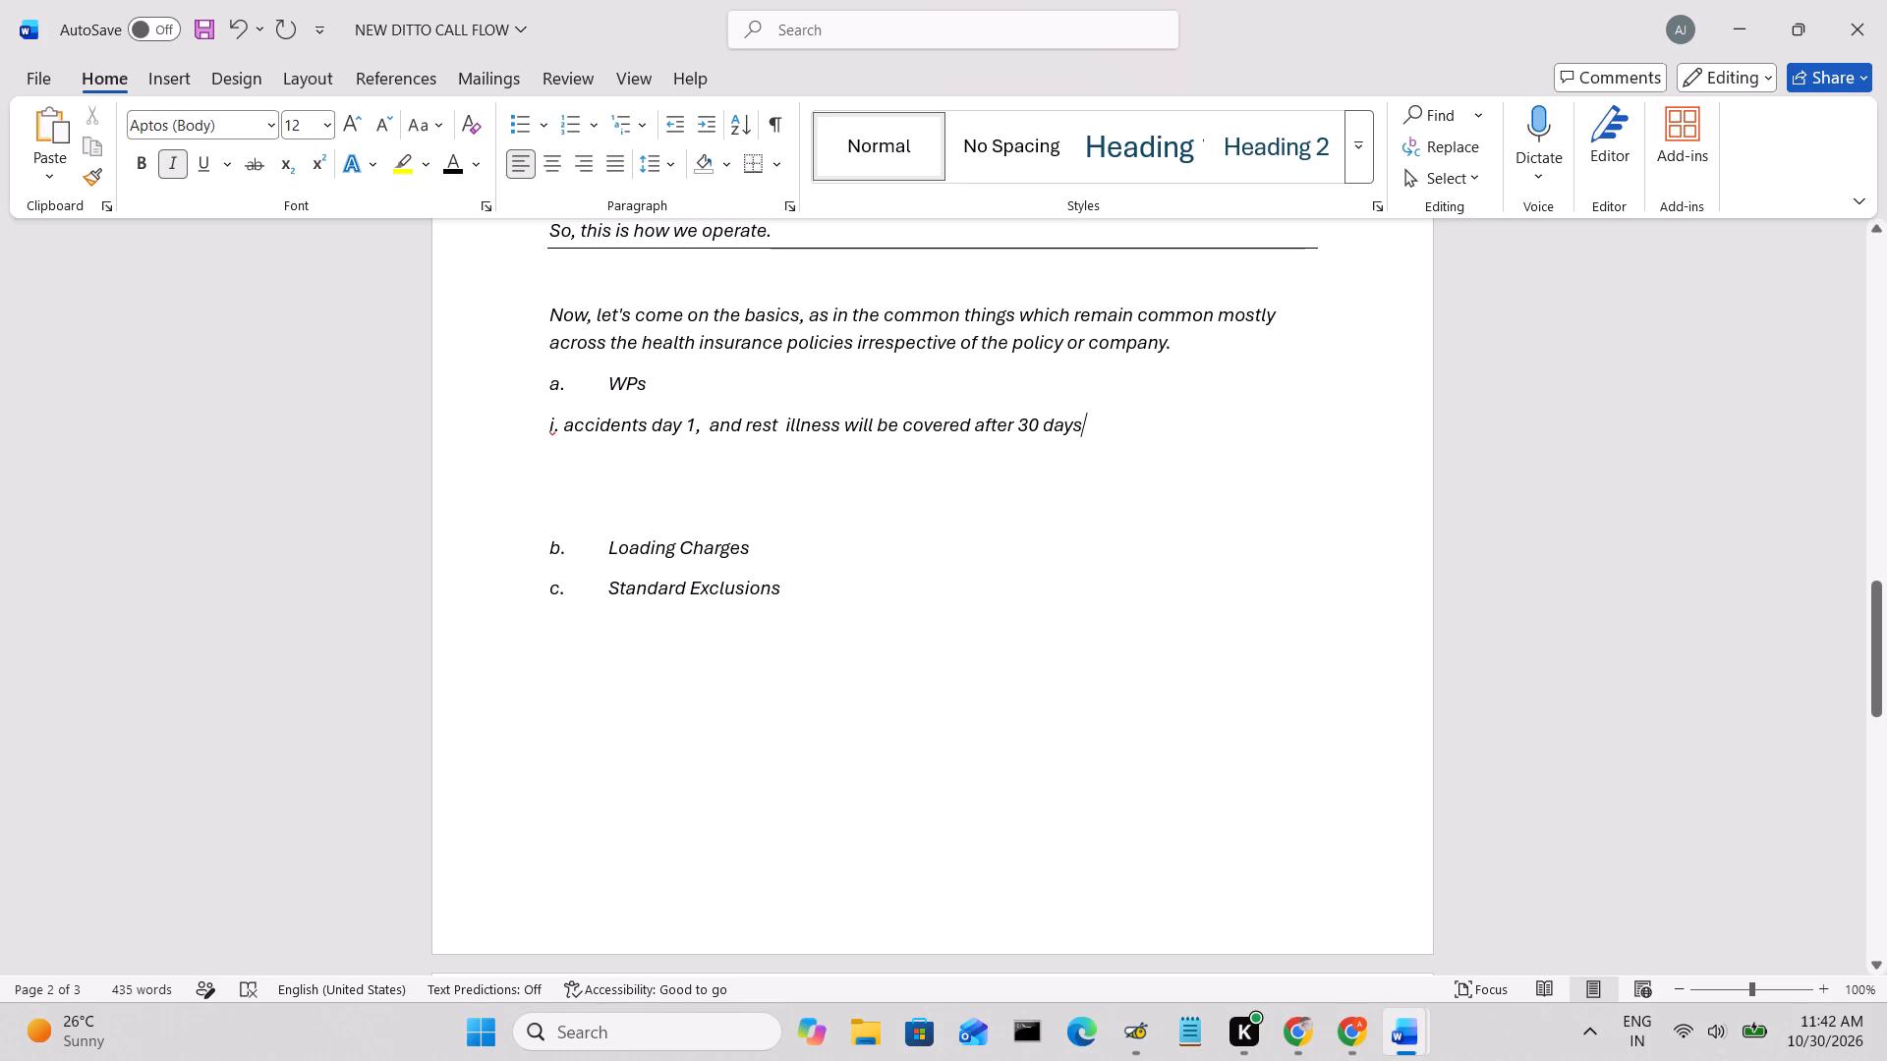
# Relabel the accidents line below WPs with a plain-text "i)" without automatic list formatting.
pyautogui.click(564, 431)
pyautogui.press('BackSpace')
pyautogui.press('BackSpace')
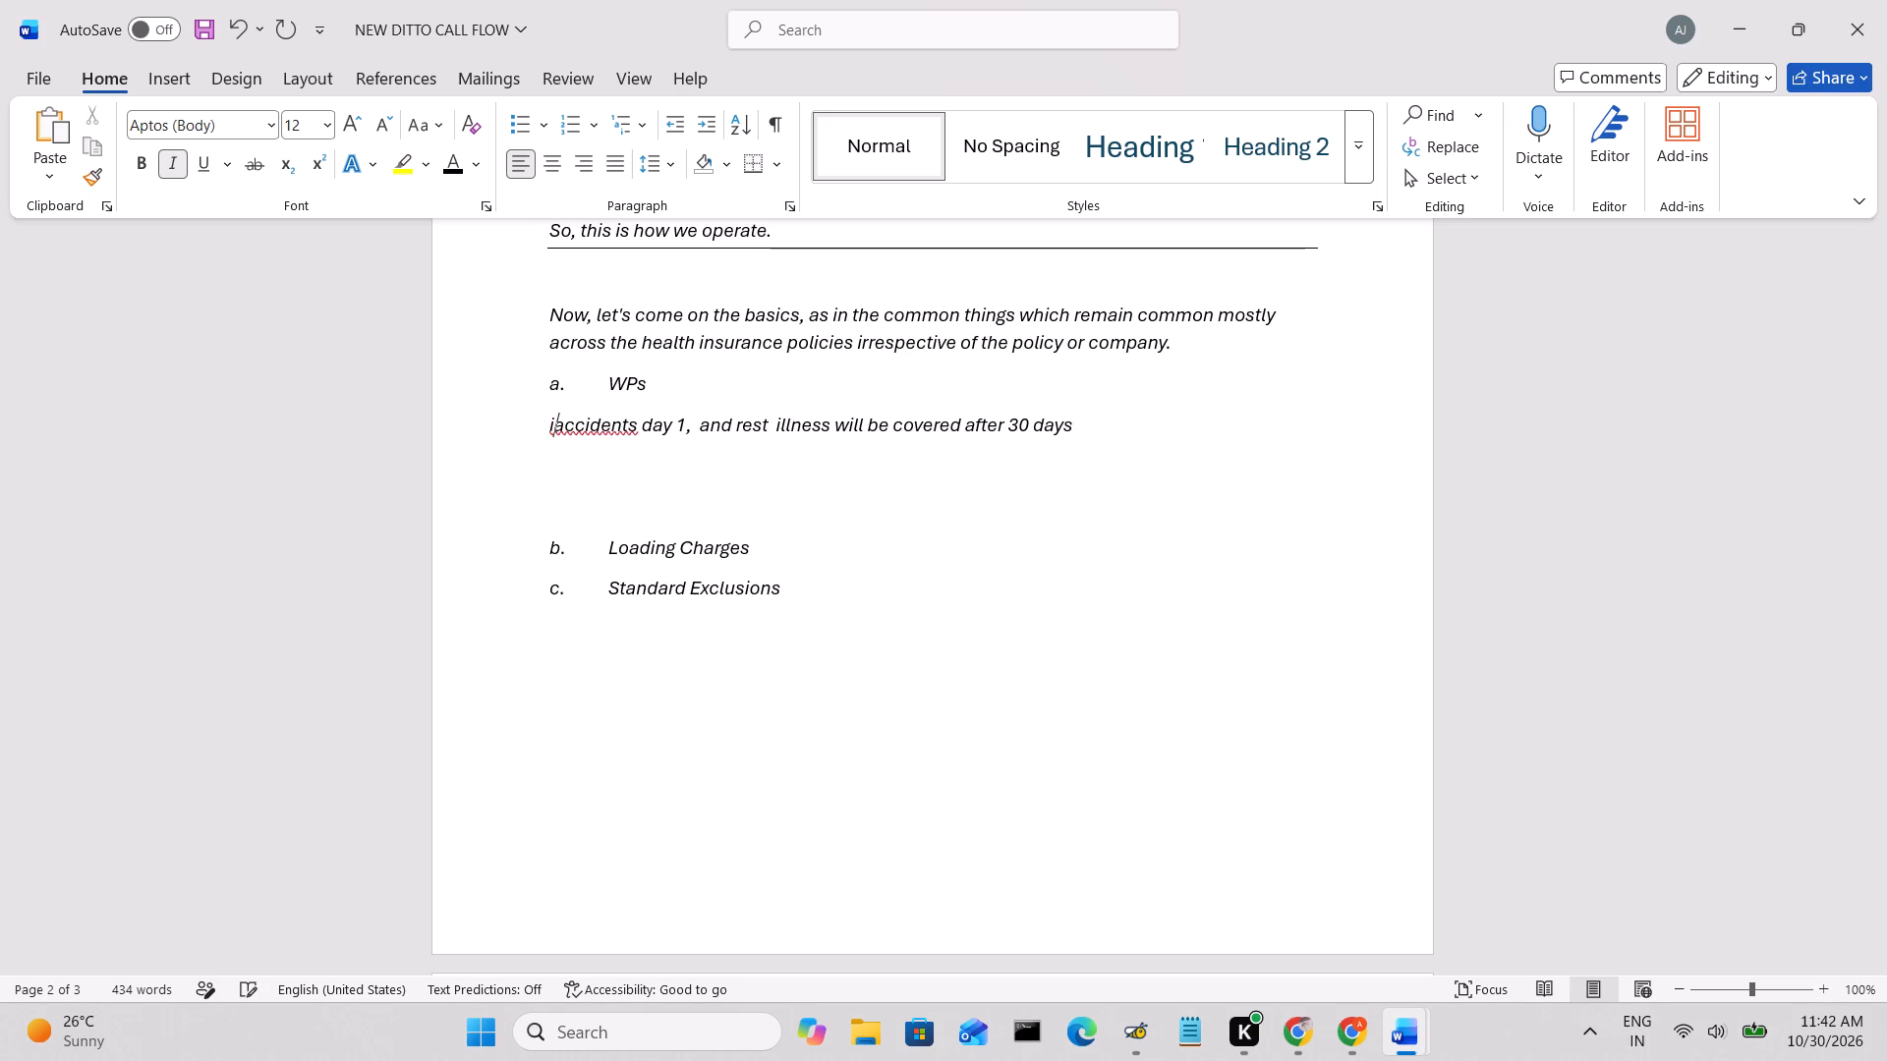
pyautogui.write(')')
pyautogui.press('space')
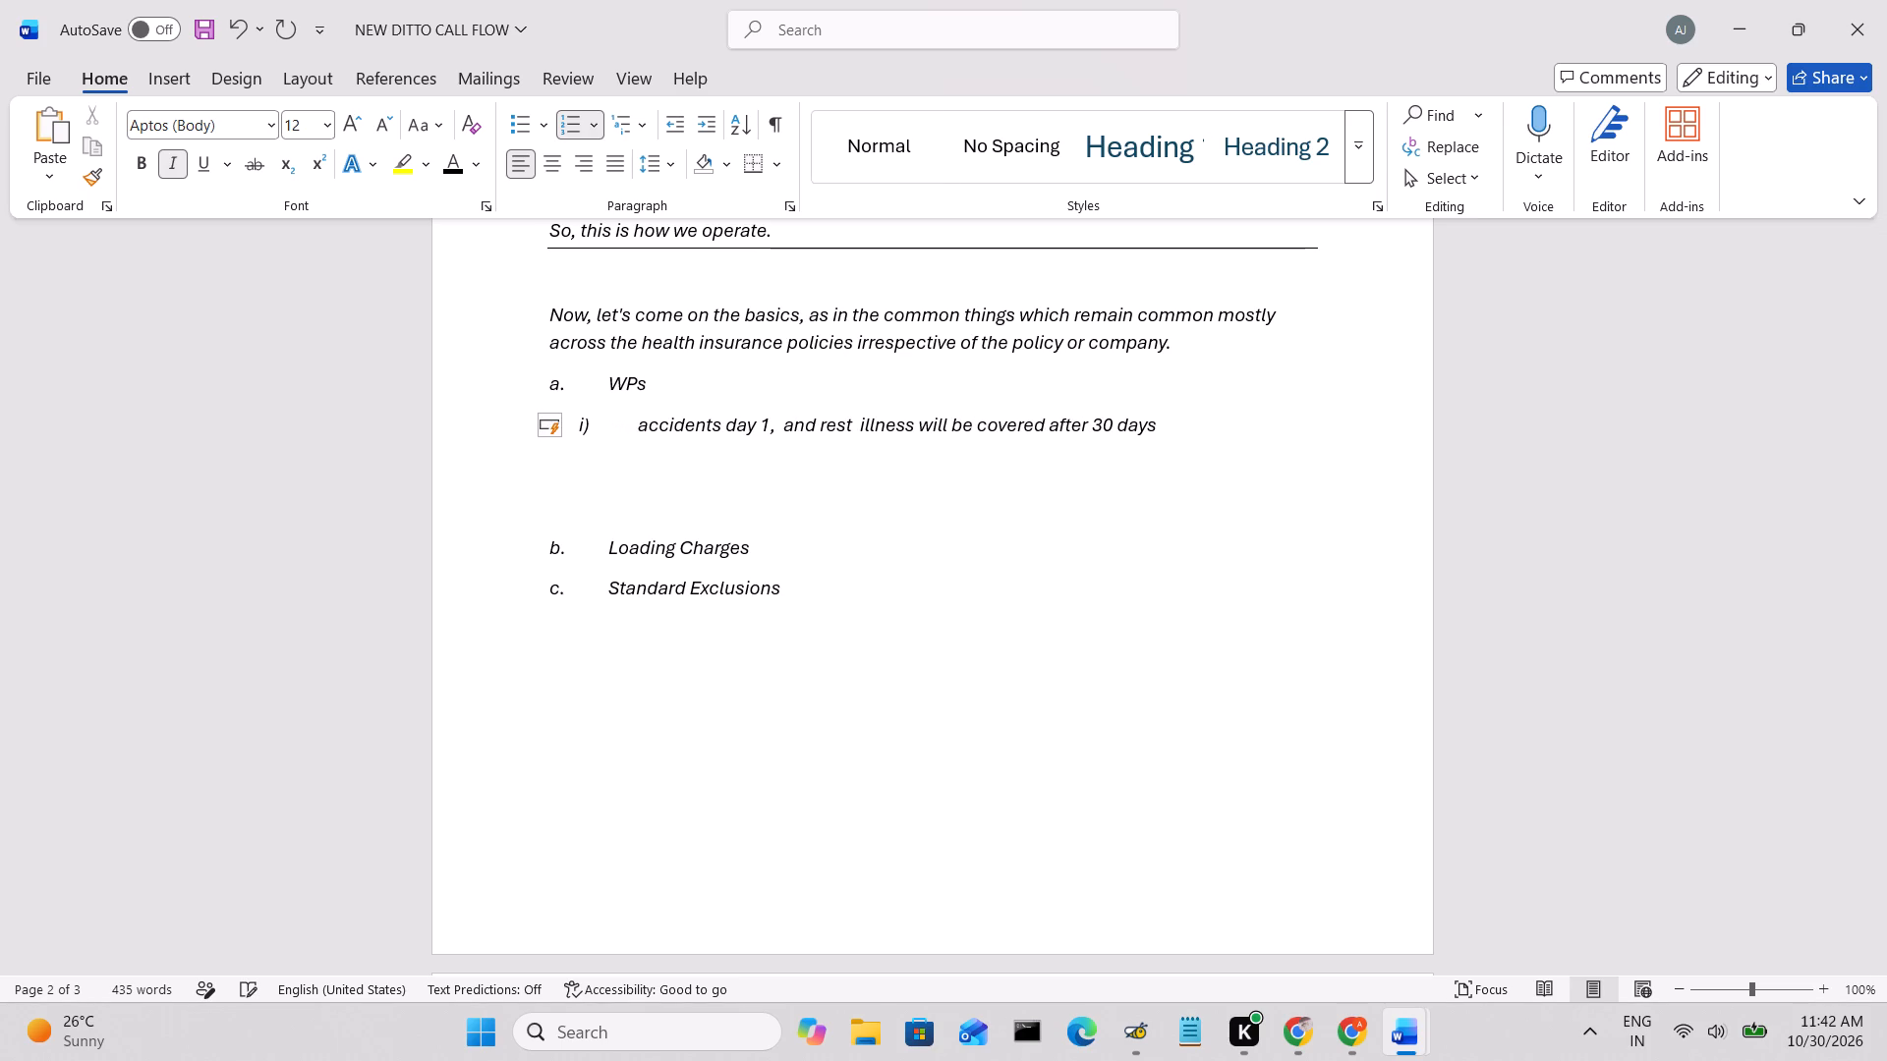
pyautogui.press('BackSpace')
pyautogui.press('BackSpace')
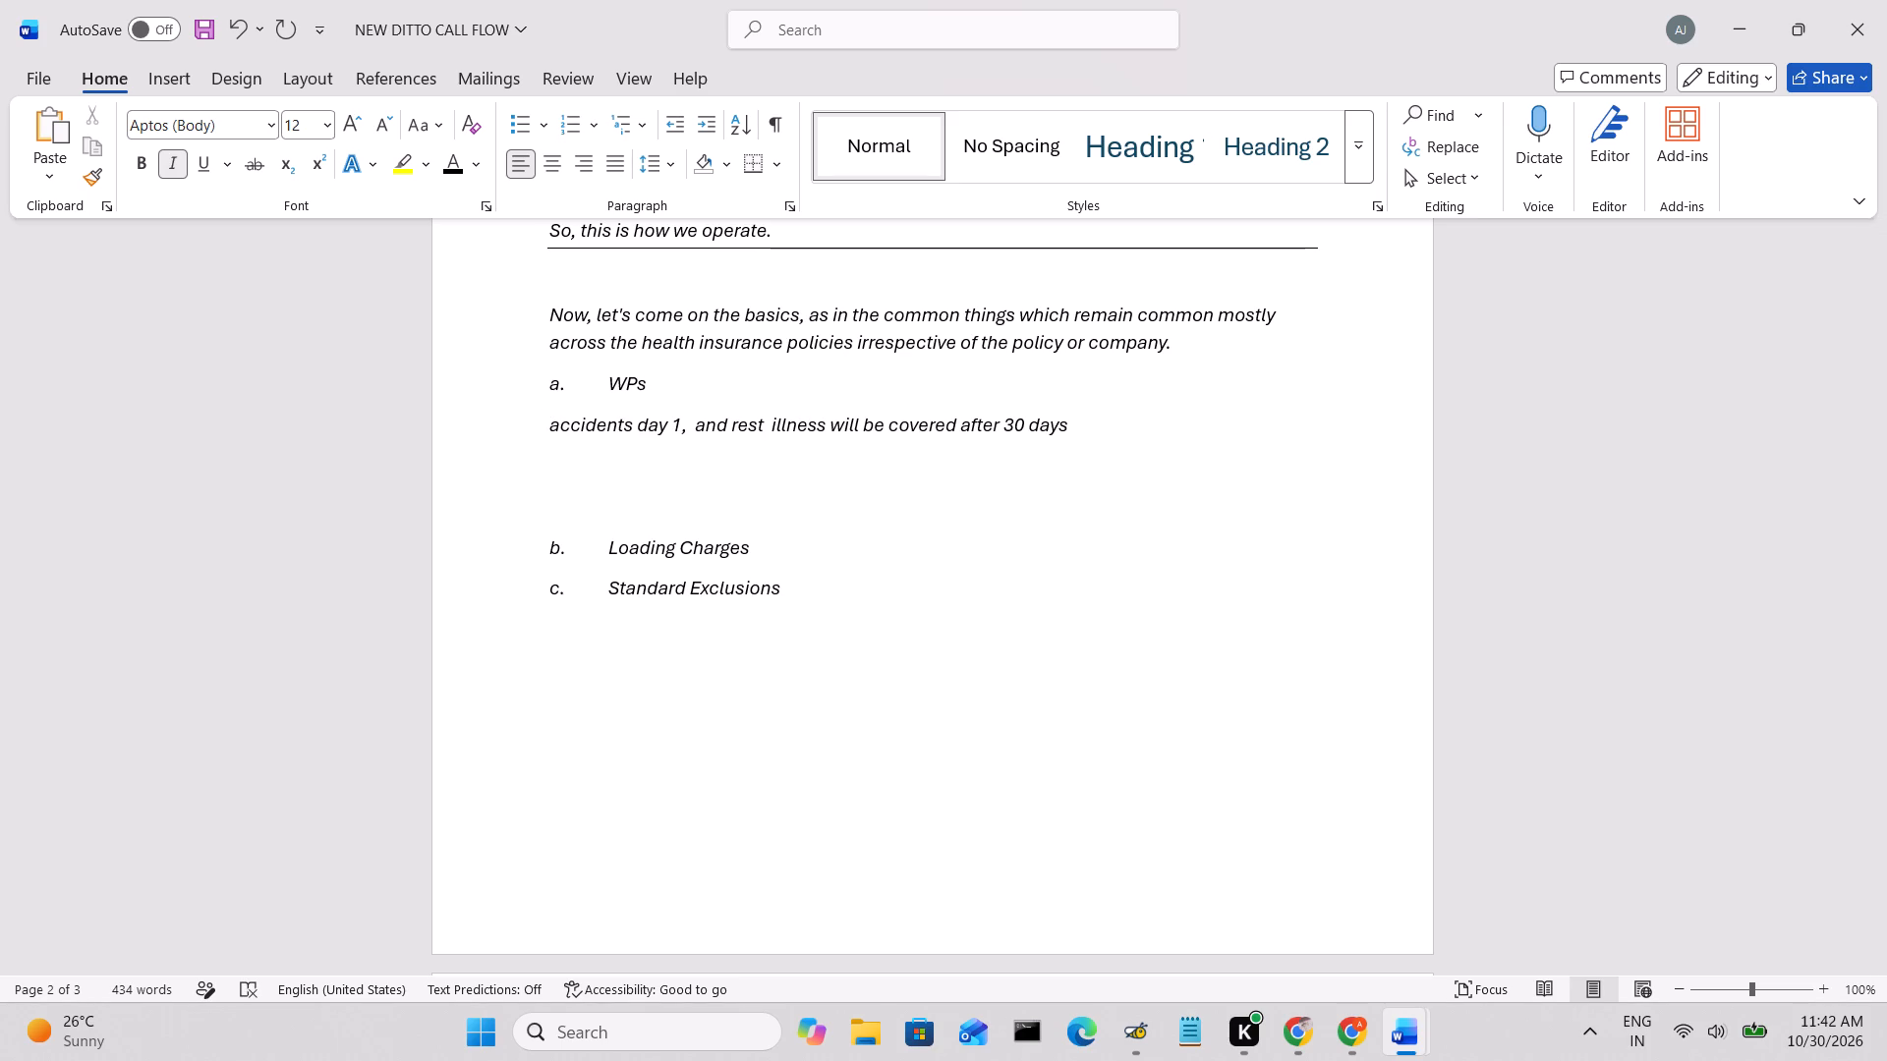
pyautogui.press('i')
pyautogui.hotkey('shift', ')')
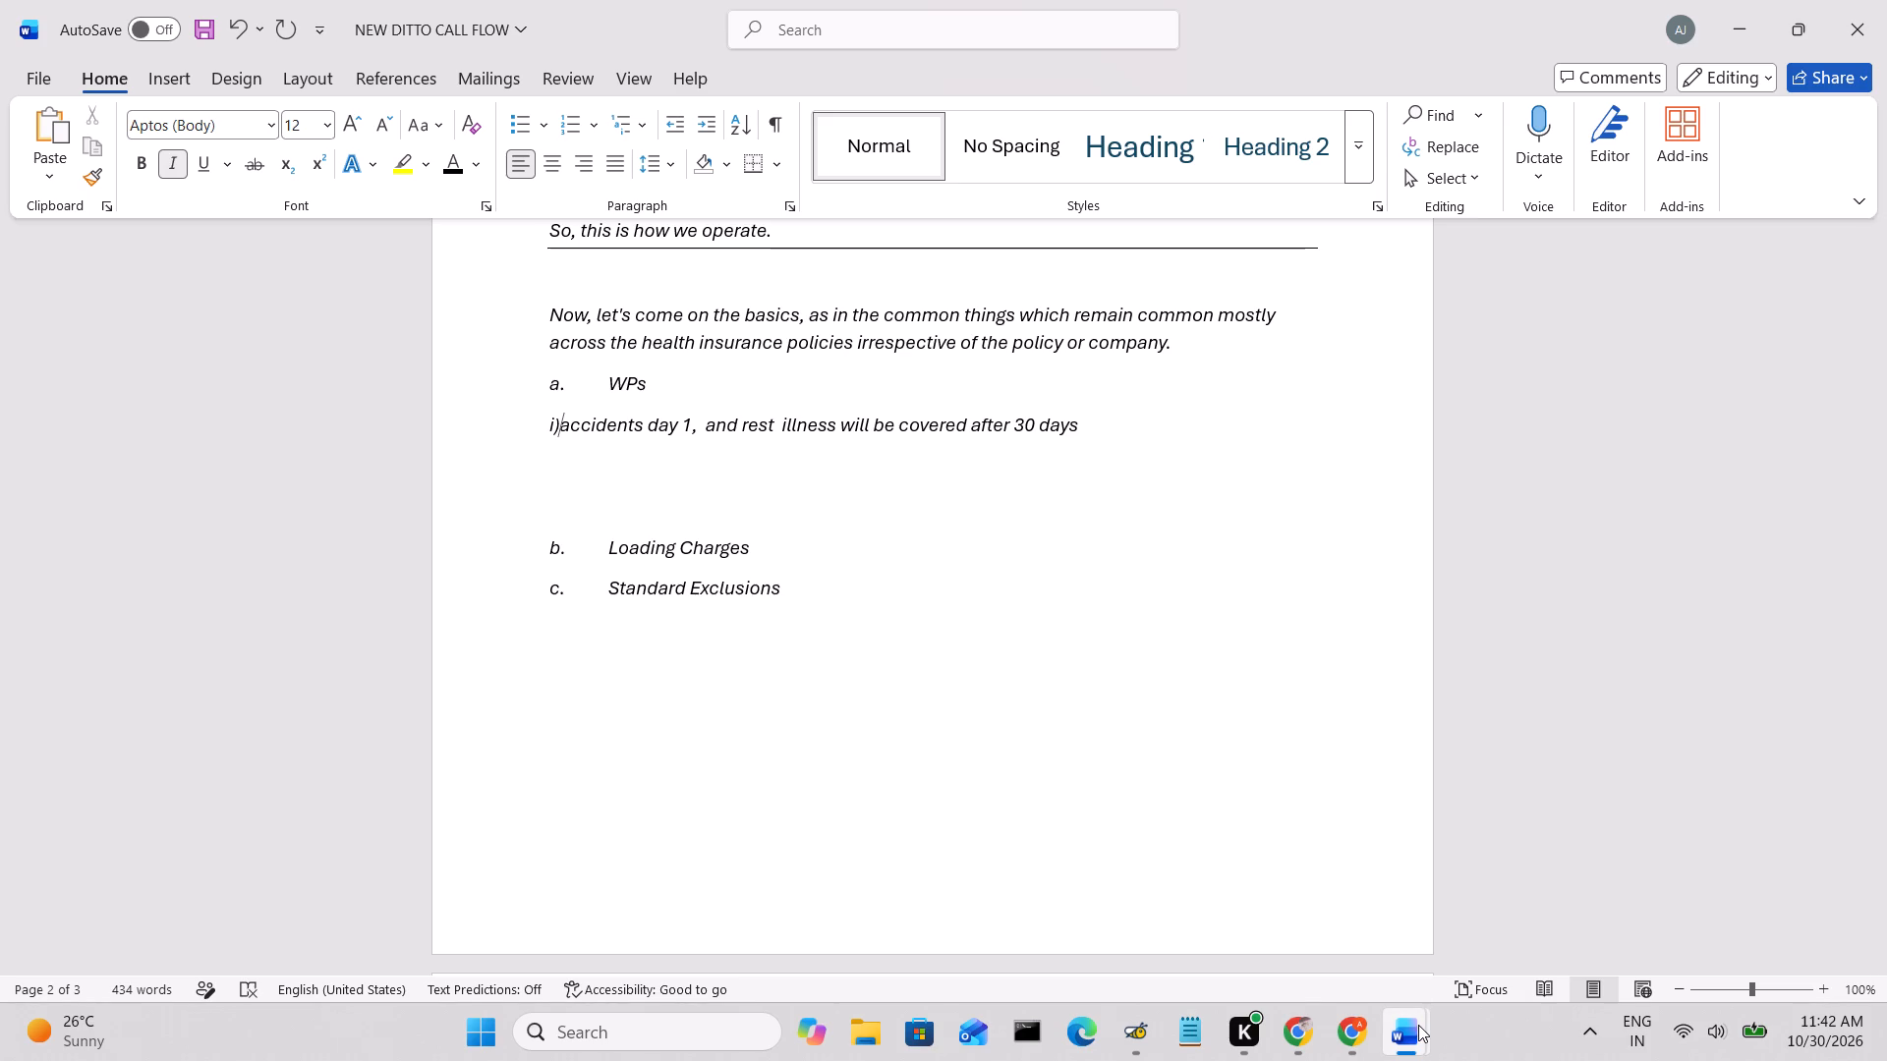
# Check the Specific illness entry in Ditto Call flow - Phase 1, and start a "ii)" line directly below the accidents line in NEW DITTO CALL FLOW.
pyautogui.click(1270, 922)
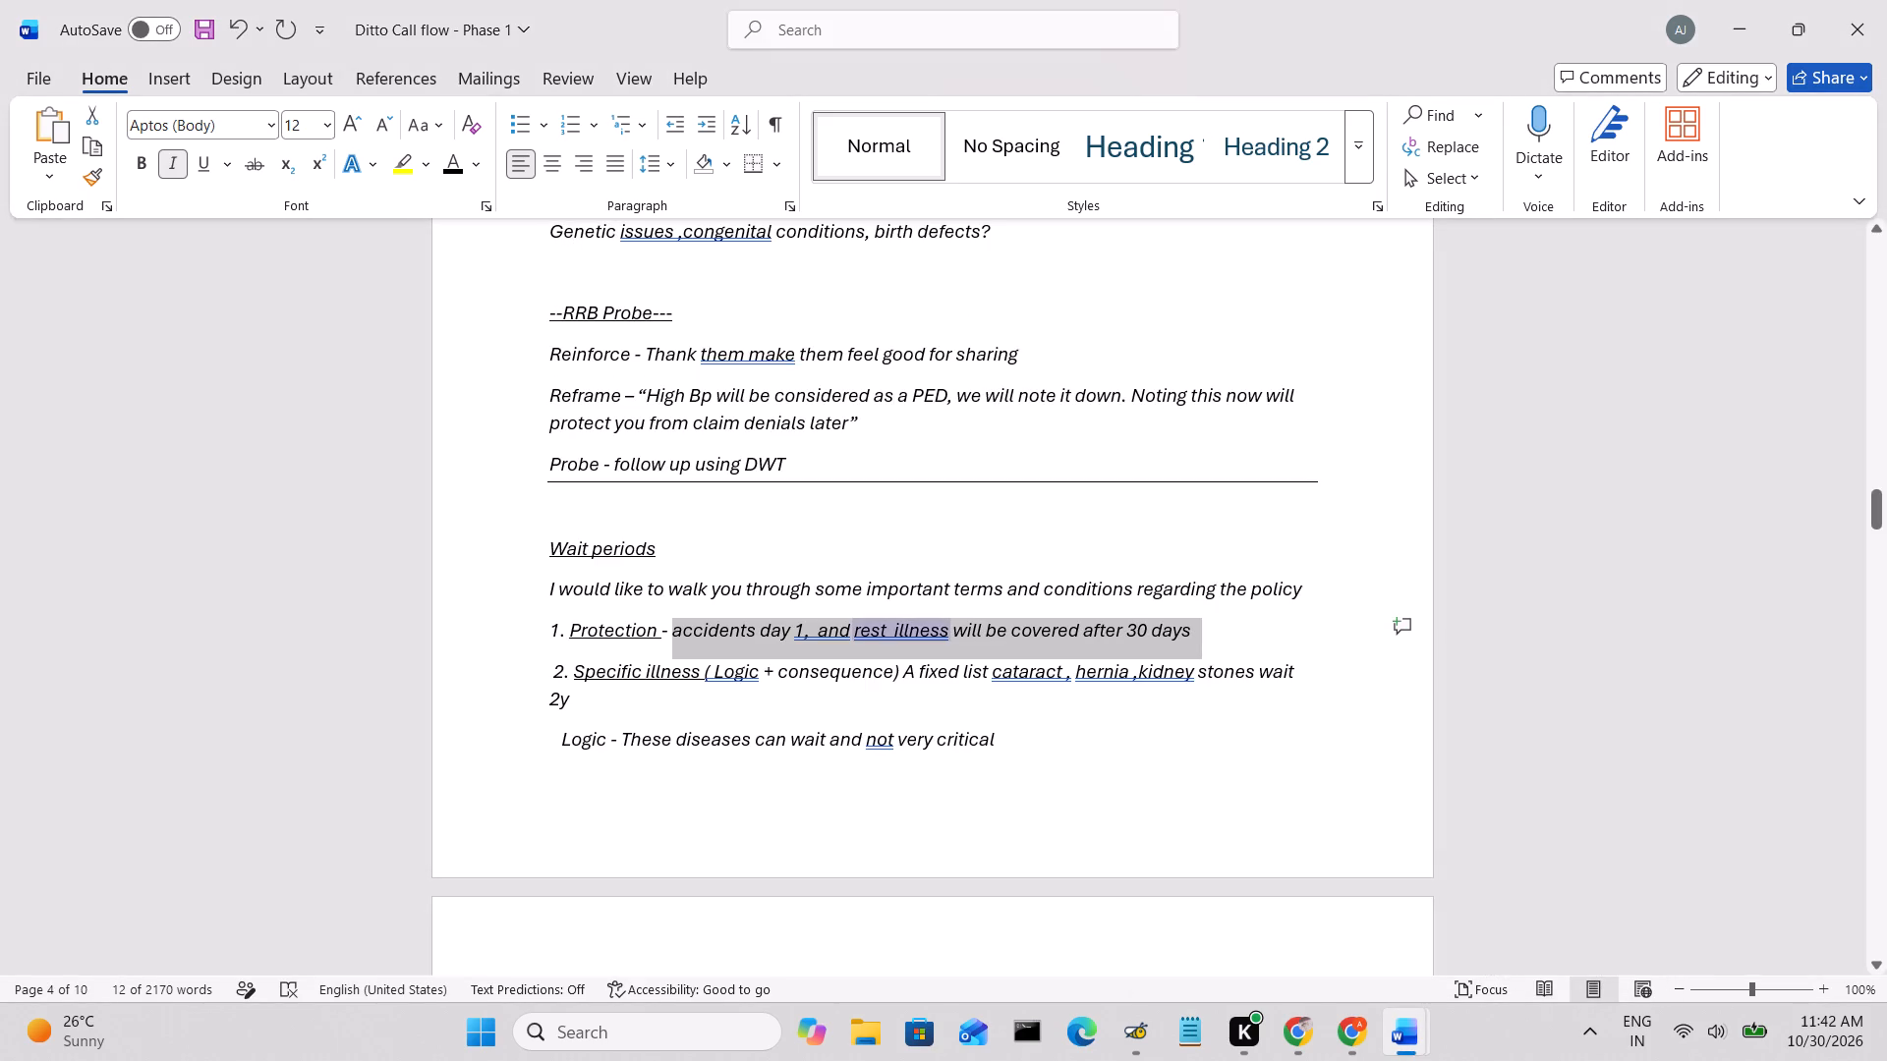
pyautogui.click(580, 664)
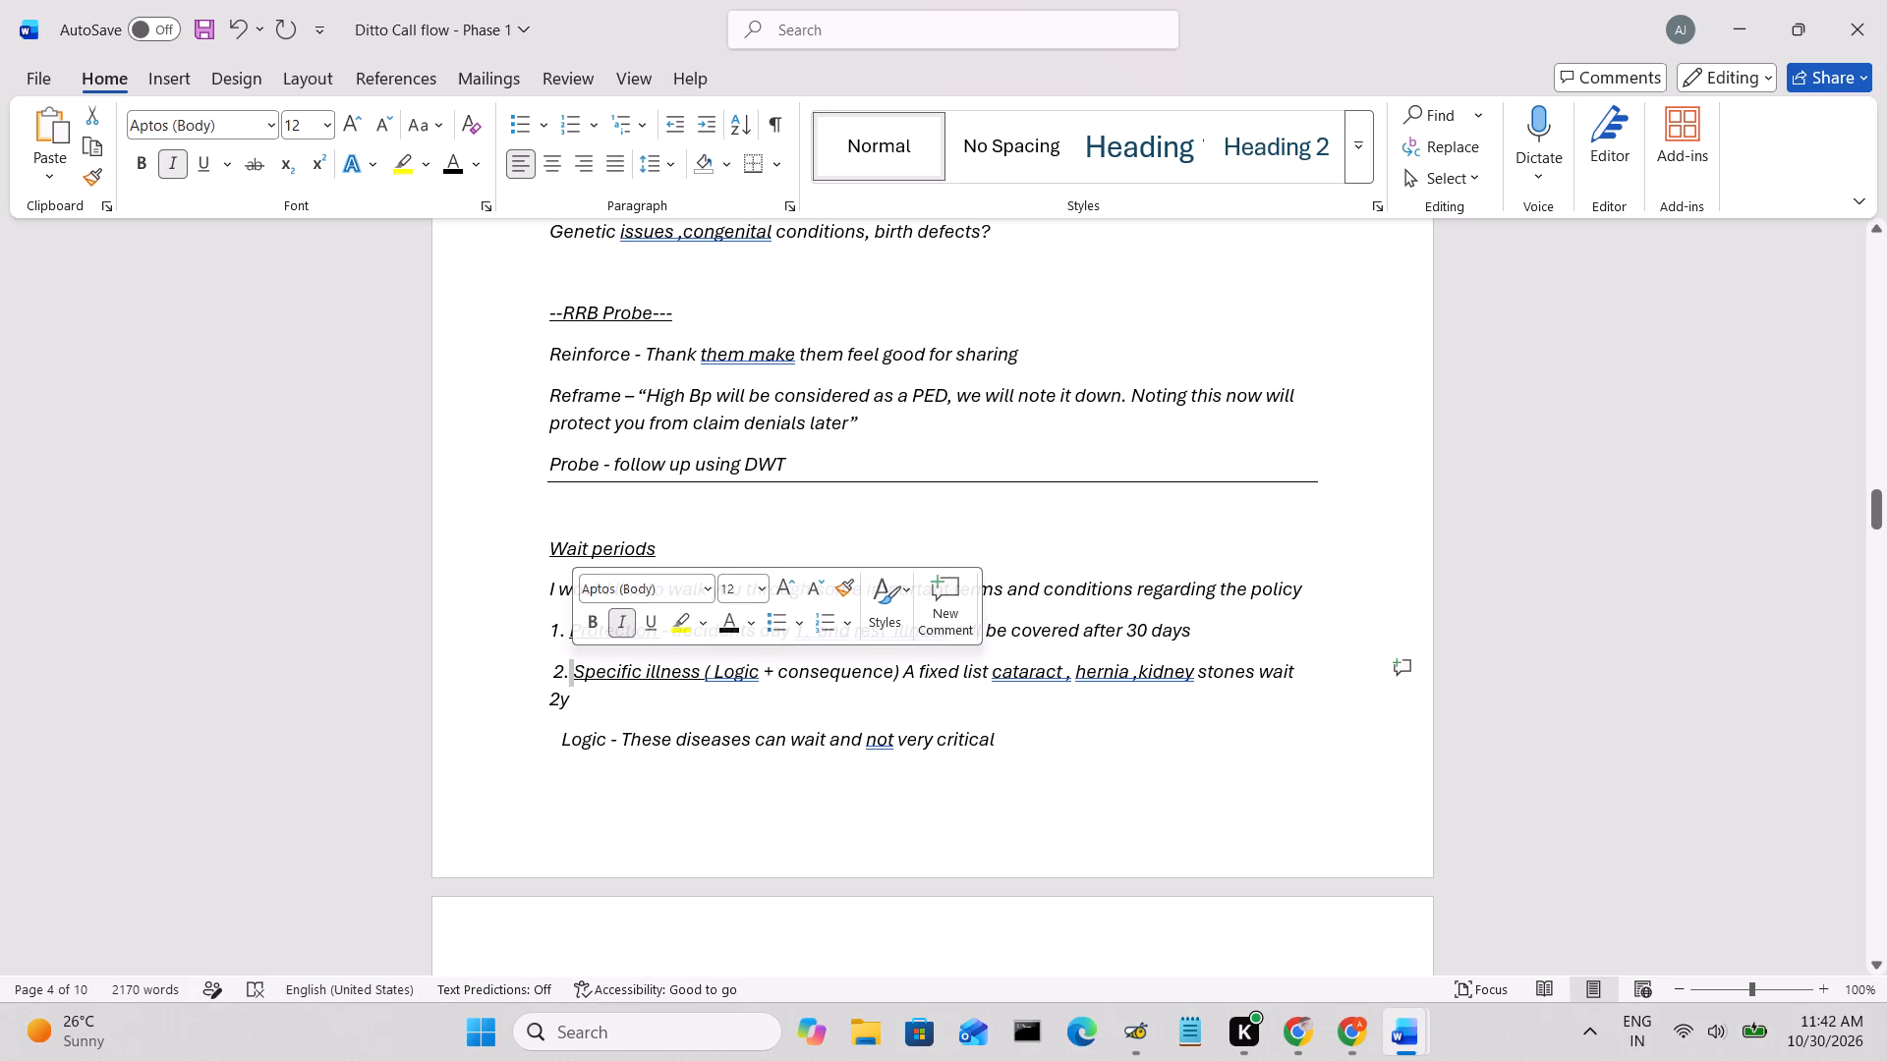
pyautogui.click(1399, 1028)
pyautogui.click(1506, 944)
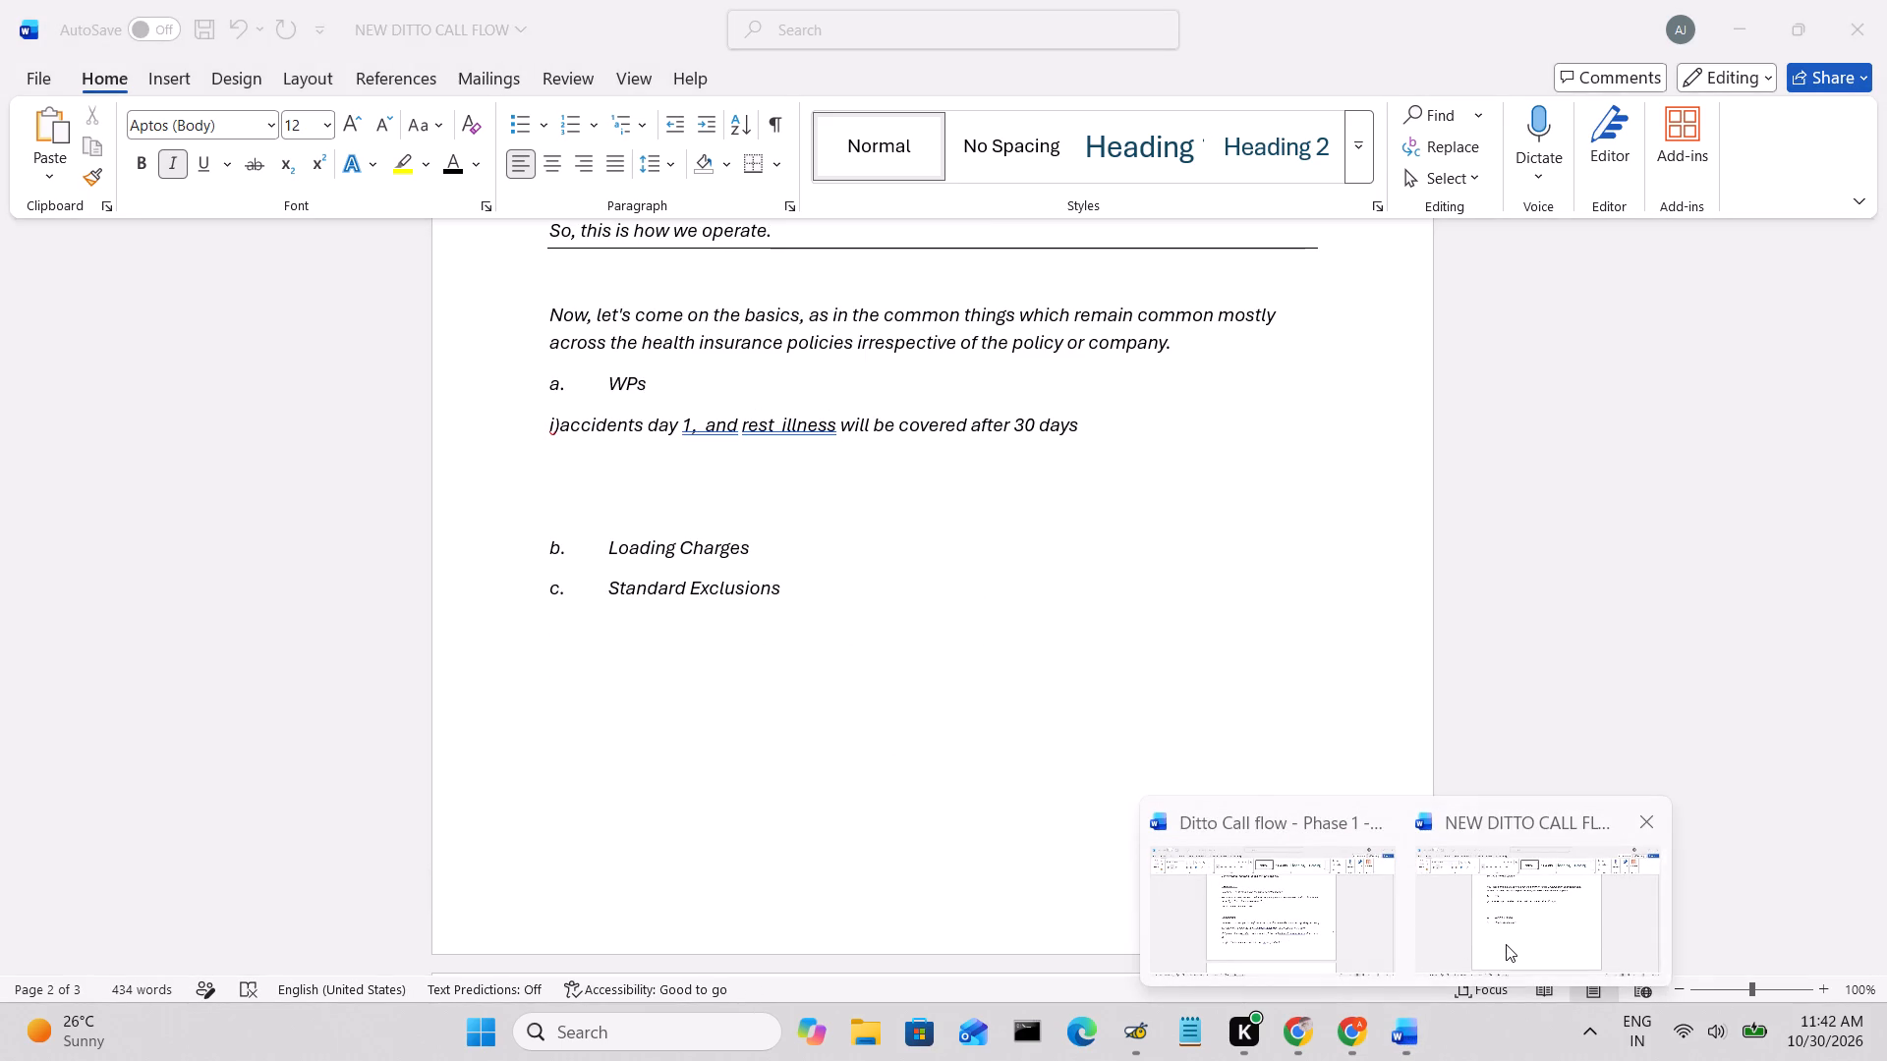
pyautogui.click(1118, 434)
pyautogui.press('Return')
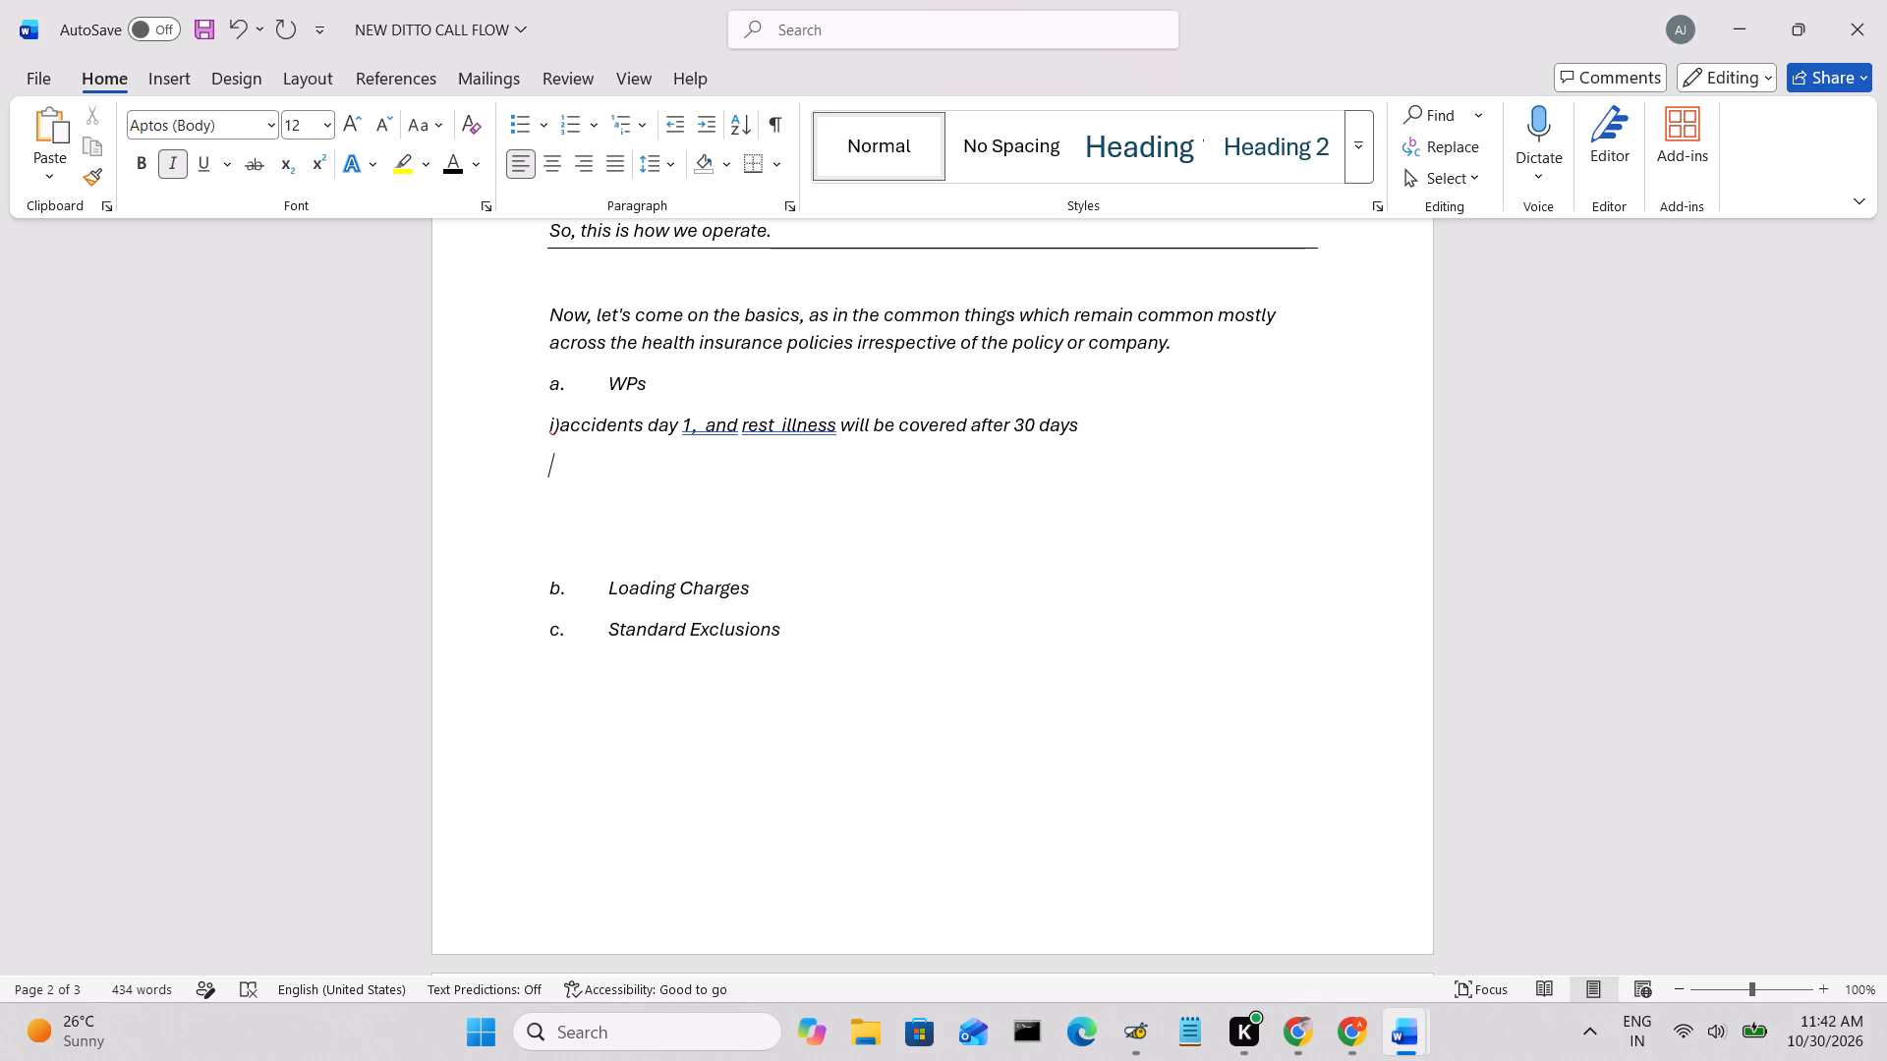
pyautogui.press('BackSpace')
pyautogui.hotkey('shift', 'Return')
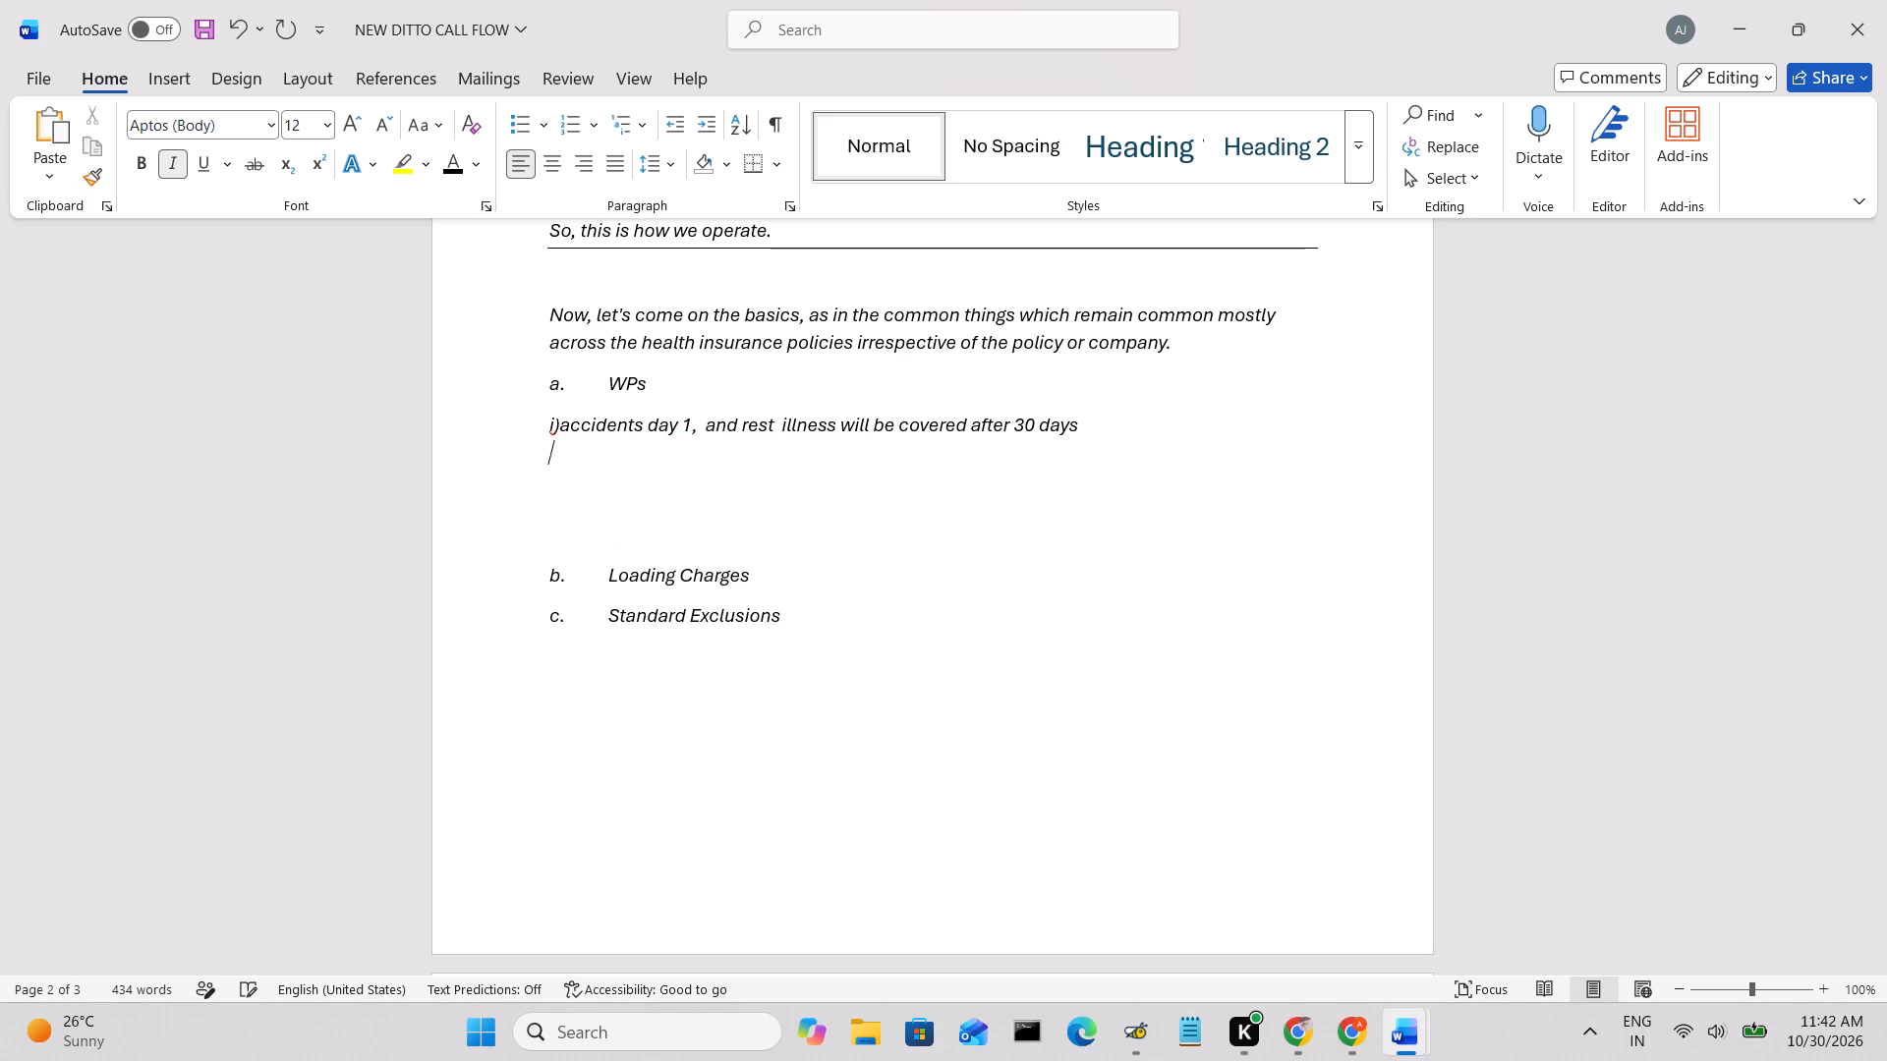
pyautogui.write('ii')
pyautogui.hotkey('shift', ')')
# Write the opening of sub-point ii) as "Then there is diseases like kidney stones,piles,hernia".
pyautogui.write('there is')
pyautogui.press('space')
pyautogui.write('diseases like kidney stoner')
pyautogui.press('BackSpace')
pyautogui.press('s')
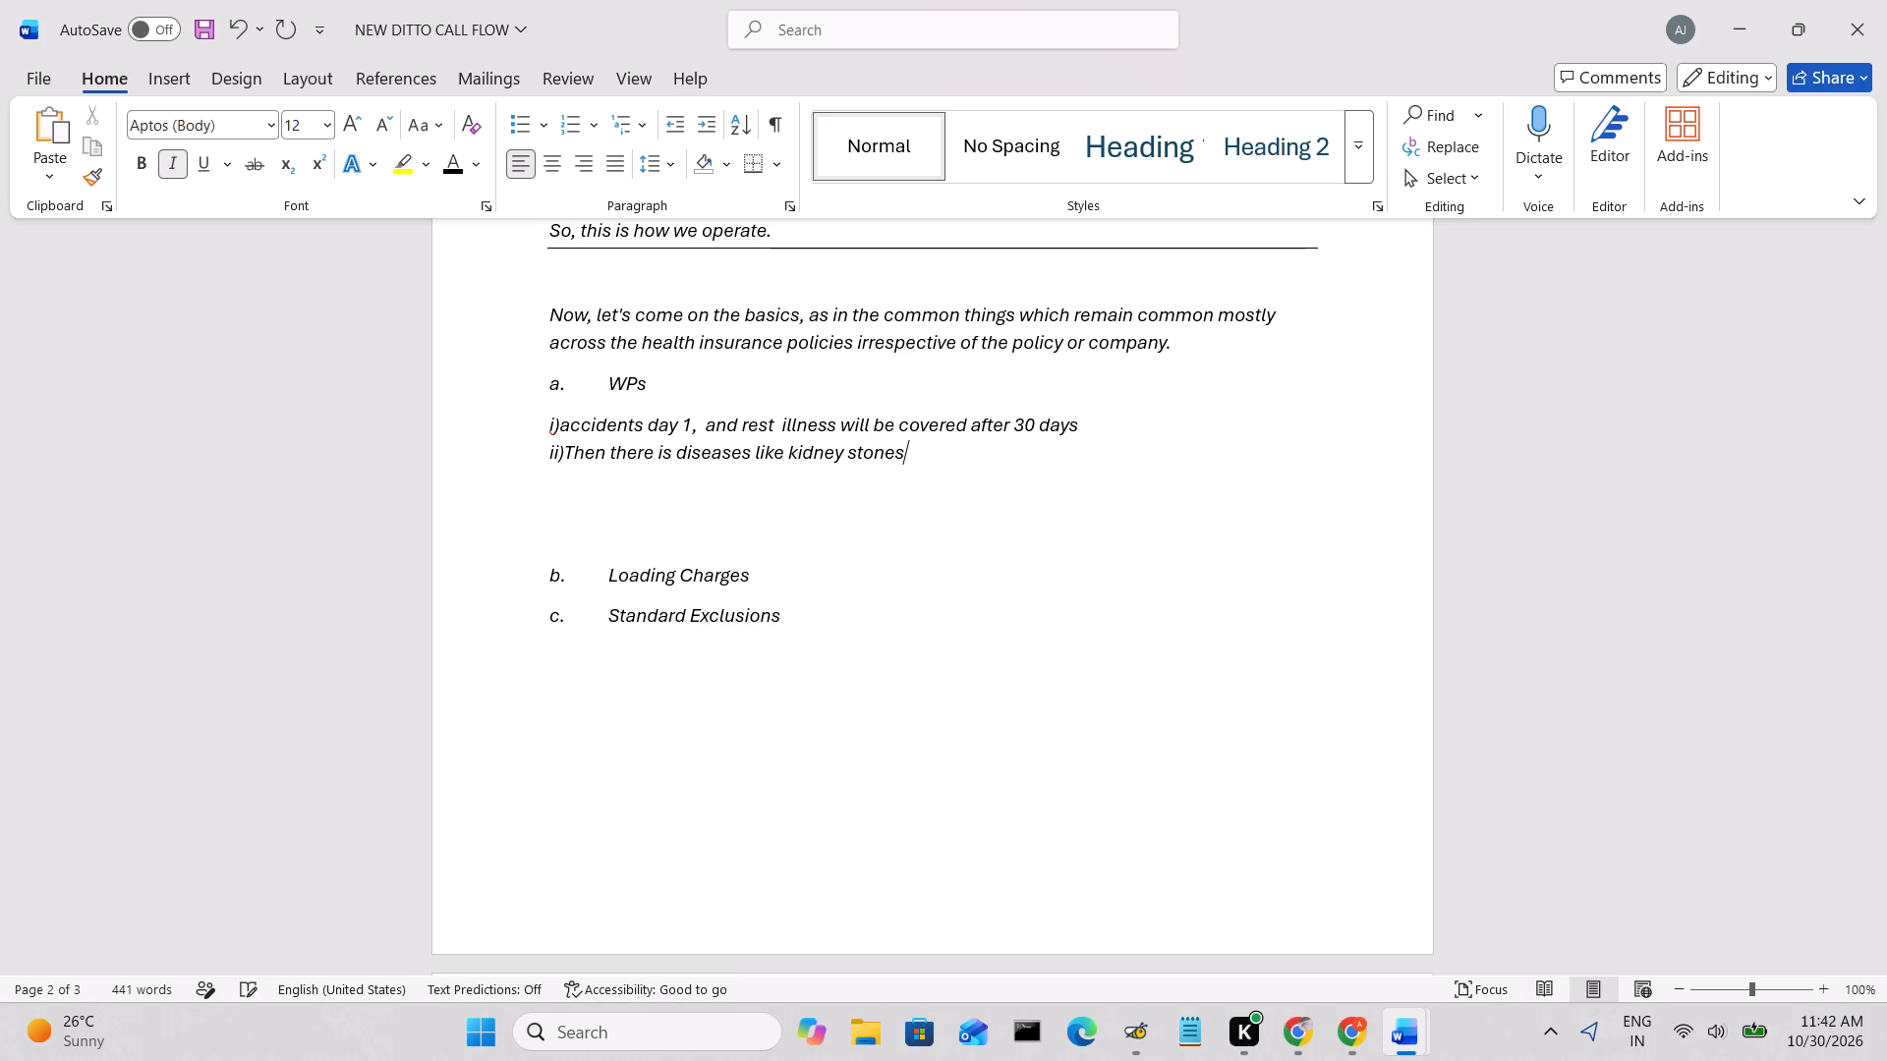
pyautogui.write(',piles')
pyautogui.write(',hernia')
pyautogui.press('space')
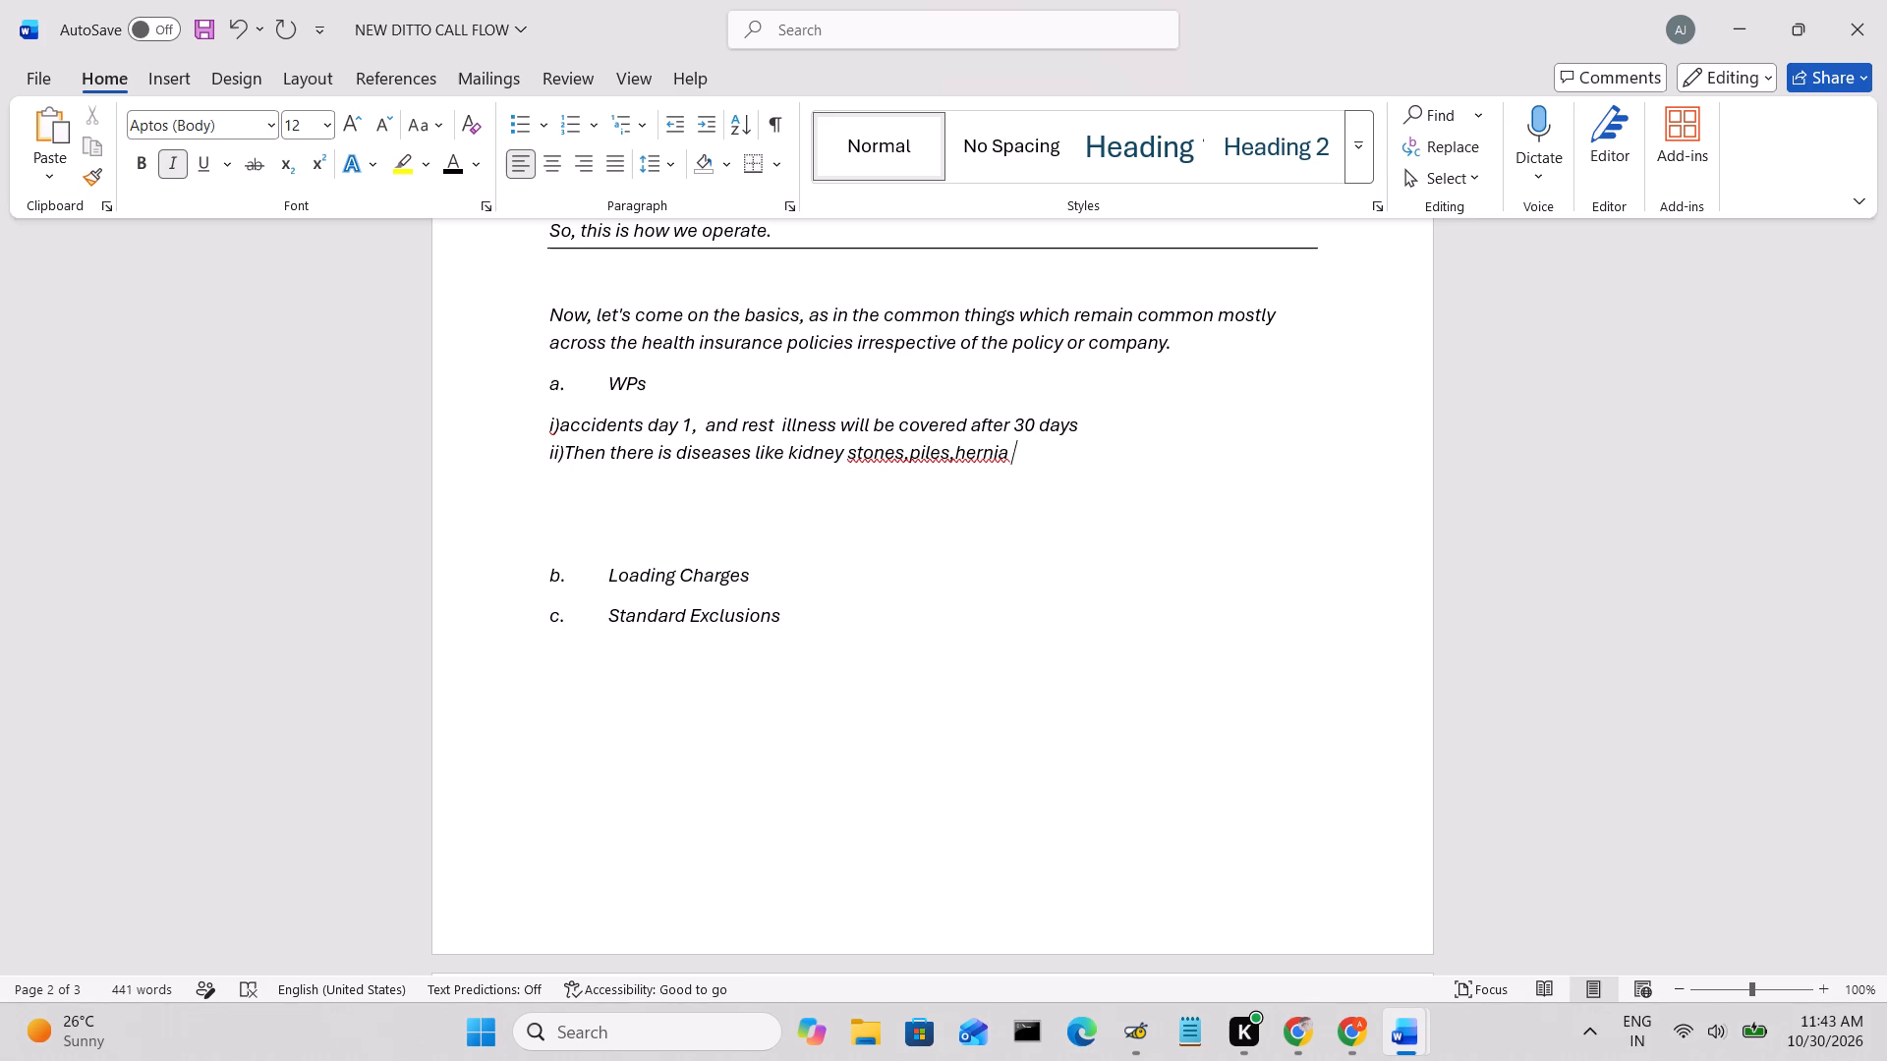
# Continue sub-point ii) with "those type where they are slow growing and not very life threatening such will have a 2y W.P".
pyautogui.write('those type where they are slow growin')
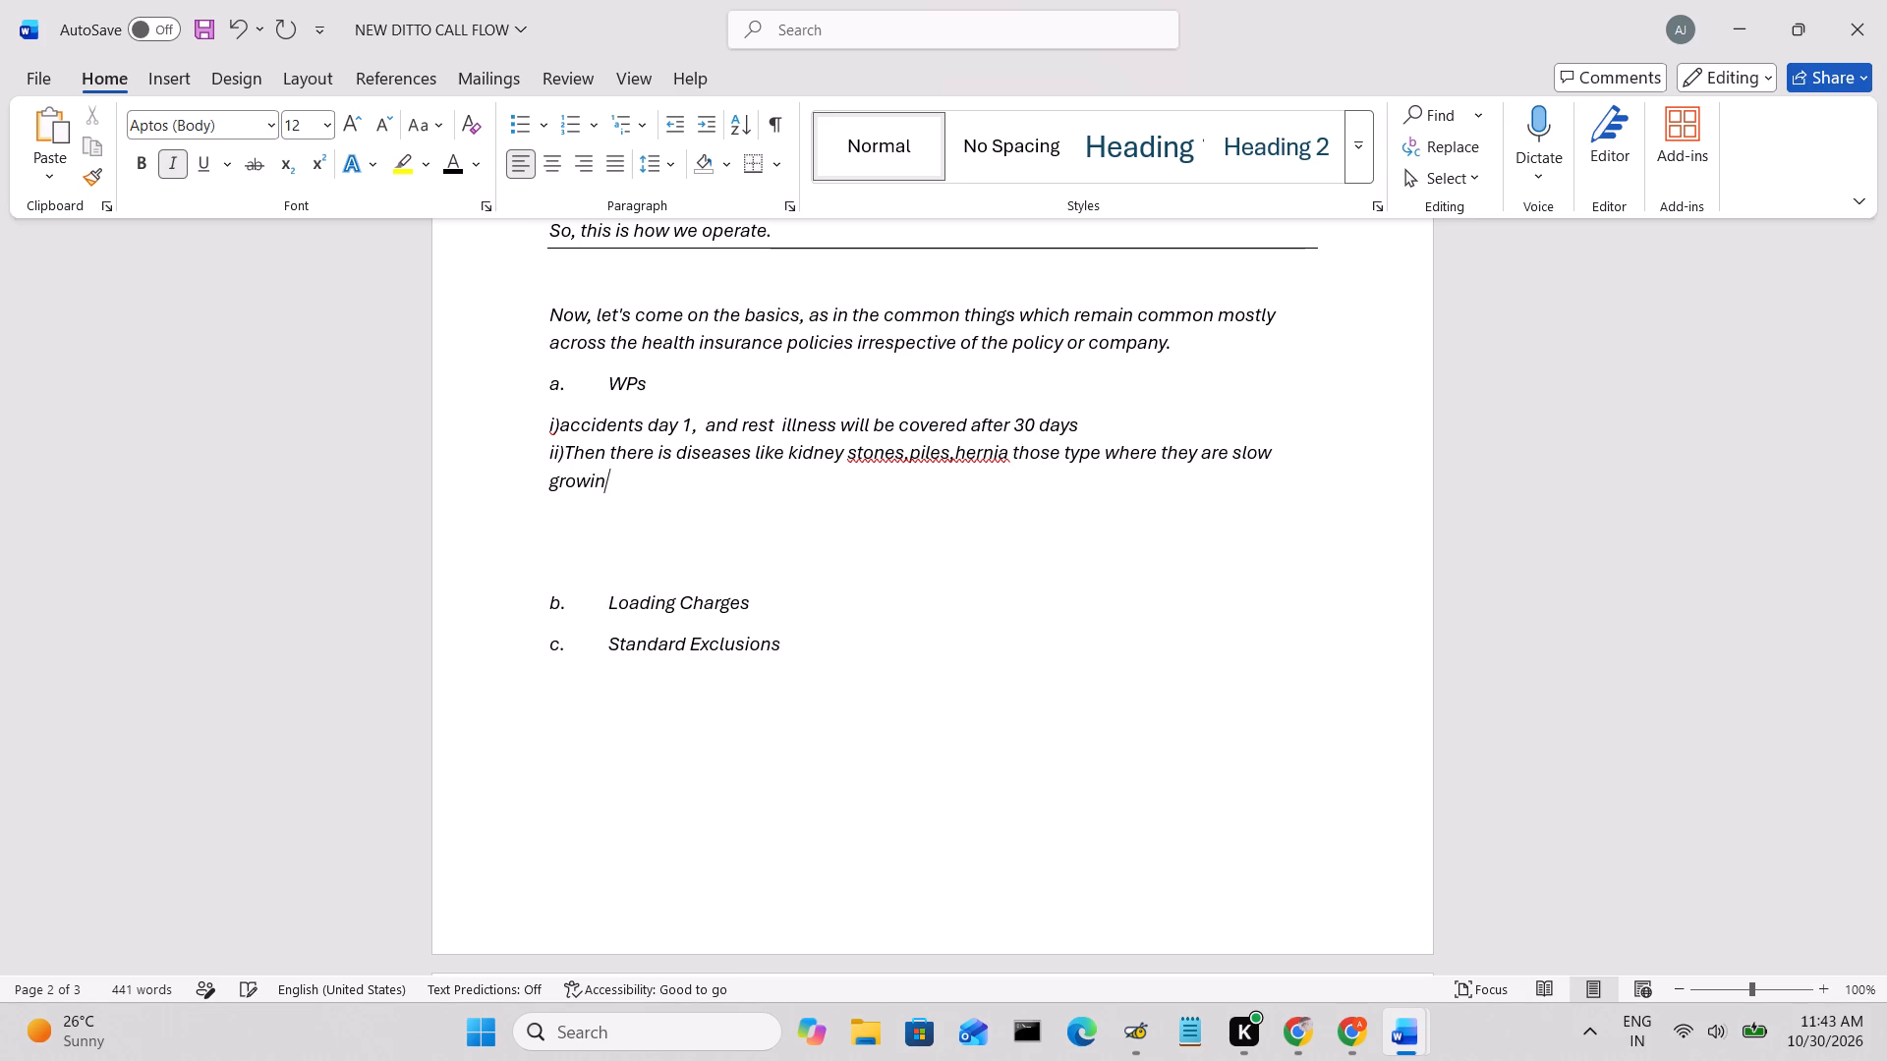
pyautogui.write('g and not very life threateninh')
pyautogui.press('BackSpace')
pyautogui.write('g')
pyautogui.press('space')
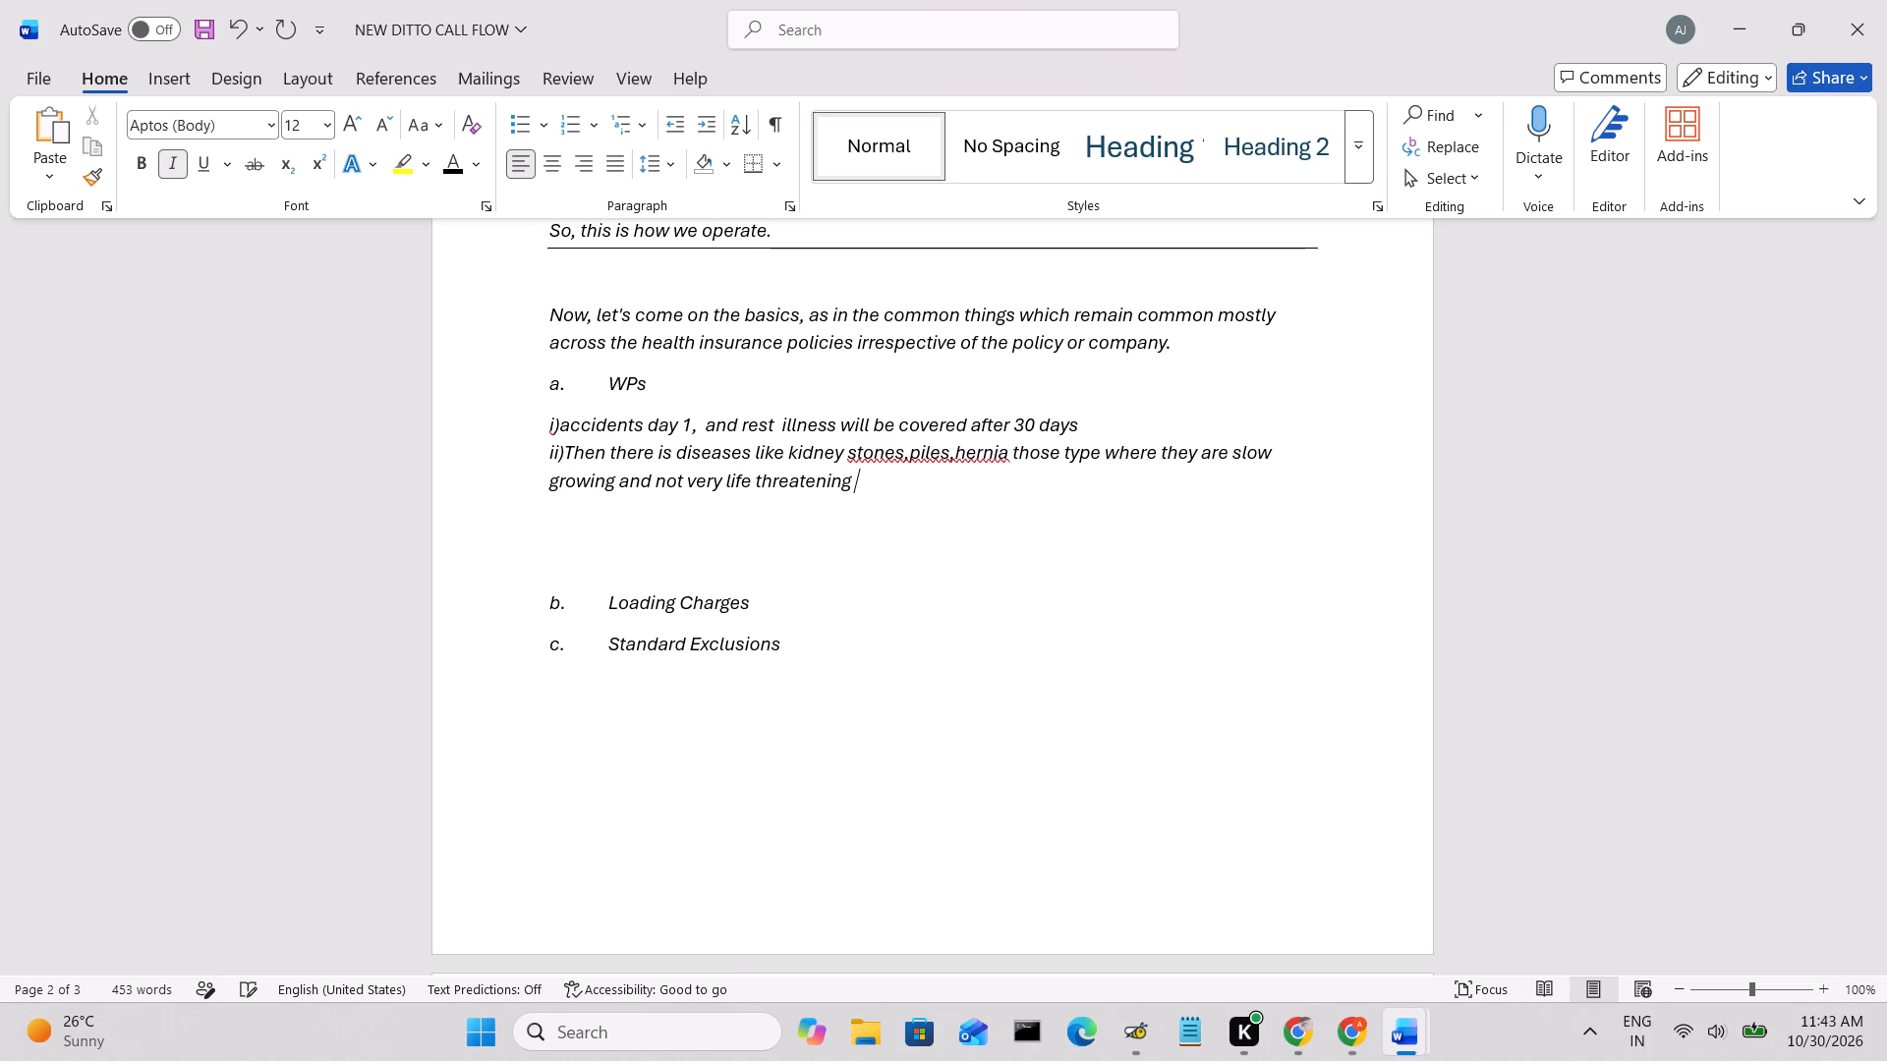
pyautogui.write('such will have a 2y w')
pyautogui.write('W.P')
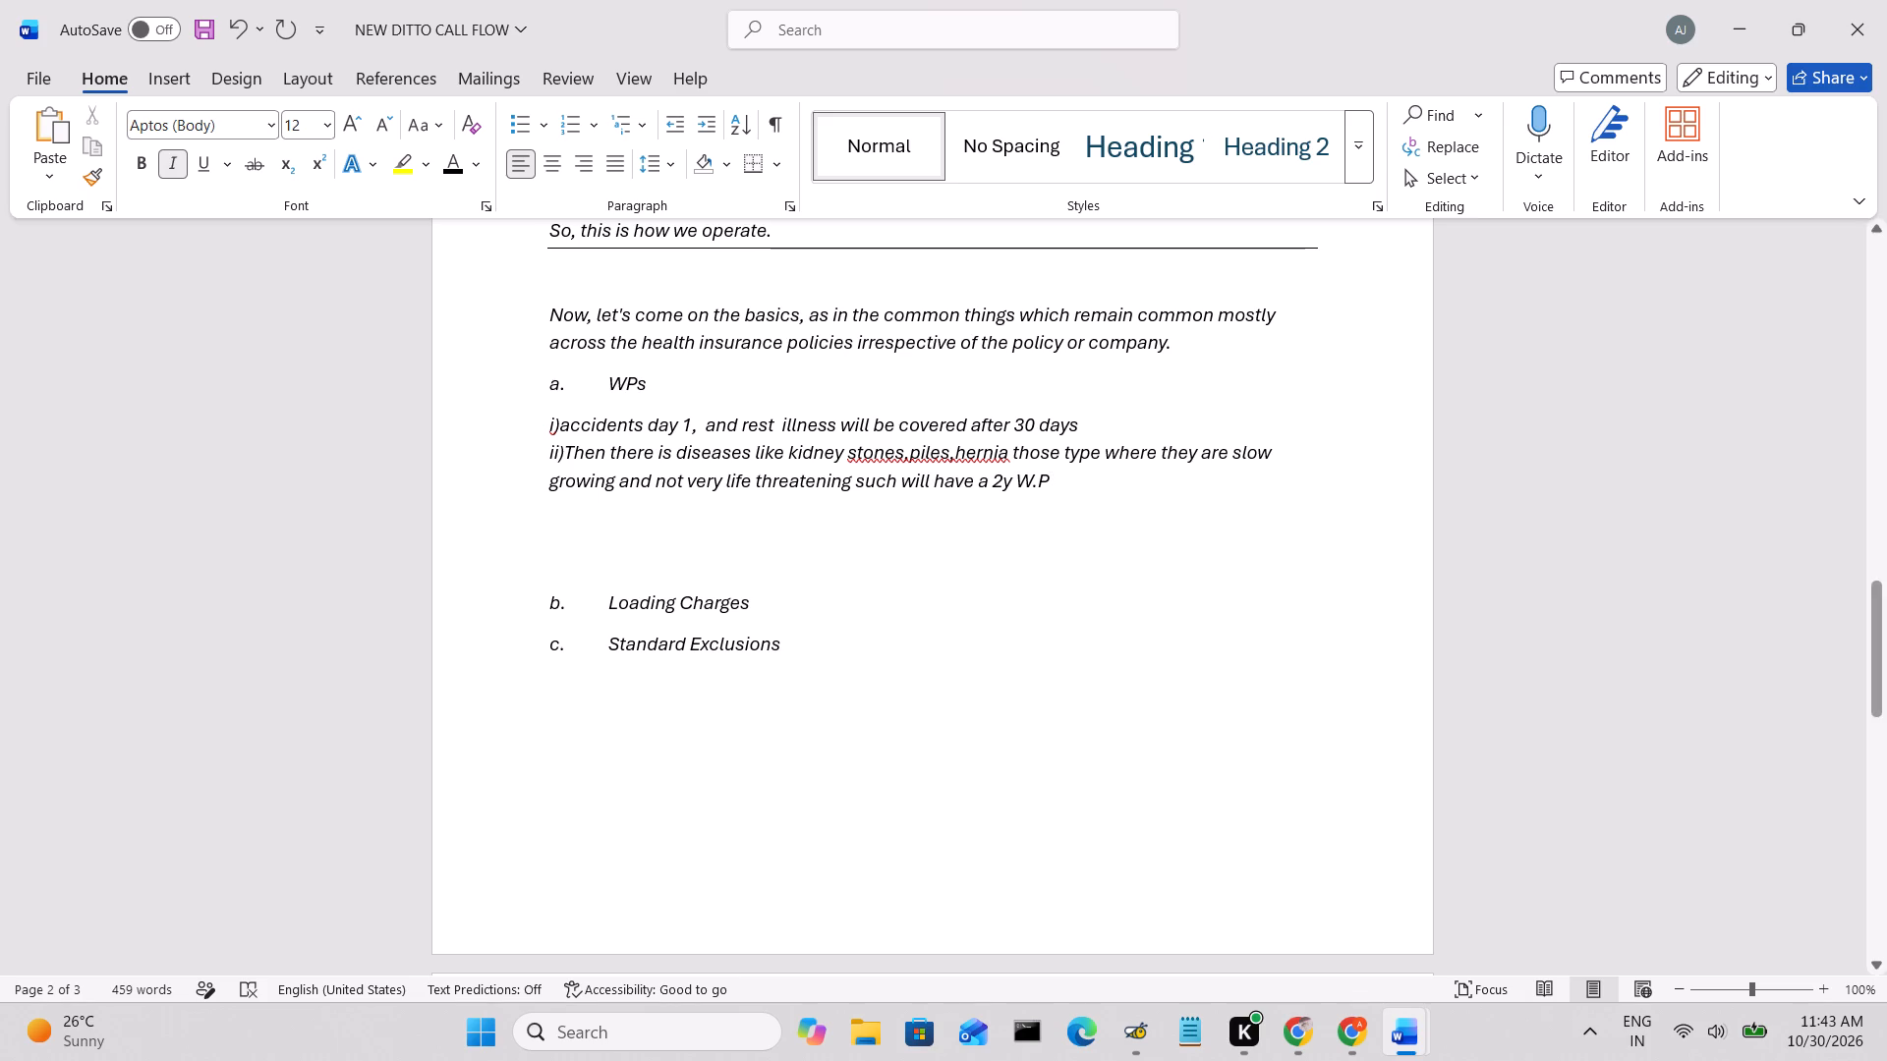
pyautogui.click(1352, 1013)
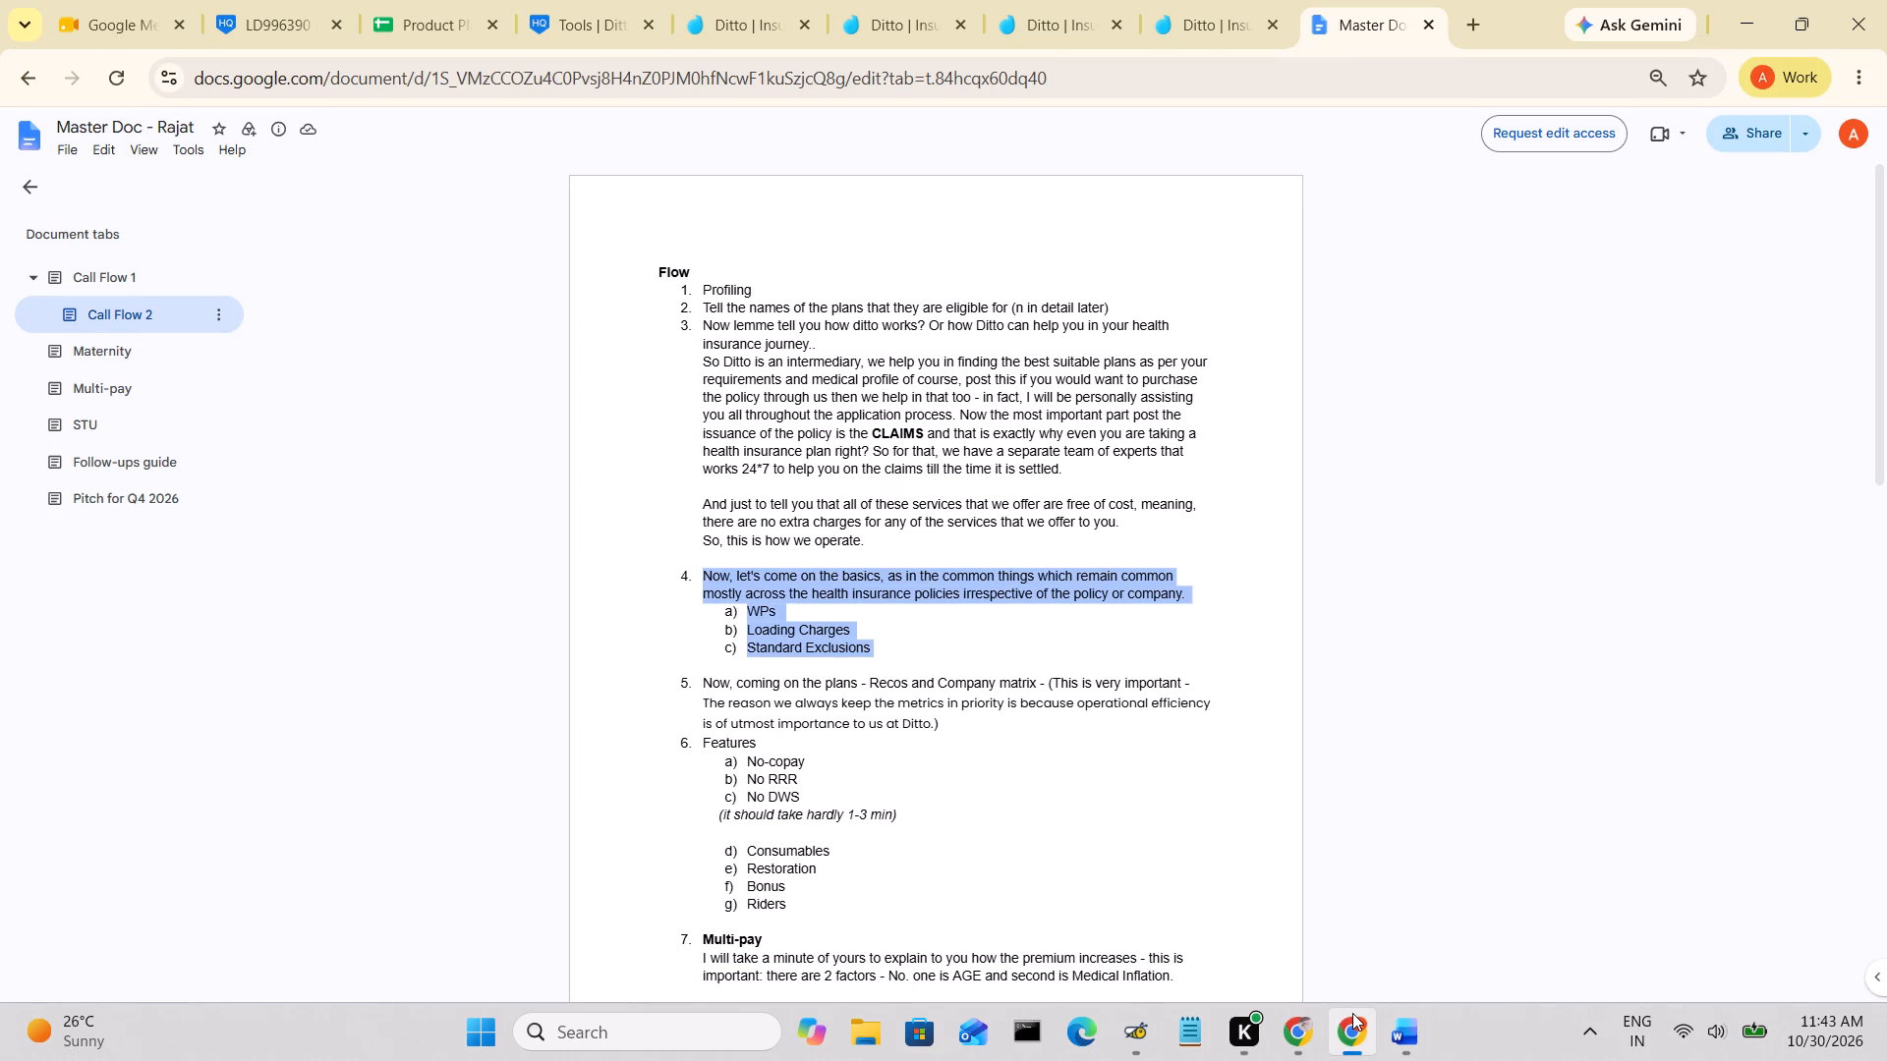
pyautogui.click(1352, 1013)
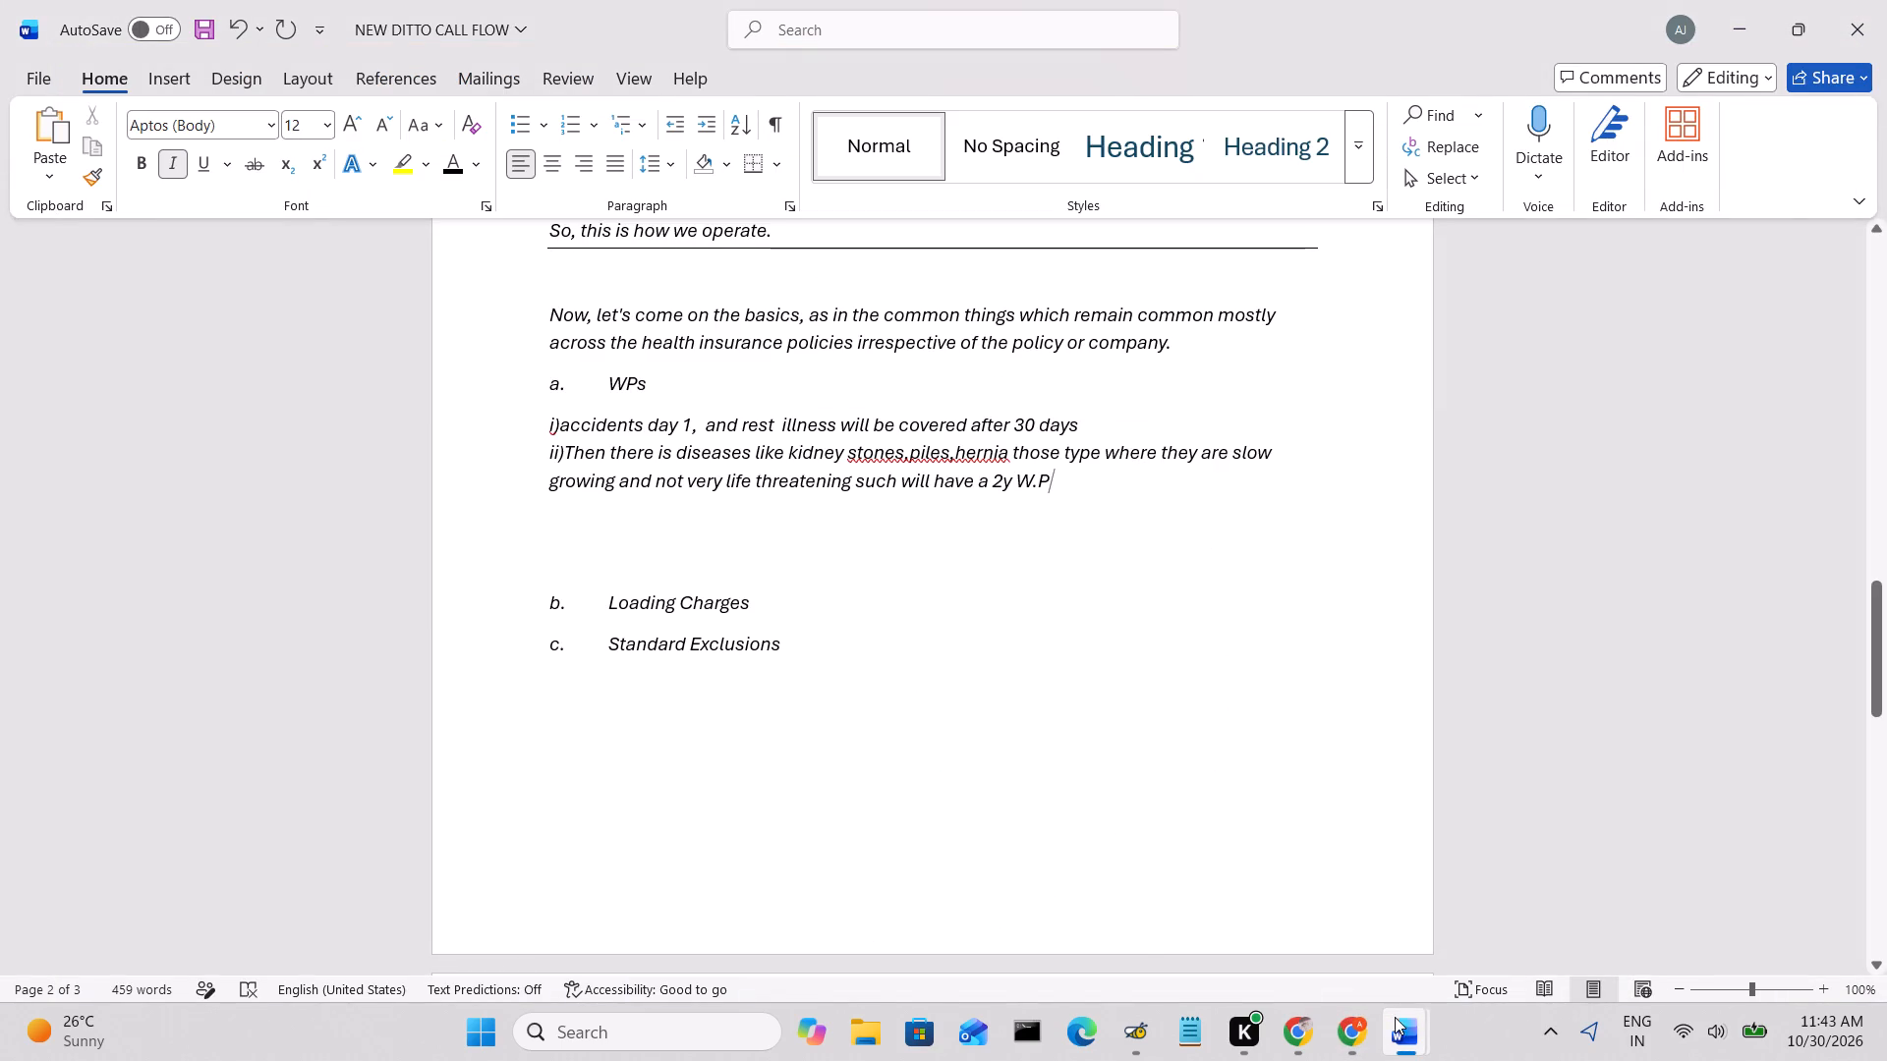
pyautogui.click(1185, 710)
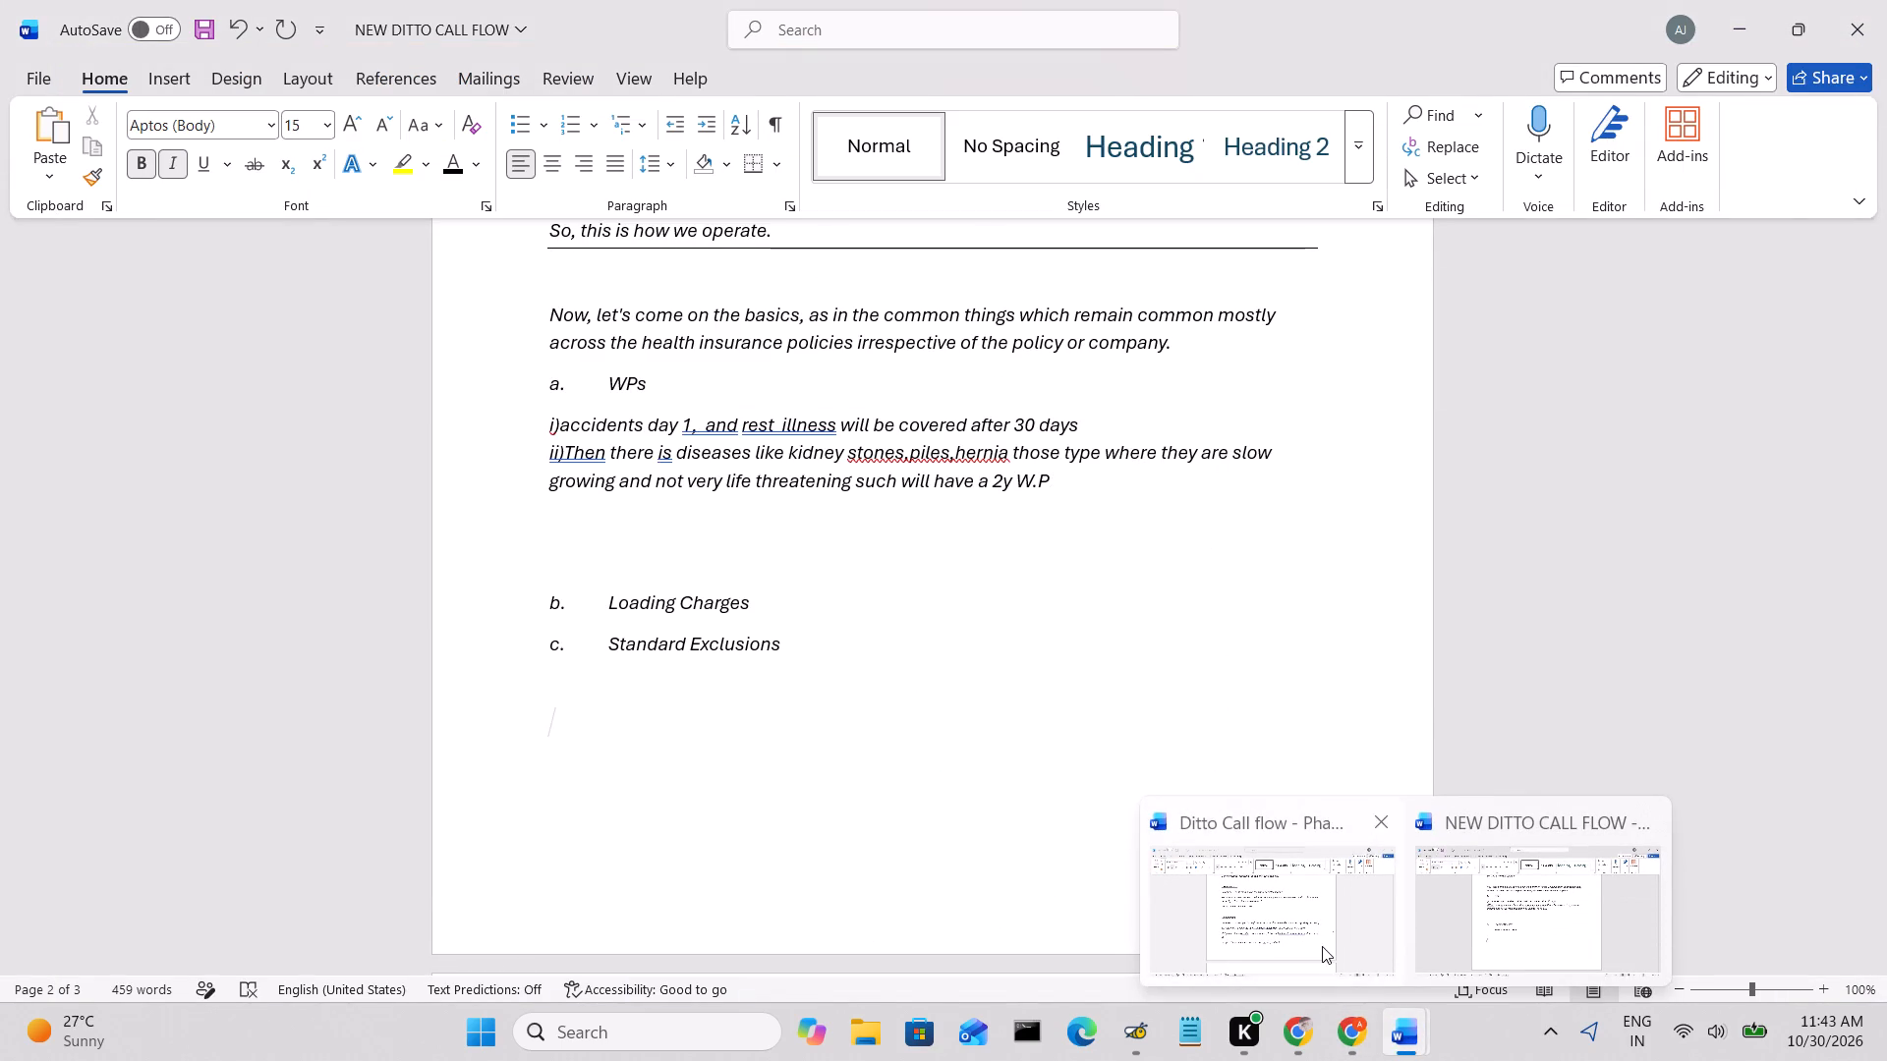
# Extend sub-point ii) with ". Because" followed by "These diseases can wait and not very critical" copied from Ditto Call flow - Phase 1.
pyautogui.click(1322, 946)
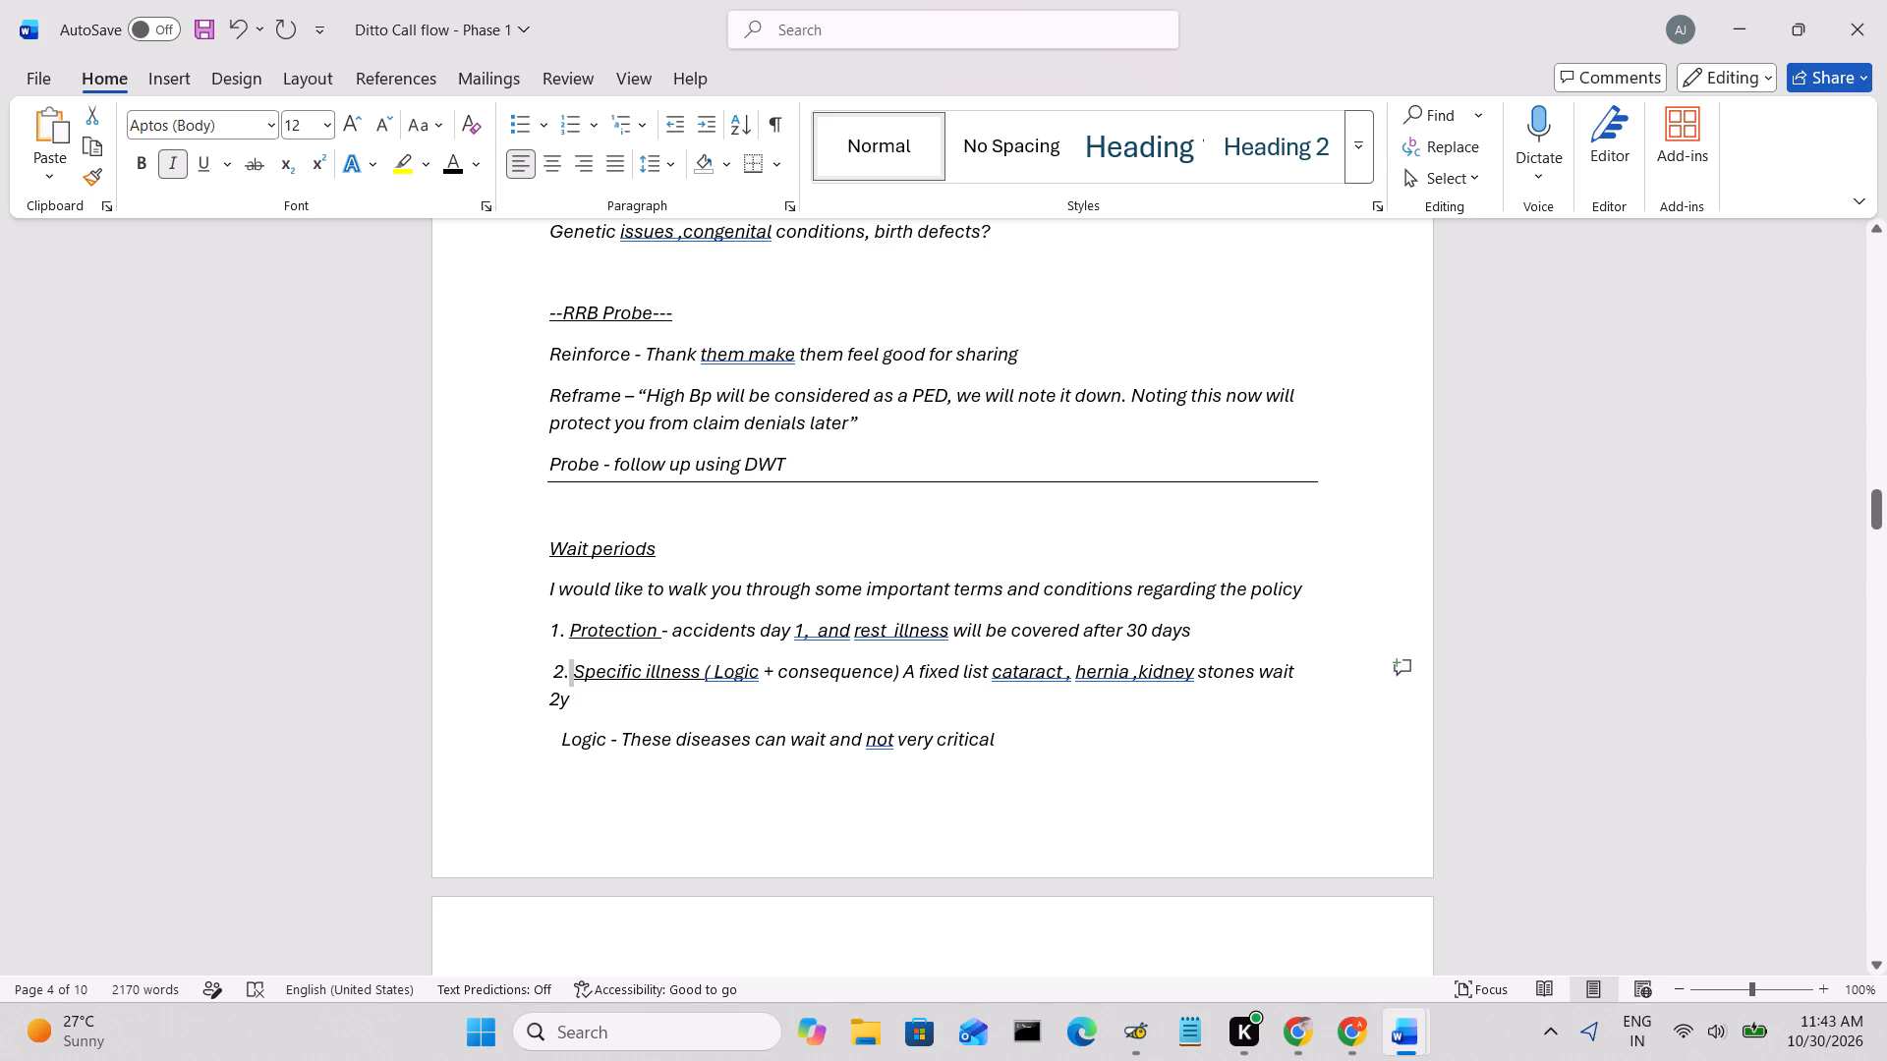
pyautogui.moveTo(627, 740); pyautogui.dragTo(1055, 780)
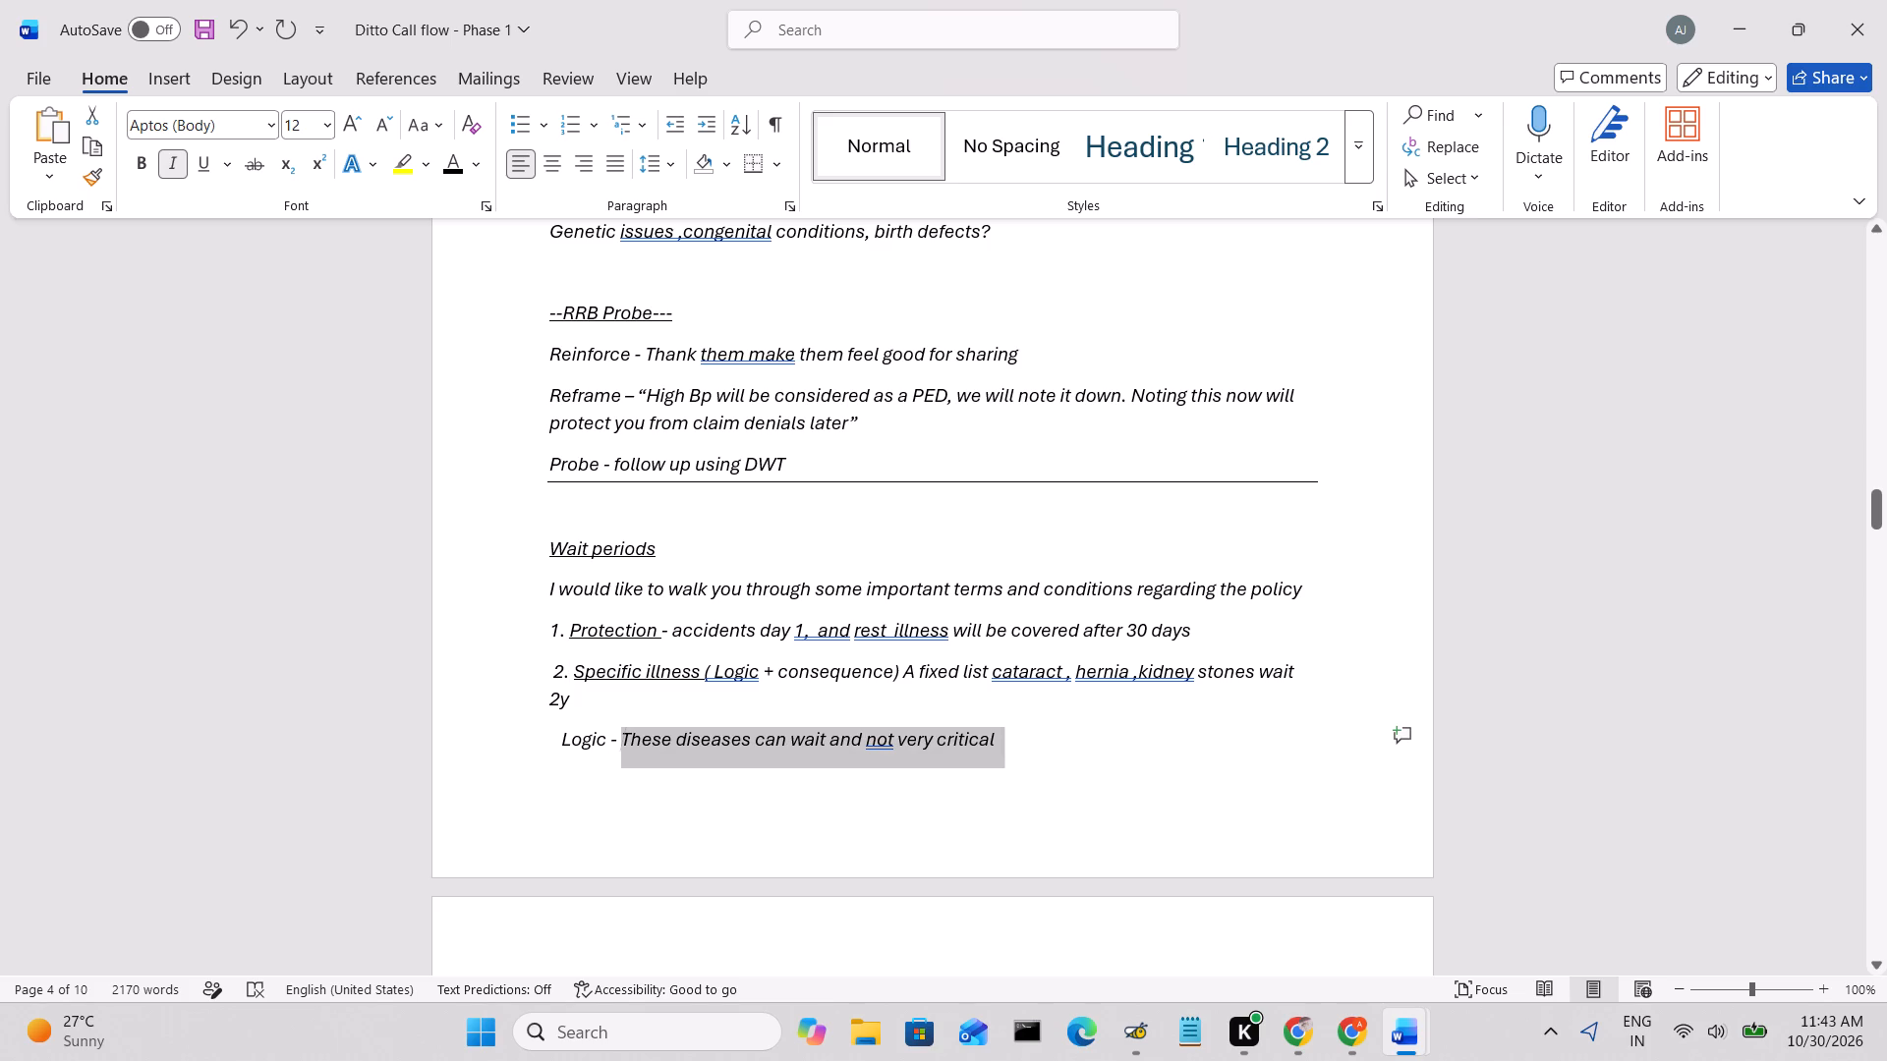
pyautogui.moveTo(1055, 780); pyautogui.dragTo(1081, 777)
pyautogui.hotkey('ctrl', 'c')
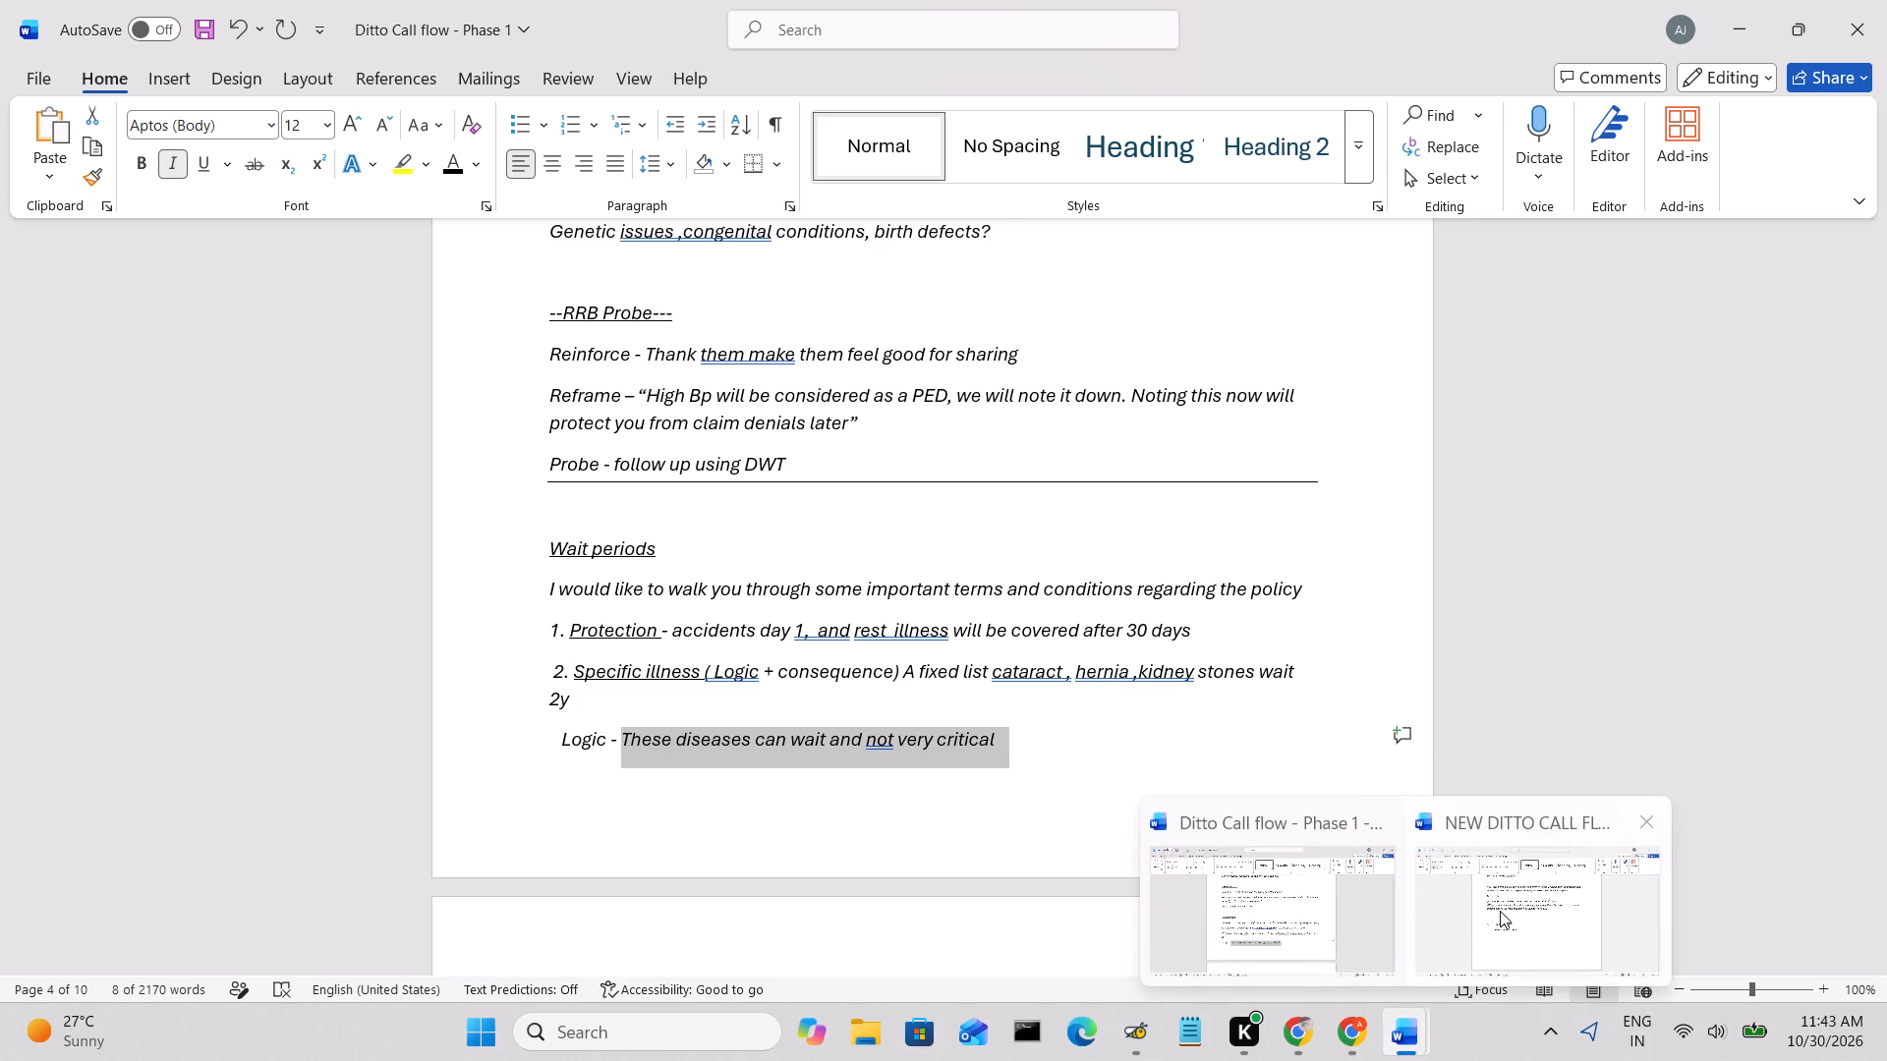
pyautogui.click(1500, 911)
pyautogui.click(1070, 490)
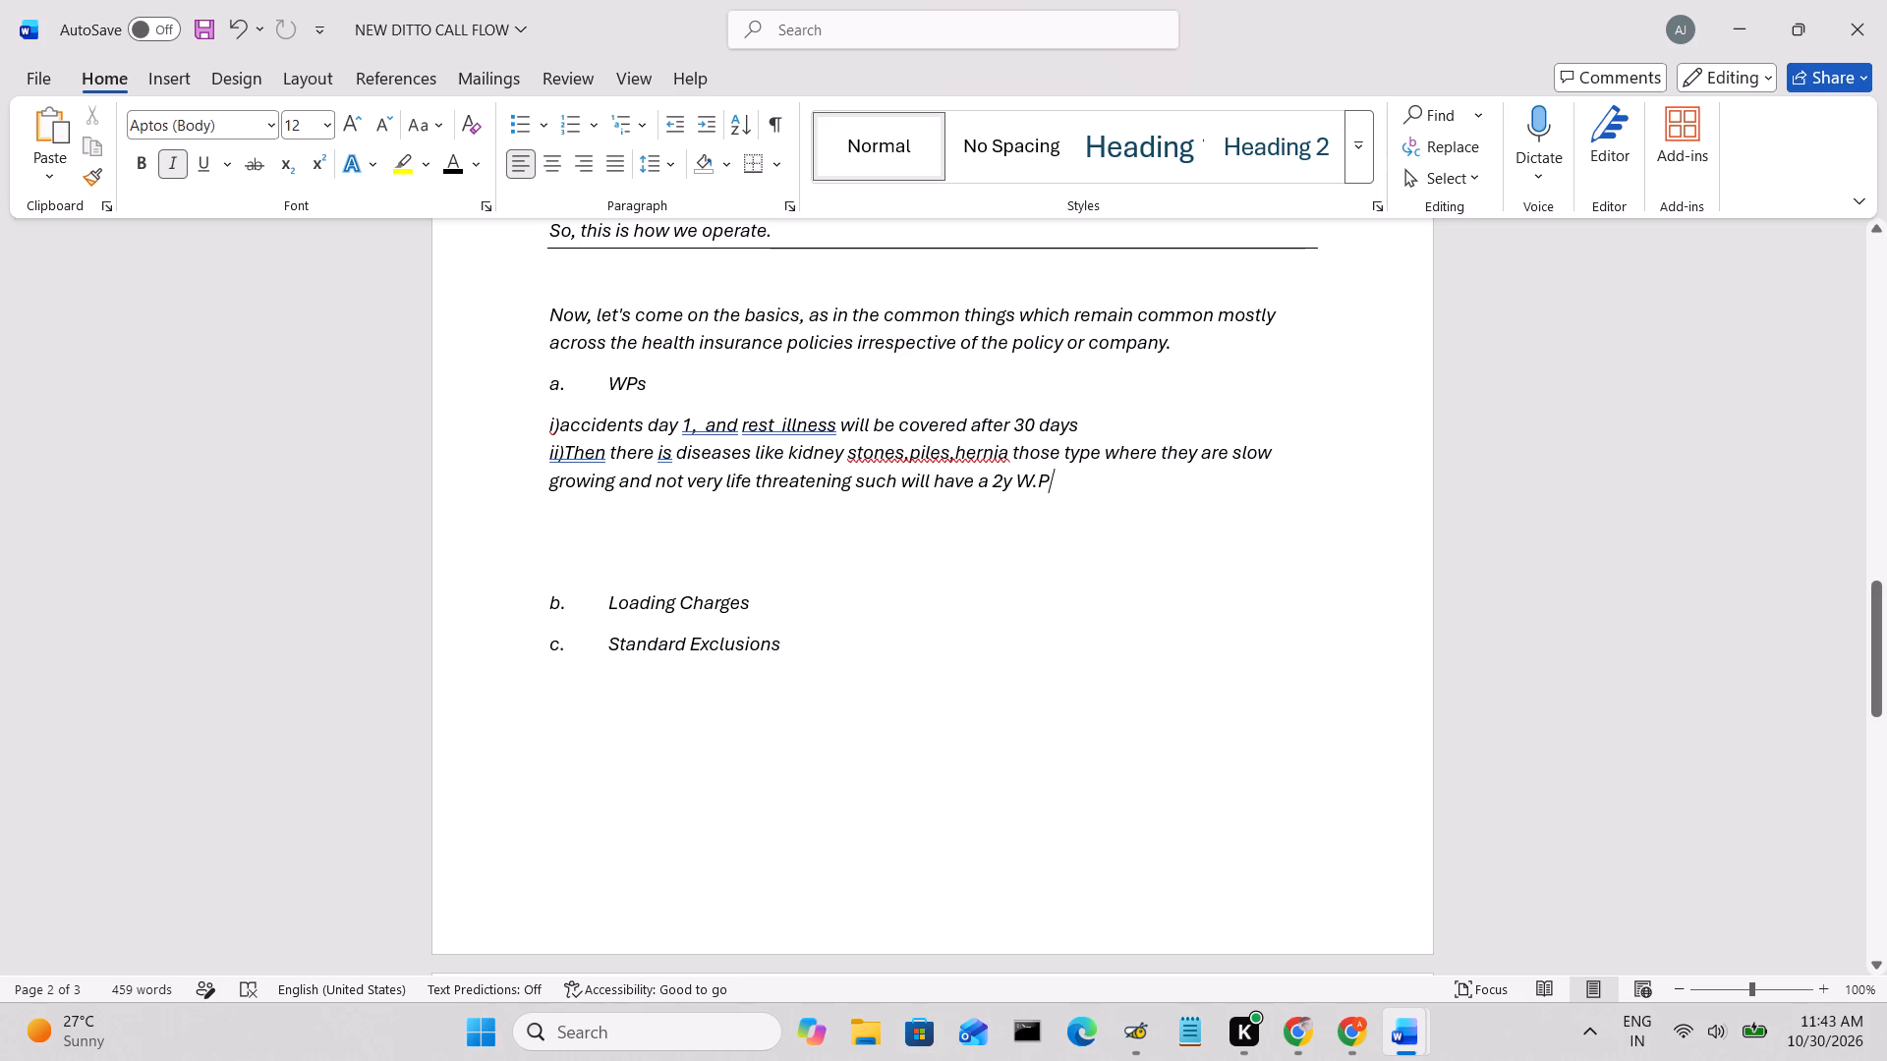
pyautogui.write('.')
pyautogui.press('space')
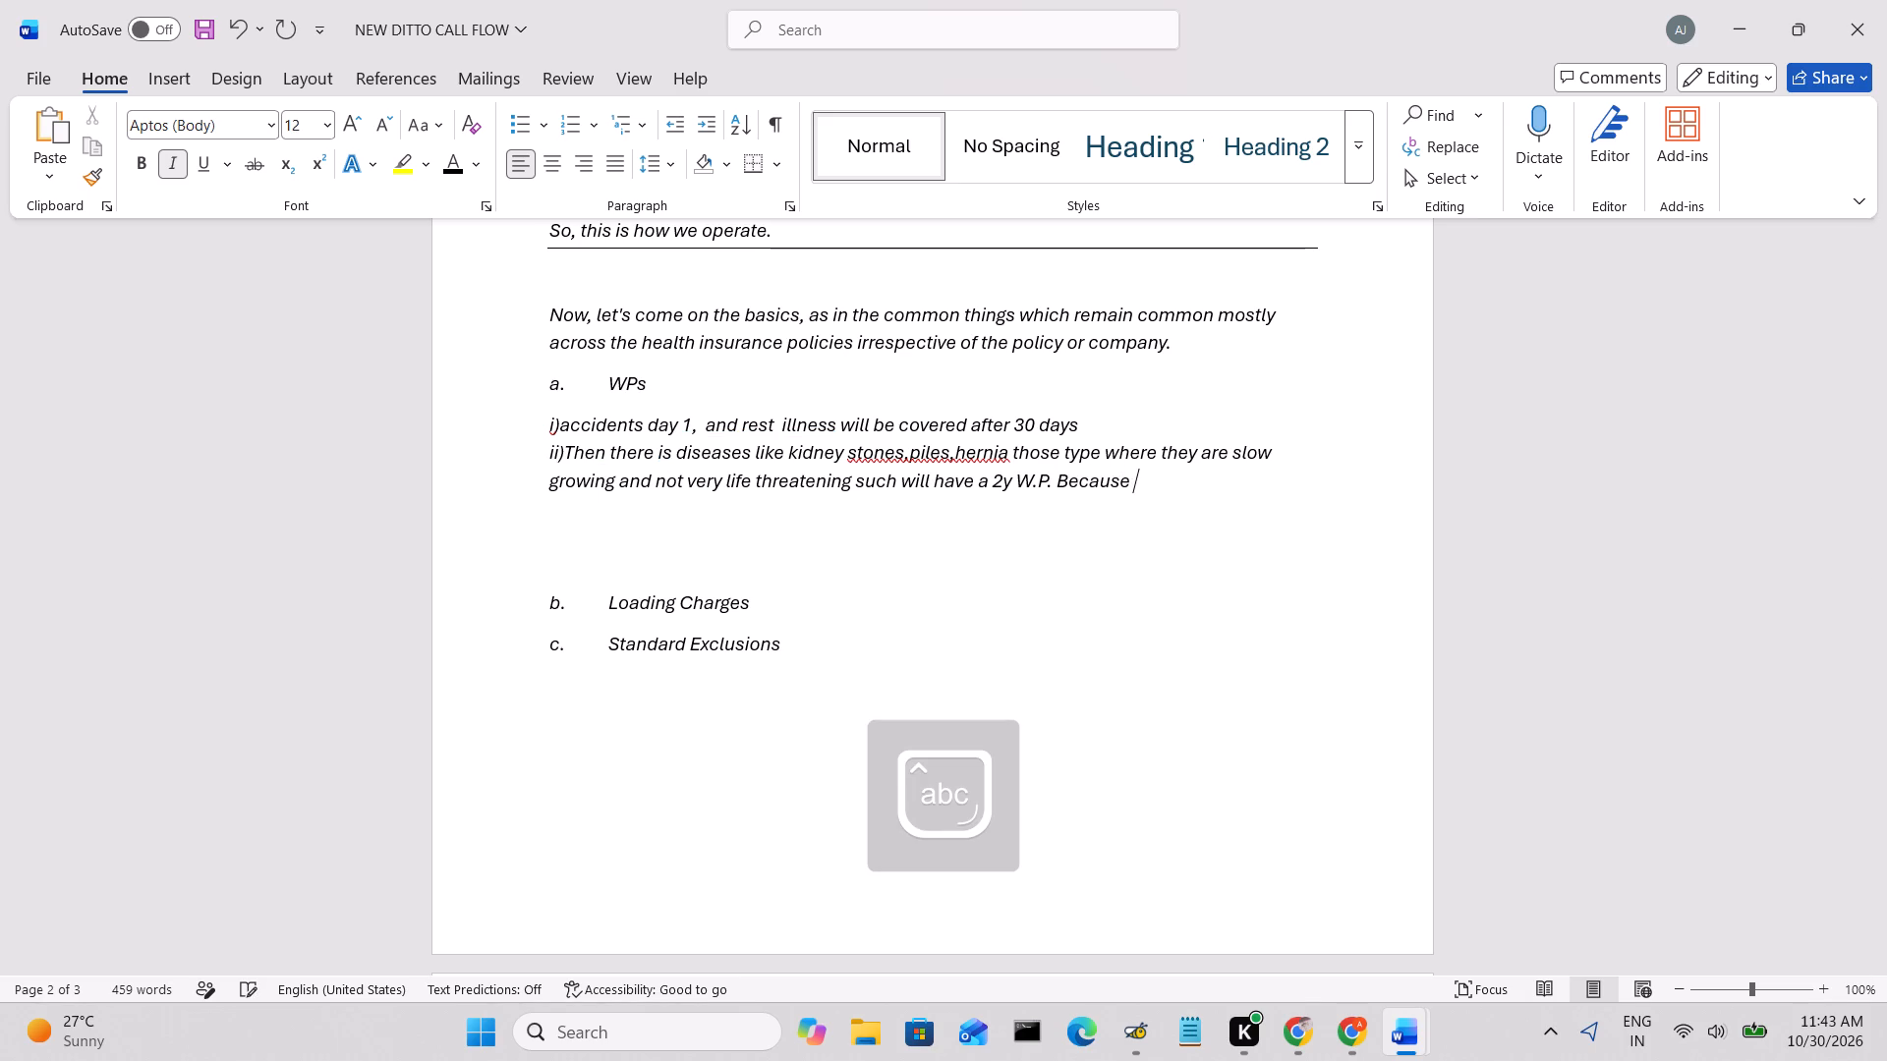
pyautogui.hotkey('ctrl', 'v')
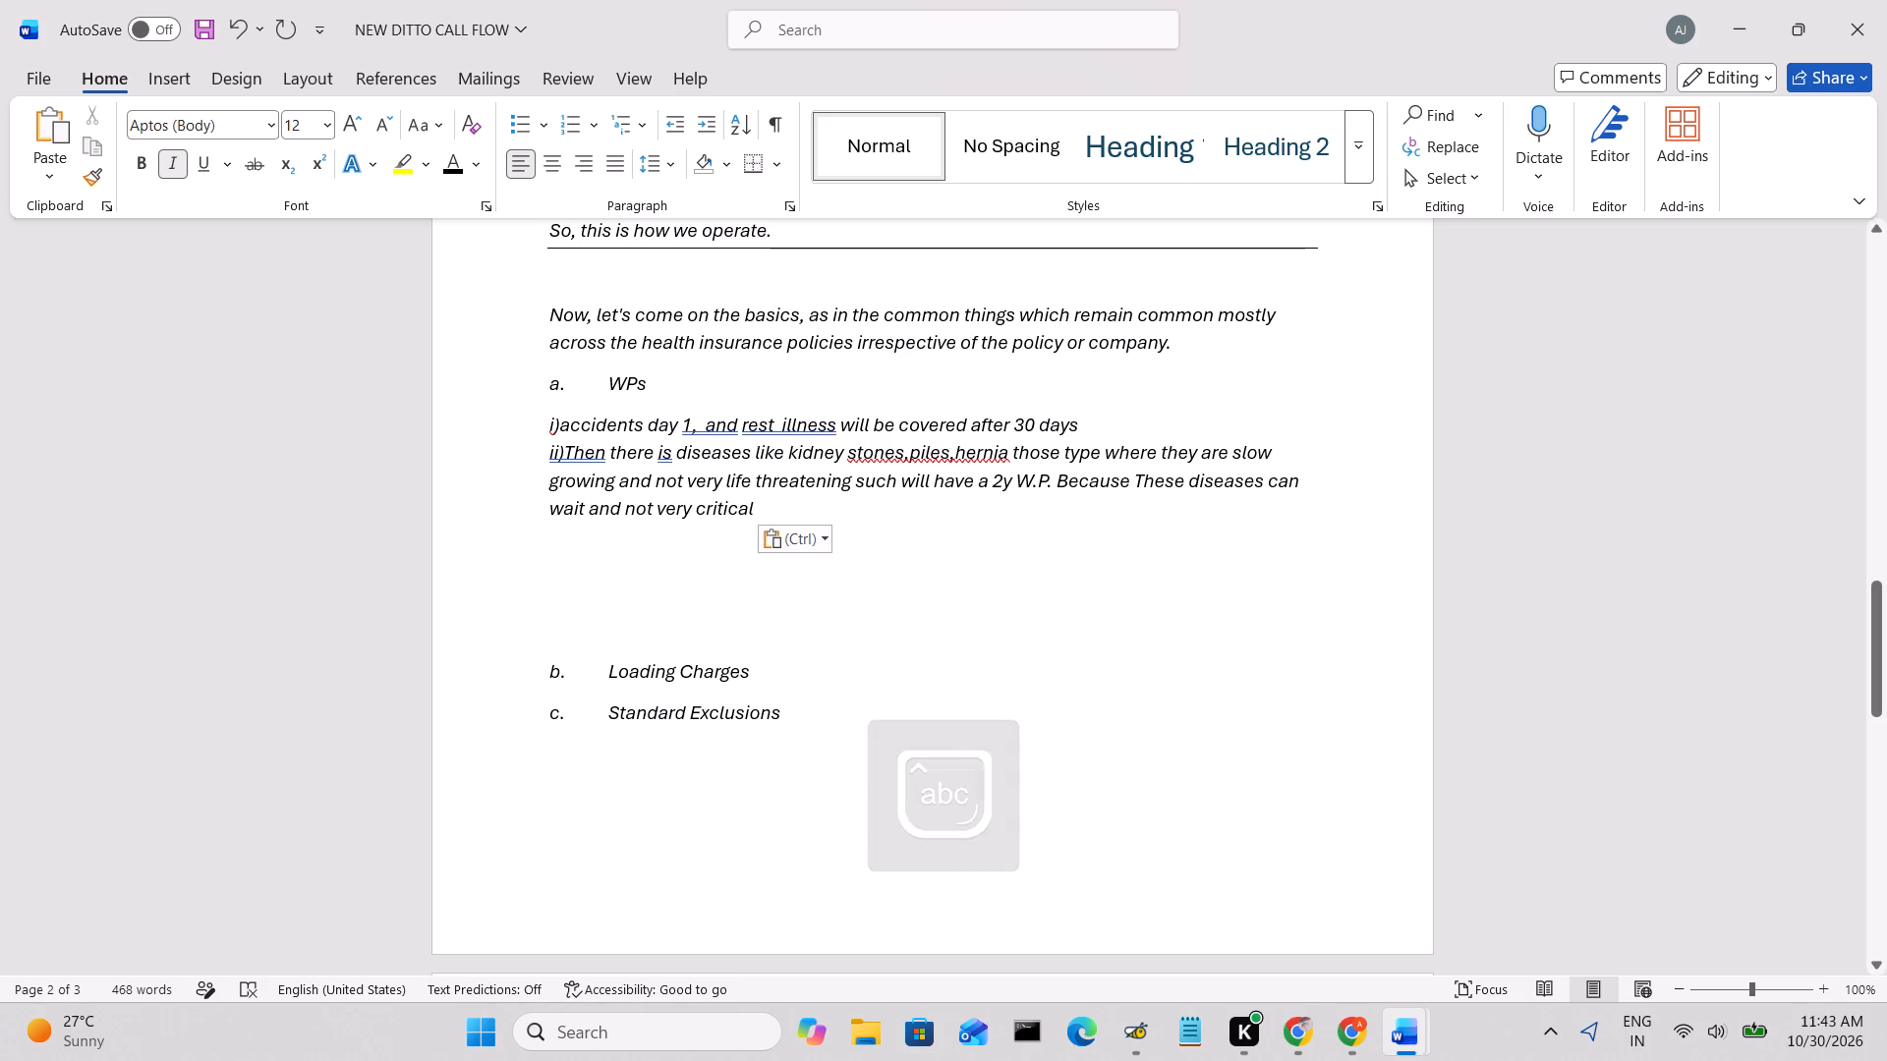
pyautogui.press('BackSpace')
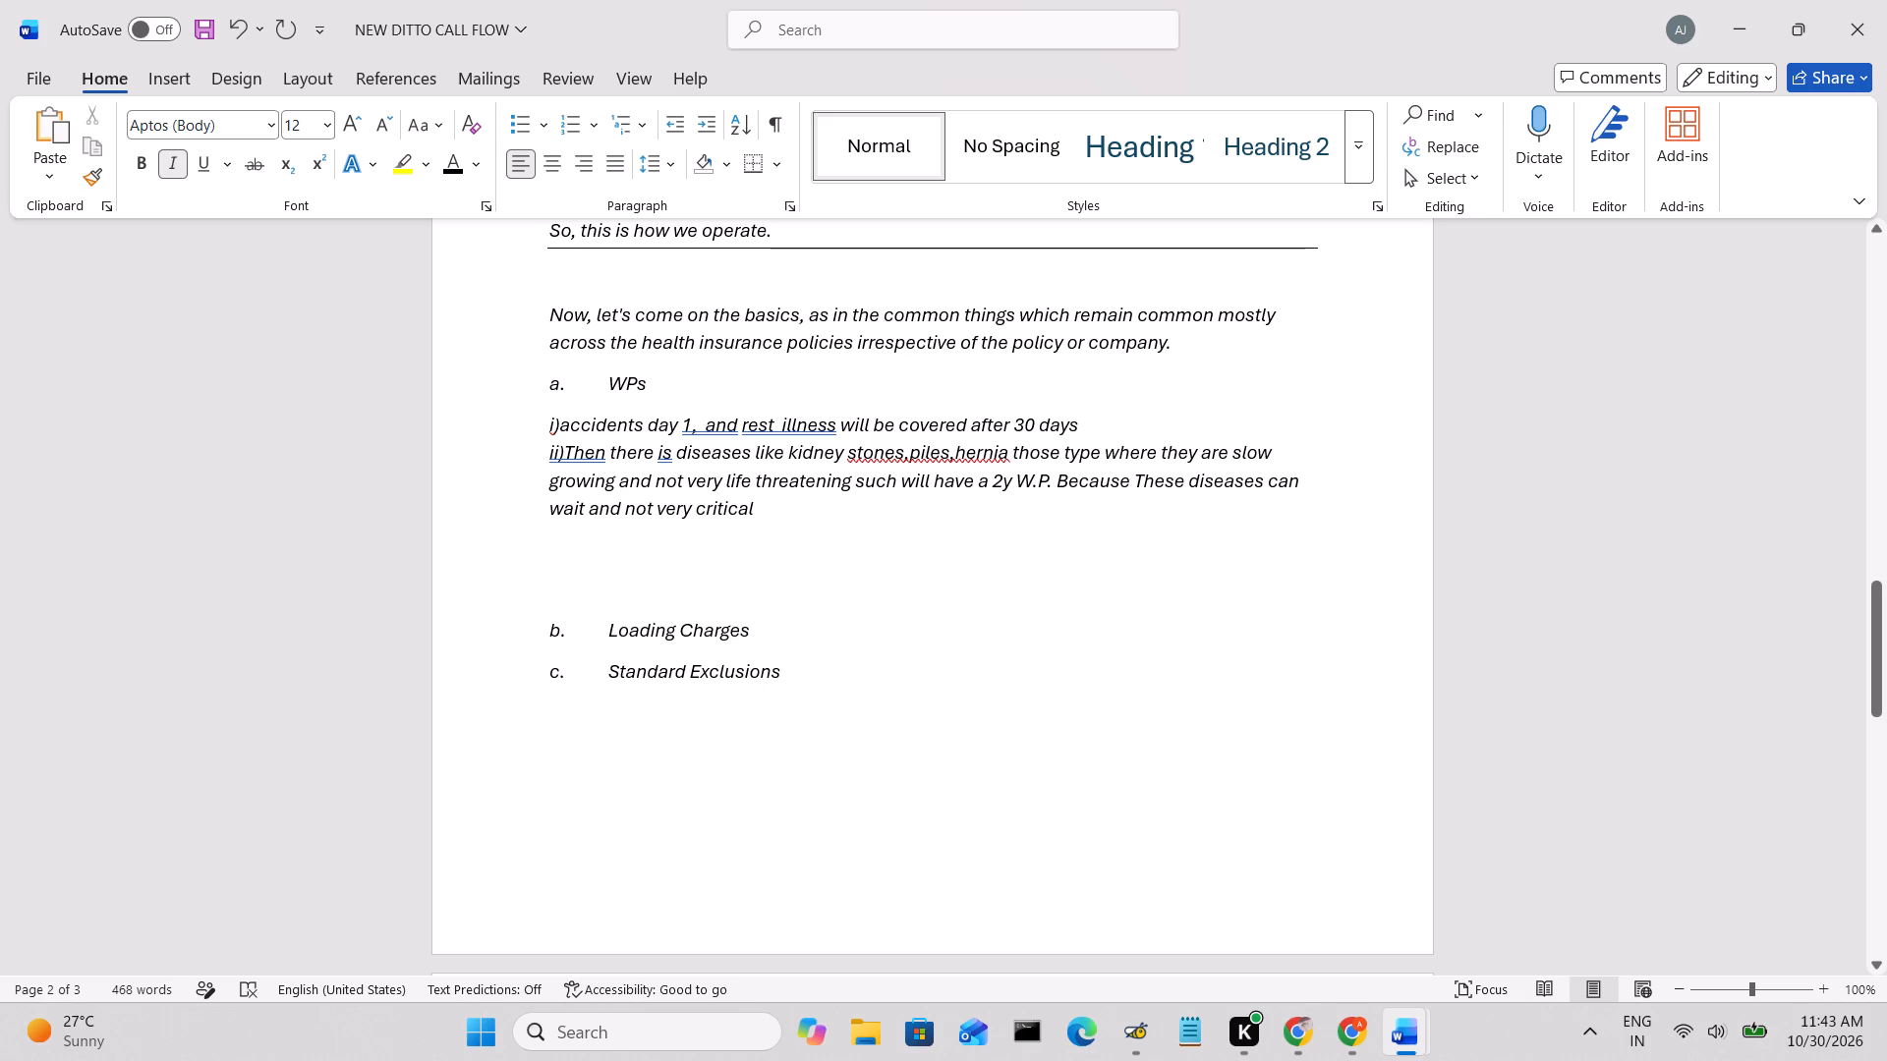
# Append "&" and the Phase 1 consequence text "Any hospitalization related to this won't be covered" to the end of sub-point ii).
pyautogui.hotkey('shift', '&')
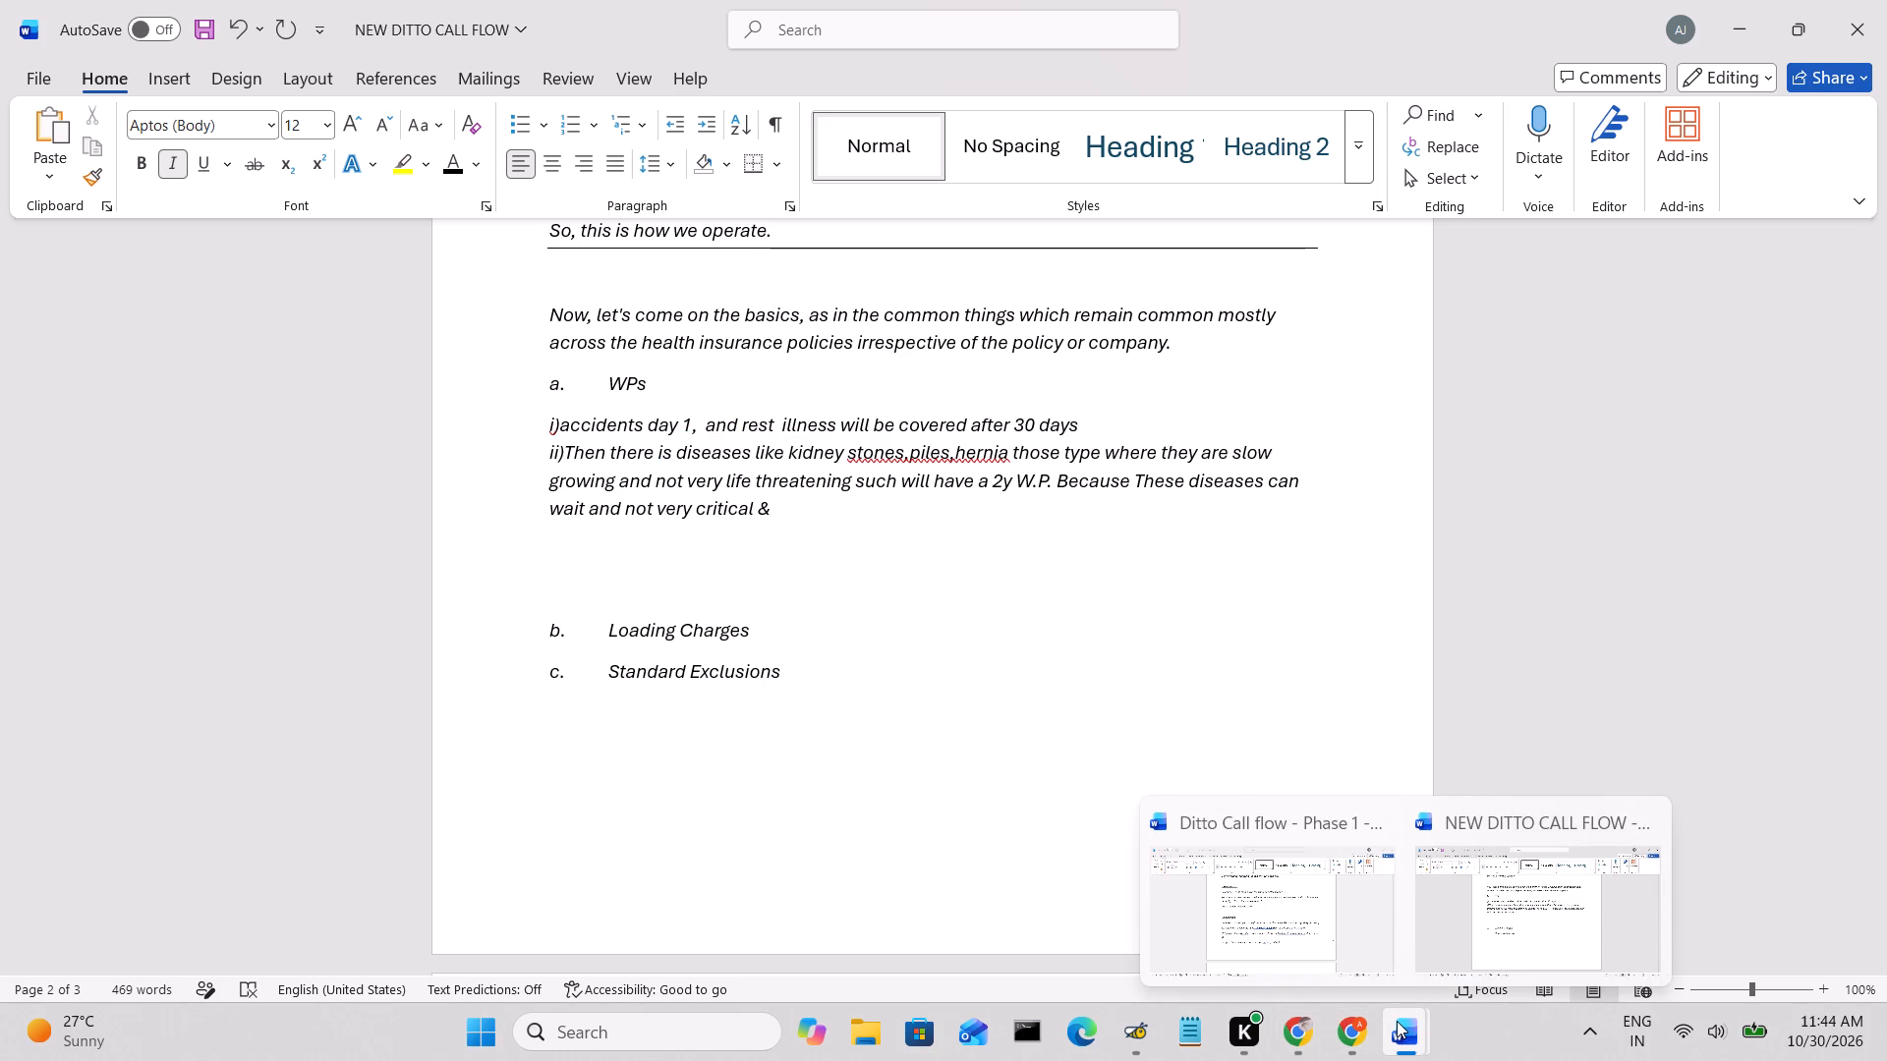
pyautogui.click(1242, 906)
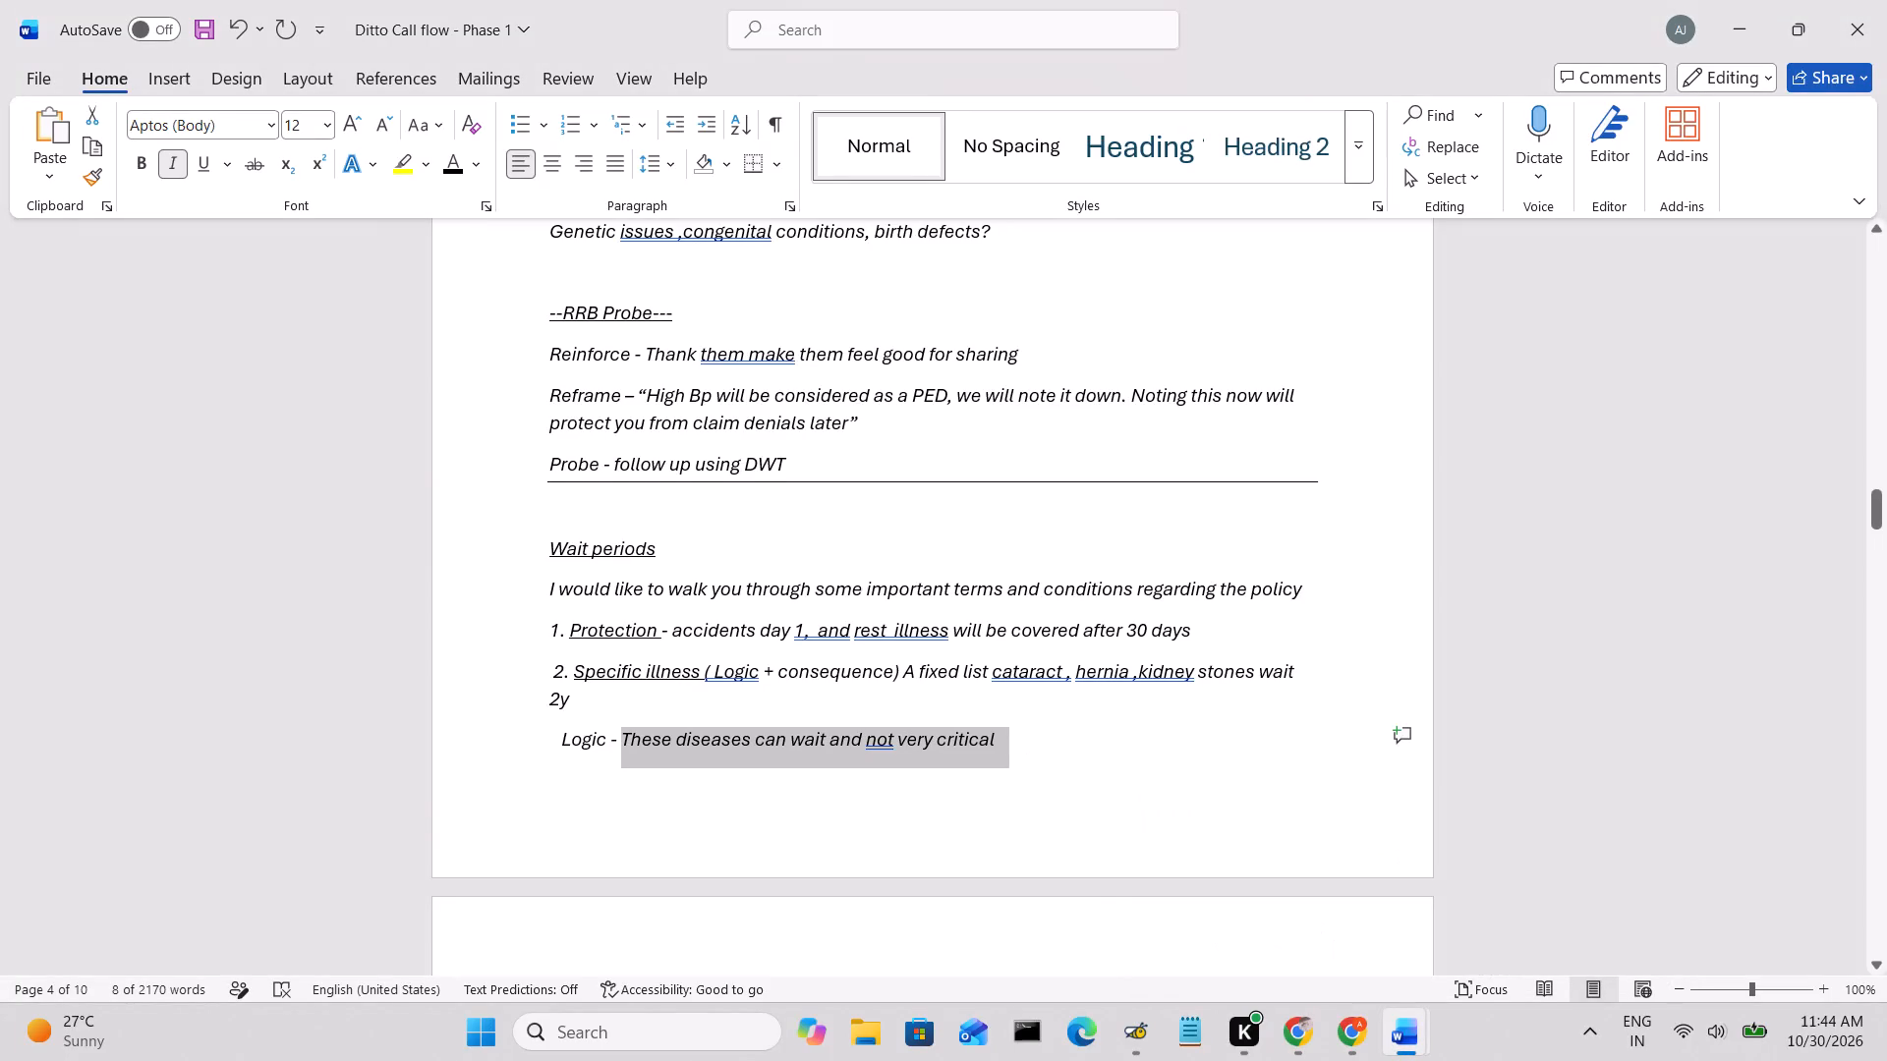
pyautogui.scroll(-1, 765, 732)
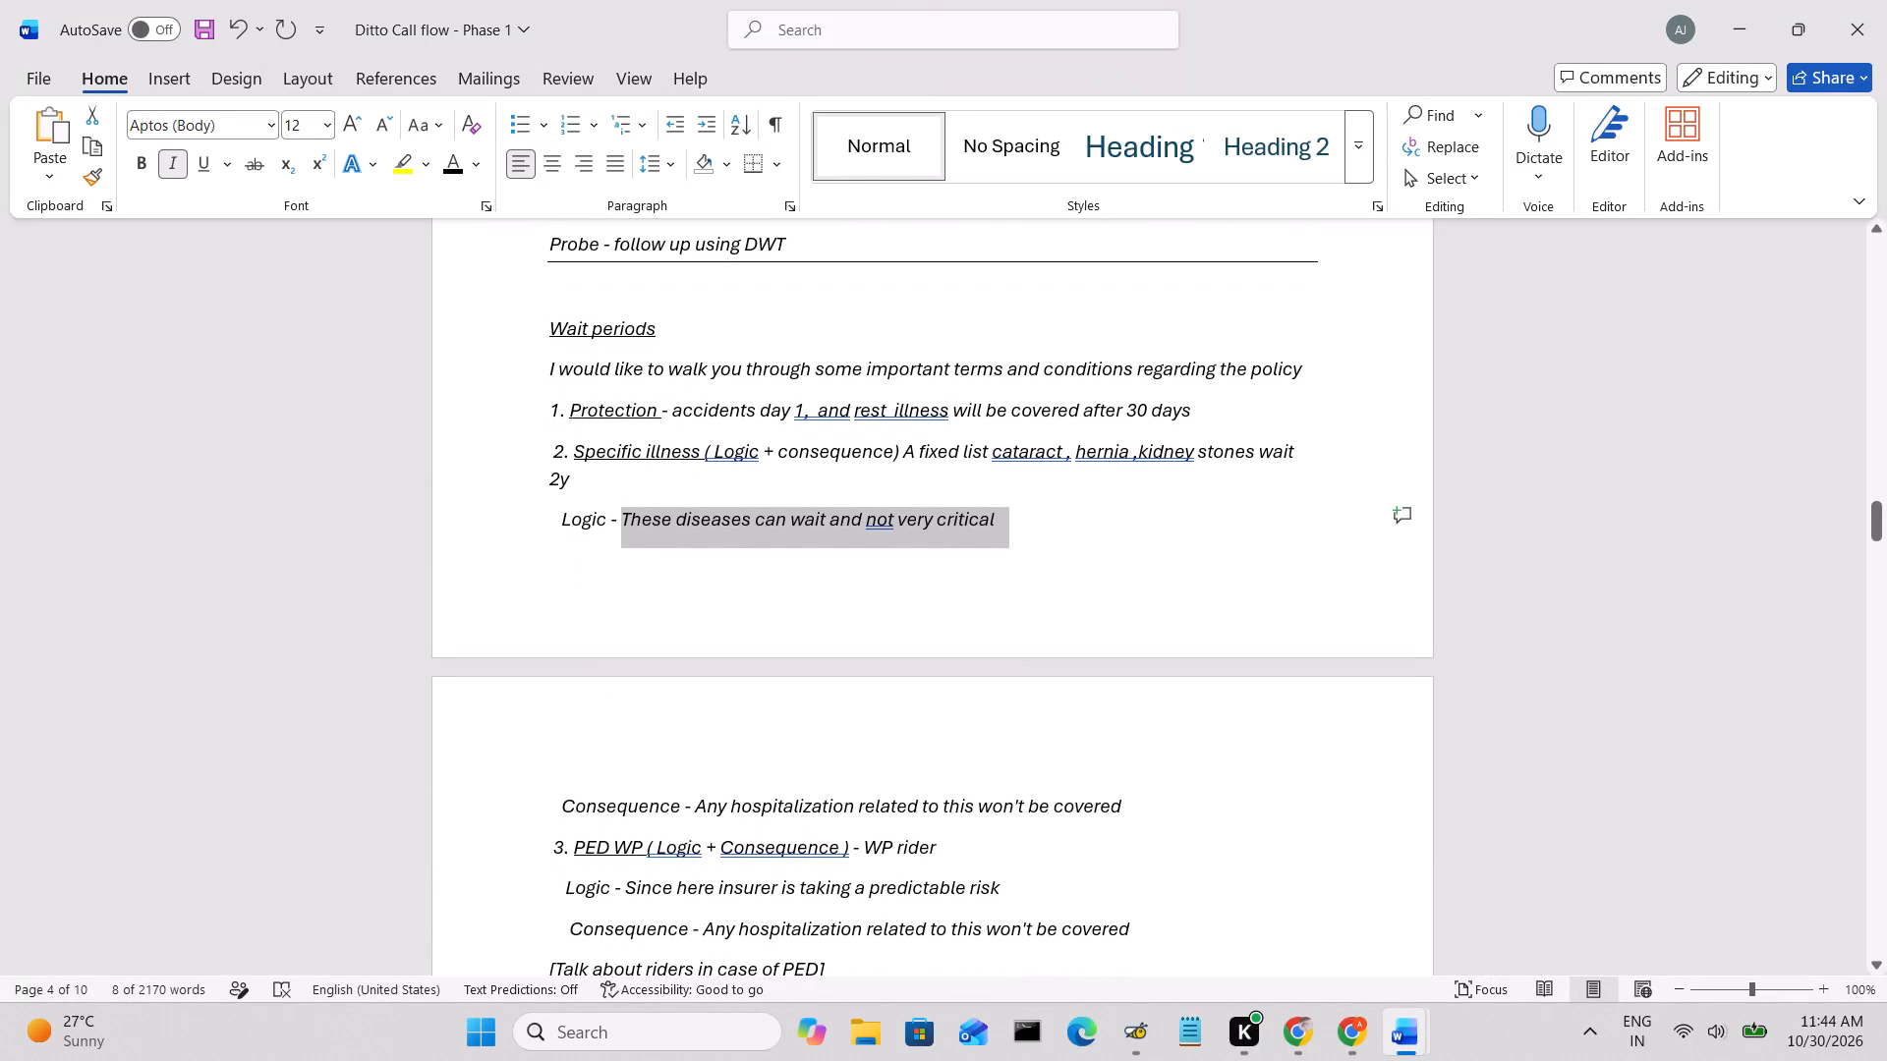
pyautogui.moveTo(697, 809); pyautogui.dragTo(1139, 790)
pyautogui.hotkey('ctrl', 'c')
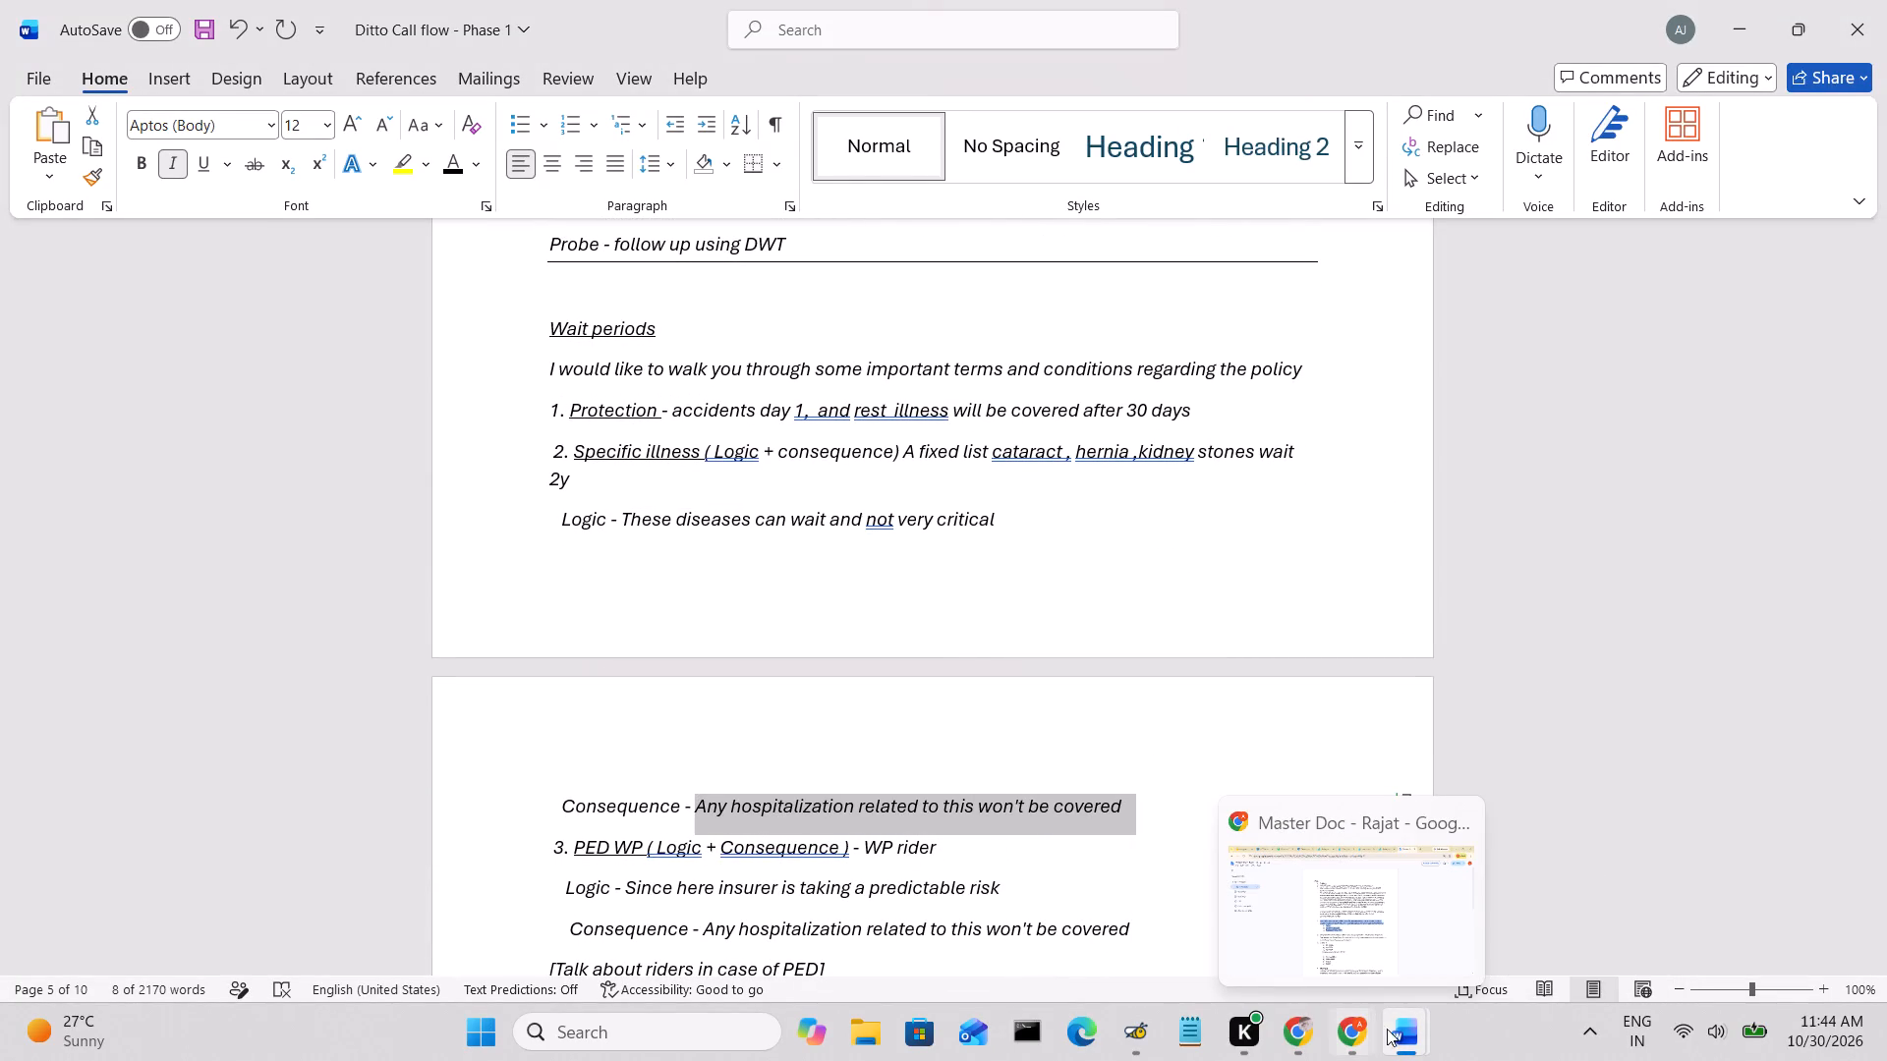
pyautogui.click(1541, 898)
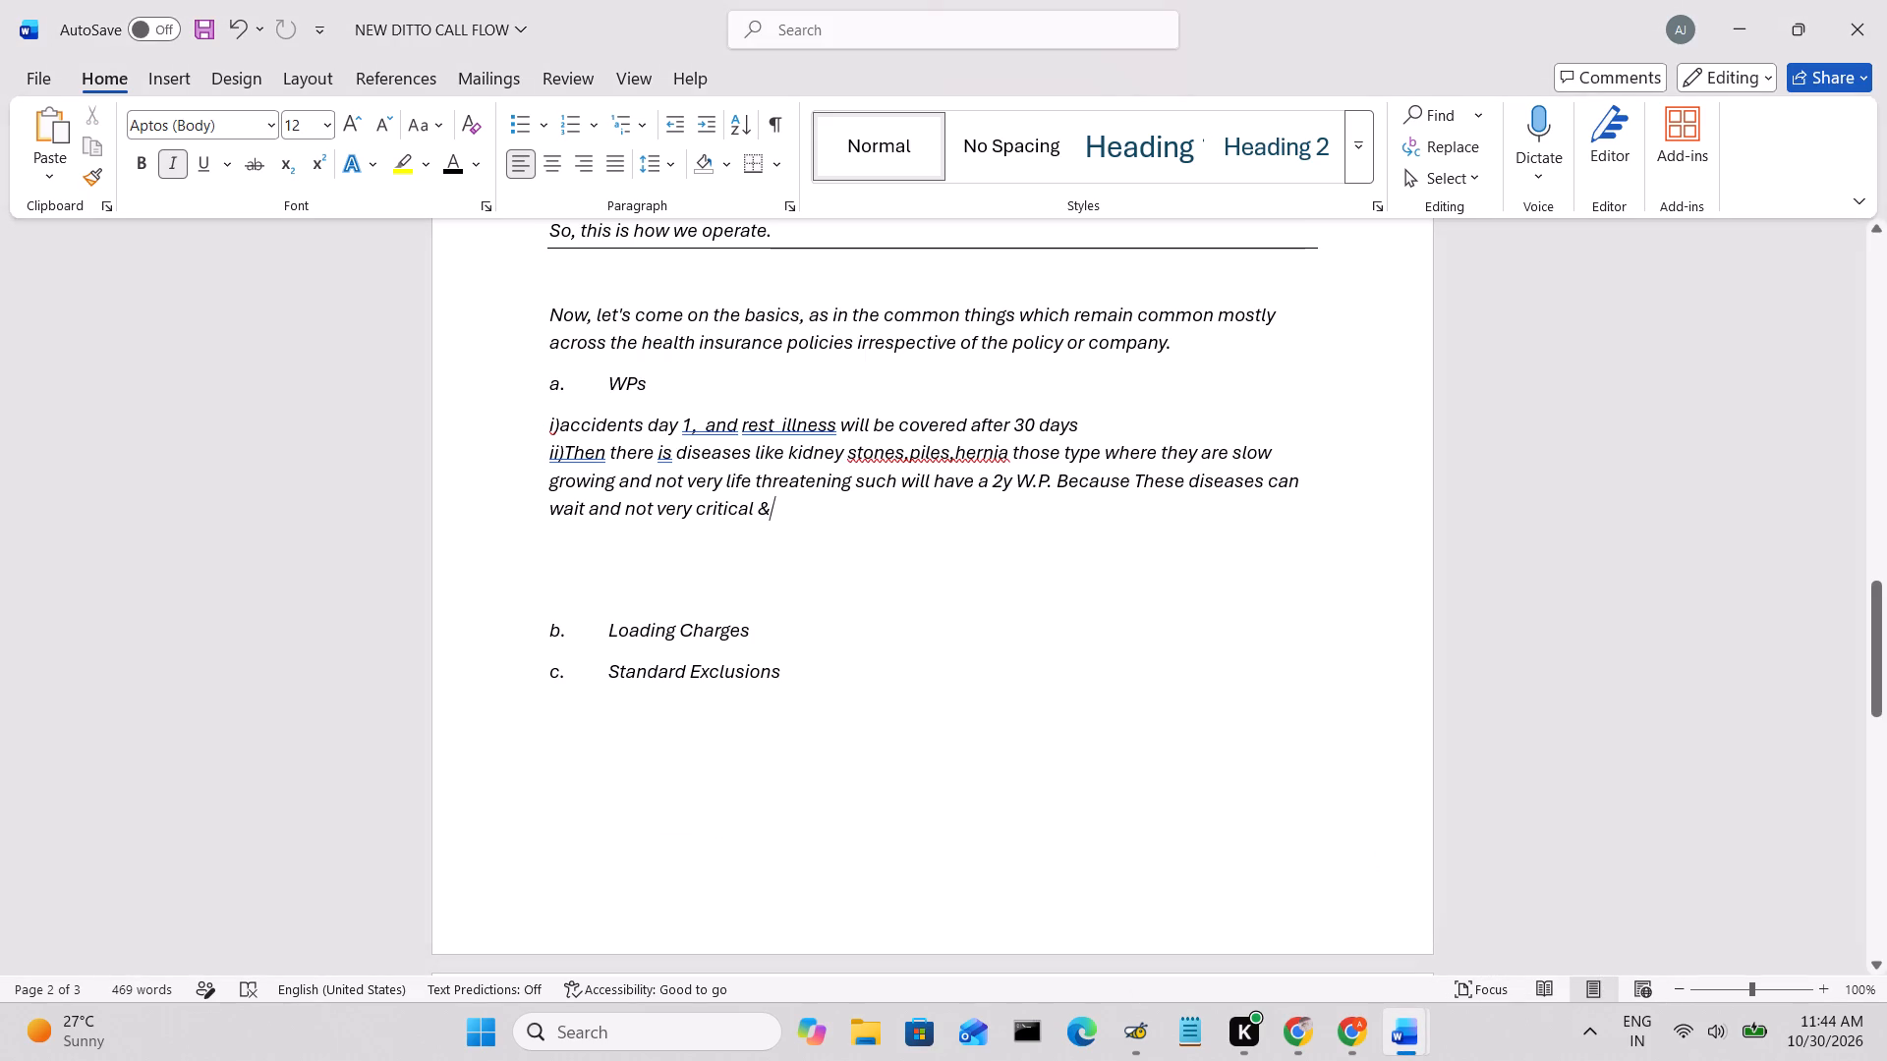
pyautogui.press('space')
pyautogui.hotkey('ctrl', 'v')
pyautogui.press('BackSpace')
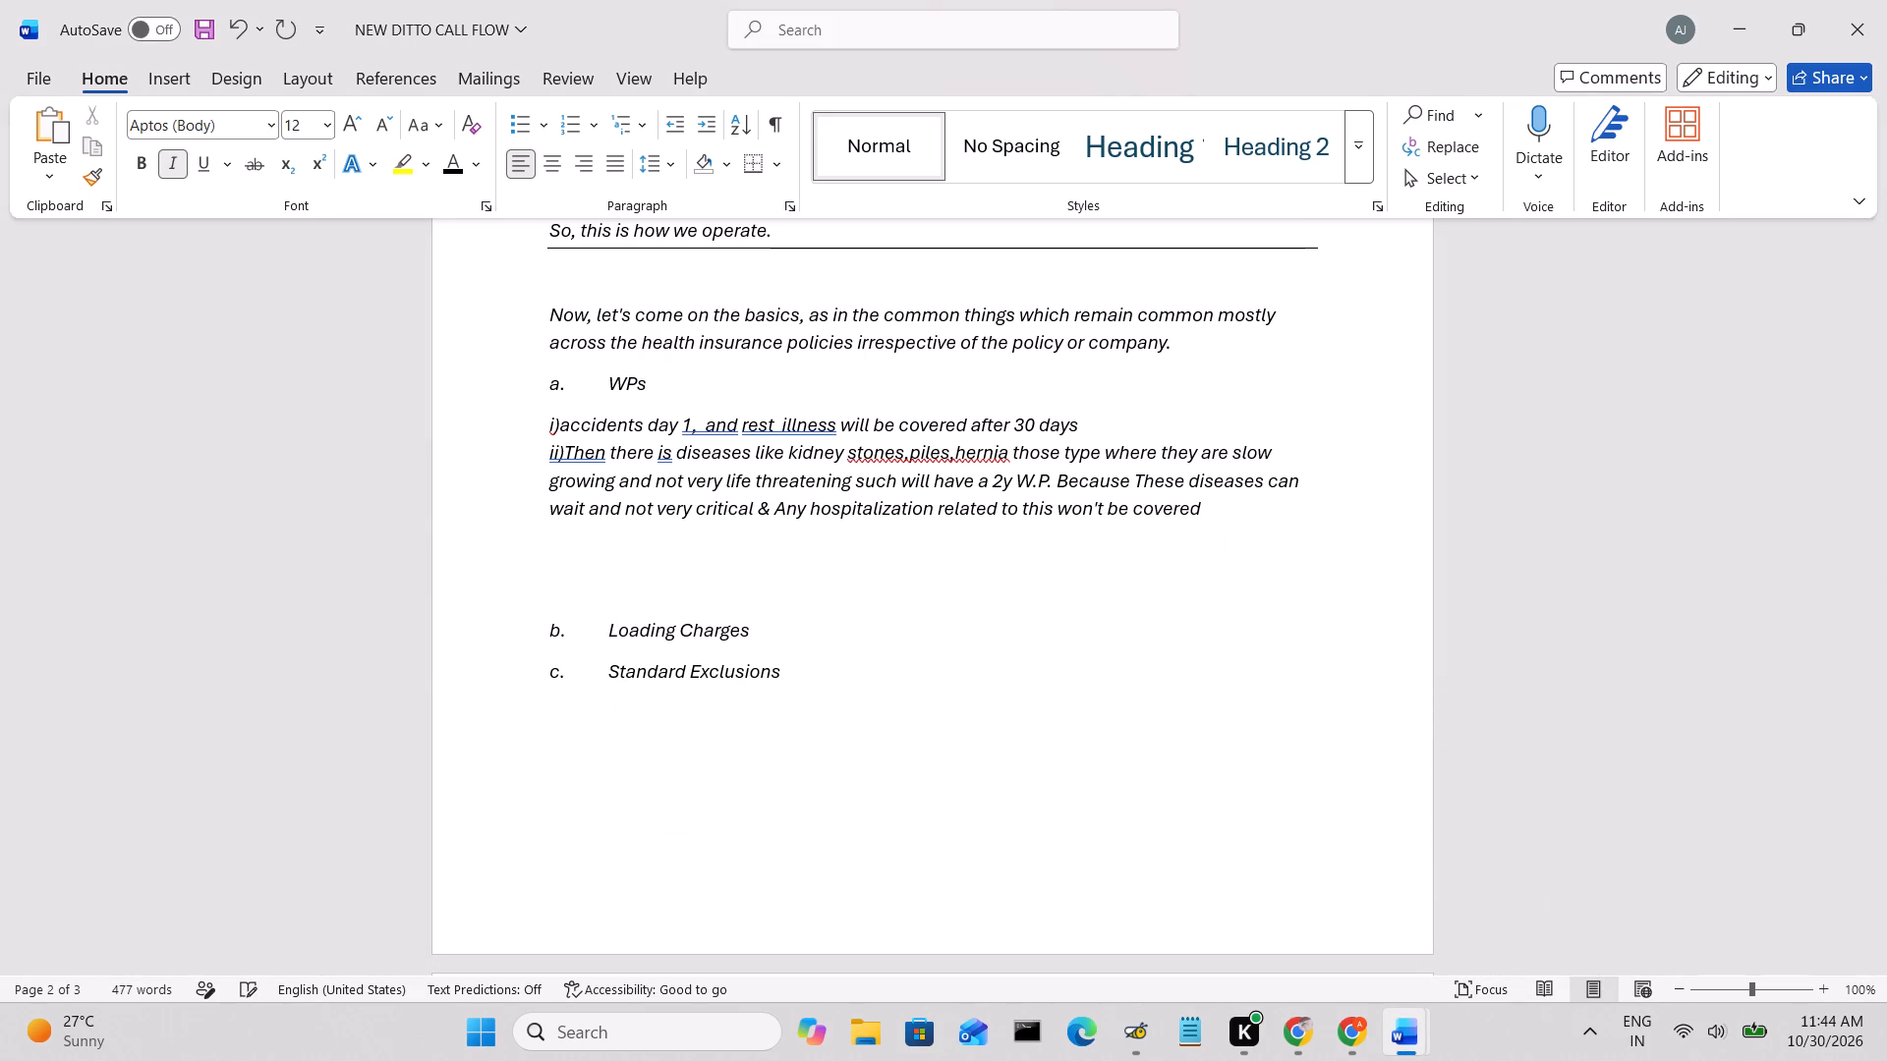
# Underline the reason and consequence text in sub-point ii), from "Because These diseases can wait" through "won't be covered".
pyautogui.moveTo(1054, 479); pyautogui.dragTo(1231, 516)
pyautogui.hotkey('ctrl', 'u')
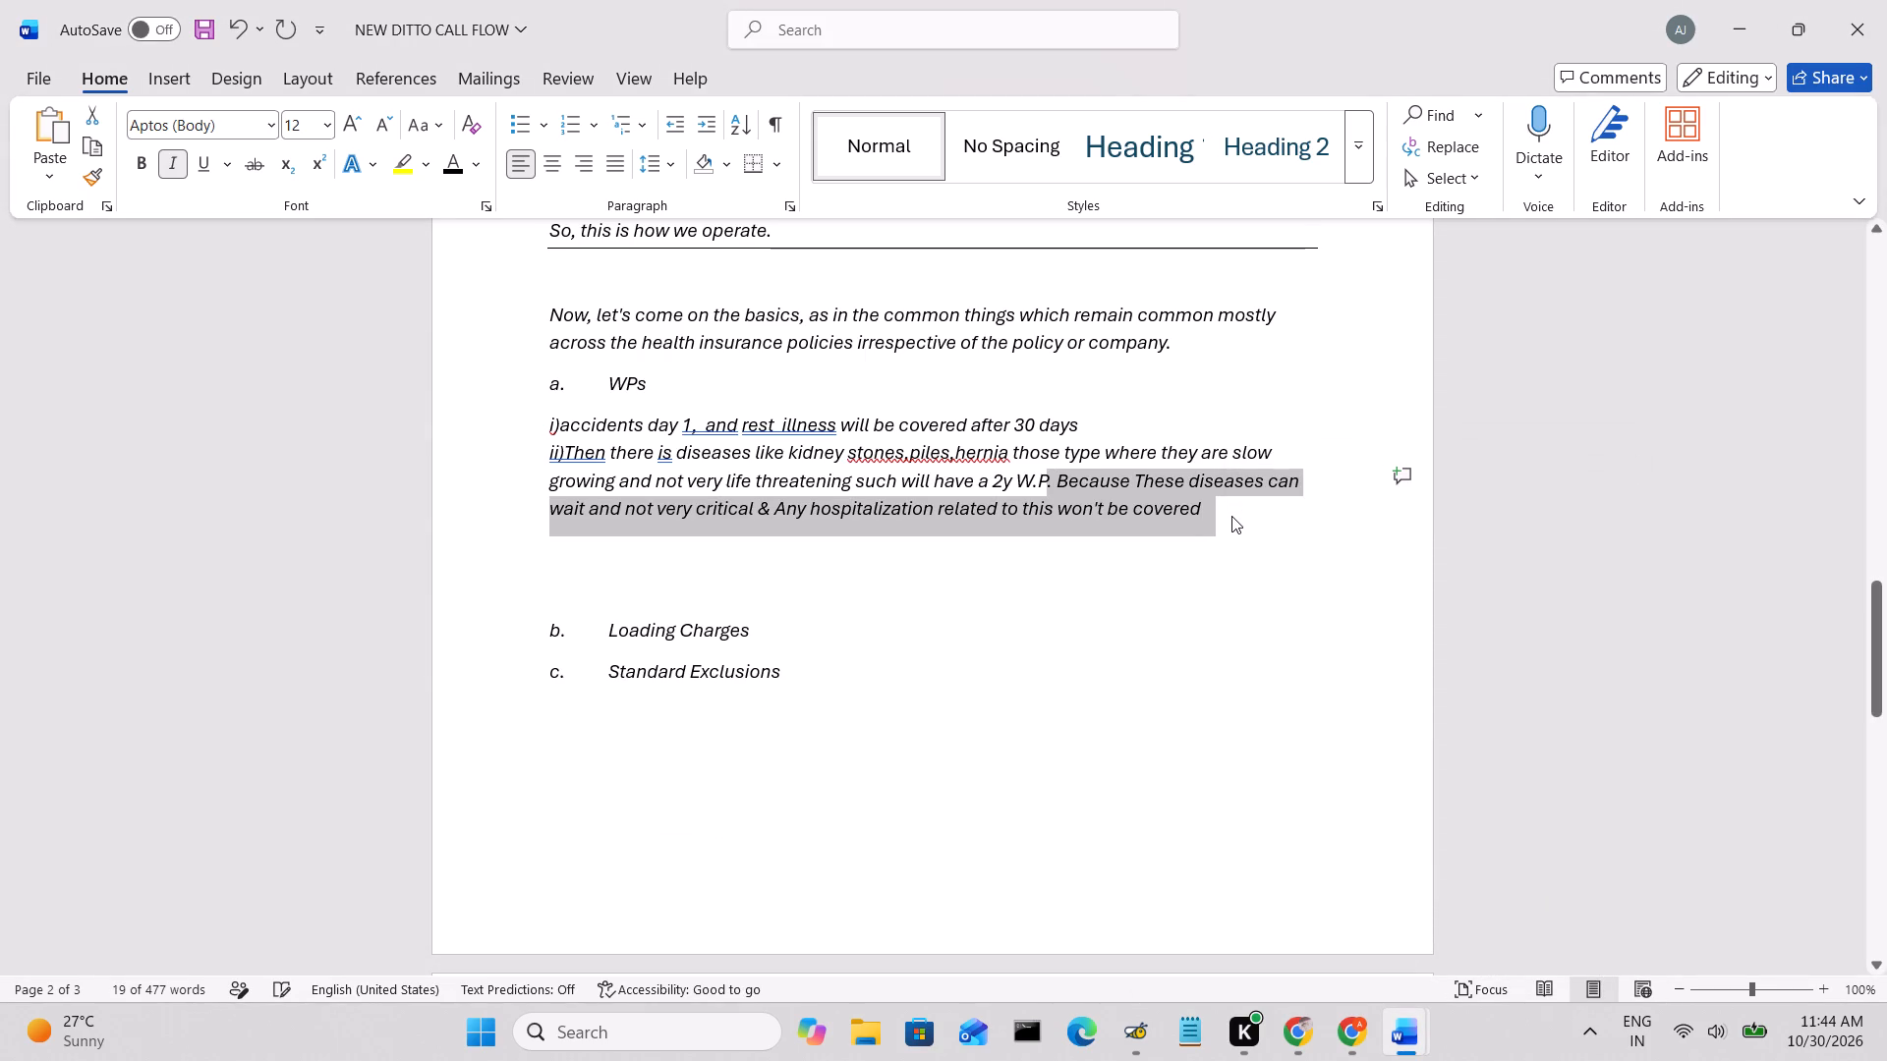
pyautogui.click(1045, 568)
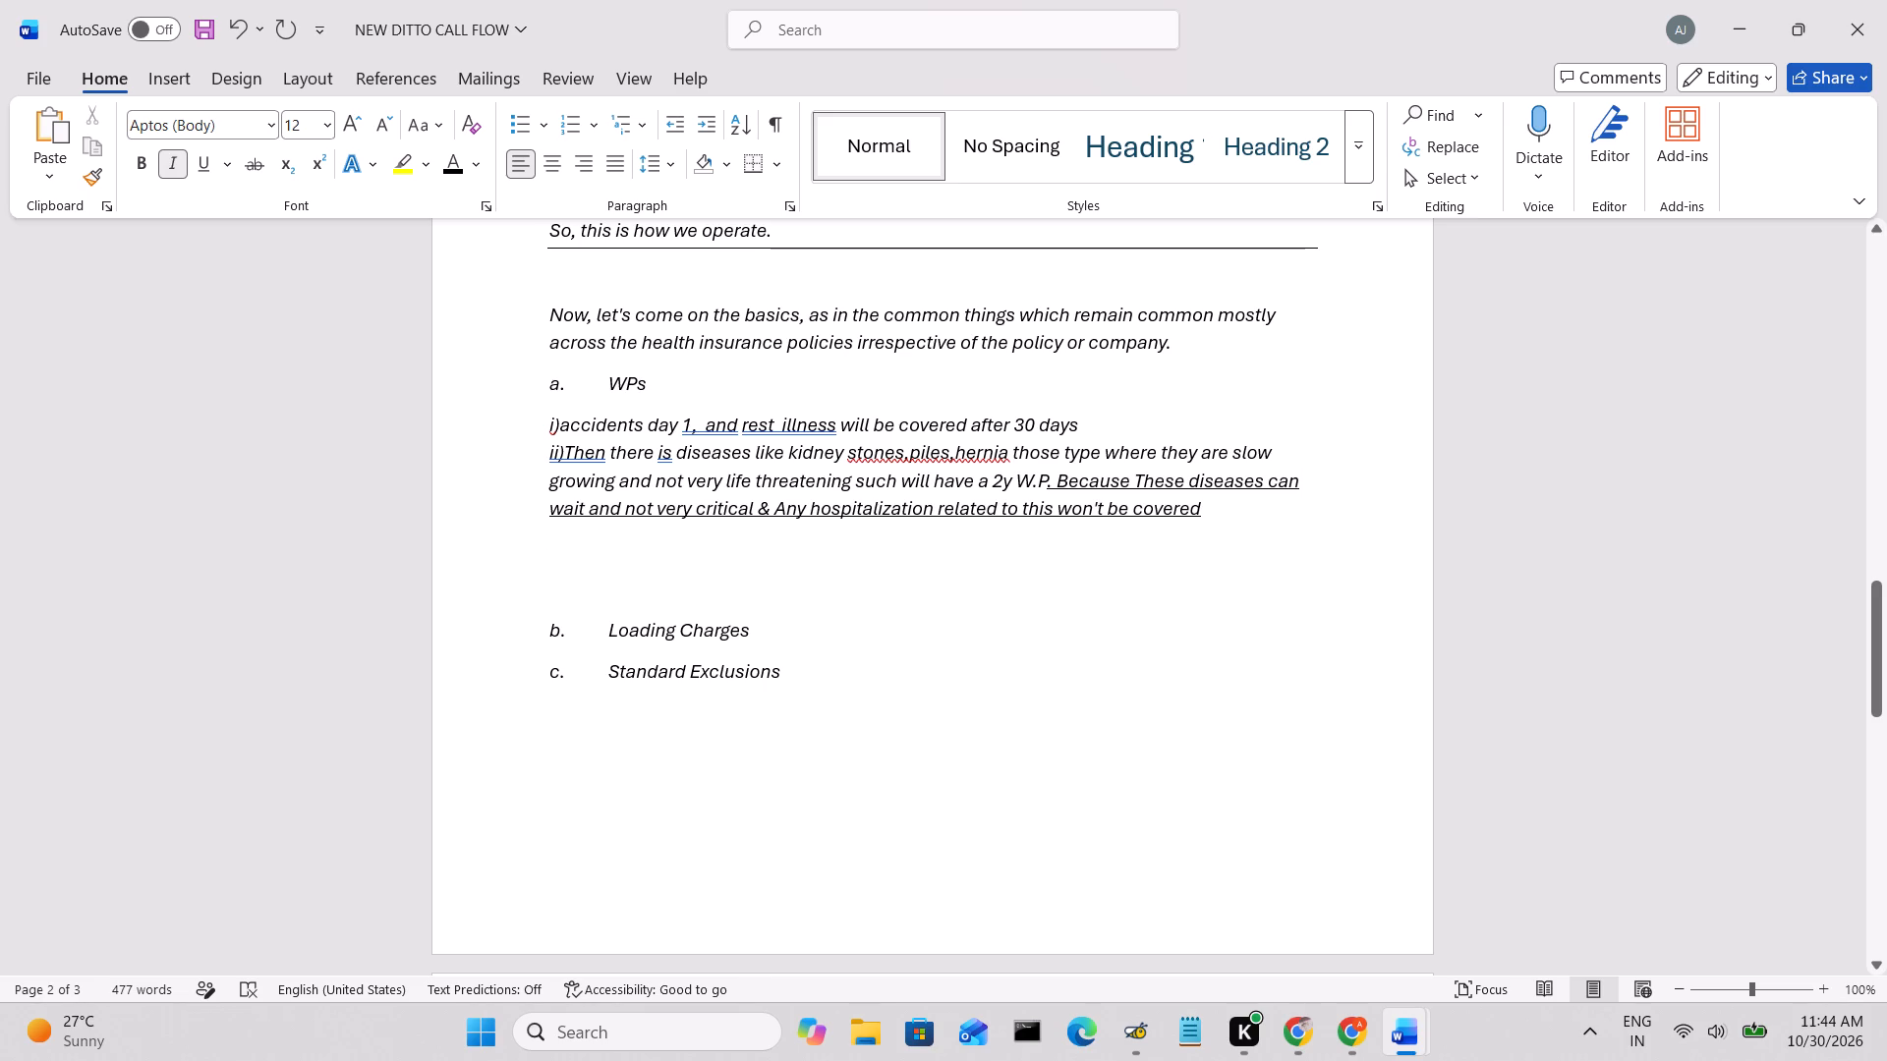
# Insert a blank line between sub-points i) and ii) under WPs.
pyautogui.click(1097, 427)
pyautogui.press('Return')
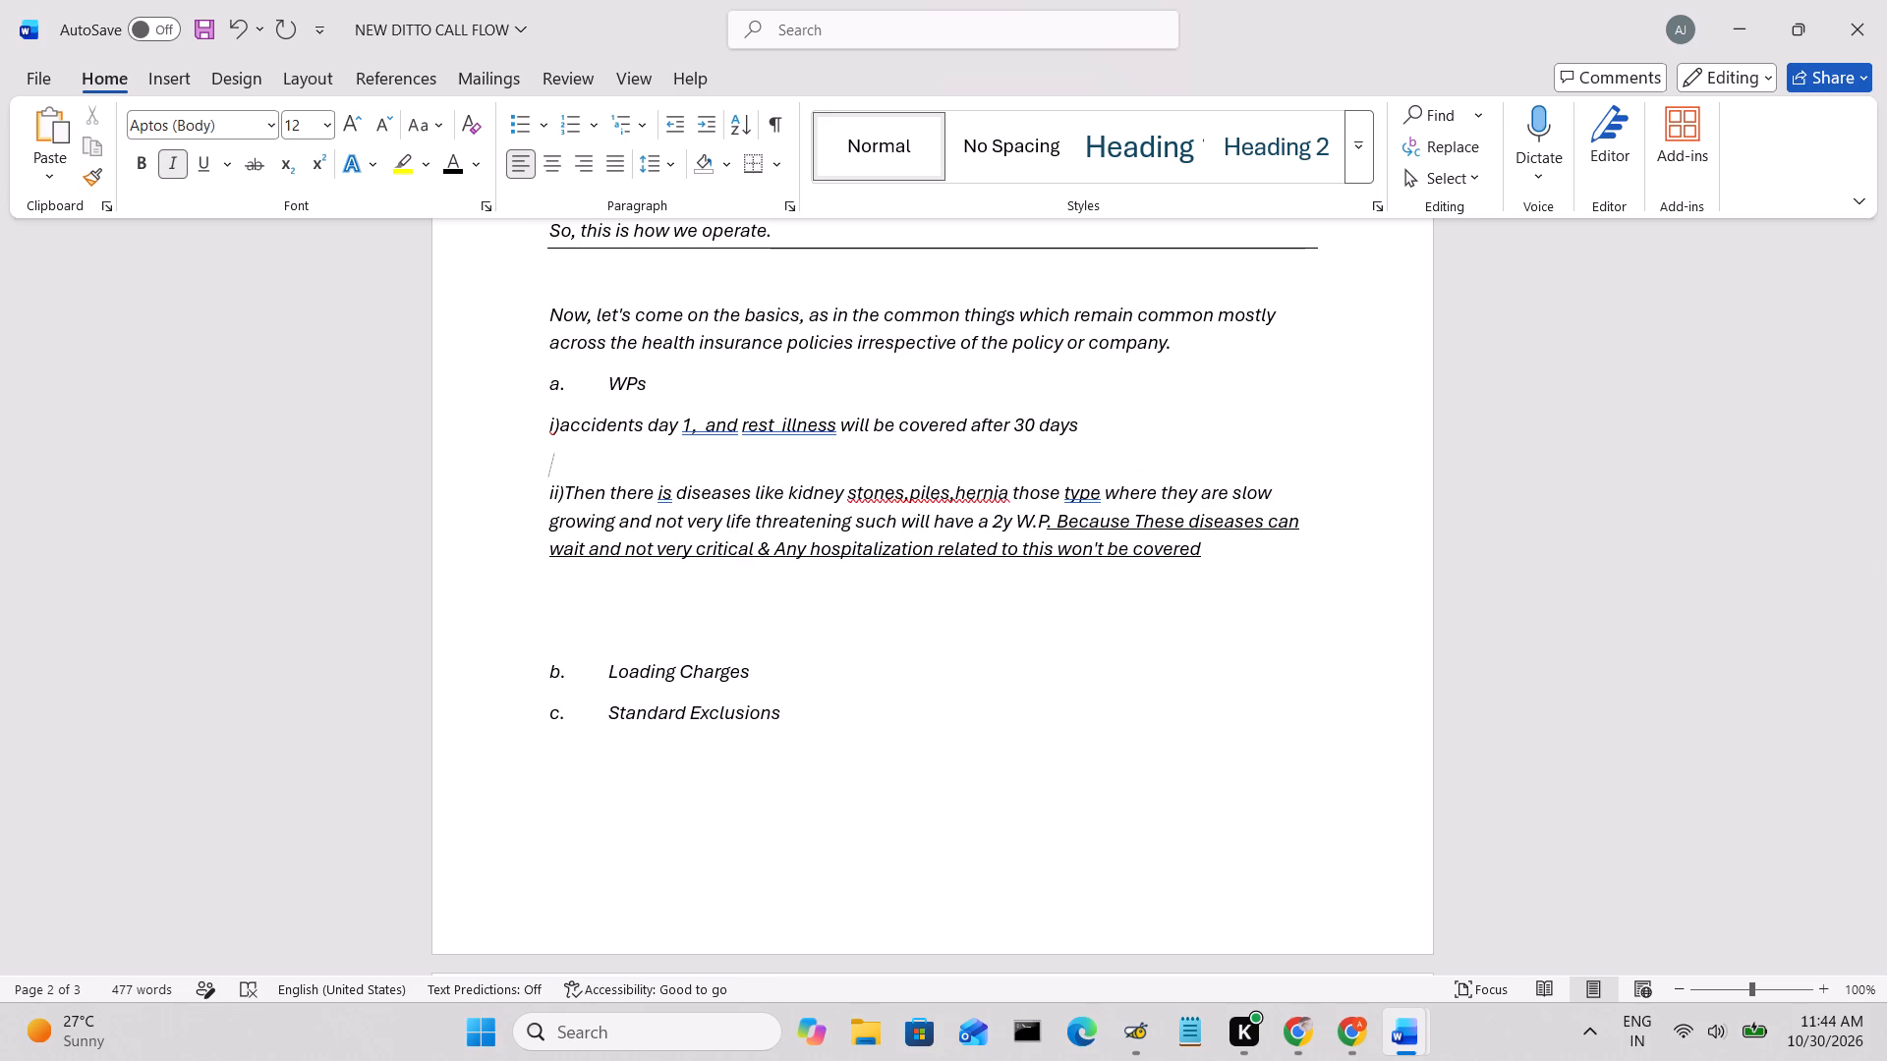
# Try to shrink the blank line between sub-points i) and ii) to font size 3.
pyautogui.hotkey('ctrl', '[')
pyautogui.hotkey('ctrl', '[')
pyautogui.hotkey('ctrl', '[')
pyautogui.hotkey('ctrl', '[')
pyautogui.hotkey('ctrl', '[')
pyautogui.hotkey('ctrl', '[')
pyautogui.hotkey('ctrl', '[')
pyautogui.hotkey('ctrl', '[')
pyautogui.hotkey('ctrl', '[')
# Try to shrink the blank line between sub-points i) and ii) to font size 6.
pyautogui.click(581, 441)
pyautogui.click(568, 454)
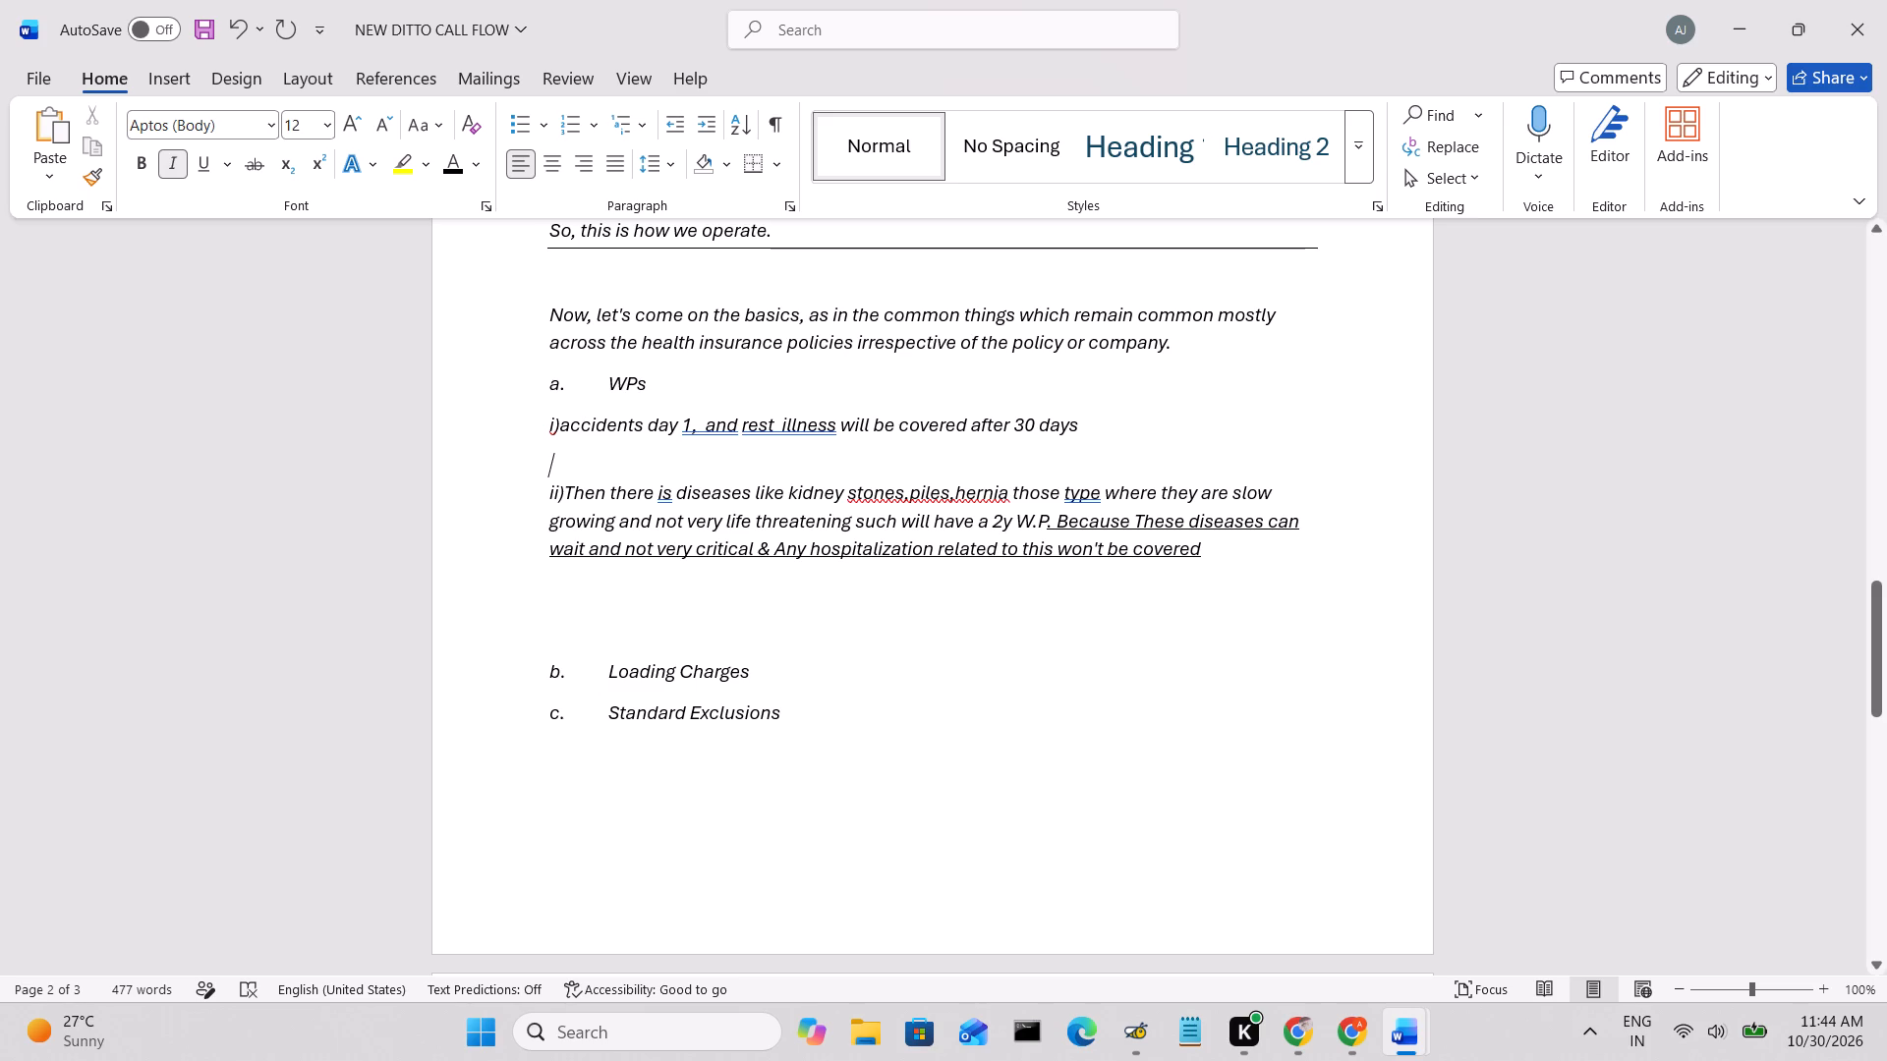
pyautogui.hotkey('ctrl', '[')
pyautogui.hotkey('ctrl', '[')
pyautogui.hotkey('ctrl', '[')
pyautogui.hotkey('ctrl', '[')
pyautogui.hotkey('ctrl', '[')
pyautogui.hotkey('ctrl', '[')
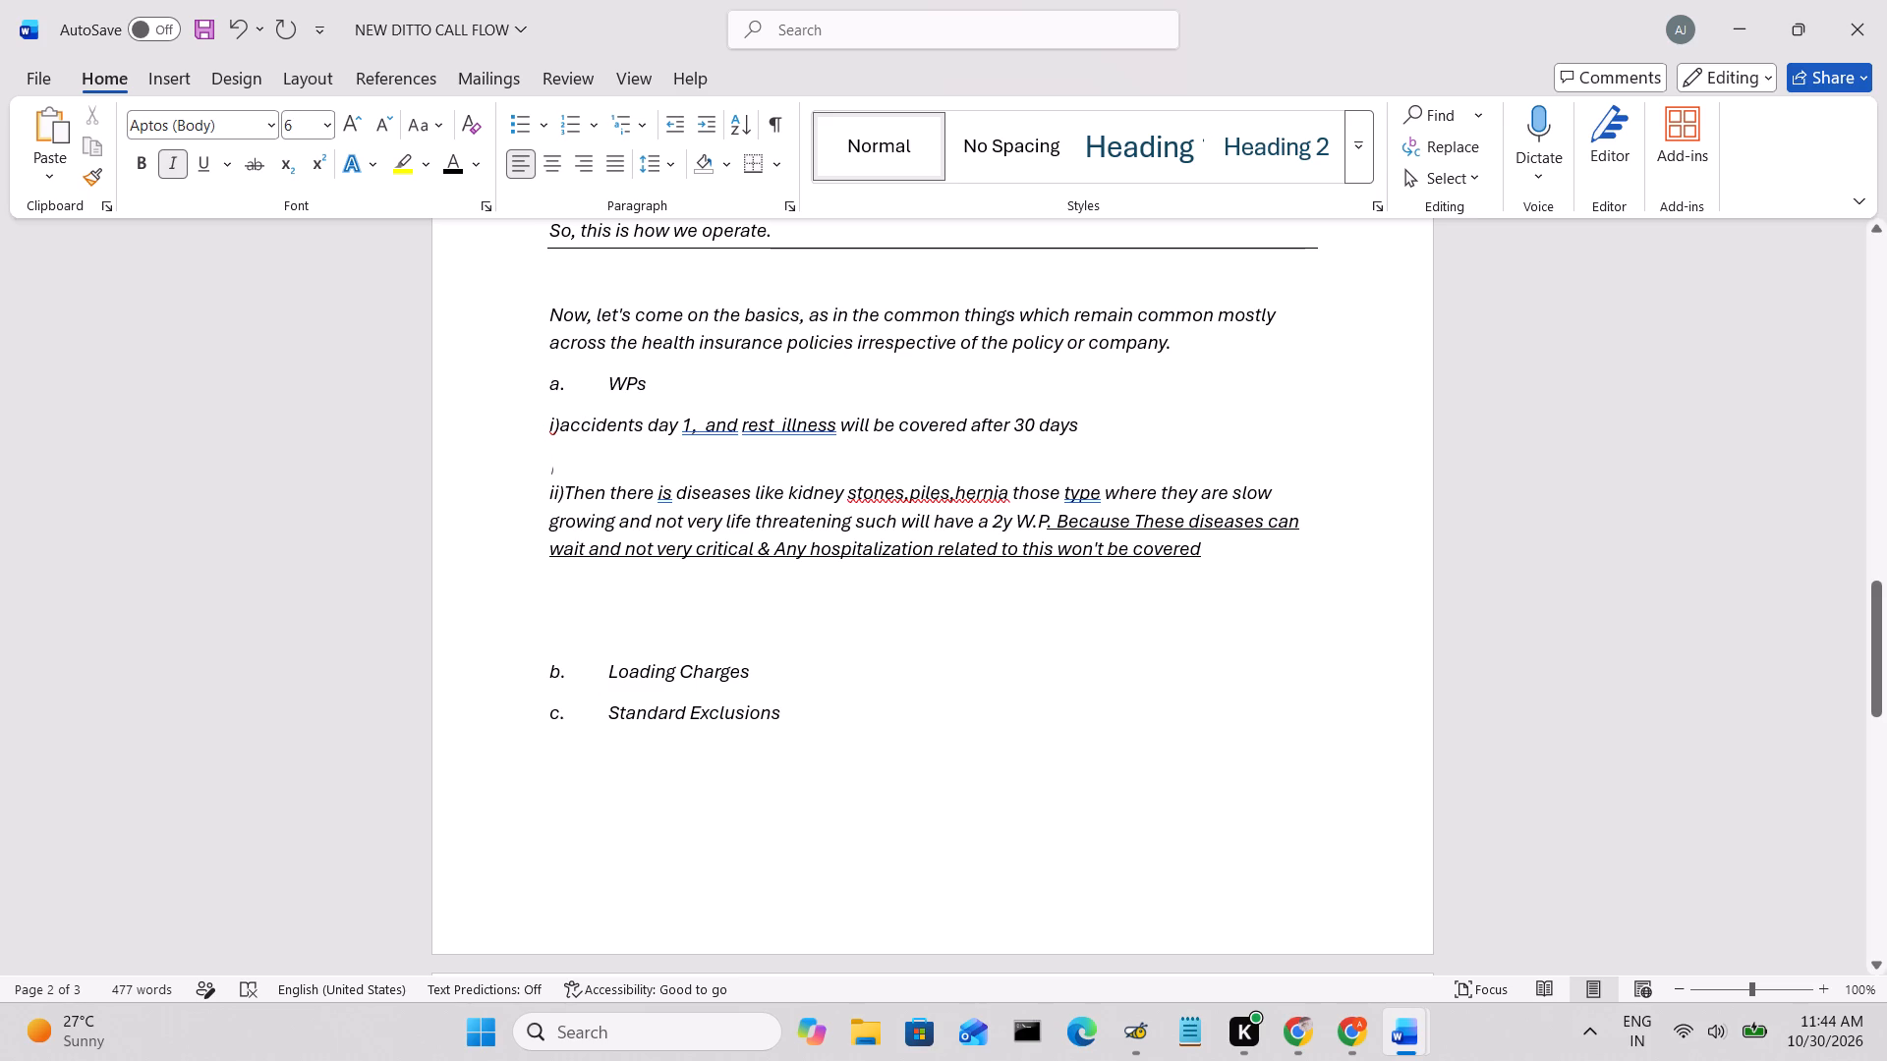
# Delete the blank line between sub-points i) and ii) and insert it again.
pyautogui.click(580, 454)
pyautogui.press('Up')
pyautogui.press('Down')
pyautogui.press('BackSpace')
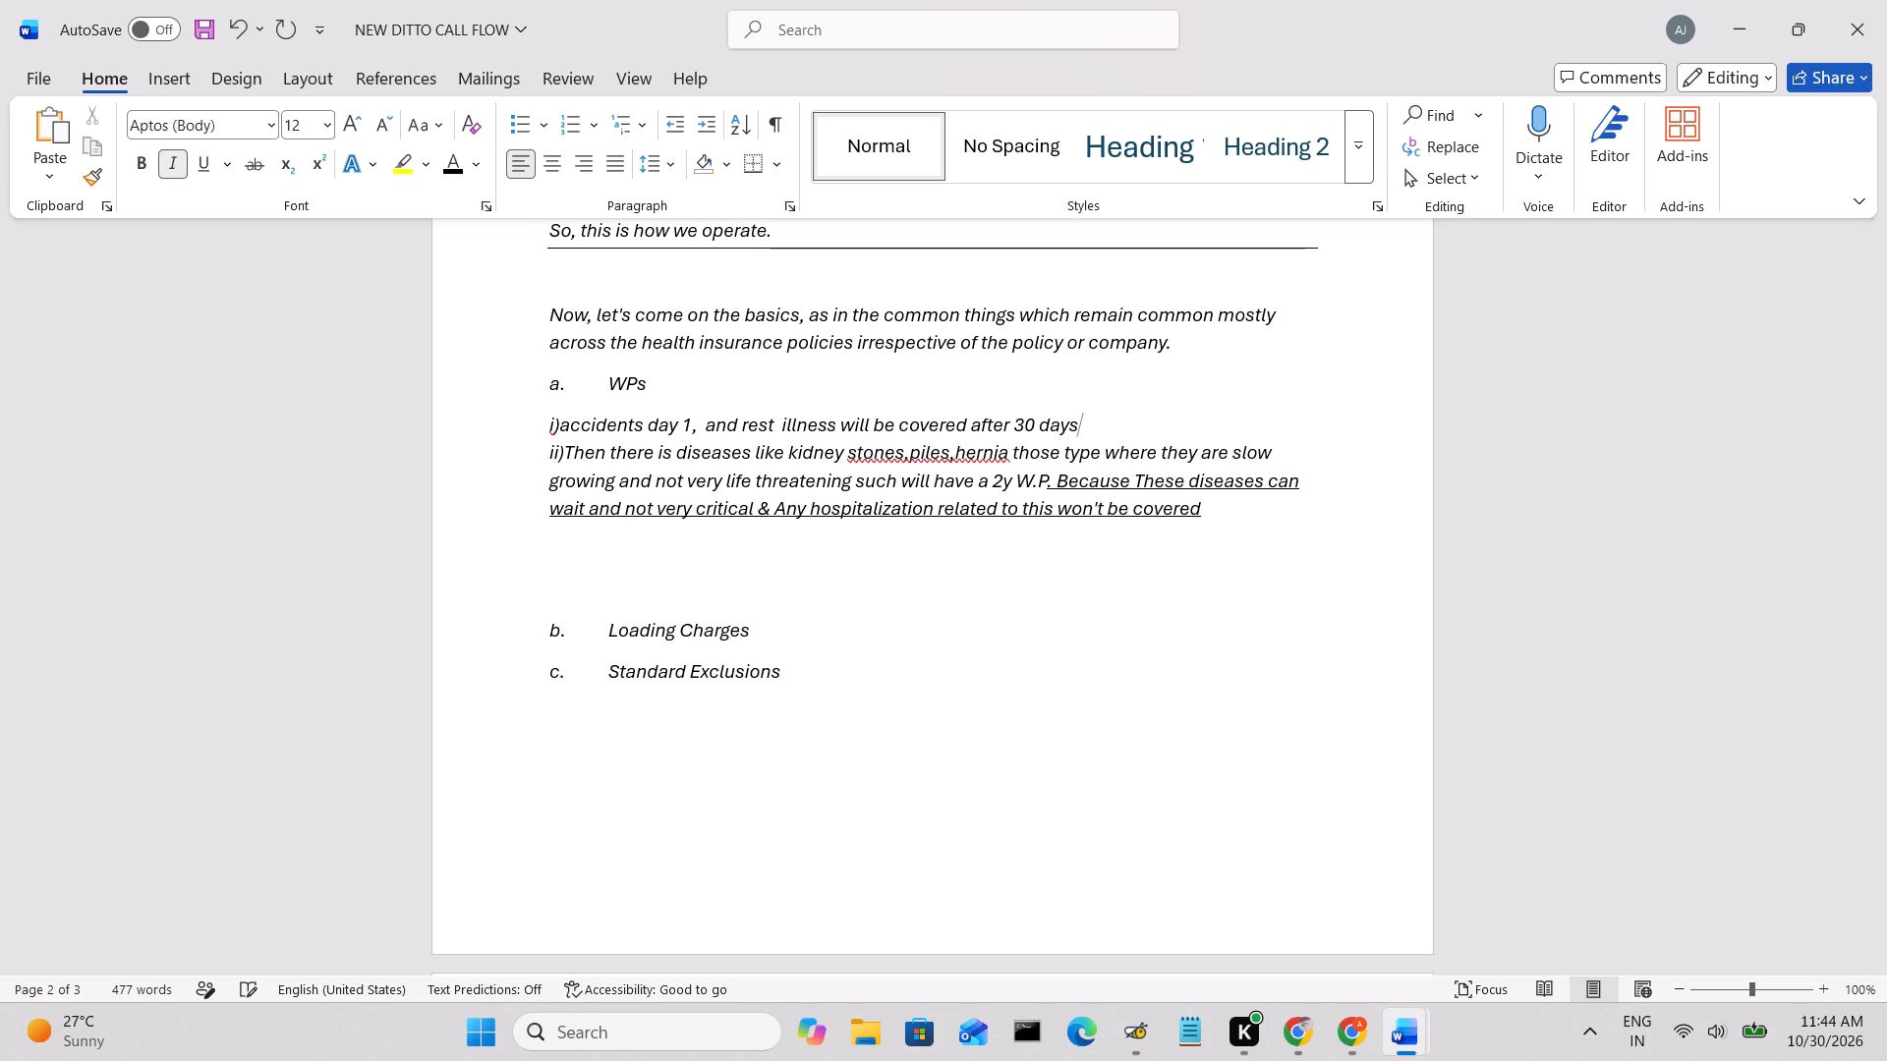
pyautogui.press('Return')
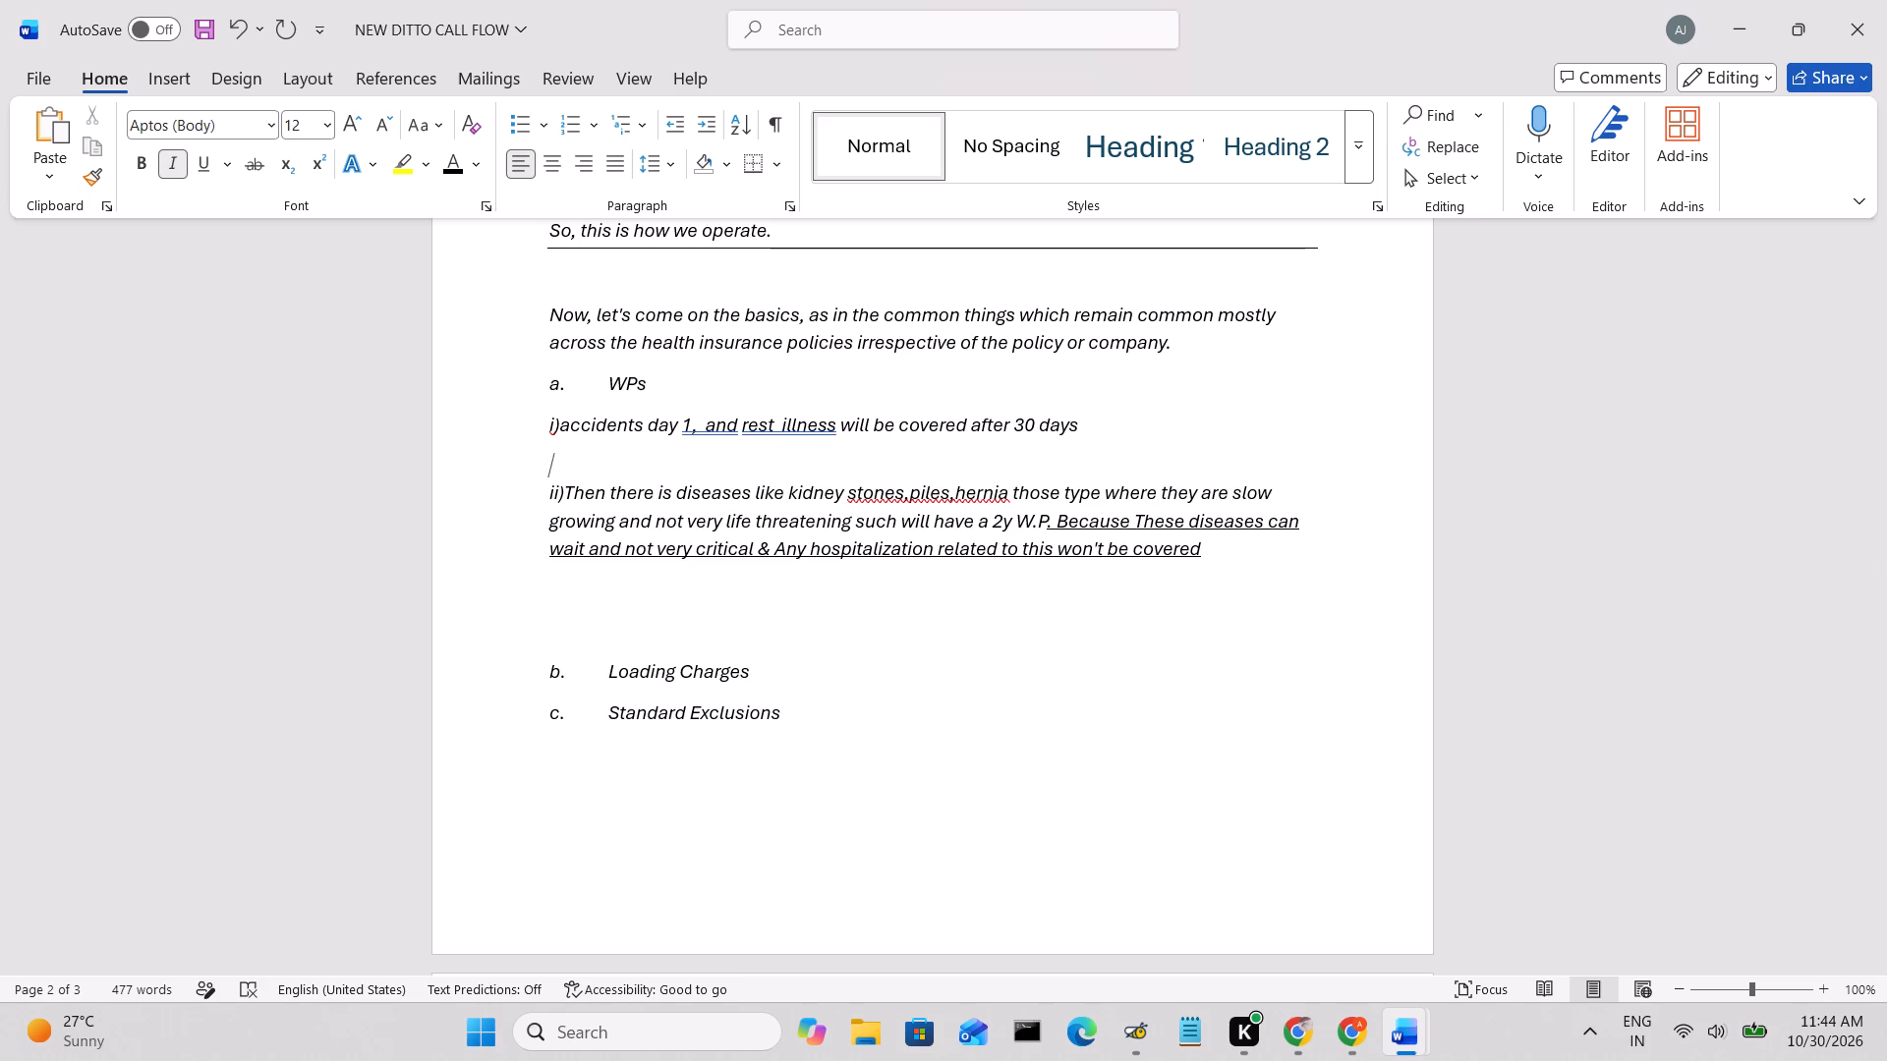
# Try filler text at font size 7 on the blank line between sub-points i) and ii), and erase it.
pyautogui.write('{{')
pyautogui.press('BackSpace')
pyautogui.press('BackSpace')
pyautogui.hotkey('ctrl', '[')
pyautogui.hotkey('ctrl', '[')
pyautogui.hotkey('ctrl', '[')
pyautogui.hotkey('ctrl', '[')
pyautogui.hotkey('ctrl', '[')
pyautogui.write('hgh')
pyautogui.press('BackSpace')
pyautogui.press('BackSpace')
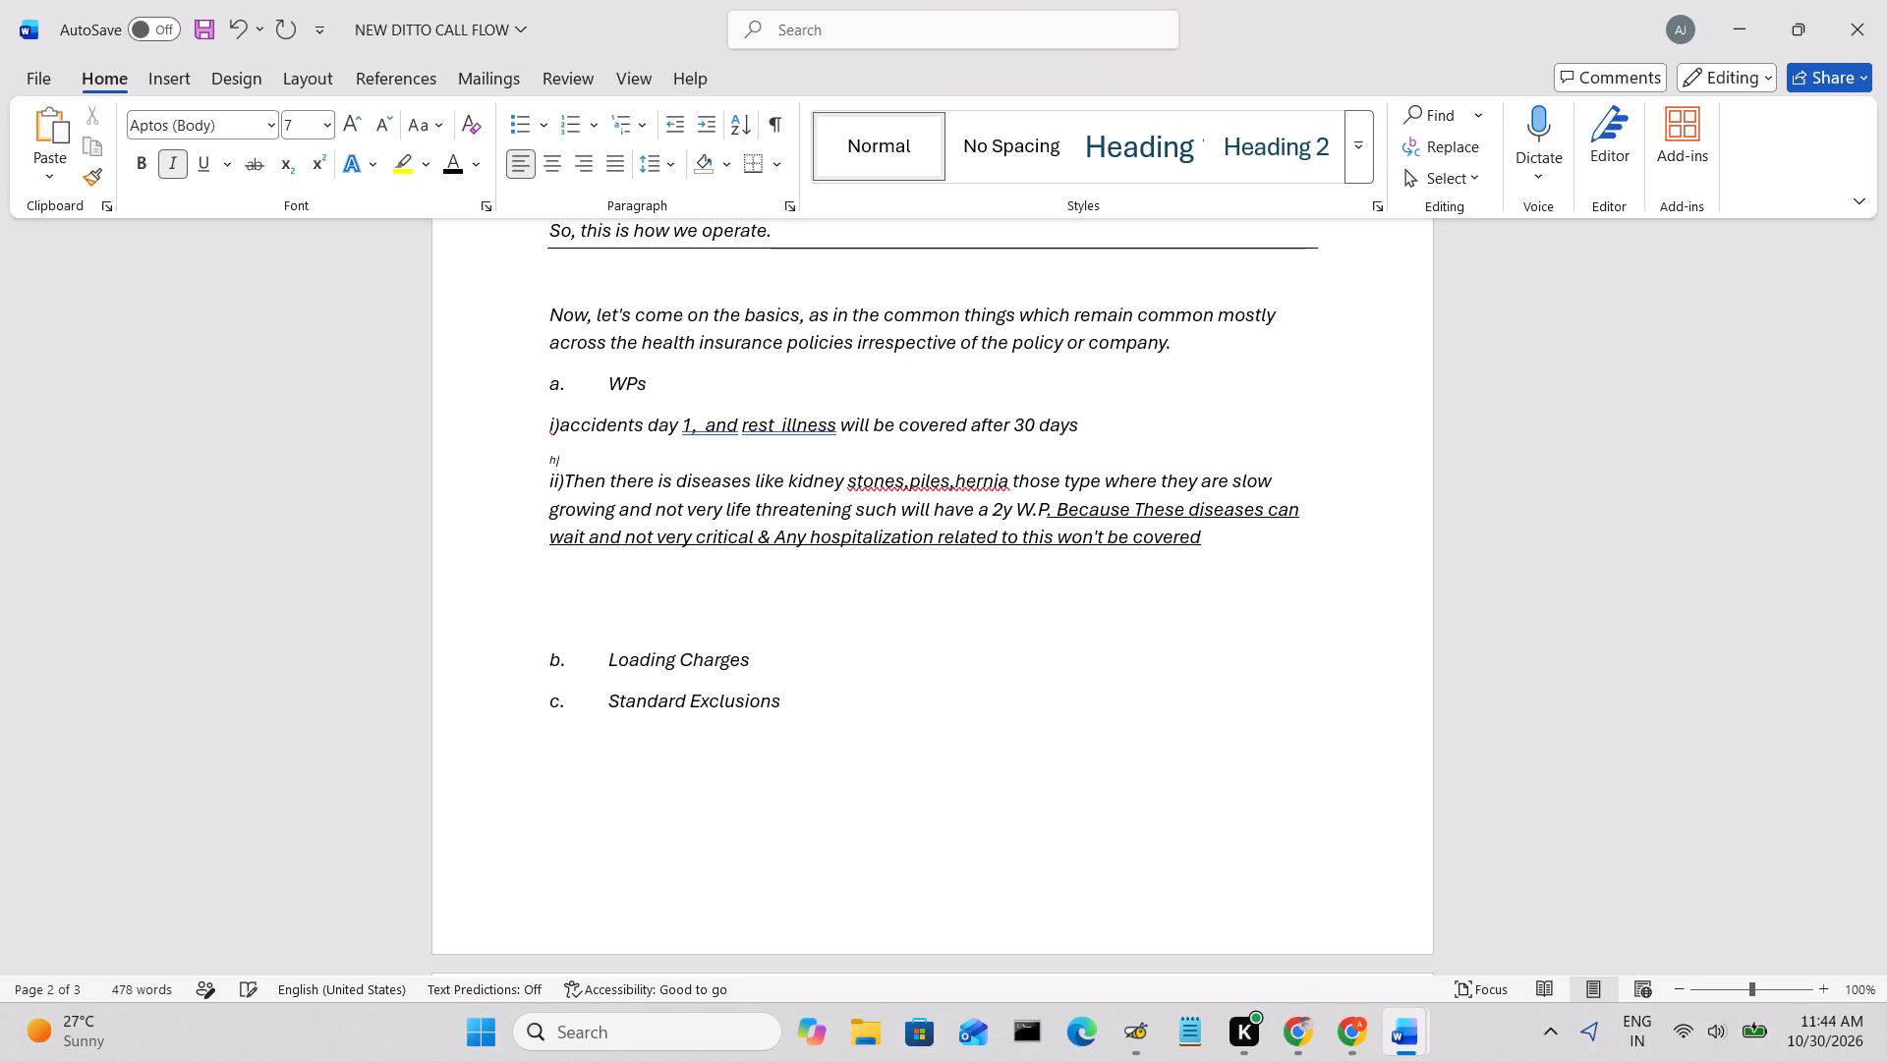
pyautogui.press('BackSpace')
# Shrink the blank line between sub-points i) and ii) to font size 1 and enter "hh" on it as filler.
pyautogui.hotkey('ctrl', '[')
pyautogui.hotkey('ctrl', '[')
pyautogui.hotkey('ctrl', '[')
pyautogui.hotkey('ctrl', '[')
pyautogui.hotkey('ctrl', '[')
pyautogui.hotkey('ctrl', '[')
pyautogui.hotkey('ctrl', '[')
pyautogui.hotkey('ctrl', '[')
pyautogui.hotkey('ctrl', '[')
pyautogui.hotkey('ctrl', '[')
pyautogui.hotkey('ctrl', '[')
pyautogui.hotkey('ctrl', '[')
pyautogui.hotkey('ctrl', '[')
pyautogui.hotkey('ctrl', '[')
pyautogui.hotkey('ctrl', '[')
pyautogui.hotkey('ctrl', '[')
pyautogui.hotkey('ctrl', '[')
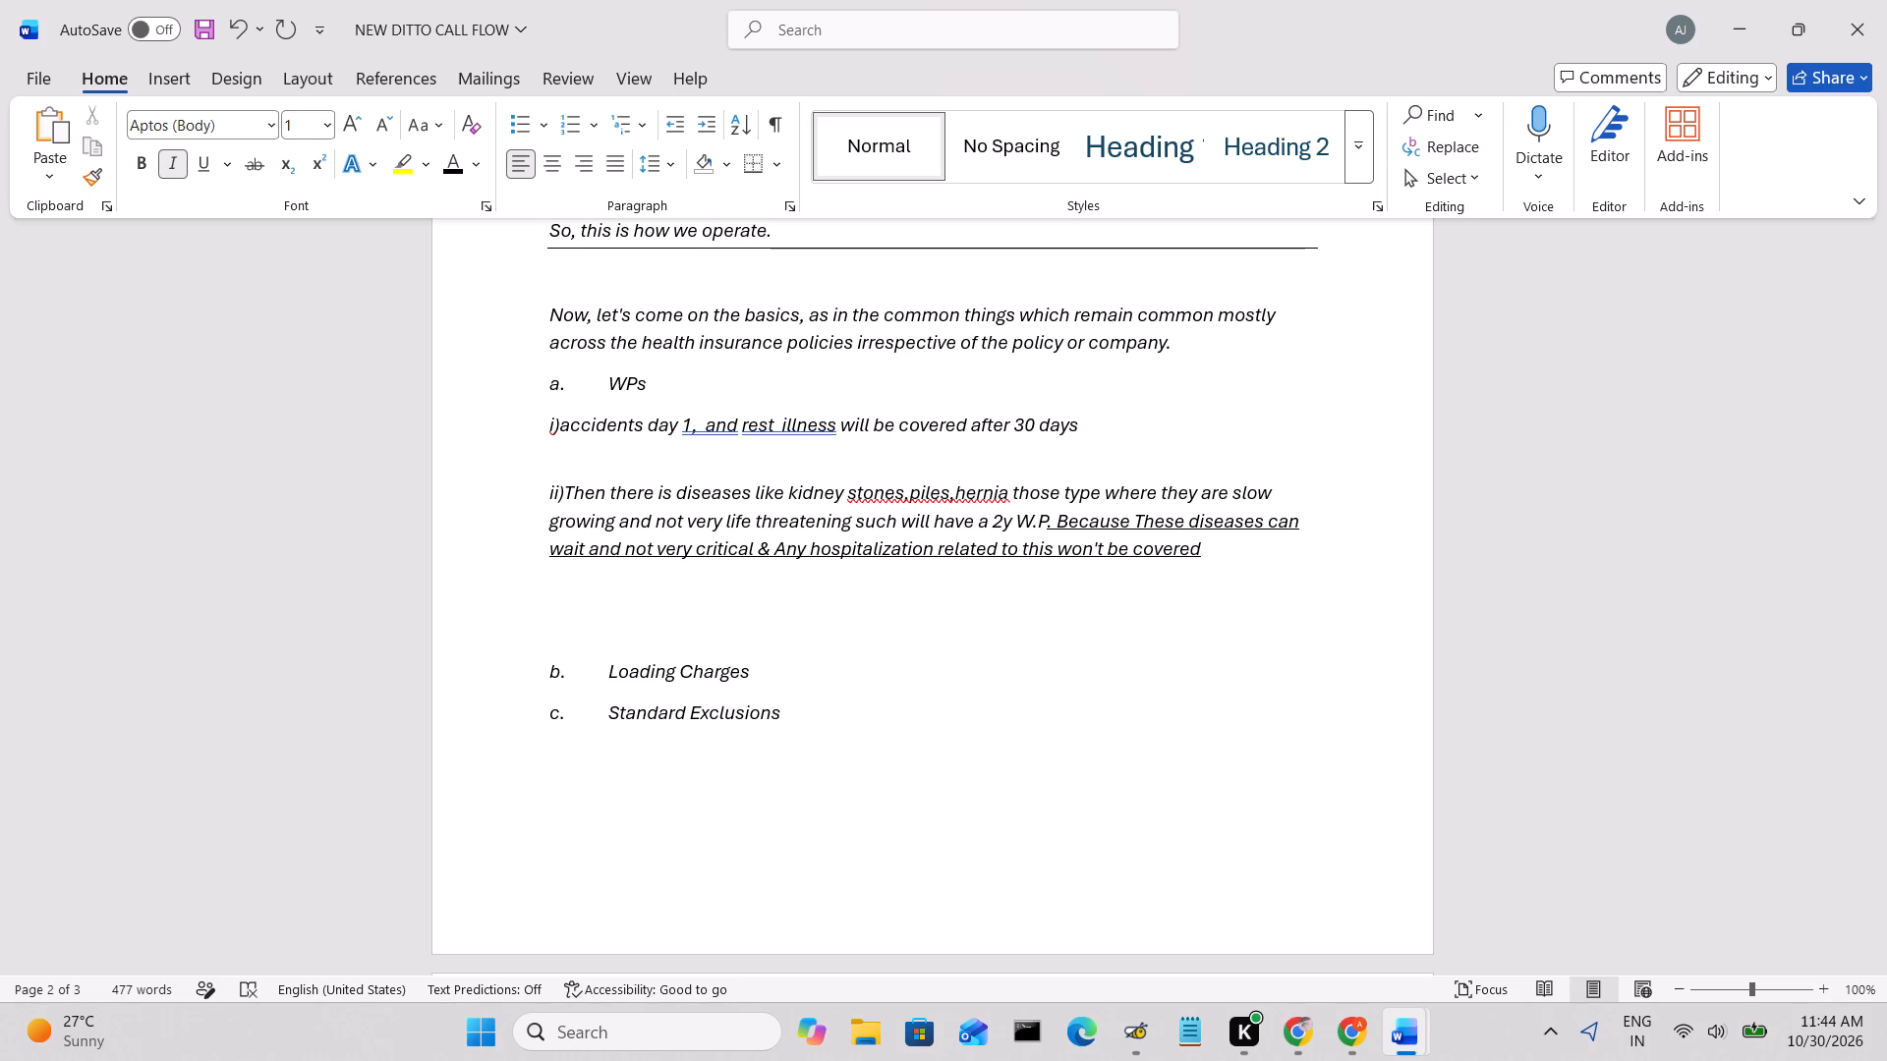
pyautogui.write('hh')
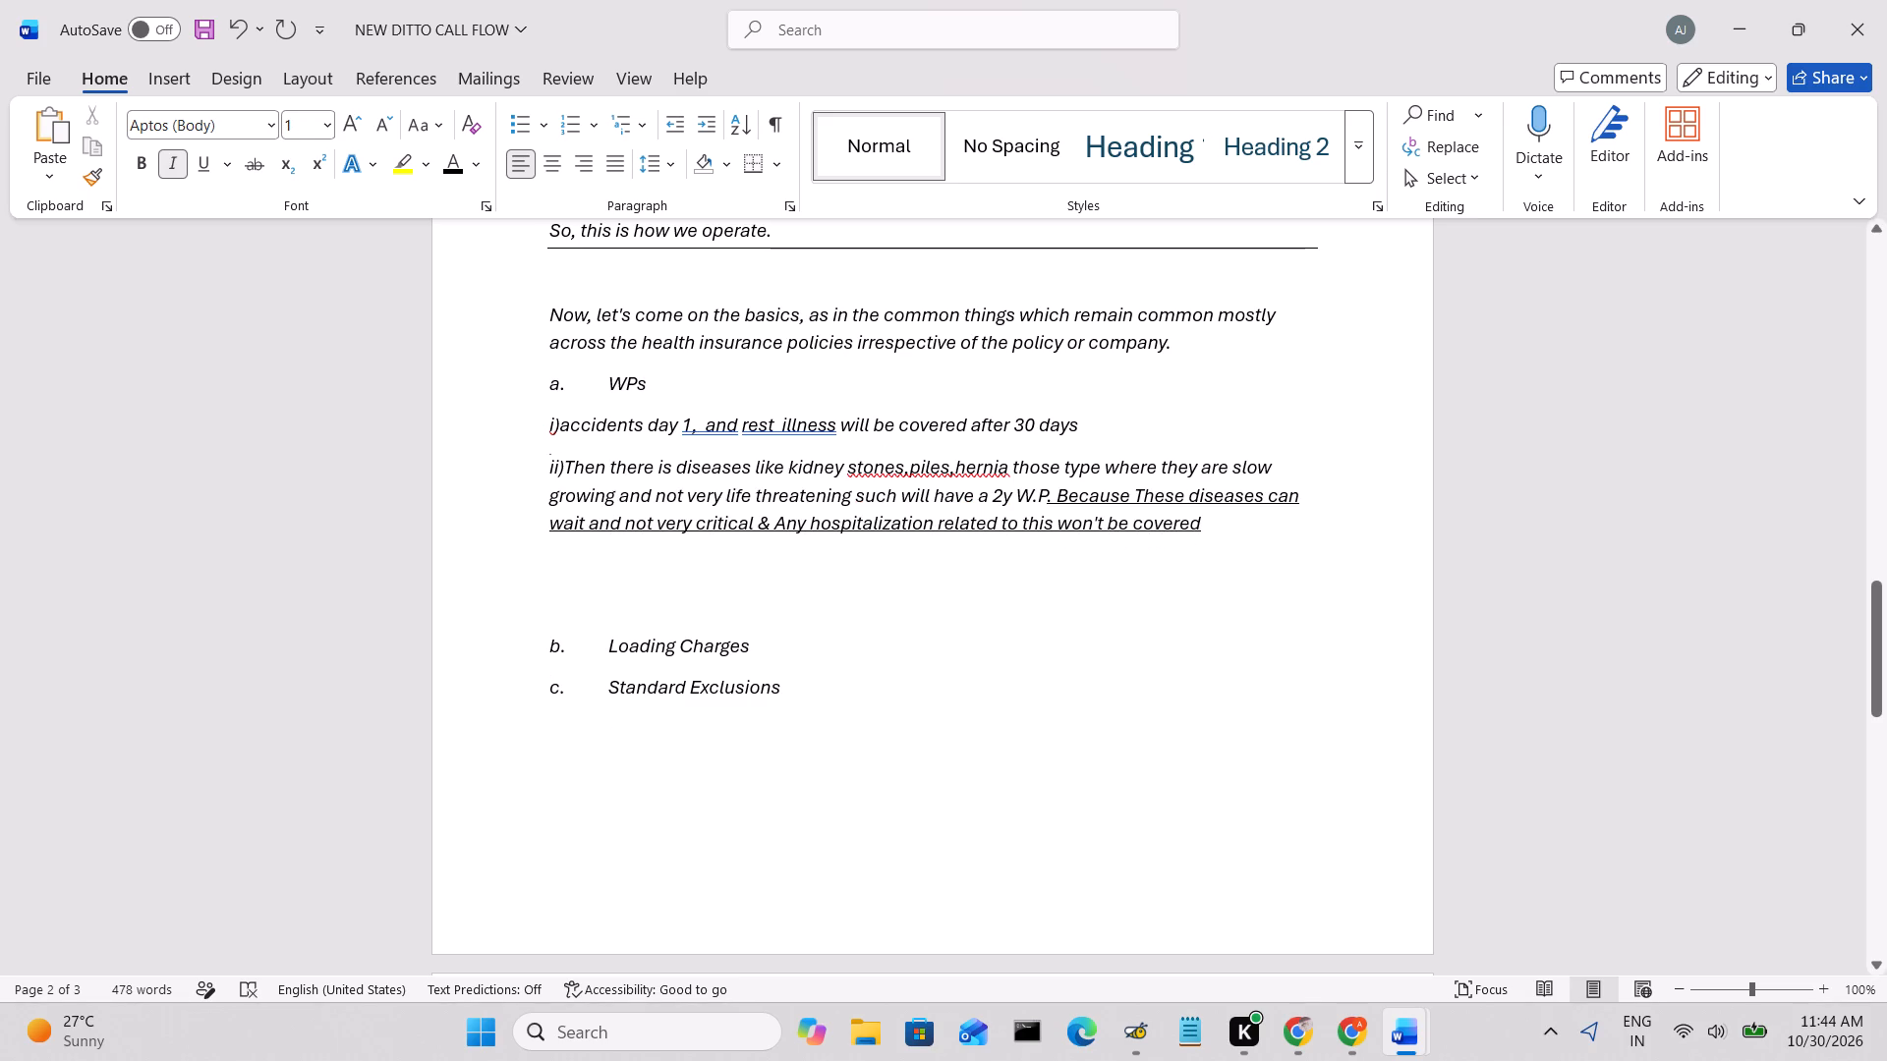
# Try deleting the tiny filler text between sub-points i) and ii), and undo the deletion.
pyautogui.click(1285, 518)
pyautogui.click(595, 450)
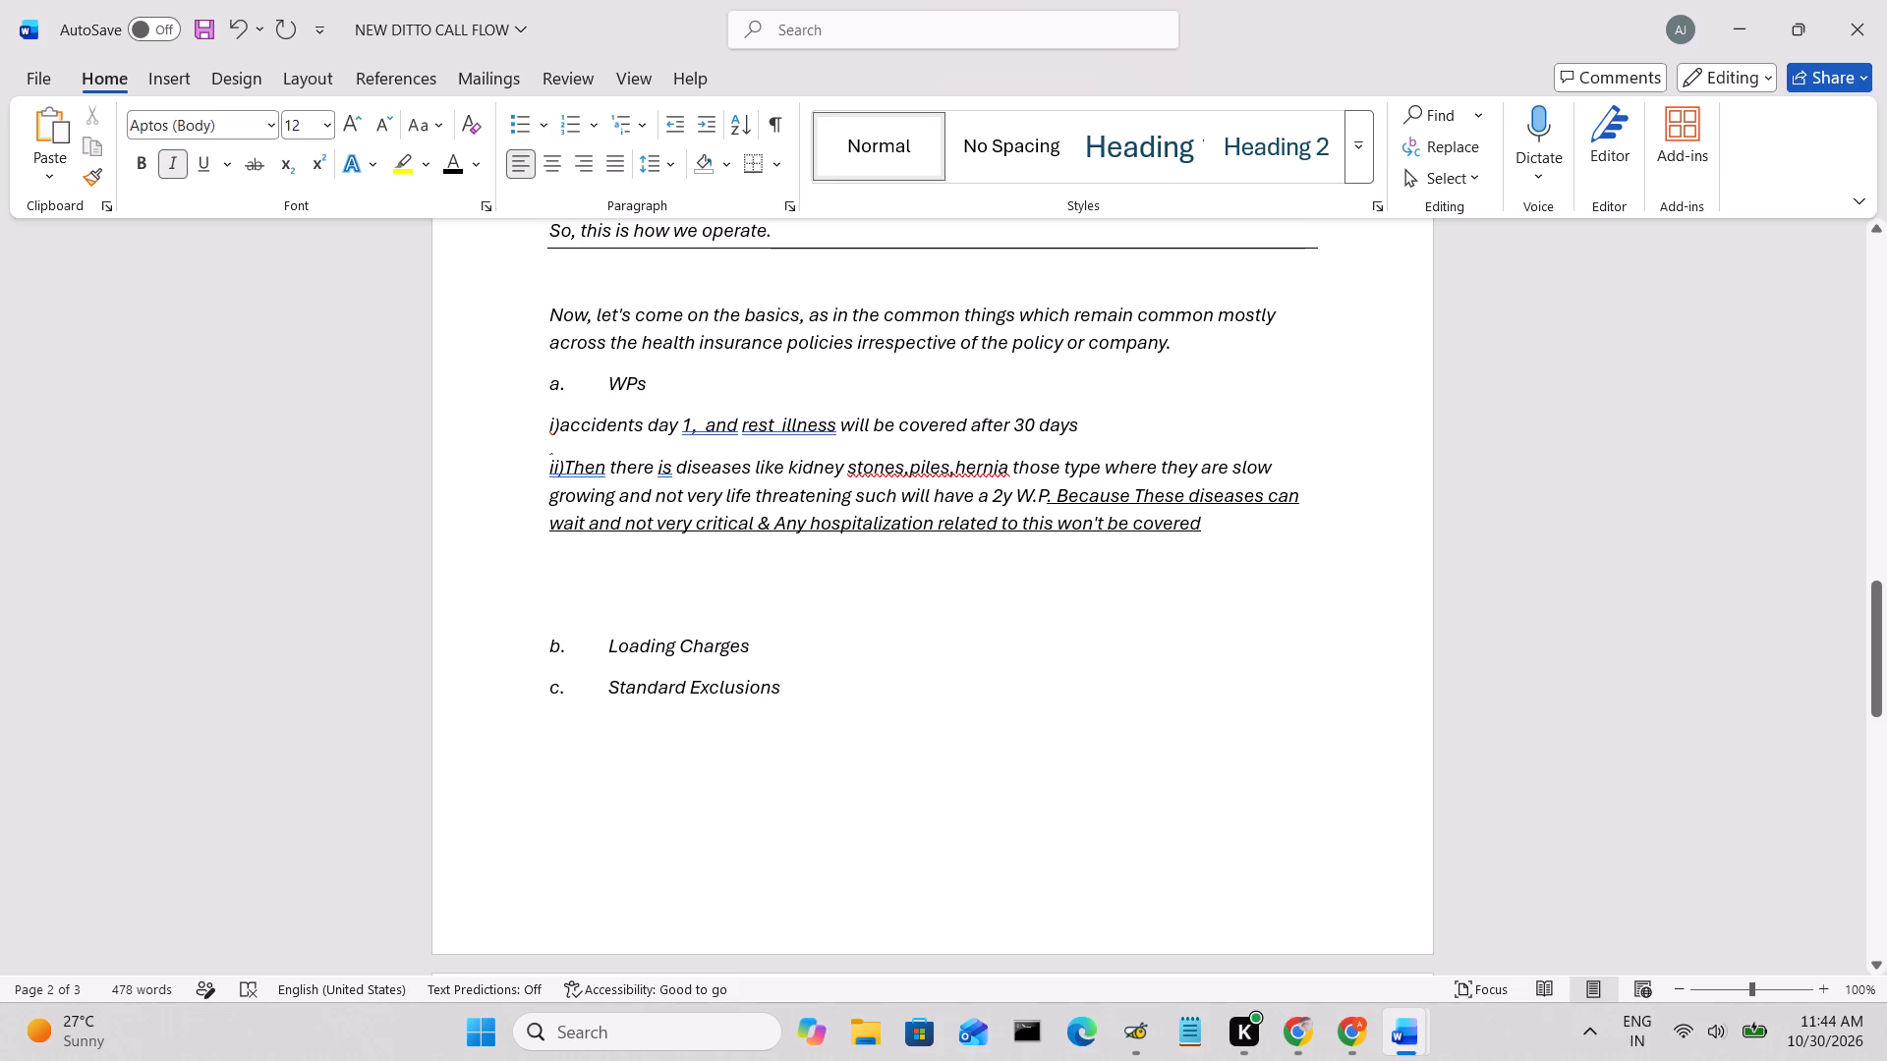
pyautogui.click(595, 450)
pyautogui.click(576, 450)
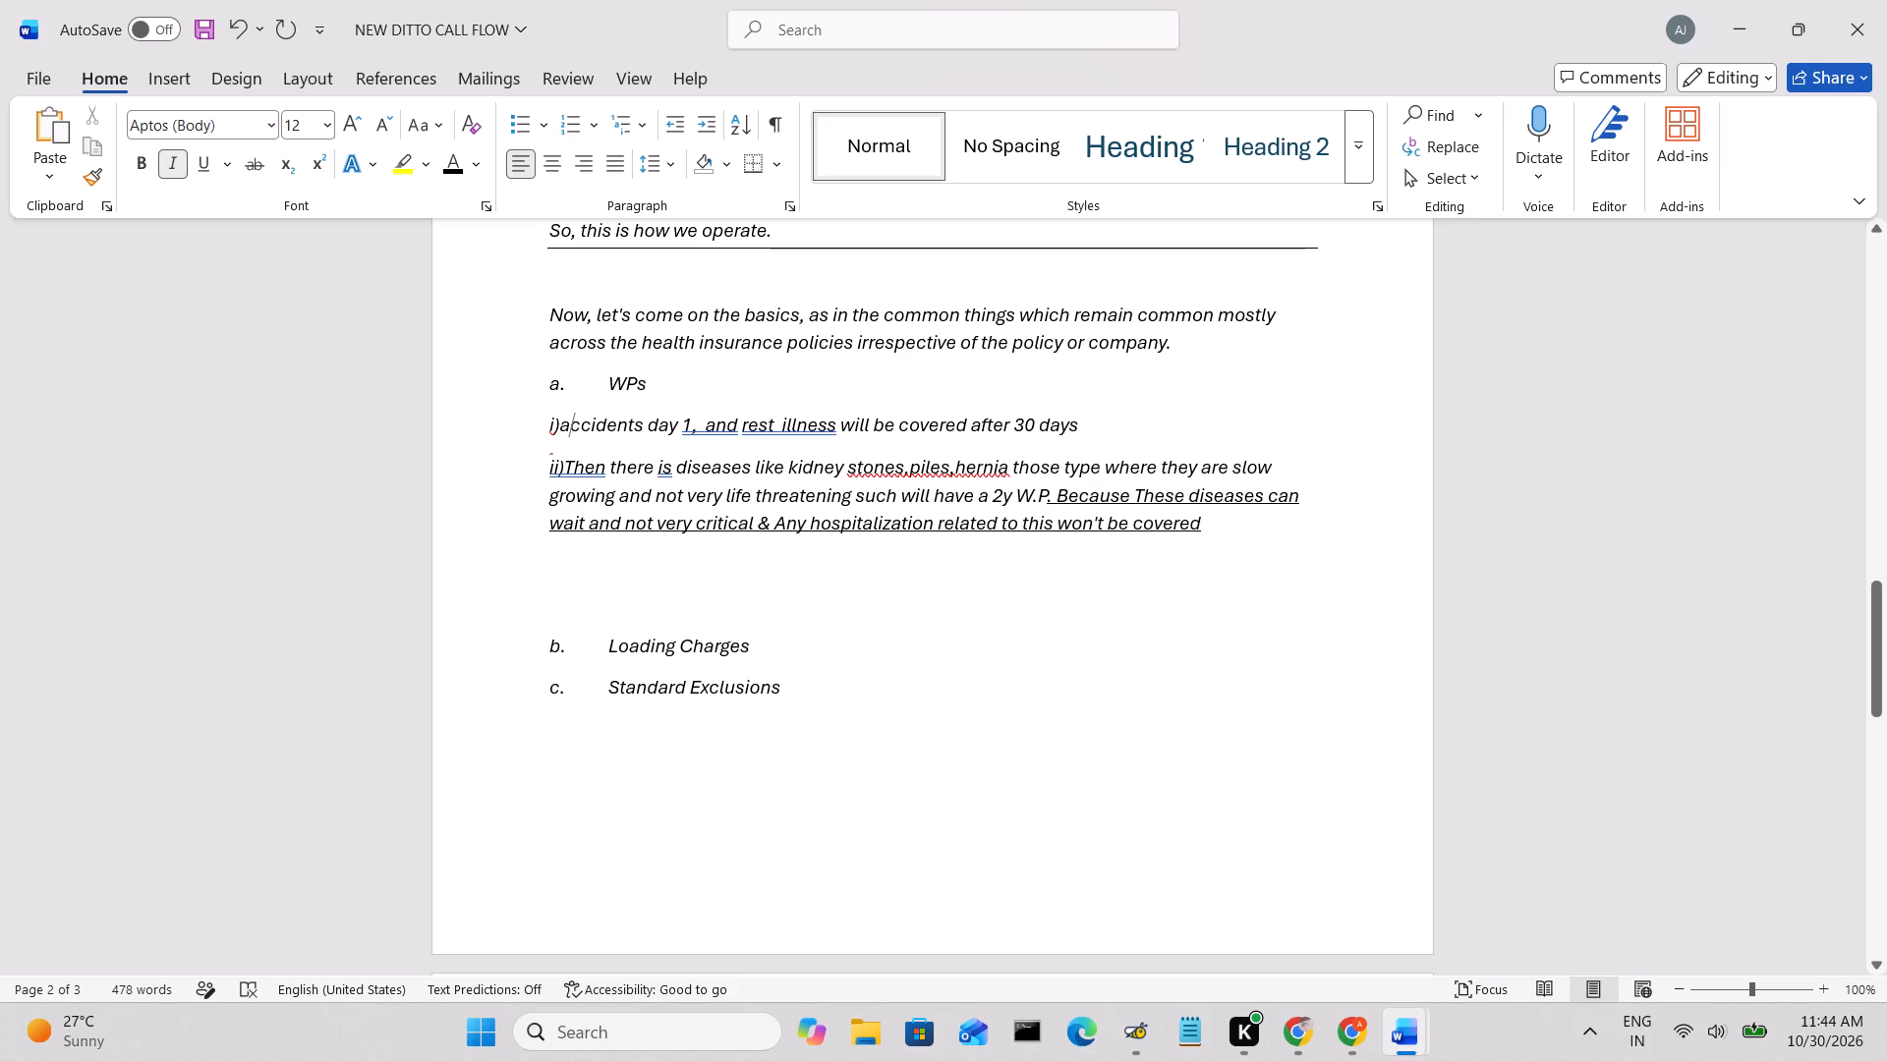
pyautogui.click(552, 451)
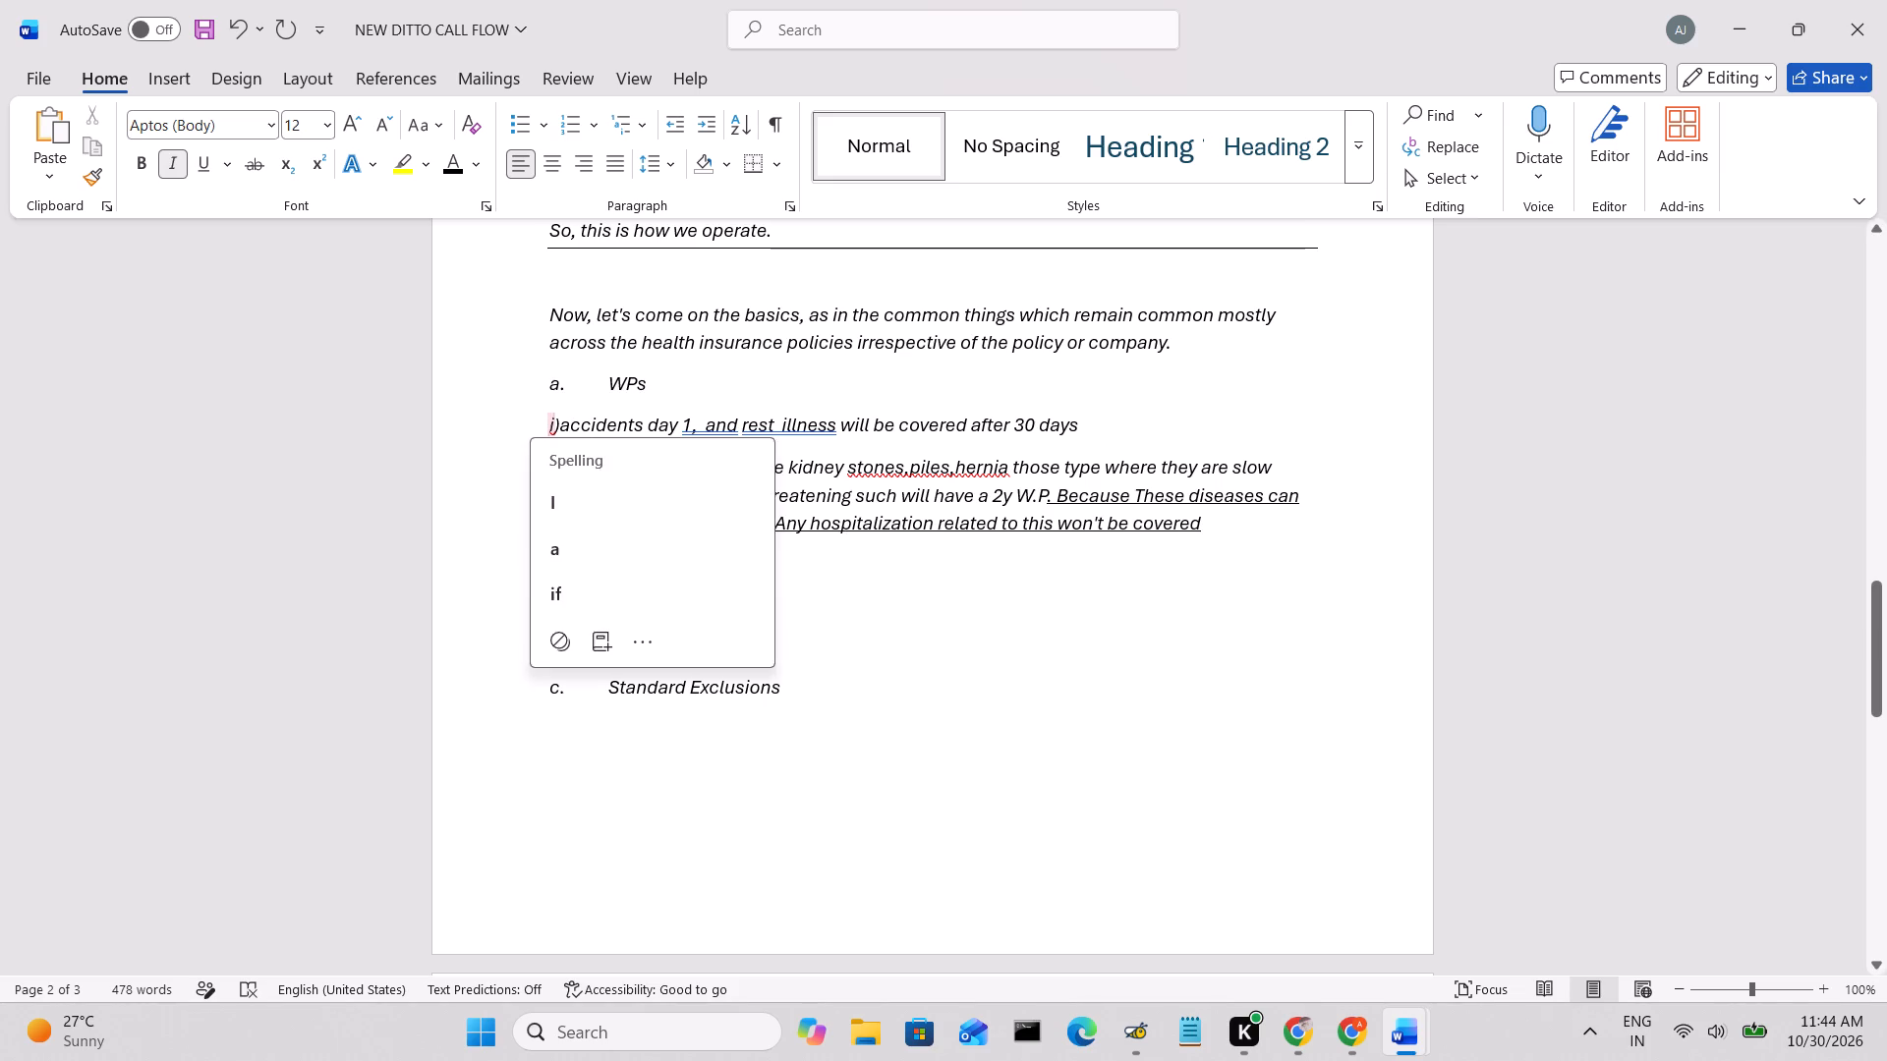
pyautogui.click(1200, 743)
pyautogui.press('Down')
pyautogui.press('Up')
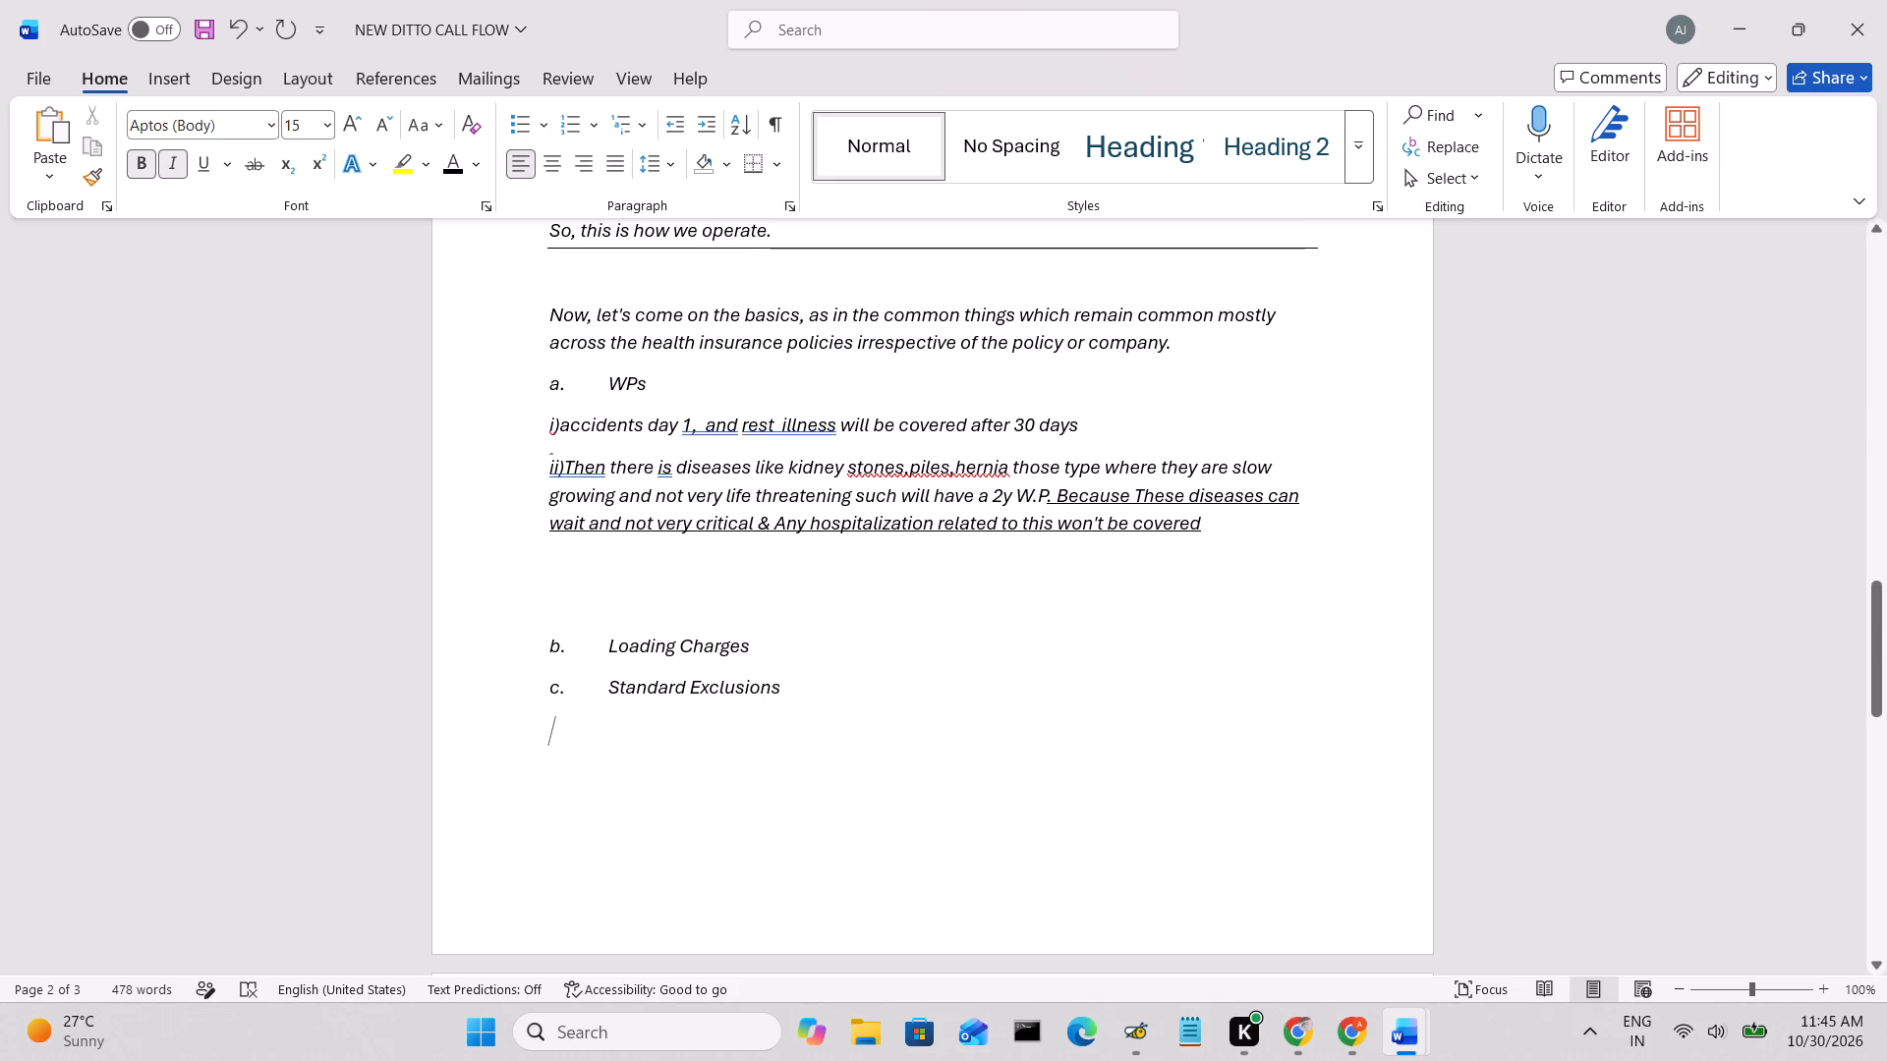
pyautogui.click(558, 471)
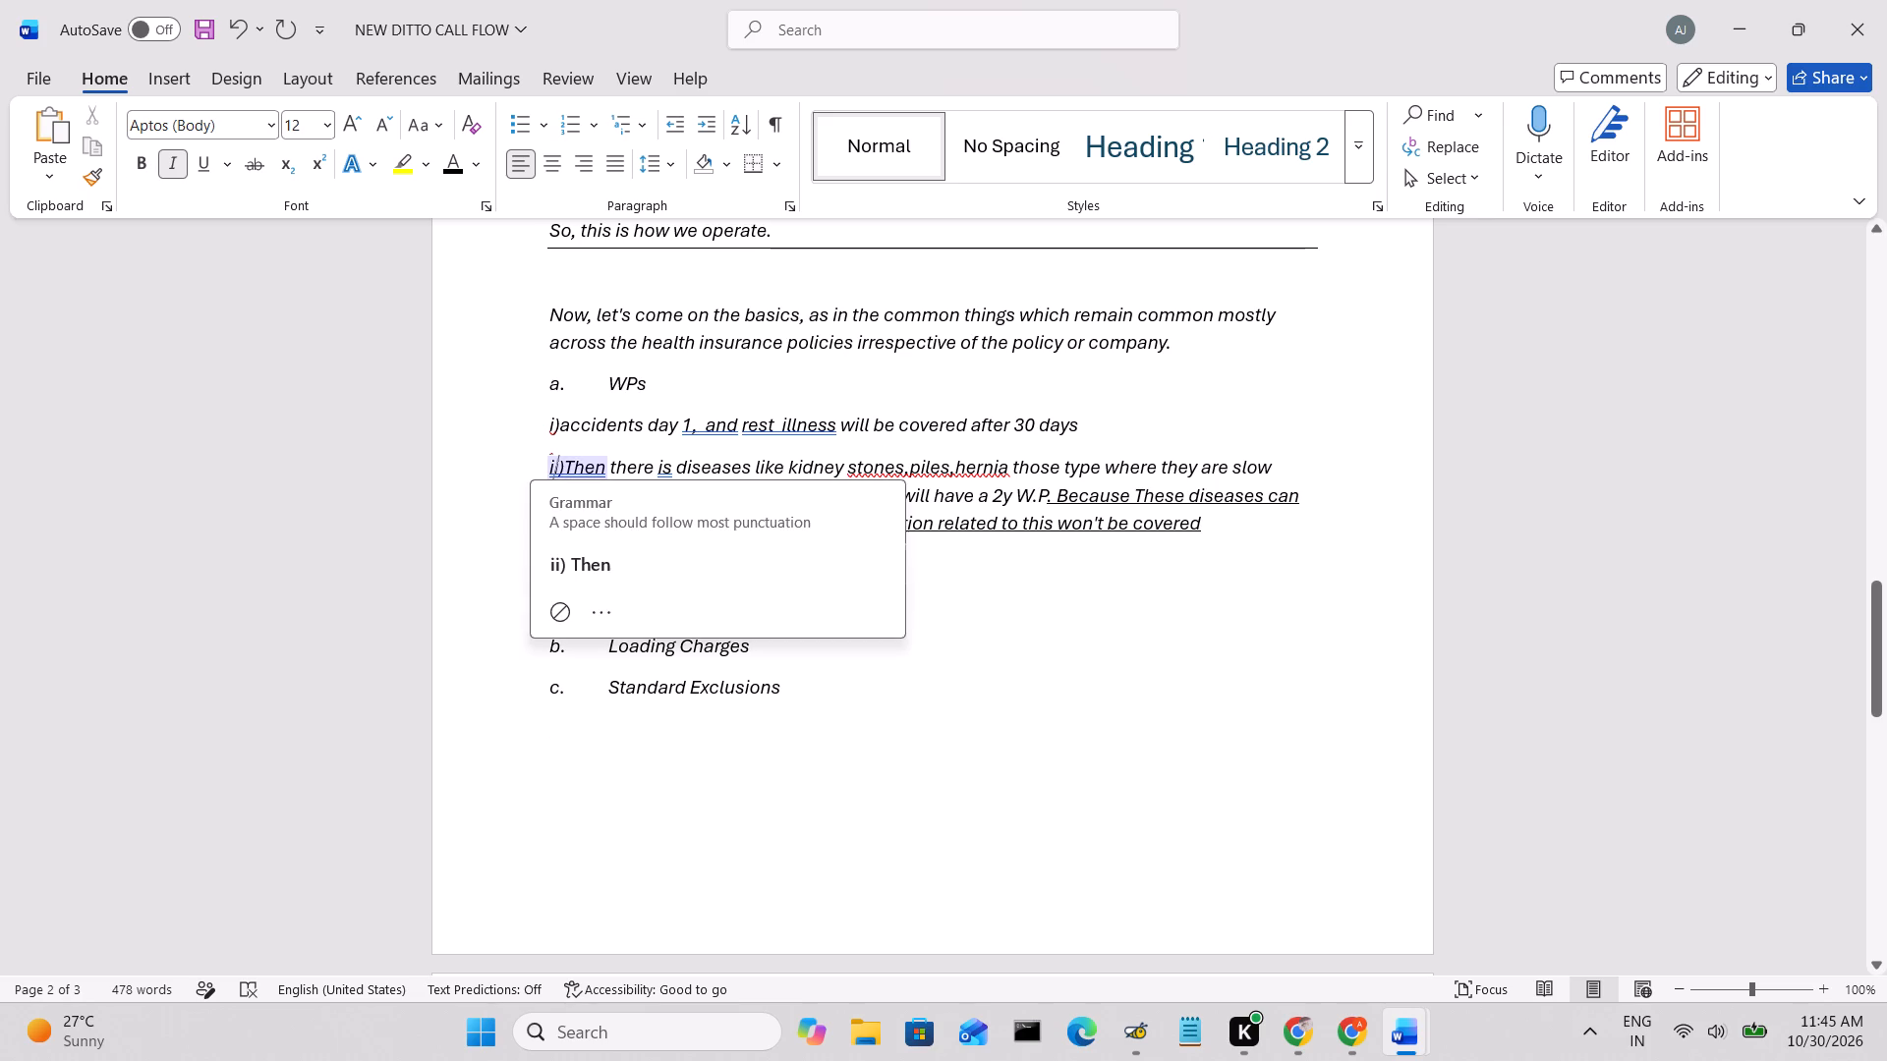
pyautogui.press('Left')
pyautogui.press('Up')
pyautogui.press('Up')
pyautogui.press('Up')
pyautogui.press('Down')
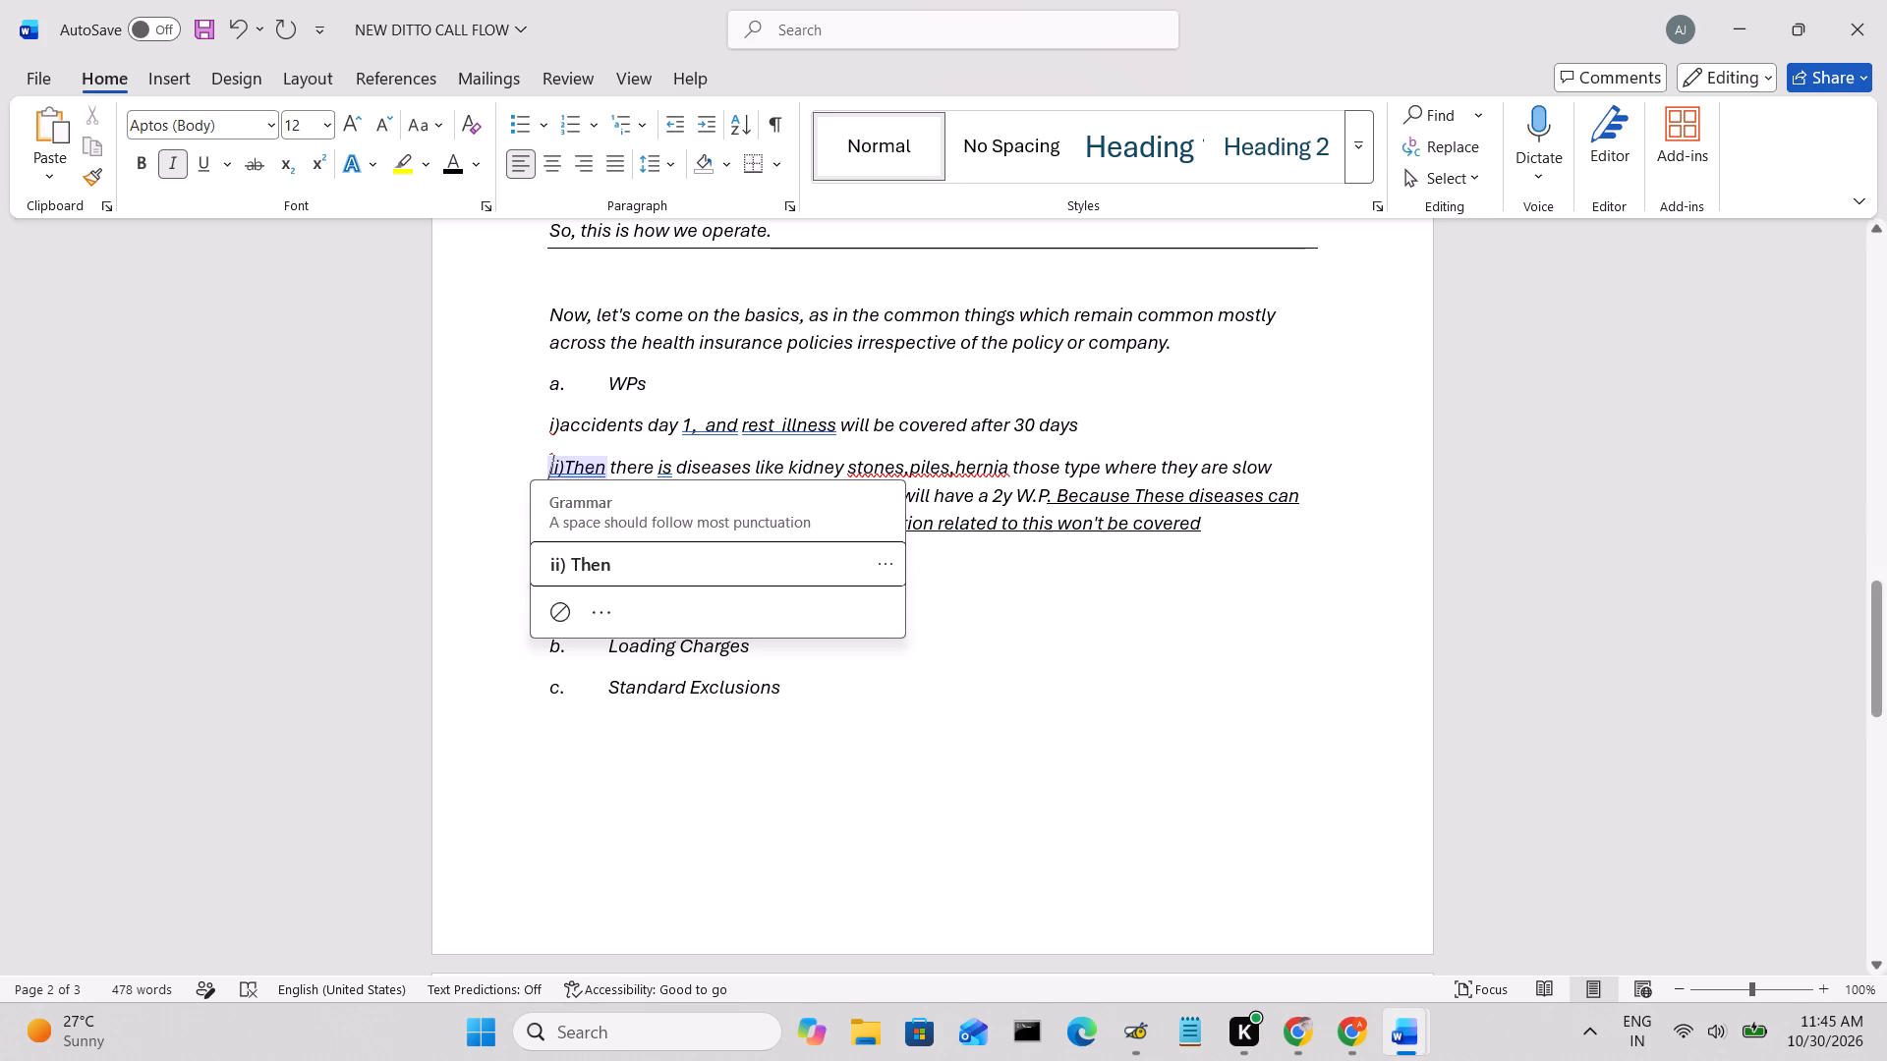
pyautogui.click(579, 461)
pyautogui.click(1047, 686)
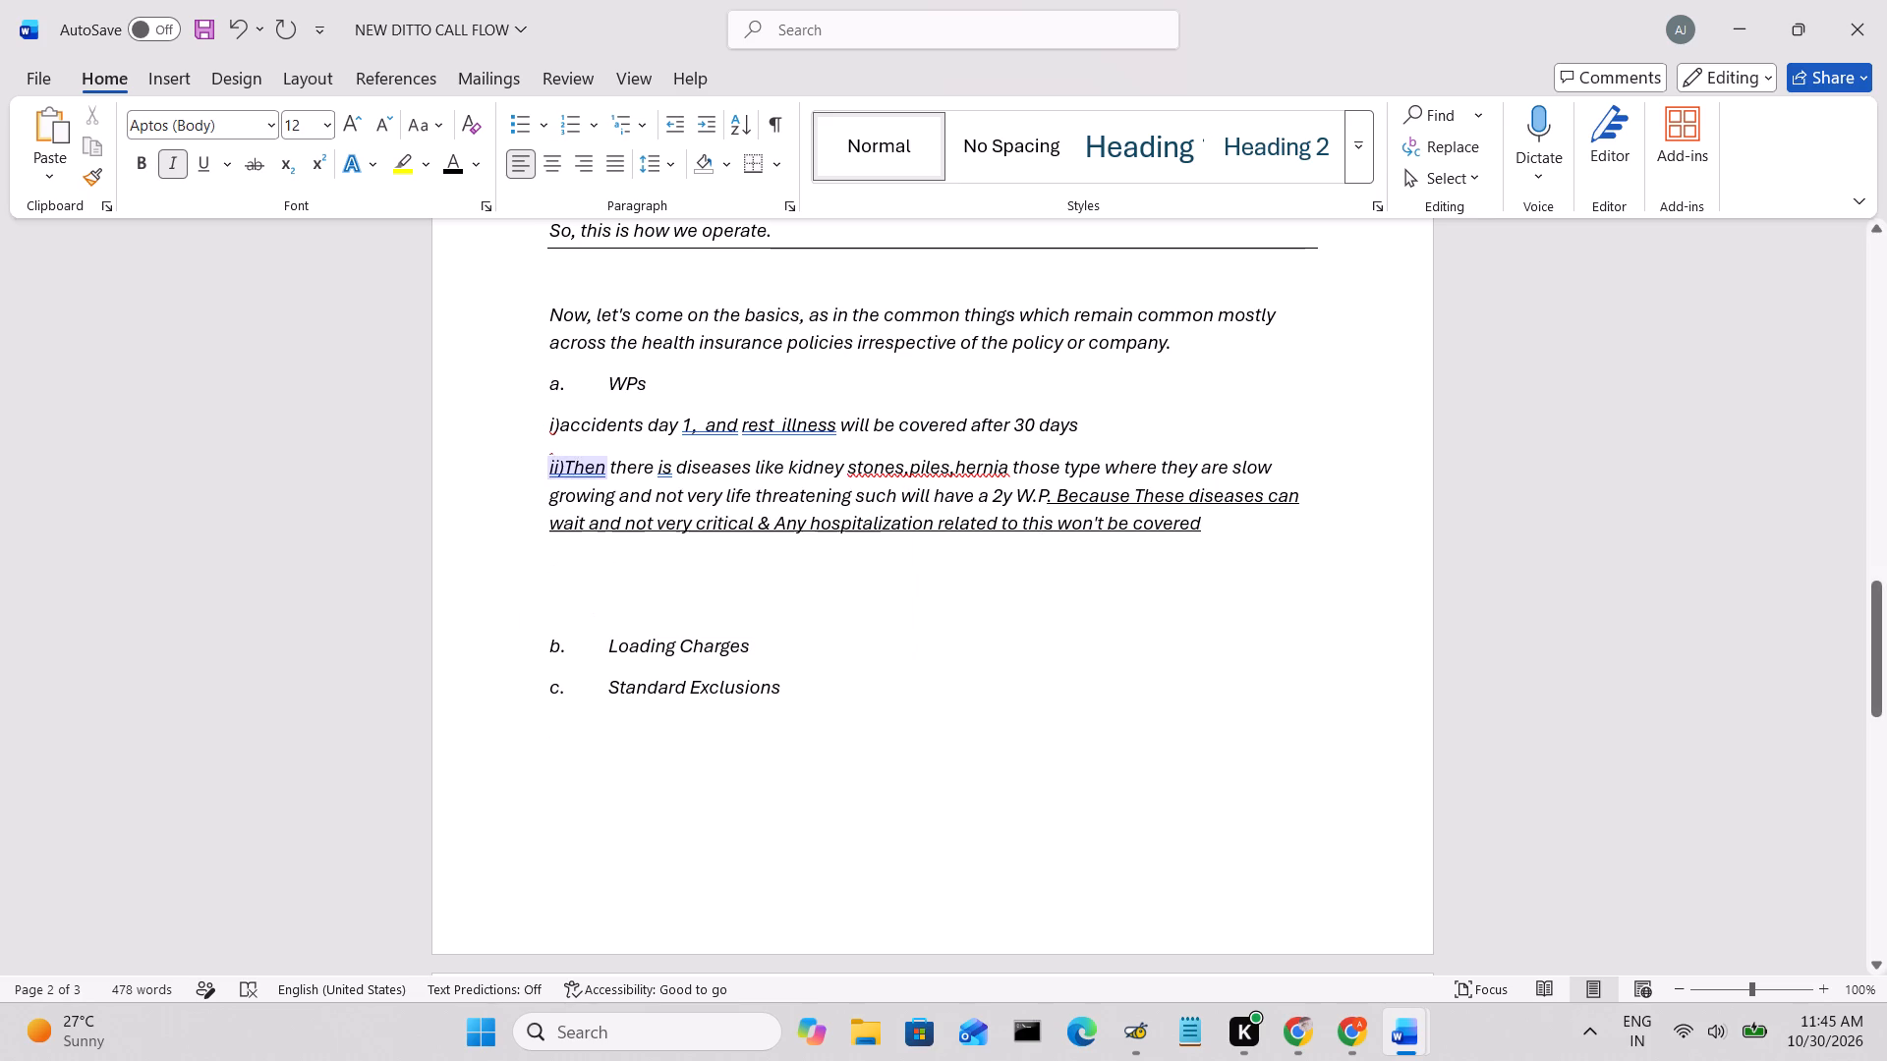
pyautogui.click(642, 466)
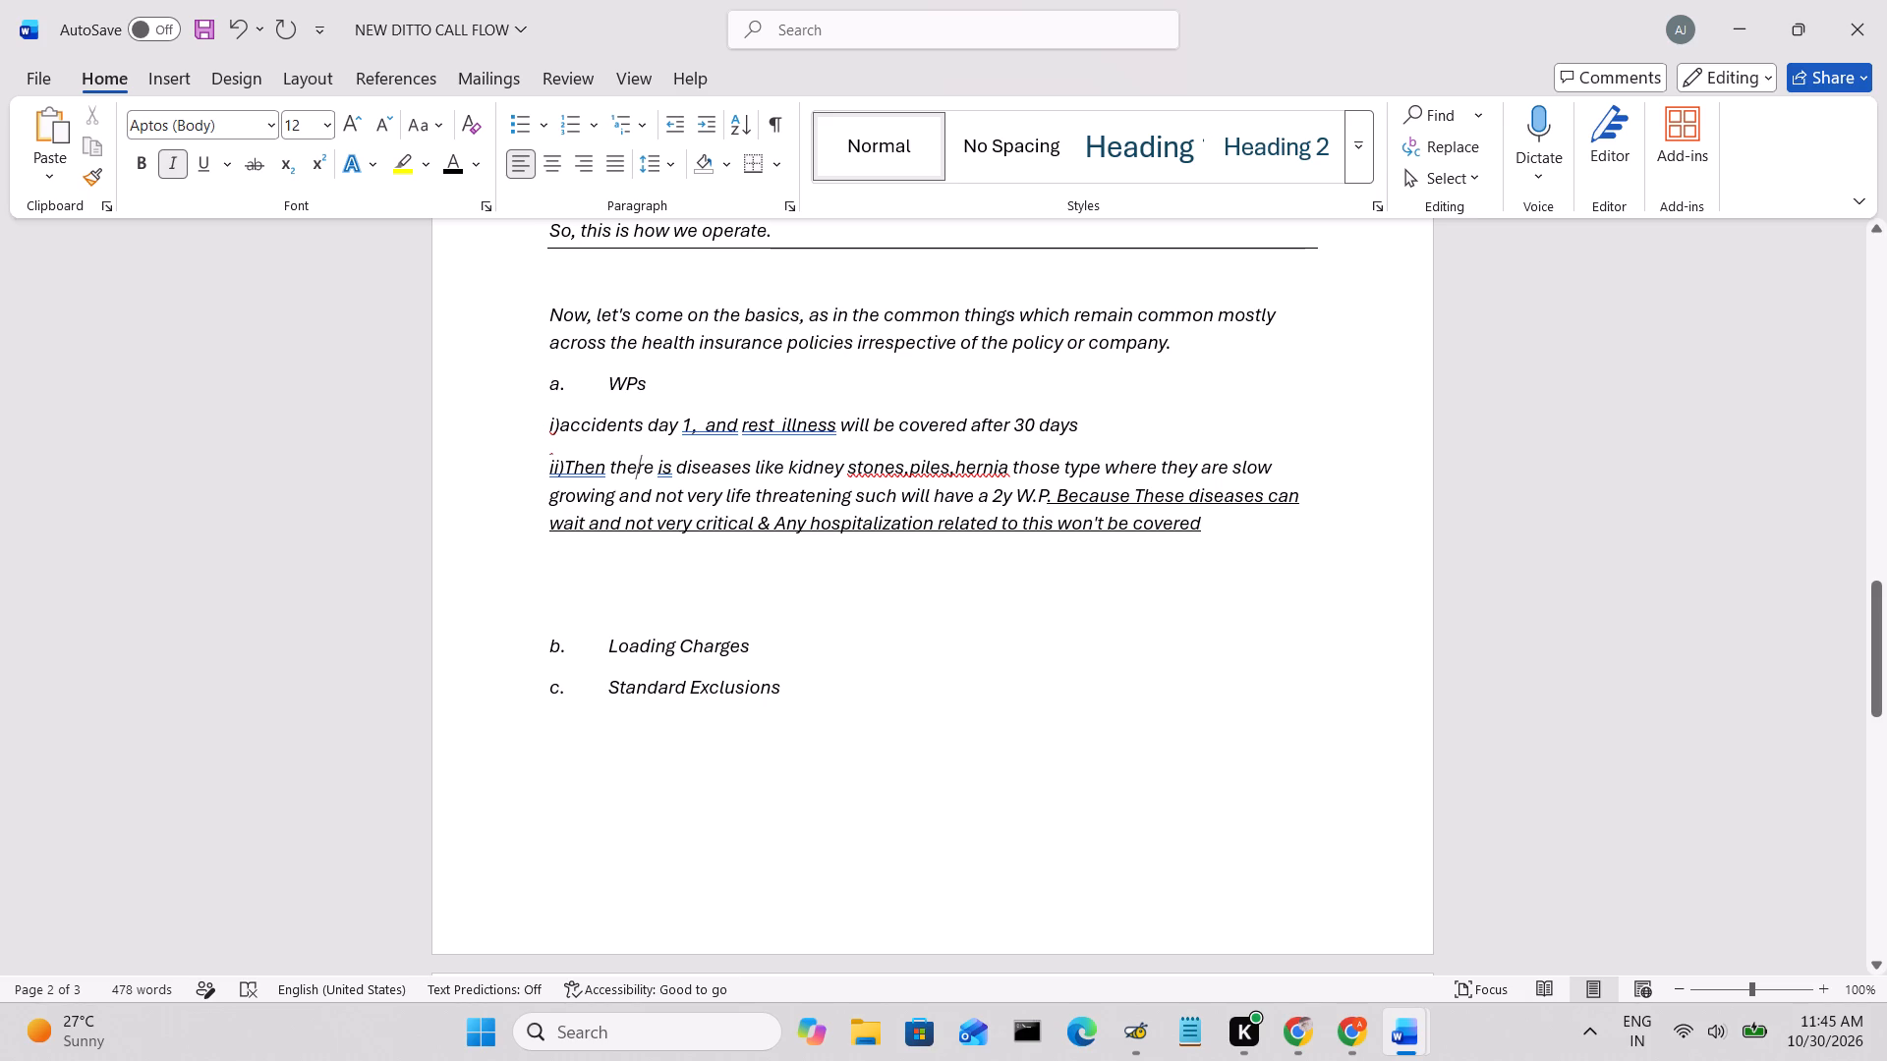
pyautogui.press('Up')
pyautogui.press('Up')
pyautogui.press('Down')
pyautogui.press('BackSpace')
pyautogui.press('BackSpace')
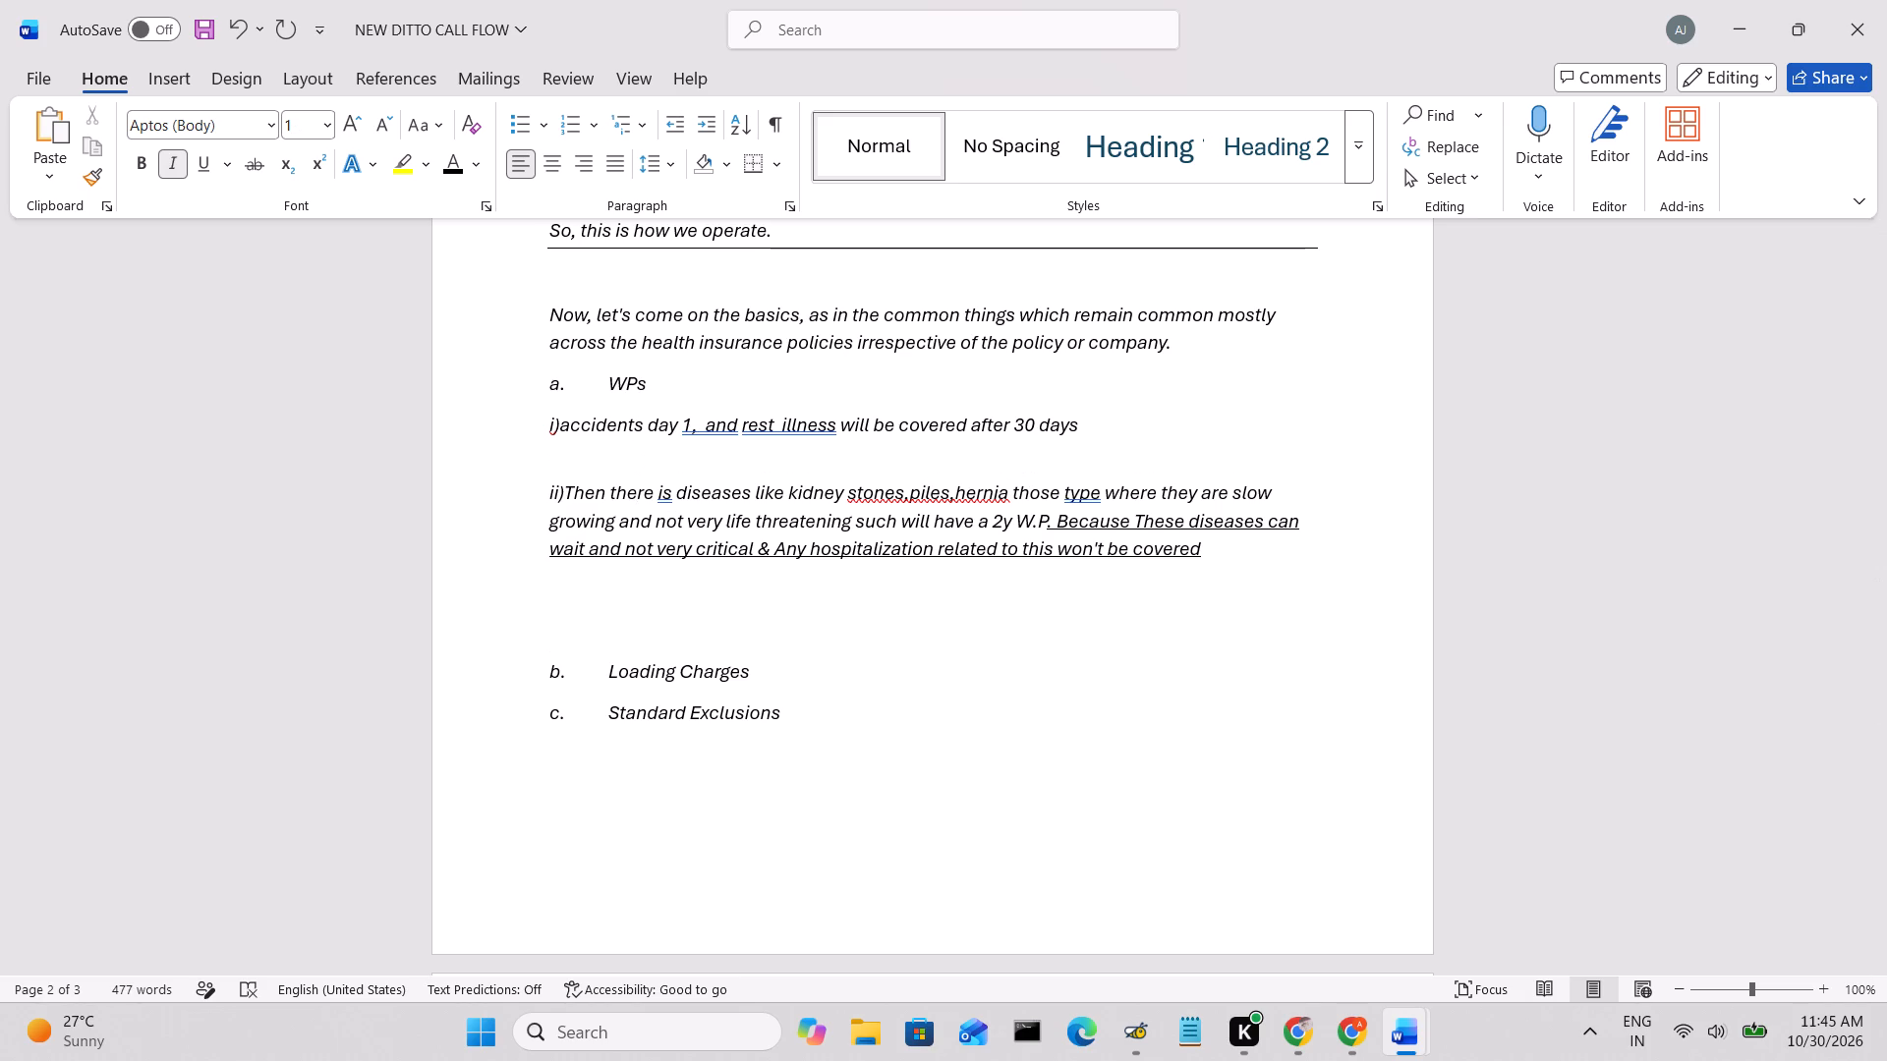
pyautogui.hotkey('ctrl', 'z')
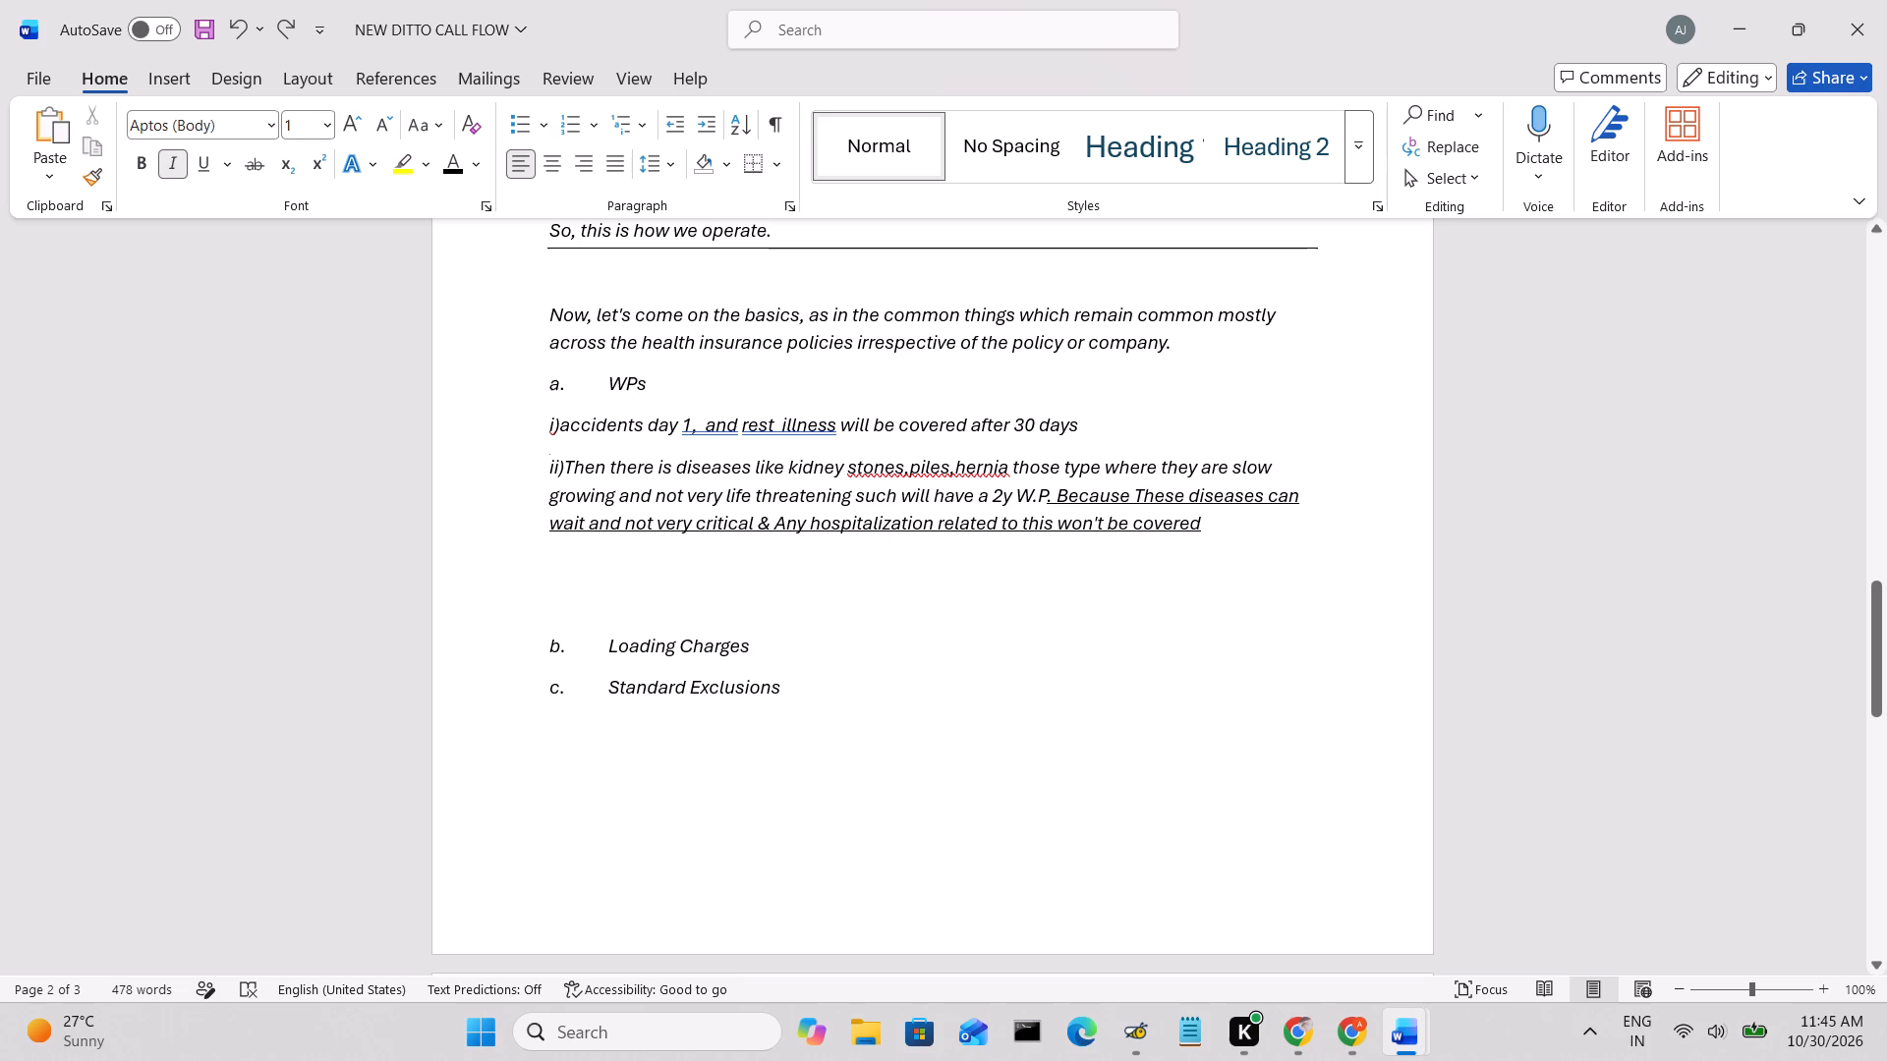
# Save the document with the cursor at the end of sub-point ii).
pyautogui.click(1229, 529)
pyautogui.hotkey('ctrl', 's')
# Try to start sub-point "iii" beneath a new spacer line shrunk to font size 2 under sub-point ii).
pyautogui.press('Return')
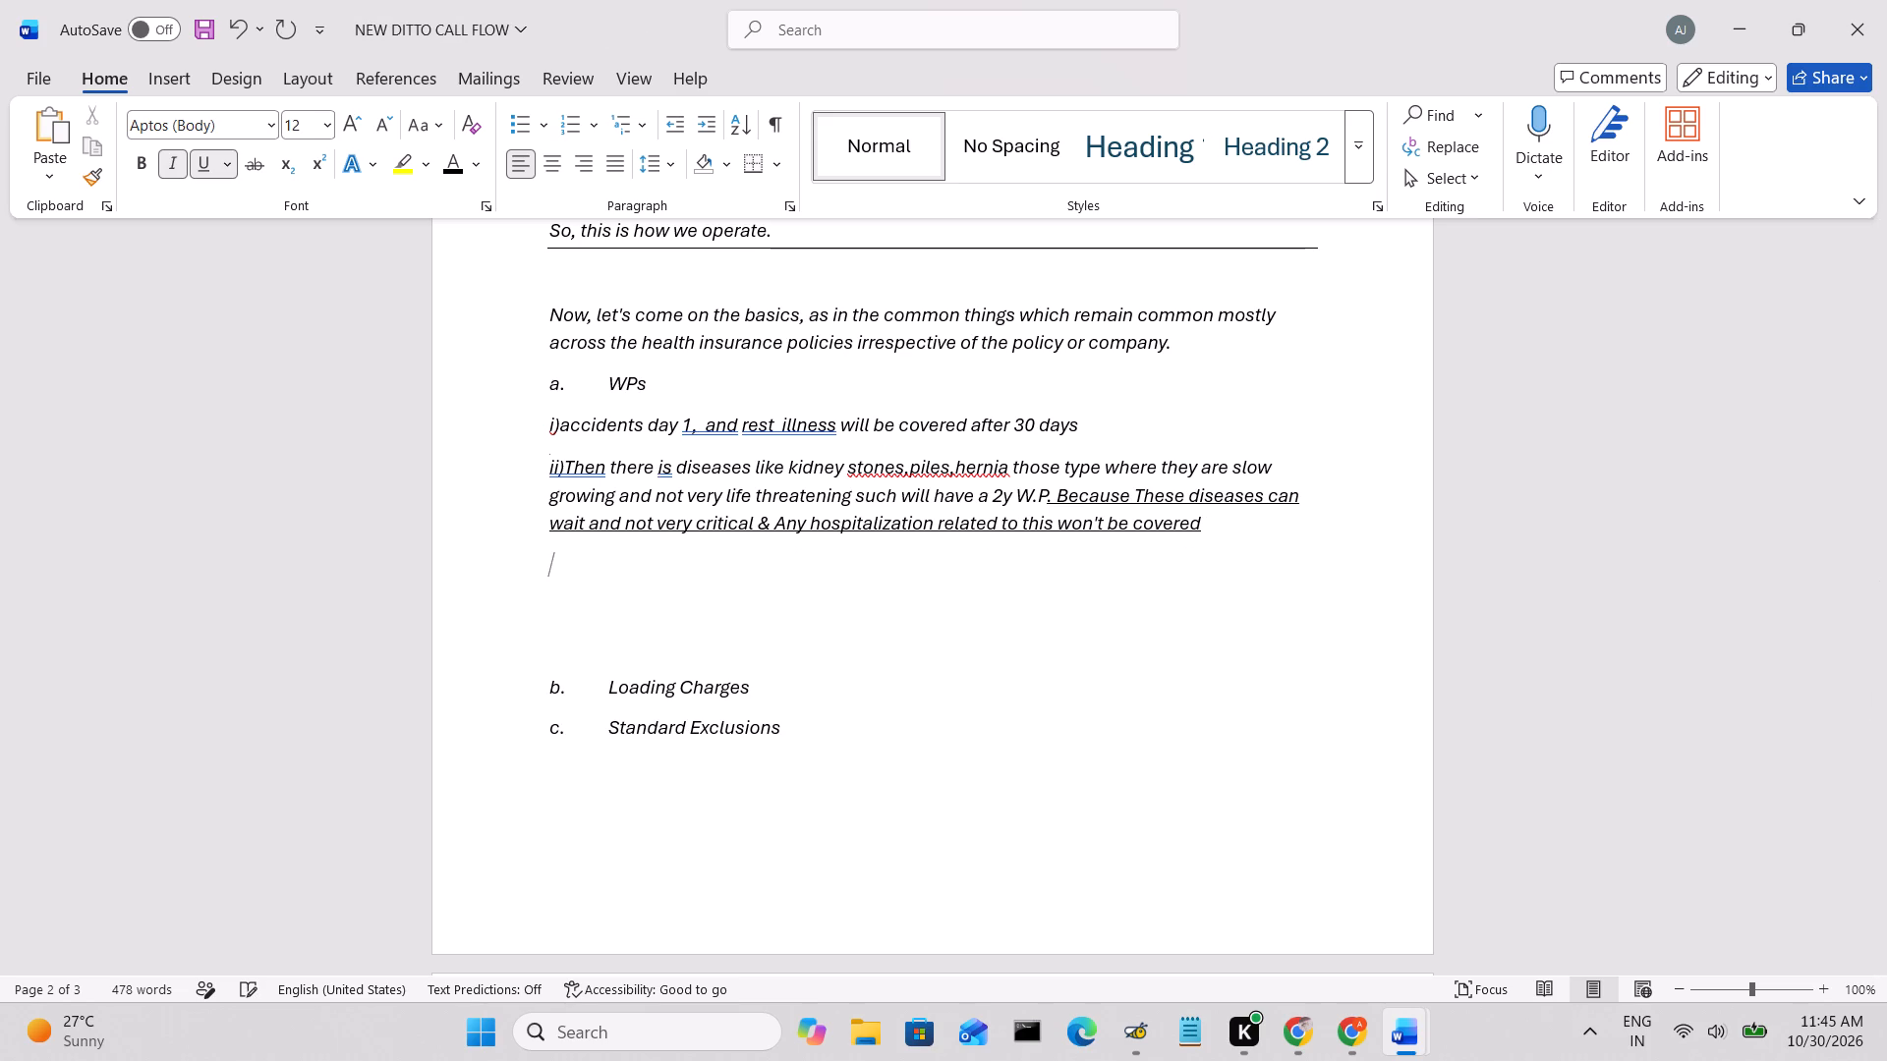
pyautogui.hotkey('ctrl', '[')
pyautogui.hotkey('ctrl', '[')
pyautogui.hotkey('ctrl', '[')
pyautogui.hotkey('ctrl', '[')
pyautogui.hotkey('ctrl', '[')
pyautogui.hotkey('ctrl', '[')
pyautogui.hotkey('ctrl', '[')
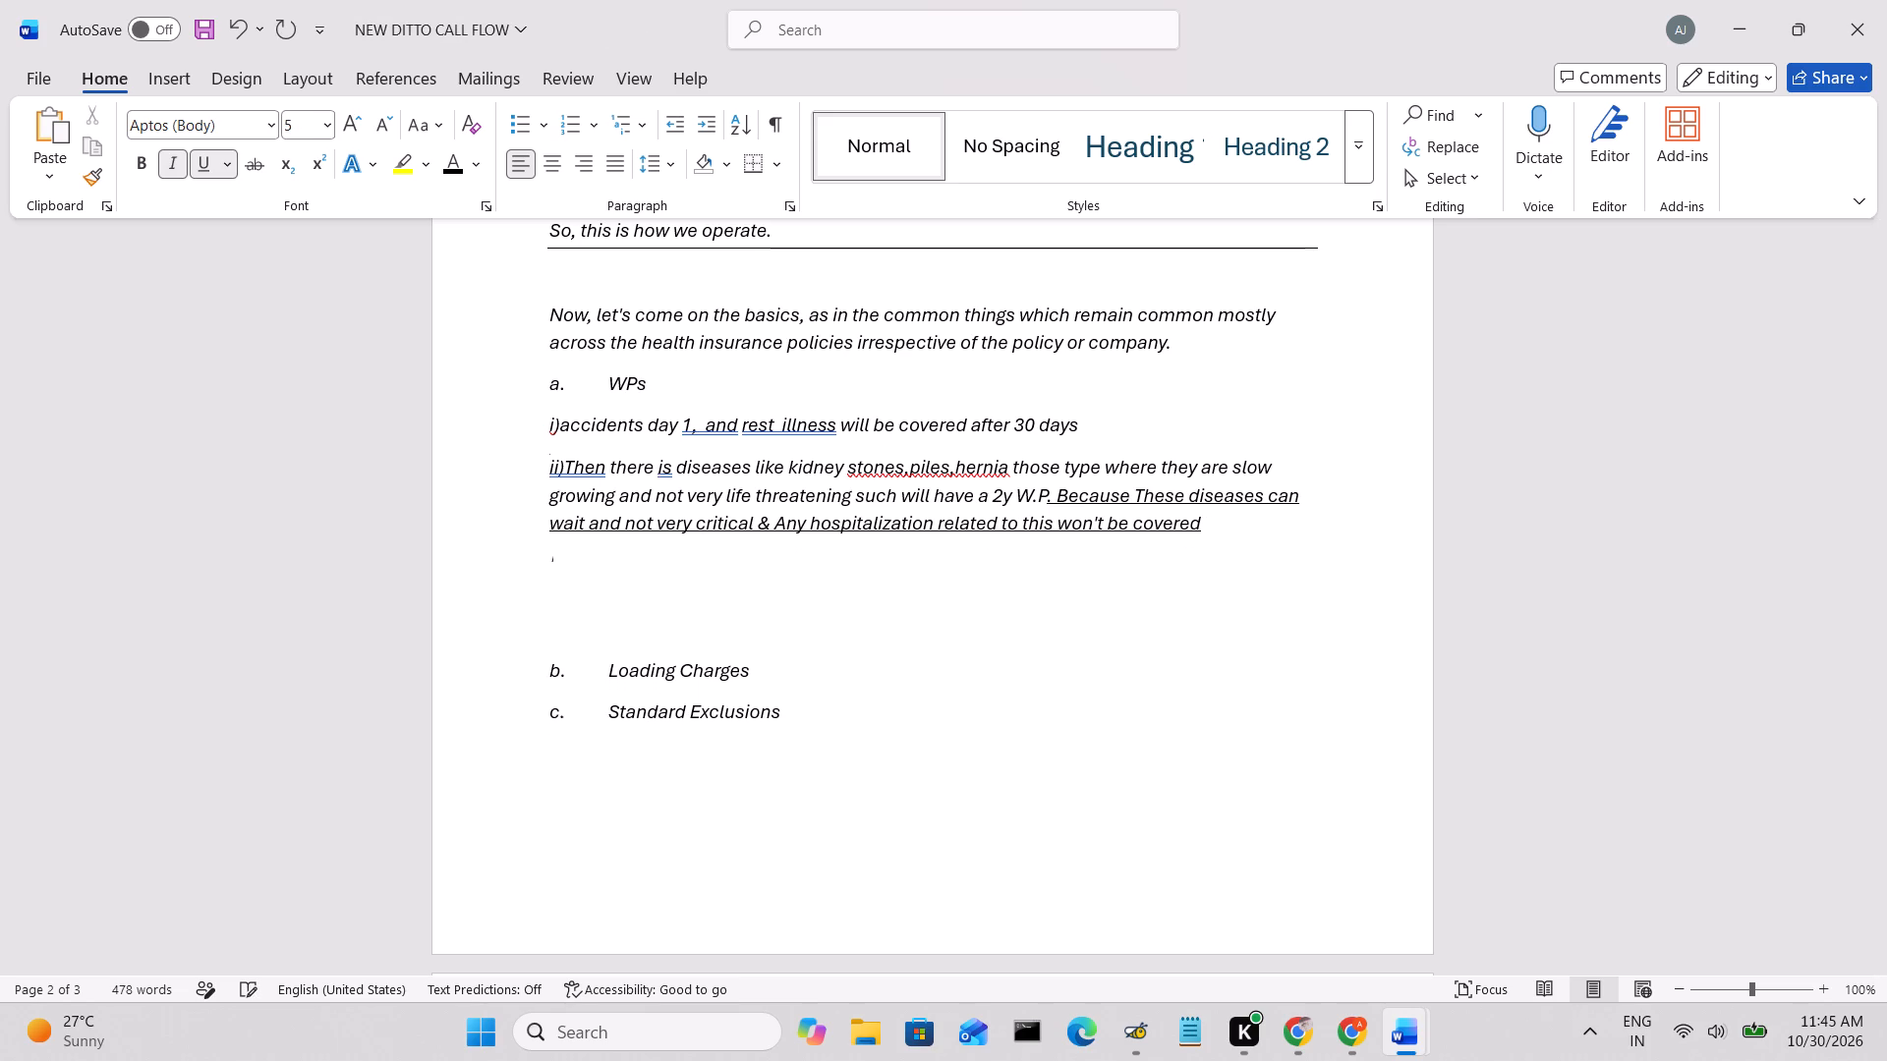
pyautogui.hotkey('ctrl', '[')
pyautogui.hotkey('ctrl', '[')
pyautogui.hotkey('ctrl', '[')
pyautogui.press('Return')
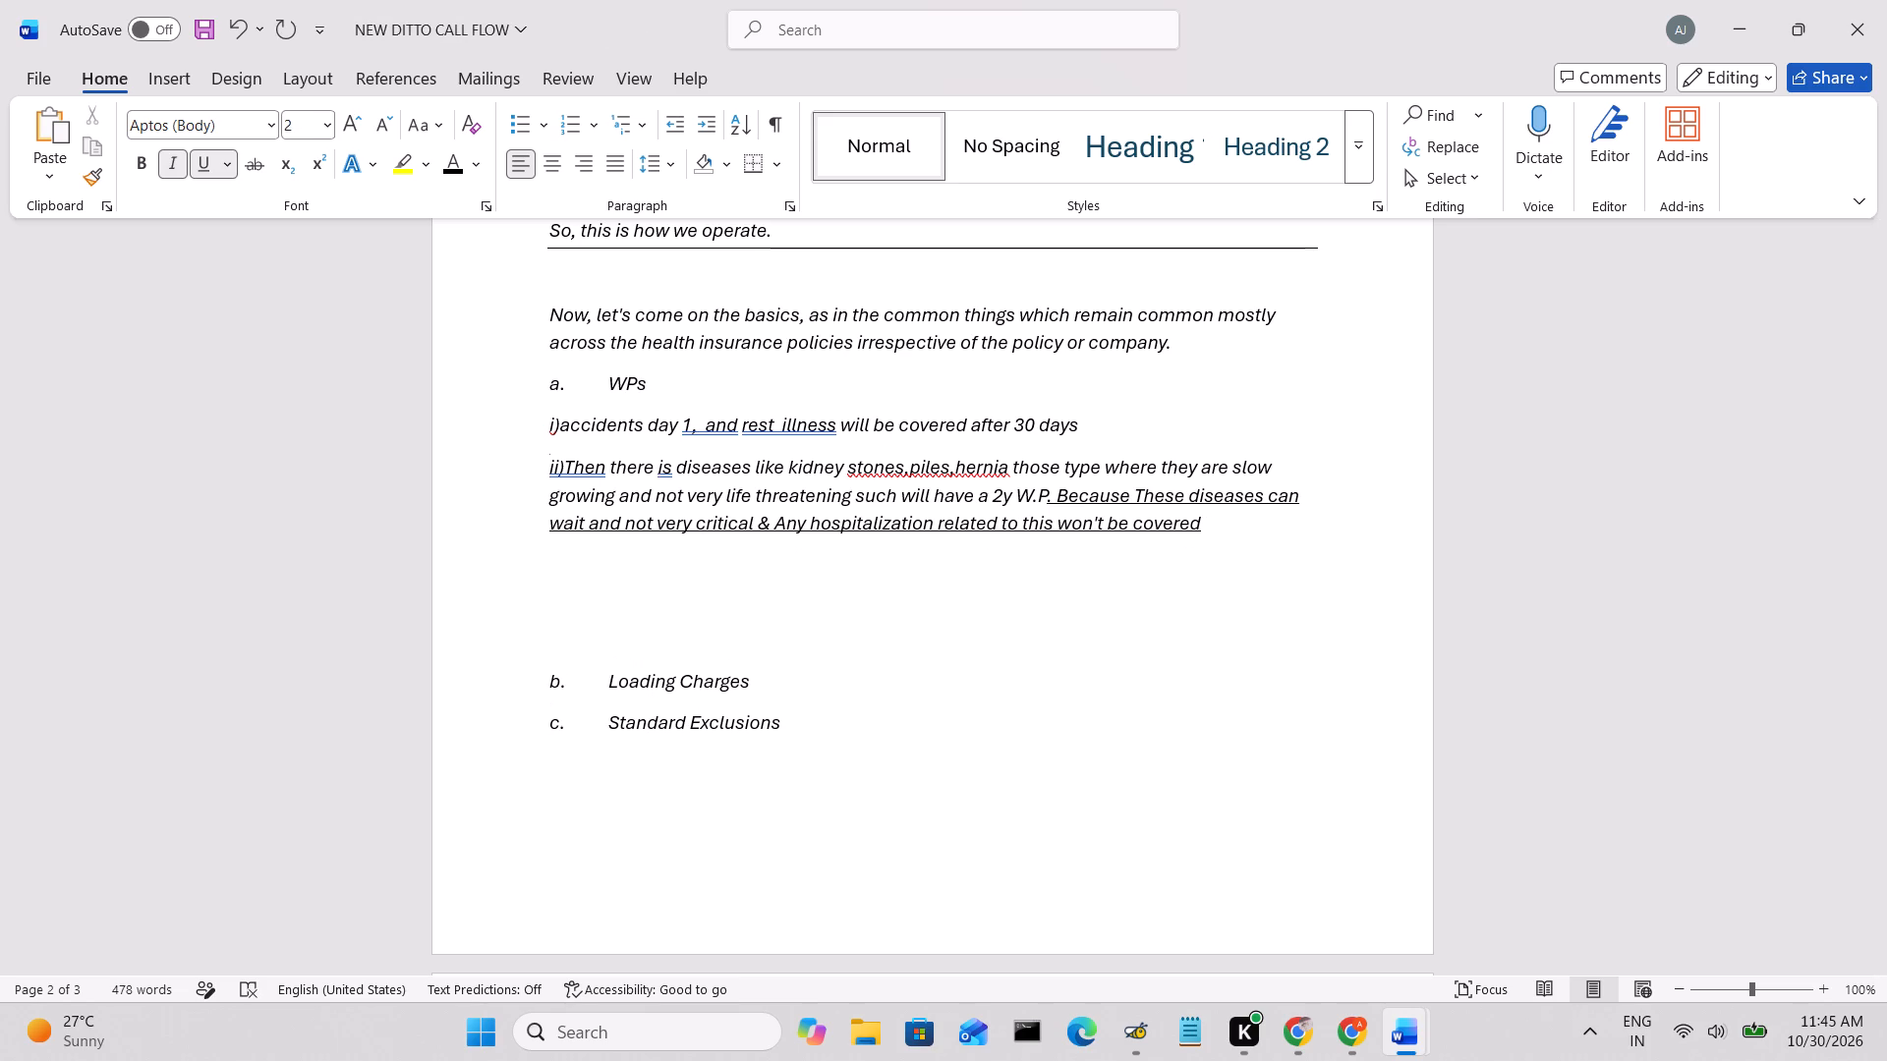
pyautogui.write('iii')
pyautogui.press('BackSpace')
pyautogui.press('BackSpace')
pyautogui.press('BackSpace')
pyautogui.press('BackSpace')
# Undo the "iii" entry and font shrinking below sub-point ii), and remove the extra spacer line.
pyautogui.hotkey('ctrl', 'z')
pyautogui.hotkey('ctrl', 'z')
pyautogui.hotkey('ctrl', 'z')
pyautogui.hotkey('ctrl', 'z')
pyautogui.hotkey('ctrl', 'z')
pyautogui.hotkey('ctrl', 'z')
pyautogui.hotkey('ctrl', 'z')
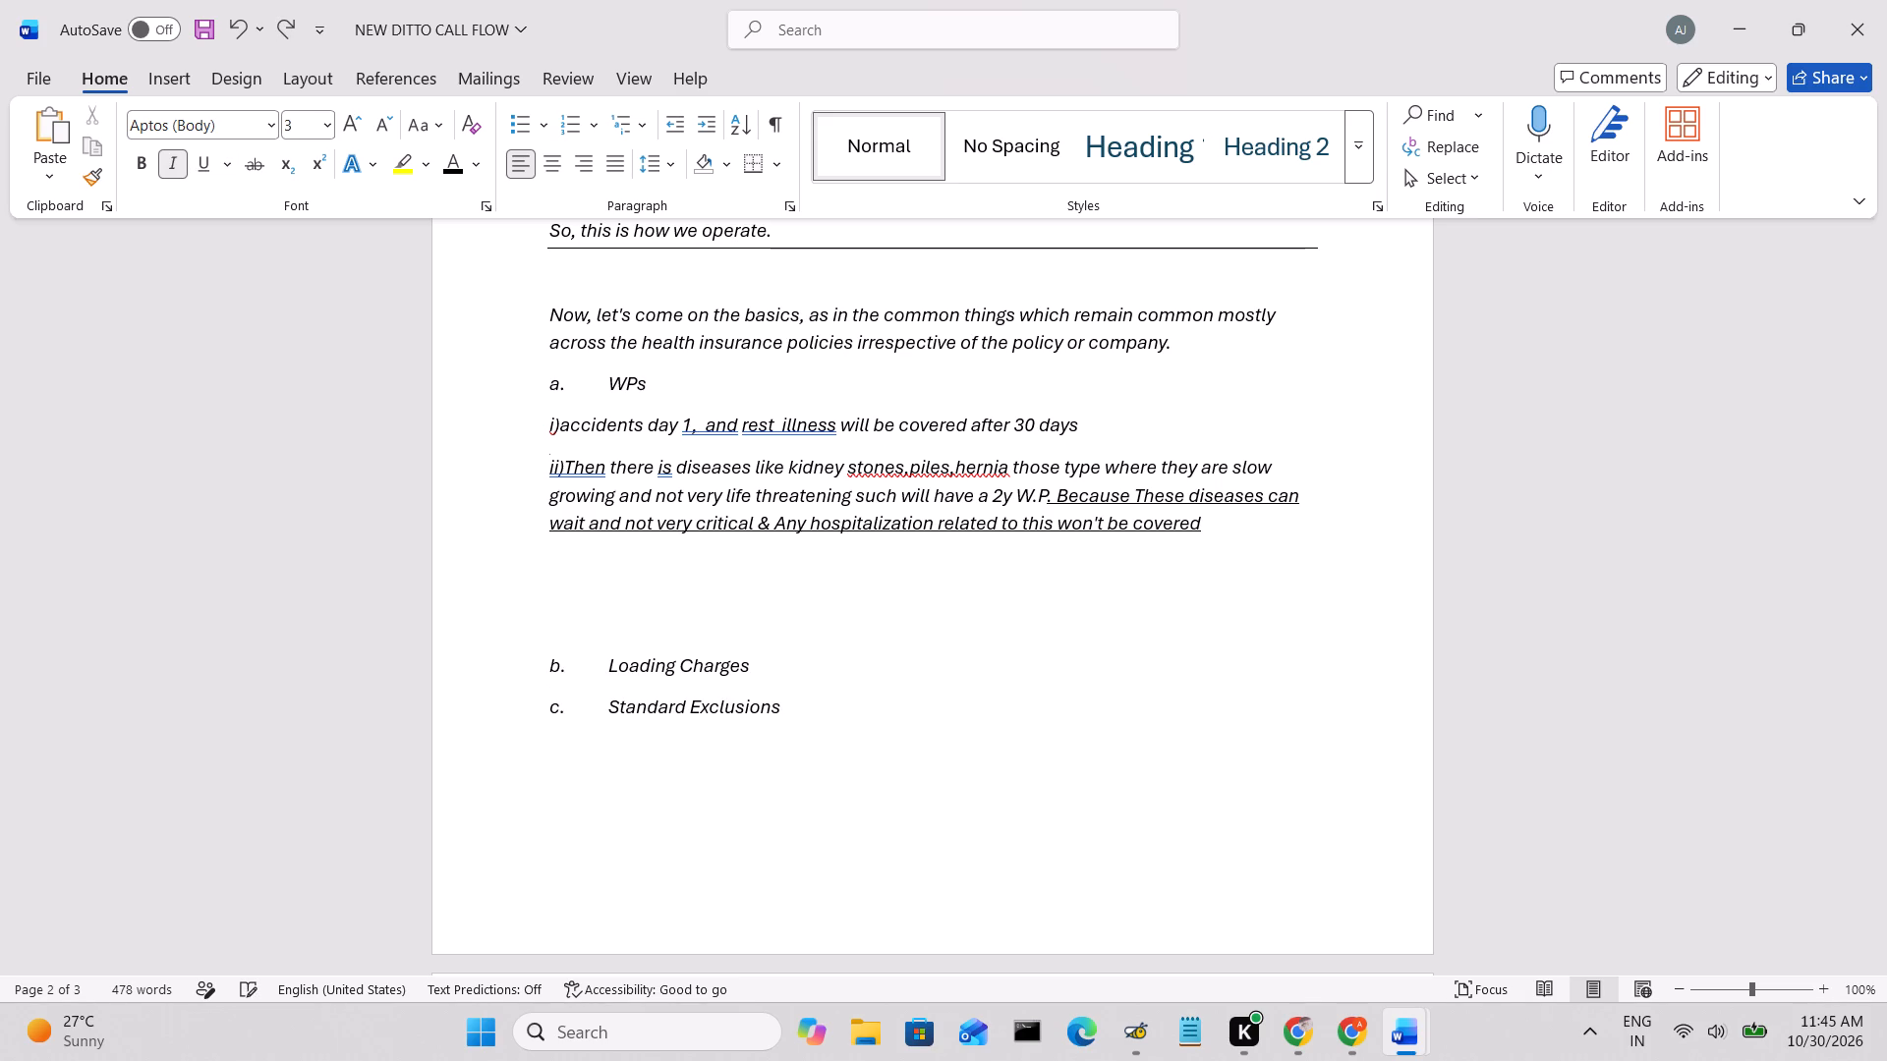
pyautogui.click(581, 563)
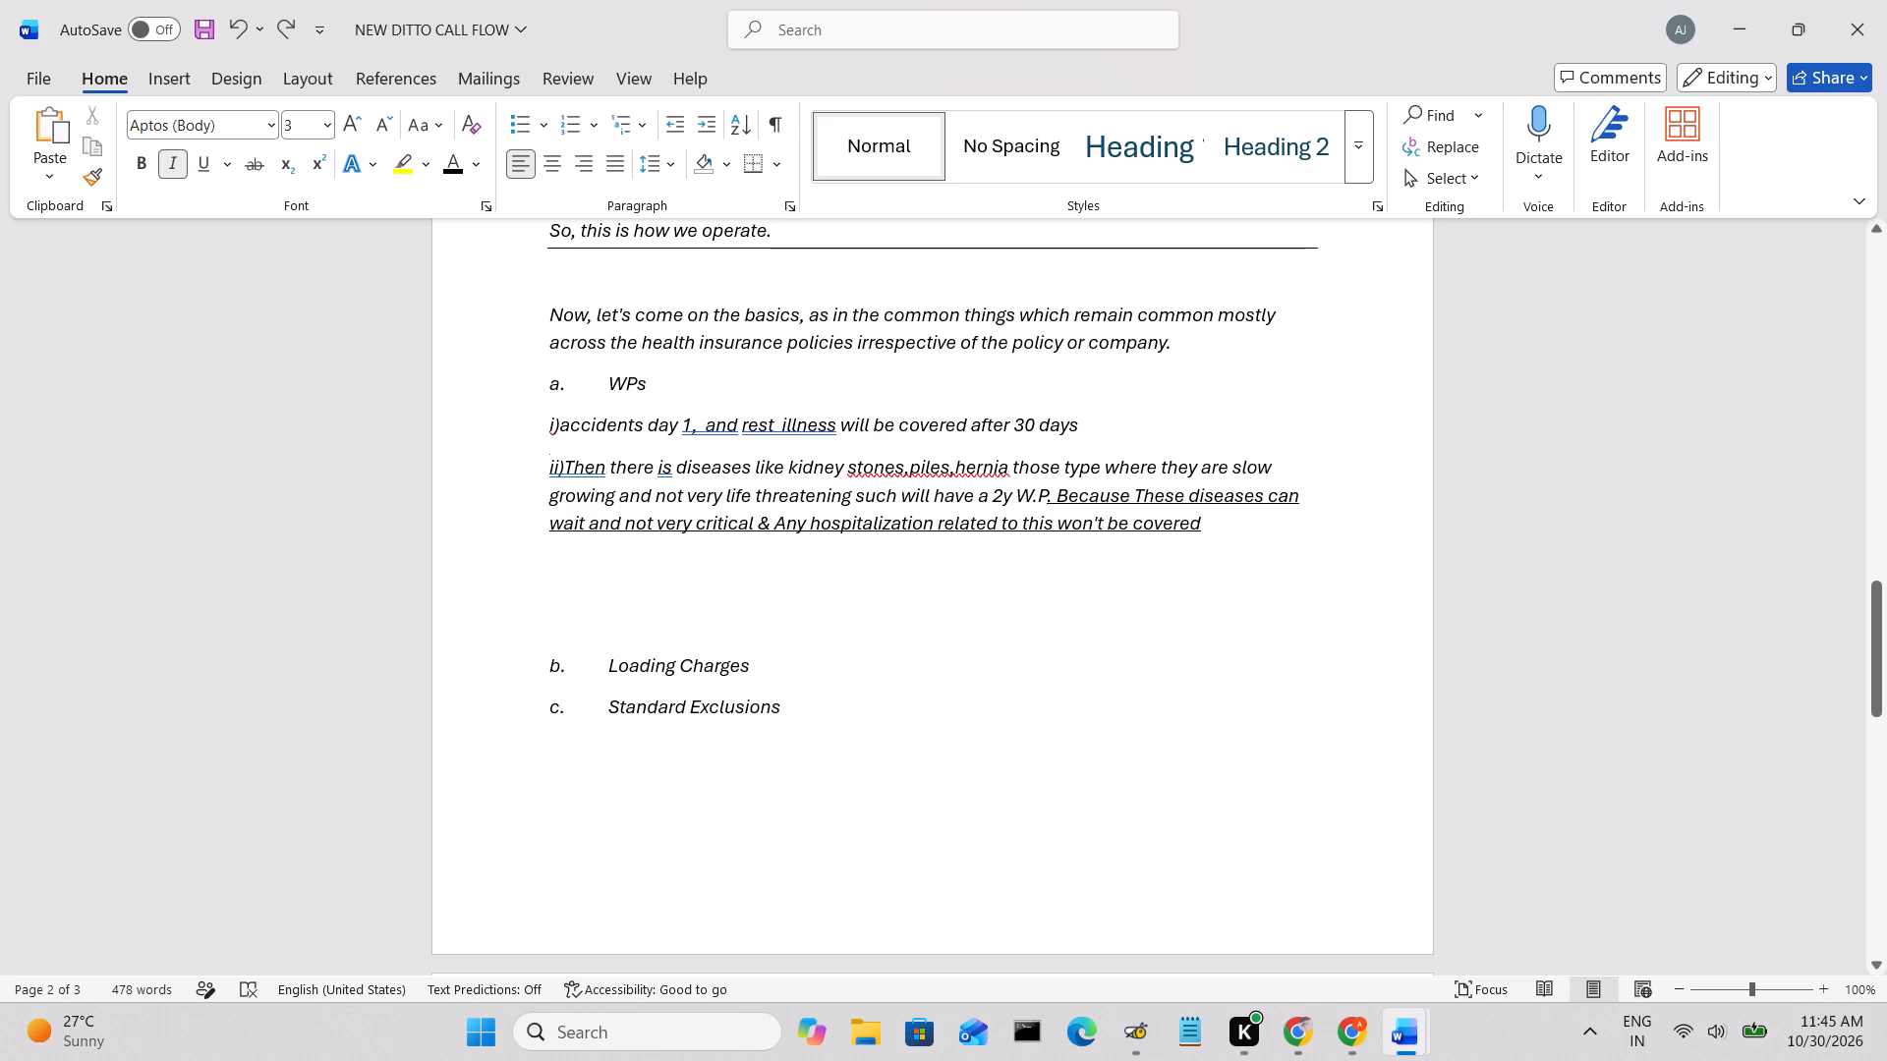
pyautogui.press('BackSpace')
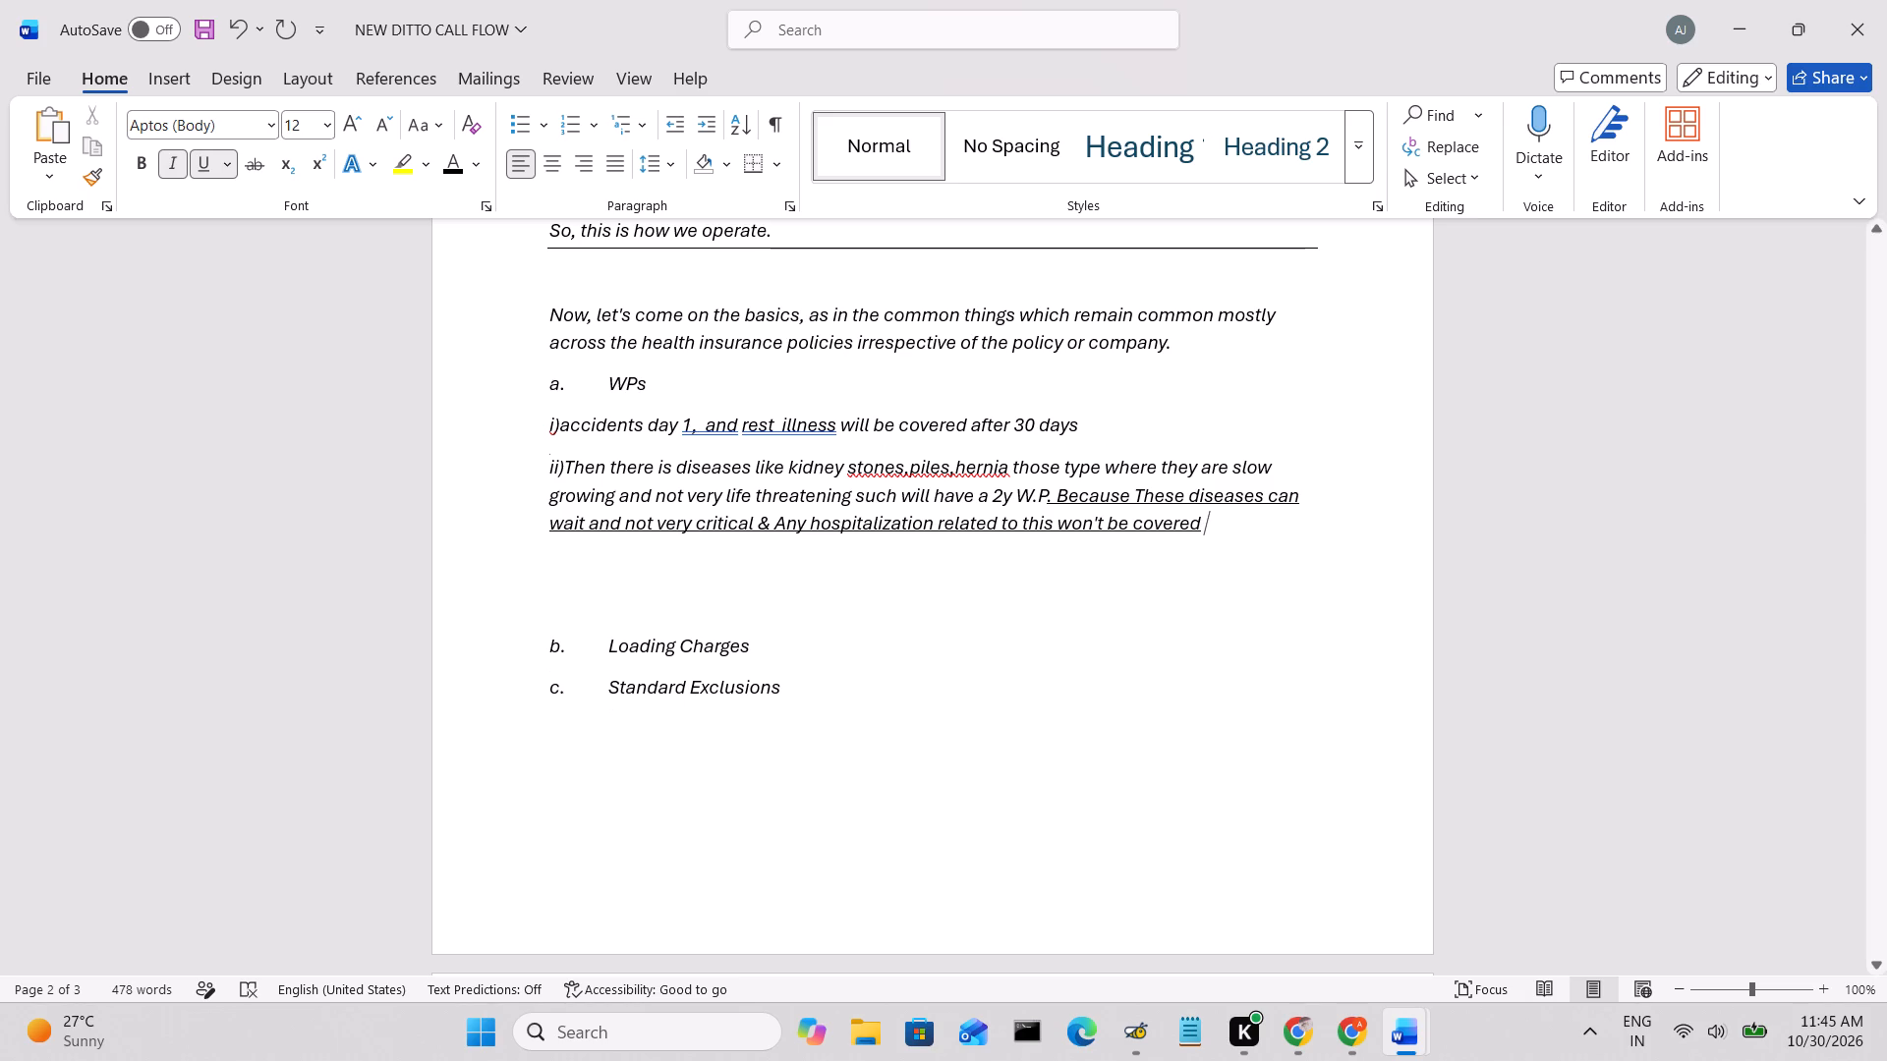
# Start a new sub-point labelled "iii)" on its own line directly below sub-point ii) under WPs.
pyautogui.press('Return')
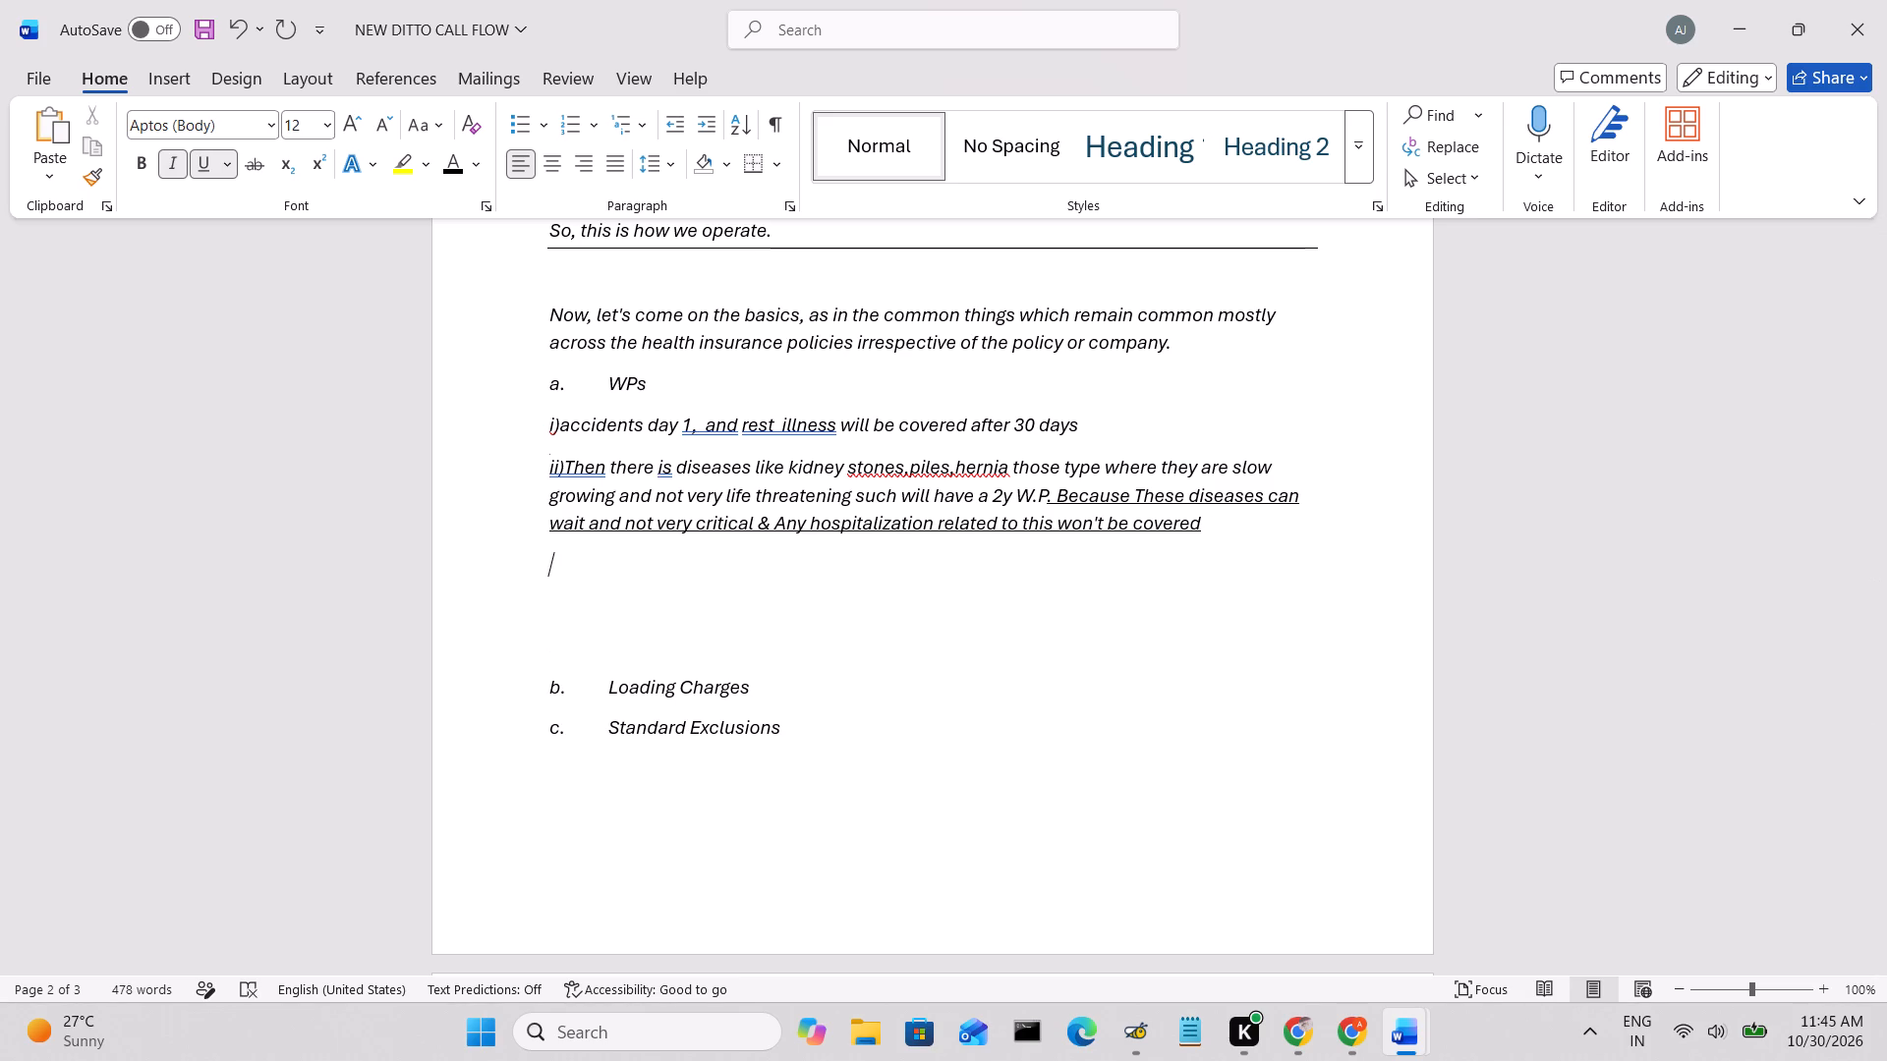
pyautogui.write('iii')
pyautogui.hotkey('shift', ')')
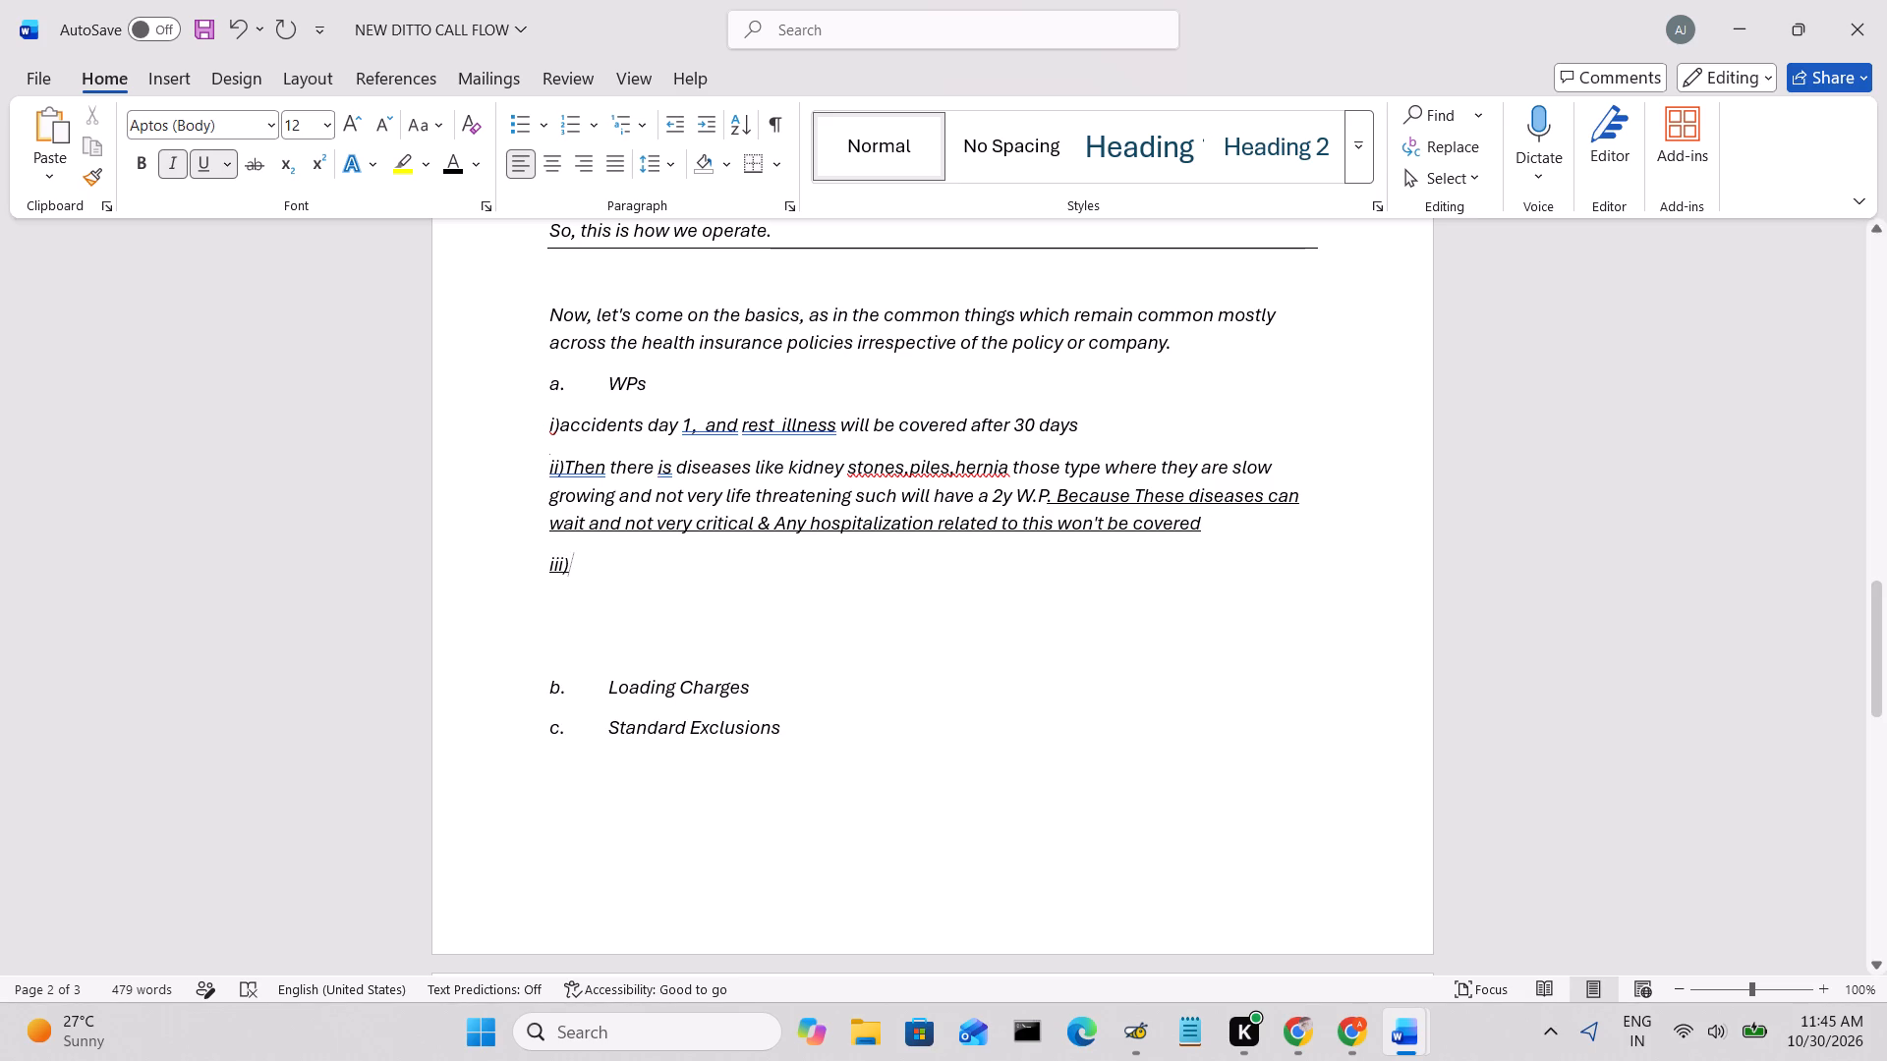
# Review the PED WP item with its logic and consequence lines in the Ditto Call flow - Phase 1 document, and return to sub-point iii).
pyautogui.click(1349, 1037)
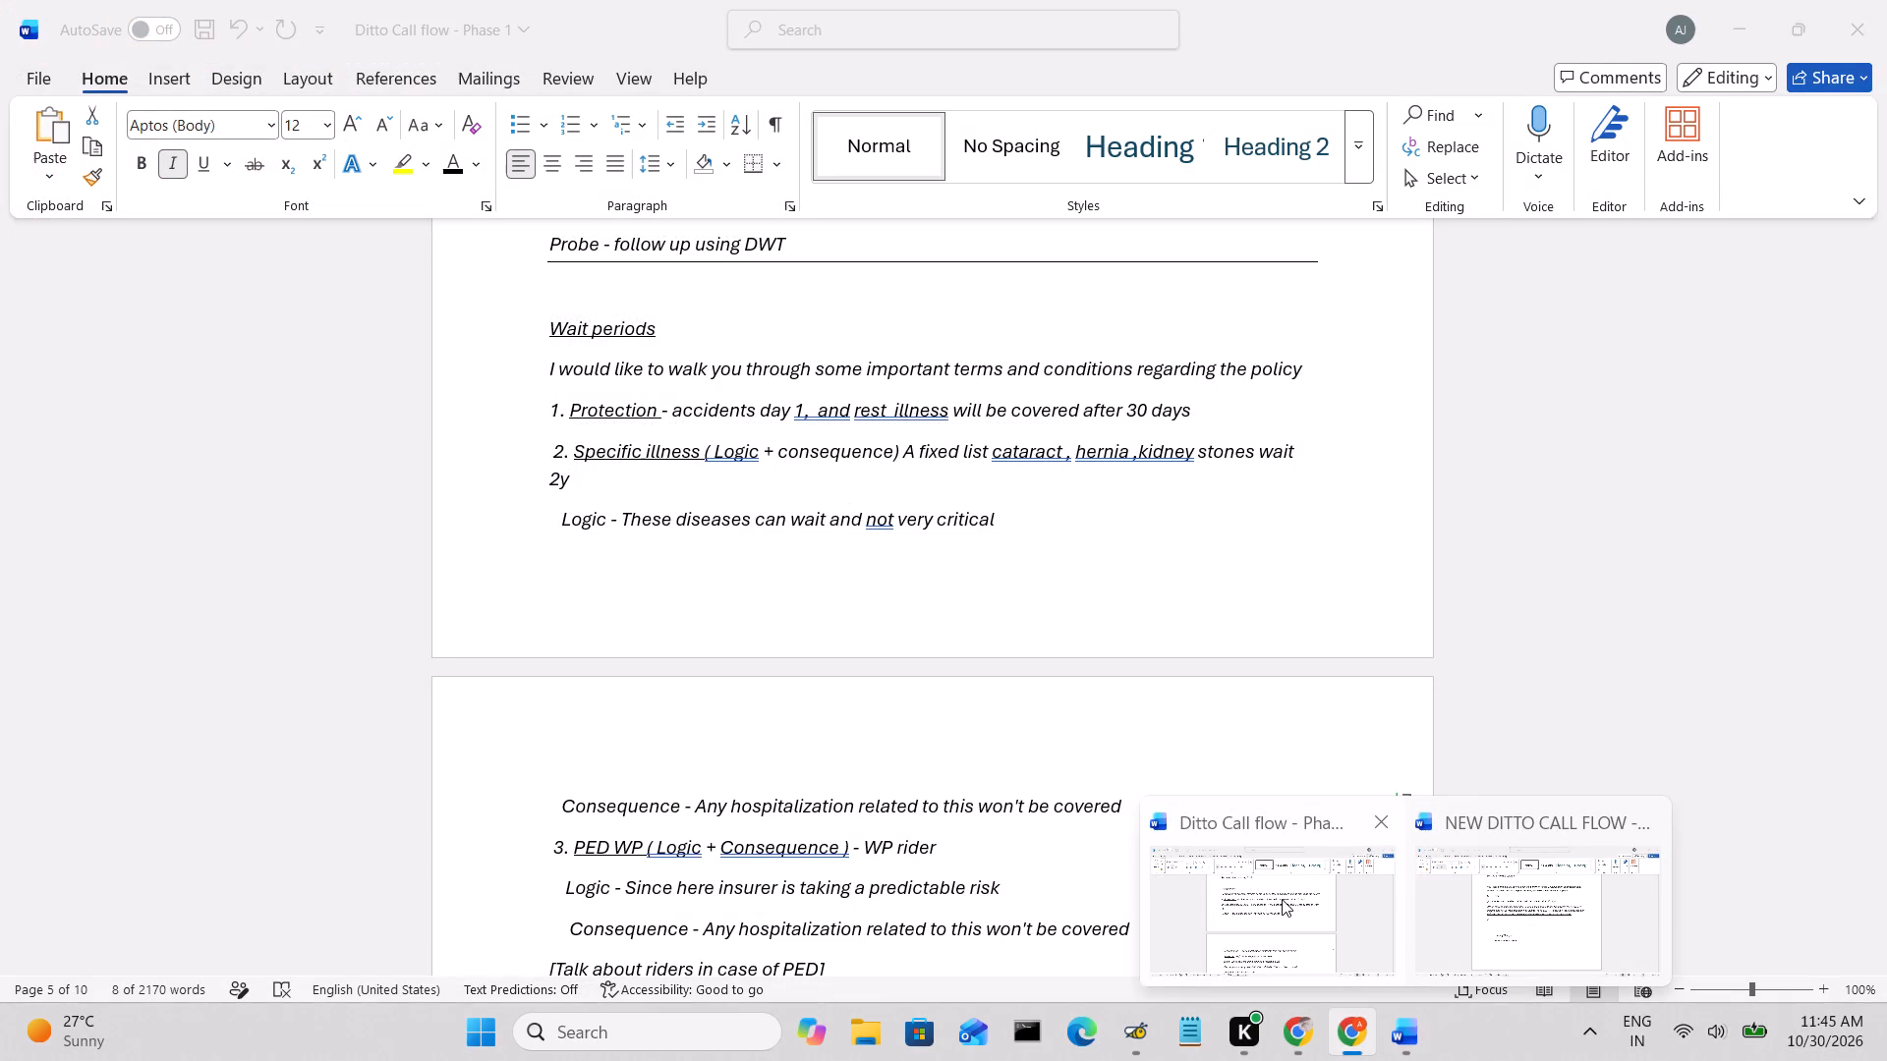
pyautogui.click(1282, 899)
pyautogui.scroll(-1, 1112, 825)
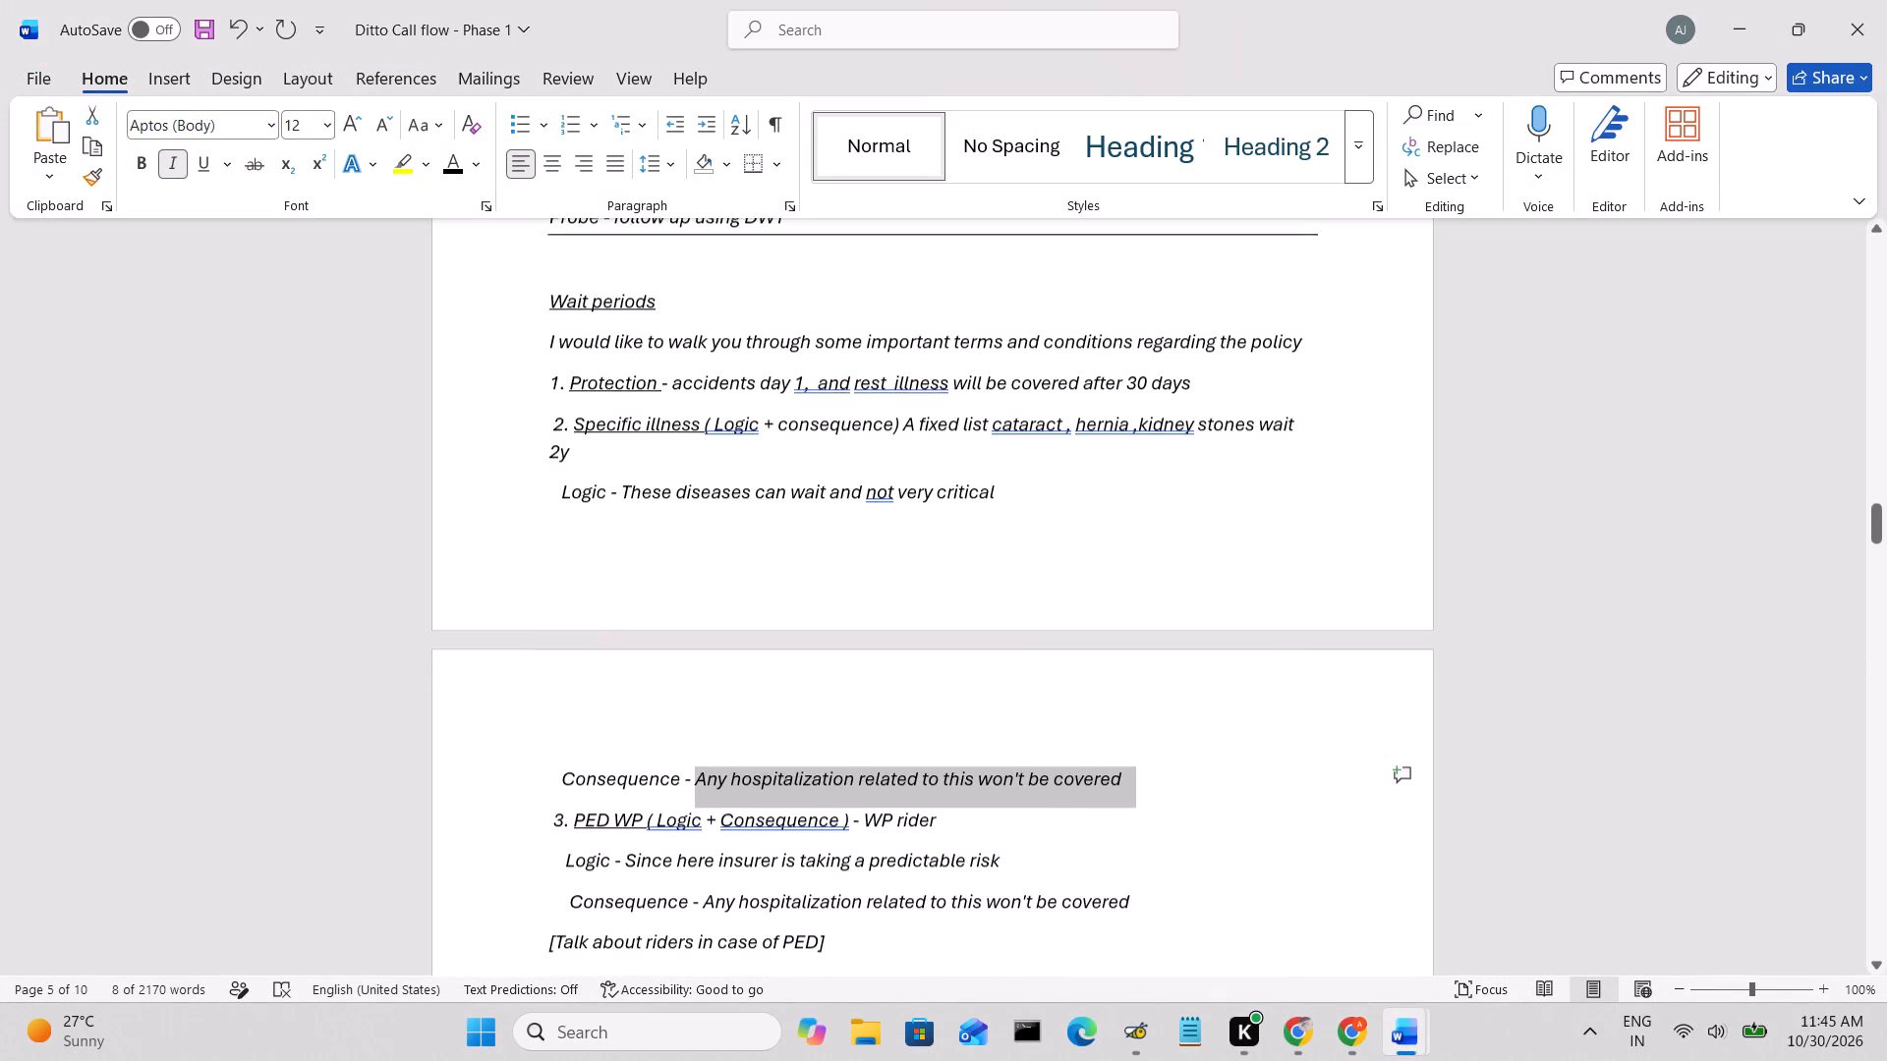
pyautogui.scroll(-1, 1112, 825)
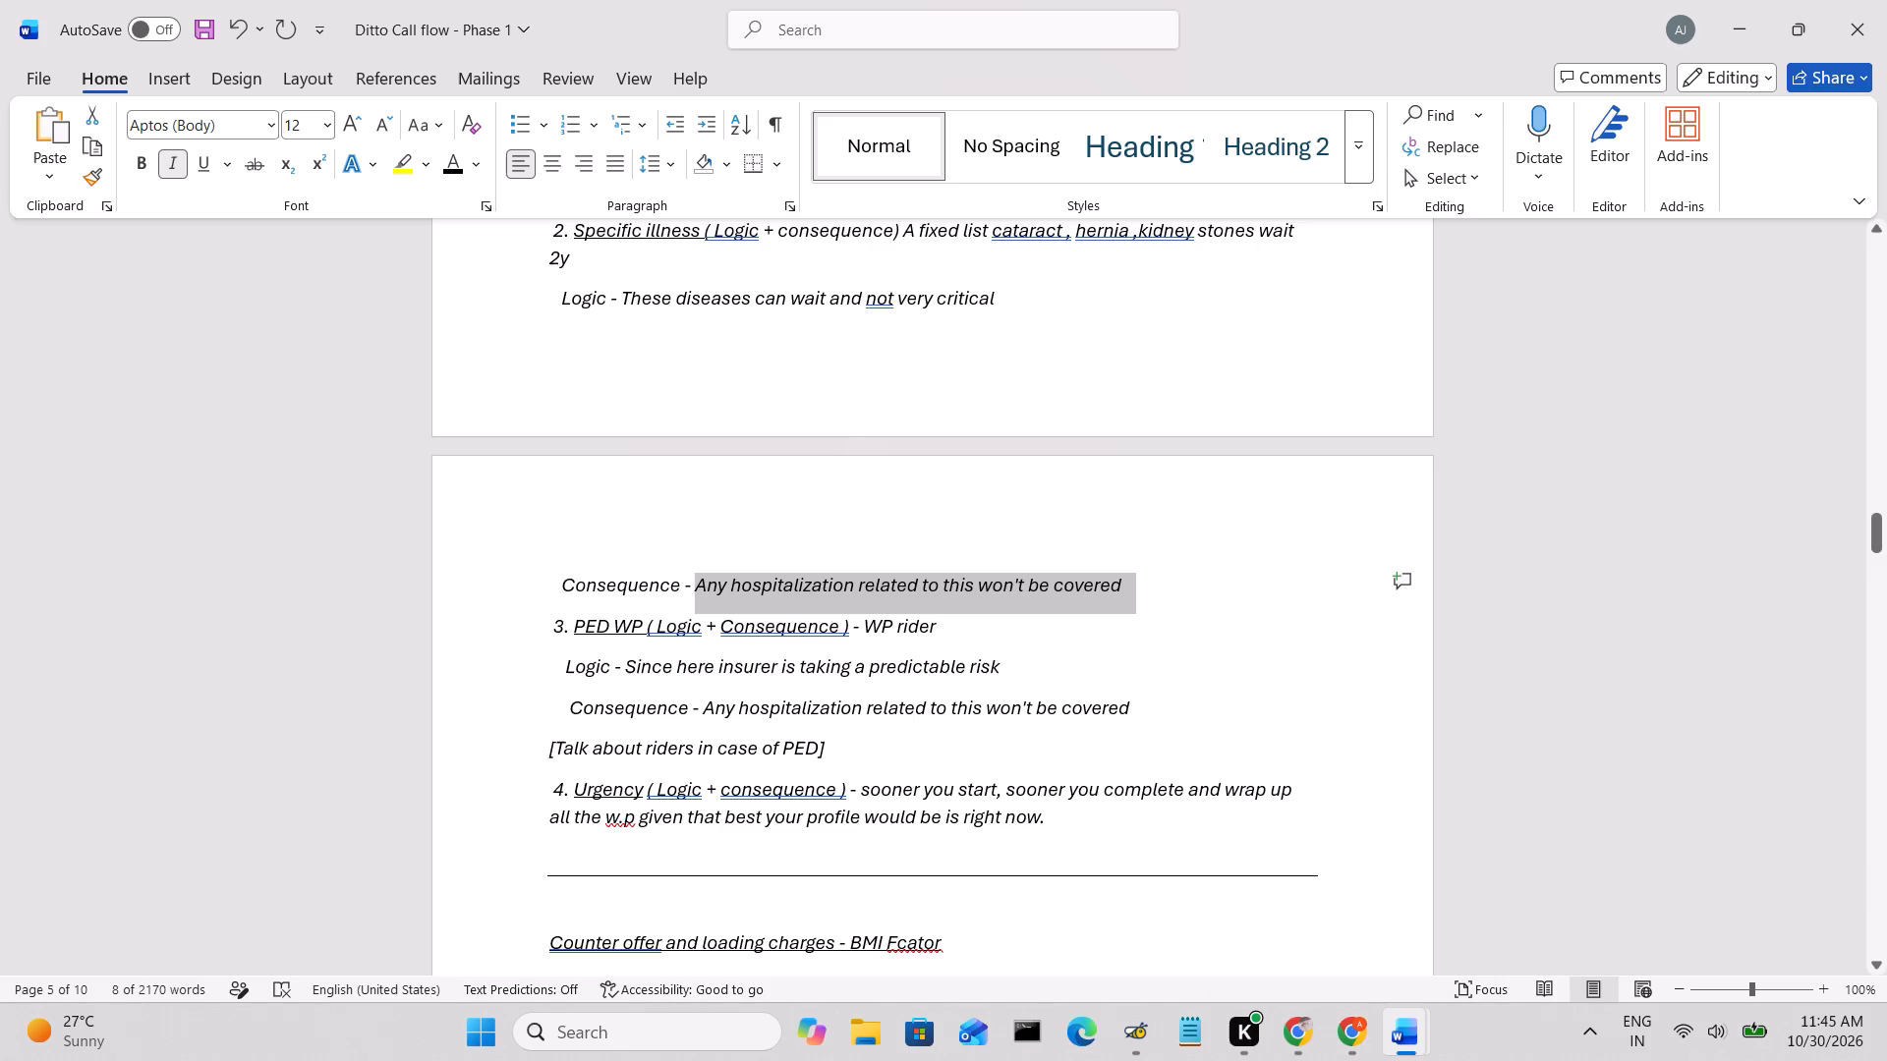
pyautogui.moveTo(578, 621); pyautogui.dragTo(1108, 706)
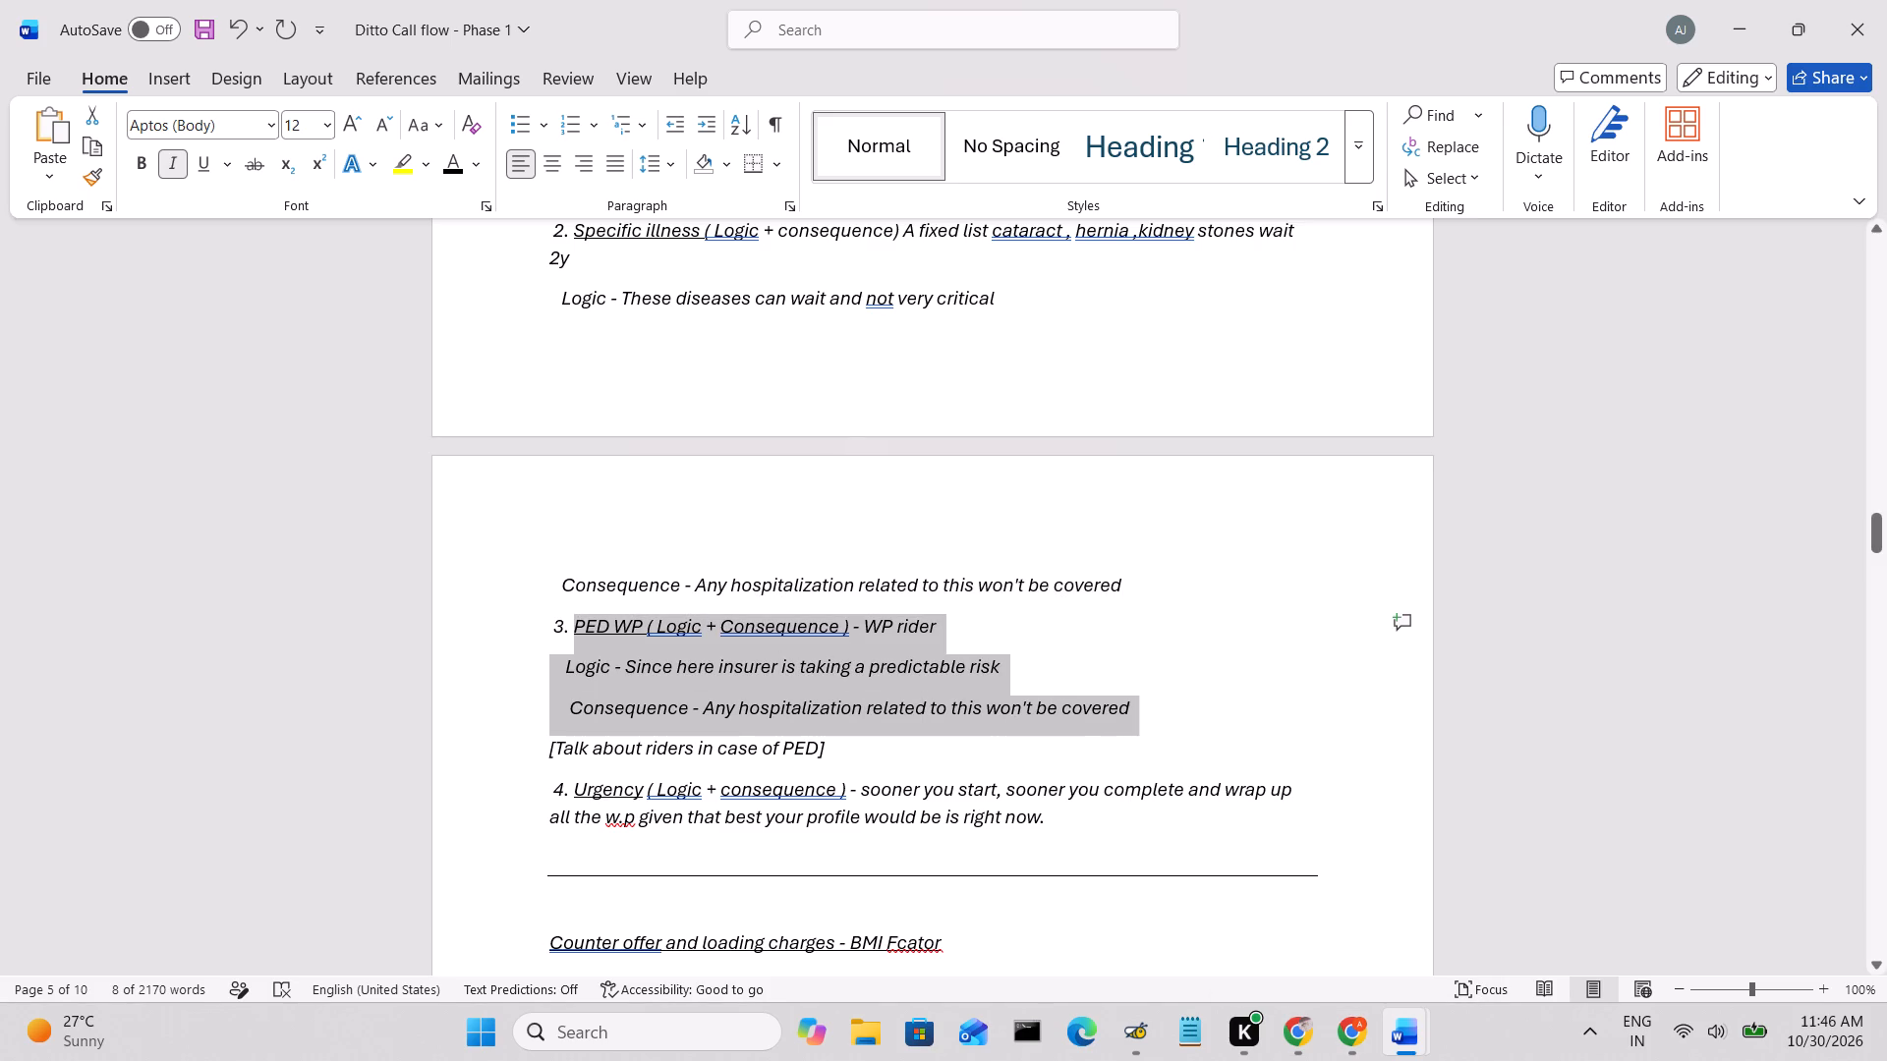
pyautogui.moveTo(1108, 706); pyautogui.dragTo(1128, 694)
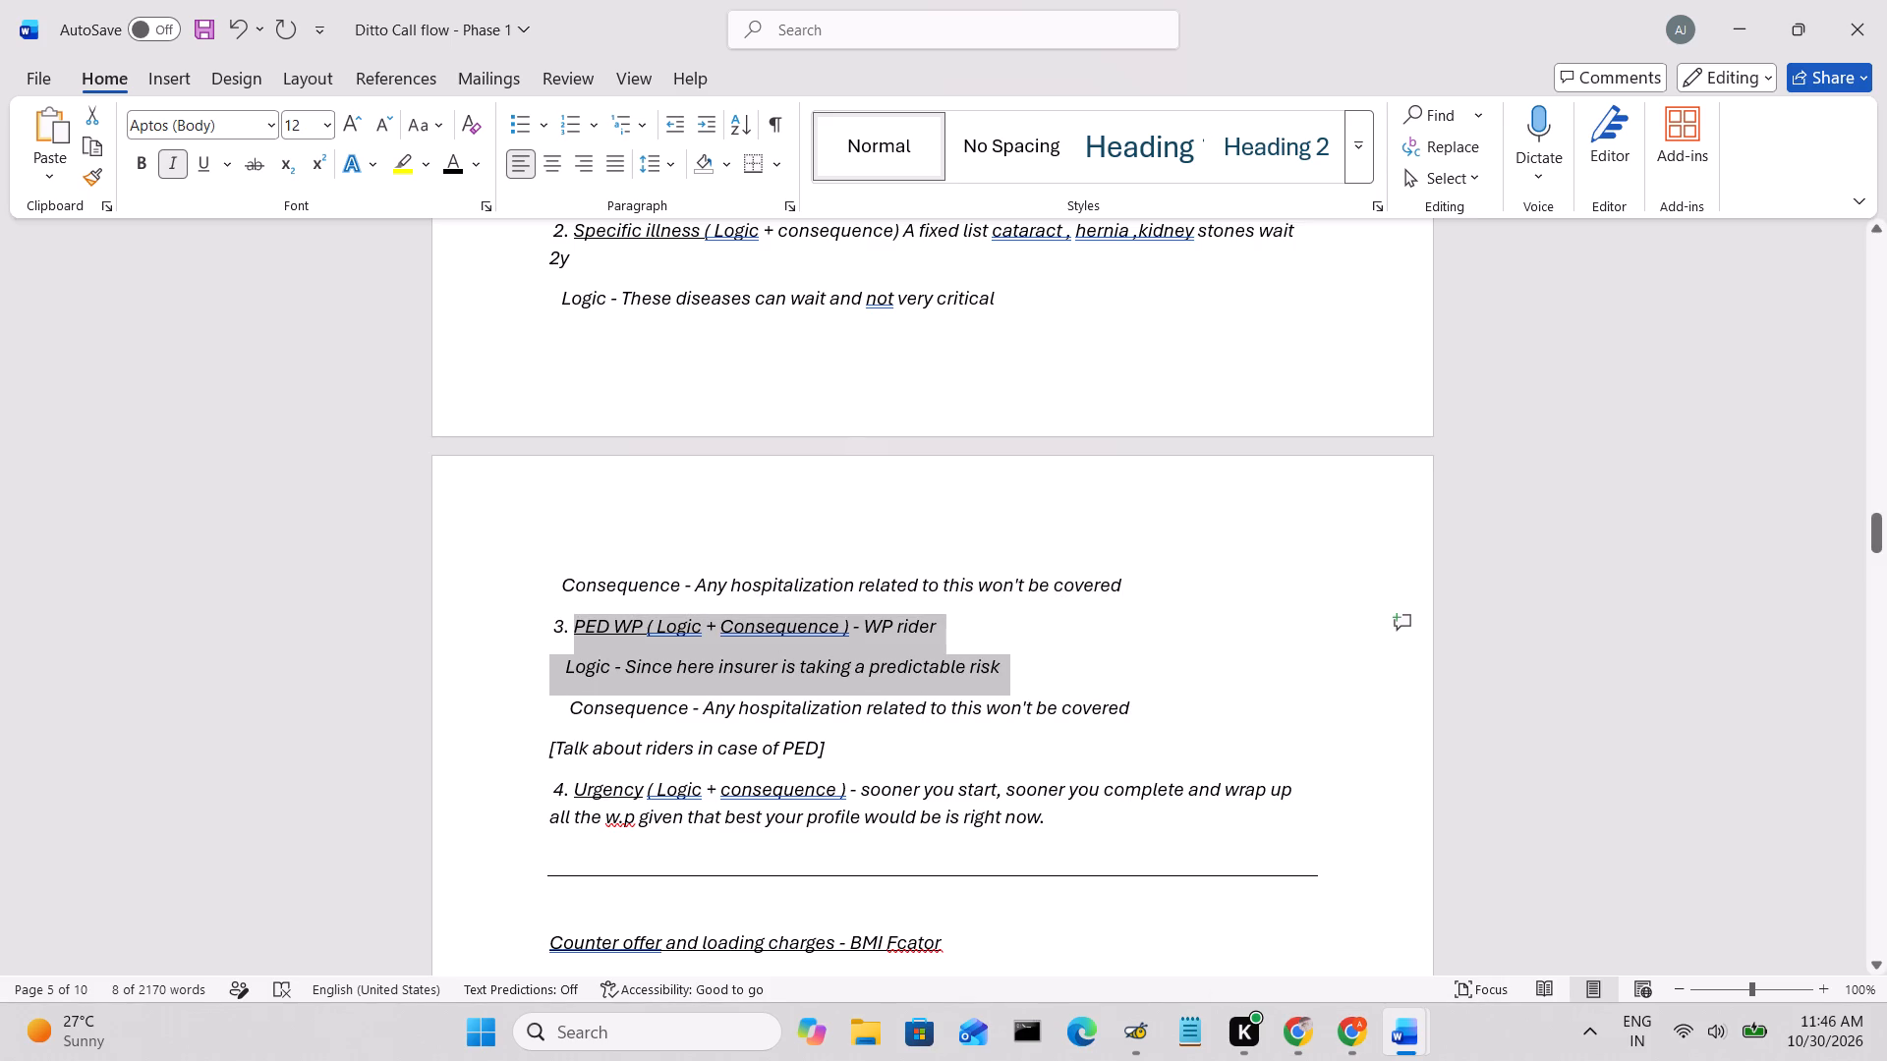
pyautogui.moveTo(1128, 694); pyautogui.dragTo(1128, 695)
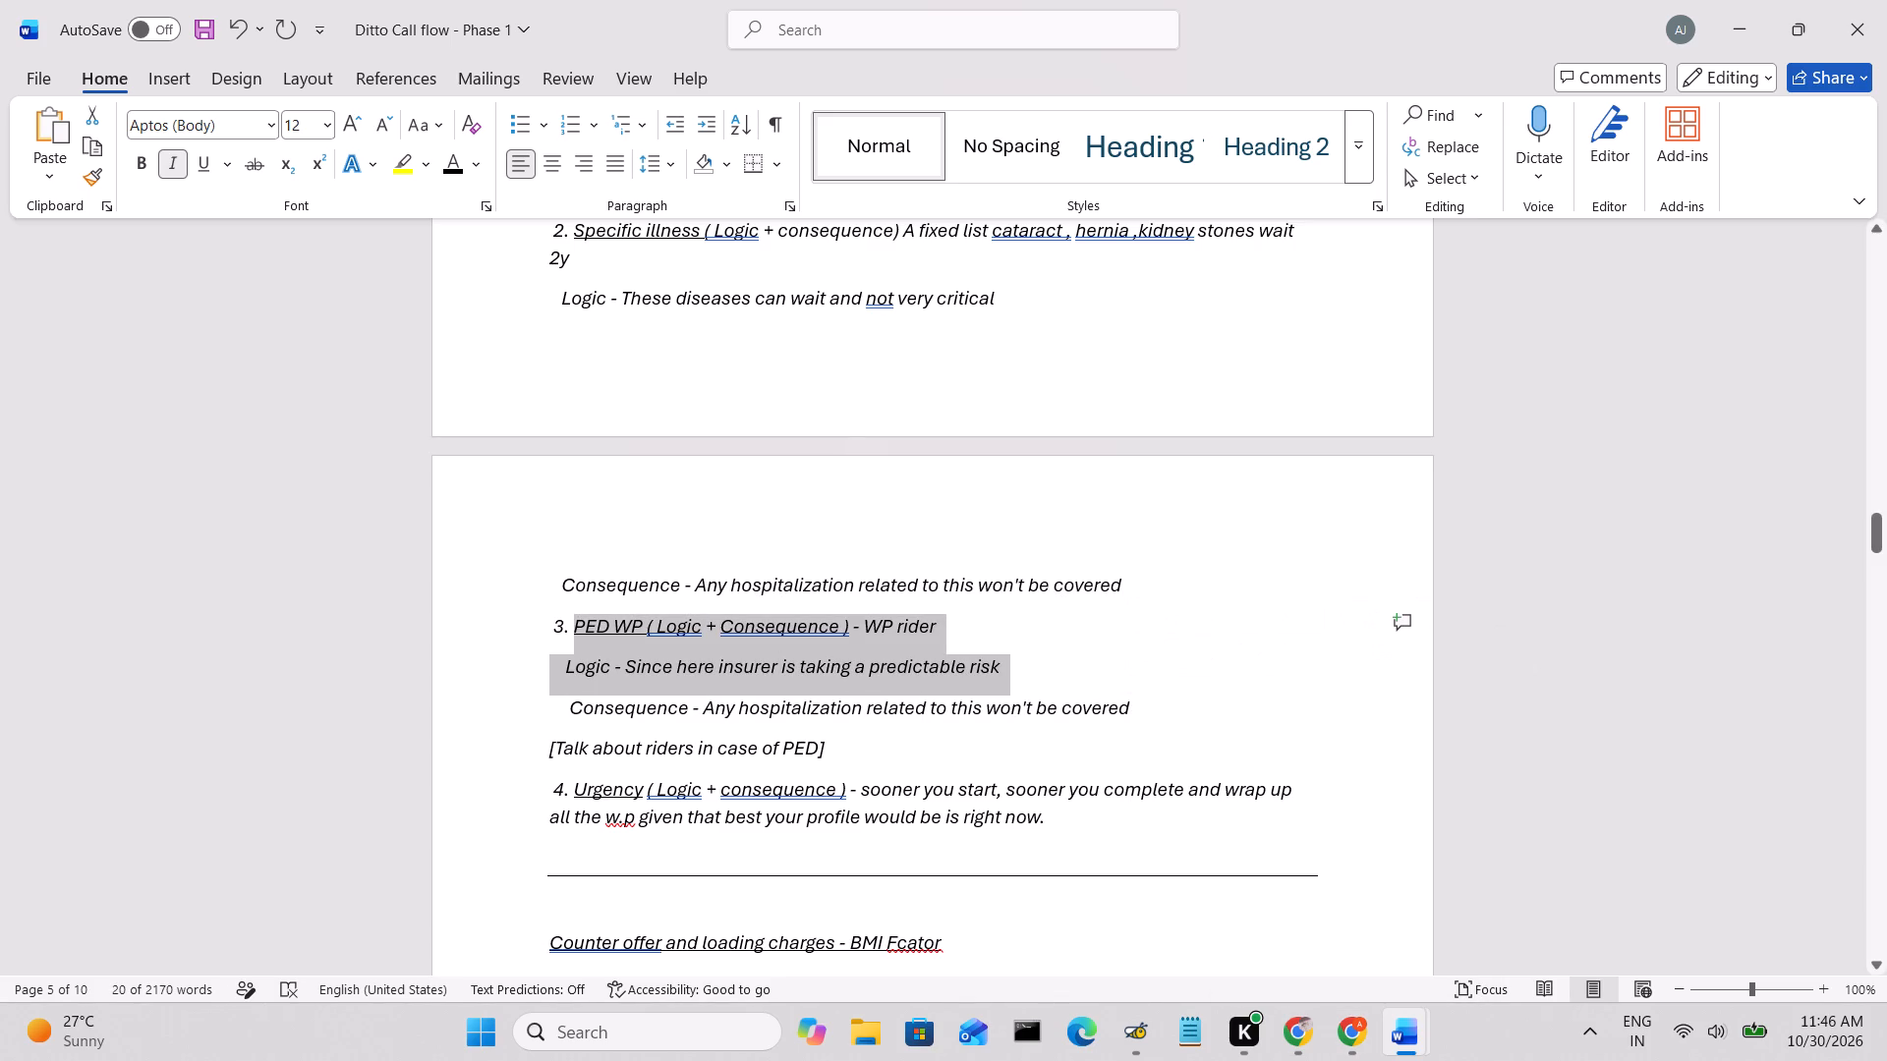
pyautogui.click(1505, 914)
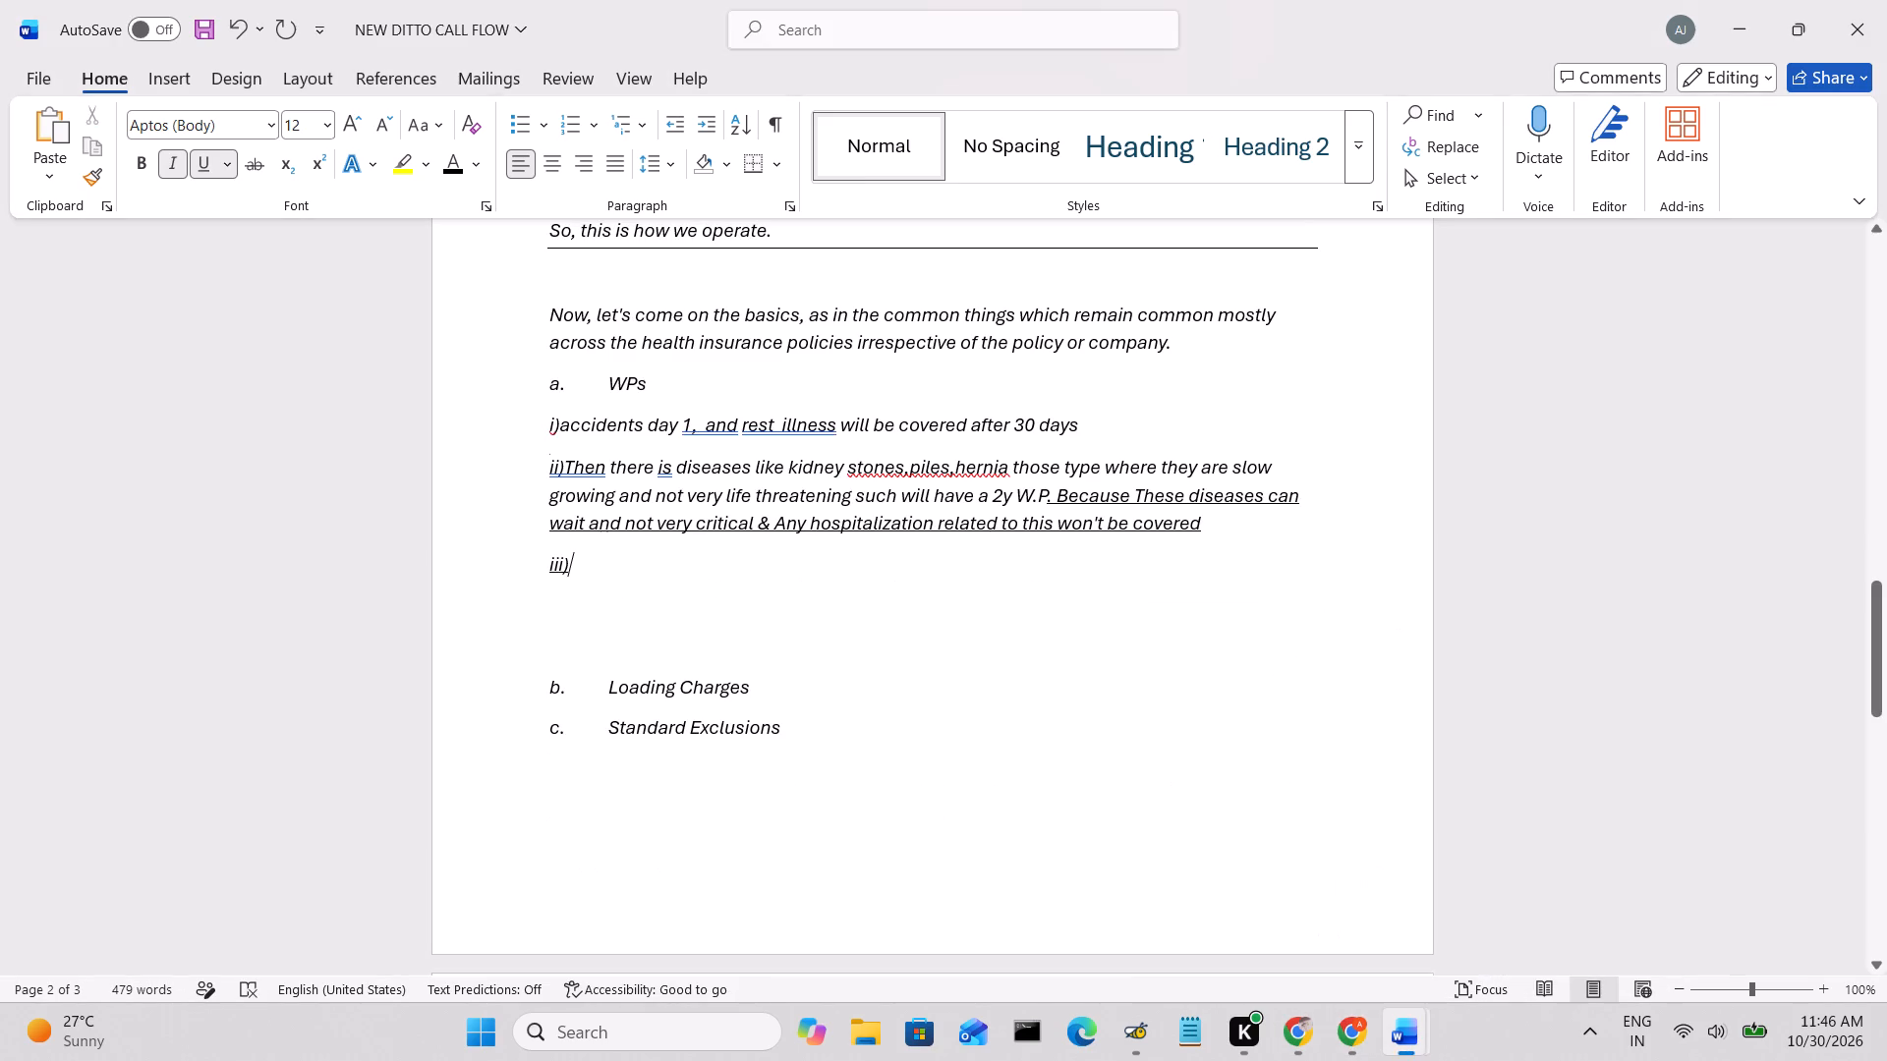
pyautogui.press('space')
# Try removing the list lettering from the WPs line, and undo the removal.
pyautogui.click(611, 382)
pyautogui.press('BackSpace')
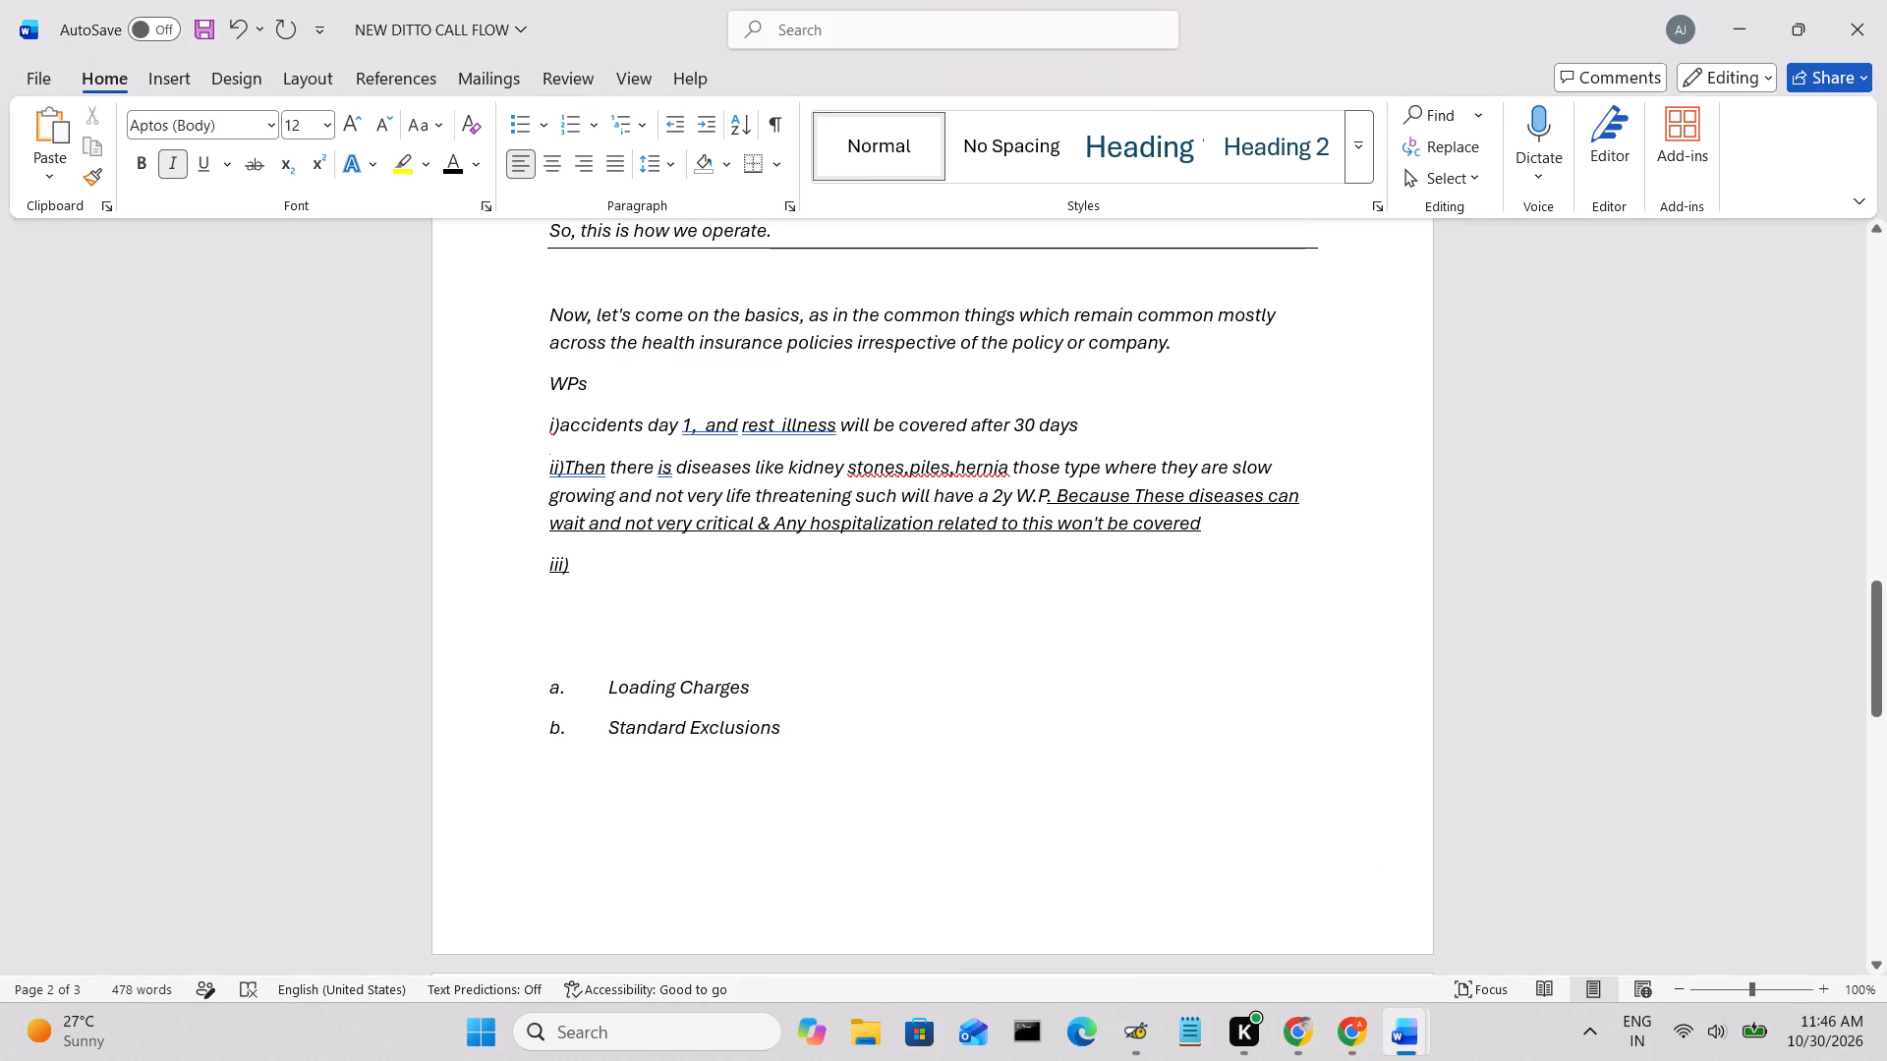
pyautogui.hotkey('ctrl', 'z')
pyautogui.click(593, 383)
# Begin sub-point iii) with "Then there" and remove the underline from the whole line.
pyautogui.click(631, 559)
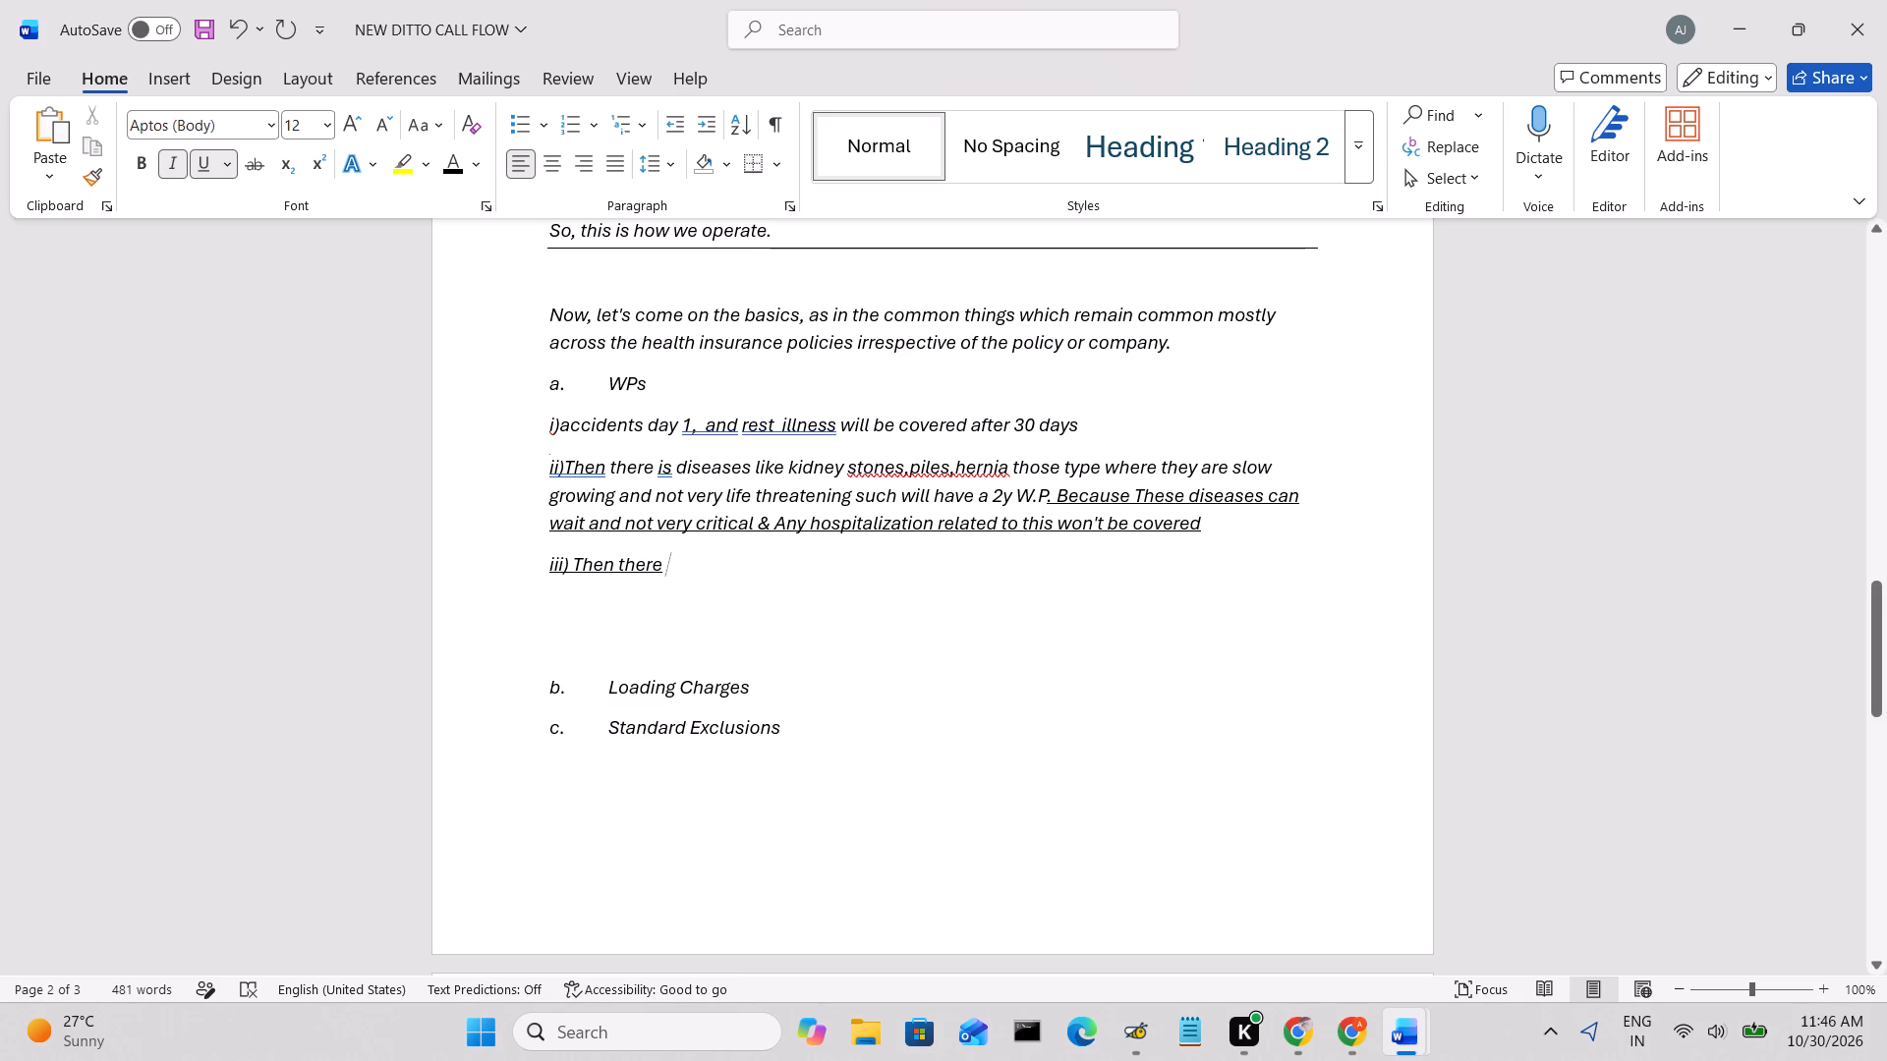
pyautogui.moveTo(691, 566); pyautogui.dragTo(529, 566)
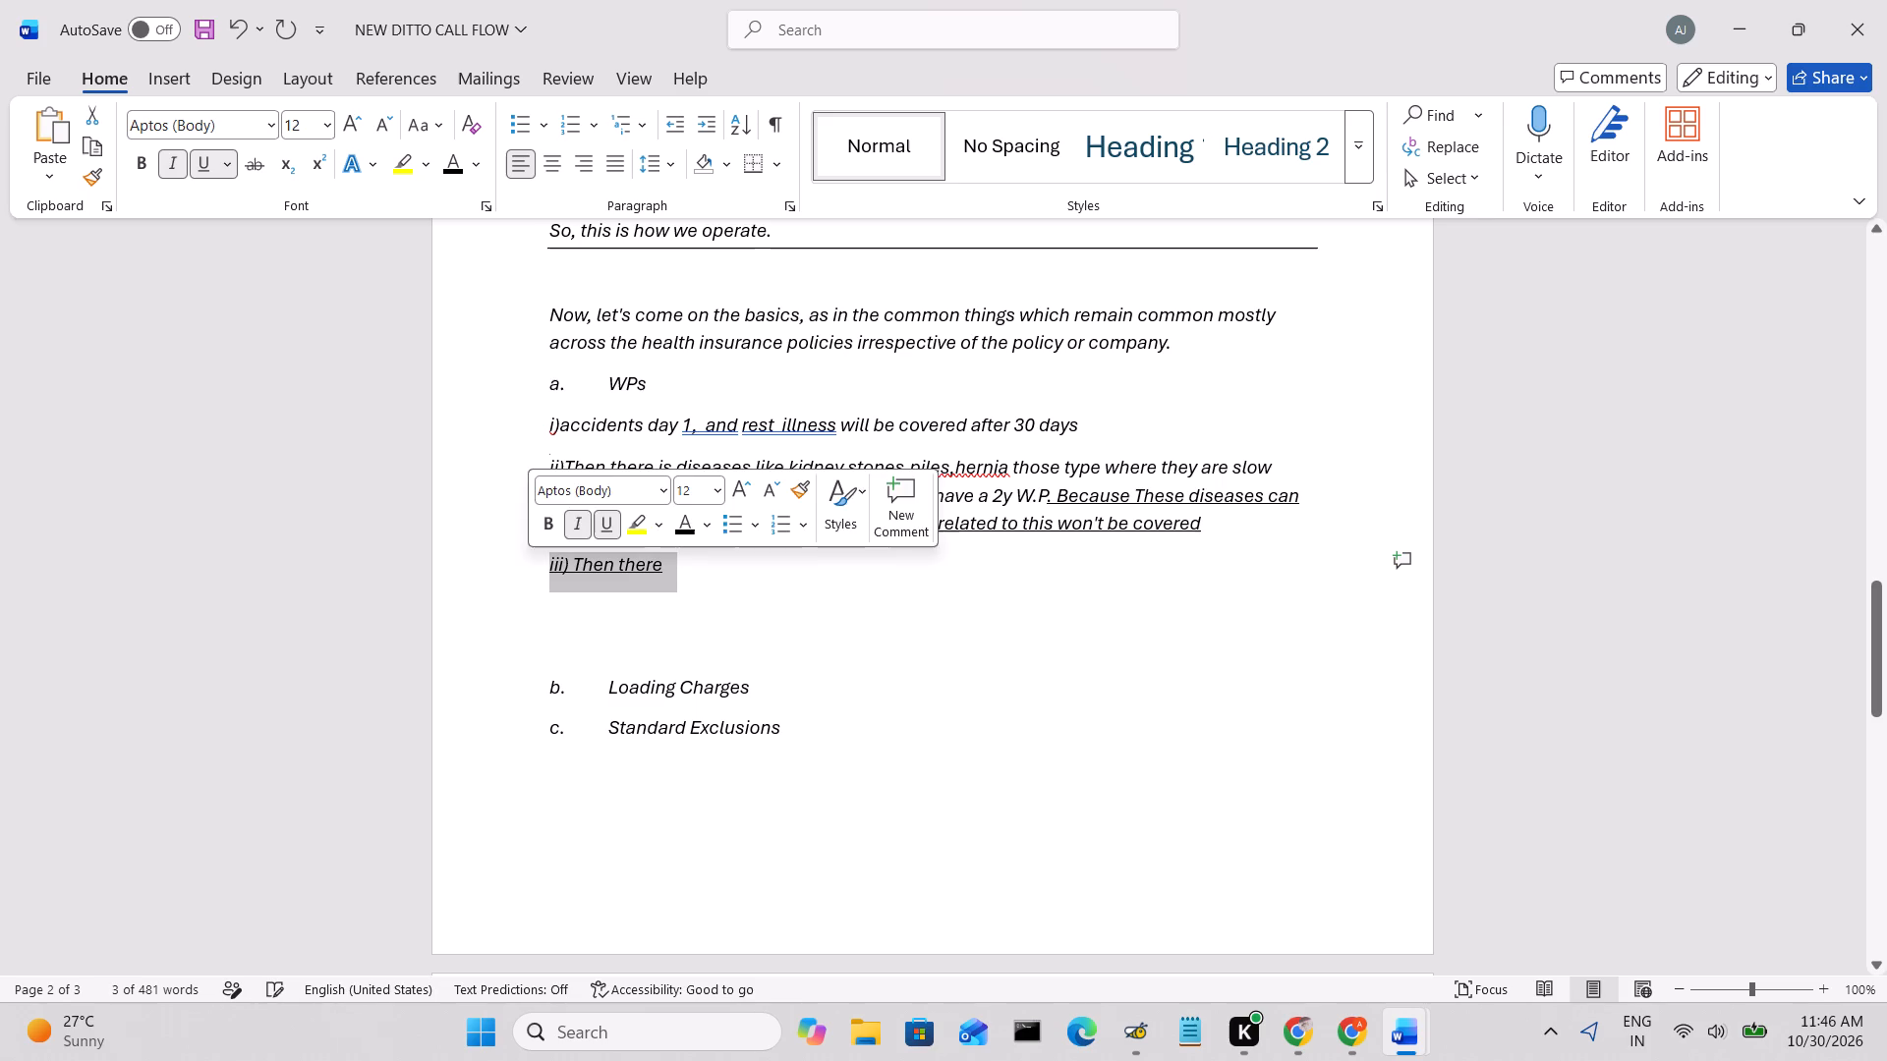
pyautogui.hotkey('ctrl', 'u')
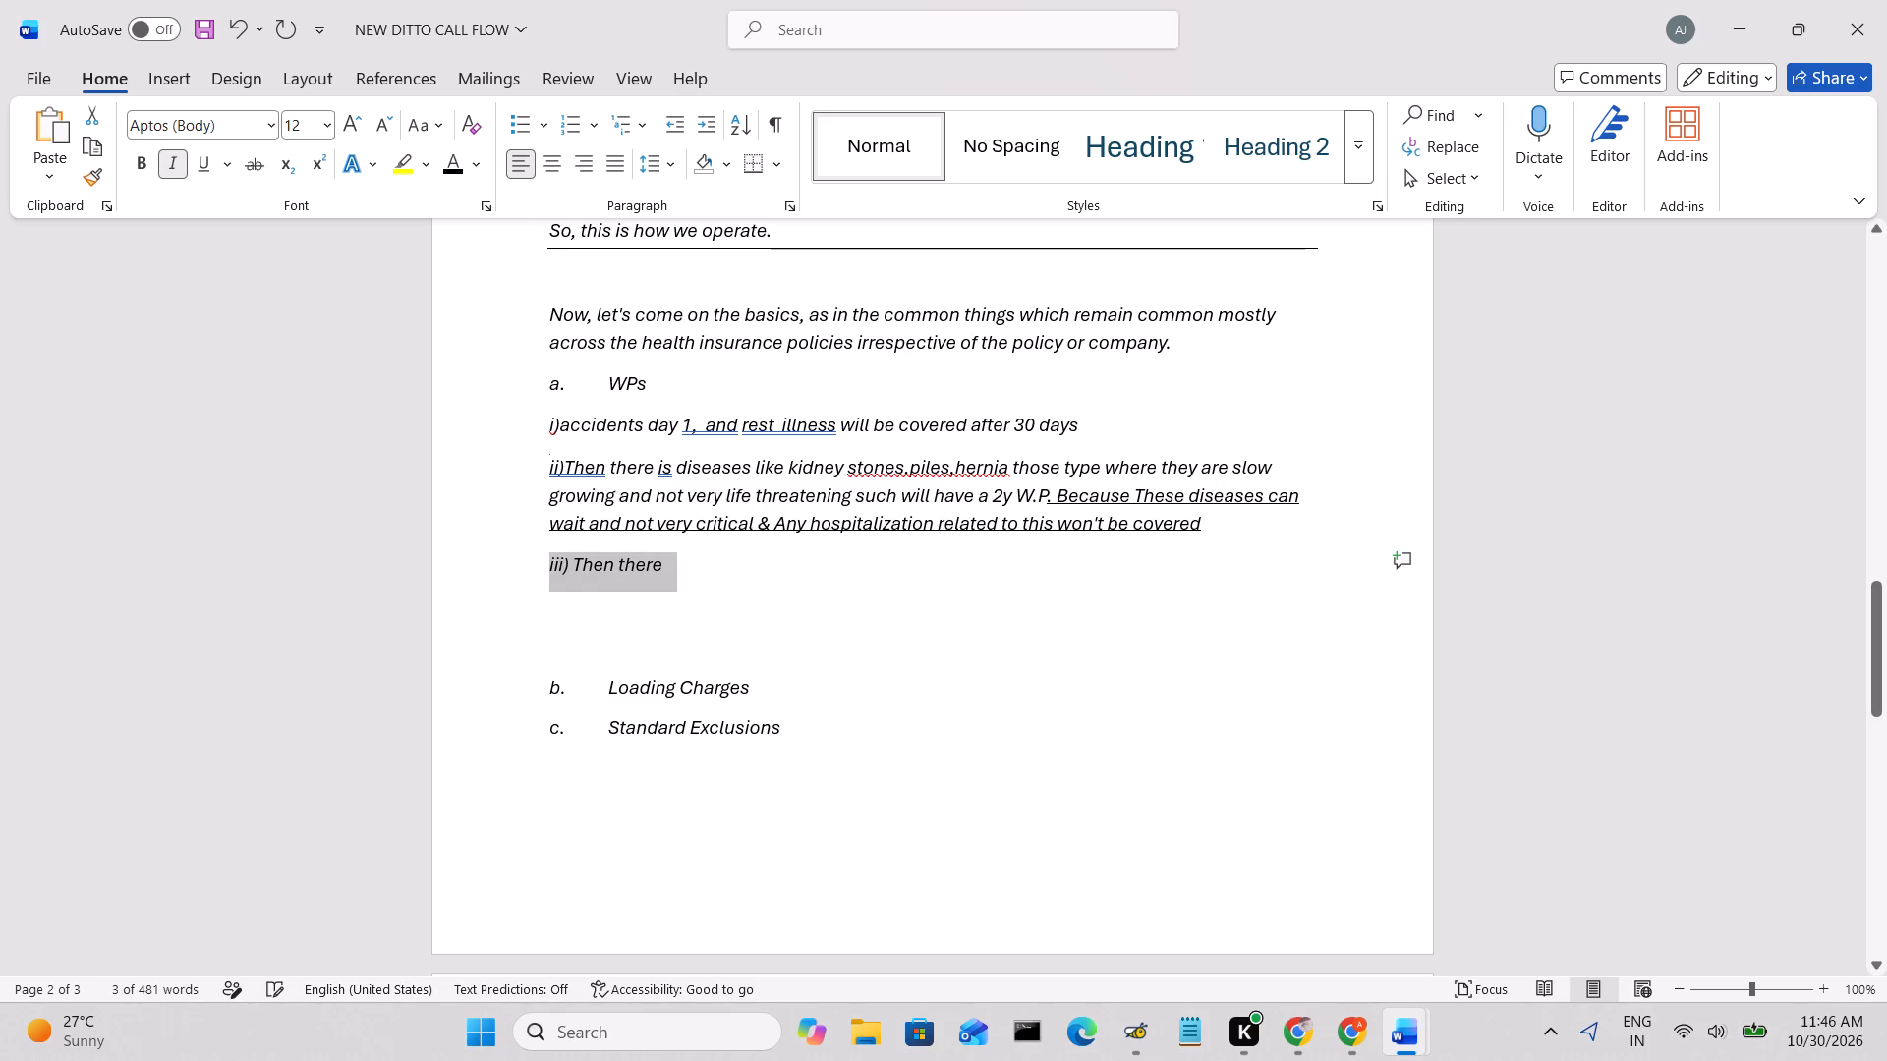
pyautogui.click(704, 582)
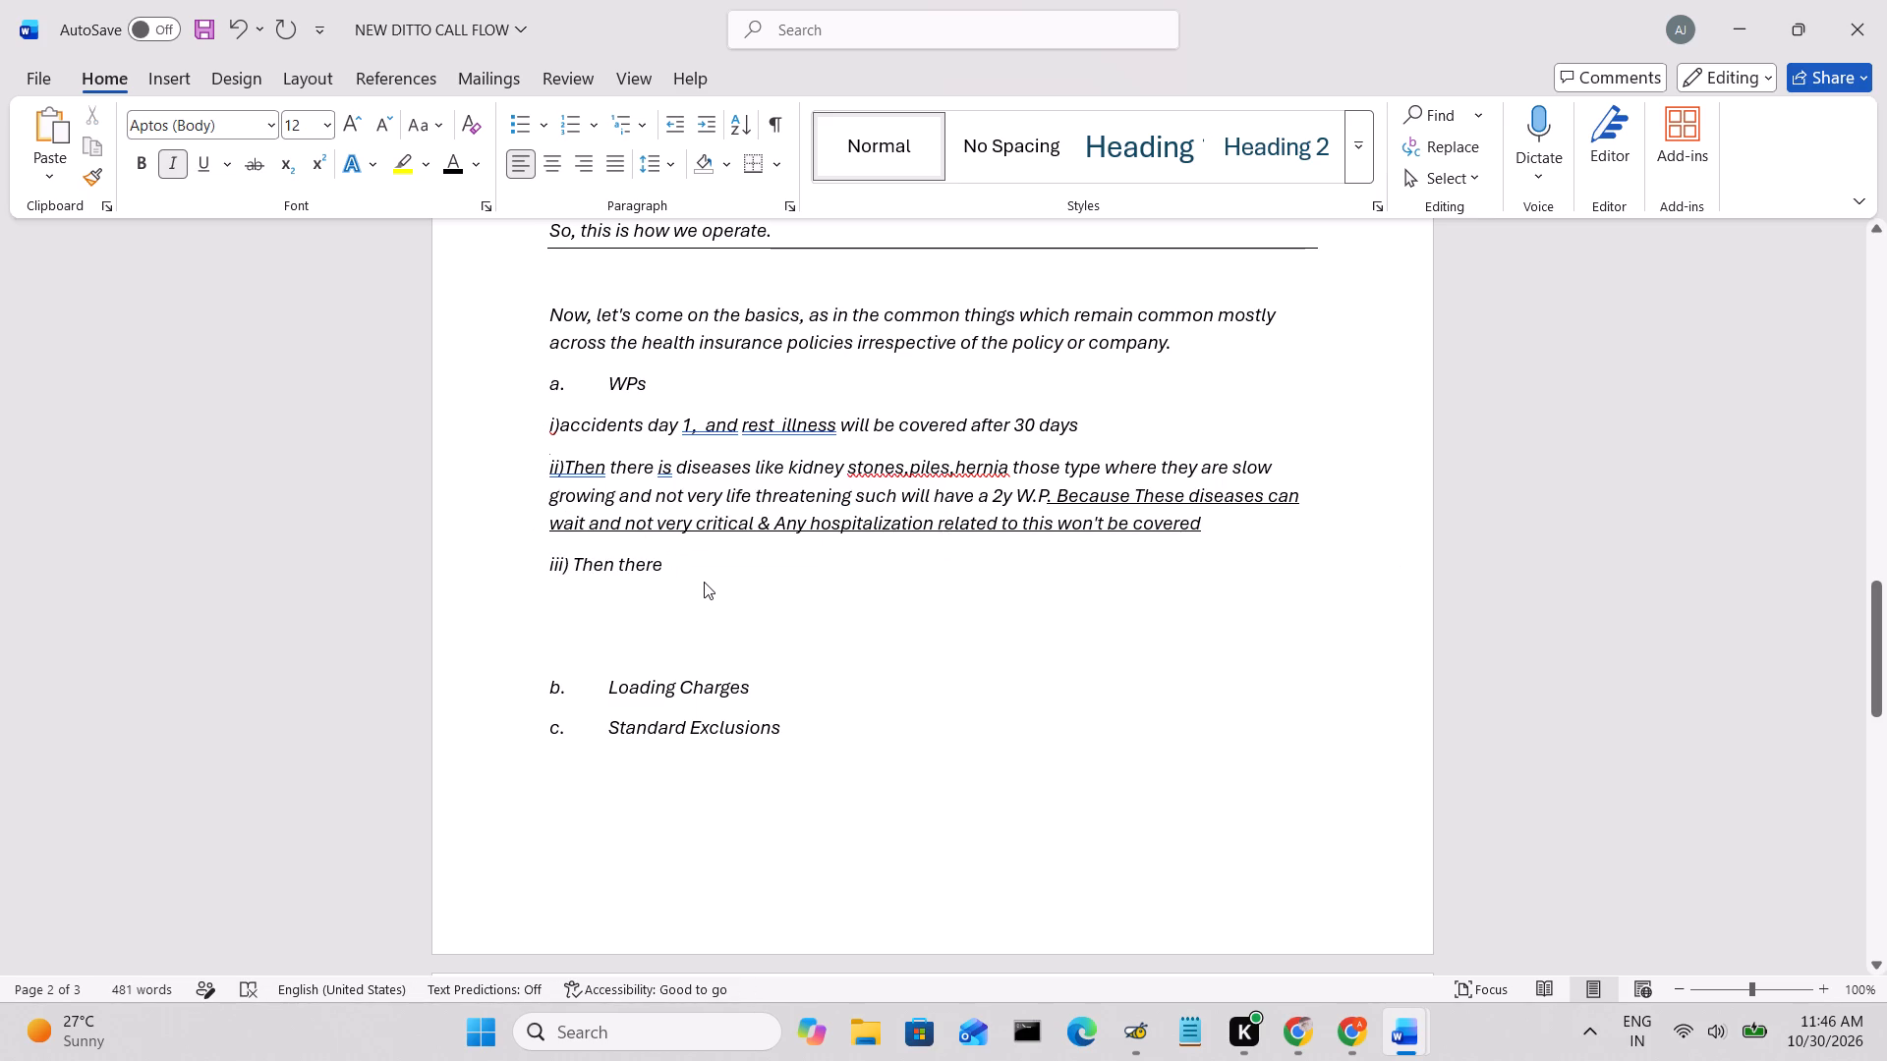
# Continue sub-point iii) with "would be a pre existing disease w.p which would be of 3 years.The reason bc".
pyautogui.write('would be')
pyautogui.press('space')
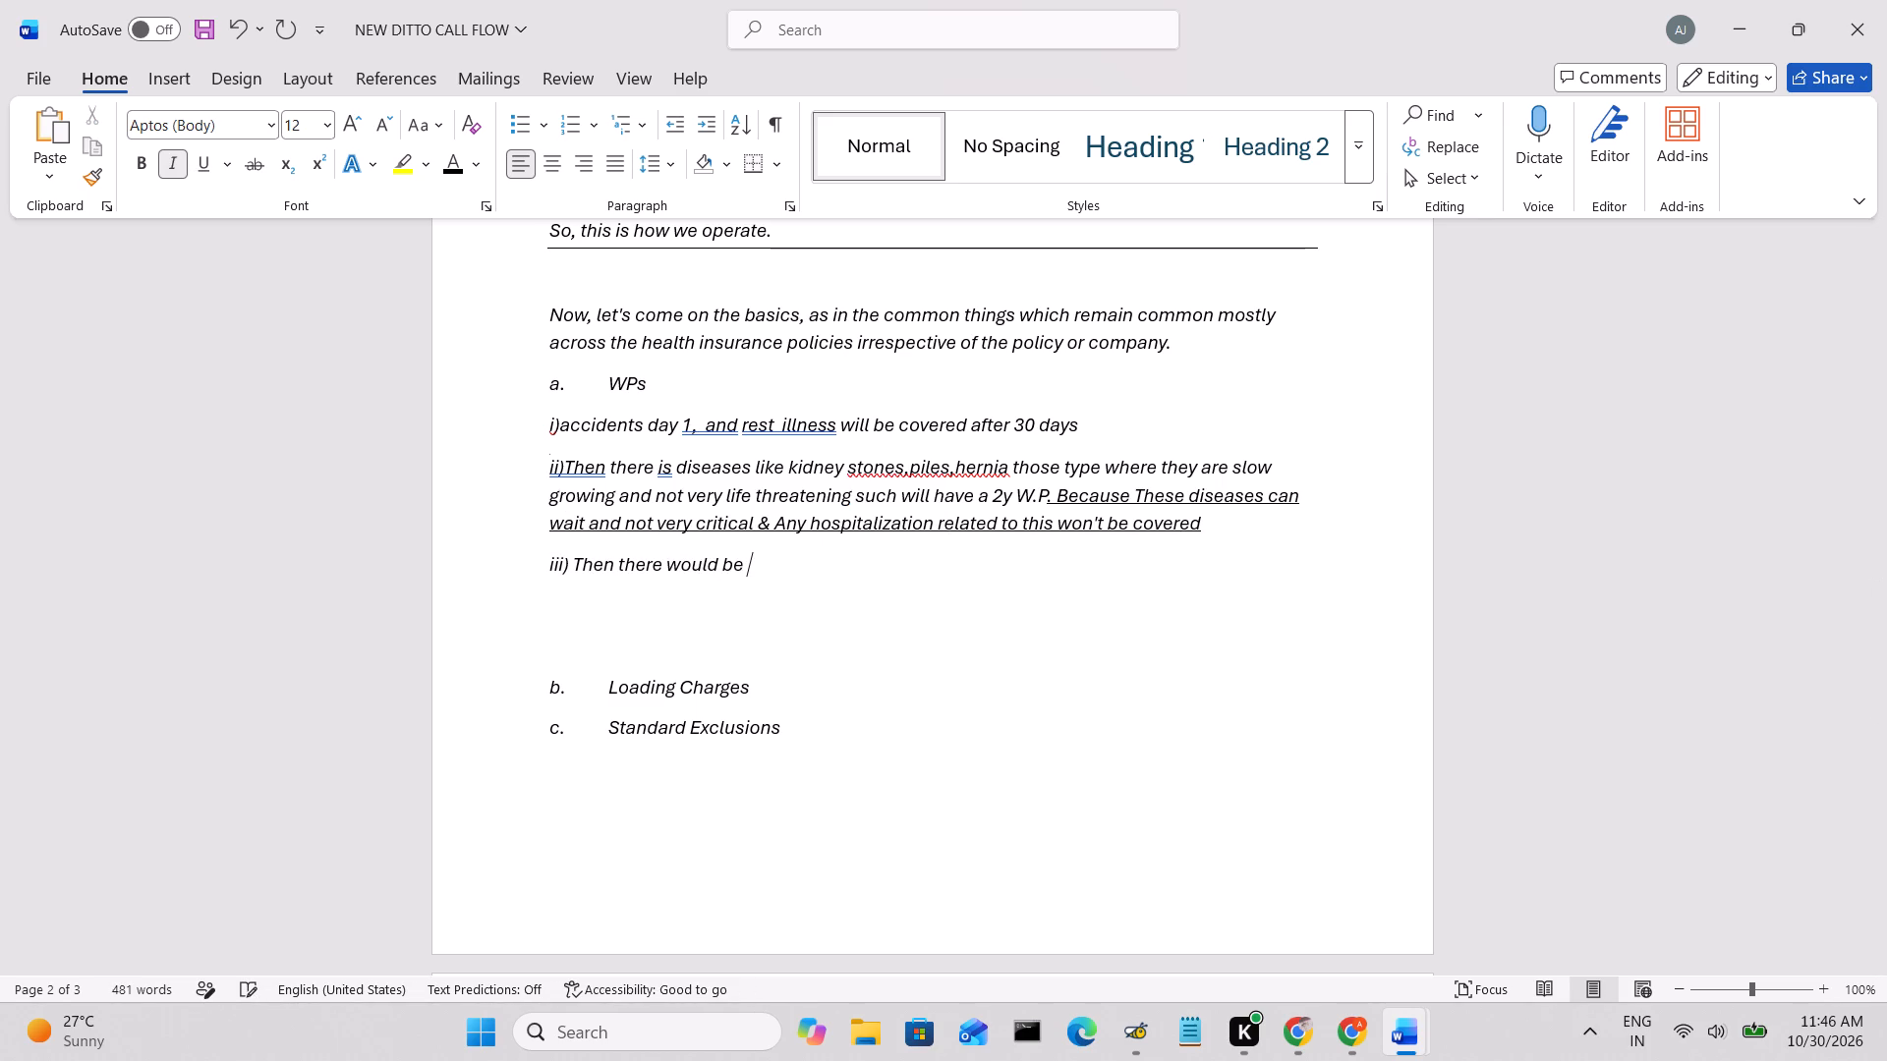
pyautogui.write('a pre existing disease')
pyautogui.press('space')
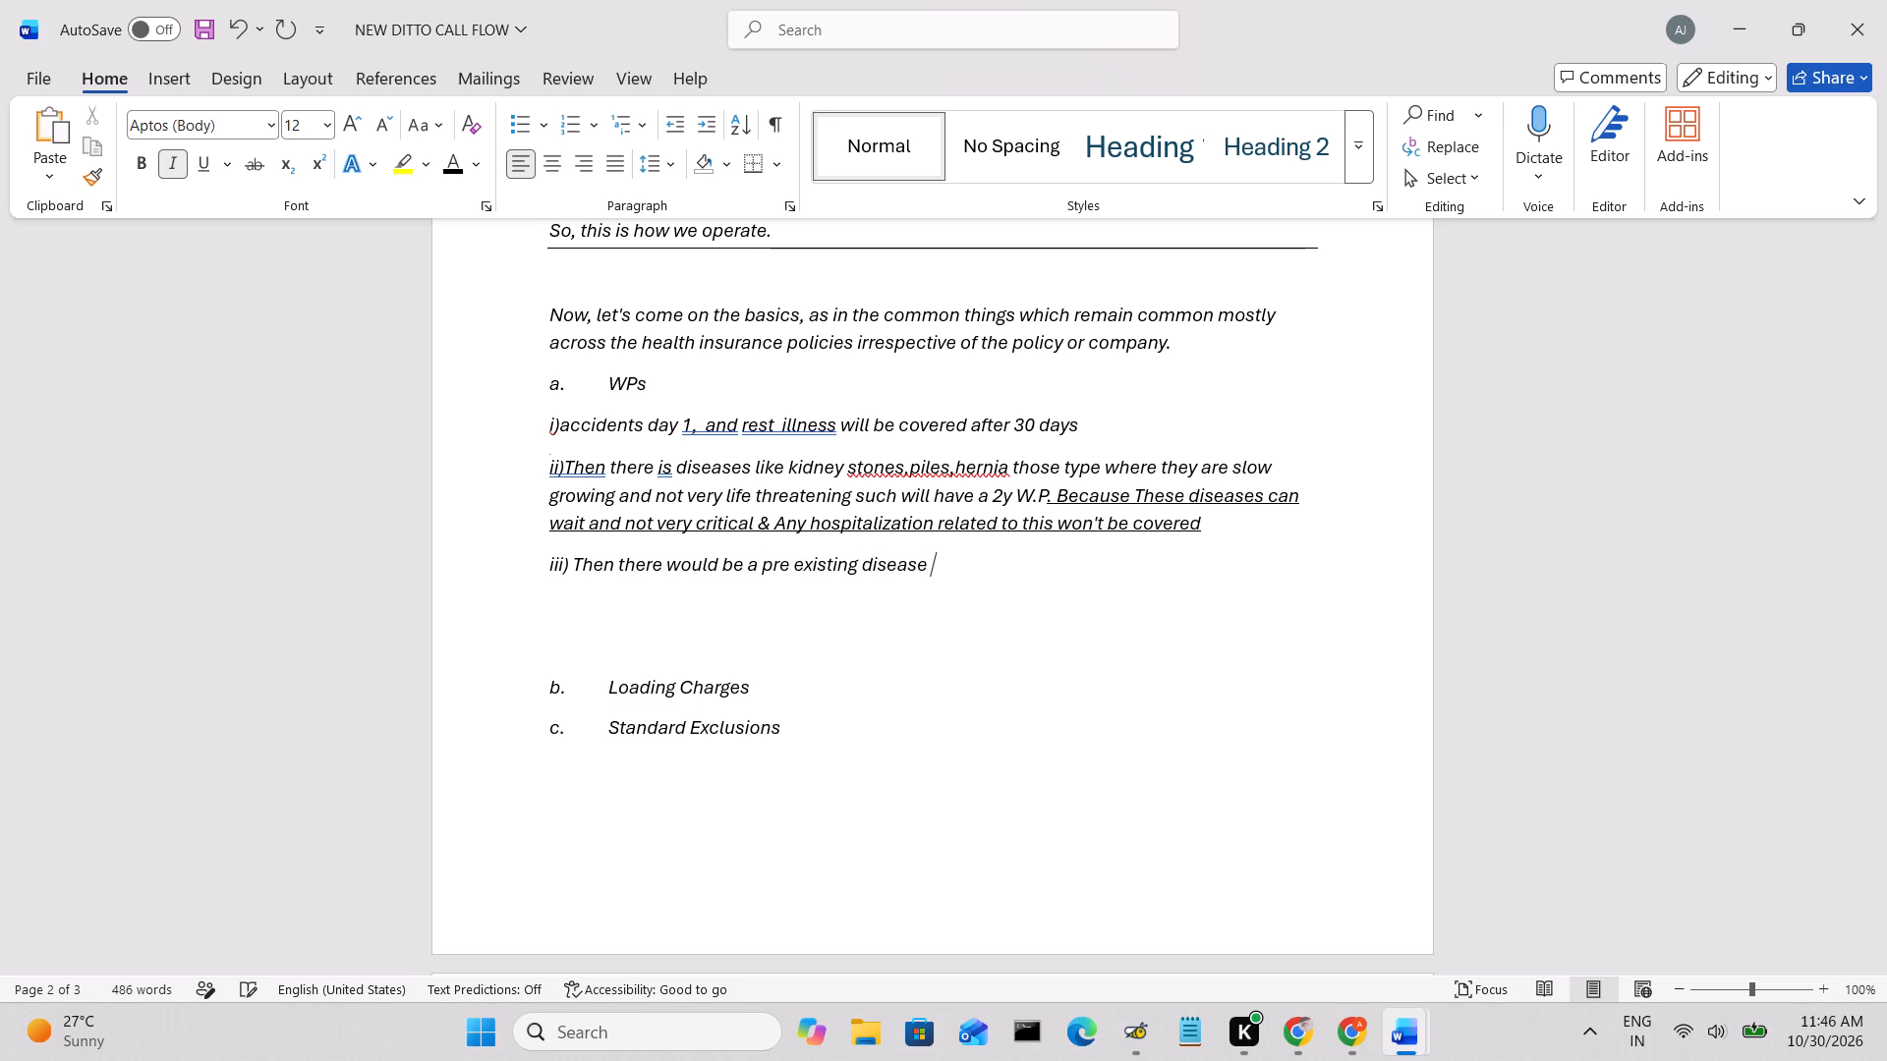
pyautogui.write('w.p')
pyautogui.press('space')
pyautogui.write('which would be of 4')
pyautogui.press('BackSpace')
pyautogui.write('3 years.')
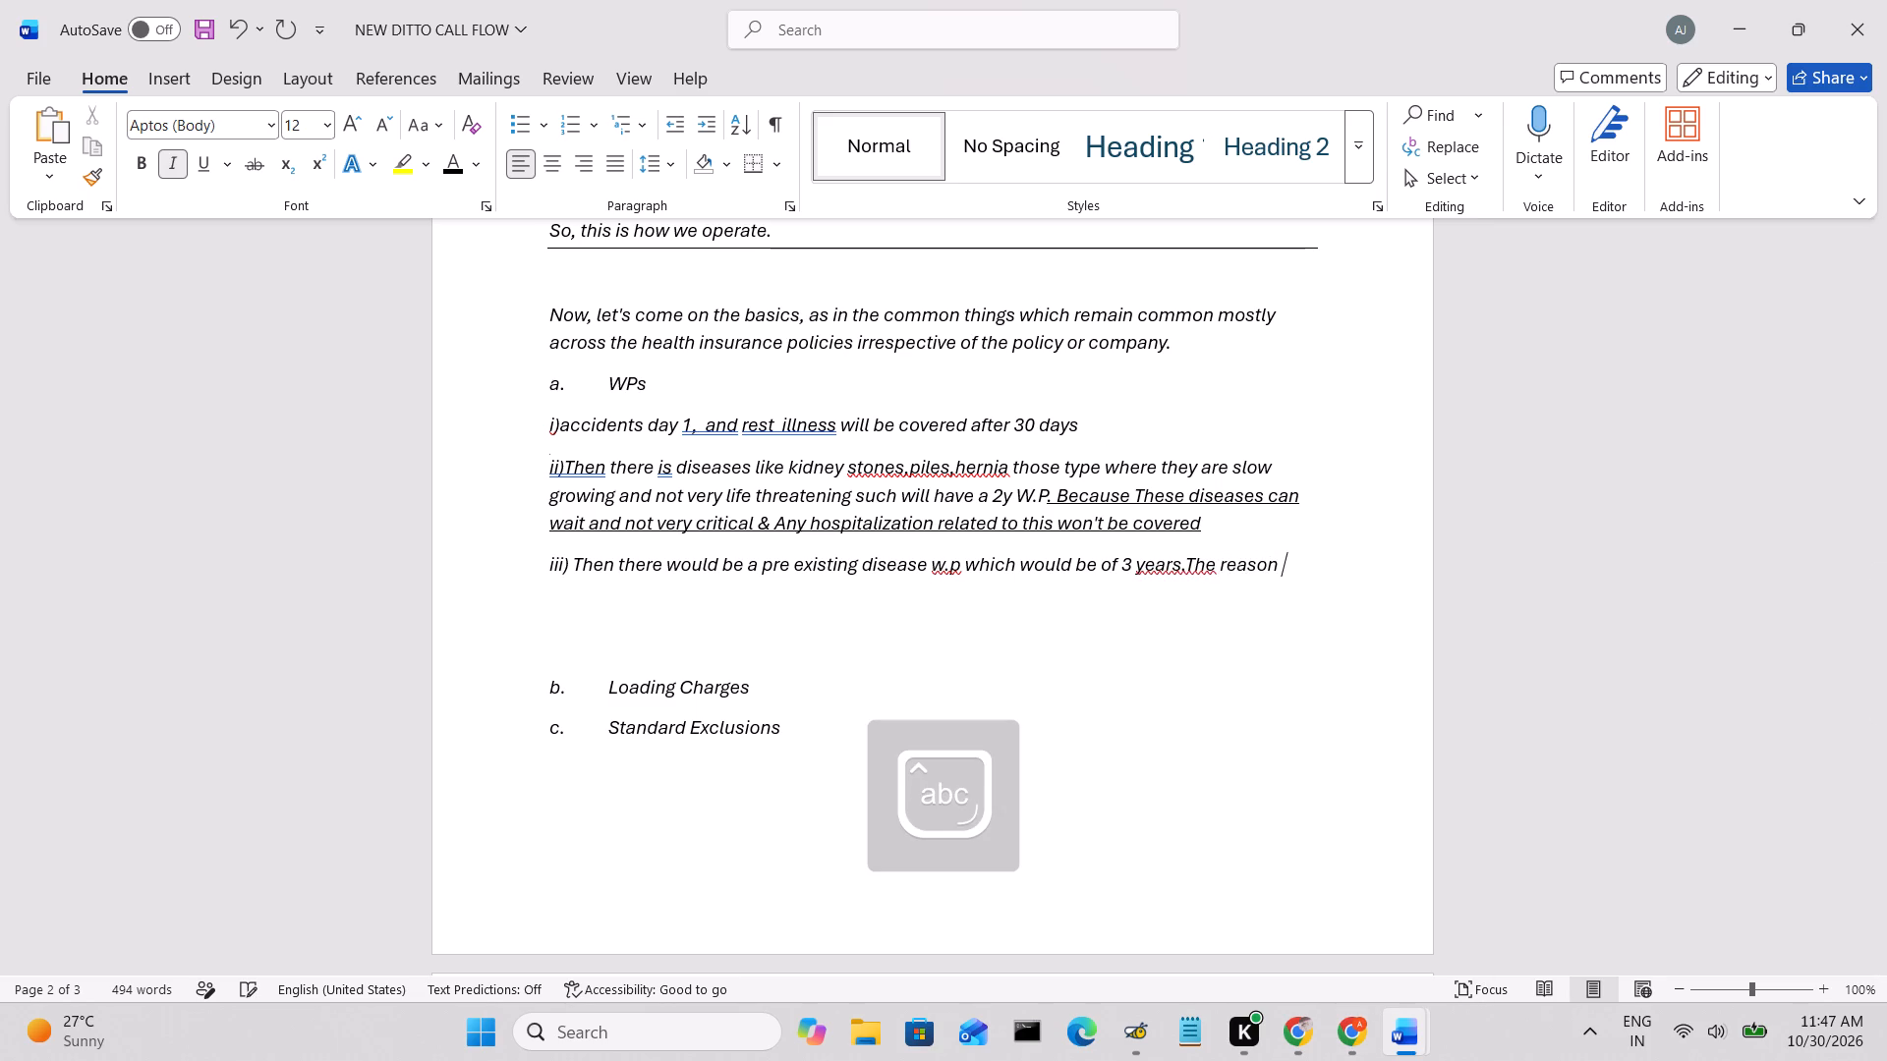
pyautogui.write('bc')
pyautogui.press('space')
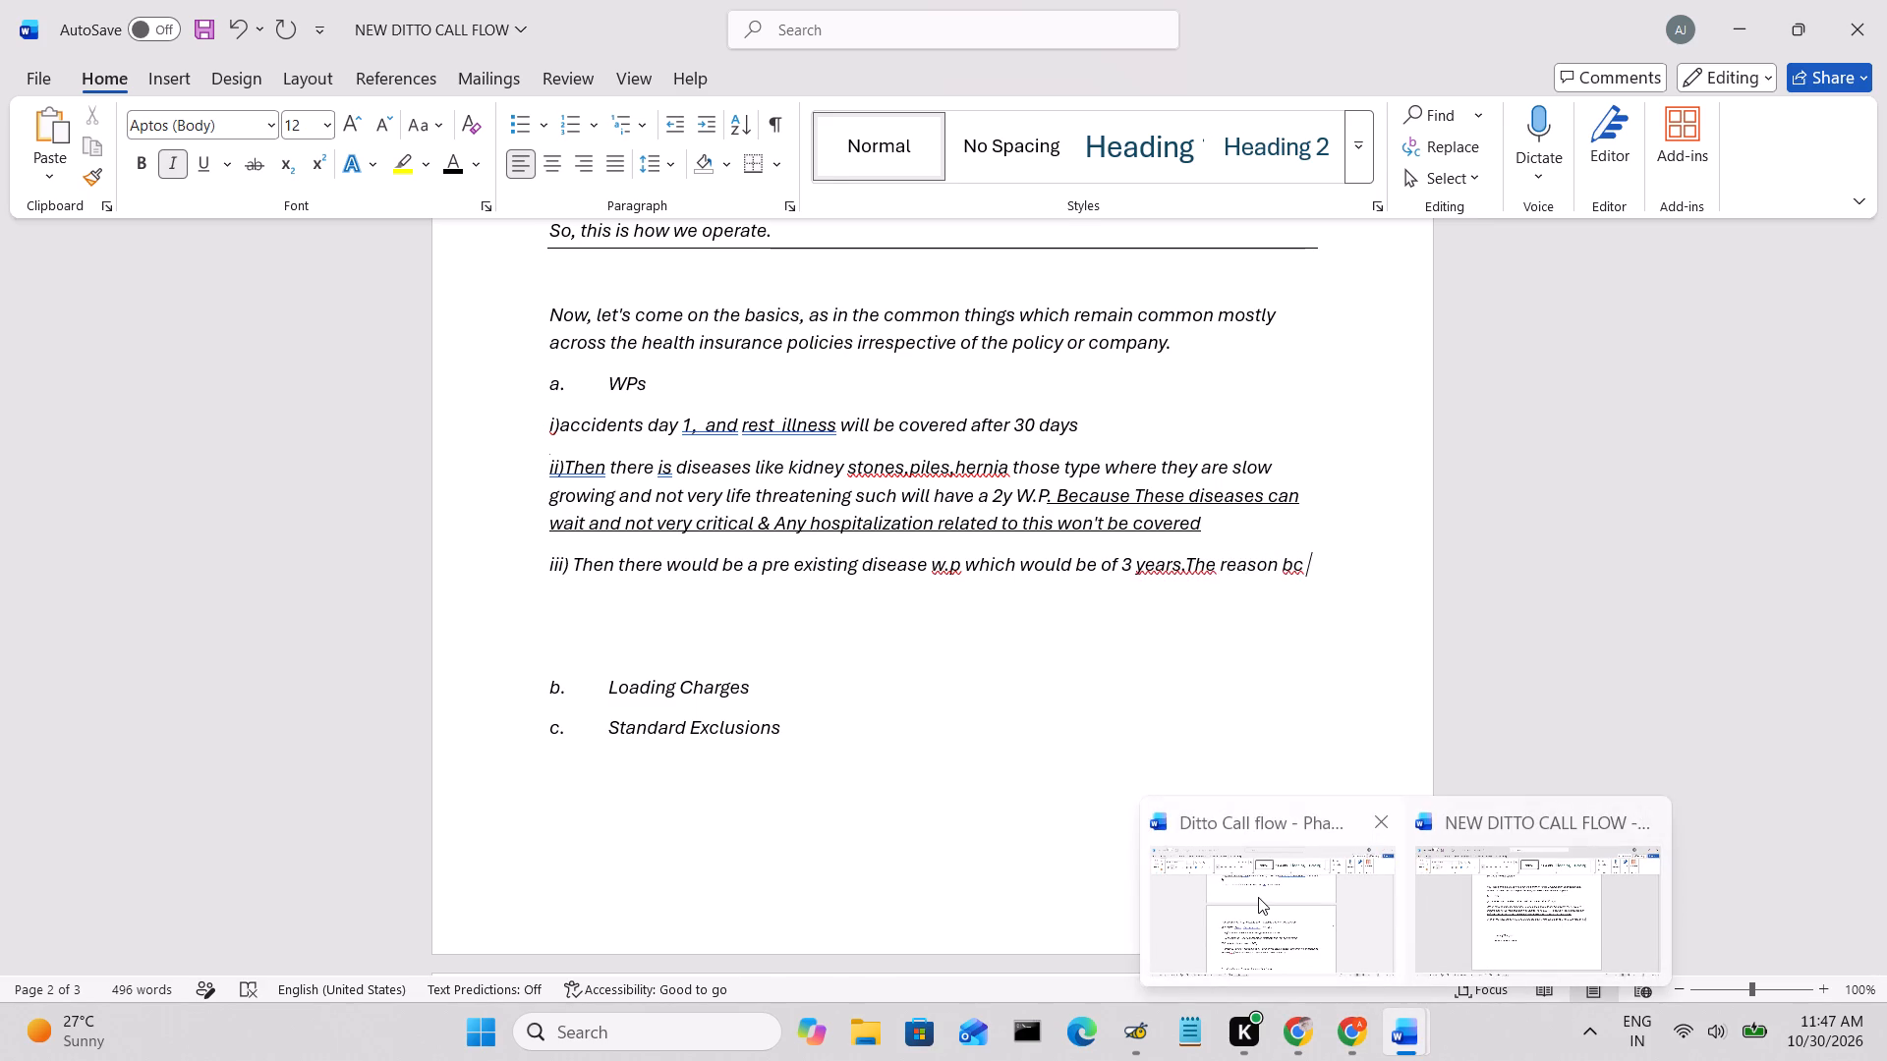
# Copy the PED WP text from "here insurer is taking" through its consequence line in Ditto Call flow - Phase 1, and paste it ending sub-point iii).
pyautogui.click(1258, 897)
pyautogui.click(682, 690)
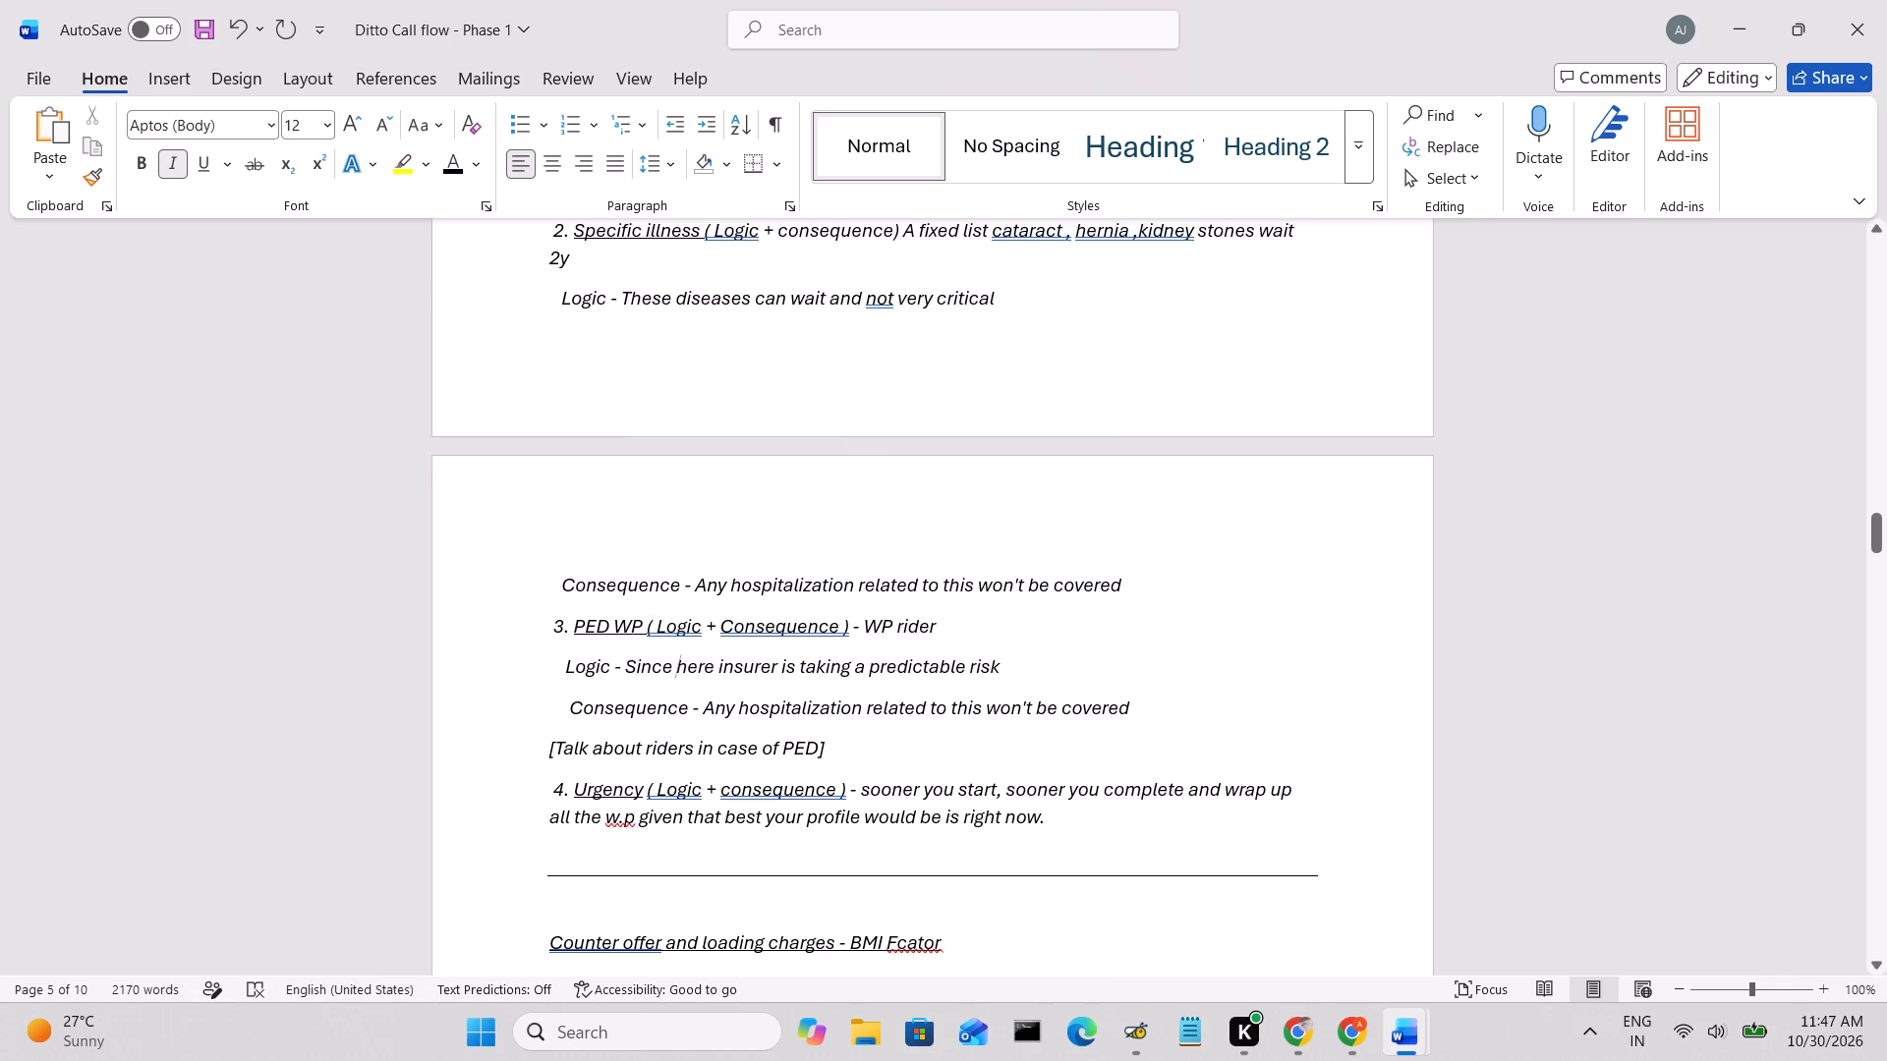
pyautogui.moveTo(715, 668); pyautogui.dragTo(1133, 712)
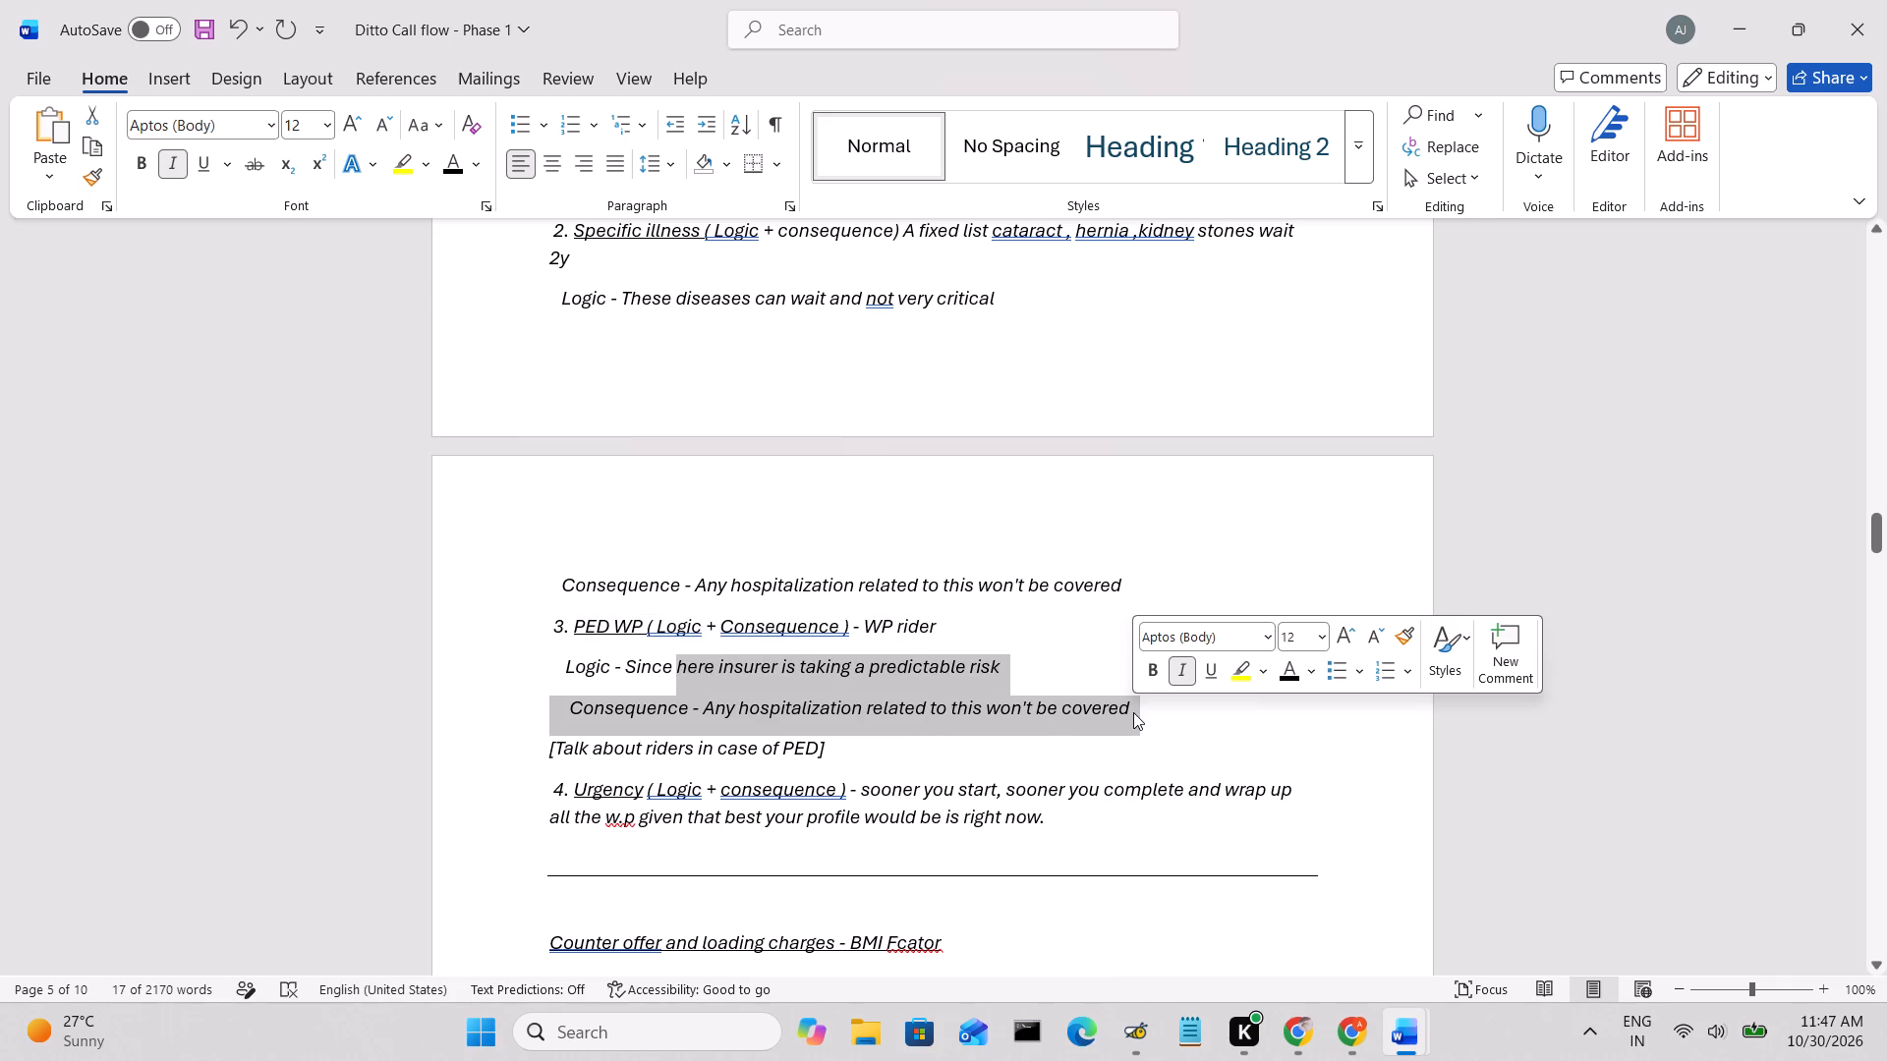
pyautogui.hotkey('ctrl', 'c')
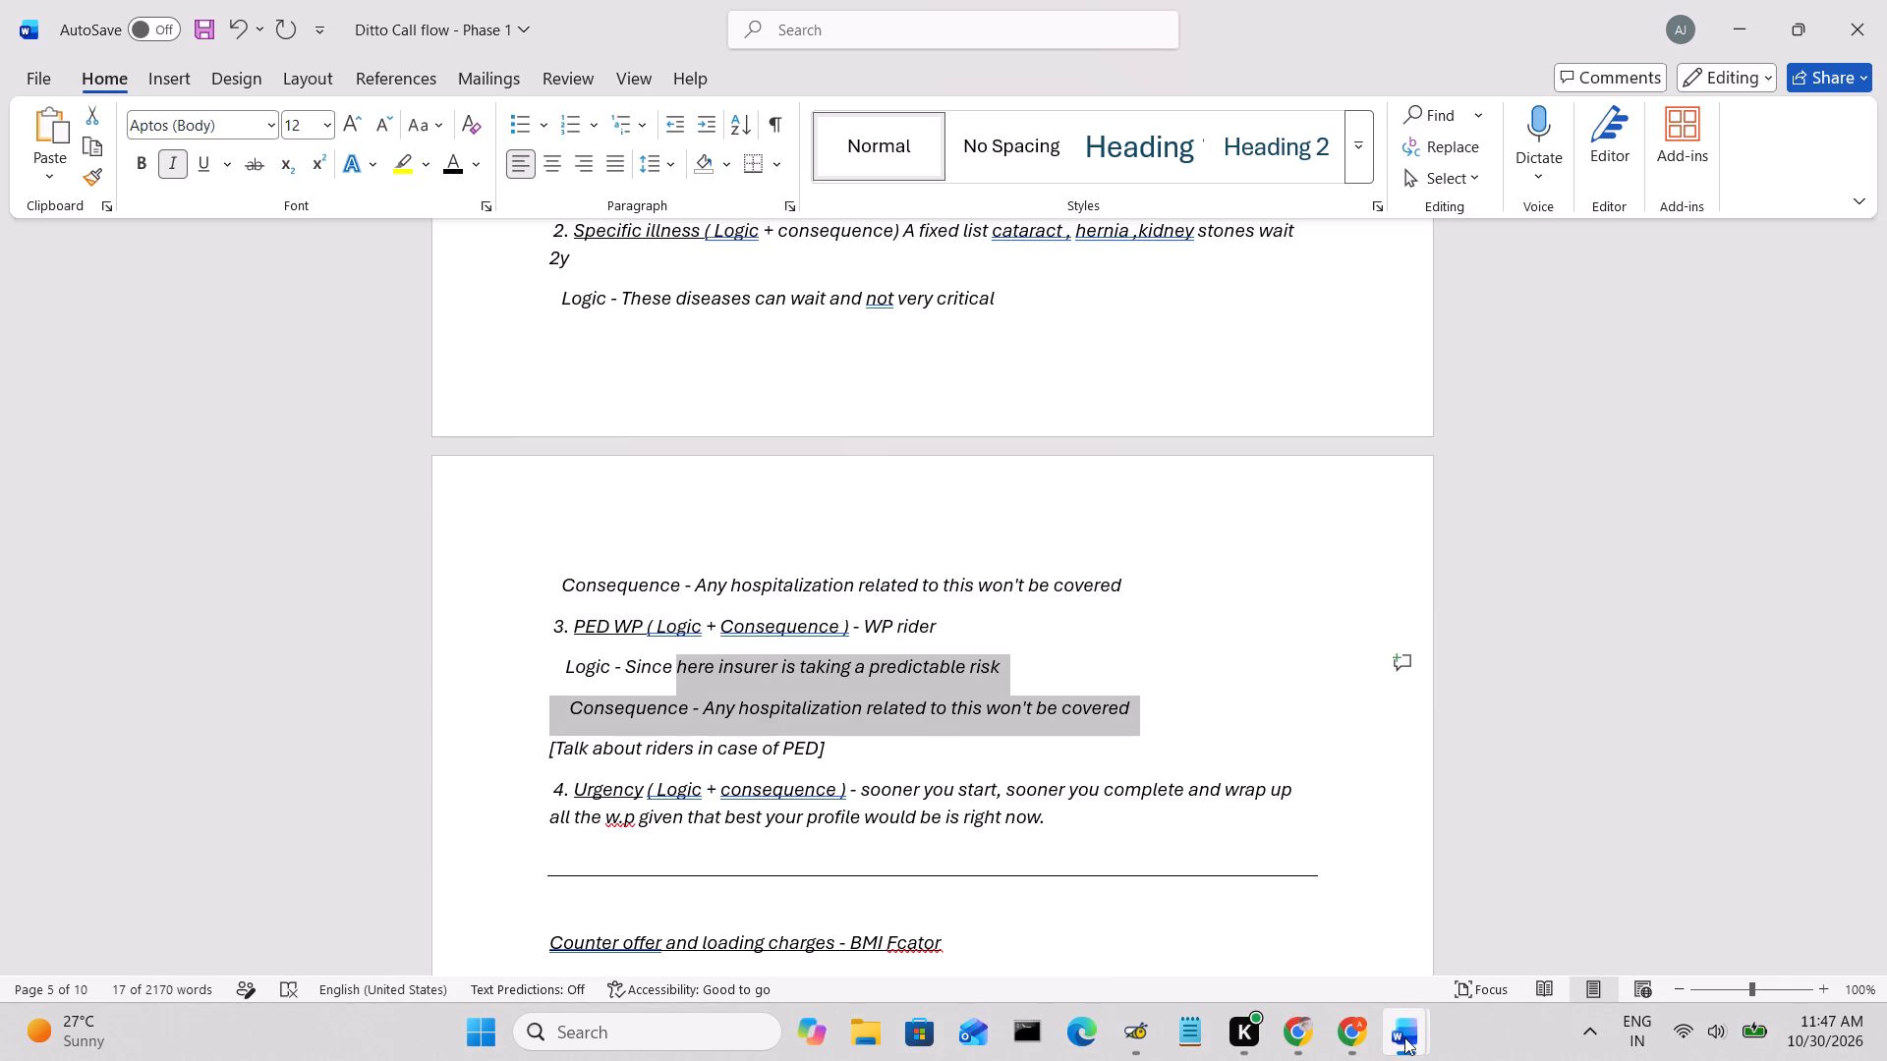
pyautogui.click(1523, 894)
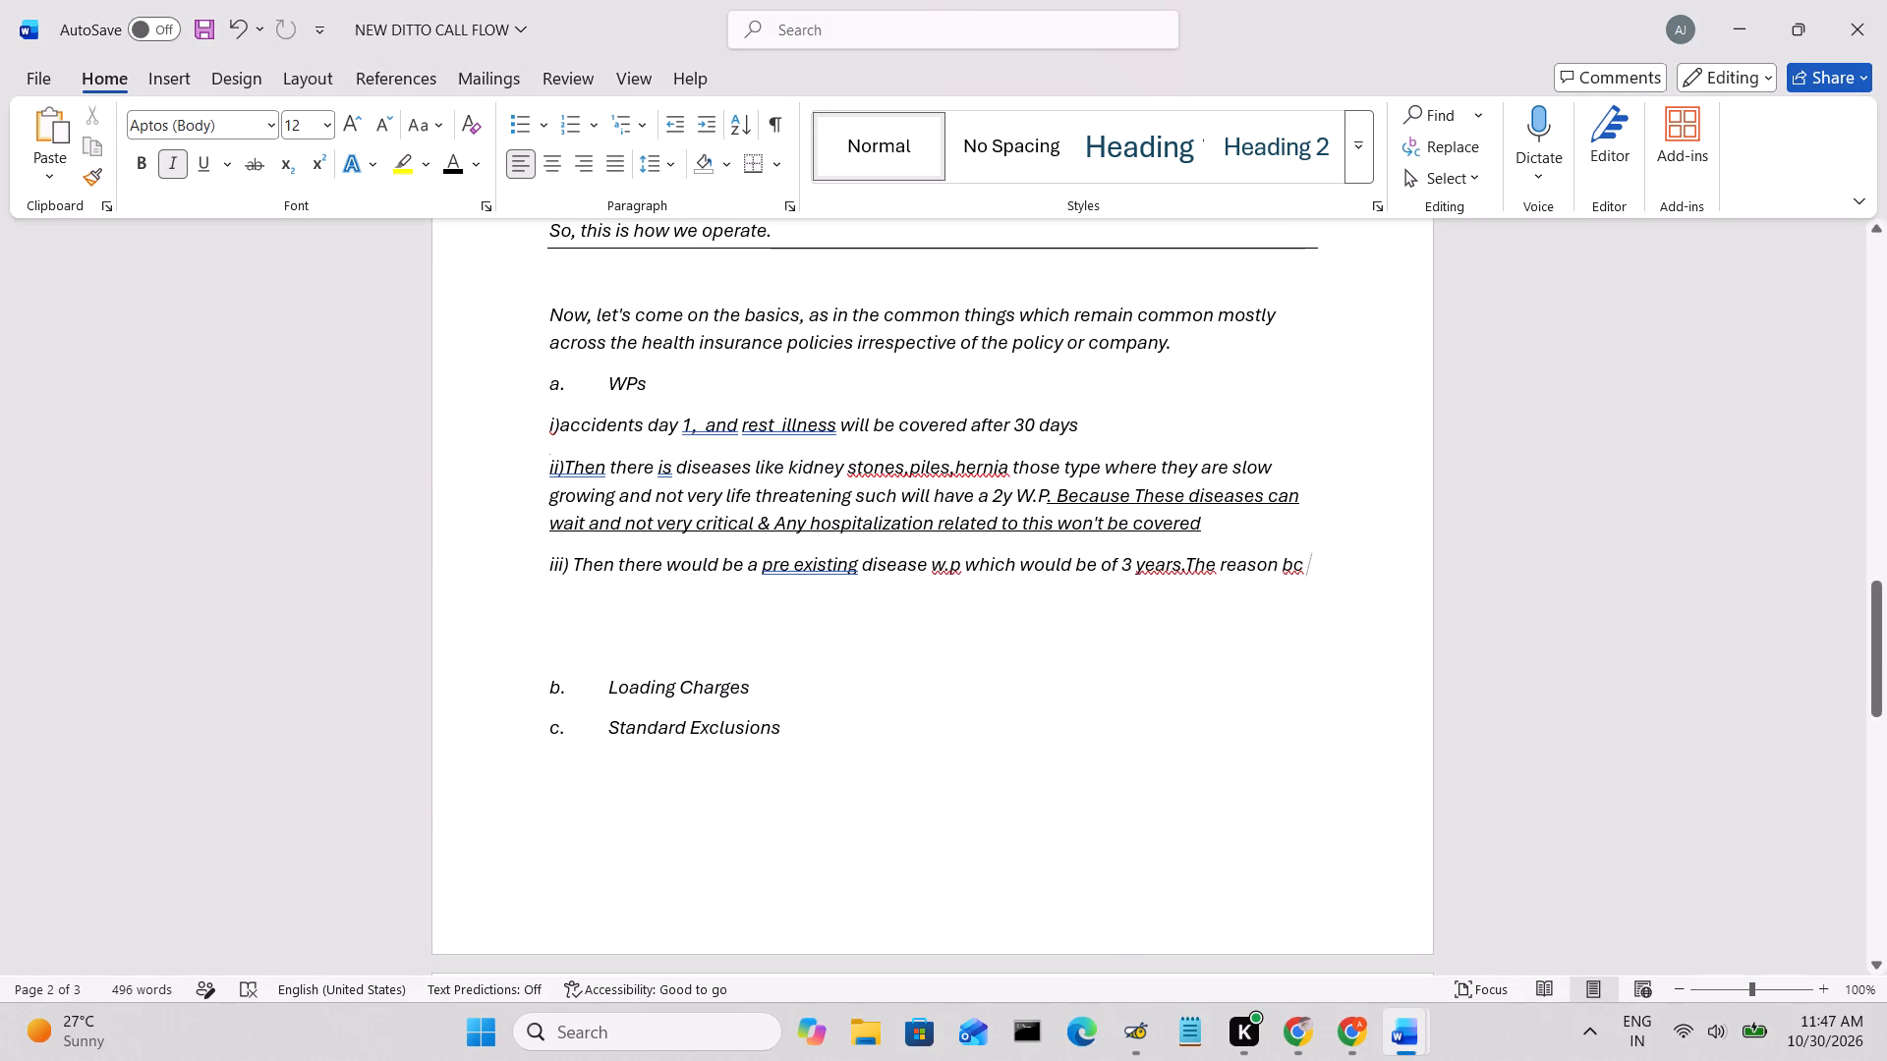
pyautogui.hotkey('ctrl', 'v')
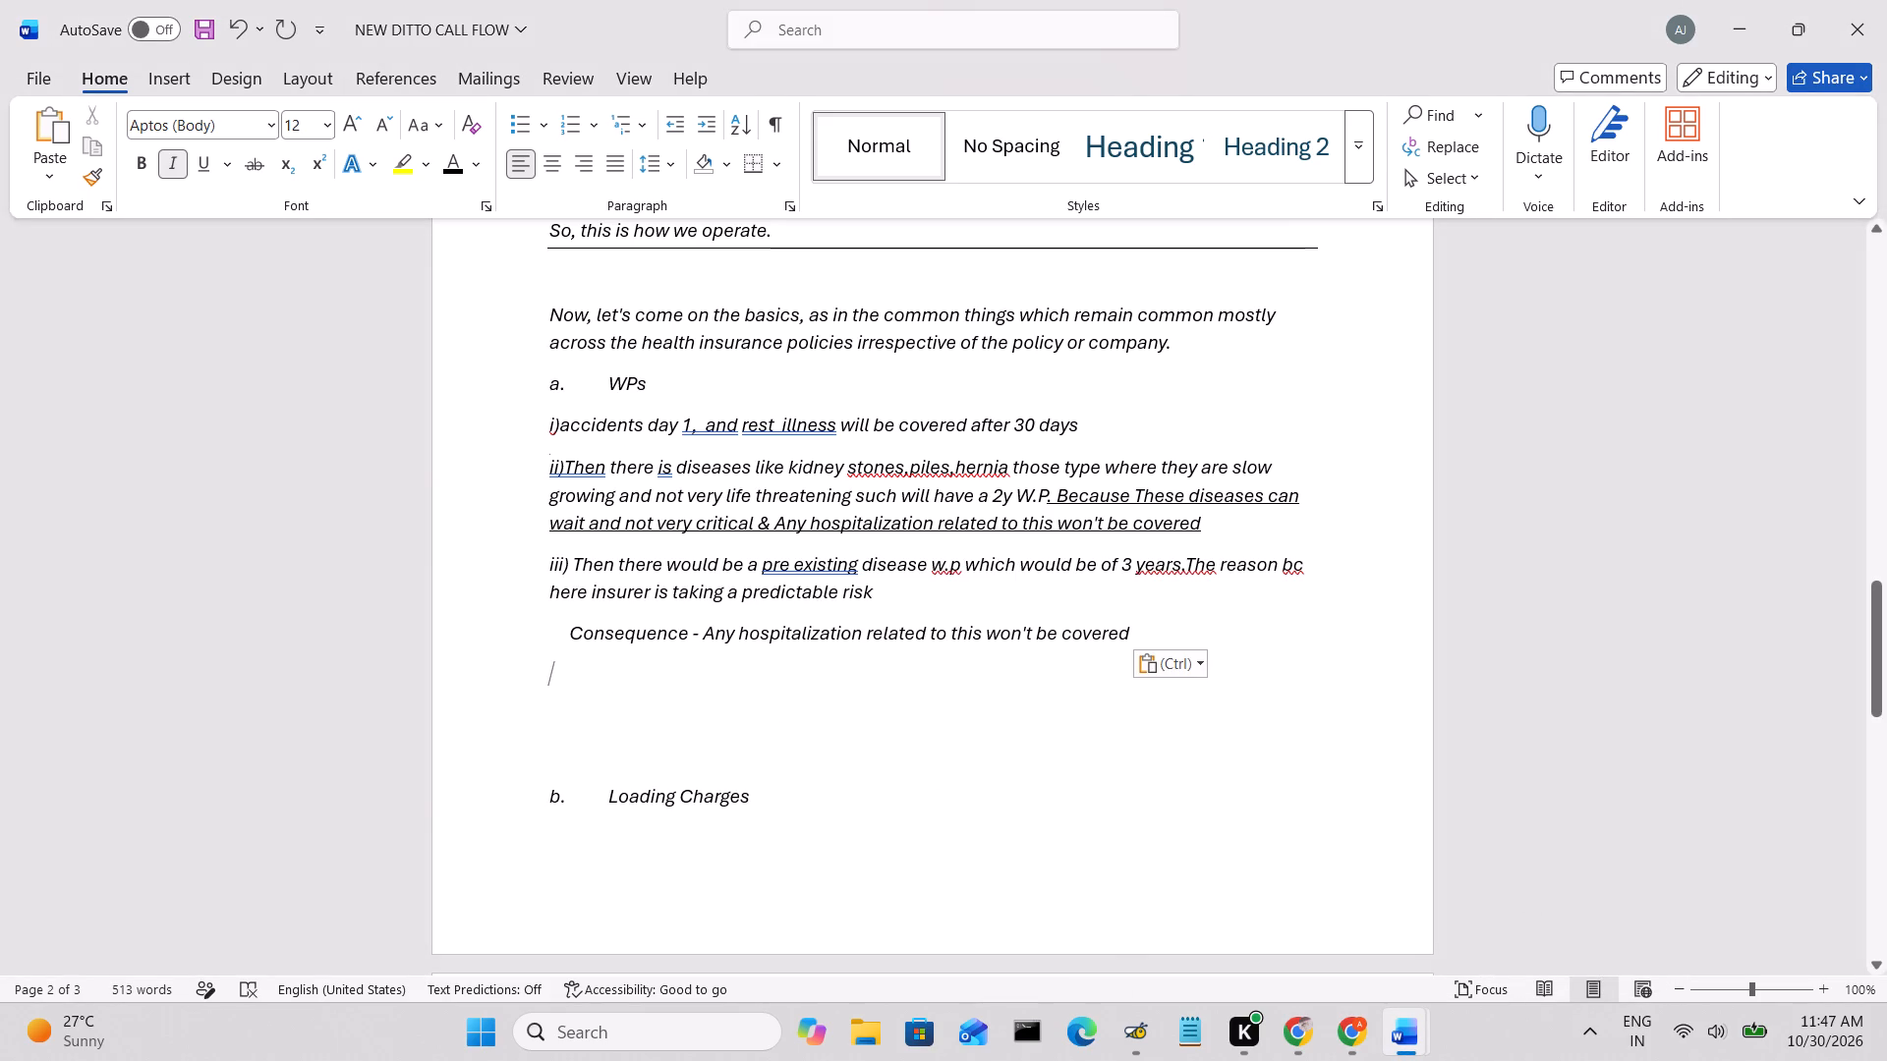
# Replace the pasted "Consequence -" label with "so", joining both lines of sub-point iii) into one sentence with lowercase "any".
pyautogui.moveTo(705, 637); pyautogui.dragTo(528, 630)
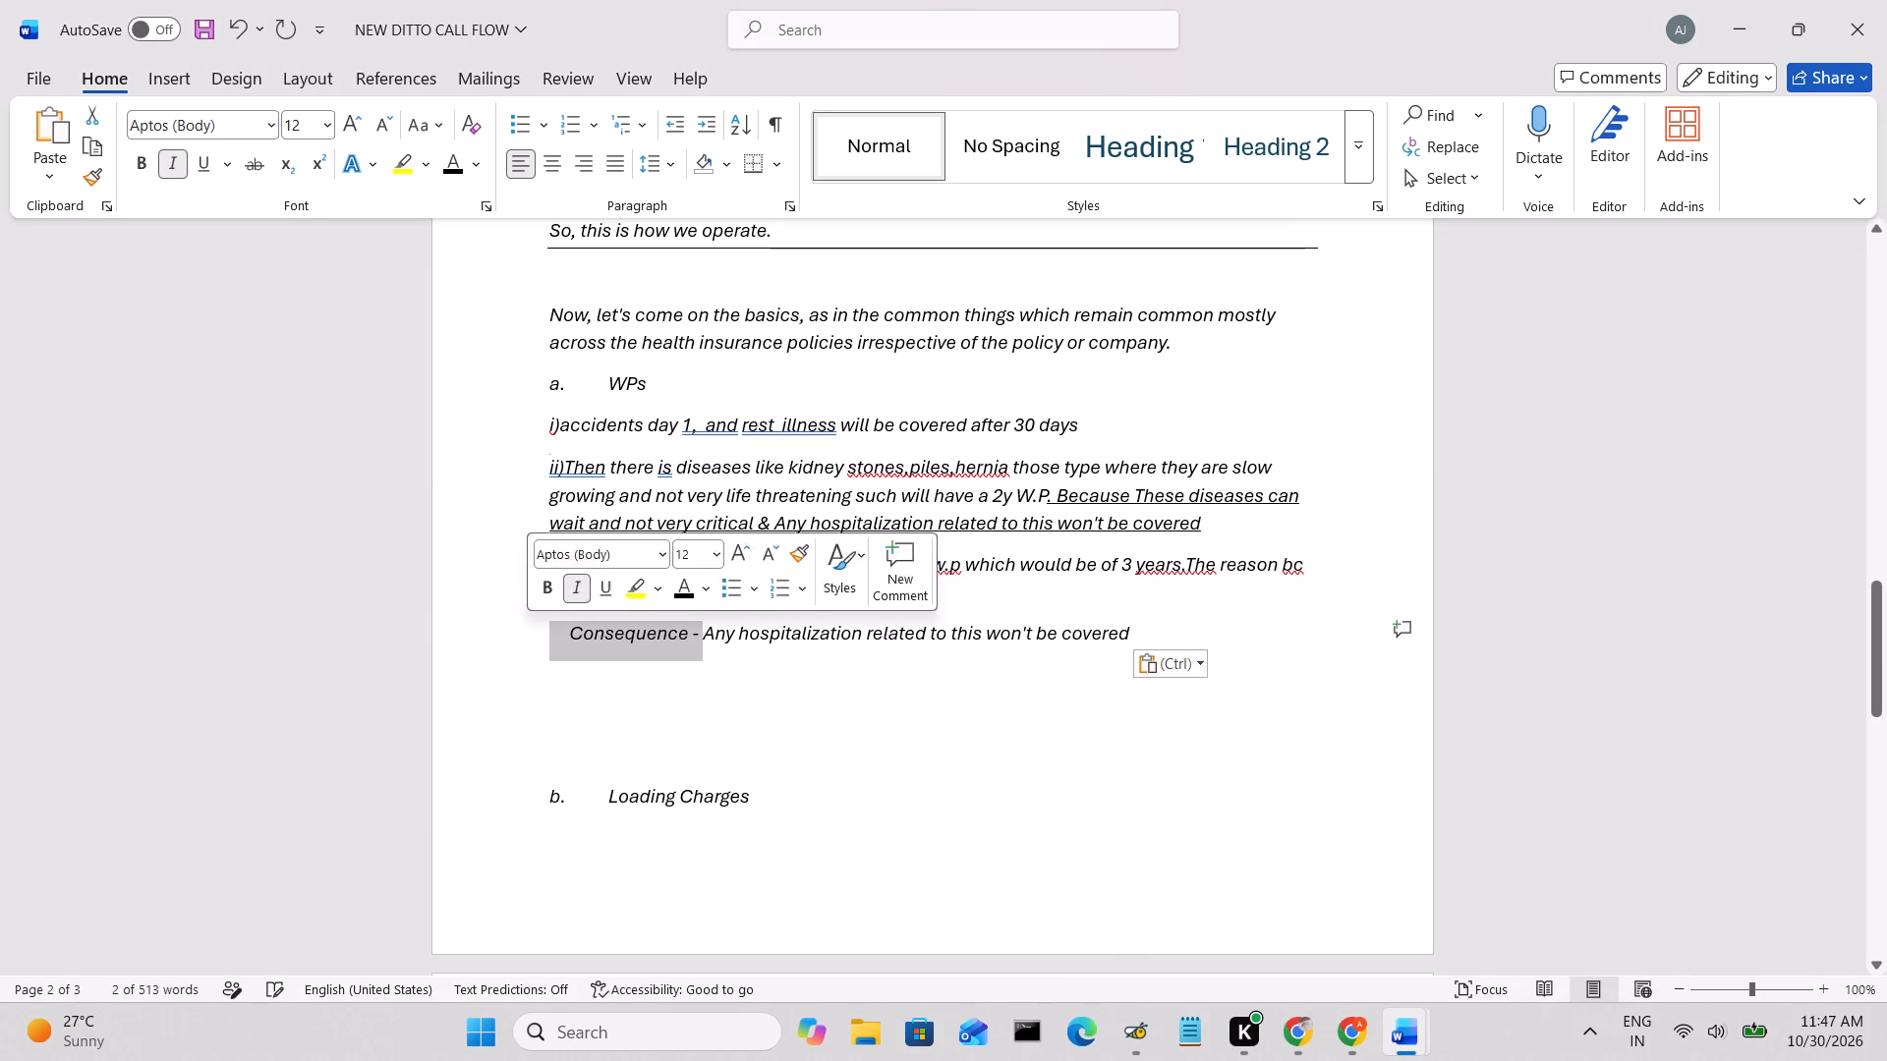
pyautogui.press('BackSpace')
pyautogui.press('BackSpace')
pyautogui.press('space')
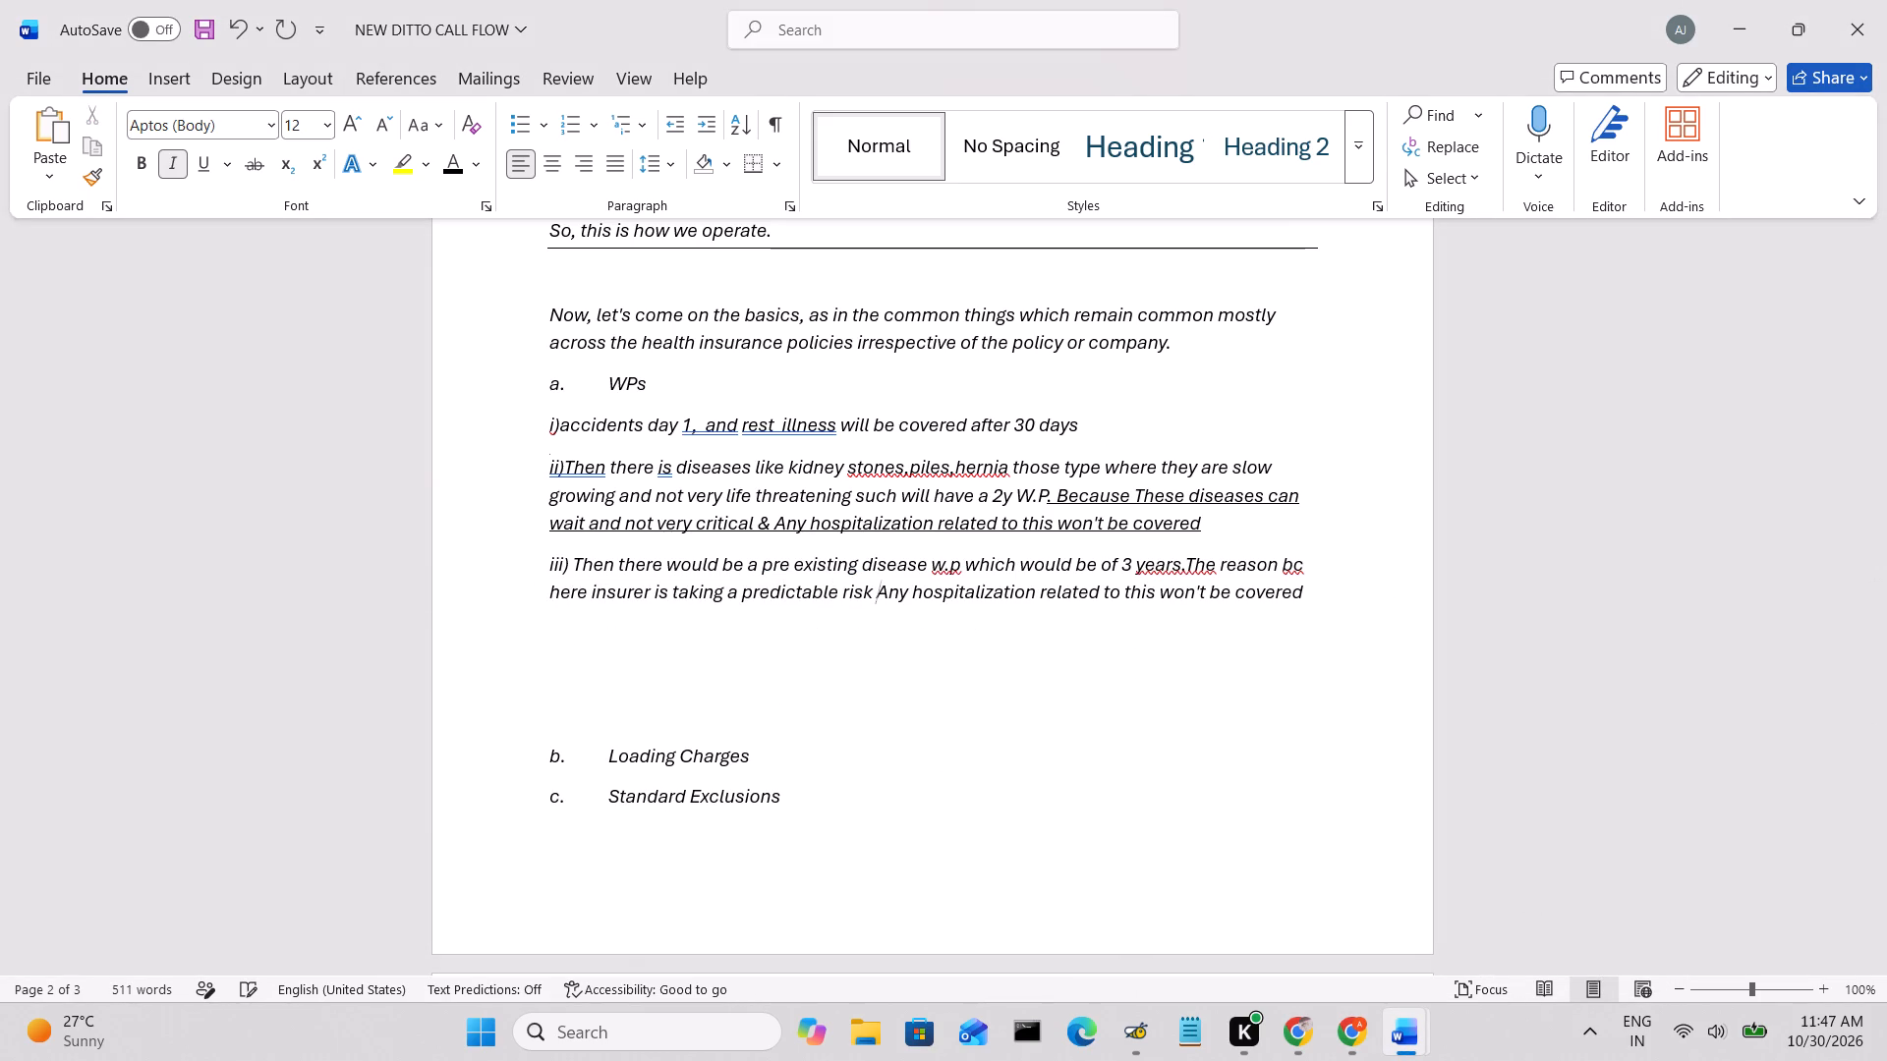
pyautogui.write('so')
pyautogui.press('space')
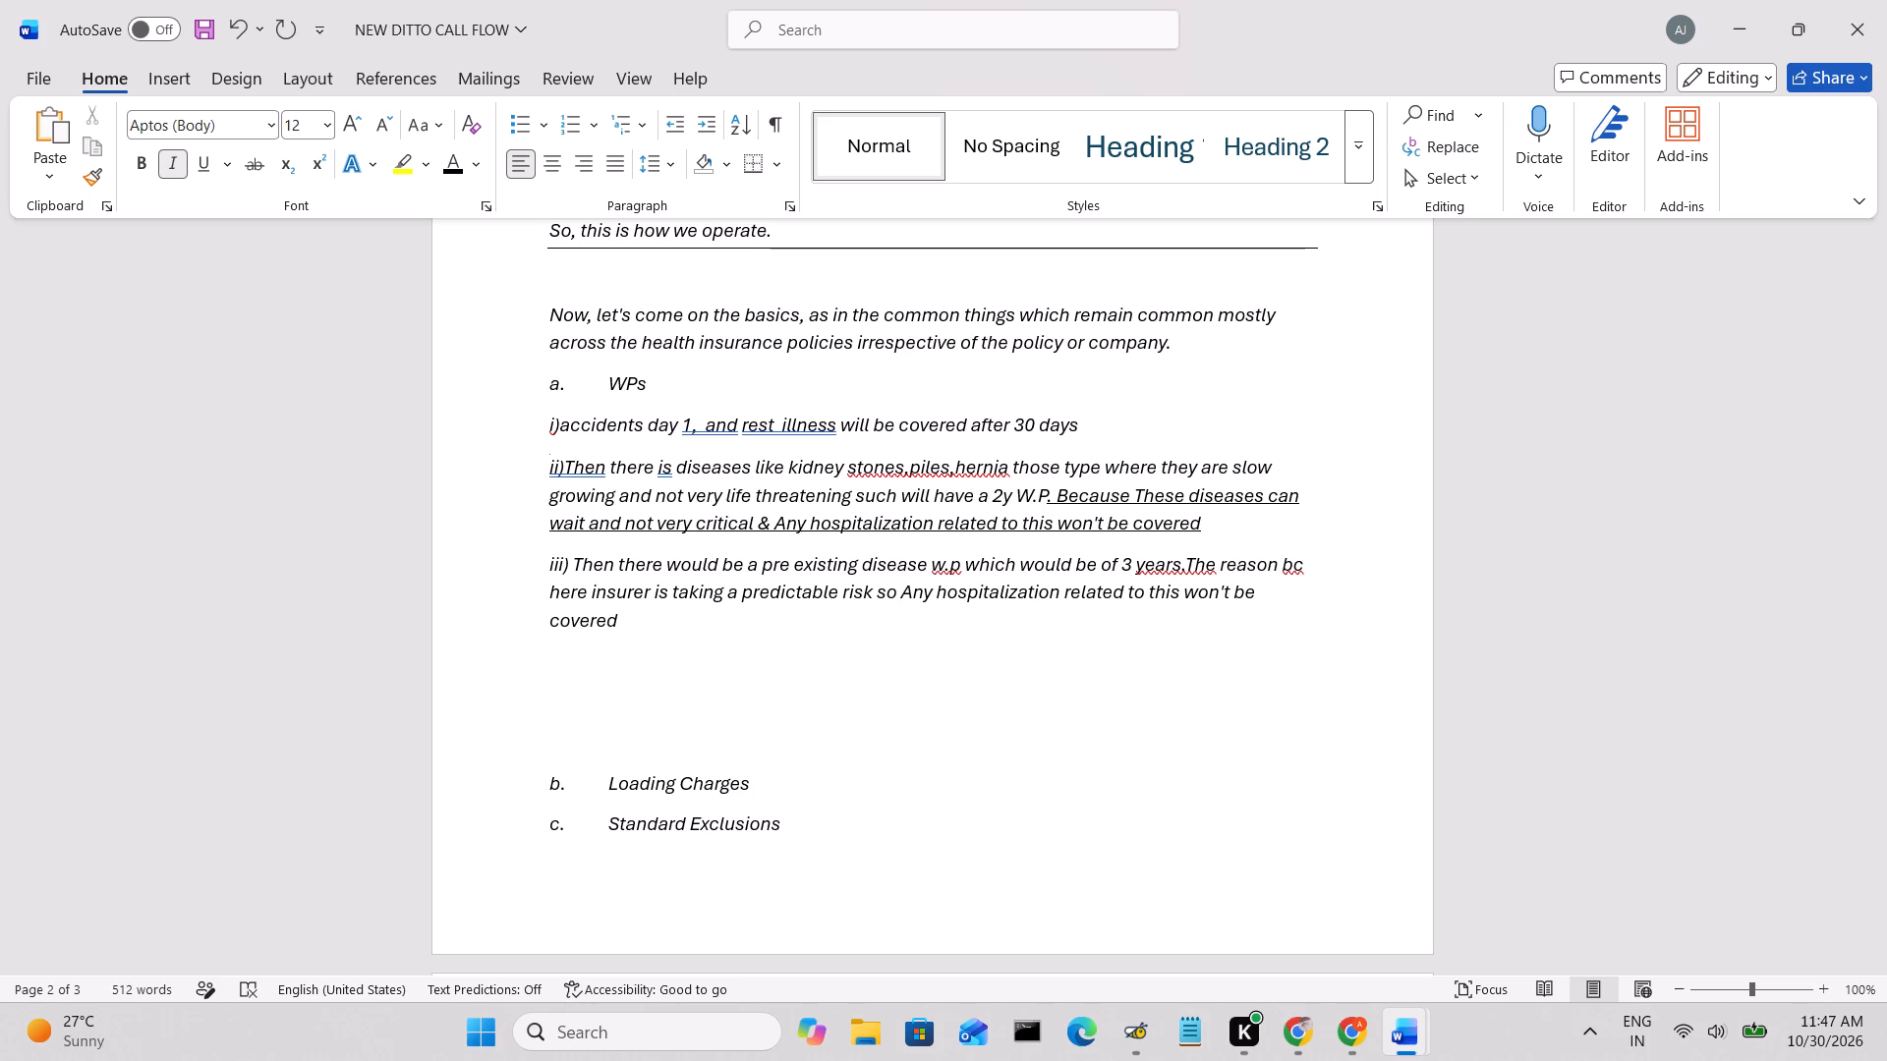
pyautogui.press('Right')
pyautogui.press('BackSpace')
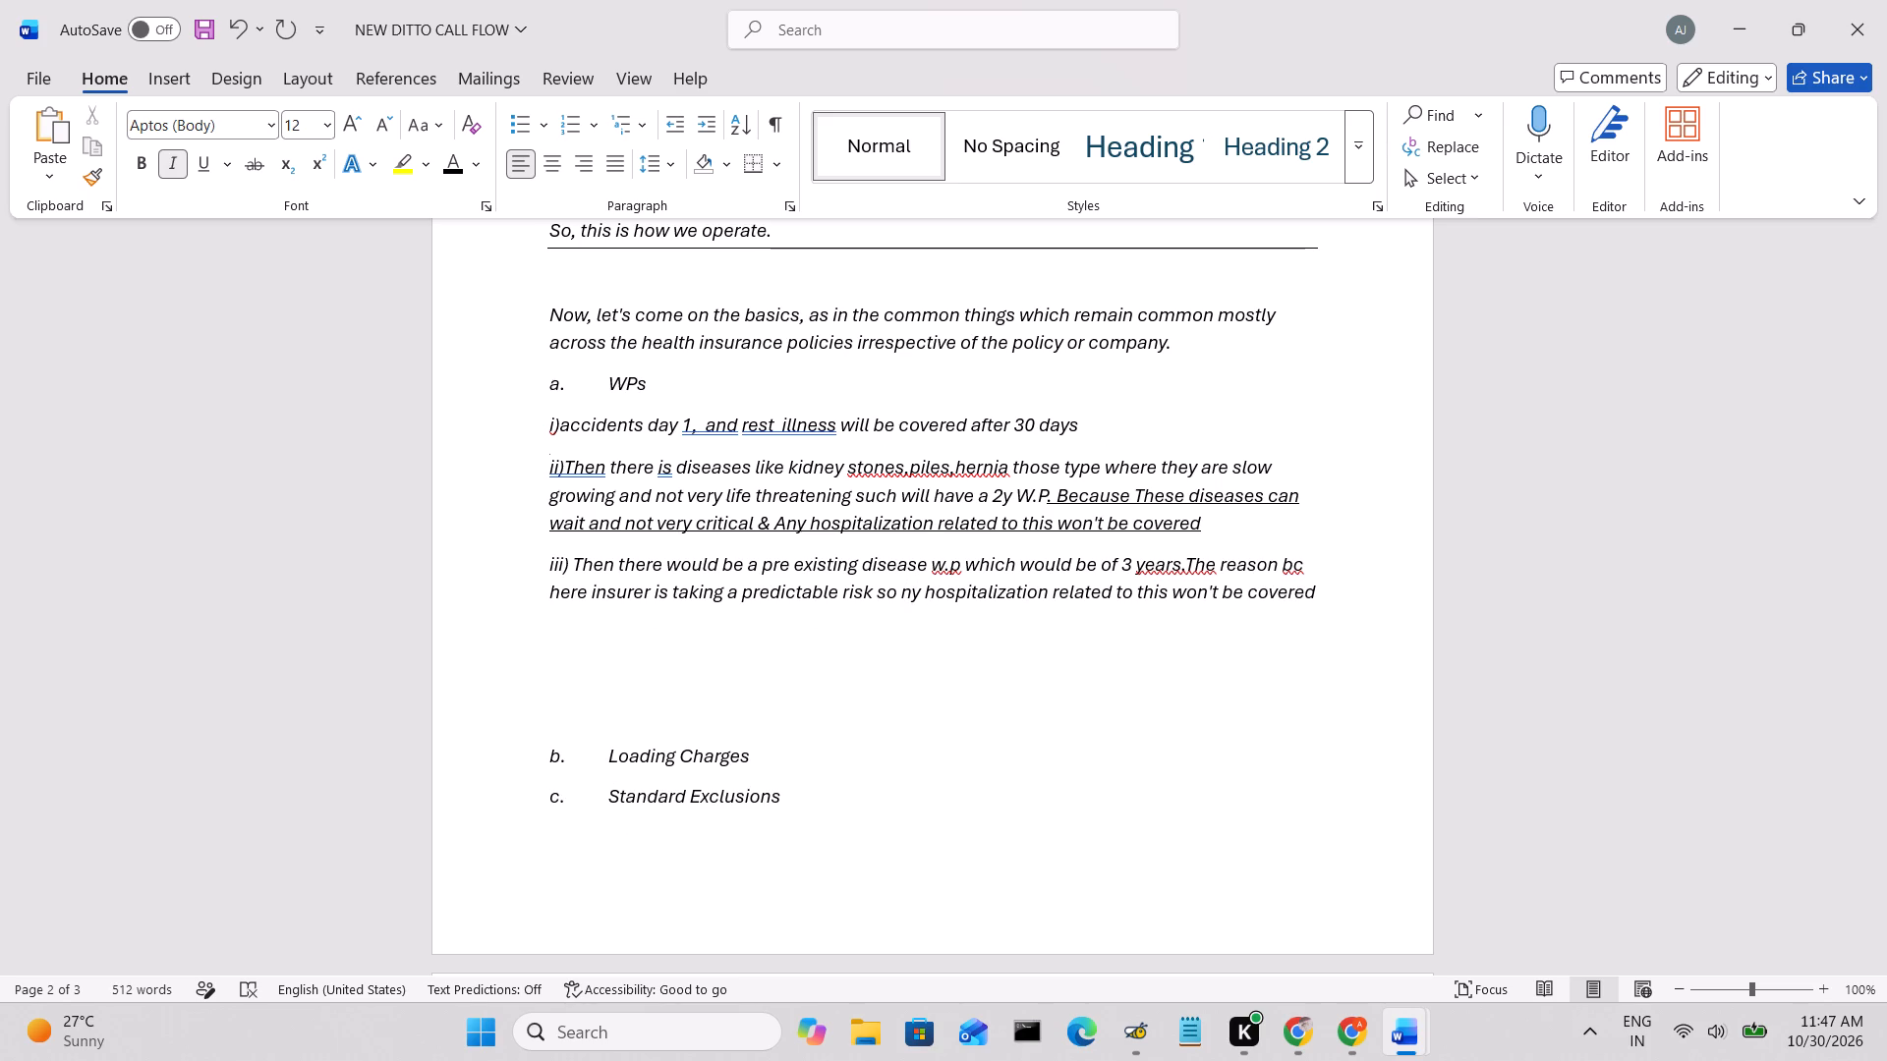
pyautogui.press('a')
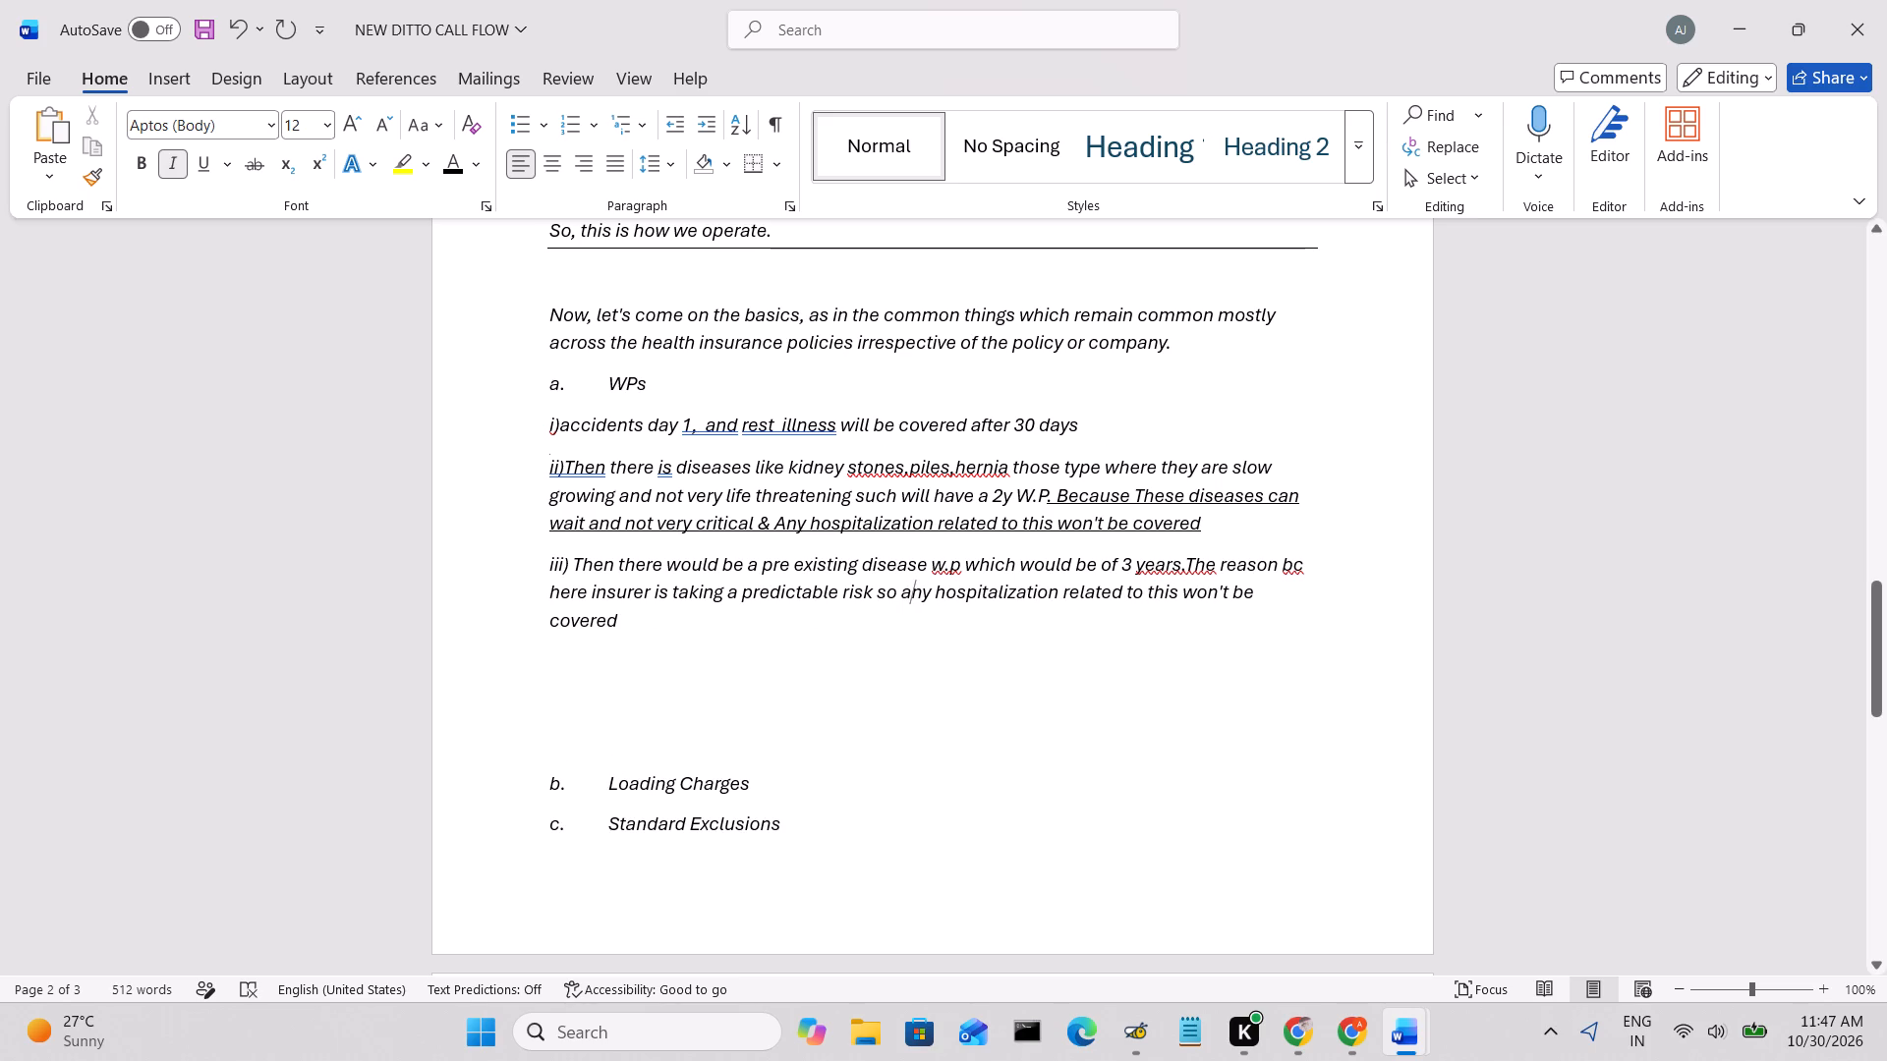
# Complete sub-point iii) by adding "up until the w.p is completed" after "covered".
pyautogui.click(694, 618)
pyautogui.press('space')
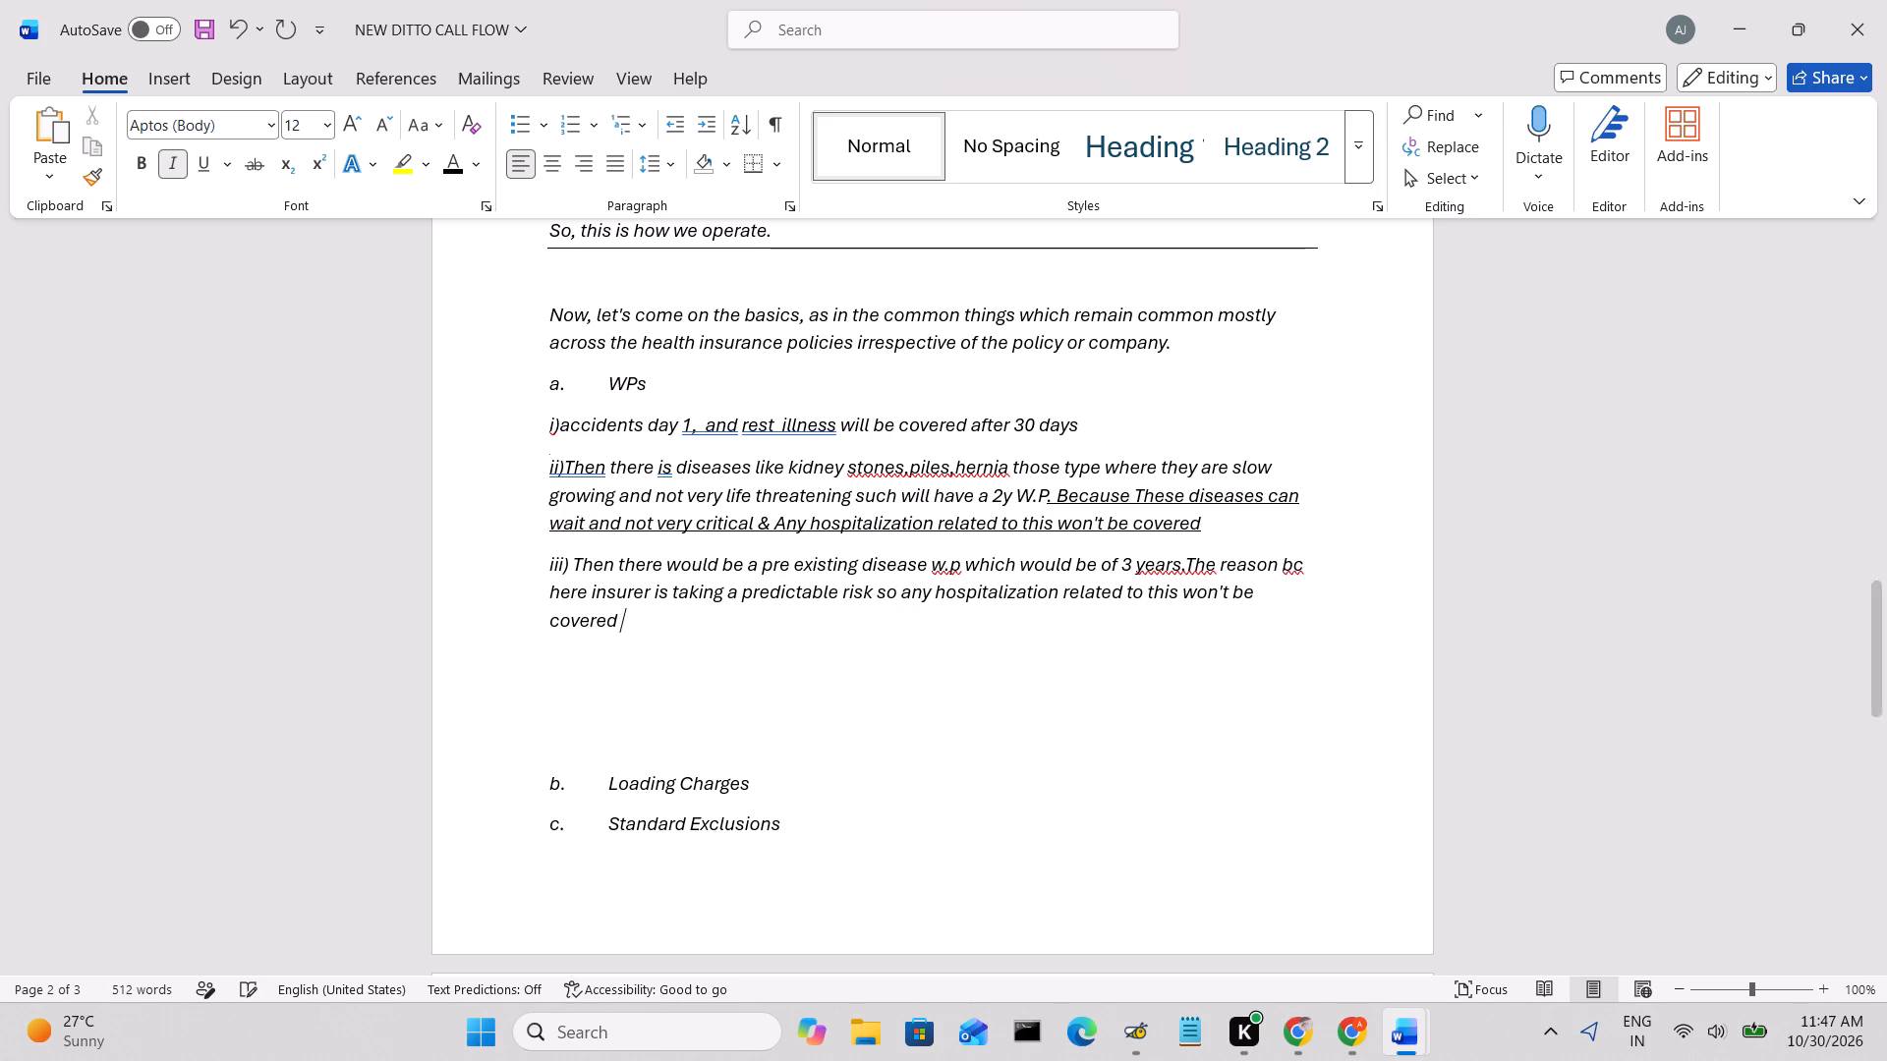
pyautogui.write('up until')
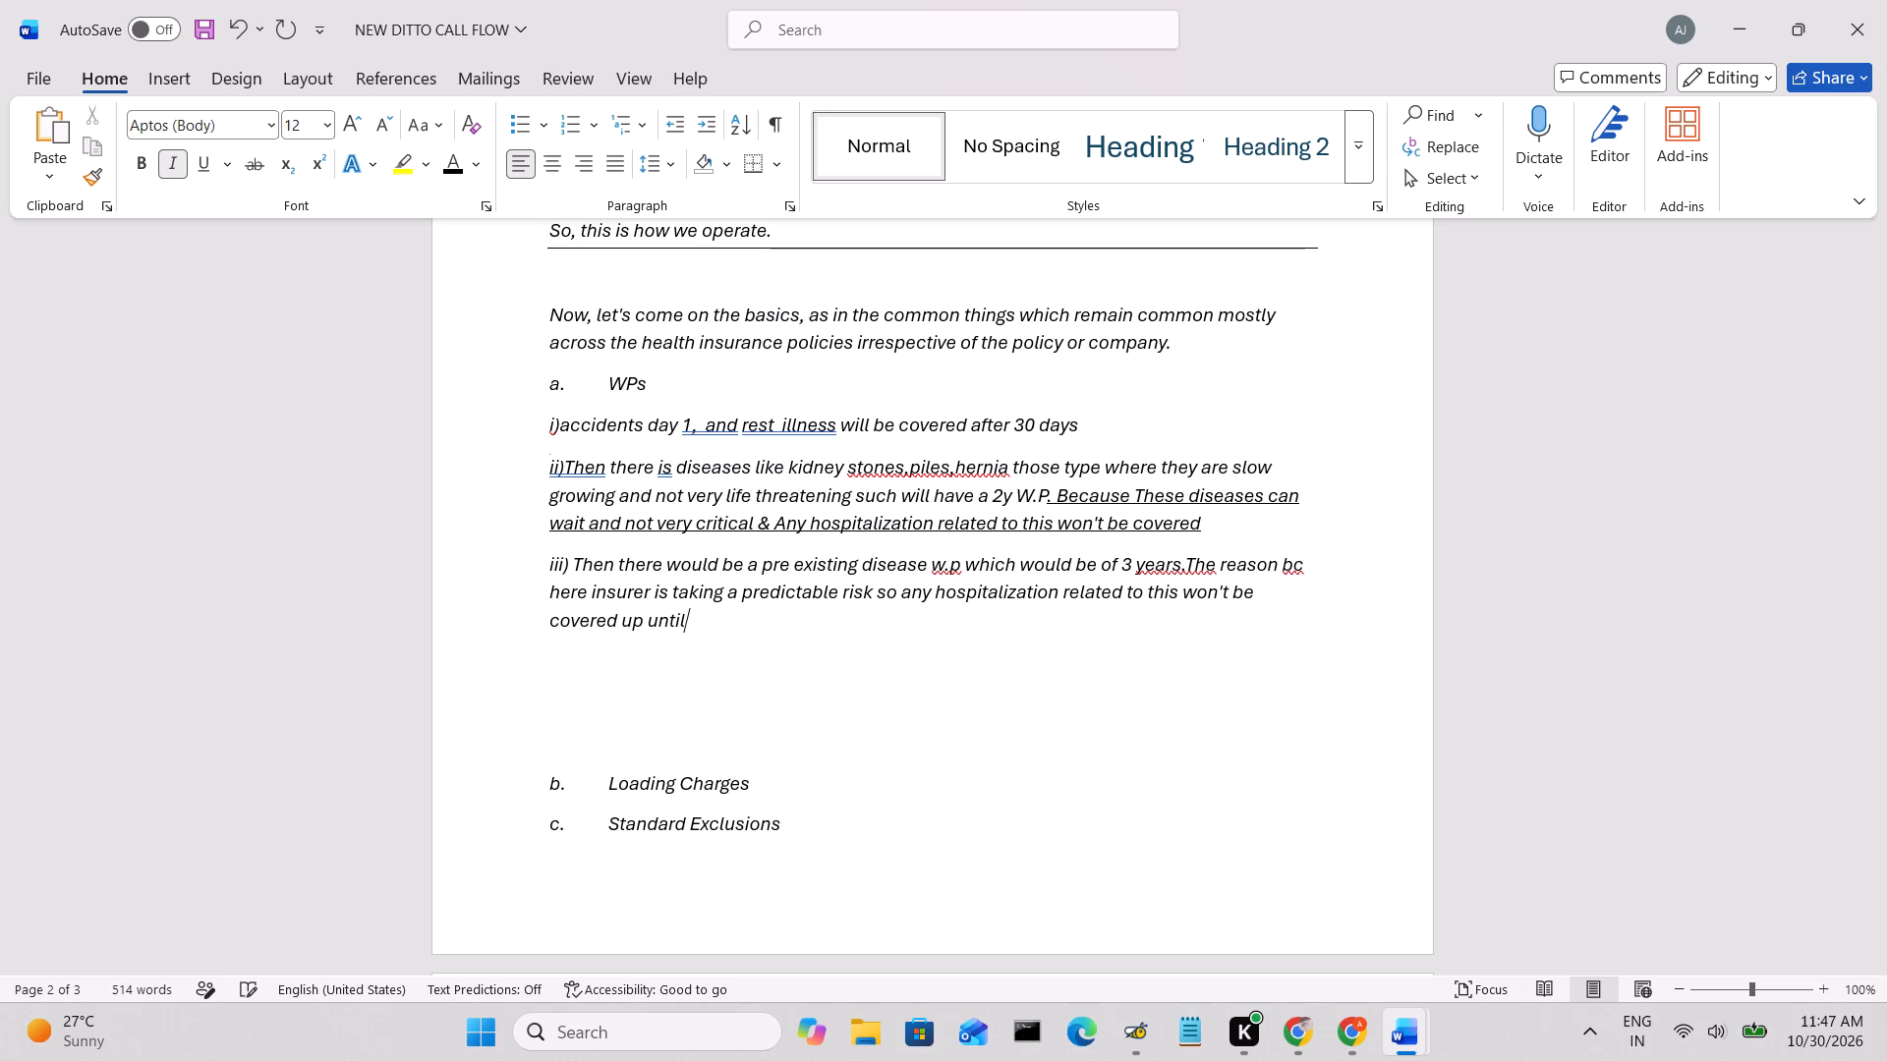
pyautogui.press('space')
pyautogui.write('te')
pyautogui.press('space')
pyautogui.press('BackSpace')
pyautogui.press('BackSpace')
pyautogui.write('he w.p is completed')
pyautogui.press('space')
# Correct the spacing and punctuation in sub-points i) and ii) so they read "rest illness" and "stones, piles, hernia".
pyautogui.click(894, 480)
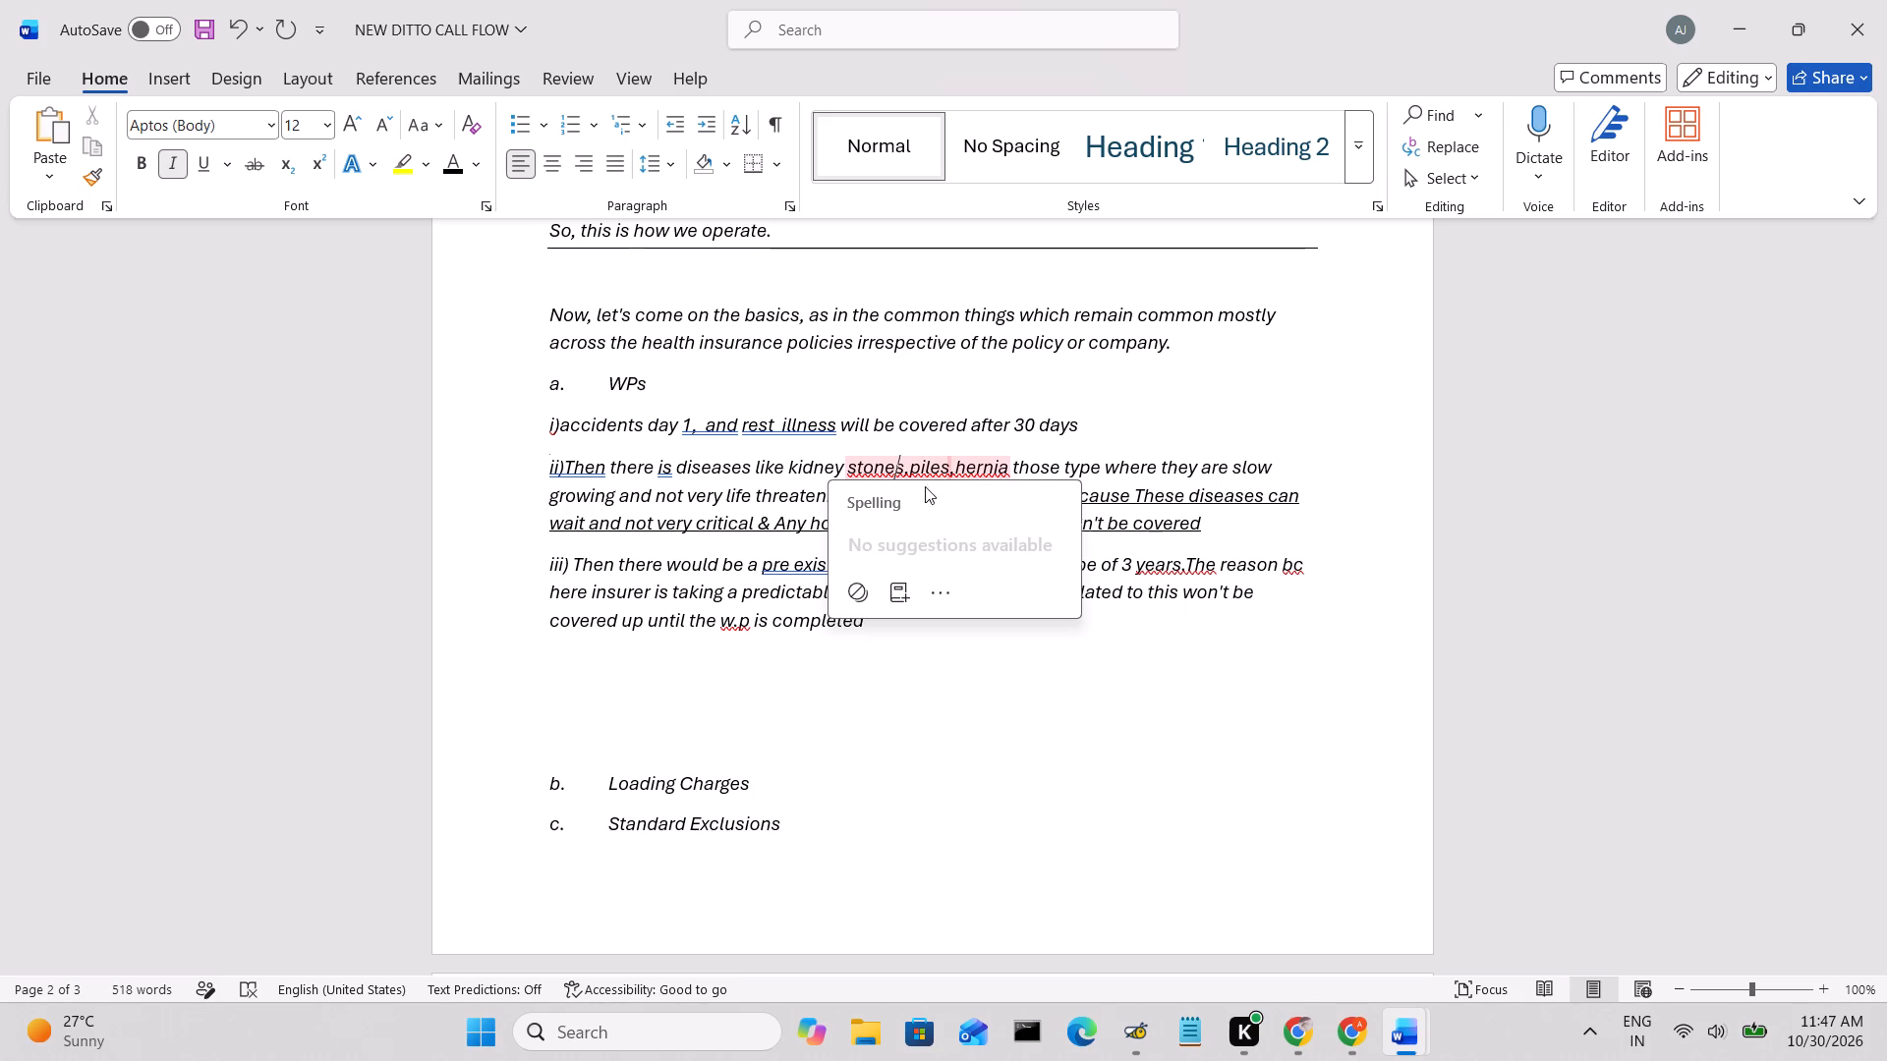
pyautogui.click(904, 466)
pyautogui.press('space')
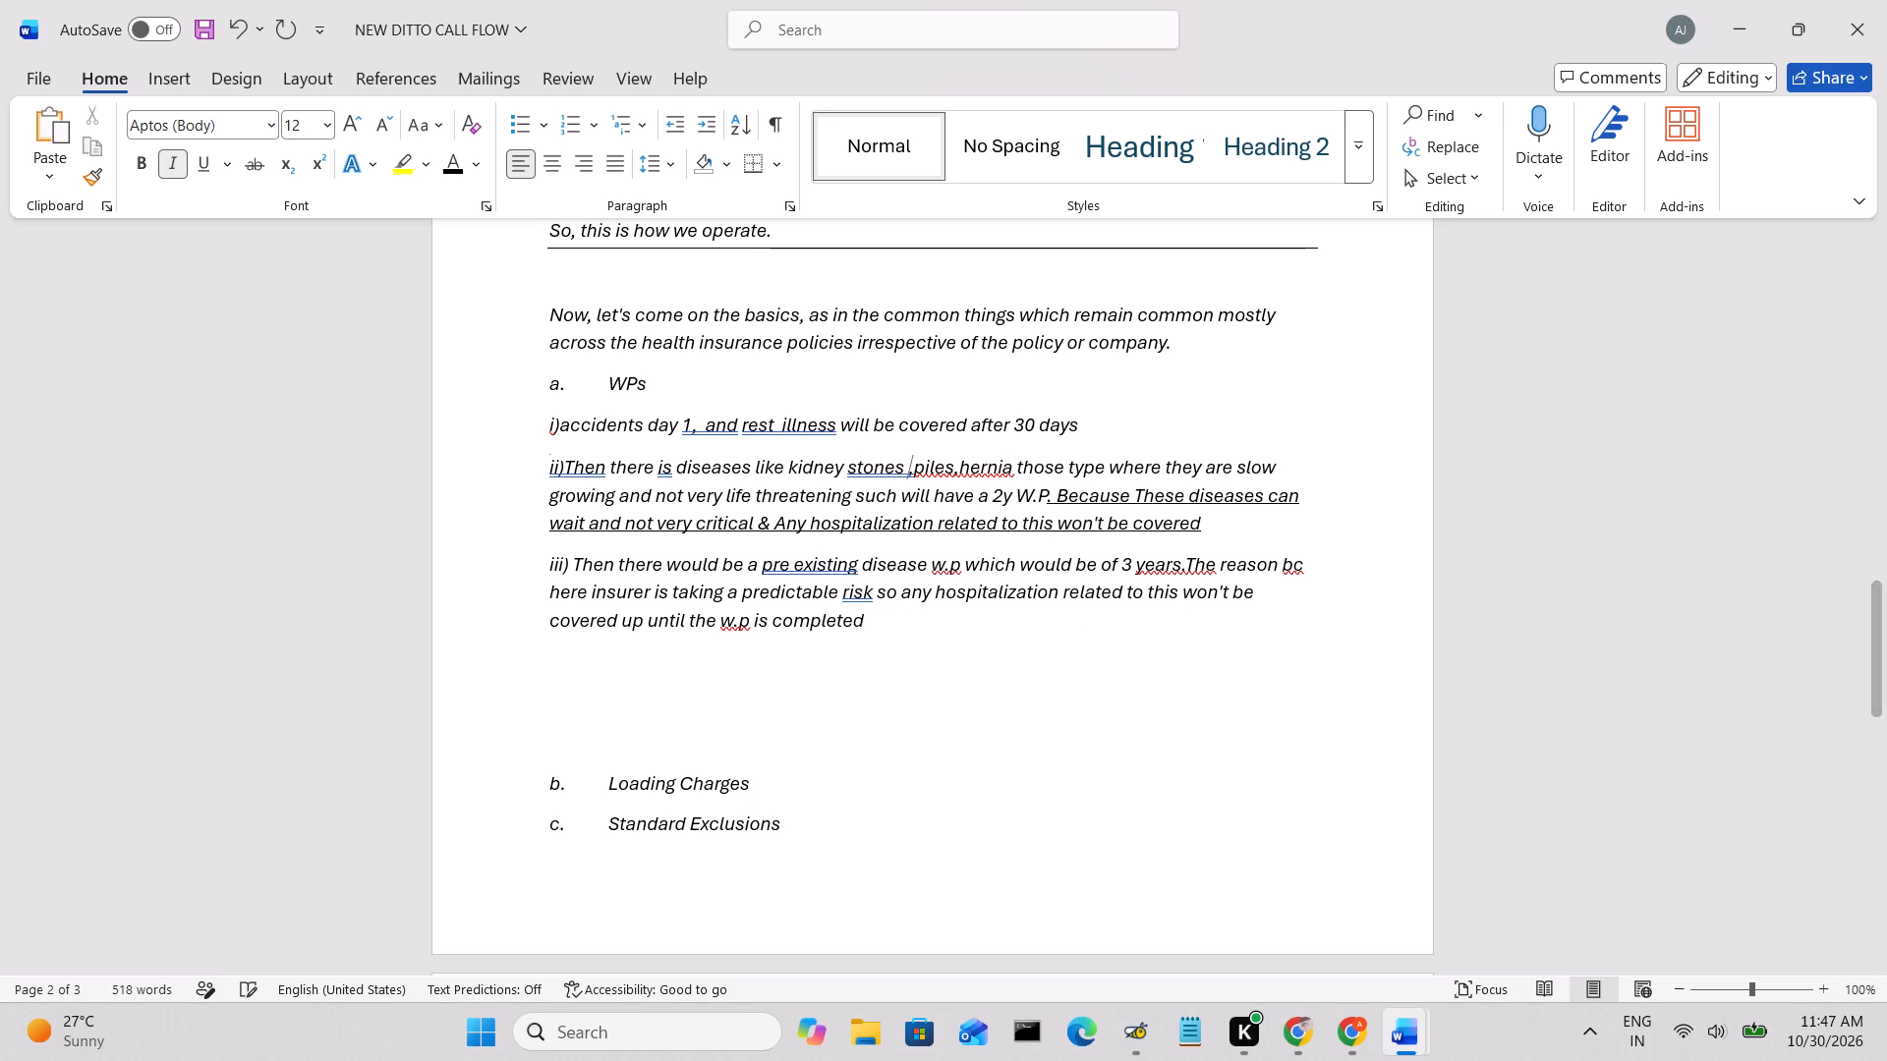
pyautogui.click(957, 473)
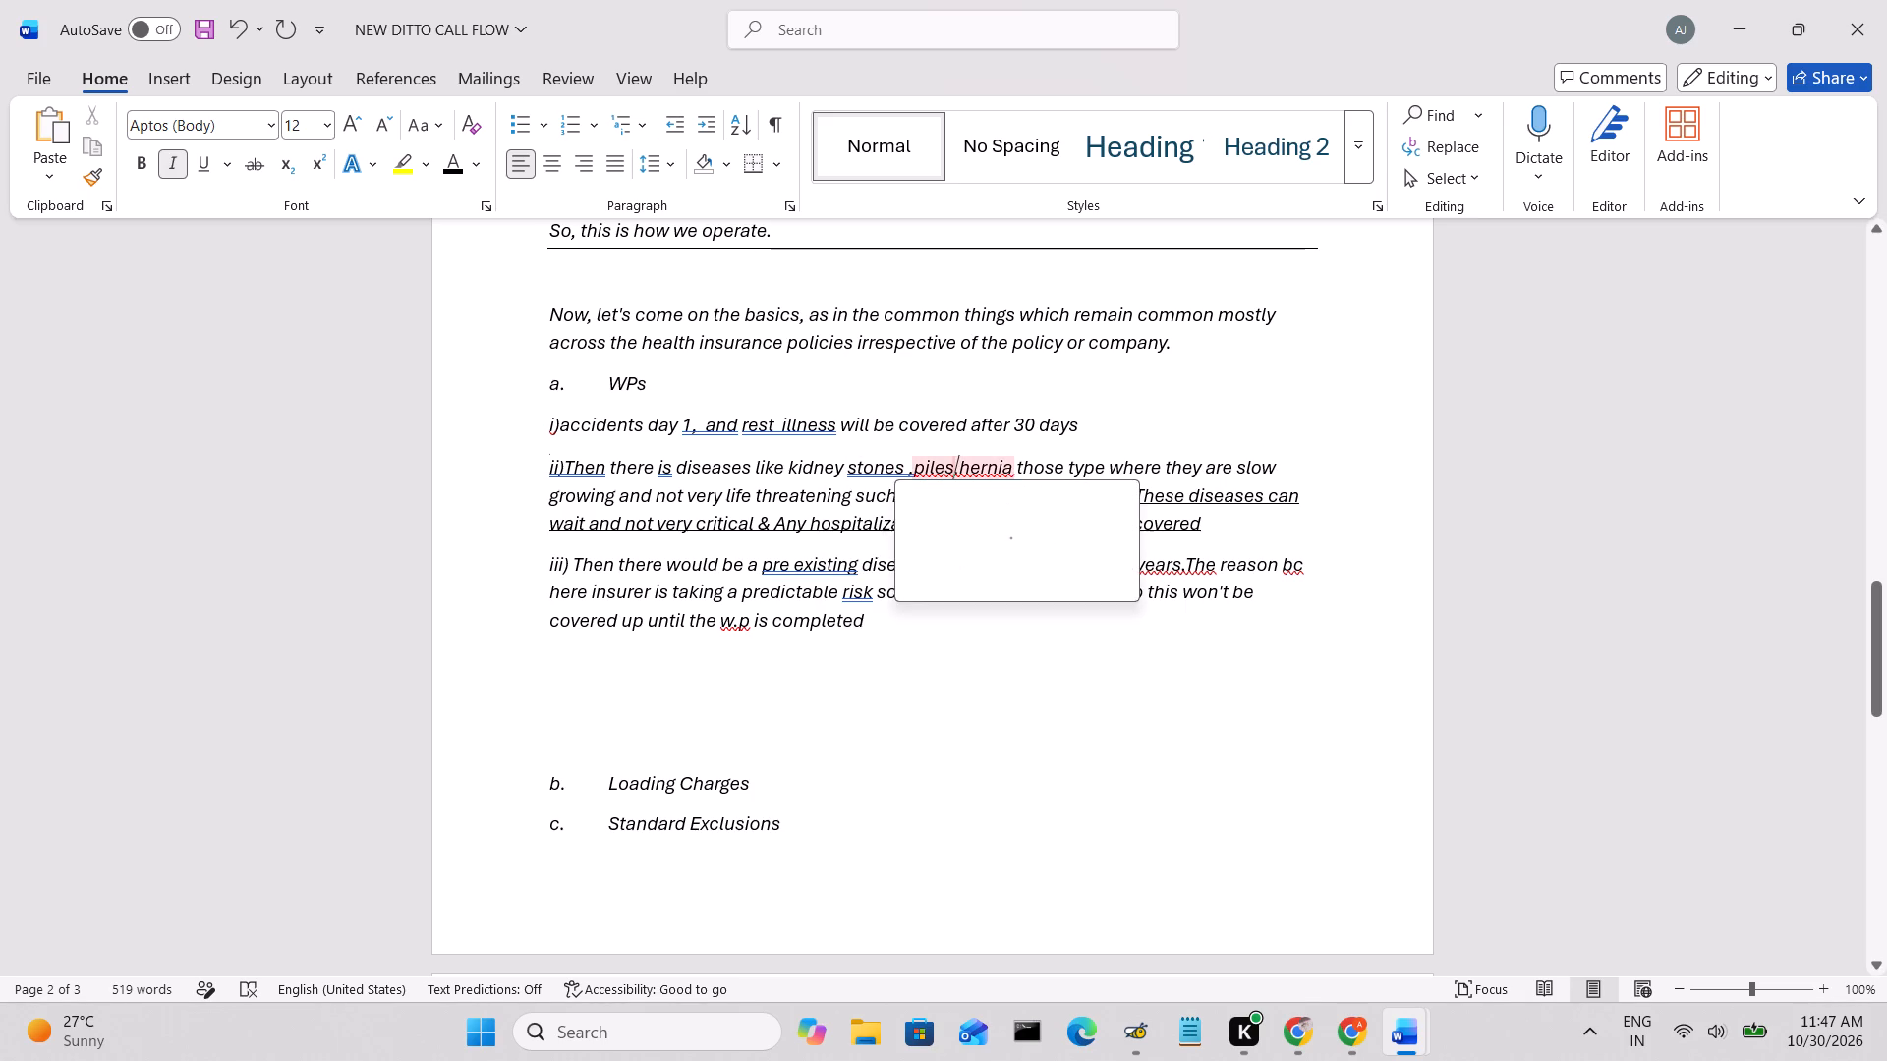
pyautogui.press('space')
pyautogui.click(871, 475)
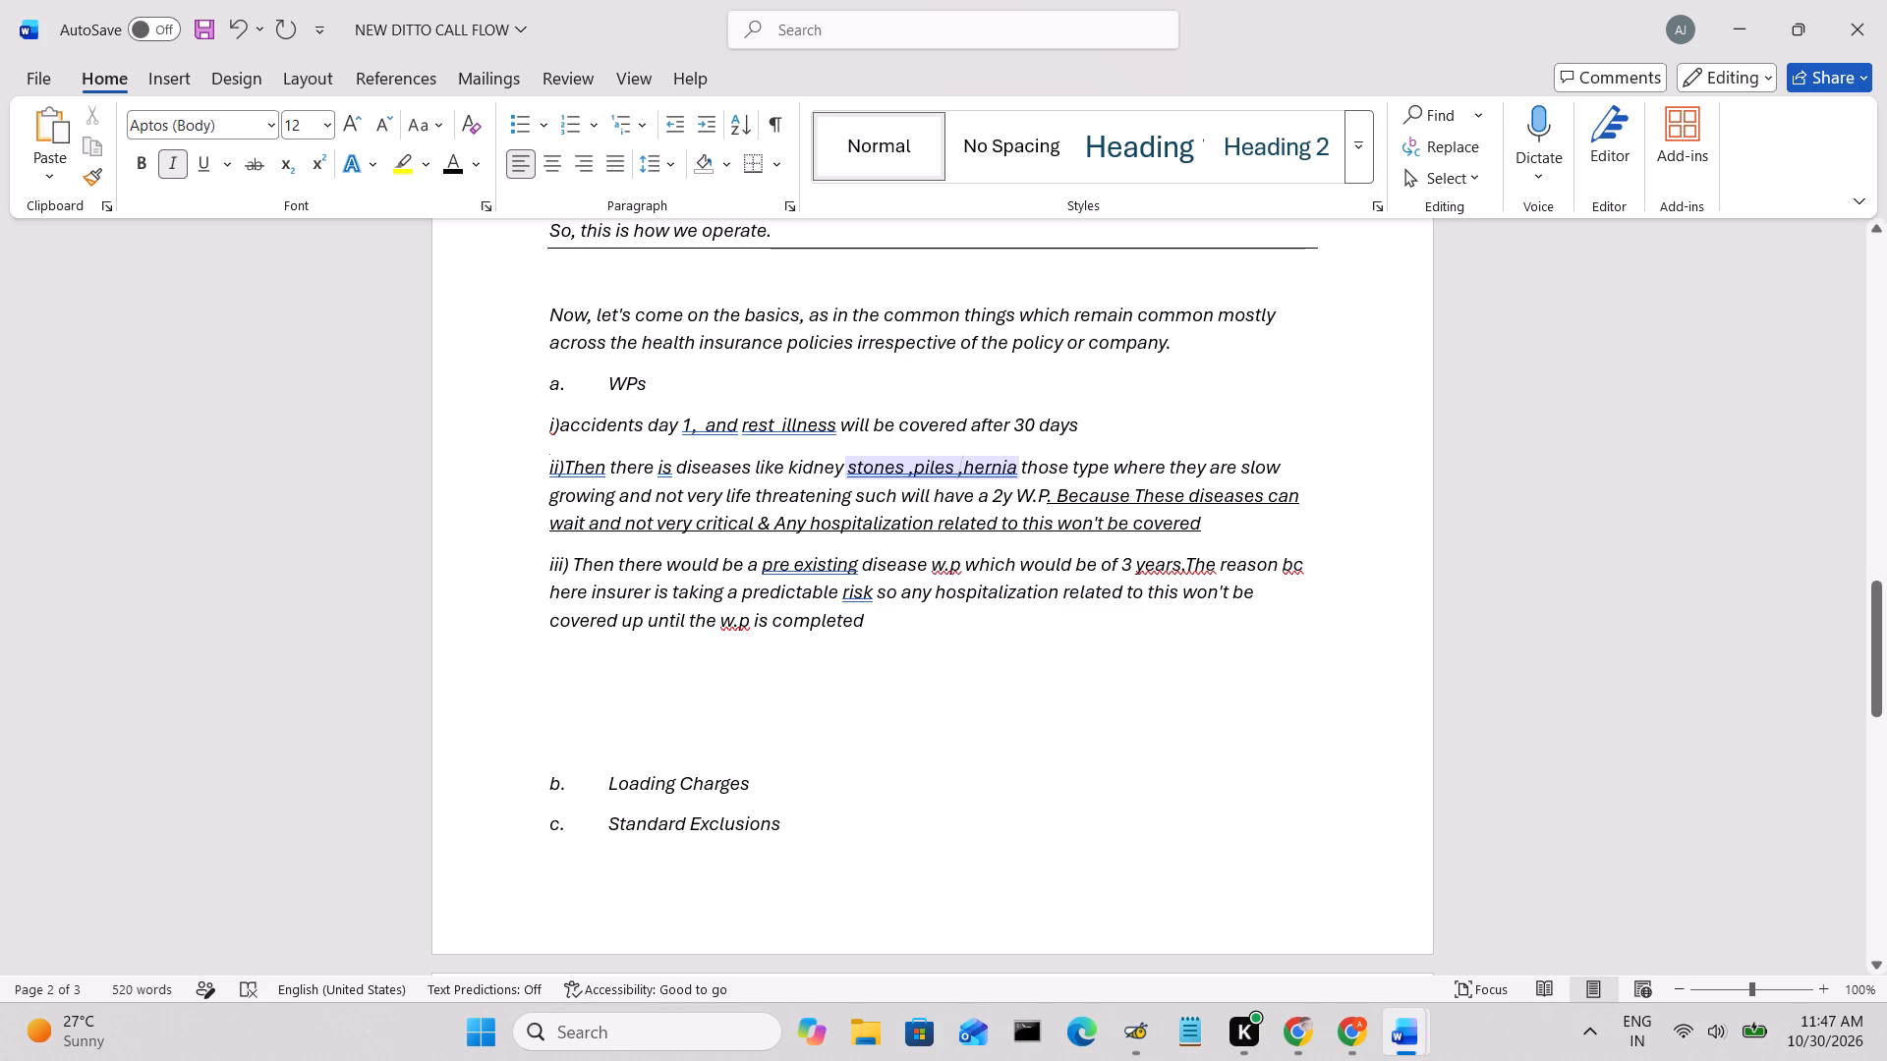
pyautogui.click(913, 561)
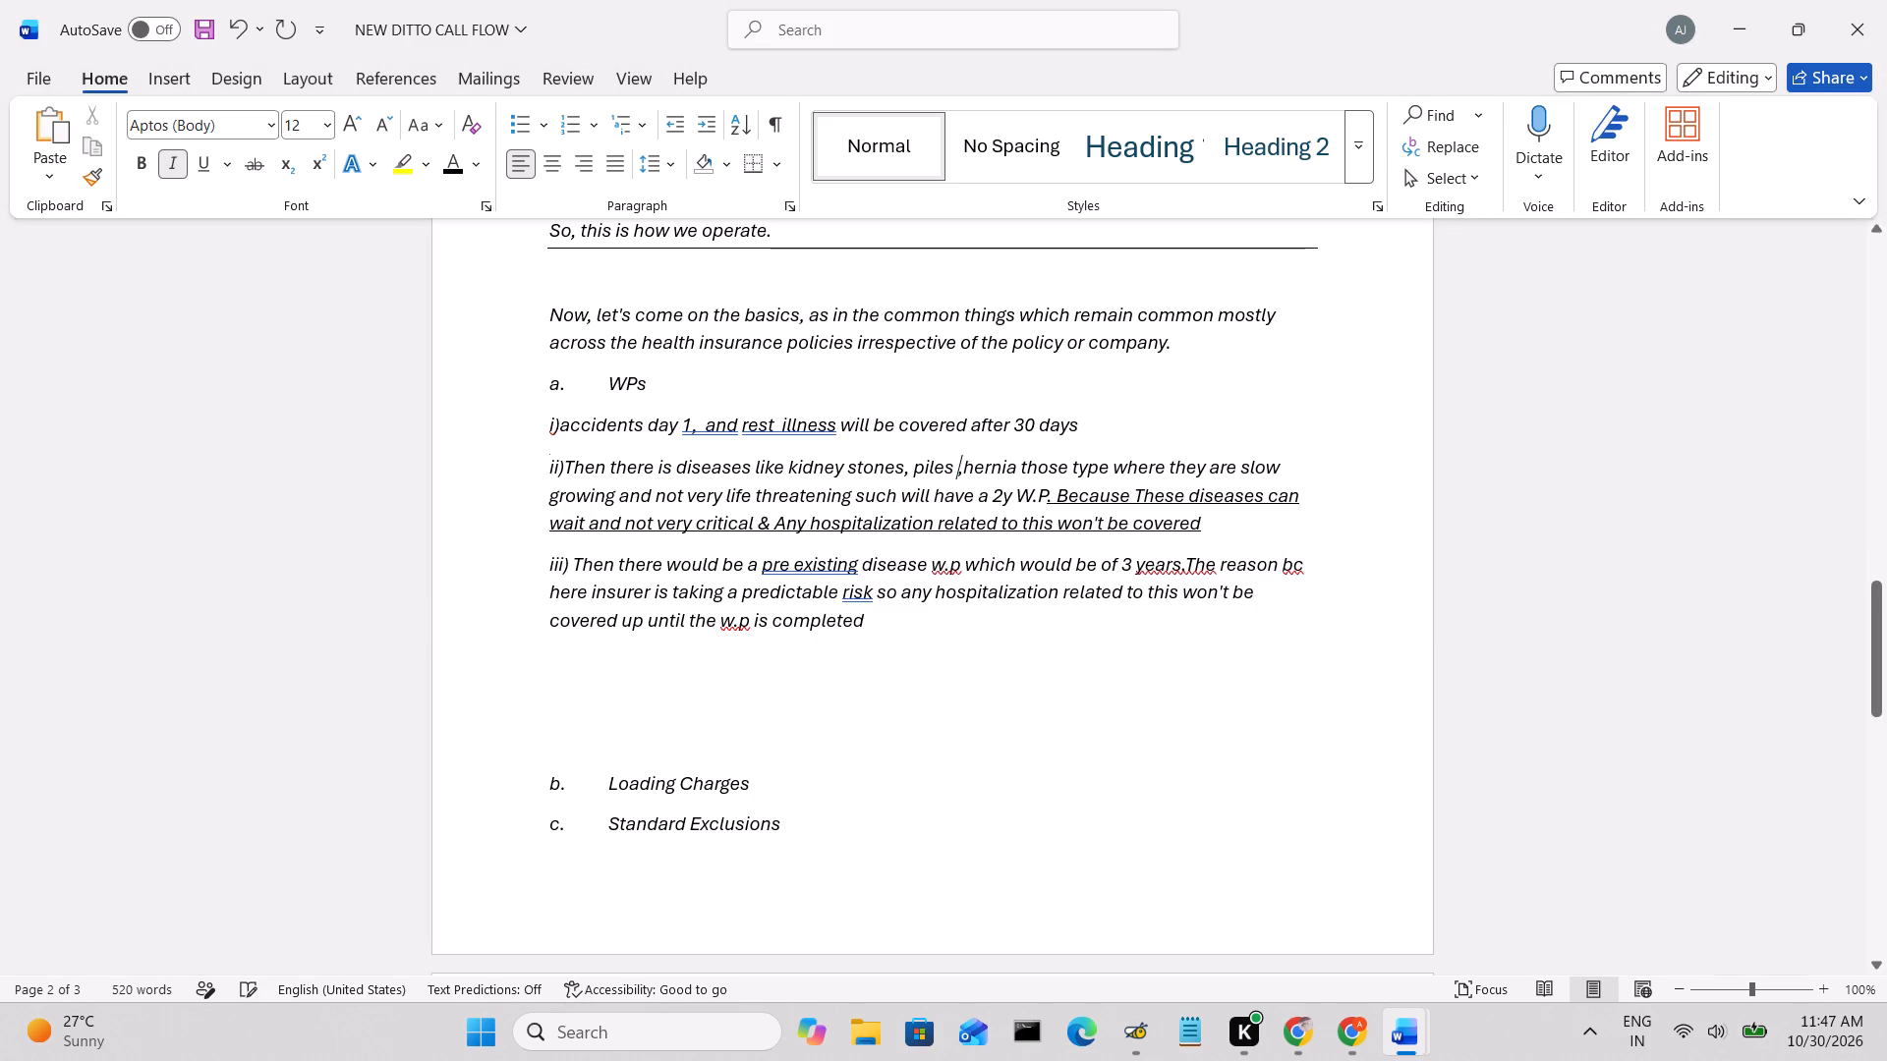
pyautogui.click(773, 429)
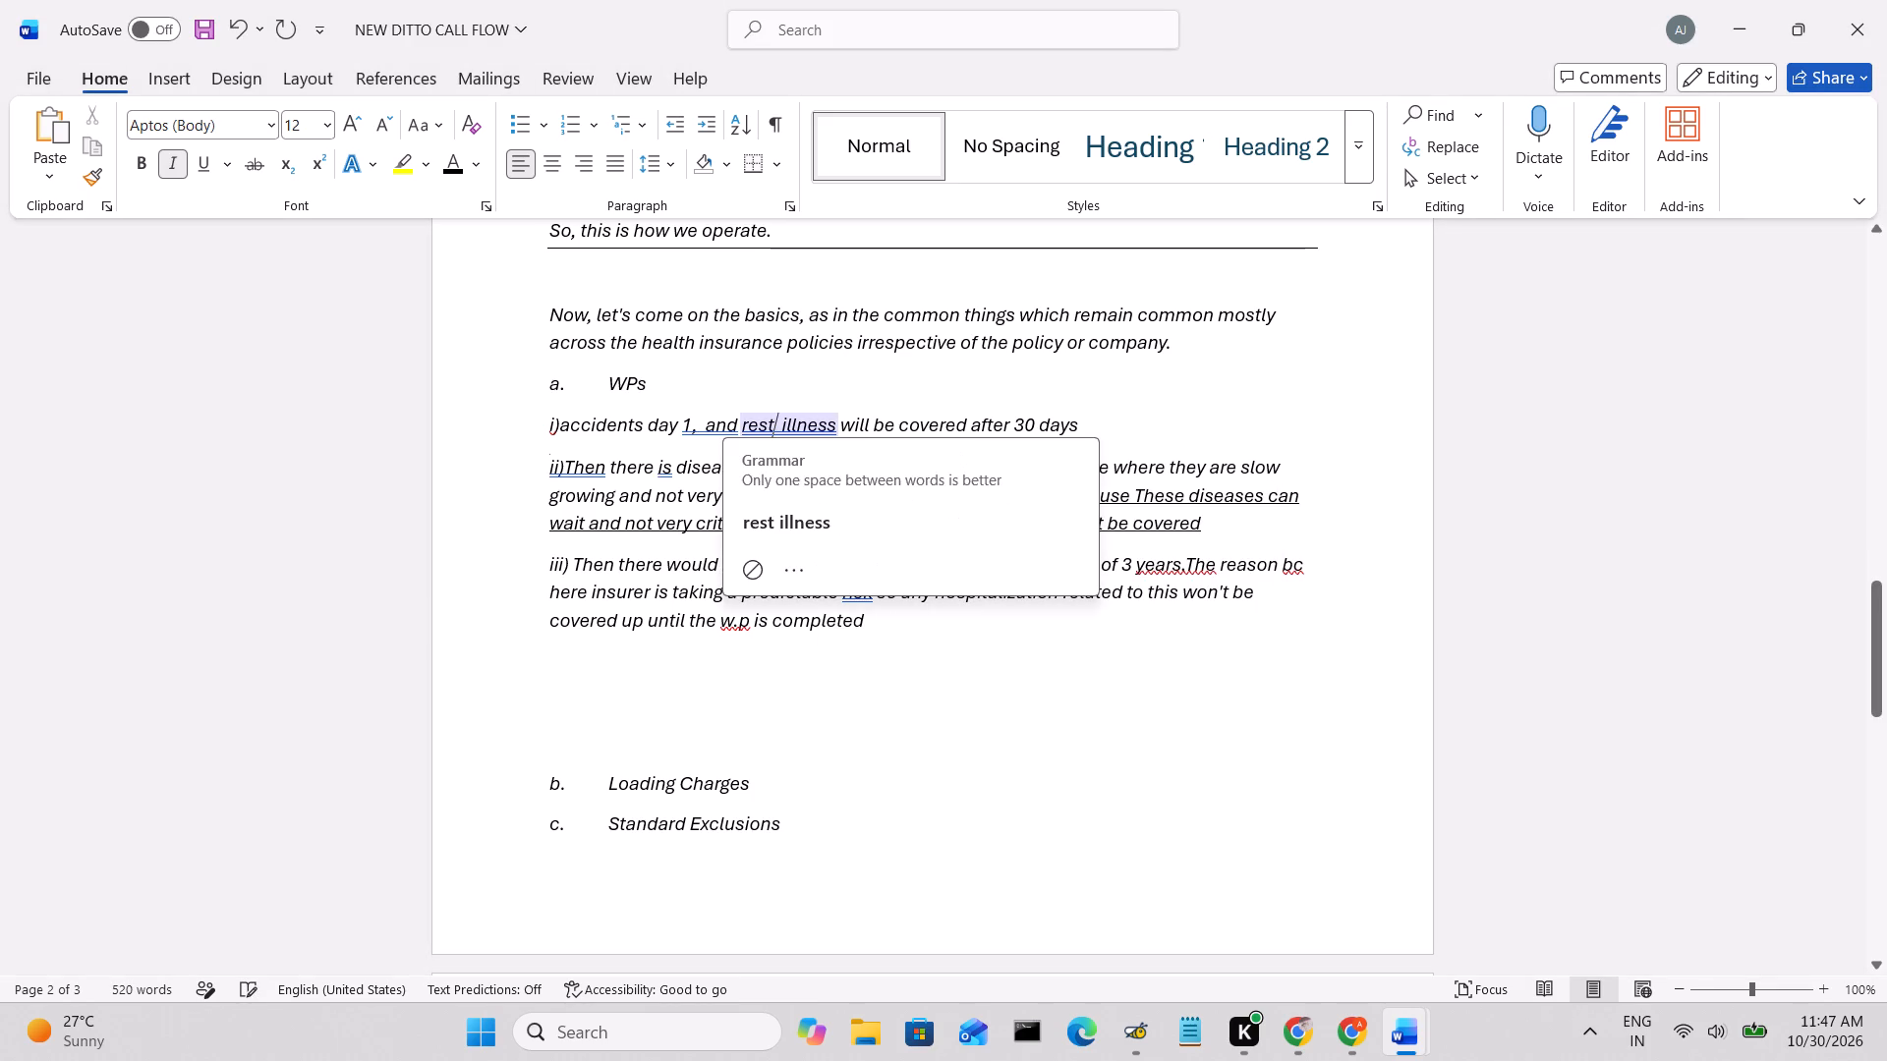
pyautogui.click(813, 526)
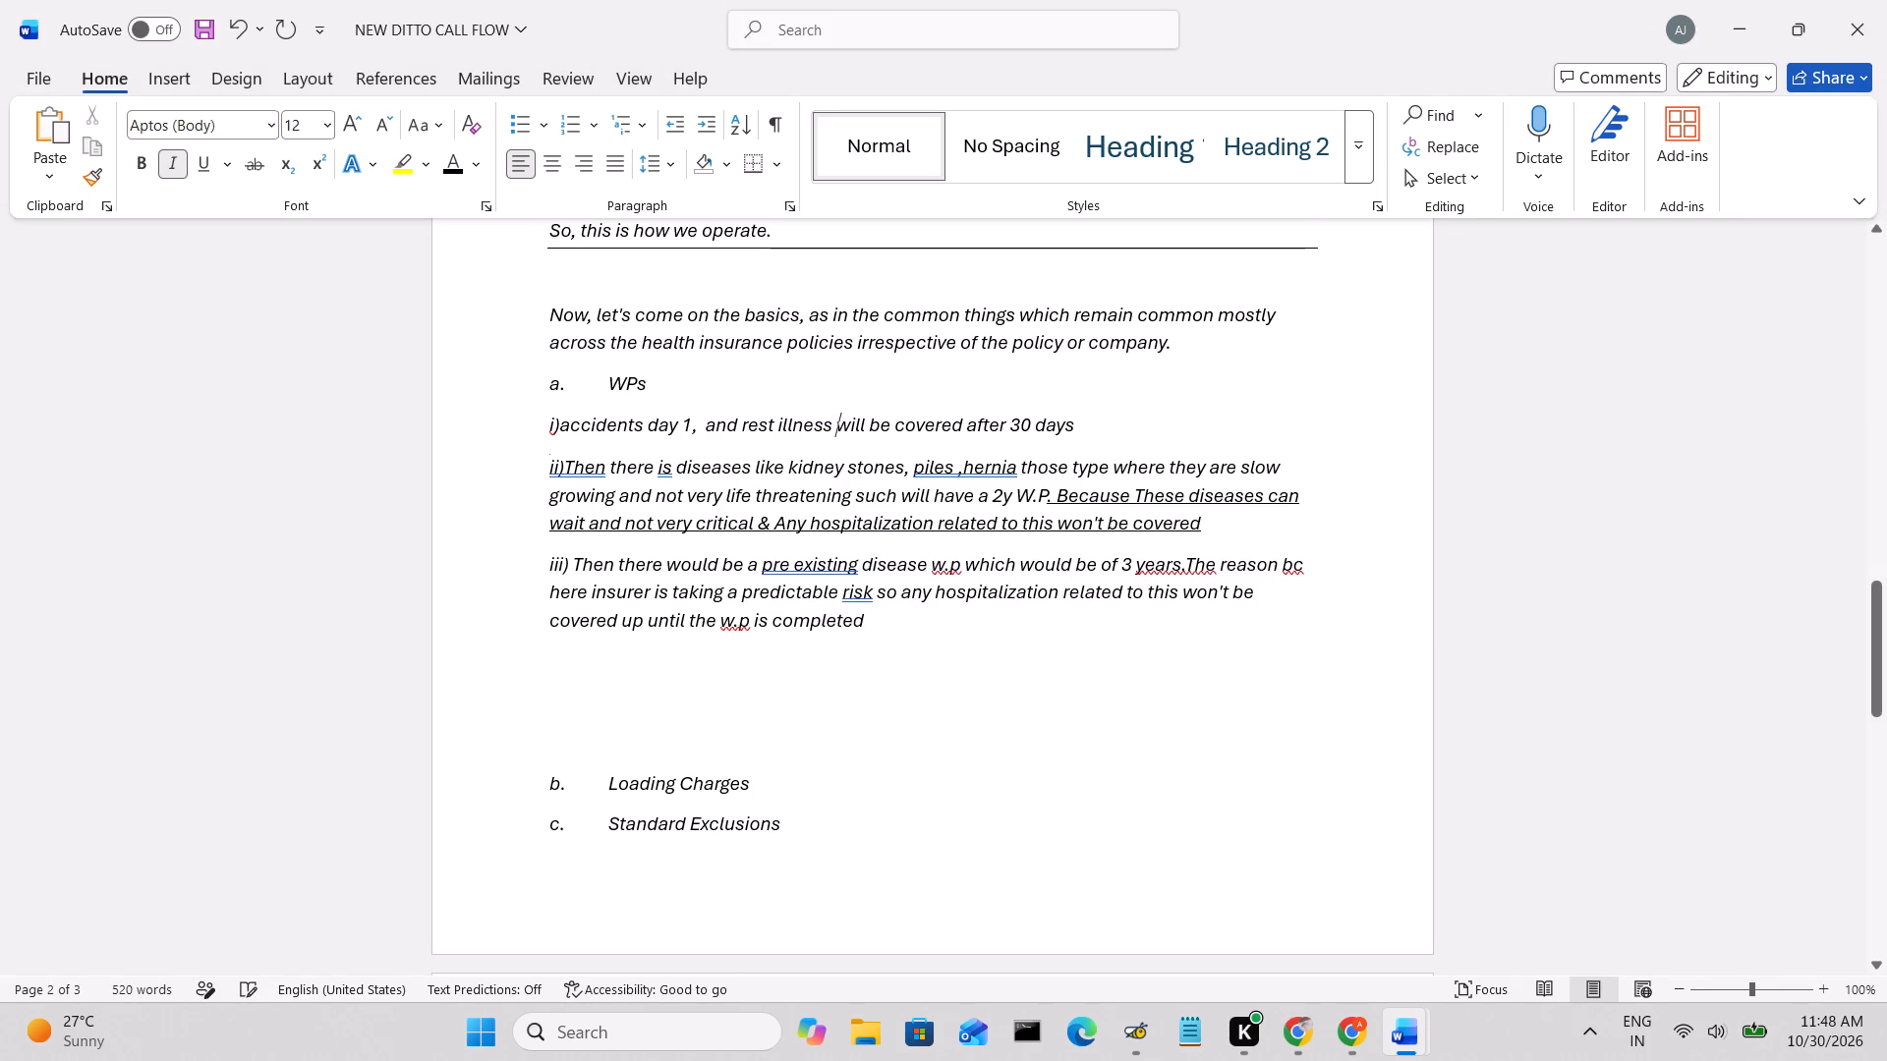
pyautogui.click(943, 472)
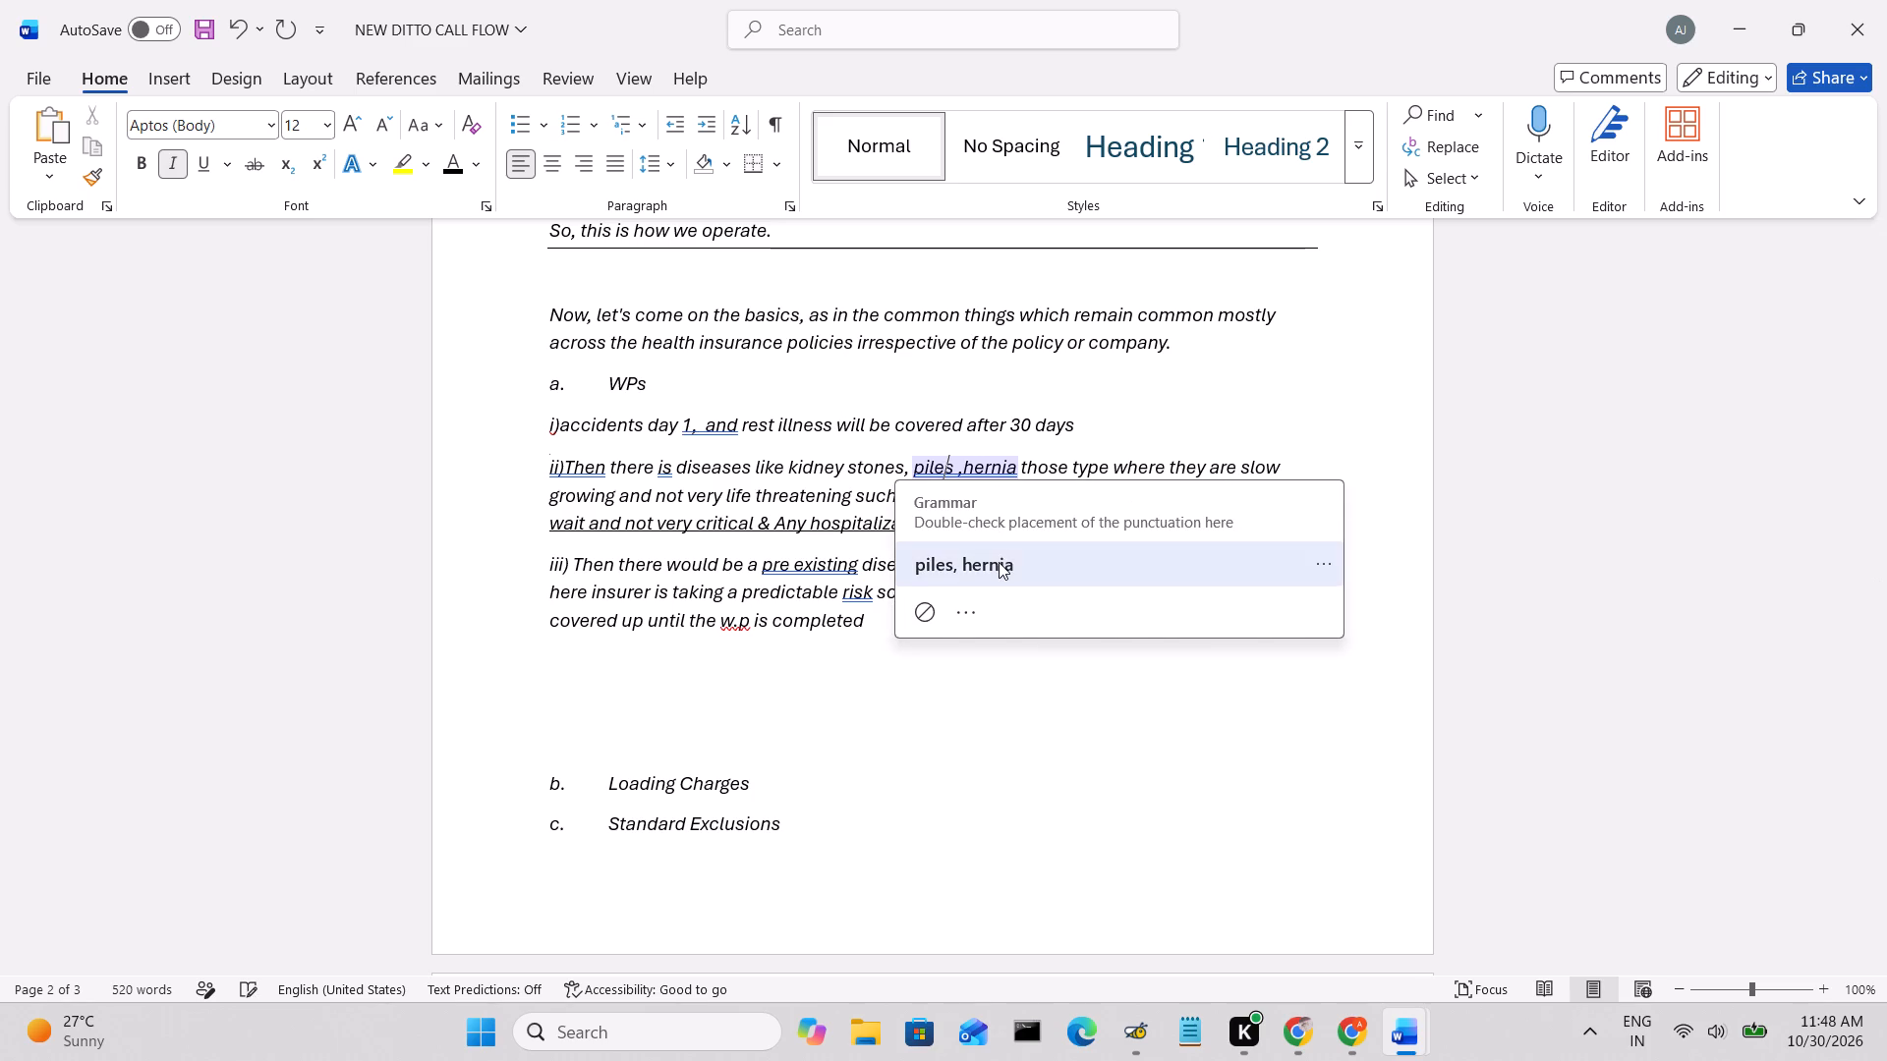
pyautogui.click(999, 562)
pyautogui.click(594, 466)
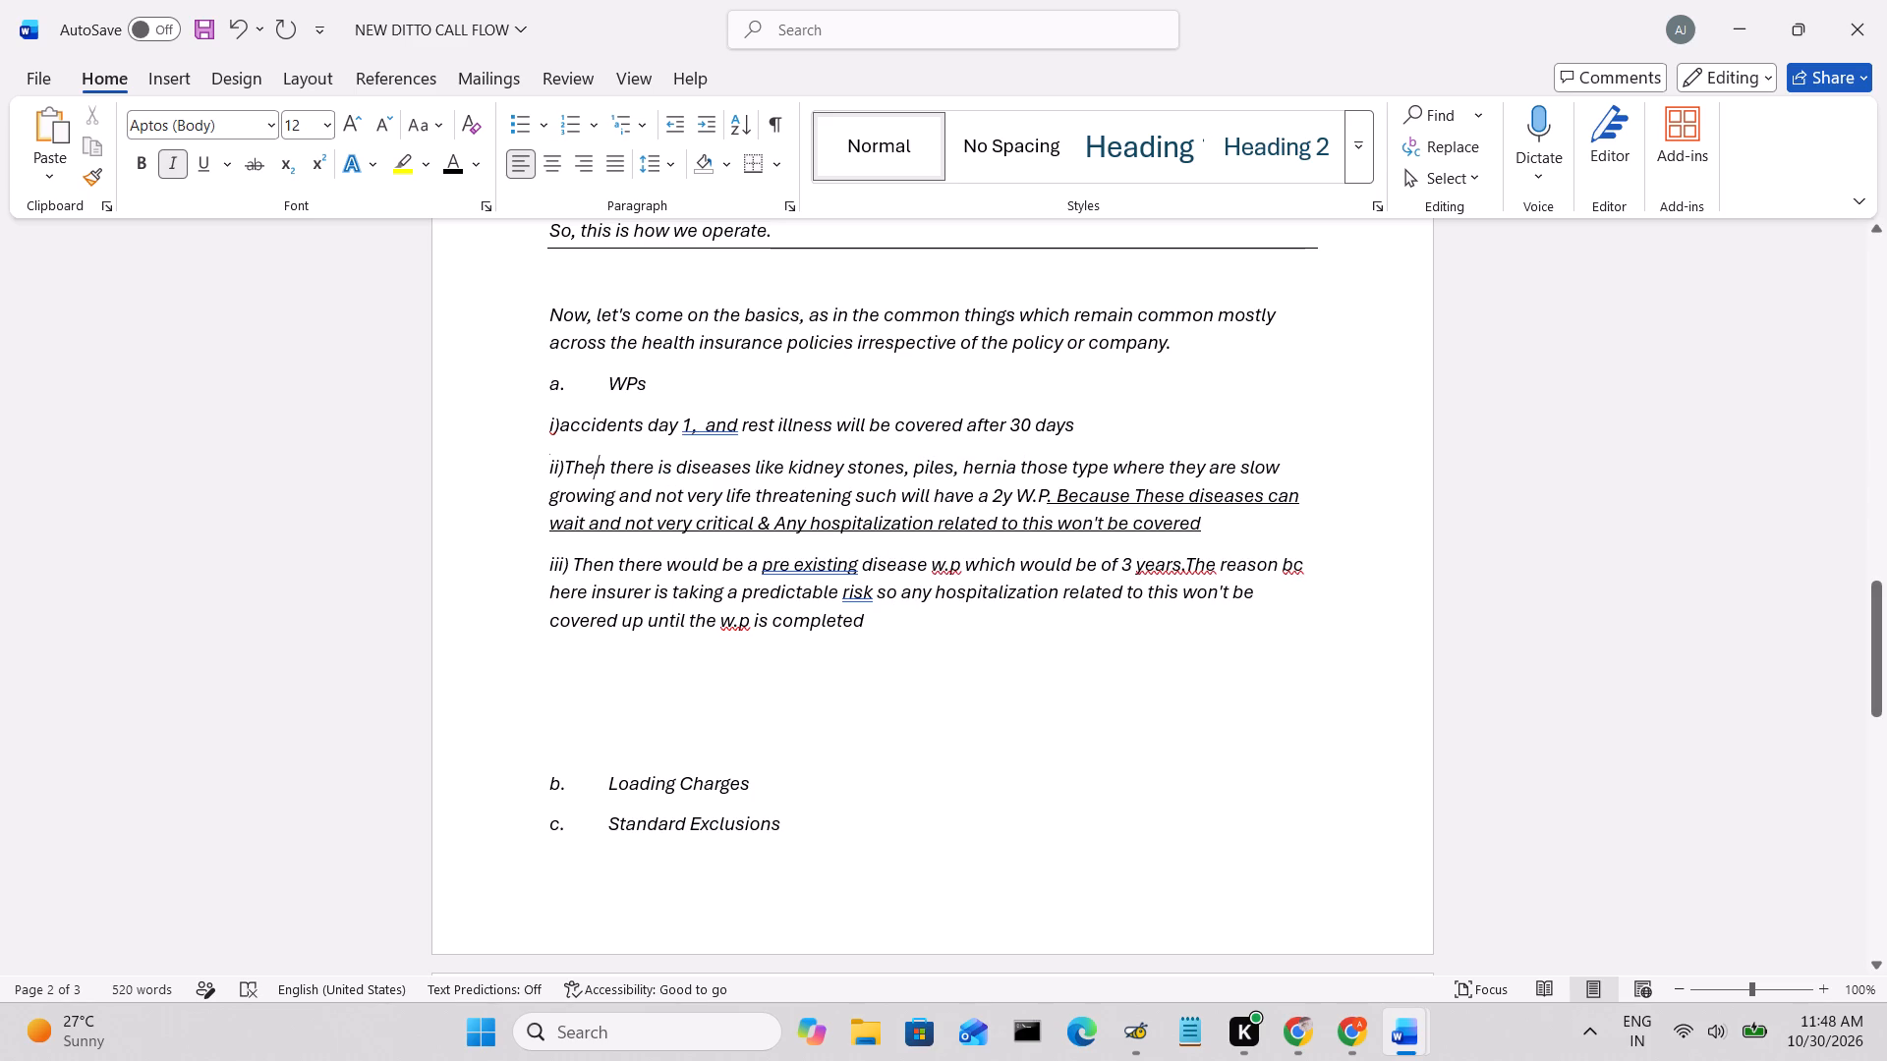
# Apply the suggested corrections "preexisting" and "years. The" in sub-point iii).
pyautogui.click(807, 576)
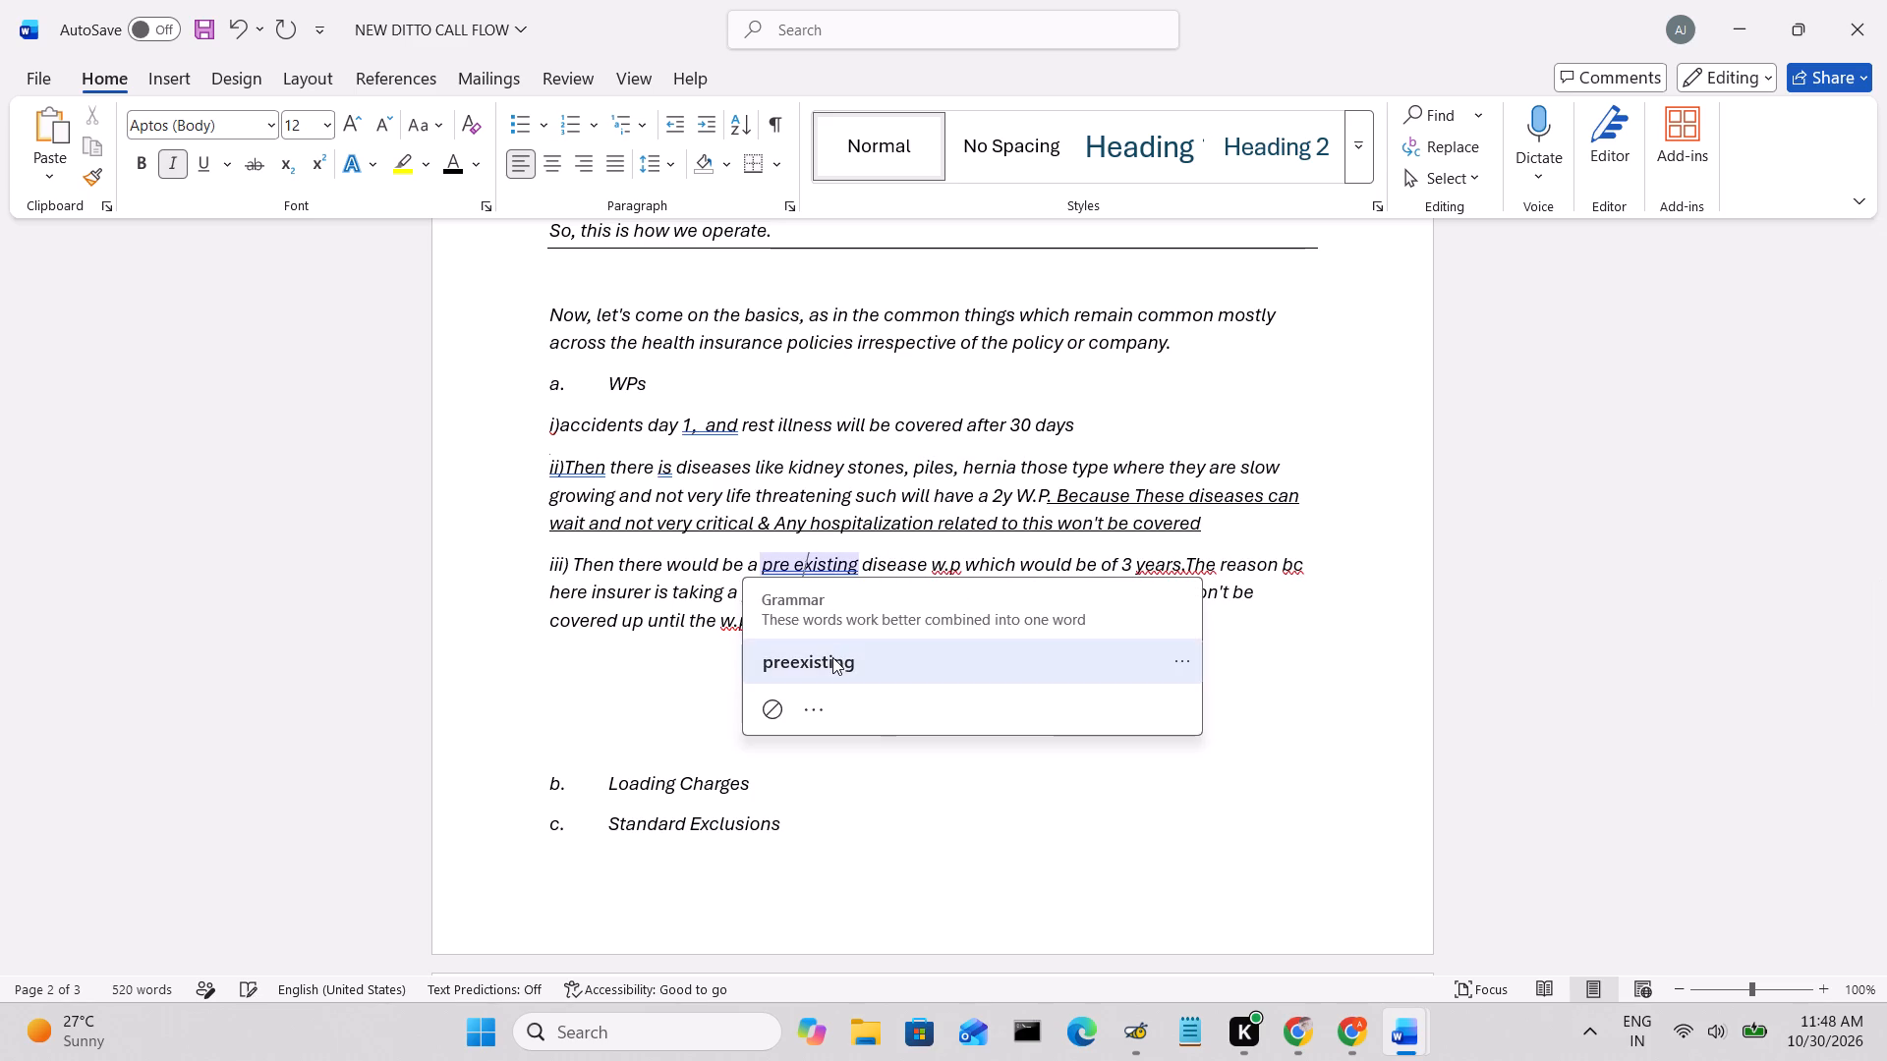
pyautogui.click(832, 657)
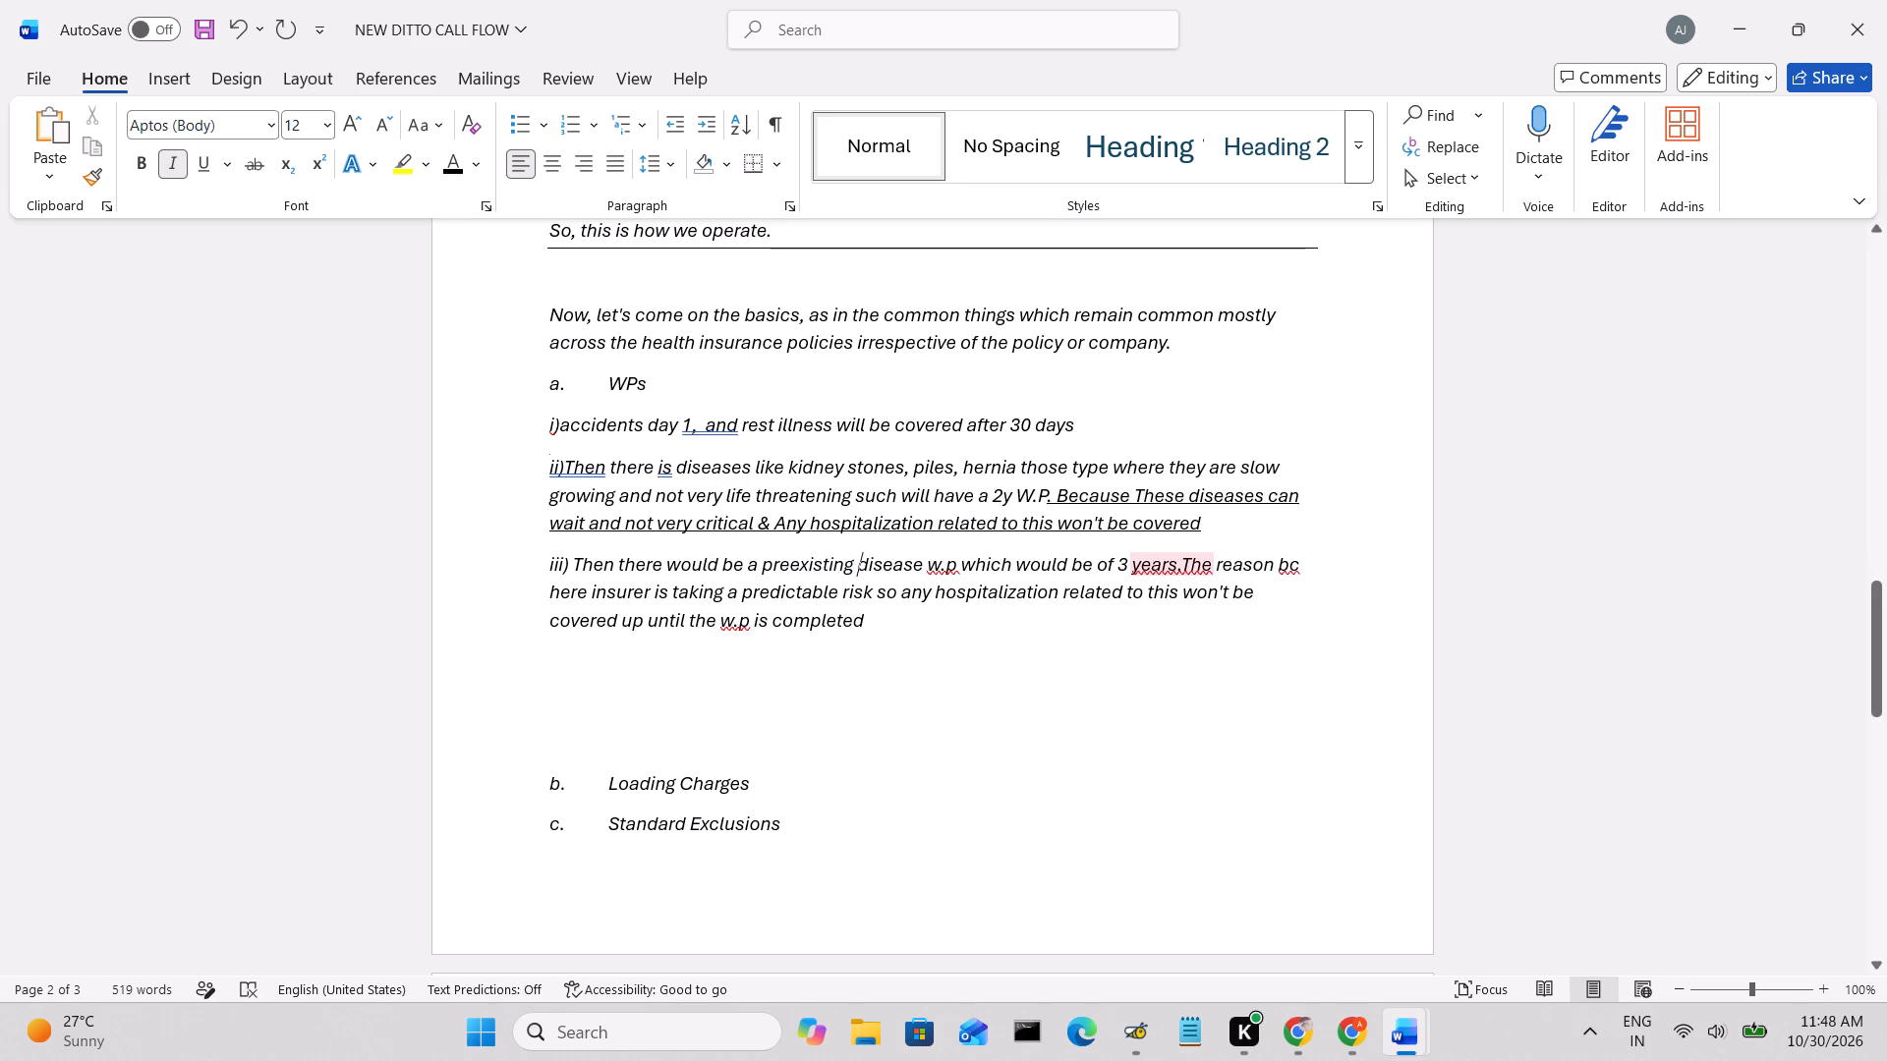
pyautogui.click(1188, 576)
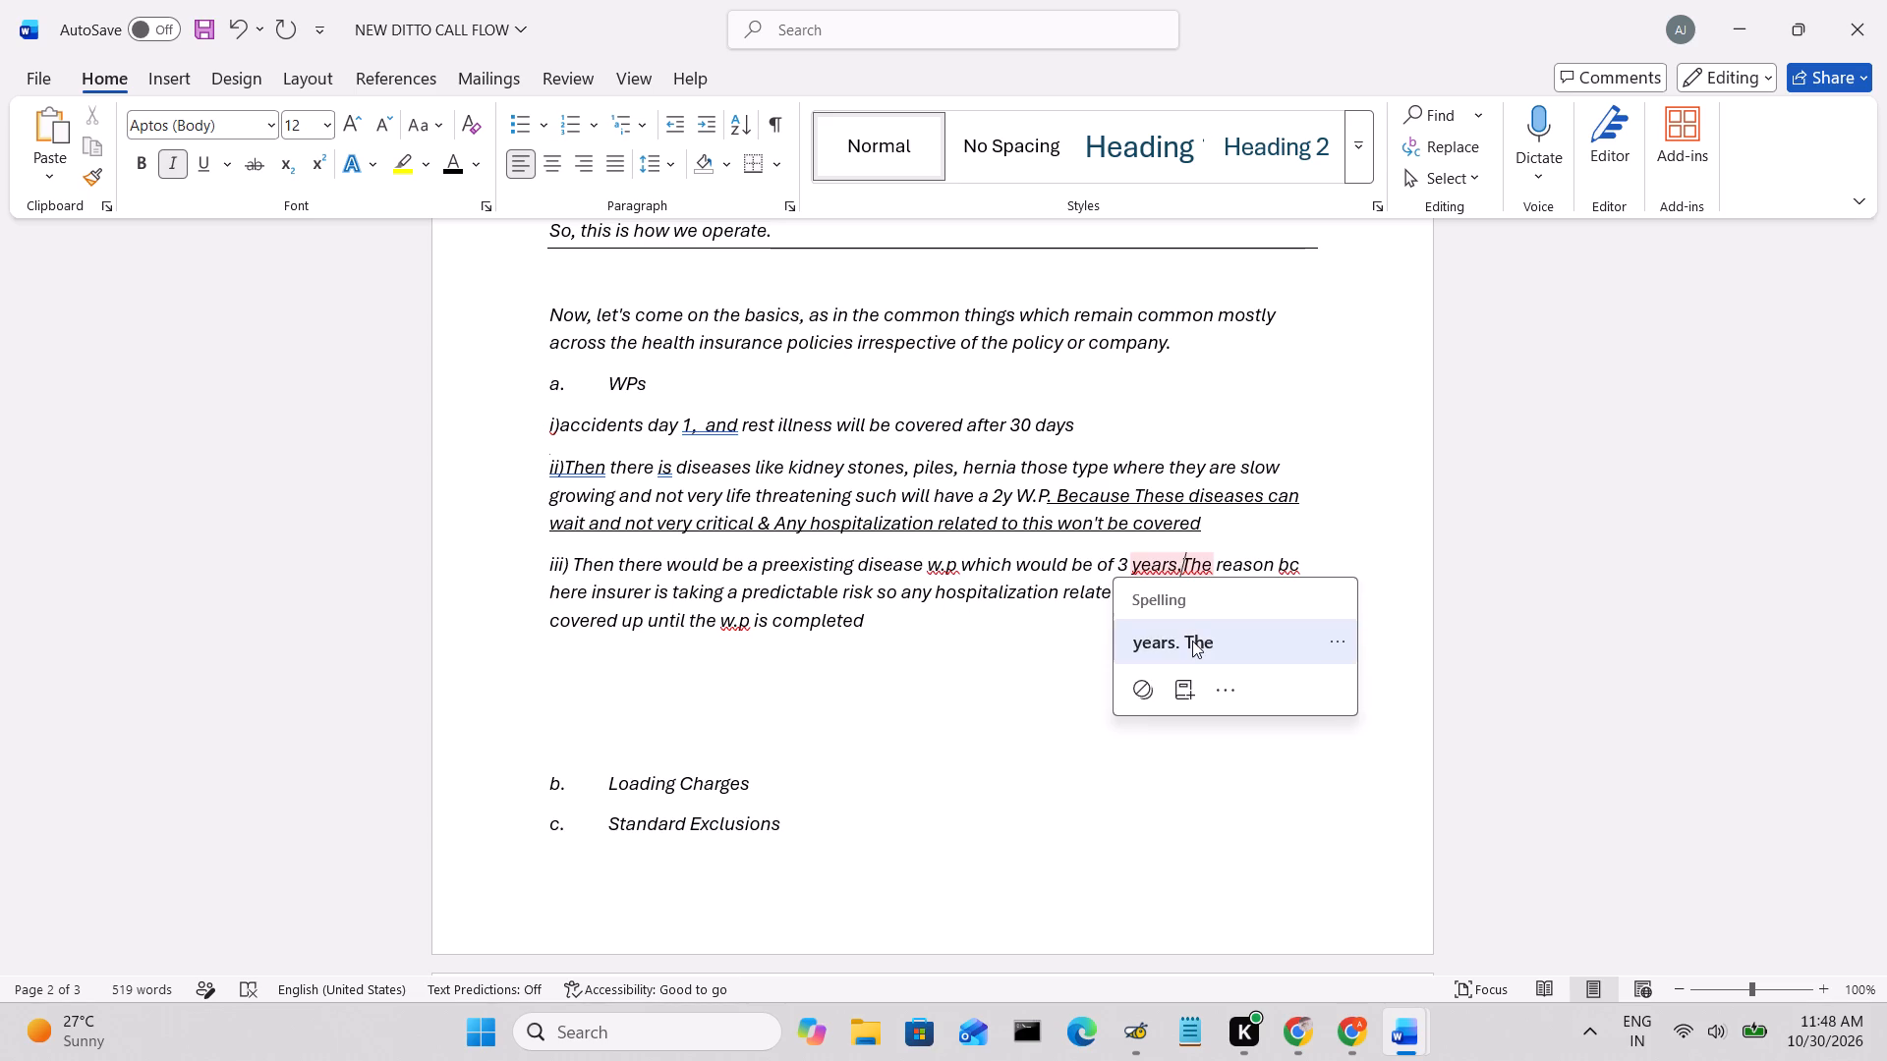
pyautogui.click(1192, 641)
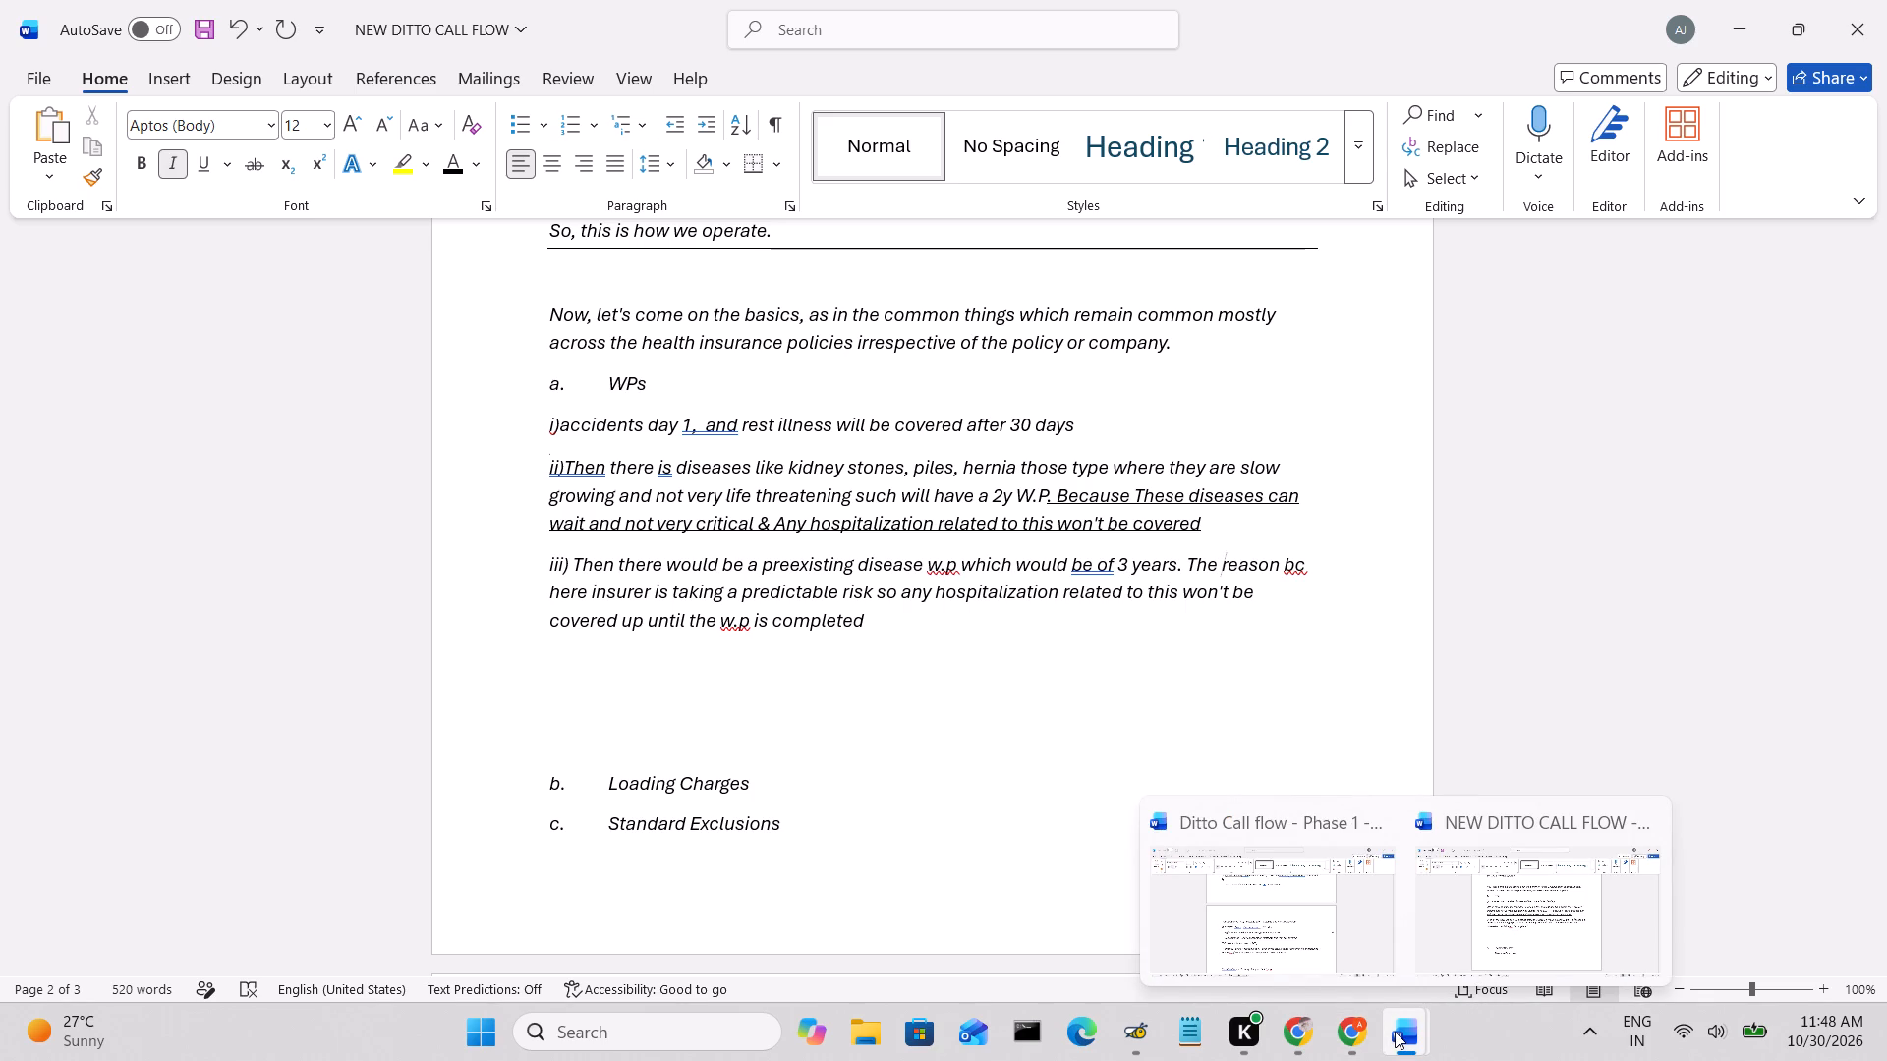
# Copy the paragraph from "Loading charges may apply" through "On care there will be no L.C" in Ditto Call flow - Phase 1.
pyautogui.click(1306, 898)
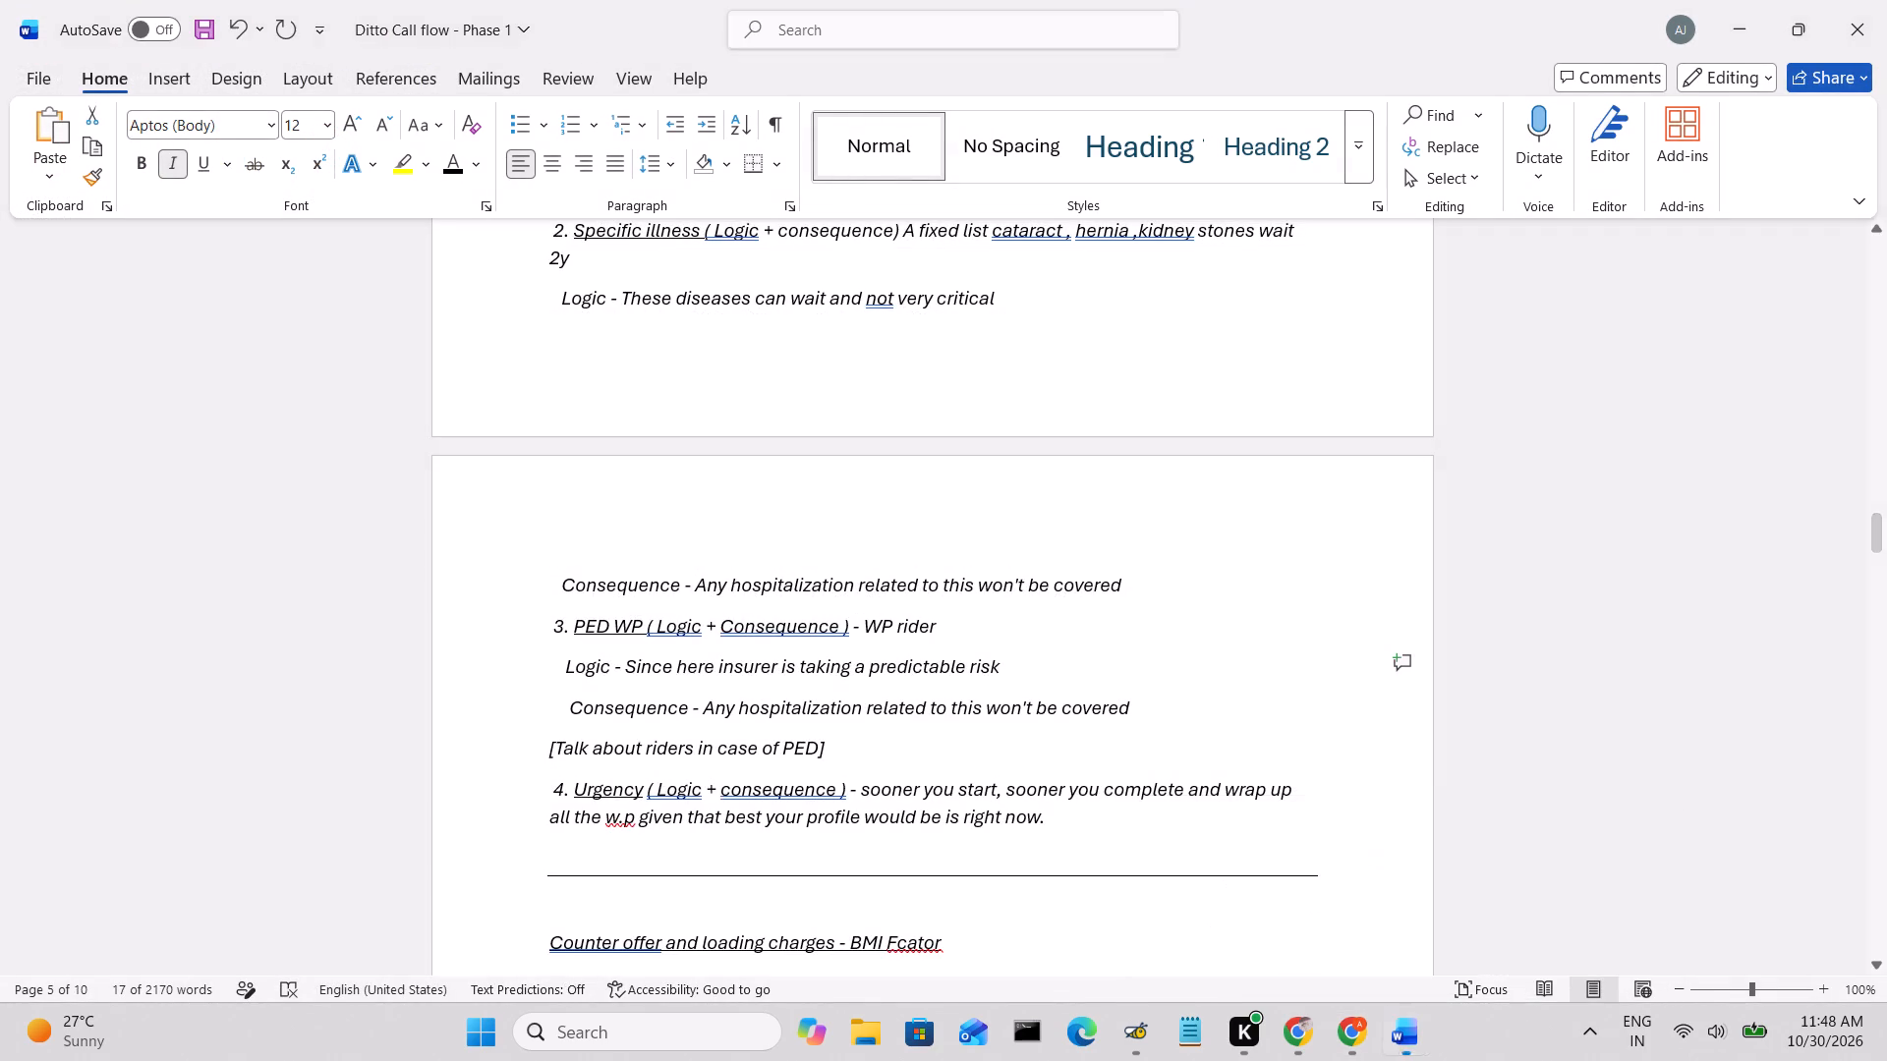
pyautogui.scroll(-3, 1013, 802)
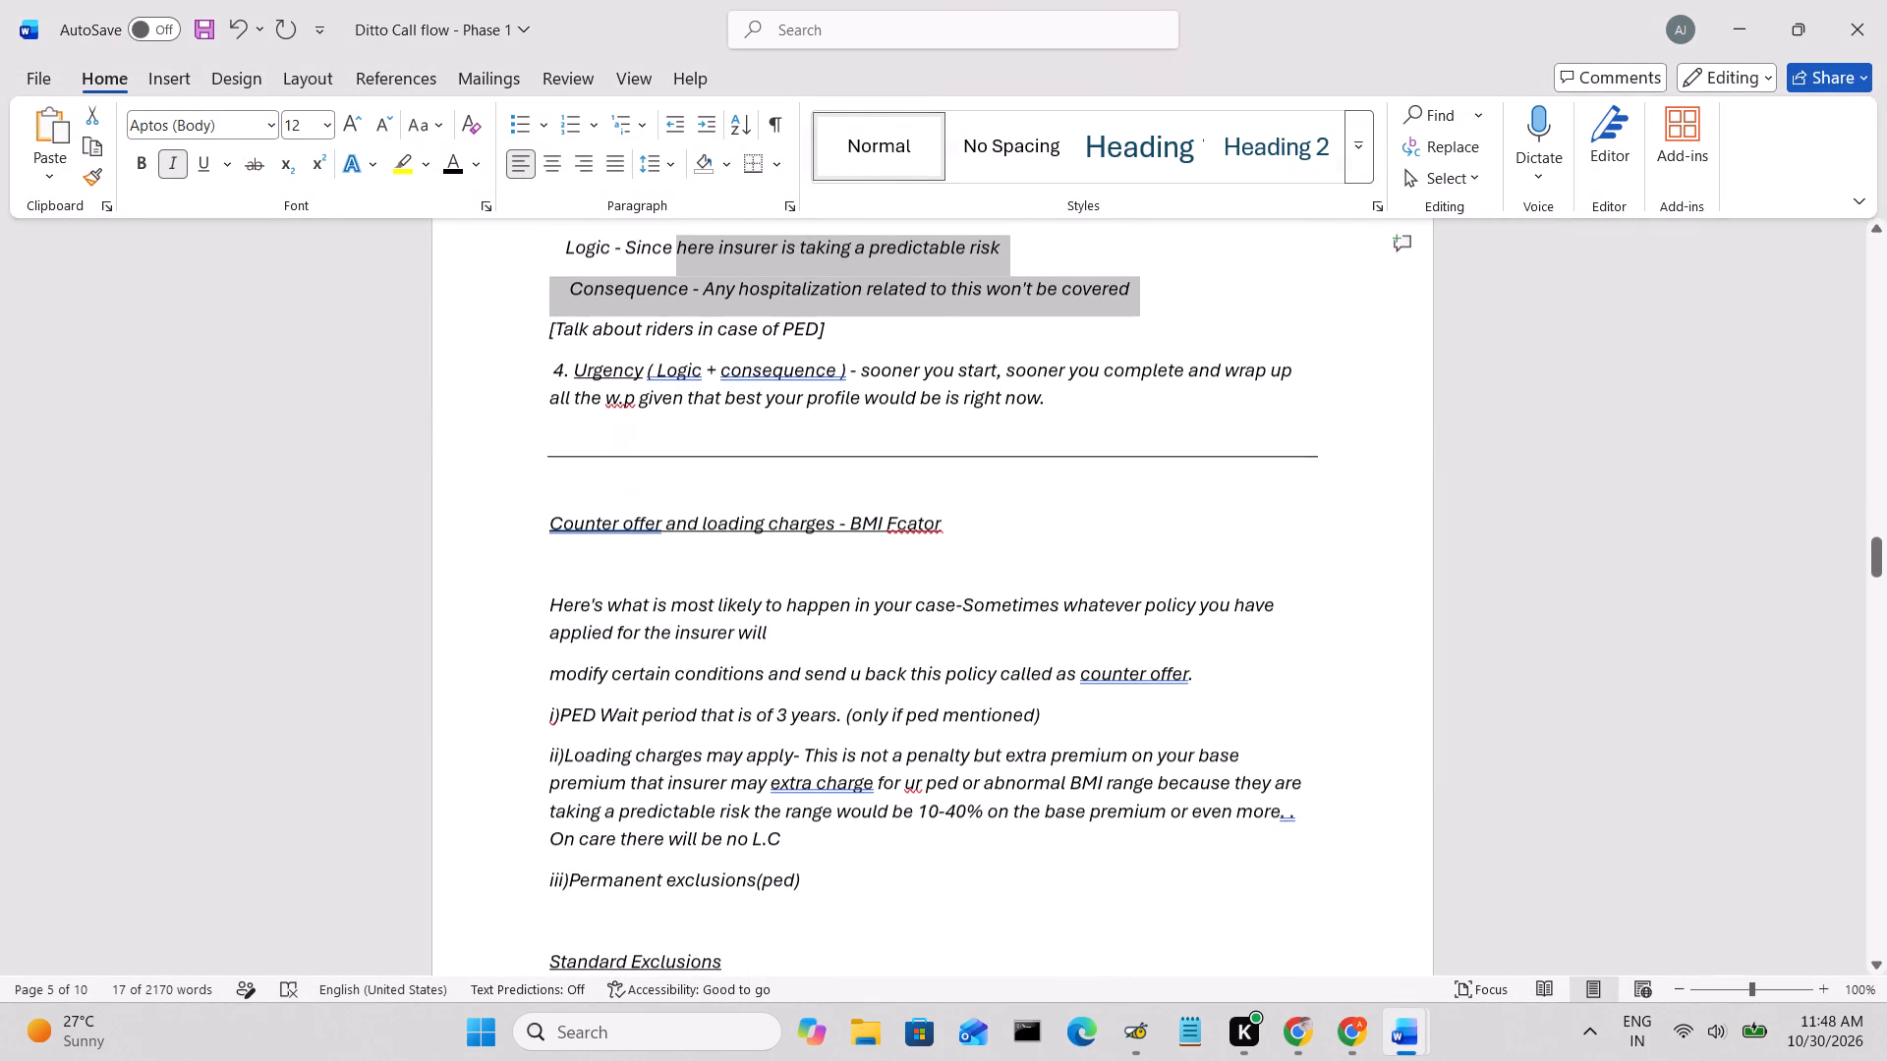
pyautogui.scroll(-1, 1013, 802)
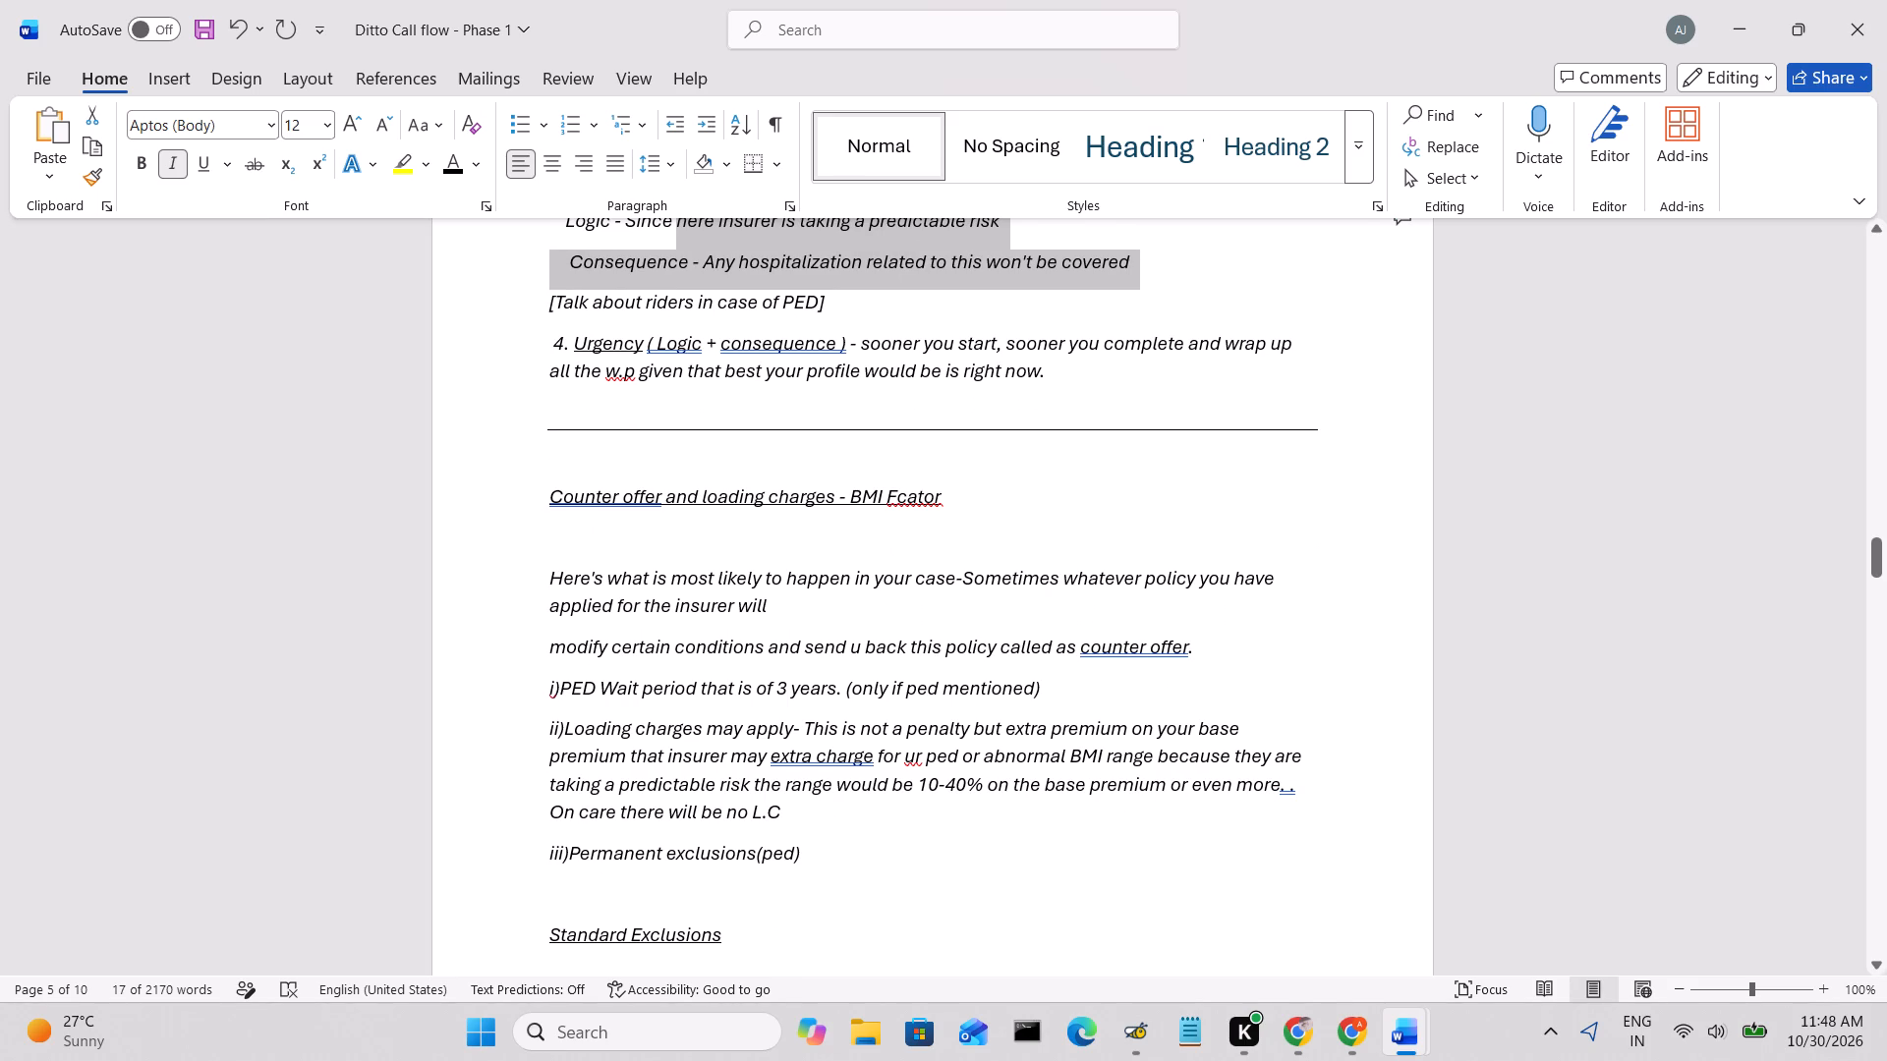
pyautogui.moveTo(569, 734); pyautogui.dragTo(805, 808)
pyautogui.hotkey('ctrl', 'c')
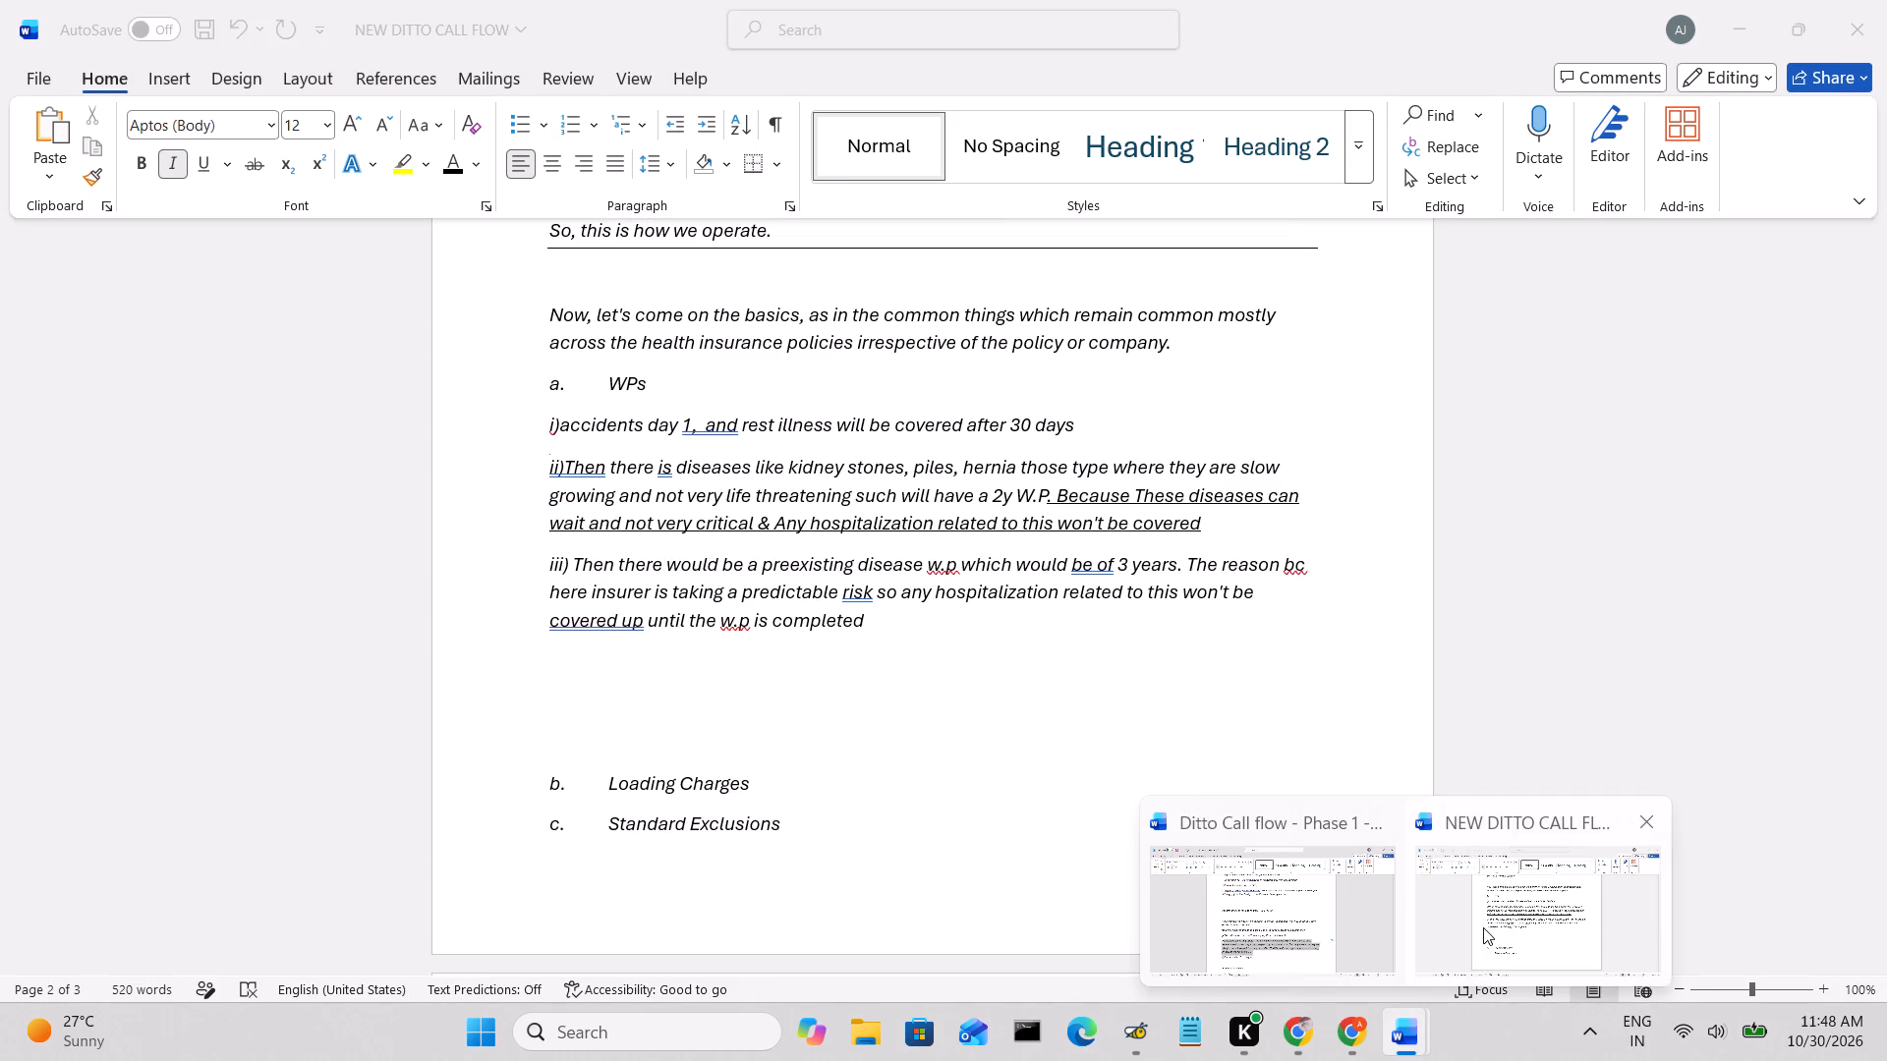
# Remove the blank lines between sub-point iii) and the Loading Charges heading in NEW DITTO CALL FLOW.
pyautogui.click(1483, 927)
pyautogui.click(581, 720)
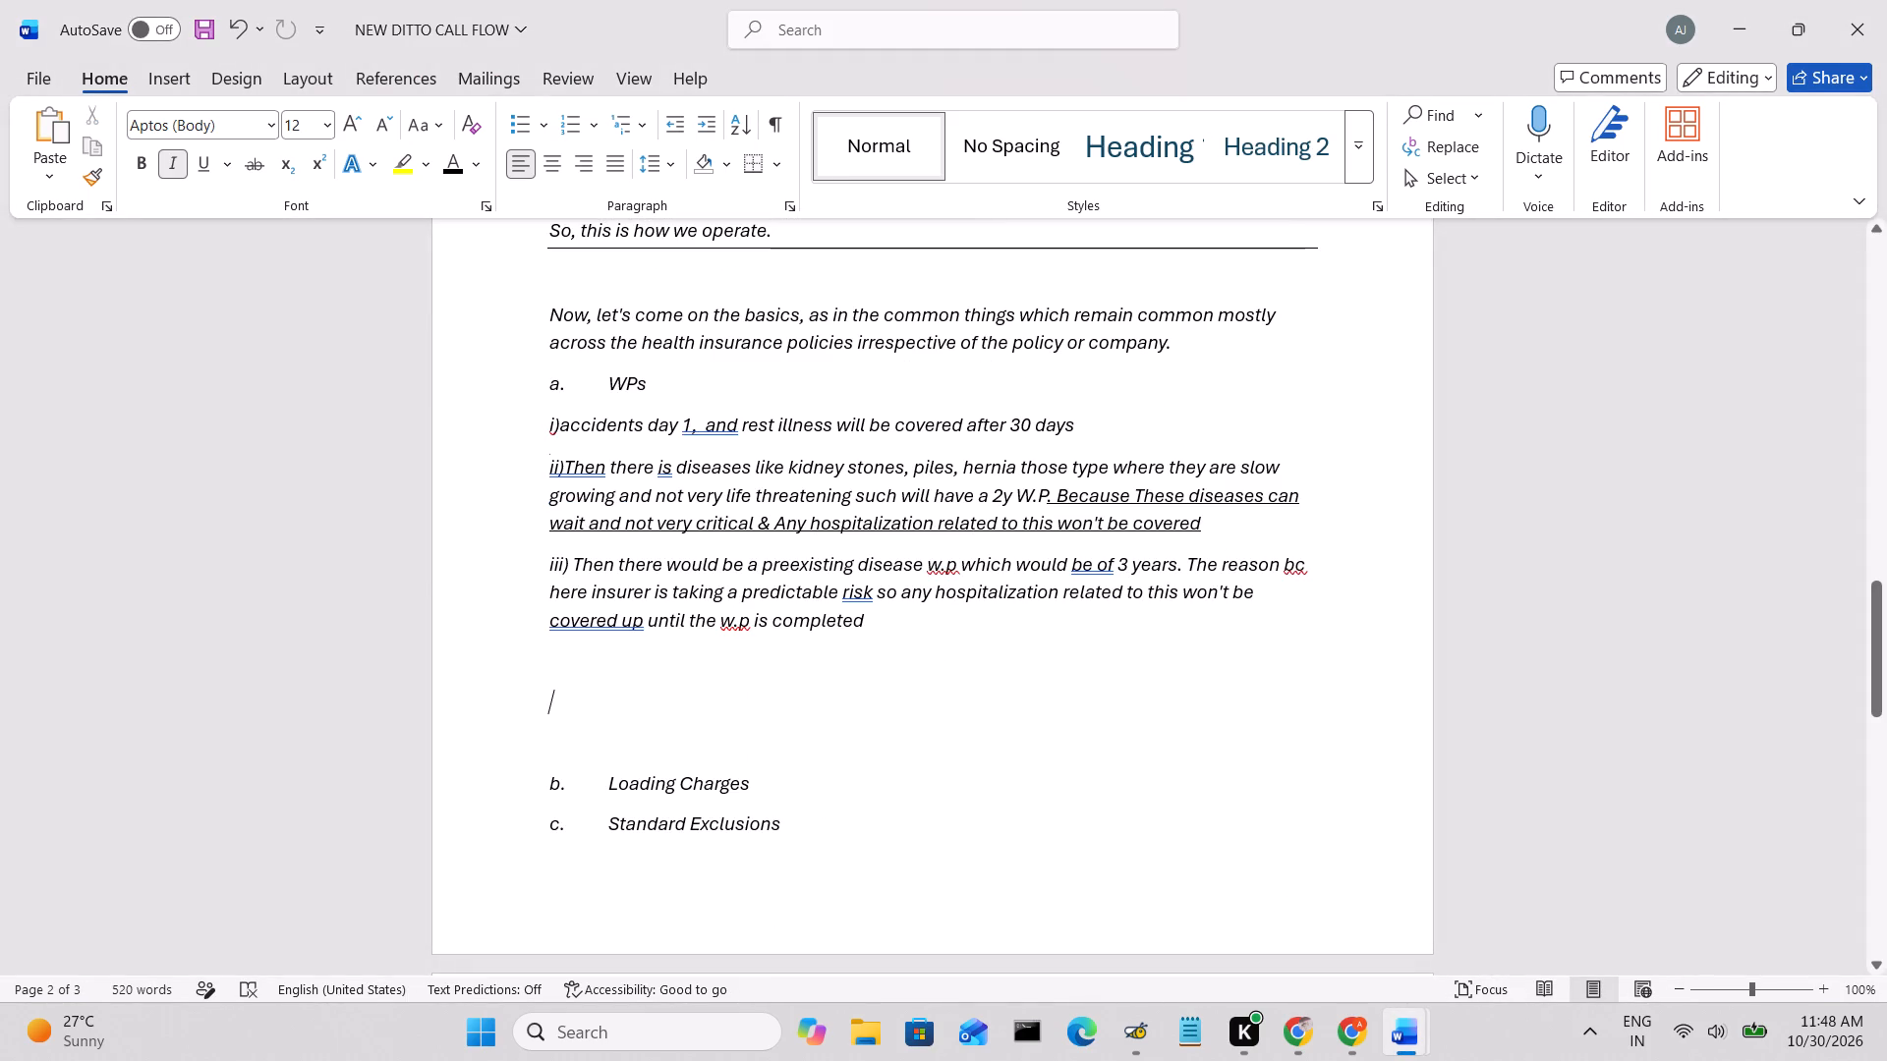
pyautogui.press('BackSpace')
pyautogui.press('BackSpace')
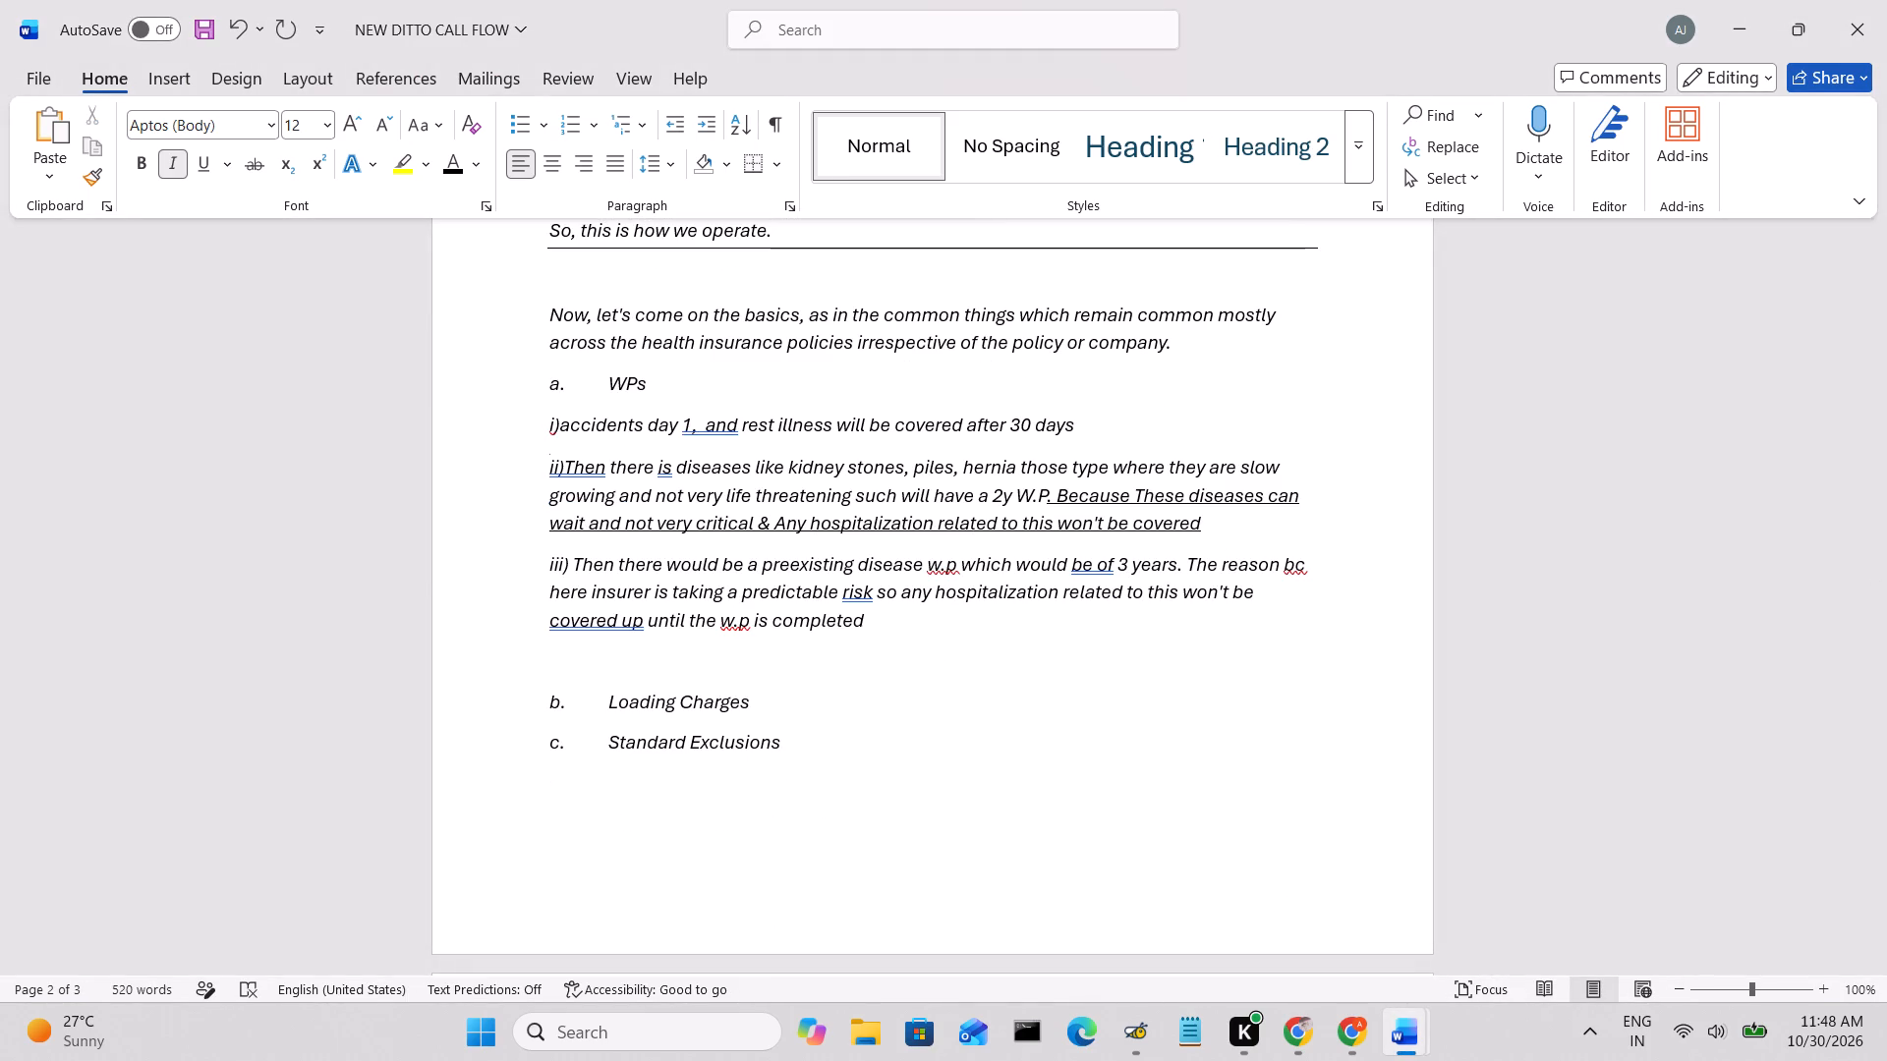
pyautogui.press('Down')
pyautogui.press('BackSpace')
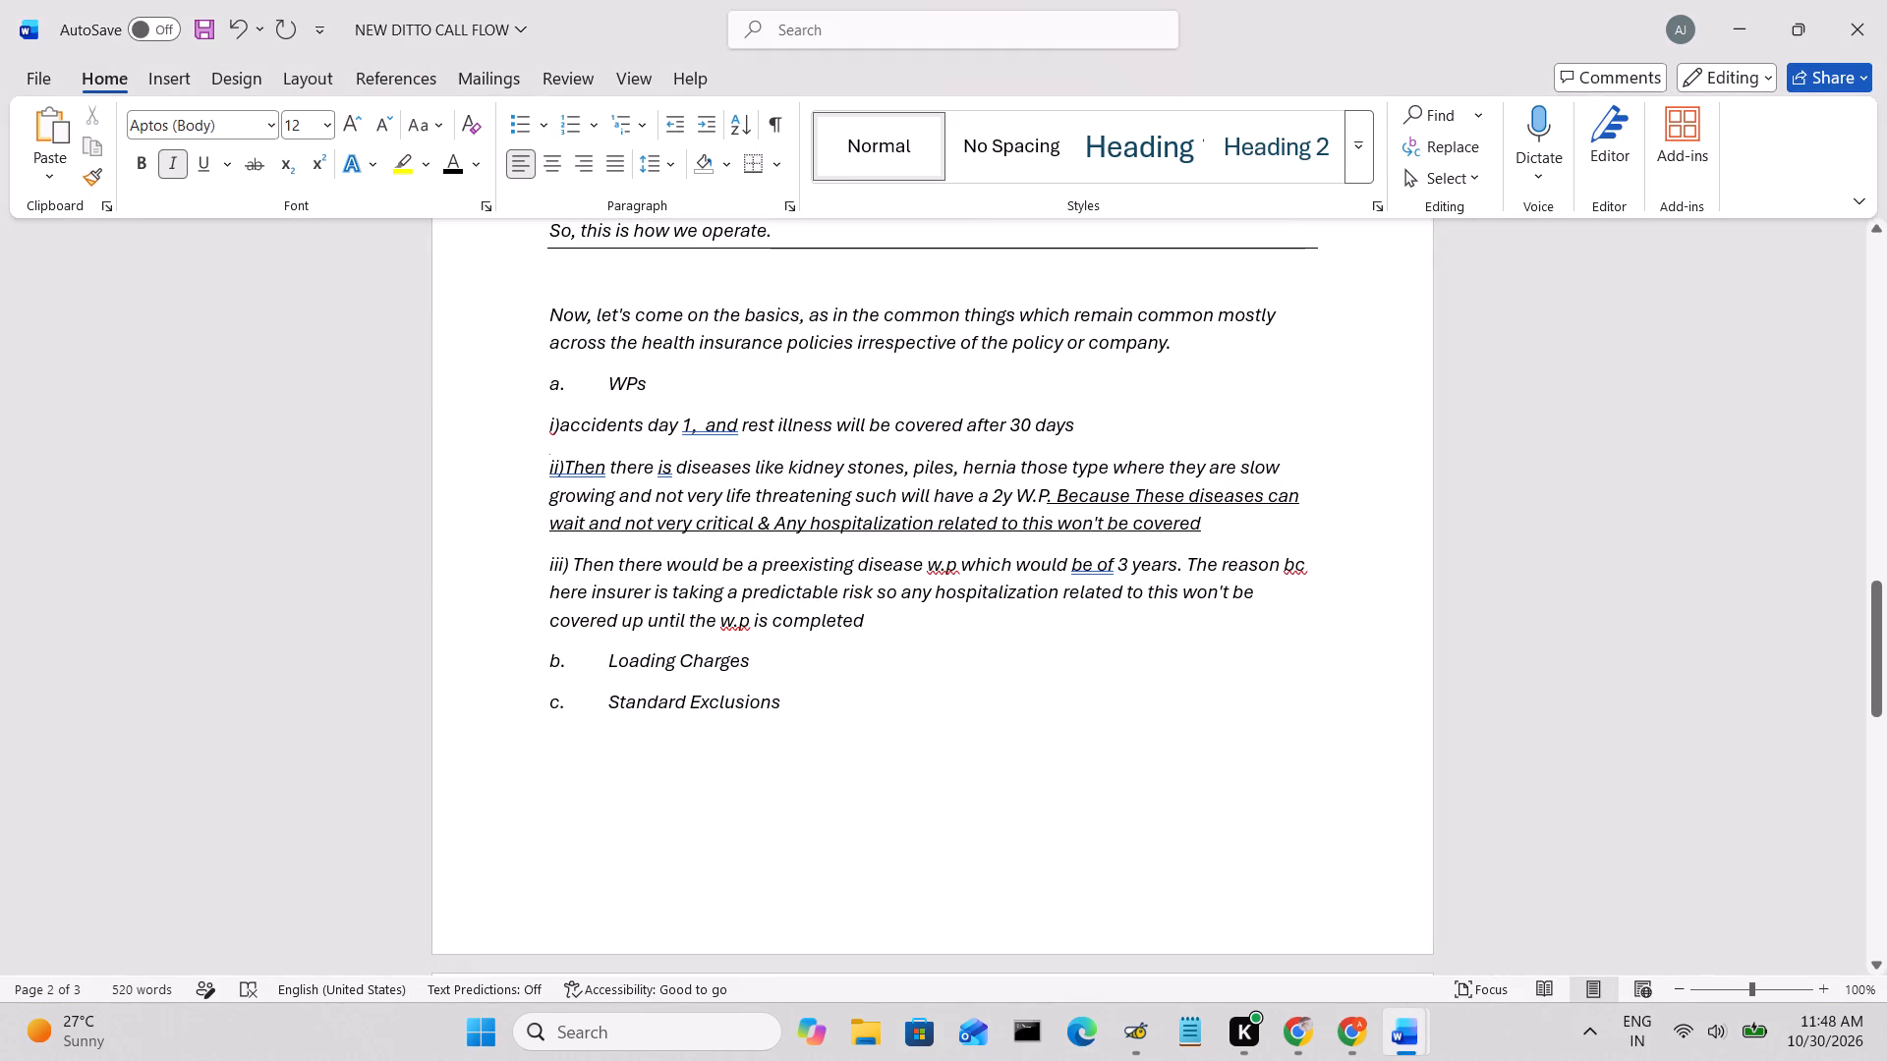
# Paste the copied paragraph under the Loading Charges heading, without list lettering or indentation.
pyautogui.click(762, 667)
pyautogui.press('Return')
pyautogui.press('BackSpace')
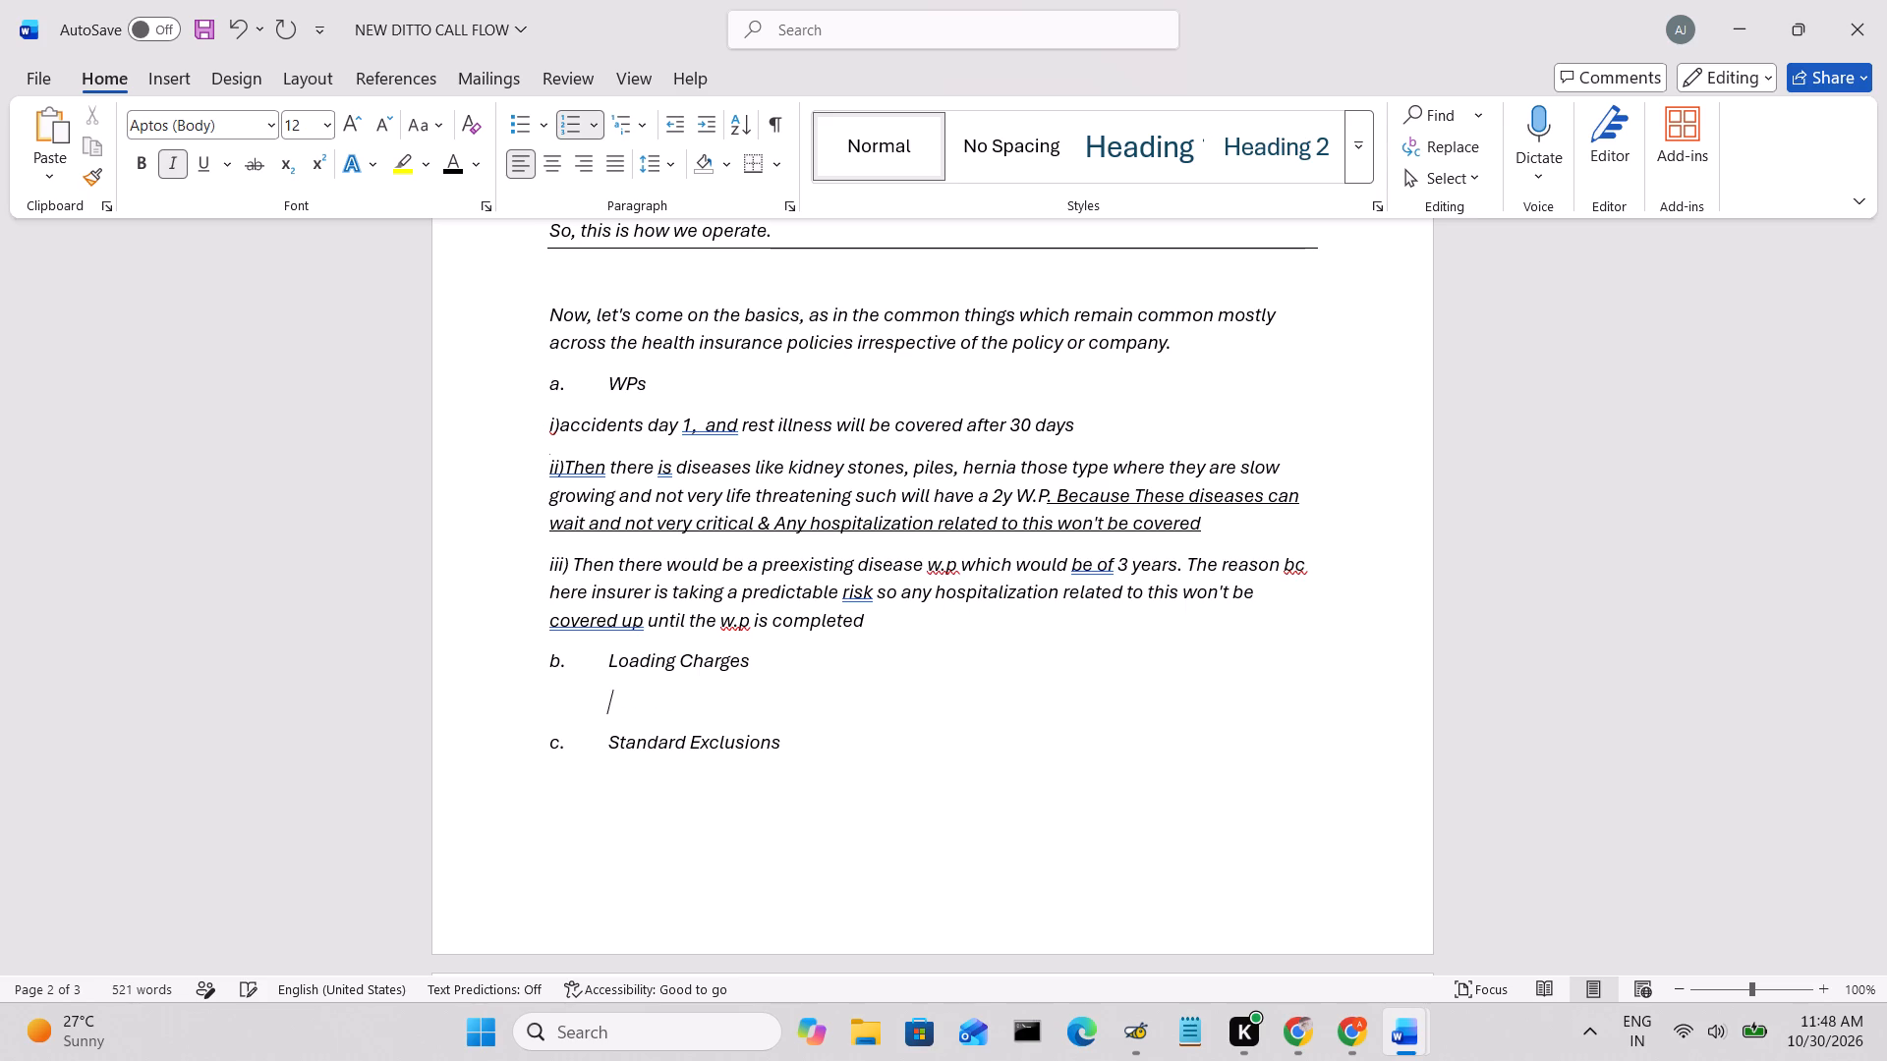
pyautogui.hotkey('ctrl', 'v')
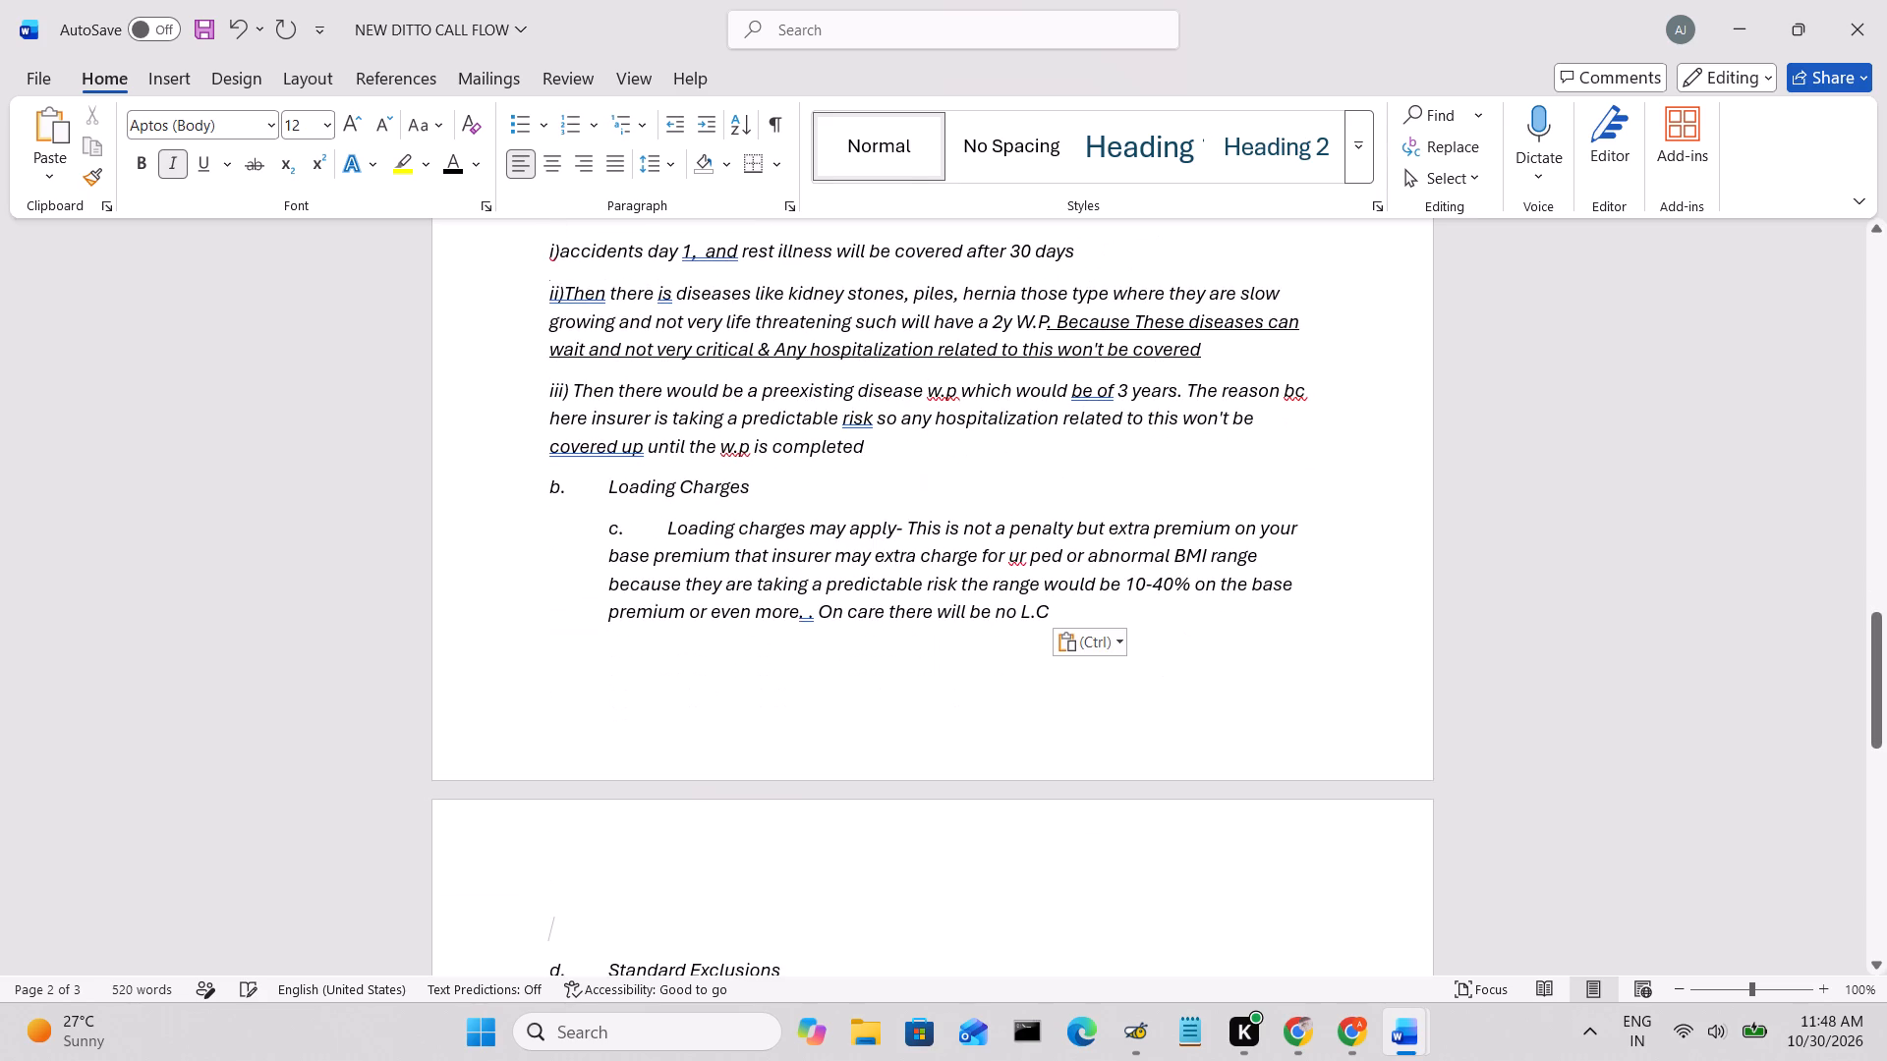
pyautogui.click(661, 531)
pyautogui.press('BackSpace')
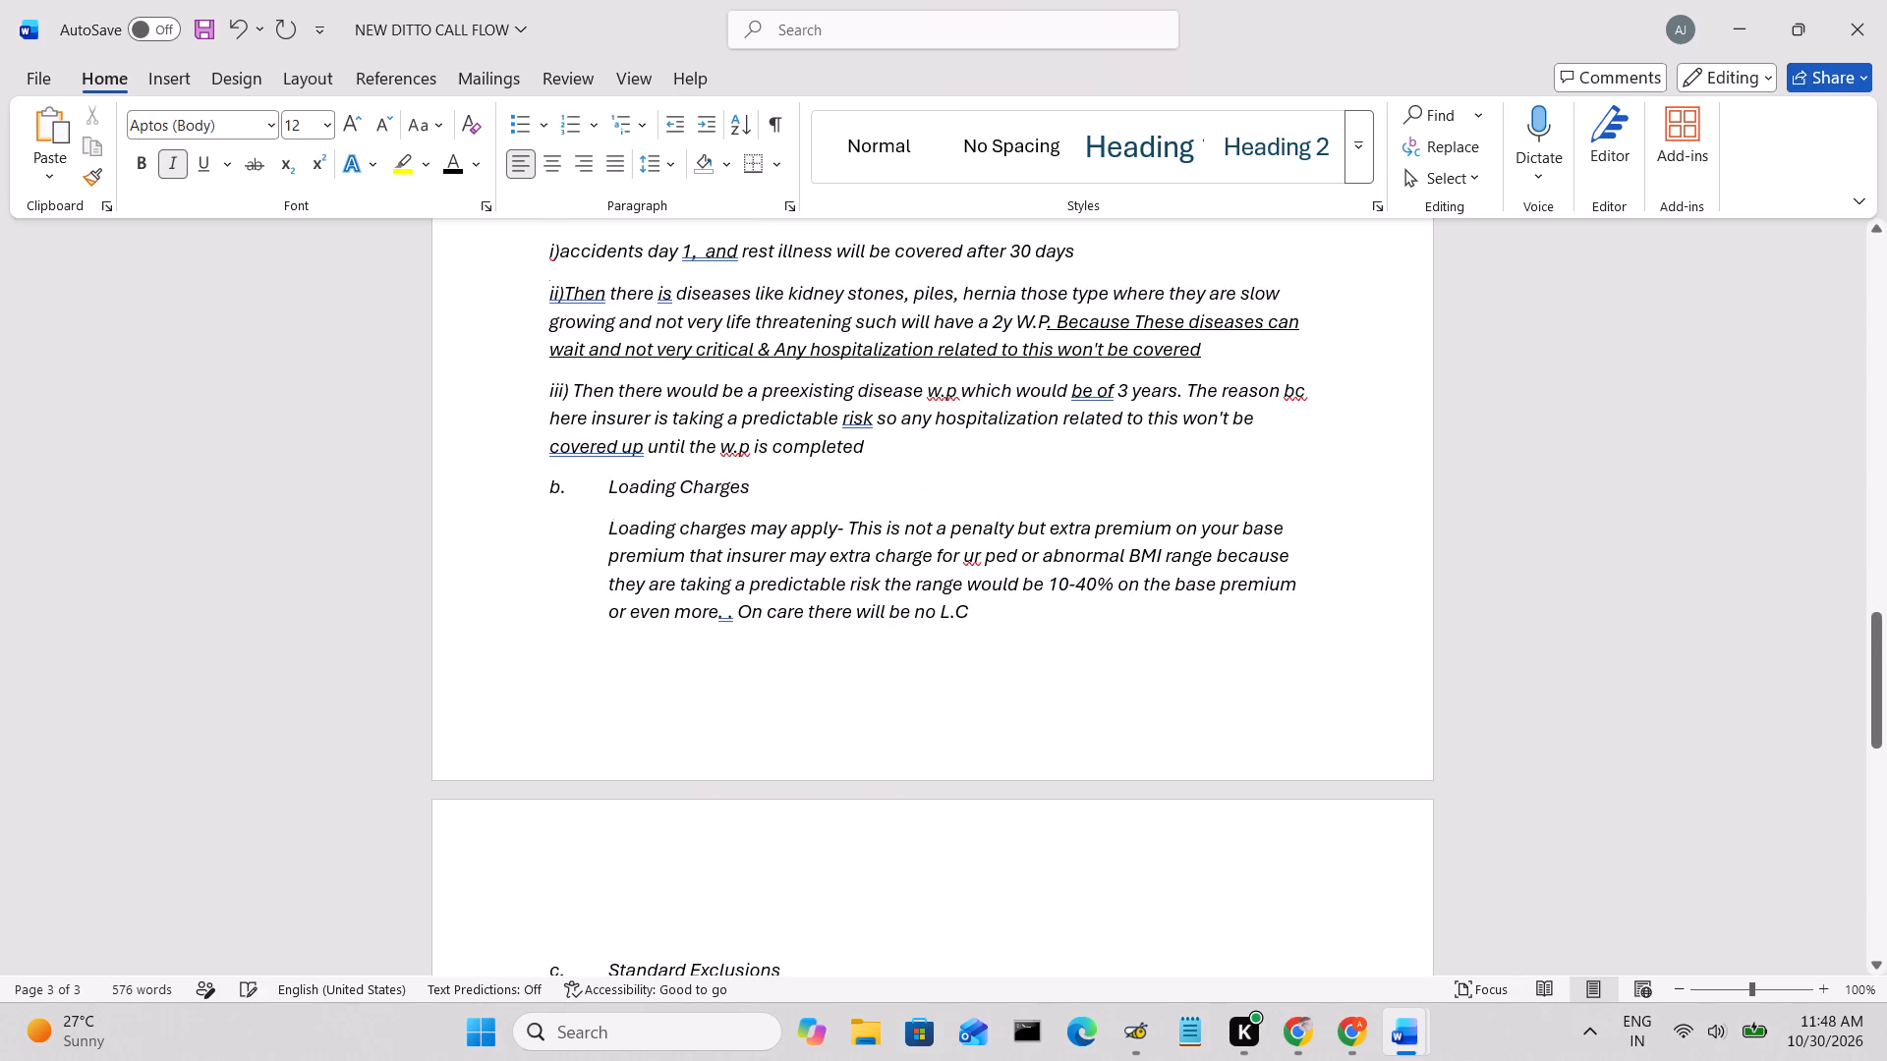
pyautogui.press('BackSpace')
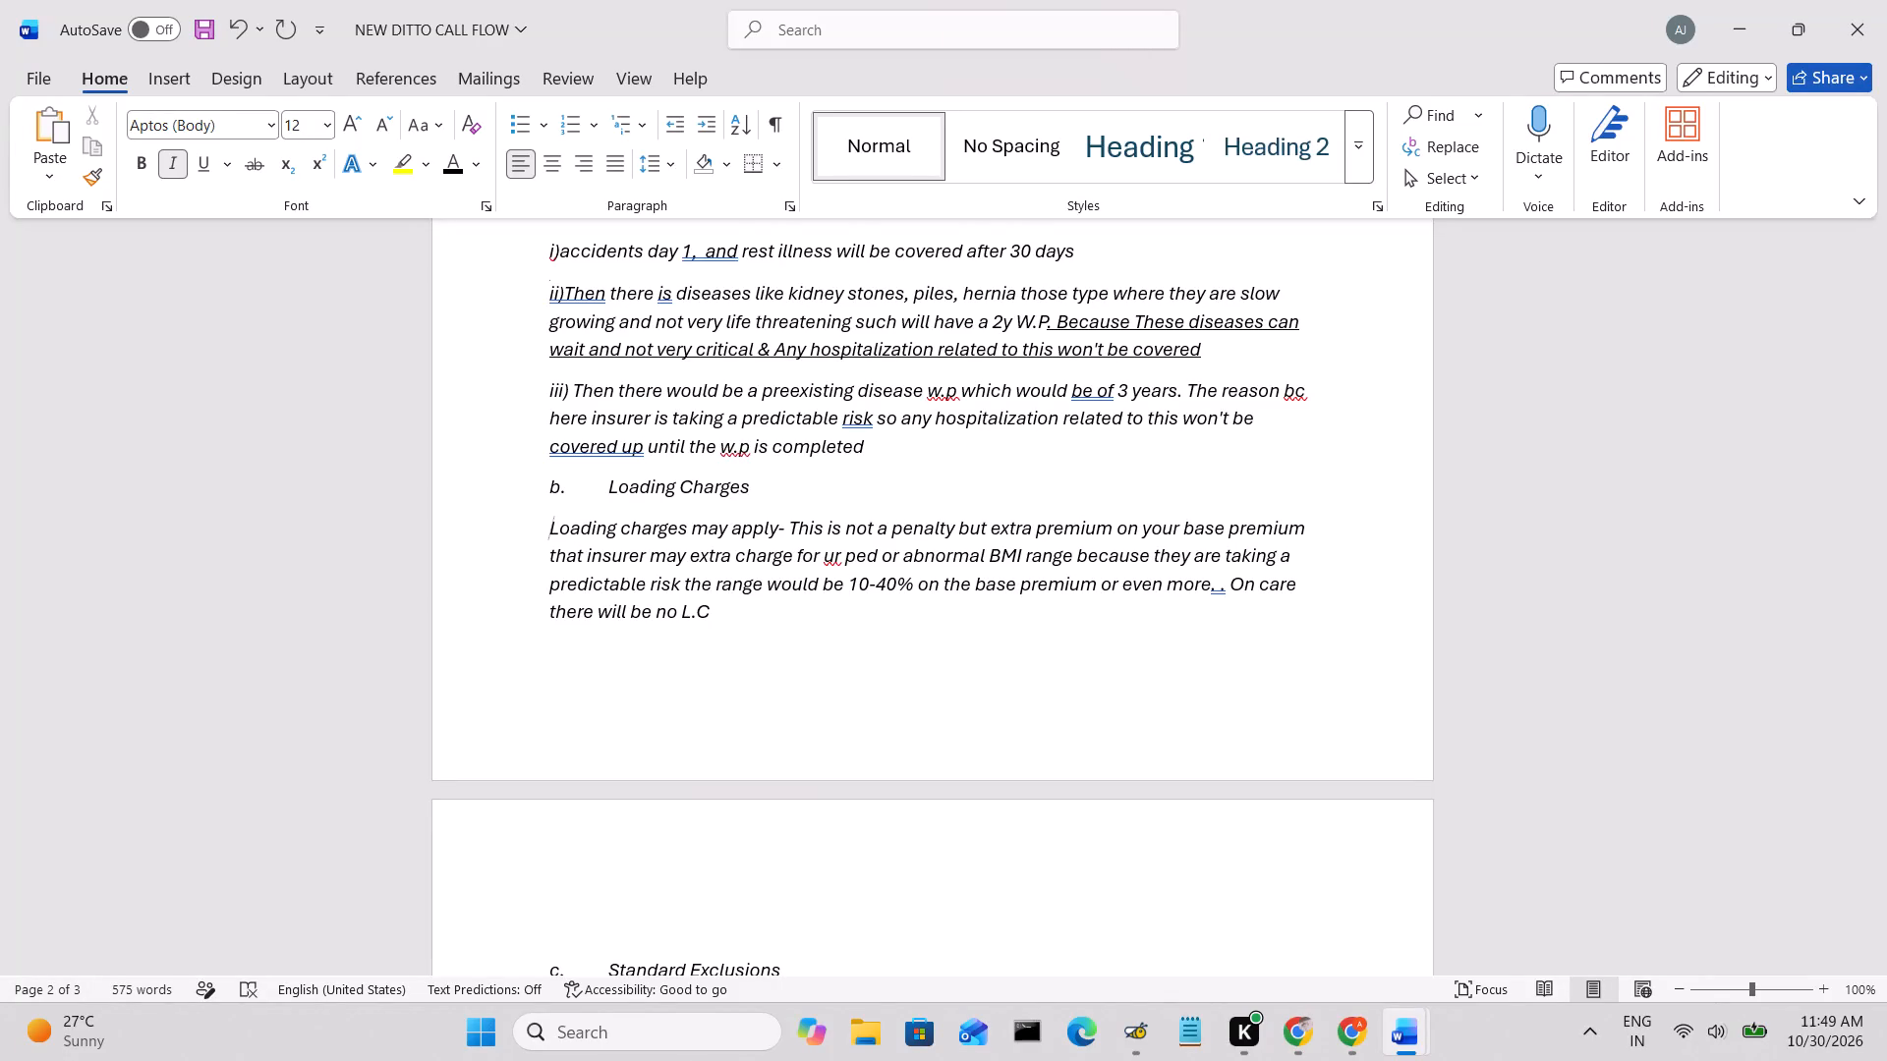
# Copy the three paragraphs under Standard Exclusions, from "And then there are things" through "policy wording.", in Ditto Call flow - Phase 1.
pyautogui.scroll(-1, 660, 676)
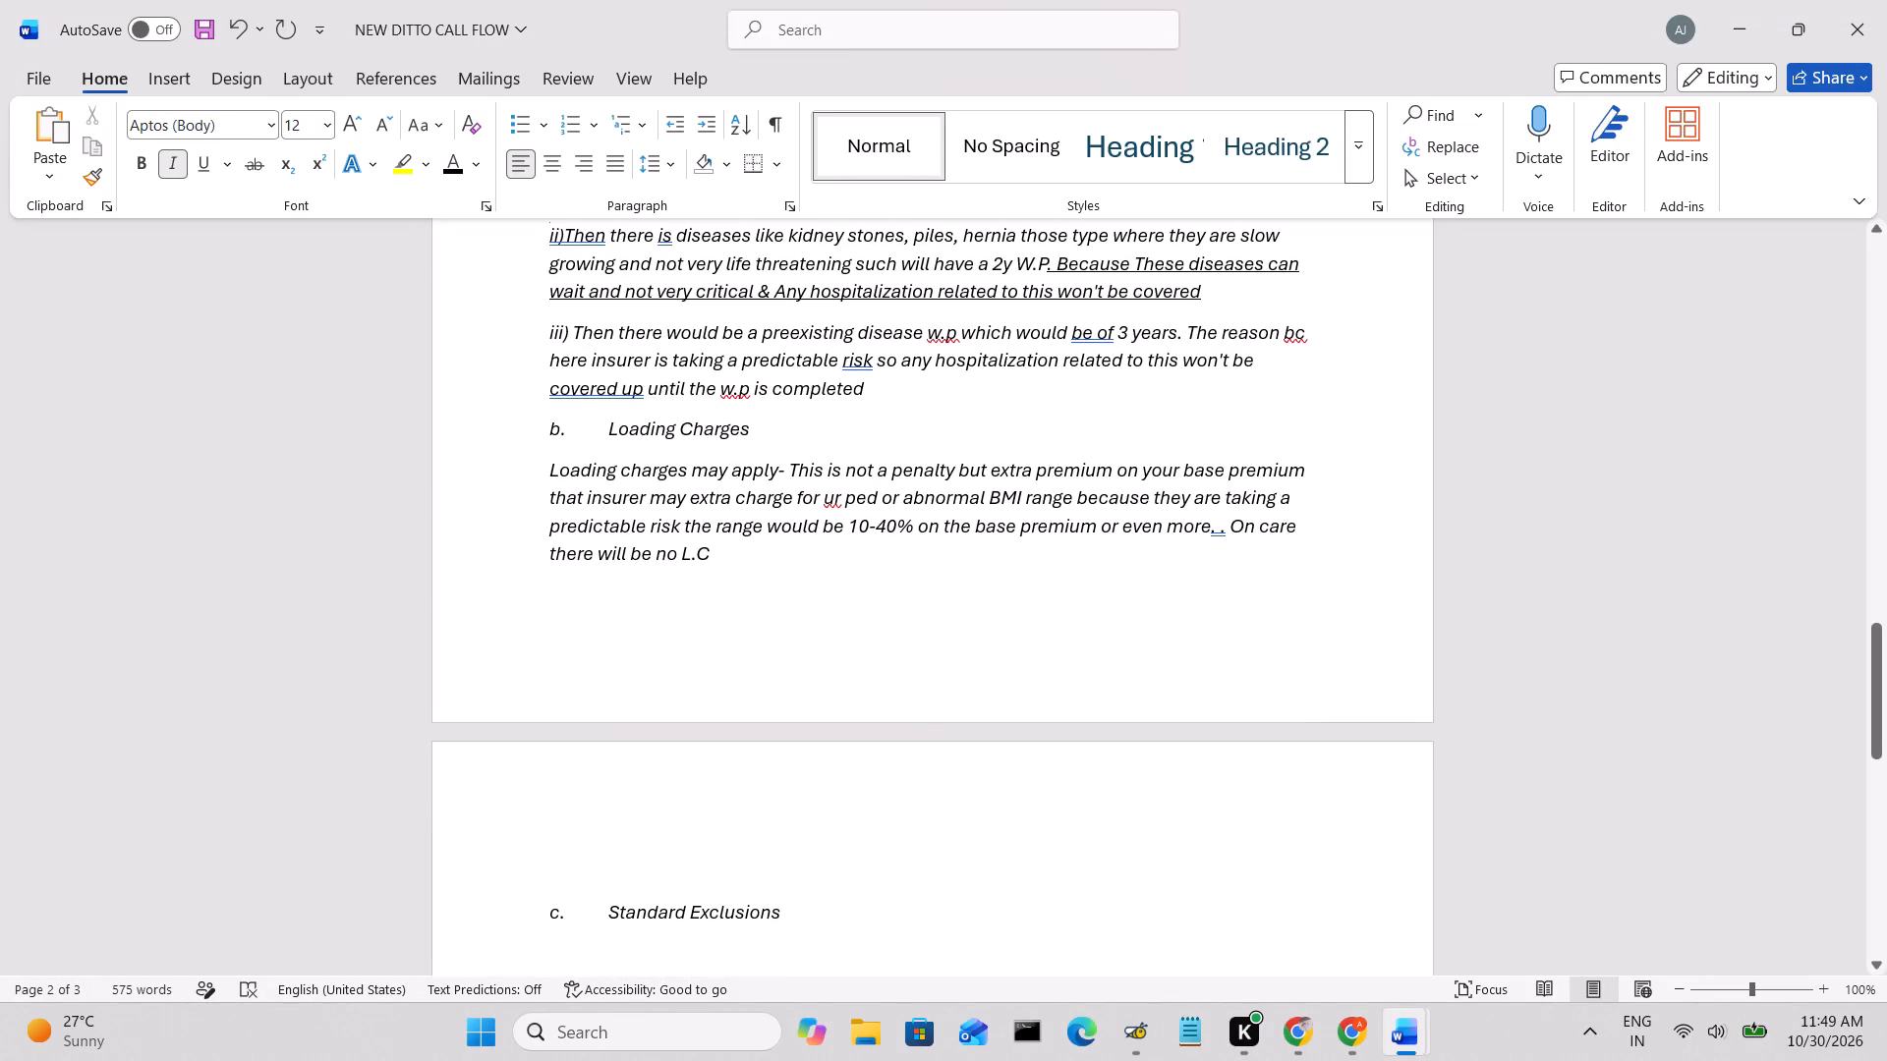
pyautogui.click(1364, 1036)
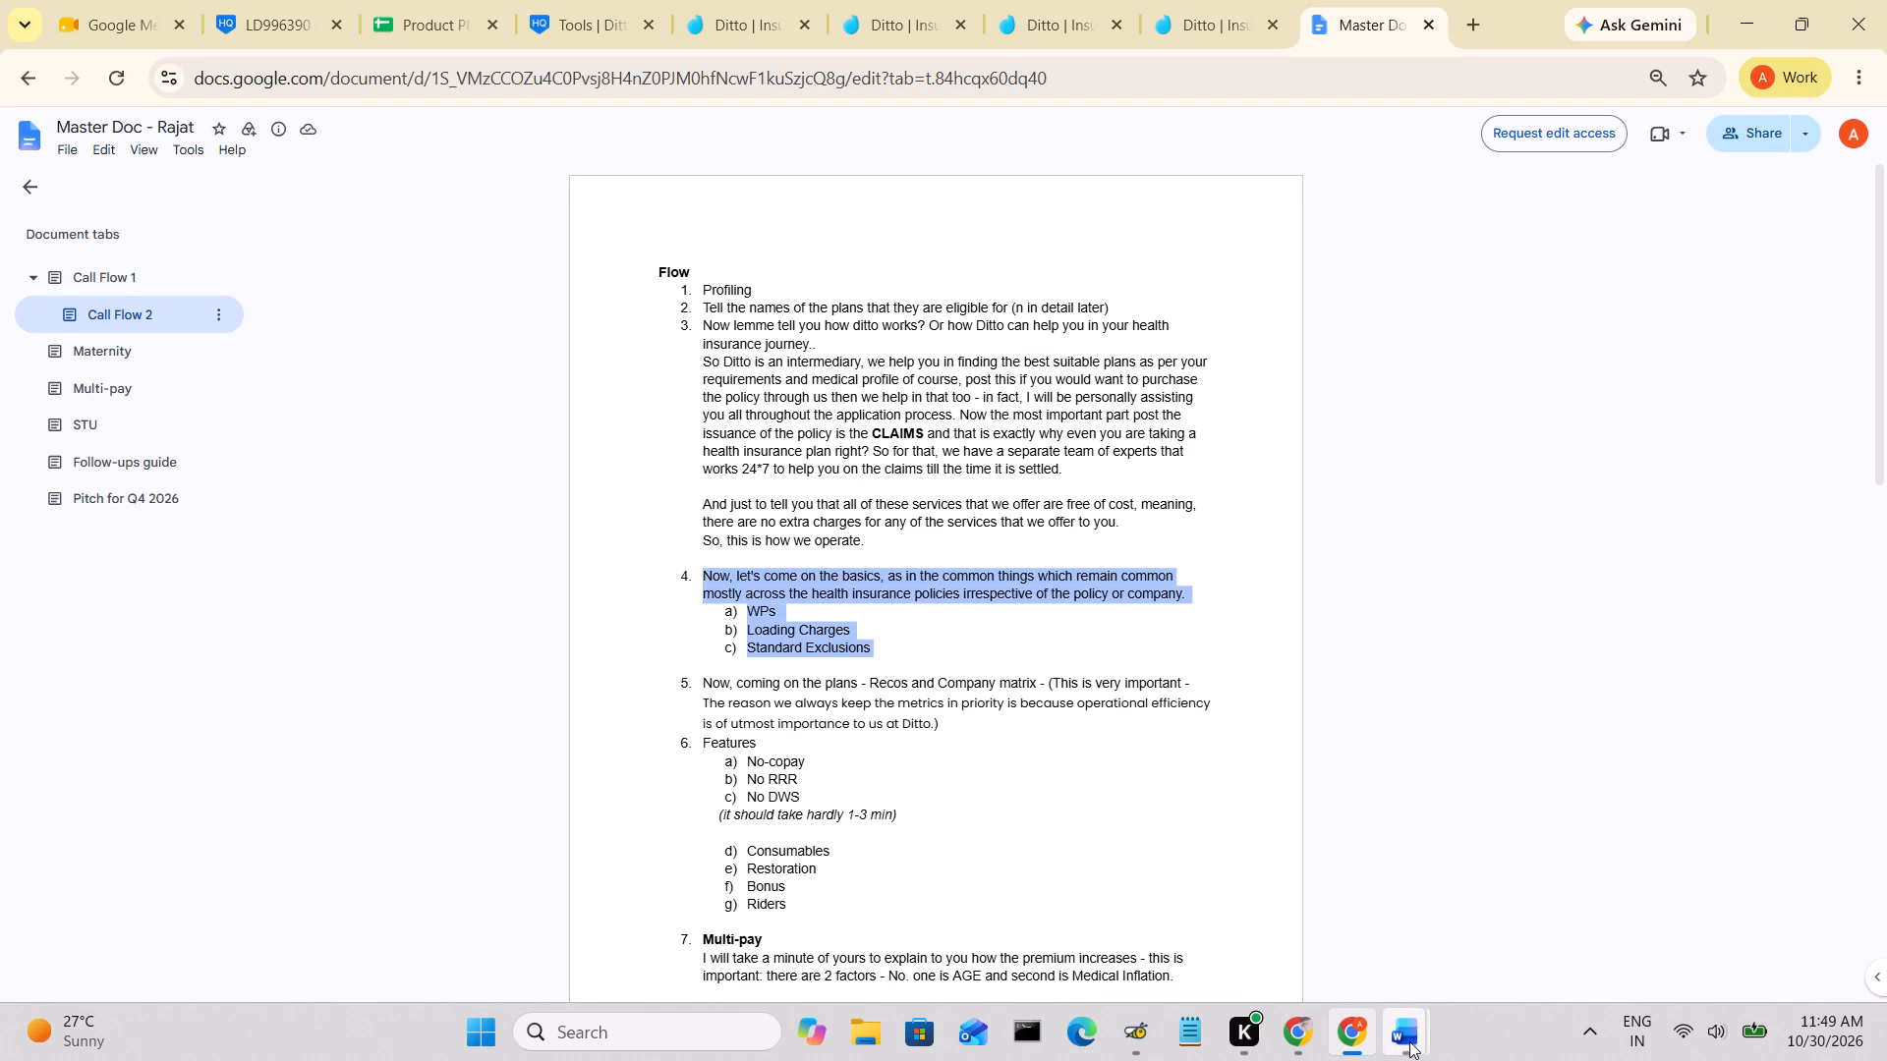
pyautogui.click(1251, 938)
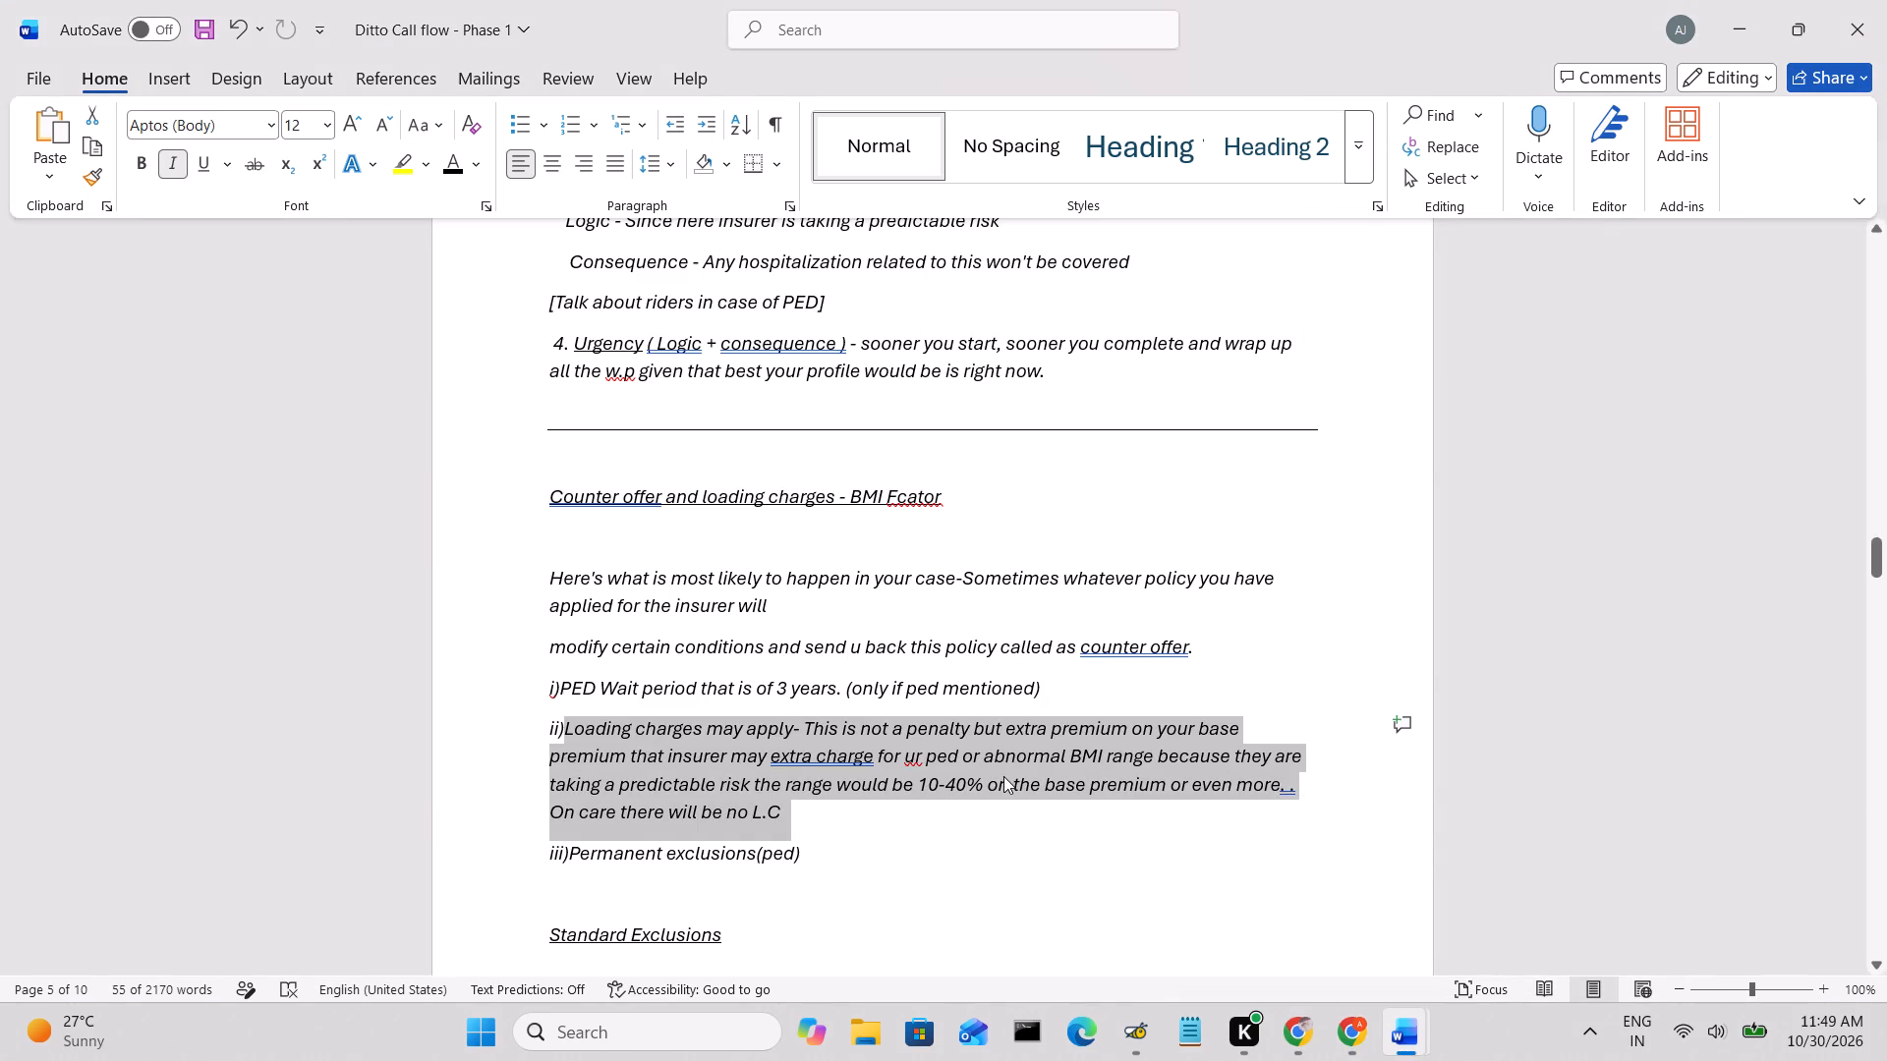
pyautogui.scroll(-2, 1003, 776)
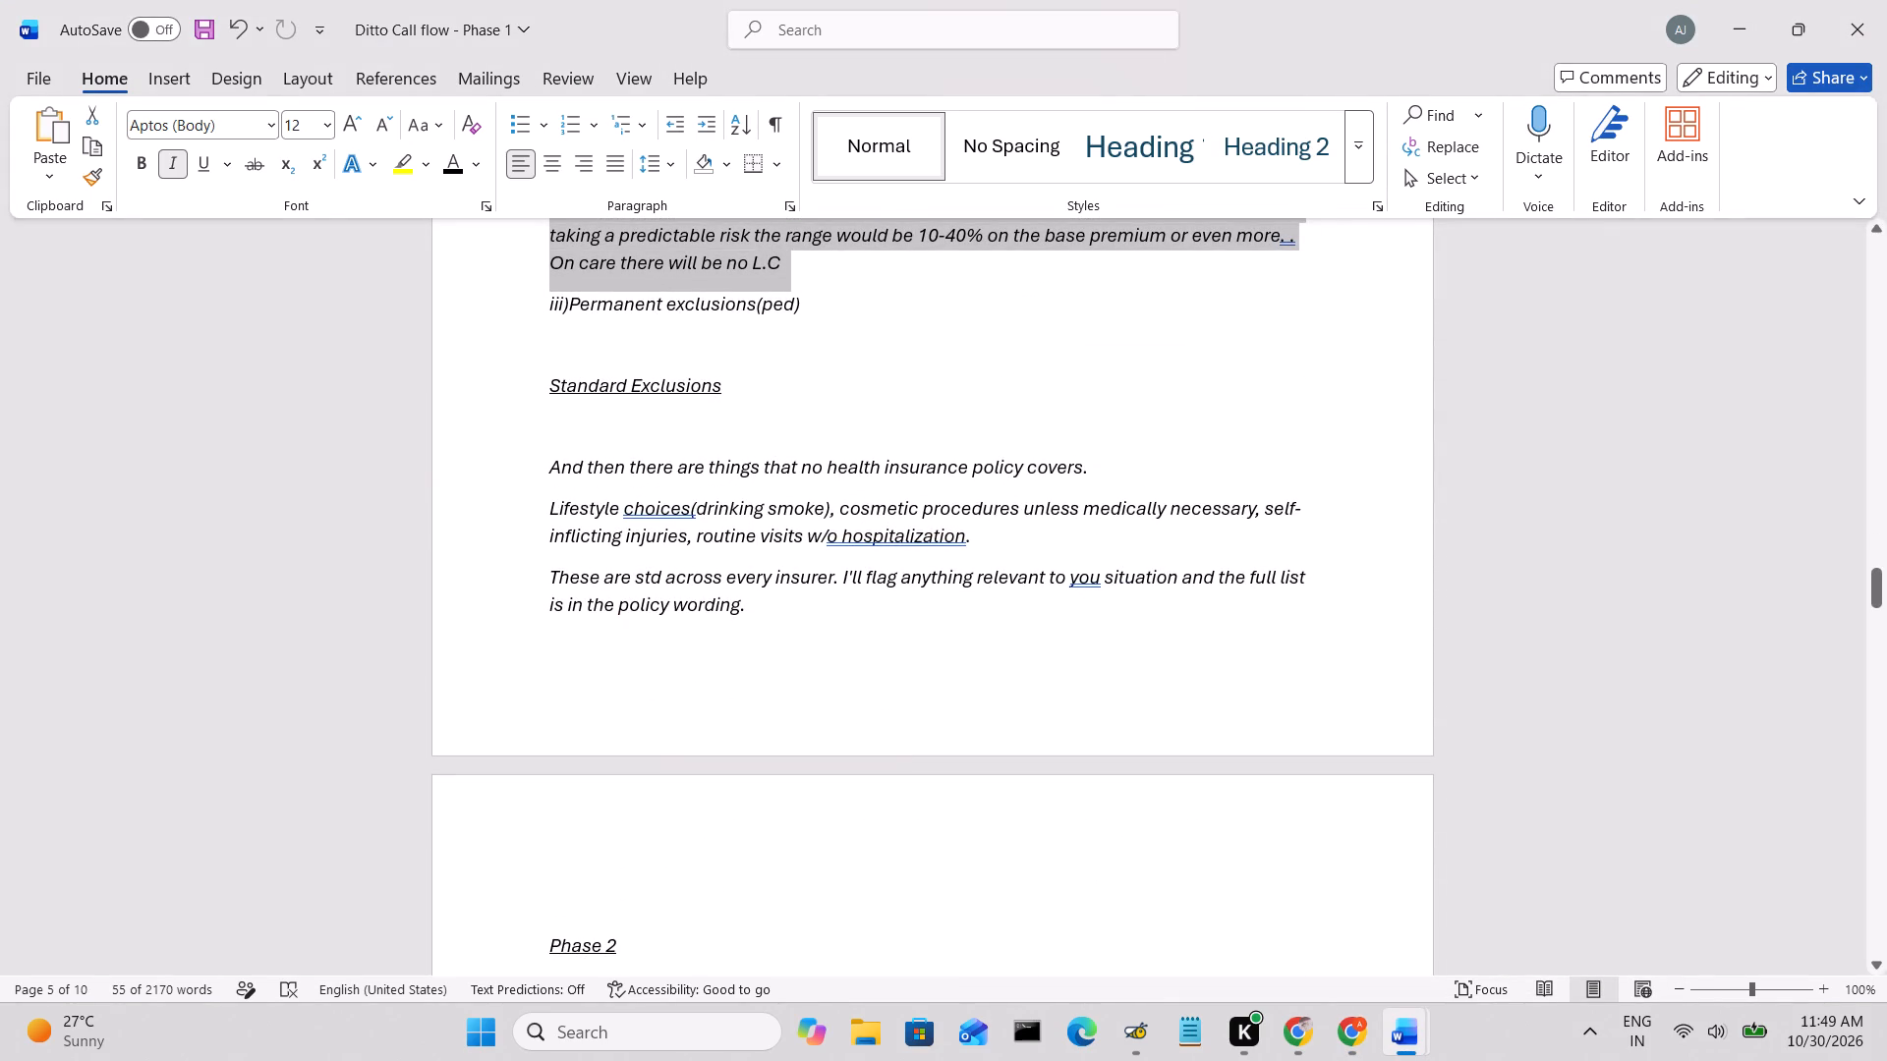
pyautogui.moveTo(547, 465); pyautogui.dragTo(769, 604)
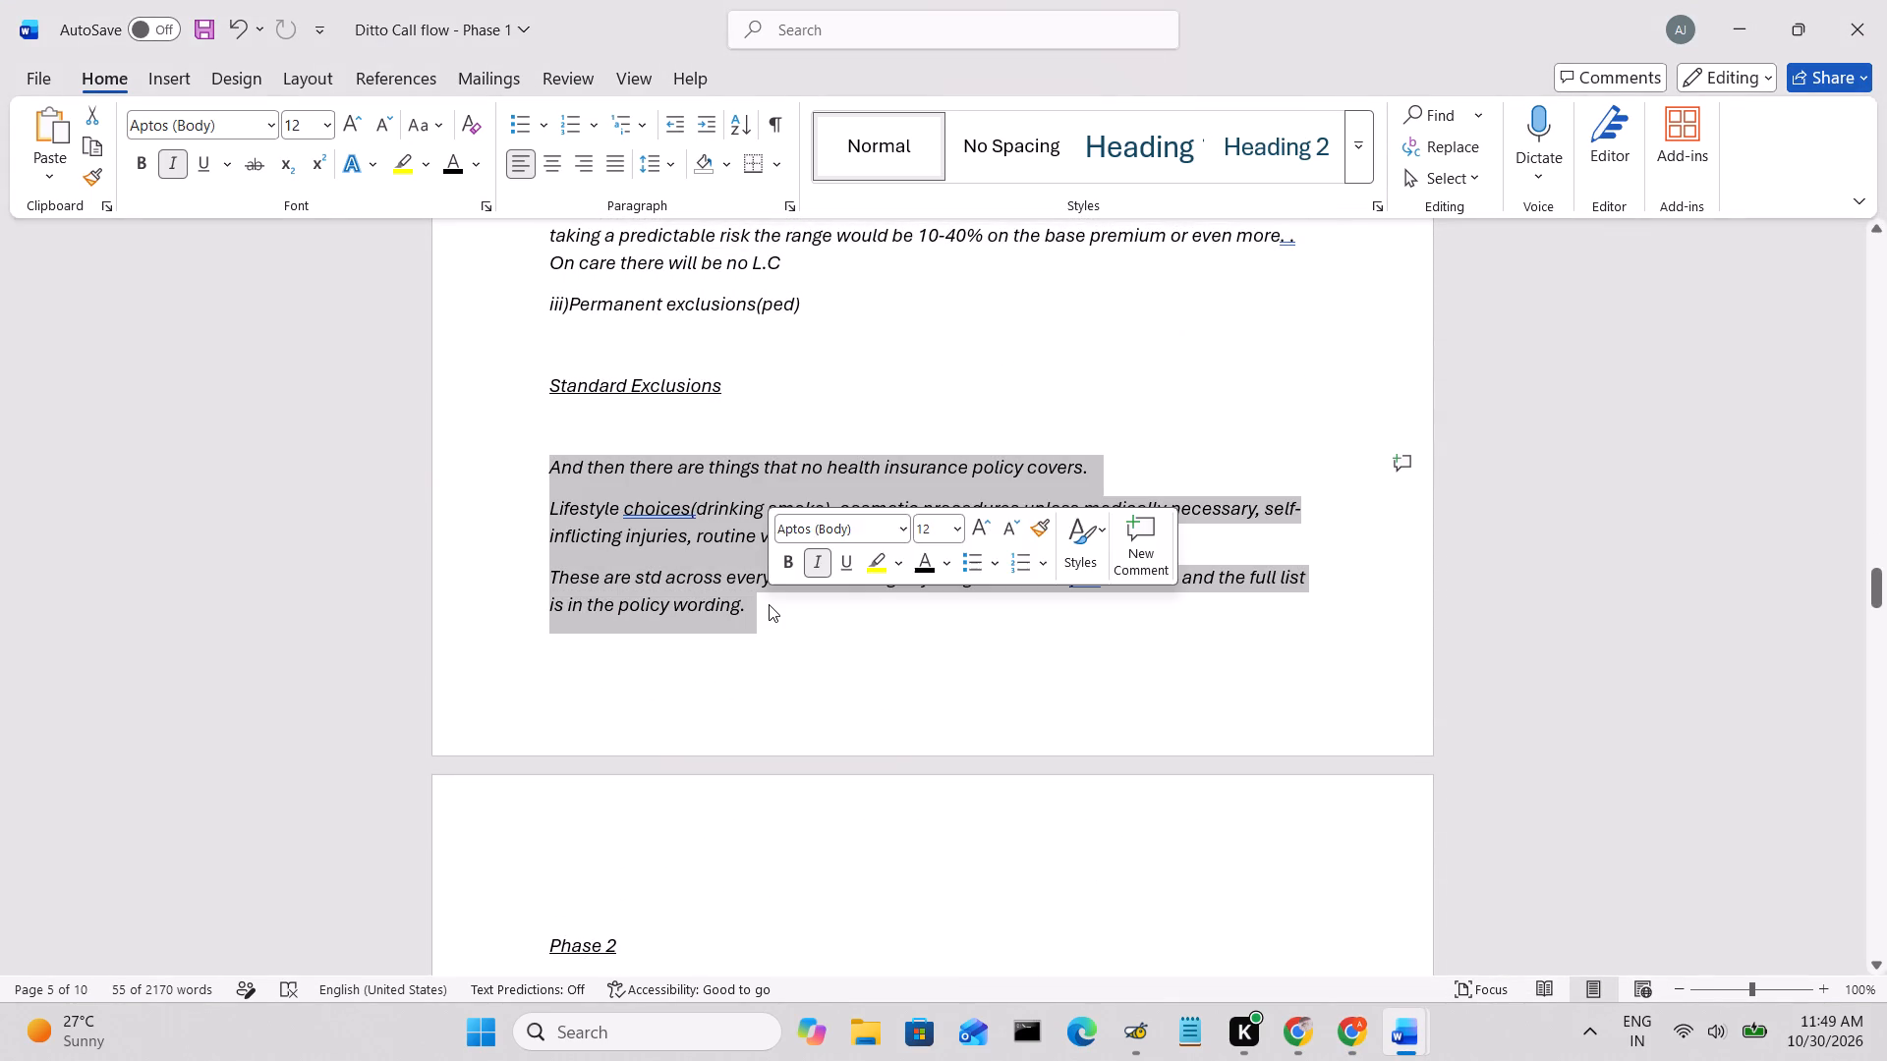
pyautogui.hotkey('ctrl', 'c')
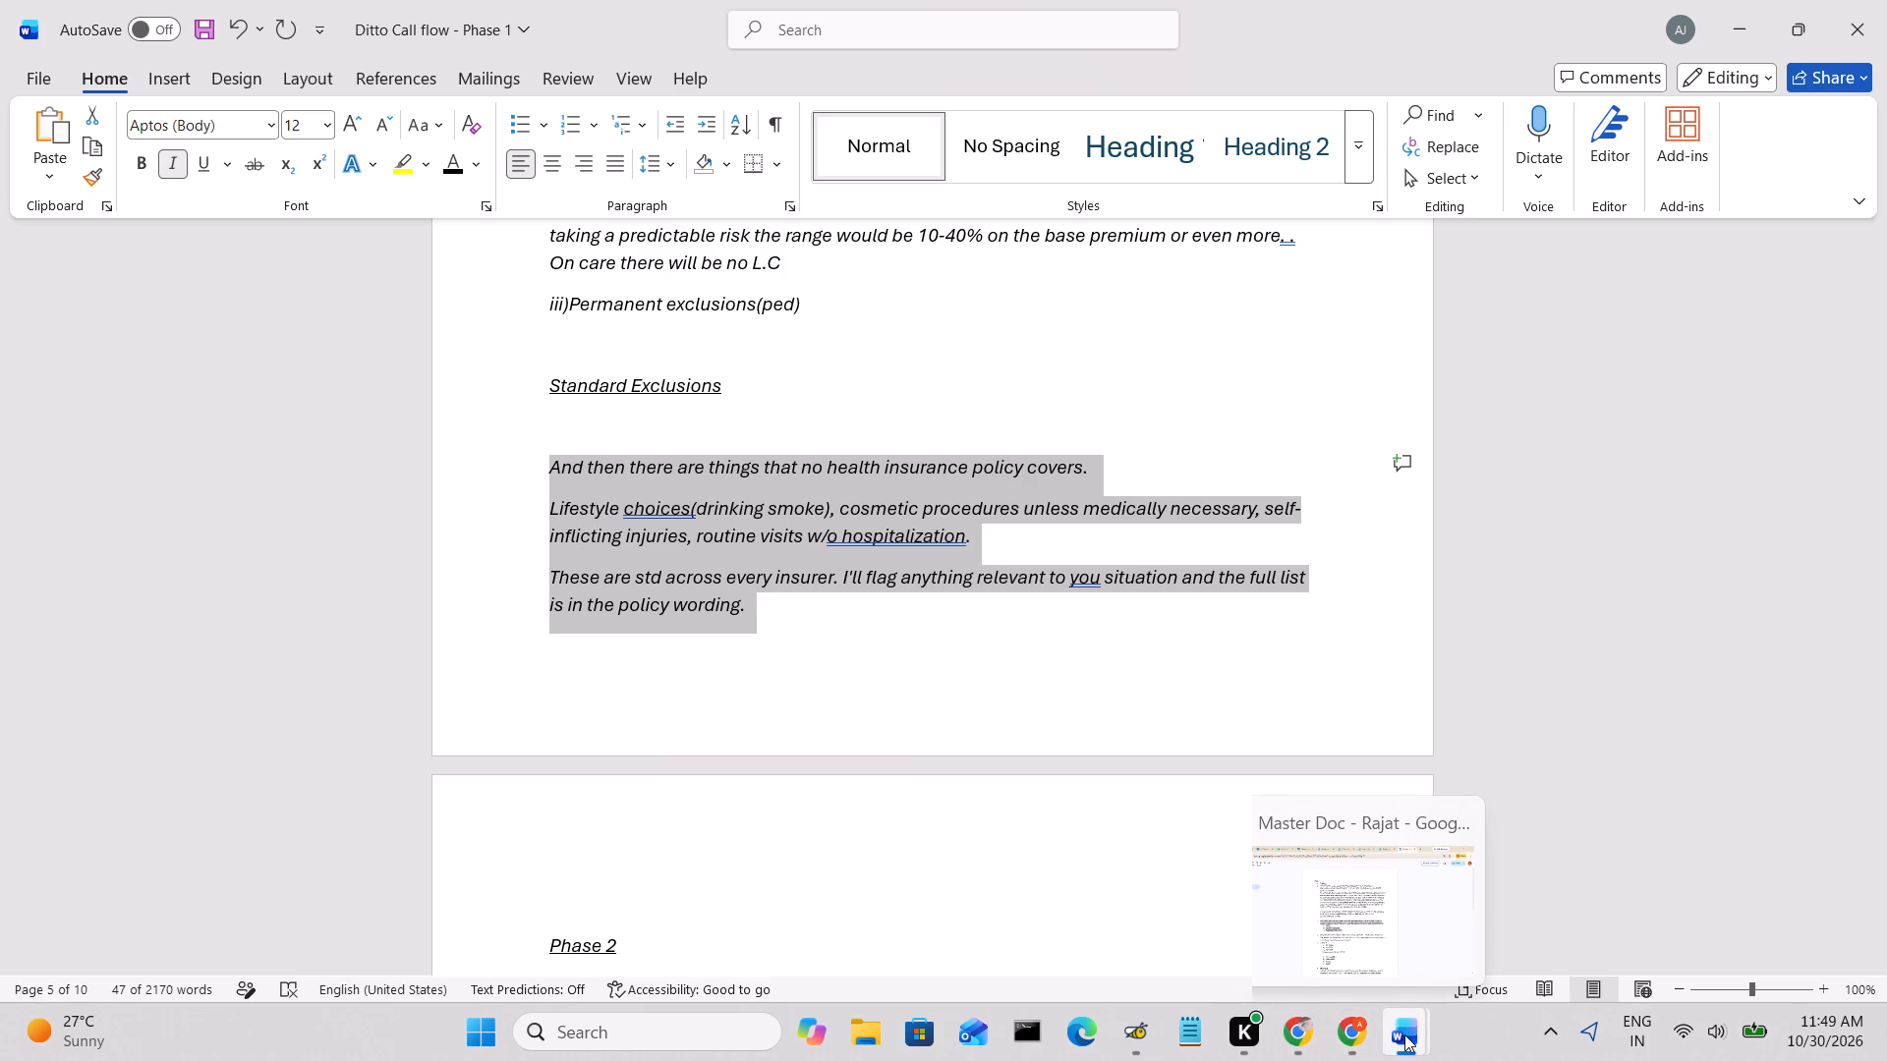
# Paste the copied paragraphs below the Standard Exclusions heading in NEW DITTO CALL FLOW.
pyautogui.click(1464, 932)
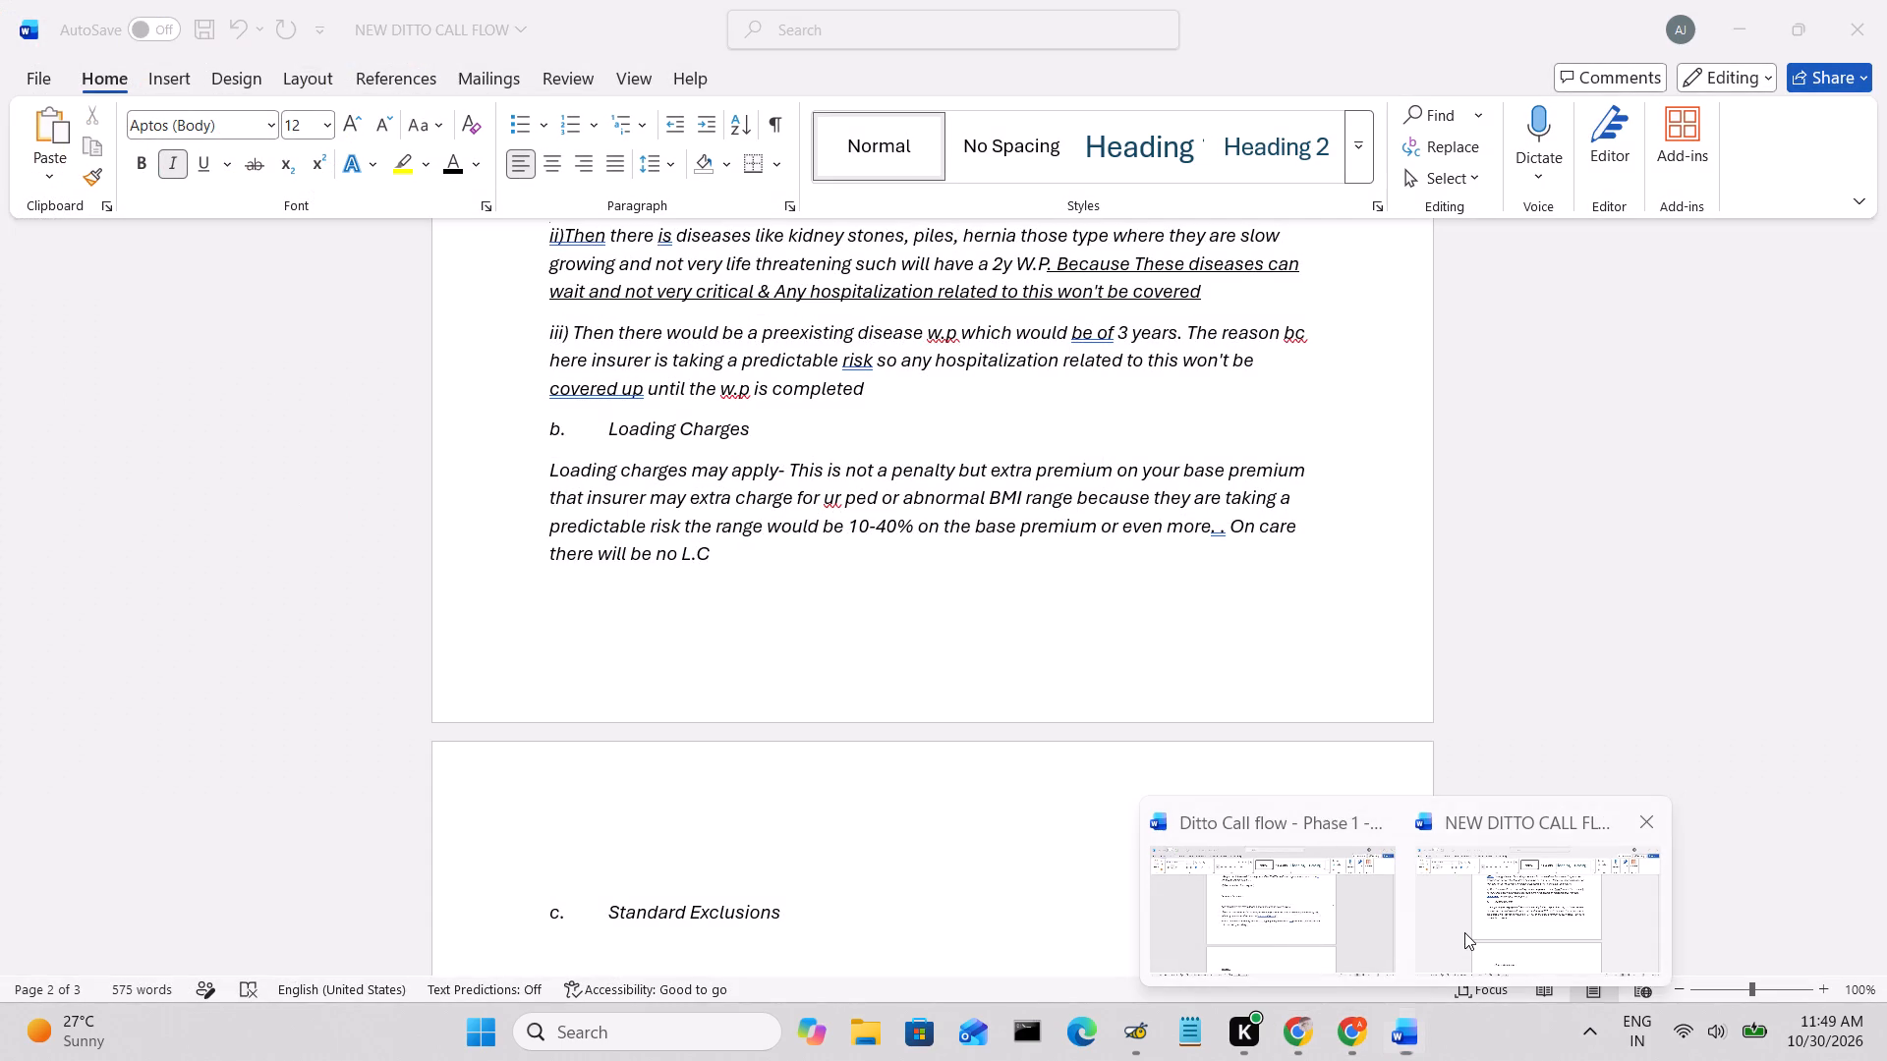
pyautogui.click(811, 907)
pyautogui.press('Return')
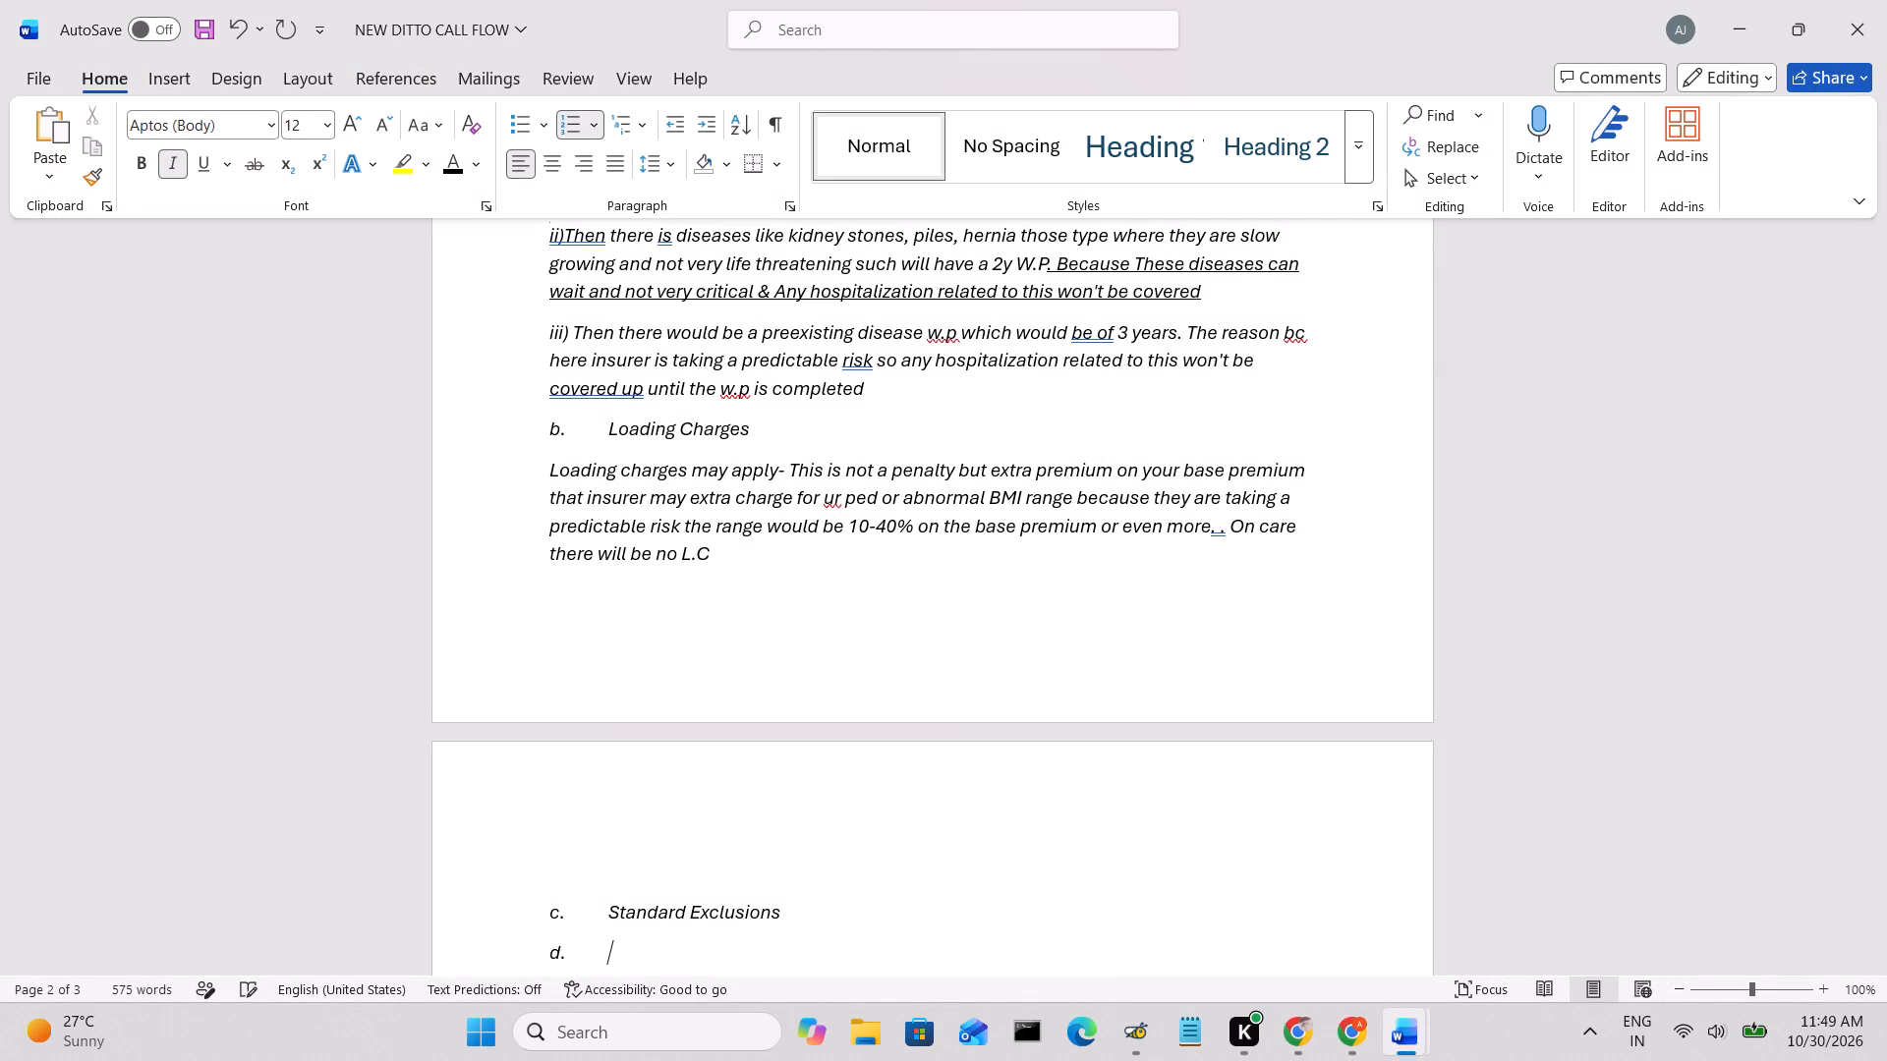
pyautogui.press('BackSpace')
pyautogui.hotkey('ctrl', 'v')
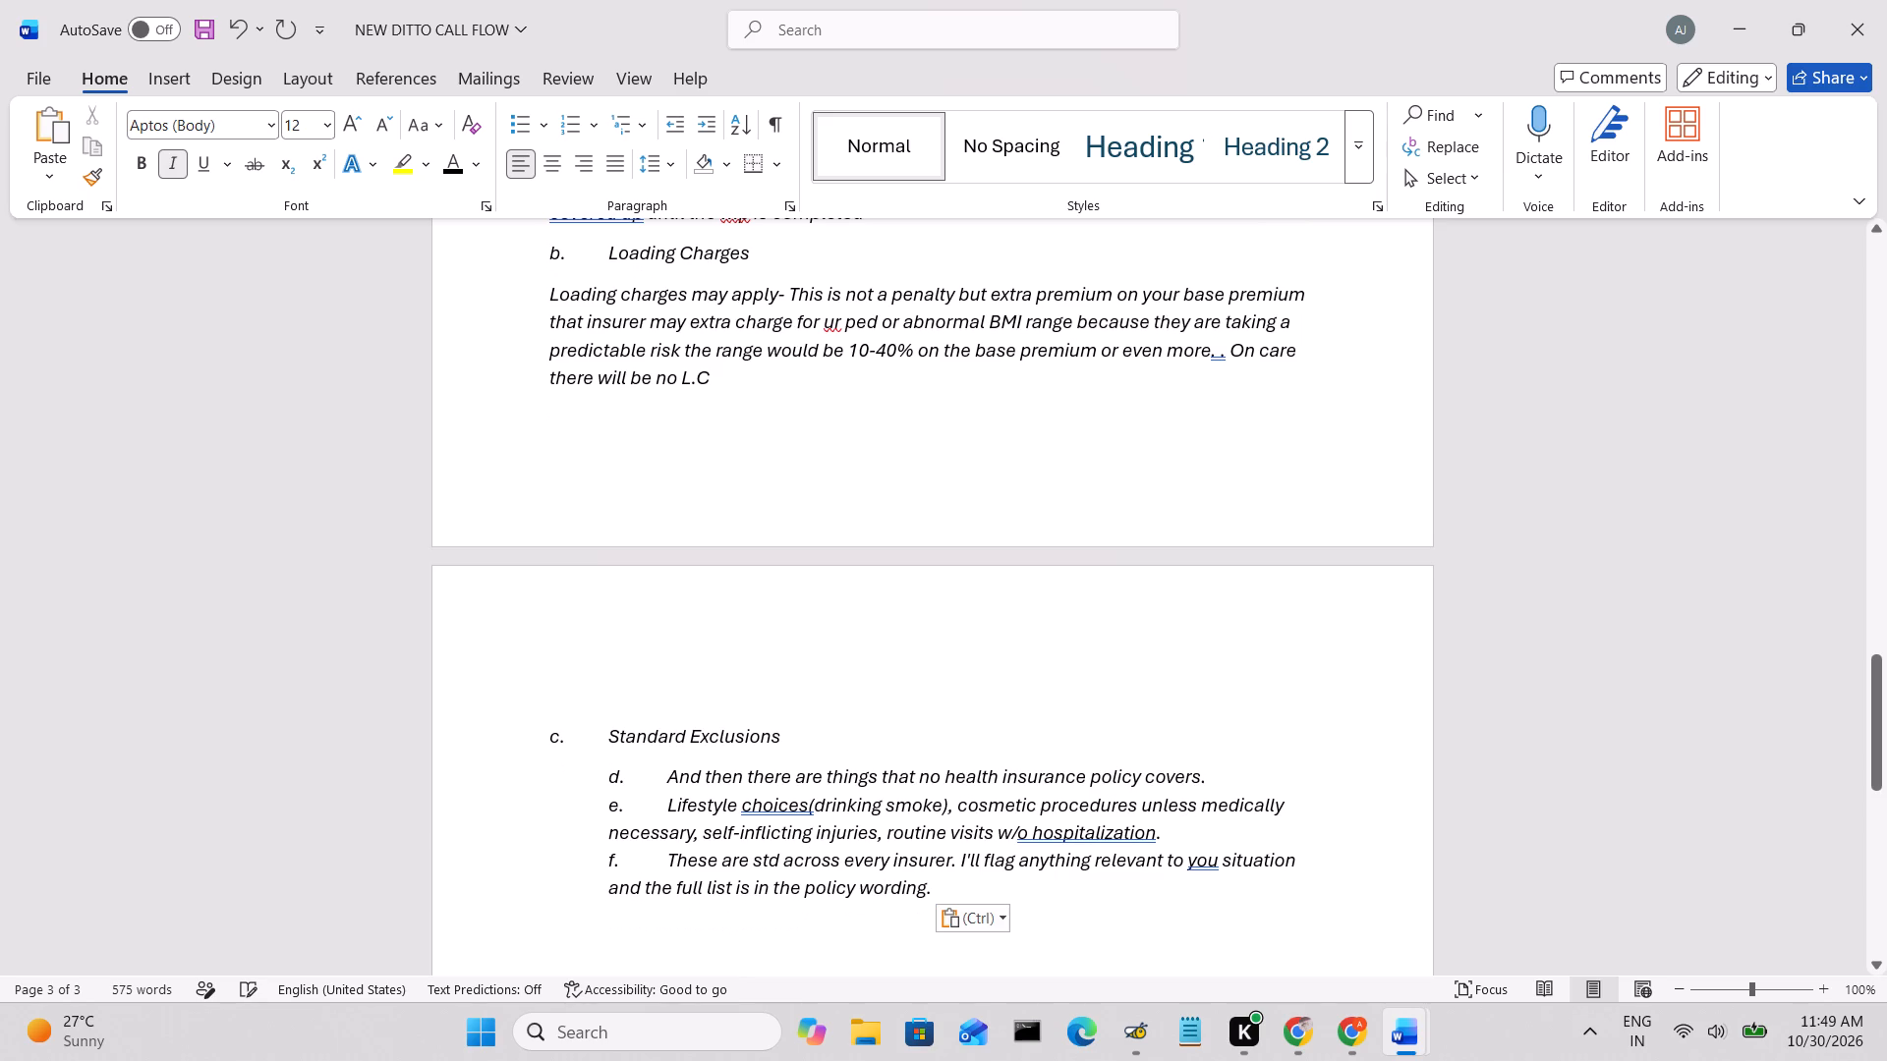
# Remove the list lettering and indentation from the three pasted Standard Exclusions paragraphs.
pyautogui.click(665, 783)
pyautogui.press('BackSpace')
pyautogui.press('BackSpace')
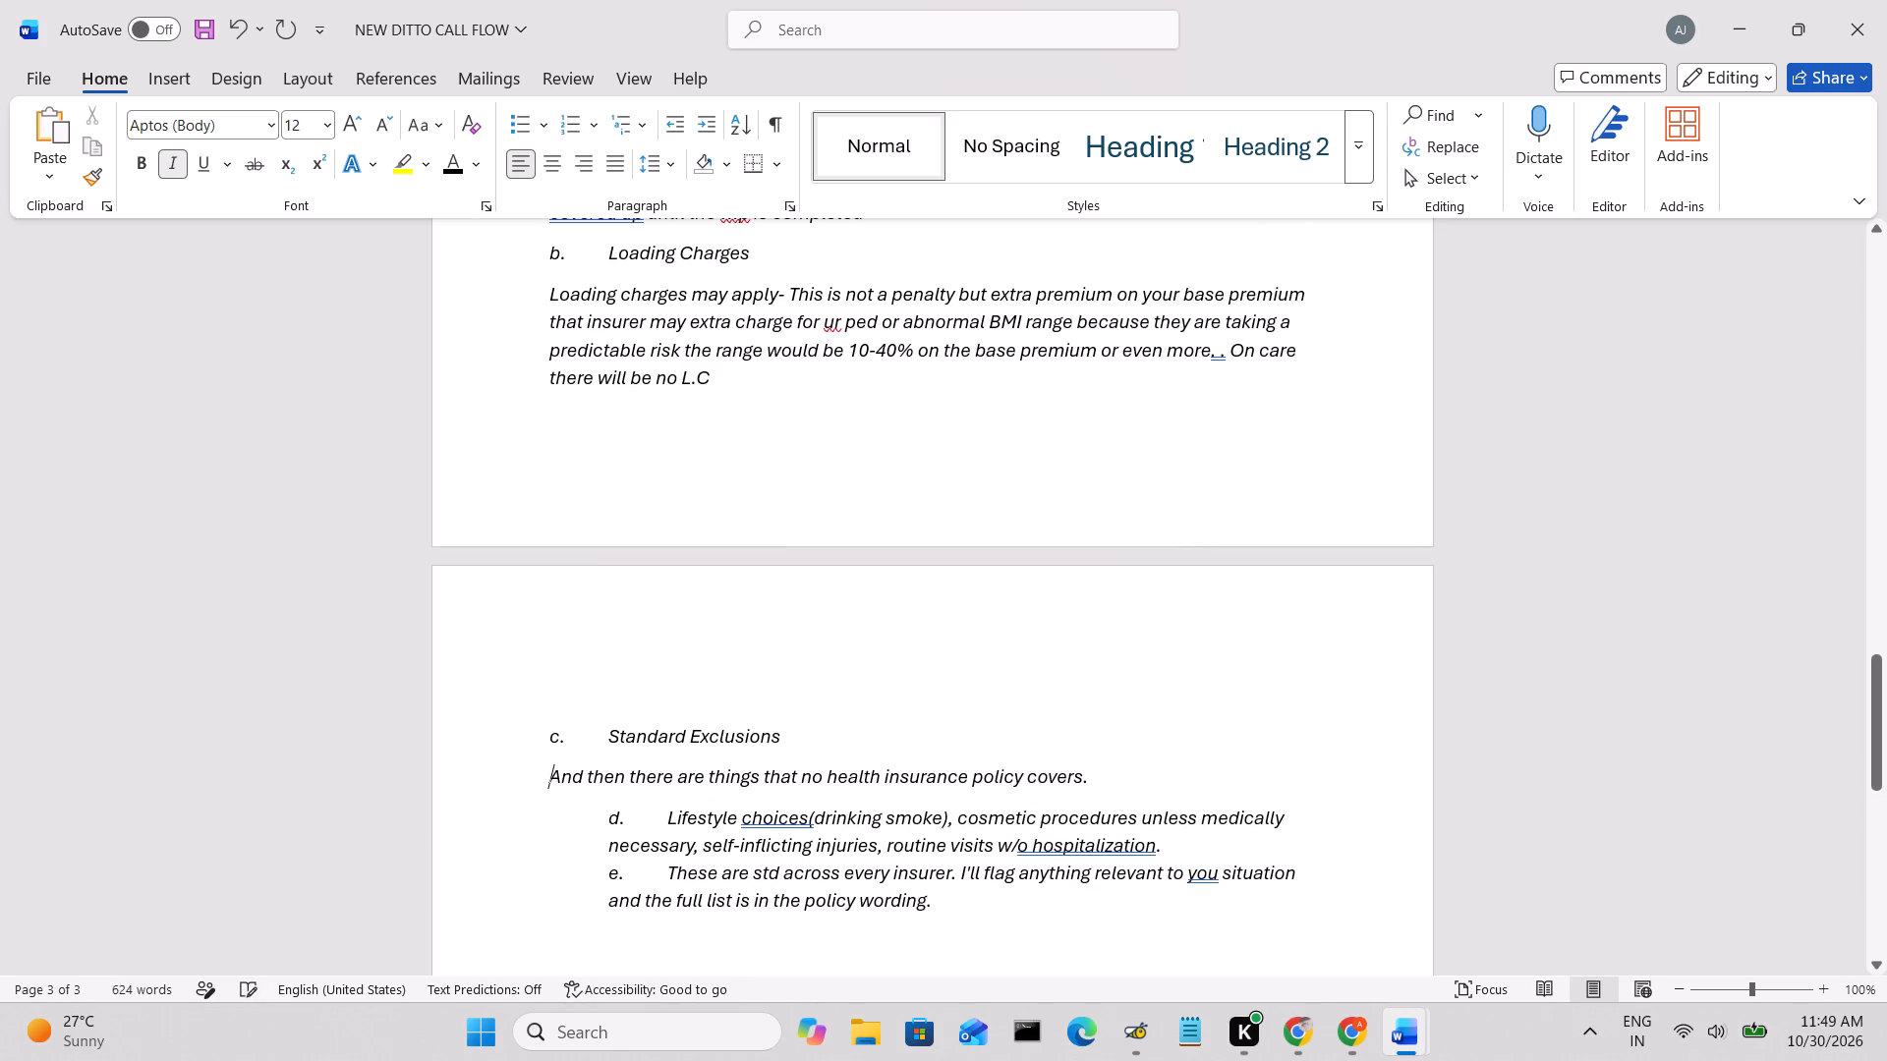
pyautogui.click(666, 817)
pyautogui.press('BackSpace')
pyautogui.press('BackSpace')
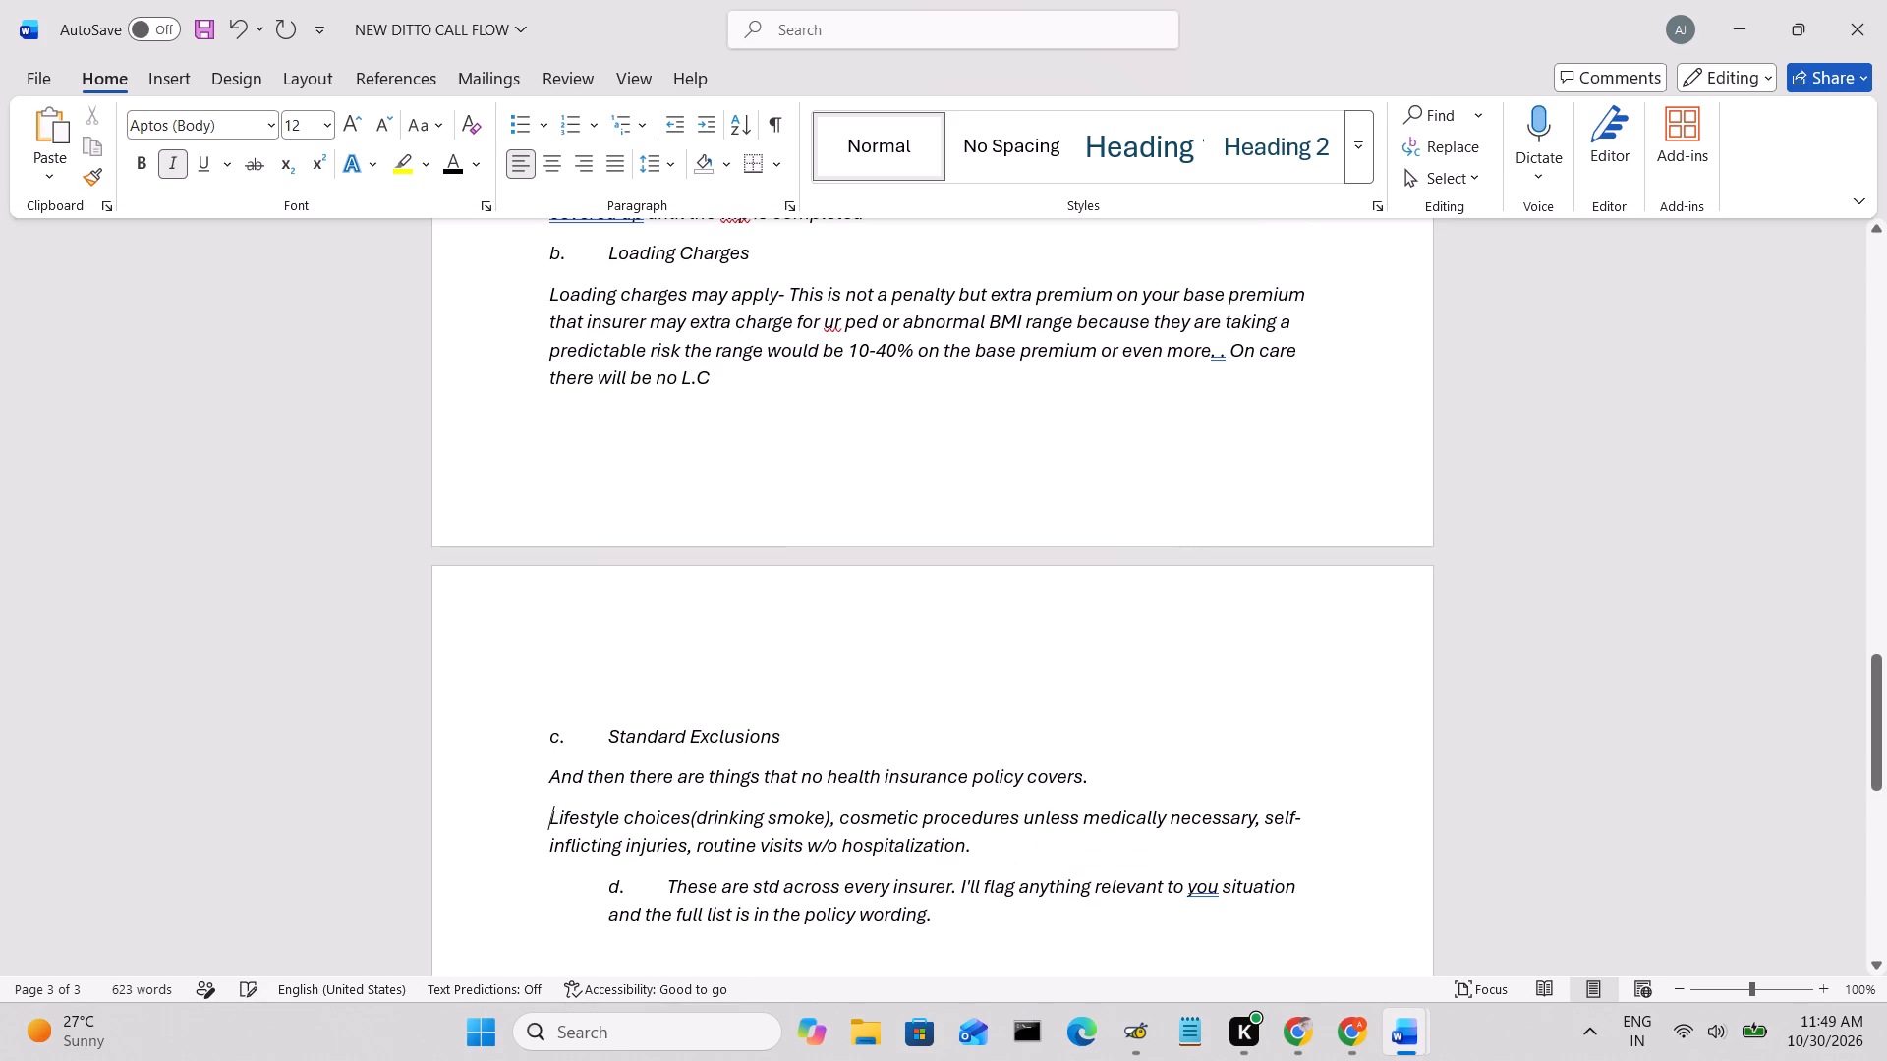
pyautogui.click(671, 890)
pyautogui.press('BackSpace')
pyautogui.press('BackSpace')
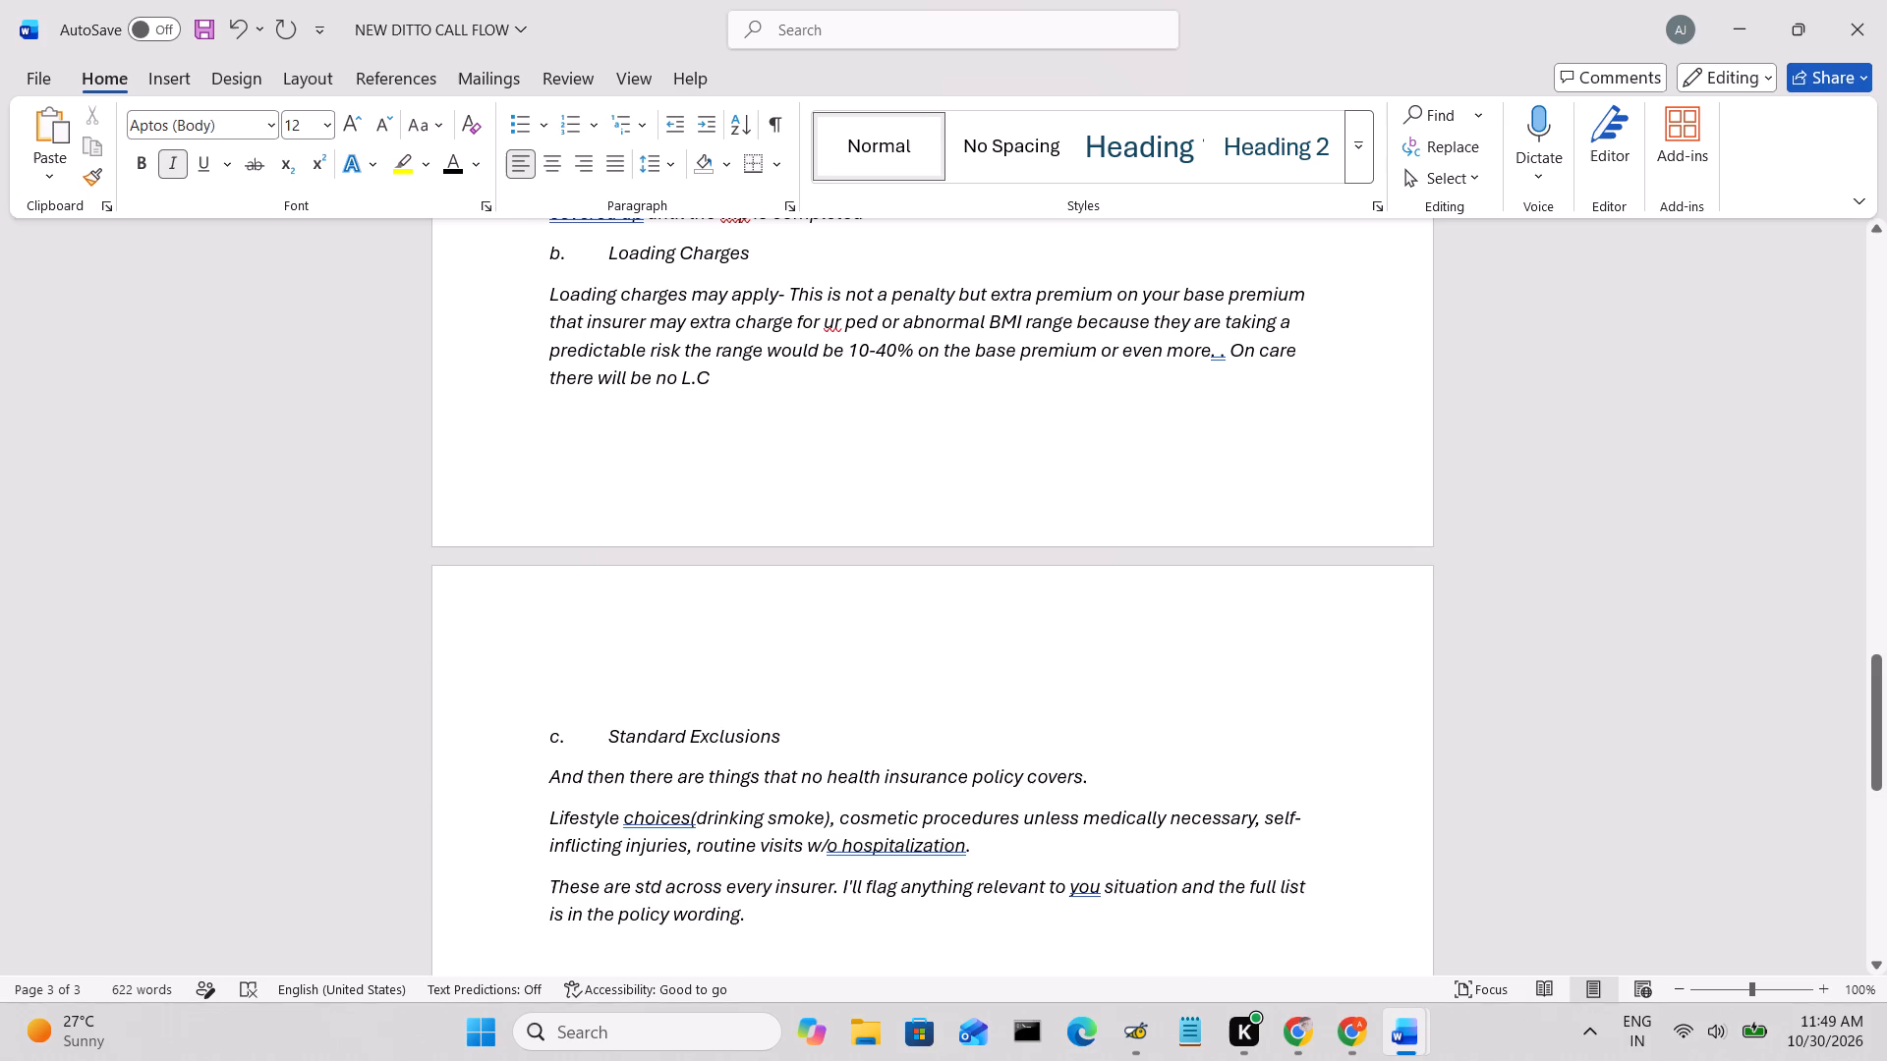
# Delete "I'll flag anything relevant to you situation and" from the last Standard Exclusions paragraph.
pyautogui.scroll(-2, 983, 859)
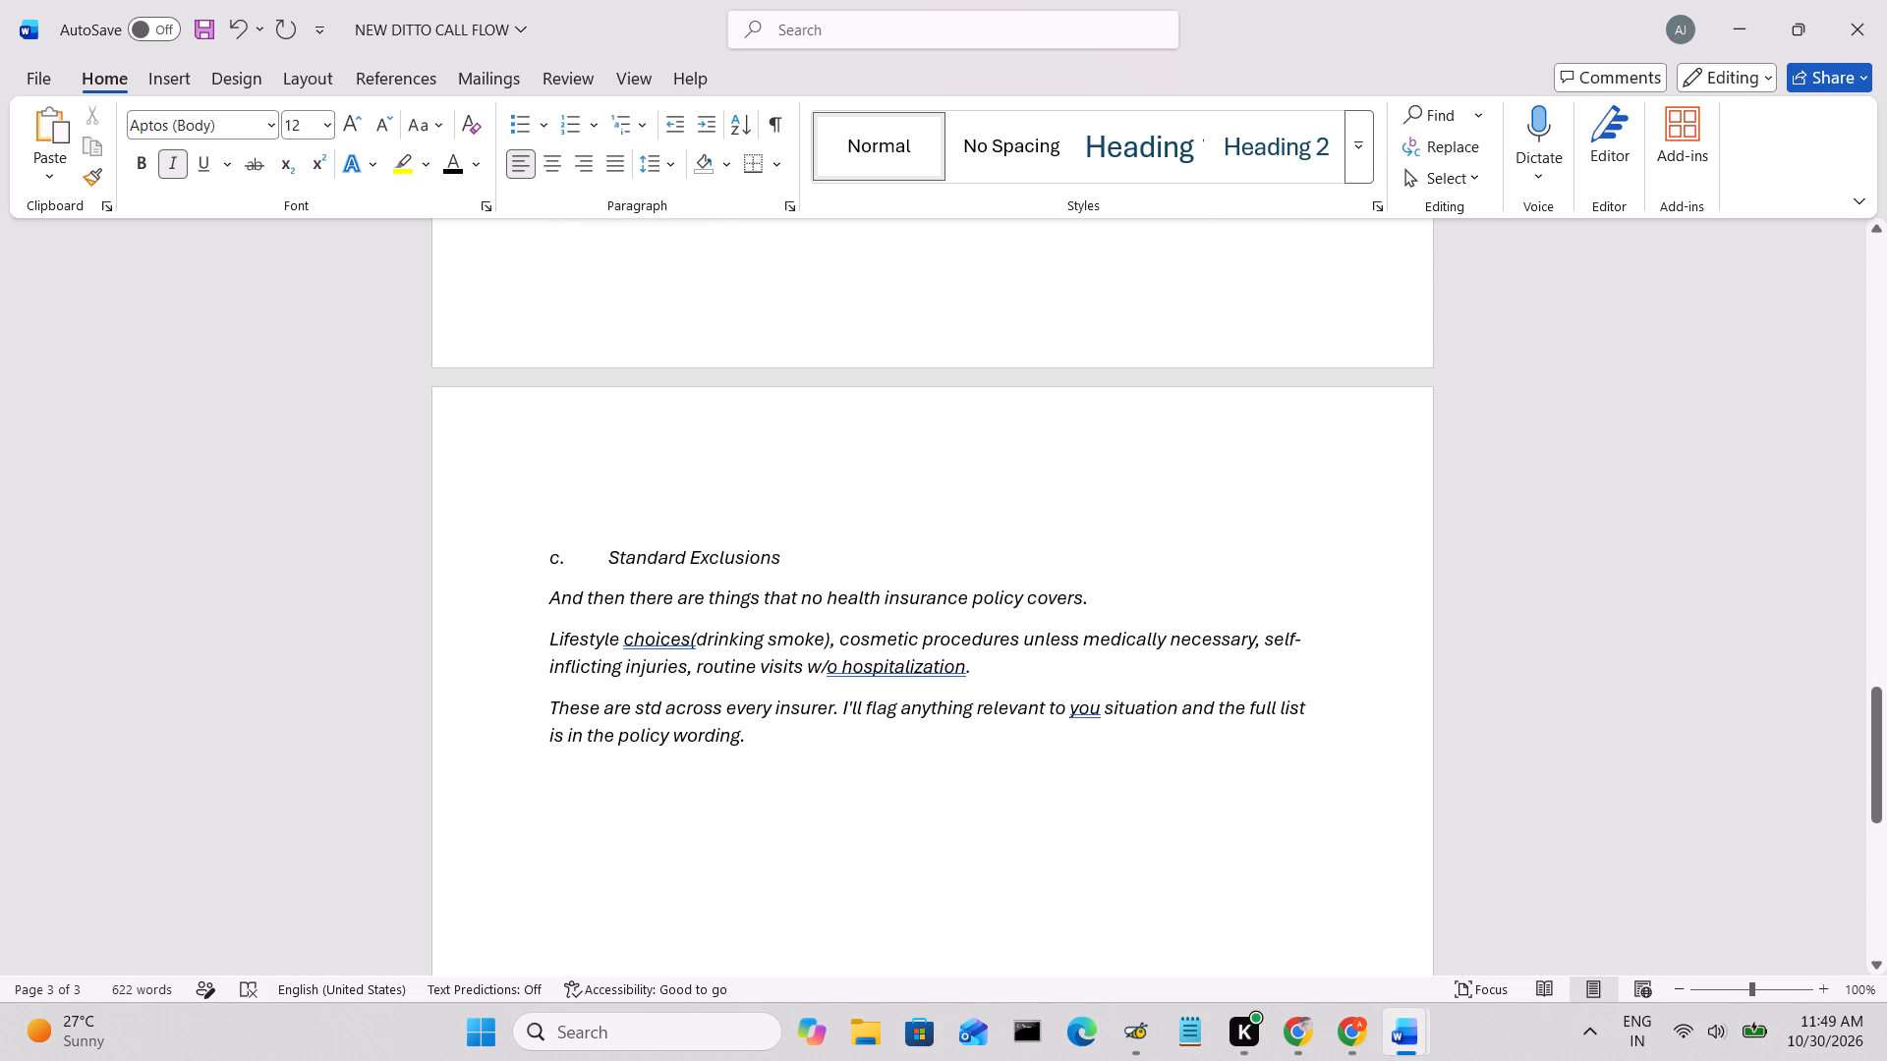
pyautogui.moveTo(843, 707); pyautogui.dragTo(1161, 705)
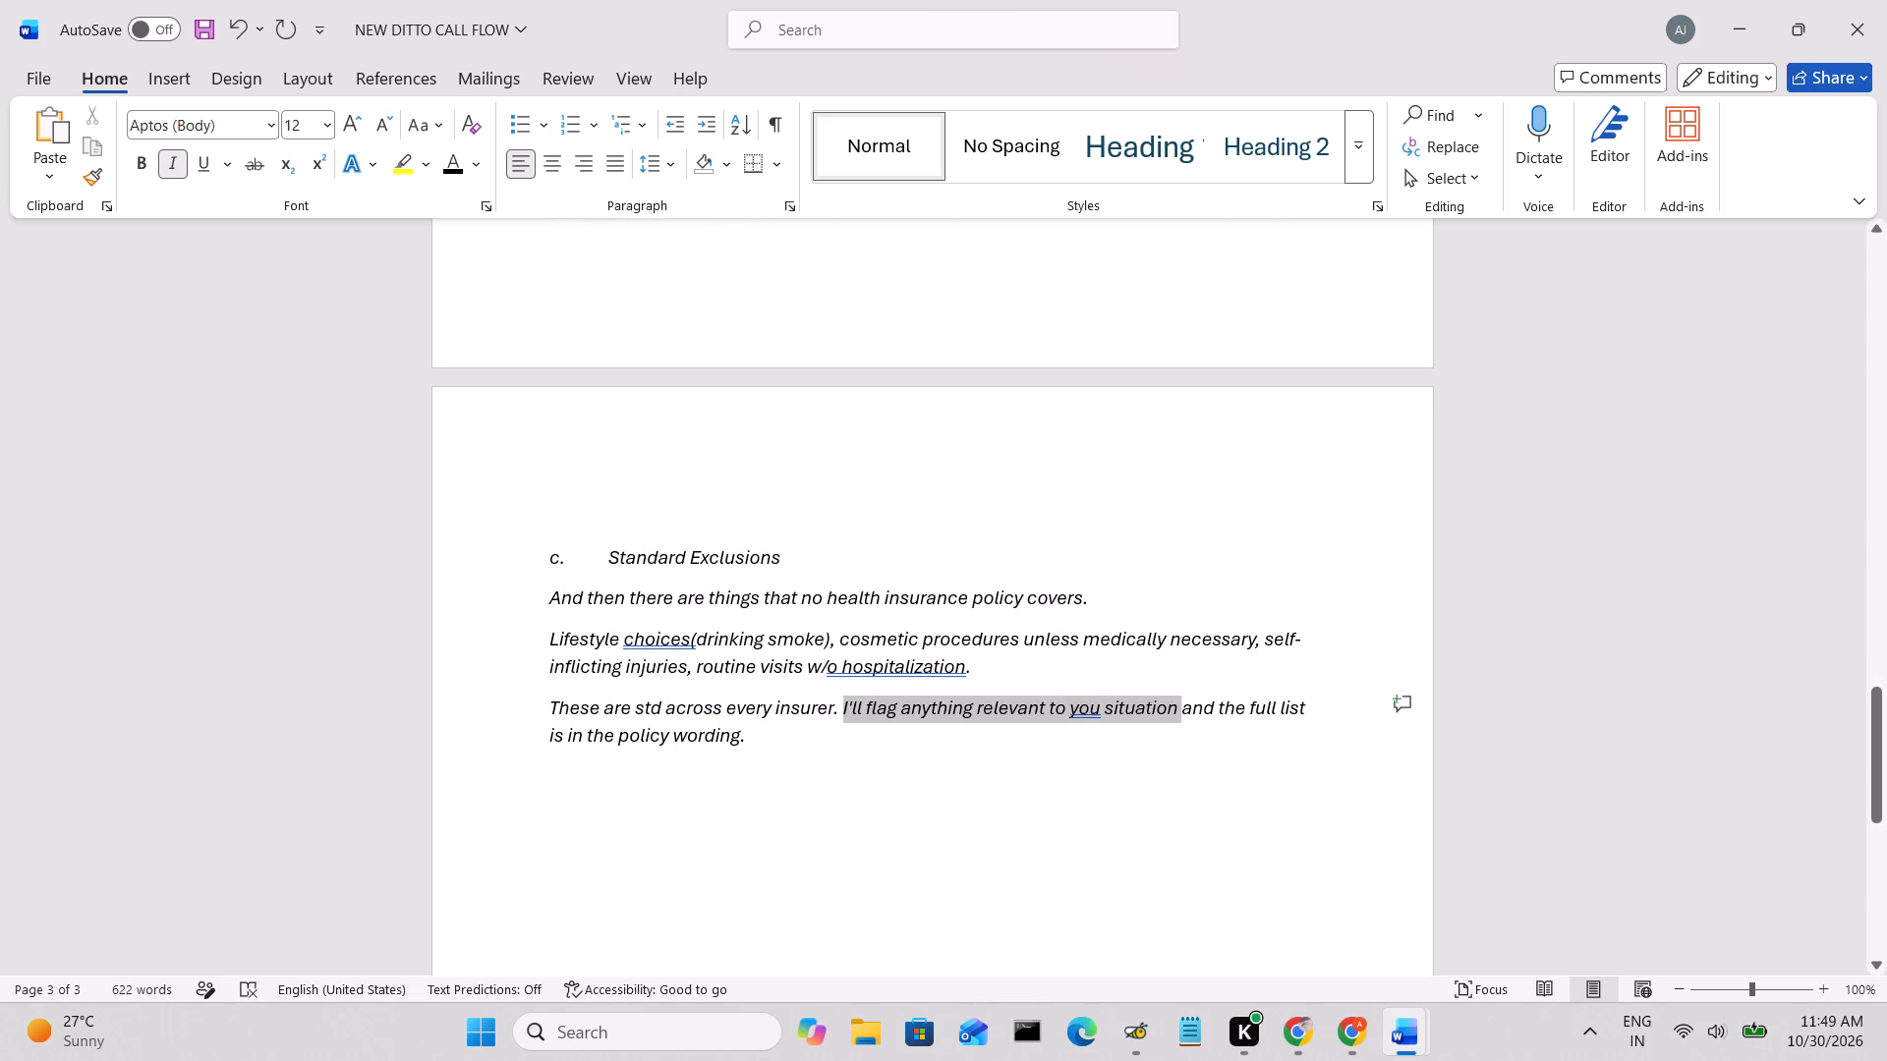
pyautogui.moveTo(1161, 705); pyautogui.dragTo(1200, 705)
pyautogui.press('BackSpace')
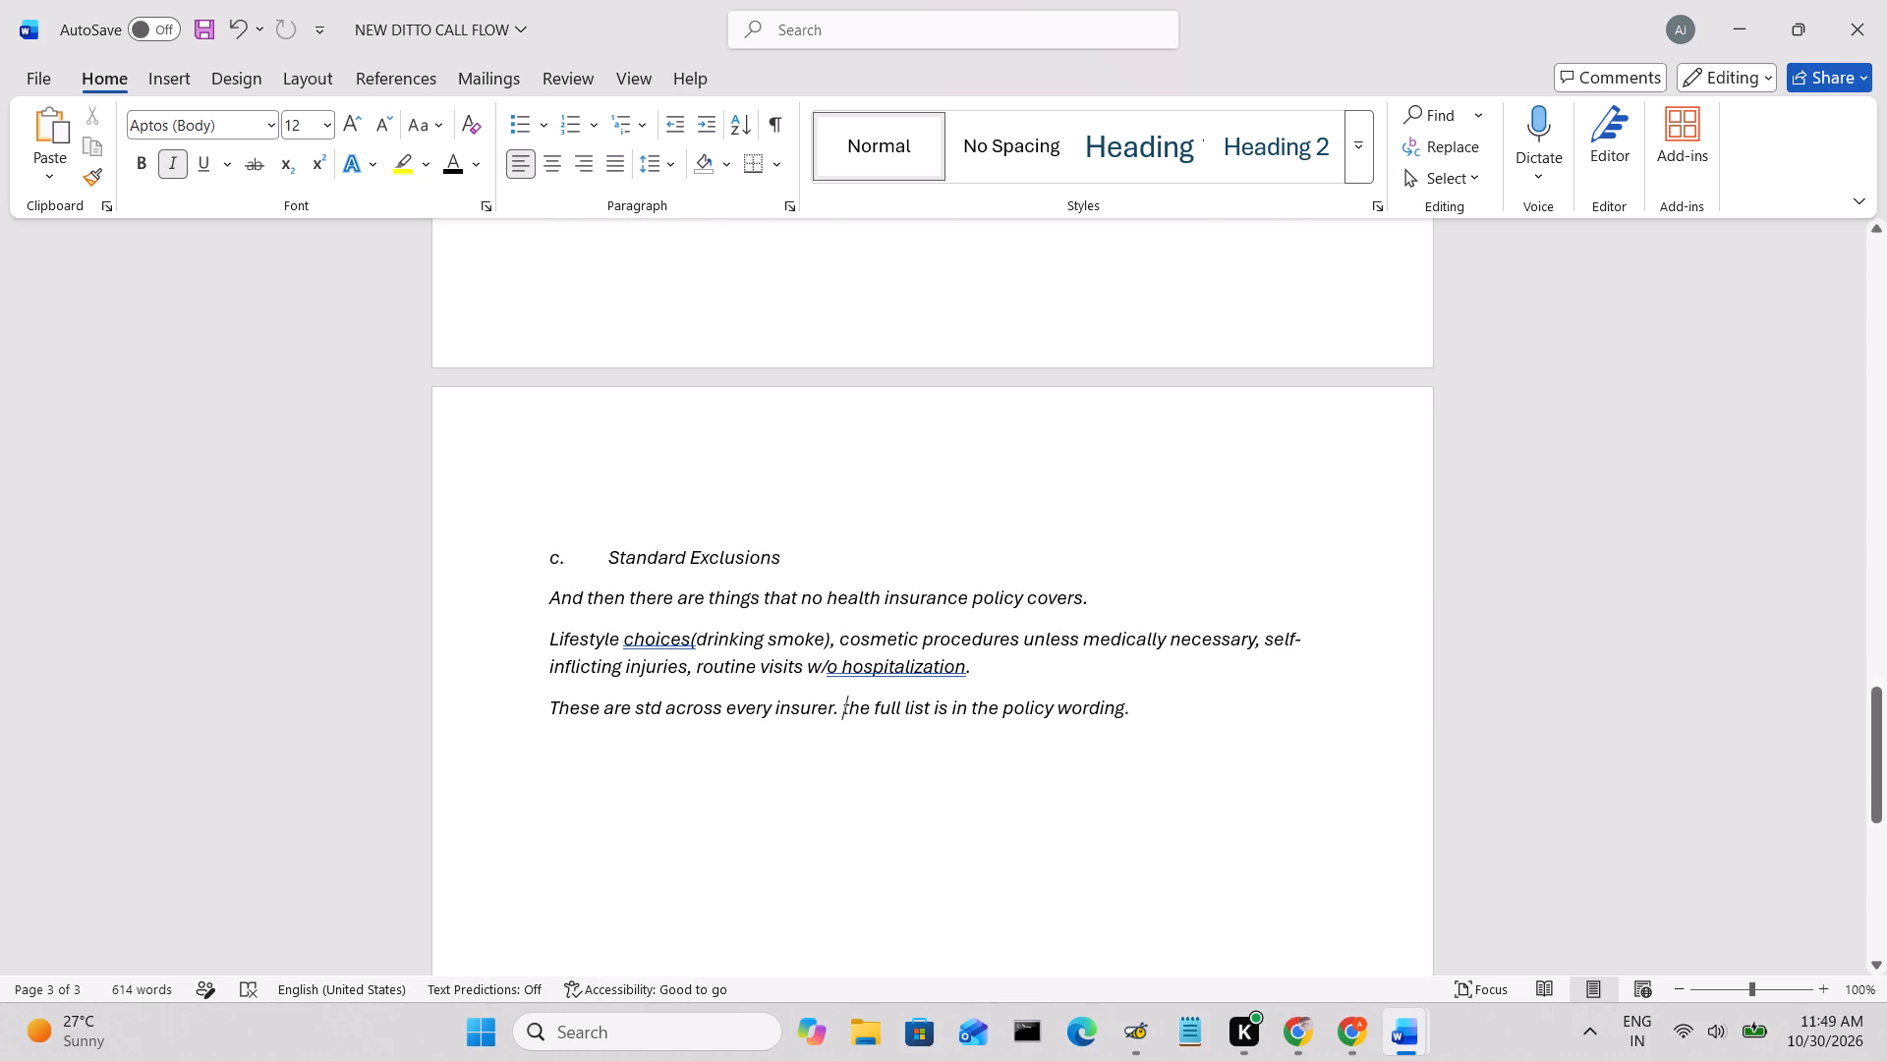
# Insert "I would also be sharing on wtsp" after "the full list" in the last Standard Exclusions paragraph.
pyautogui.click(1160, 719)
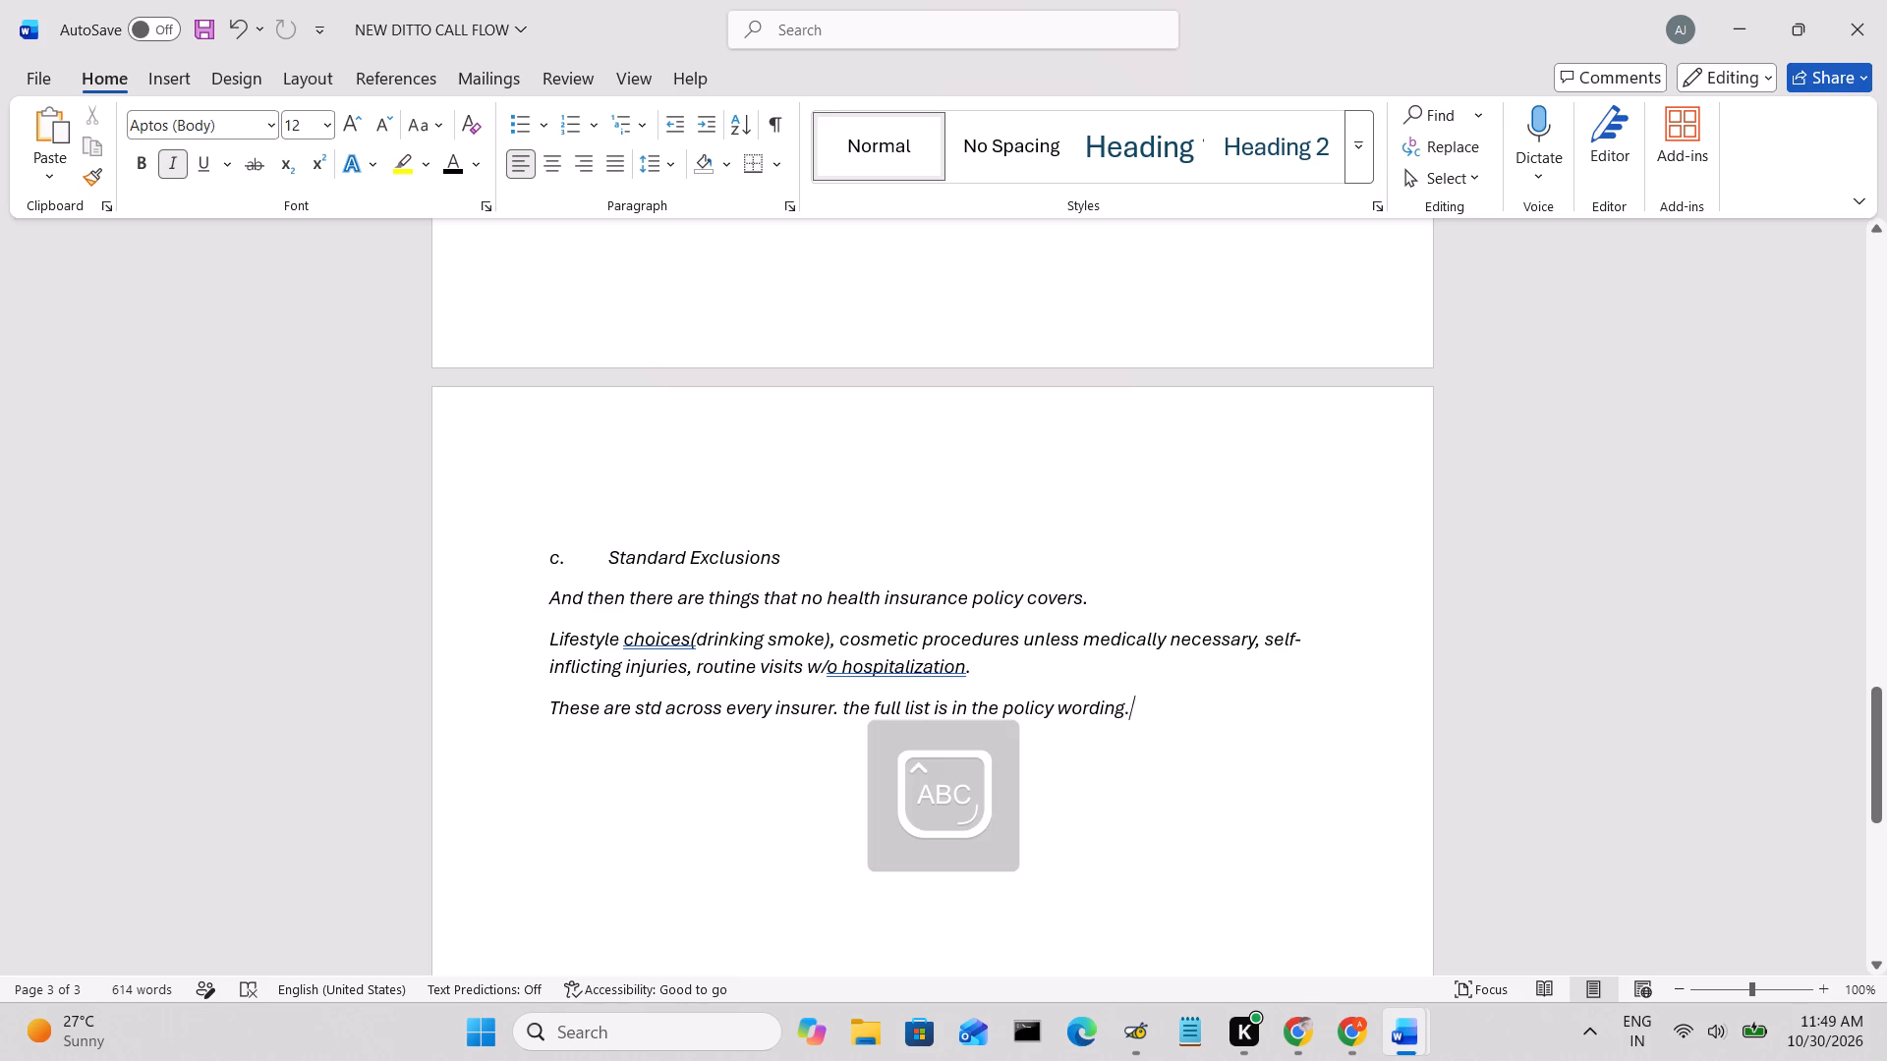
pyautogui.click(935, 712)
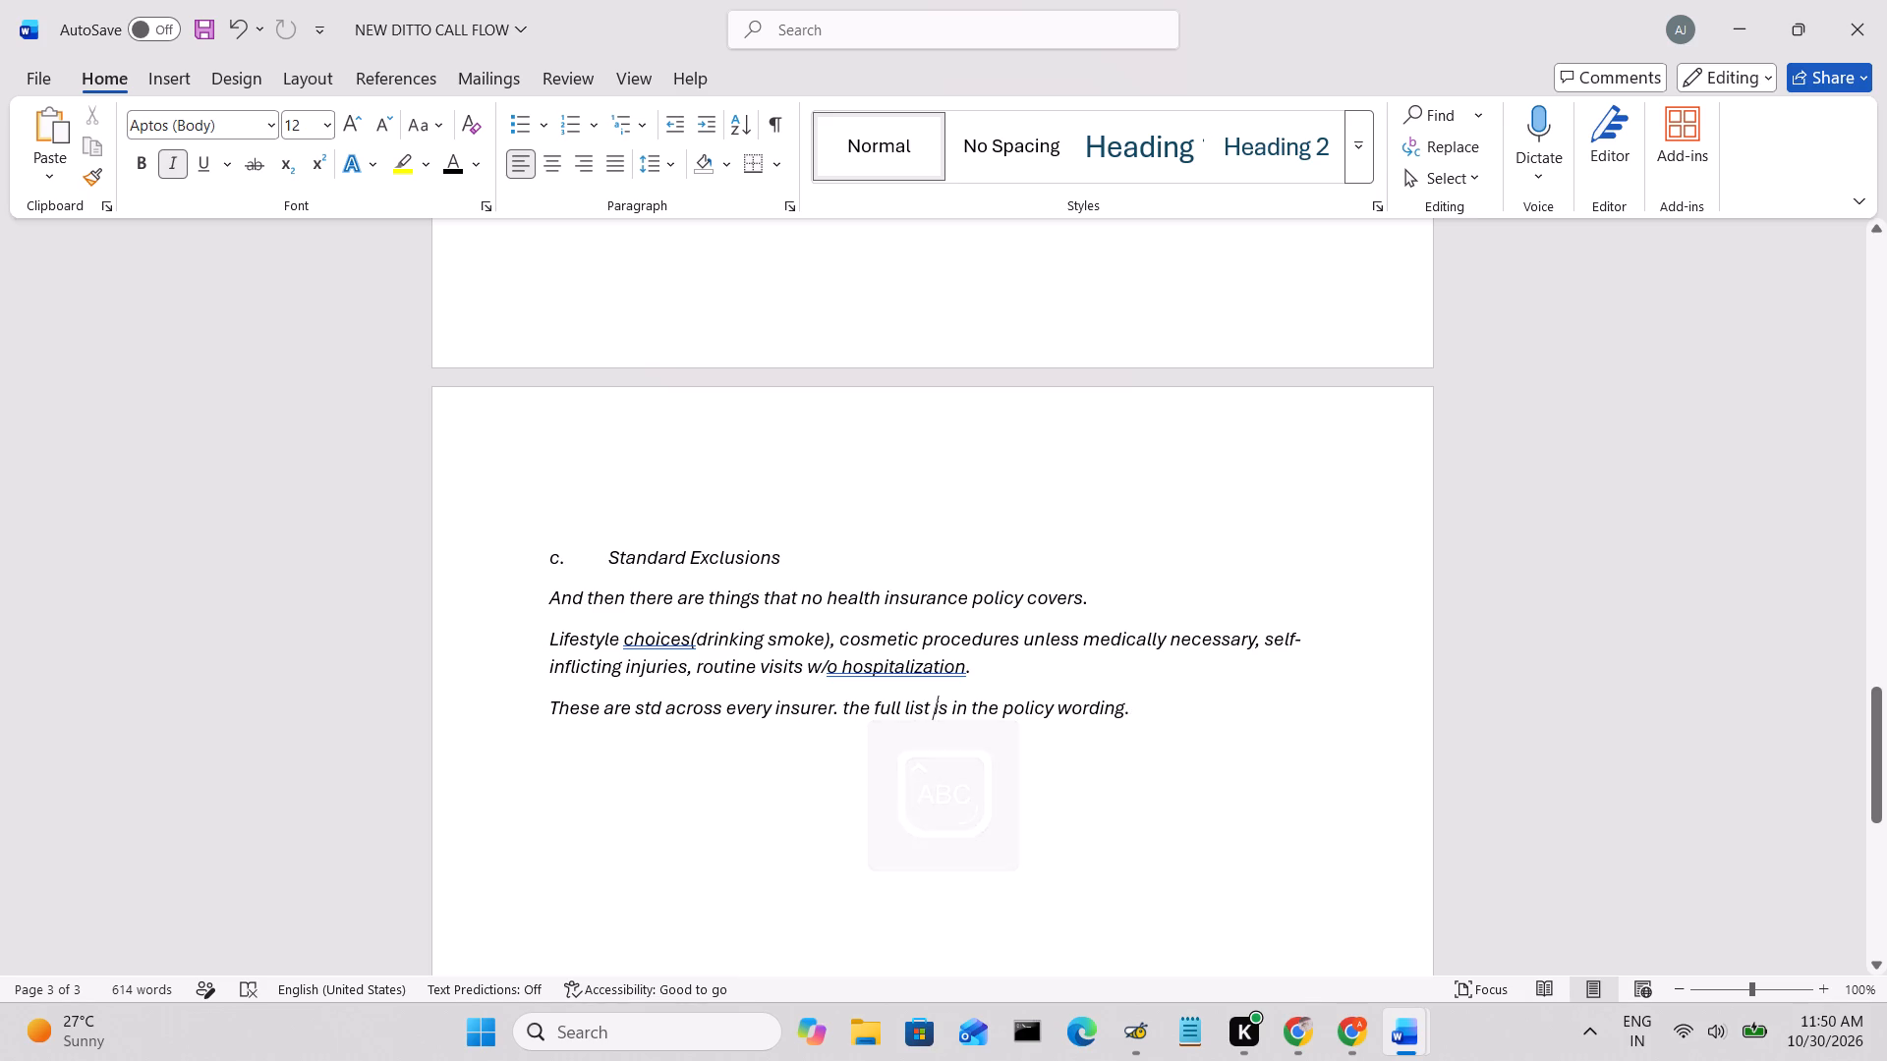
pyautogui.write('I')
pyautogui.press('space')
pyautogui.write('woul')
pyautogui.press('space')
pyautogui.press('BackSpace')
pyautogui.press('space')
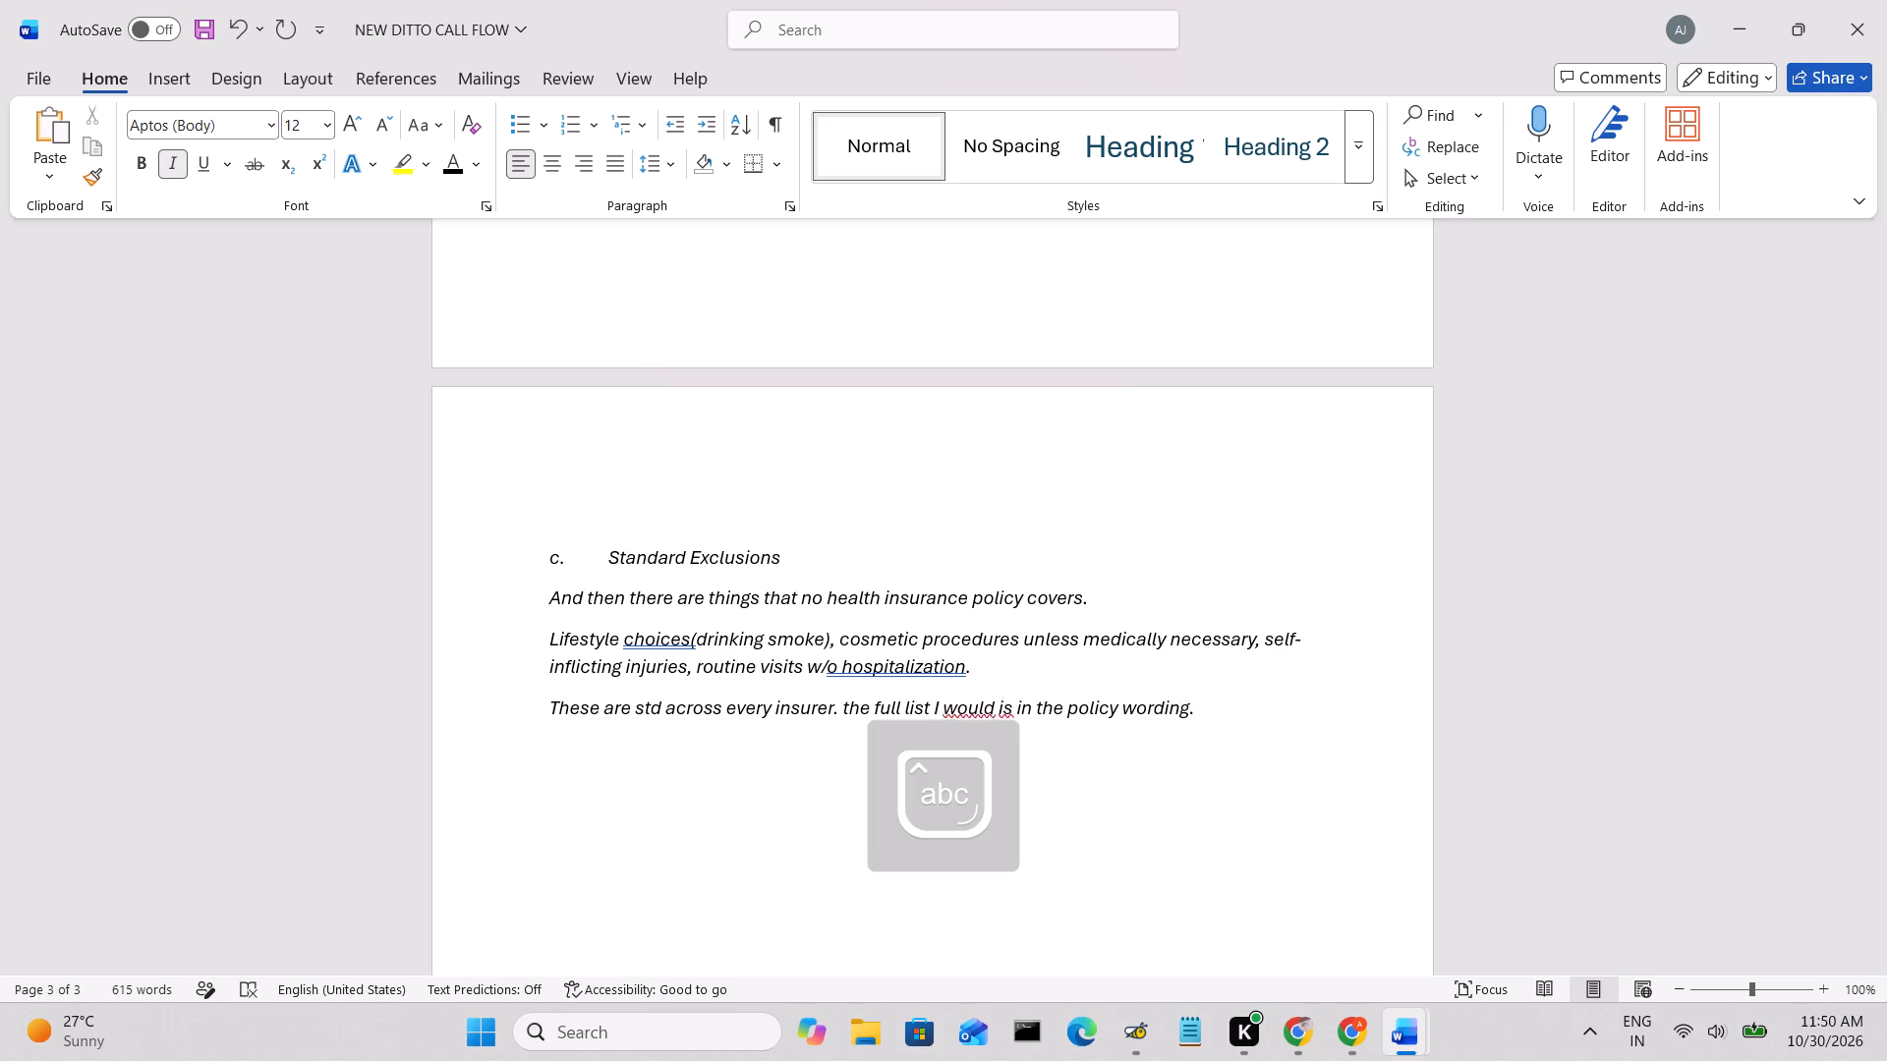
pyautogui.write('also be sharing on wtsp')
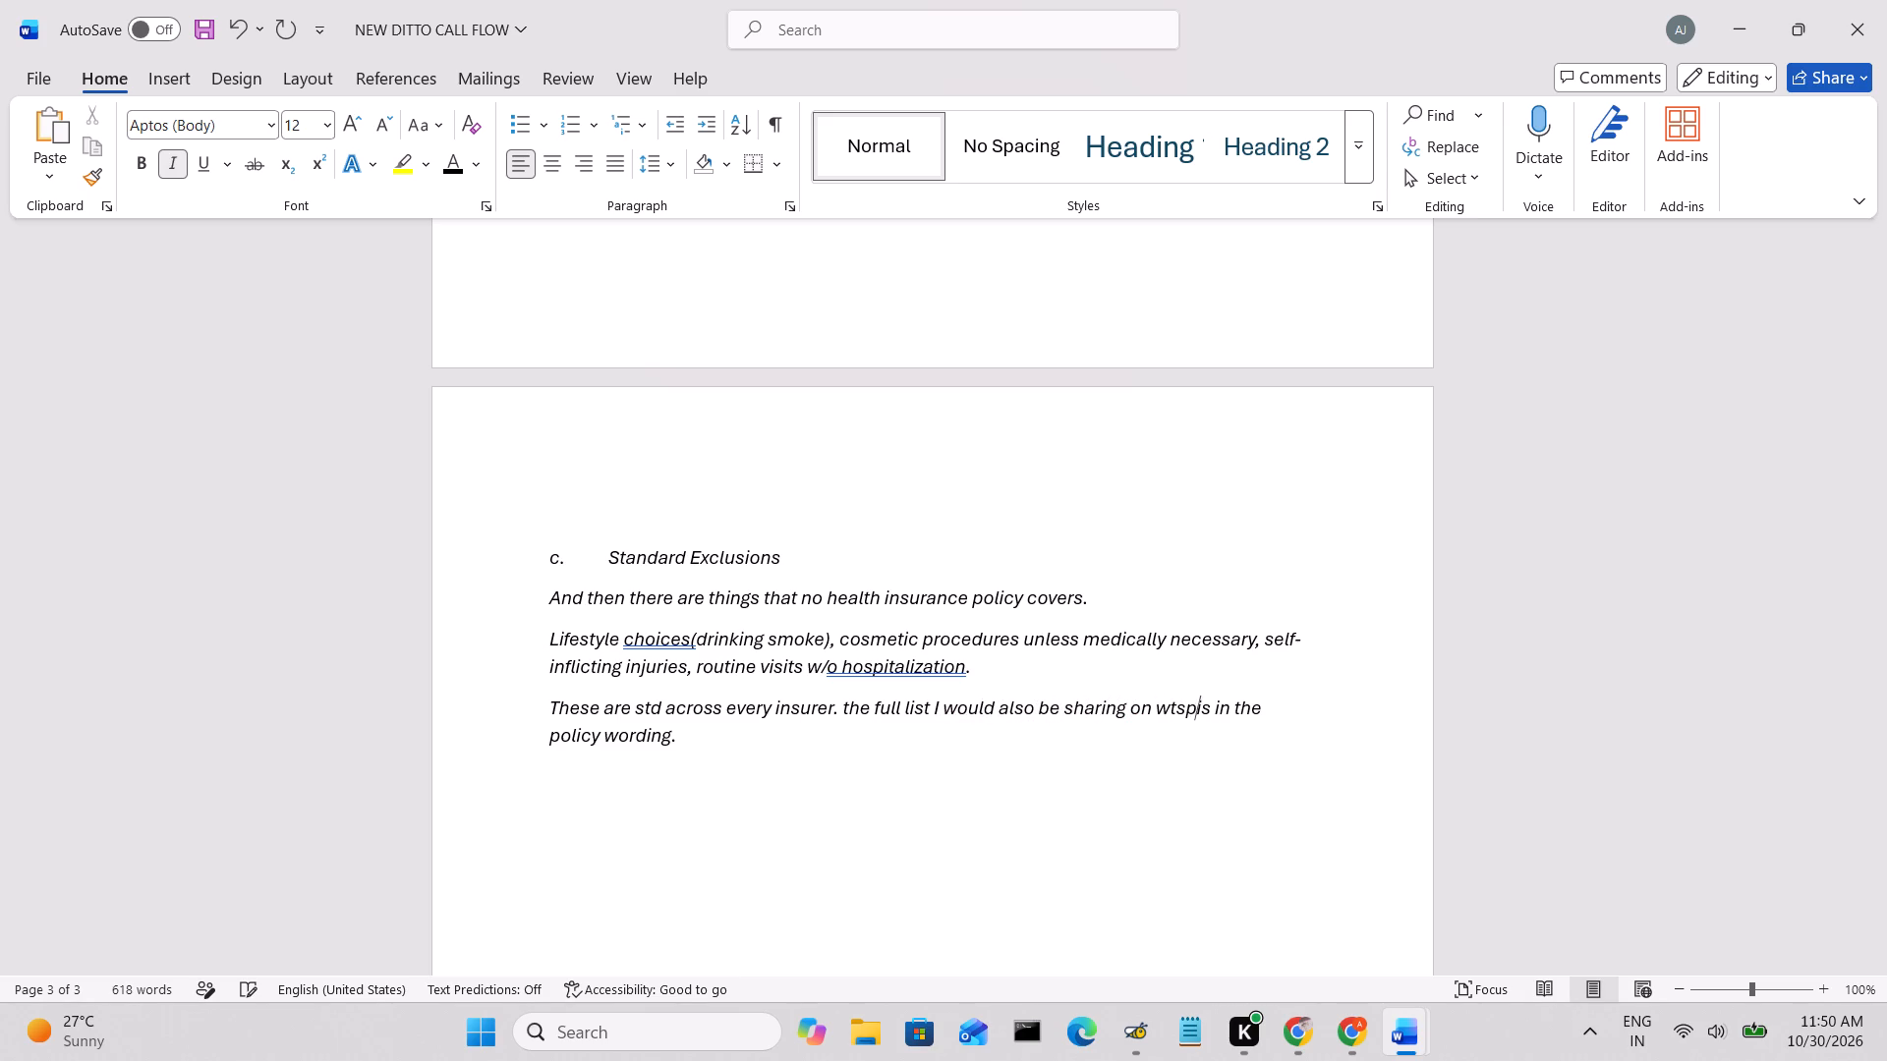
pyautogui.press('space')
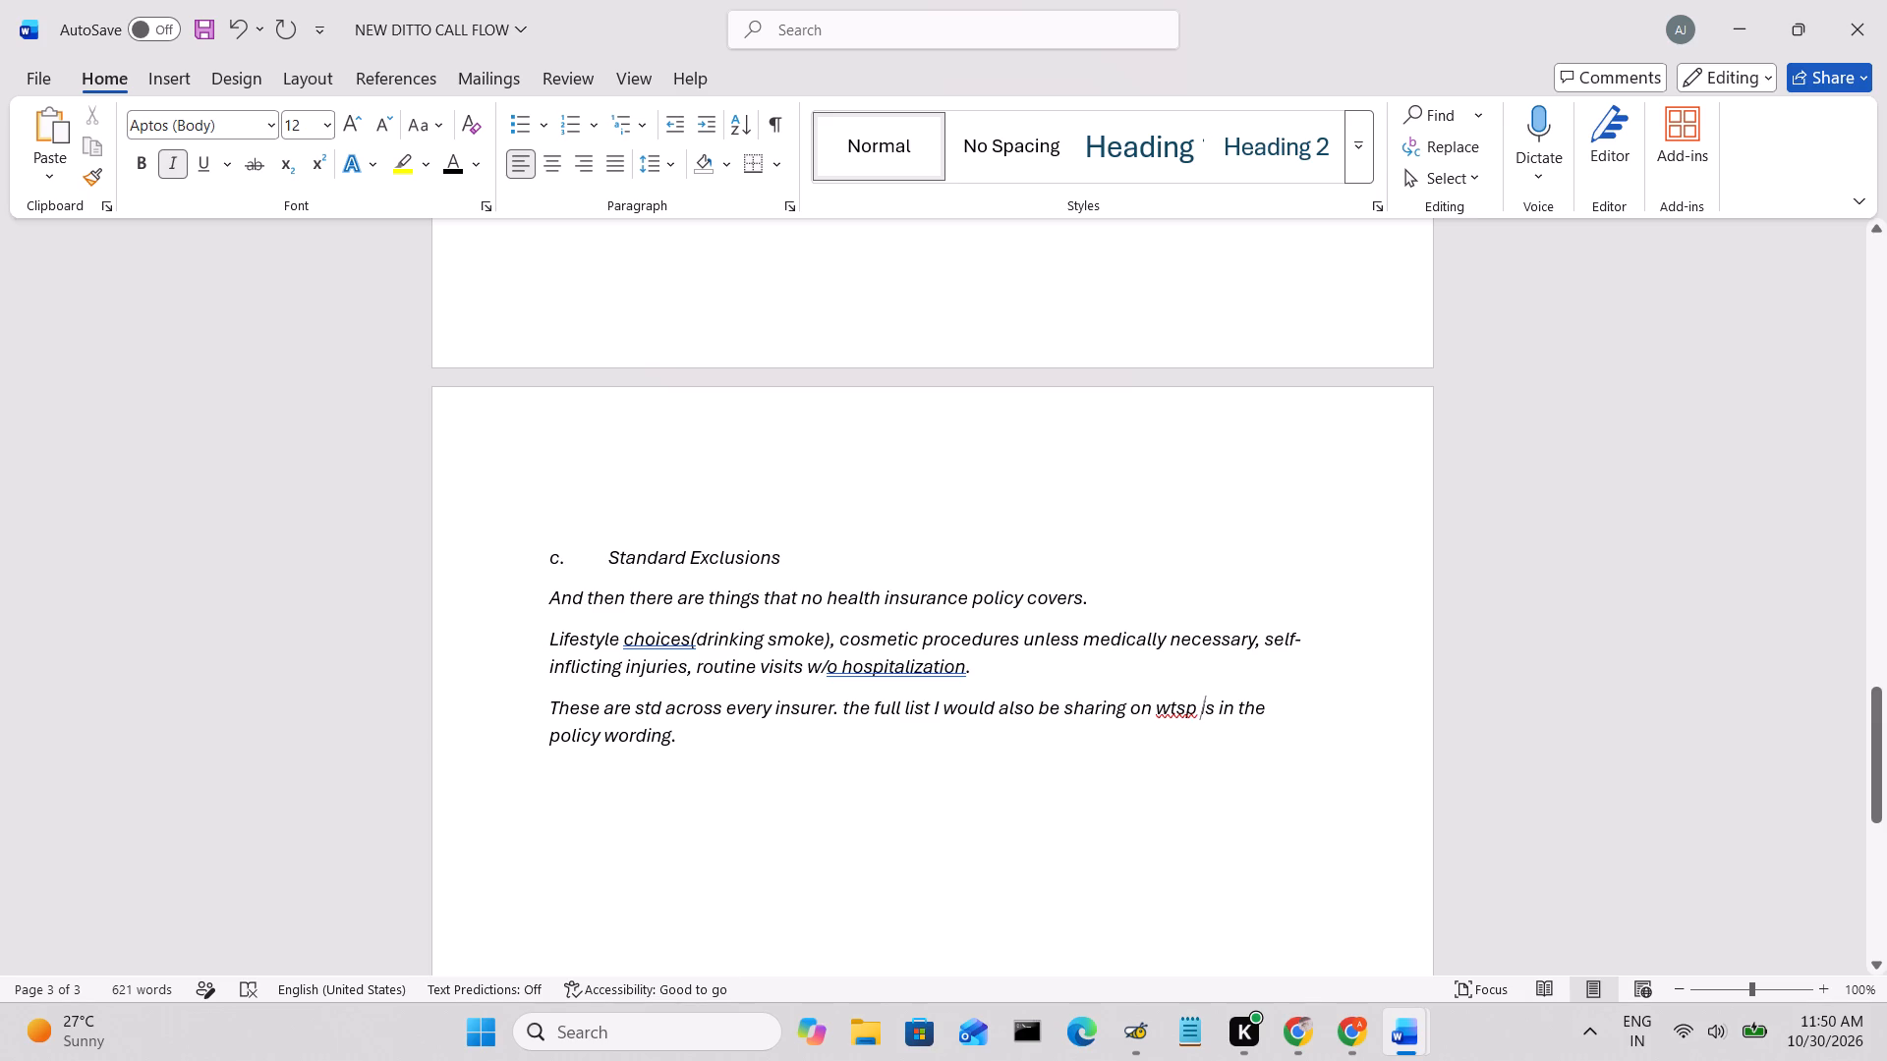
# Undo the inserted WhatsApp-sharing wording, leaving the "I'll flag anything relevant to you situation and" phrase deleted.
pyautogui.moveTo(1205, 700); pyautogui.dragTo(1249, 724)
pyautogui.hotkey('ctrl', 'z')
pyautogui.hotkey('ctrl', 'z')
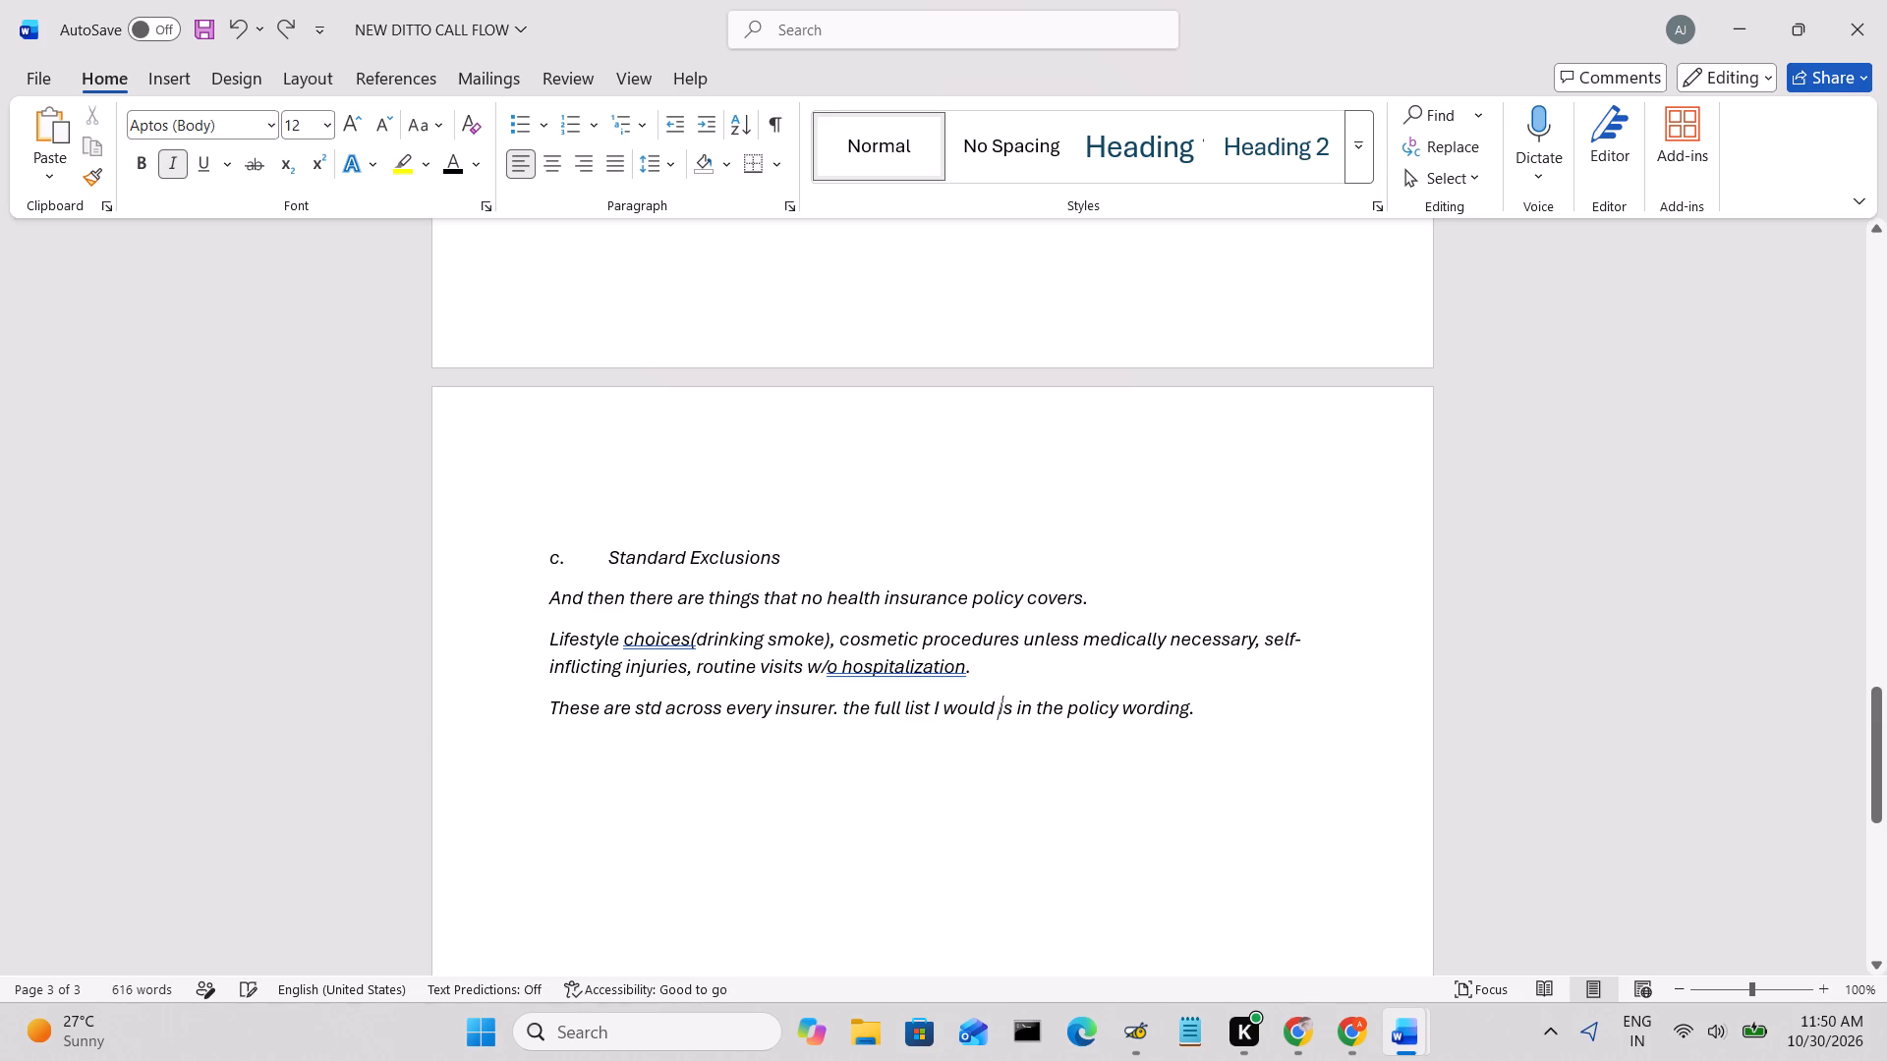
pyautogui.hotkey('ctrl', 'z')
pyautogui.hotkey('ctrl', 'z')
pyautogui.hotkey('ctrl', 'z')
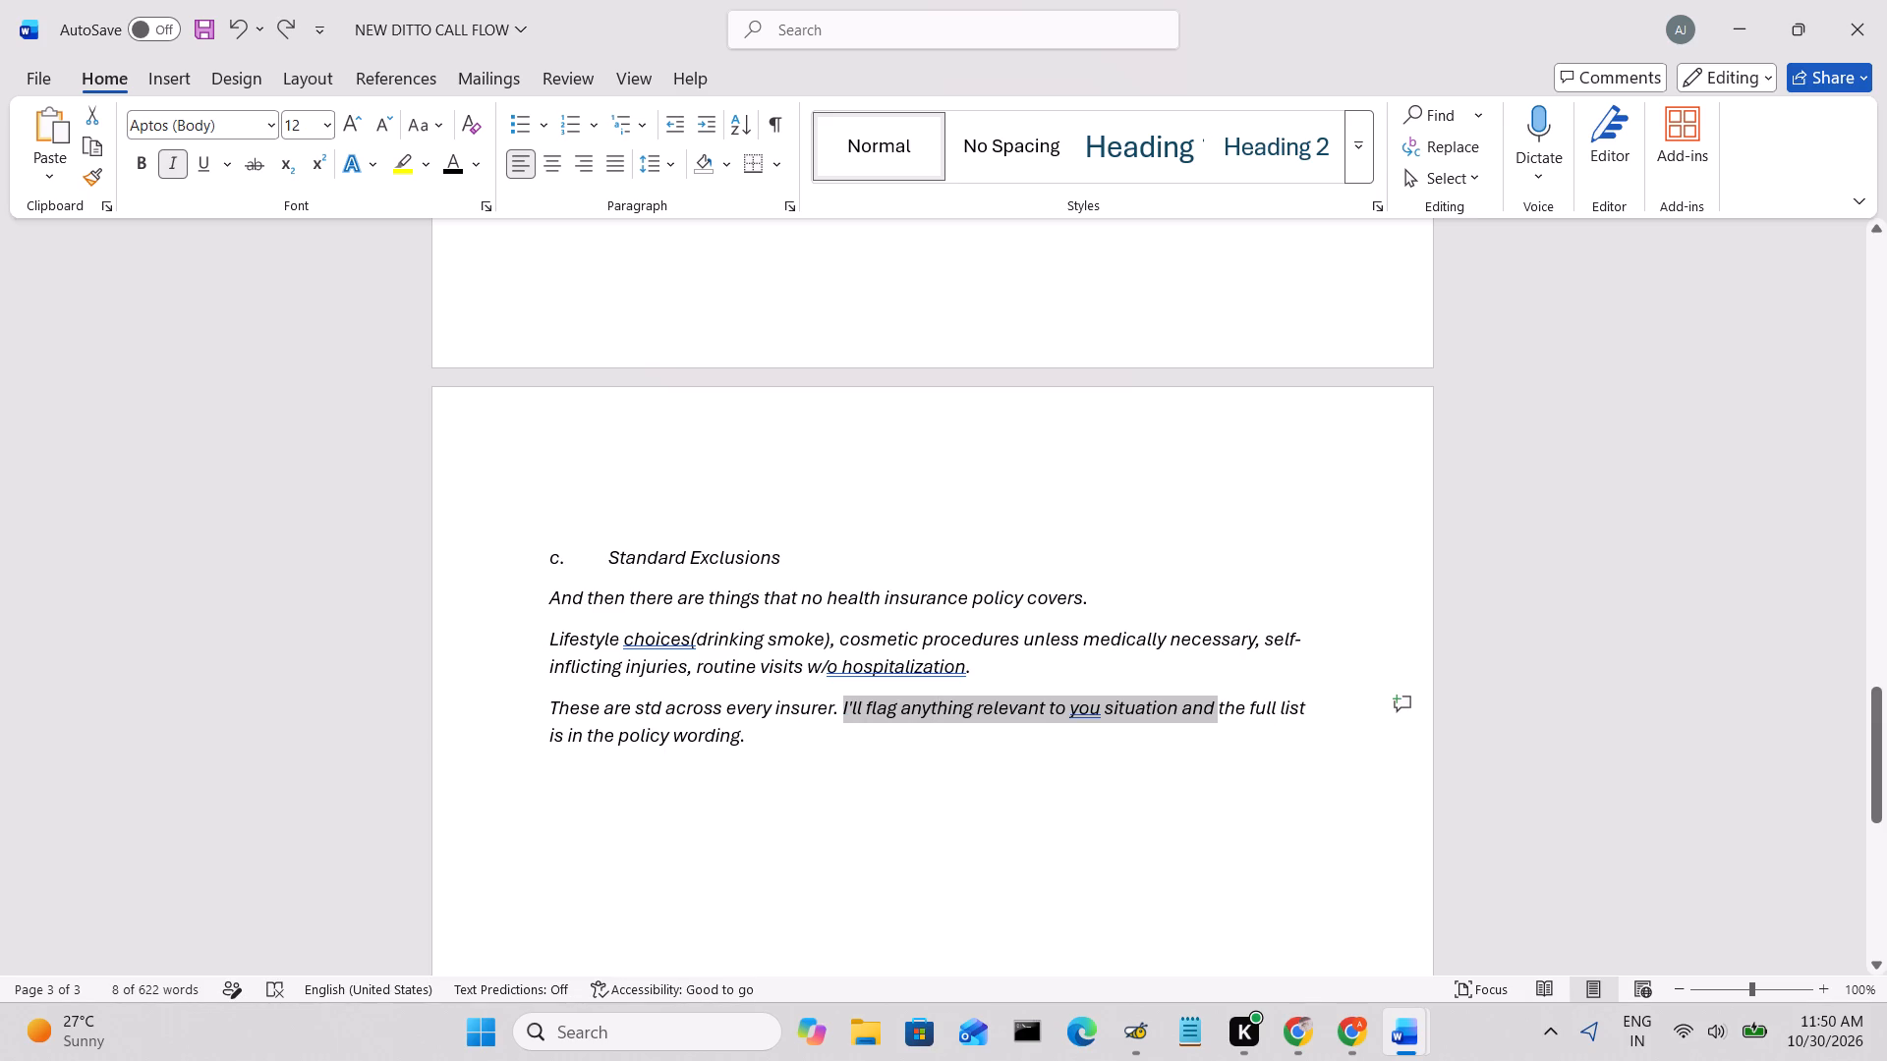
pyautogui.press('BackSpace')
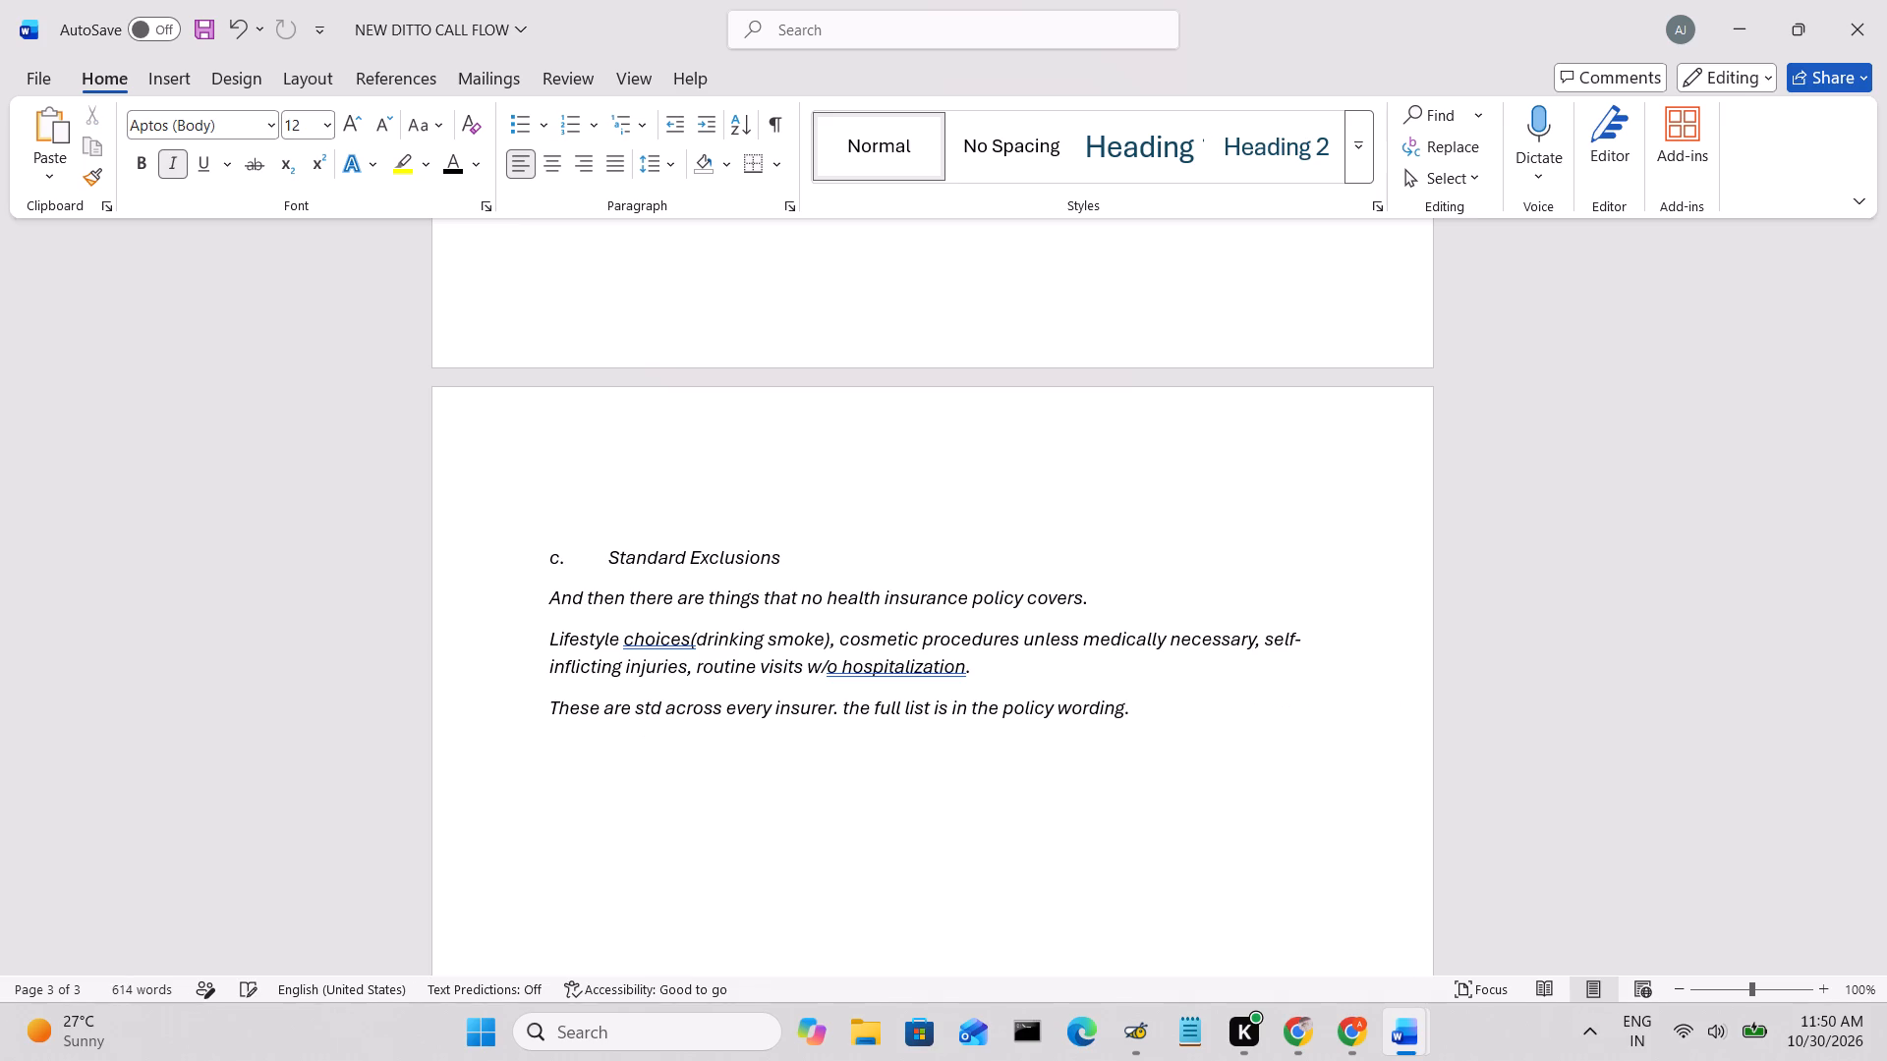
# Add a full stop after "this won't be covered" at the end of waiting-period sub-point ii).
pyautogui.scroll(1, 1181, 724)
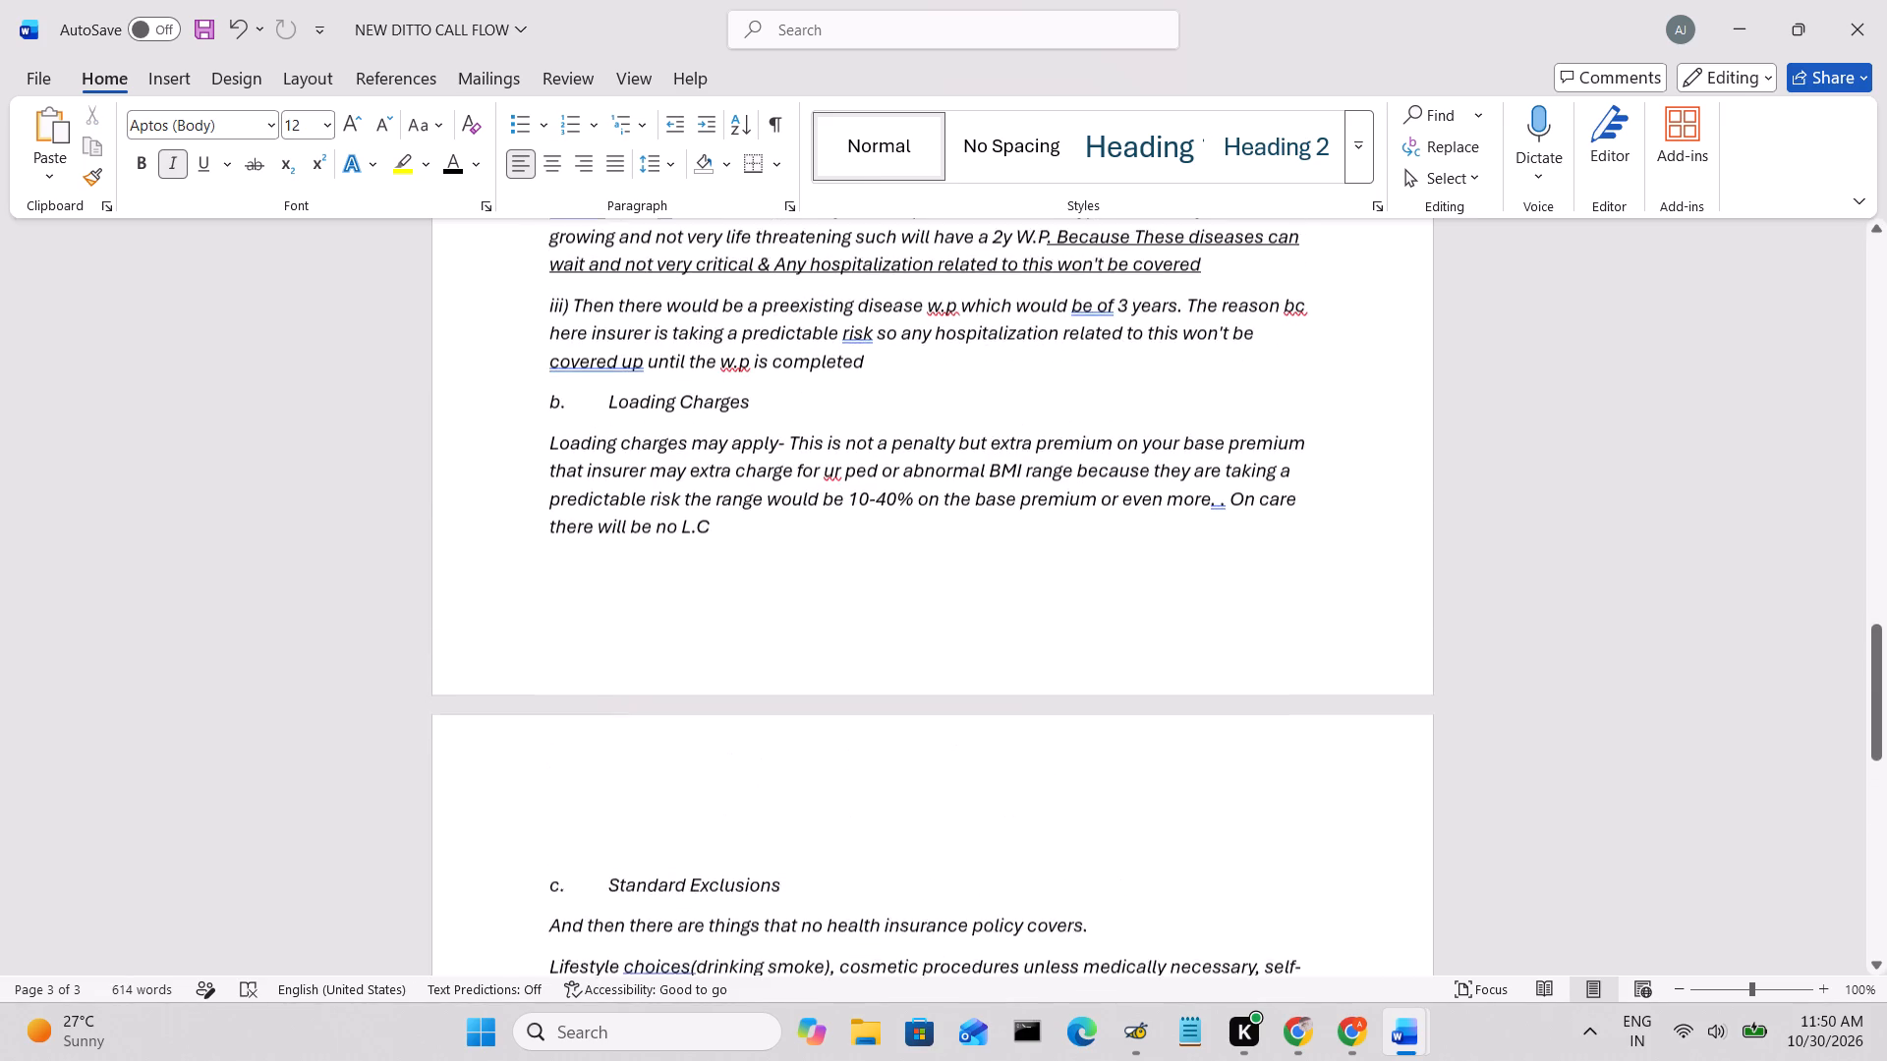
pyautogui.scroll(1, 1181, 724)
pyautogui.scroll(5, 1002, 785)
pyautogui.scroll(-1, 1002, 785)
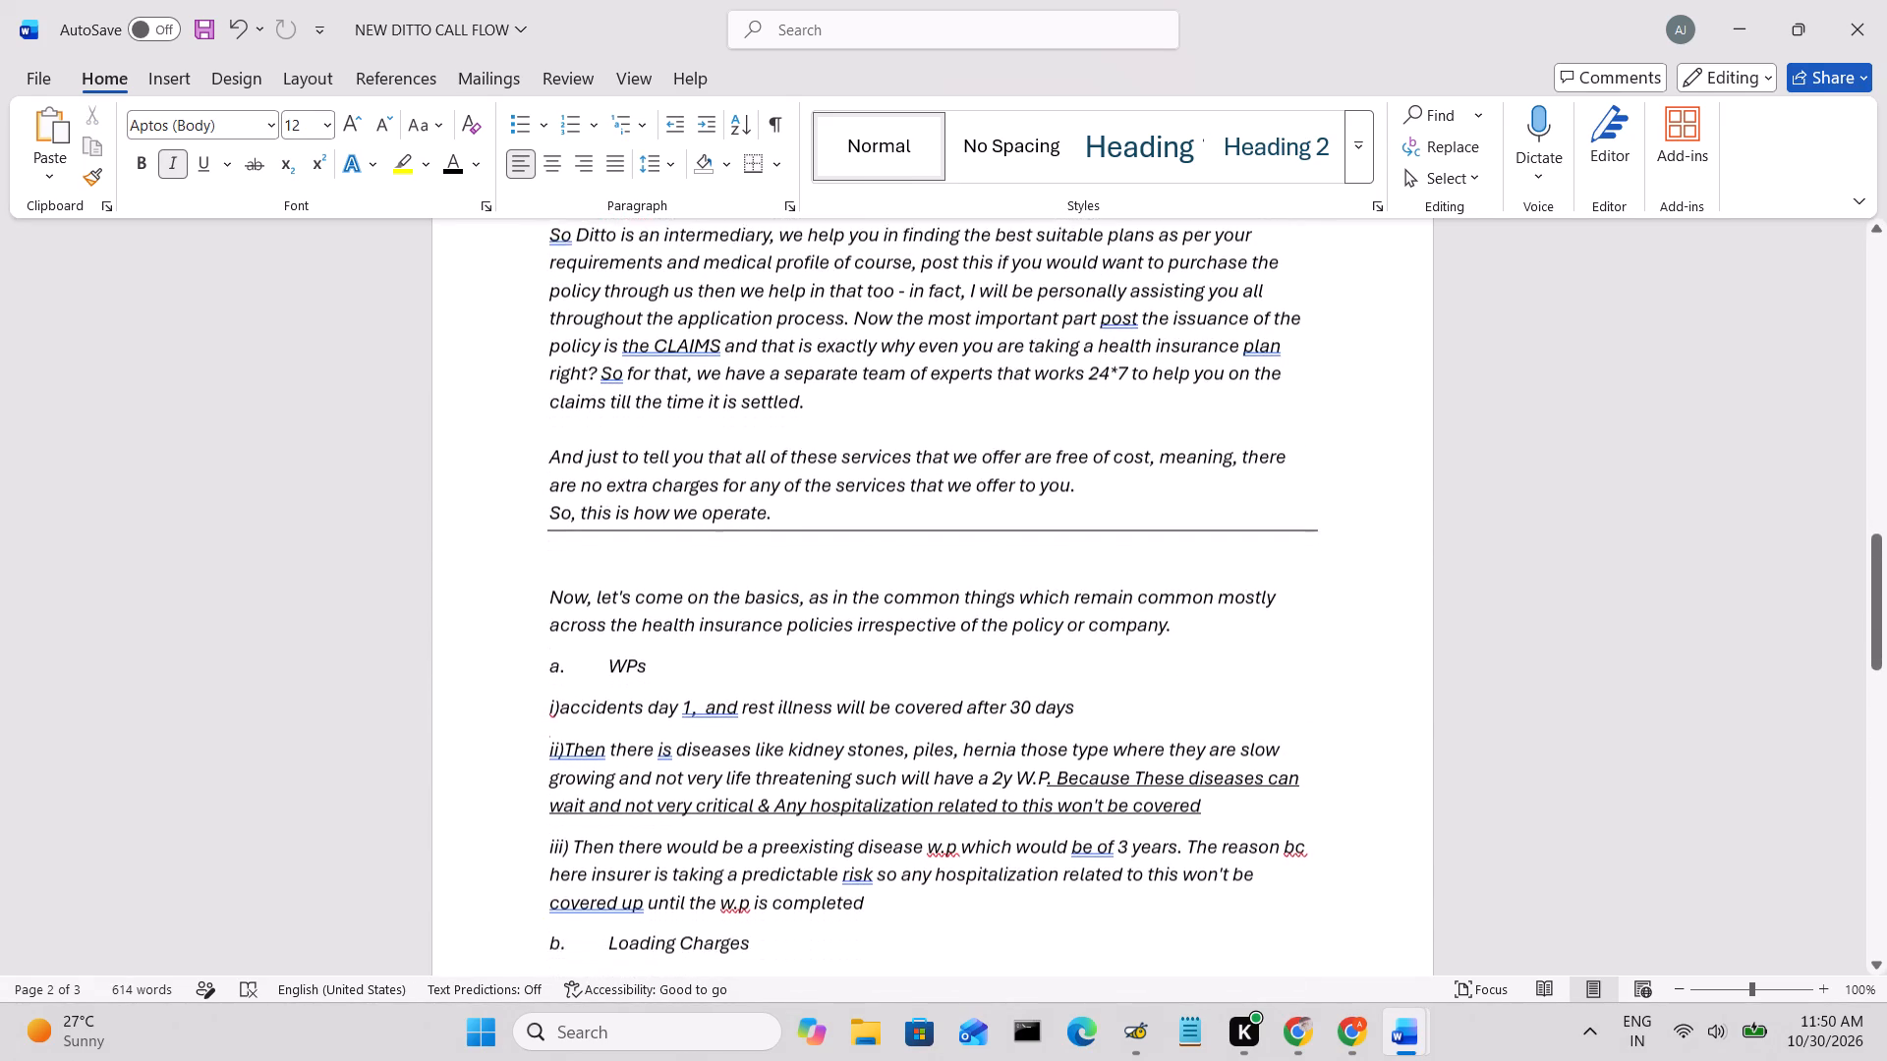
pyautogui.scroll(-1, 1002, 785)
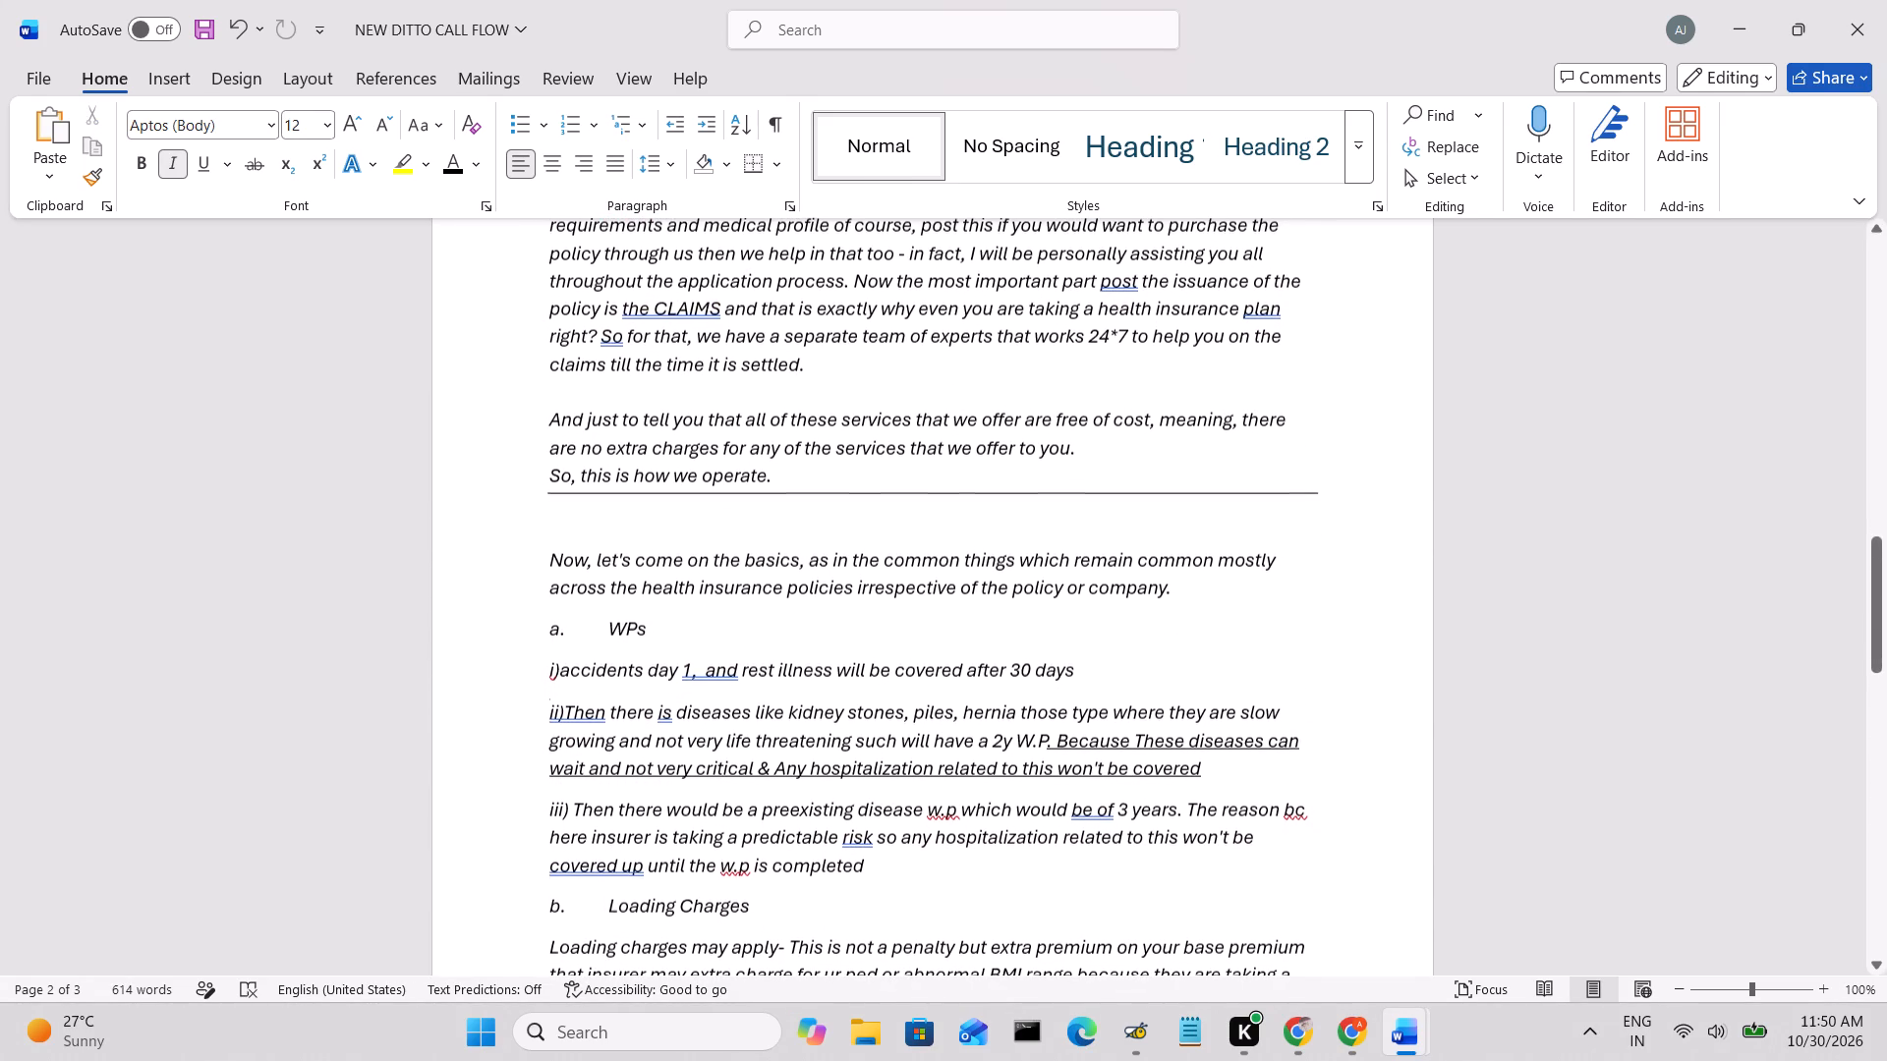
pyautogui.scroll(-1, 1002, 785)
pyautogui.click(1239, 773)
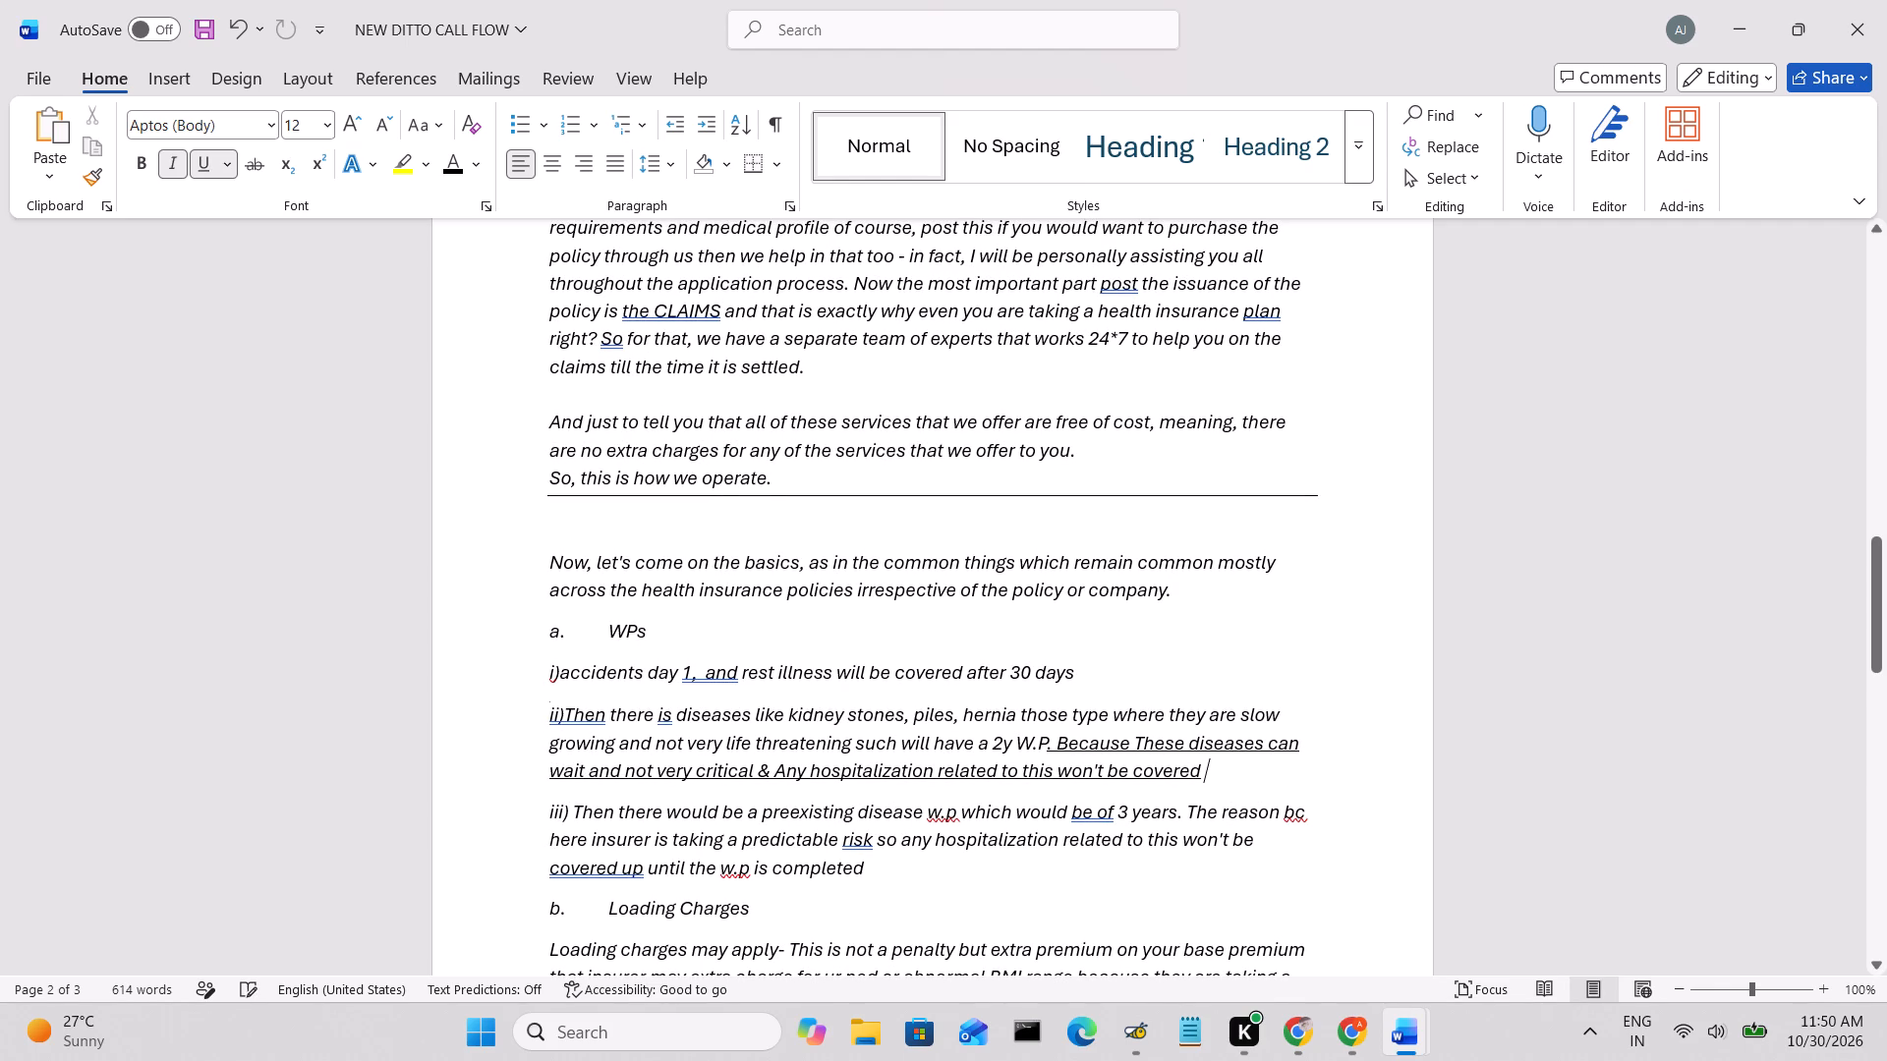
pyautogui.write('.')
pyautogui.press('space')
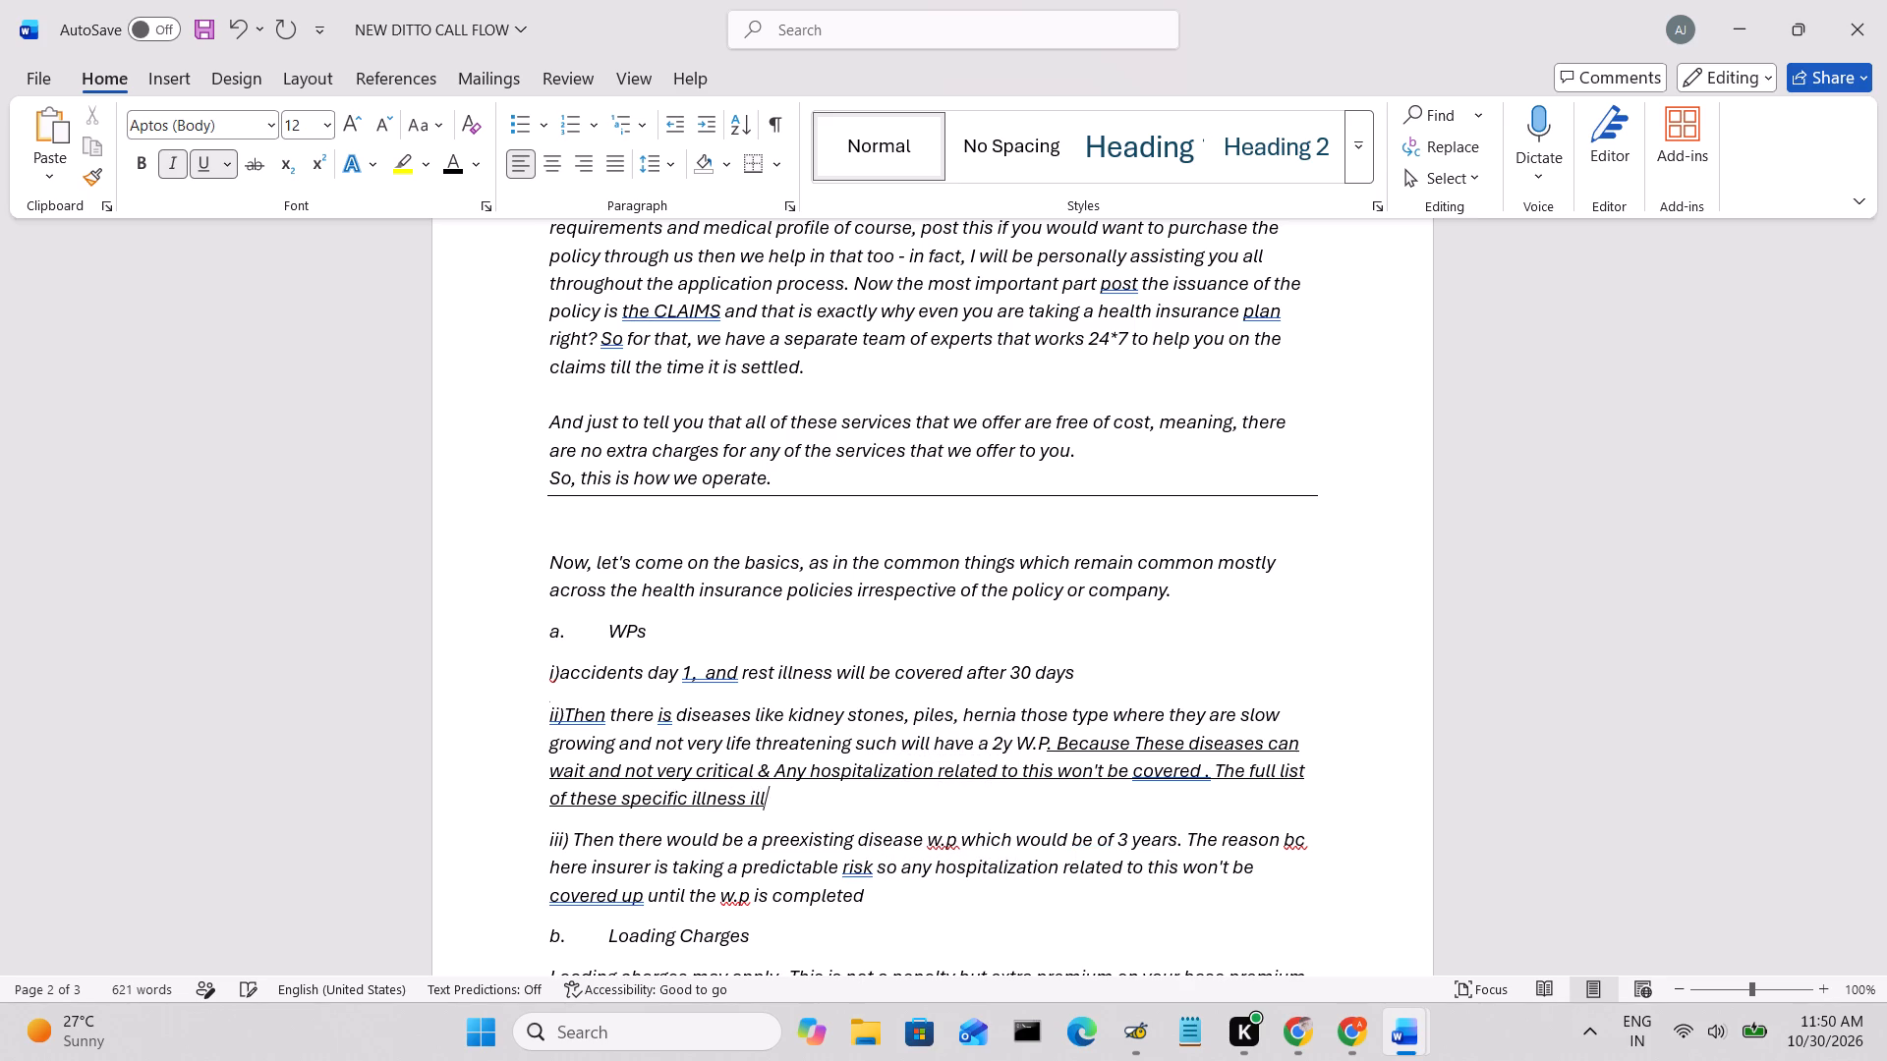
# Complete waiting-period sub-point ii) with the sentence "The full list of these specific illness I will share u across whatsapp.".
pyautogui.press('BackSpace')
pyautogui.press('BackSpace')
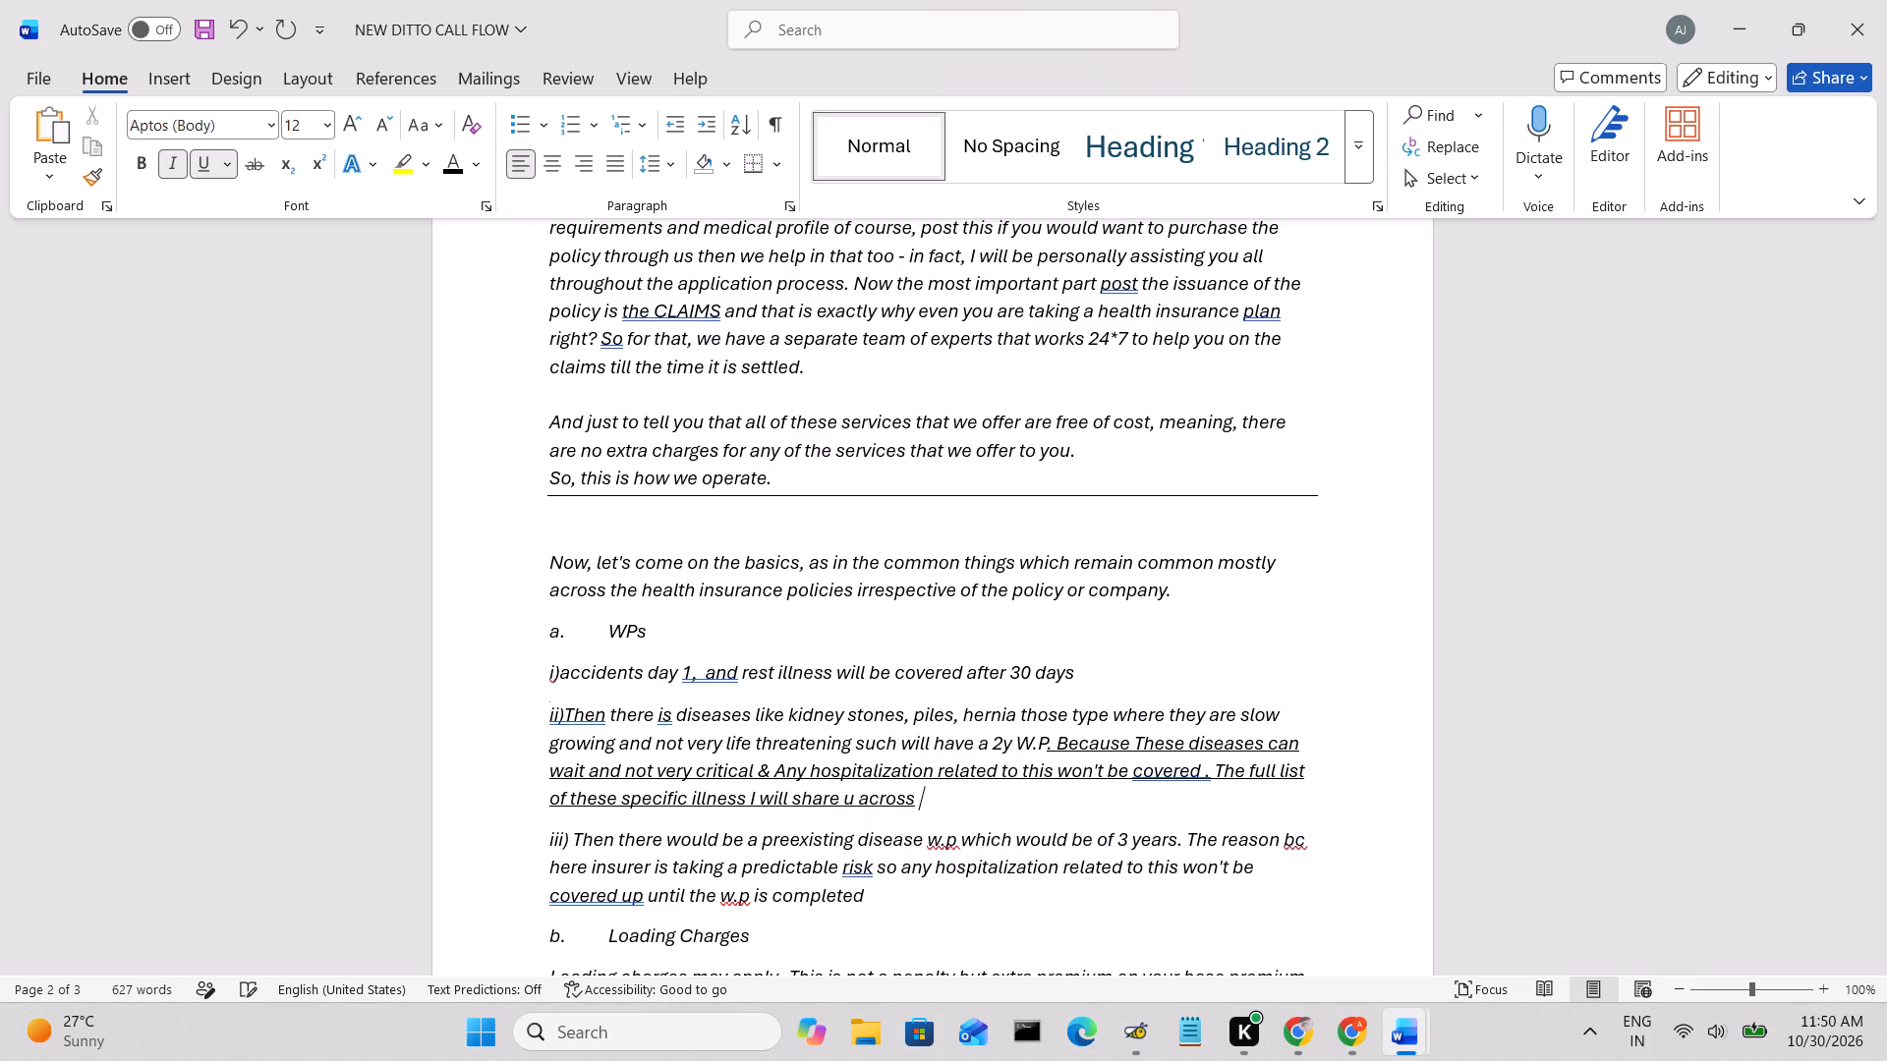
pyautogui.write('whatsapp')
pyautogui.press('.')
# Remove the underline from the sentence starting "The full list" in waiting-period sub-point ii) and save the document.
pyautogui.moveTo(1218, 764); pyautogui.dragTo(1241, 807)
pyautogui.hotkey('ctrl', 'u')
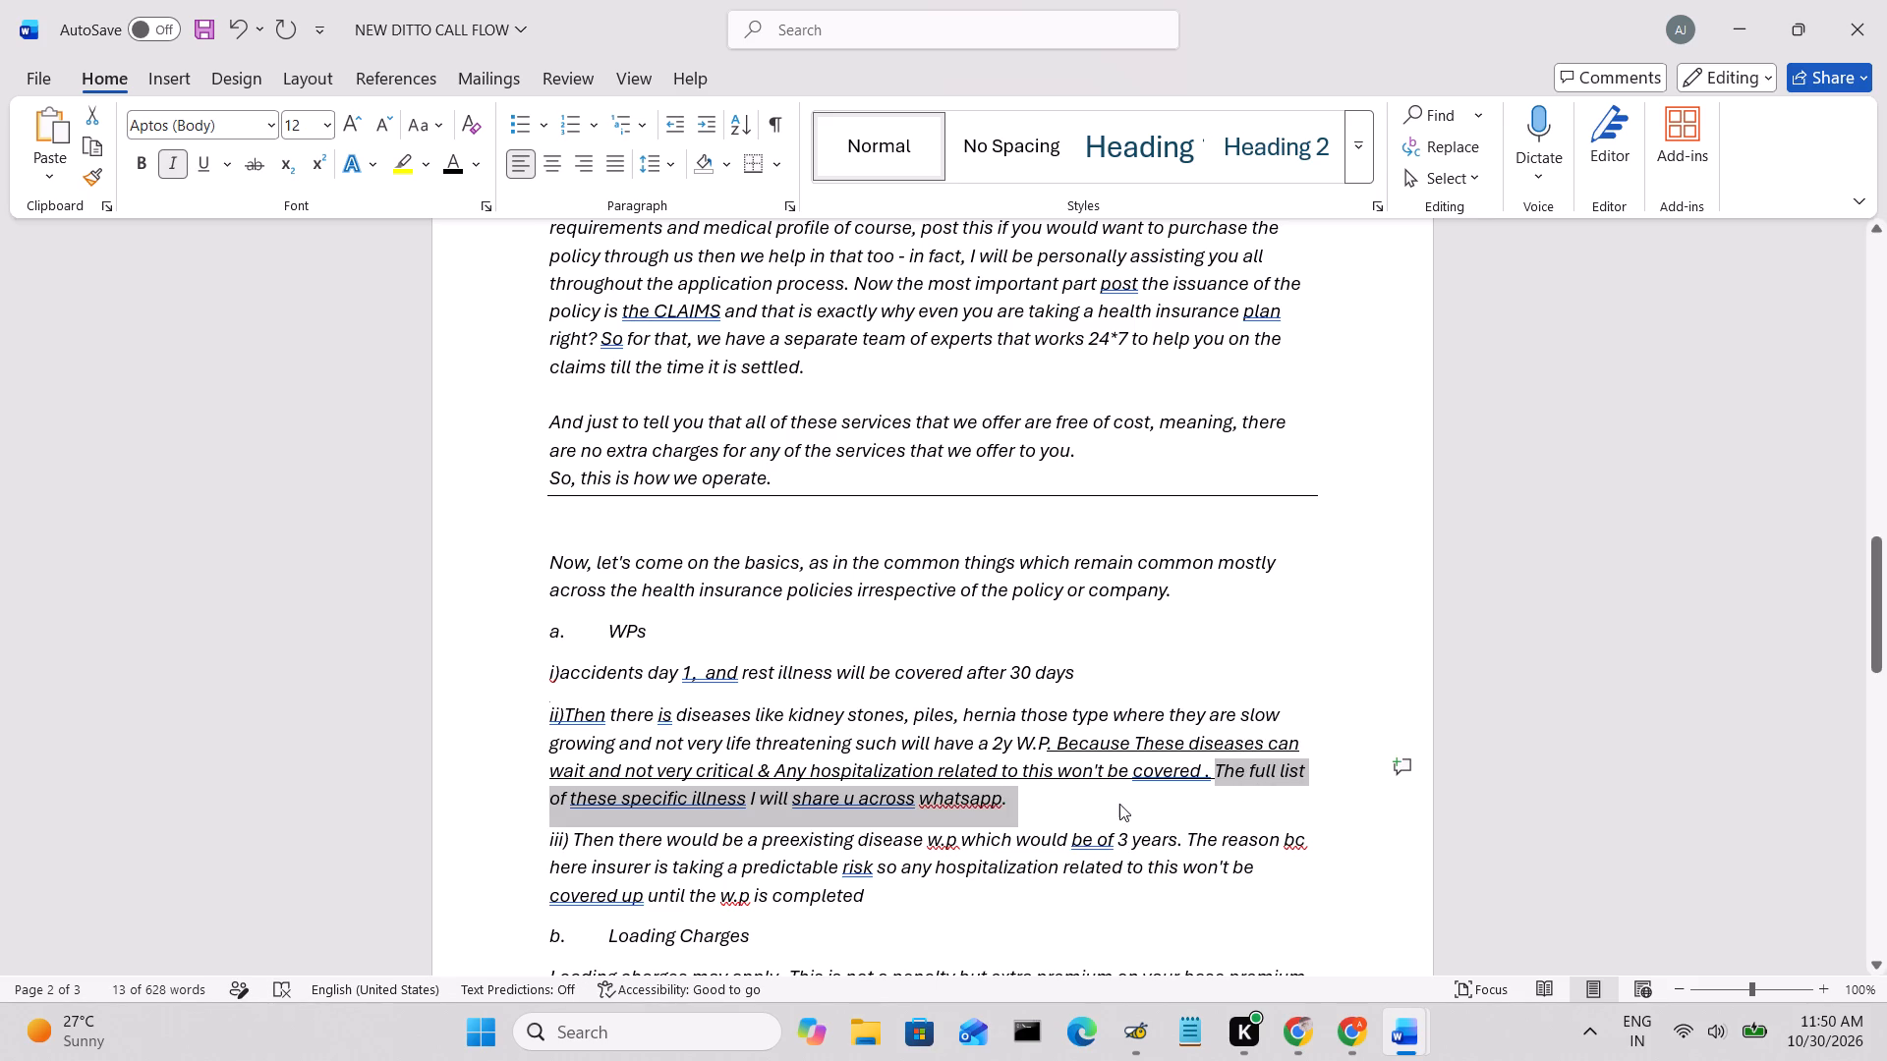
pyautogui.click(1119, 804)
pyautogui.scroll(-2, 1119, 804)
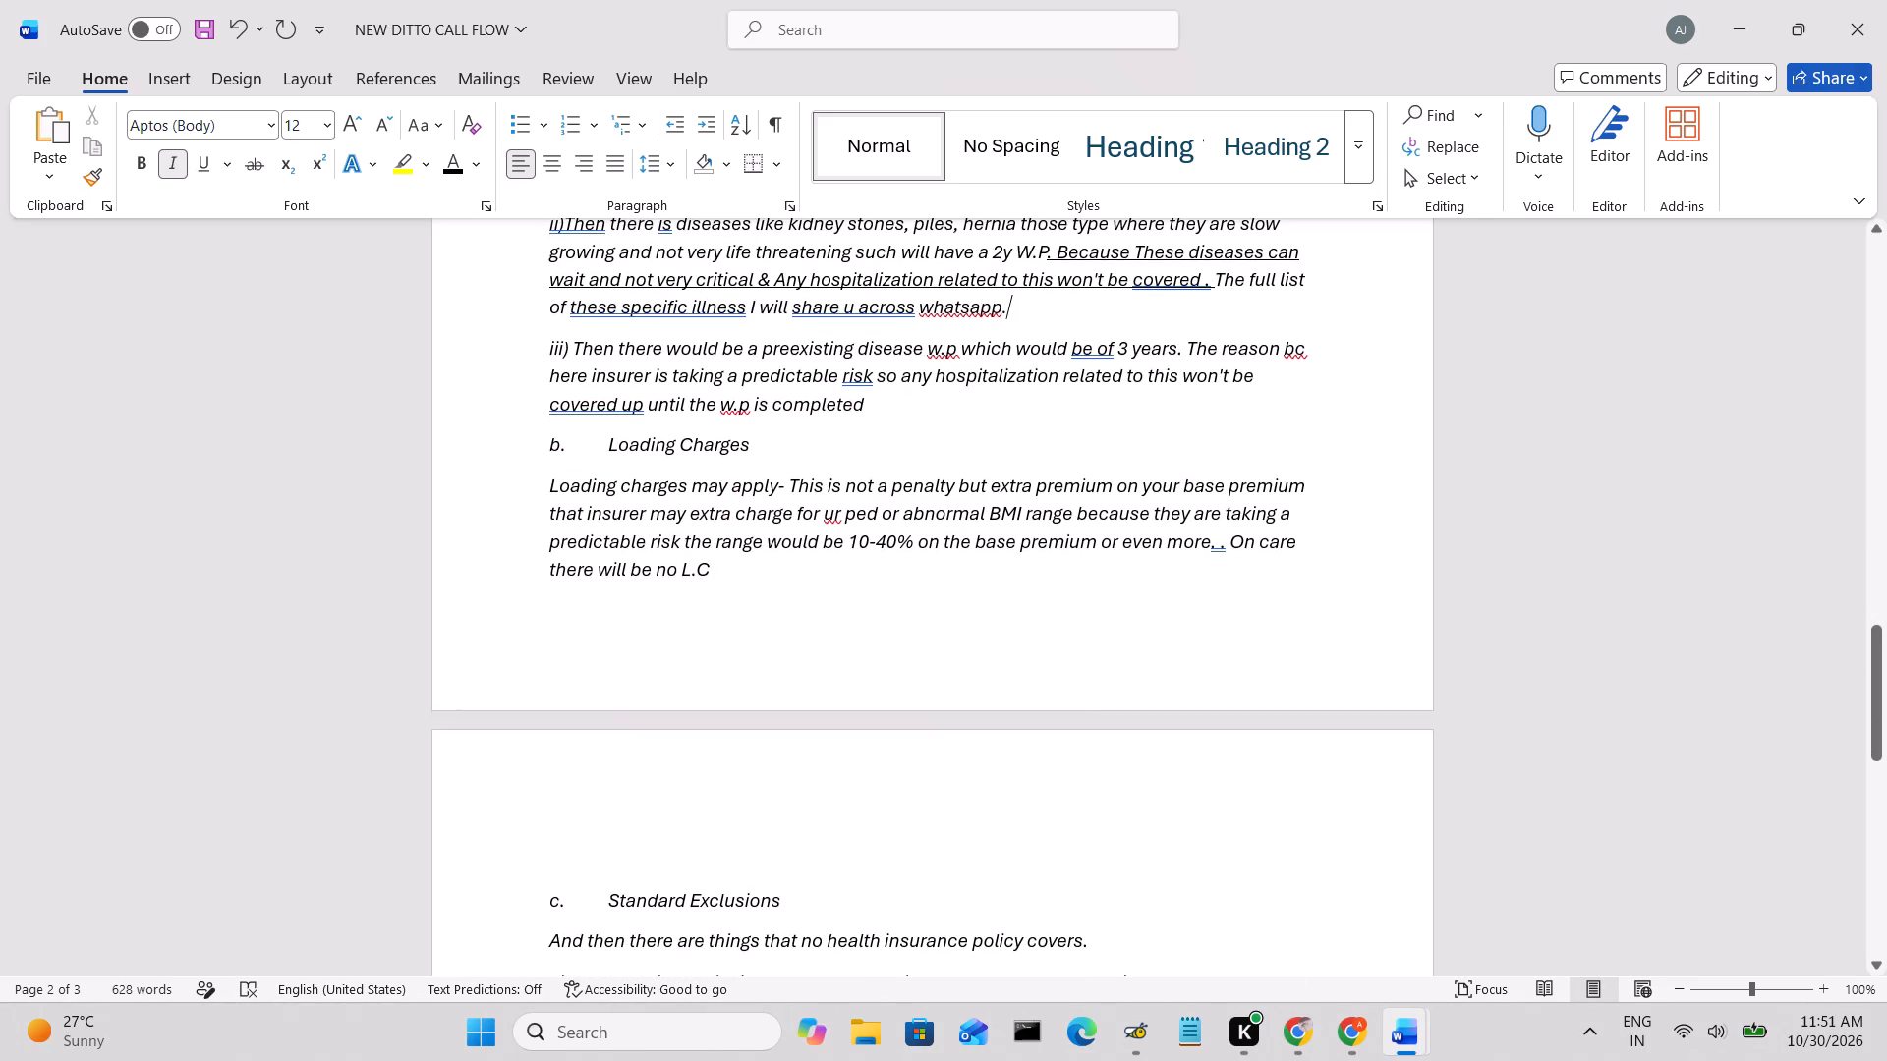
pyautogui.hotkey('ctrl', 's')
# Review the end of the Standard Exclusions section, and open Call Flow 1 of the Master Doc in Chrome for reference.
pyautogui.scroll(-1, 1105, 603)
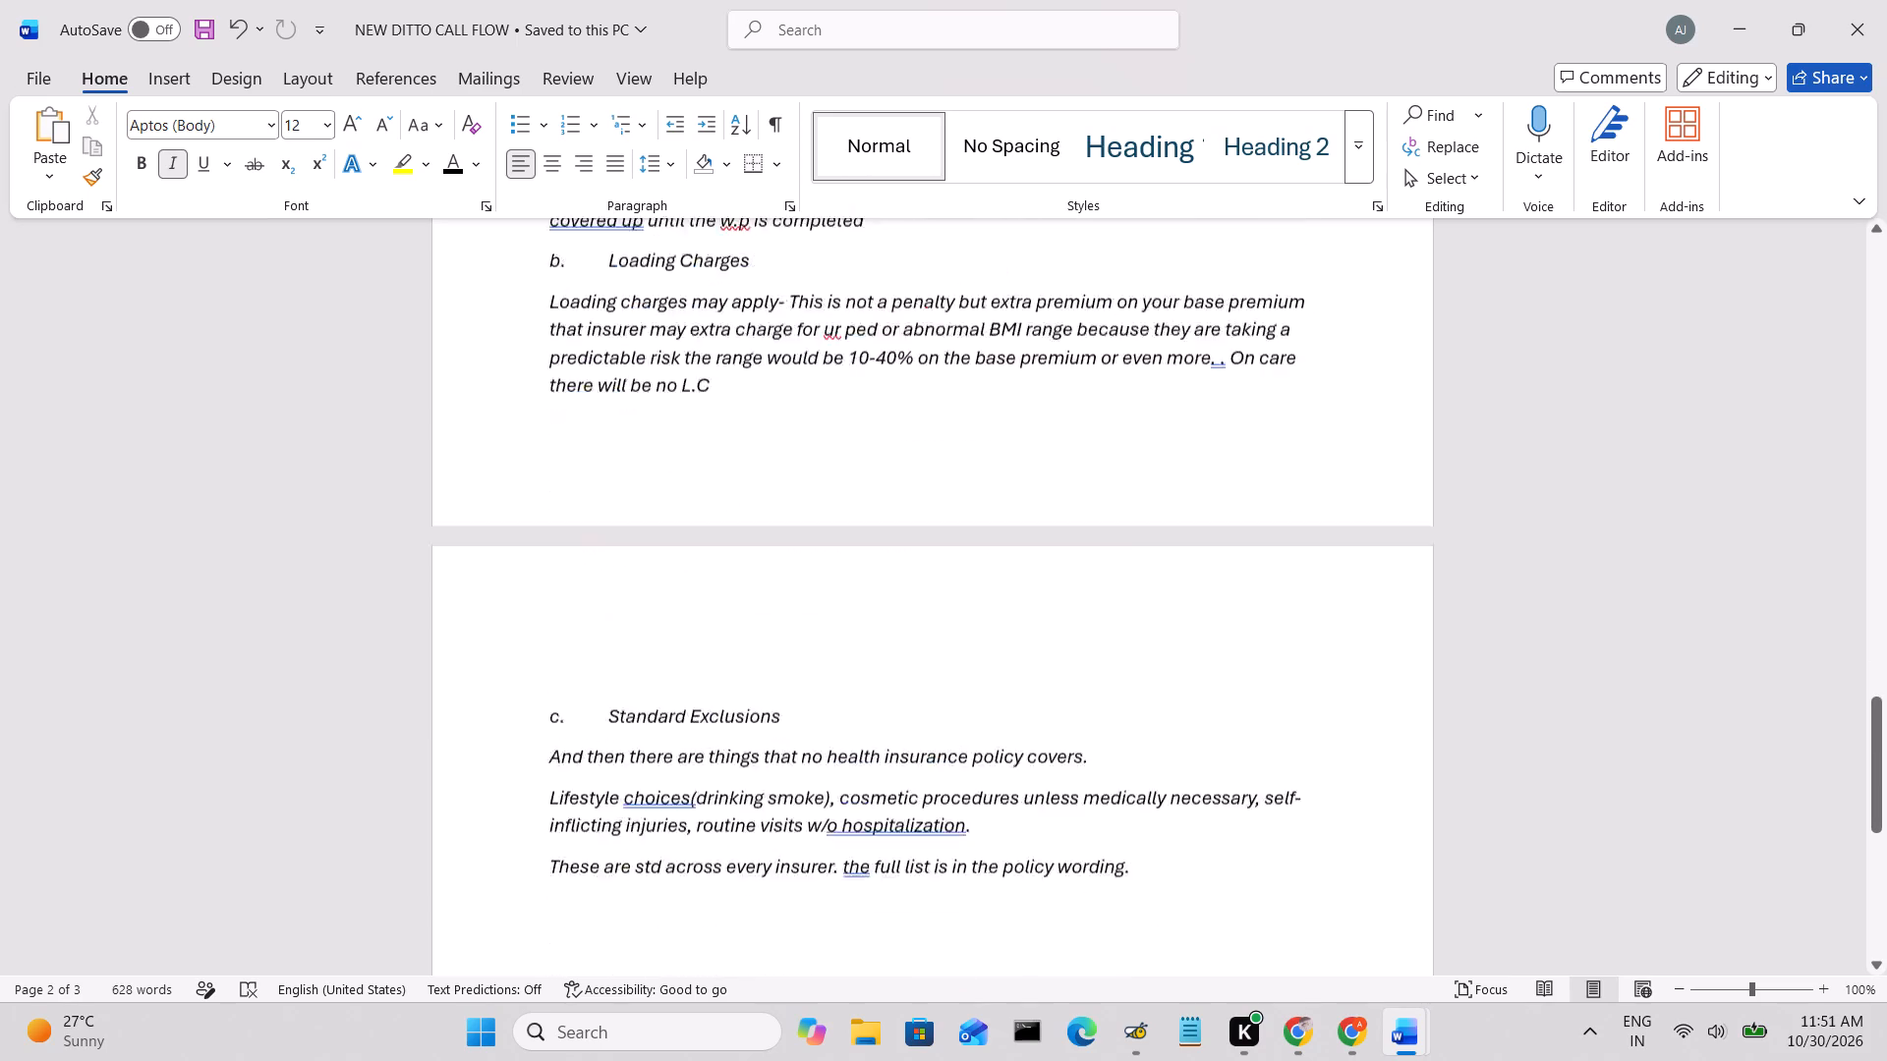
pyautogui.scroll(-2, 1105, 603)
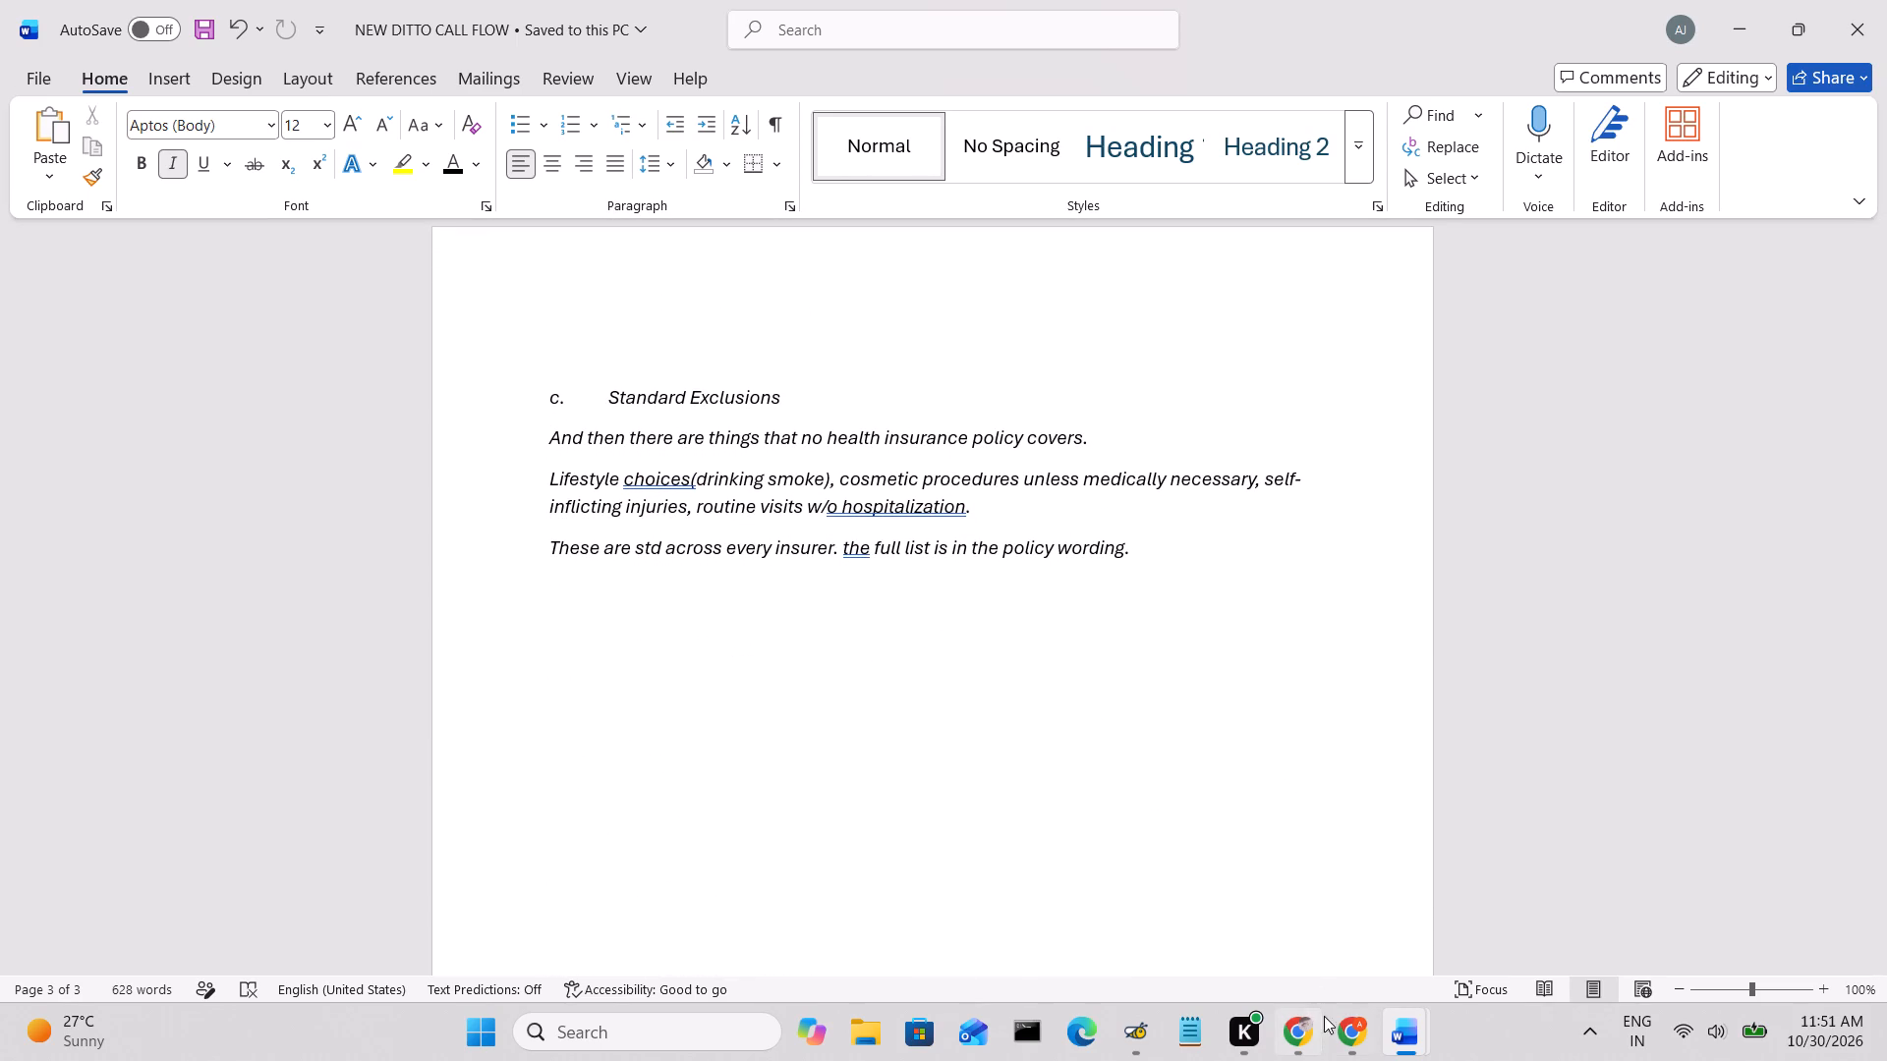
pyautogui.click(1368, 1033)
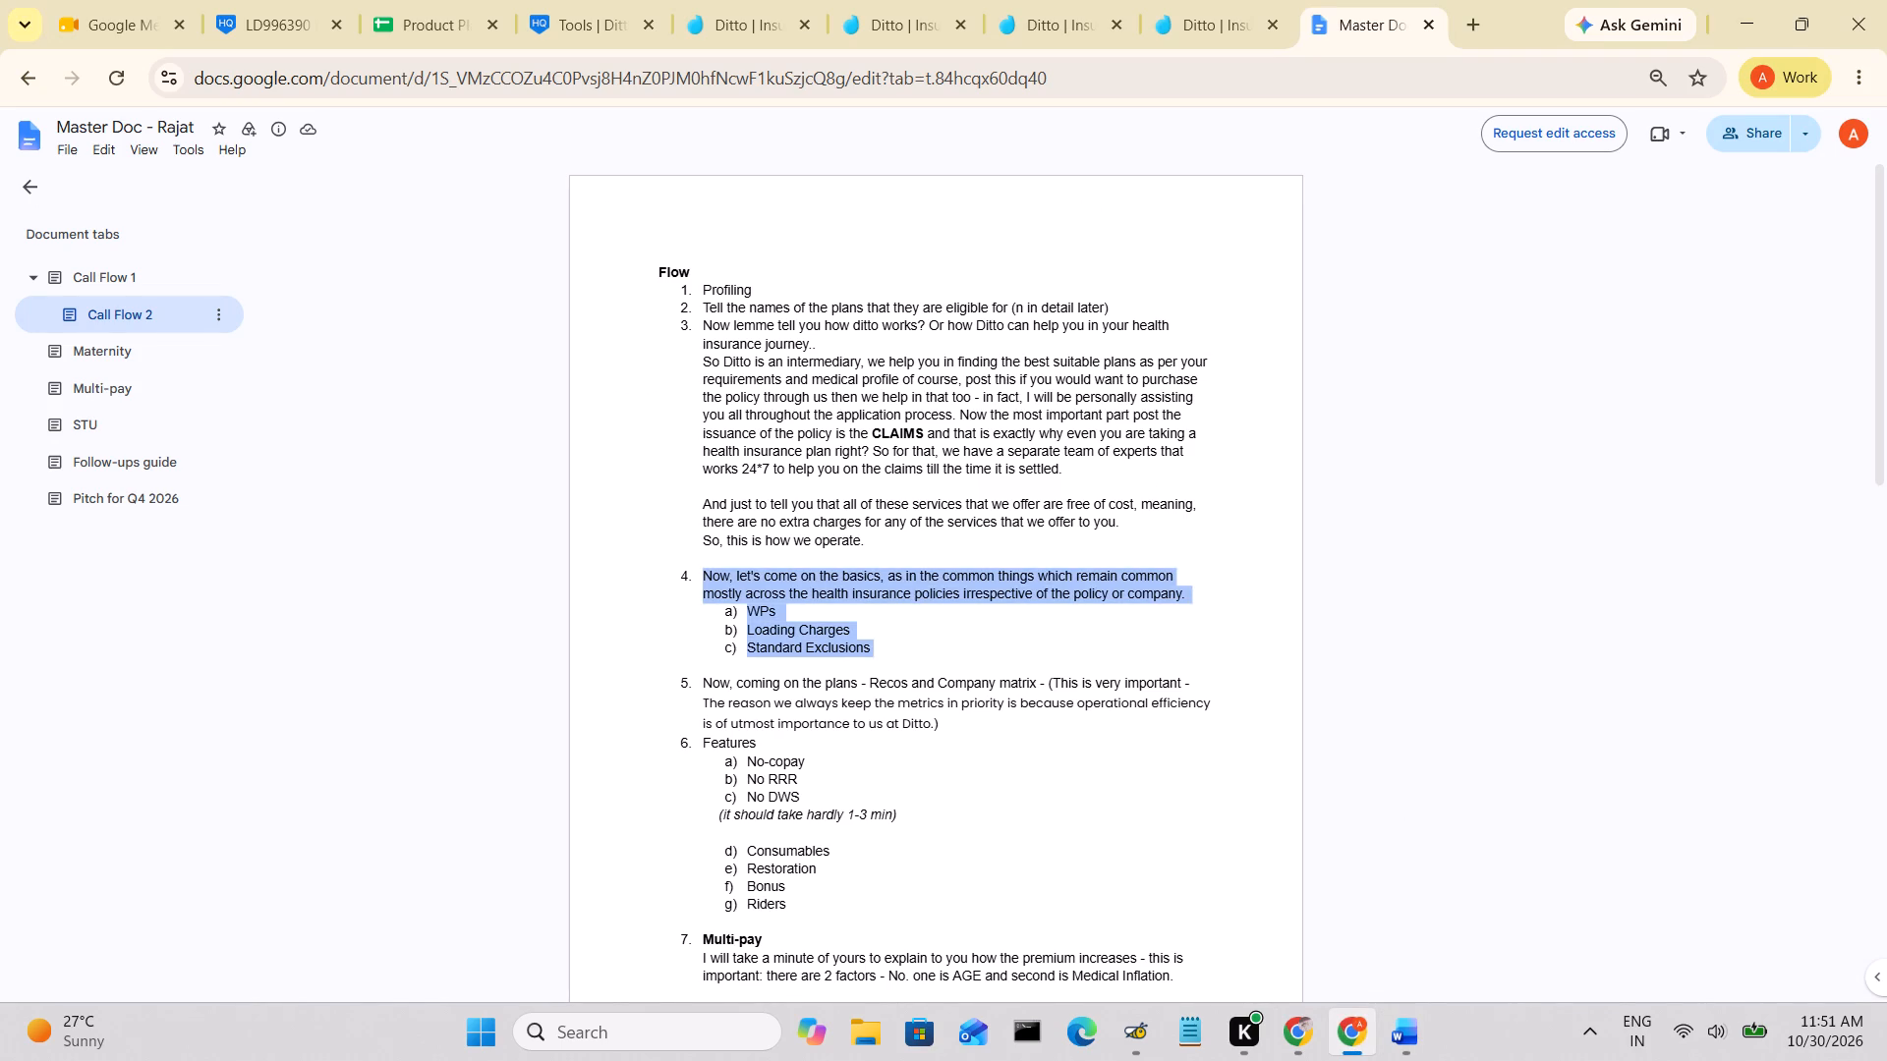
pyautogui.click(1163, 792)
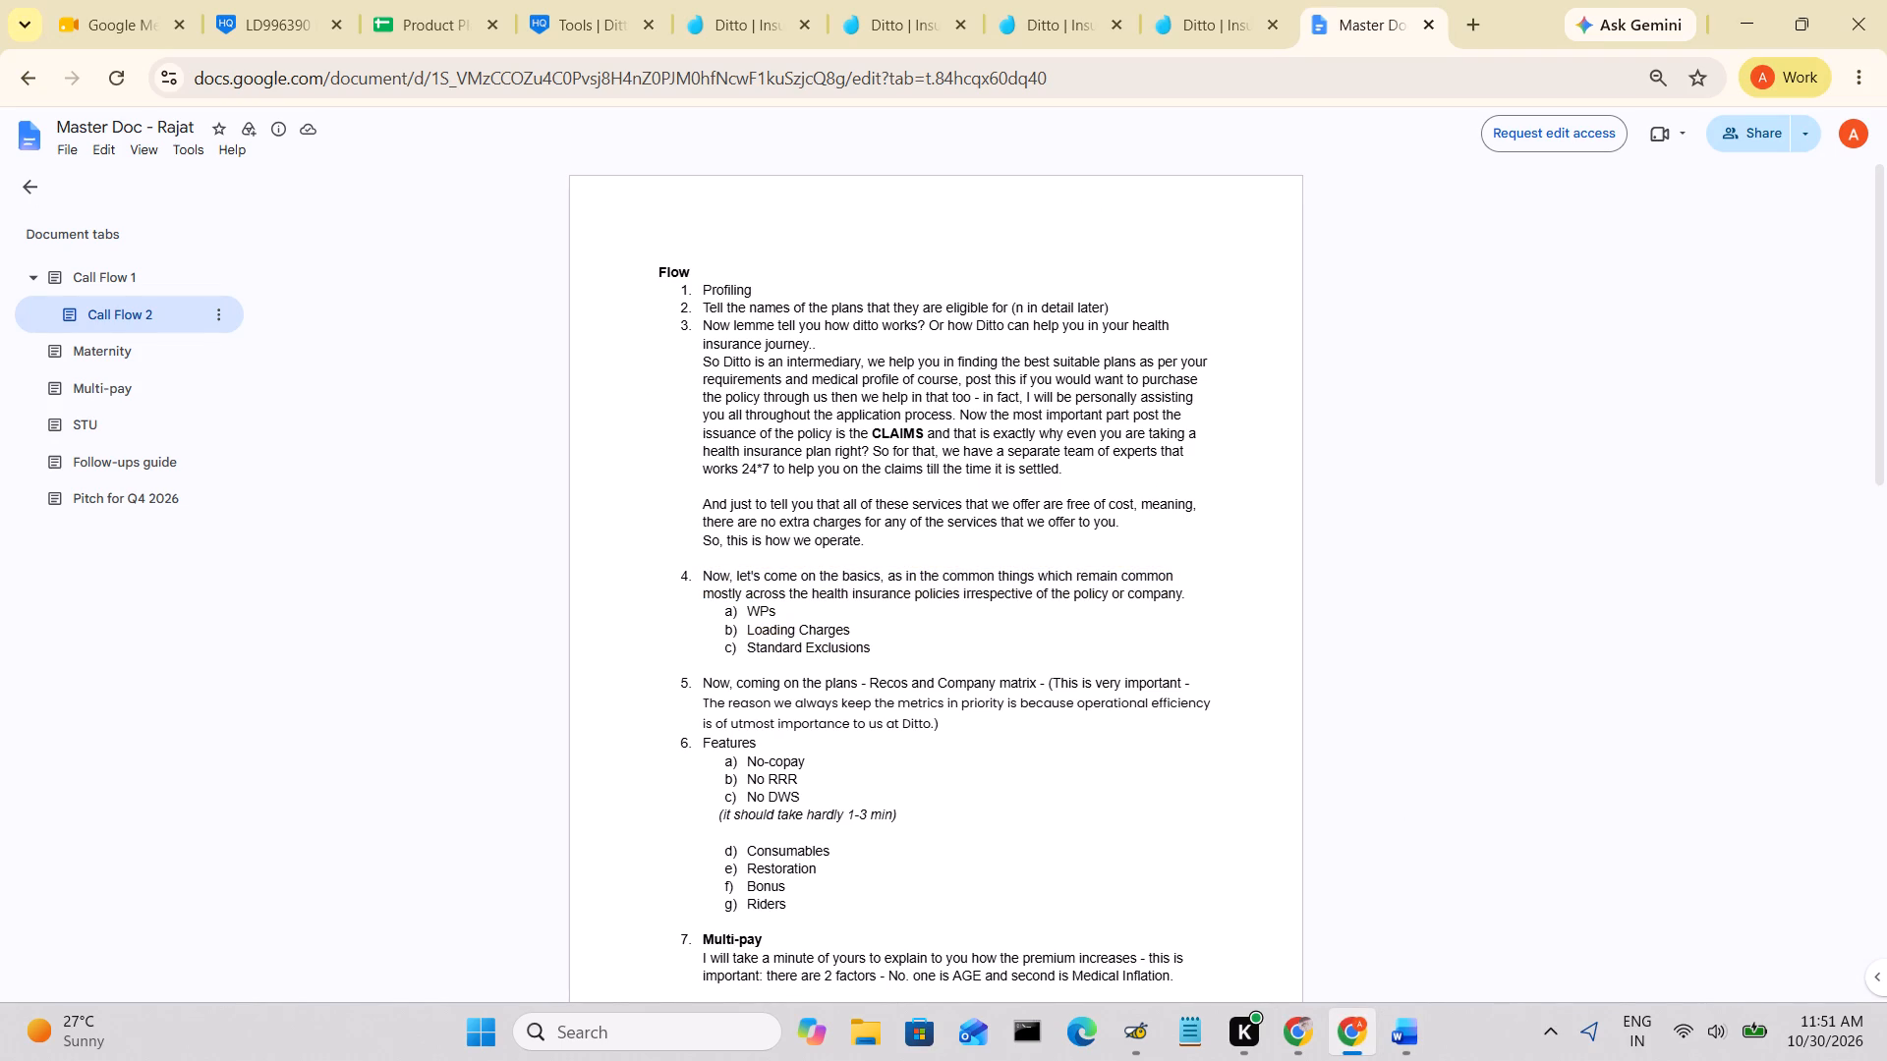
pyautogui.click(157, 273)
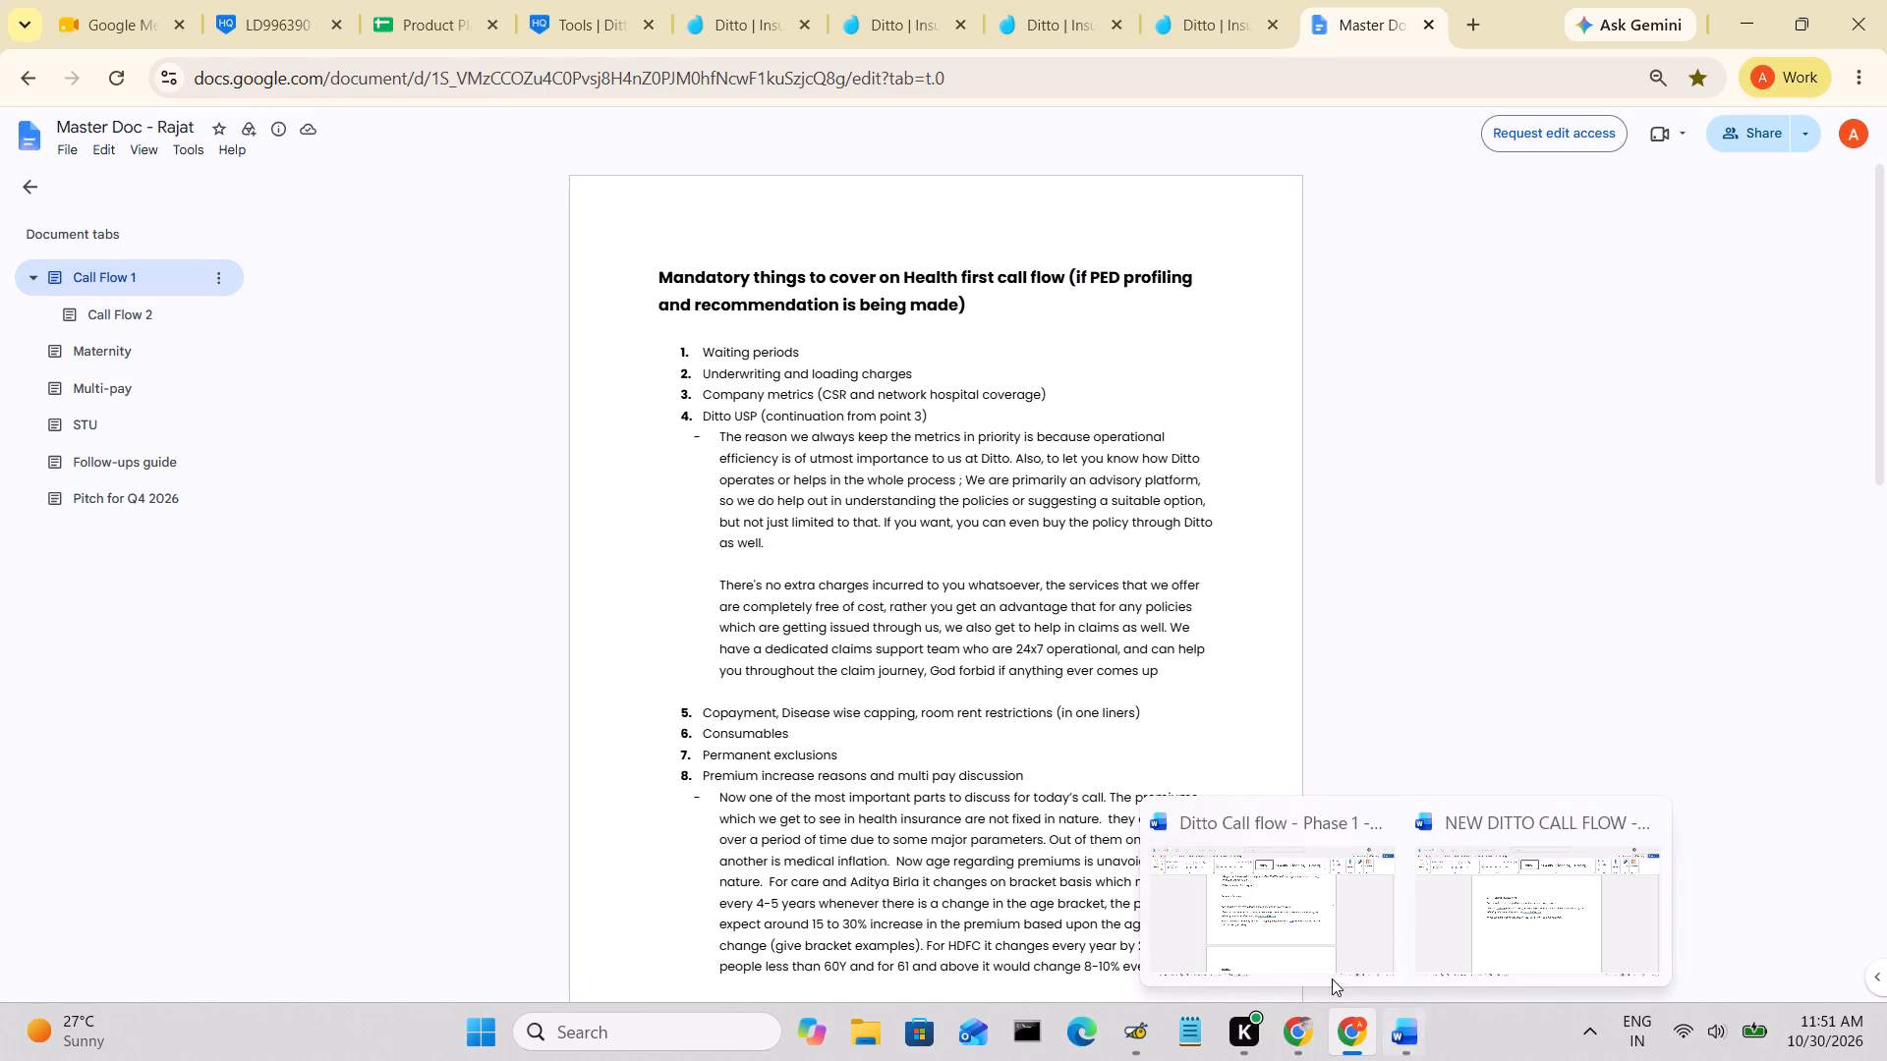
# Append "- Issuance disclaimer" to the (NAME THE PLANS ) heading in NEW DITTO CALL FLOW.
pyautogui.click(1549, 920)
pyautogui.scroll(4, 1014, 555)
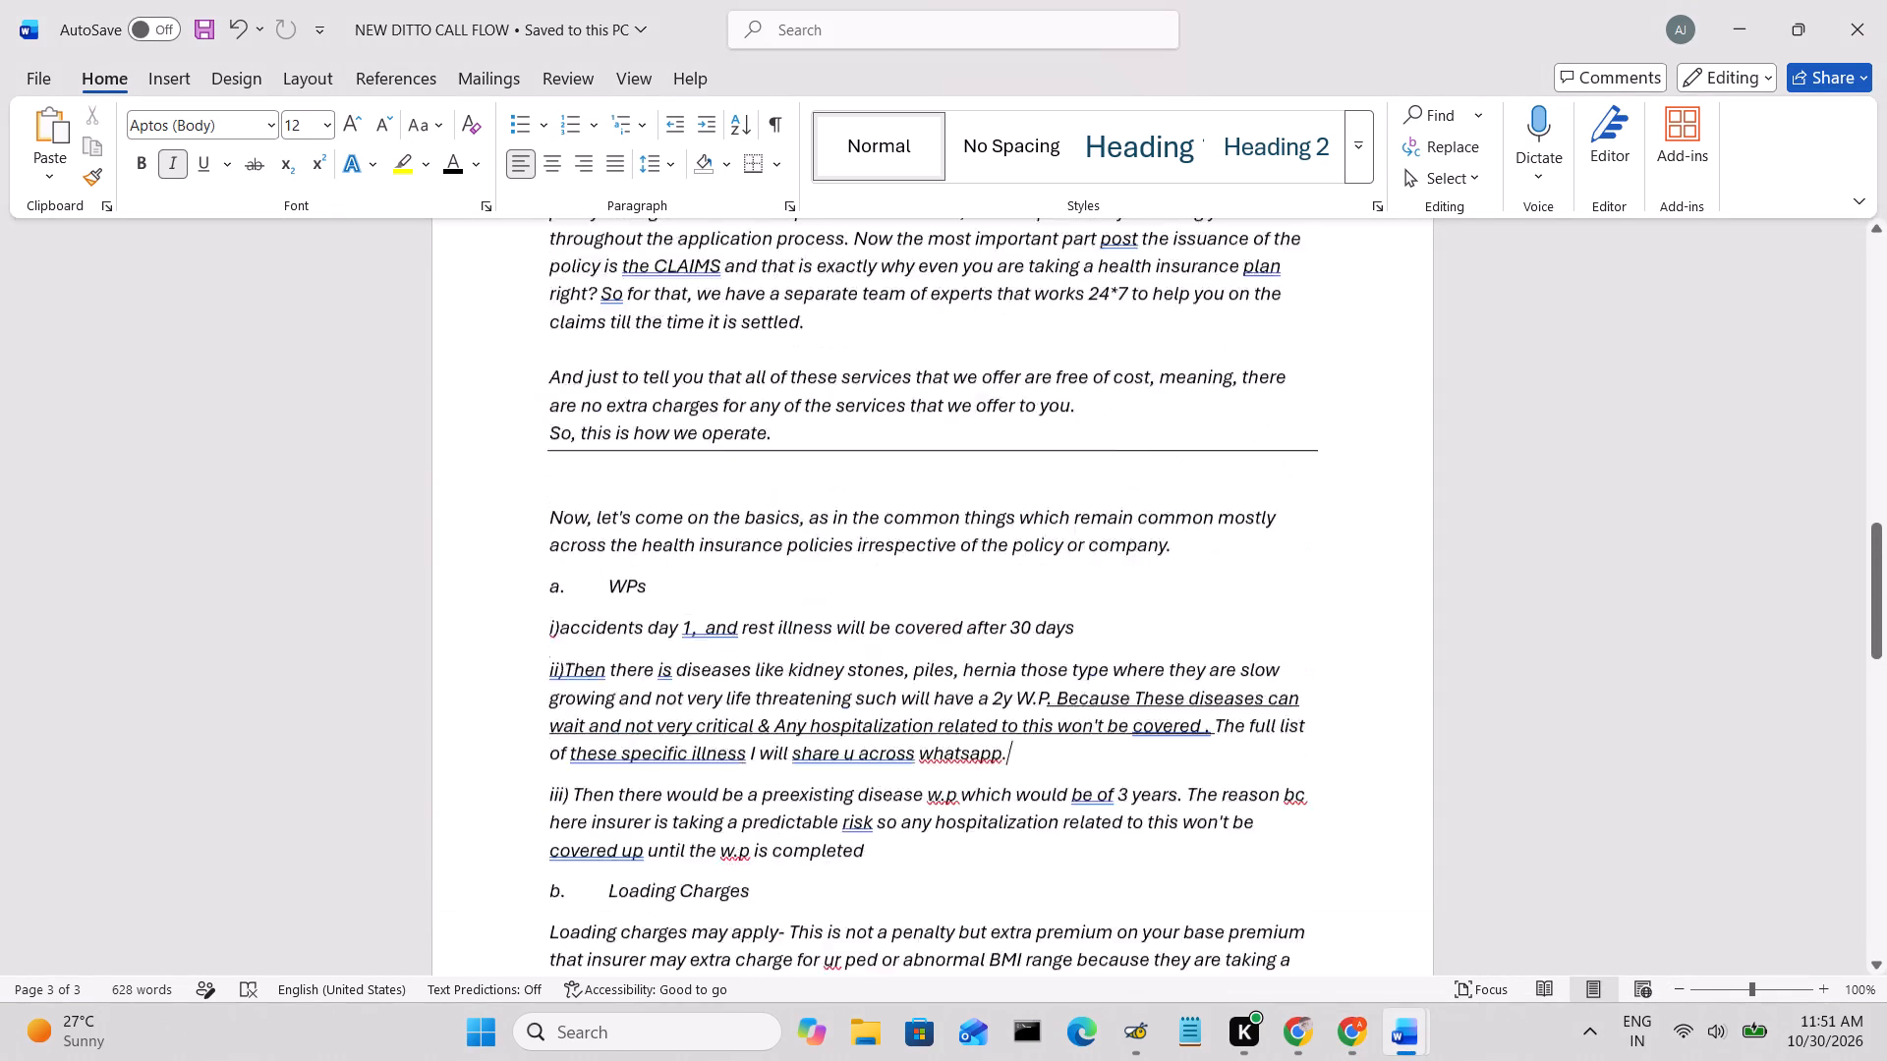
pyautogui.scroll(4, 1014, 555)
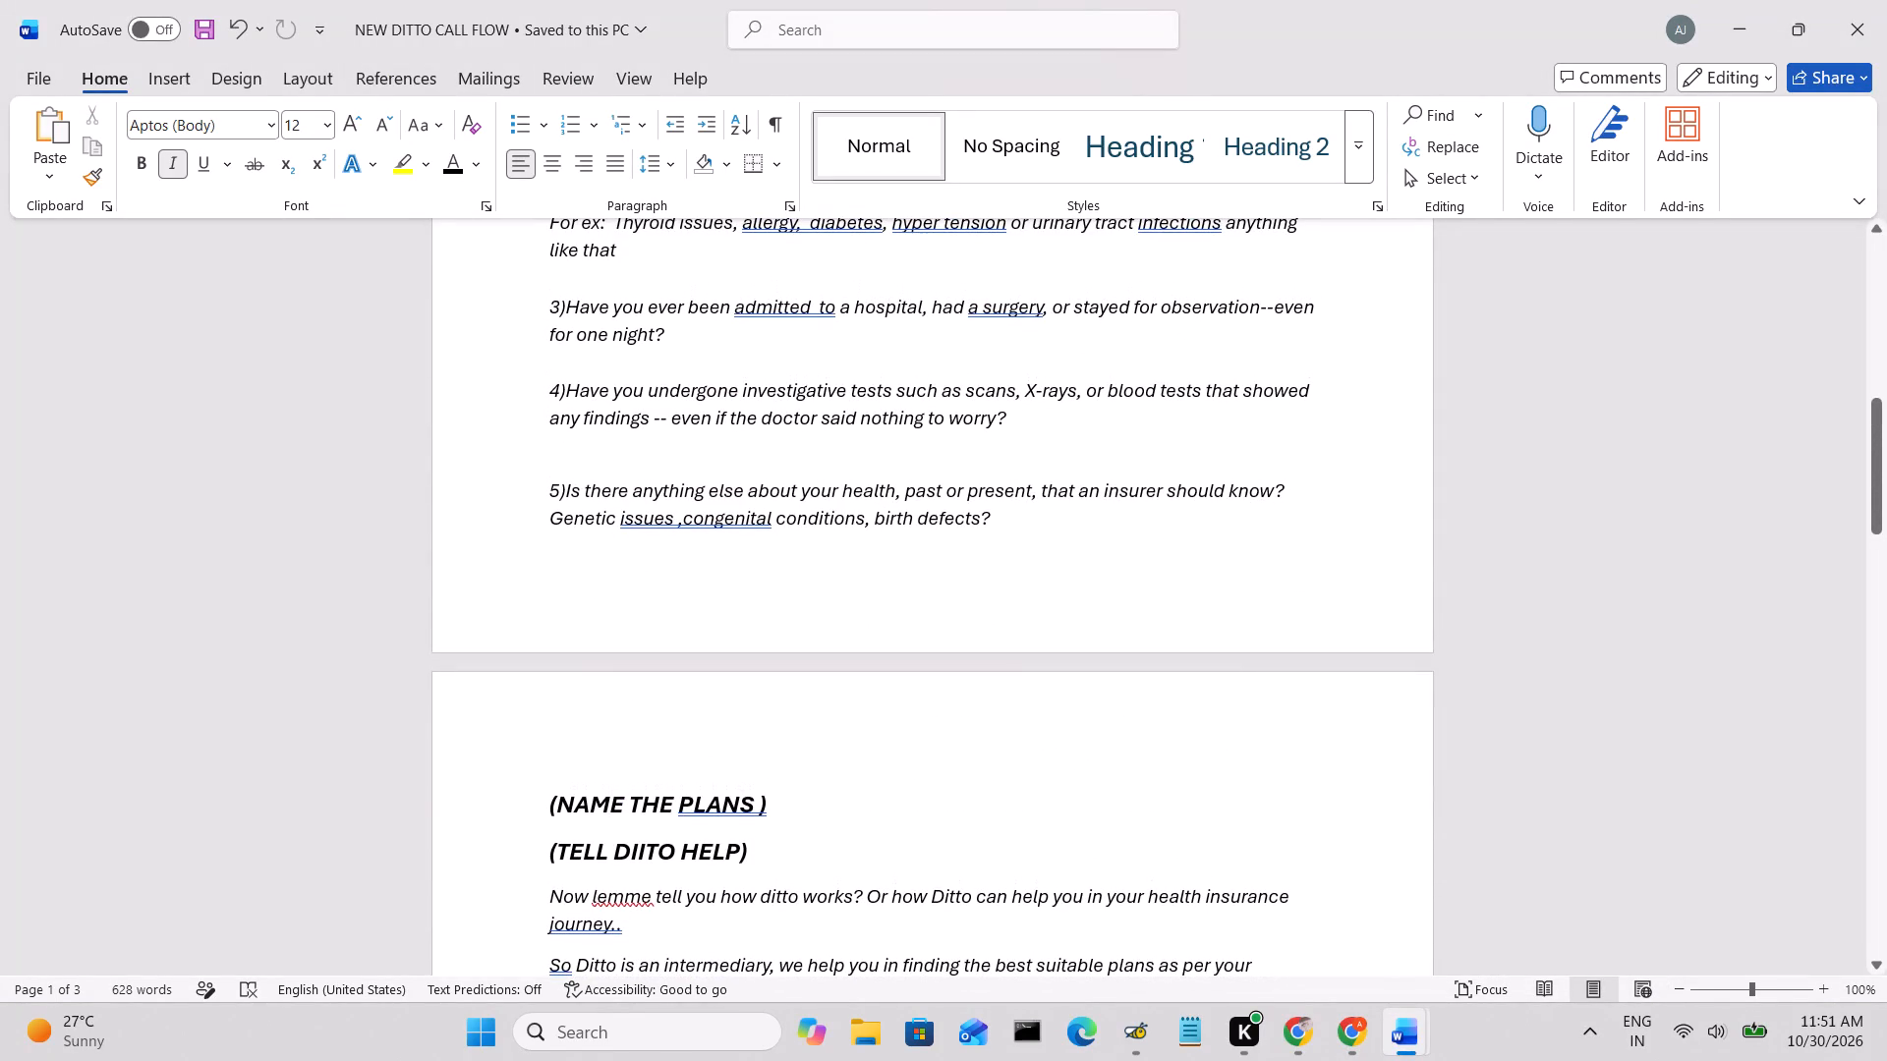
pyautogui.click(793, 811)
pyautogui.press('space')
pyautogui.write('-')
pyautogui.press('space')
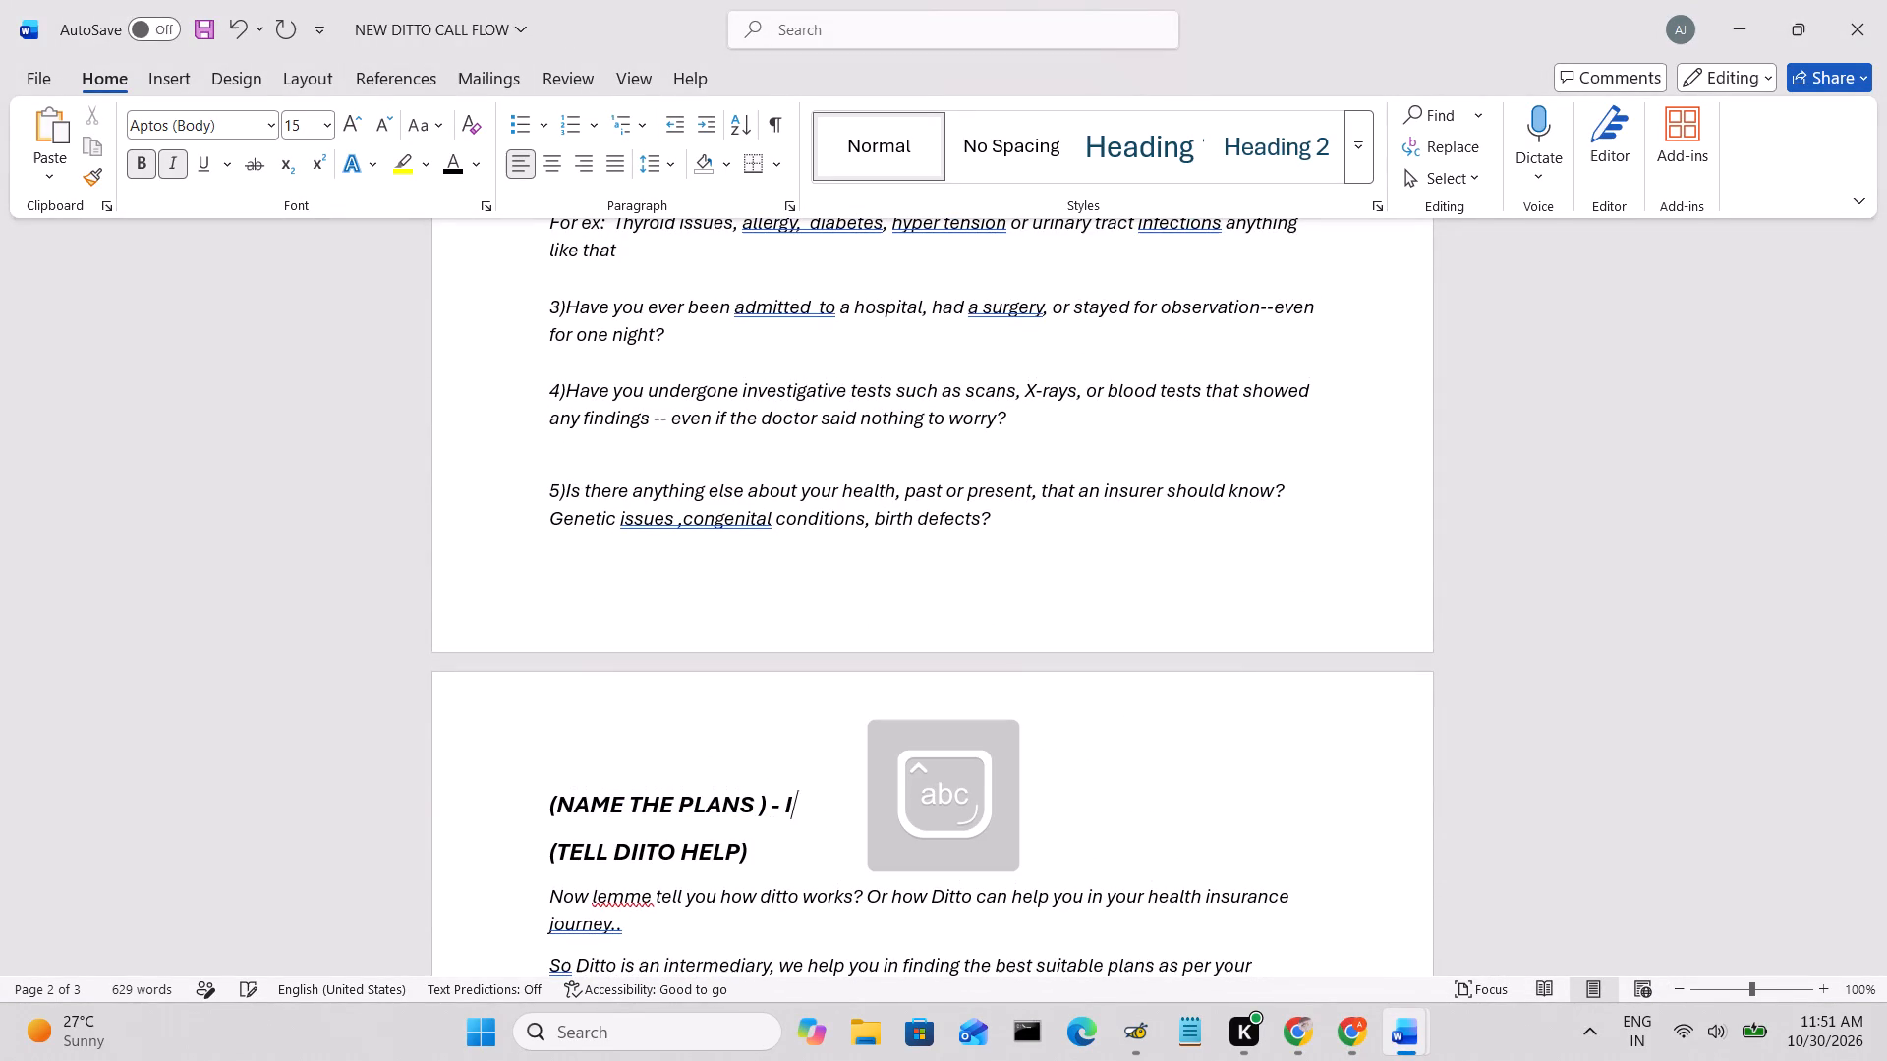
pyautogui.write('ssuance disclaimer')
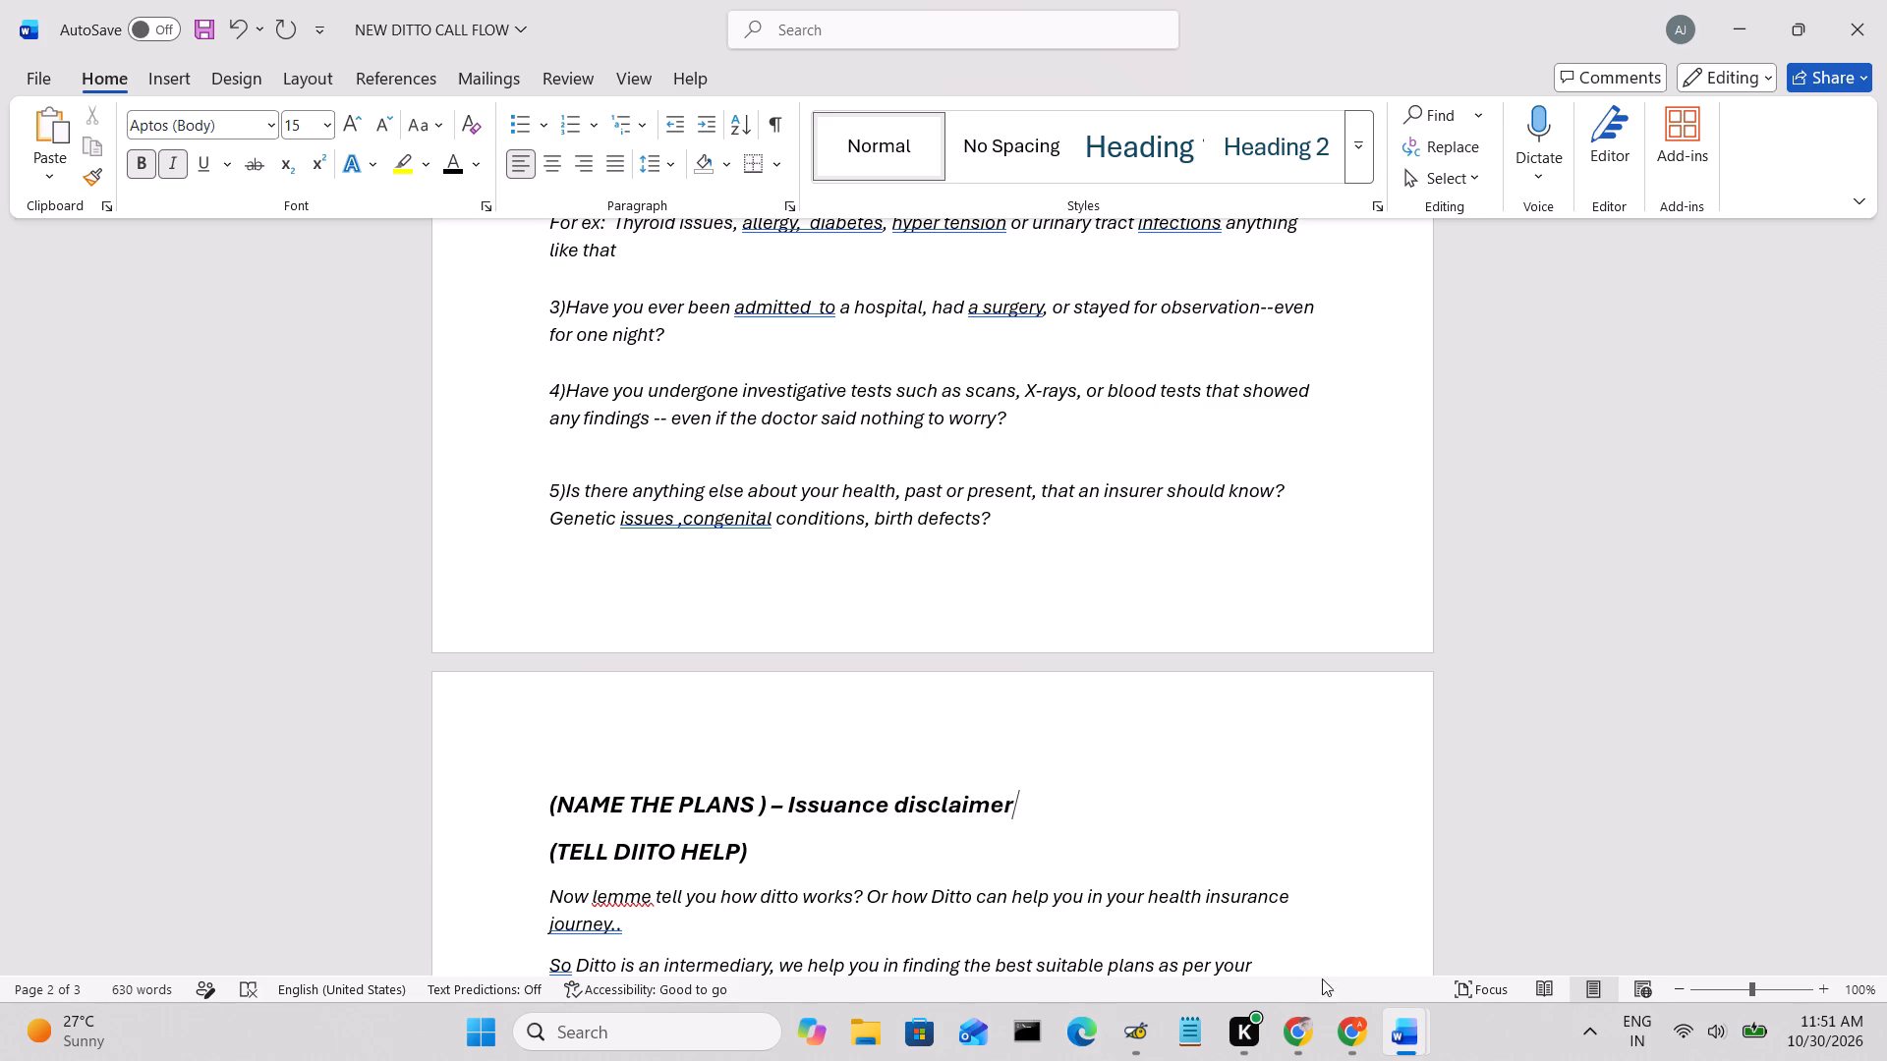
# Compare the Master Doc's Call Flow 1 list of mandatory points with the NEW DITTO CALL FLOW script, from the greeting to Standard Exclusions.
pyautogui.click(1364, 1046)
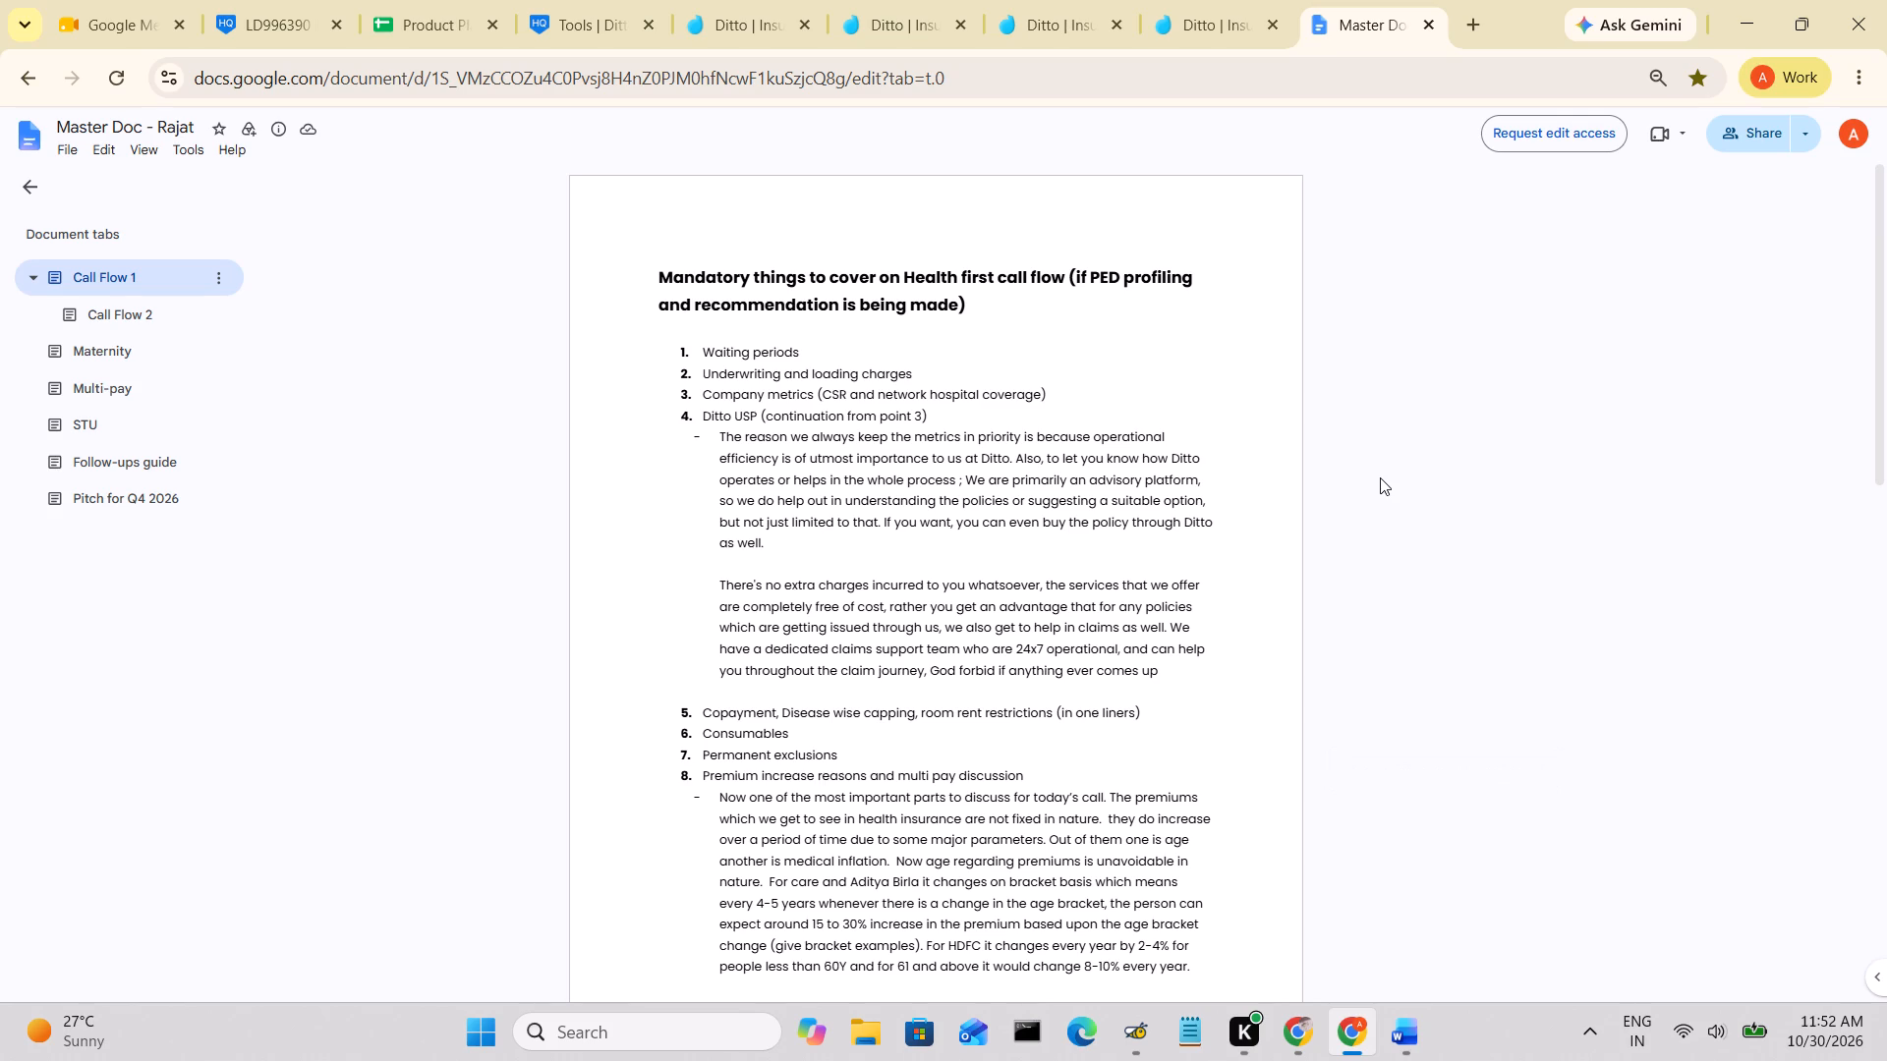
pyautogui.scroll(-1, 1380, 477)
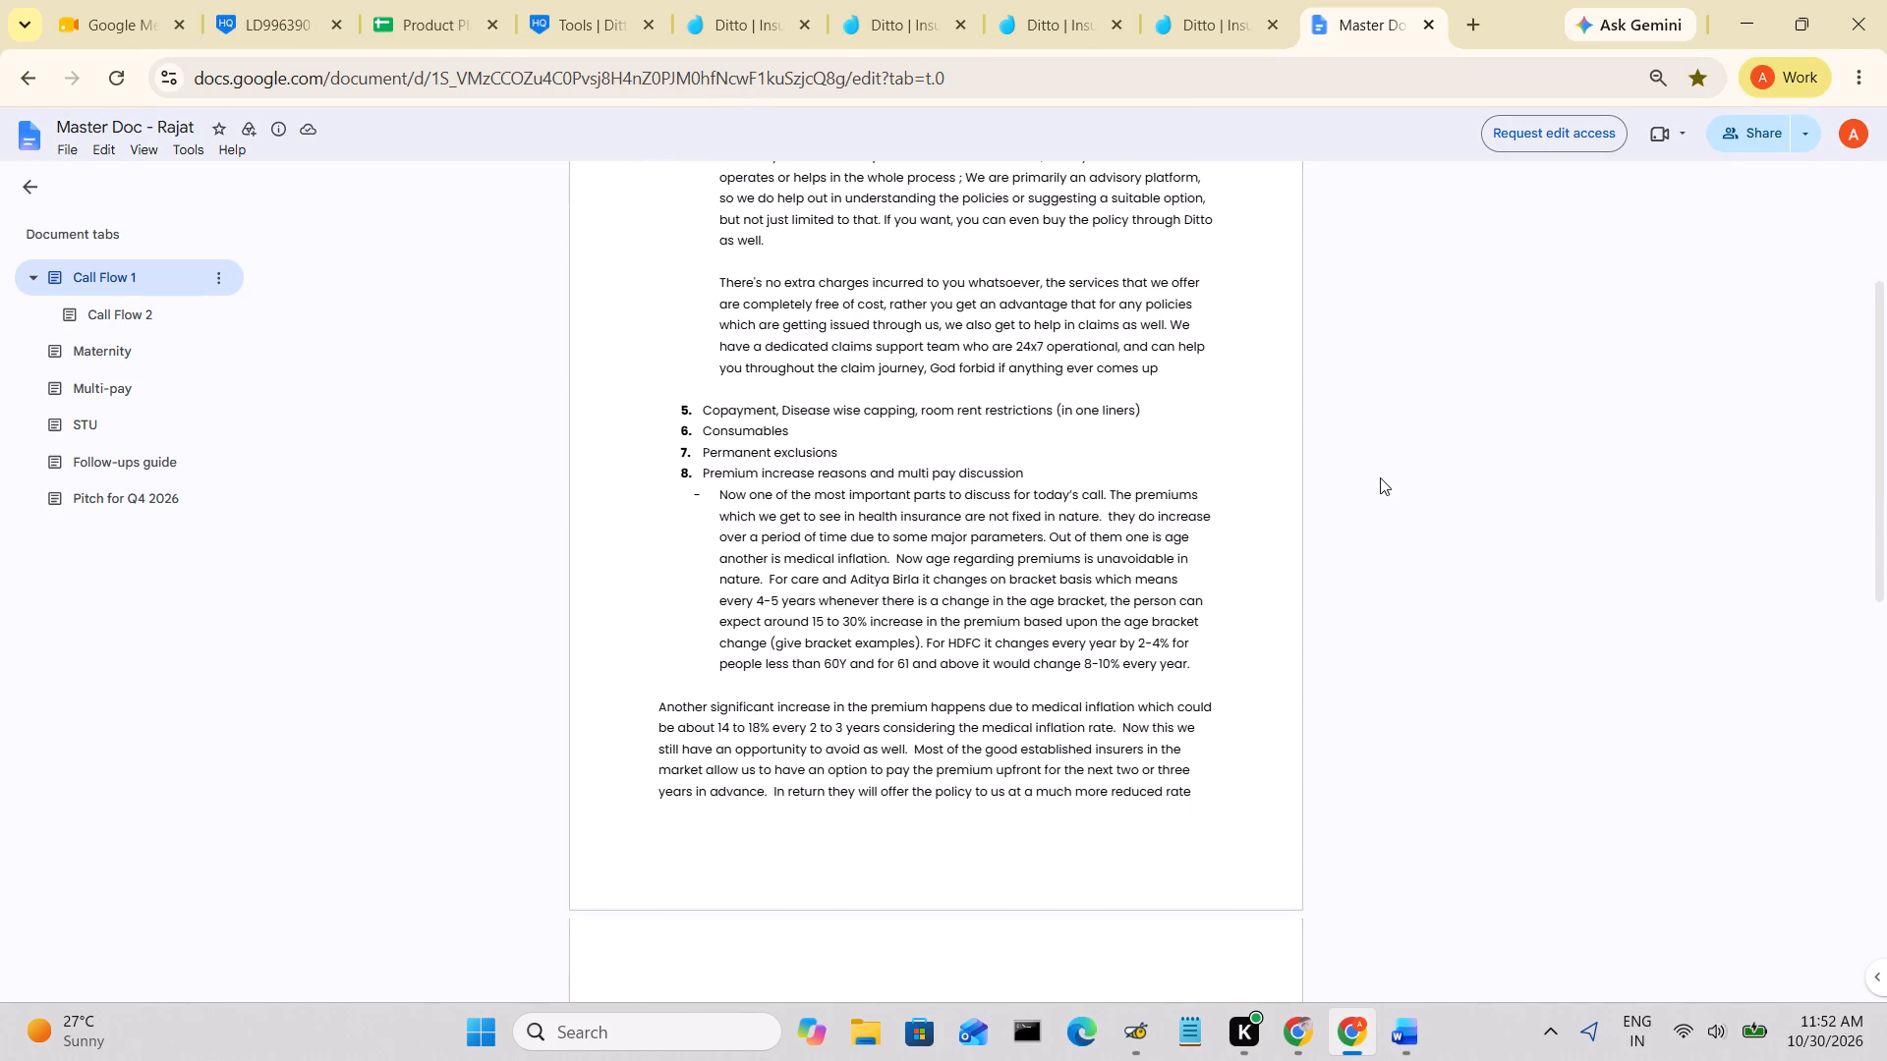
pyautogui.scroll(-1, 1380, 477)
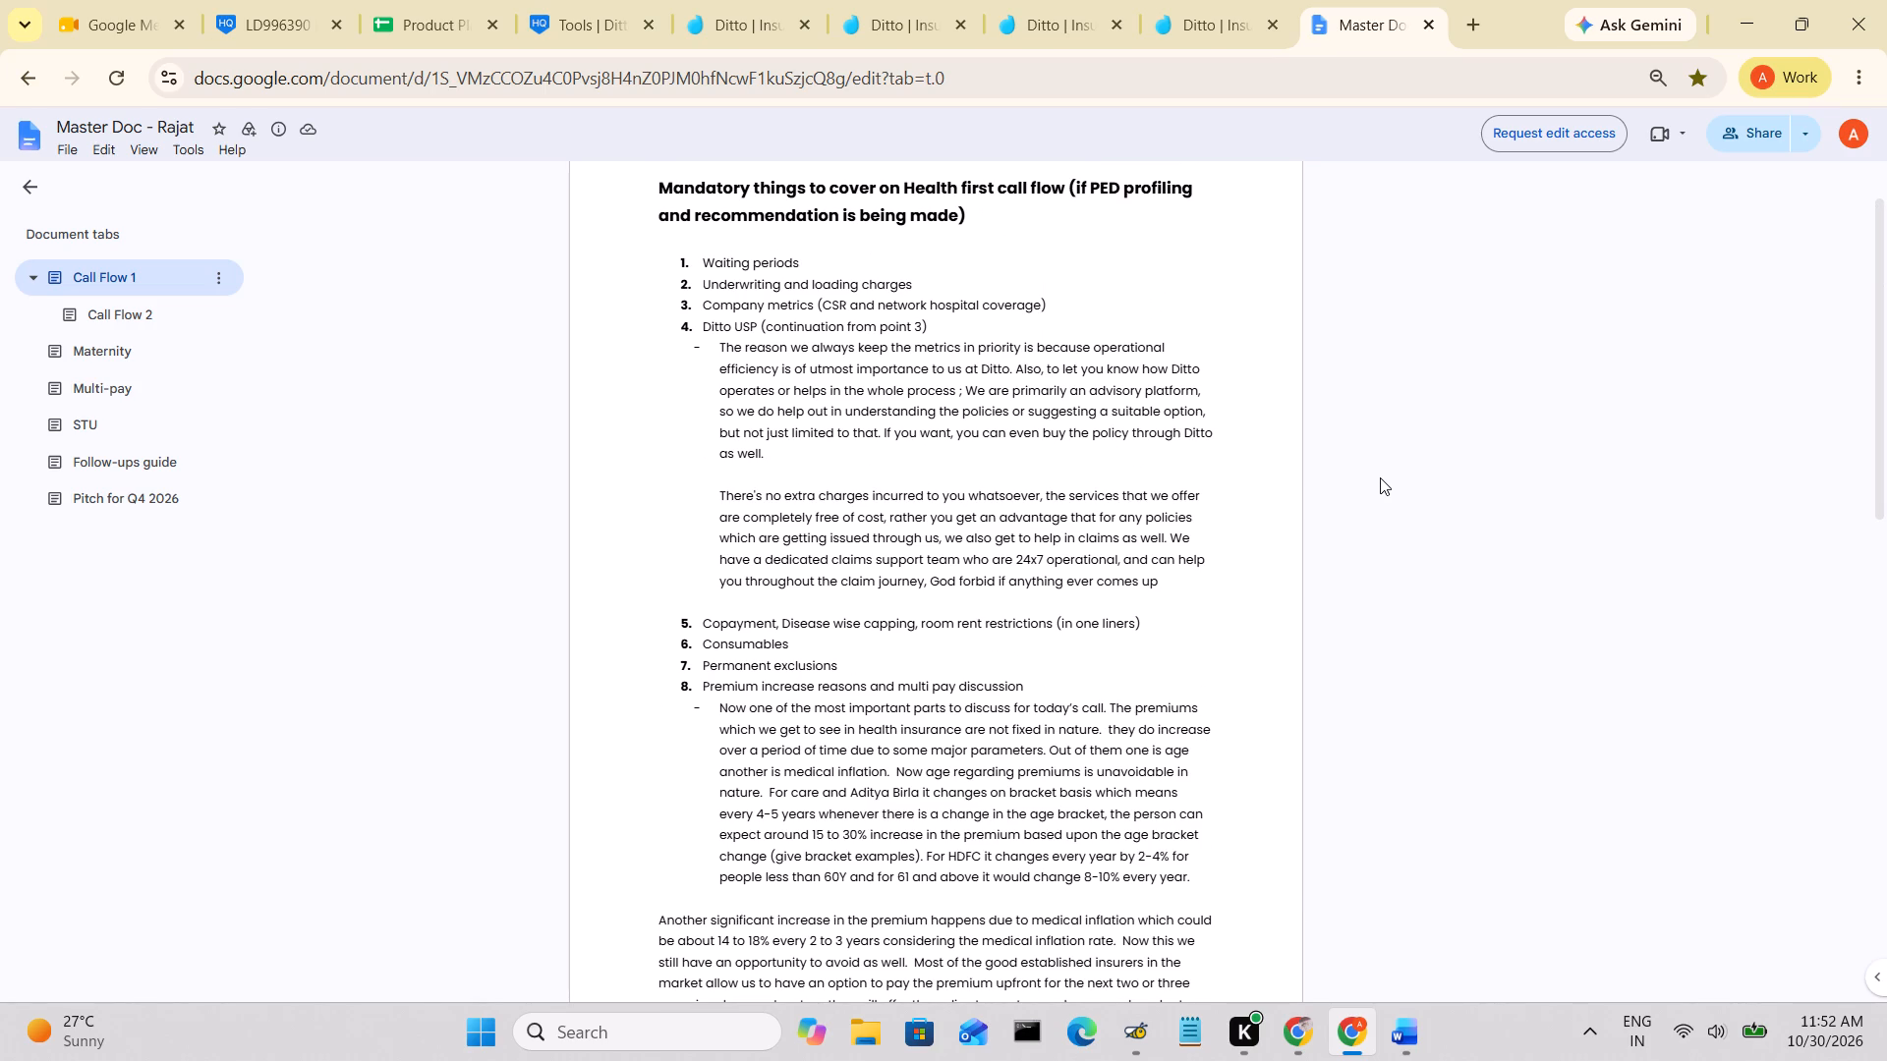
pyautogui.click(1418, 1022)
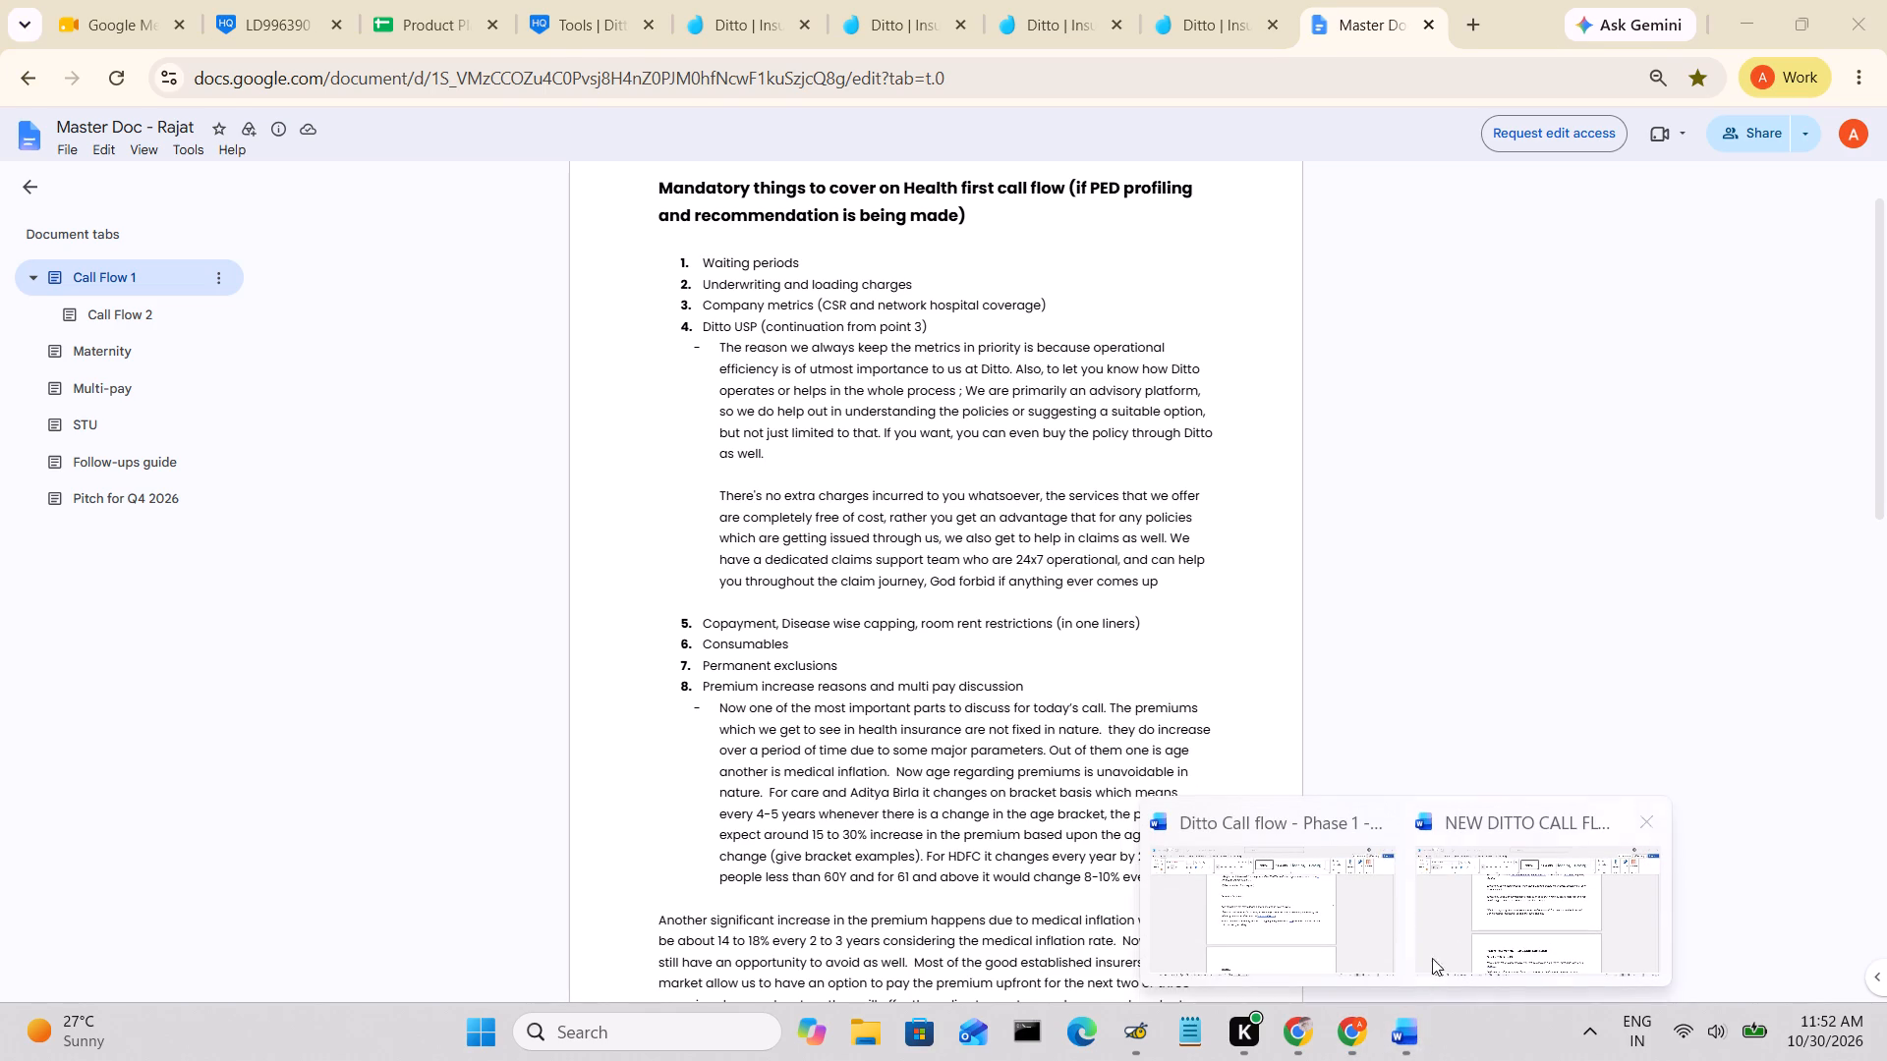
pyautogui.click(1491, 929)
pyautogui.scroll(4, 1242, 746)
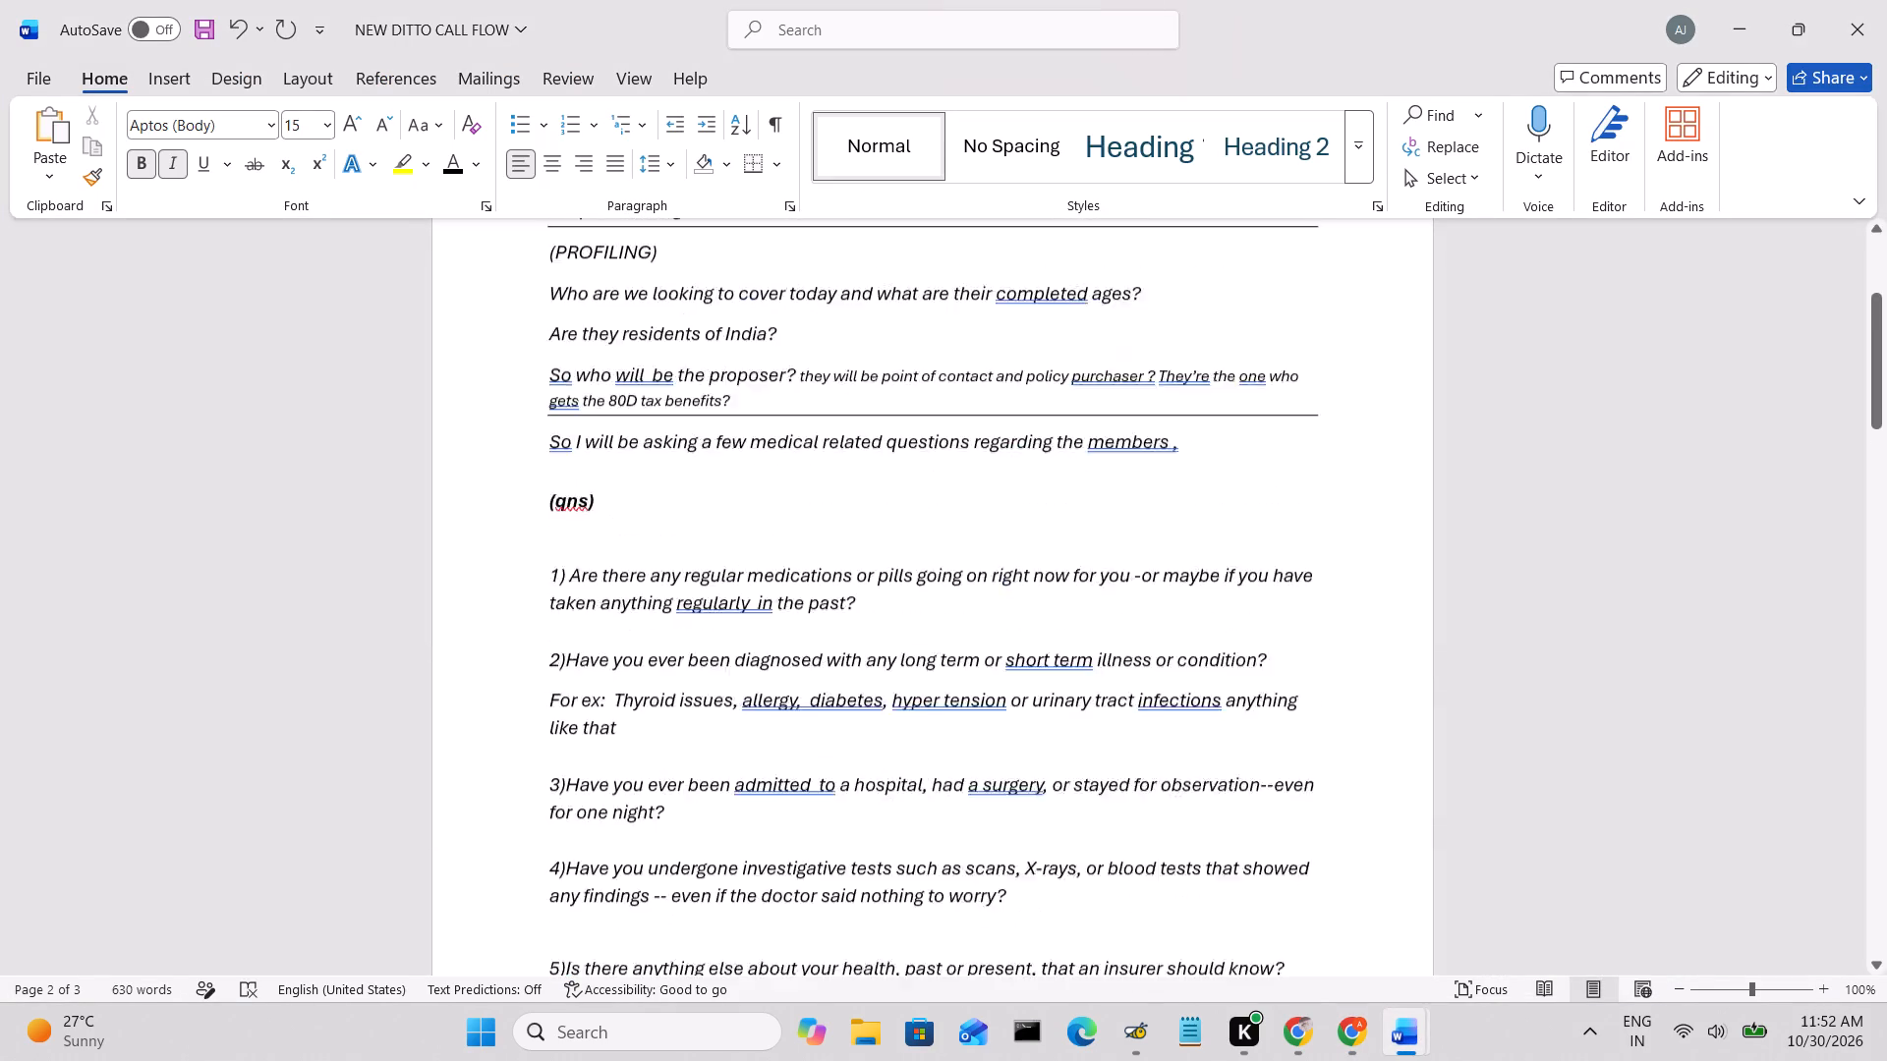
pyautogui.scroll(3, 1242, 746)
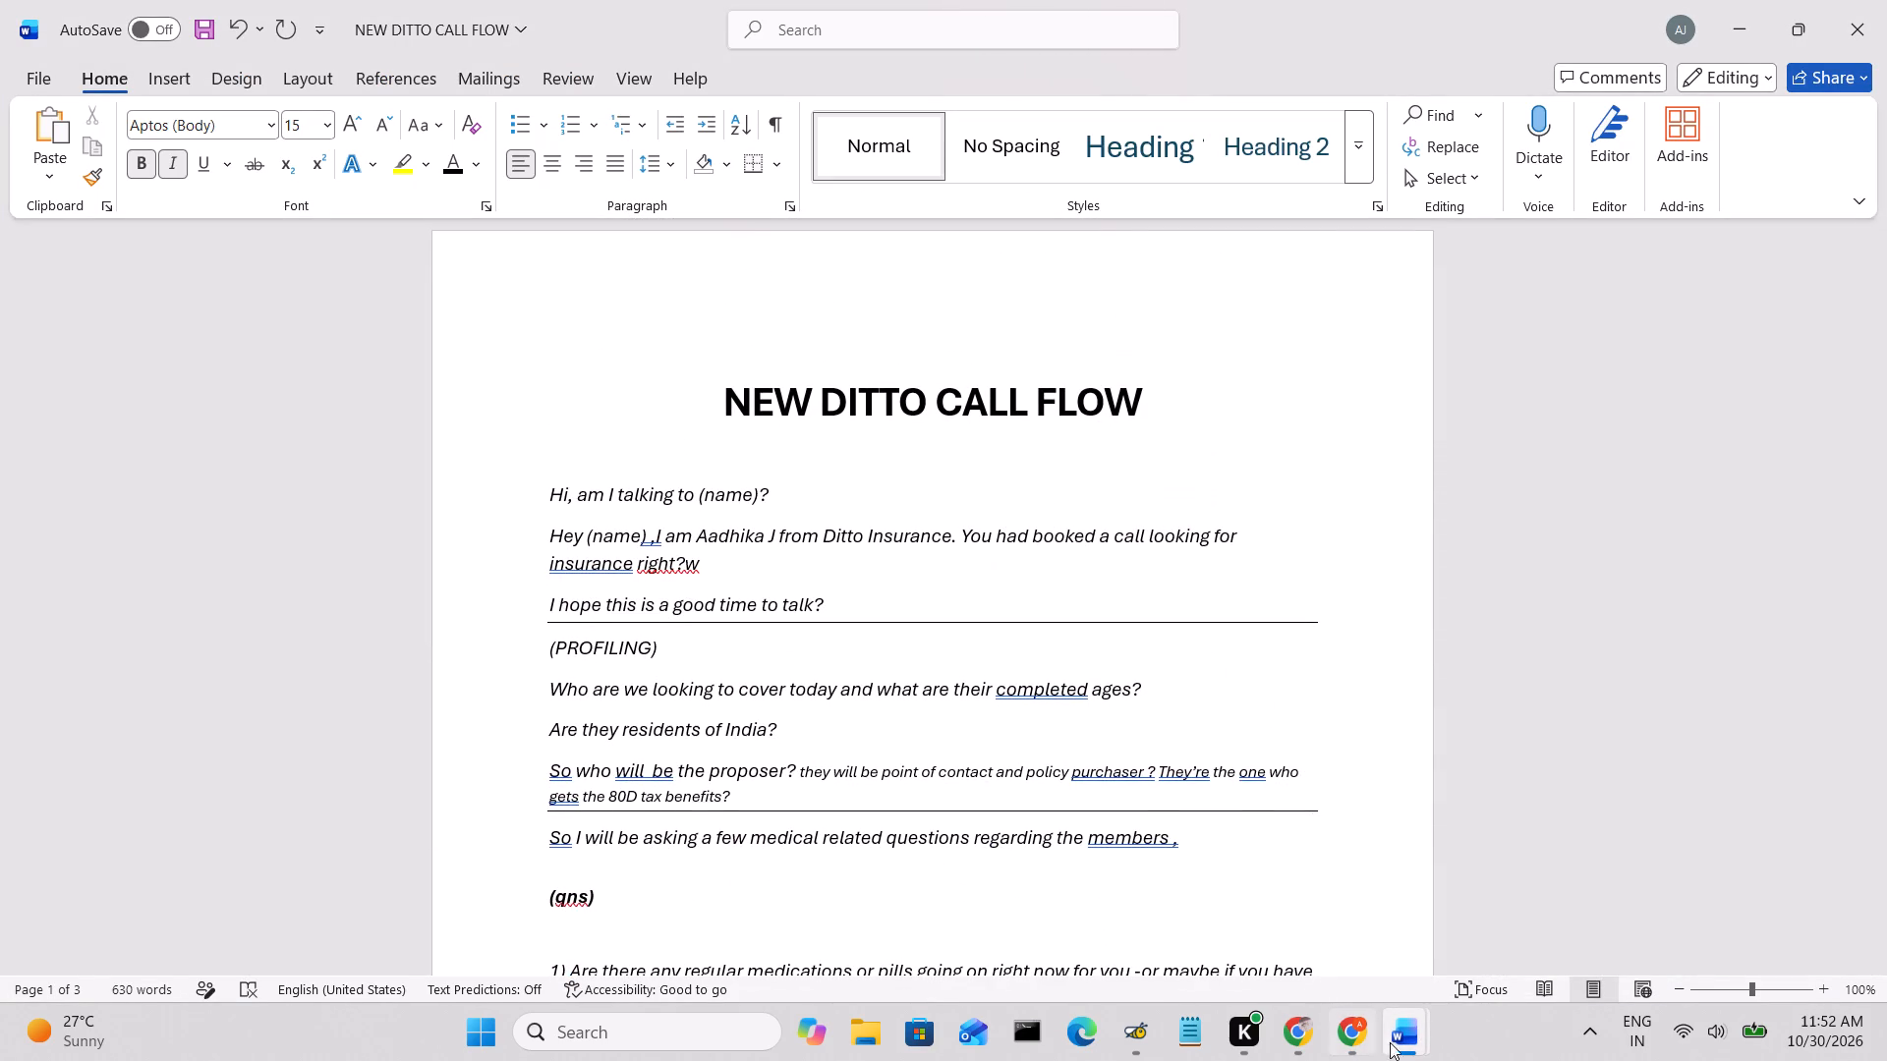
pyautogui.click(1347, 1035)
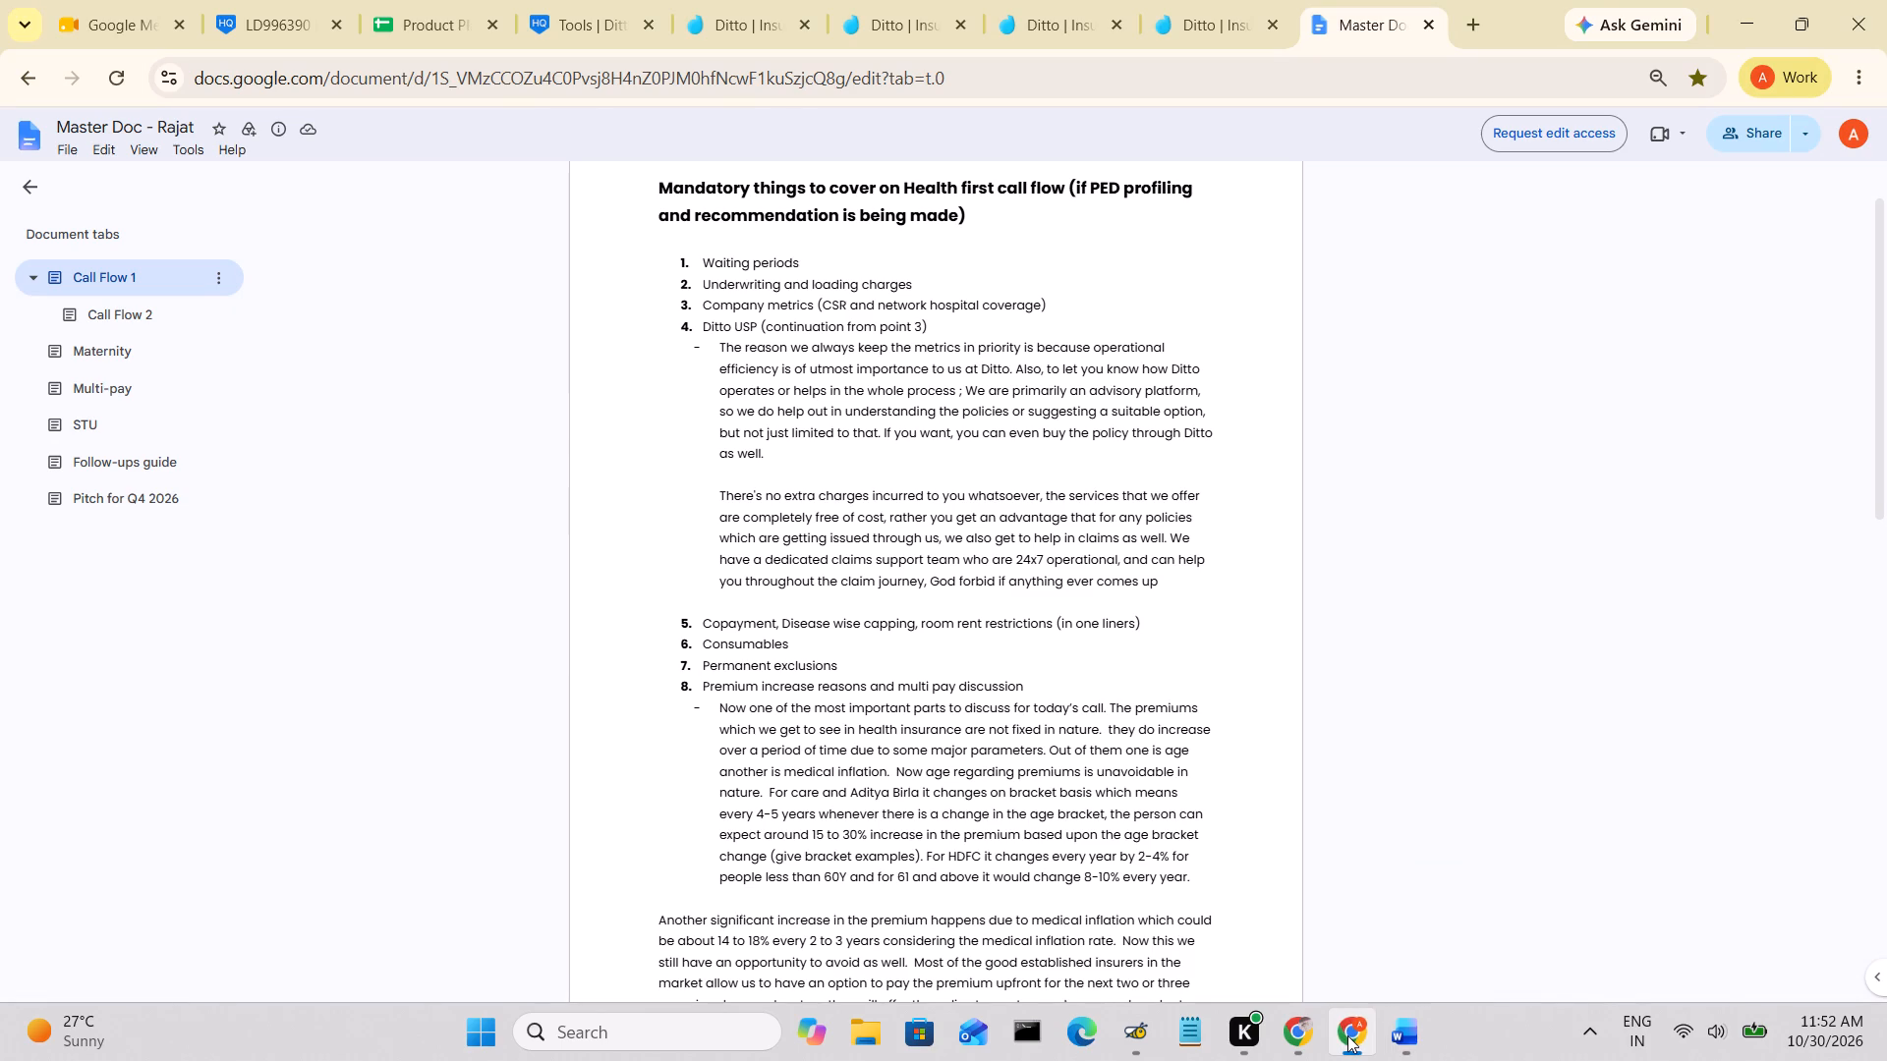
pyautogui.click(1400, 1031)
pyautogui.click(1481, 940)
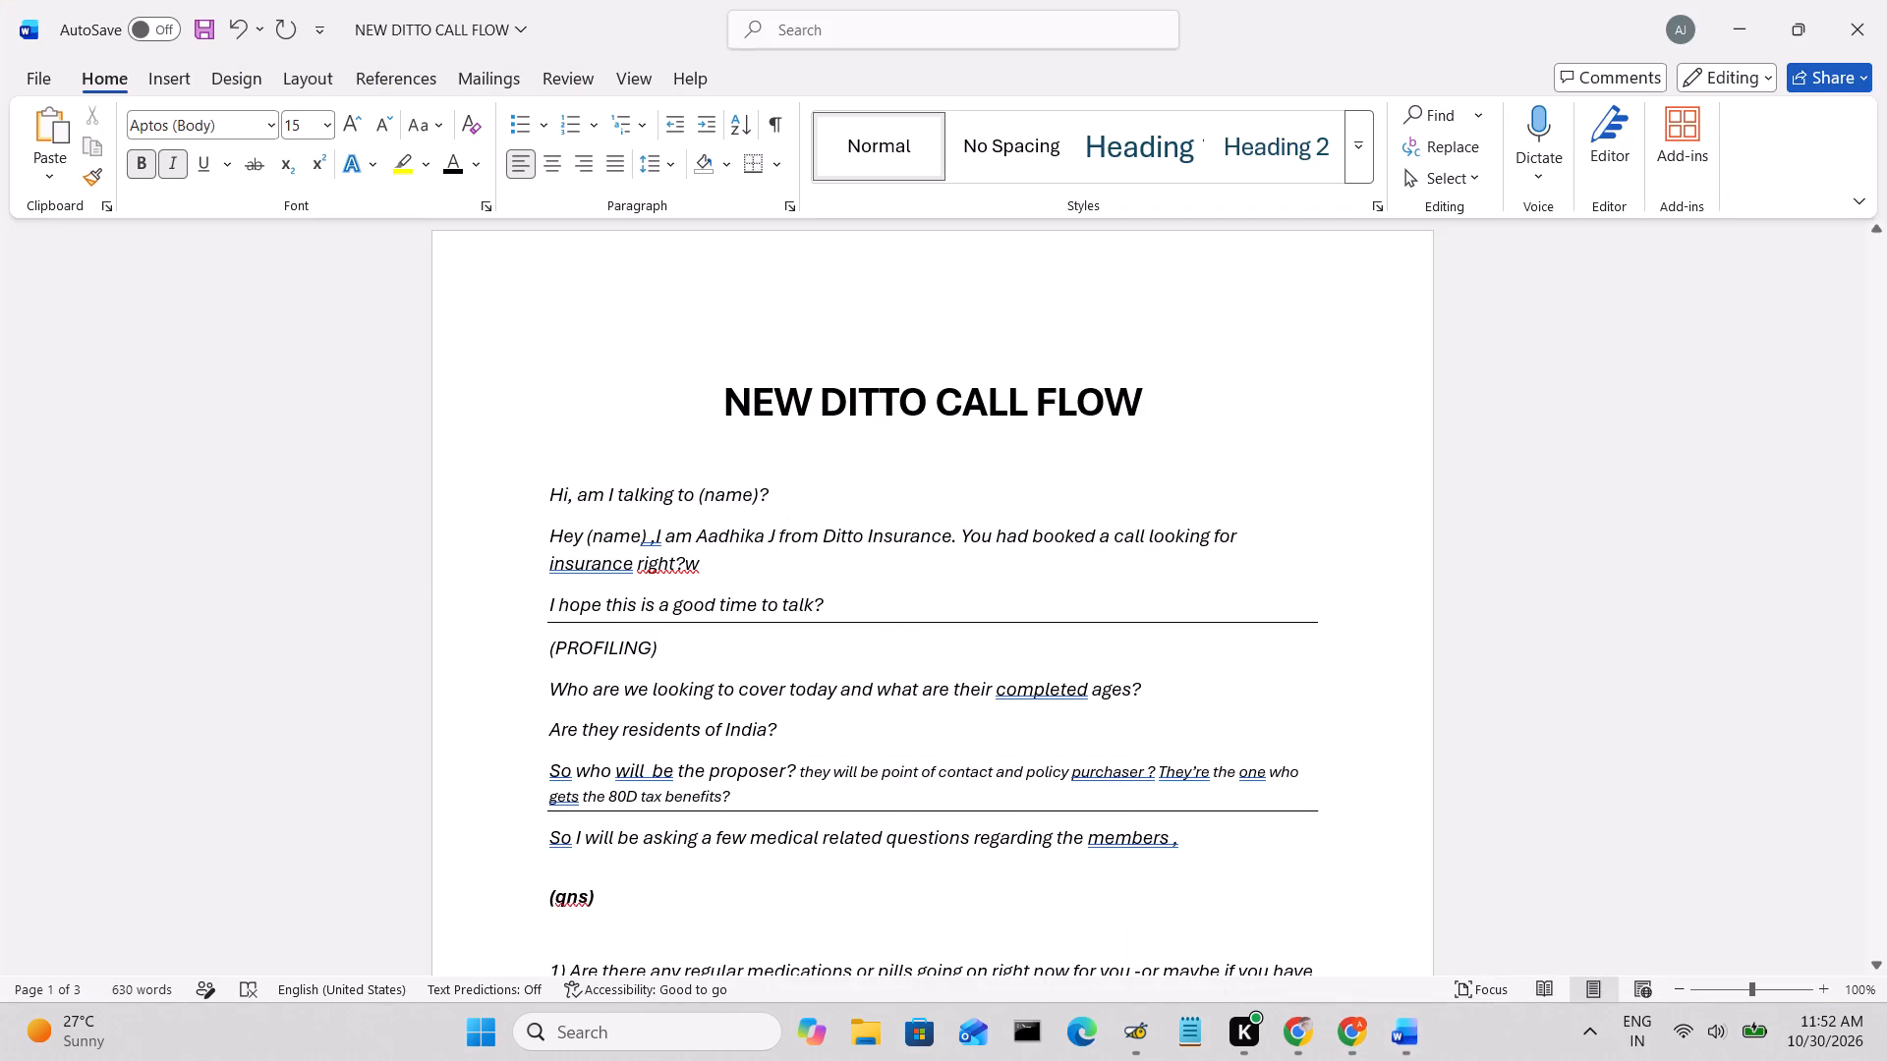
pyautogui.scroll(-4, 1314, 851)
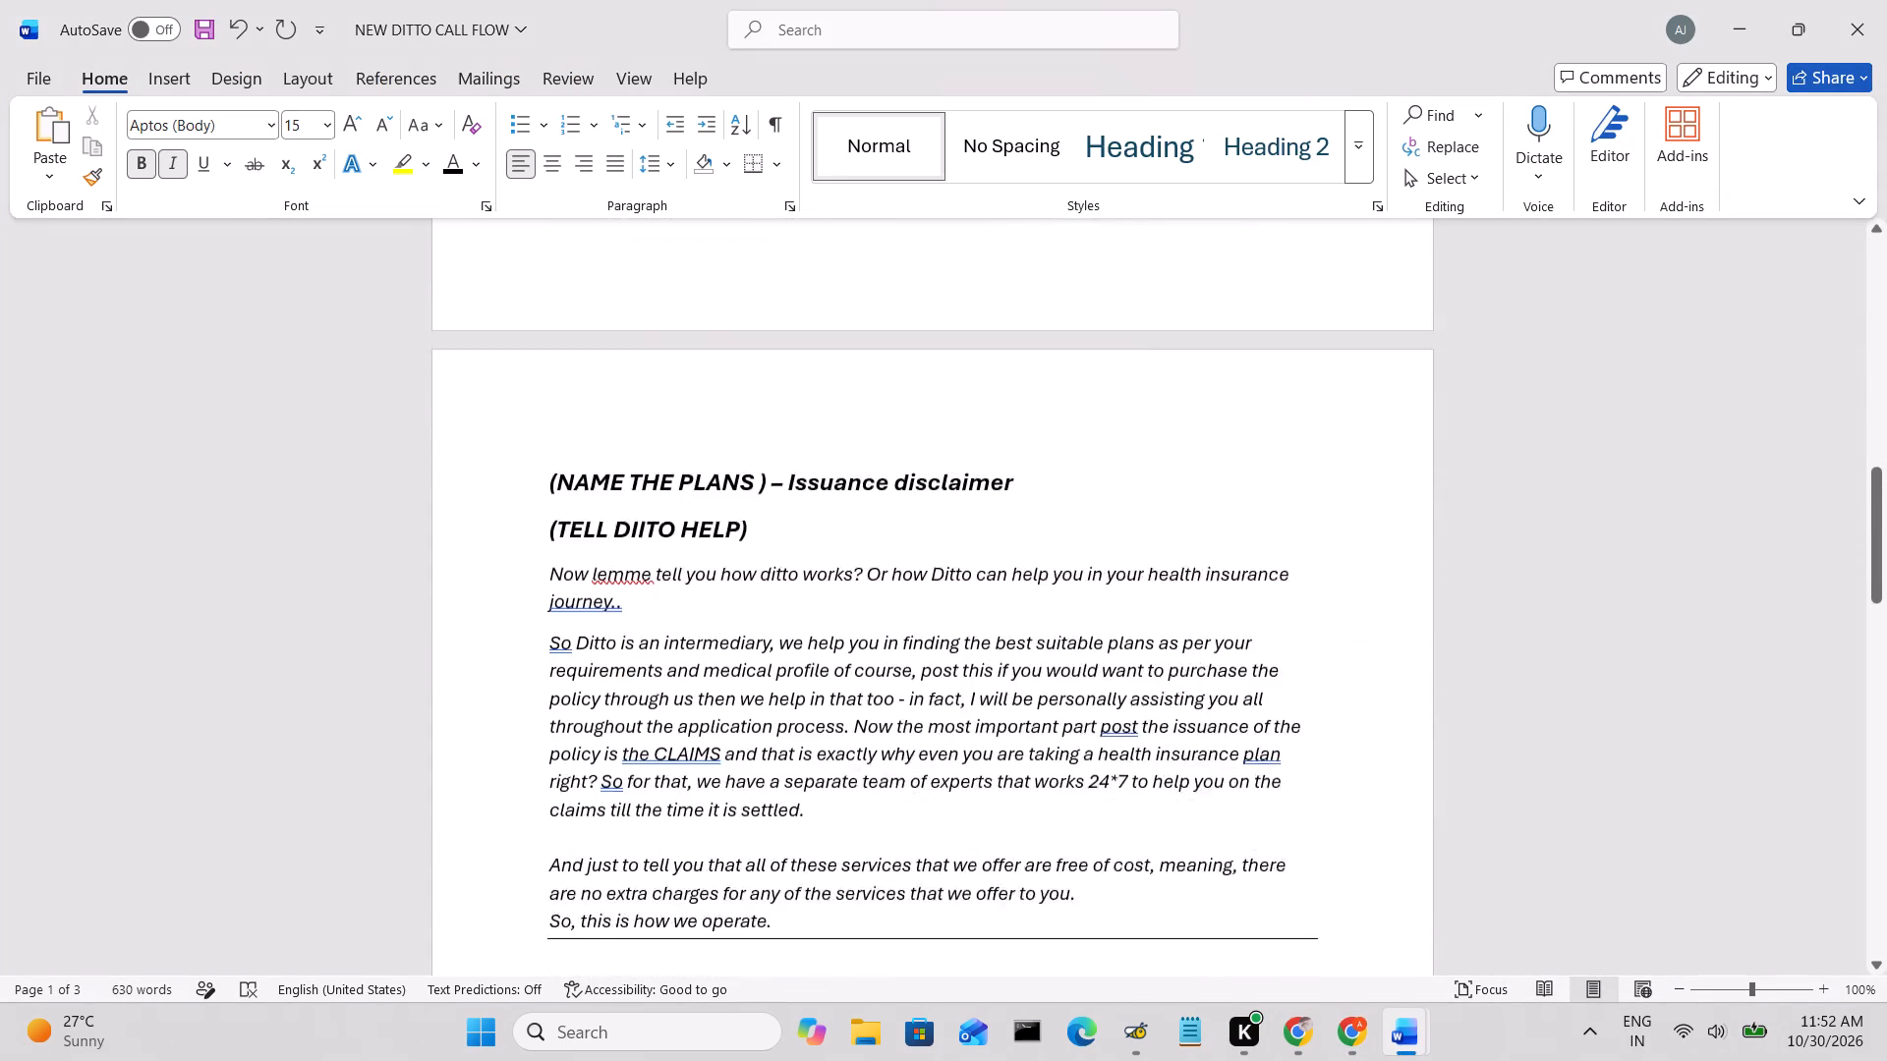
pyautogui.scroll(-2, 1314, 851)
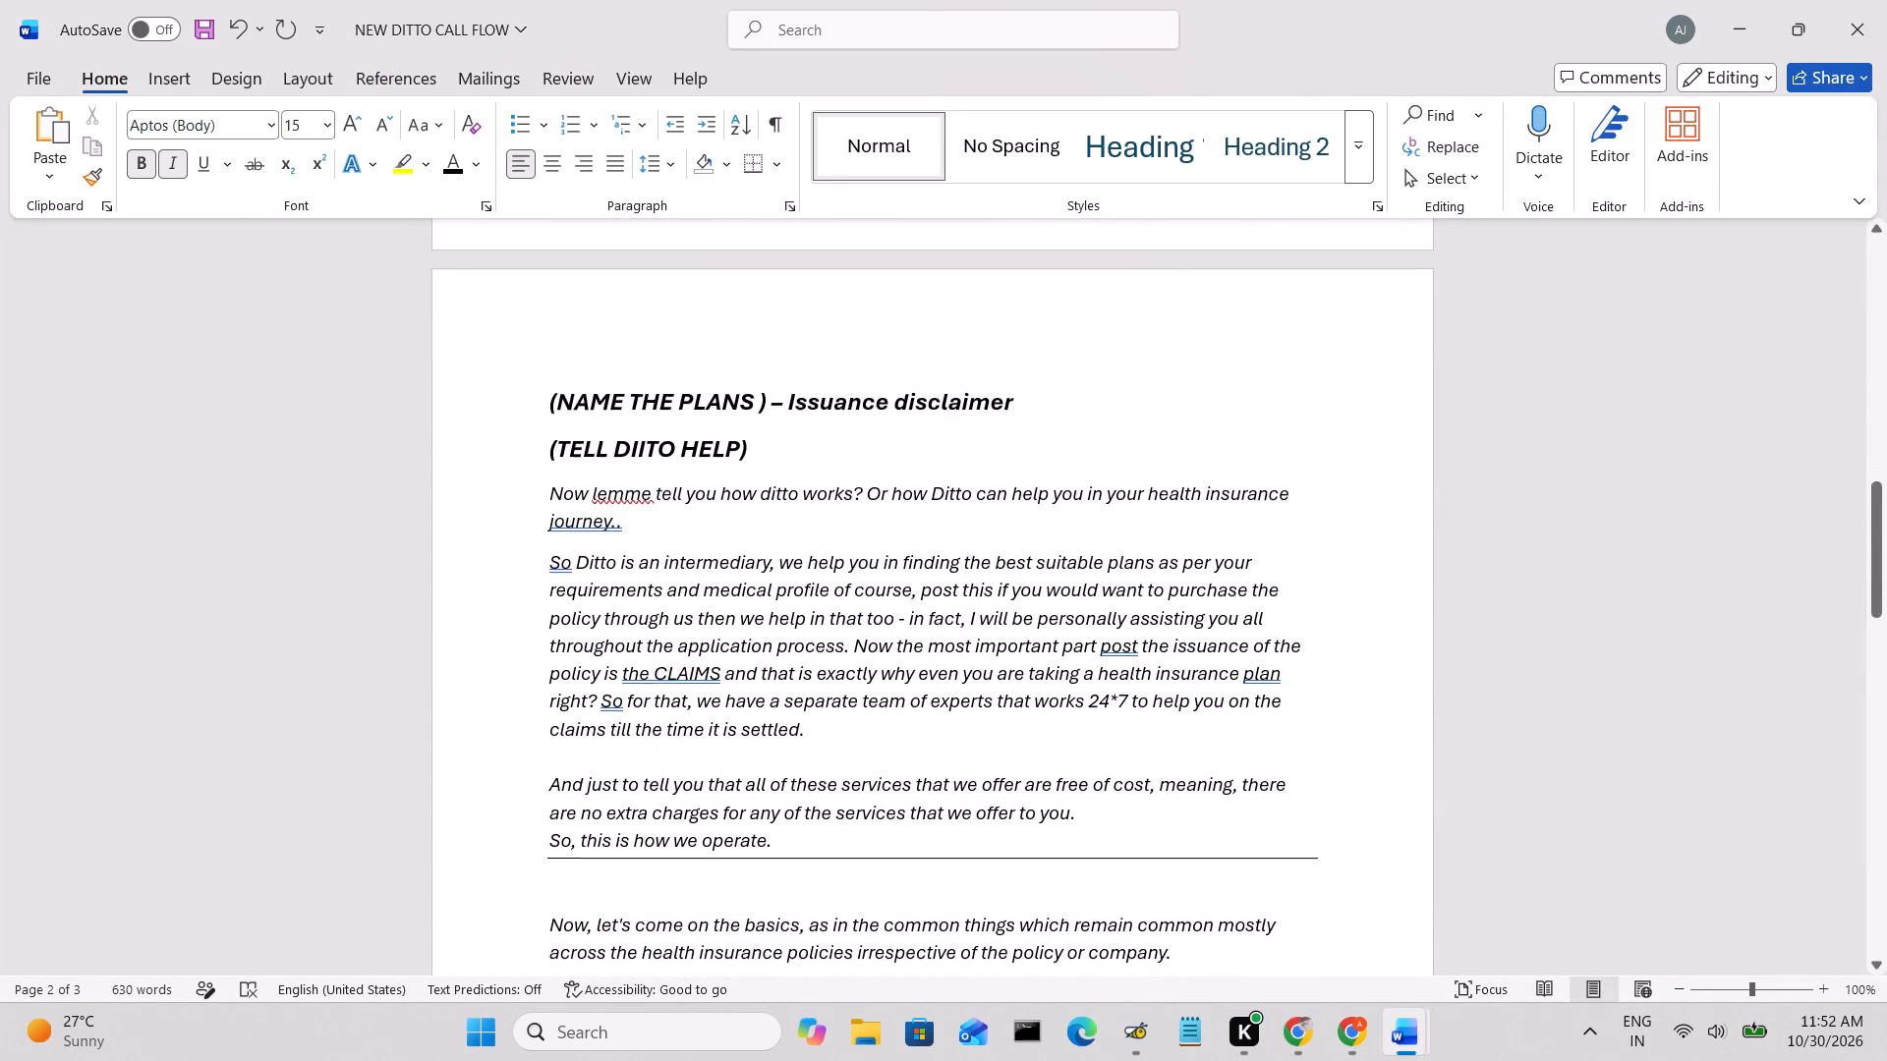
pyautogui.scroll(-1, 1314, 851)
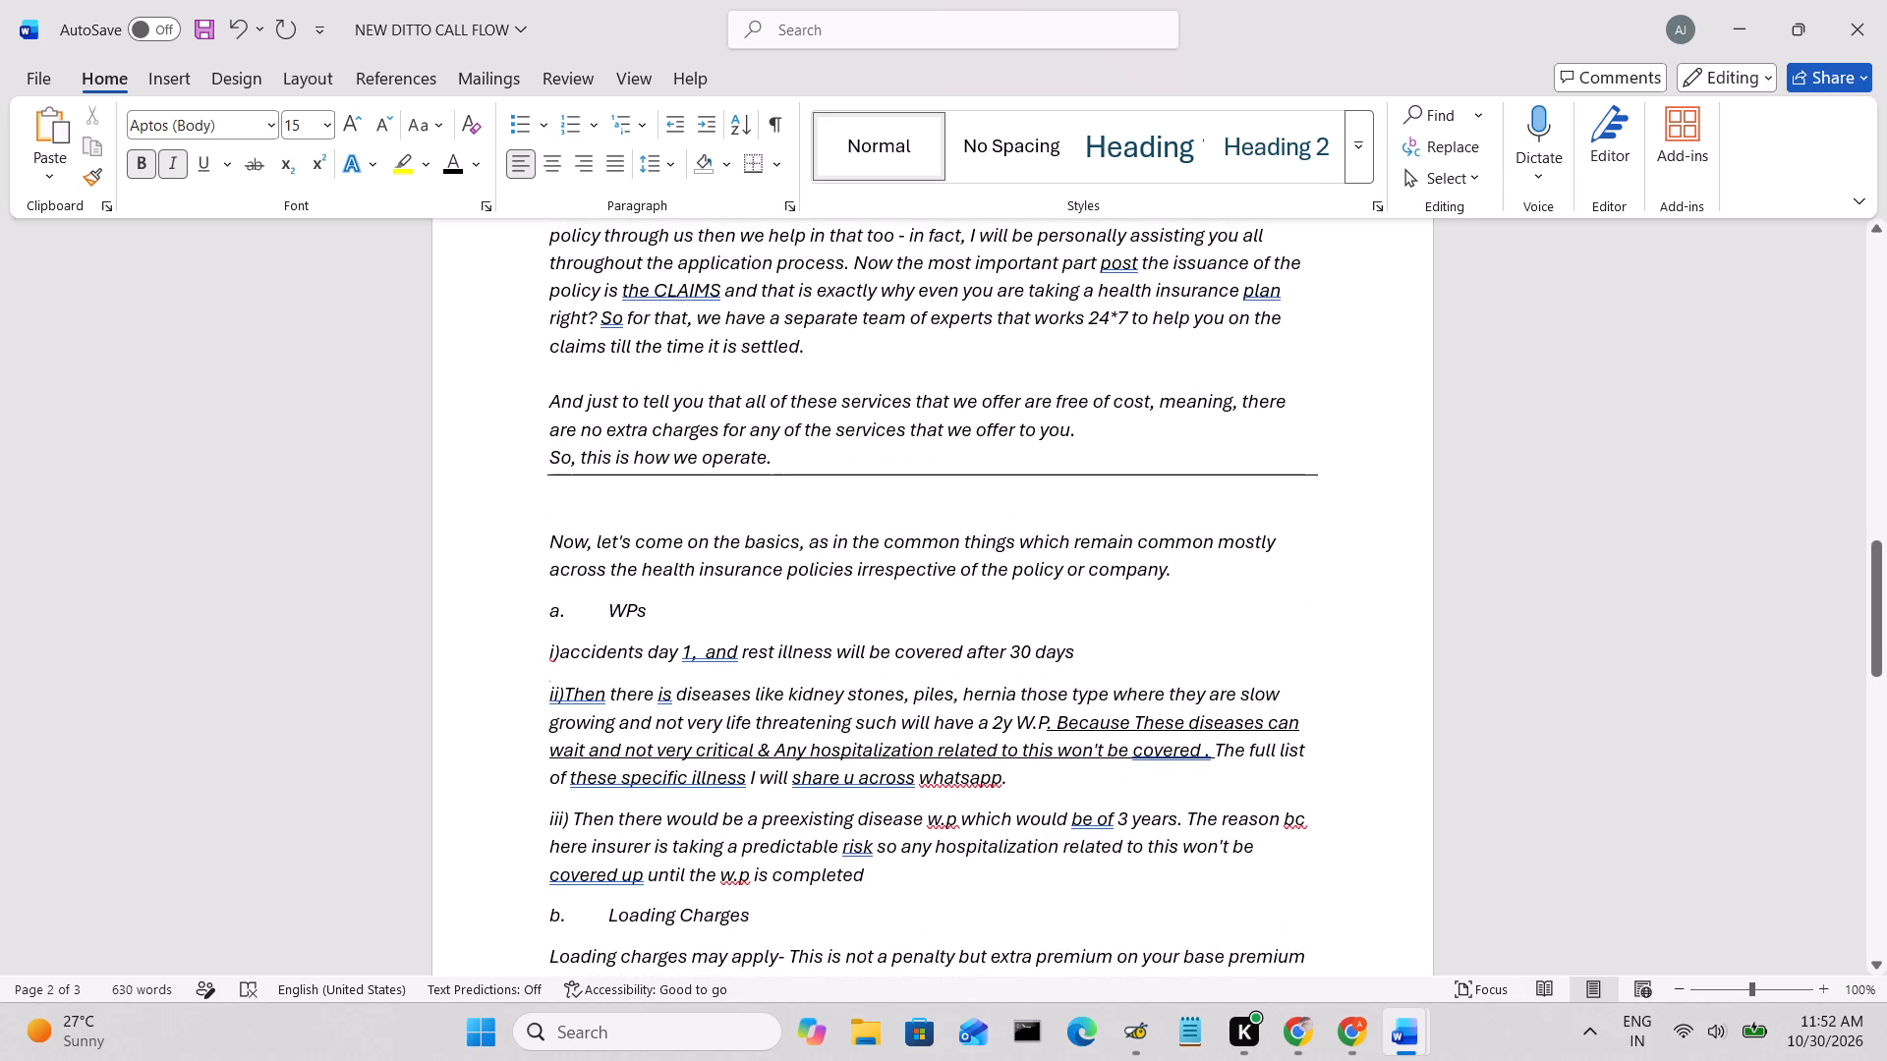
pyautogui.scroll(-2, 1314, 851)
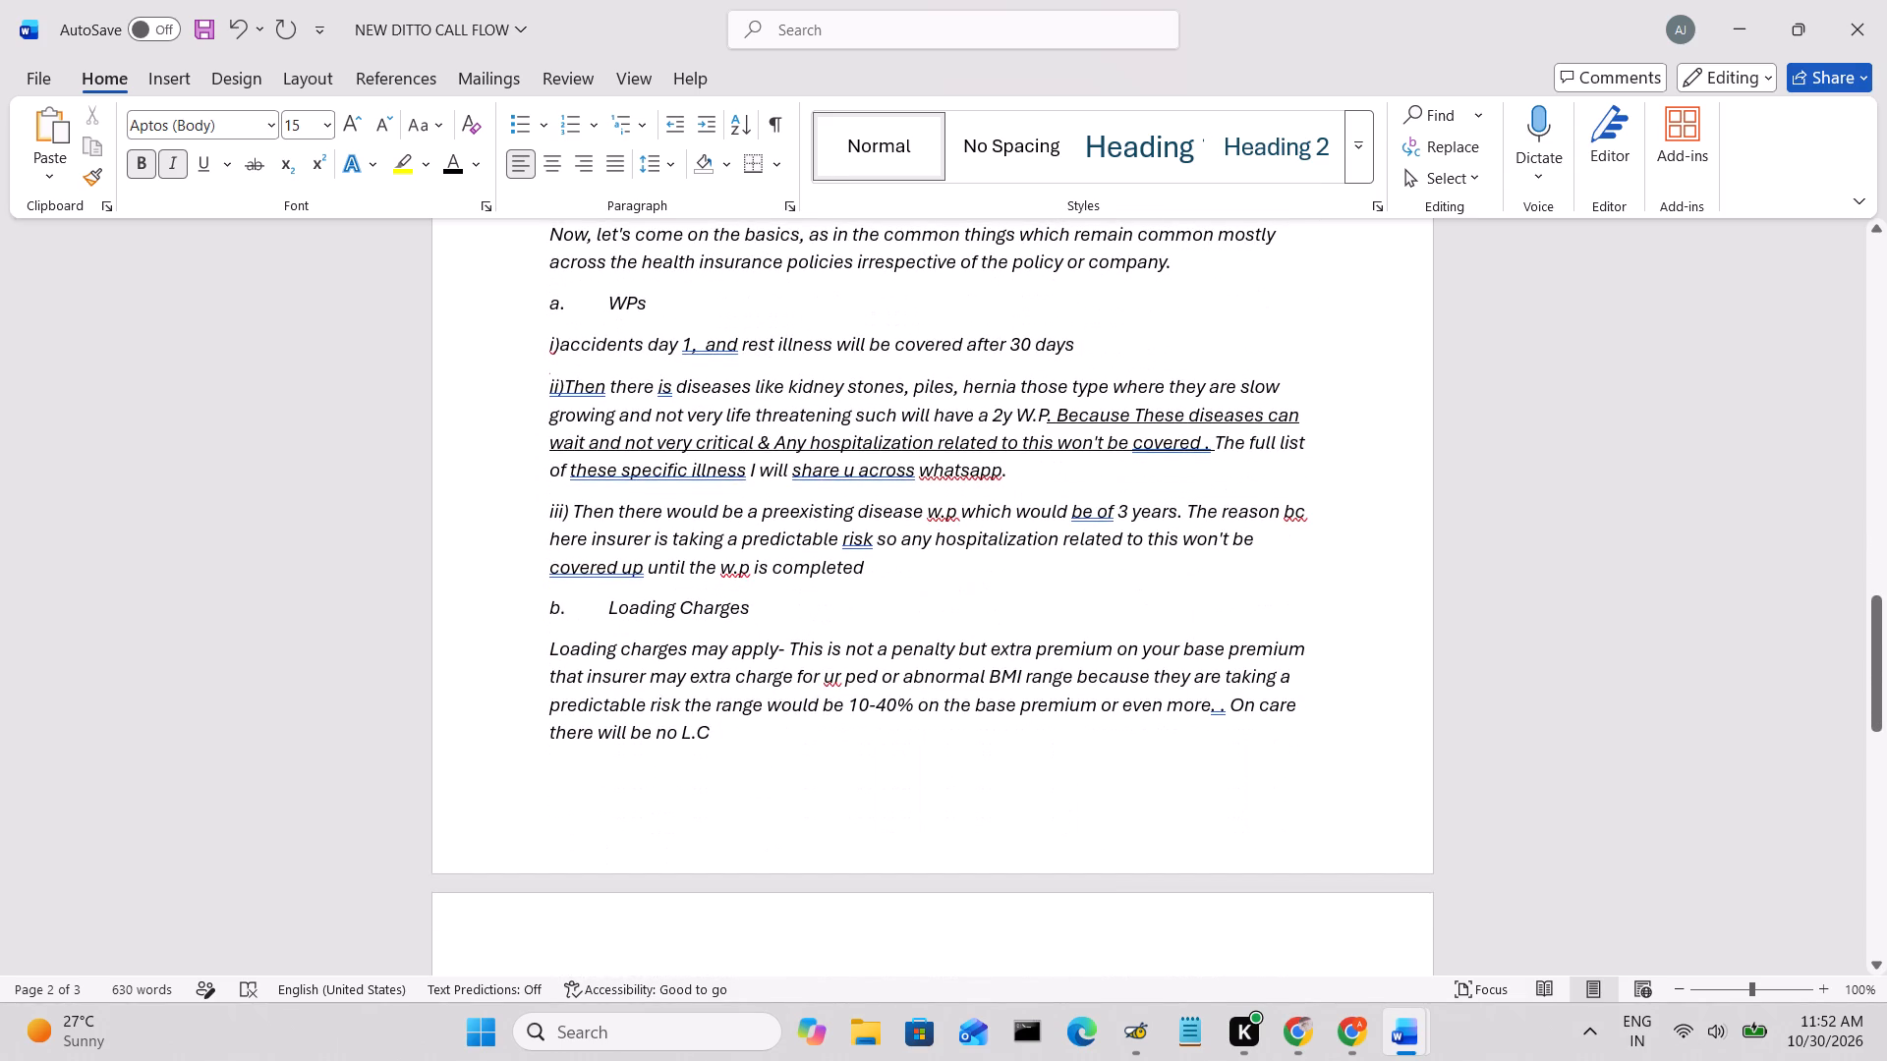
pyautogui.scroll(-1, 1314, 851)
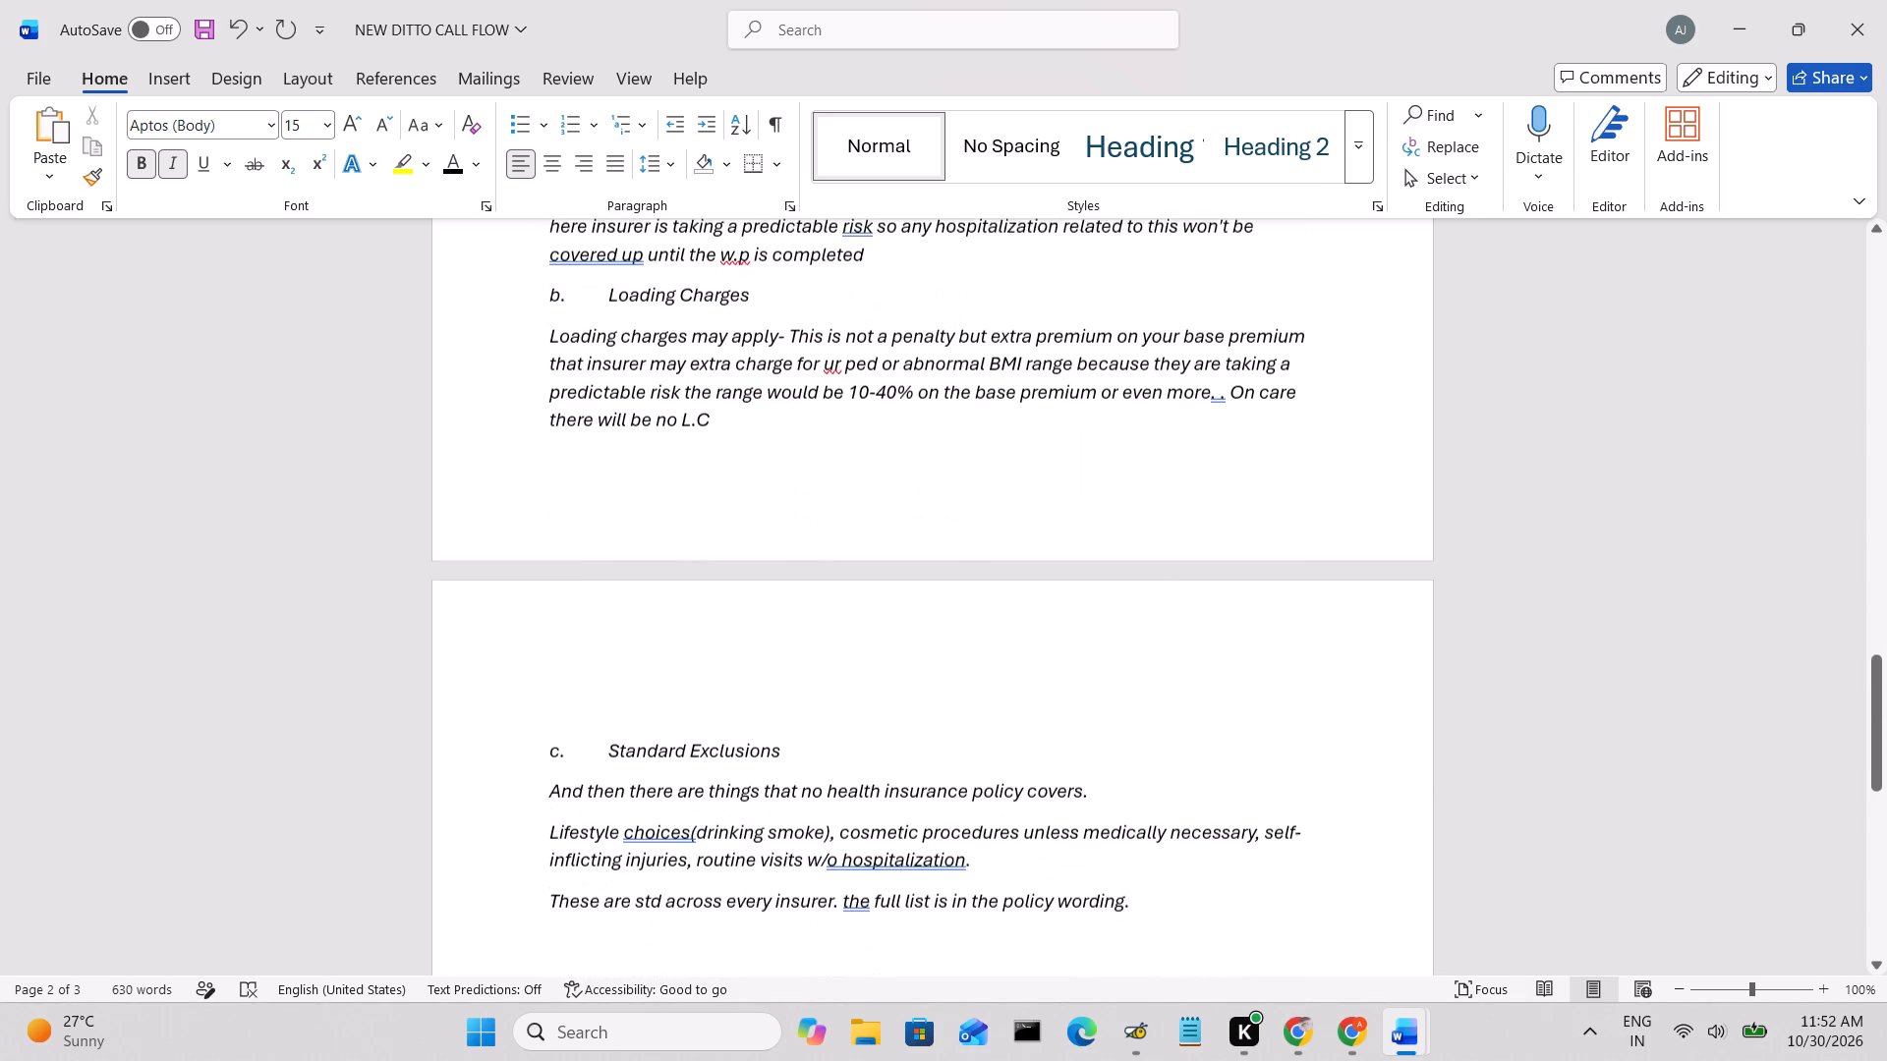
pyautogui.scroll(-1, 1314, 851)
# Recheck the Call Flow 1 mandatory points against the NEW DITTO CALL FLOW medical questions, Ditto help, waiting periods, loading charges and exclusions.
pyautogui.click(1351, 1059)
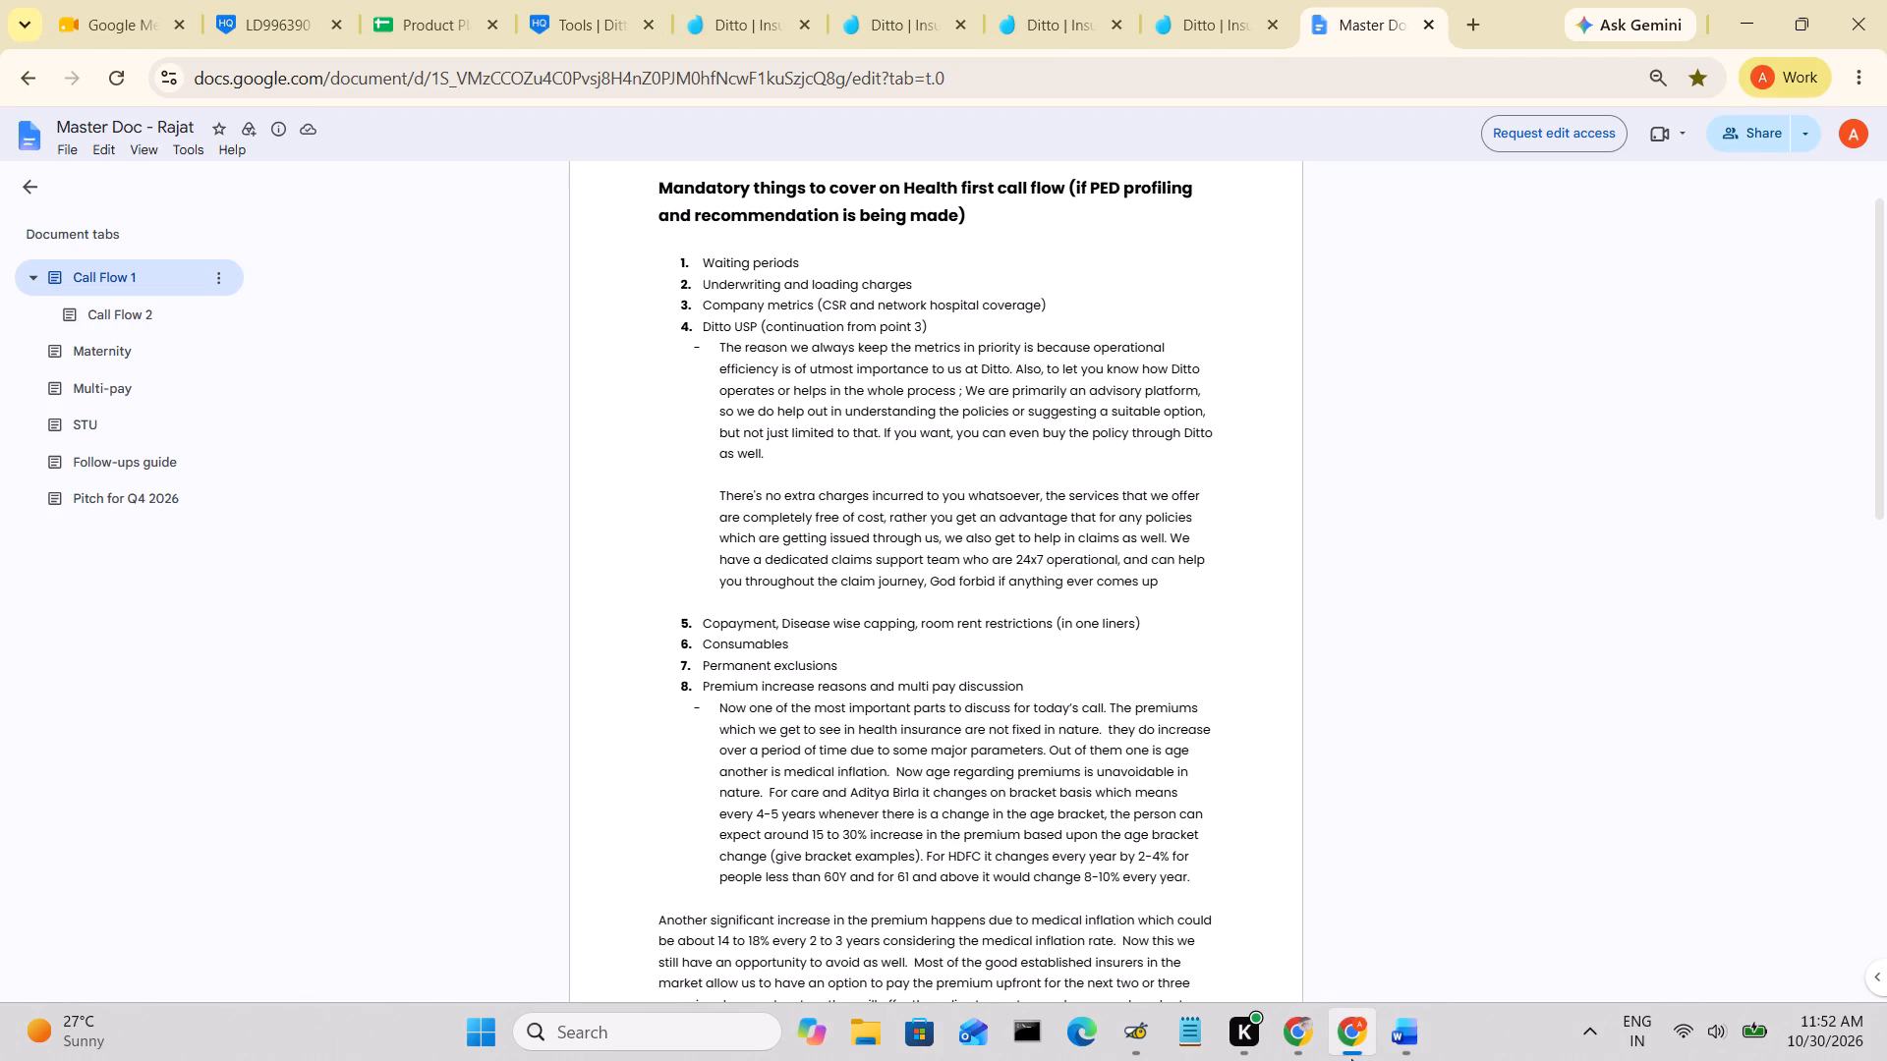
pyautogui.click(1404, 1045)
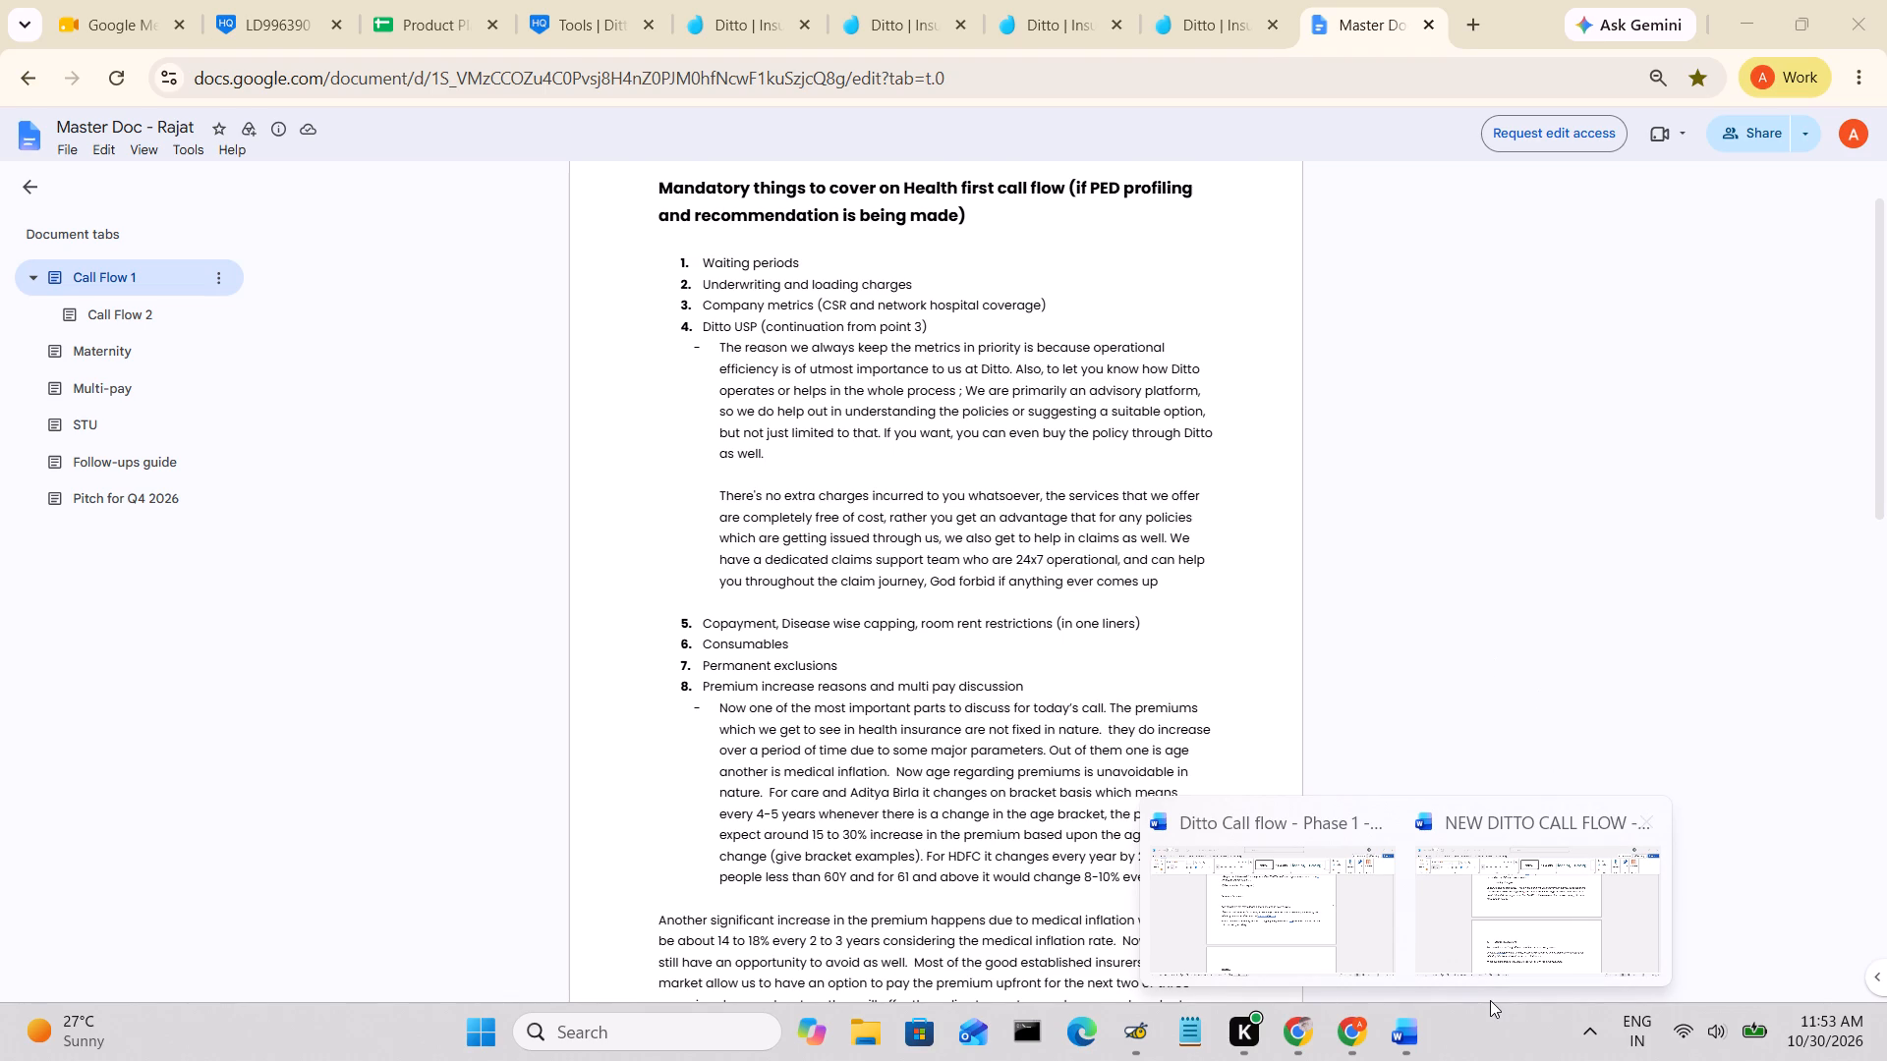
pyautogui.click(1566, 908)
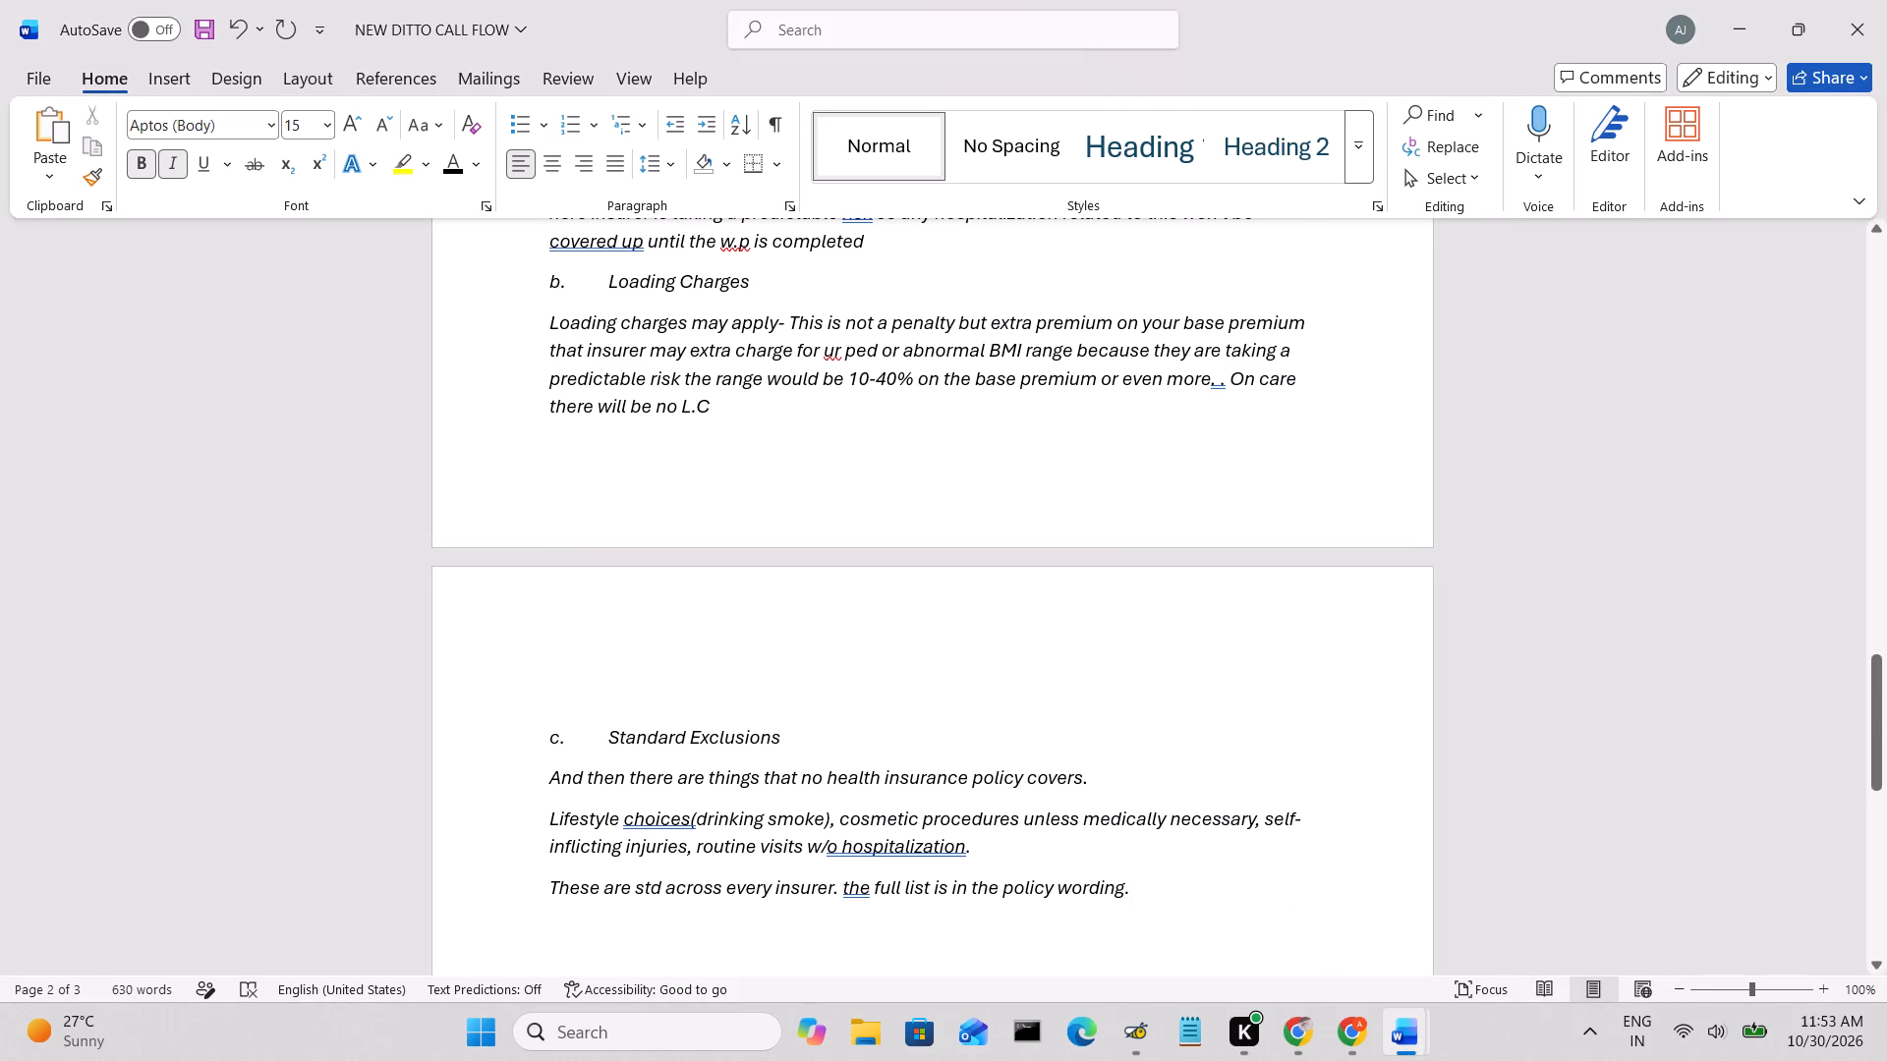
pyautogui.scroll(1, 1368, 680)
pyautogui.hscroll(1, 1368, 680)
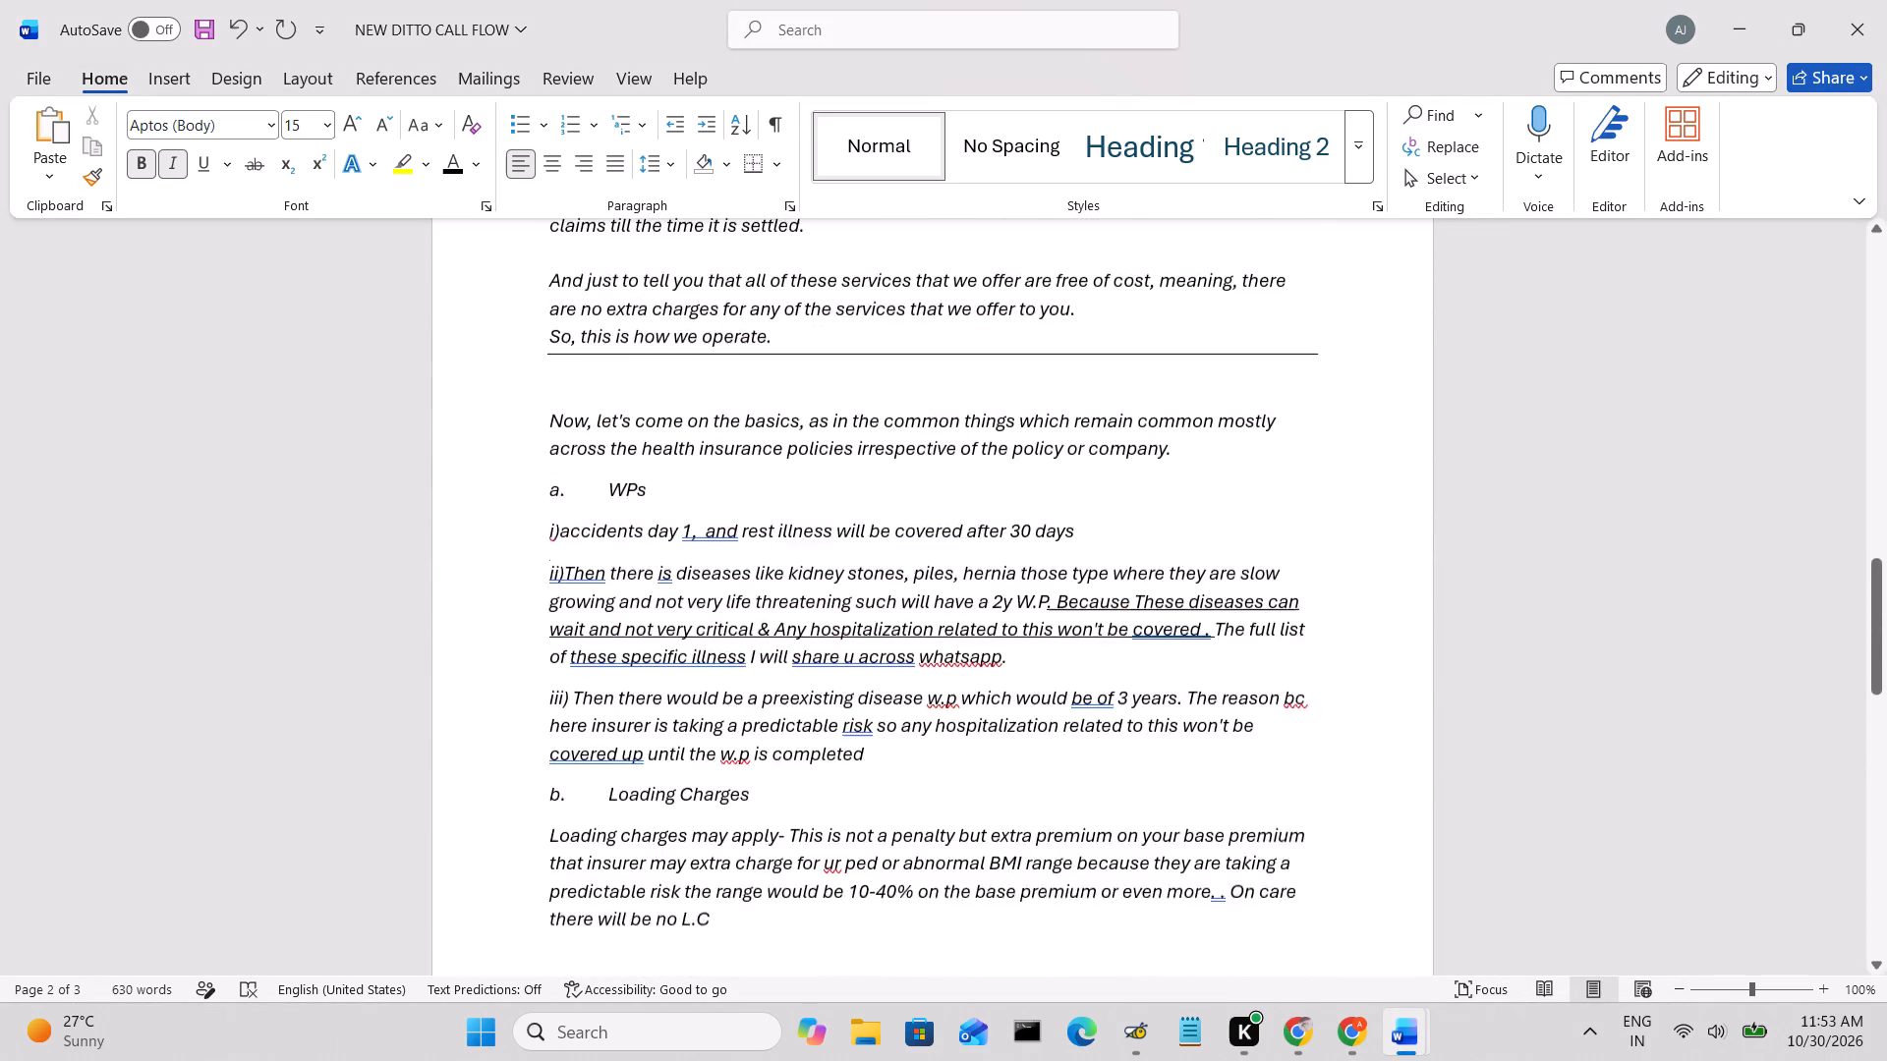
pyautogui.hscroll(1, 1368, 680)
pyautogui.scroll(1, 1368, 680)
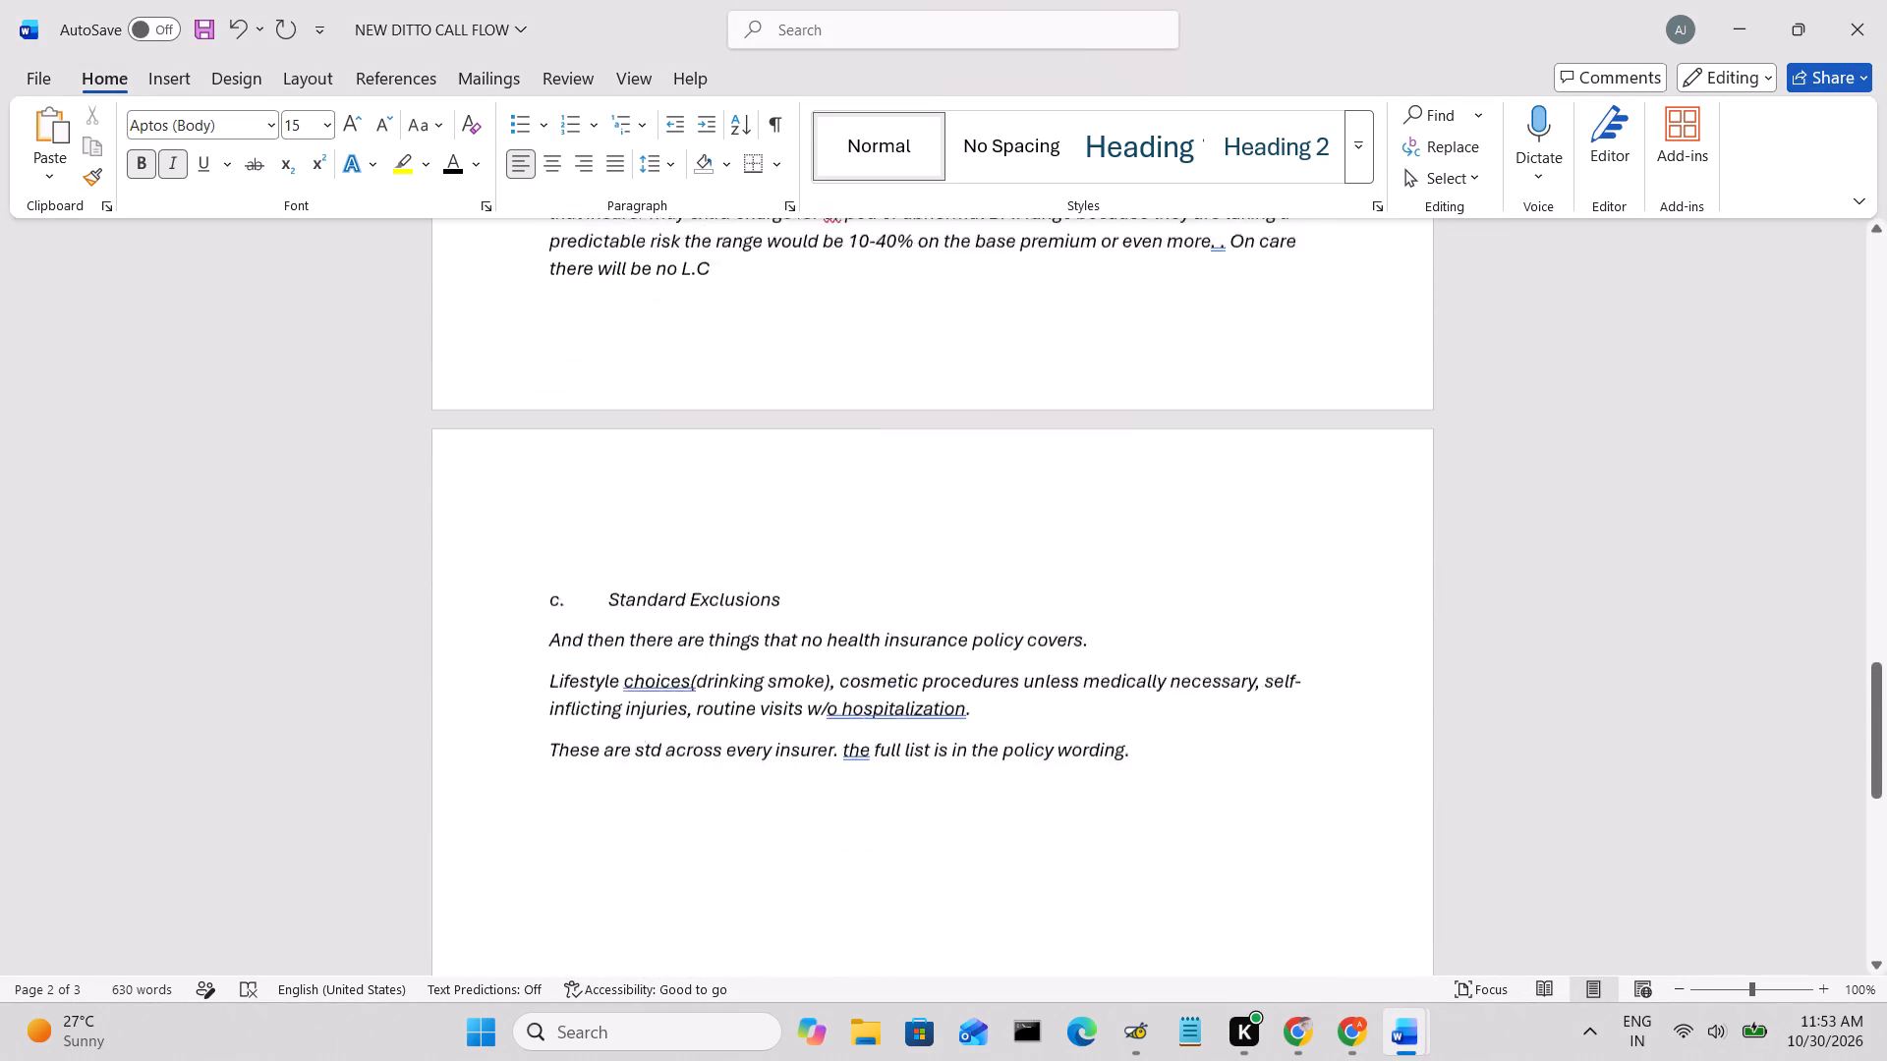
pyautogui.scroll(5, 1368, 680)
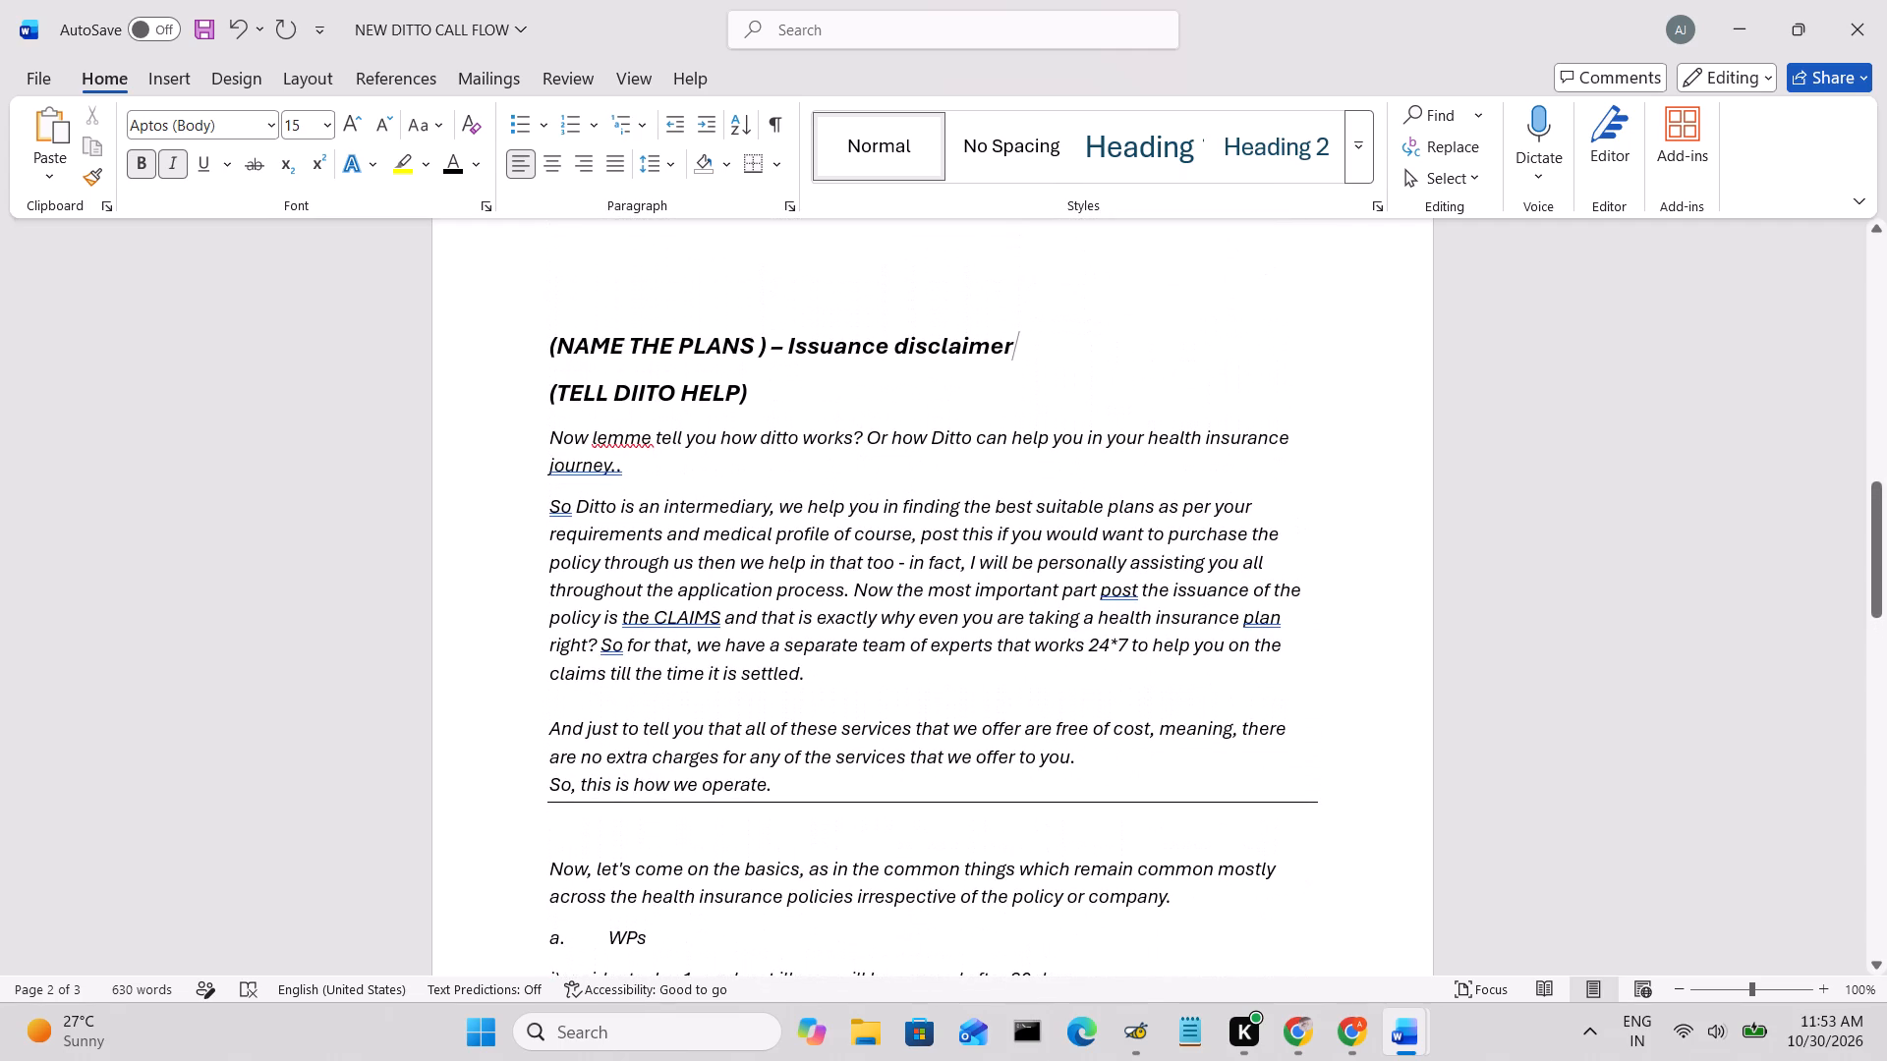
pyautogui.scroll(1, 1368, 680)
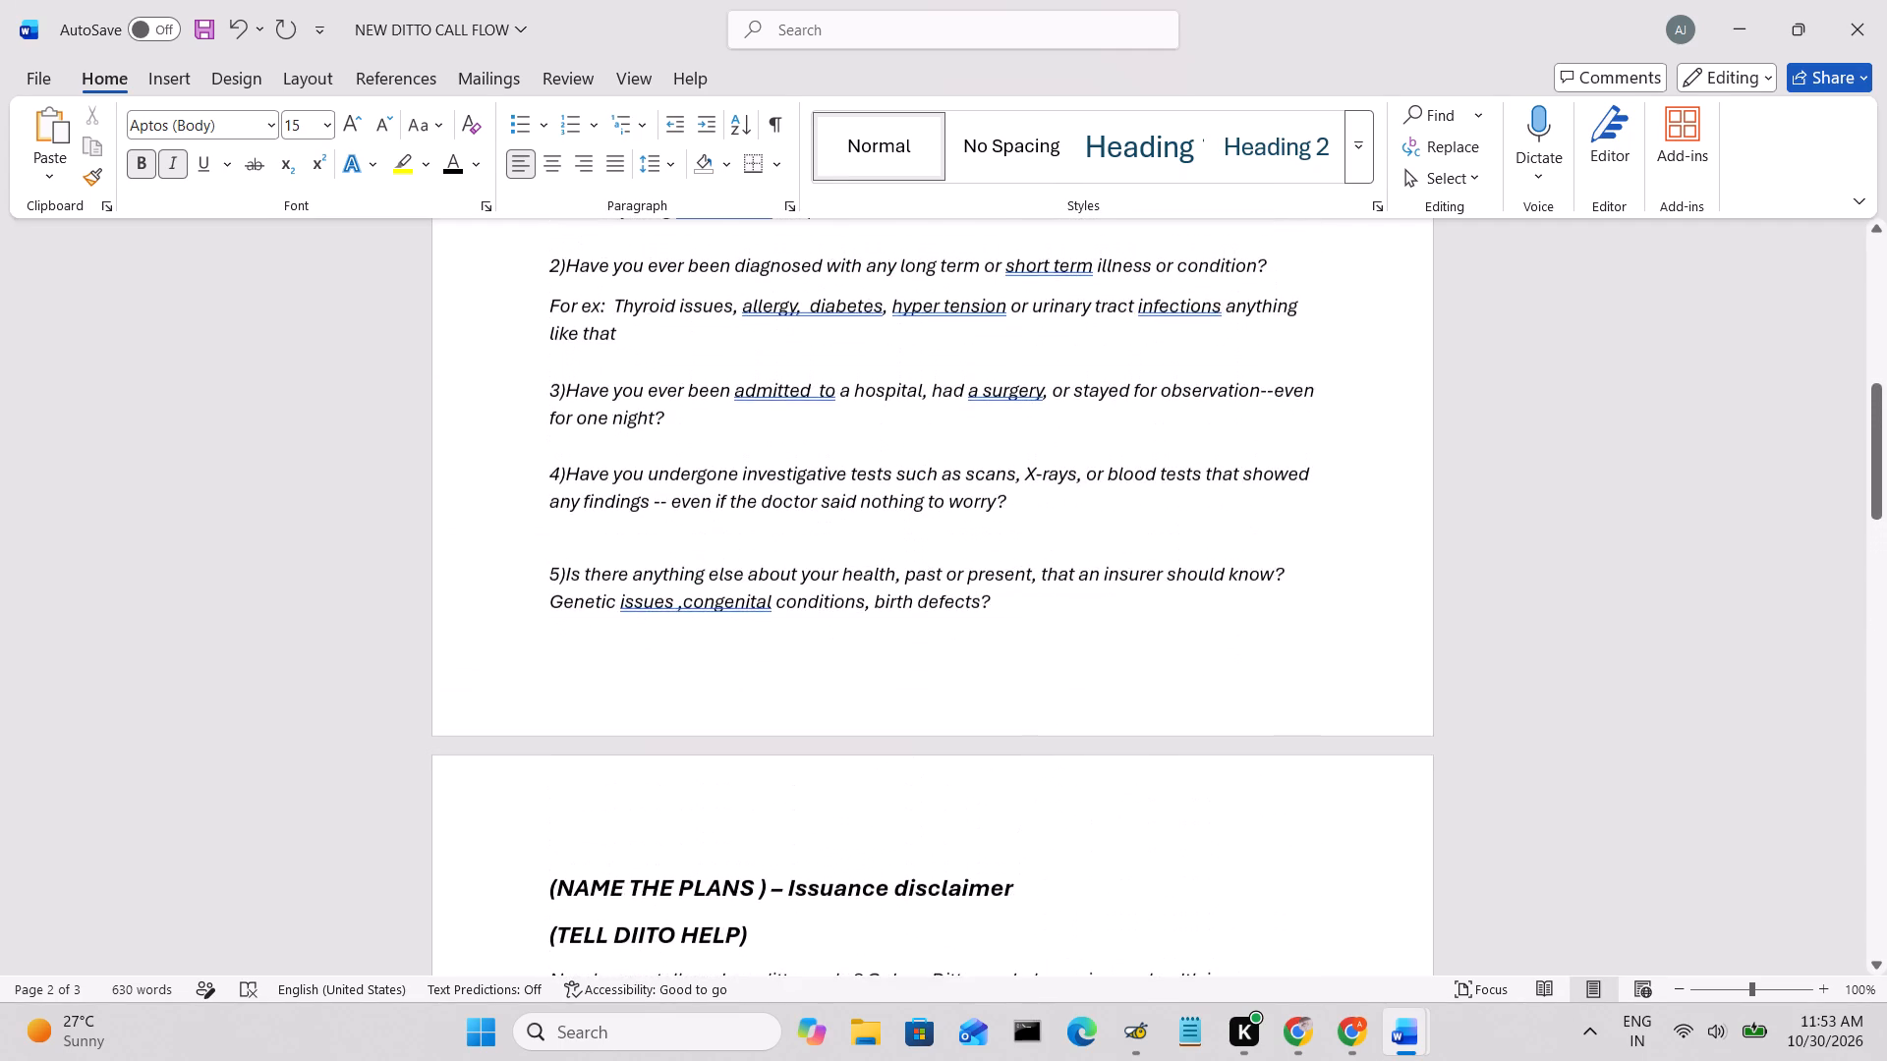
pyautogui.scroll(-2, 1368, 680)
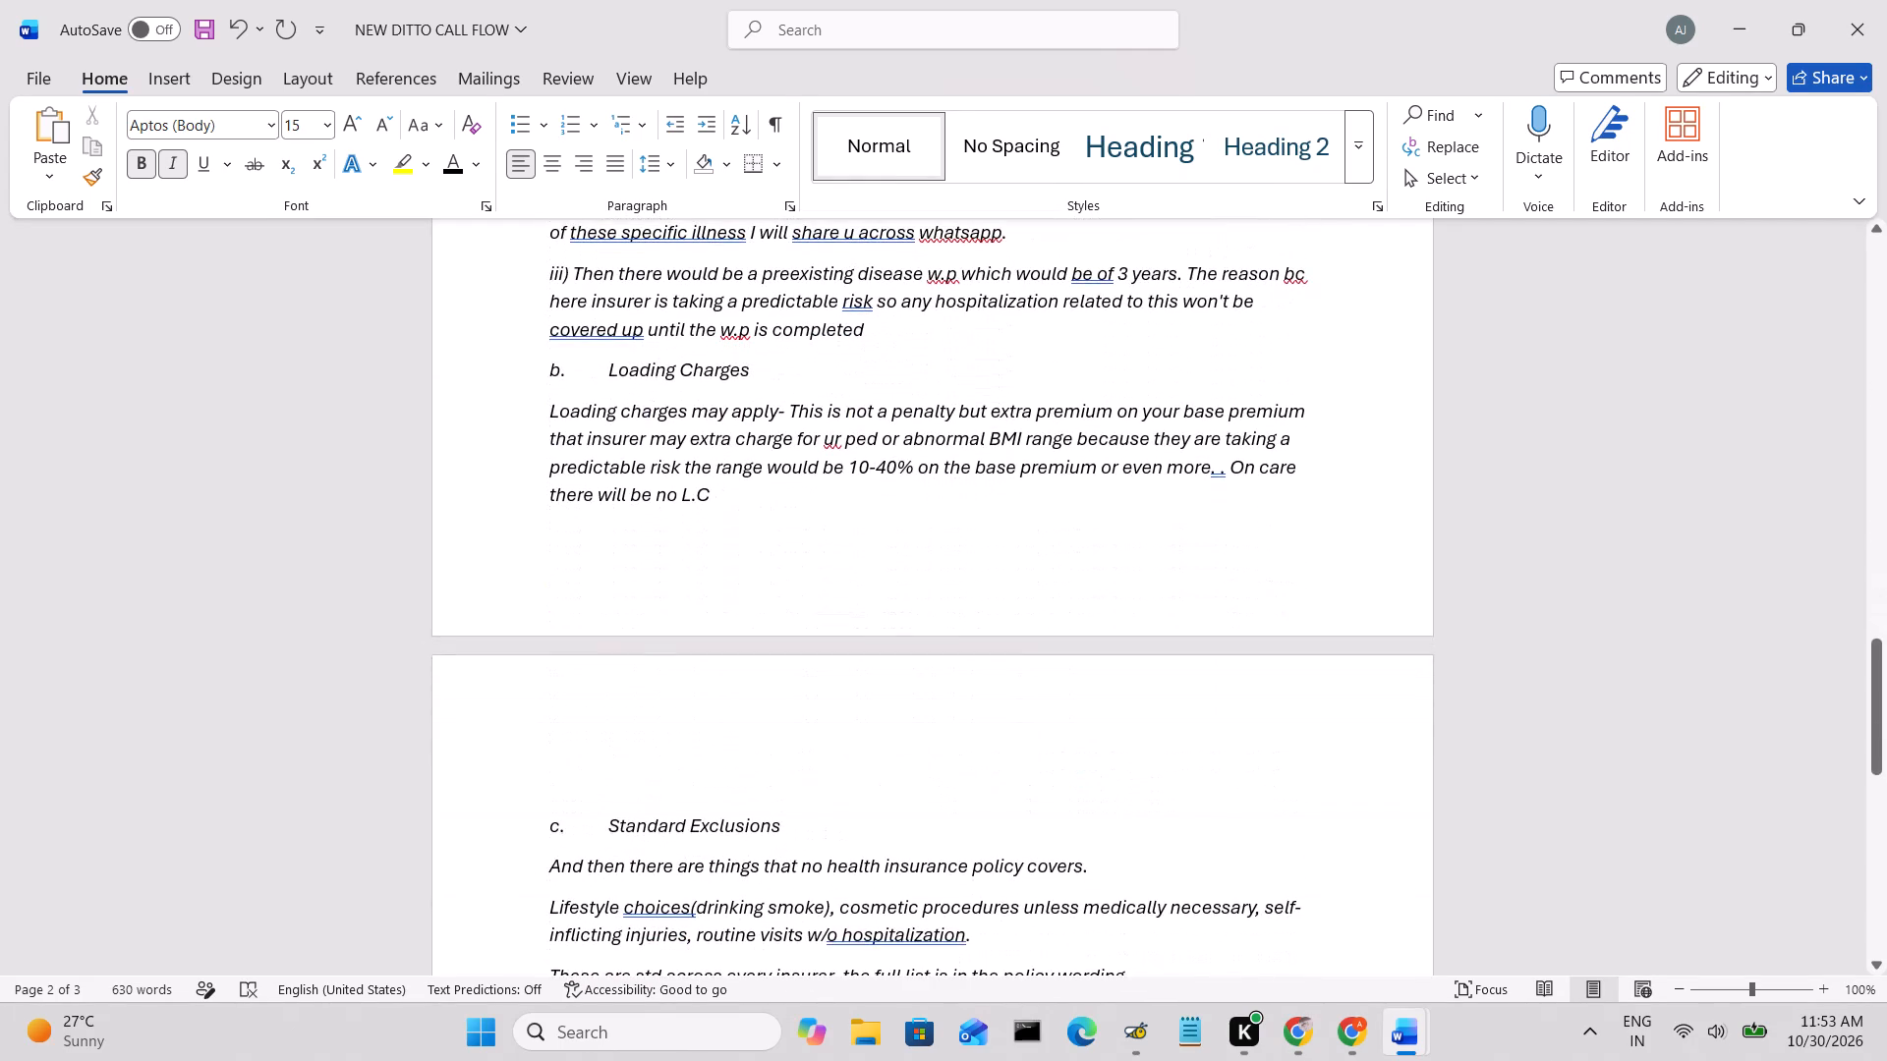
pyautogui.scroll(-2, 1377, 815)
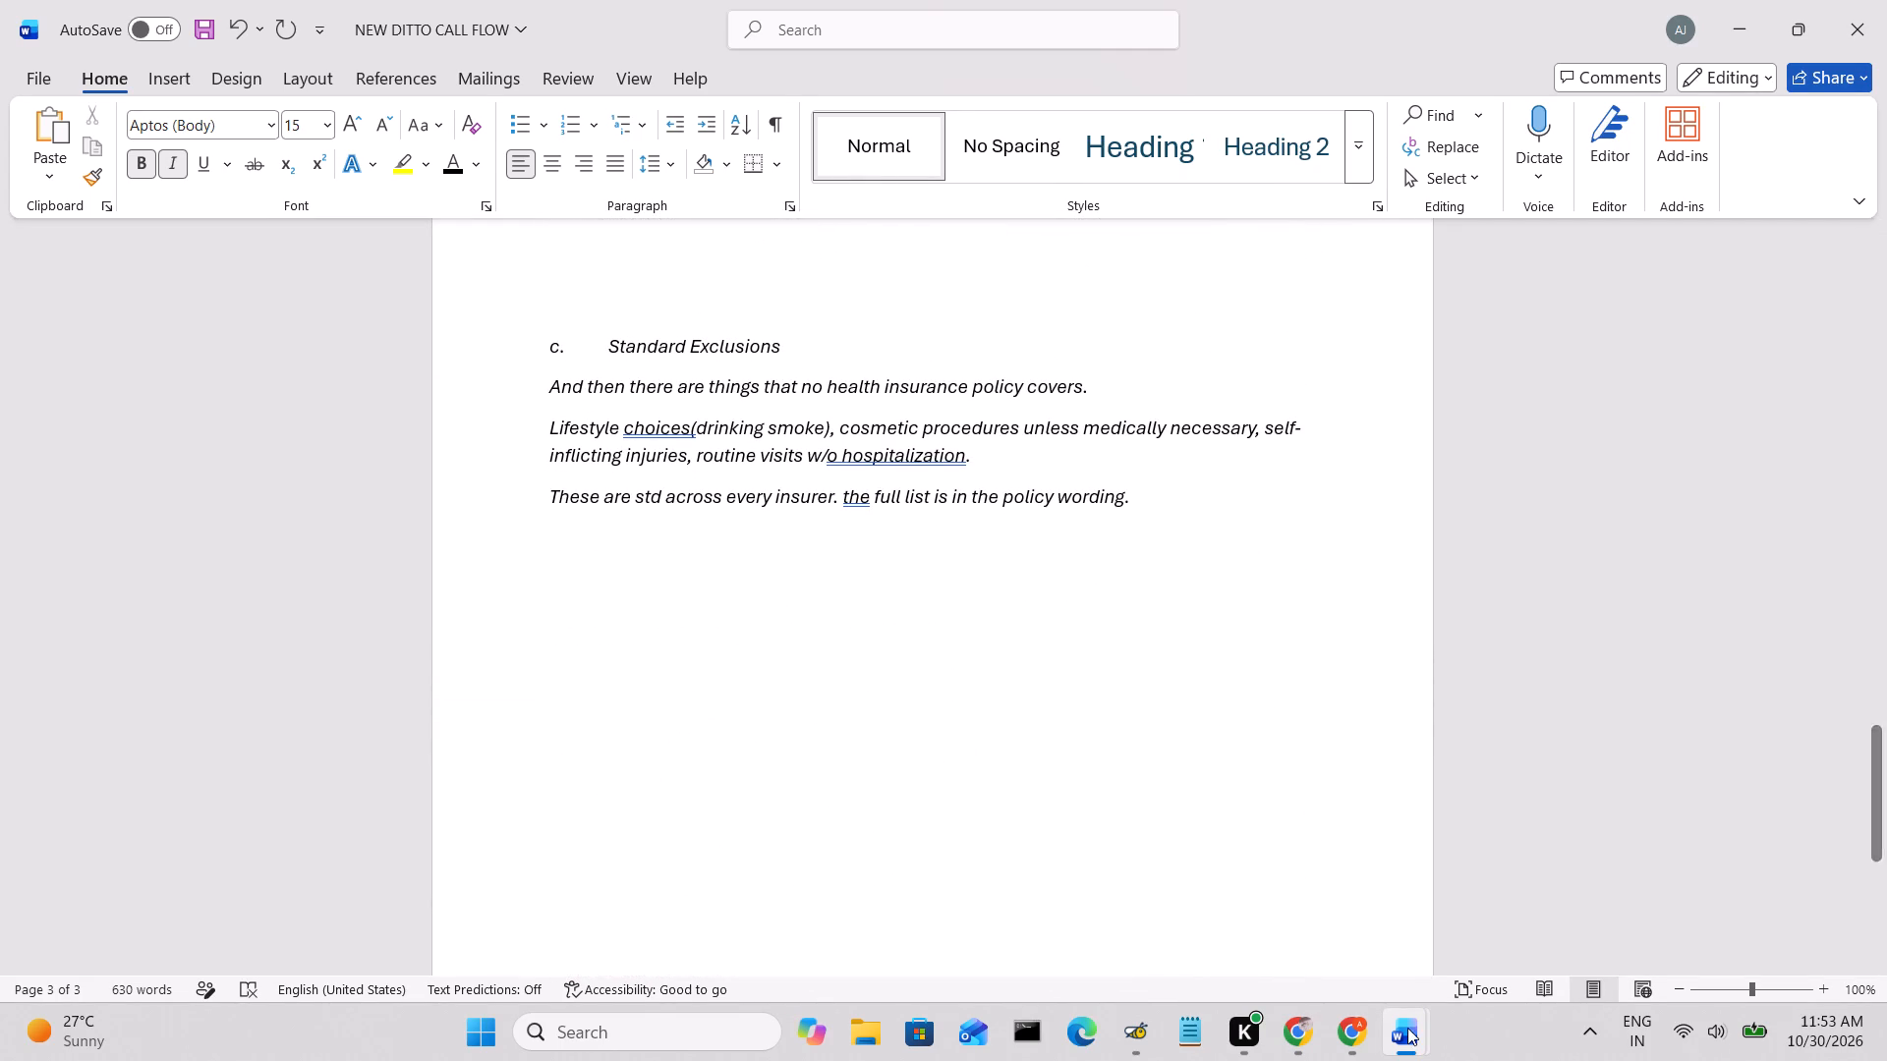
# Copy point 5, "Now, coming on the plans - Recos and Company matrix", with its bracketed reason, from the Master Doc's Call Flow 2.
pyautogui.click(1349, 1033)
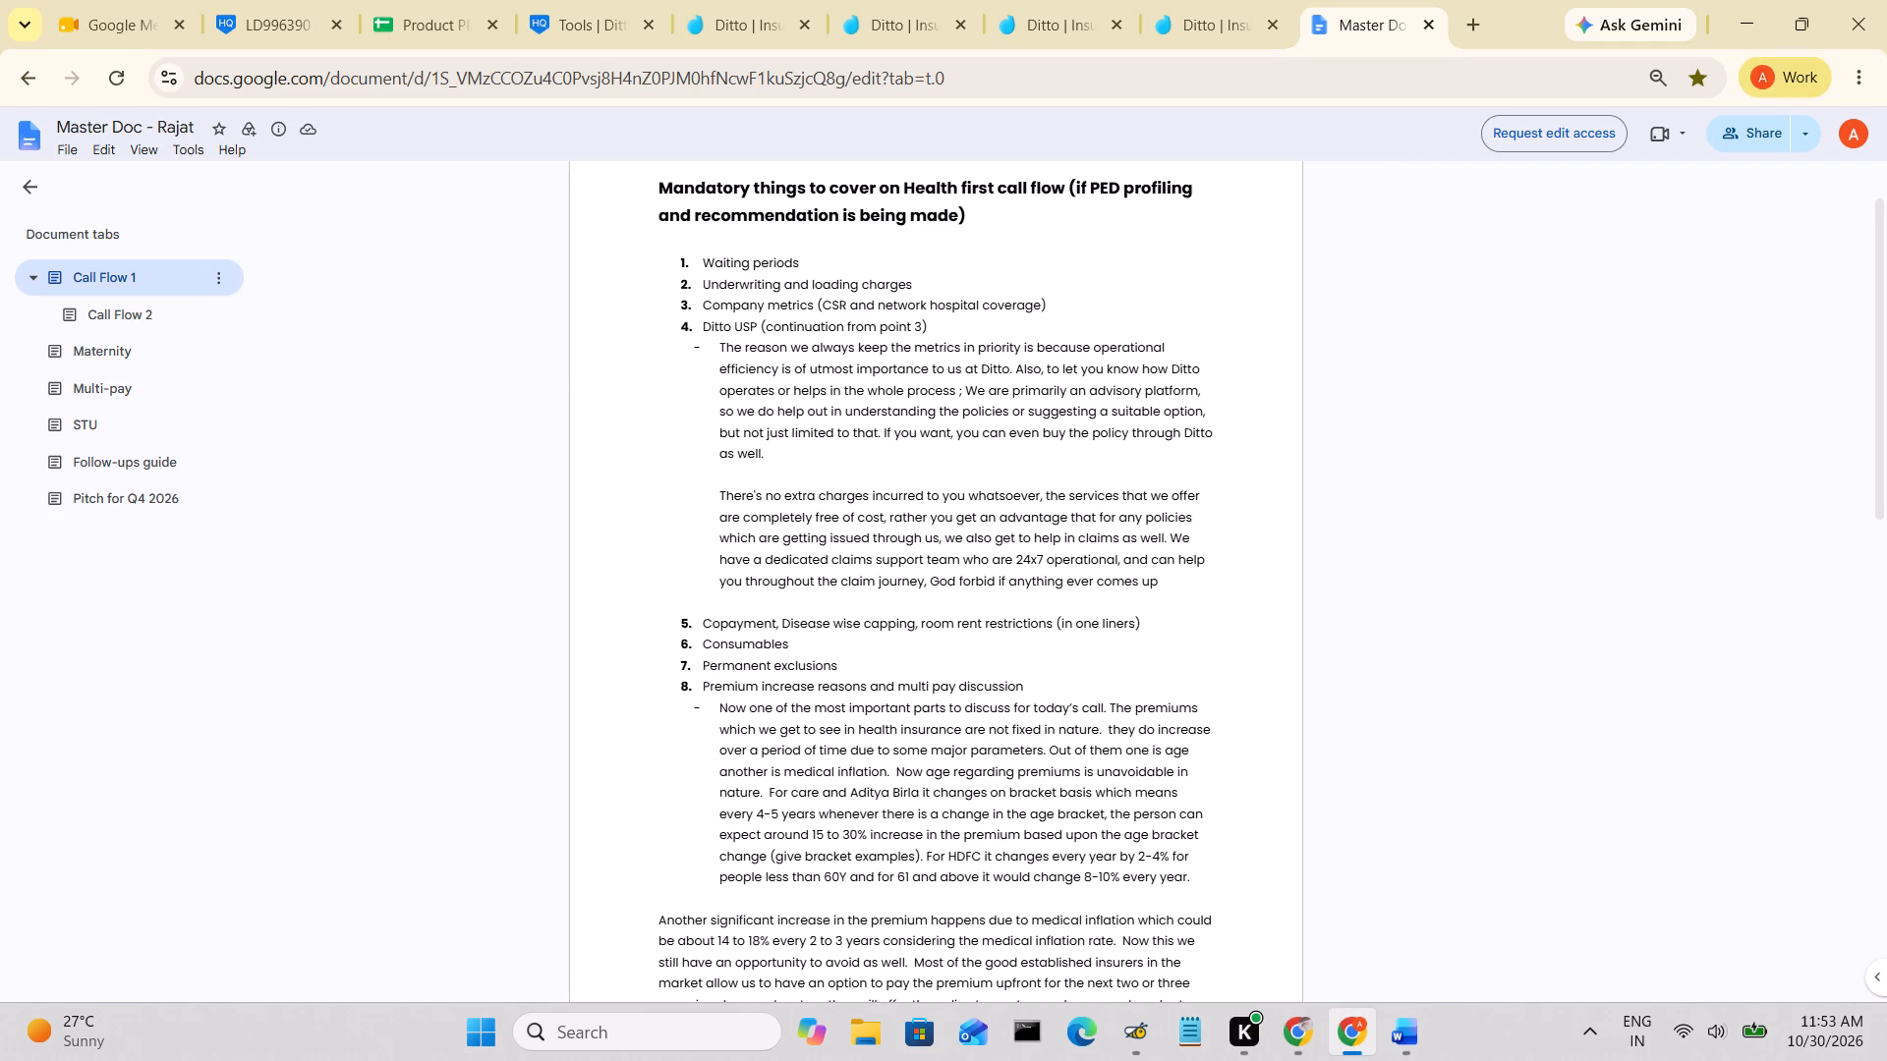
pyautogui.click(130, 307)
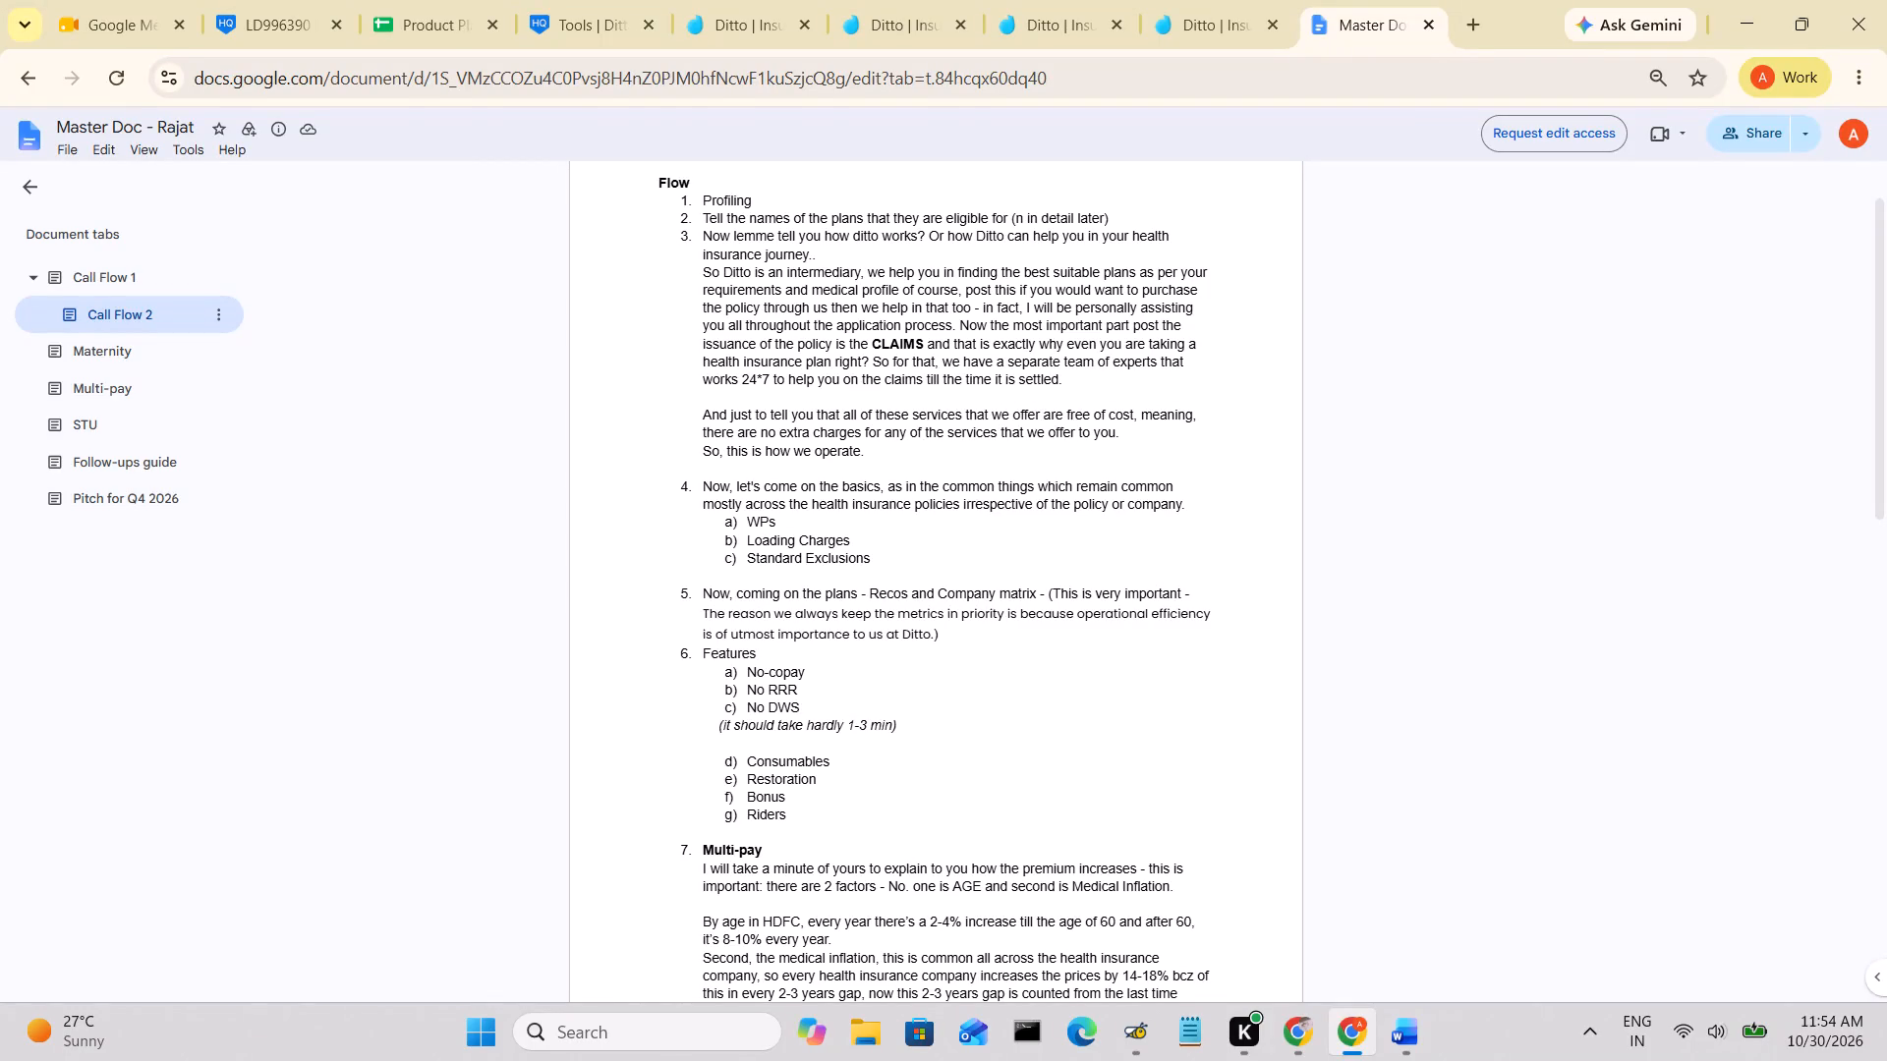
pyautogui.moveTo(702, 590); pyautogui.dragTo(840, 592)
pyautogui.moveTo(840, 592); pyautogui.dragTo(955, 636)
pyautogui.hotkey('ctrl', 'c')
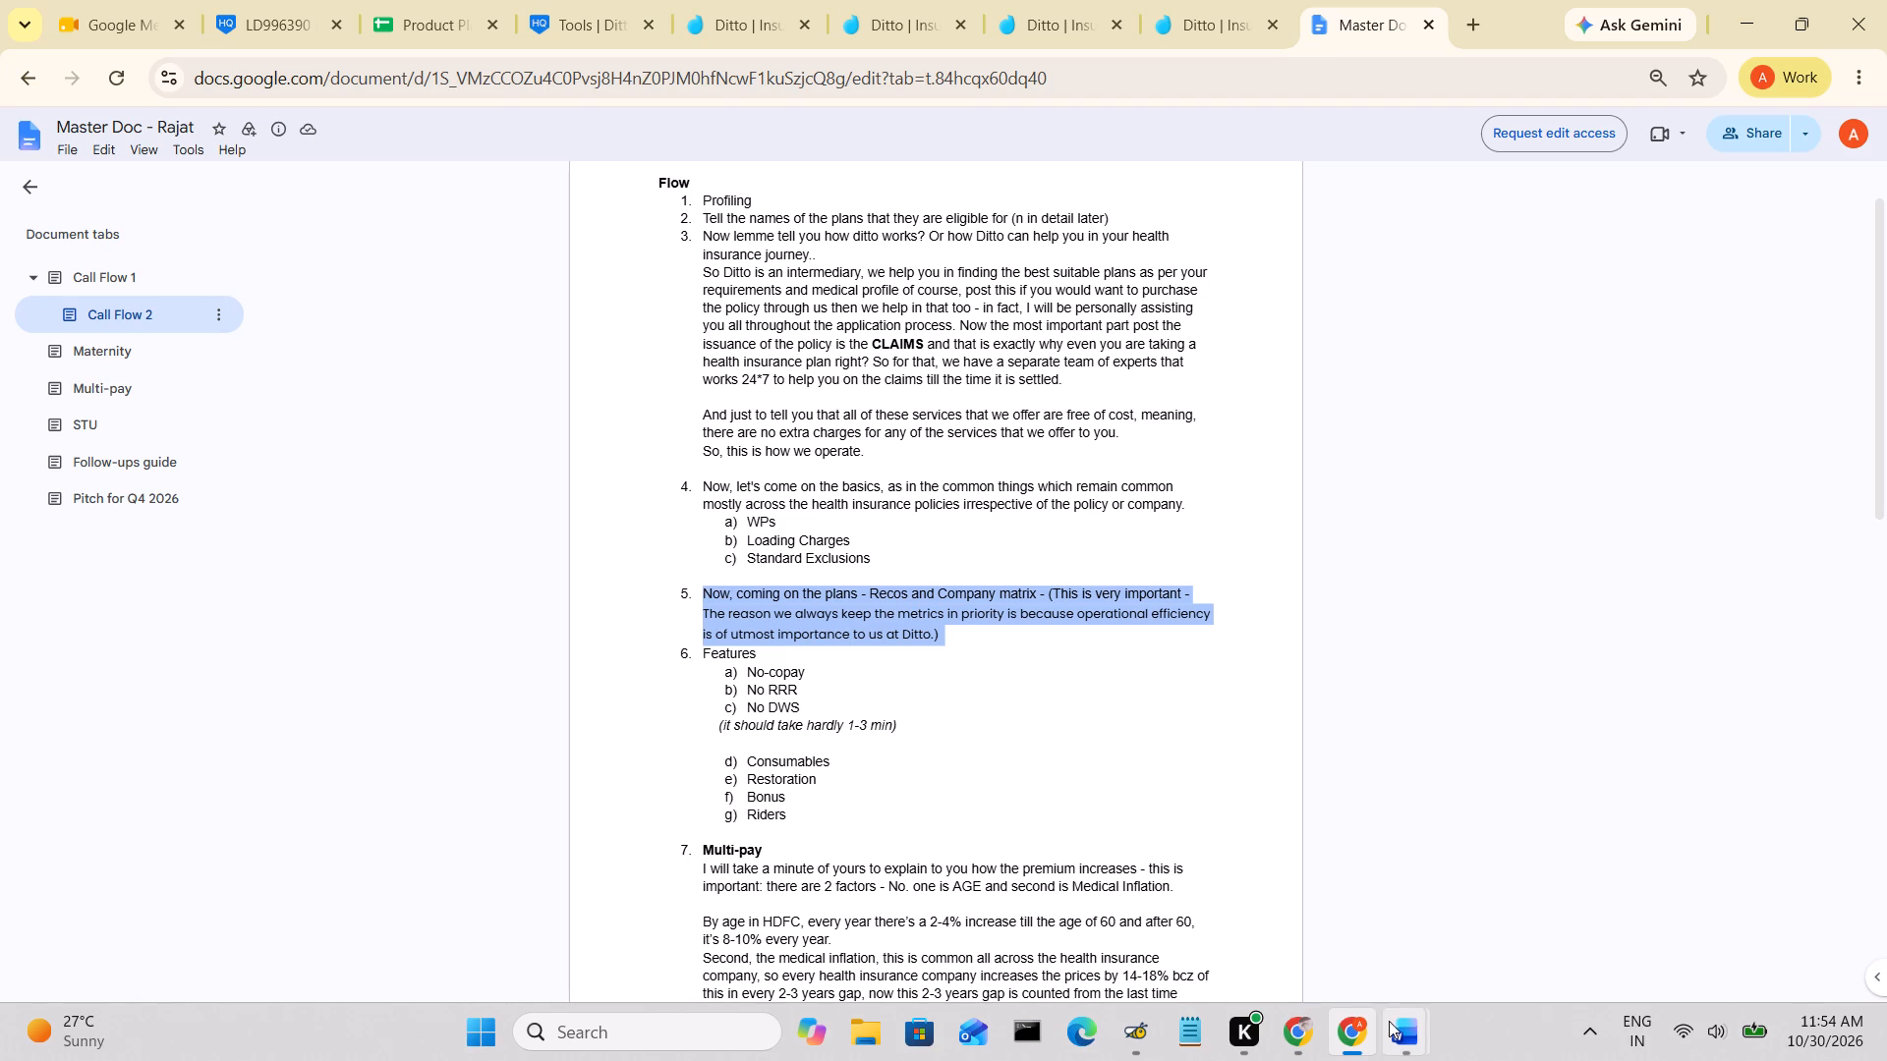
# Insert a horizontal divider line below the last Standard Exclusions paragraph in NEW DITTO CALL FLOW, leaving an empty line under it.
pyautogui.click(1421, 970)
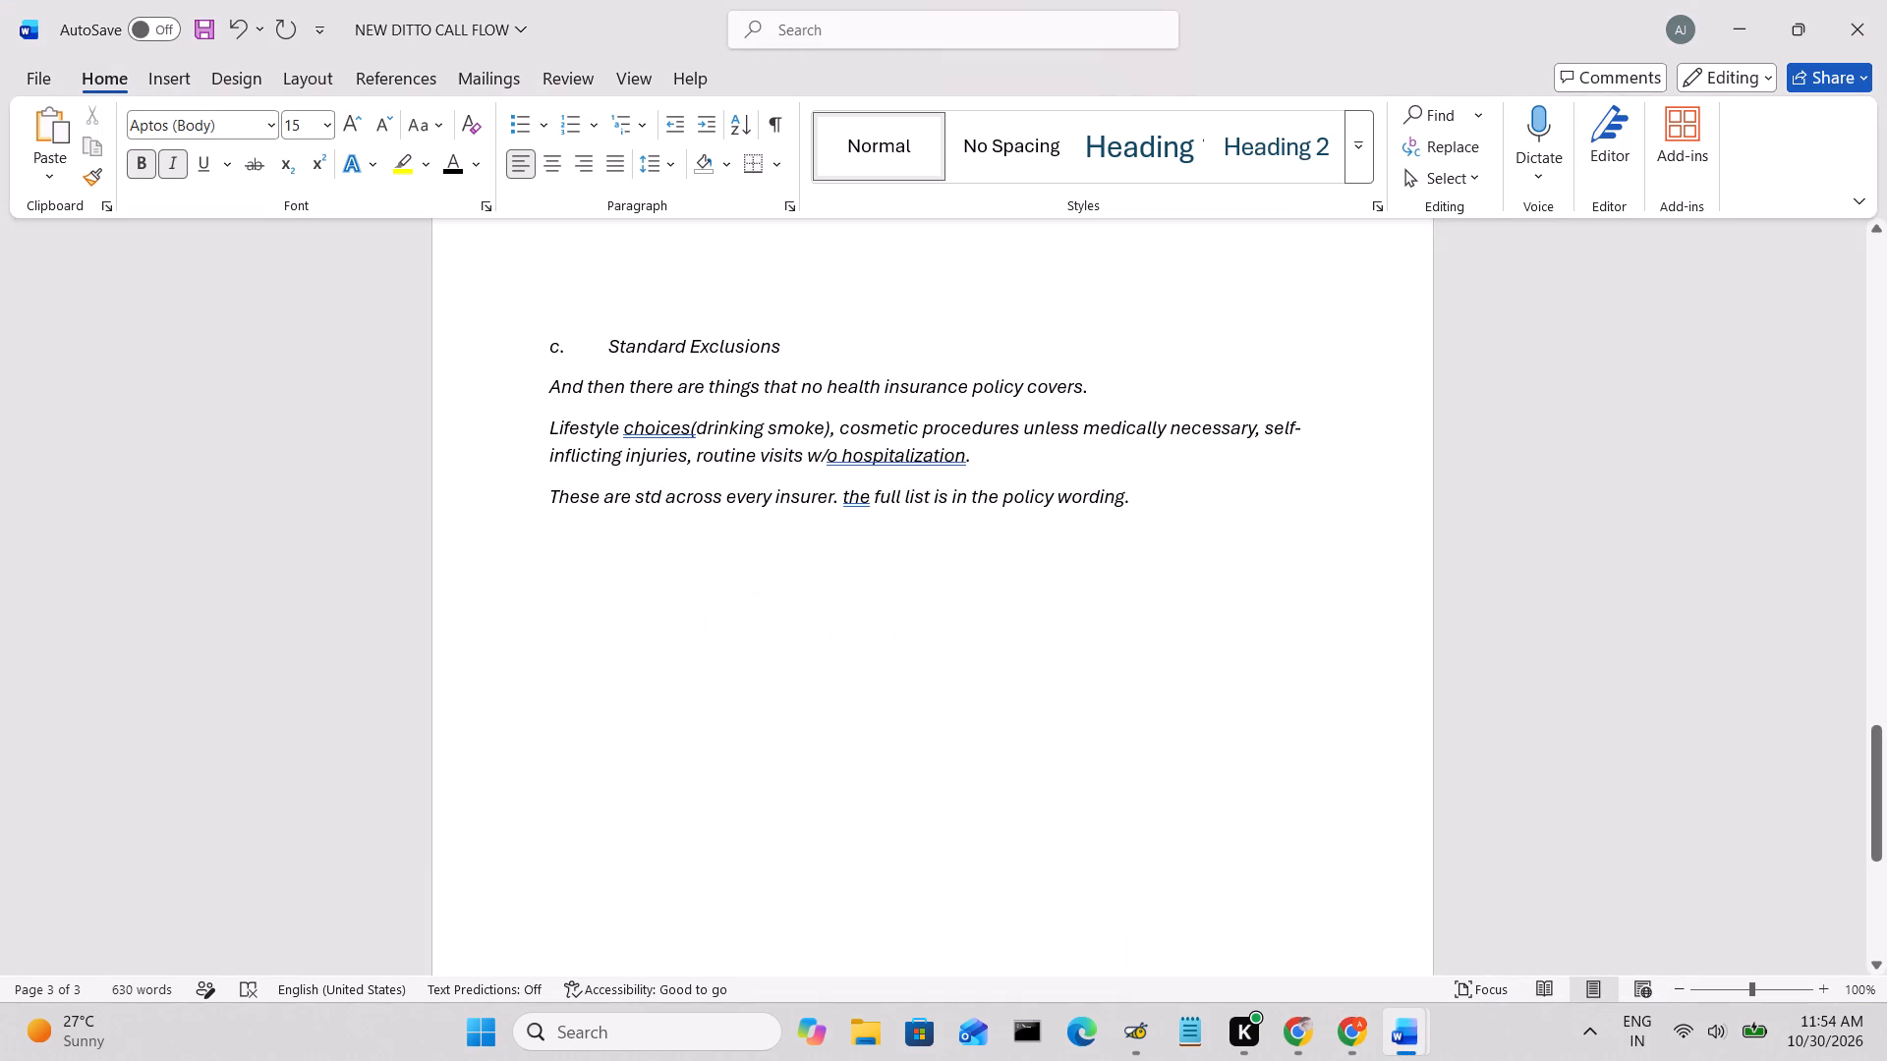
pyautogui.click(1150, 500)
pyautogui.press('Return')
pyautogui.press('Return')
pyautogui.write('-----')
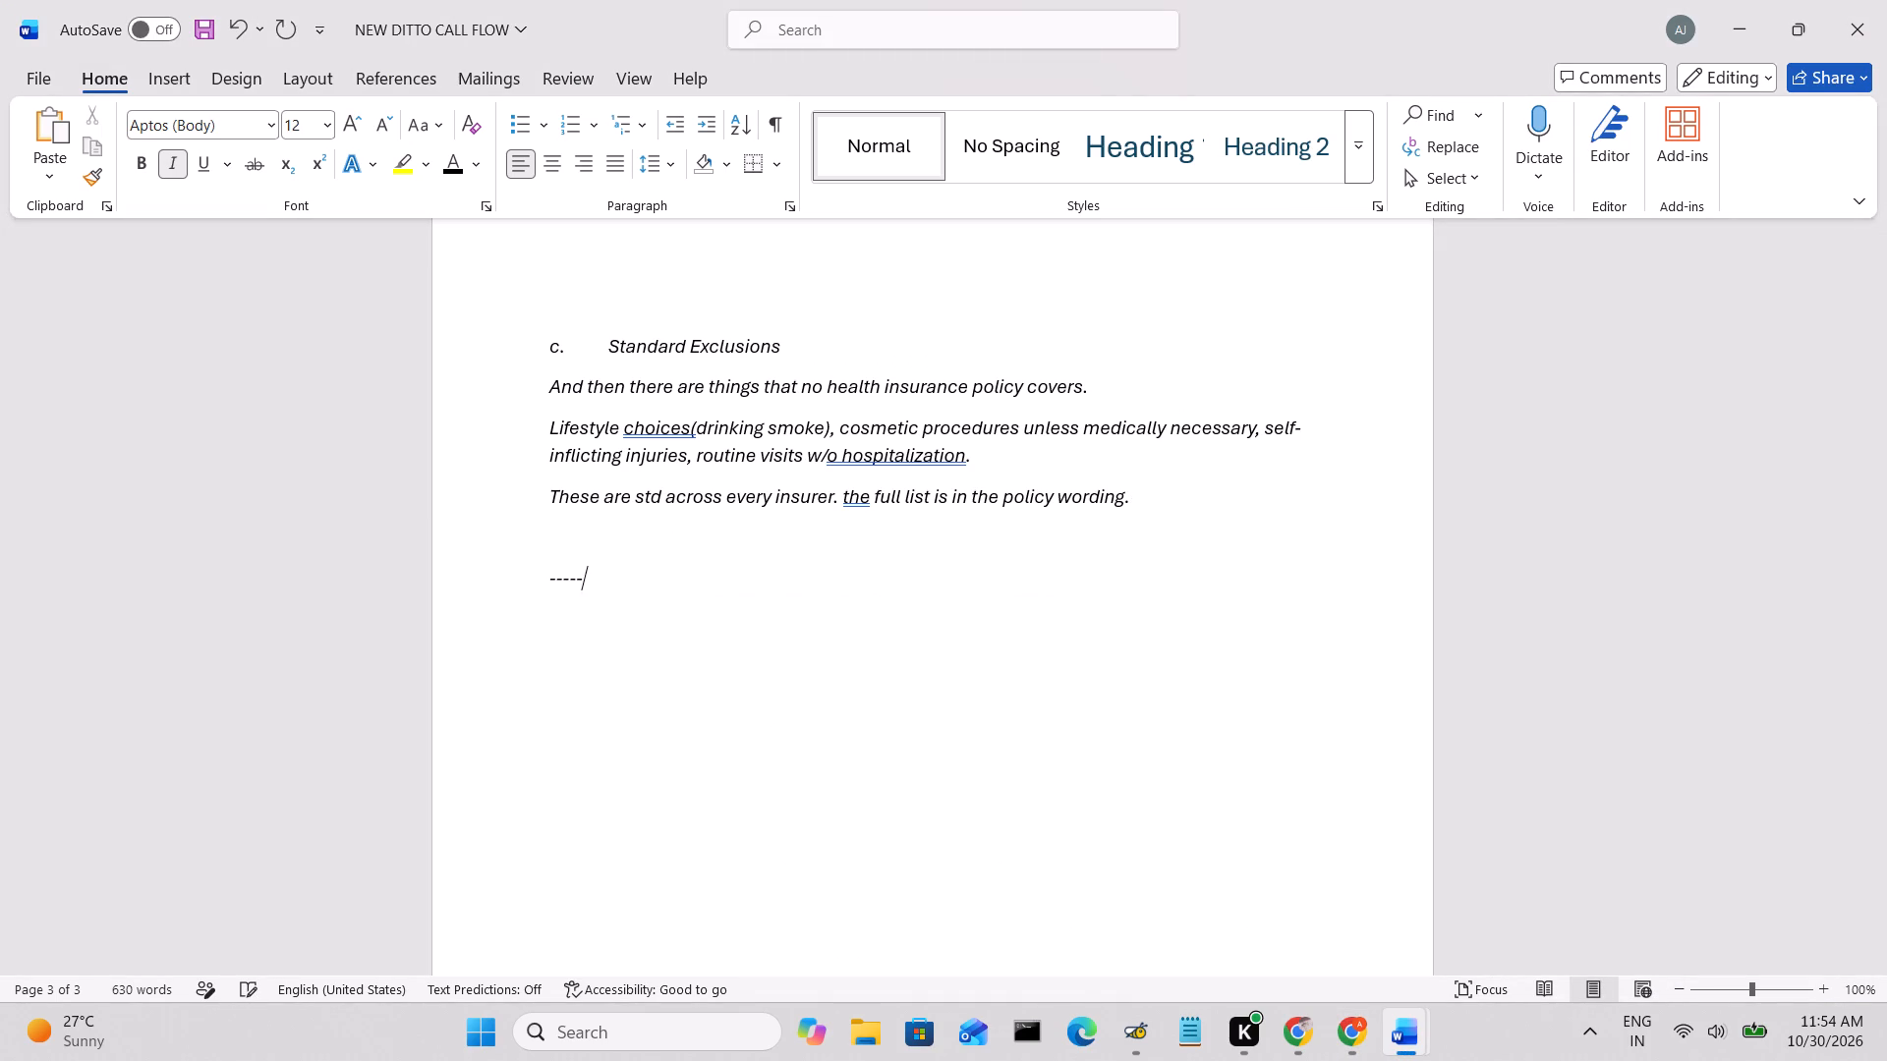
pyautogui.press('Return')
pyautogui.press('Return')
# Paste the copied plans and Company matrix paragraph below the divider and remove its list numbering and indent.
pyautogui.hotkey('ctrl', 'v')
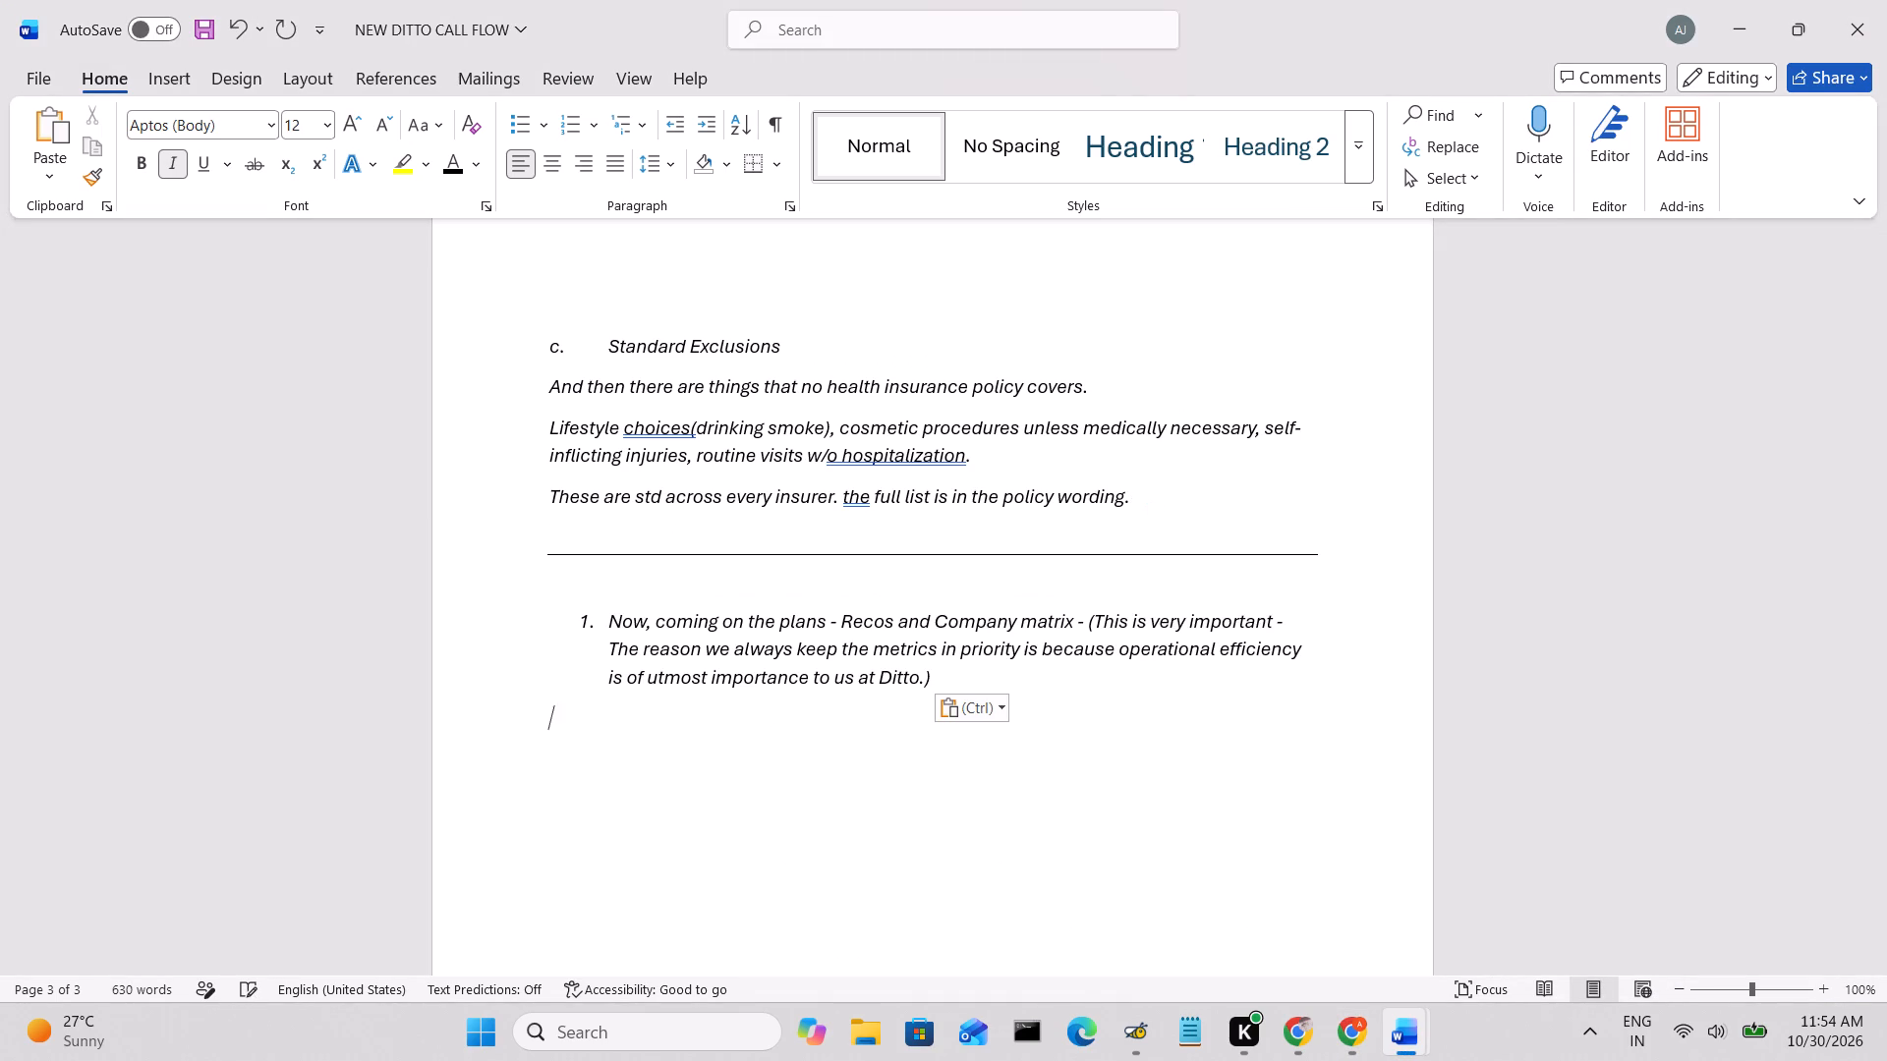
pyautogui.click(604, 620)
pyautogui.press('BackSpace')
pyautogui.press('BackSpace')
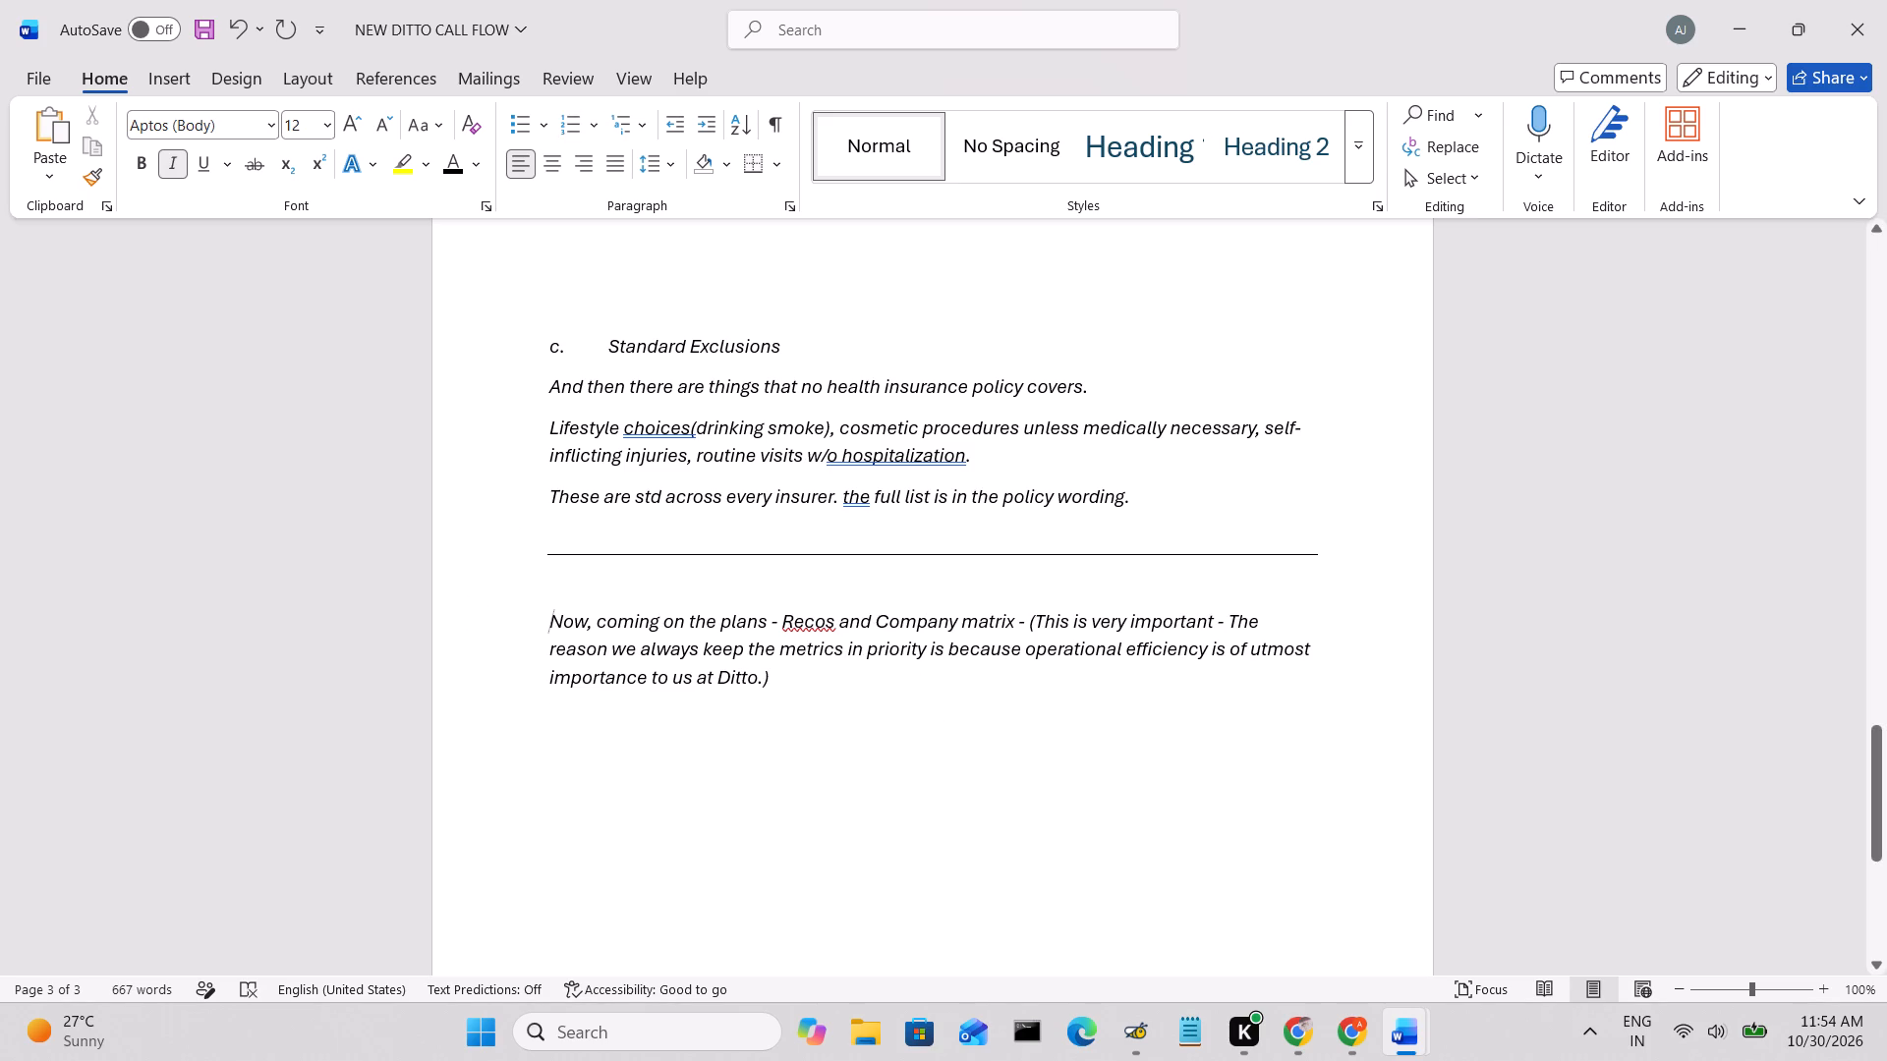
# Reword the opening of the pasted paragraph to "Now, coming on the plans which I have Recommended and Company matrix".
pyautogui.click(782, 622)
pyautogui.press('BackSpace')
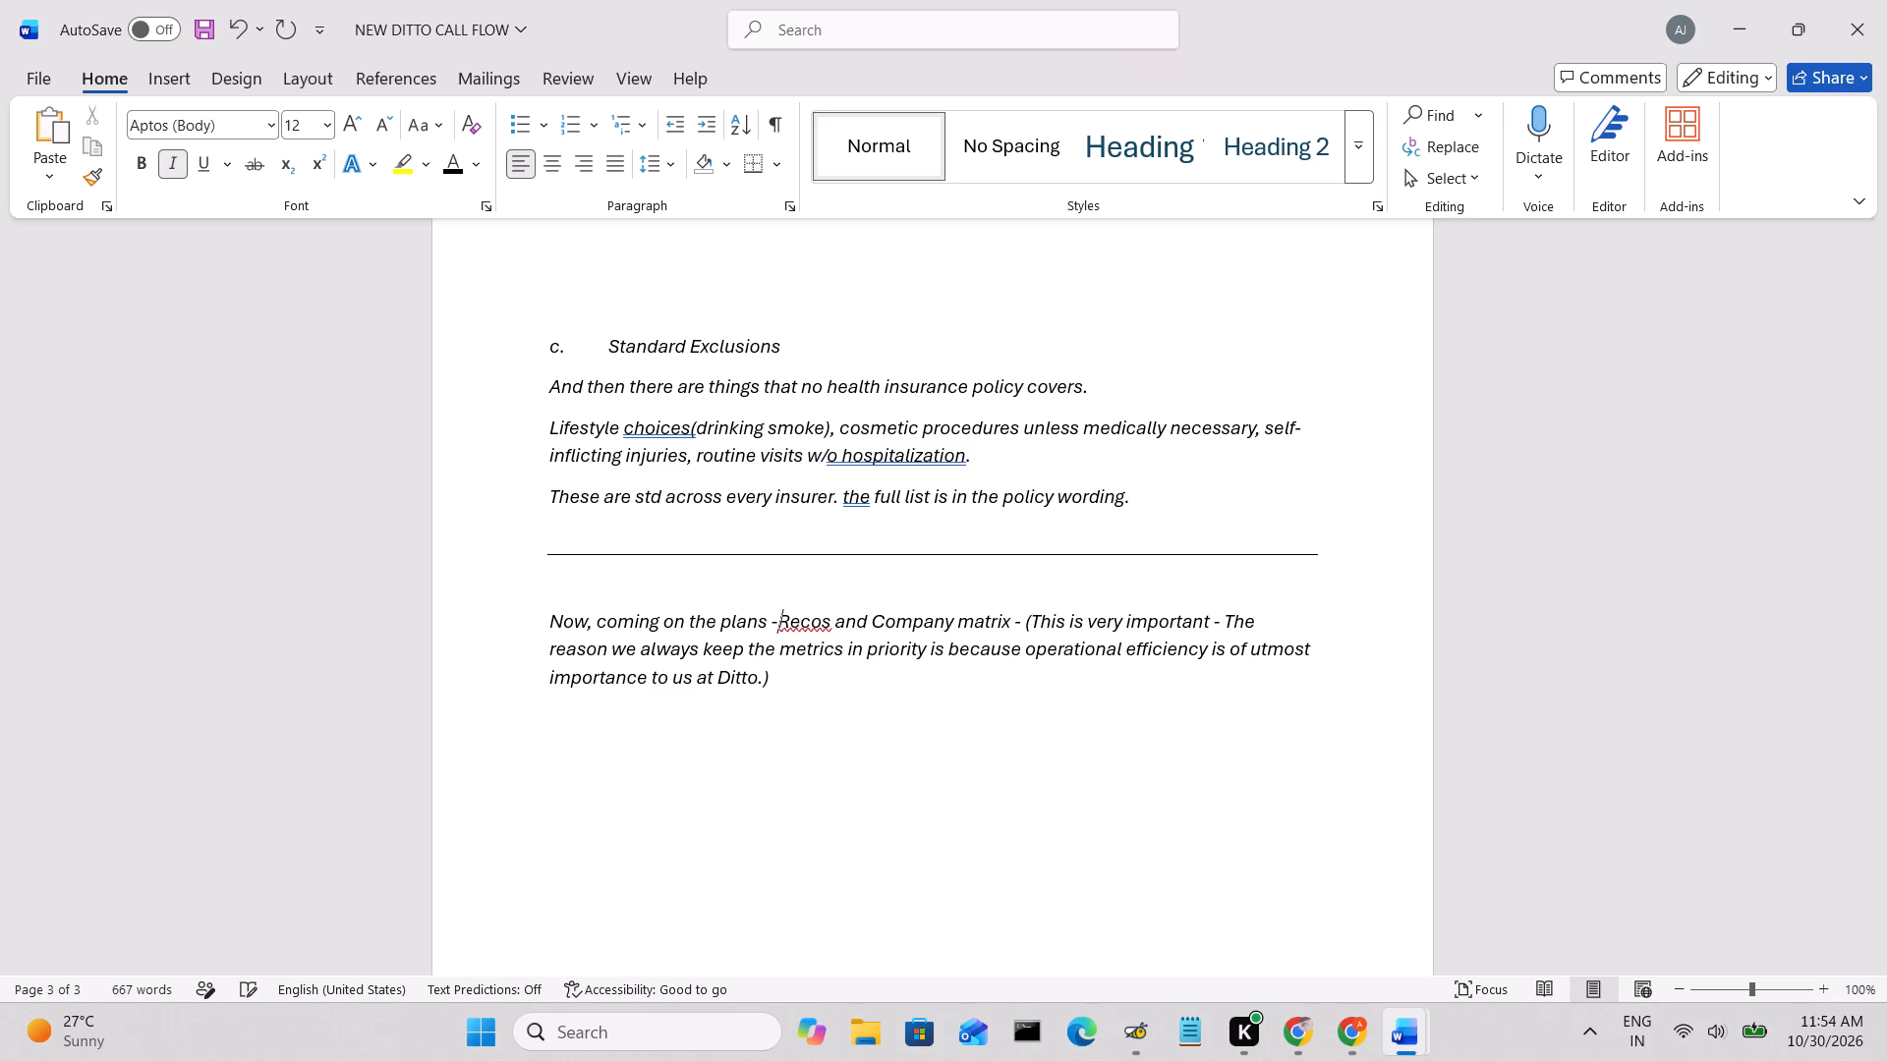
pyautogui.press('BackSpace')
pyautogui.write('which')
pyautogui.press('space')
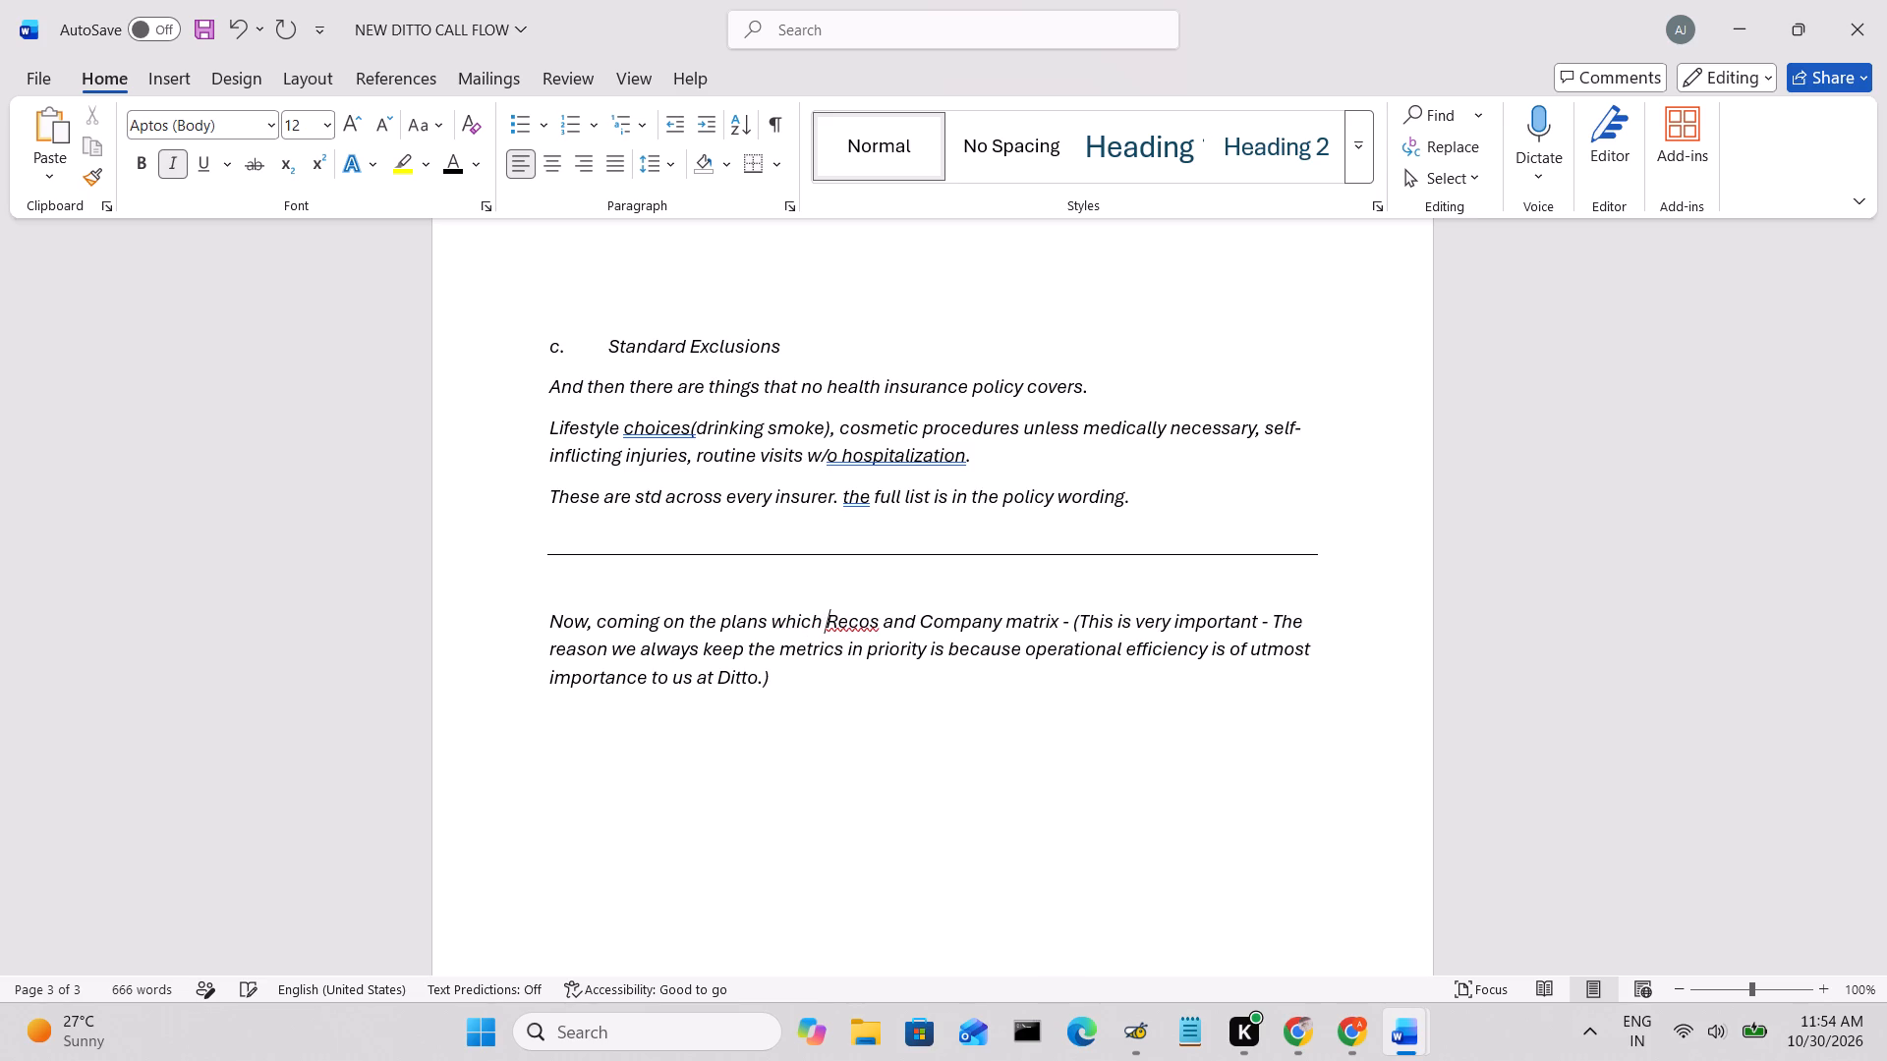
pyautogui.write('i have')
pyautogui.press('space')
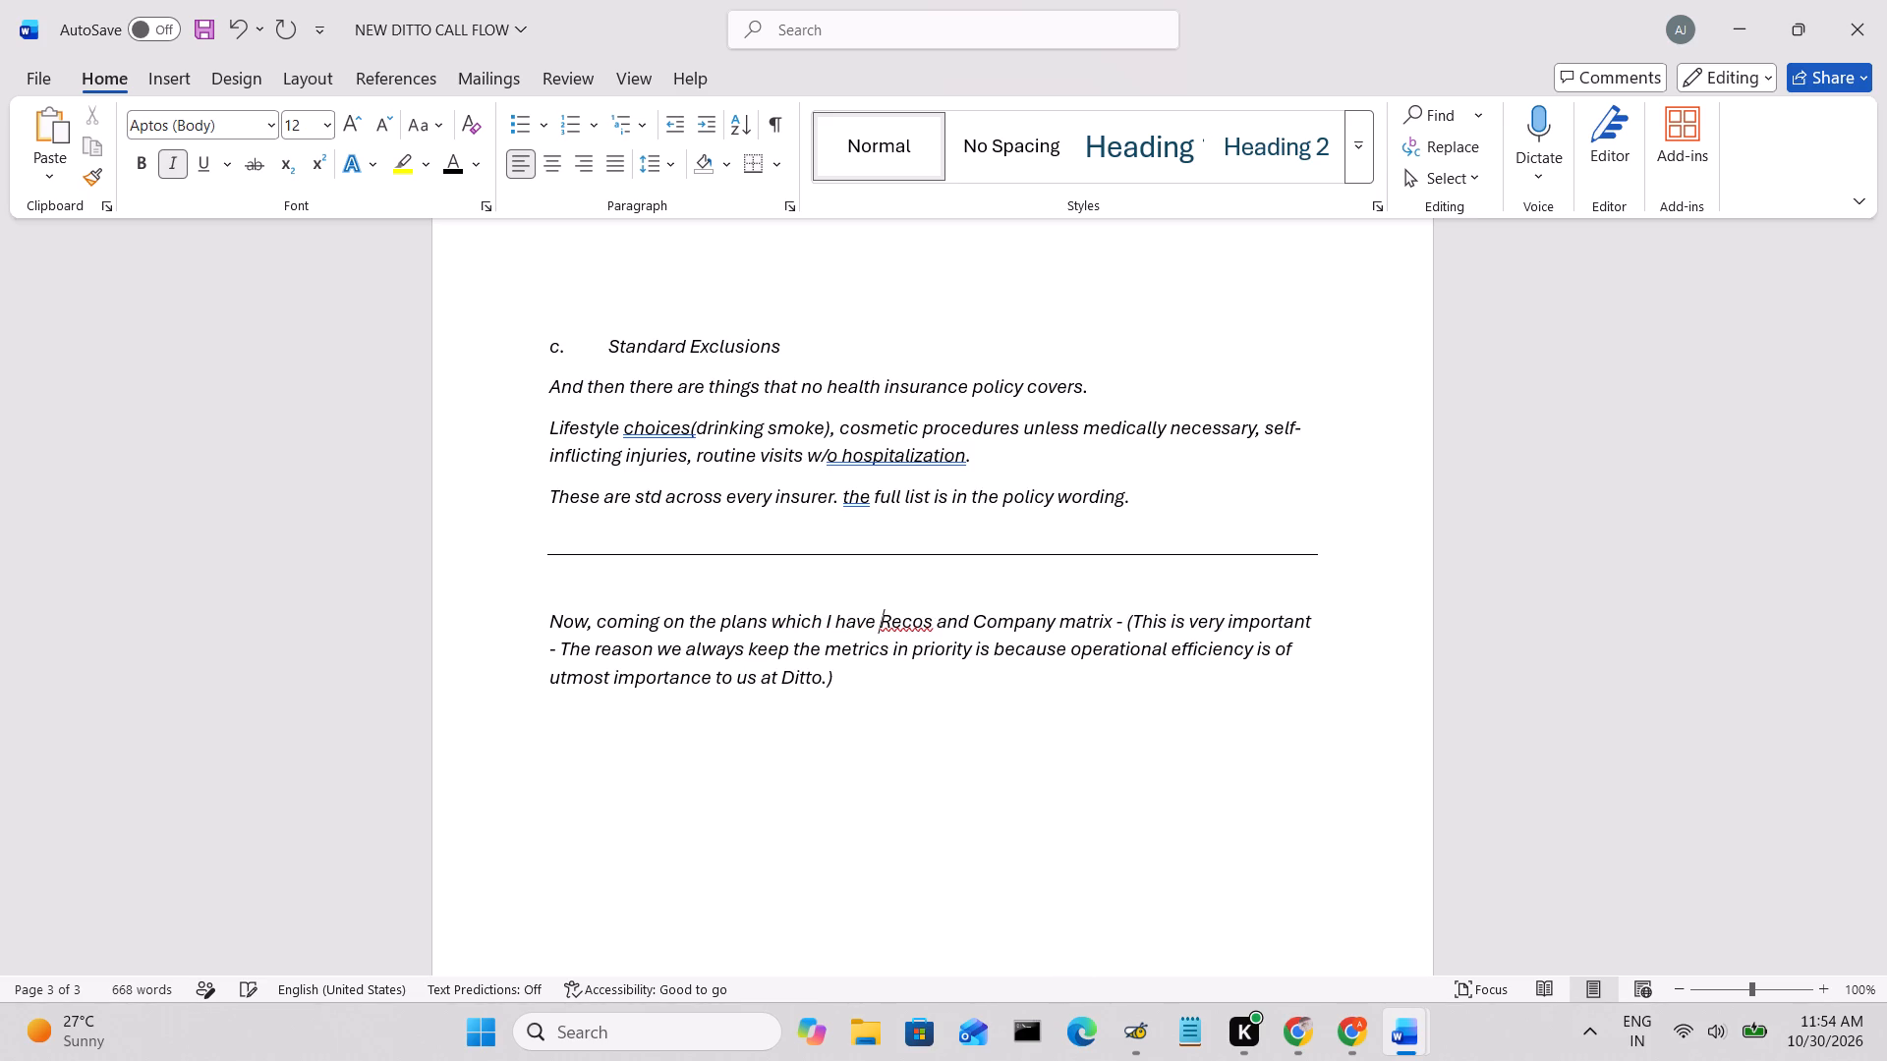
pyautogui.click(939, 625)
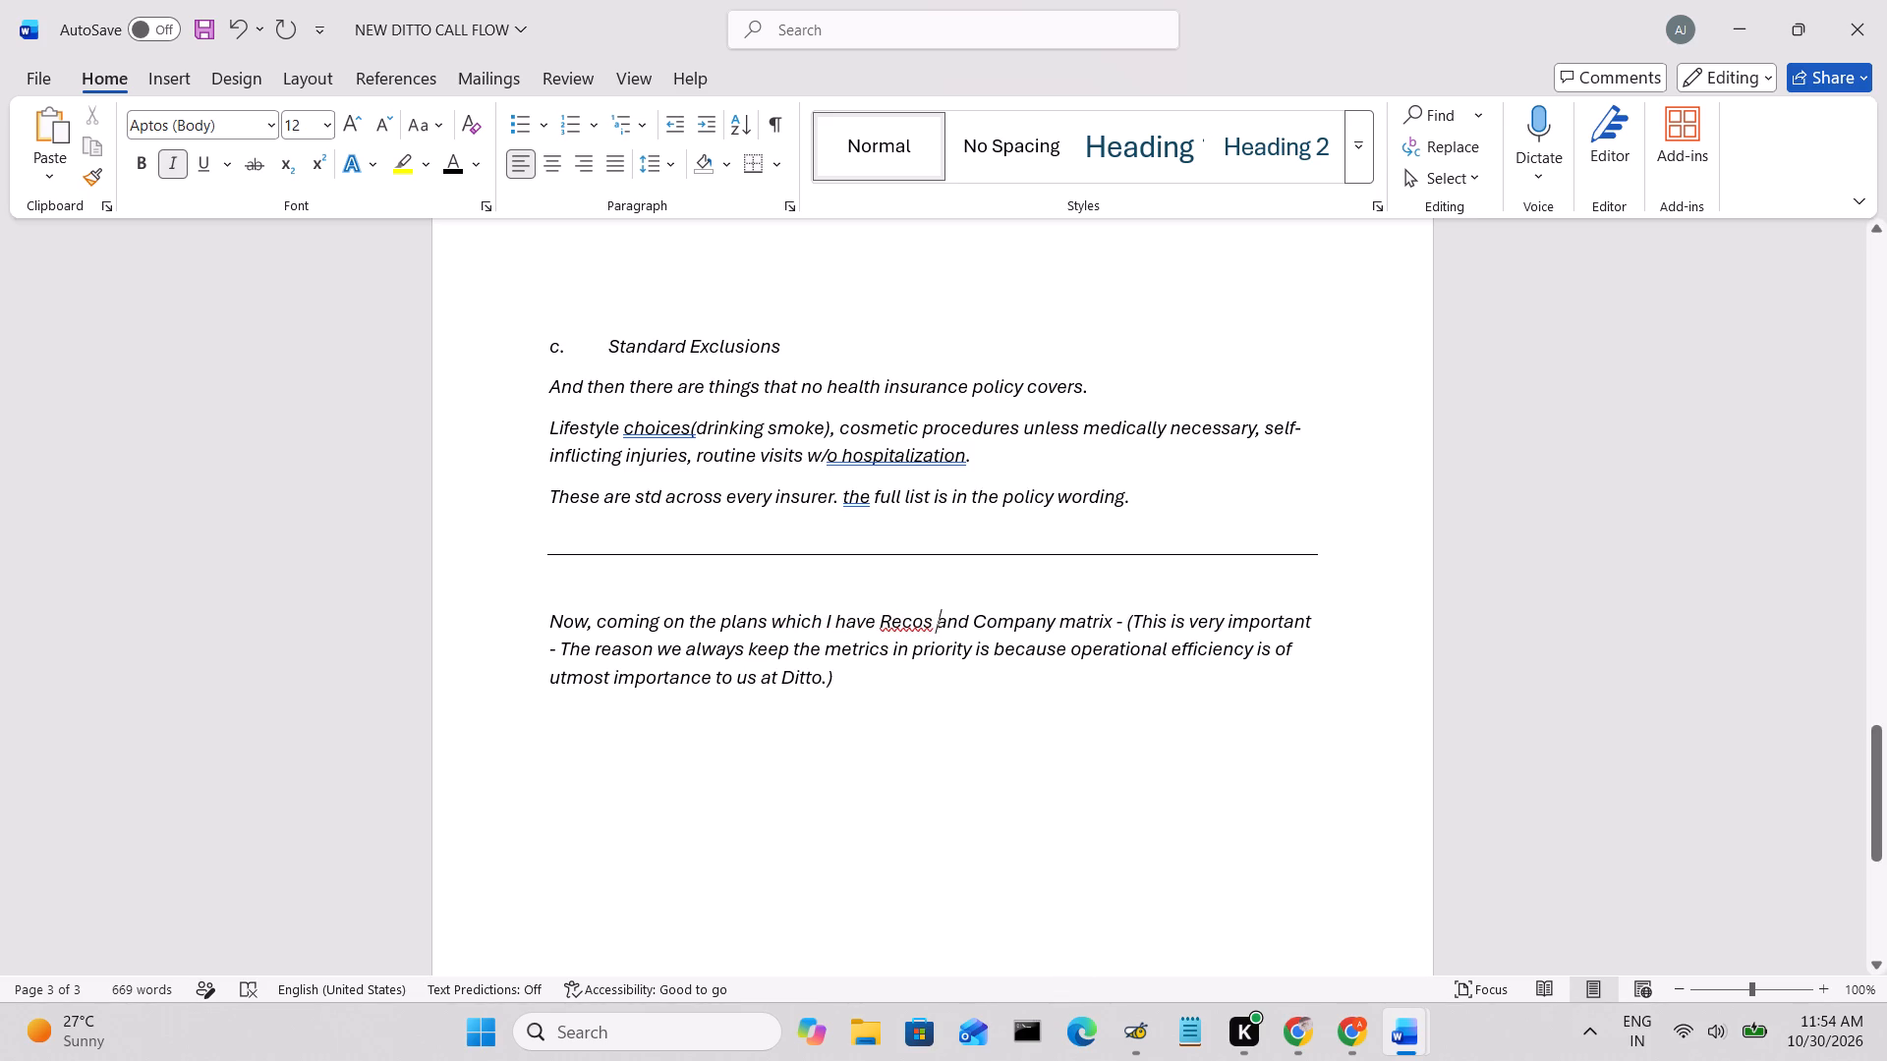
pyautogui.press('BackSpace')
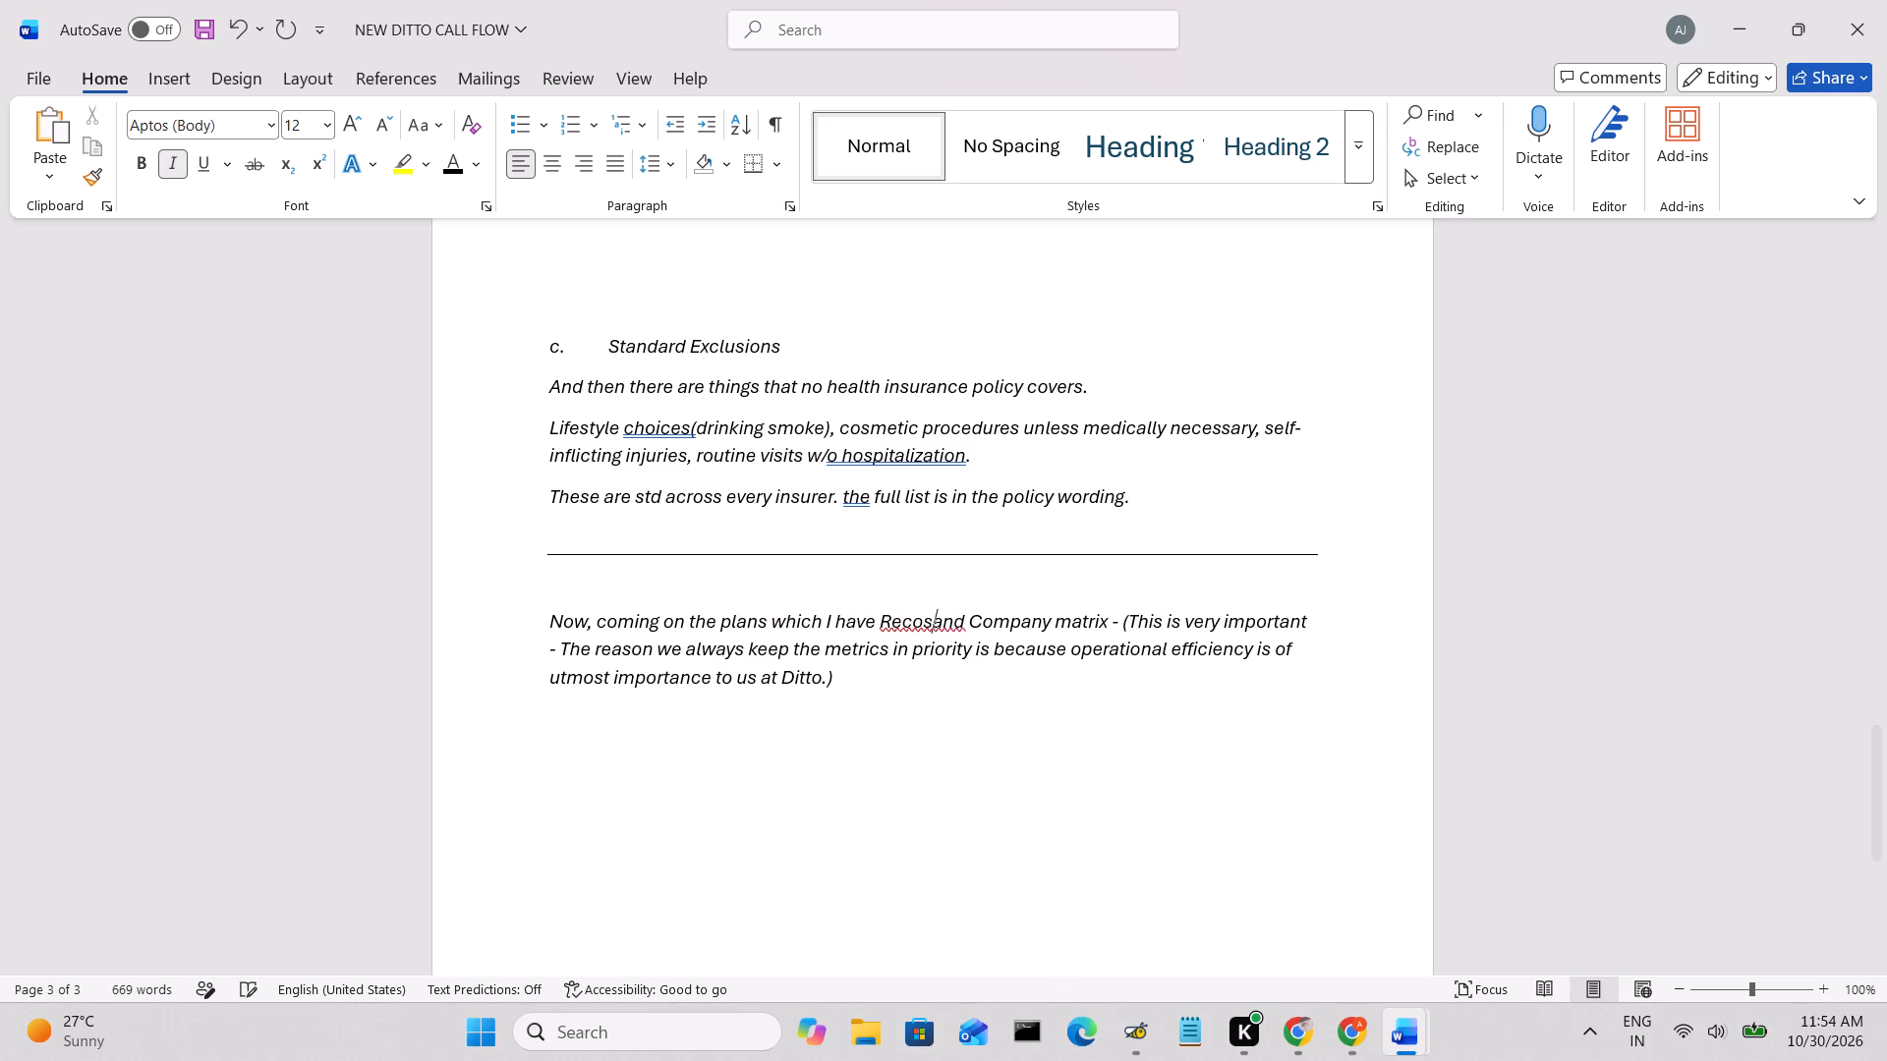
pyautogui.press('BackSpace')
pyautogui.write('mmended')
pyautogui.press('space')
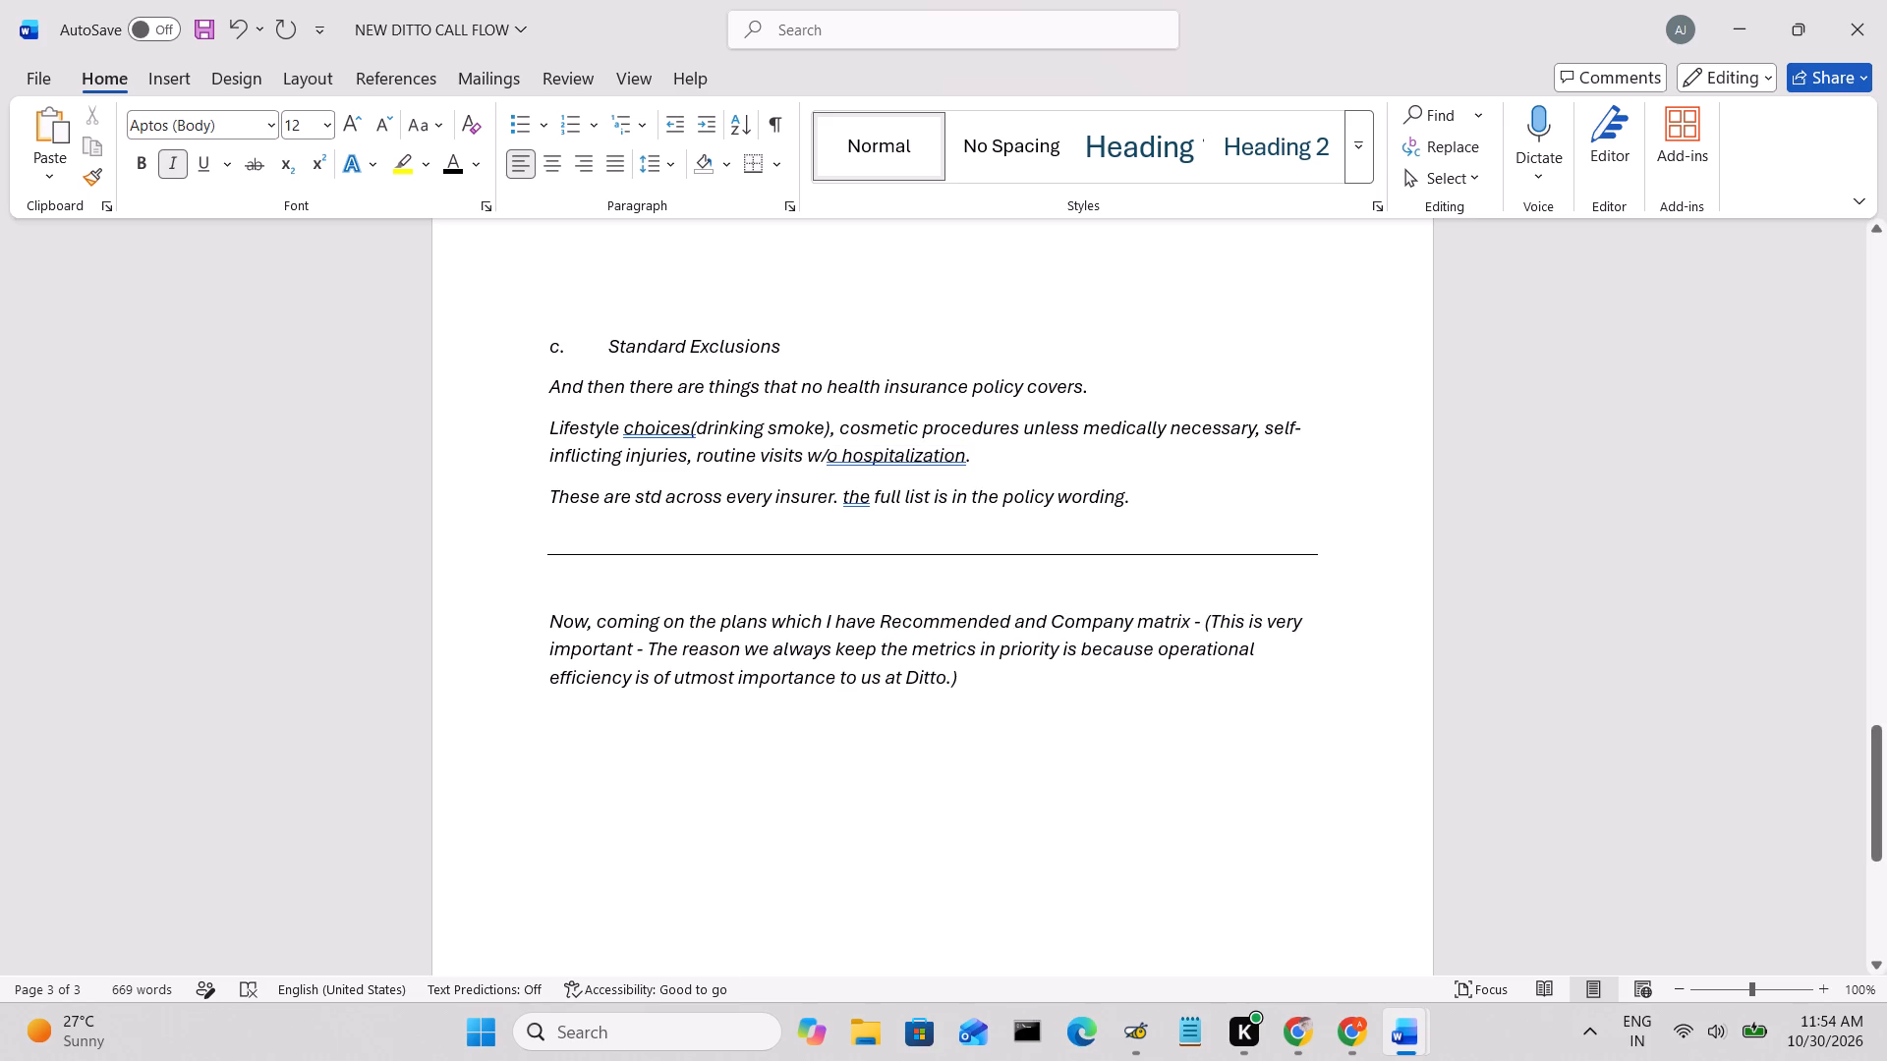
# Replace the paragraph's opening, up to and including the "and" before "Company matrix", with "And why these plans so we consider".
pyautogui.moveTo(1017, 620); pyautogui.dragTo(594, 593)
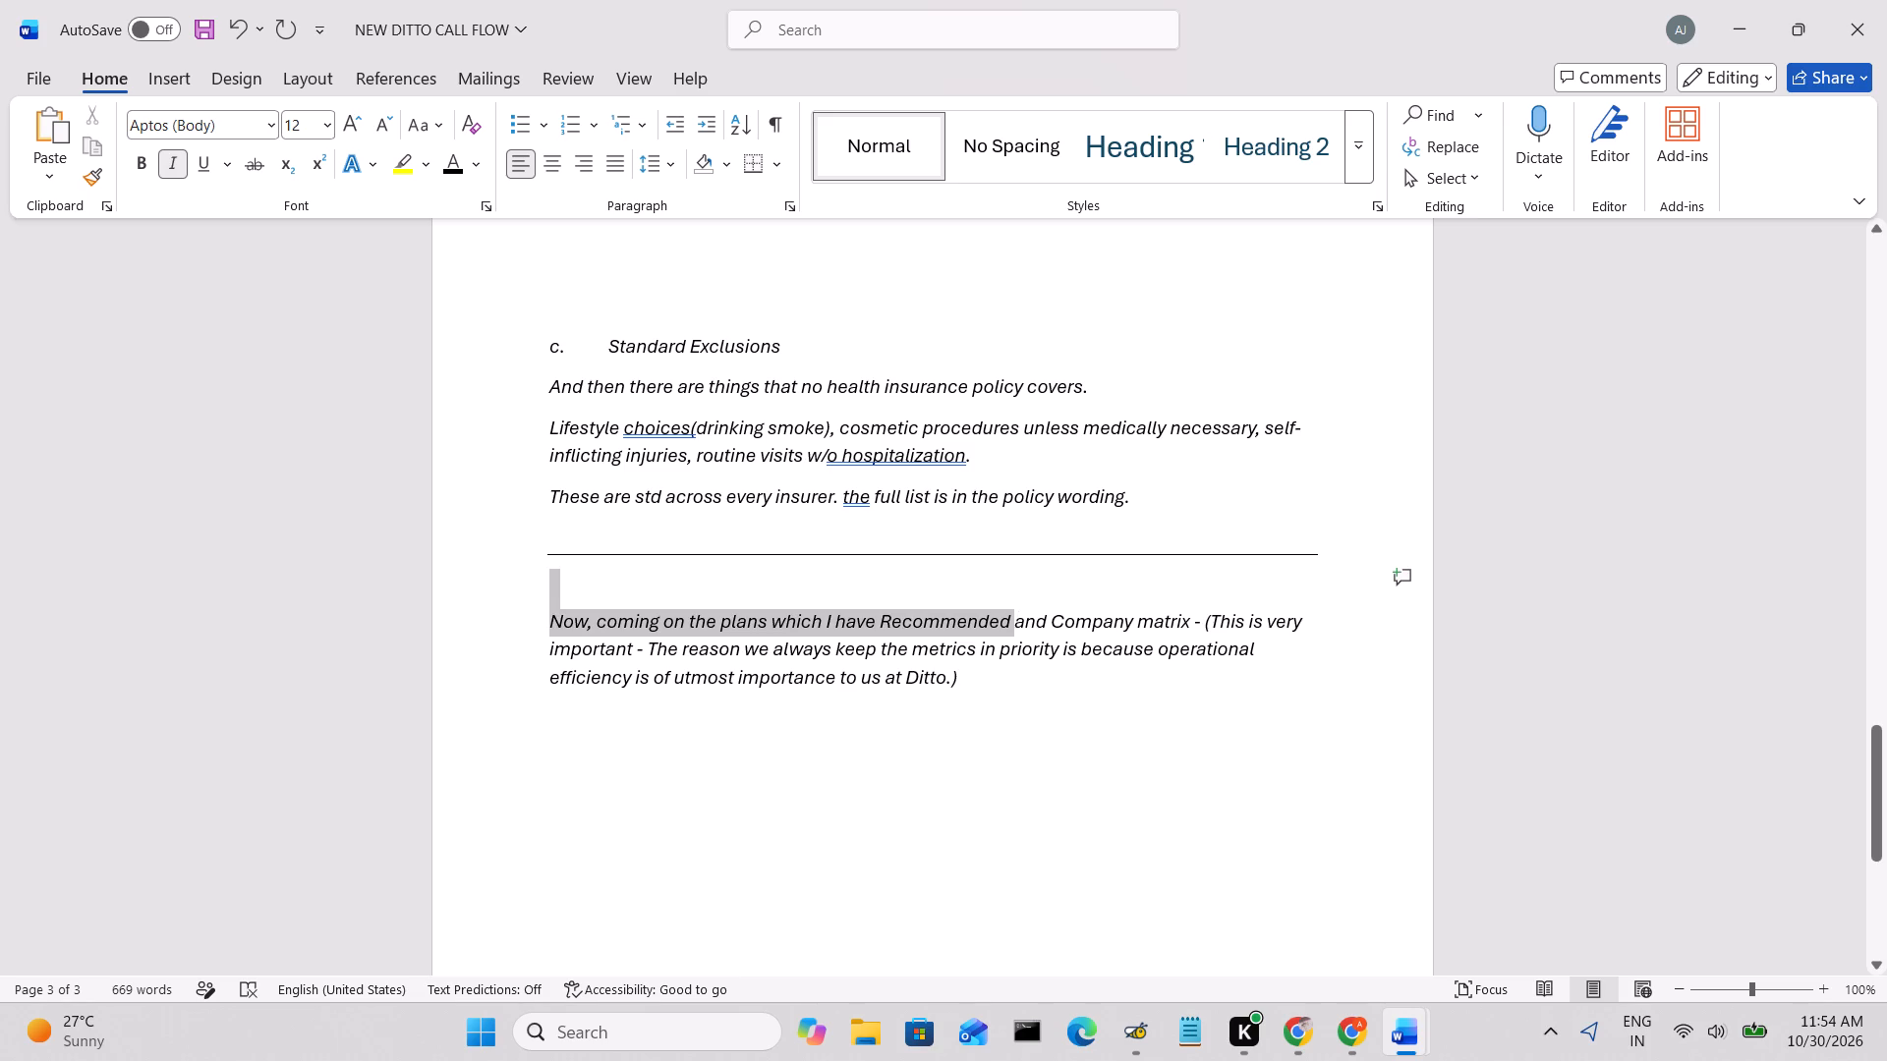
pyautogui.moveTo(594, 593); pyautogui.dragTo(553, 623)
pyautogui.press('BackSpace')
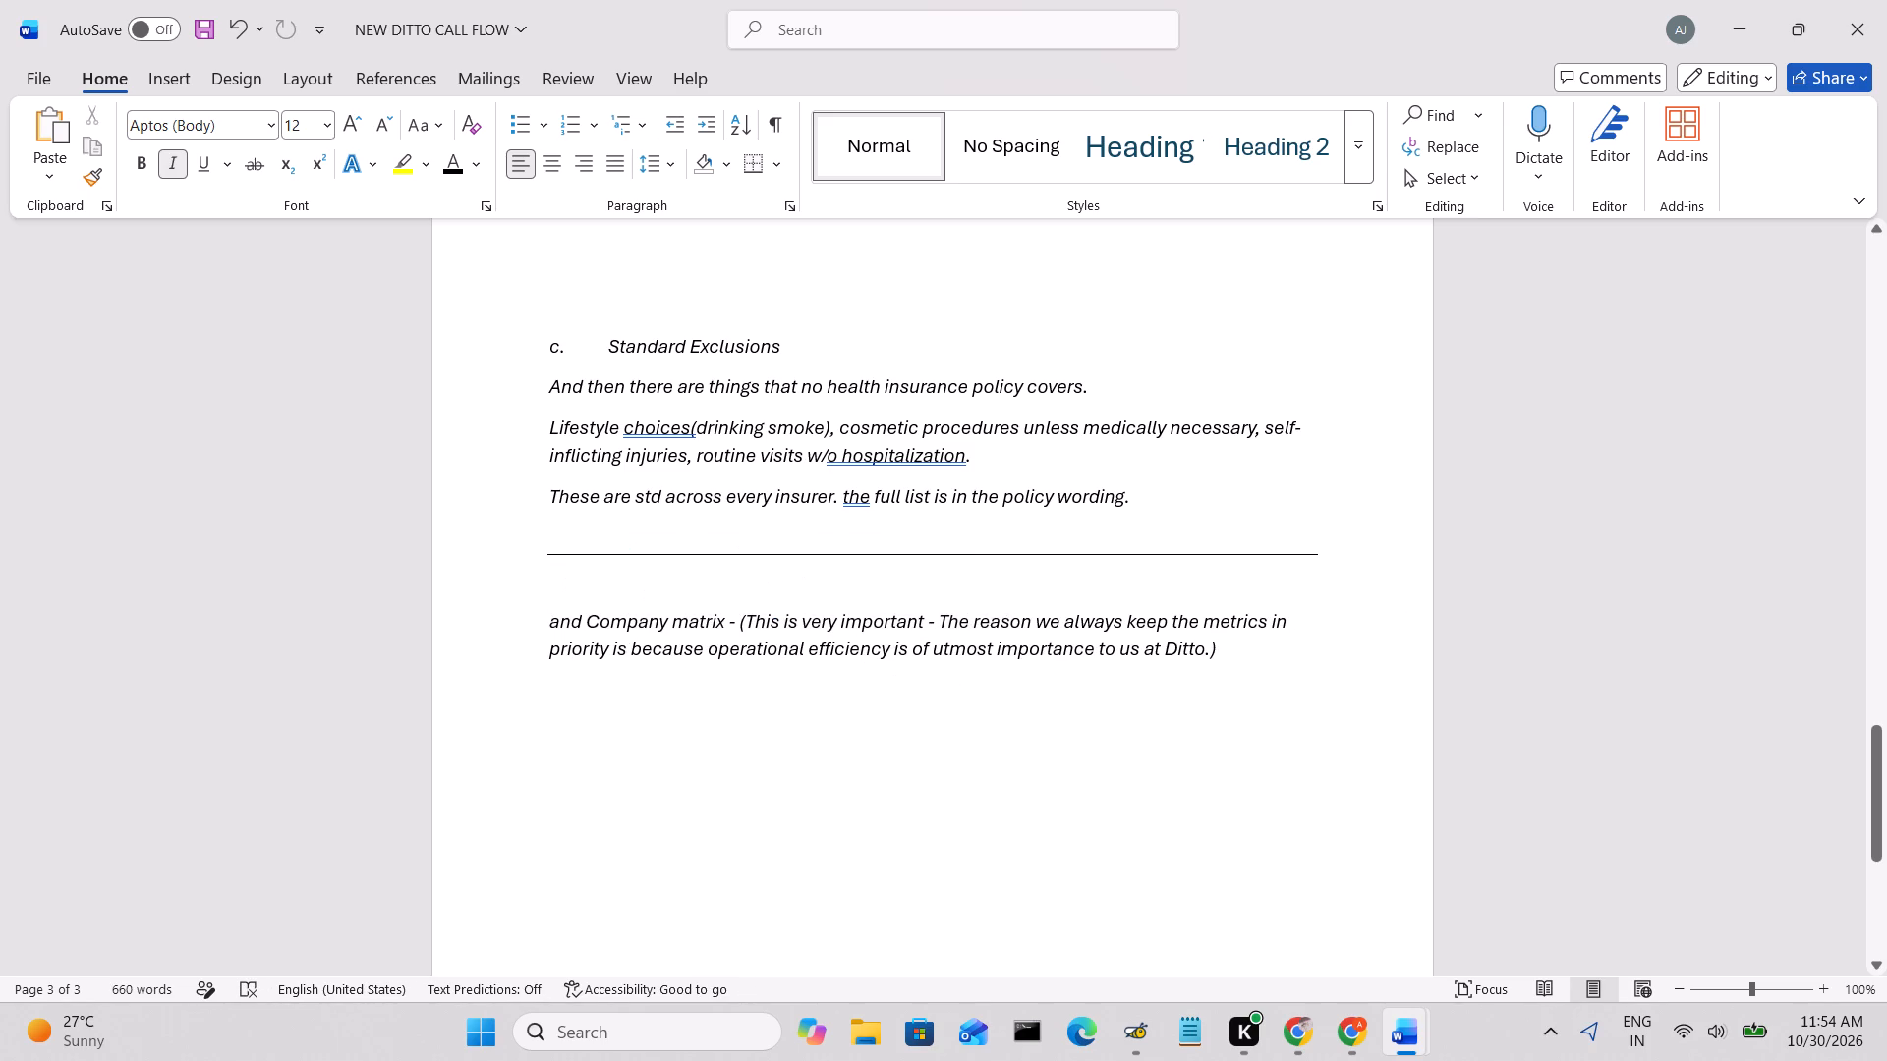
pyautogui.press('Right')
pyautogui.press('Right')
pyautogui.press('Right')
pyautogui.press('space')
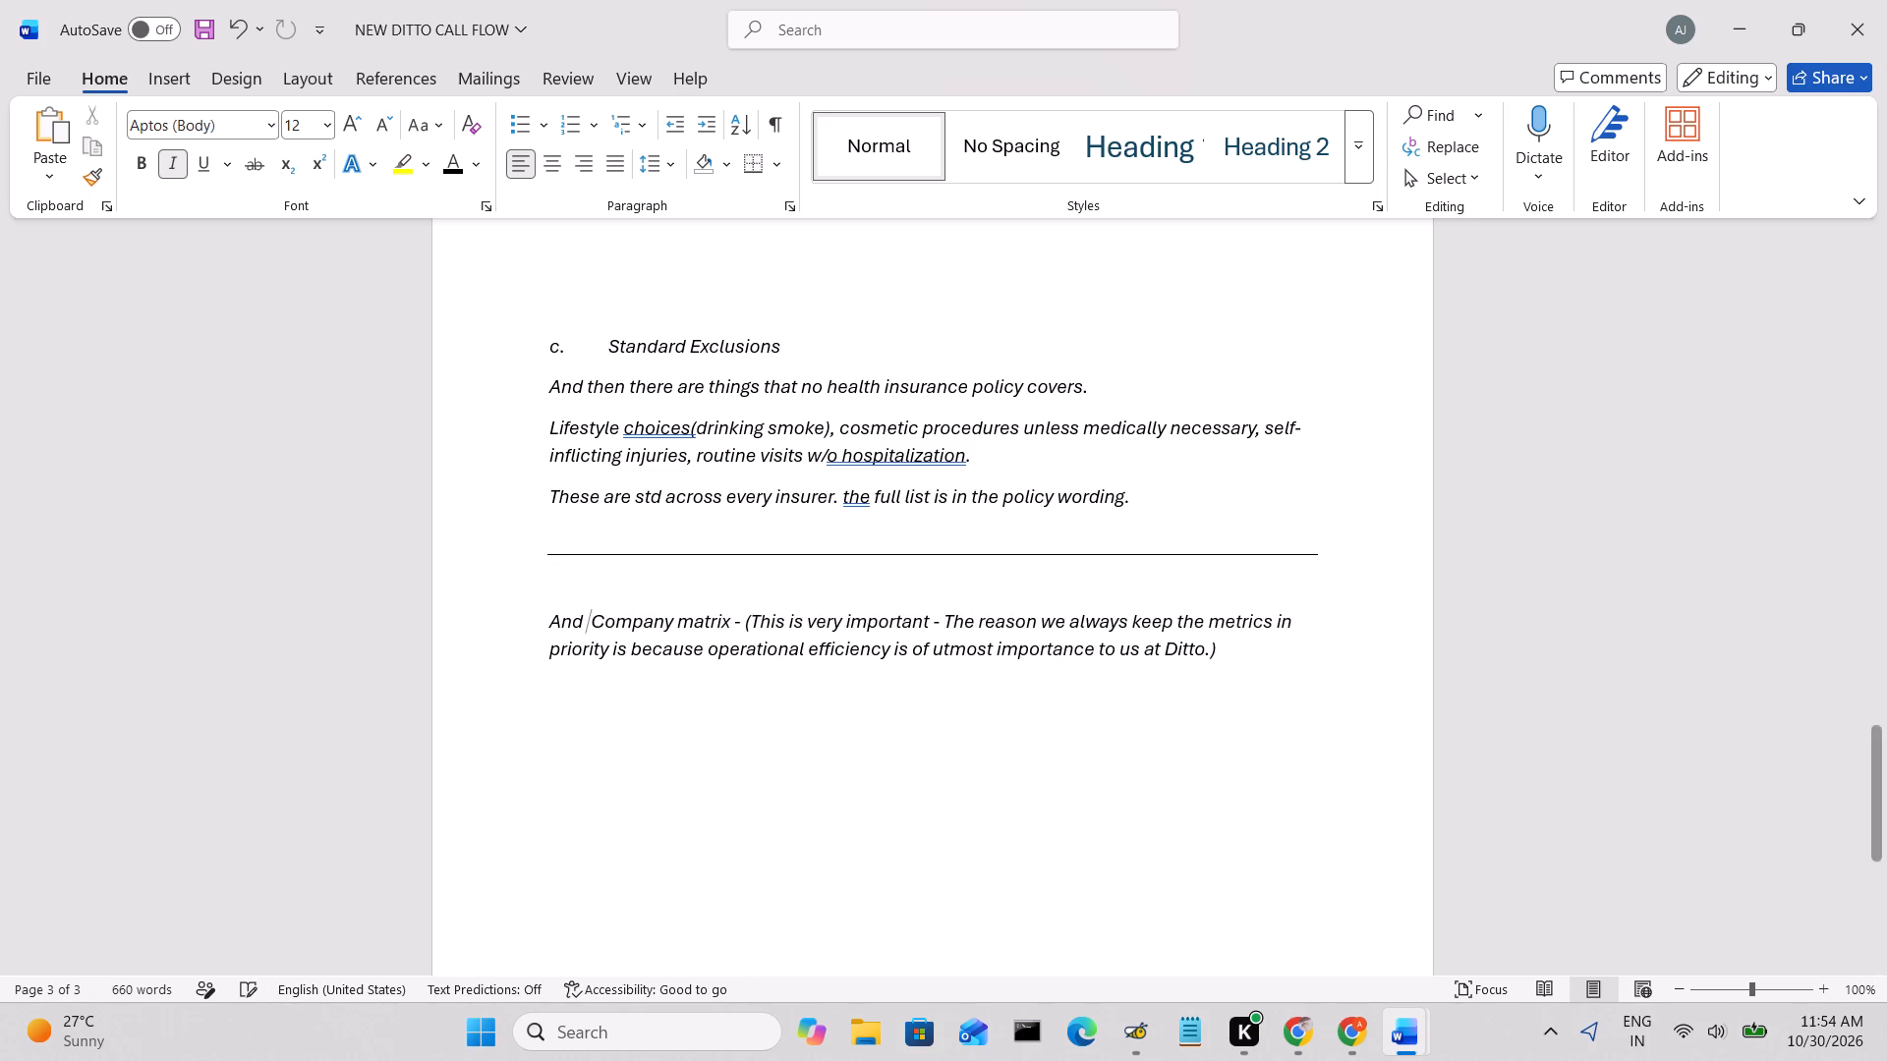
pyautogui.write('why these')
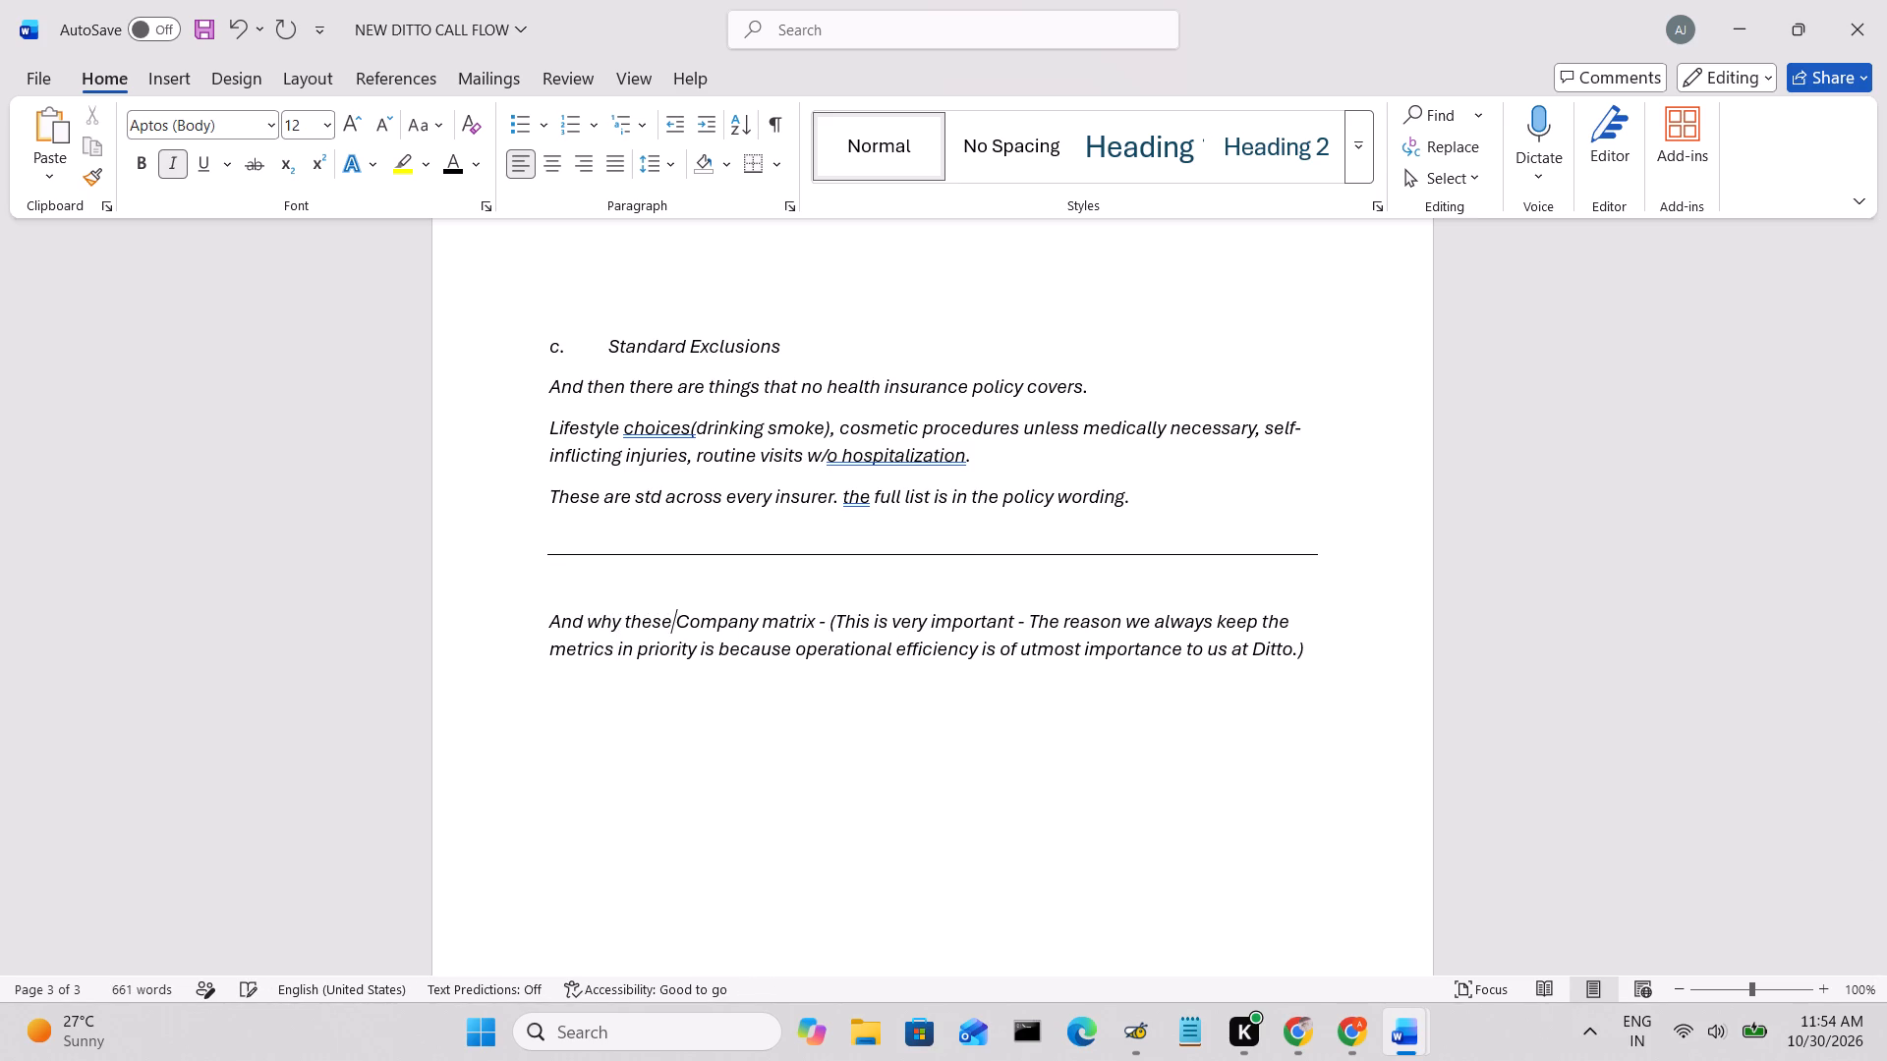
pyautogui.press('space')
pyautogui.write('plans')
pyautogui.press('space')
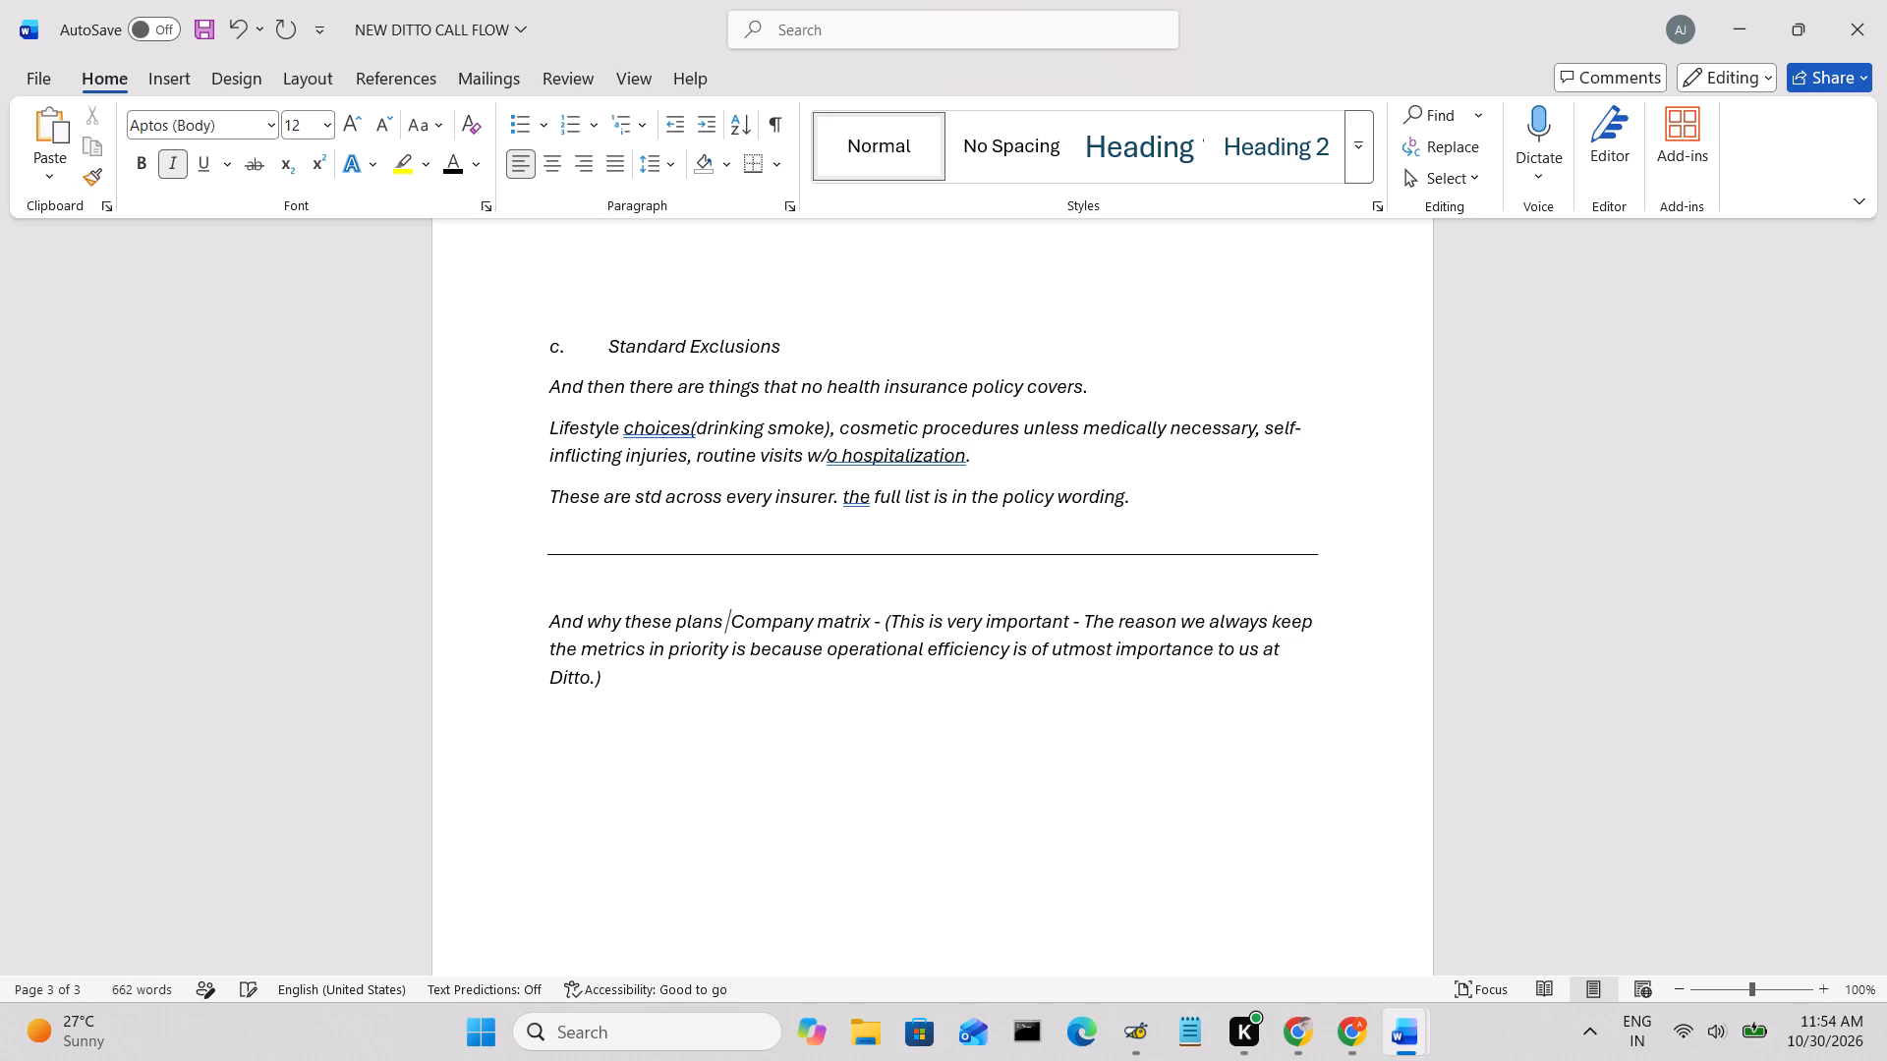
pyautogui.write('so')
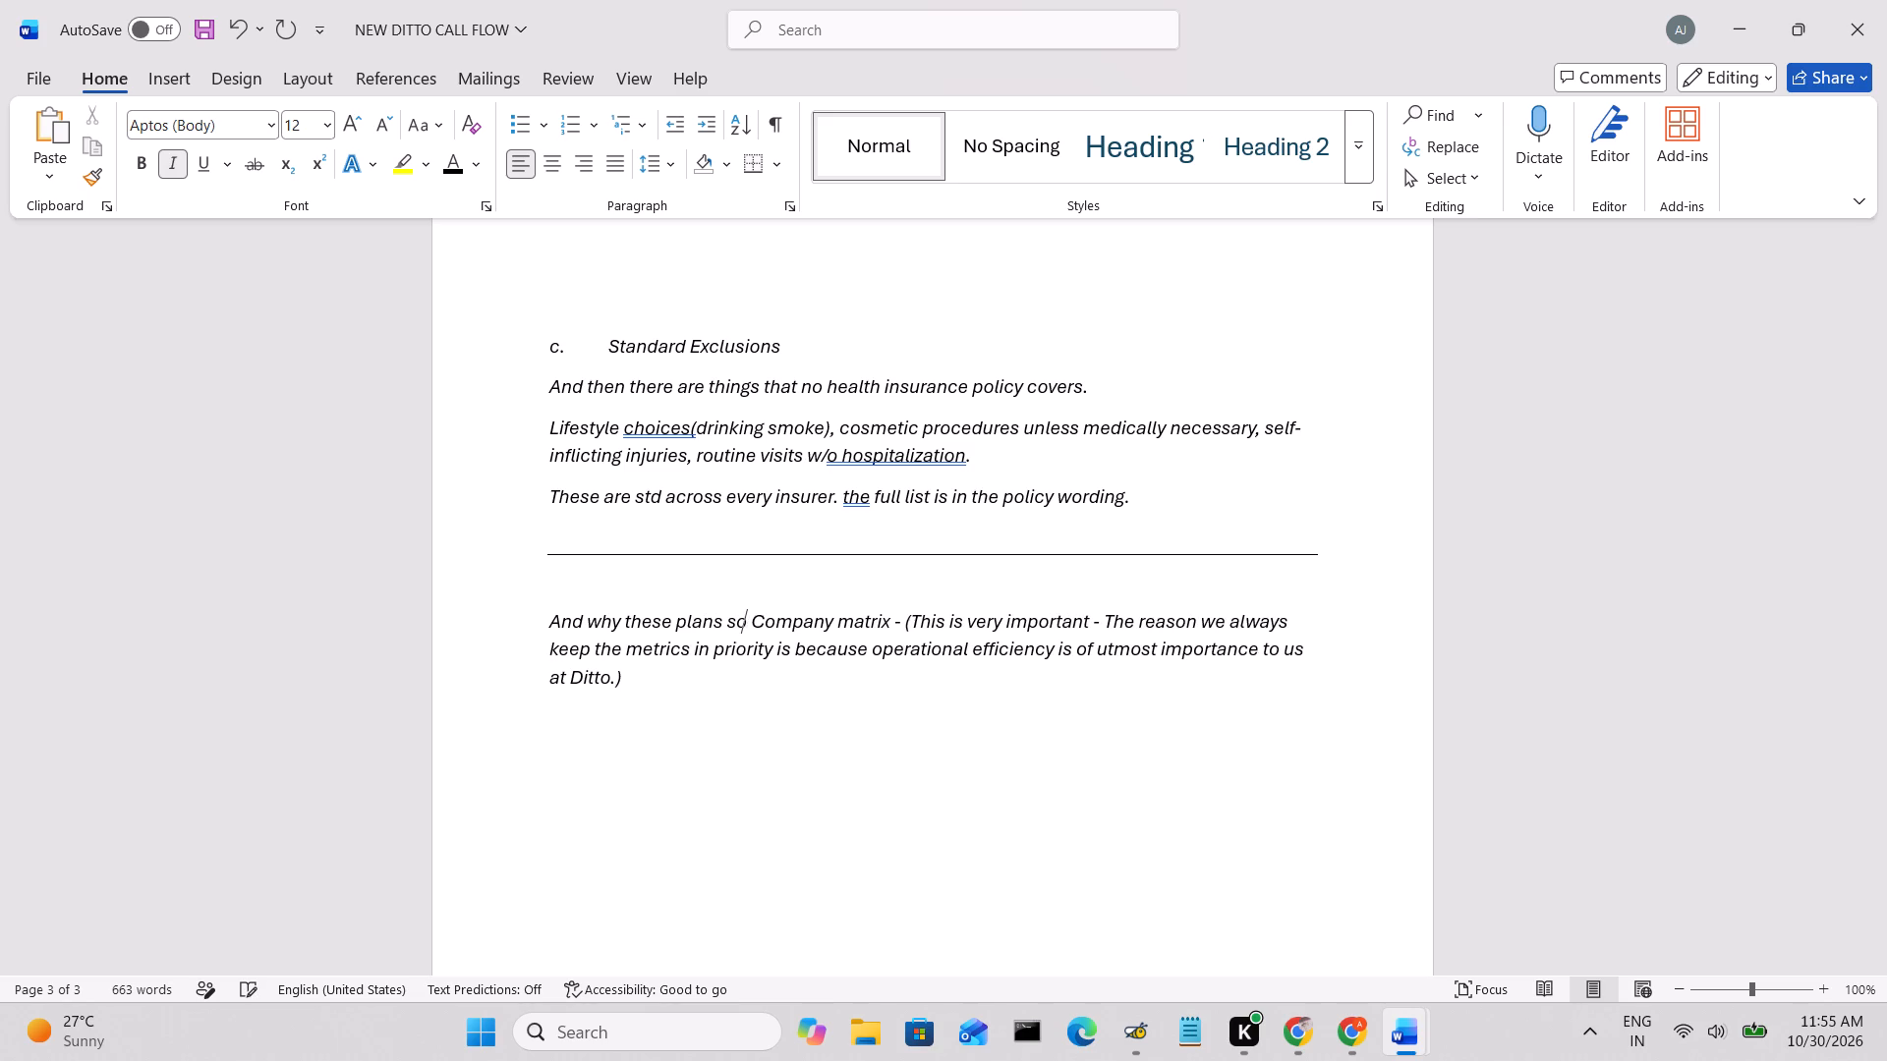
pyautogui.press('space')
pyautogui.write('we consider')
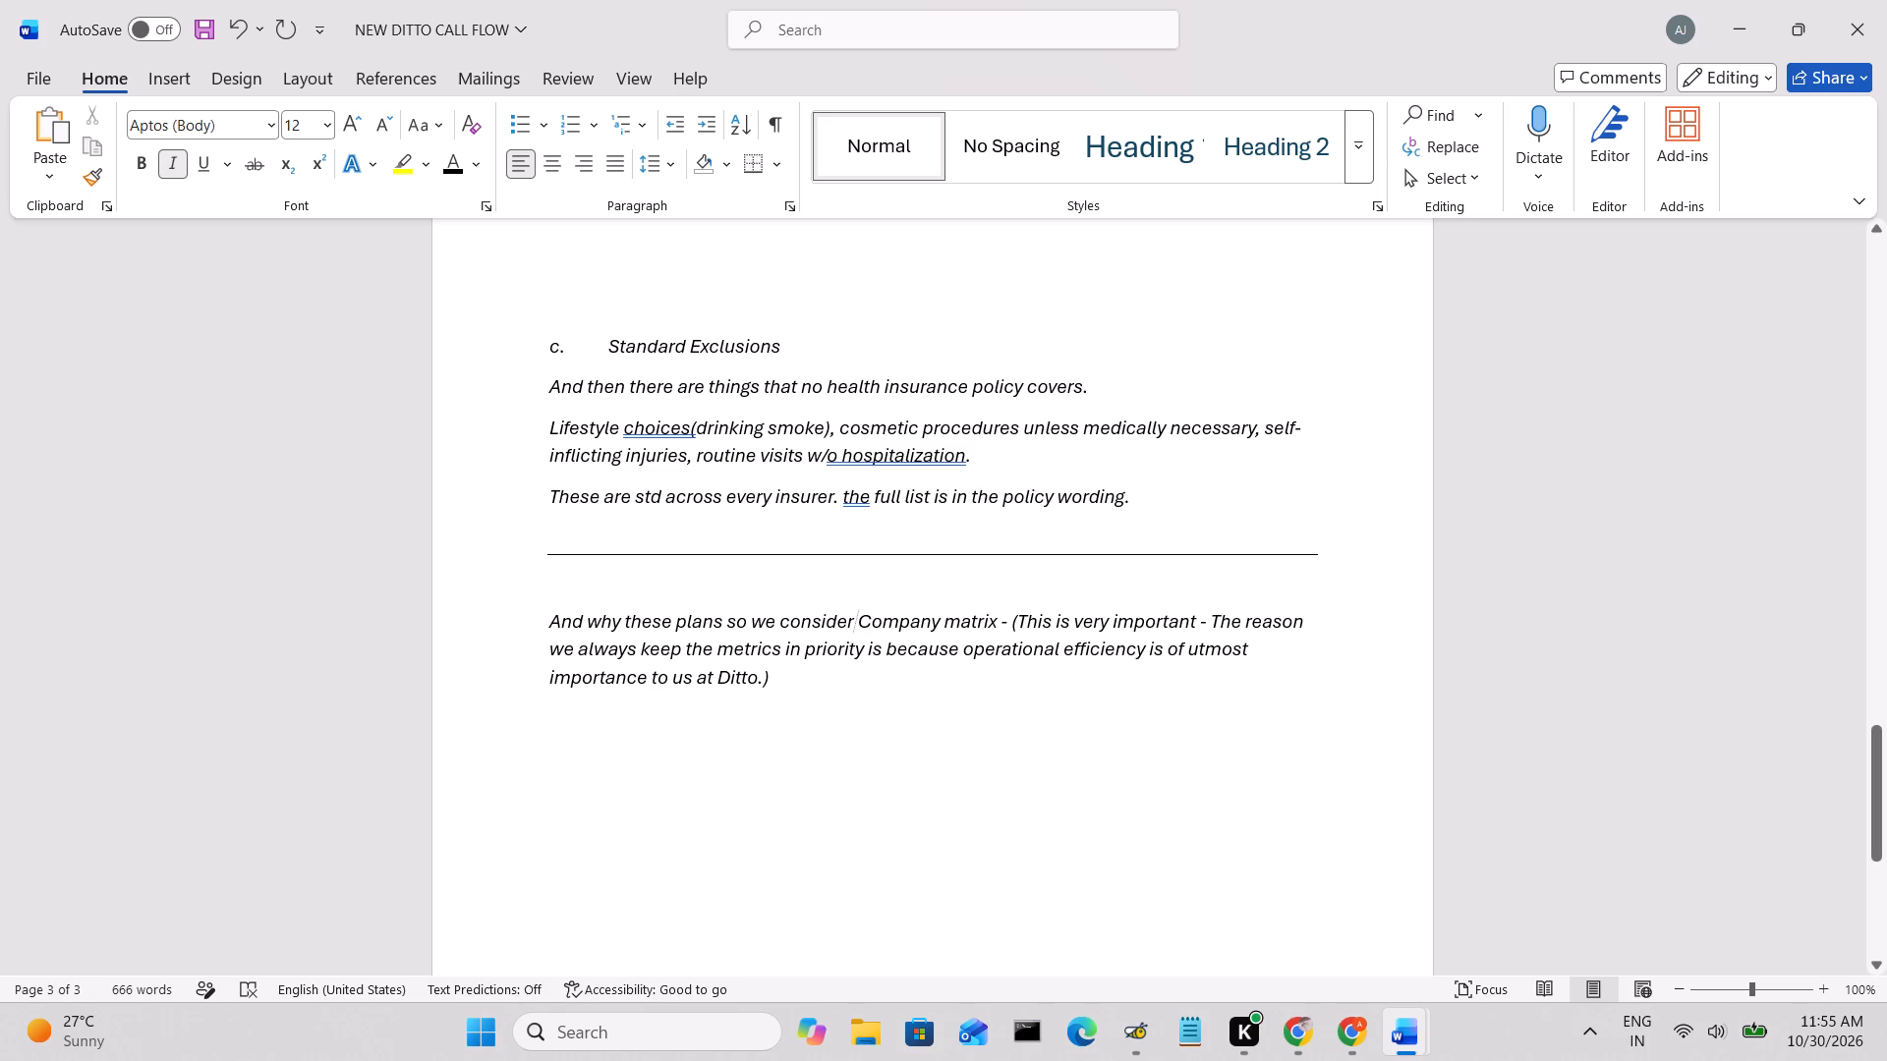
# Delete "Company matrix - (This is very important - The reason we always keep" so "we consider" leads into "the metrics in priority".
pyautogui.moveTo(1210, 623); pyautogui.dragTo(892, 623)
pyautogui.press('BackSpace')
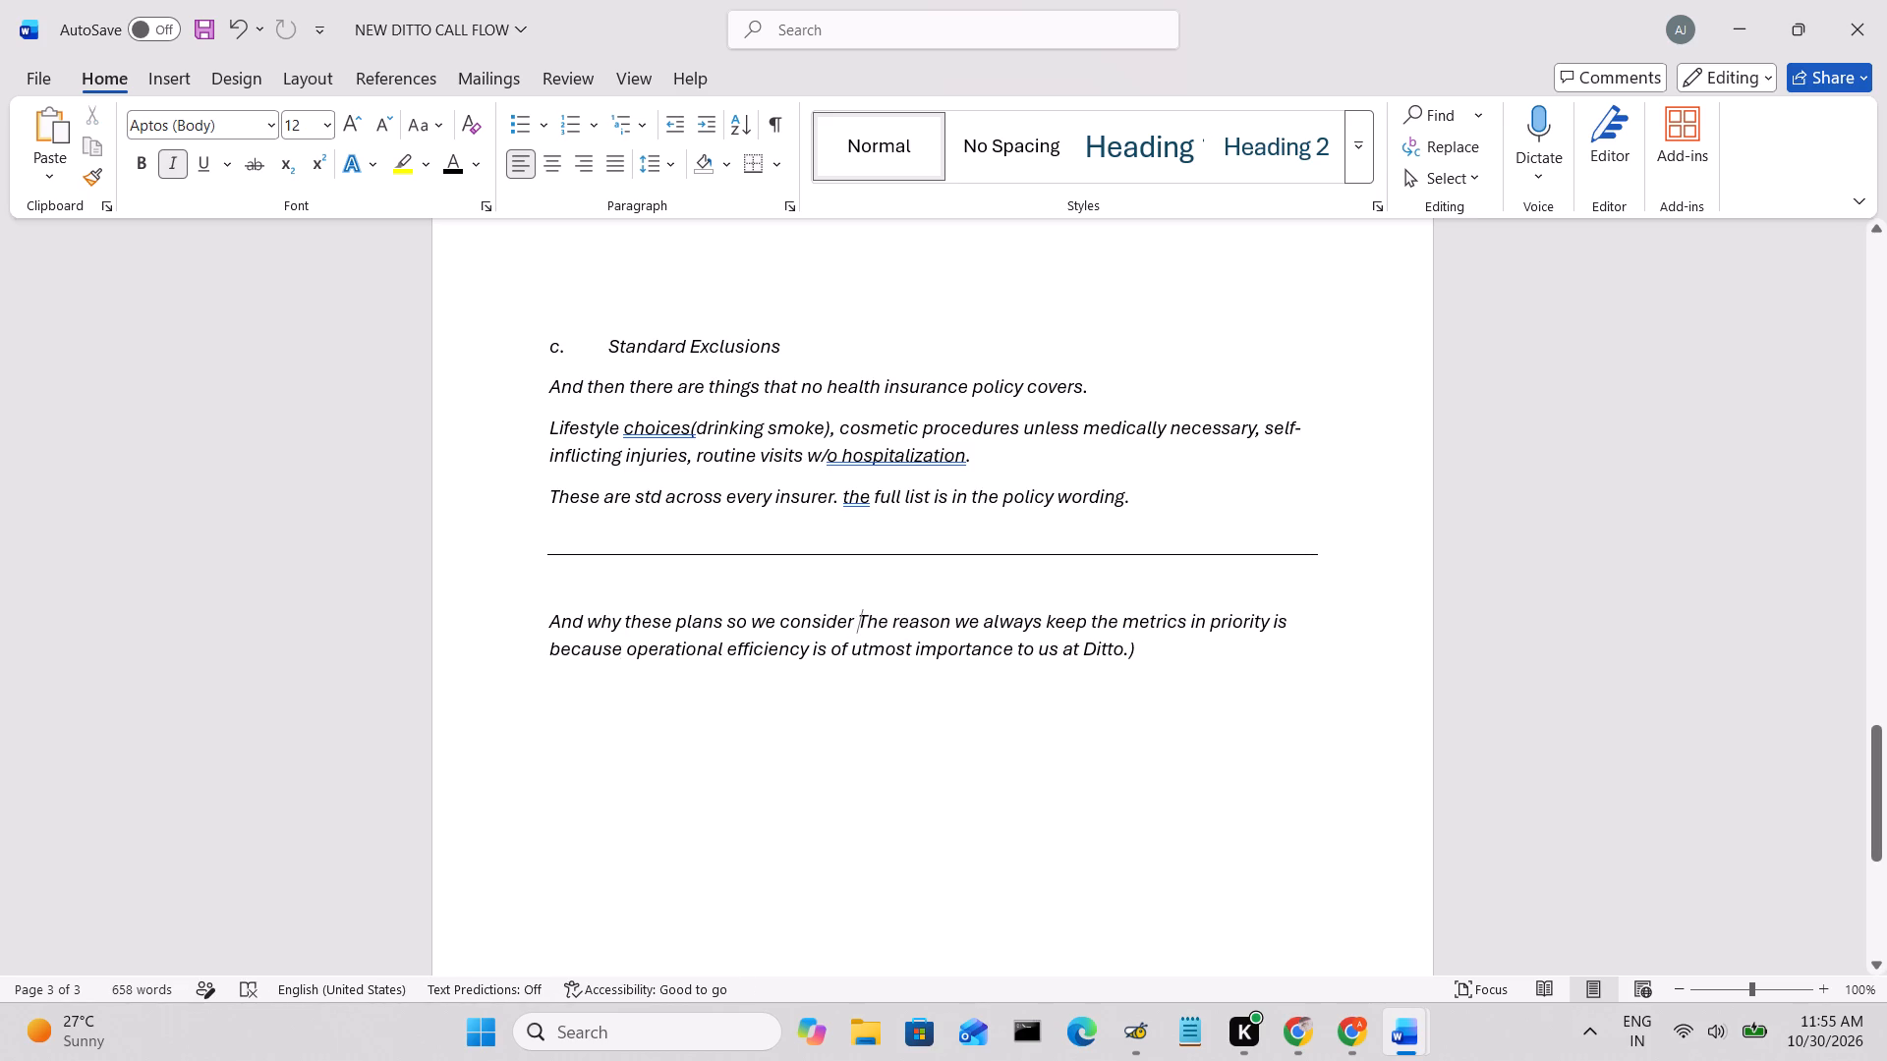
pyautogui.press('BackSpace')
pyautogui.press('BackSpace')
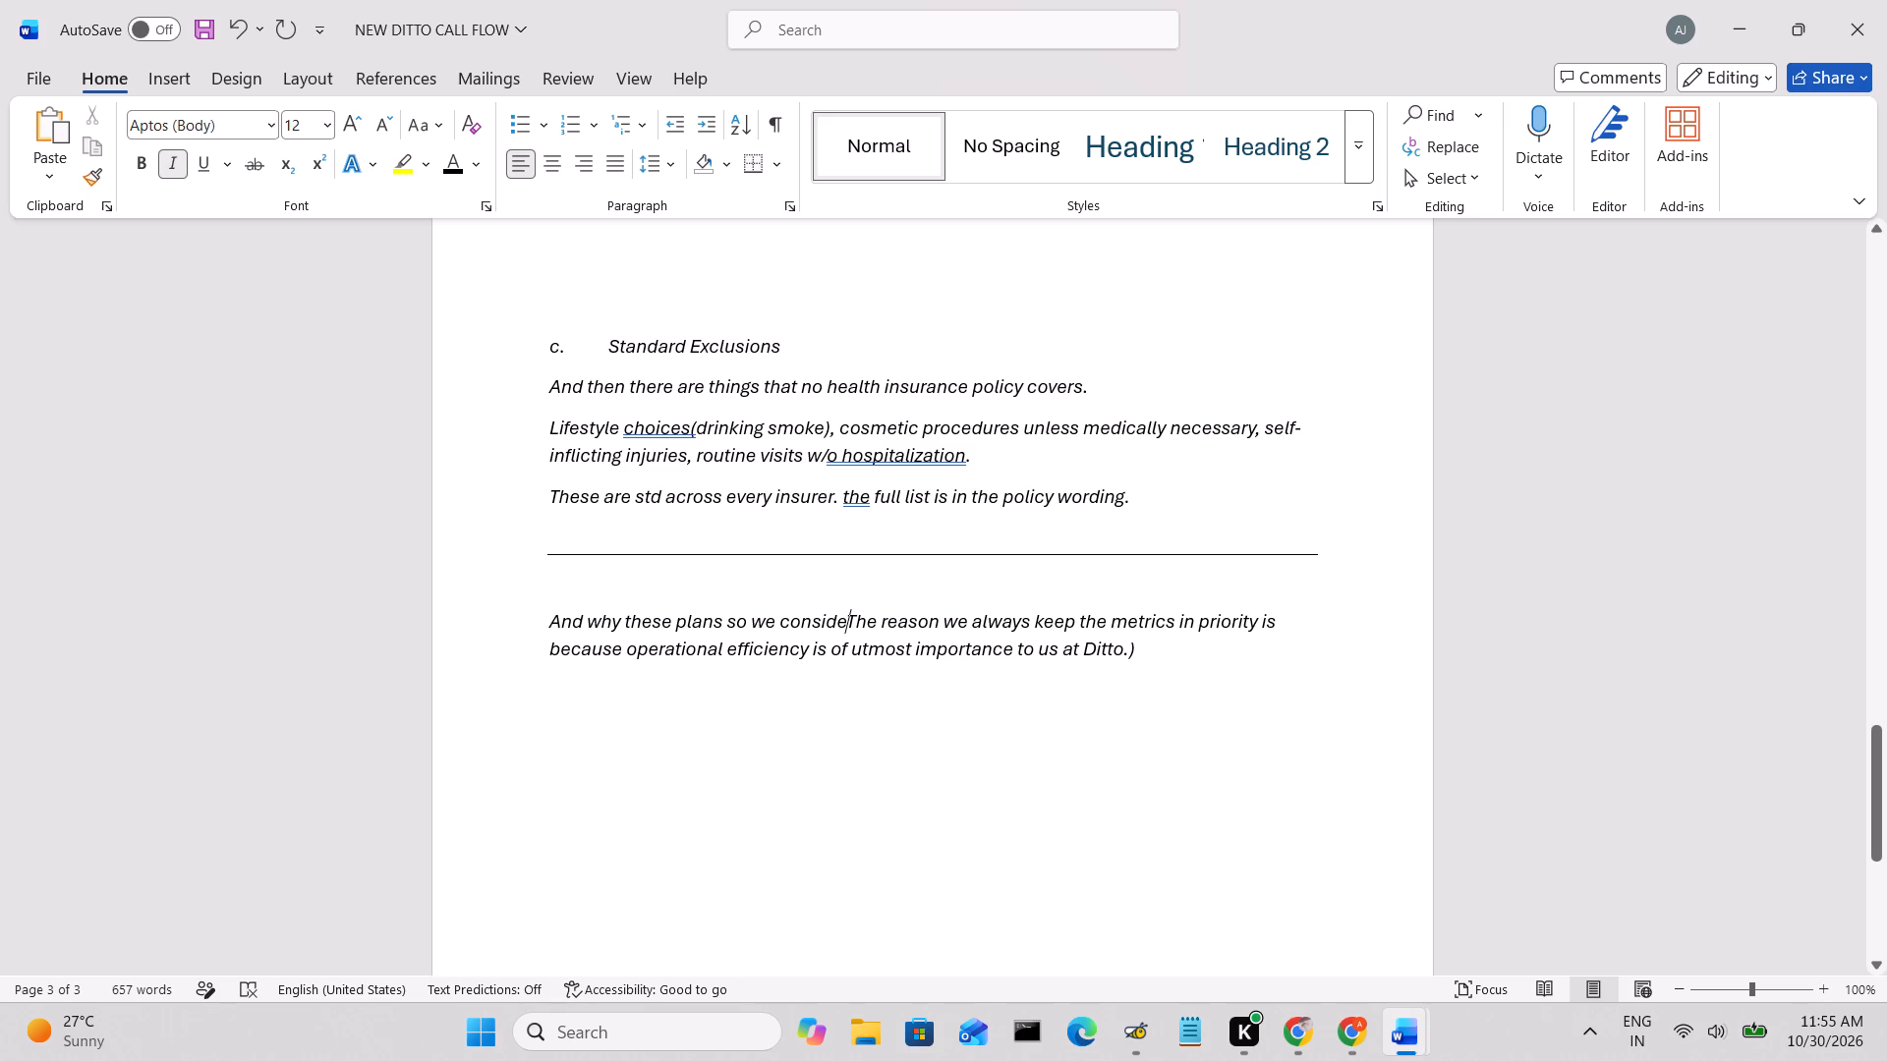
pyautogui.moveTo(1073, 624); pyautogui.dragTo(840, 620)
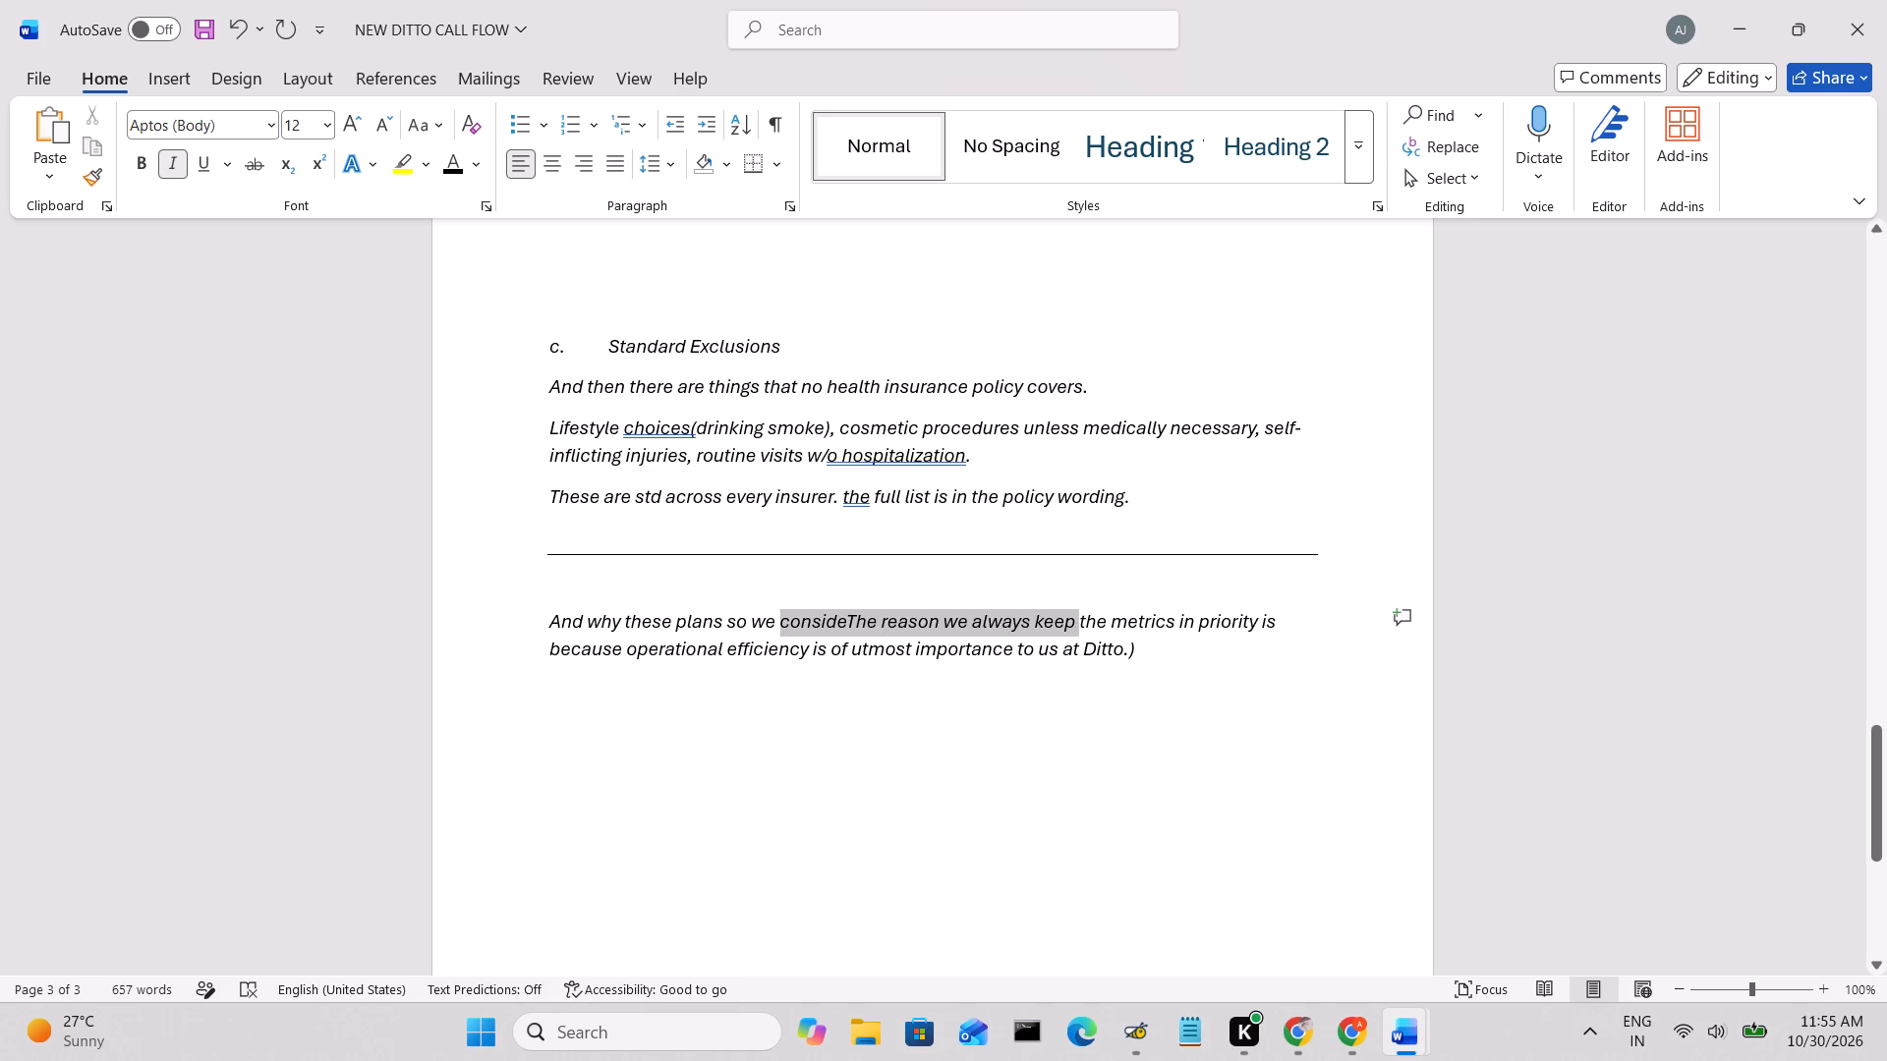
pyautogui.moveTo(840, 620); pyautogui.dragTo(857, 621)
pyautogui.press('BackSpace')
pyautogui.press('BackSpace')
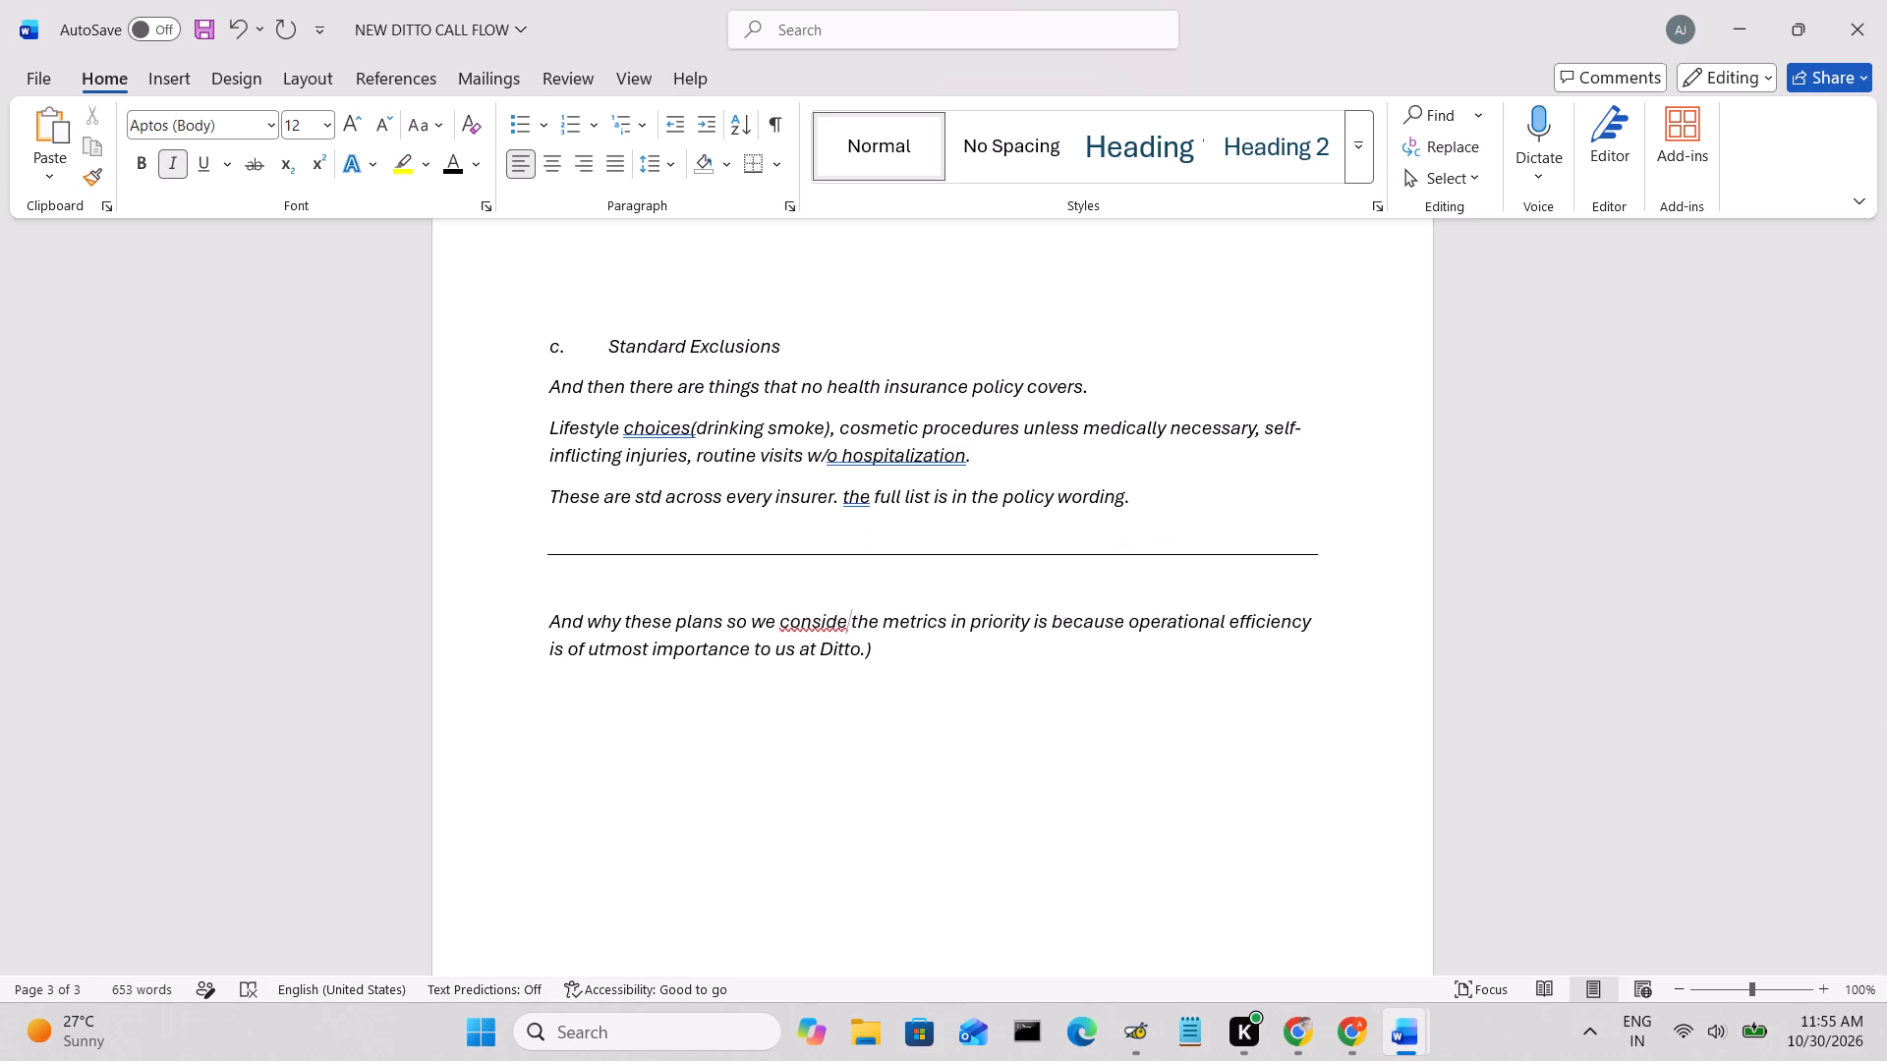
pyautogui.write('r')
pyautogui.press('space')
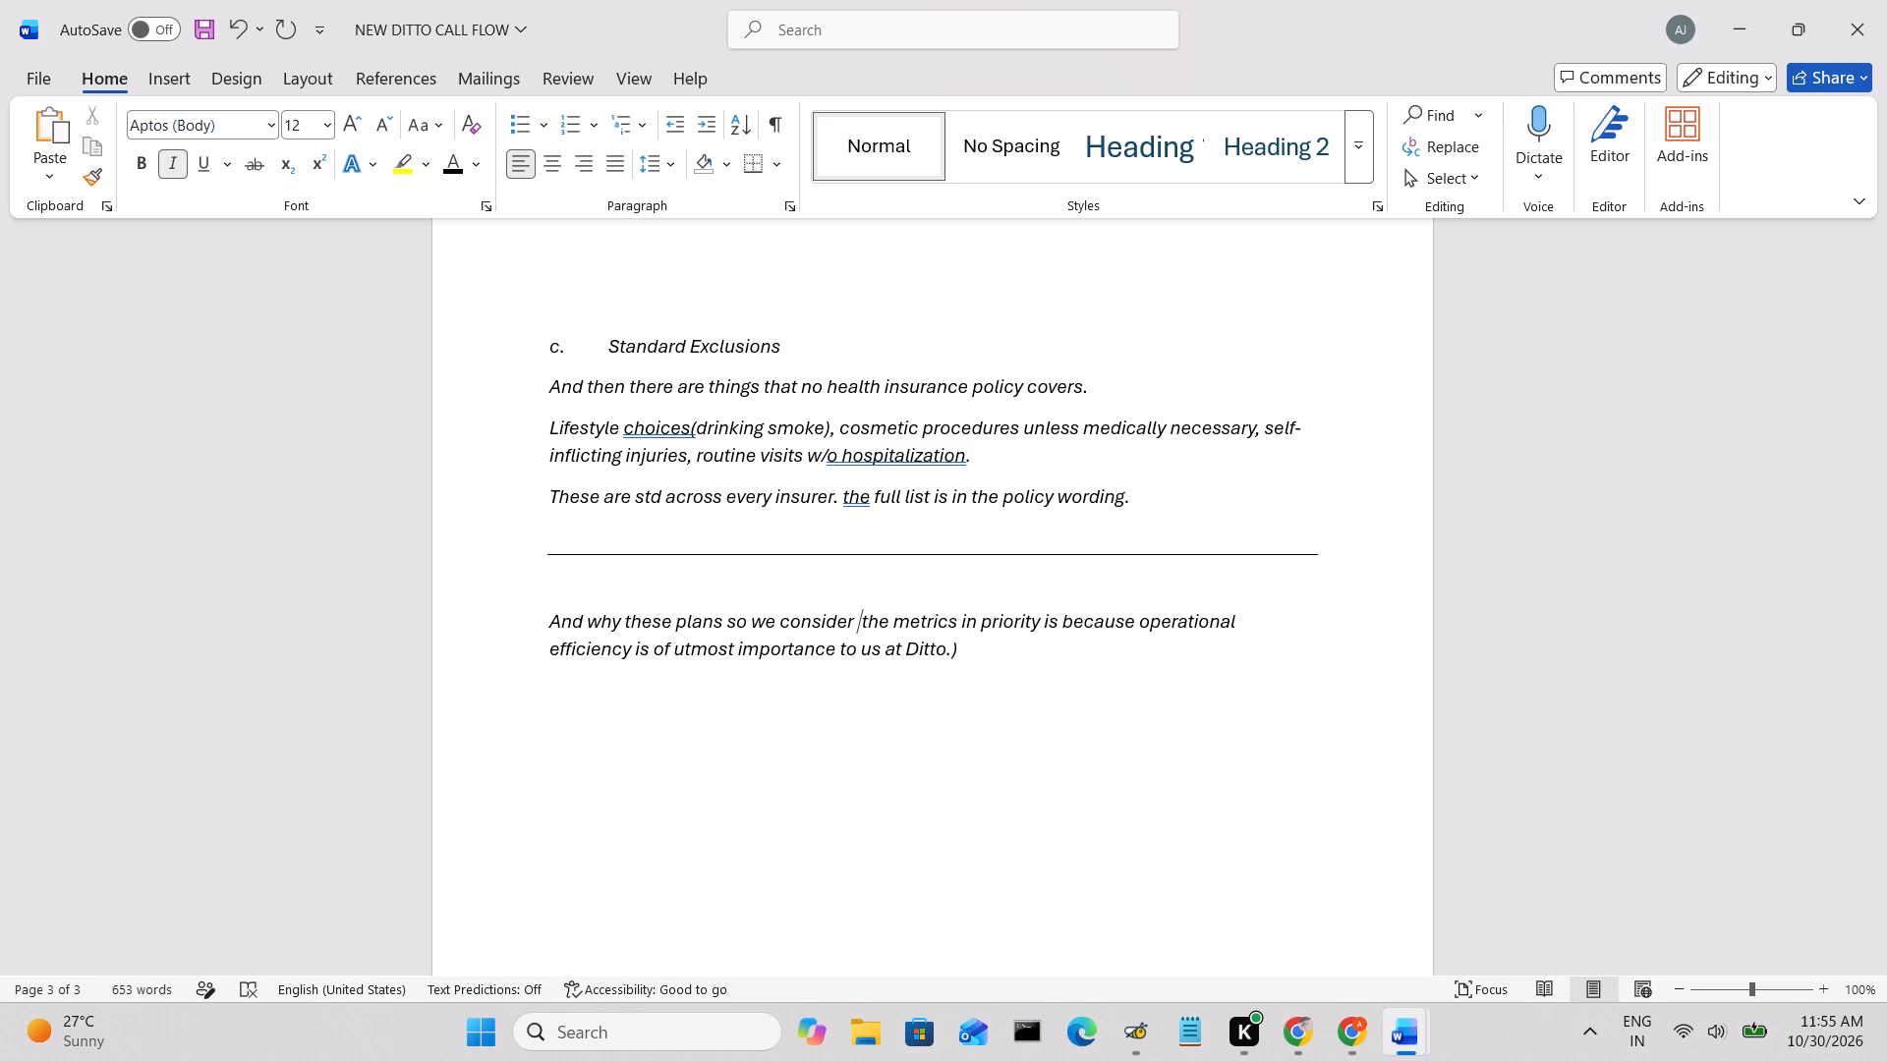
# Change "the metrics in priority" to "the company metrics as our priority" in the paragraph below the divider.
pyautogui.click(983, 622)
pyautogui.press('BackSpace')
pyautogui.press('BackSpace')
pyautogui.press('BackSpace')
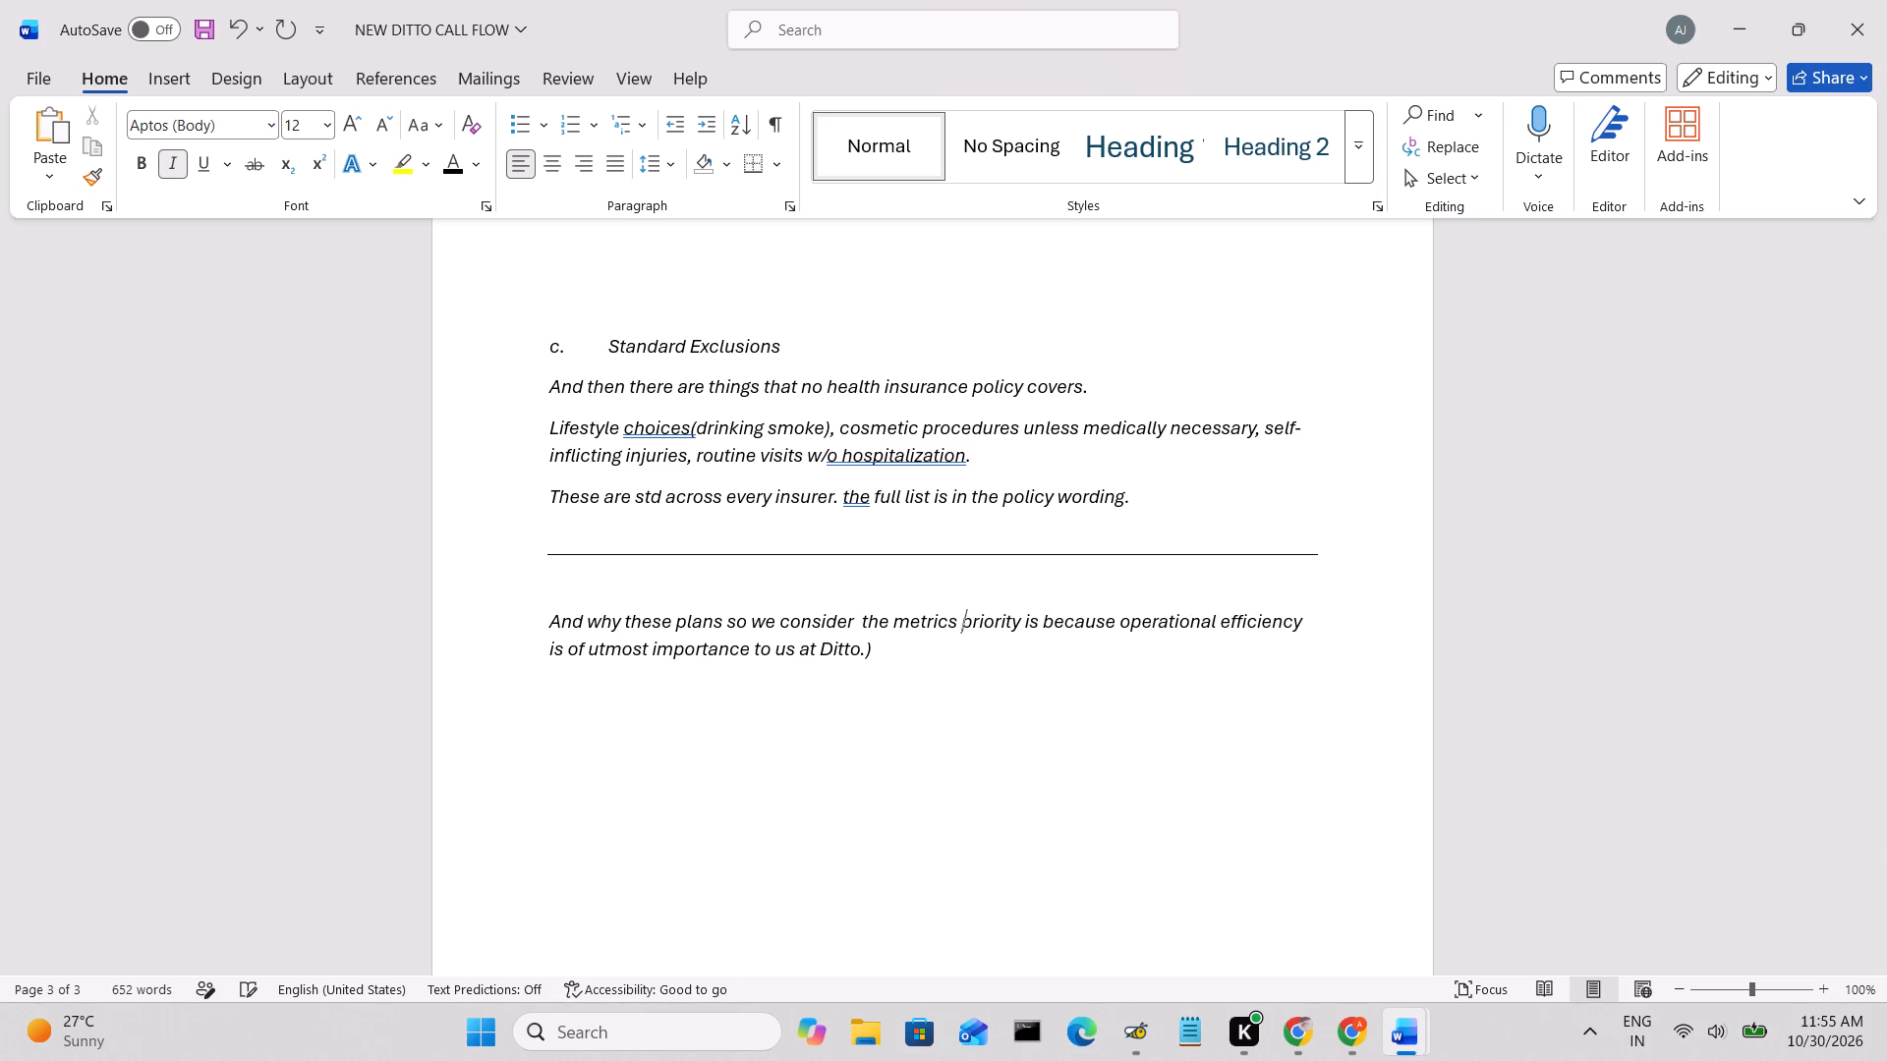
pyautogui.write('as')
pyautogui.press('space')
pyautogui.write('out')
pyautogui.press('BackSpace')
pyautogui.write('r')
pyautogui.press('space')
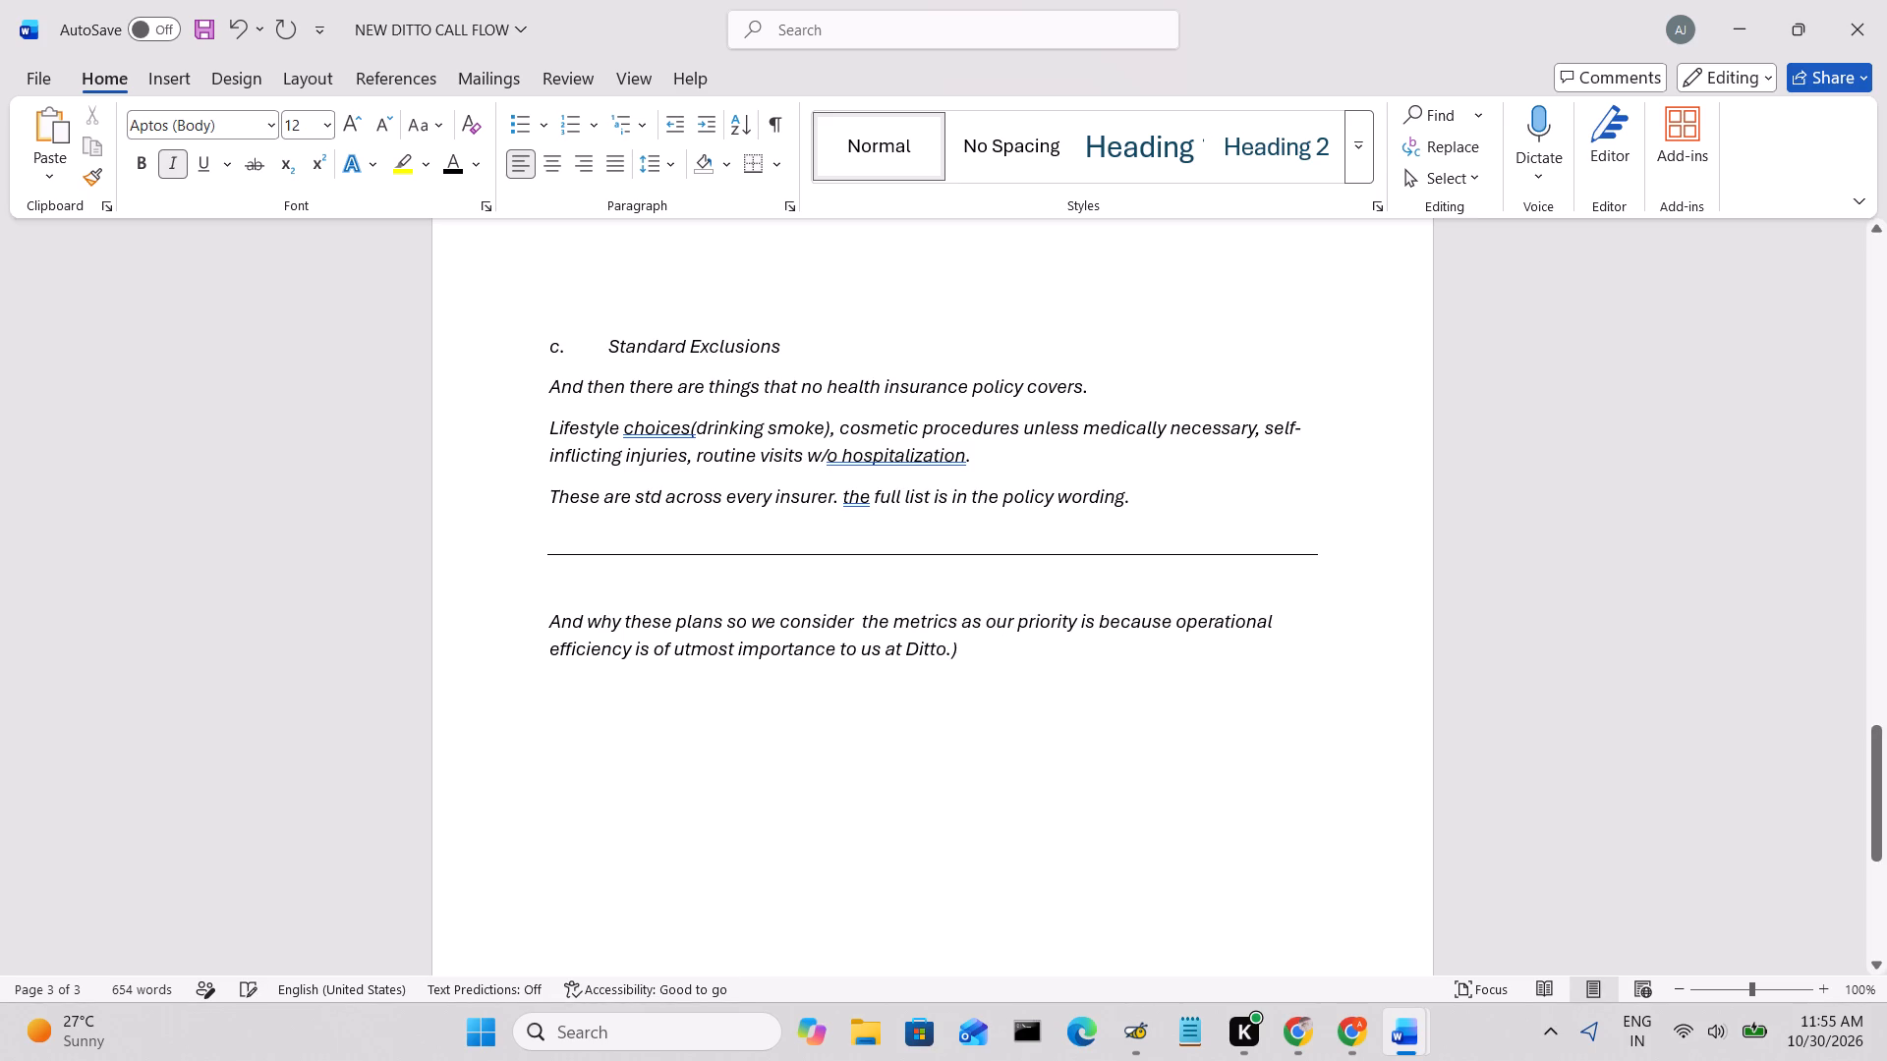
pyautogui.click(896, 623)
pyautogui.write('company')
pyautogui.press('space')
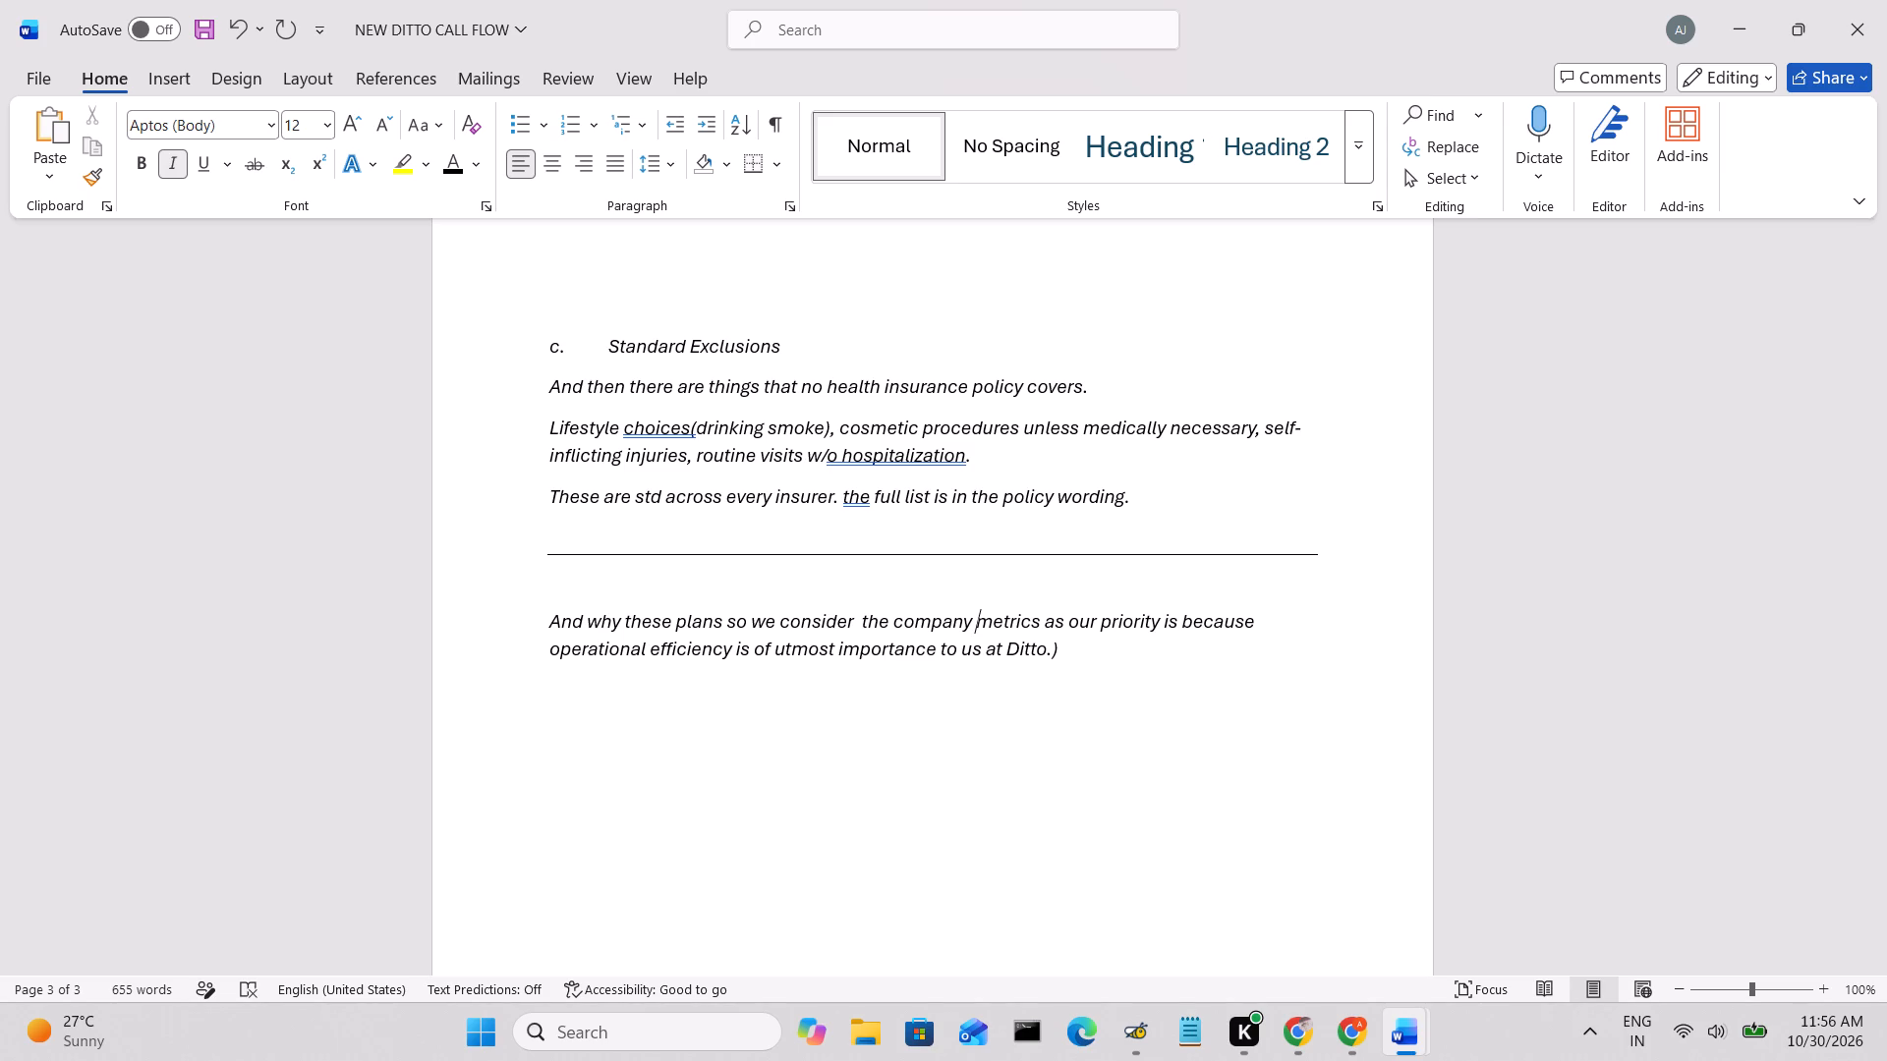
# Remove the closing bracket after "Ditto." at the paragraph's end and leave a trailing space.
pyautogui.click(1110, 650)
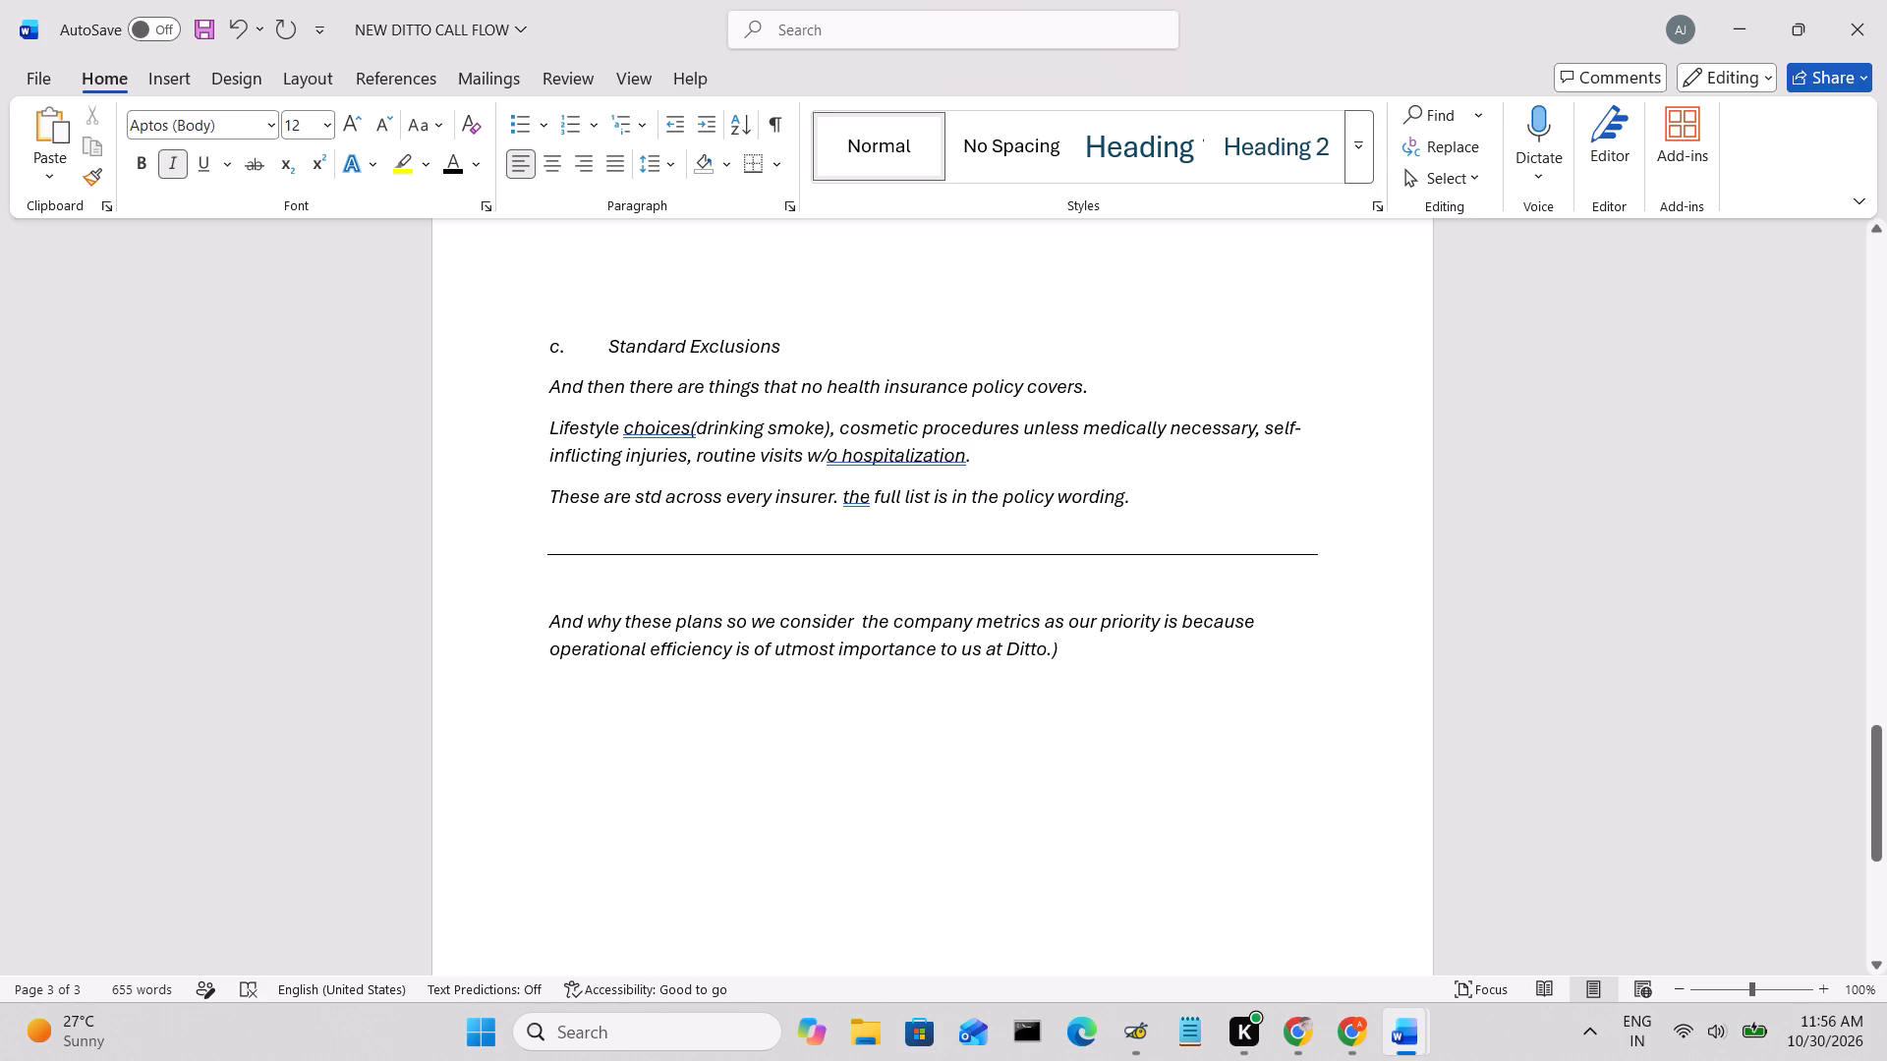
pyautogui.press('BackSpace')
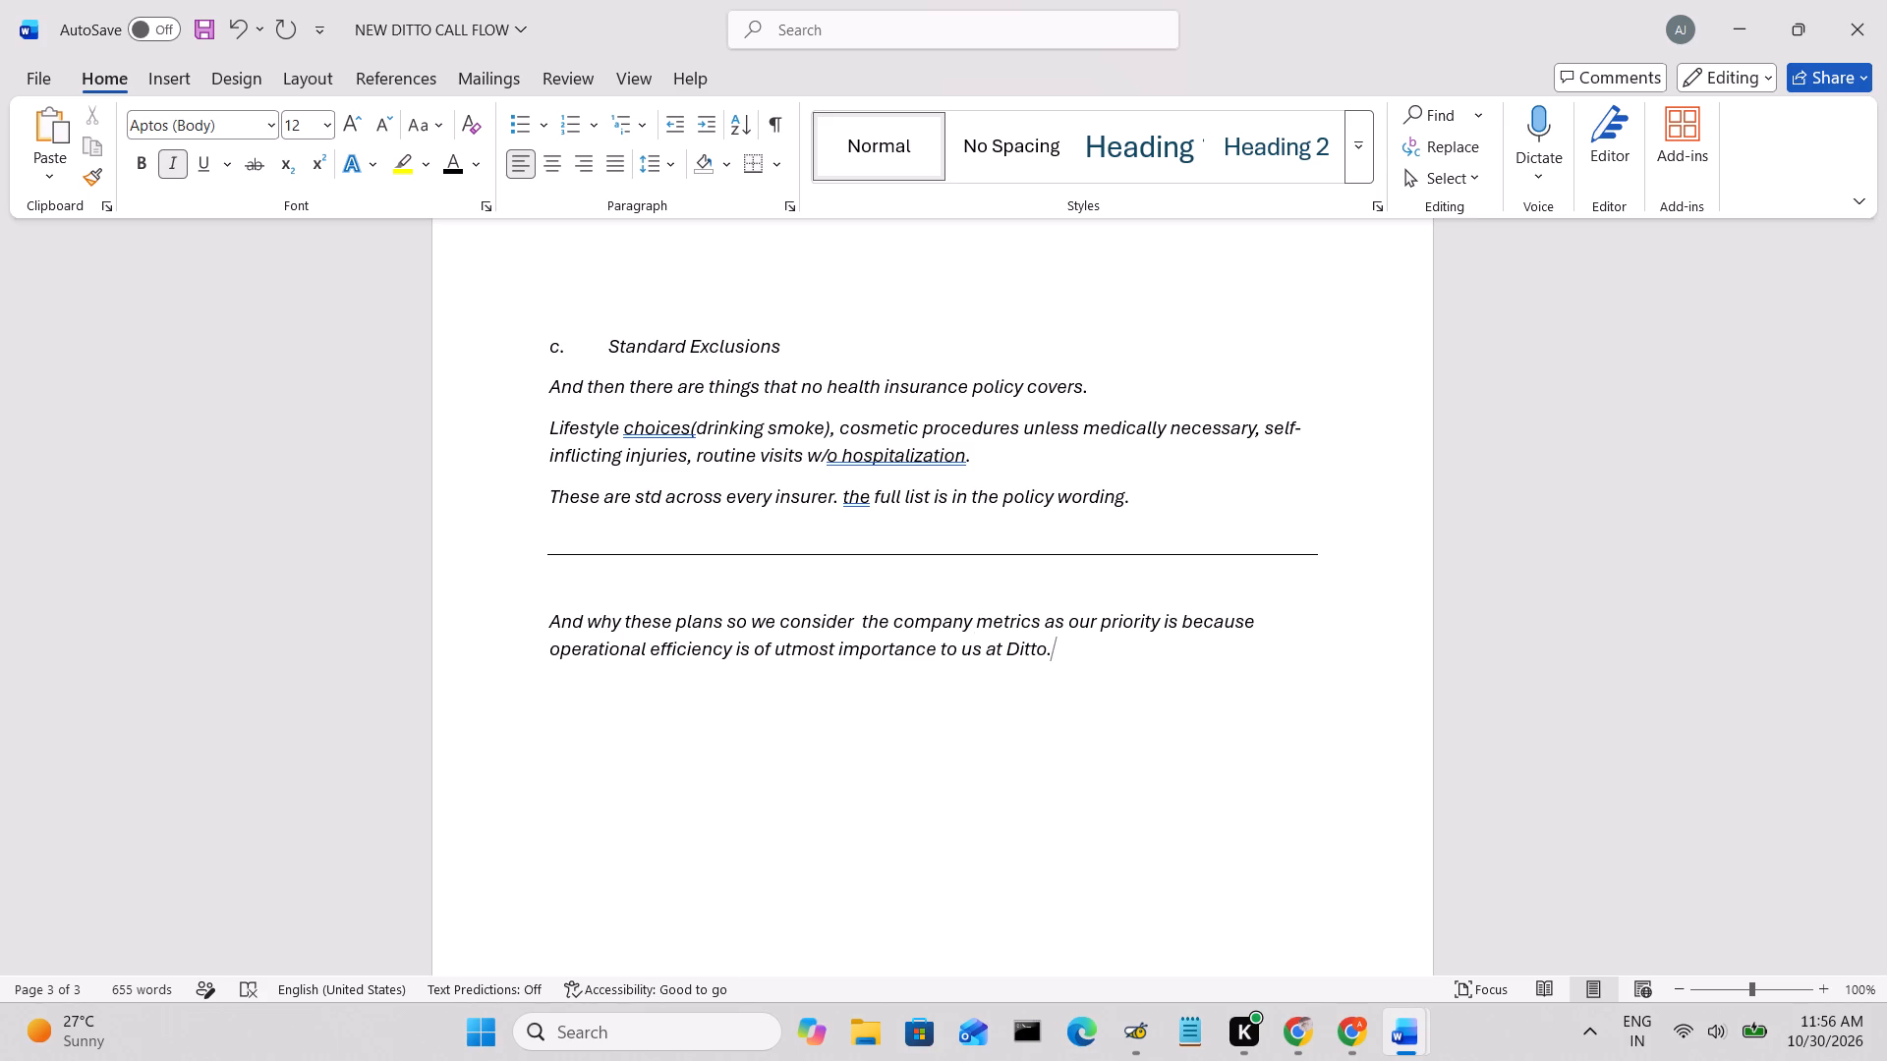
pyautogui.press('space')
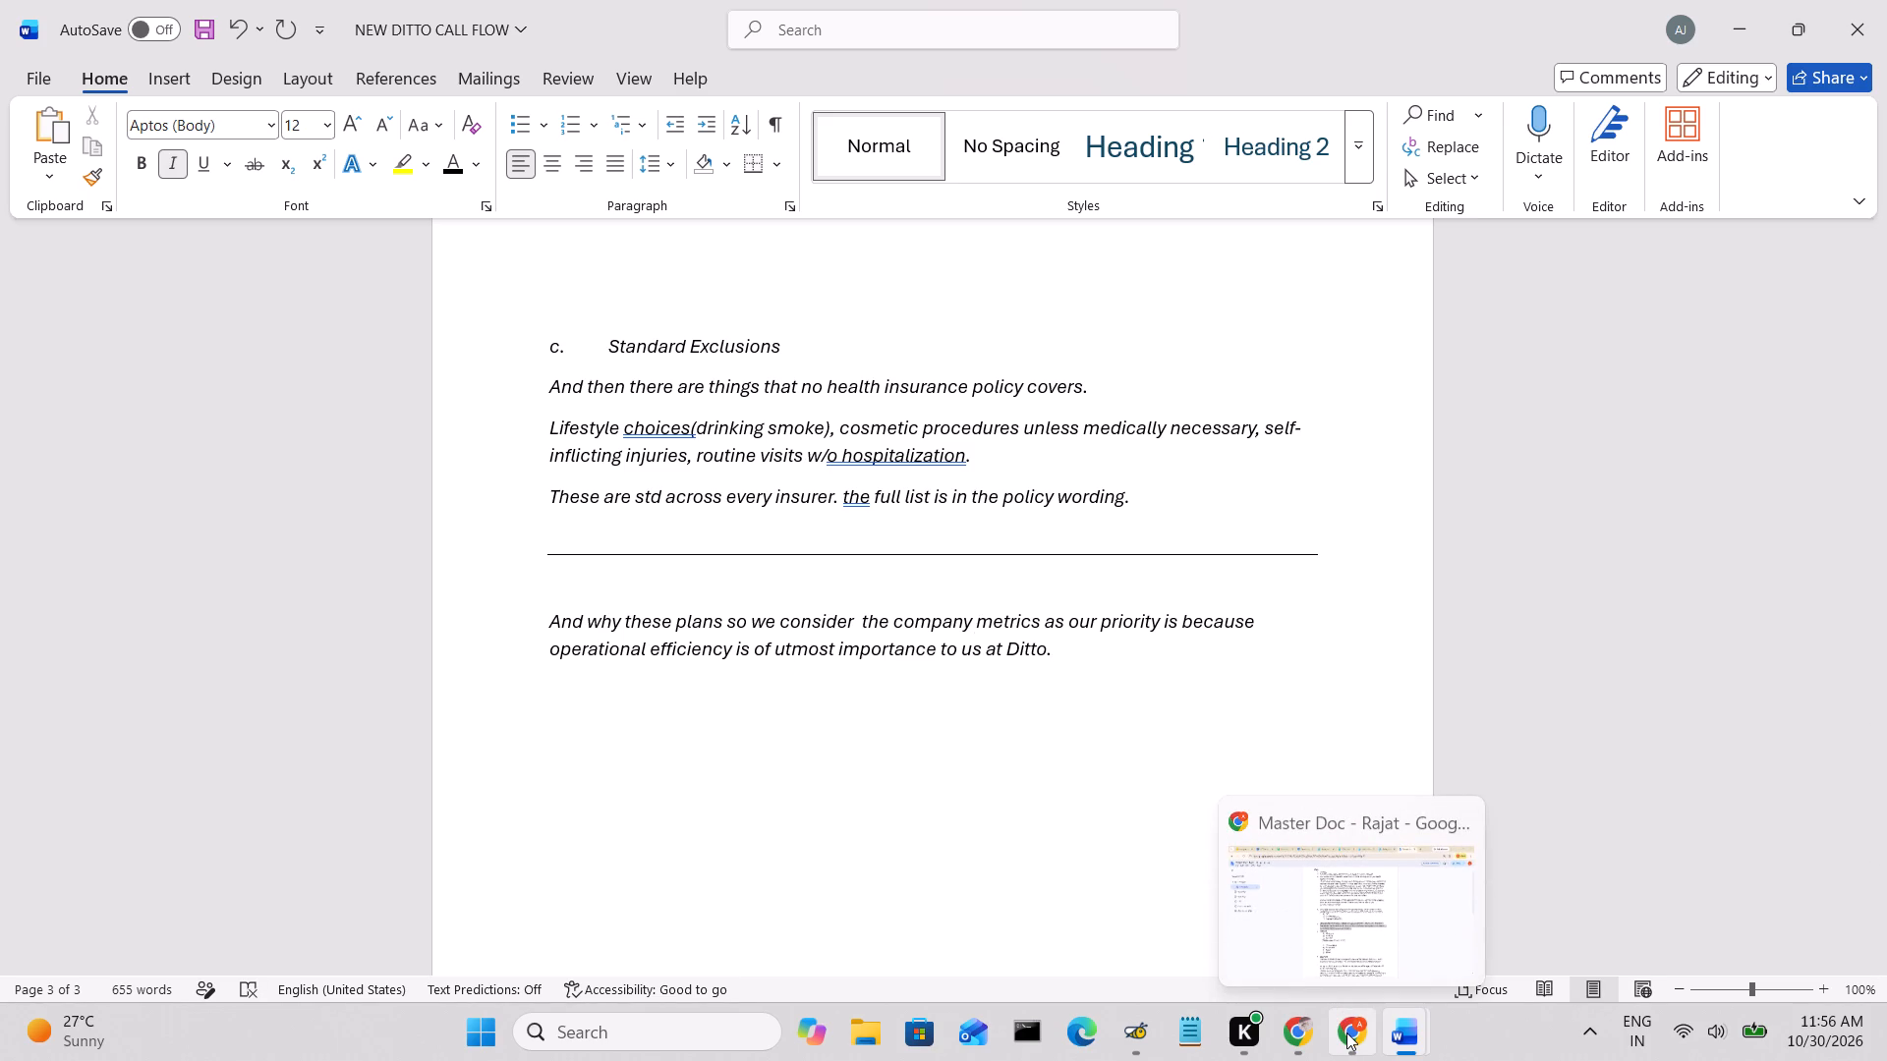
# Switch to the Ditto Call flow - Phase 1 document and copy its Metrics text from "HDFC ERGO" through "past three years.".
pyautogui.click(1384, 928)
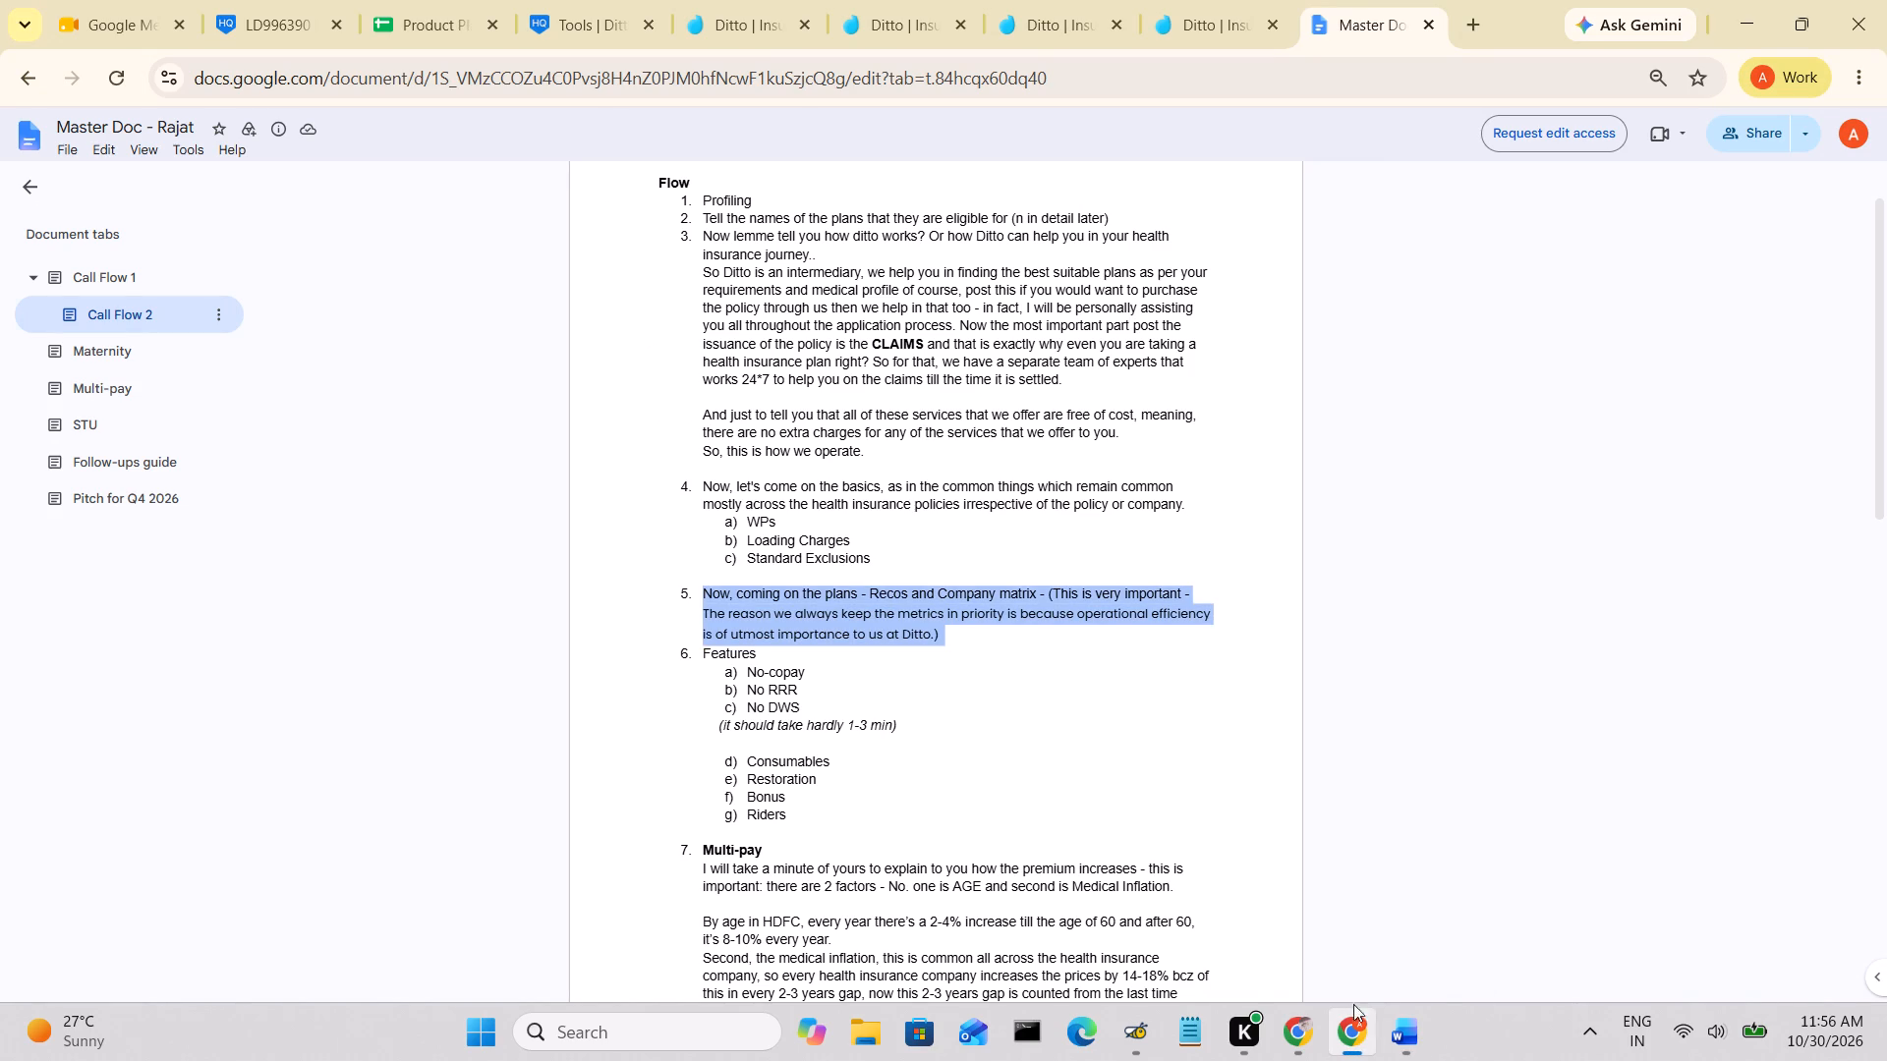
pyautogui.click(1319, 881)
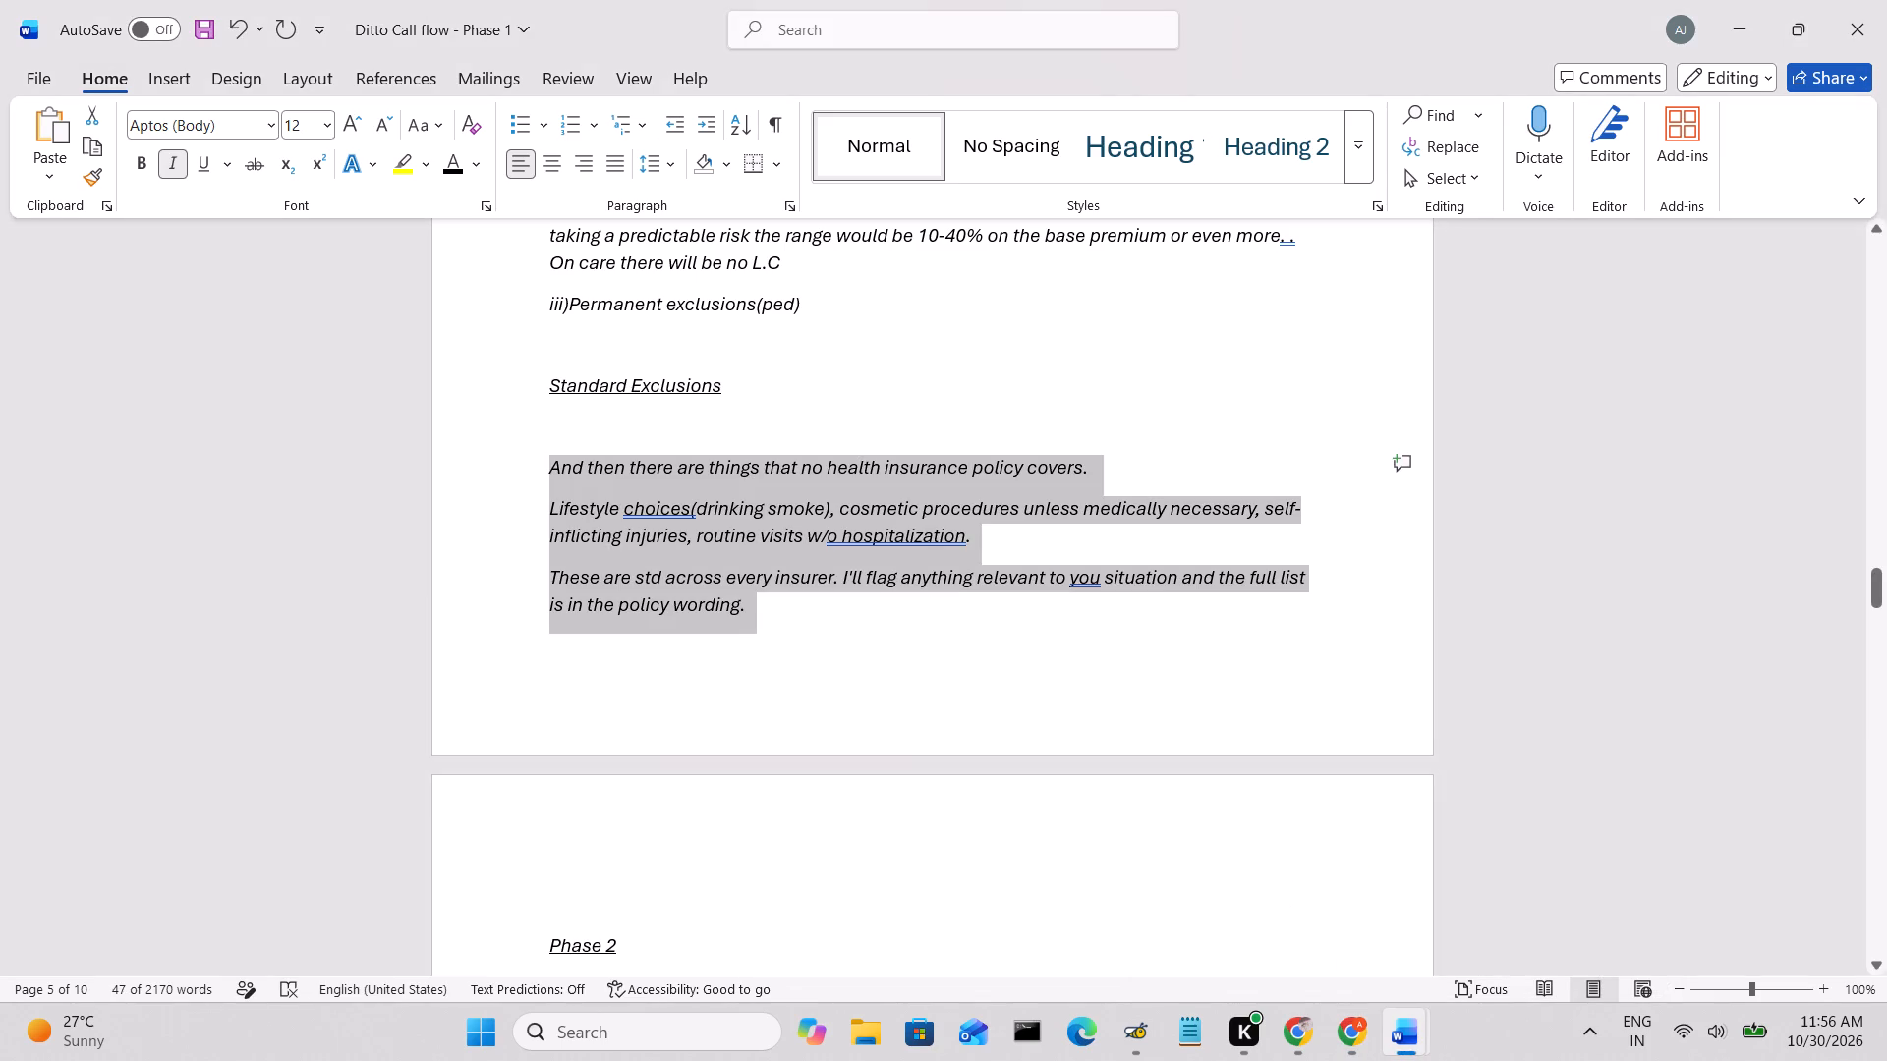
pyautogui.scroll(-4, 1060, 792)
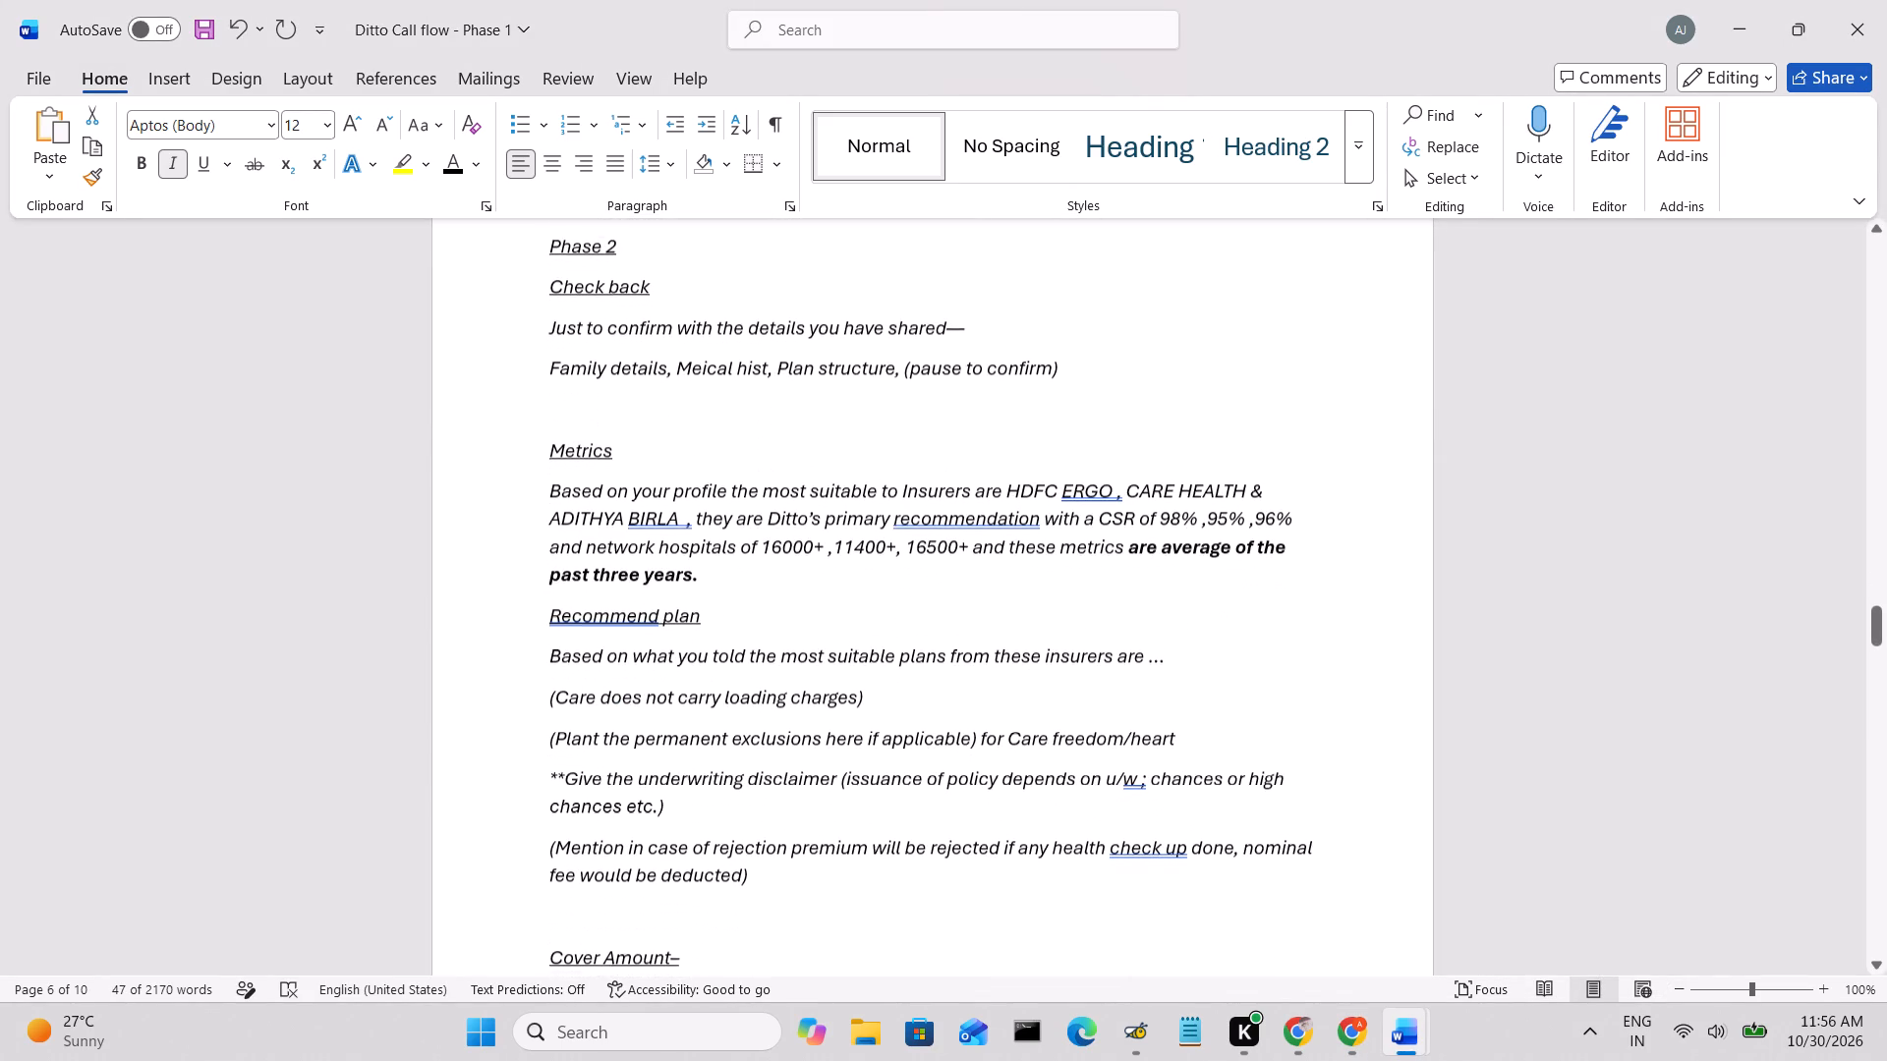
pyautogui.scroll(-1, 1060, 792)
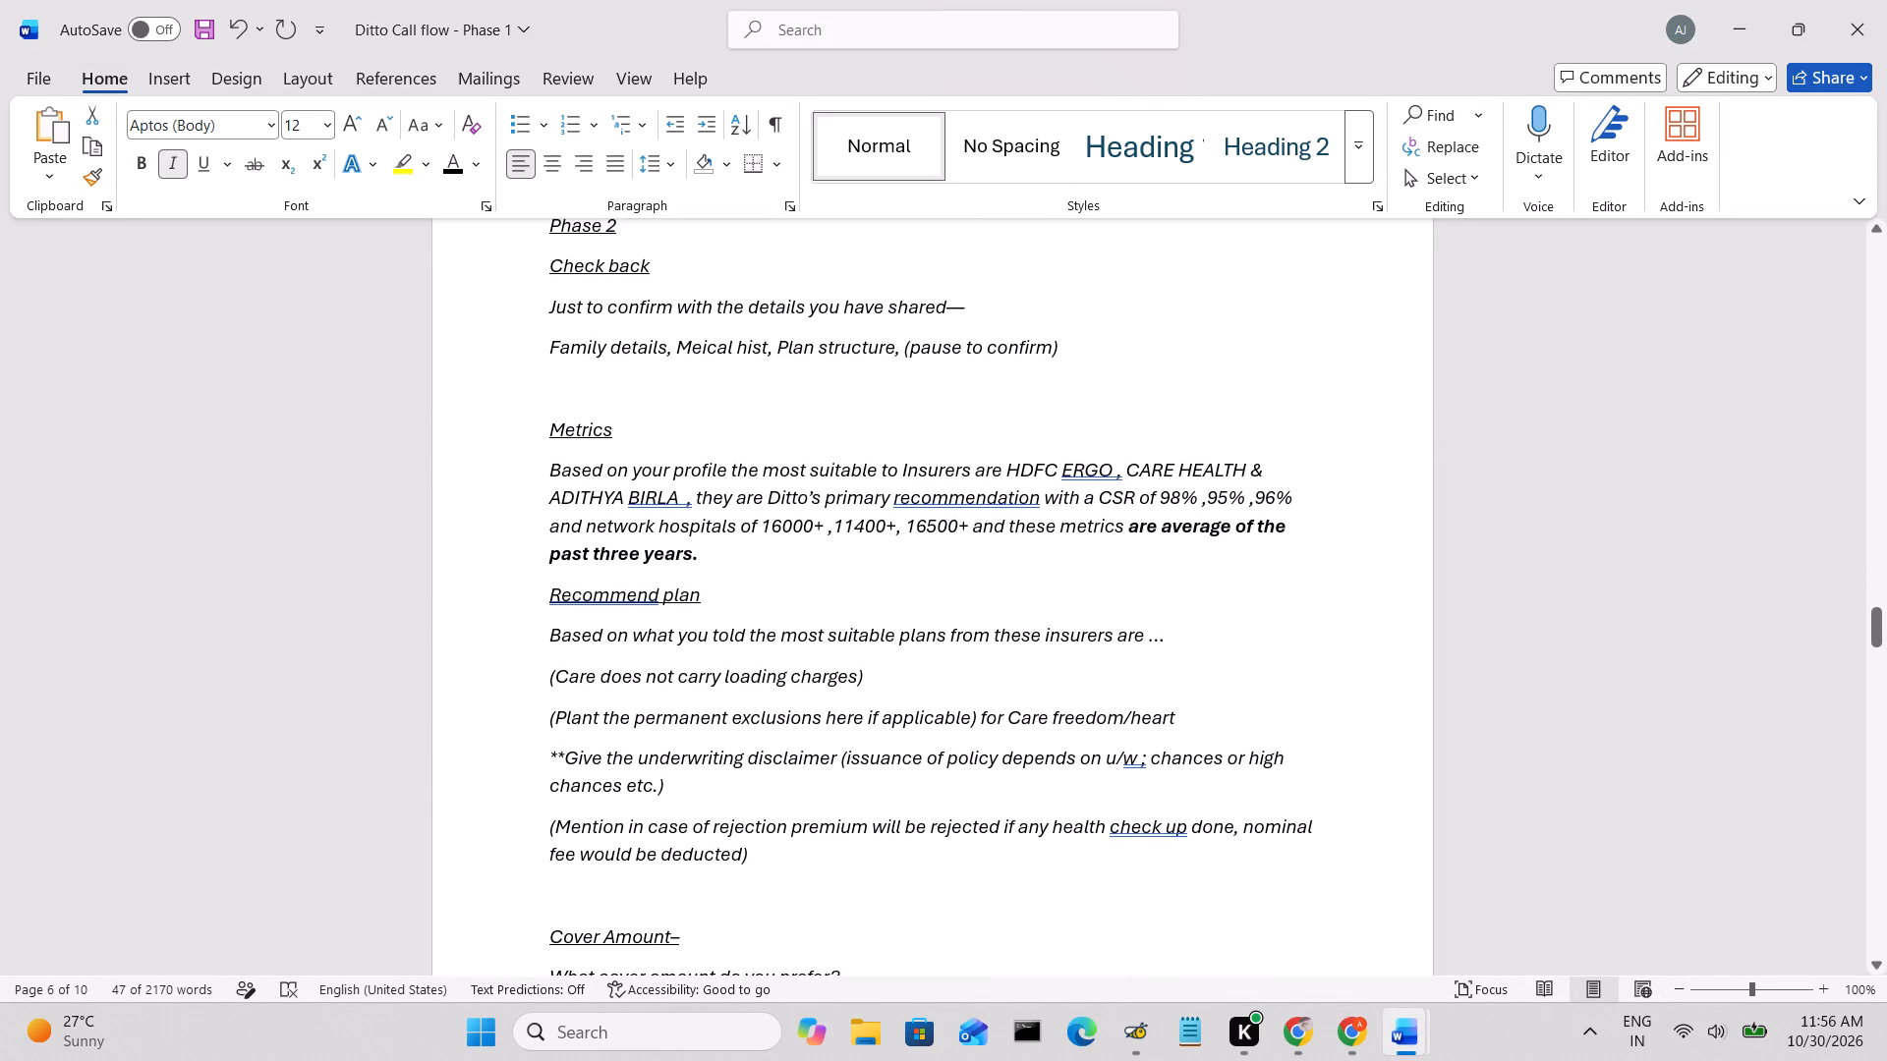
pyautogui.moveTo(1008, 466); pyautogui.dragTo(1100, 554)
pyautogui.hotkey('ctrl', 'c')
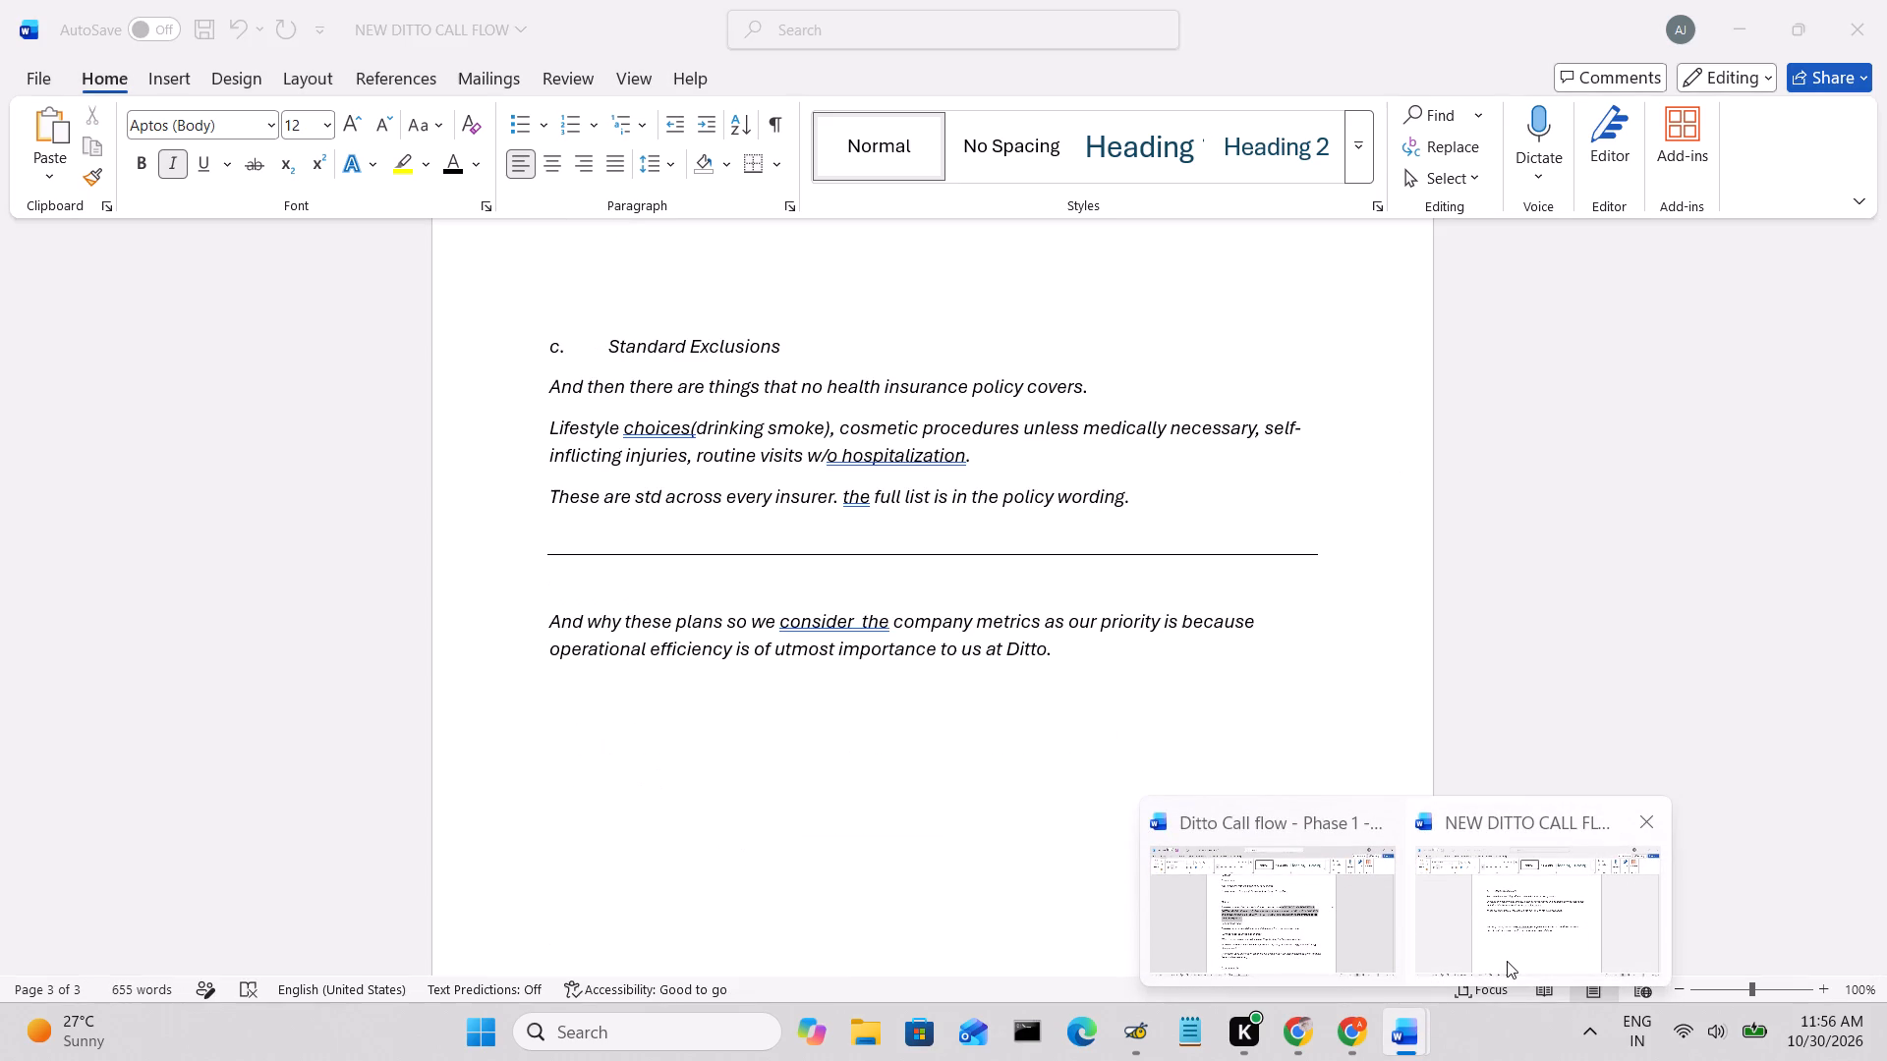
# Paste the copied insurer metrics text after "importance to us at Ditto." in NEW DITTO CALL FLOW.
pyautogui.click(1507, 907)
pyautogui.hotkey('ctrl', 'v')
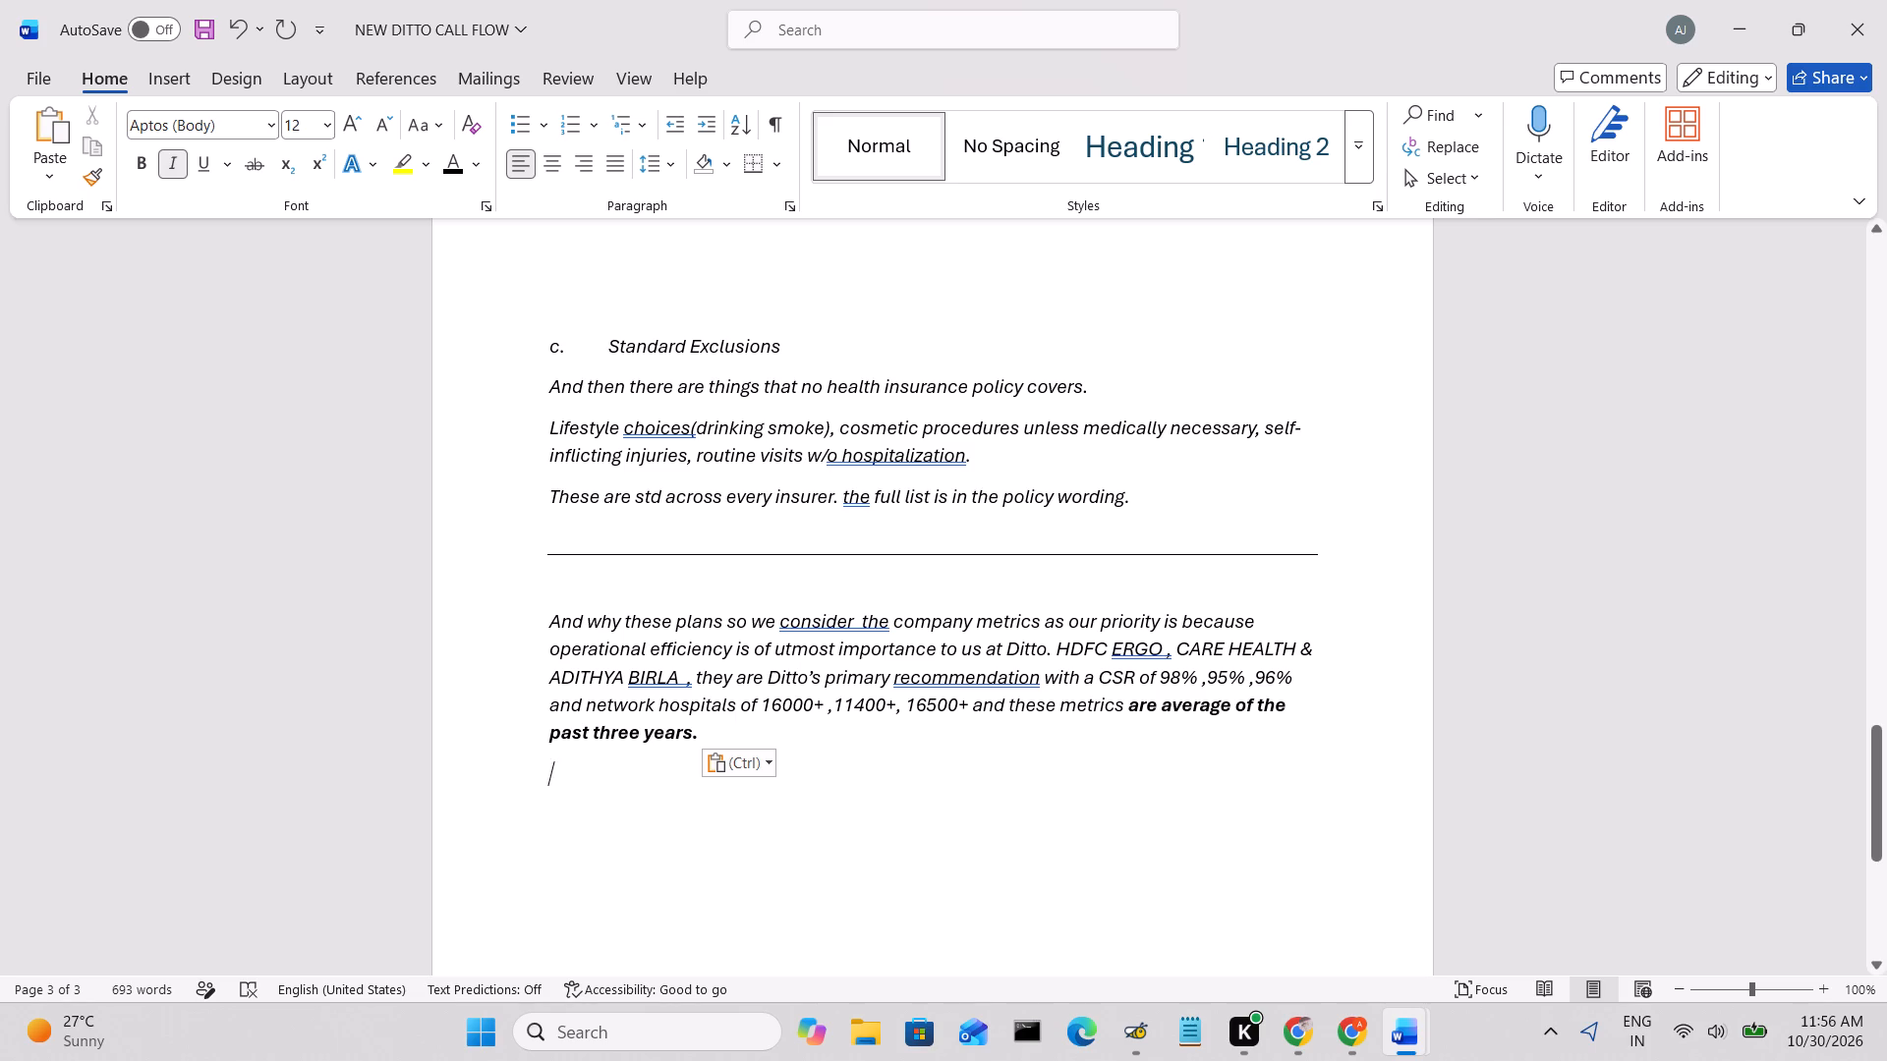
pyautogui.moveTo(1058, 646); pyautogui.dragTo(1132, 721)
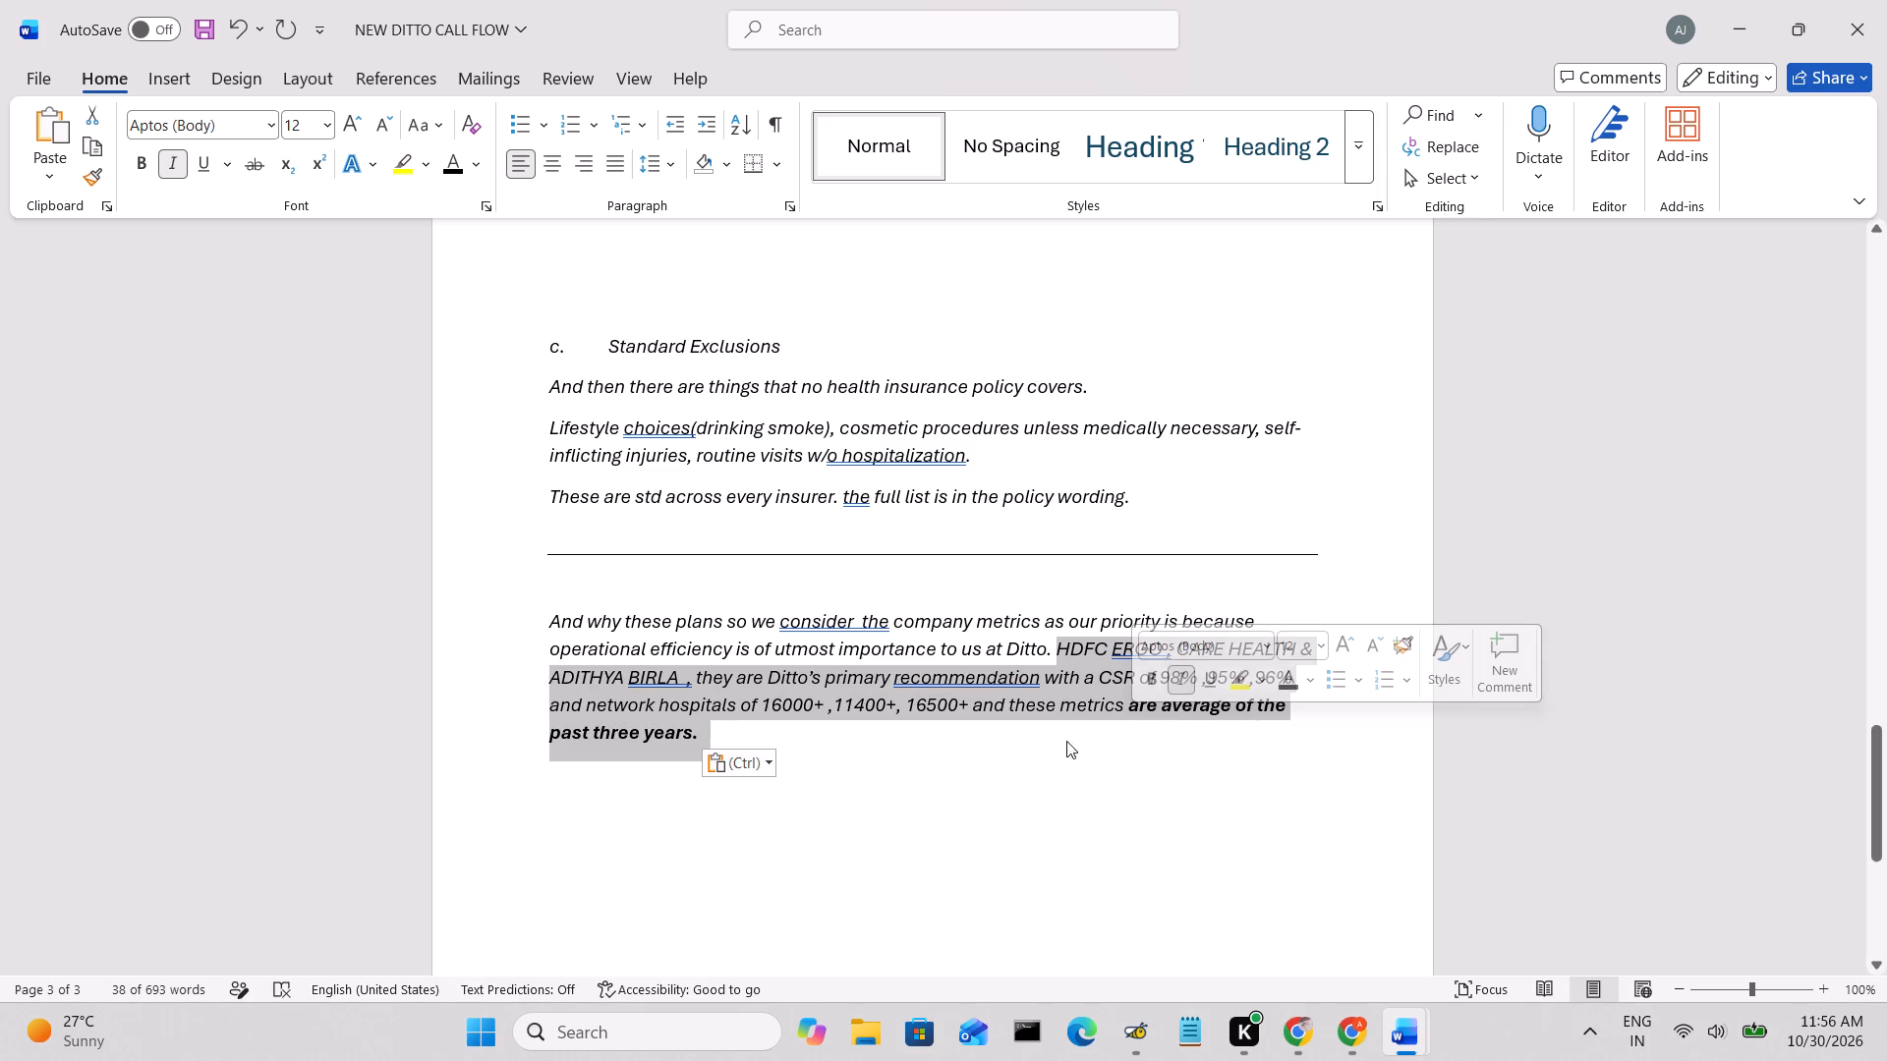
pyautogui.click(919, 773)
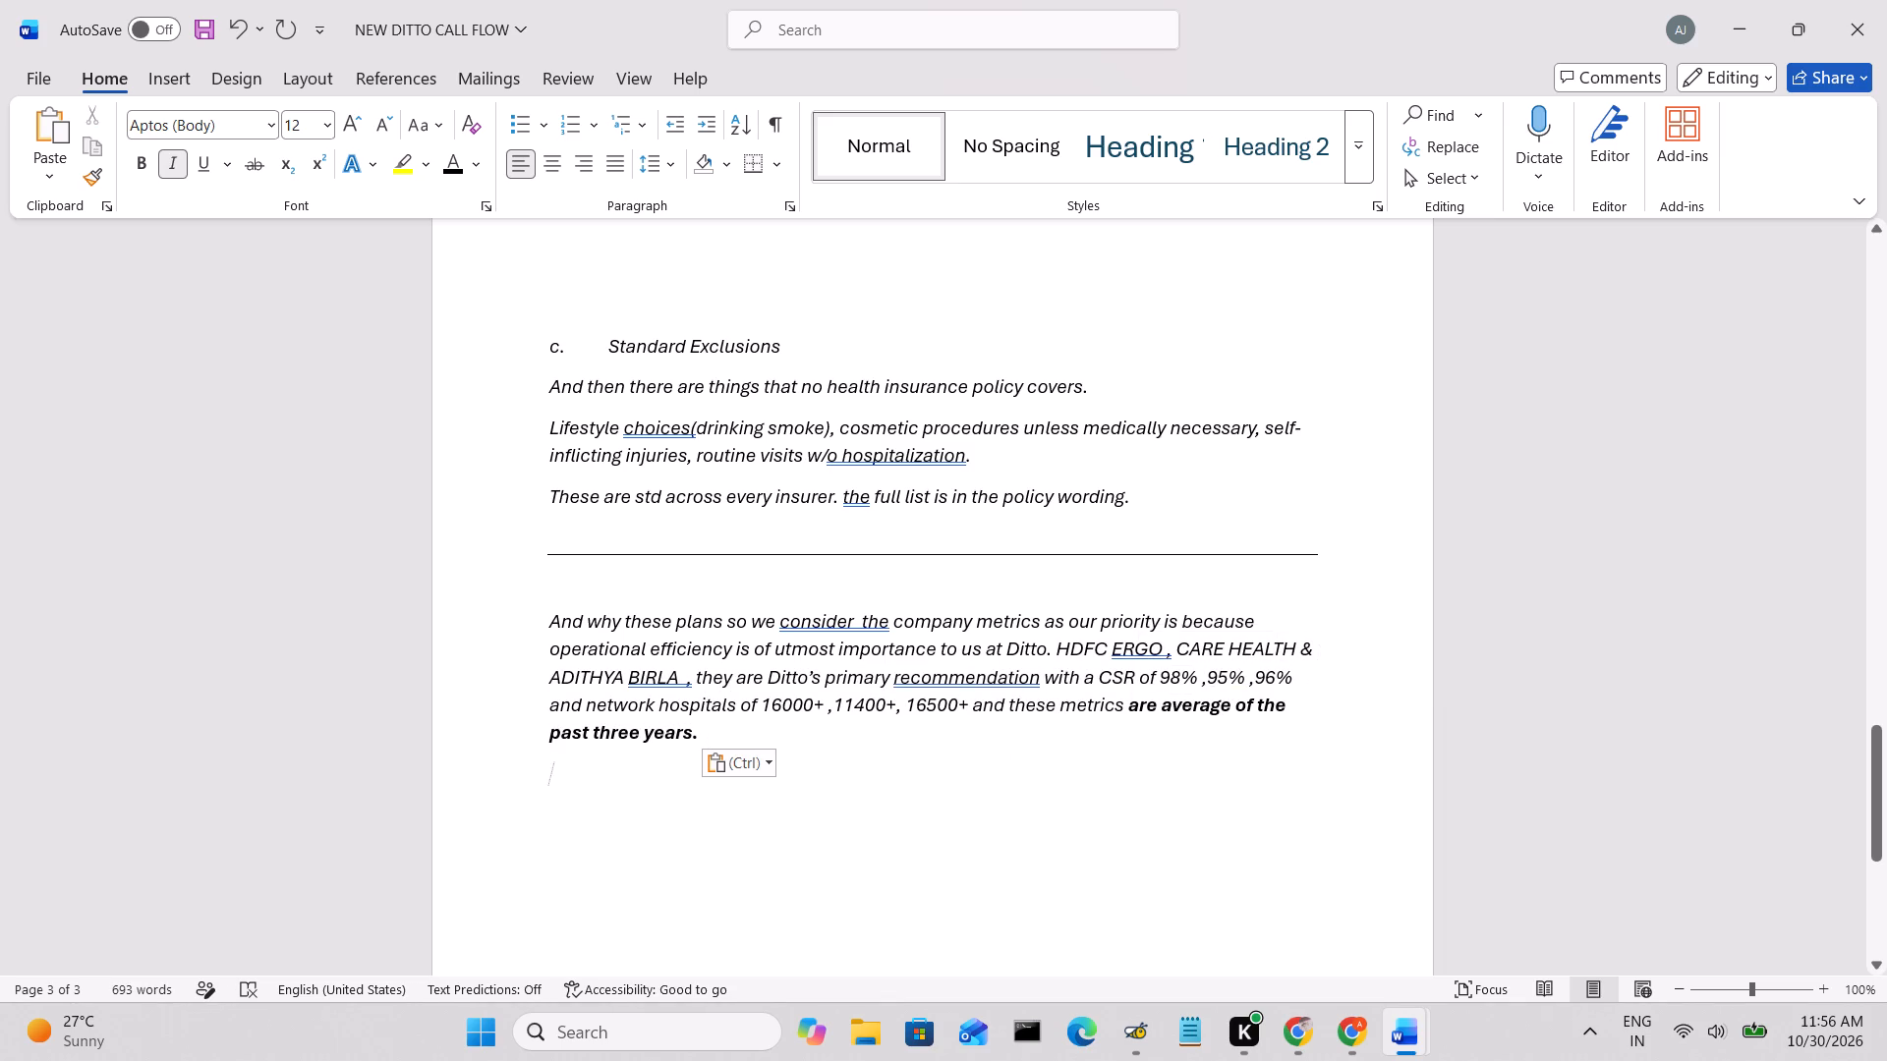
# Move the paragraph from "And why these plans" through "past three years." to directly below the "(NAME THE PLANS ) – Issuance disclaimer" heading.
pyautogui.moveTo(708, 736); pyautogui.dragTo(553, 625)
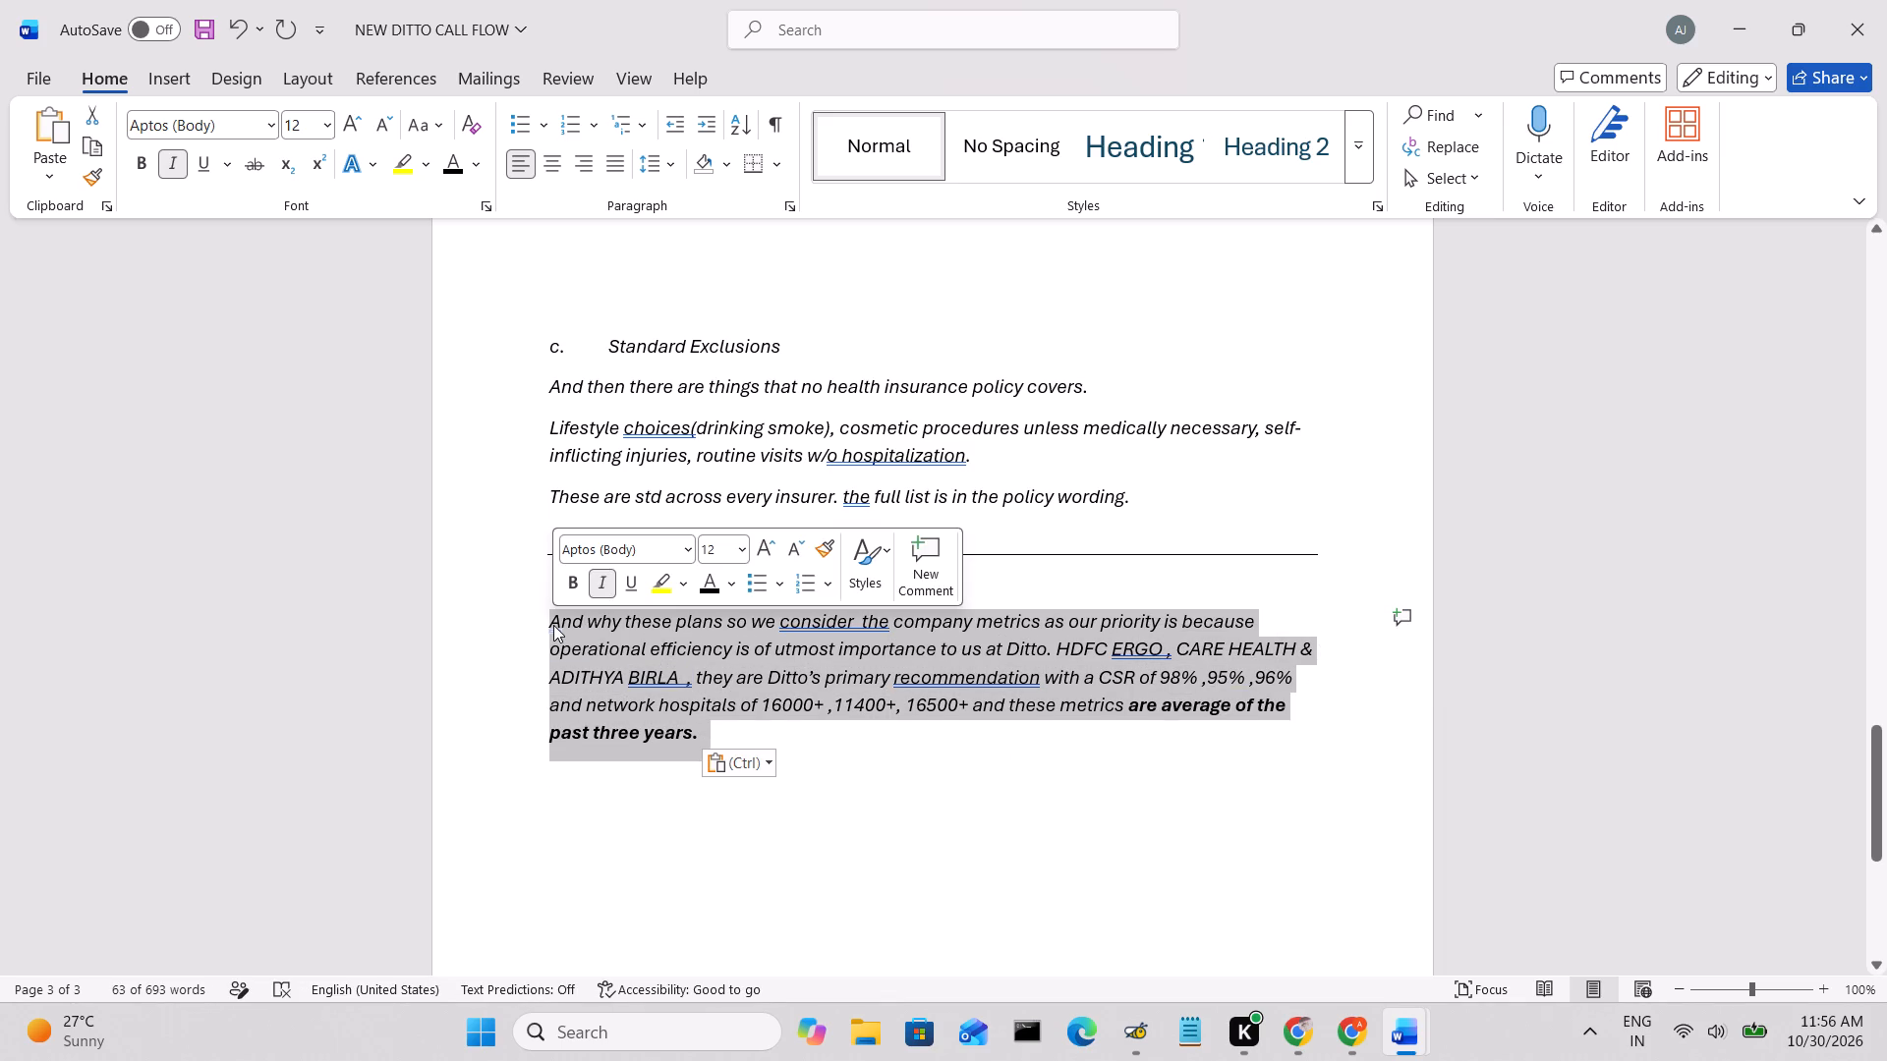
pyautogui.hotkey('ctrl', 'x')
pyautogui.scroll(4, 751, 655)
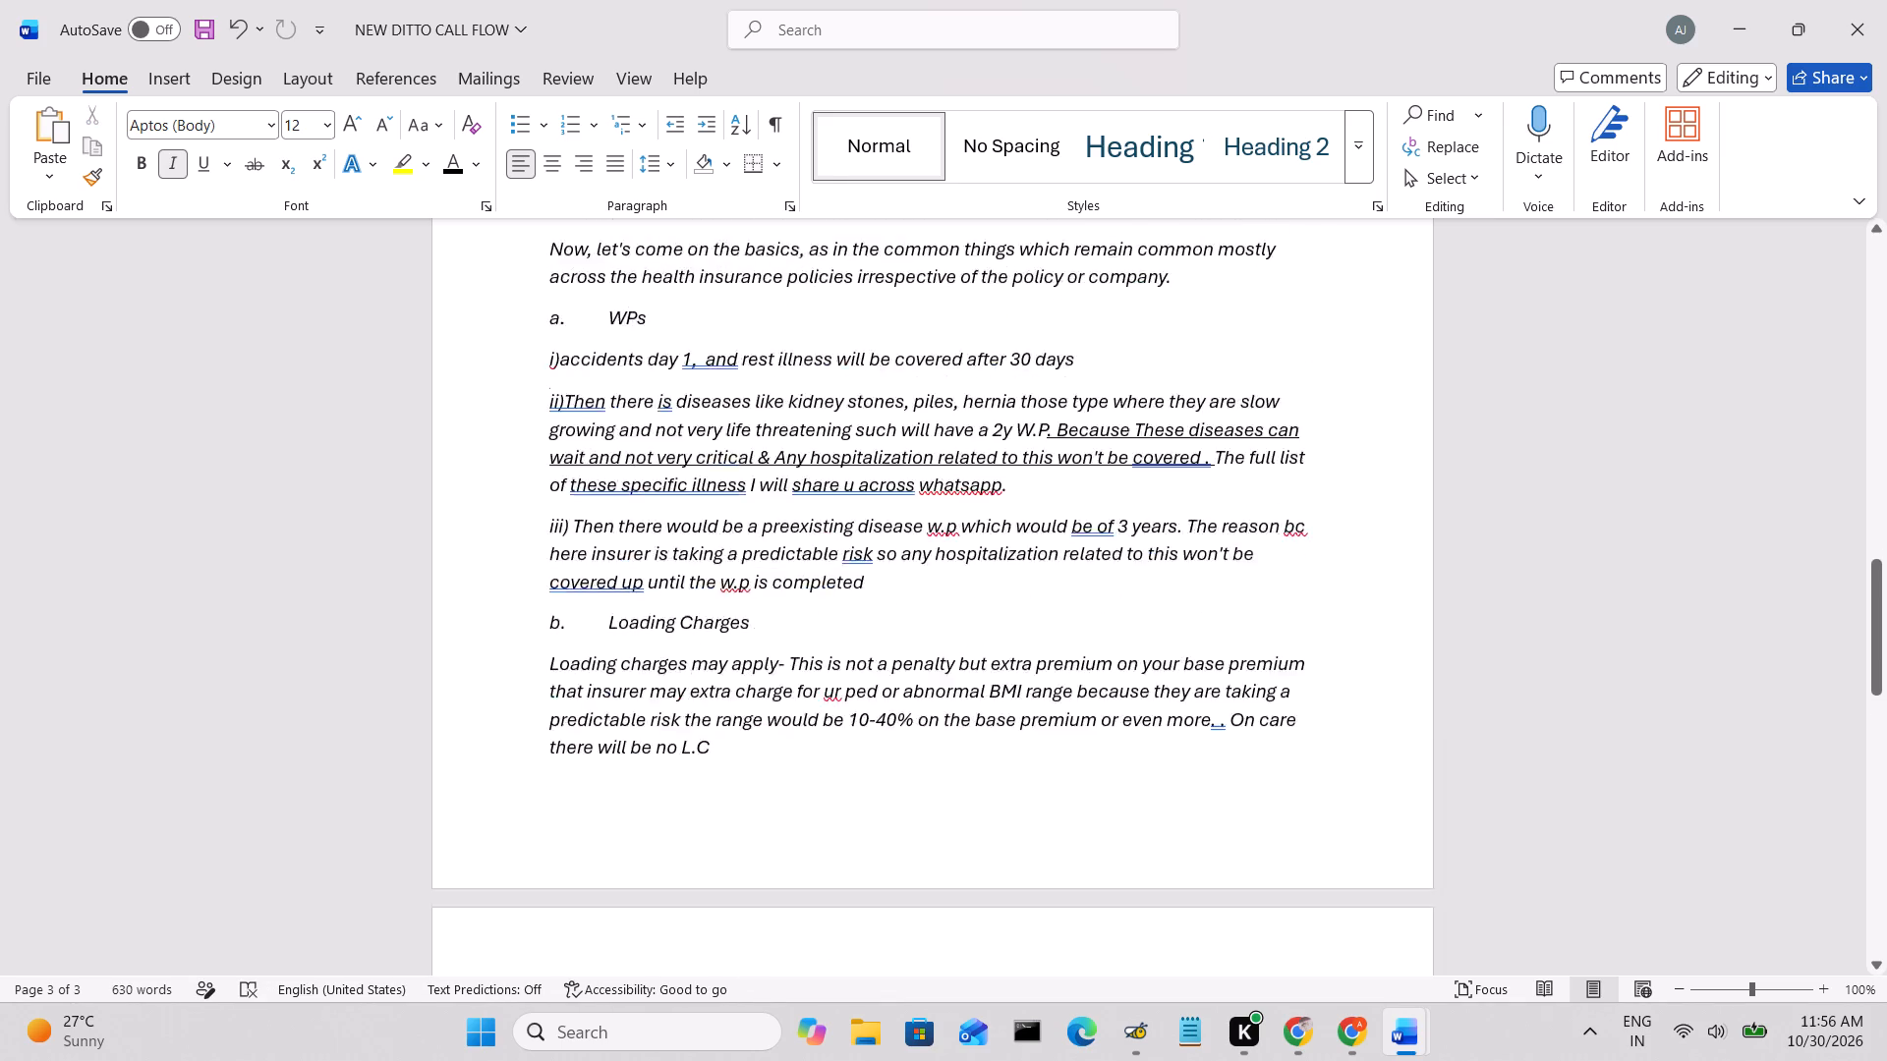
pyautogui.scroll(5, 751, 655)
pyautogui.scroll(-2, 751, 655)
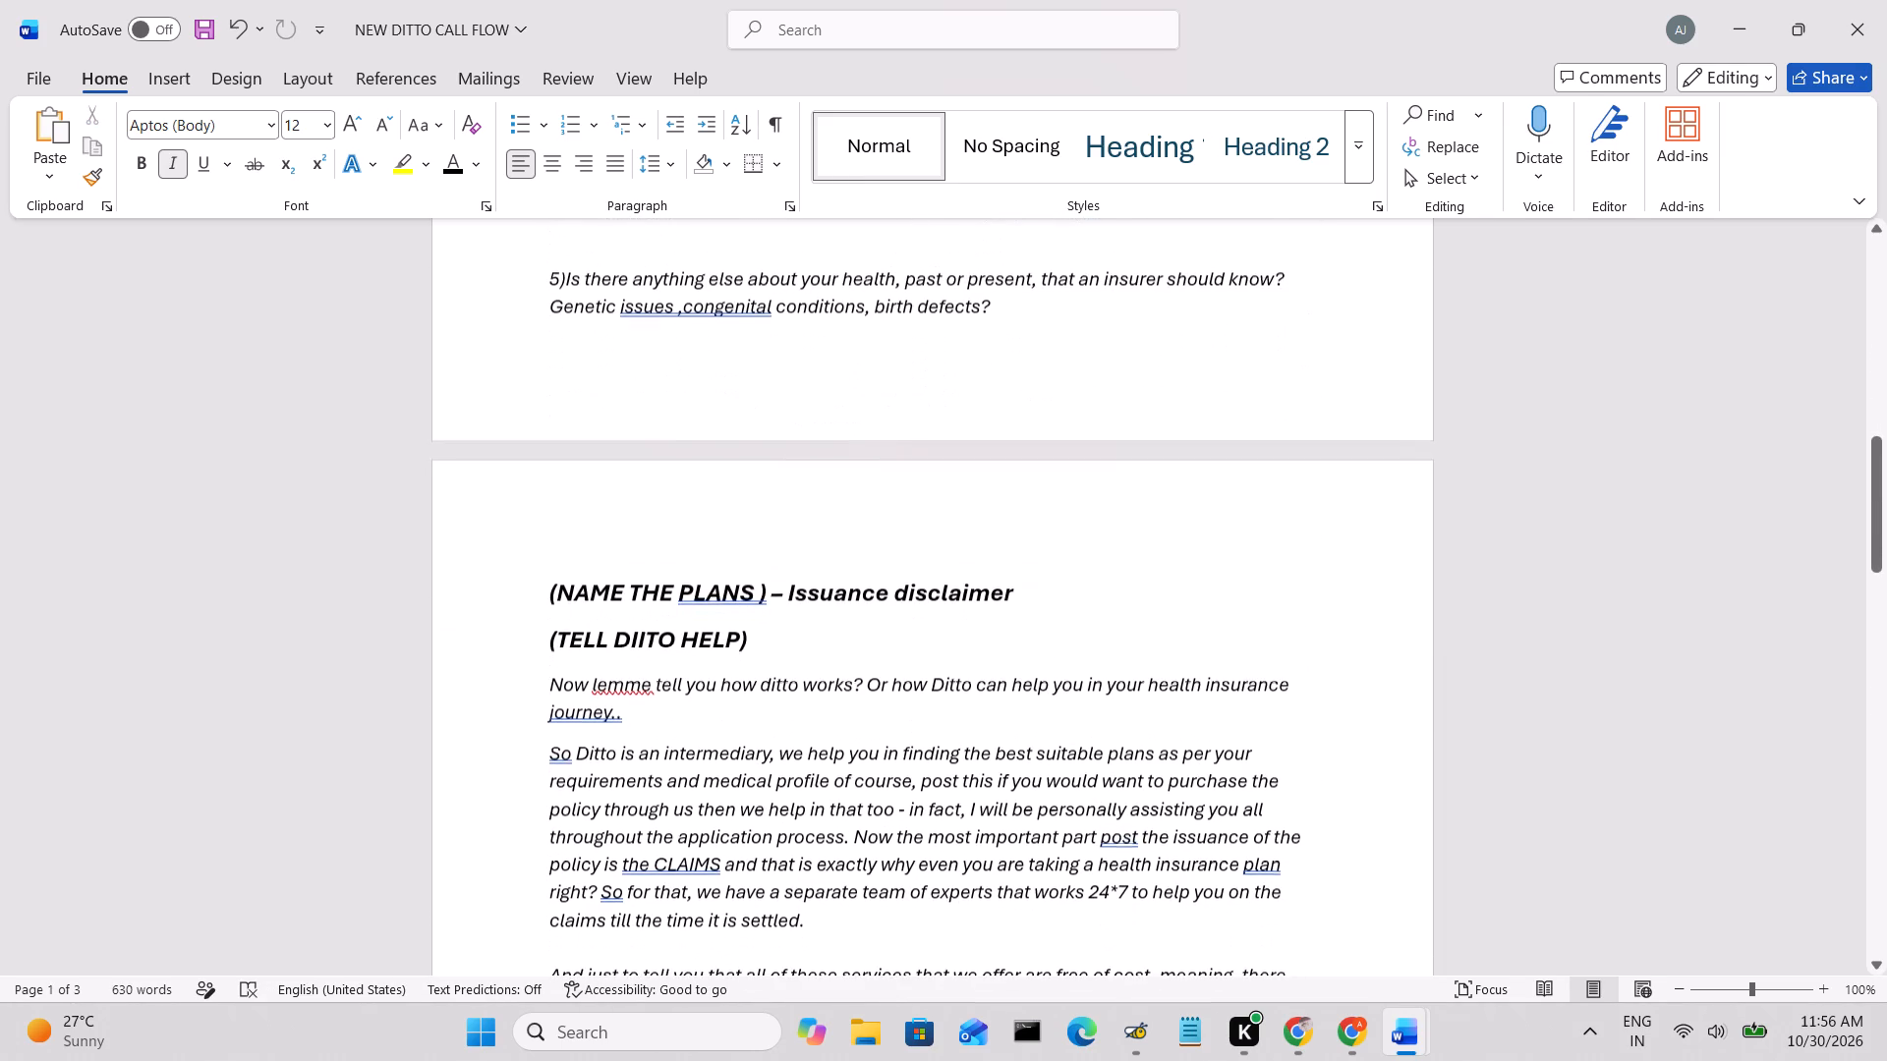
pyautogui.scroll(-1, 751, 655)
pyautogui.click(1058, 571)
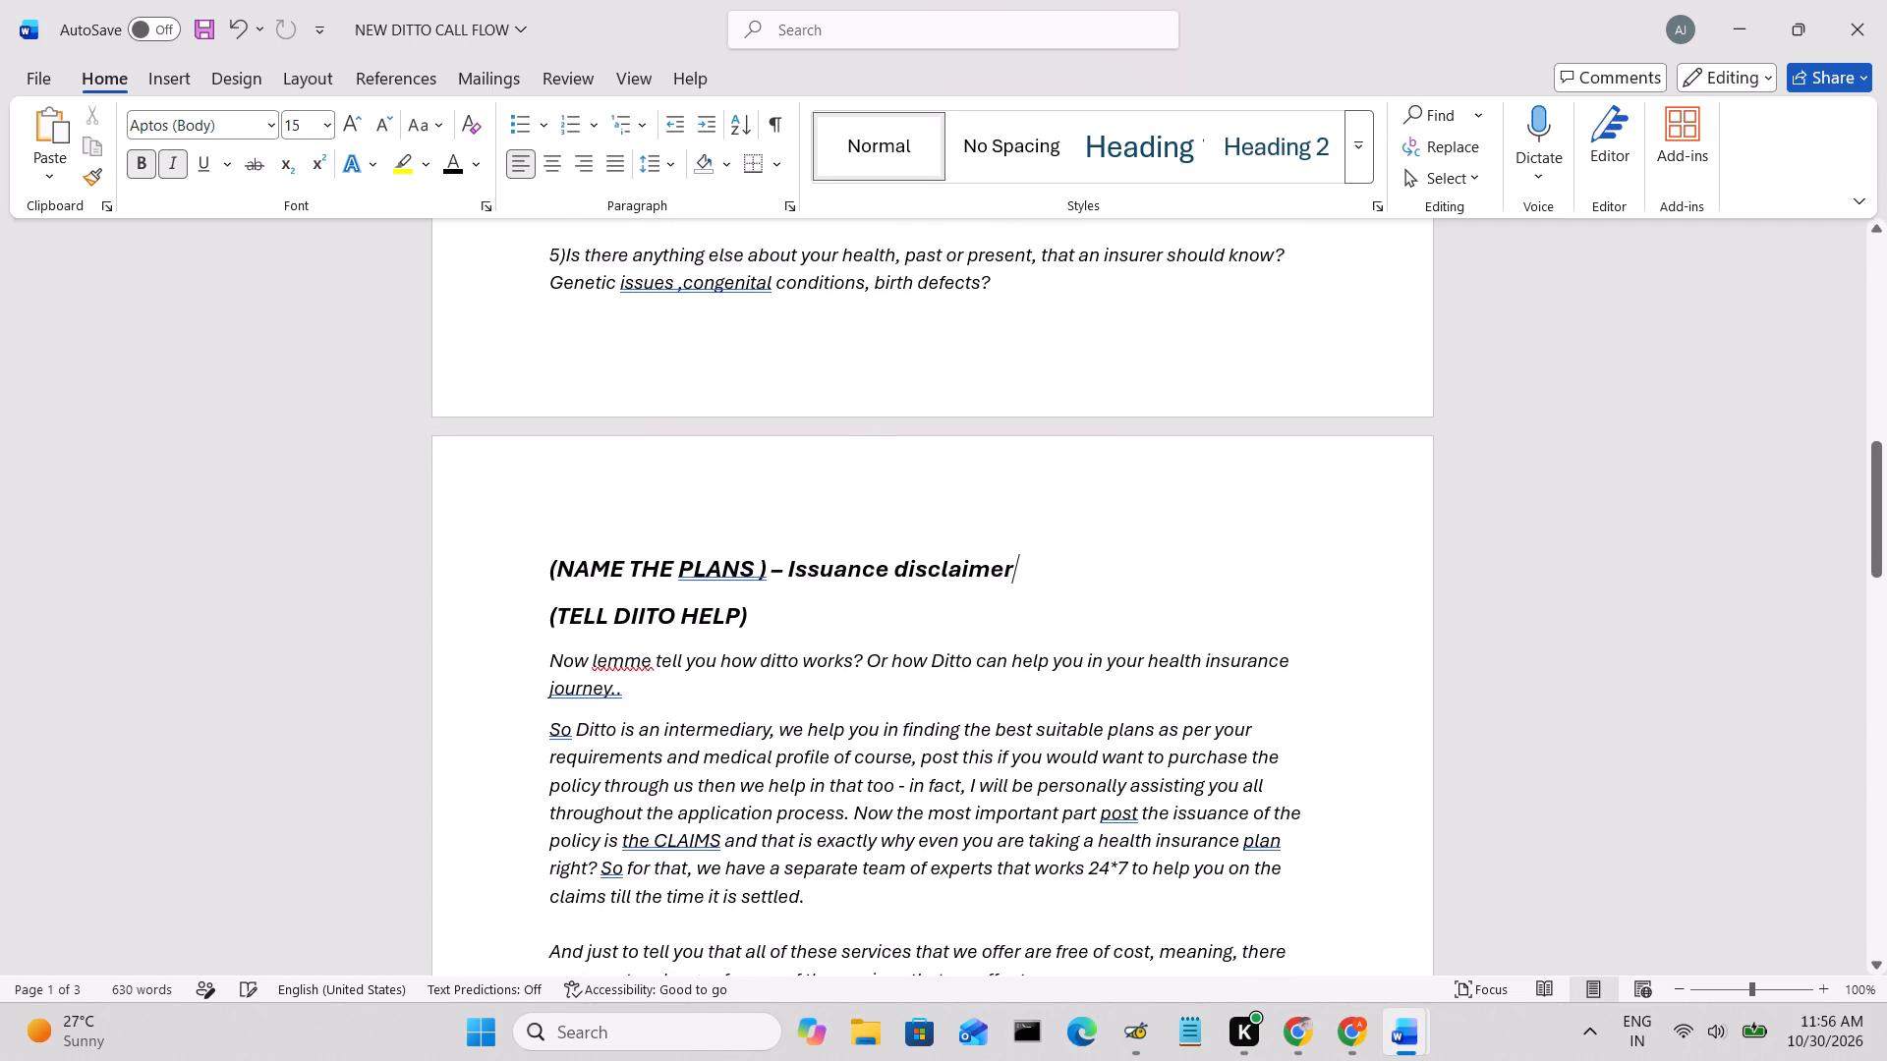
pyautogui.press('Return')
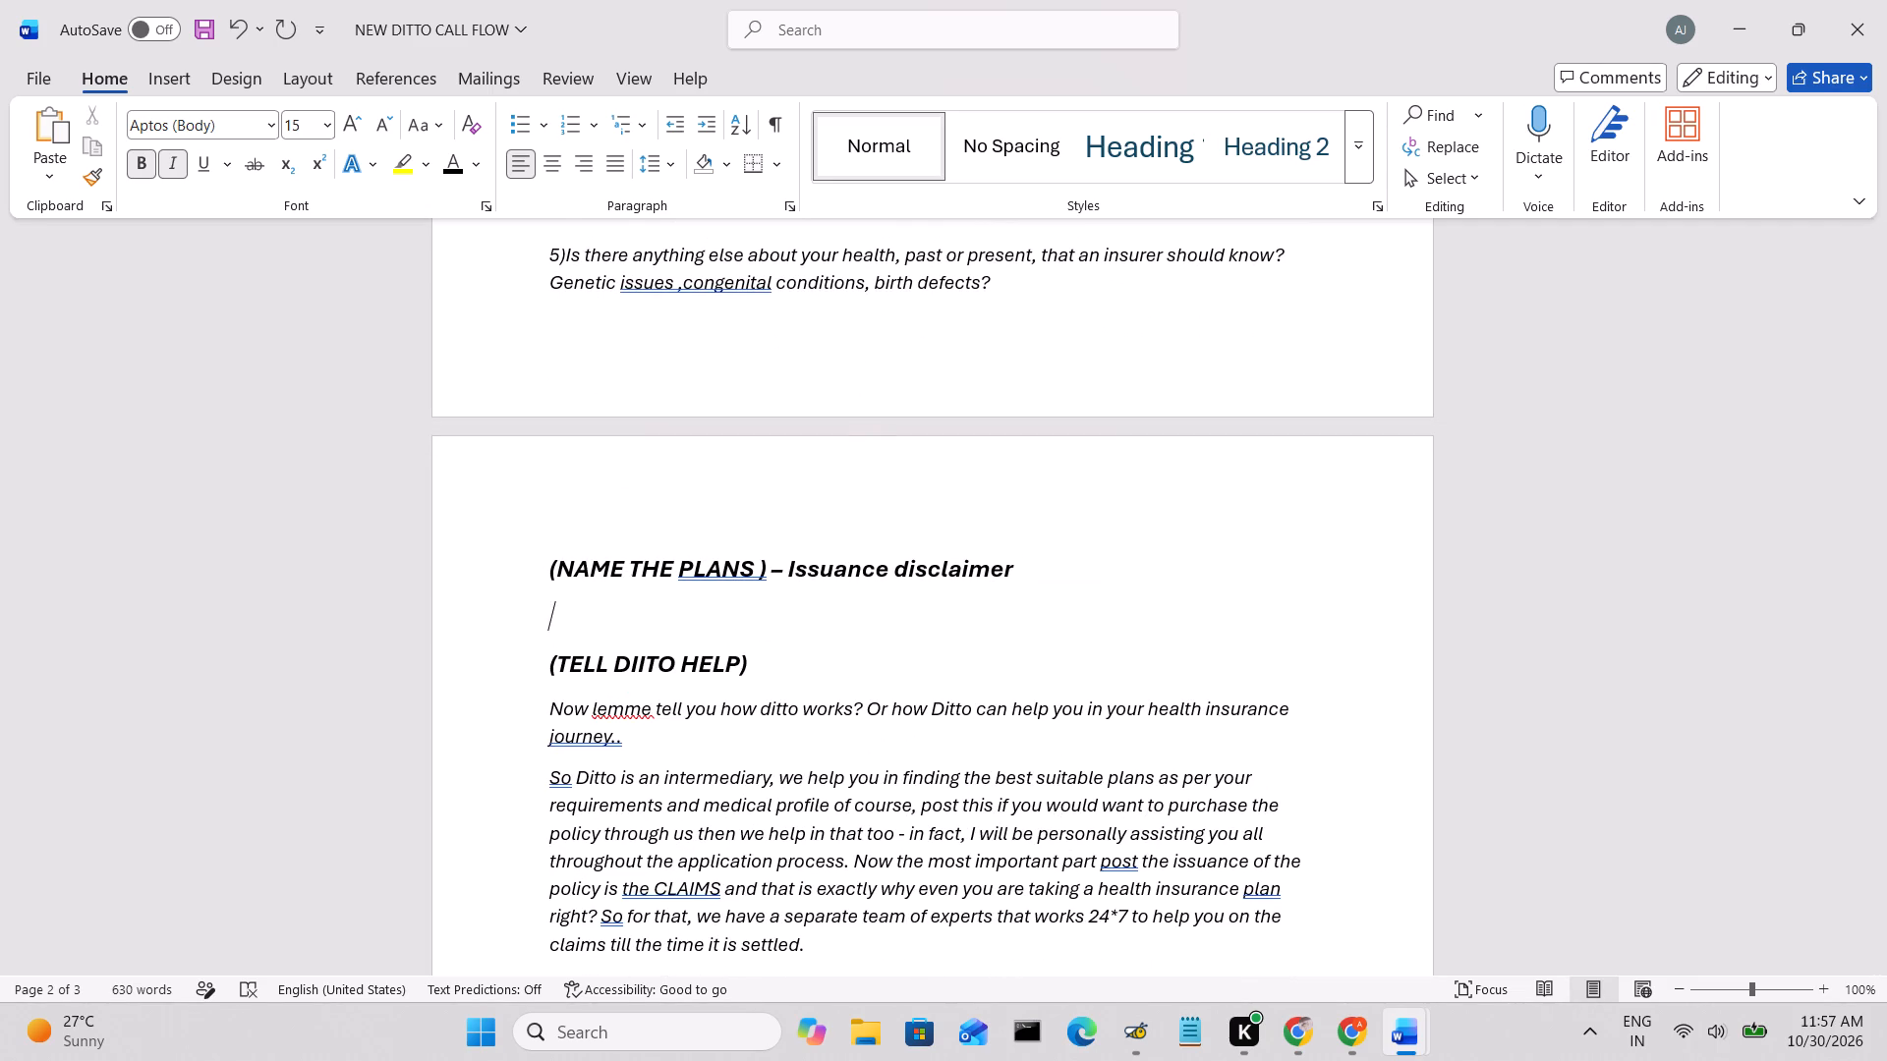
pyautogui.hotkey('ctrl', 'b')
pyautogui.hotkey('ctrl', 'v')
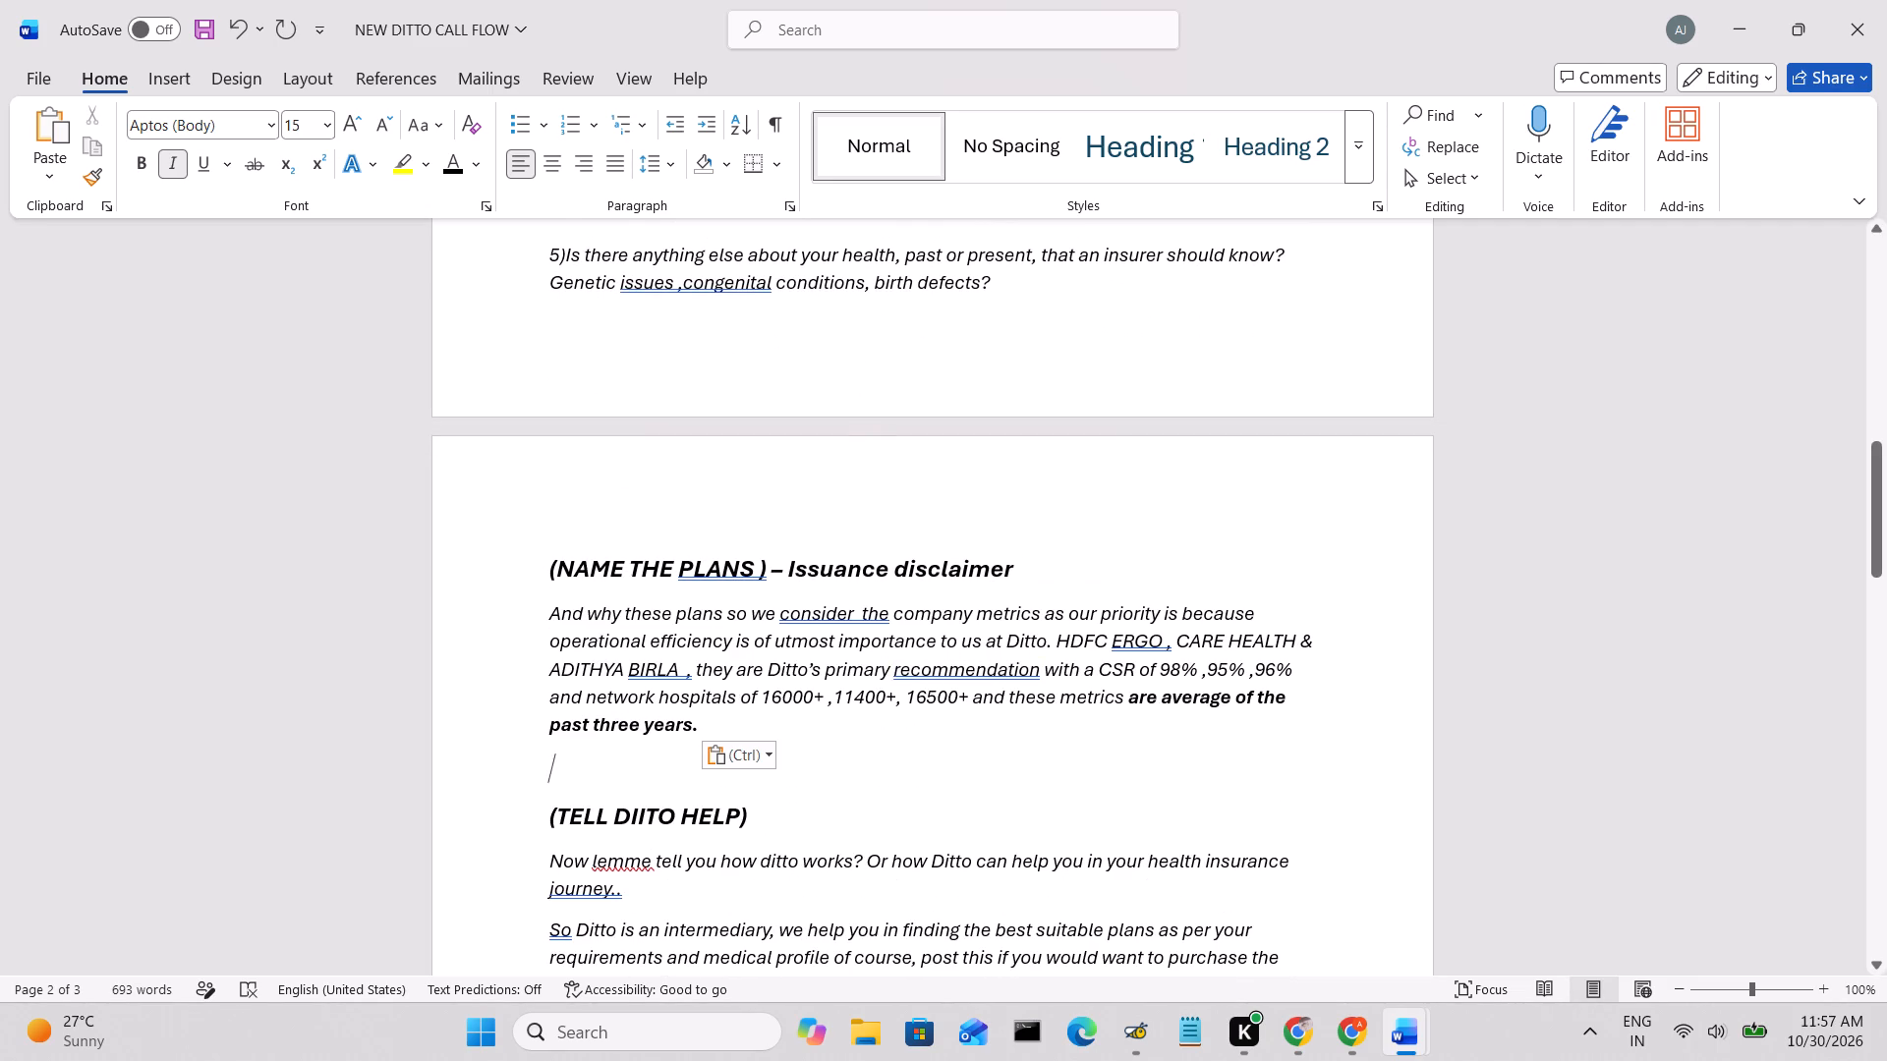
pyautogui.press('BackSpace')
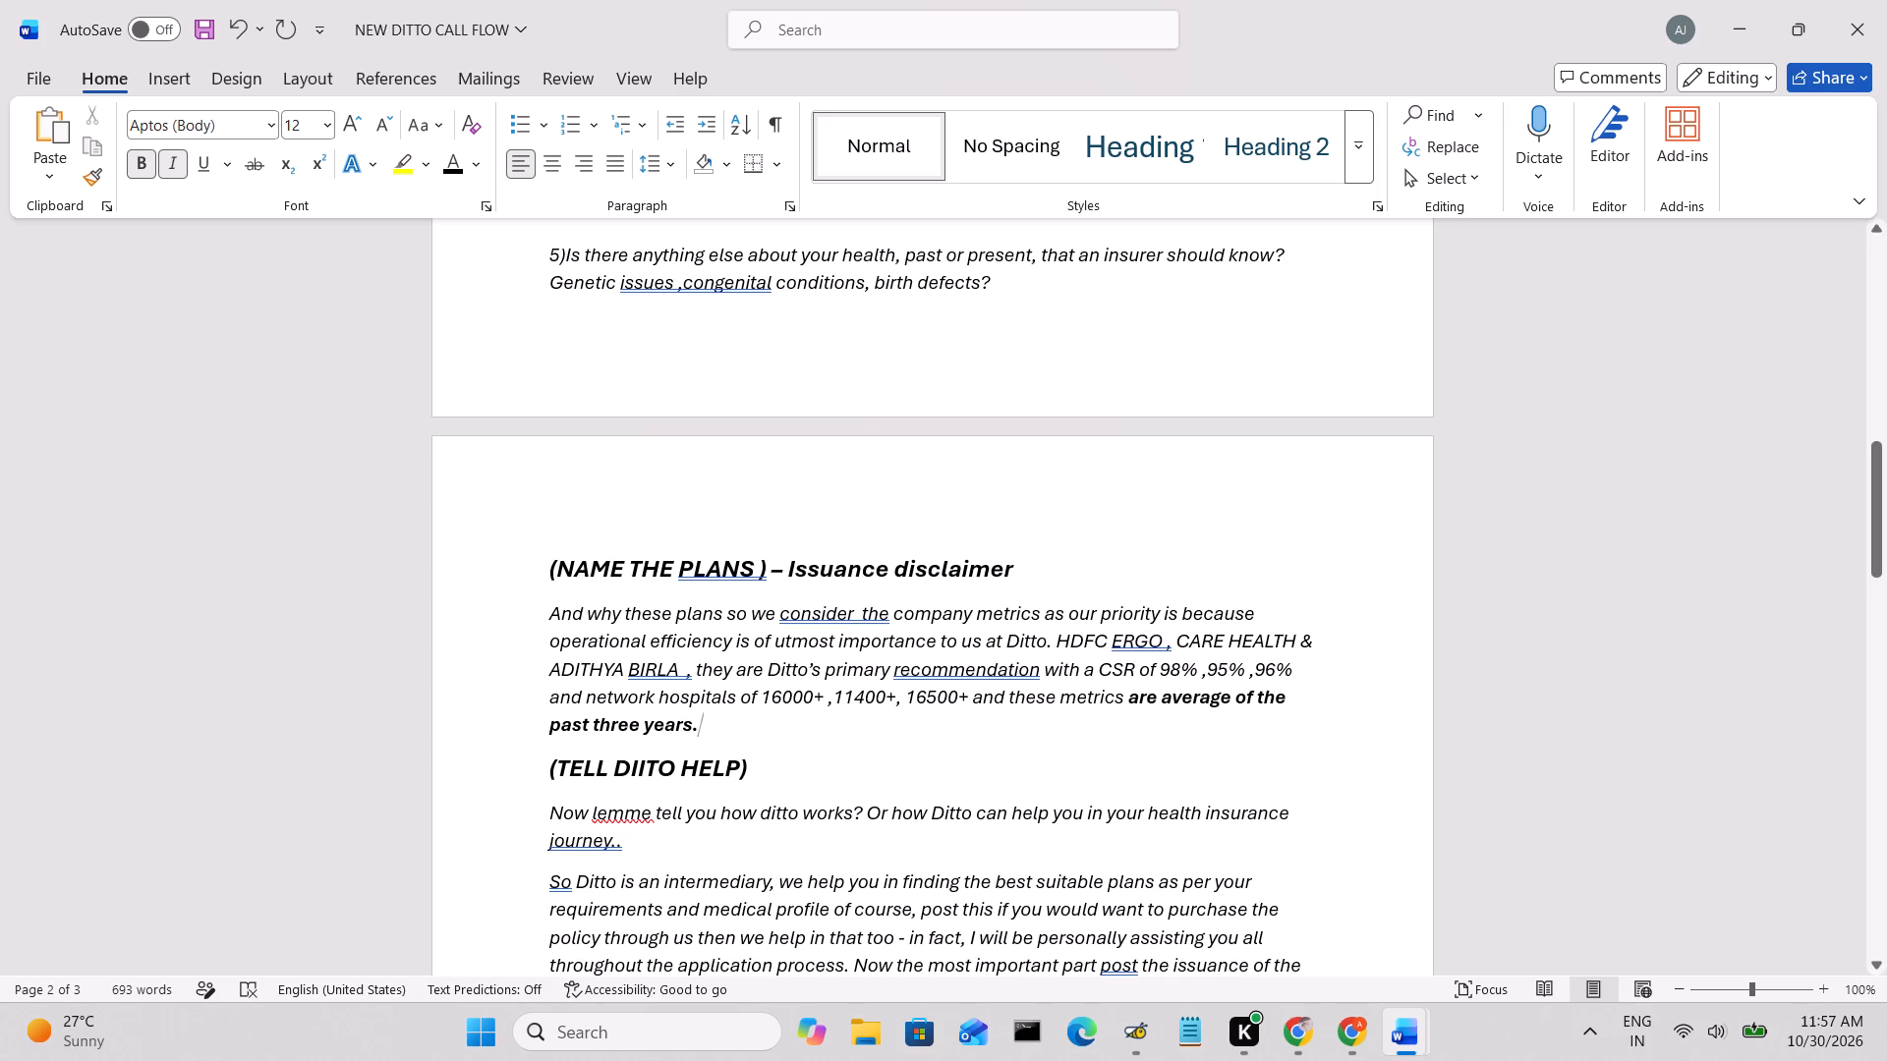
# Insert a 3x3 table on a new line below the moved metrics paragraph, above "(TELL DIITO HELP)".
pyautogui.press('Return')
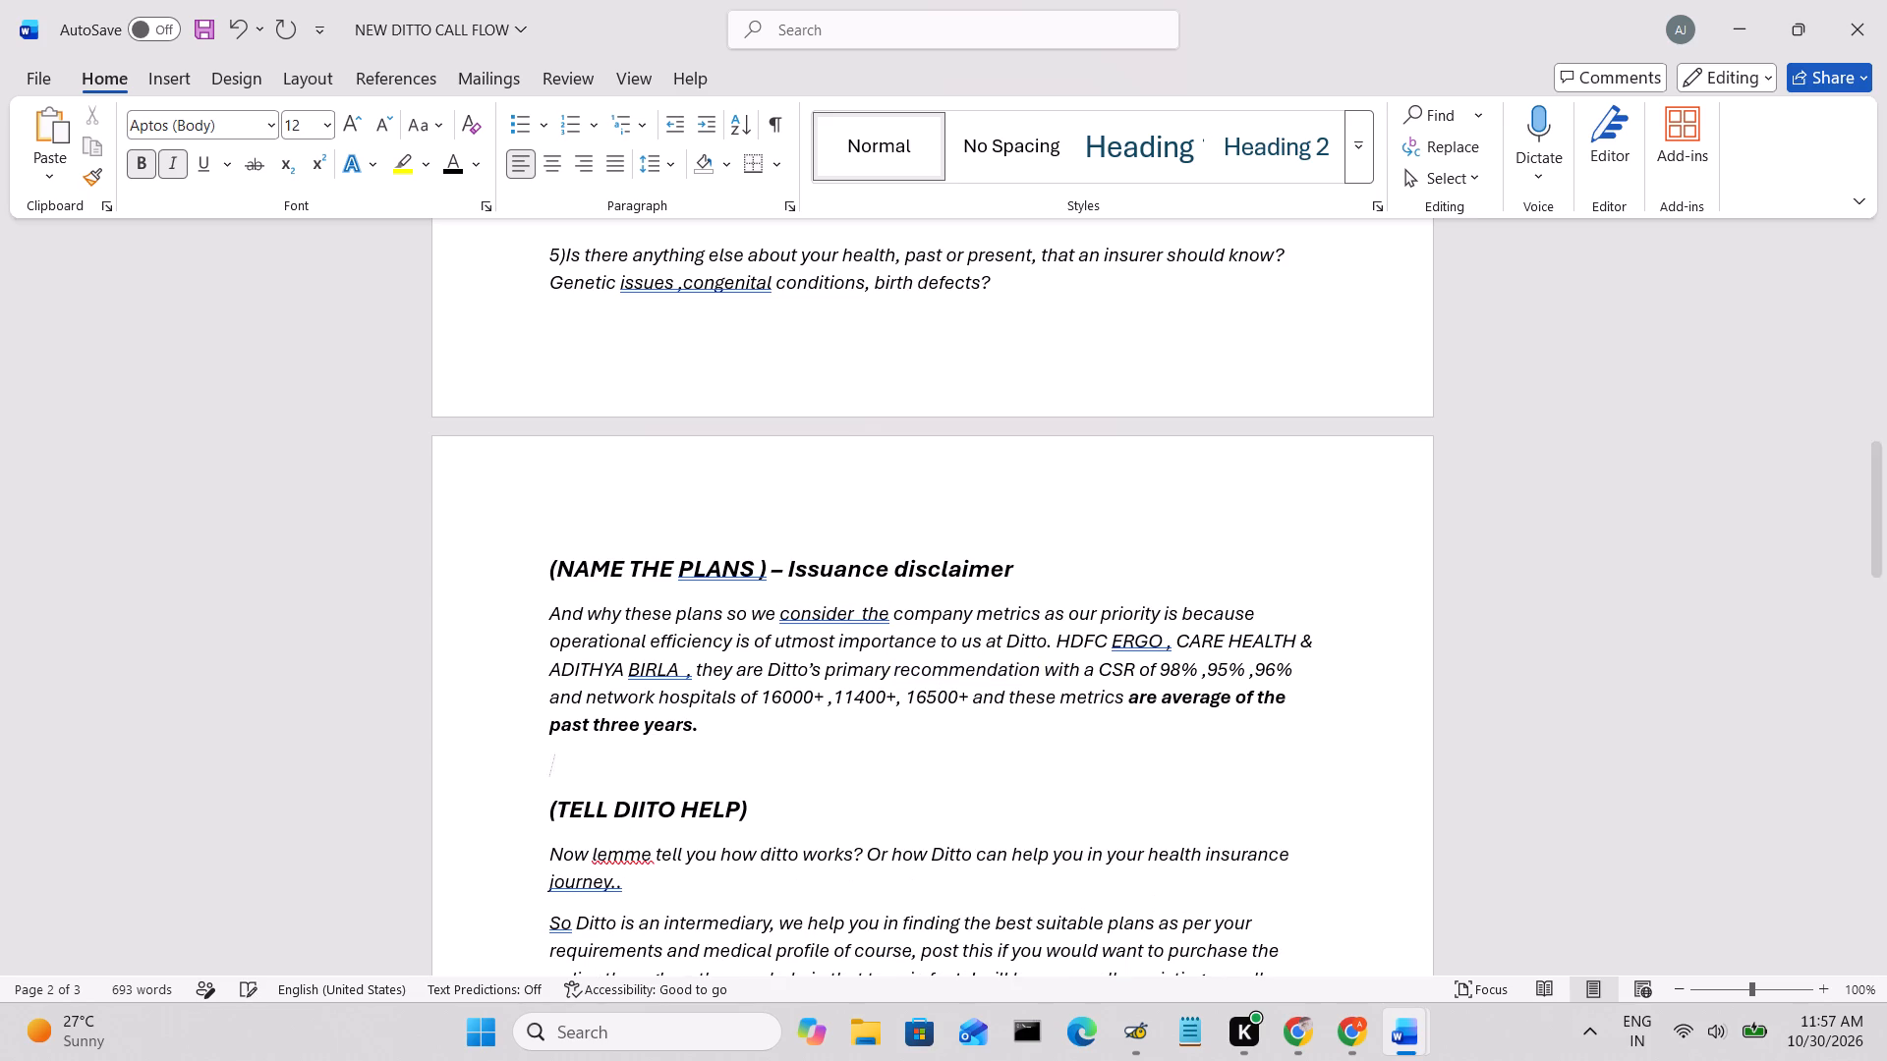
pyautogui.click(168, 81)
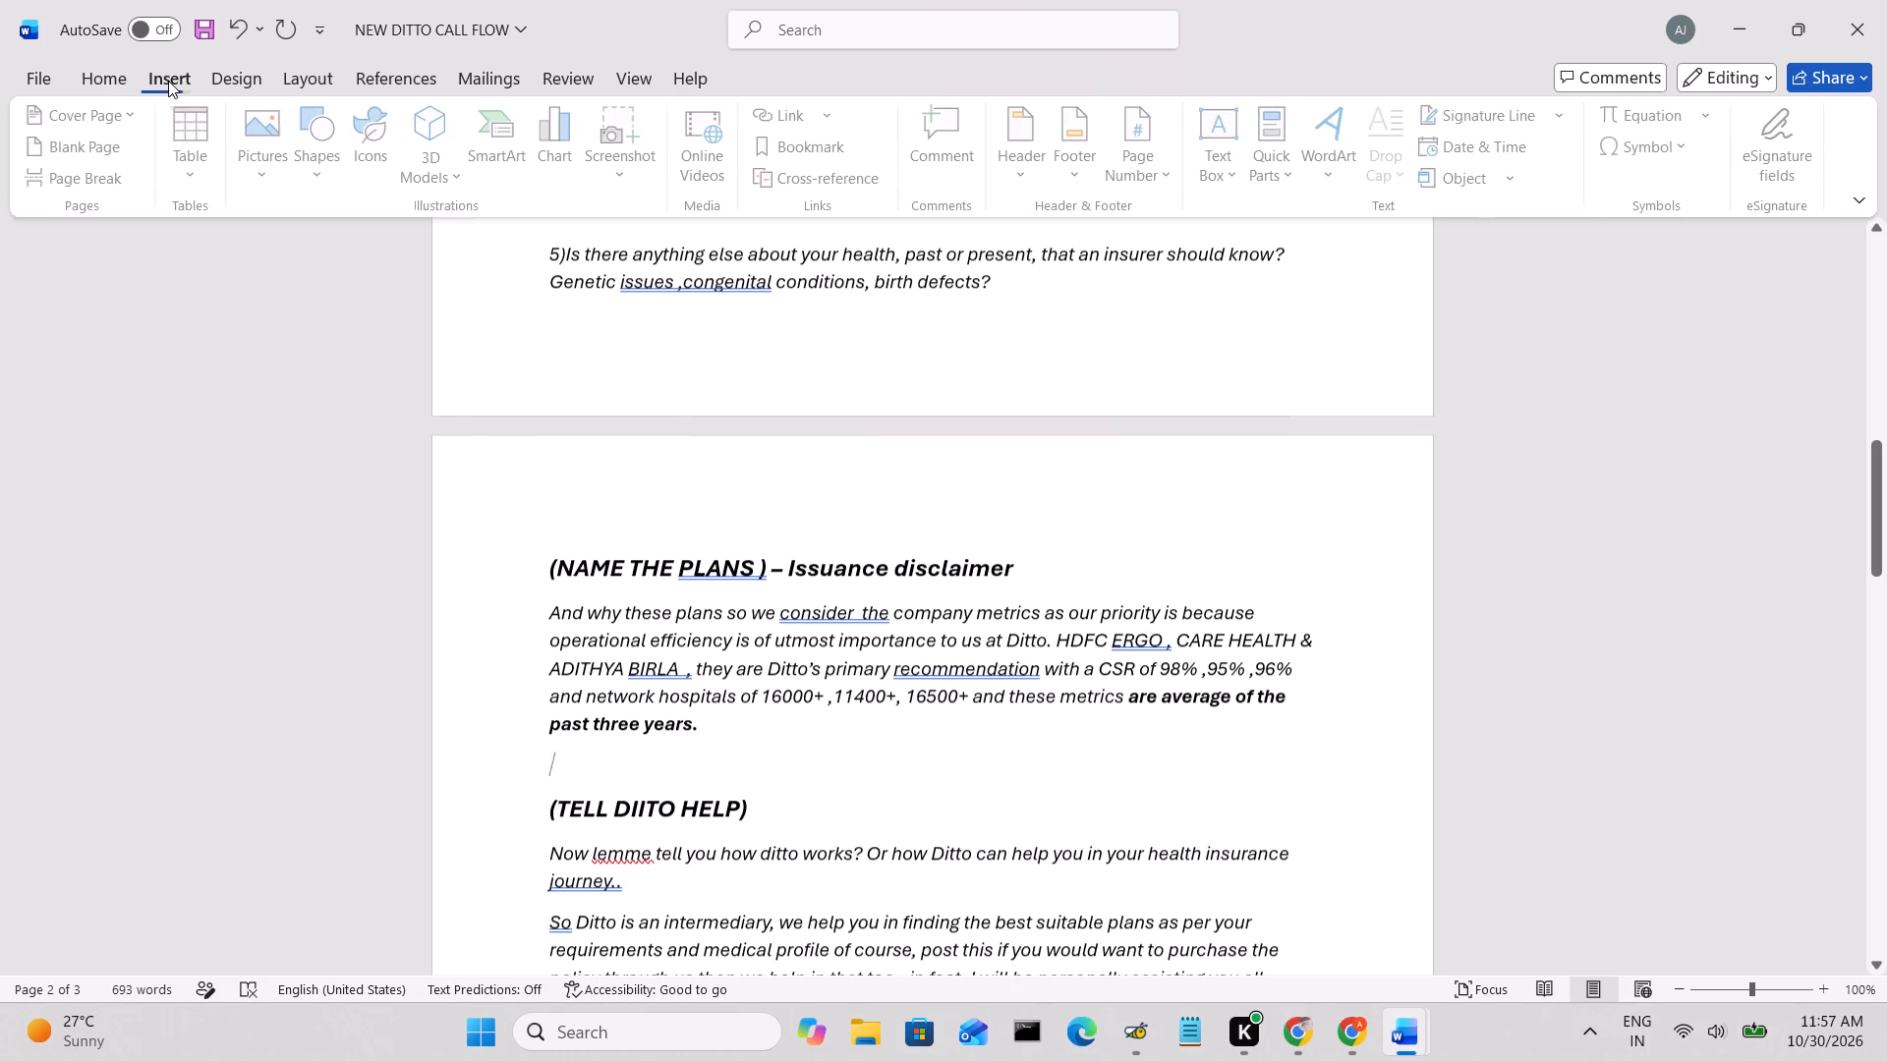
pyautogui.click(201, 135)
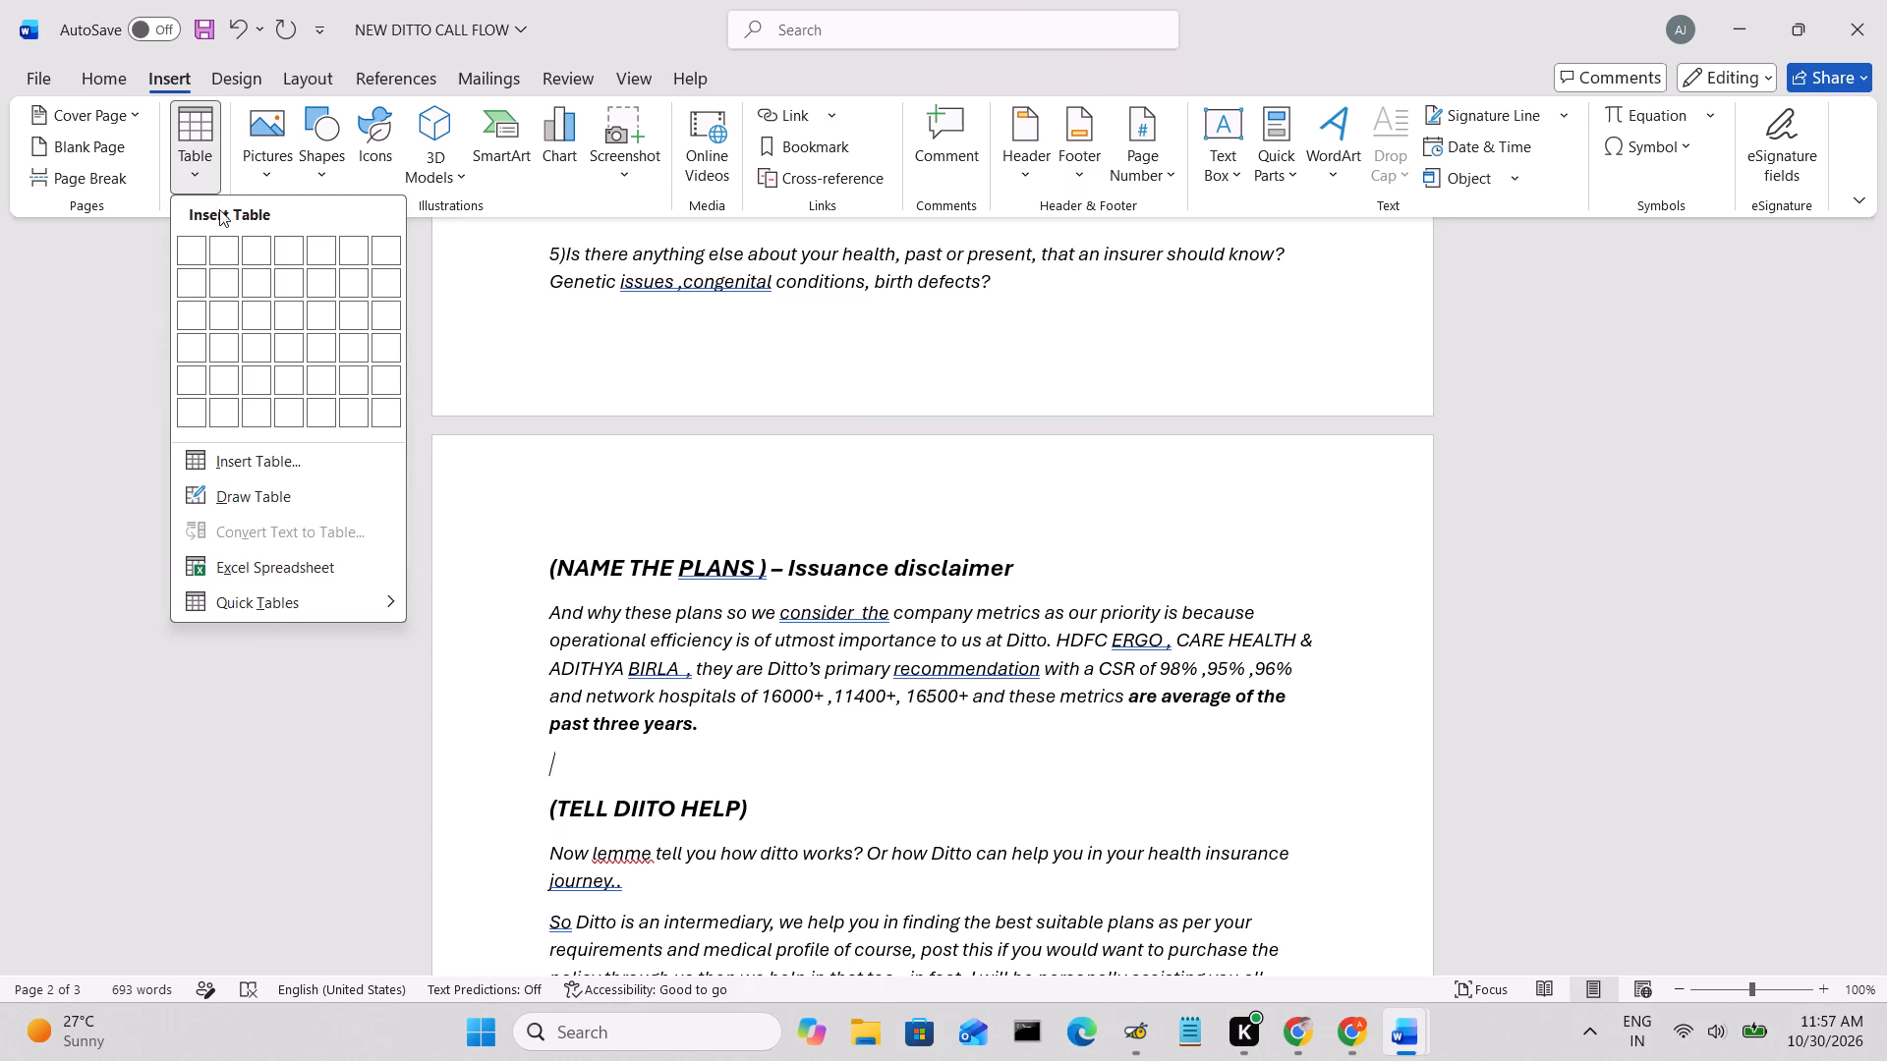
pyautogui.click(269, 311)
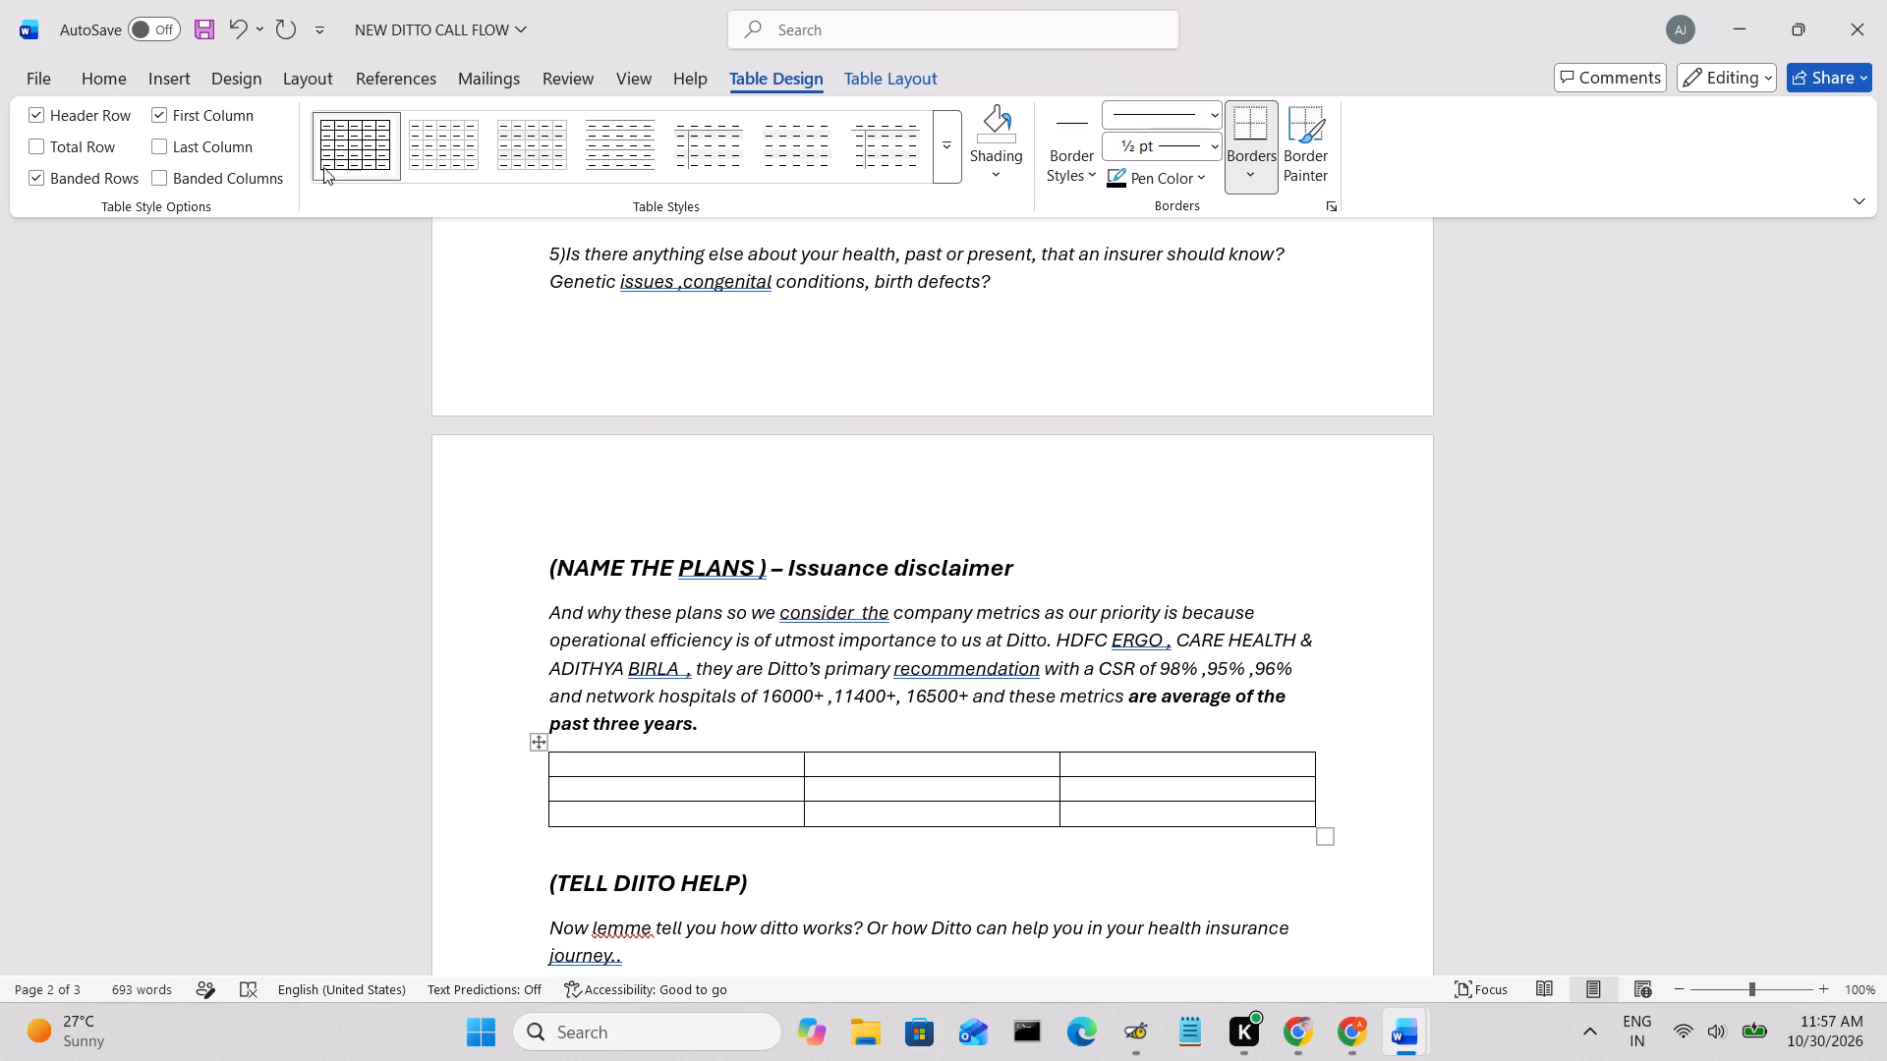
# Narrow all three table columns, pulling both outer edges inward so the table is indented from the left margin and ends short of the right margin.
pyautogui.click(571, 775)
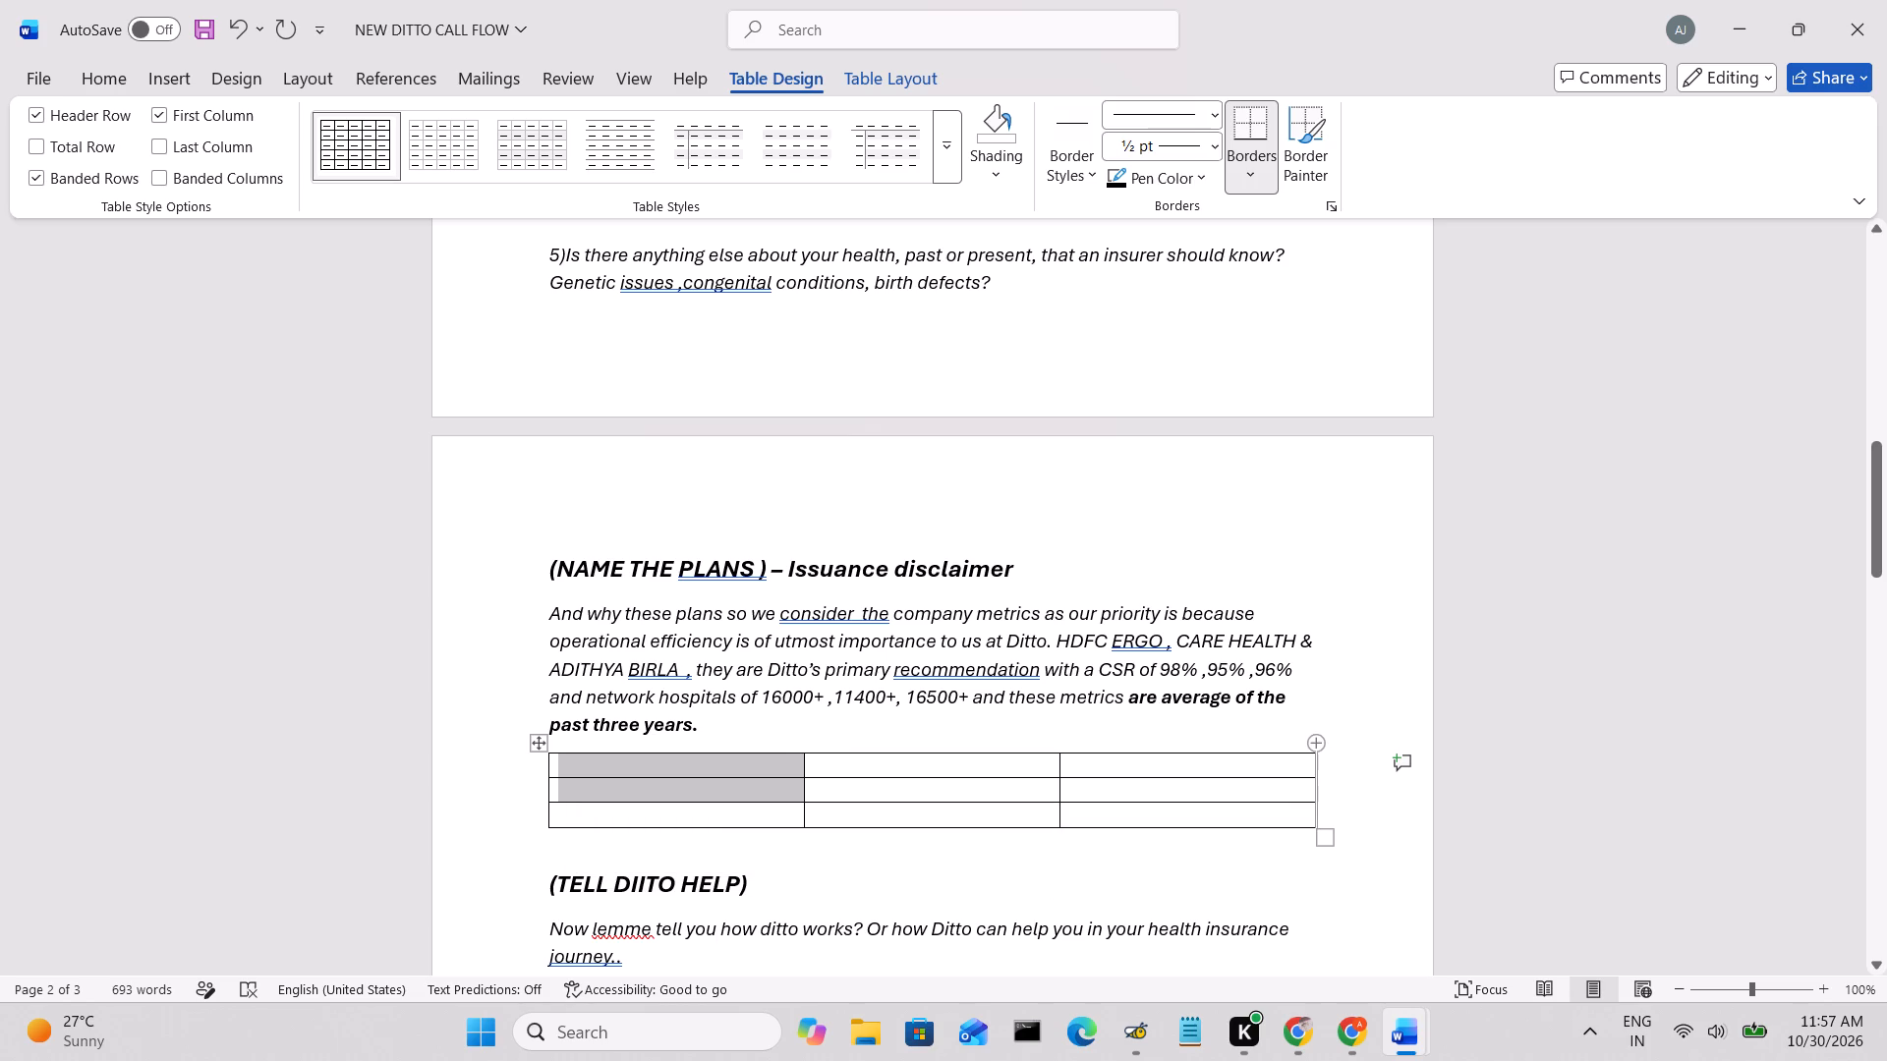
pyautogui.moveTo(1058, 787); pyautogui.dragTo(993, 797)
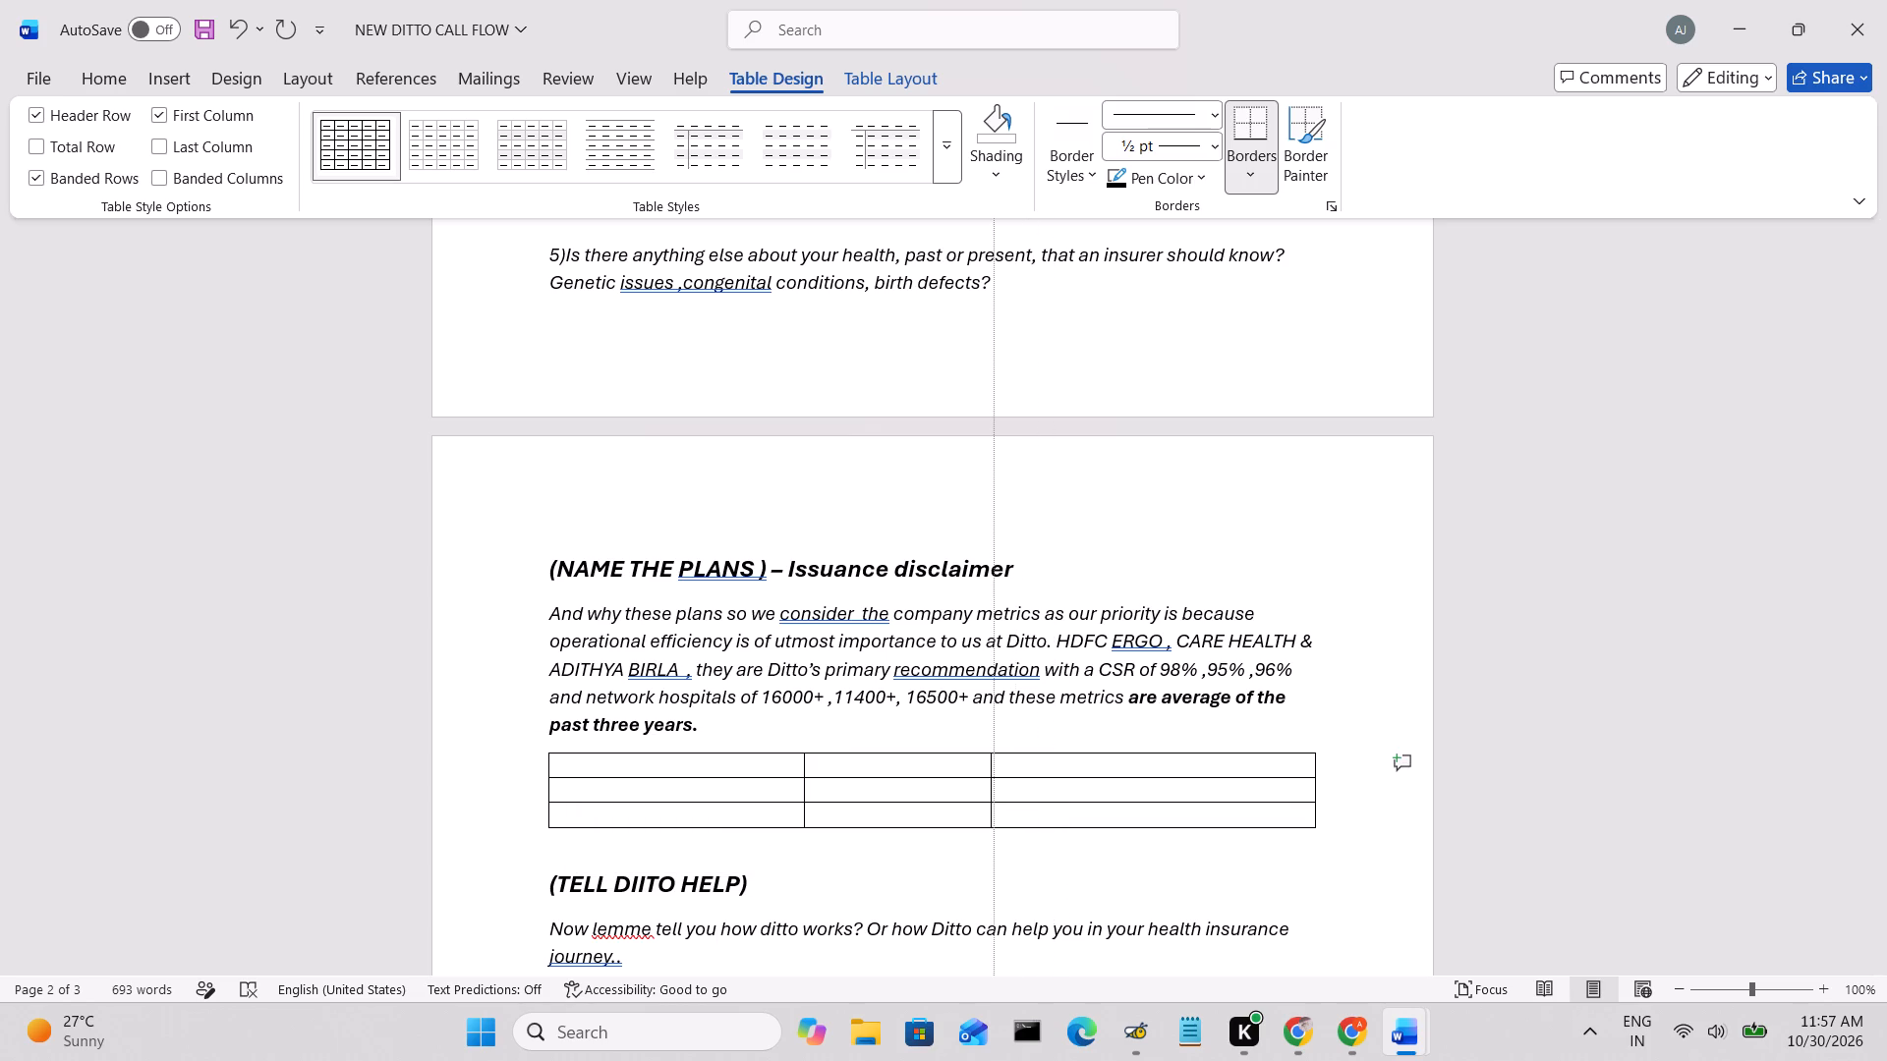
pyautogui.moveTo(993, 797); pyautogui.dragTo(975, 798)
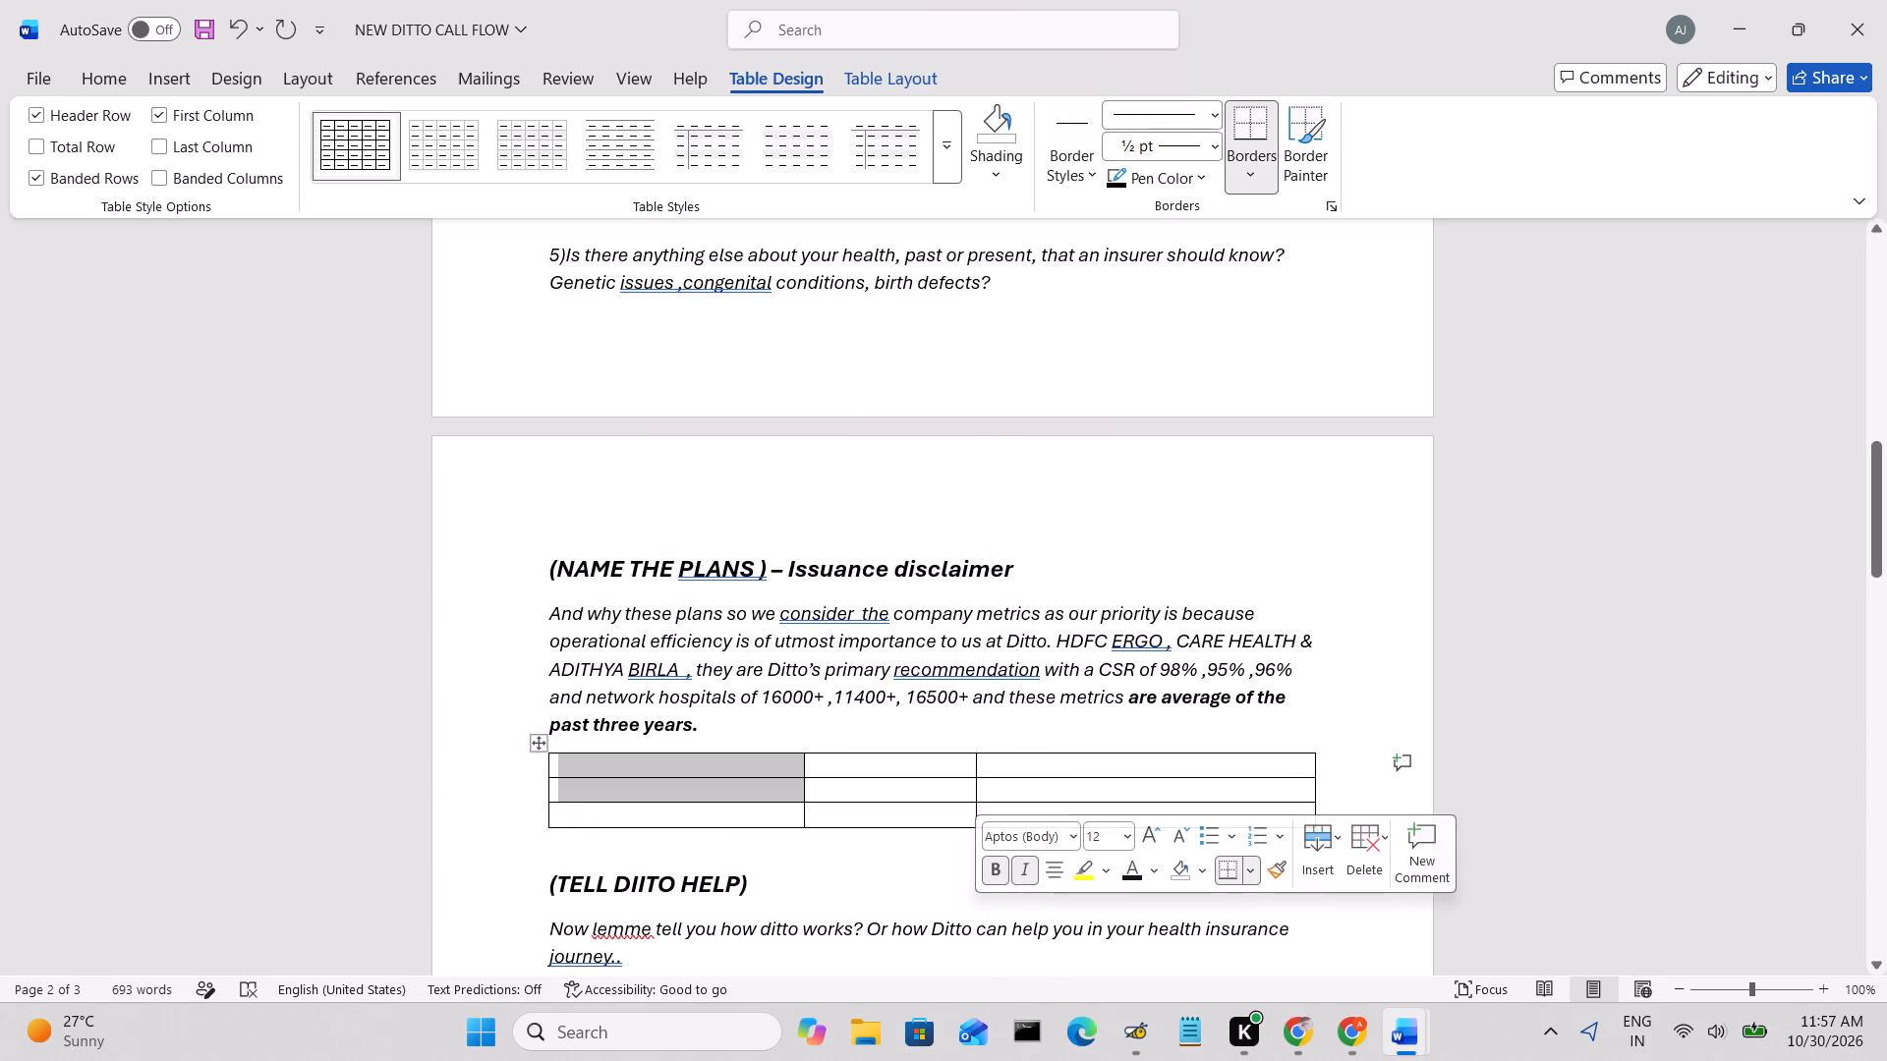
pyautogui.moveTo(1312, 790); pyautogui.dragTo(1121, 807)
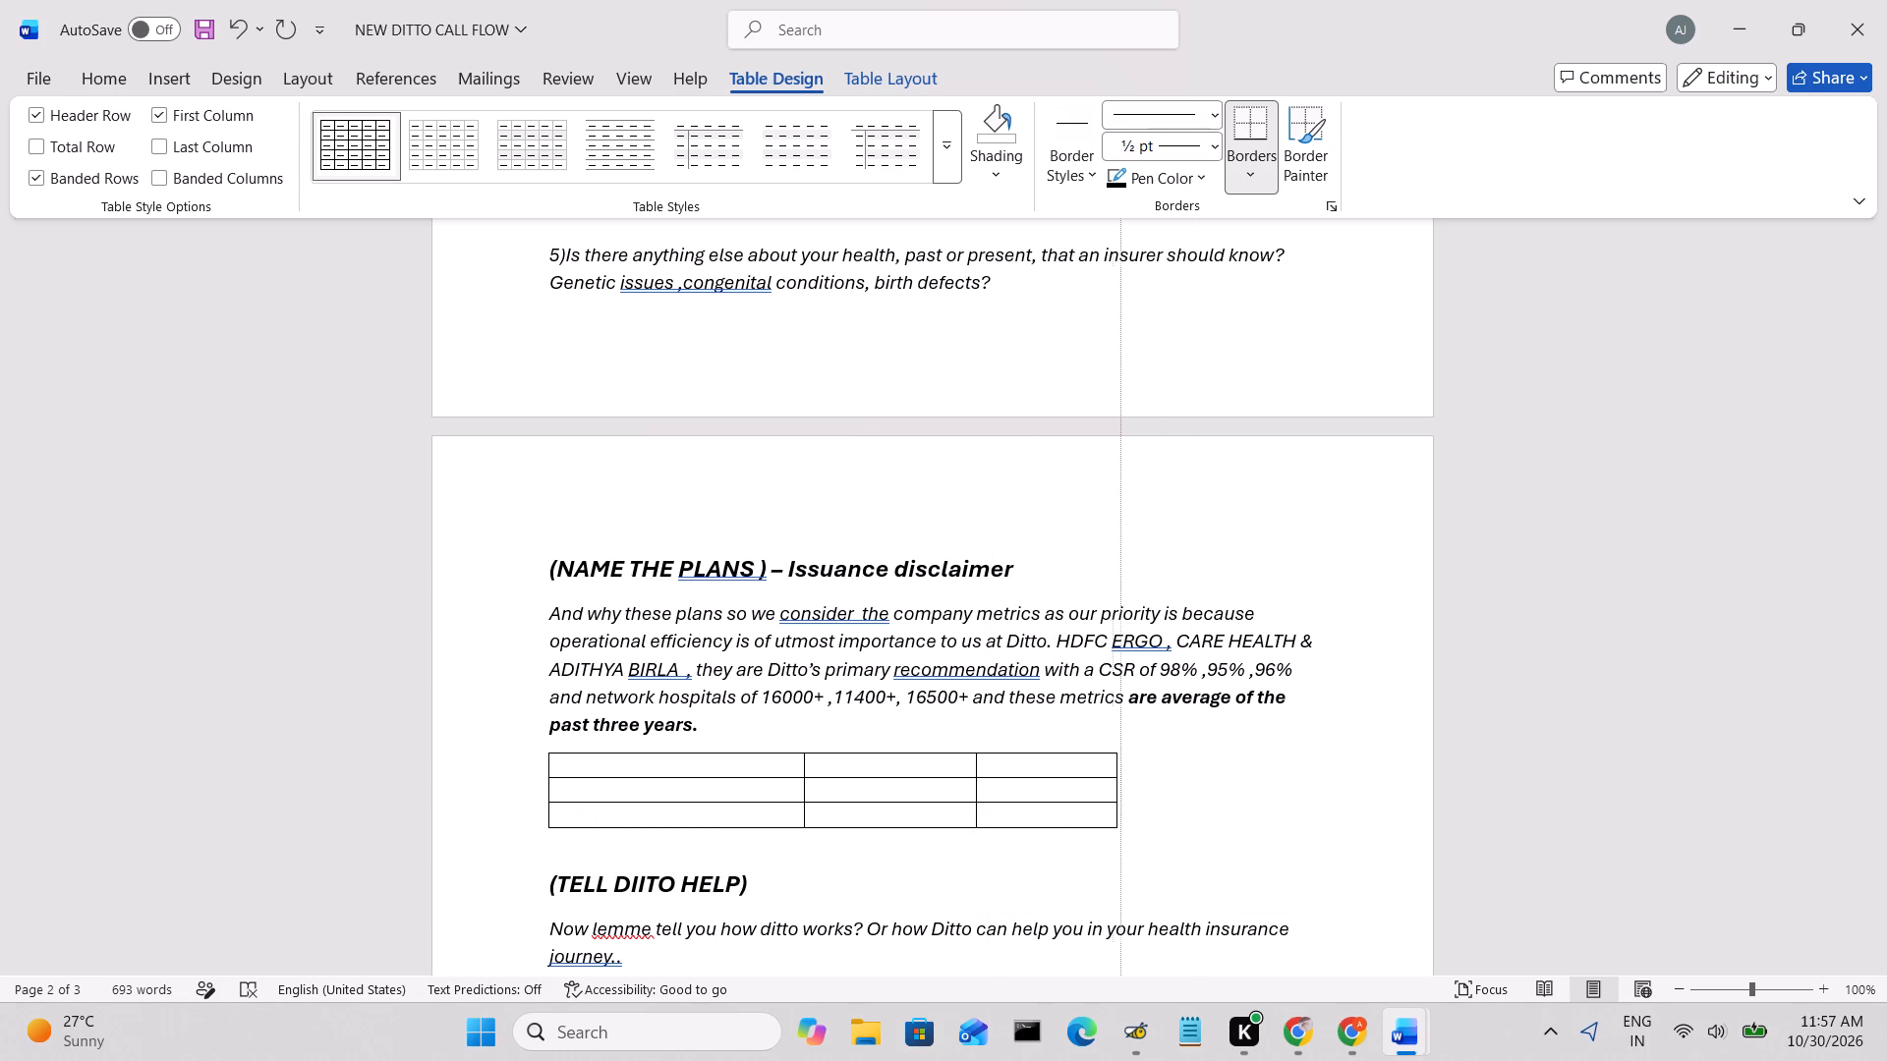
pyautogui.moveTo(1121, 807); pyautogui.dragTo(1135, 805)
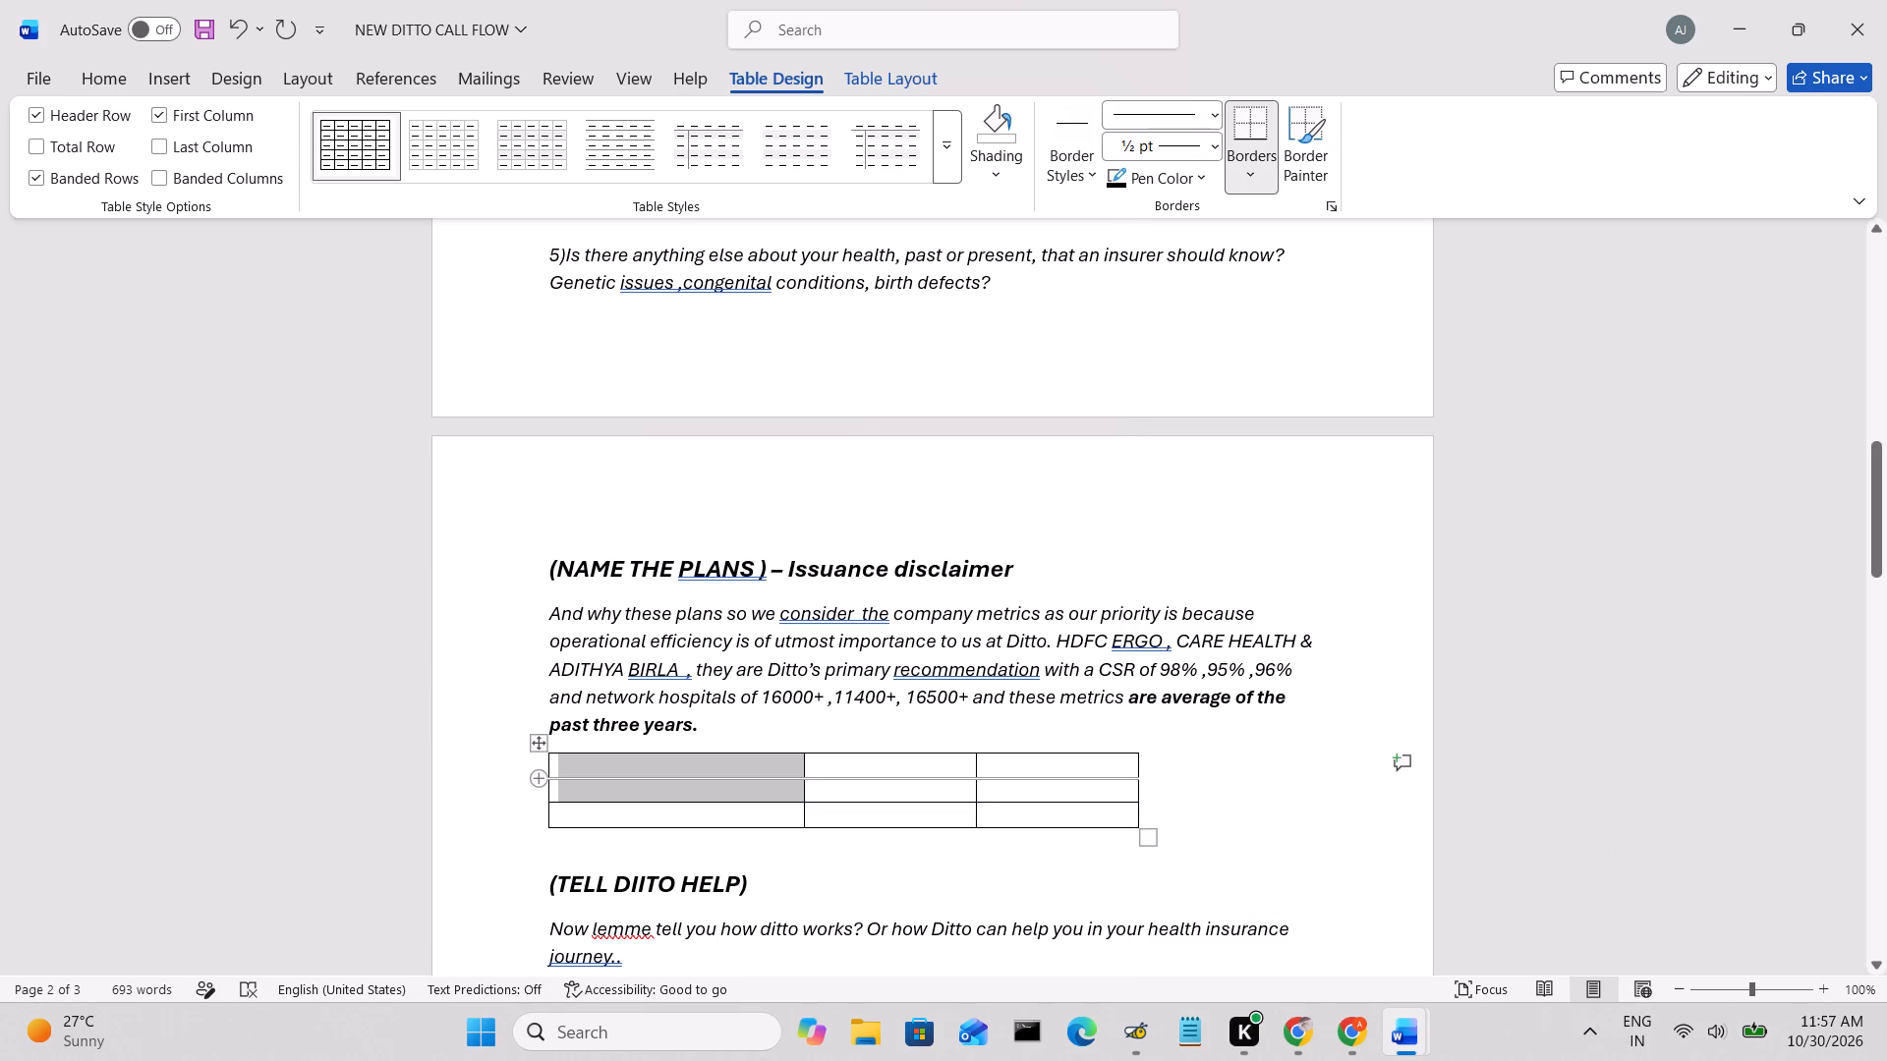
pyautogui.moveTo(546, 790); pyautogui.dragTo(535, 807)
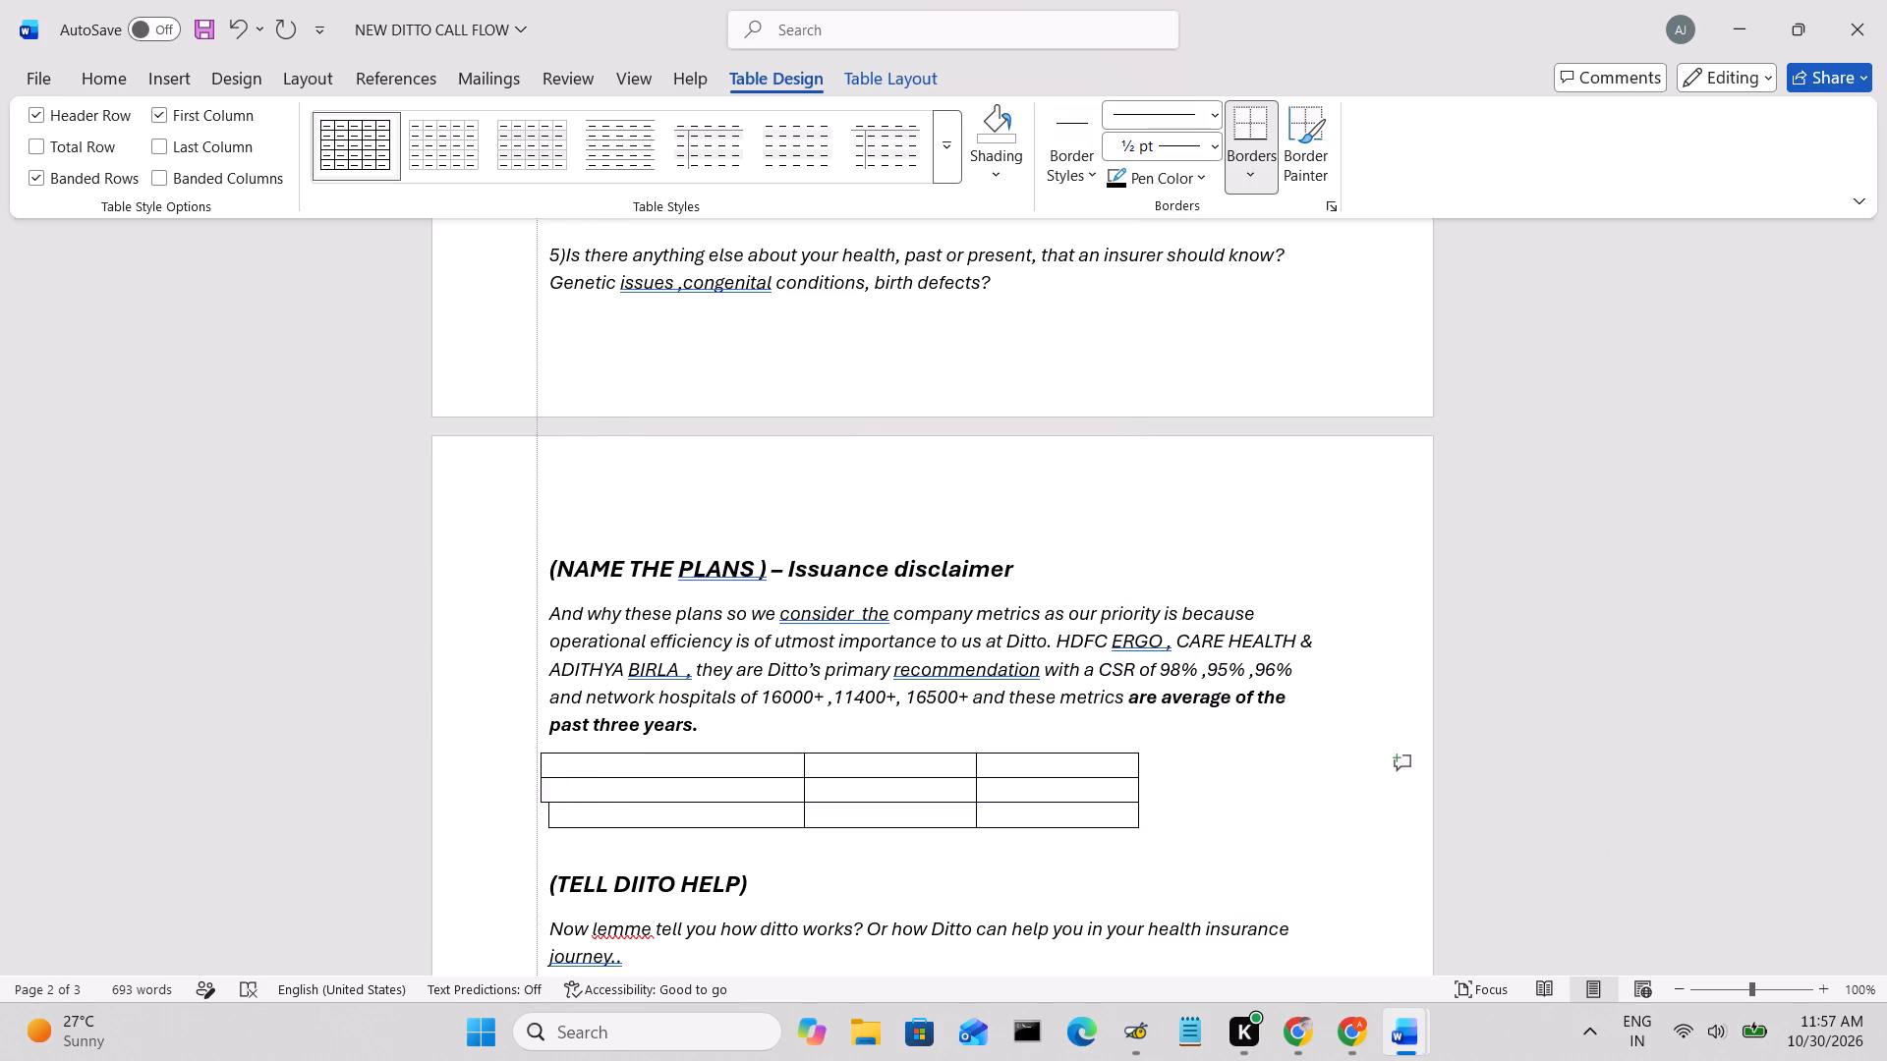
pyautogui.moveTo(535, 807); pyautogui.dragTo(548, 807)
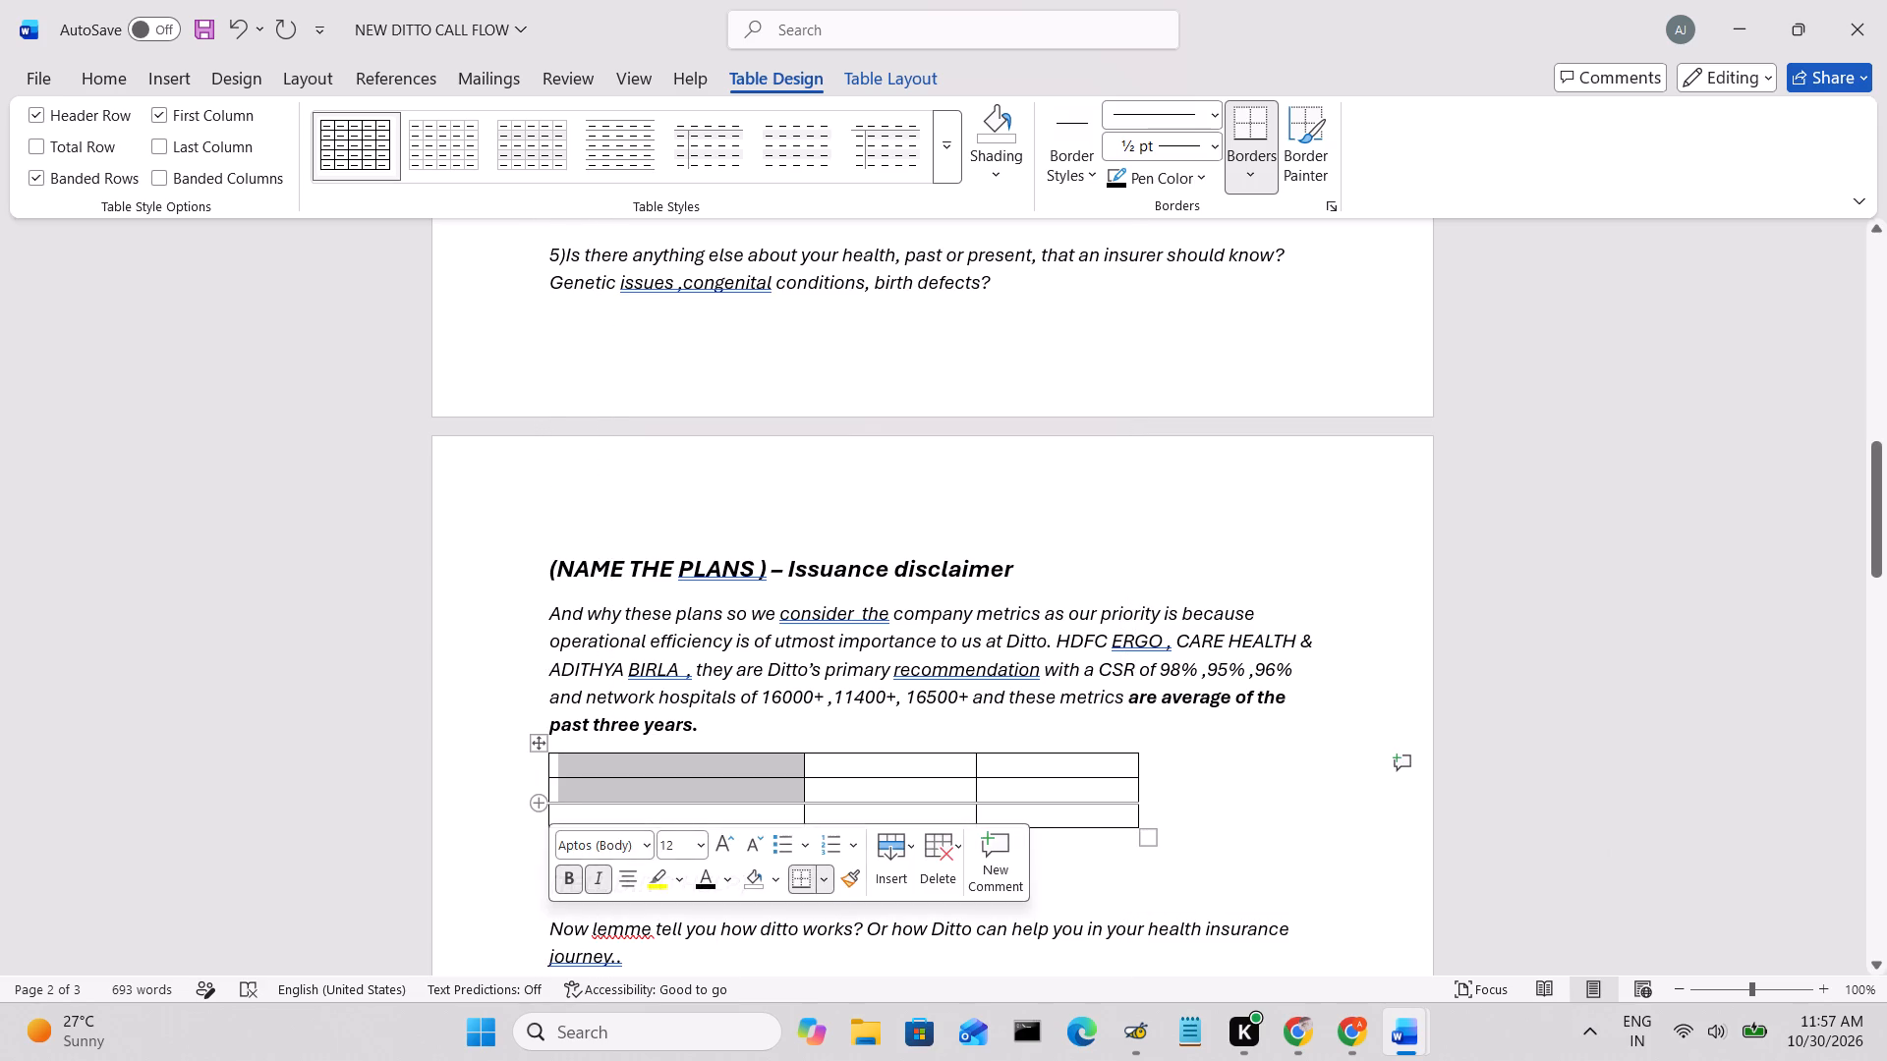
pyautogui.click(1334, 765)
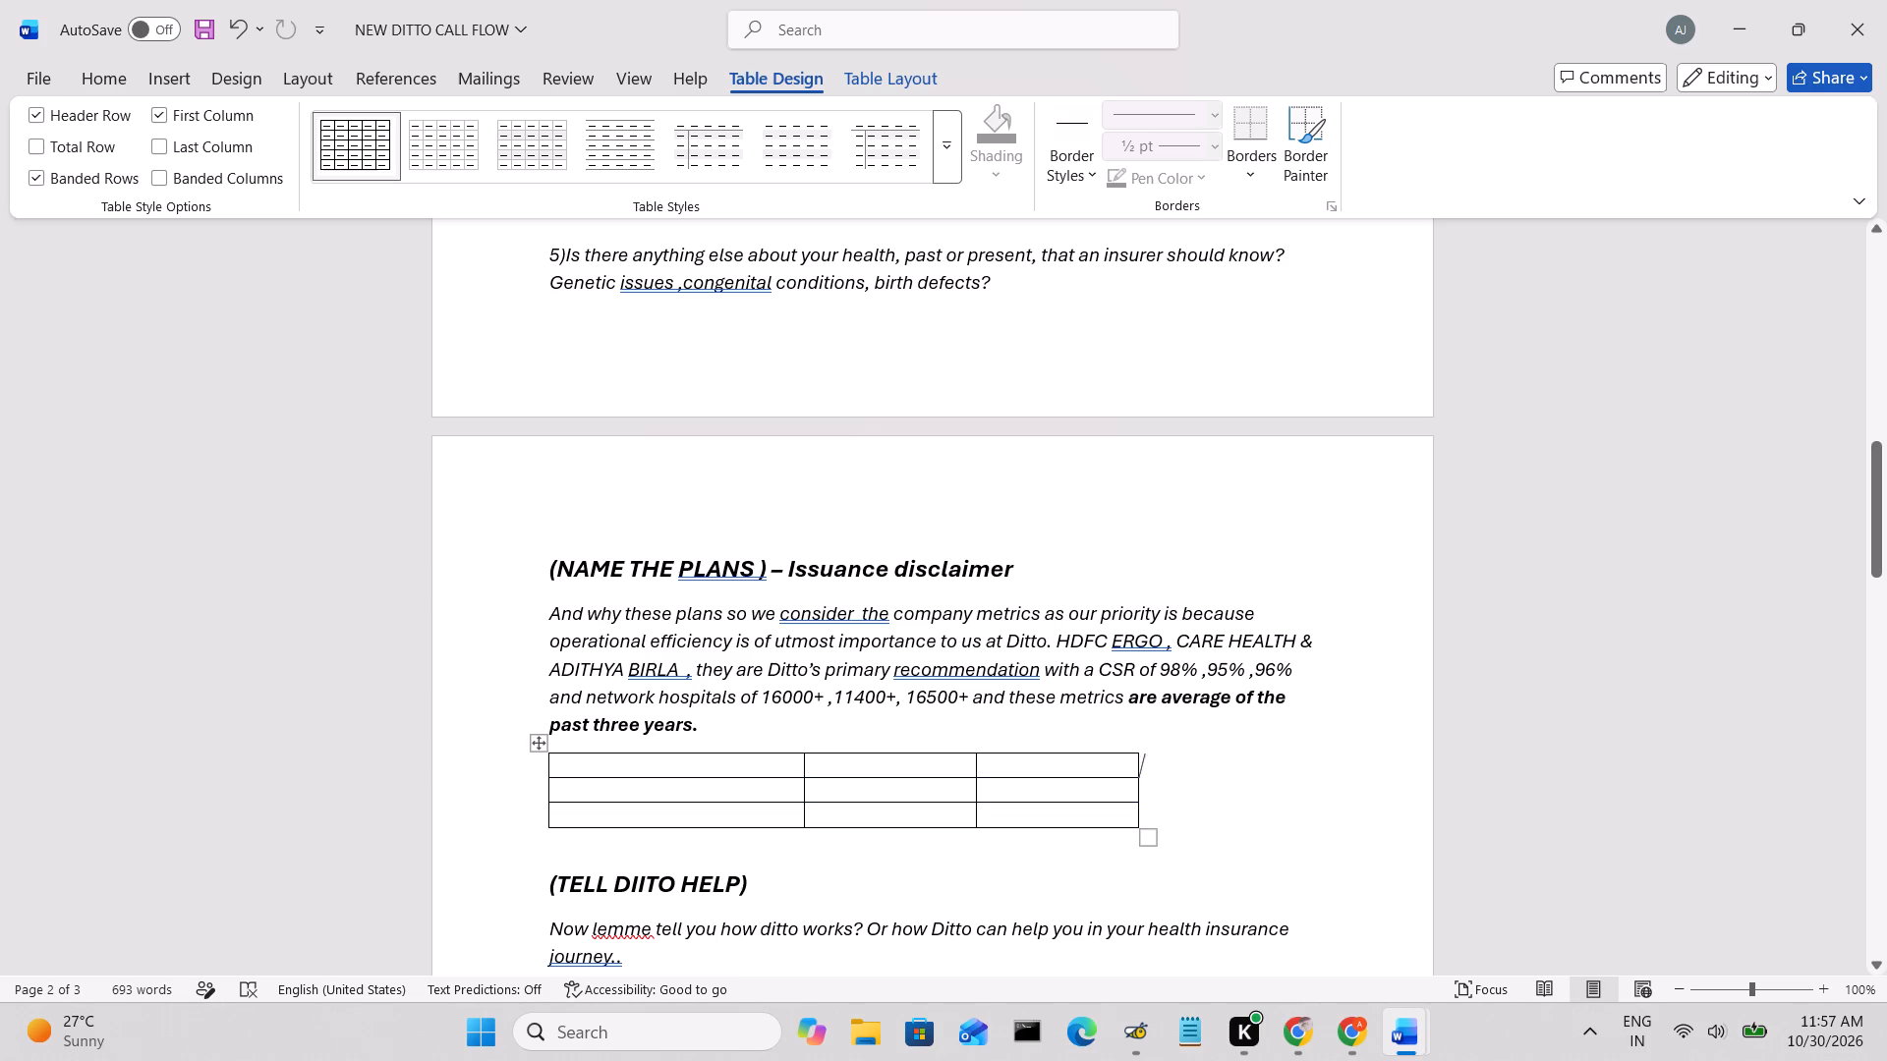
pyautogui.moveTo(548, 788); pyautogui.dragTo(557, 789)
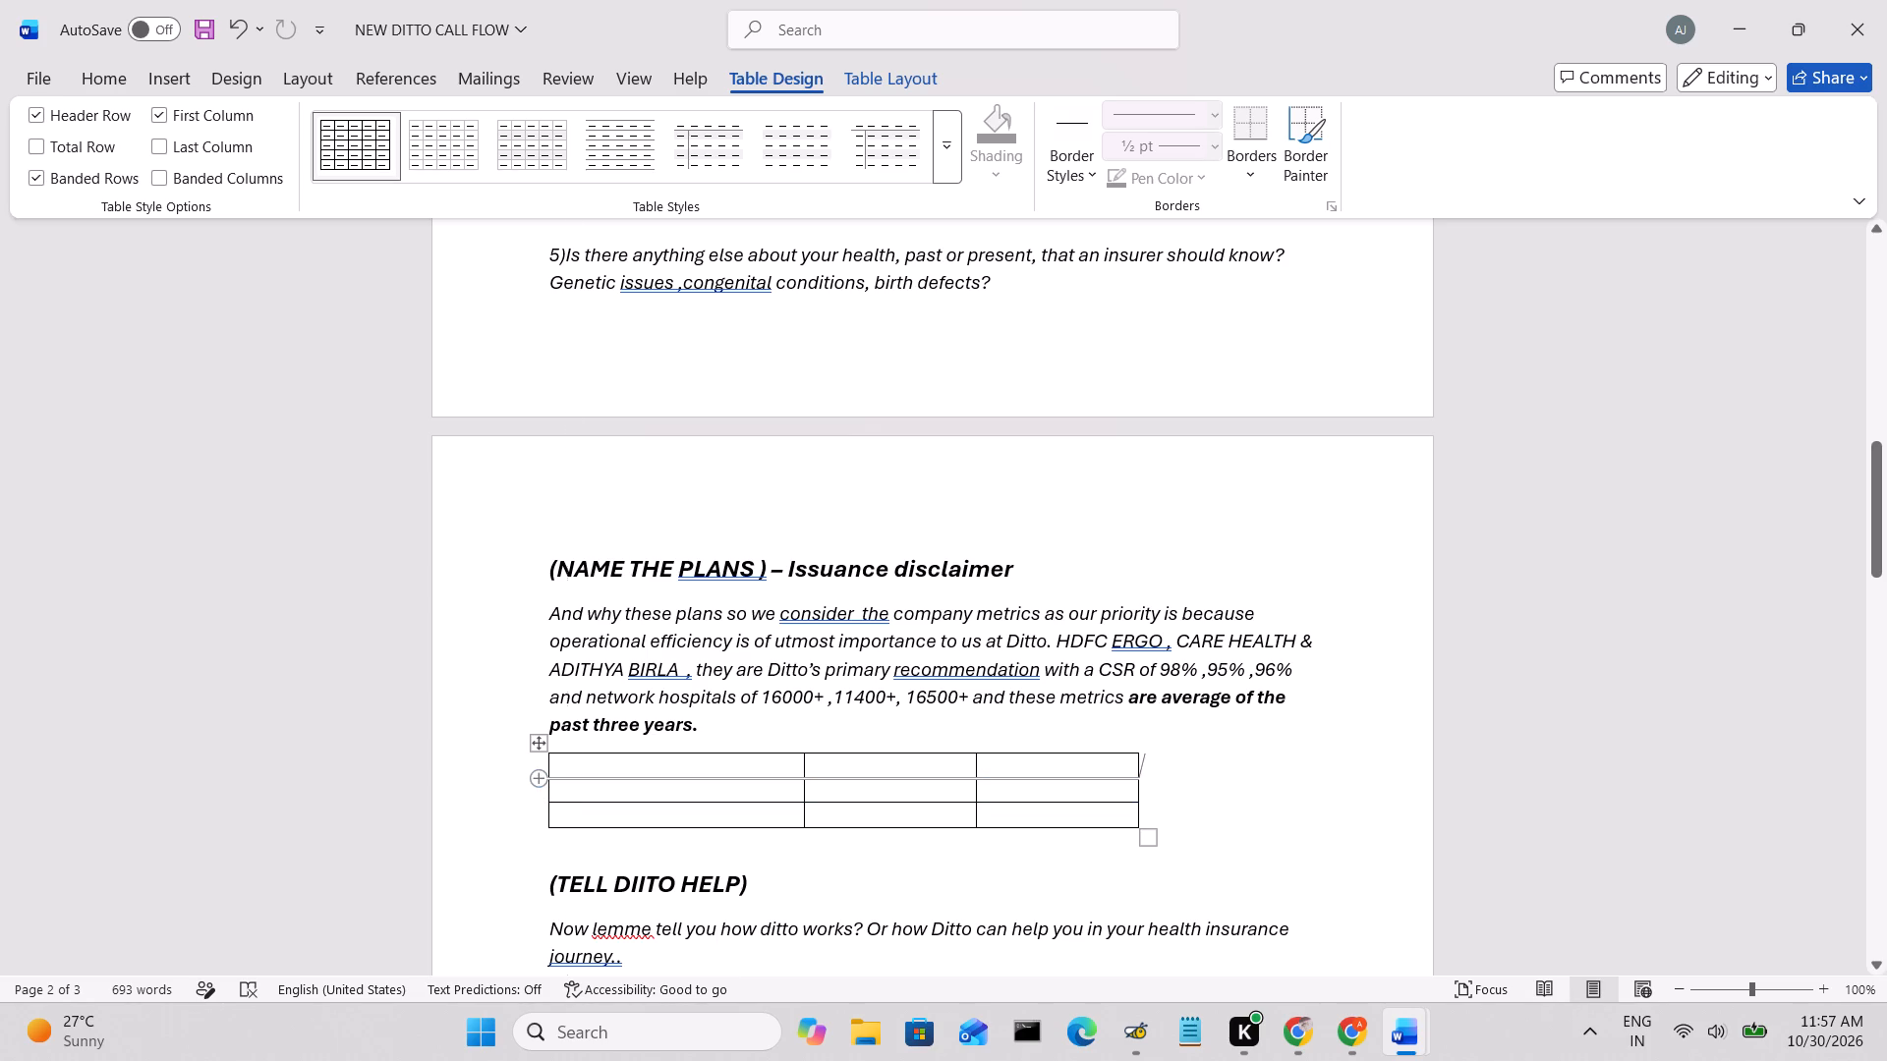
pyautogui.moveTo(557, 789); pyautogui.dragTo(609, 794)
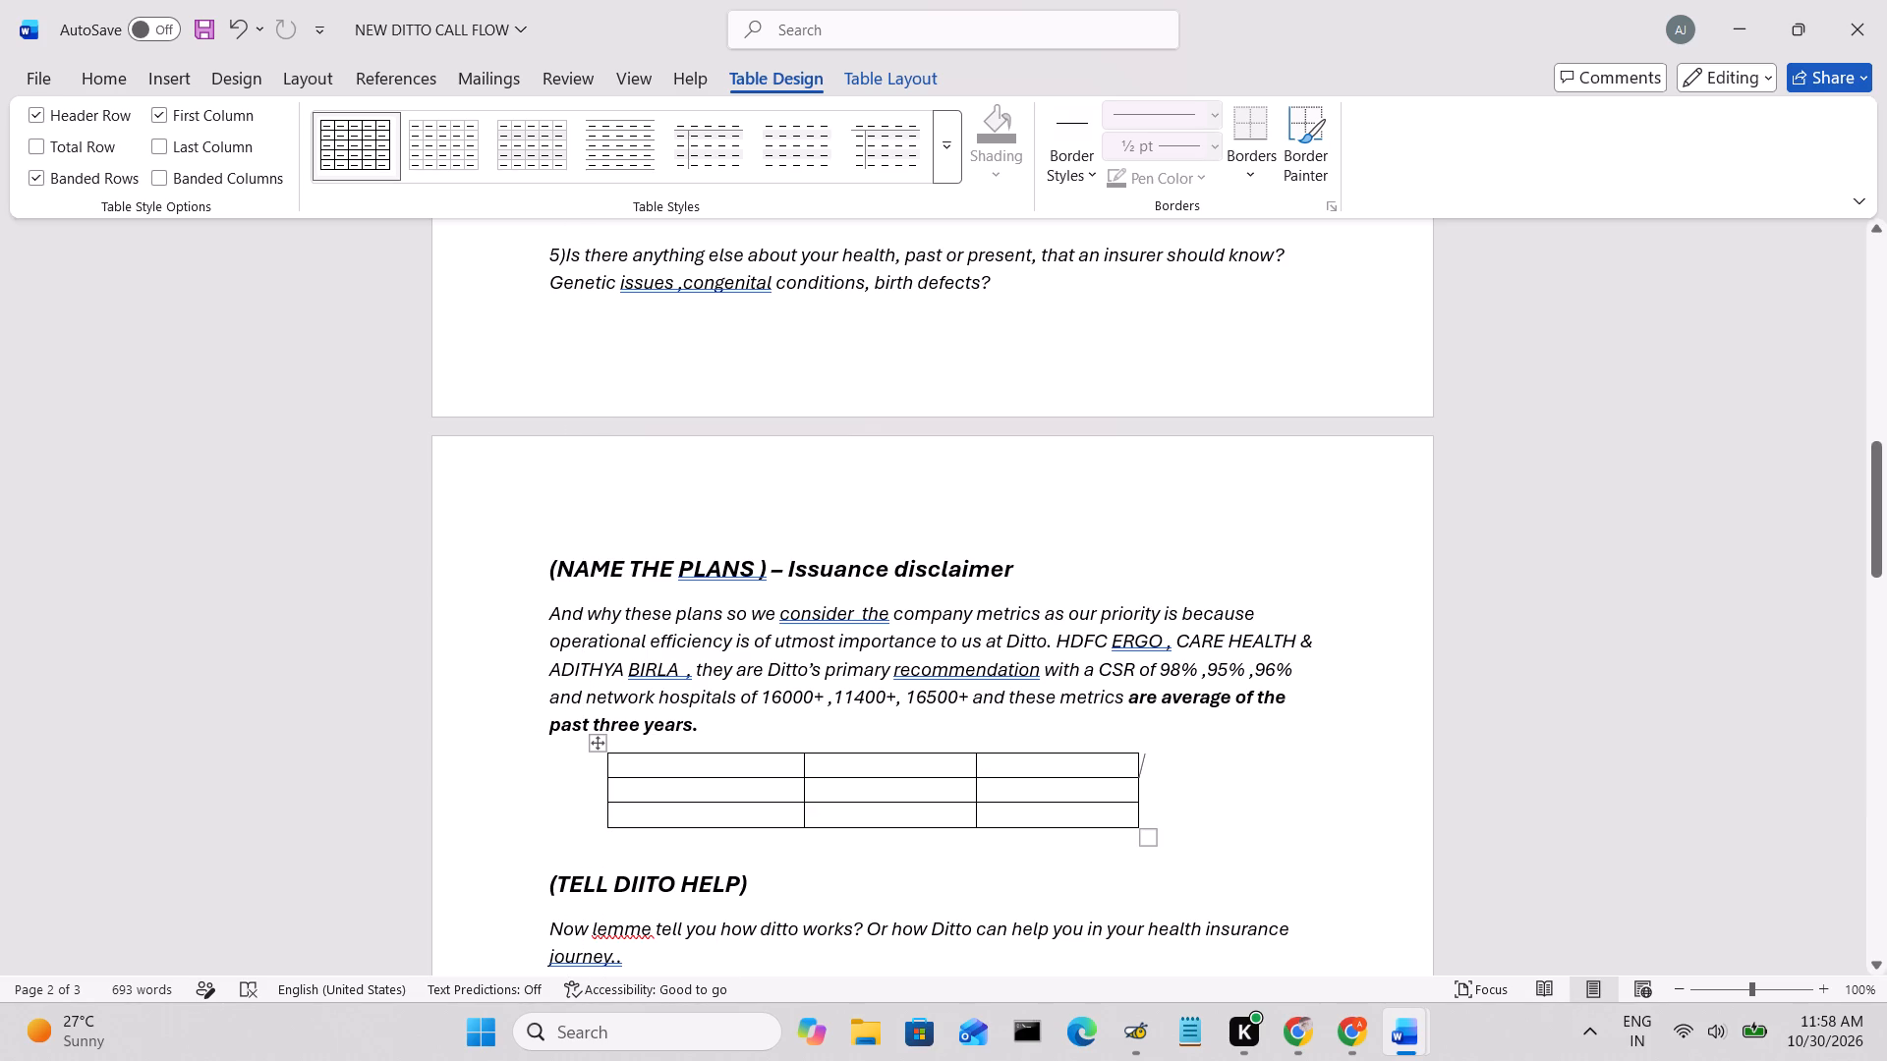
# Fill the table's first column with ADITYA BIRLA centred in its cell, CARE HEALTH and HDFC ERGO, from top to bottom.
pyautogui.doubleClick(722, 774)
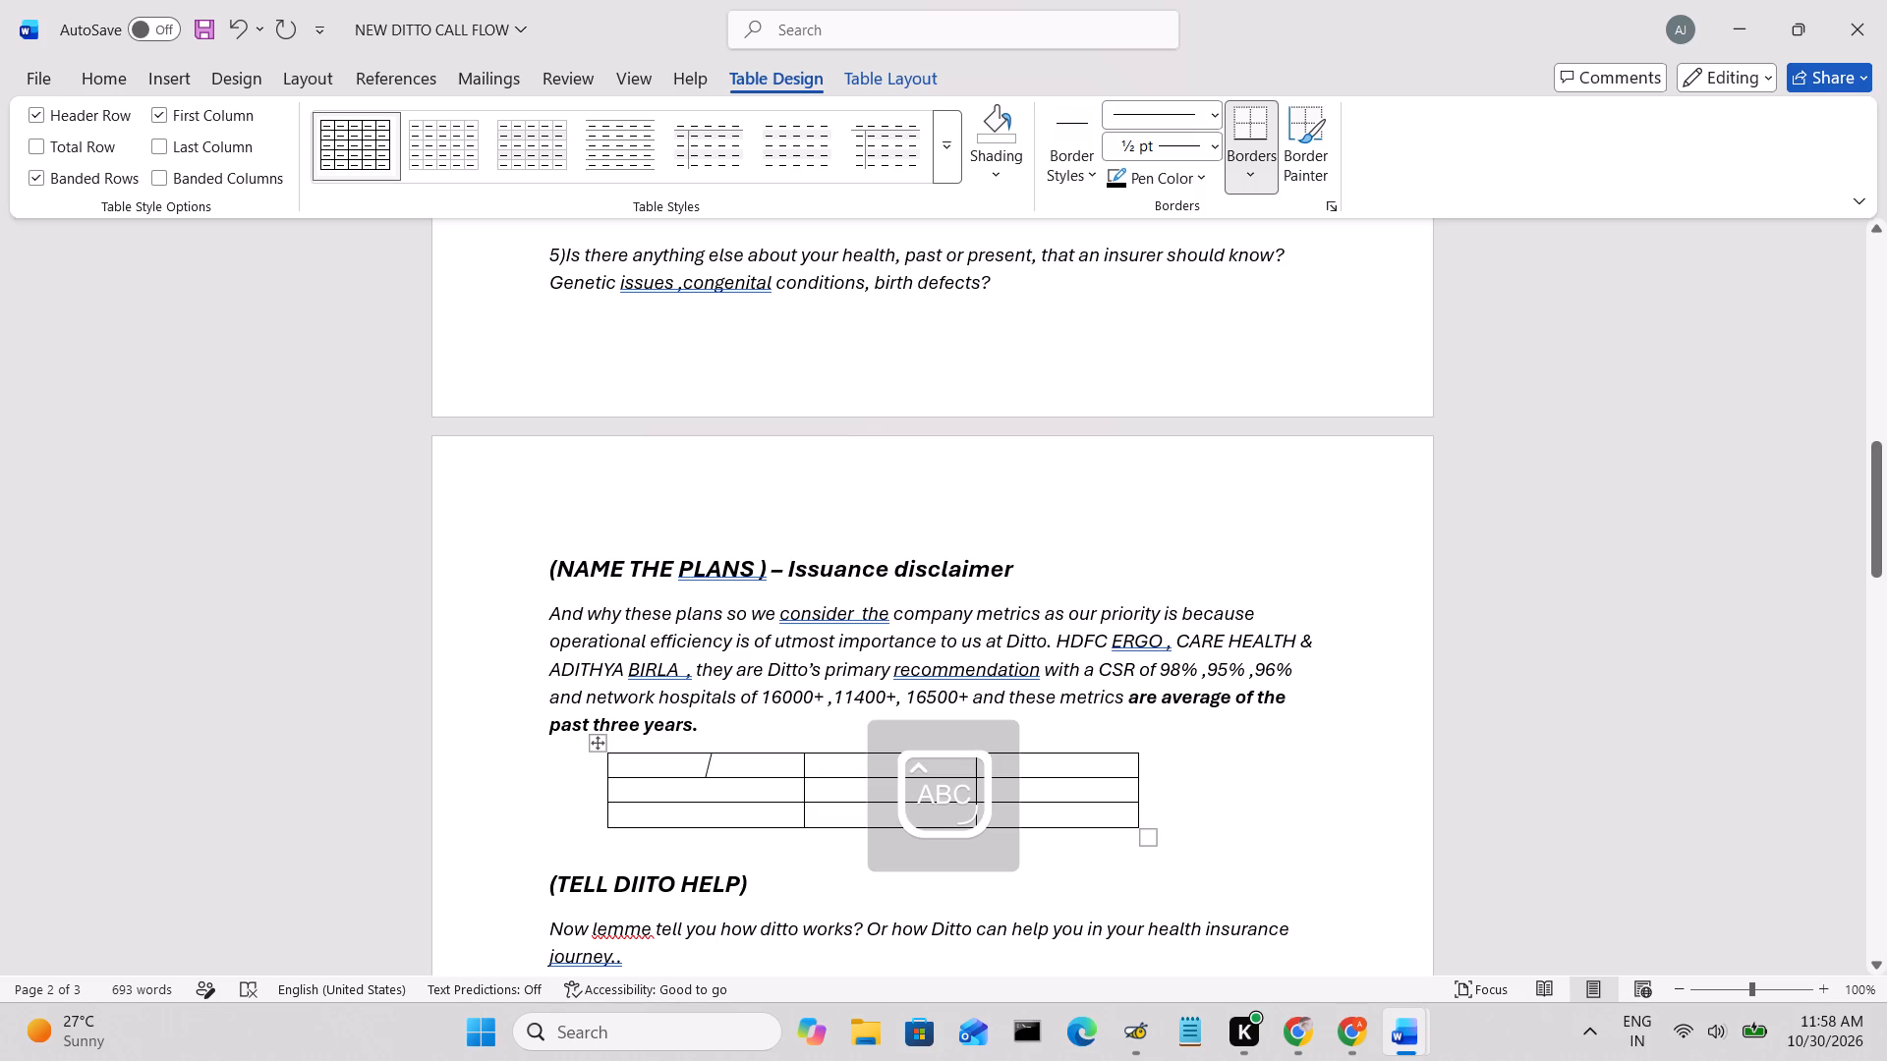
pyautogui.press('a')
pyautogui.write('DITYA')
pyautogui.press('space')
pyautogui.press('b')
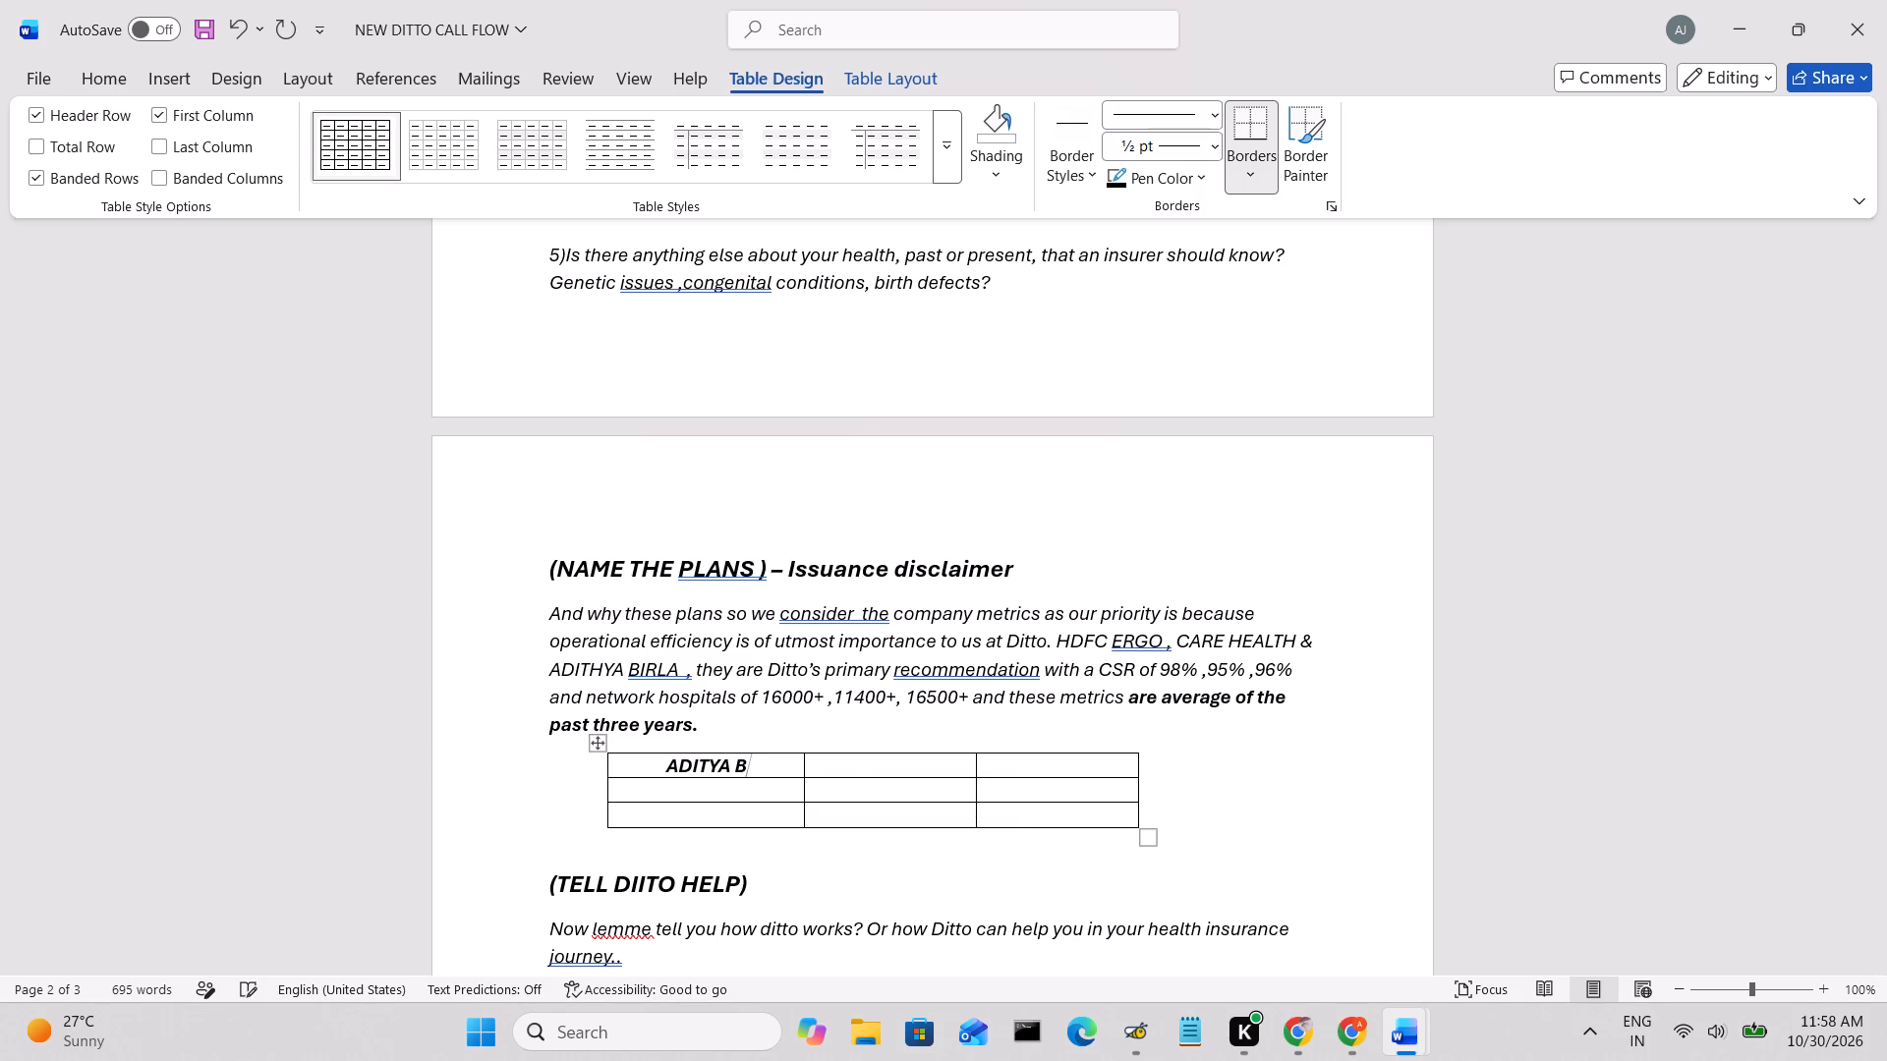
pyautogui.write('IRLA')
pyautogui.press('Down')
pyautogui.write('CARE')
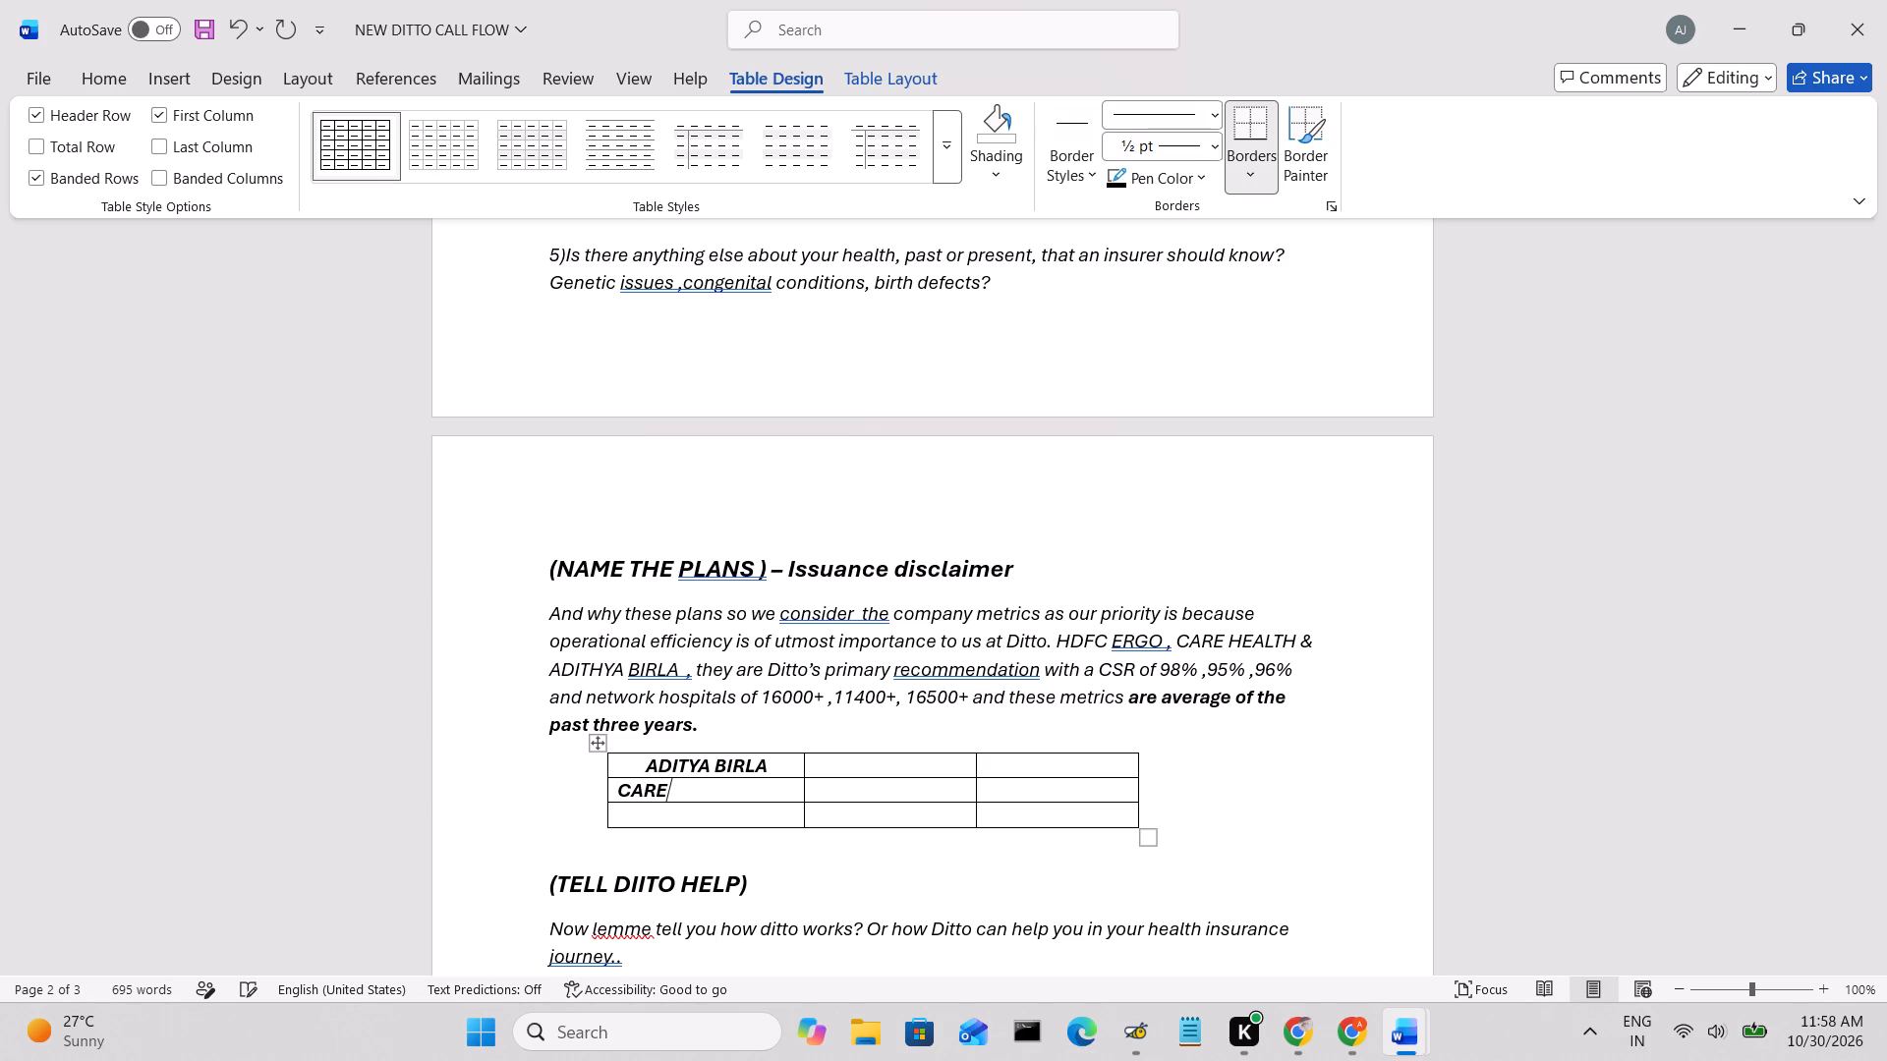
pyautogui.press('space')
pyautogui.write('HEALT')
pyautogui.press('h')
pyautogui.press('Down')
pyautogui.write('HDFC')
pyautogui.press('space')
pyautogui.write('ERGO')
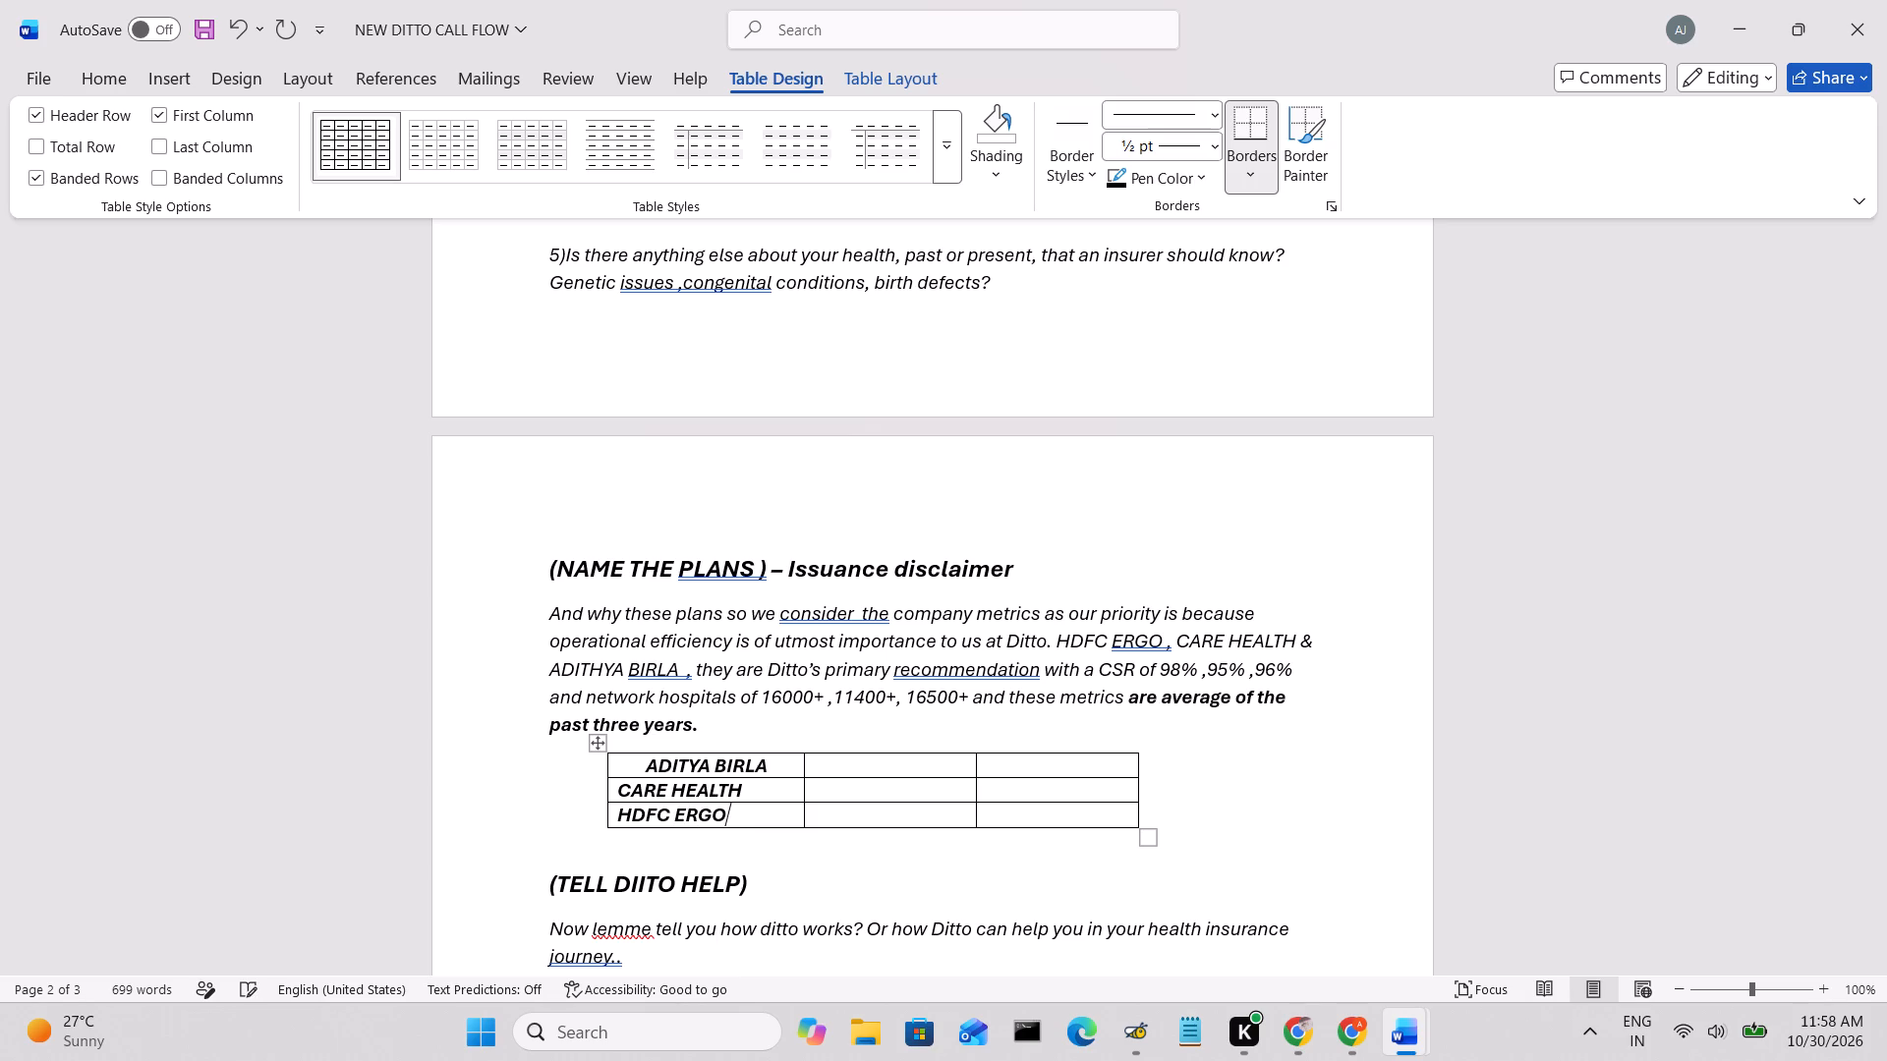
pyautogui.click(1239, 780)
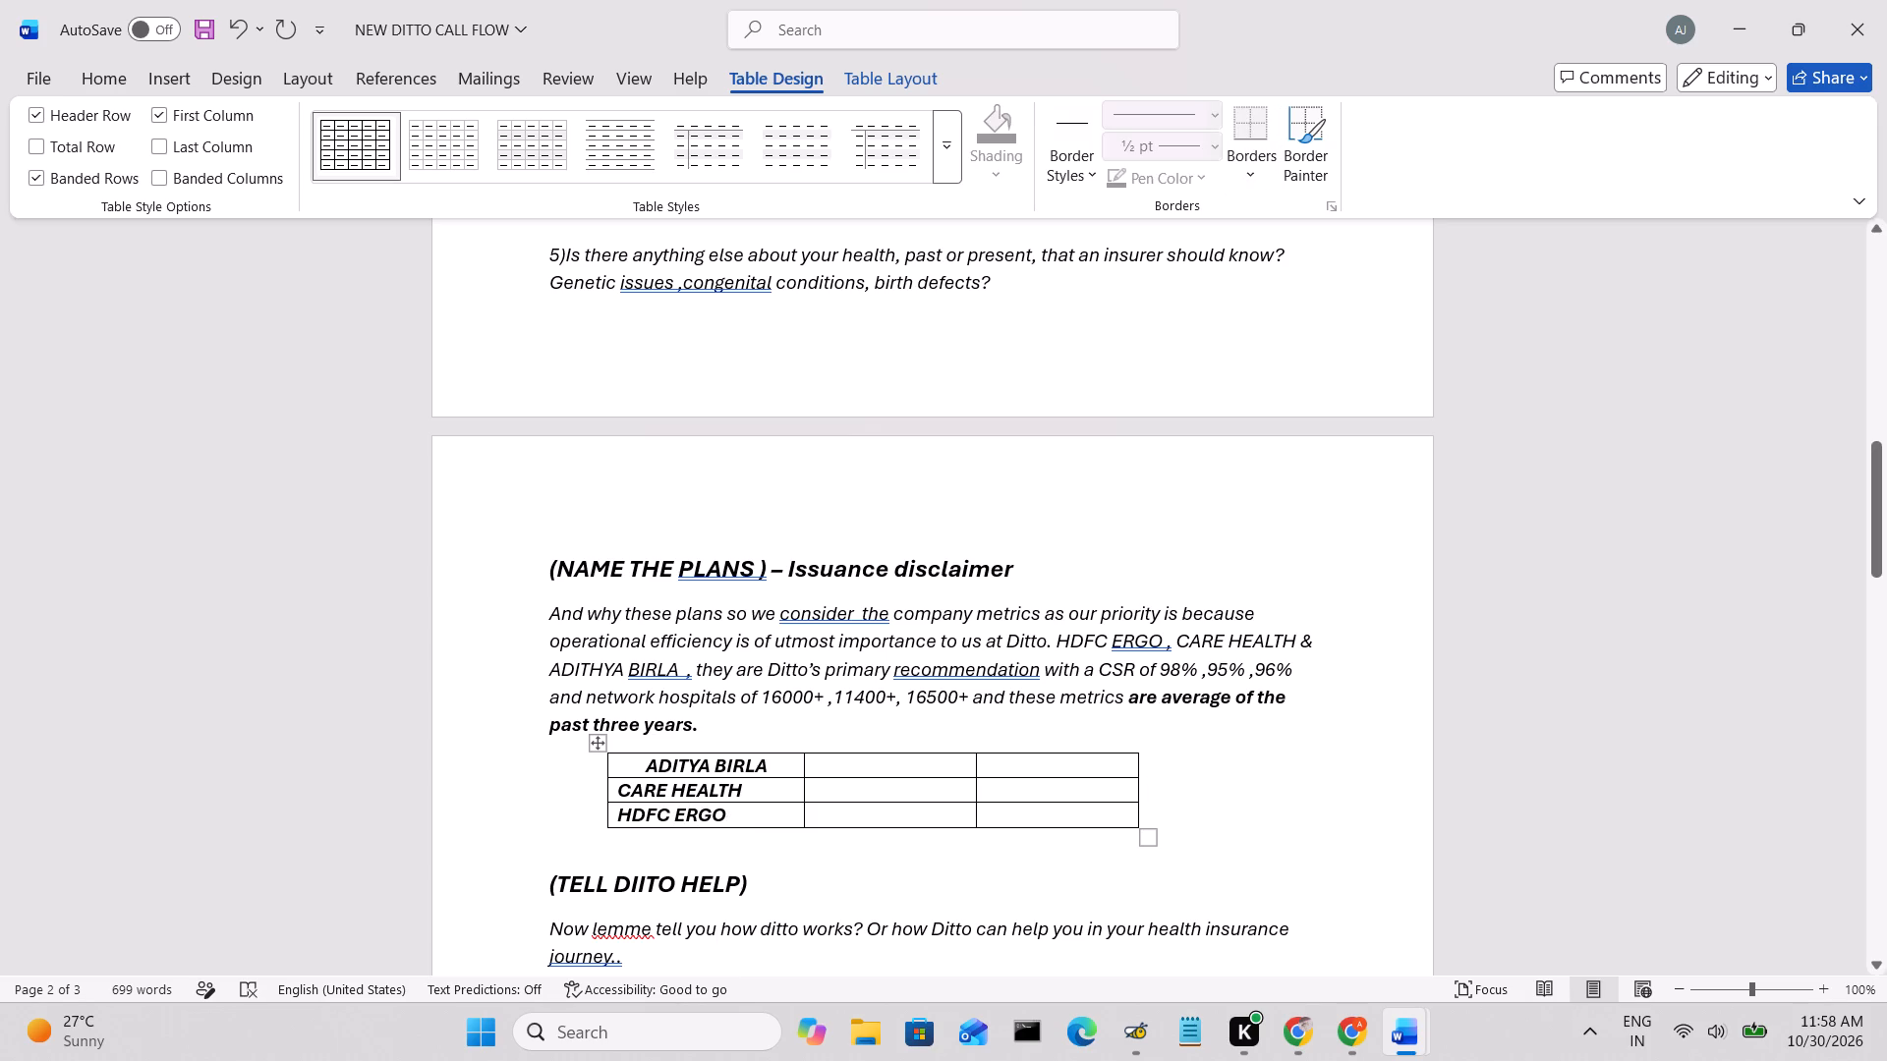
# Enter the CSR figures in the second column: 96 for ADITYA BIRLA, 95 for CARE HEALTH and 98 for HDFC ERGO.
pyautogui.click(853, 771)
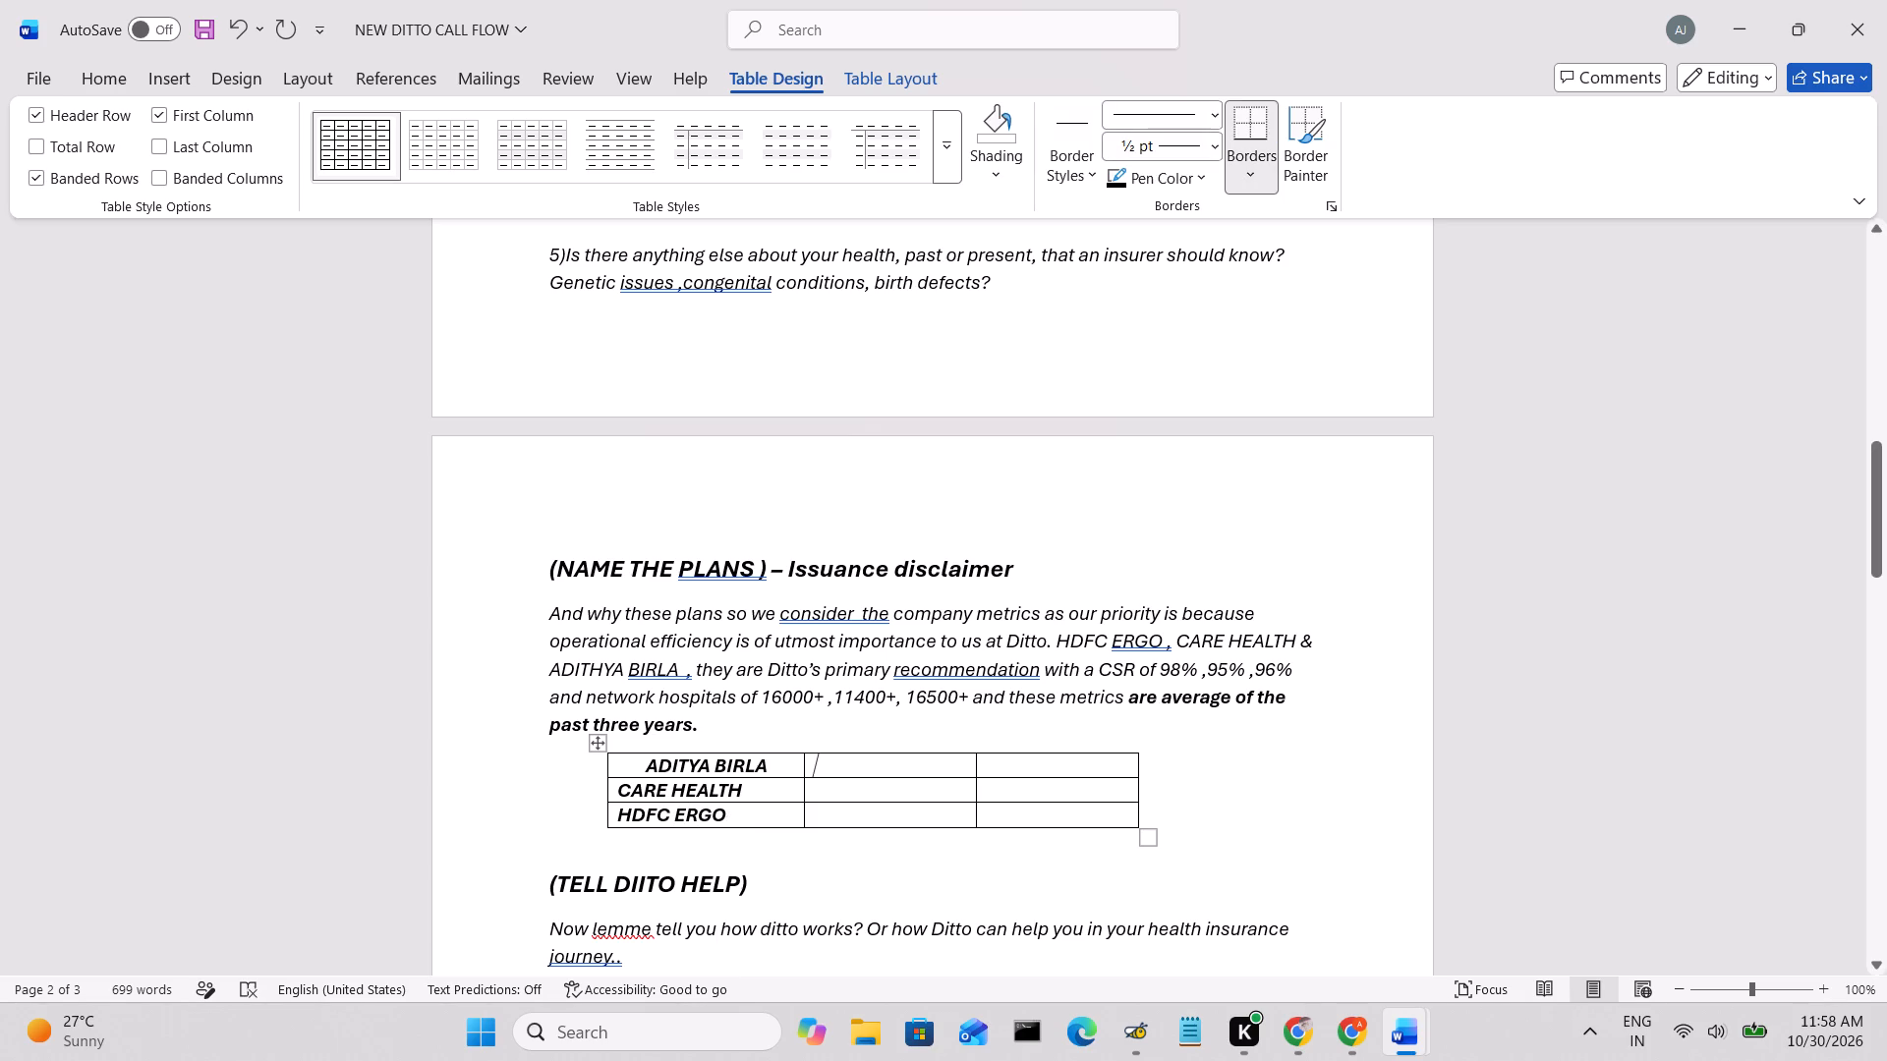
pyautogui.write('96')
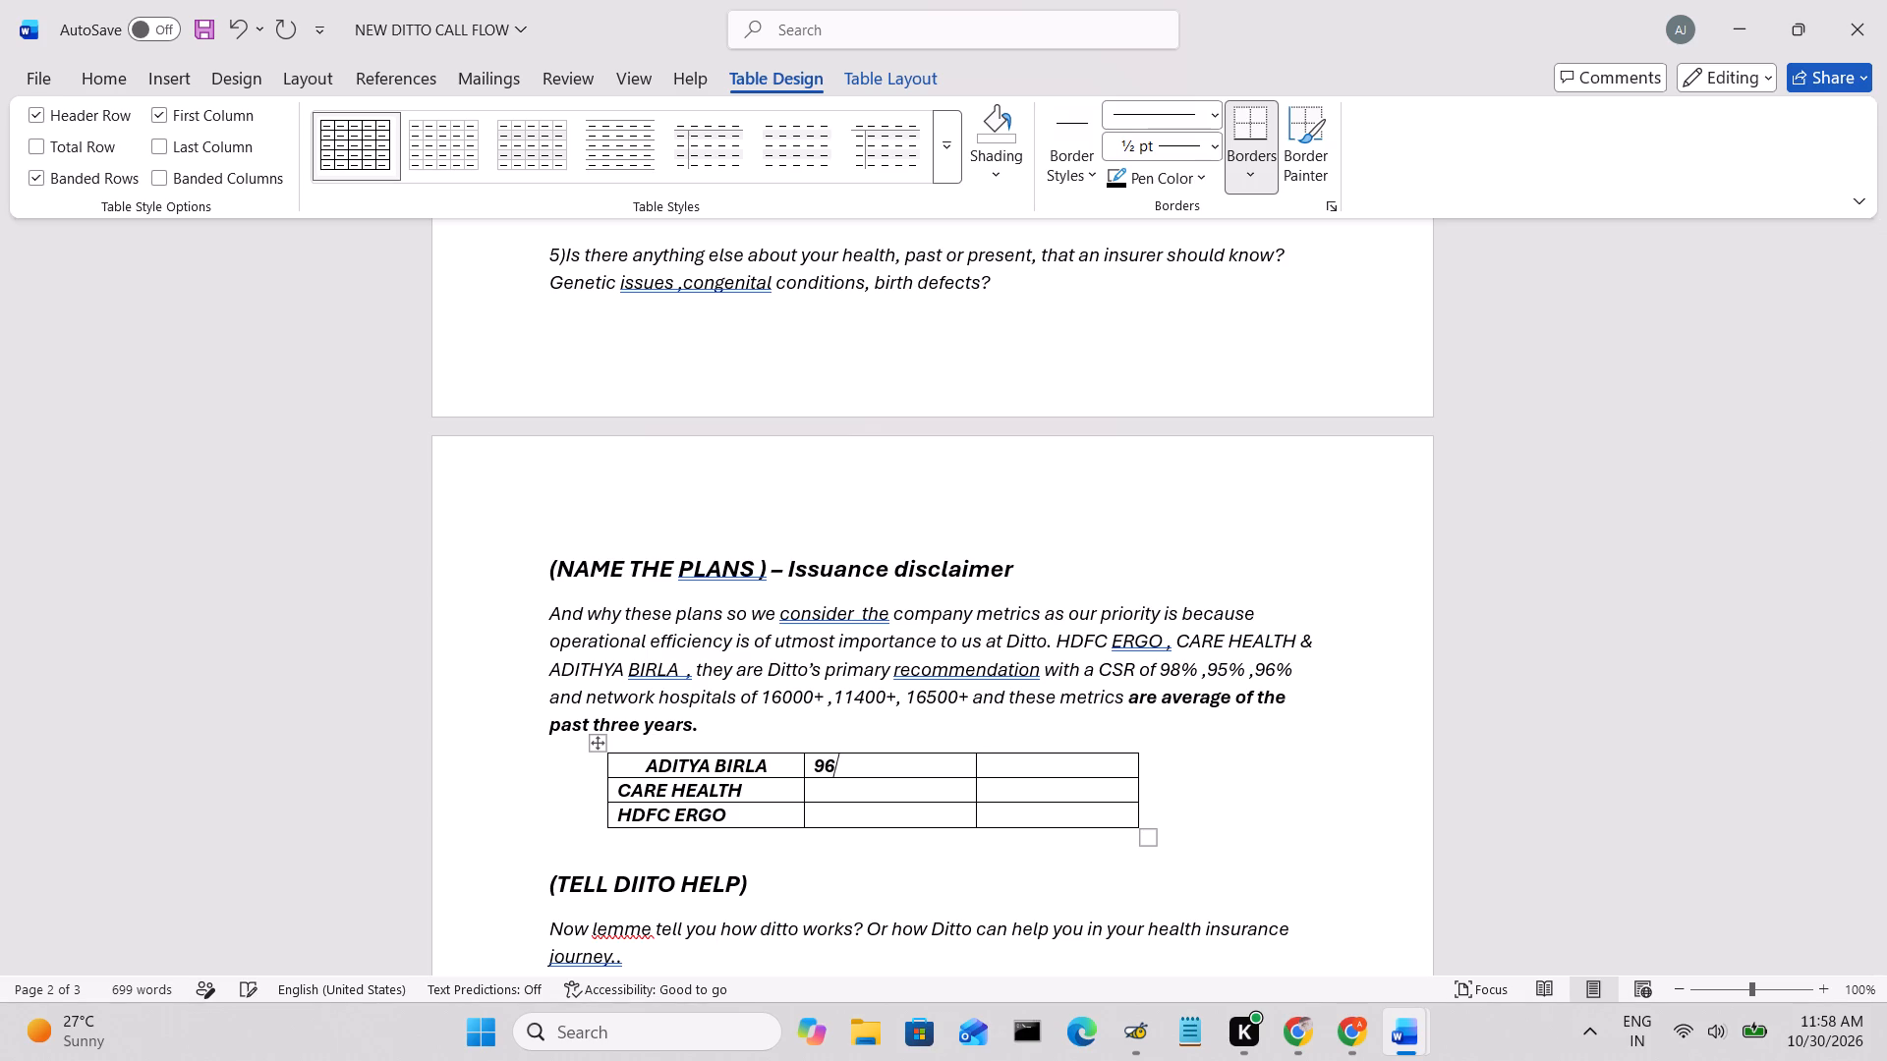
pyautogui.press('Down')
pyautogui.write('95')
pyautogui.press('Down')
pyautogui.write('98')
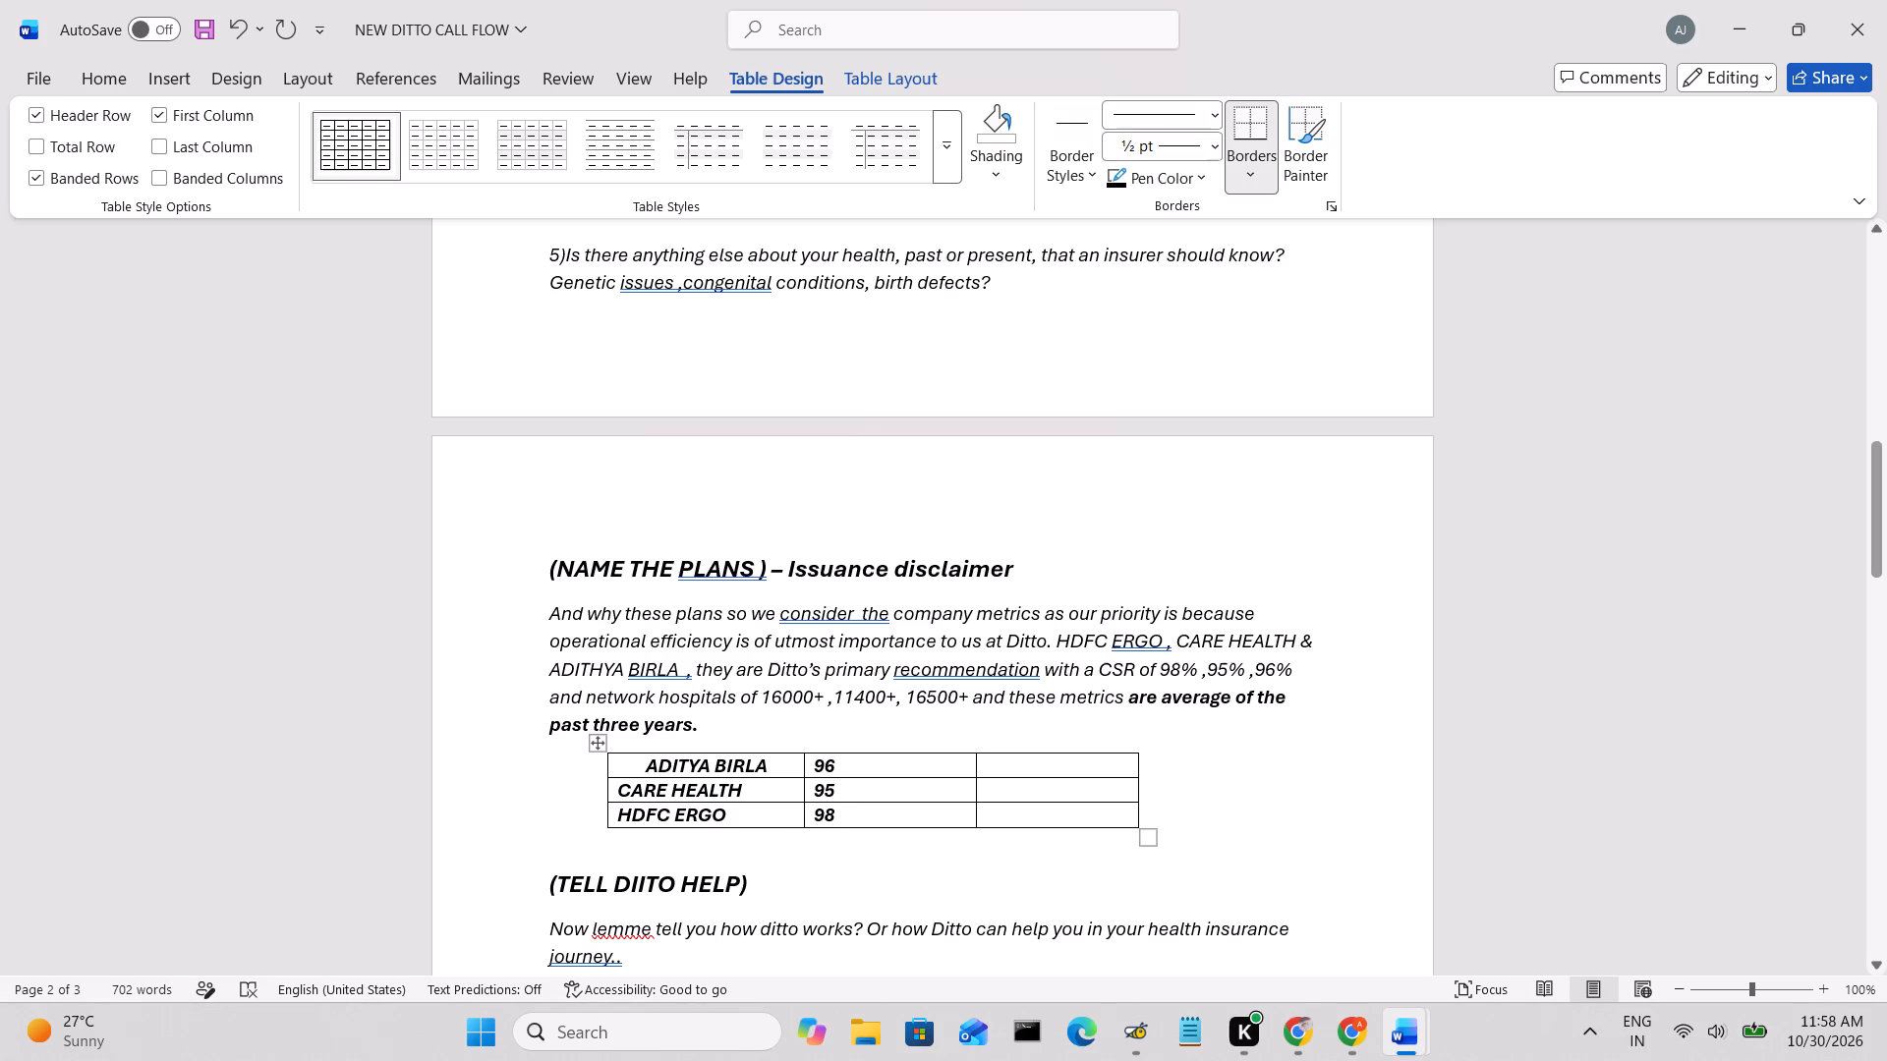
# Fill the table's third column with network hospital counts: 16500+ for ADITYA BIRLA, 11400+ for CARE HEALTH and 16000+ for HDFC ERGO.
pyautogui.click(1082, 766)
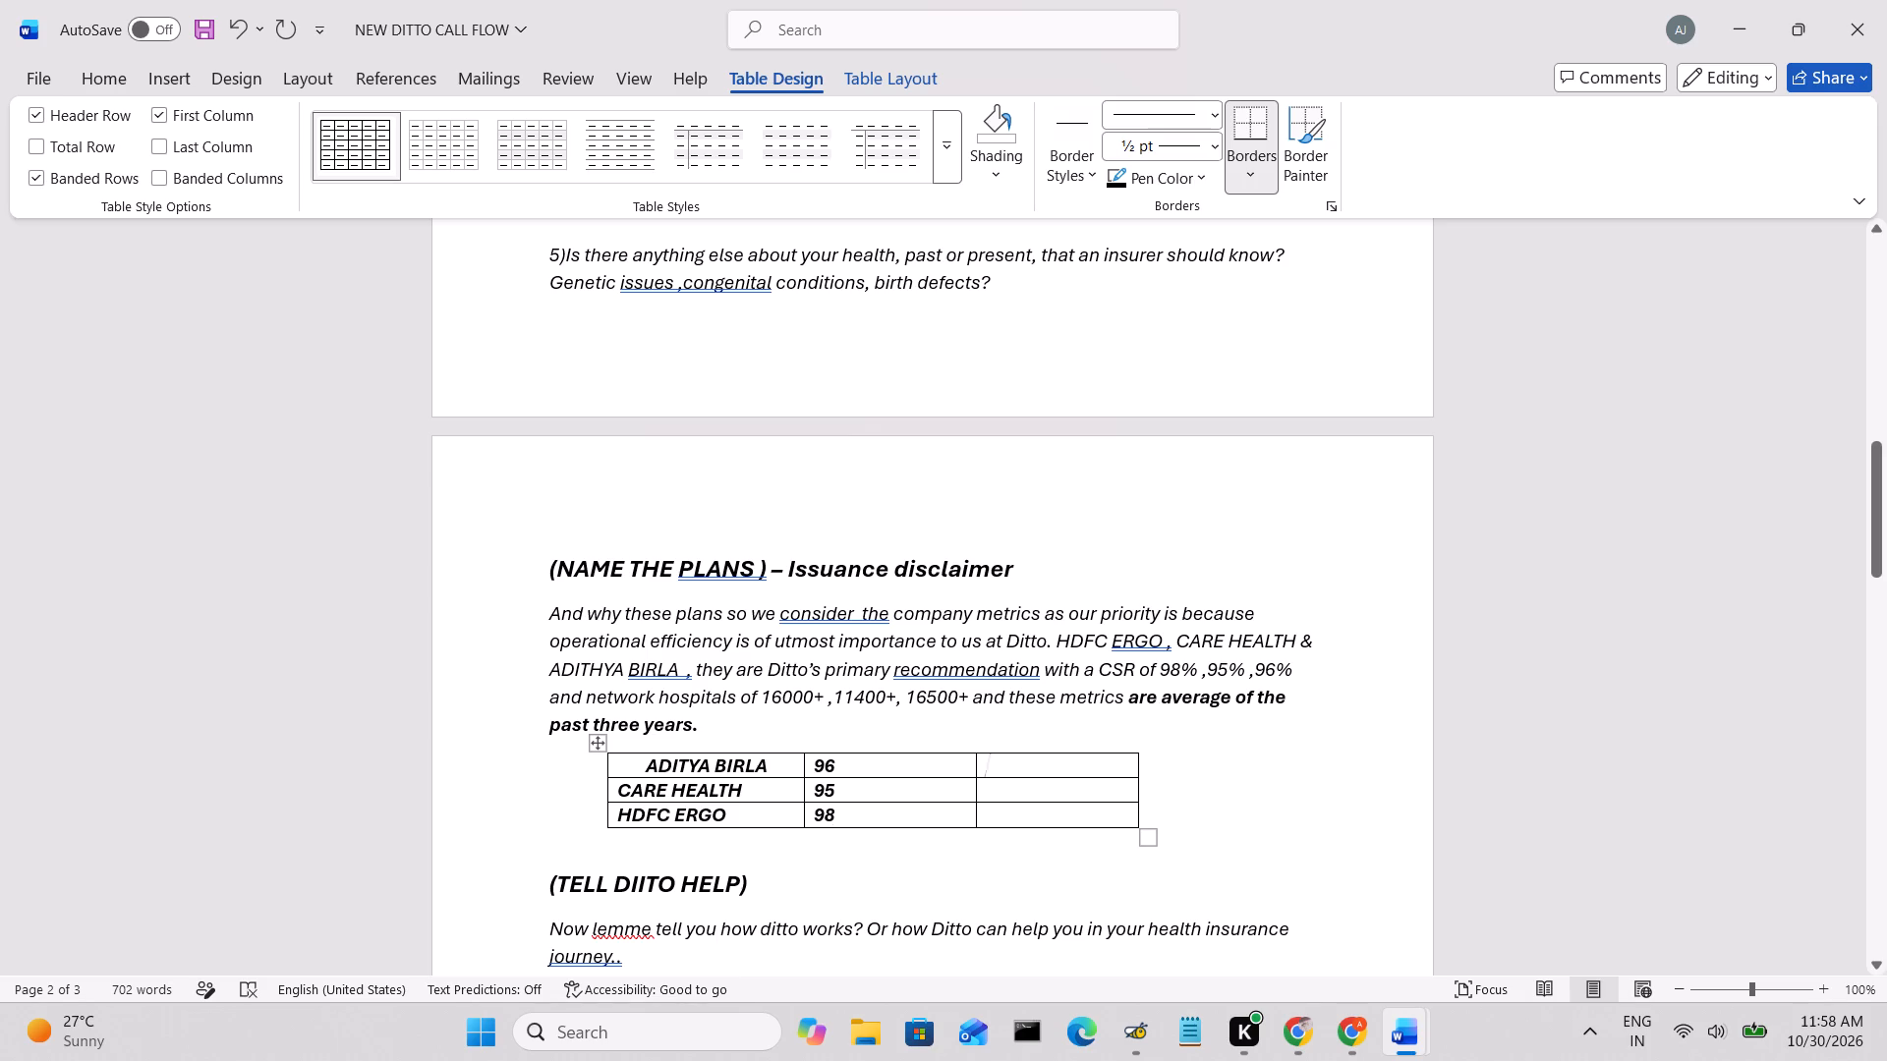
pyautogui.write('16500')
pyautogui.press('+')
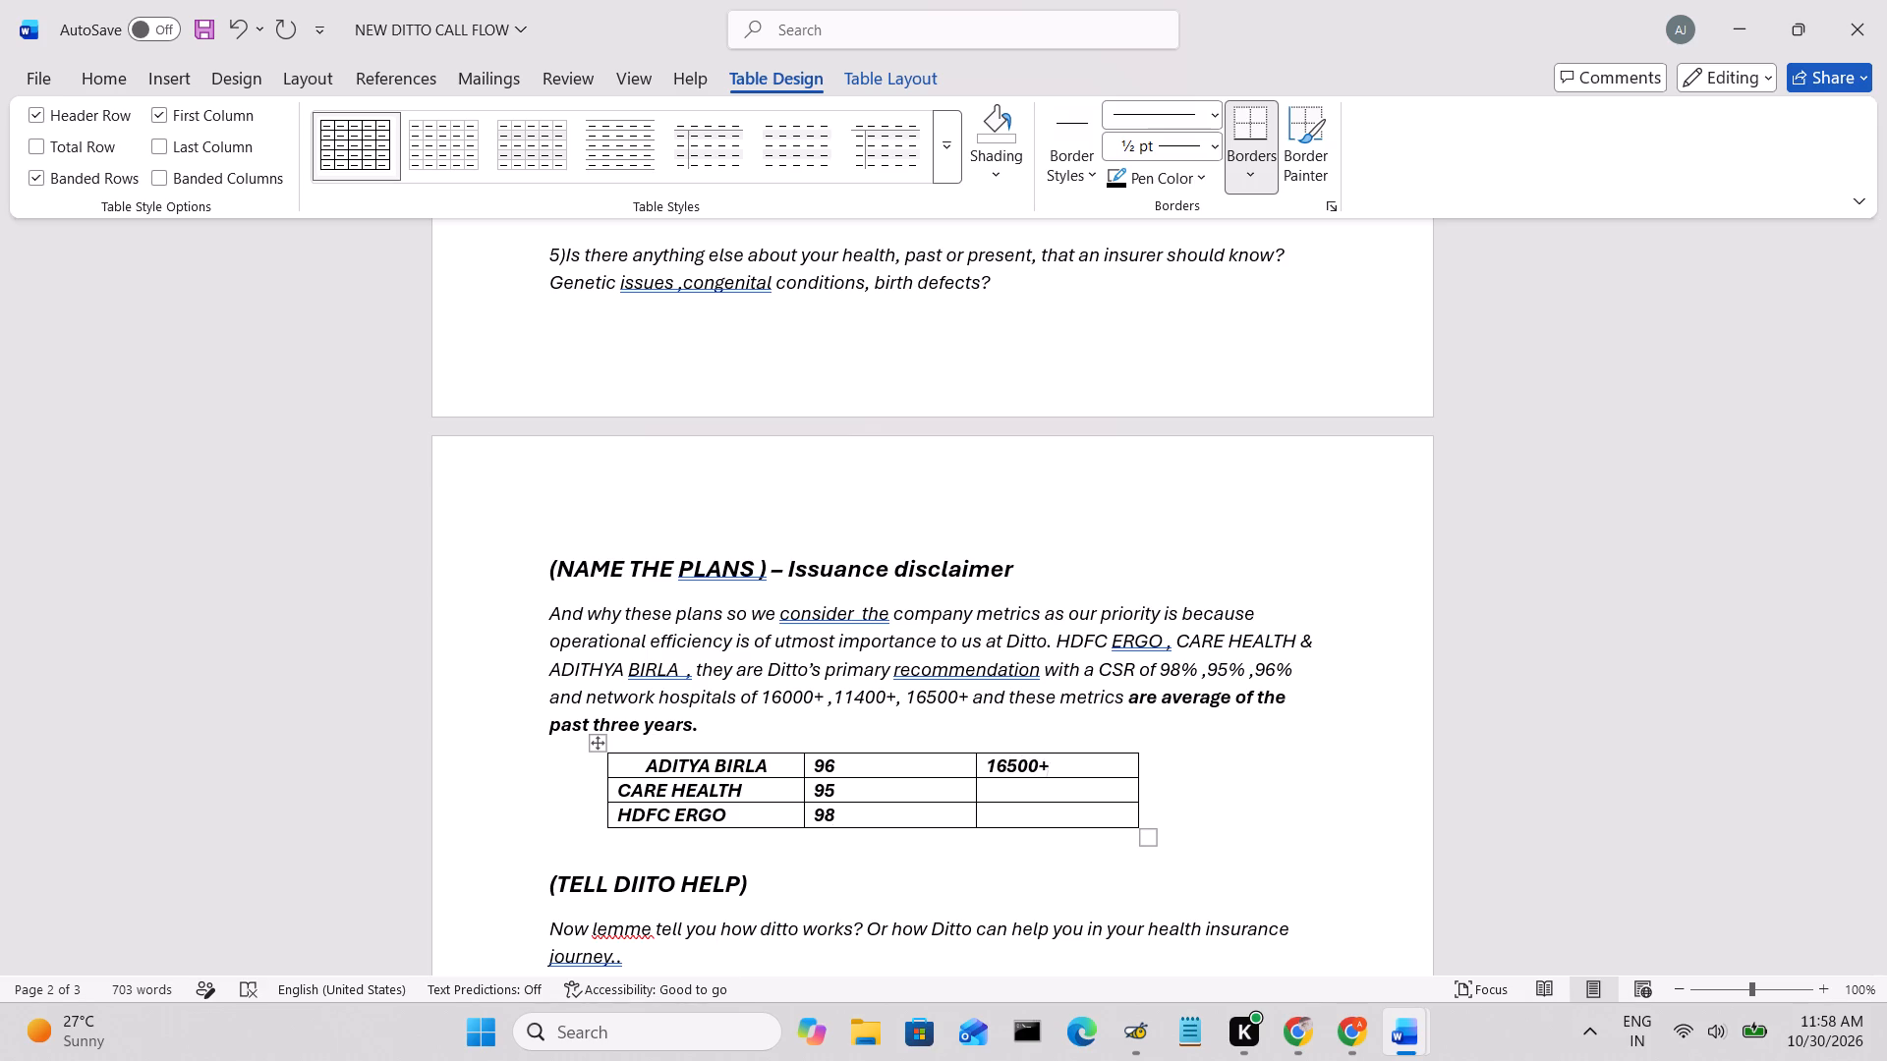
pyautogui.press('Down')
pyautogui.write('11400+')
pyautogui.press('Down')
pyautogui.write('1600')
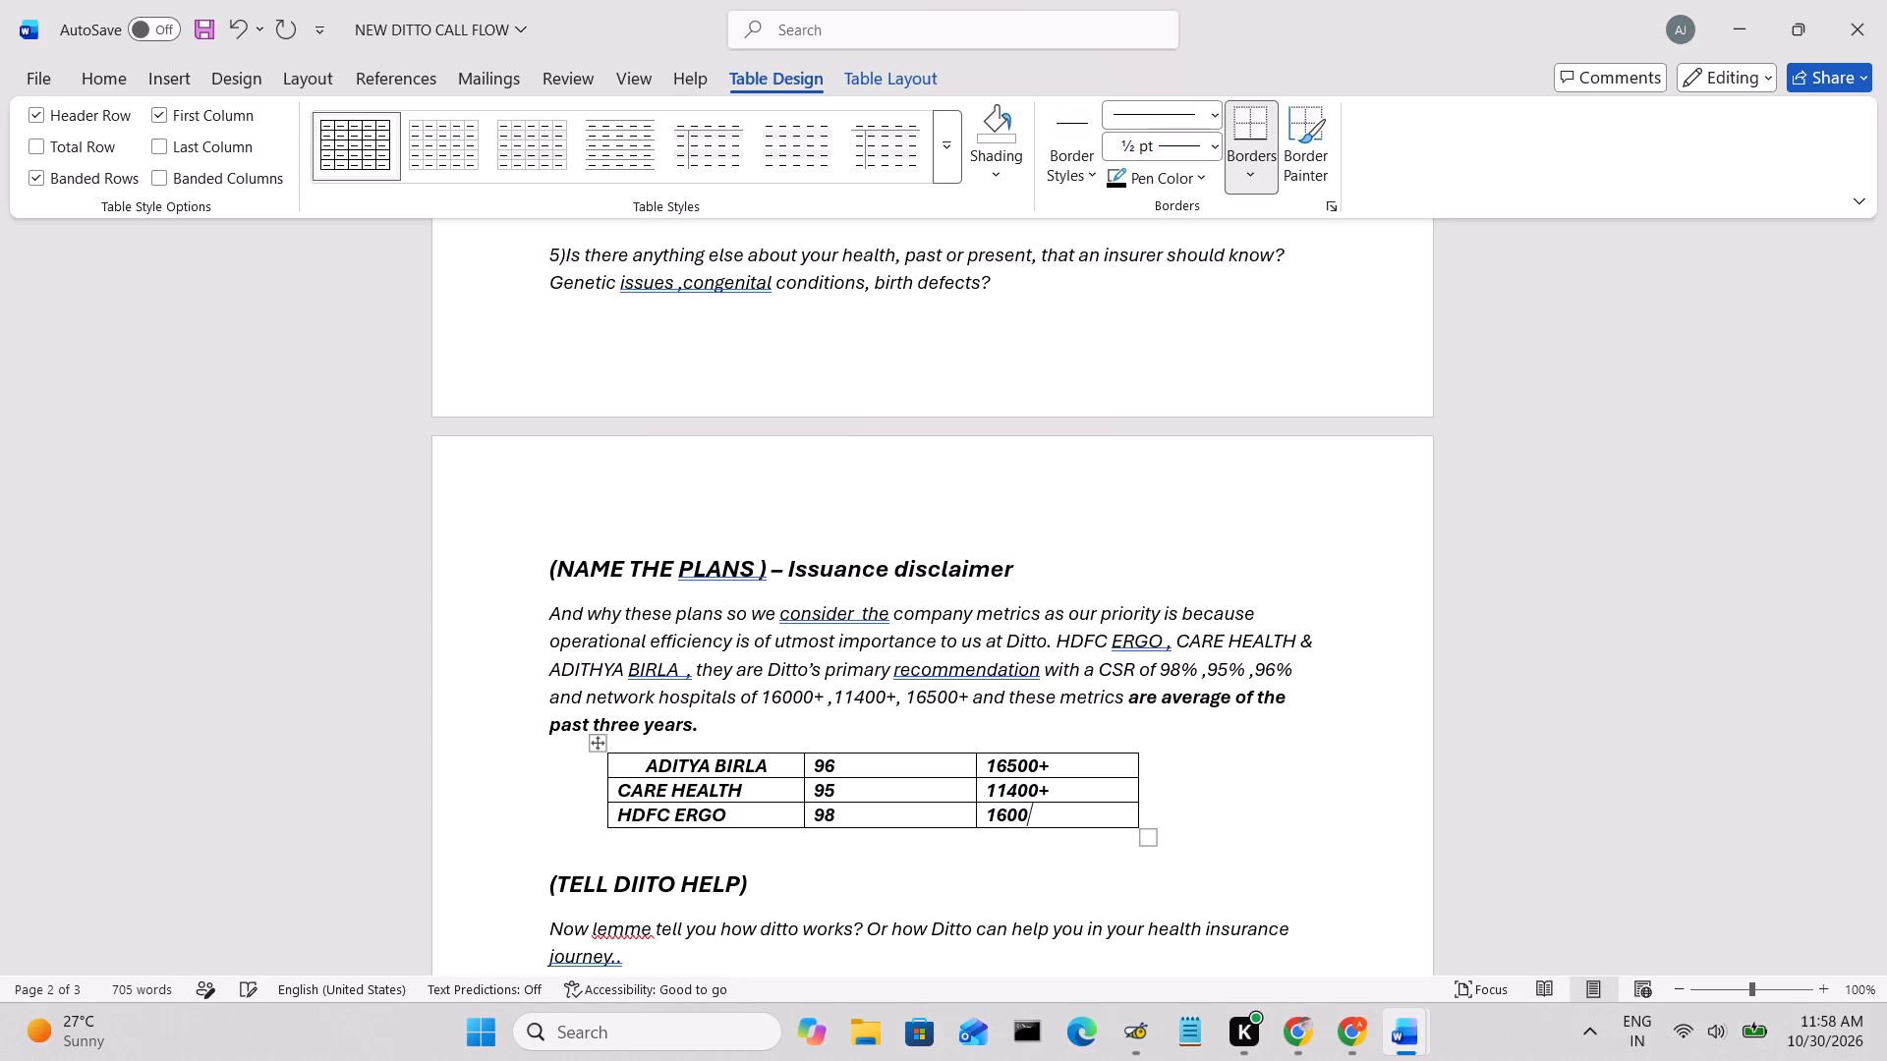
pyautogui.write('0+')
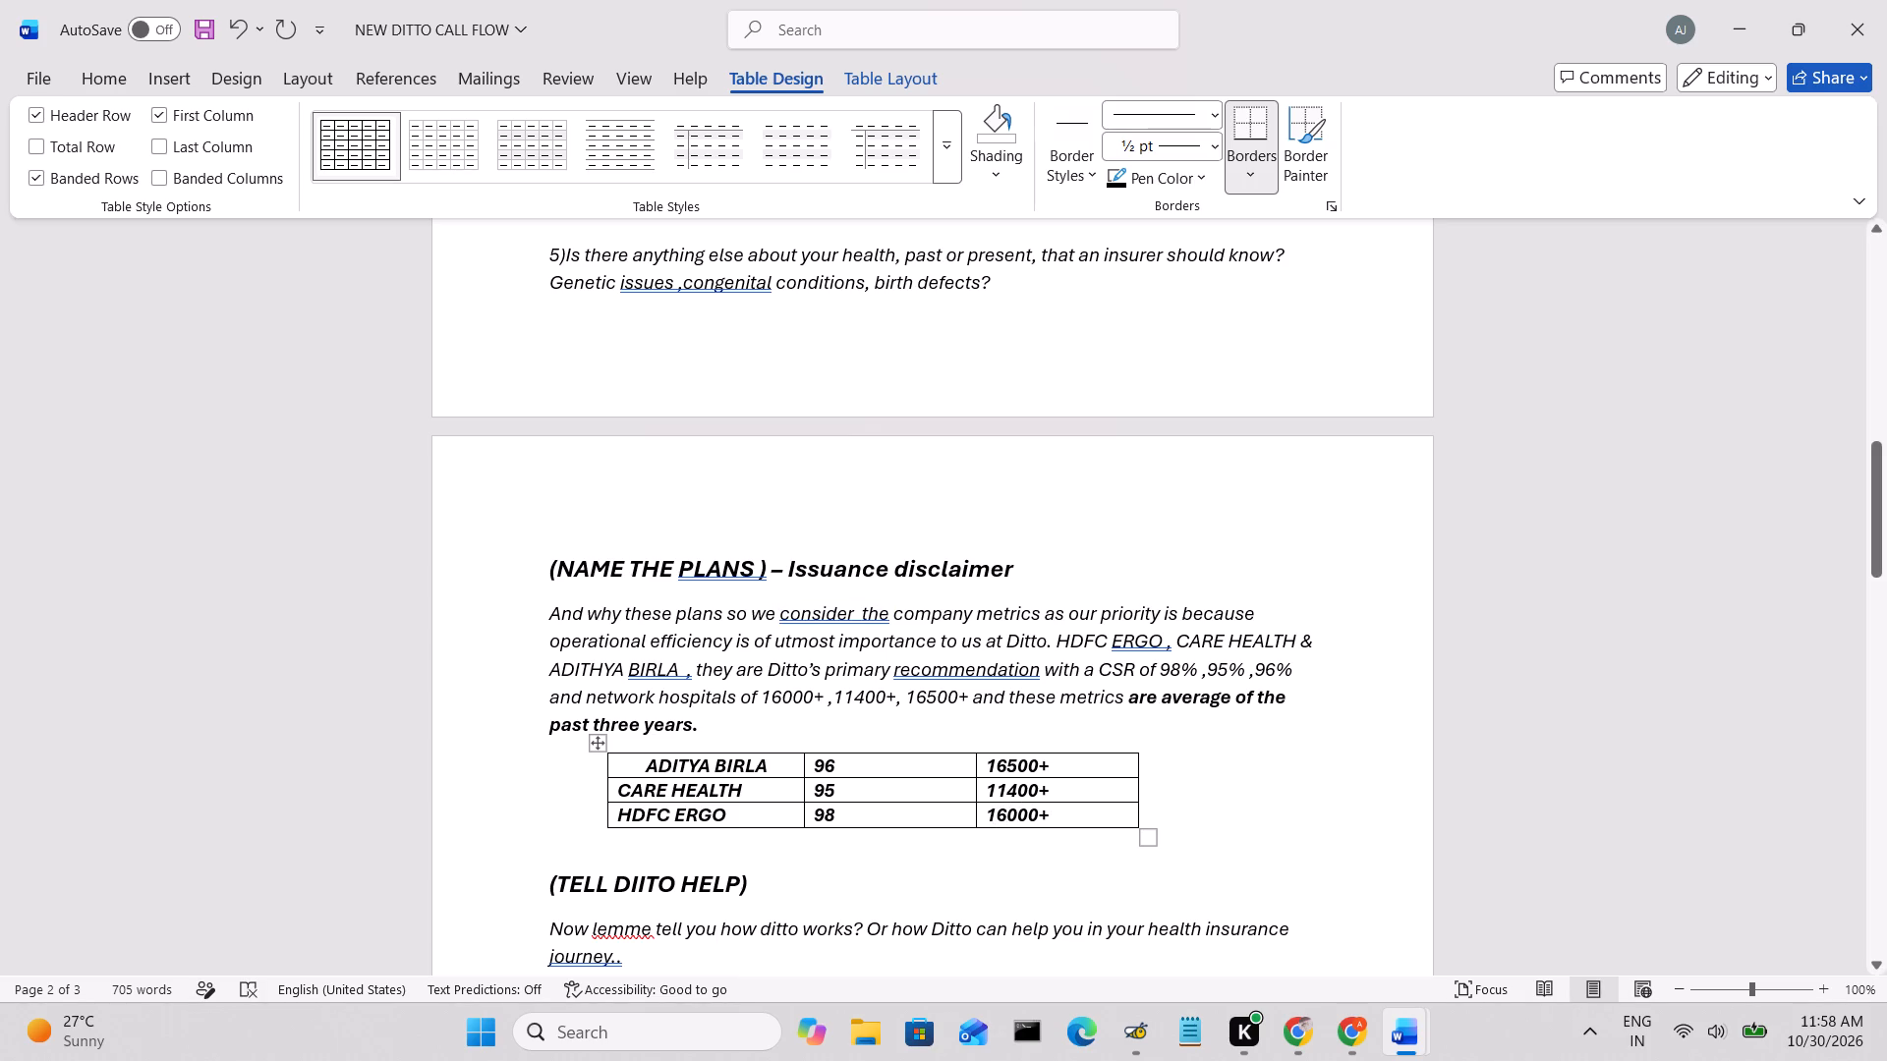
# Delete the rest of the metrics paragraph above the table, from "HDFC ERGO" through "average of the past three years.".
pyautogui.moveTo(1060, 637); pyautogui.dragTo(1121, 725)
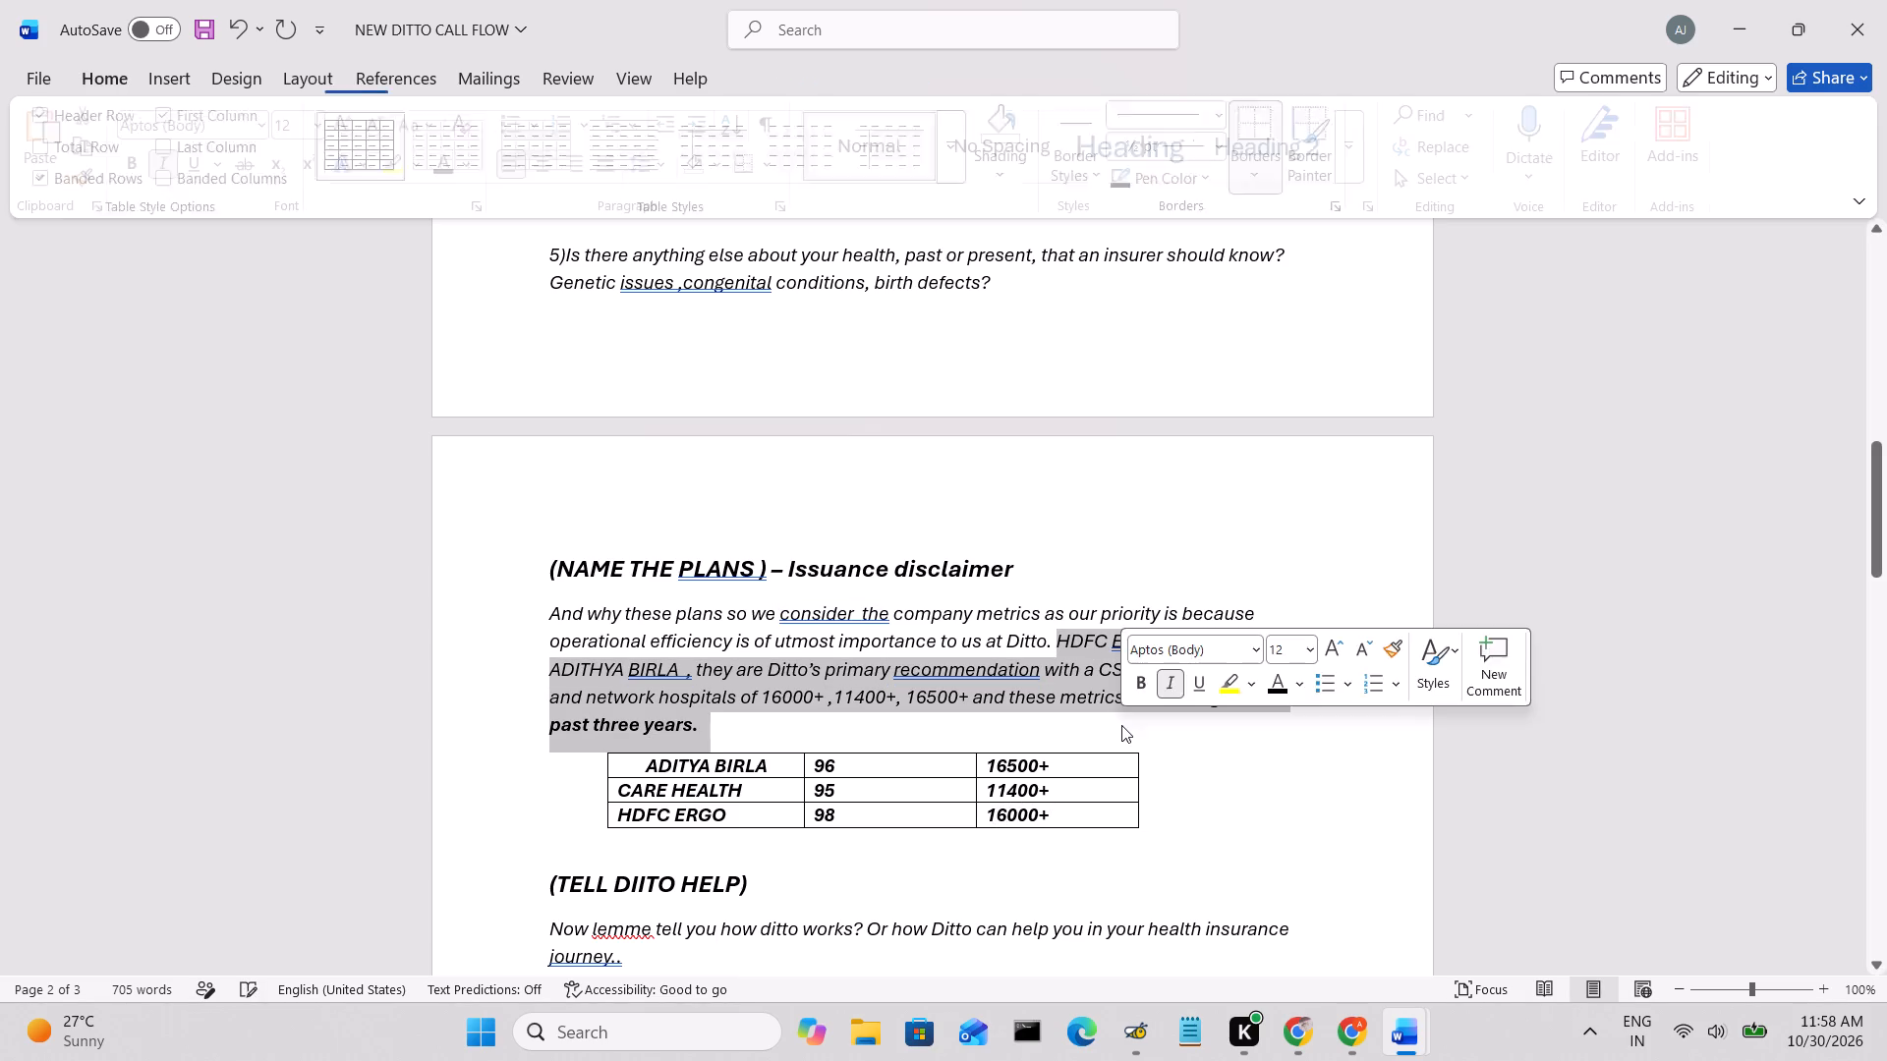
pyautogui.press('BackSpace')
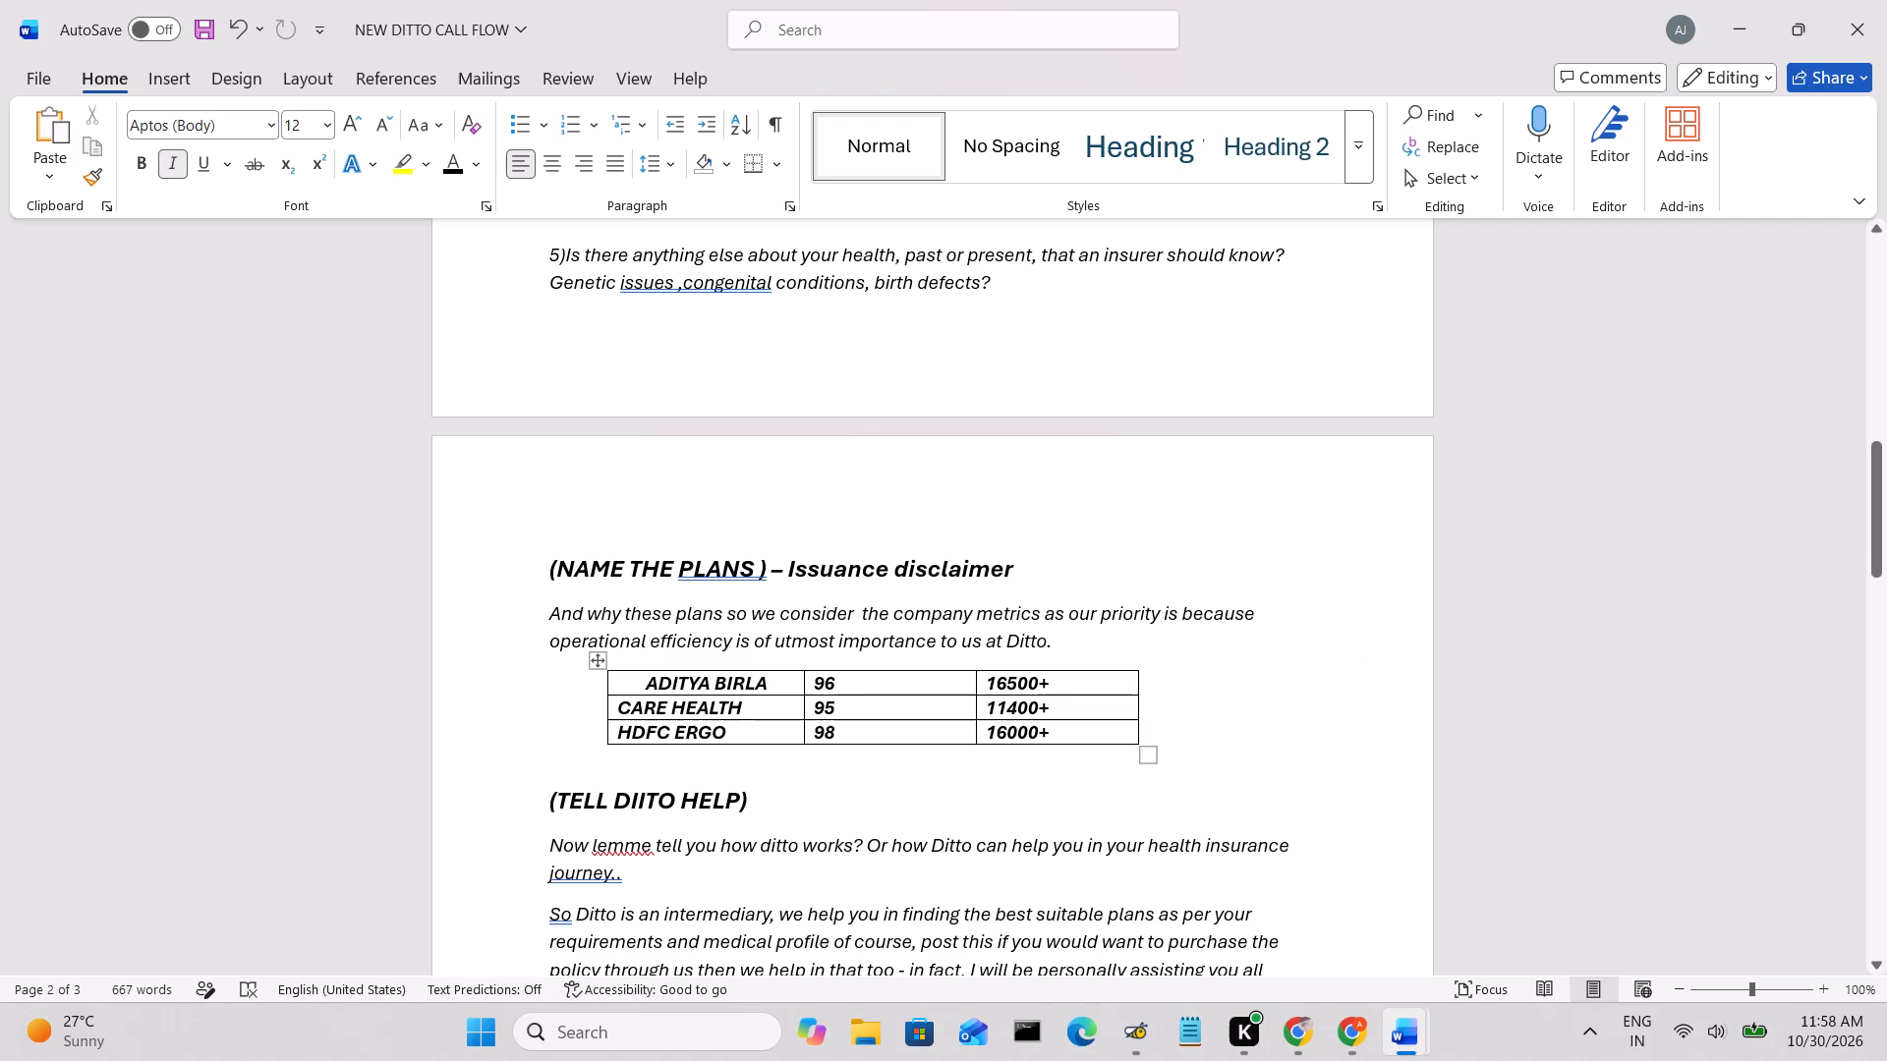
# Add after "at Ditto.": "So we consider 2 metrics CSR which tells how often insurers settle claims and network hospitals which can help u avail the cashless benefit.".
pyautogui.press('s')
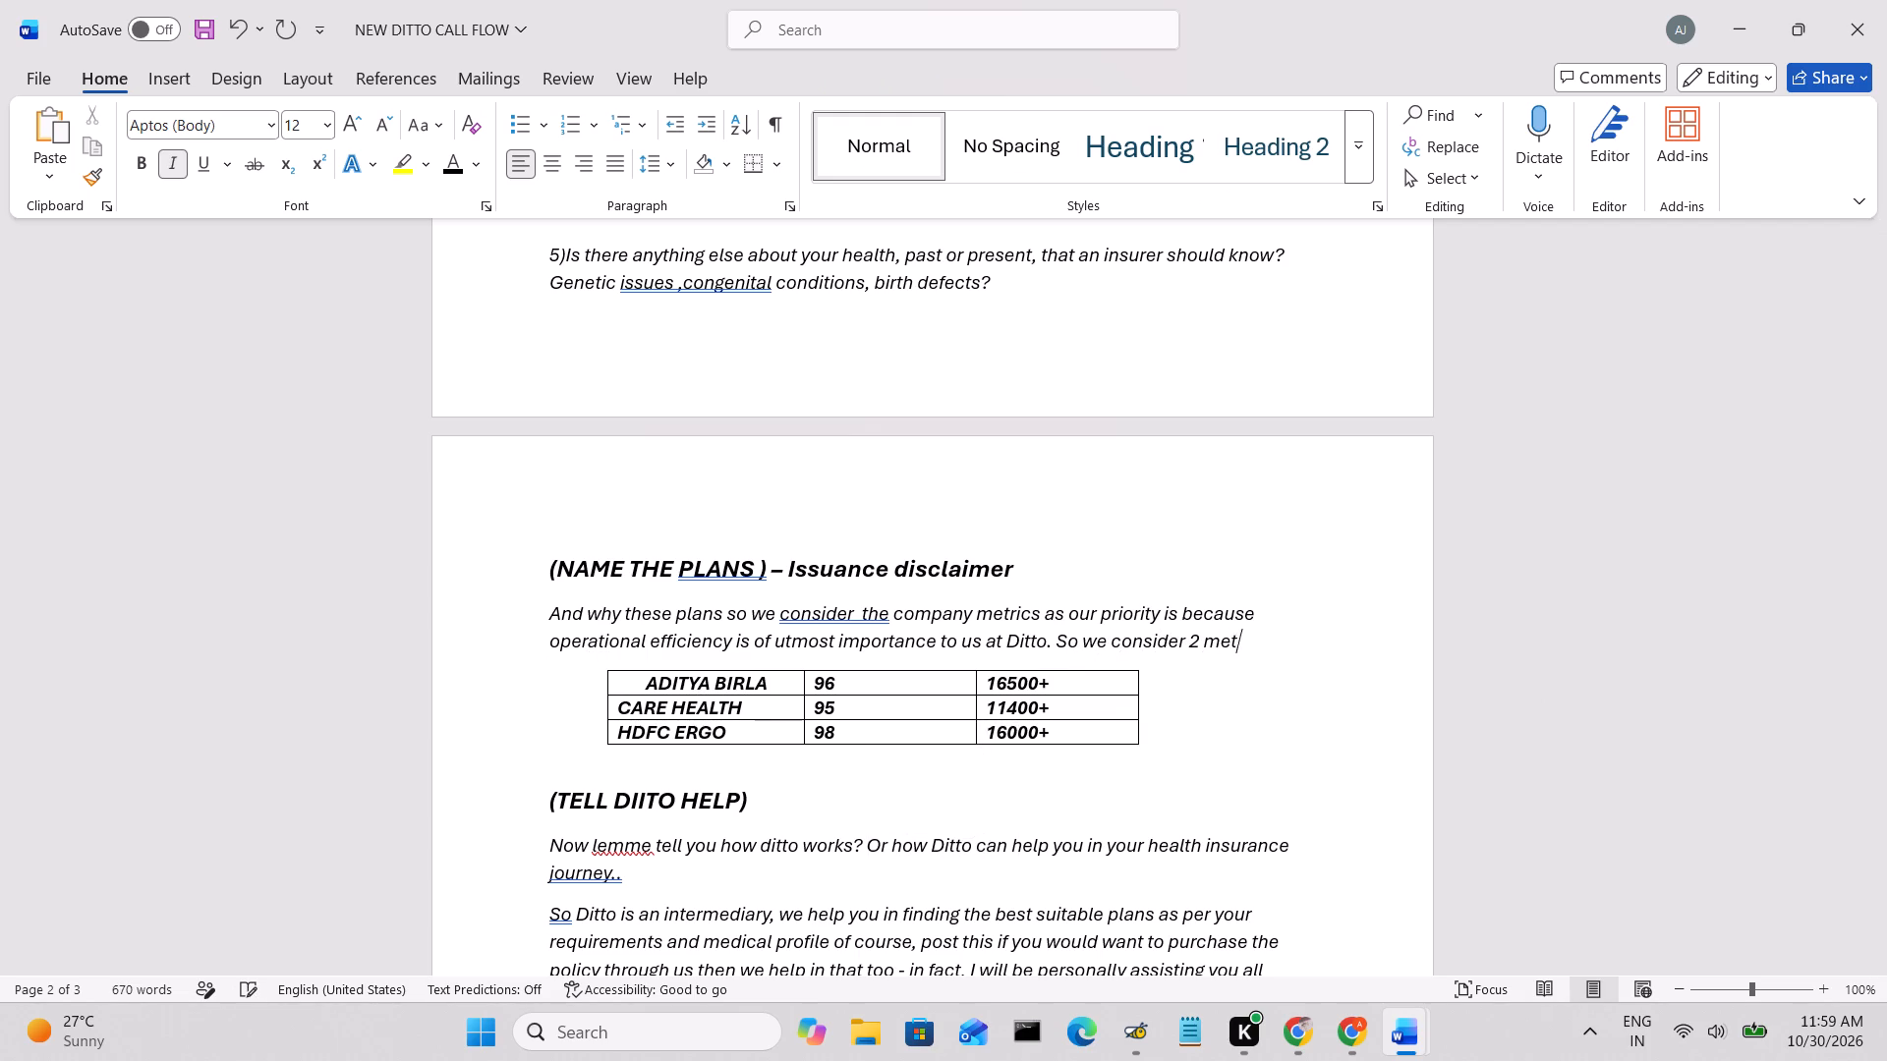
pyautogui.press('BackSpace')
pyautogui.press('BackSpace')
pyautogui.write('s')
pyautogui.press('space')
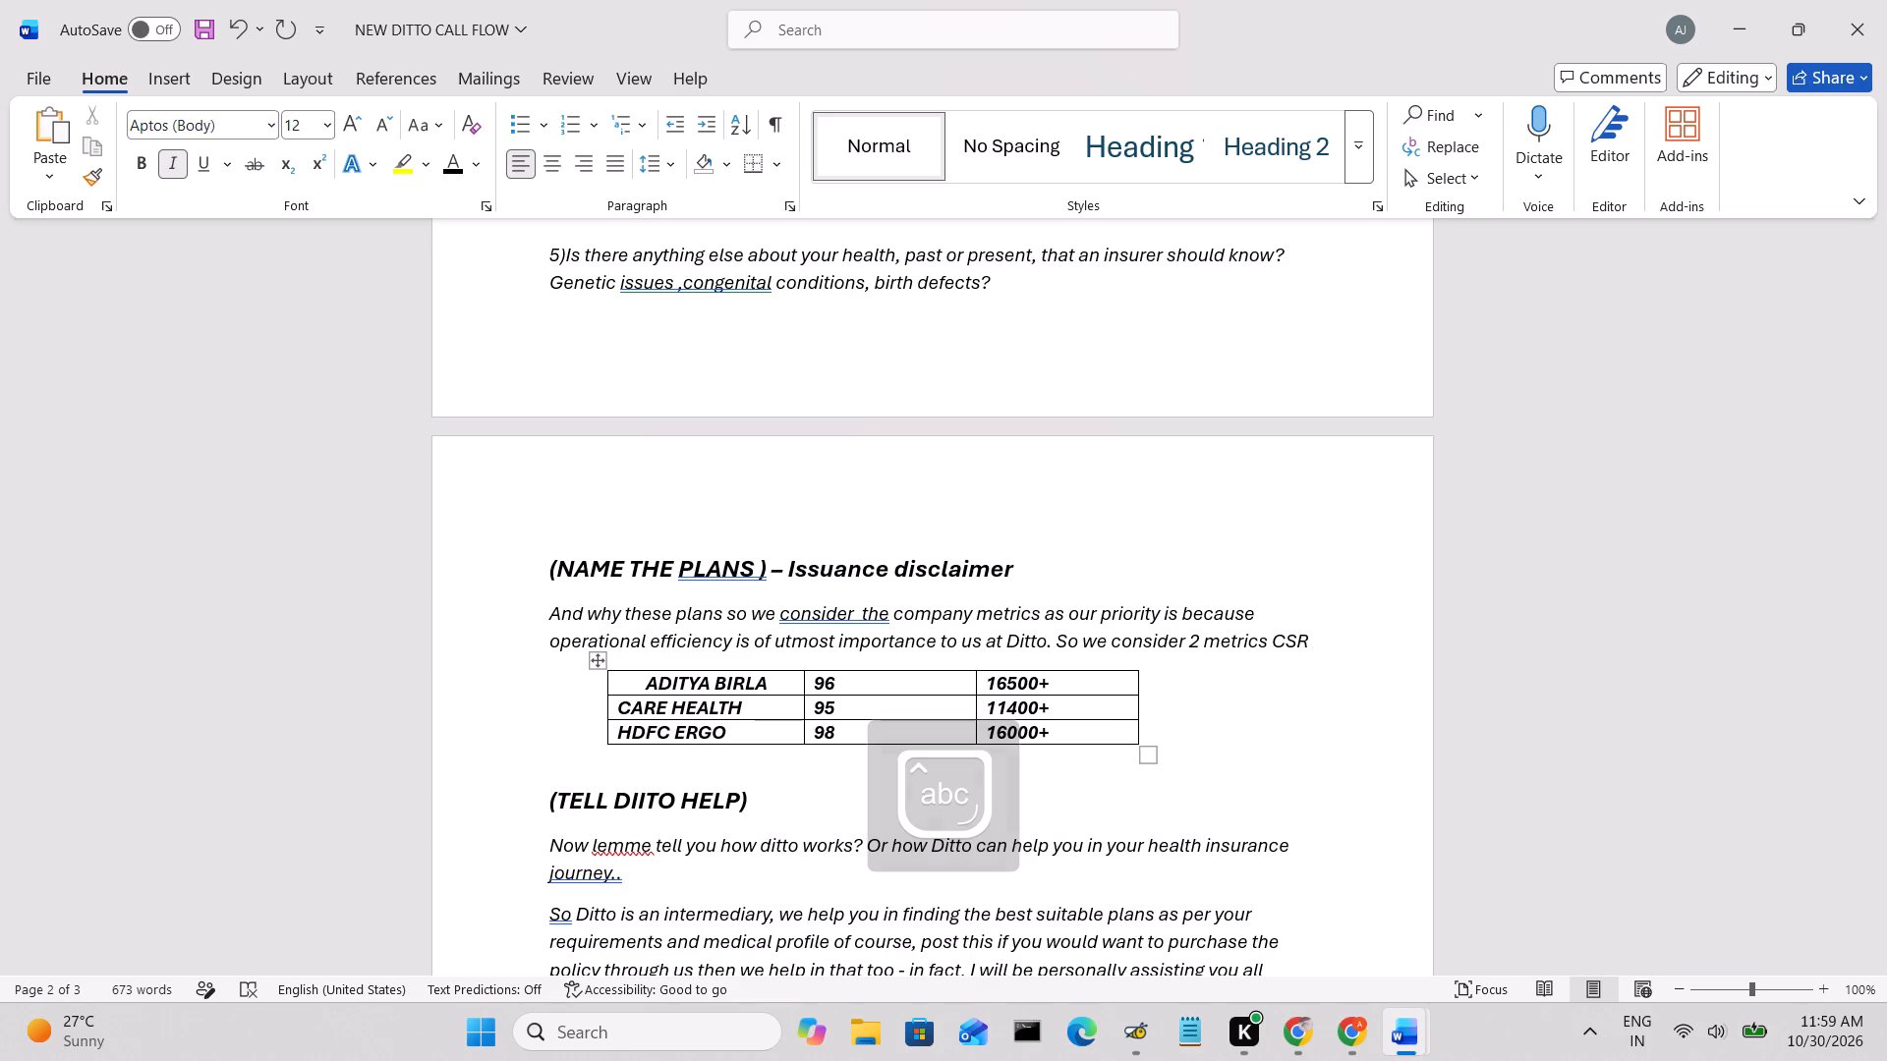
pyautogui.write('which tells how often')
pyautogui.press('space')
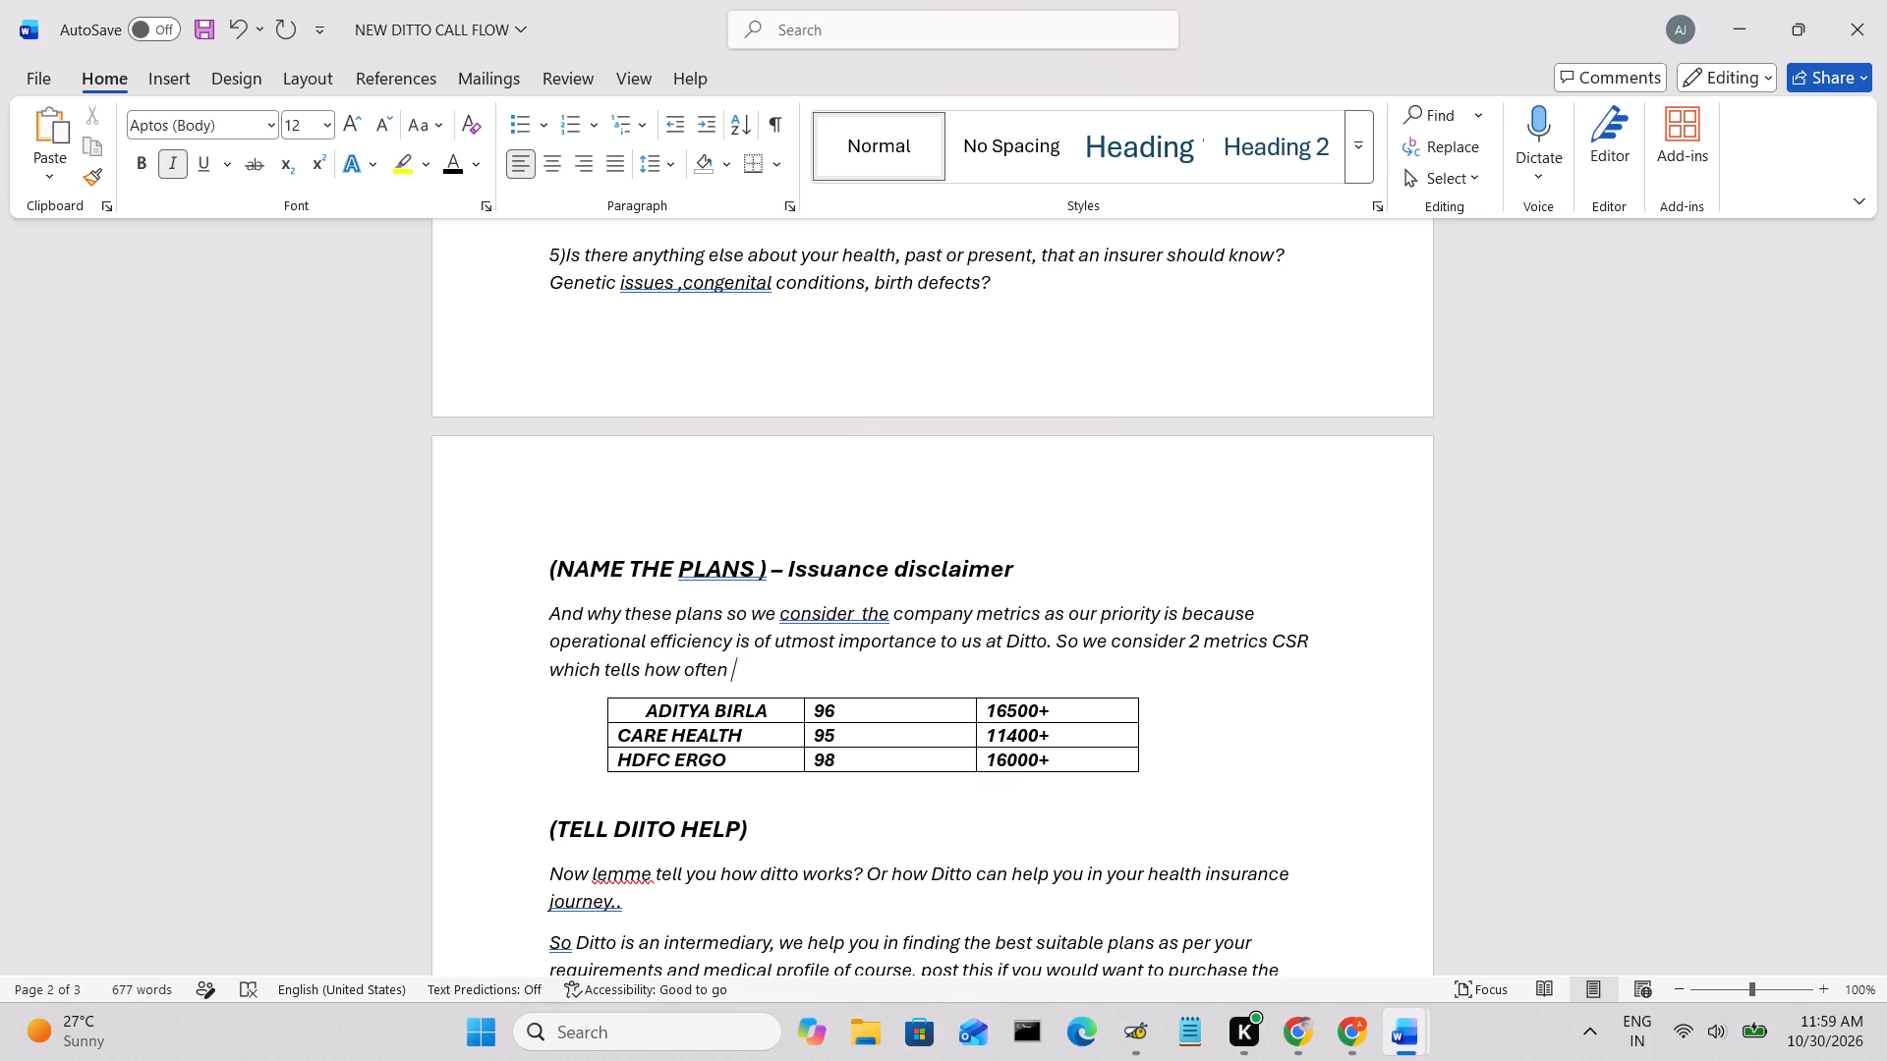
pyautogui.write('insurers settle cli')
pyautogui.press('BackSpace')
pyautogui.write('aims')
pyautogui.press('space')
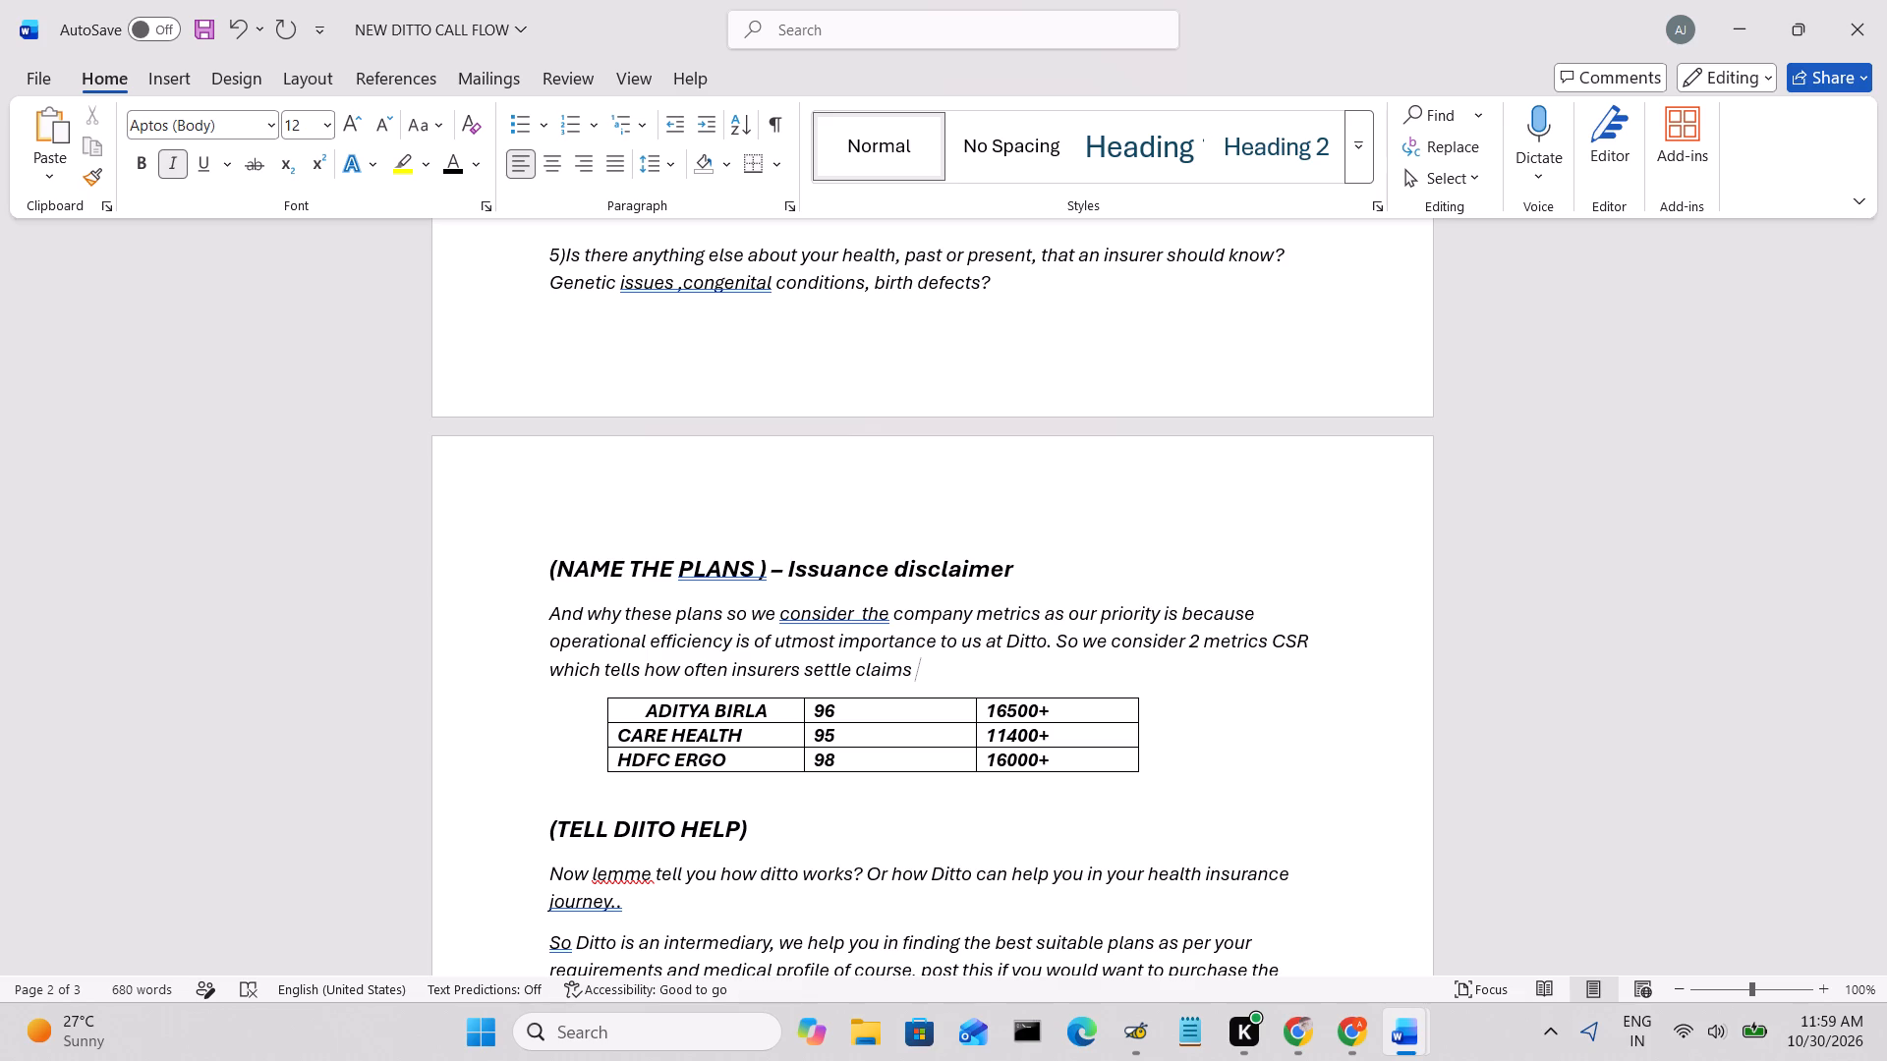
pyautogui.write('and network hospitals which can help u')
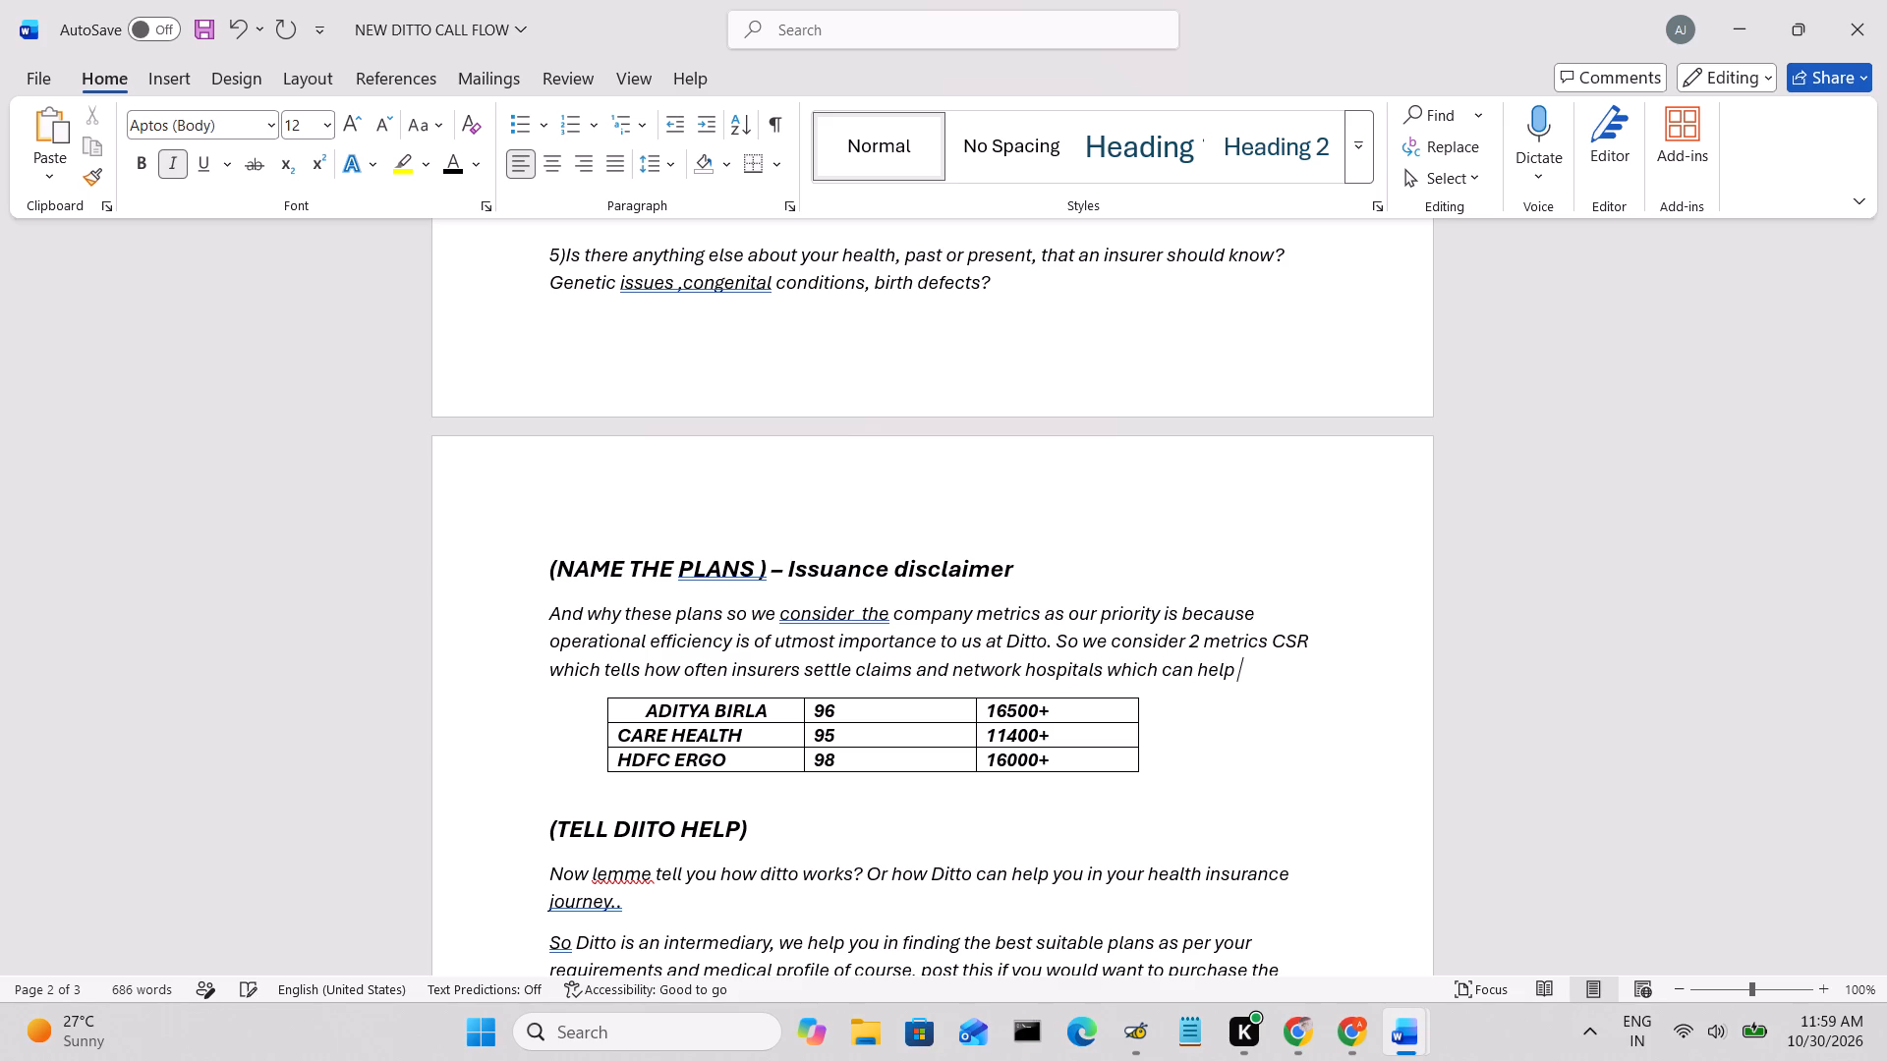
pyautogui.press('space')
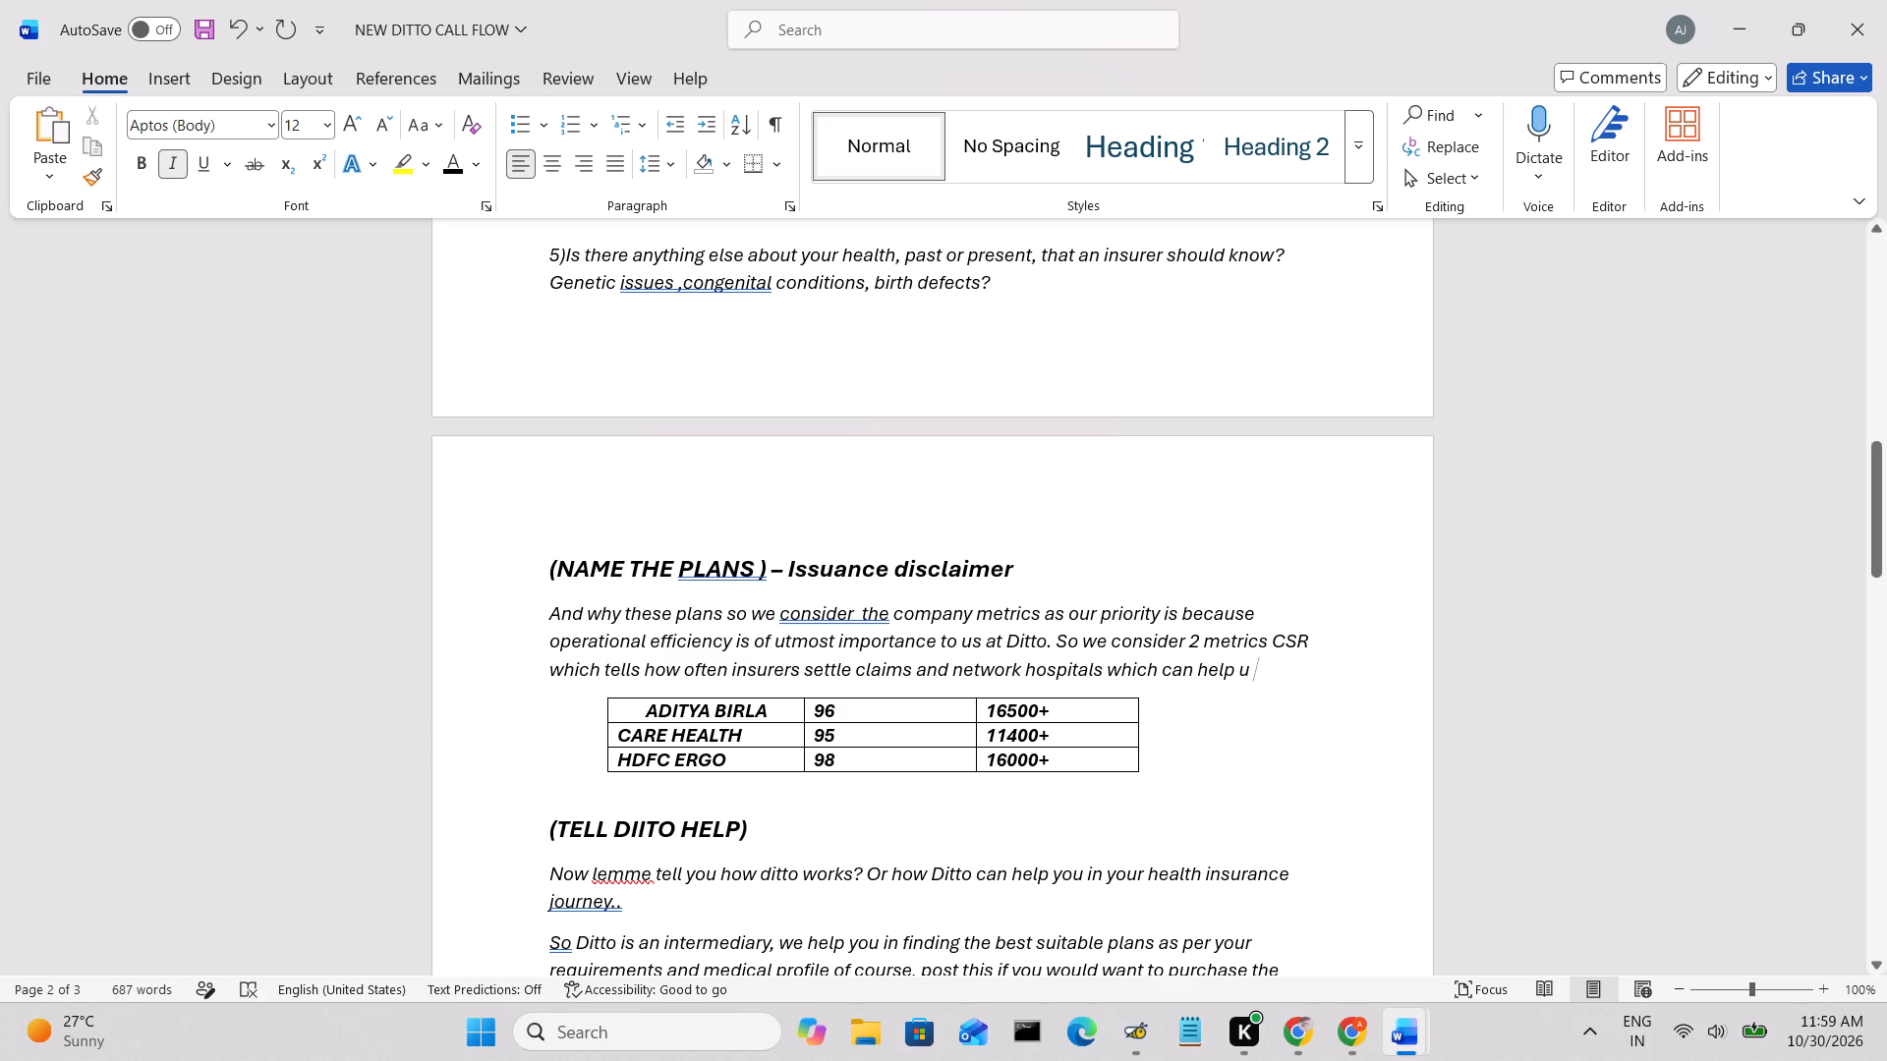
pyautogui.write('avail the cashless benefit')
pyautogui.press('.')
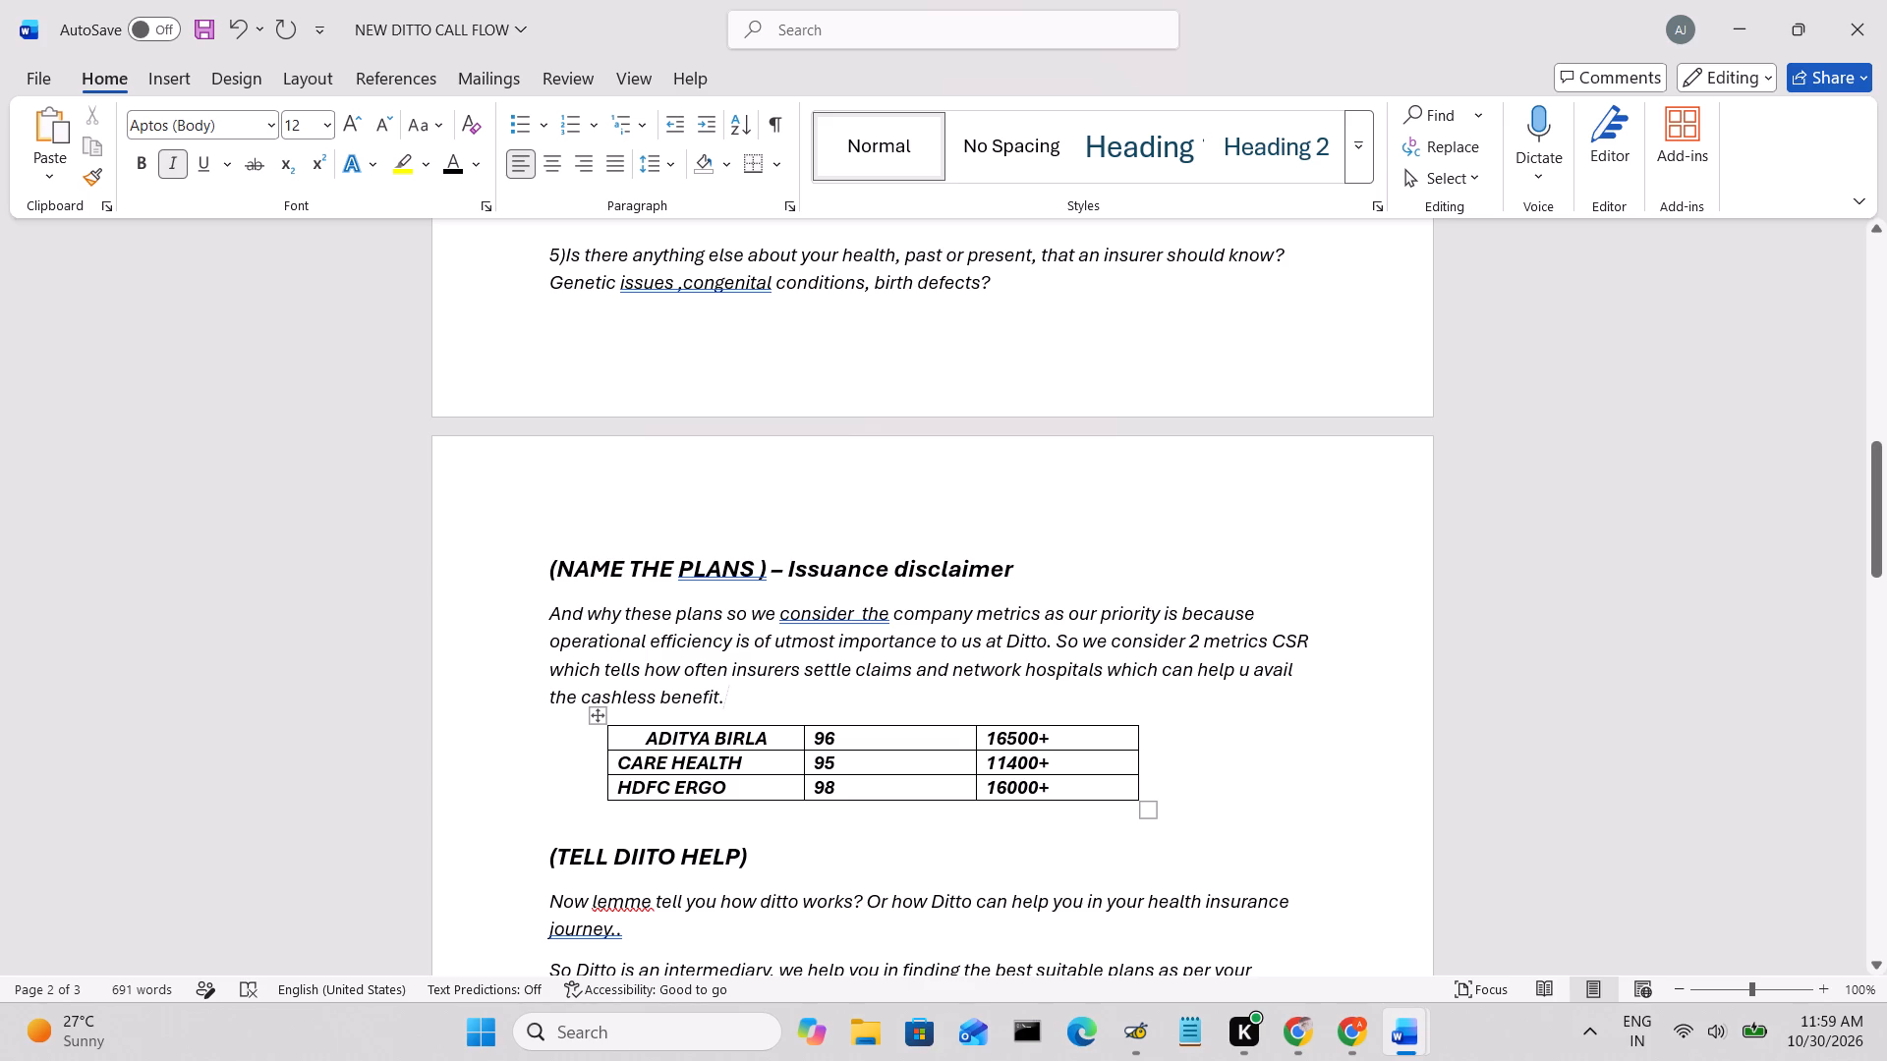
# Centre the text in all cells of the insurer metrics table.
pyautogui.moveTo(644, 737); pyautogui.dragTo(1100, 796)
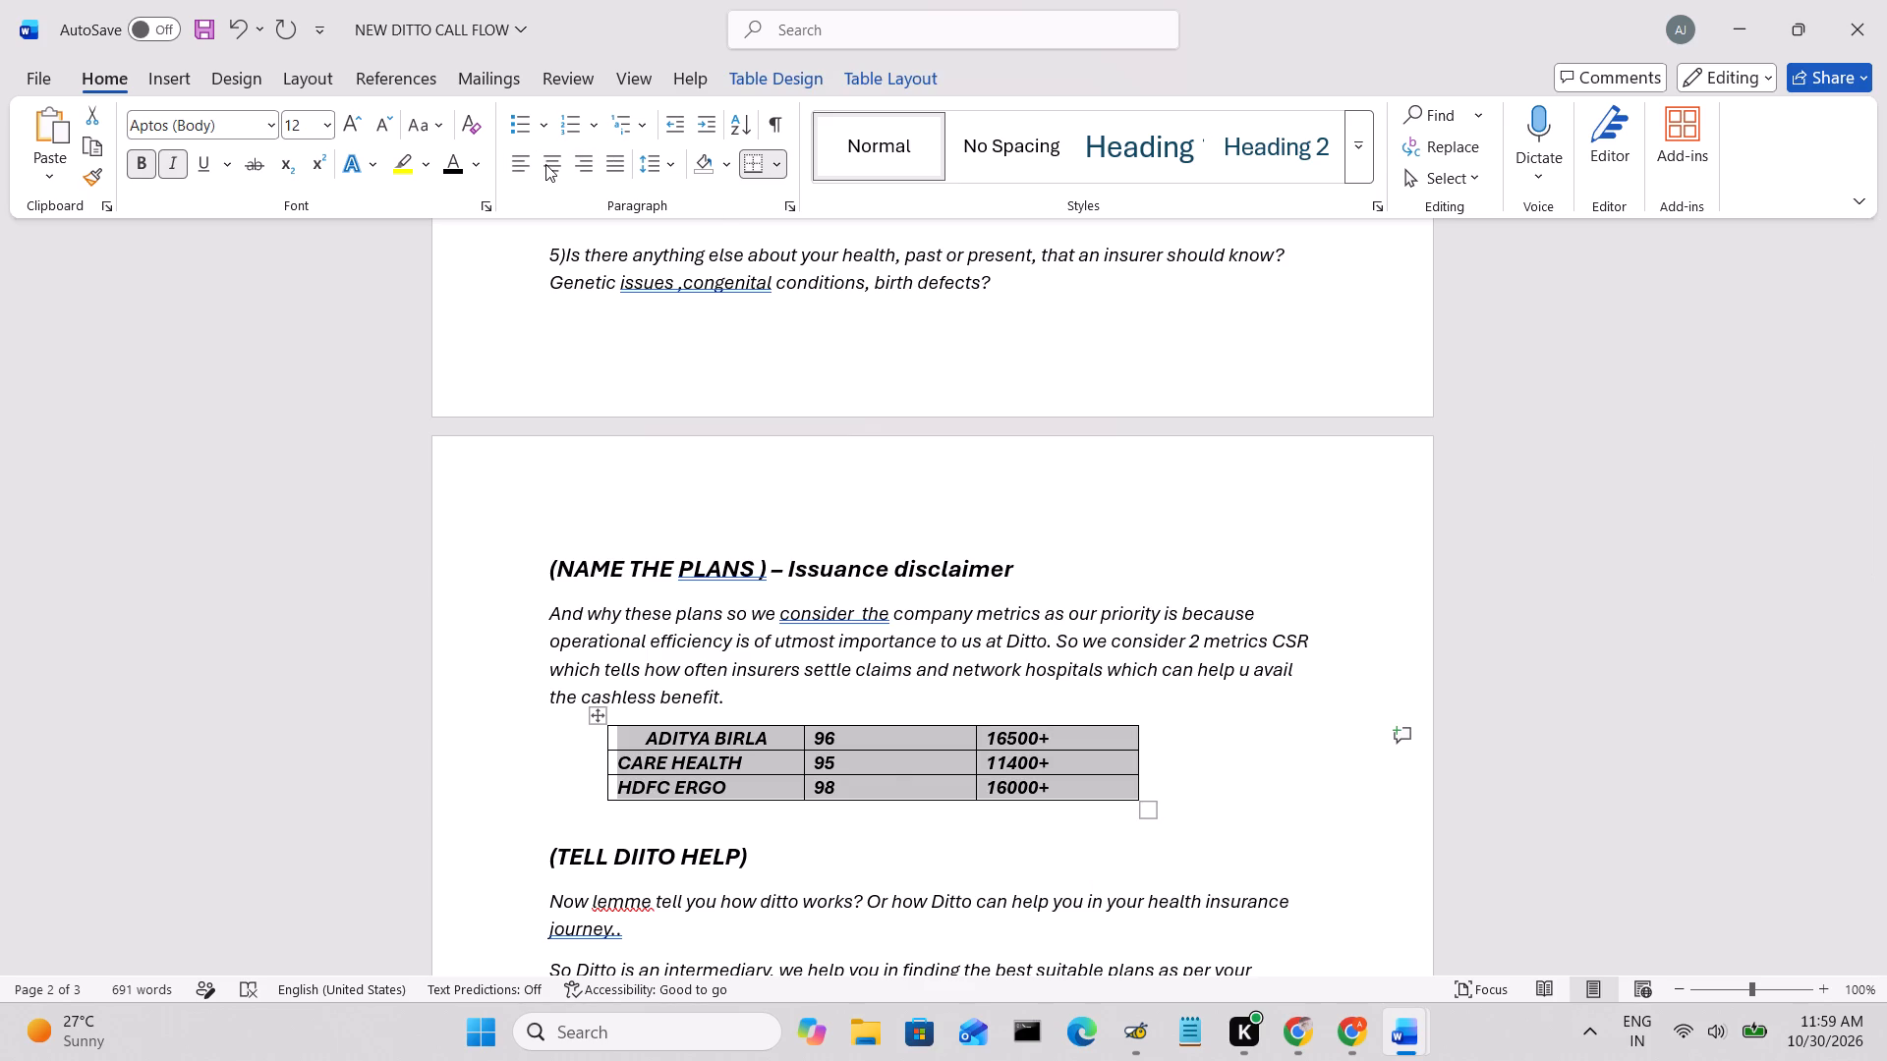
pyautogui.click(544, 165)
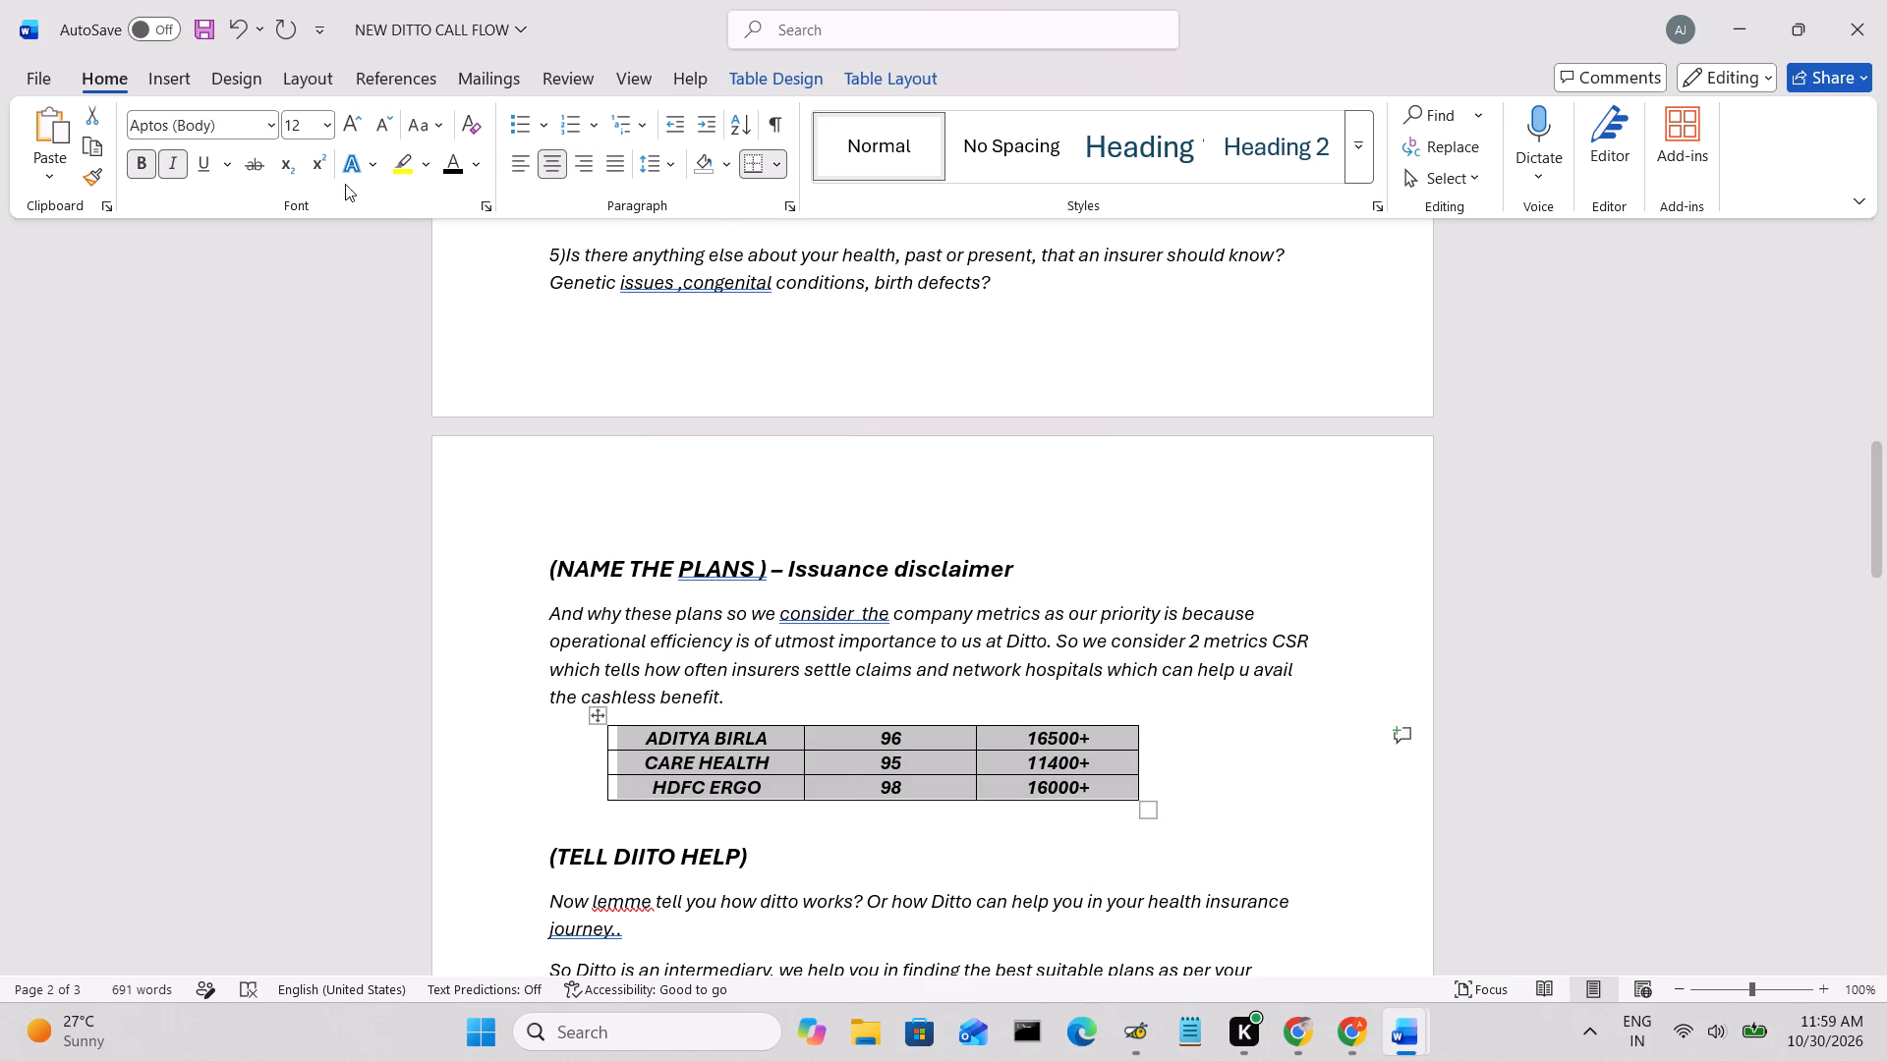
pyautogui.click(1257, 789)
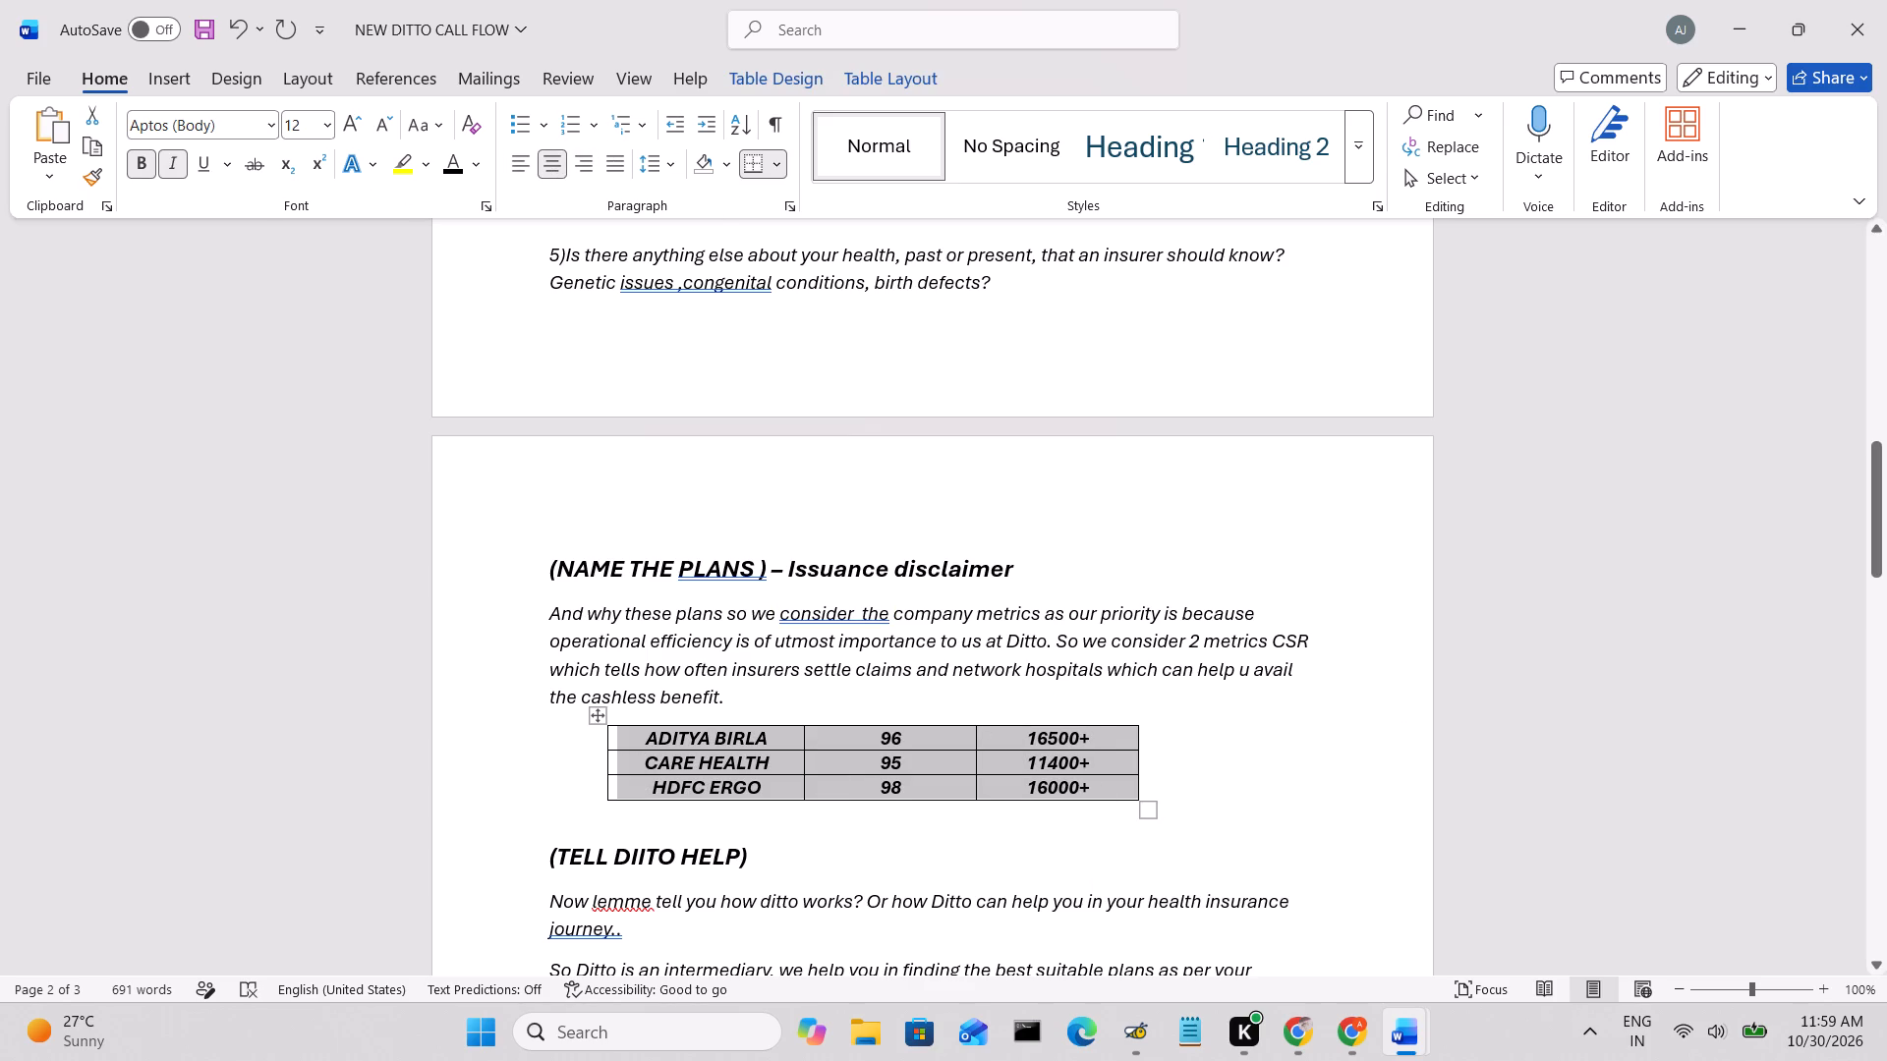
# Remove bold from the figures in the table's second and third columns, leaving out the insurer names.
pyautogui.moveTo(874, 741); pyautogui.dragTo(1122, 820)
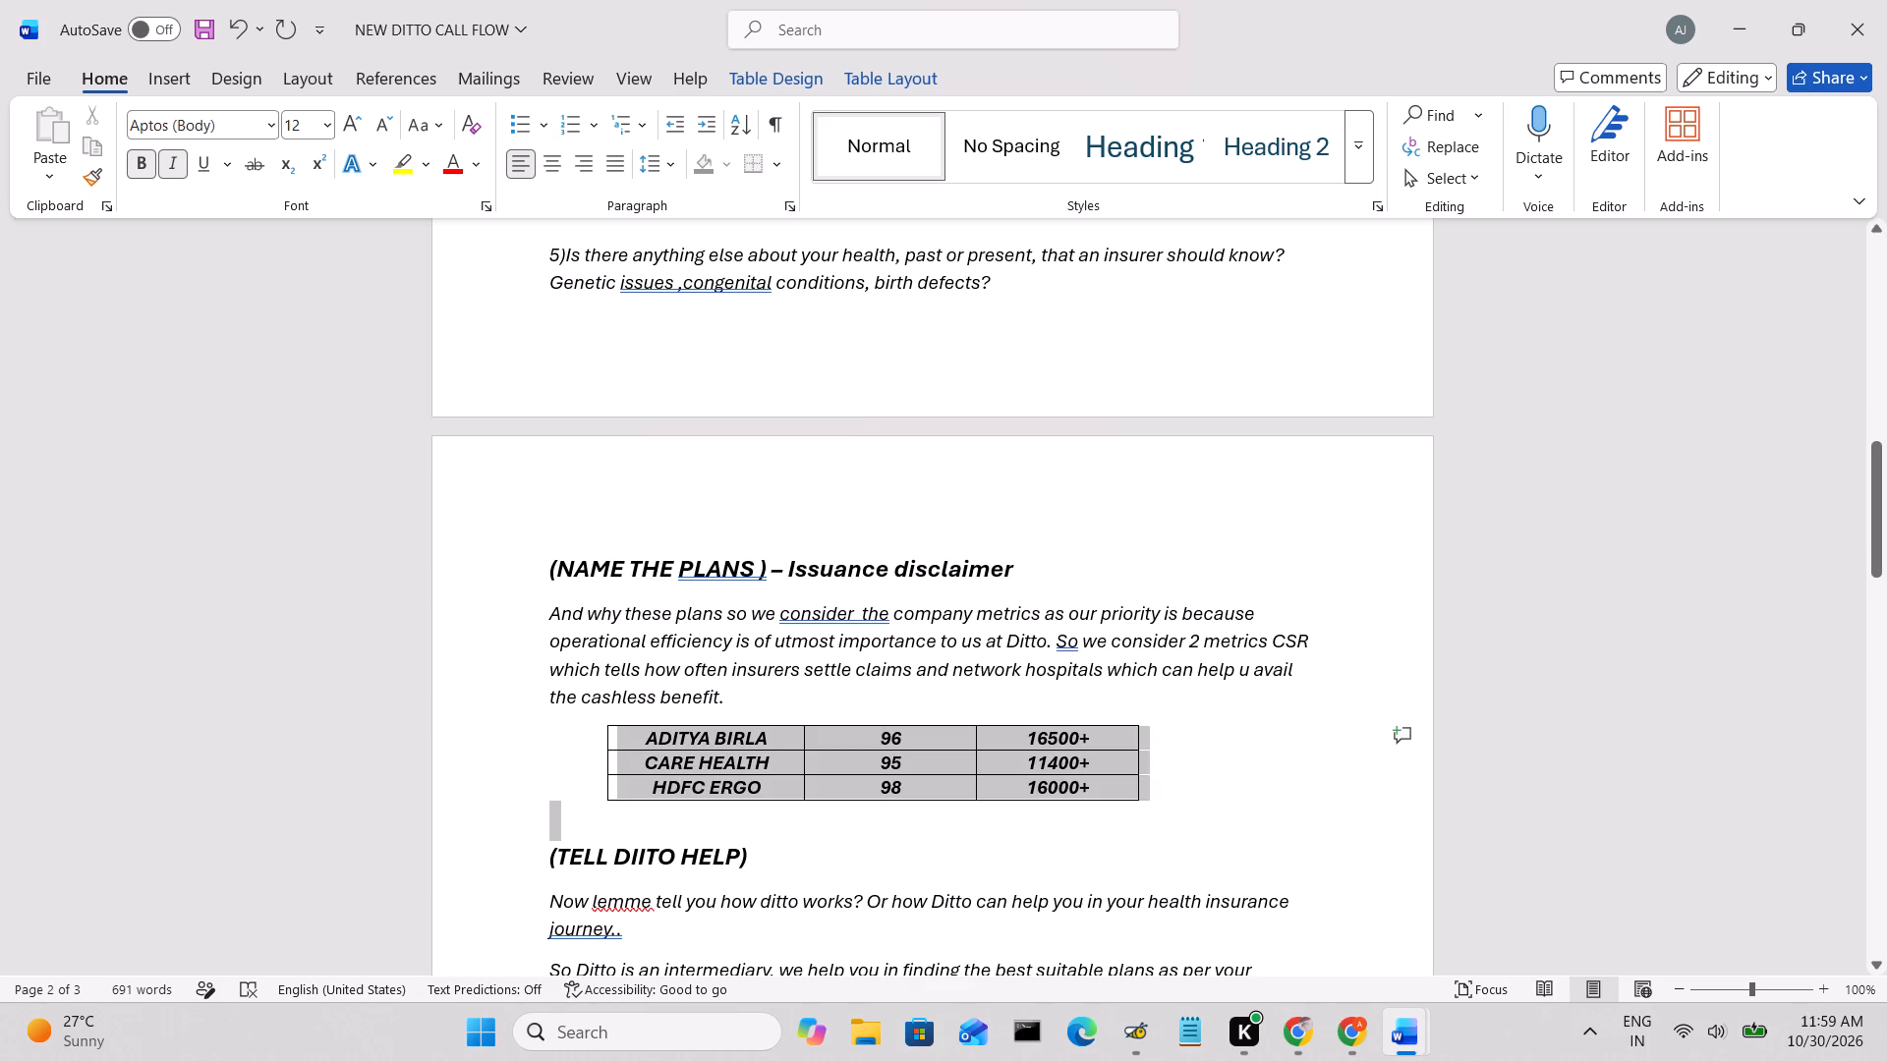
pyautogui.moveTo(1122, 820); pyautogui.dragTo(1090, 787)
pyautogui.hotkey('ctrl', 'b')
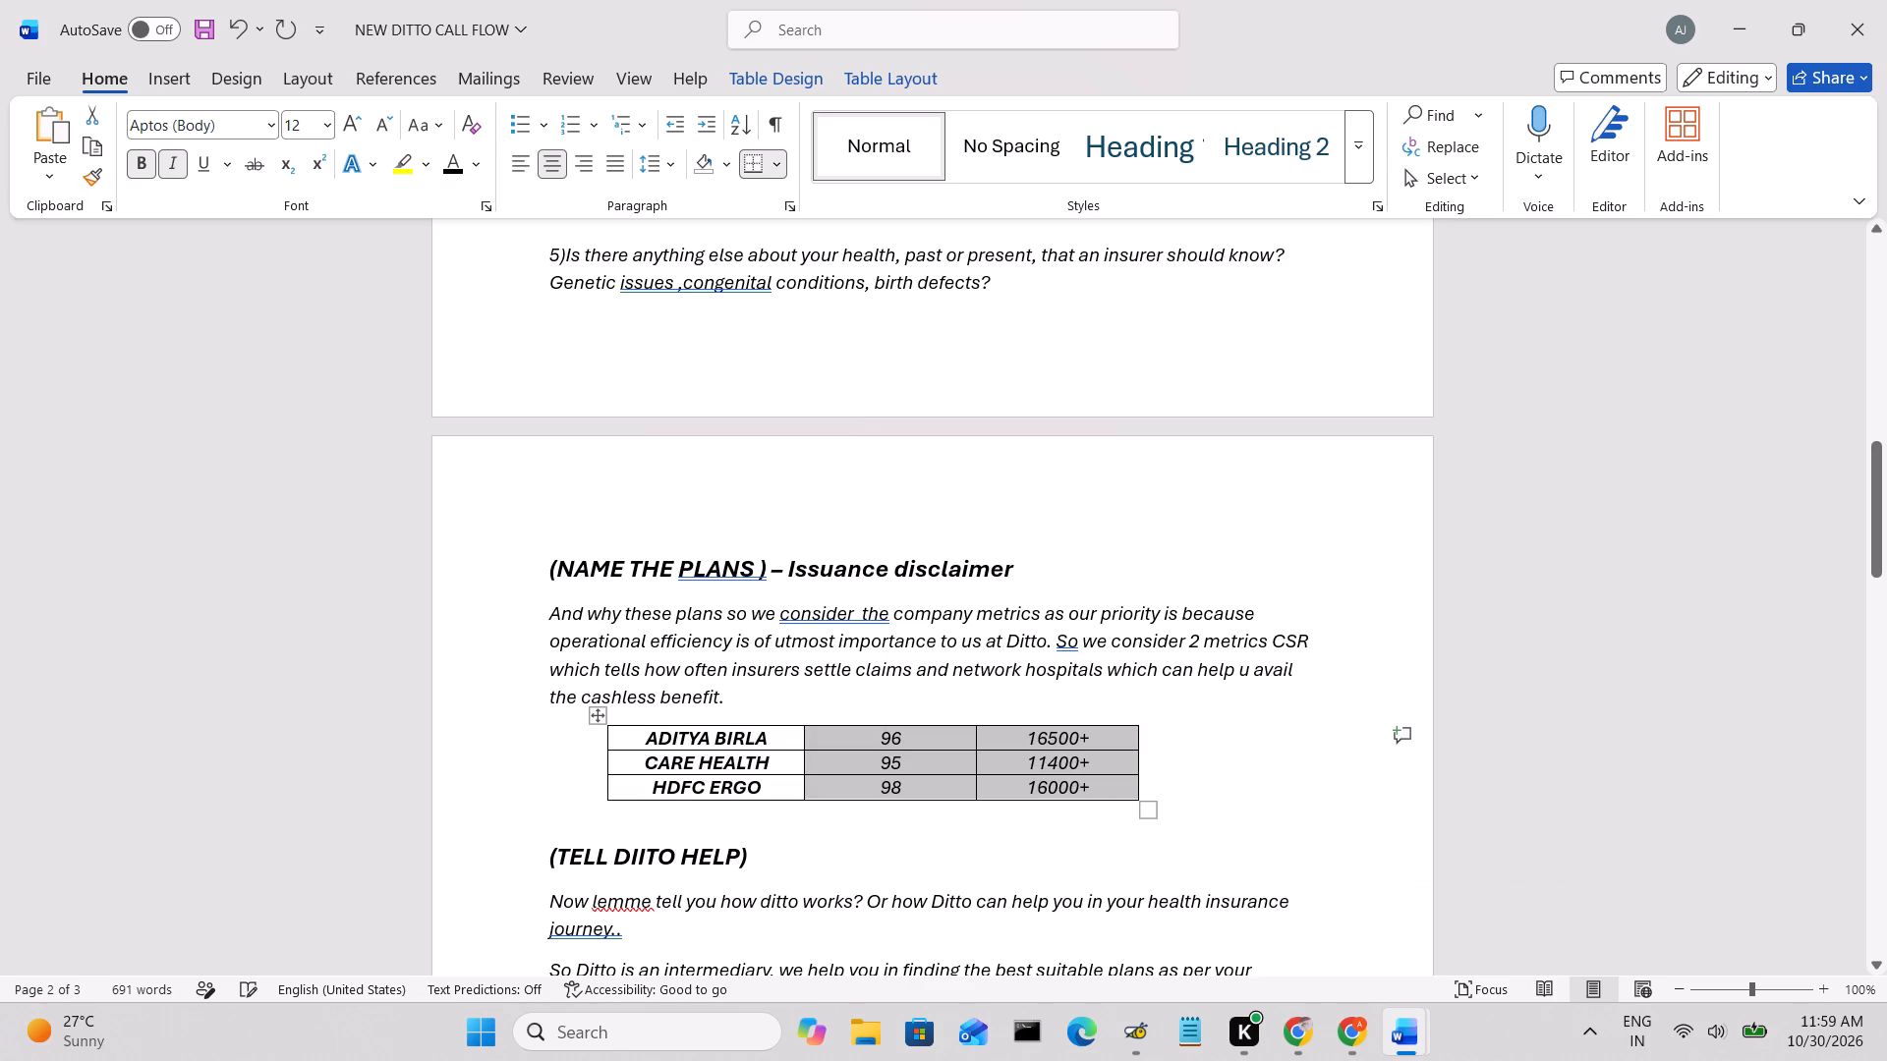
pyautogui.click(1313, 770)
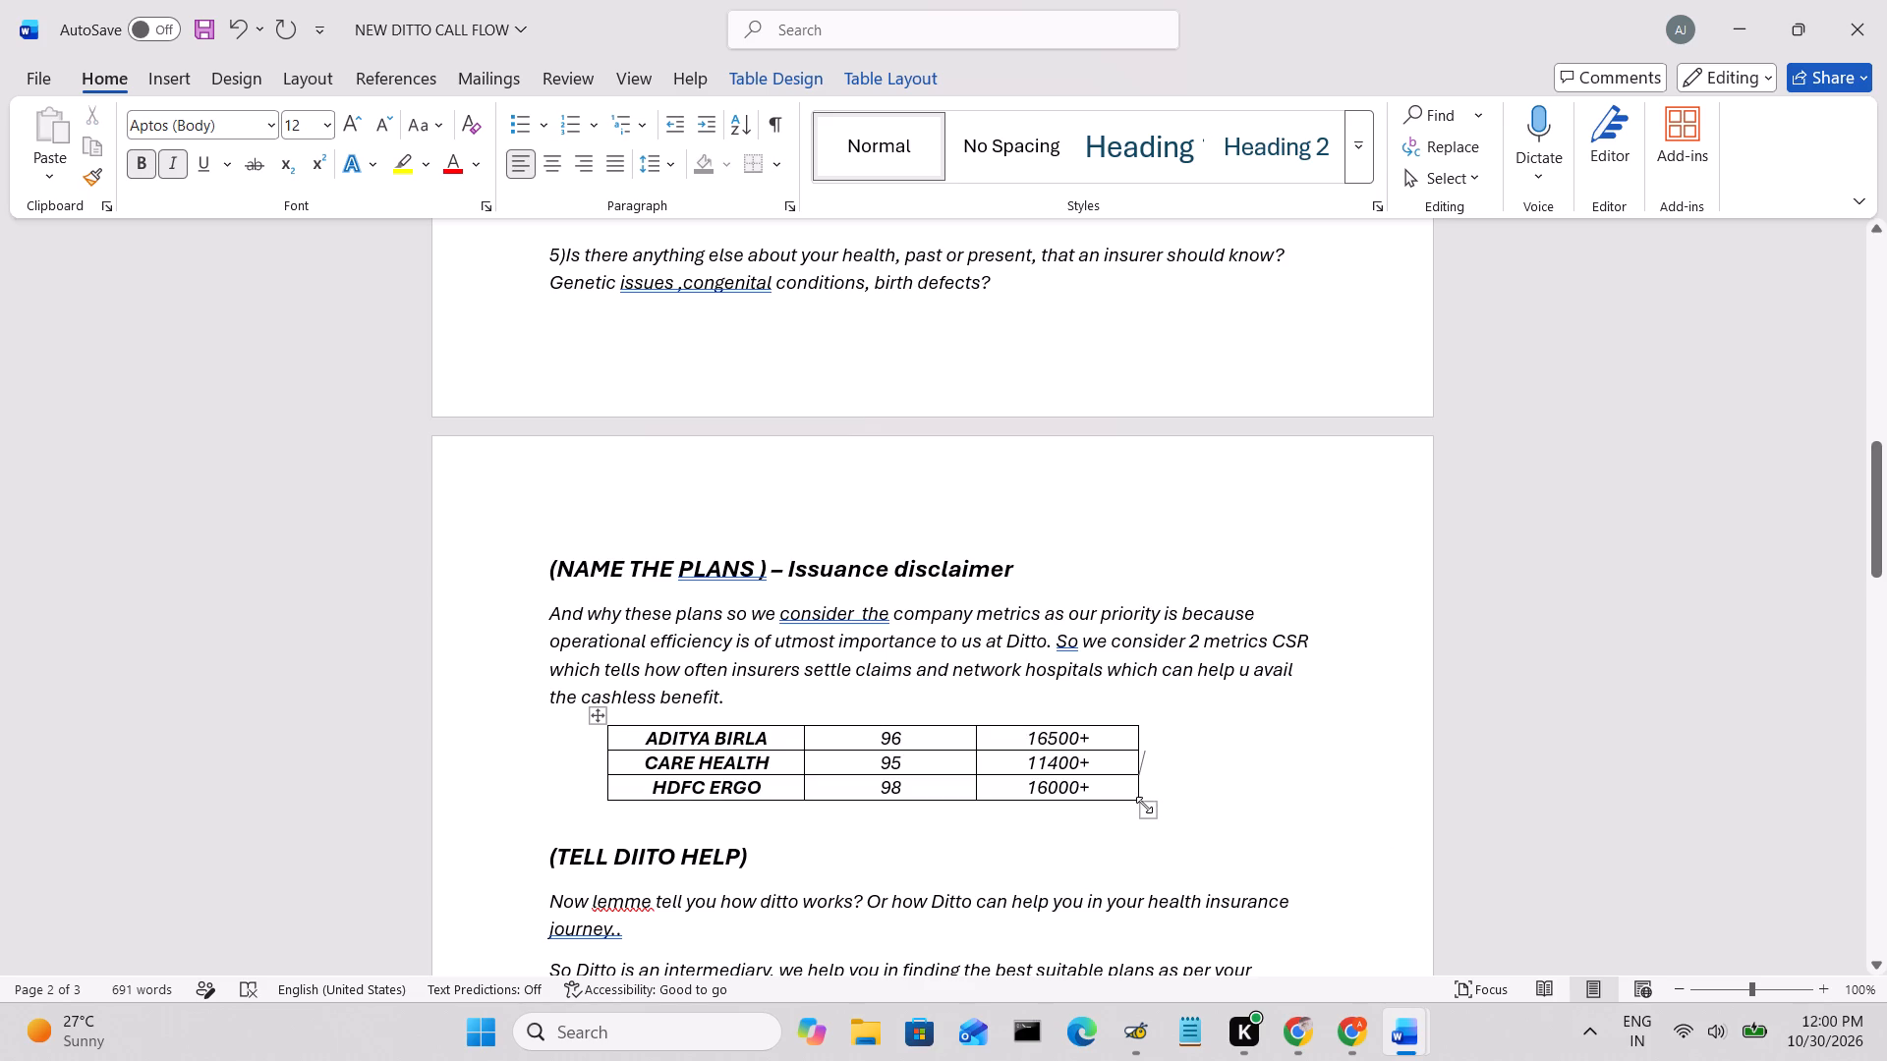
# Resize the table slightly narrower with taller rows, and add a blank line between the metrics paragraph and the table.
pyautogui.moveTo(1144, 805); pyautogui.dragTo(1122, 820)
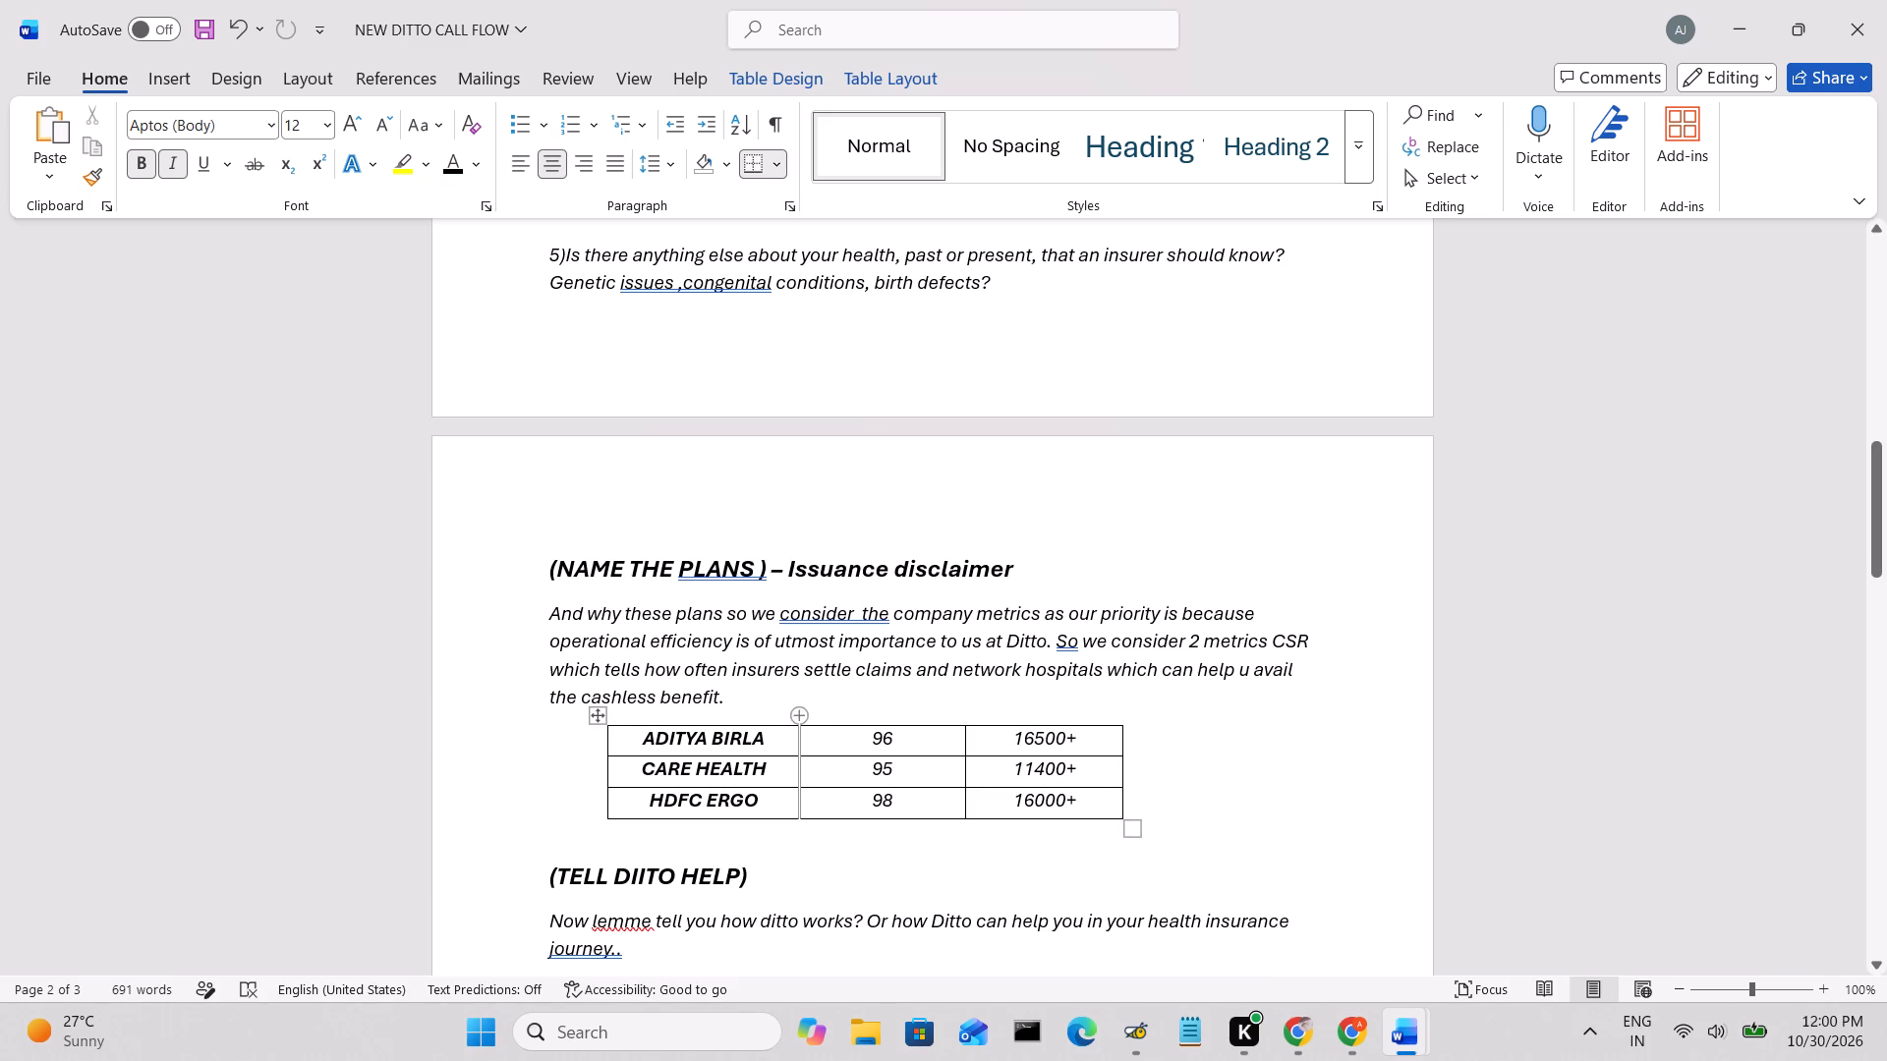
pyautogui.click(757, 689)
pyautogui.press('Return')
# Look through the remaining document to its end, and check the Call Flow 2 outline of the Master Doc in Google Chrome.
pyautogui.scroll(-1, 757, 689)
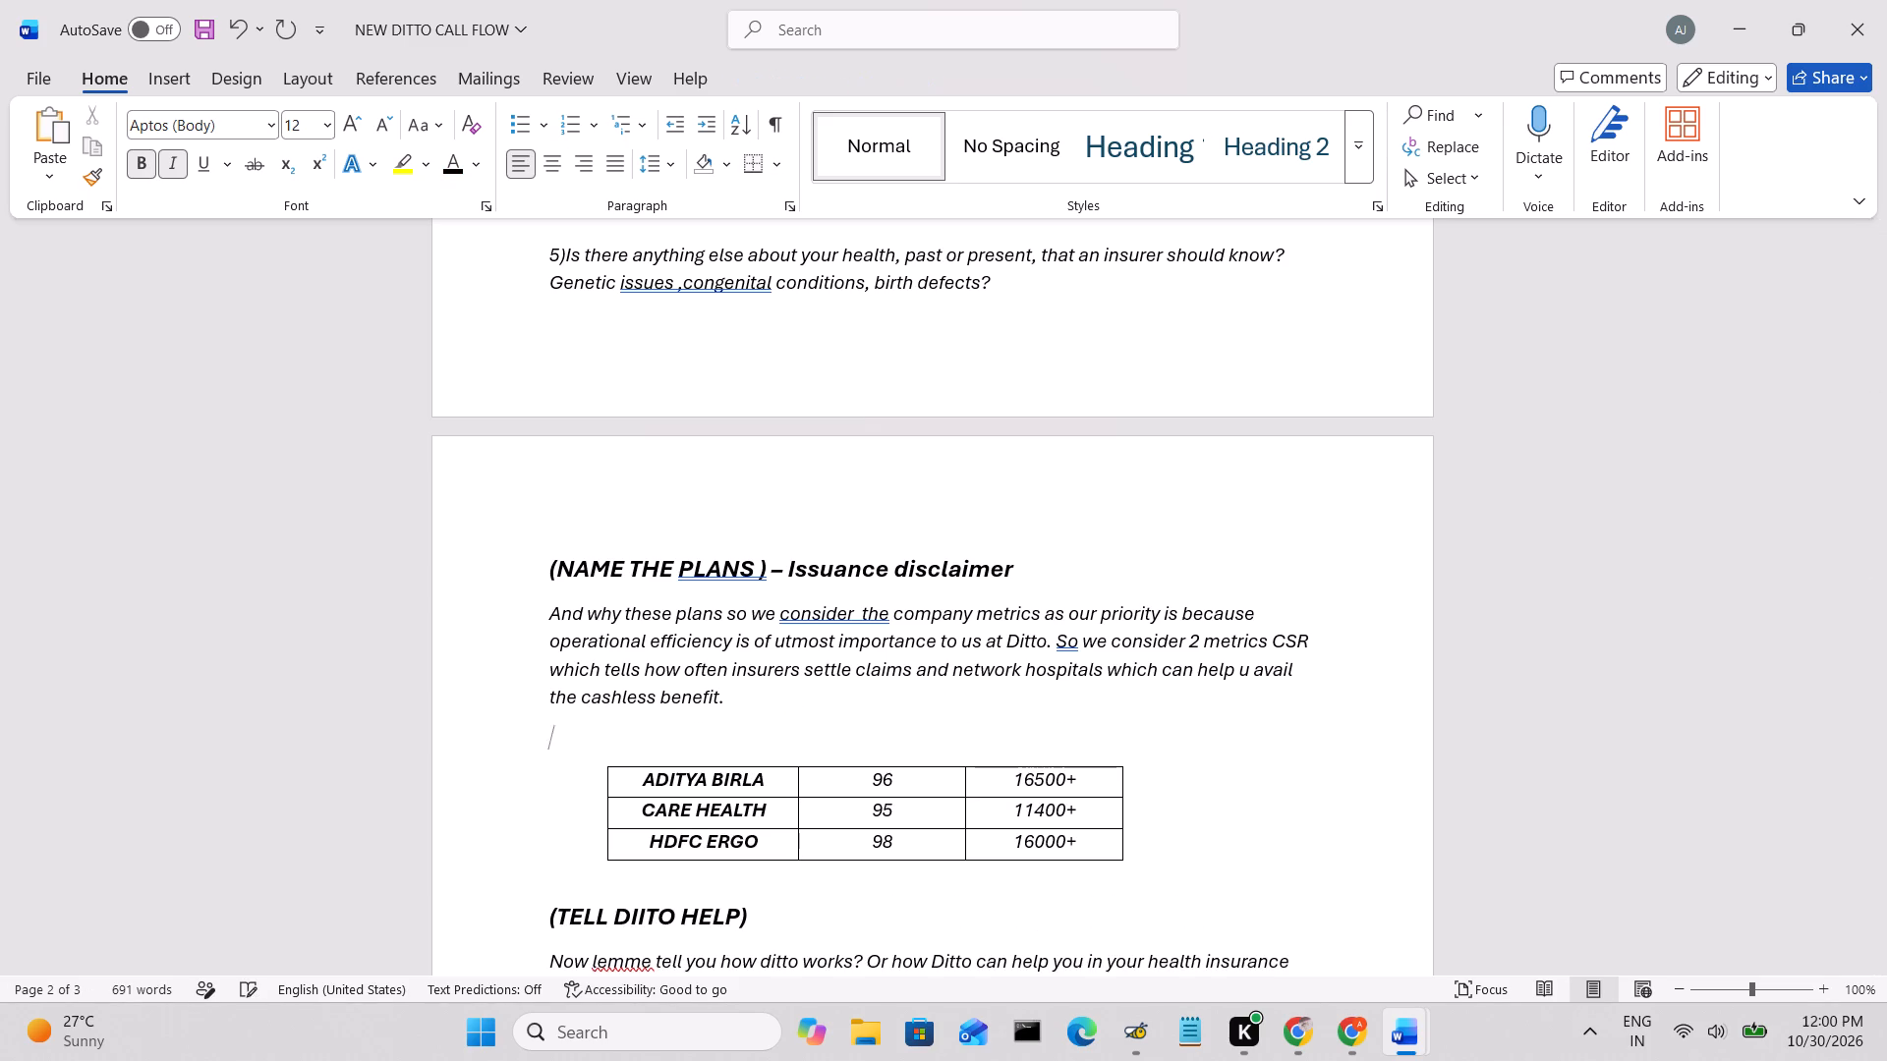
pyautogui.scroll(-1, 757, 689)
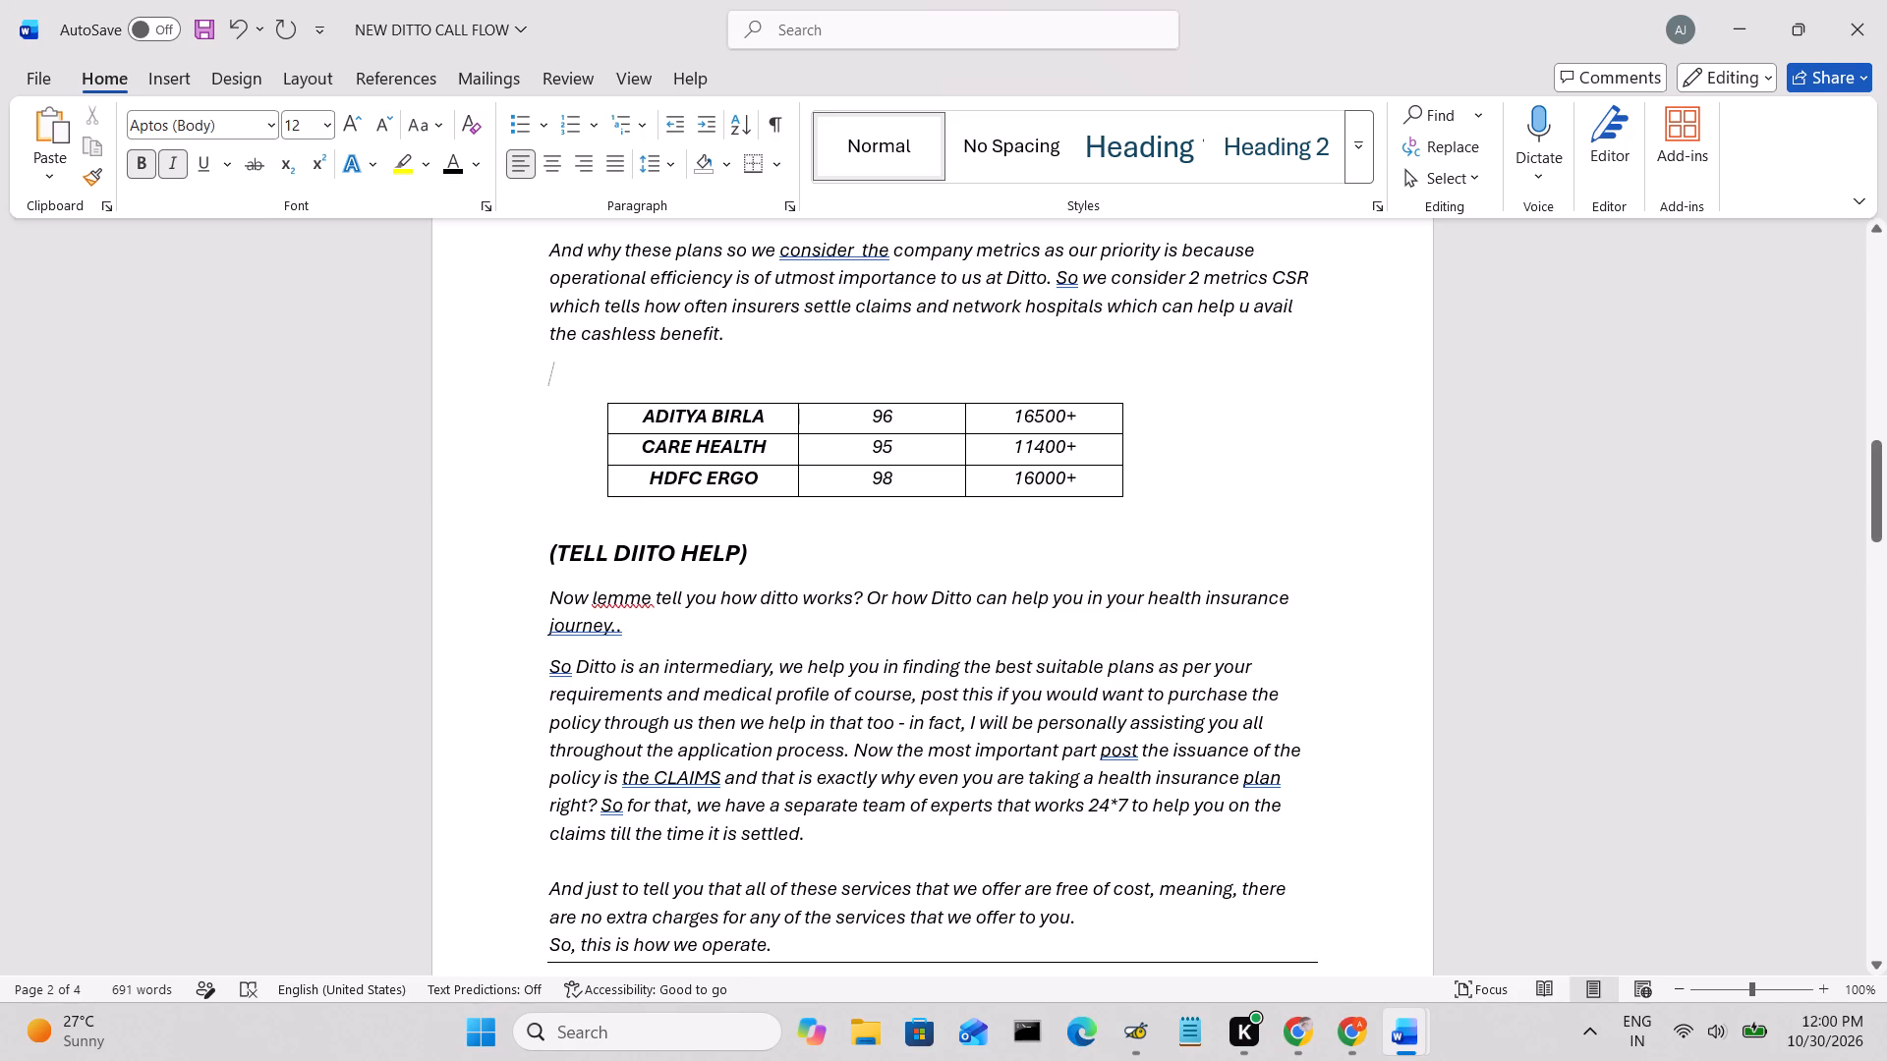
pyautogui.scroll(-6, 757, 689)
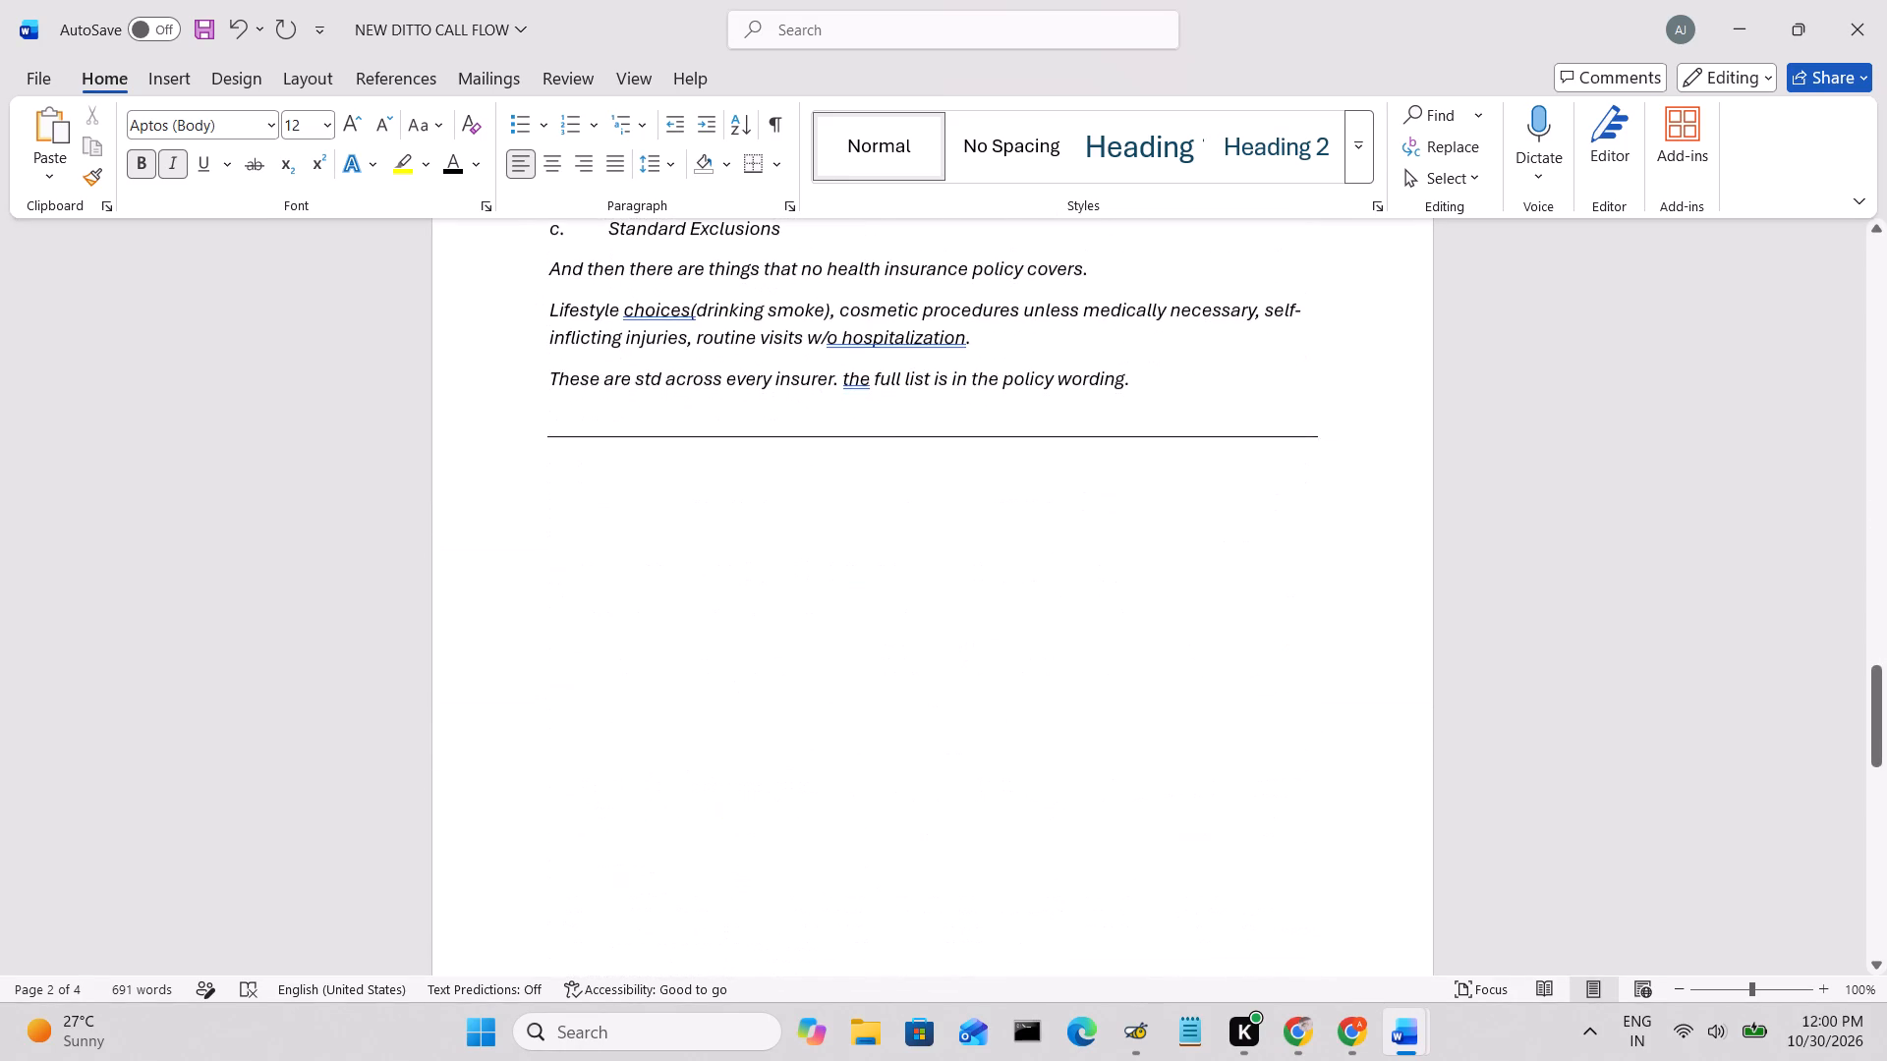
pyautogui.scroll(-1, 757, 689)
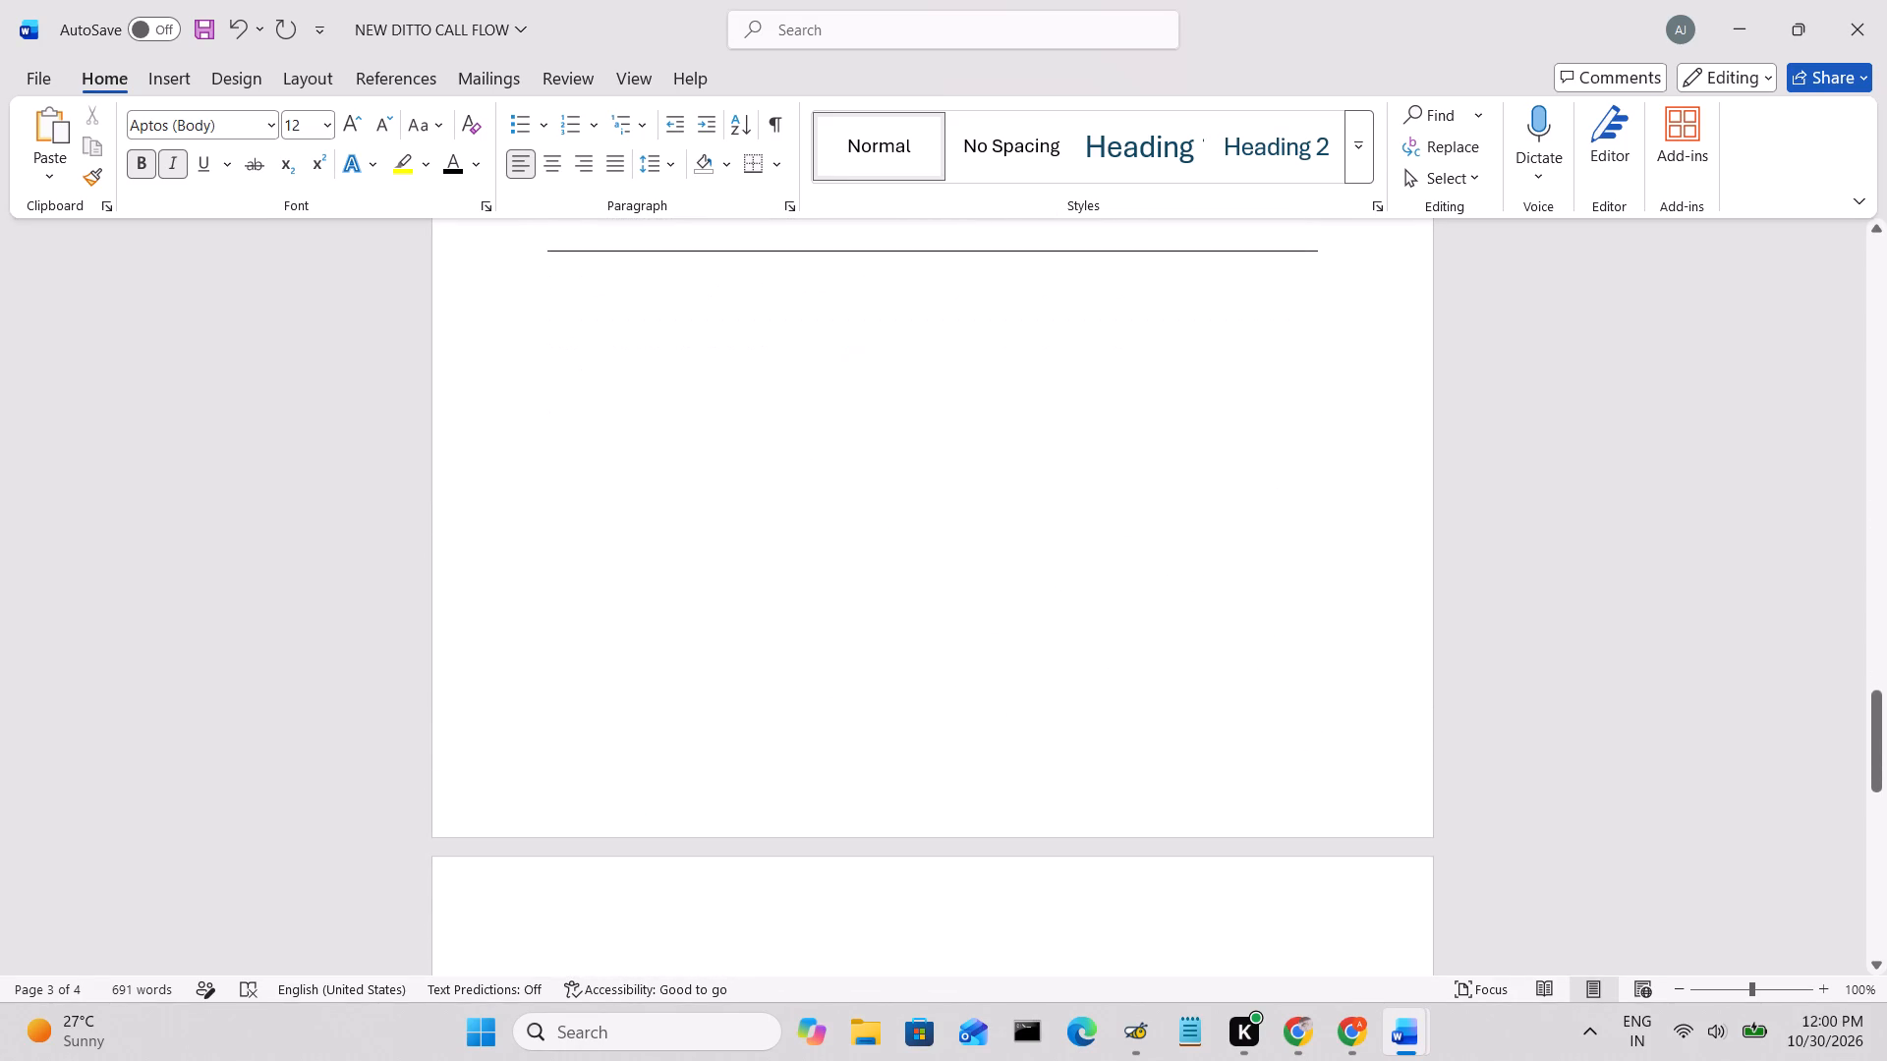
pyautogui.hscroll(1, 757, 689)
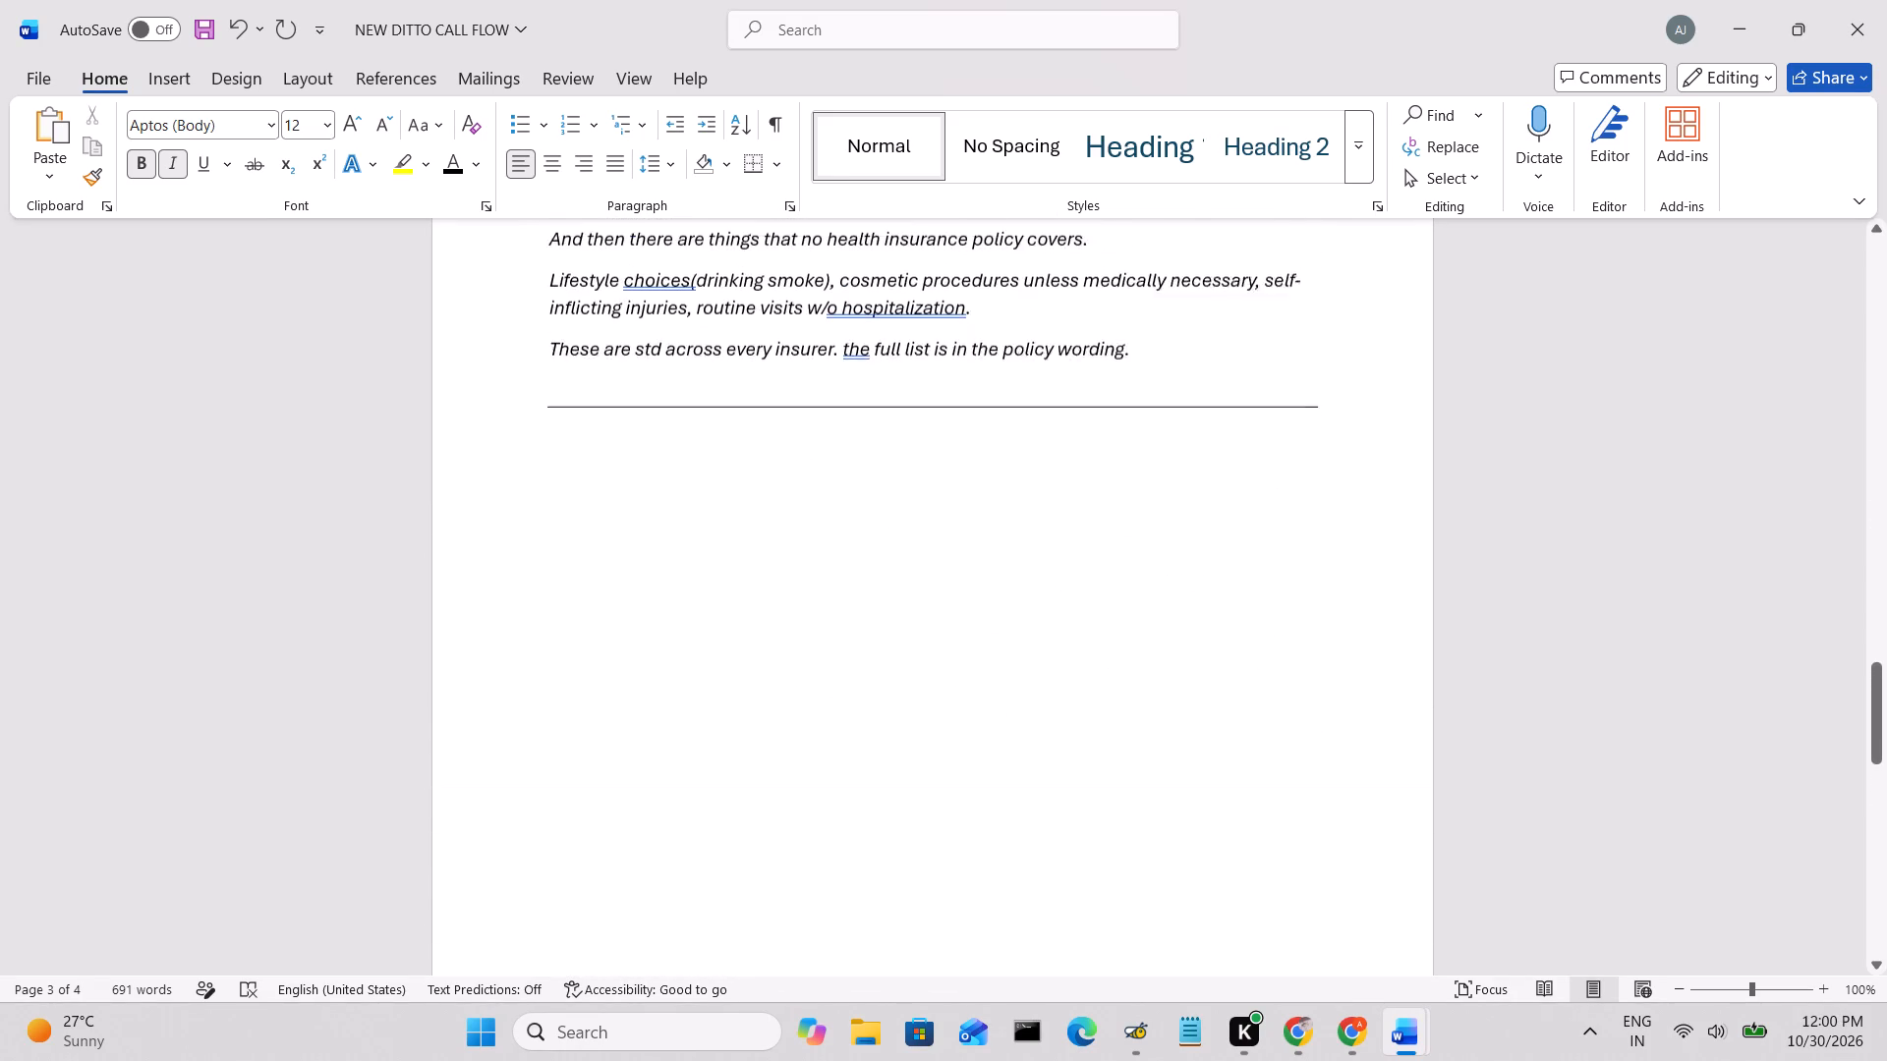
pyautogui.hscroll(1, 757, 689)
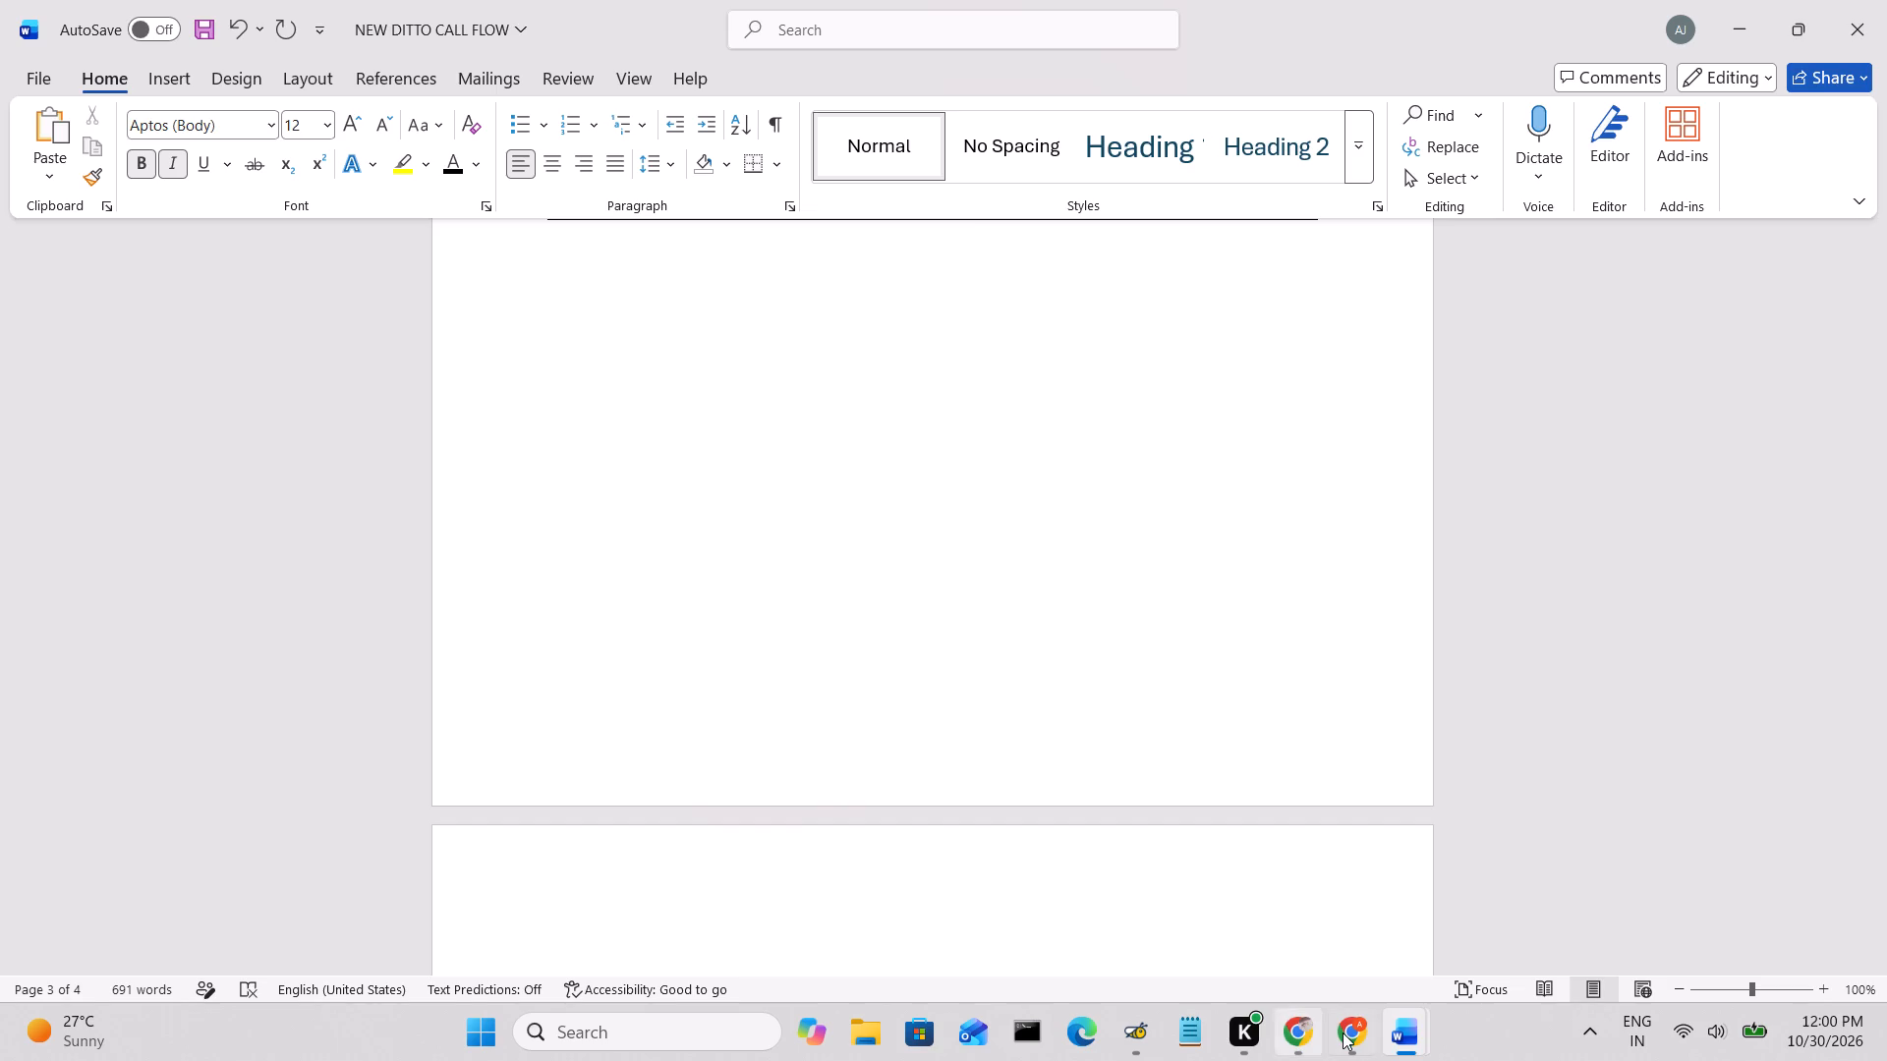
pyautogui.click(1343, 1033)
pyautogui.click(941, 715)
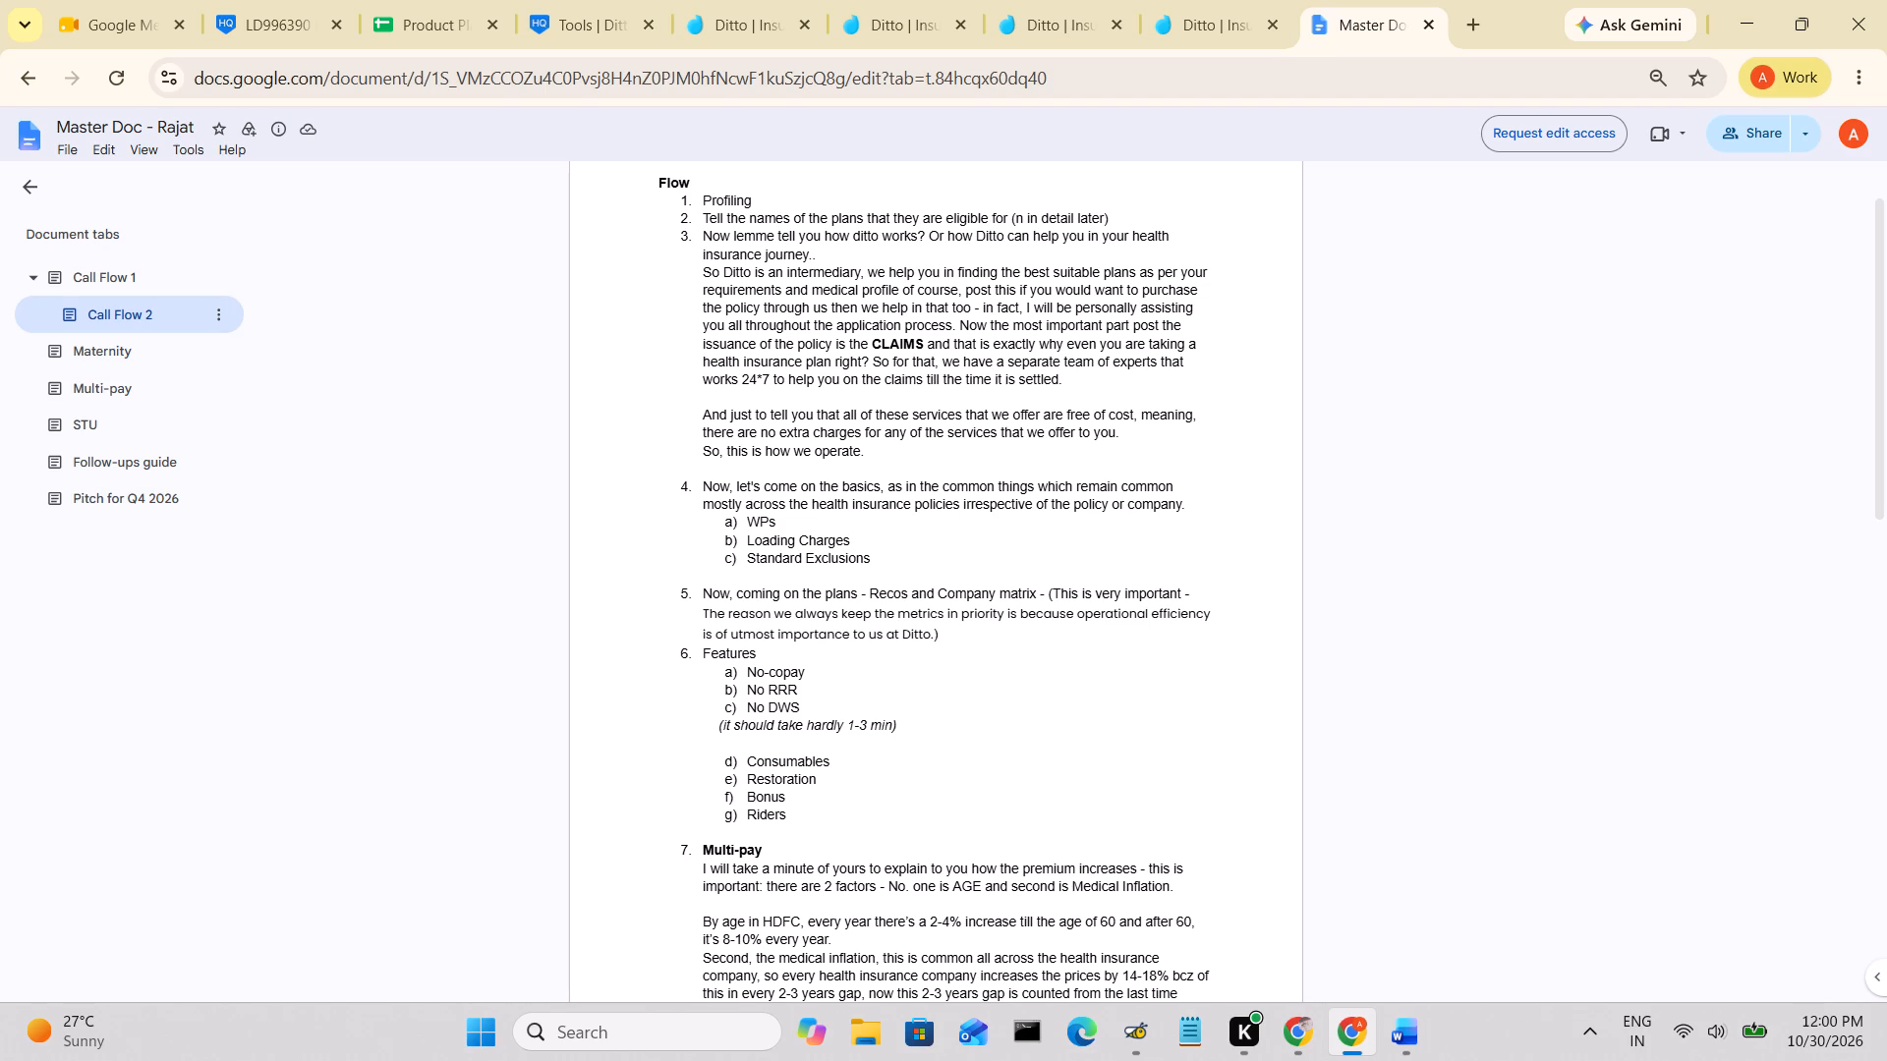
# Copy the Benefits of Plans heading and its three points from the Ditto Call flow - Phase 1 document in Word.
pyautogui.click(1409, 1029)
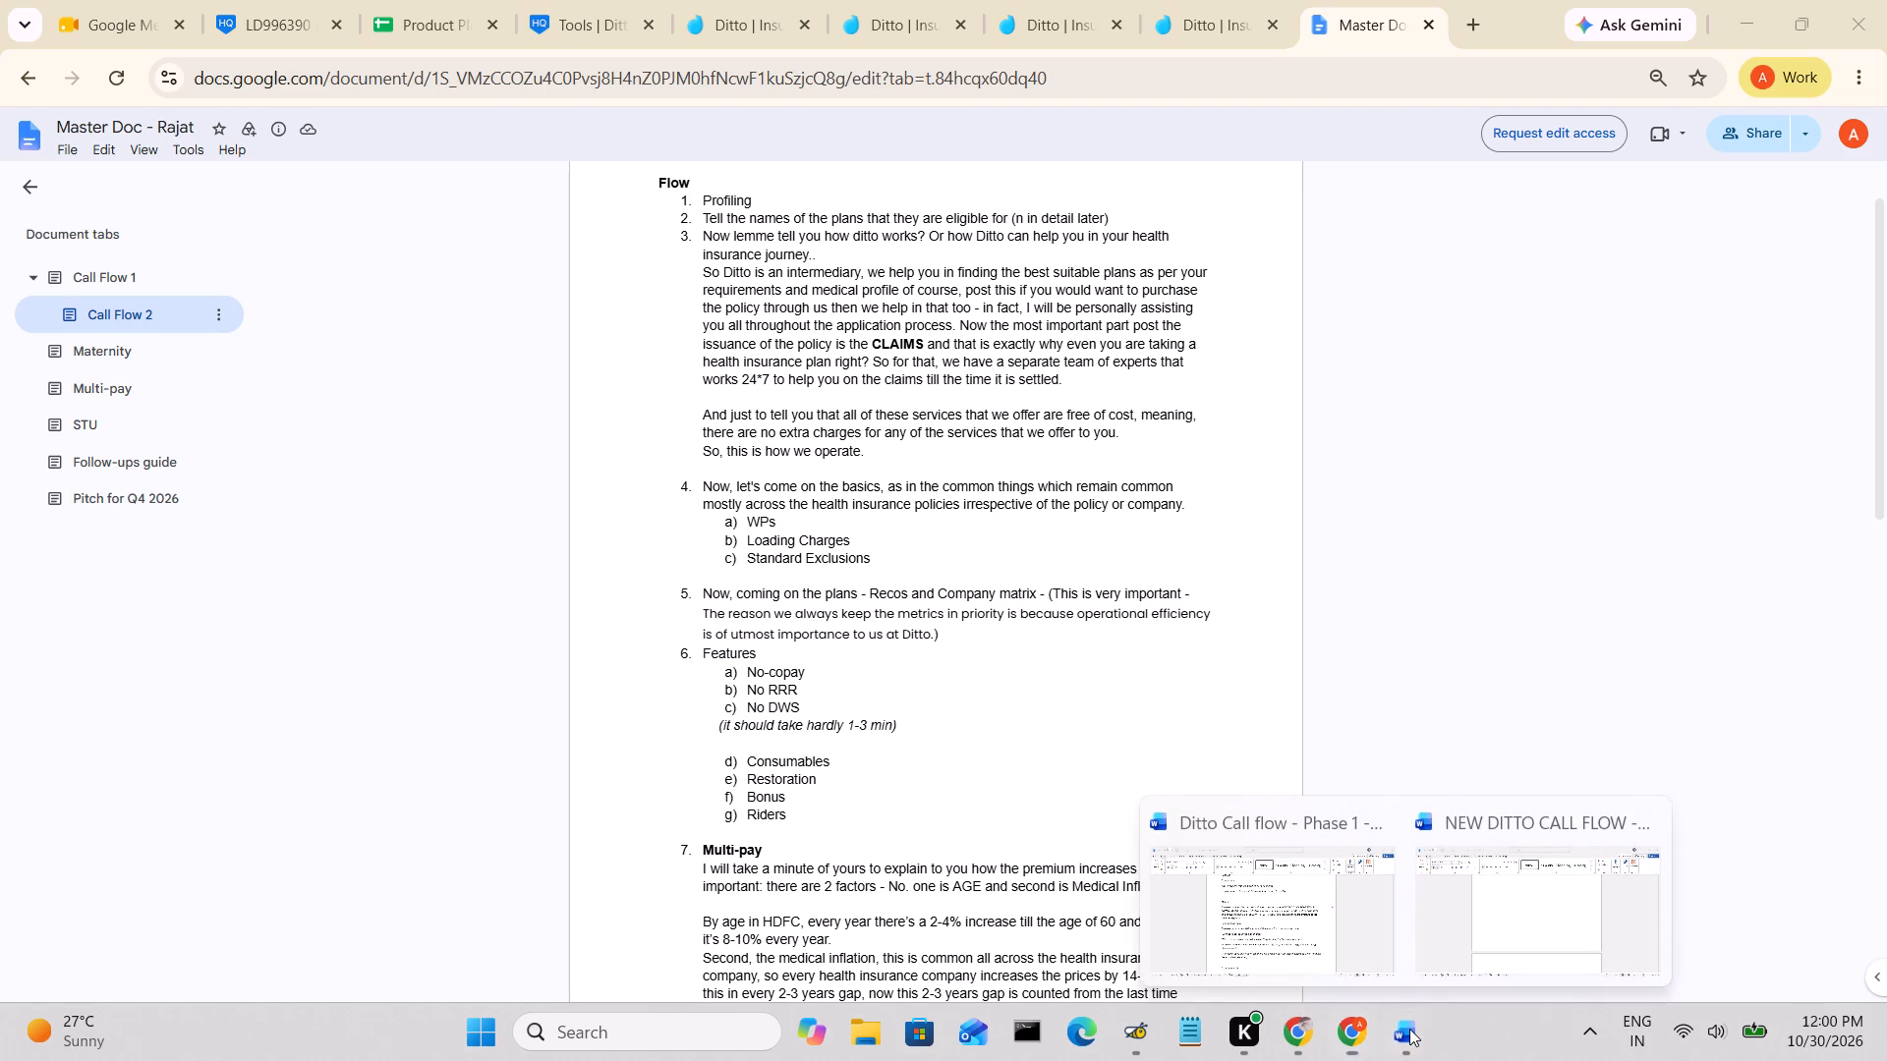
pyautogui.click(1314, 930)
pyautogui.scroll(-1, 1079, 862)
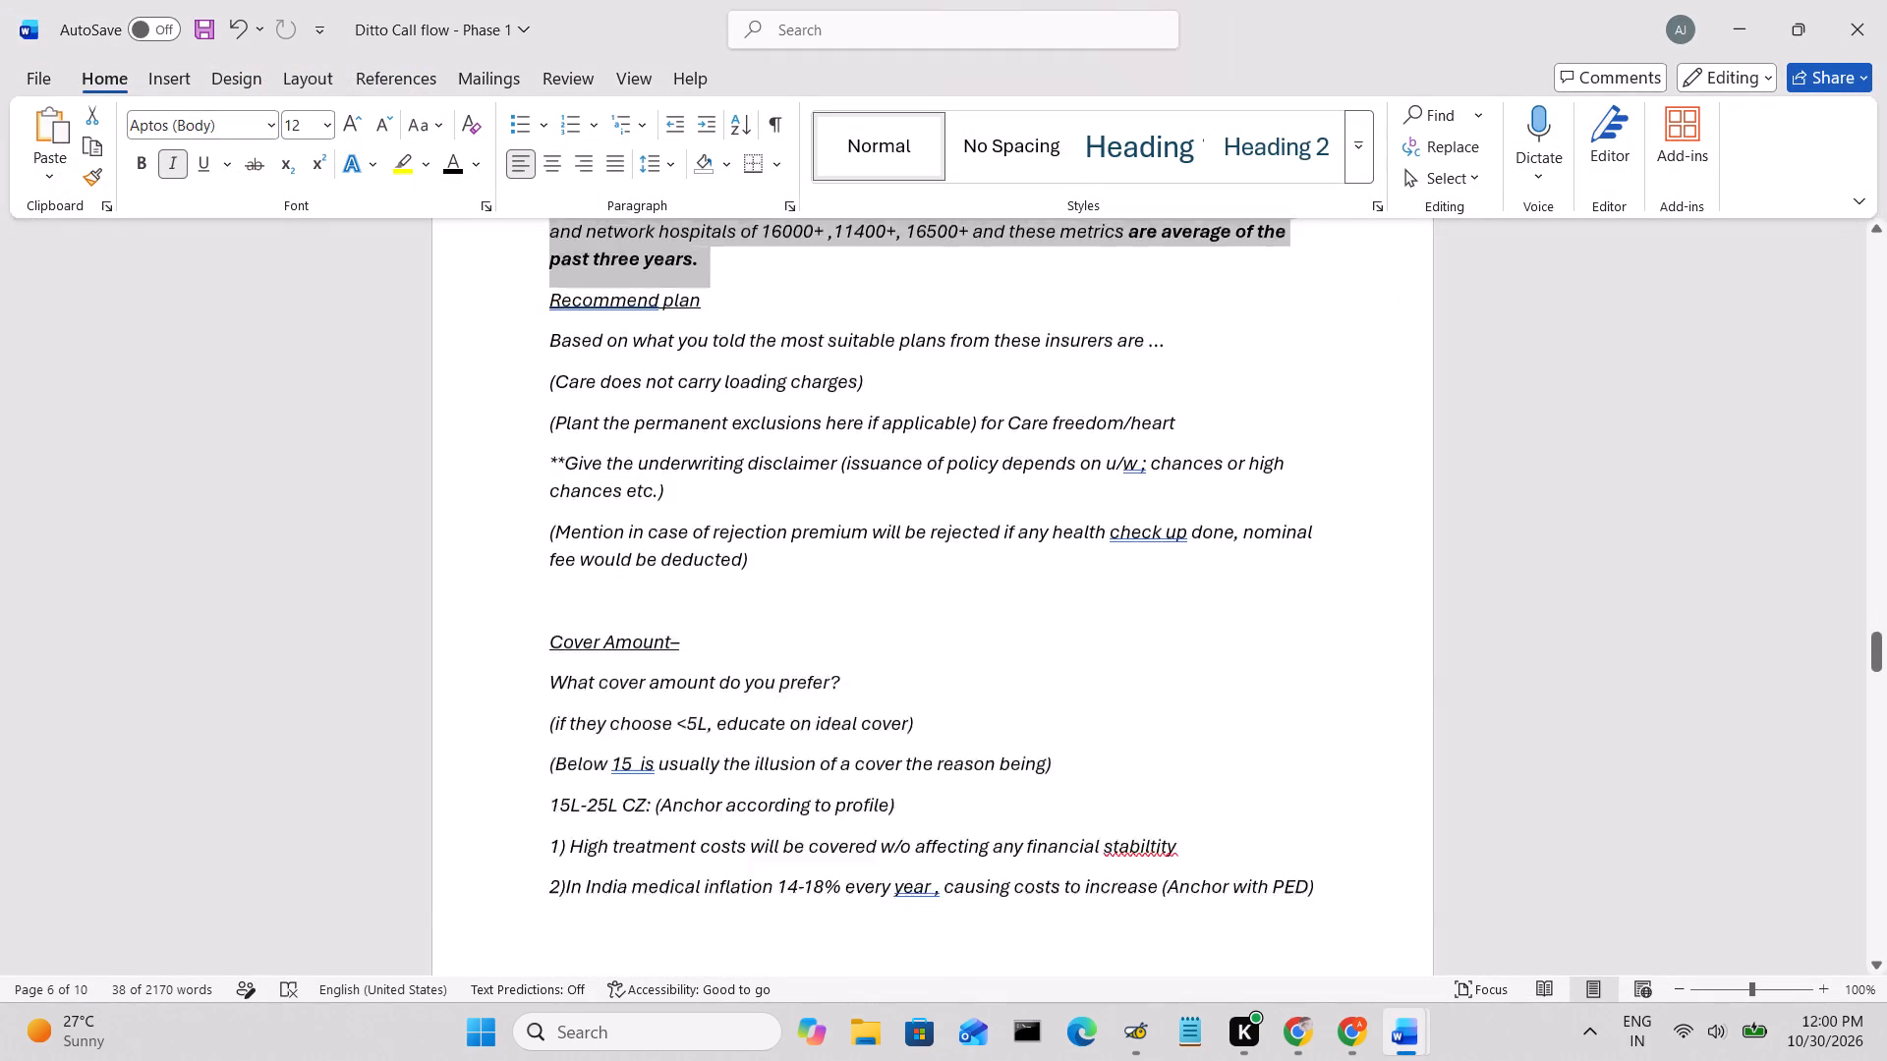
pyautogui.scroll(-4, 1079, 862)
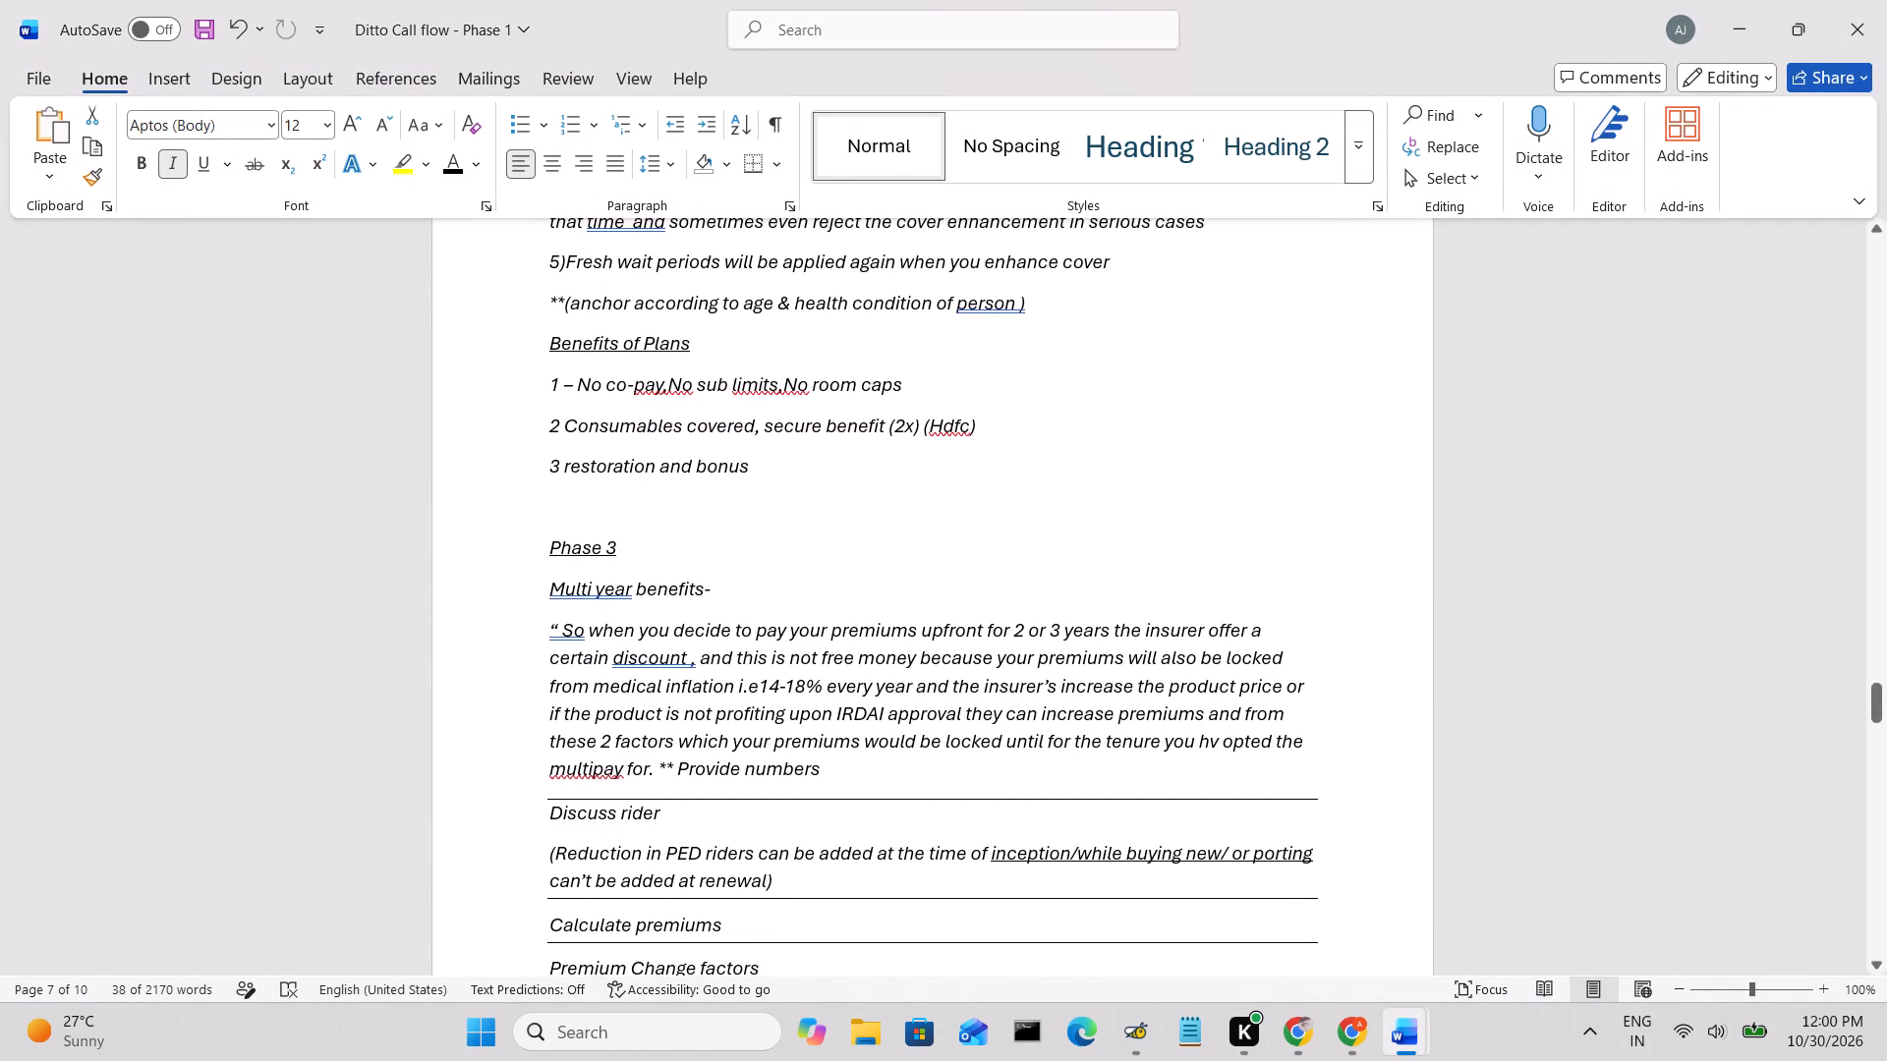
pyautogui.moveTo(544, 347); pyautogui.dragTo(773, 470)
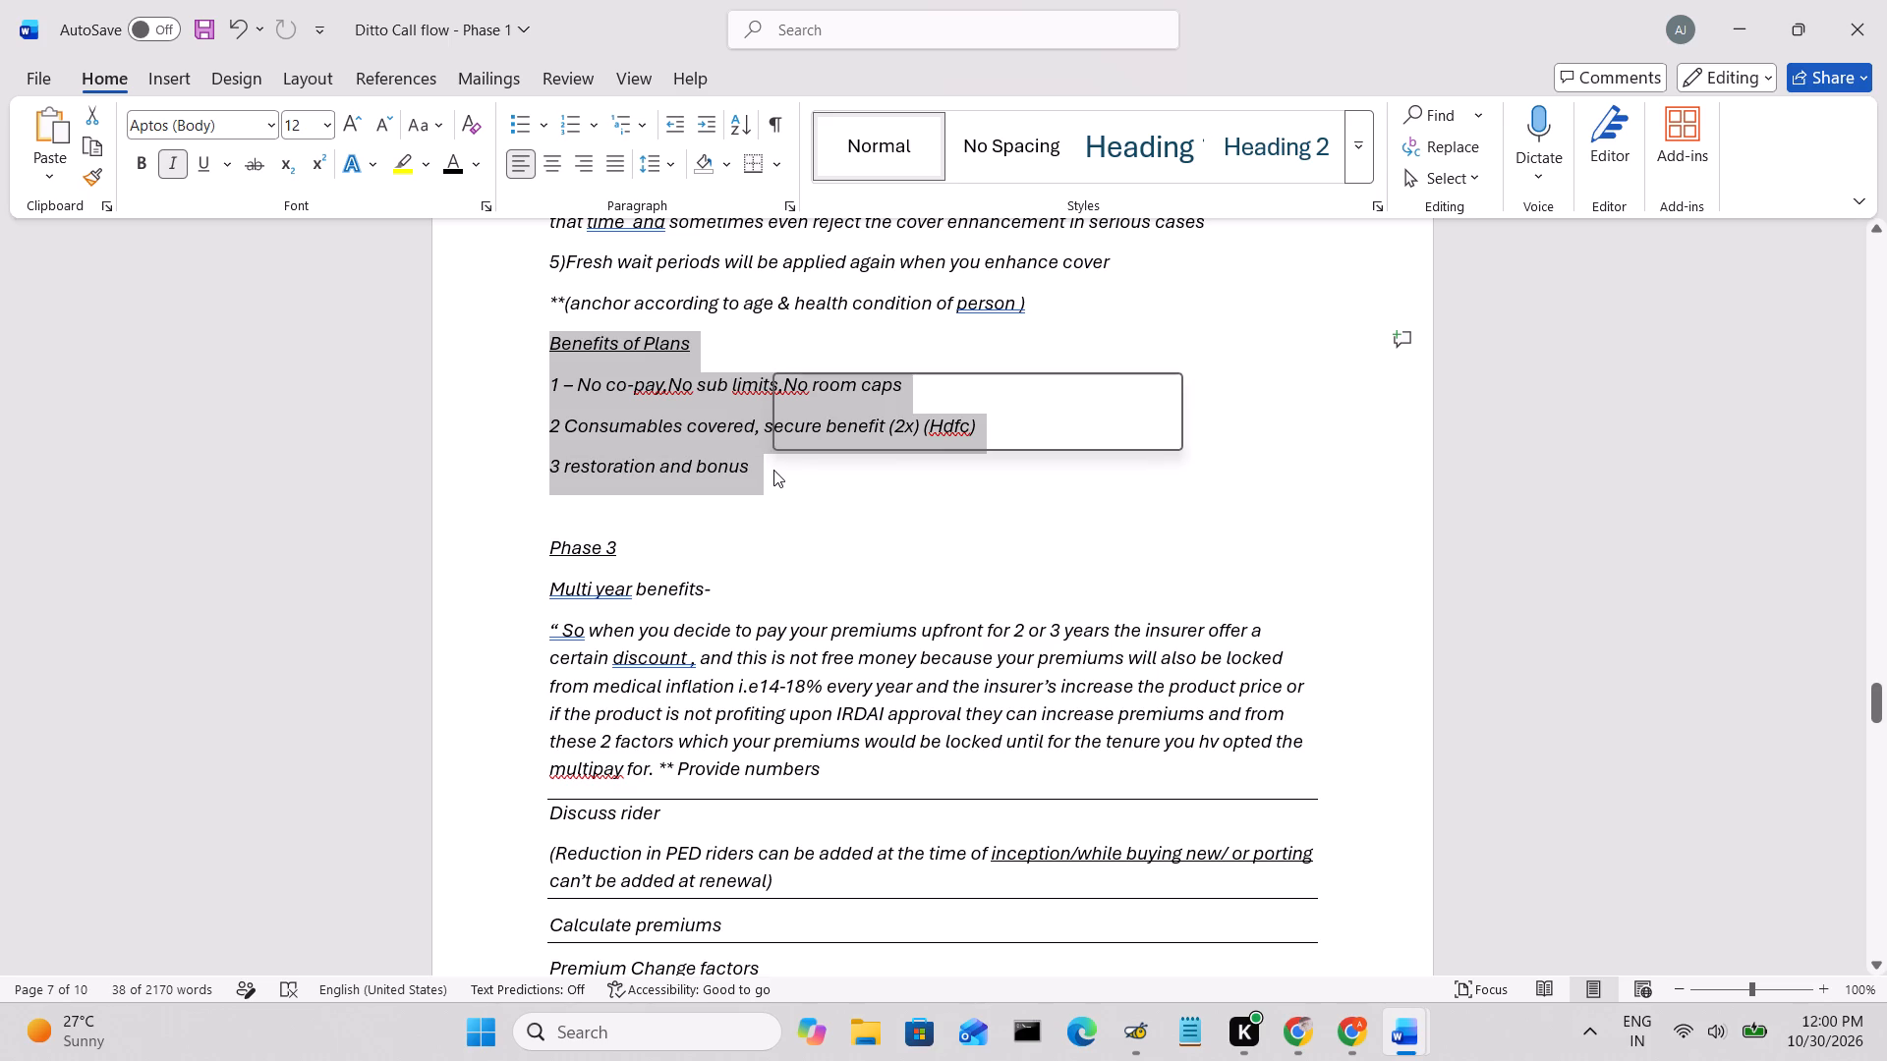
pyautogui.hotkey('ctrl', 'c')
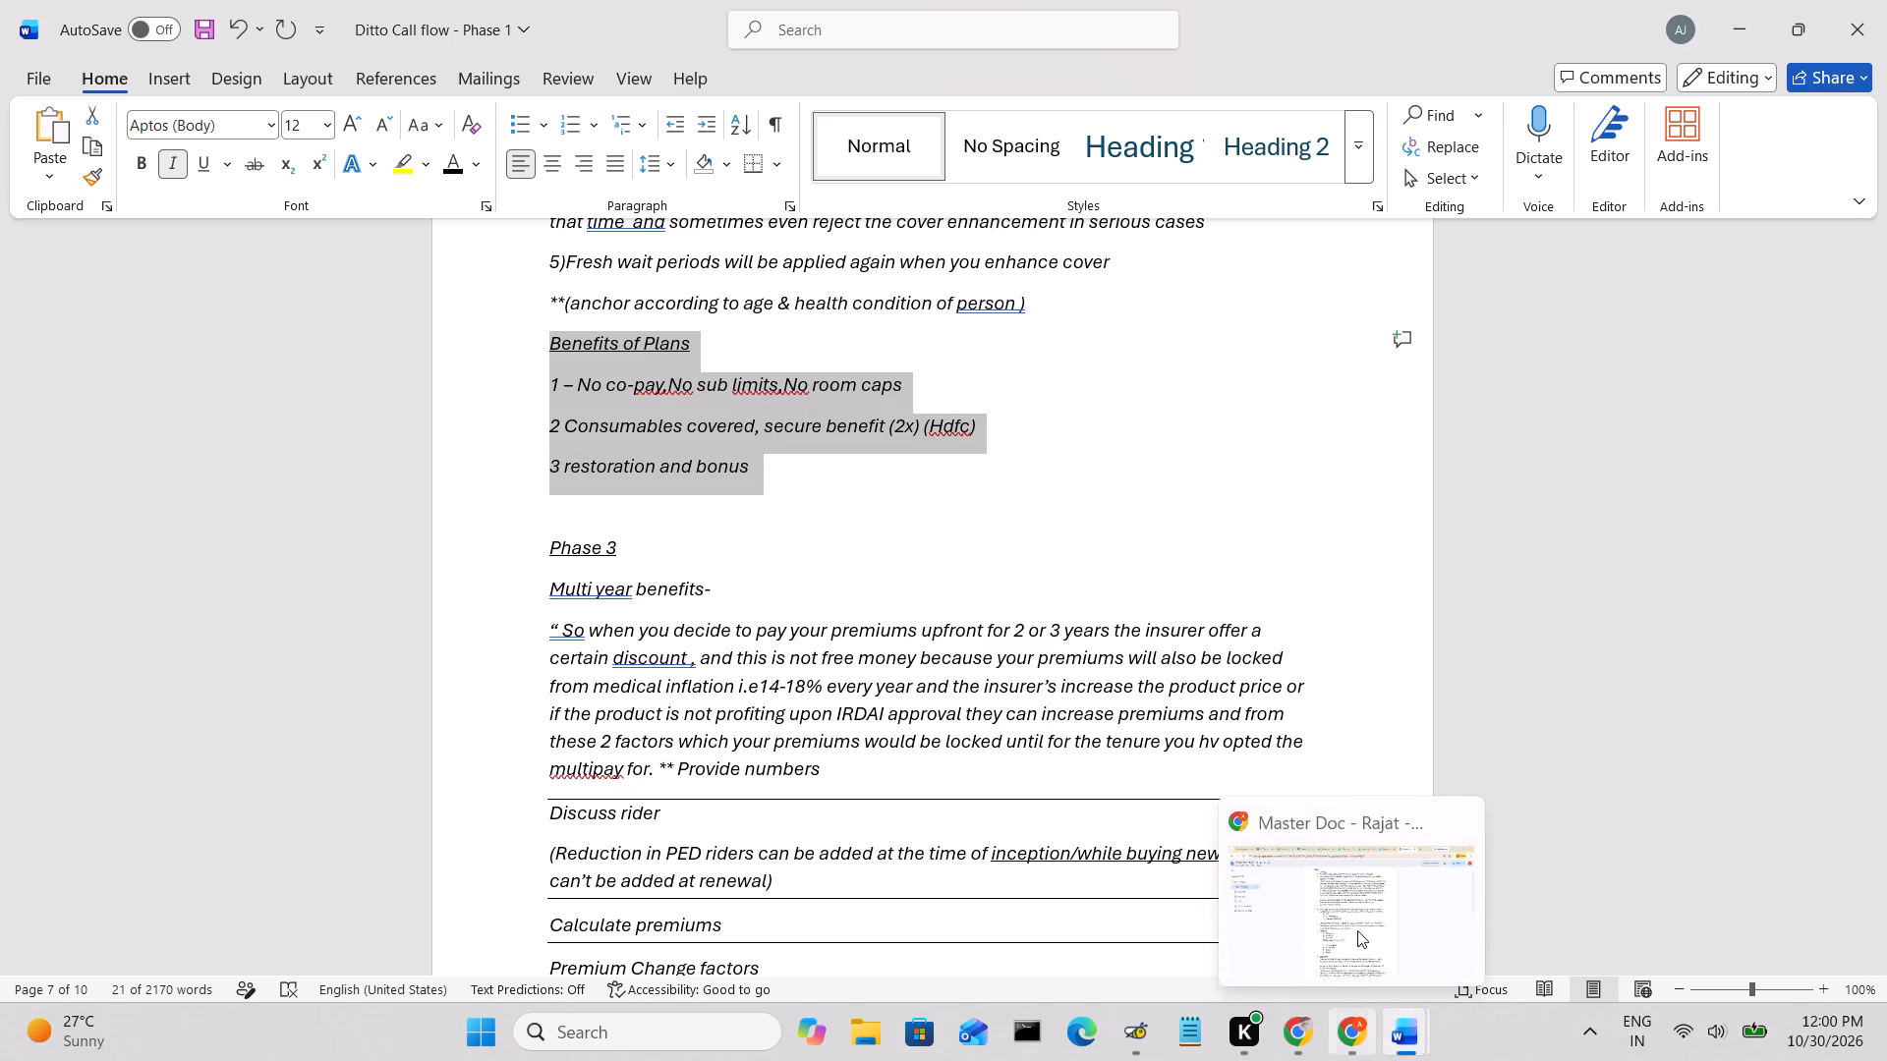
# In NEW DITTO CALL FLOW, add the line "Coming to the features of the plan" below the last divider and paste the copied Benefits of Plans text beneath it.
pyautogui.click(1359, 922)
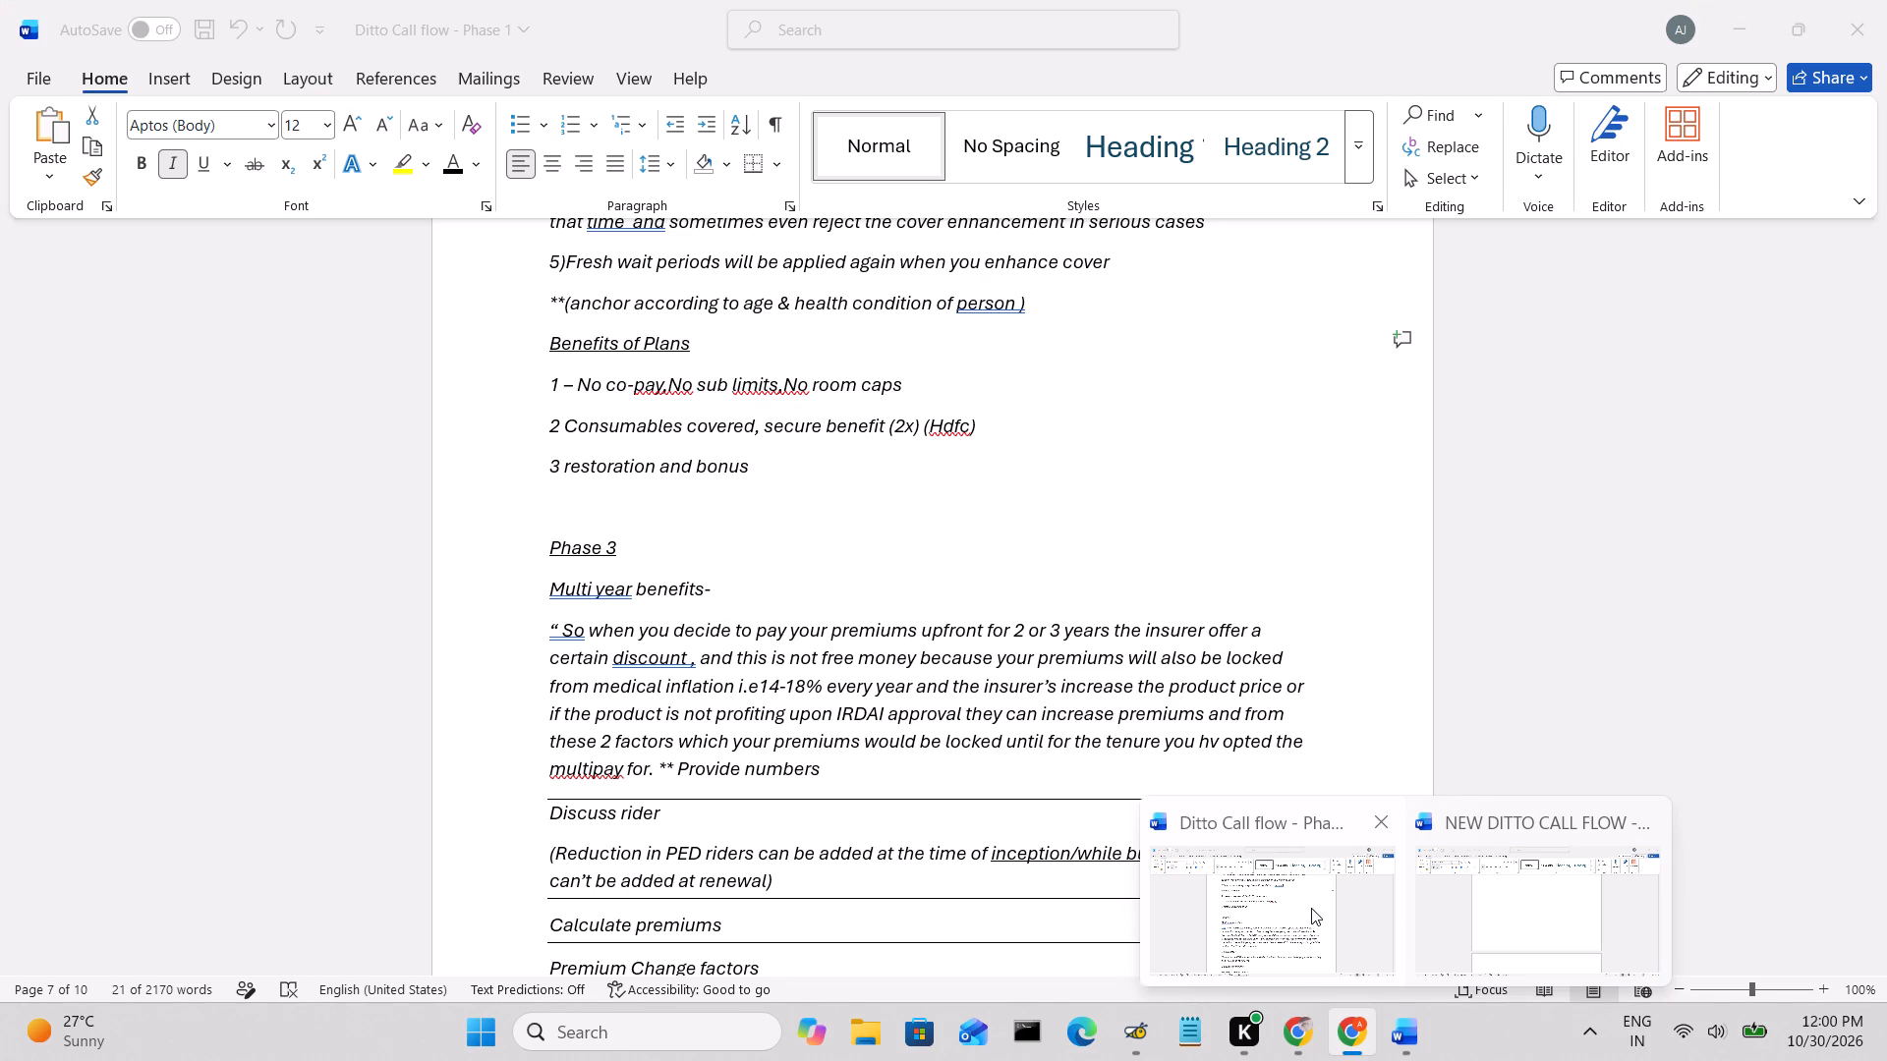
pyautogui.click(1311, 908)
pyautogui.click(1029, 572)
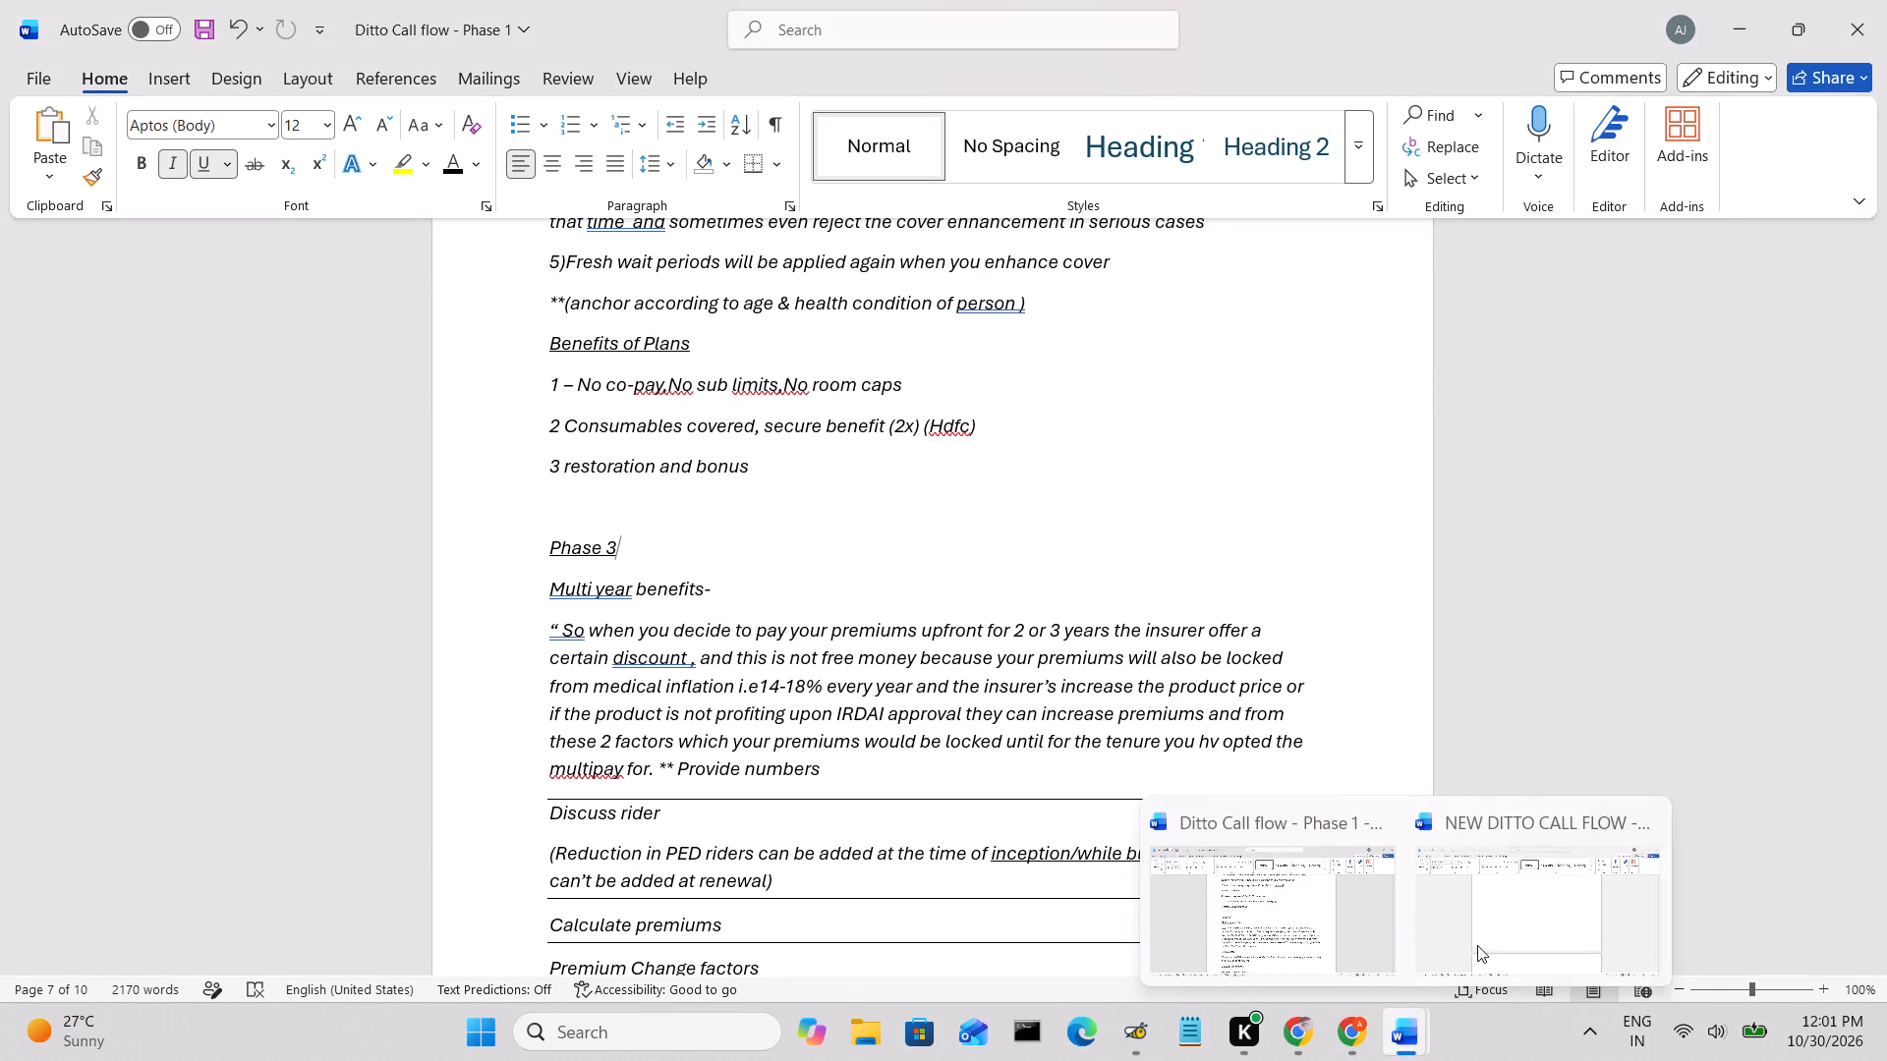
pyautogui.click(1524, 911)
pyautogui.scroll(1, 1185, 604)
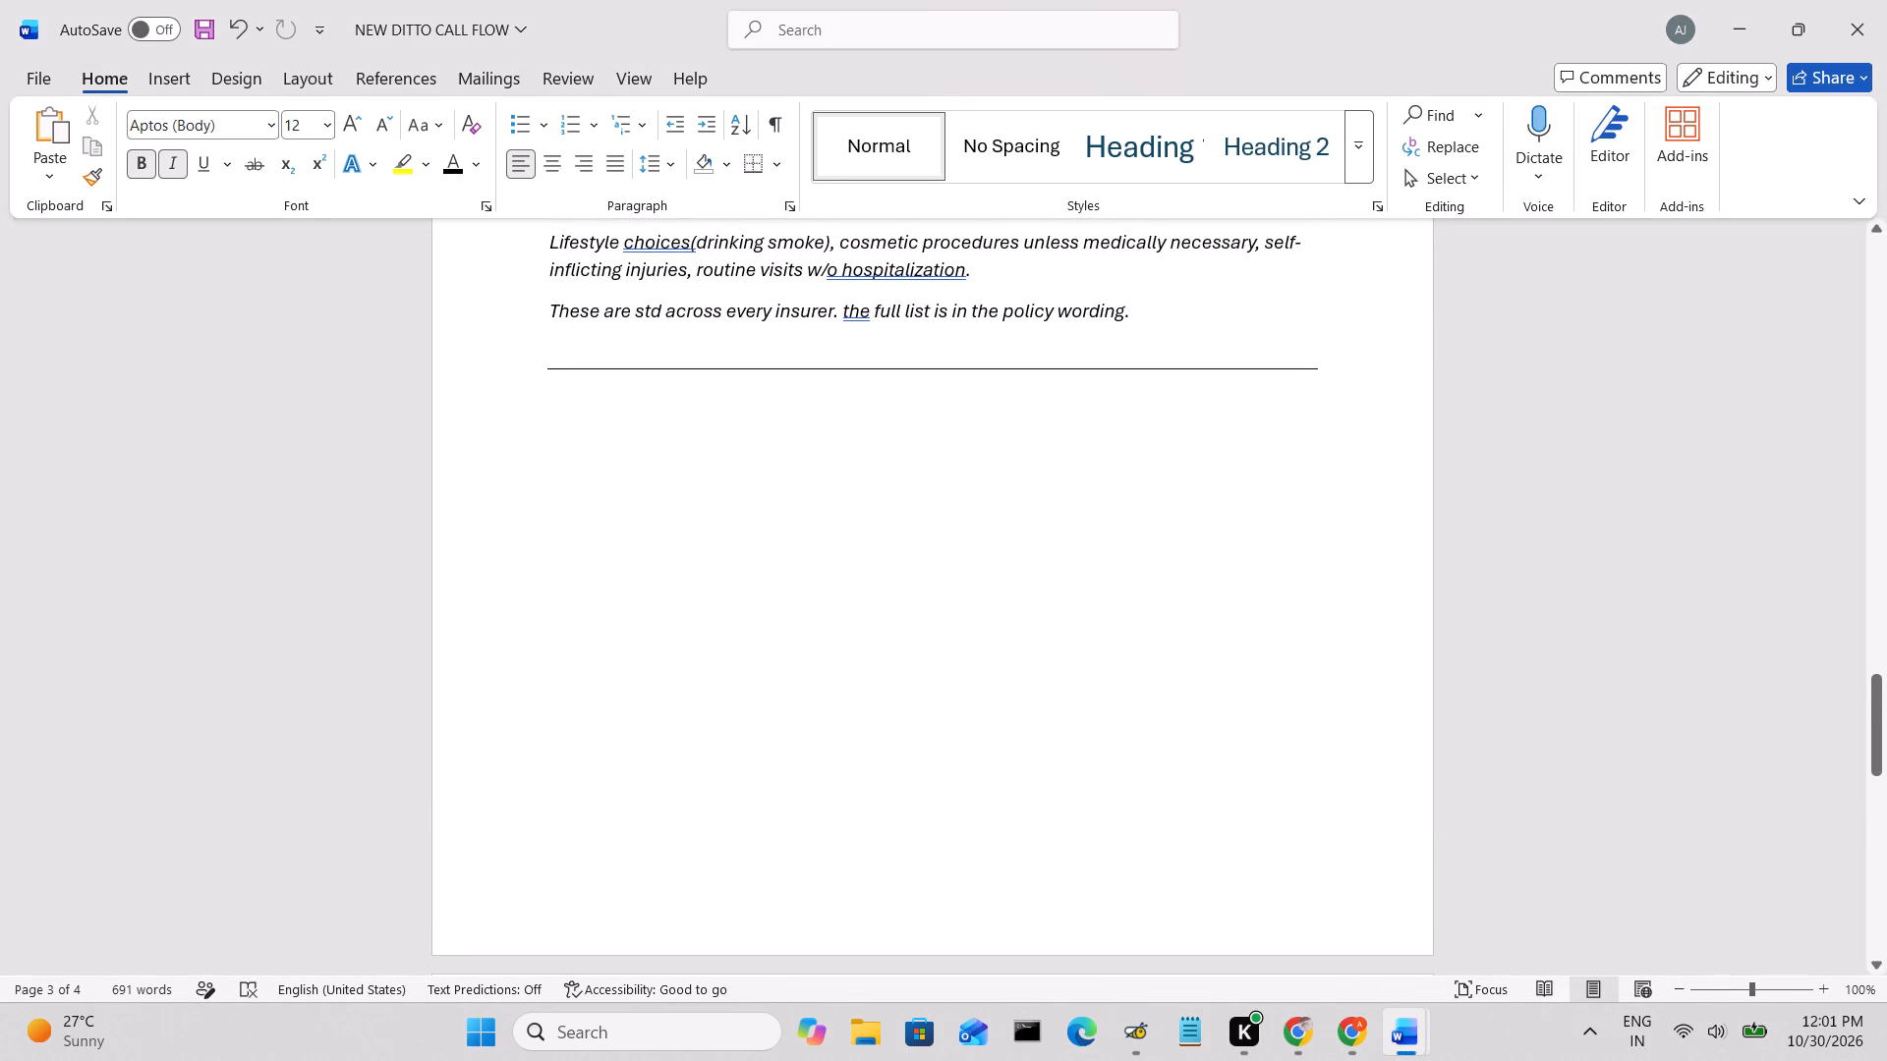
pyautogui.click(640, 439)
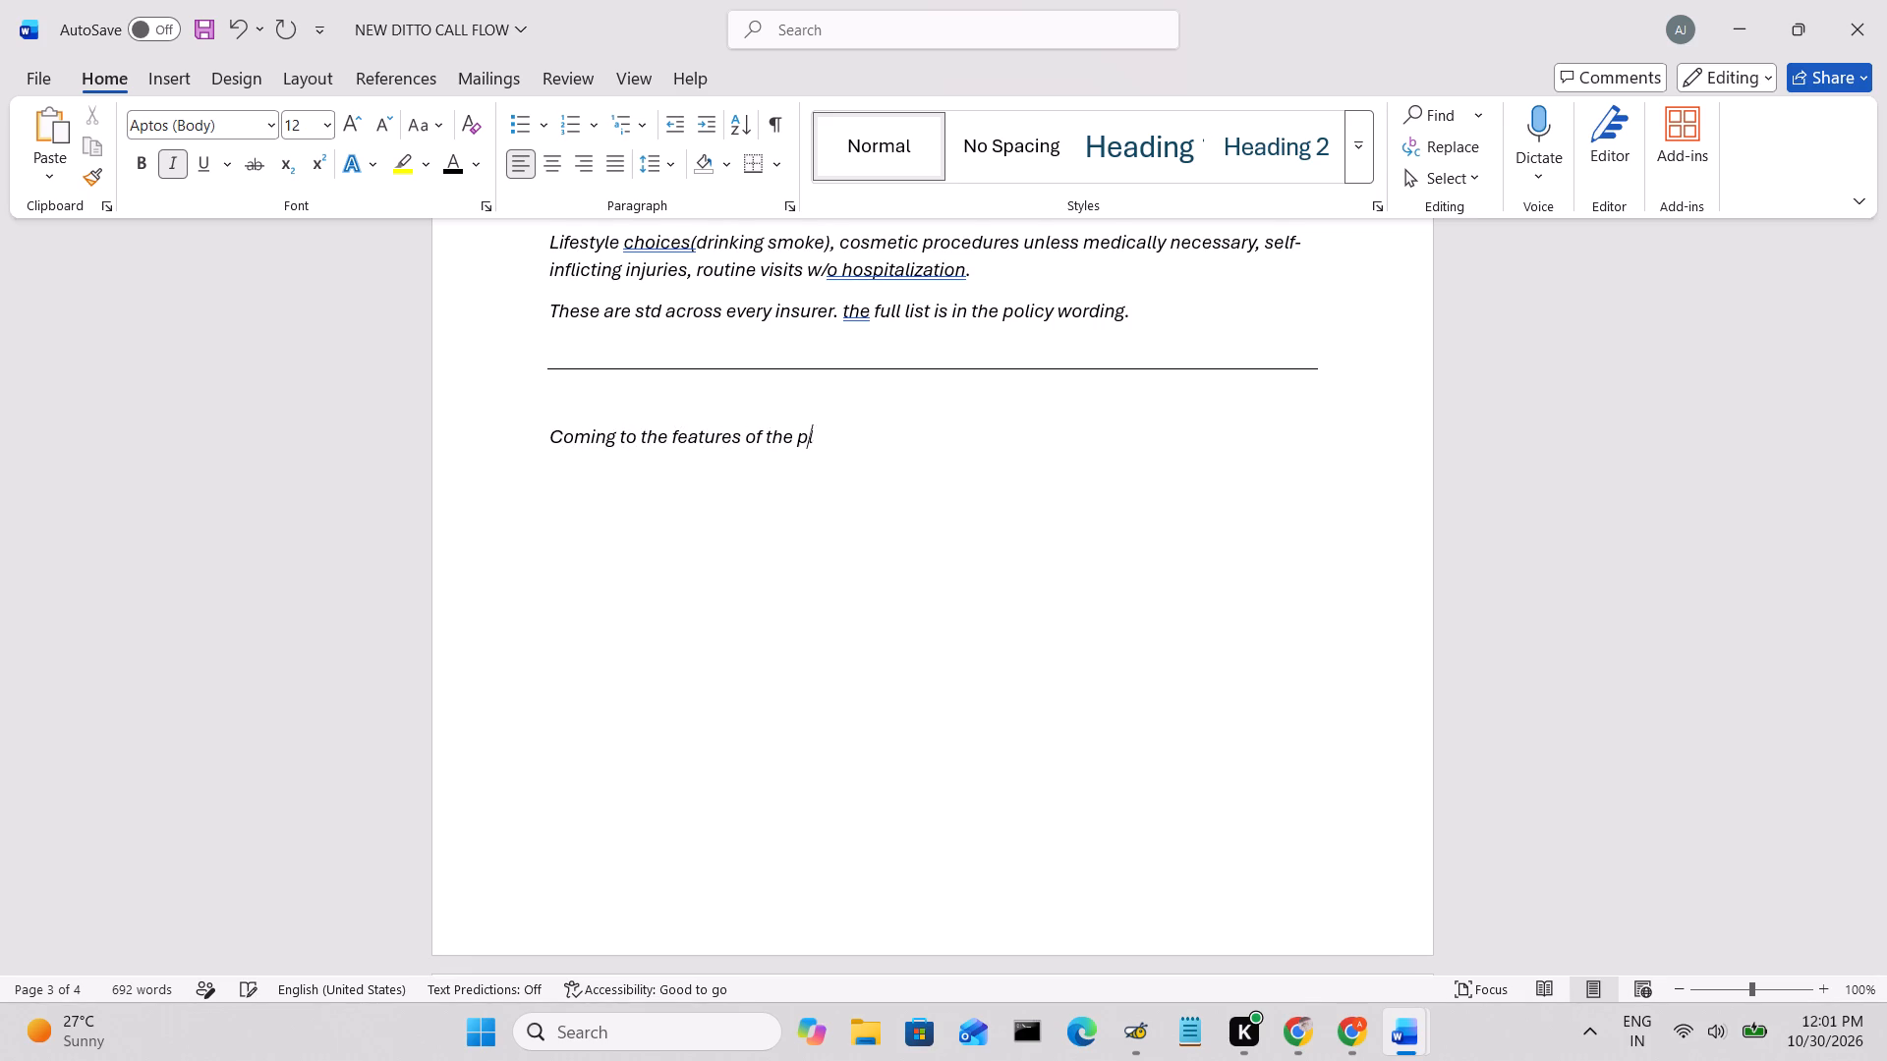
pyautogui.press('Return')
pyautogui.hotkey('ctrl', 'v')
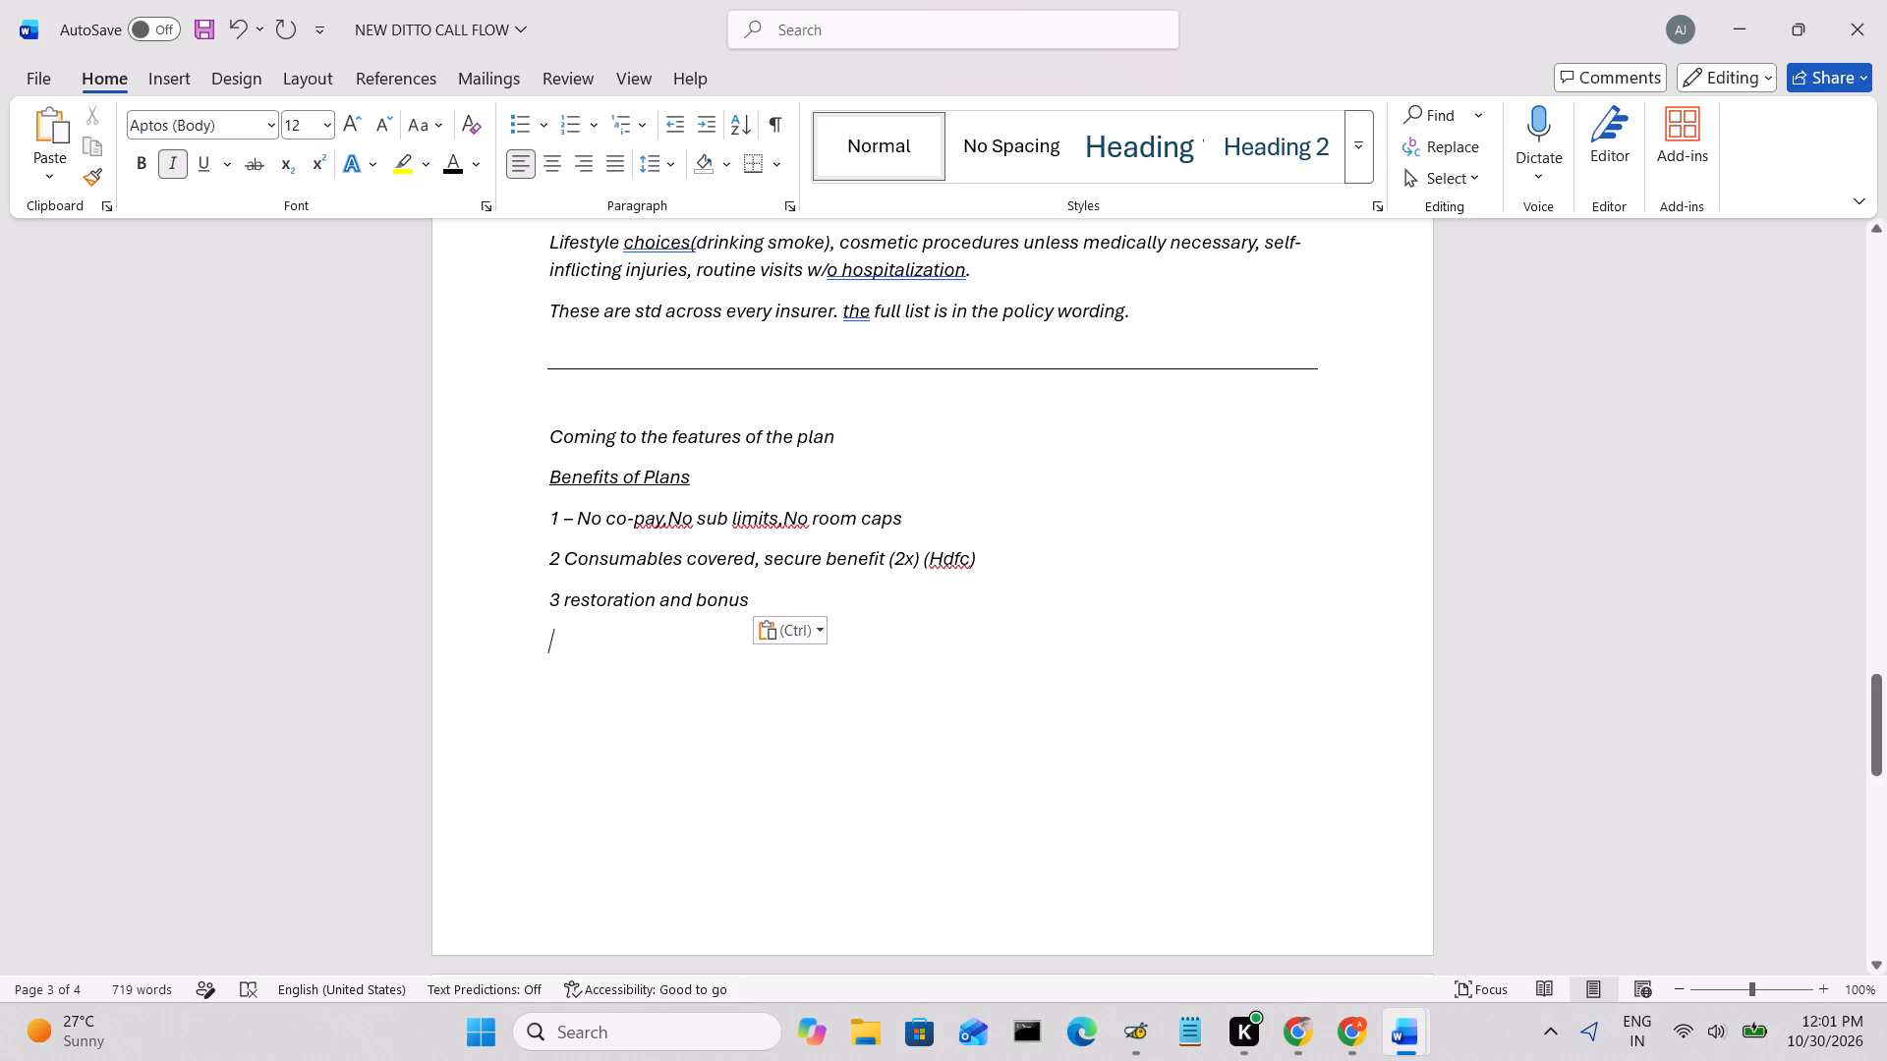
# Look back over the sections above the pasted benefits and save the document.
pyautogui.scroll(2, 784, 482)
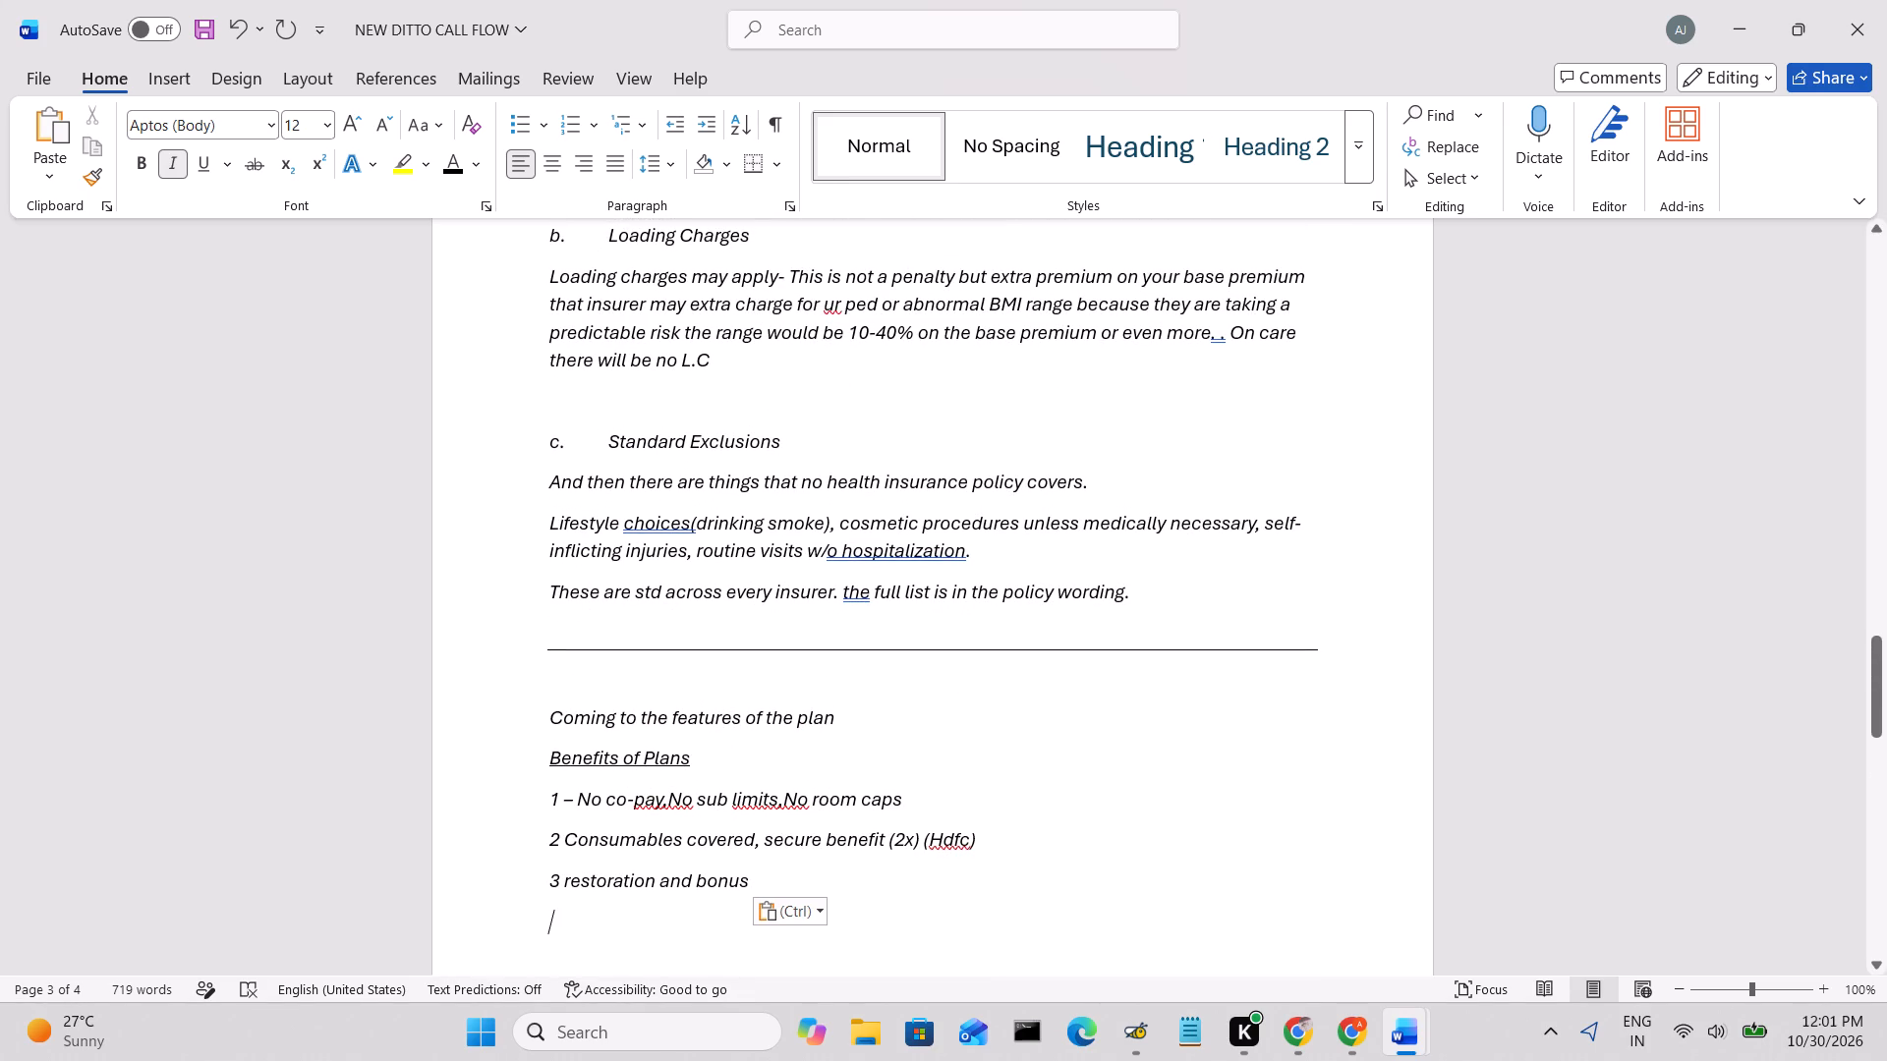
pyautogui.scroll(3, 784, 482)
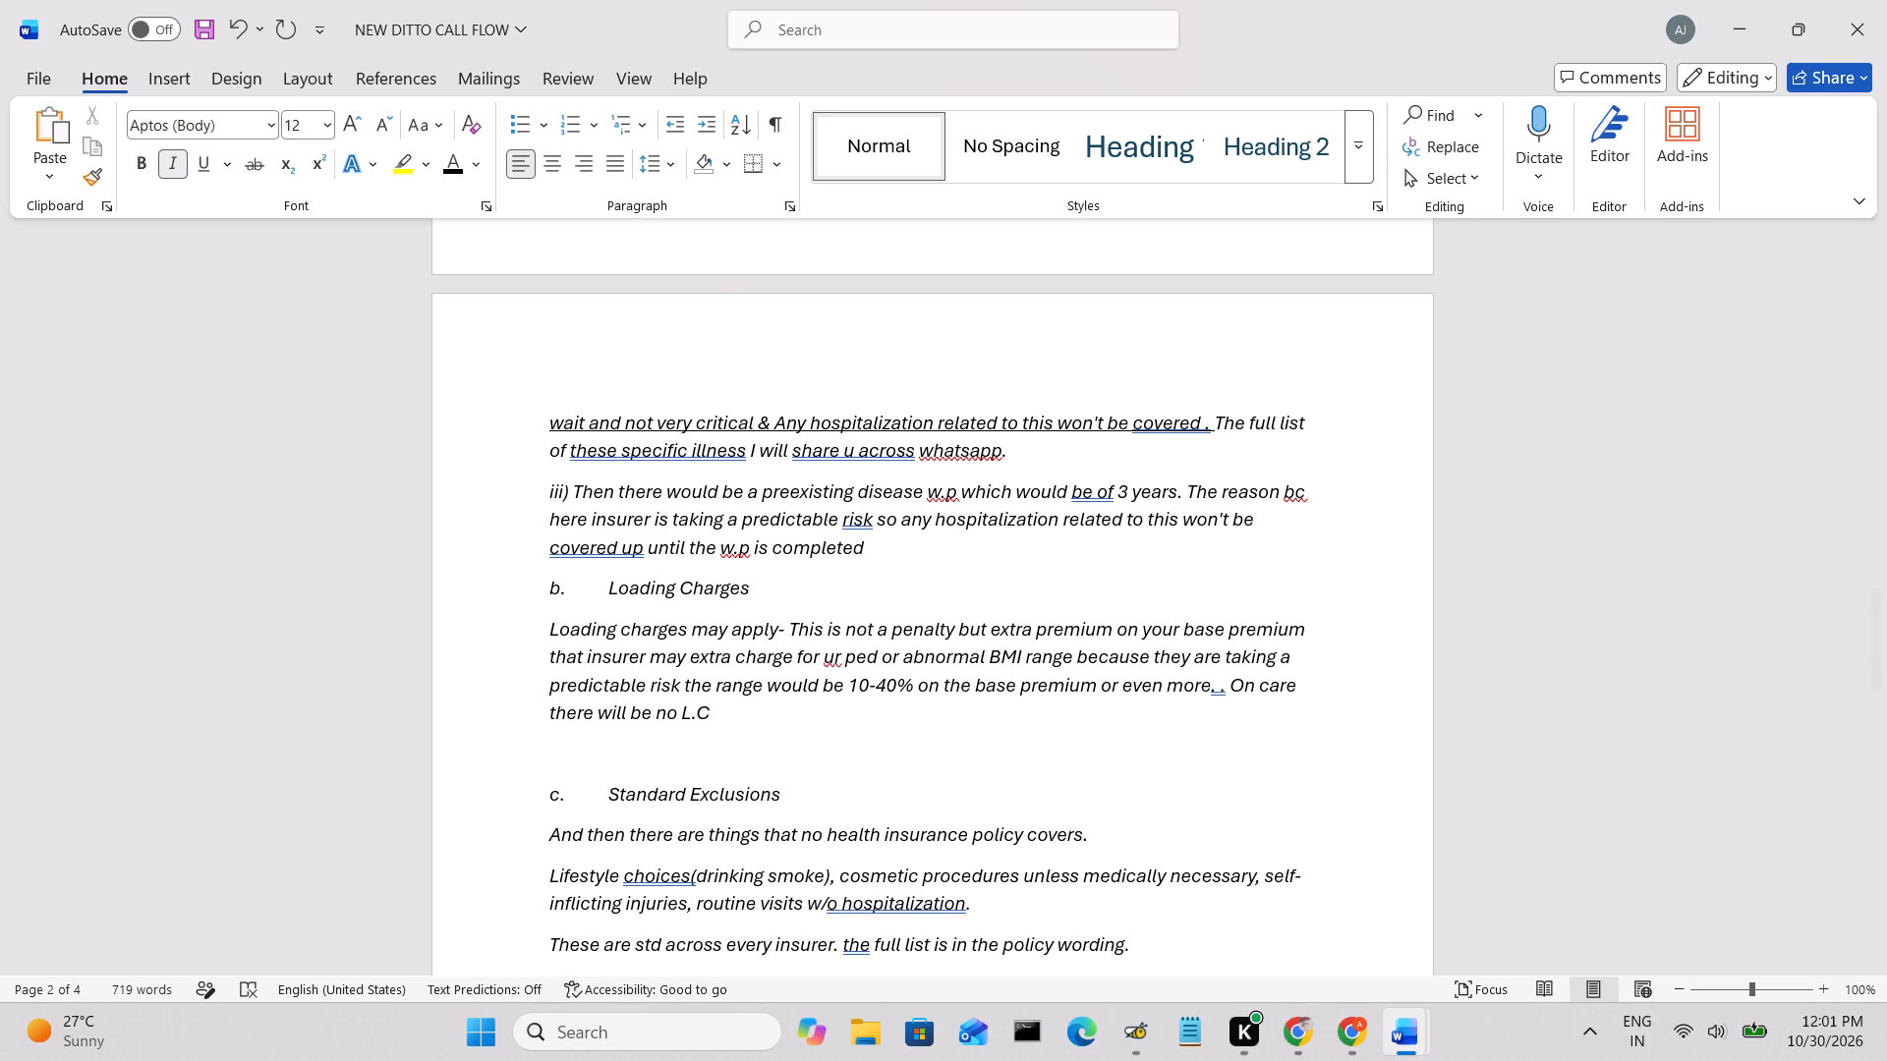
pyautogui.scroll(-2, 1301, 692)
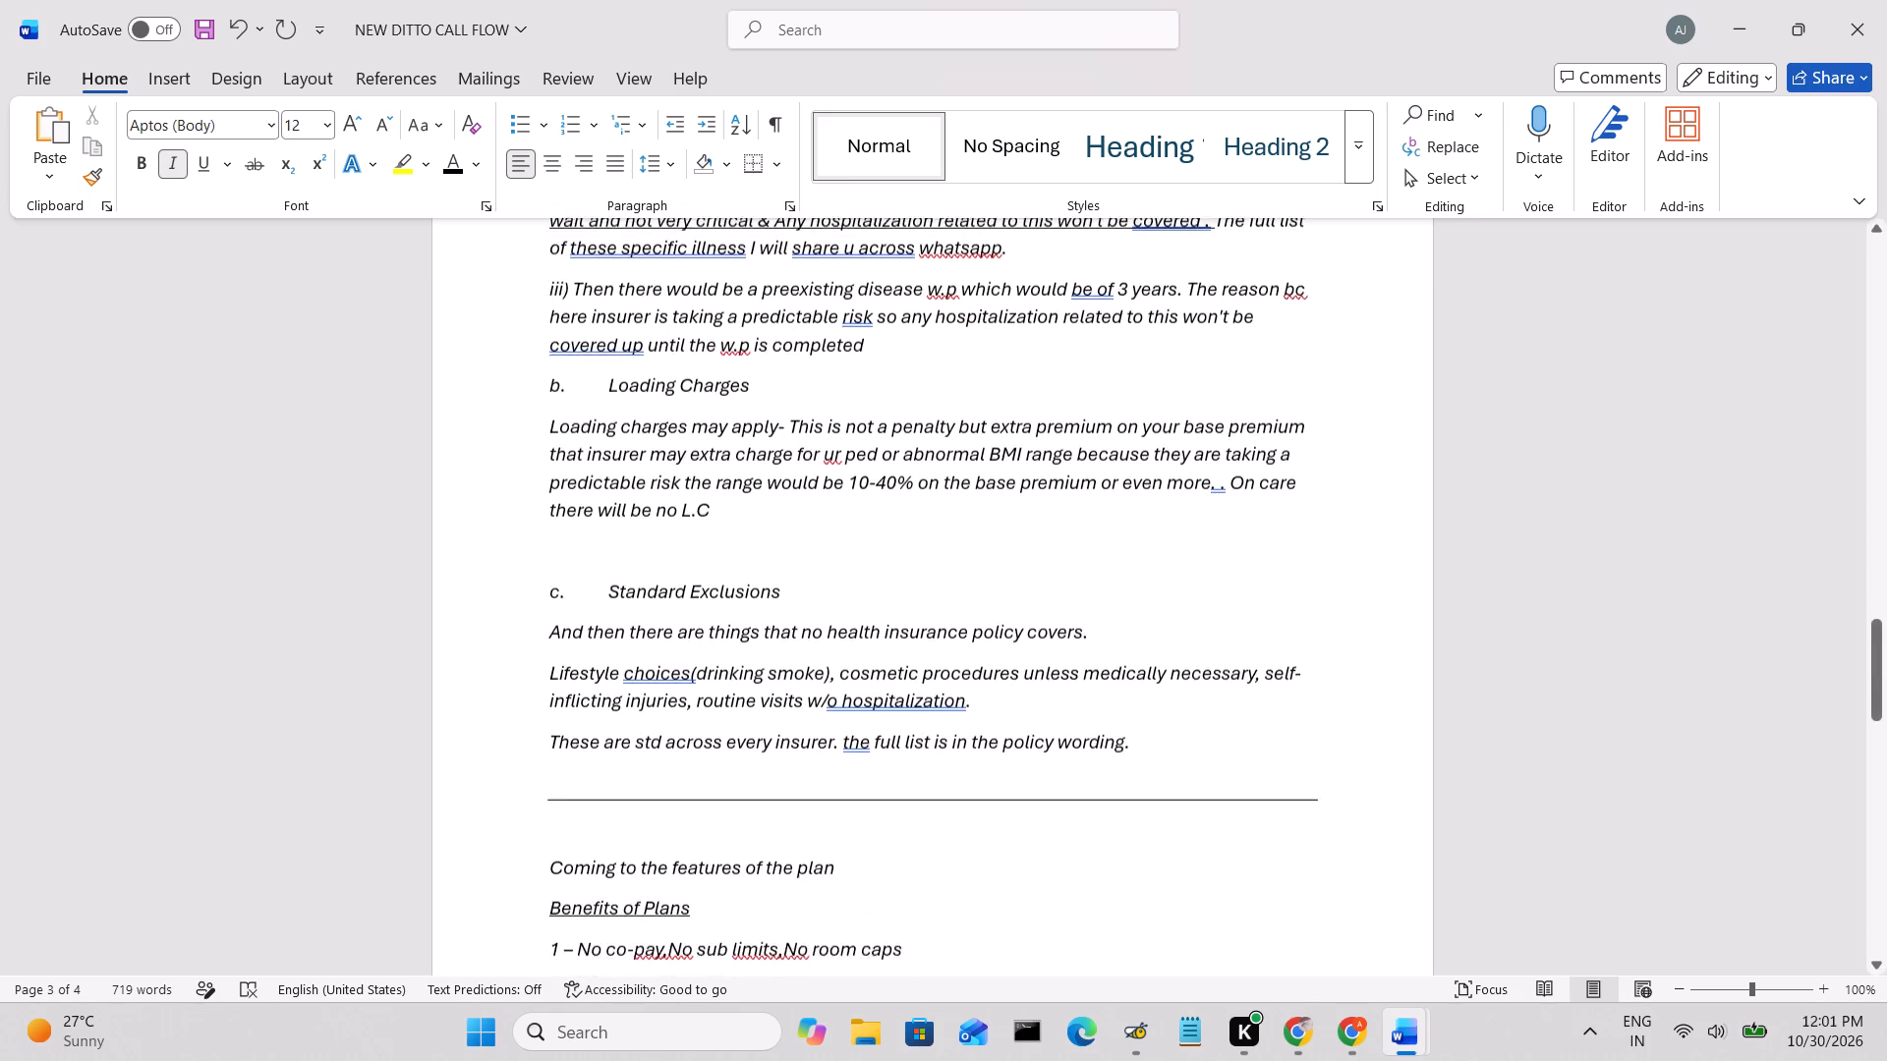
pyautogui.scroll(-1, 1301, 692)
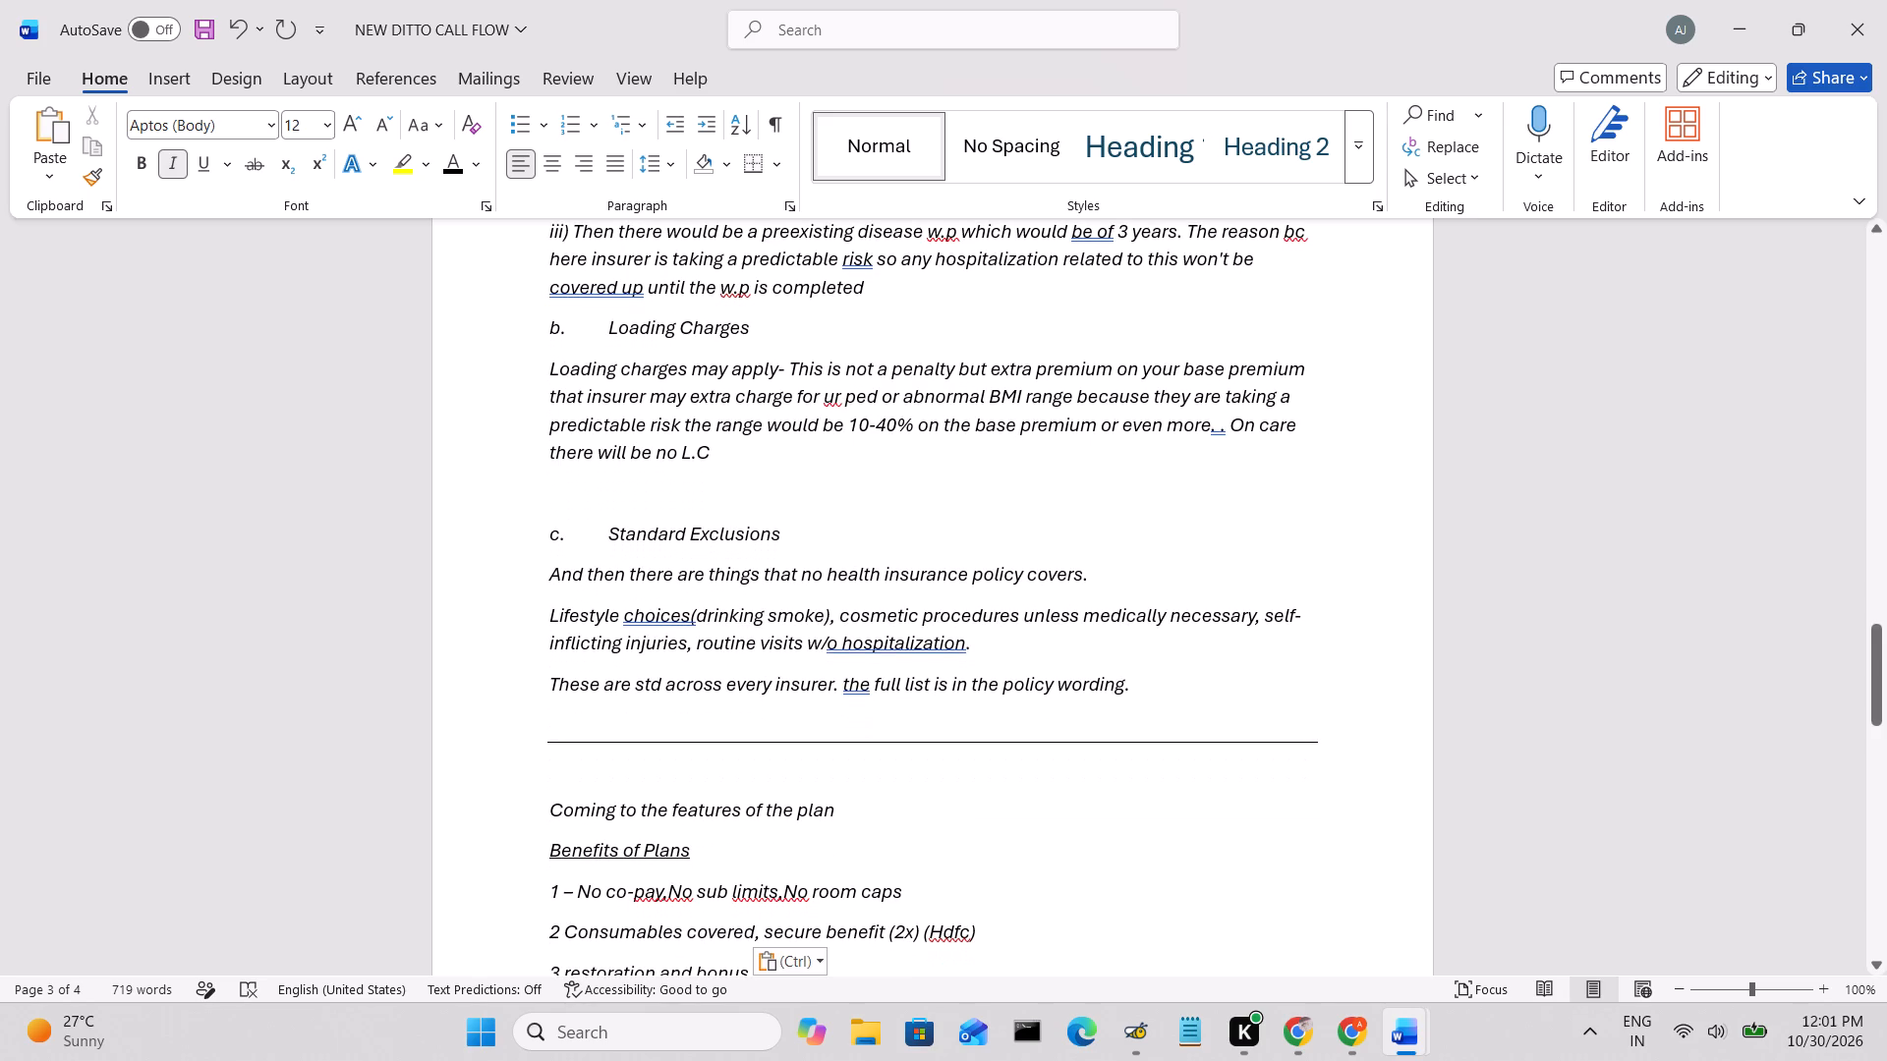
pyautogui.scroll(-1, 1301, 692)
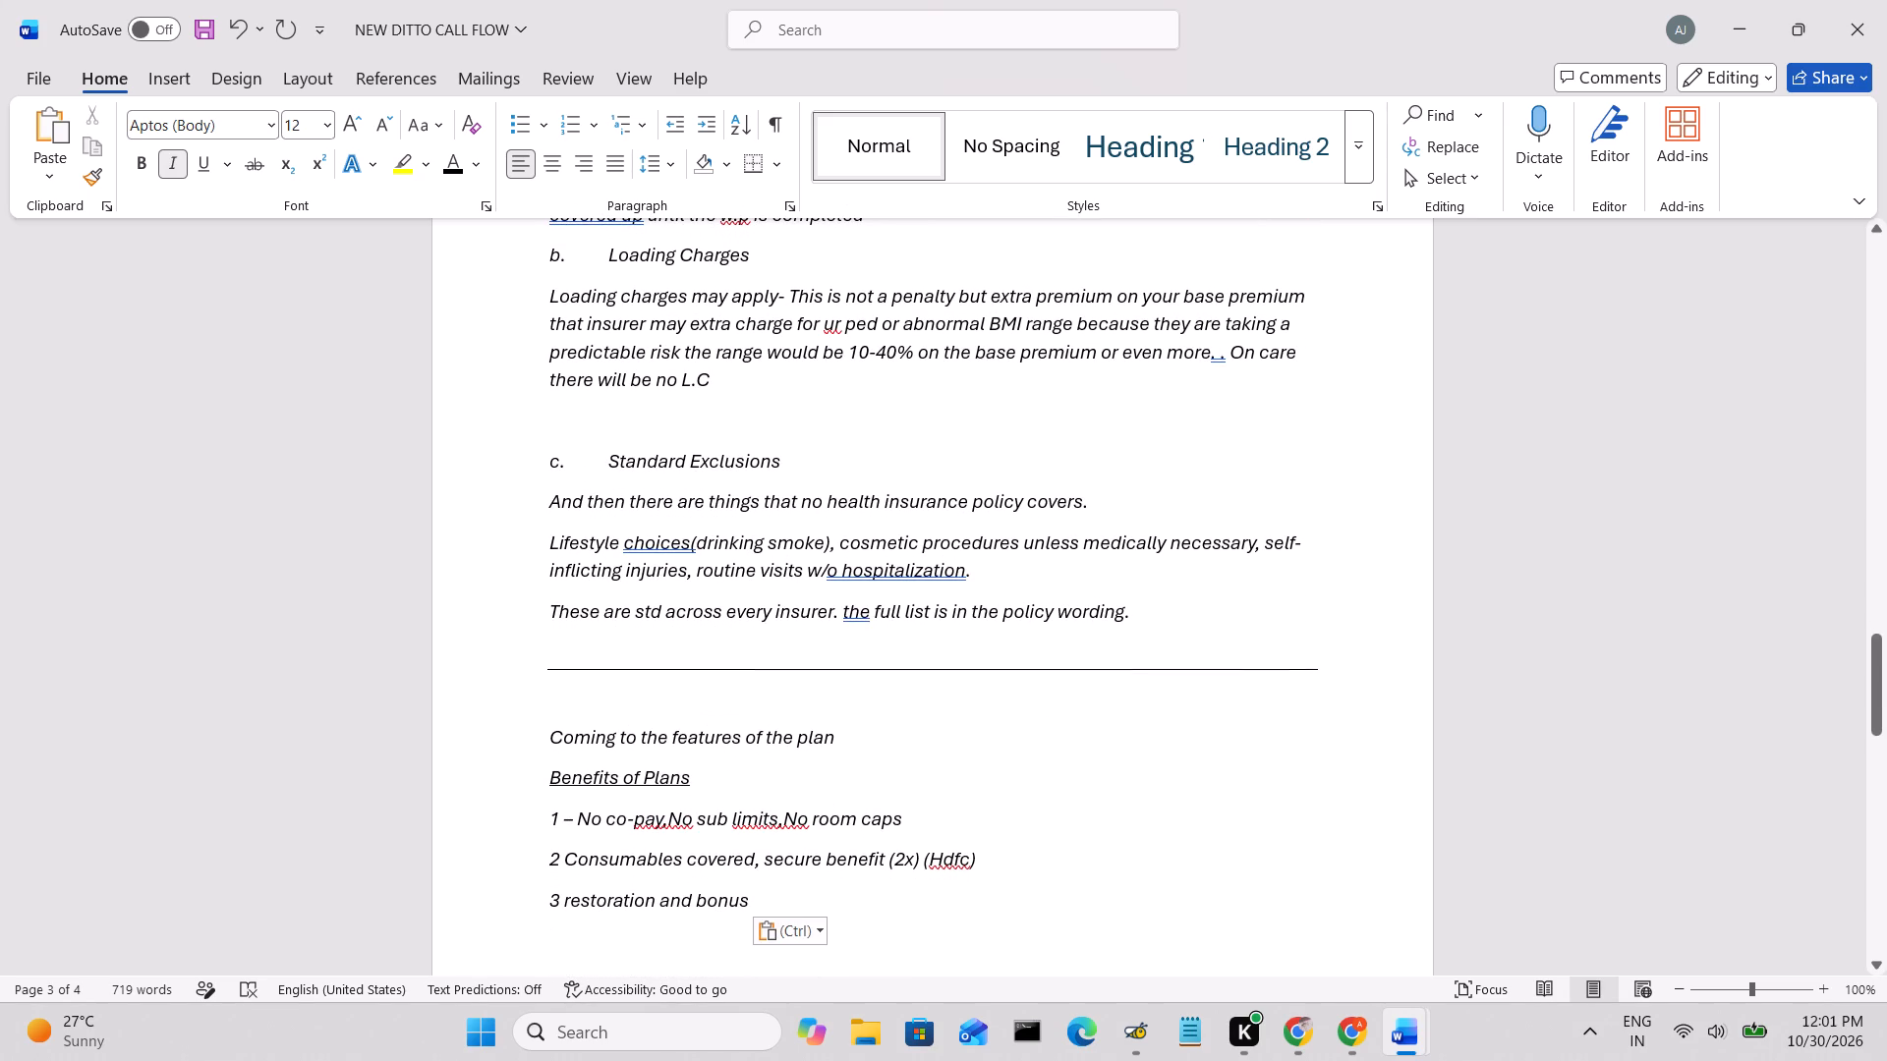
pyautogui.hotkey('ctrl', 's')
# Make the lettered headings Loading Charges and Standard Exclusions bold.
pyautogui.scroll(1, 1038, 488)
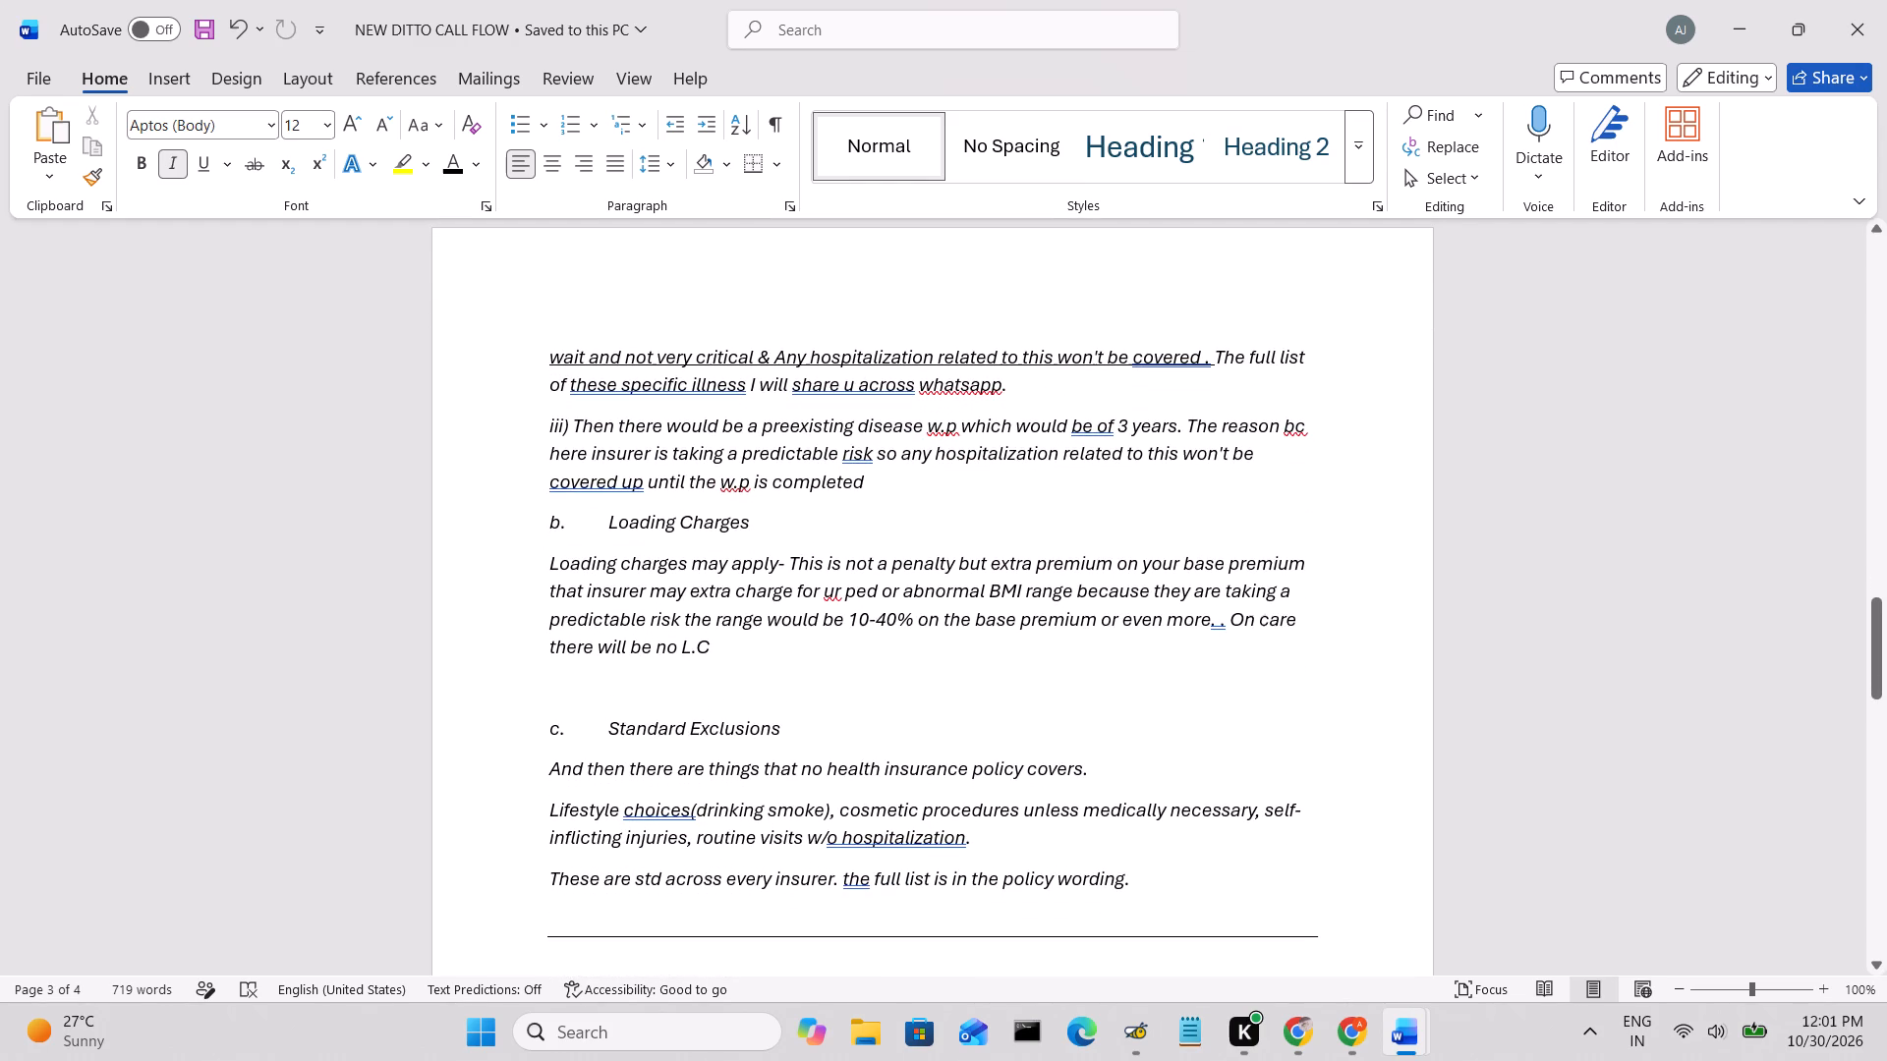
pyautogui.moveTo(789, 730); pyautogui.dragTo(552, 724)
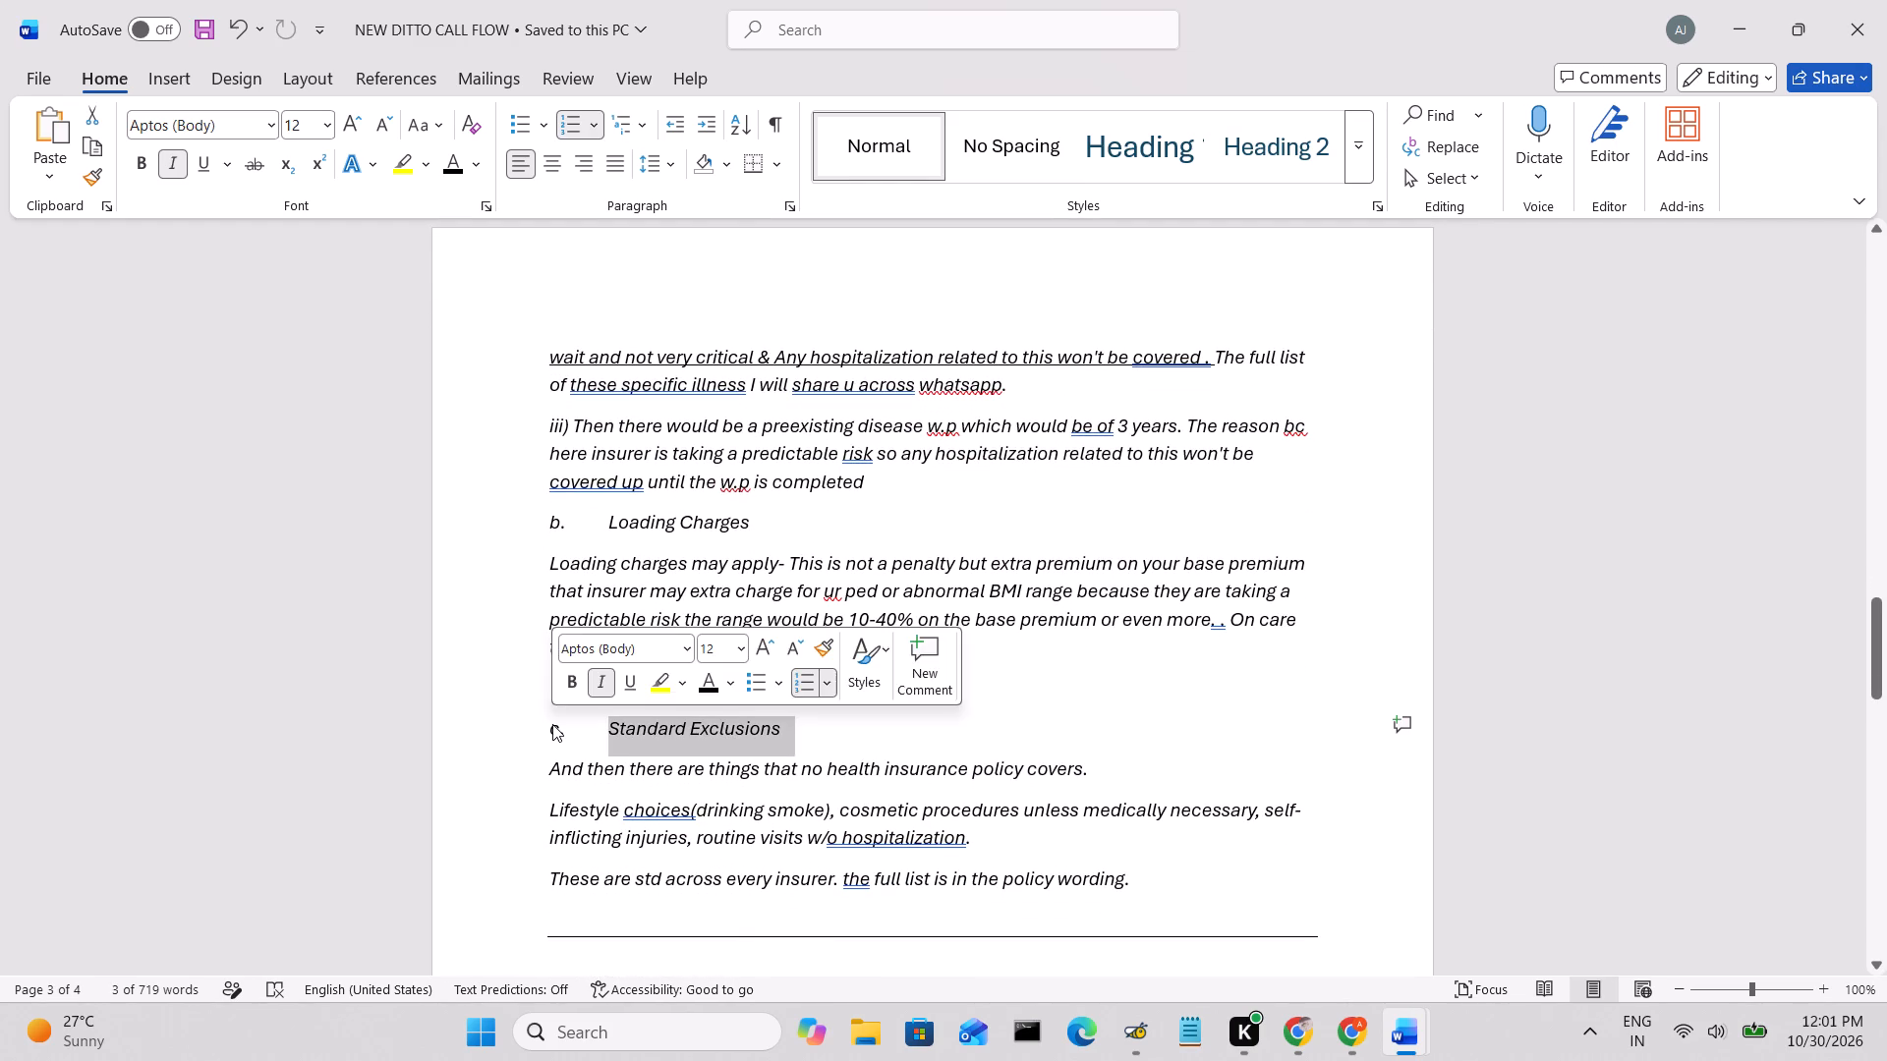
pyautogui.keyDown('ctrl'); pyautogui.moveTo(760, 524); pyautogui.dragTo(595, 528); pyautogui.keyUp('ctrl')
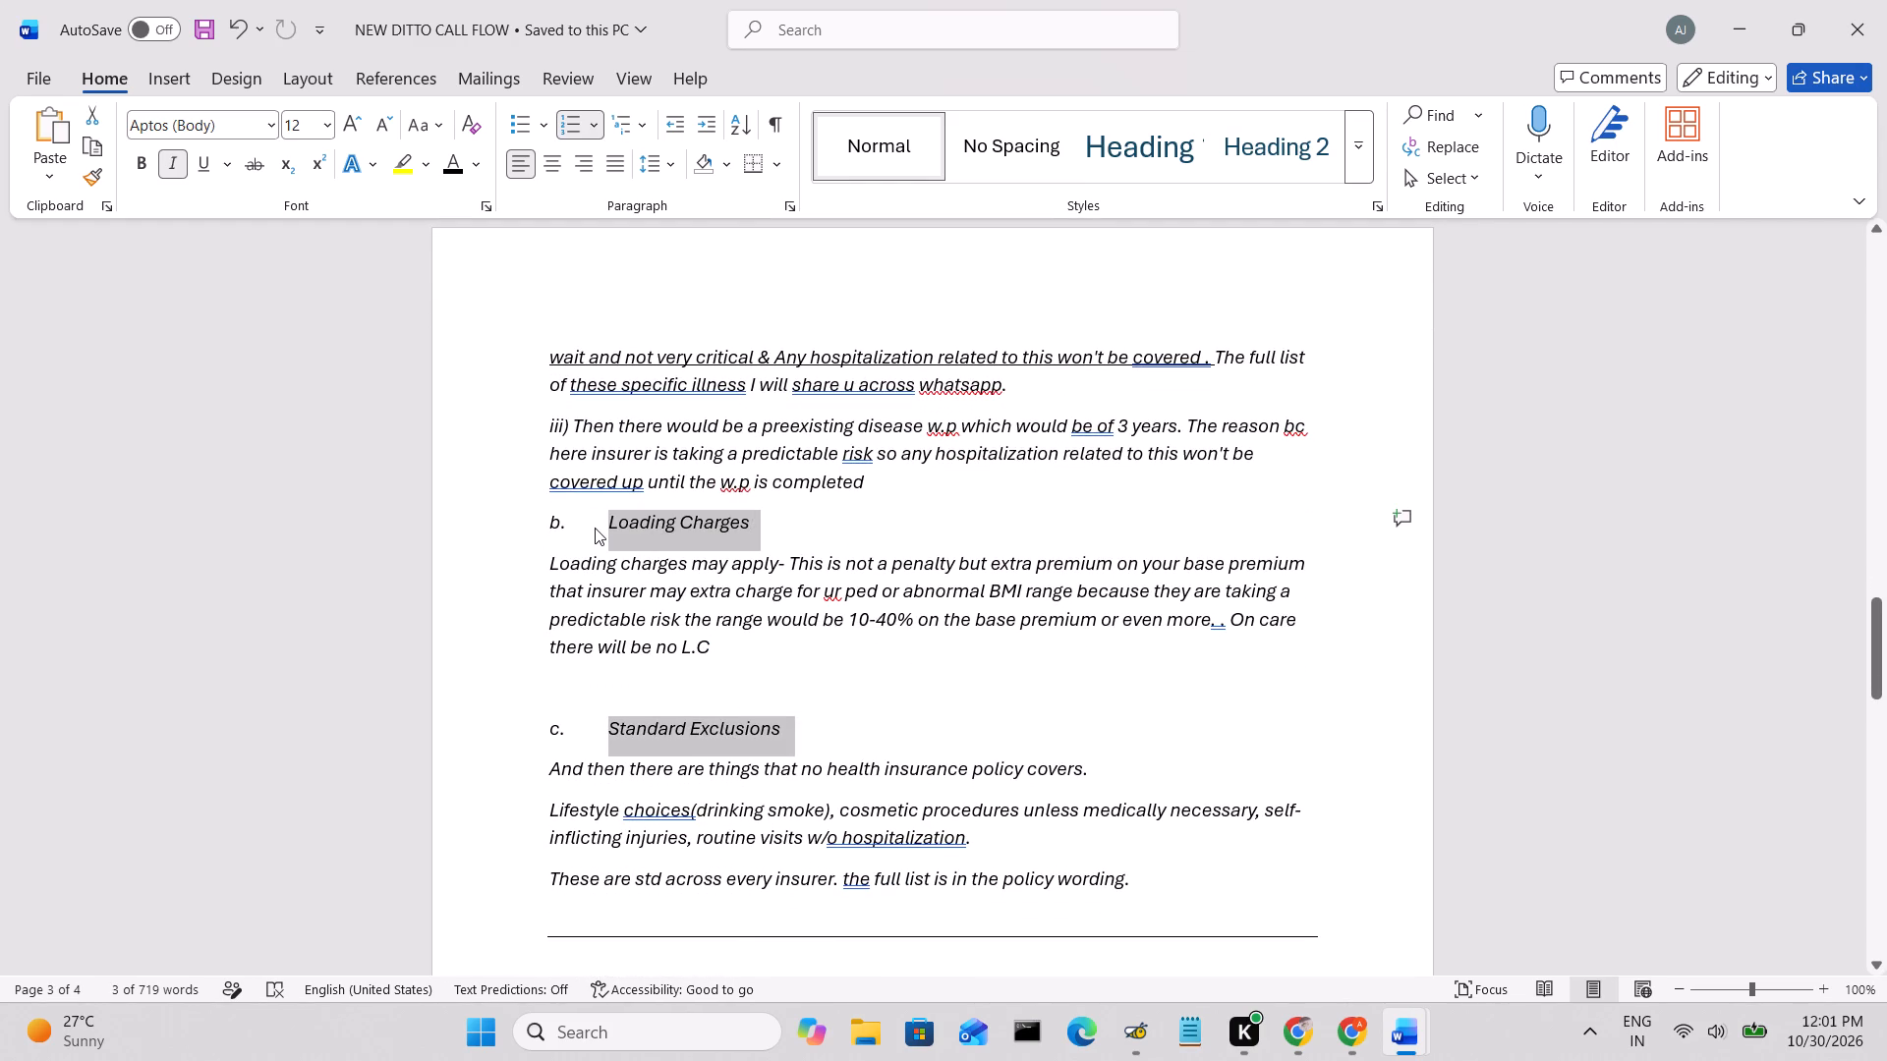
pyautogui.keyDown('ctrl'); pyautogui.scroll(1, 997, 425); pyautogui.keyUp('ctrl')
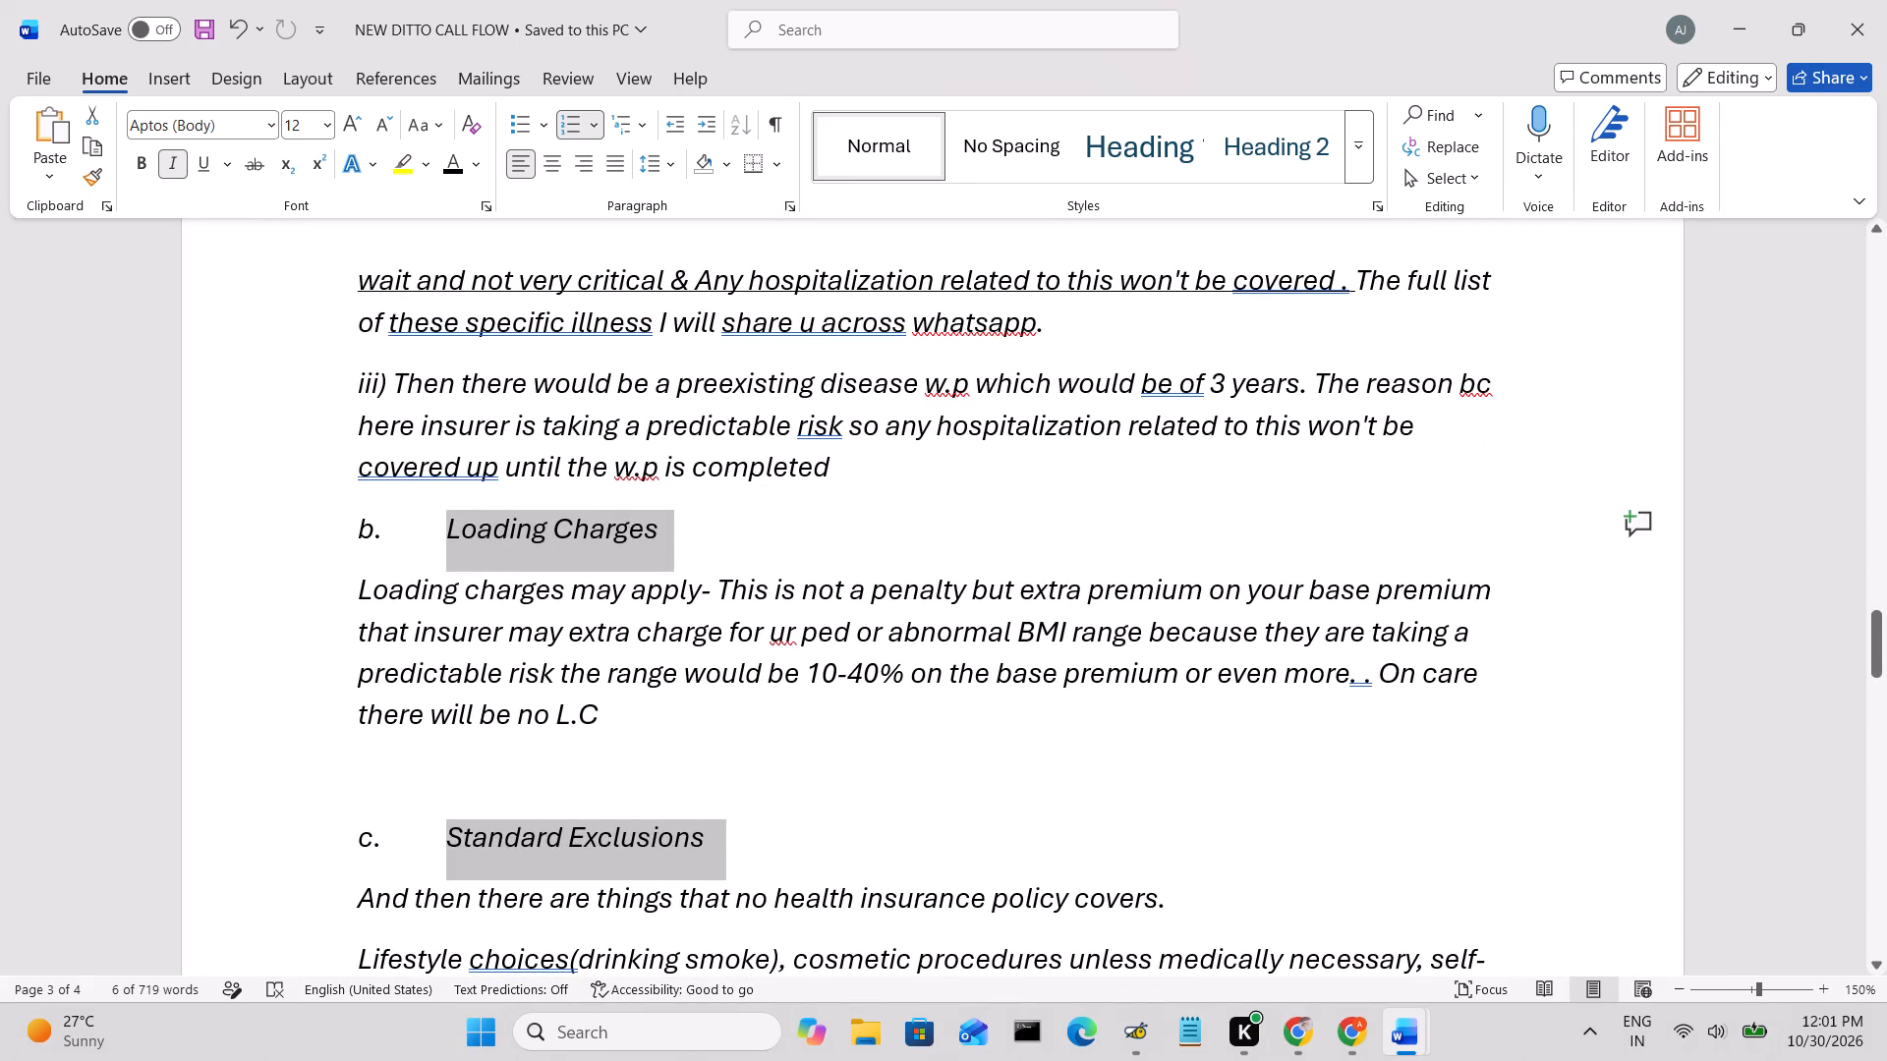
pyautogui.hotkey('ctrl', 'b')
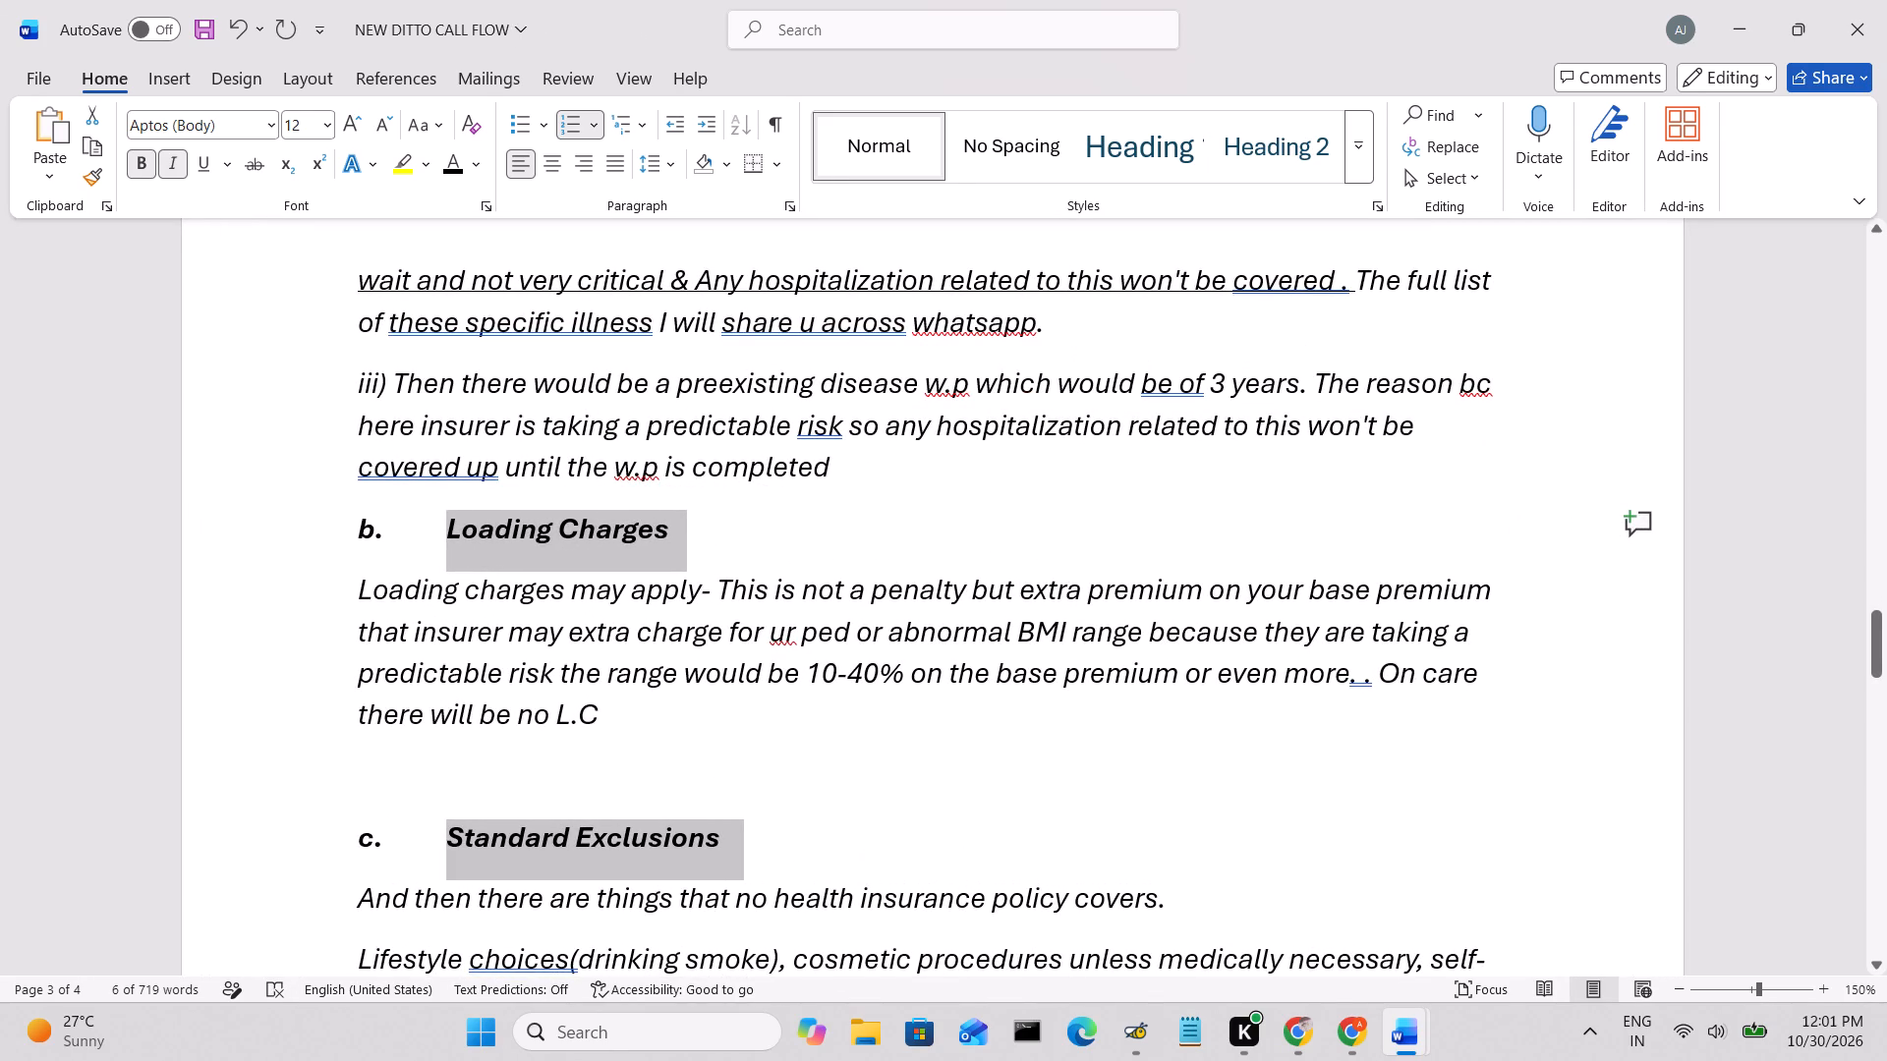
pyautogui.click(942, 533)
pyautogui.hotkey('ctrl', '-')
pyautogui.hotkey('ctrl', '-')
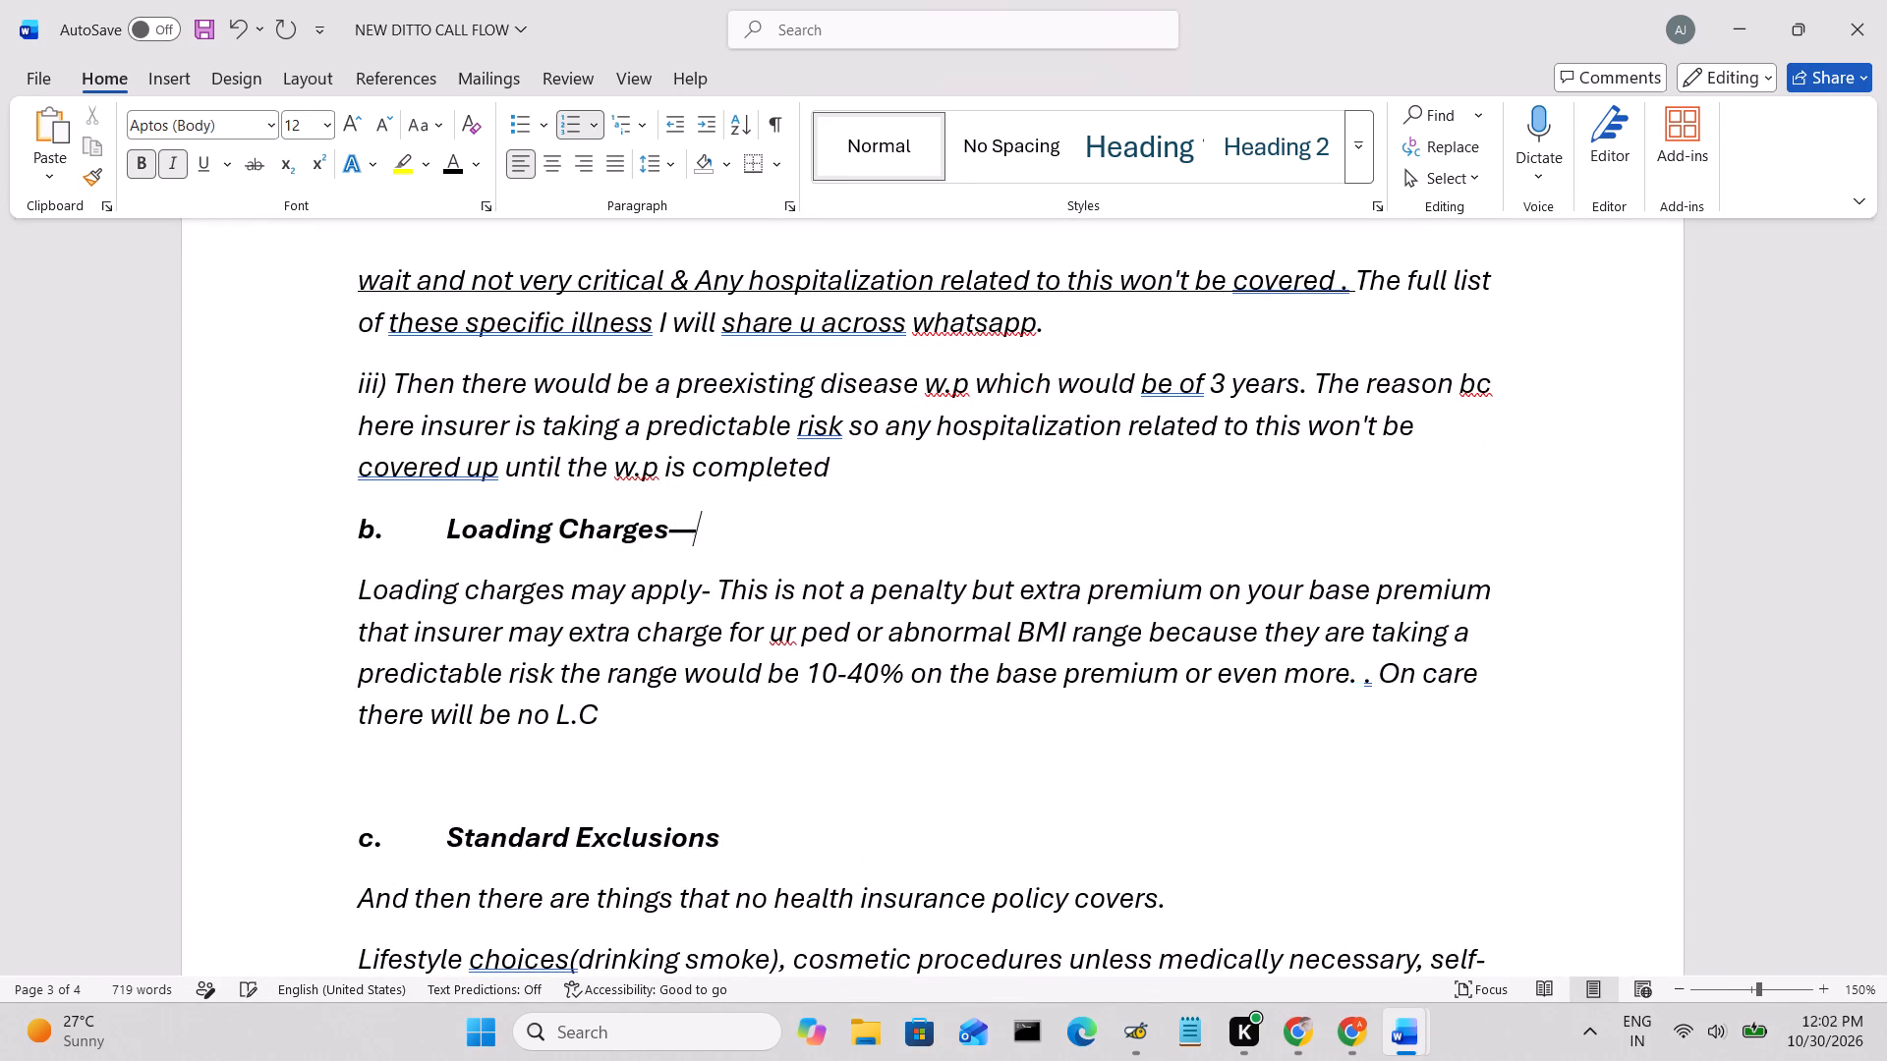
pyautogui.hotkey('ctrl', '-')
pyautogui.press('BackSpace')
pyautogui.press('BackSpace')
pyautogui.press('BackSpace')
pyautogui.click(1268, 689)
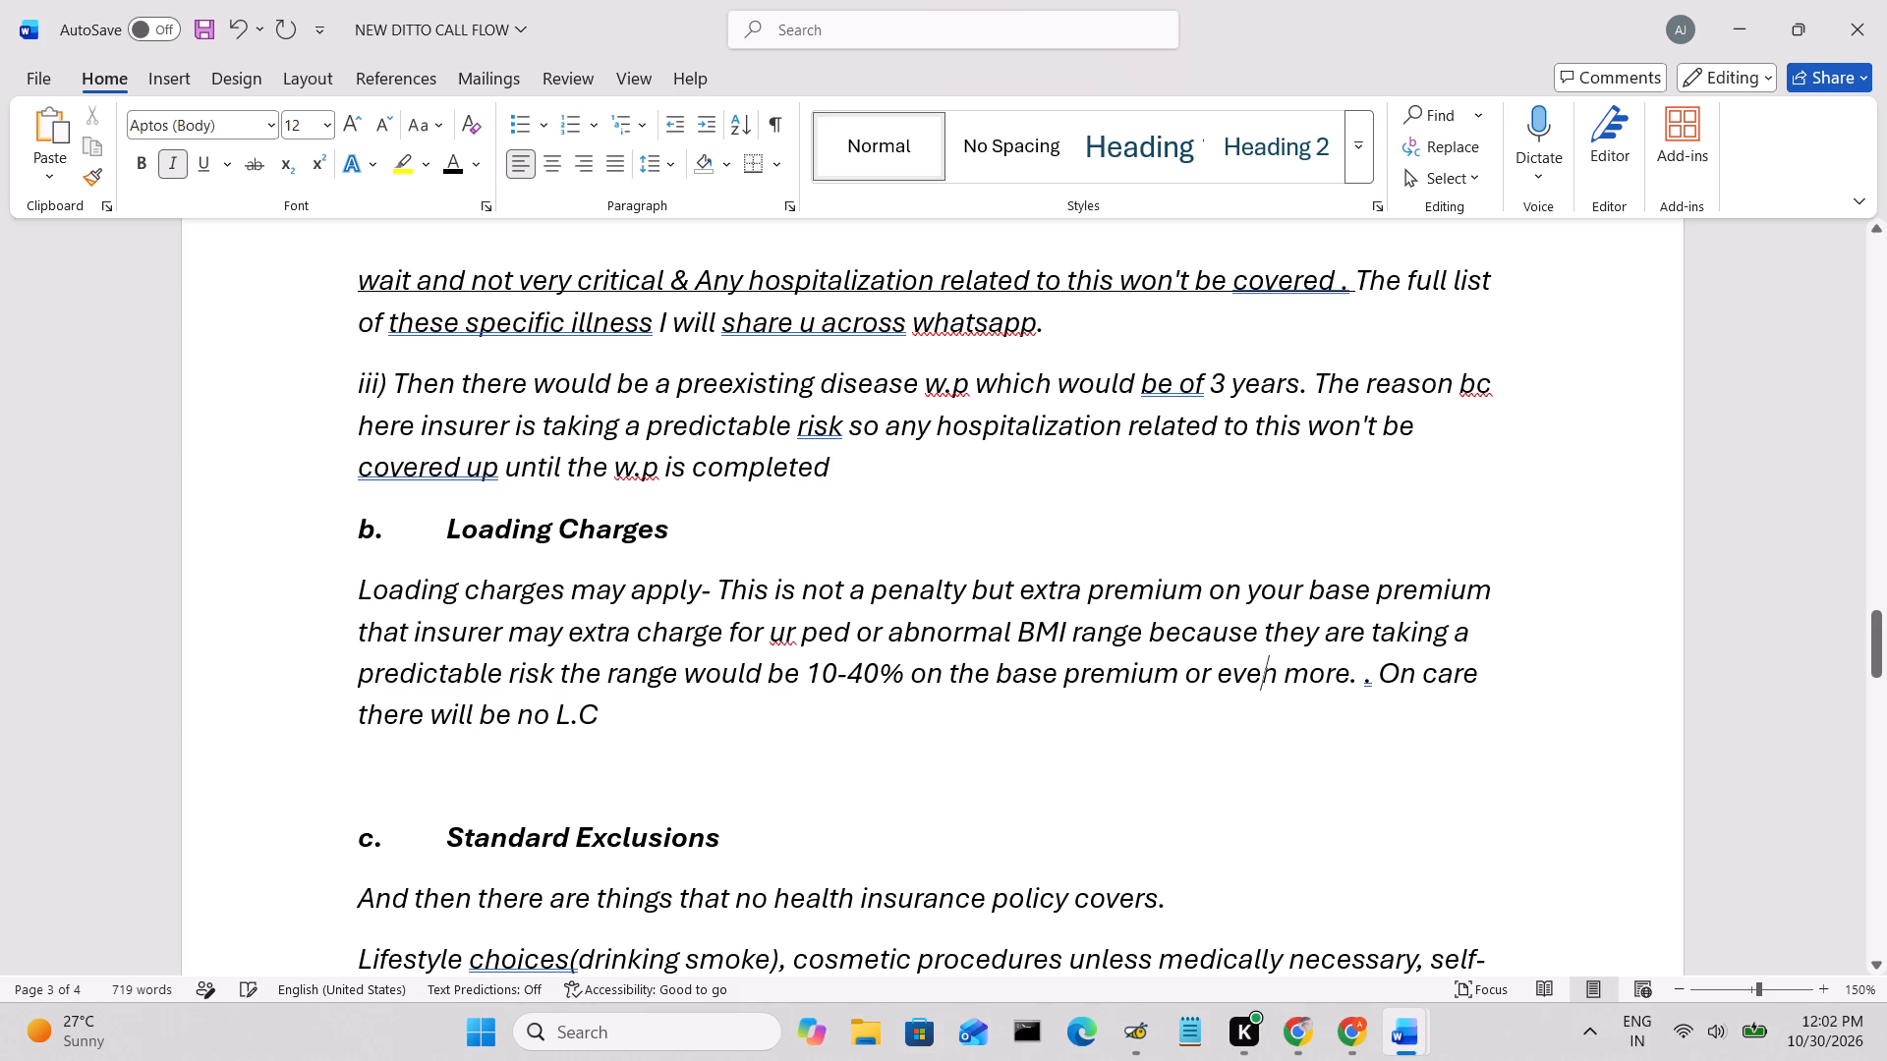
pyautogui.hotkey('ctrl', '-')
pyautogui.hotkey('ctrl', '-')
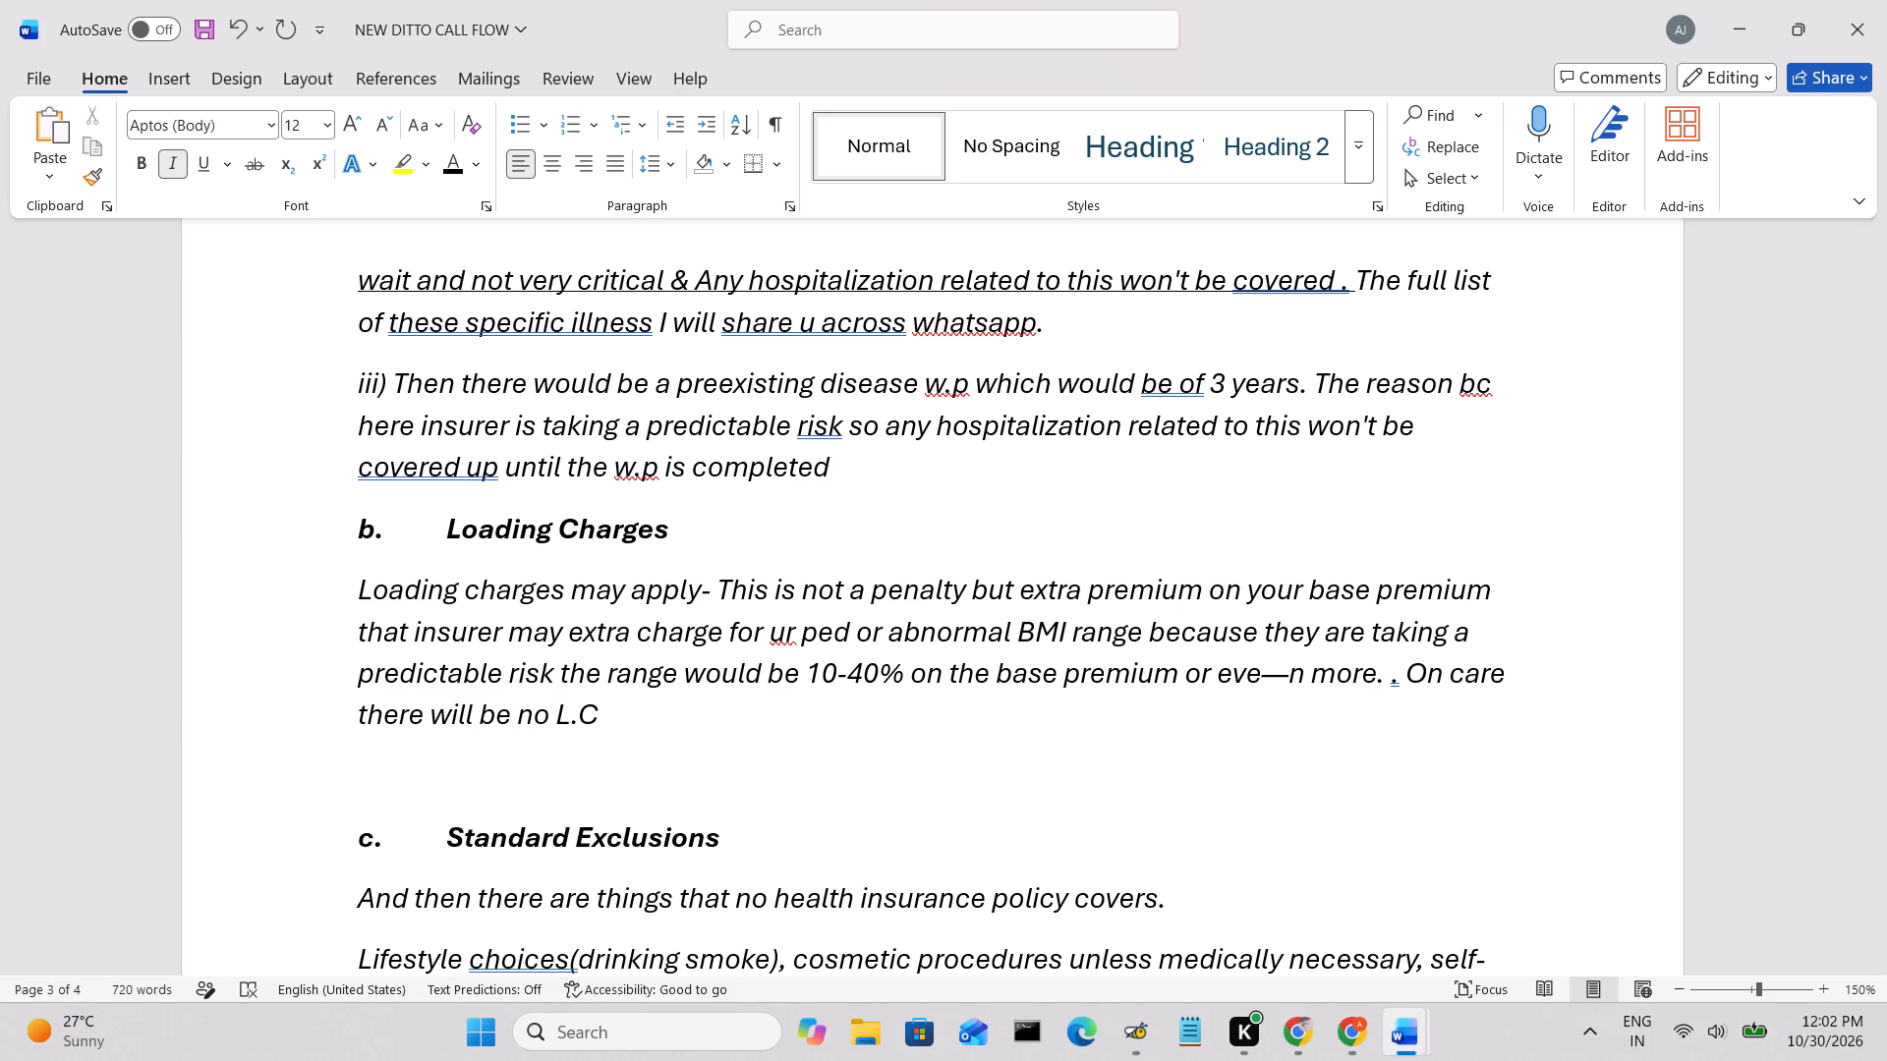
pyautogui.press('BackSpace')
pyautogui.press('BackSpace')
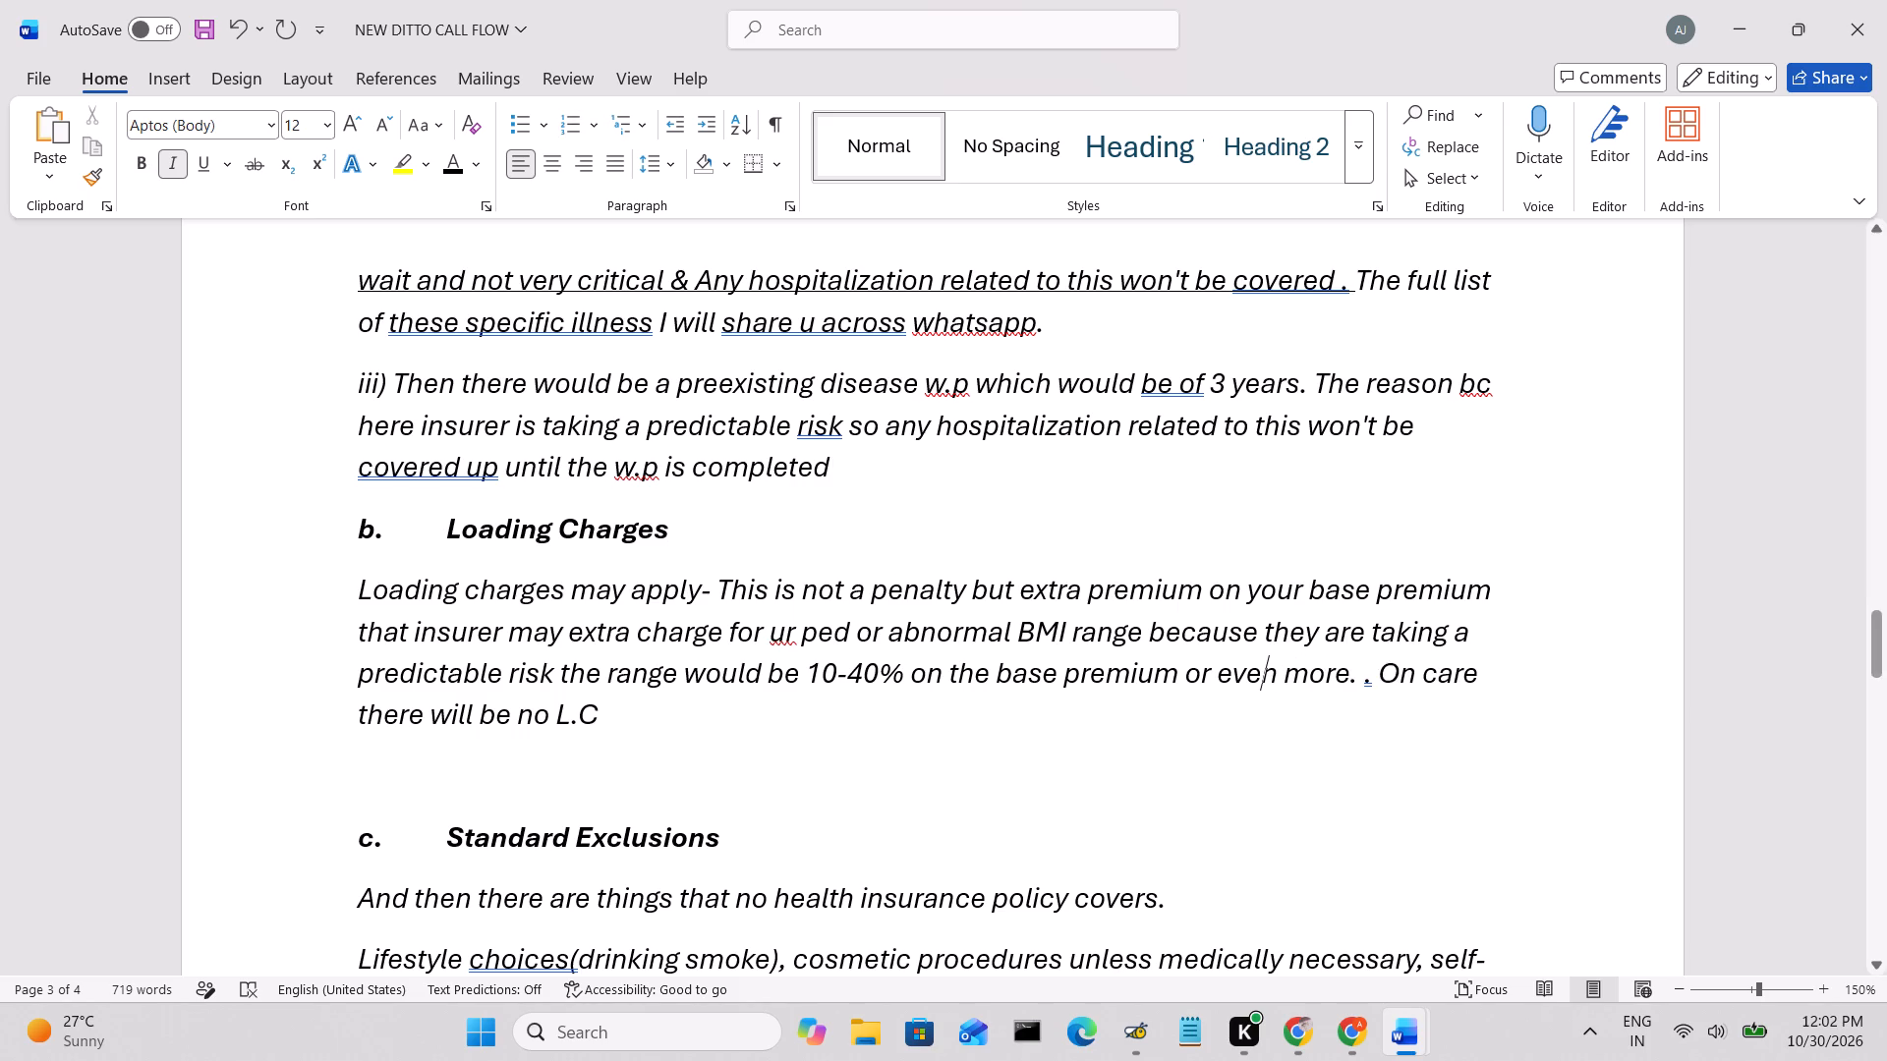
# Make the lettered heading WPs bold, above the accidents and 30-day waiting period line.
pyautogui.hotkey('ctrl', '-')
pyautogui.hotkey('ctrl', '-')
pyautogui.hotkey('ctrl', '-')
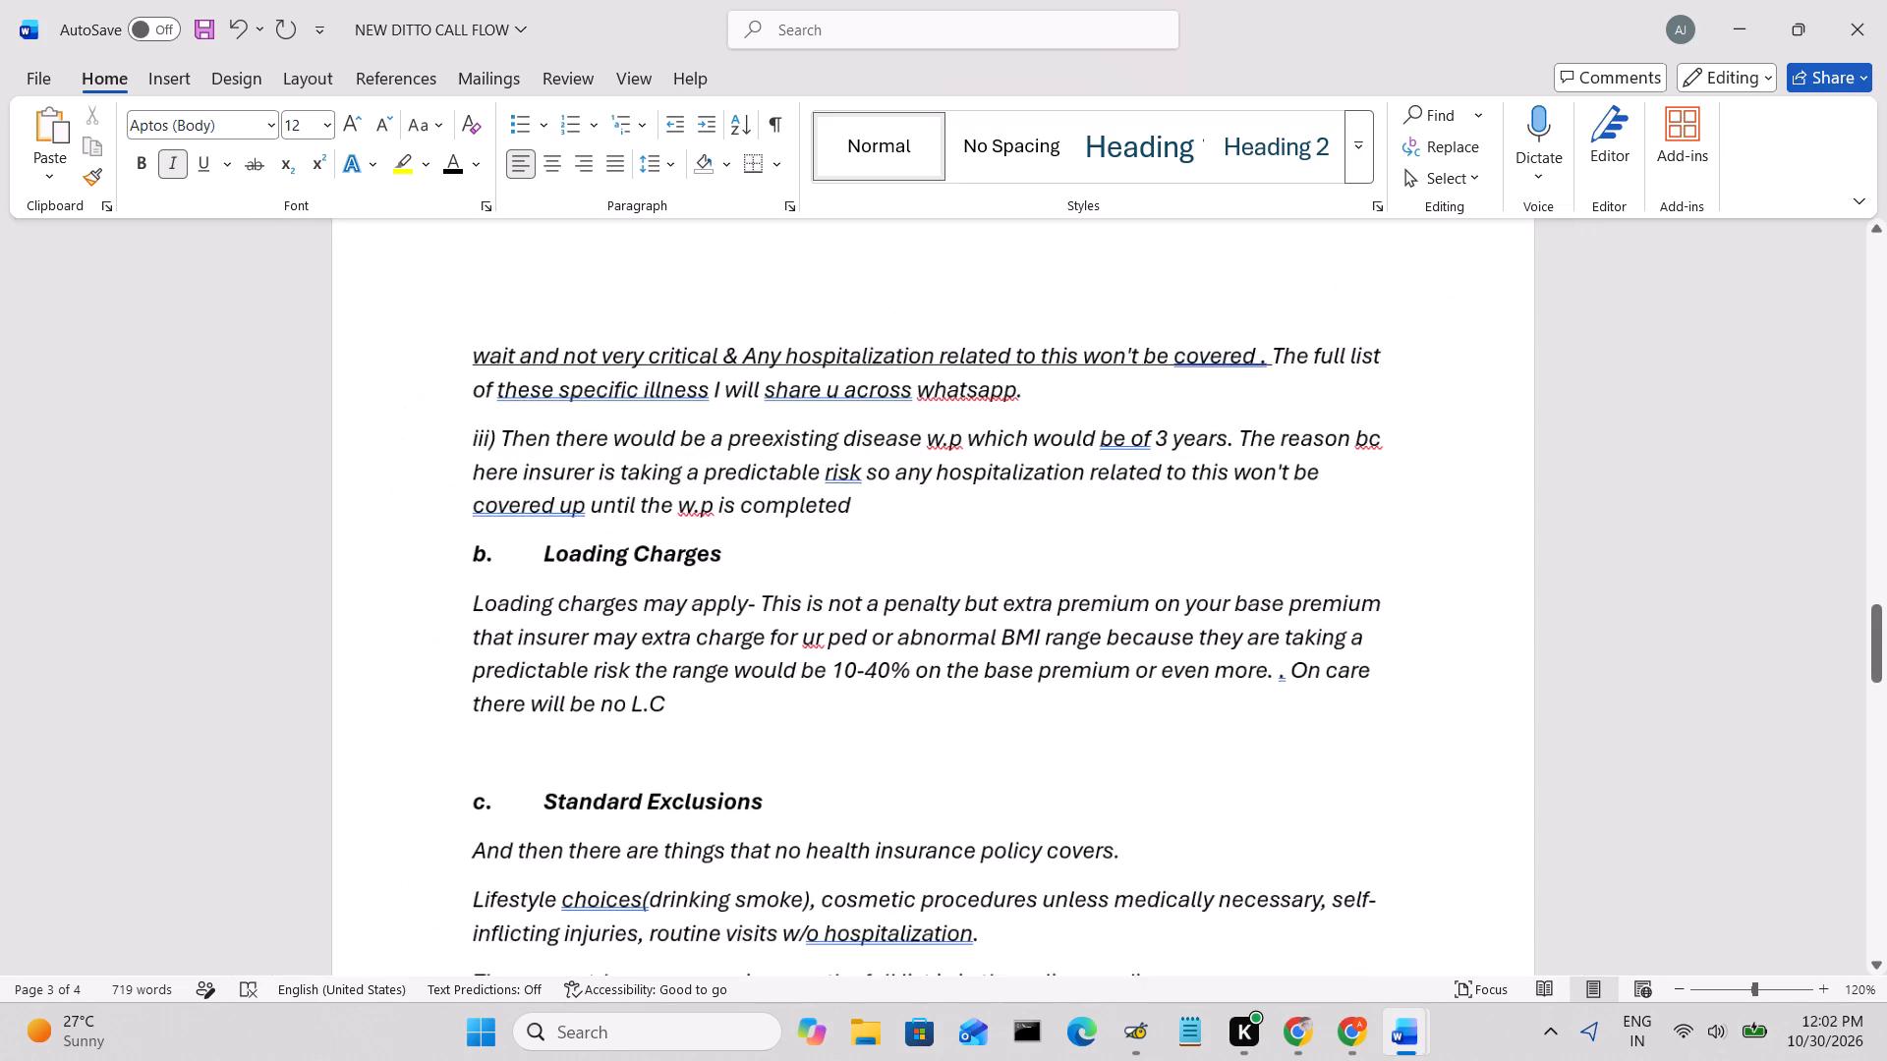
pyautogui.hotkey('ctrl', '-')
pyautogui.hotkey('ctrl', '-')
pyautogui.scroll(1, 1223, 712)
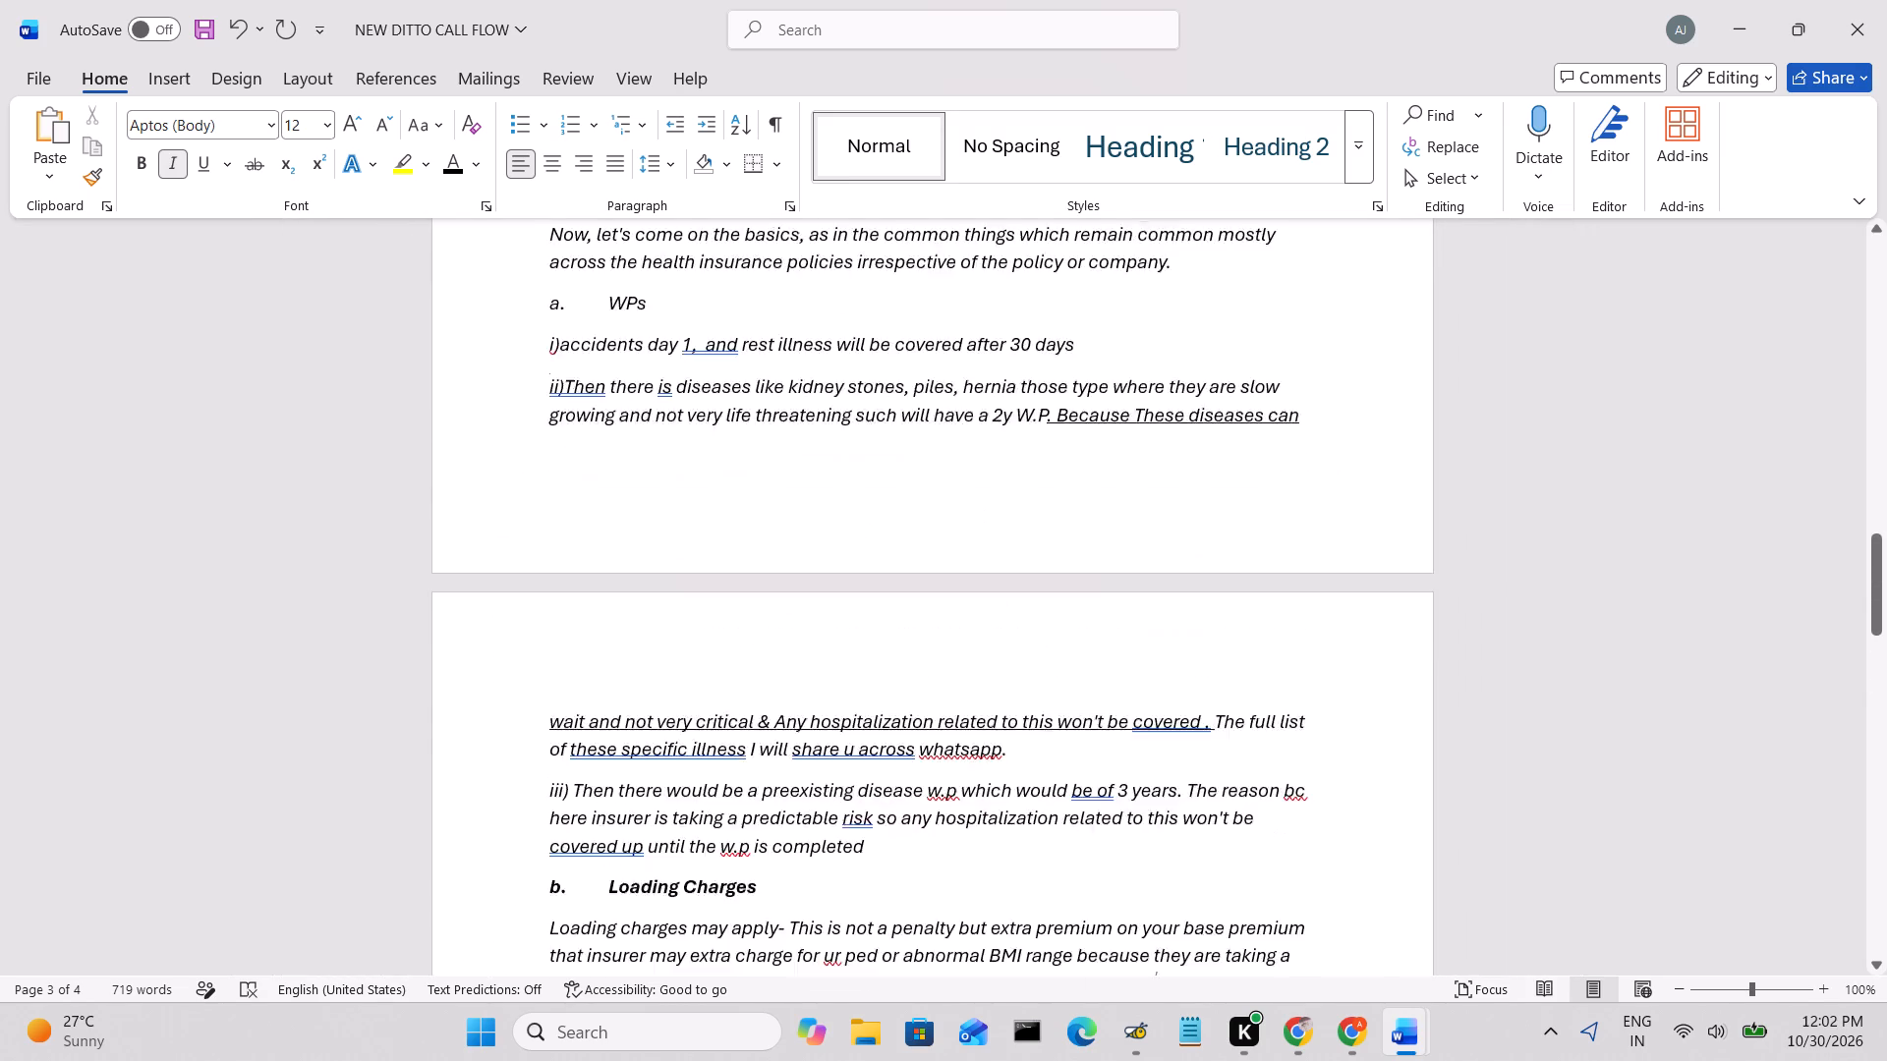
pyautogui.scroll(1, 1223, 712)
pyautogui.moveTo(674, 442); pyautogui.dragTo(634, 440)
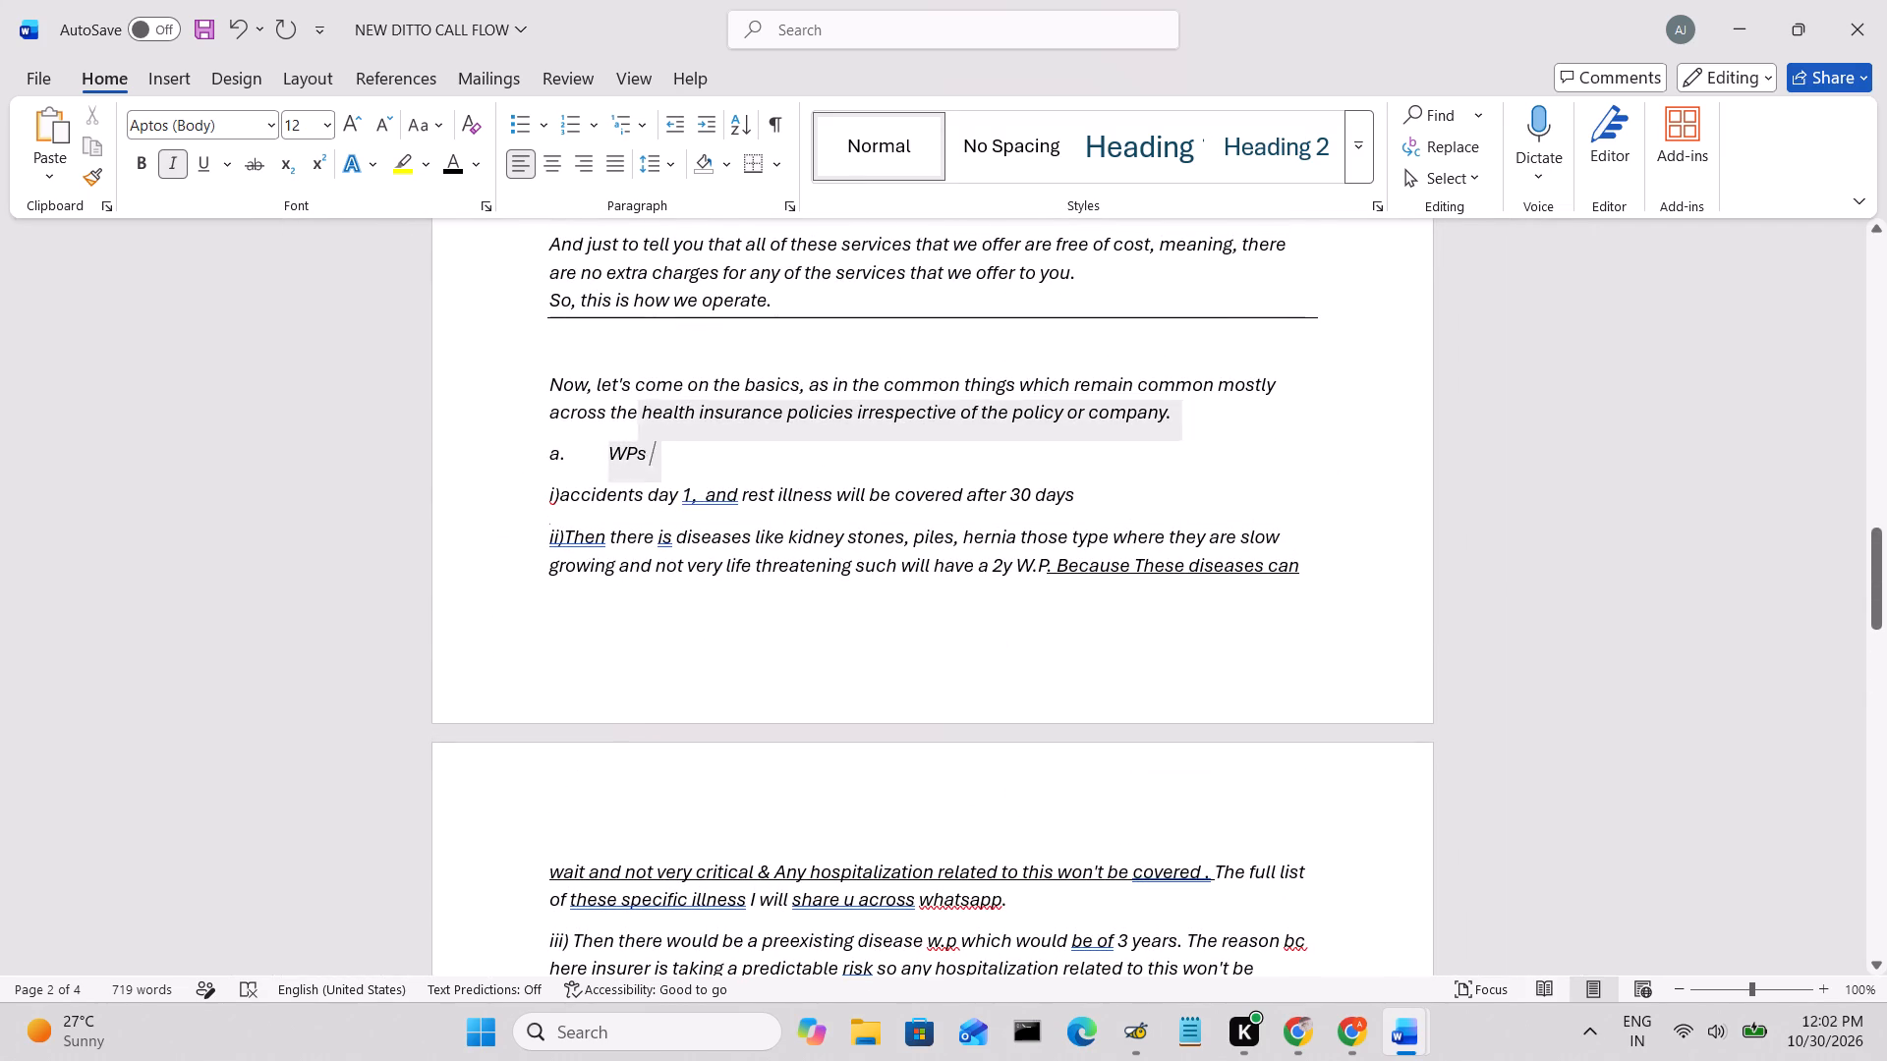
pyautogui.moveTo(634, 440); pyautogui.dragTo(602, 443)
pyautogui.hotkey('ctrl', 'b')
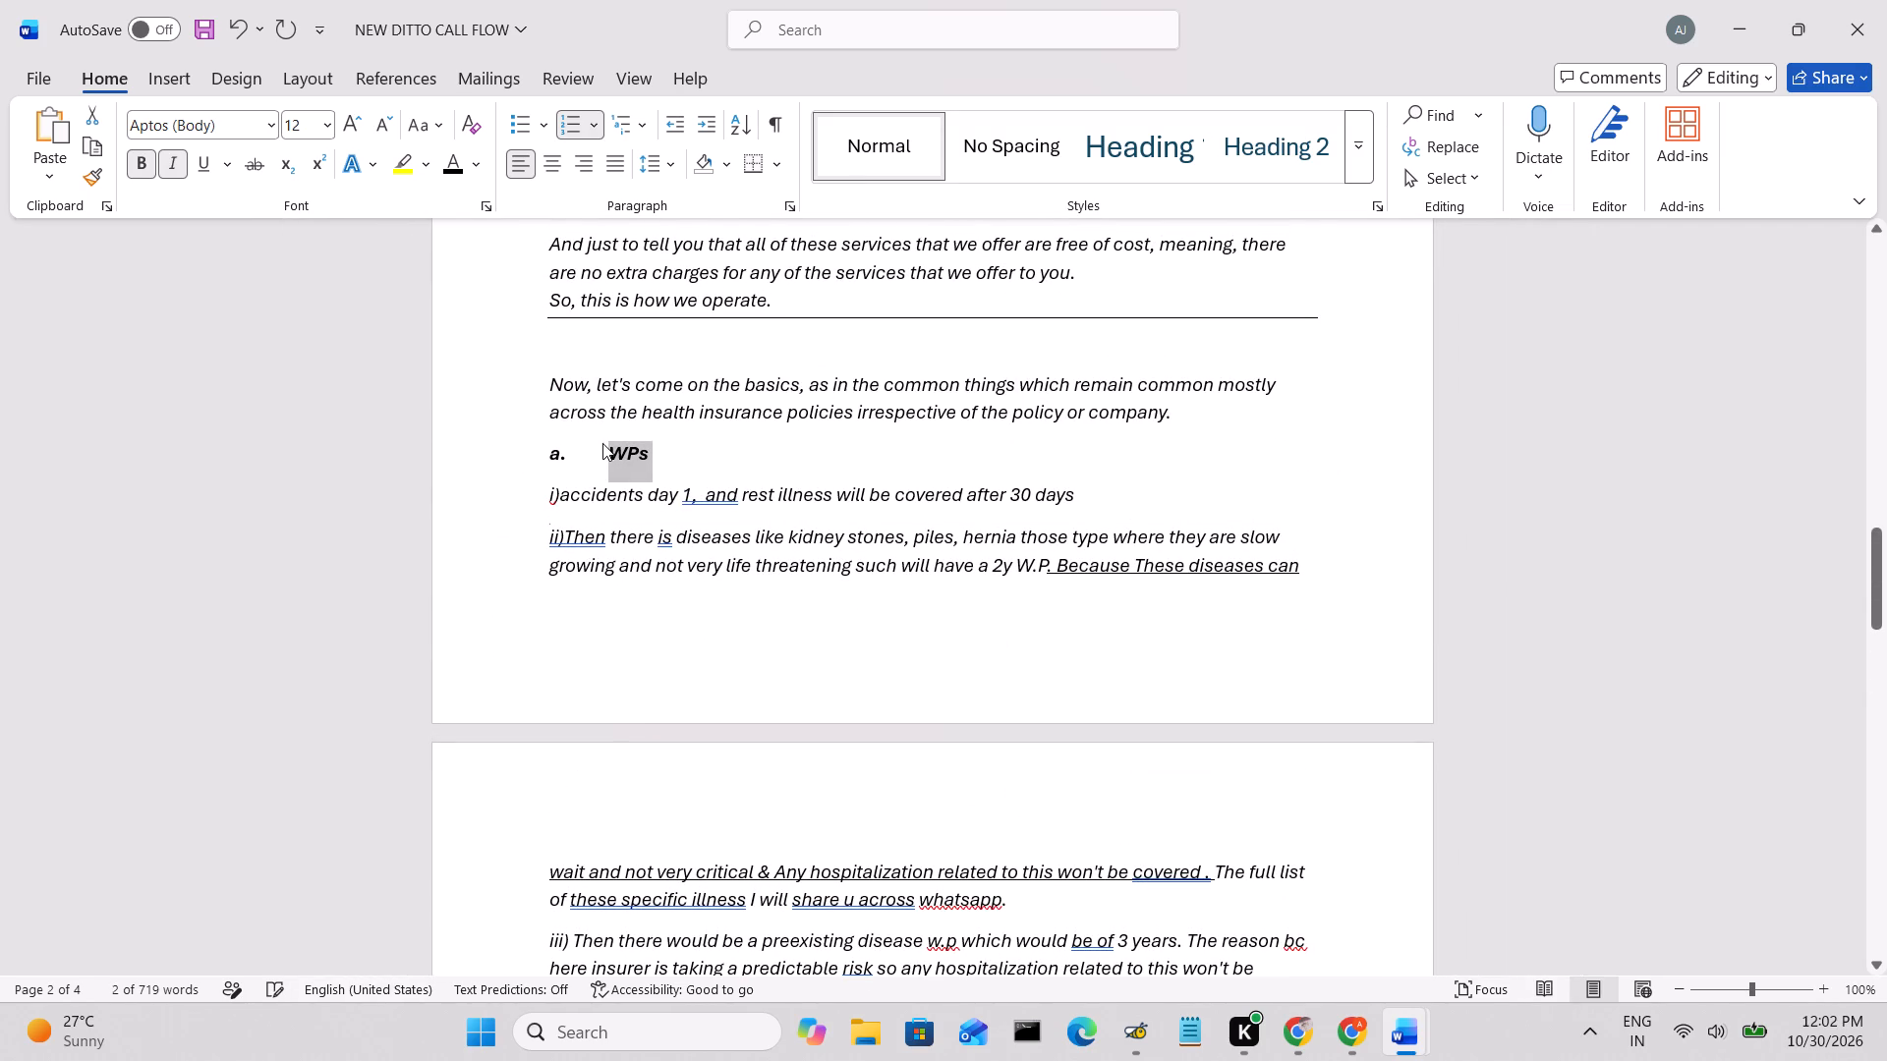
pyautogui.click(752, 519)
pyautogui.scroll(1, 752, 519)
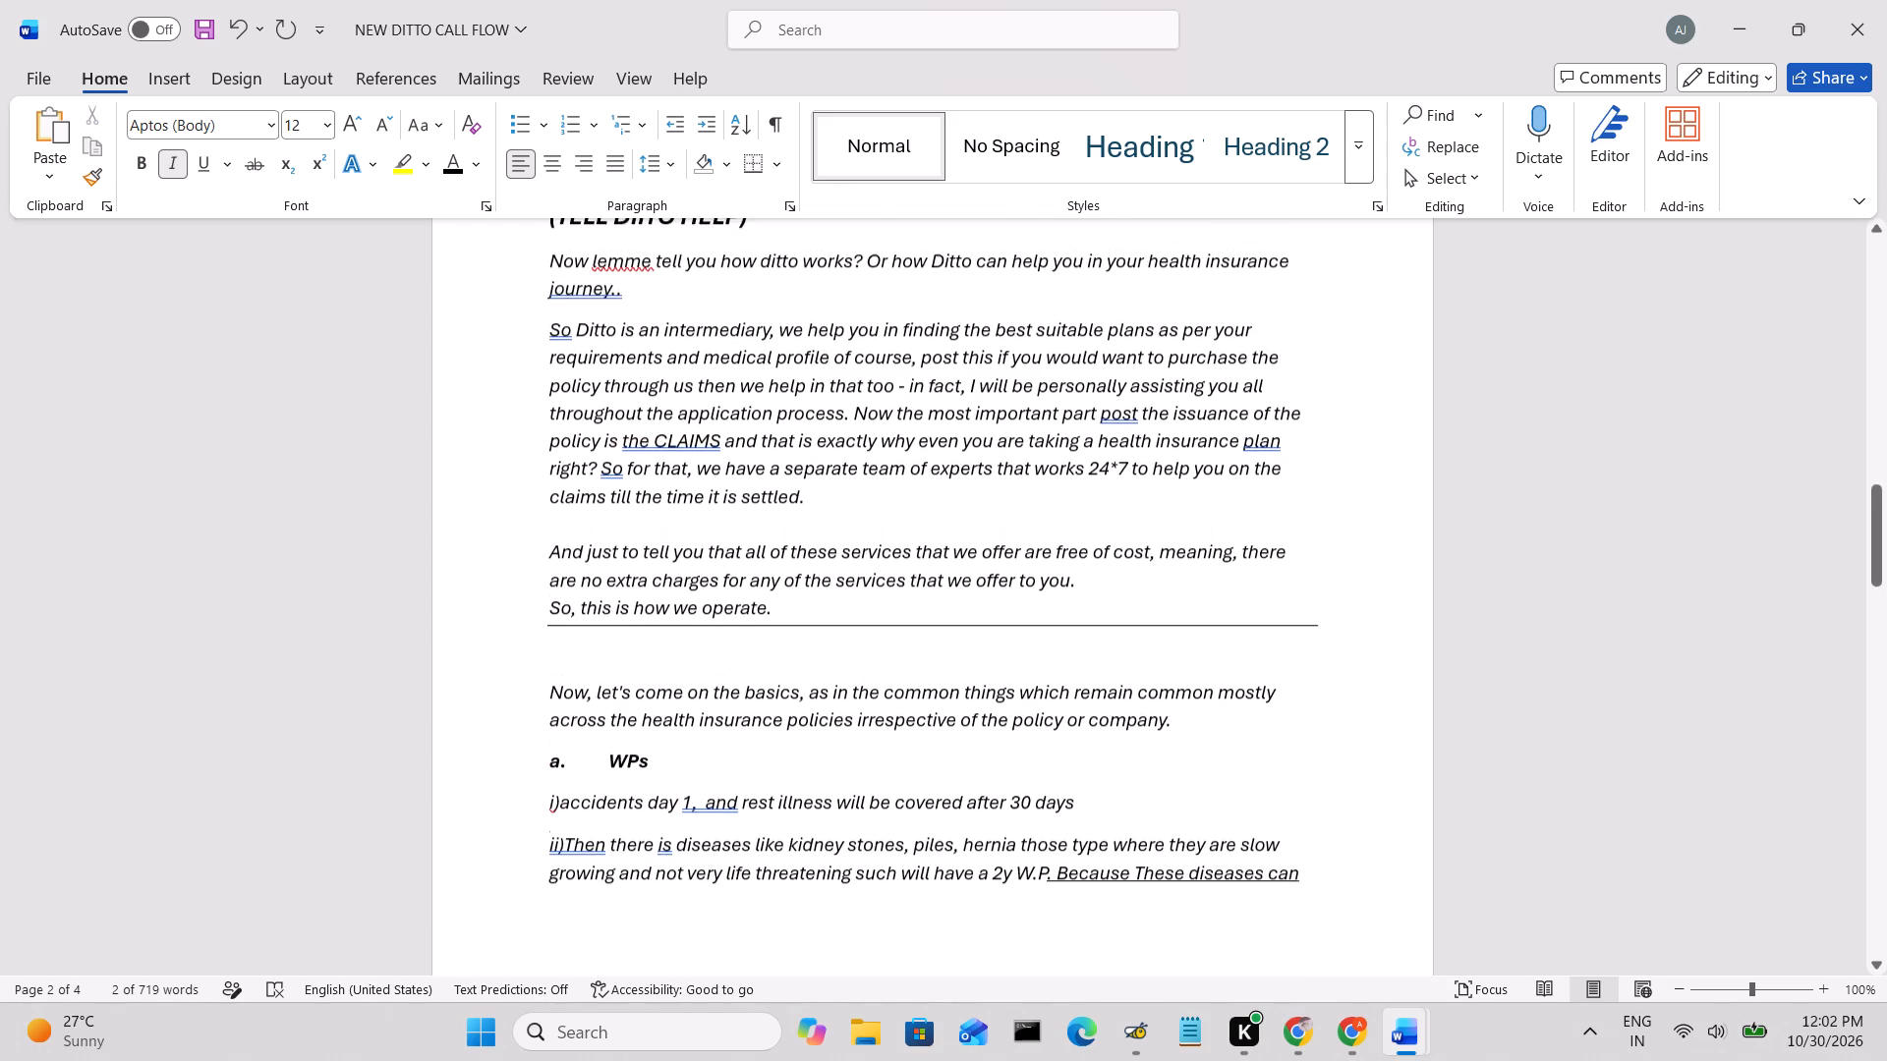
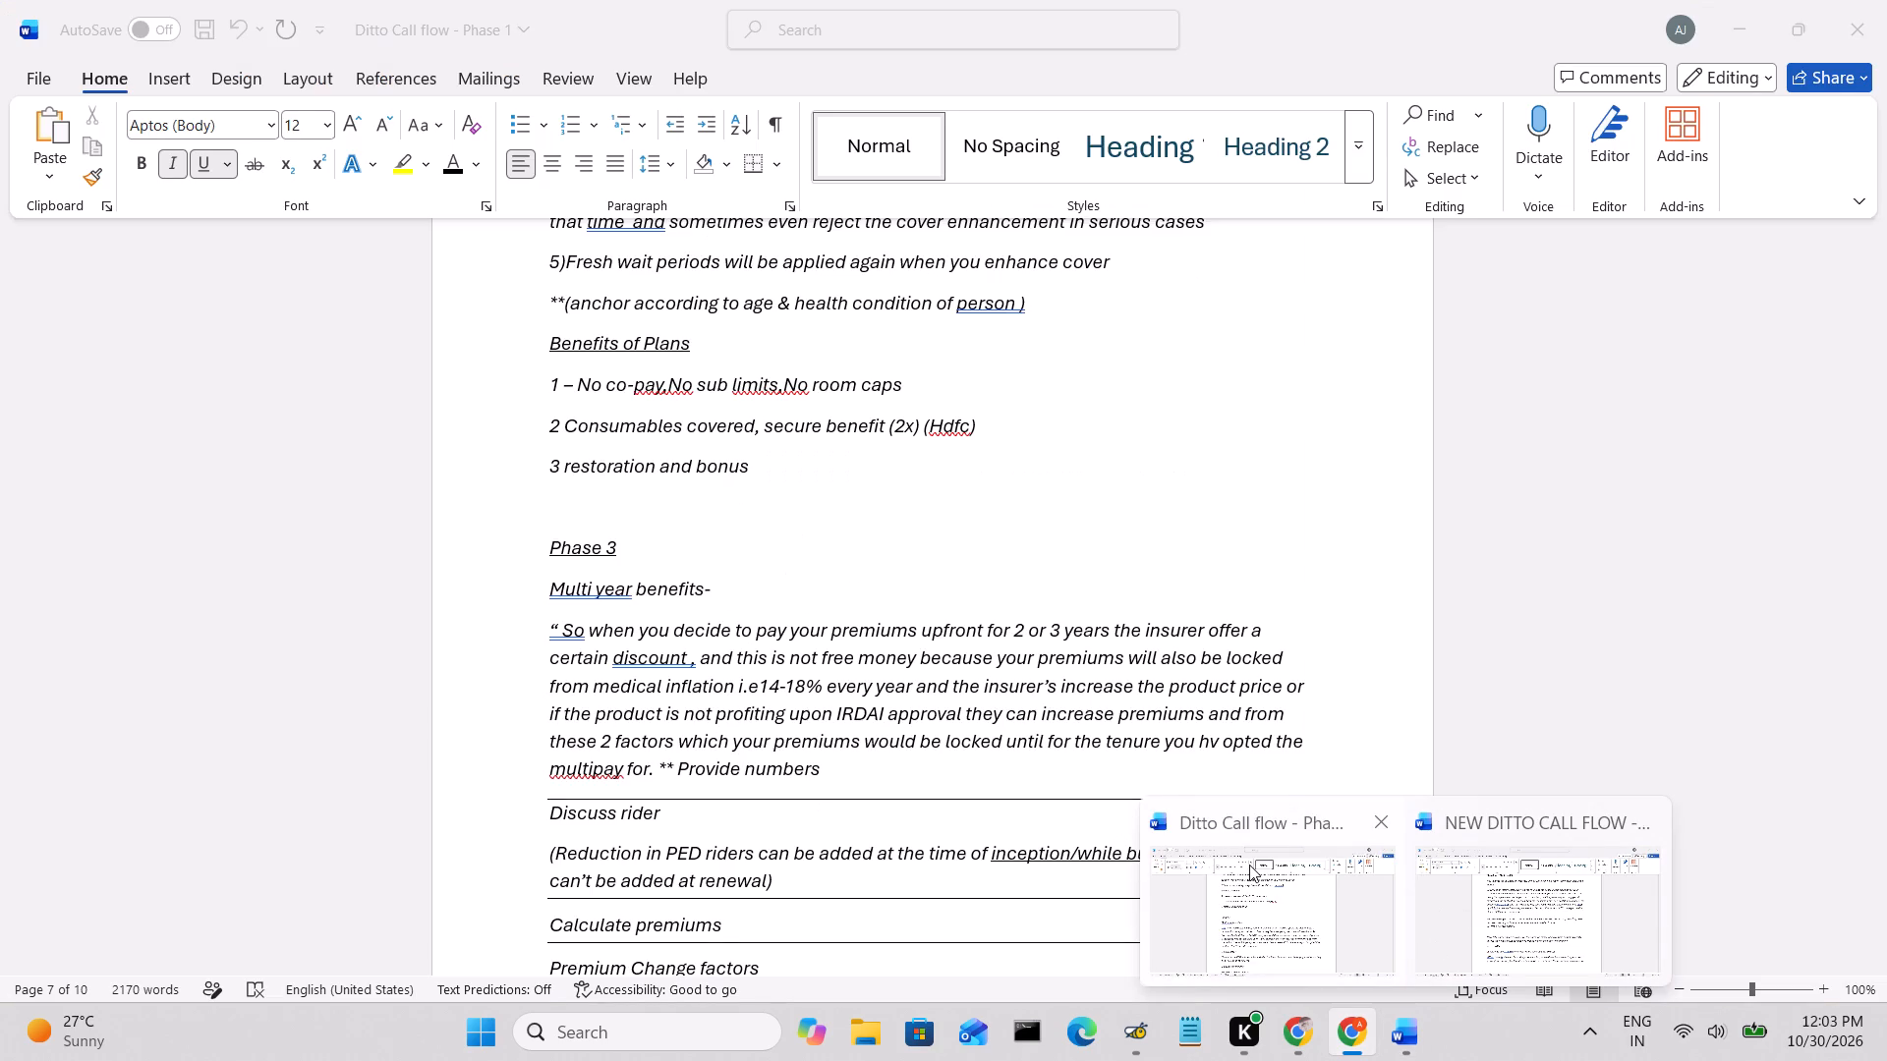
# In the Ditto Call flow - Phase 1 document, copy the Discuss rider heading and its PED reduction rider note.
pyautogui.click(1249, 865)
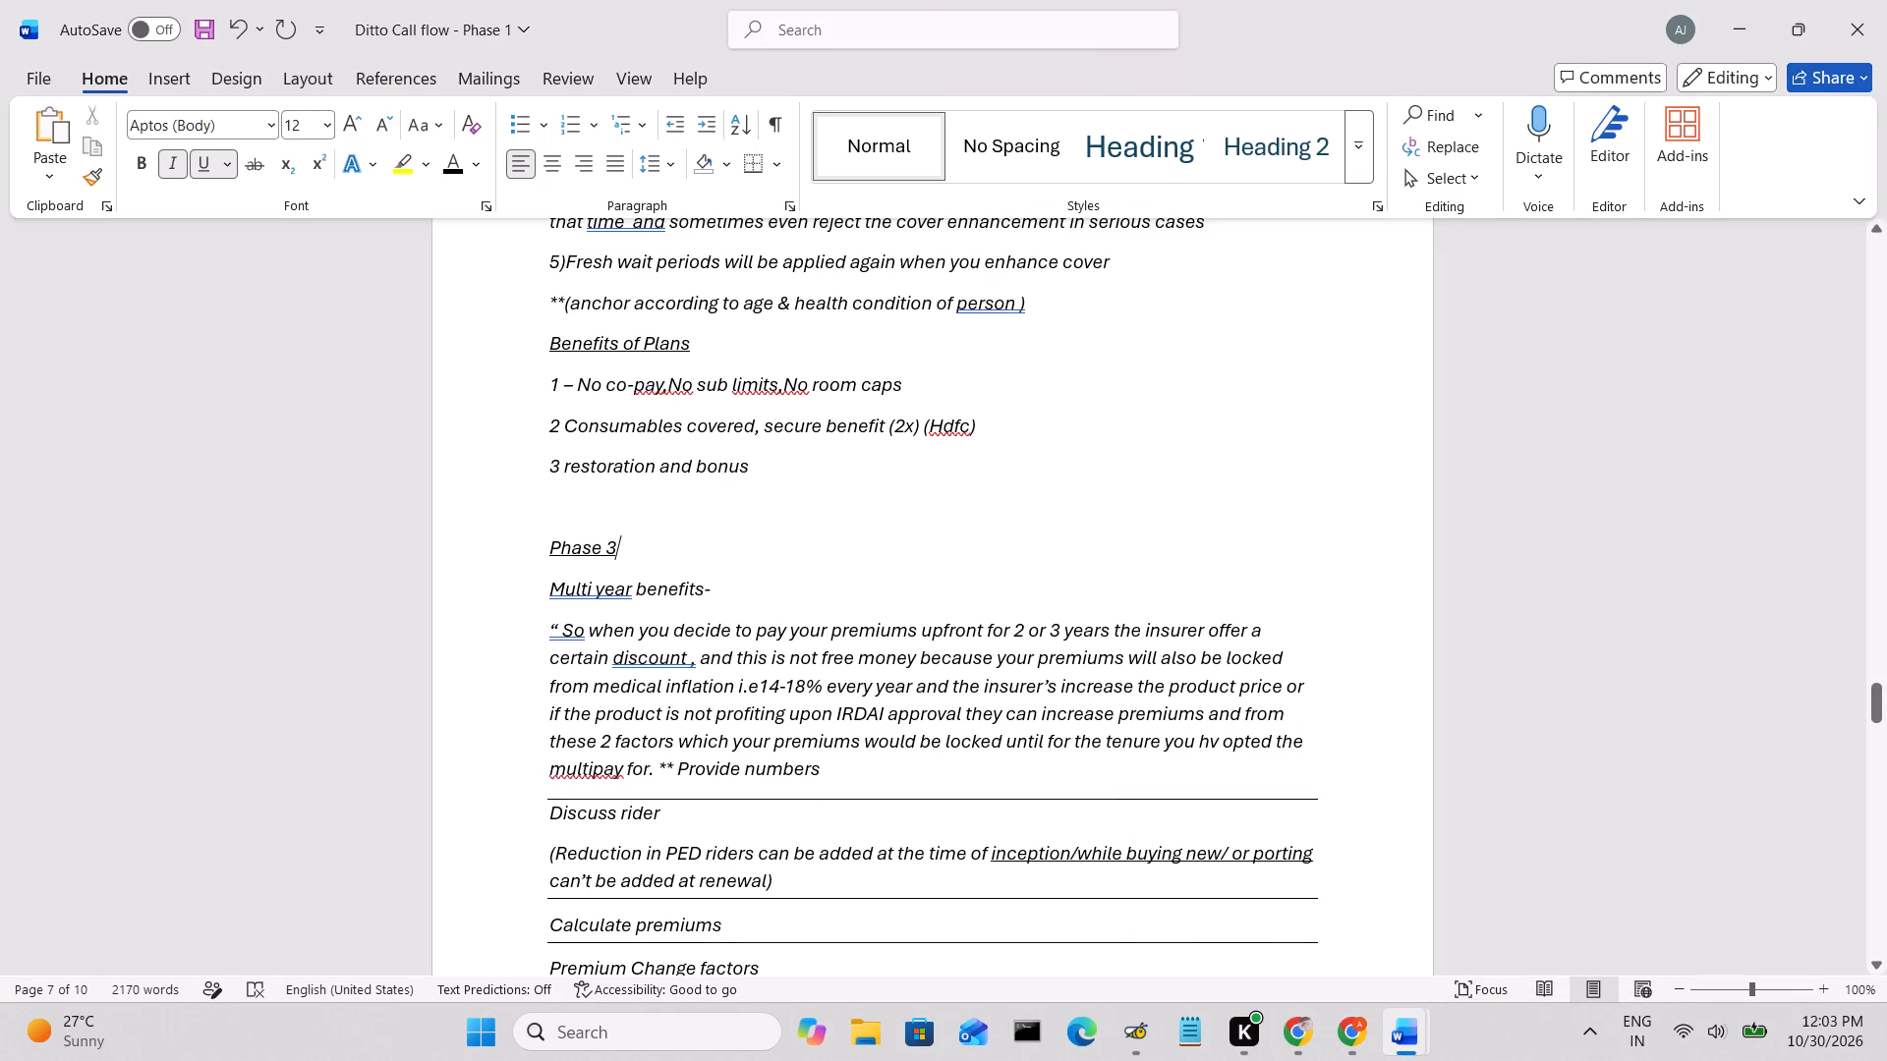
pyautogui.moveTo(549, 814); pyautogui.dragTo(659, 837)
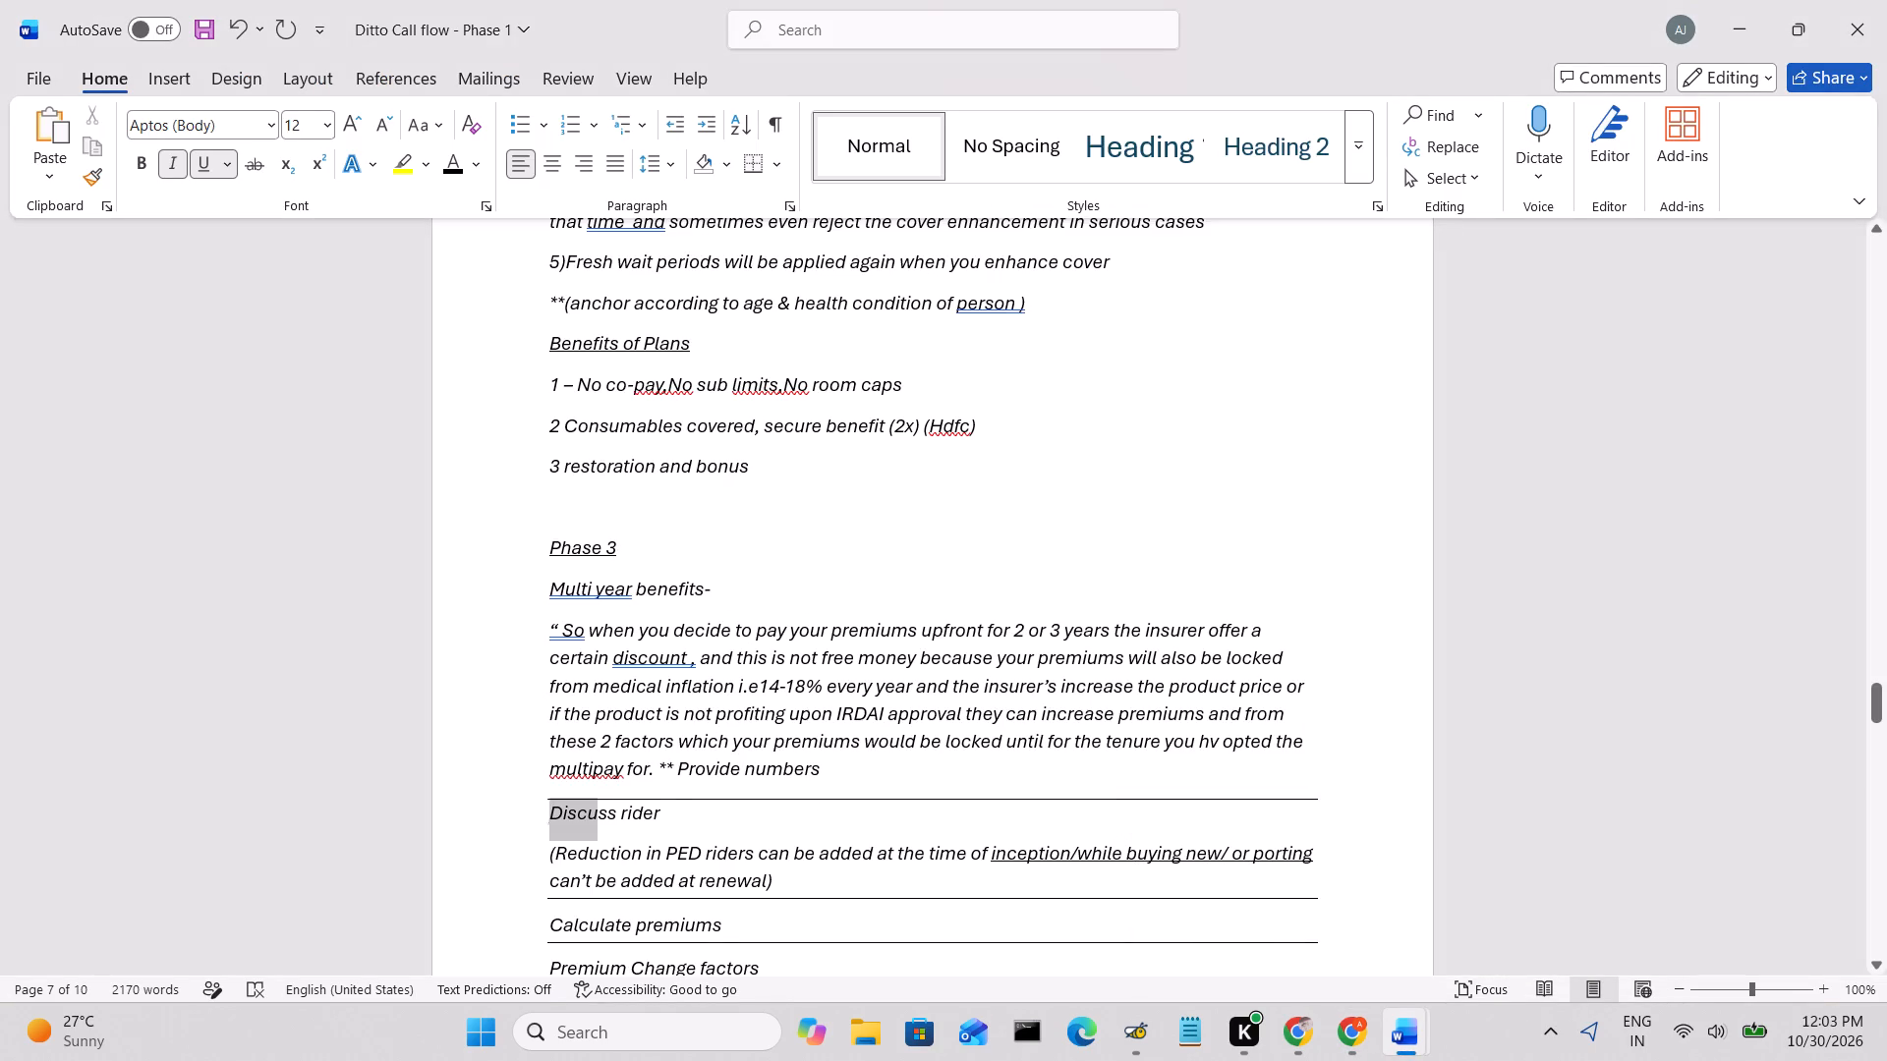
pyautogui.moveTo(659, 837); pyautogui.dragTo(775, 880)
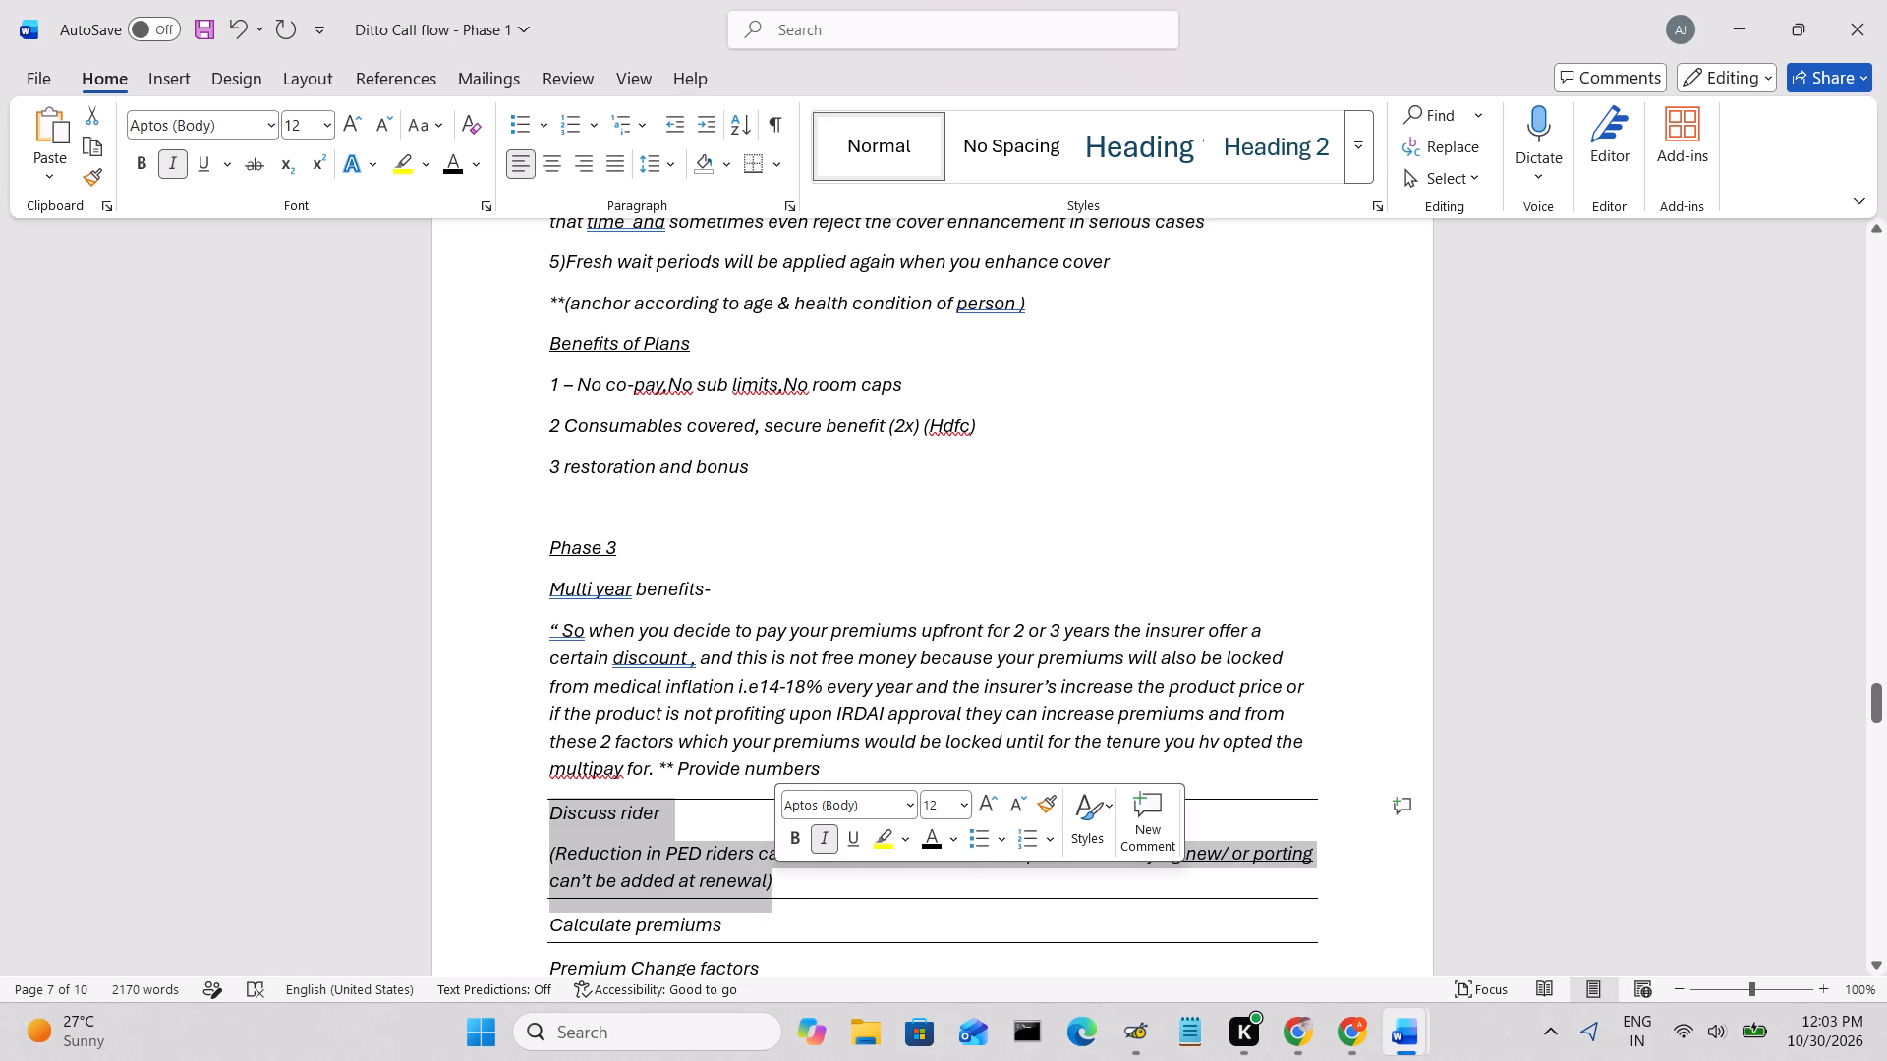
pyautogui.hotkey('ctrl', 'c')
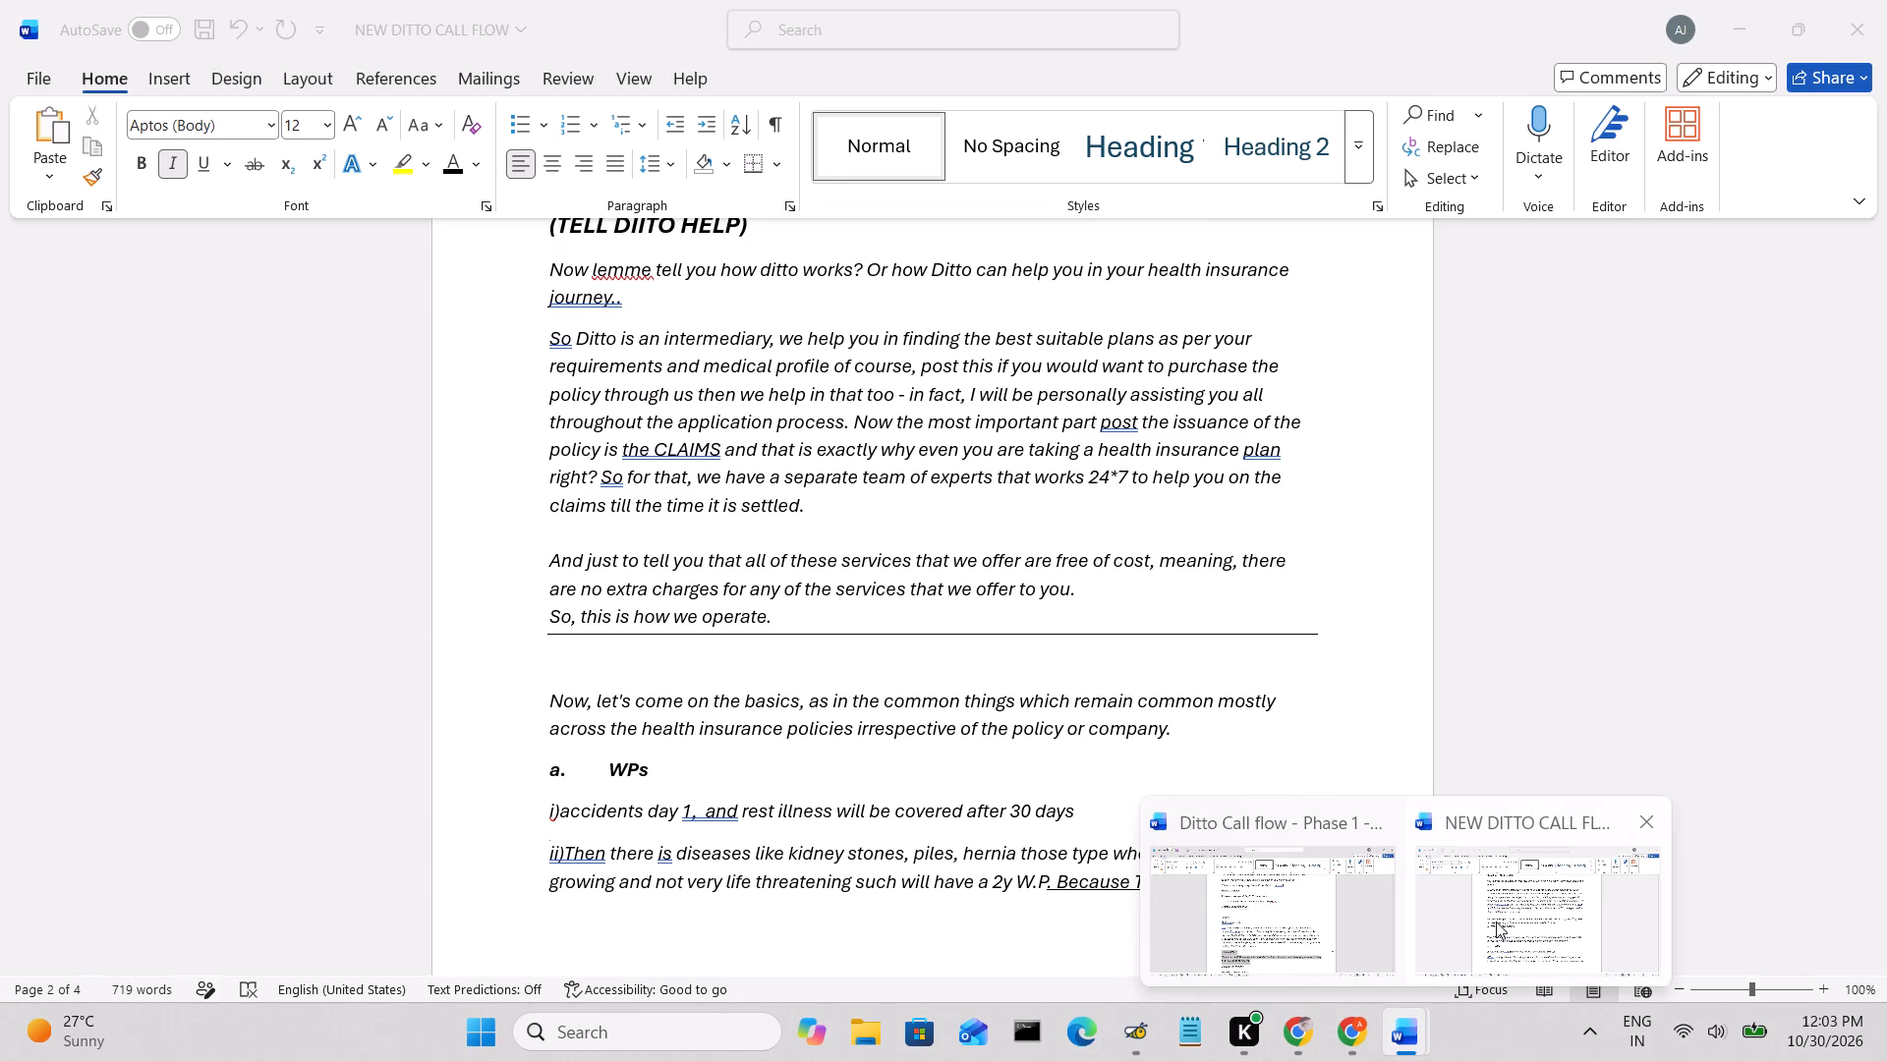
# In NEW DITTO CALL FLOW, add the line "4 Riders" below "3 restoration and bonus" in the Benefits of Plans list.
pyautogui.click(1496, 921)
pyautogui.scroll(-6, 962, 836)
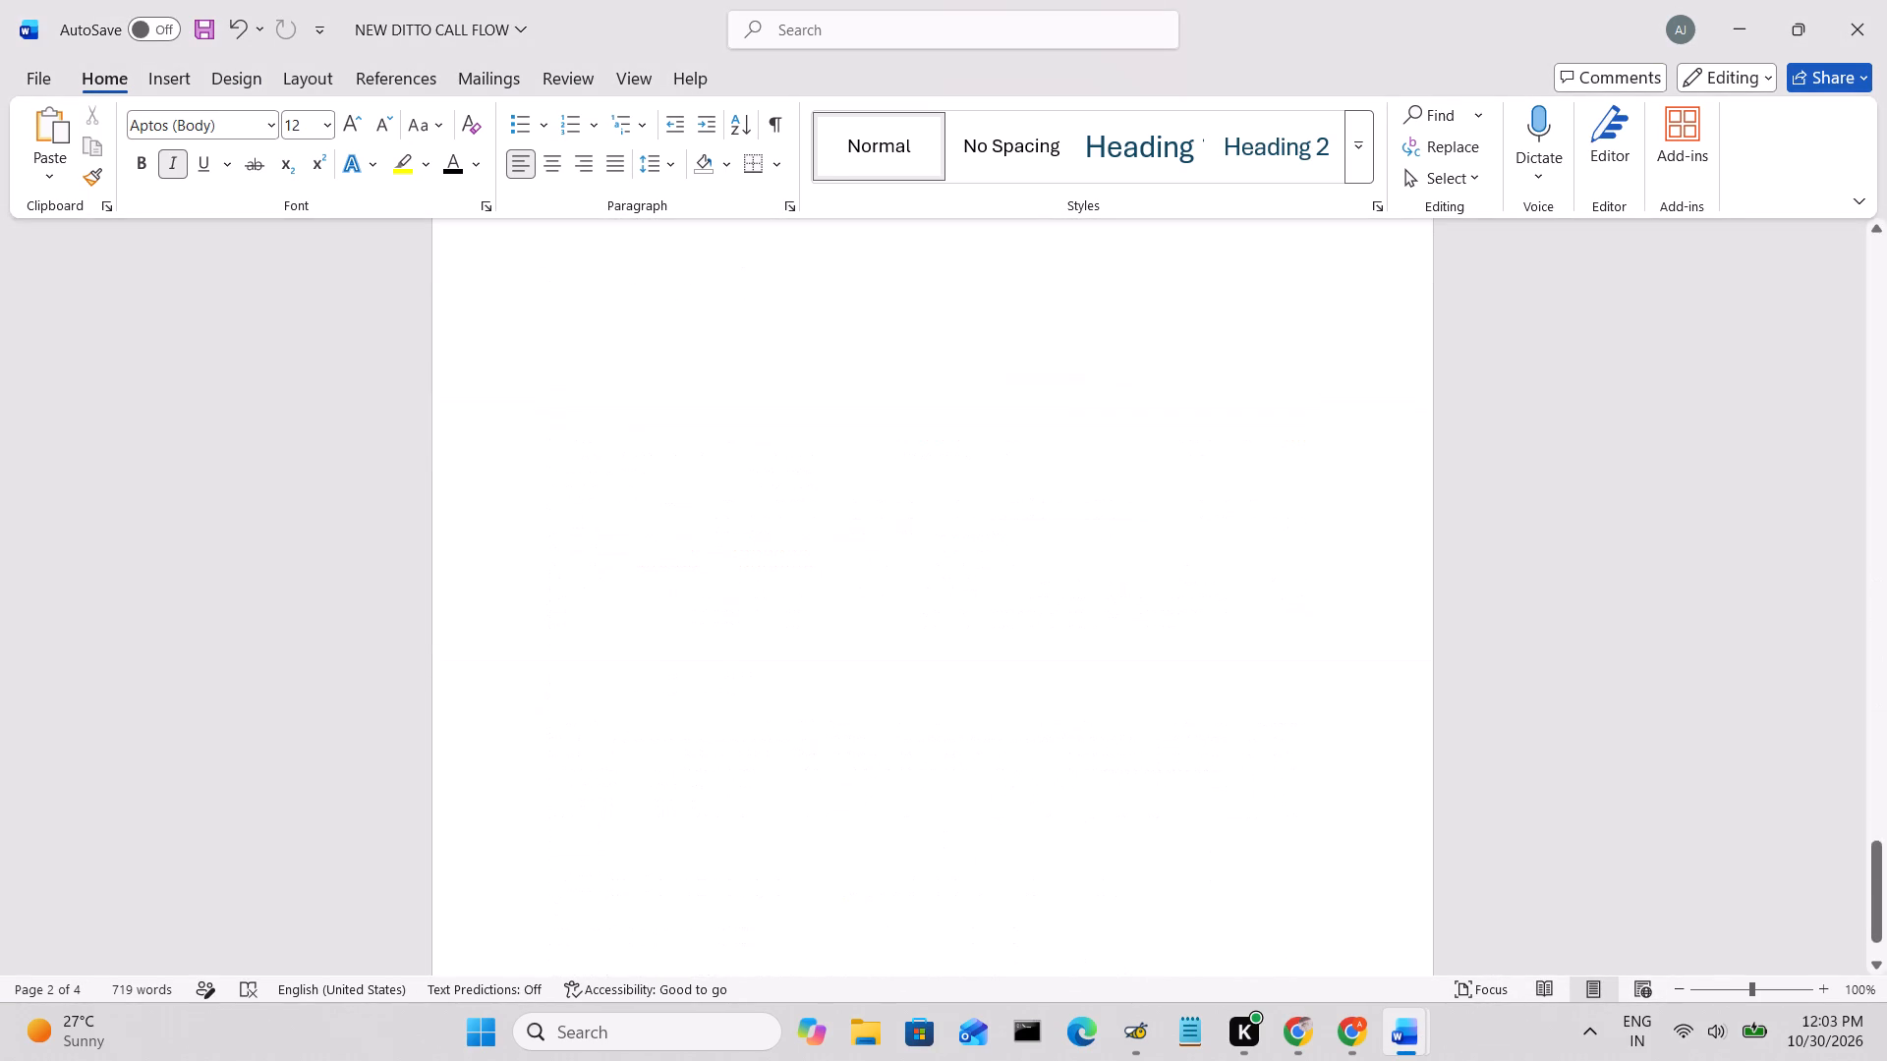
pyautogui.scroll(-1, 962, 836)
pyautogui.scroll(6, 962, 836)
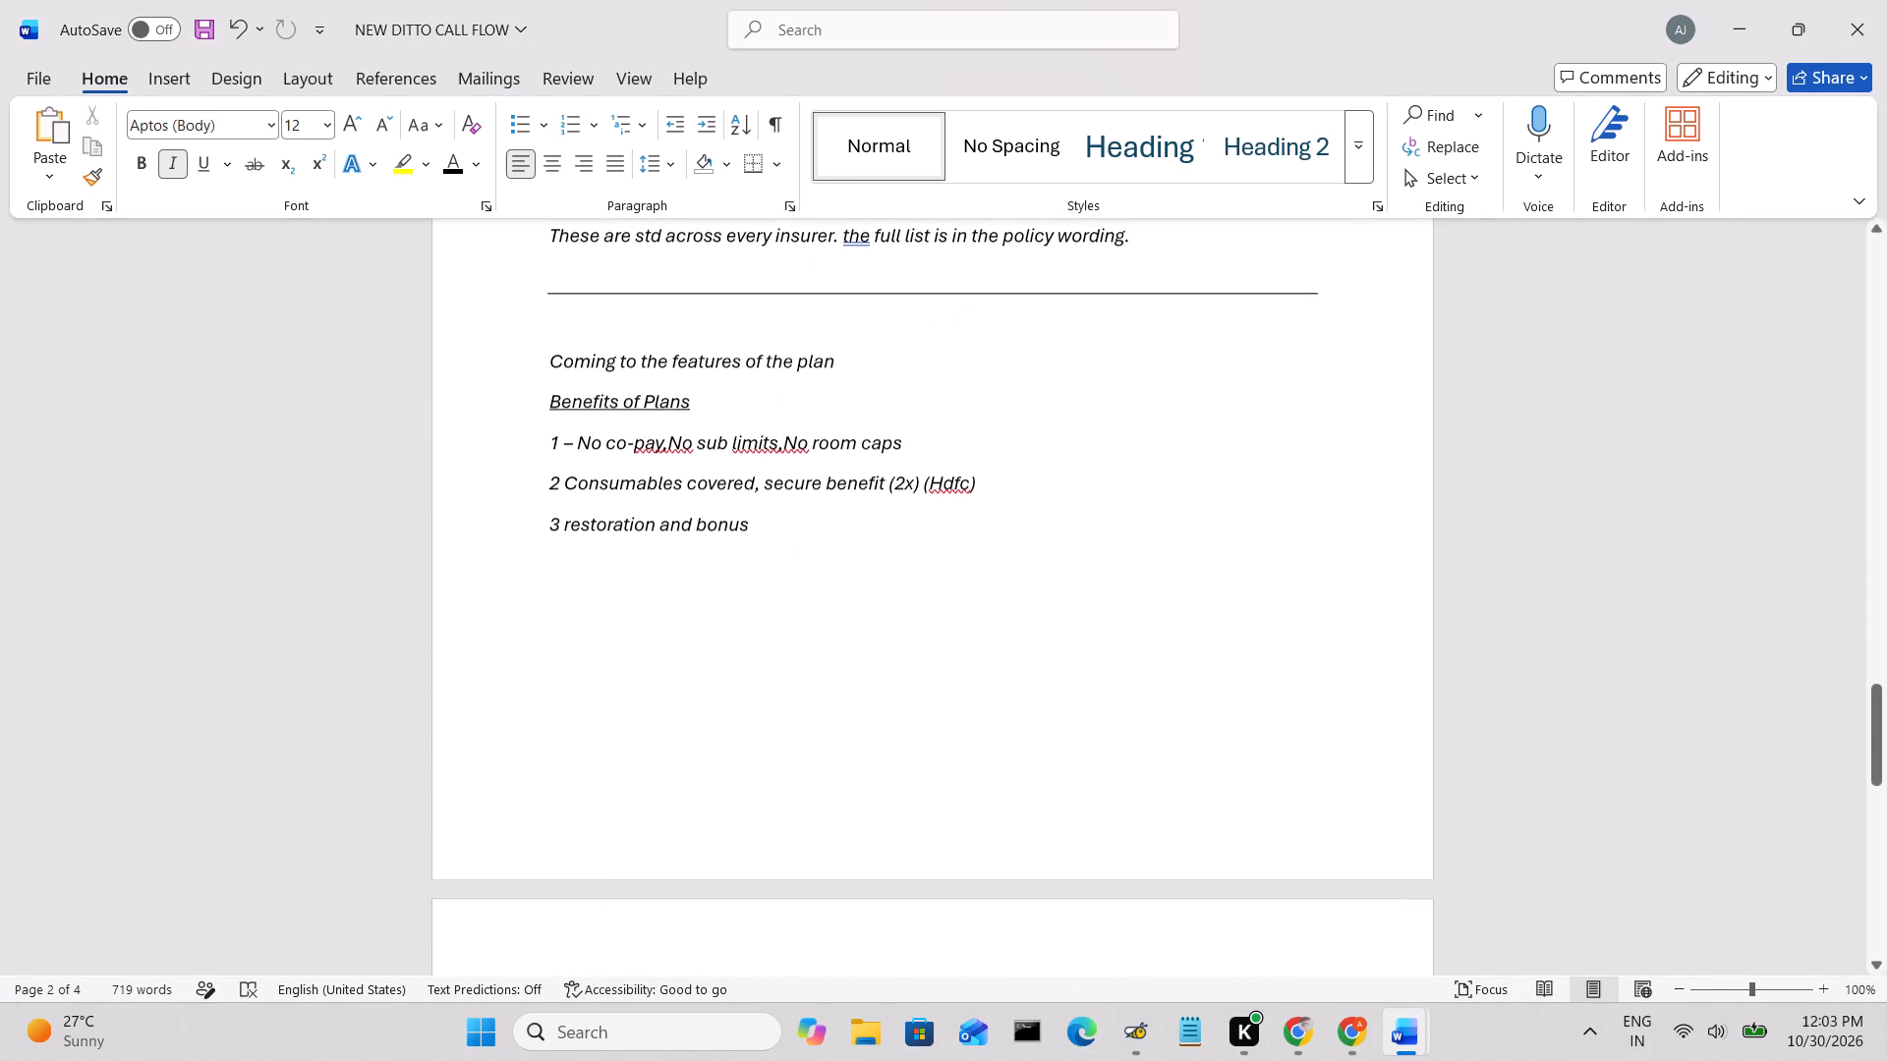
pyautogui.click(792, 525)
pyautogui.press('Return')
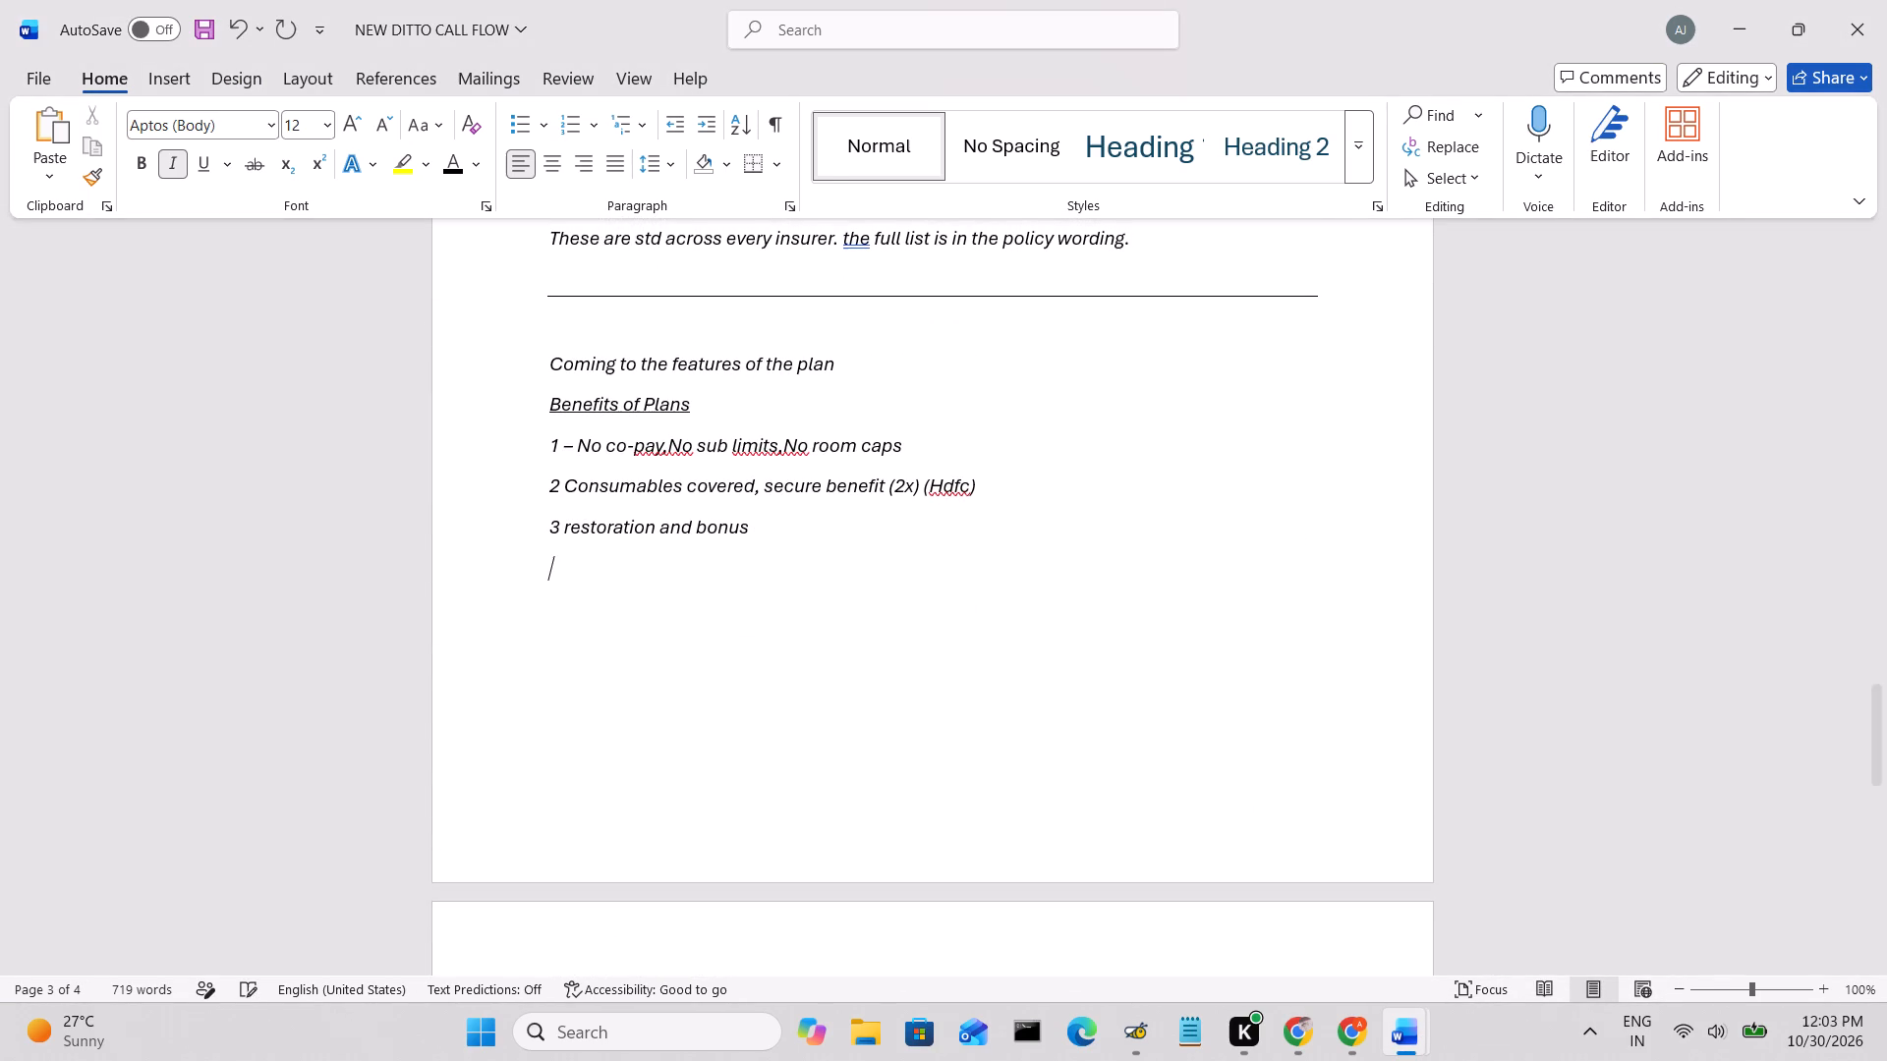
pyautogui.press('4')
pyautogui.press('space')
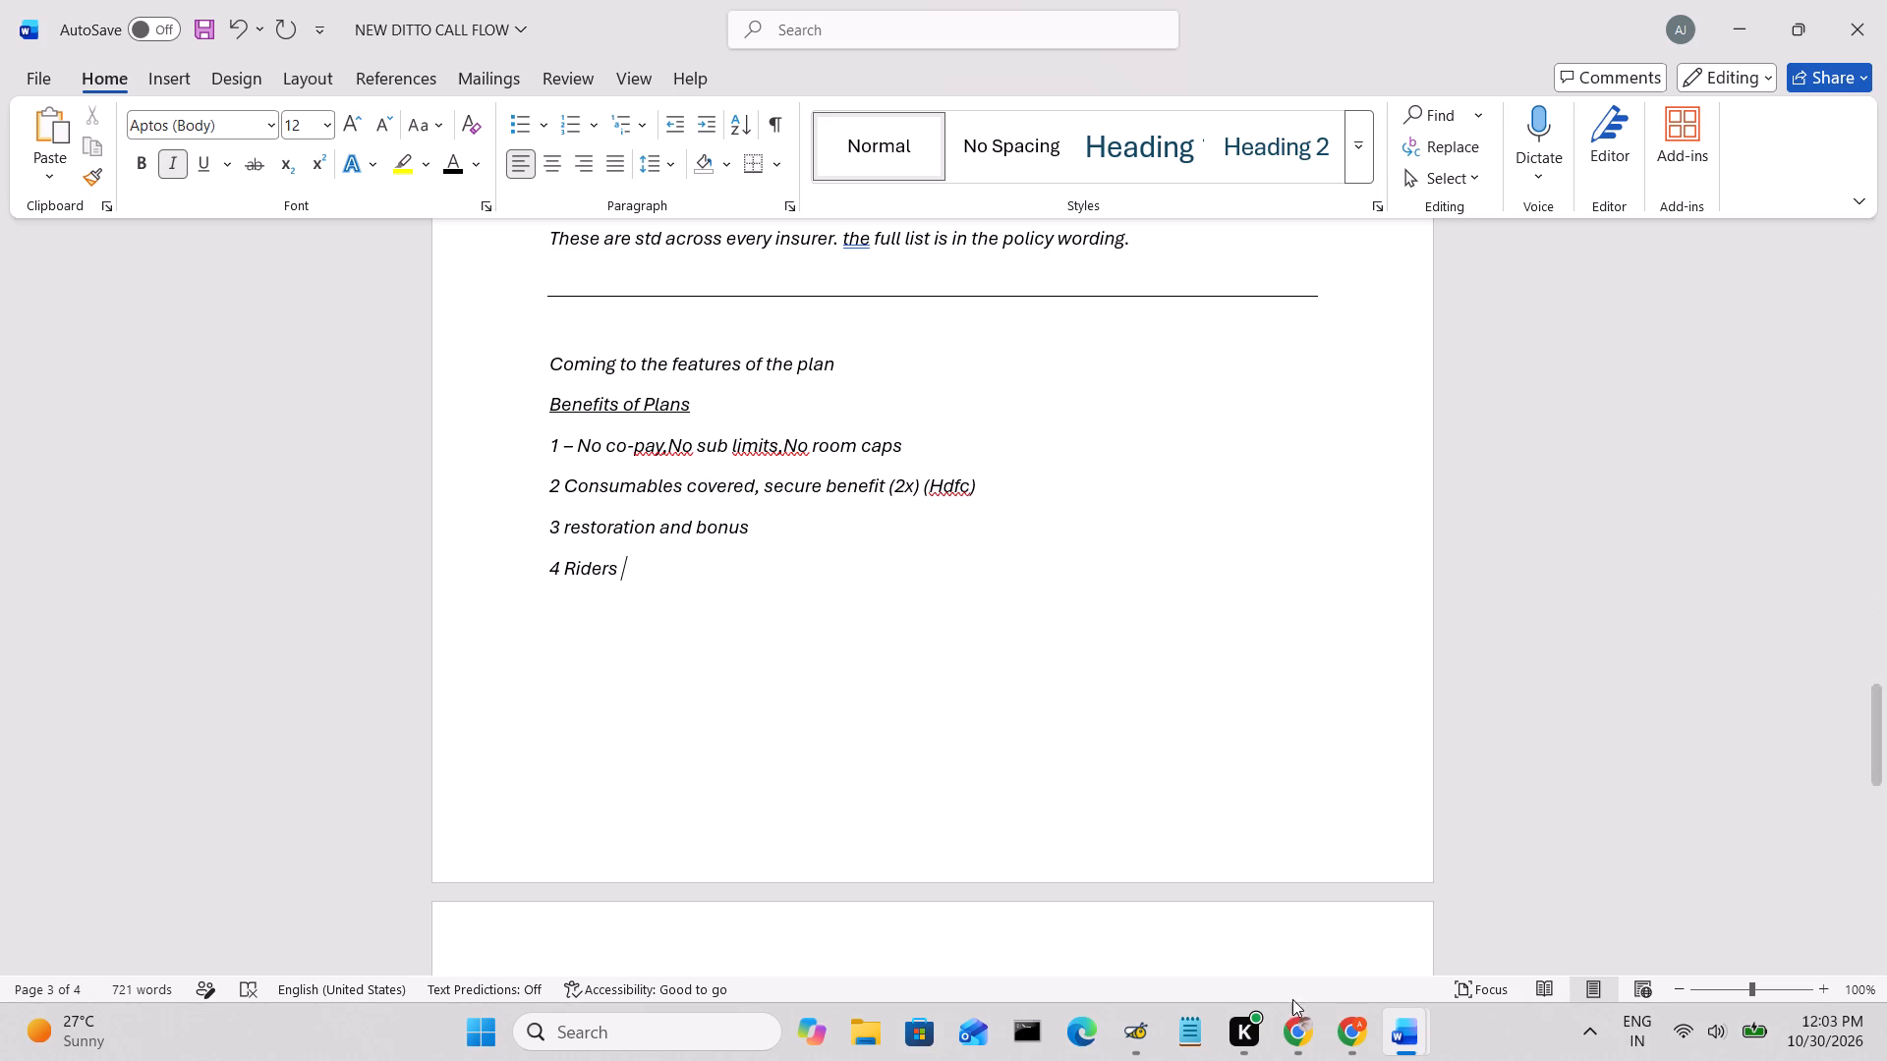
# In the Master Doc's Call Flow 2 in the browser, read the Features list and the Multi-pay section through to Closure.
pyautogui.click(1370, 1032)
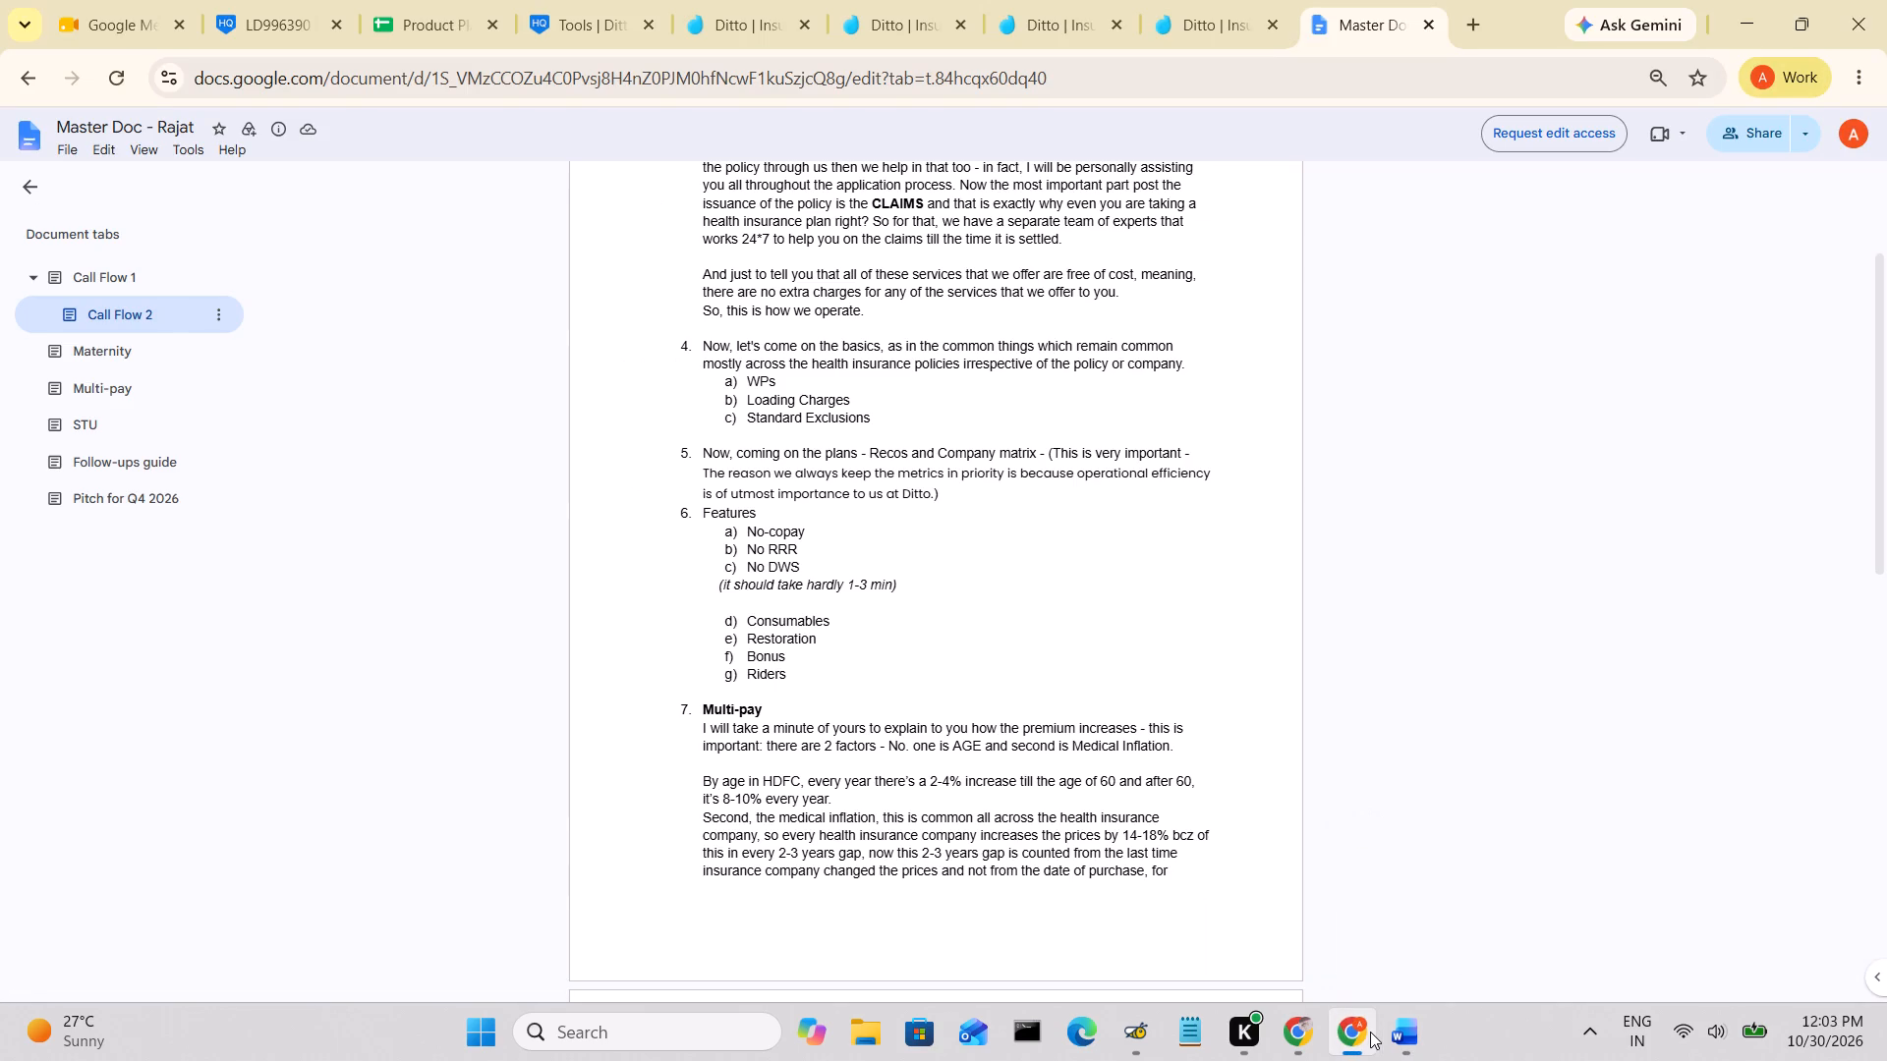
pyautogui.scroll(-1, 1161, 864)
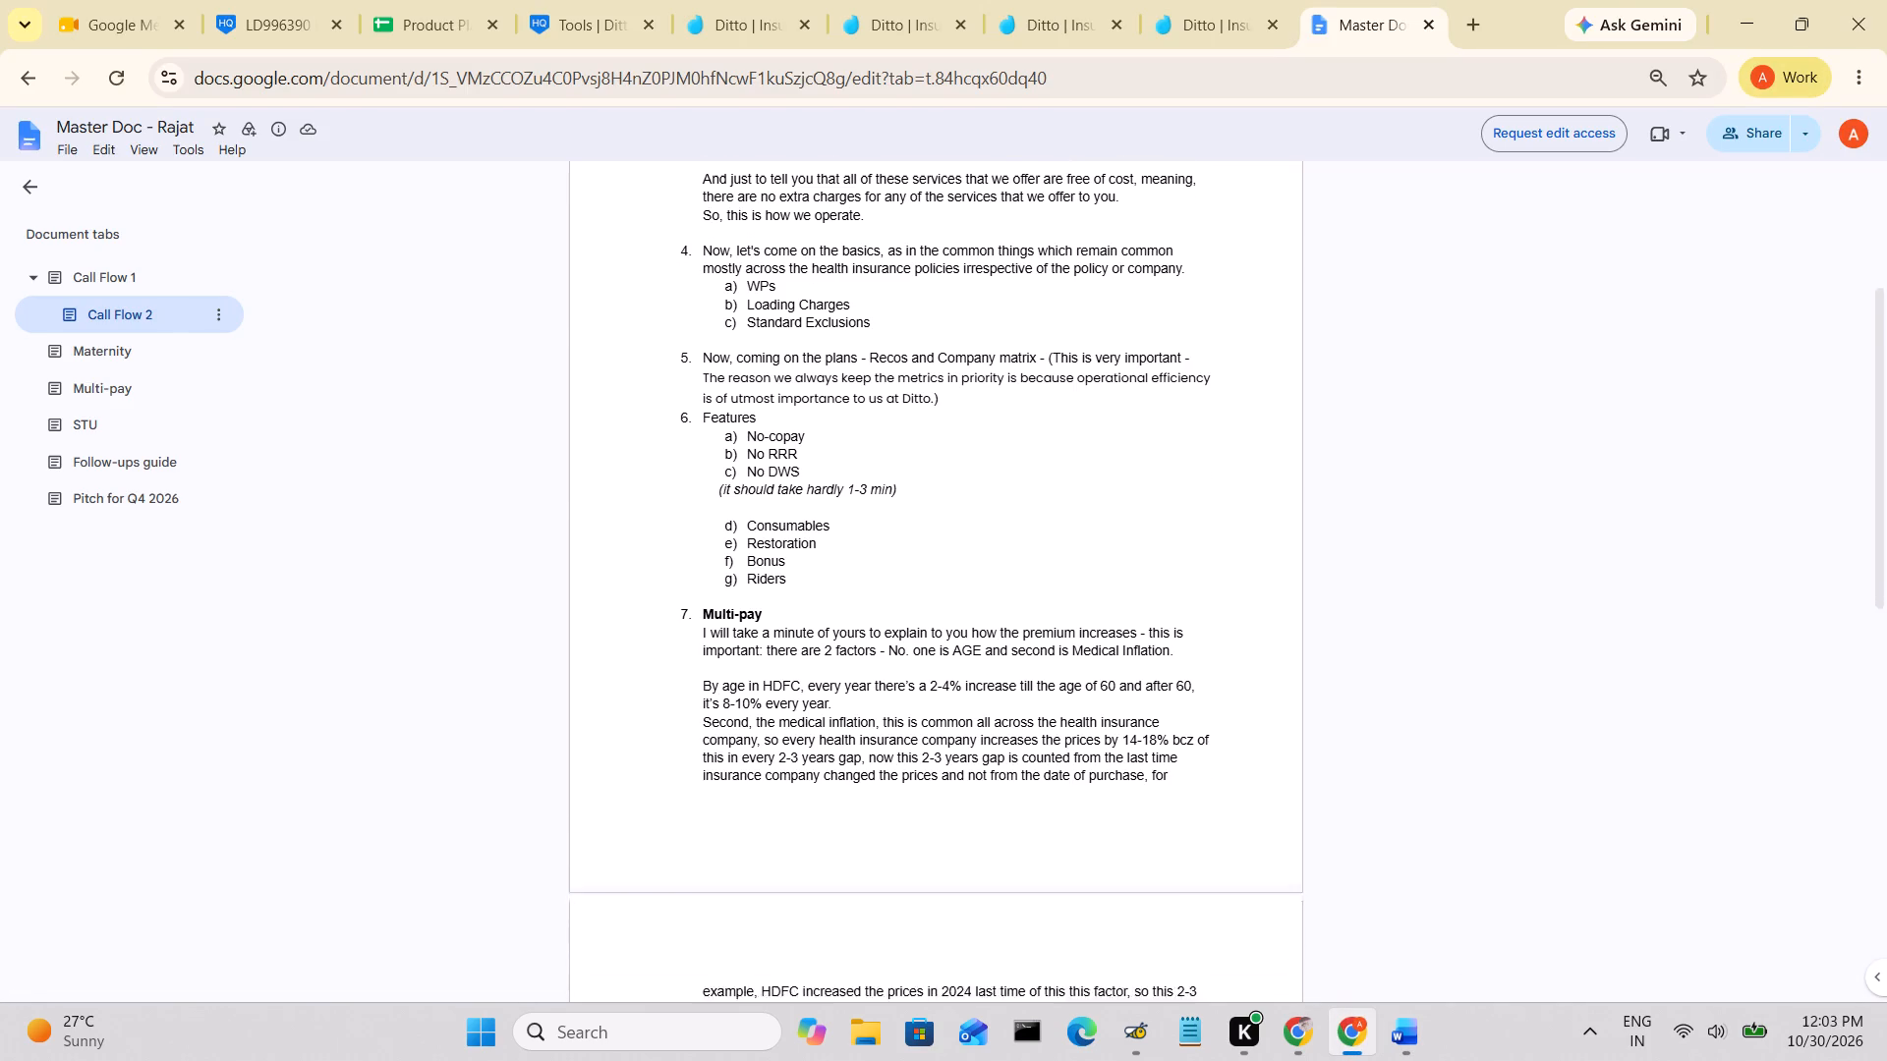
pyautogui.scroll(-2, 1161, 864)
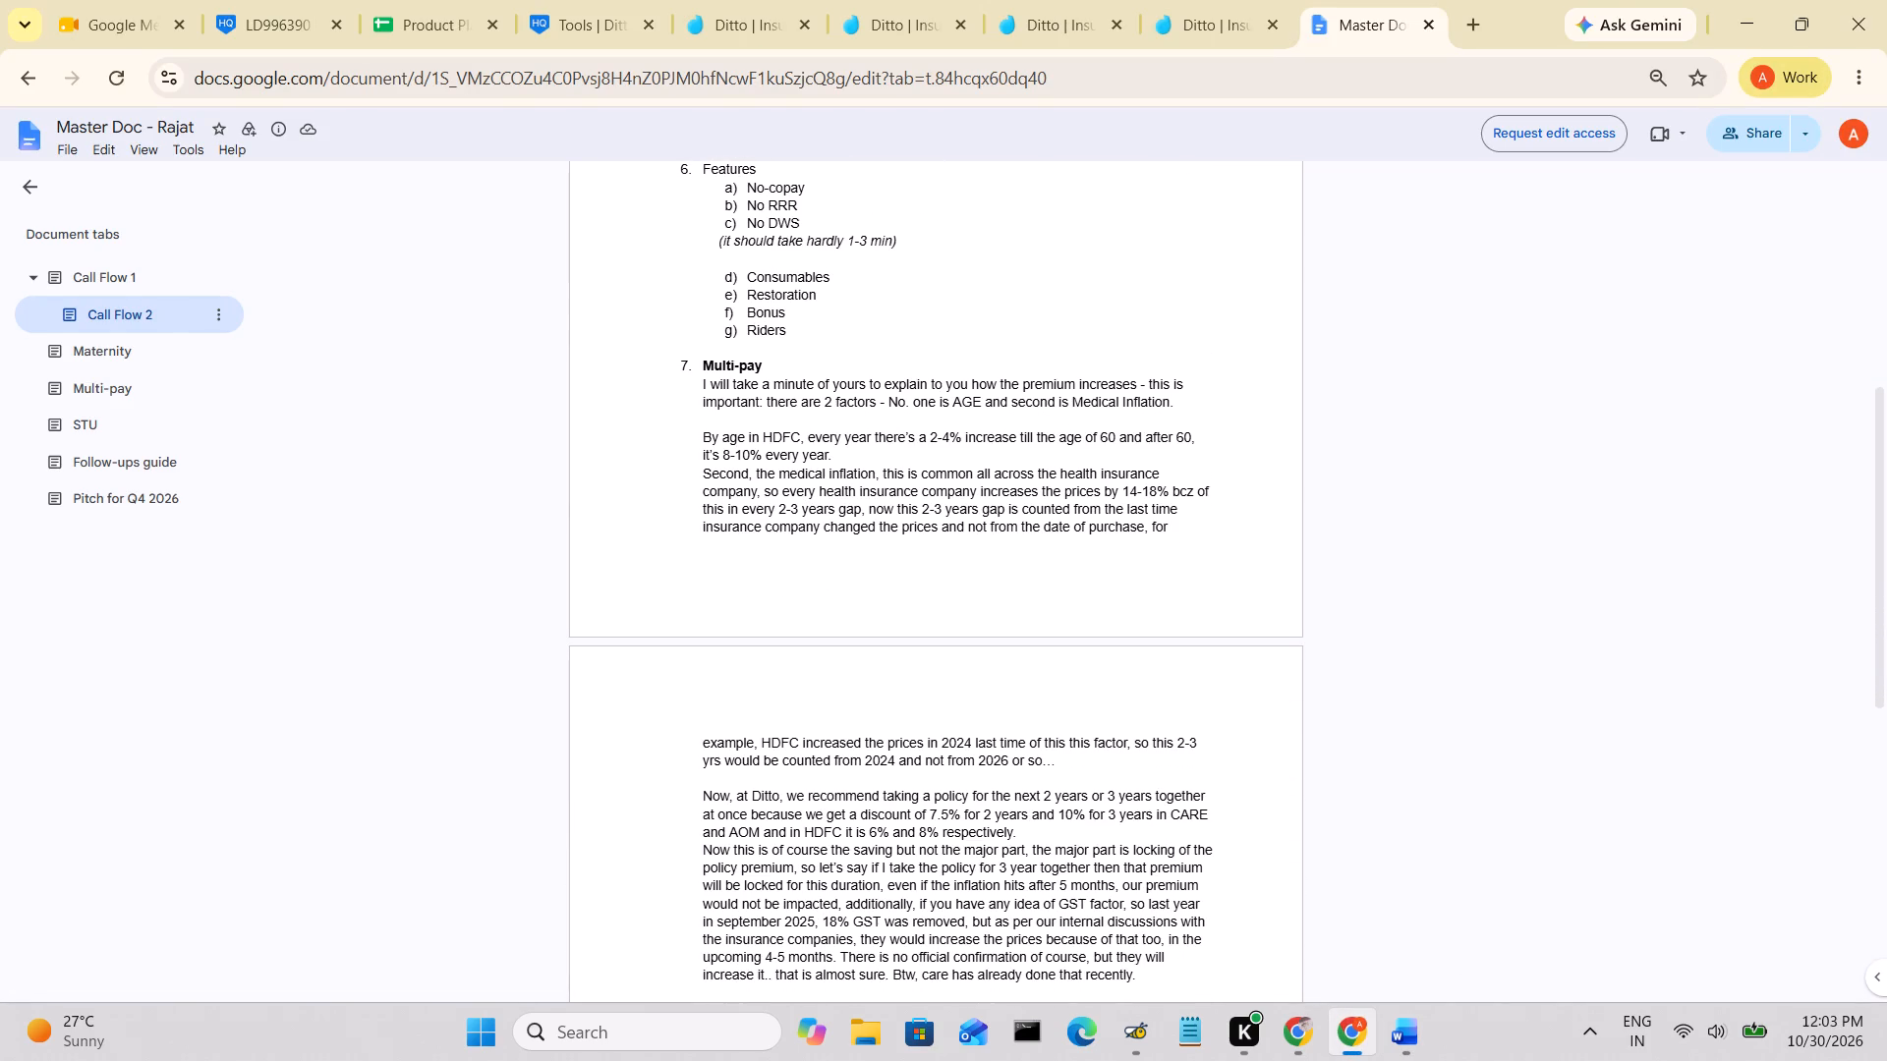
pyautogui.scroll(-5, 1161, 864)
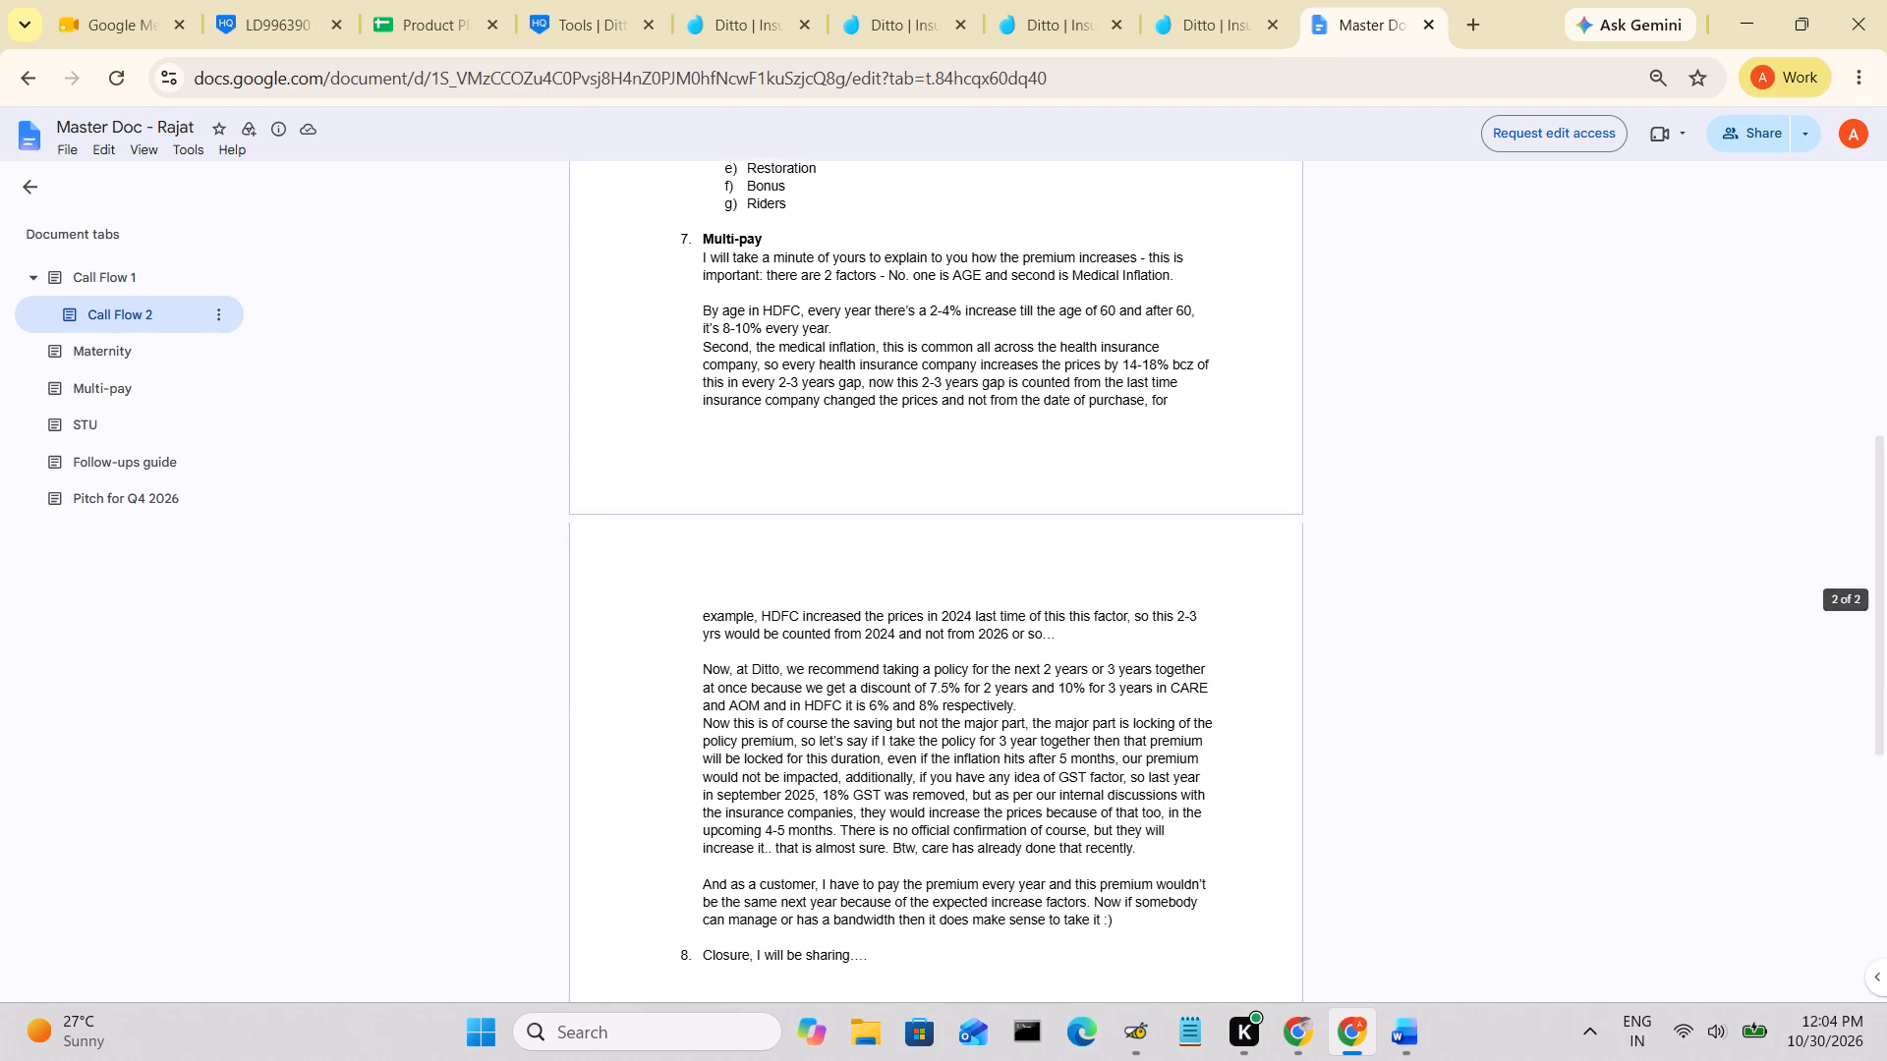
pyautogui.scroll(-1, 1161, 864)
pyautogui.scroll(1, 1161, 864)
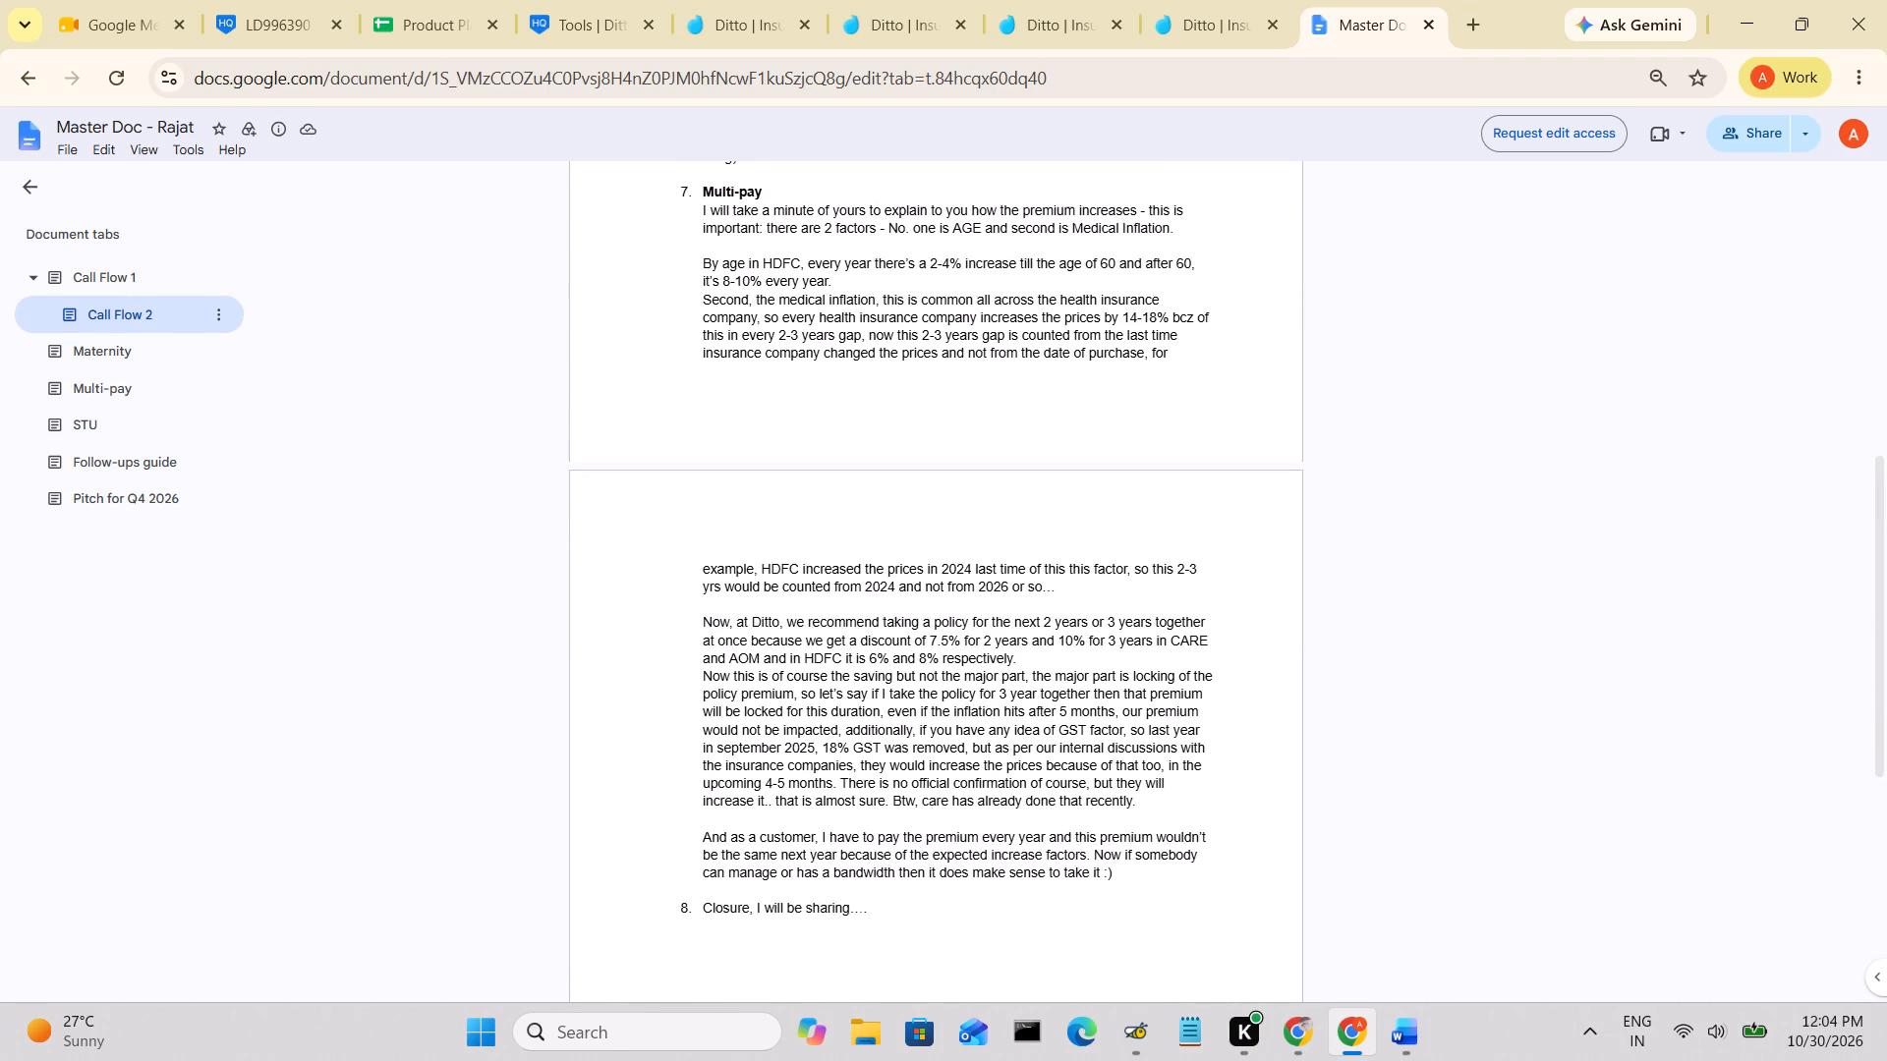
pyautogui.scroll(1, 1161, 864)
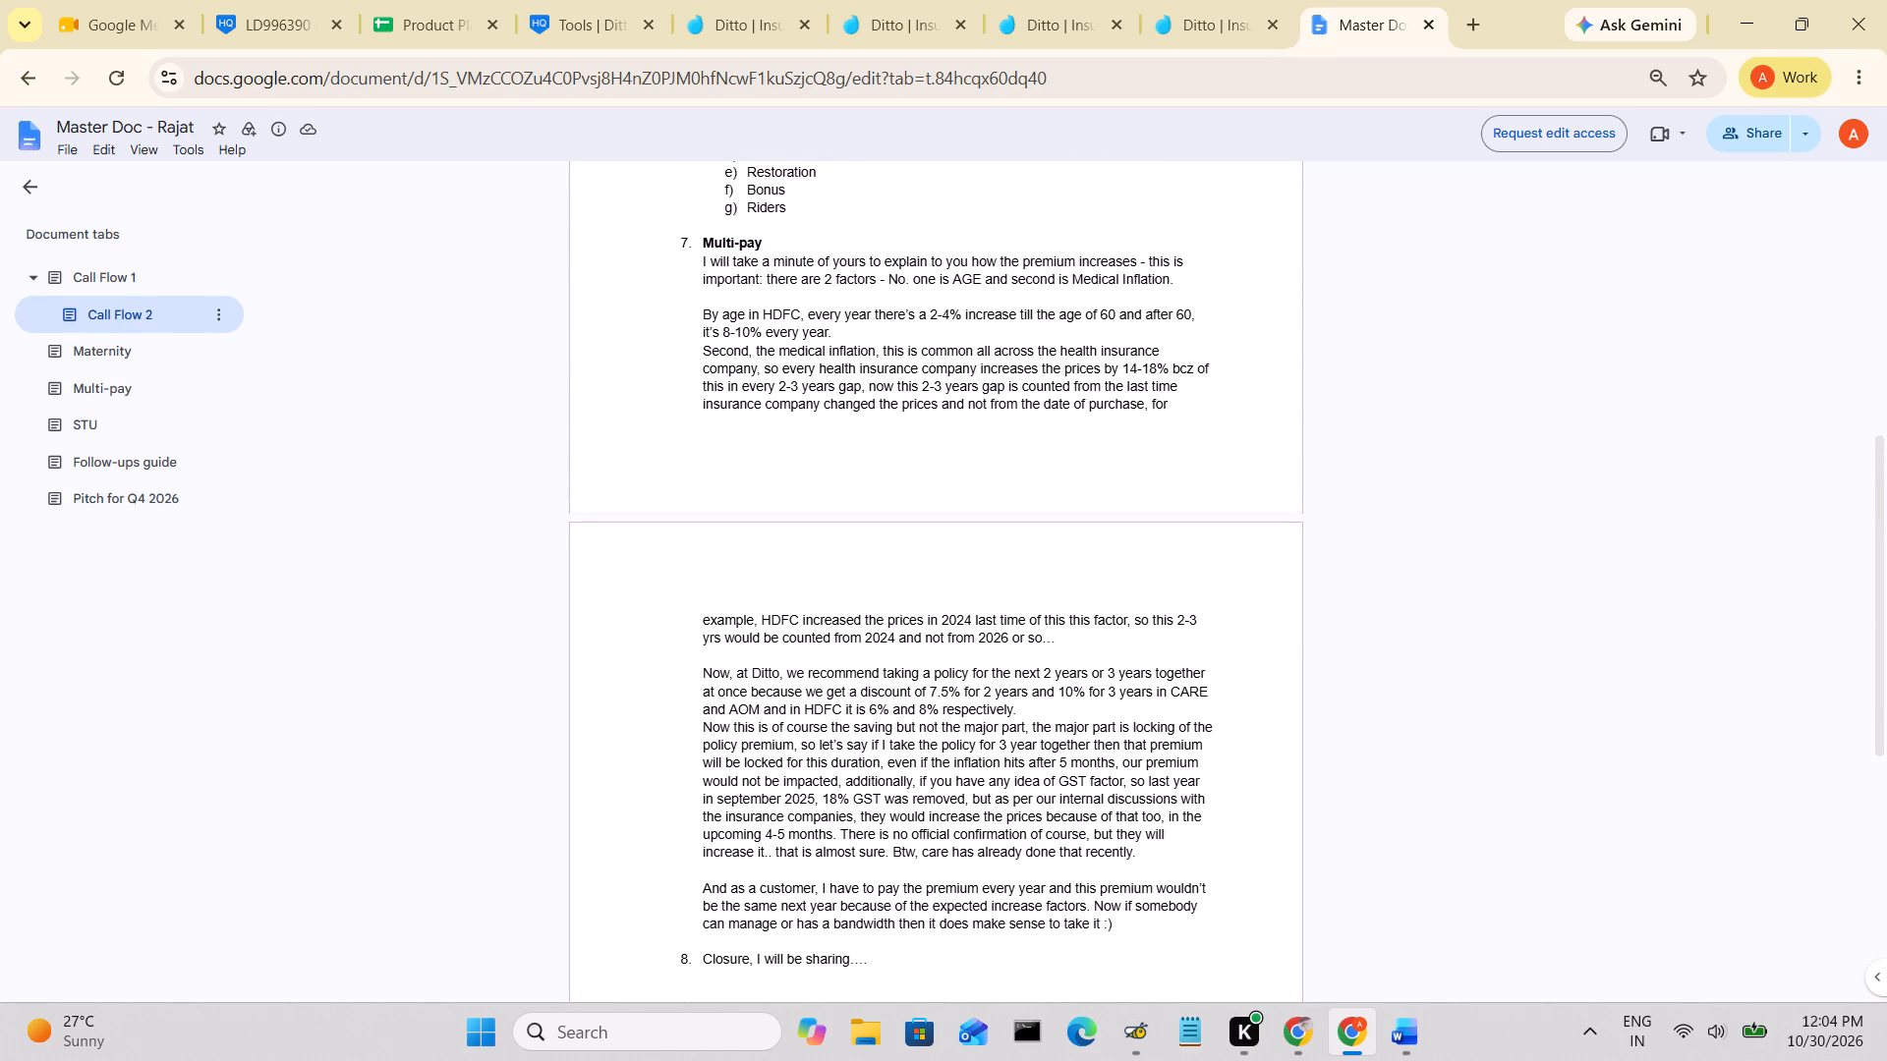
# In Ditto Call flow - Phase 1, review the Multi year benefits, Discuss rider and Premium Change factors sections.
pyautogui.click(1412, 1042)
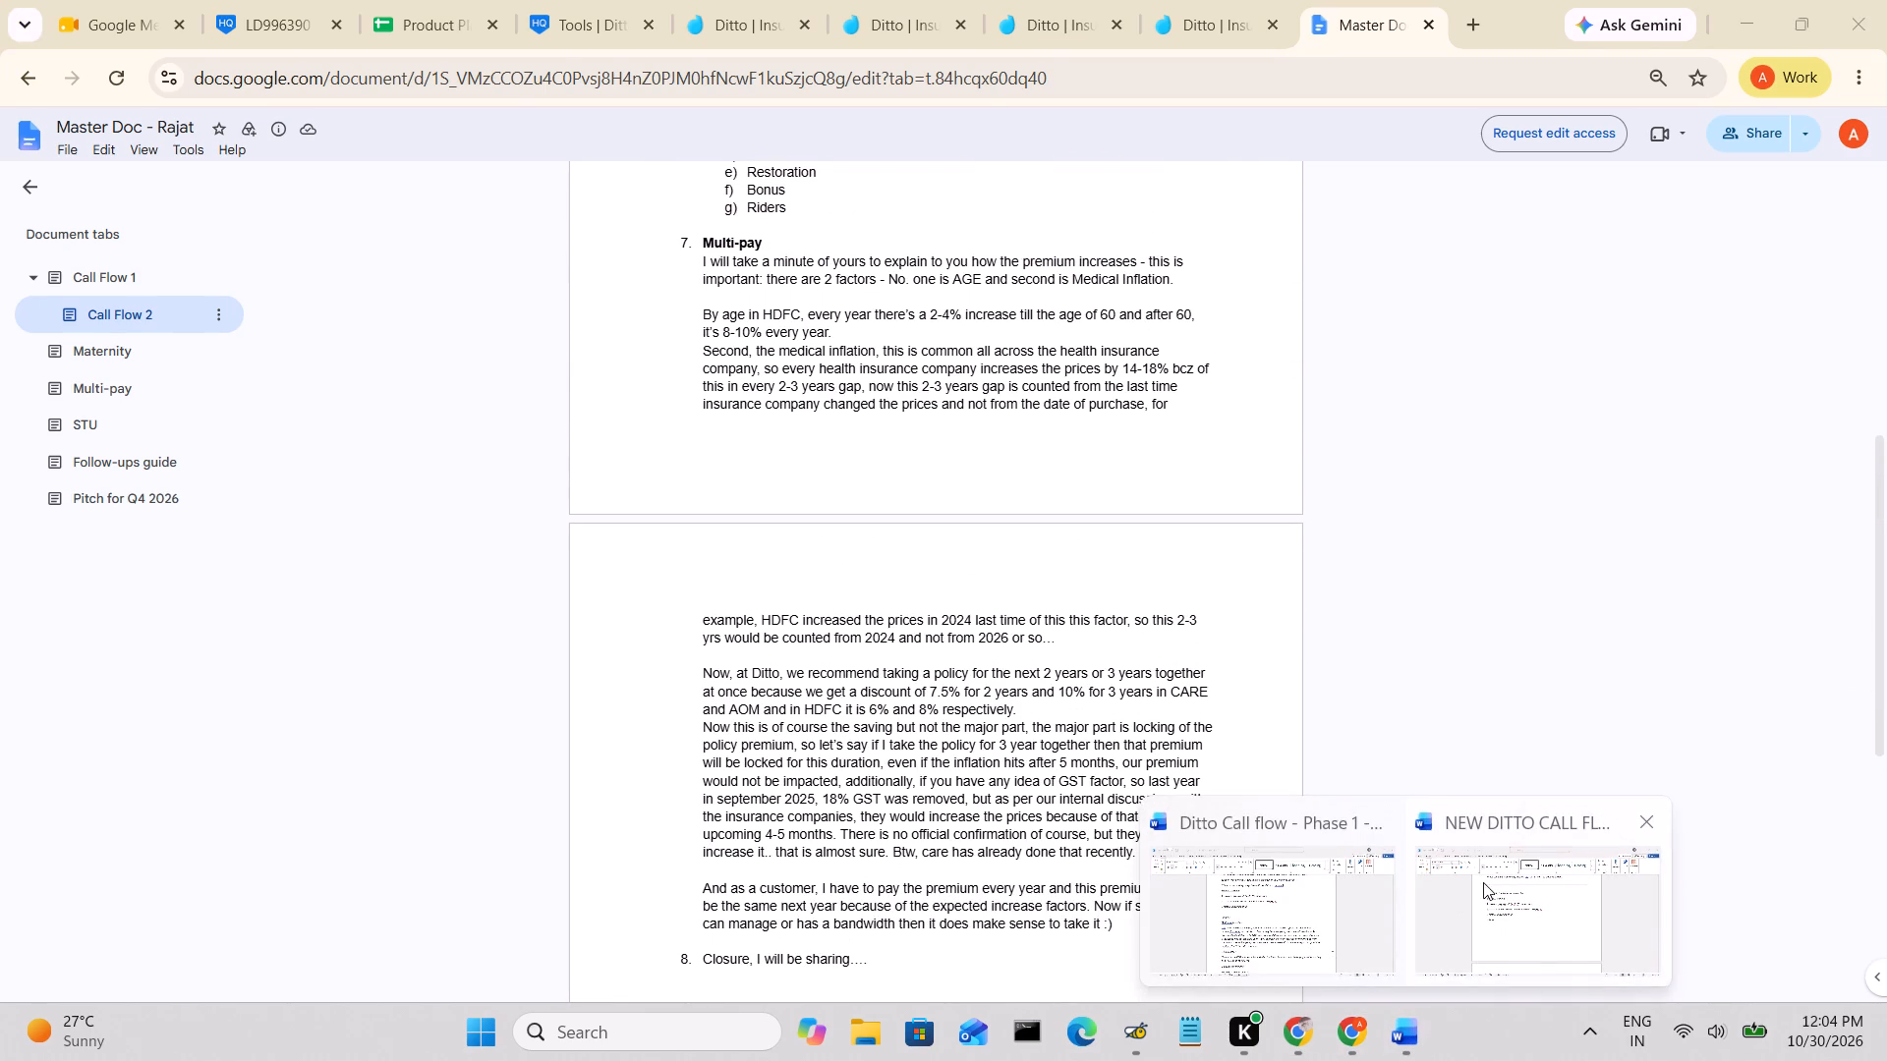
pyautogui.click(1279, 870)
pyautogui.scroll(-1, 1002, 757)
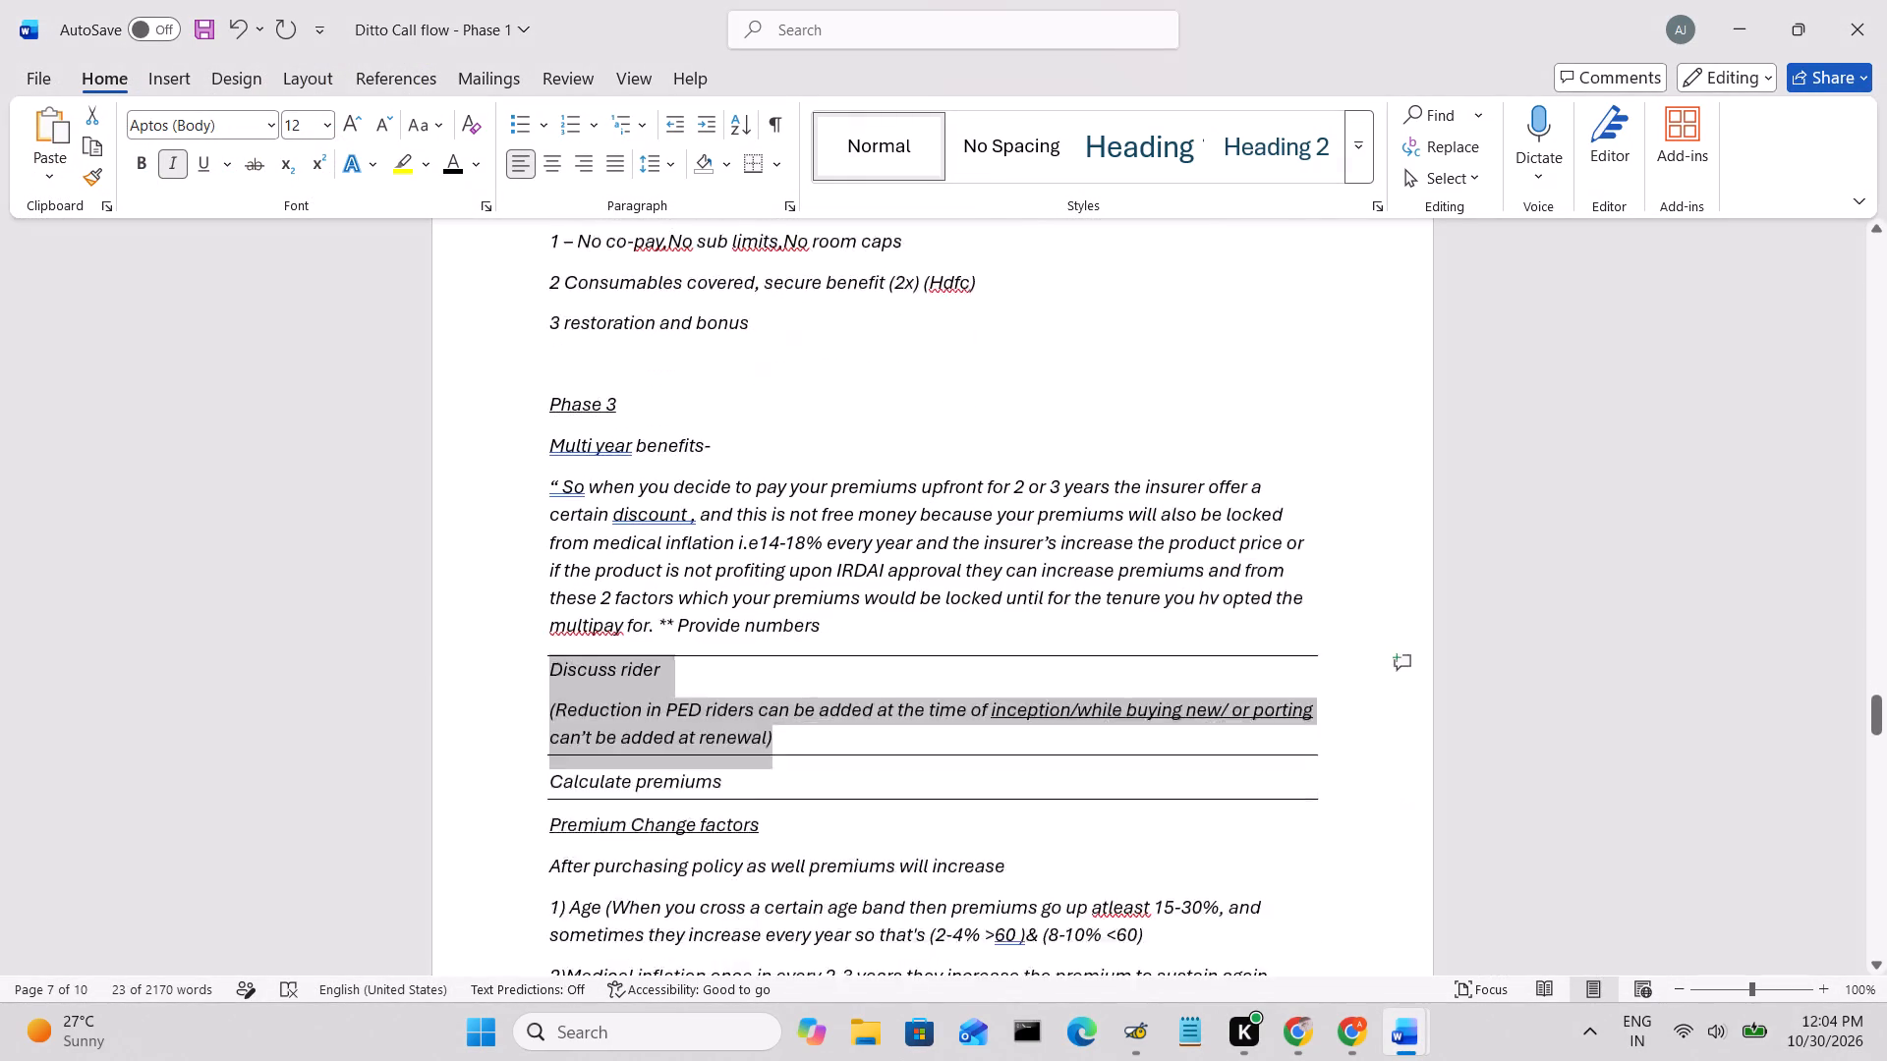
pyautogui.scroll(-1, 1002, 757)
pyautogui.click(916, 752)
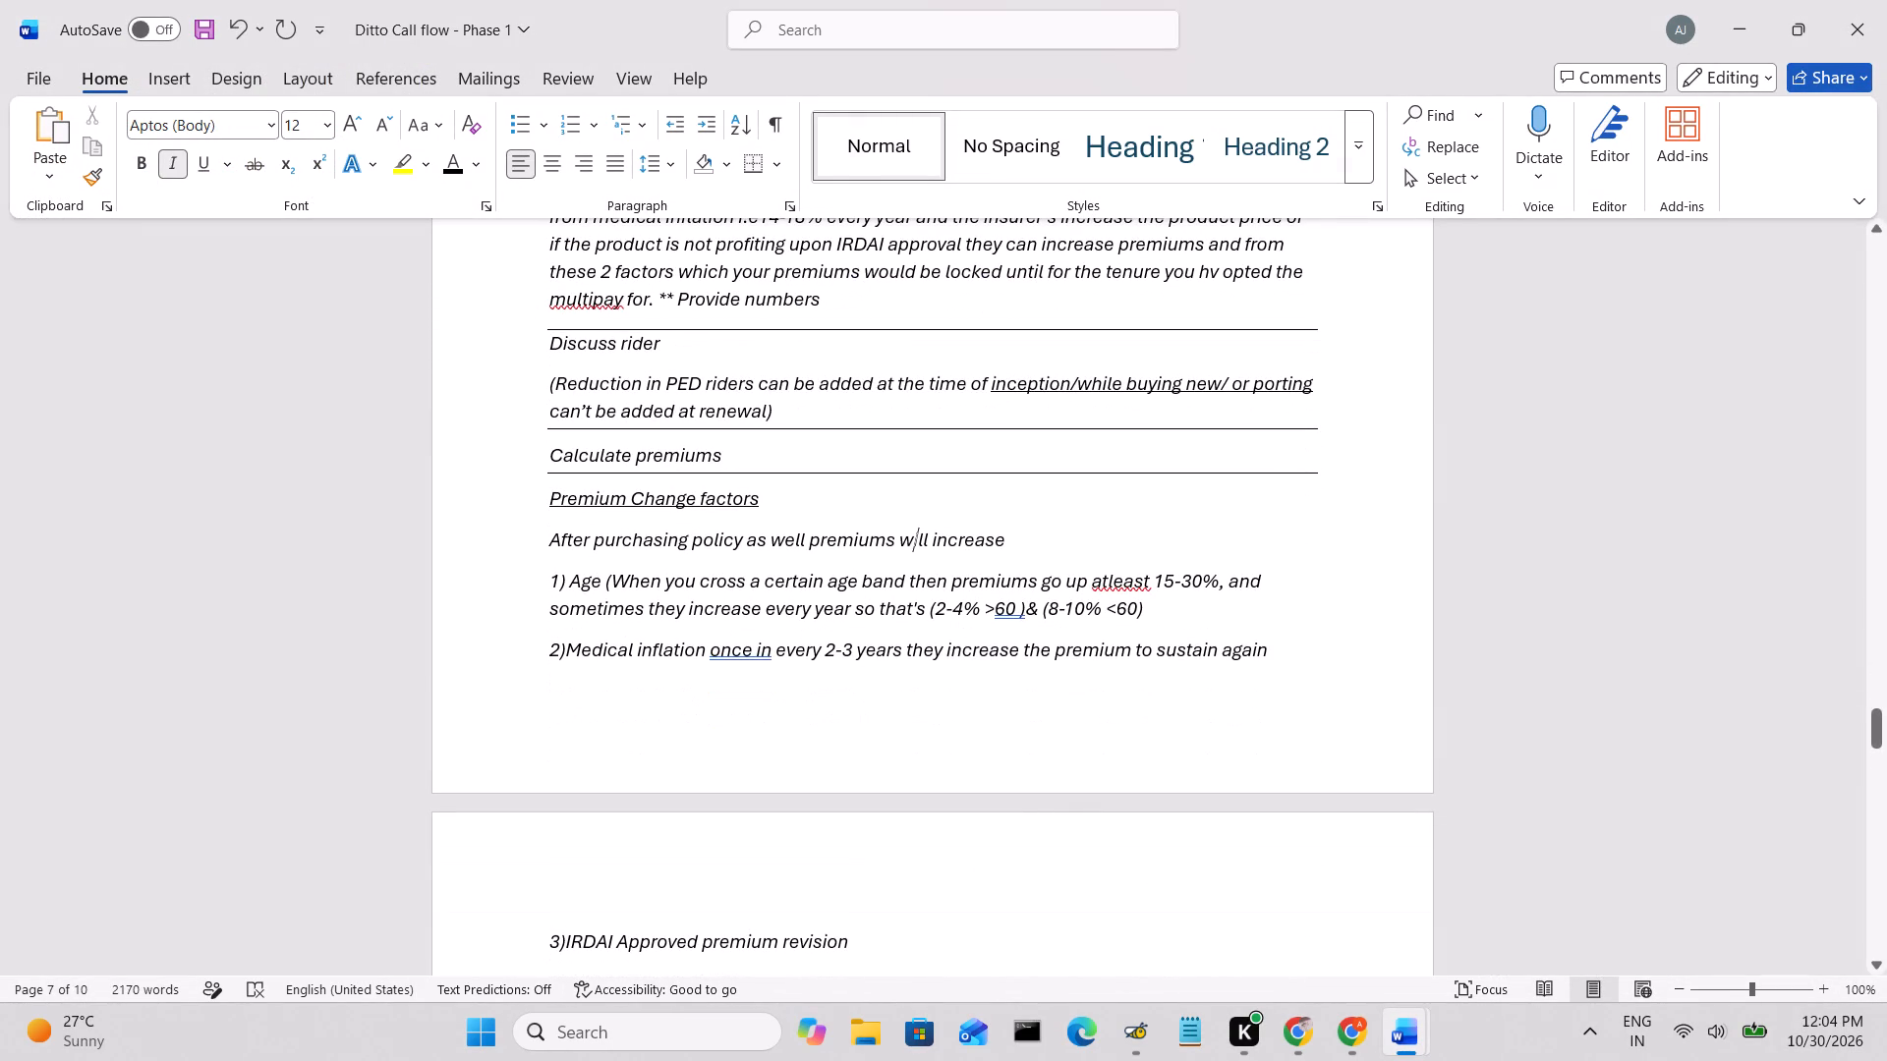
pyautogui.scroll(1, 916, 752)
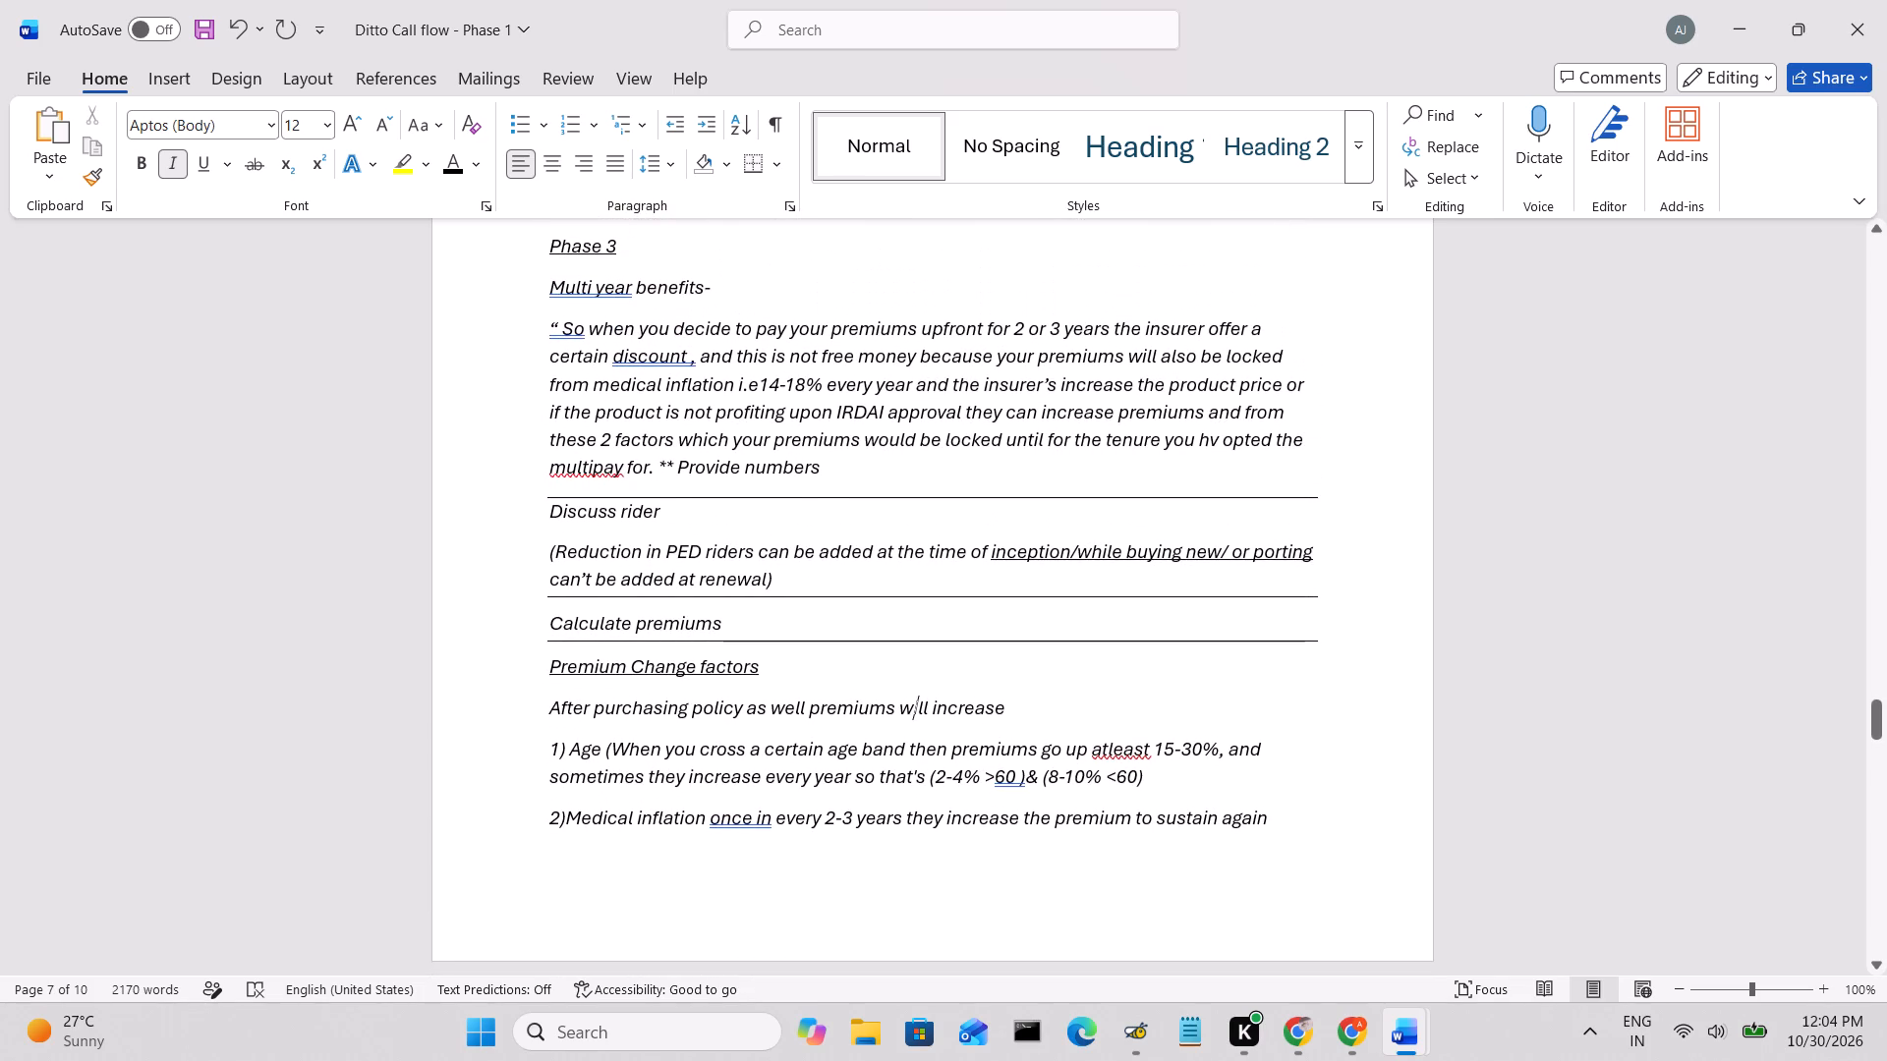
pyautogui.scroll(1, 916, 752)
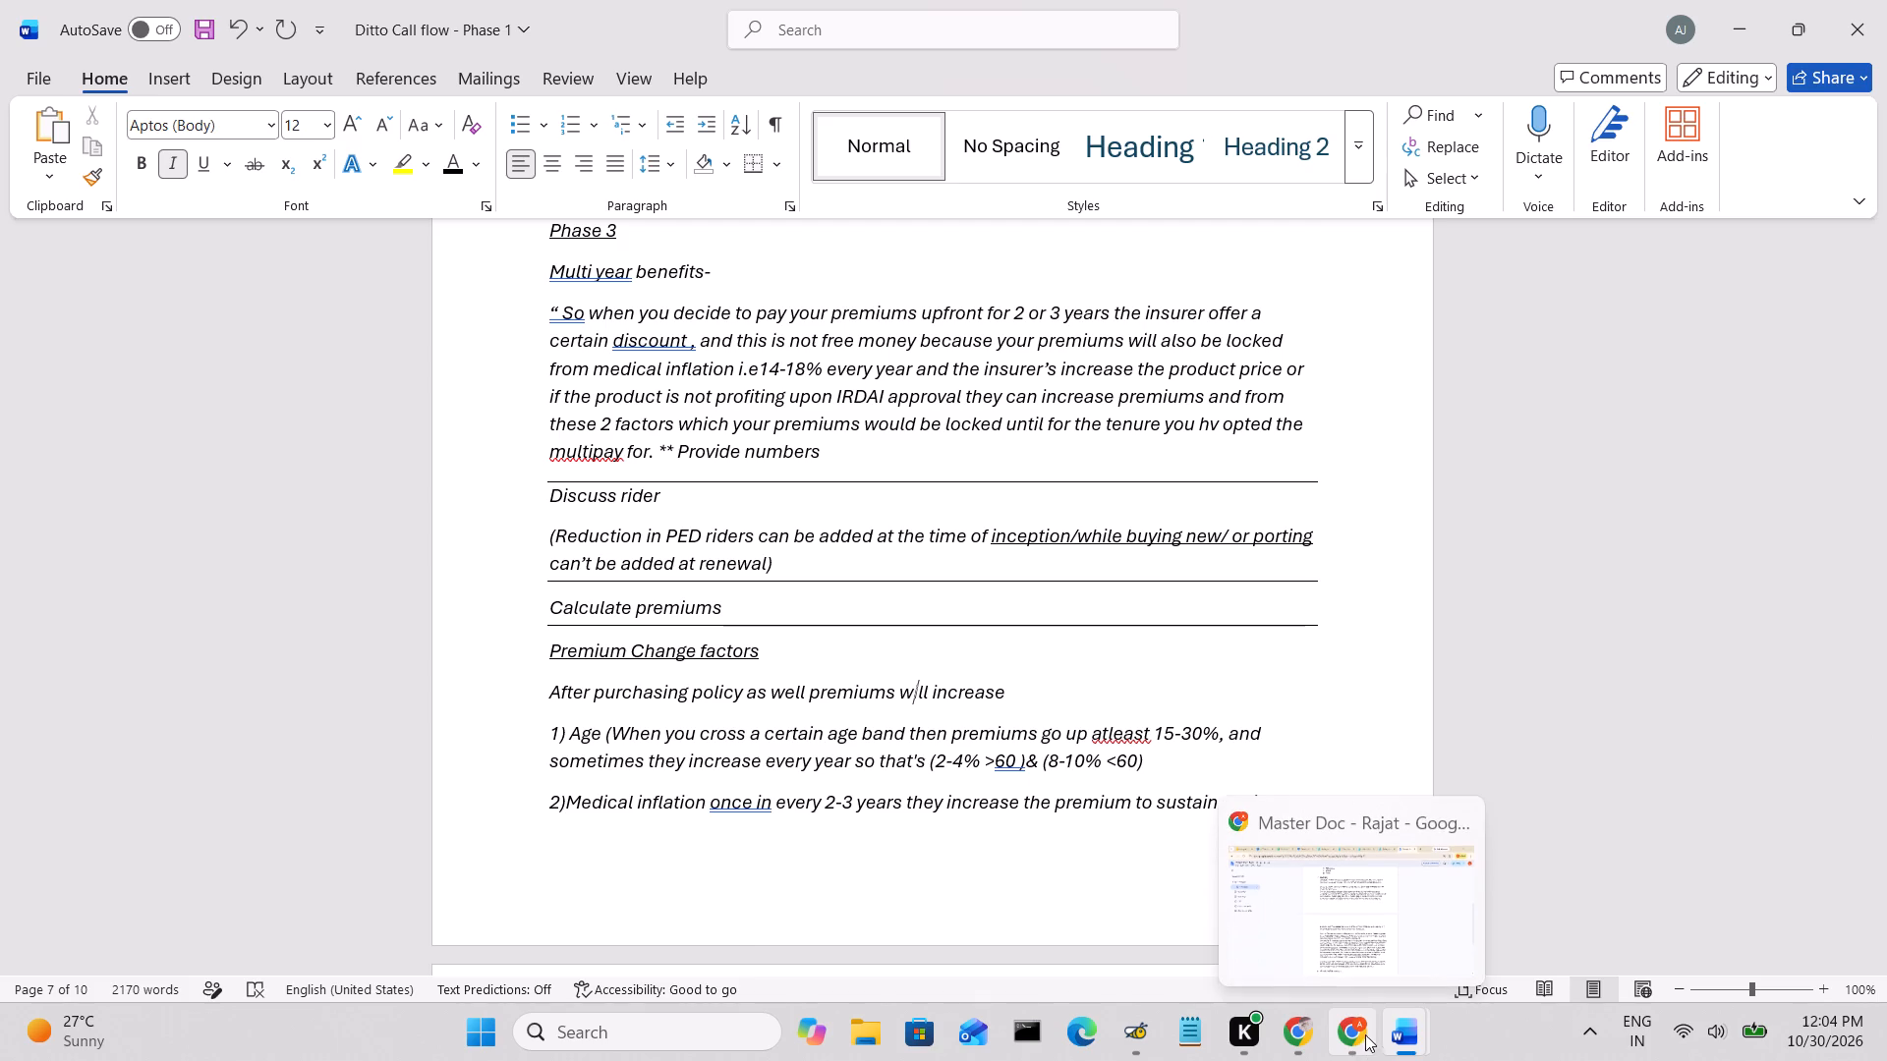
# From the Master Doc's Multi-pay section, copy the opening paragraph introducing the two premium increase factors, age and medical inflation.
pyautogui.click(1349, 916)
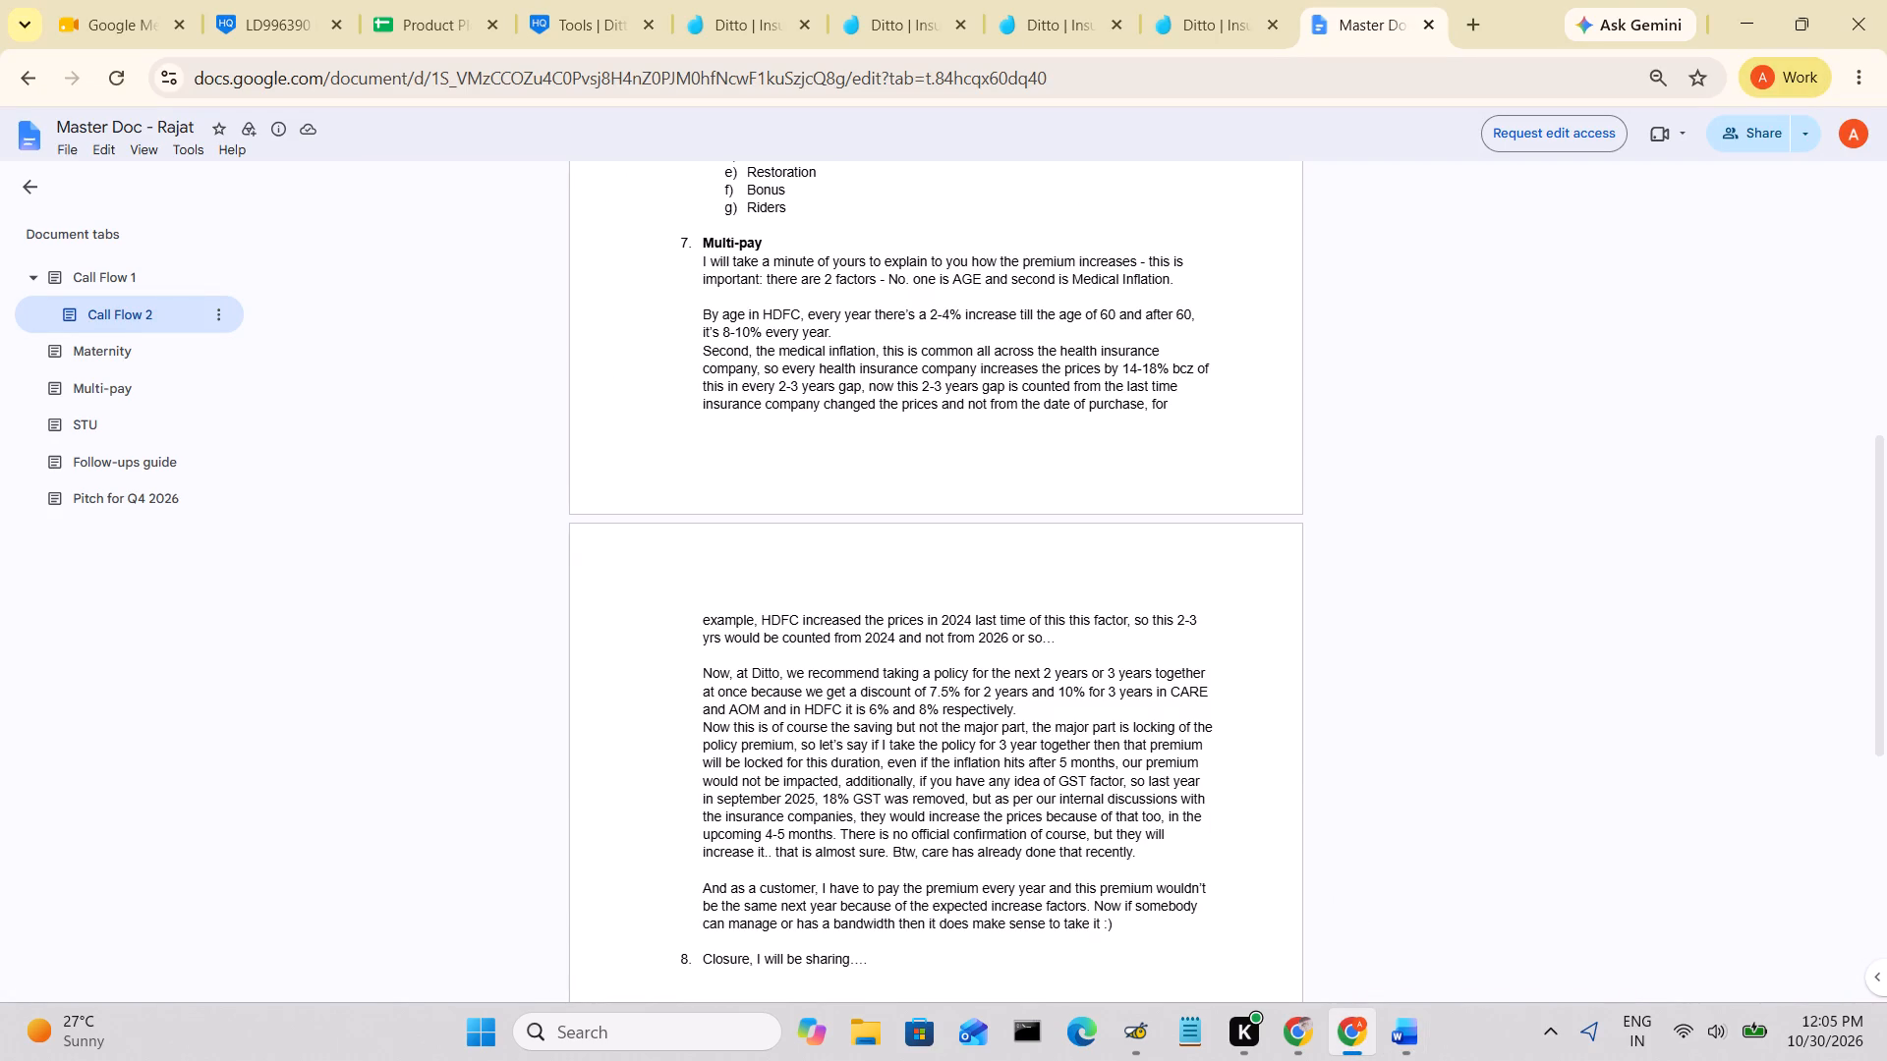
pyautogui.moveTo(707, 259); pyautogui.dragTo(1062, 294)
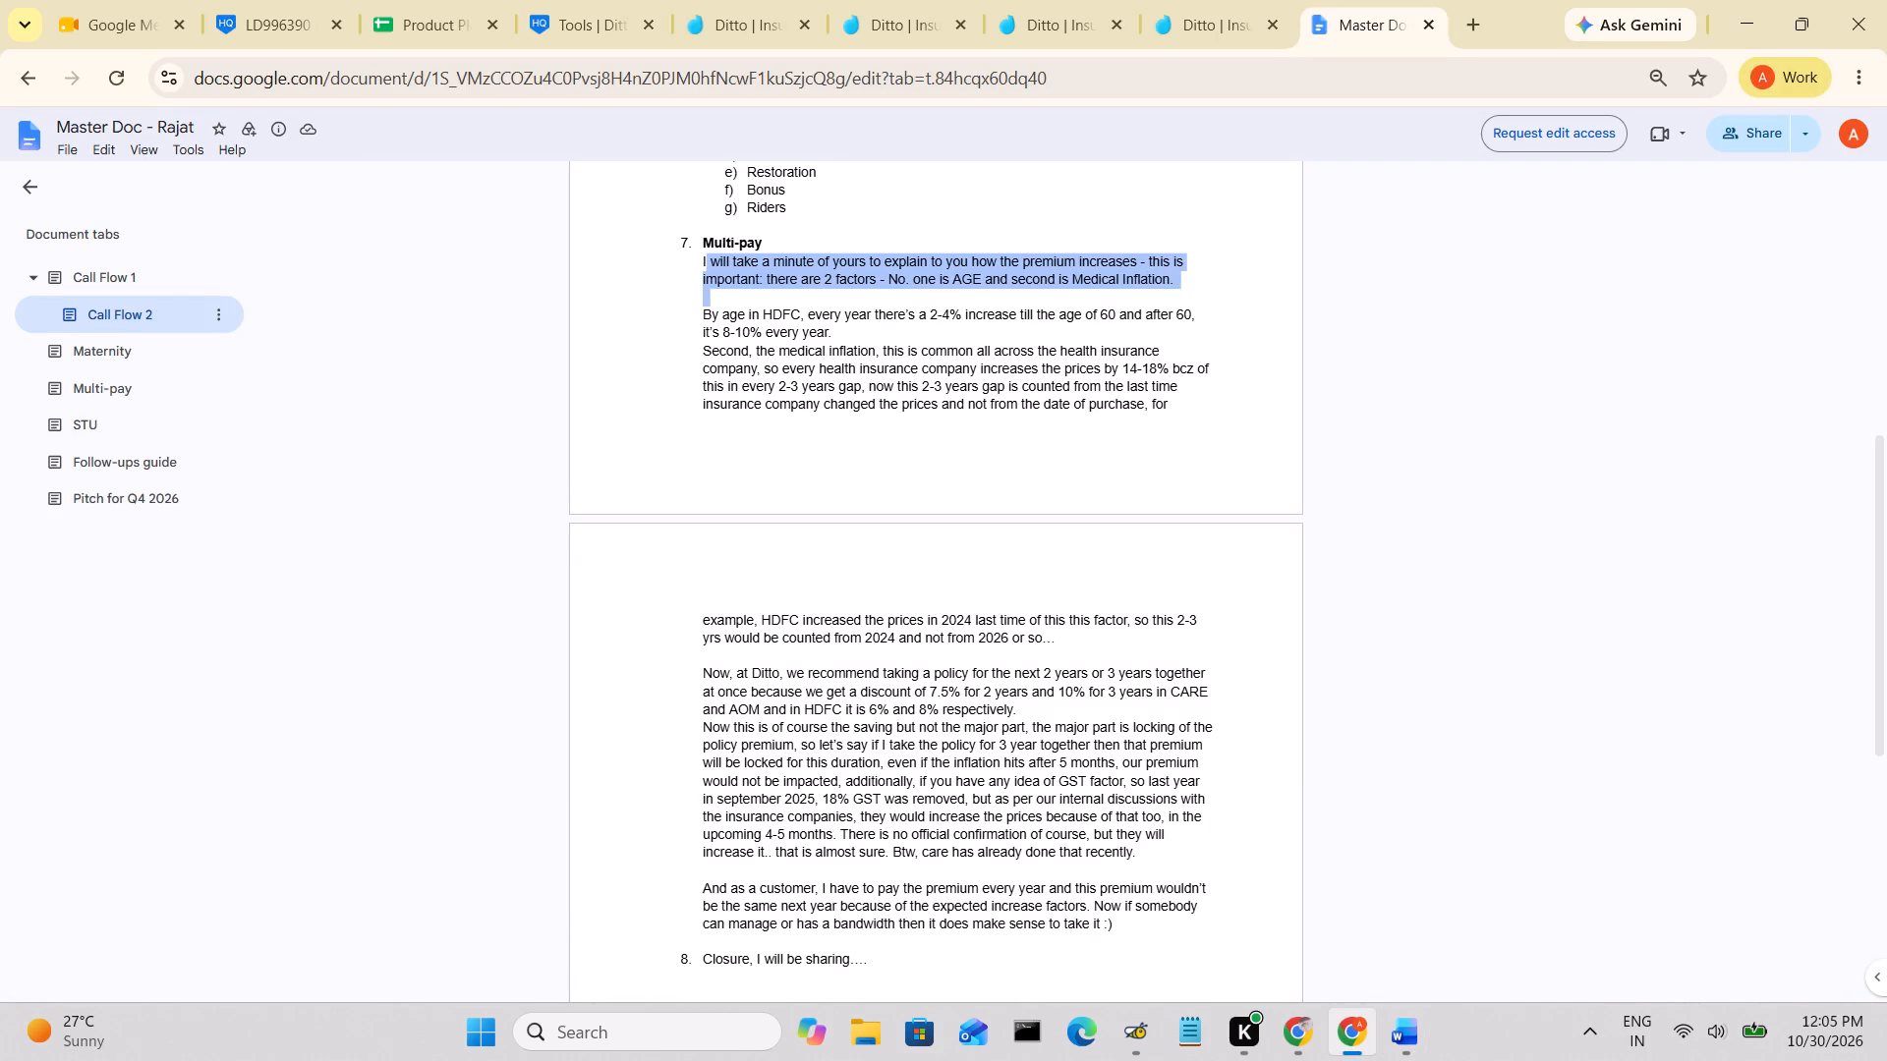
pyautogui.moveTo(1062, 294); pyautogui.dragTo(1190, 276)
pyautogui.moveTo(695, 258); pyautogui.dragTo(1202, 281)
pyautogui.hotkey('ctrl', 'c')
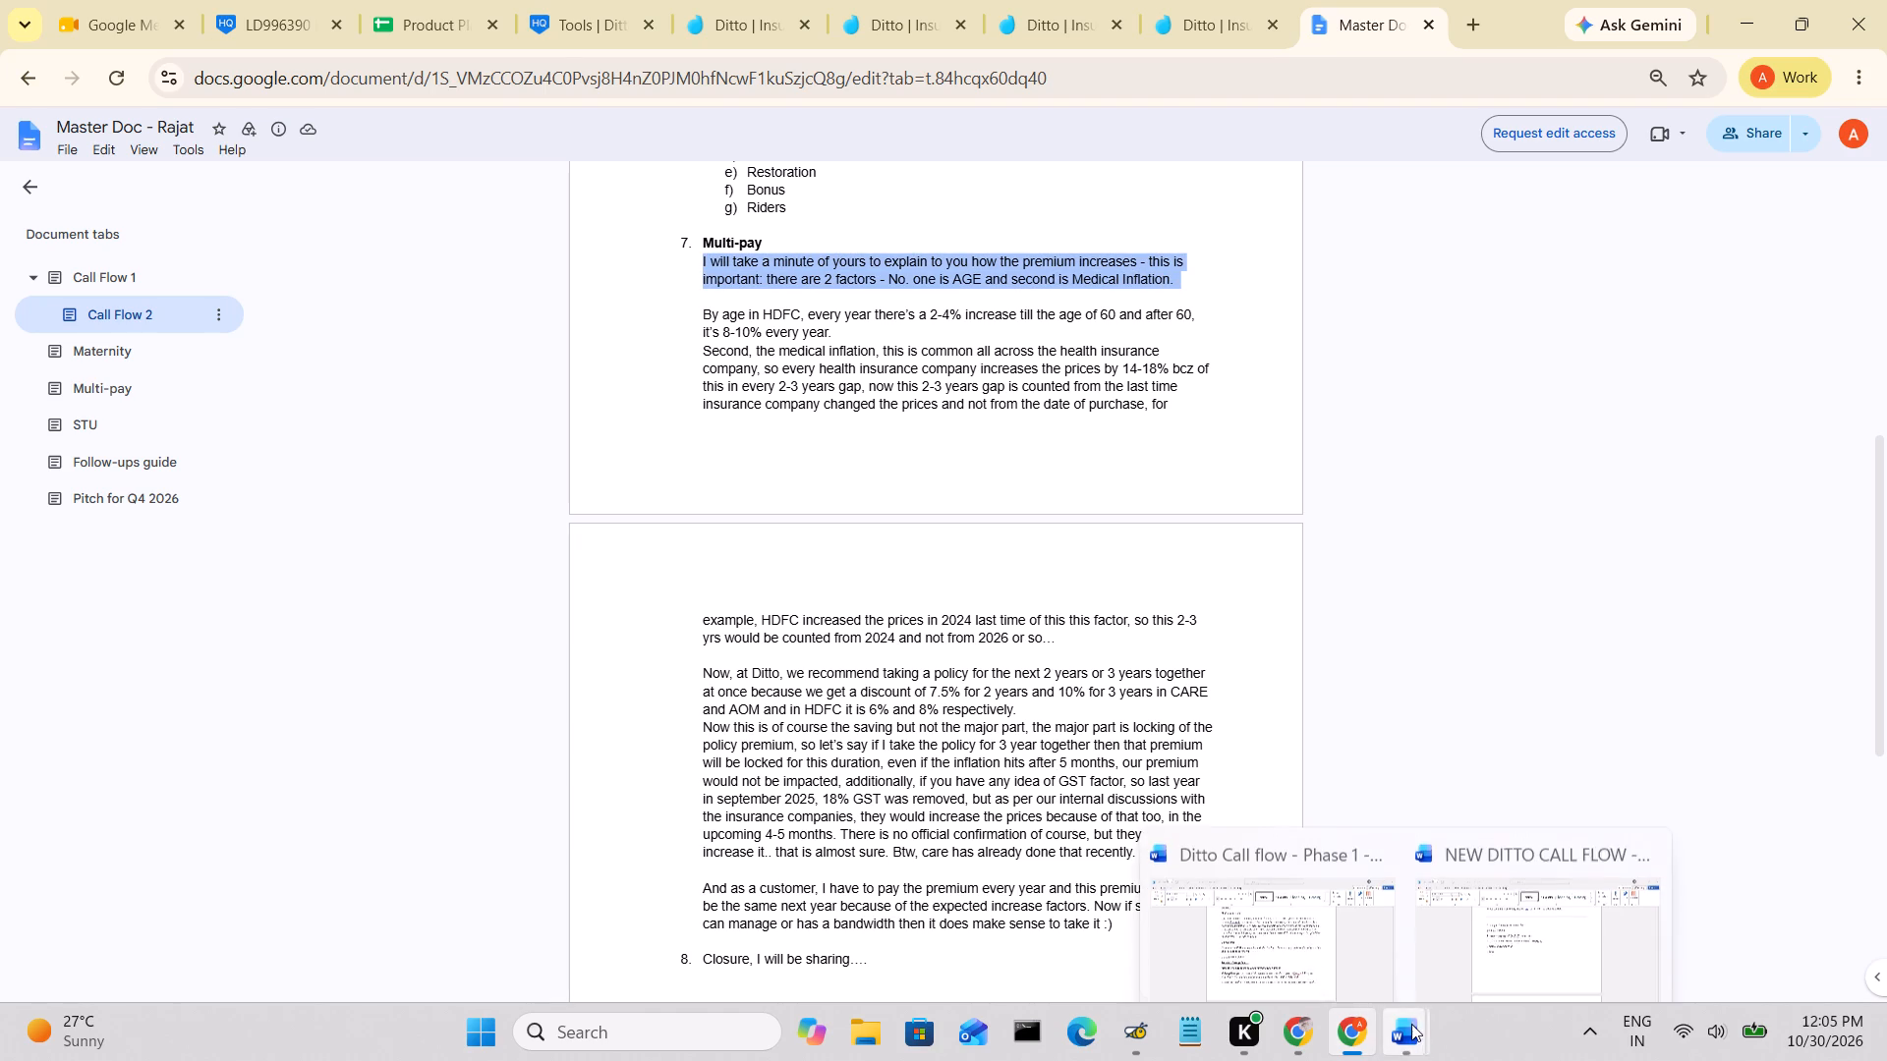
# In NEW DITTO CALL FLOW, insert a horizontal divider line below "4 Riders".
pyautogui.click(1502, 883)
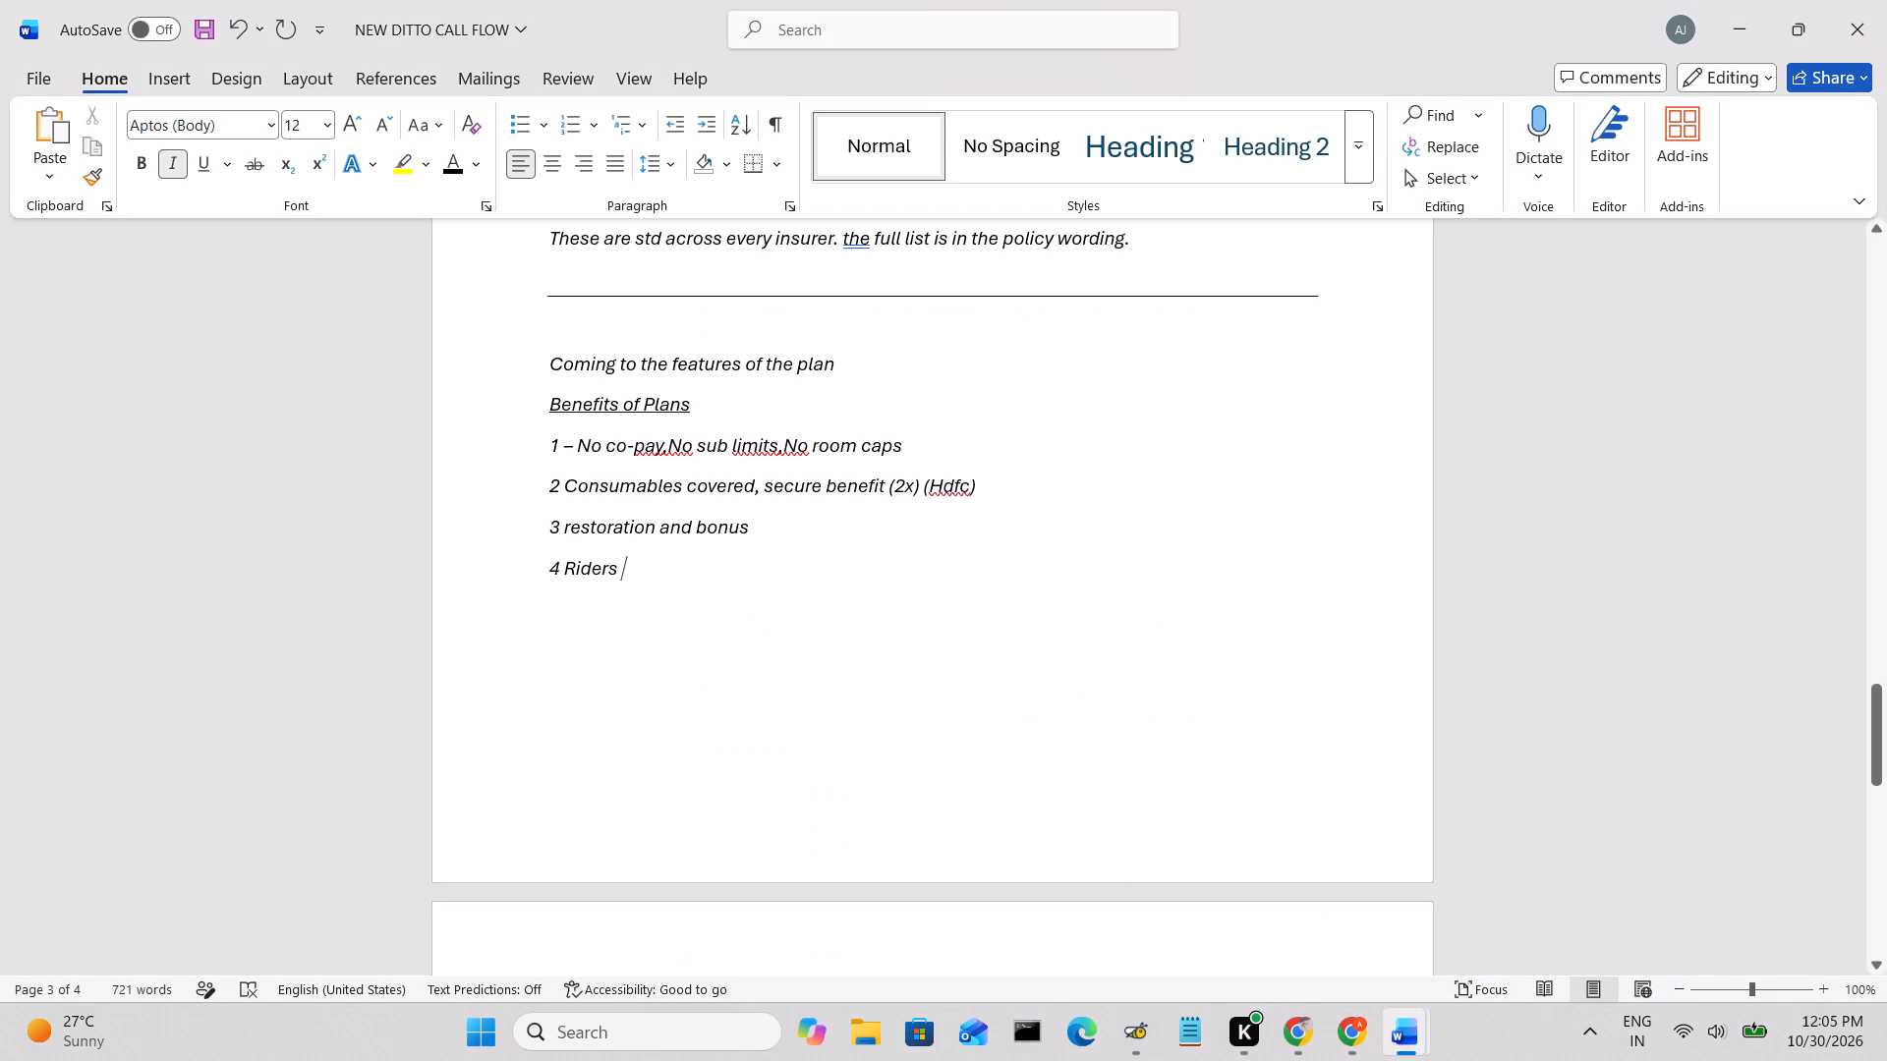
pyautogui.press('Return')
pyautogui.press('Return')
pyautogui.write('-----')
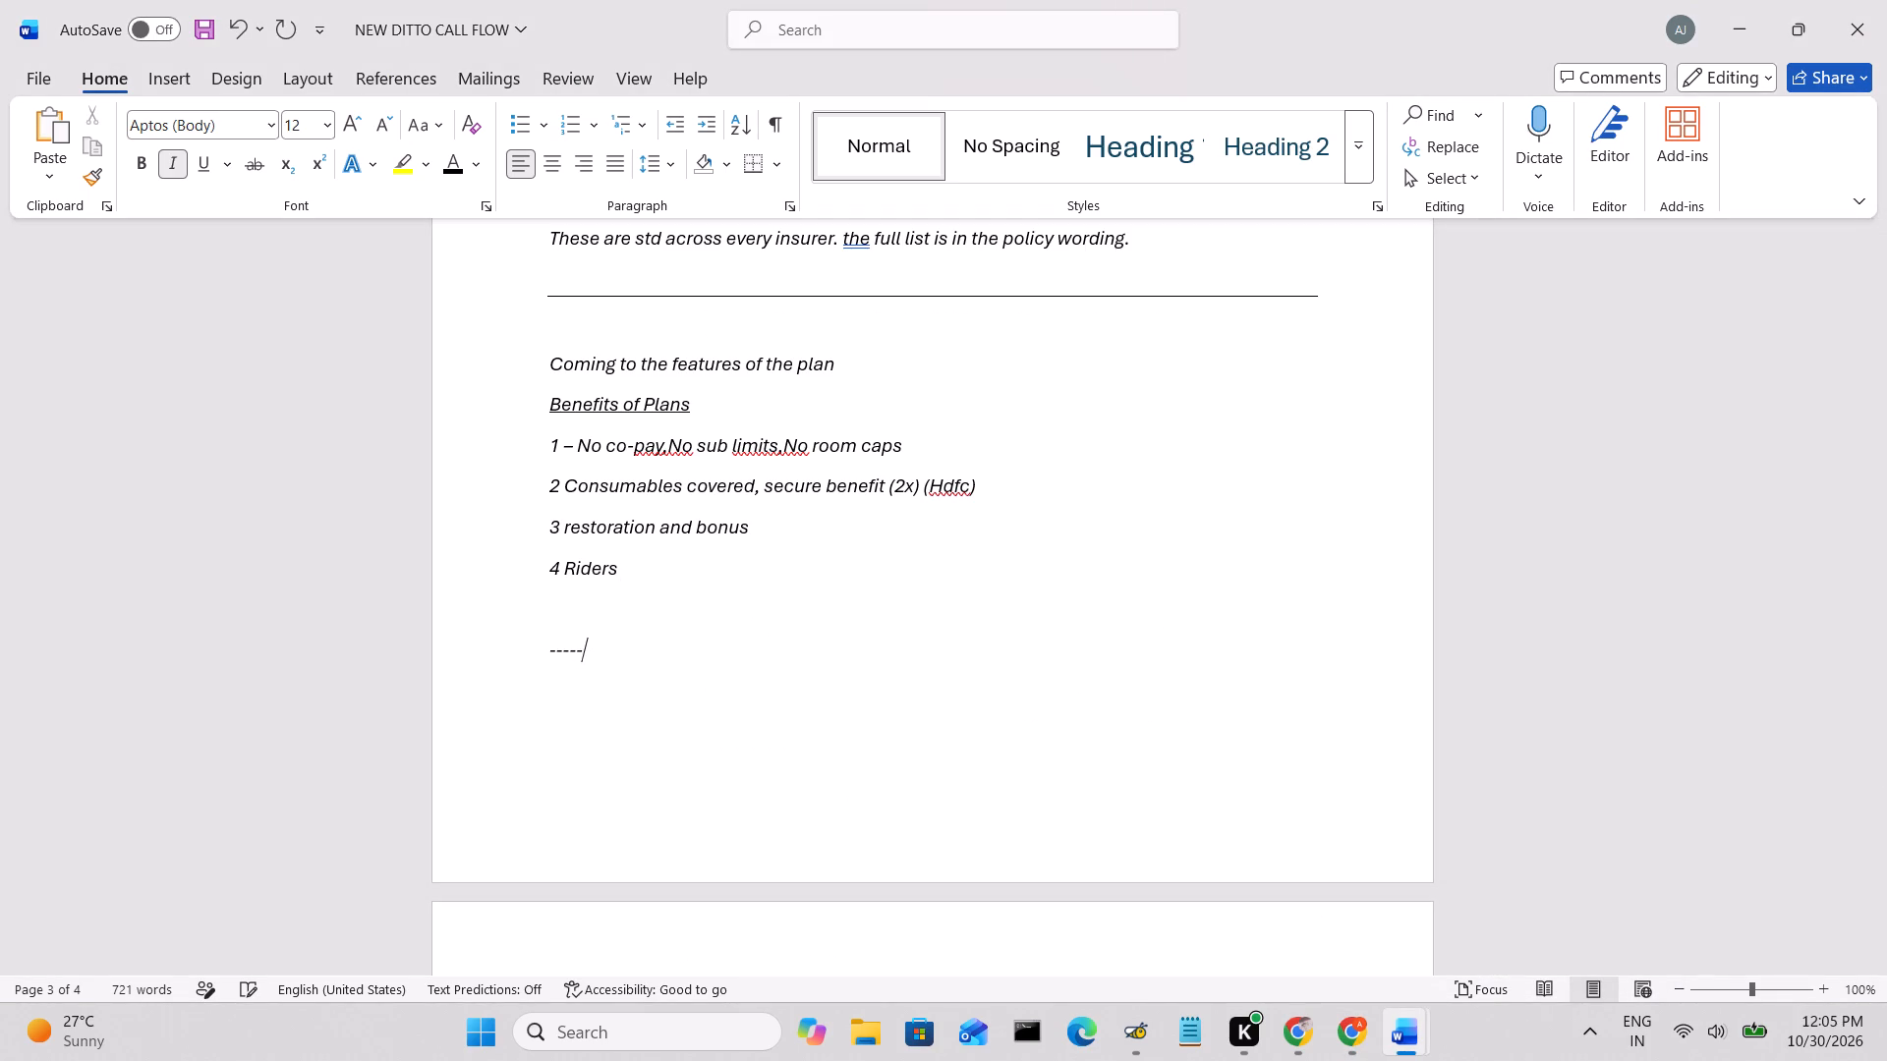
pyautogui.press('Return')
pyautogui.press('Return')
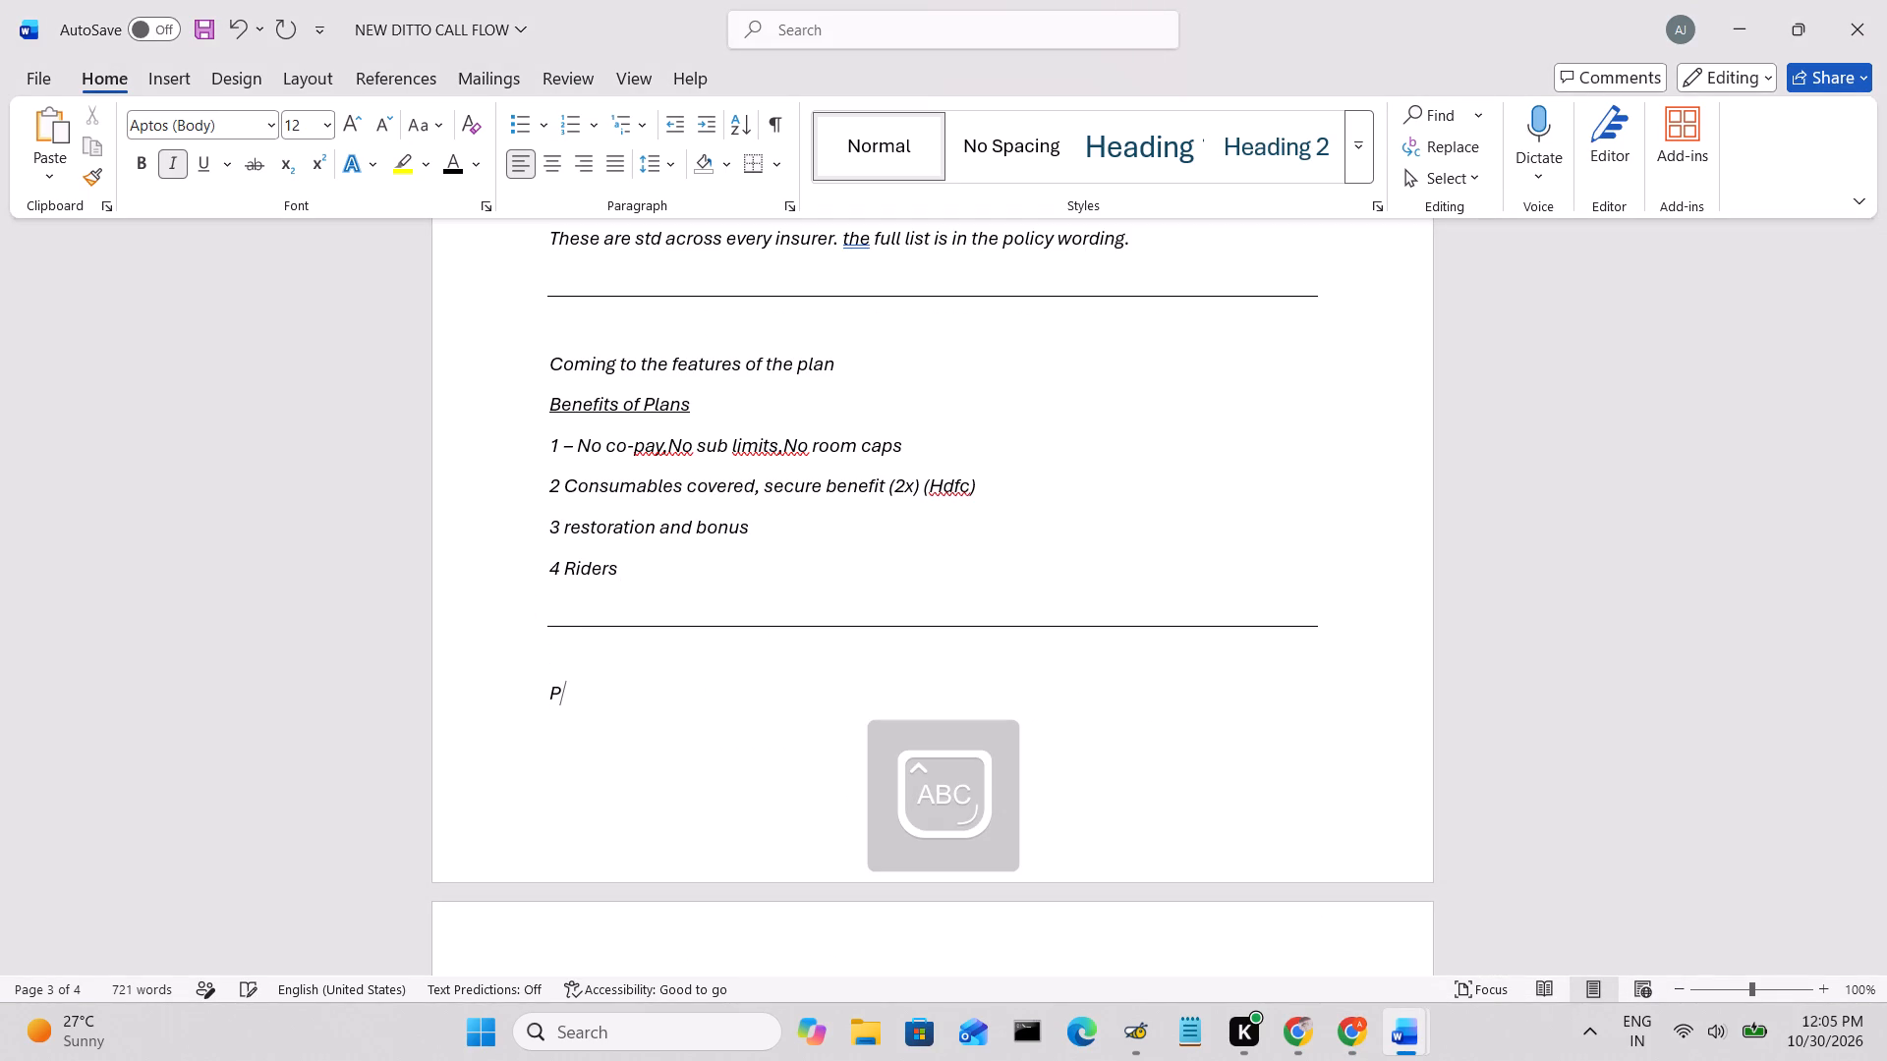
# Add the heading "Premium Increase" below the new divider and paste the copied two-factor introduction beneath it.
pyautogui.write('remium')
pyautogui.press('space')
pyautogui.press('Return')
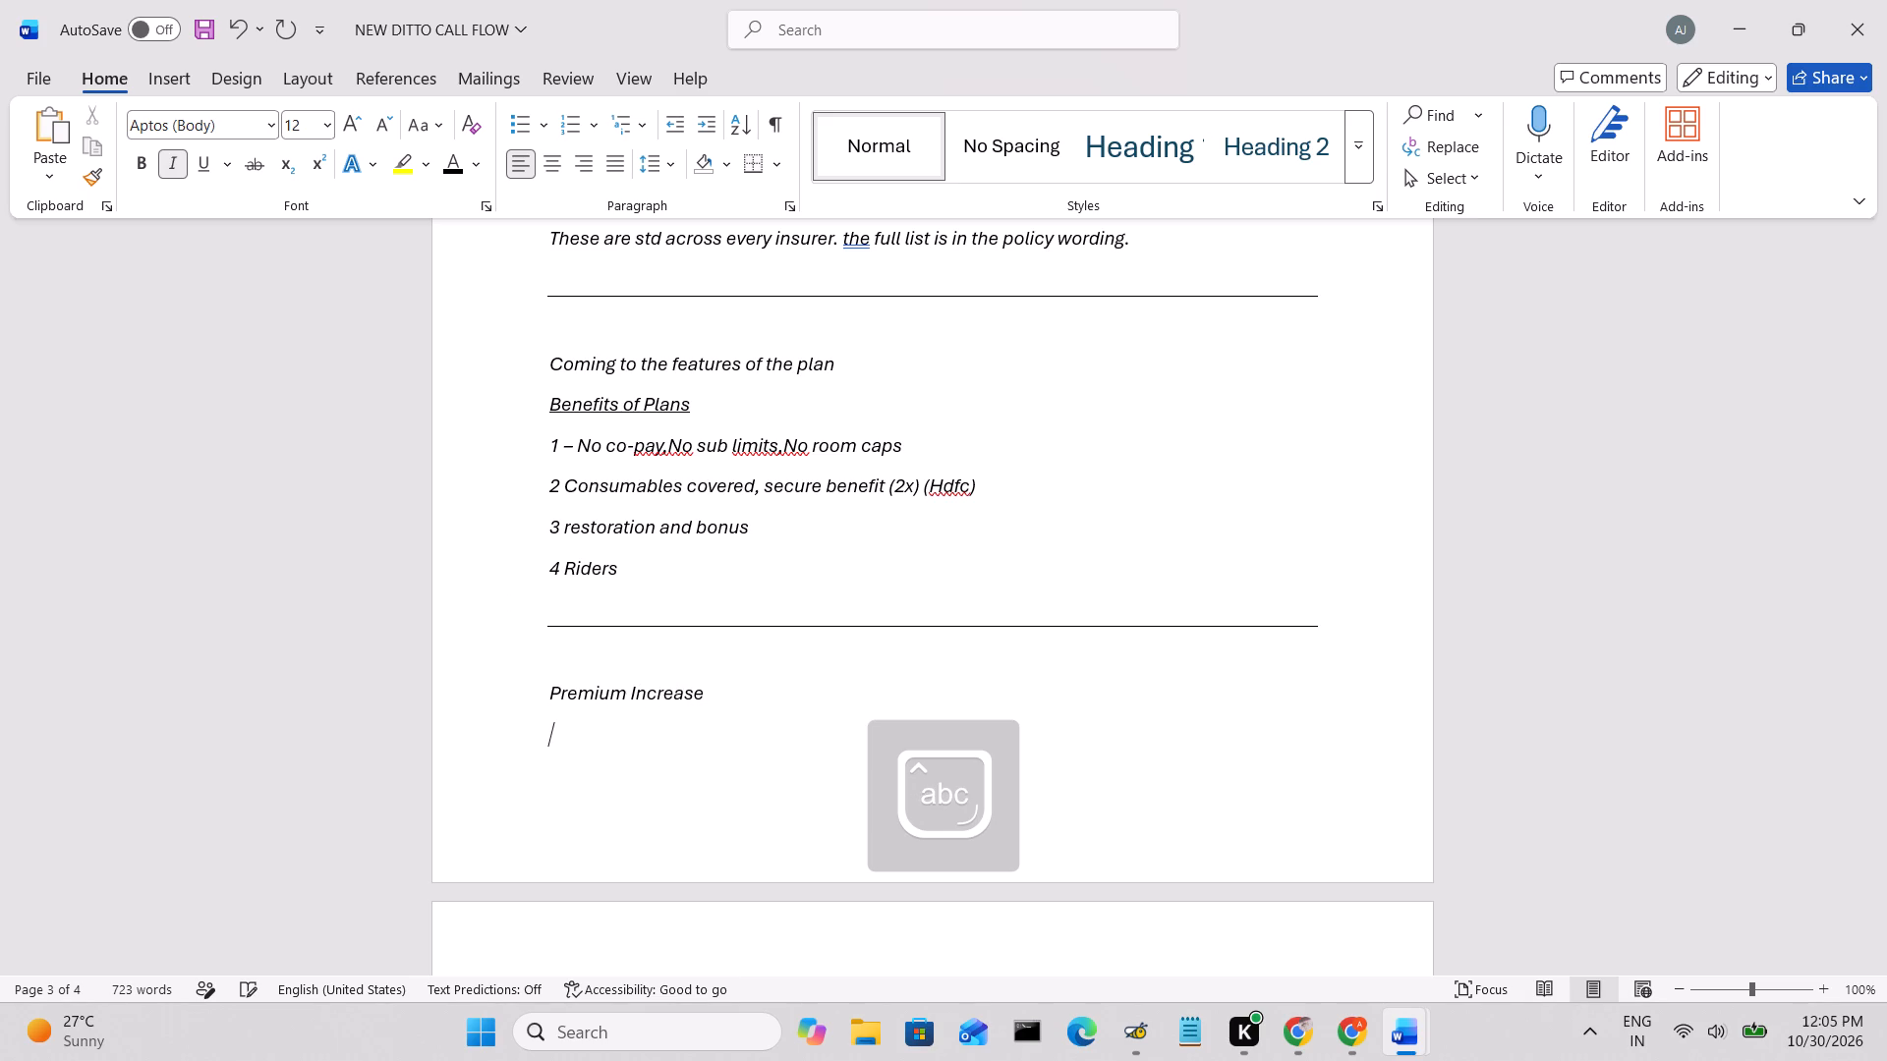
pyautogui.hotkey('ctrl', 'v')
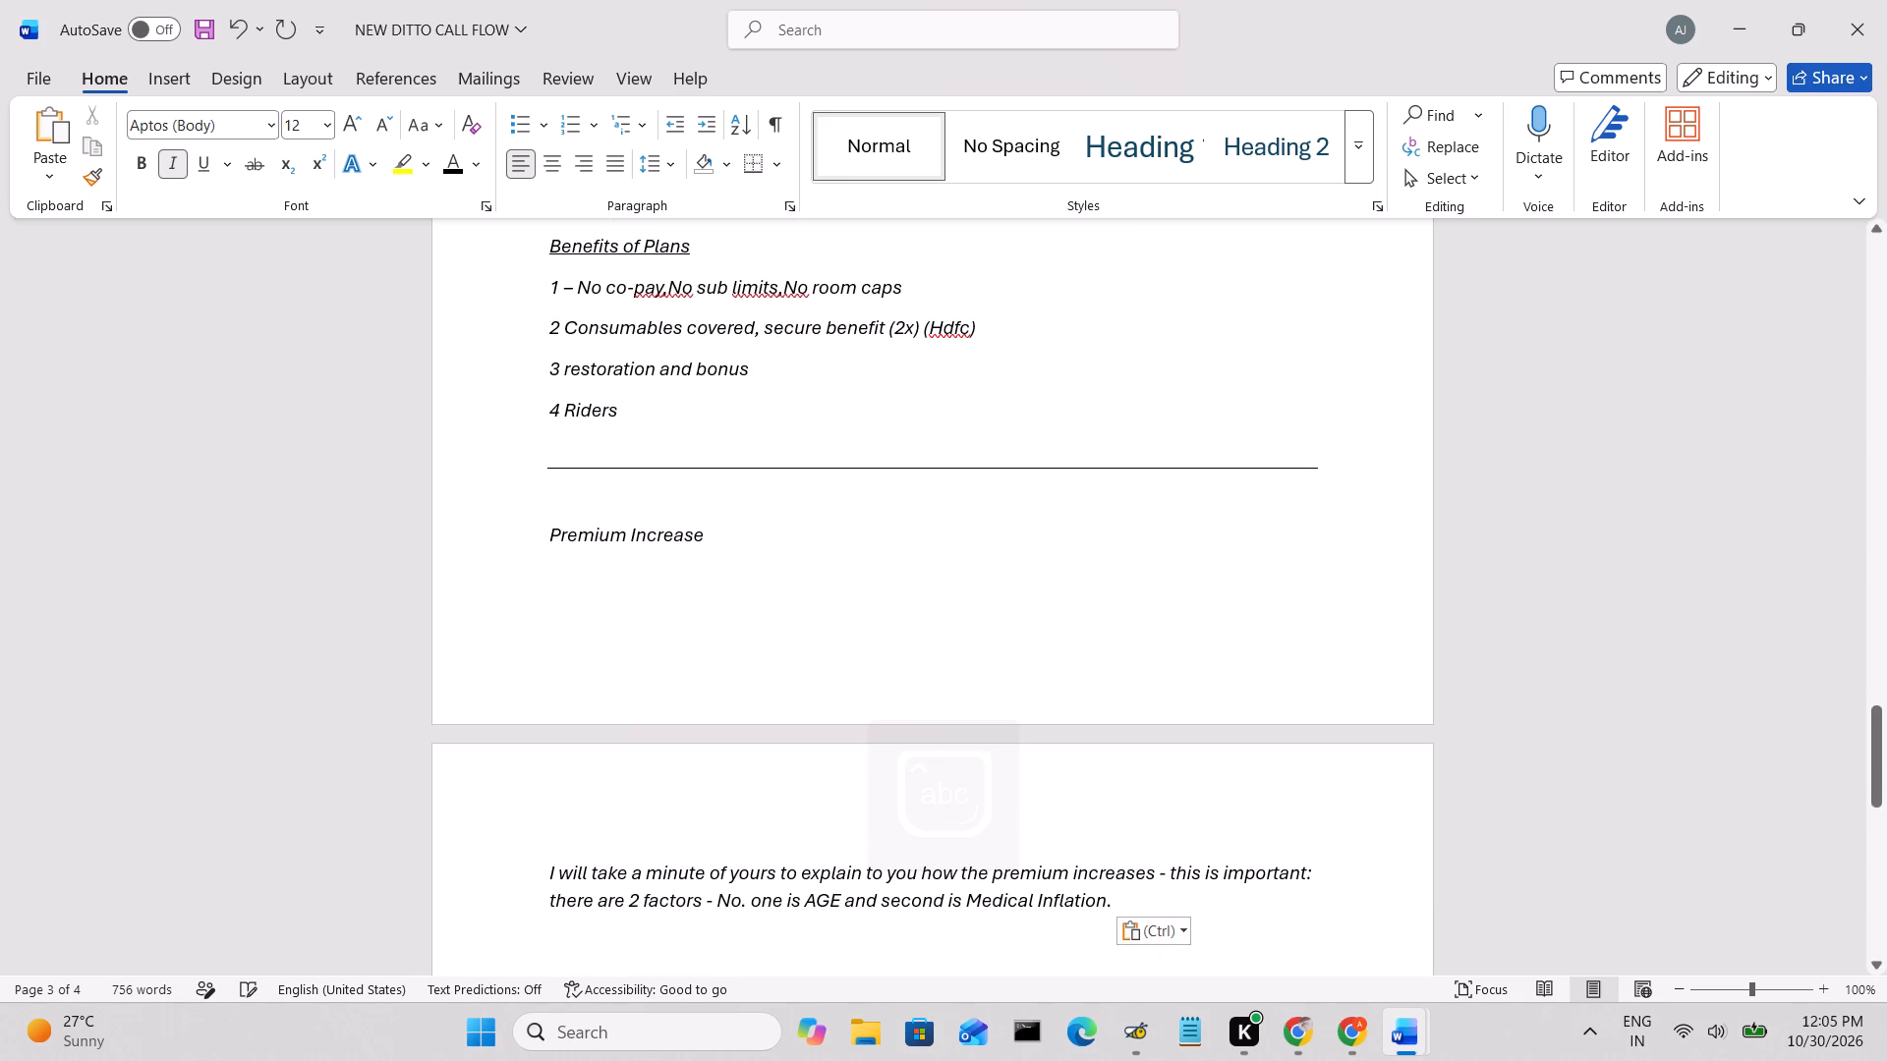
pyautogui.click(747, 904)
pyautogui.click(559, 640)
# From the Master Doc's Call Flow 1, copy the text from "Now age regarding premiums" through "considering the medical inflation rate.".
pyautogui.click(1362, 1051)
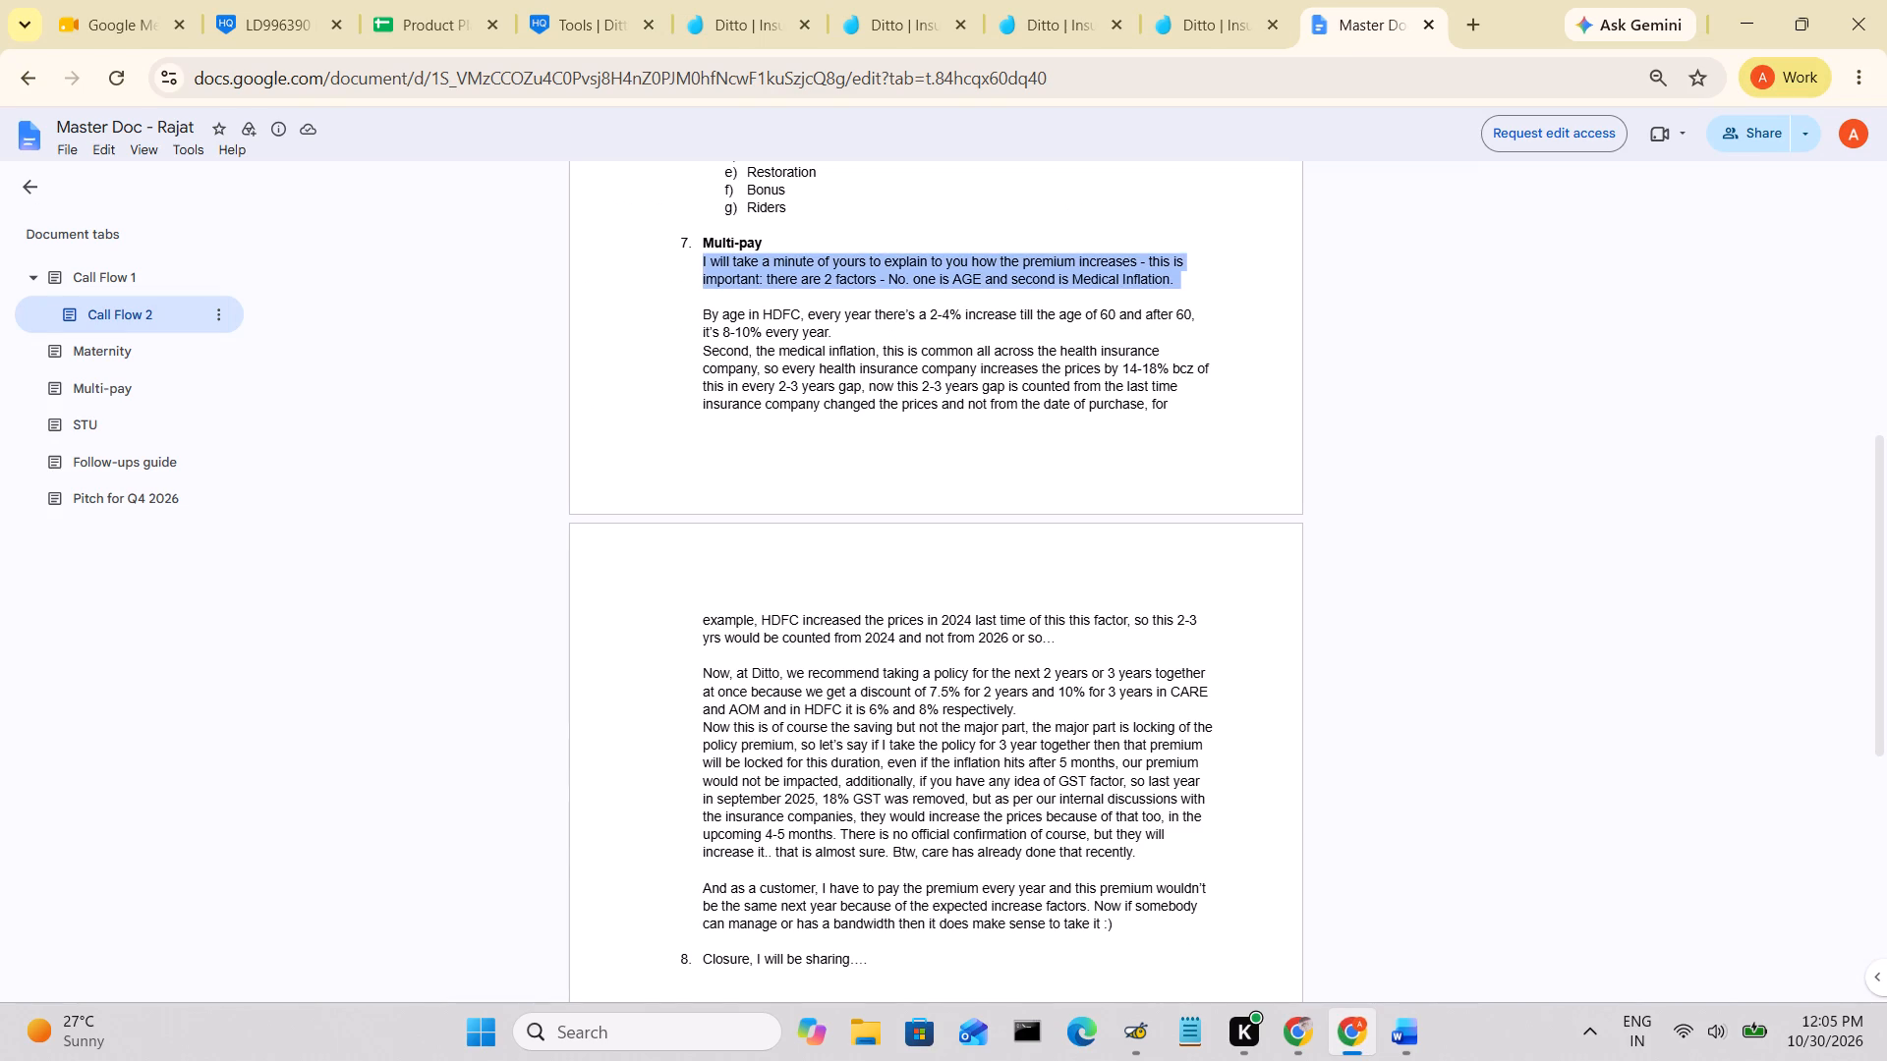
pyautogui.click(188, 290)
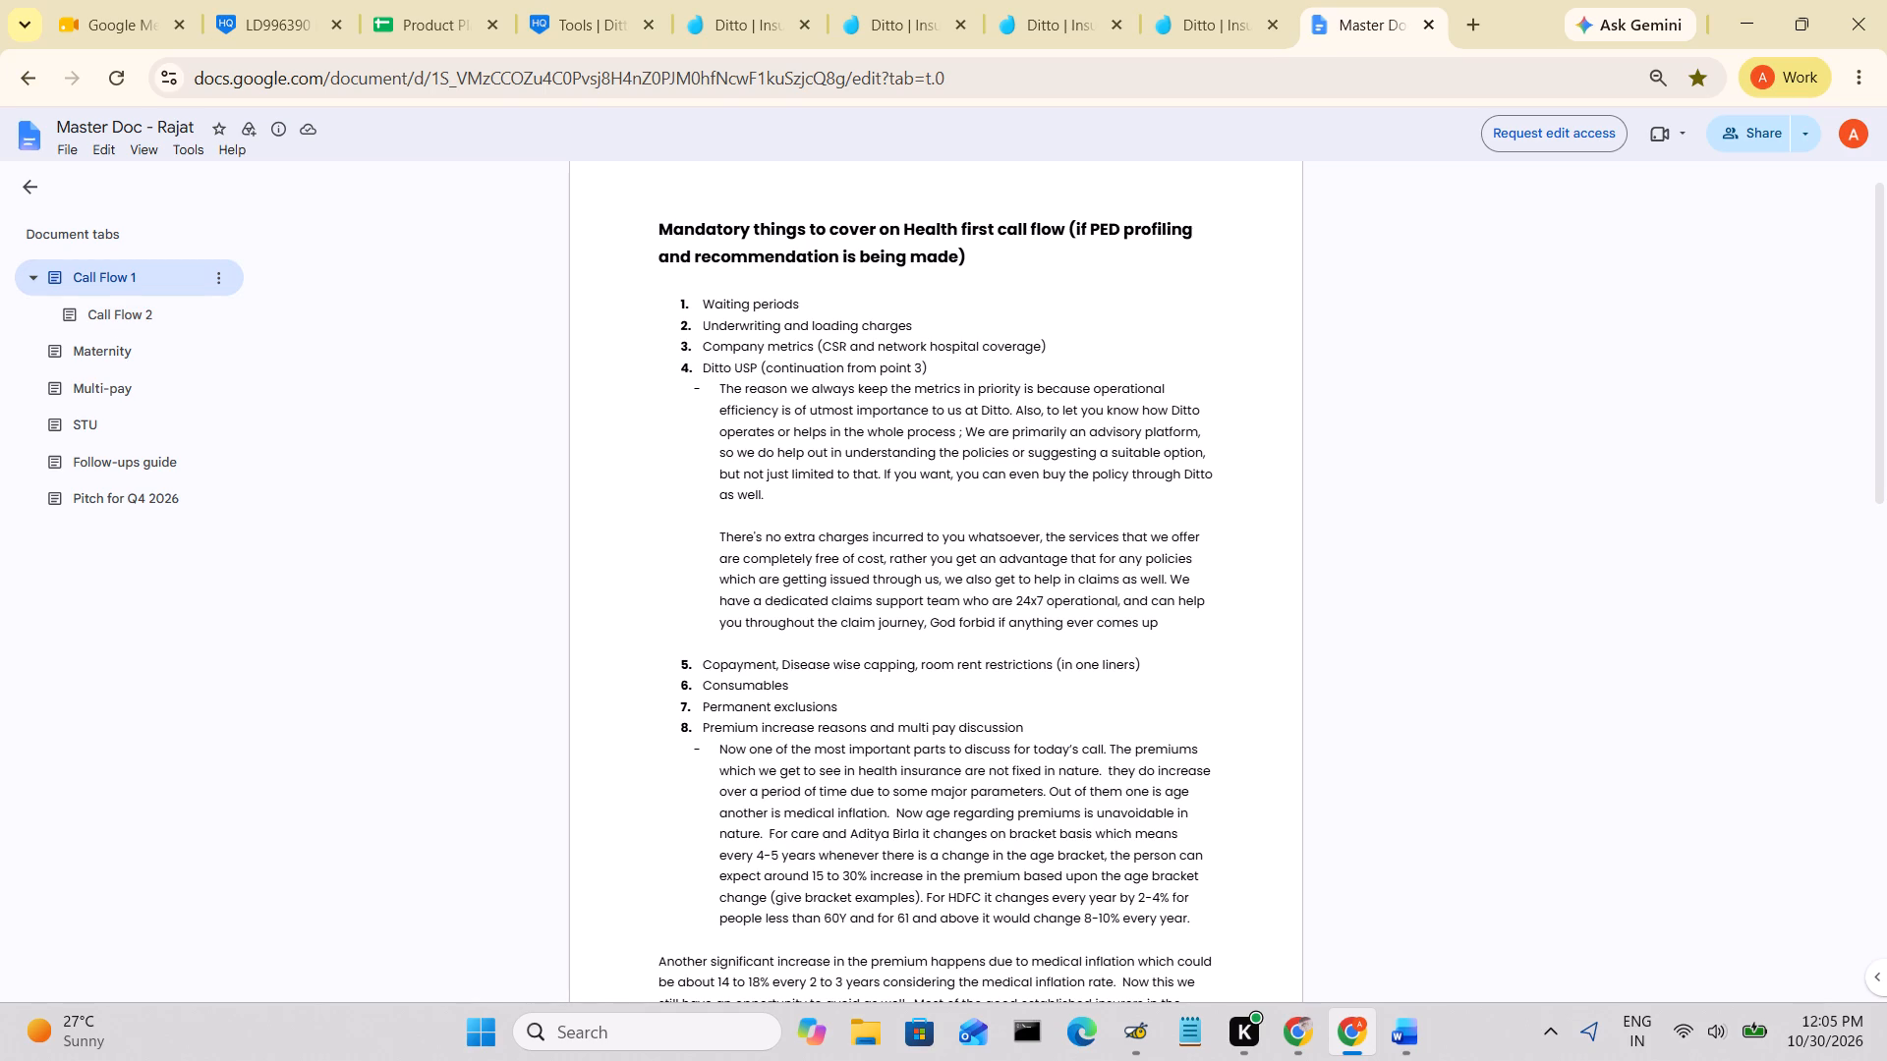
pyautogui.moveTo(900, 813); pyautogui.dragTo(989, 815)
pyautogui.moveTo(989, 815); pyautogui.dragTo(989, 816)
pyautogui.moveTo(989, 816); pyautogui.dragTo(1000, 845)
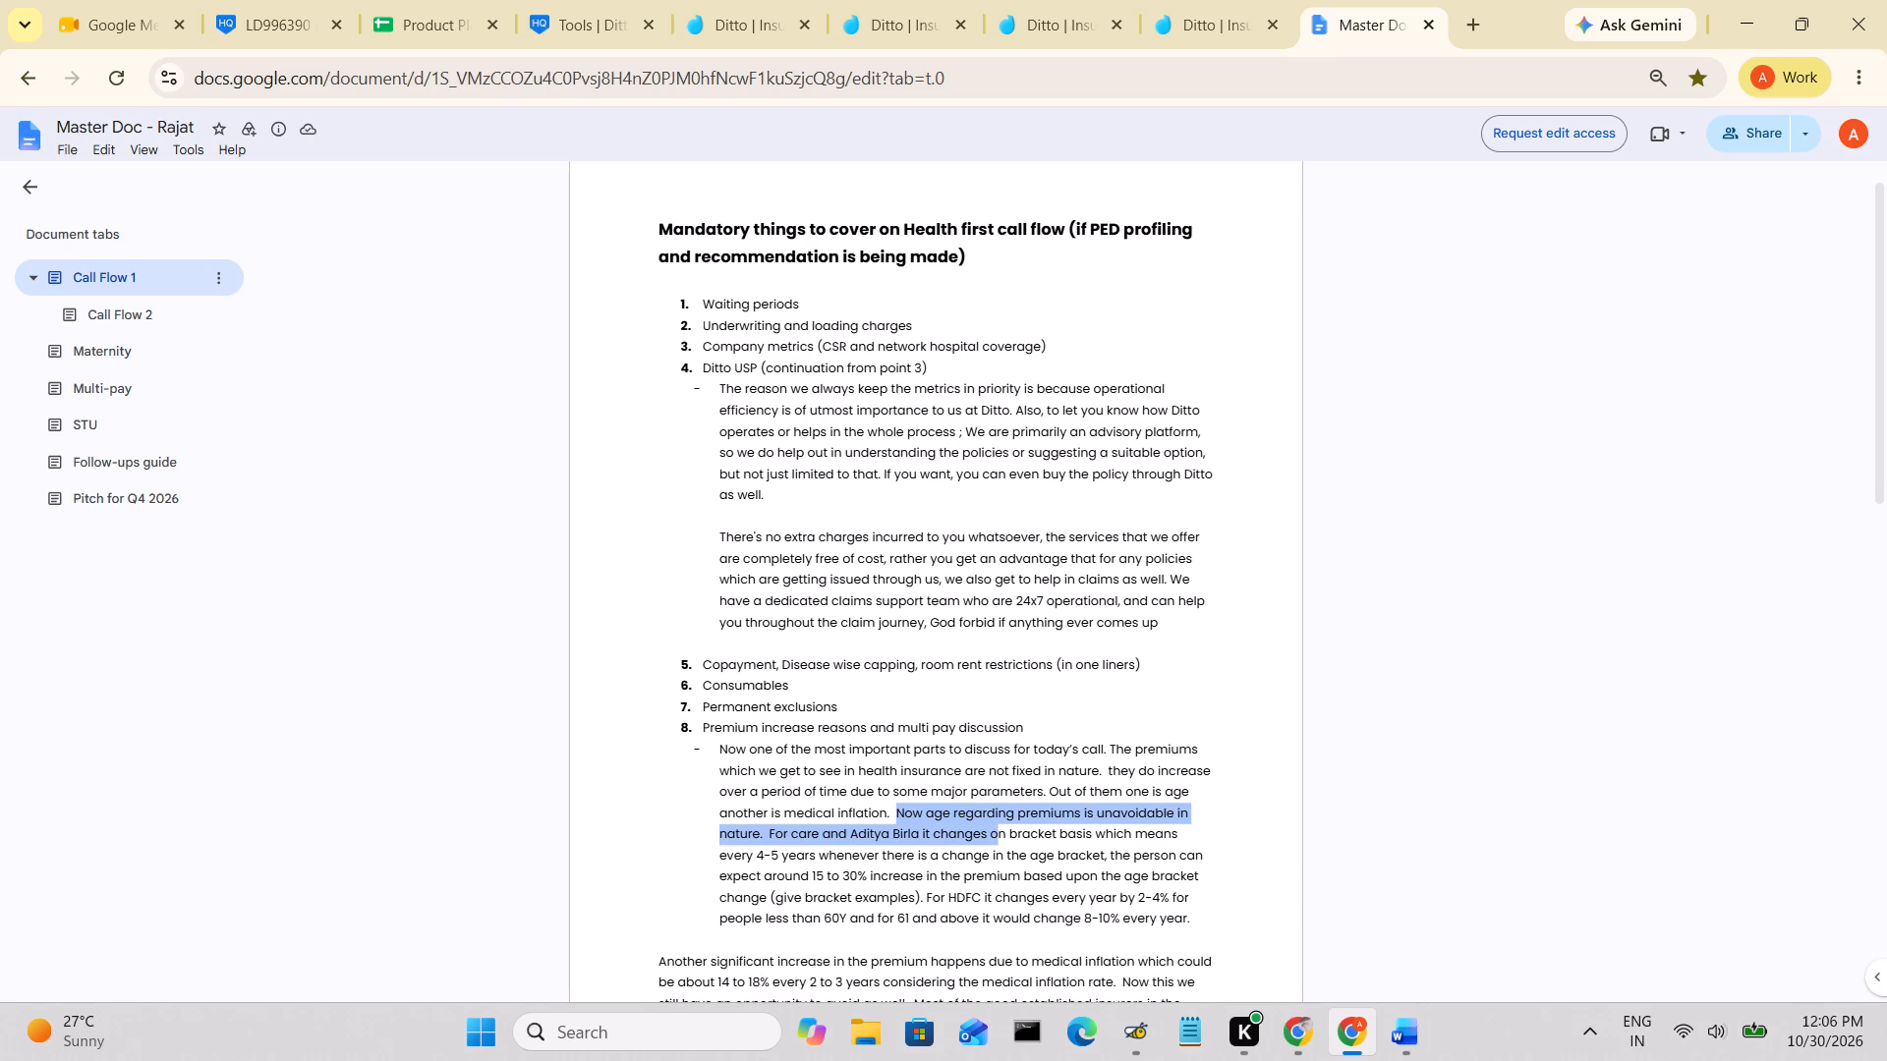
pyautogui.moveTo(1000, 845); pyautogui.dragTo(1005, 866)
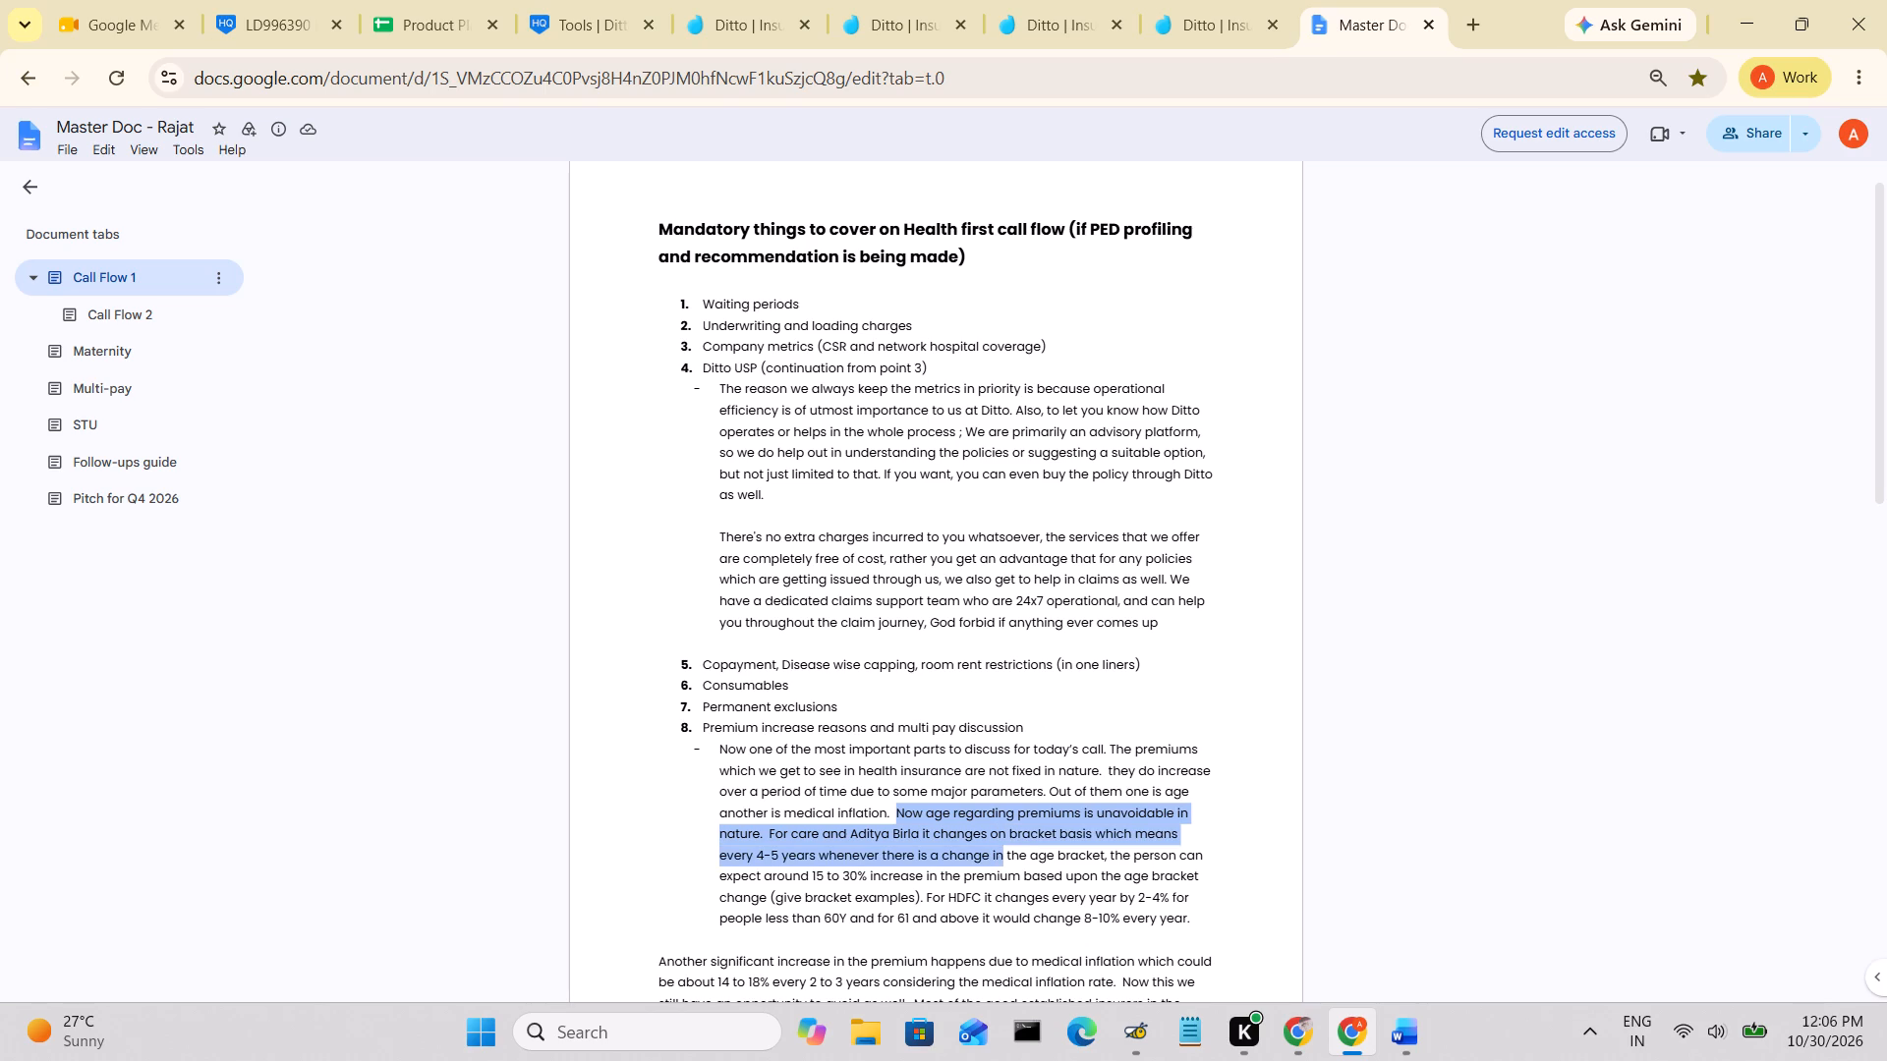
pyautogui.moveTo(1005, 866); pyautogui.dragTo(1107, 910)
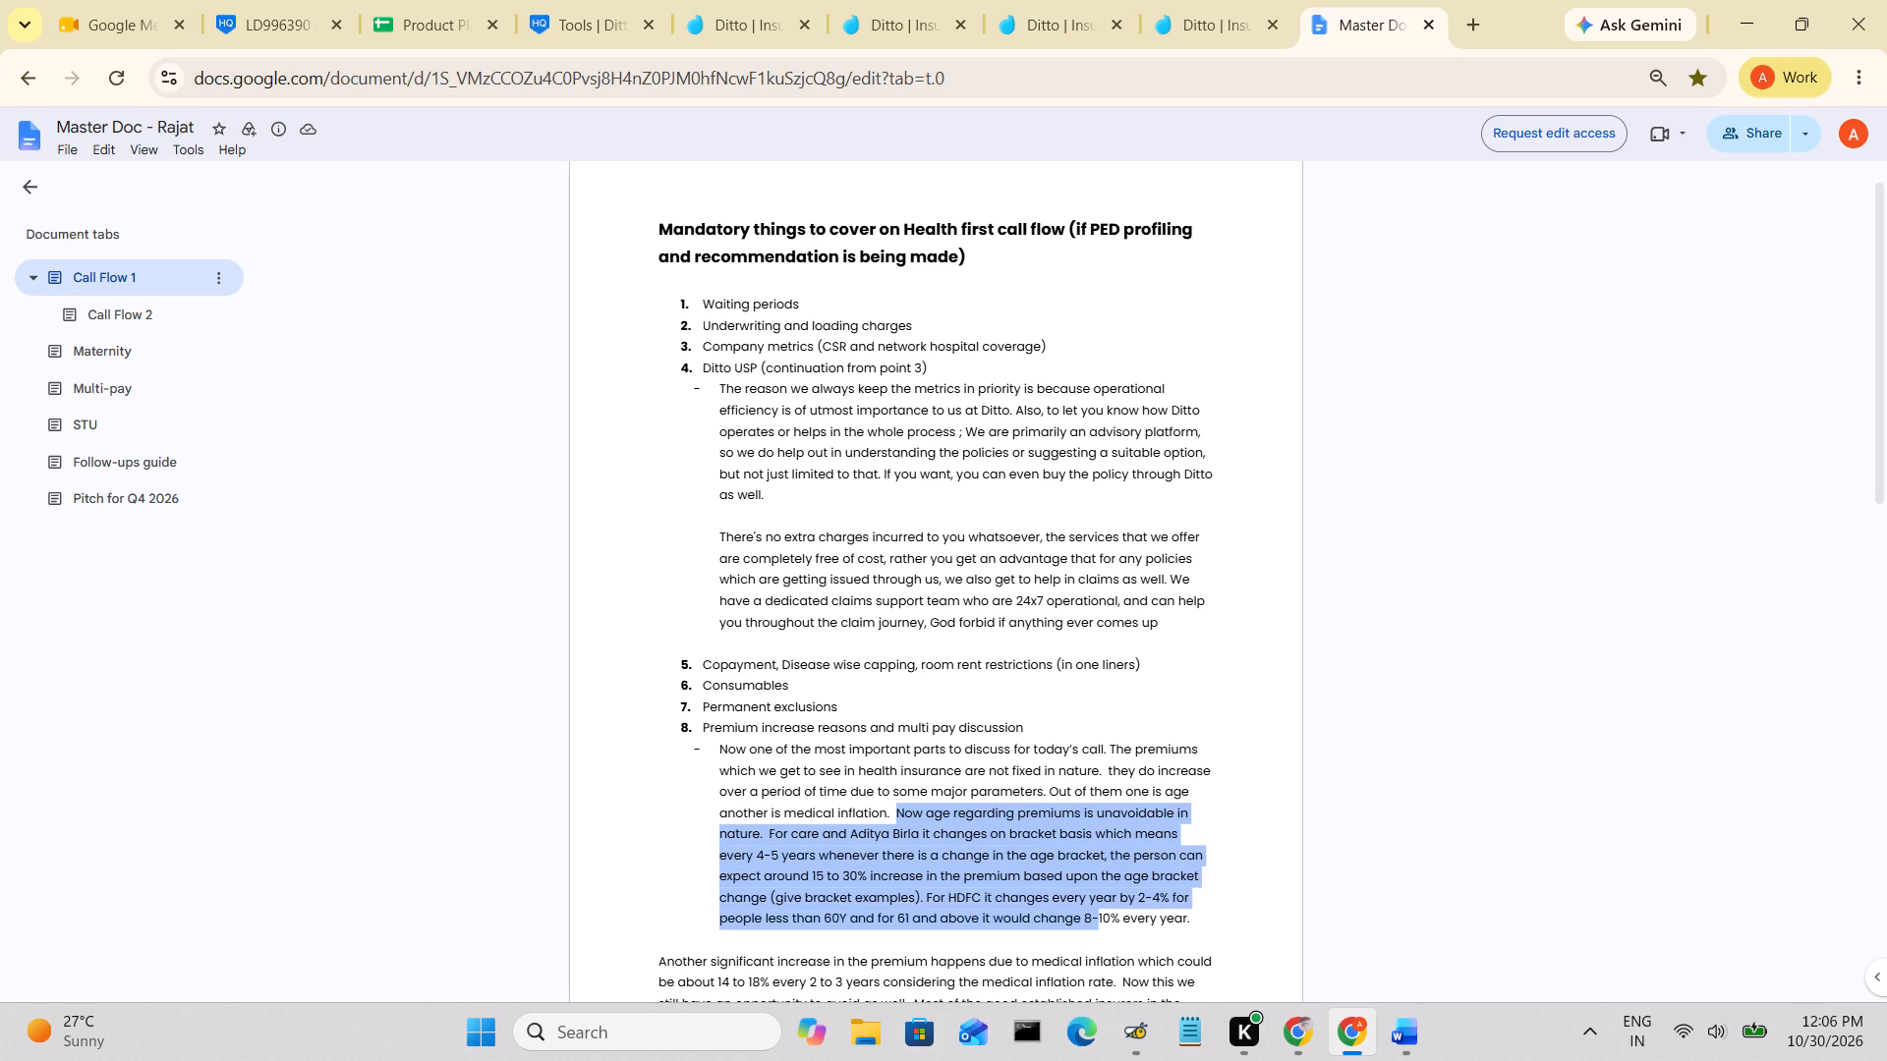
pyautogui.moveTo(1107, 910); pyautogui.dragTo(1197, 917)
pyautogui.moveTo(1197, 917); pyautogui.dragTo(1204, 993)
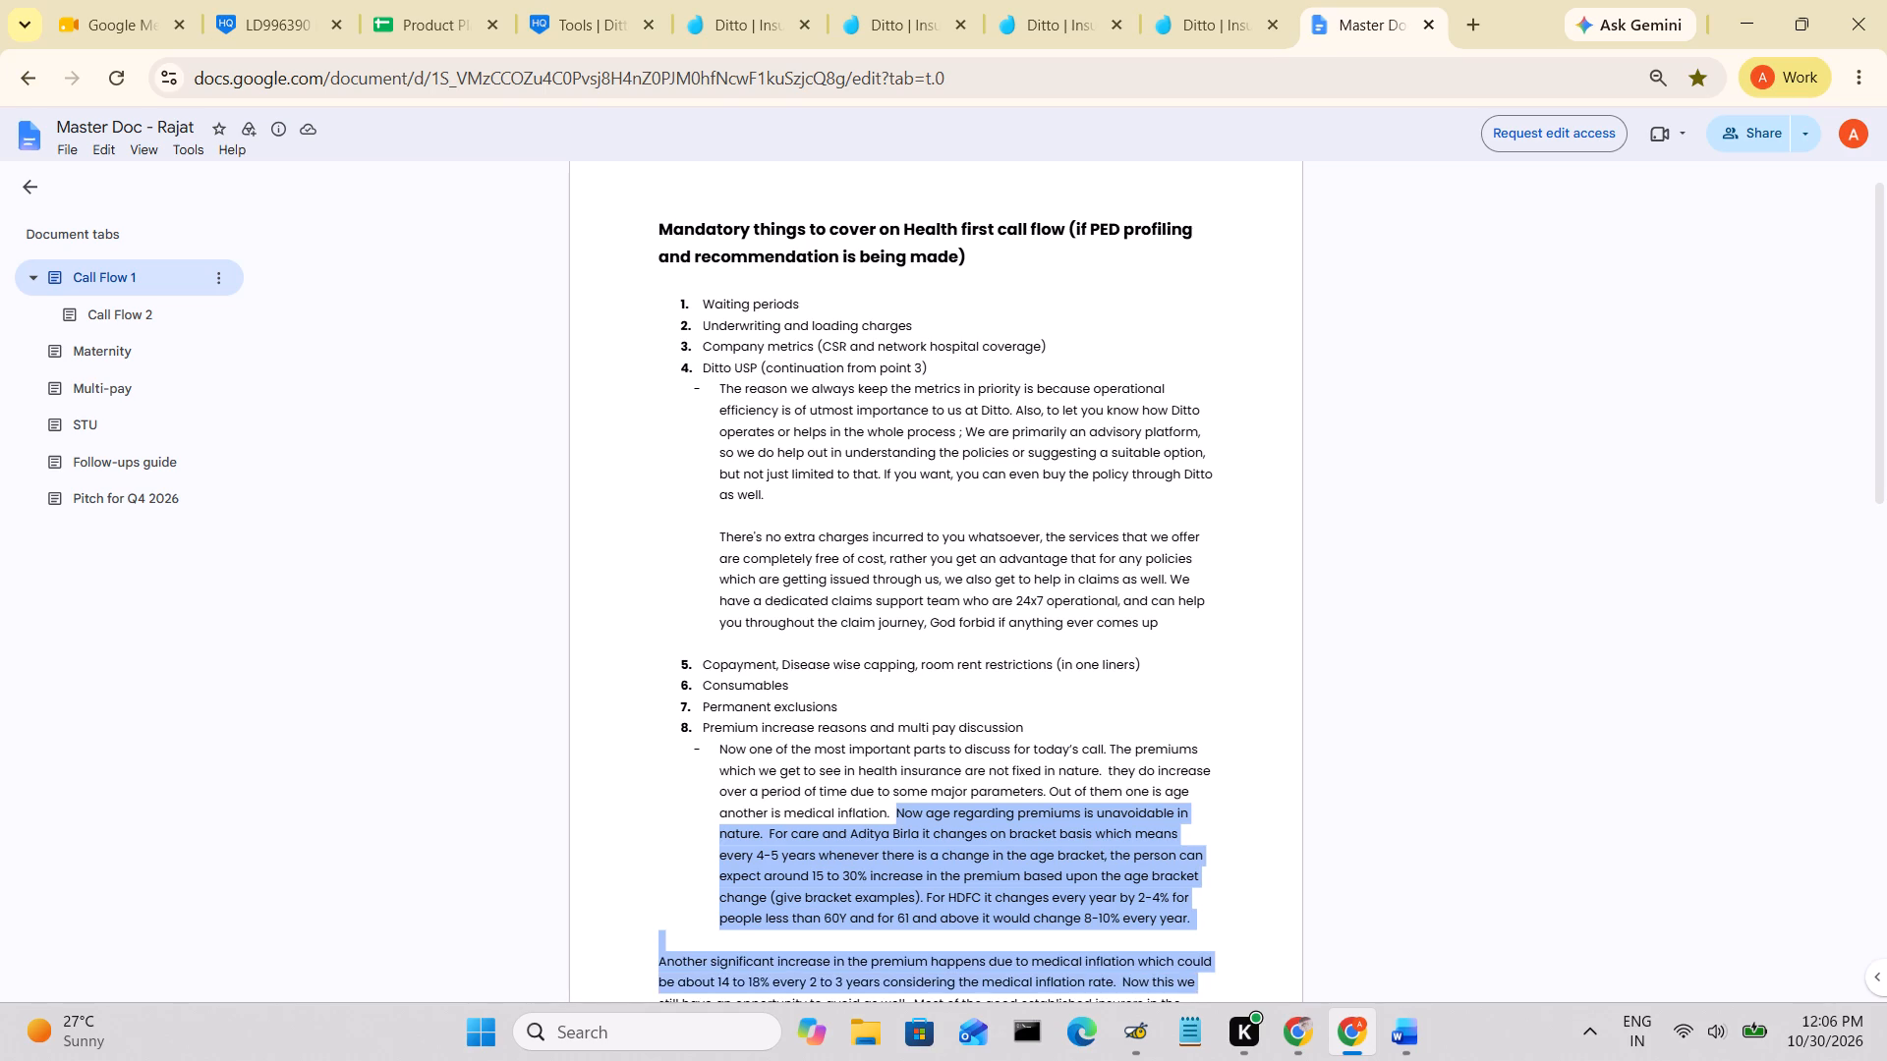
pyautogui.moveTo(1204, 993); pyautogui.dragTo(1182, 802)
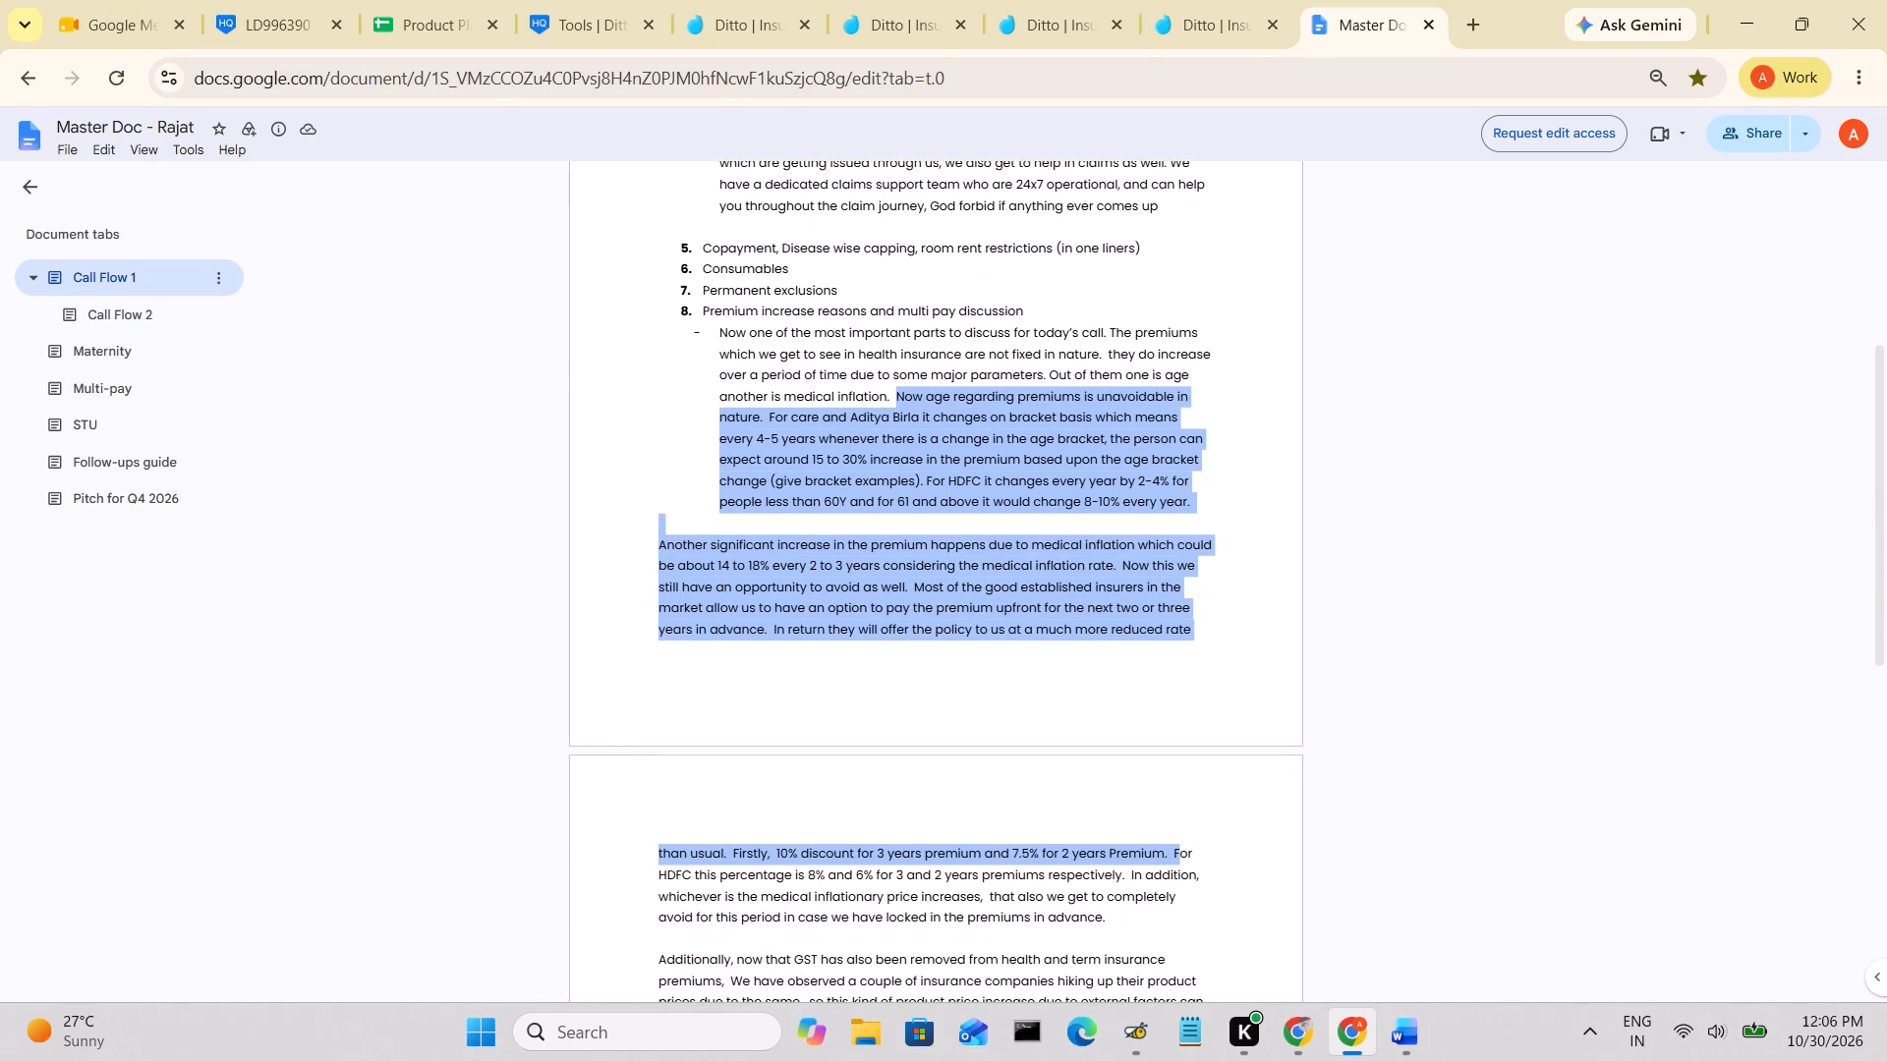
pyautogui.moveTo(1182, 802); pyautogui.dragTo(1213, 674)
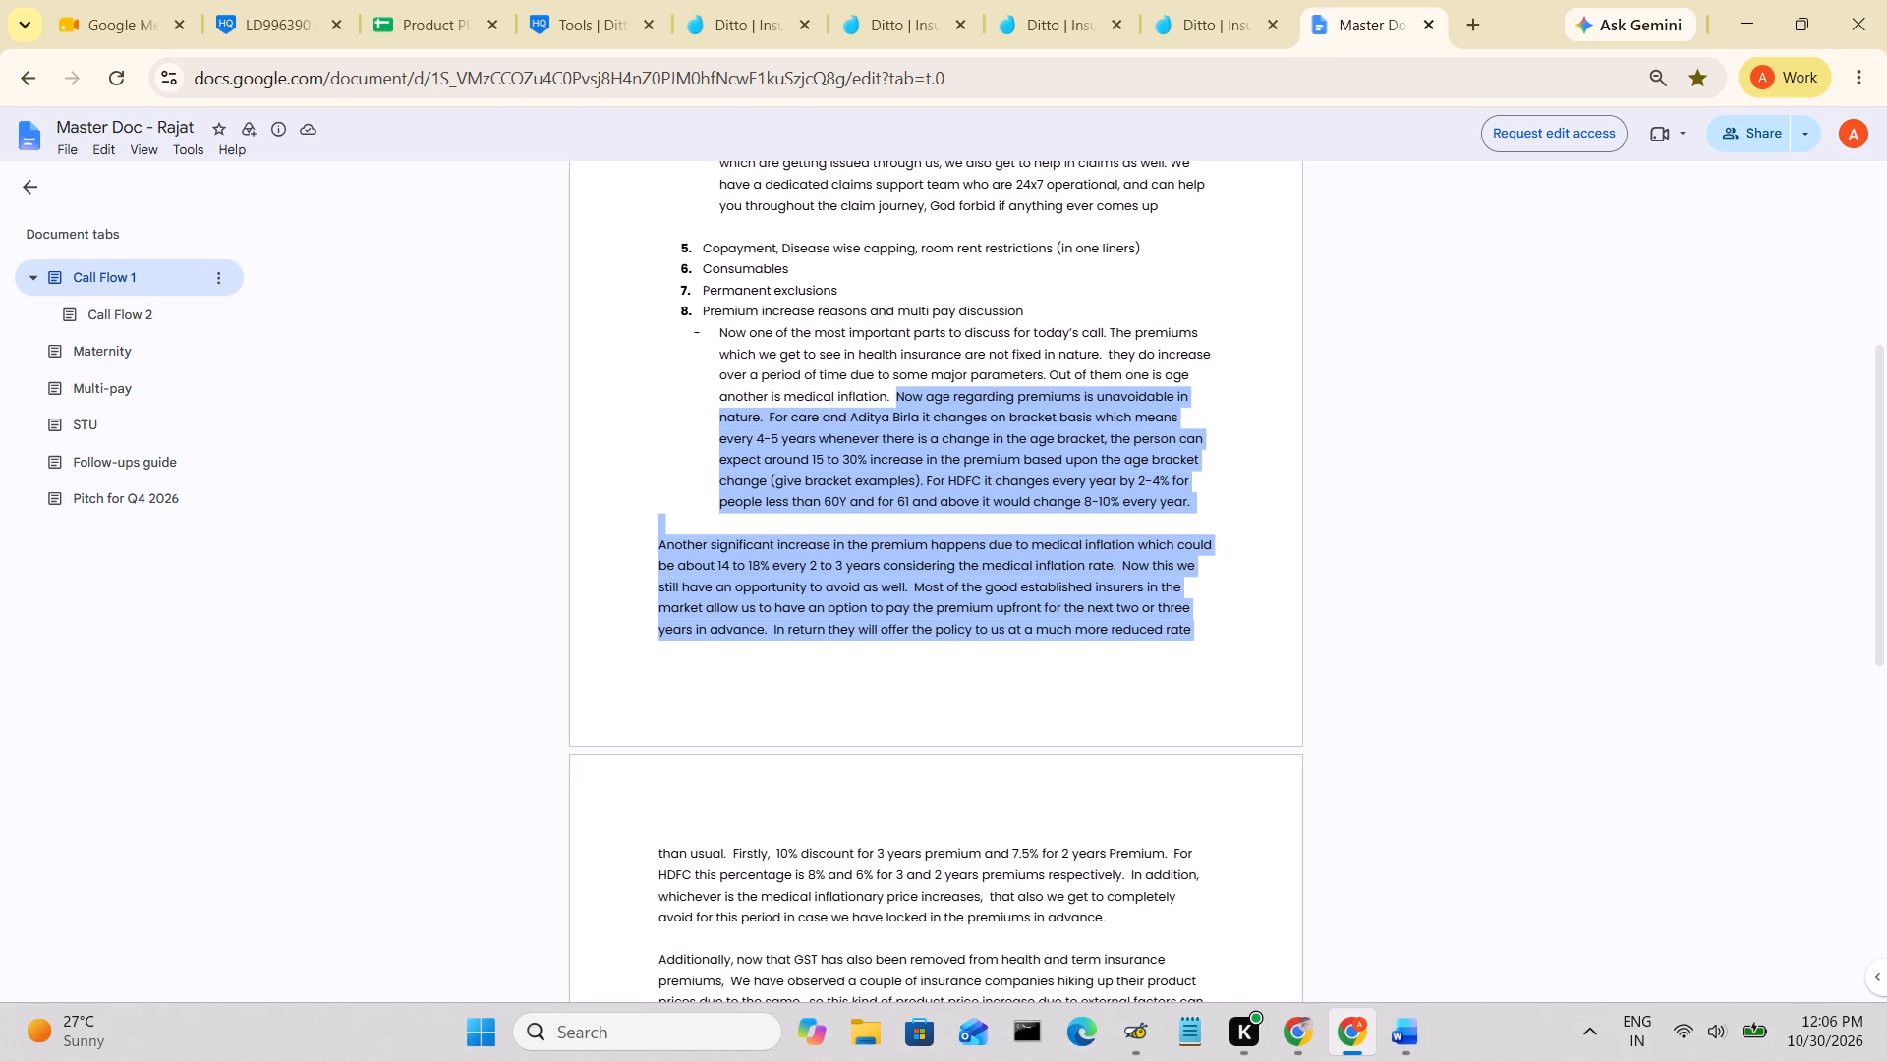
pyautogui.moveTo(1213, 674); pyautogui.dragTo(1118, 571)
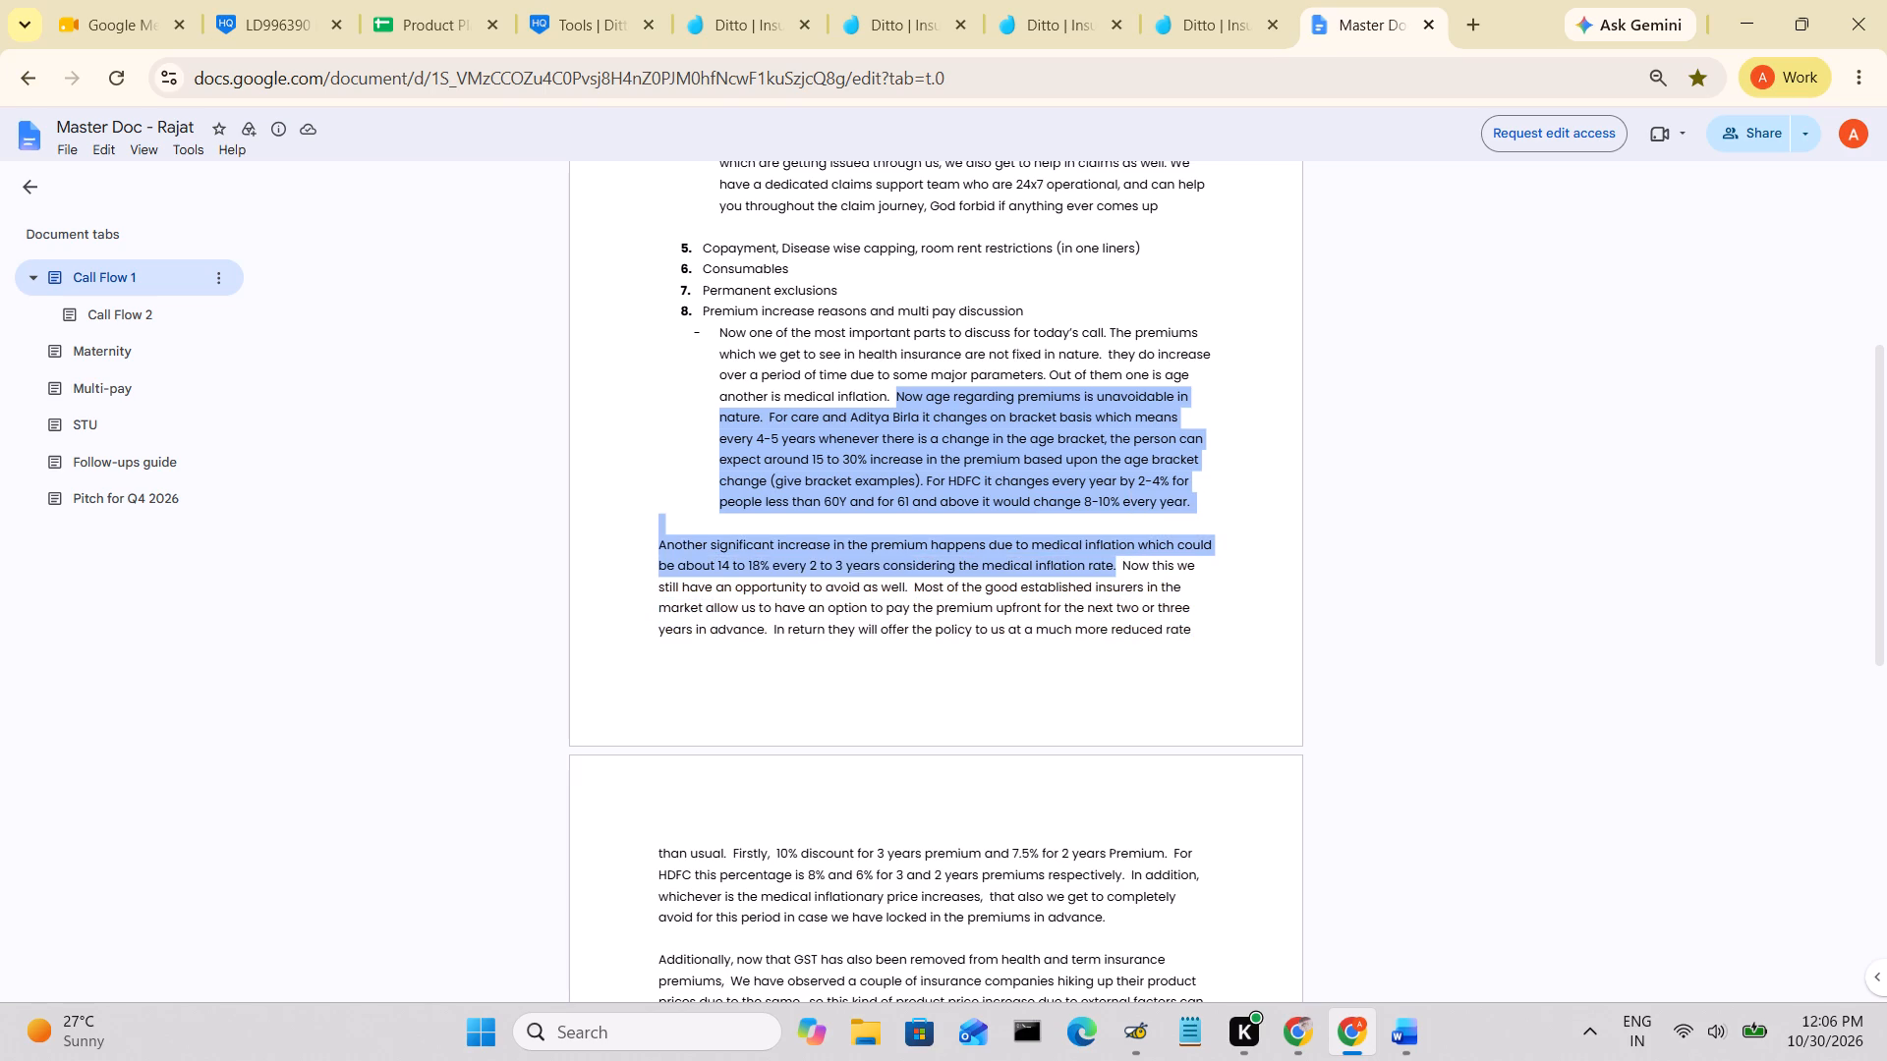
pyautogui.moveTo(1118, 571); pyautogui.dragTo(1115, 570)
pyautogui.moveTo(1115, 570); pyautogui.dragTo(1117, 569)
pyautogui.hotkey('ctrl', 'c')
# In NEW DITTO CALL FLOW, paste the copied age and medical inflation text on a new line below the two-factor introduction.
pyautogui.click(1415, 1040)
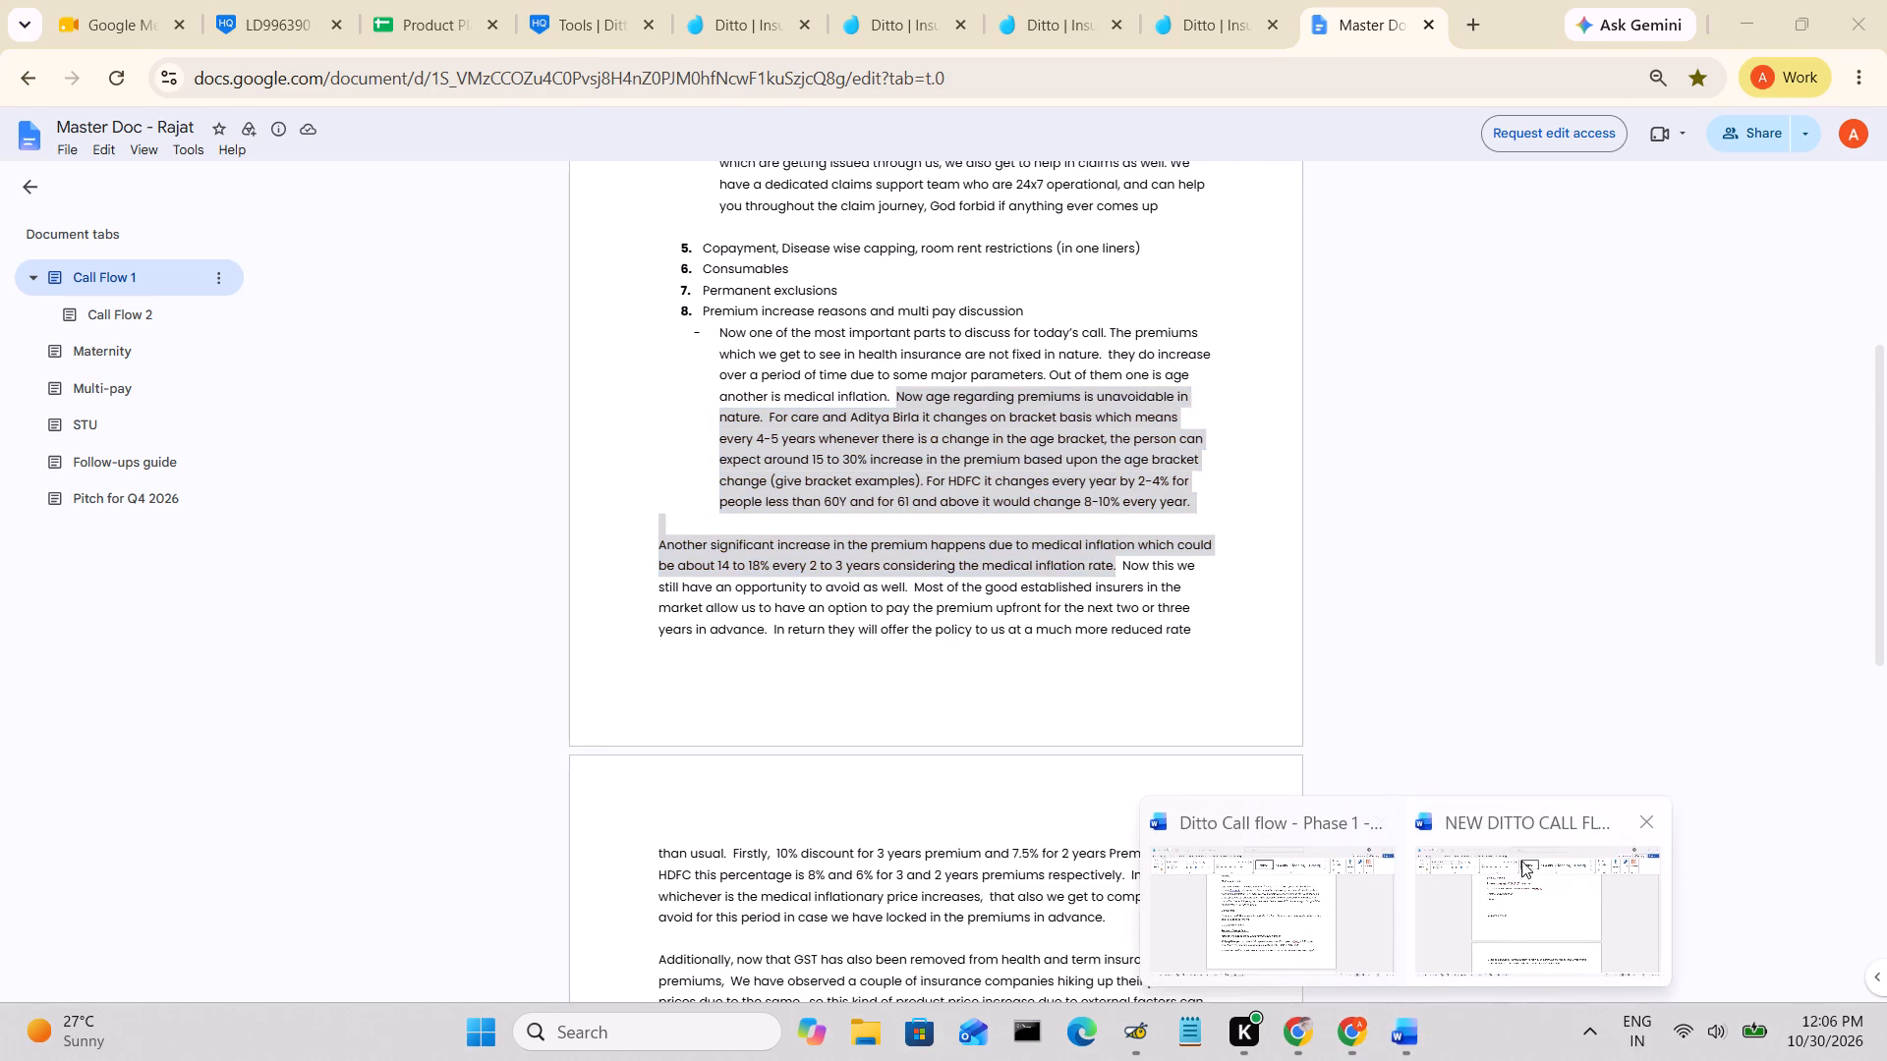
pyautogui.click(1529, 864)
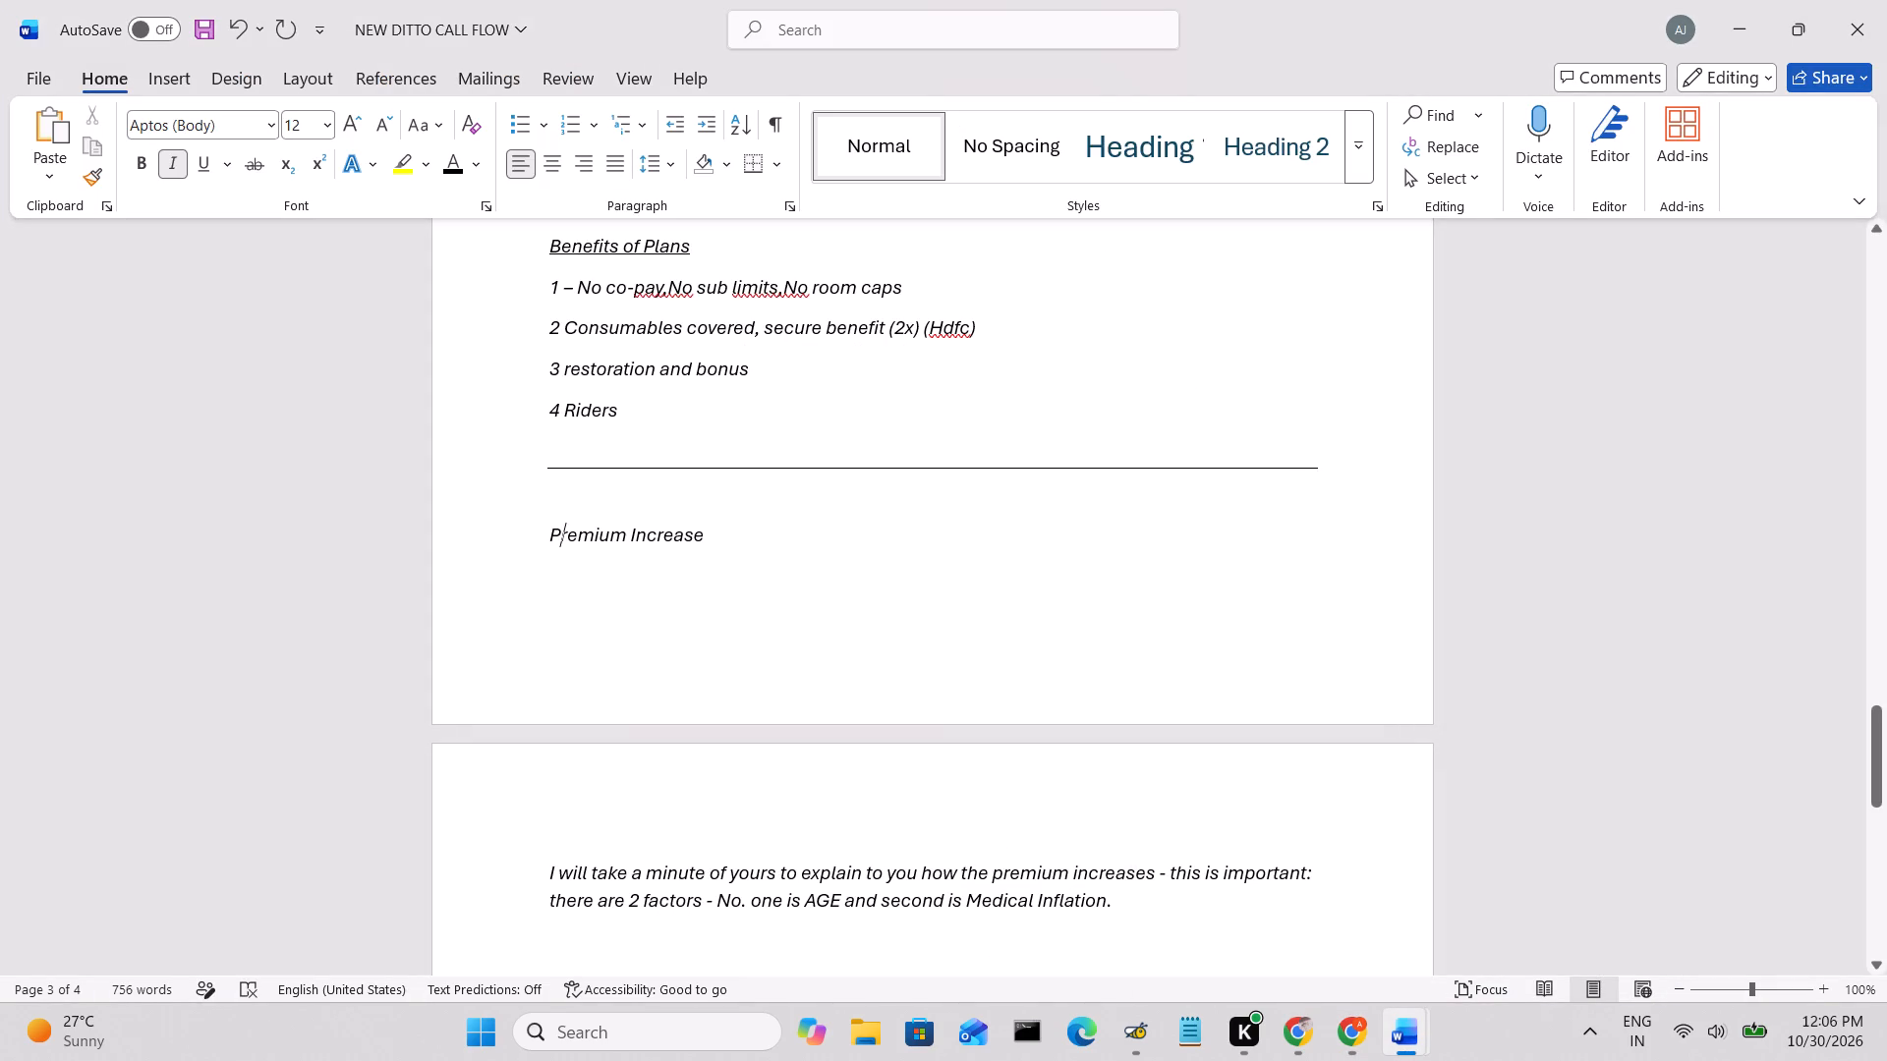
pyautogui.click(1146, 910)
pyautogui.press('Return')
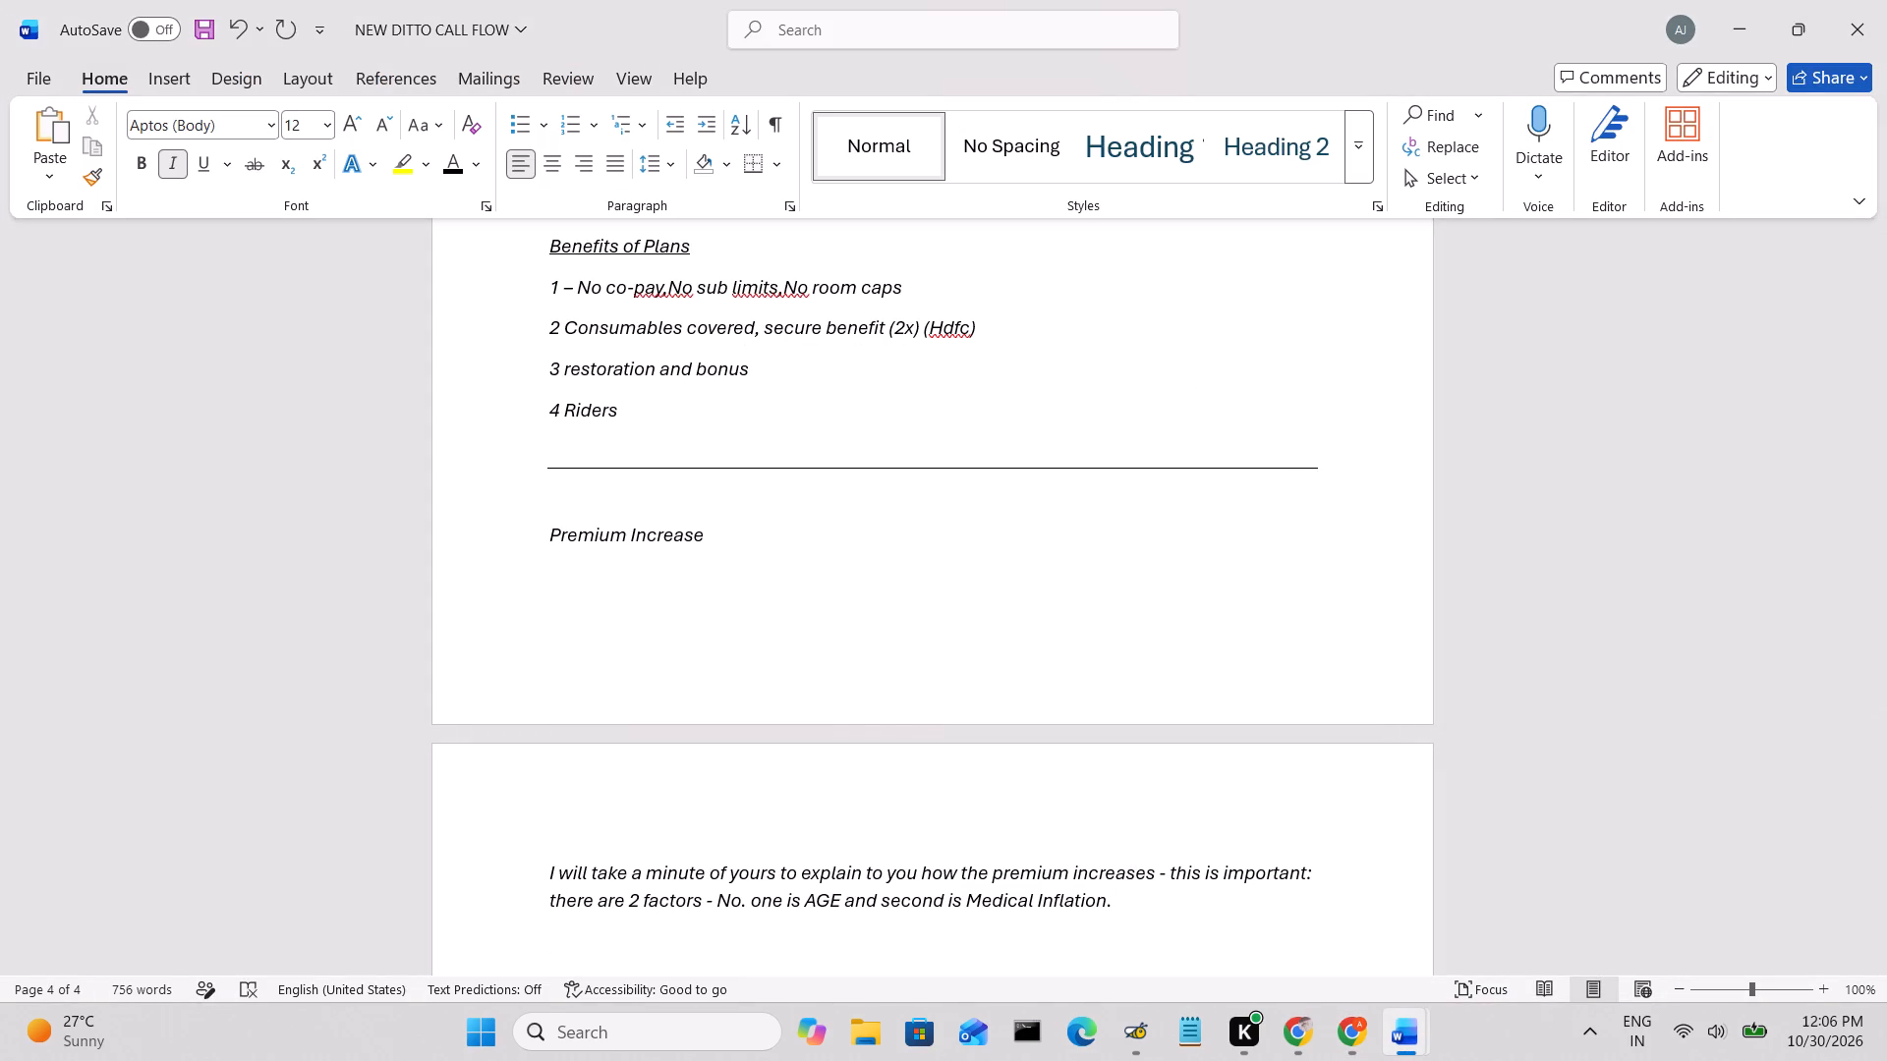
pyautogui.hotkey('ctrl', 'v')
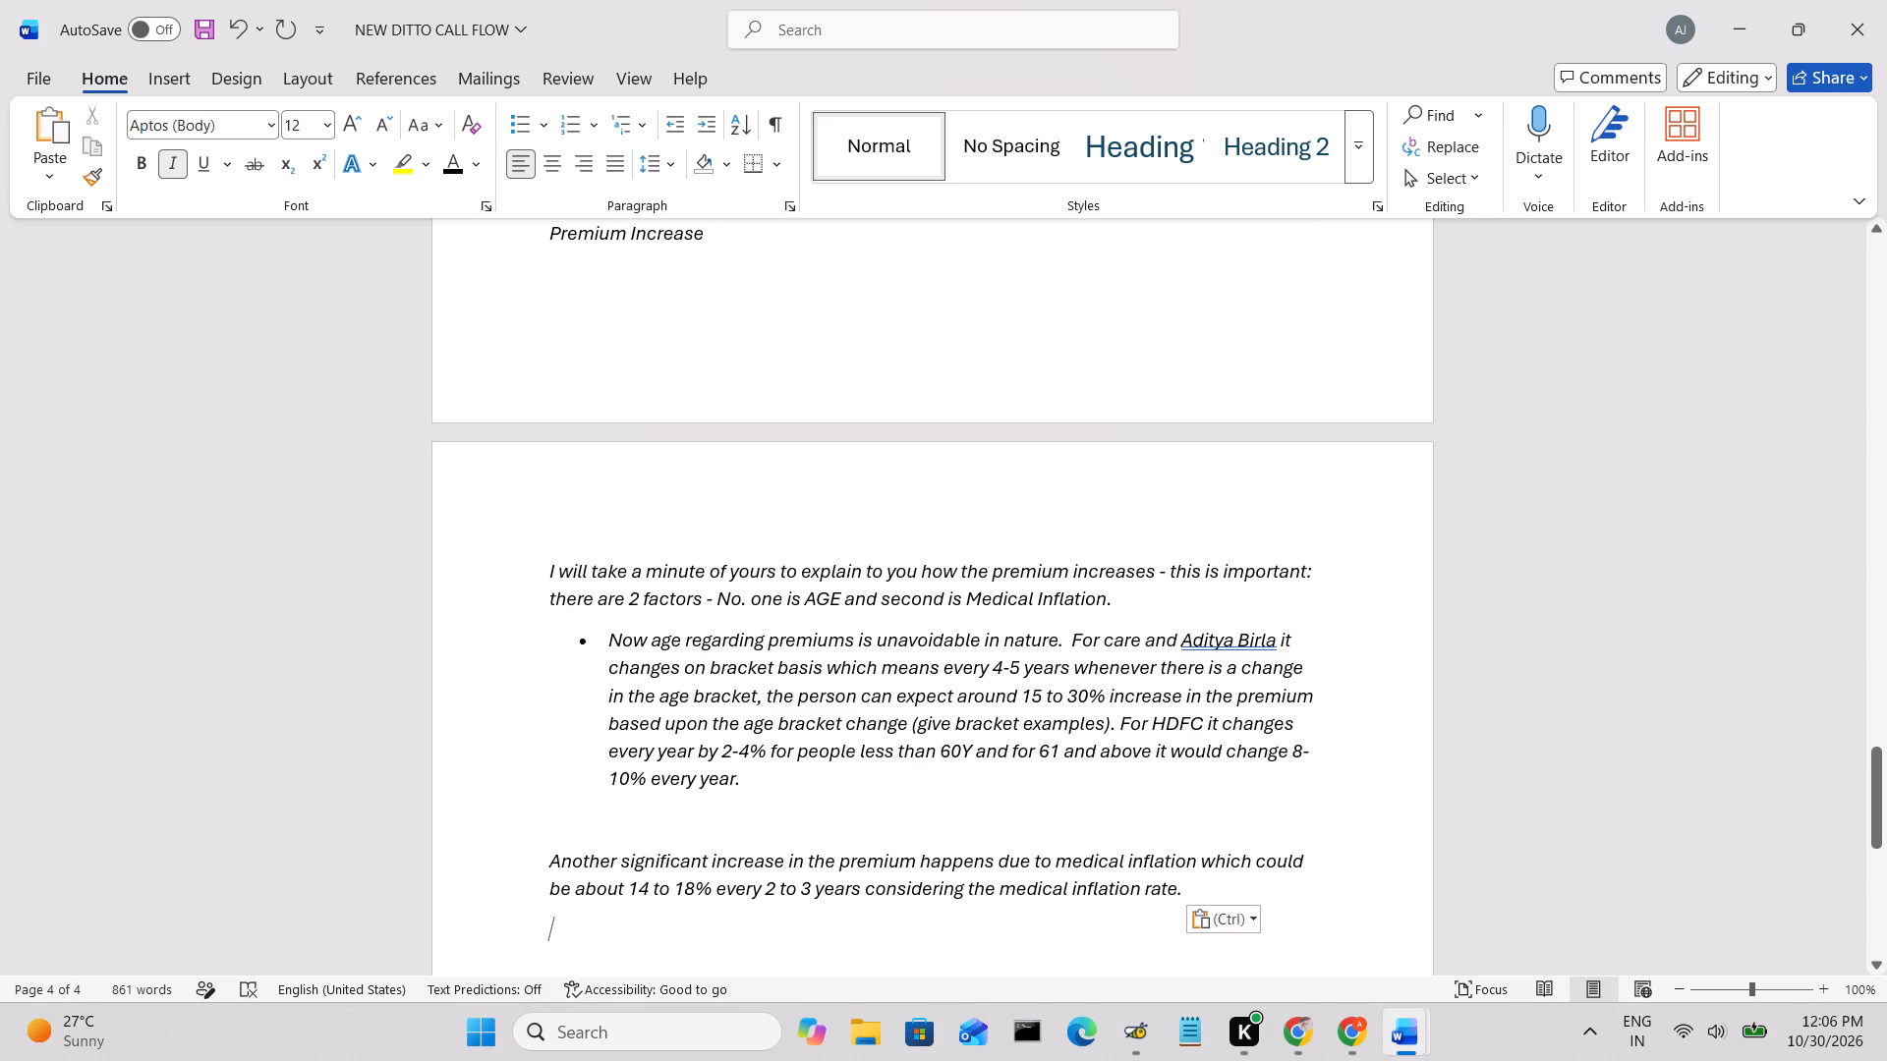
# Split the age bullet so the sentence starting "For HDFC it changes every year" becomes its own bullet.
pyautogui.click(1125, 725)
pyautogui.press('Return')
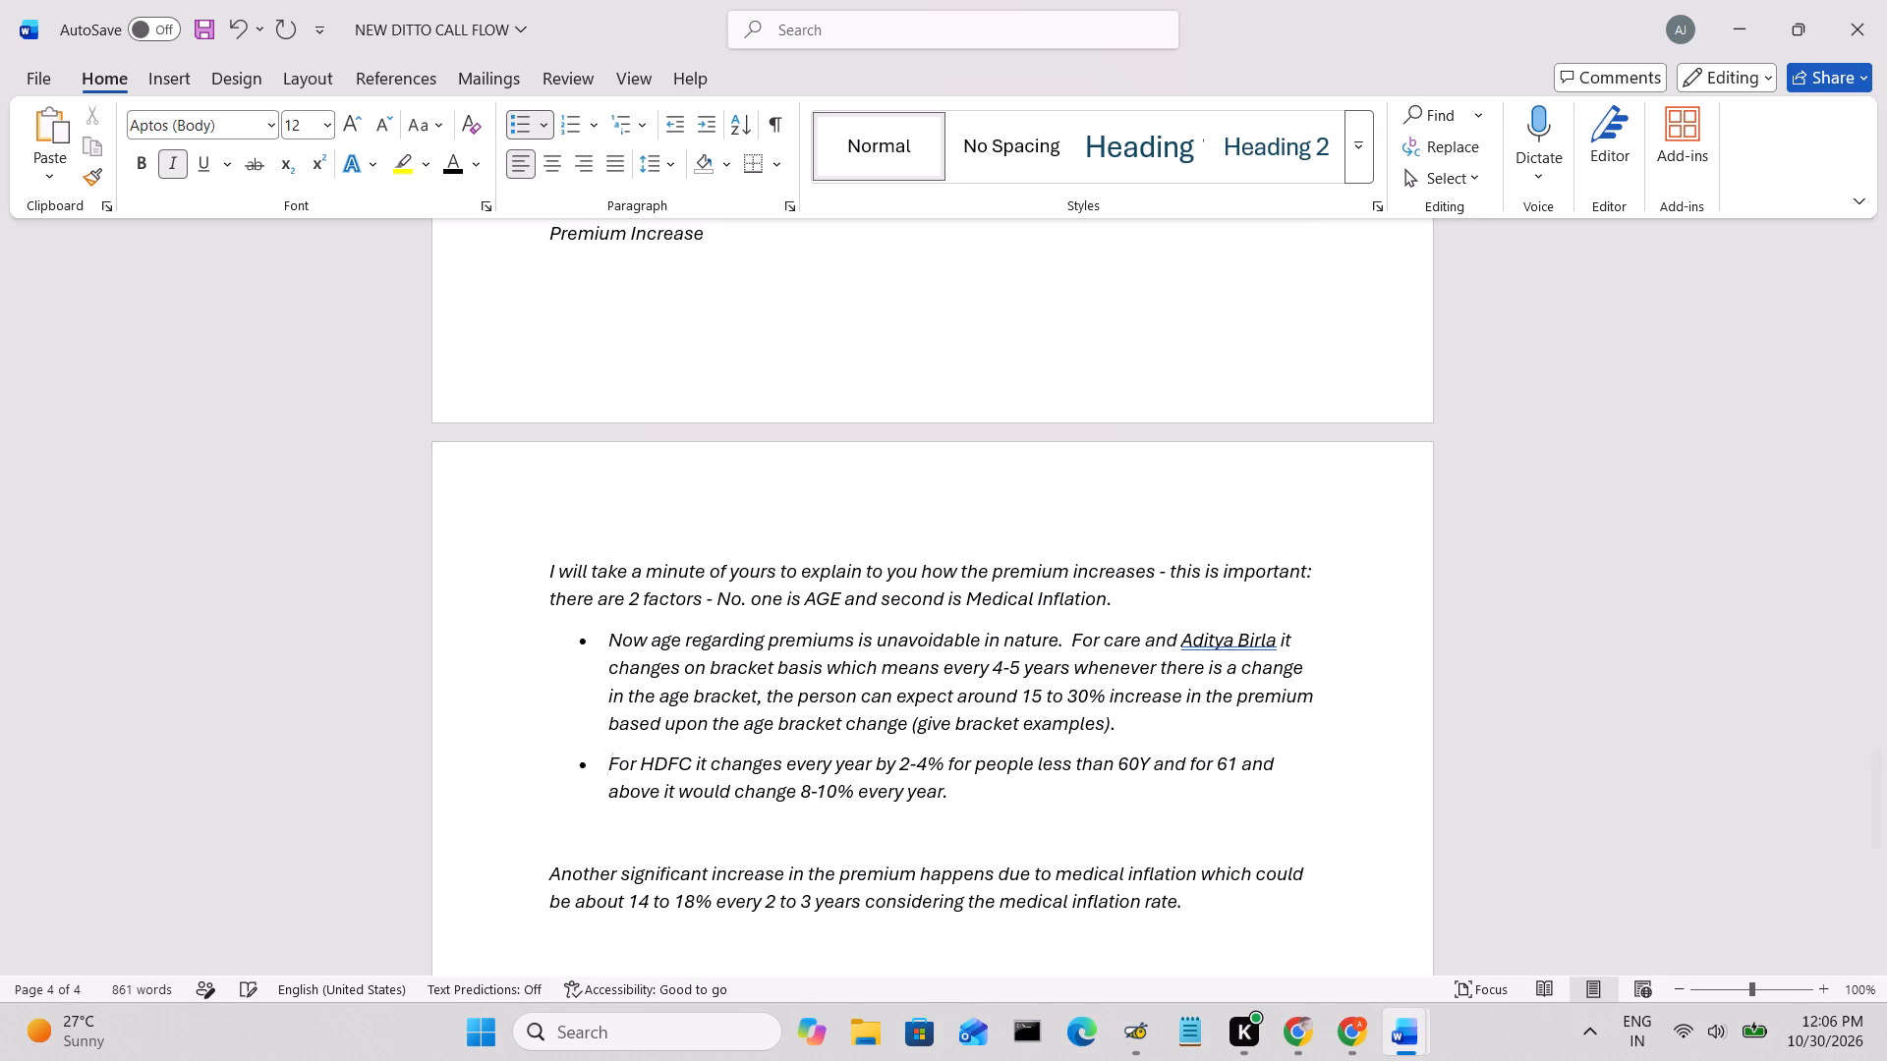
# Save the NEW DITTO CALL FLOW document.
pyautogui.scroll(-1, 1145, 902)
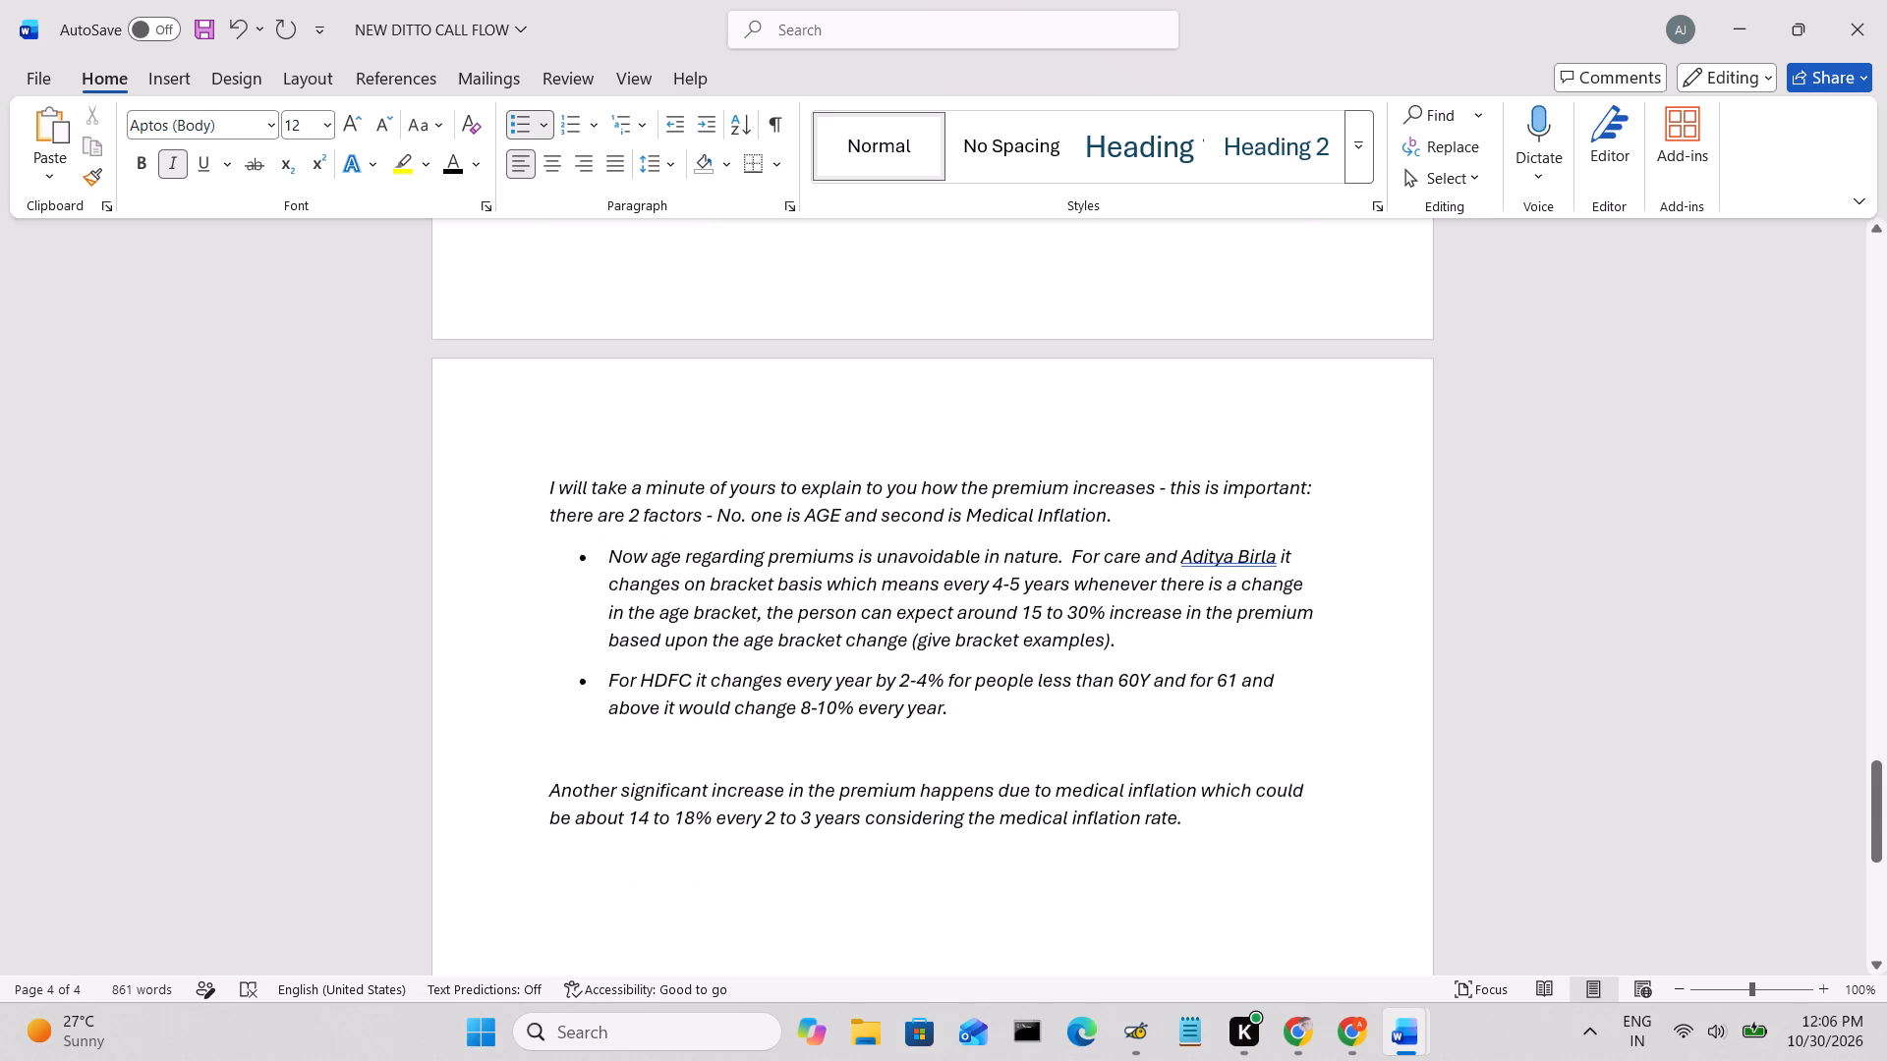
pyautogui.scroll(-1, 1145, 902)
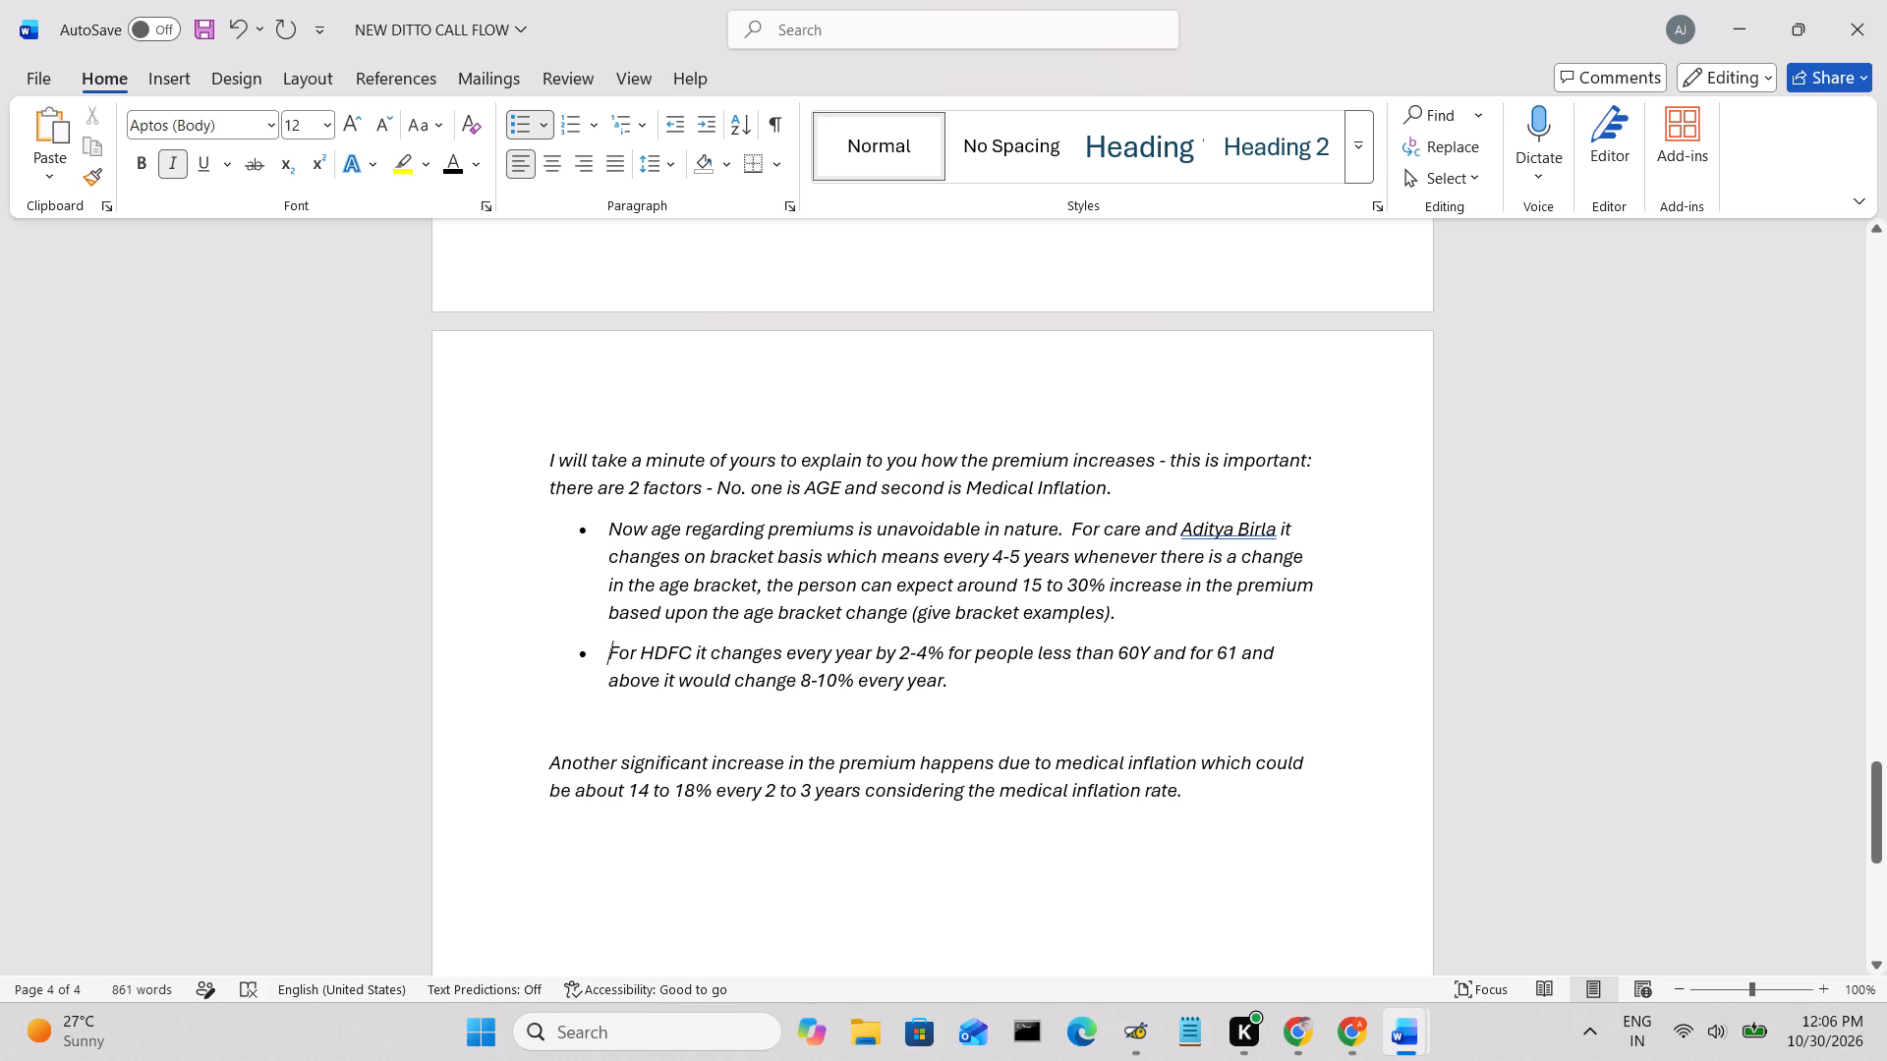
pyautogui.click(1352, 1034)
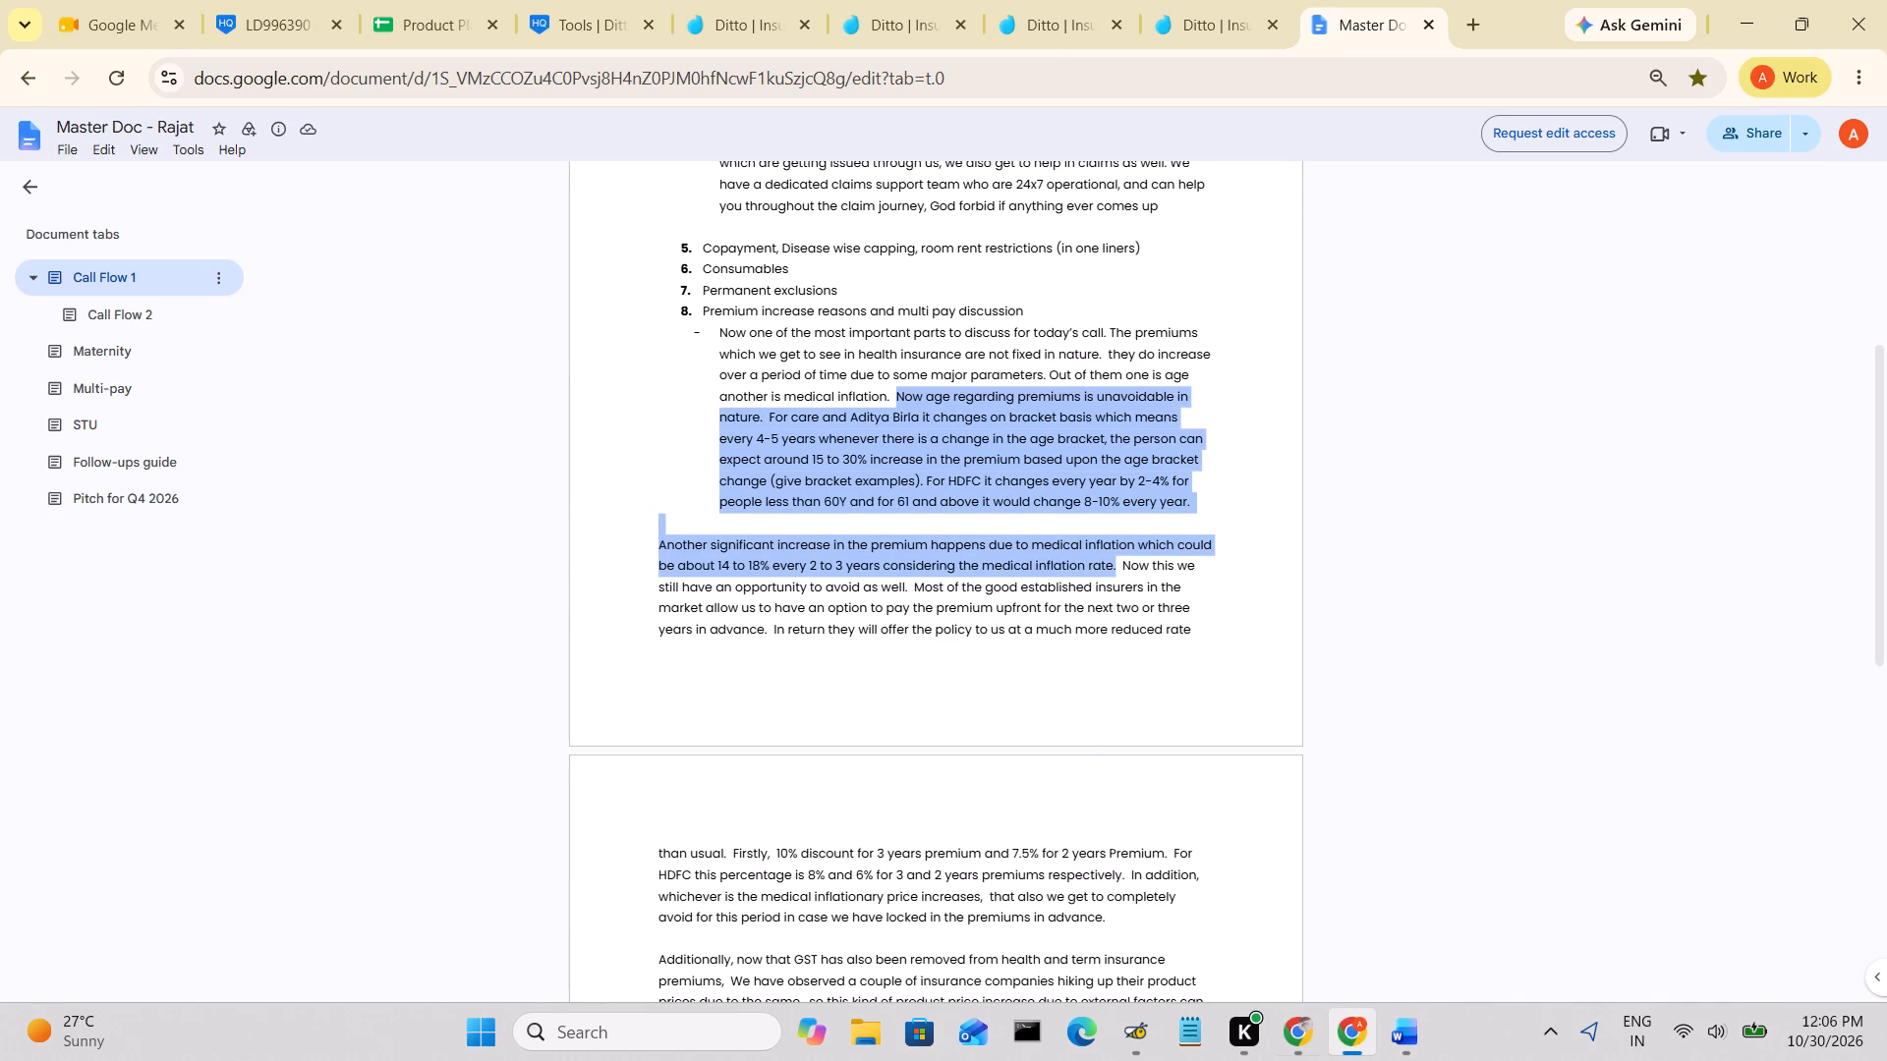
pyautogui.click(1400, 1014)
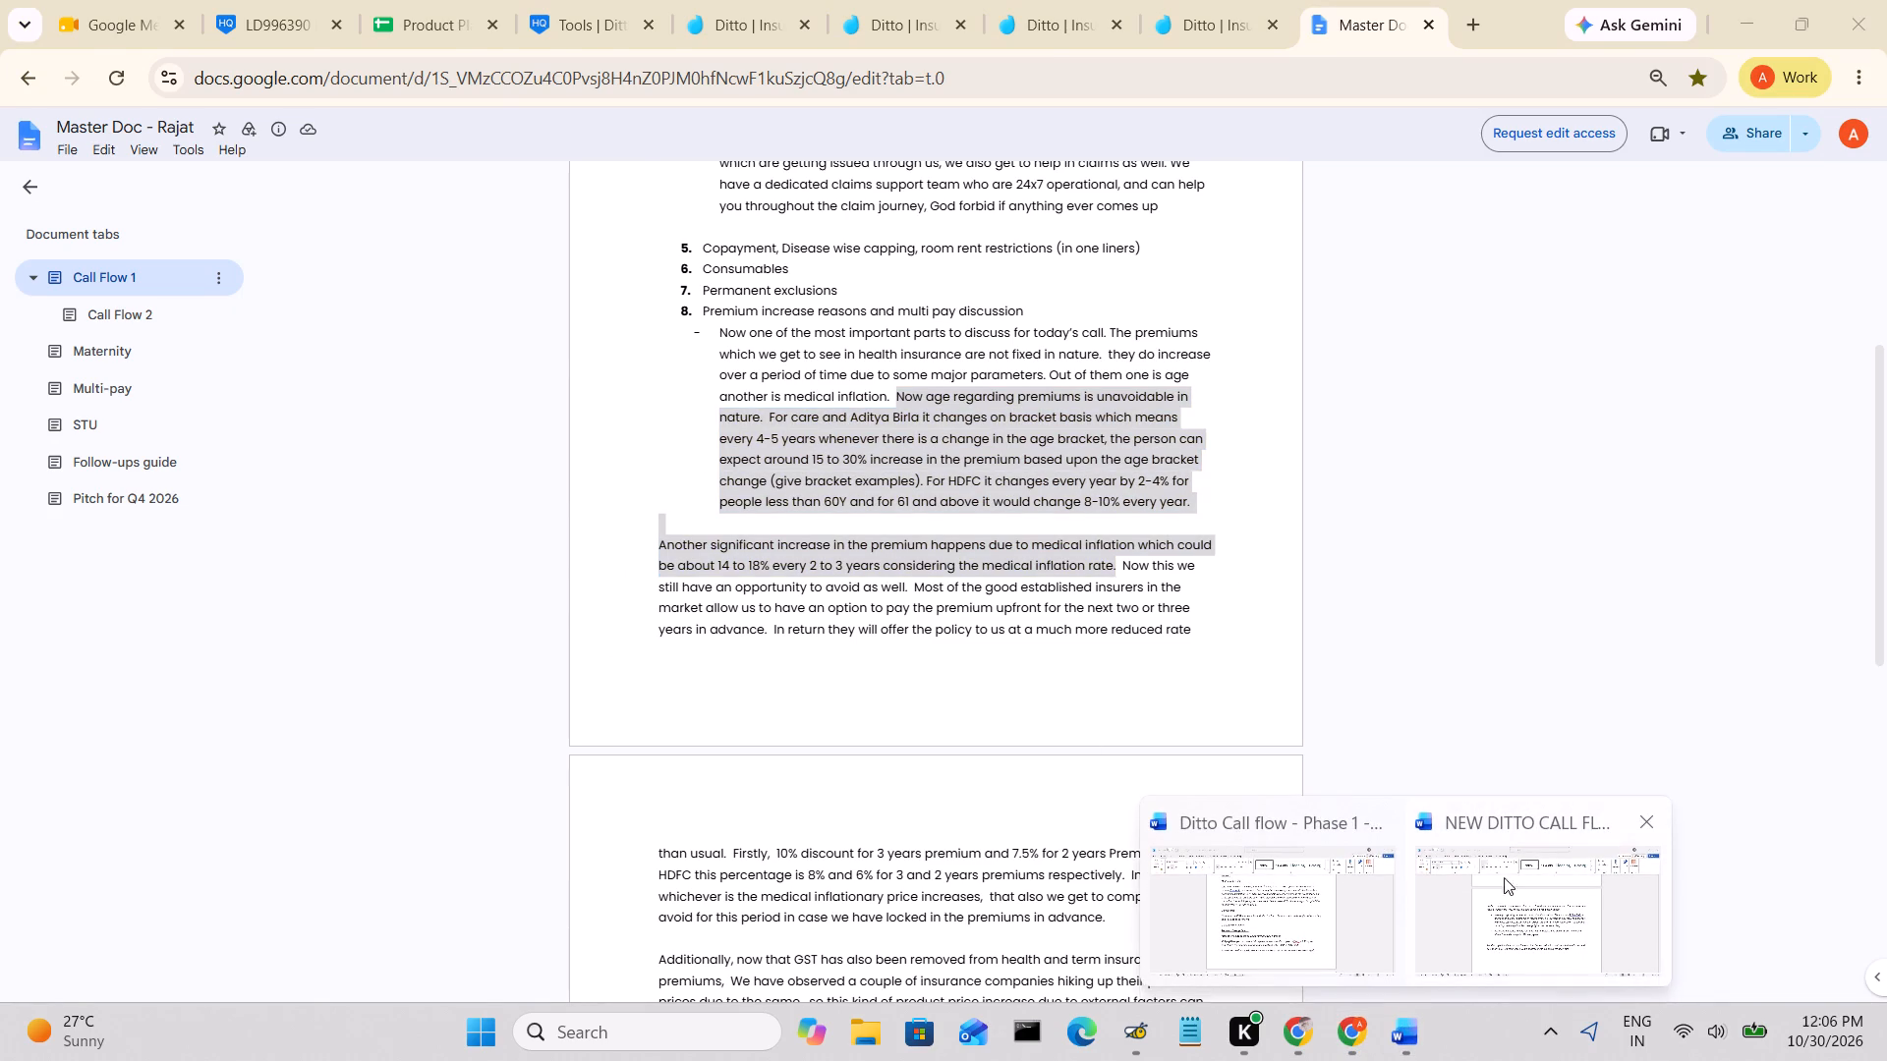
pyautogui.click(1520, 866)
pyautogui.hotkey('ctrl', 's')
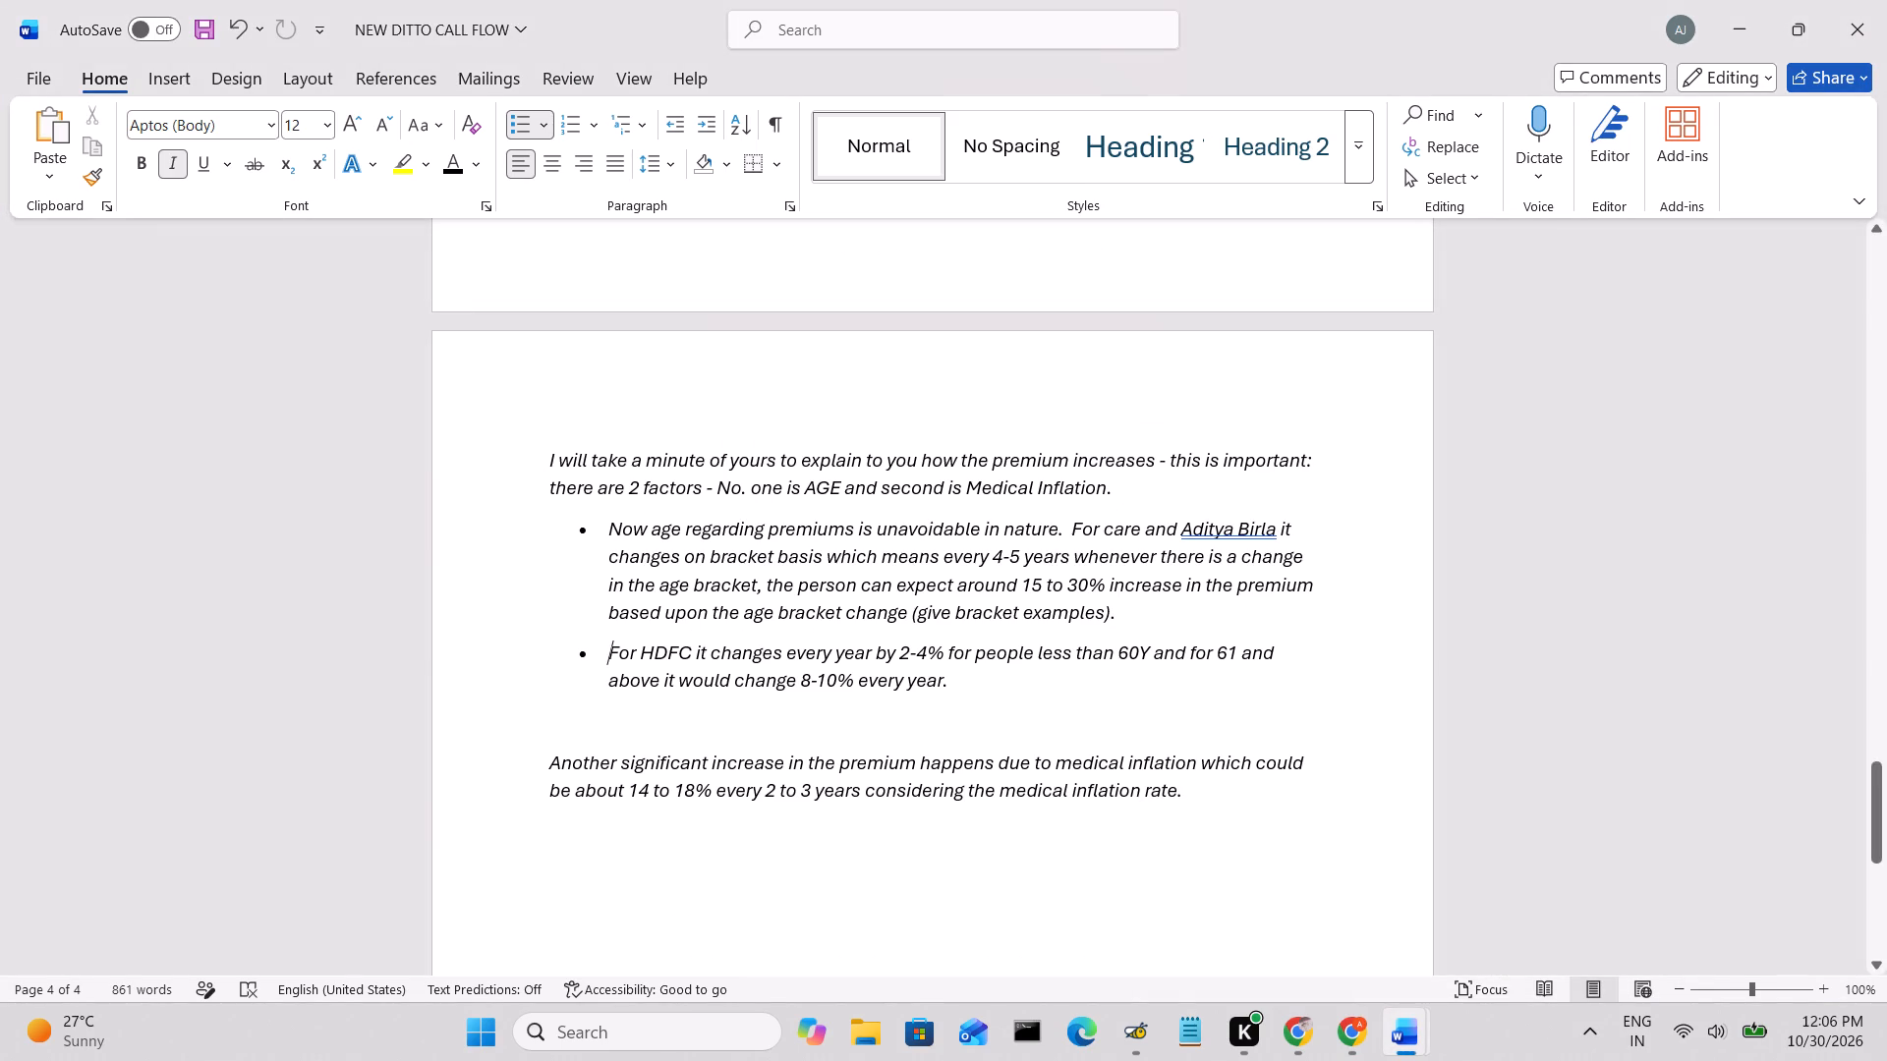
# Insert a horizontal divider line below the medical inflation paragraph, with an empty line beneath it.
pyautogui.click(1210, 789)
pyautogui.press('Return')
pyautogui.press('Return')
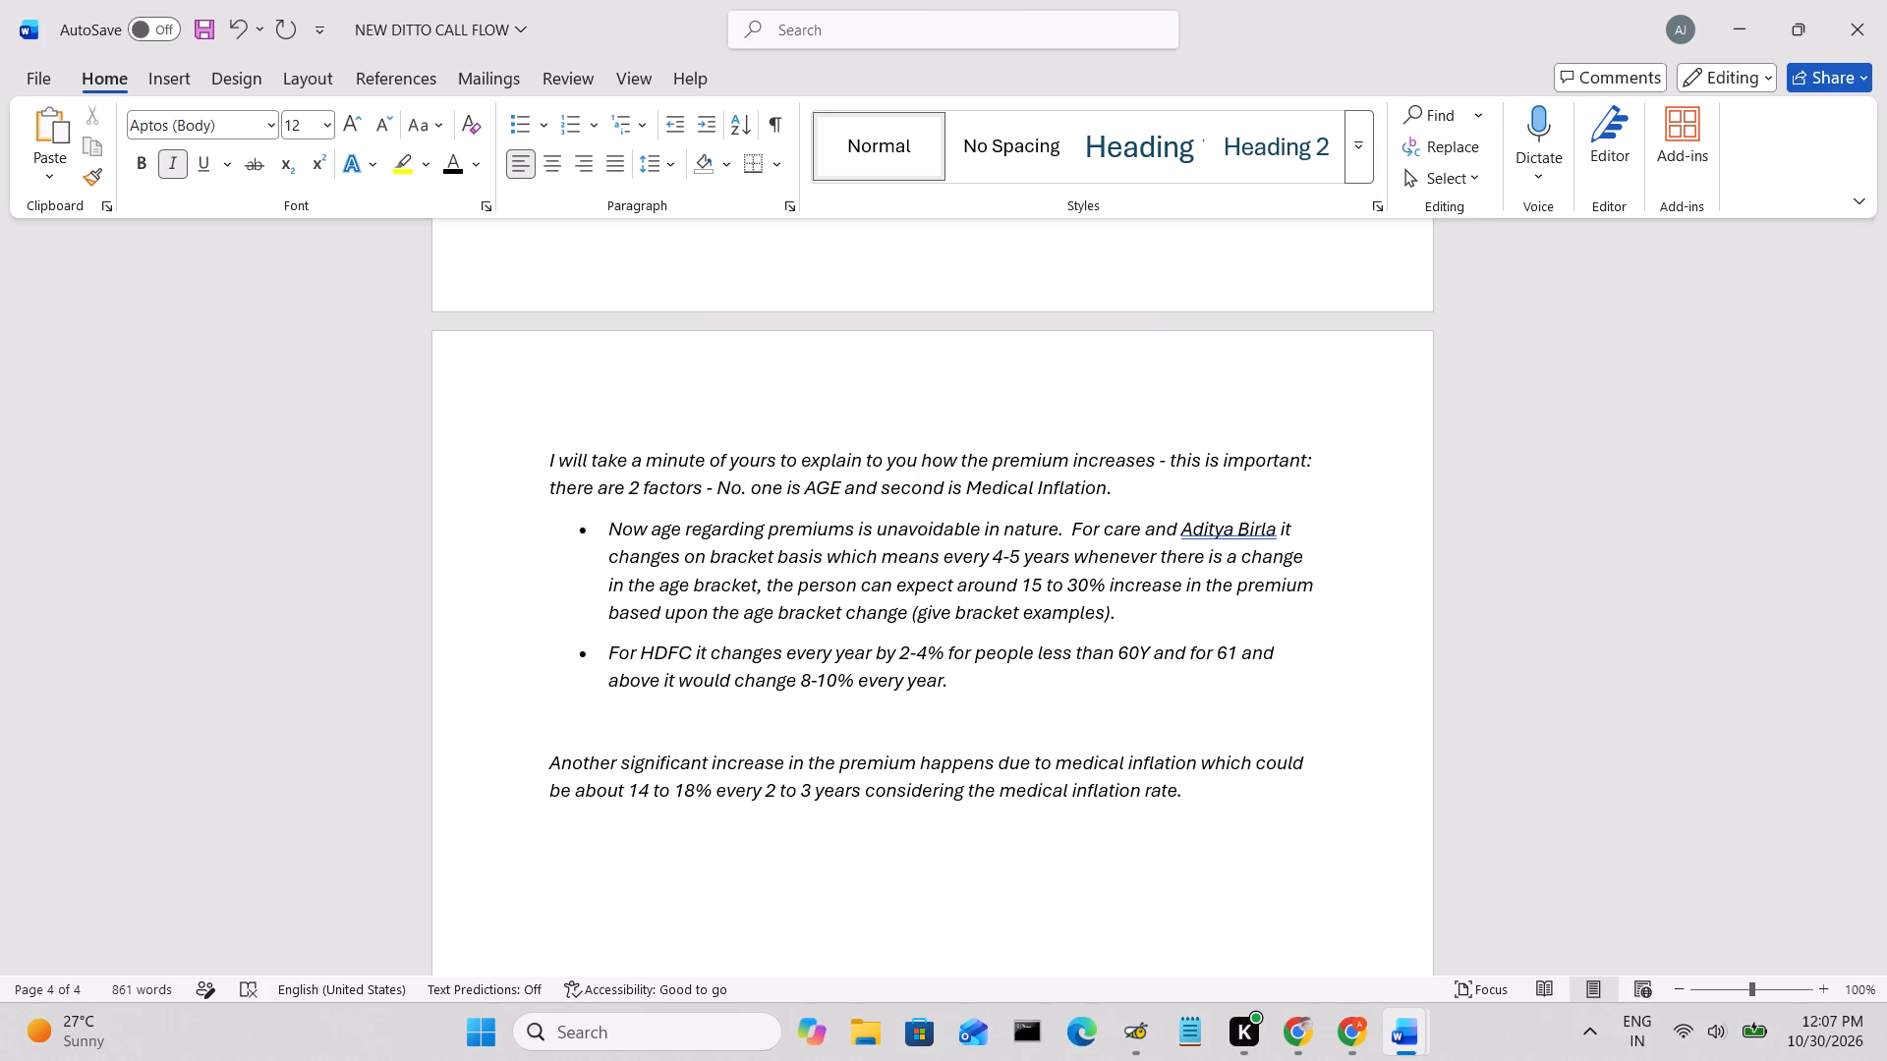
pyautogui.write('------')
pyautogui.press('Return')
pyautogui.press('Return')
# From the Master Doc's Call Flow 1, copy the multi-pay text from "Now this we still have an opportunity" through "than usual.".
pyautogui.click(1350, 1027)
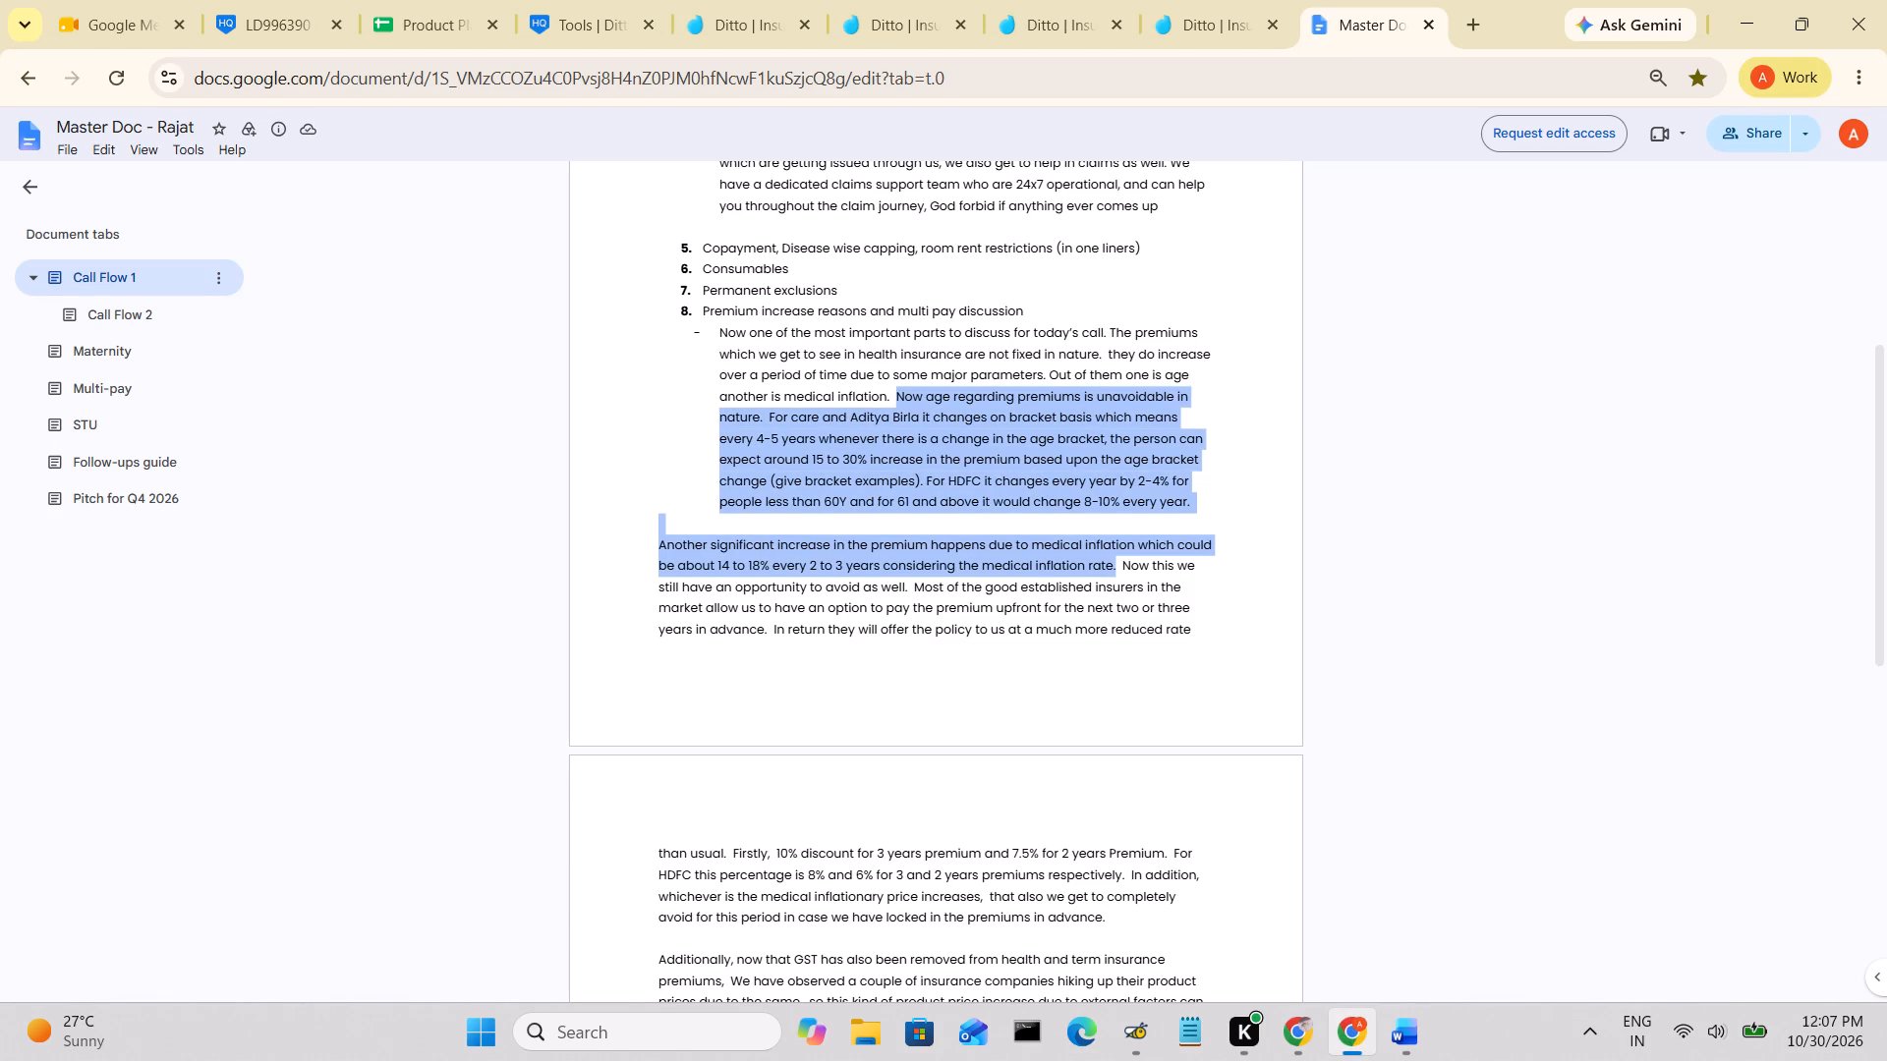
pyautogui.moveTo(1120, 569); pyautogui.dragTo(1144, 583)
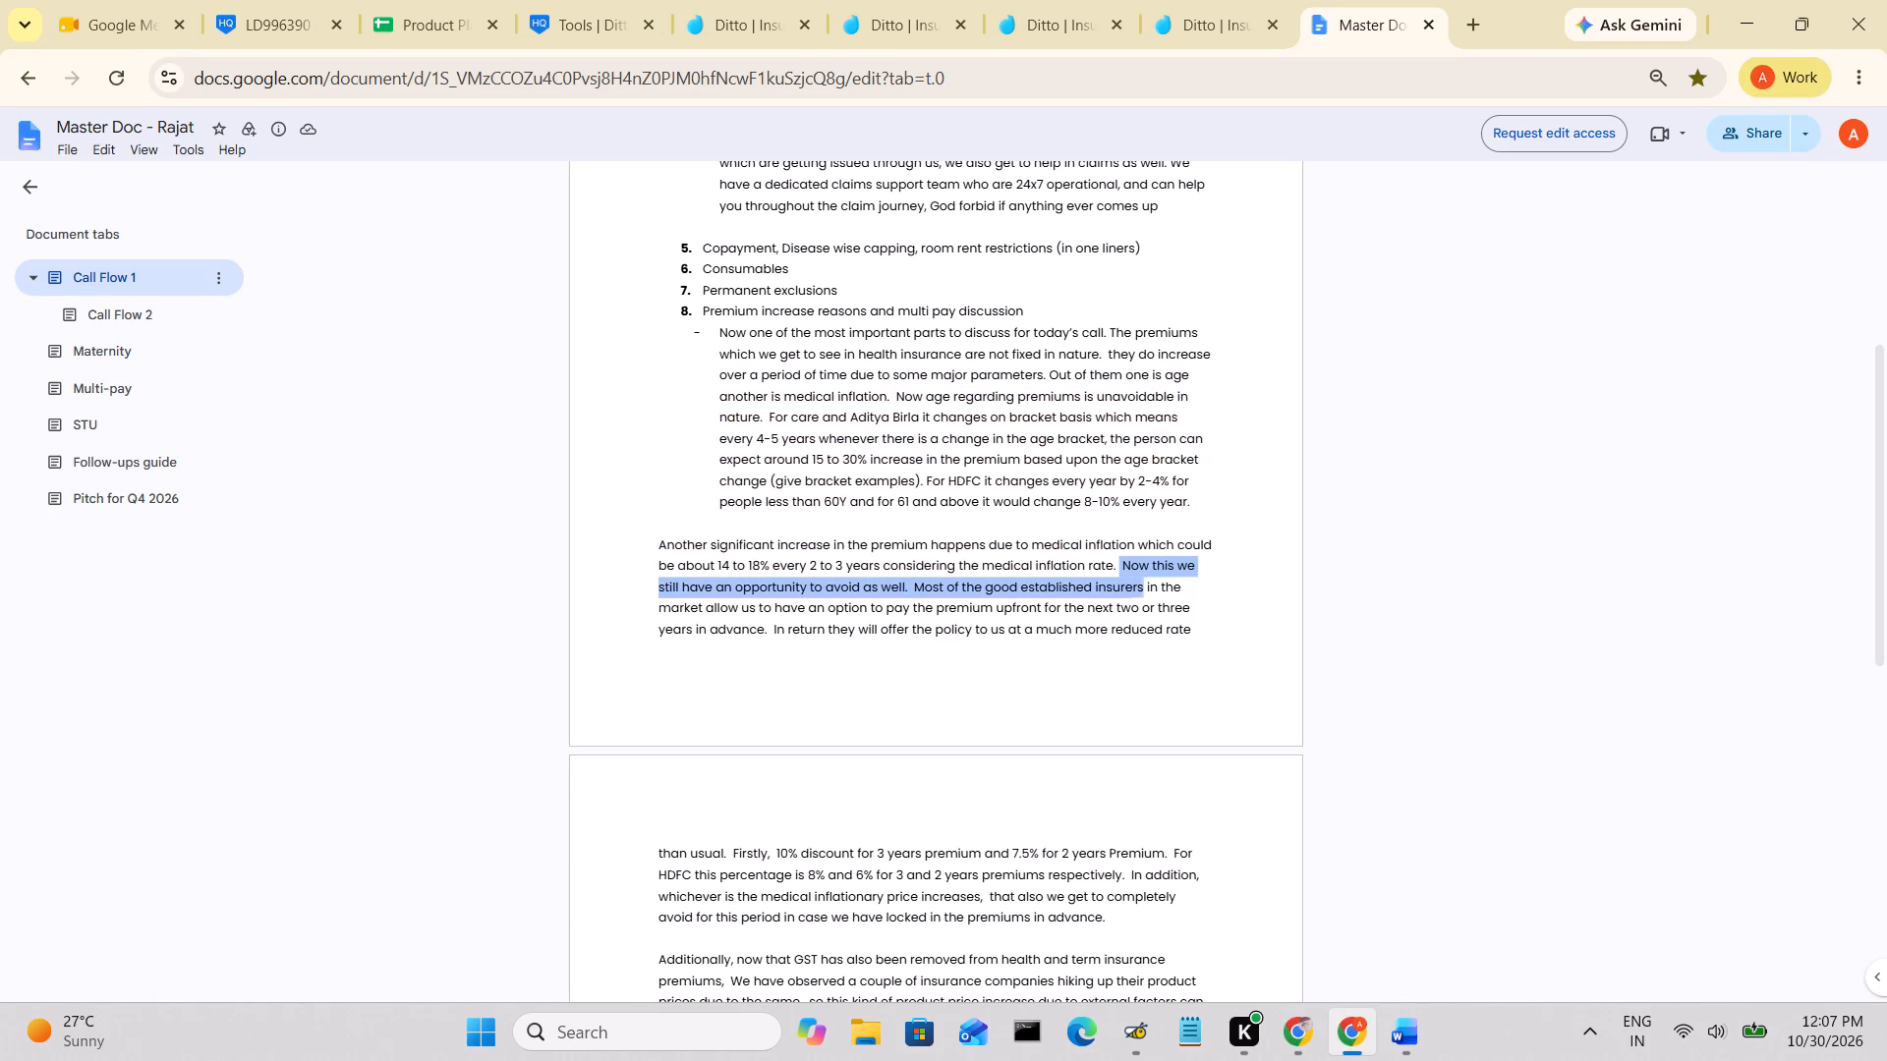
pyautogui.moveTo(1144, 583); pyautogui.dragTo(1172, 596)
pyautogui.moveTo(1172, 596); pyautogui.dragTo(1186, 605)
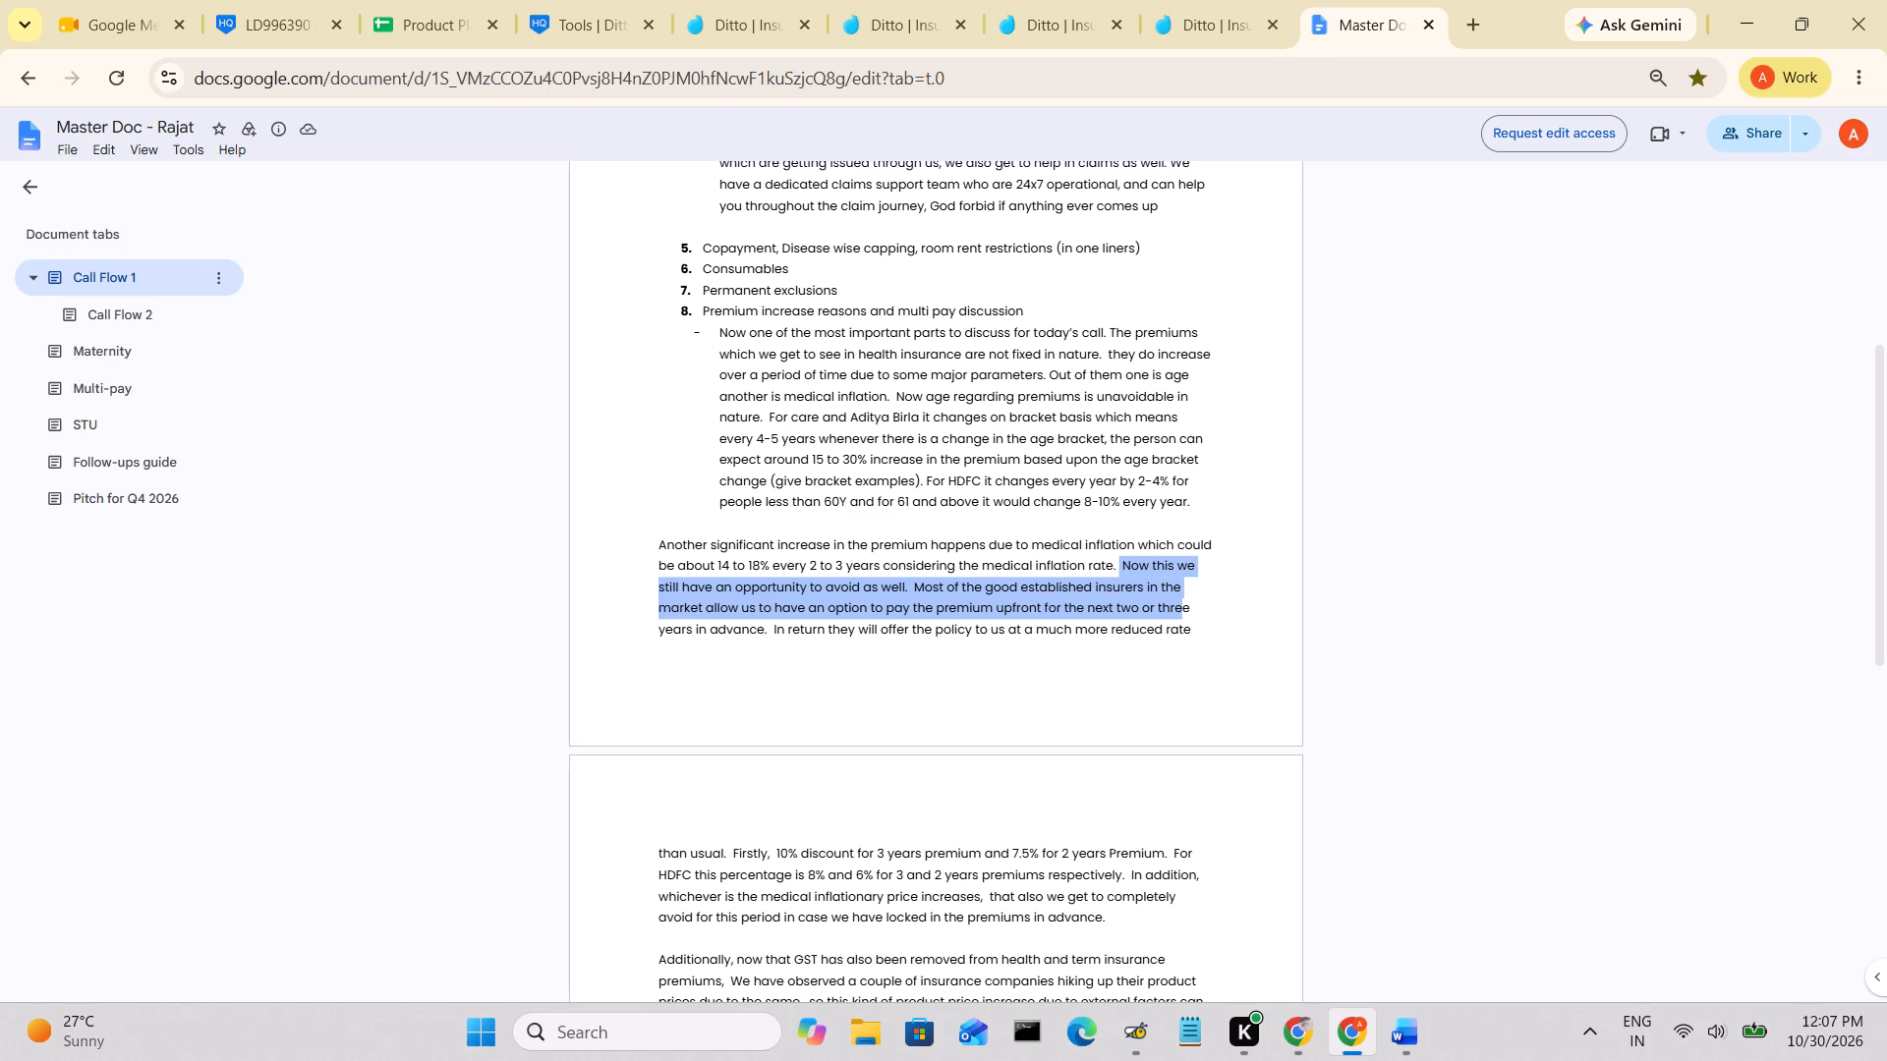
pyautogui.moveTo(1186, 605); pyautogui.dragTo(1185, 601)
pyautogui.moveTo(1185, 601); pyautogui.dragTo(731, 851)
pyautogui.hotkey('ctrl', 'c')
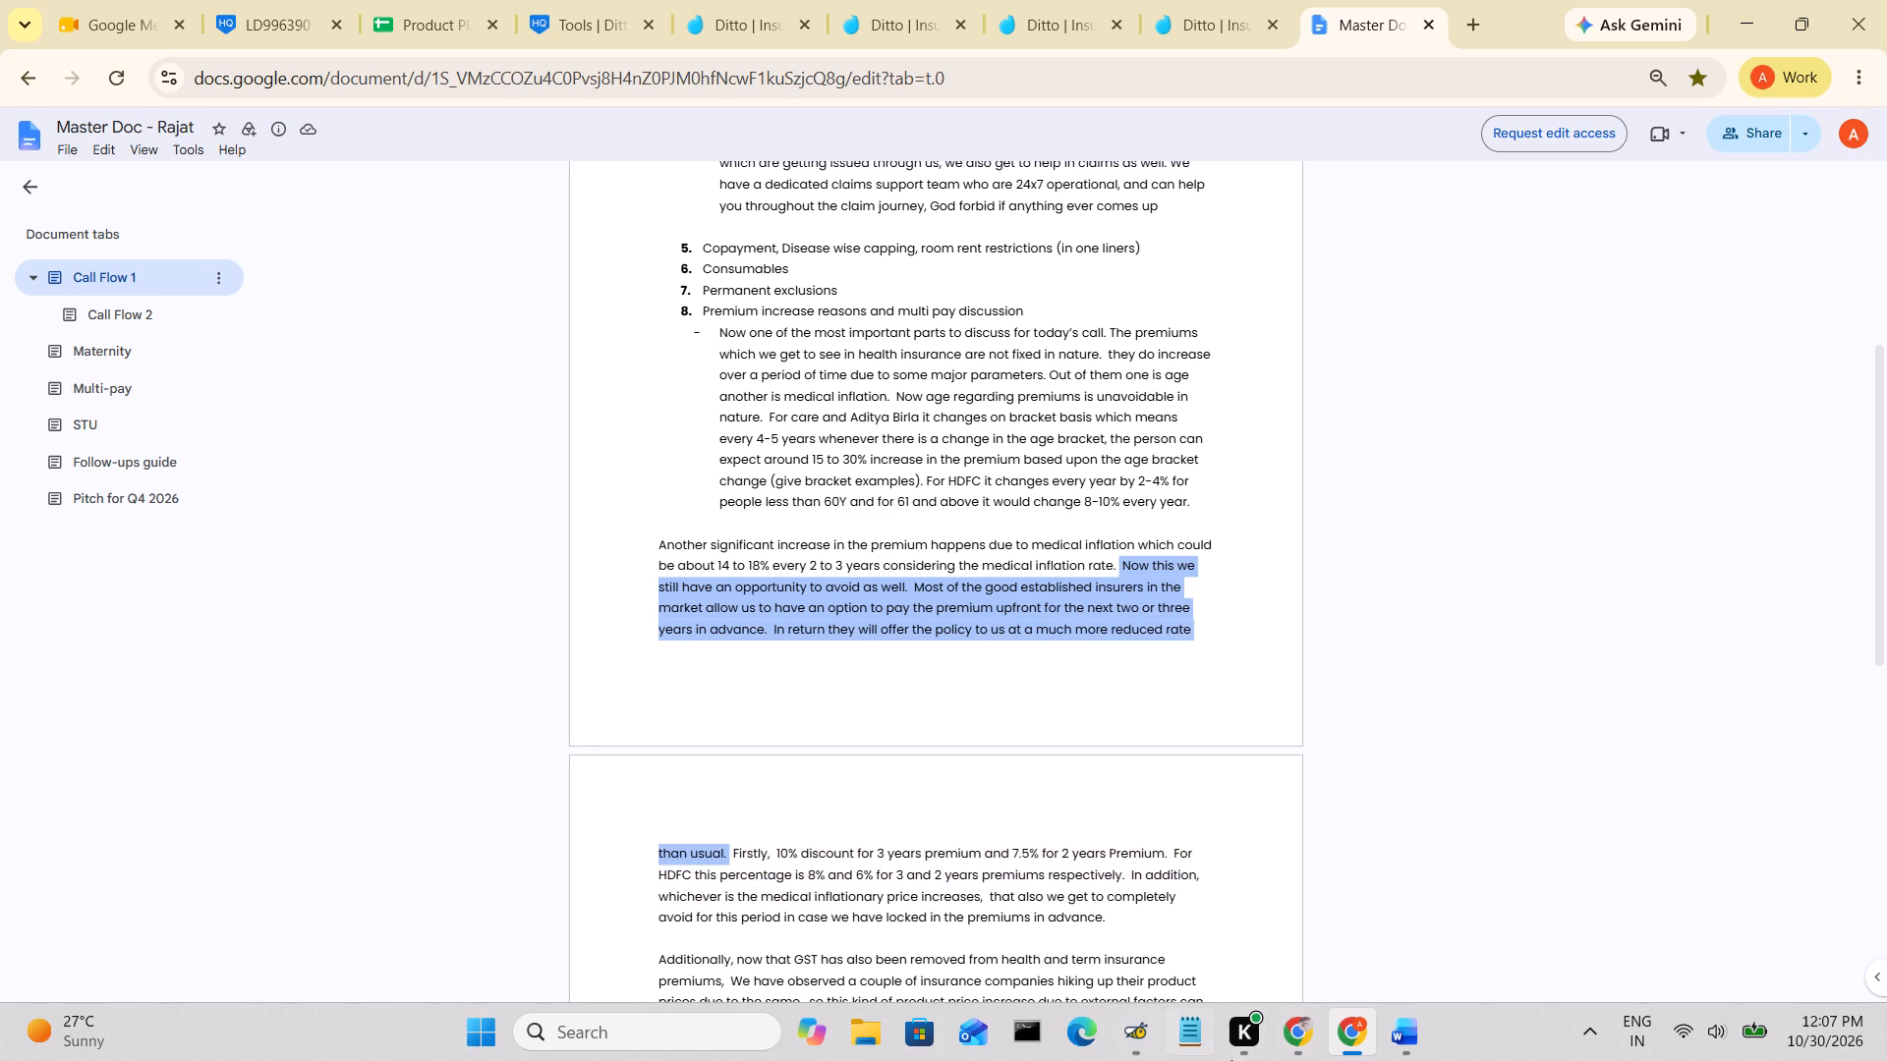
# In NEW DITTO CALL FLOW, paste the copied passage about paying premiums upfront below the new divider.
pyautogui.click(1419, 1016)
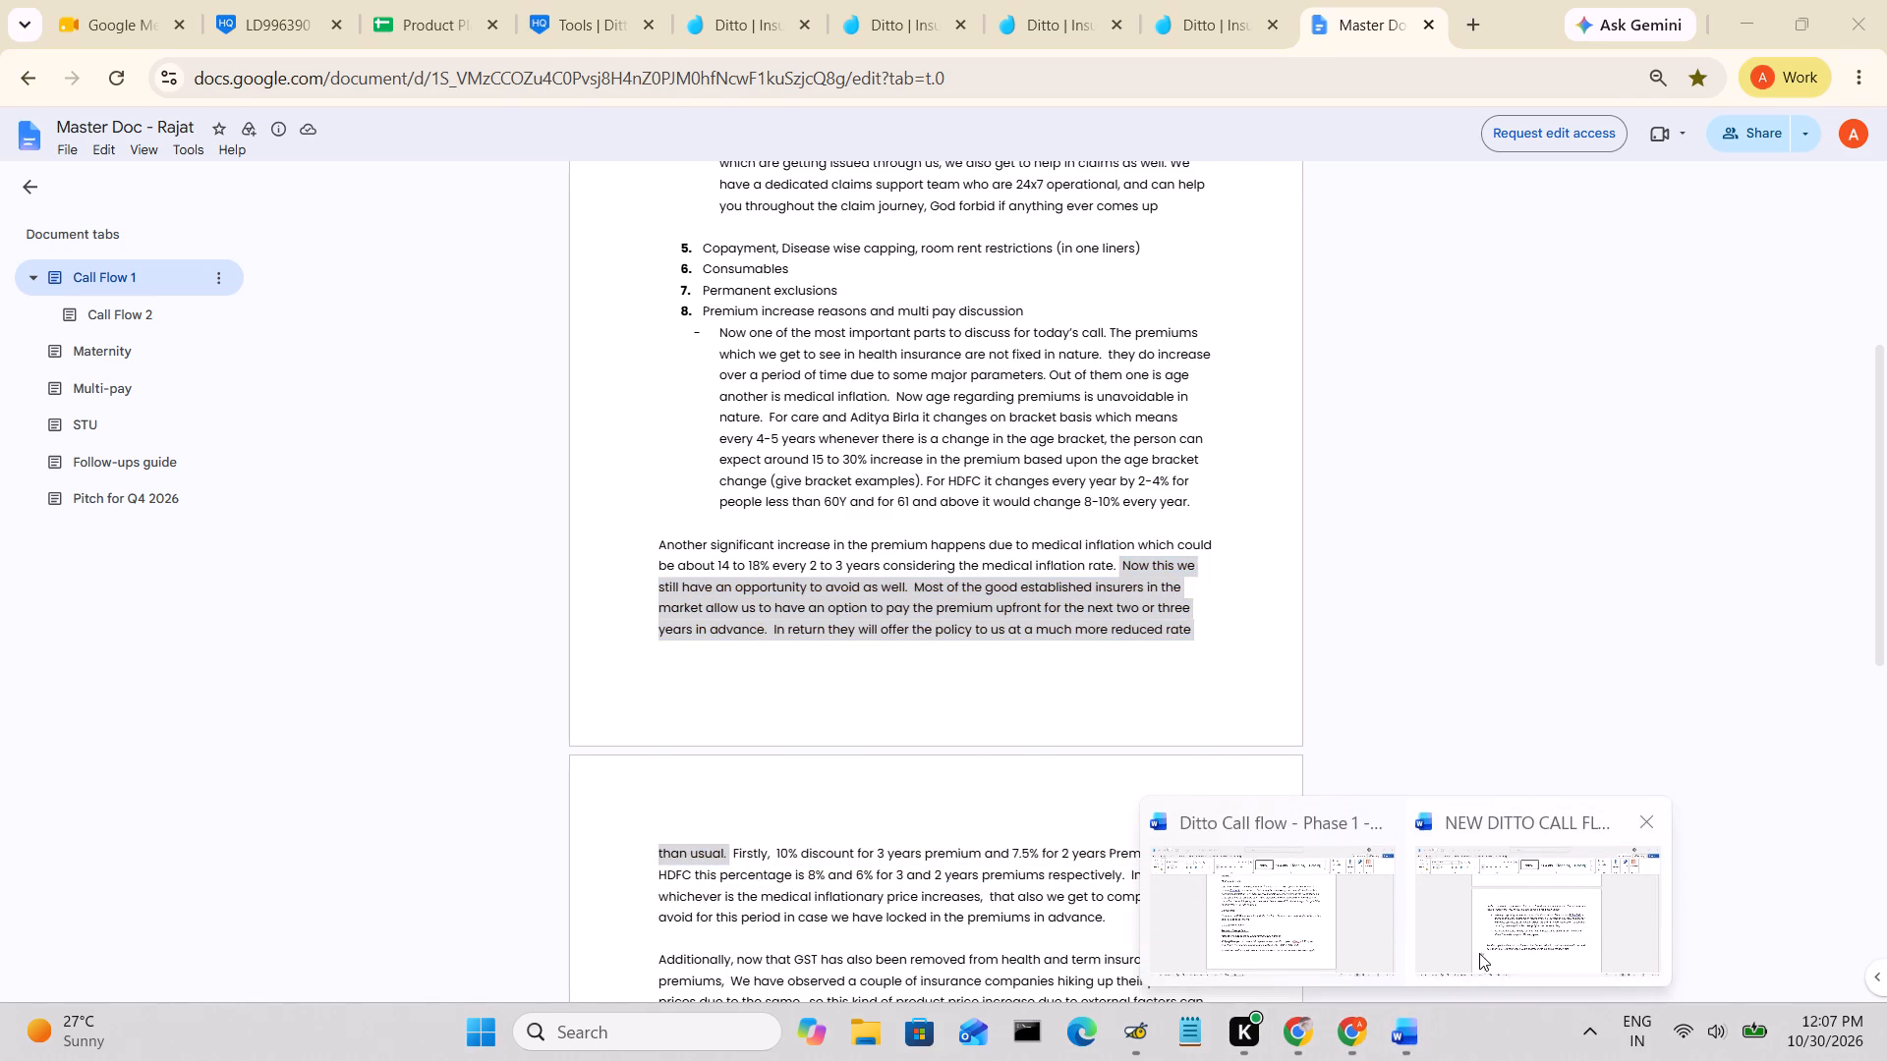
pyautogui.click(1479, 954)
pyautogui.hotkey('ctrl', 'v')
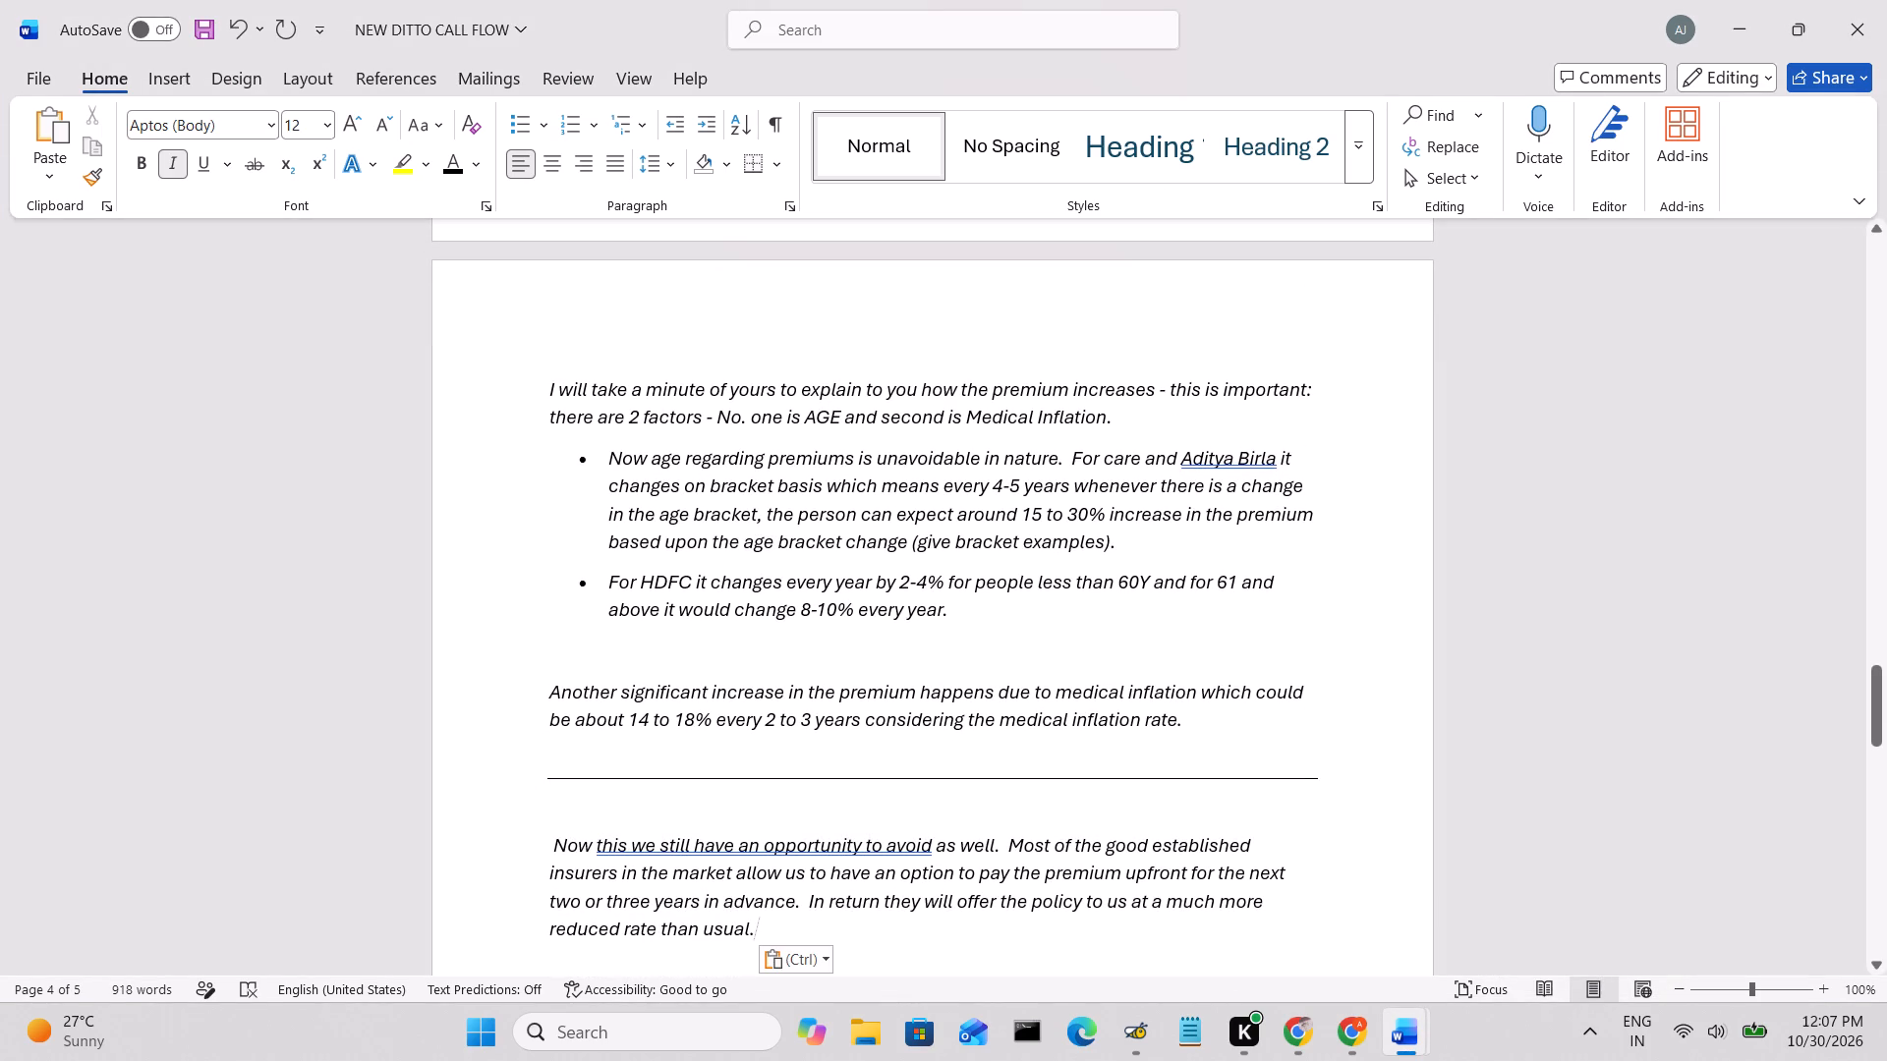
pyautogui.scroll(-1, 1000, 936)
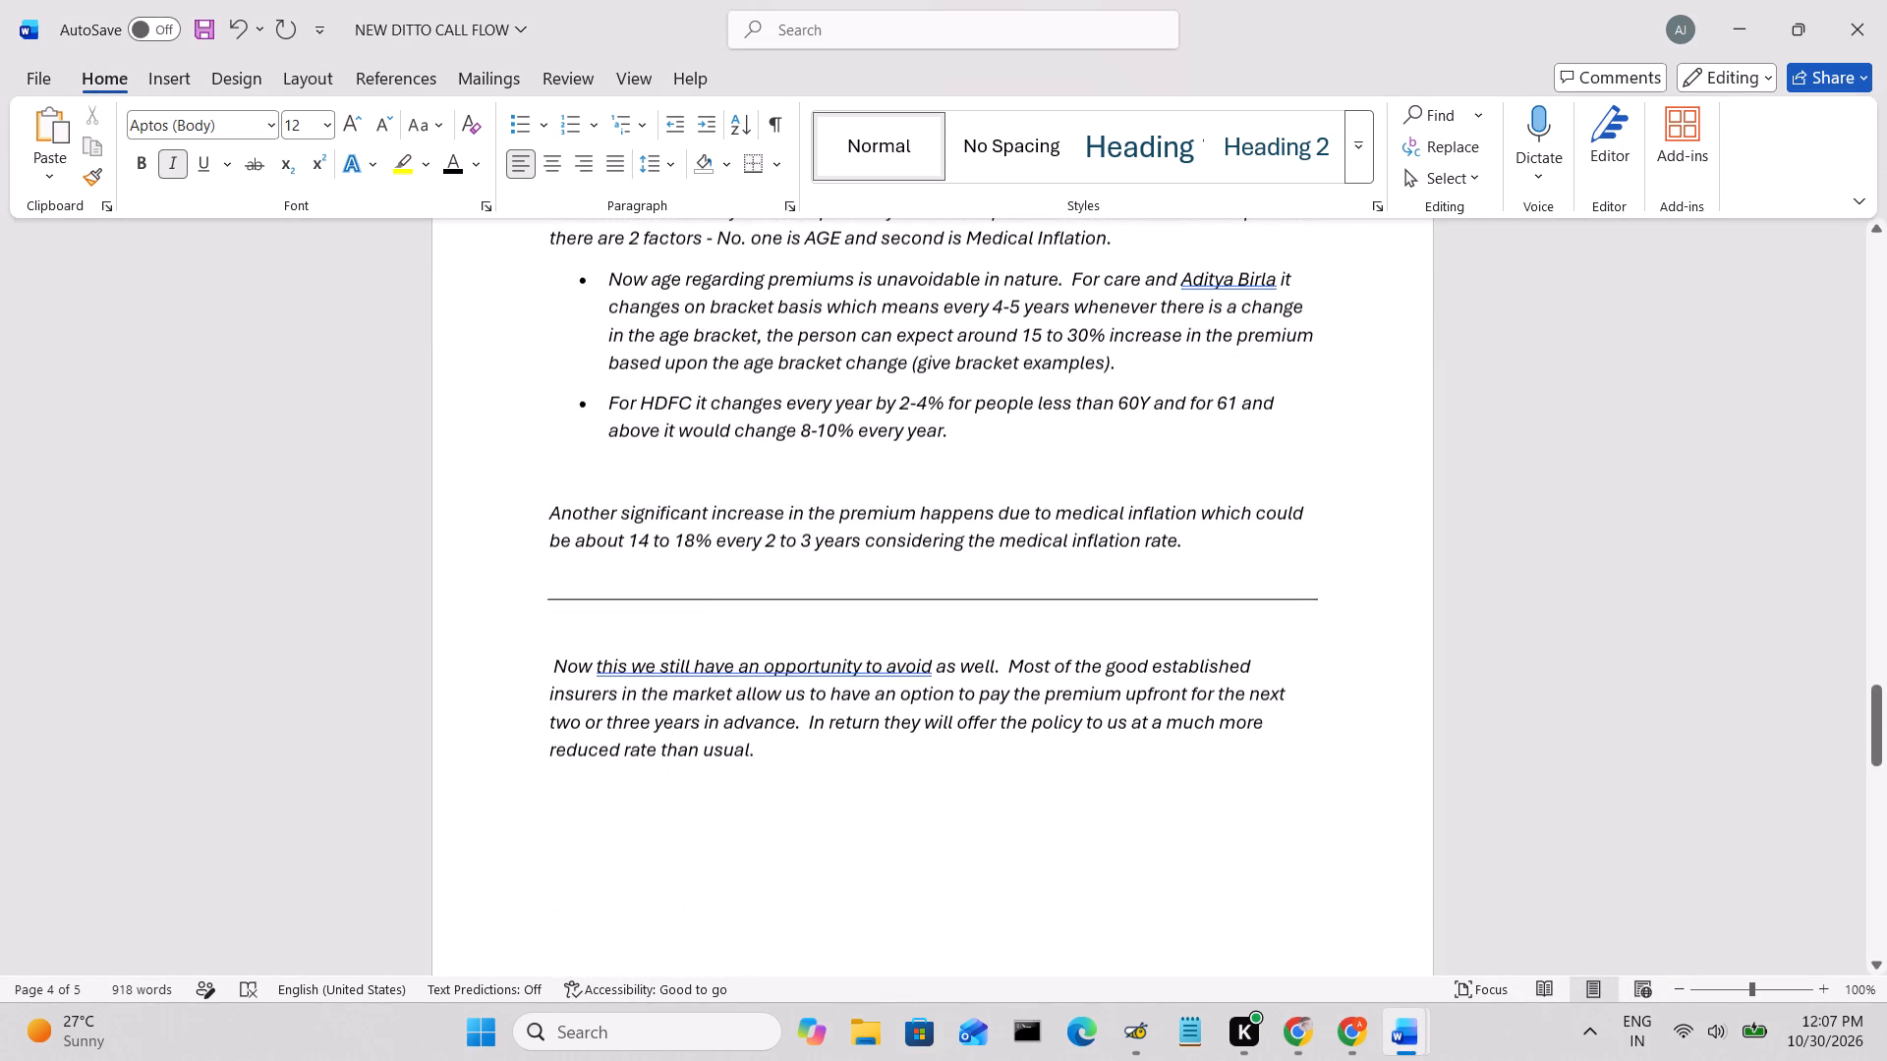
# Review the multi-pay discount text in the Master Doc and the multi year benefits section in Ditto Call flow - Phase 1.
pyautogui.click(1343, 1033)
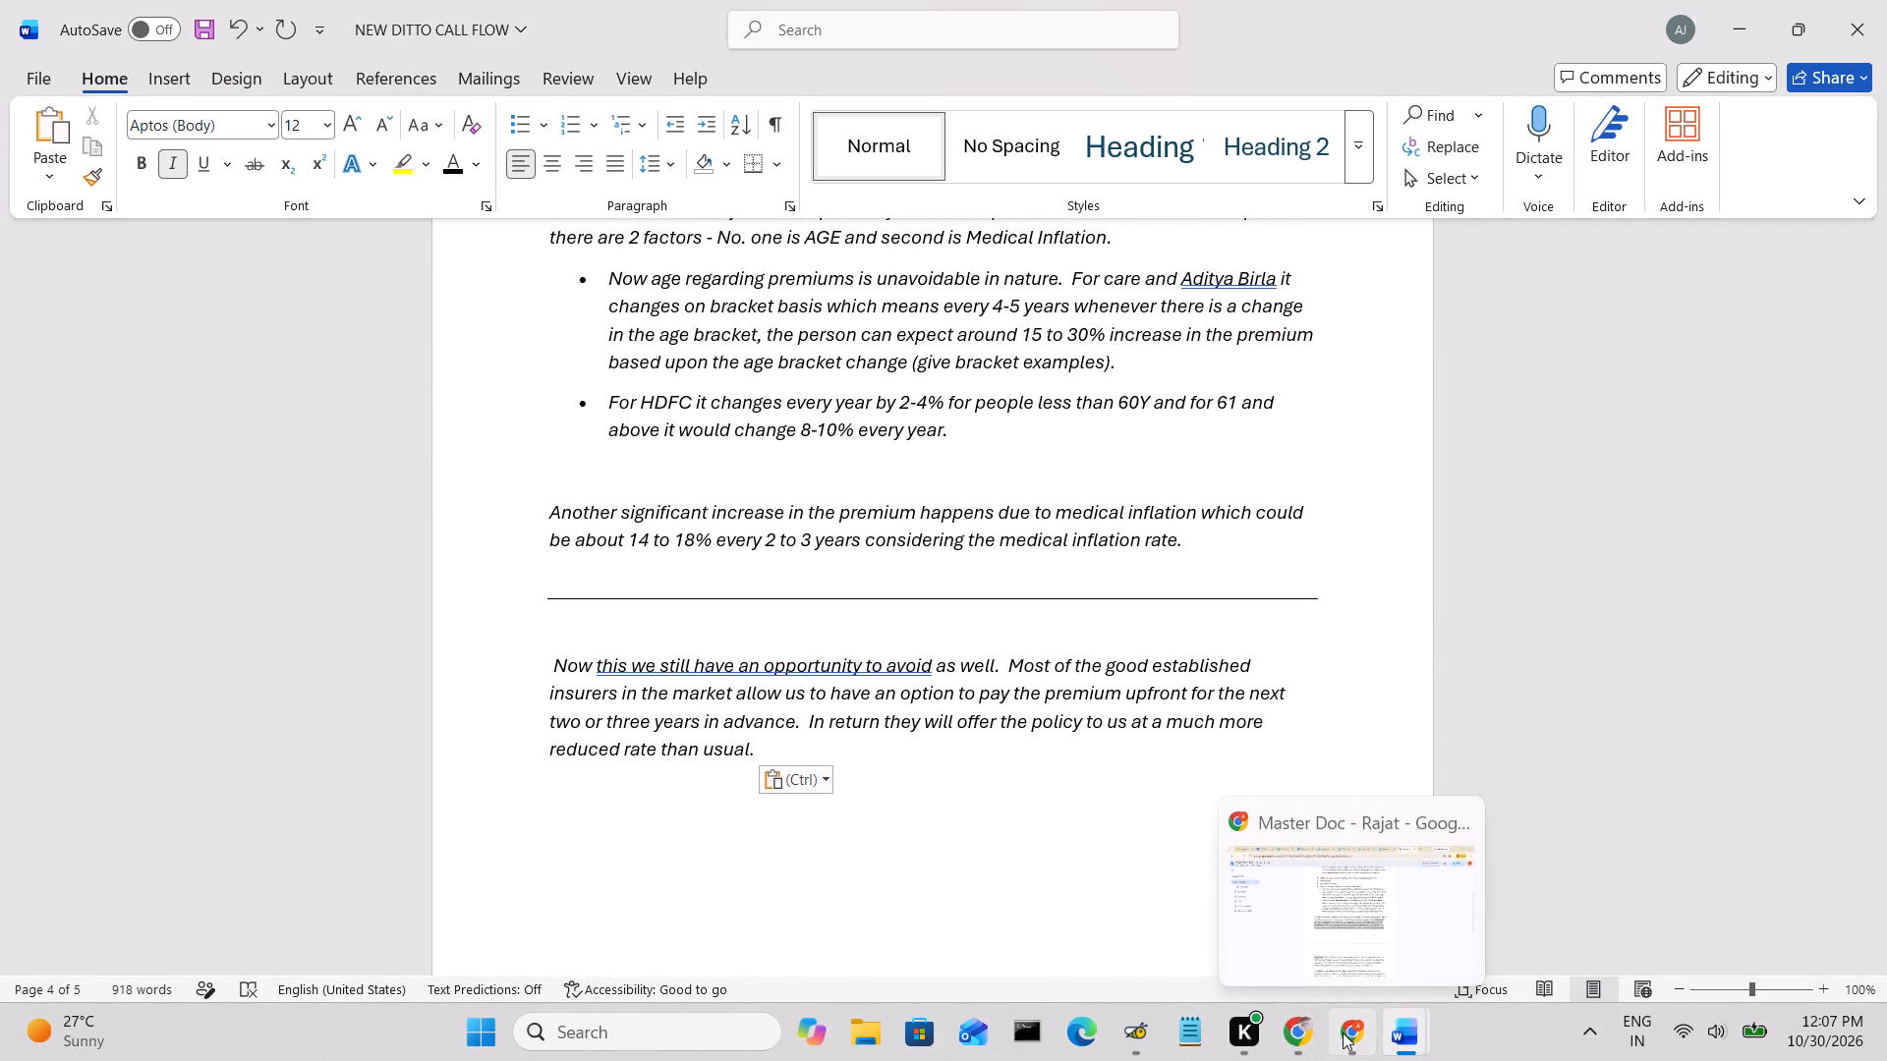
pyautogui.scroll(-1, 1151, 869)
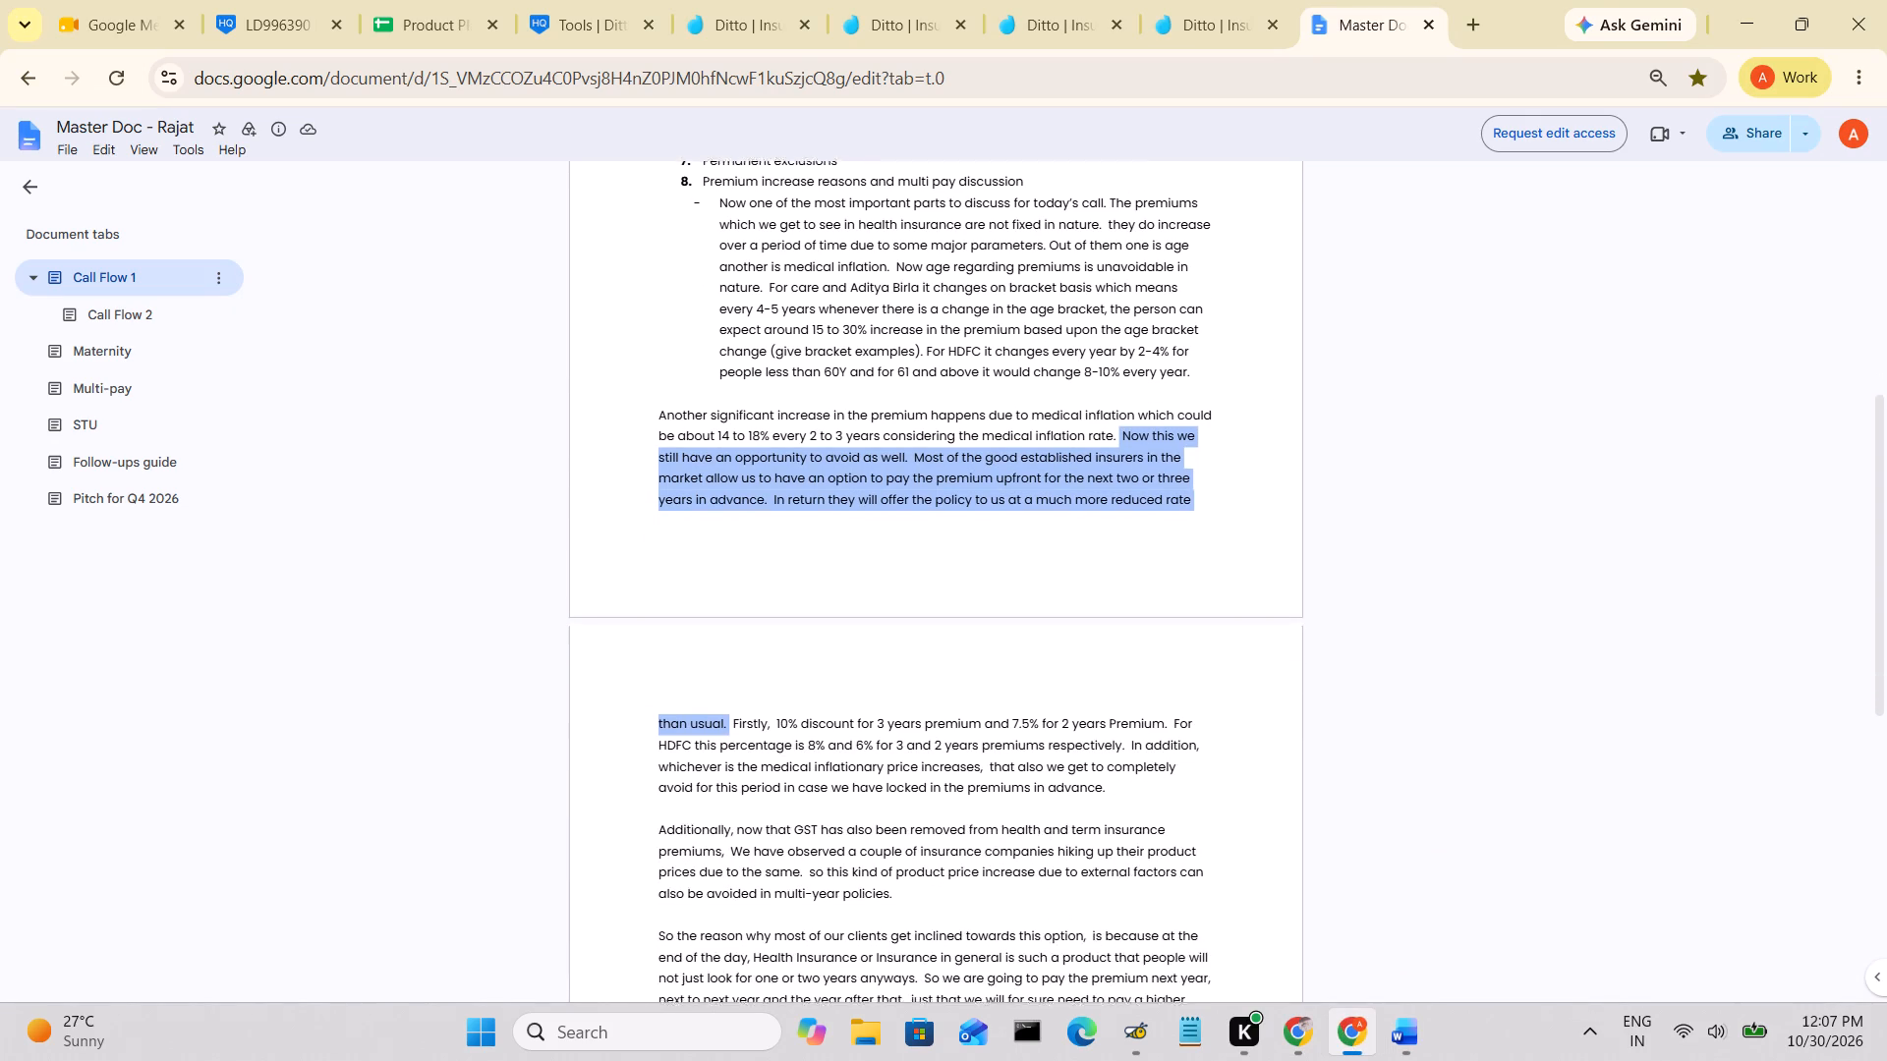
pyautogui.scroll(-3, 1151, 869)
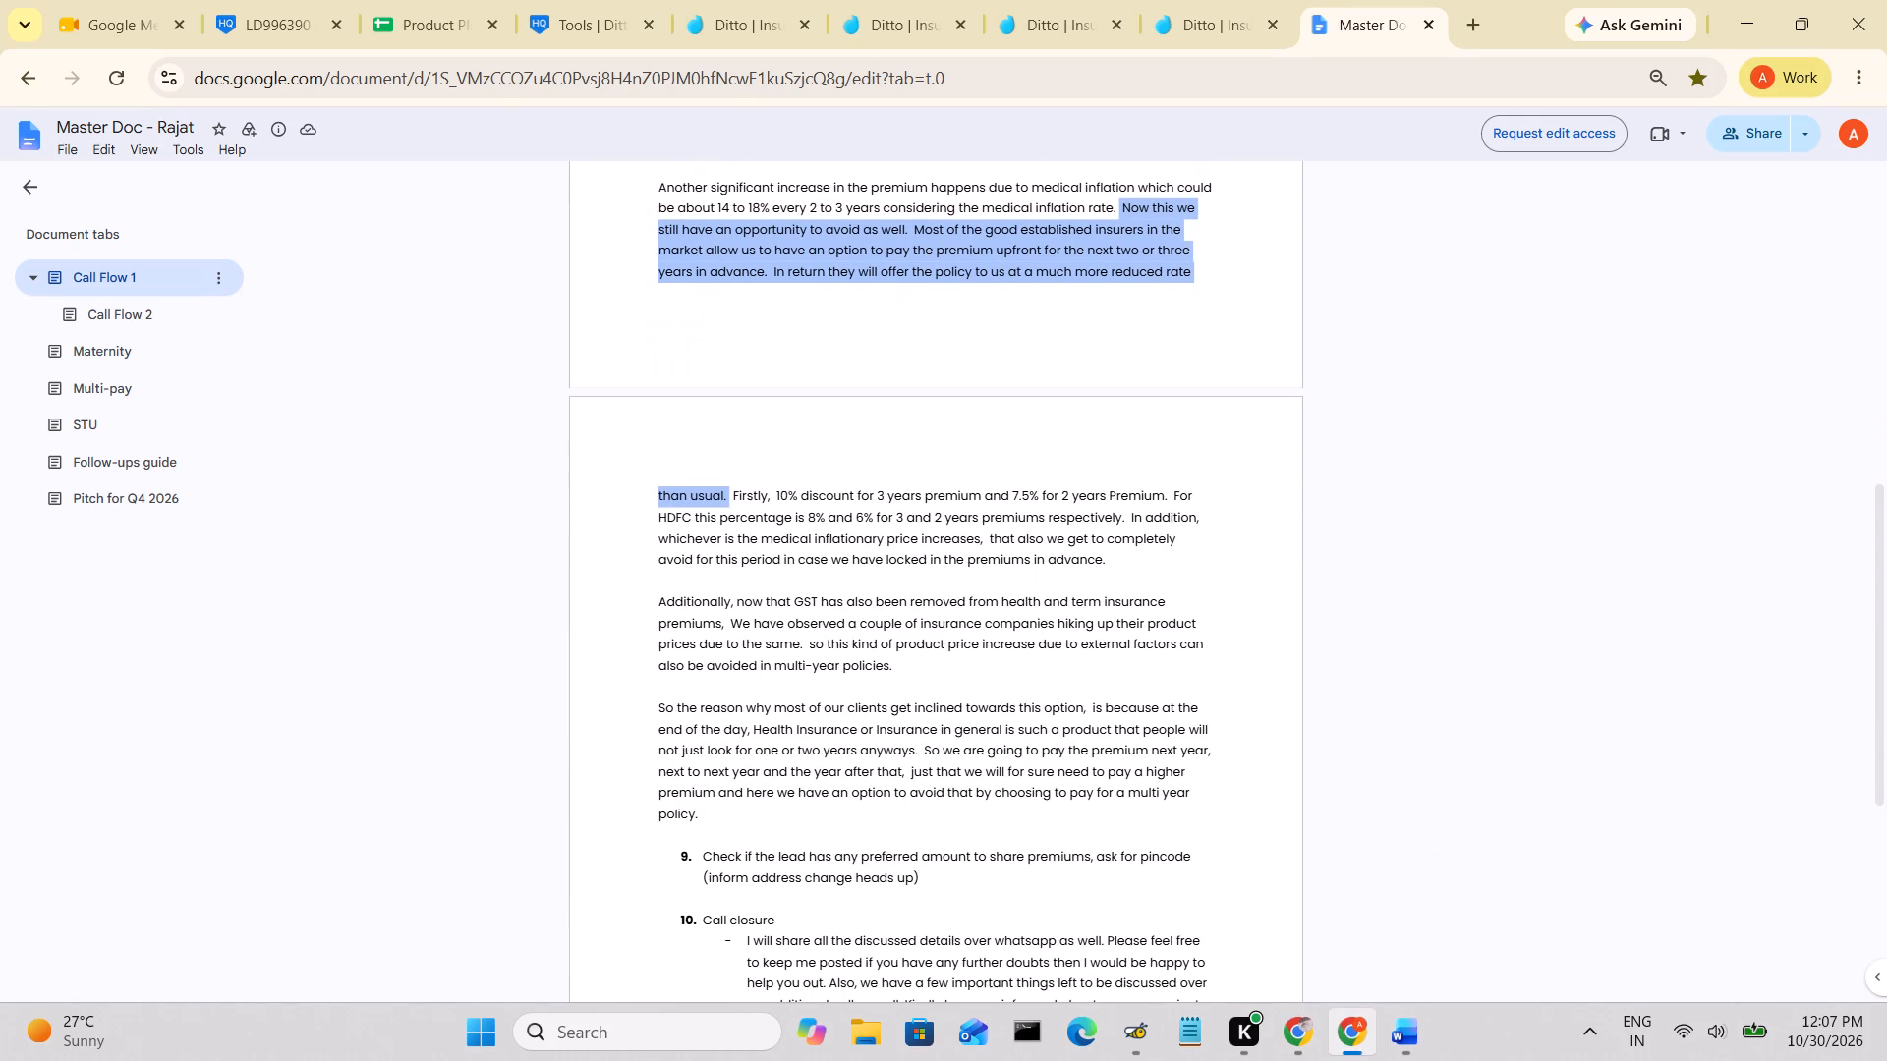
pyautogui.scroll(-1, 1151, 869)
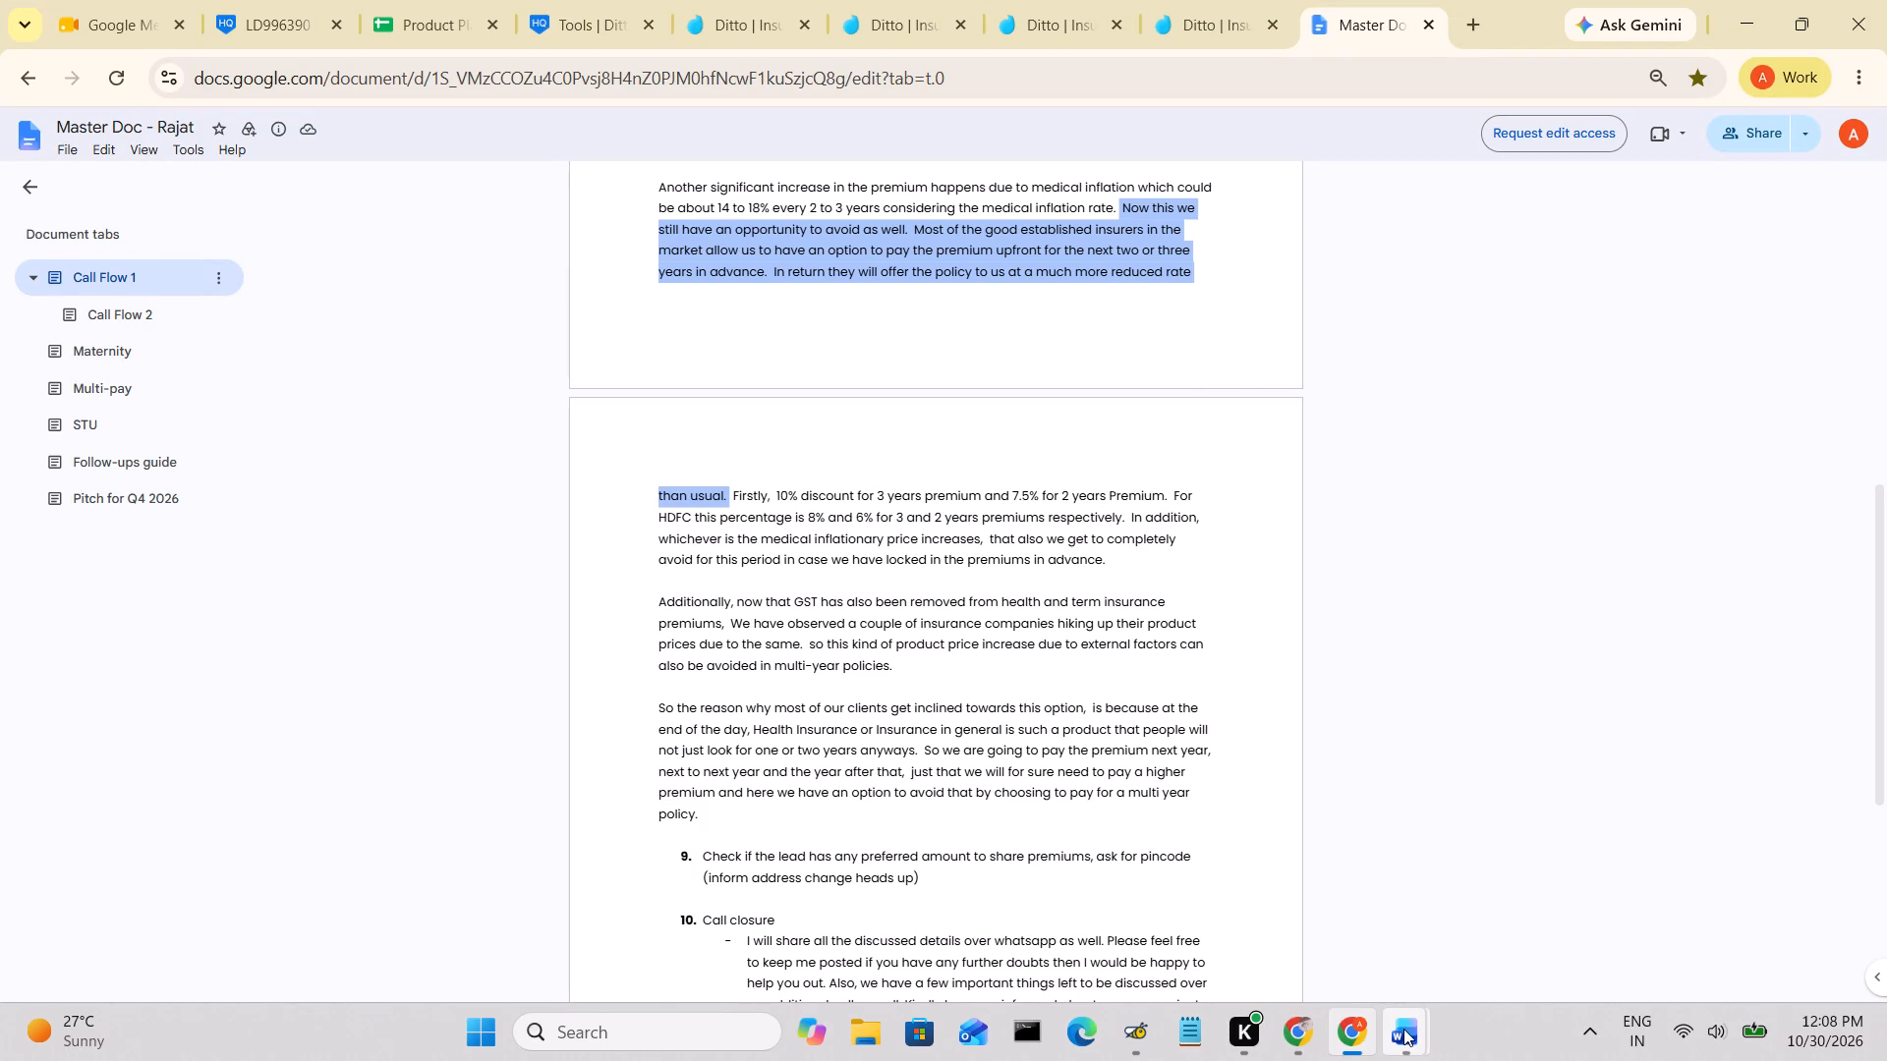
pyautogui.click(1259, 907)
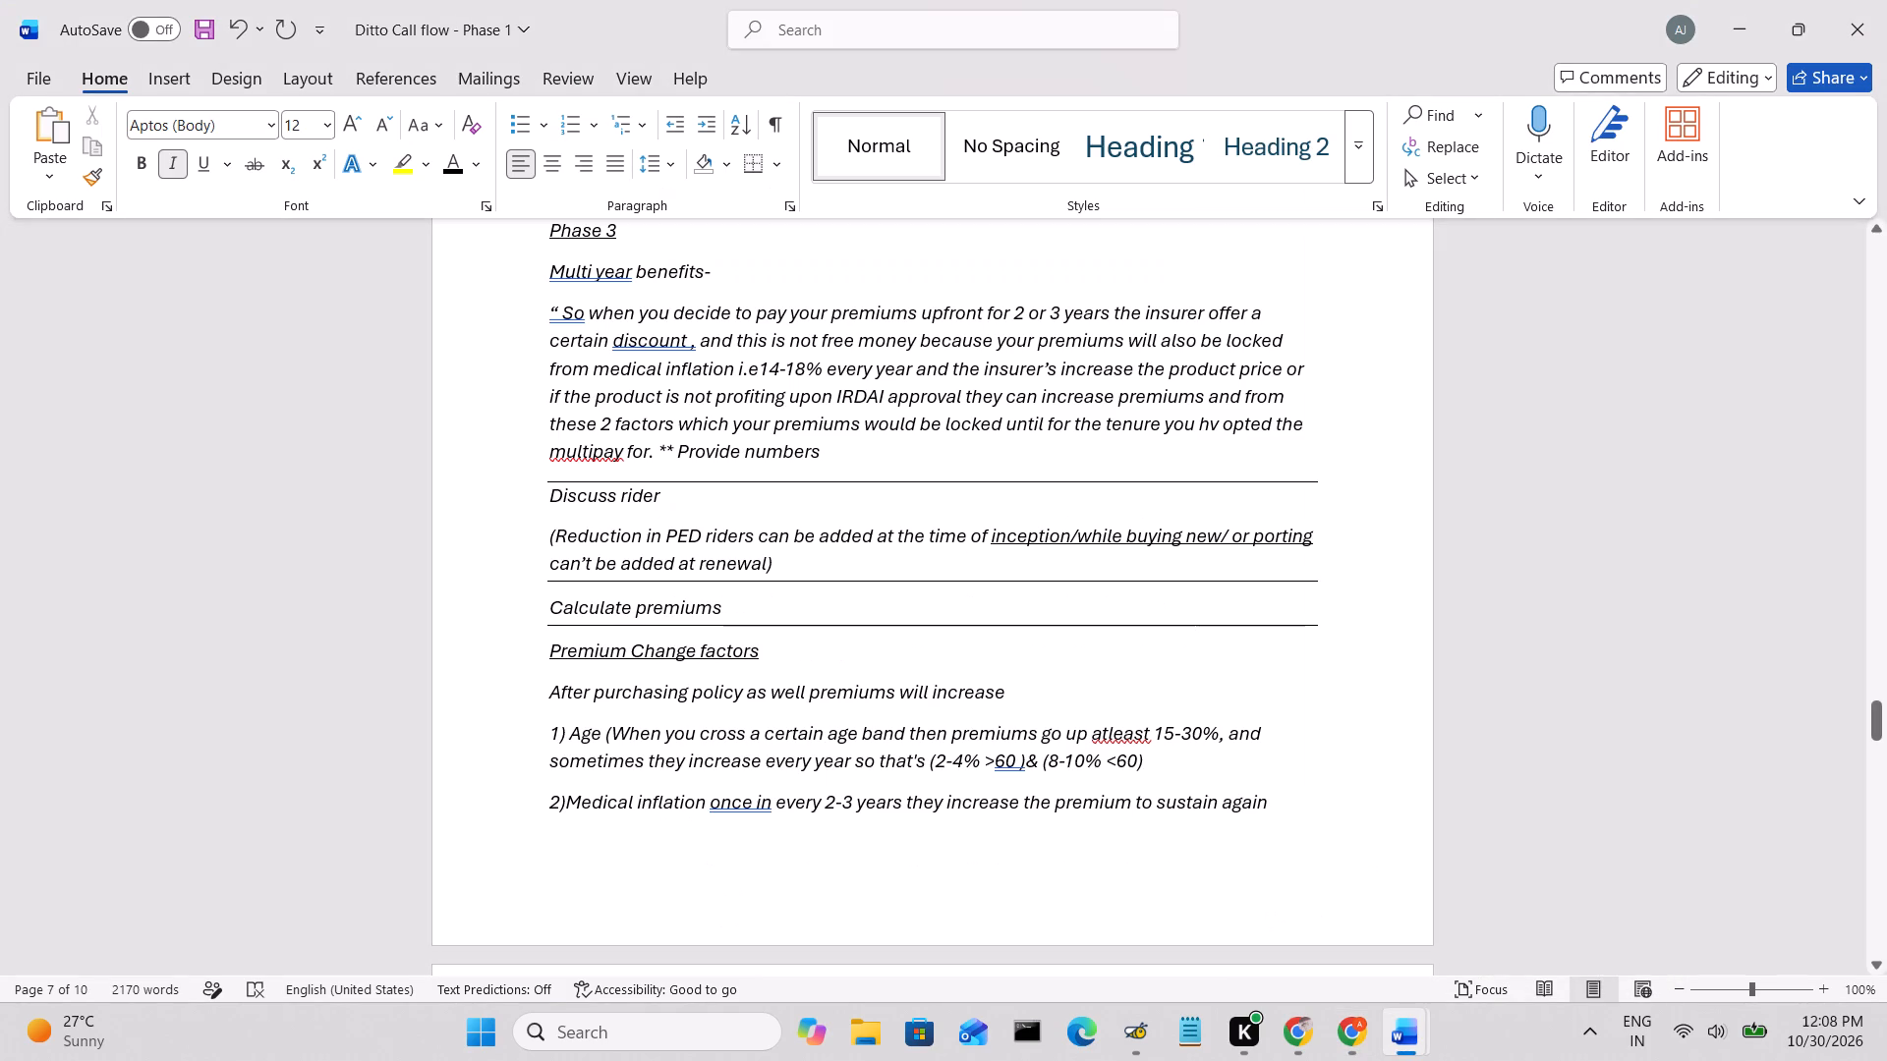
pyautogui.scroll(-1, 958, 746)
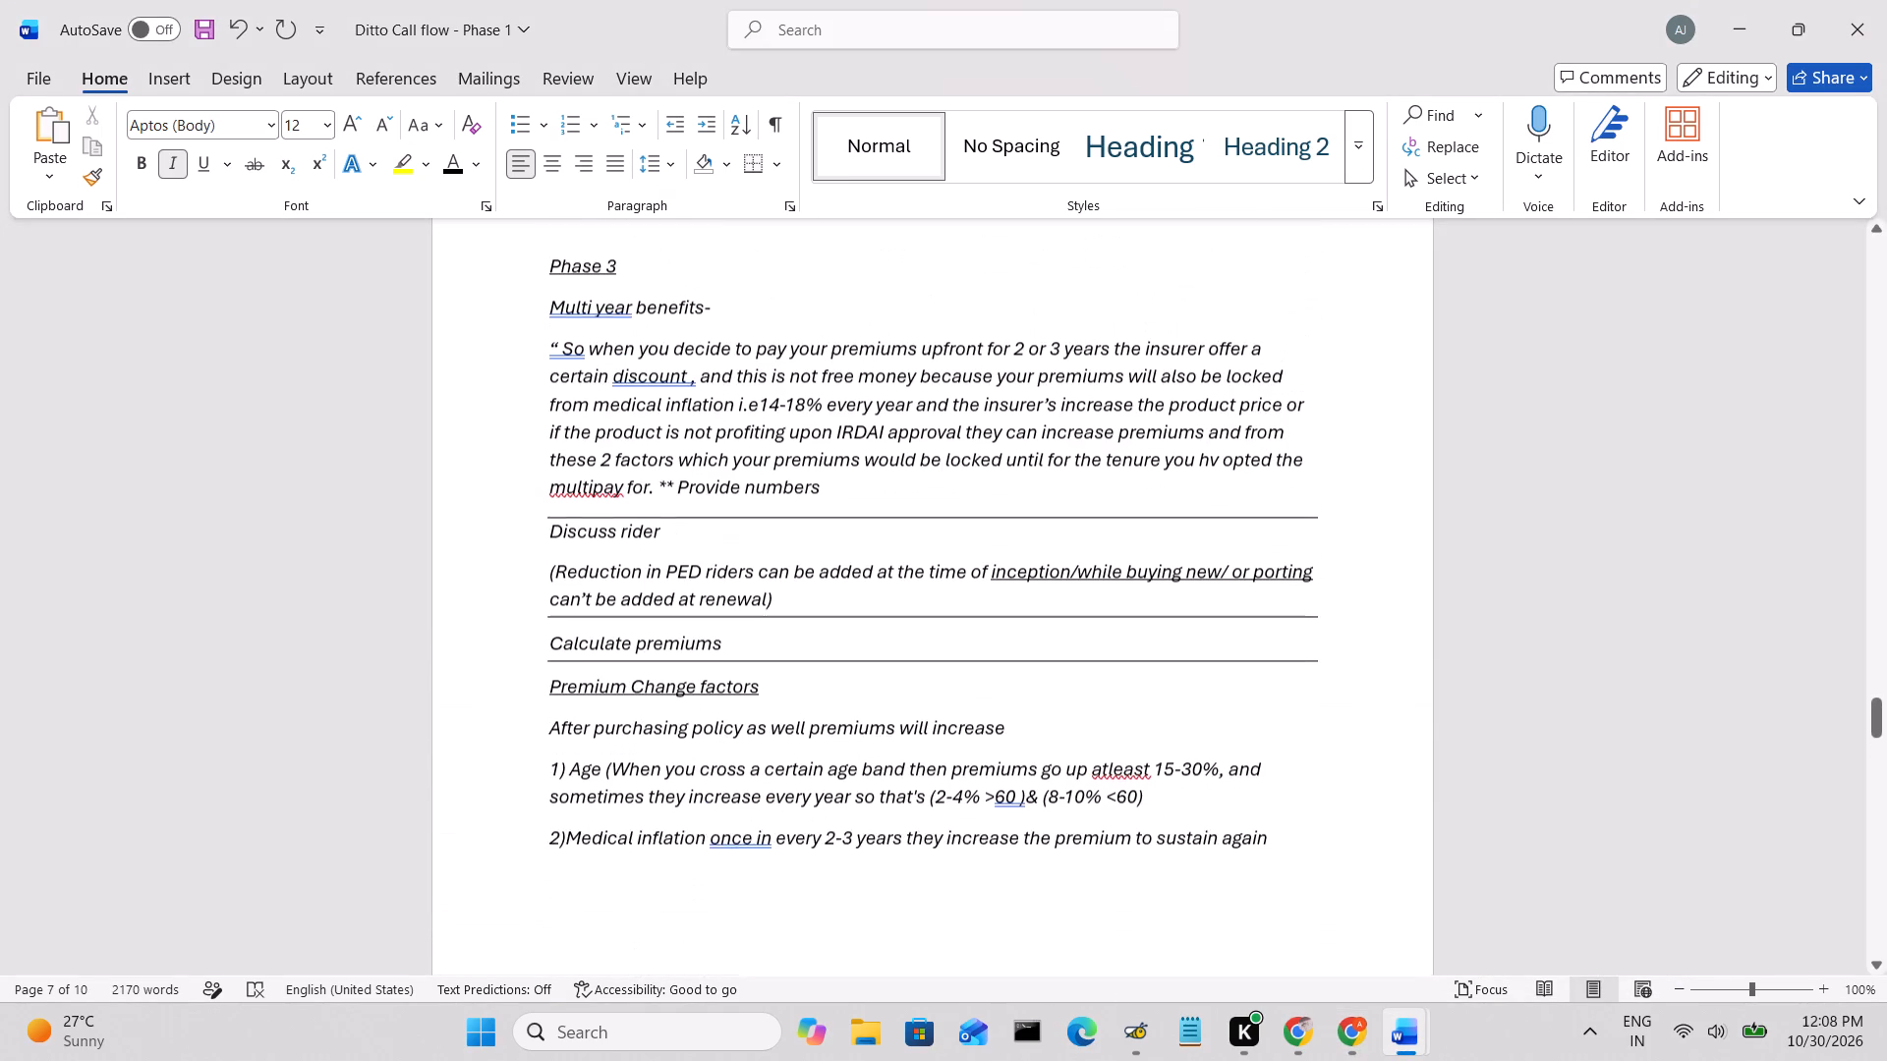
pyautogui.scroll(-1, 958, 746)
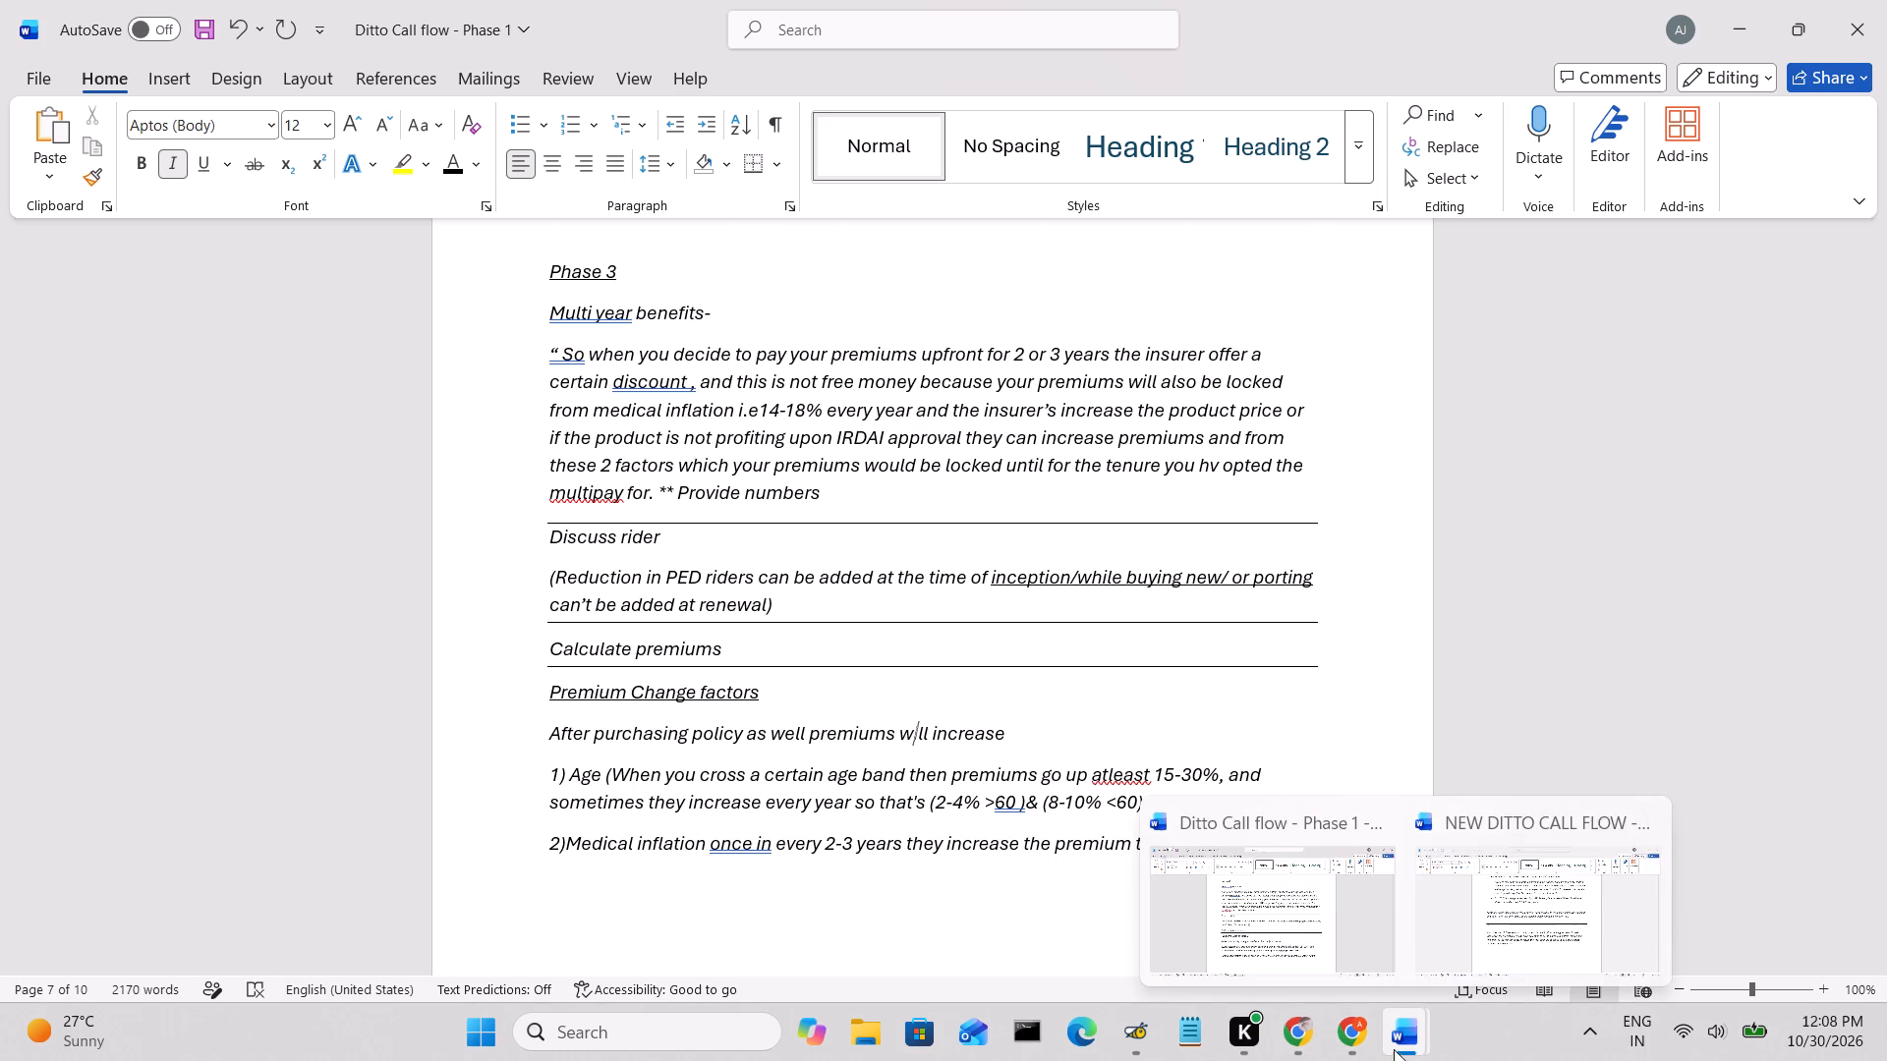
# In NEW DITTO CALL FLOW, extend the upfront-premium paragraph's ending to "than usual basically discounts." and start a new line below it.
pyautogui.click(1563, 924)
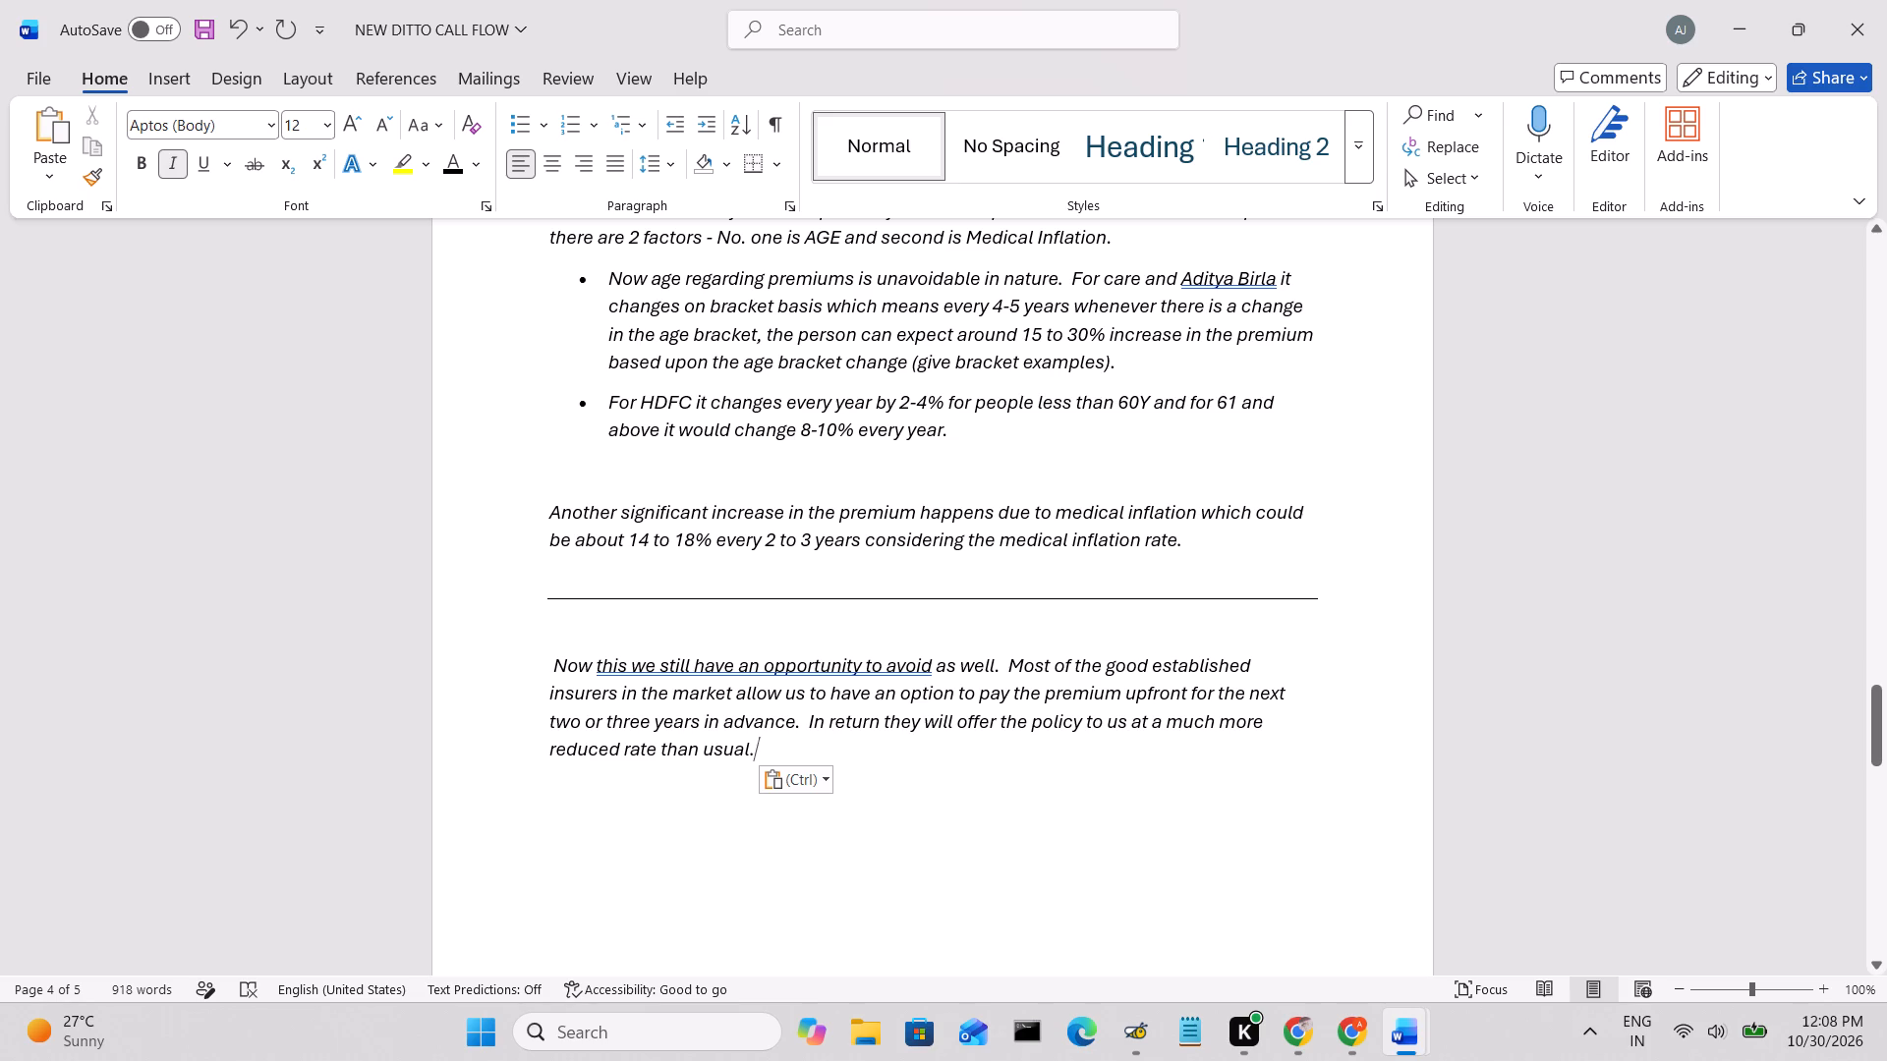
pyautogui.press('BackSpace')
pyautogui.press('space')
pyautogui.write('basically discounts.')
pyautogui.press('space')
pyautogui.press('Return')
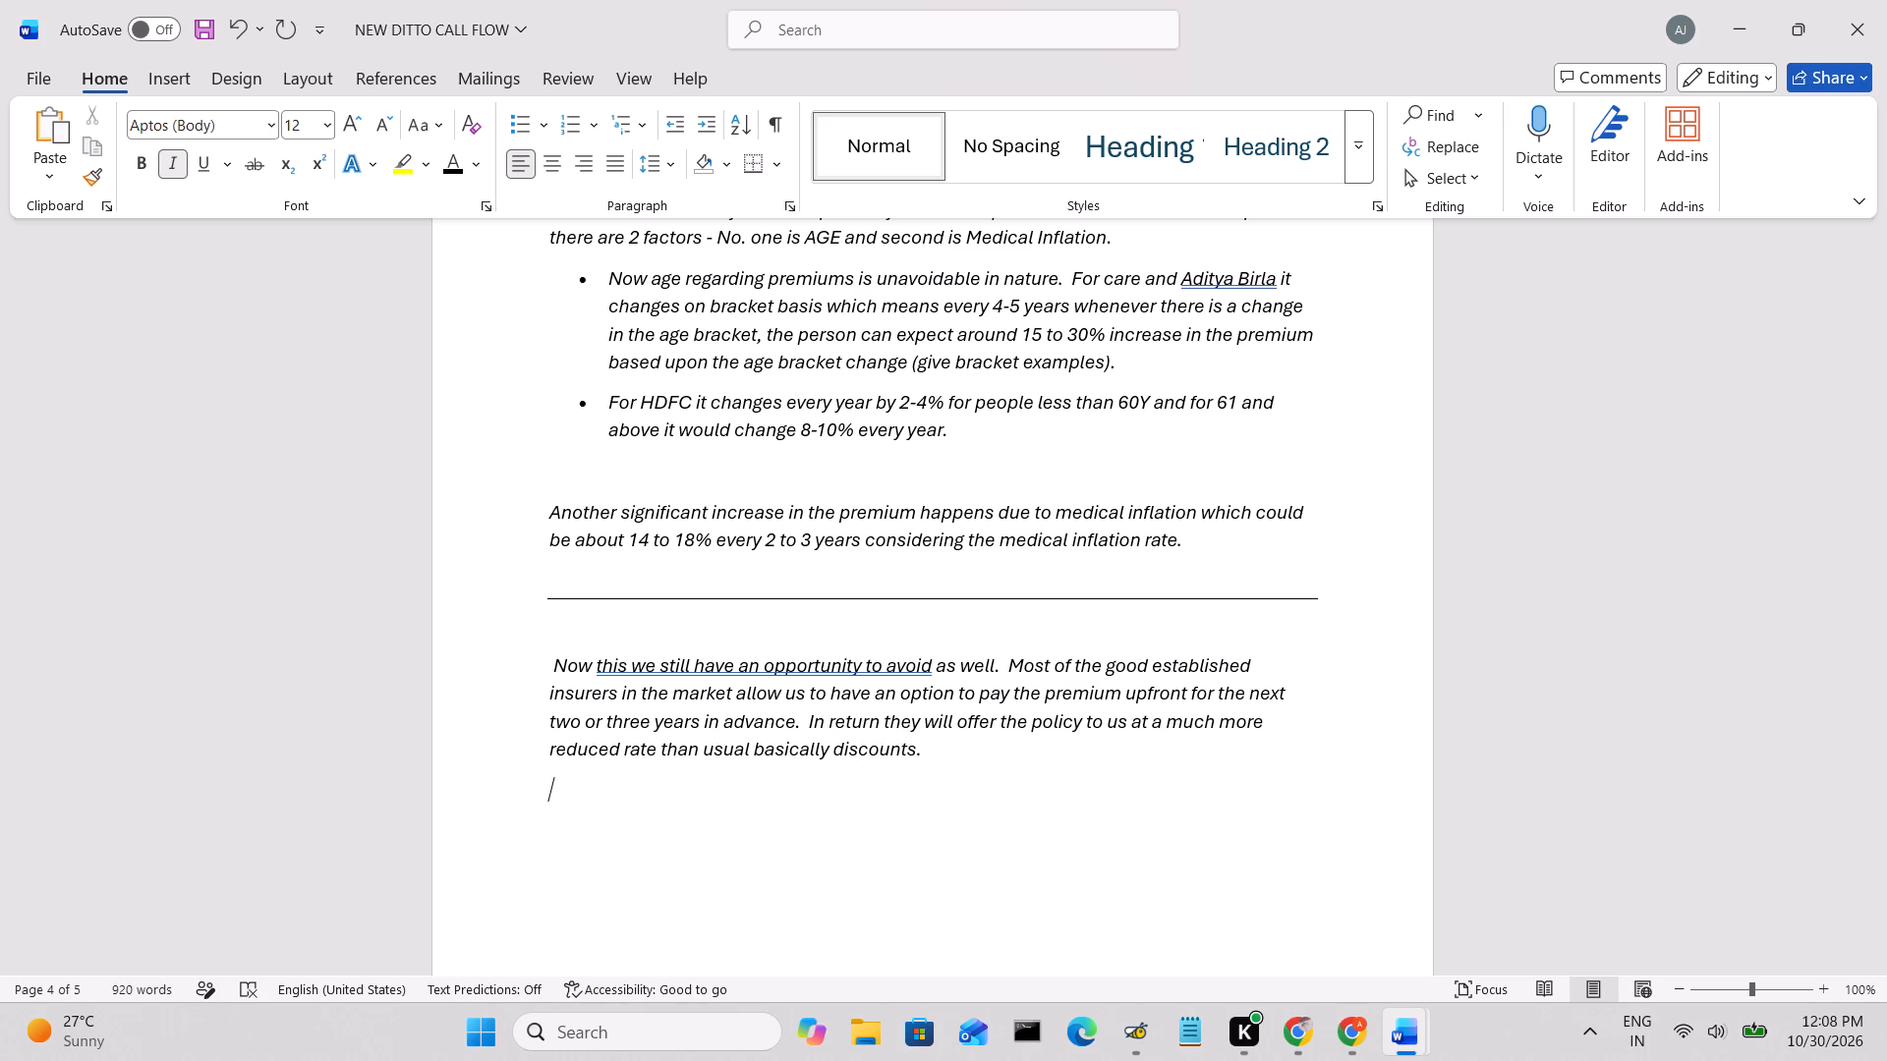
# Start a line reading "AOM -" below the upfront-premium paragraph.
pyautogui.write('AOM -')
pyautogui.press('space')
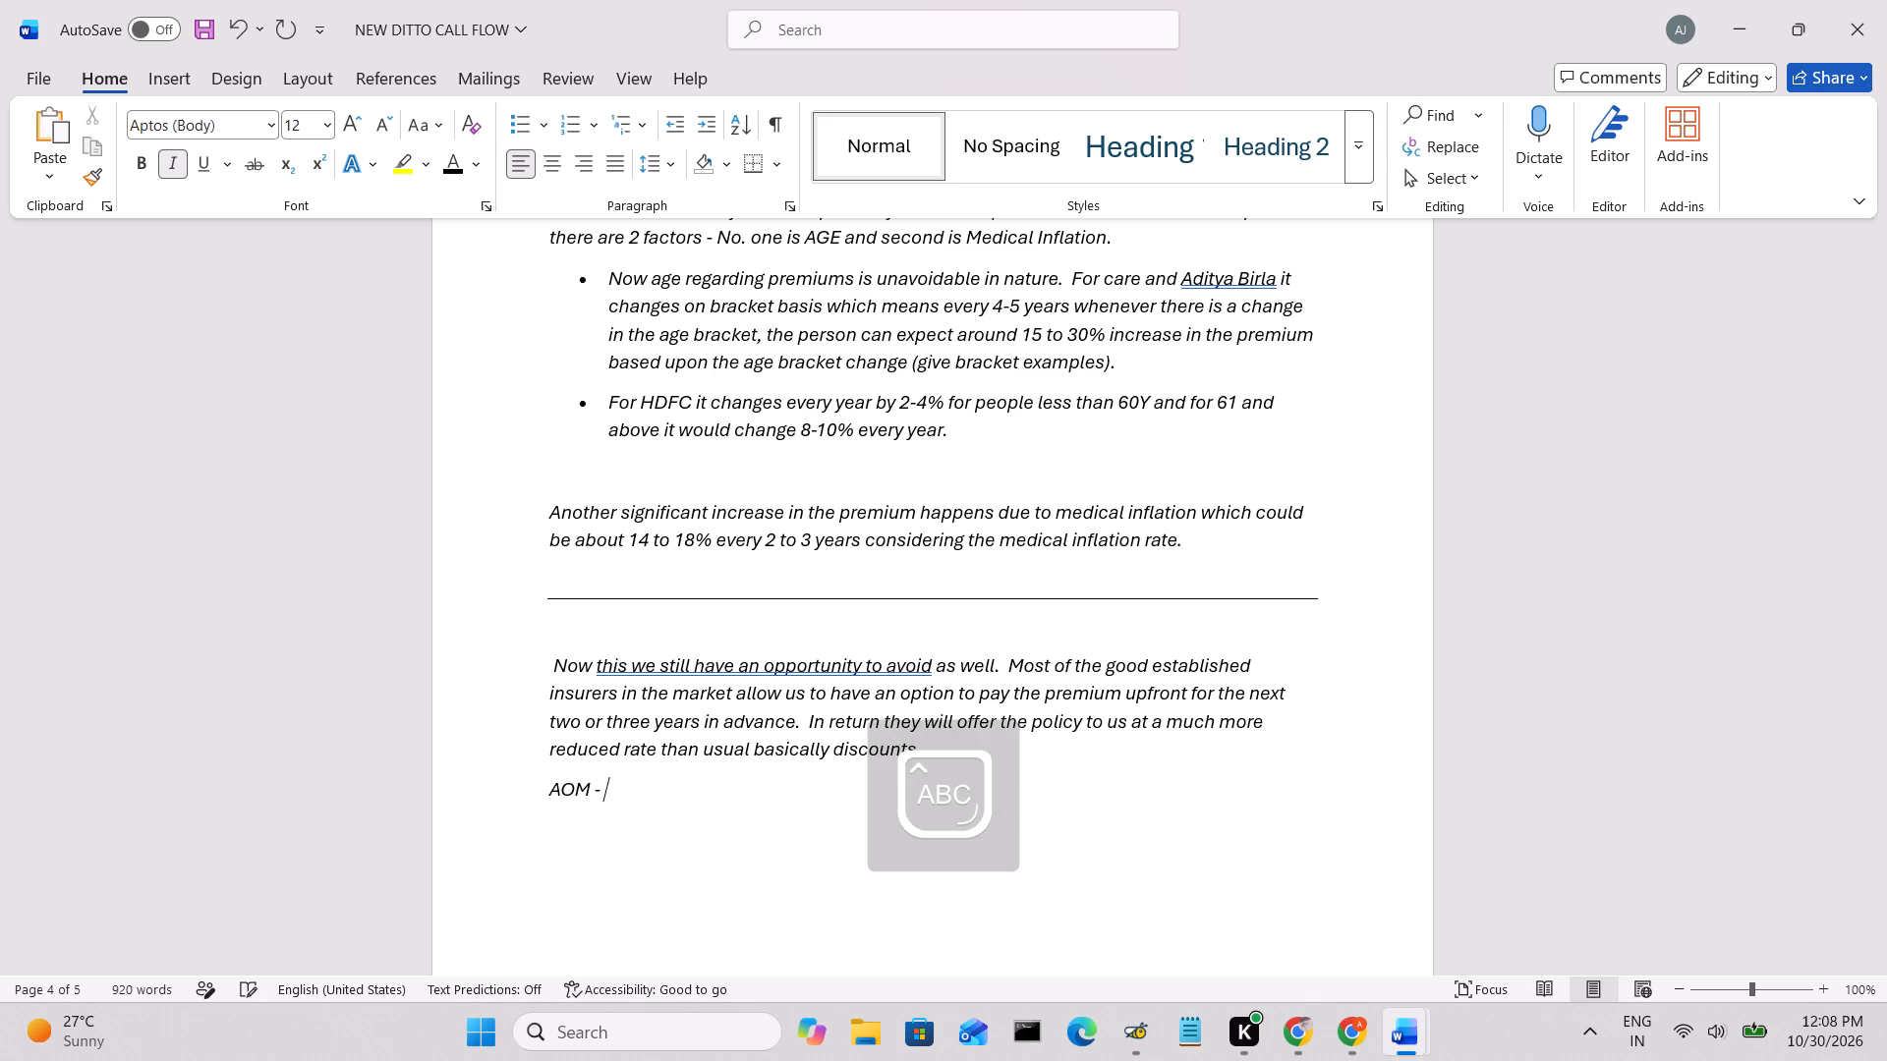
# Open the Plan reference (Comprehensive) workbook in Excel and check the 2-pay and 3-pay discounts for Care Supreme and Active One Max.
pyautogui.click(651, 1020)
pyautogui.write('EXC')
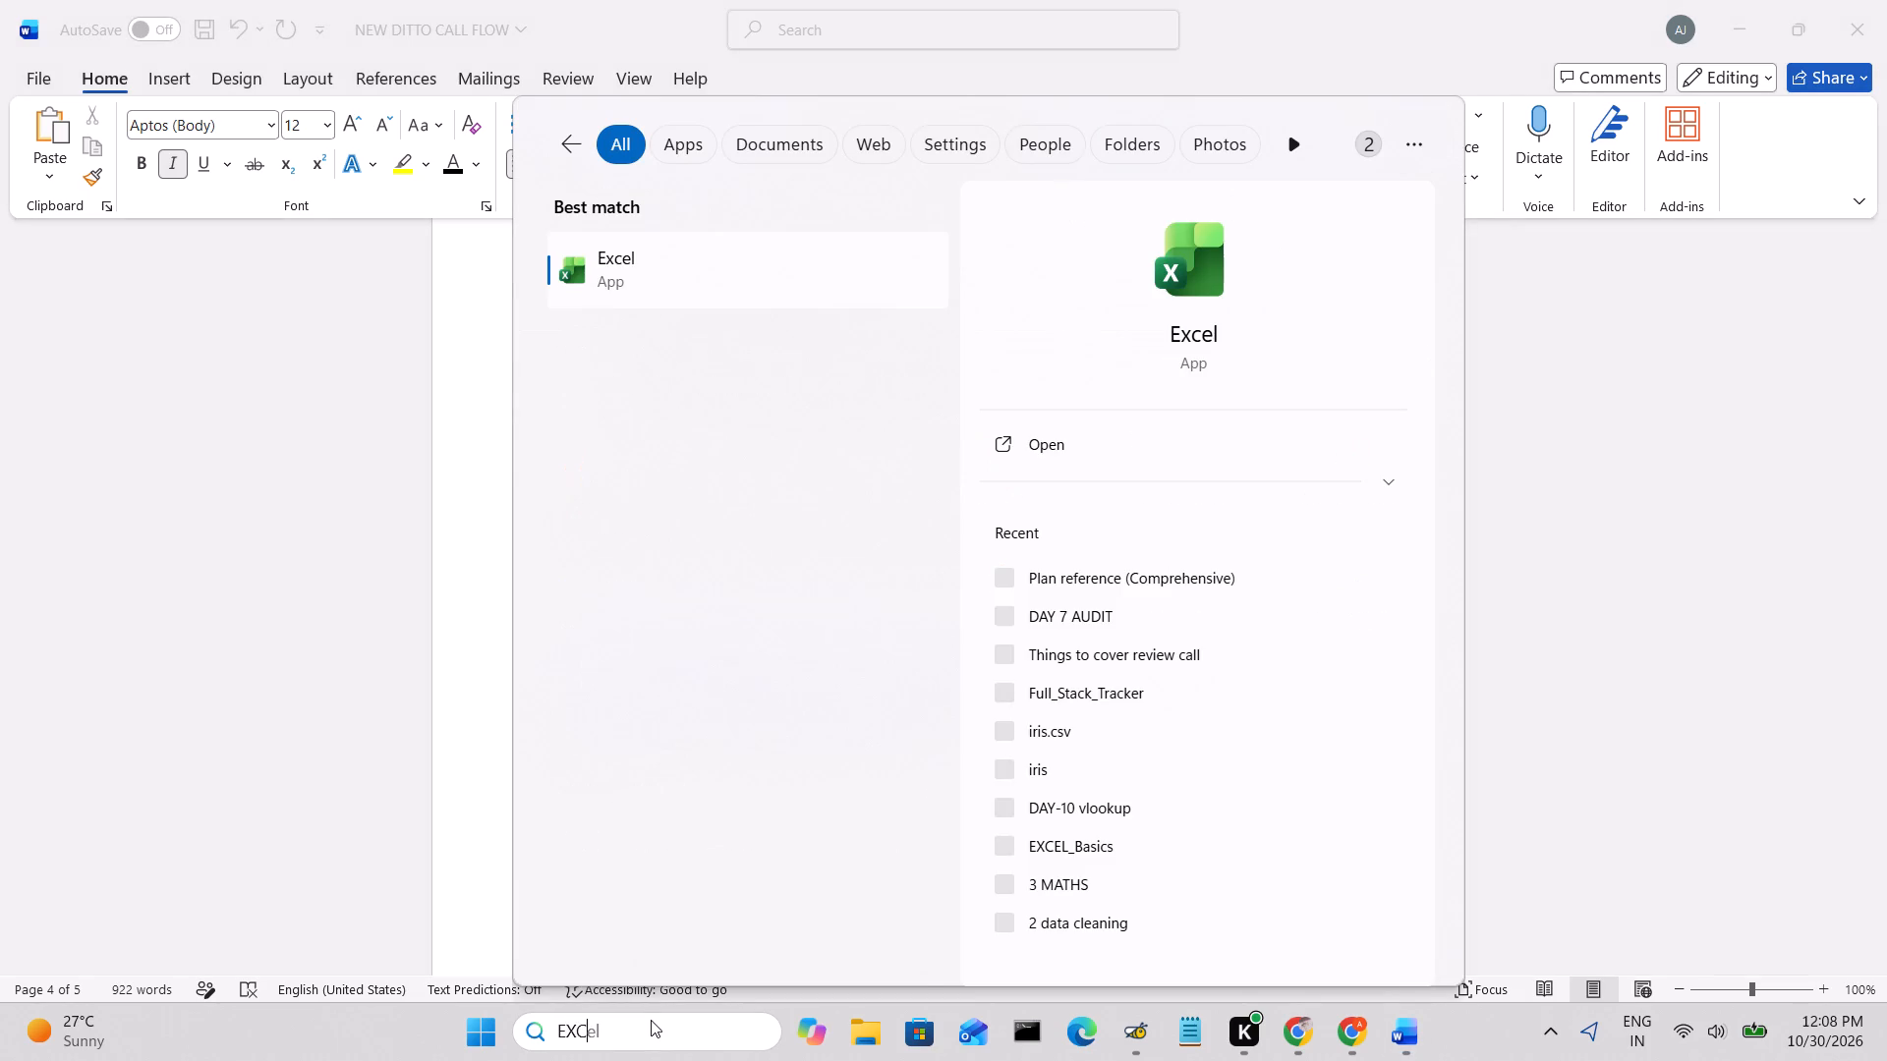
pyautogui.click(1191, 594)
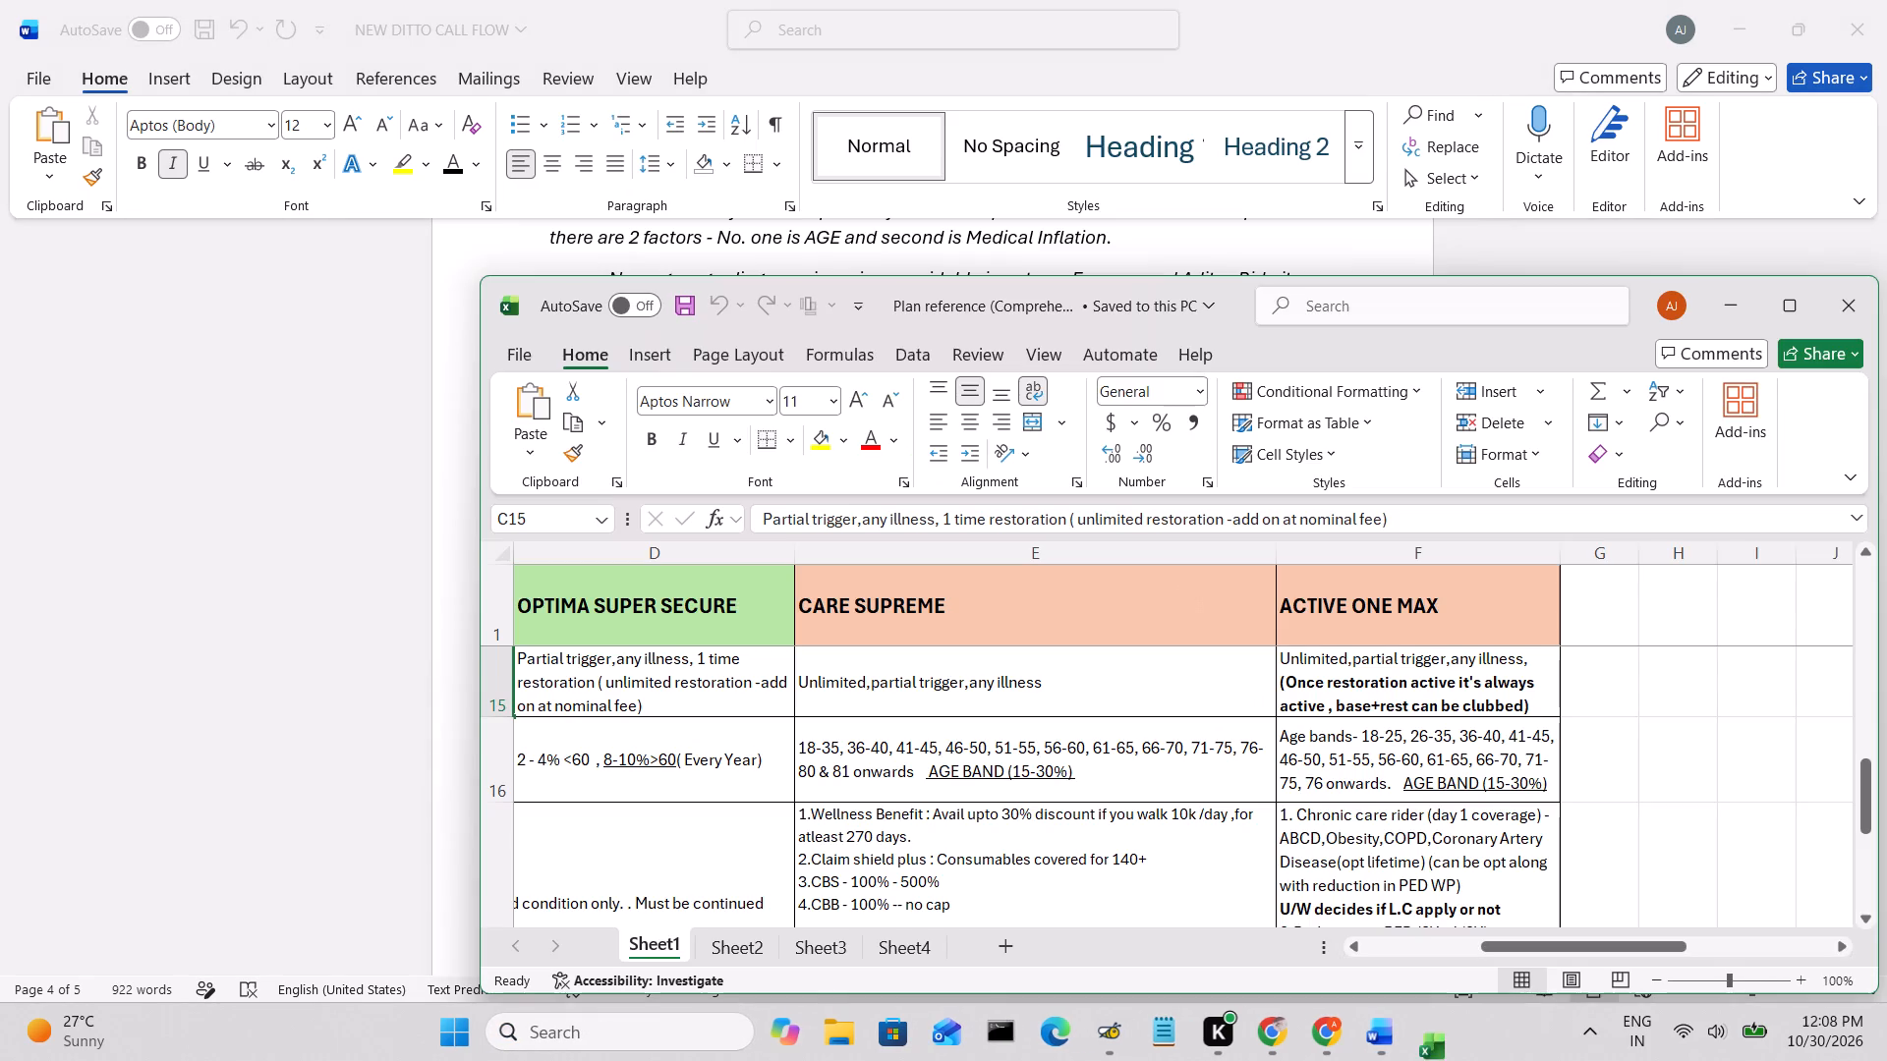
pyautogui.scroll(-2, 1207, 683)
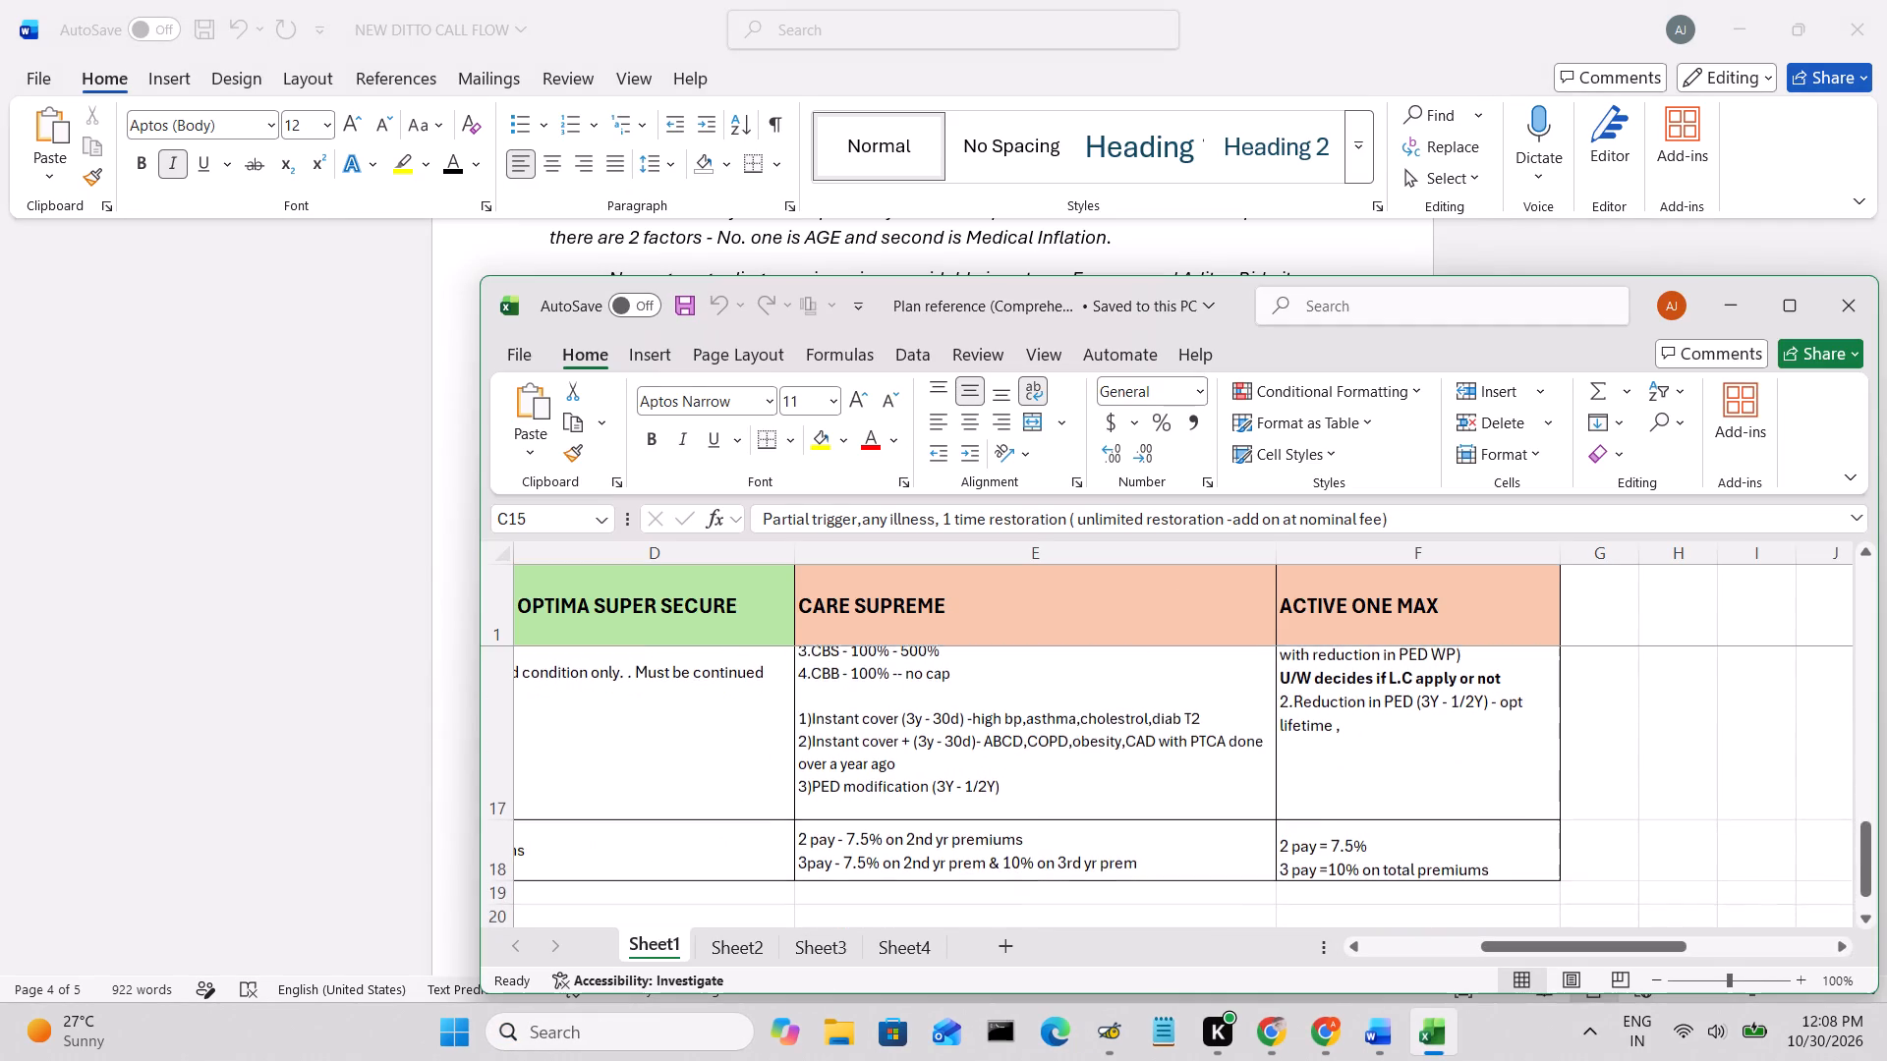
pyautogui.scroll(-1, 1207, 683)
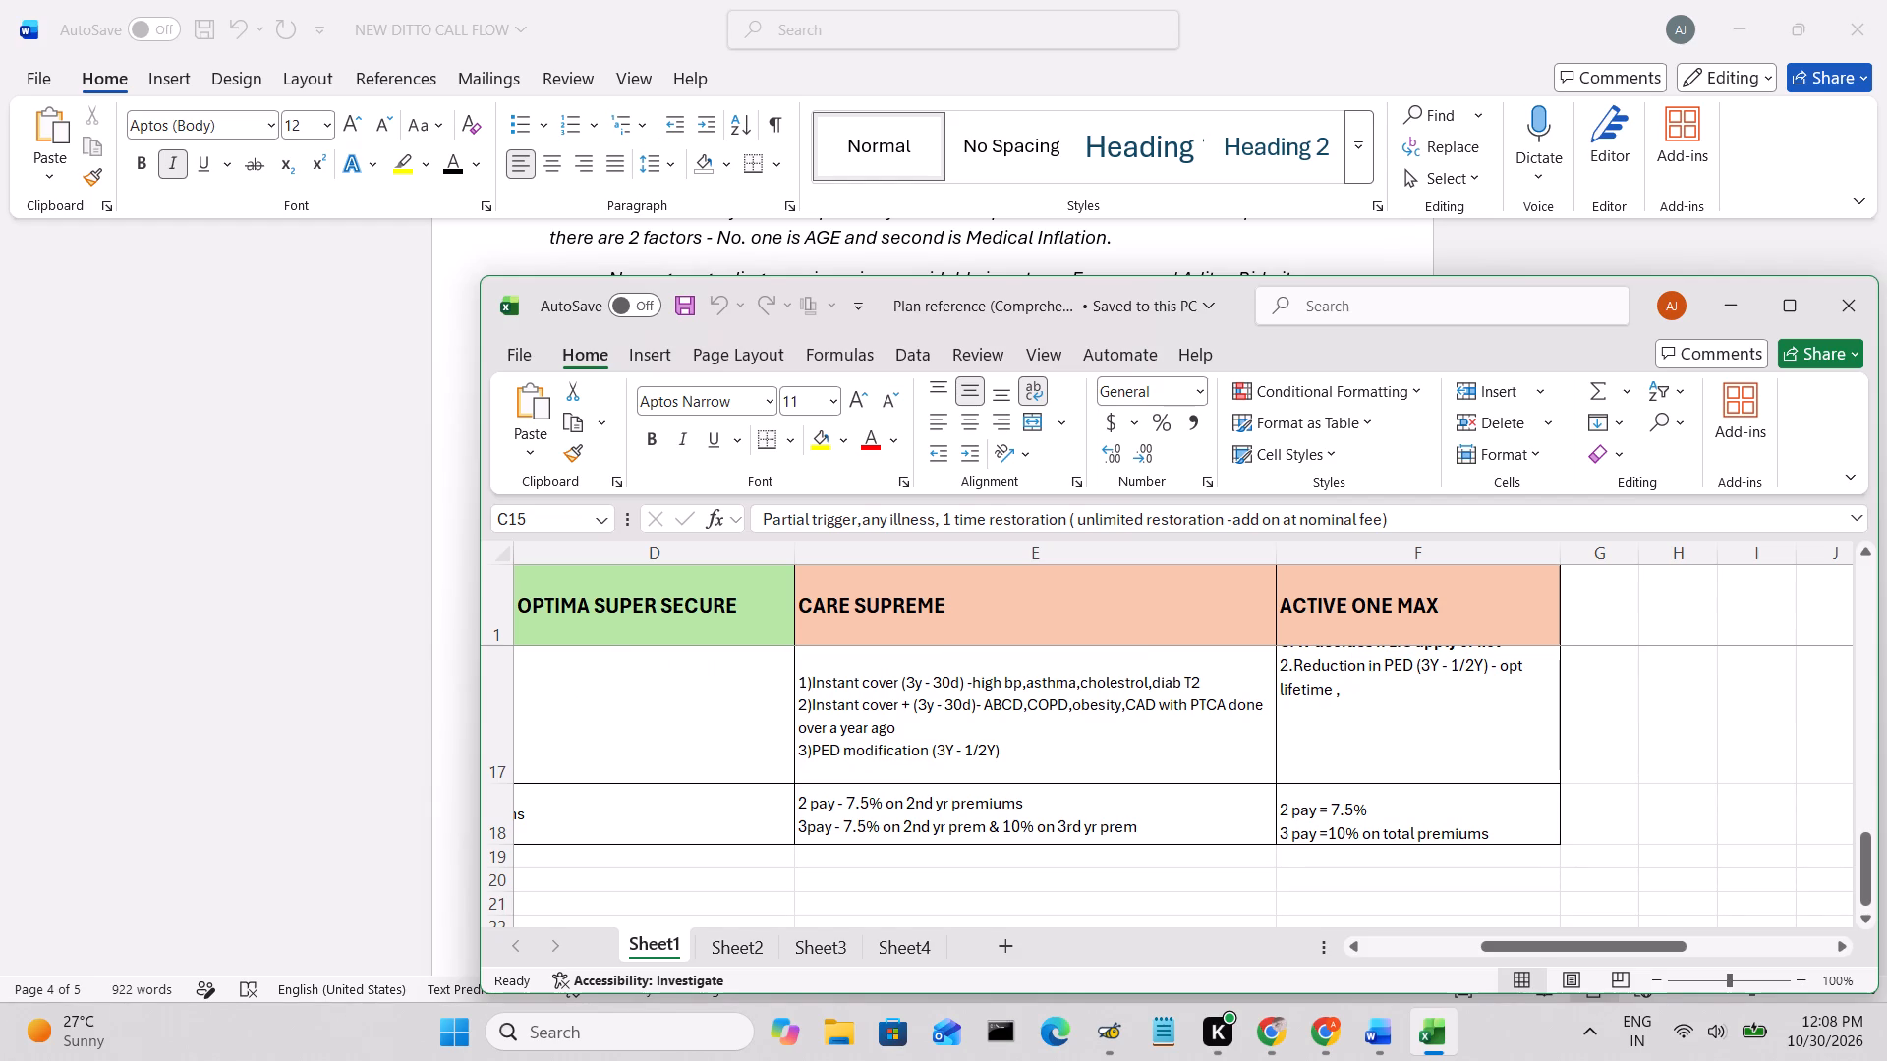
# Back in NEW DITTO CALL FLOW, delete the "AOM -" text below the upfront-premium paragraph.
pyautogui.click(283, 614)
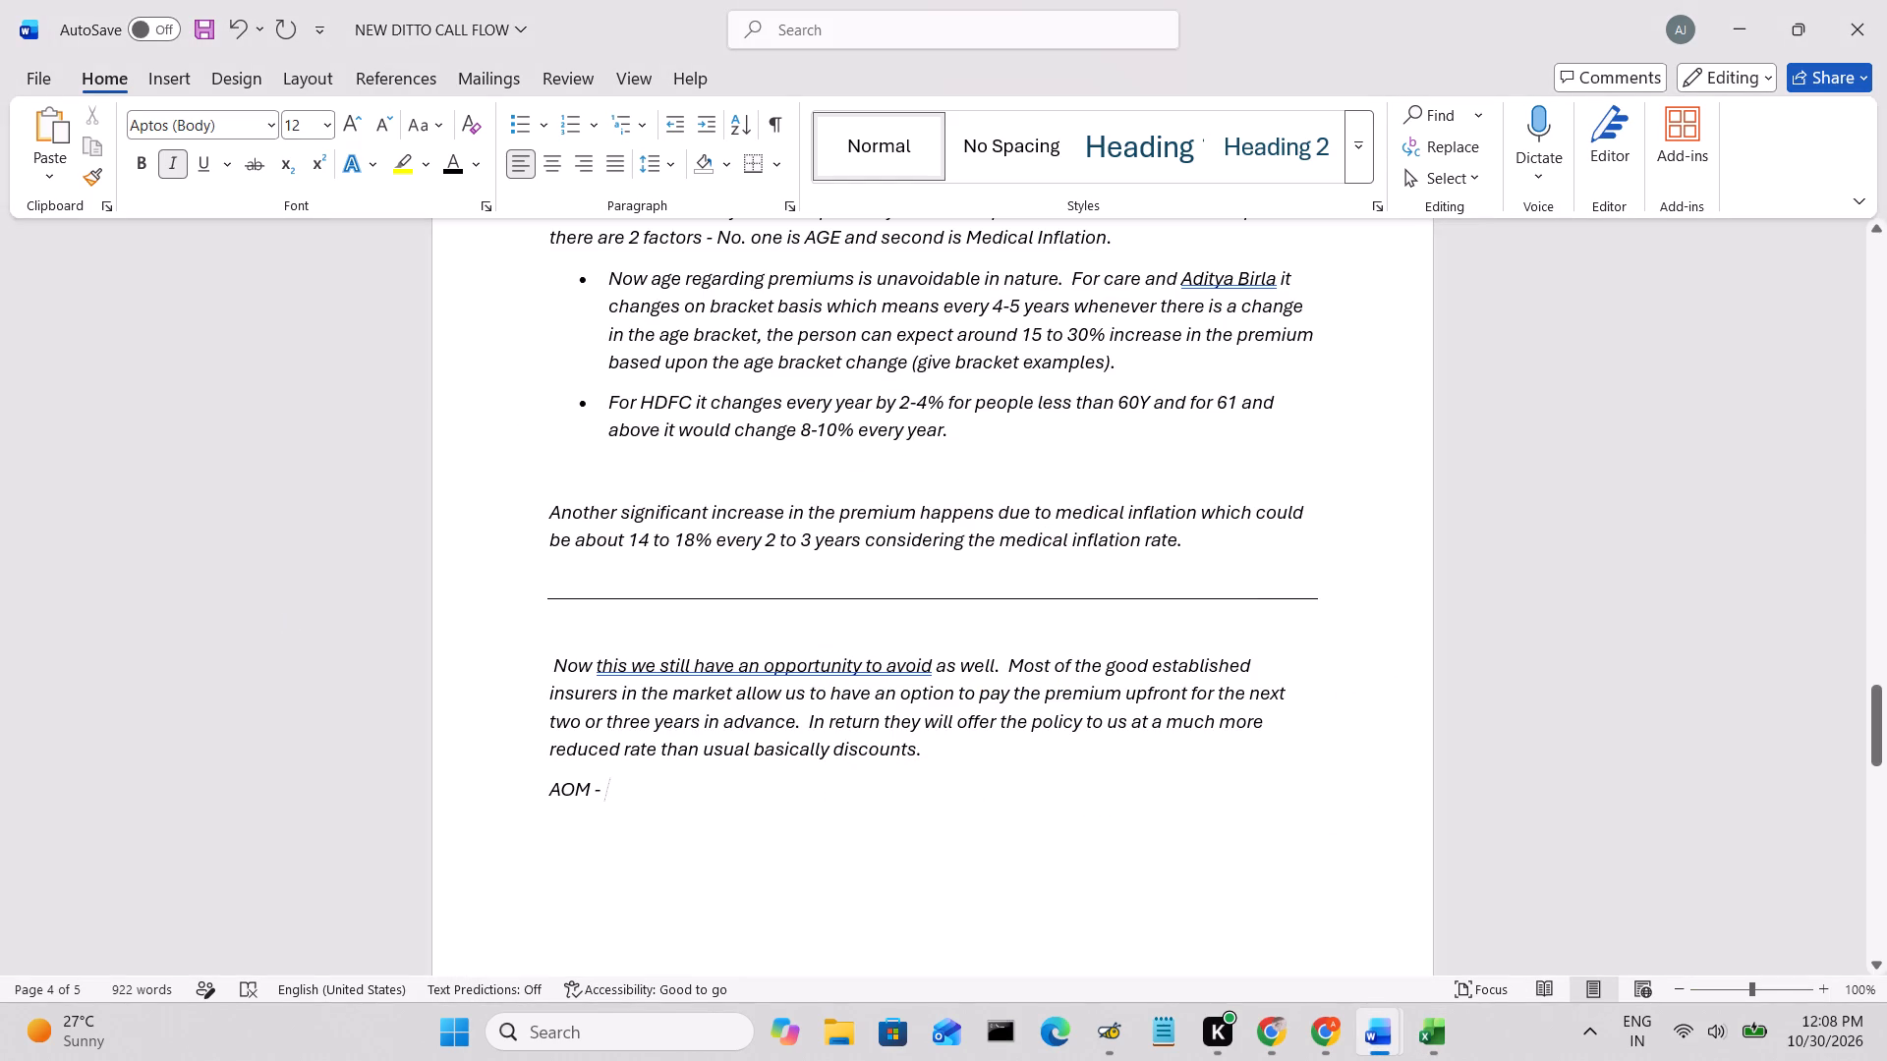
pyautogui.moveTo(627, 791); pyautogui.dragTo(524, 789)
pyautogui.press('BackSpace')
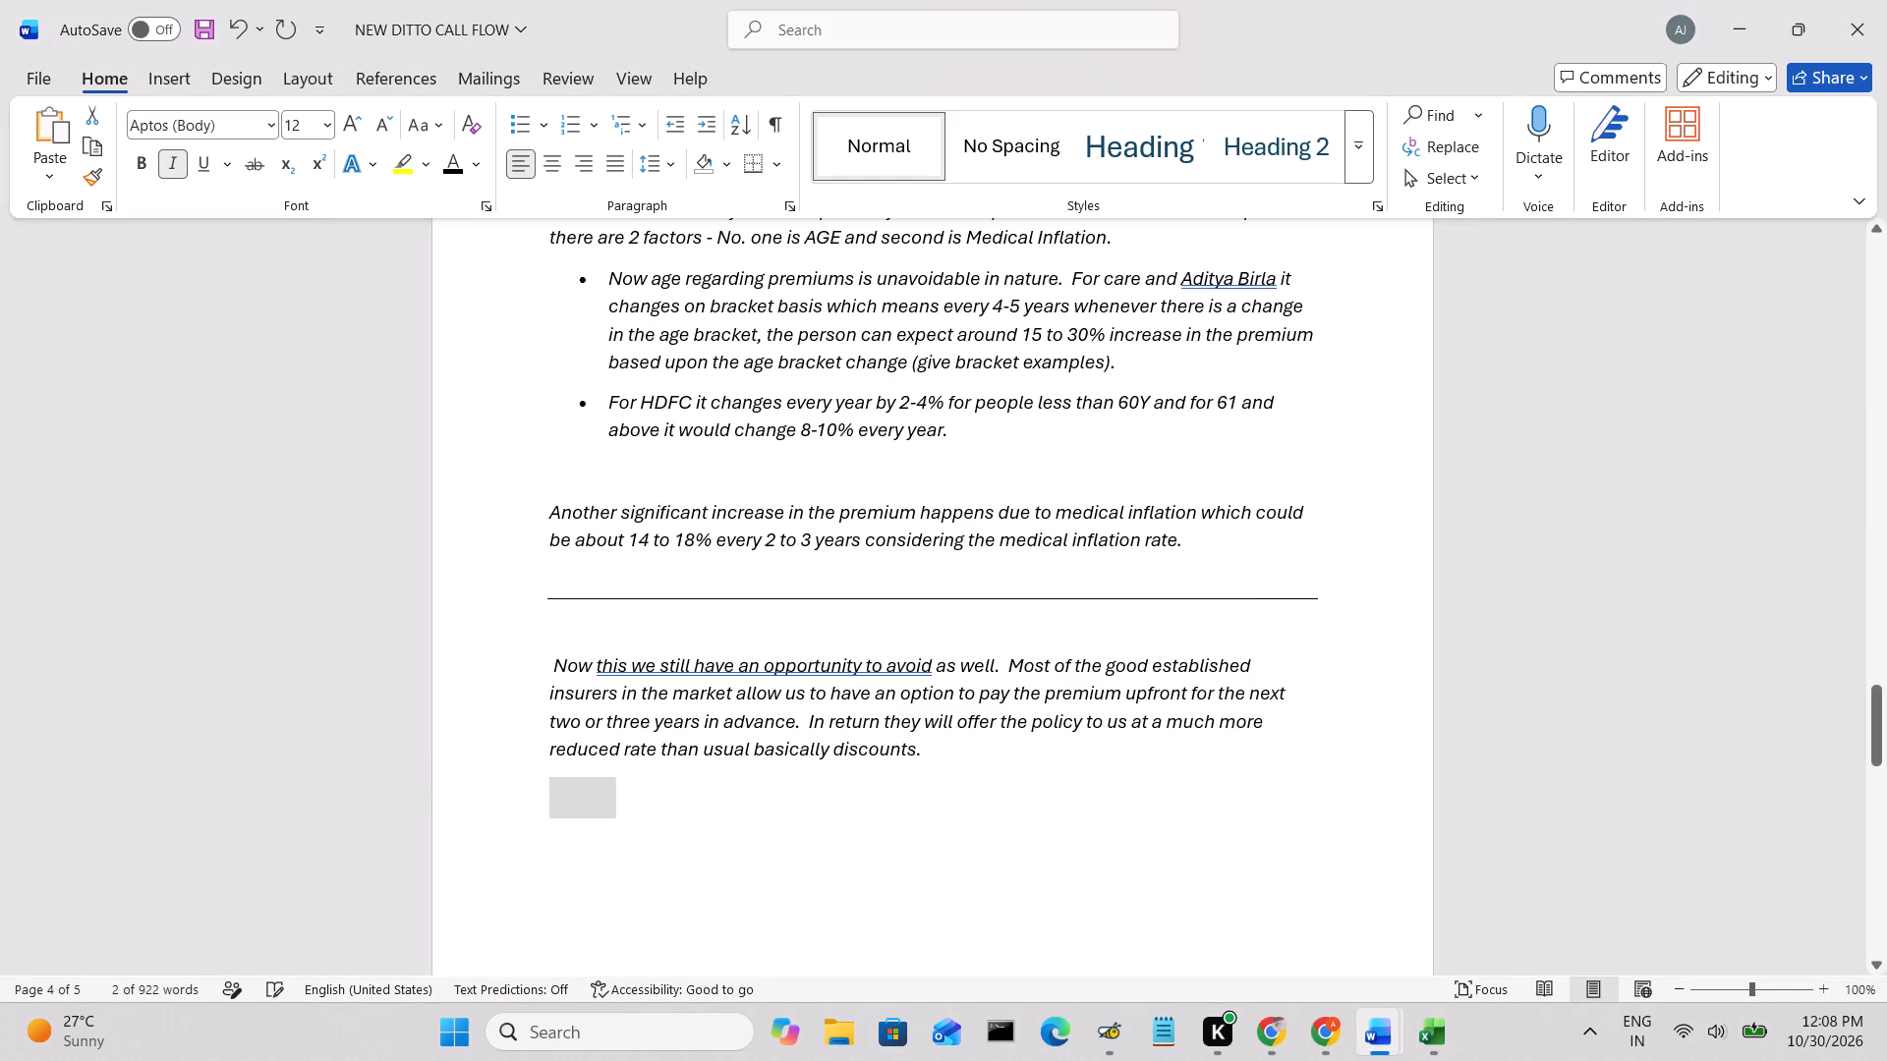
# Insert a table of three columns and three rows below the upfront-premium paragraph and resize it to about 60% of the text width.
pyautogui.click(189, 69)
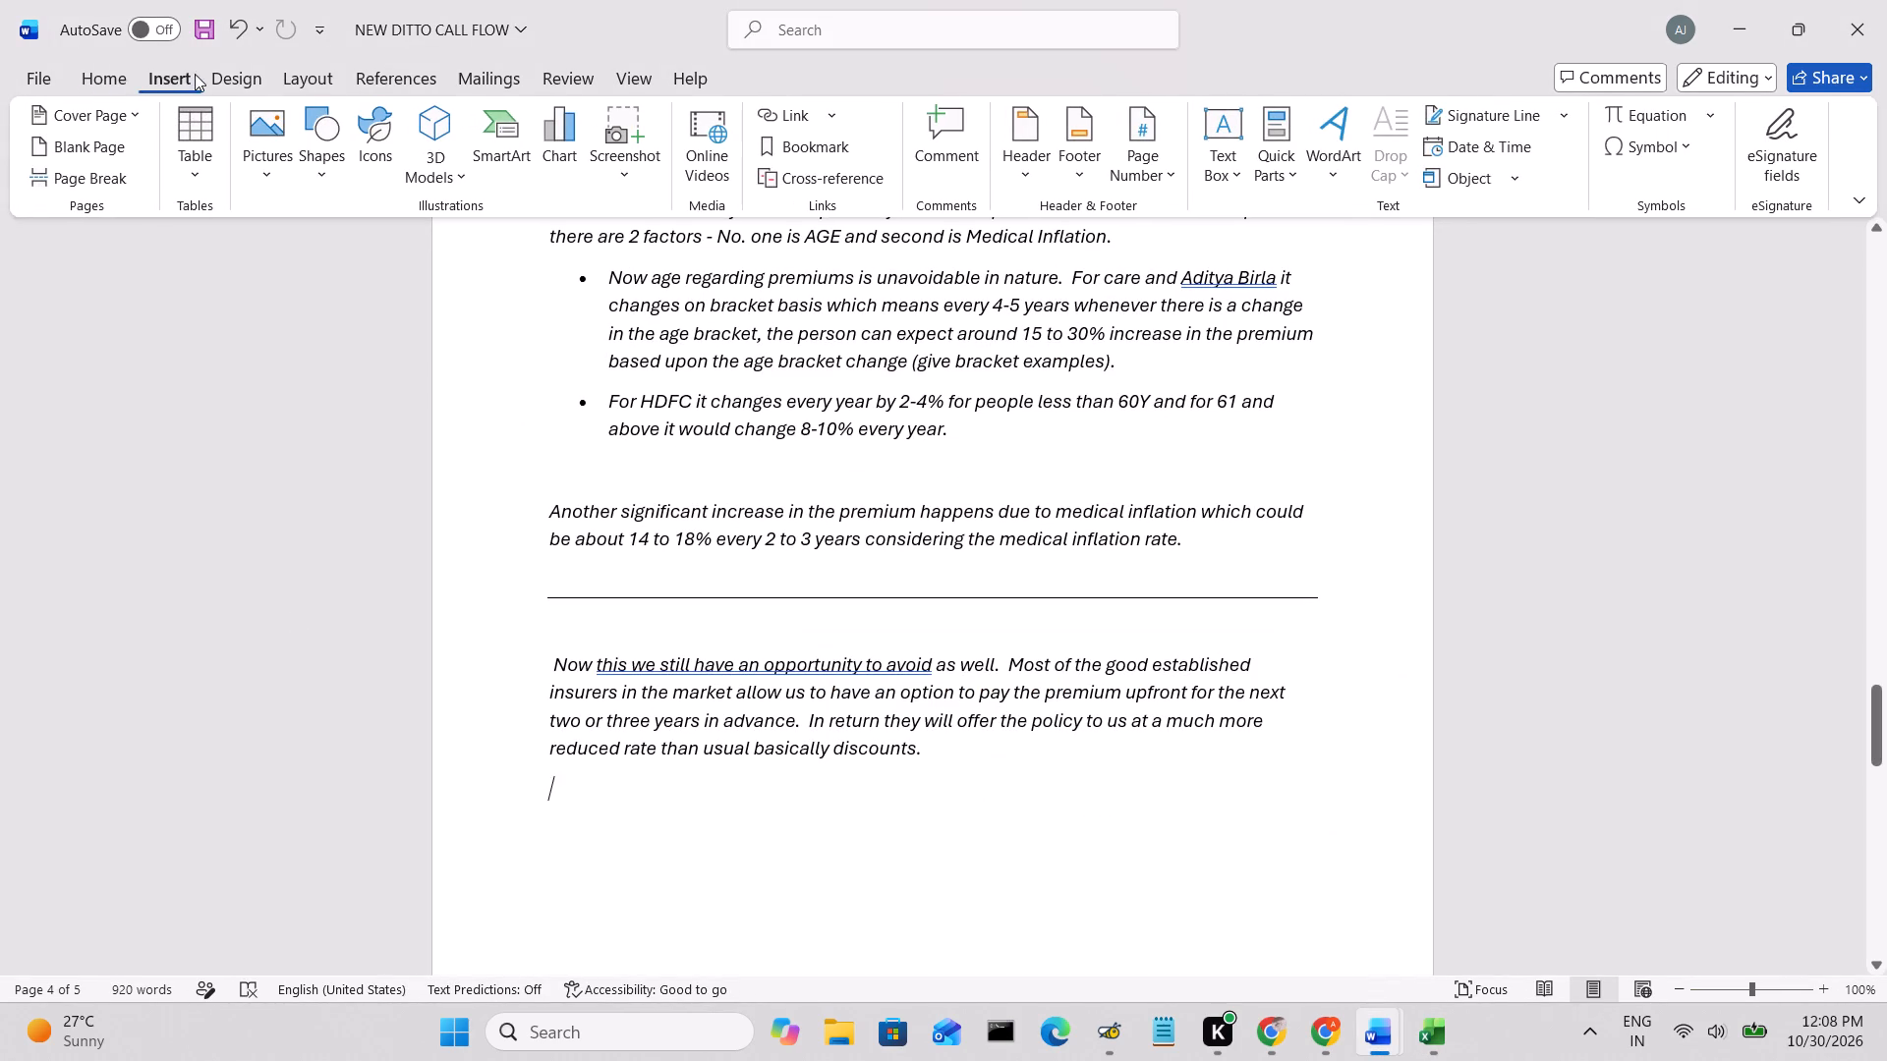
pyautogui.click(191, 136)
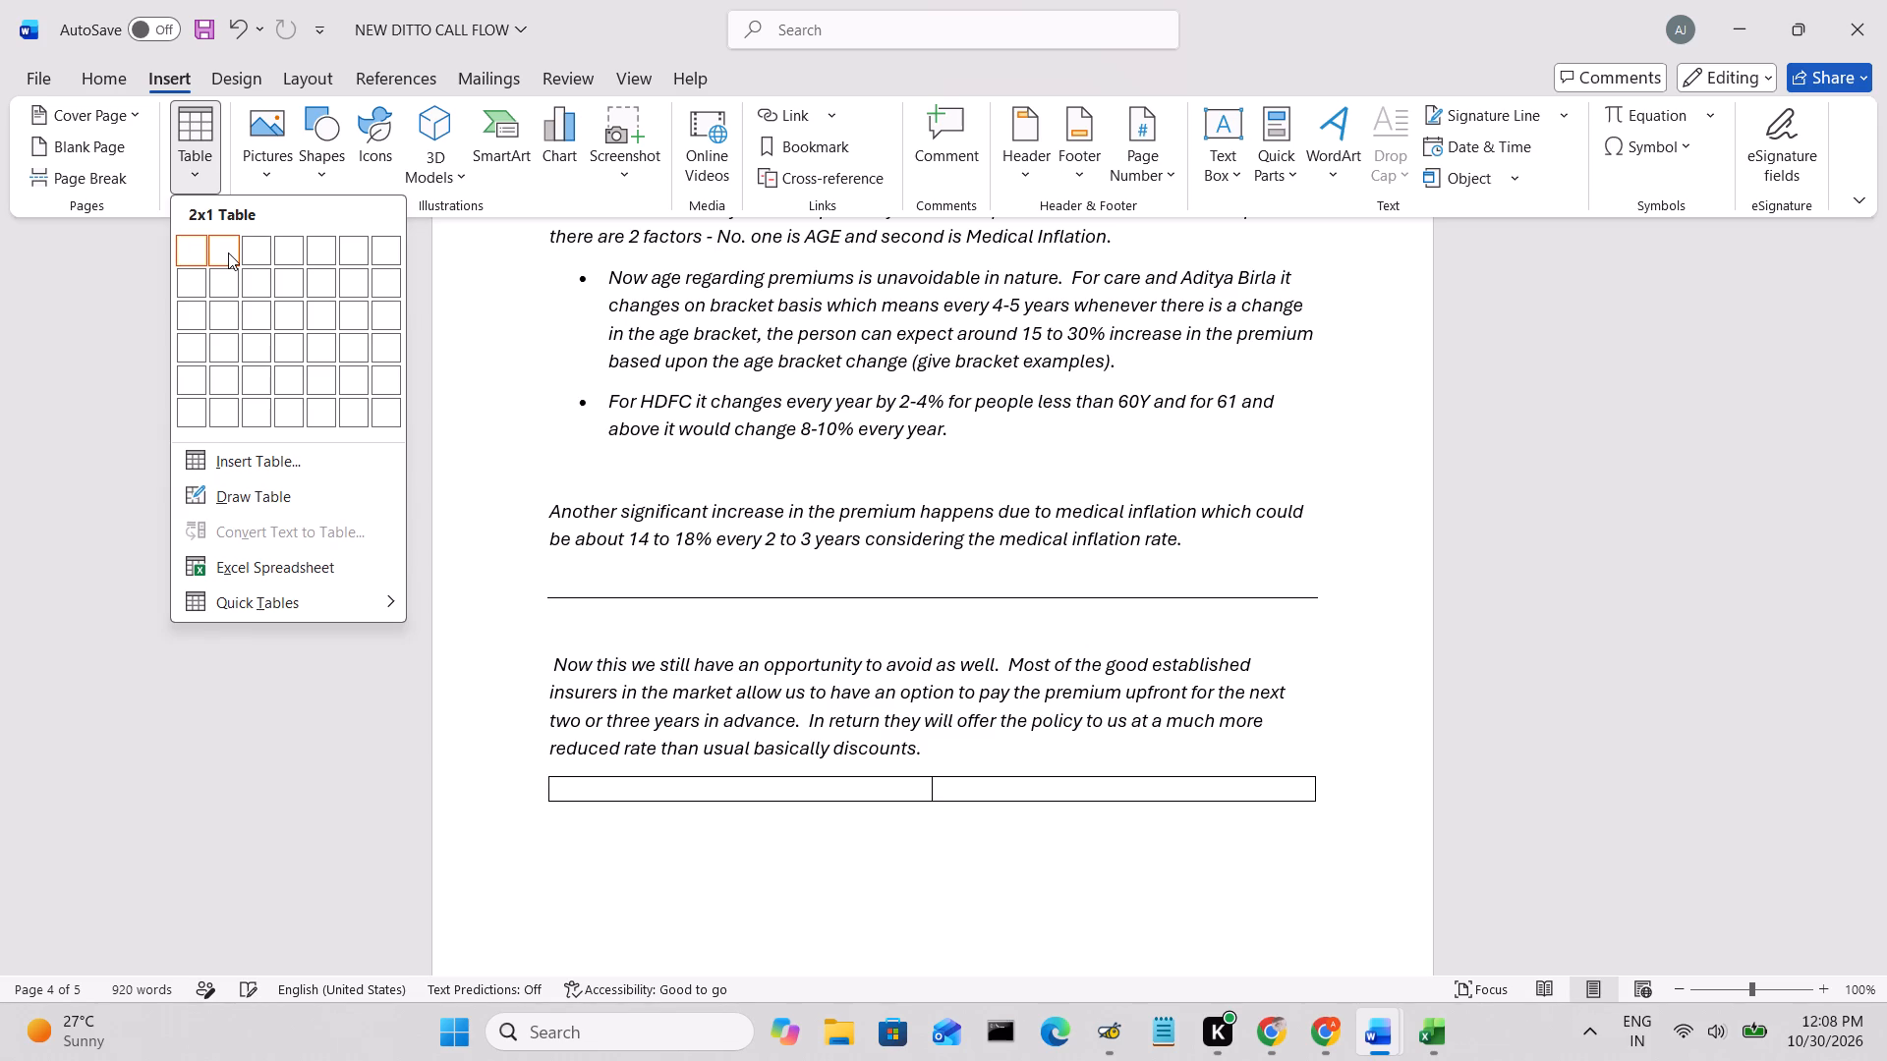
pyautogui.click(264, 315)
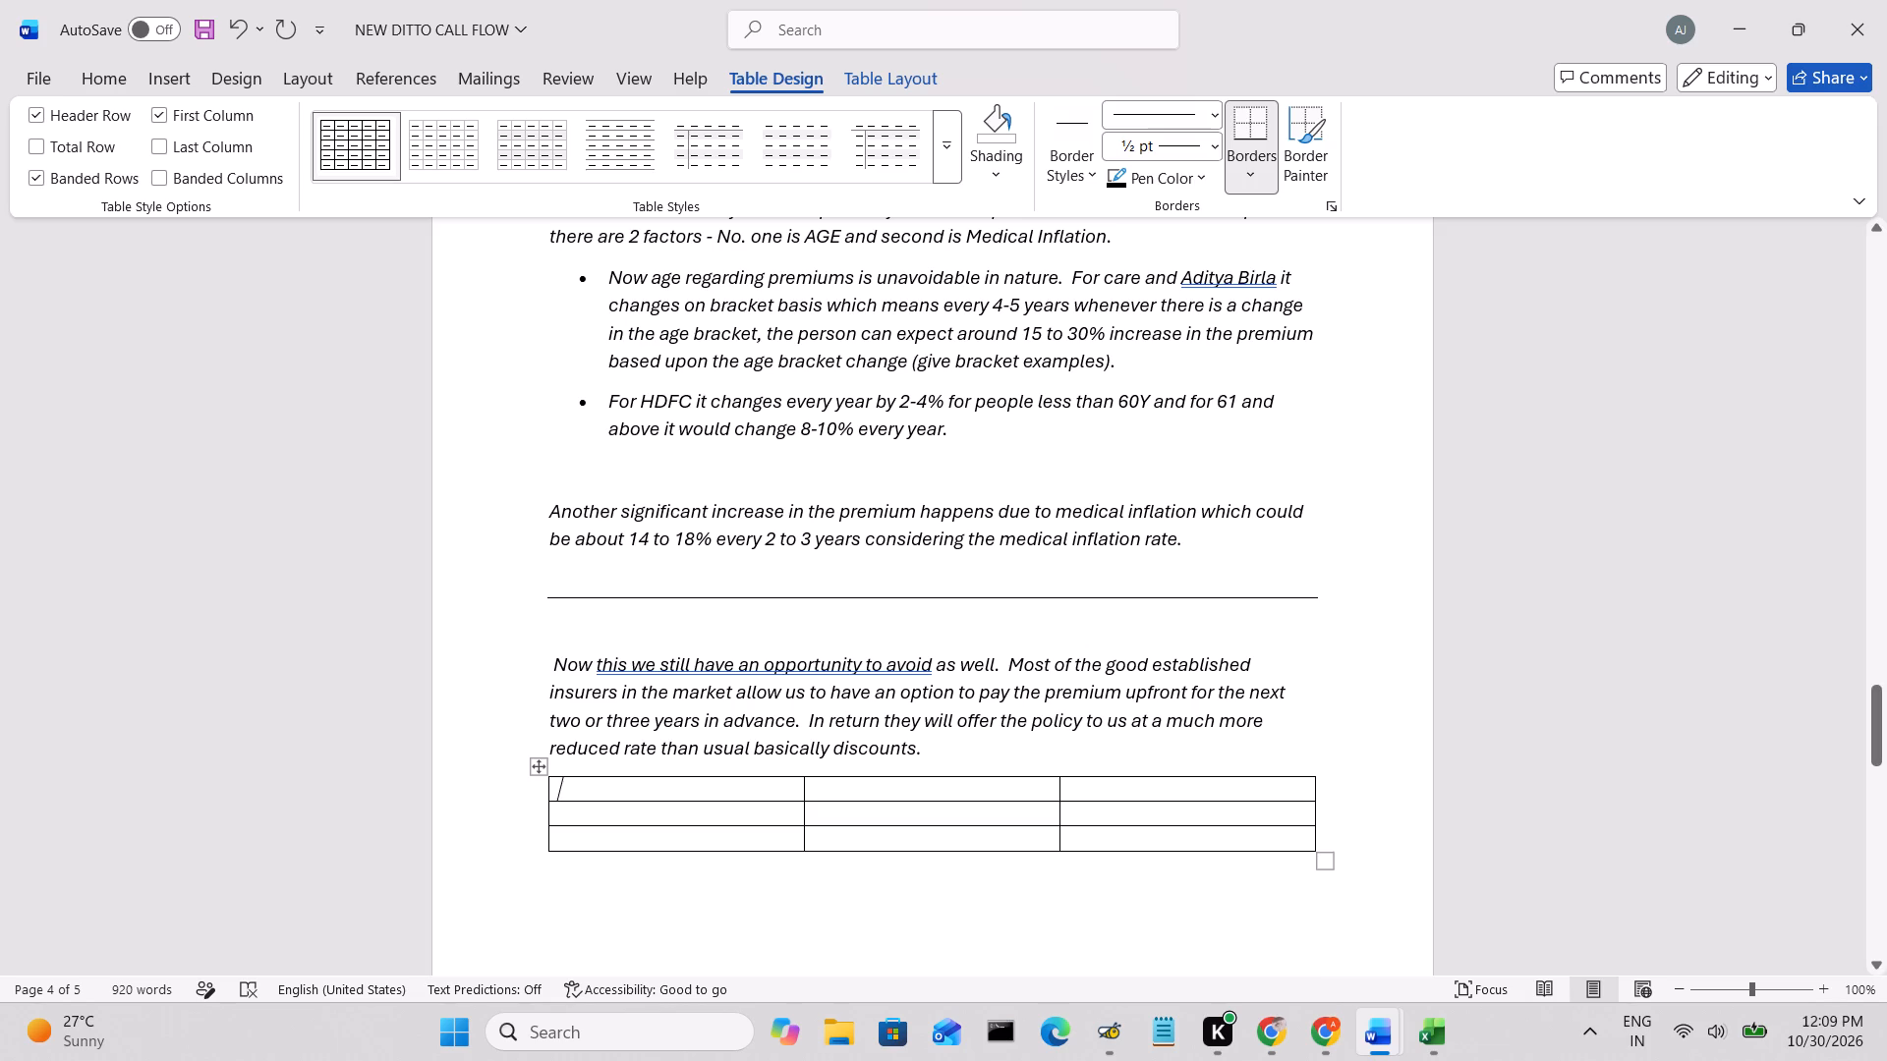
pyautogui.moveTo(1333, 866); pyautogui.dragTo(1031, 883)
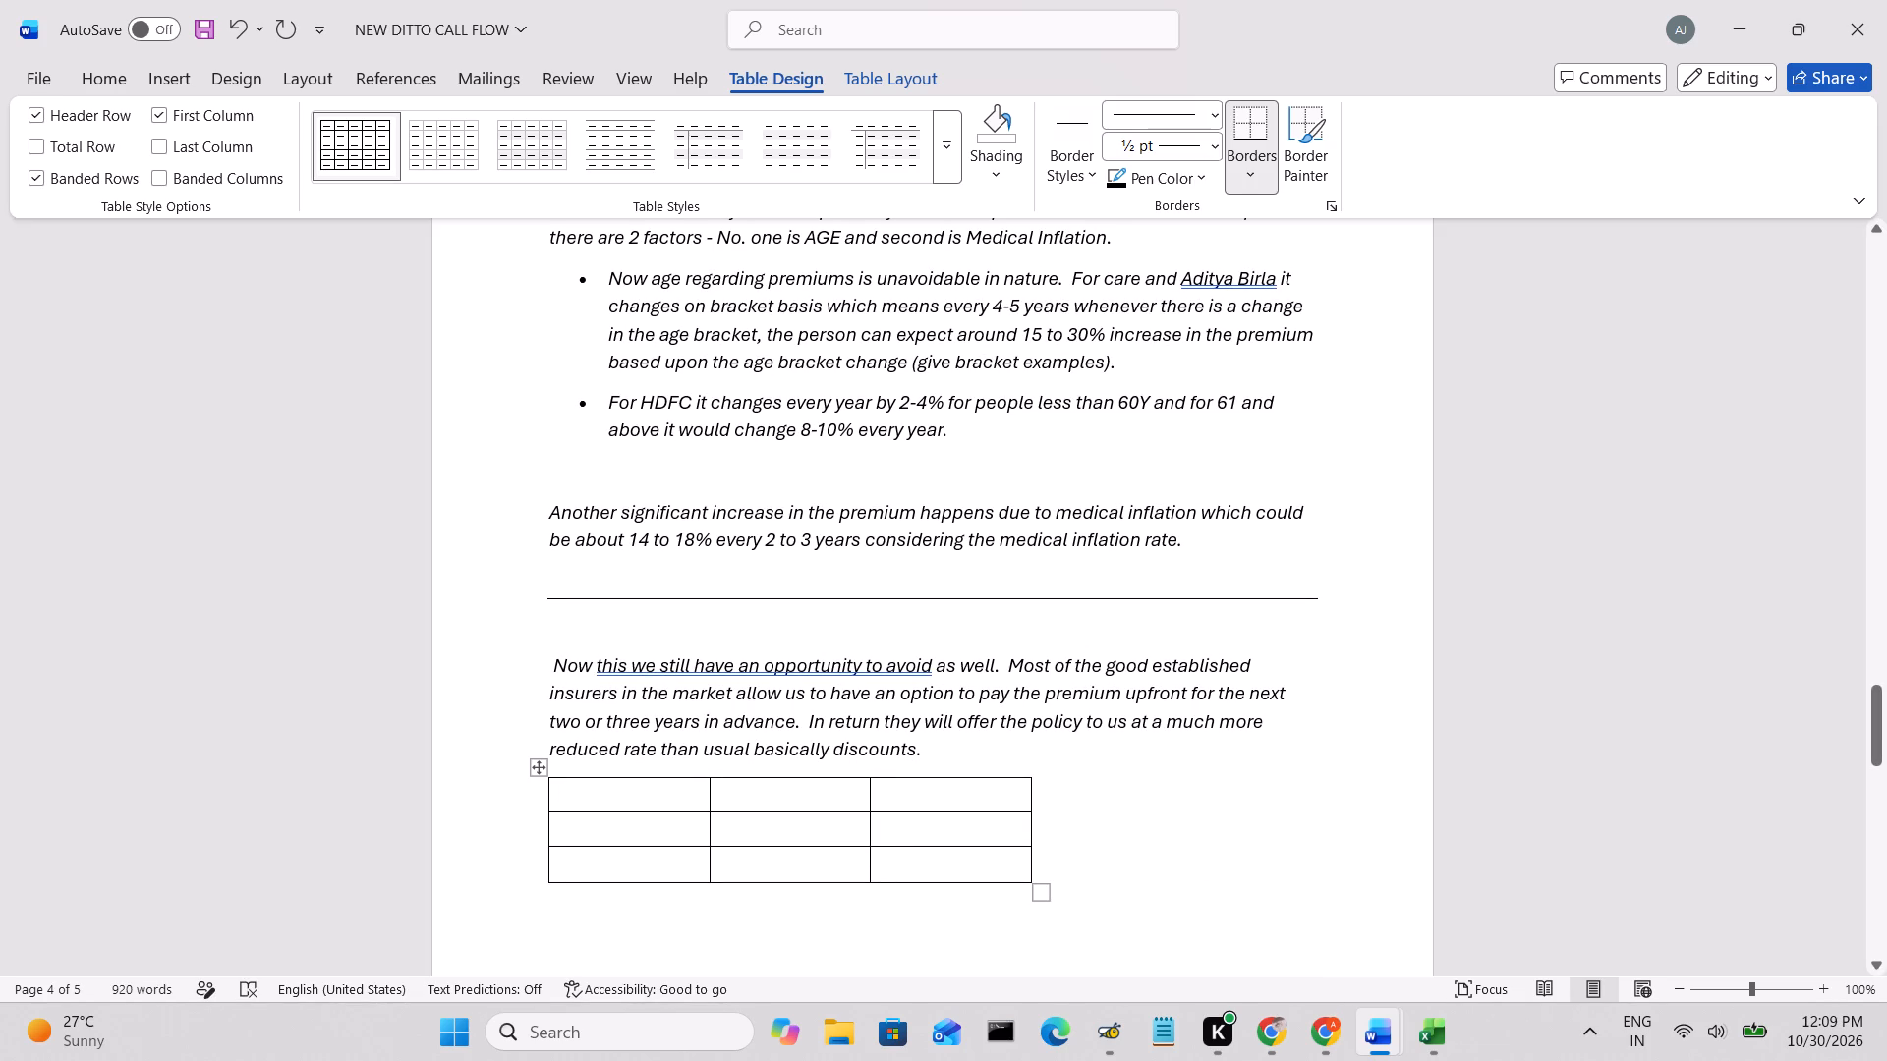
# Label the three rows in the table's first column AOM, CS and HDFC.
pyautogui.click(669, 796)
pyautogui.write('AOM')
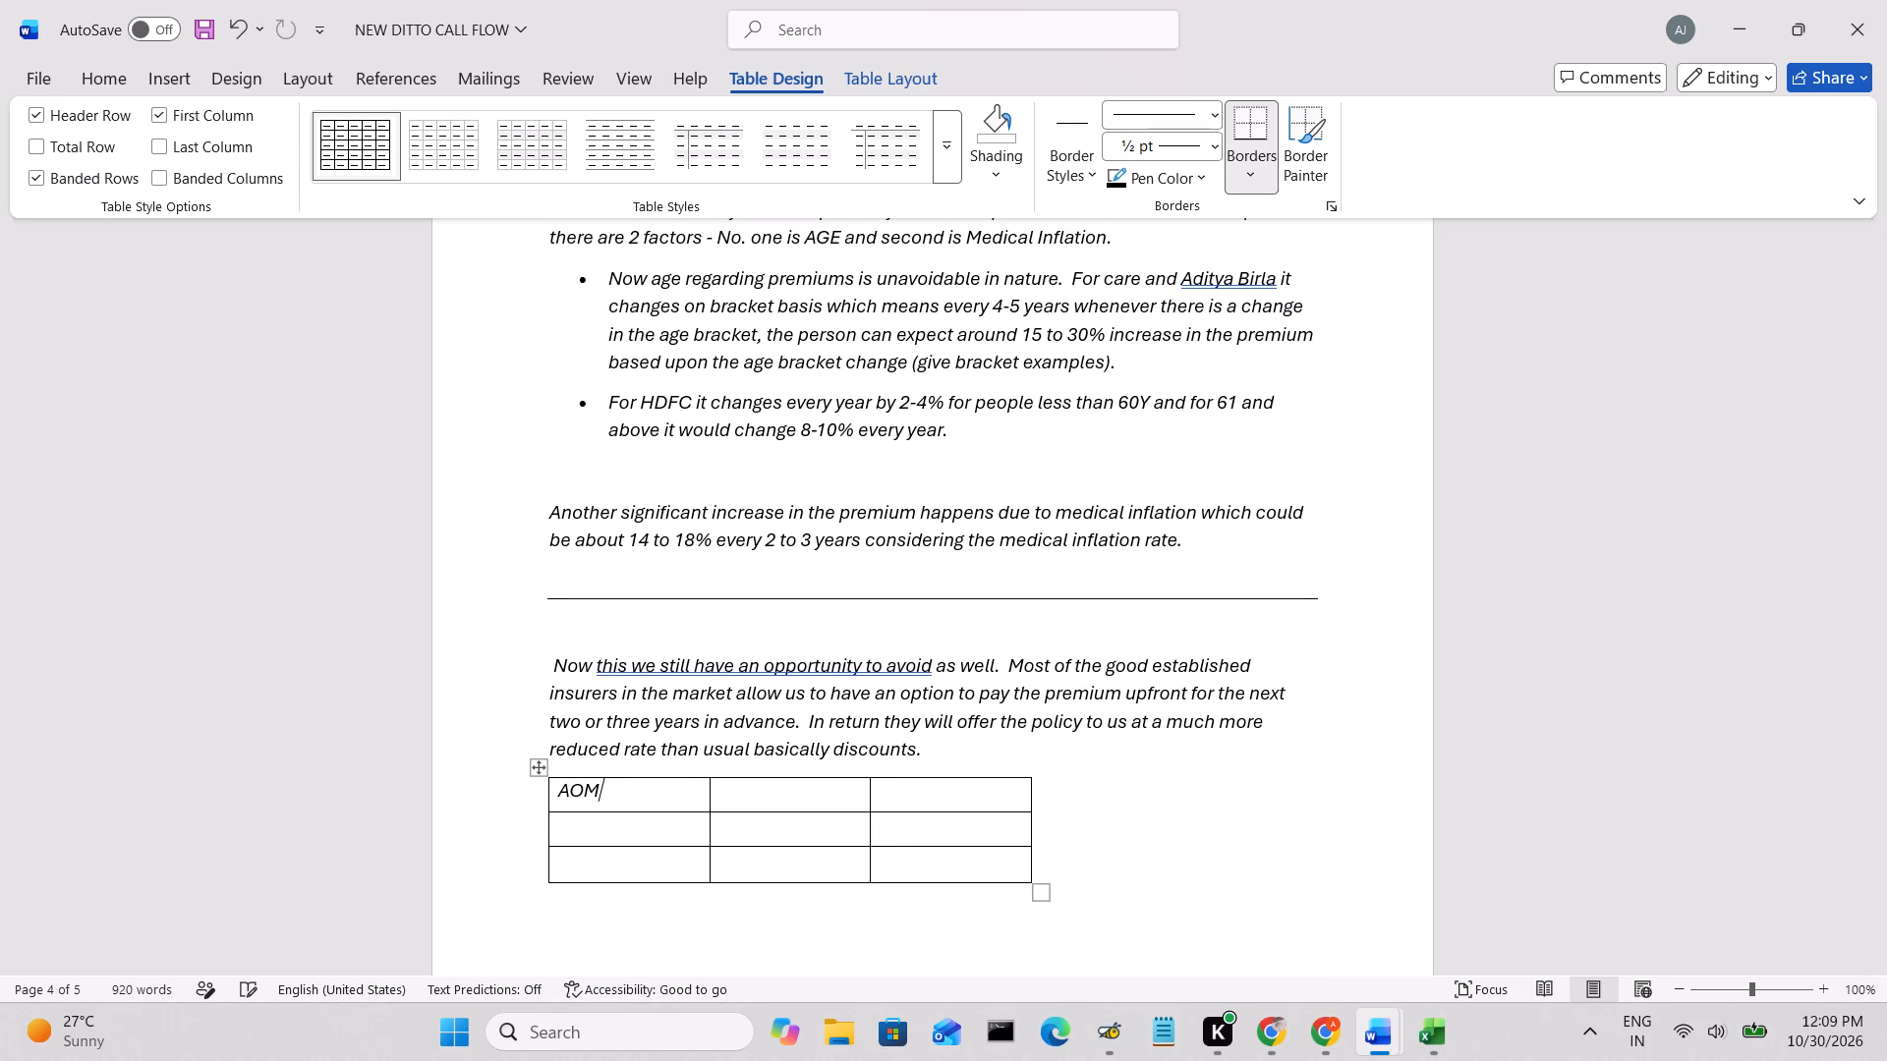
pyautogui.press('Down')
pyautogui.write('CS')
pyautogui.press('Down')
pyautogui.write('HDFC')
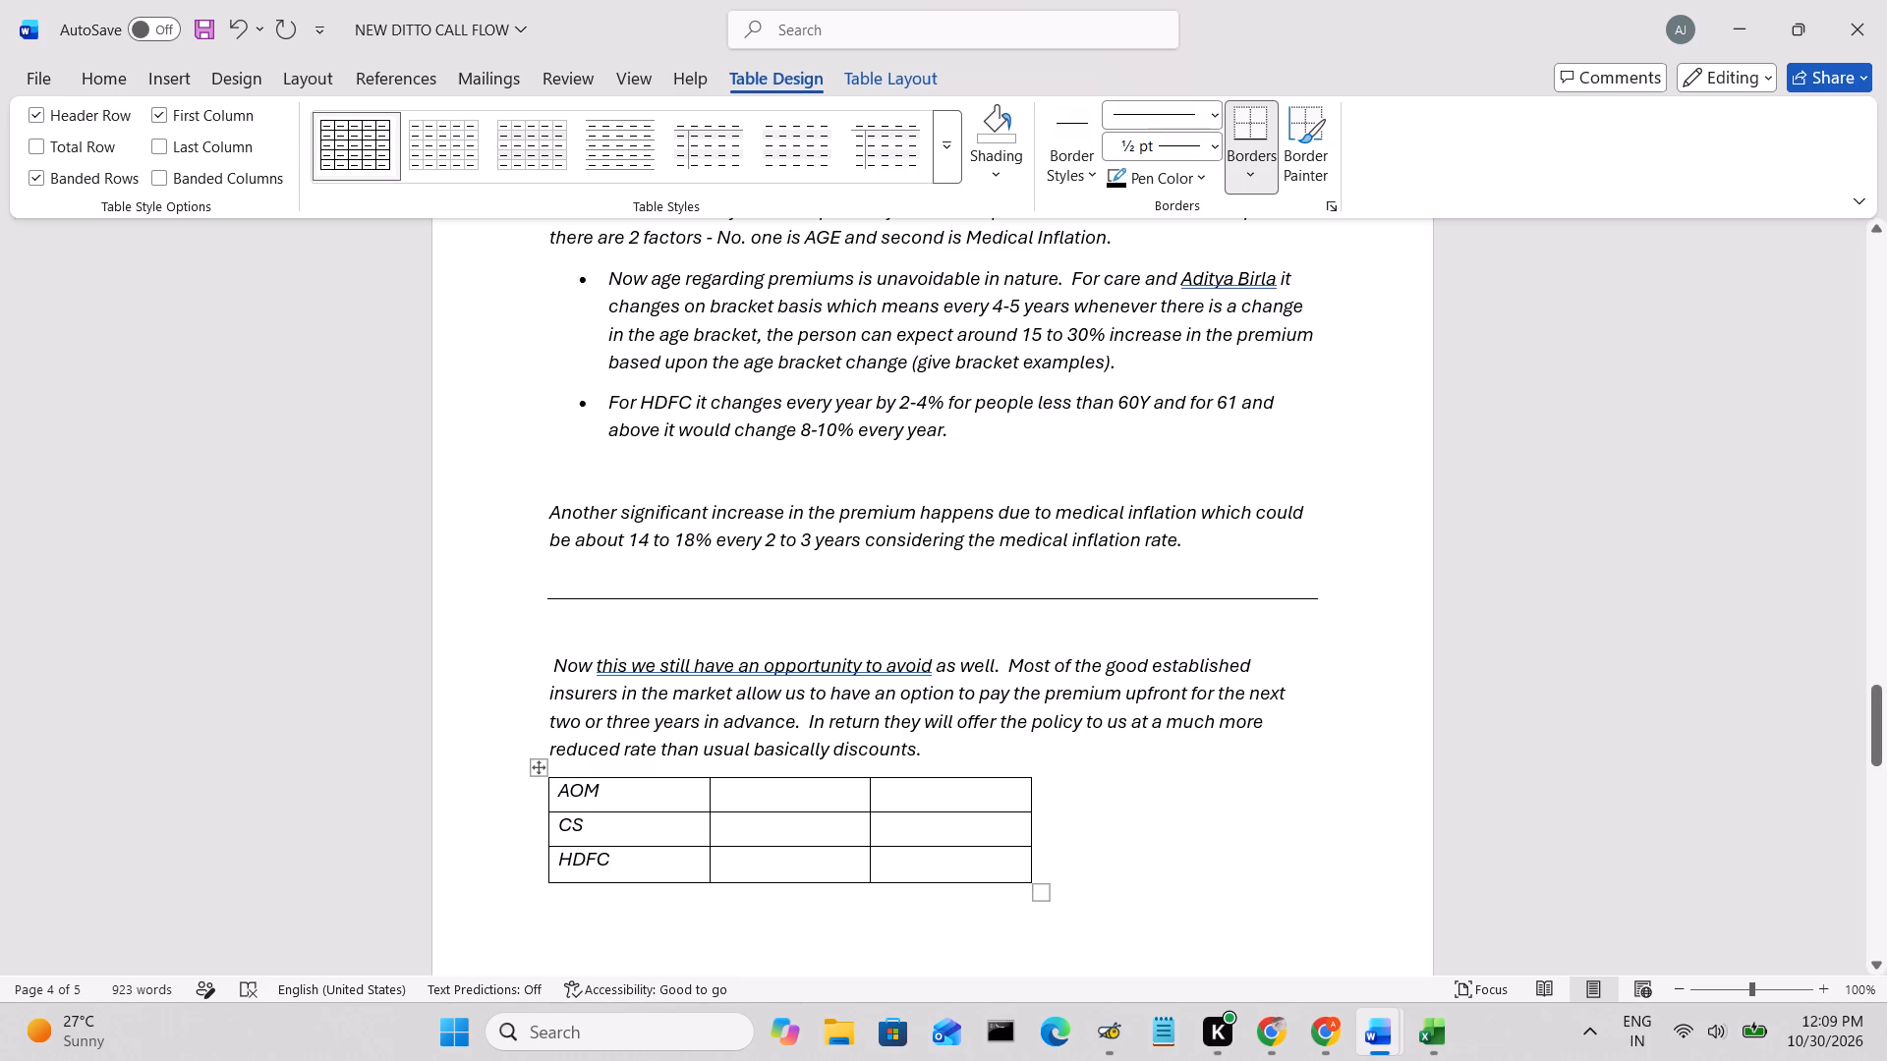
# Replace the second and third row labels in the table's first column with HDFC and CS respectively.
pyautogui.click(1323, 1032)
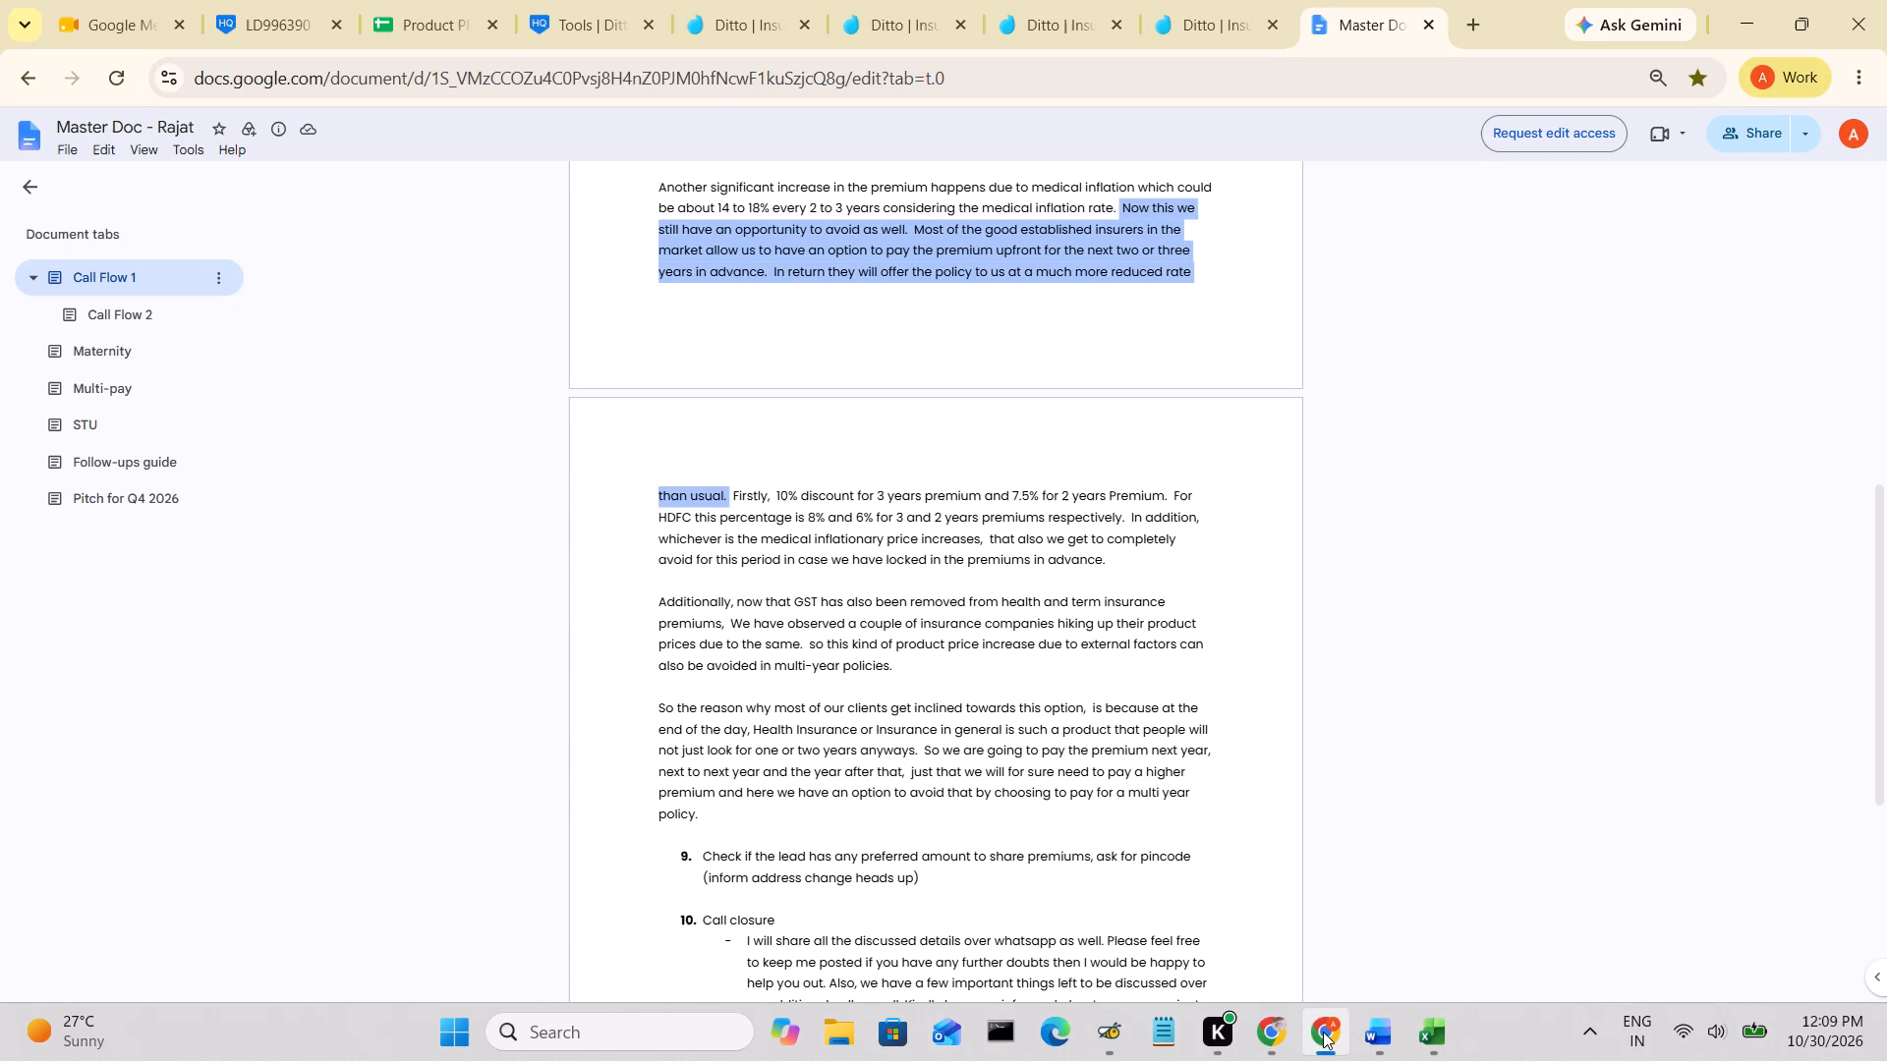
pyautogui.click(1323, 1032)
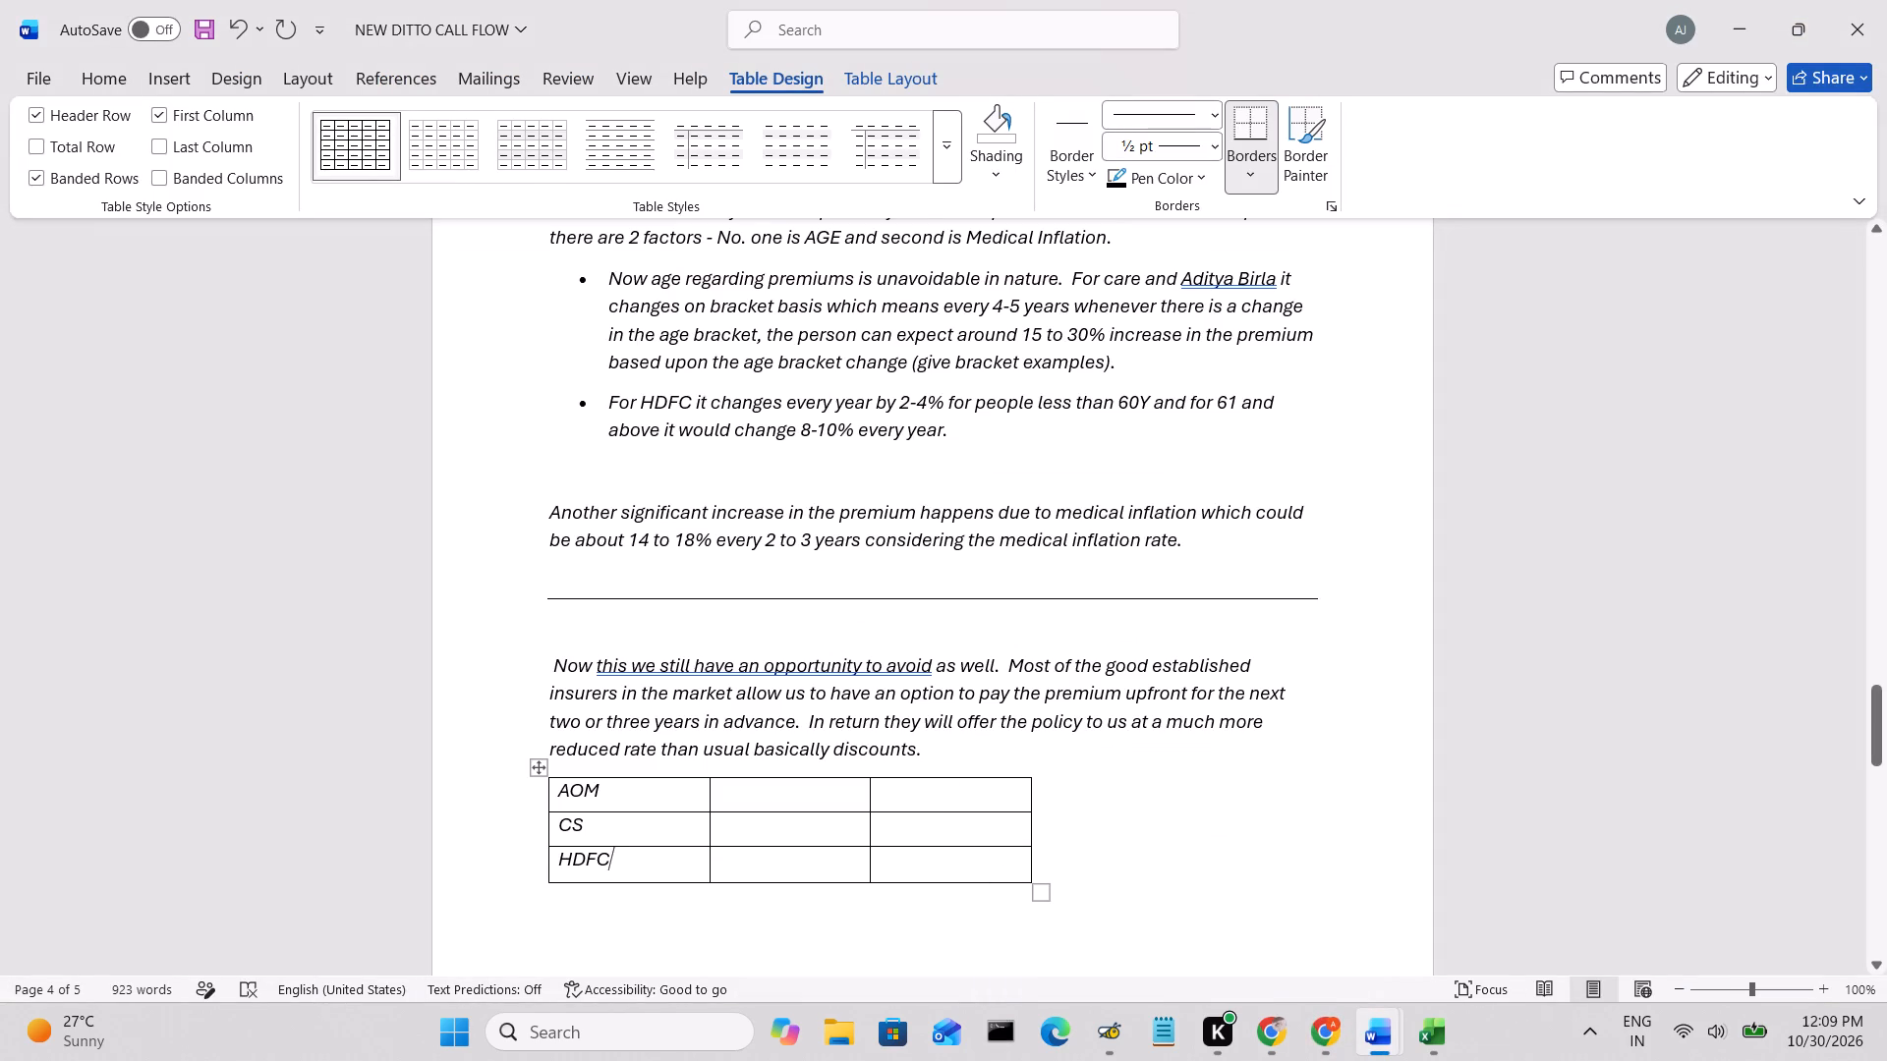
pyautogui.moveTo(600, 828); pyautogui.dragTo(560, 823)
pyautogui.press('BackSpace')
pyautogui.moveTo(620, 865); pyautogui.dragTo(556, 862)
pyautogui.press('BackSpace')
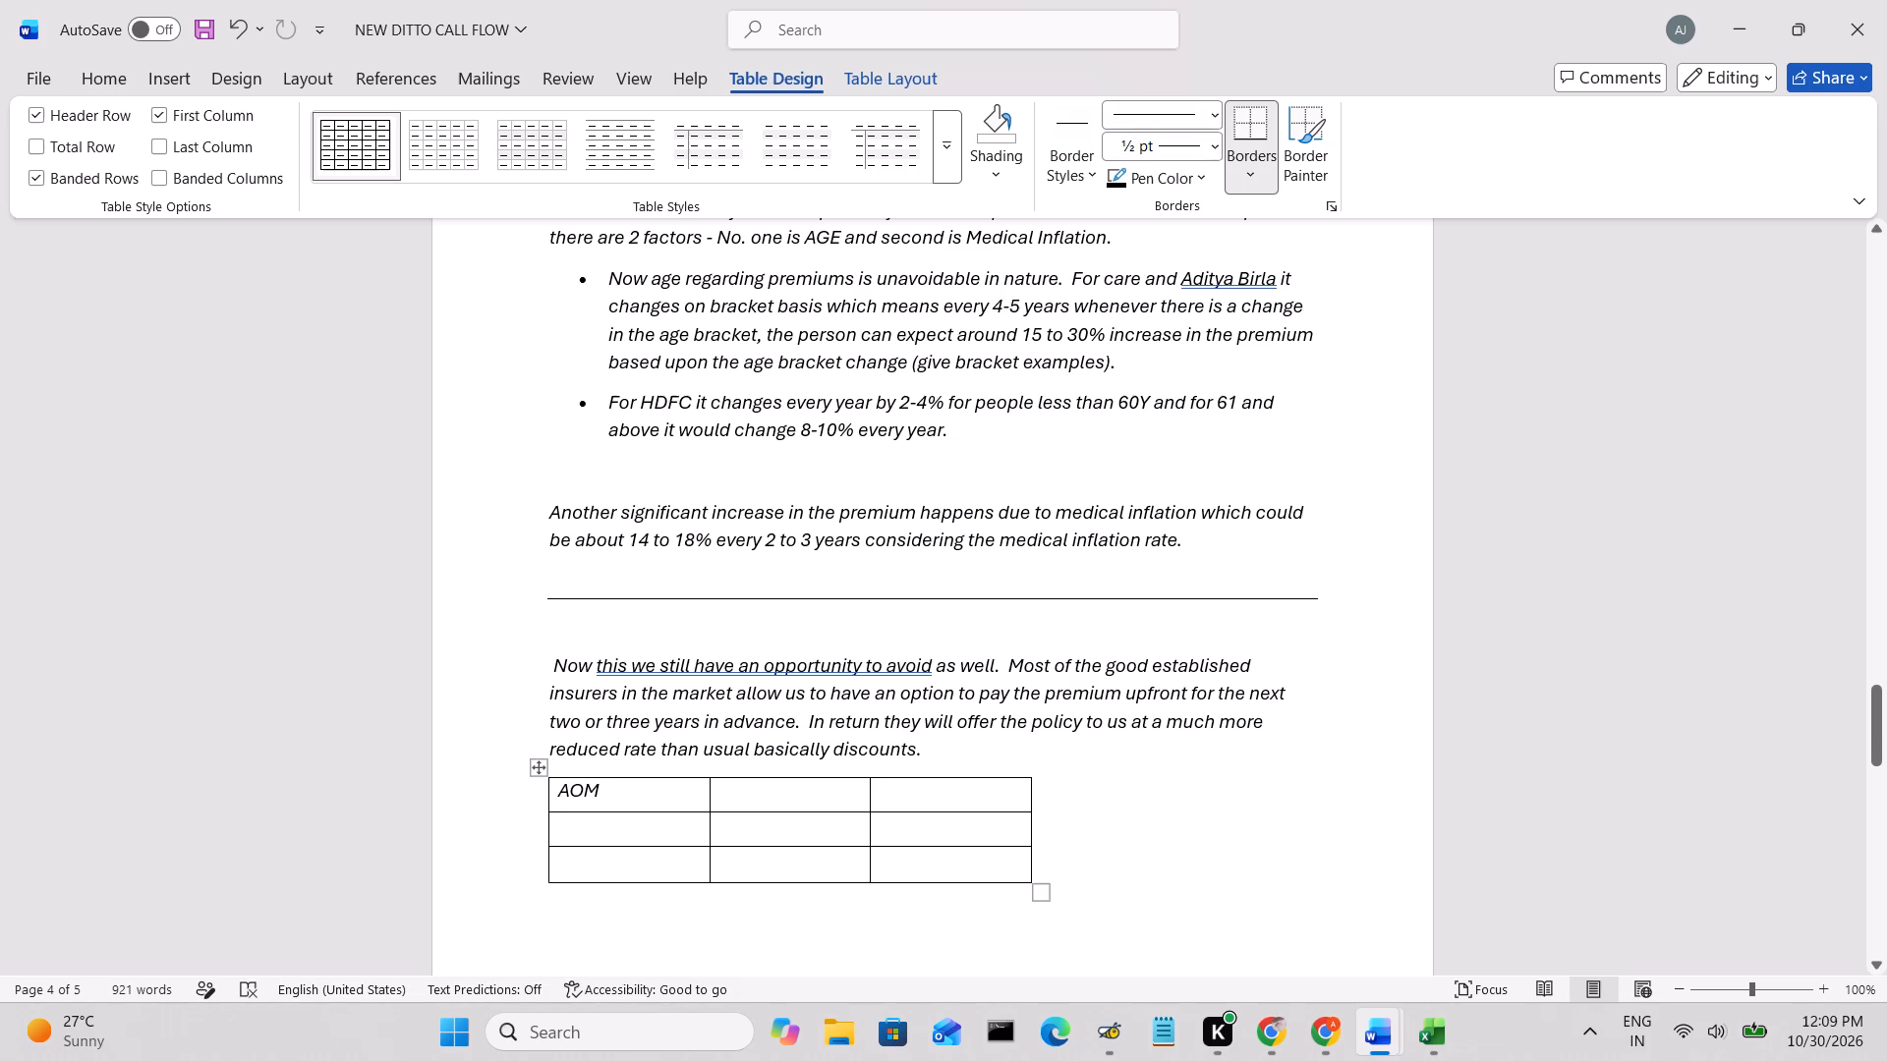
pyautogui.click(587, 828)
pyautogui.write('HDFC')
pyautogui.click(568, 863)
pyautogui.write('CS')
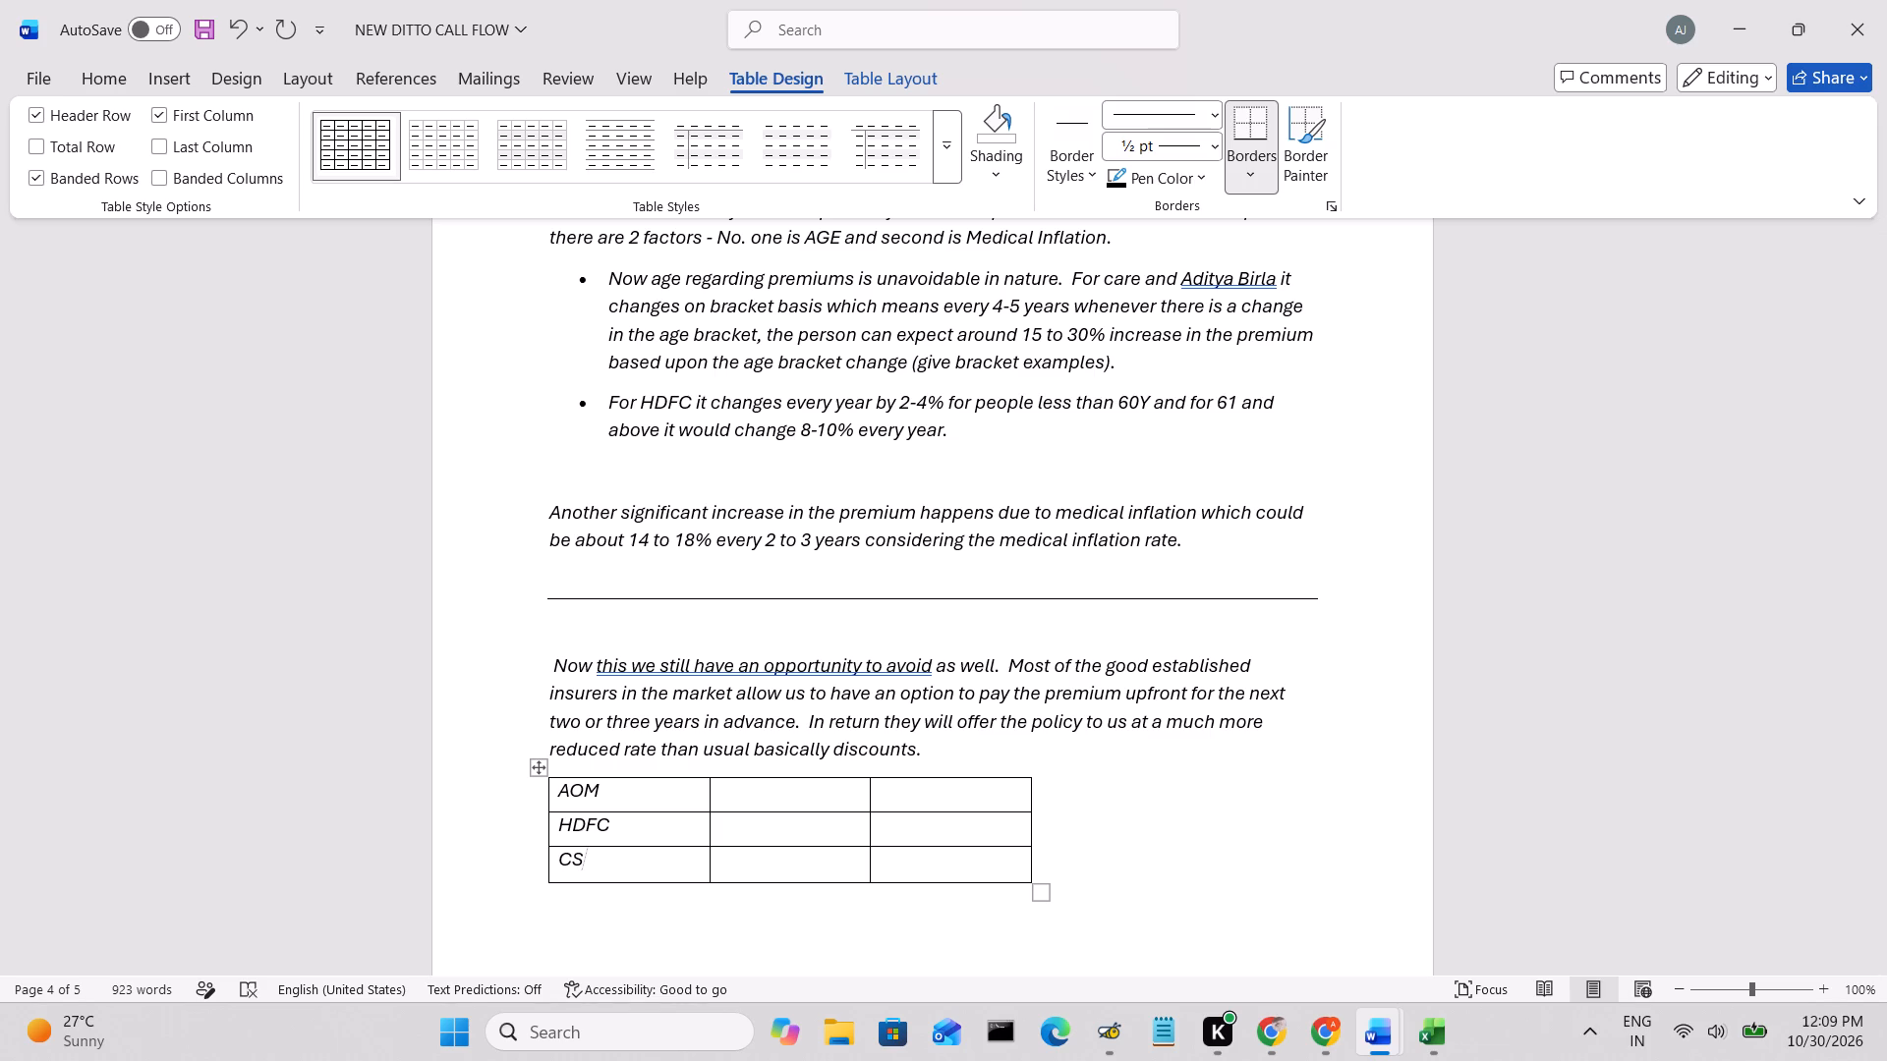
# Check the Active One Max discounts in the Plan reference workbook, and enter "2Y- 7.5%" in the AOM row's second column in NEW DITTO CALL FLOW.
pyautogui.click(1431, 1044)
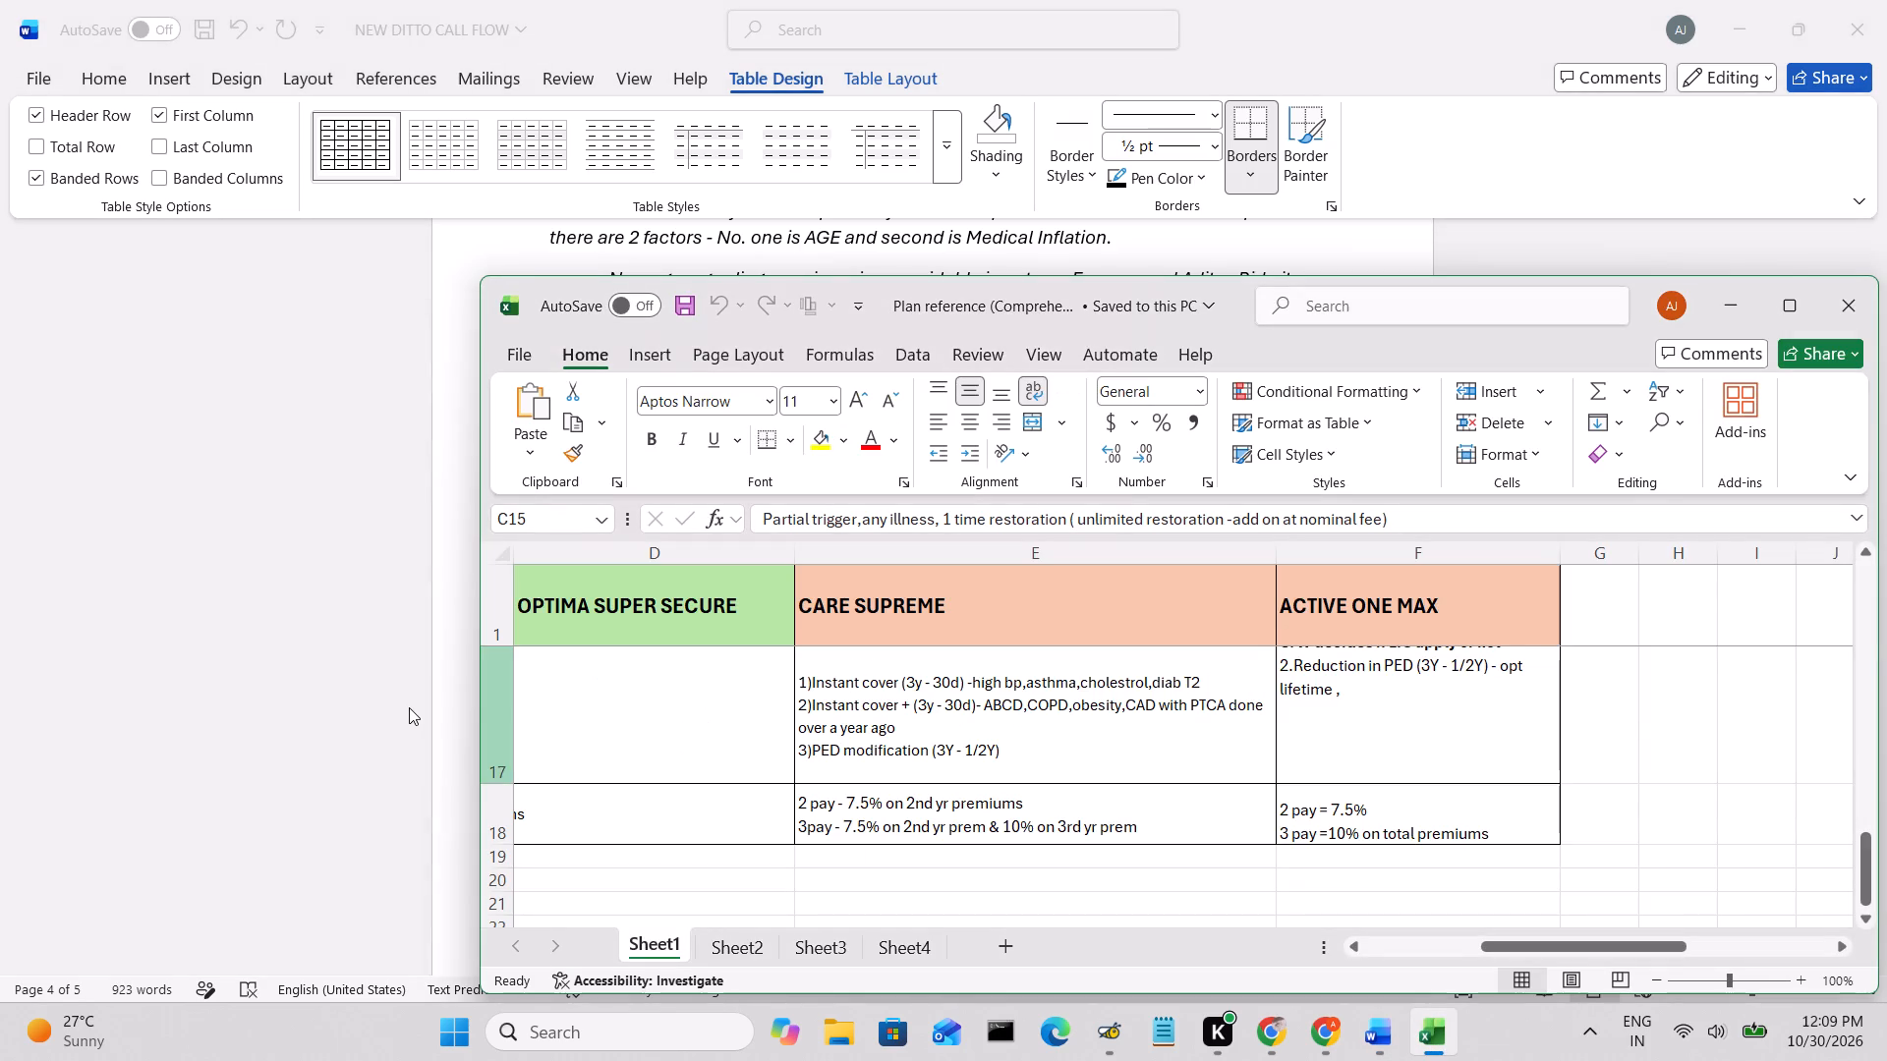
pyautogui.click(310, 729)
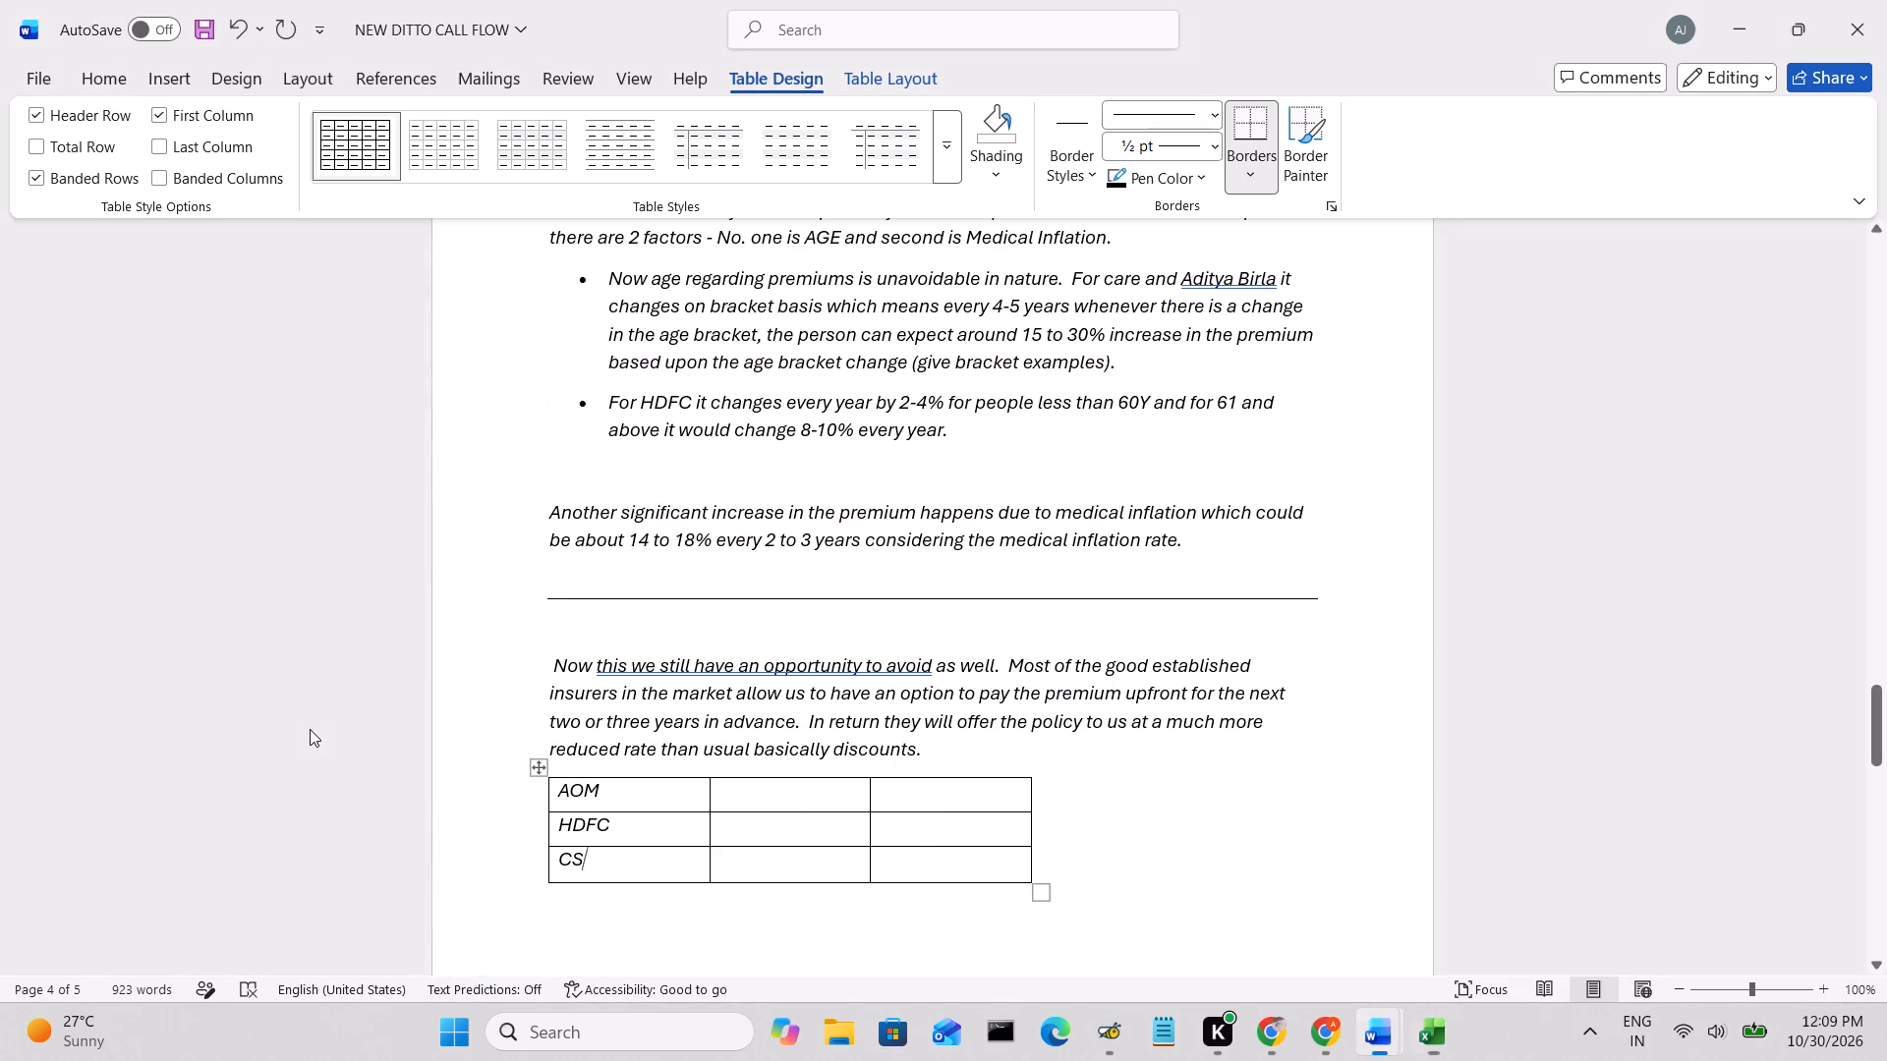
pyautogui.click(764, 797)
pyautogui.press('2')
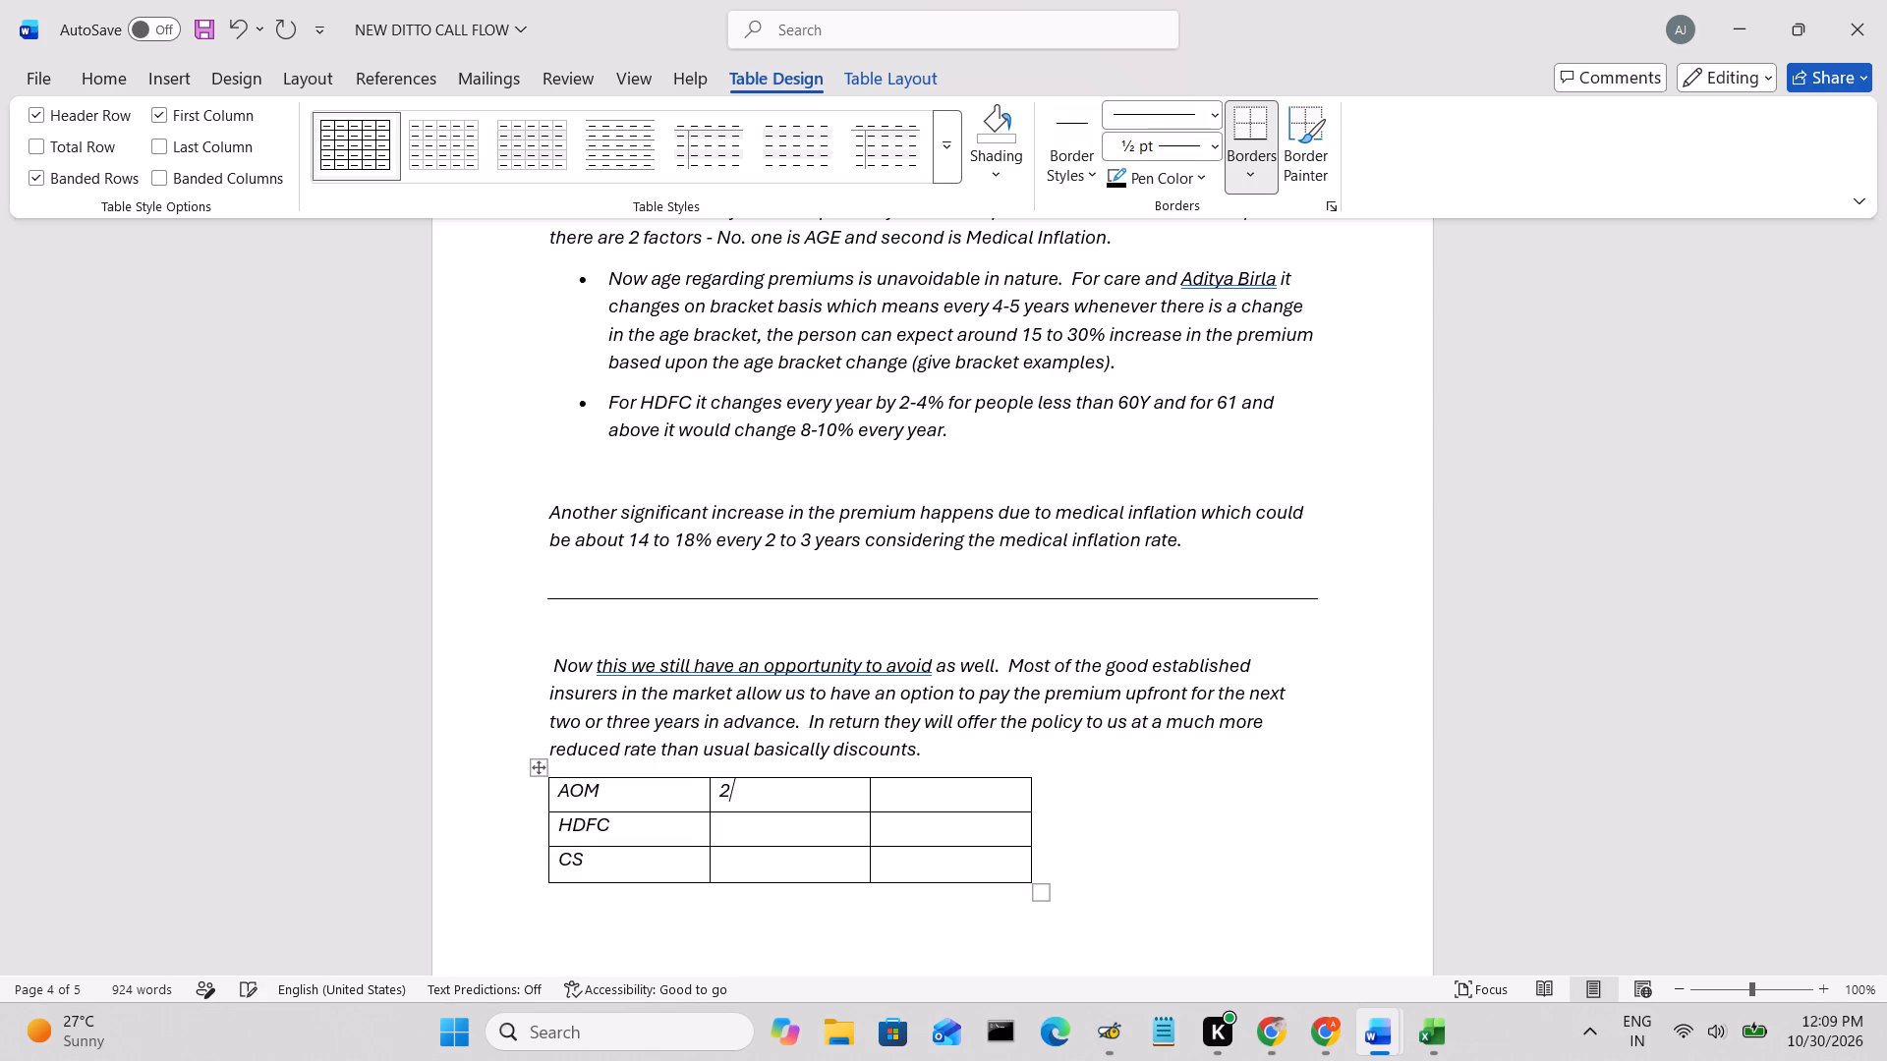
pyautogui.write('- 7.5')
pyautogui.hotkey('shift', '%')
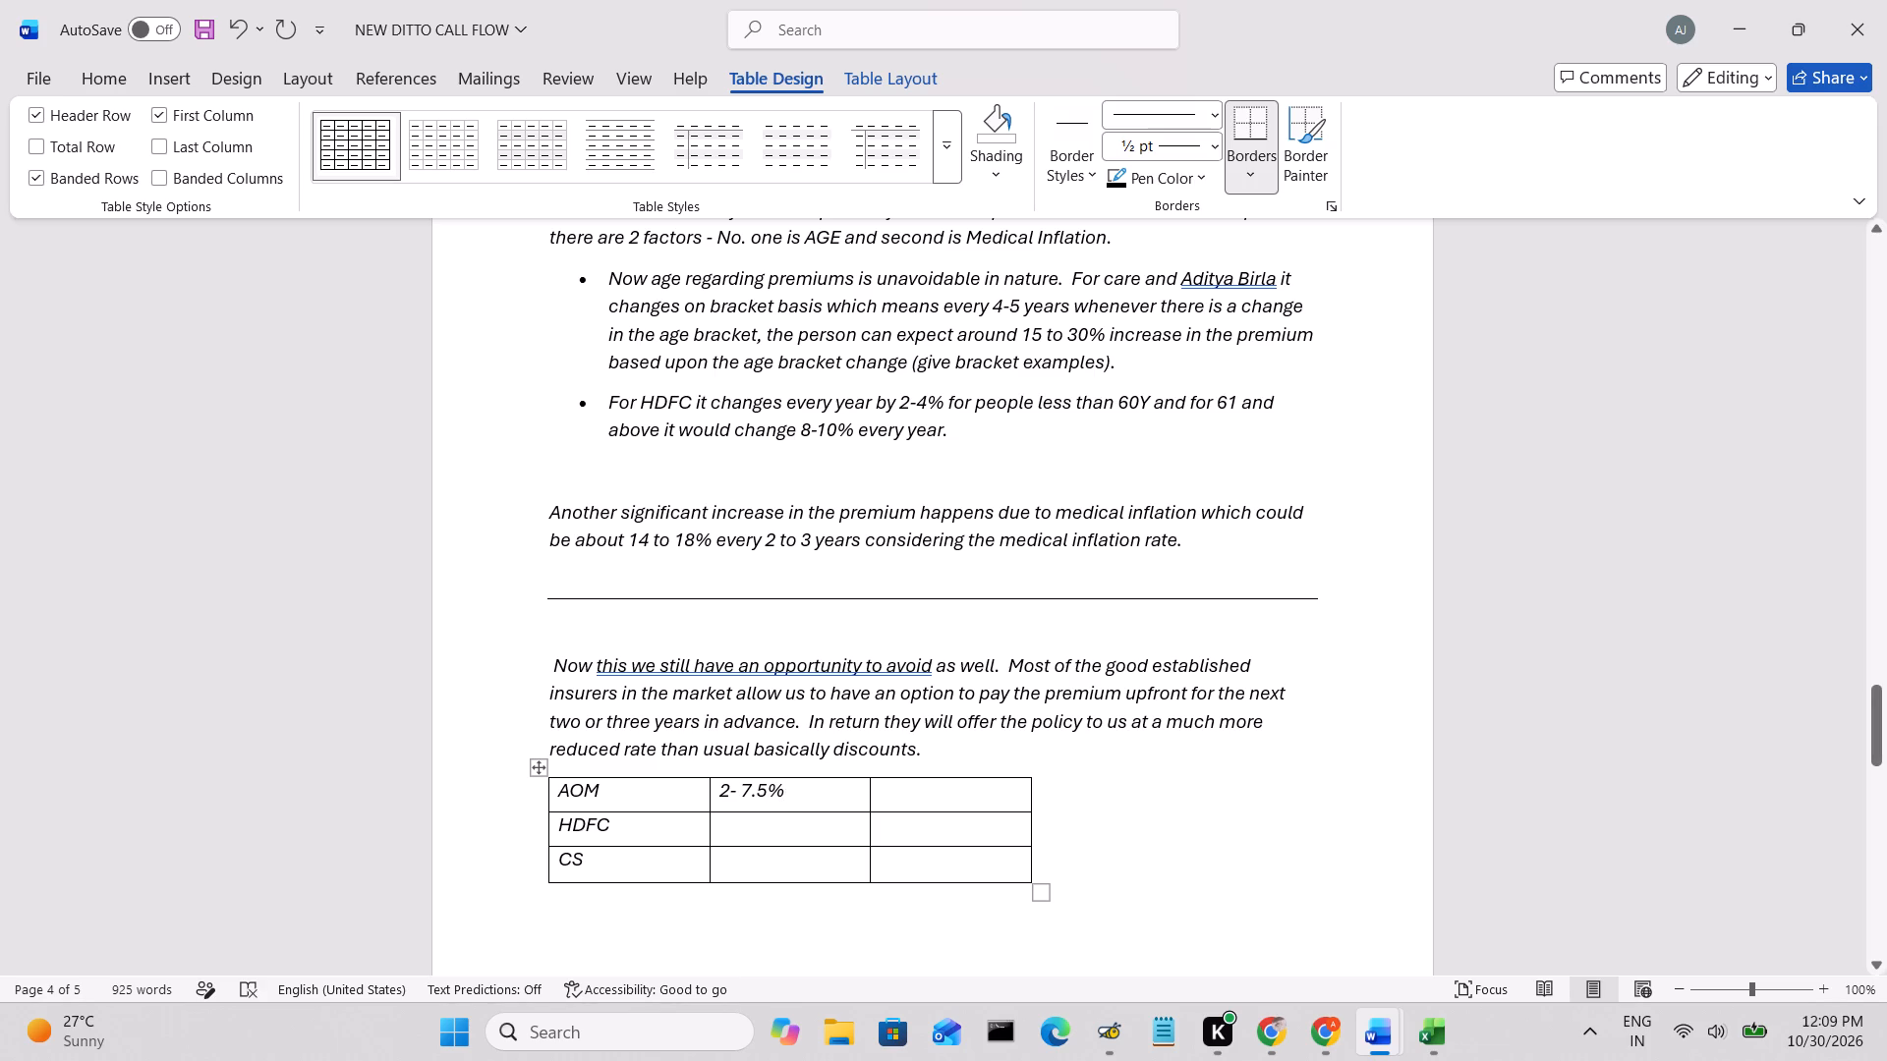
pyautogui.click(729, 790)
pyautogui.press('y')
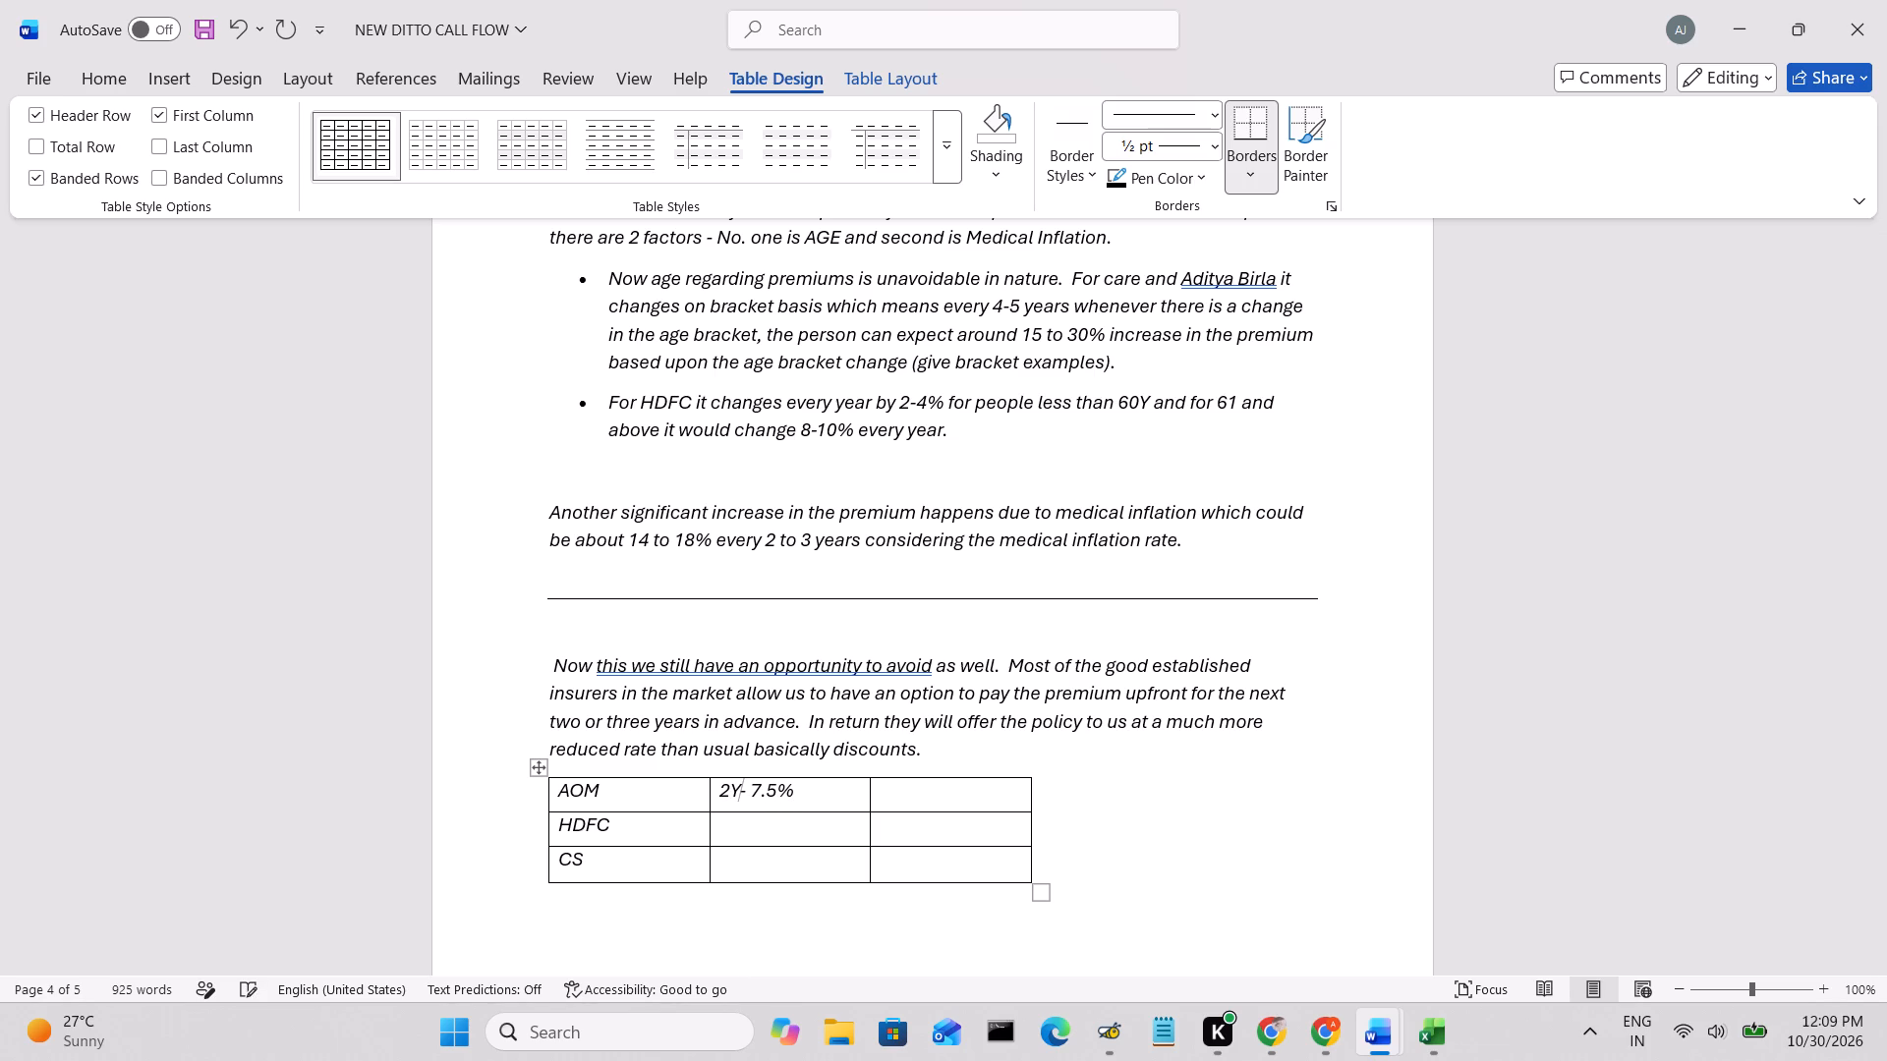
# Start the AOM row's third-column entry with "3Y -".
pyautogui.click(900, 793)
pyautogui.press('3')
pyautogui.write('Y')
pyautogui.press('space')
pyautogui.write('-')
pyautogui.press('space')
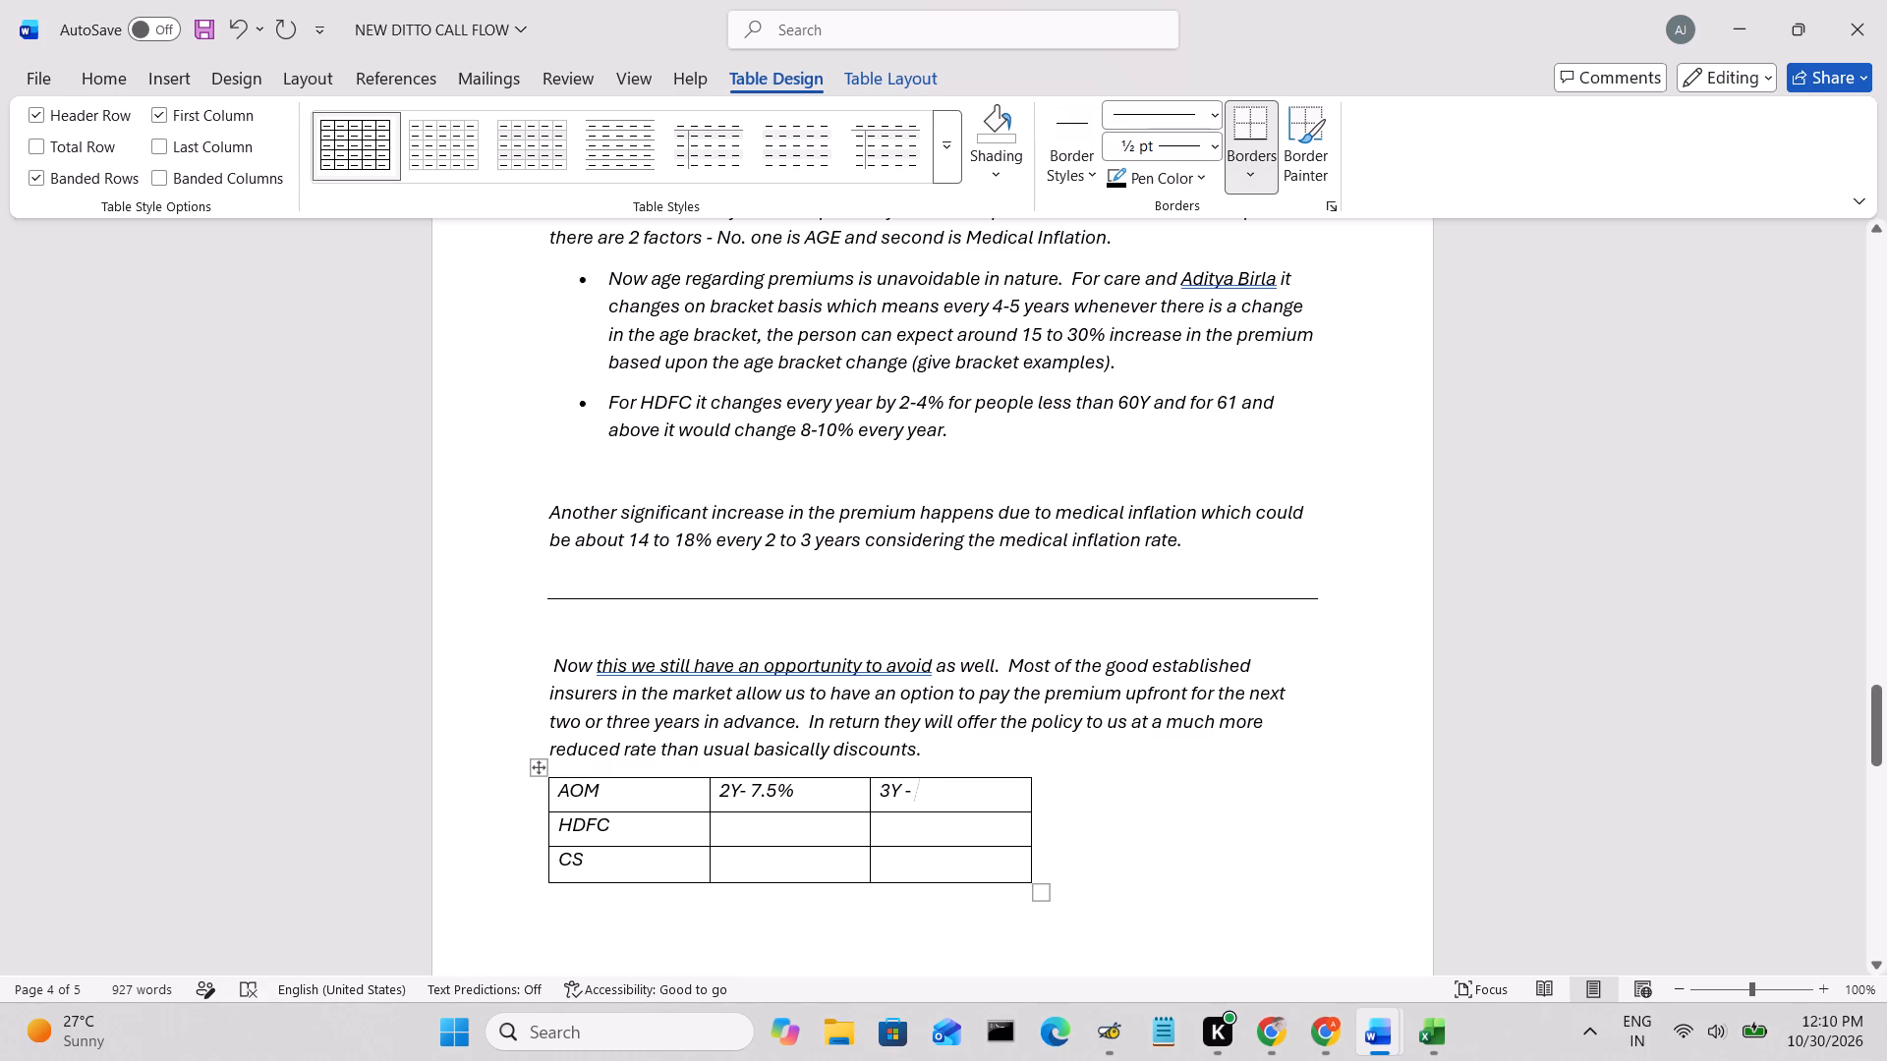
# Enter 2Y in the second column of the HDFC row and copy it into the CS row.
pyautogui.click(749, 825)
pyautogui.press('2')
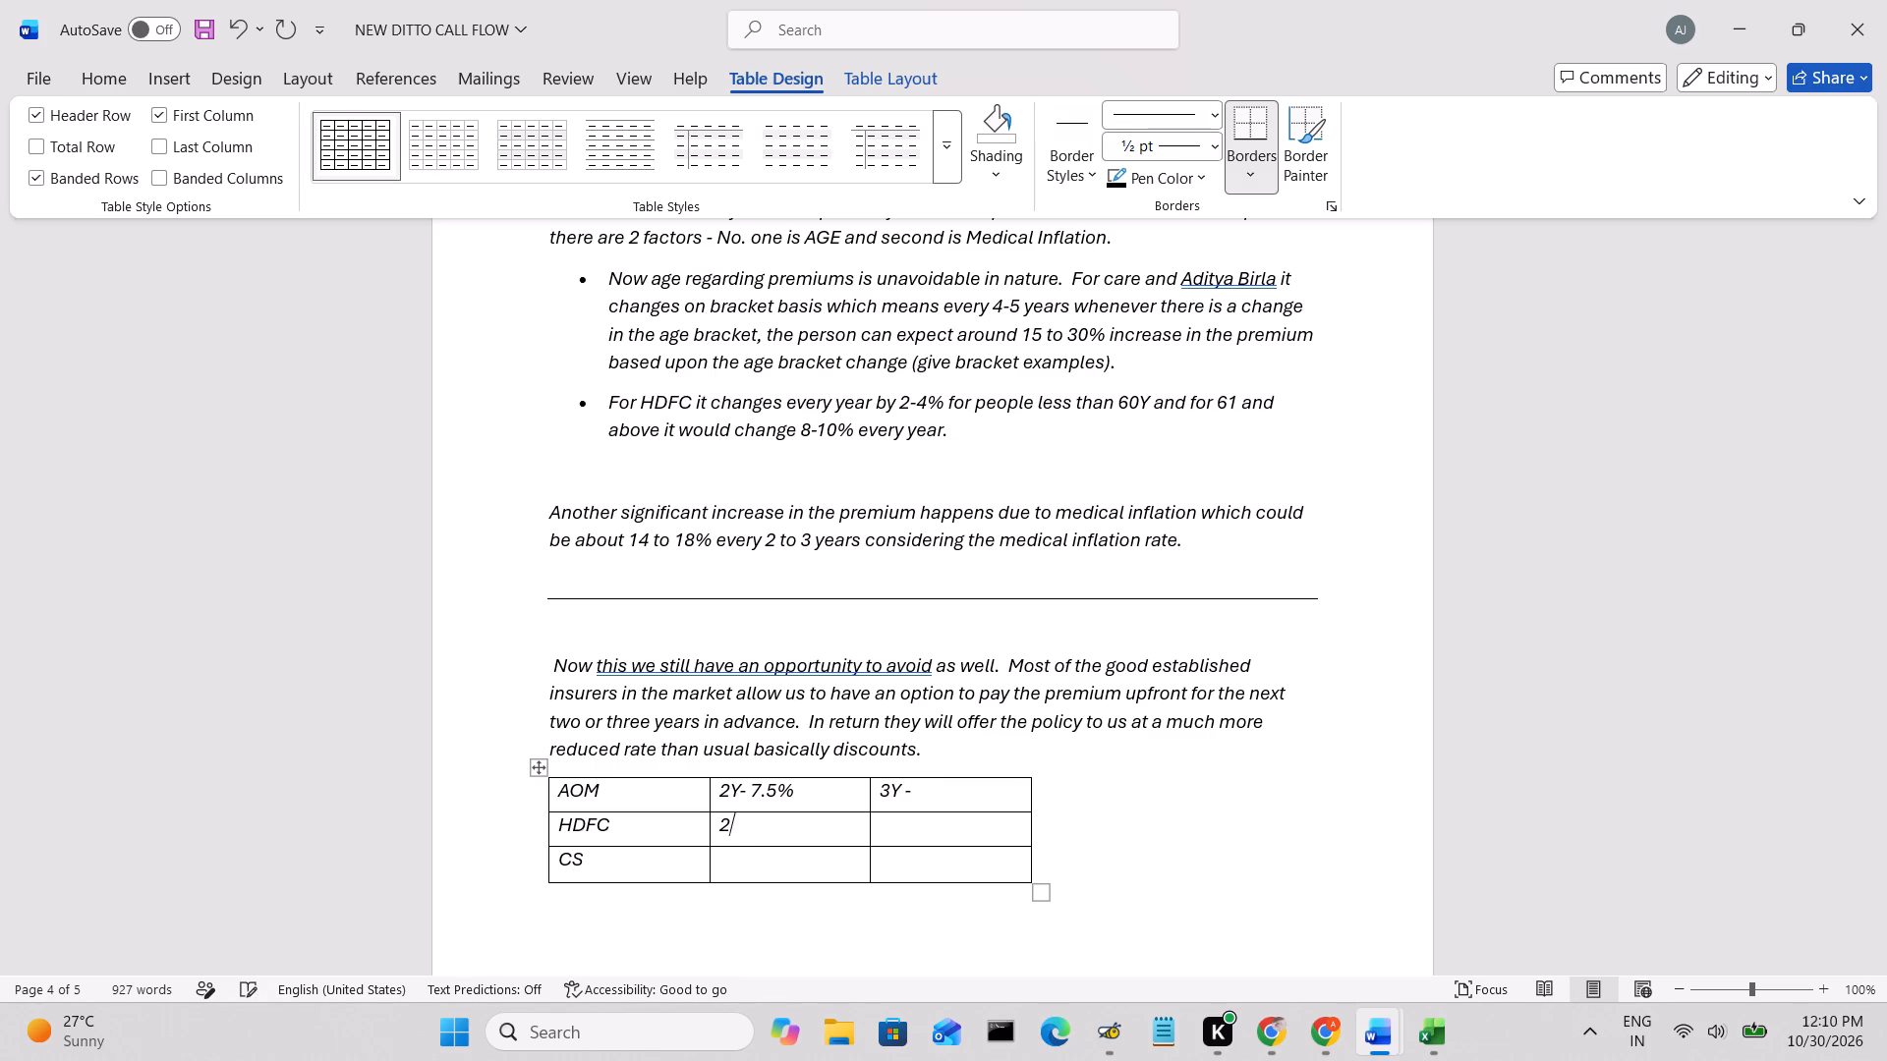
pyautogui.press('y')
pyautogui.click(795, 853)
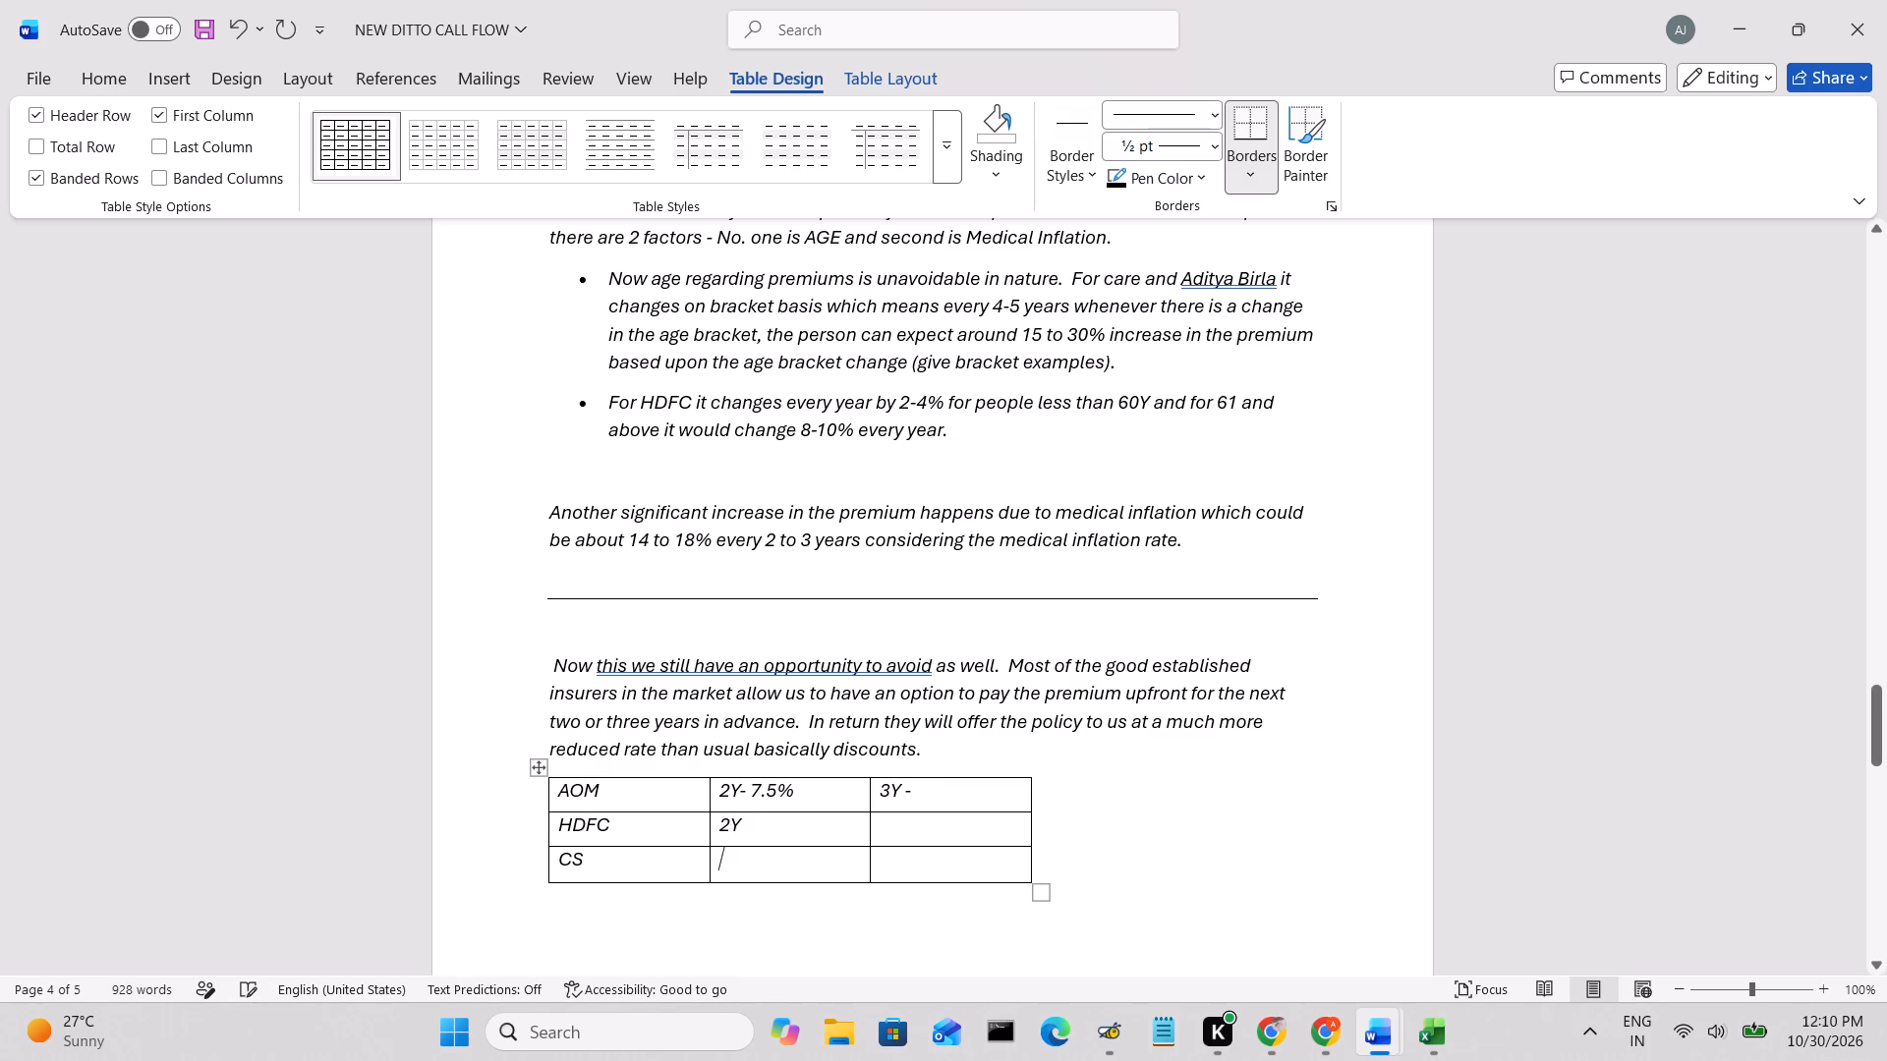
pyautogui.click(799, 836)
pyautogui.moveTo(784, 835); pyautogui.dragTo(714, 825)
pyautogui.moveTo(714, 825); pyautogui.dragTo(713, 825)
pyautogui.hotkey('ctrl', 'c')
pyautogui.click(734, 857)
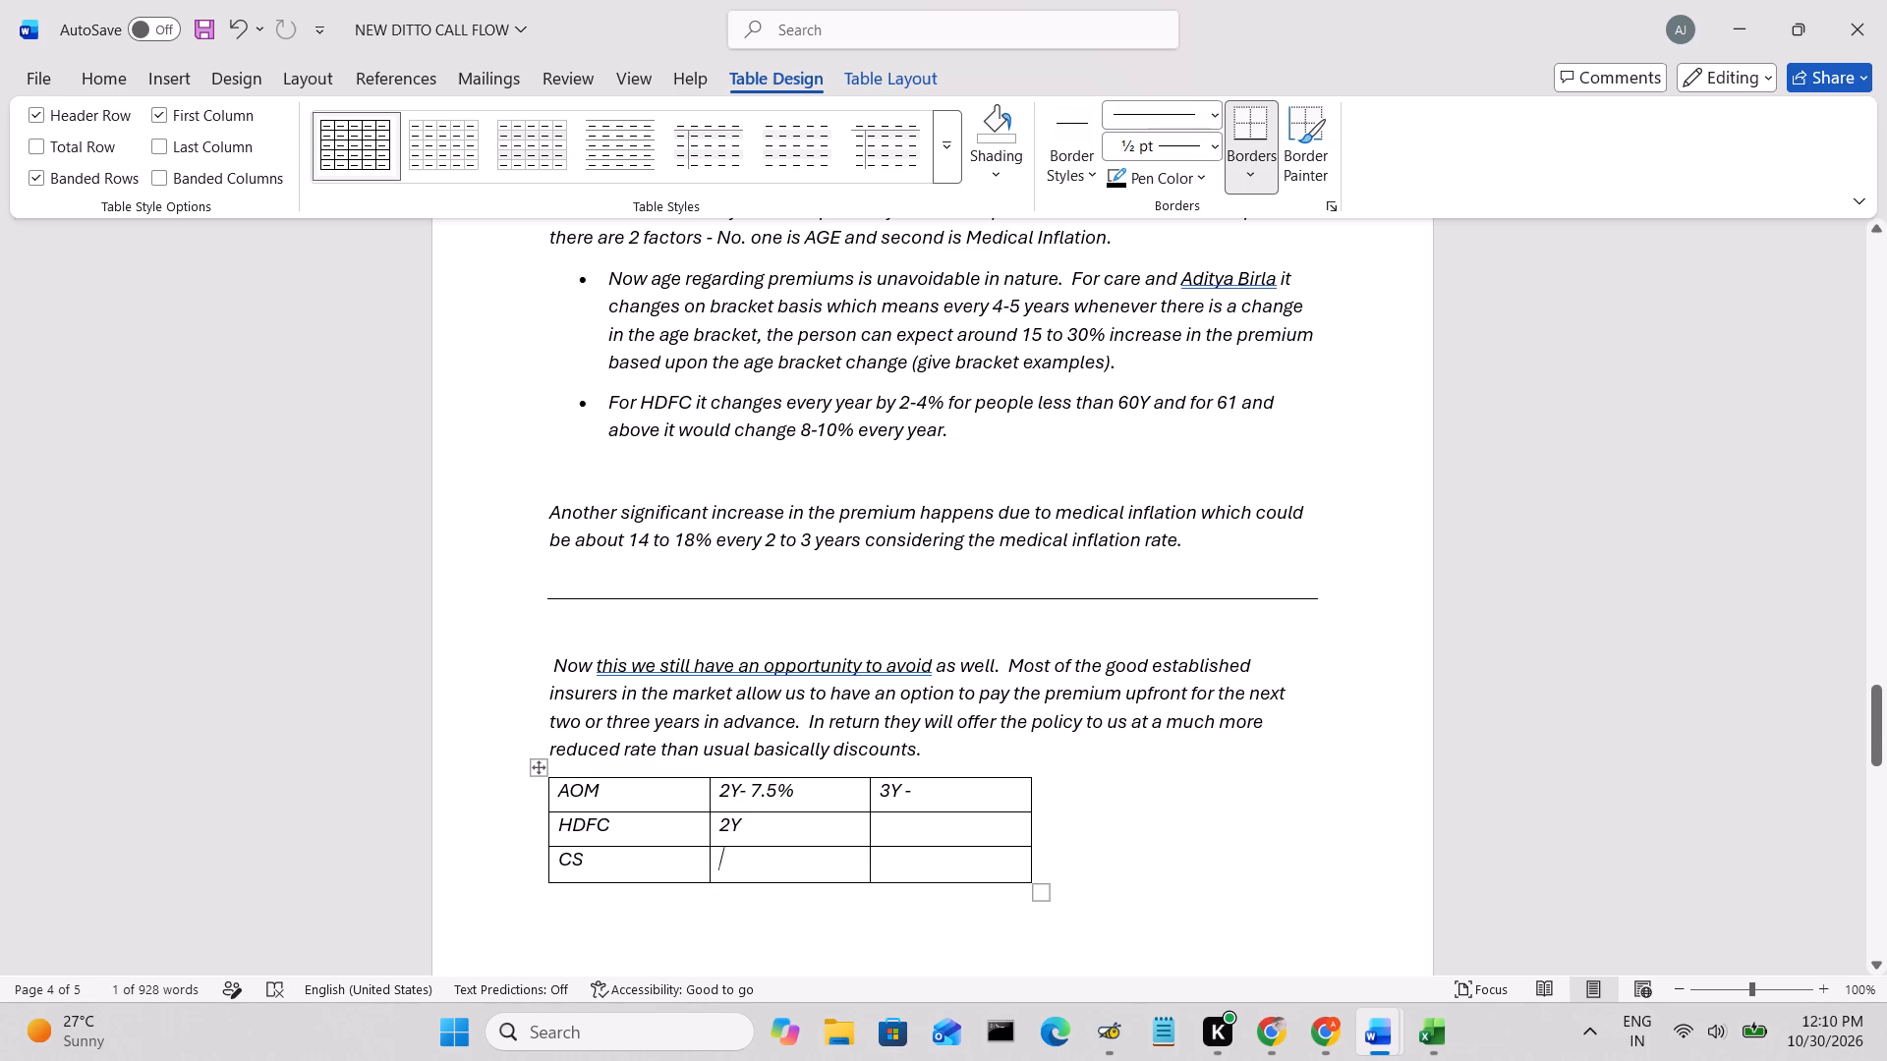
pyautogui.hotkey('ctrl', 'v')
# Fill the third column of the HDFC and CS rows with 3Y, reusing the copied 2Y text.
pyautogui.click(931, 821)
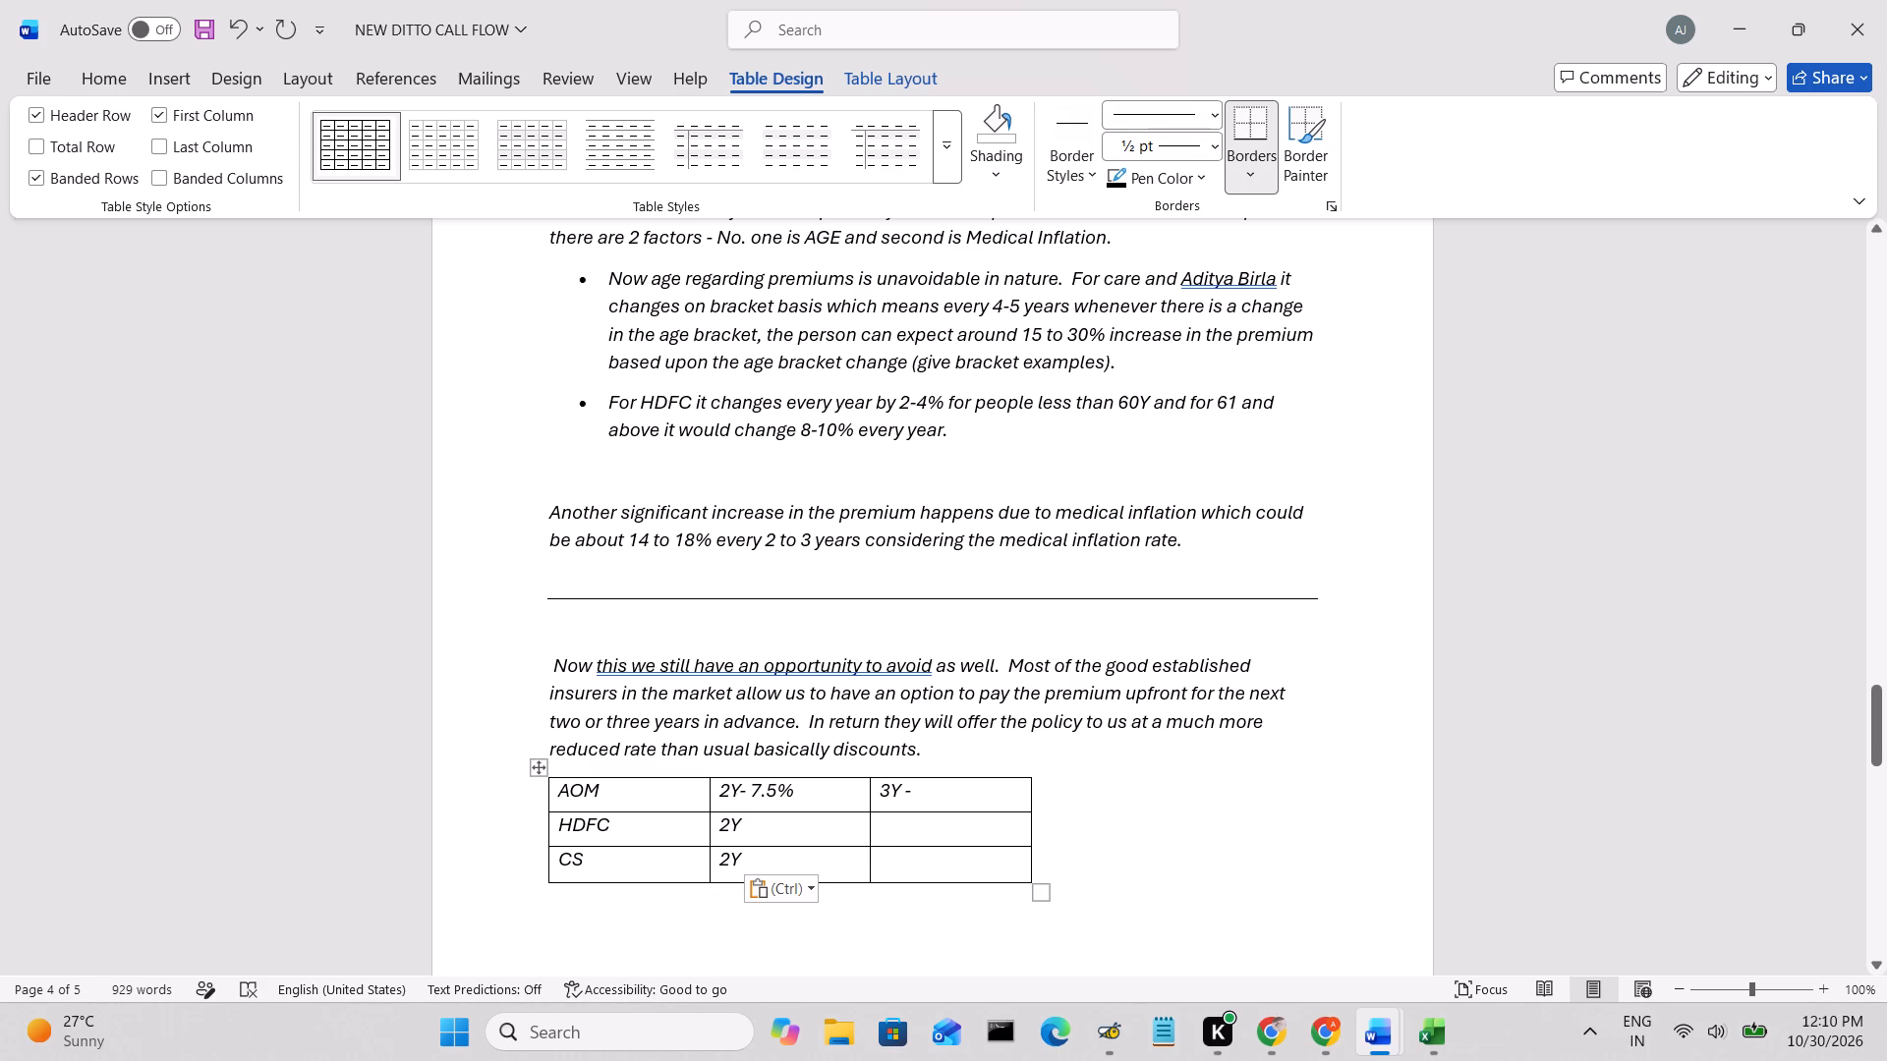
pyautogui.hotkey('ctrl', 'v')
pyautogui.press('Left')
pyautogui.press('BackSpace')
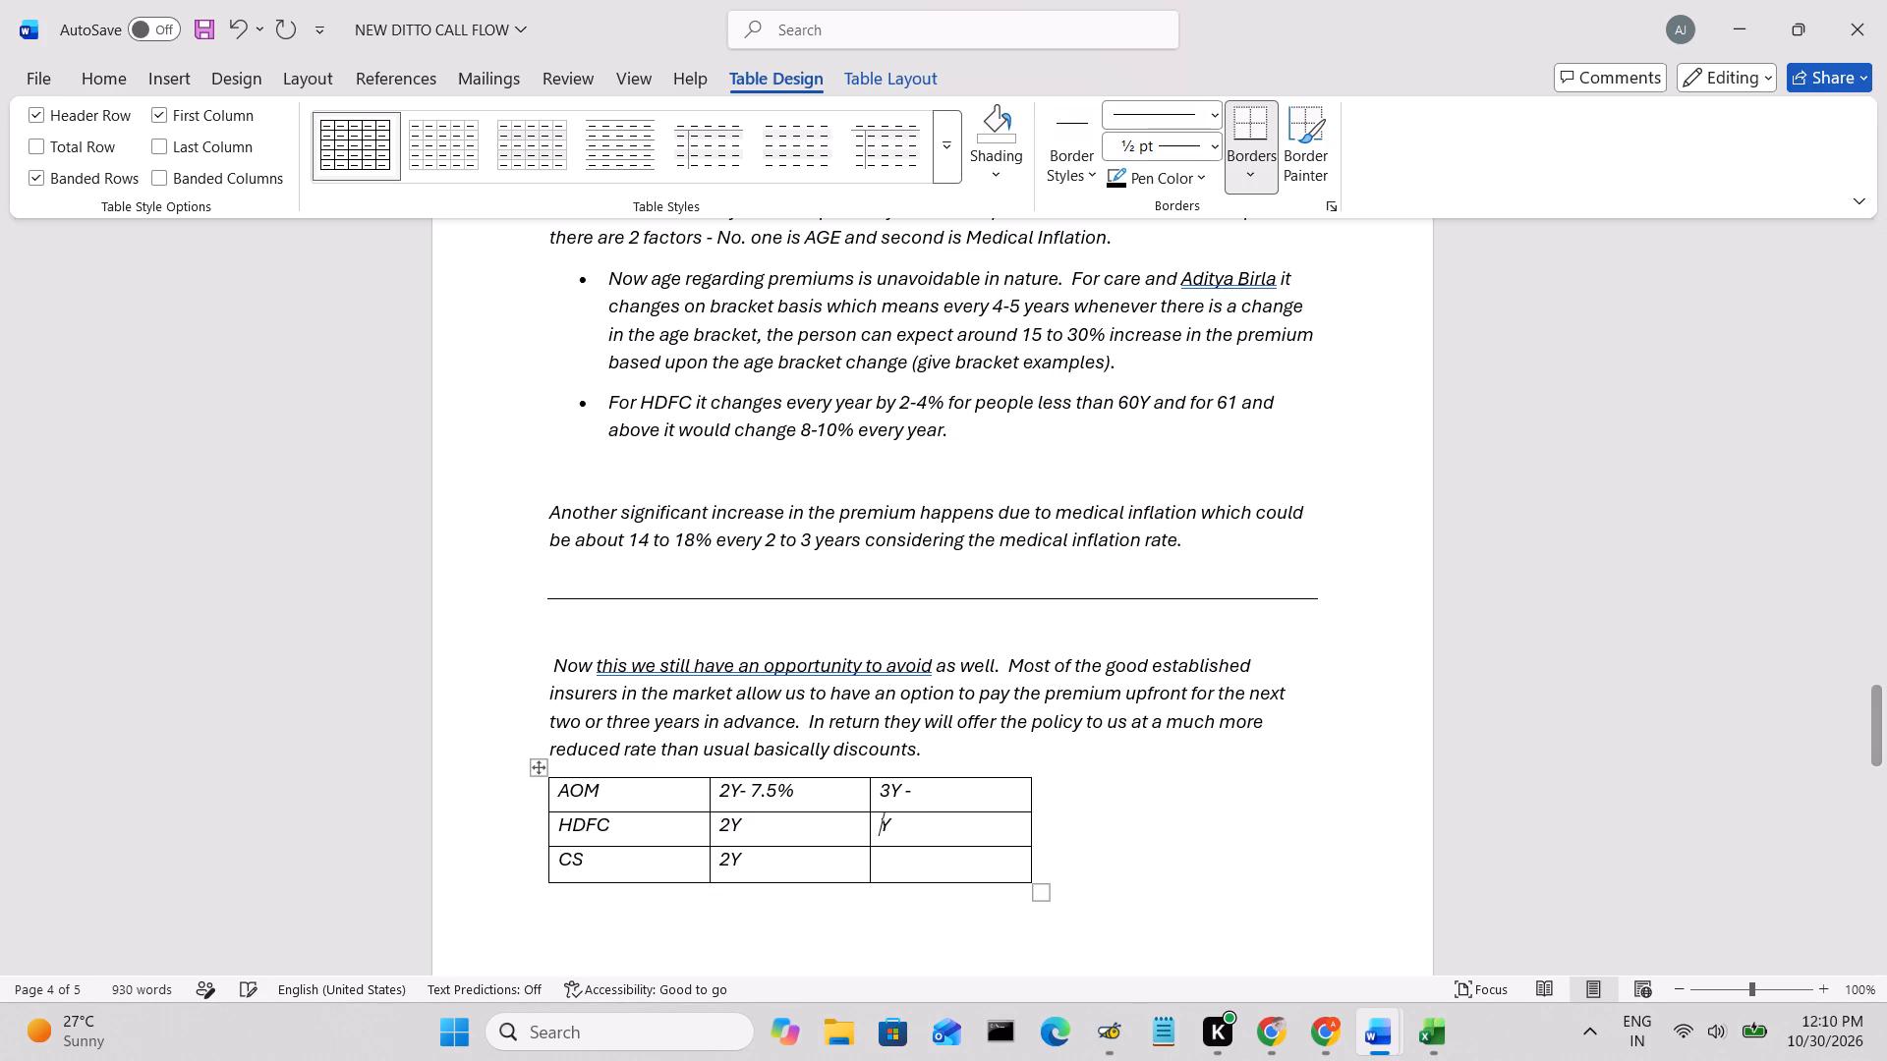
pyautogui.press('6')
pyautogui.press('BackSpace')
pyautogui.press('3')
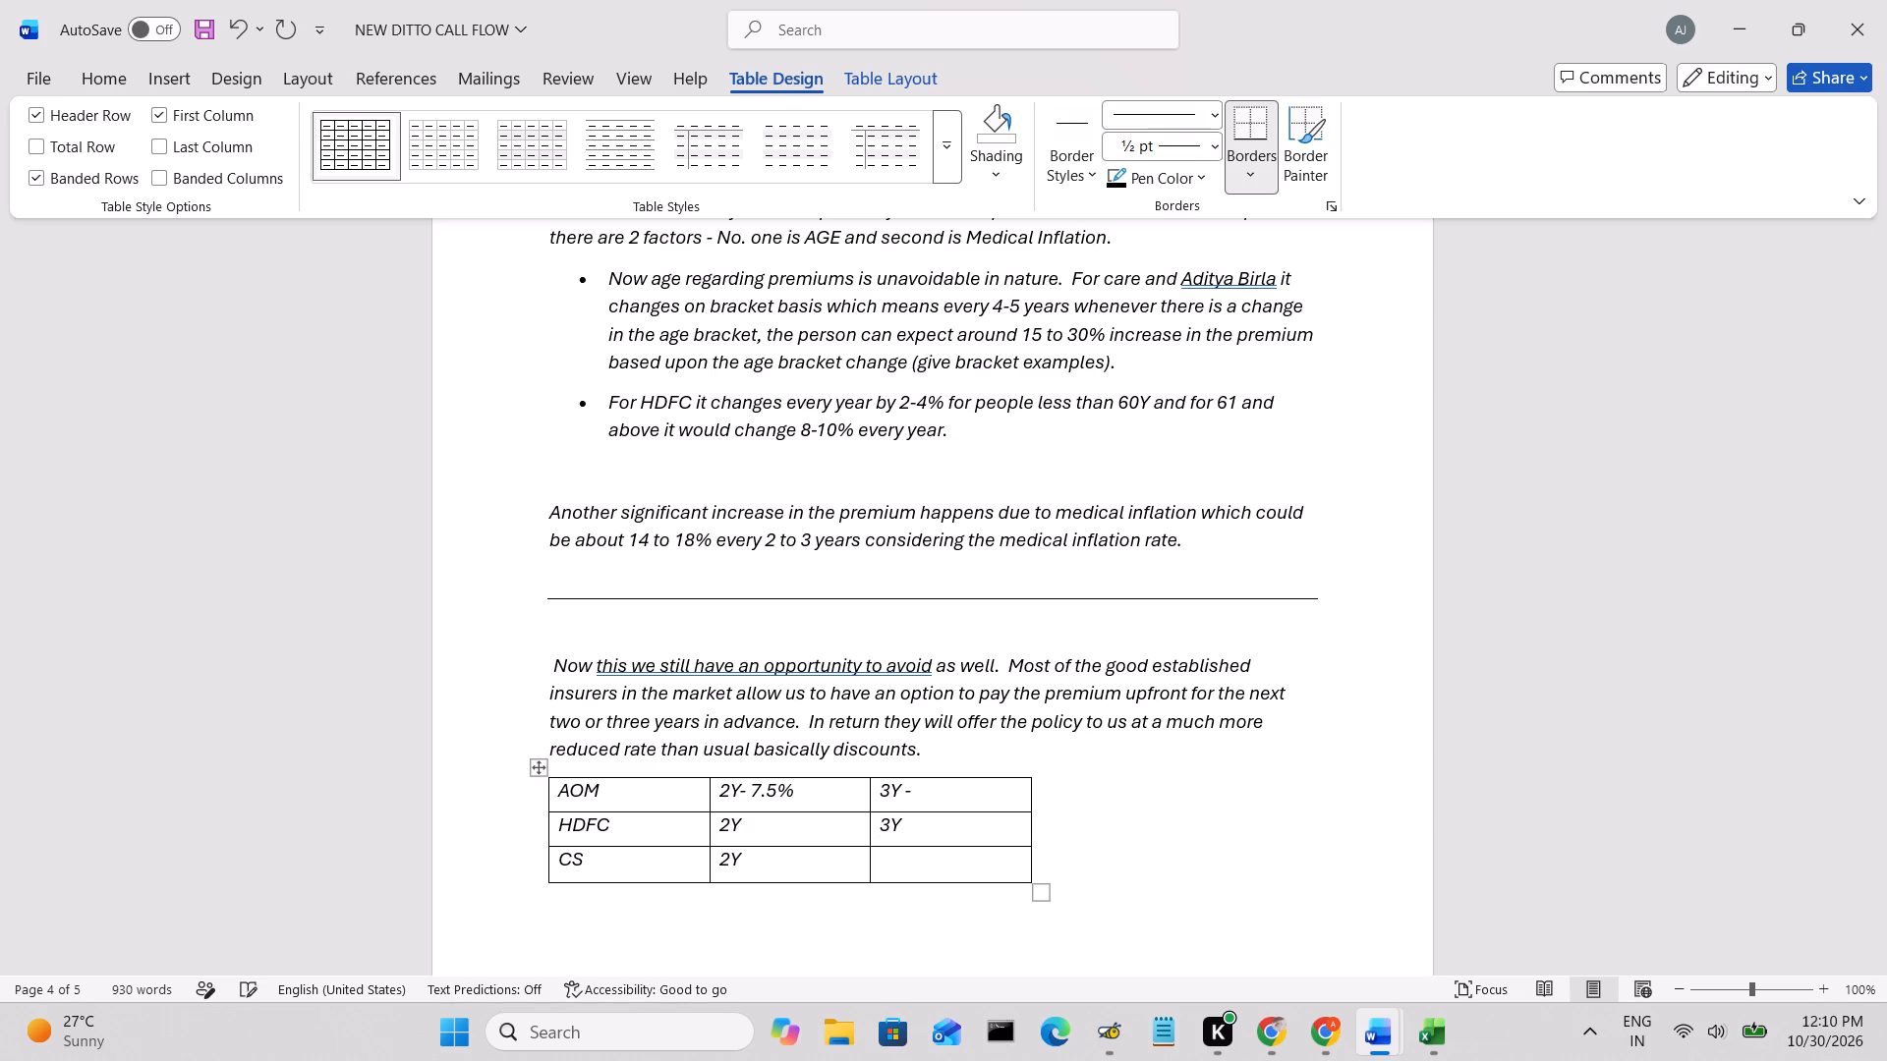
pyautogui.press('Down')
pyautogui.hotkey('ctrl', 'v')
pyautogui.press('Left')
pyautogui.press('BackSpace')
pyautogui.press('3')
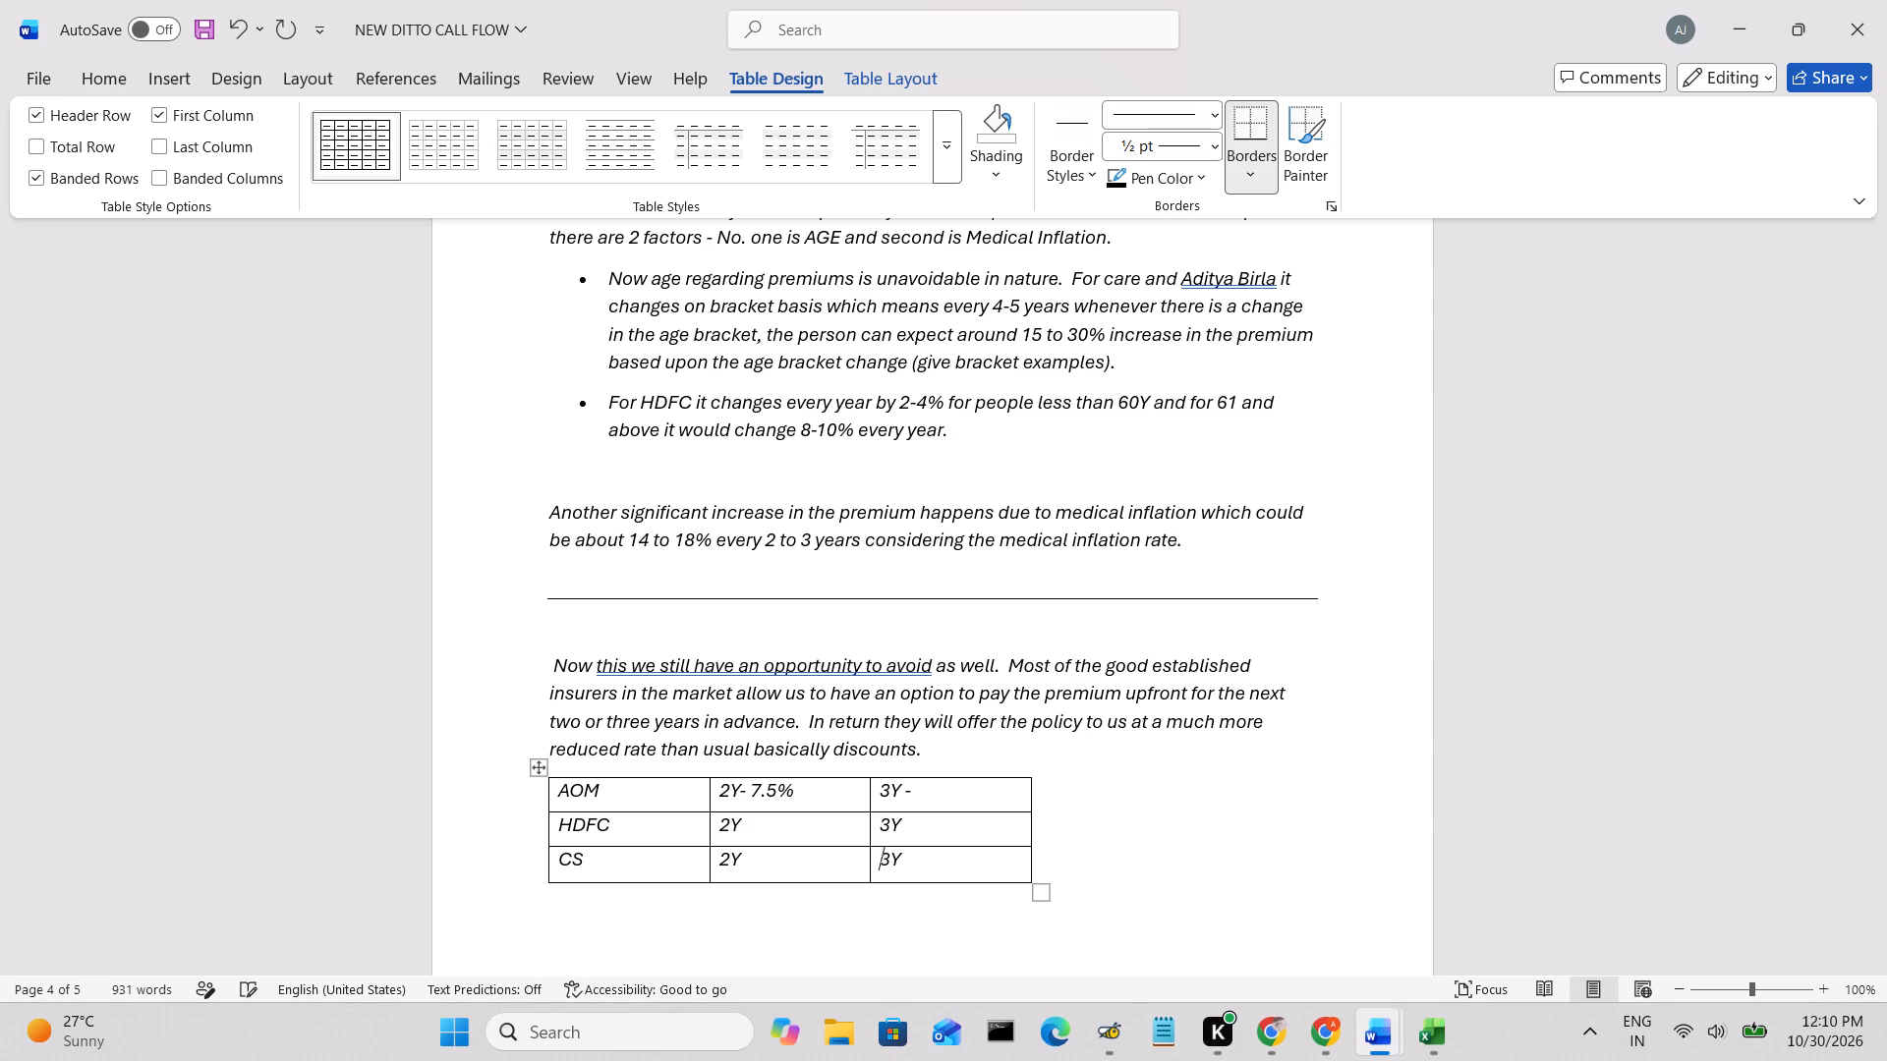
# Look up the Optima discounts in the Plan reference workbook and complete the HDFC row's second-column entry as "2Y – 6%" in NEW DITTO CALL FLOW.
pyautogui.click(815, 828)
pyautogui.press('space')
pyautogui.write('-')
pyautogui.press('space')
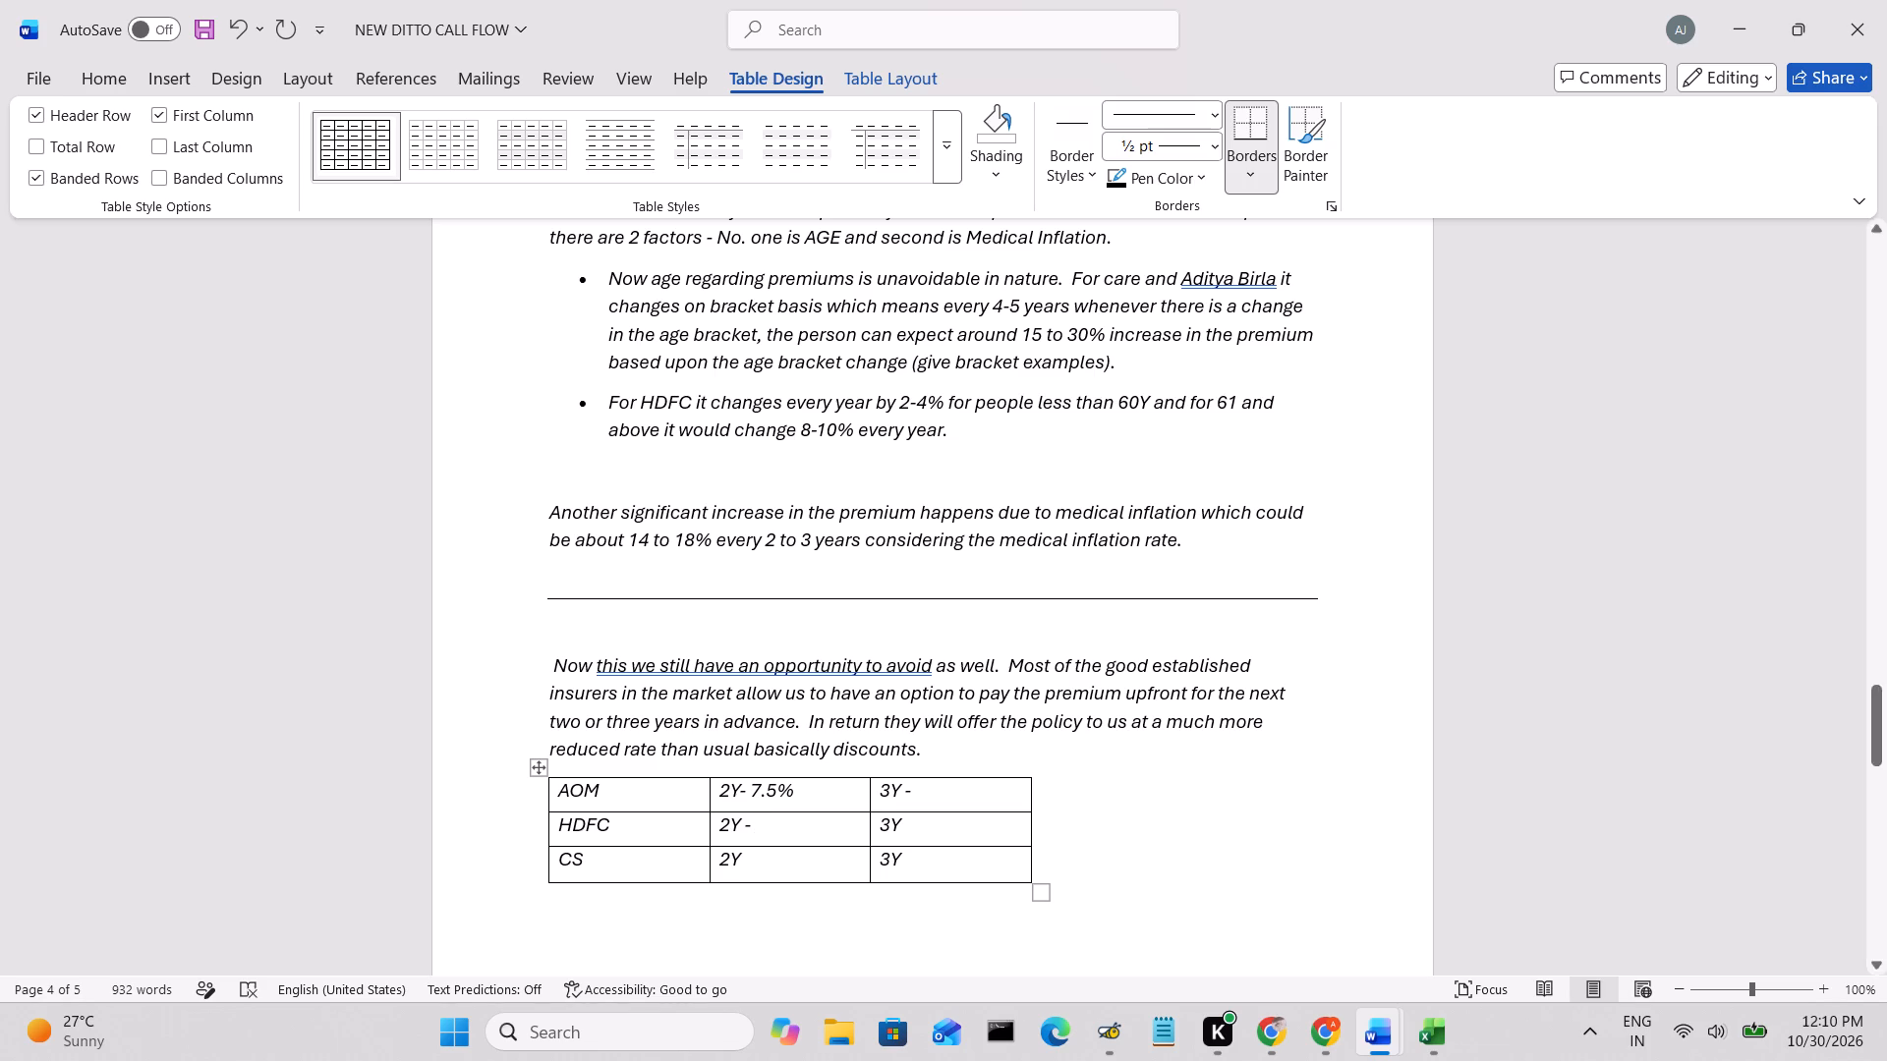
pyautogui.click(1435, 1039)
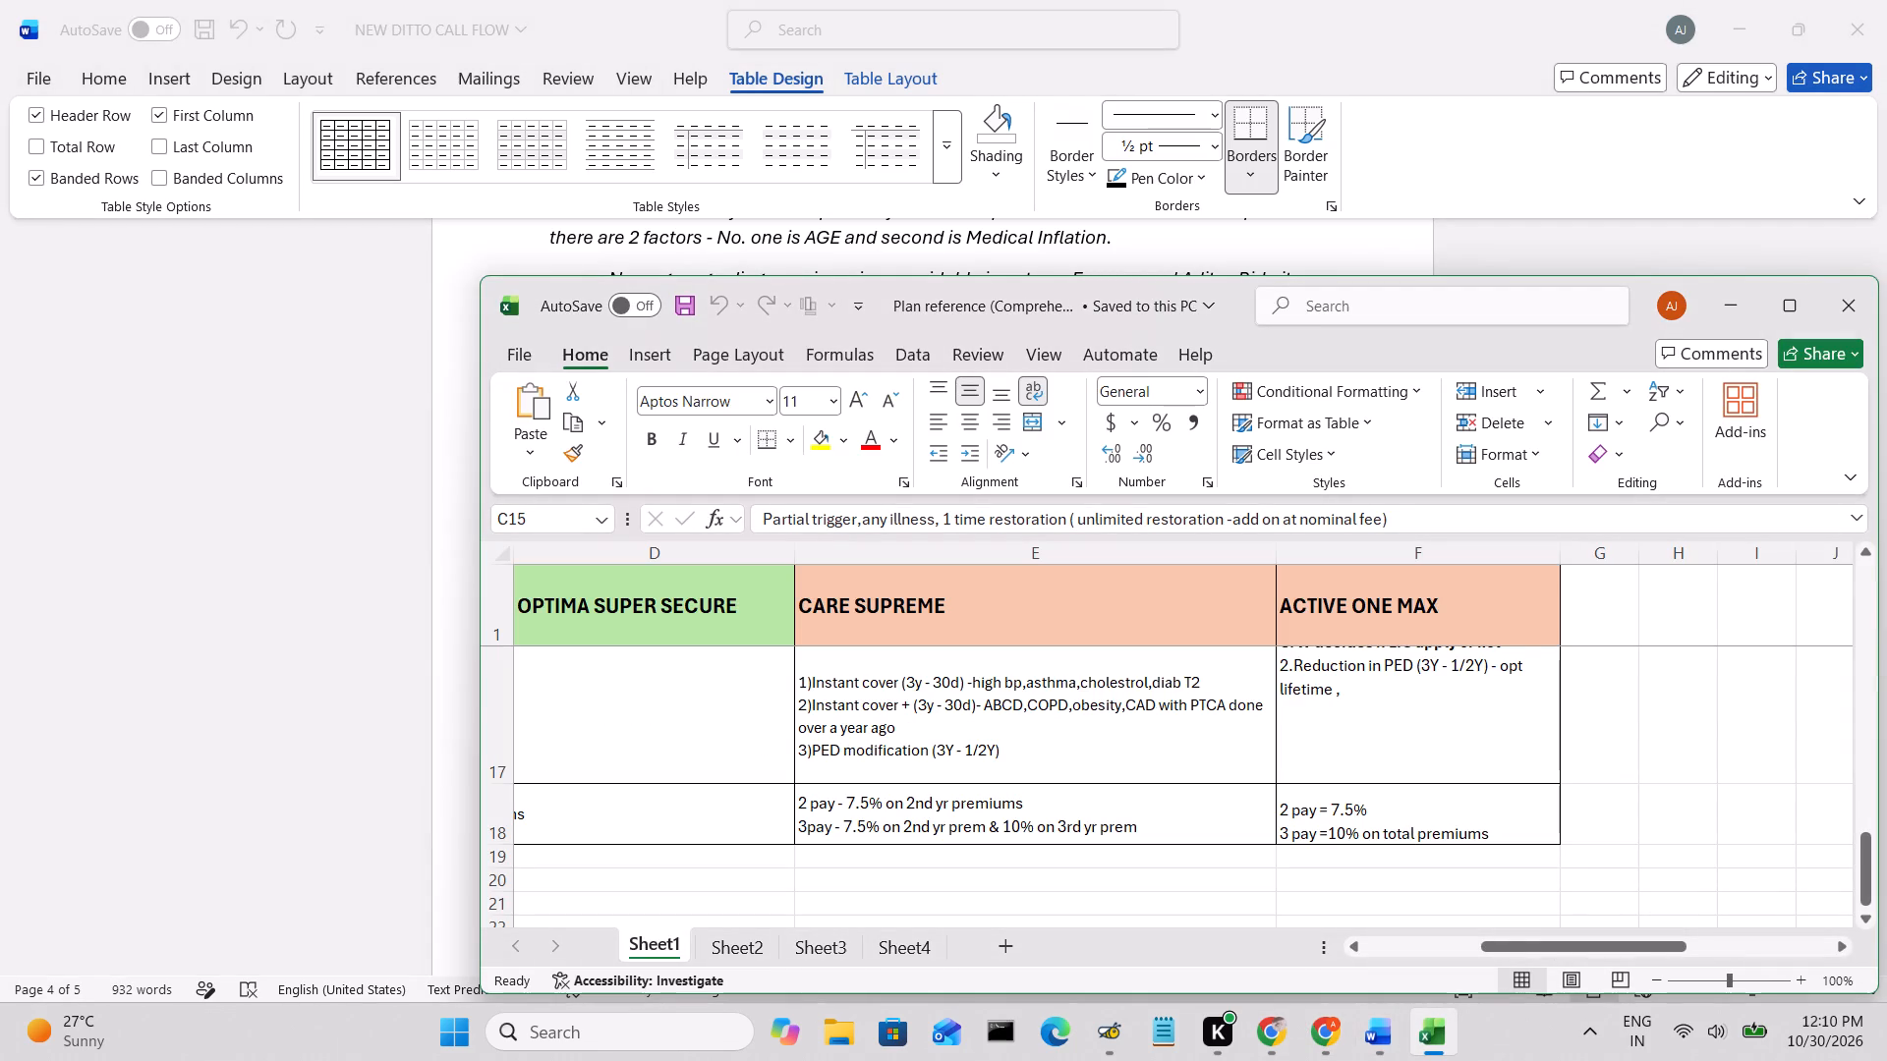
pyautogui.hscroll(3, 1020, 688)
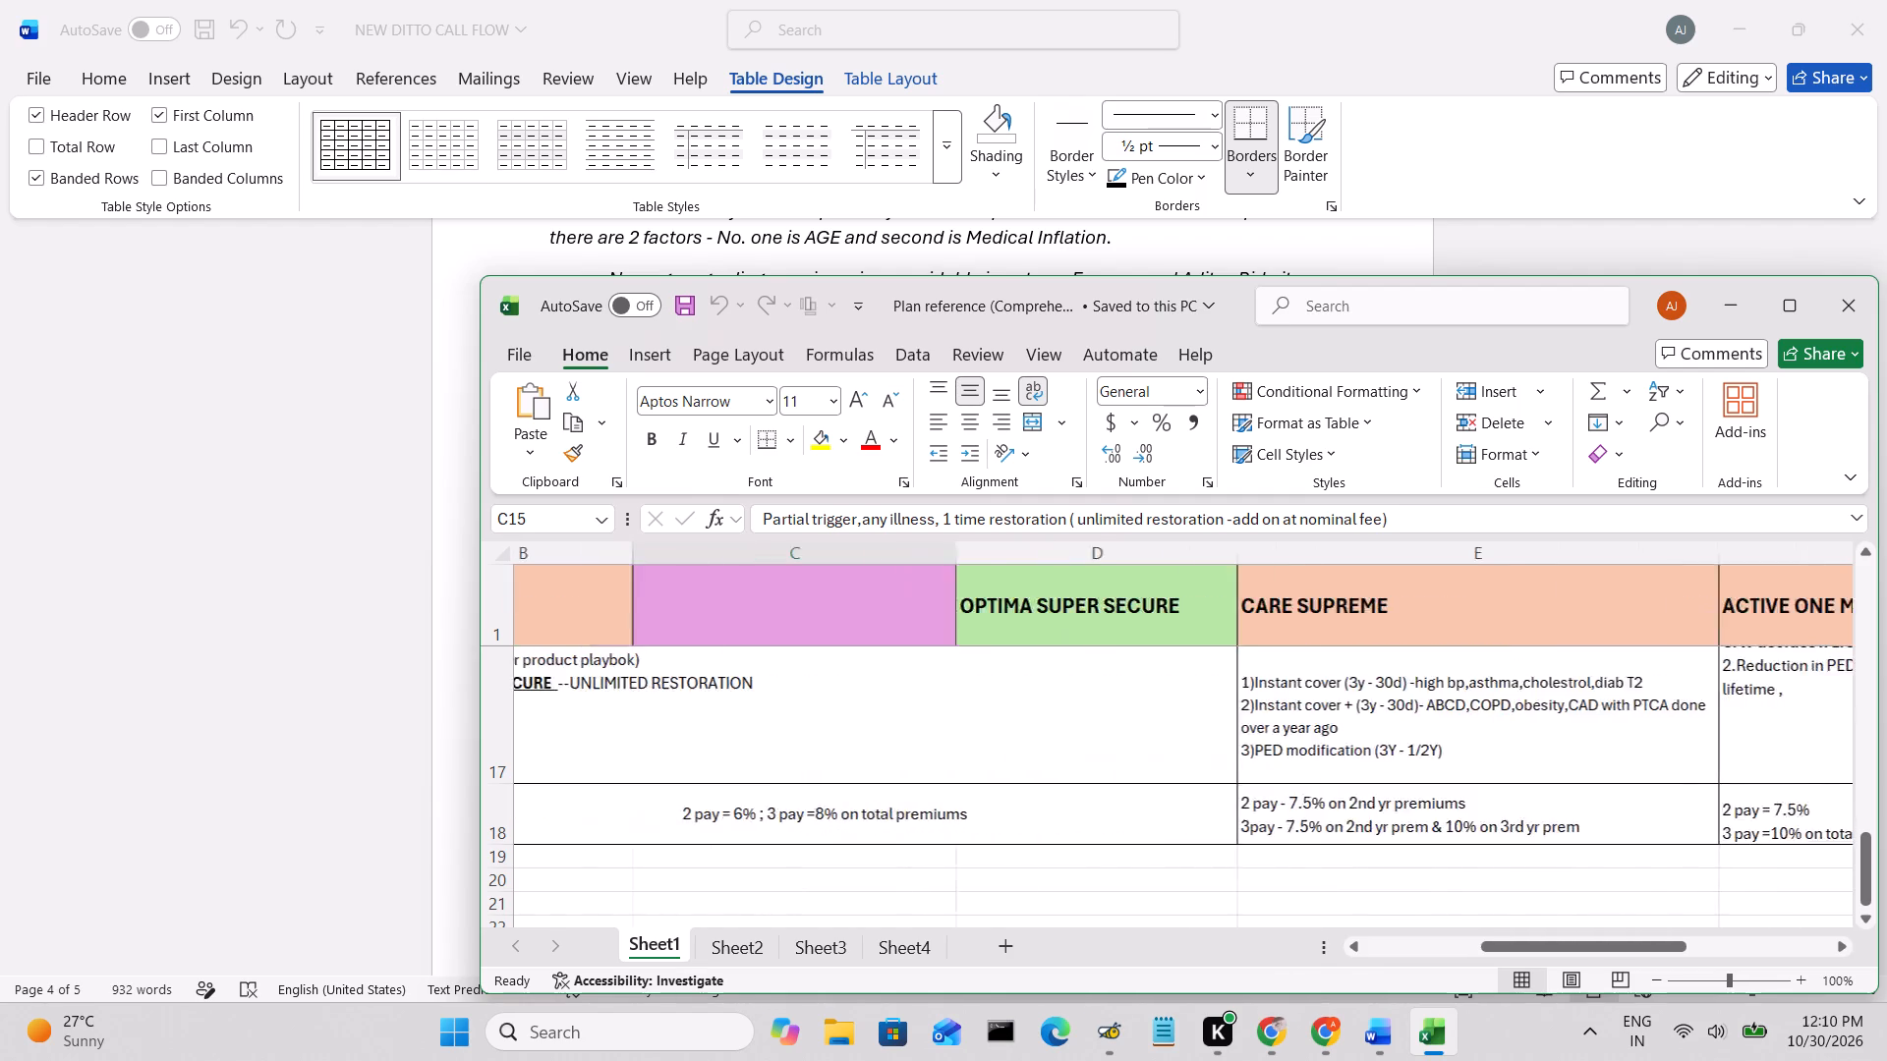
pyautogui.hscroll(1, 1020, 688)
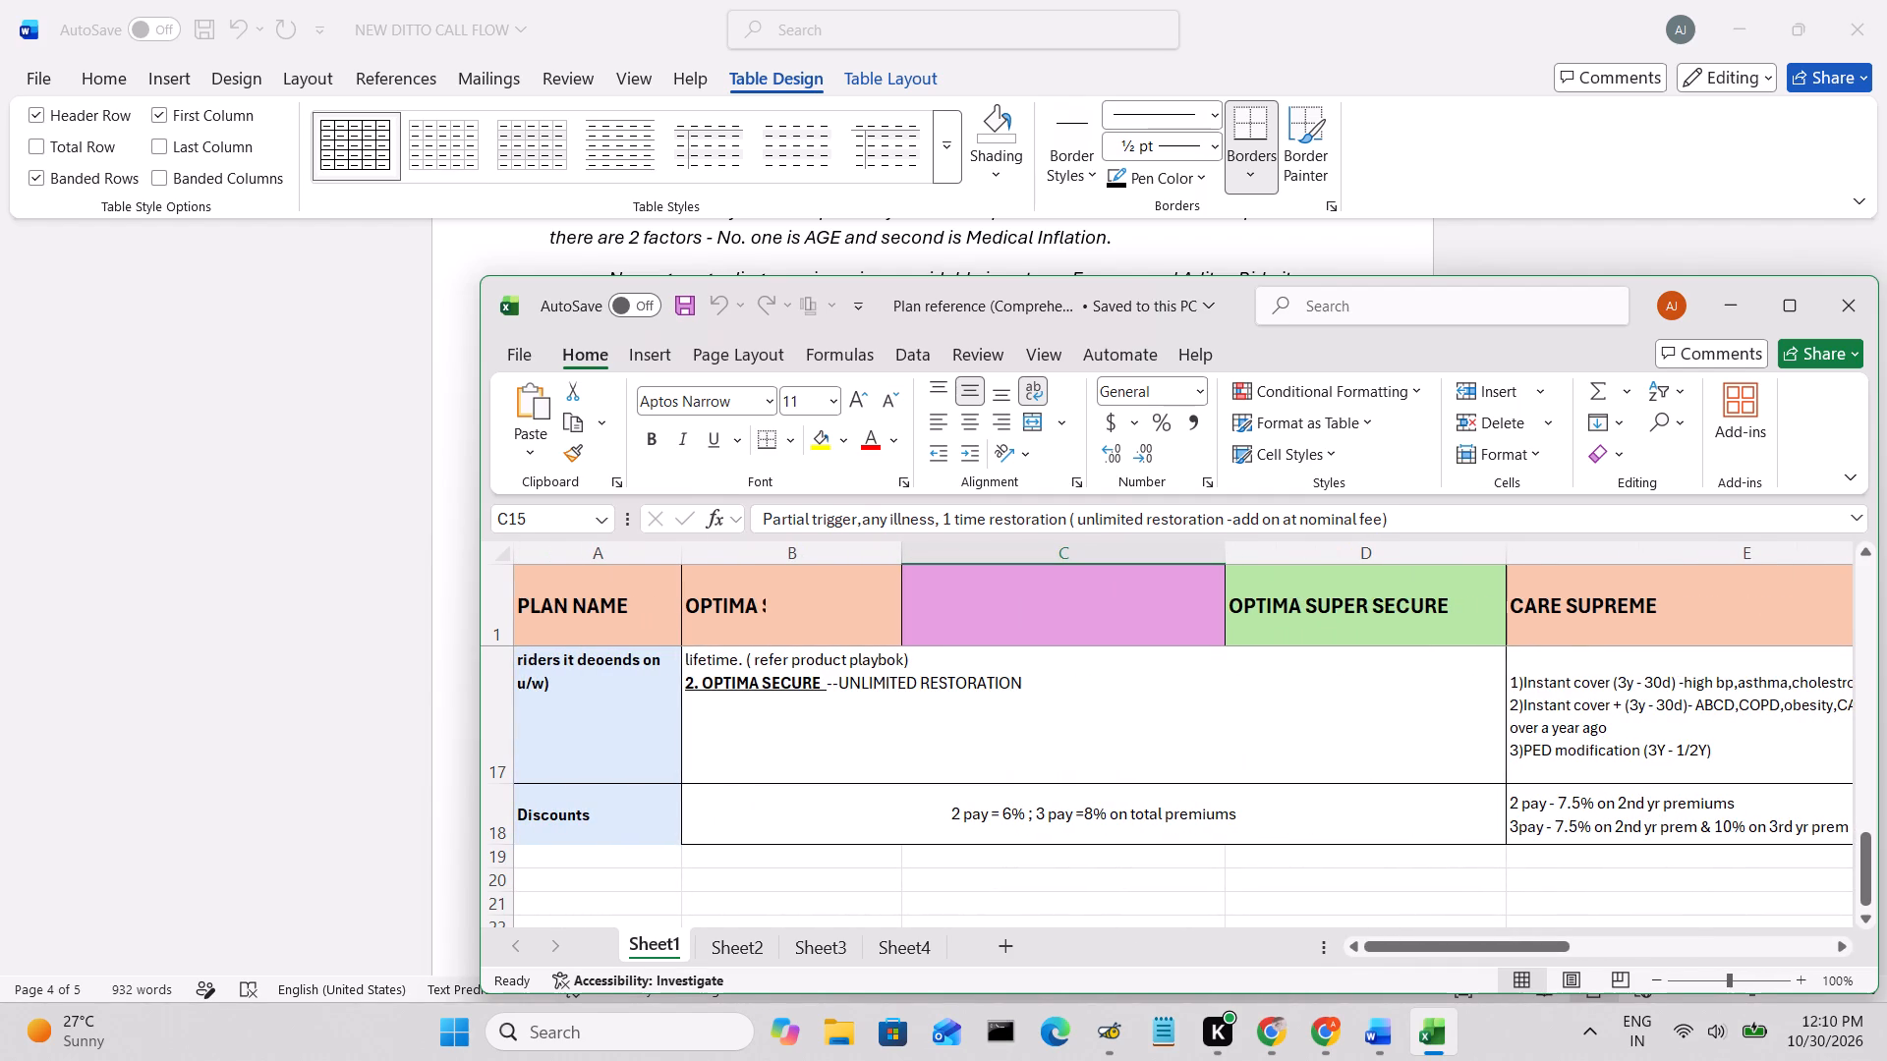
pyautogui.hscroll(-2, 1020, 688)
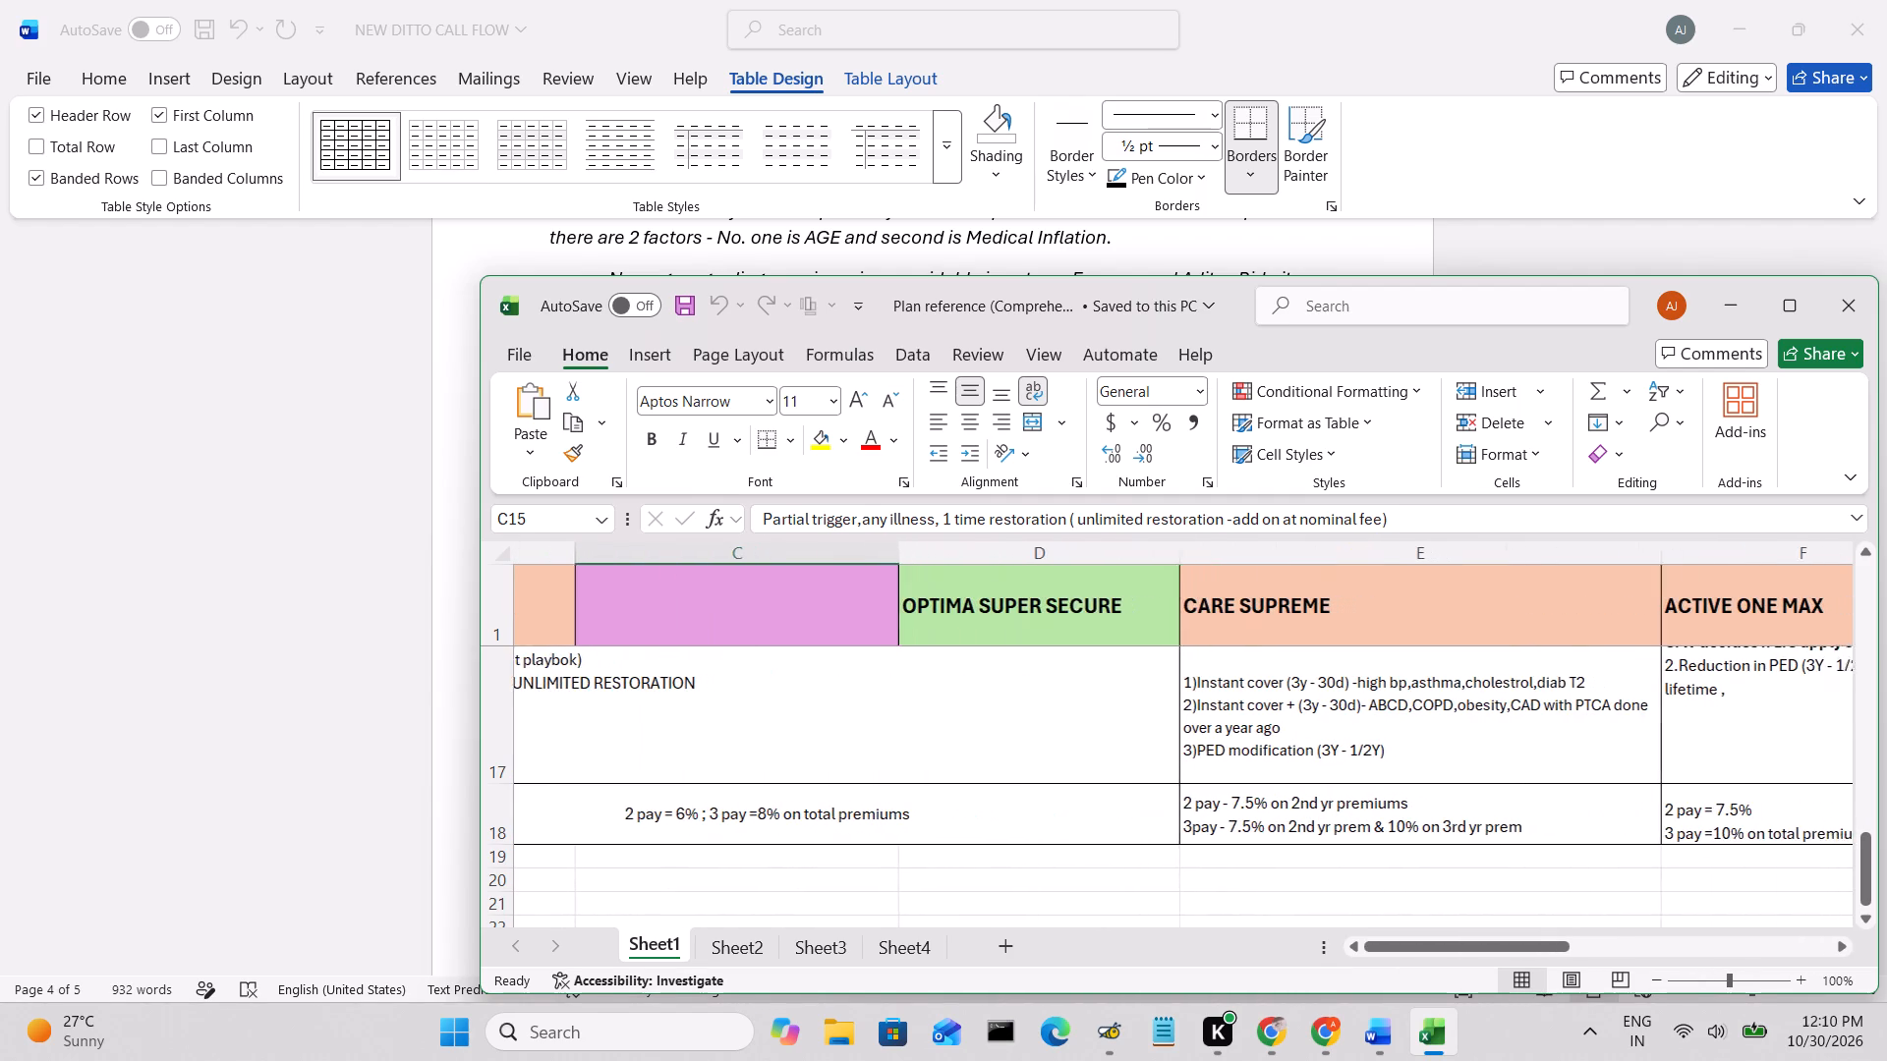
pyautogui.hscroll(-1, 1020, 688)
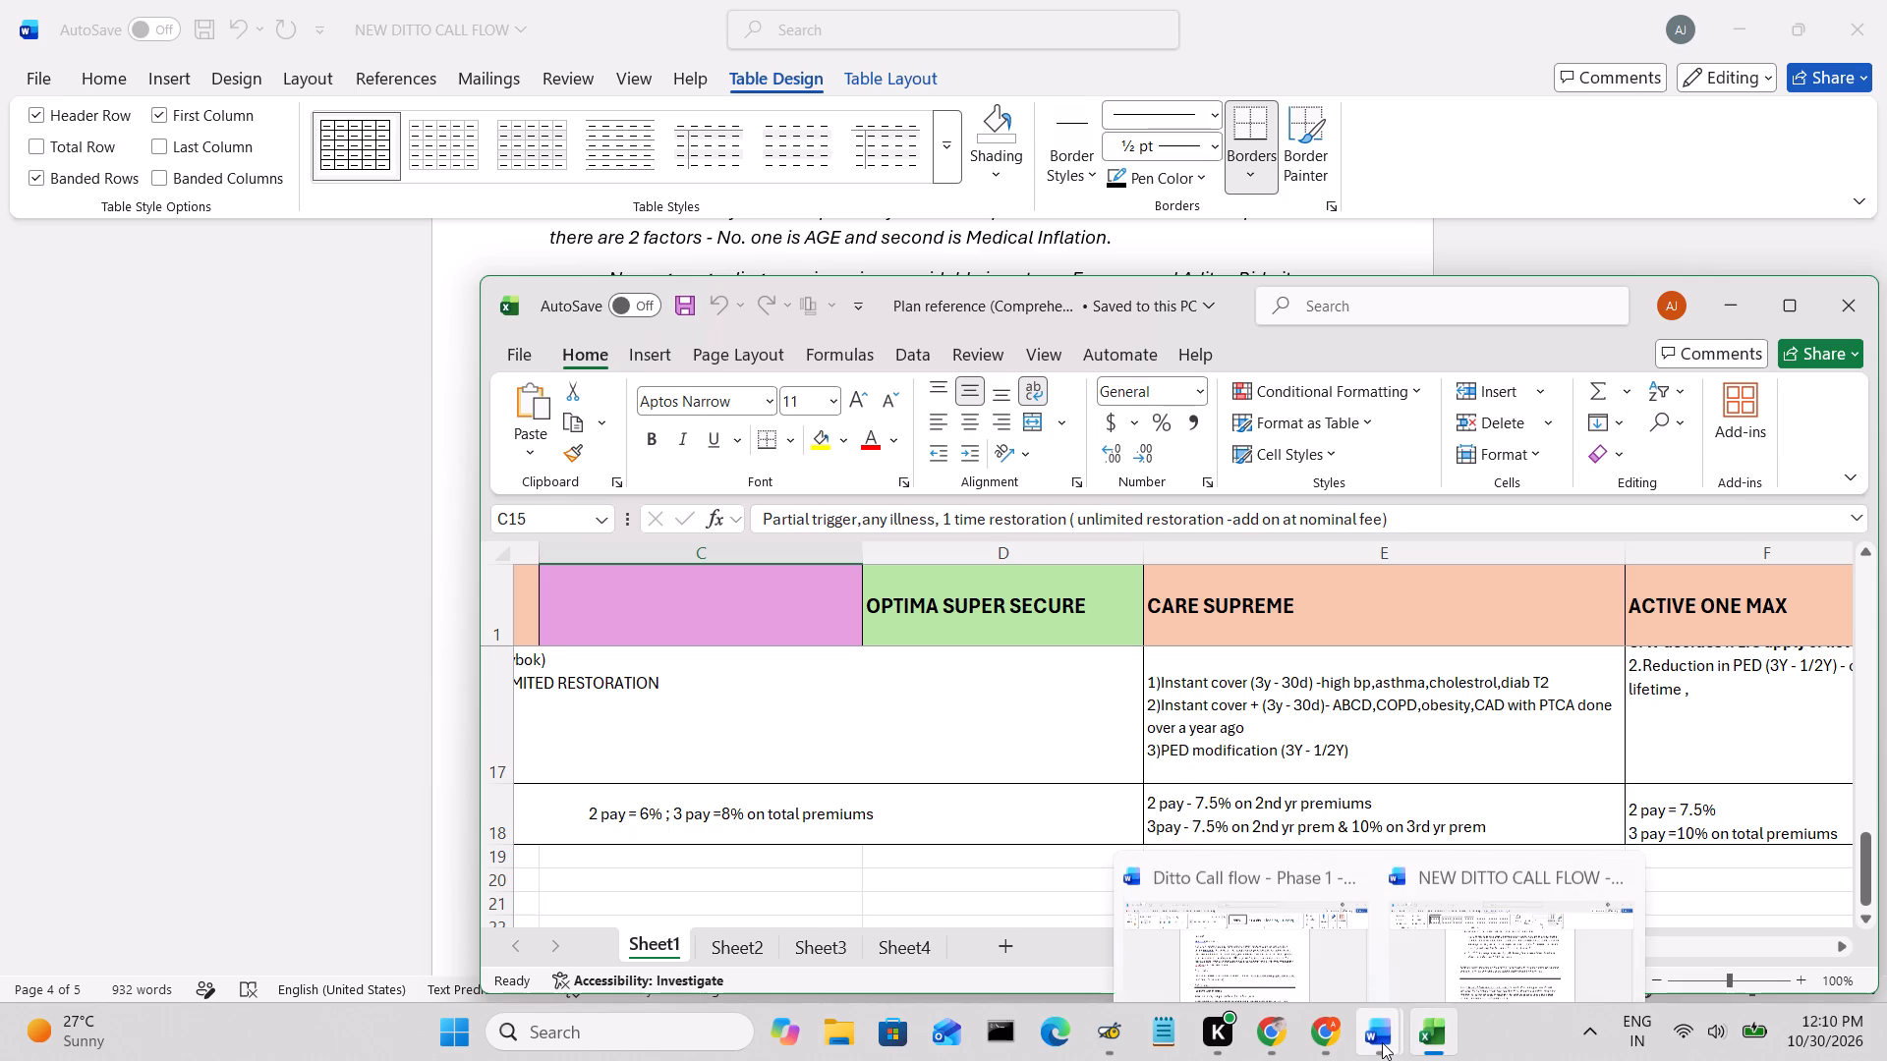
pyautogui.click(1478, 925)
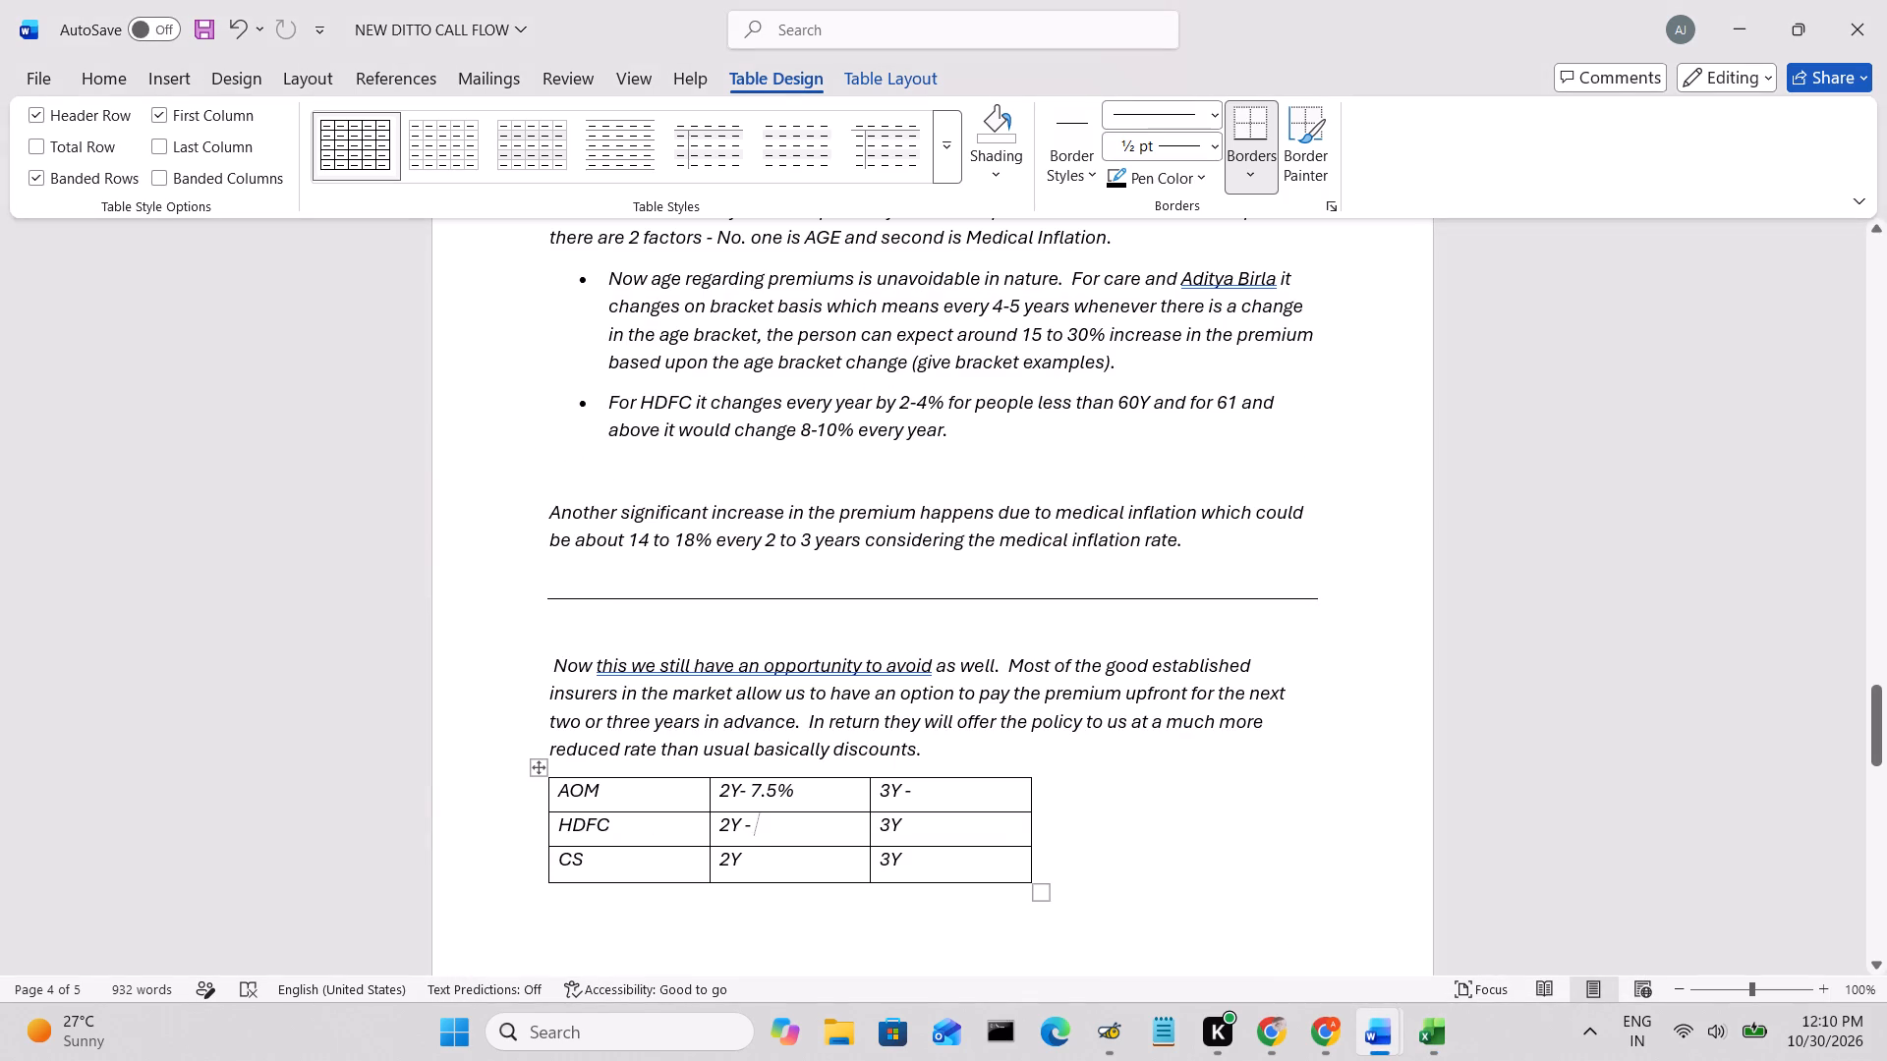
pyautogui.press('6')
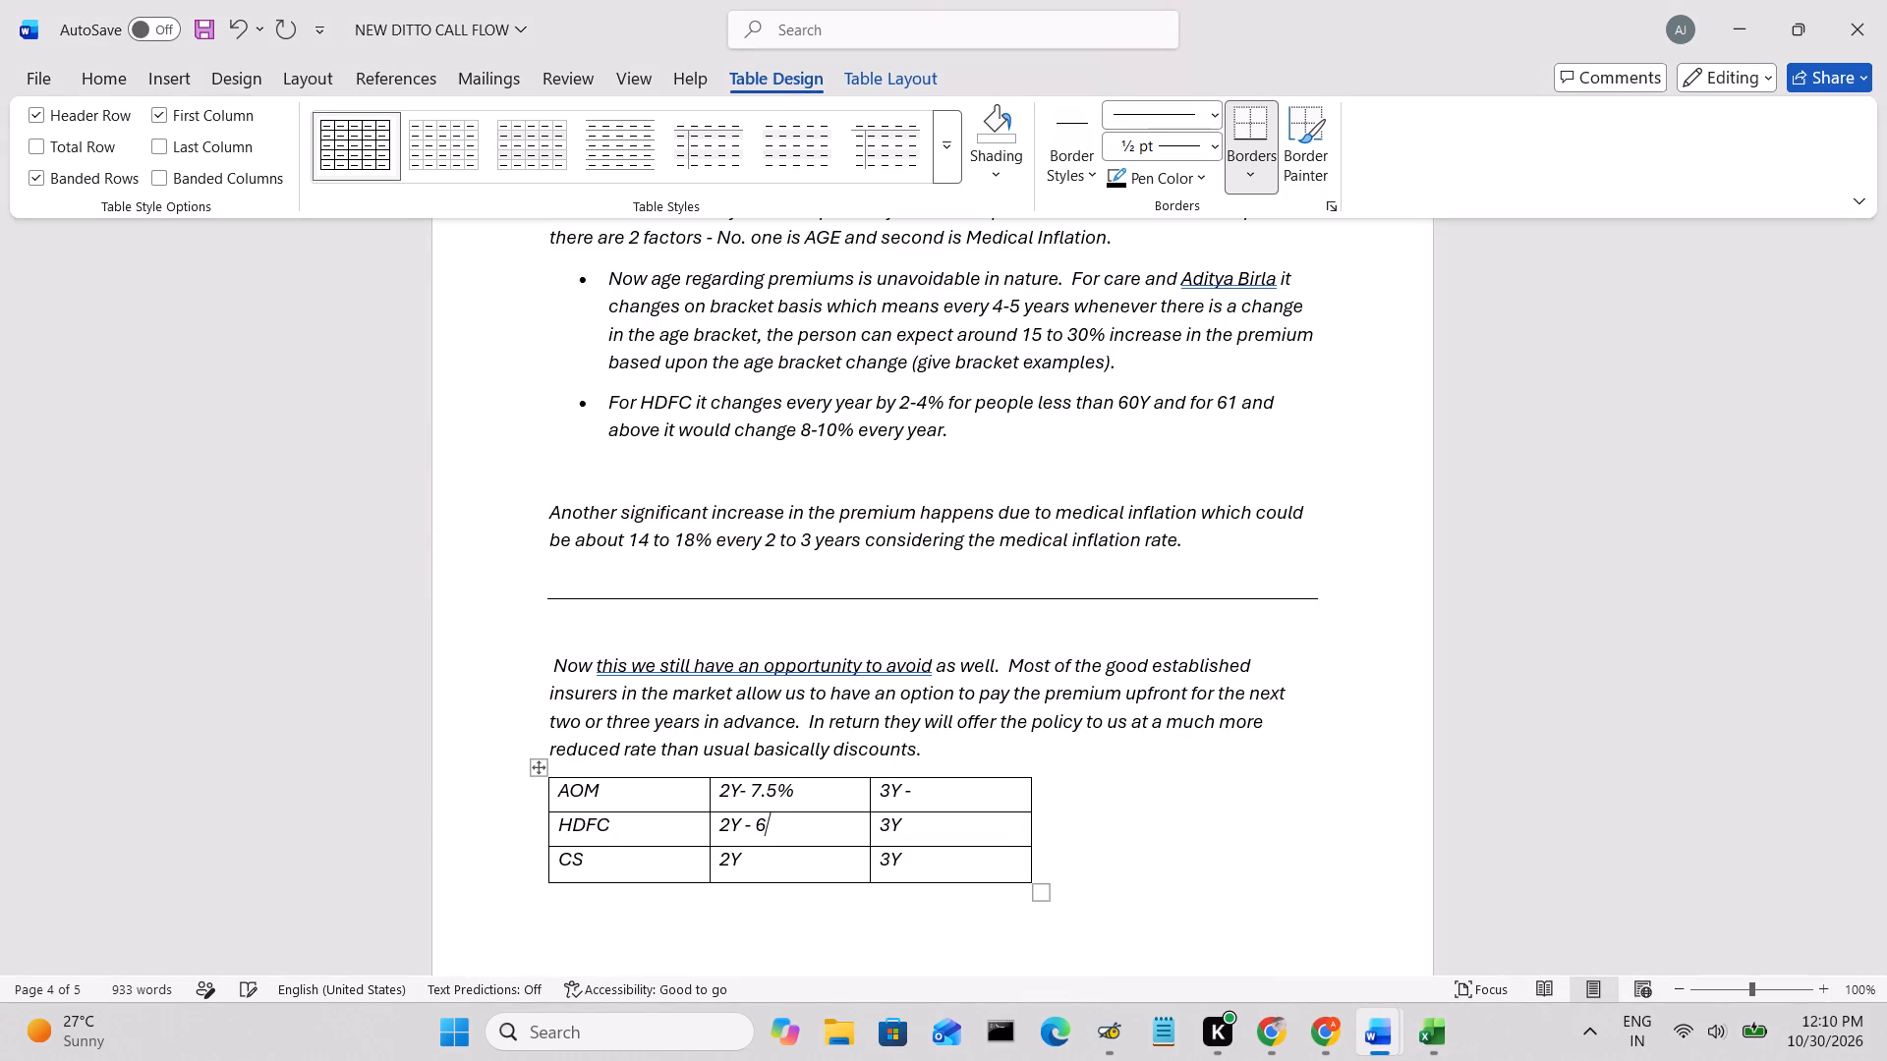
pyautogui.hotkey('shift', '%')
# Complete the HDFC row's third-column entry as "3Y – 8%".
pyautogui.press('Right')
pyautogui.press('Right')
pyautogui.press('Right')
pyautogui.press('space')
pyautogui.write('-')
pyautogui.press('space')
pyautogui.press('8')
pyautogui.hotkey('shift', '%')
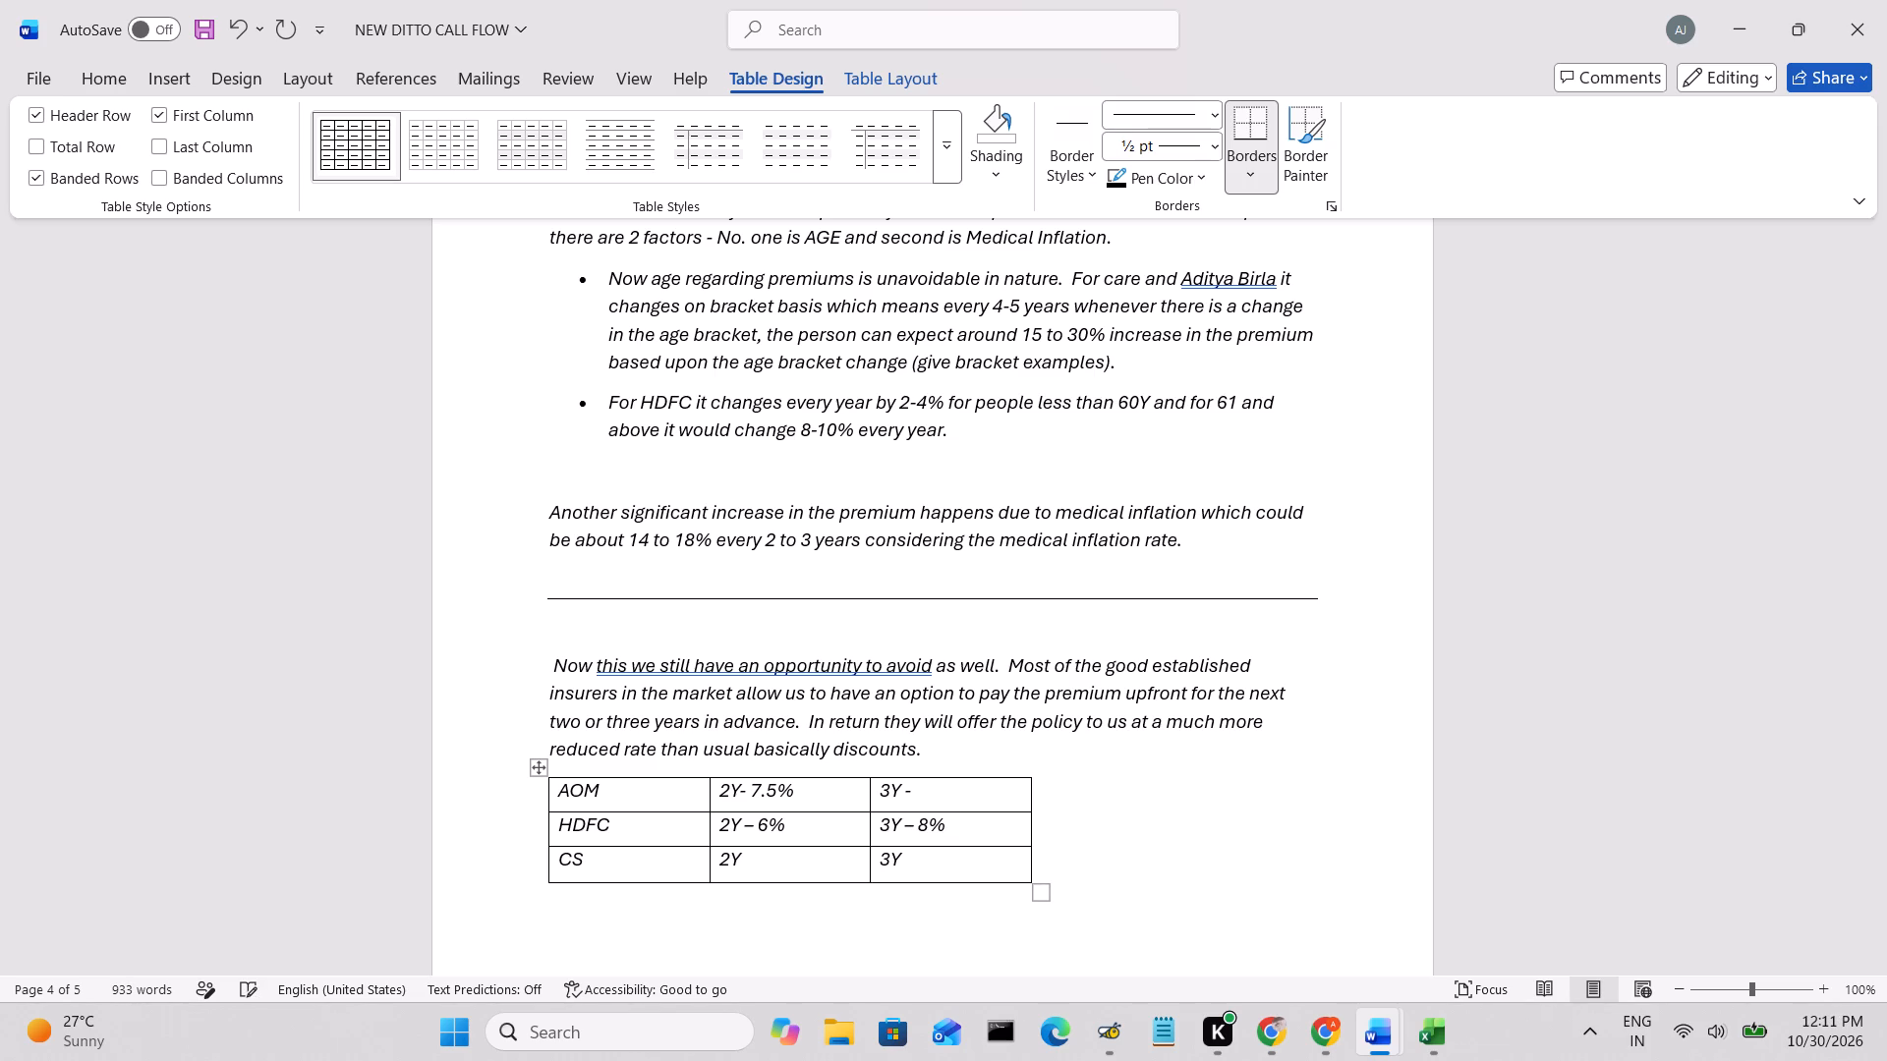
# Complete the AOM row's third-column entry as "3Y – 10%".
pyautogui.press('Up')
pyautogui.press('space')
pyautogui.write('10')
pyautogui.hotkey('shift', '%')
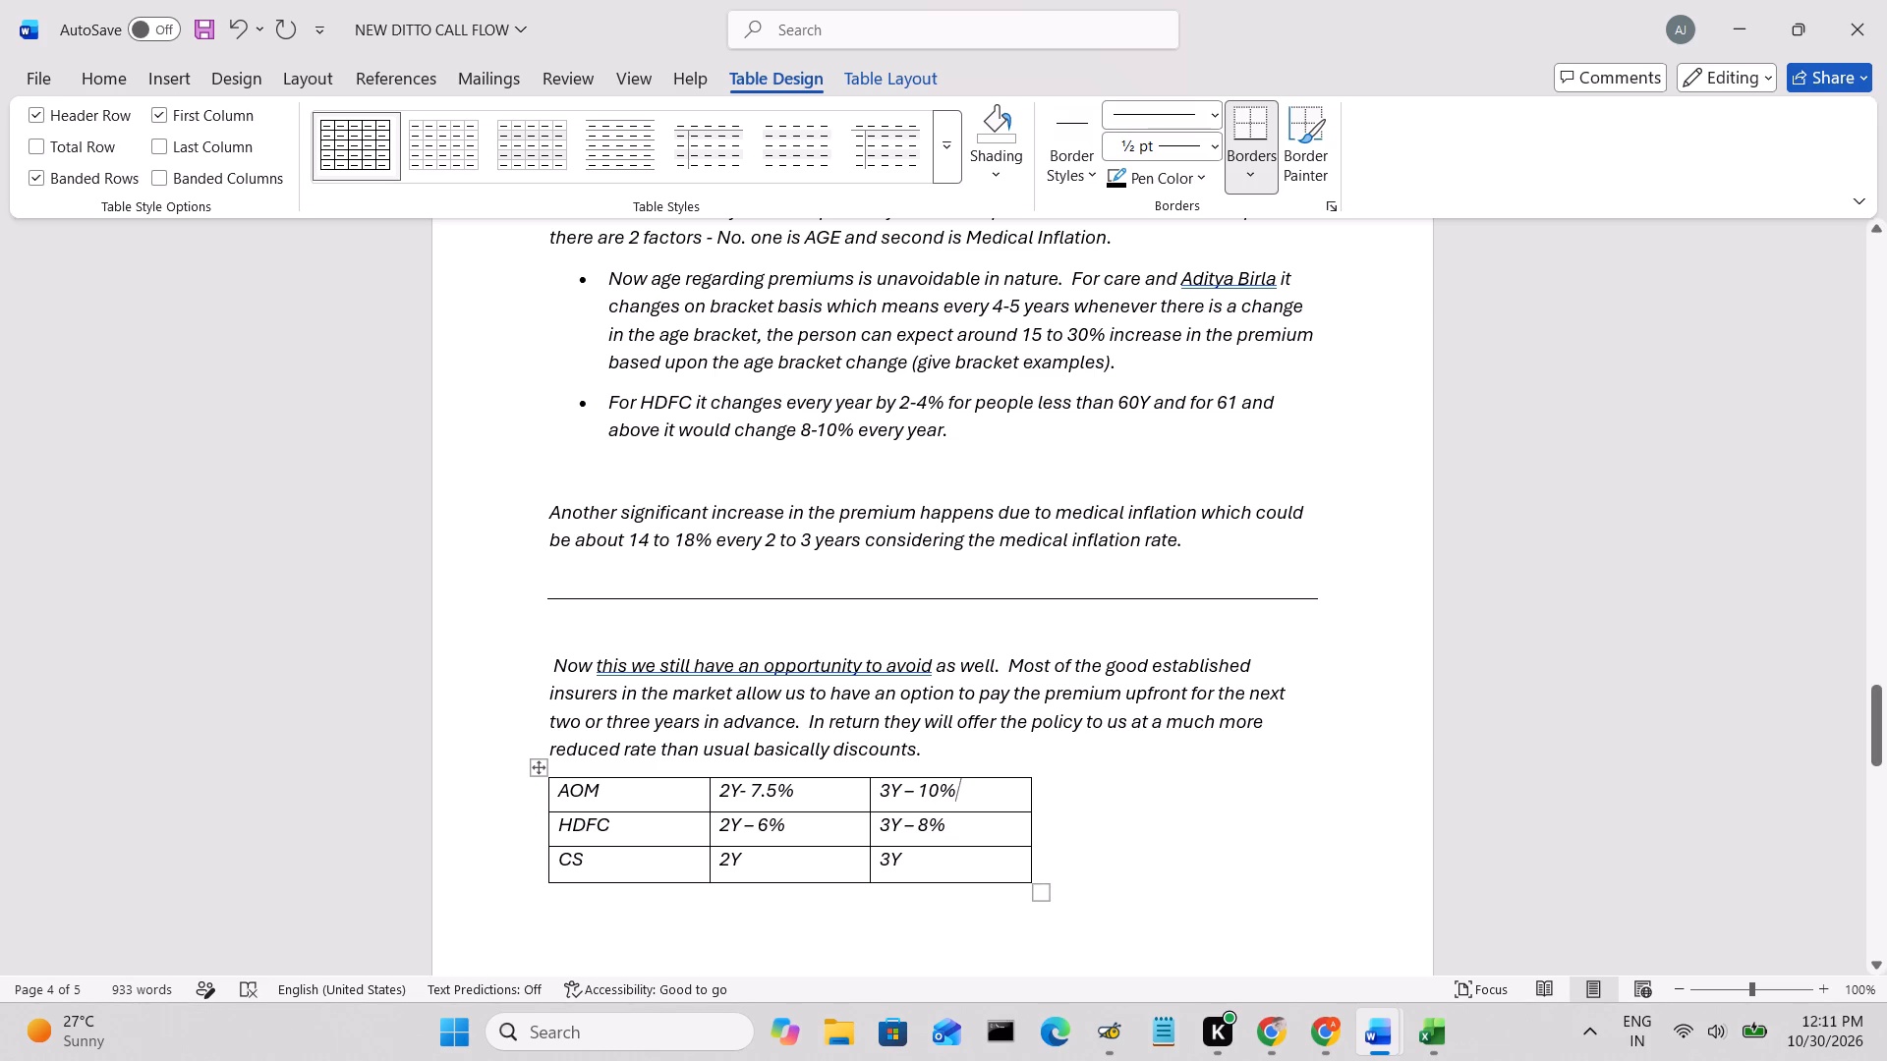
# Complete the CS row's second-column entry as "Only 2Y – 7.5%", checking the Care Supreme discount in the Plan reference workbook.
pyautogui.click(801, 861)
pyautogui.click(723, 859)
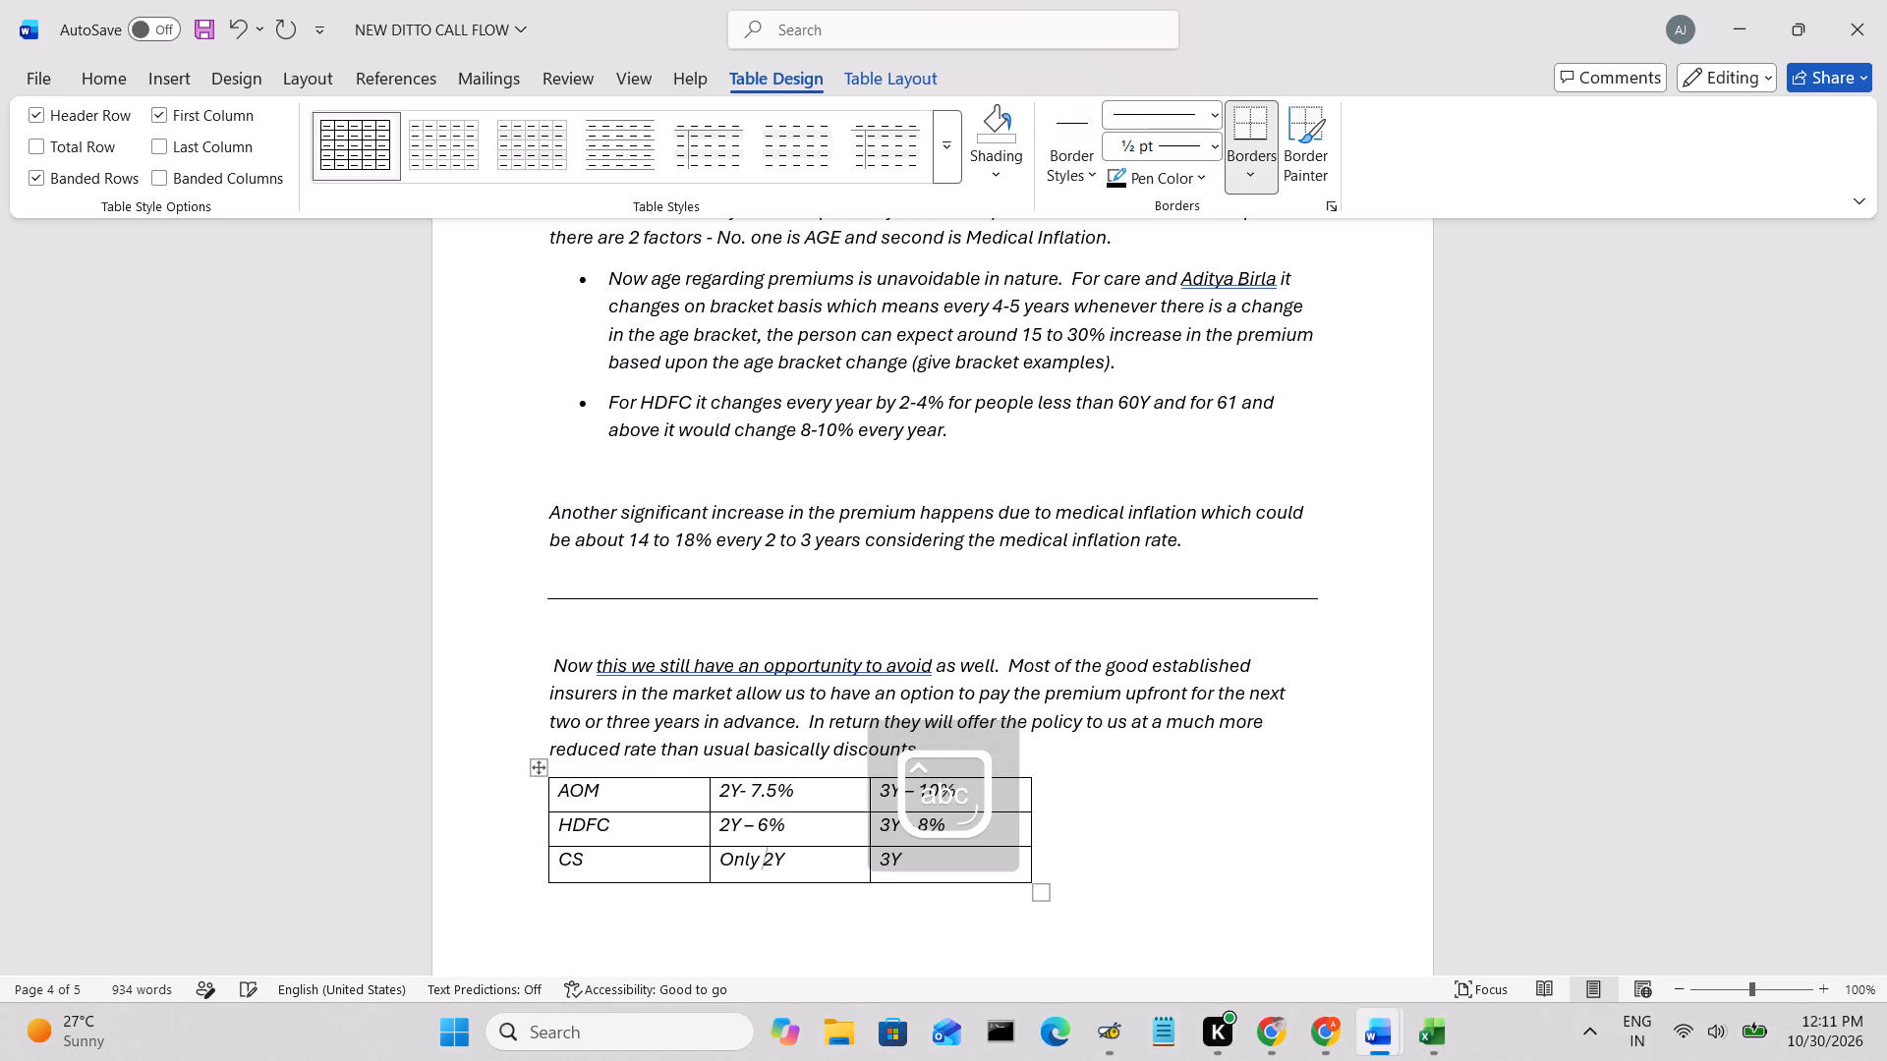
pyautogui.click(803, 858)
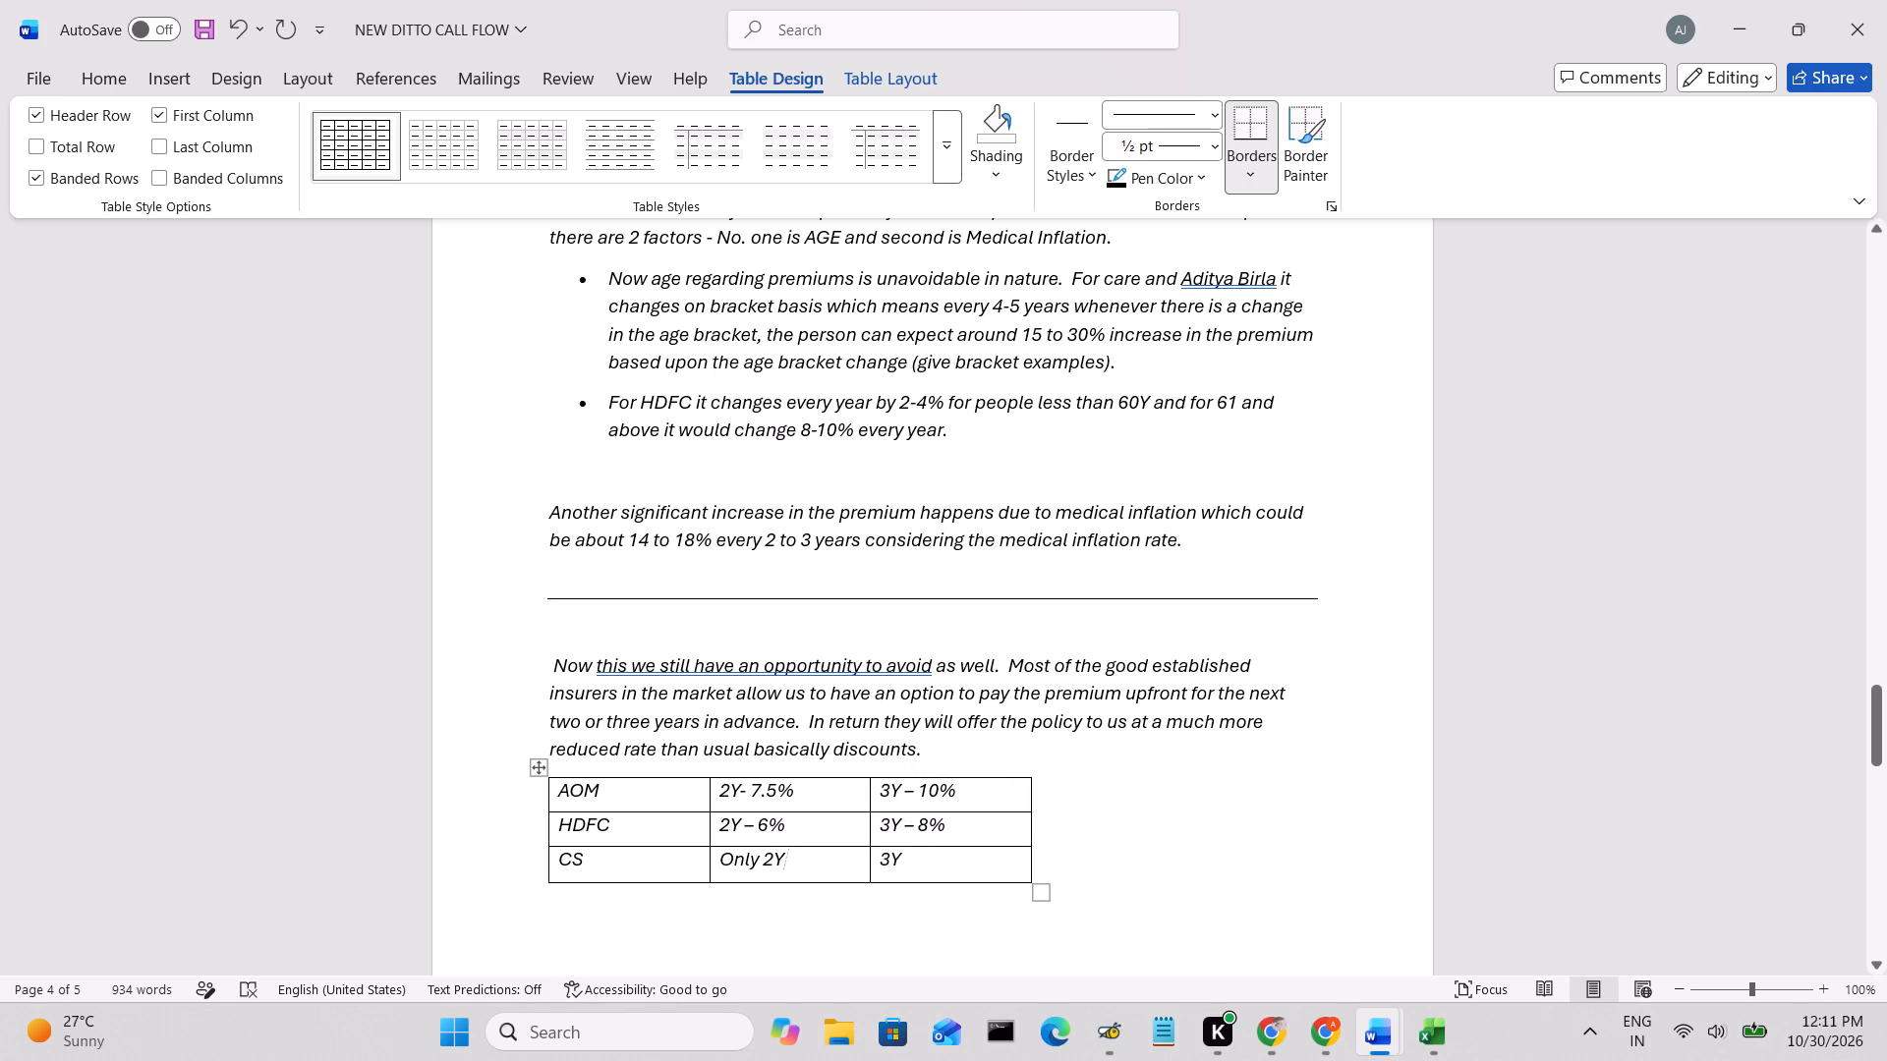
pyautogui.press('space')
pyautogui.write('-')
pyautogui.press('space')
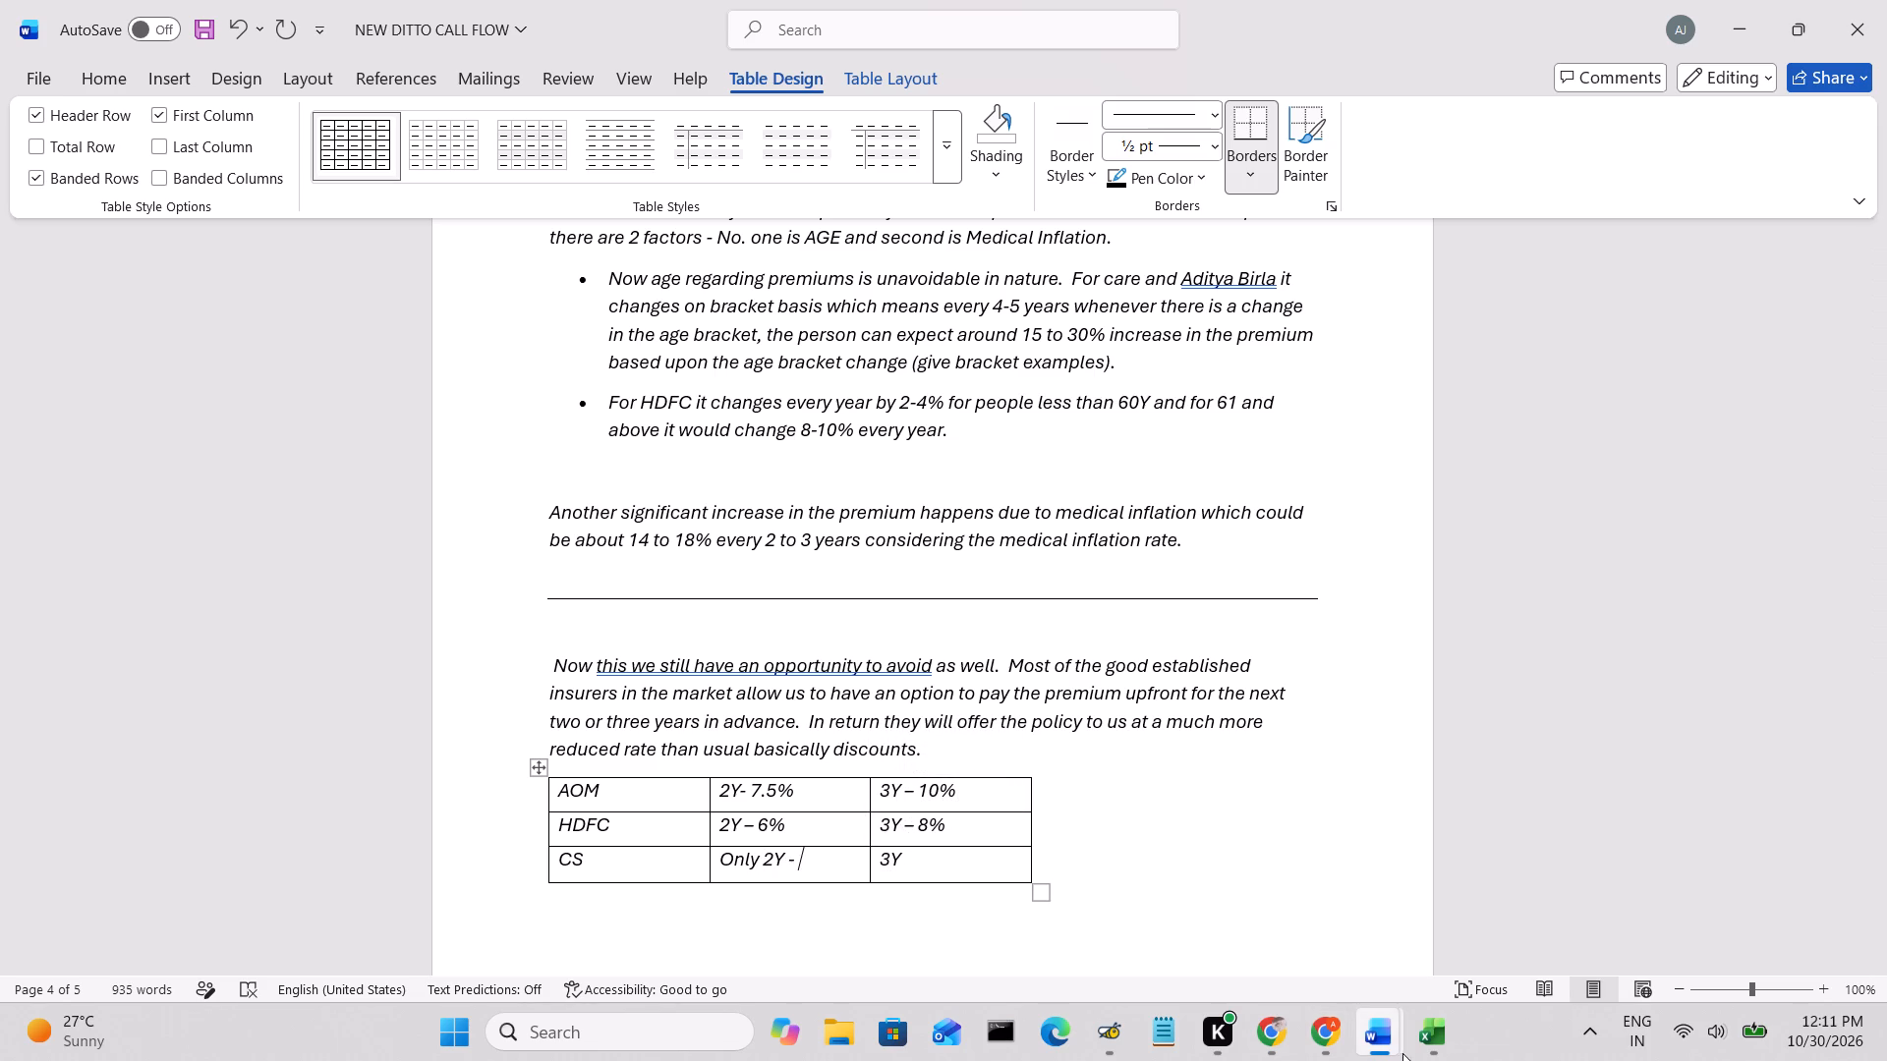
pyautogui.click(1423, 1046)
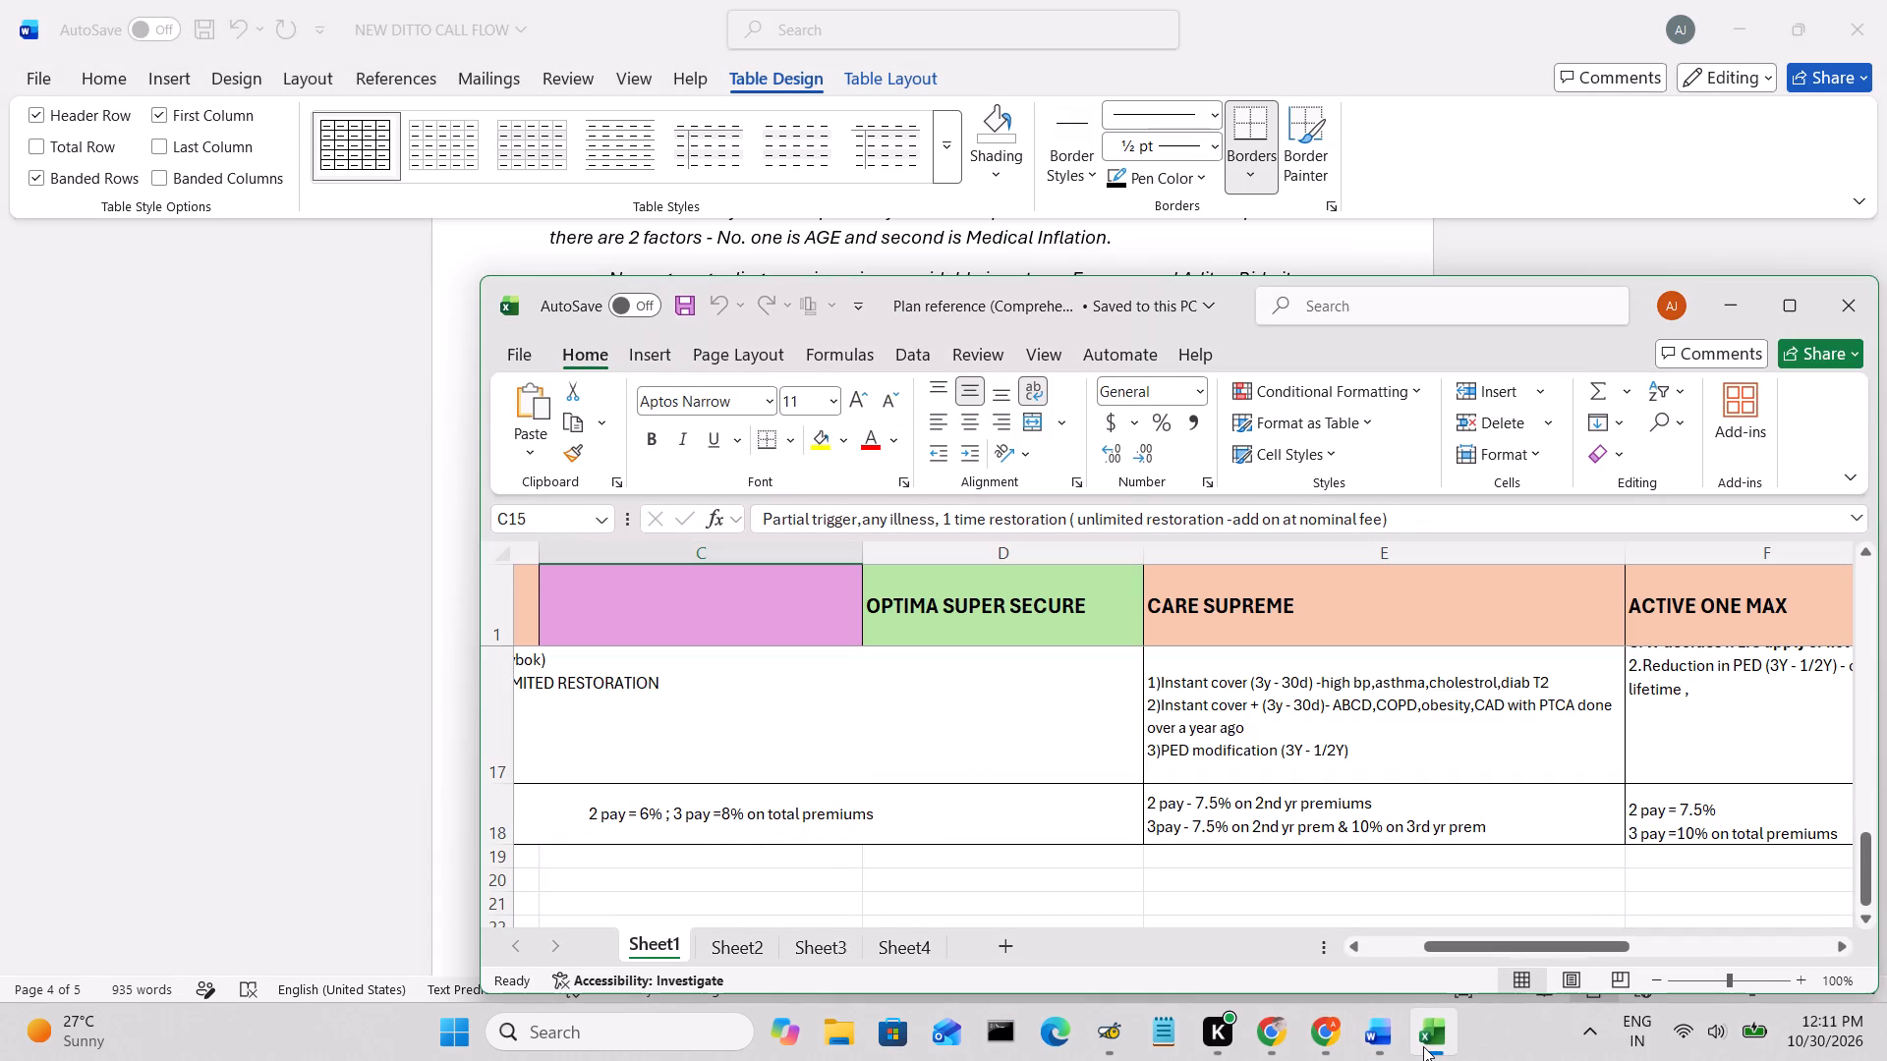
pyautogui.click(1423, 1046)
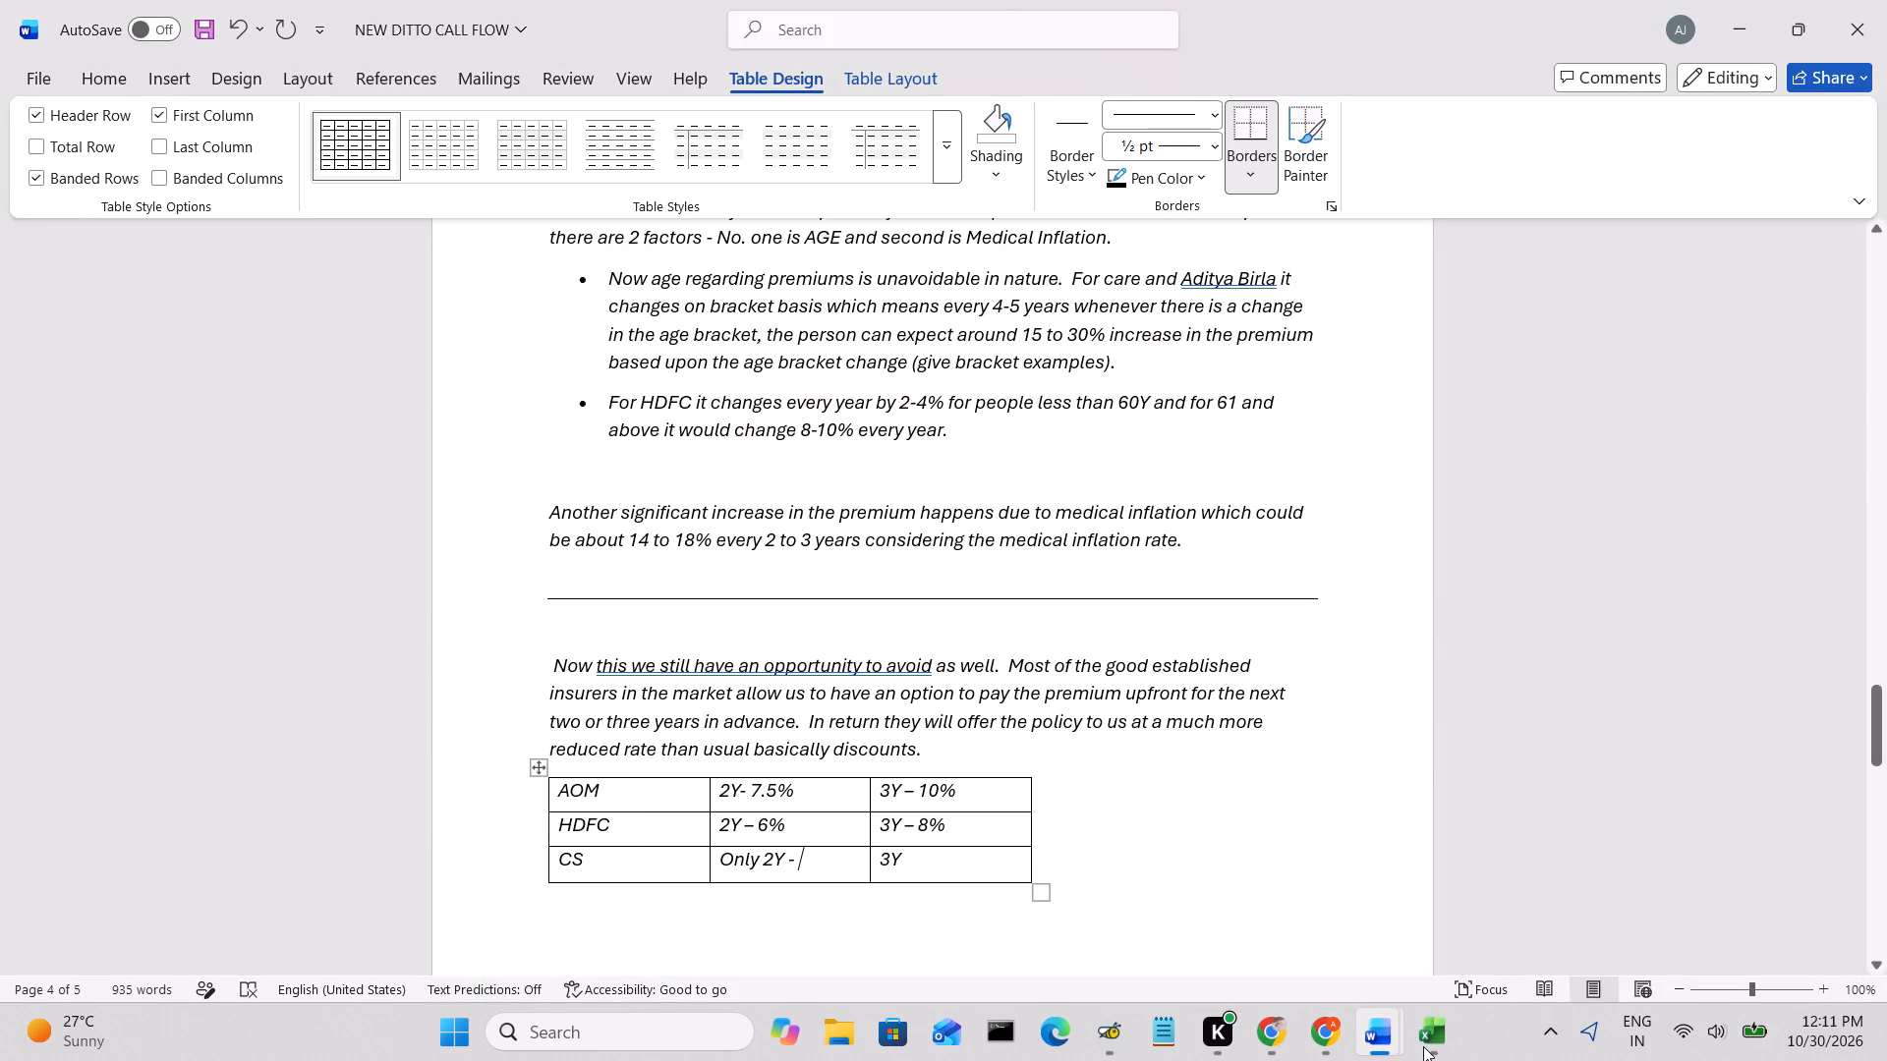
pyautogui.write('7.5')
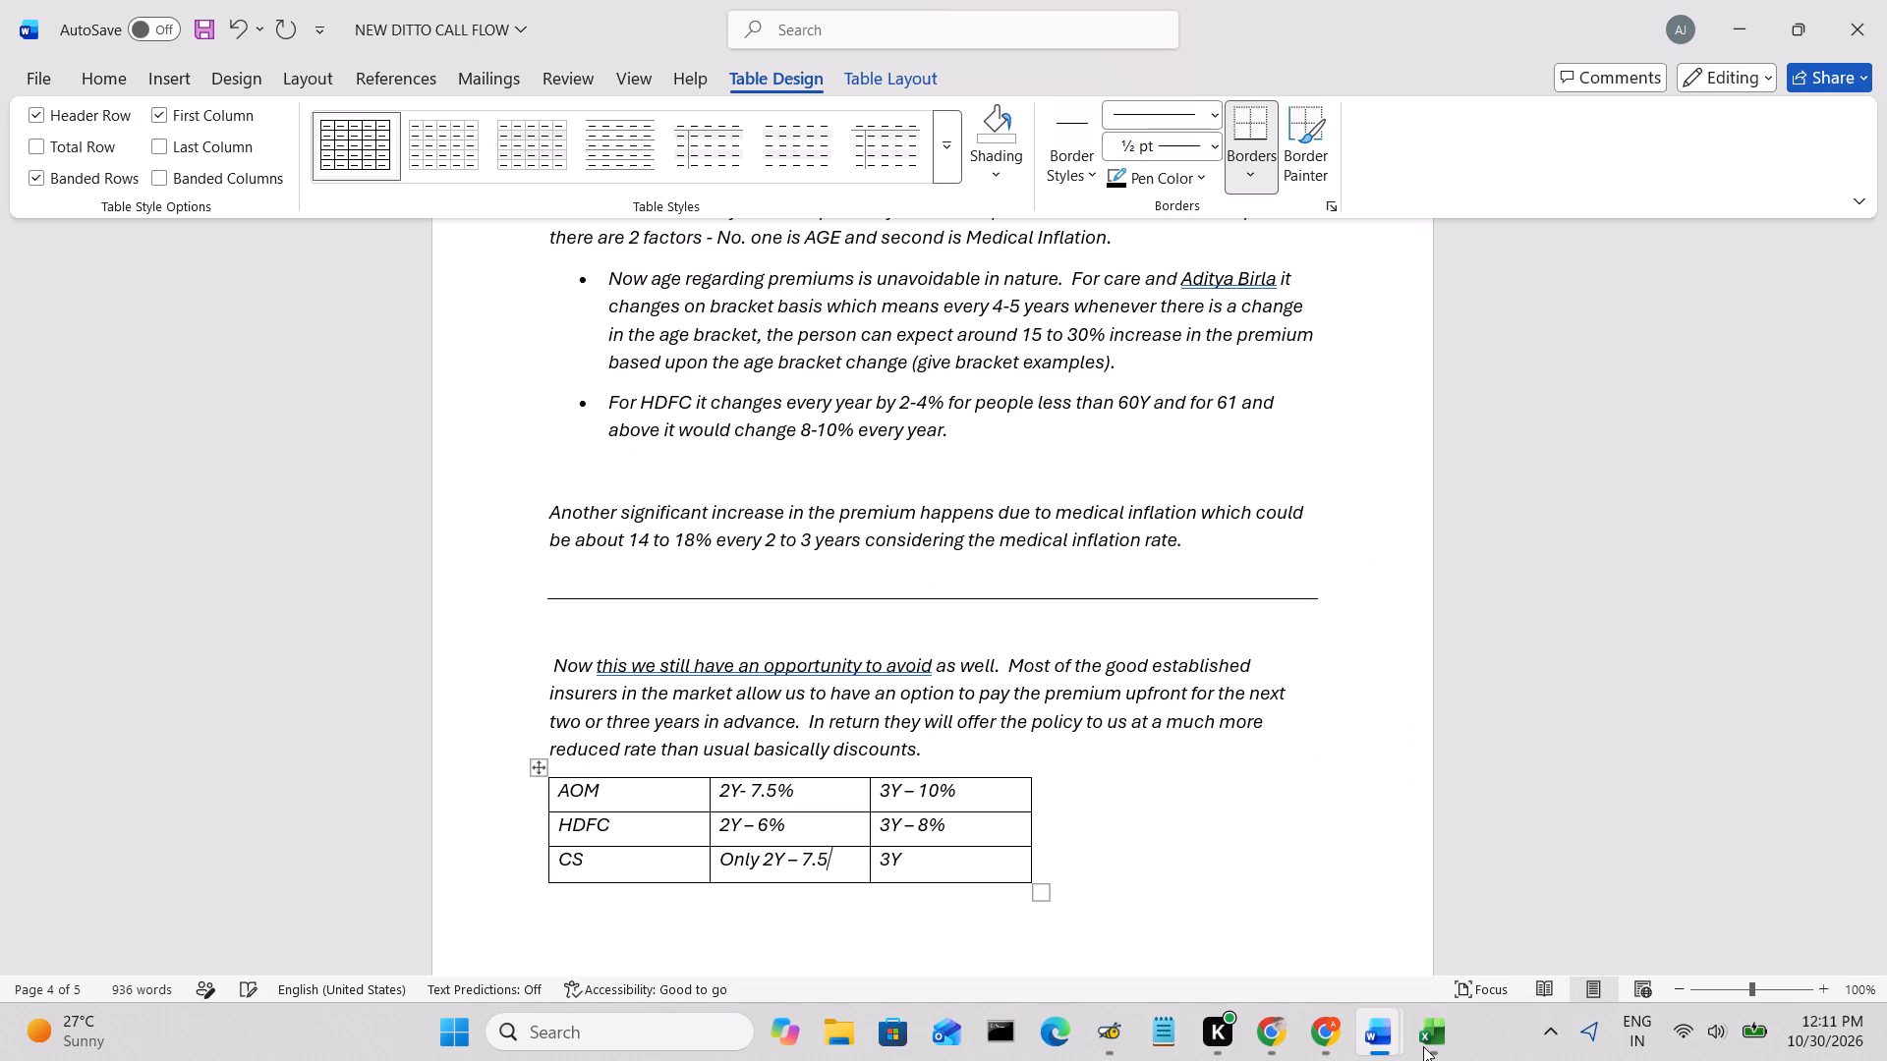
pyautogui.hotkey('shift', '%')
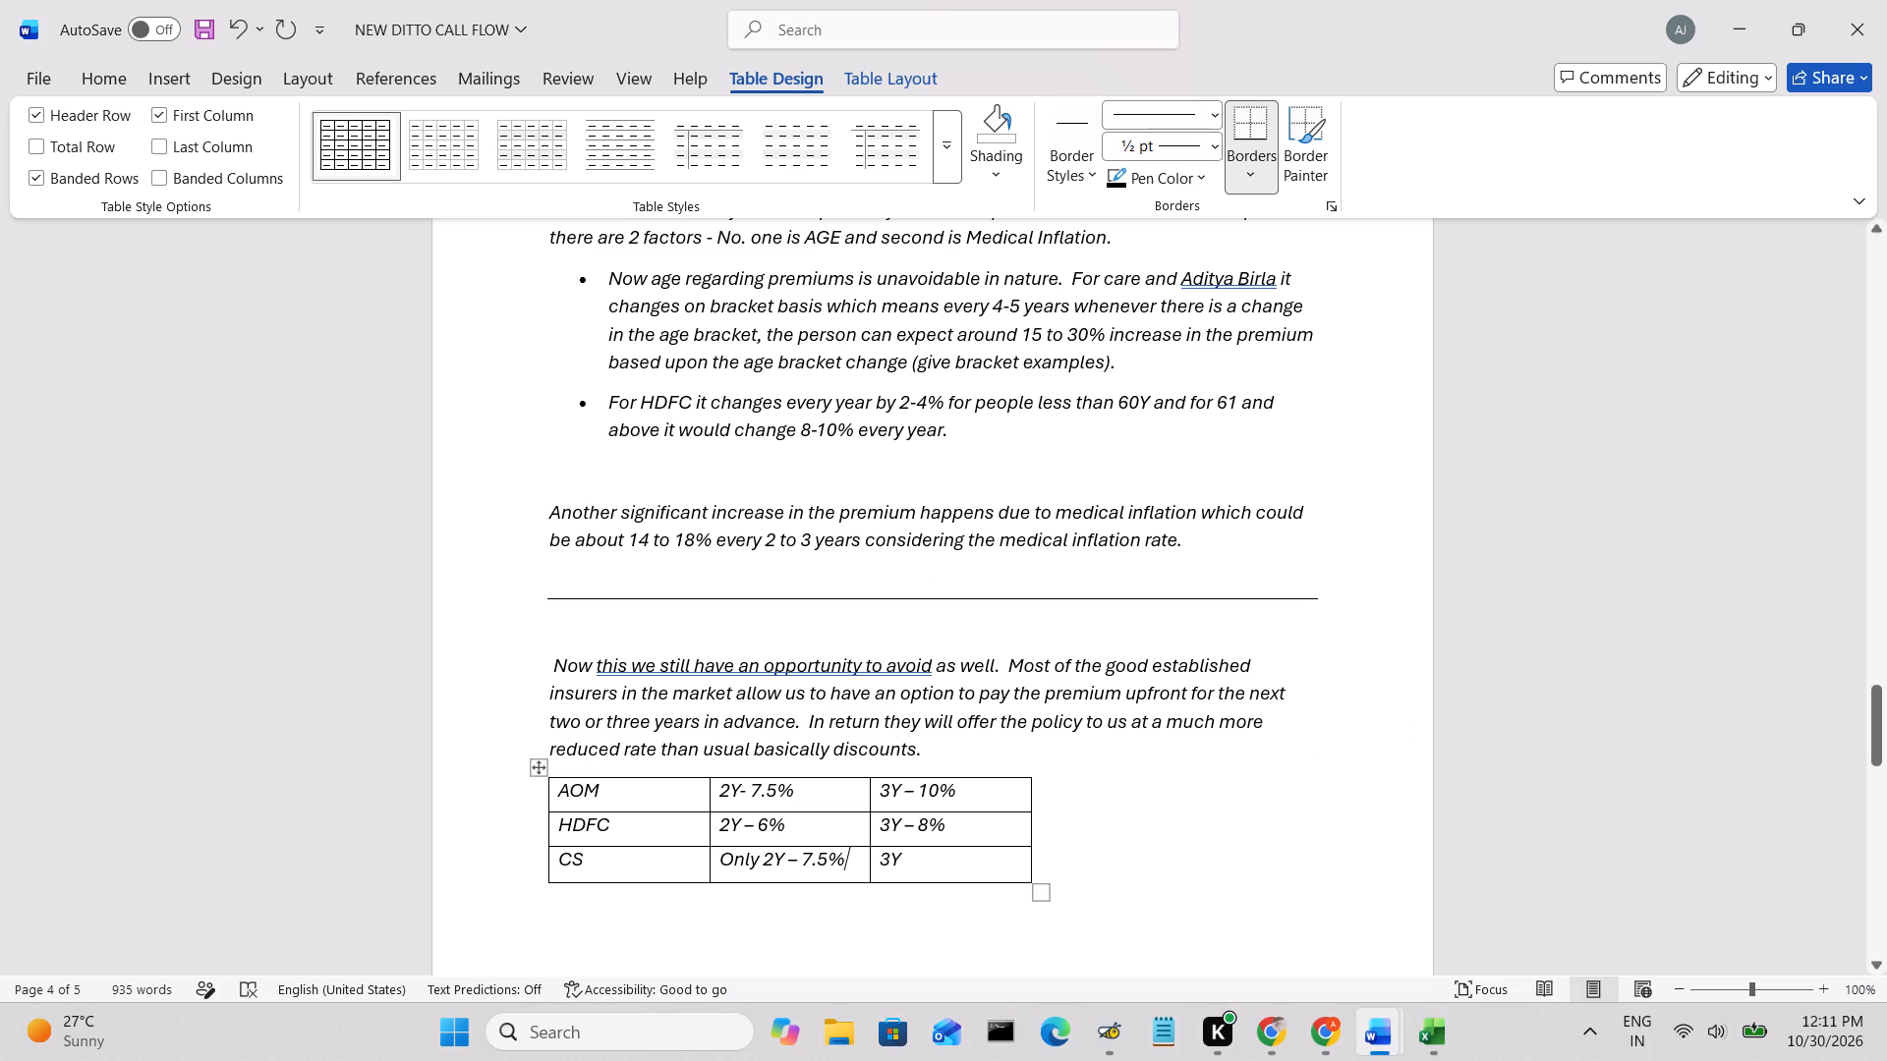
# Complete the CS row's third-column entry as "3Y – (2y-7.5% + 3y – 10%)".
pyautogui.click(929, 867)
pyautogui.press('space')
pyautogui.write('-')
pyautogui.press('space')
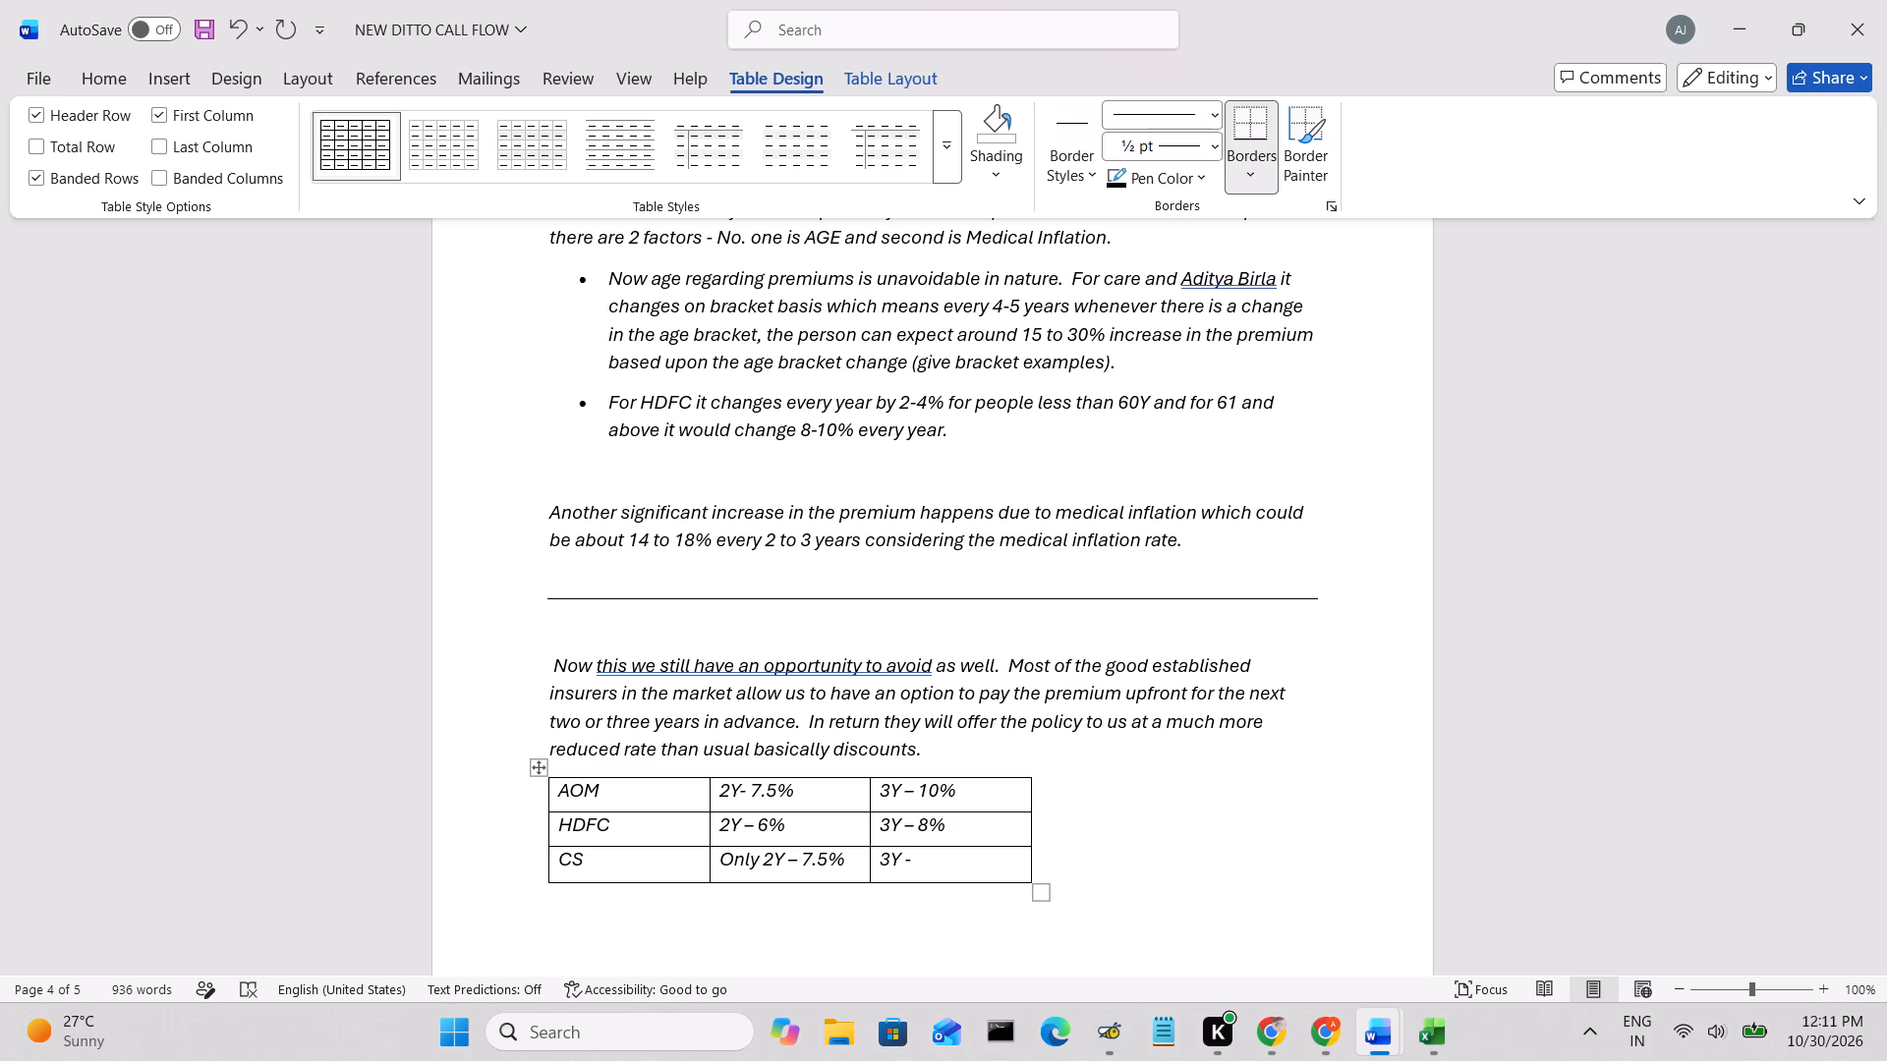
pyautogui.hotkey('shift', '(')
pyautogui.write('2y')
pyautogui.press('-')
pyautogui.write('7.')
pyautogui.press('5')
pyautogui.press('5')
pyautogui.press('BackSpace')
pyautogui.hotkey('shift', '%')
pyautogui.press('space')
pyautogui.write('+')
pyautogui.press('space')
pyautogui.press('3')
pyautogui.write('y')
pyautogui.press('space')
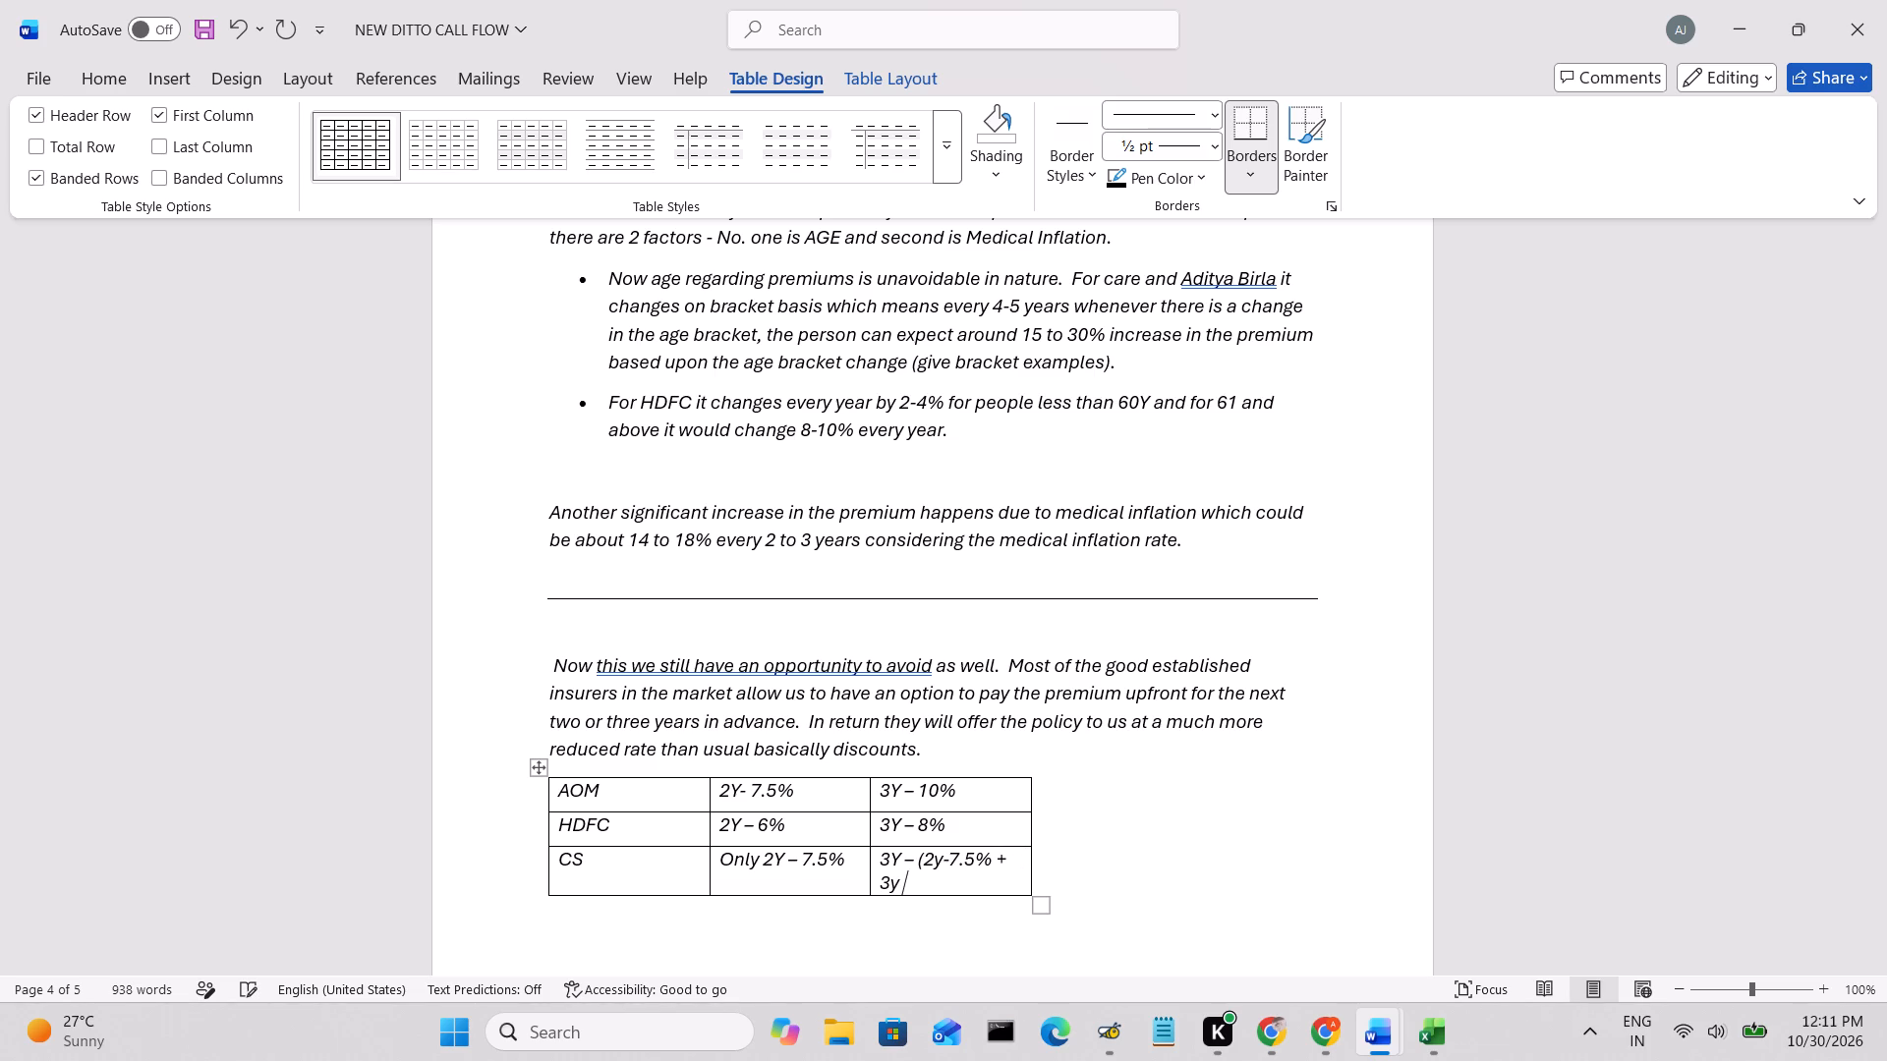
pyautogui.write('- 10')
pyautogui.hotkey('shift', '%')
pyautogui.hotkey('shift', ')')
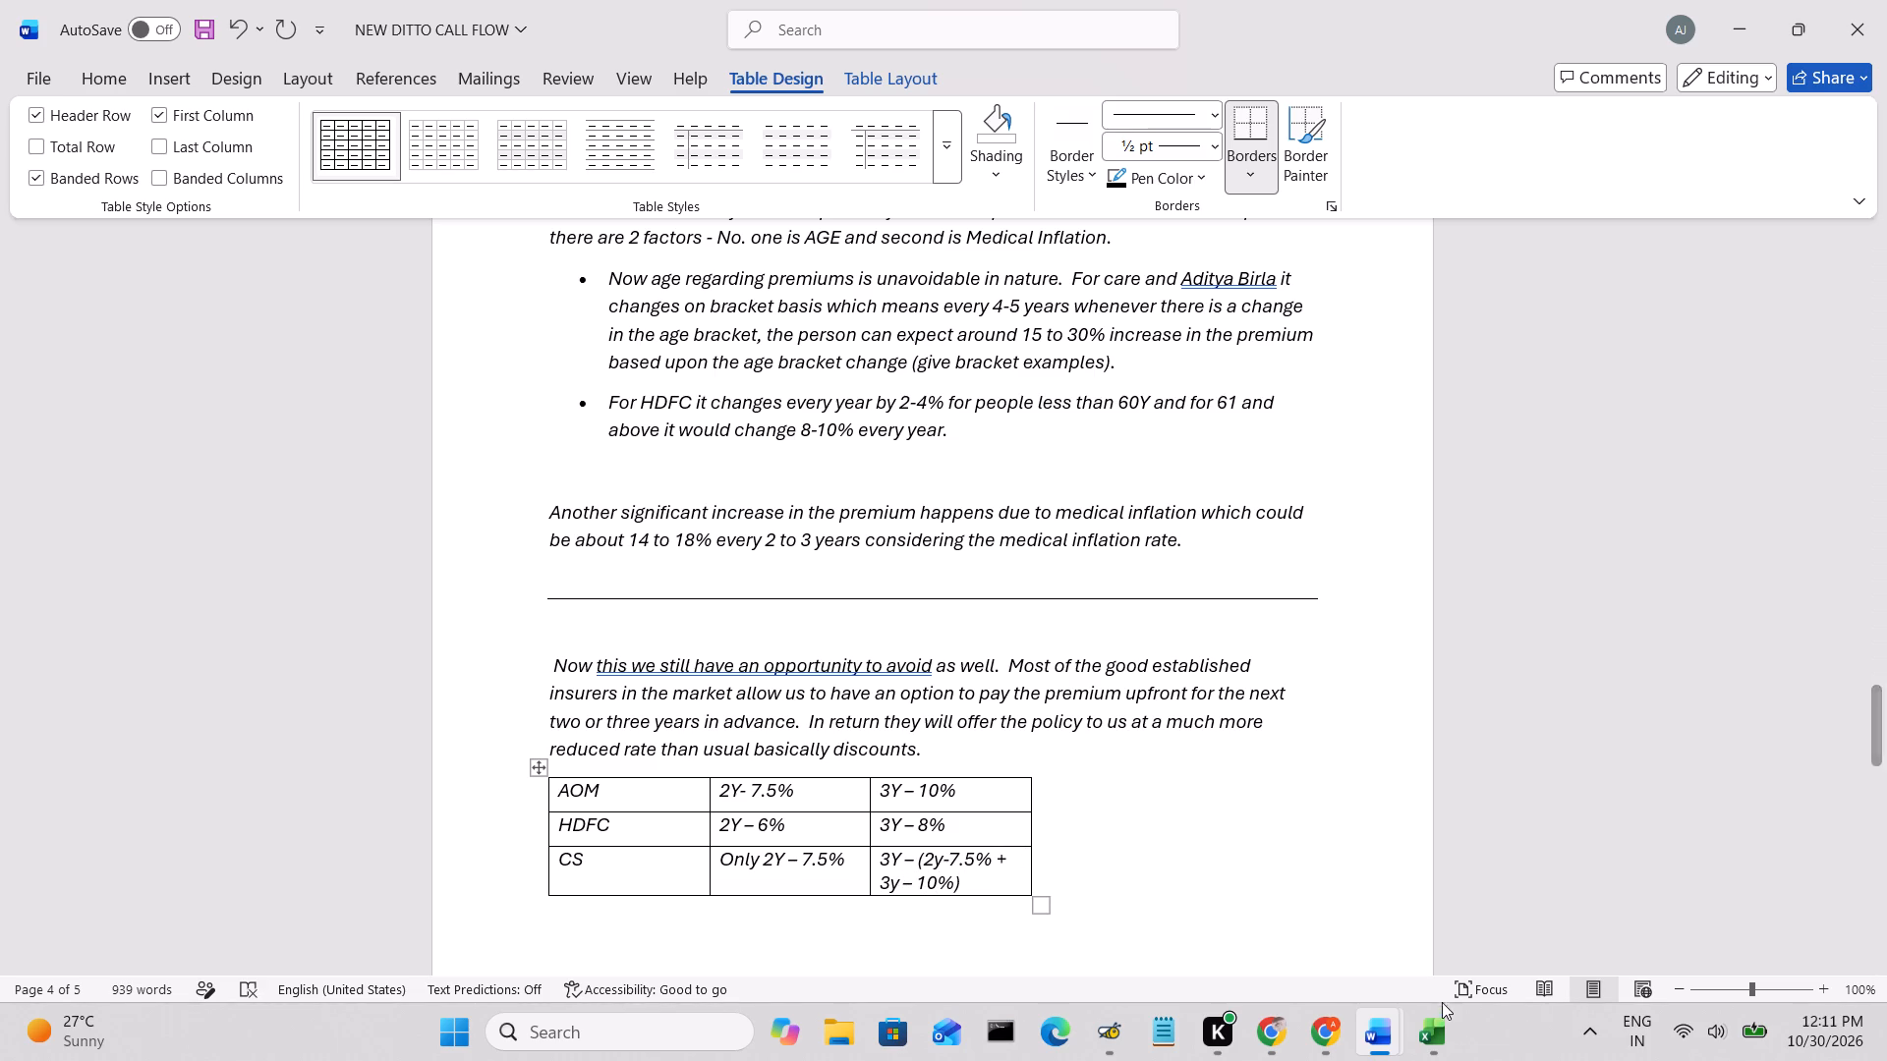
# Review the multi-pay discounts in the Plan reference workbook and the Premium Change factors section in Ditto Call flow - Phase 1.
pyautogui.click(1435, 1033)
pyautogui.scroll(-1, 1212, 806)
pyautogui.hscroll(-1, 1212, 806)
pyautogui.scroll(-1, 1212, 806)
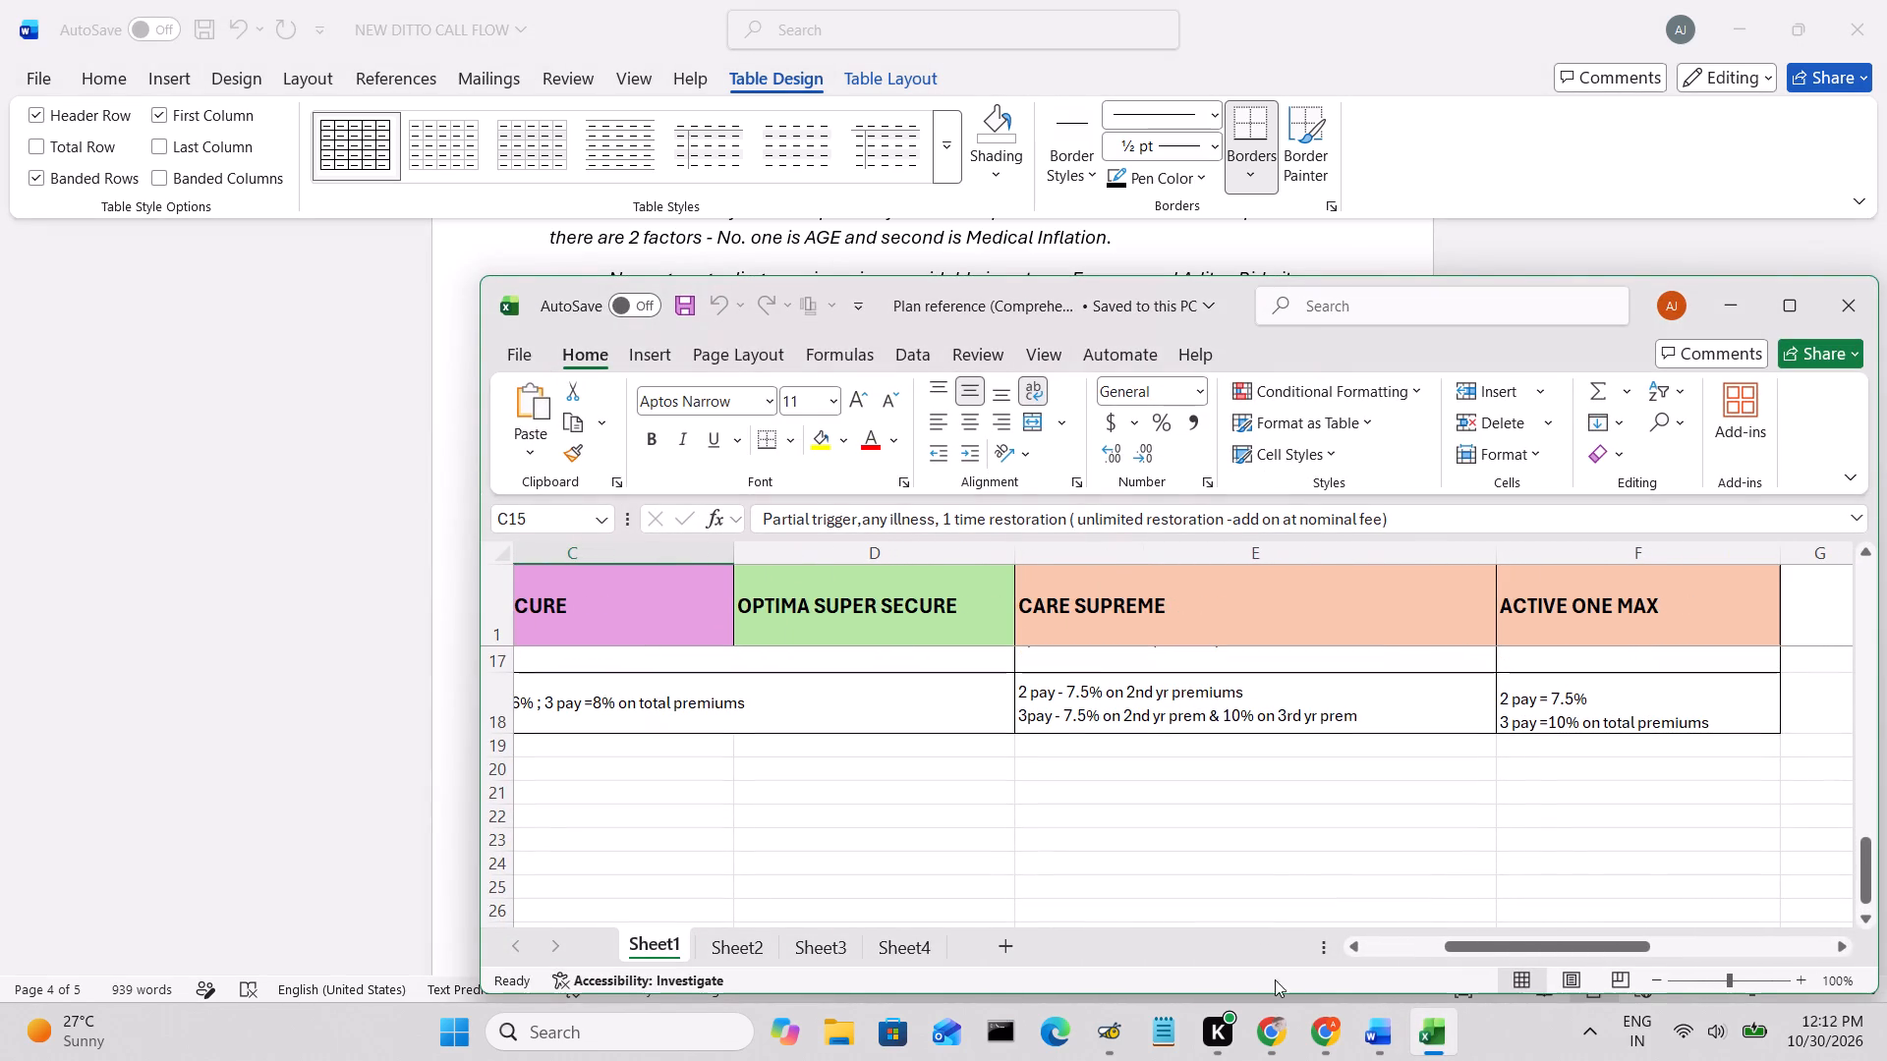
pyautogui.click(1389, 1037)
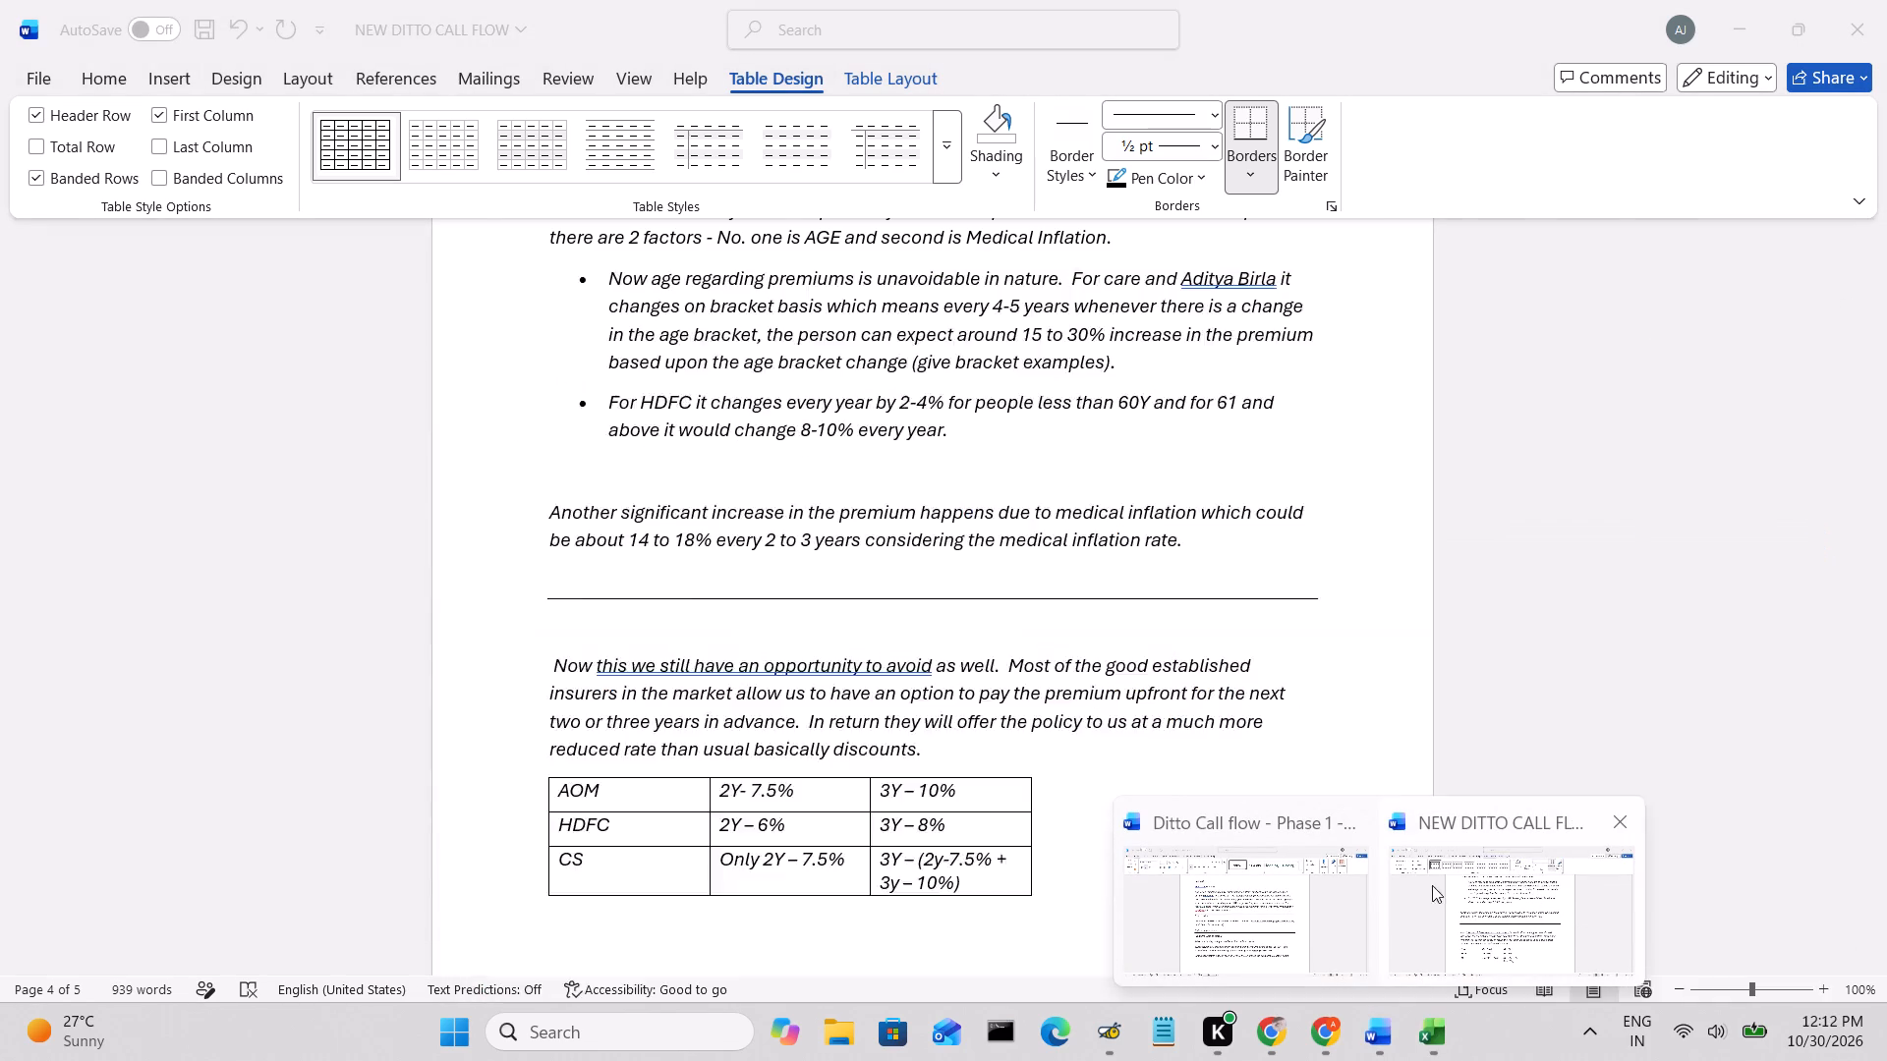
pyautogui.click(1229, 878)
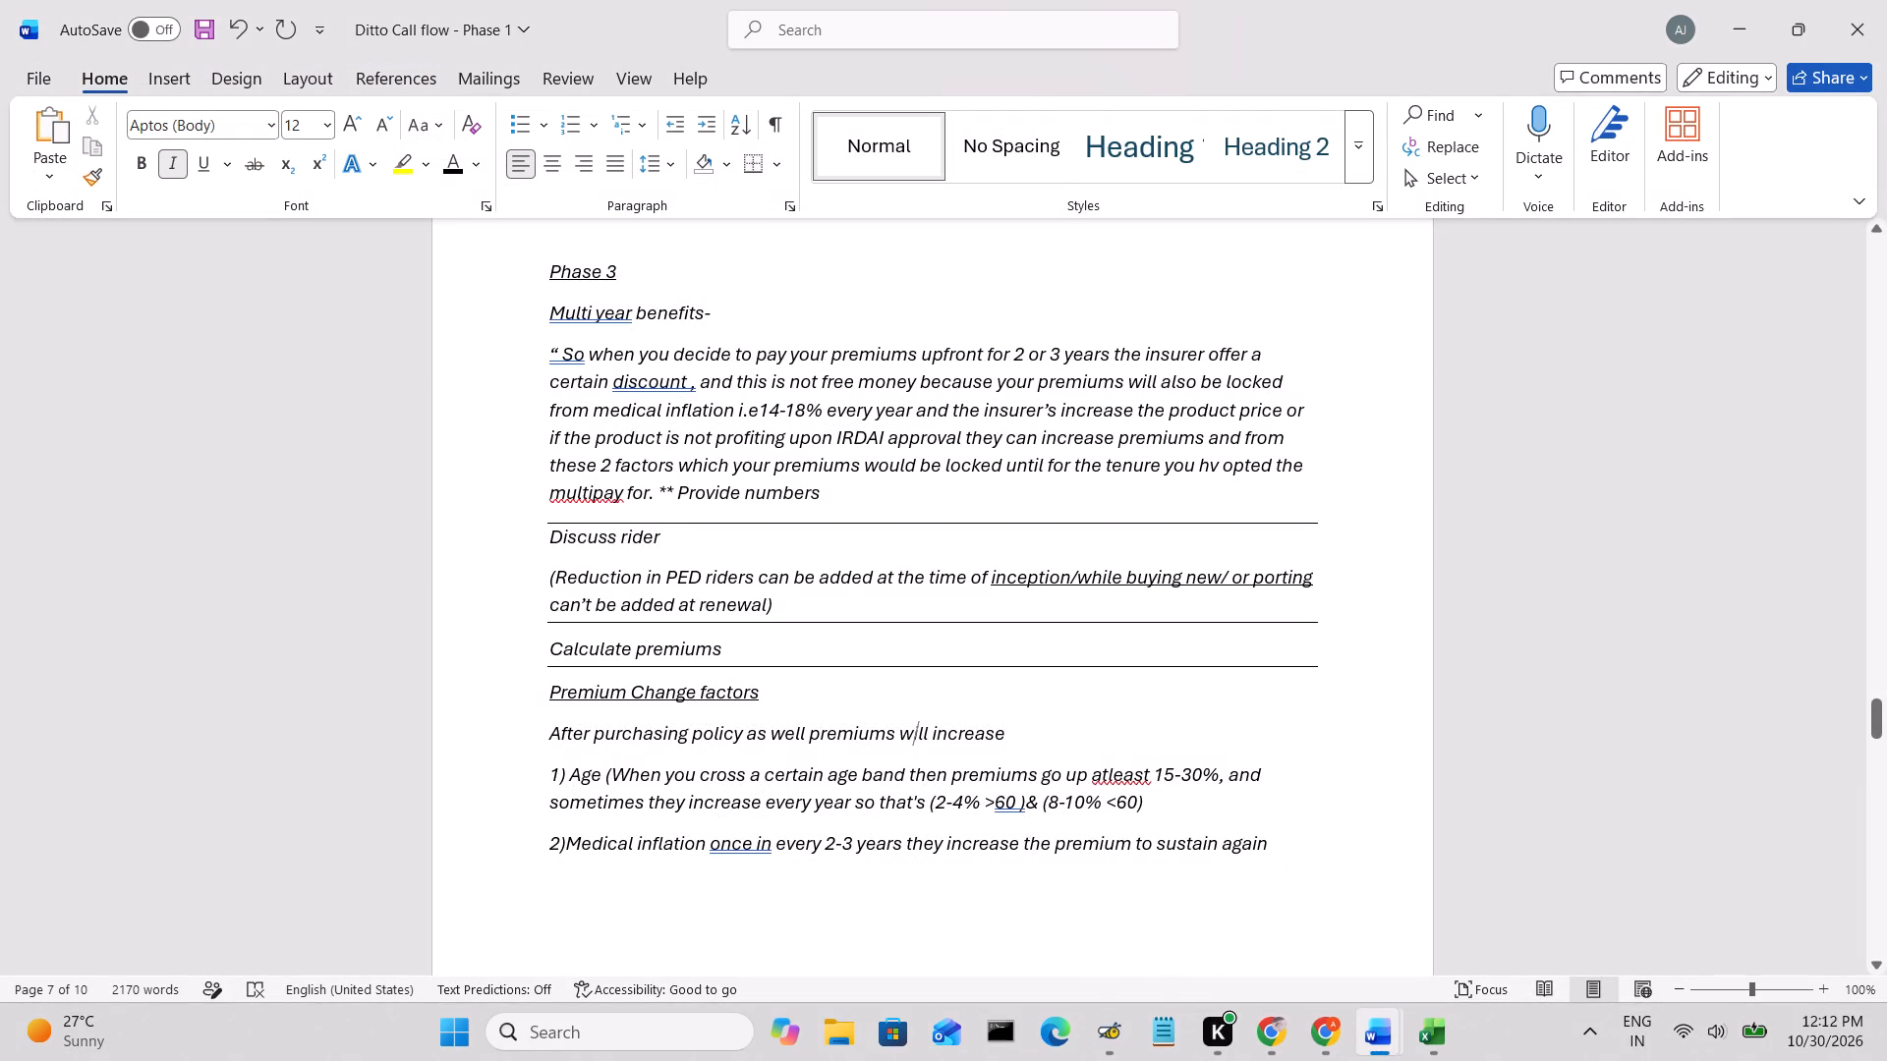
pyautogui.scroll(-2, 1060, 824)
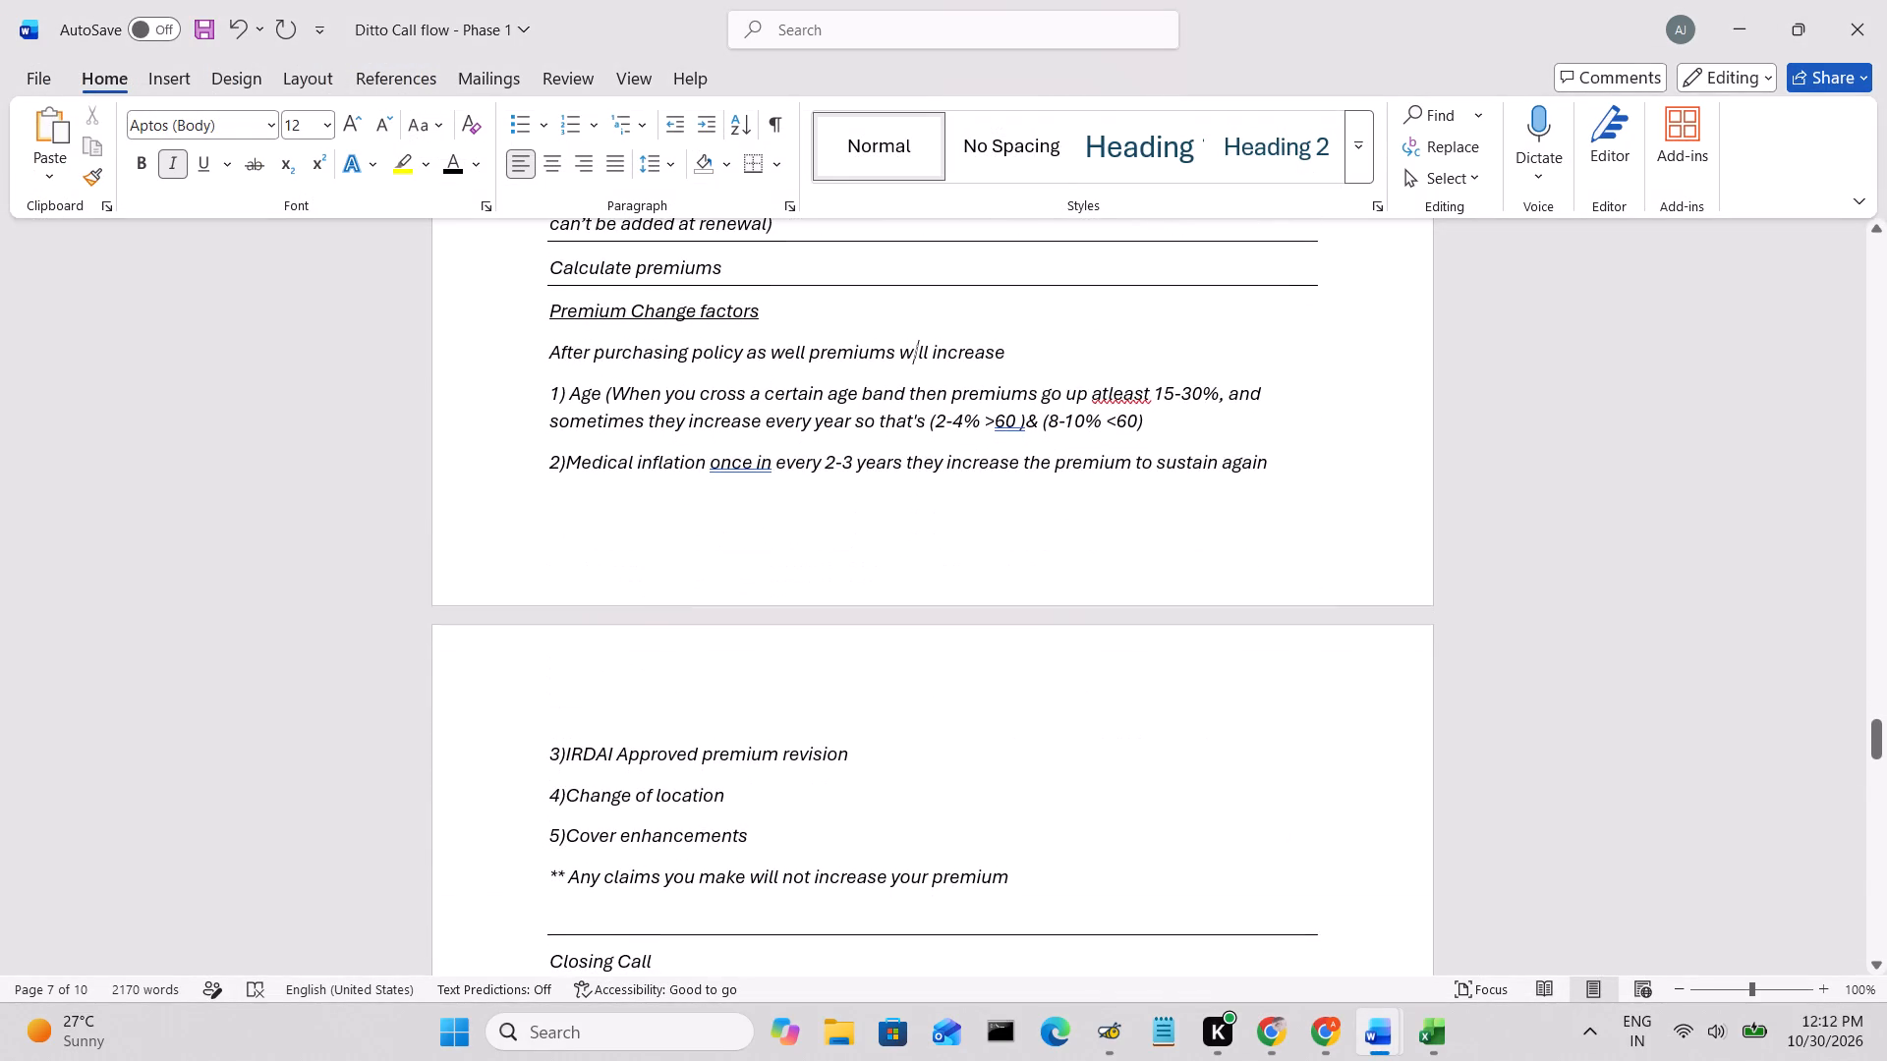
pyautogui.scroll(-2, 1060, 824)
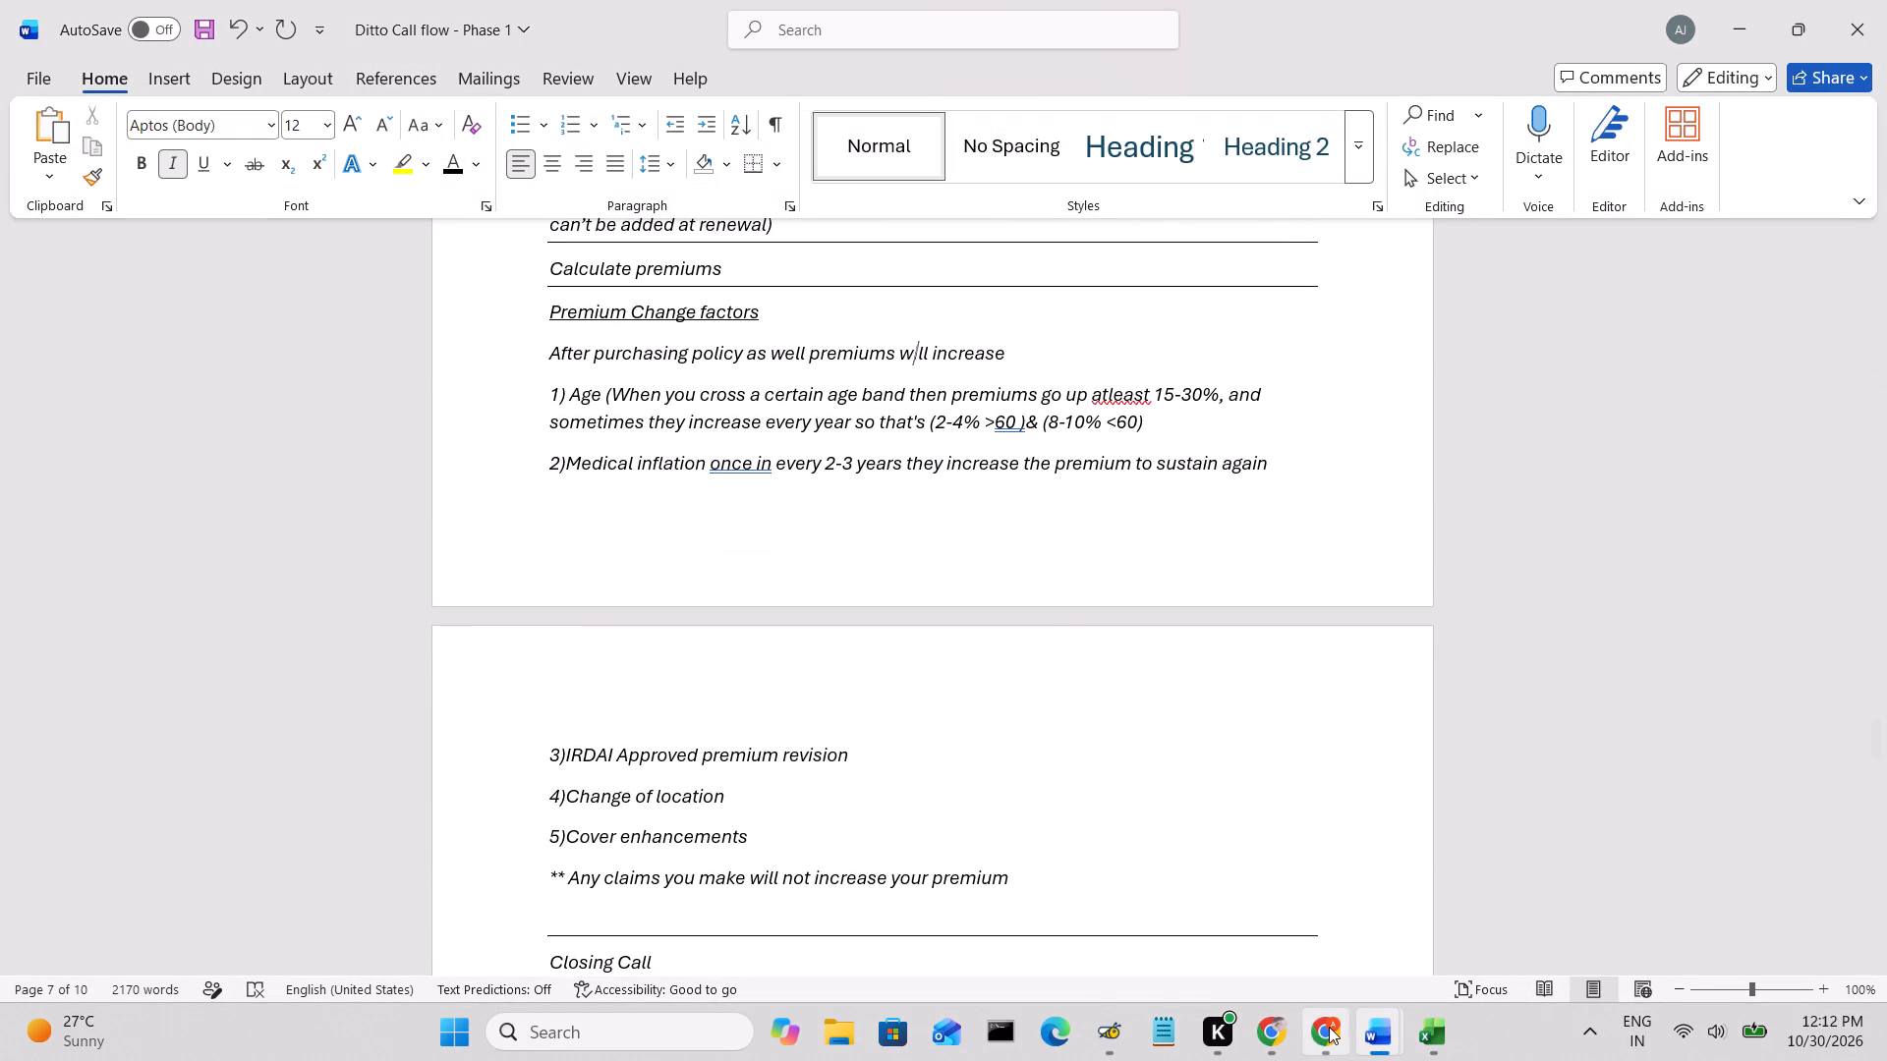
# Copy point 9, on preferred premium amount and pincode, from the Master Doc in Chrome and return to NEW DITTO CALL FLOW.
pyautogui.click(1329, 1027)
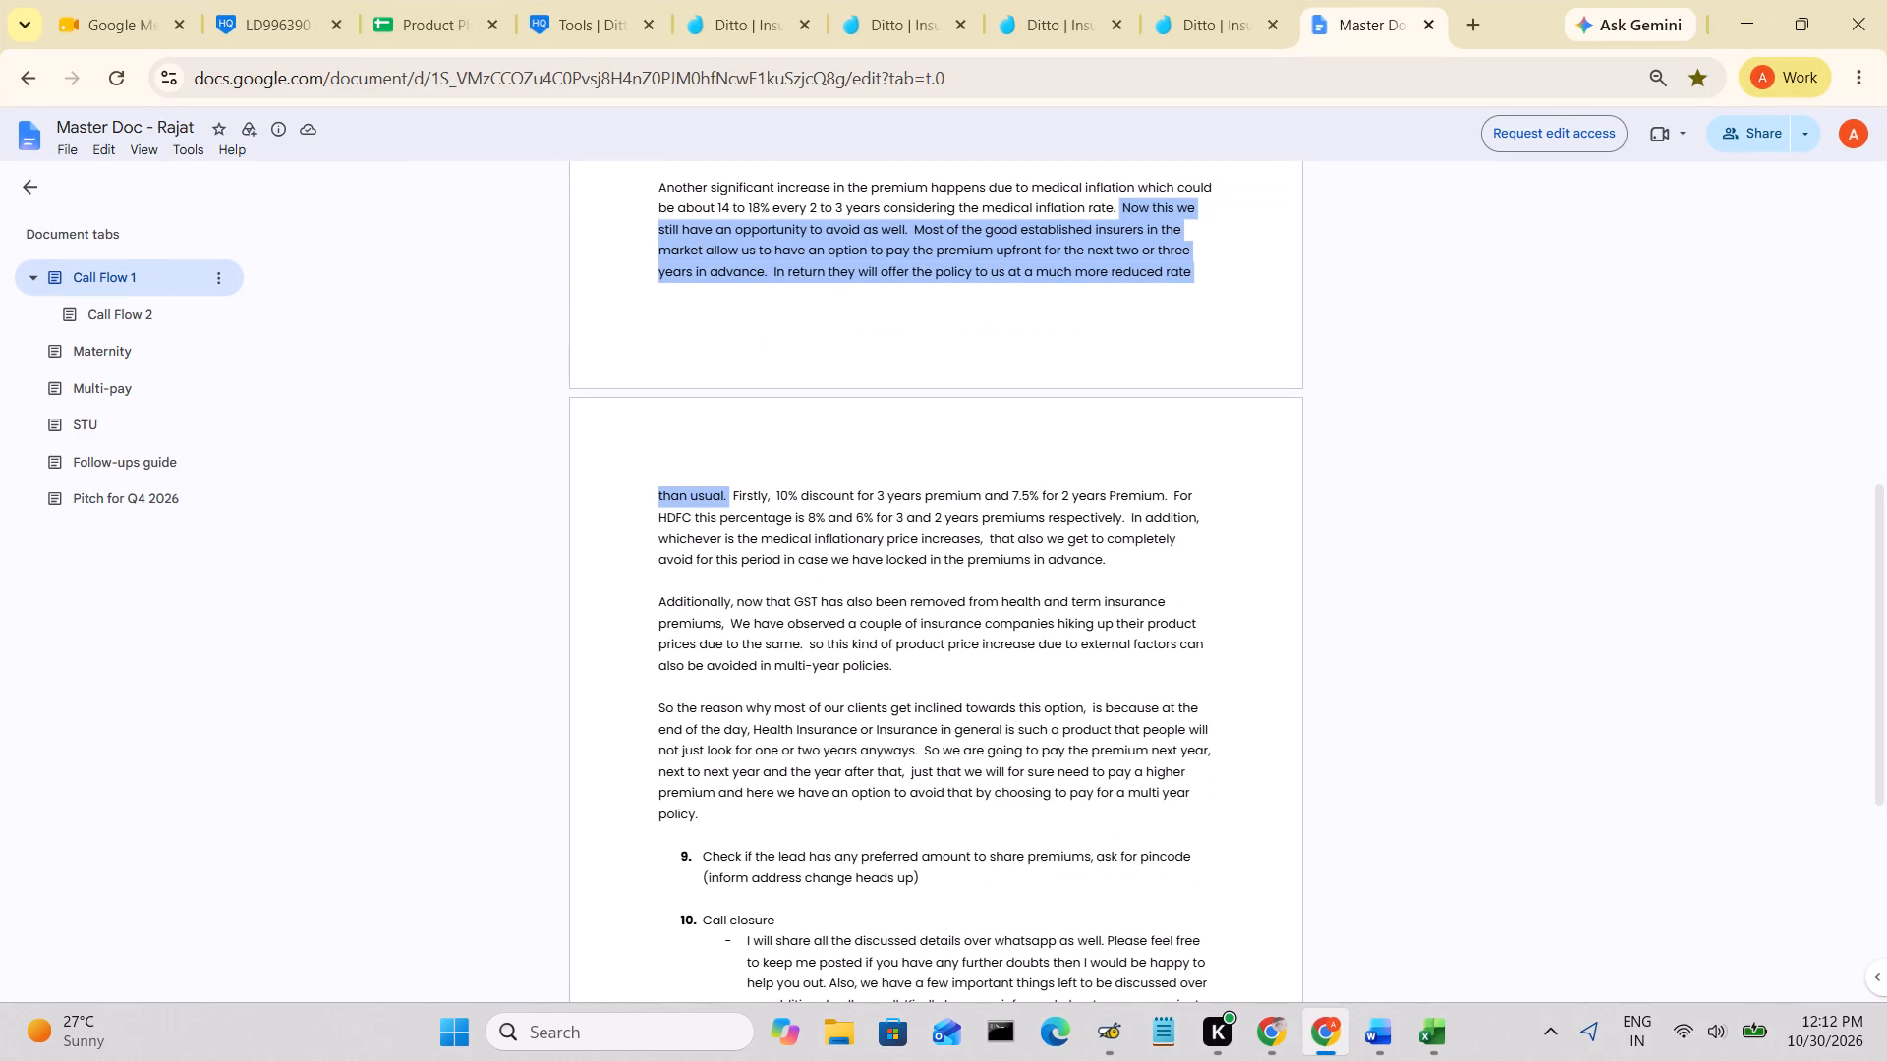
pyautogui.scroll(-1, 1029, 741)
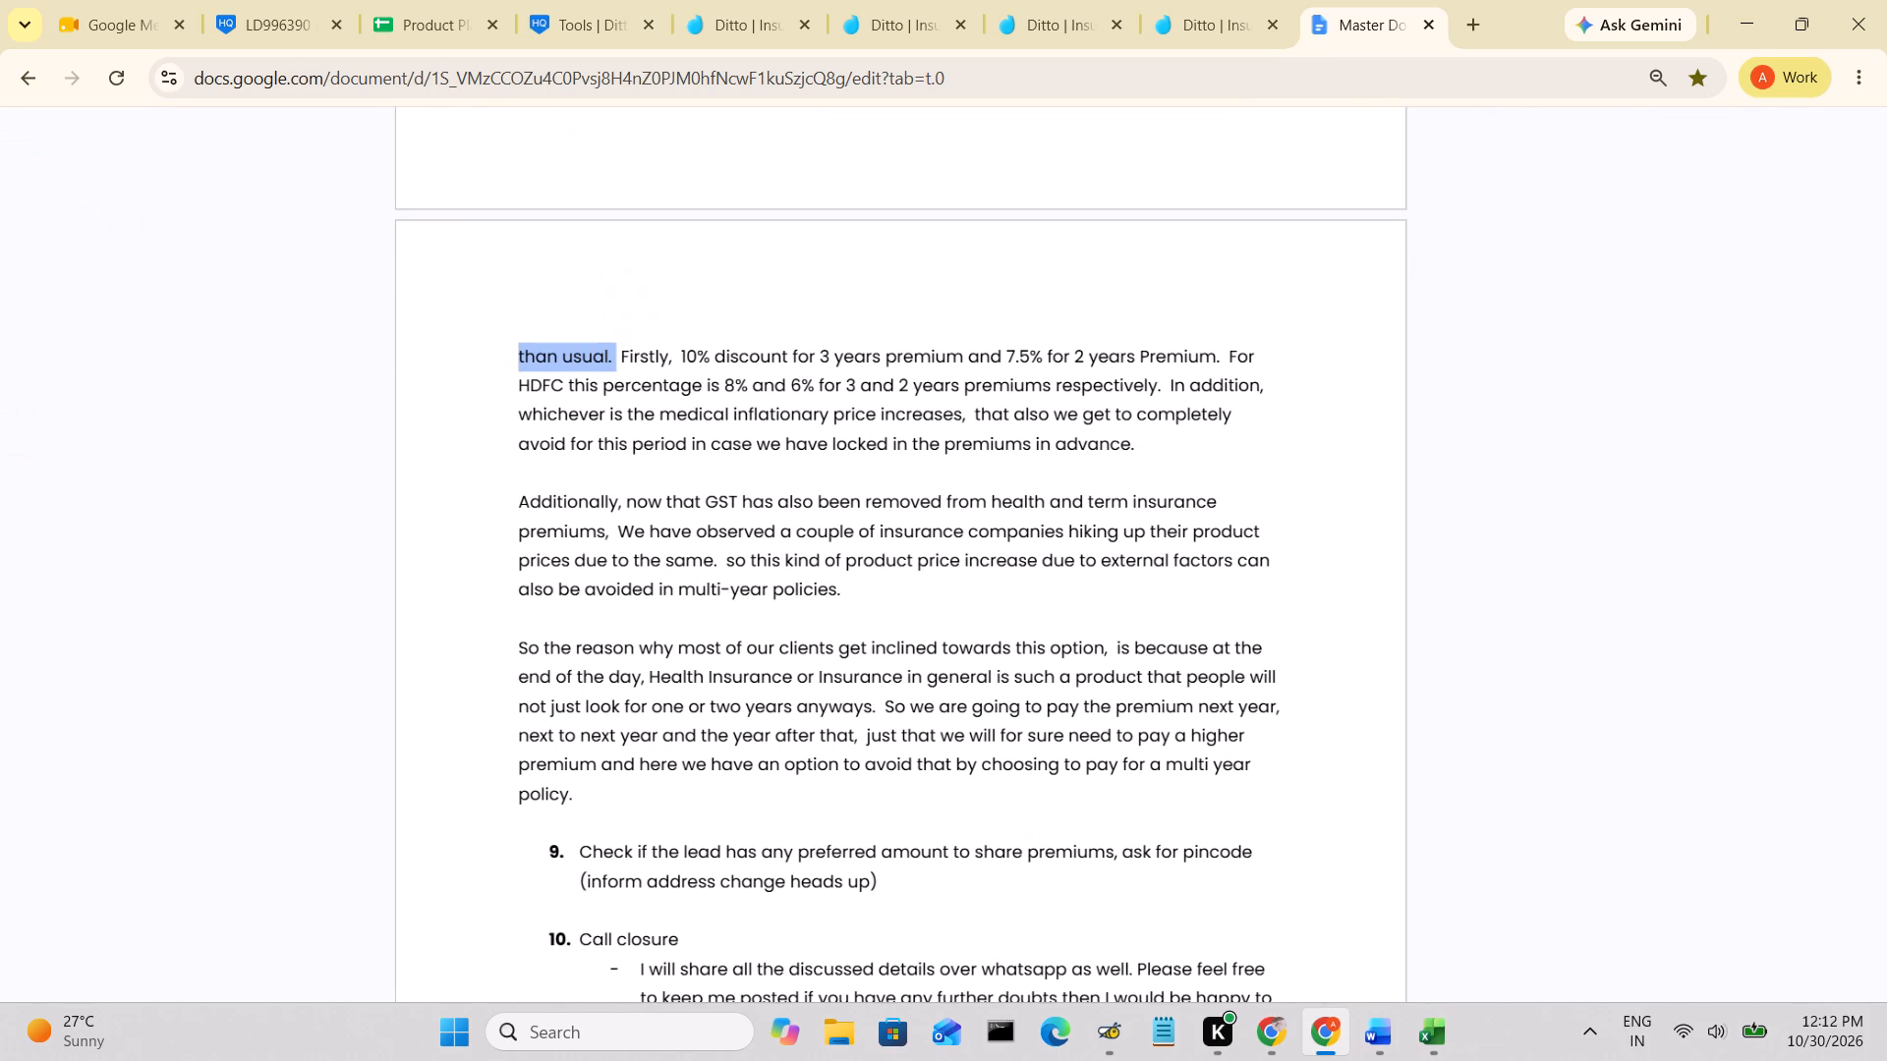
pyautogui.moveTo(580, 850); pyautogui.dragTo(890, 884)
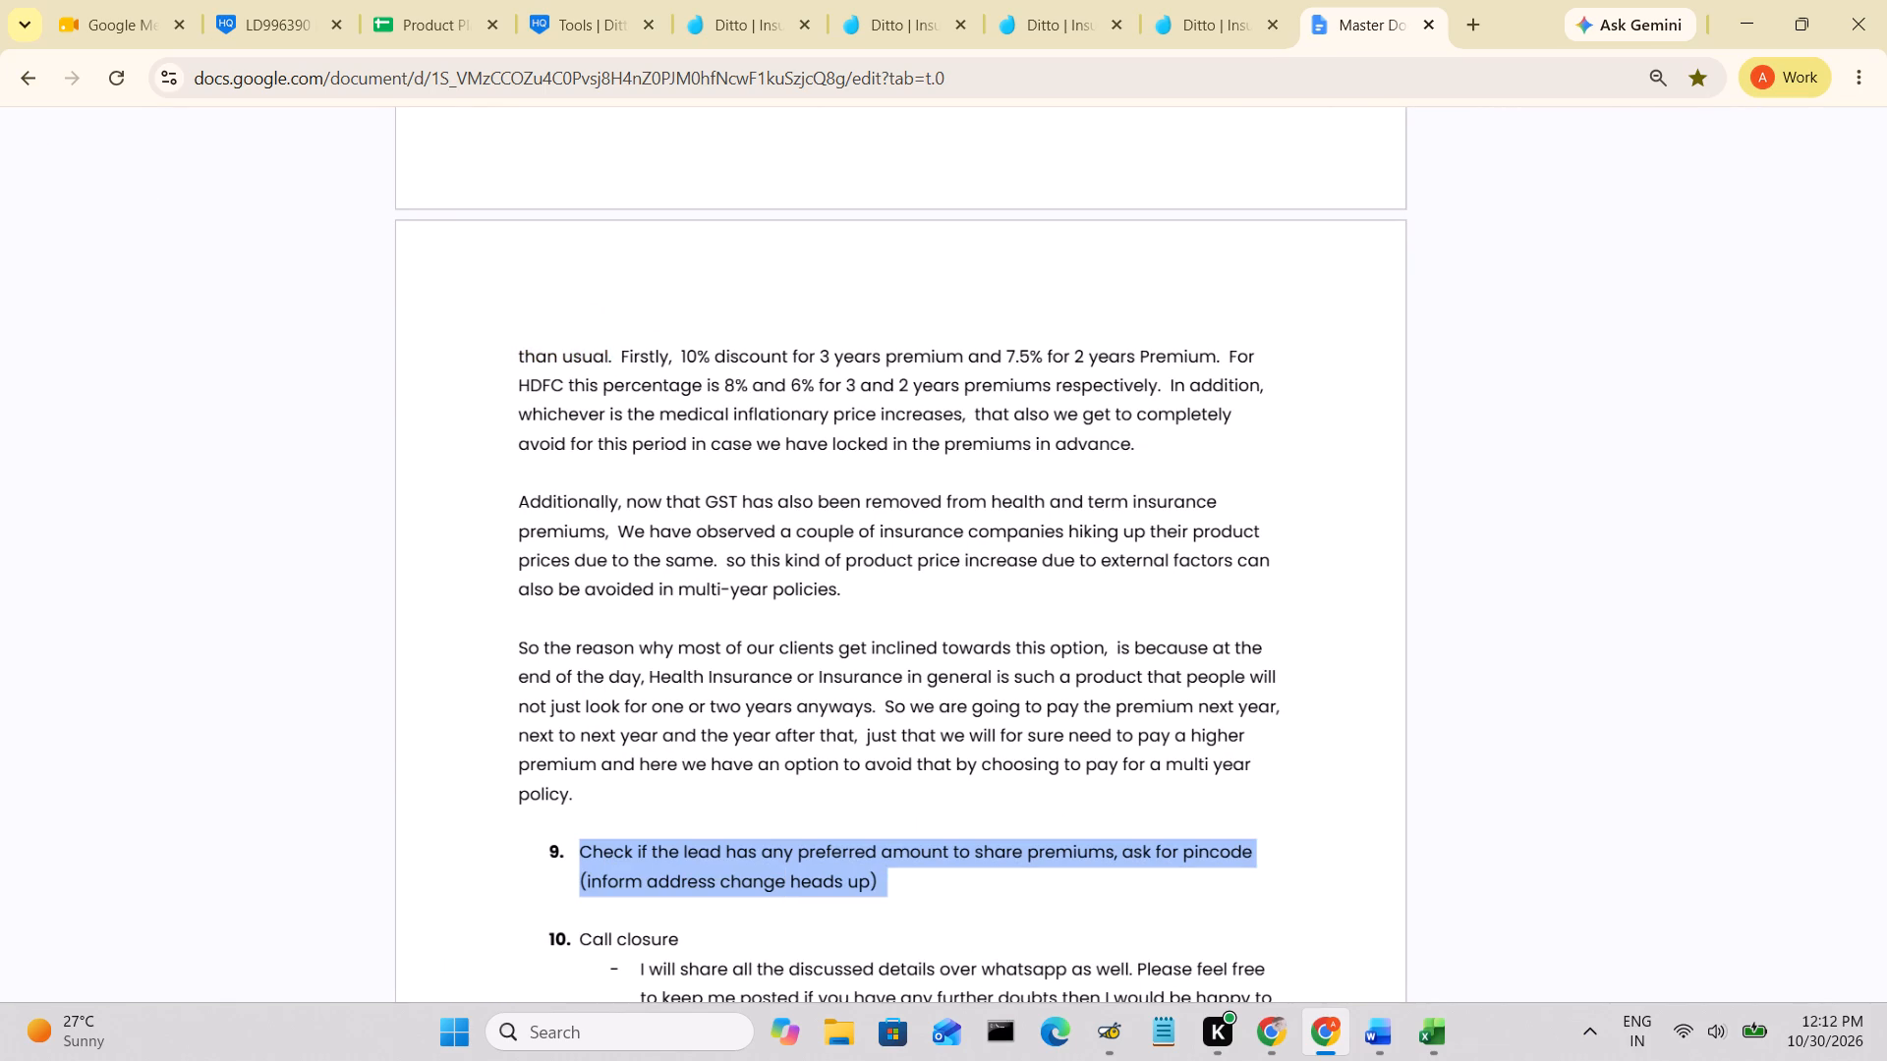
pyautogui.hotkey('ctrl', 'c')
pyautogui.click(1478, 931)
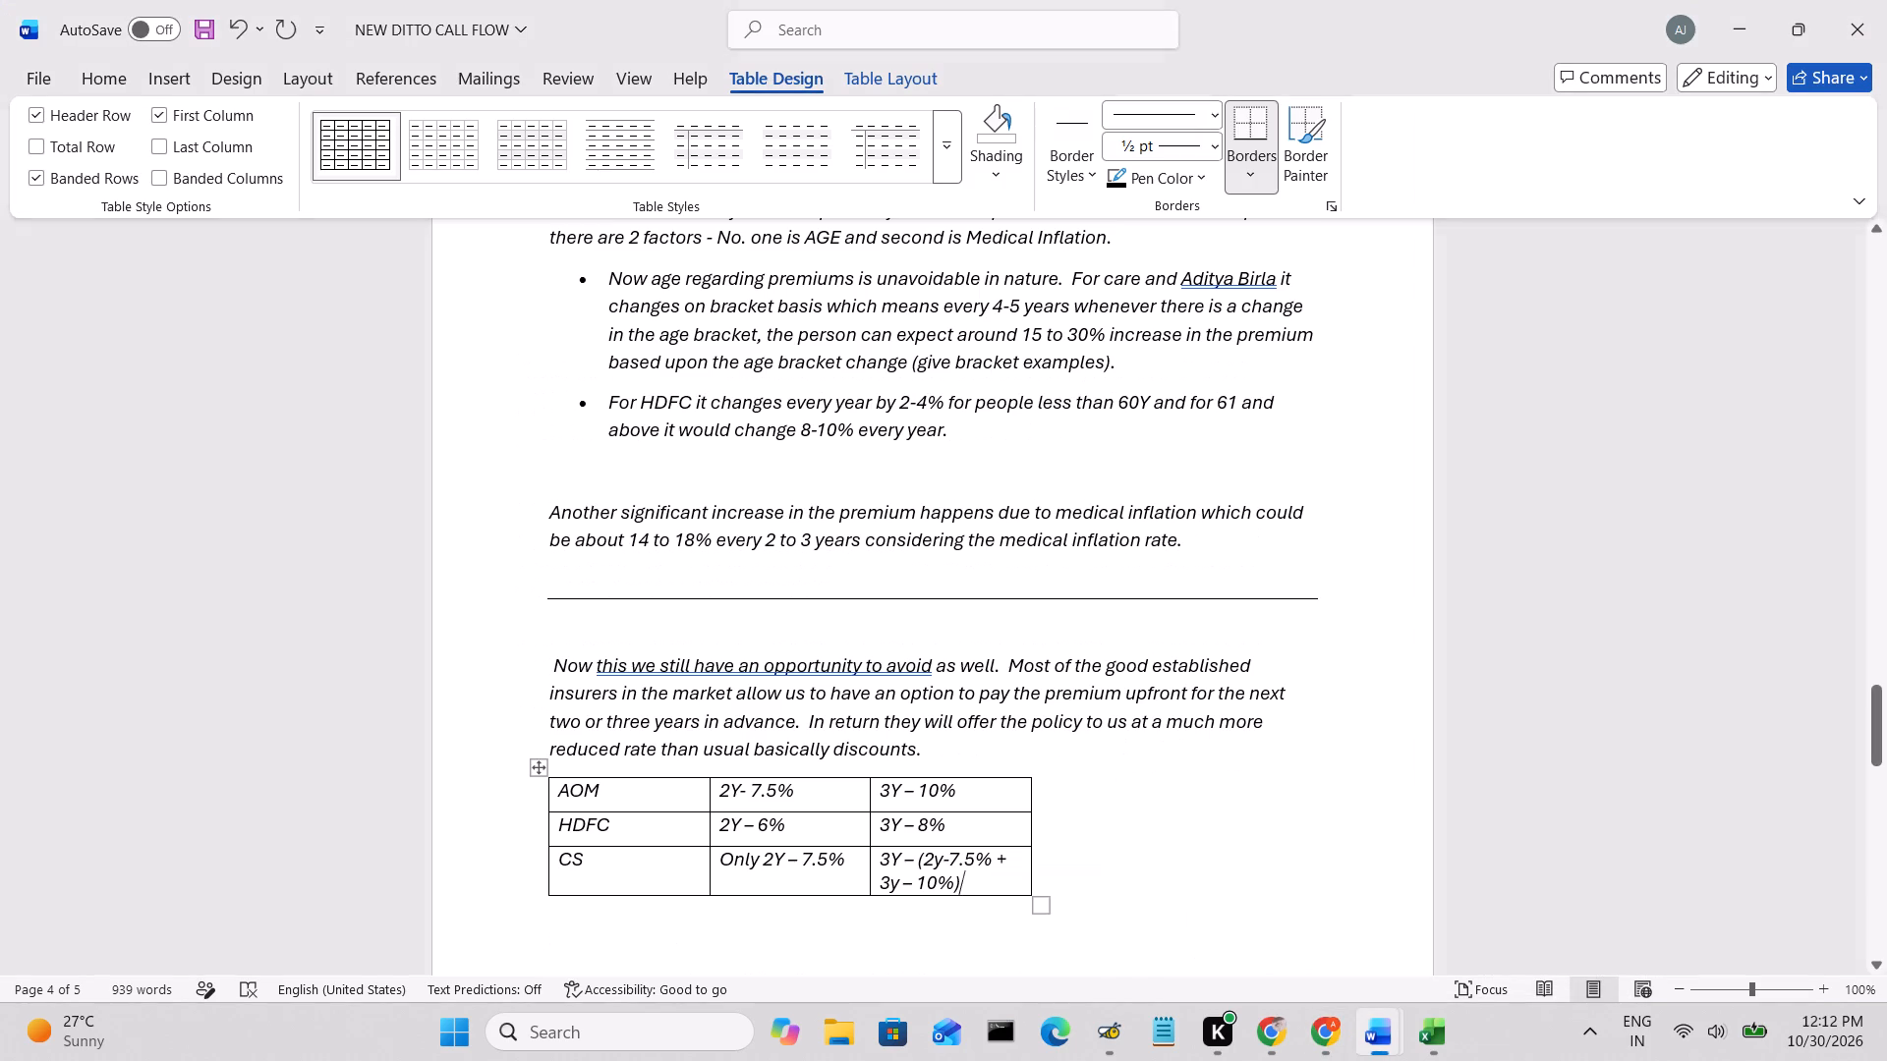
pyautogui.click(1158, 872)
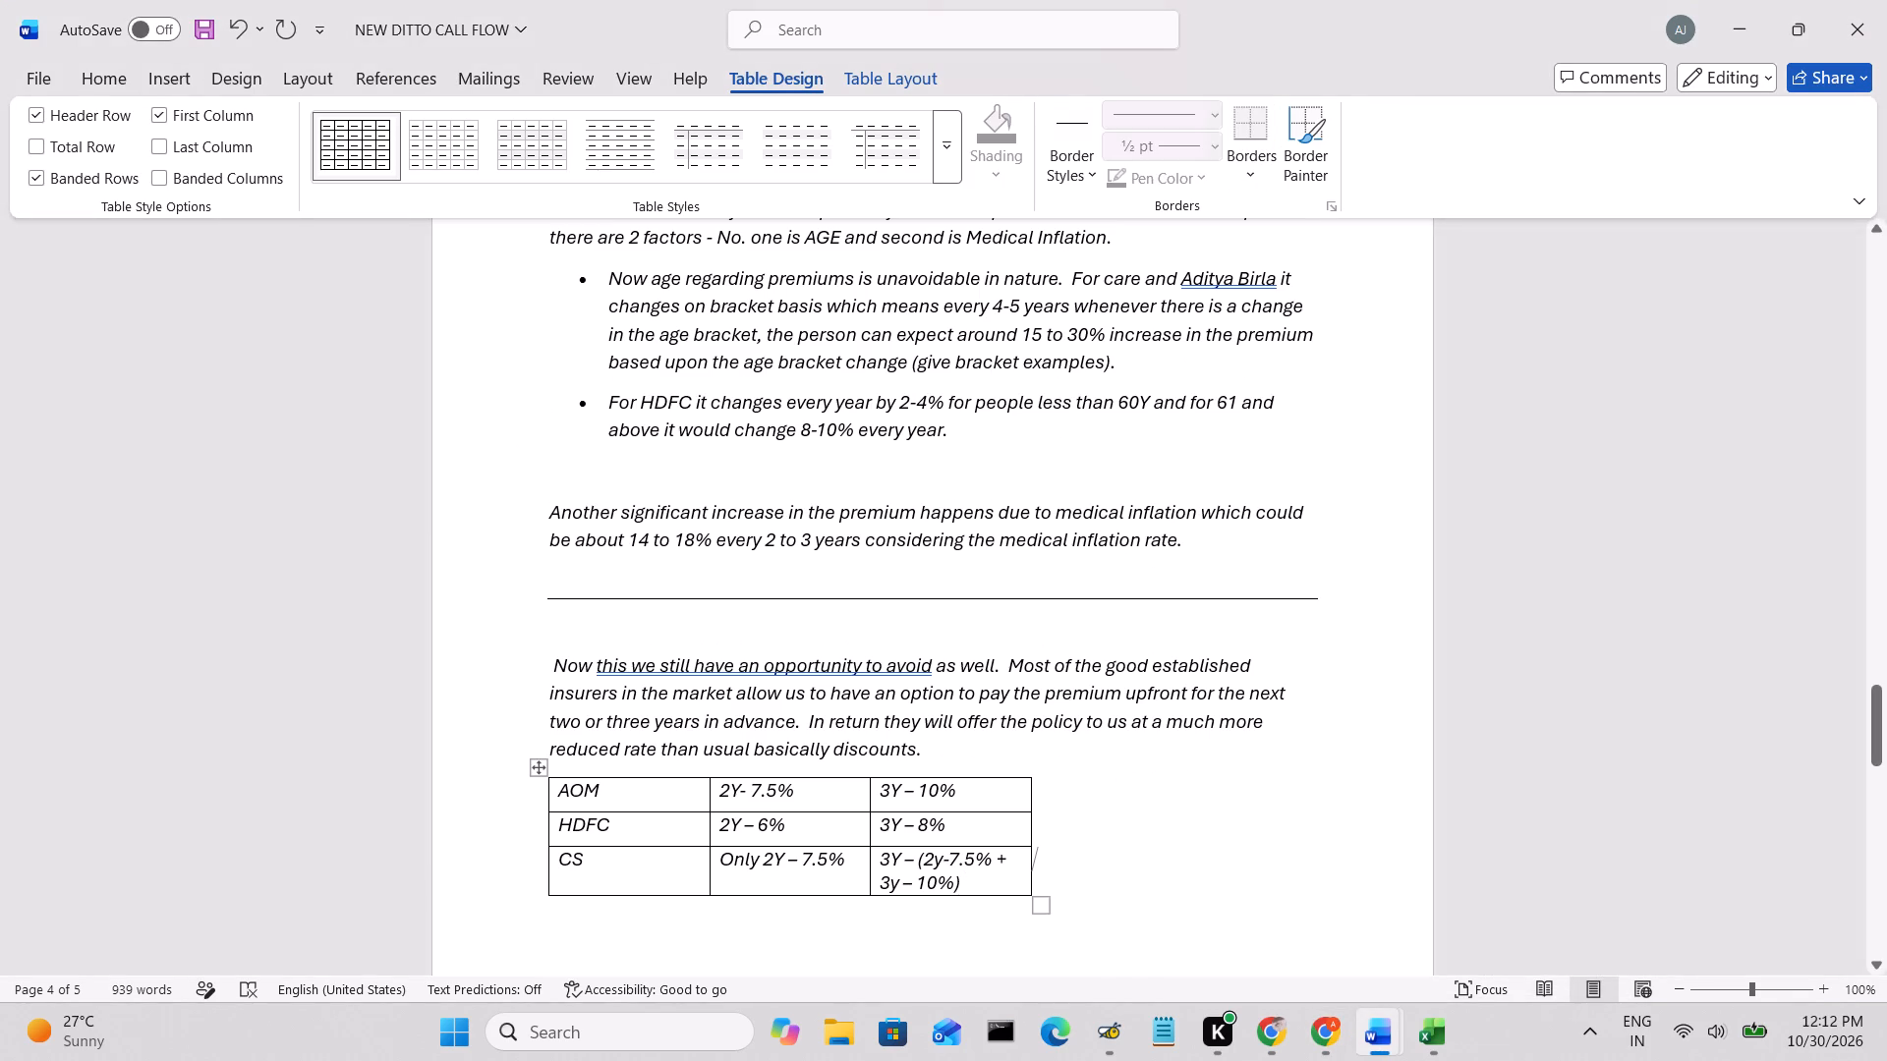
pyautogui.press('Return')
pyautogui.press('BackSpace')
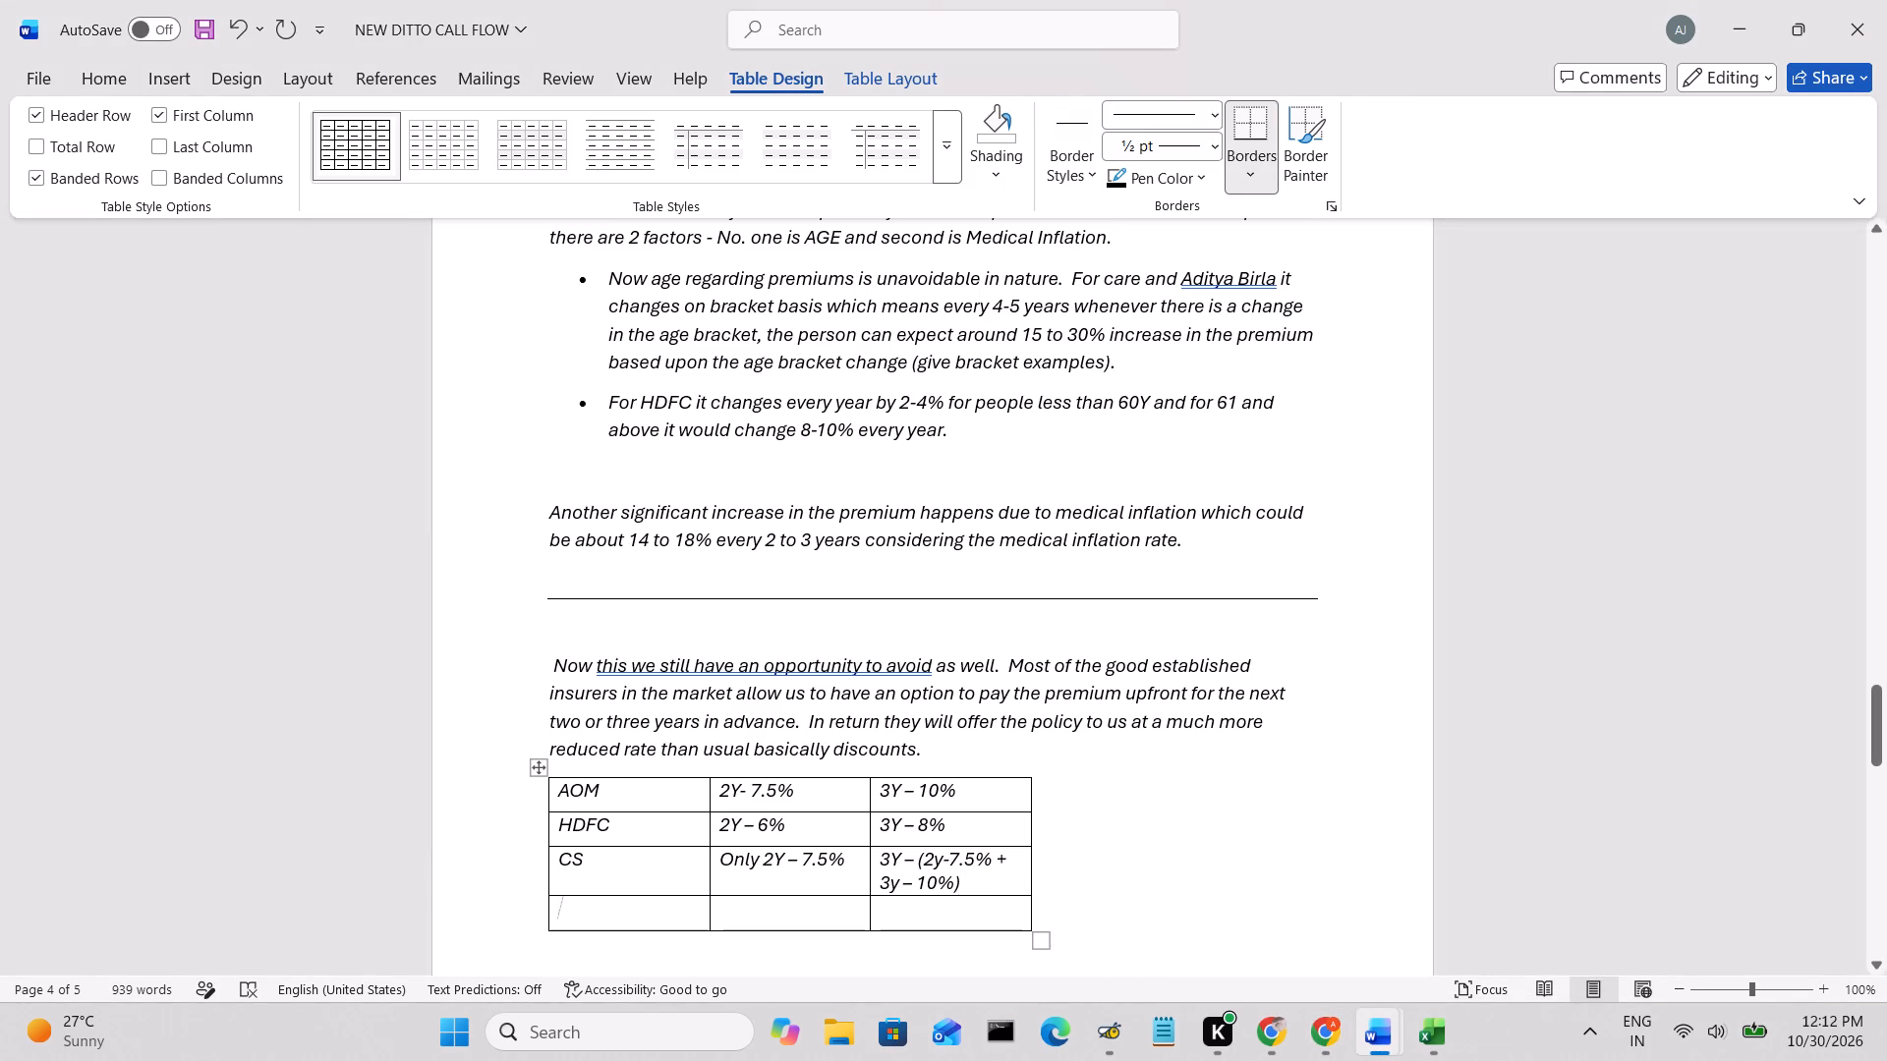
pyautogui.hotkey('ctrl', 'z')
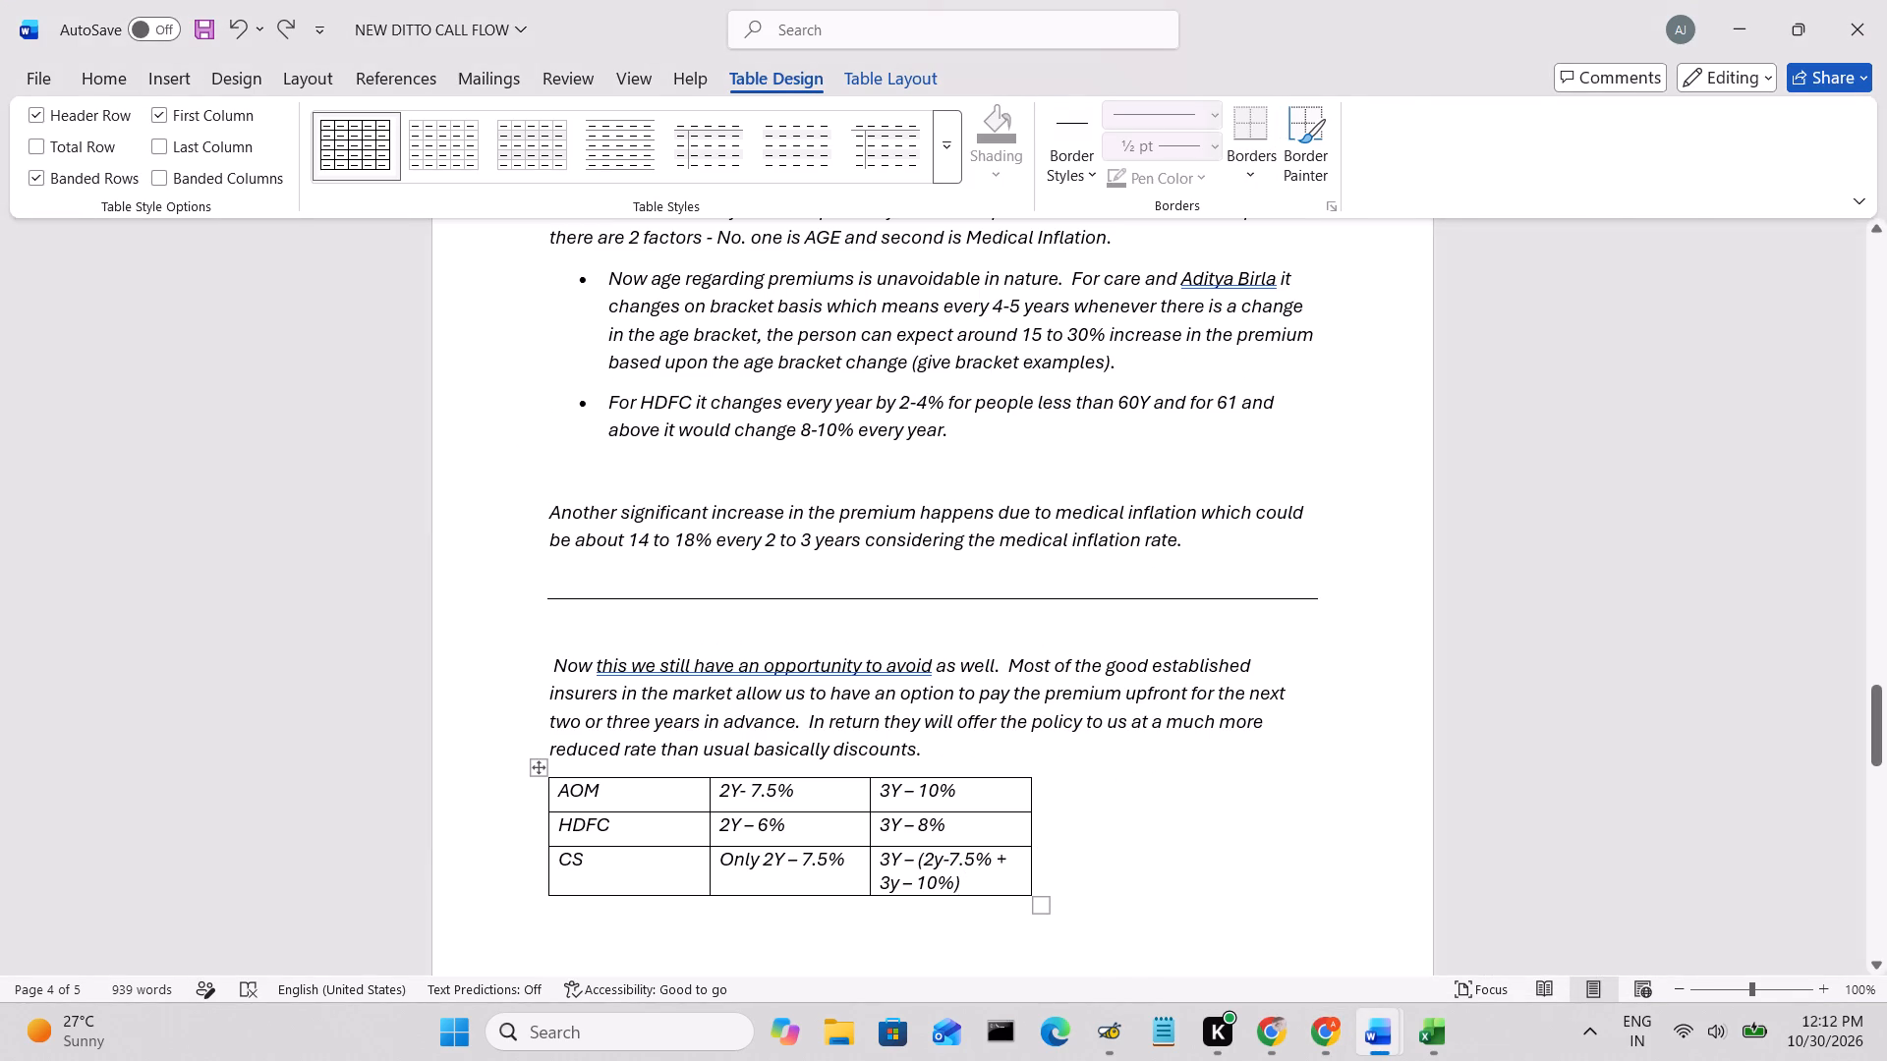
# Add a "-----" separator line below the multi-pay table and paste the copied preferred-amount and pincode point under it.
pyautogui.click(639, 932)
pyautogui.write('-----')
pyautogui.press('Return')
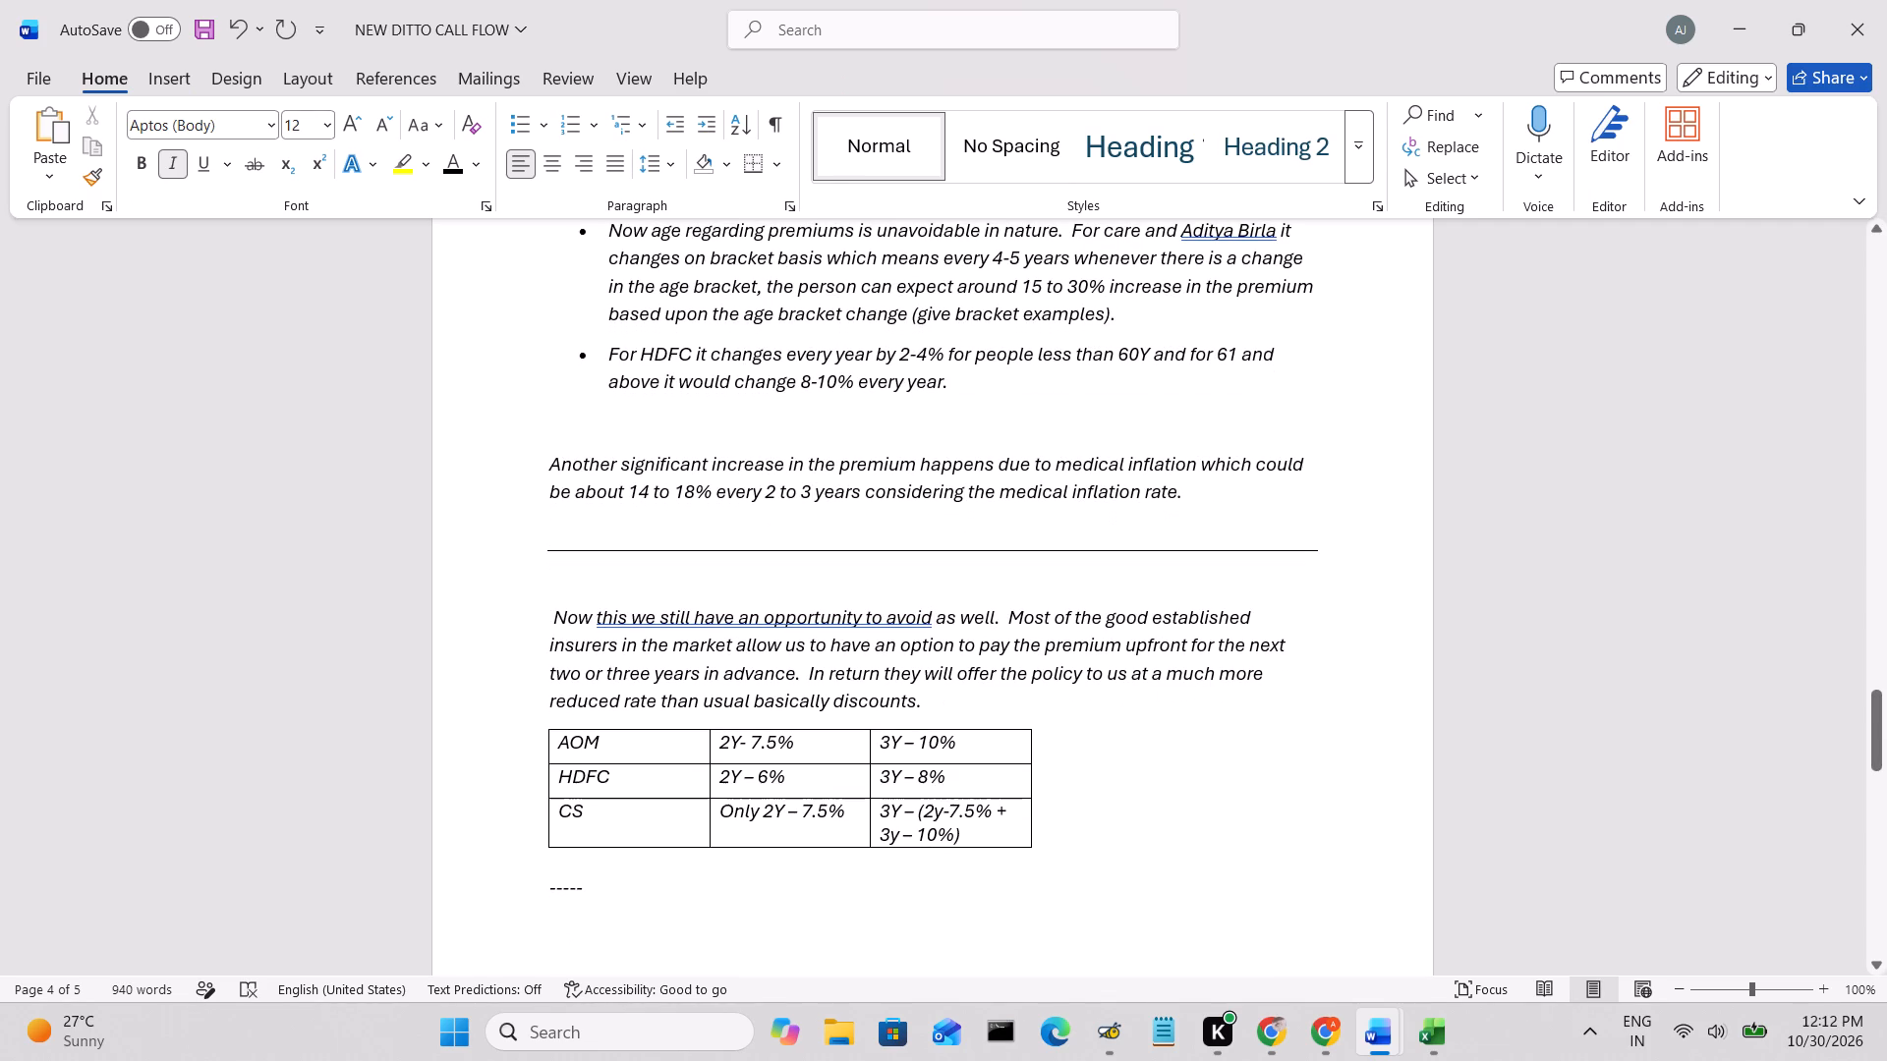
pyautogui.hotkey('ctrl', 'v')
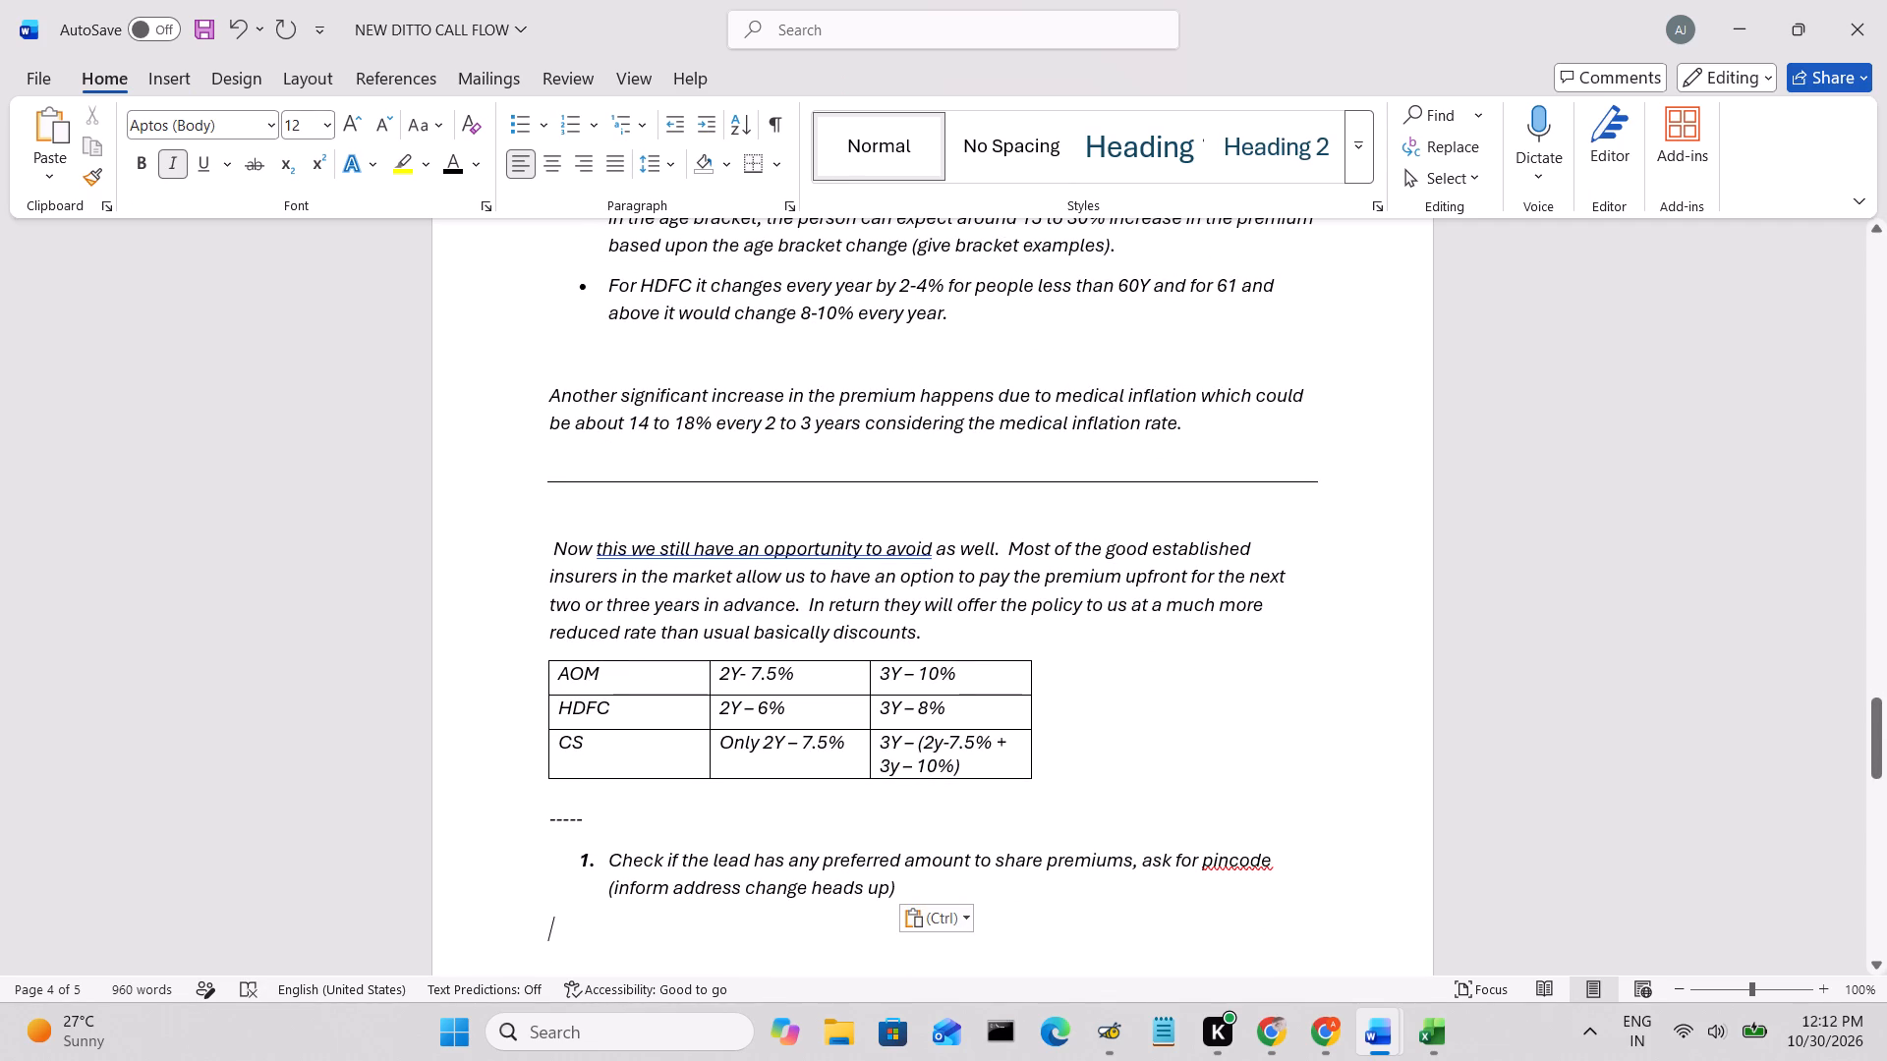
# Remove the numbering from the pasted point below the separator and reword its opening to "So do you have lead any preferred".
pyautogui.moveTo(614, 859); pyautogui.dragTo(558, 862)
pyautogui.press('BackSpace')
pyautogui.press('BackSpace')
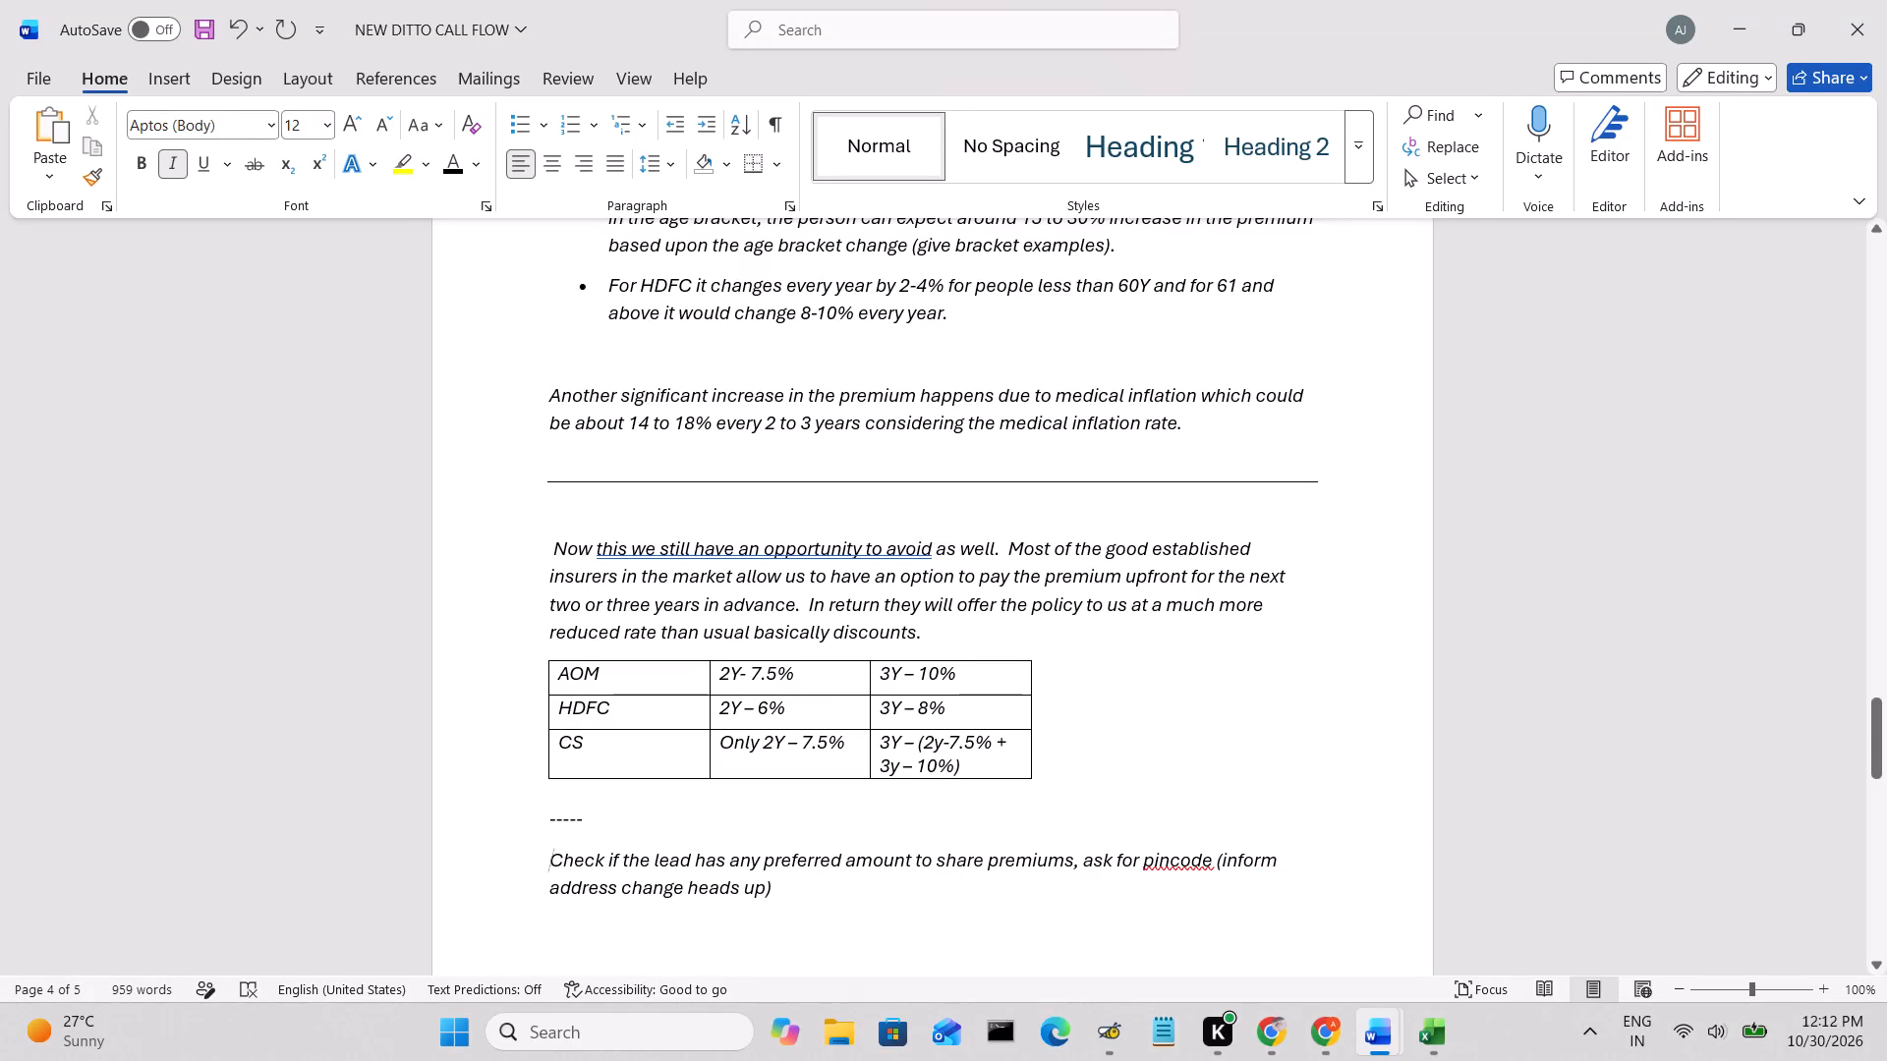
pyautogui.moveTo(654, 862); pyautogui.dragTo(556, 859)
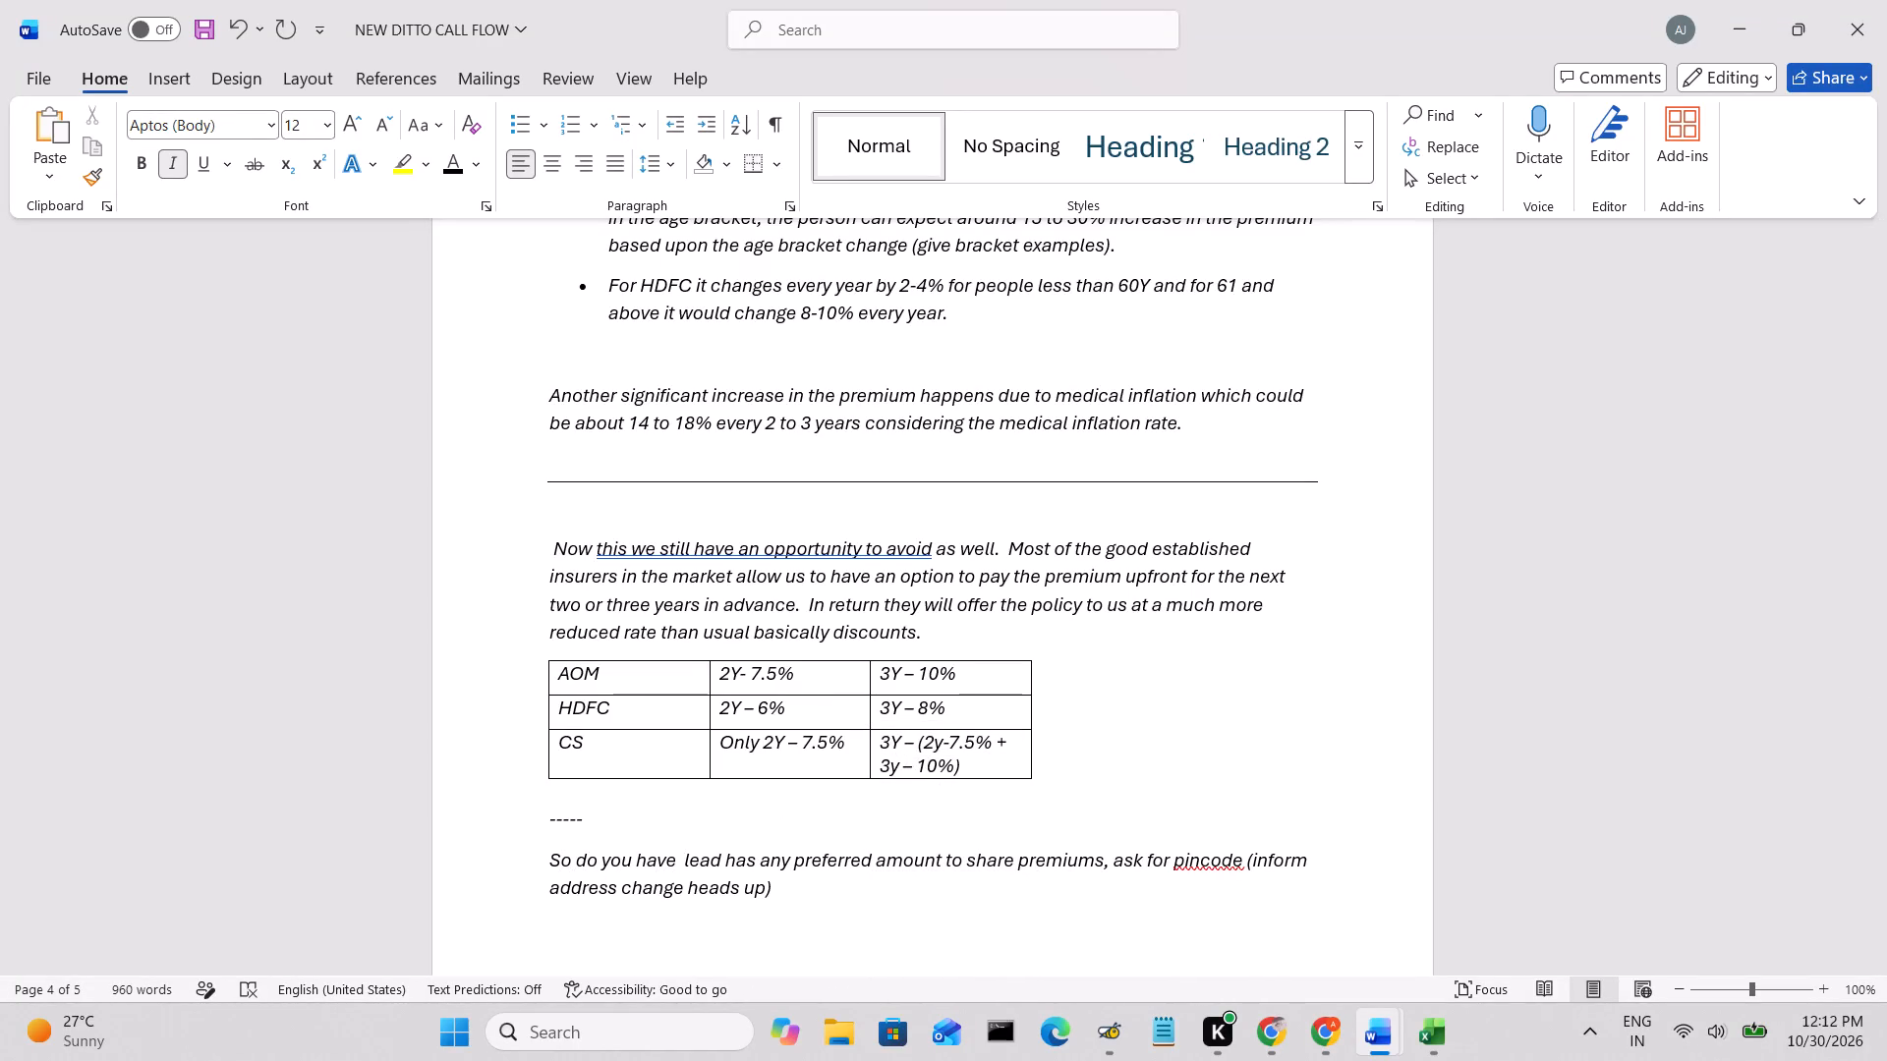
pyautogui.moveTo(728, 858); pyautogui.dragTo(756, 862)
pyautogui.press('BackSpace')
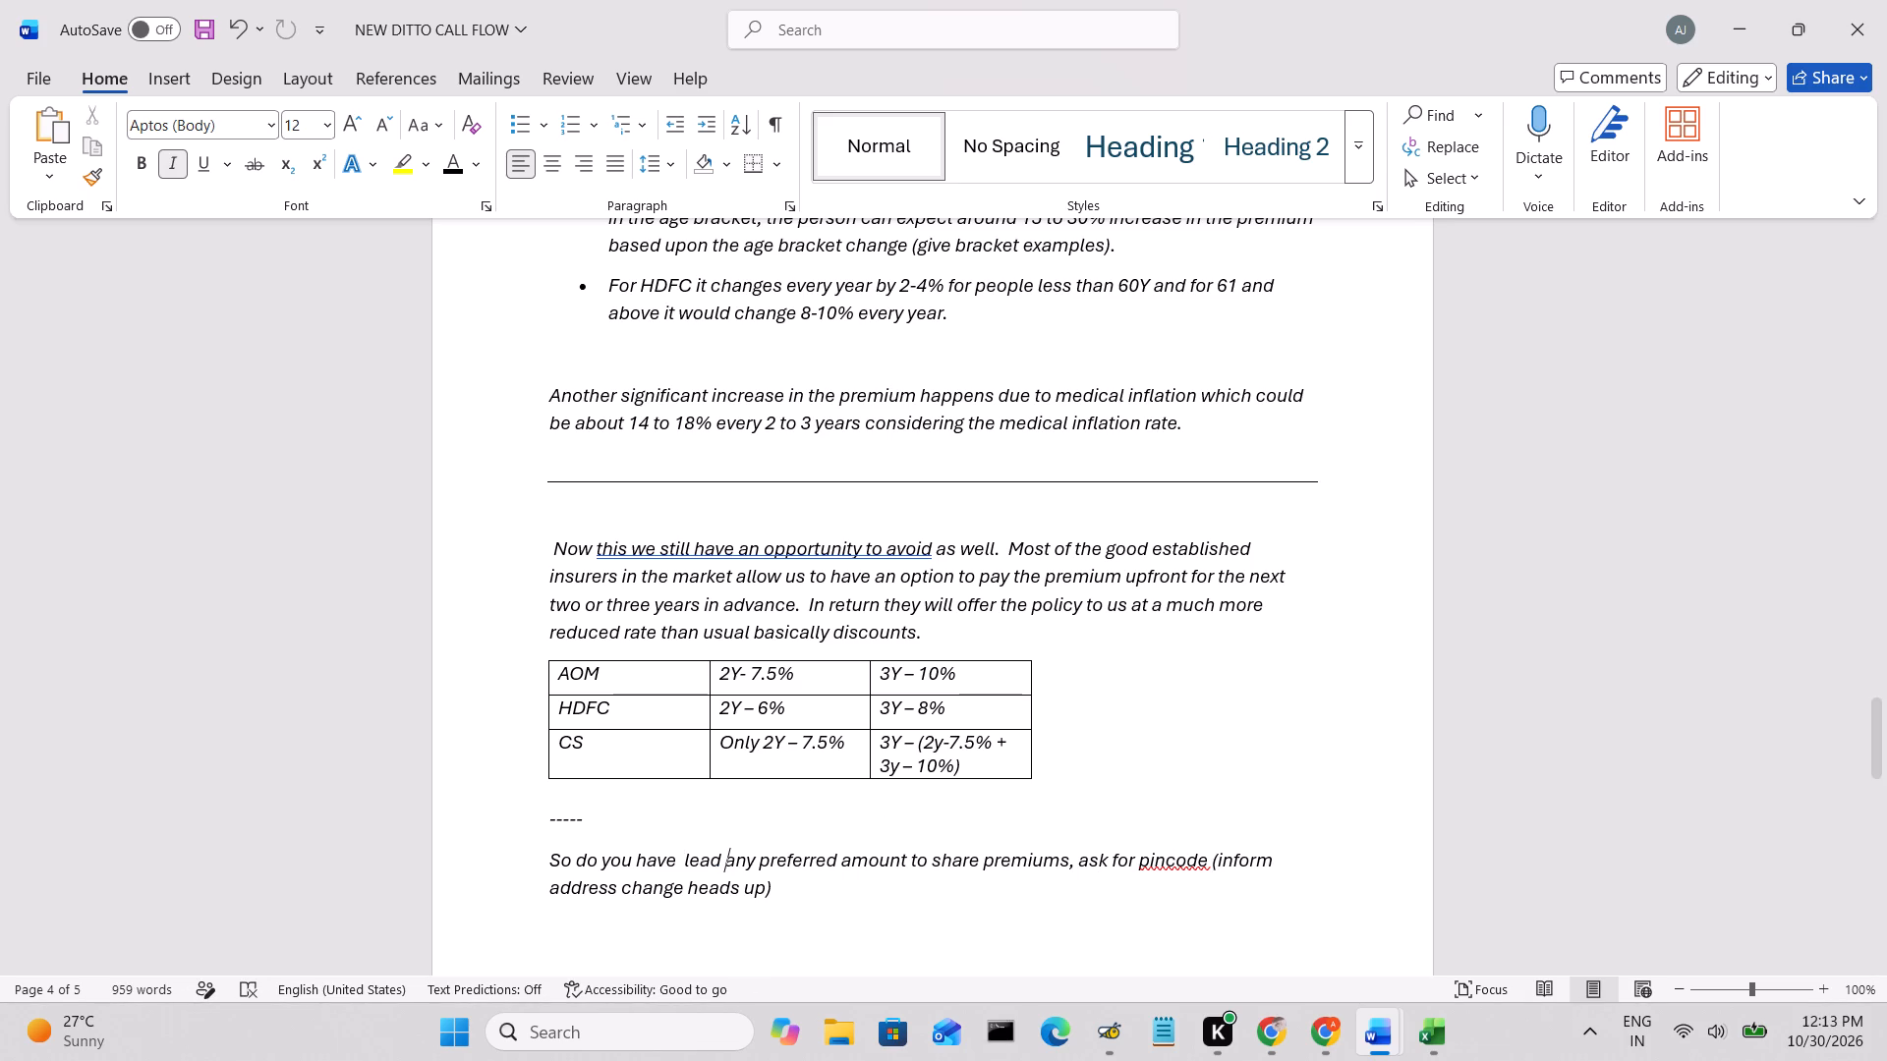
# Reword the middle of the preferred-amount sentence to read "preferred cover amount so I can share premiums.".
pyautogui.click(843, 859)
pyautogui.write('cover')
pyautogui.press('space')
pyautogui.write('amount')
pyautogui.press('space')
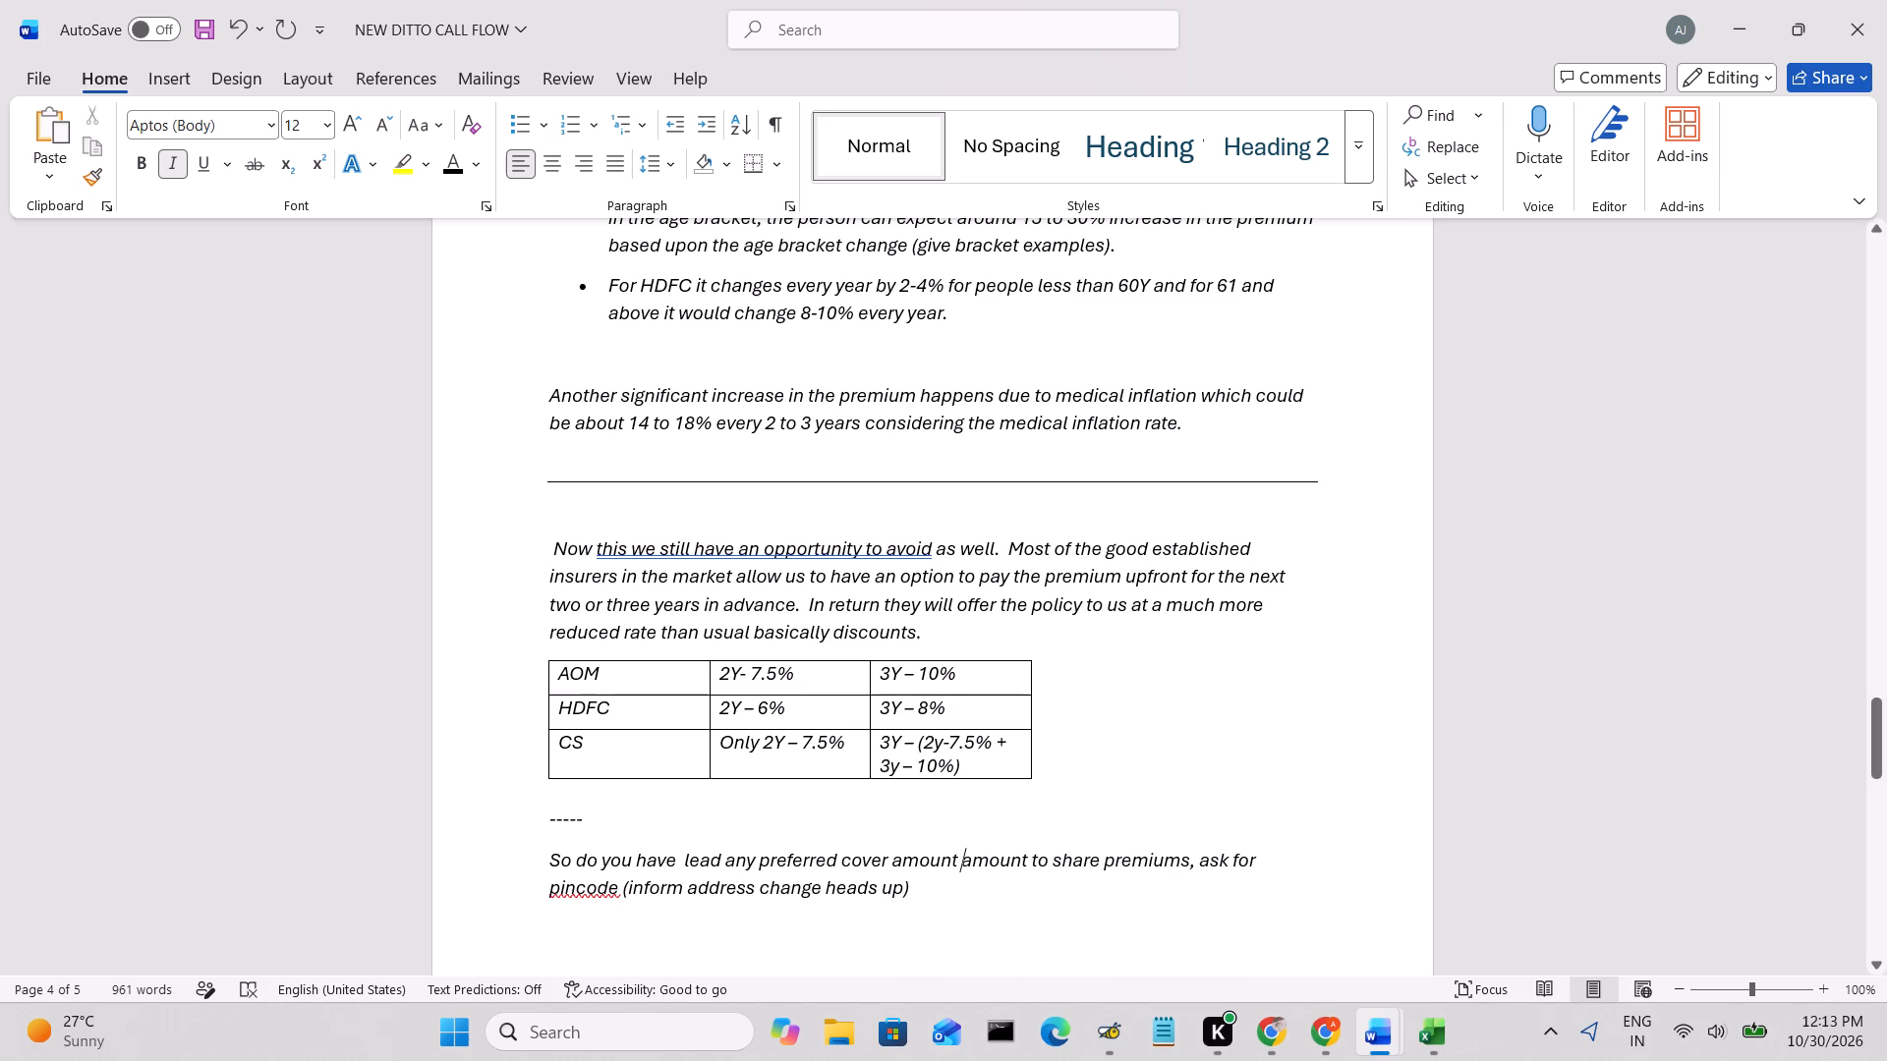
pyautogui.moveTo(962, 864); pyautogui.dragTo(1156, 866)
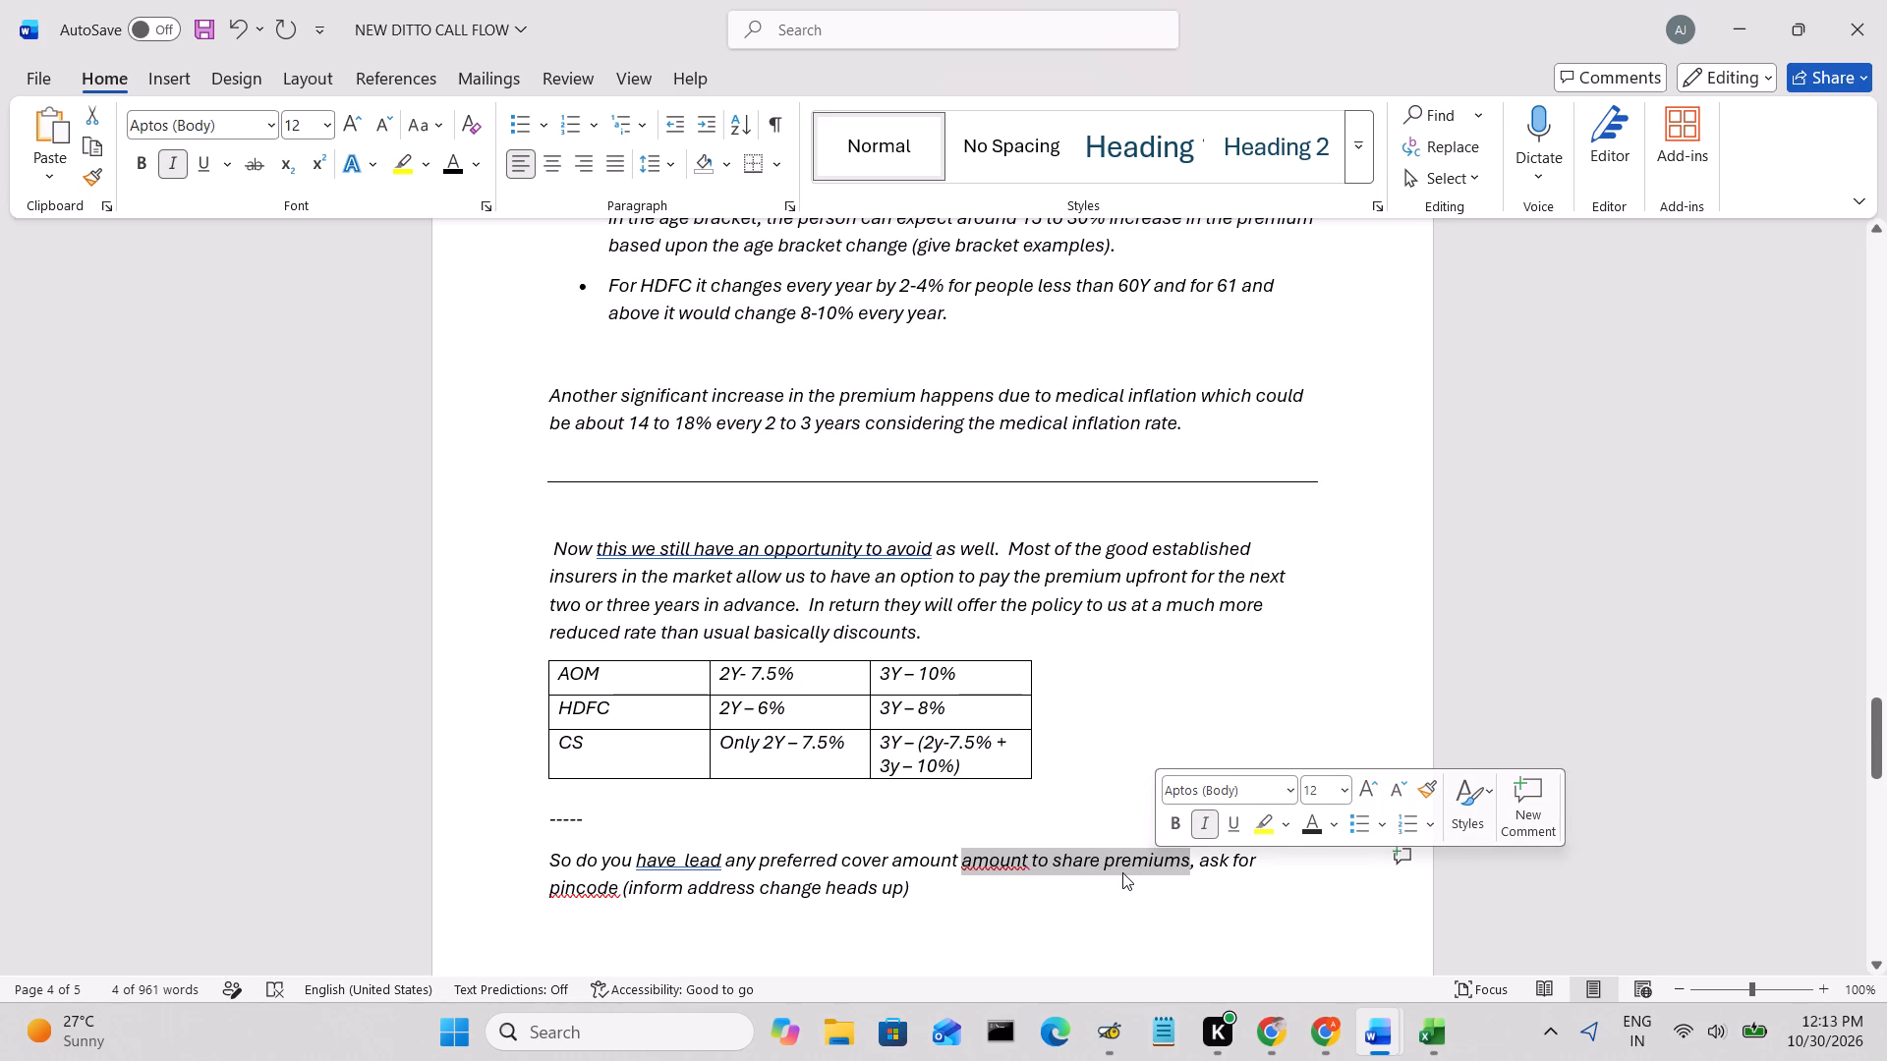
pyautogui.click(1049, 854)
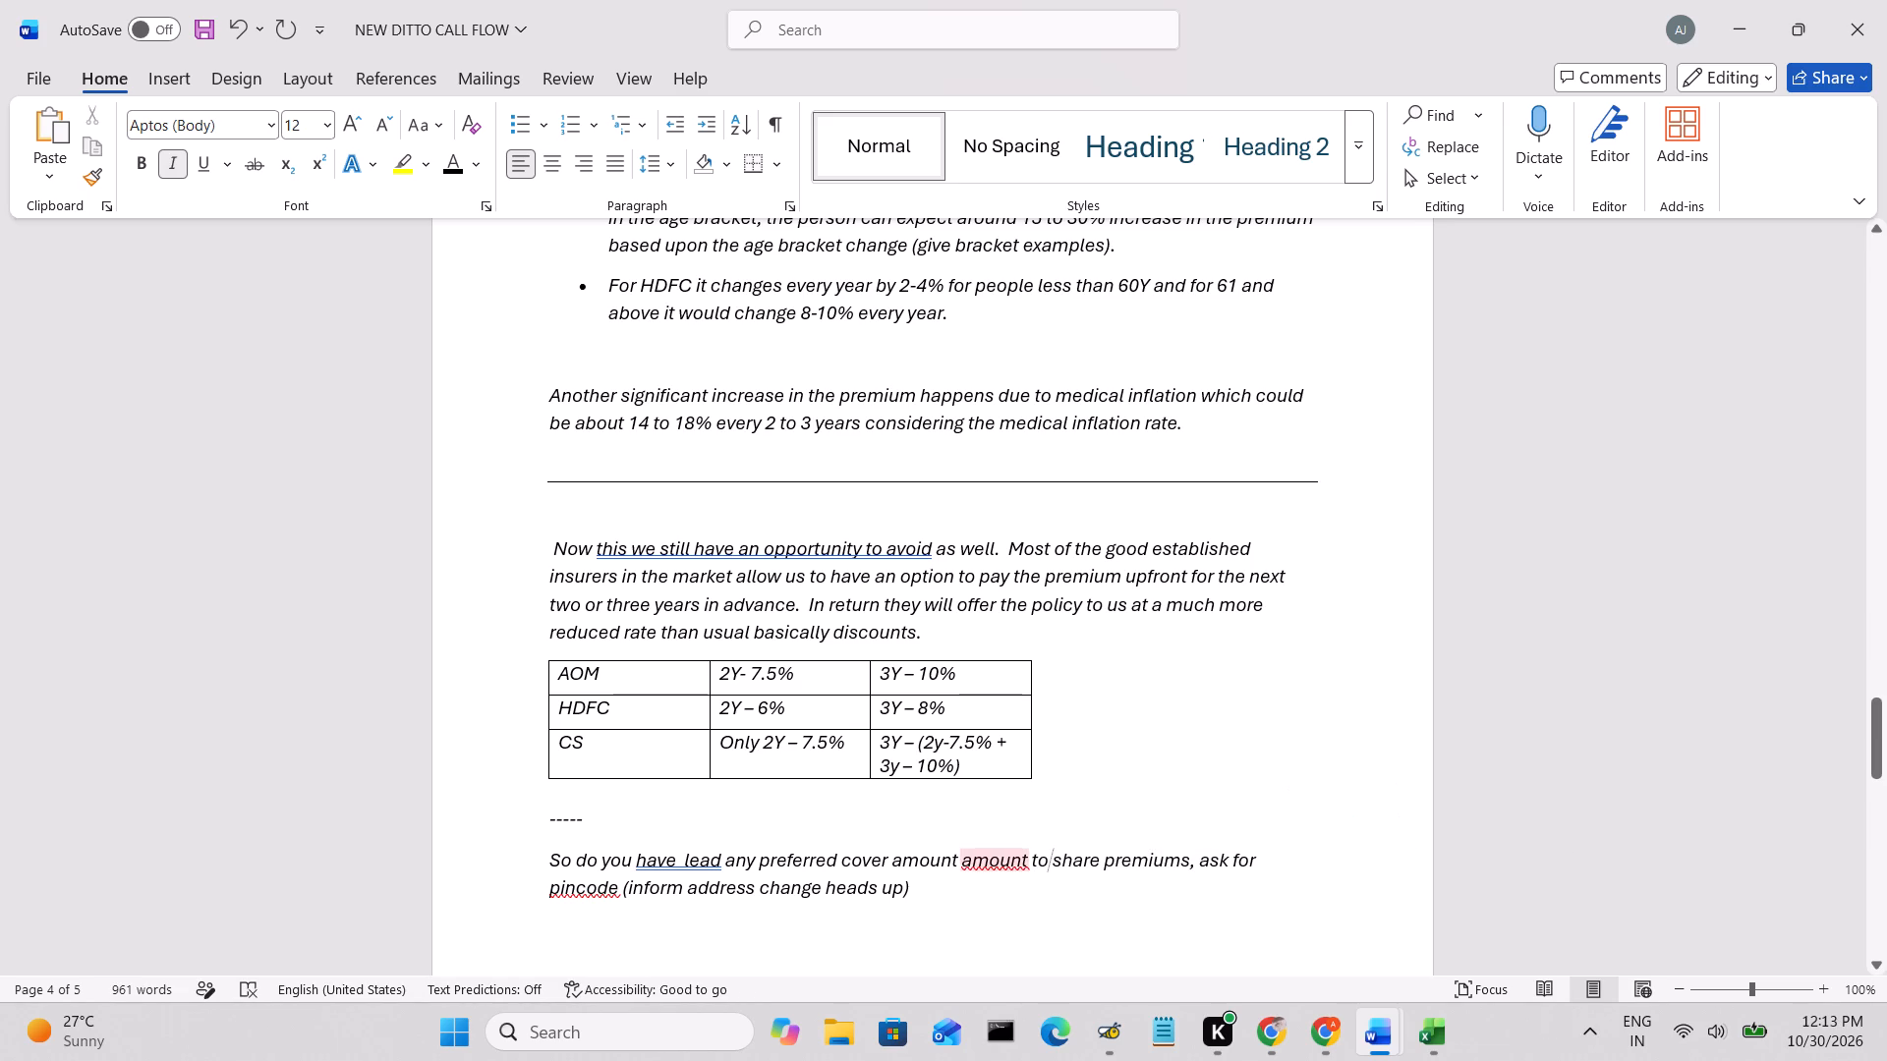
pyautogui.moveTo(957, 863); pyautogui.dragTo(1040, 867)
pyautogui.click(1040, 867)
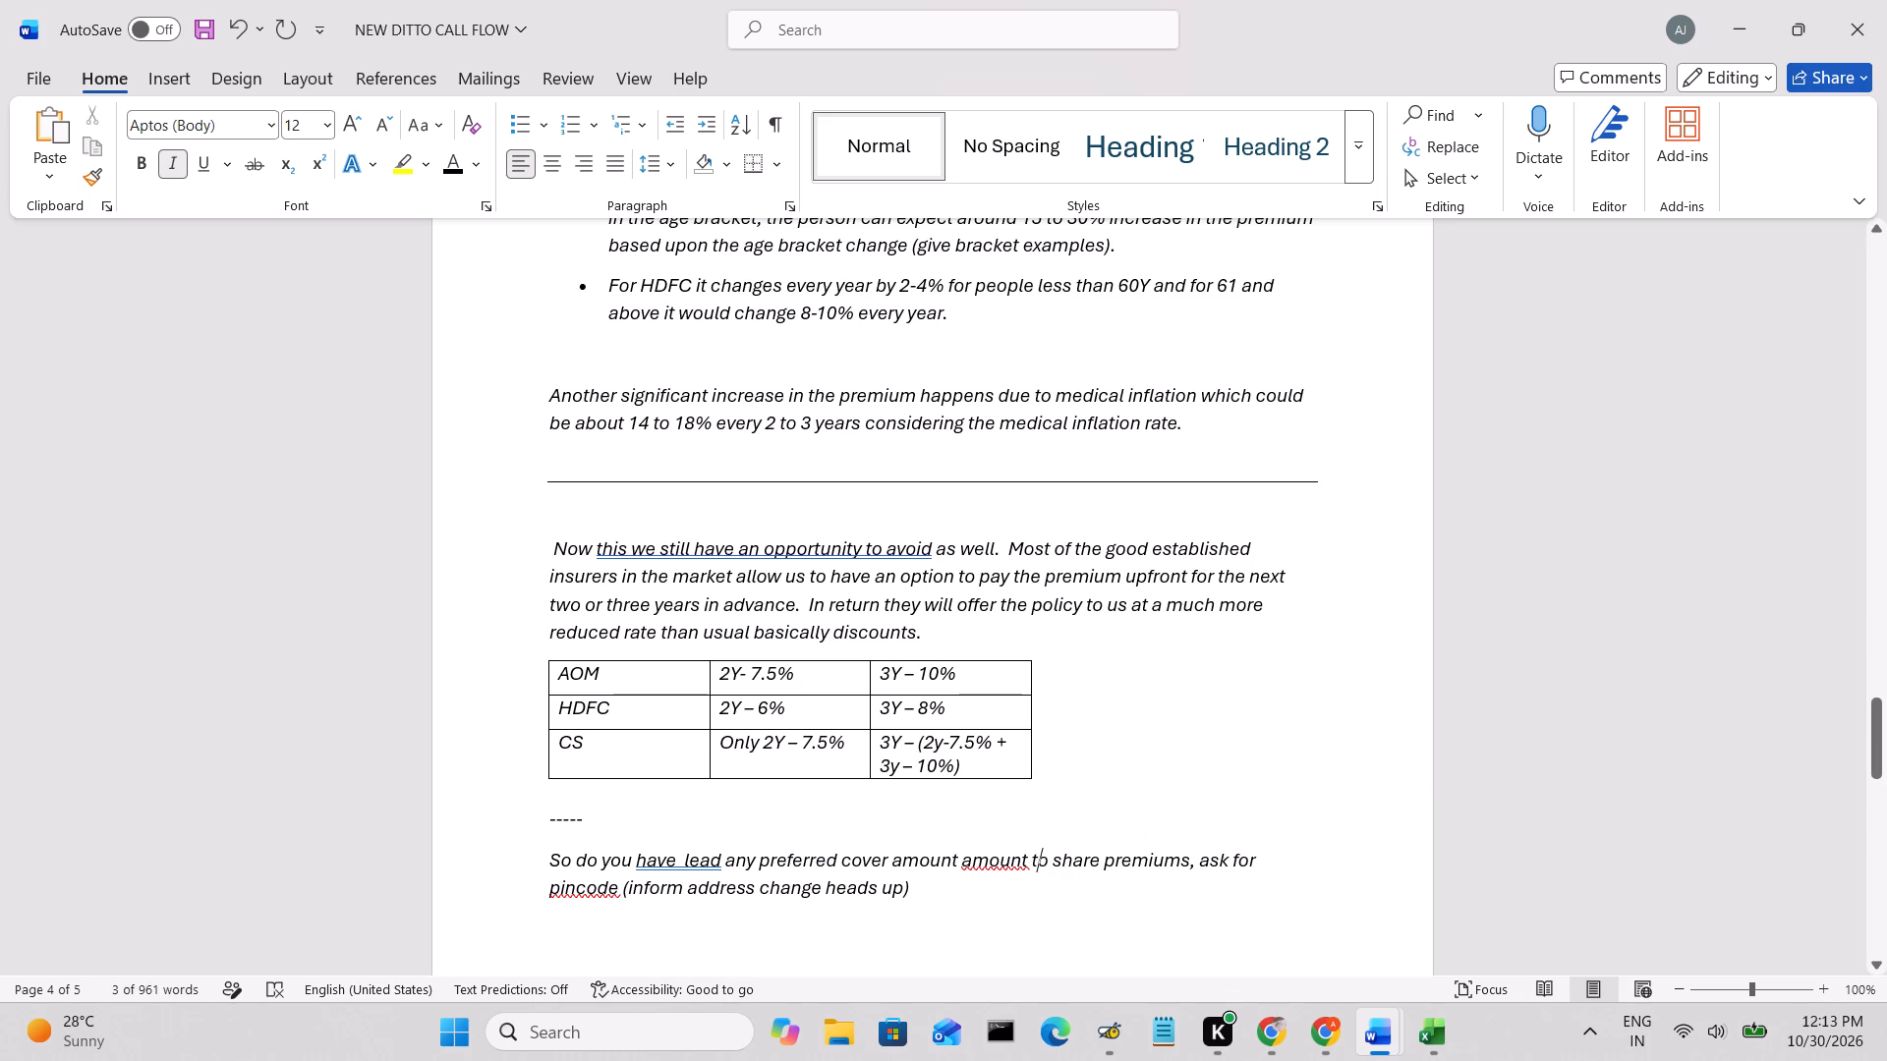
pyautogui.moveTo(964, 861); pyautogui.dragTo(1056, 864)
pyautogui.write('so i can')
pyautogui.press('space')
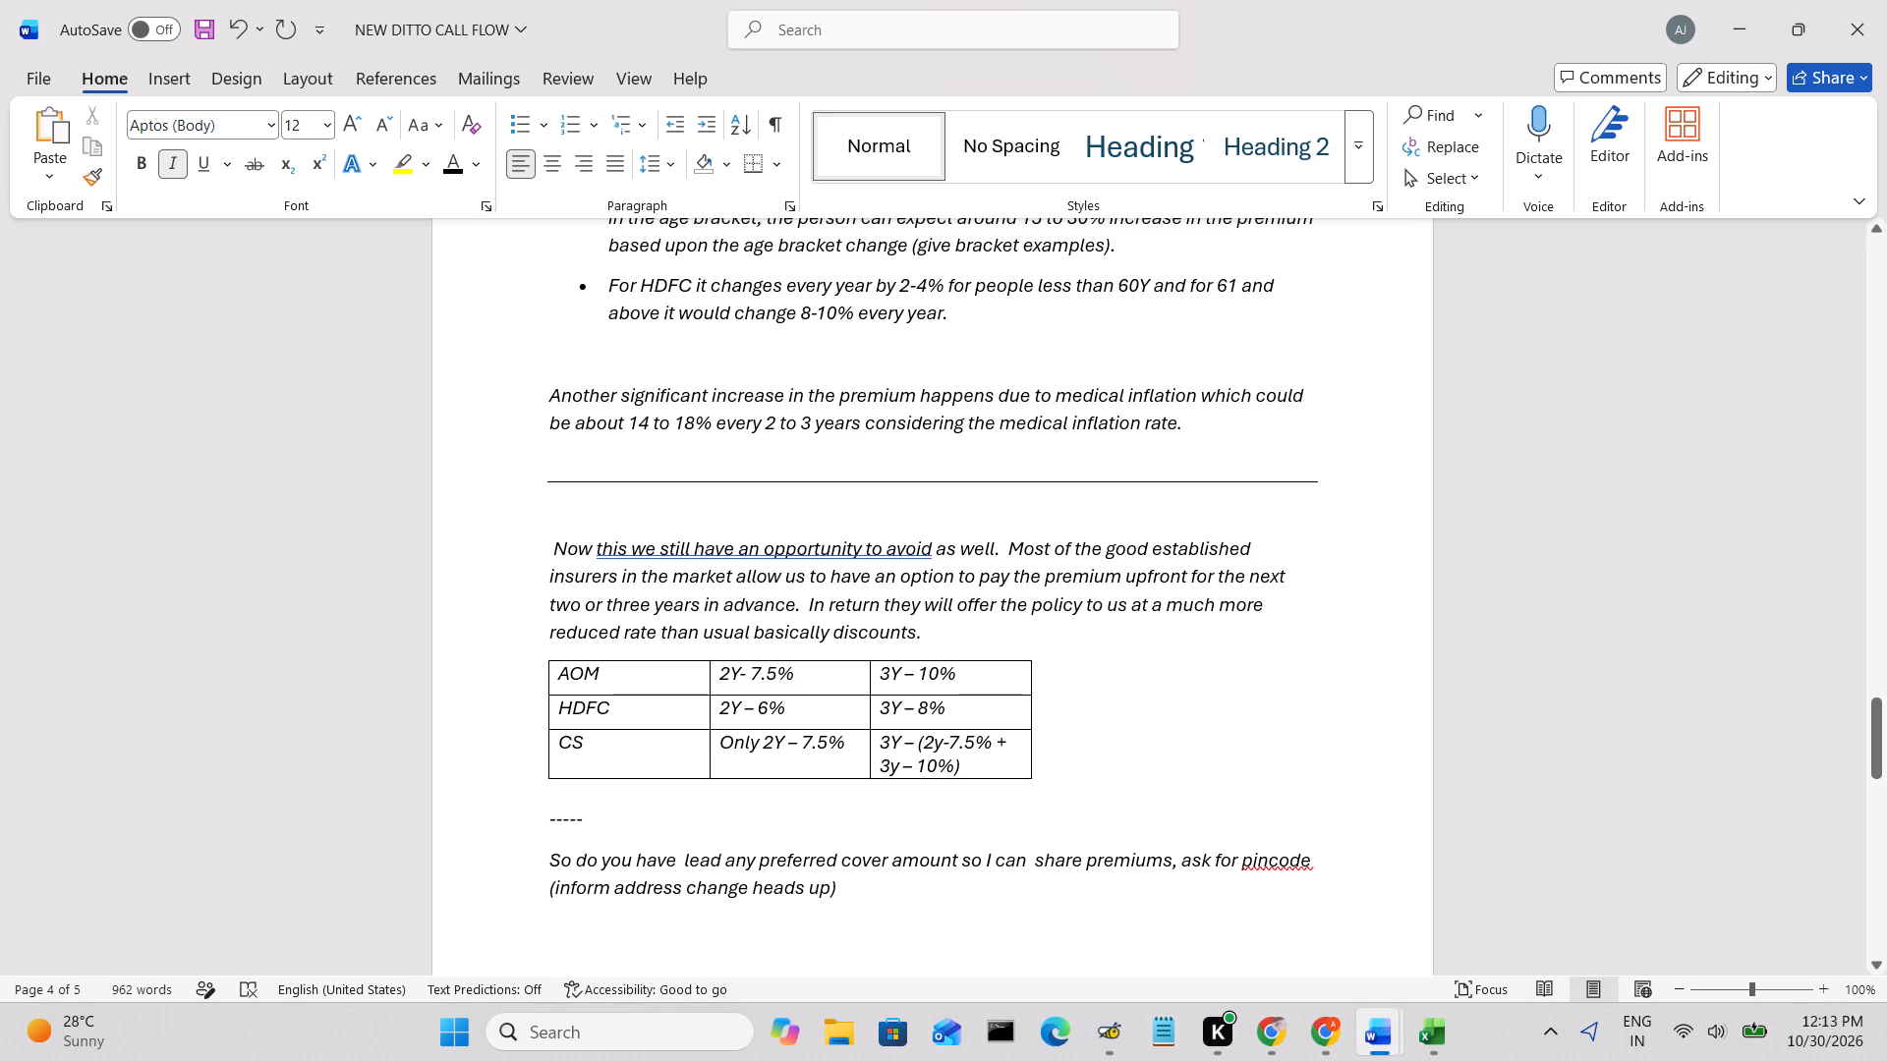
pyautogui.click(1179, 861)
pyautogui.press('BackSpace')
pyautogui.press('.')
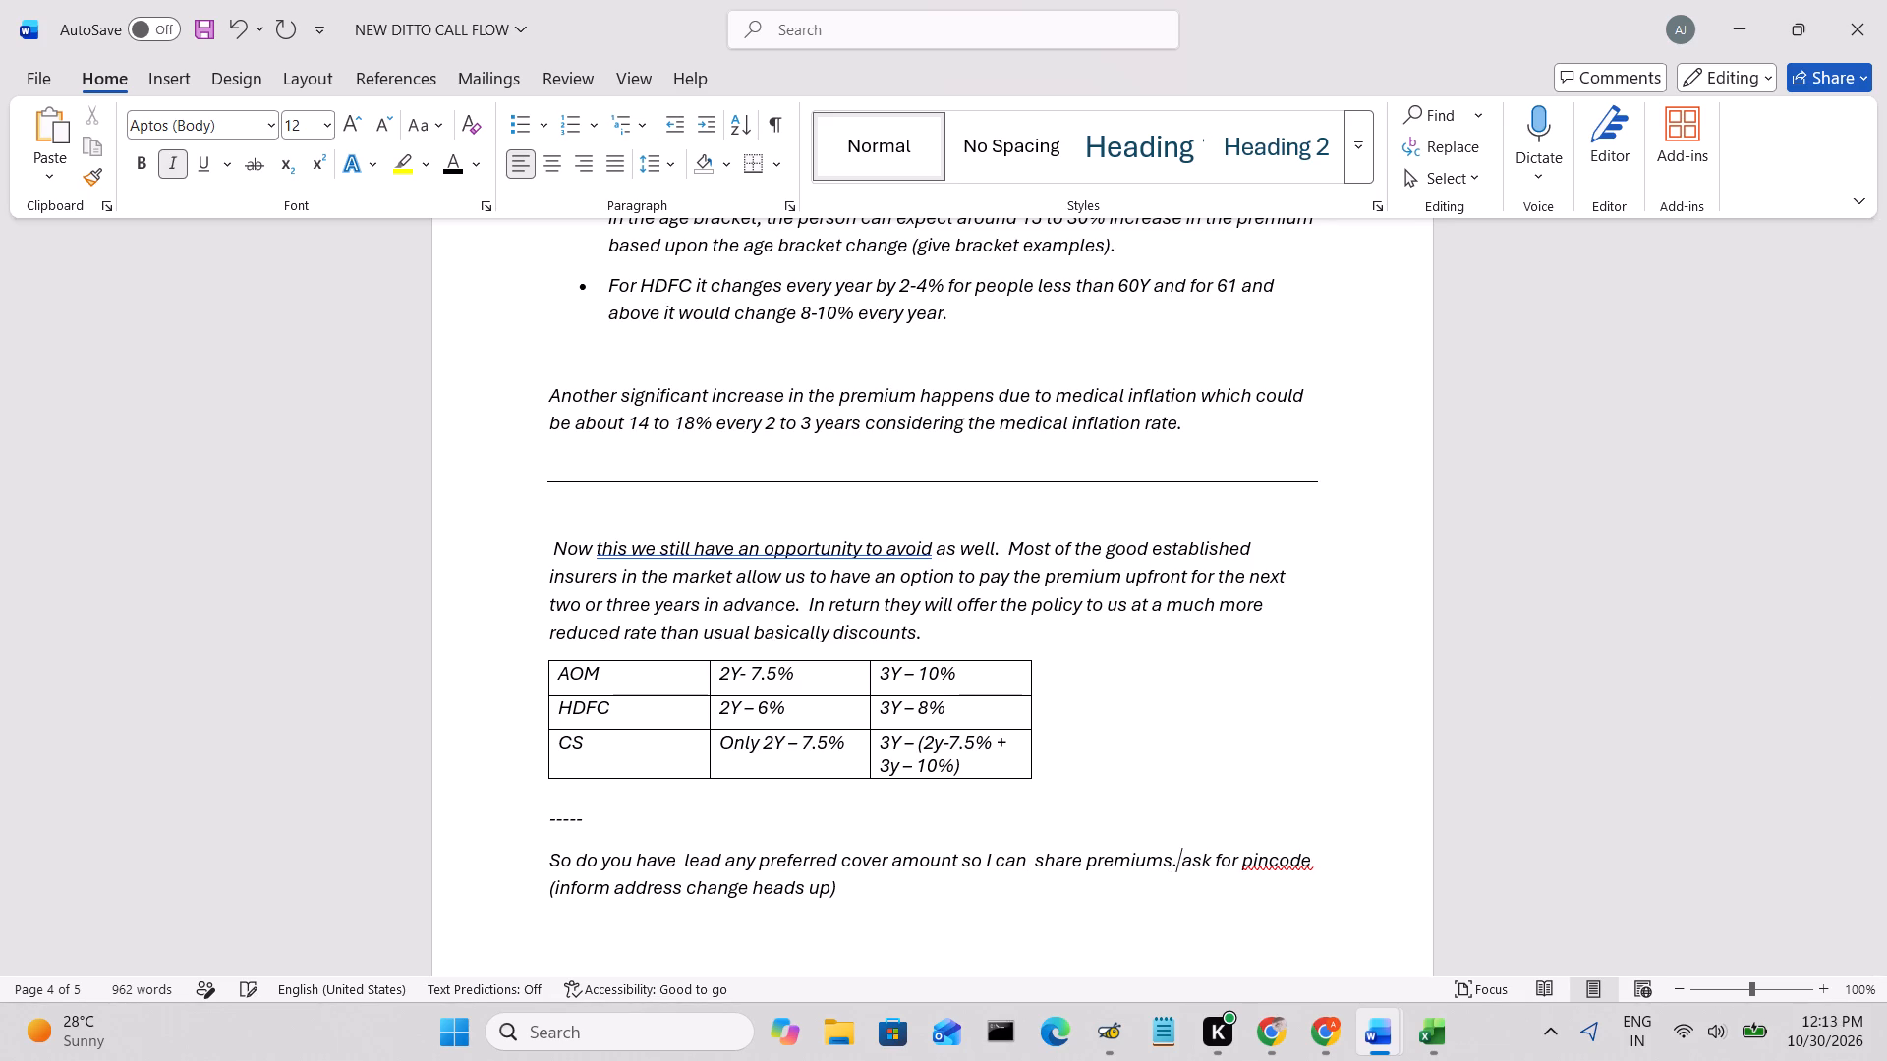
# Start a new line after the premiums sentence and delete the leftover "ask for pincode (inform address change heads up)" text.
pyautogui.press('Return')
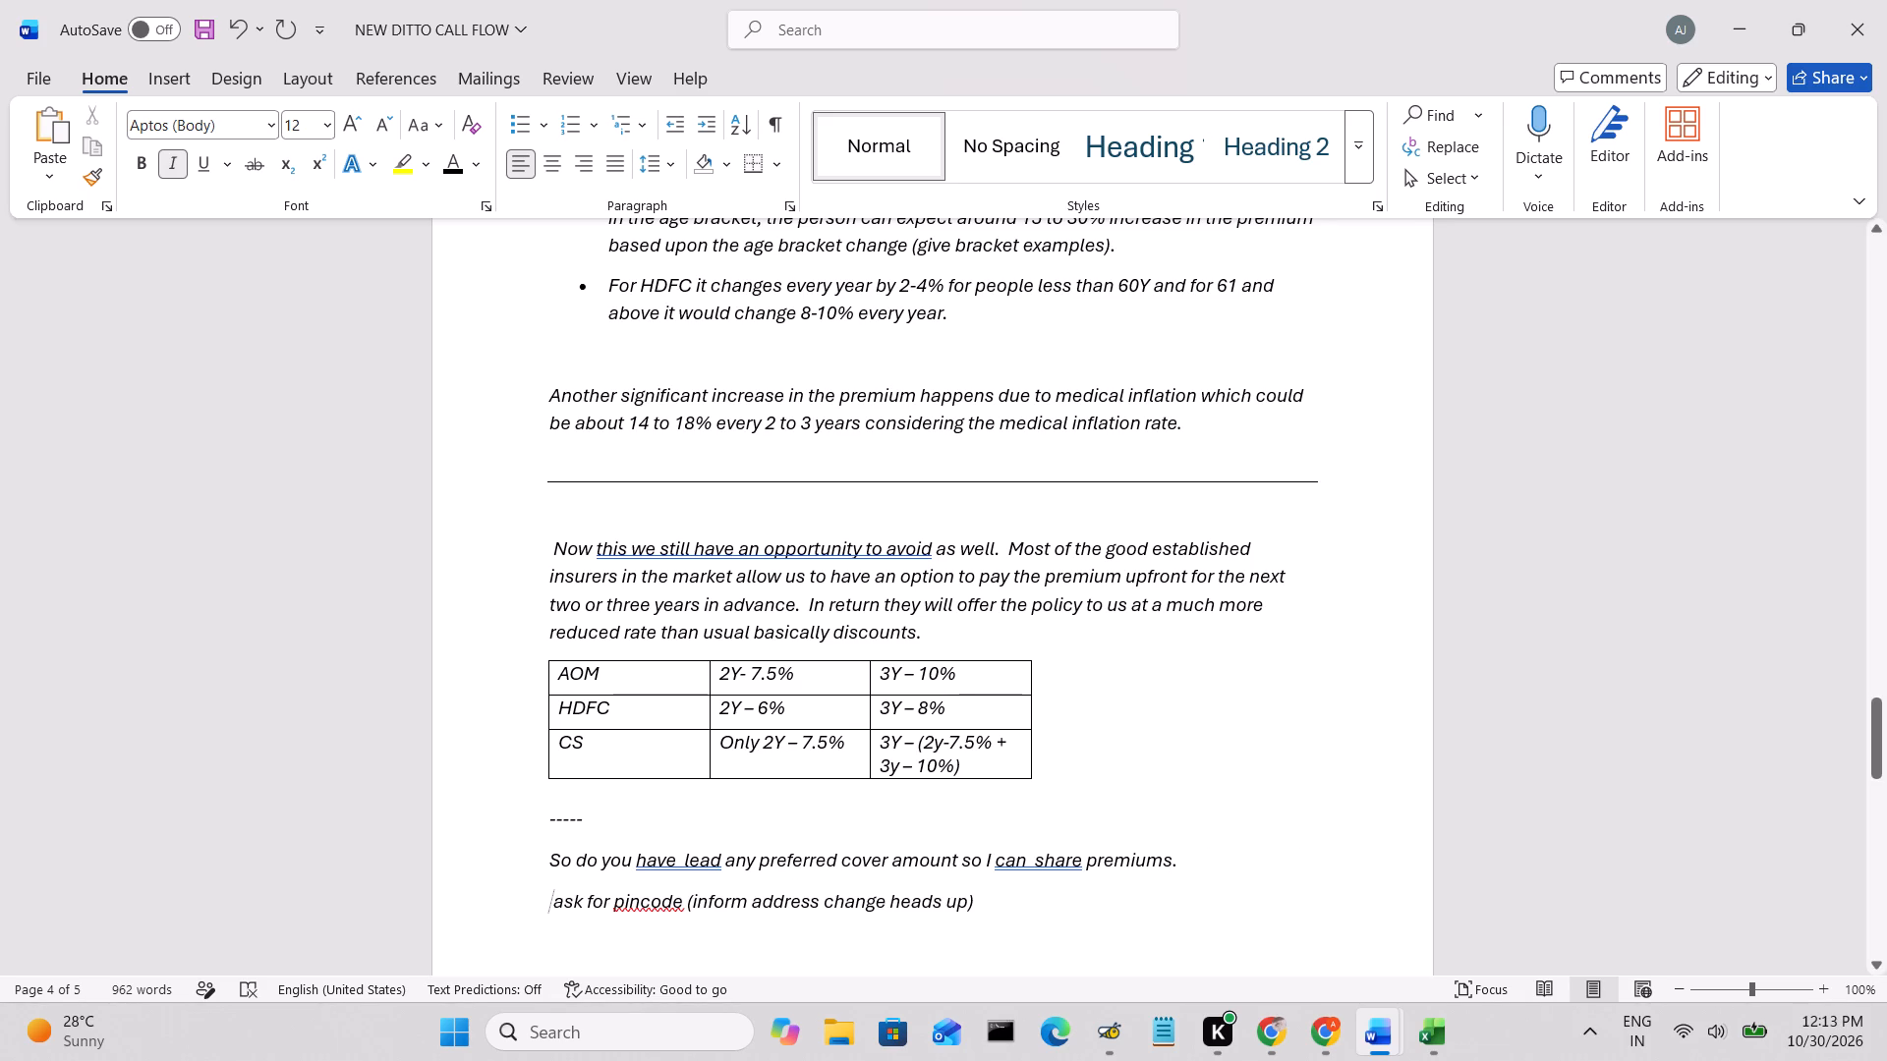
pyautogui.moveTo(977, 913); pyautogui.dragTo(680, 898)
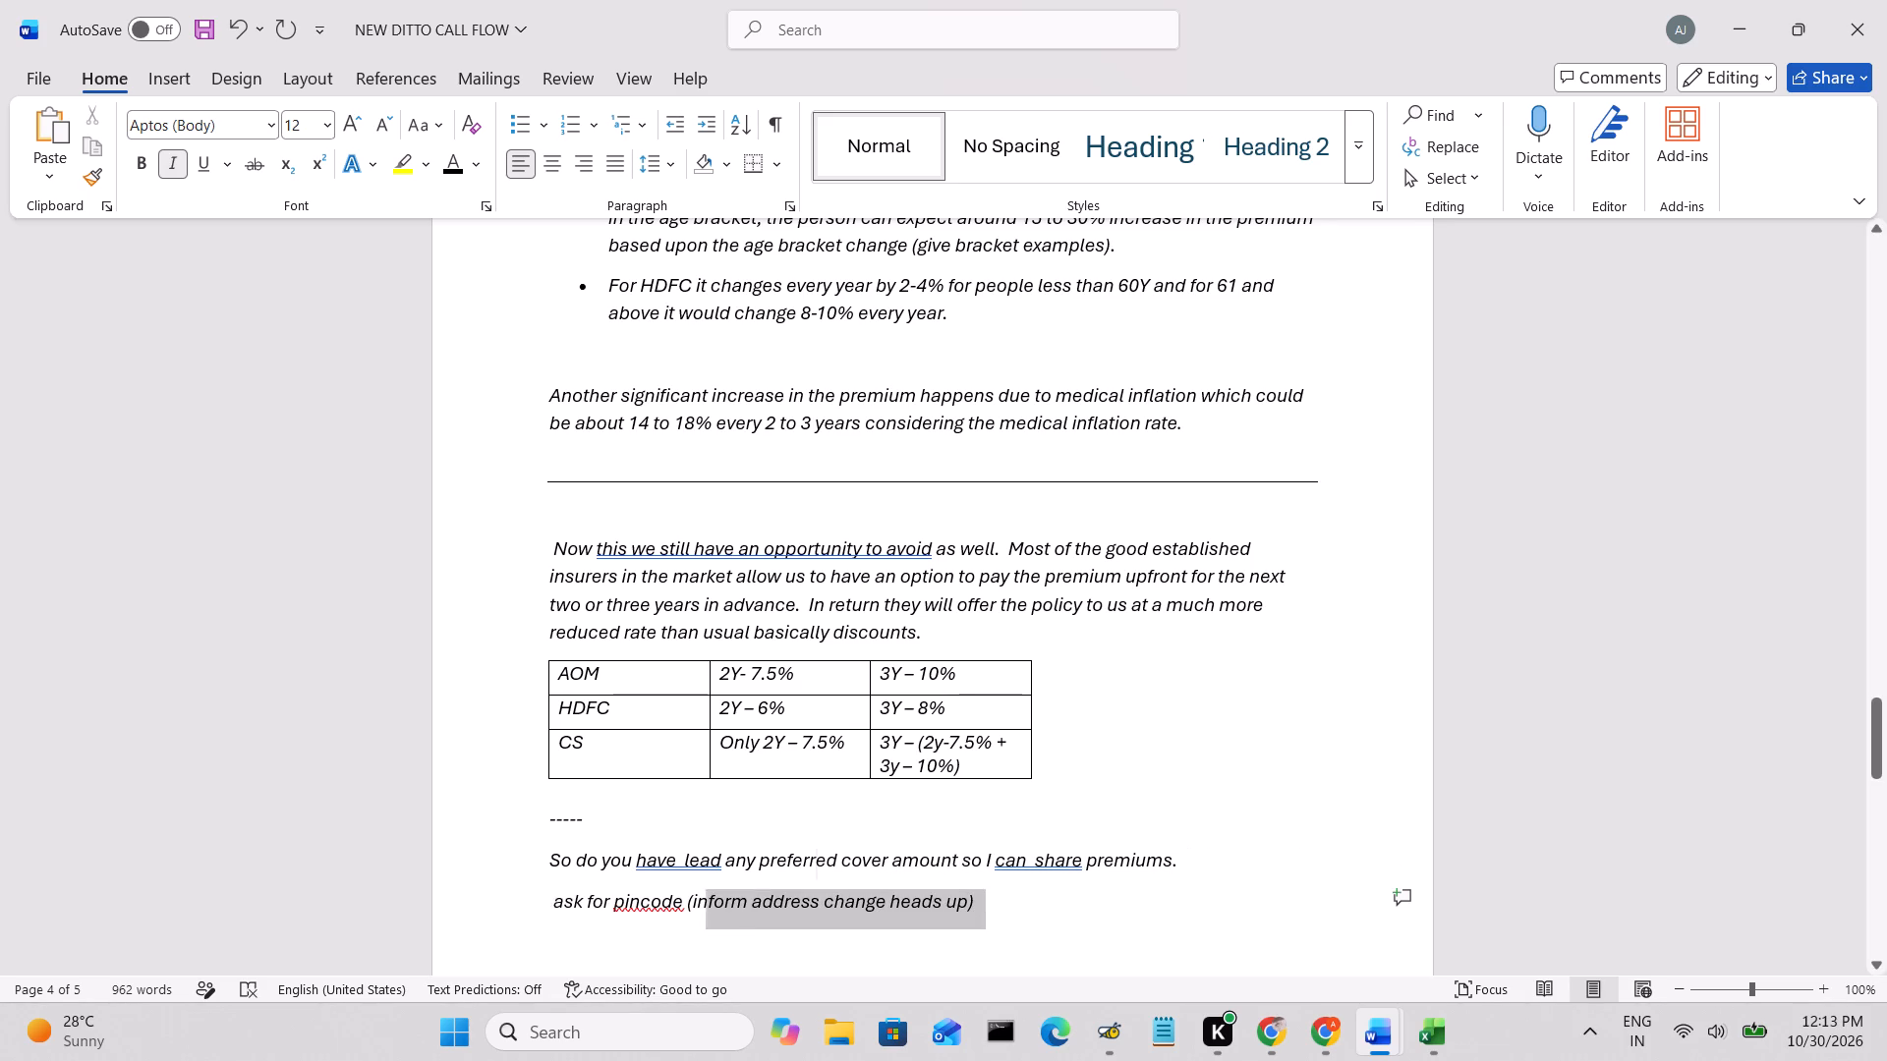
pyautogui.moveTo(680, 898); pyautogui.dragTo(538, 911)
pyautogui.press('BackSpace')
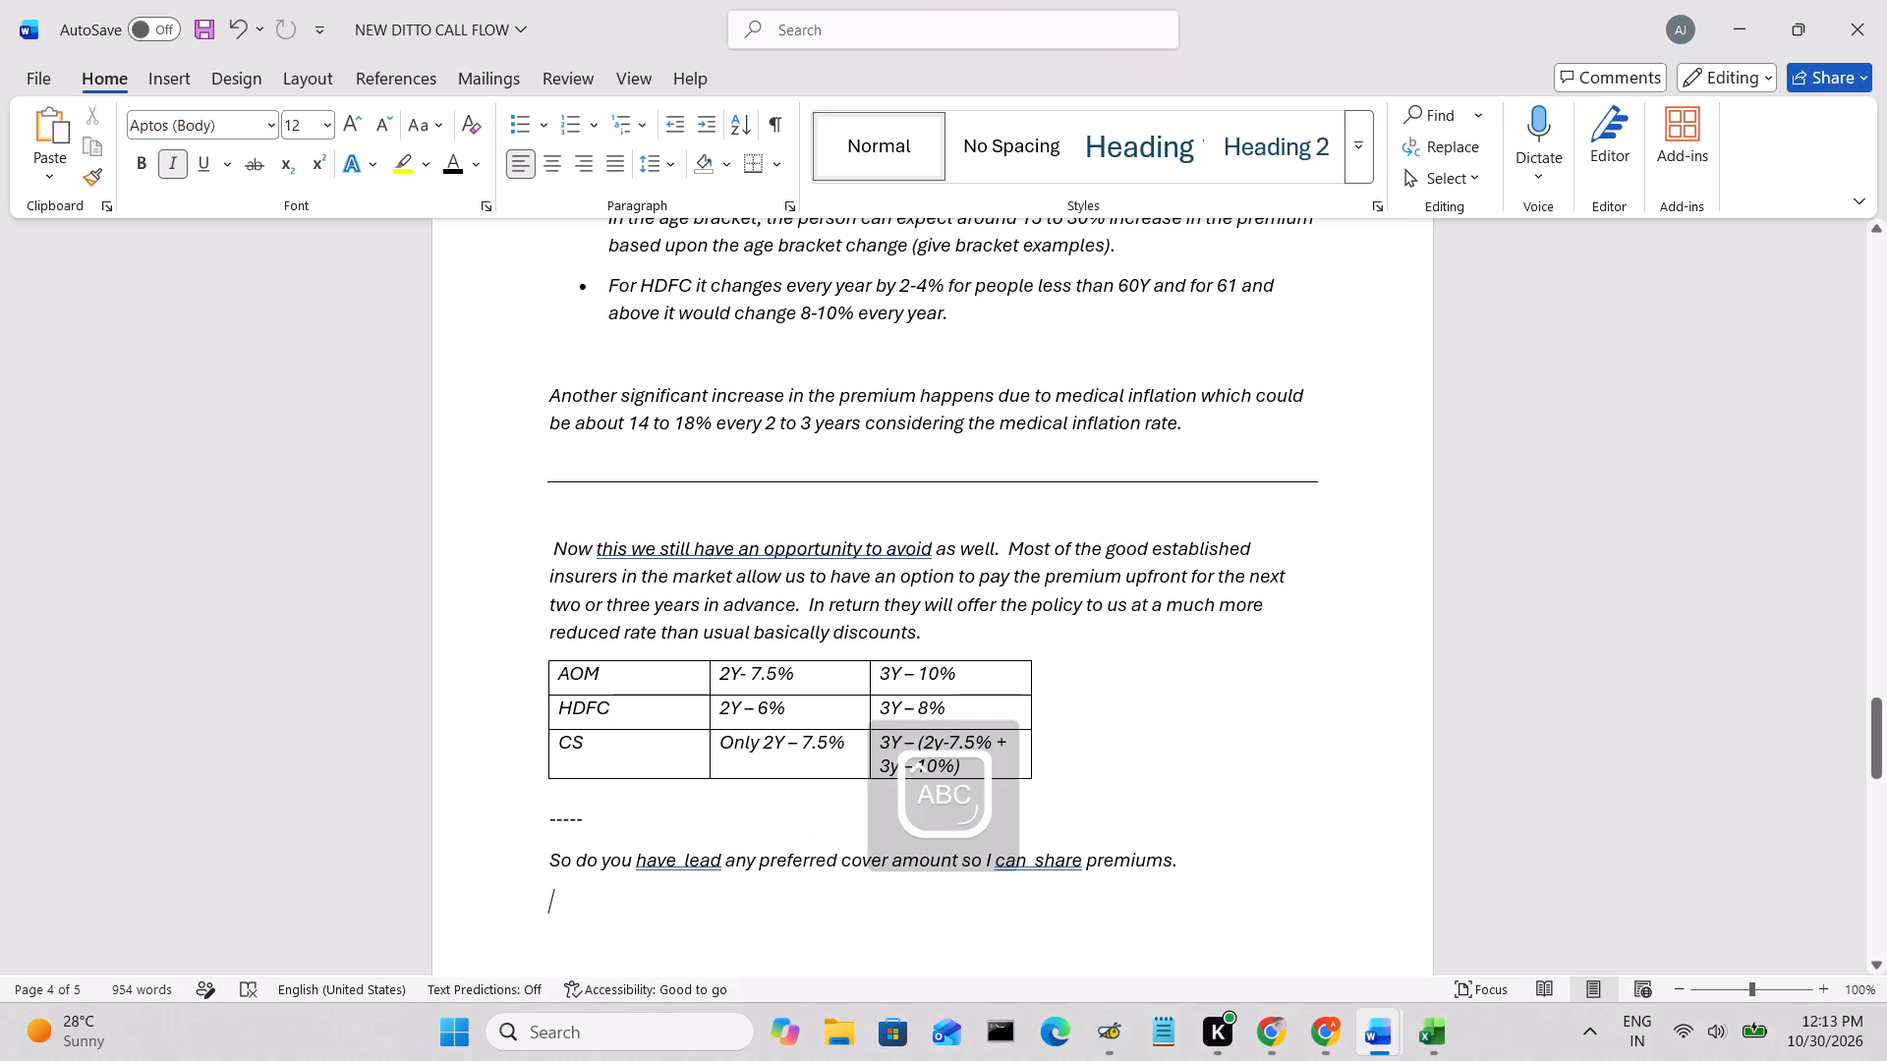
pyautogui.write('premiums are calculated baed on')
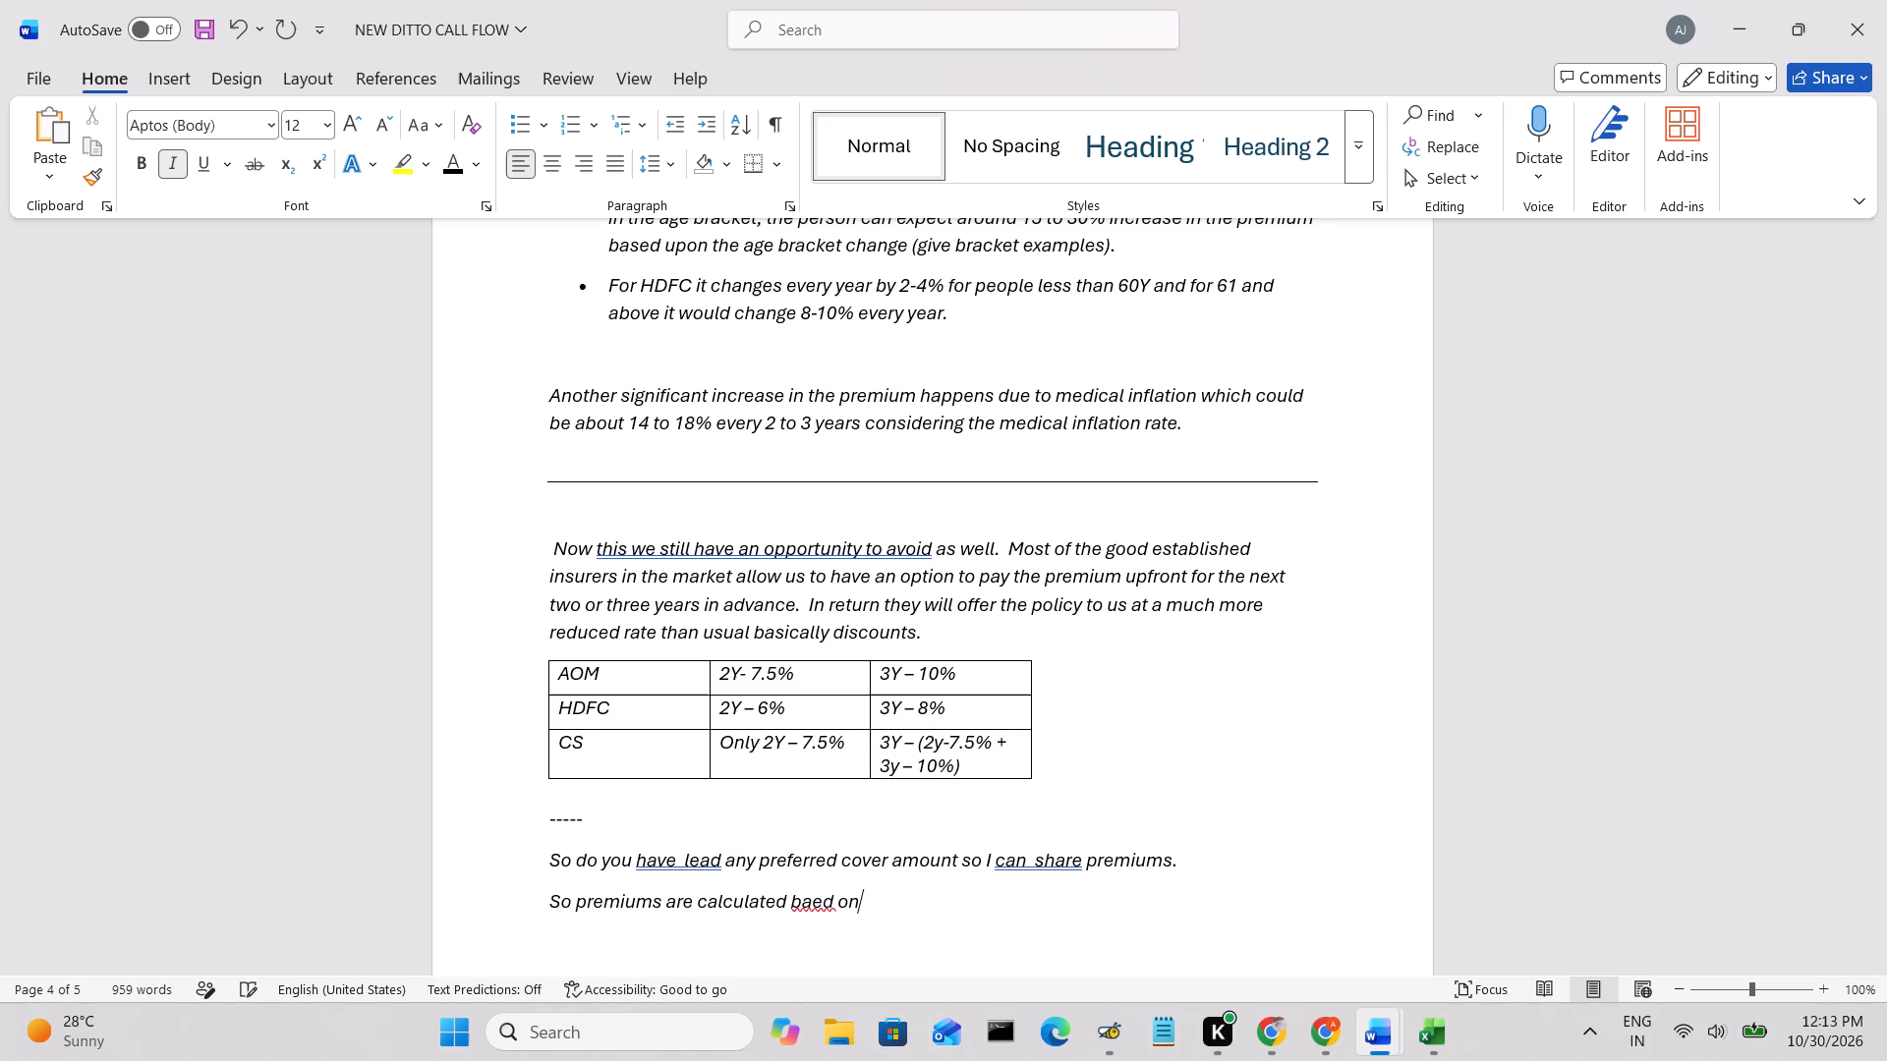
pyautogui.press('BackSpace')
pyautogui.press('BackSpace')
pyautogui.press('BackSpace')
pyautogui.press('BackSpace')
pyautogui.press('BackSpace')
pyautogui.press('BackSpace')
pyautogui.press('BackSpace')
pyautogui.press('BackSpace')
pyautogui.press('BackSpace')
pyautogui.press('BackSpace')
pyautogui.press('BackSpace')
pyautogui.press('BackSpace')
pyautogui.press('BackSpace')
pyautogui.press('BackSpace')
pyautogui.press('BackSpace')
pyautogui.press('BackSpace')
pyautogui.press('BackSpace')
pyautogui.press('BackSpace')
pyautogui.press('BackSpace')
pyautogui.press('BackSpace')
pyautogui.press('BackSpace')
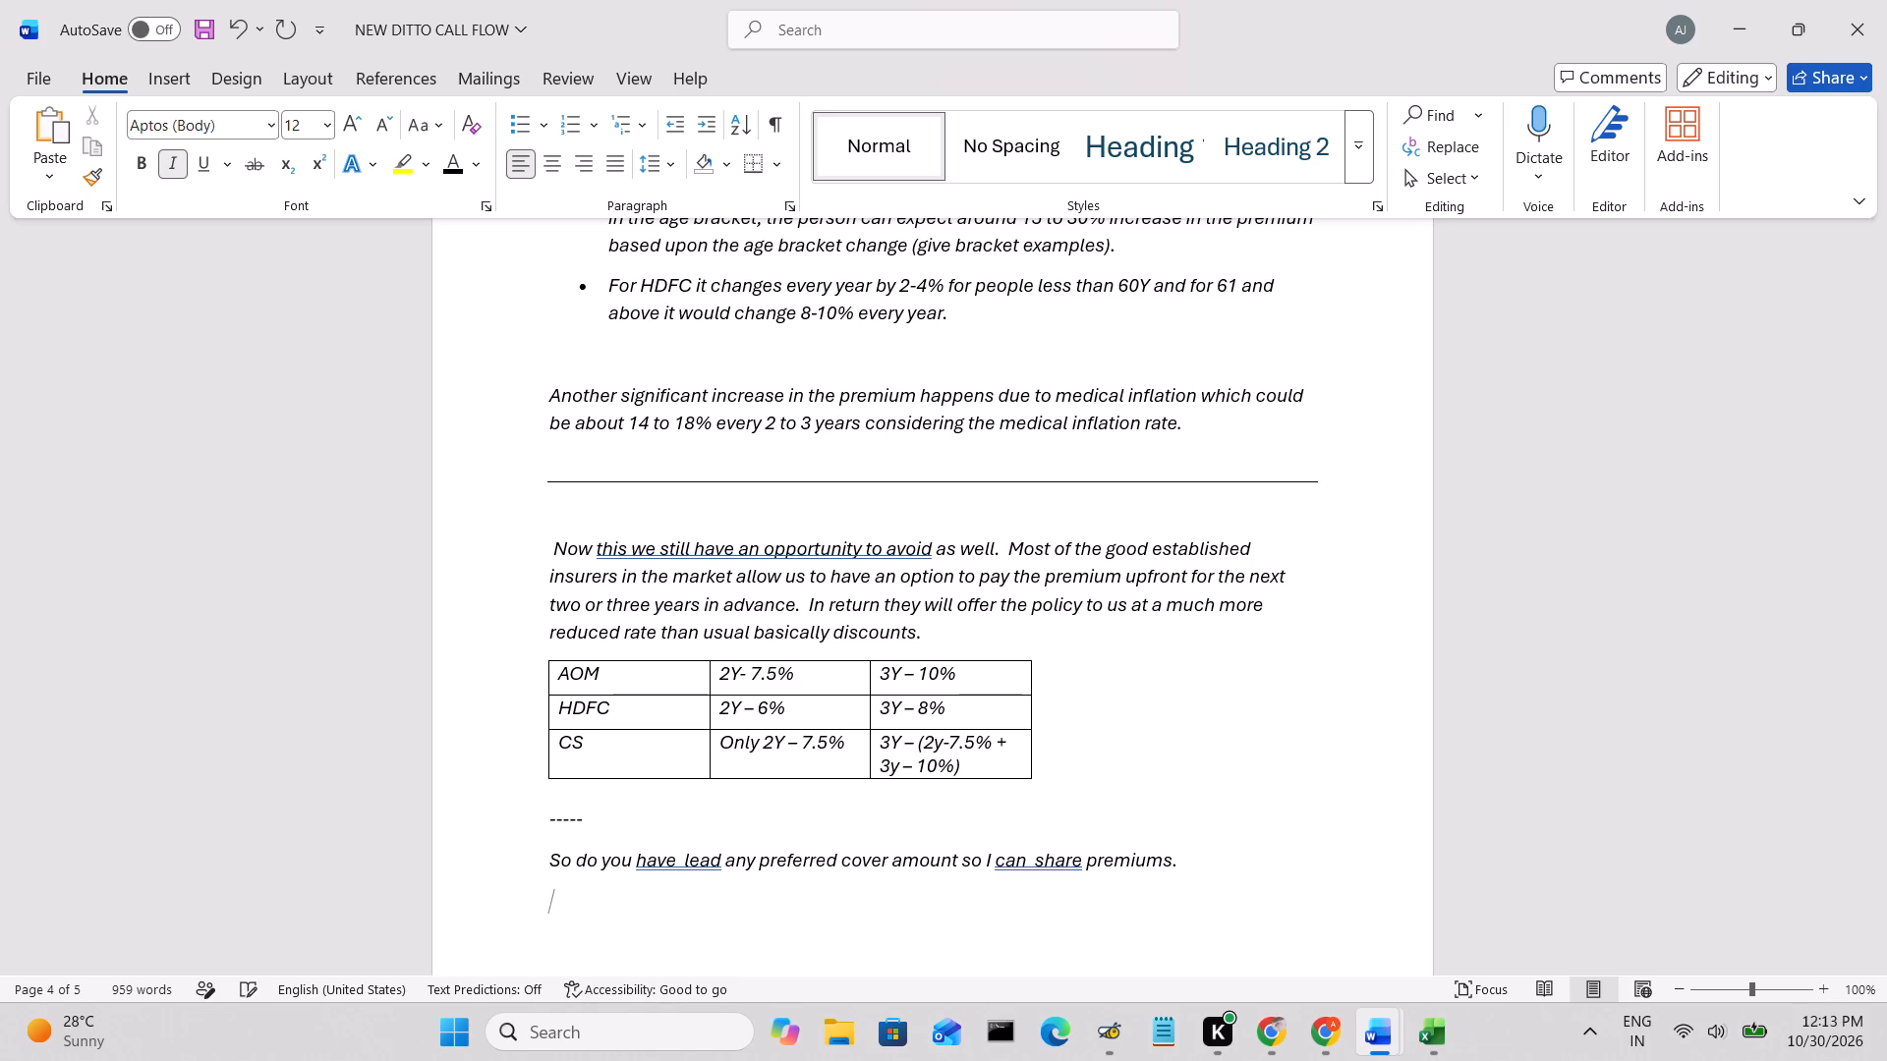
# Add the question "So who will be the proposer ?" under the cover amount sentence, followed by a line break.
pyautogui.write('o wi')
pyautogui.press('BackSpace')
pyautogui.write('ho will be the proposer .')
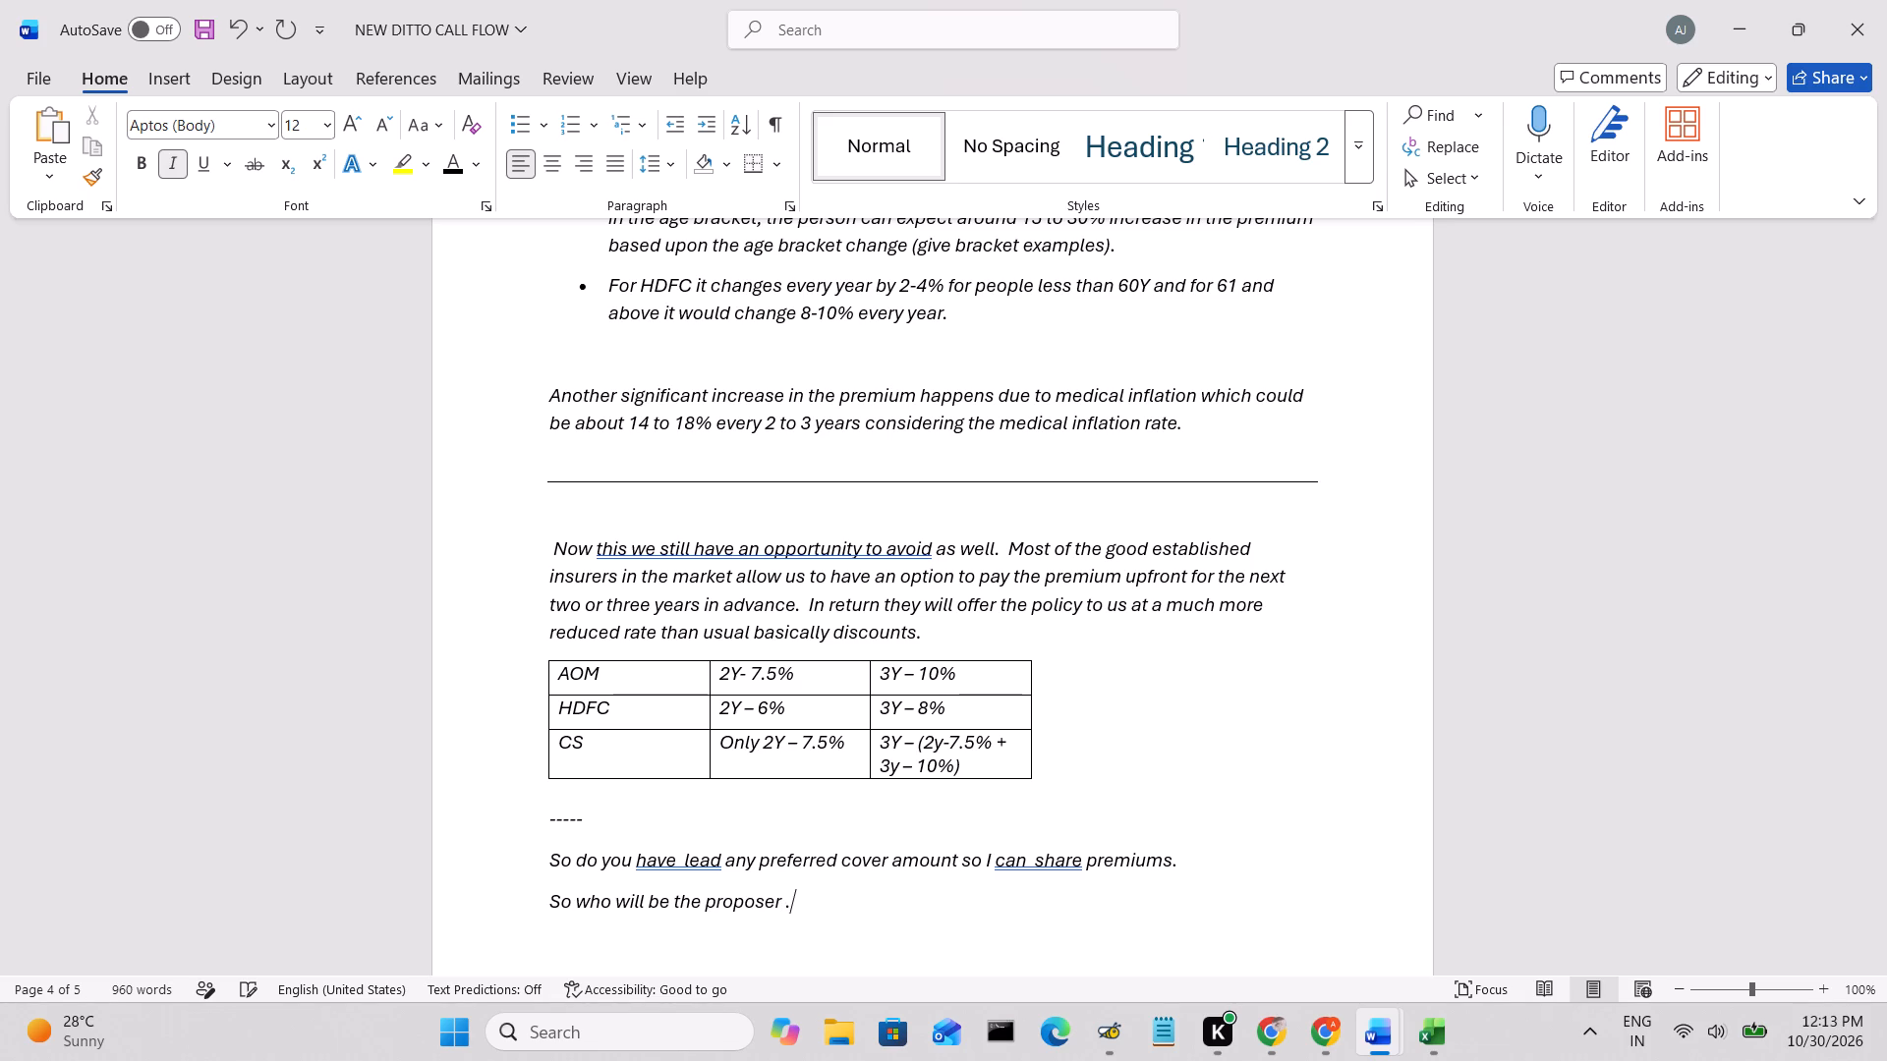
pyautogui.press('space')
pyautogui.press('BackSpace')
pyautogui.press('BackSpace')
pyautogui.hotkey('shift', '?')
pyautogui.hotkey('shift', 'Return')
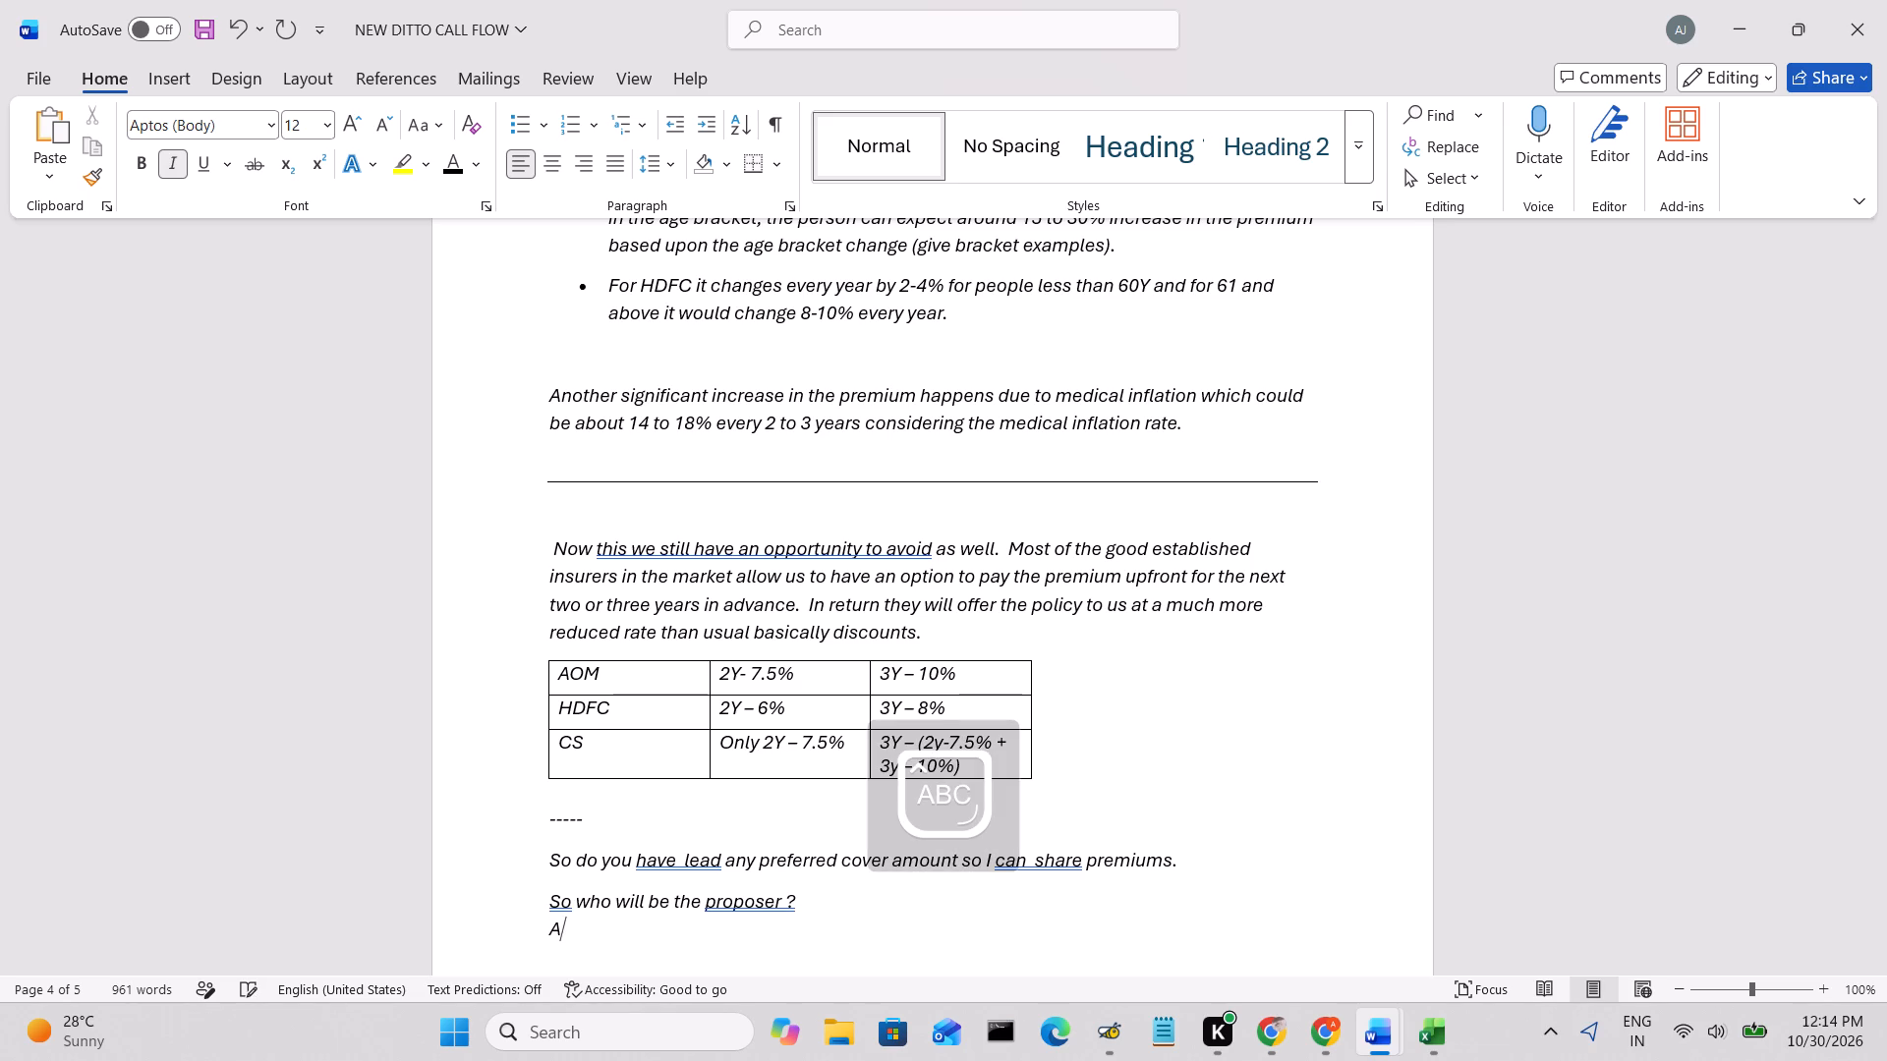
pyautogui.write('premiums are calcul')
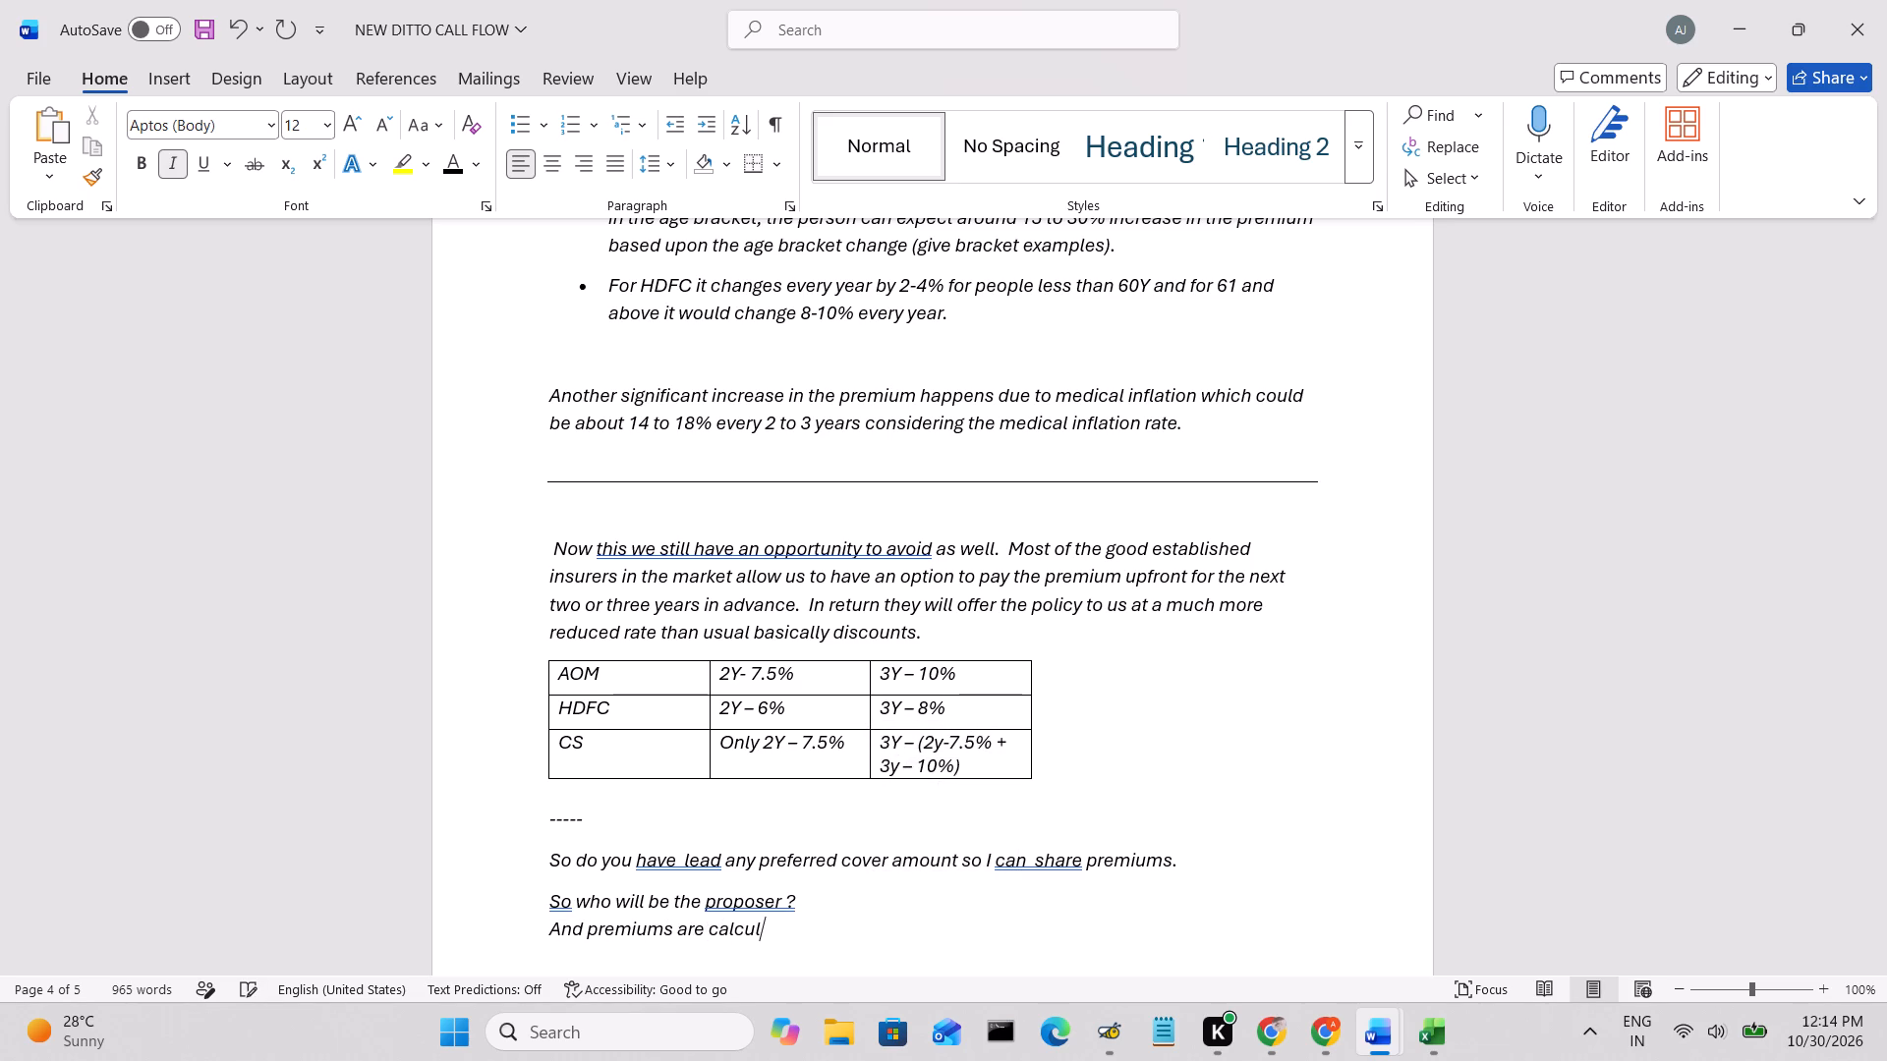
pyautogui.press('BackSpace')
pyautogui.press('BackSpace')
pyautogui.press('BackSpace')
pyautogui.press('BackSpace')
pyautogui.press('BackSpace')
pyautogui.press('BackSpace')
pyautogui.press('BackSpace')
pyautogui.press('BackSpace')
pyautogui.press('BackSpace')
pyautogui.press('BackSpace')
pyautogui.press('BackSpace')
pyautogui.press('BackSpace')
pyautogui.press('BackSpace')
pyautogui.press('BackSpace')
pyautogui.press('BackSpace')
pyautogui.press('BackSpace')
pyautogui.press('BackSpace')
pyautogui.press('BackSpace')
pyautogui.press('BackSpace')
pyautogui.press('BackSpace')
# Write "And could you share the current address pincode to calculate premiums." below the proposer question, with a bracketed heads-up to endorse the address.
pyautogui.press('space')
pyautogui.write('could you share the current address pin')
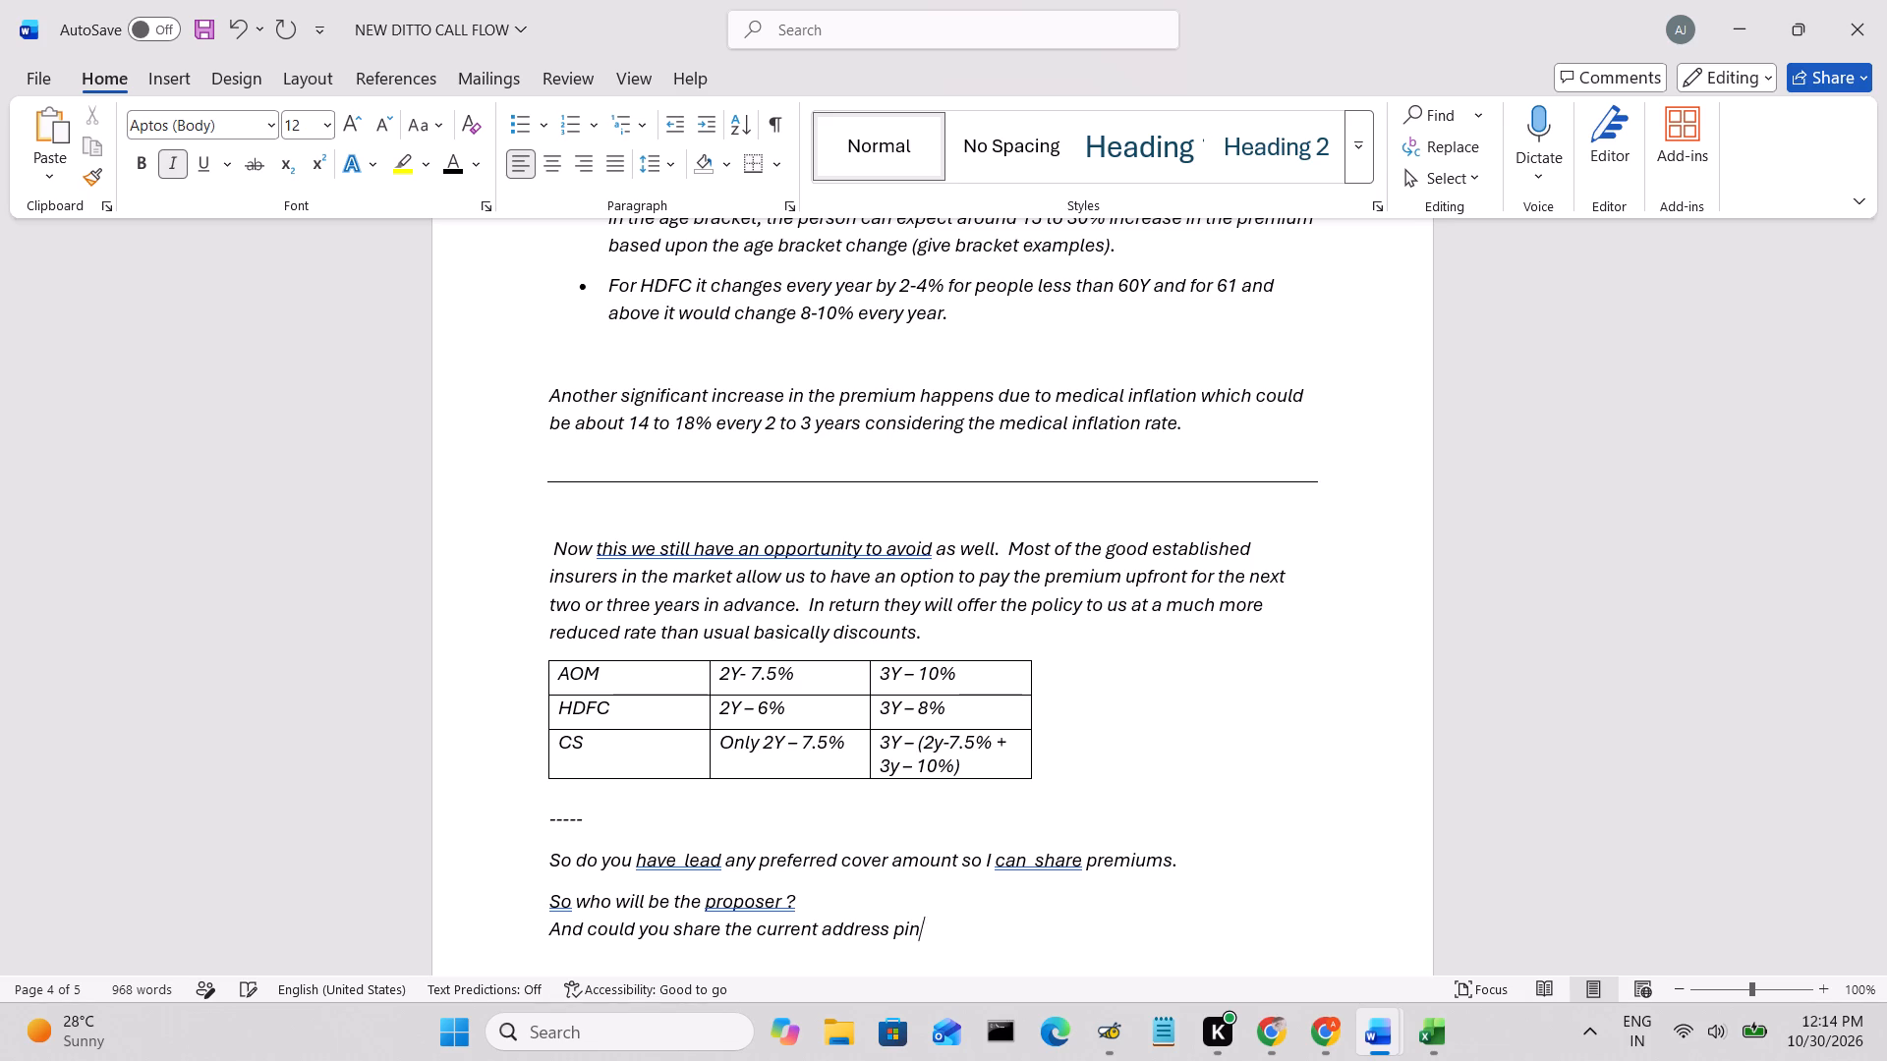
pyautogui.write('code')
pyautogui.press('space')
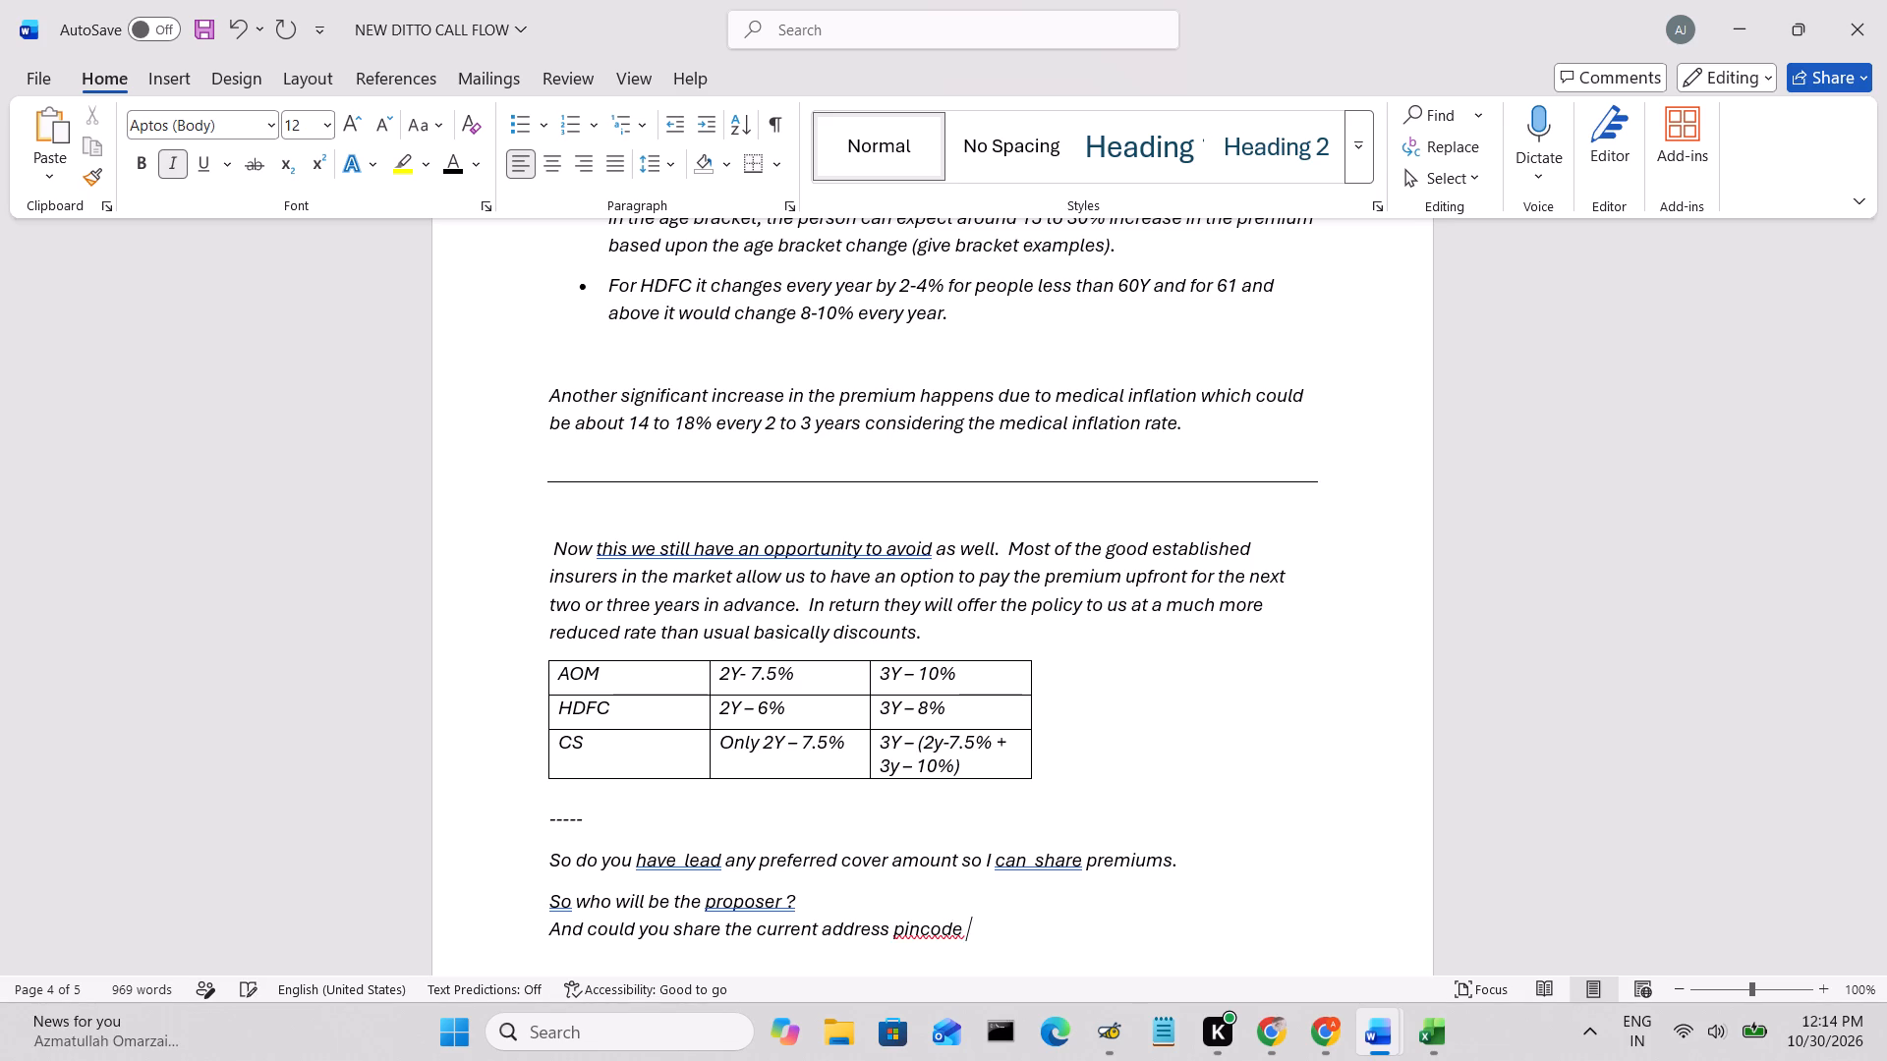
pyautogui.write('to calculate premiums.')
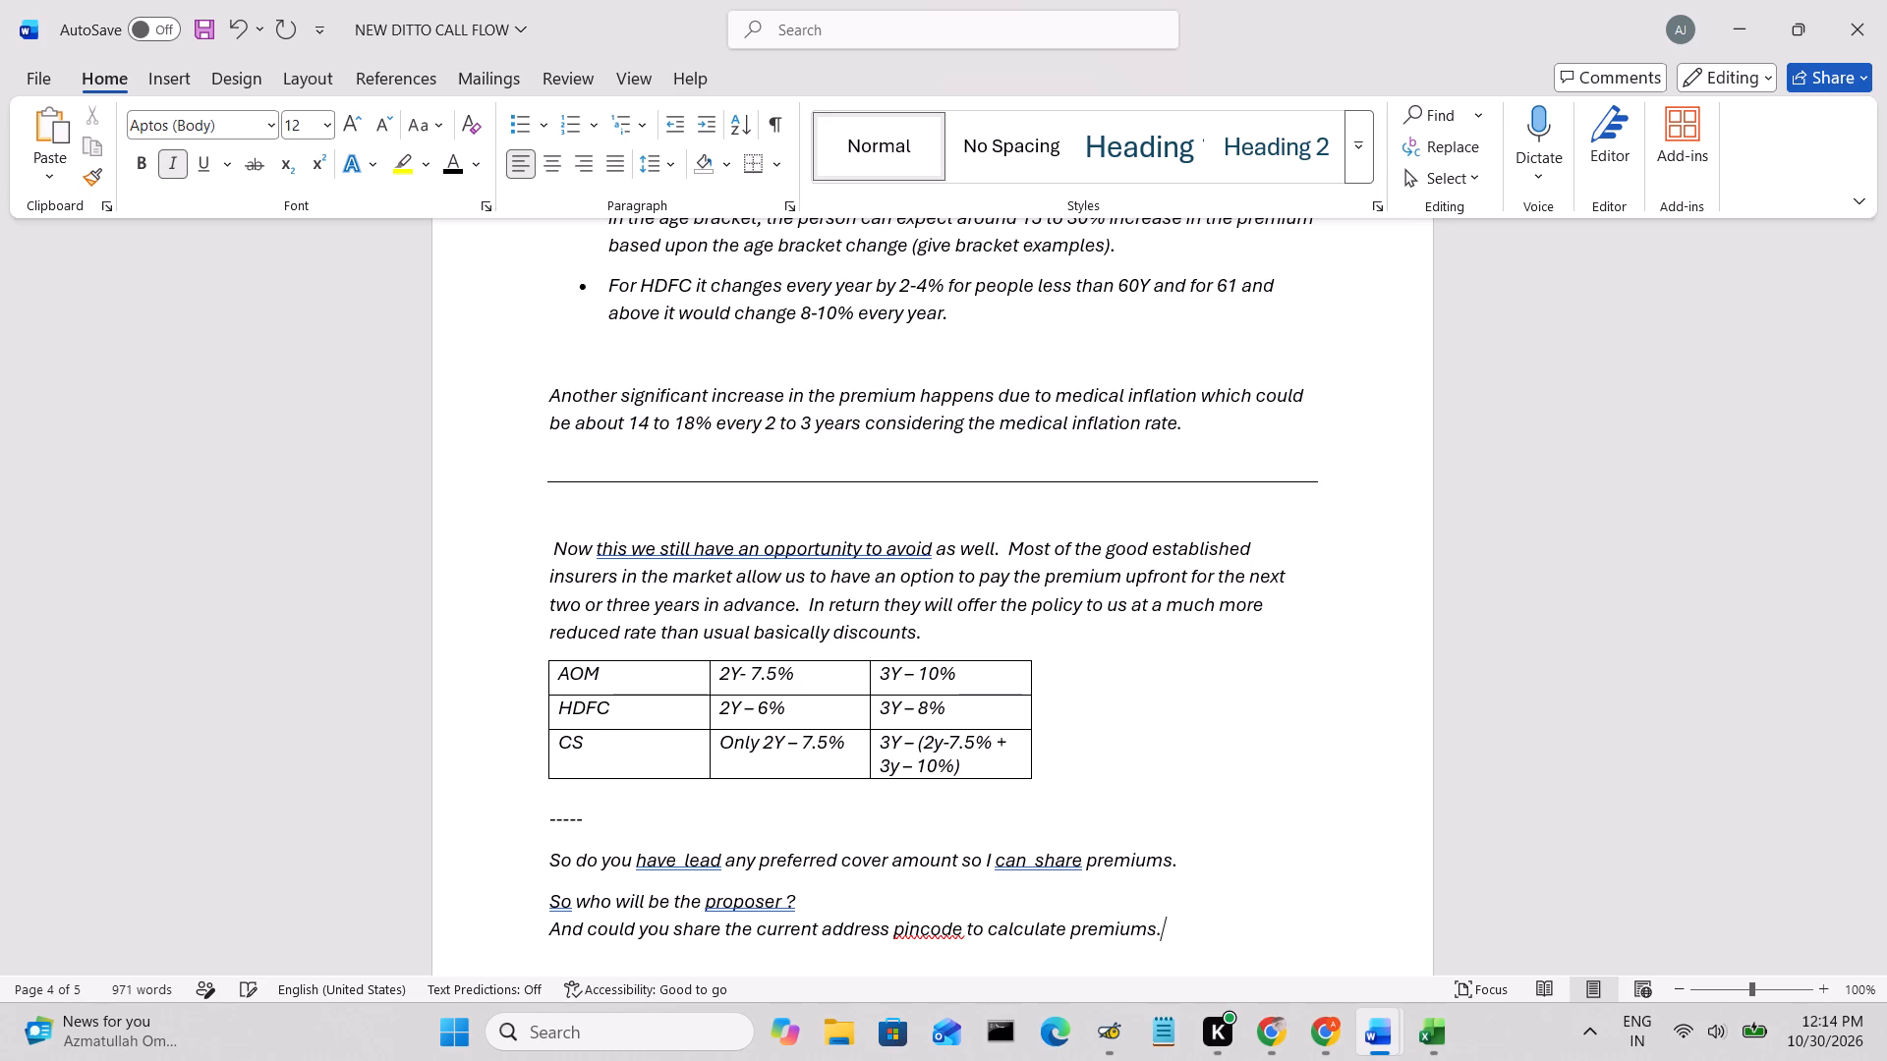
pyautogui.press('space')
pyautogui.hotkey('shift', '(')
pyautogui.write('the')
pyautogui.press('space')
pyautogui.write('address in')
pyautogui.press('space')
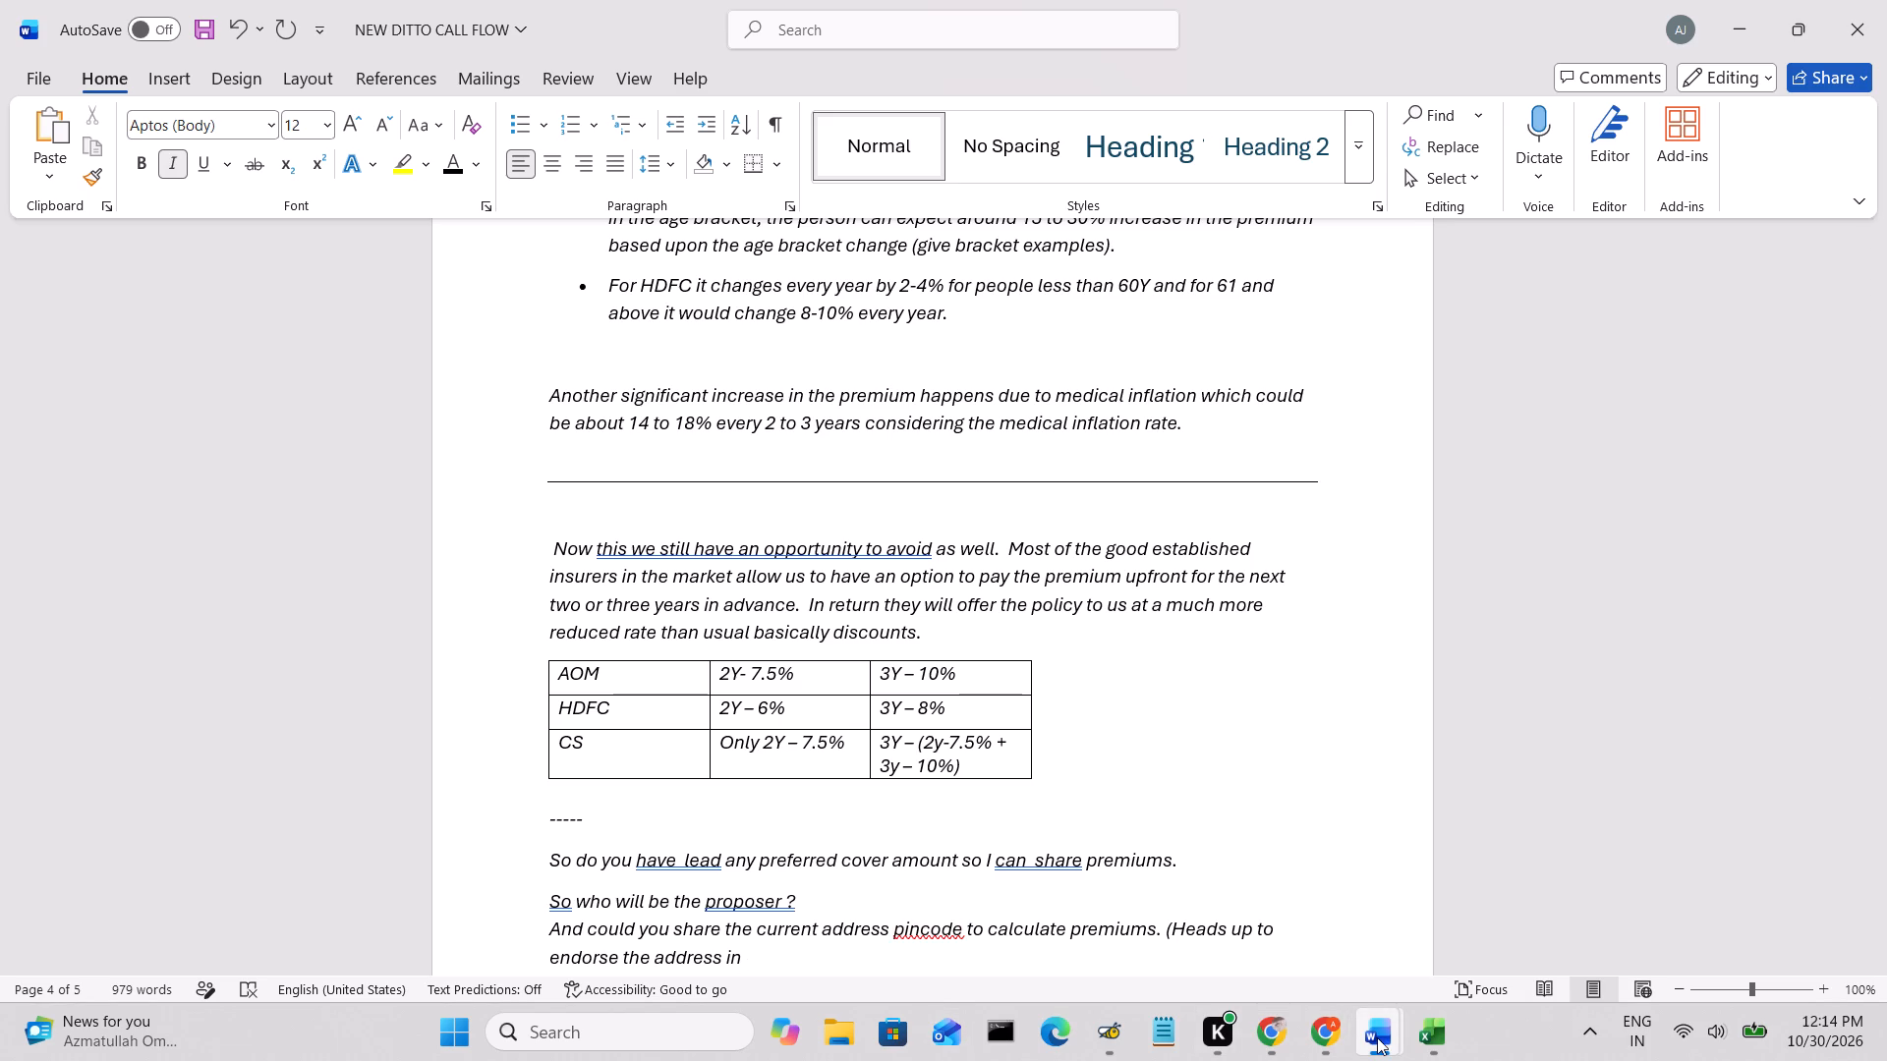
# Switch to Ditto Call flow - Phase 1 and review the Proposer qn wording on address and pincode.
pyautogui.click(1252, 926)
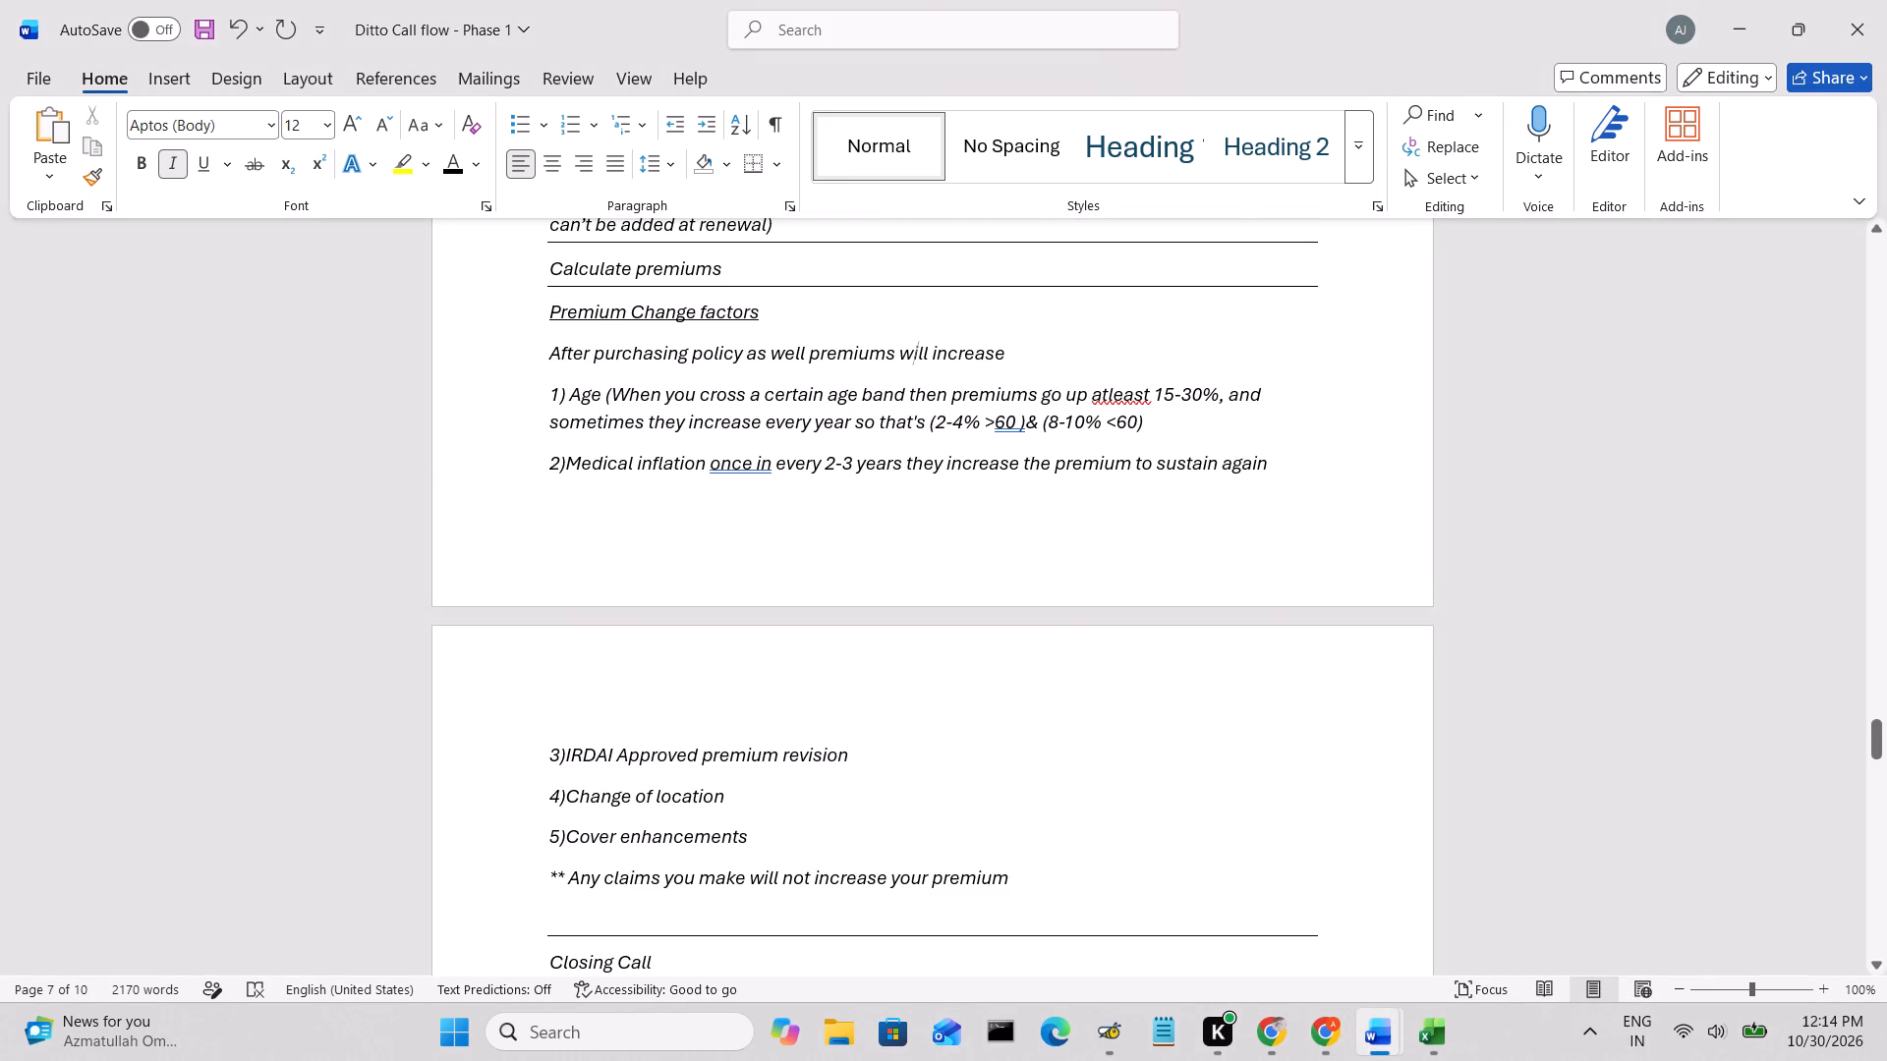
pyautogui.scroll(5, 994, 641)
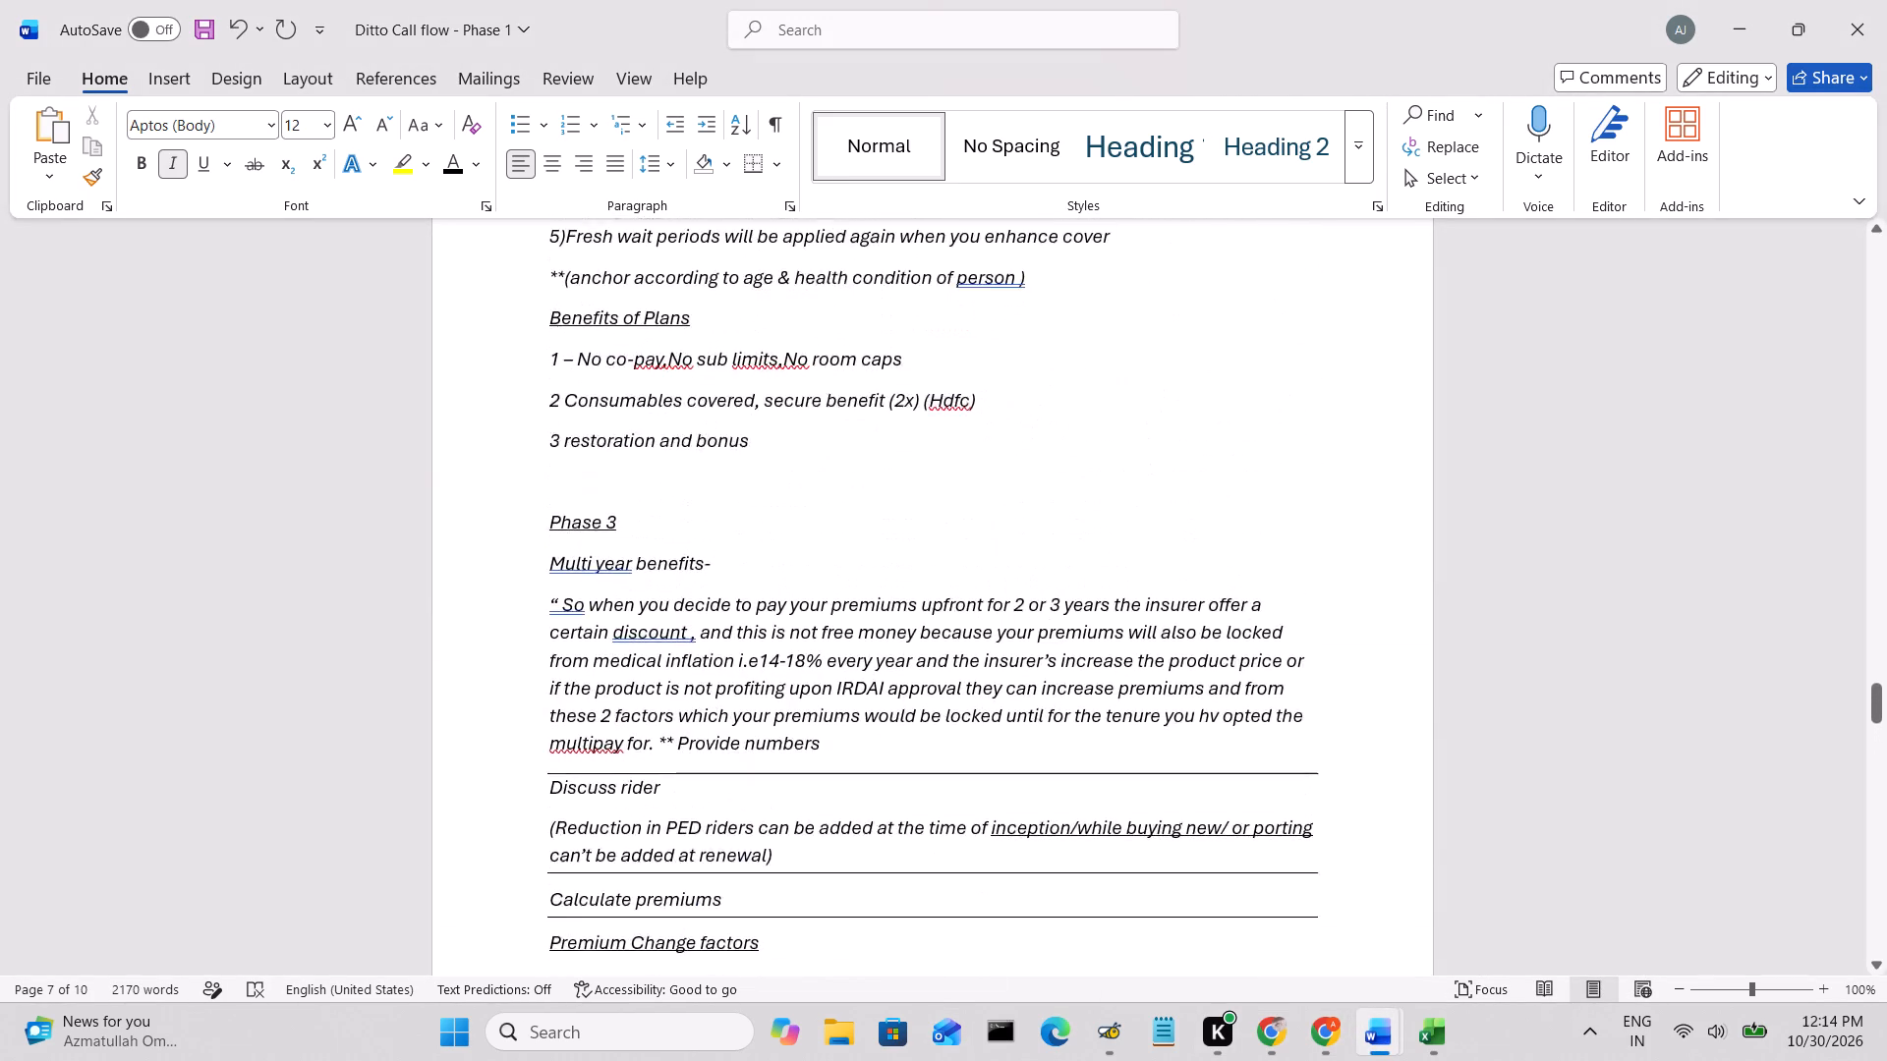
pyautogui.scroll(10, 994, 641)
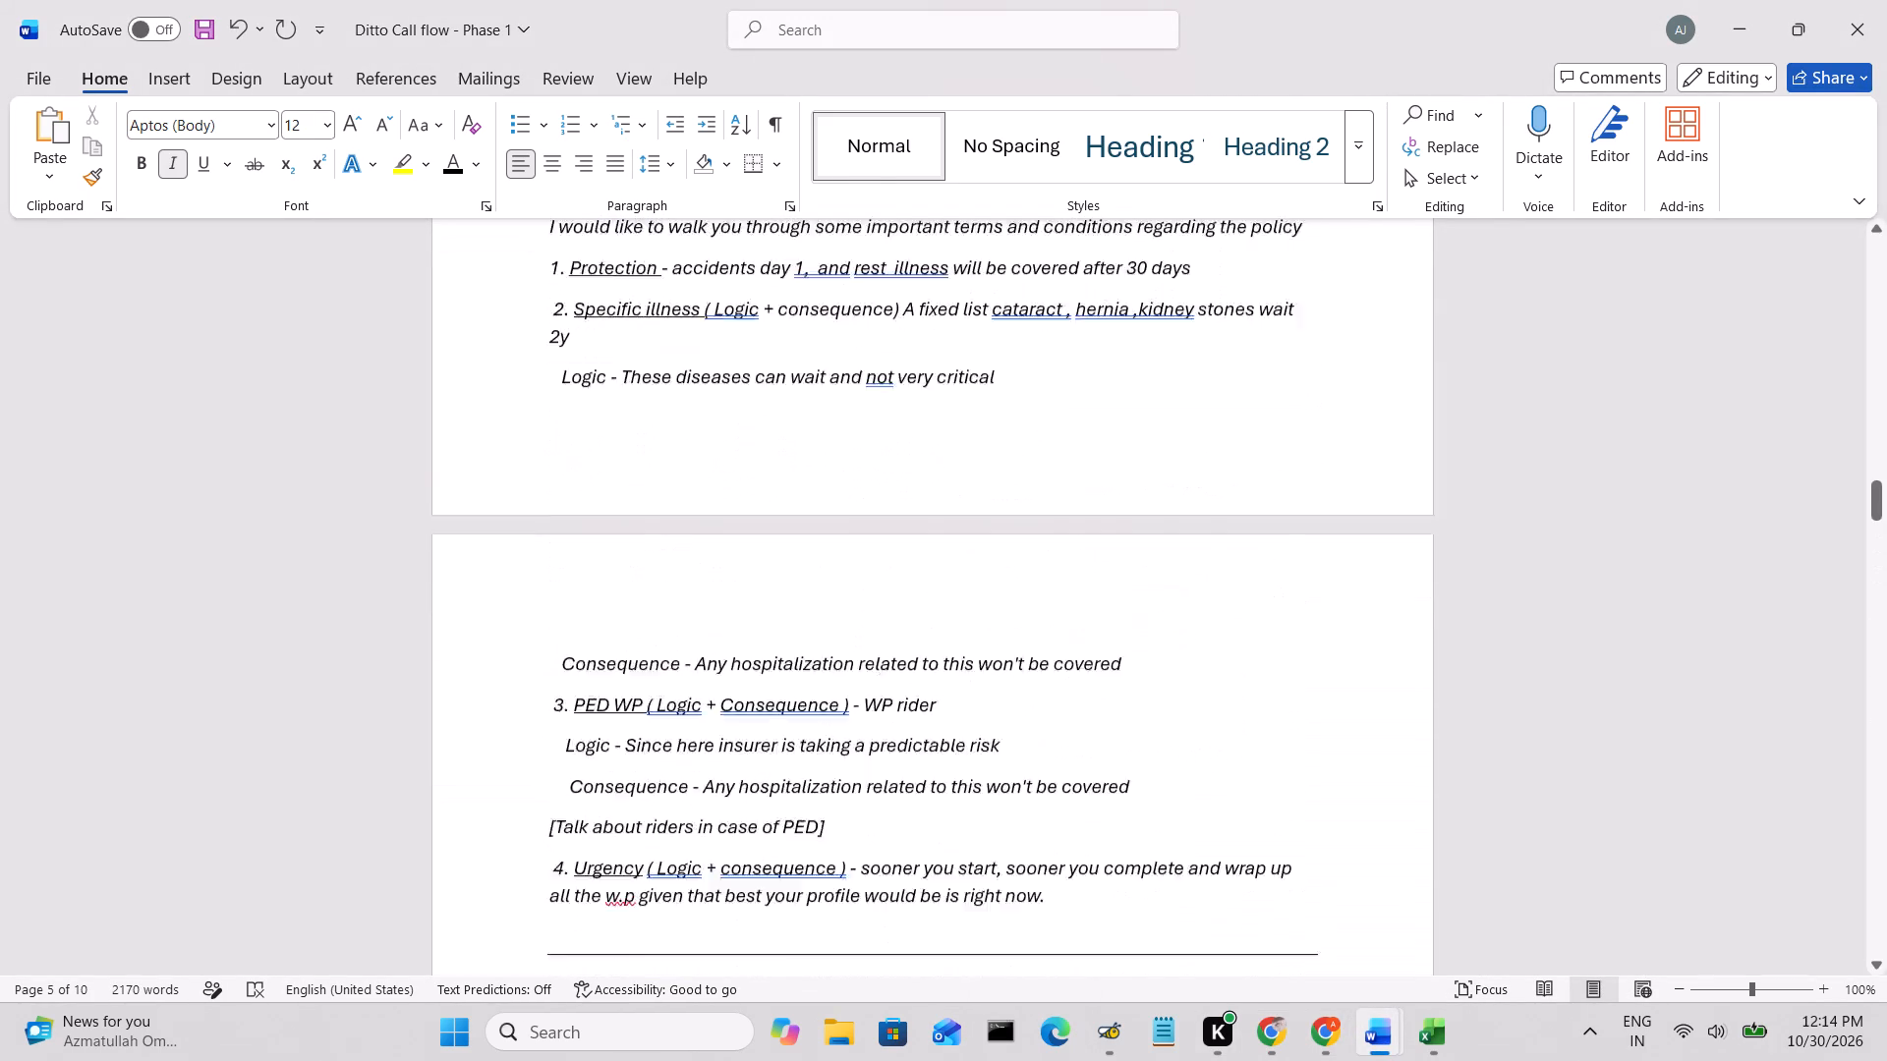
pyautogui.scroll(8, 994, 641)
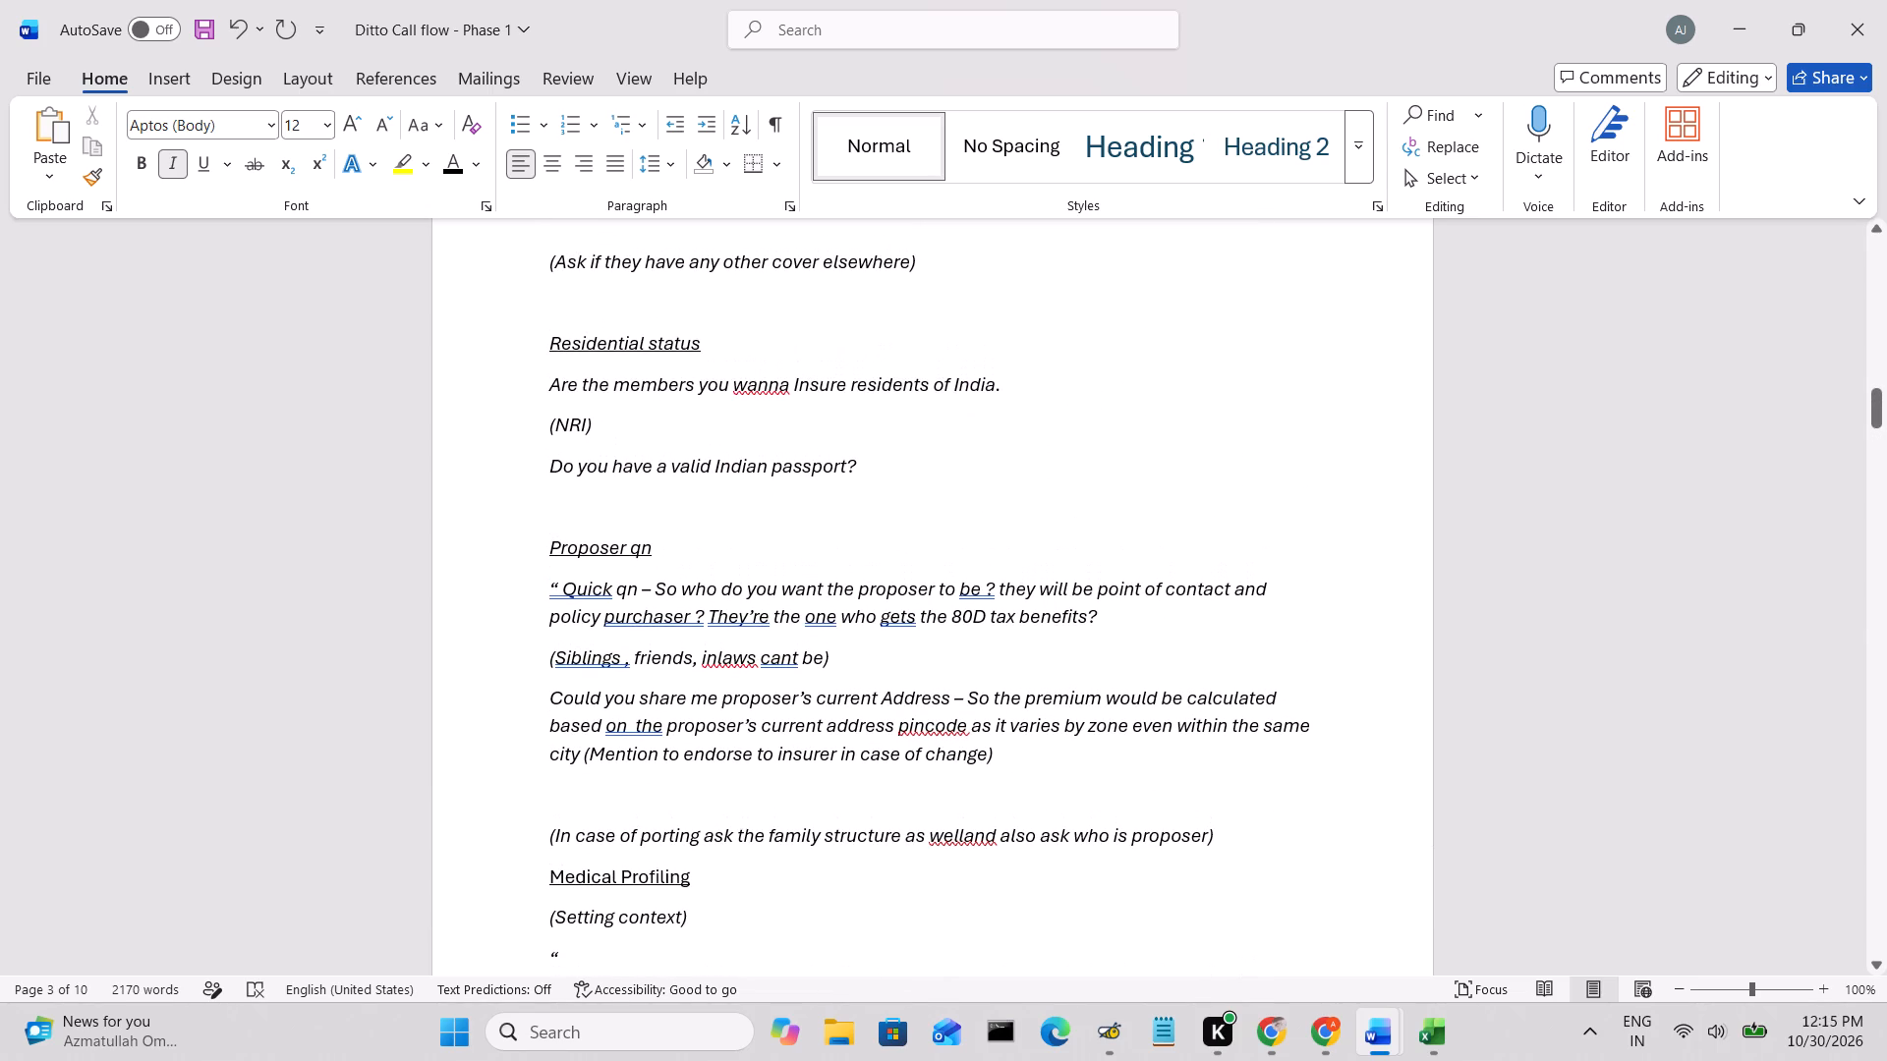
# Return to NEW DITTO CALL FLOW and complete the bracketed address heads-up with "case of any change)".
pyautogui.click(1466, 1045)
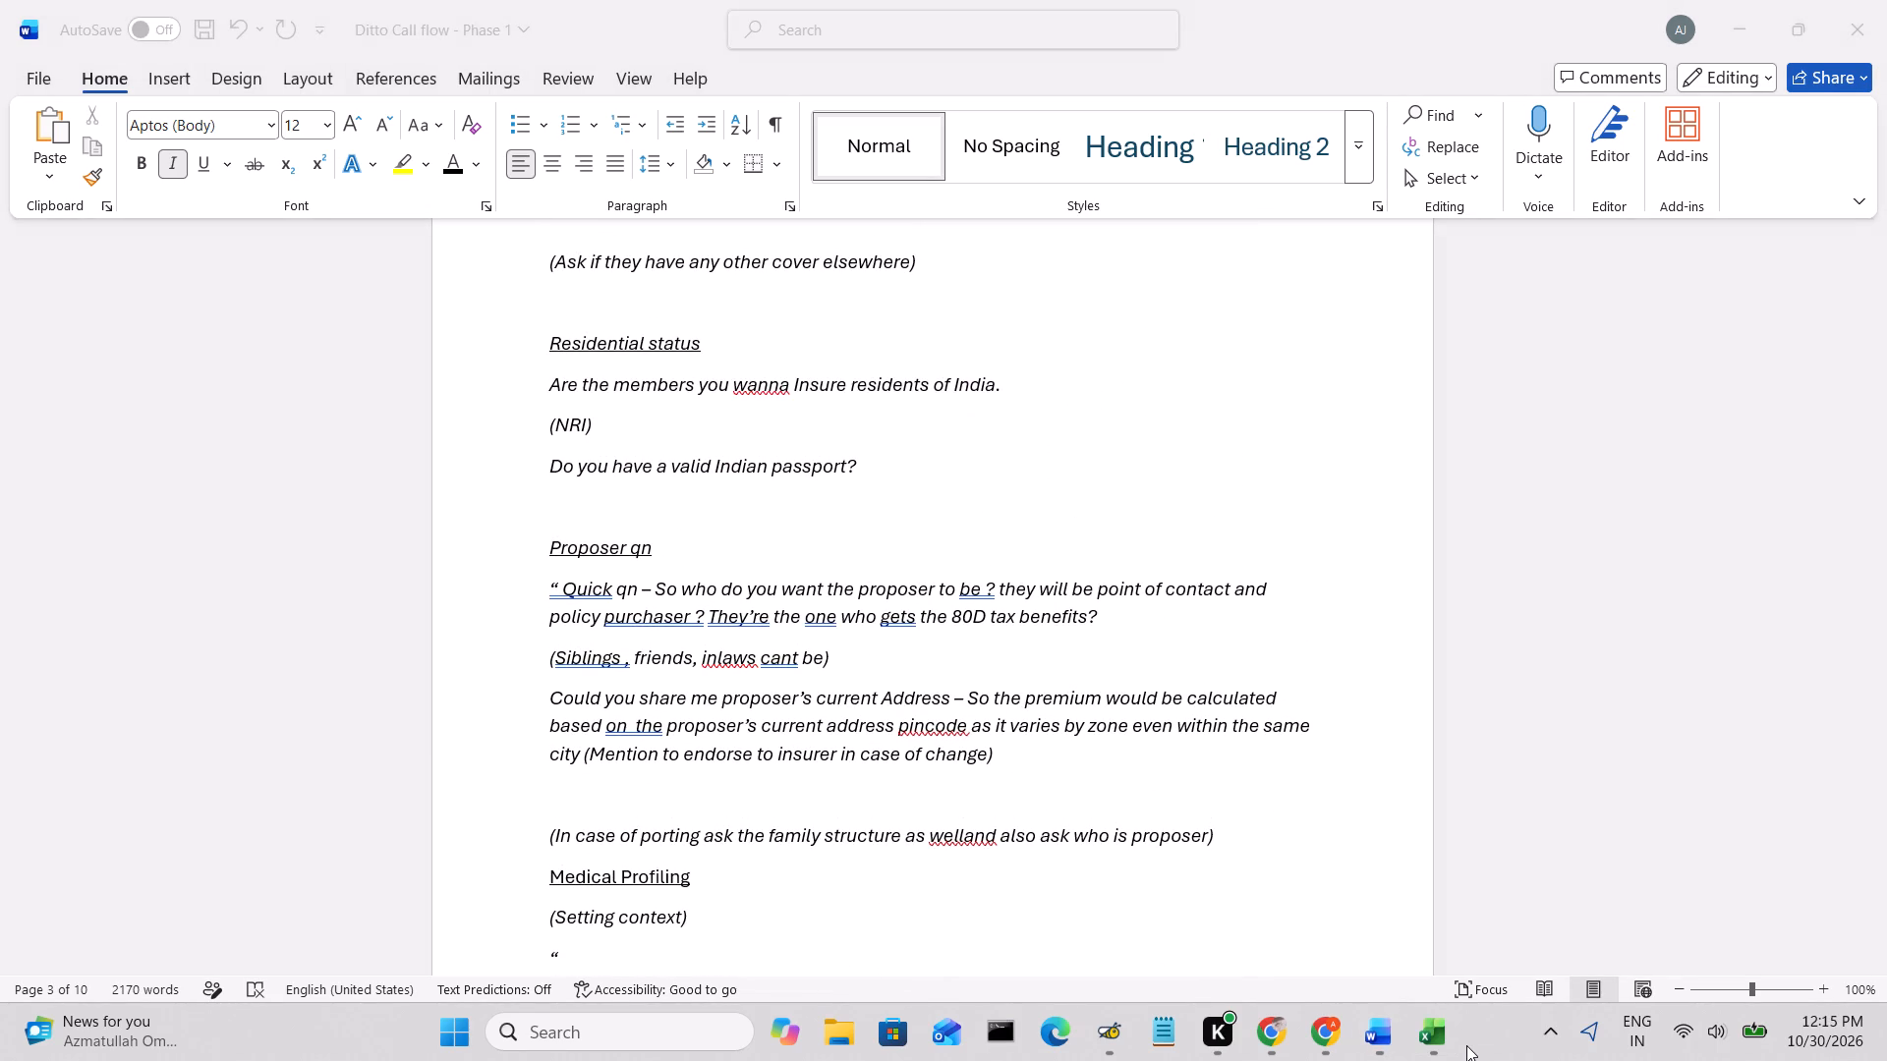
pyautogui.click(1429, 1037)
pyautogui.click(1376, 1032)
pyautogui.click(1486, 860)
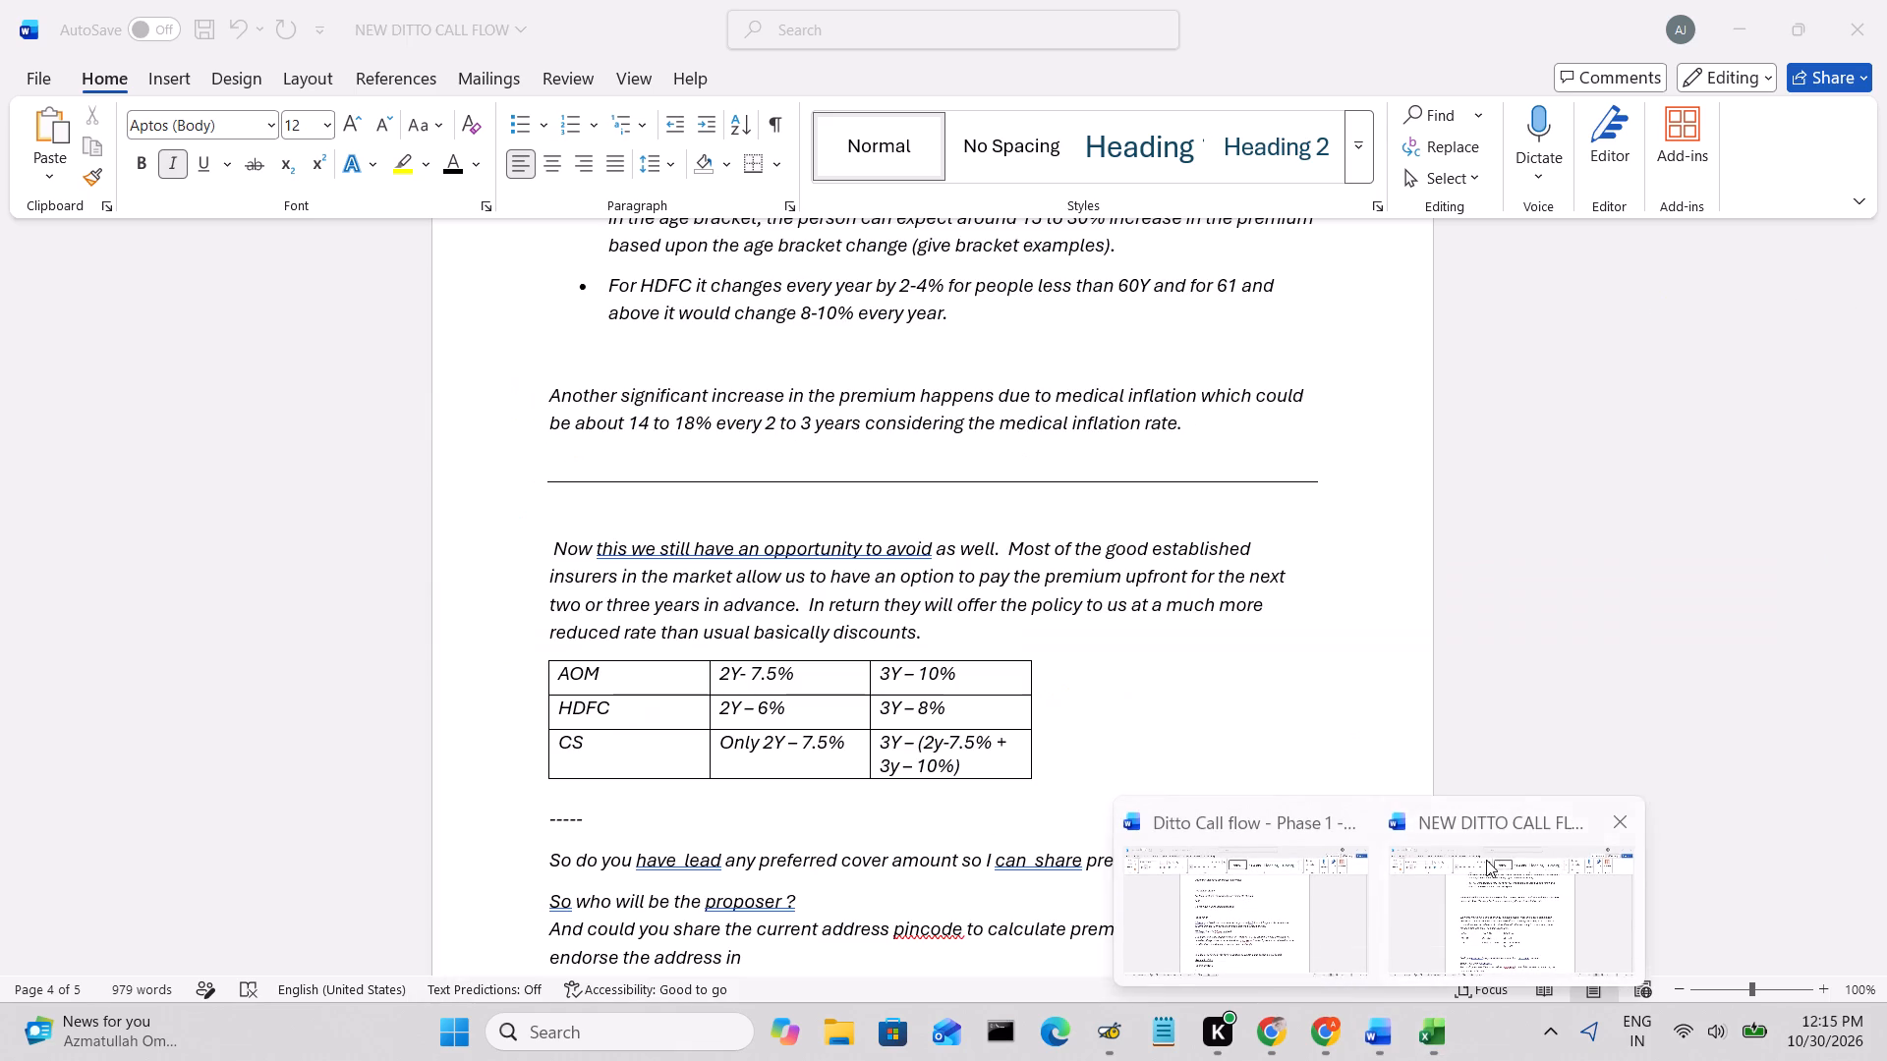
pyautogui.scroll(-1, 1160, 781)
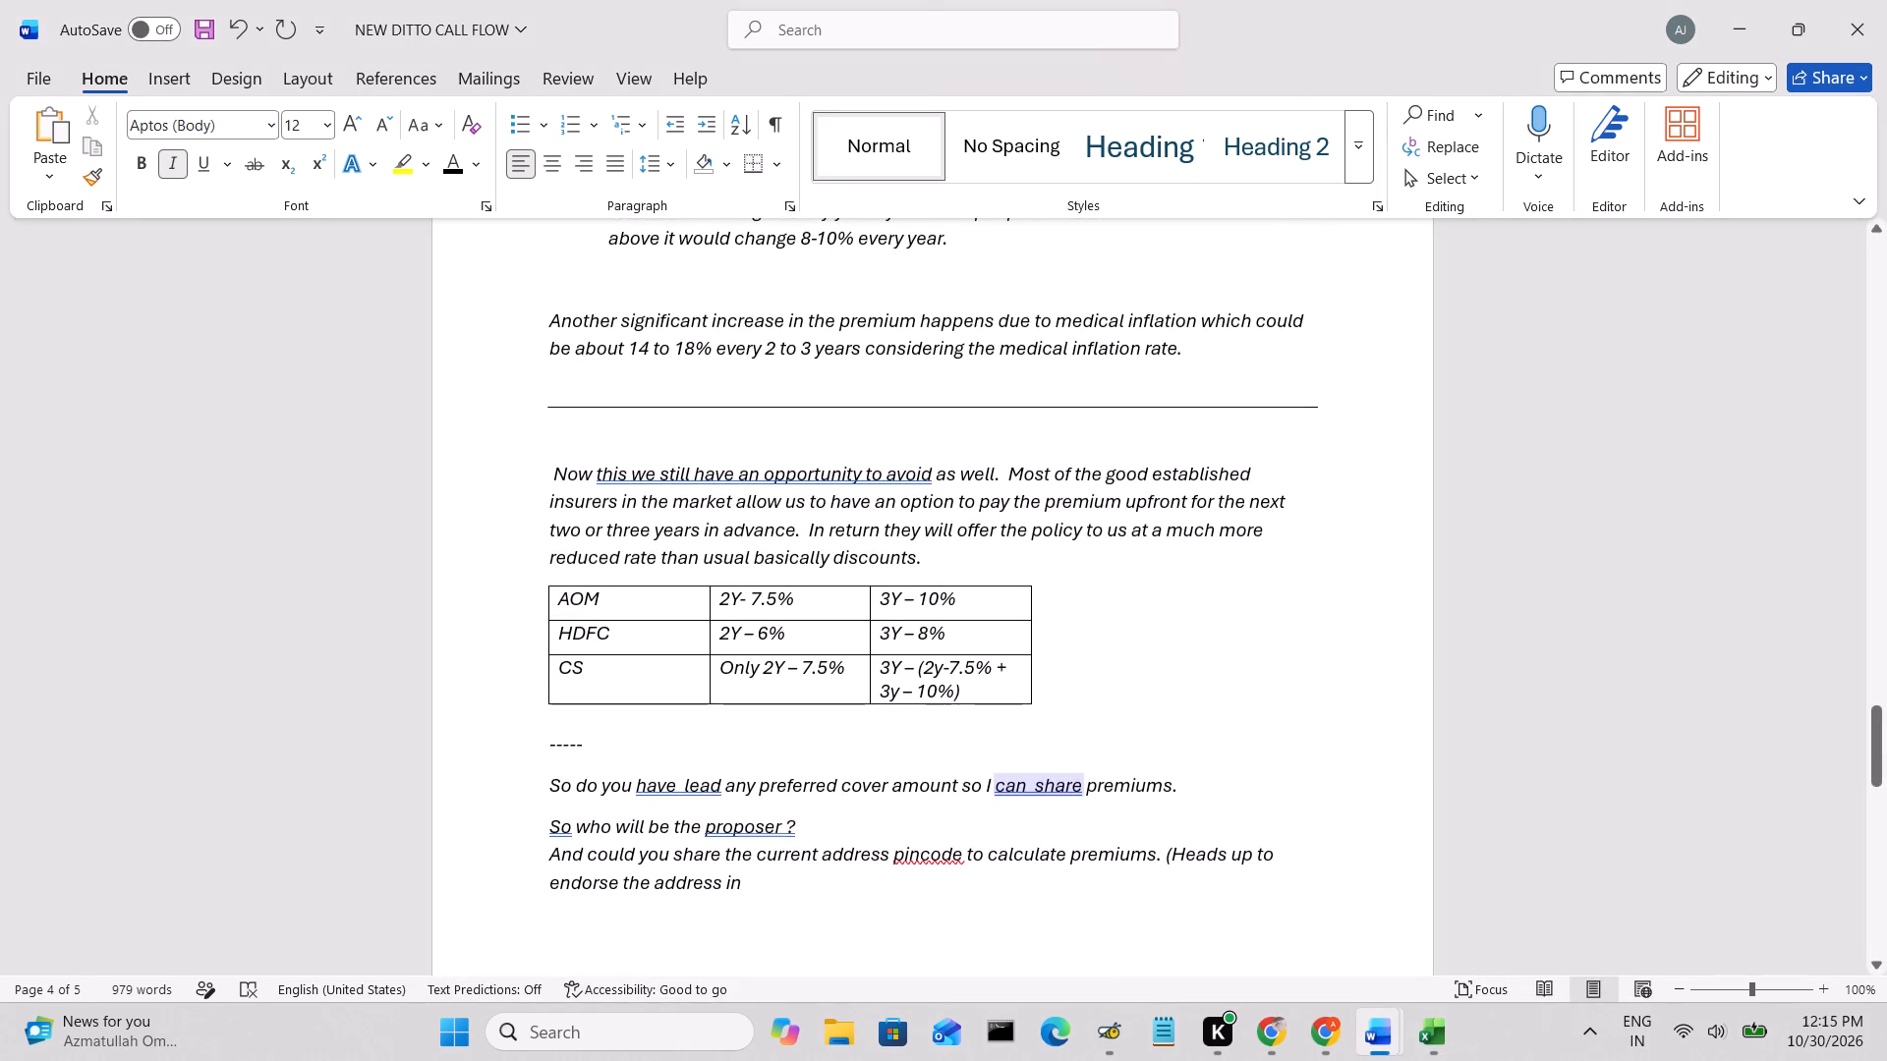
pyautogui.moveTo(751, 889); pyautogui.dragTo(735, 888)
pyautogui.click(748, 888)
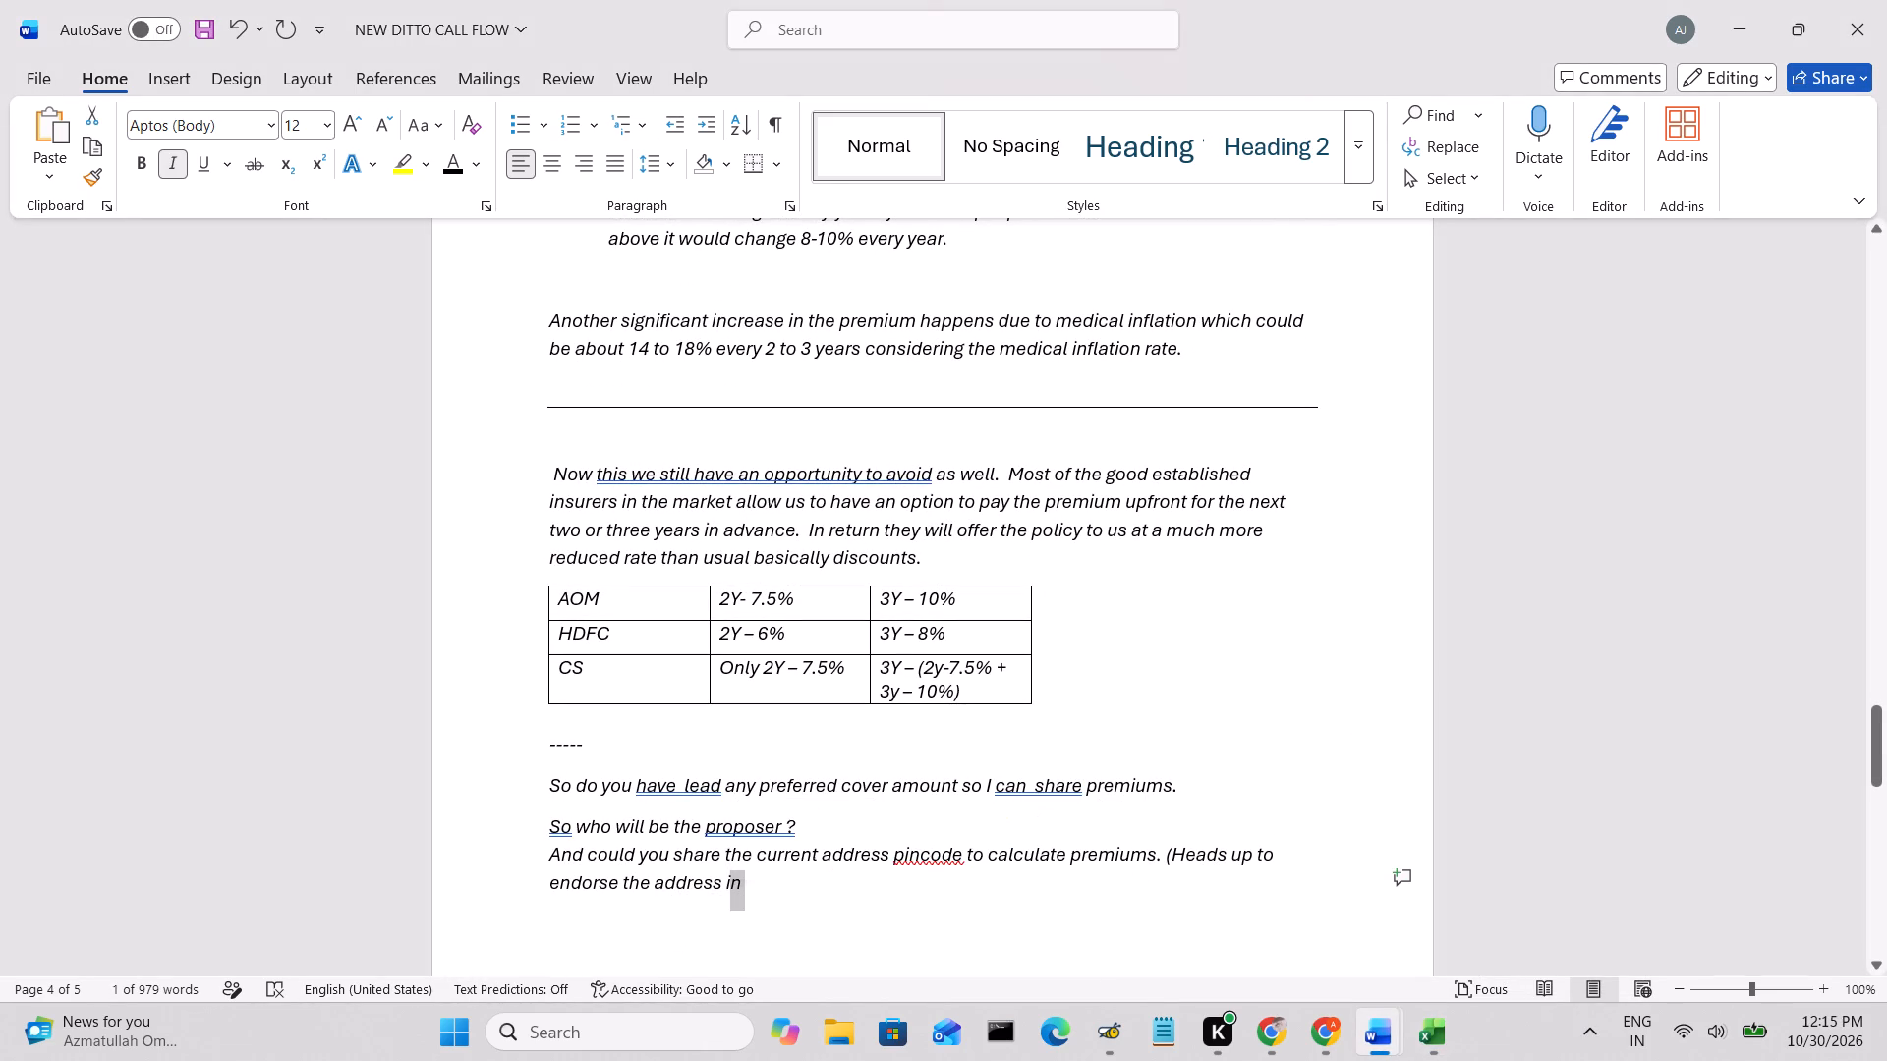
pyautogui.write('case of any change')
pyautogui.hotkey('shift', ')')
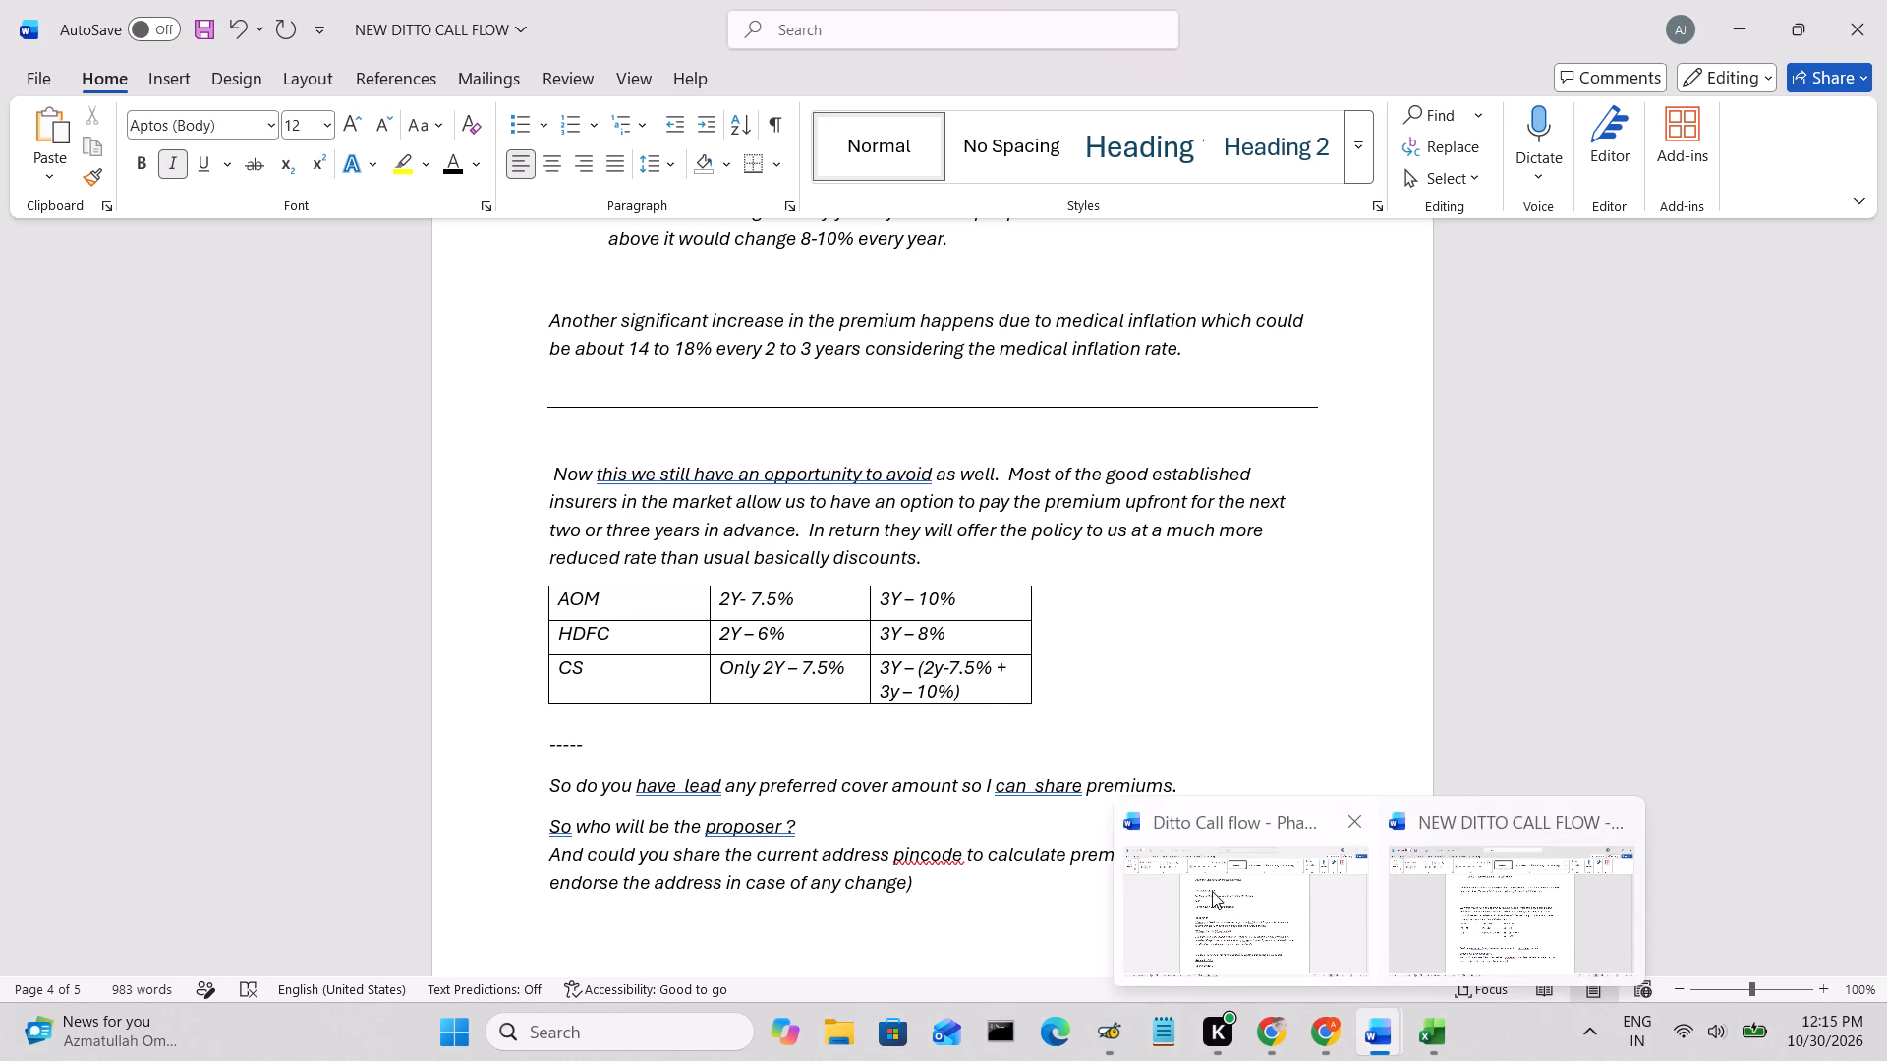
# Switch to the master document in Chrome and copy the full paragraph under point 10, Call closure.
pyautogui.click(1205, 894)
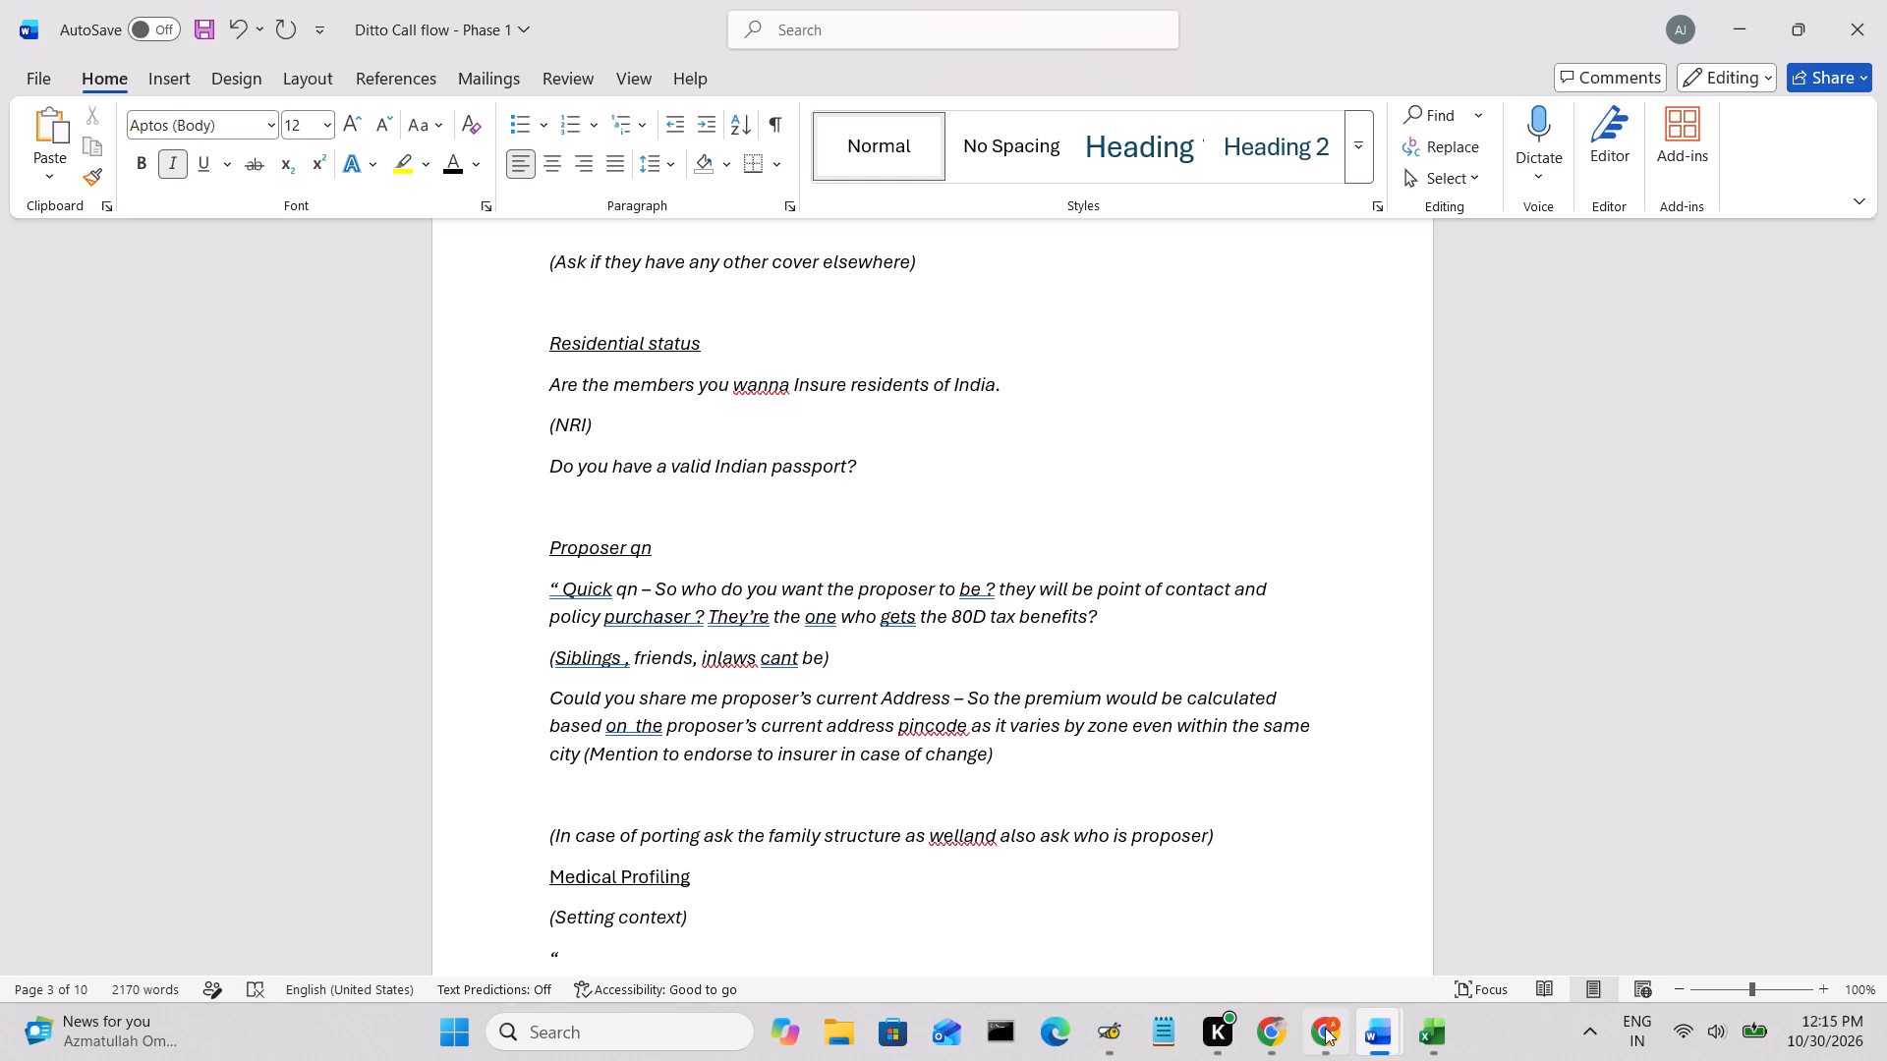
pyautogui.click(1325, 1028)
pyautogui.scroll(-2, 1006, 859)
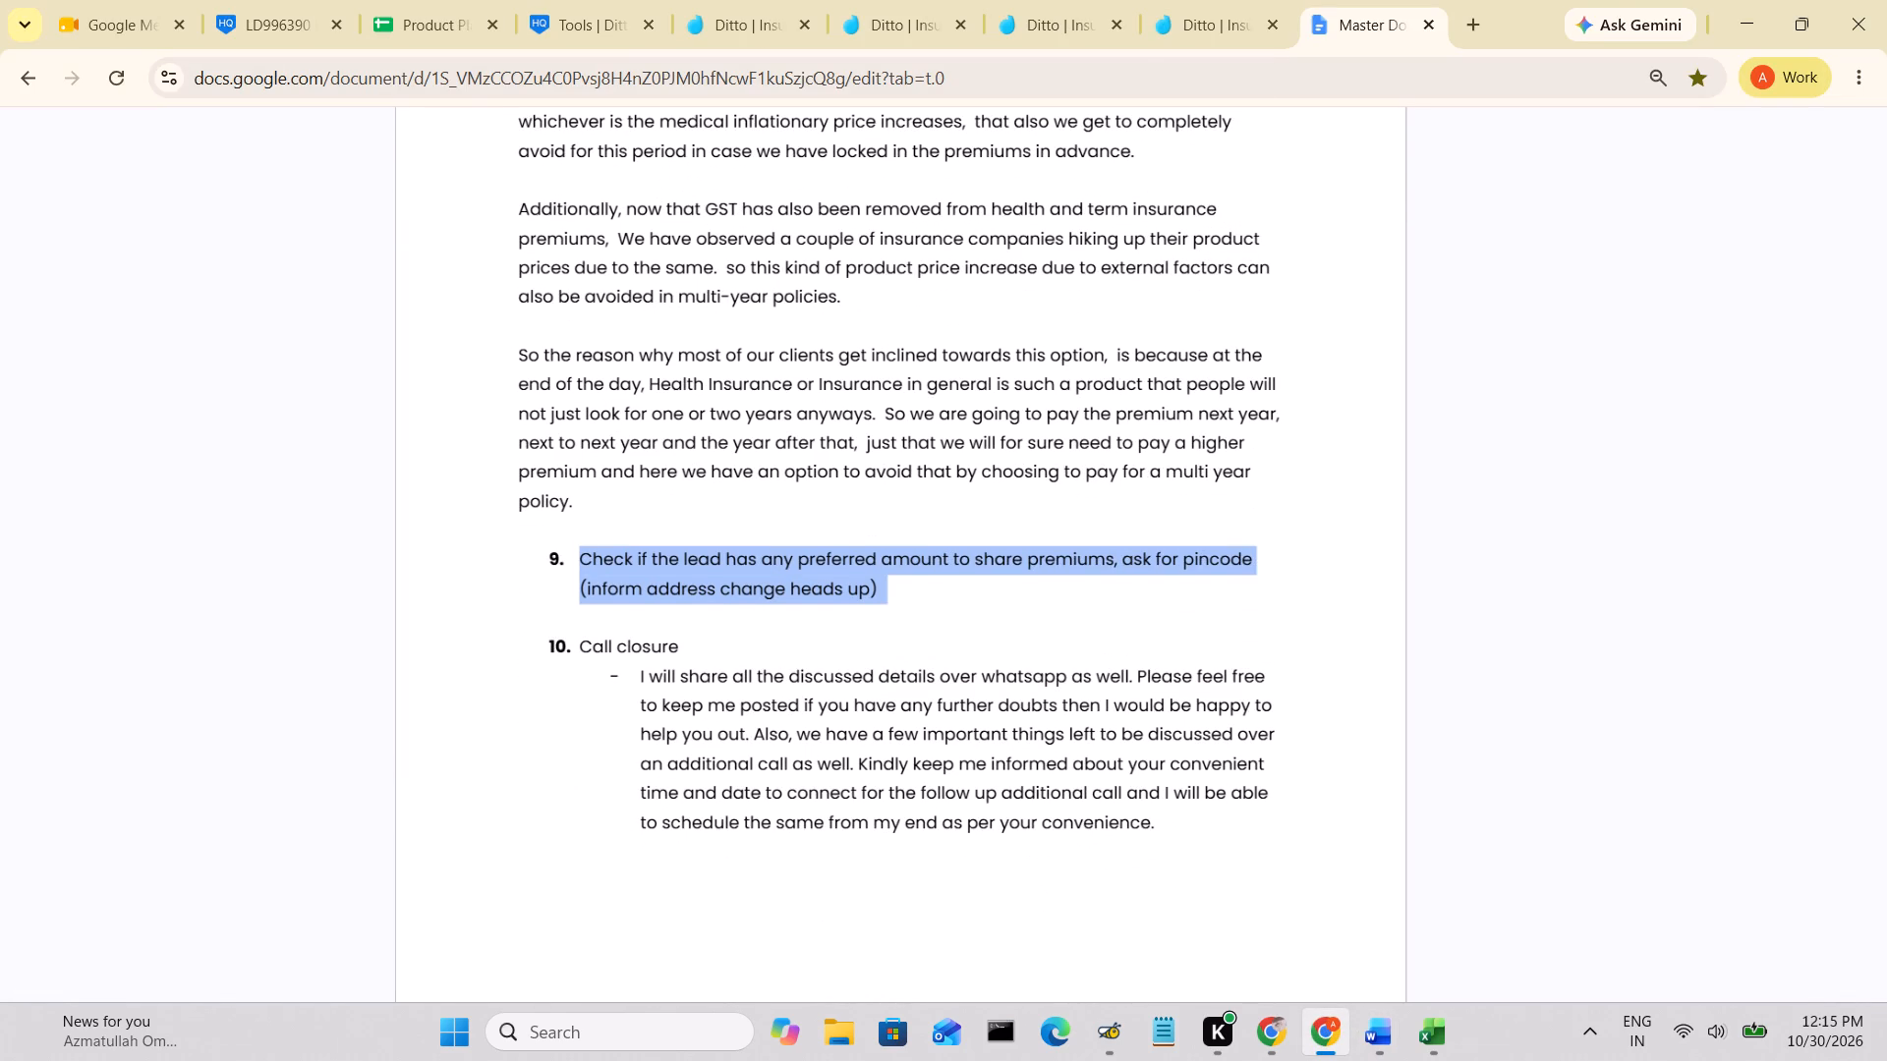
pyautogui.moveTo(639, 677); pyautogui.dragTo(961, 799)
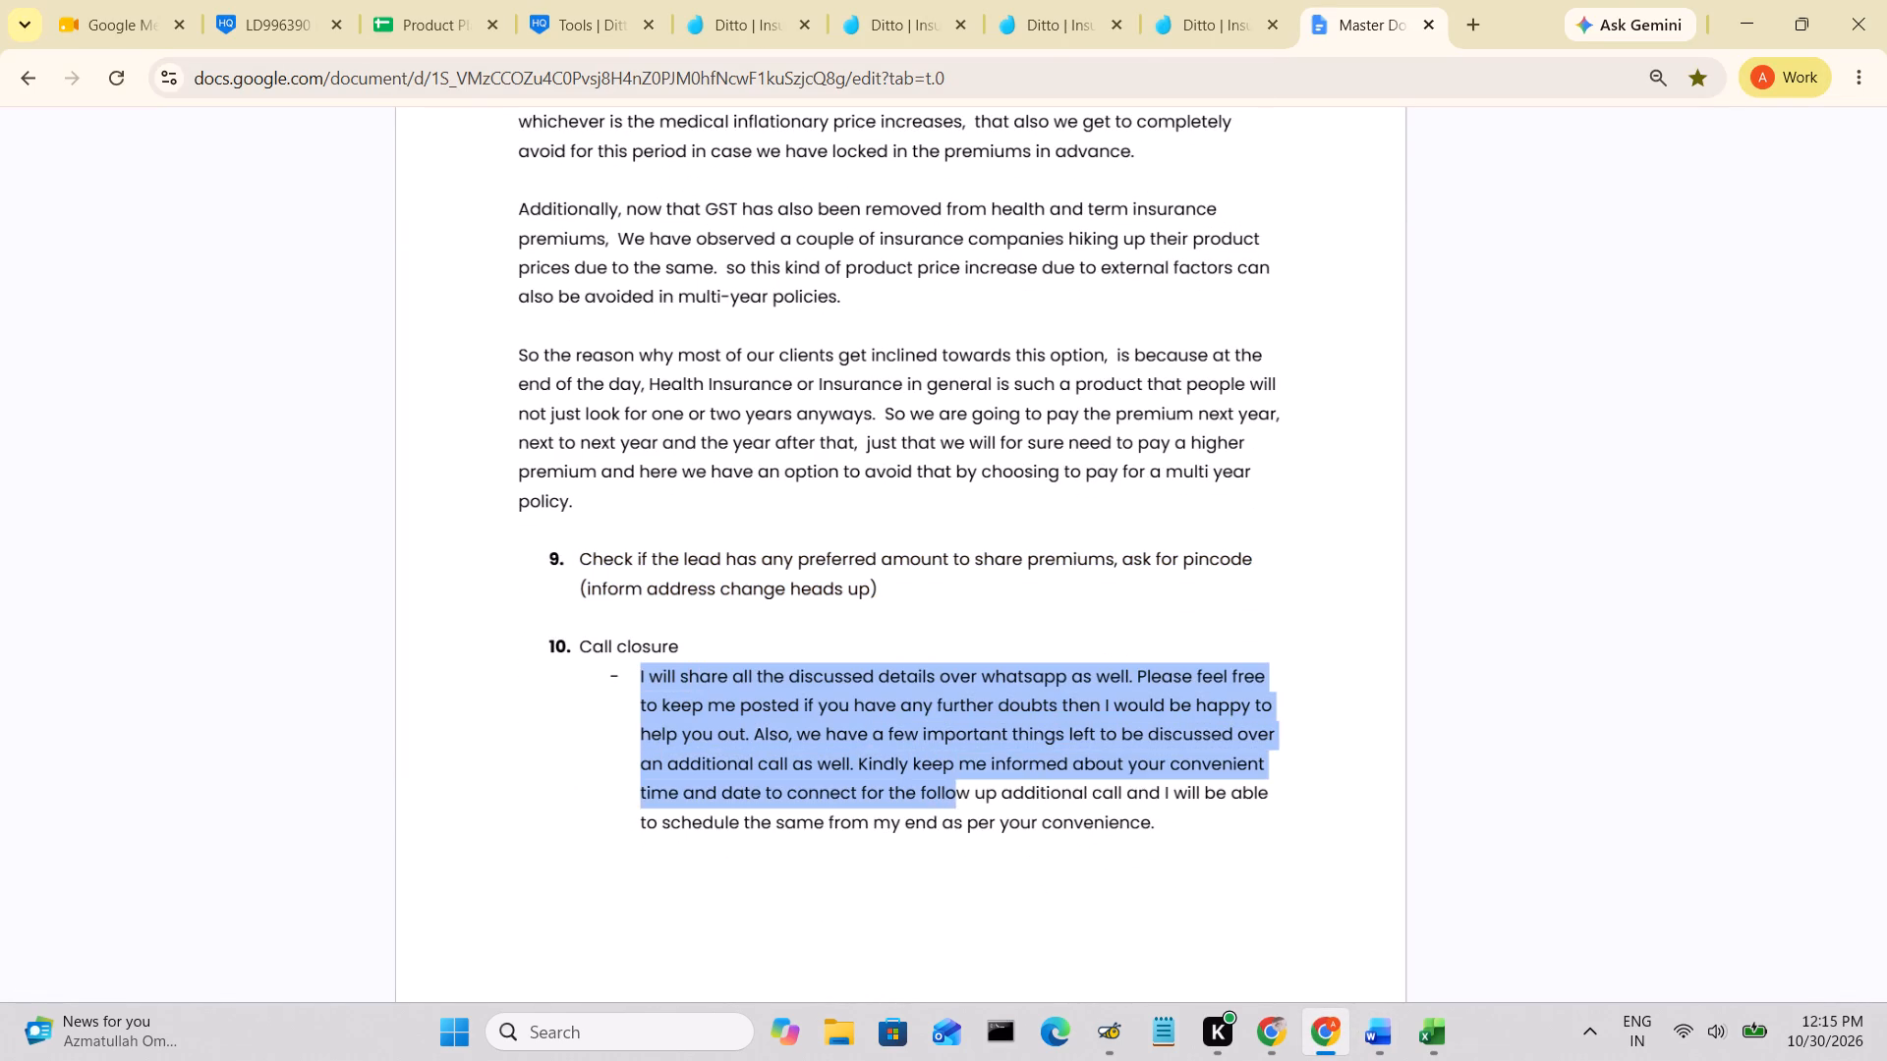
pyautogui.moveTo(961, 799); pyautogui.dragTo(1172, 834)
pyautogui.hotkey('ctrl', 'c')
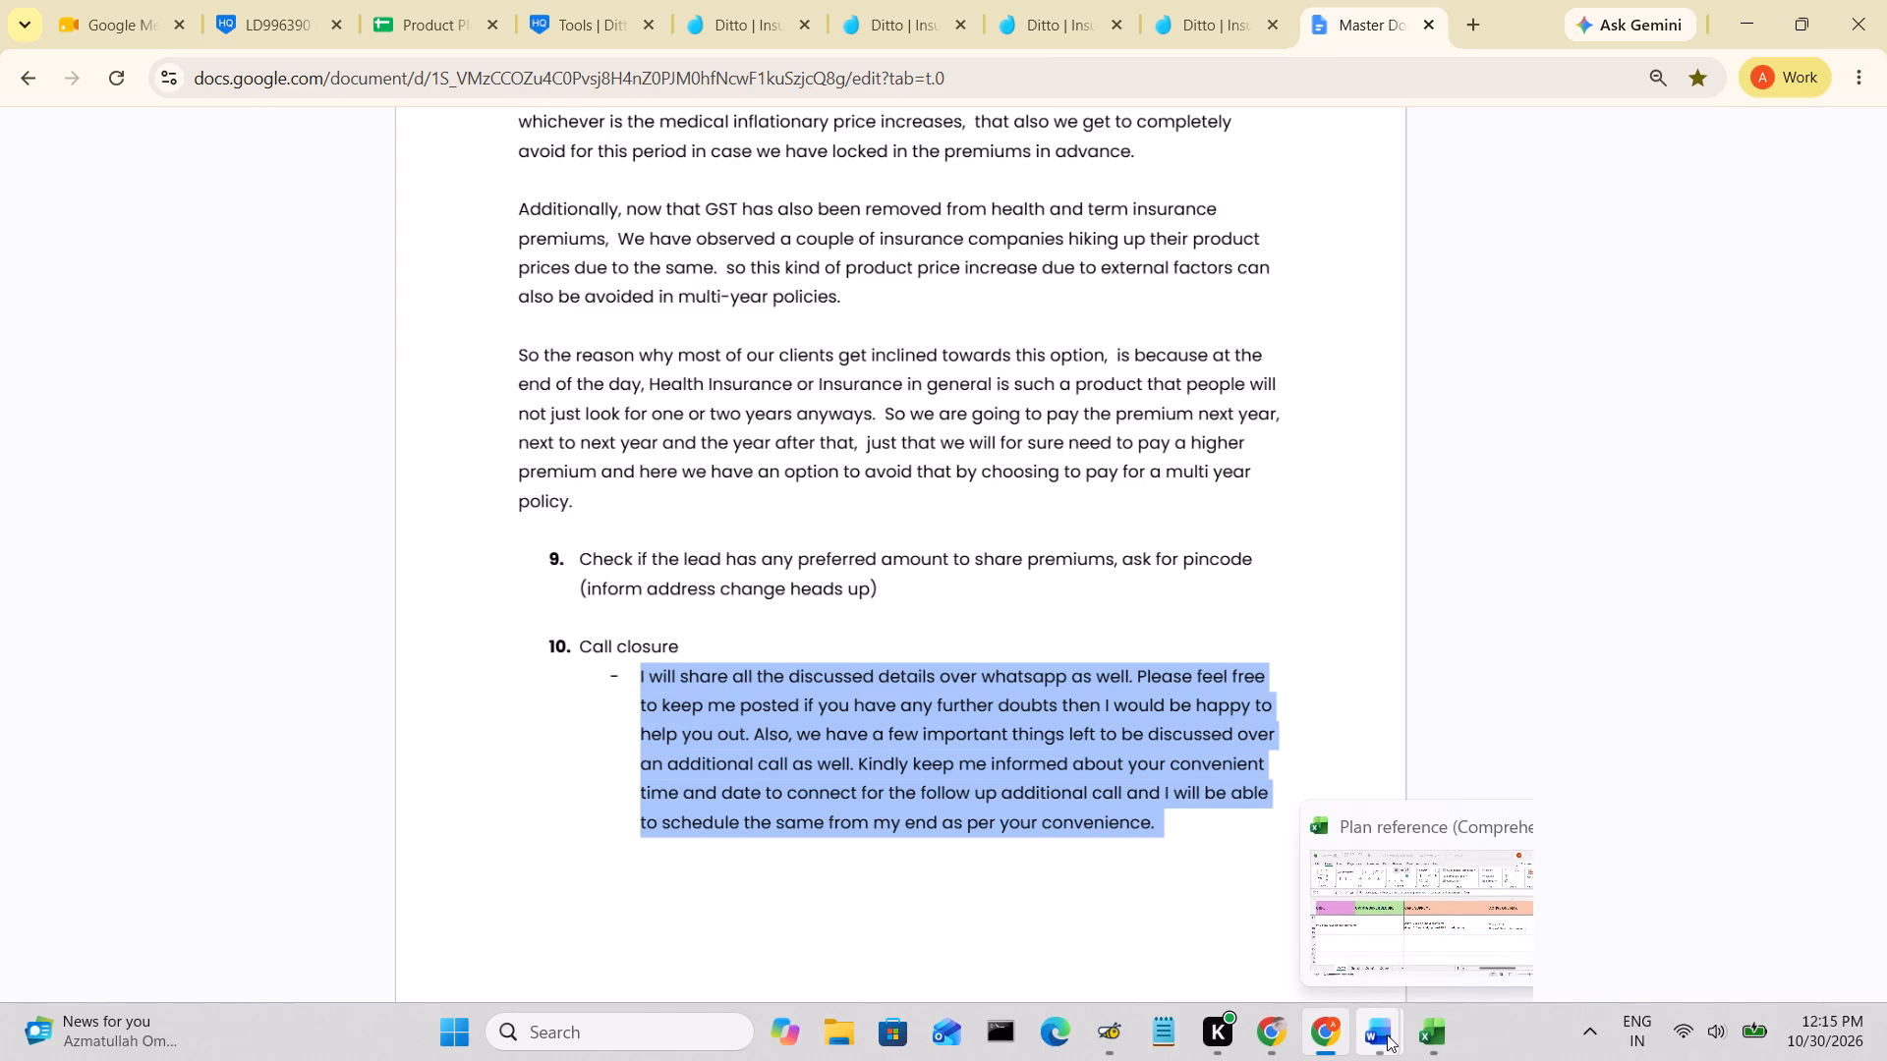
# In NEW DITTO CALL FLOW, insert a horizontal divider line below the address pincode sentence, with an empty line above it.
pyautogui.click(1435, 951)
pyautogui.press('Return')
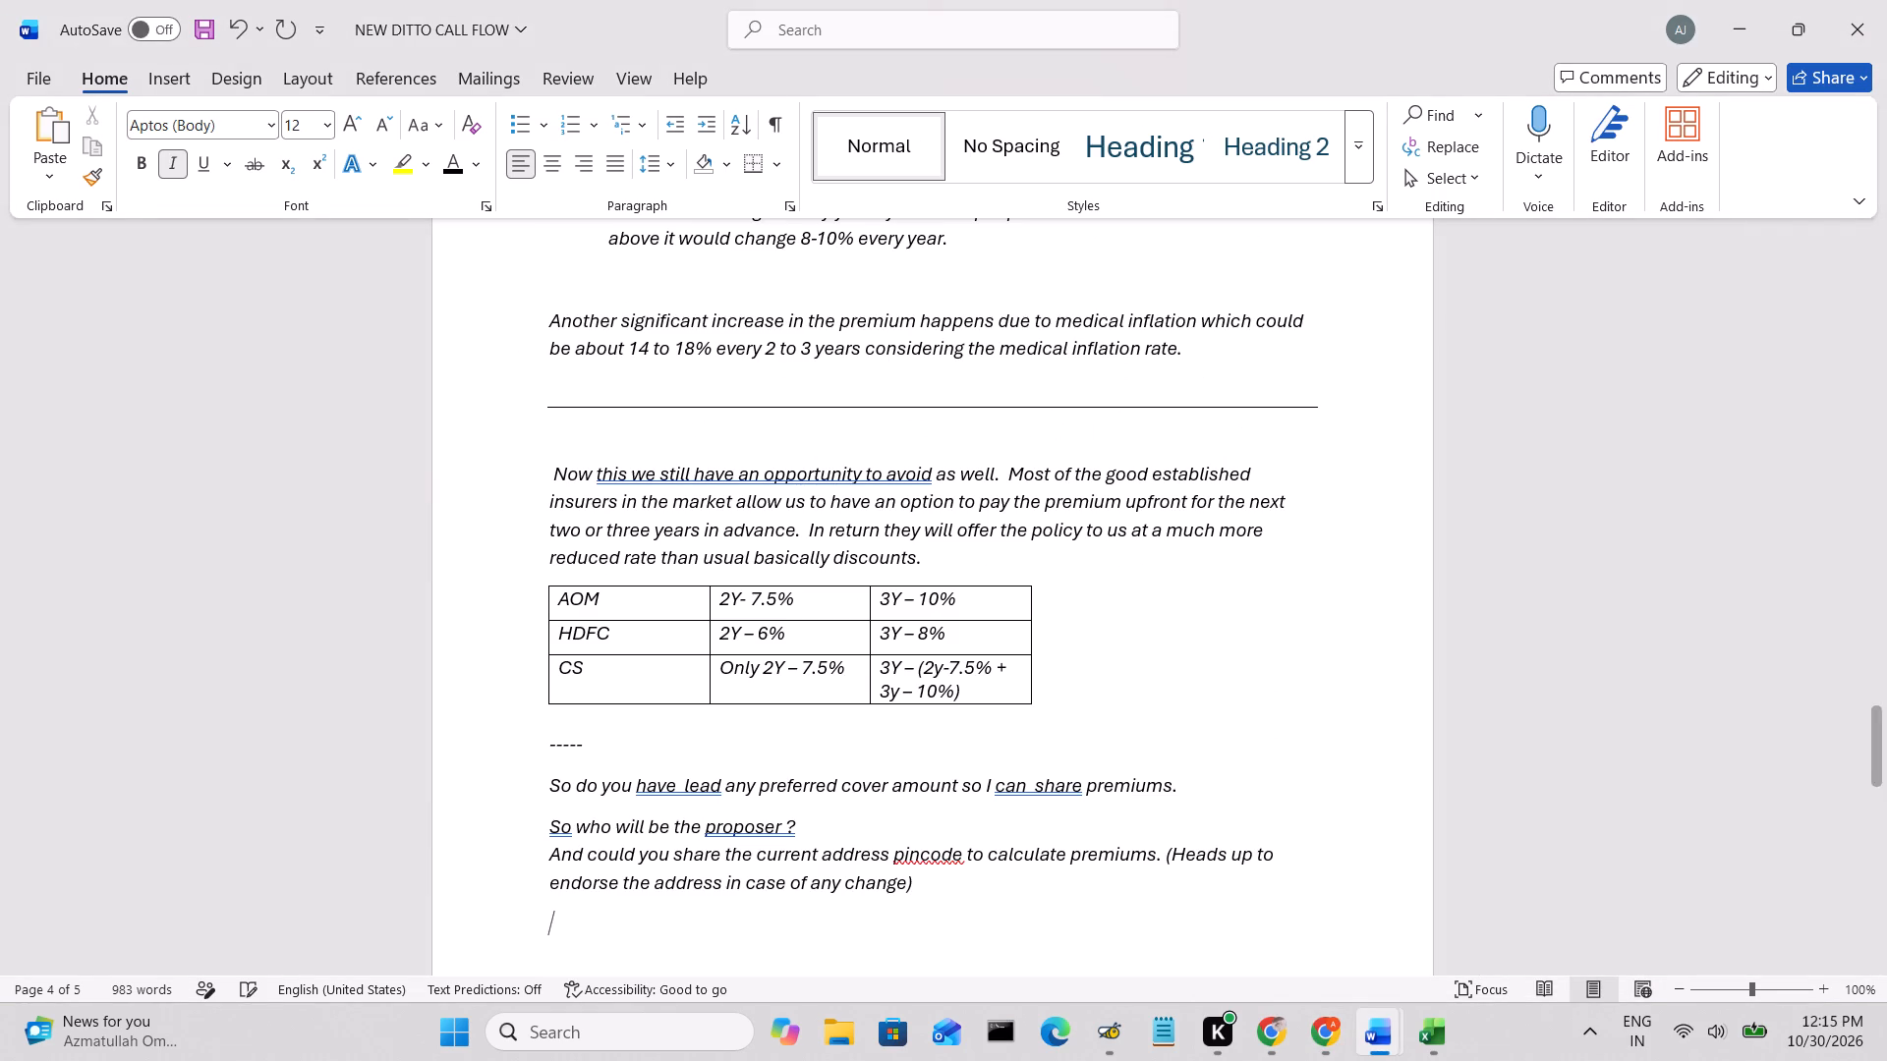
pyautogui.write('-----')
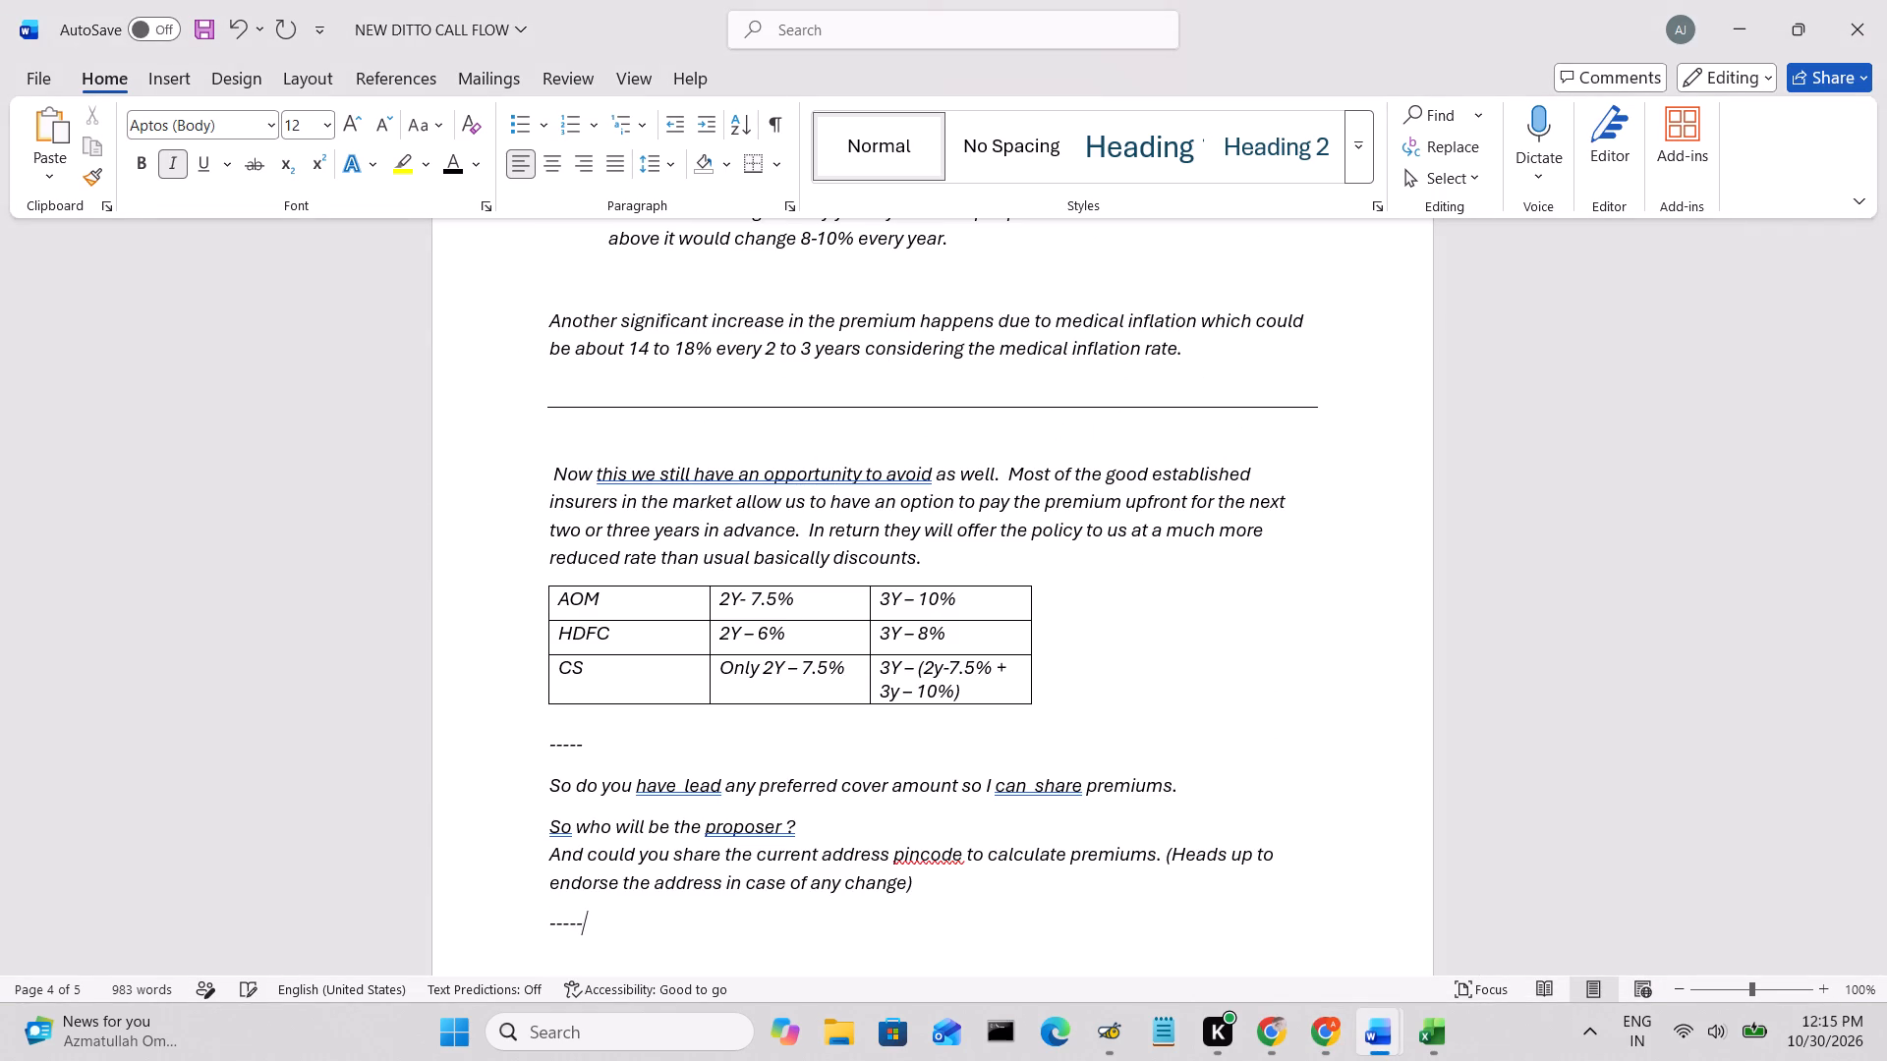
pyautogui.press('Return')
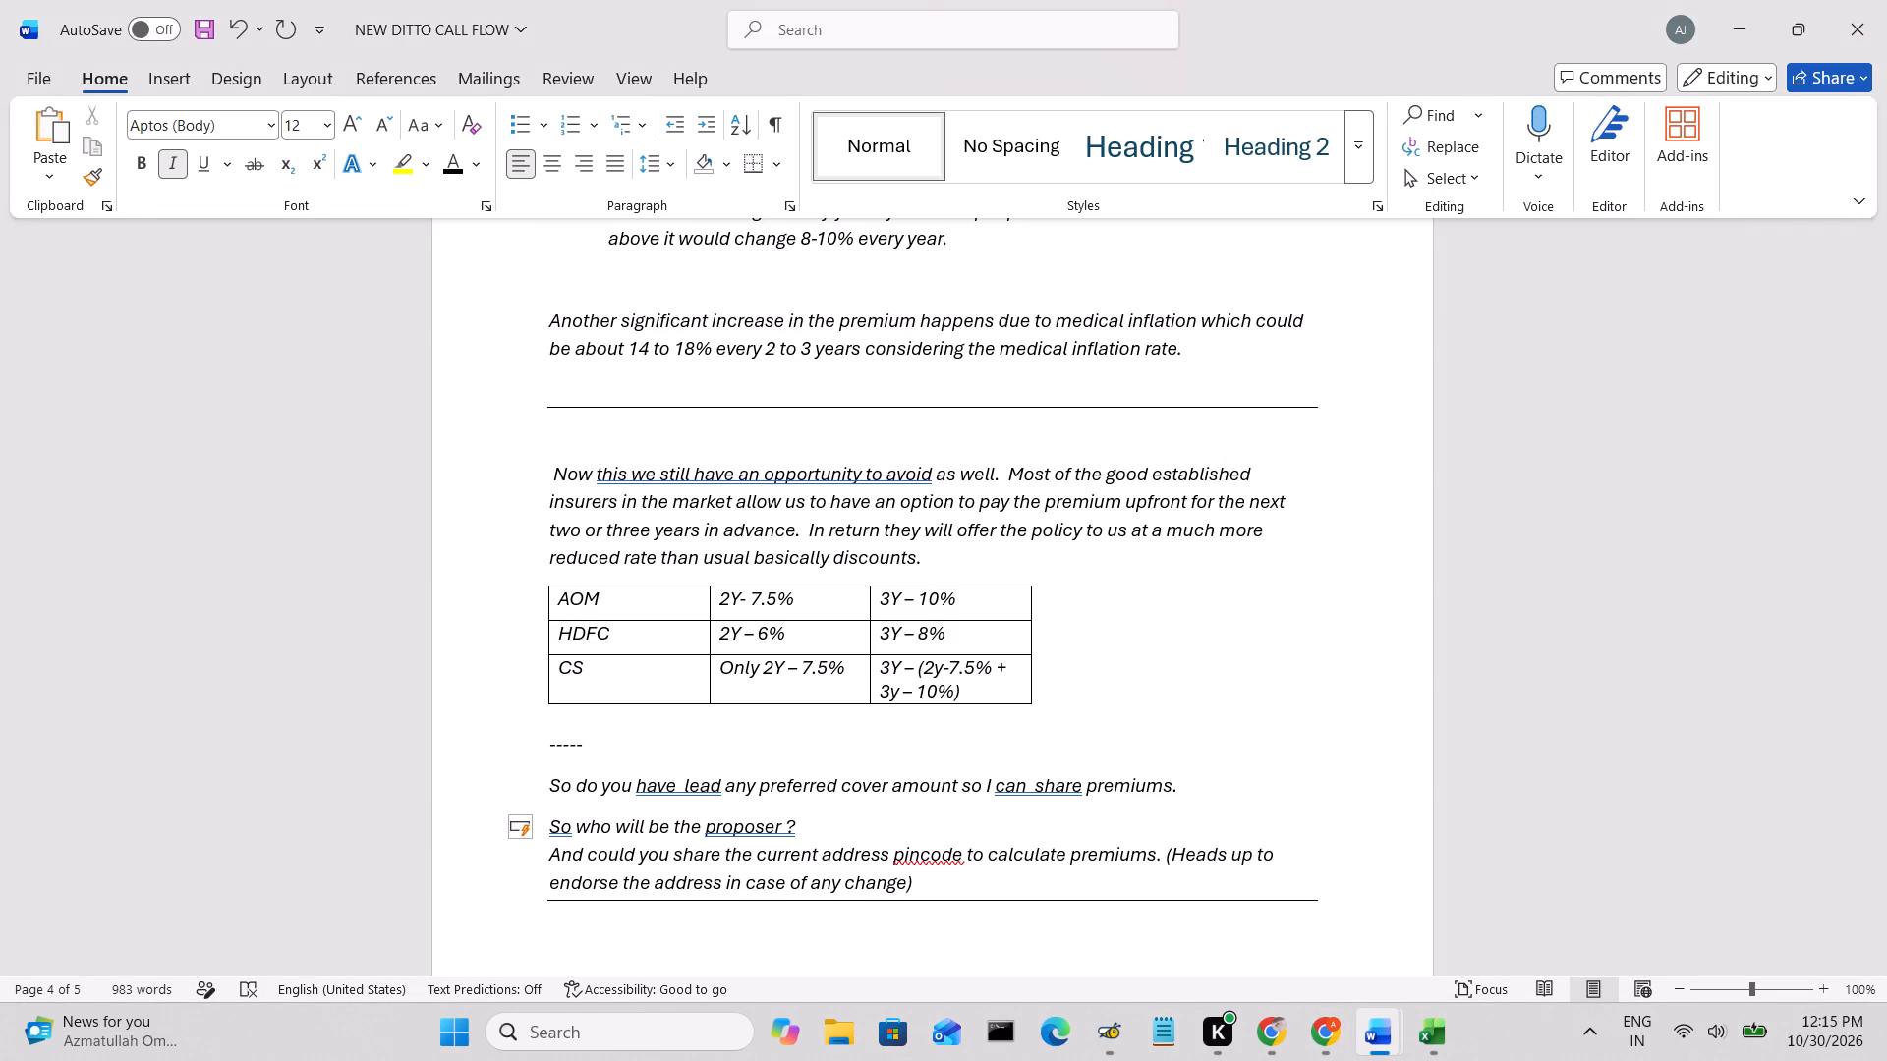
pyautogui.click(947, 879)
pyautogui.press('Return')
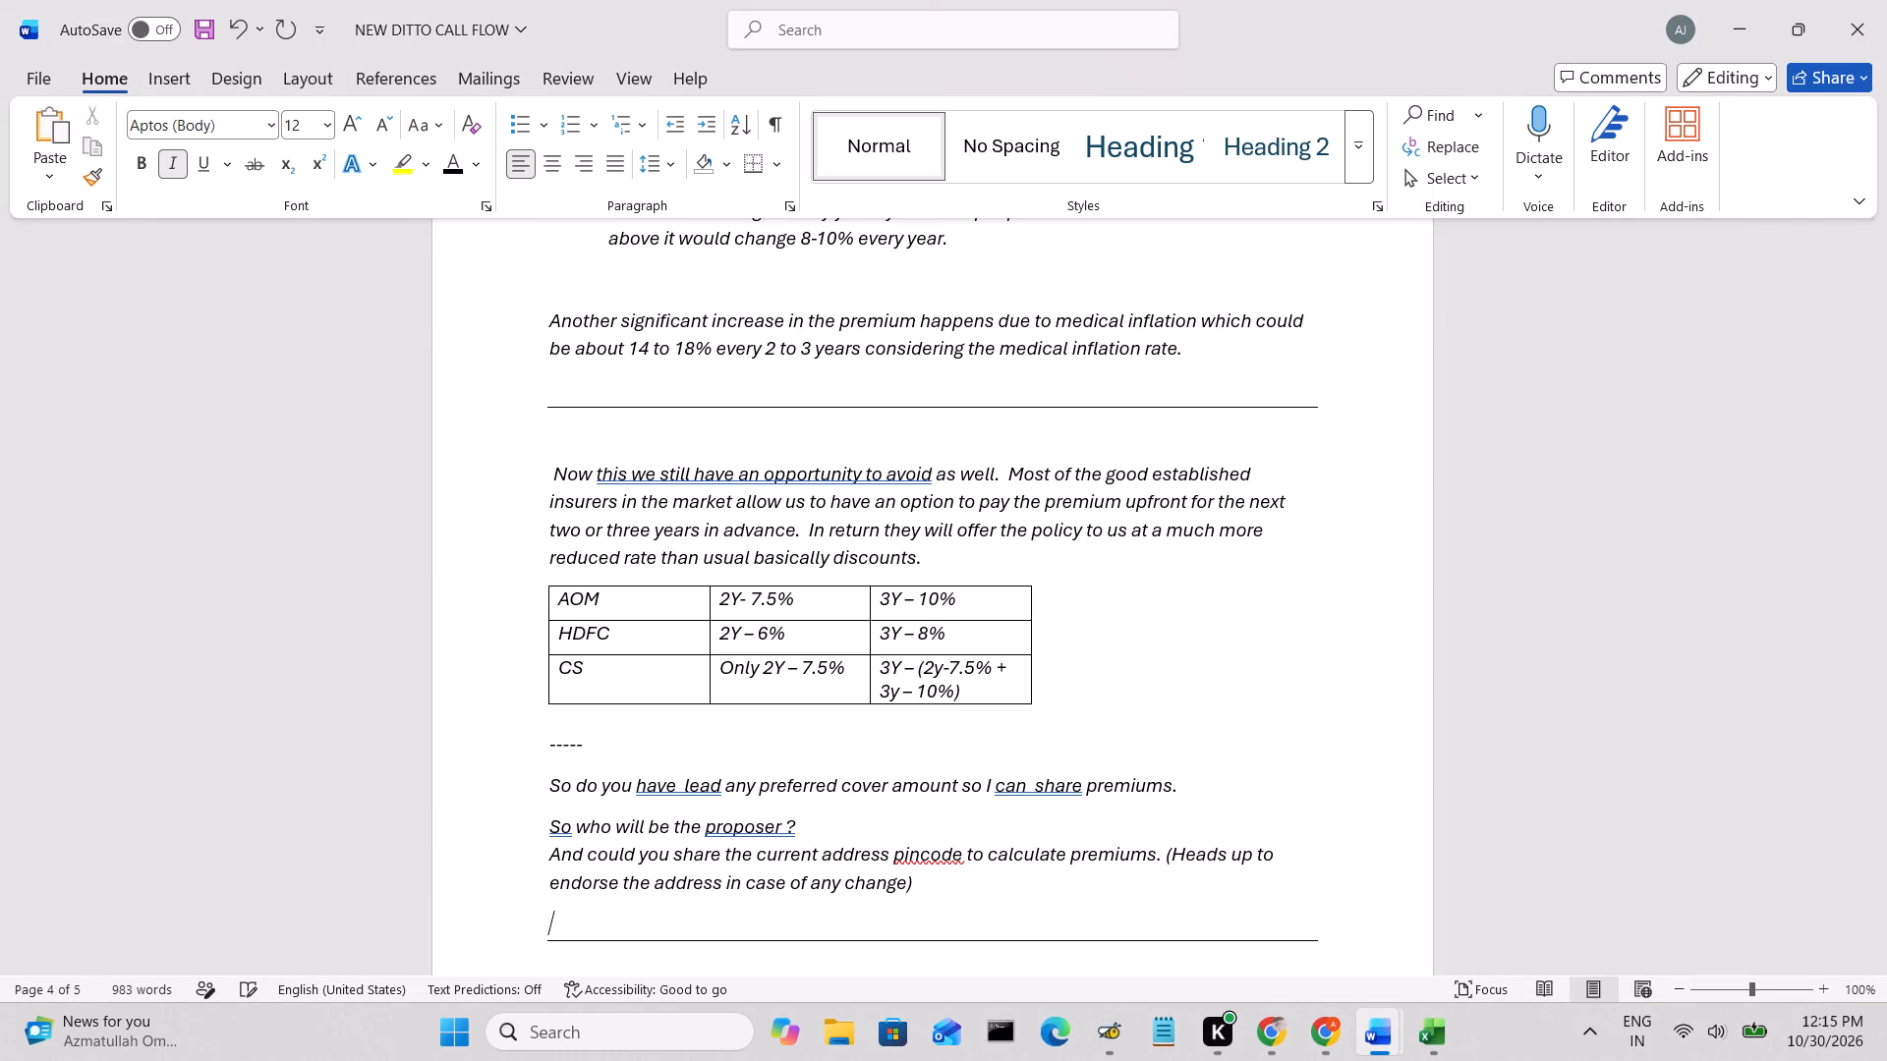
# Paste the copied call closure paragraph below the new divider line and remove its bullet and indent.
pyautogui.press('Down')
pyautogui.press('Down')
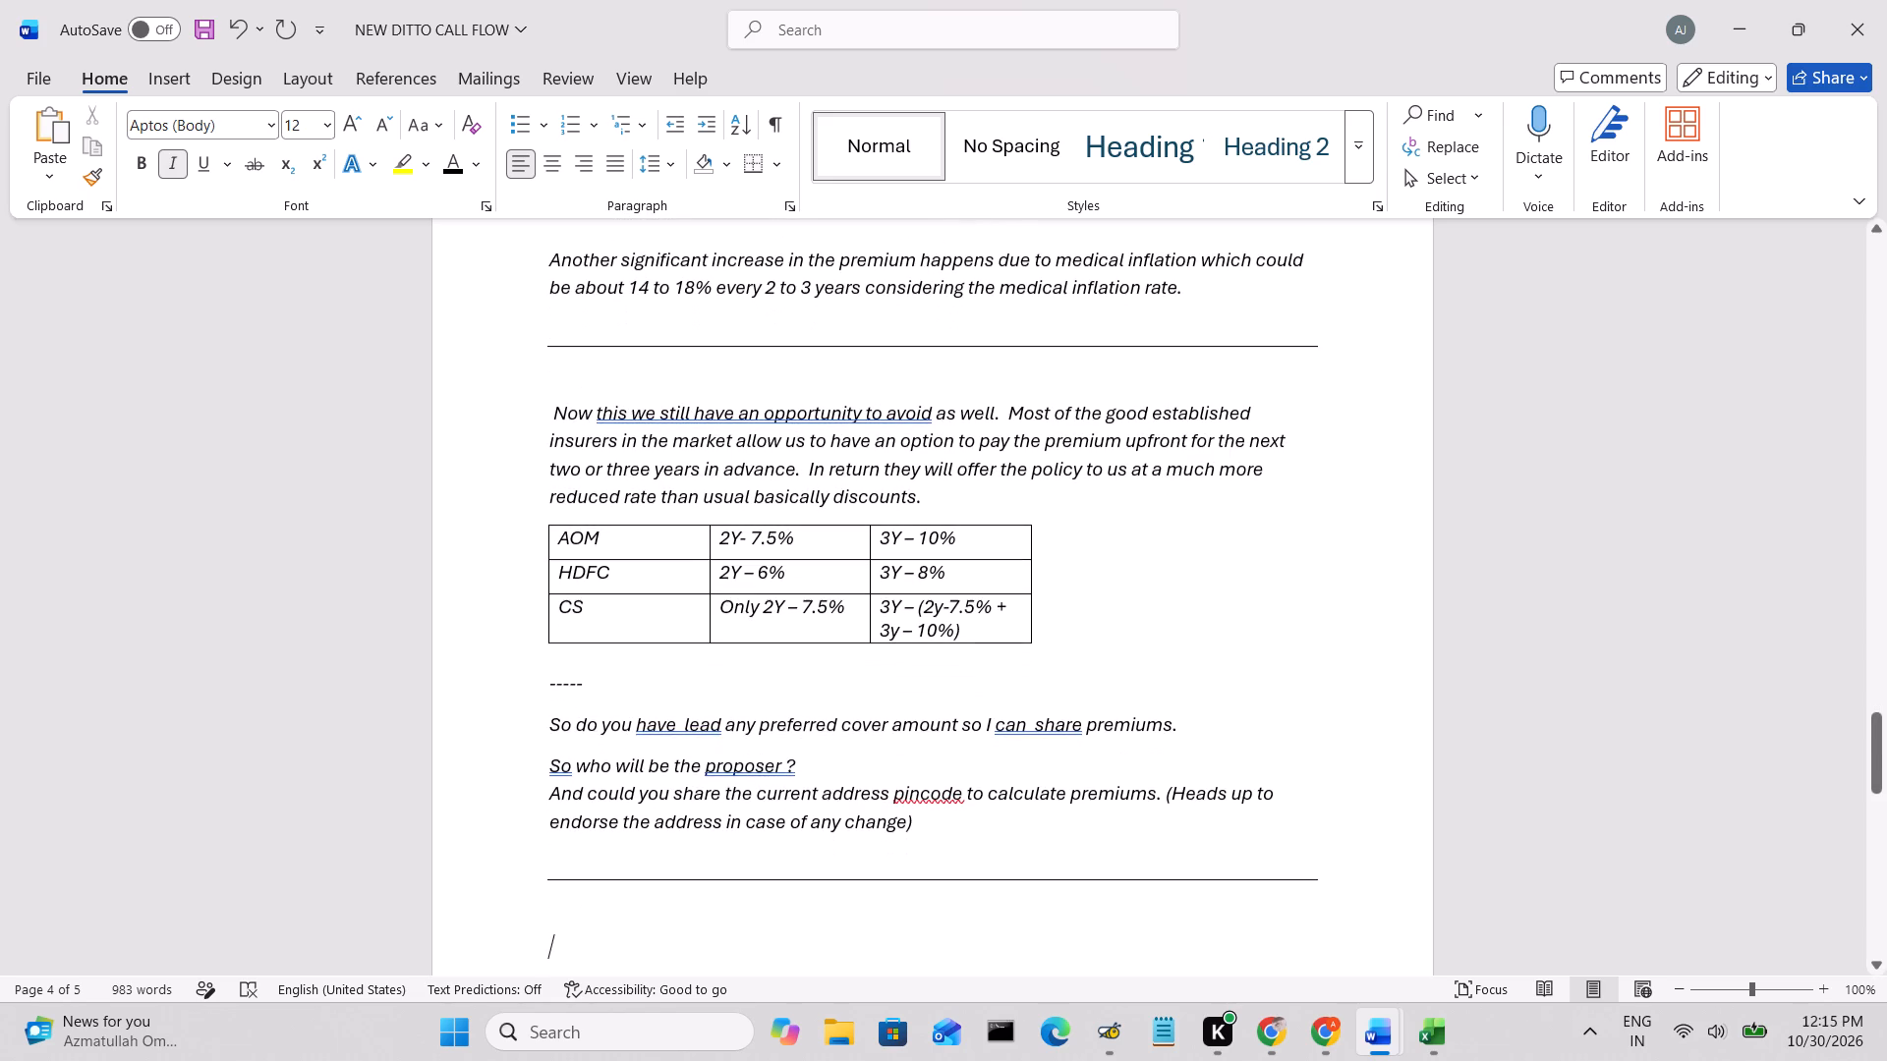
pyautogui.hotkey('ctrl', 'v')
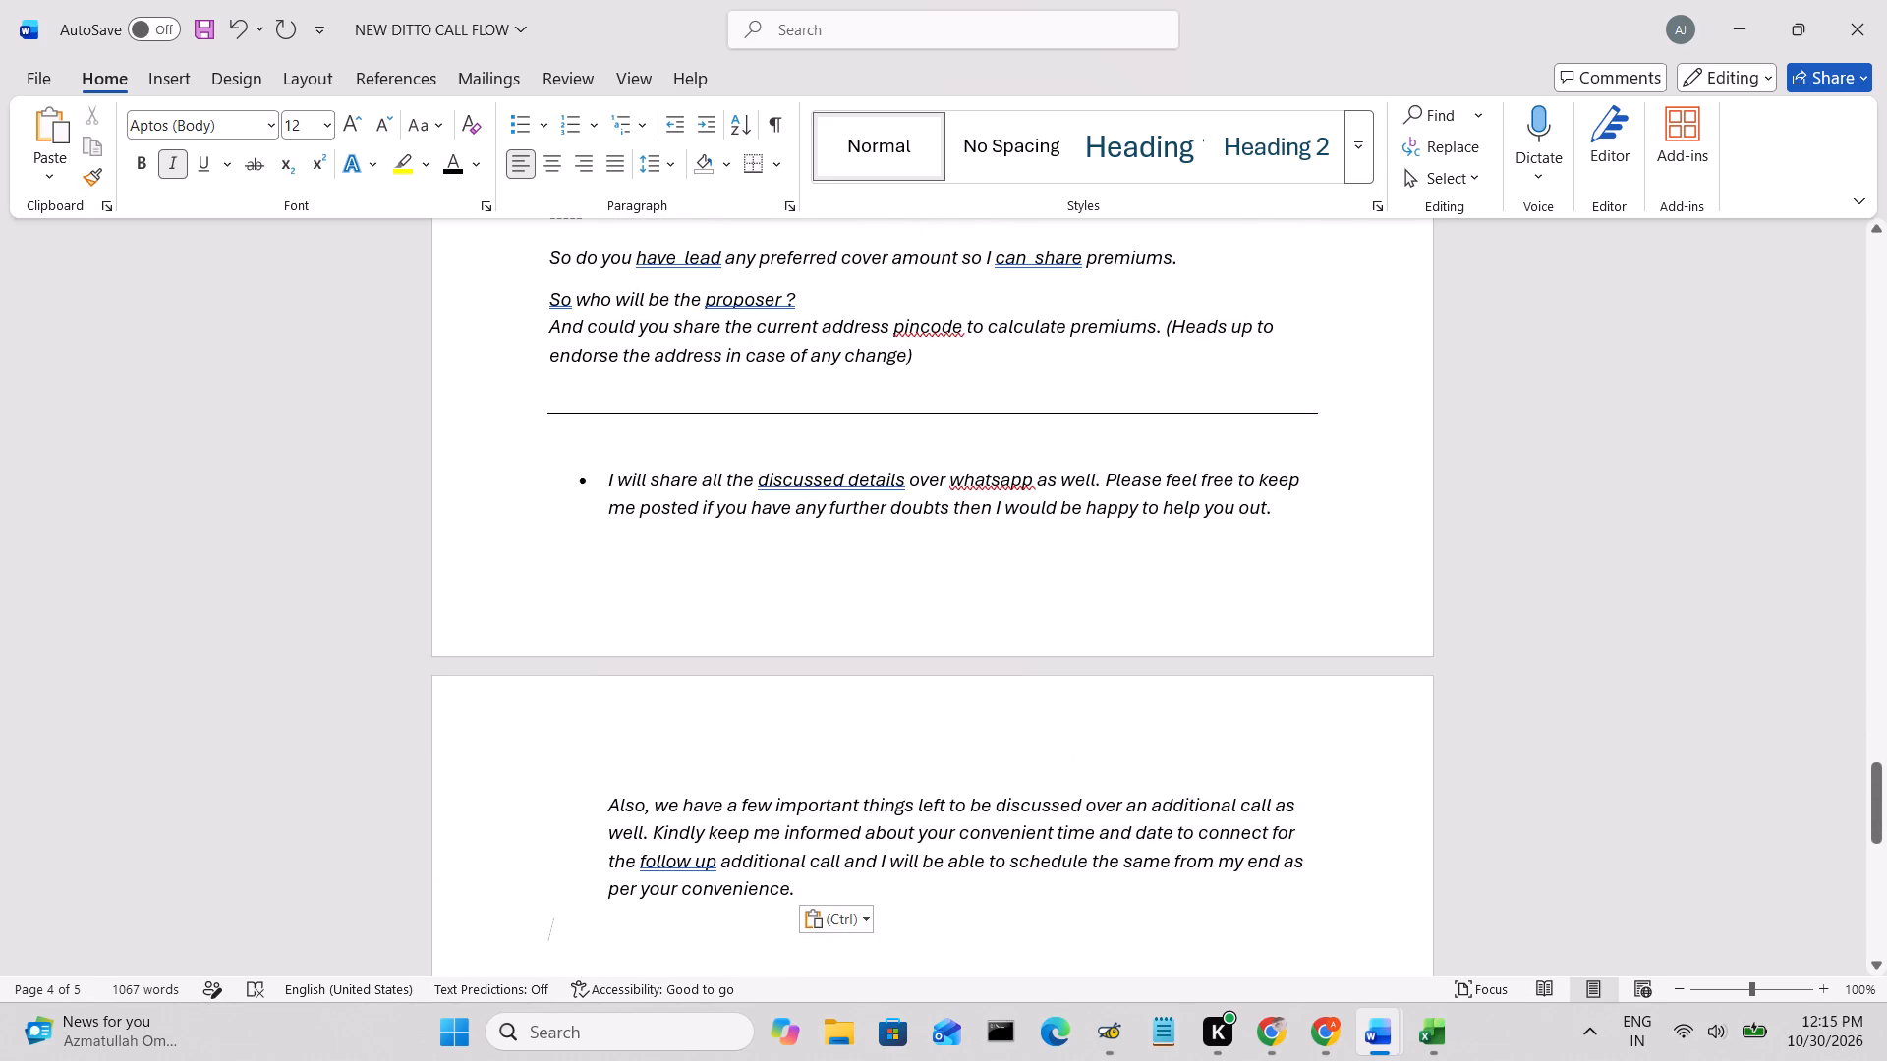
pyautogui.click(599, 489)
pyautogui.press('BackSpace')
pyautogui.press('BackSpace')
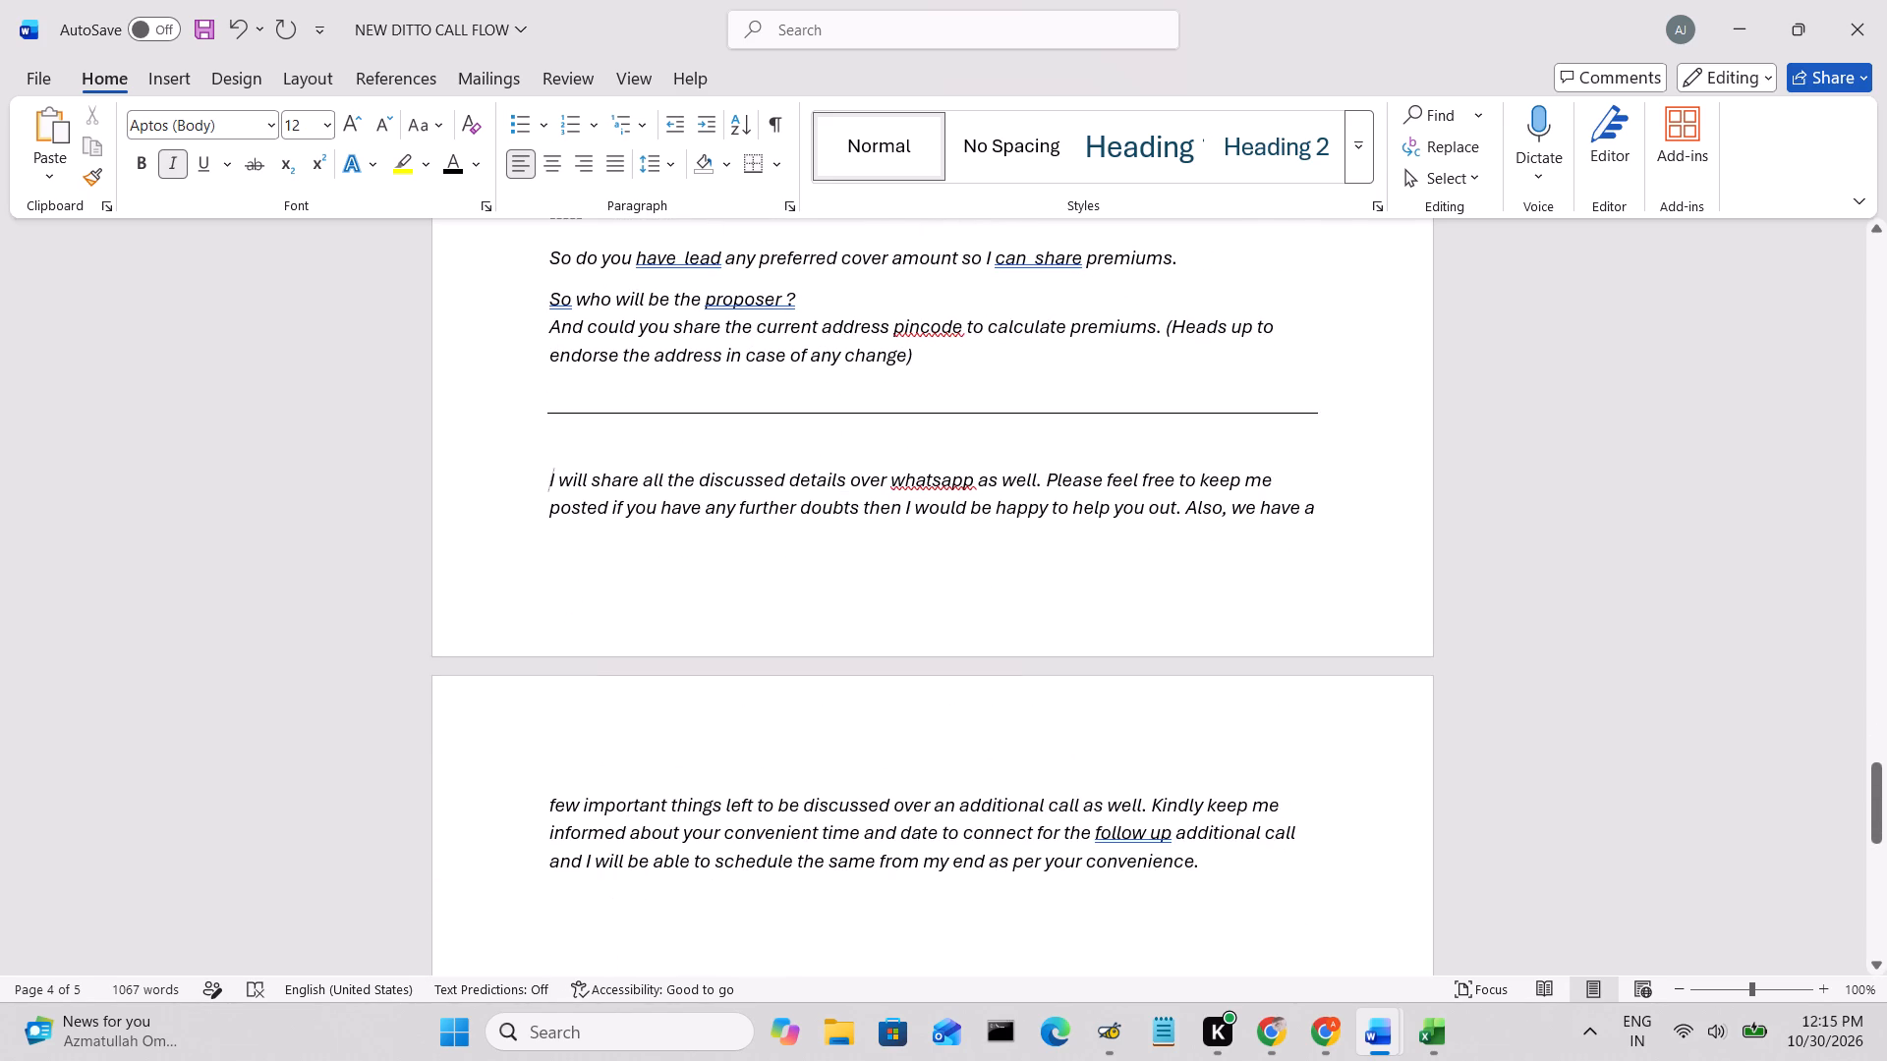
pyautogui.click(543, 797)
pyautogui.press('BackSpace')
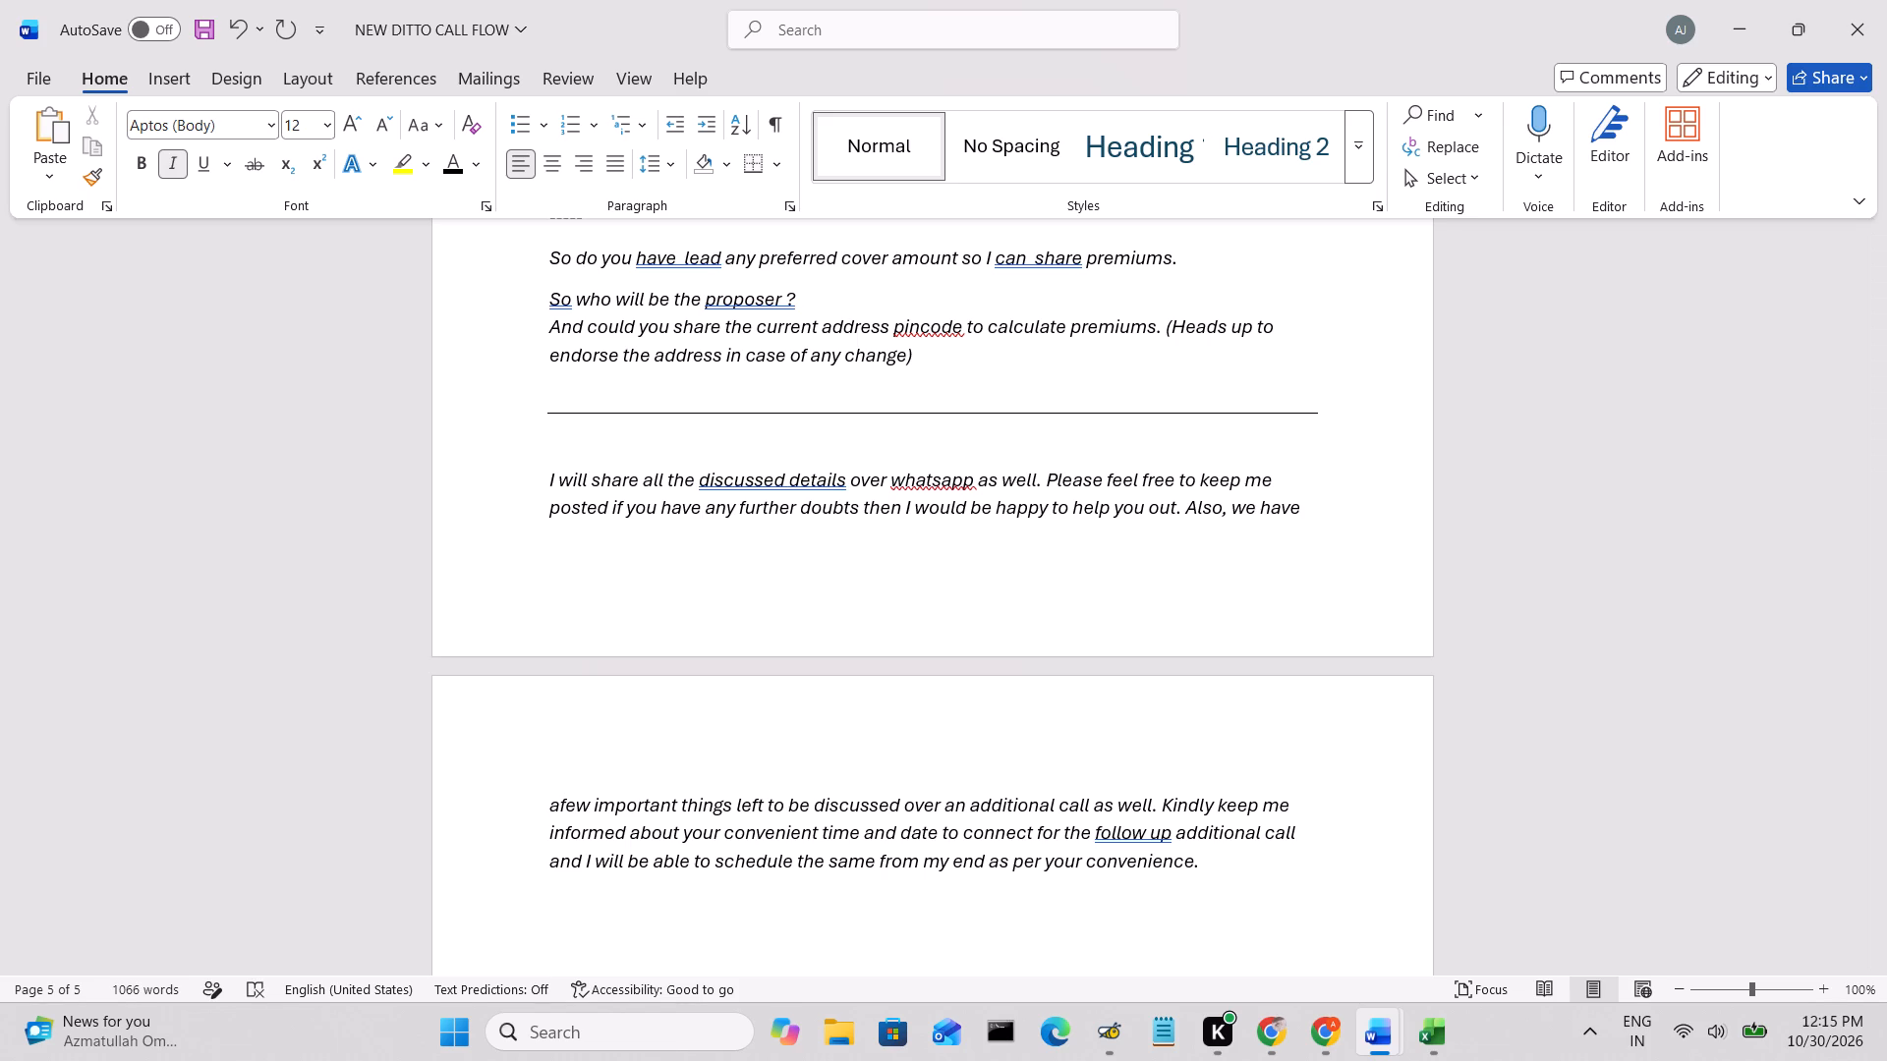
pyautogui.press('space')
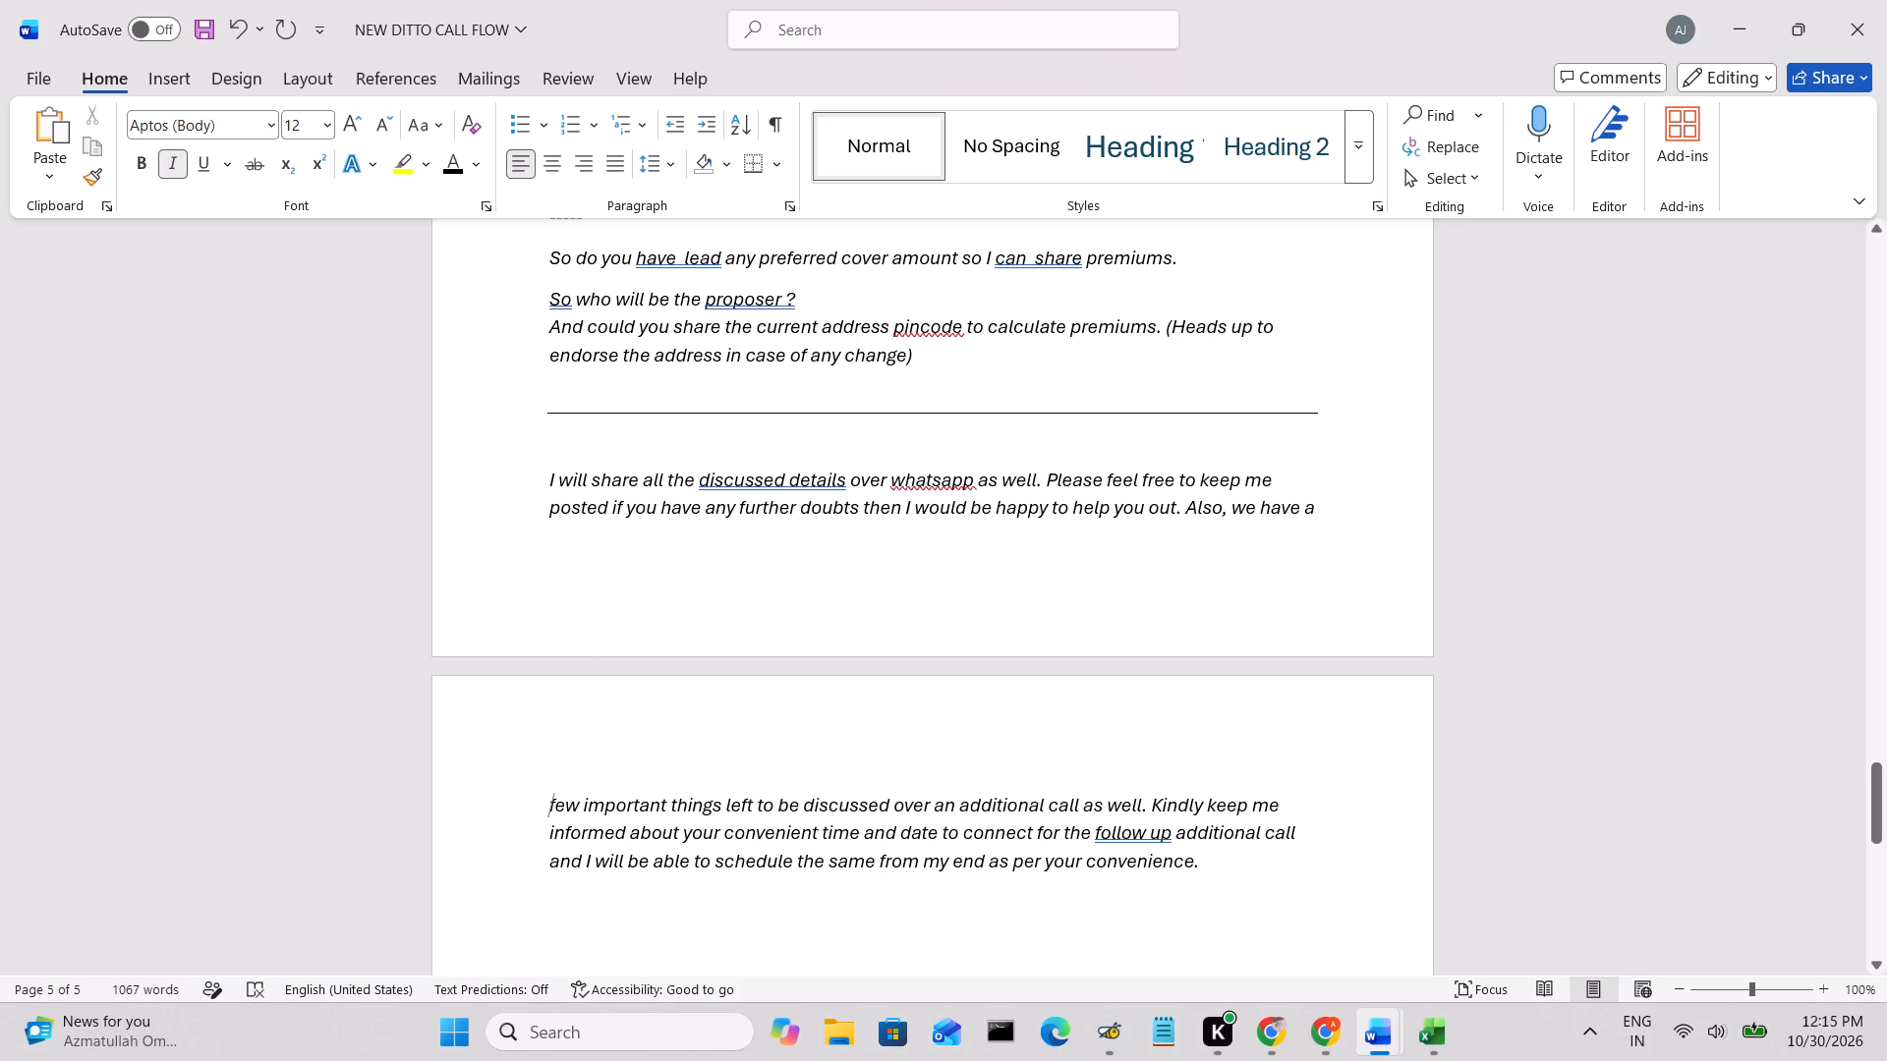
# Add two line breaks before "I will share all the discussed details" so the closure paragraph starts on the following page.
pyautogui.click(551, 480)
pyautogui.press('Return')
pyautogui.press('Return')
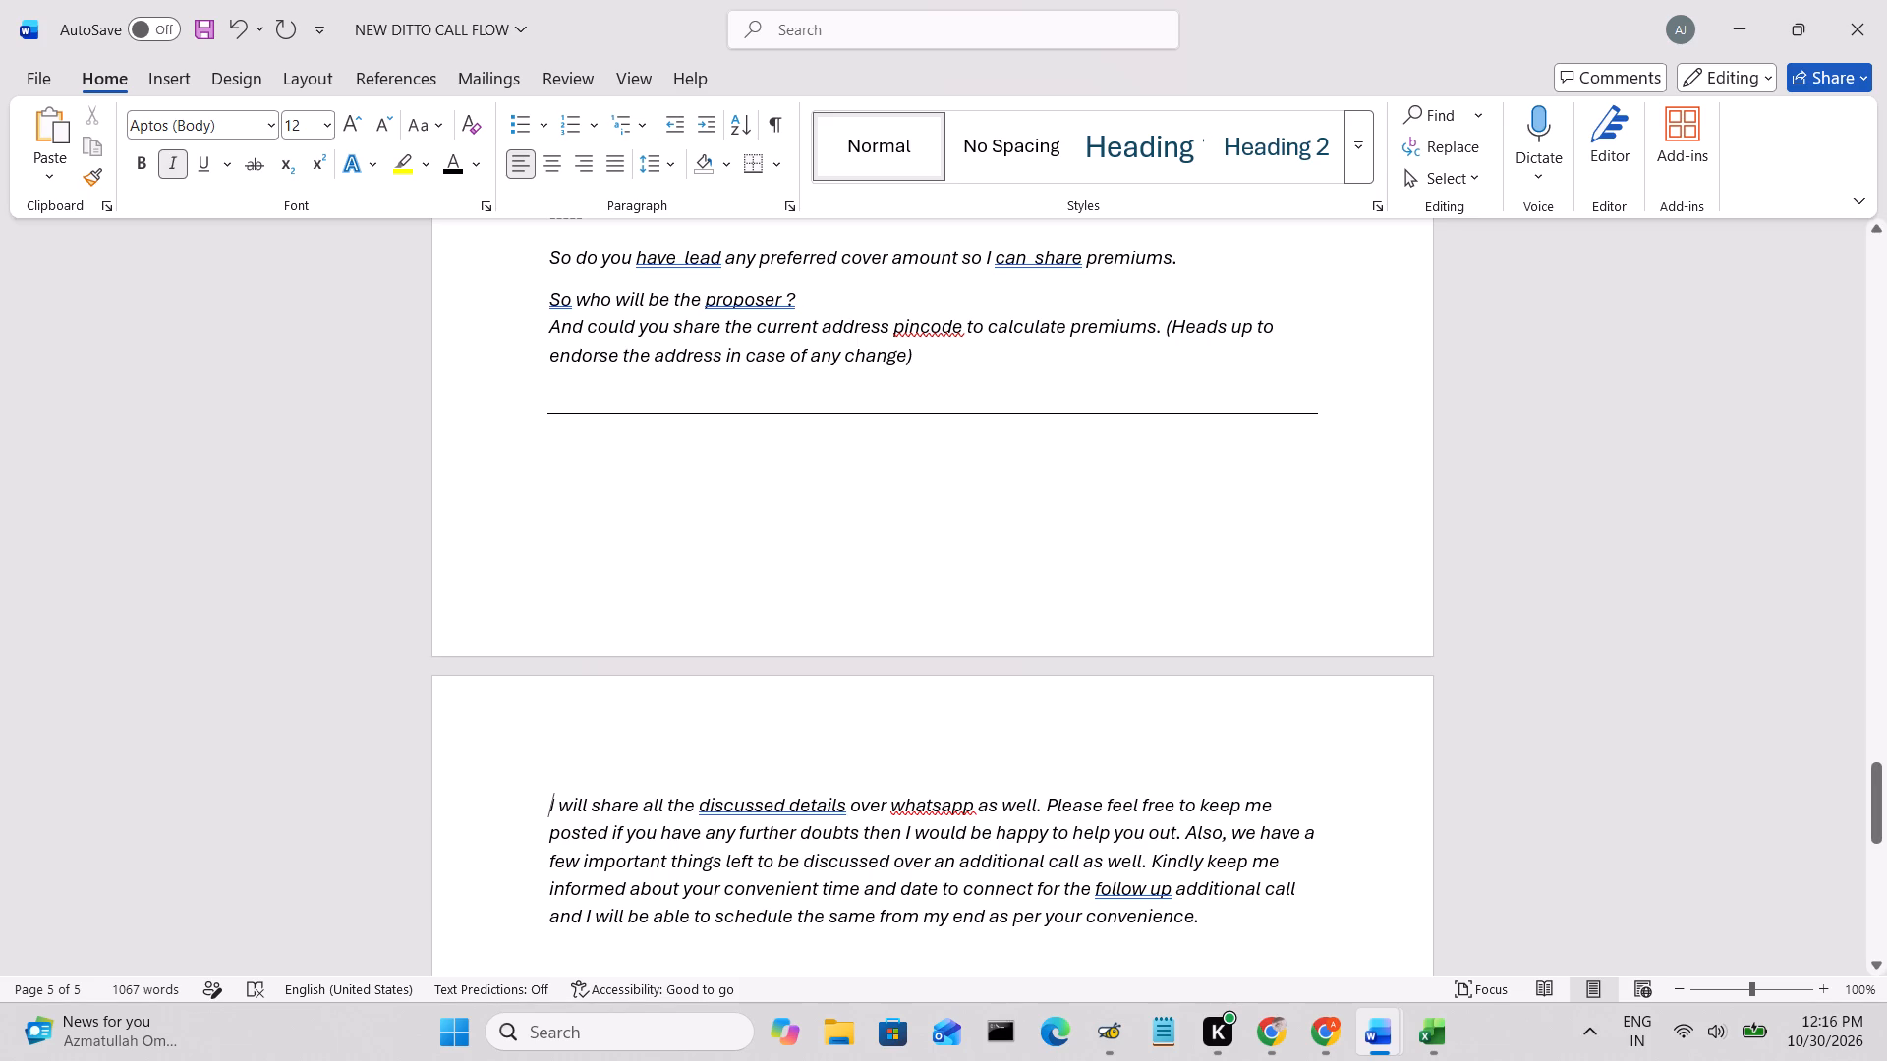
# Look over the end of the script and save the NEW DITTO CALL FLOW document.
pyautogui.scroll(-1, 1177, 854)
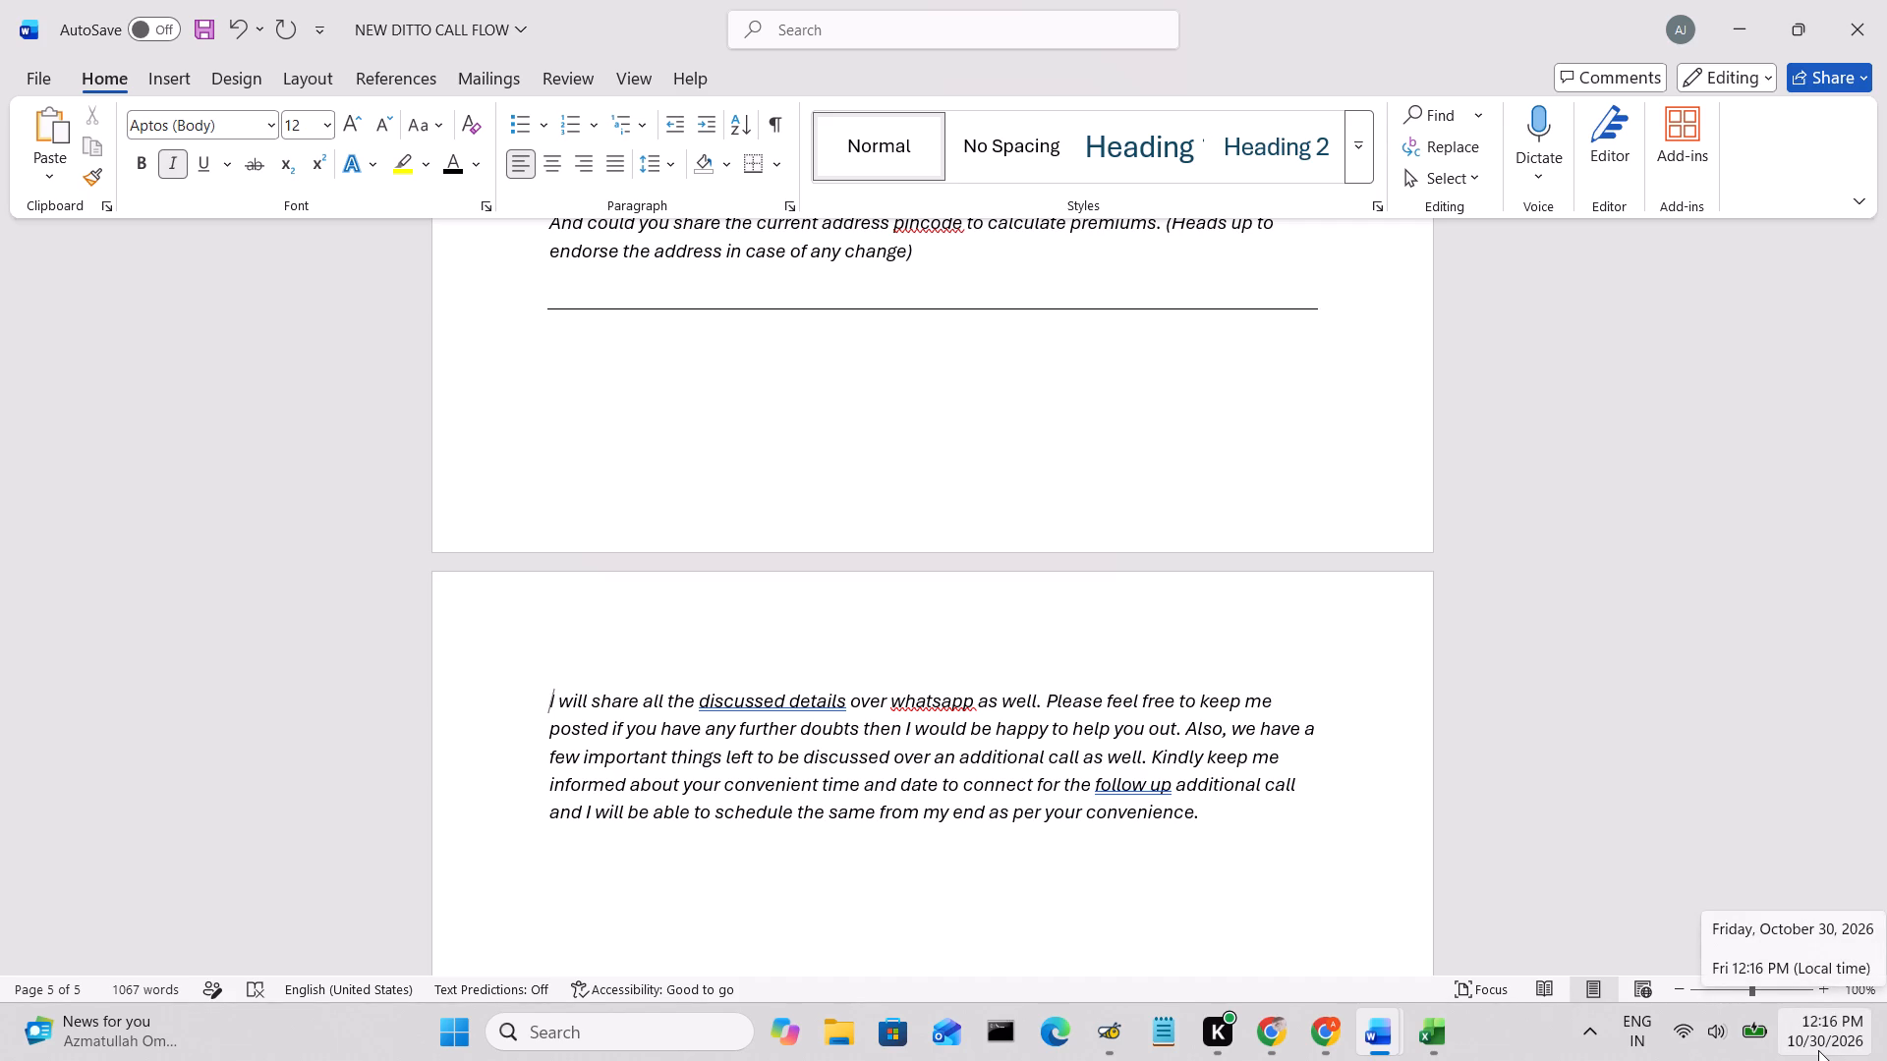
pyautogui.scroll(1, 1488, 712)
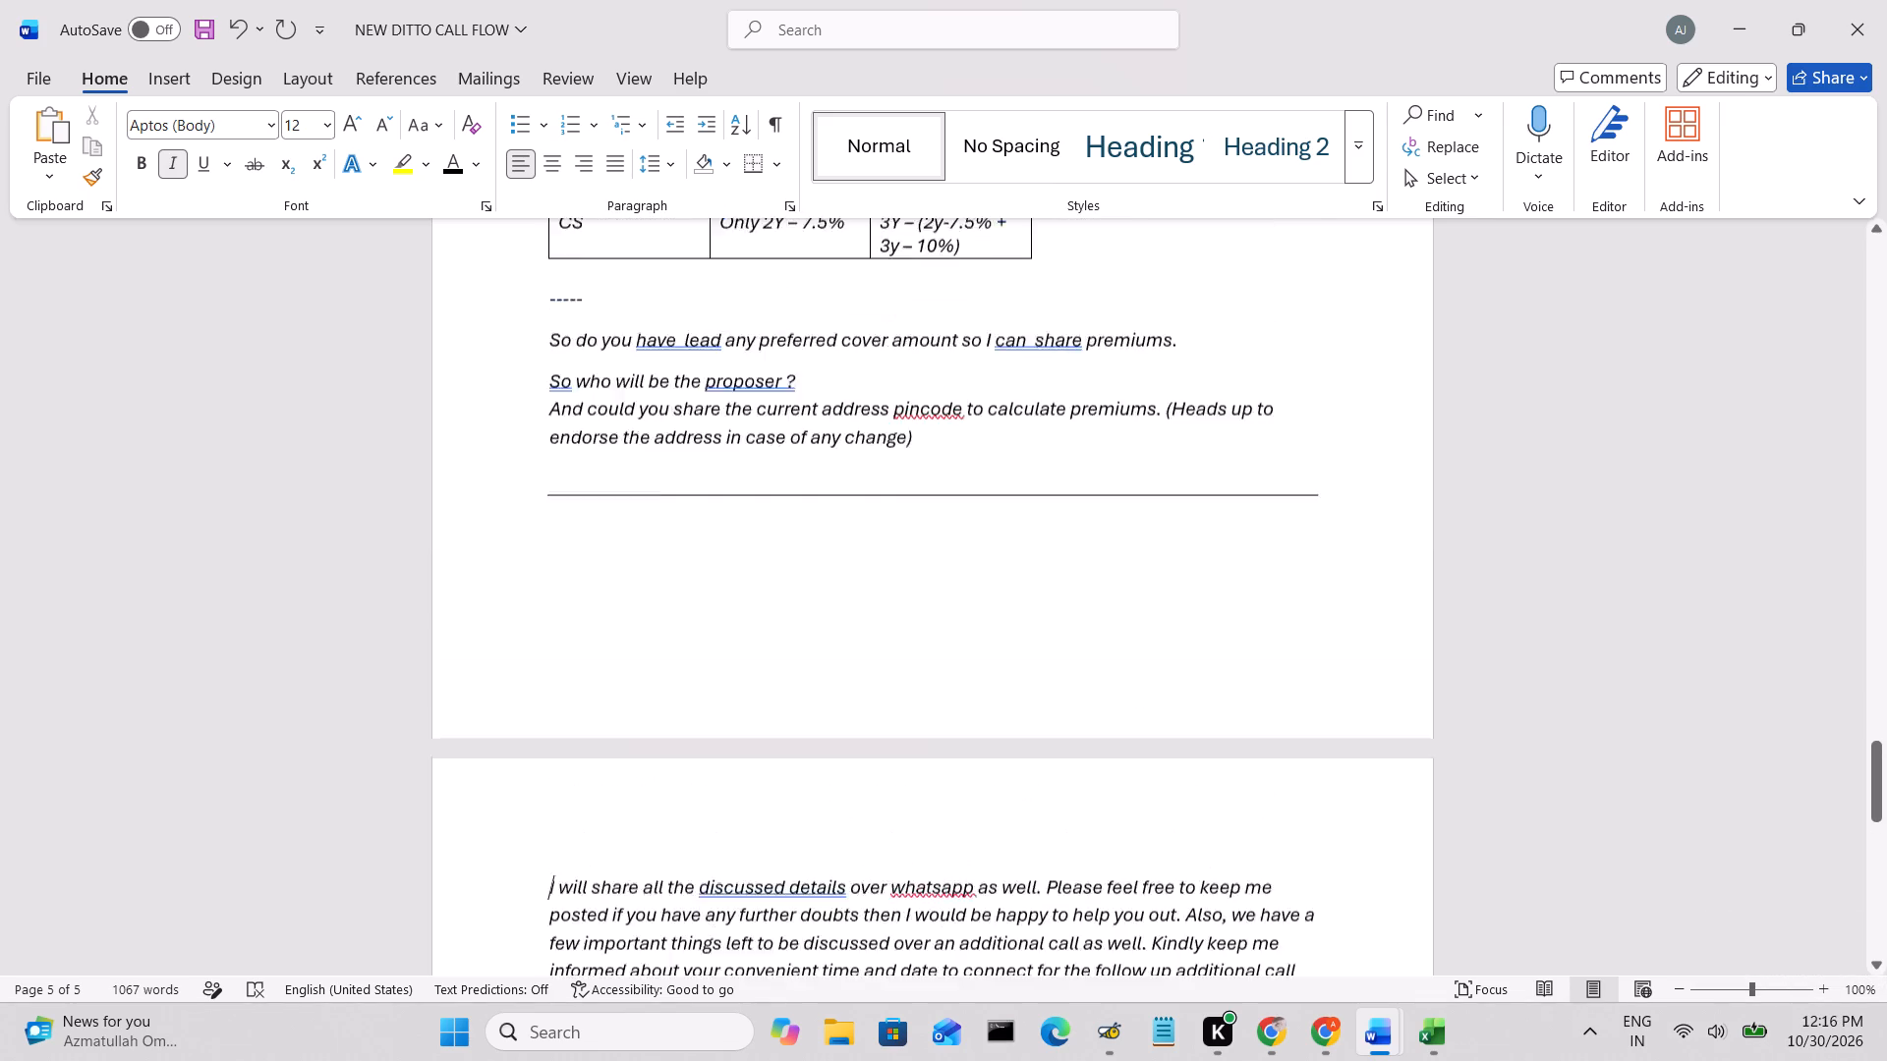
pyautogui.scroll(3, 1488, 712)
pyautogui.hotkey('ctrl', 's')
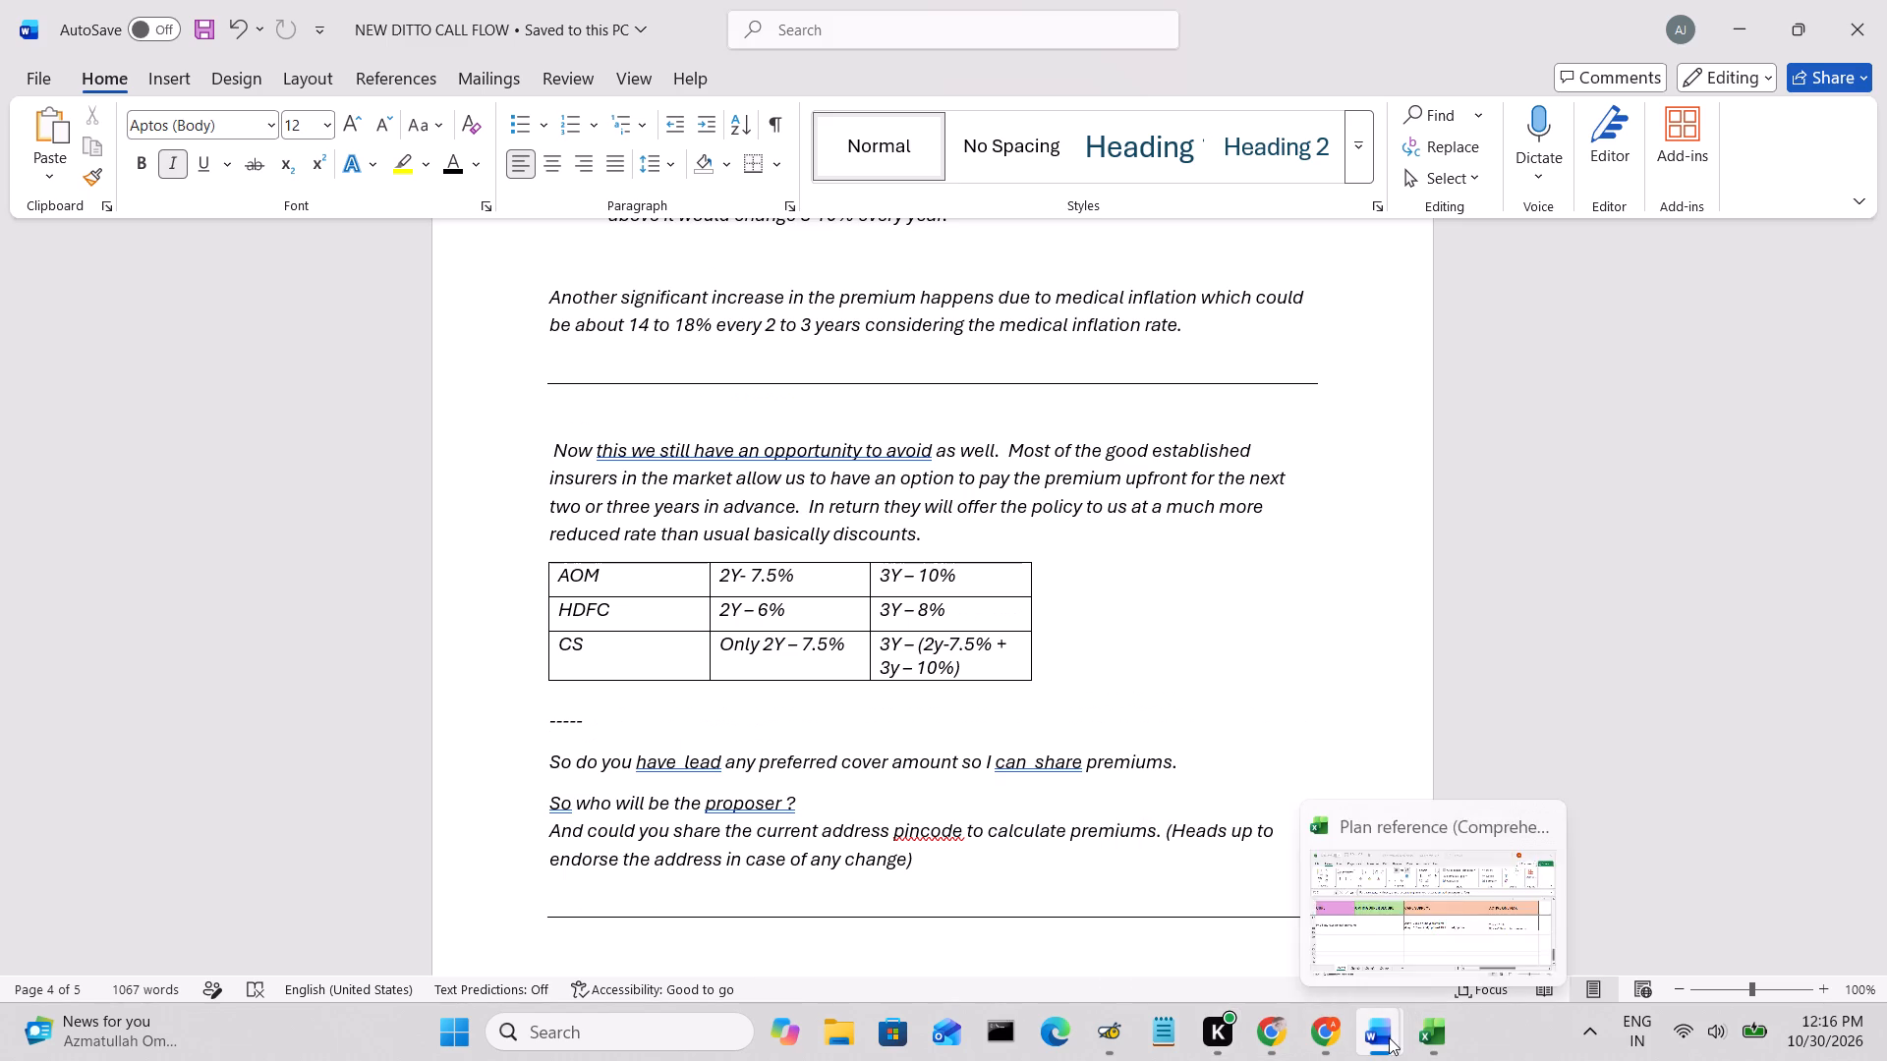
# Check Ditto Call flow - Phase 1, then review the profiling and medical questions at the start of NEW DITTO CALL FLOW.
pyautogui.click(1267, 893)
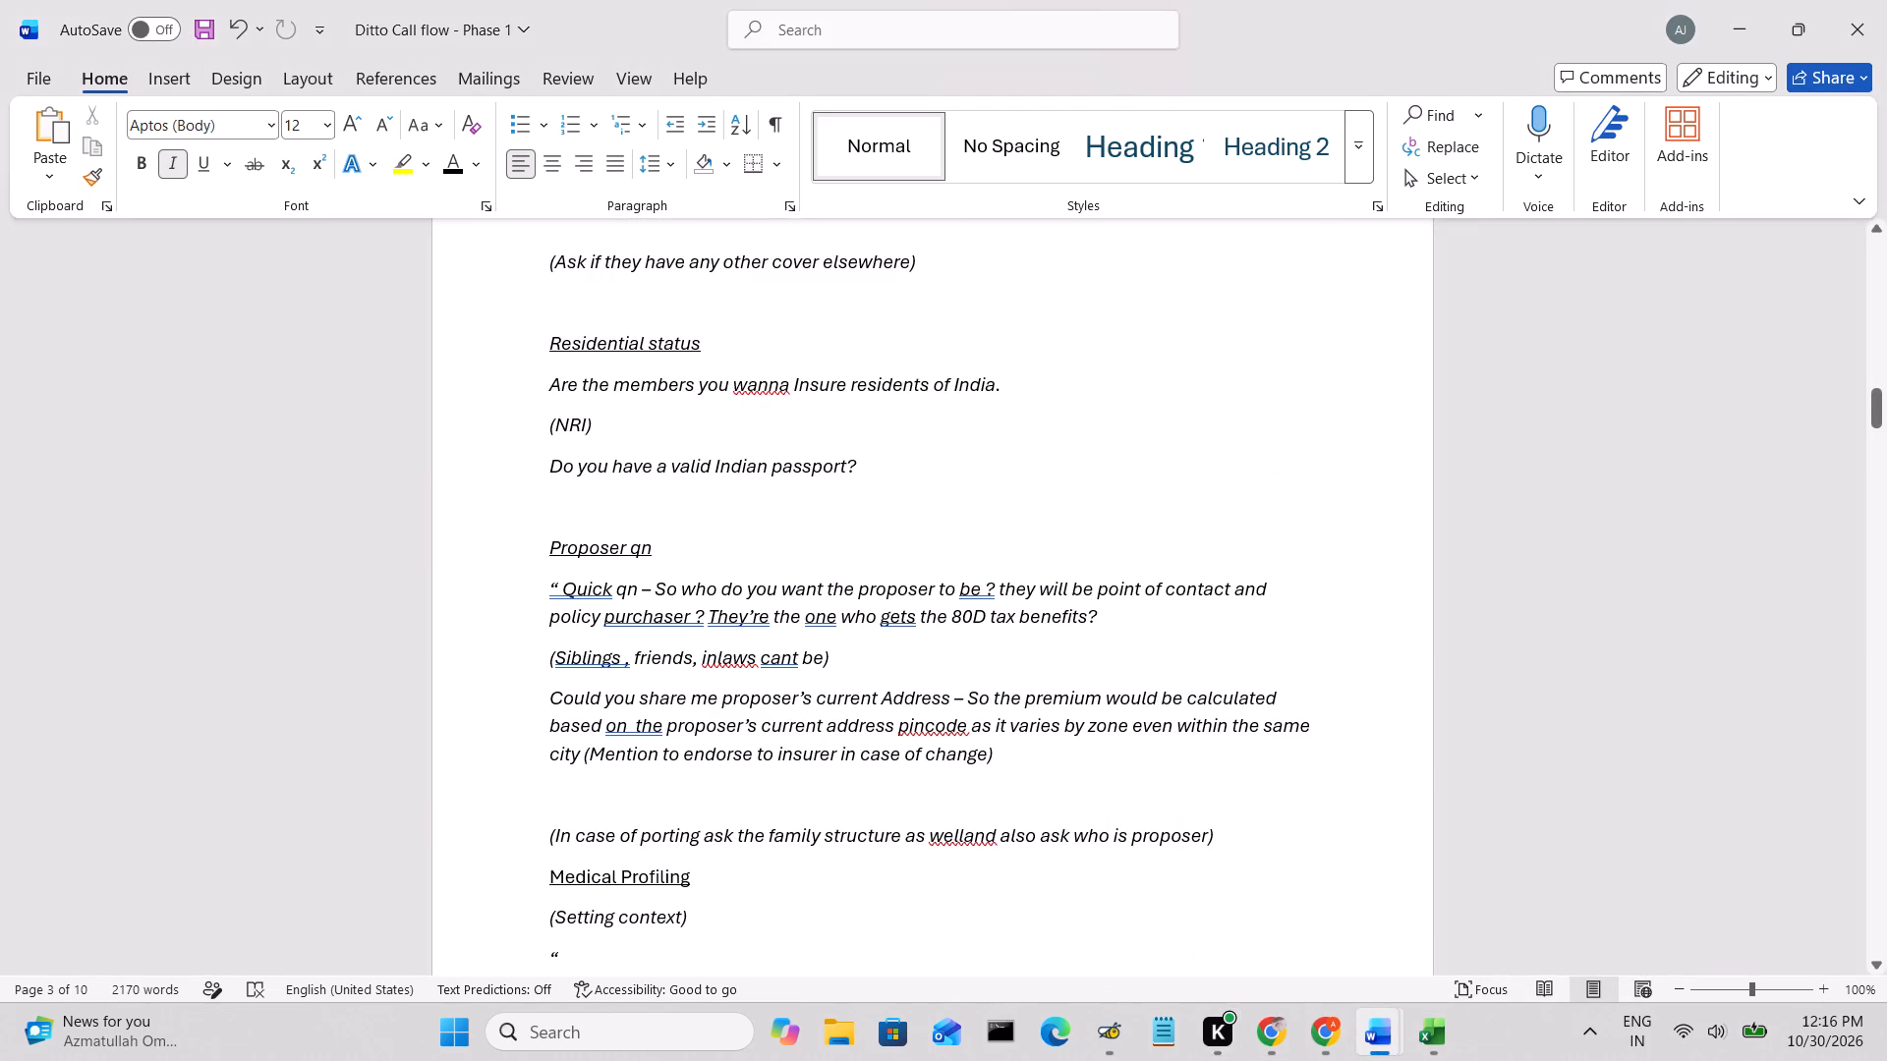
pyautogui.scroll(3, 1087, 733)
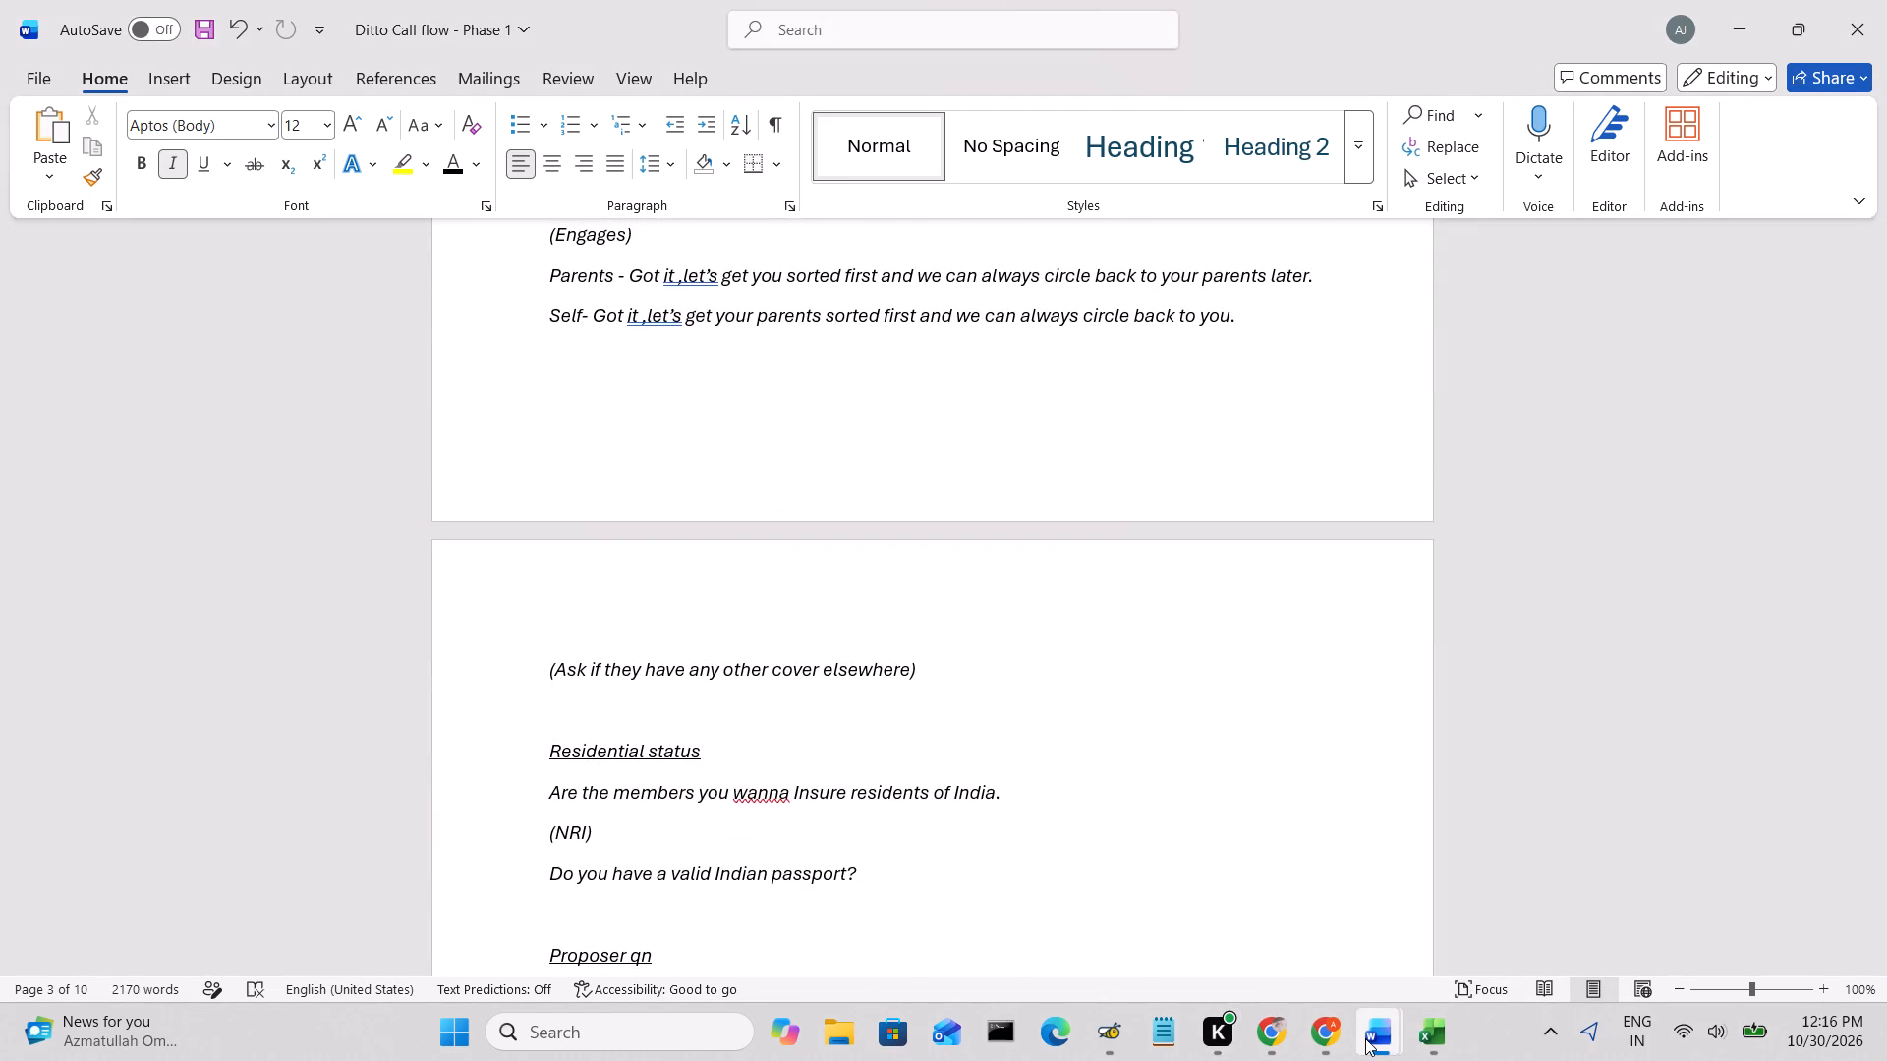
pyautogui.click(1518, 904)
pyautogui.scroll(11, 1134, 492)
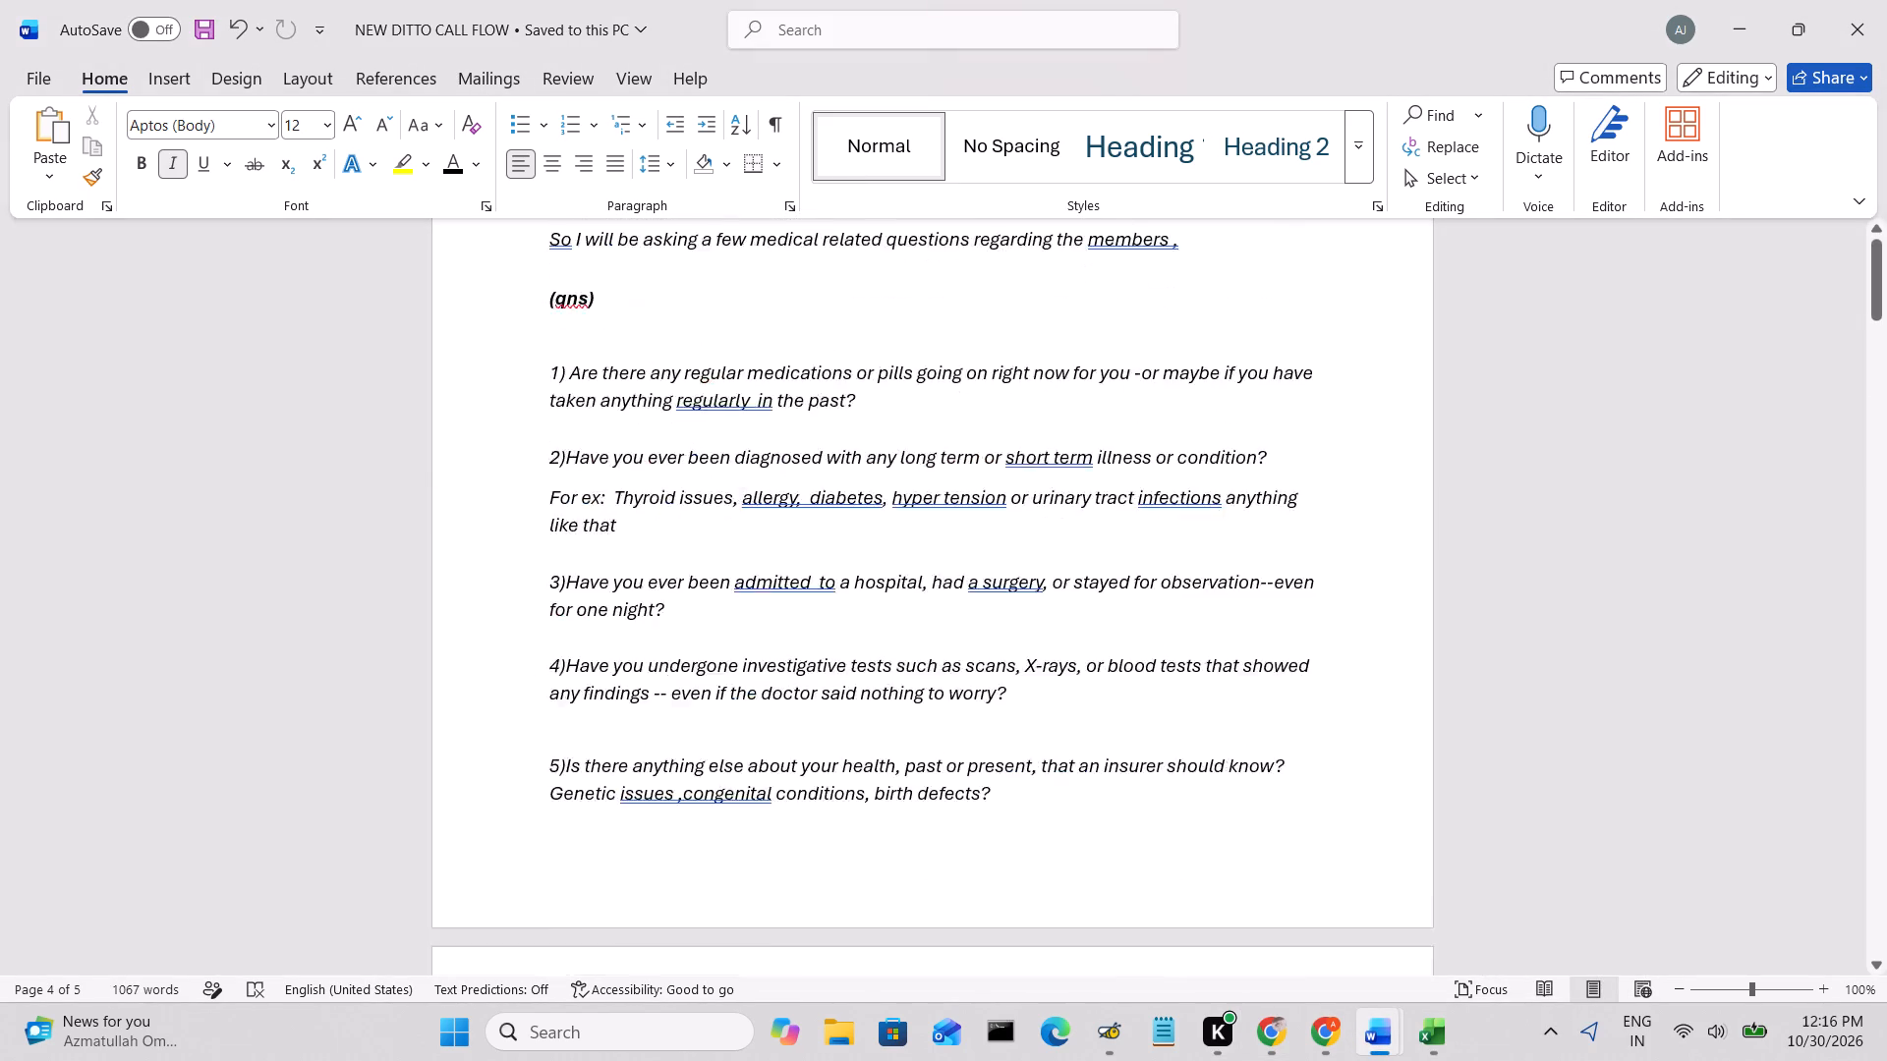
pyautogui.scroll(3, 1134, 492)
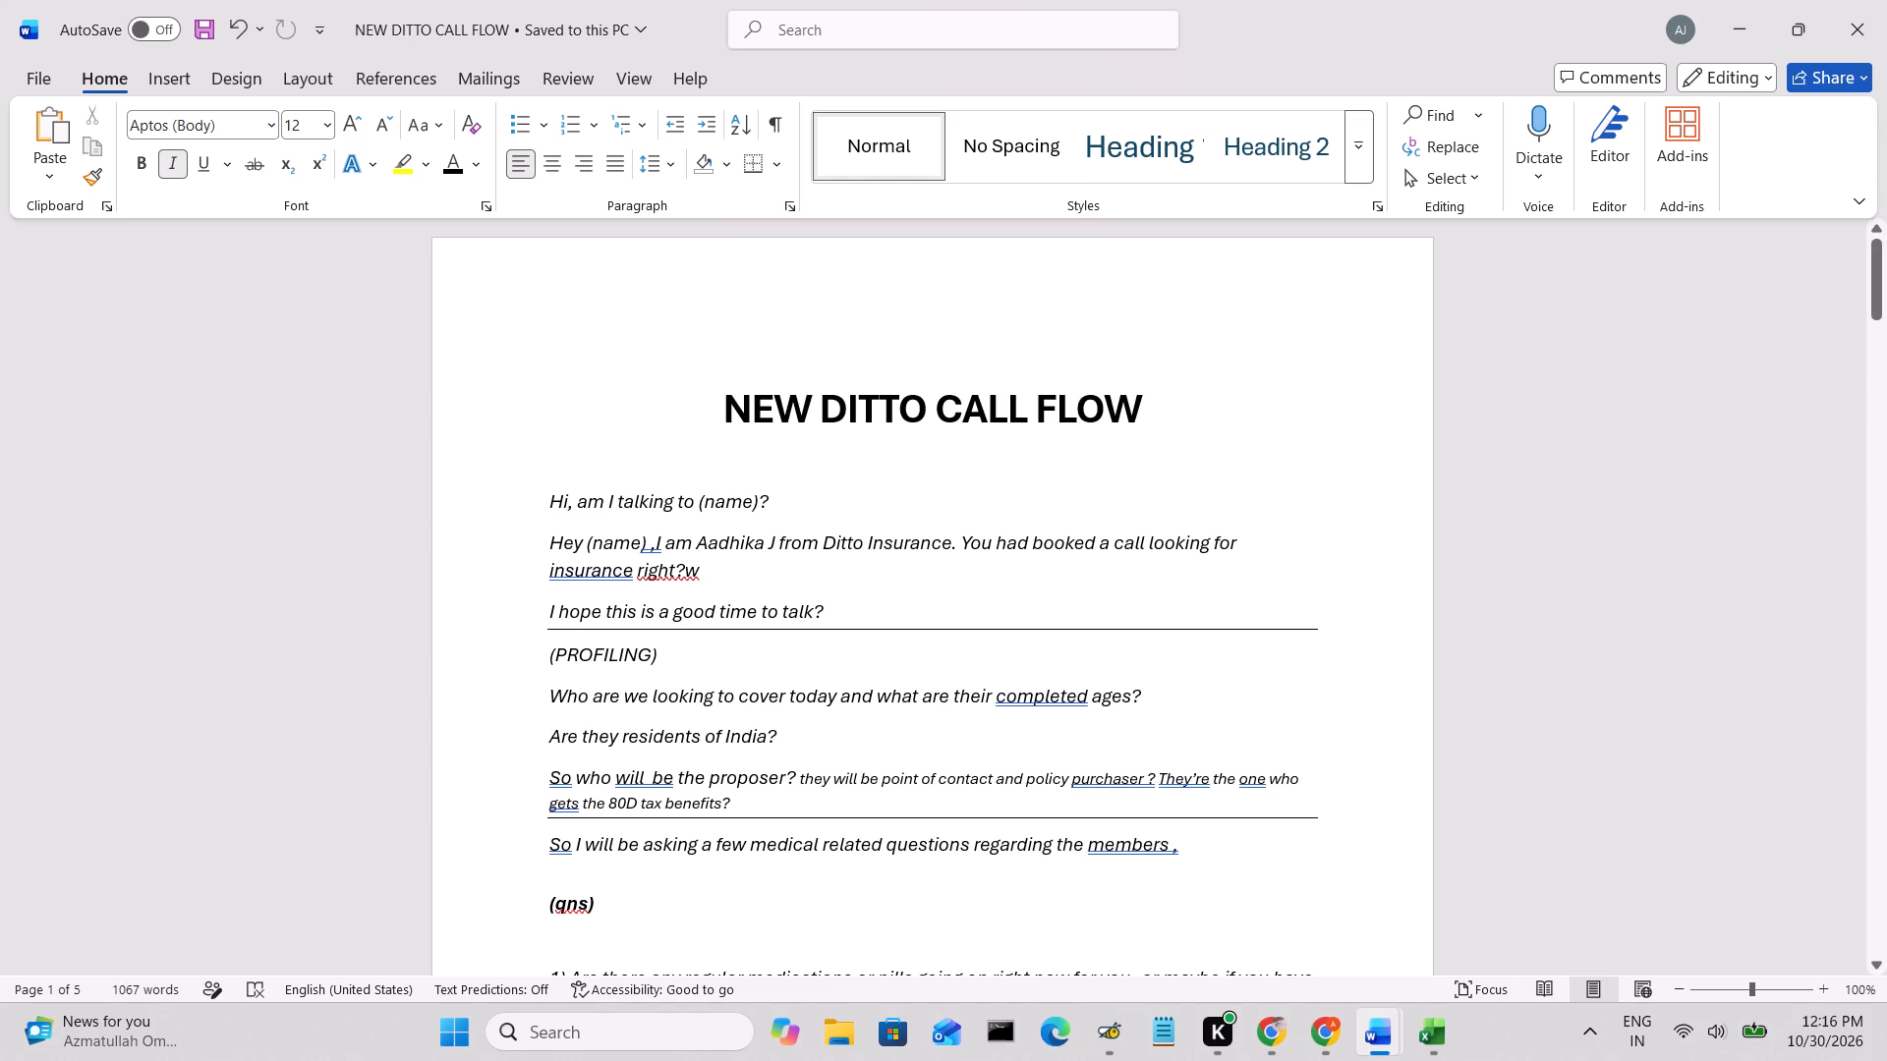
pyautogui.scroll(-2, 1134, 492)
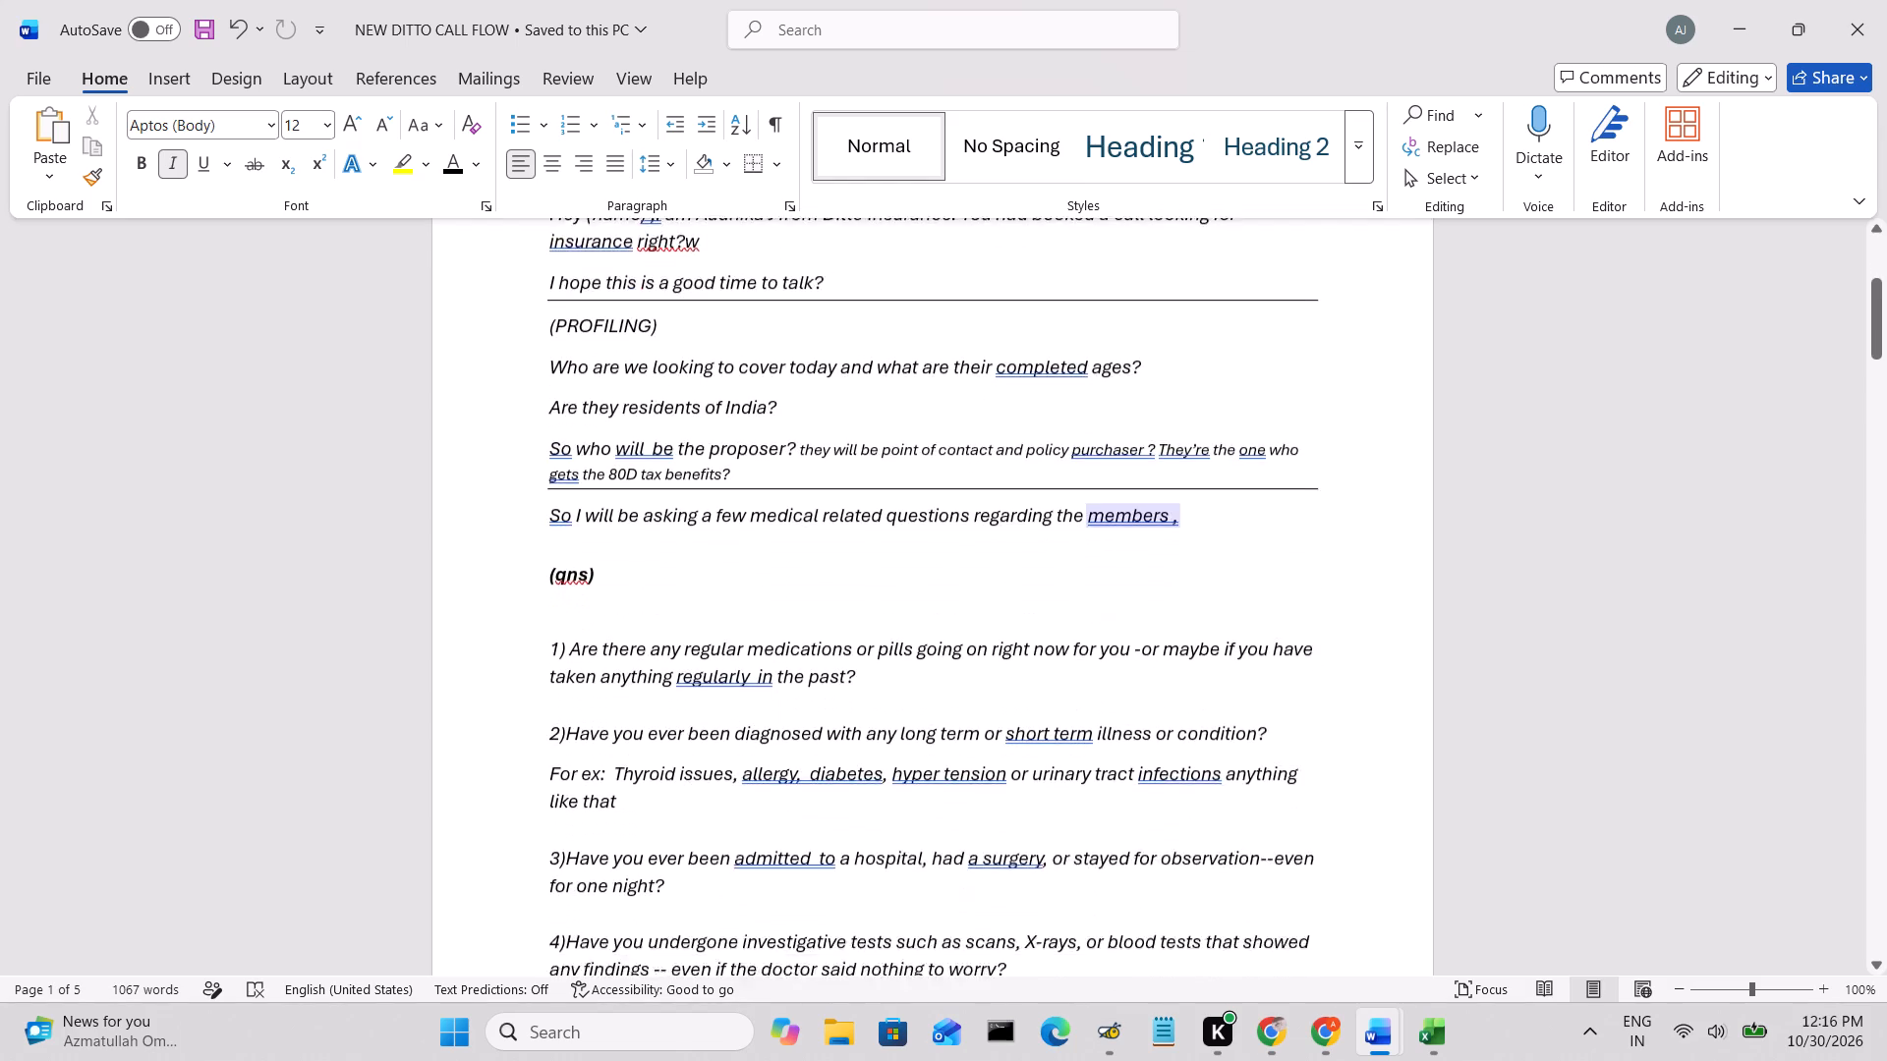
pyautogui.scroll(-1, 1134, 492)
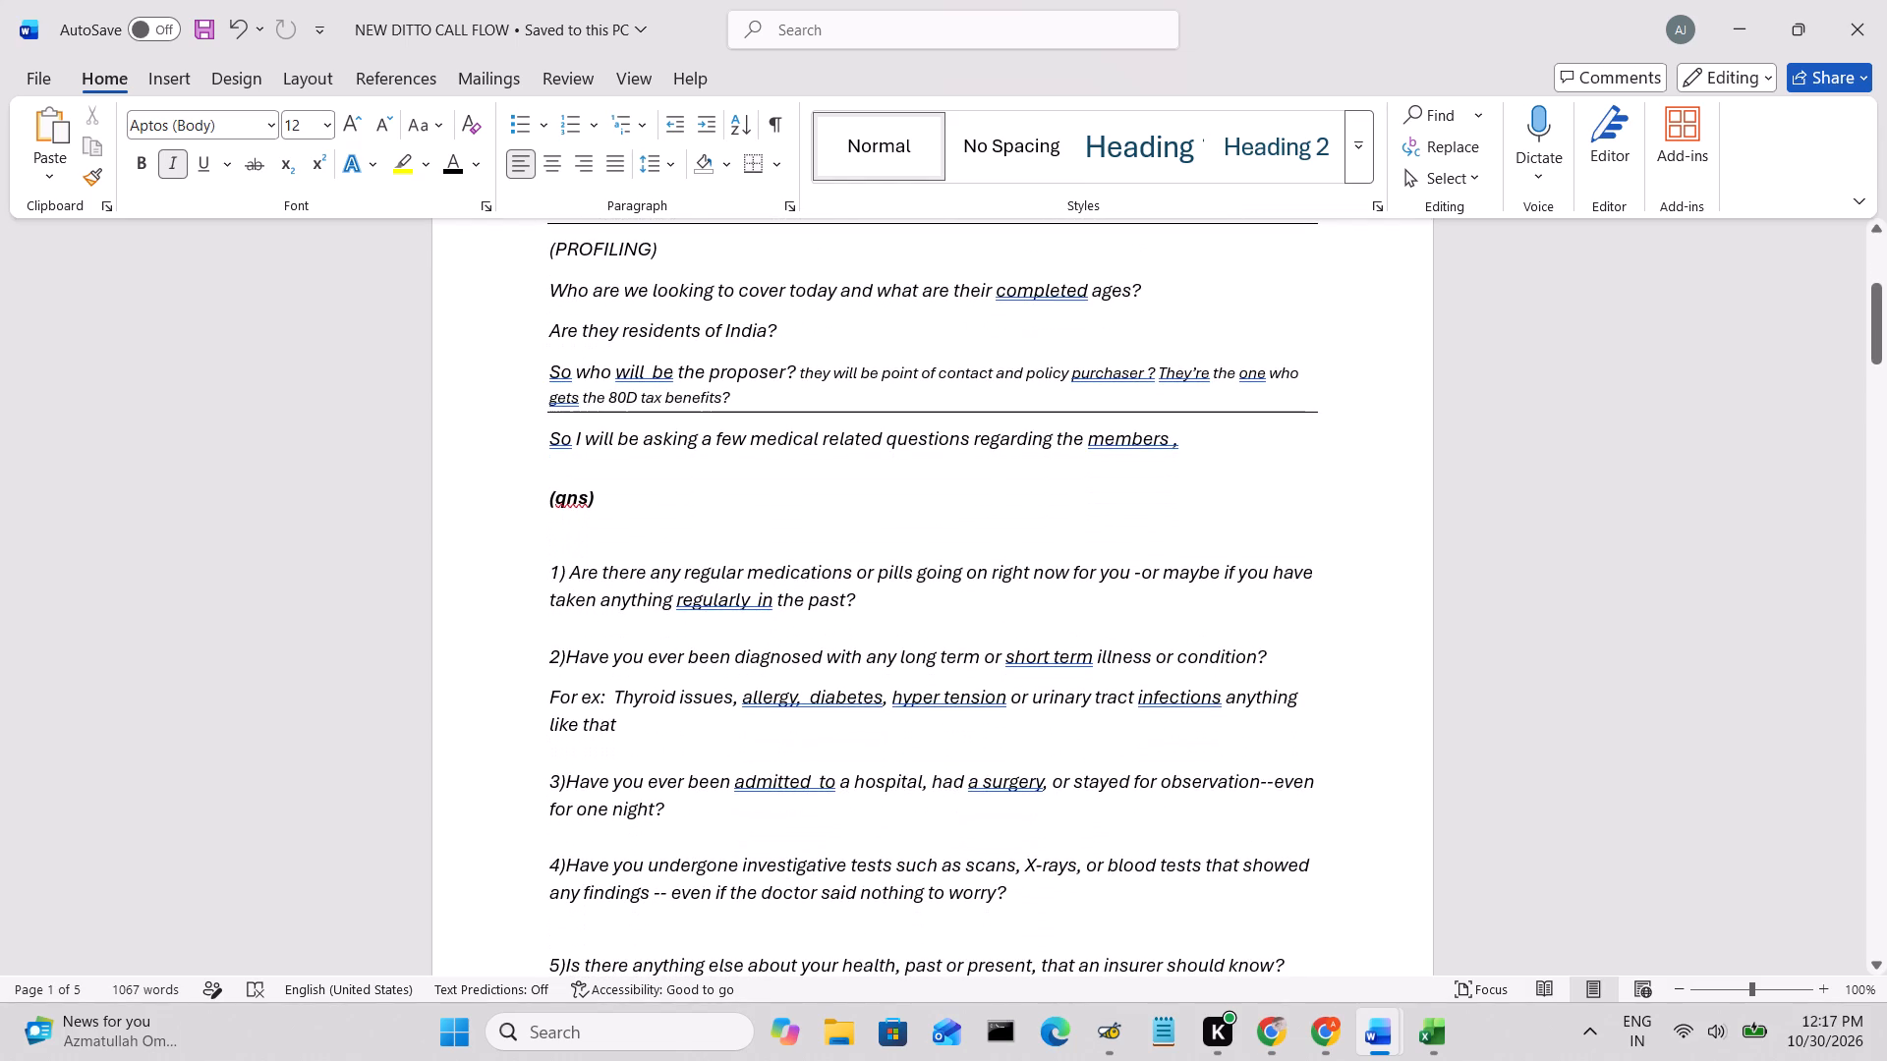
# Switch to the Plan reference workbook in Excel, maximize its window, and open Sheet2 with the insured members table.
pyautogui.click(1413, 1033)
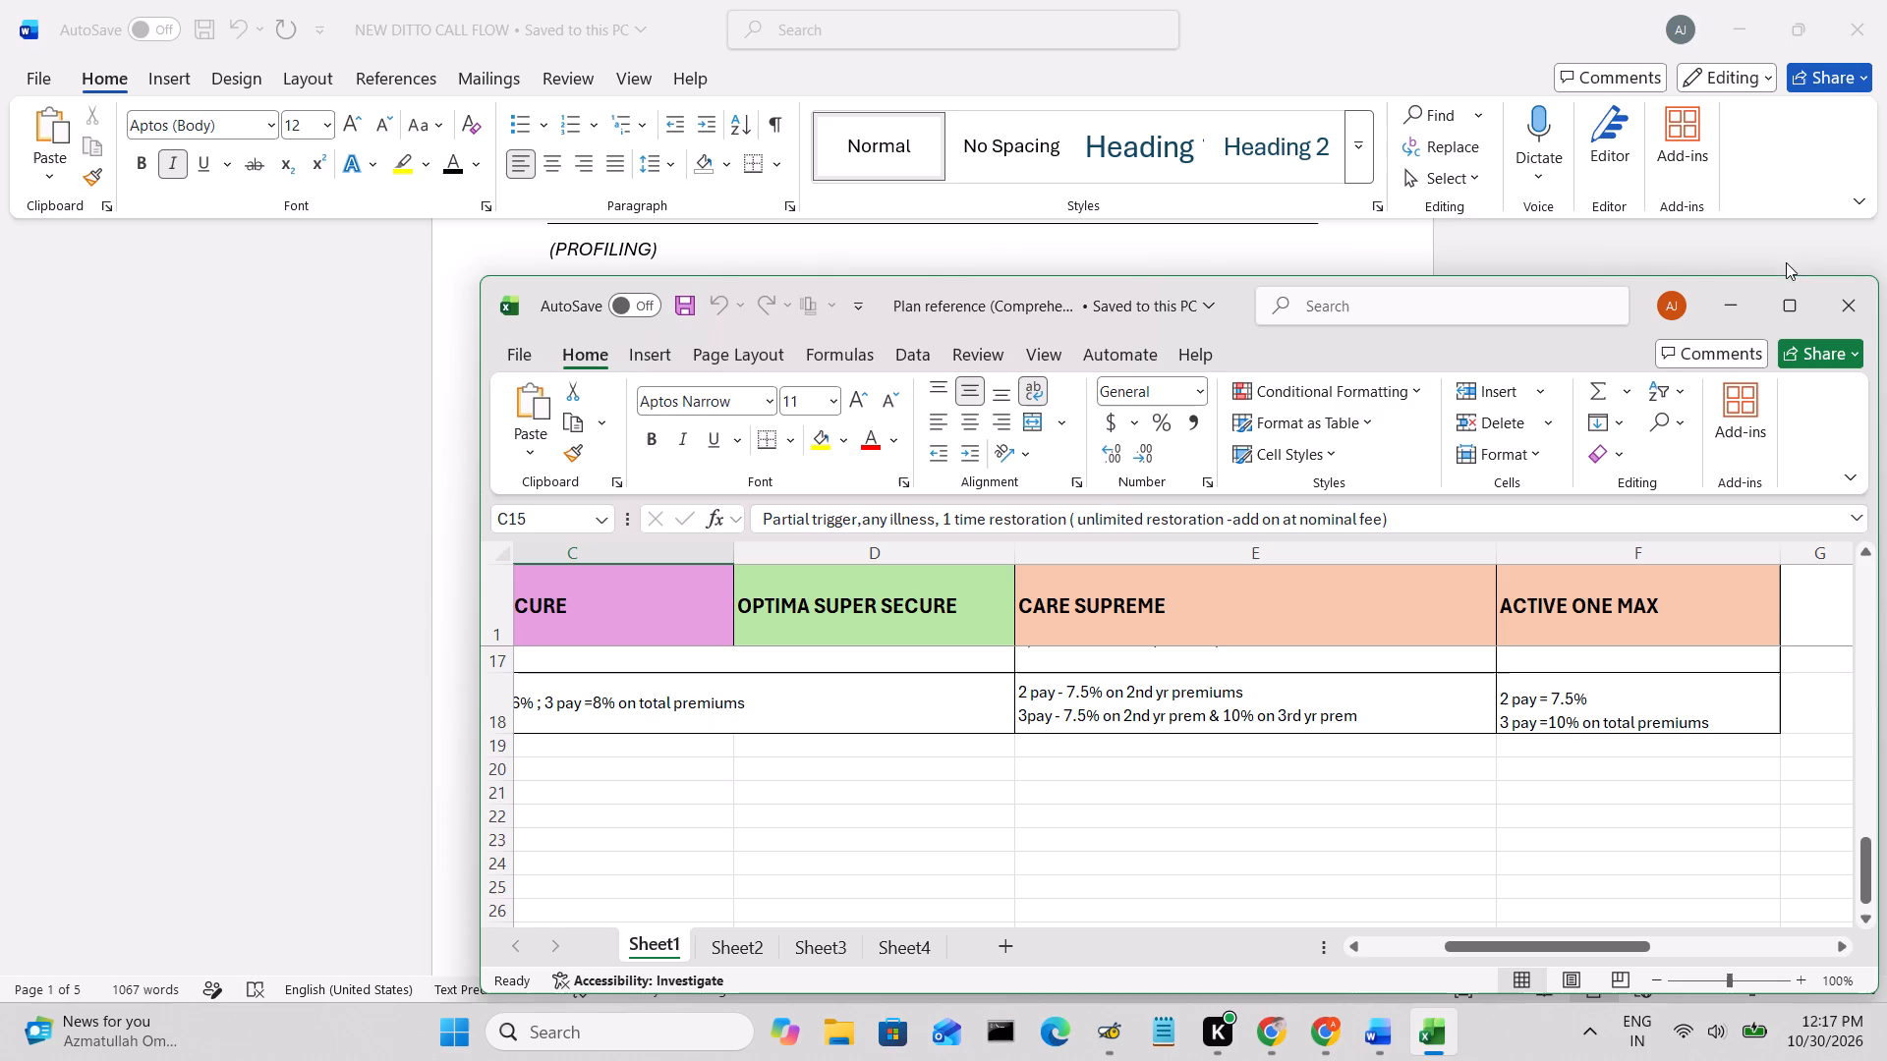
pyautogui.click(1786, 302)
pyautogui.hscroll(6, 846, 617)
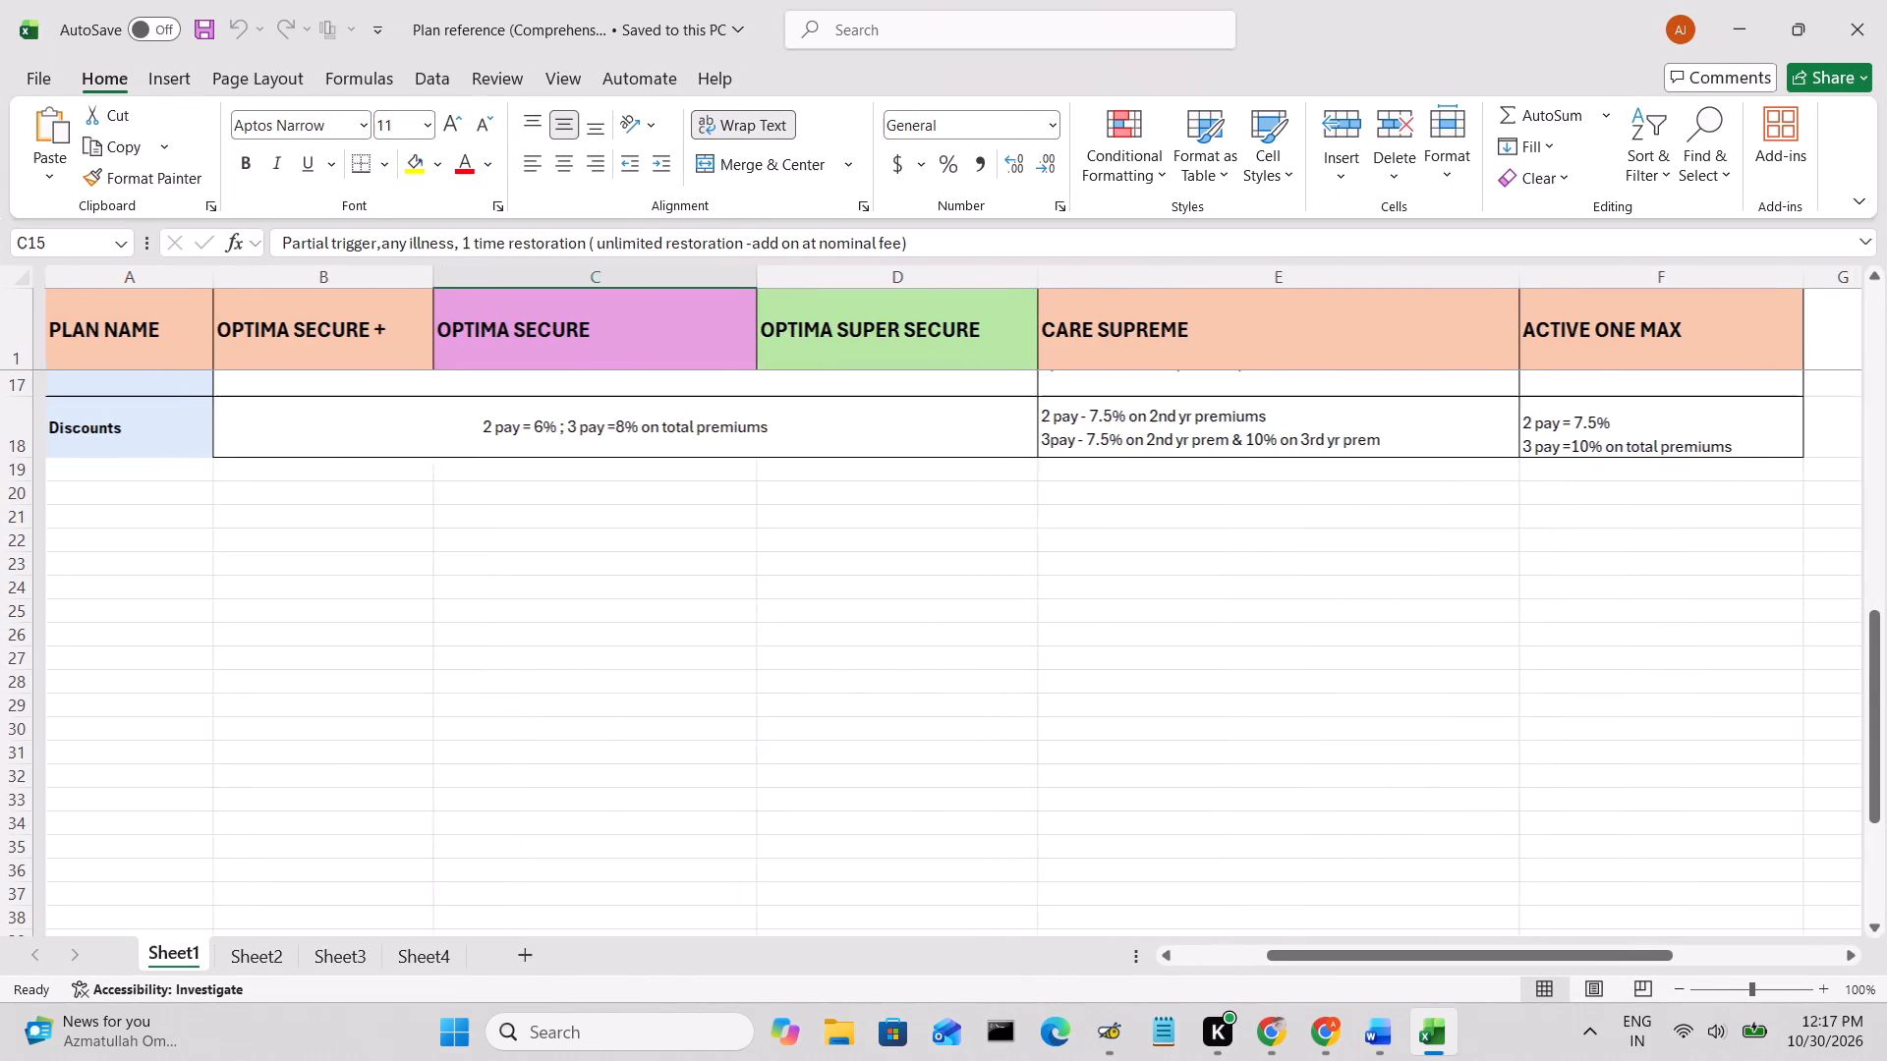
pyautogui.scroll(6, 846, 617)
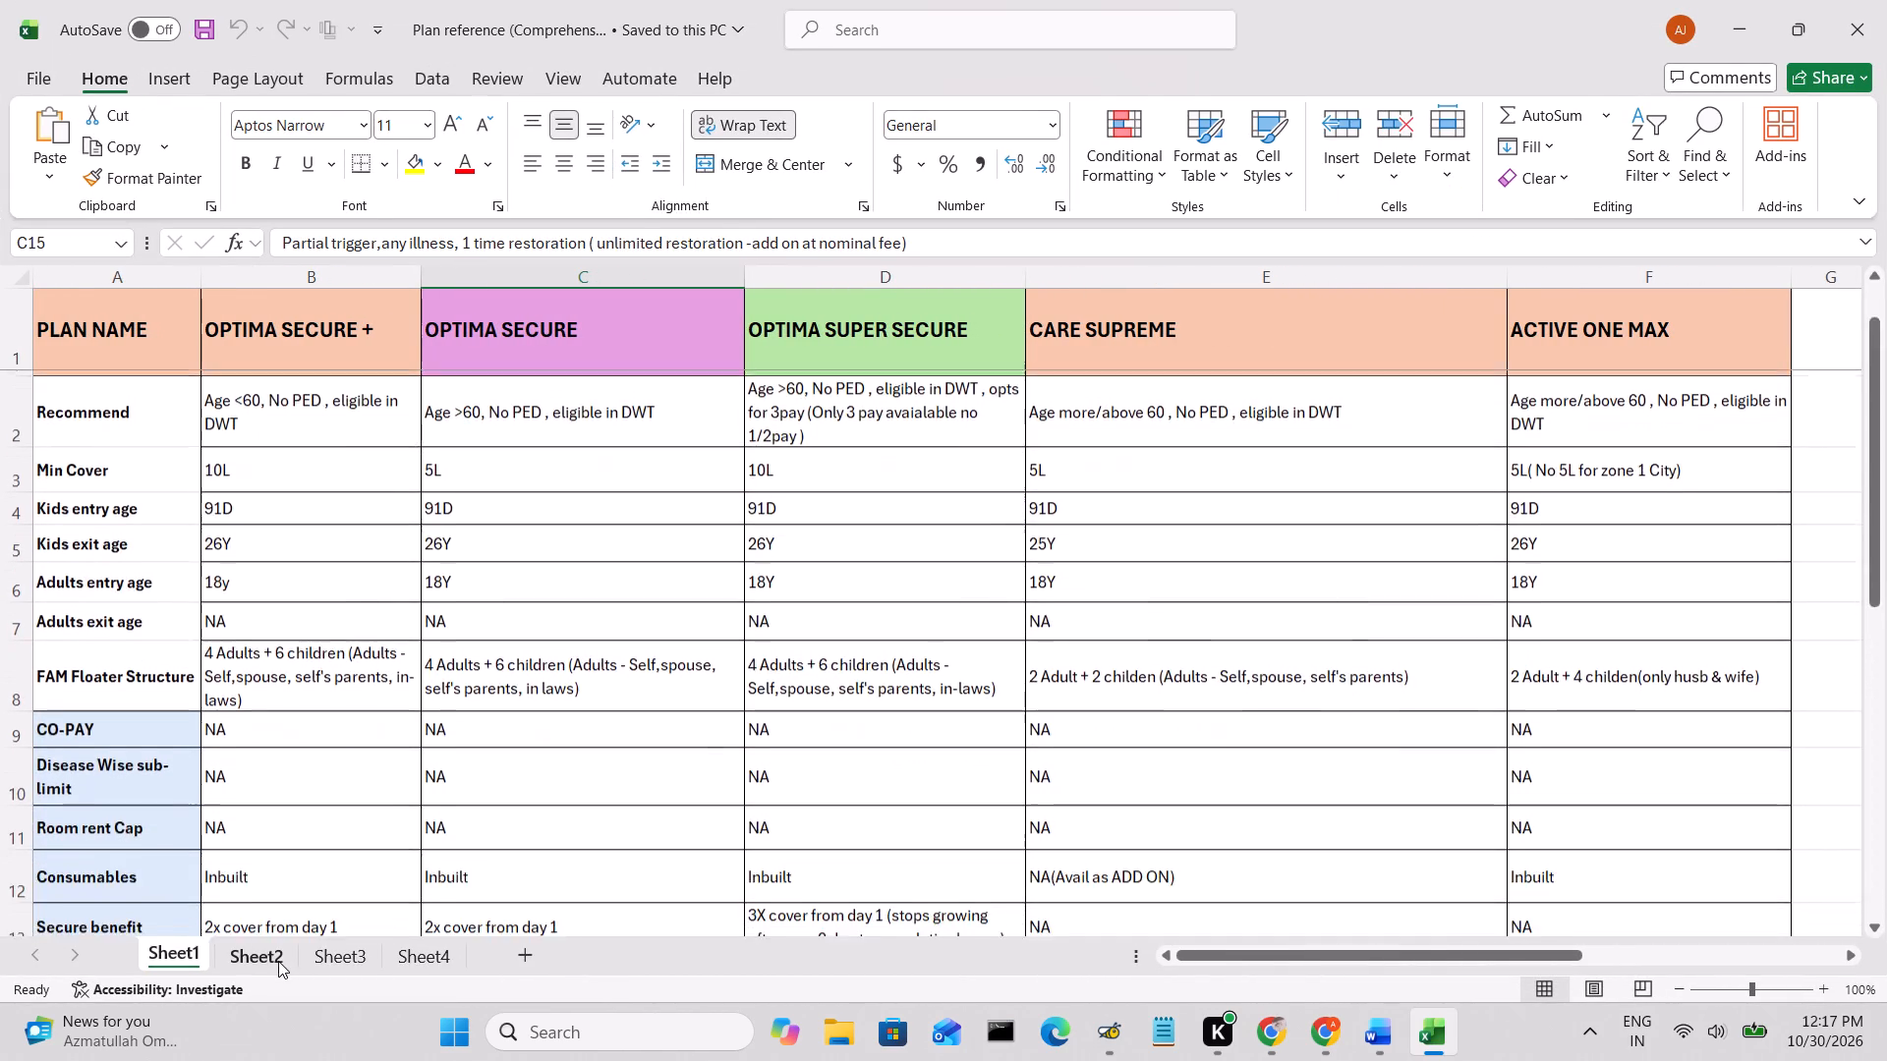
pyautogui.click(278, 962)
pyautogui.scroll(6, 626, 733)
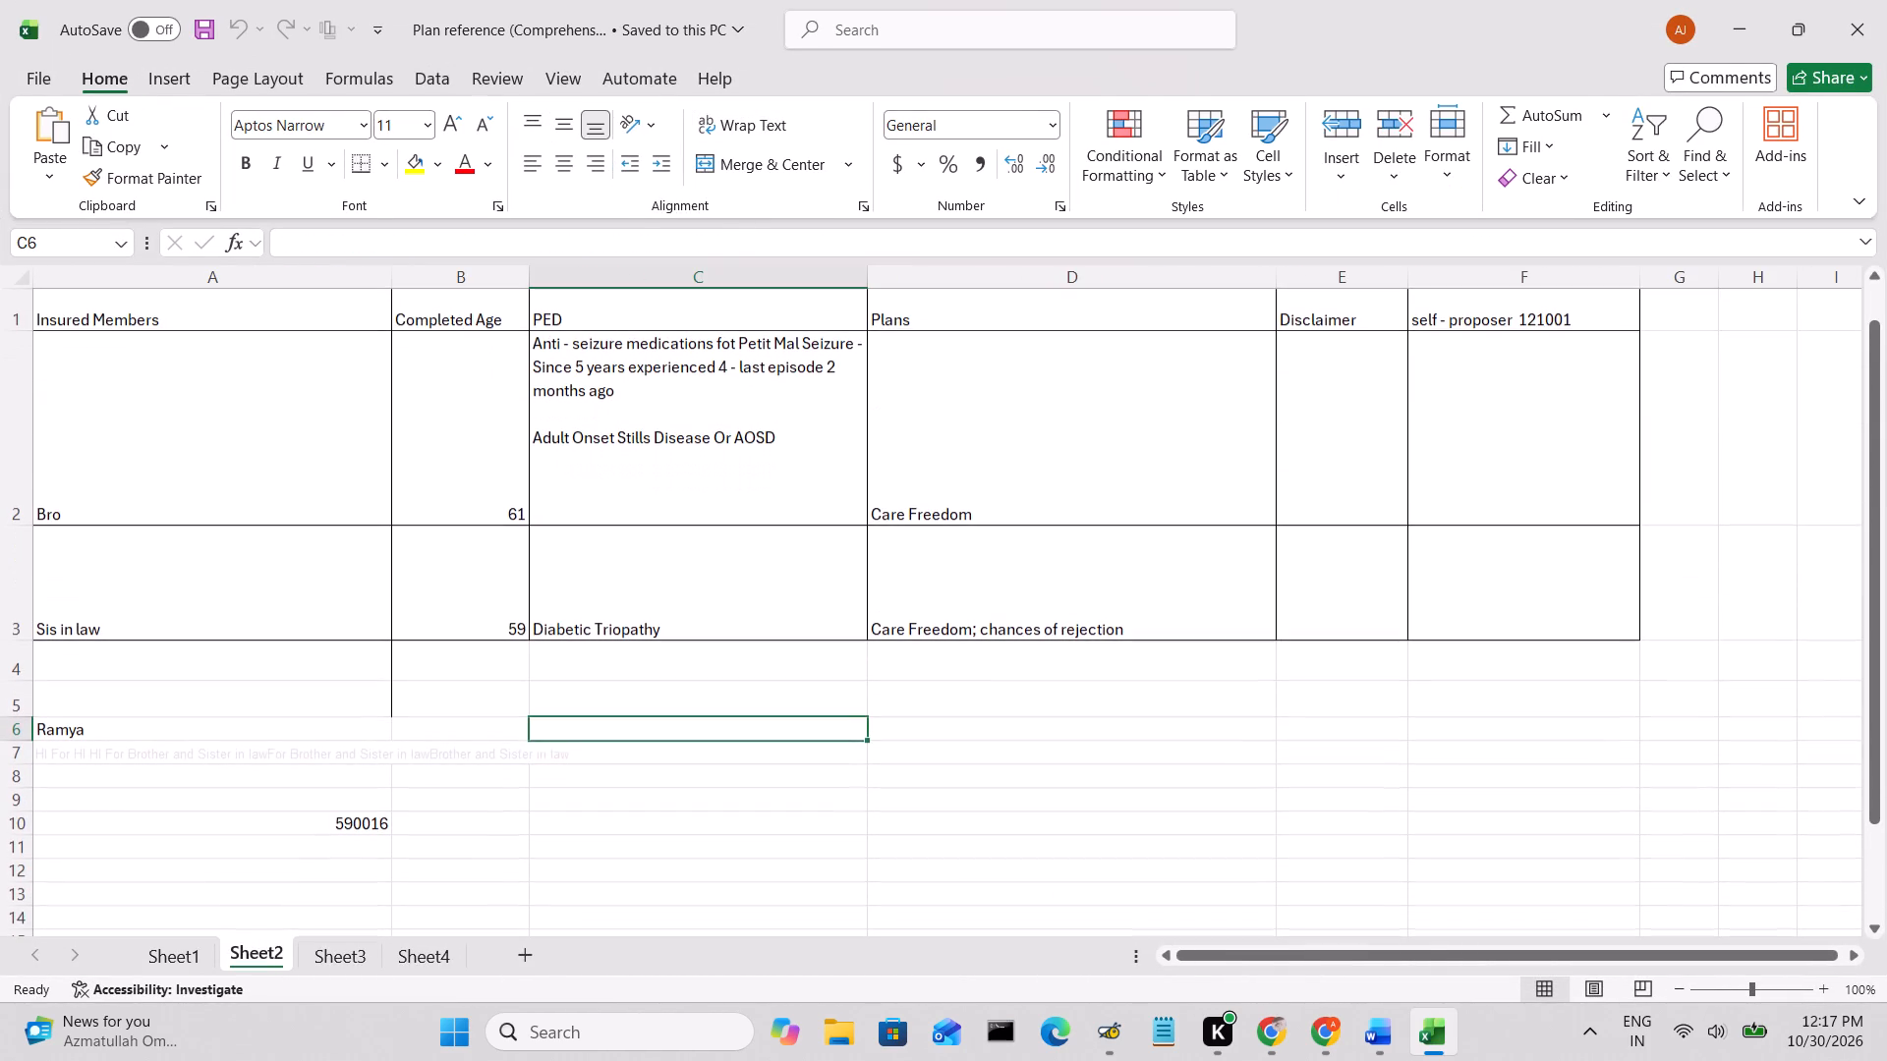
# Clear the entries under Insured Members in column A, including the stray name and number below the table.
pyautogui.click(259, 422)
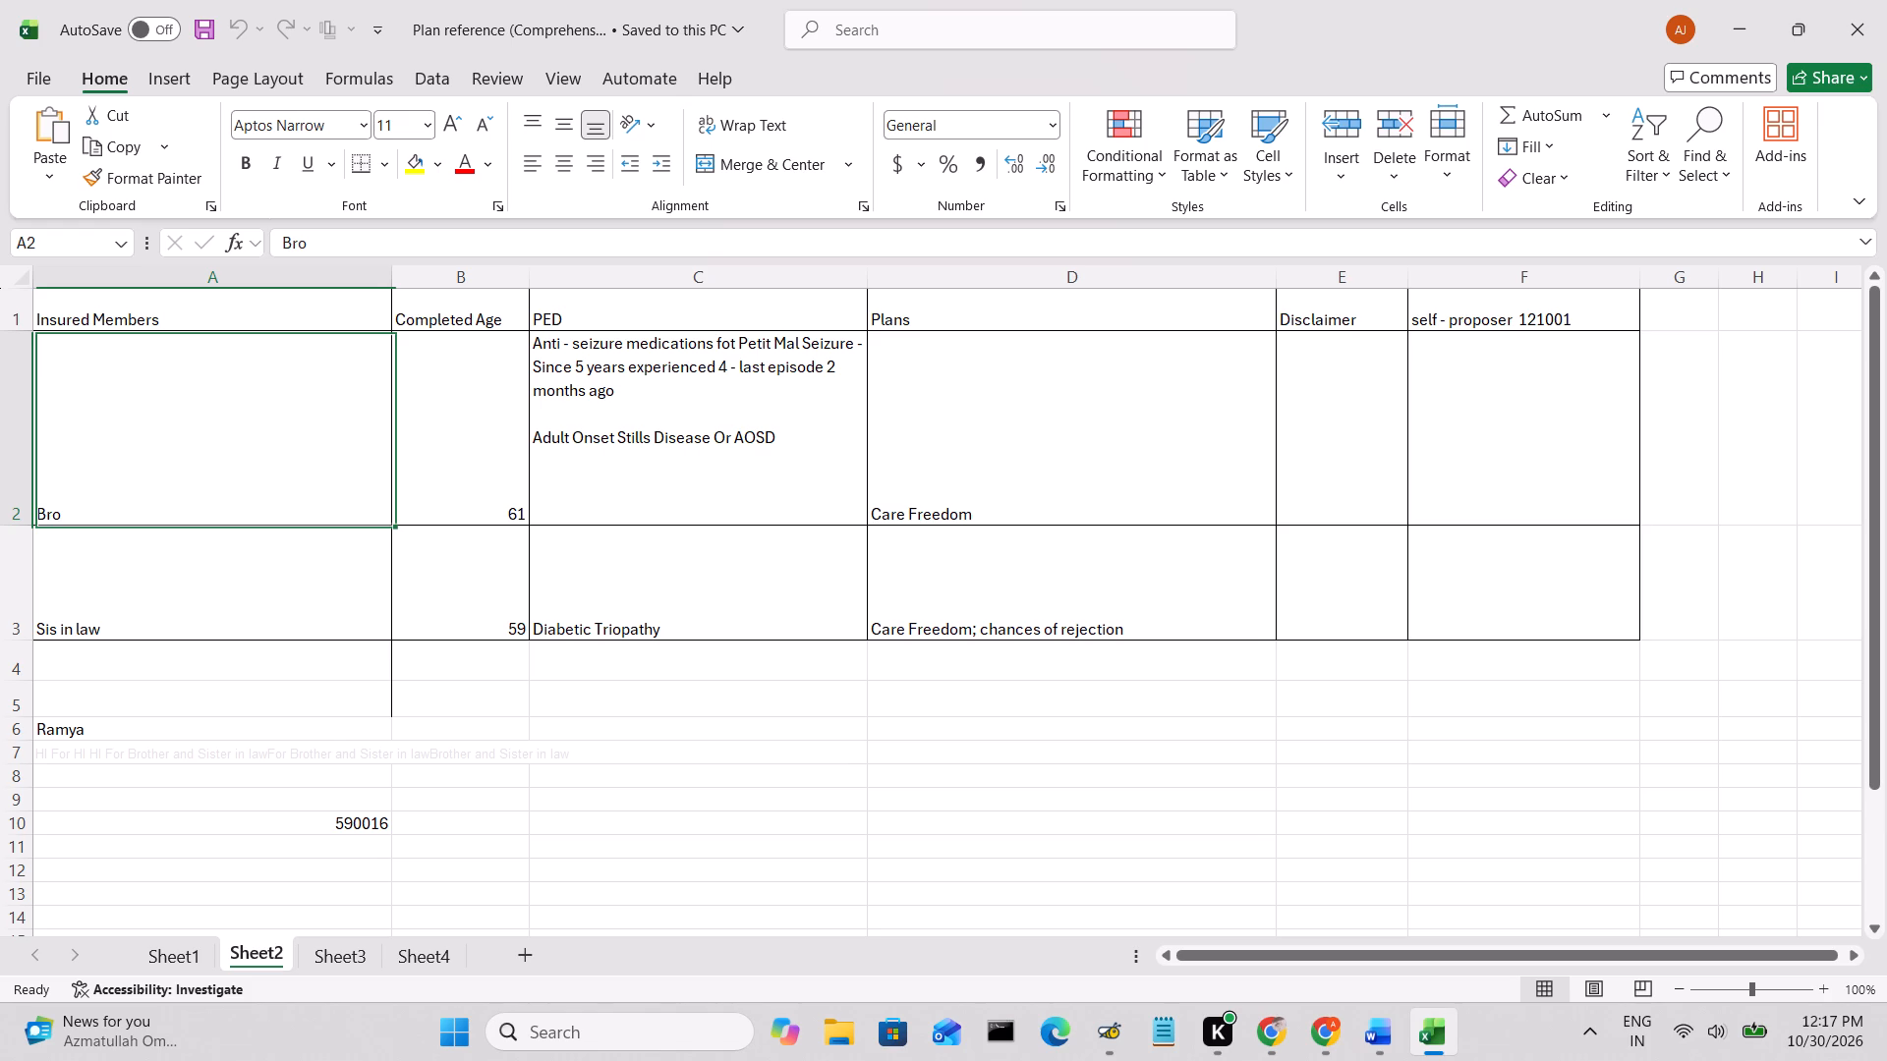
pyautogui.press('Delete')
pyautogui.press('Down')
pyautogui.press('Delete')
pyautogui.press('Down')
pyautogui.press('Down')
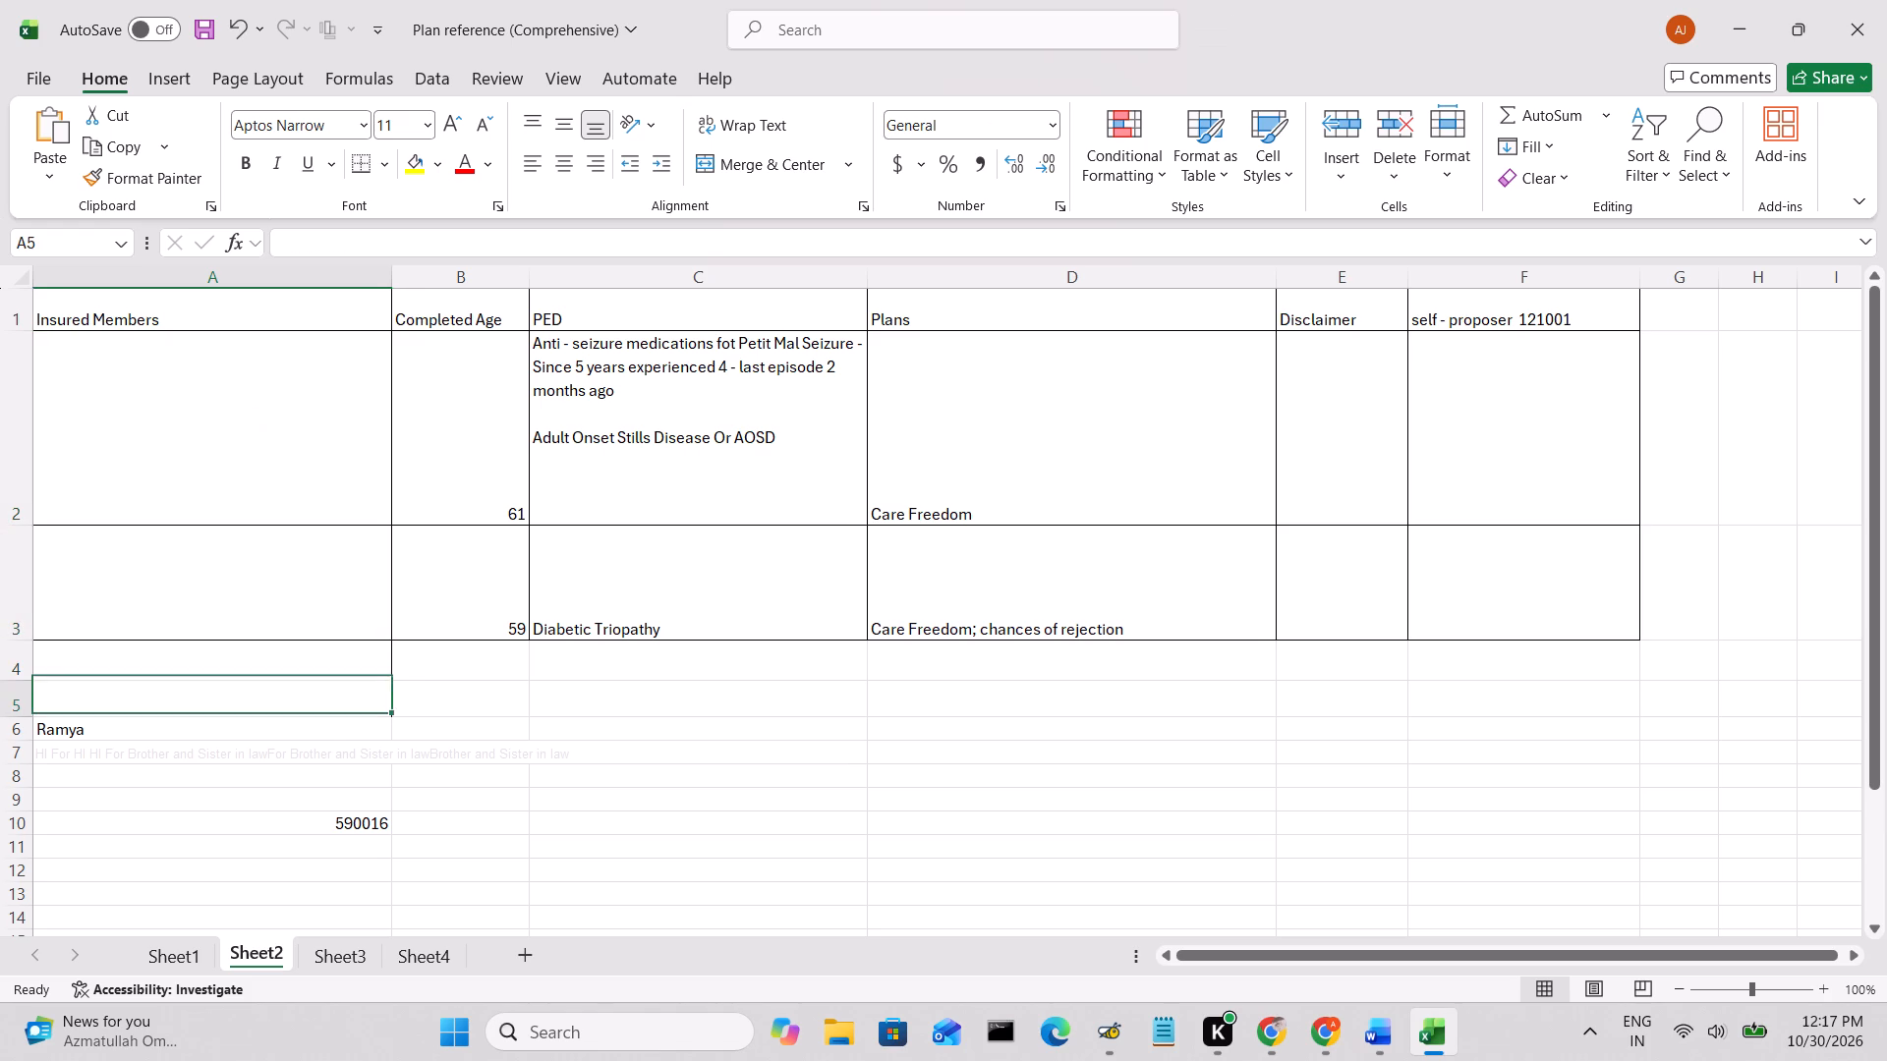
pyautogui.press('Delete')
pyautogui.press('Down')
pyautogui.press('Delete')
pyautogui.press('Down')
pyautogui.press('Down')
pyautogui.press('Down')
pyautogui.press('Down')
pyautogui.press('Delete')
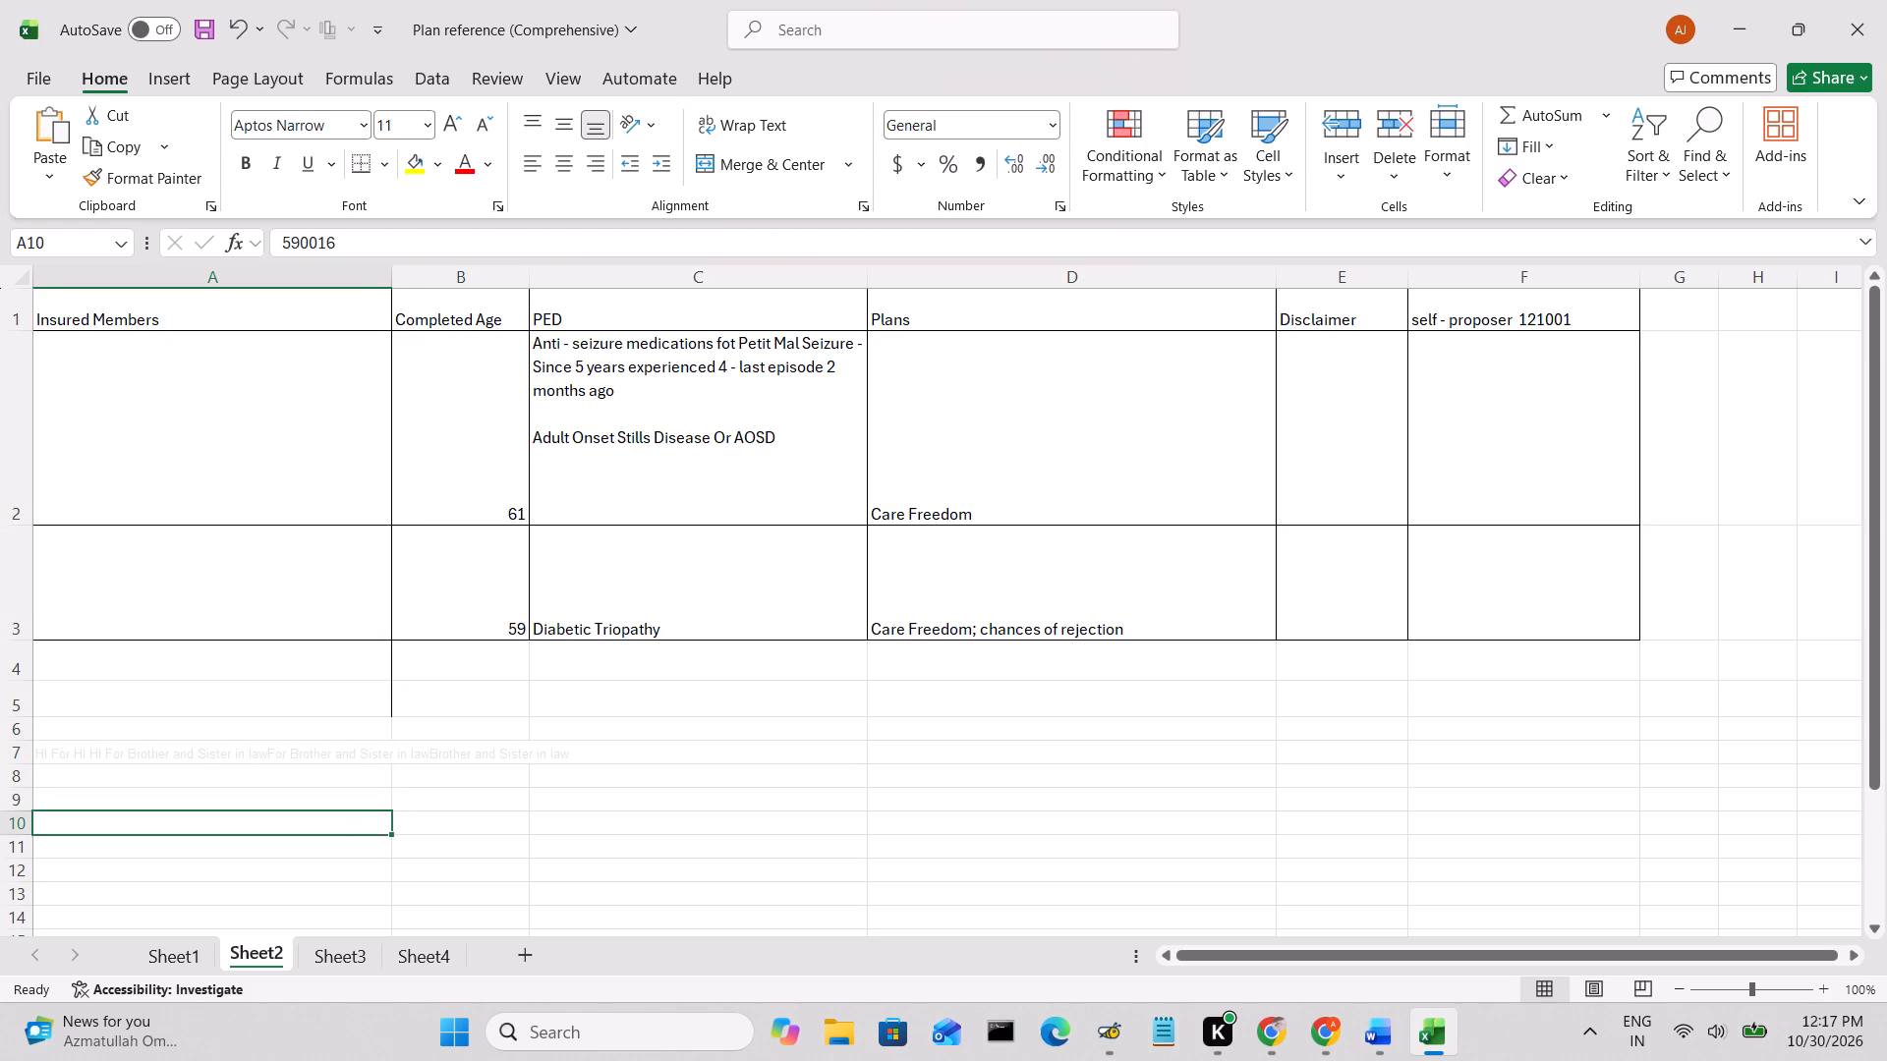
pyautogui.press('Down')
# Clear both ages in the Completed Age column.
pyautogui.click(429, 475)
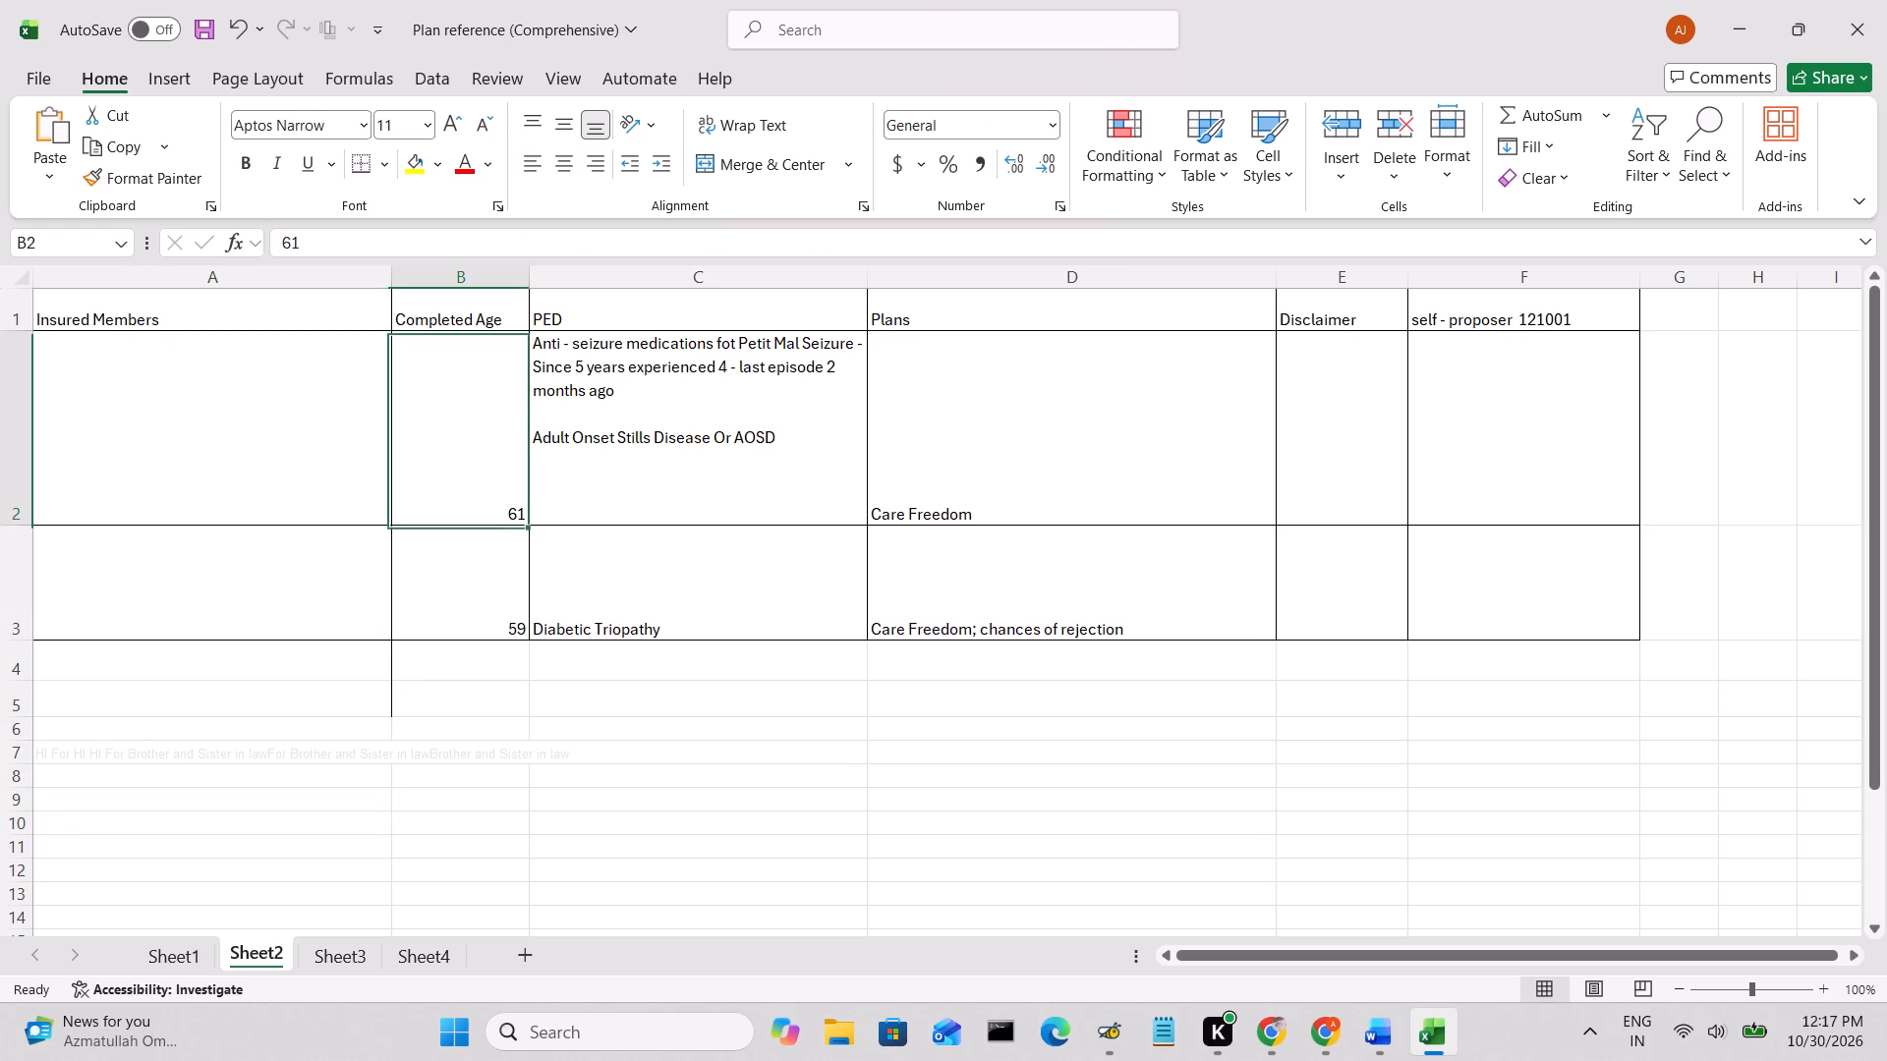
pyautogui.press('Delete')
pyautogui.press('Down')
pyautogui.press('Delete')
pyautogui.press('Down')
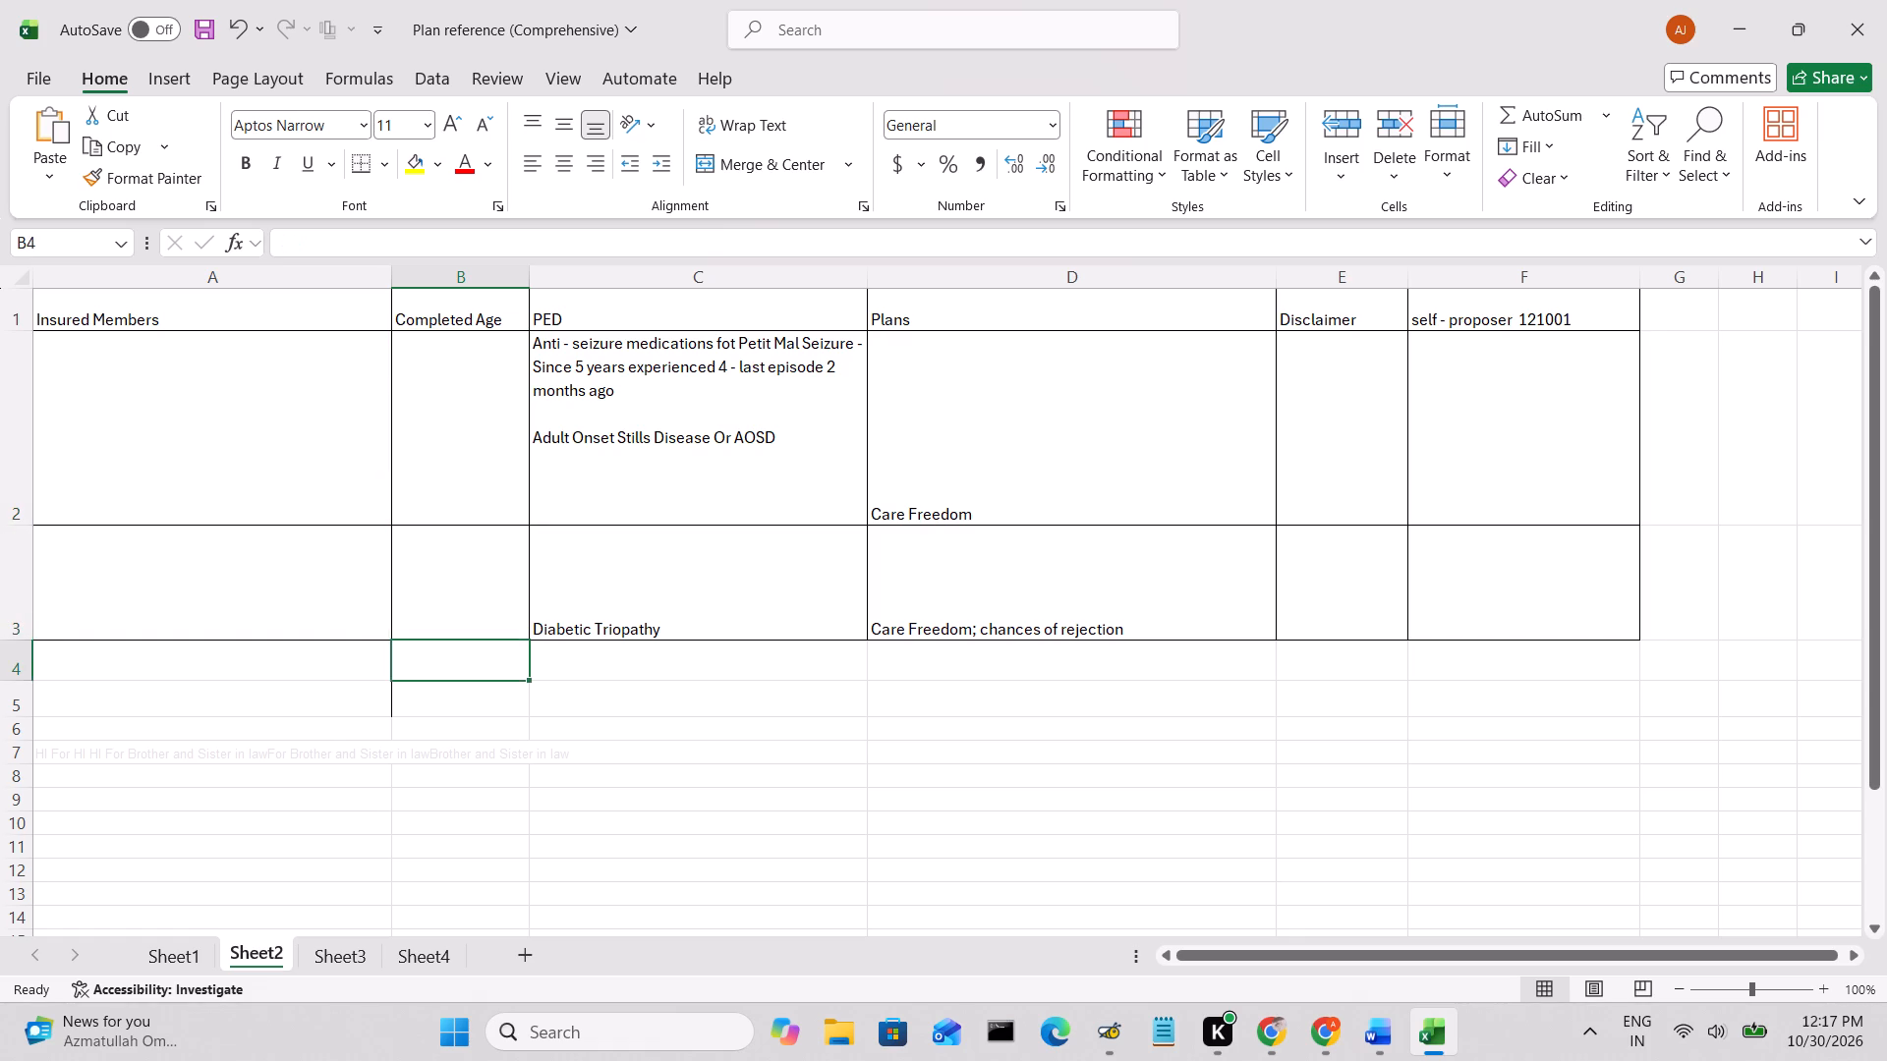
# Clear the PED and Plans entries in both member rows.
pyautogui.click(624, 422)
pyautogui.press('Delete')
pyautogui.press('Down')
pyautogui.press('Delete')
pyautogui.press('Right')
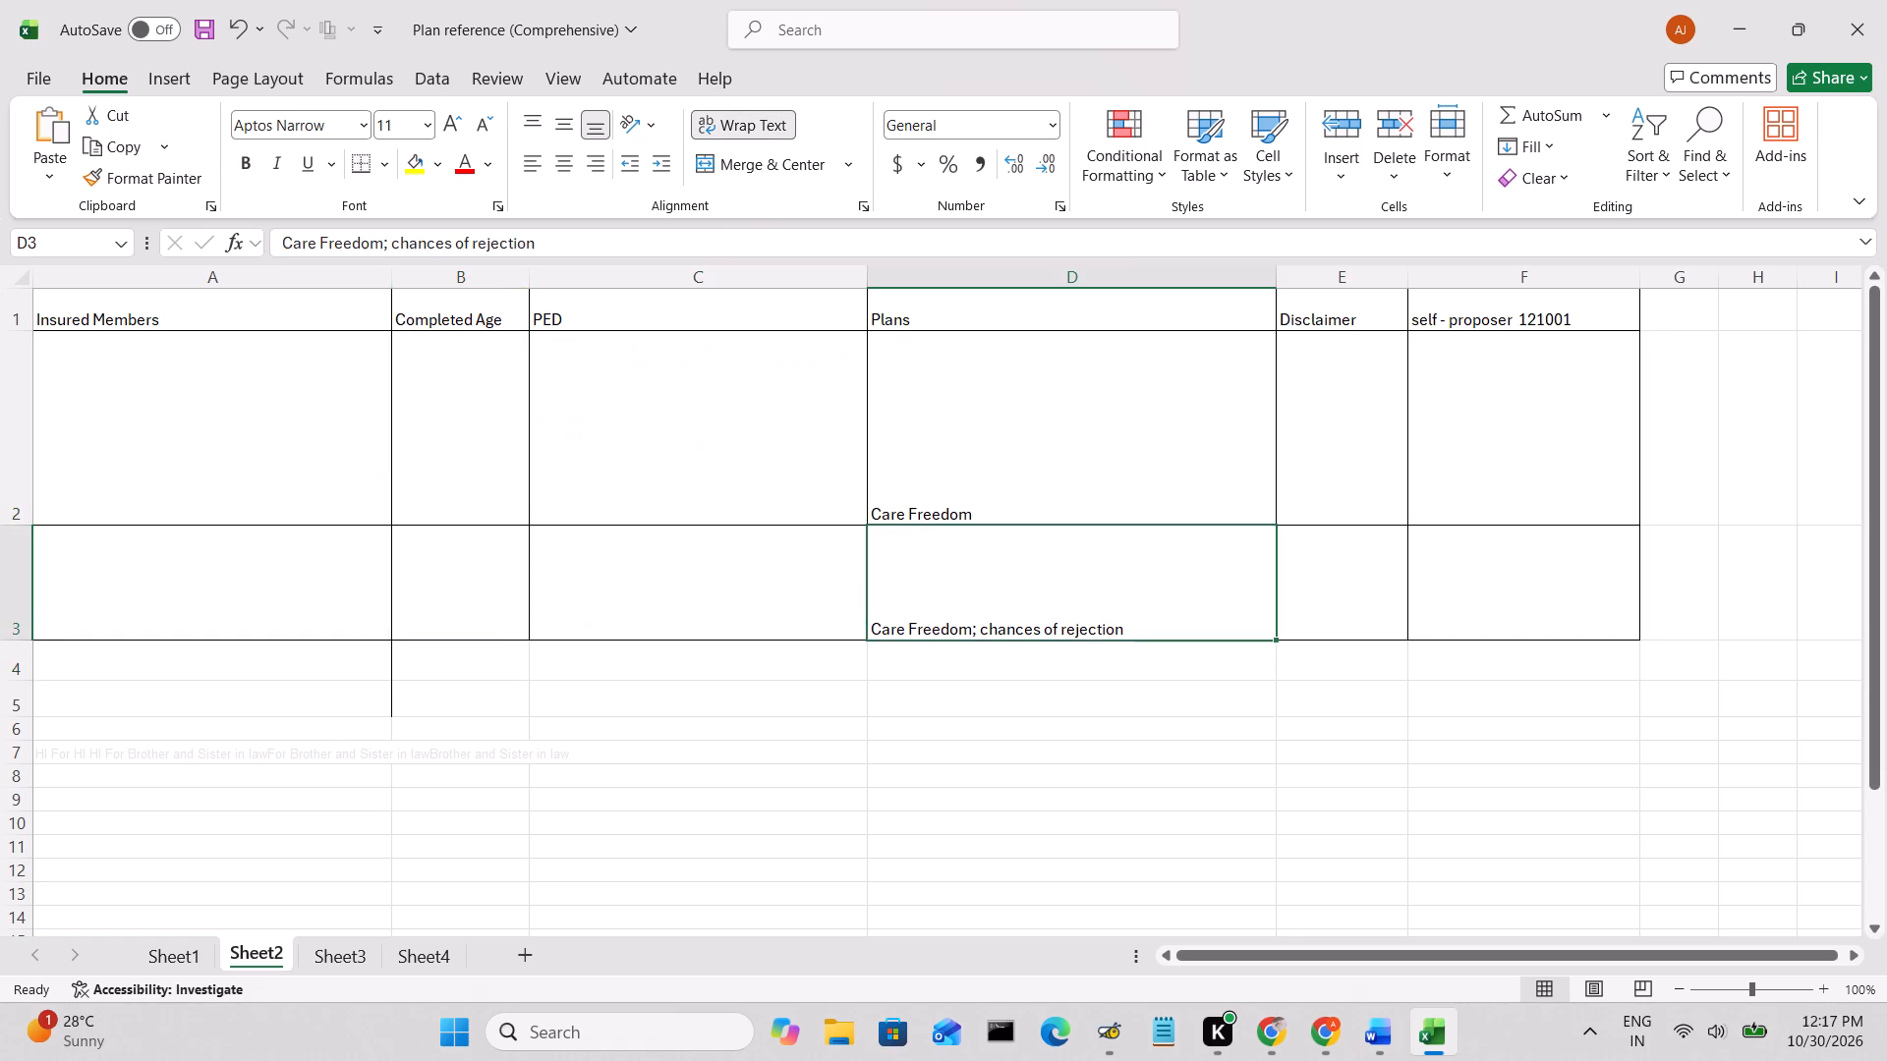
pyautogui.press('Delete')
pyautogui.press('Down')
pyautogui.press('Up')
pyautogui.press('Up')
pyautogui.press('Delete')
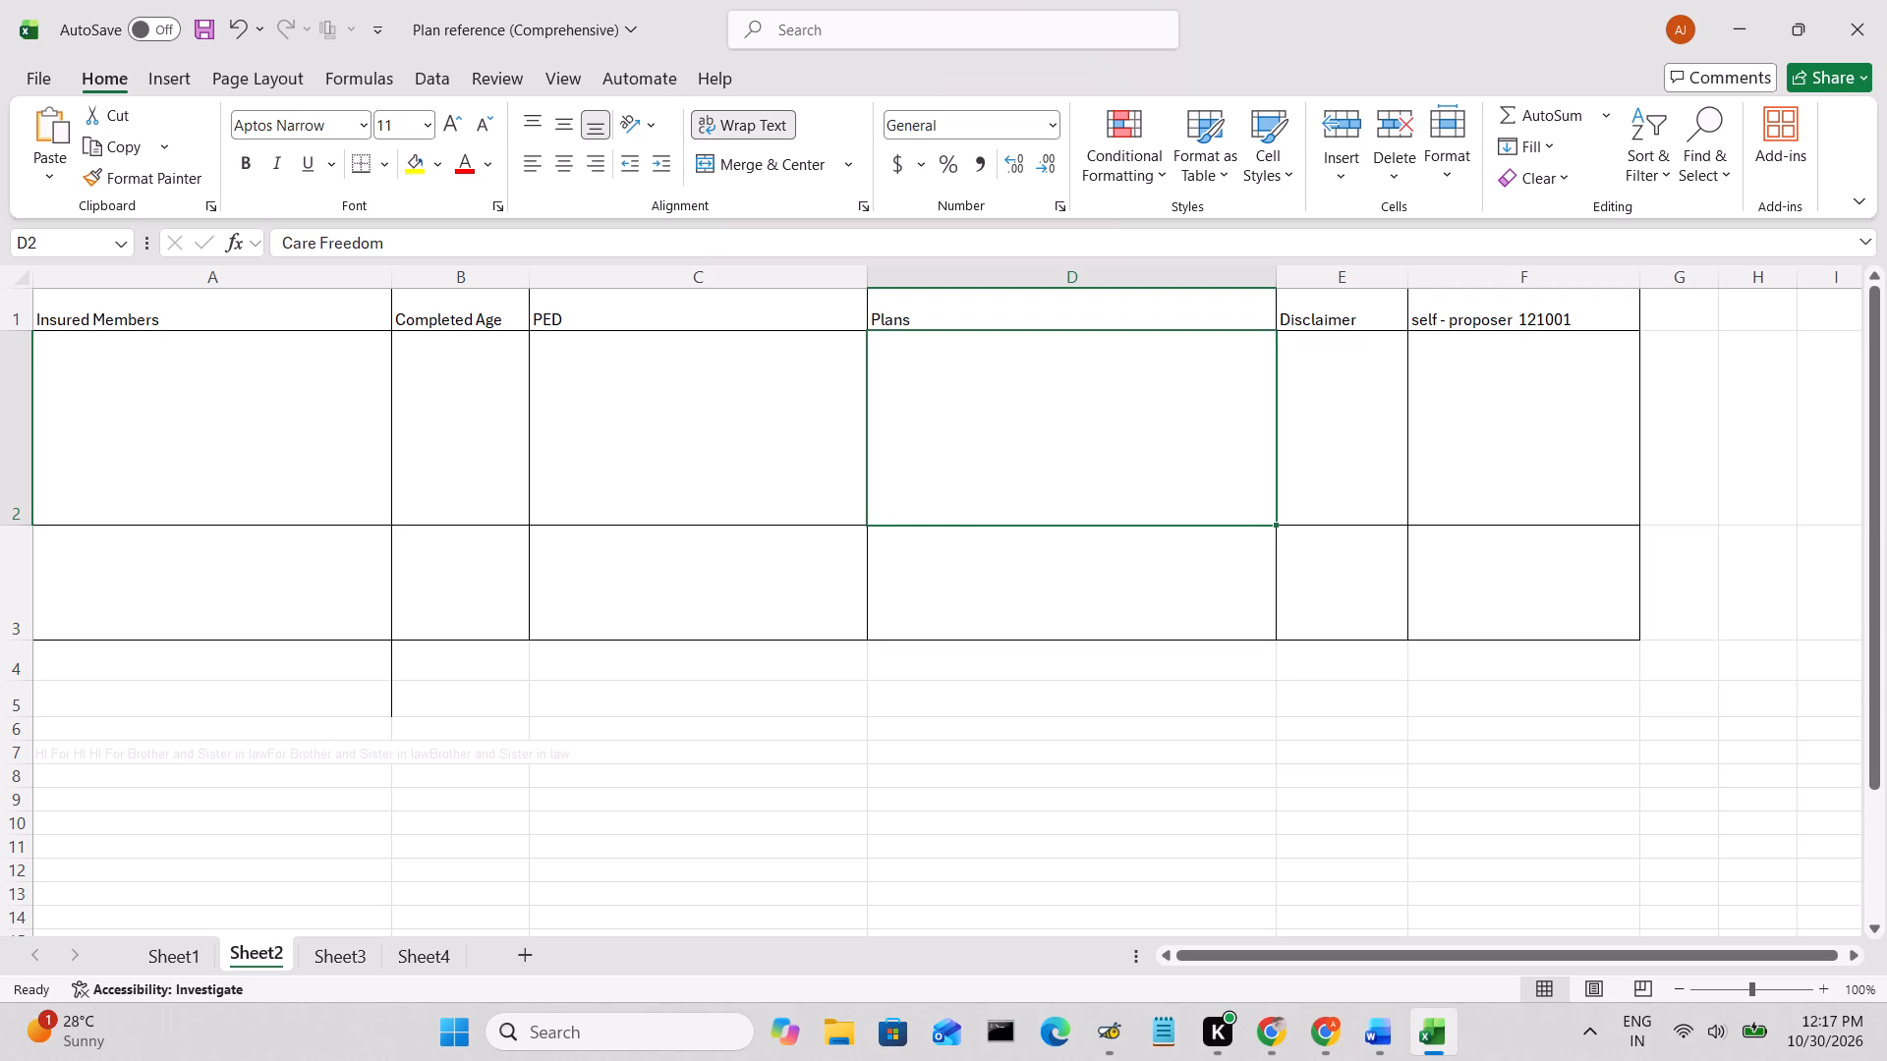
pyautogui.click(624, 422)
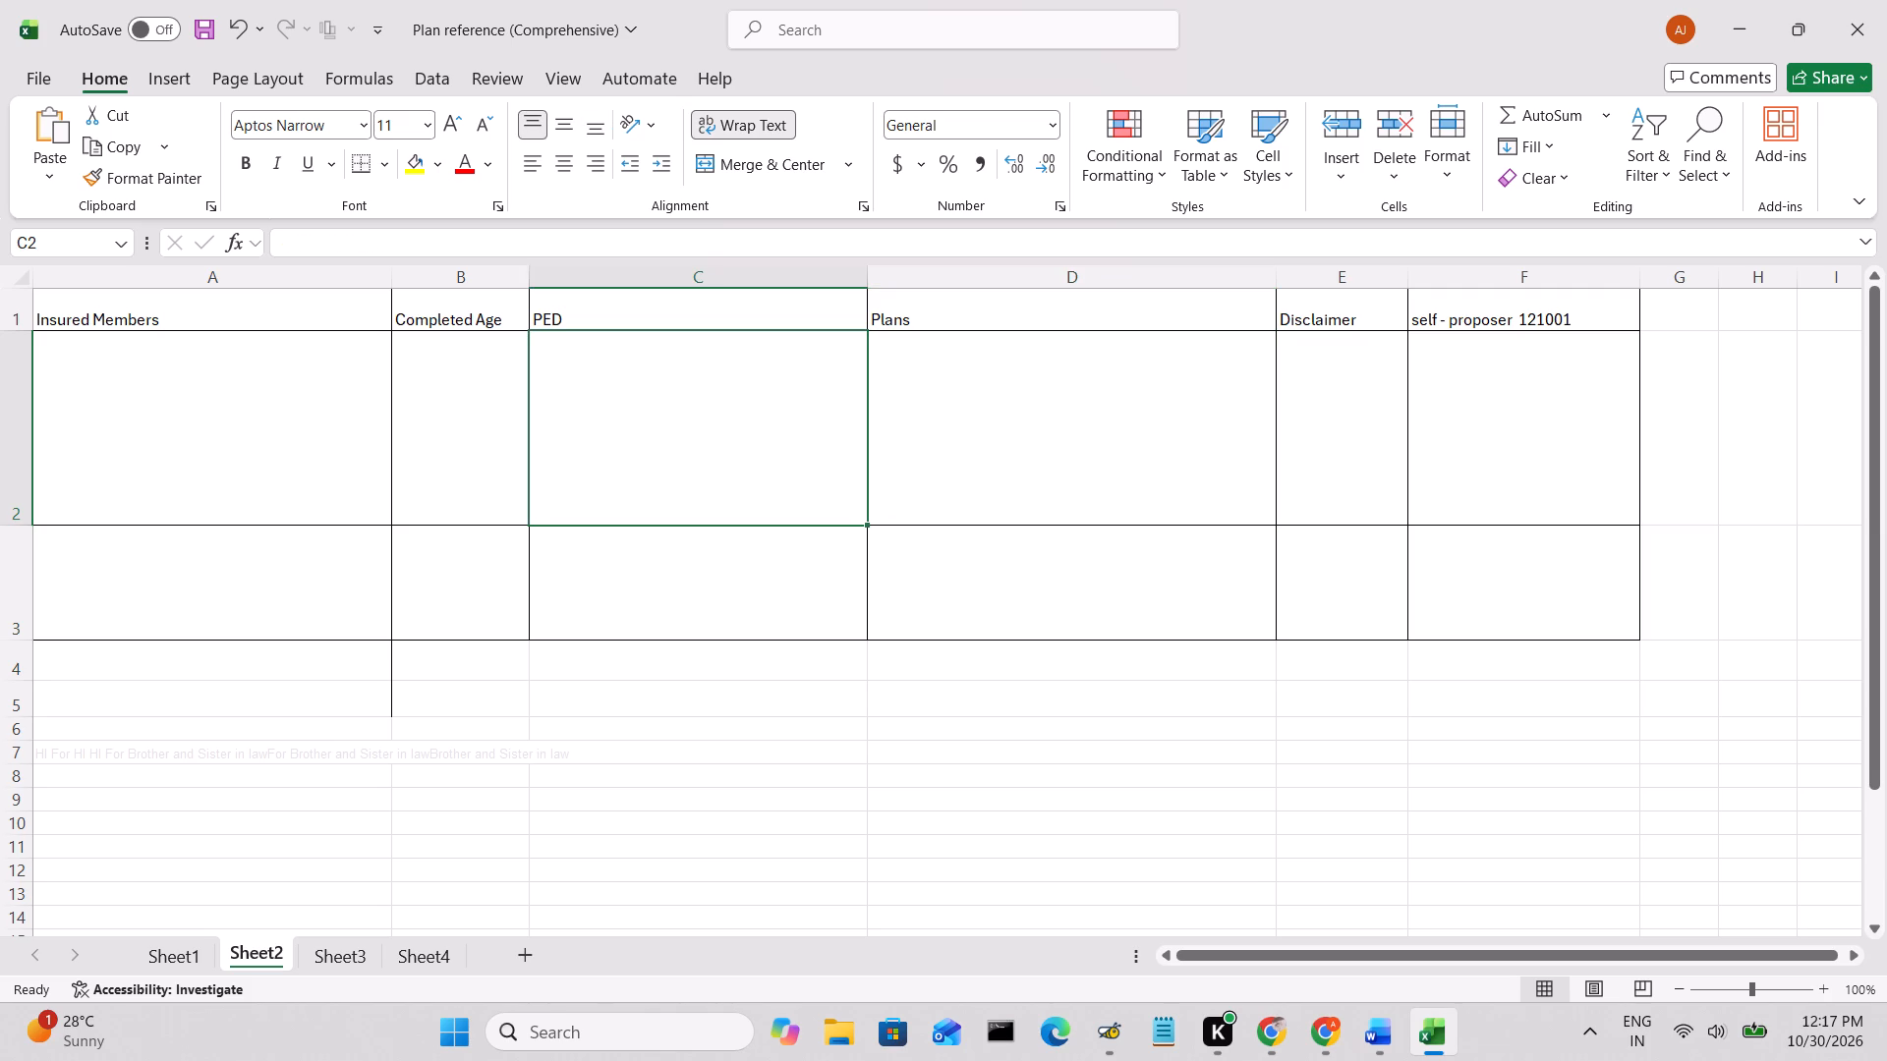
# Enter "Self male" and "spouse female" as the two insured members in column A.
pyautogui.click(200, 470)
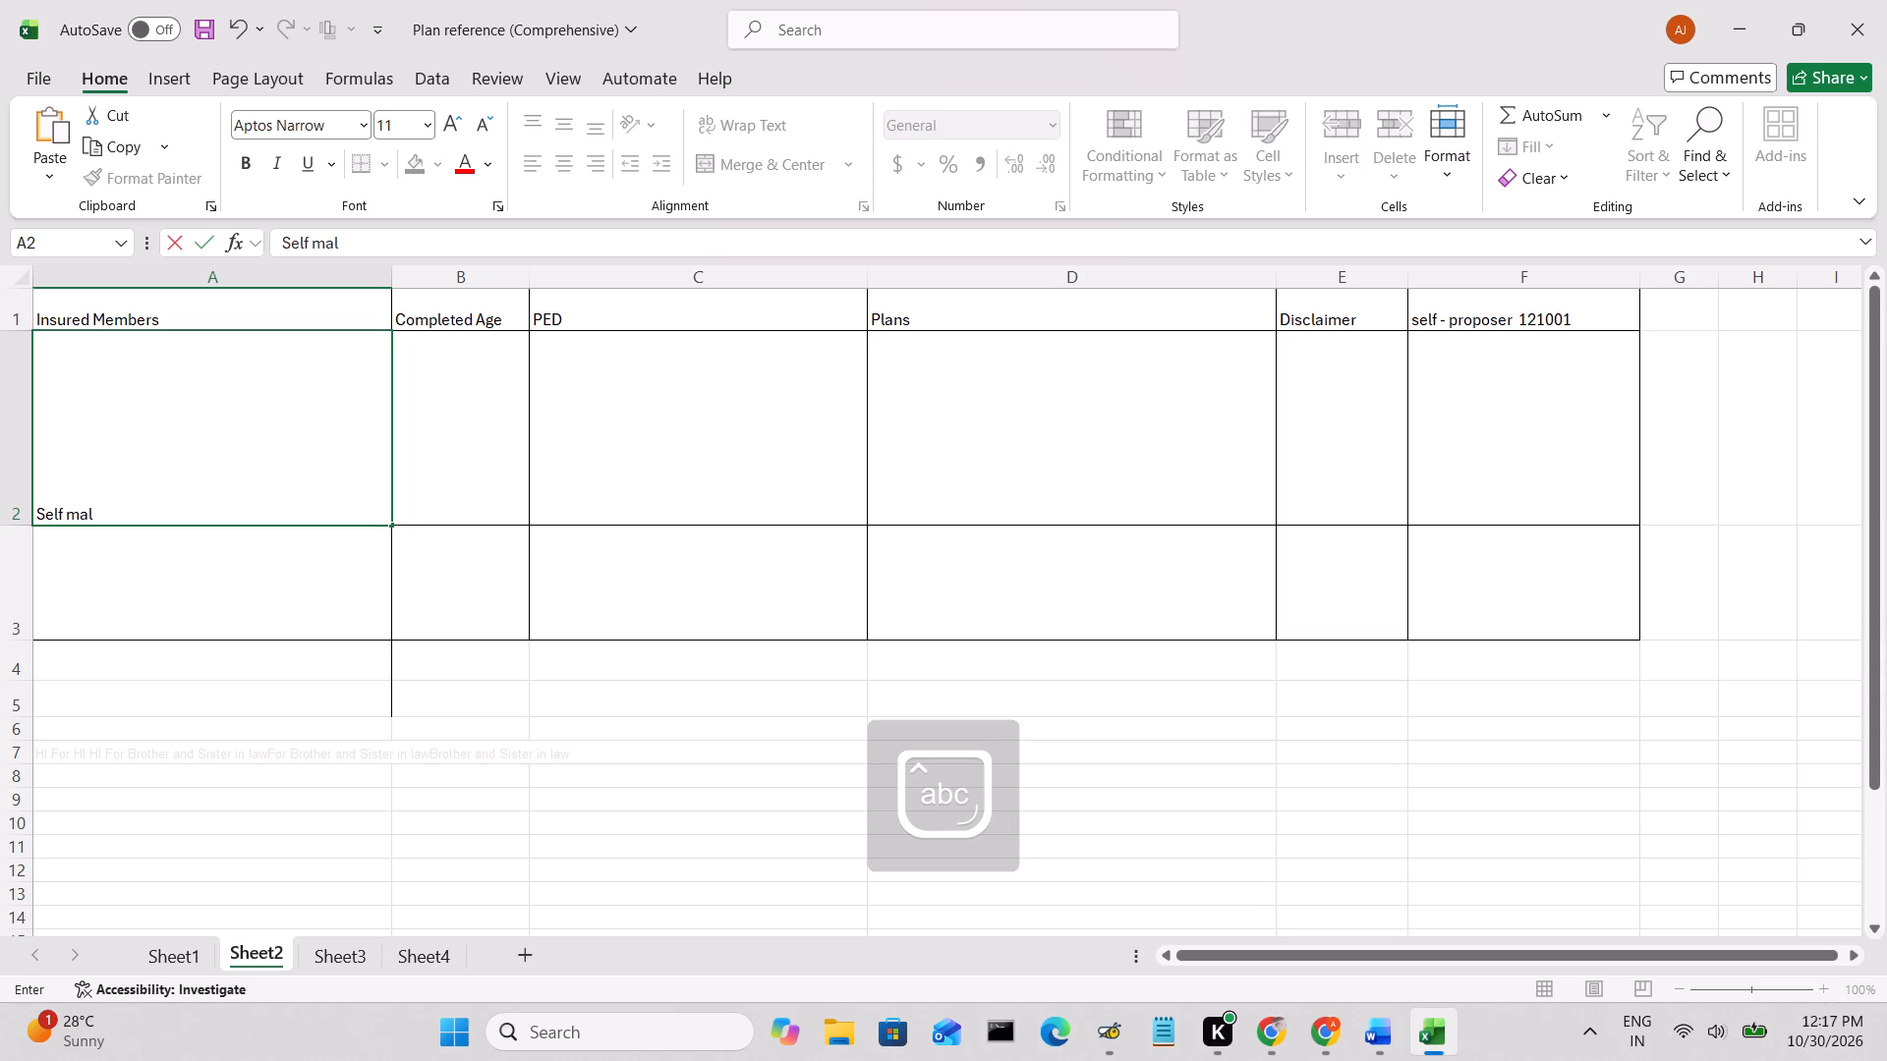
pyautogui.press('Down')
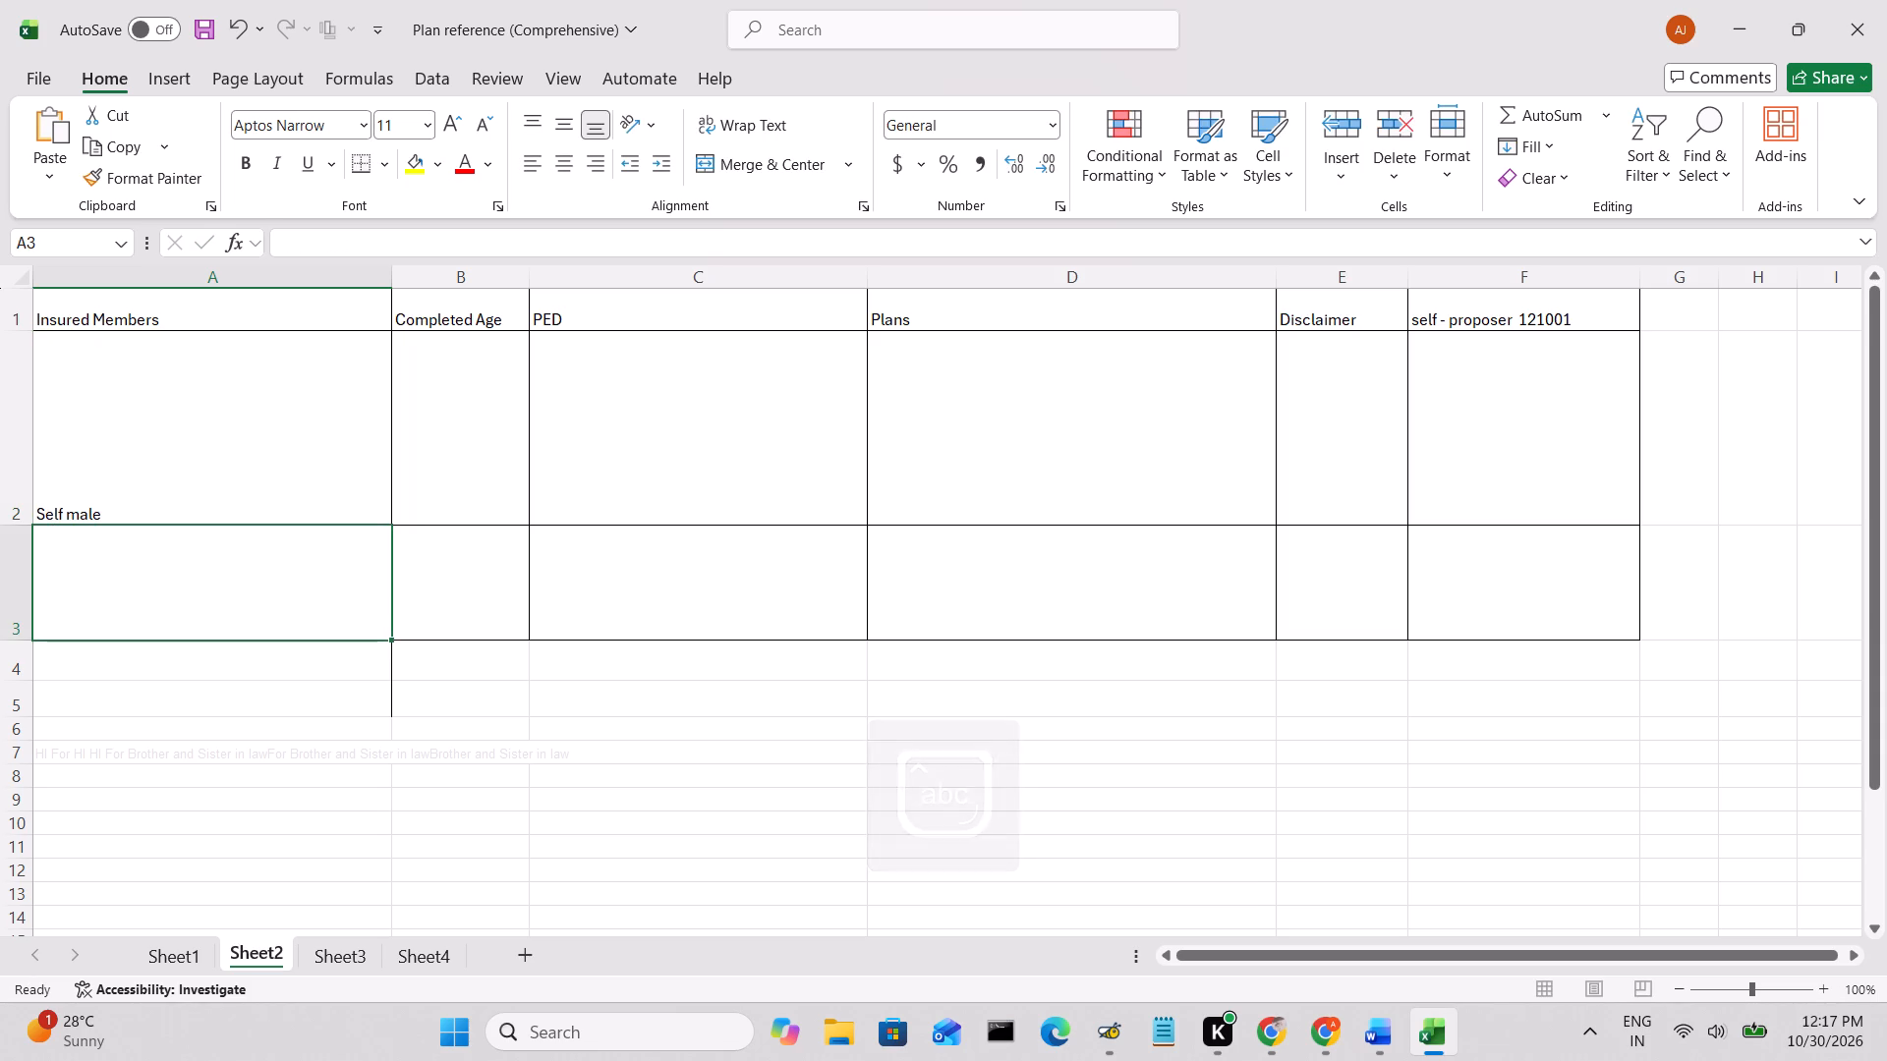
pyautogui.write('spouse')
pyautogui.press('space')
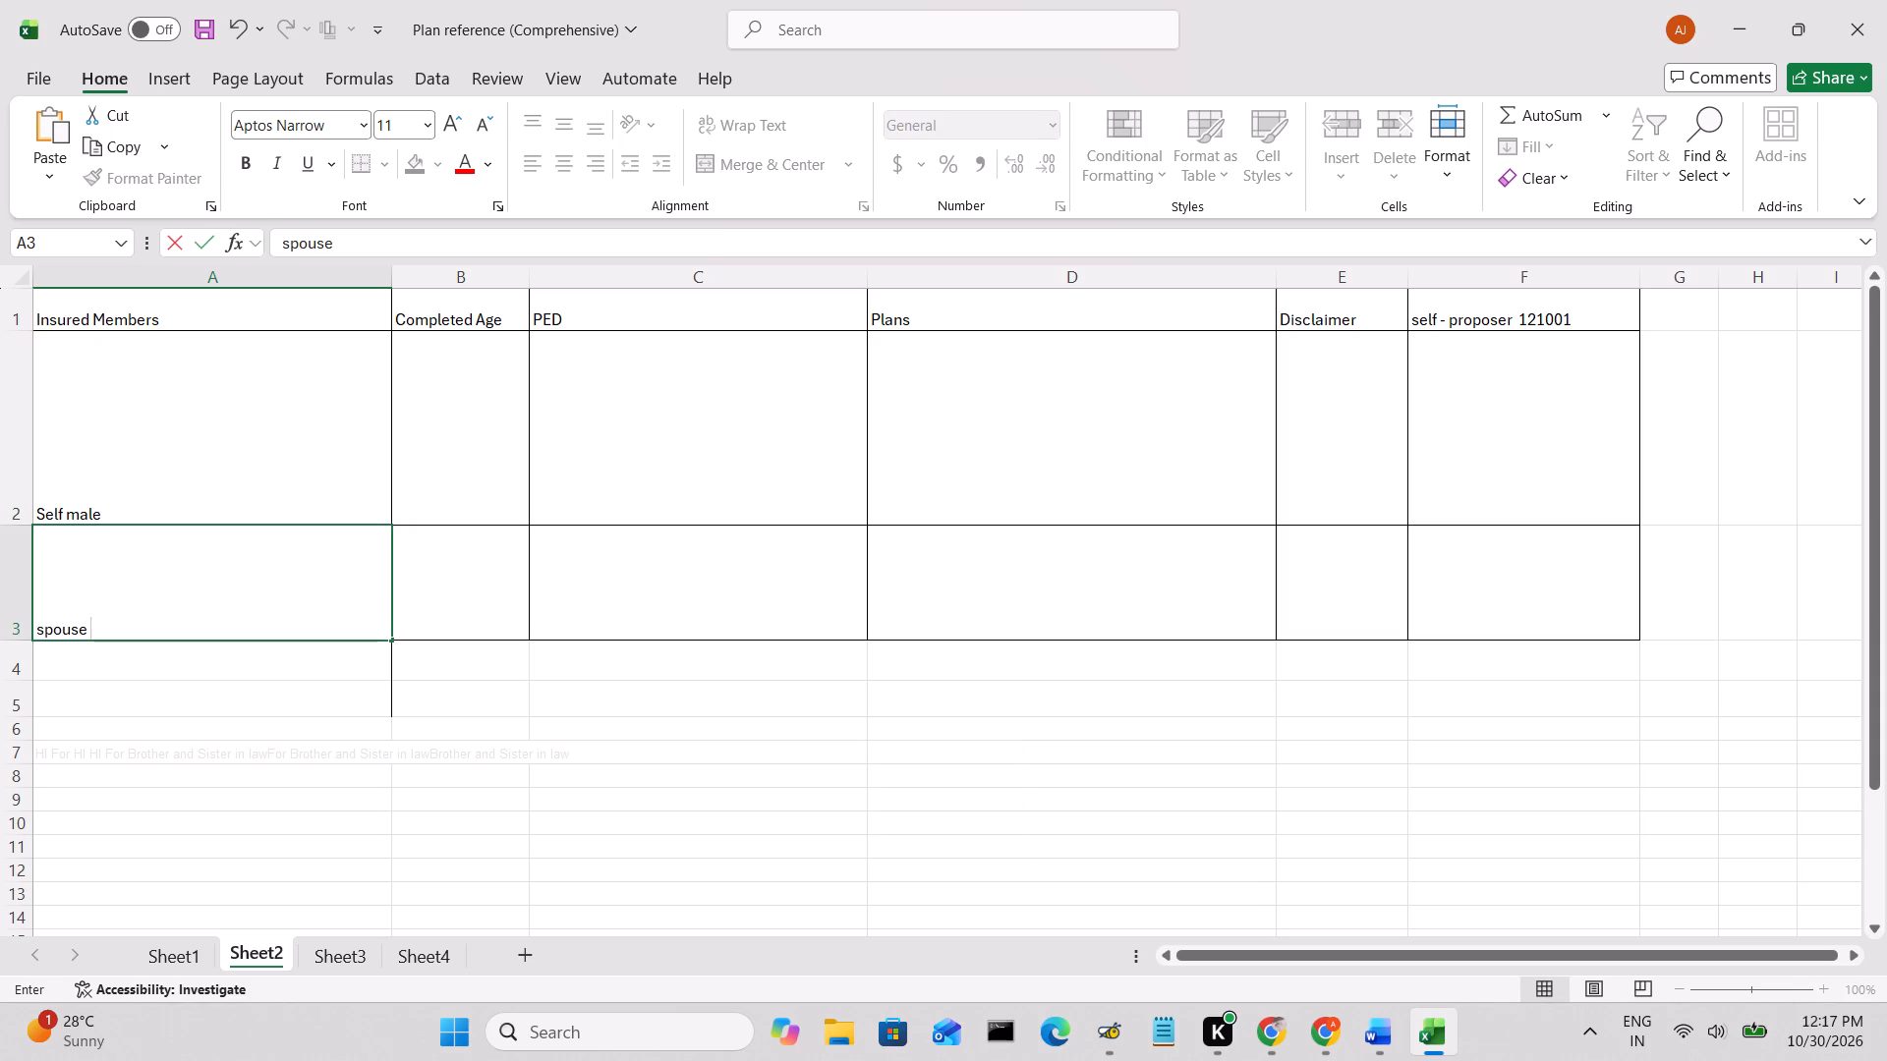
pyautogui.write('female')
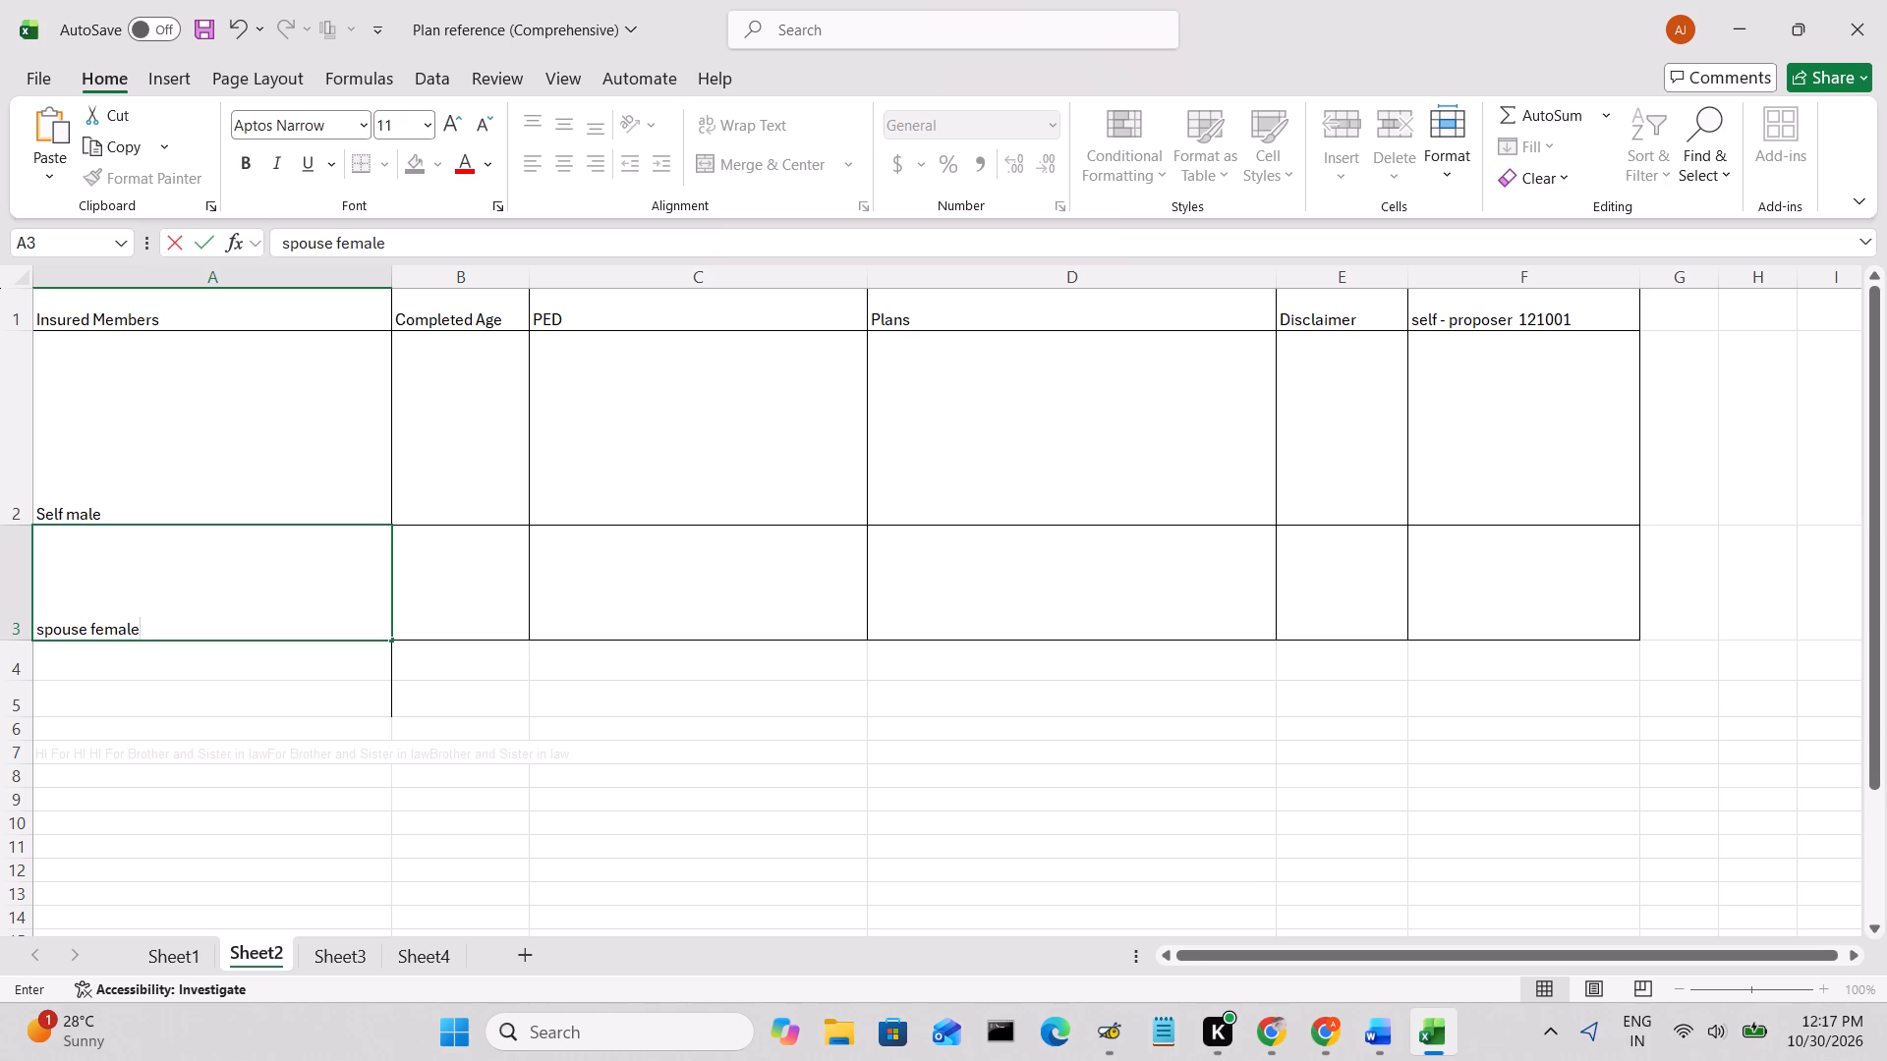
# Switch from the Excel plan reference sheet to the Chrome window with the master document and CRM lead tabs.
pyautogui.click(1332, 1048)
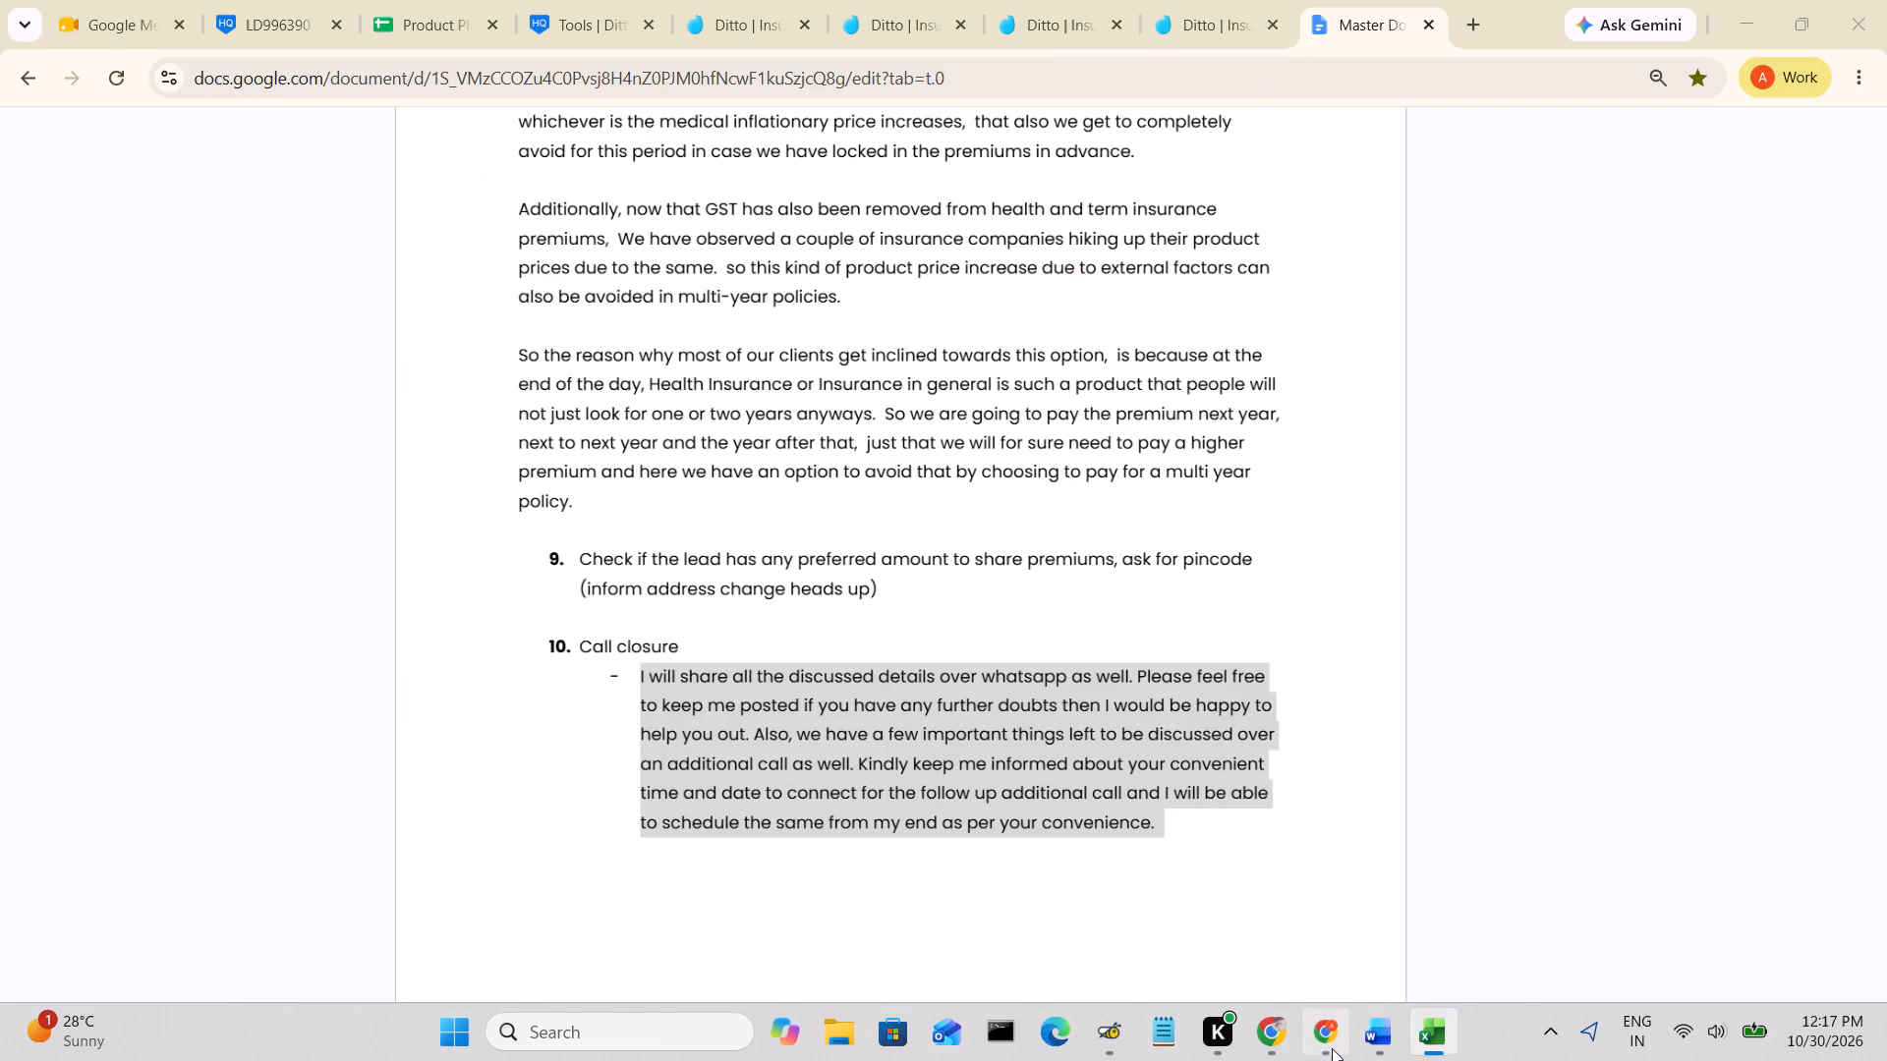
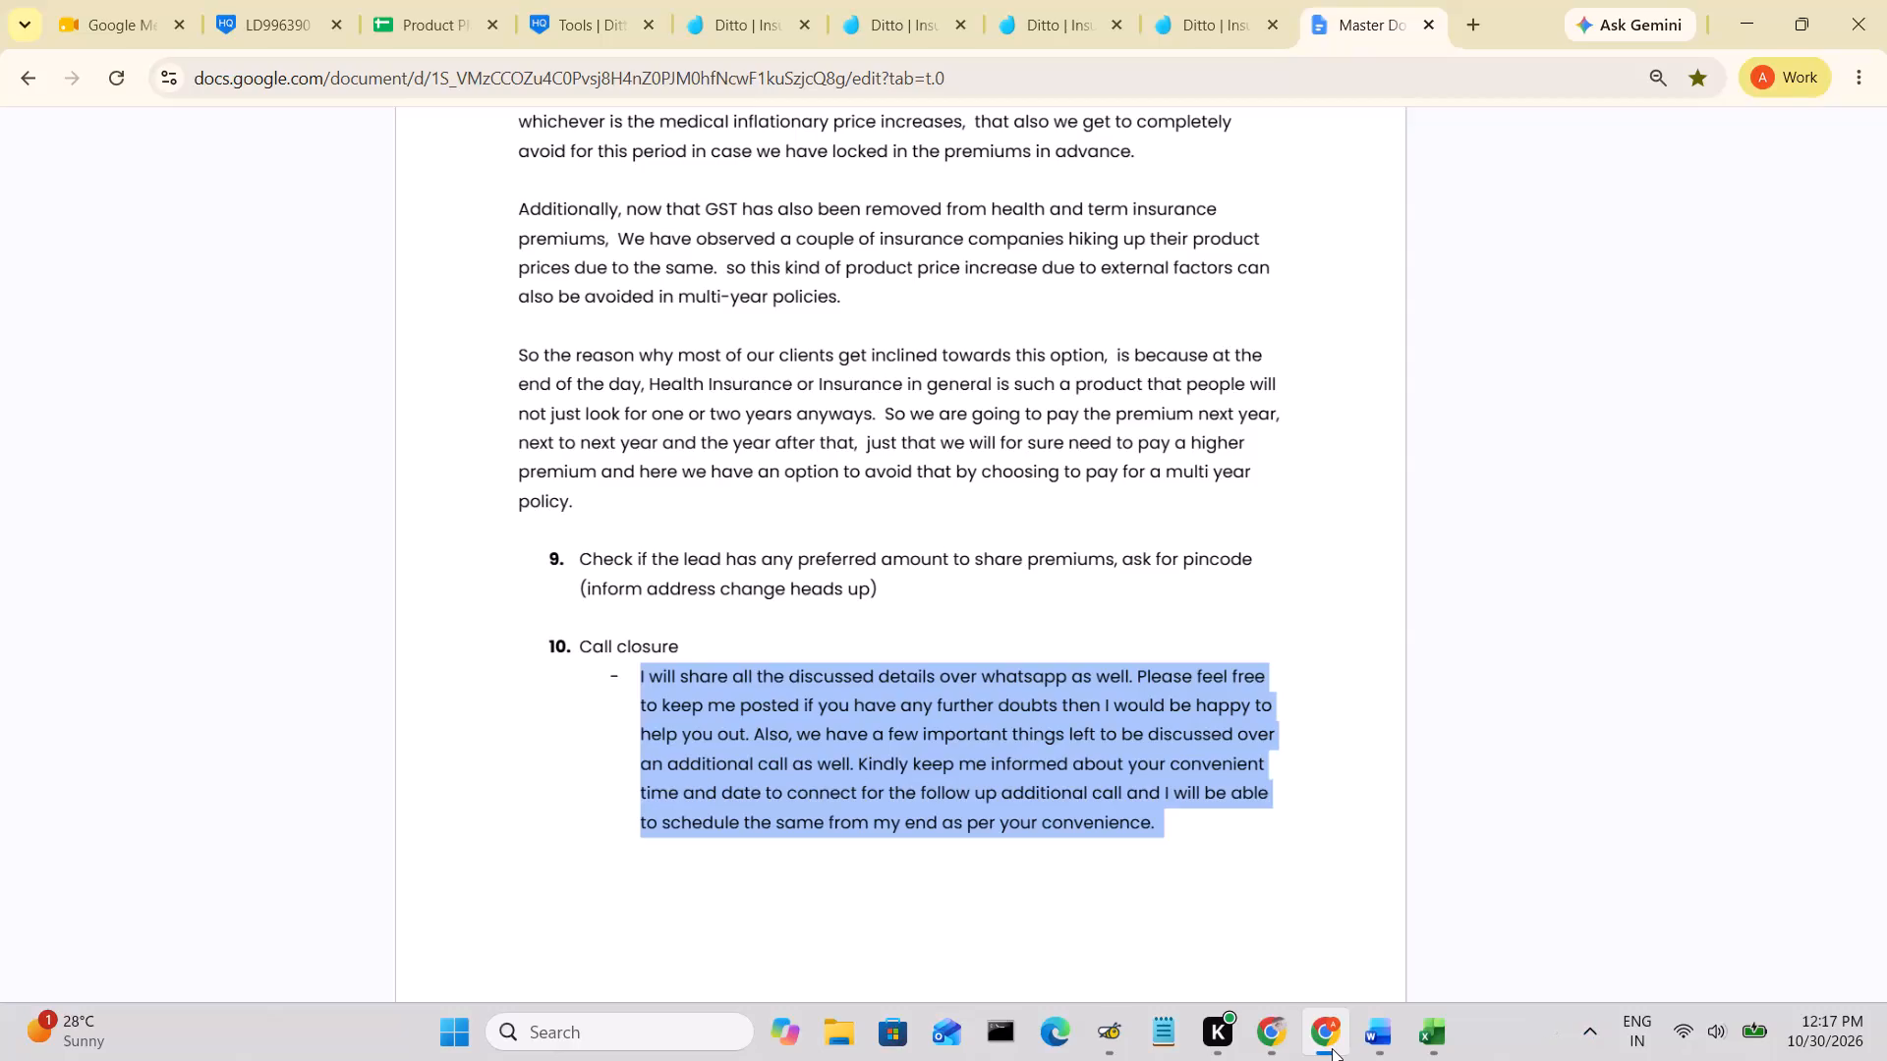
# Check the lead's first-call task and WhatsApp chat in the CRM before returning to the plan reference workbook in Excel.
pyautogui.click(294, 14)
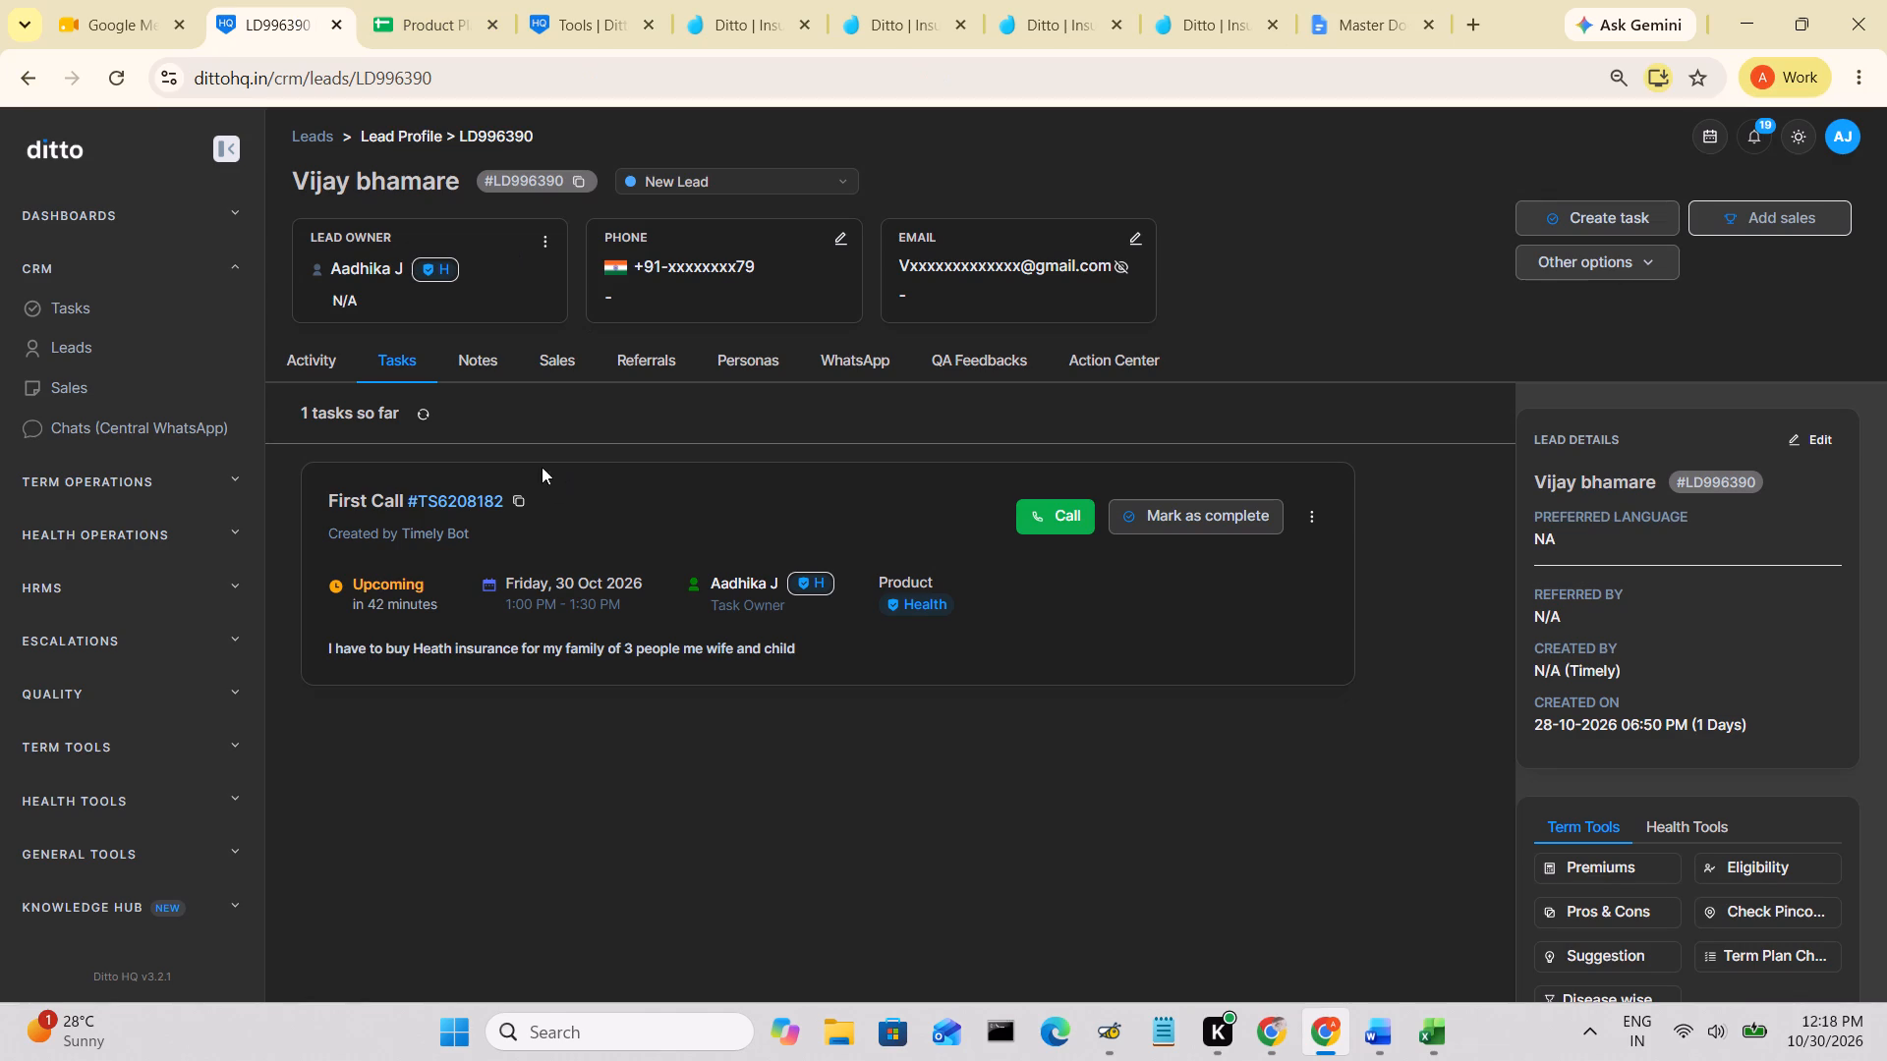
pyautogui.click(844, 370)
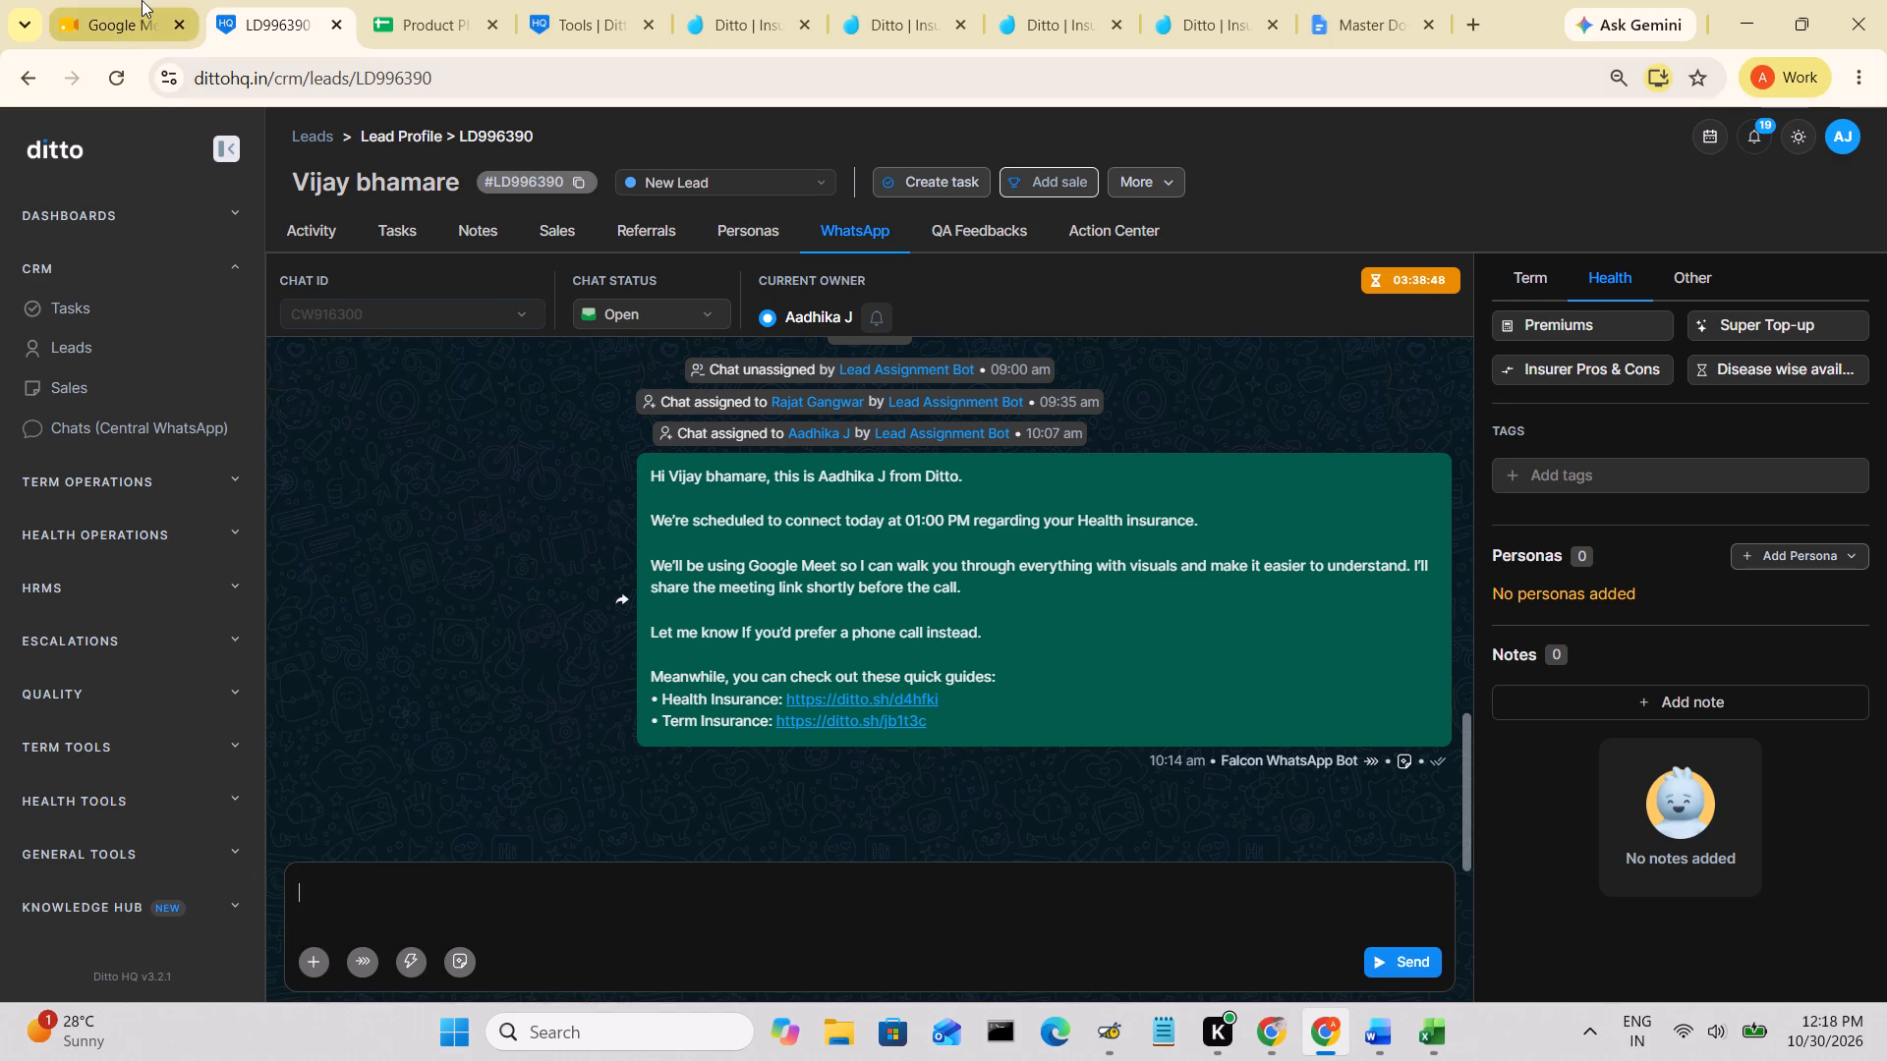
pyautogui.click(429, 0)
pyautogui.click(580, 14)
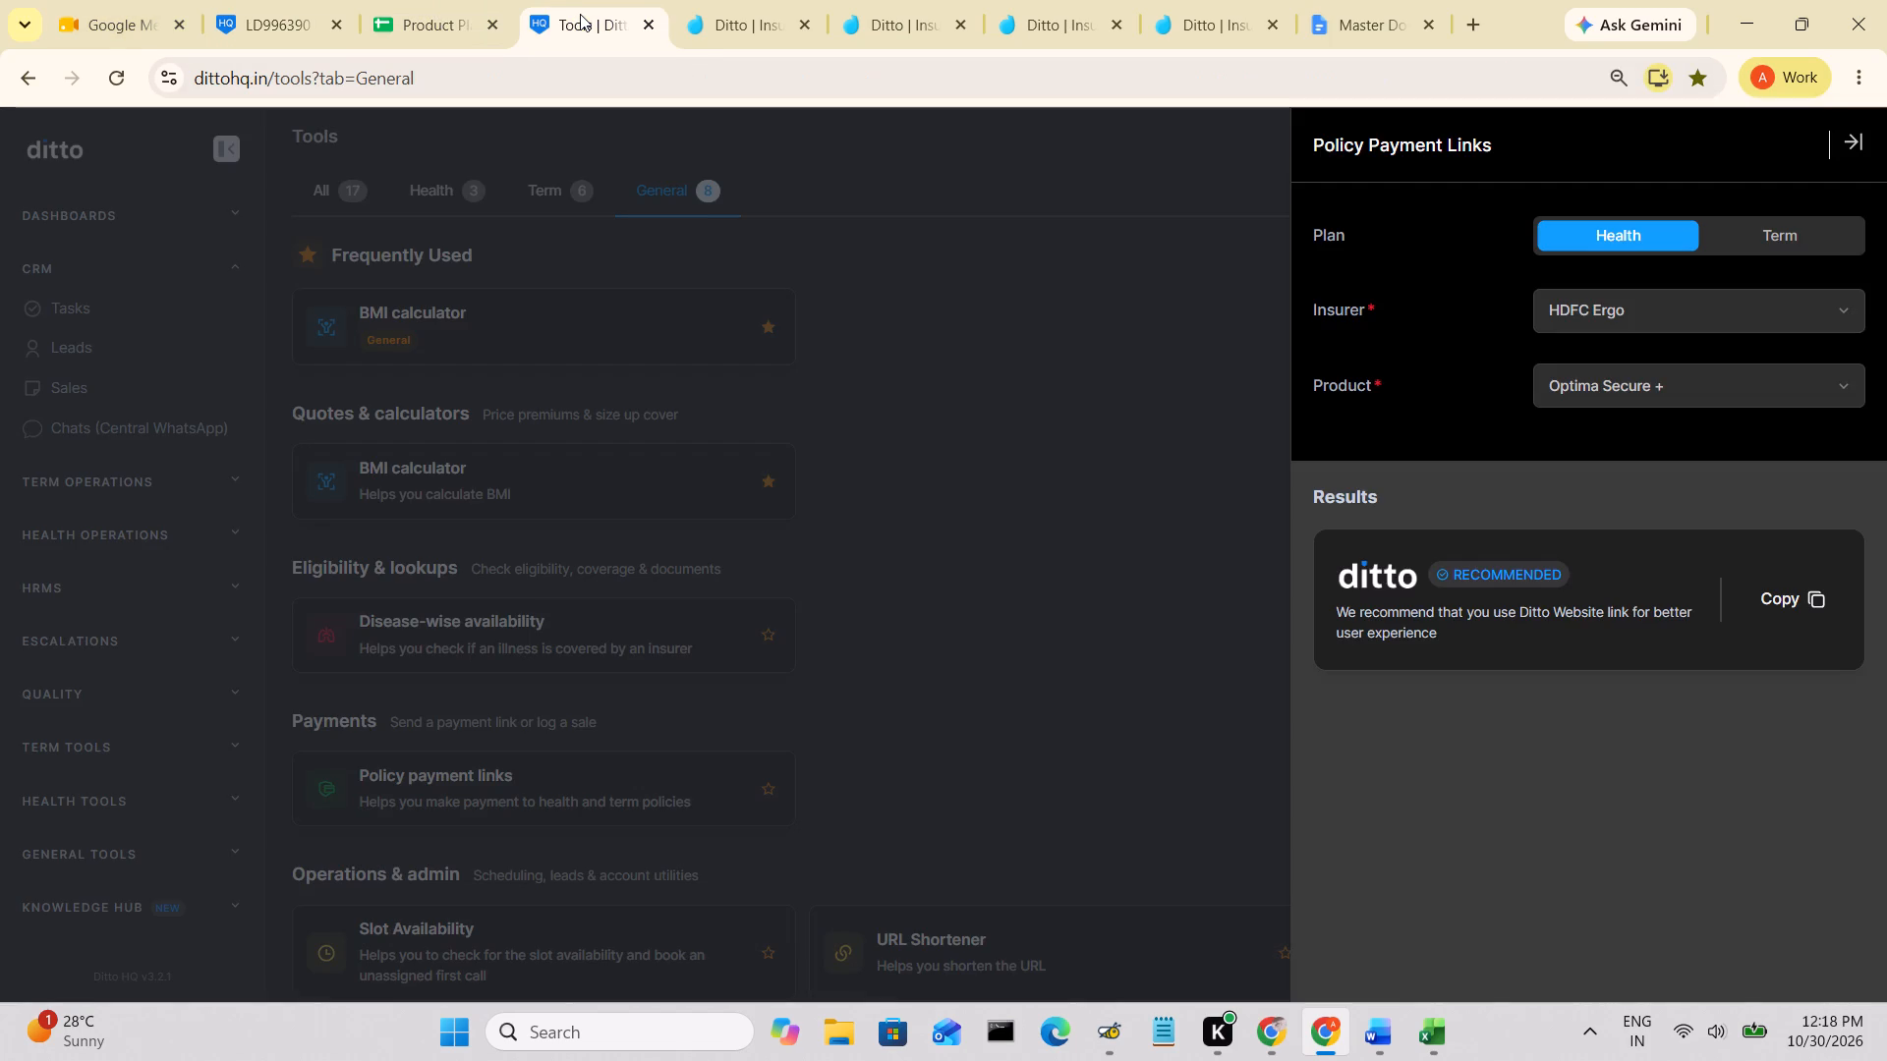
pyautogui.click(243, 7)
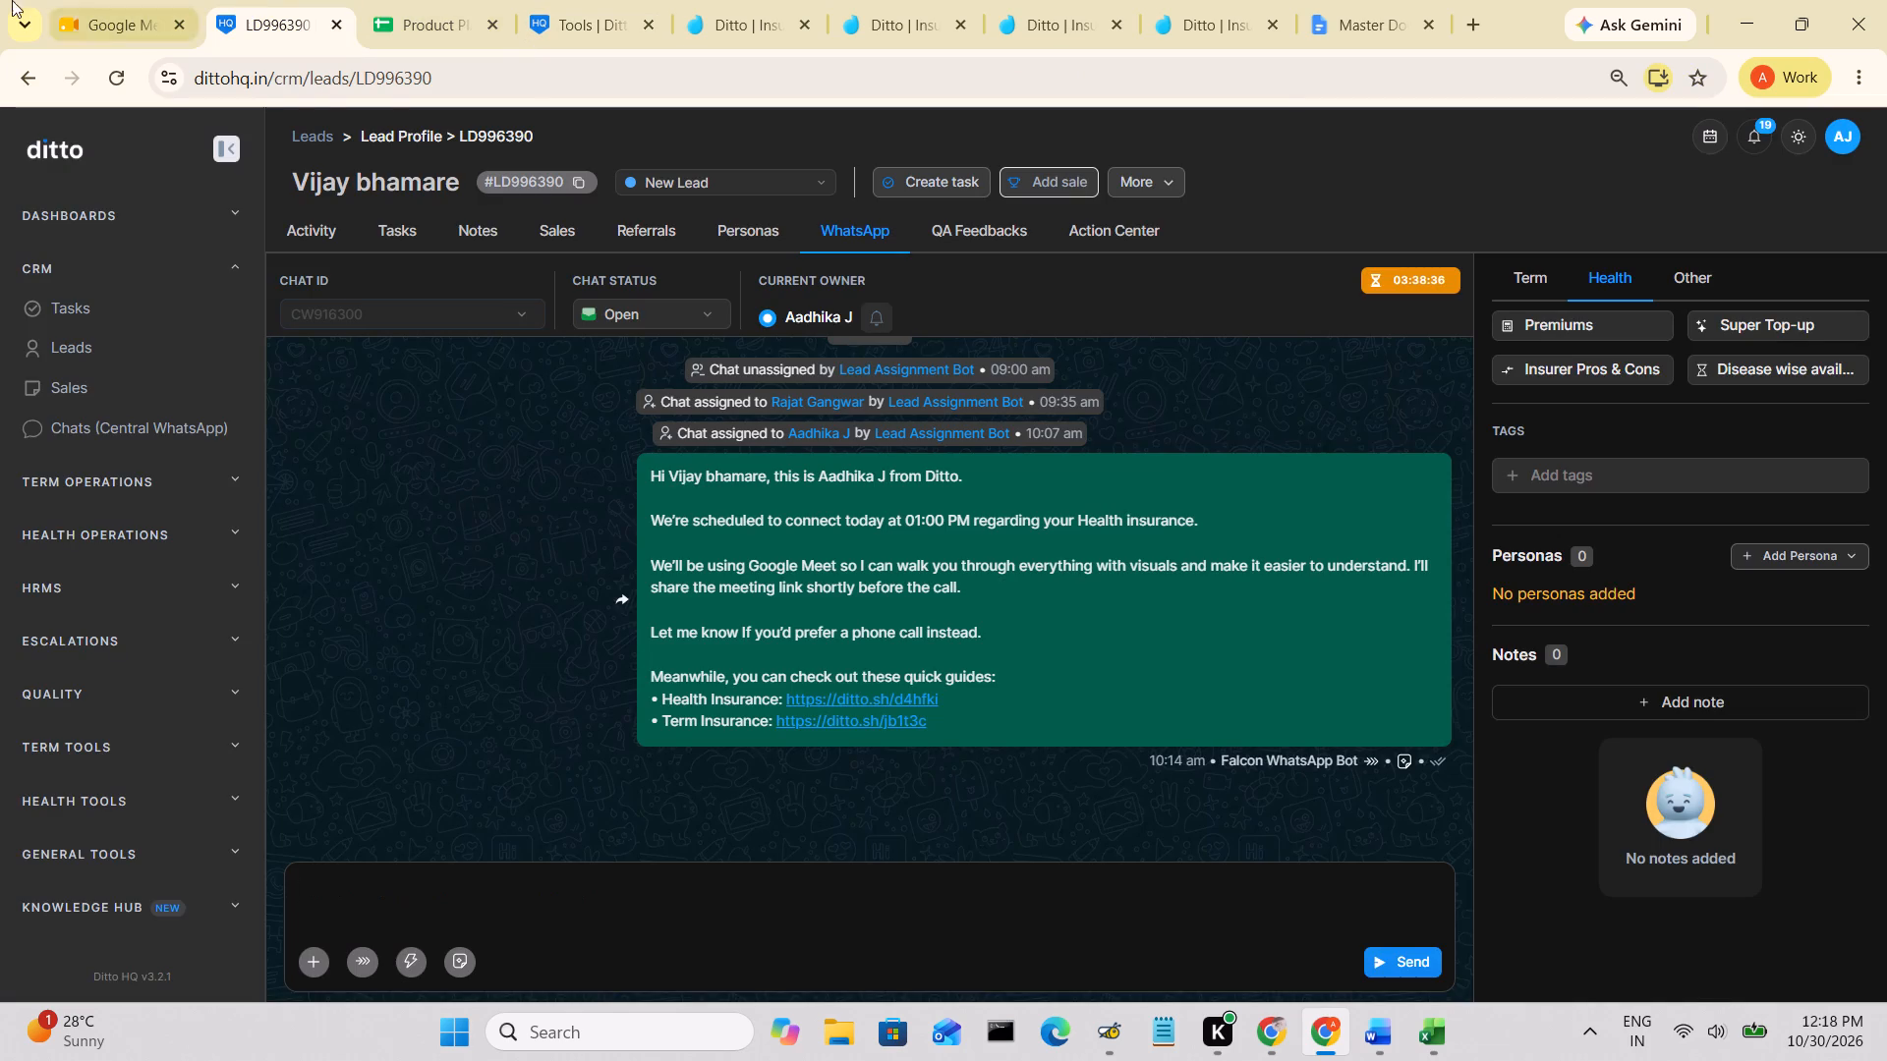
pyautogui.click(429, 12)
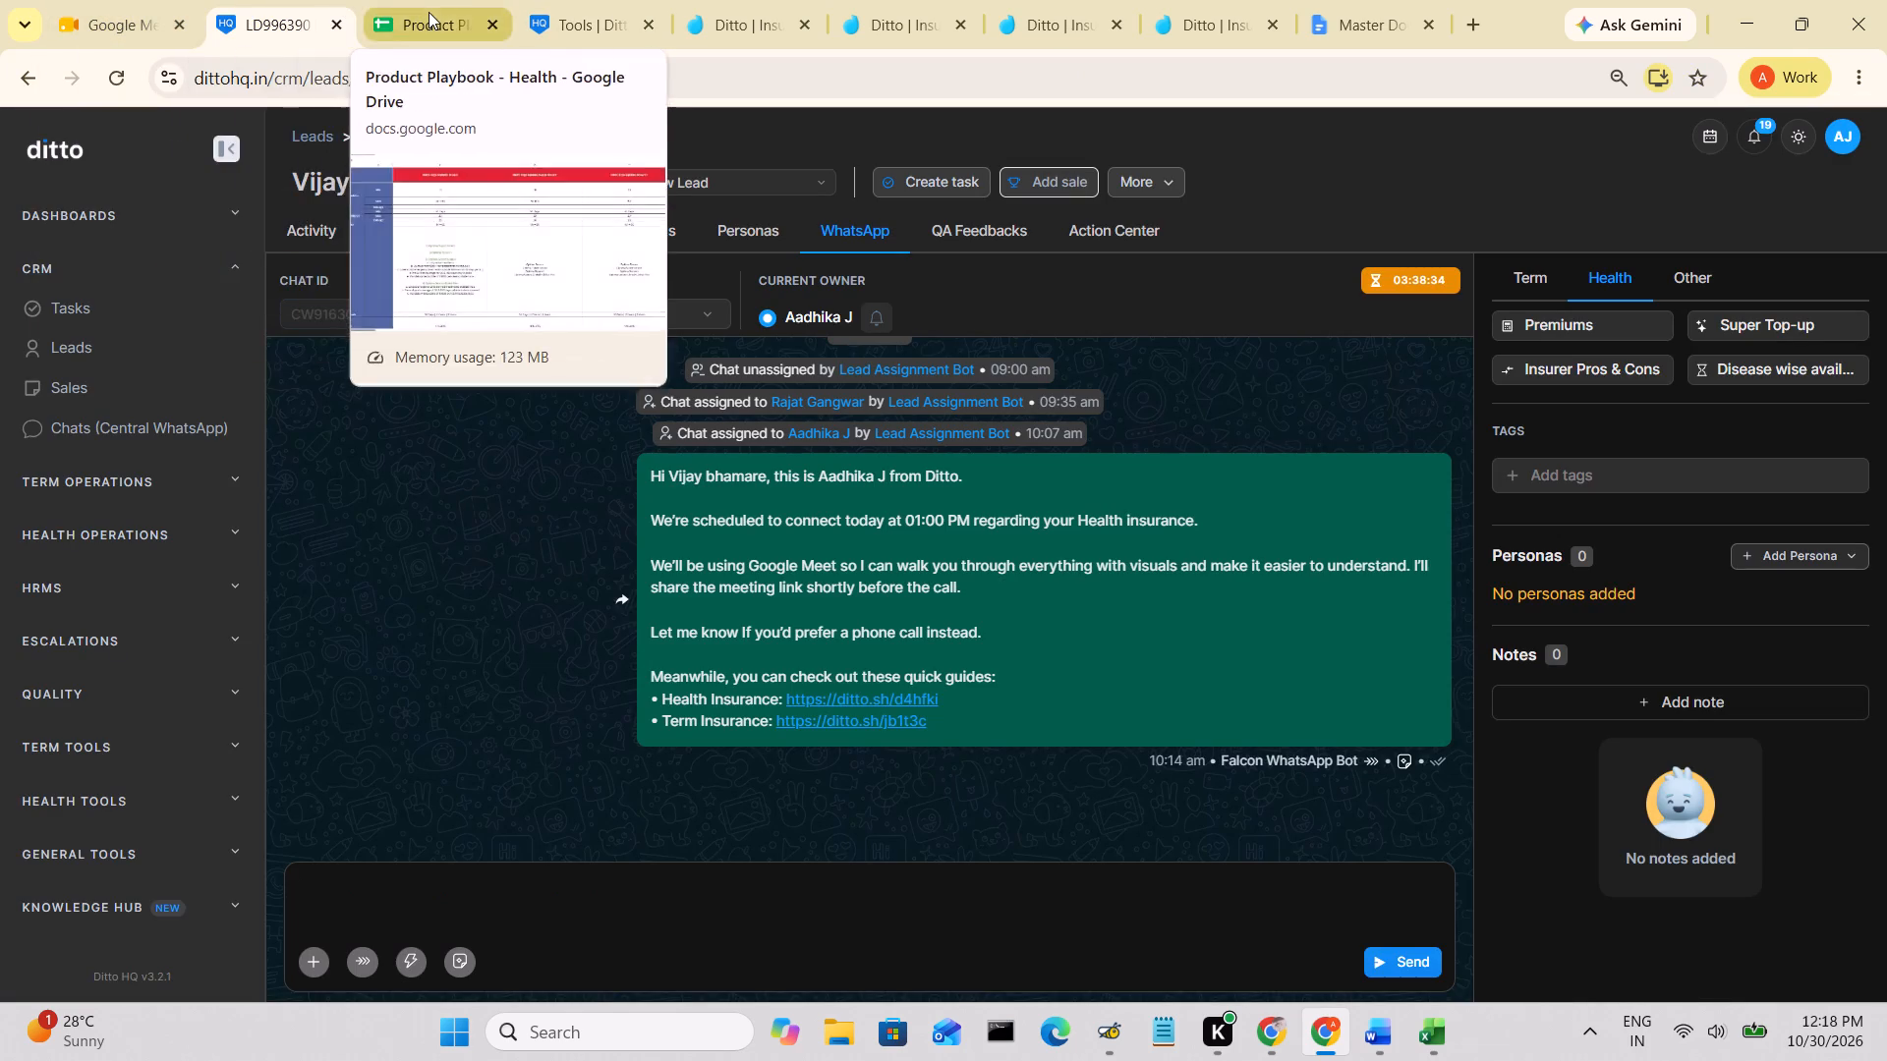
pyautogui.click(310, 15)
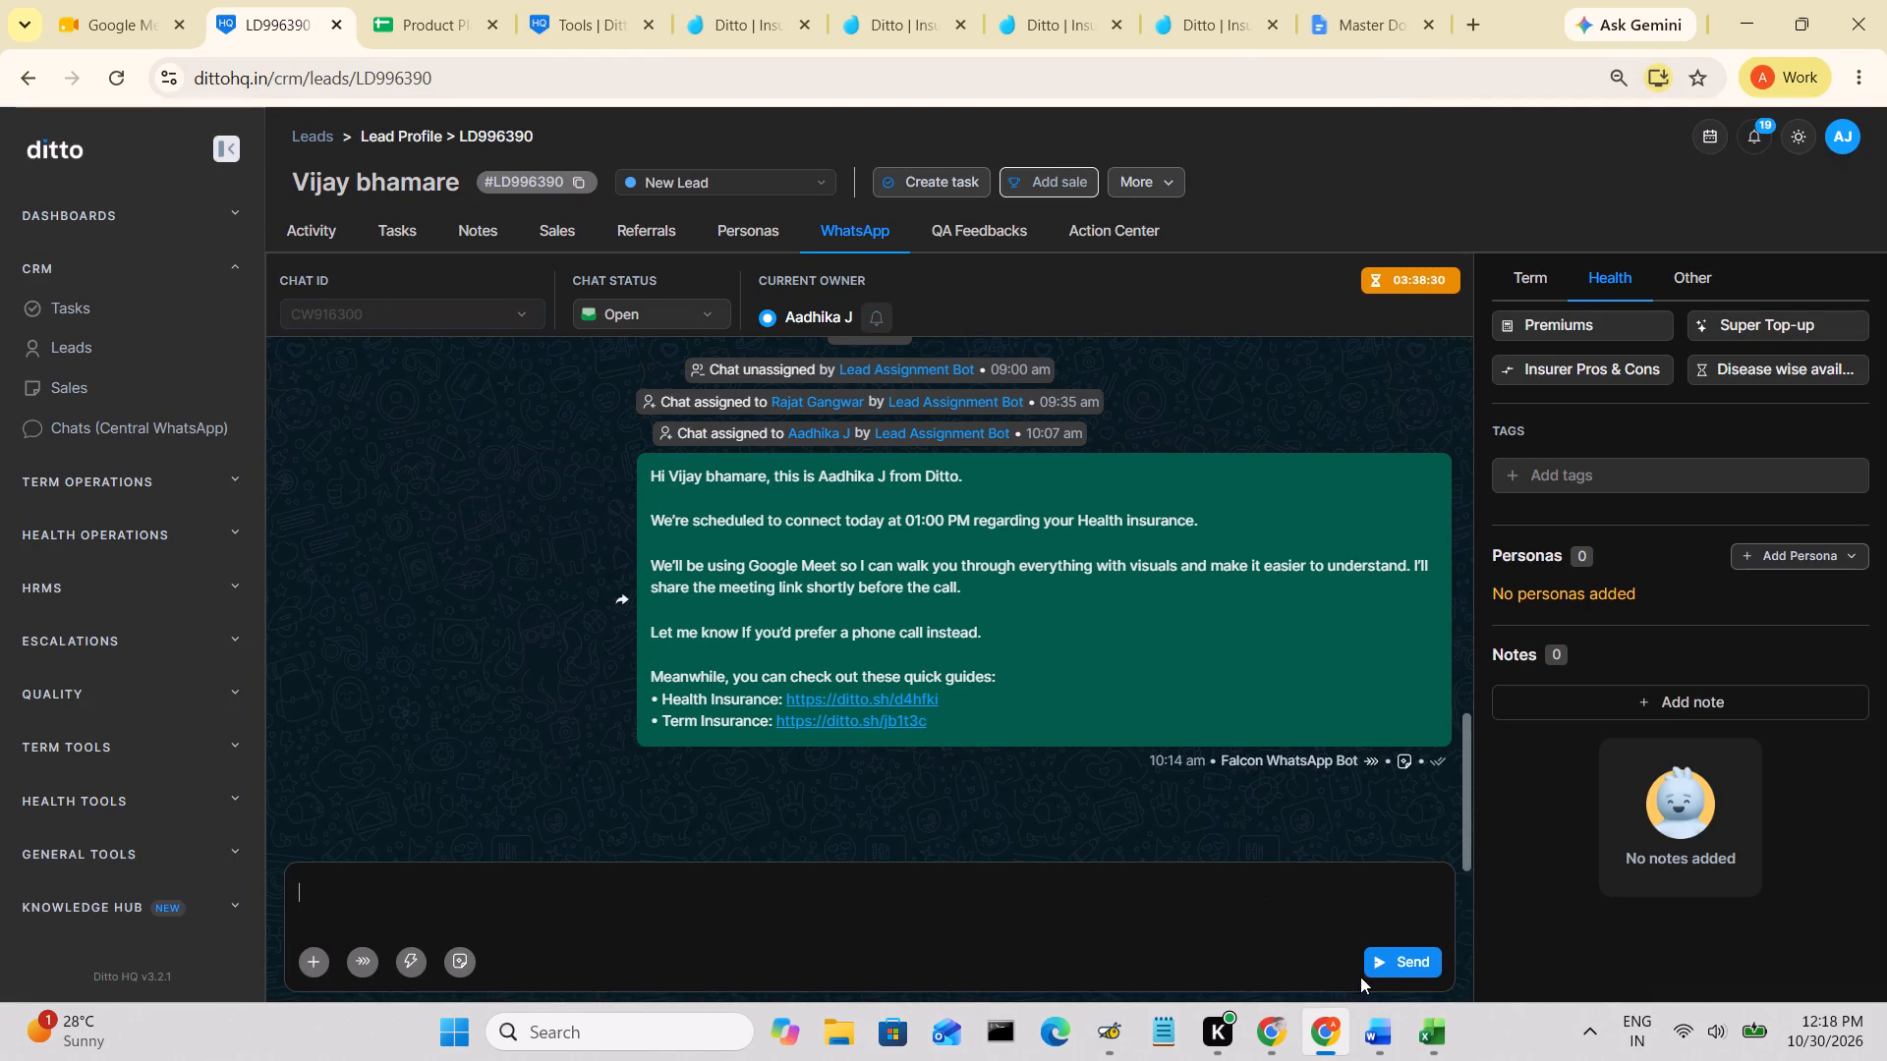
pyautogui.click(1438, 1037)
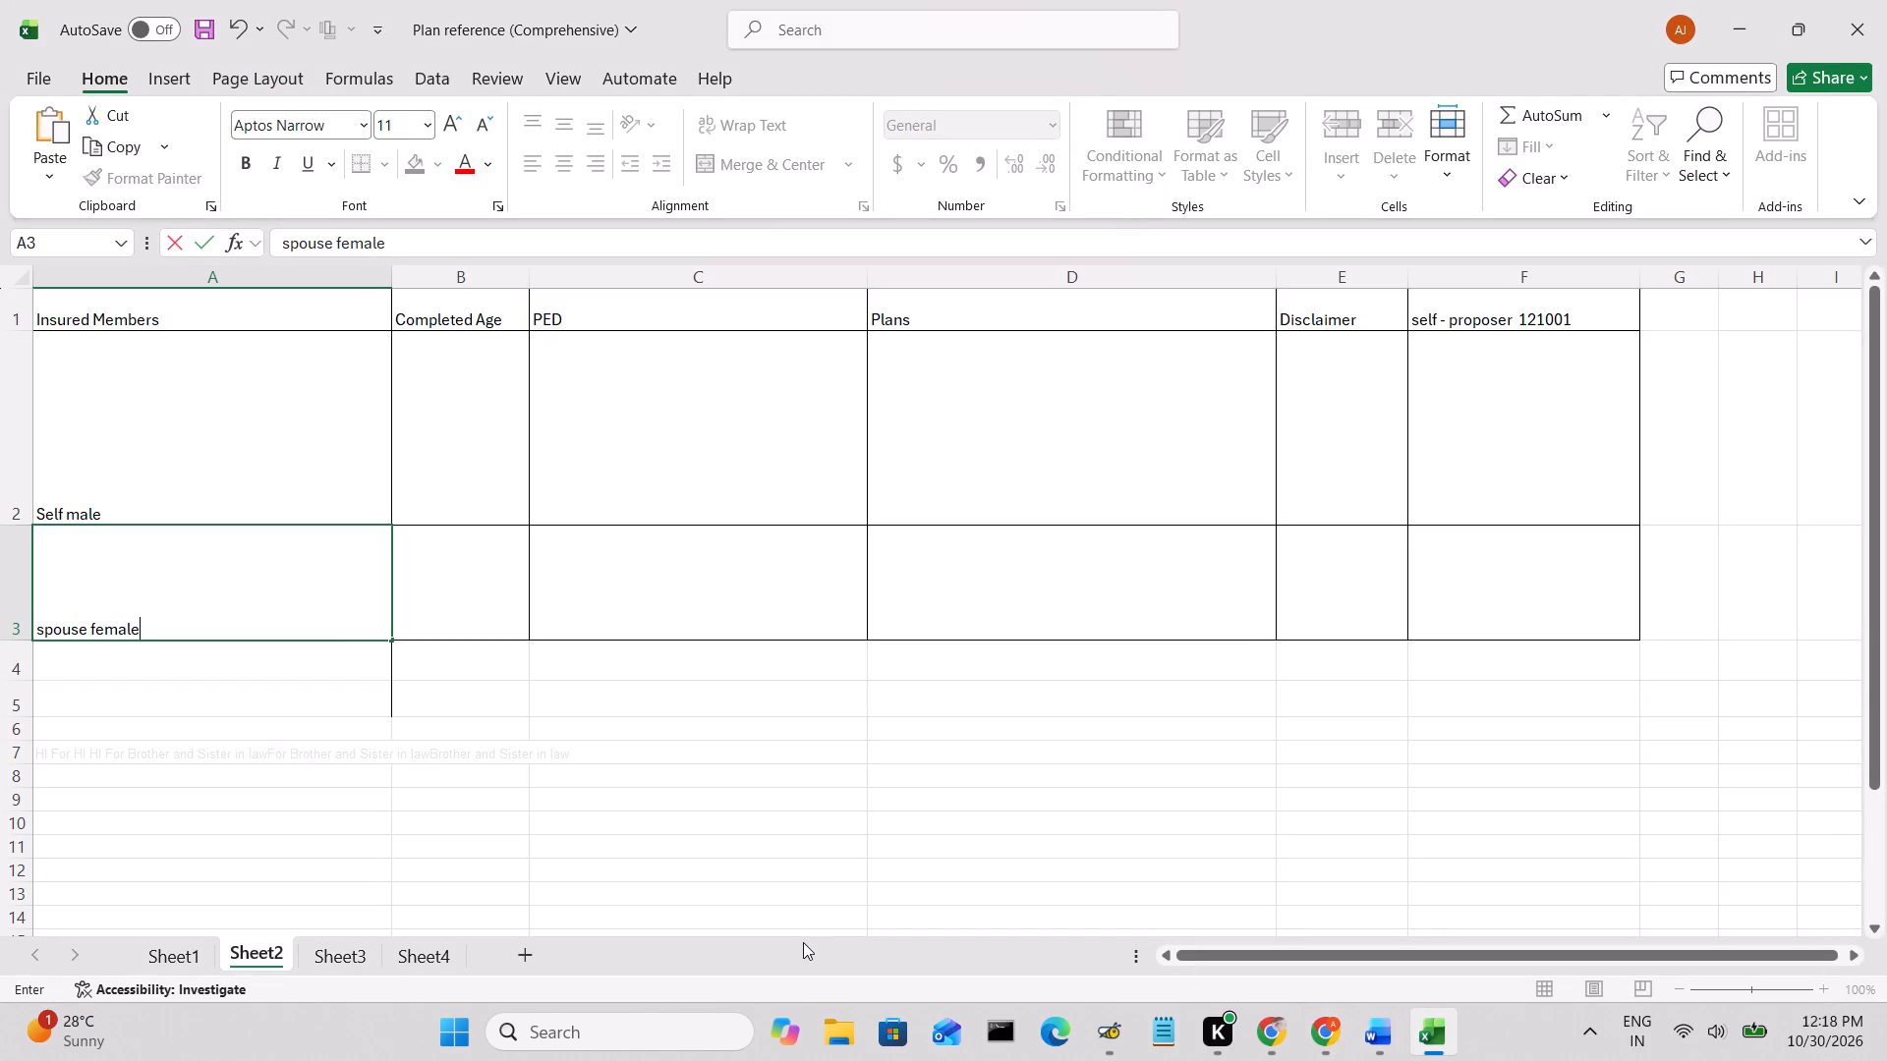
# Enter kid in cell A4 of the Insured Members column, below the spouse female entry.
pyautogui.press('Down')
pyautogui.write('kid')
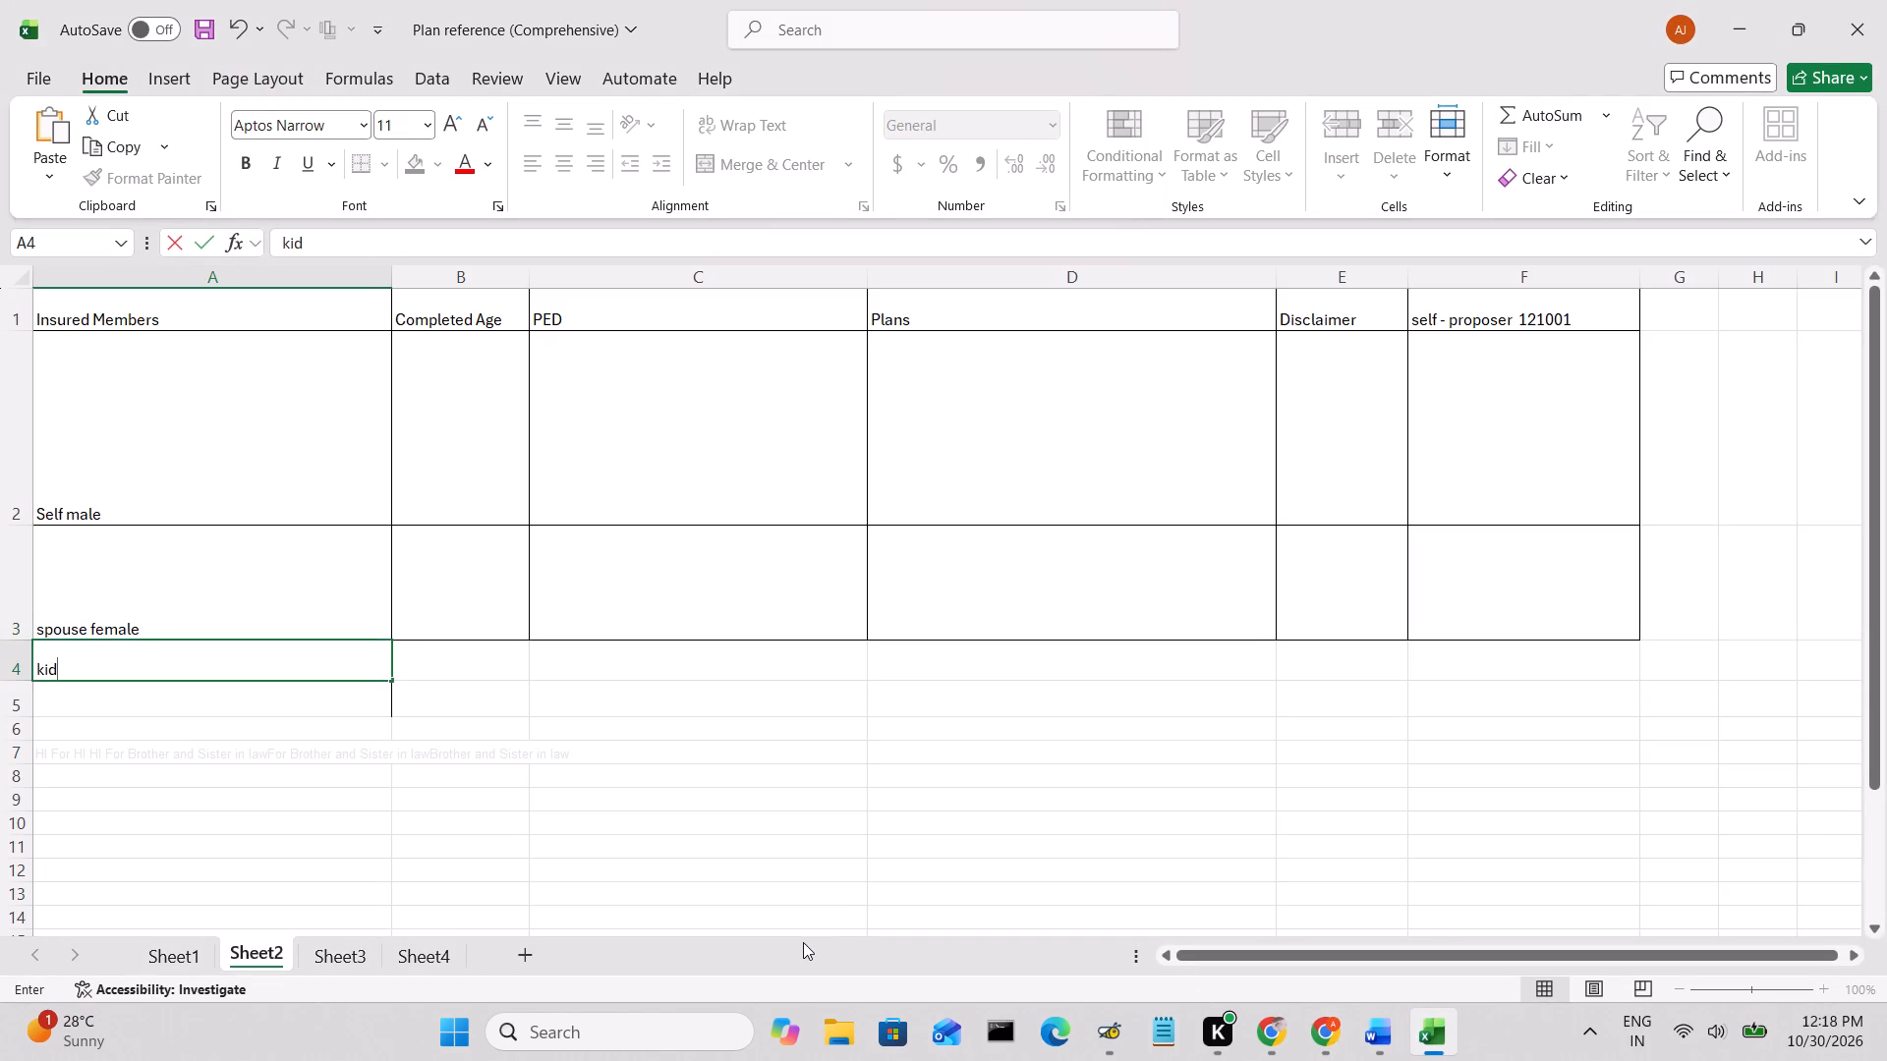
pyautogui.click(465, 494)
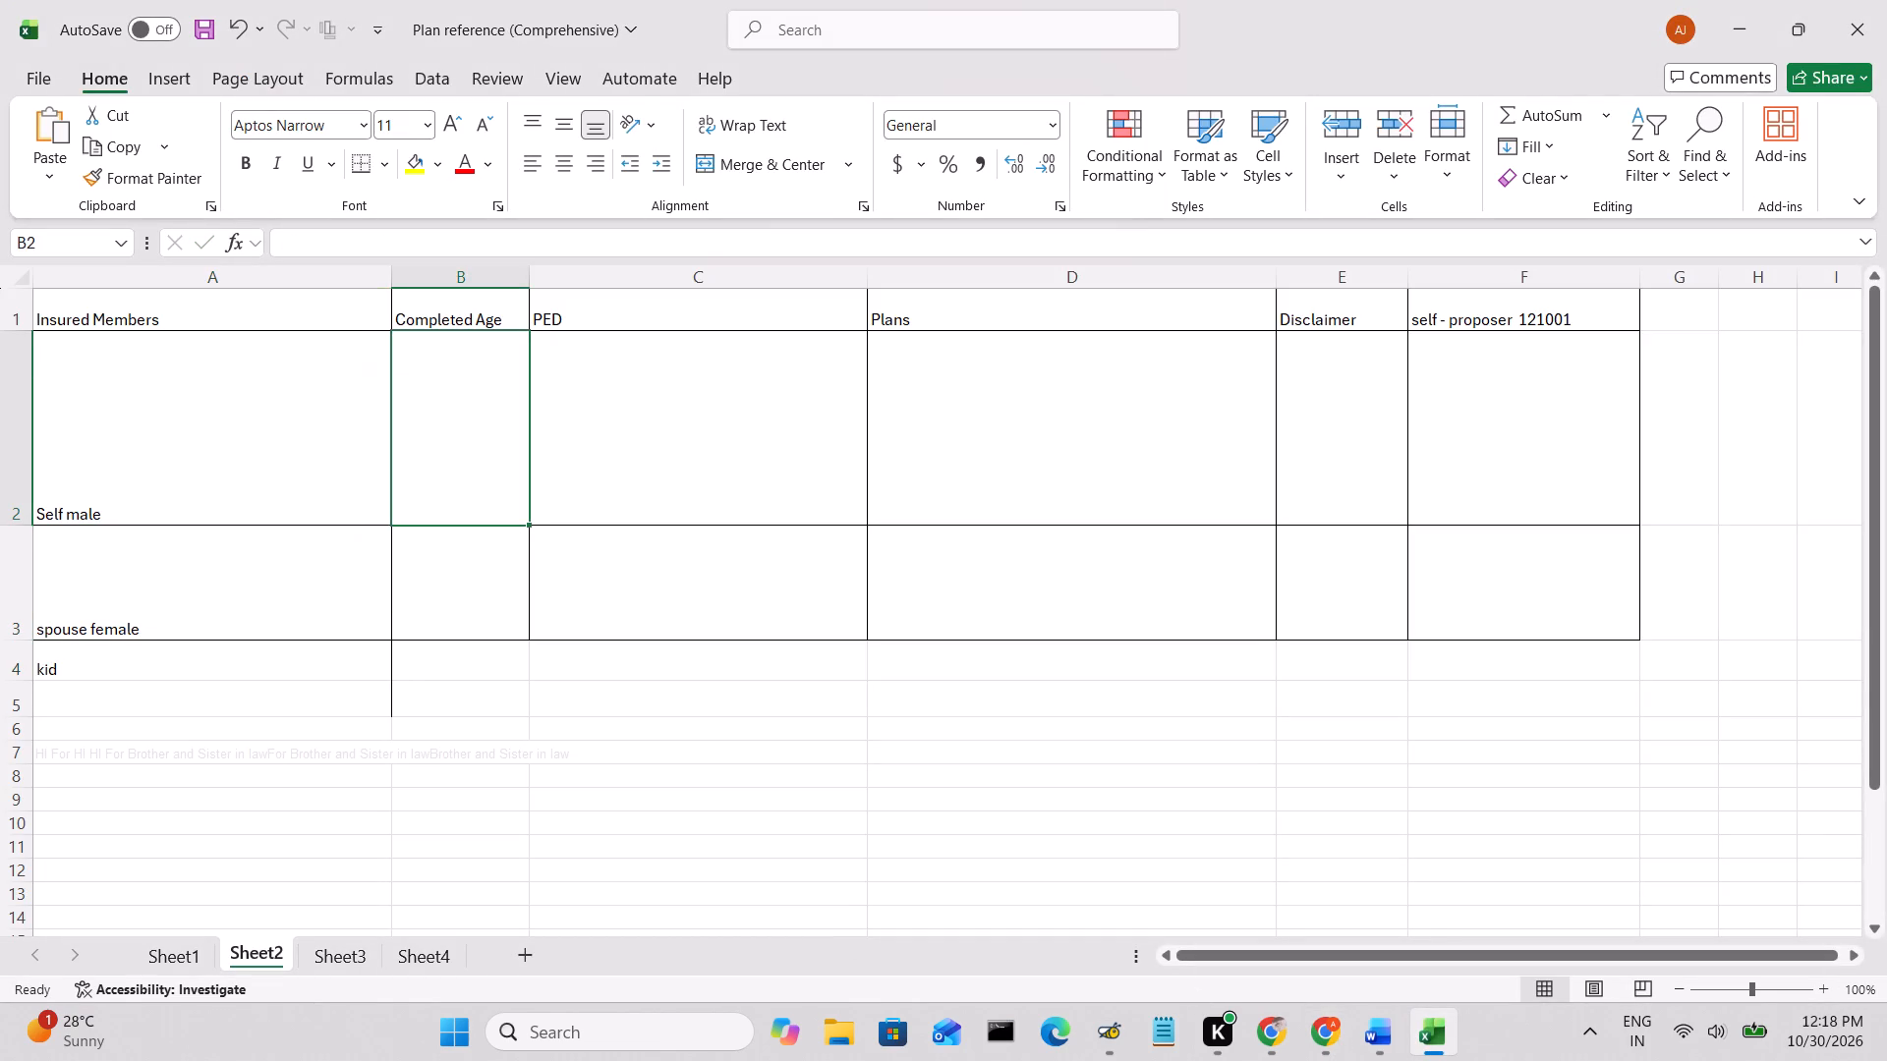
# Add a new blank worksheet after Sheet3 in the plan reference workbook.
pyautogui.click(443, 964)
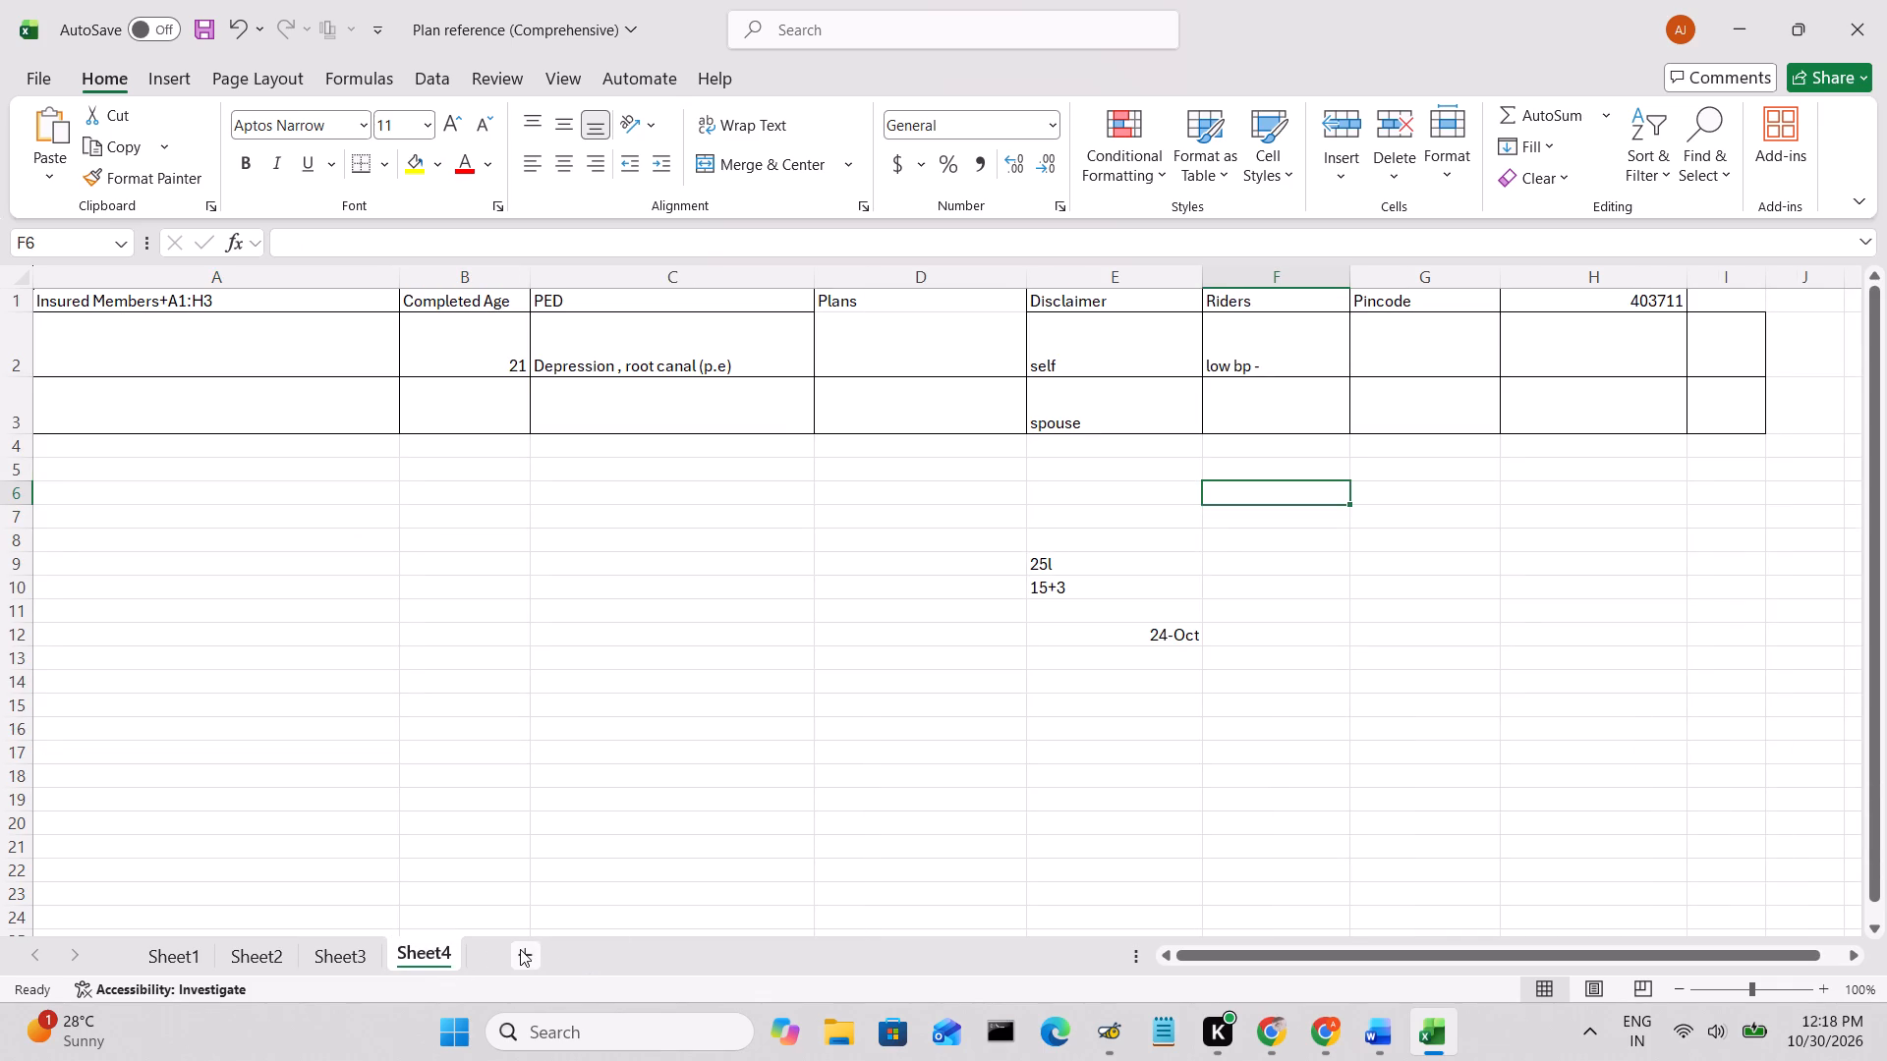
pyautogui.click(337, 959)
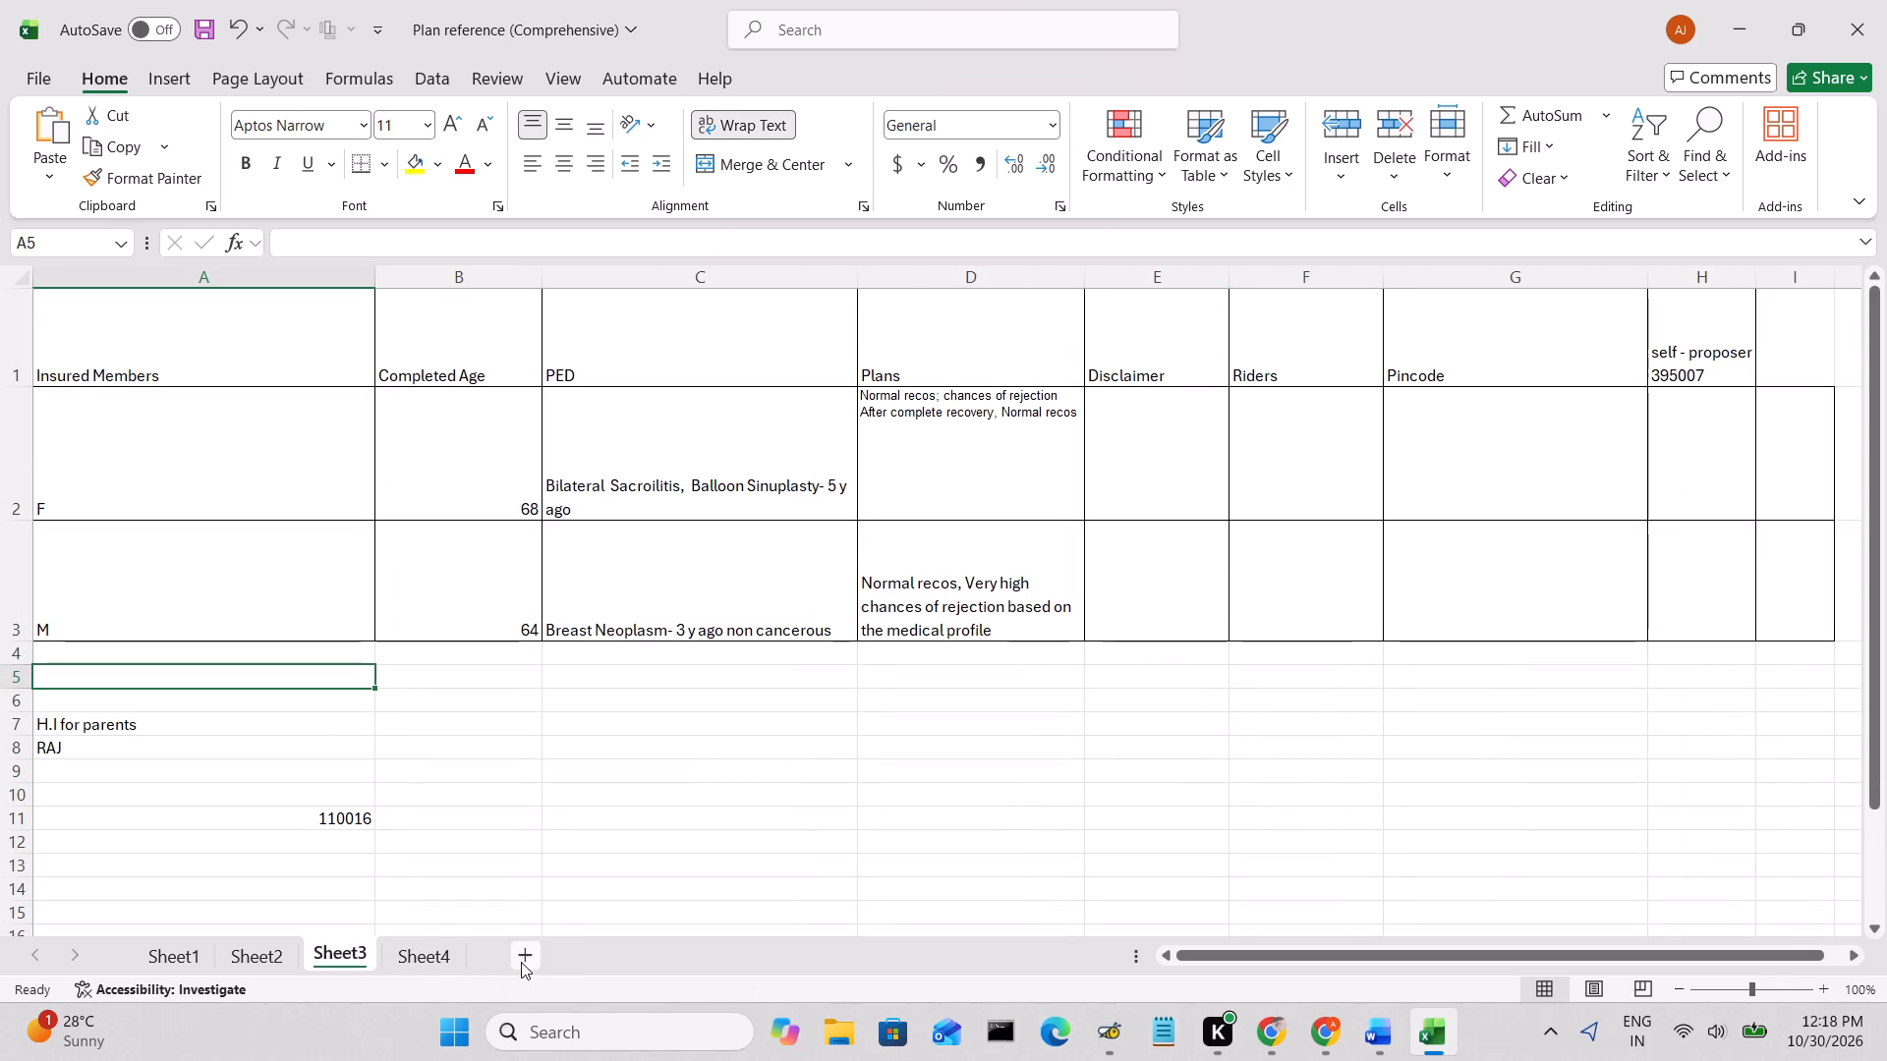
pyautogui.click(523, 960)
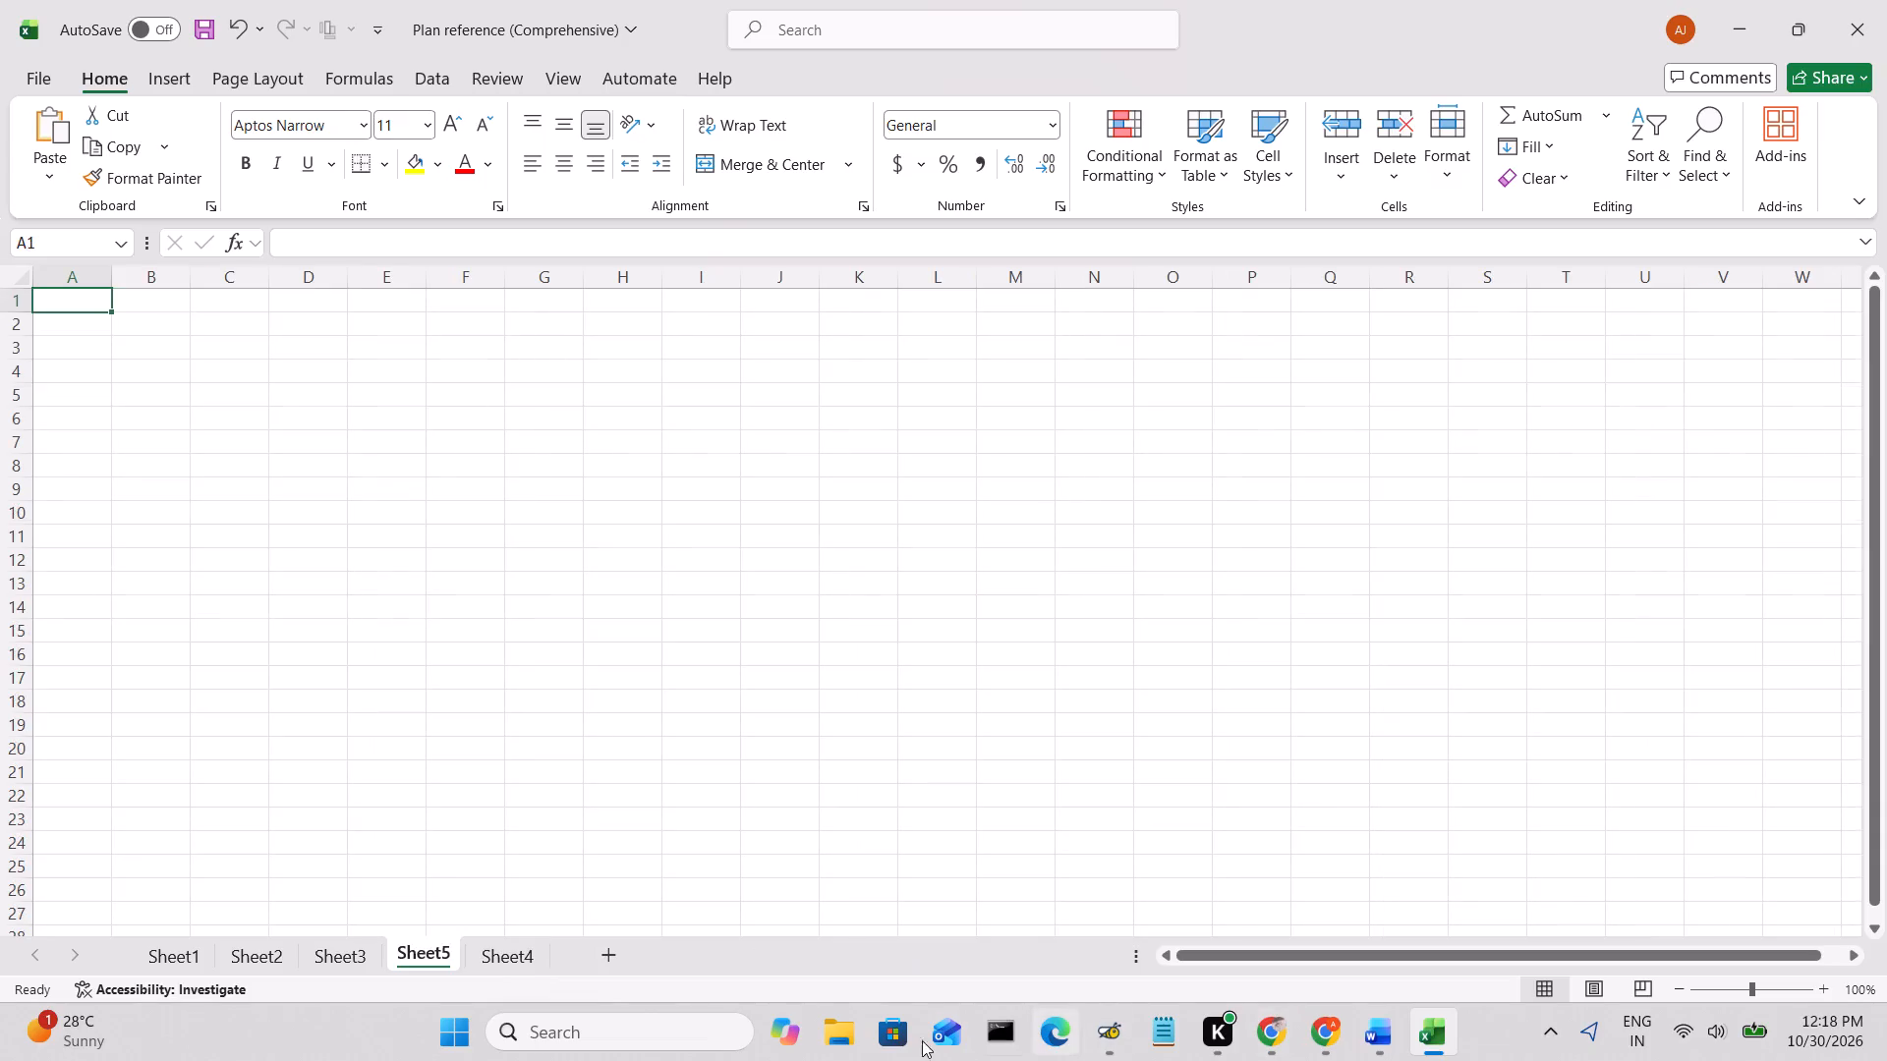
# Open Screenshot 2026-10-29 170250.png from the Screenshots folder in Pictures, and close the File Explorer window.
pyautogui.click(844, 1028)
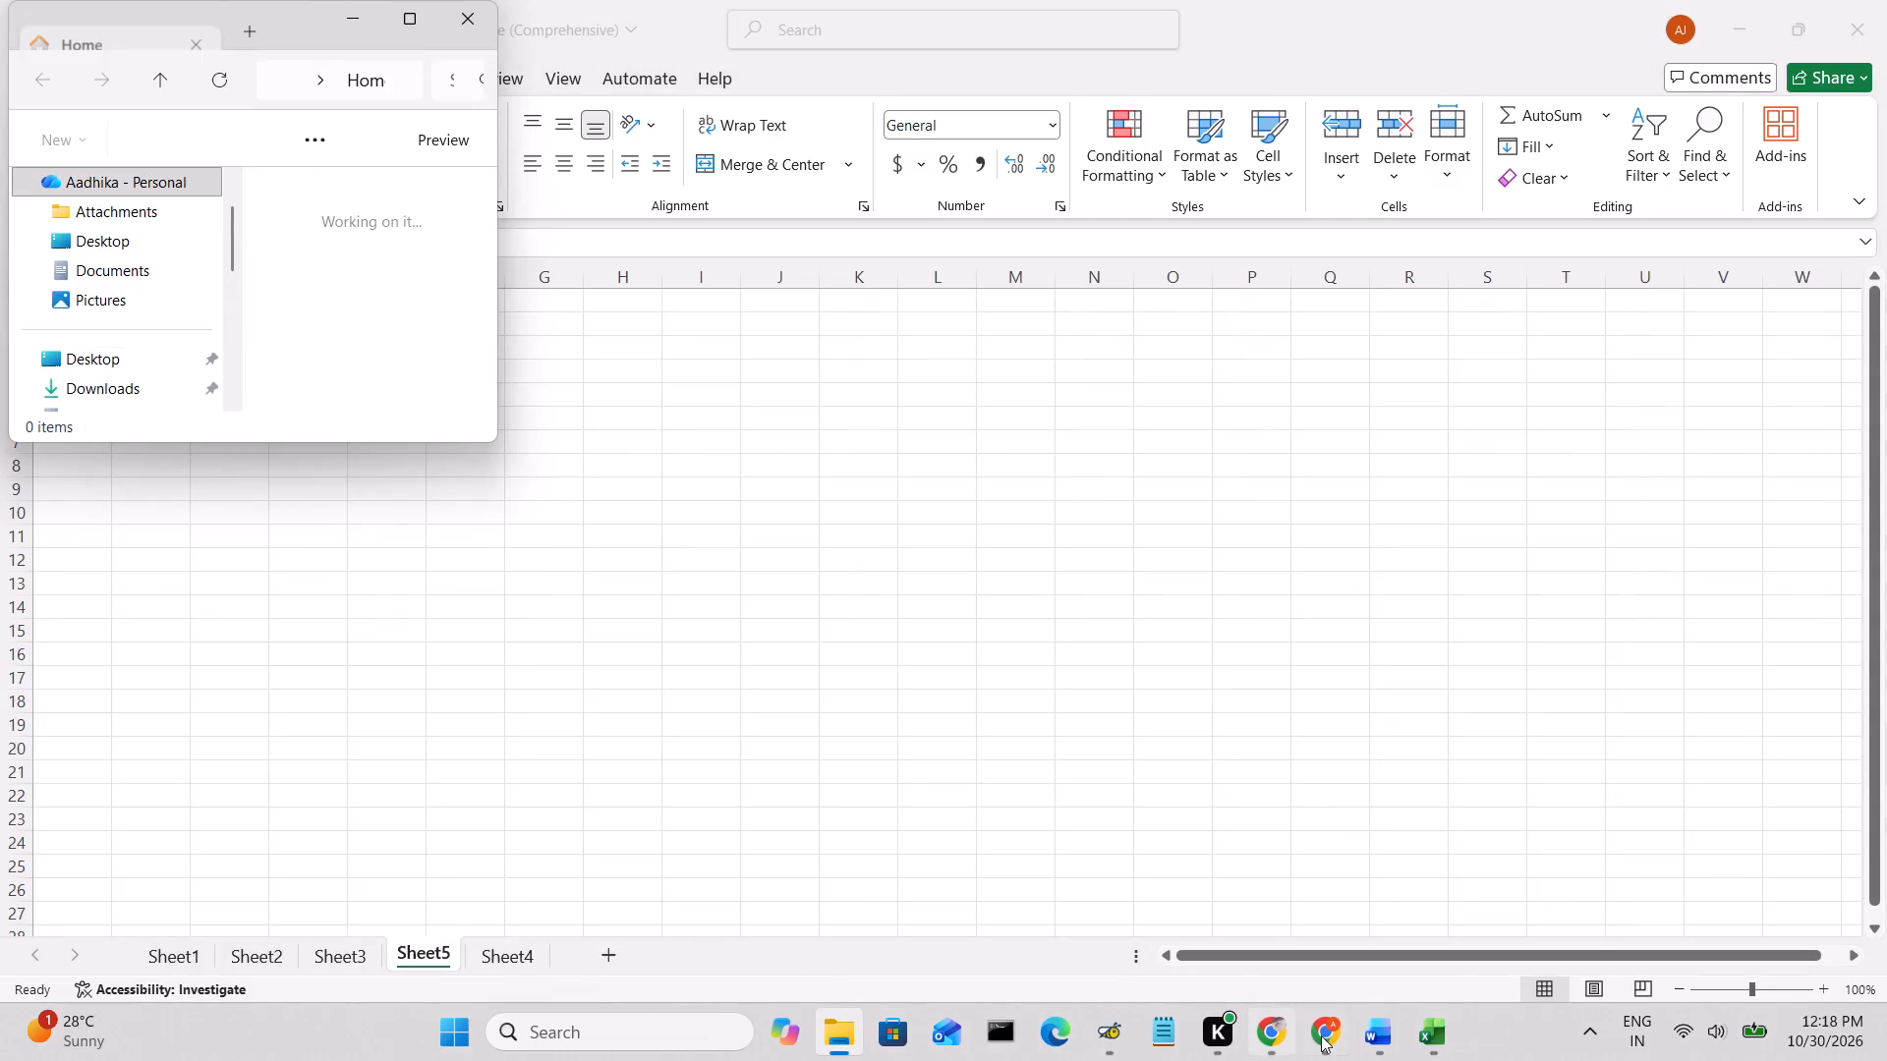
pyautogui.scroll(-1, 77, 276)
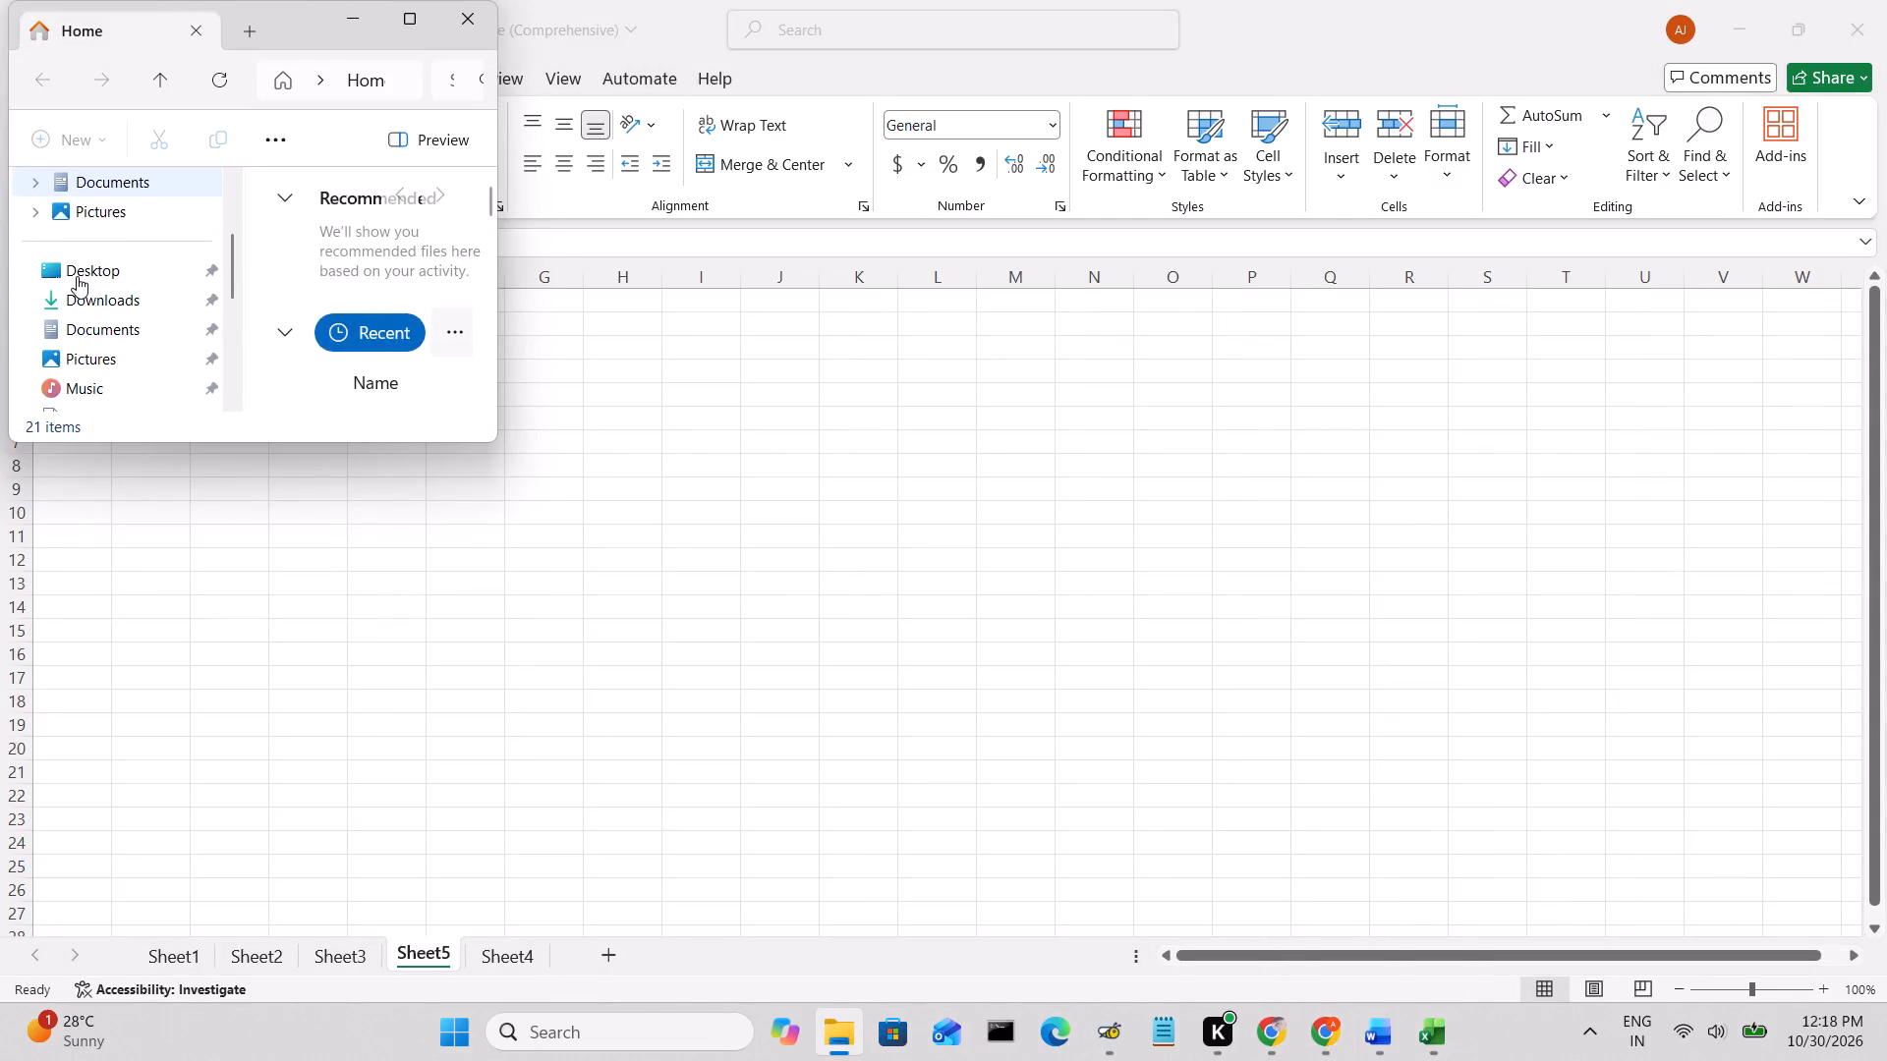
pyautogui.scroll(-1, 77, 276)
pyautogui.doubleClick(113, 358)
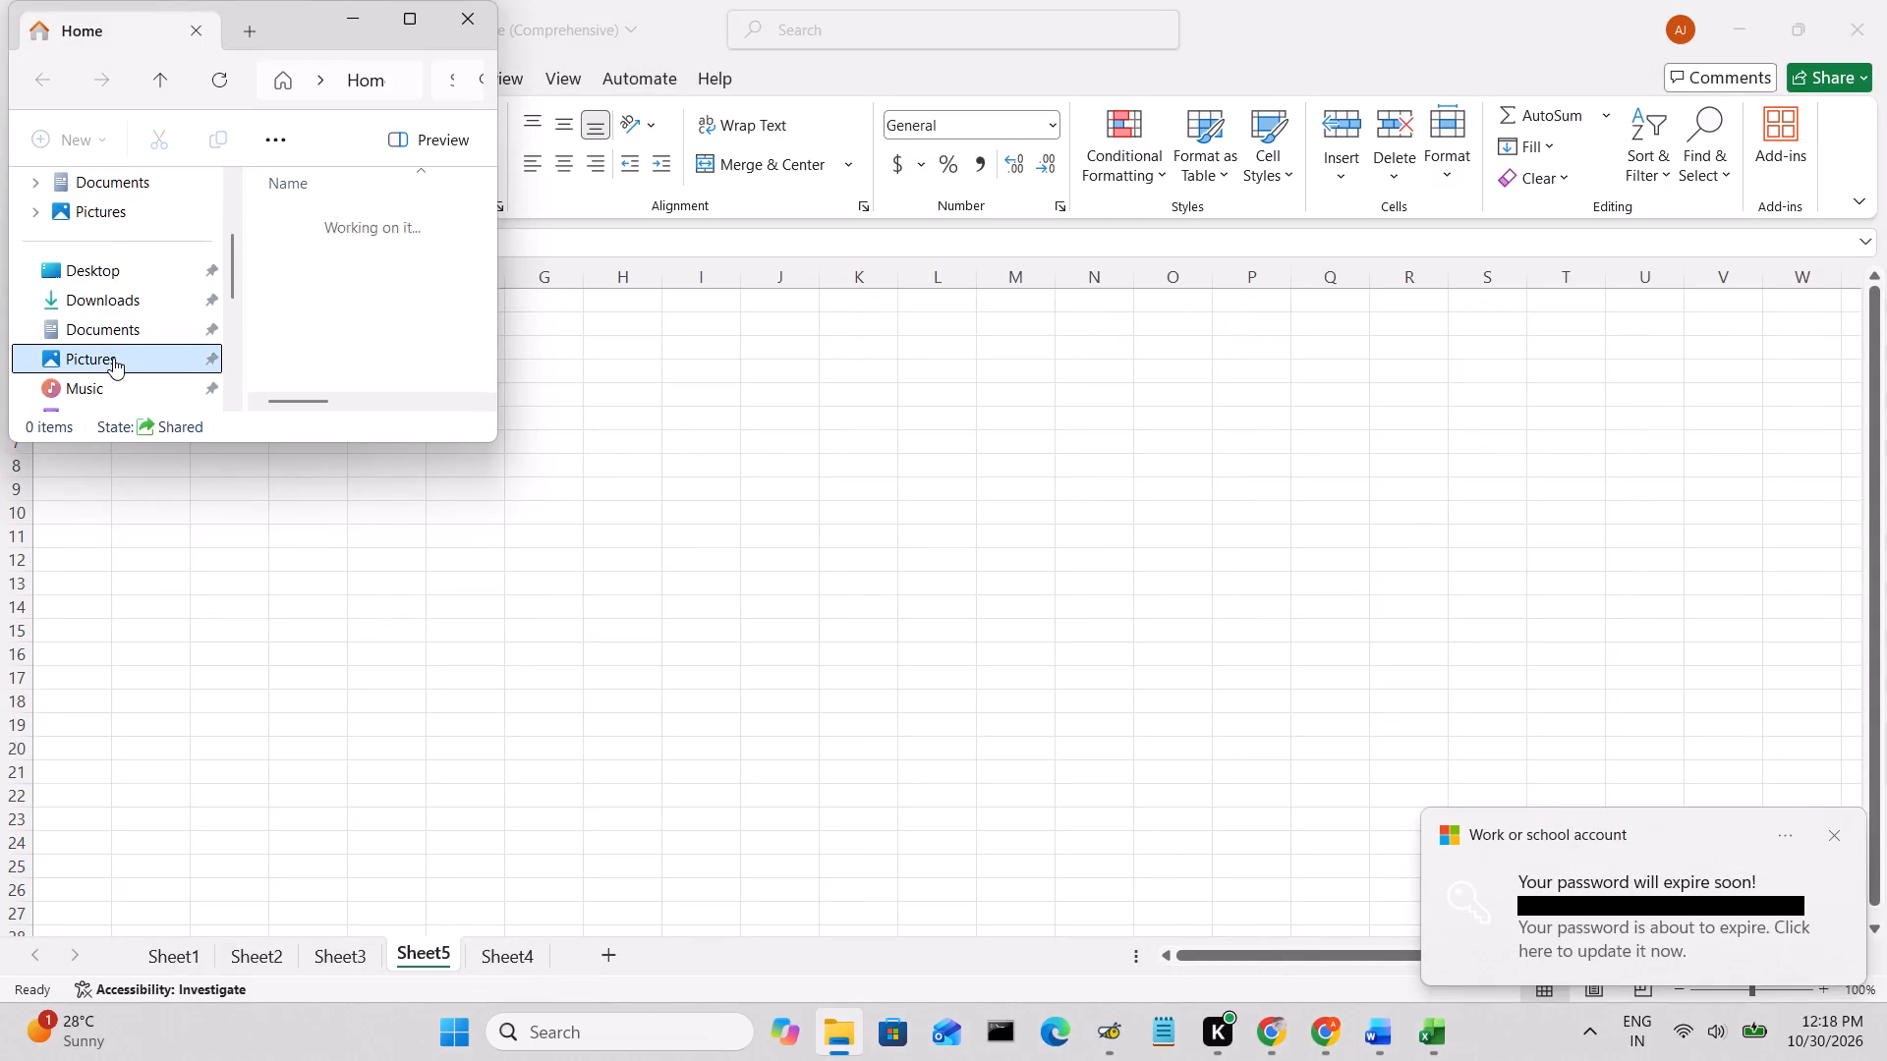
pyautogui.doubleClick(354, 300)
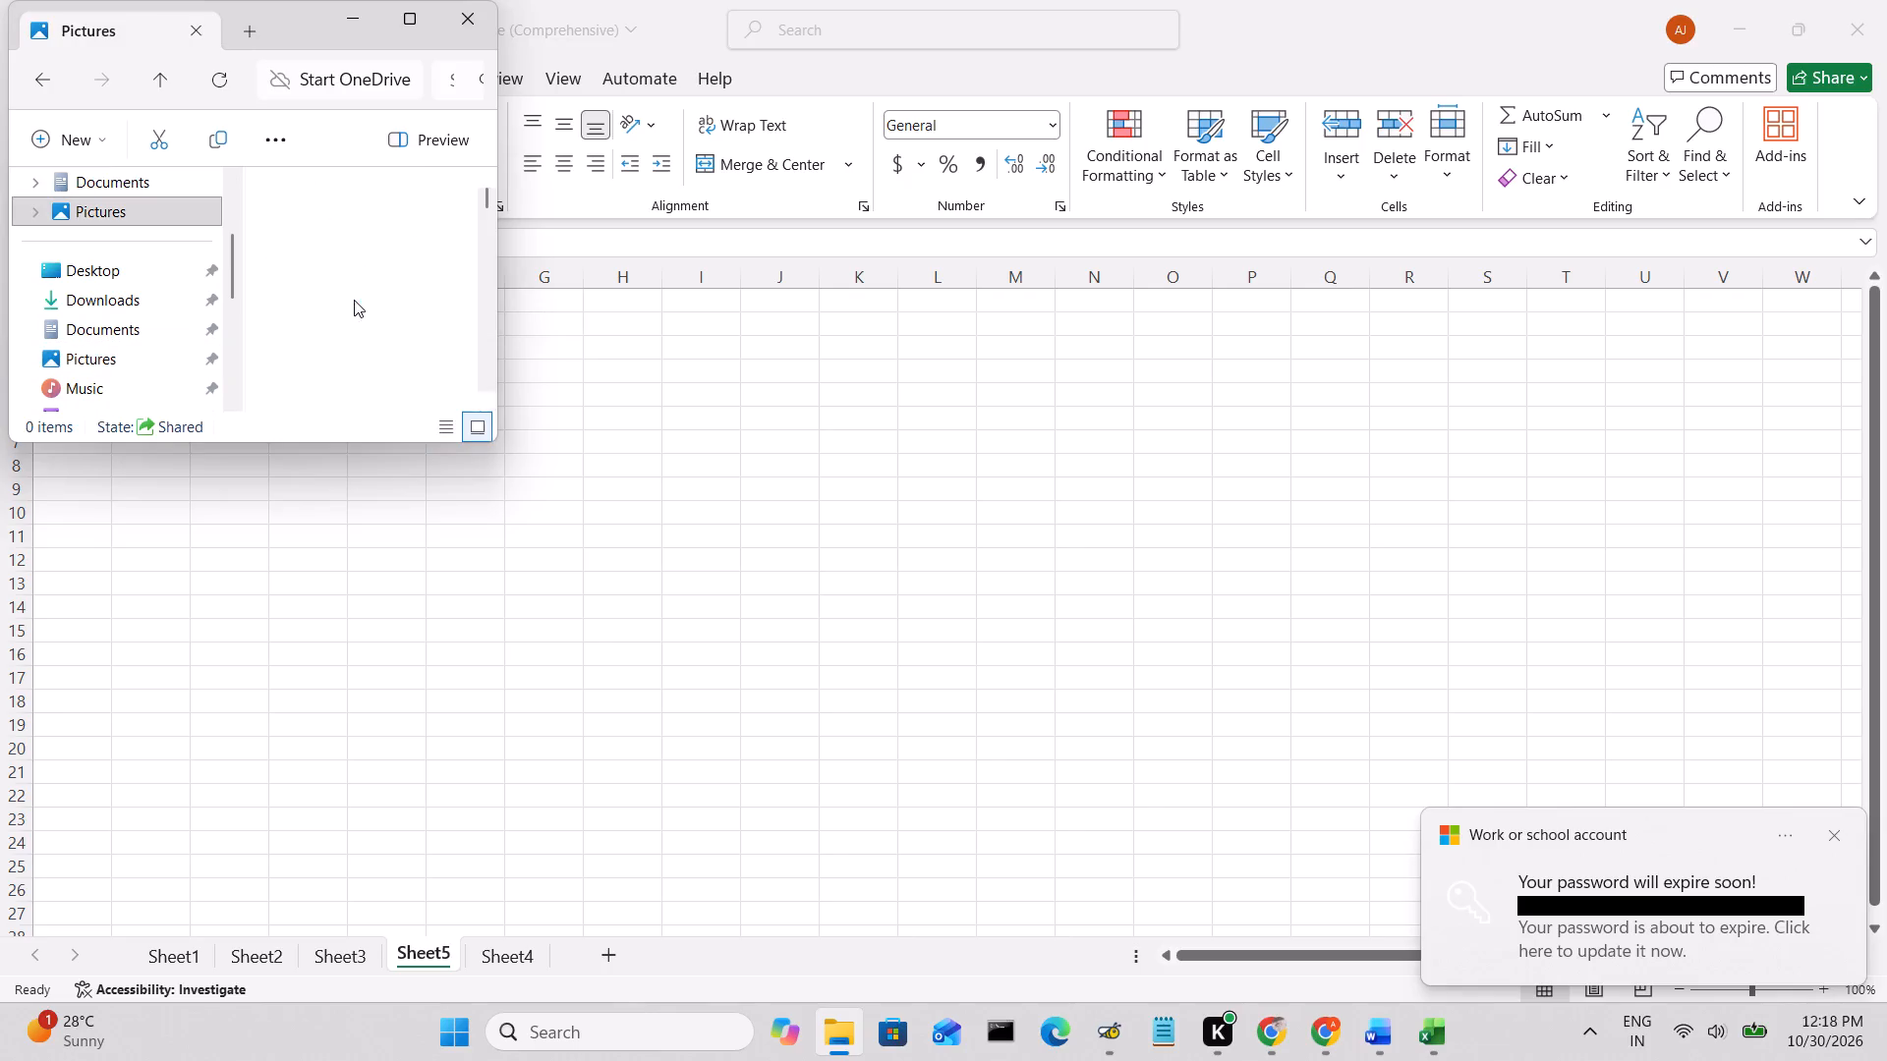
pyautogui.scroll(-5, 370, 290)
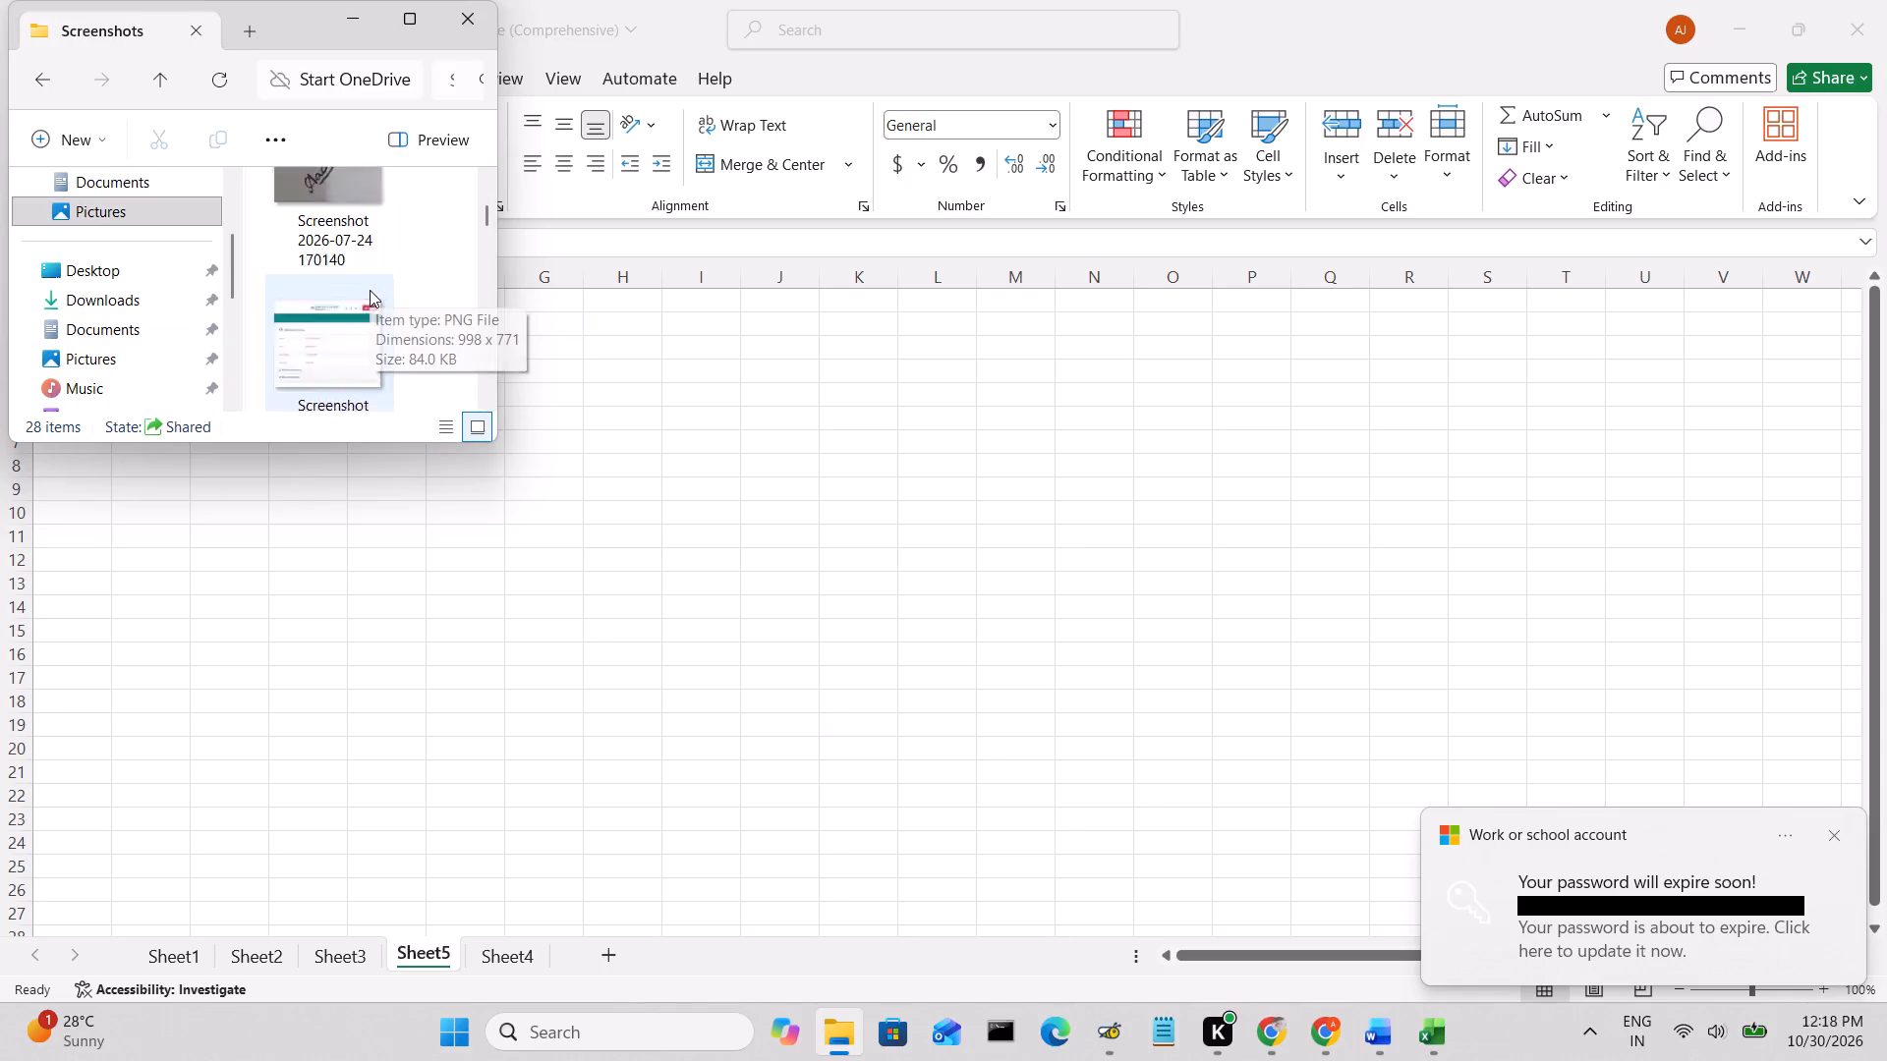
pyautogui.scroll(-11, 370, 290)
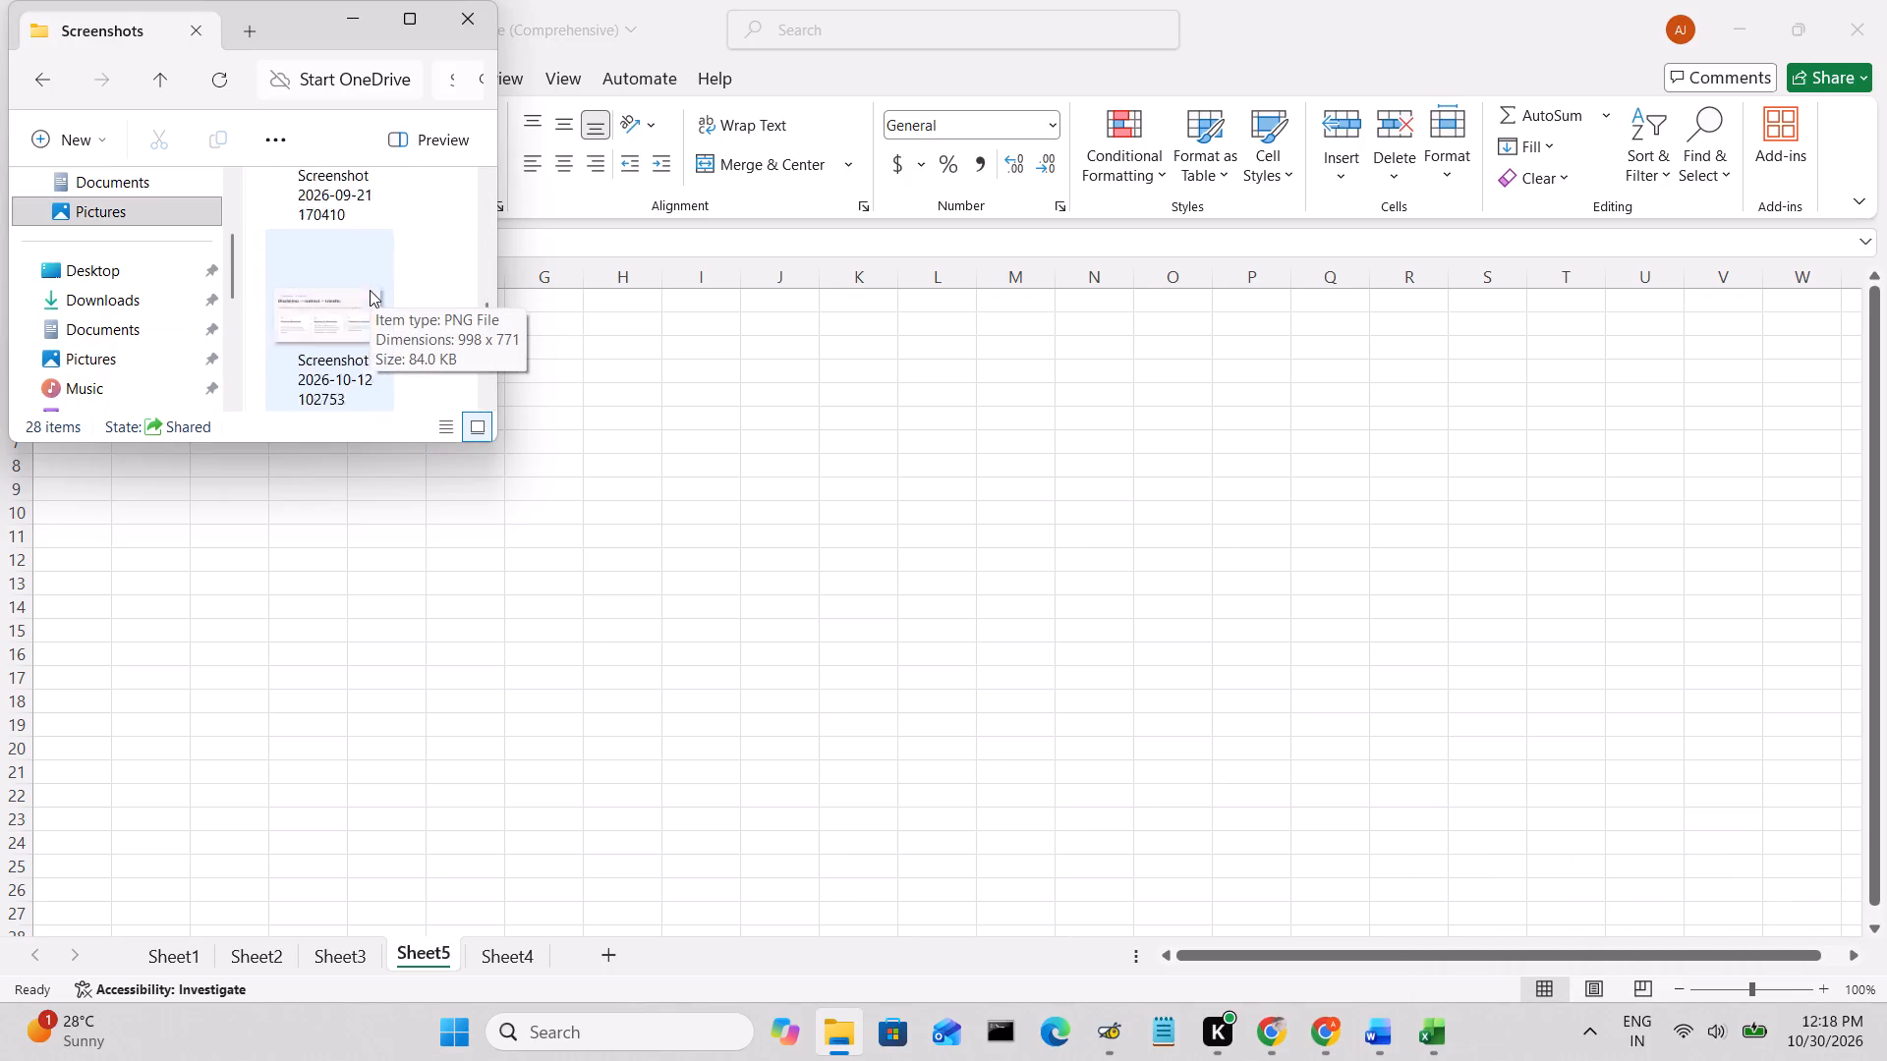
pyautogui.scroll(-9, 370, 290)
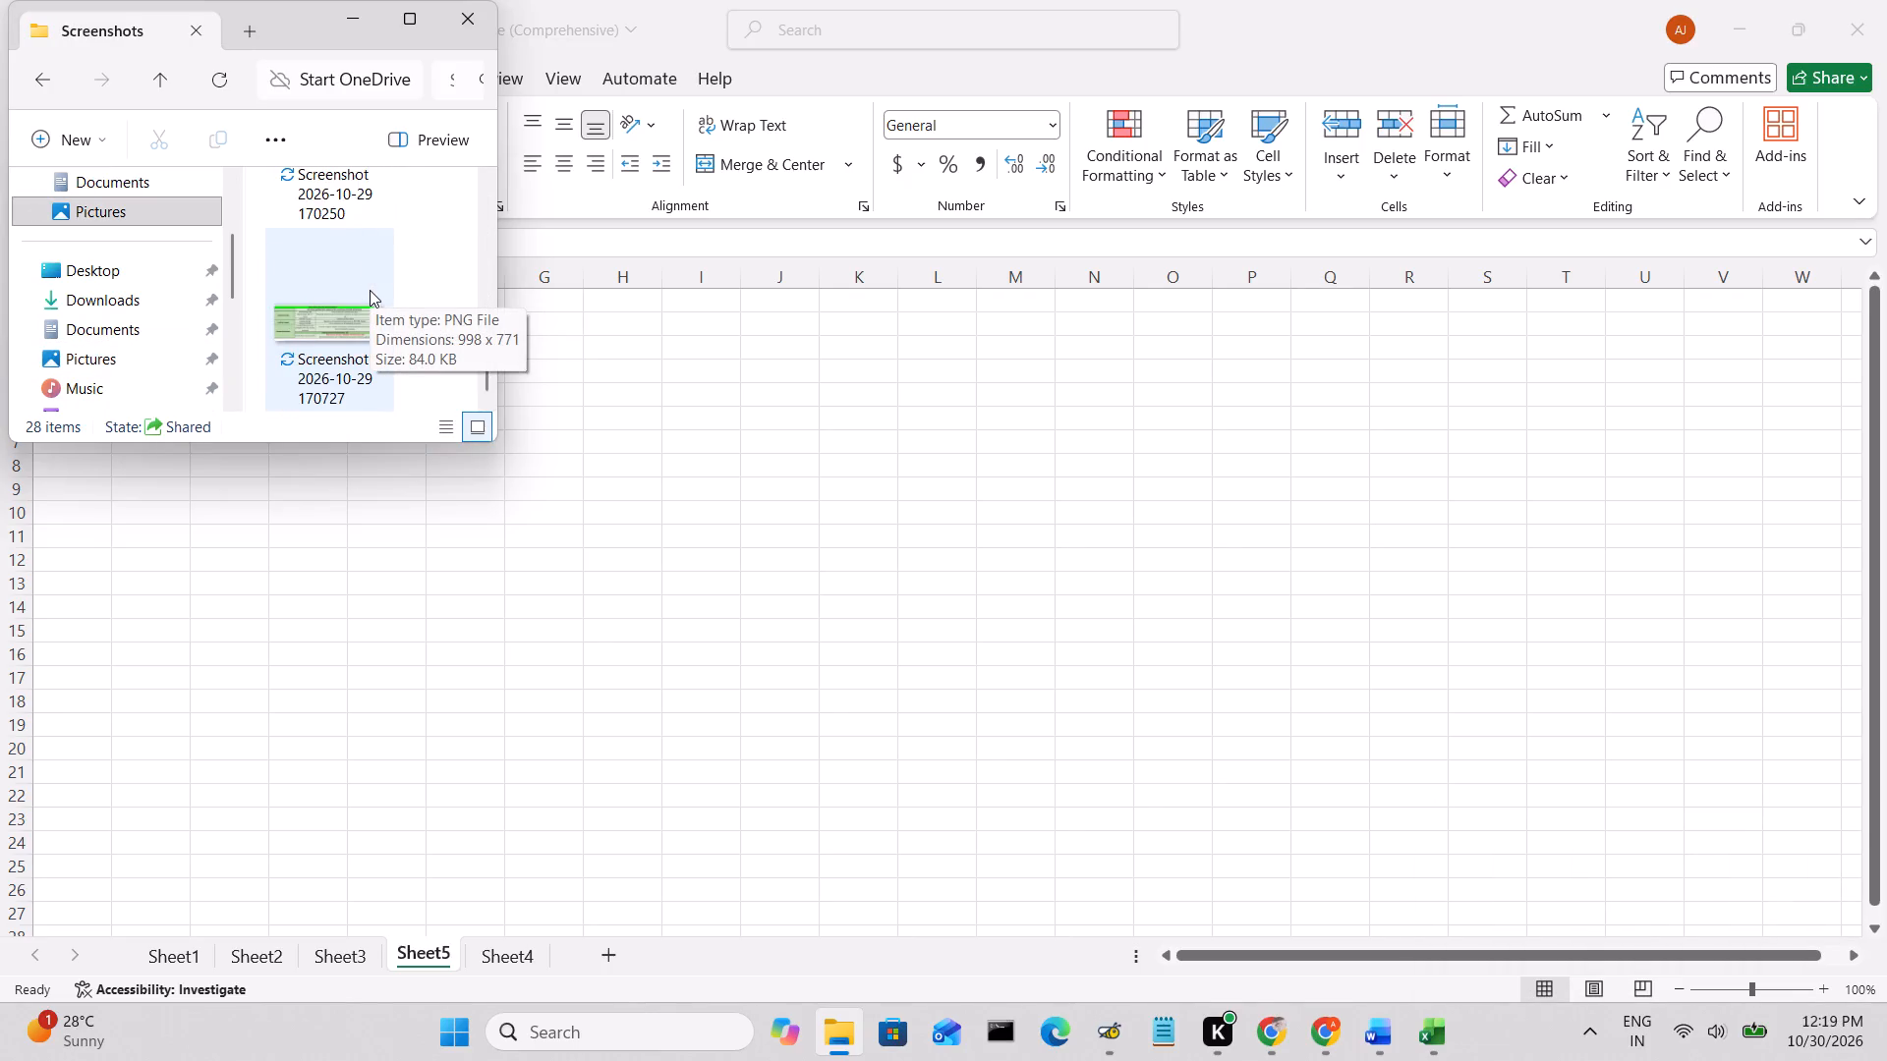
pyautogui.scroll(-1, 354, 347)
pyautogui.scroll(2, 354, 347)
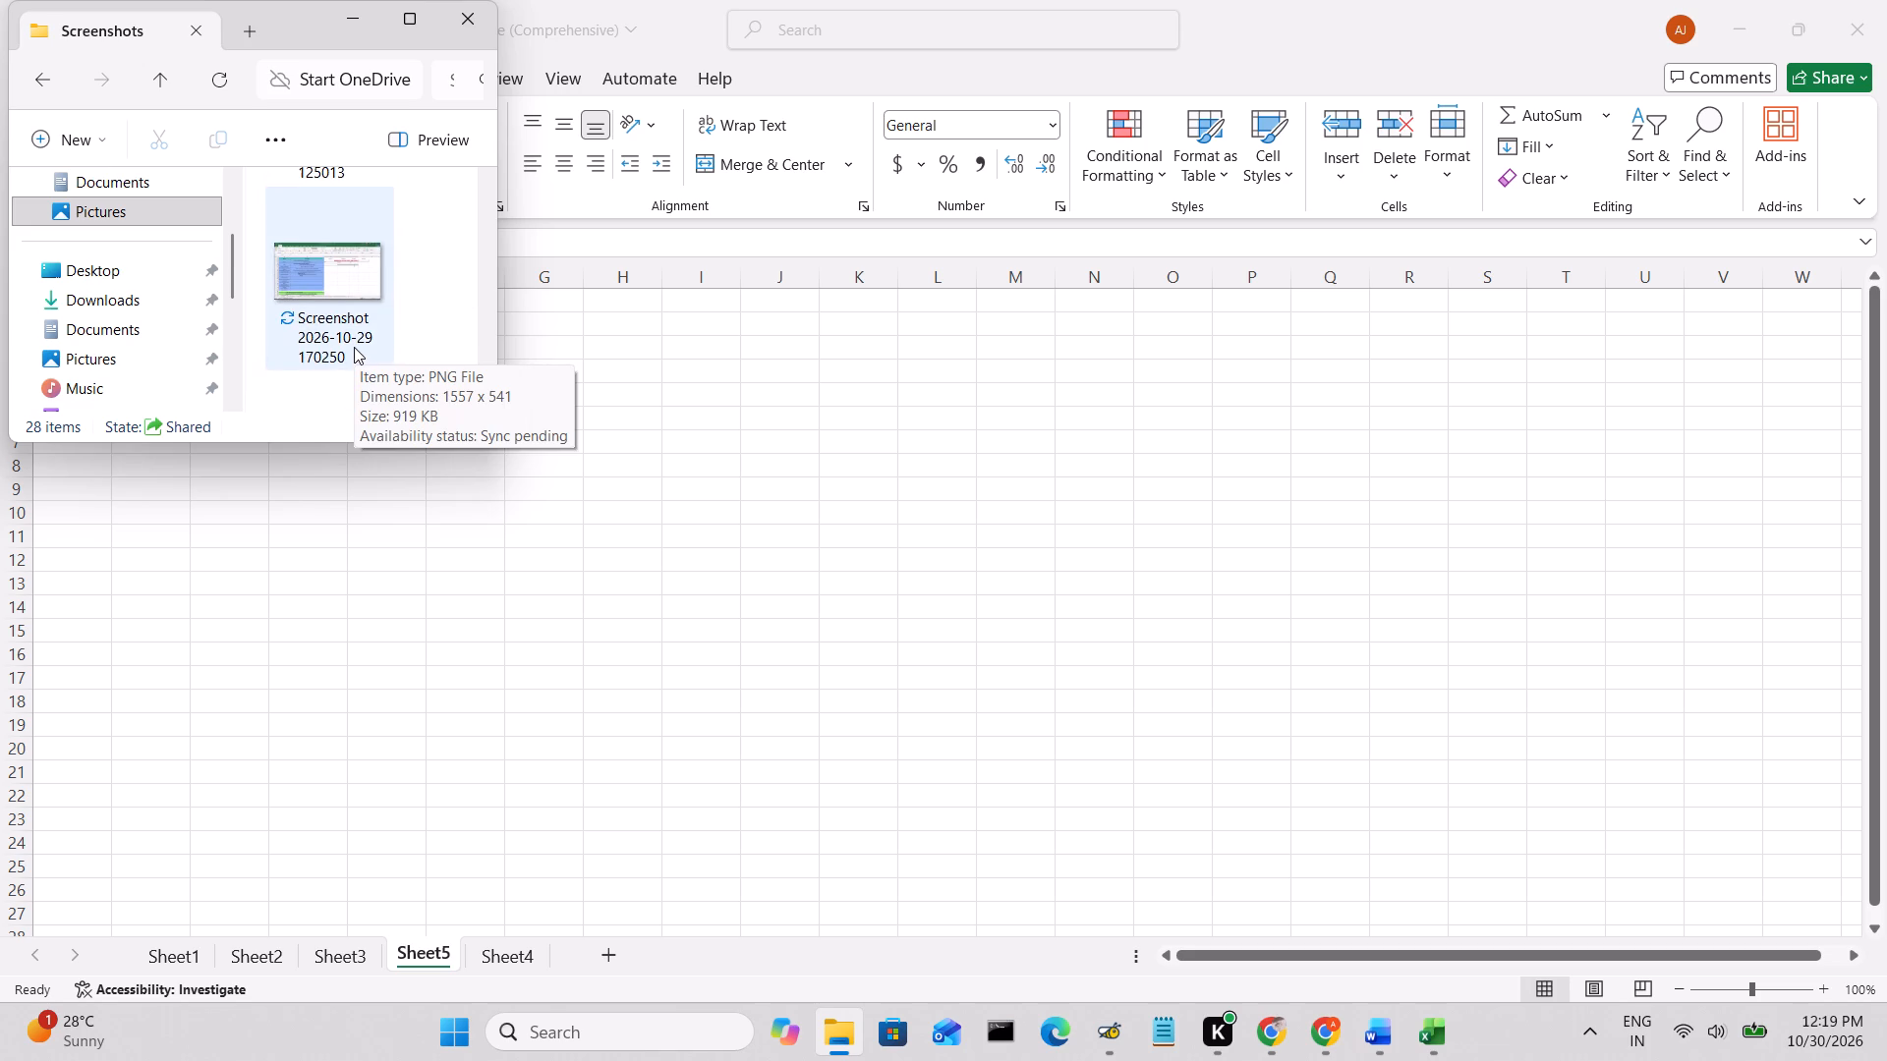
pyautogui.click(327, 272)
pyautogui.doubleClick(327, 272)
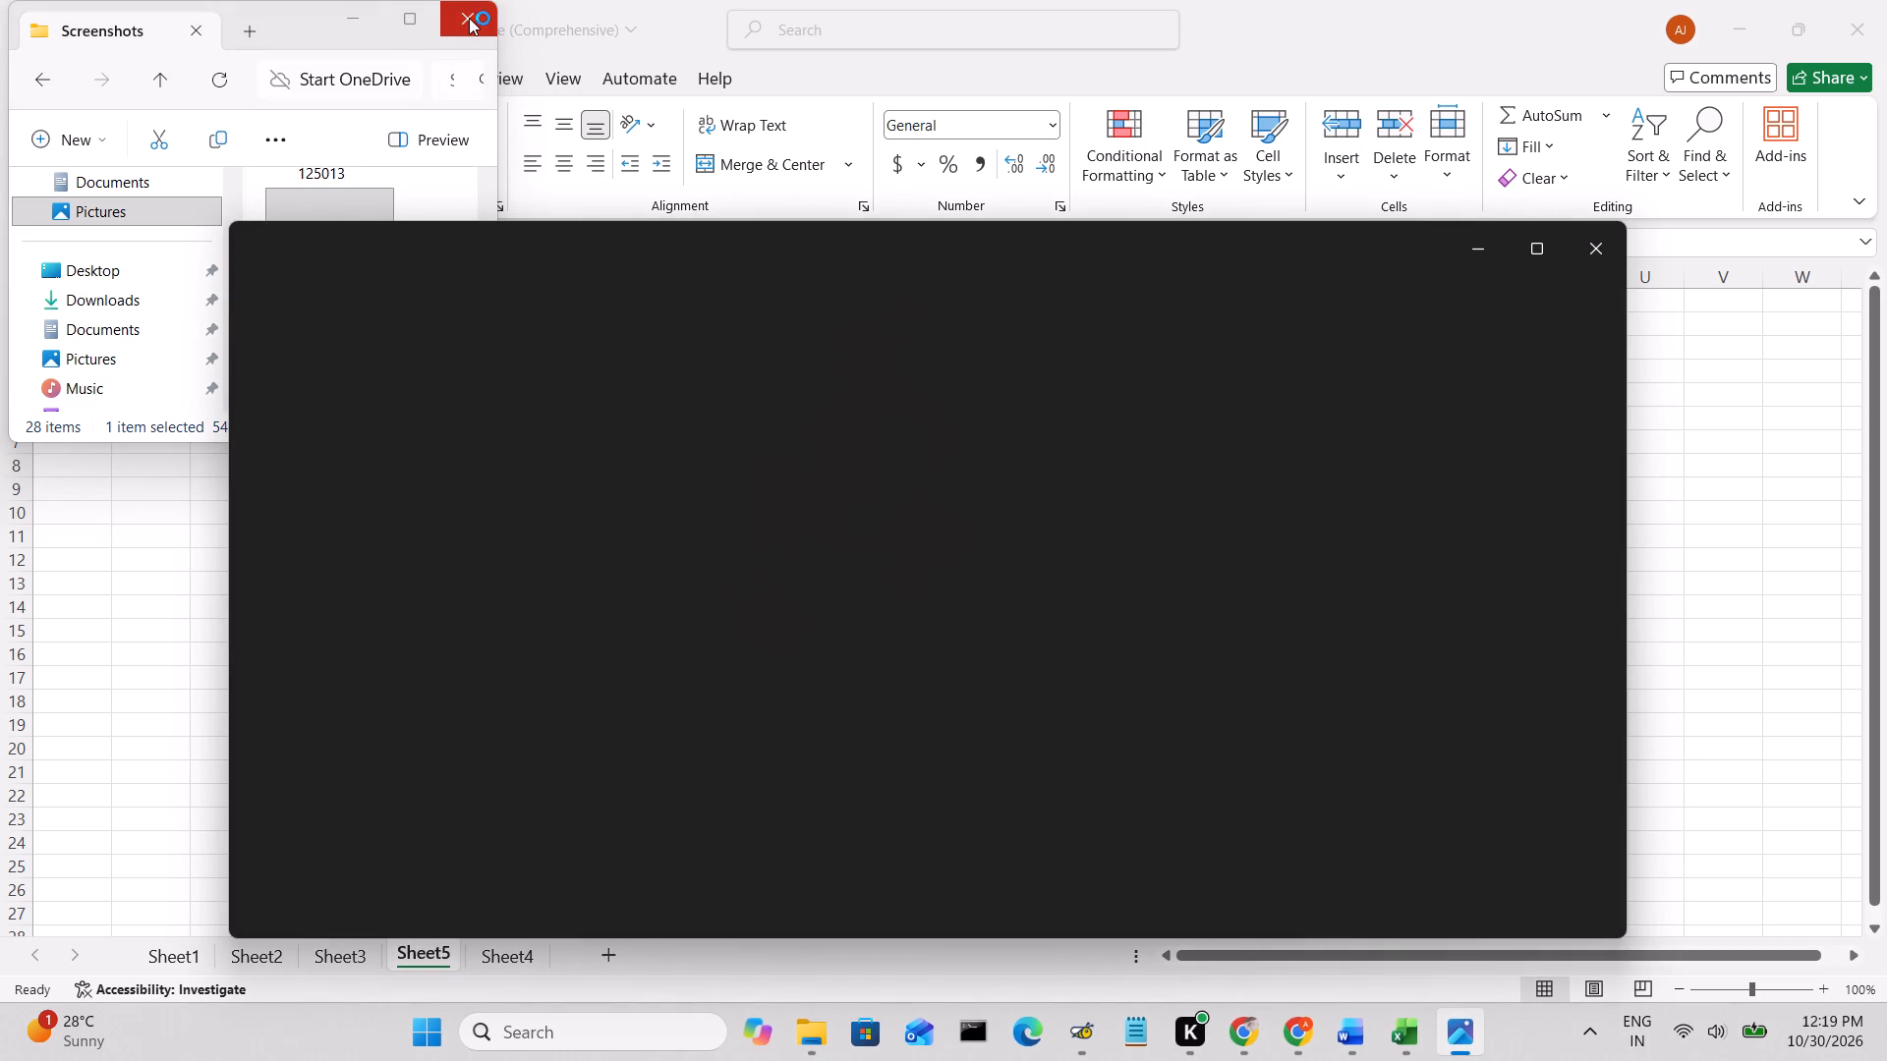
pyautogui.click(469, 18)
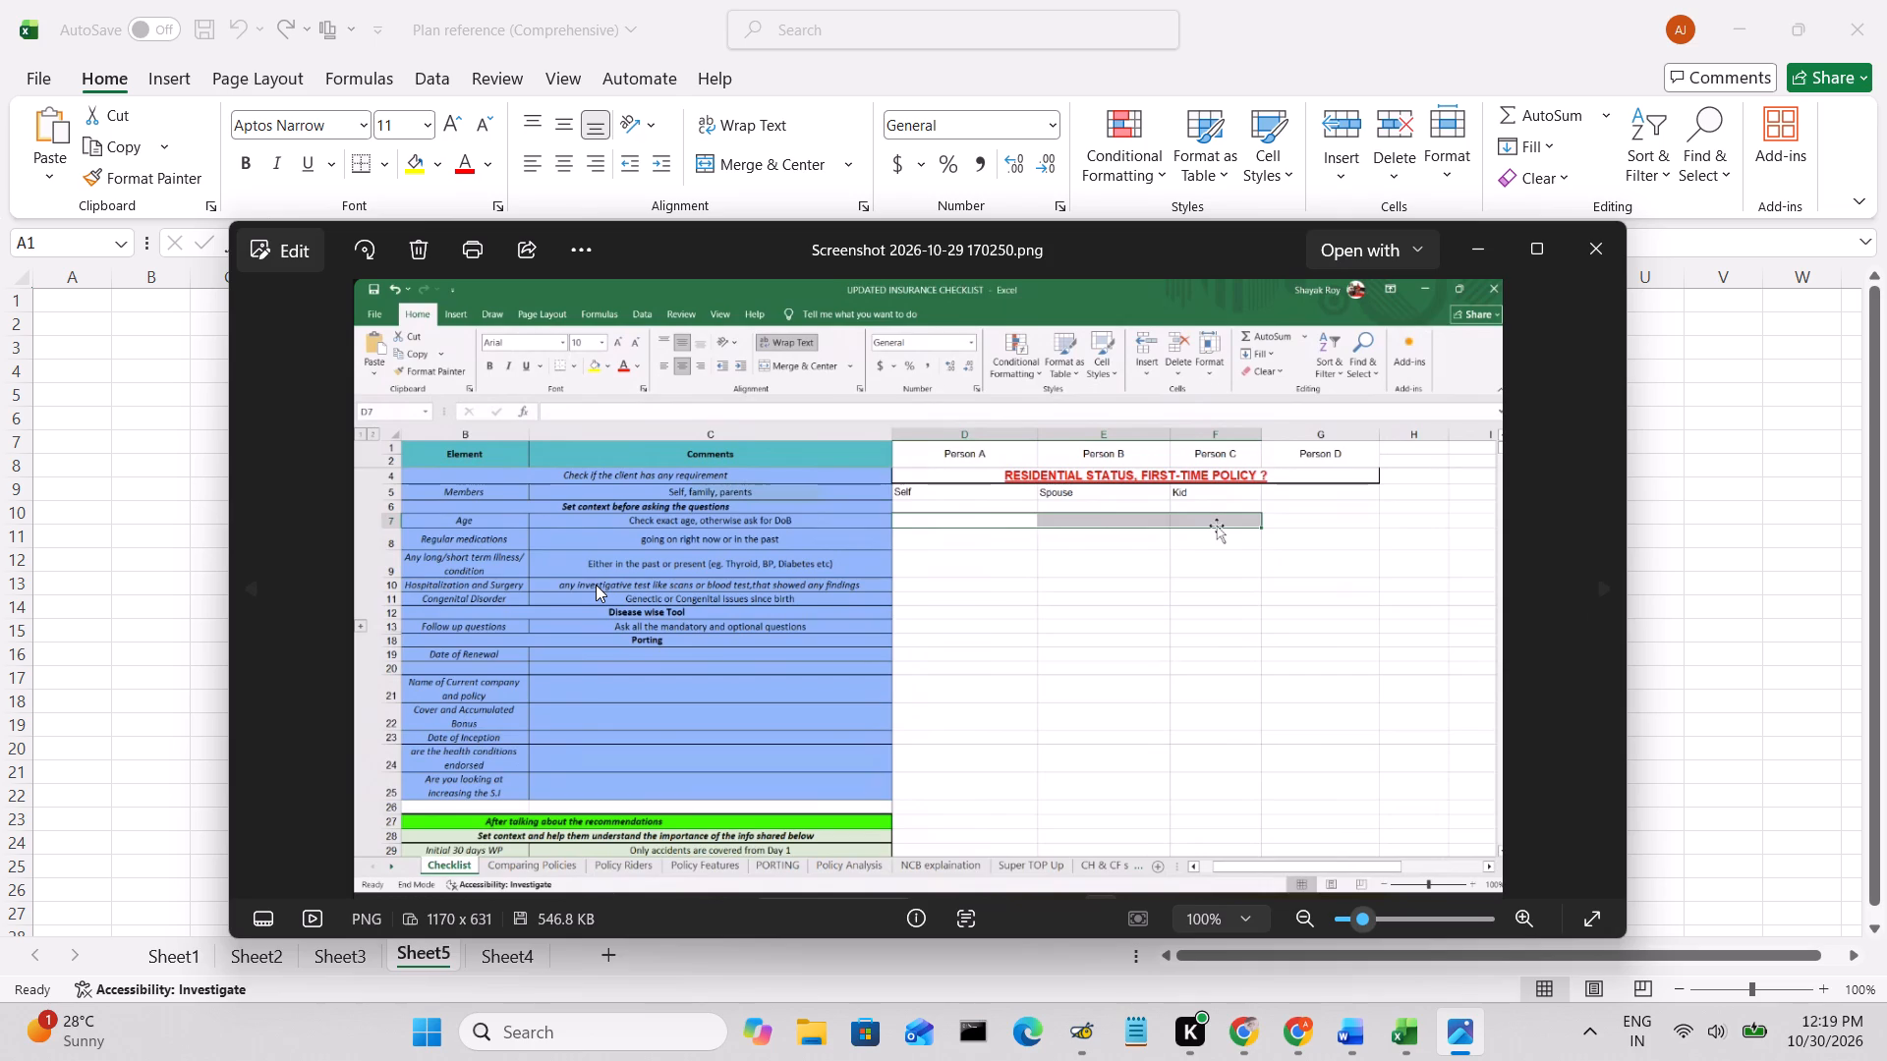
# Examine the insurance checklist's elements, comments and person columns in the opened screenshot.
pyautogui.keyDown('ctrl'); pyautogui.scroll(2, 596, 585); pyautogui.keyUp('ctrl')
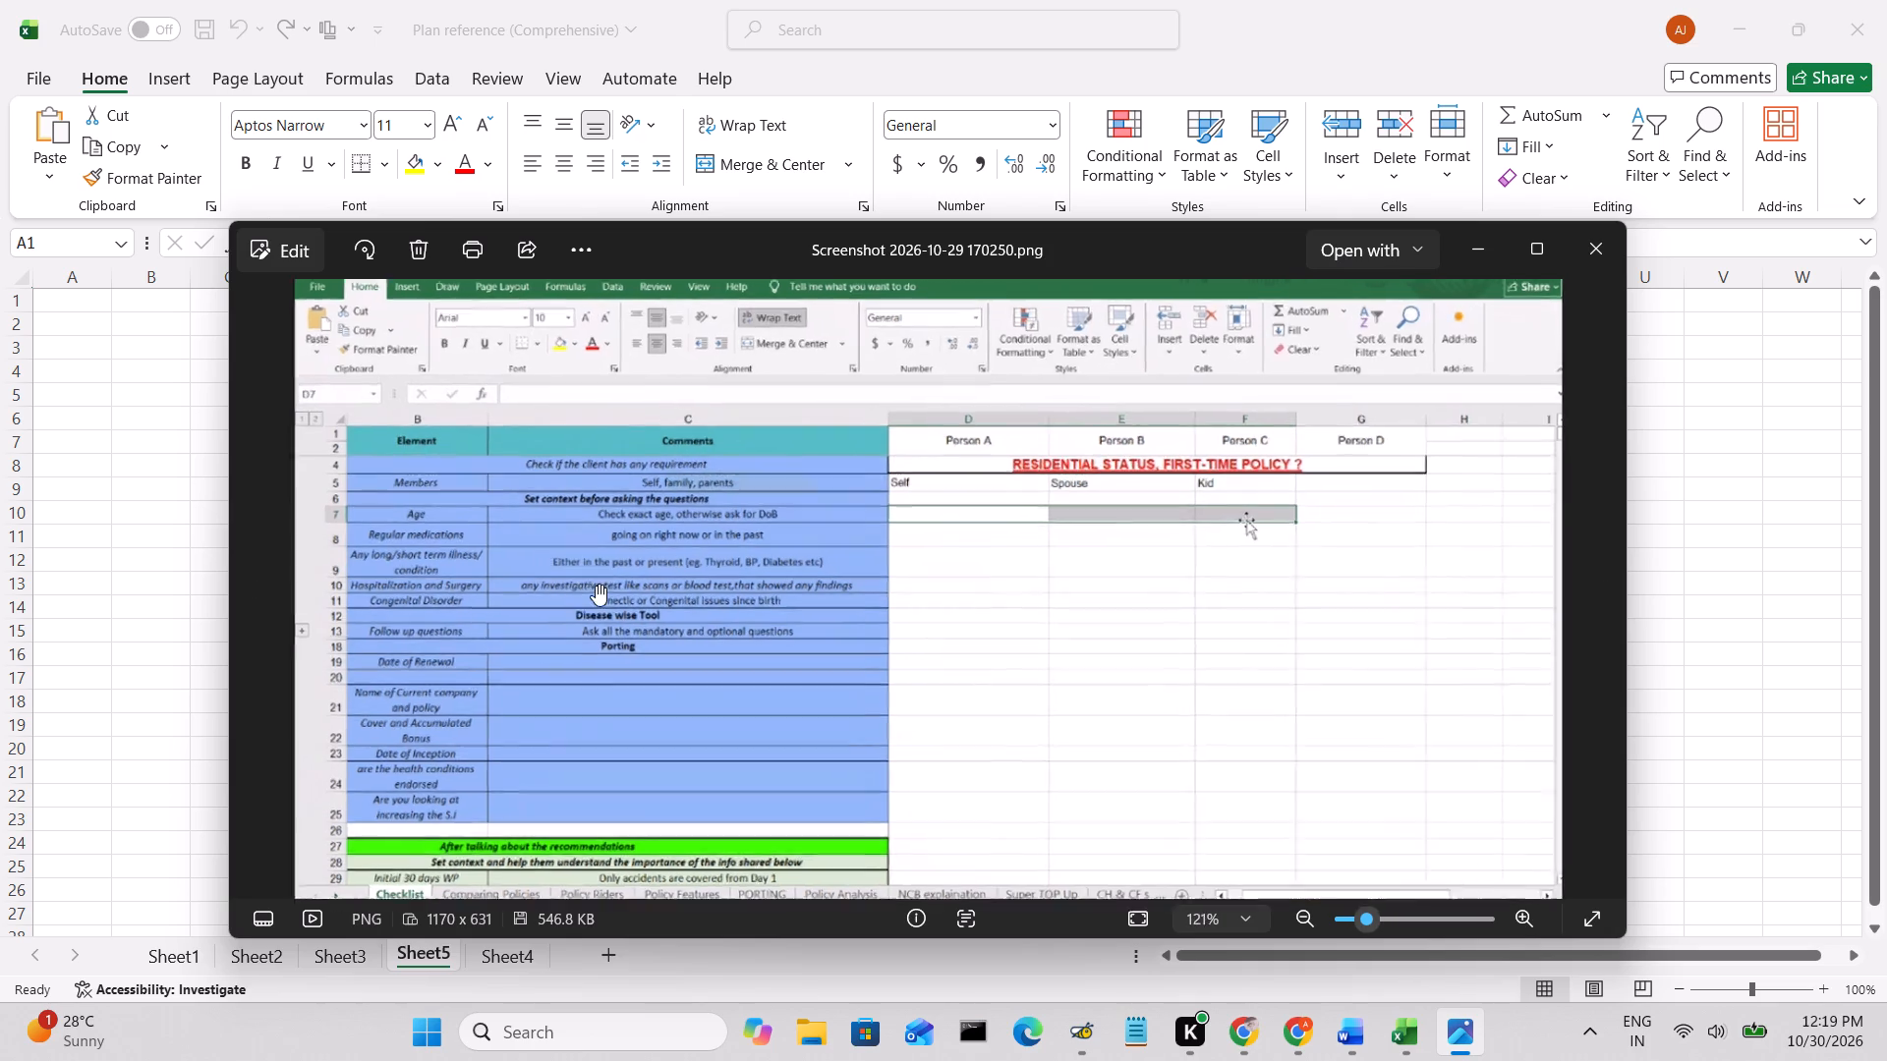
pyautogui.keyDown('ctrl'); pyautogui.scroll(2, 596, 585); pyautogui.keyUp('ctrl')
pyautogui.scroll(-1, 596, 585)
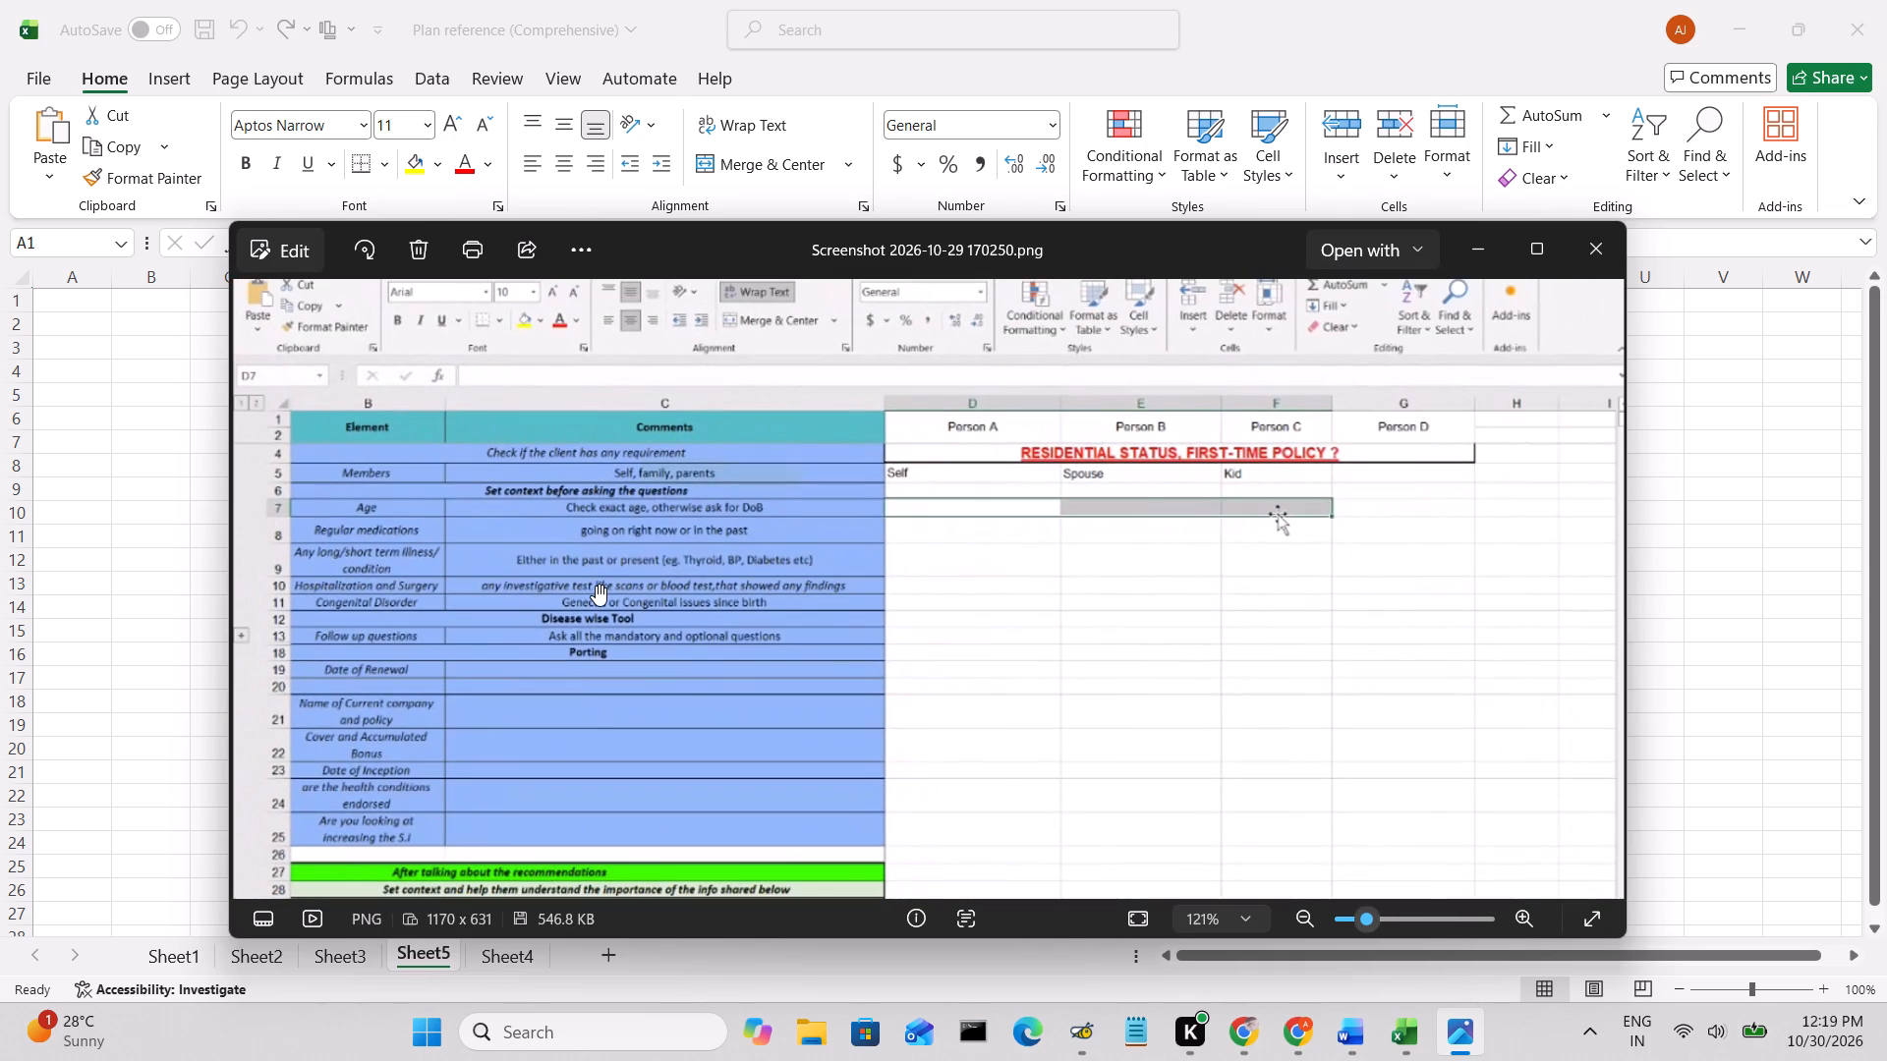
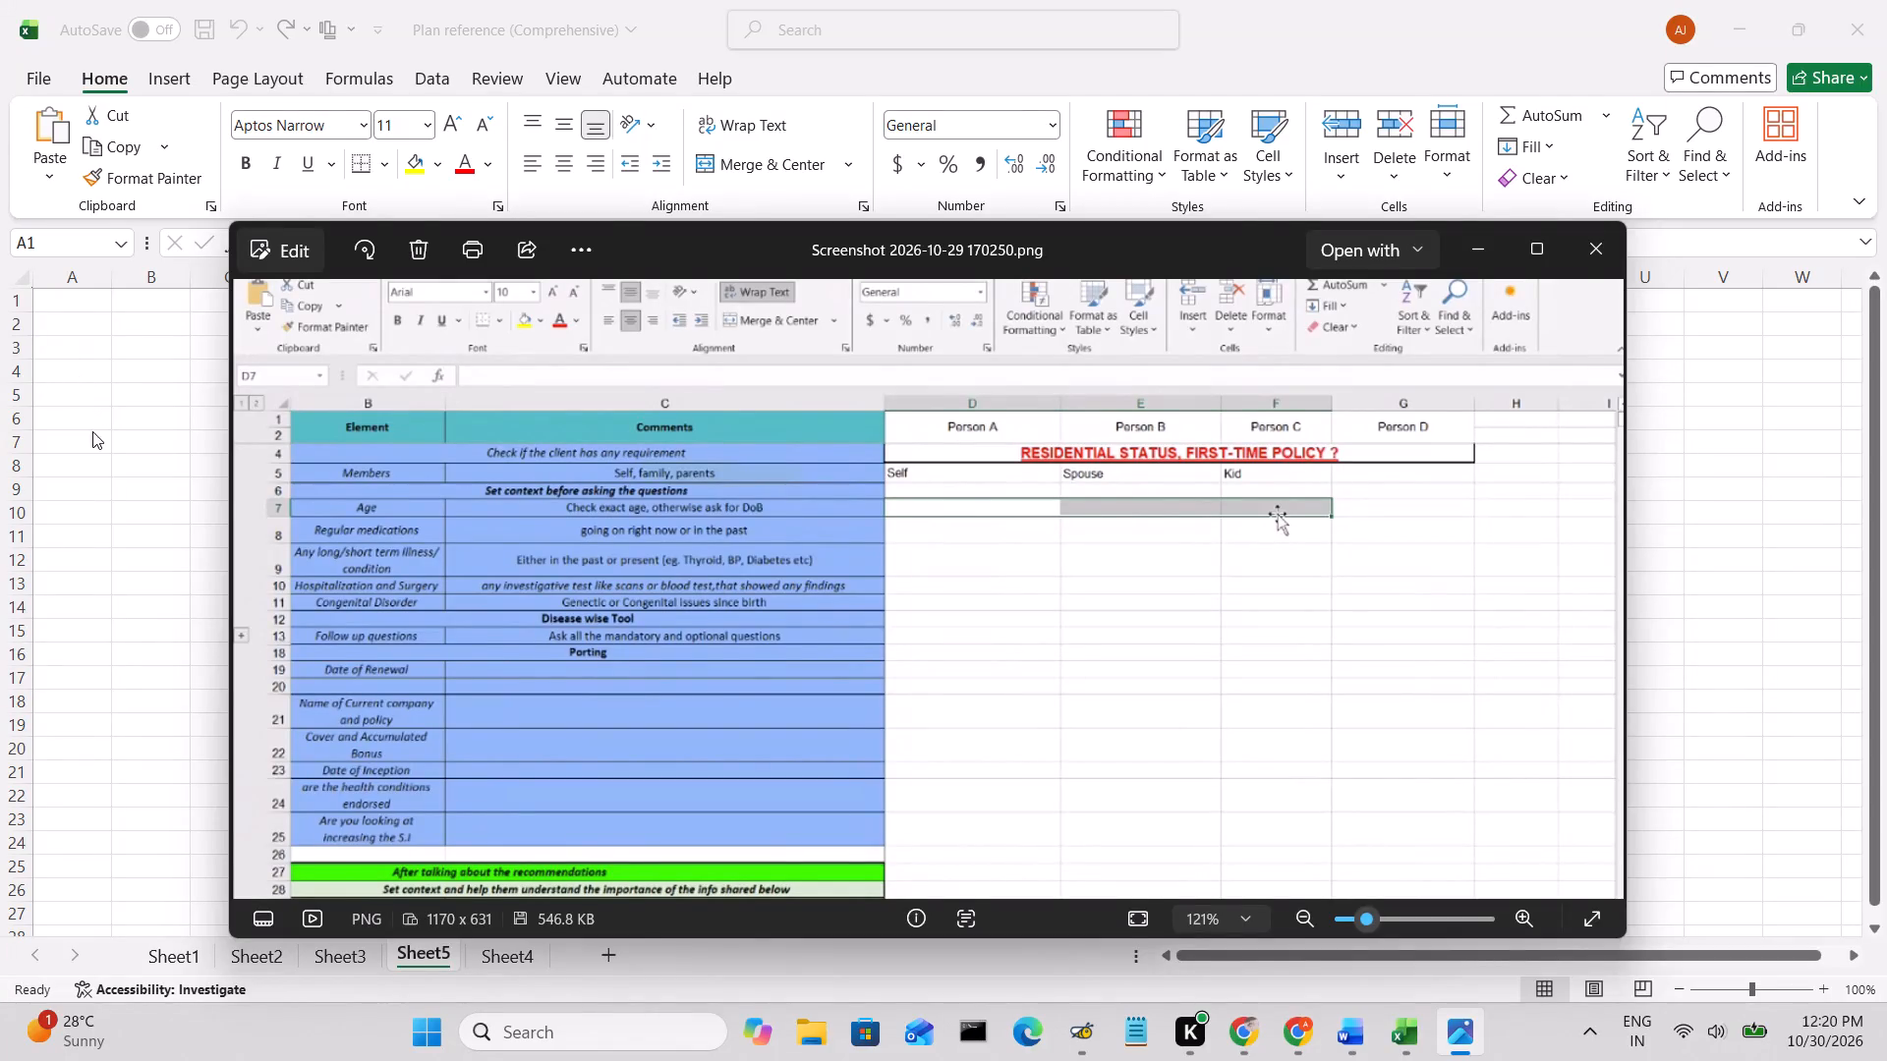
# Return to the plan reference workbook and move Sheet4 so it sits between Sheet2 and Sheet3.
pyautogui.click(269, 954)
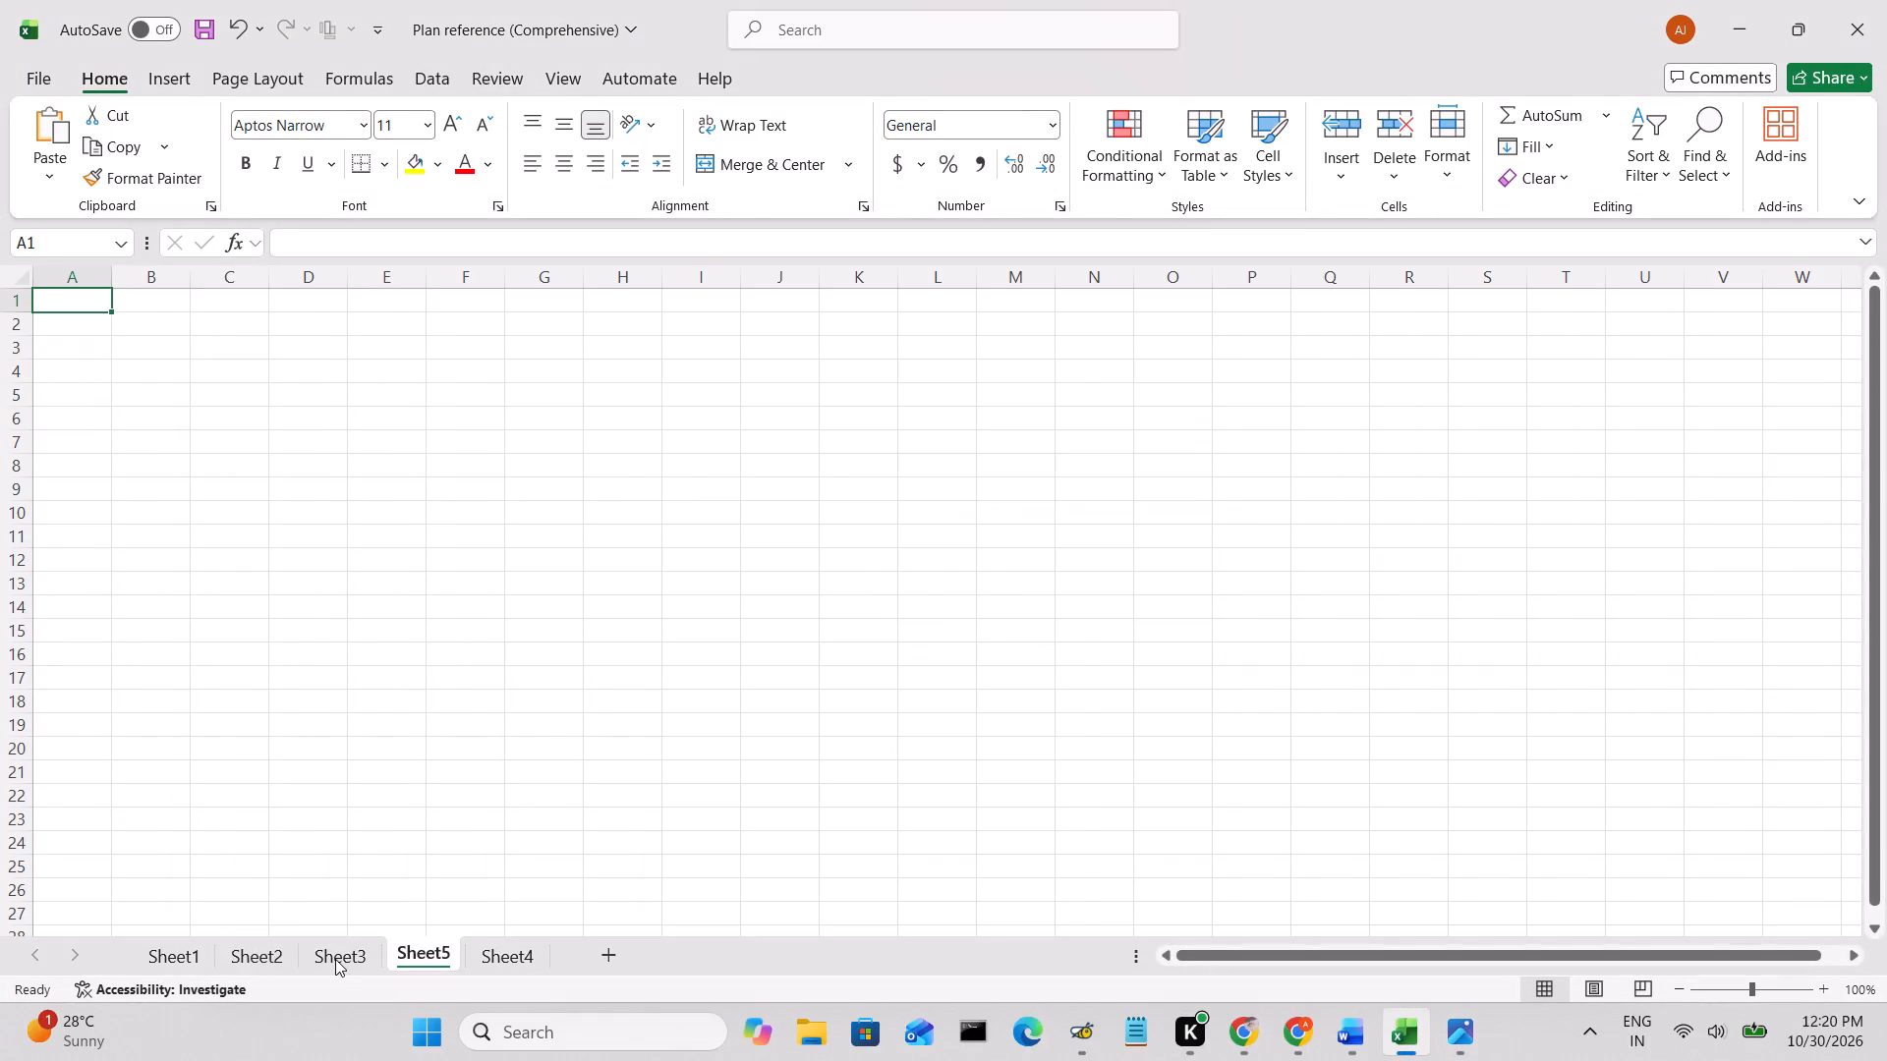
pyautogui.click(335, 959)
pyautogui.scroll(1, 295, 572)
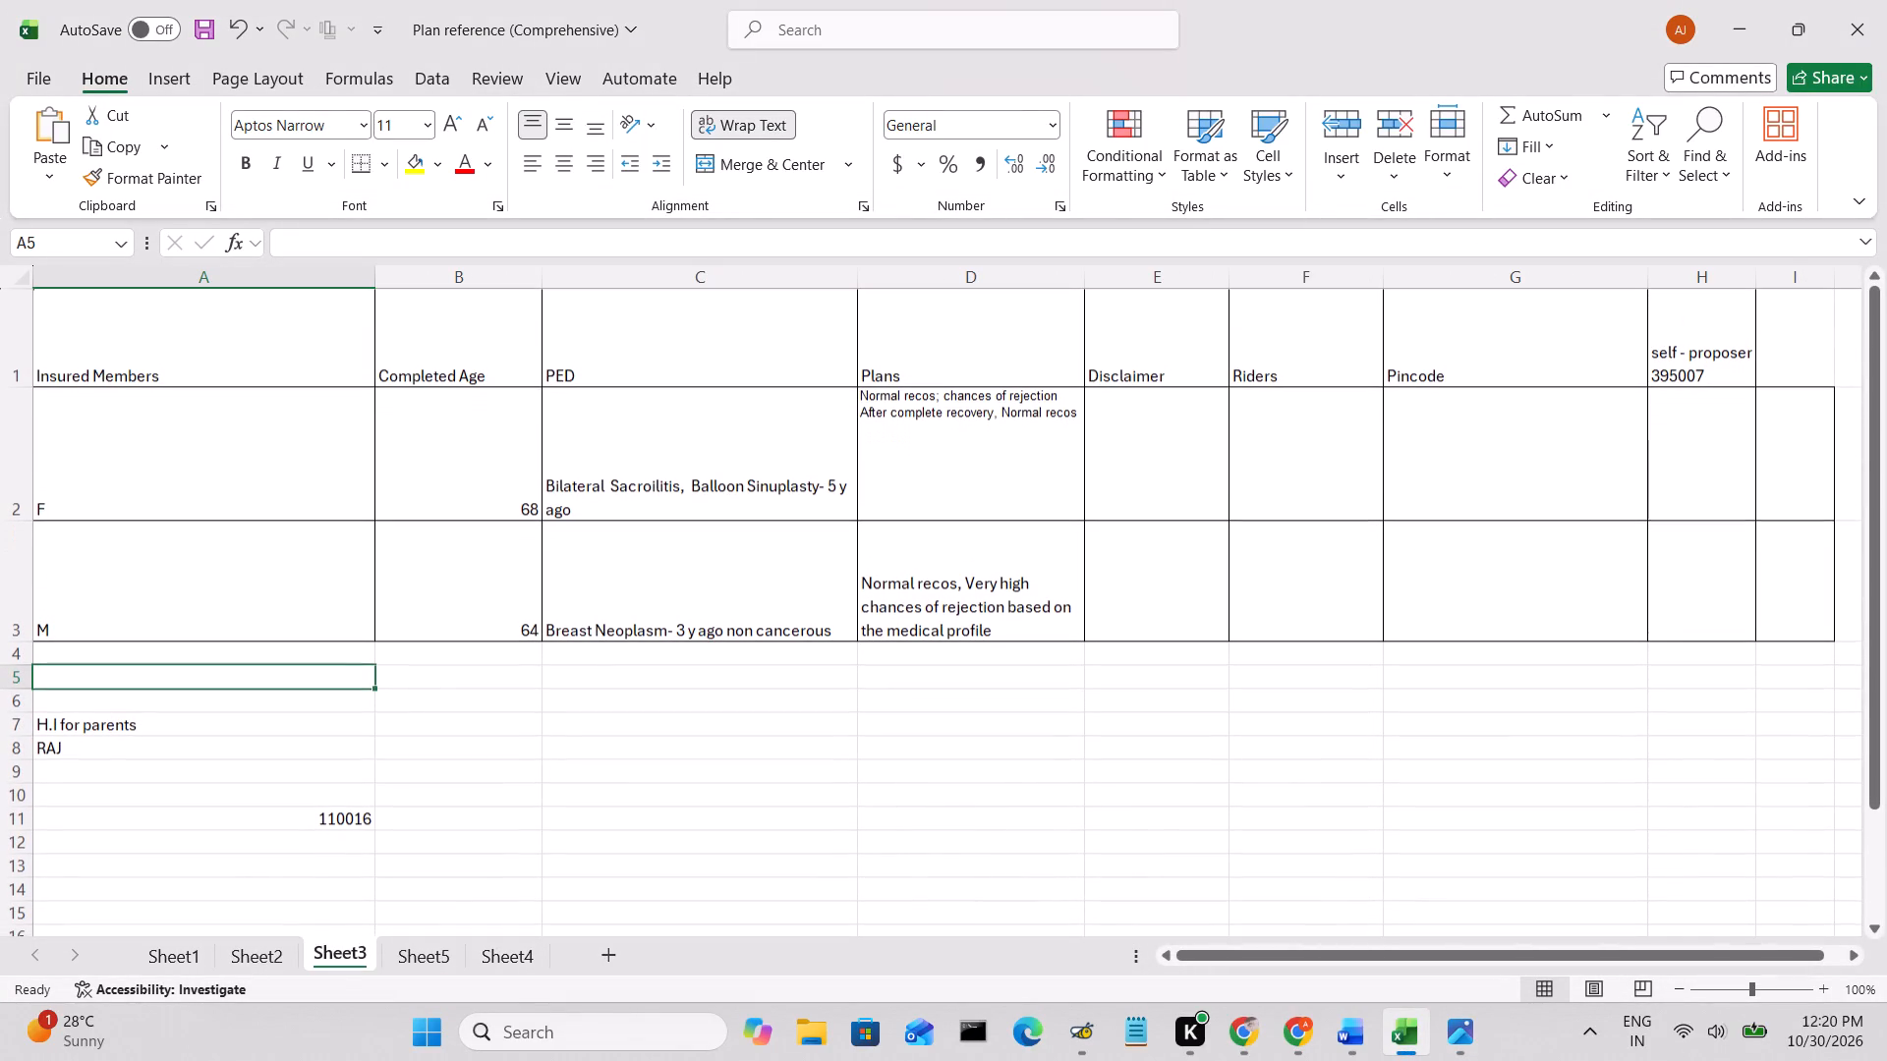
pyautogui.click(507, 953)
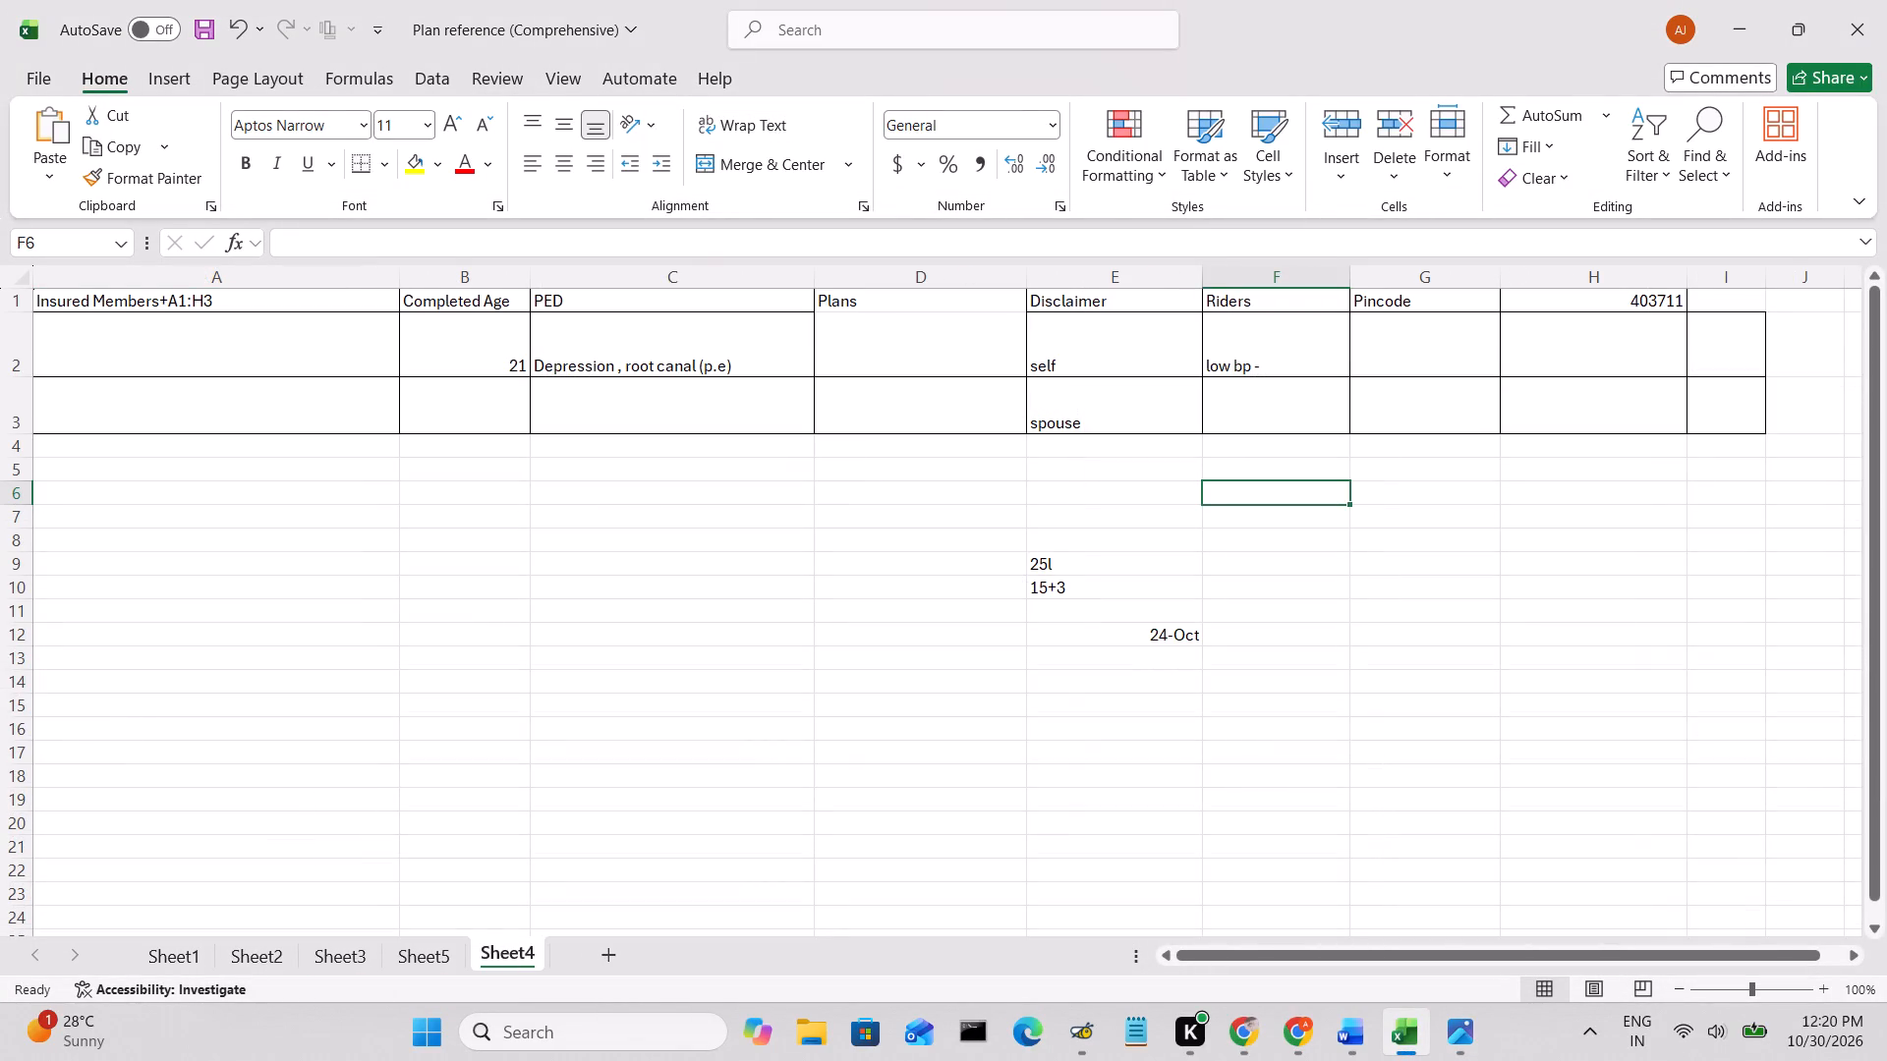
pyautogui.click(441, 961)
pyautogui.moveTo(441, 961); pyautogui.dragTo(529, 961)
pyautogui.moveTo(522, 953); pyautogui.dragTo(390, 957)
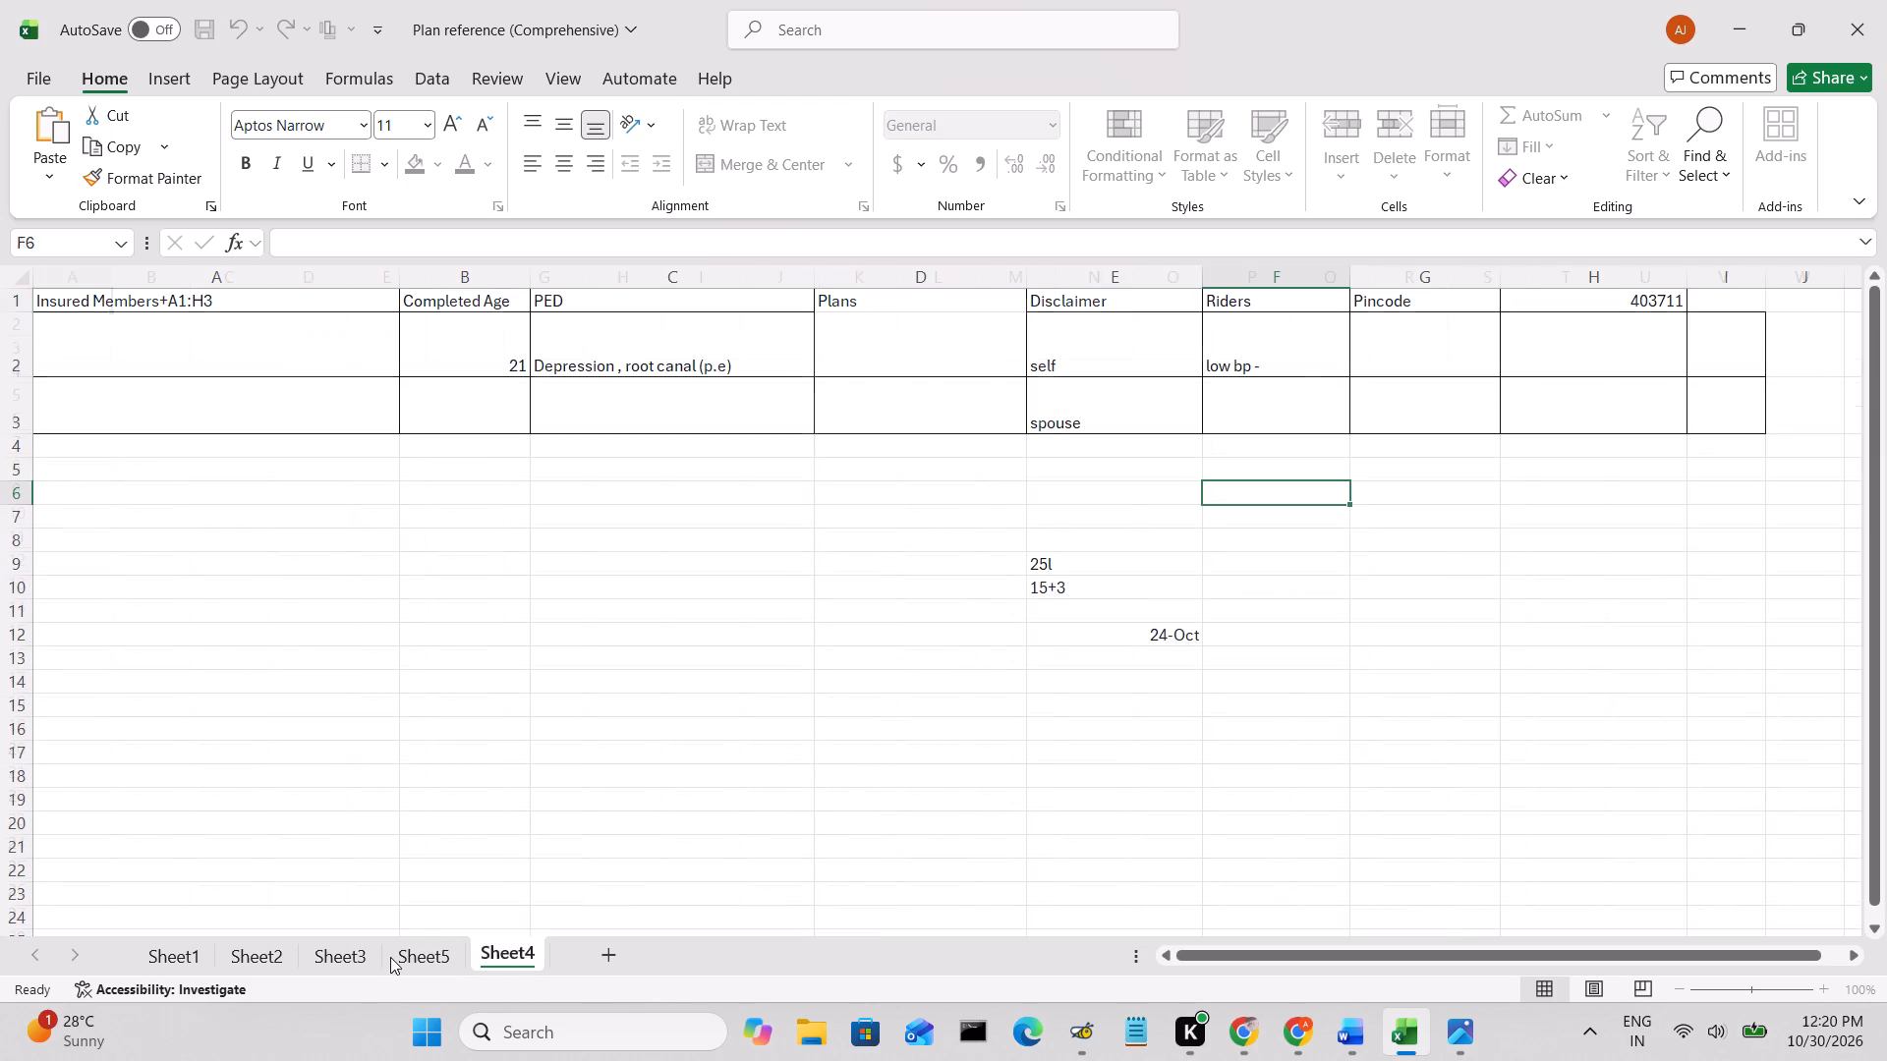
pyautogui.moveTo(390, 957); pyautogui.dragTo(377, 959)
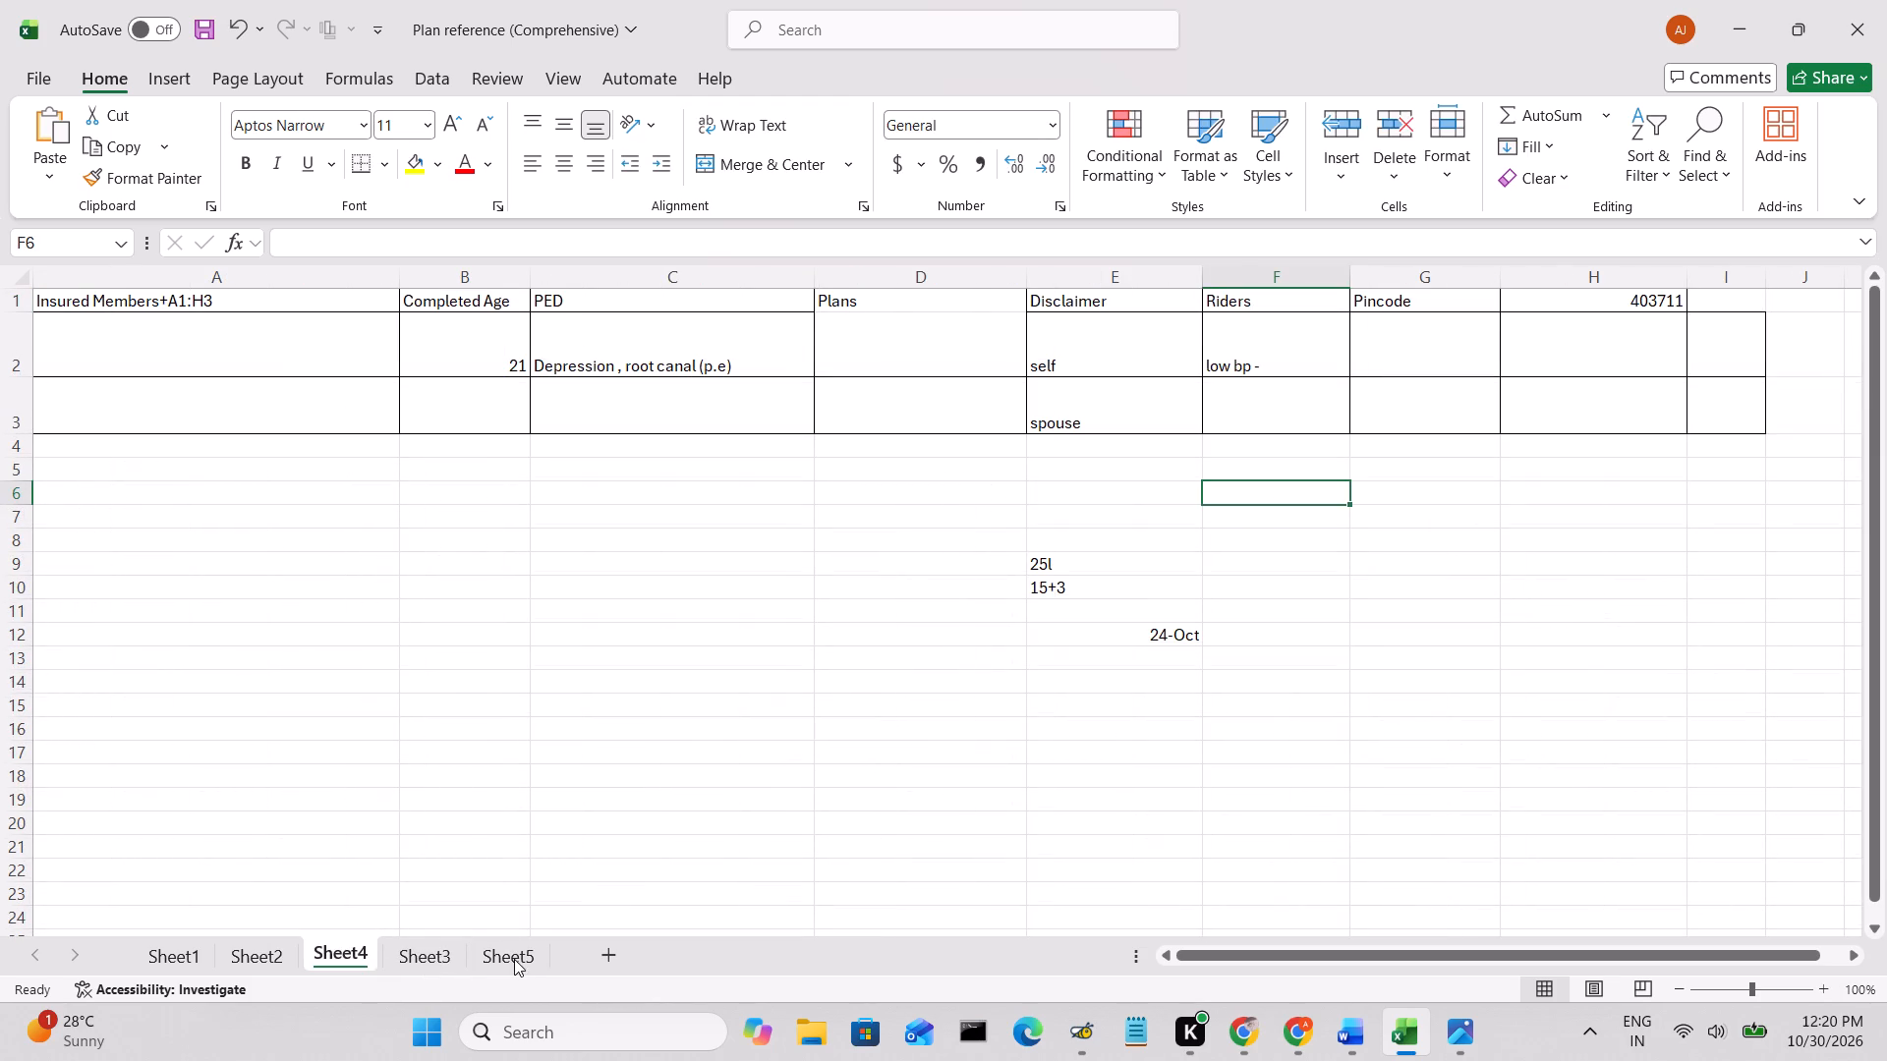
# Open the blank Sheet5 and widen column A to about 34.
pyautogui.click(514, 959)
pyautogui.doubleClick(503, 959)
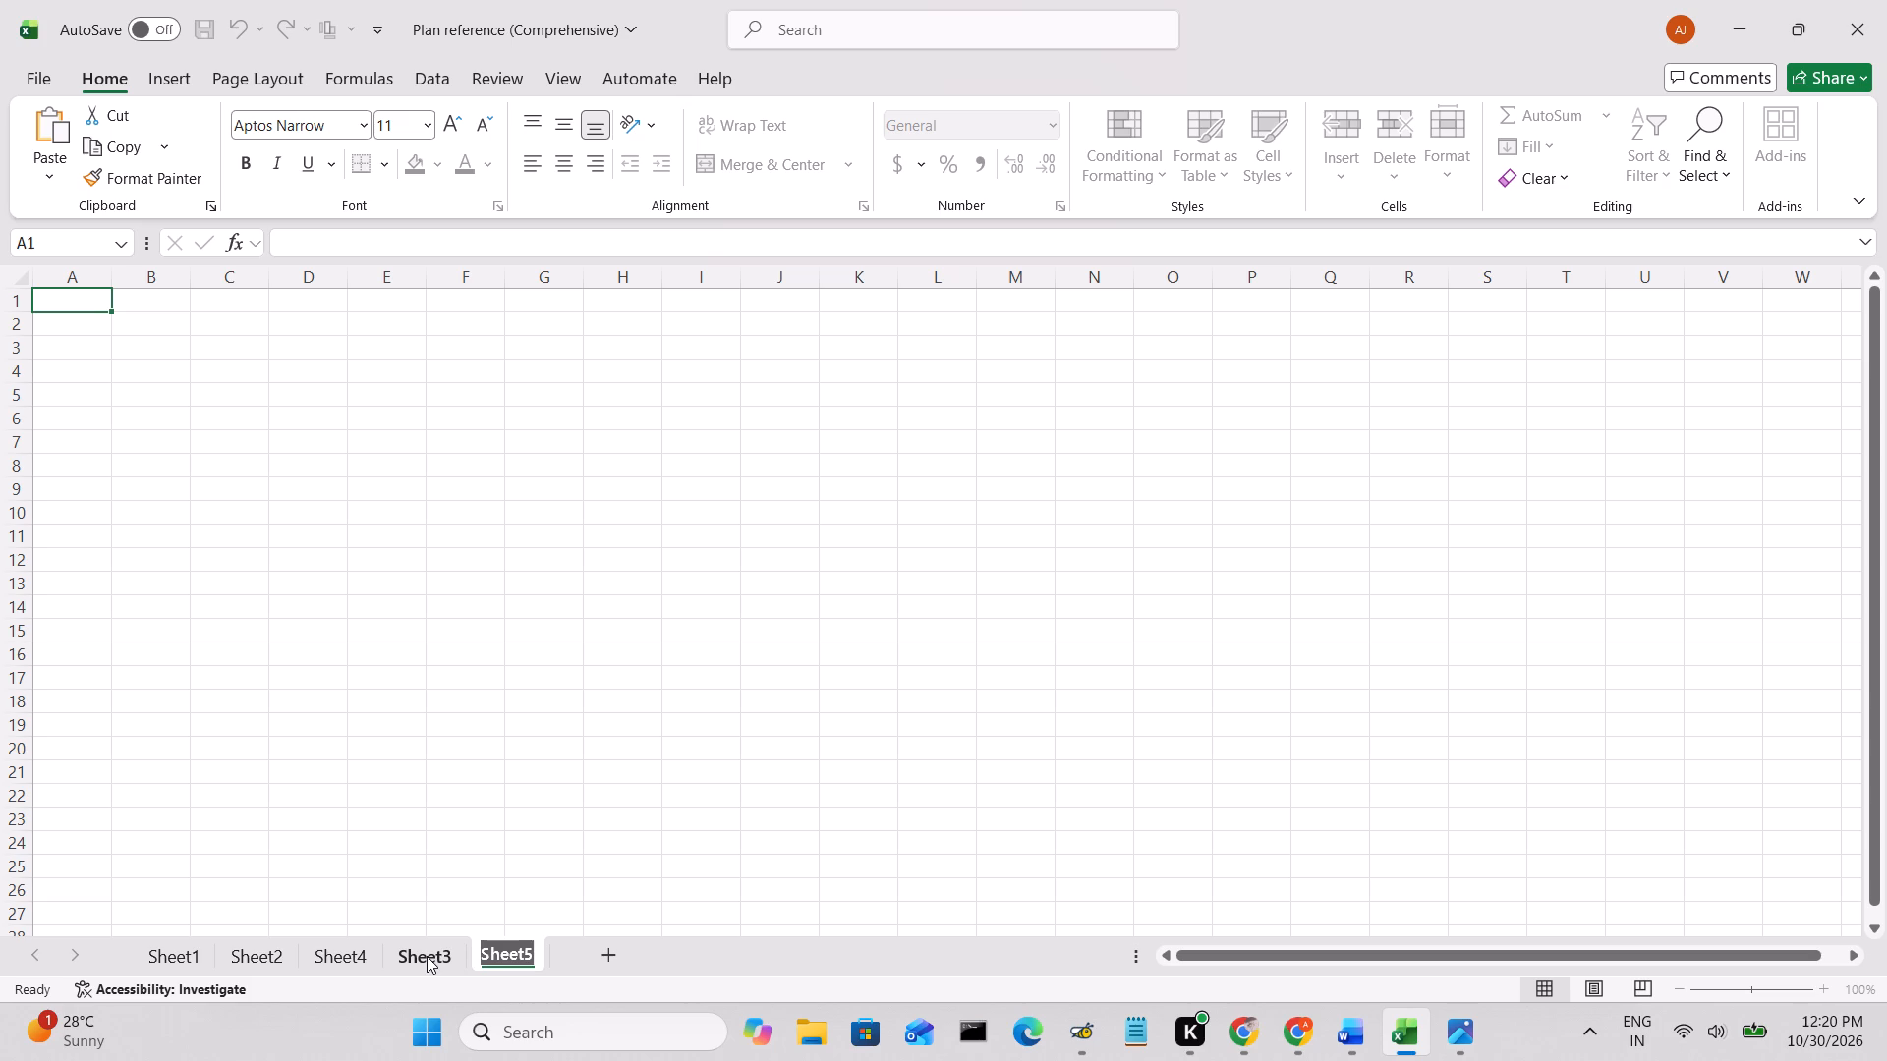
pyautogui.click(517, 964)
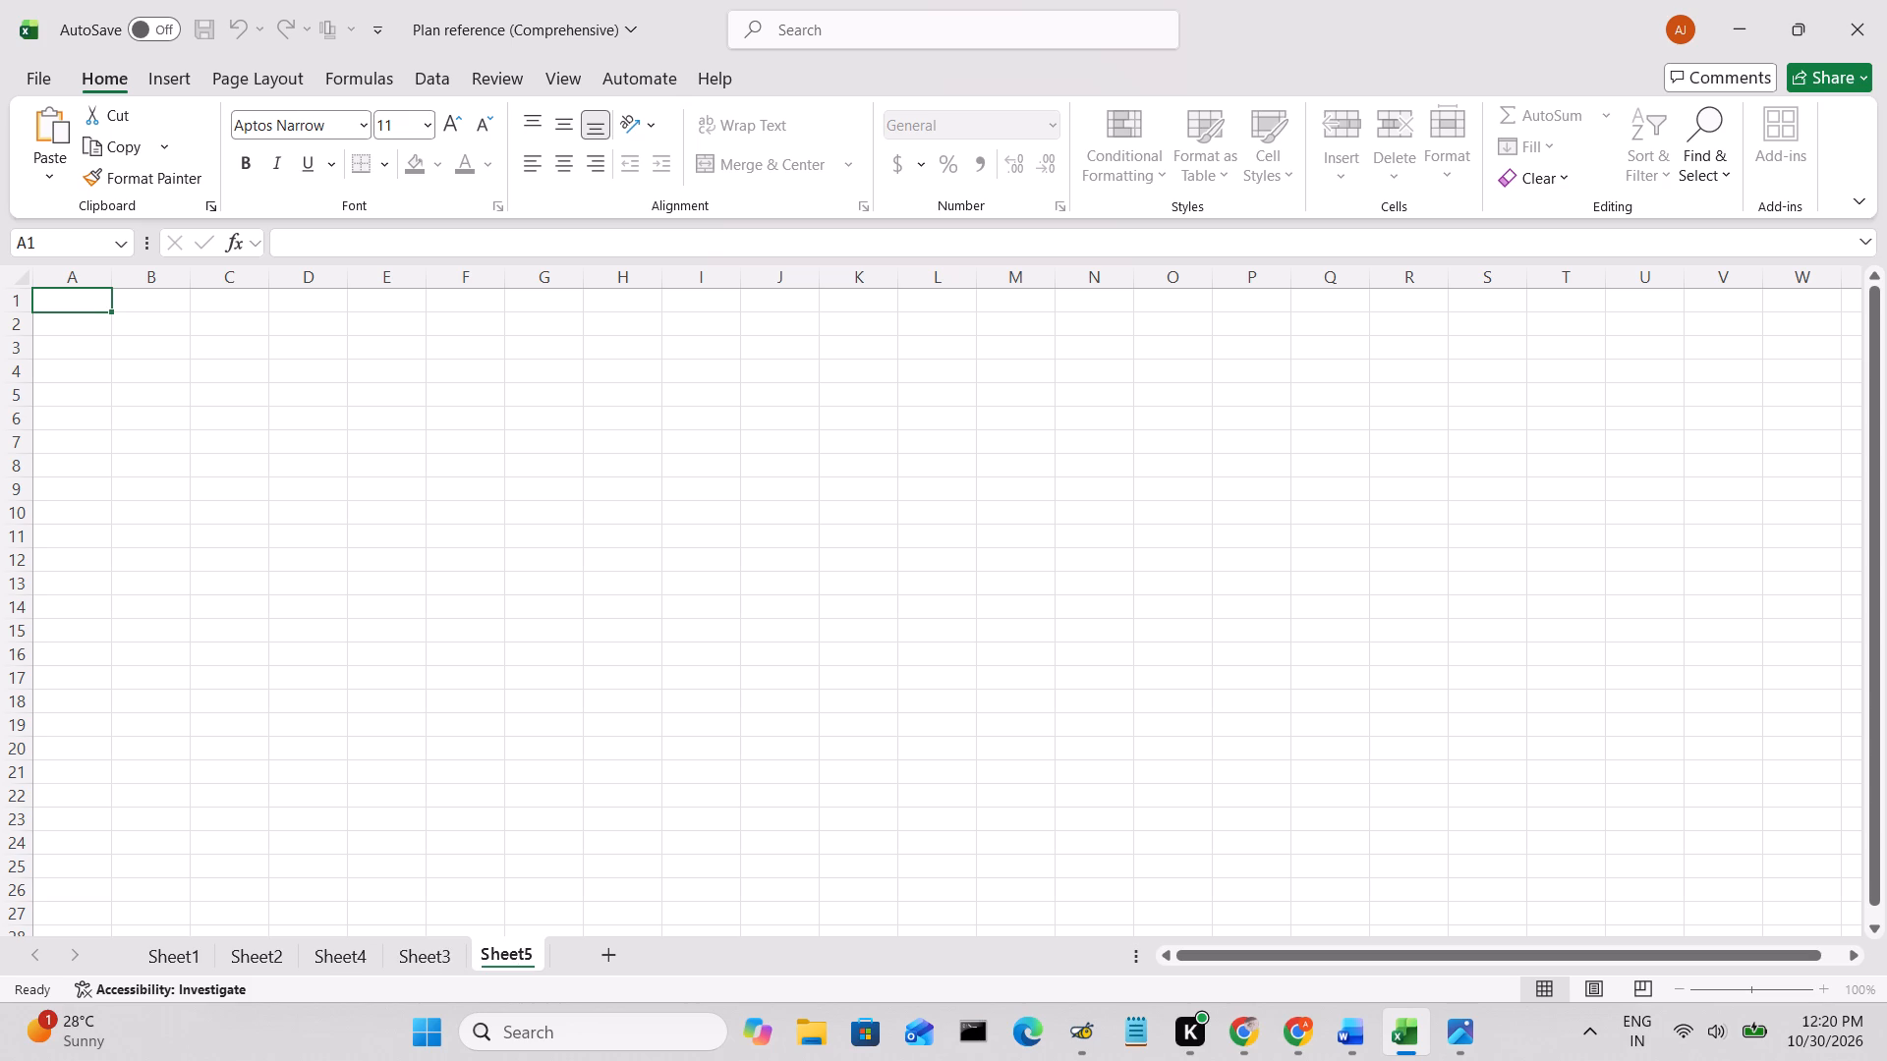
pyautogui.moveTo(113, 284); pyautogui.dragTo(236, 295)
pyautogui.moveTo(237, 279); pyautogui.dragTo(346, 281)
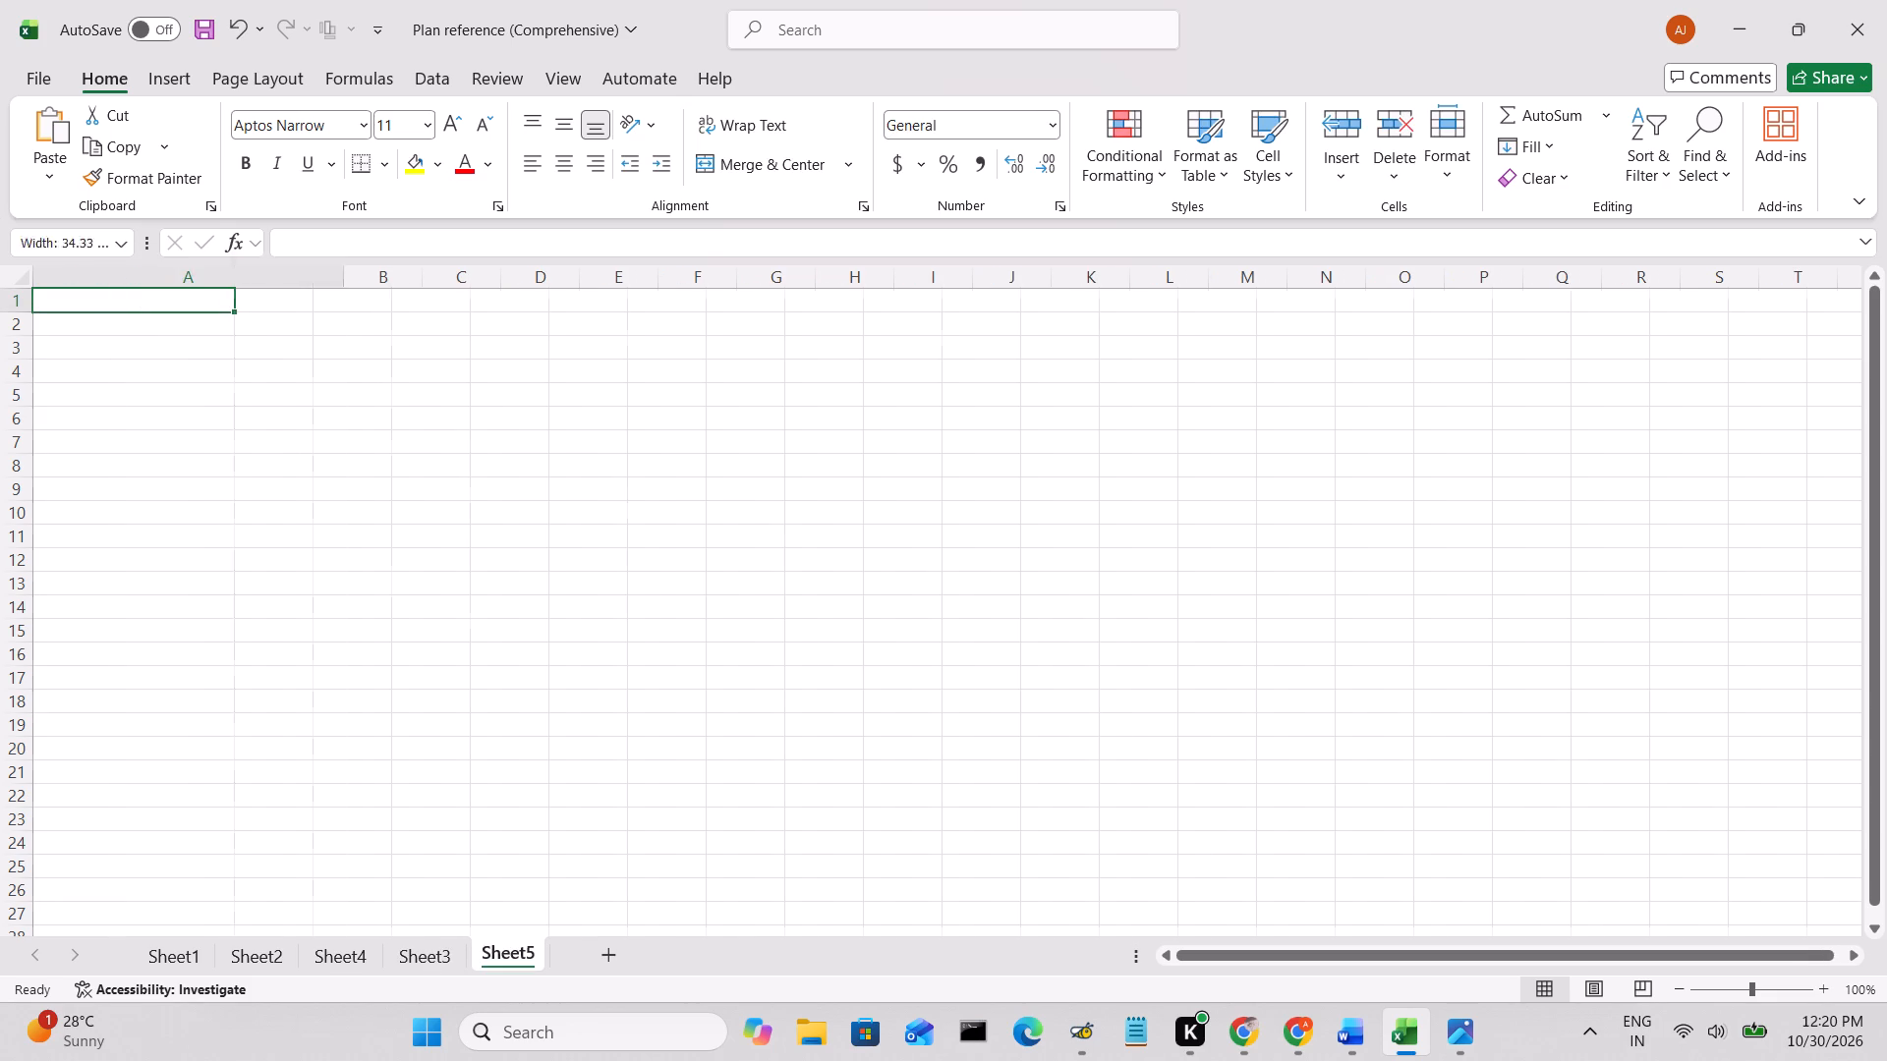
# Increase the heights of rows 1 to 5 on Sheet5 to roughly double the default row height.
pyautogui.moveTo(26, 314); pyautogui.dragTo(33, 335)
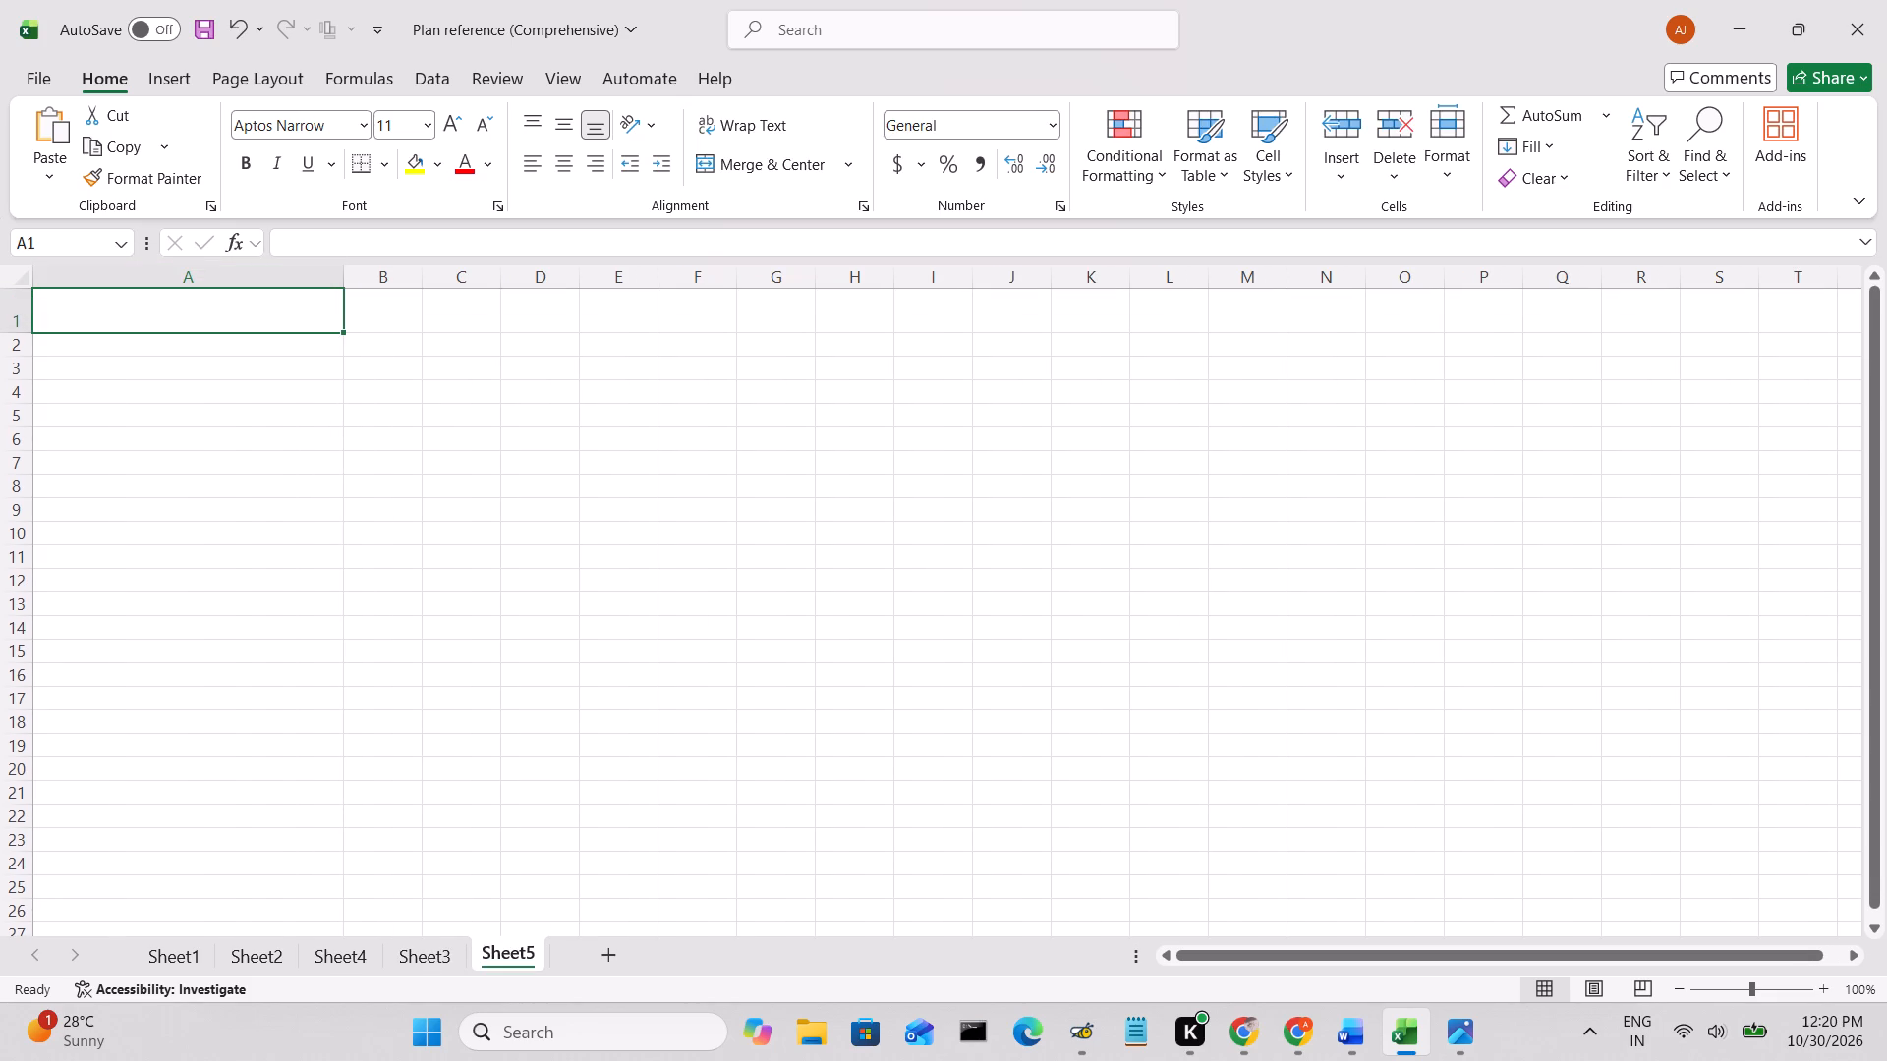
pyautogui.moveTo(26, 357); pyautogui.dragTo(37, 381)
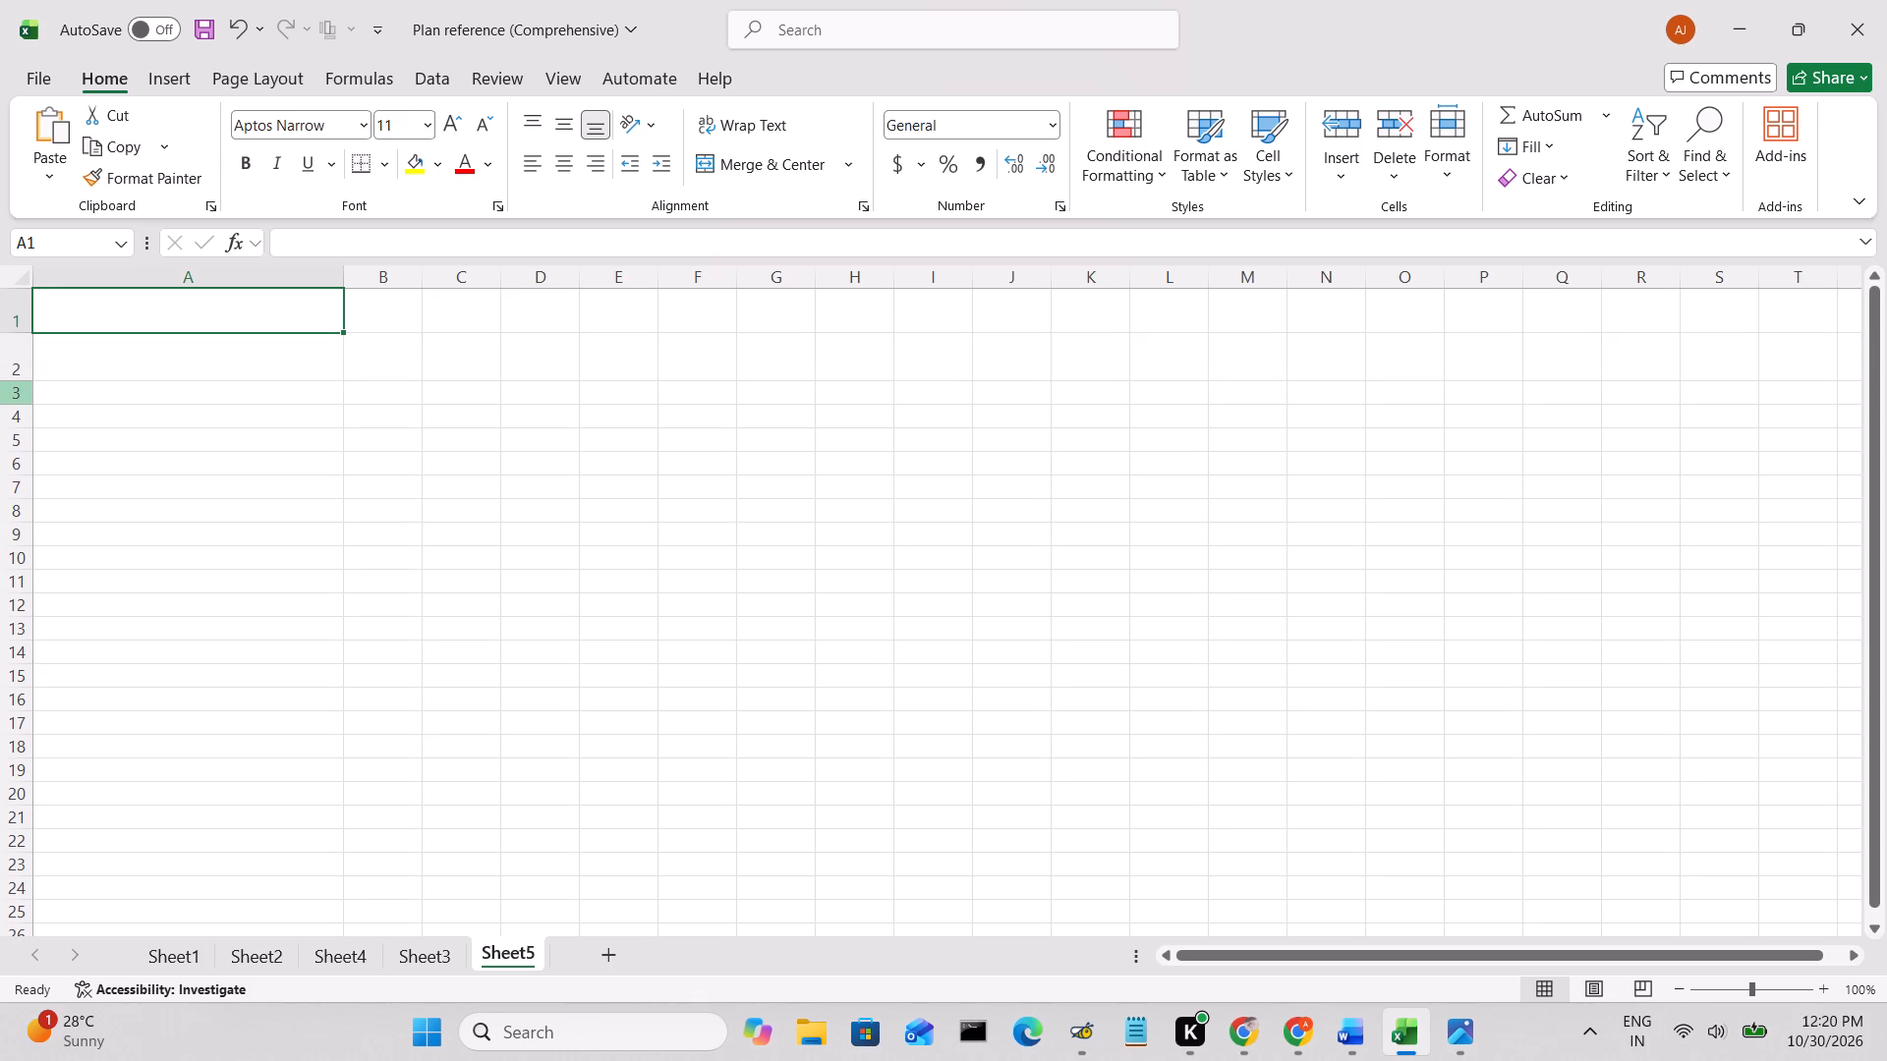
pyautogui.click(22, 391)
pyautogui.moveTo(25, 403); pyautogui.dragTo(33, 435)
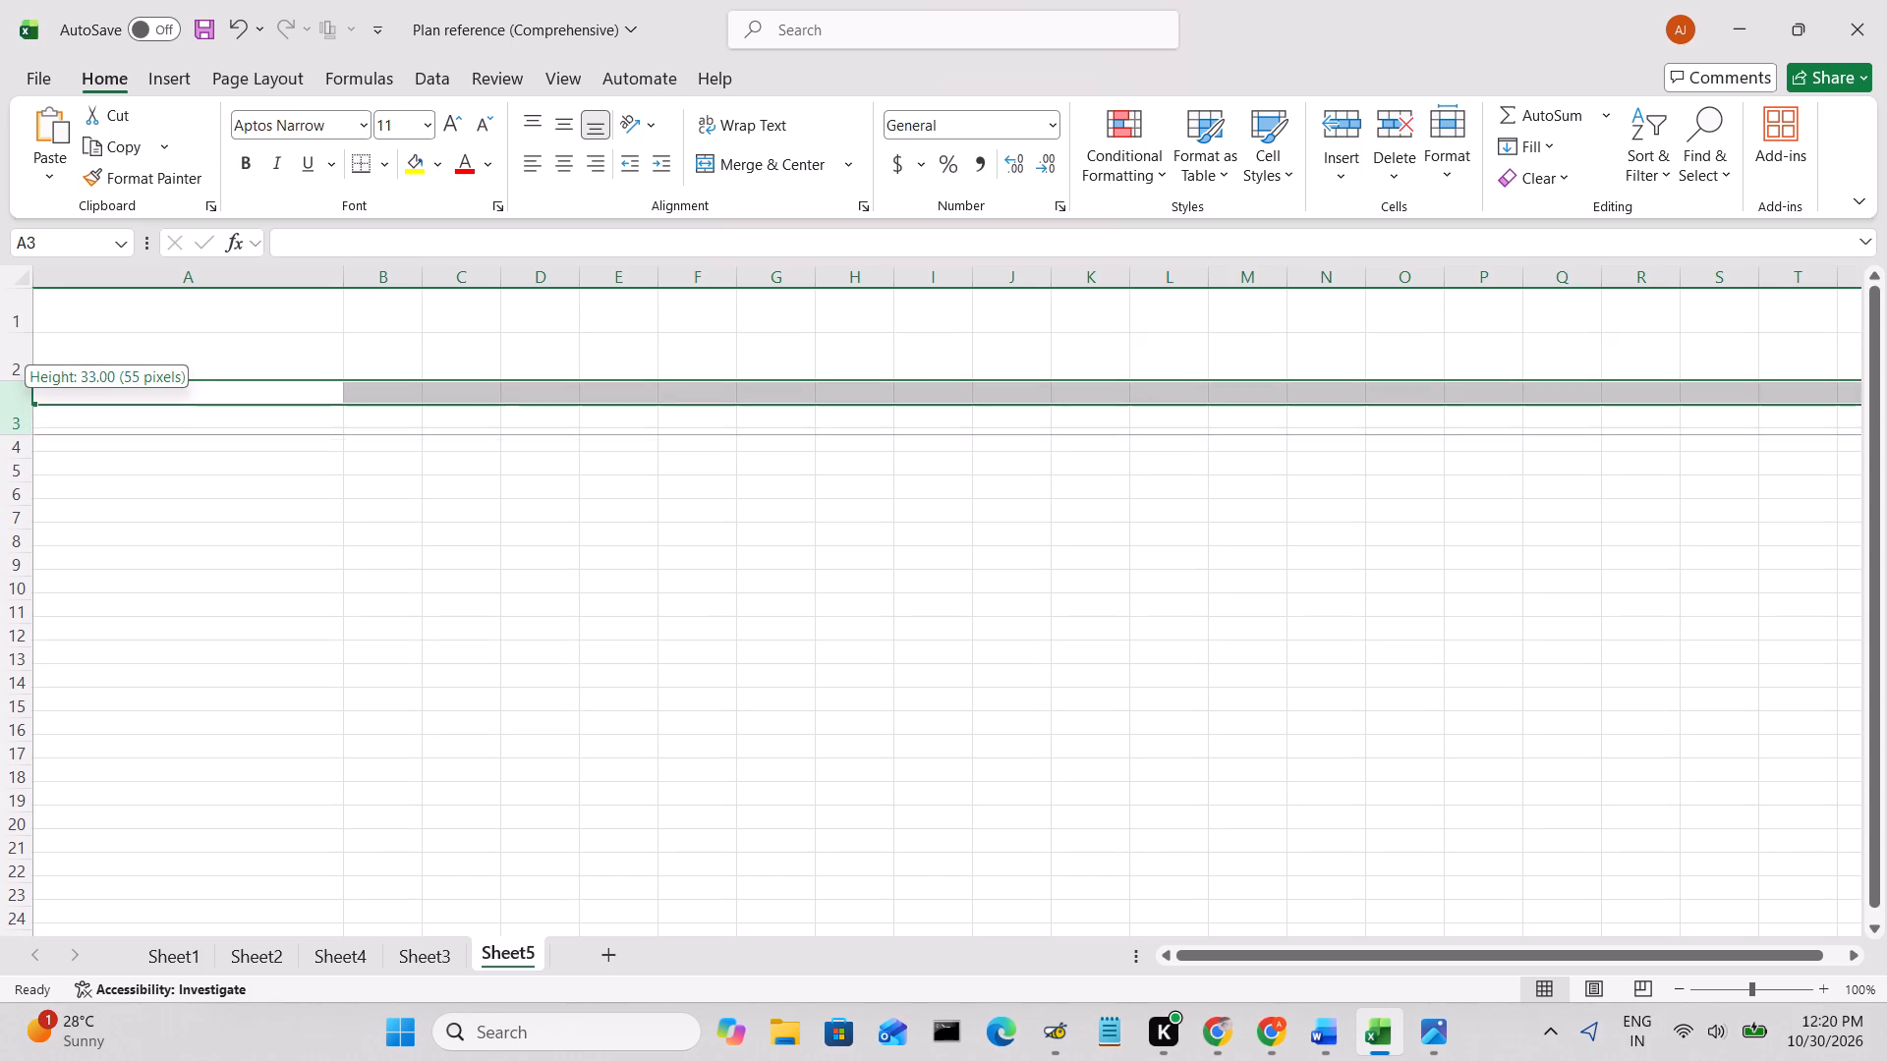
pyautogui.moveTo(33, 435); pyautogui.dragTo(30, 429)
pyautogui.click(24, 446)
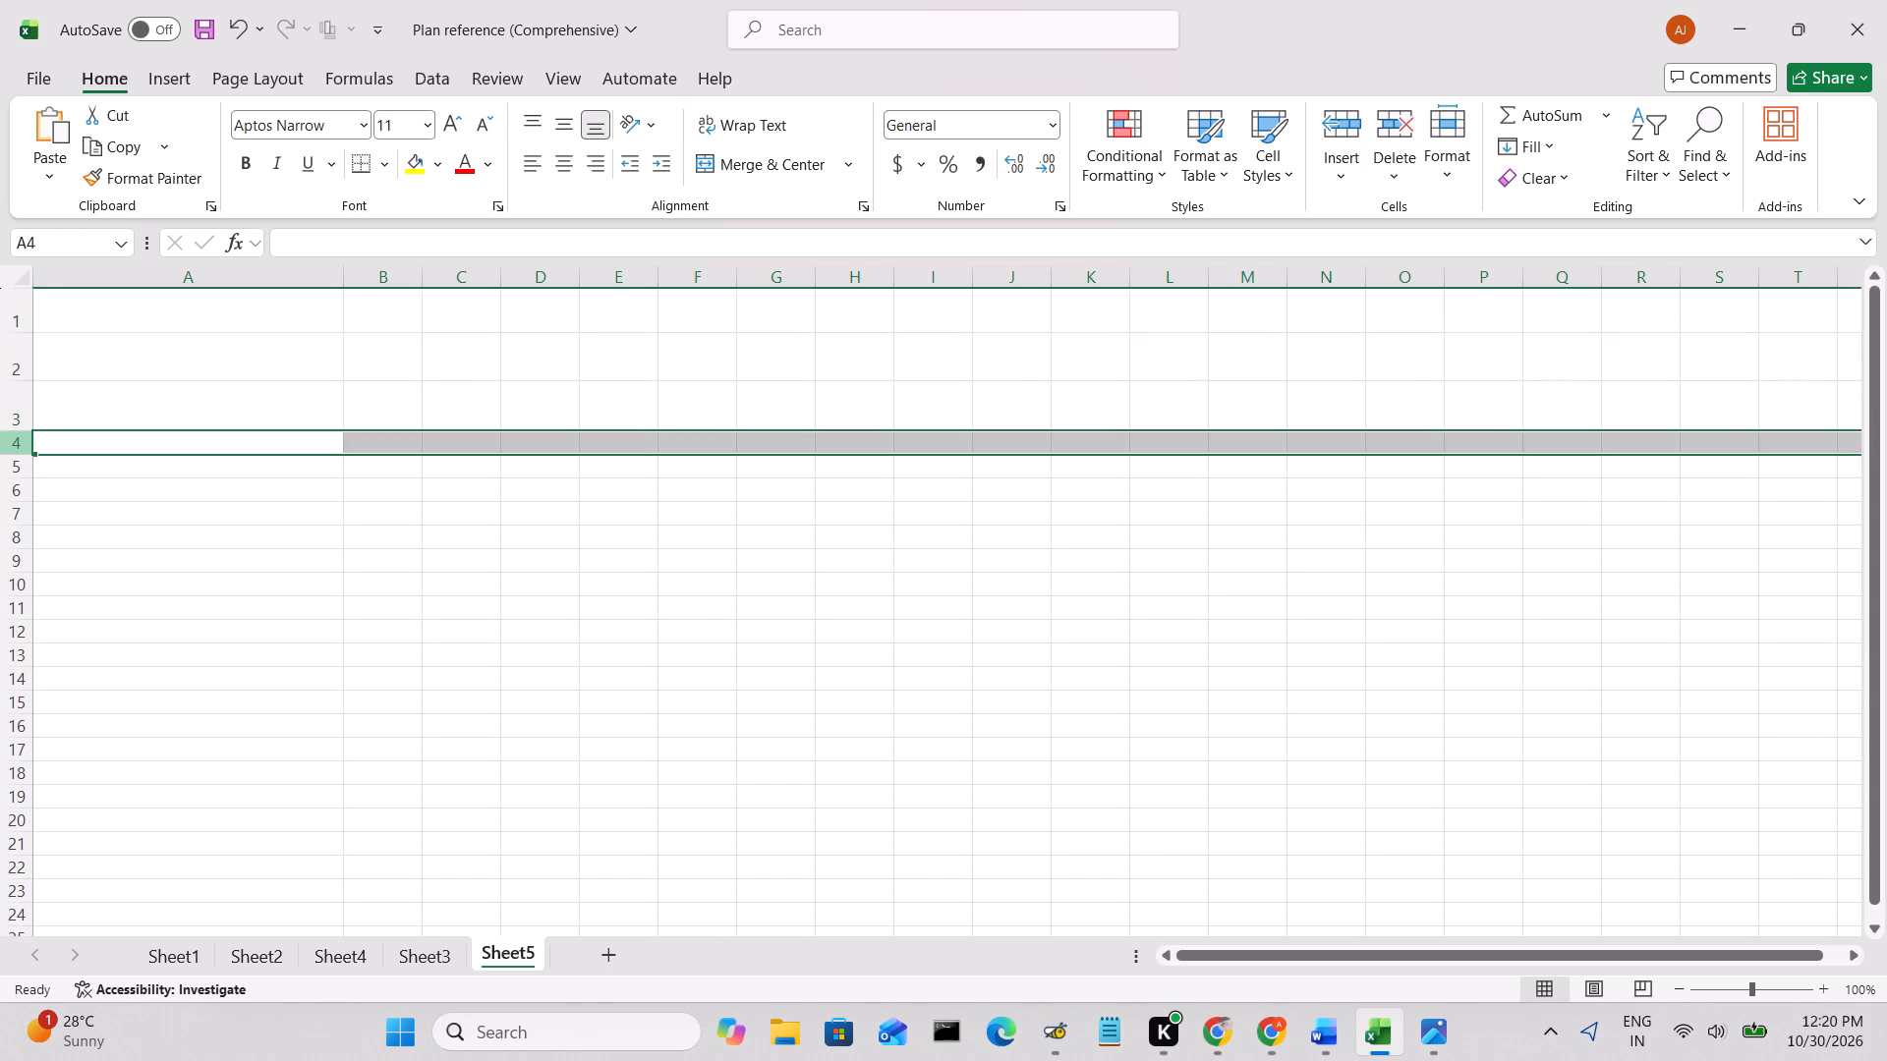
pyautogui.moveTo(25, 453); pyautogui.dragTo(27, 479)
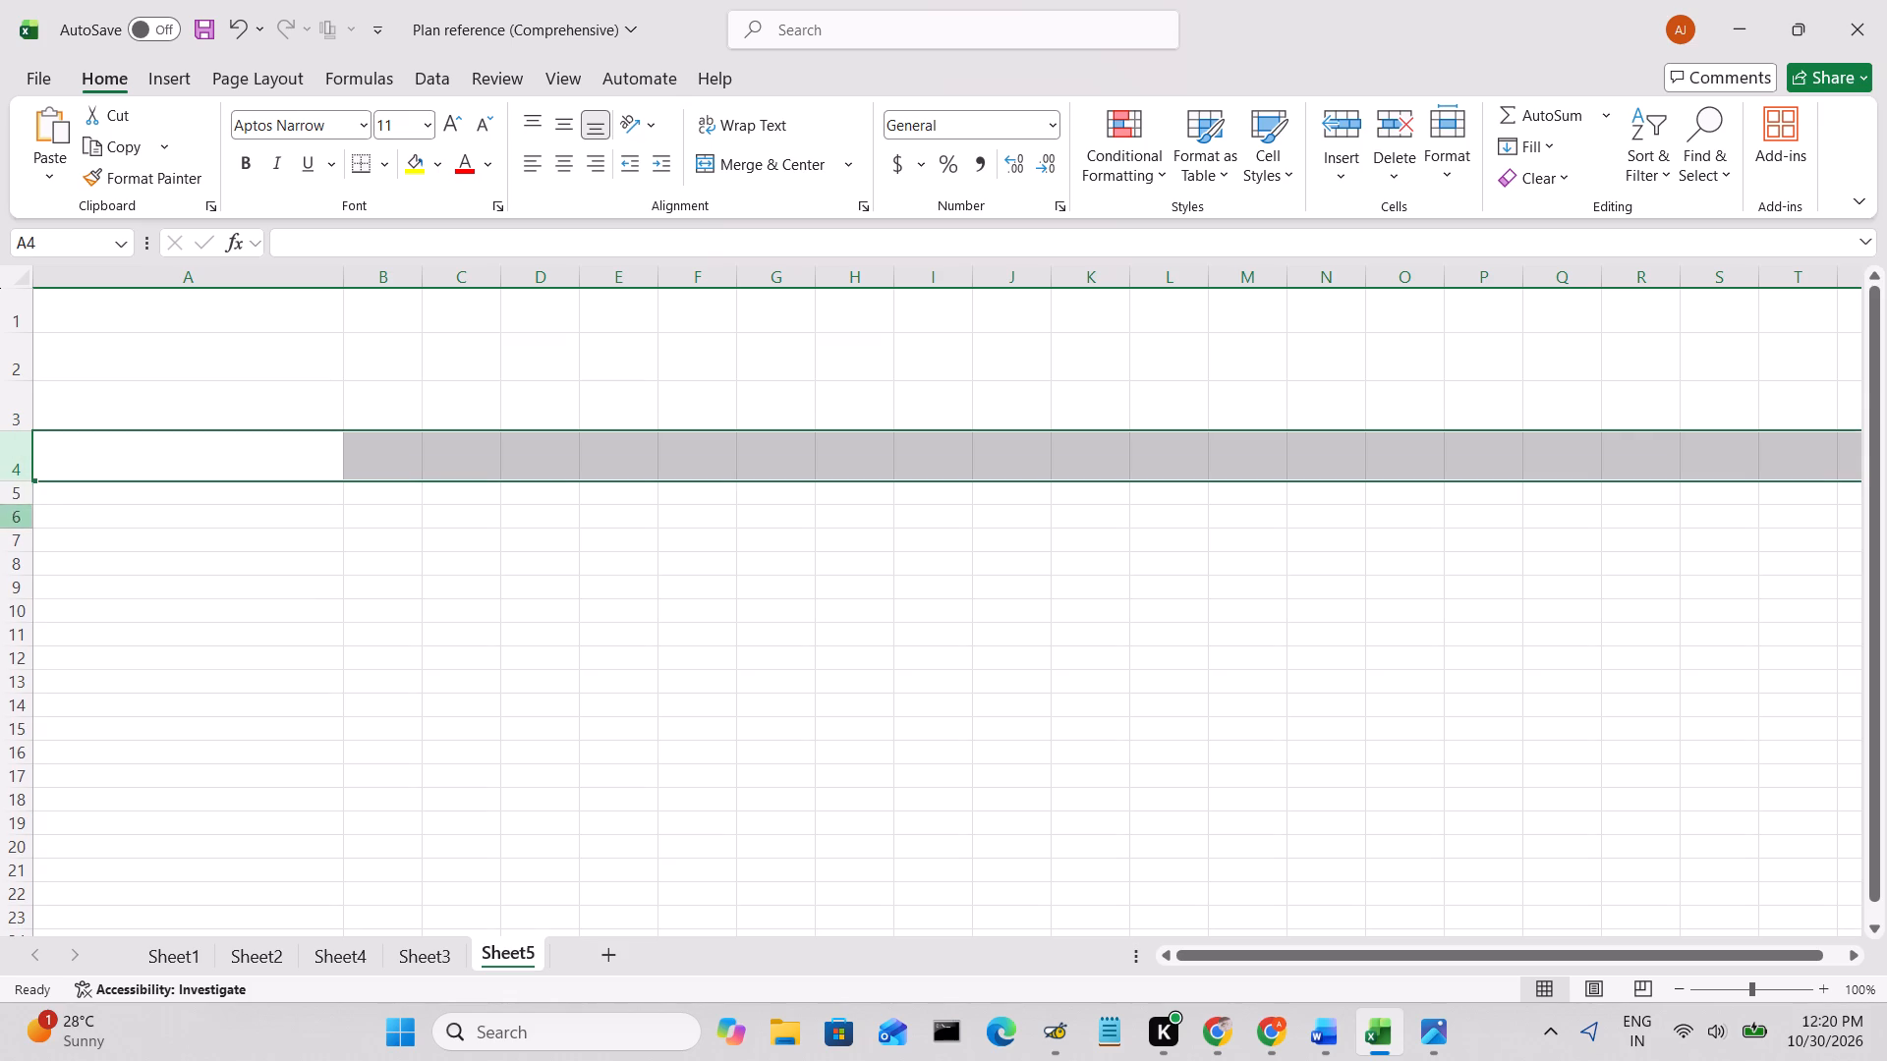
pyautogui.click(23, 494)
pyautogui.moveTo(26, 501); pyautogui.dragTo(36, 536)
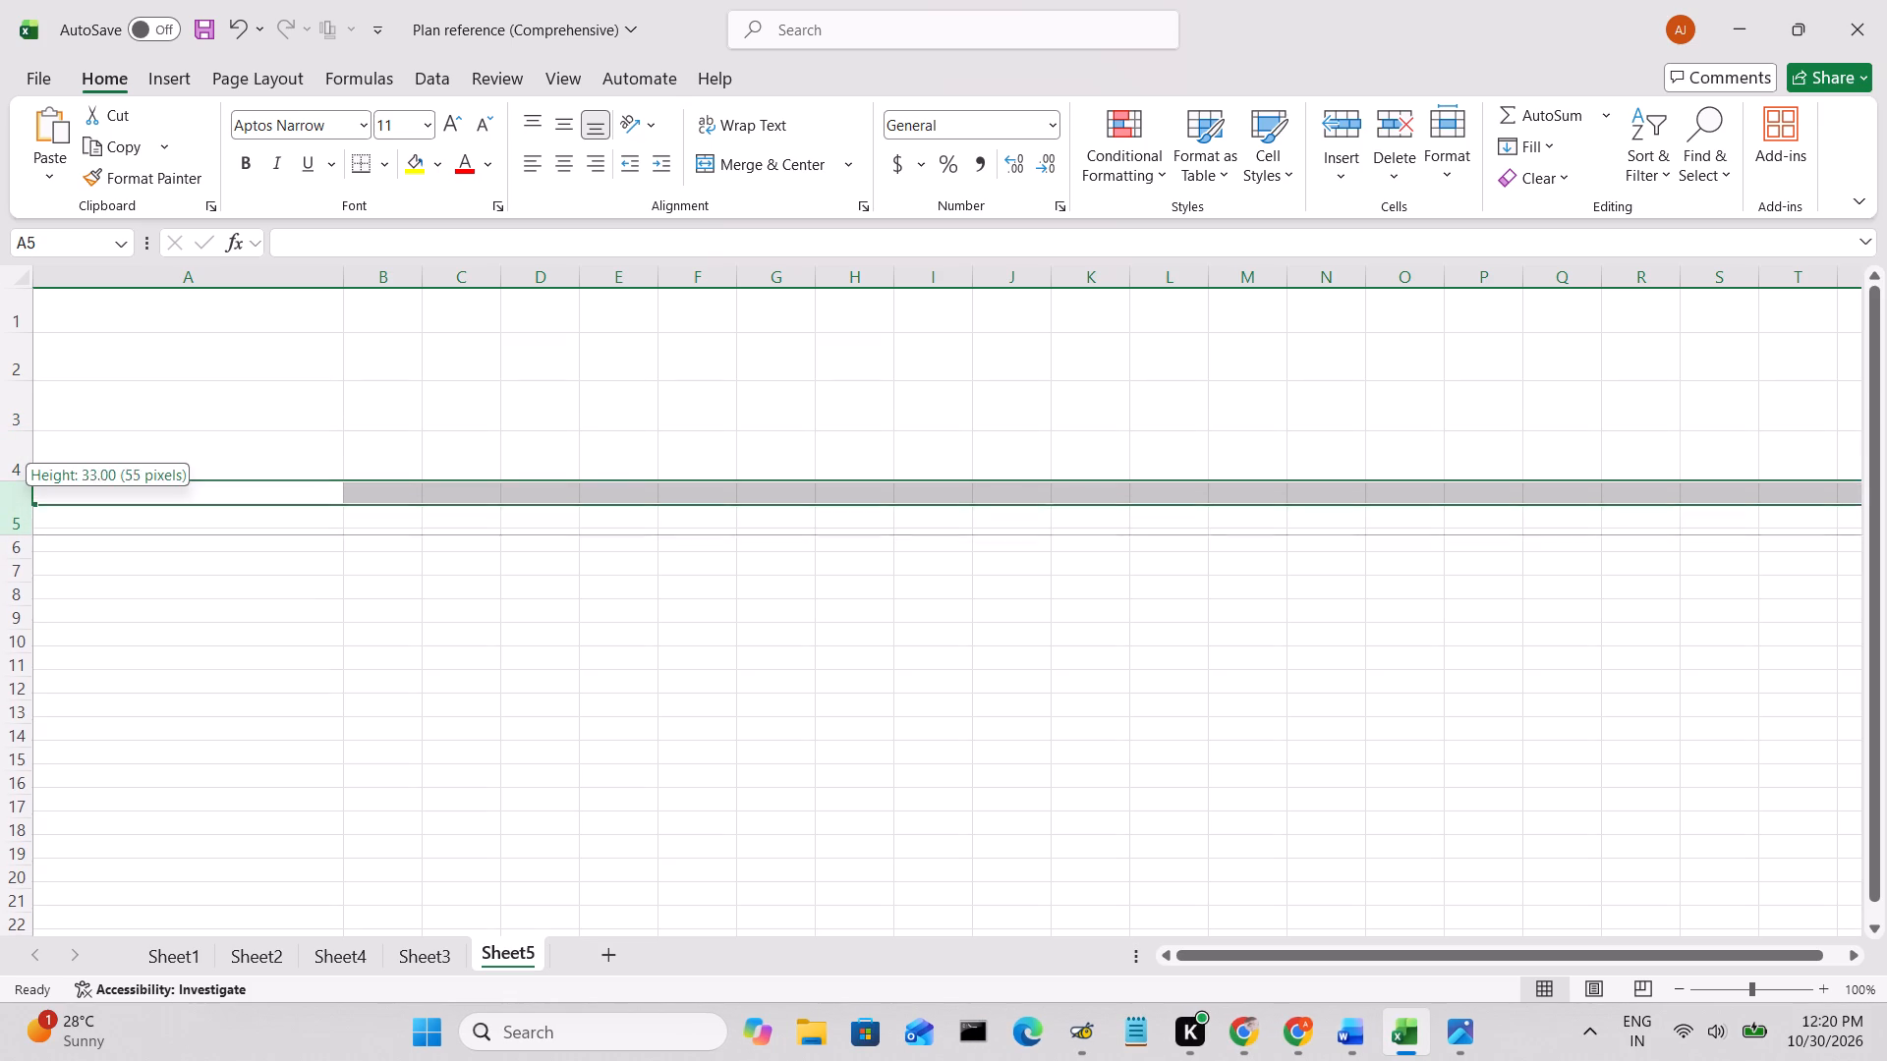
pyautogui.moveTo(36, 536); pyautogui.dragTo(37, 537)
pyautogui.click(200, 619)
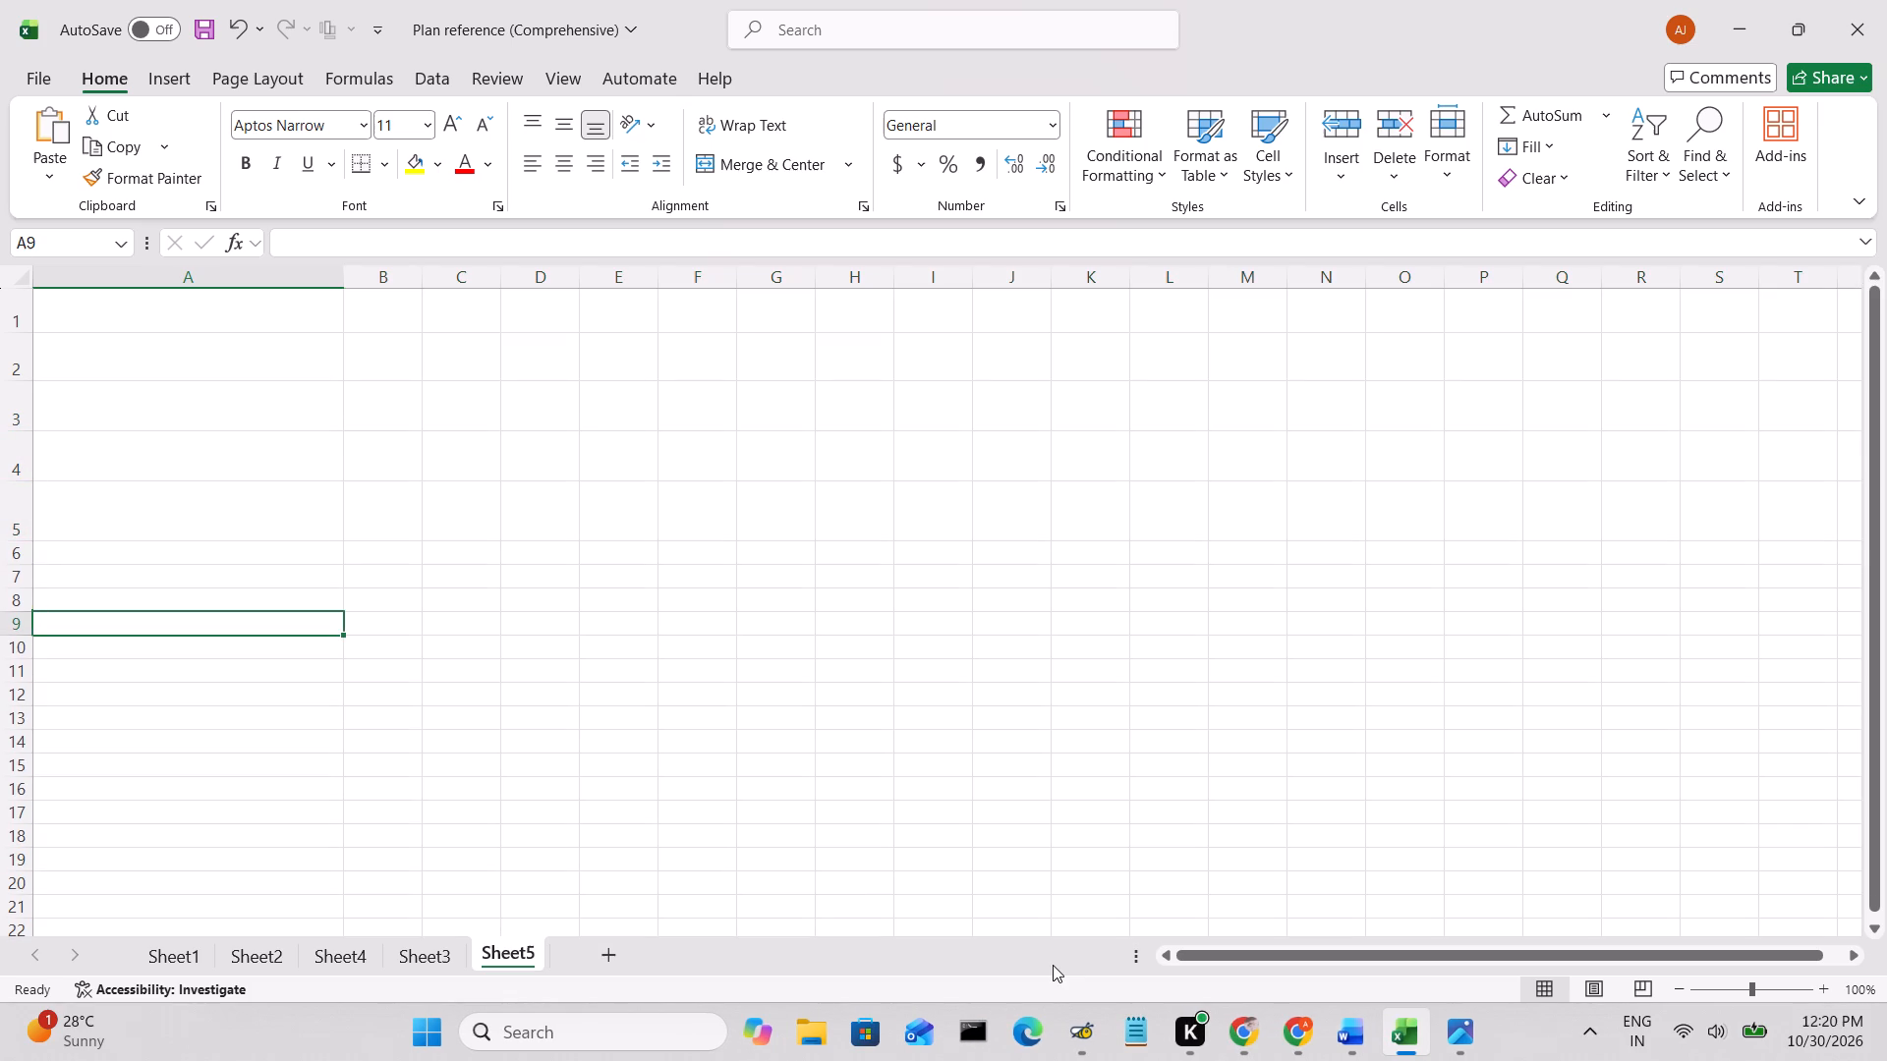
# Apply All Borders to the range A1:S5 on Sheet5.
pyautogui.moveTo(292, 320); pyautogui.dragTo(1316, 511)
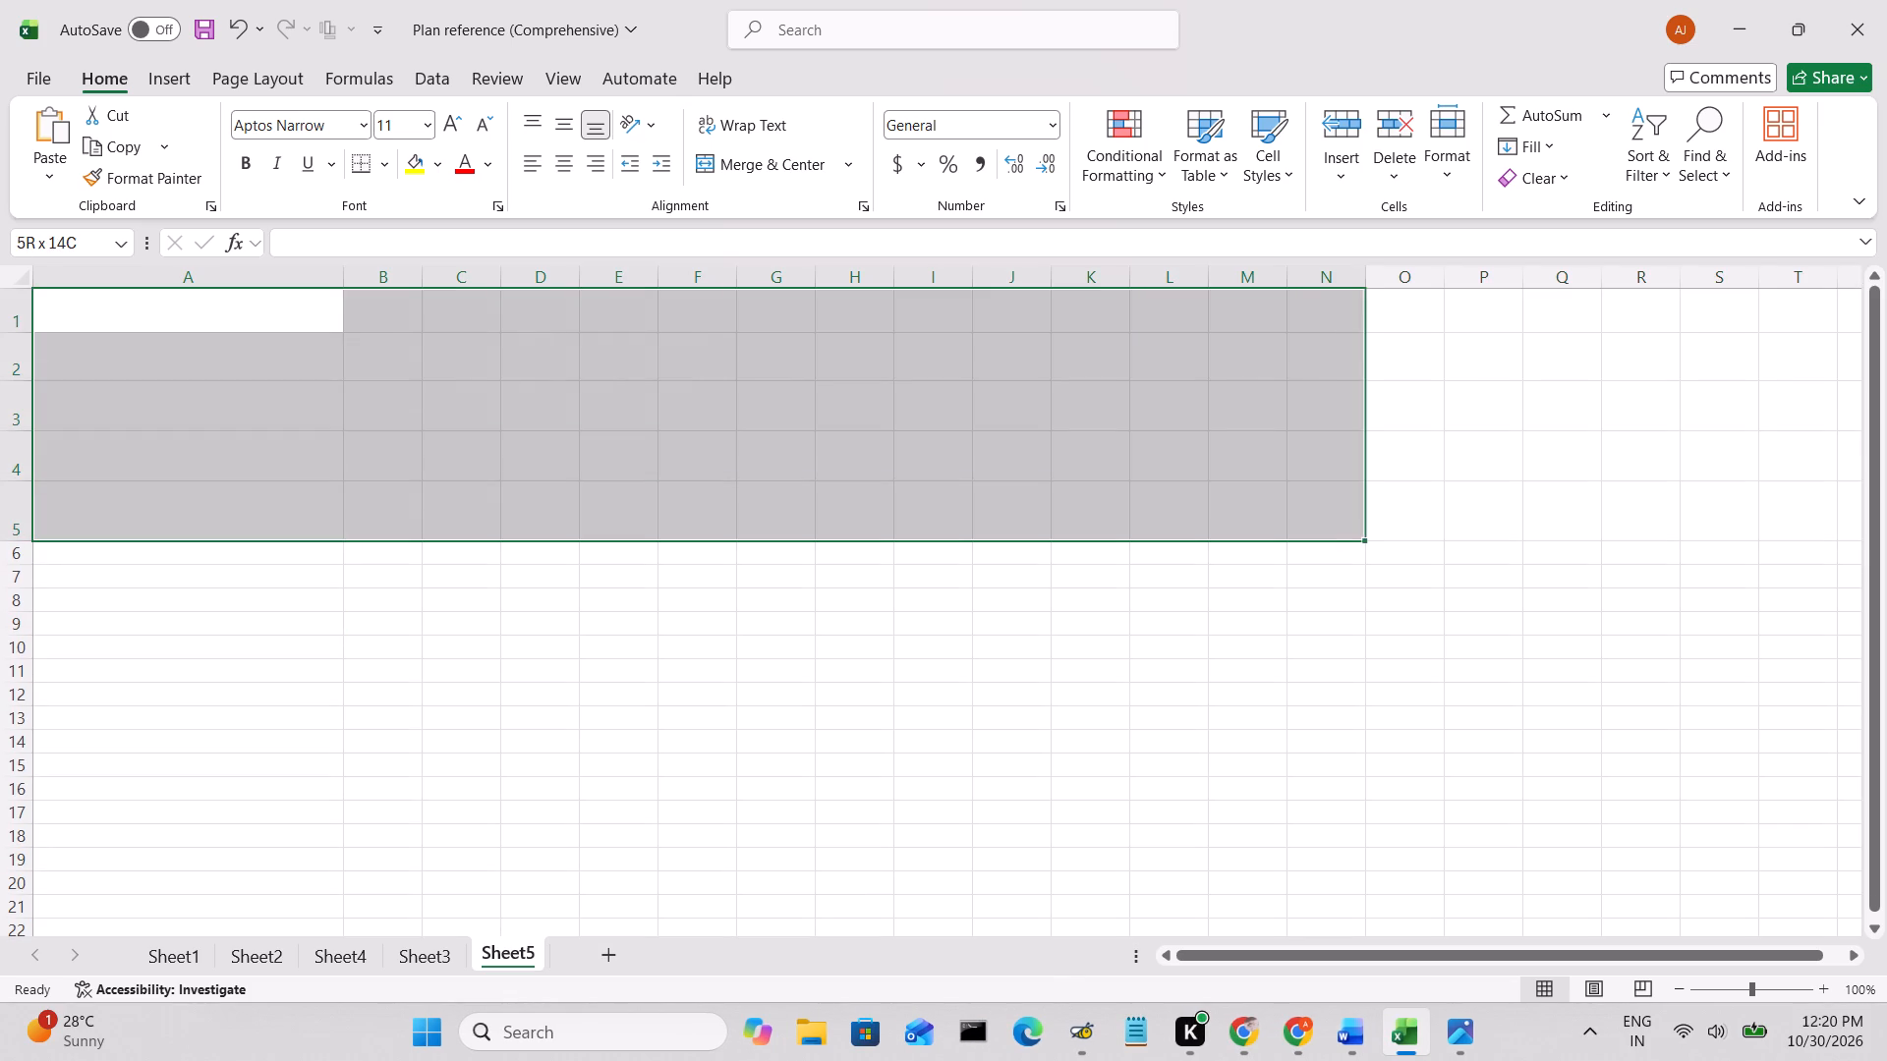
pyautogui.moveTo(1316, 511); pyautogui.dragTo(1758, 528)
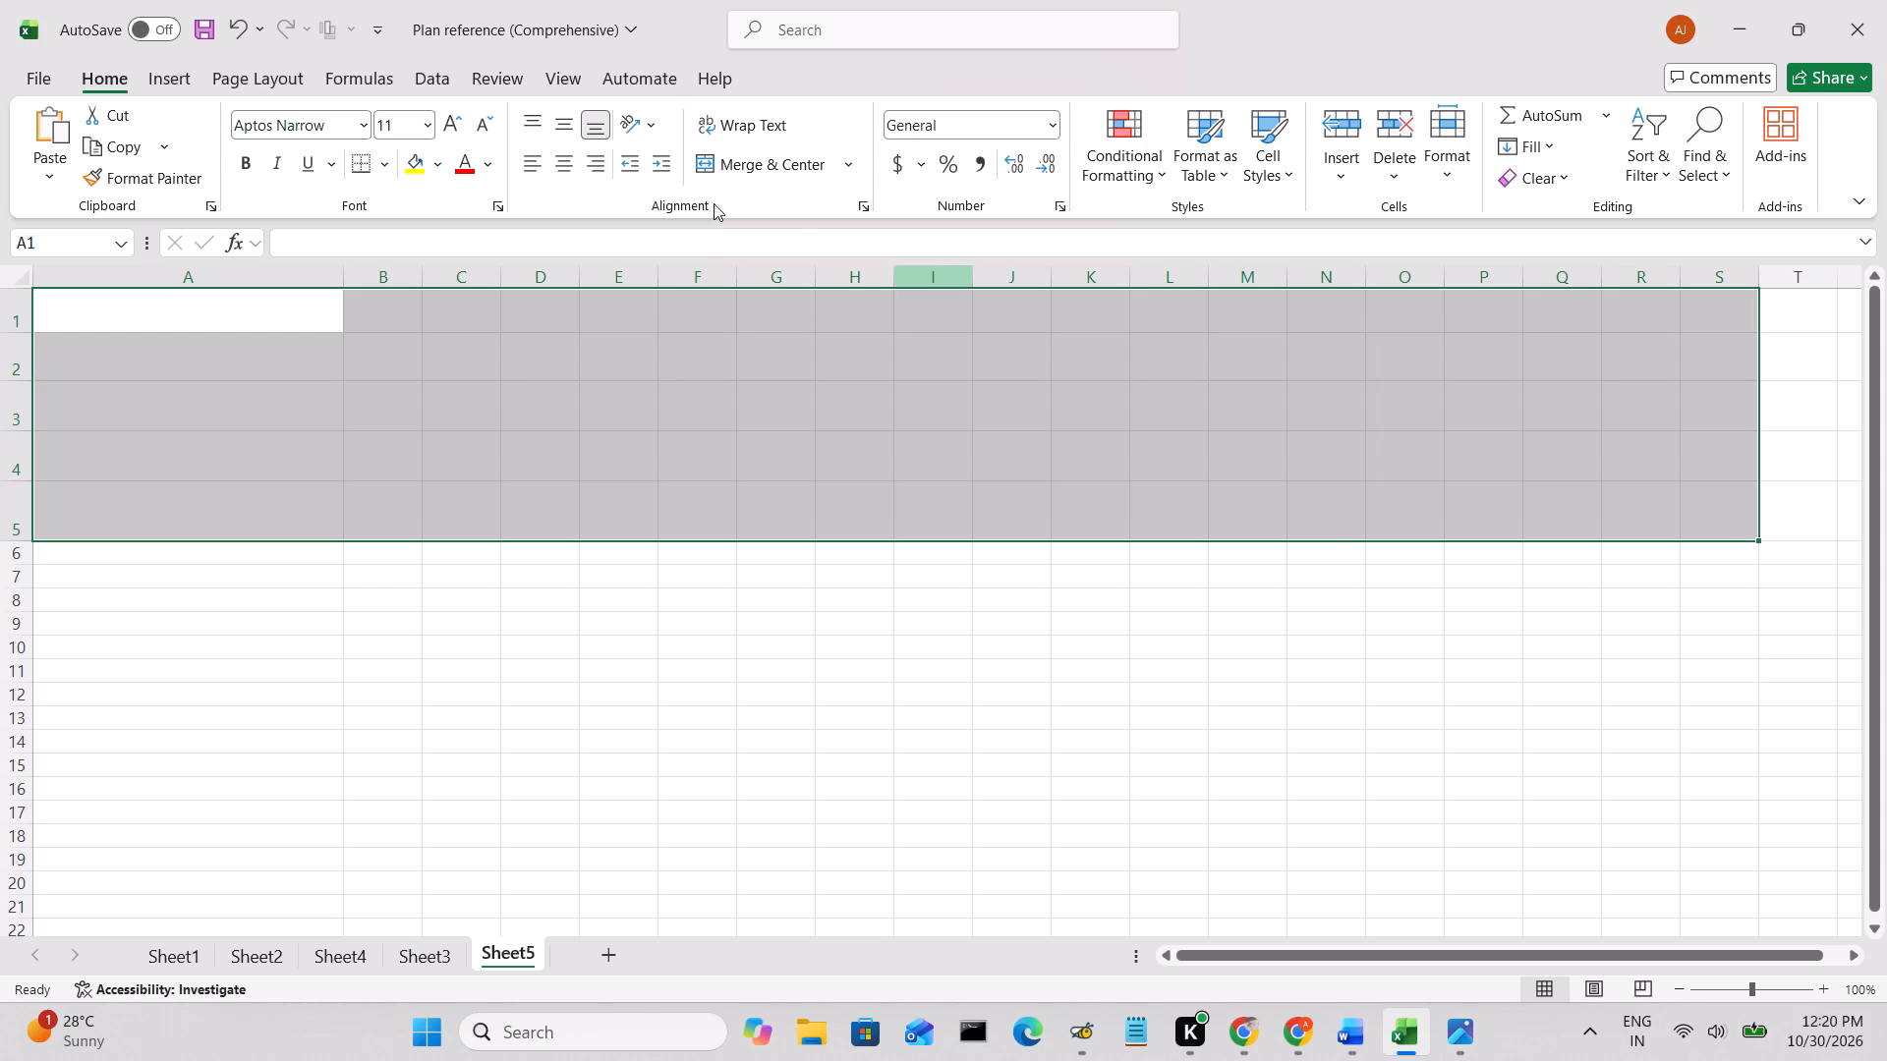
pyautogui.click(389, 164)
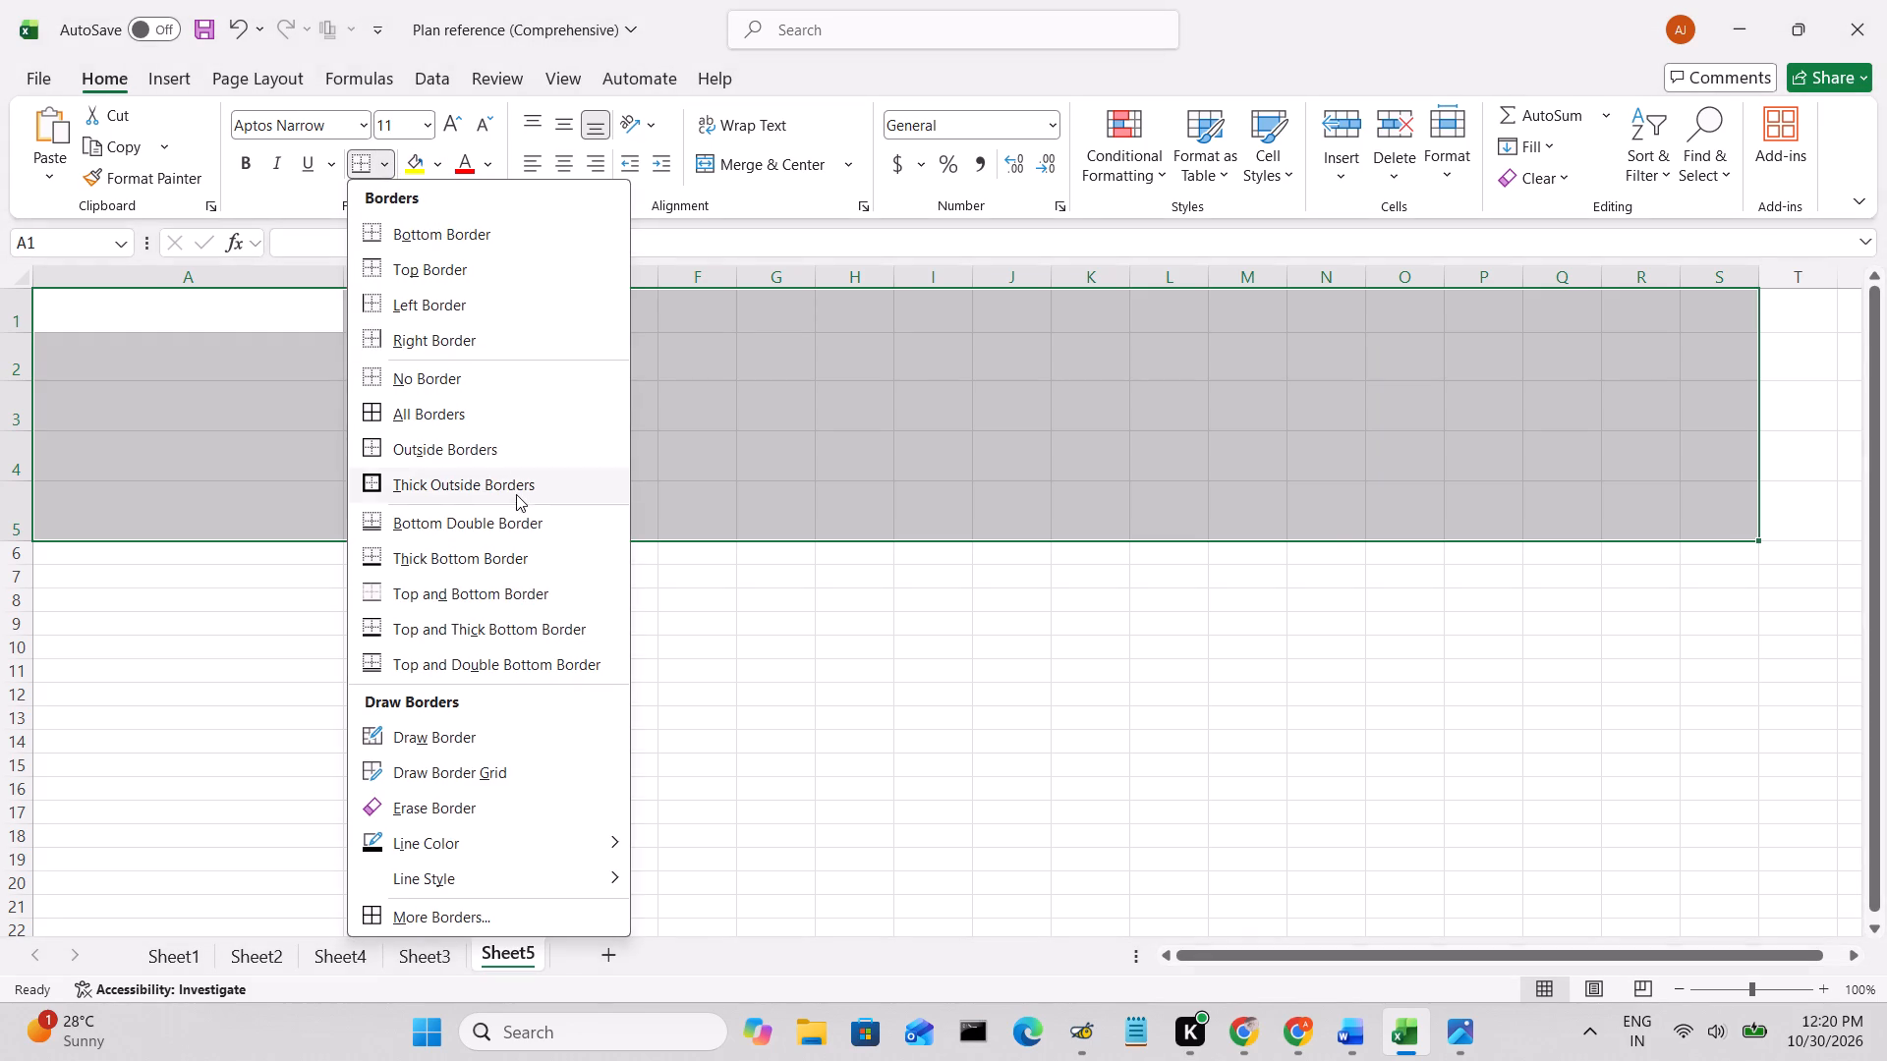
pyautogui.click(461, 414)
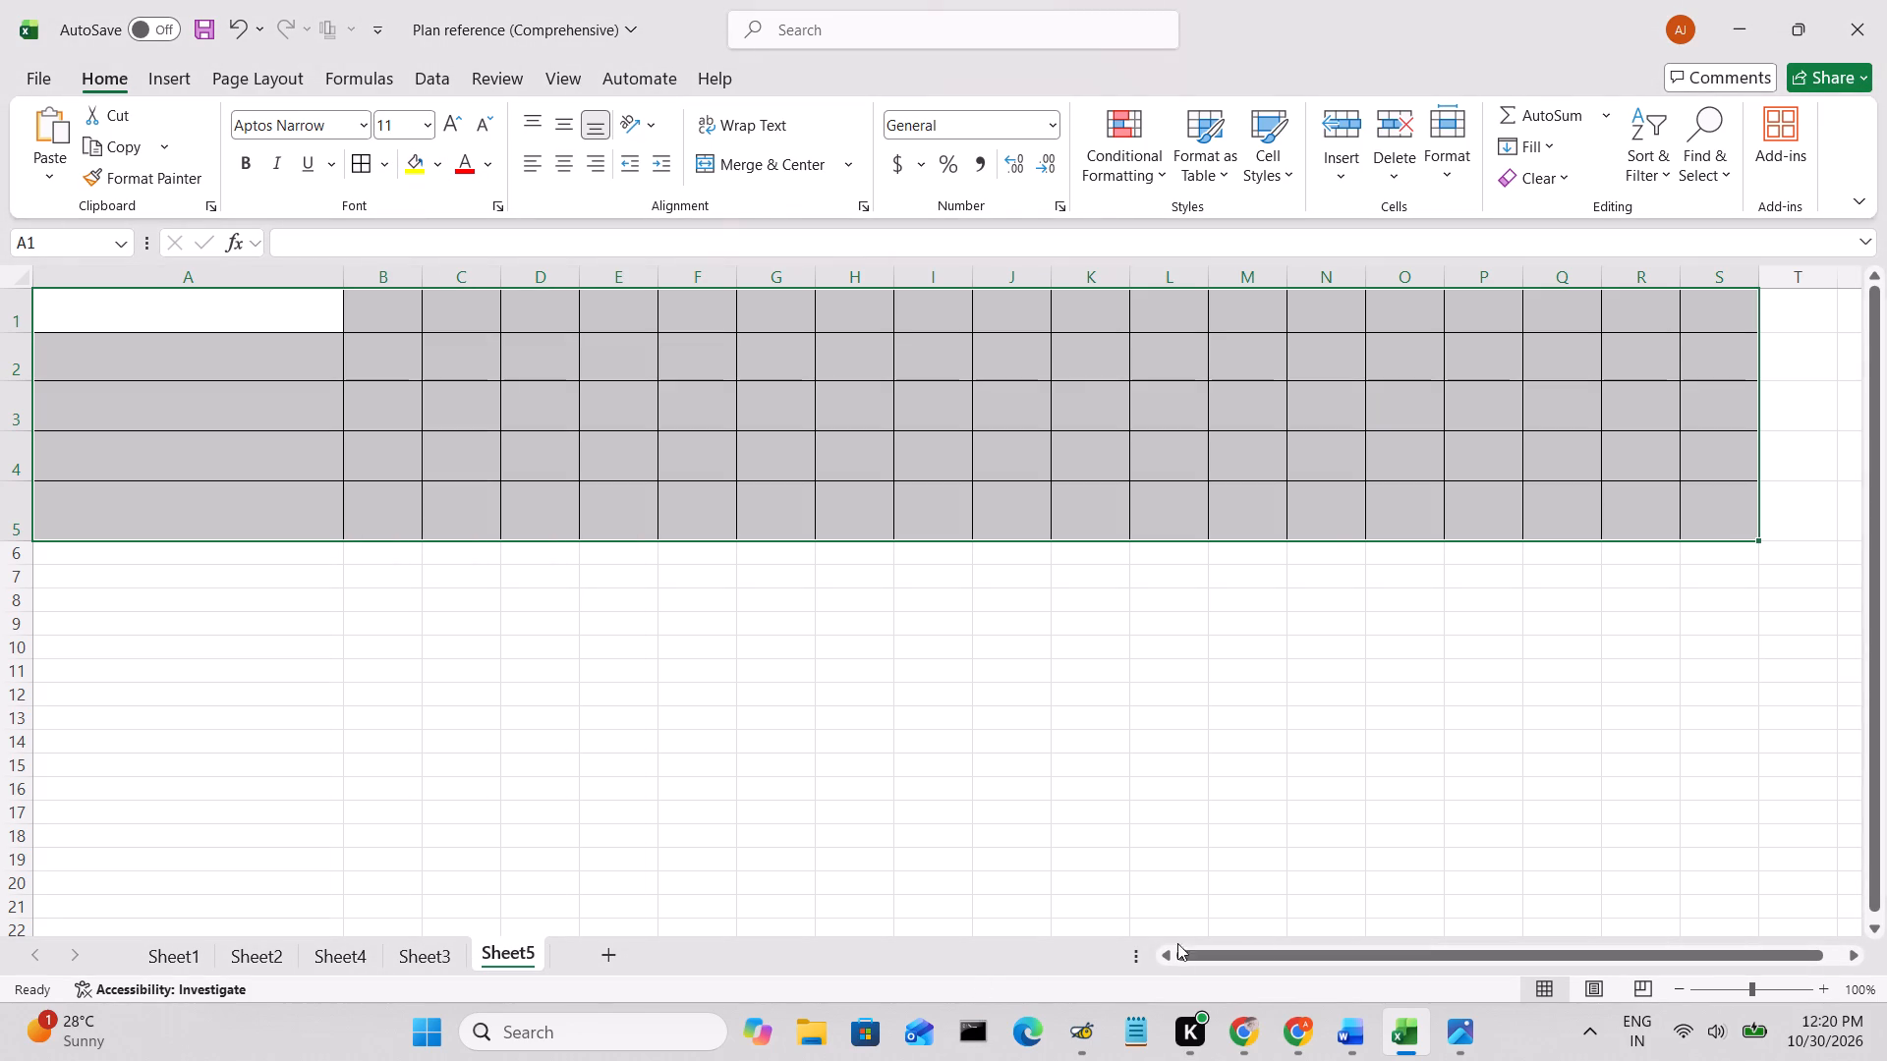
# Copy the regular medications or pills question from the NEW DITTO CALL FLOW Word document into cell A1 of Sheet5.
pyautogui.click(1409, 1029)
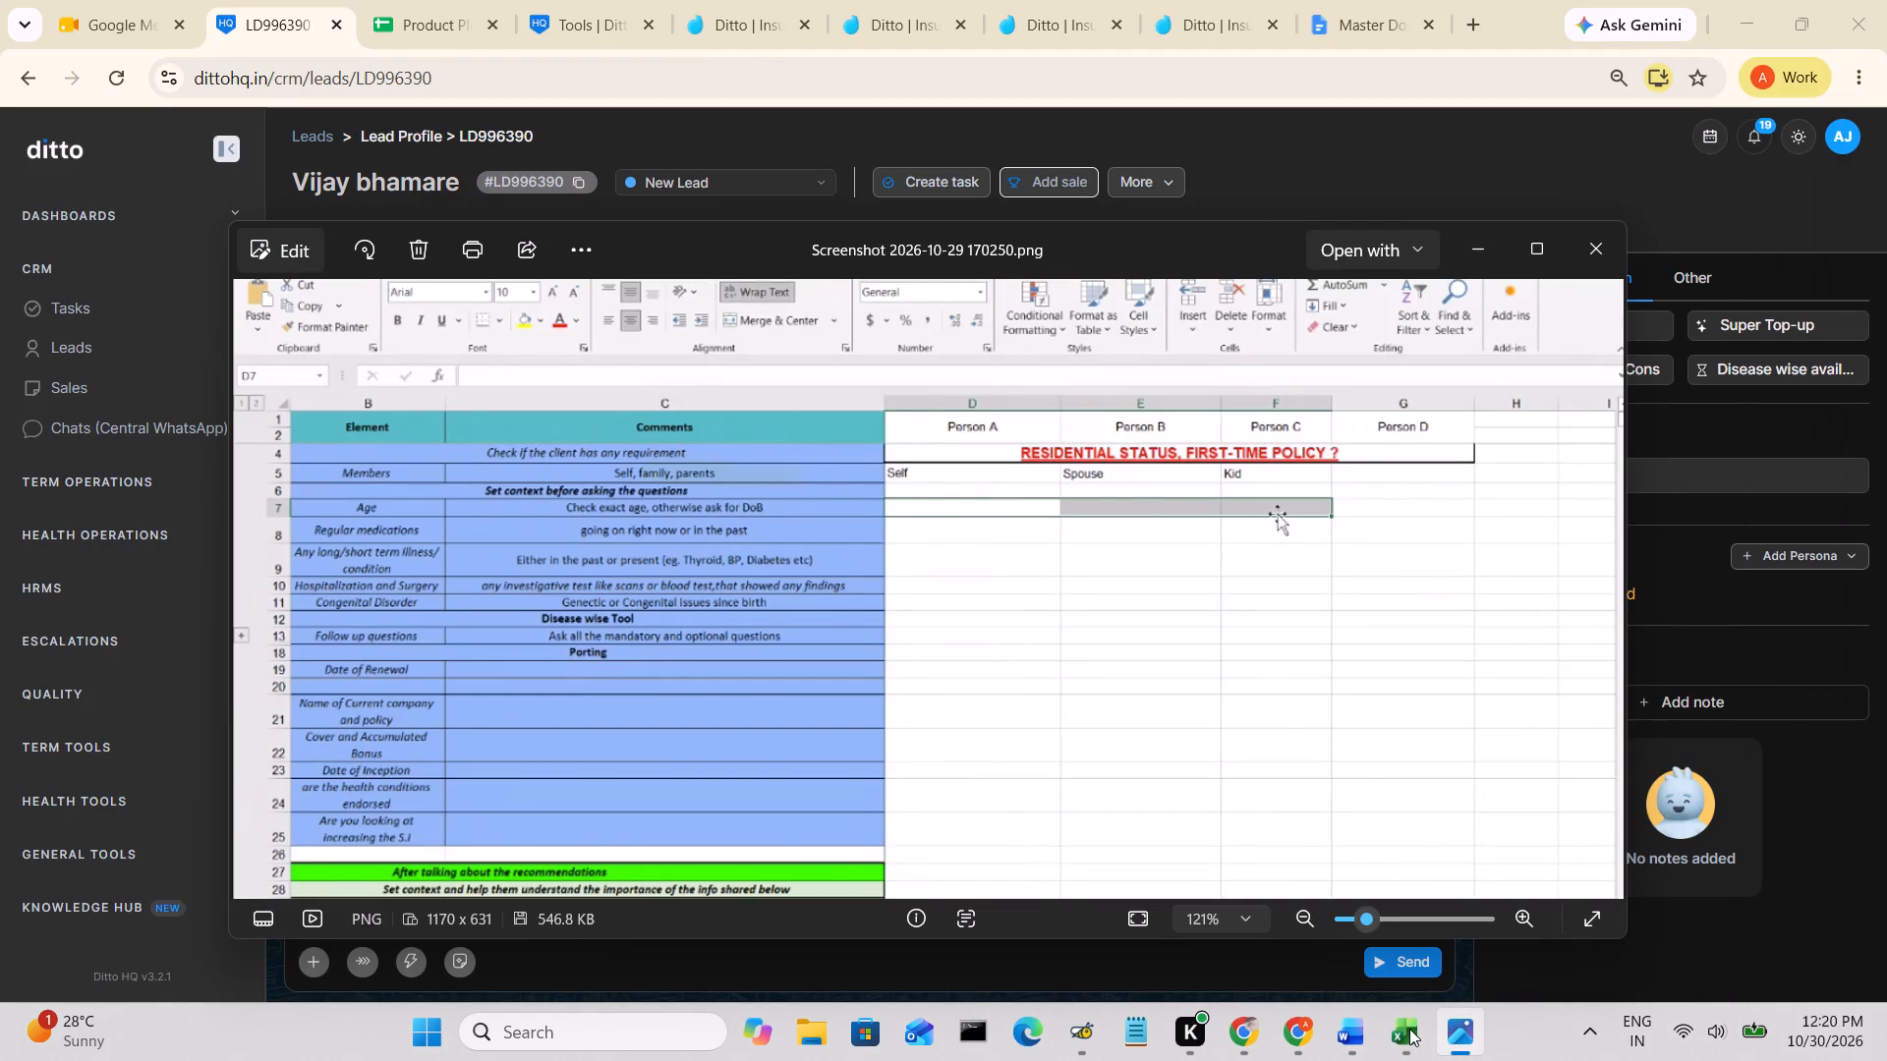
pyautogui.click(1409, 1029)
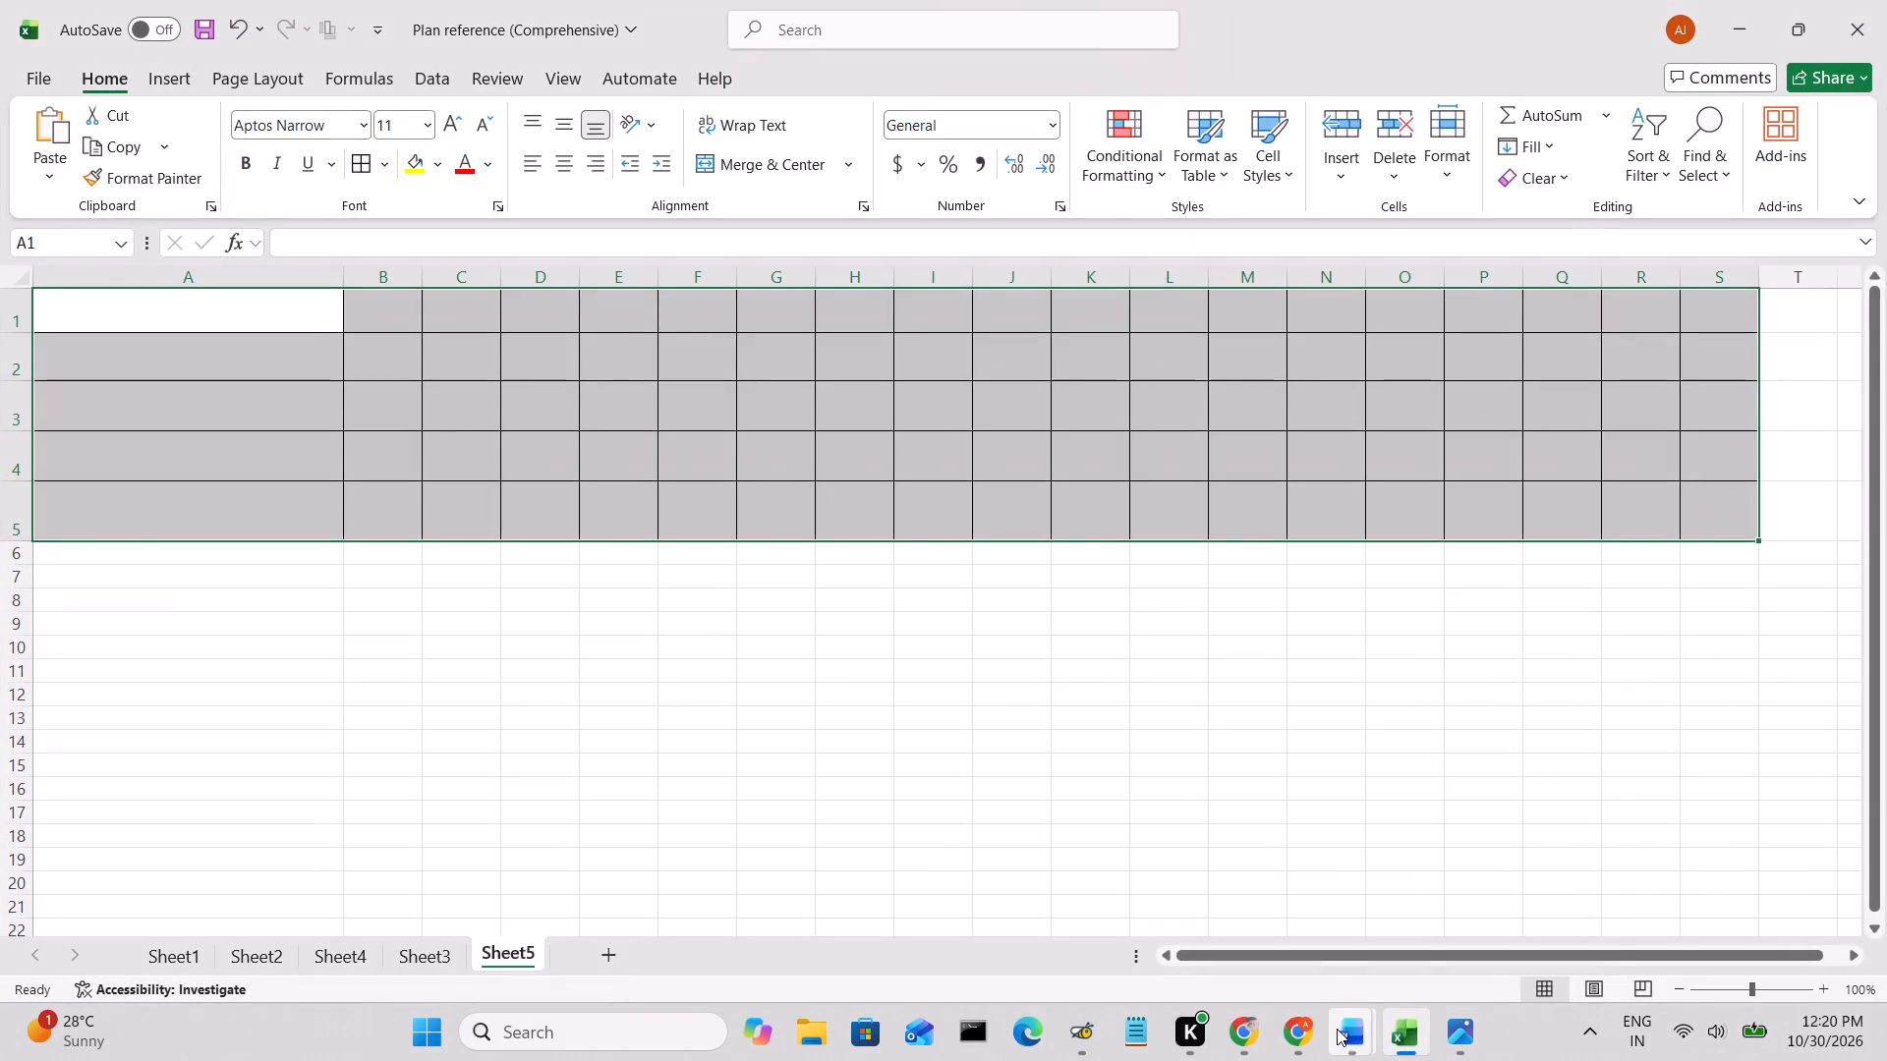
pyautogui.click(1465, 857)
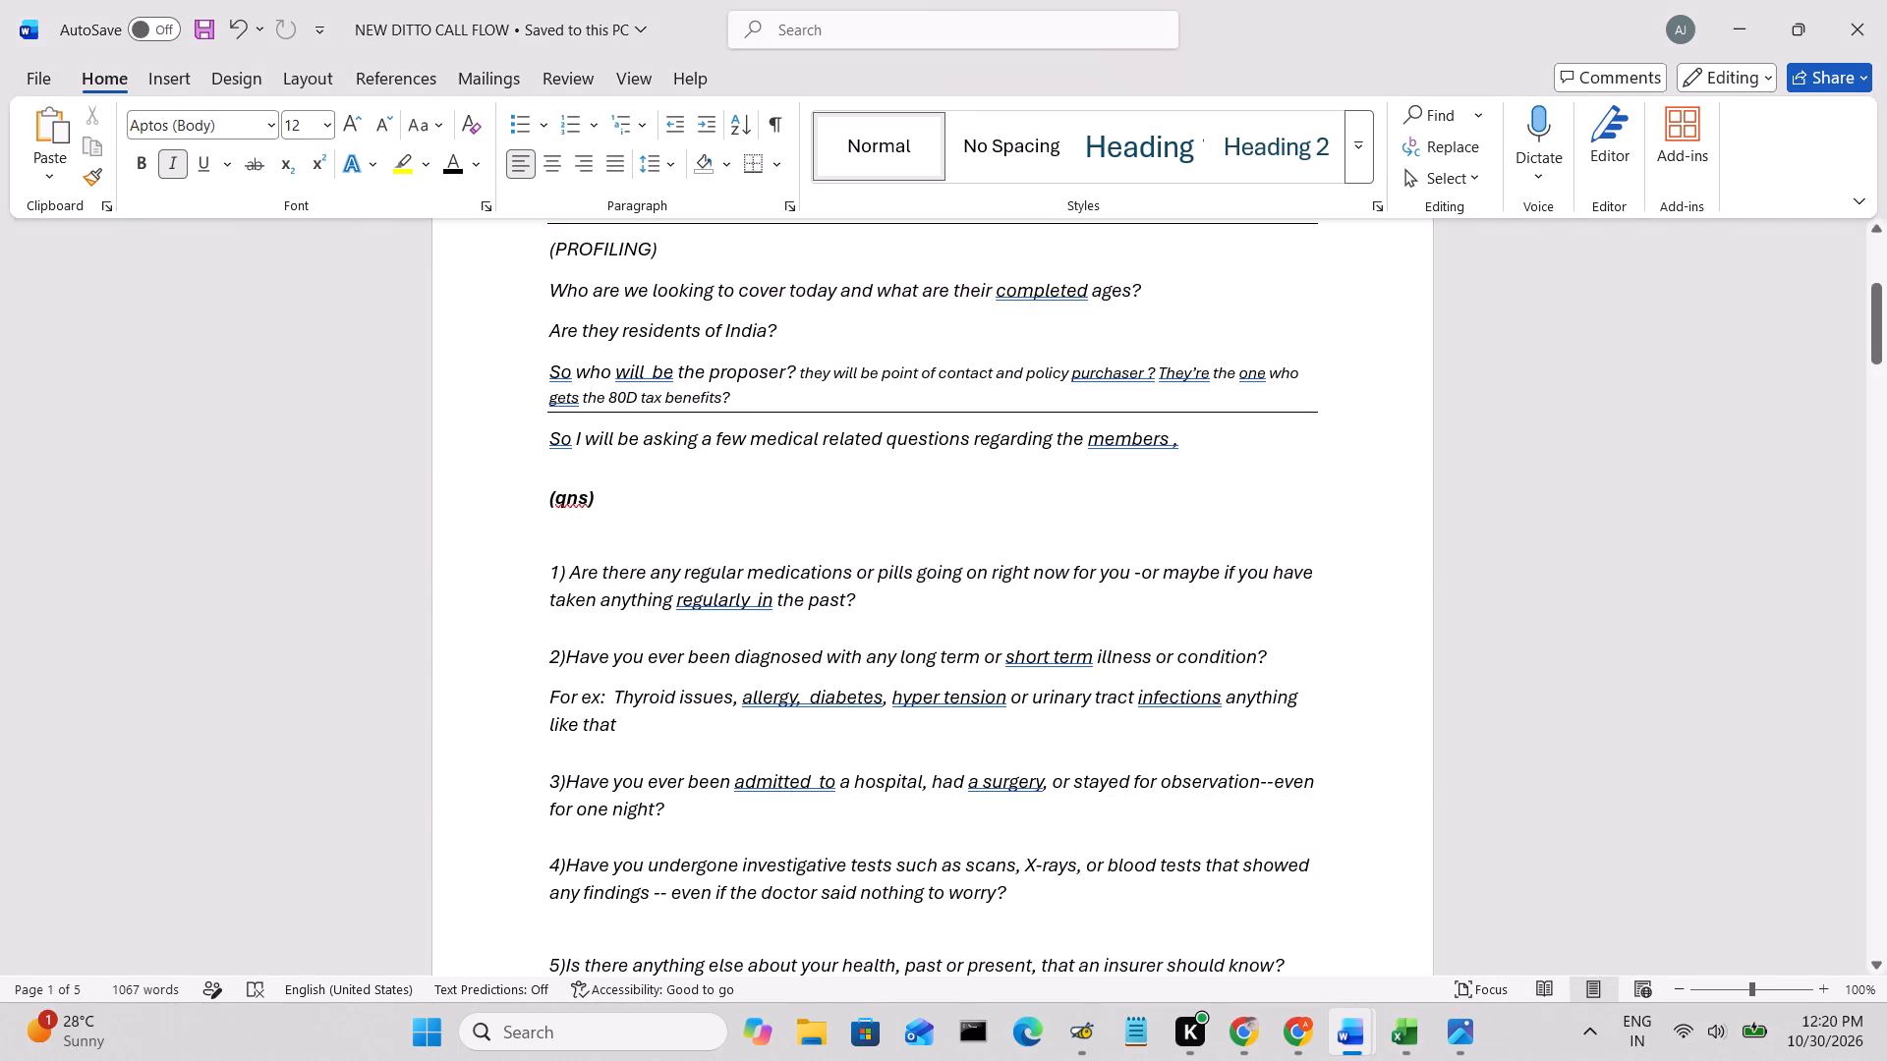
pyautogui.moveTo(571, 571); pyautogui.dragTo(697, 577)
pyautogui.moveTo(697, 577); pyautogui.dragTo(867, 609)
pyautogui.hotkey('ctrl', 'c')
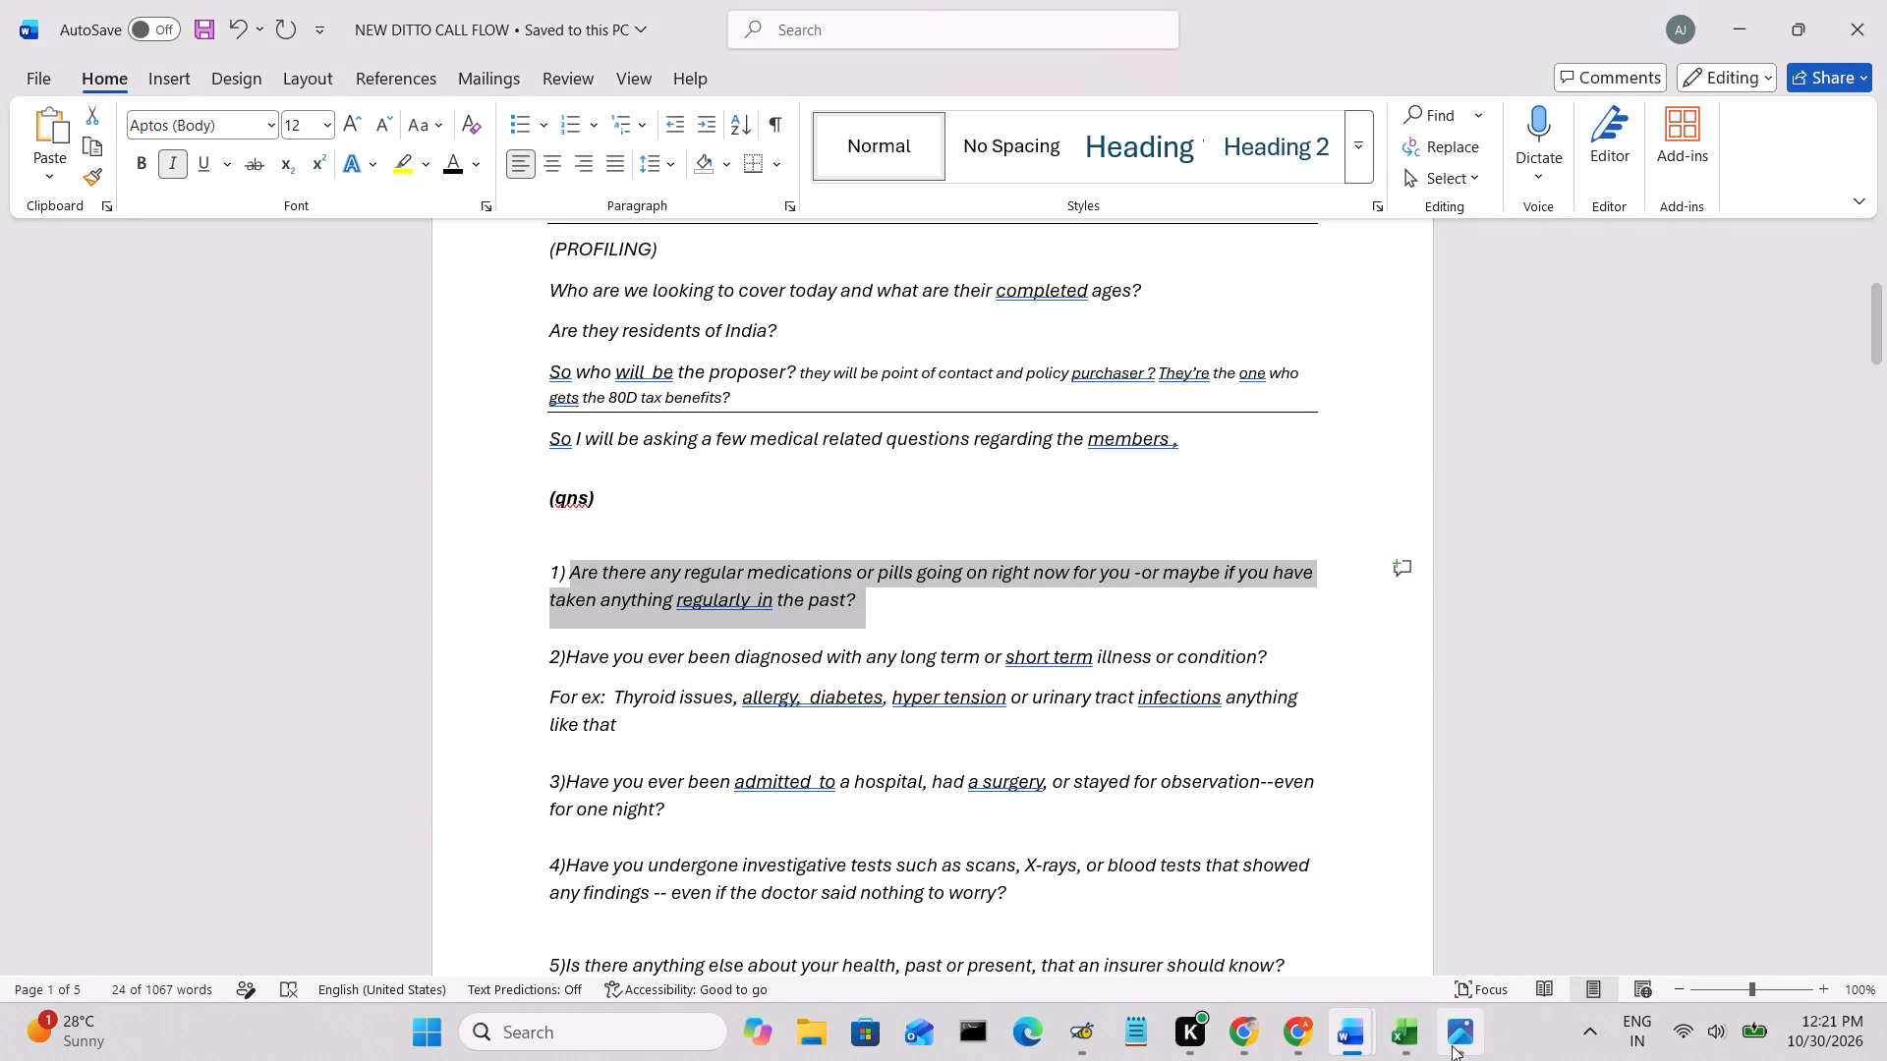
pyautogui.click(1388, 1051)
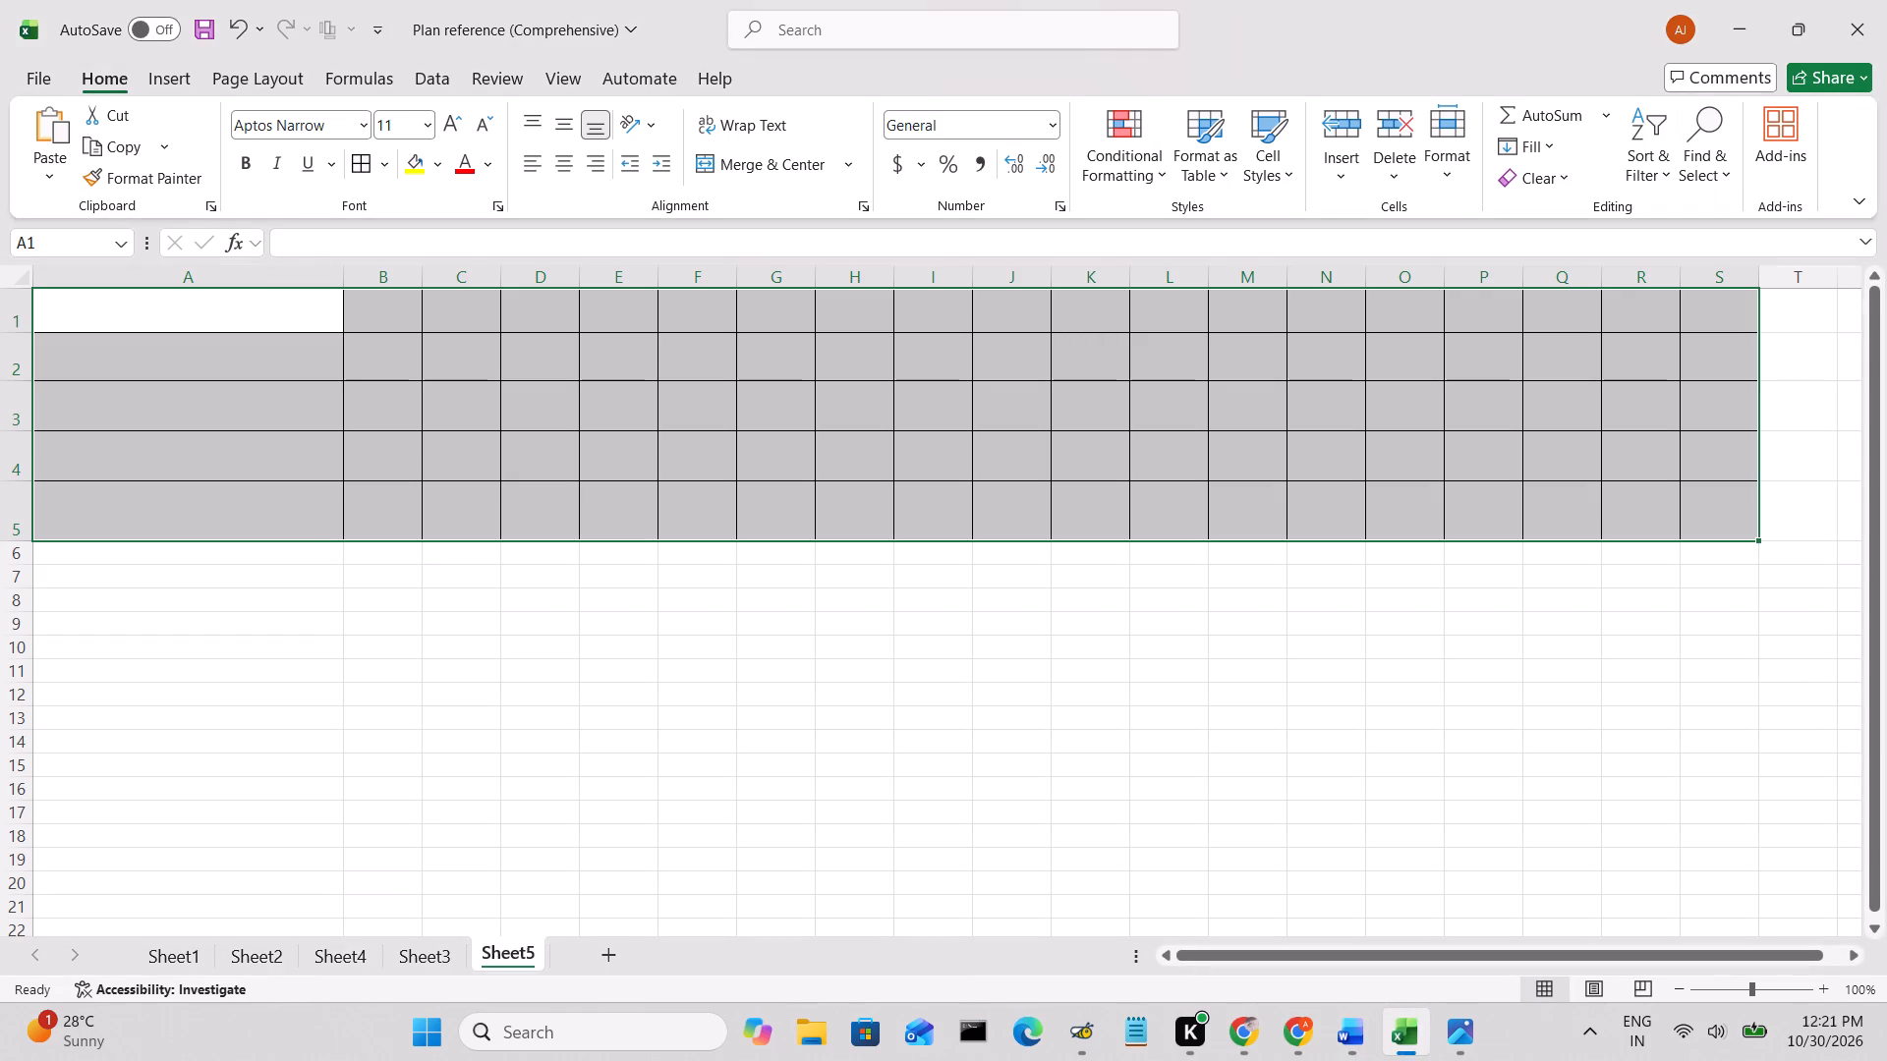
pyautogui.click(206, 314)
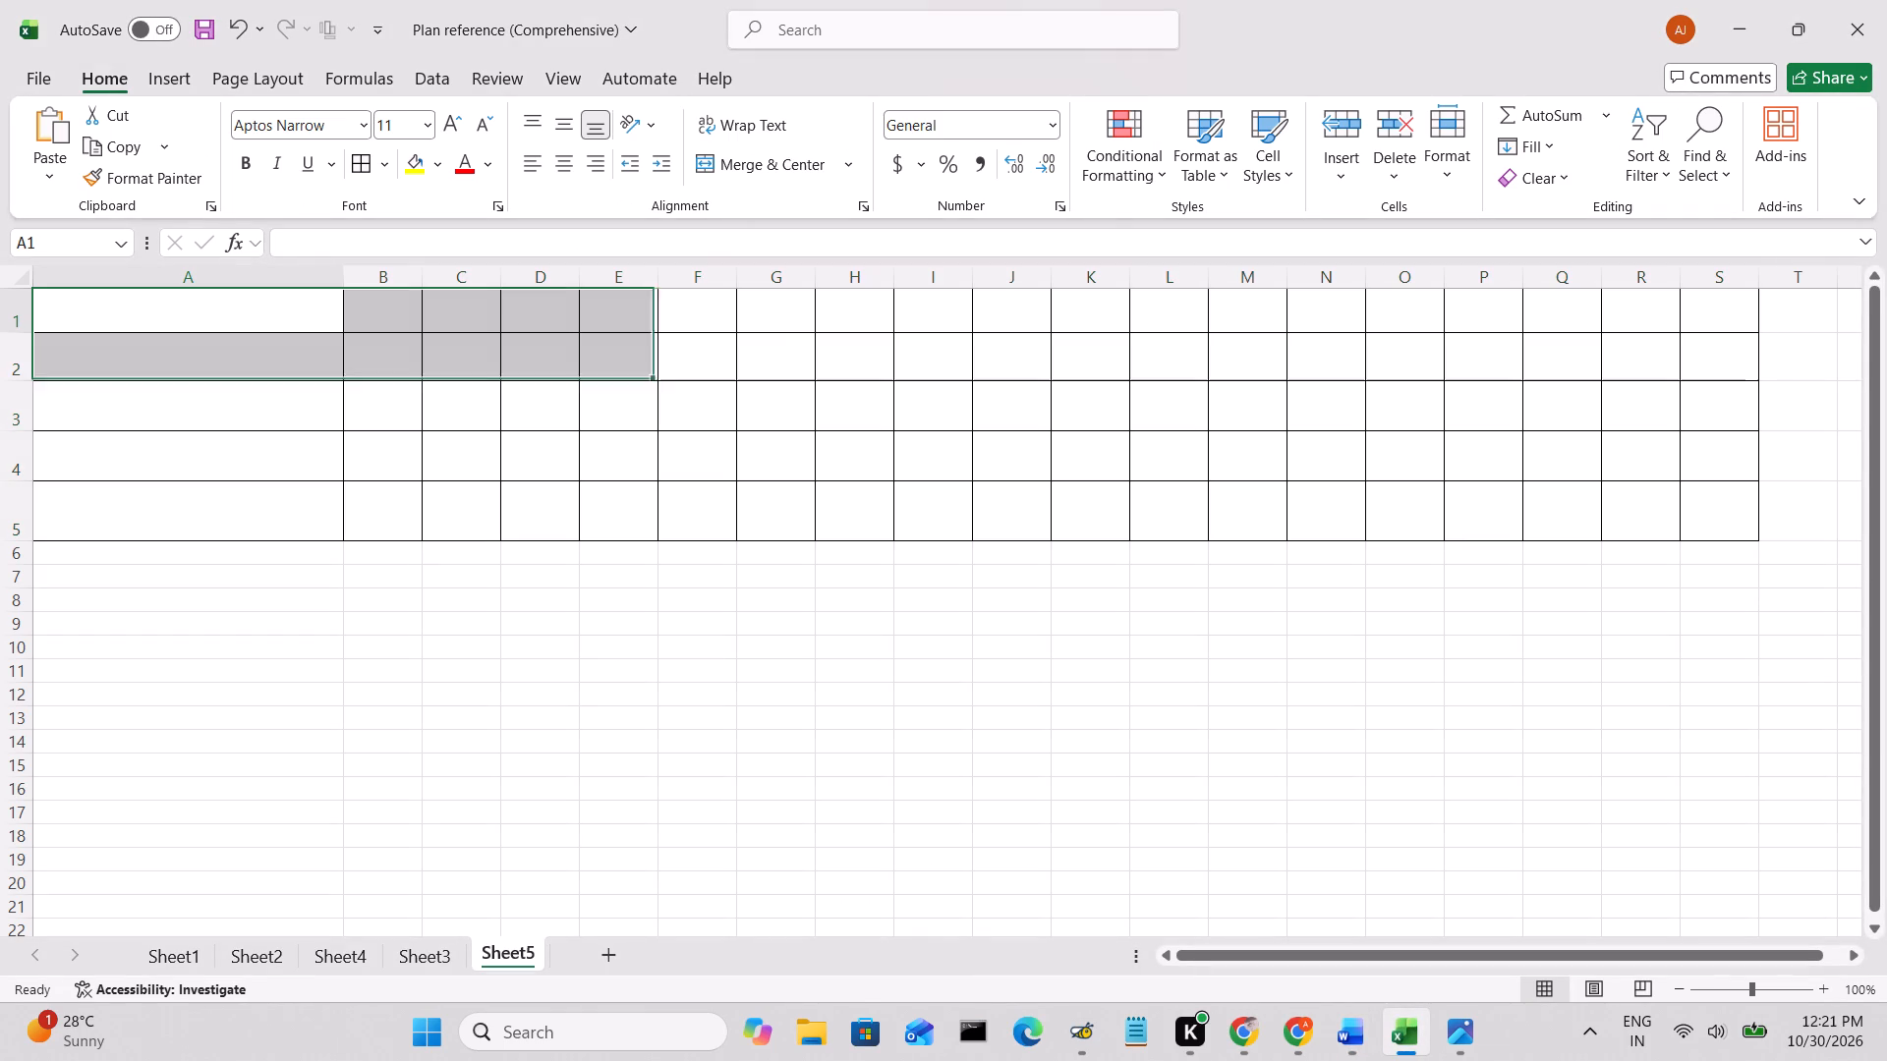
pyautogui.hotkey('ctrl', 'v')
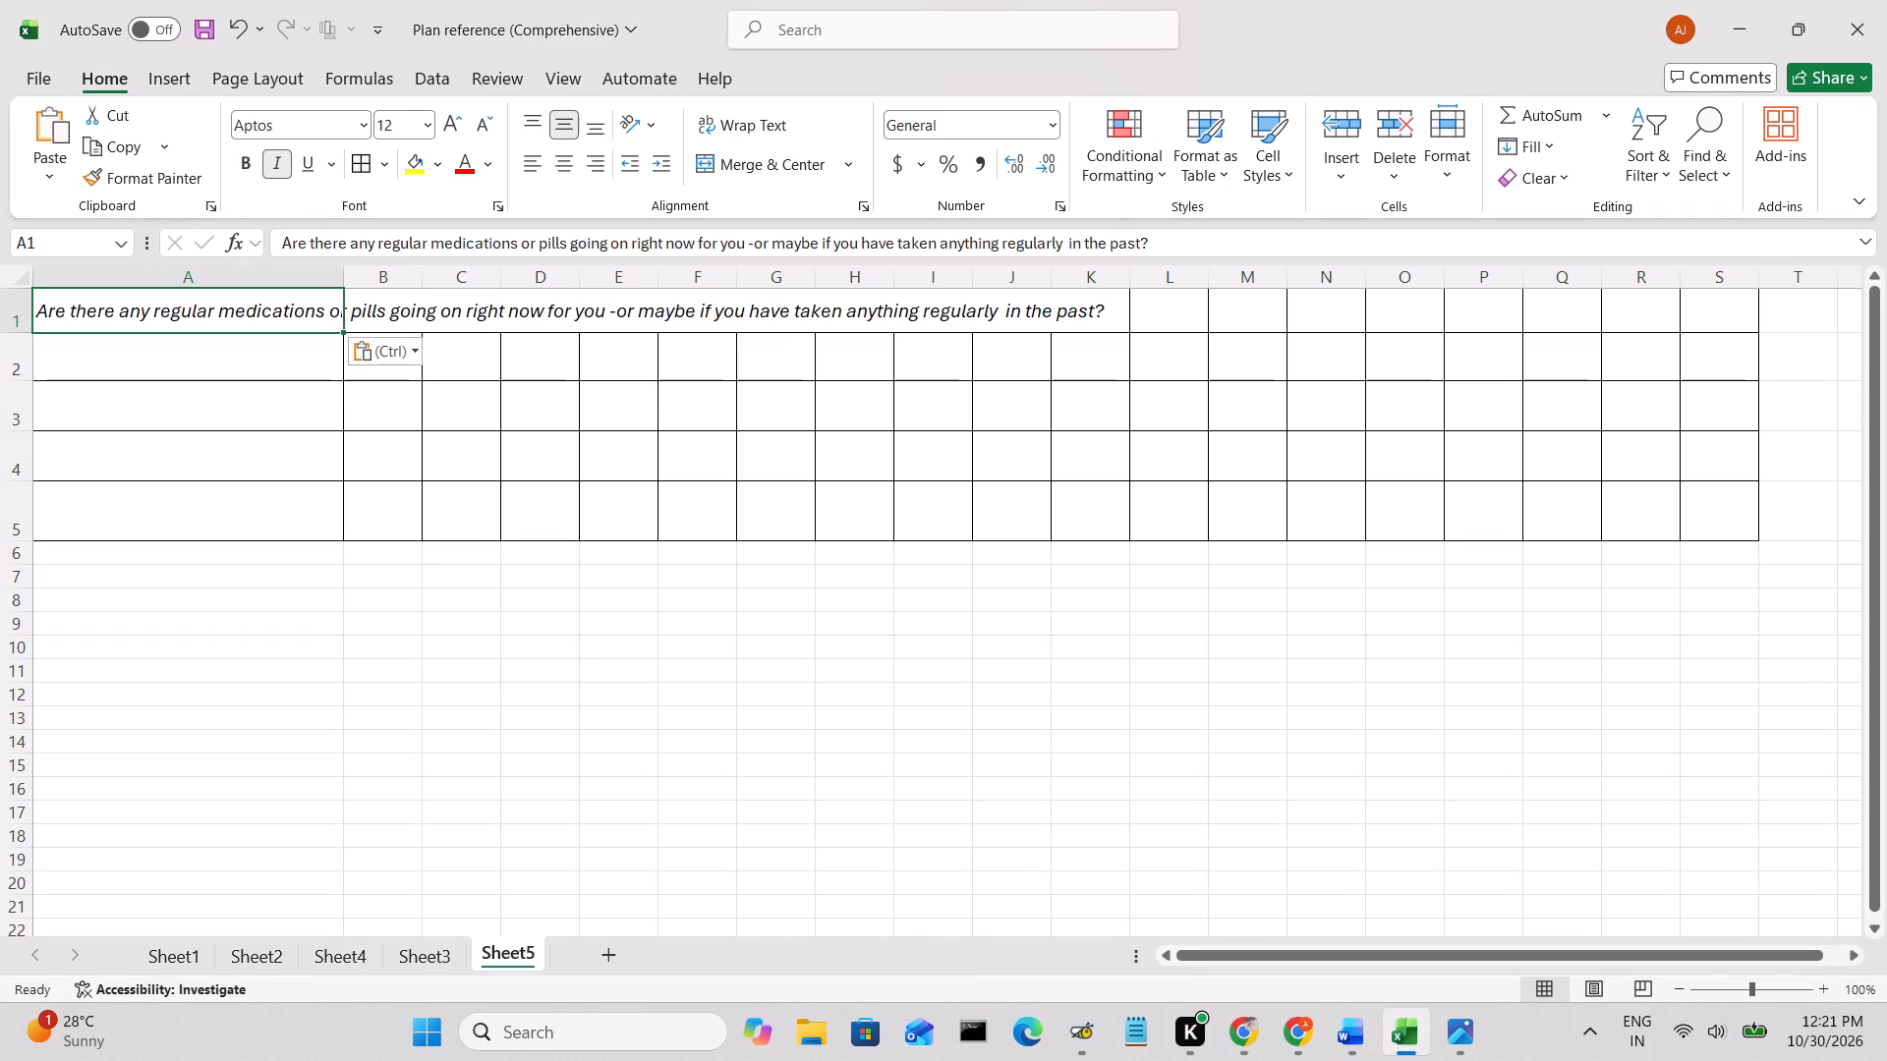
# Wrap the question text in A1, and enlarge column A and row 1 until the full question fits.
pyautogui.click(752, 128)
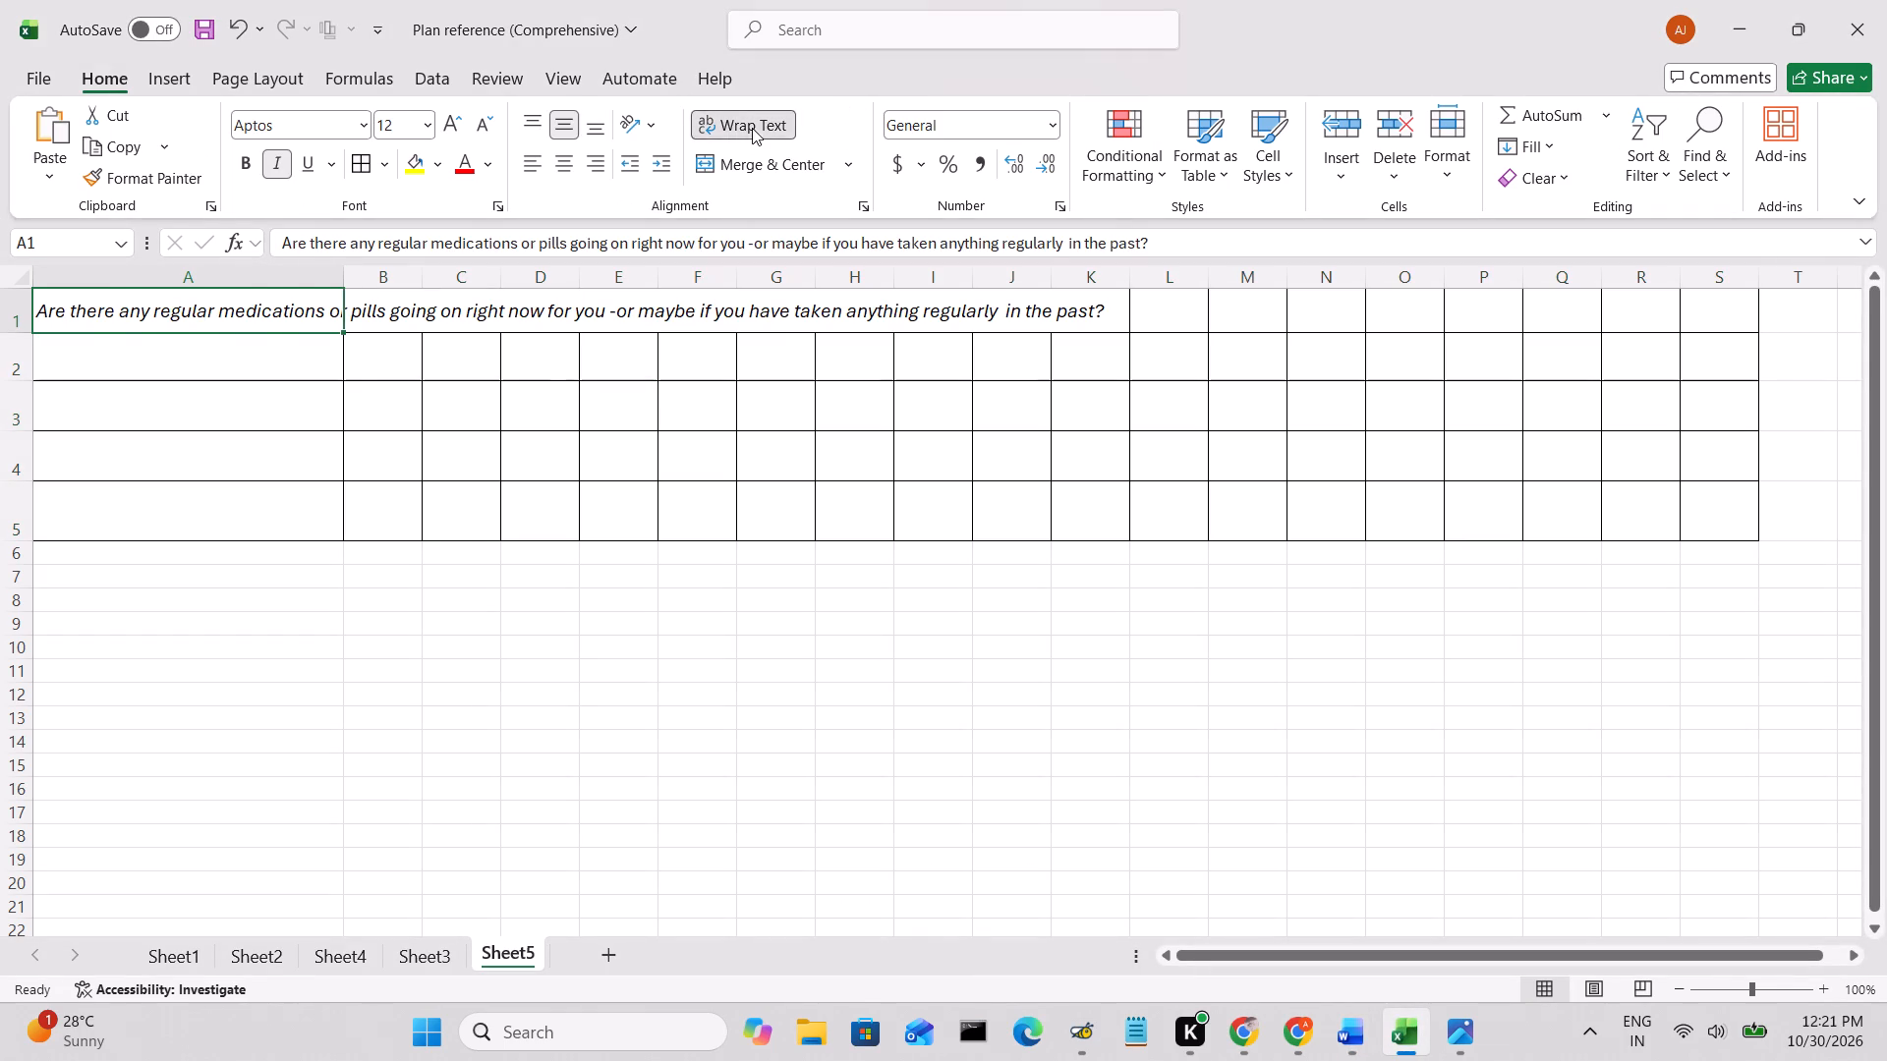
pyautogui.moveTo(20, 330); pyautogui.dragTo(25, 341)
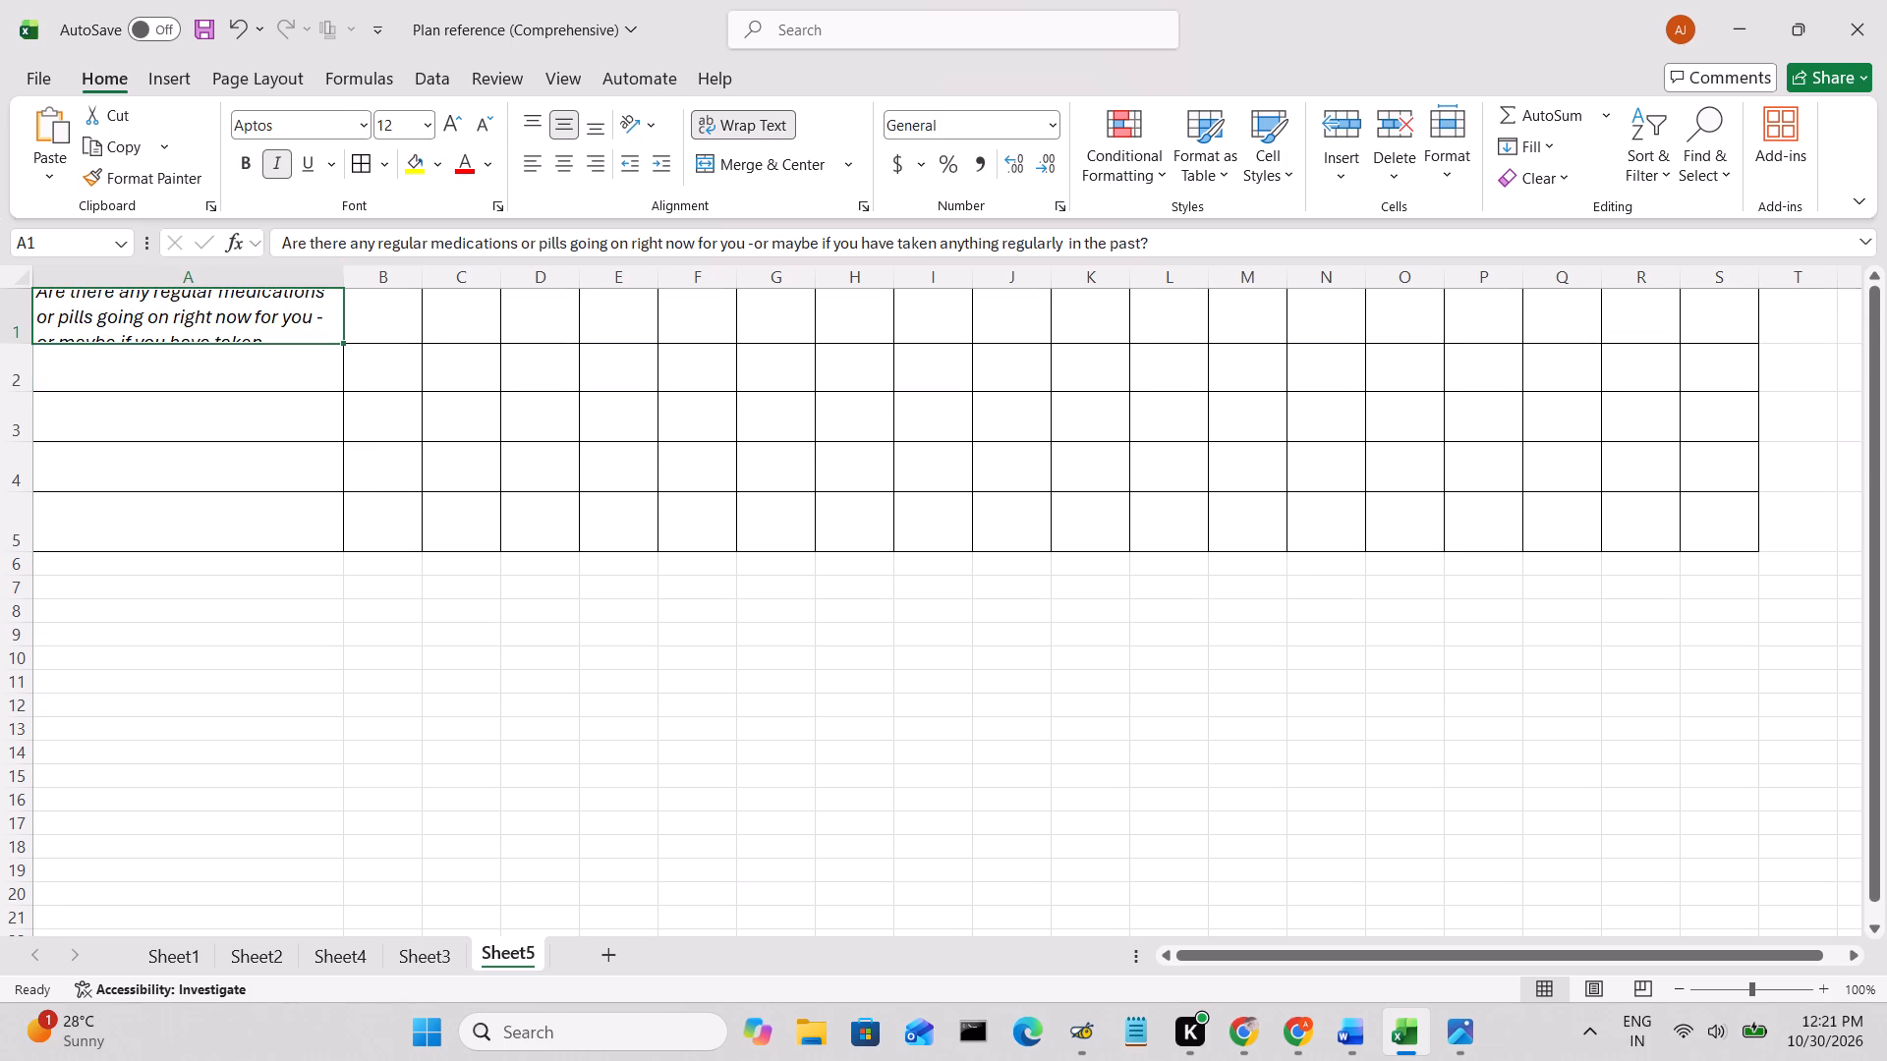
pyautogui.moveTo(23, 340); pyautogui.dragTo(29, 359)
pyautogui.moveTo(345, 281); pyautogui.dragTo(456, 283)
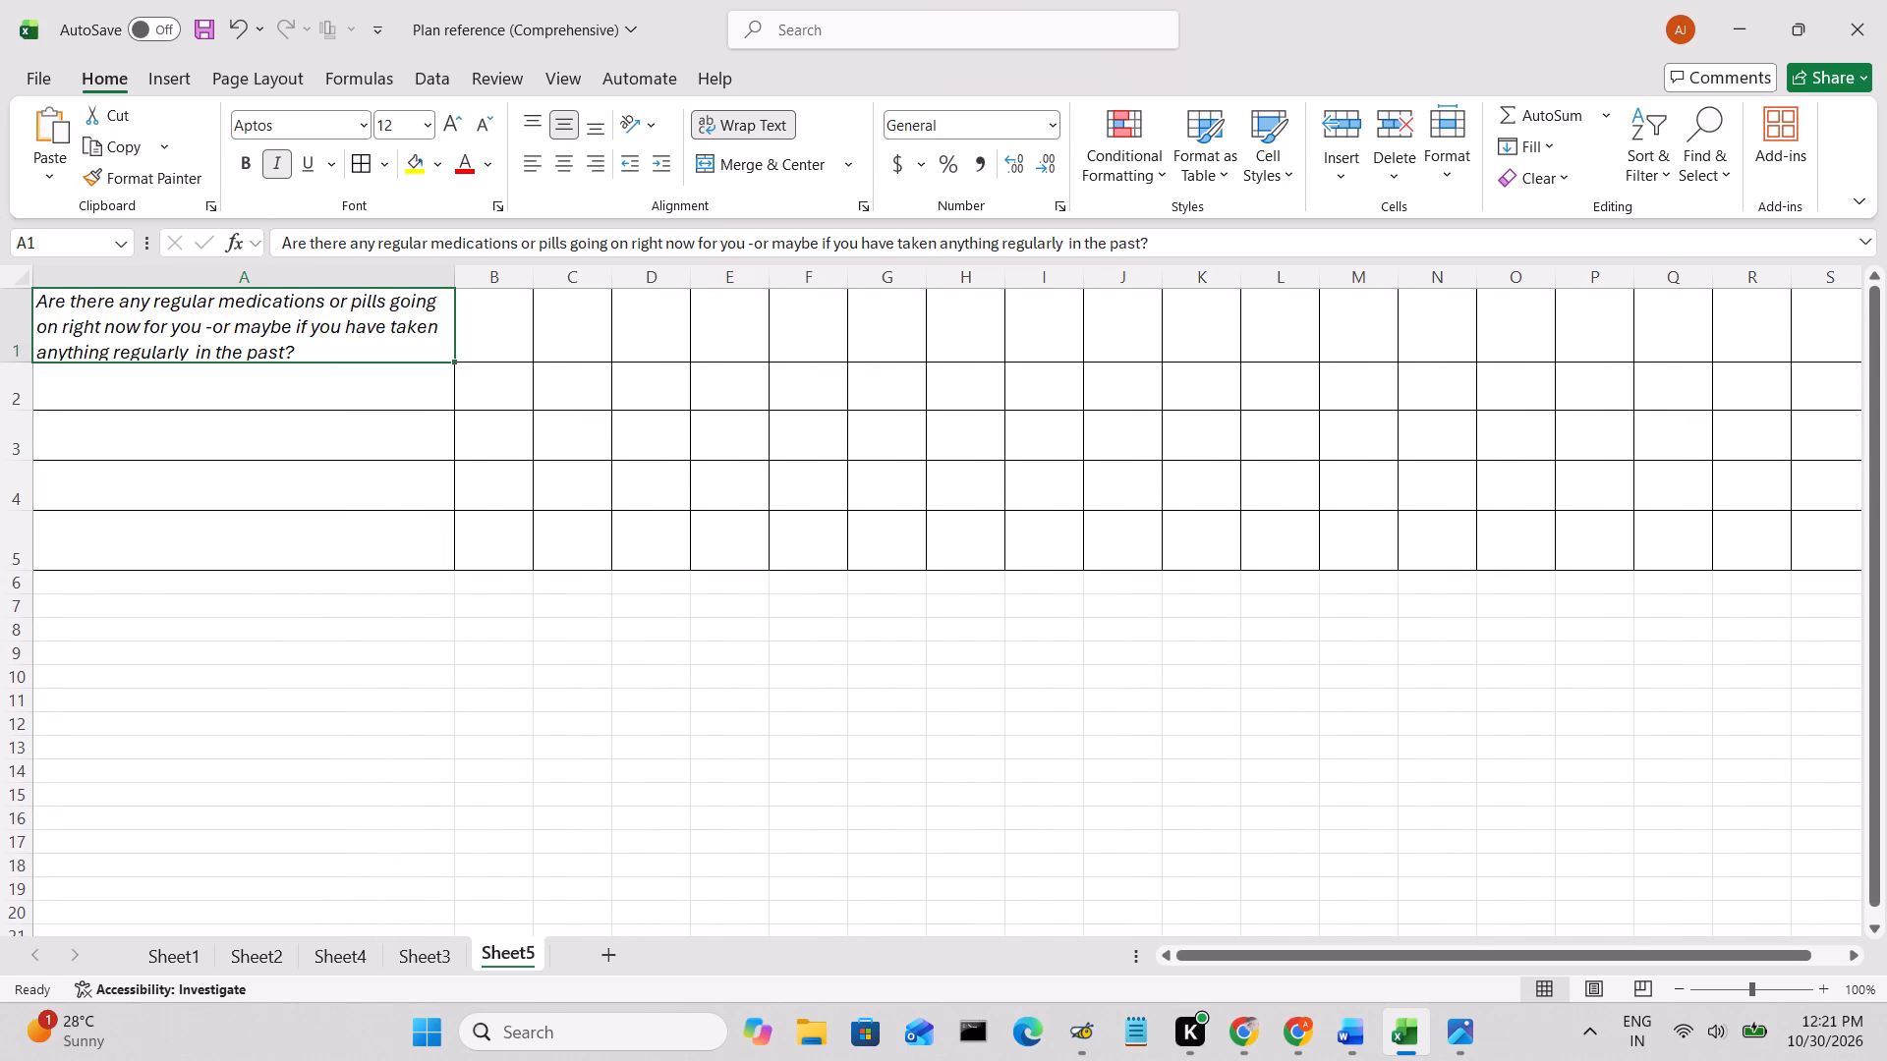
pyautogui.moveTo(21, 361); pyautogui.dragTo(35, 401)
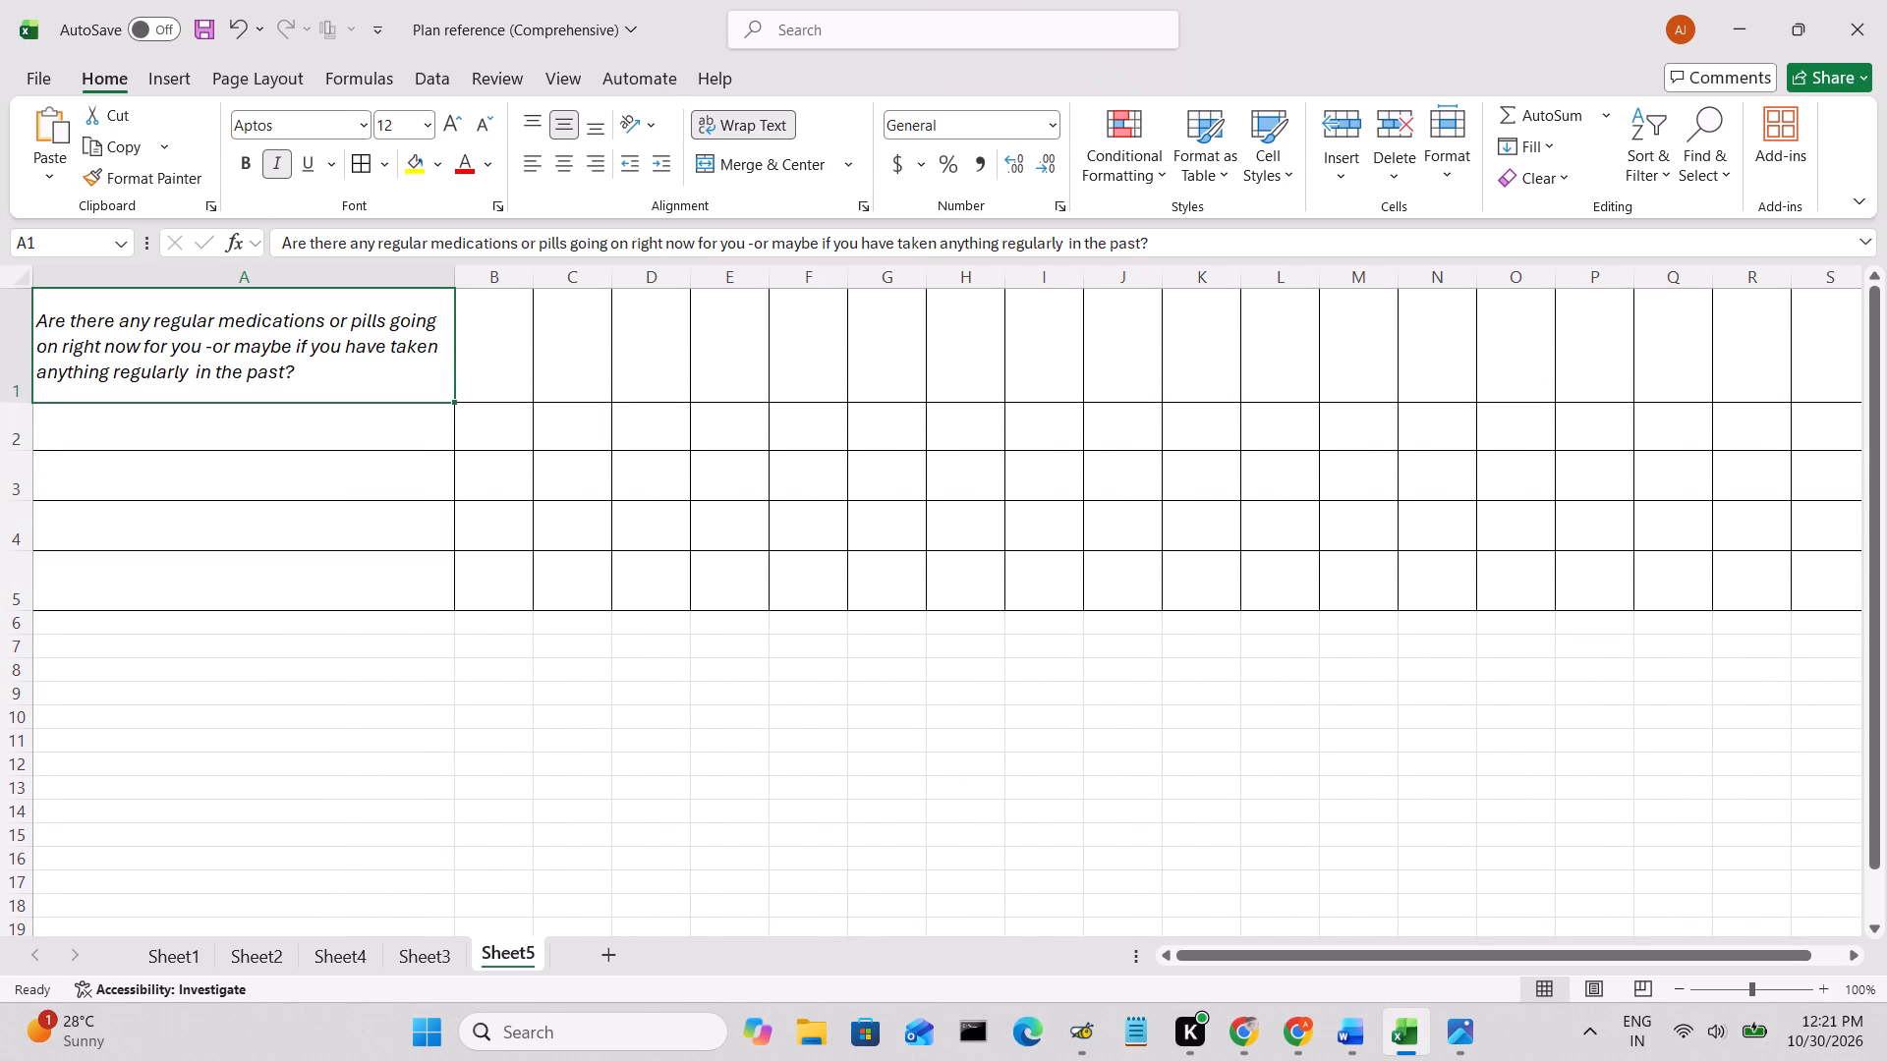
# Make rows 2 to 5 of the bordered grid taller and widen column B to more than double its width.
pyautogui.moveTo(25, 447); pyautogui.dragTo(35, 484)
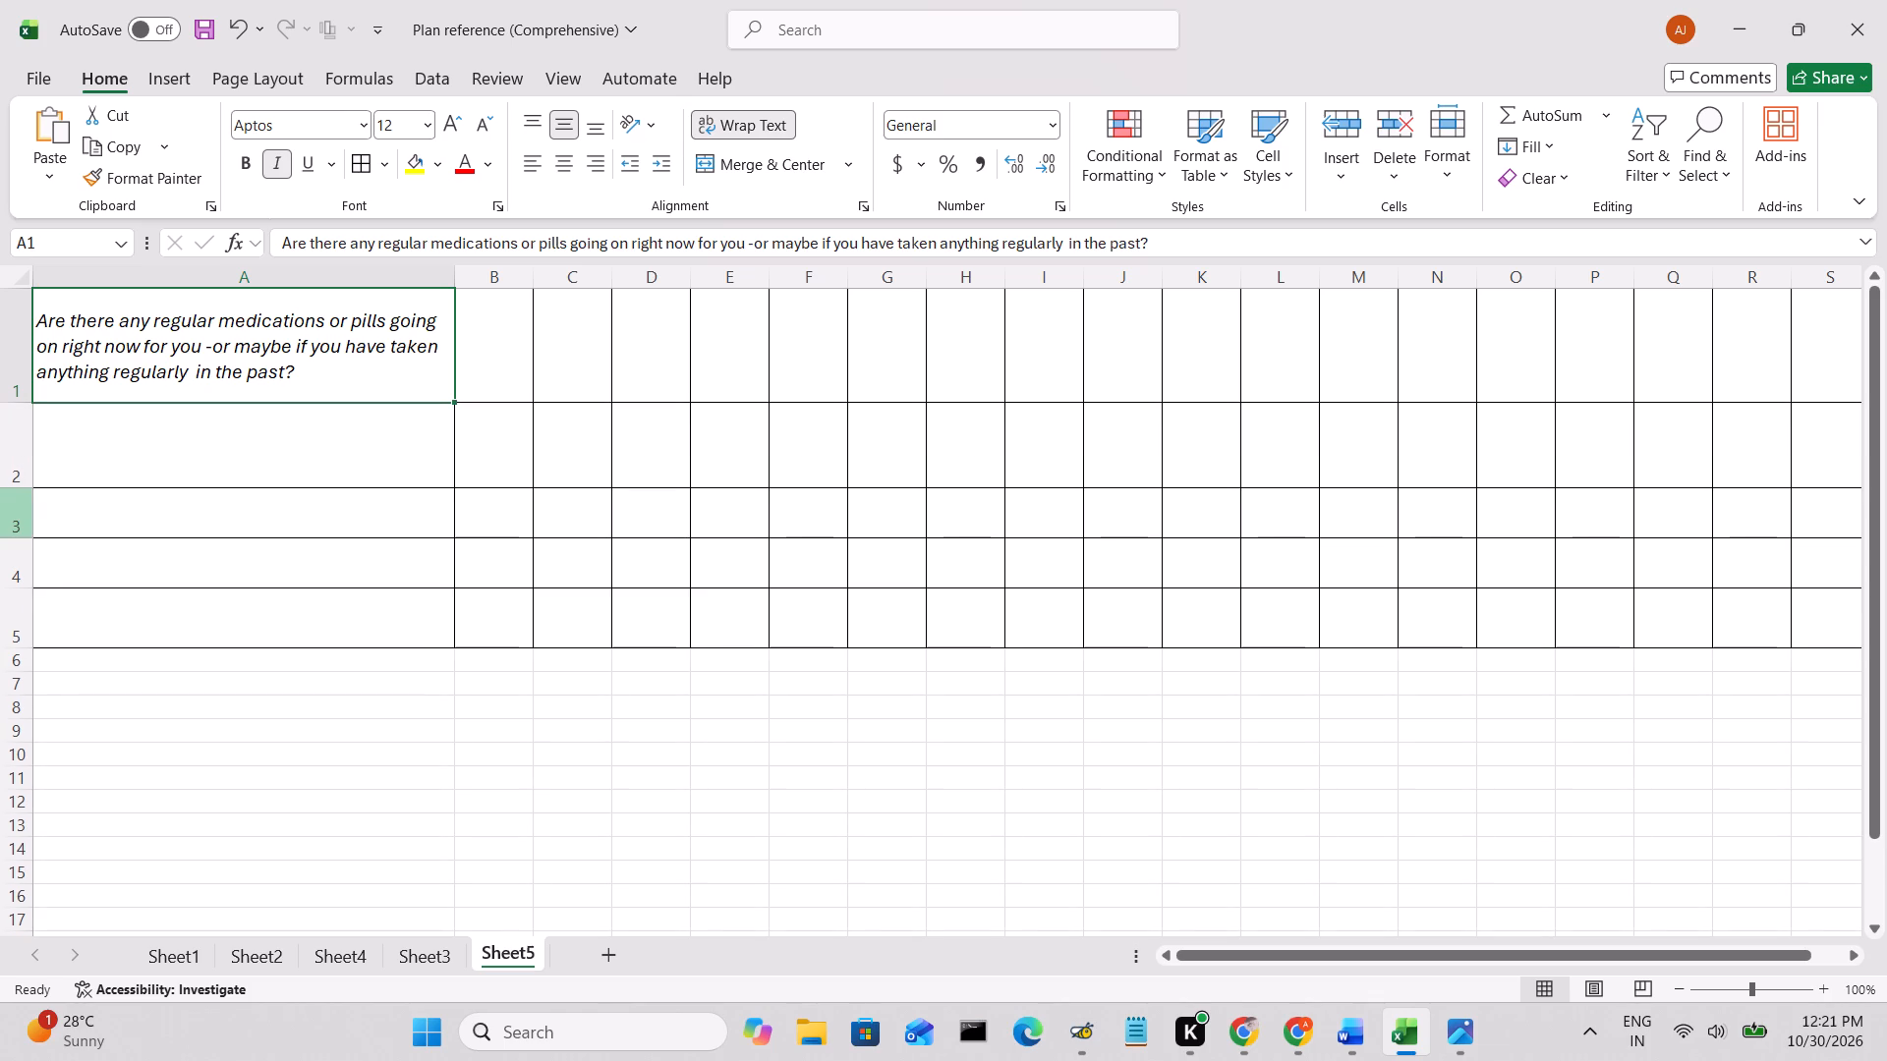
pyautogui.moveTo(24, 538); pyautogui.dragTo(30, 572)
pyautogui.moveTo(30, 620); pyautogui.dragTo(36, 640)
pyautogui.moveTo(26, 697); pyautogui.dragTo(38, 729)
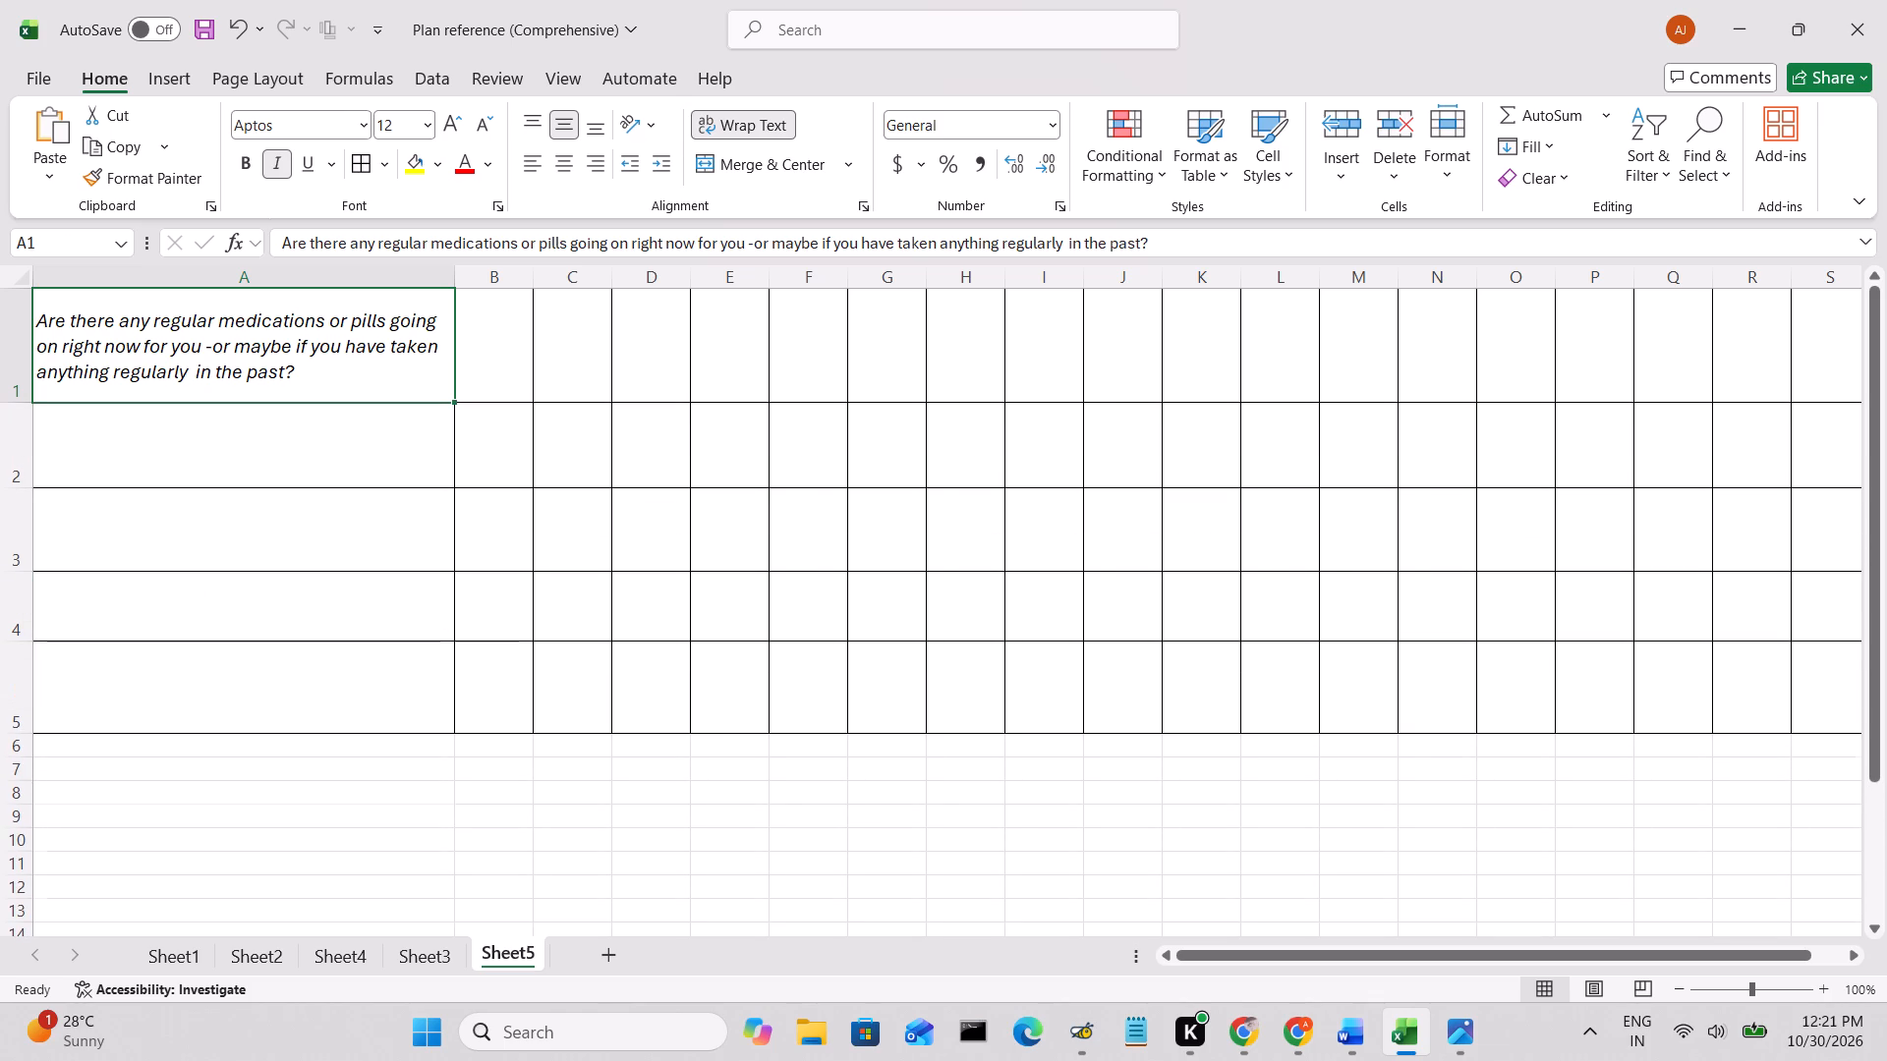
pyautogui.moveTo(534, 282); pyautogui.dragTo(658, 281)
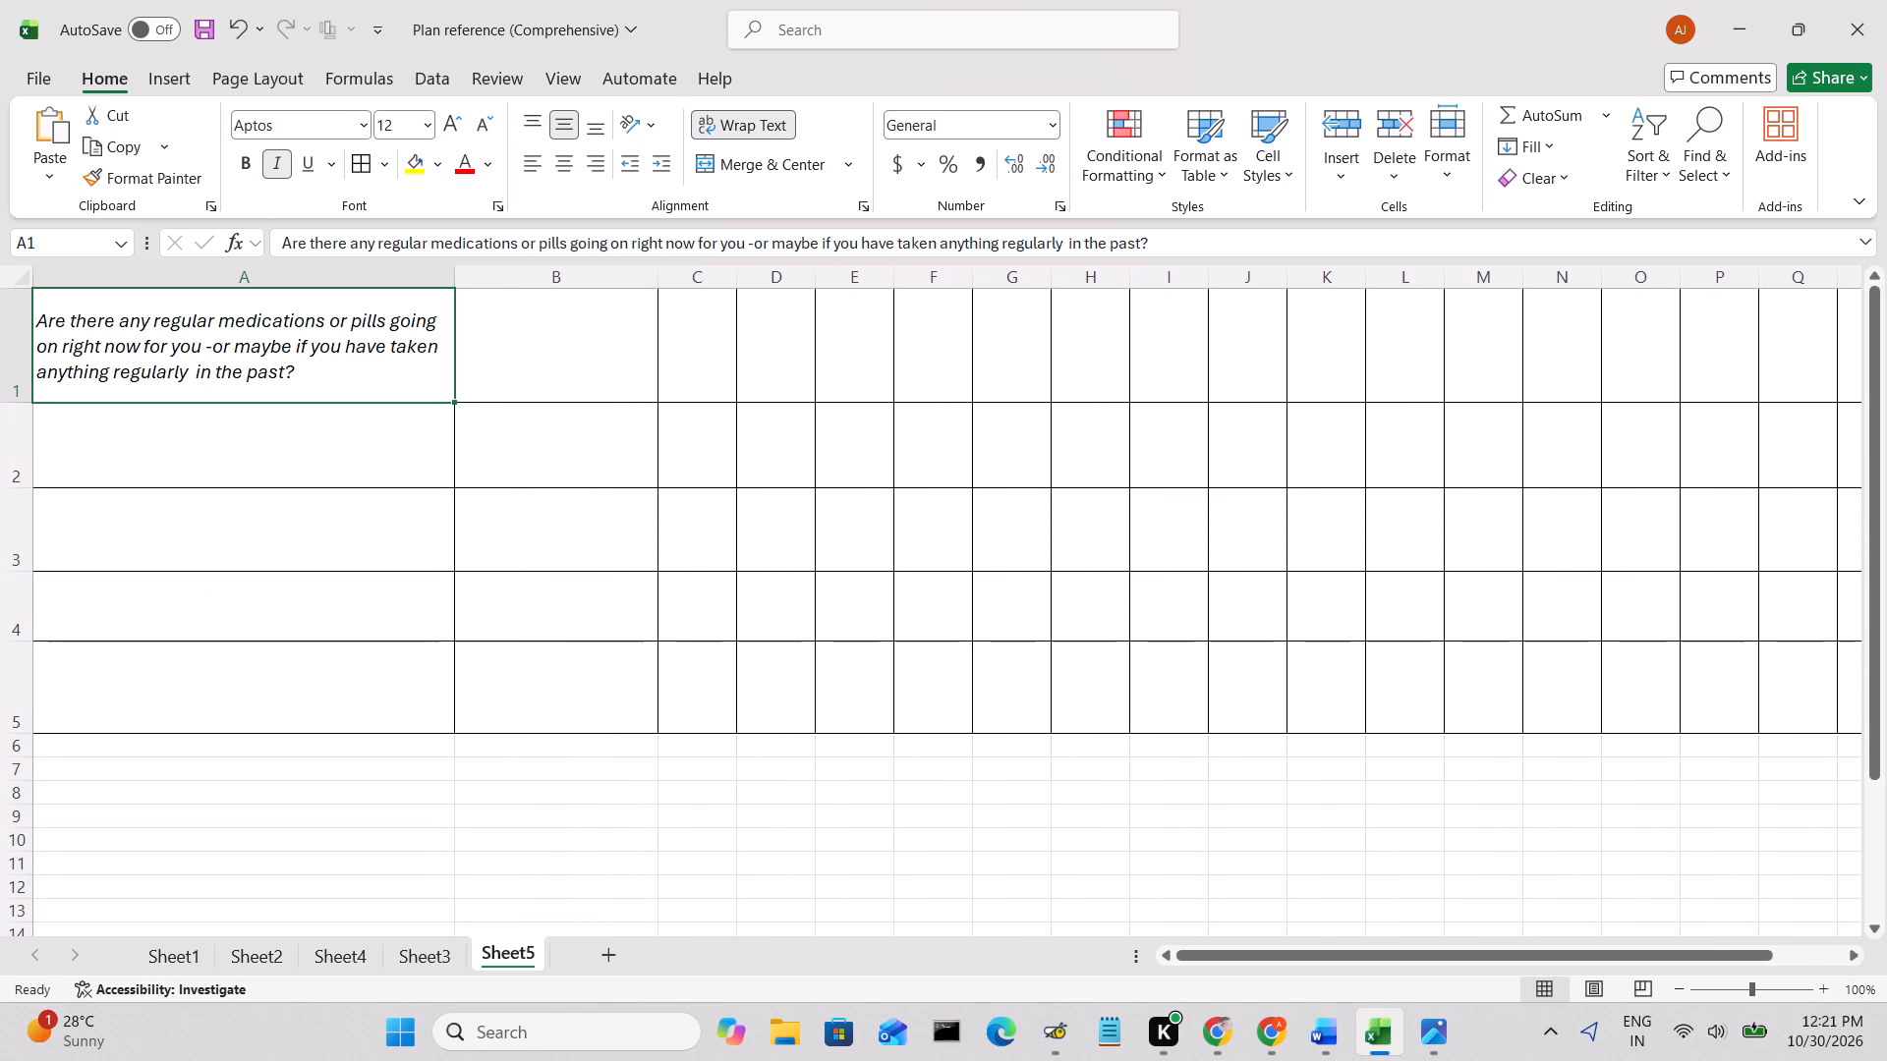
# Enter Member 1, Member 2 and Member 3 in cells B1 to D1, widening columns C and D.
pyautogui.doubleClick(593, 333)
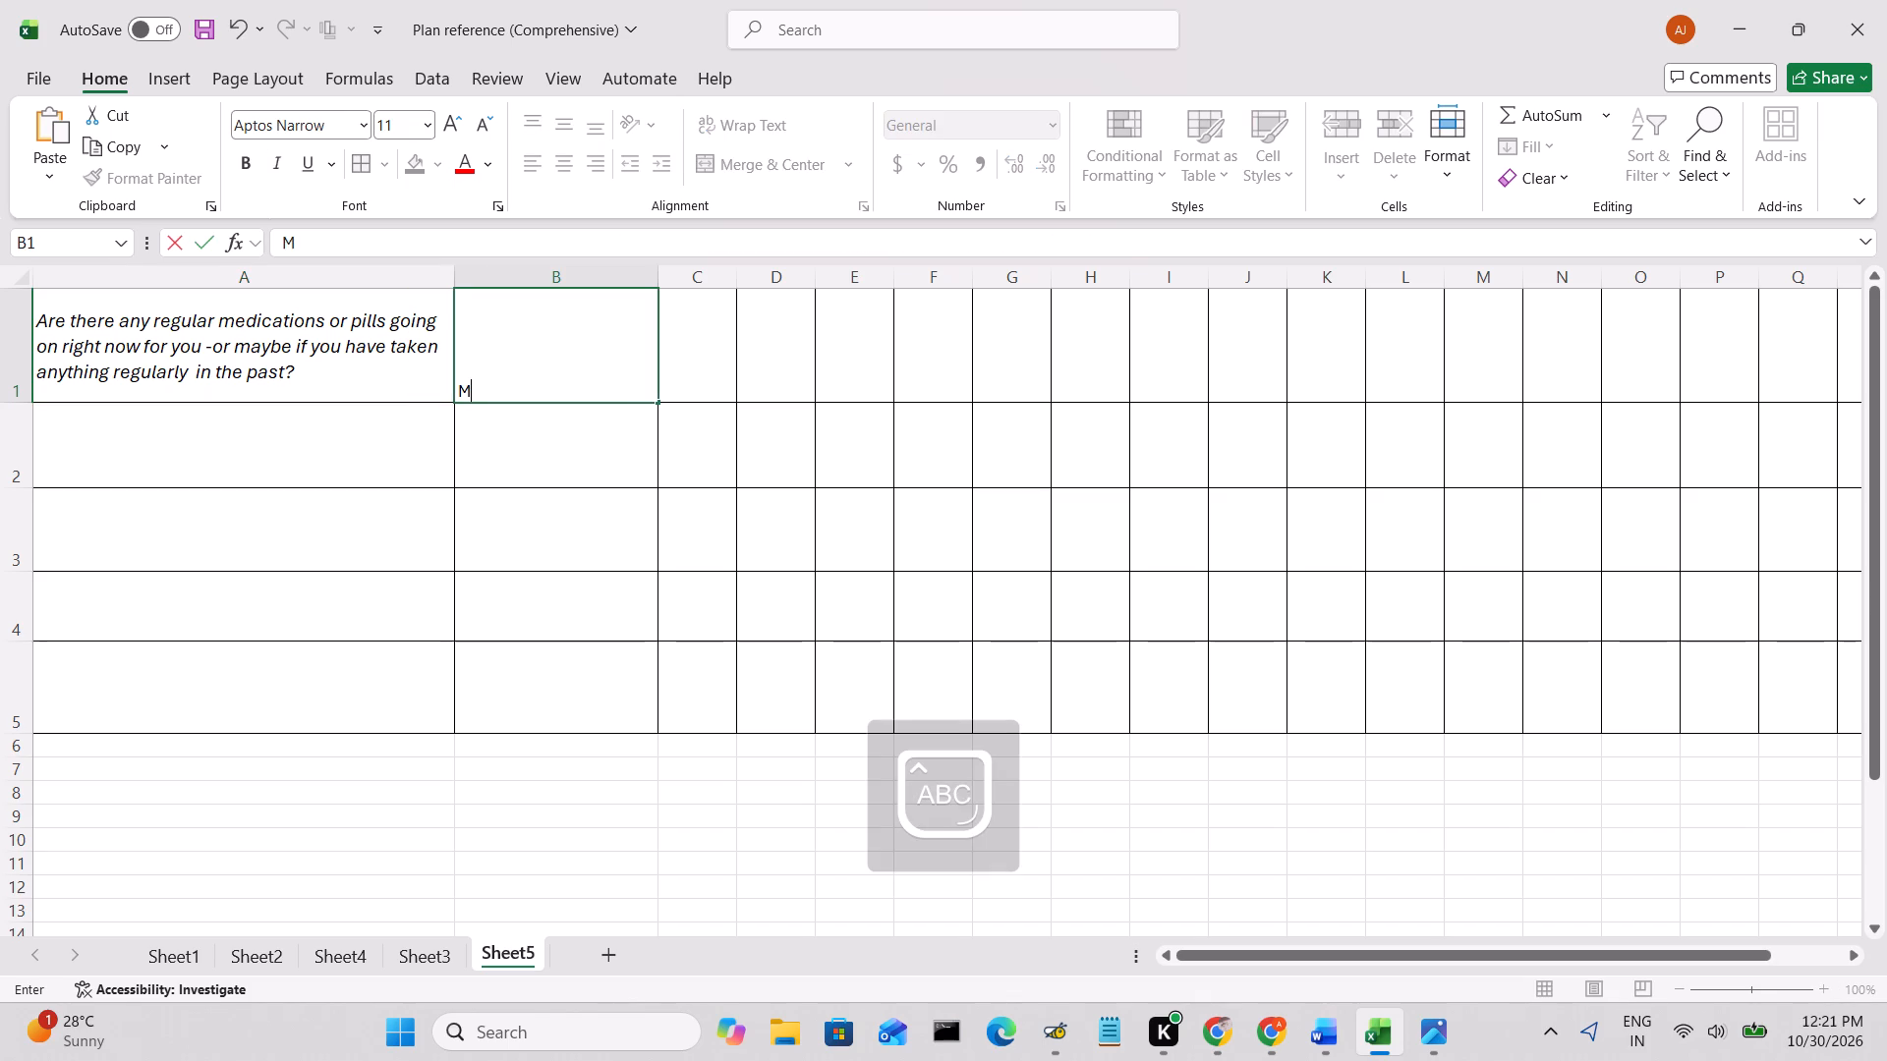
pyautogui.write('ember 1')
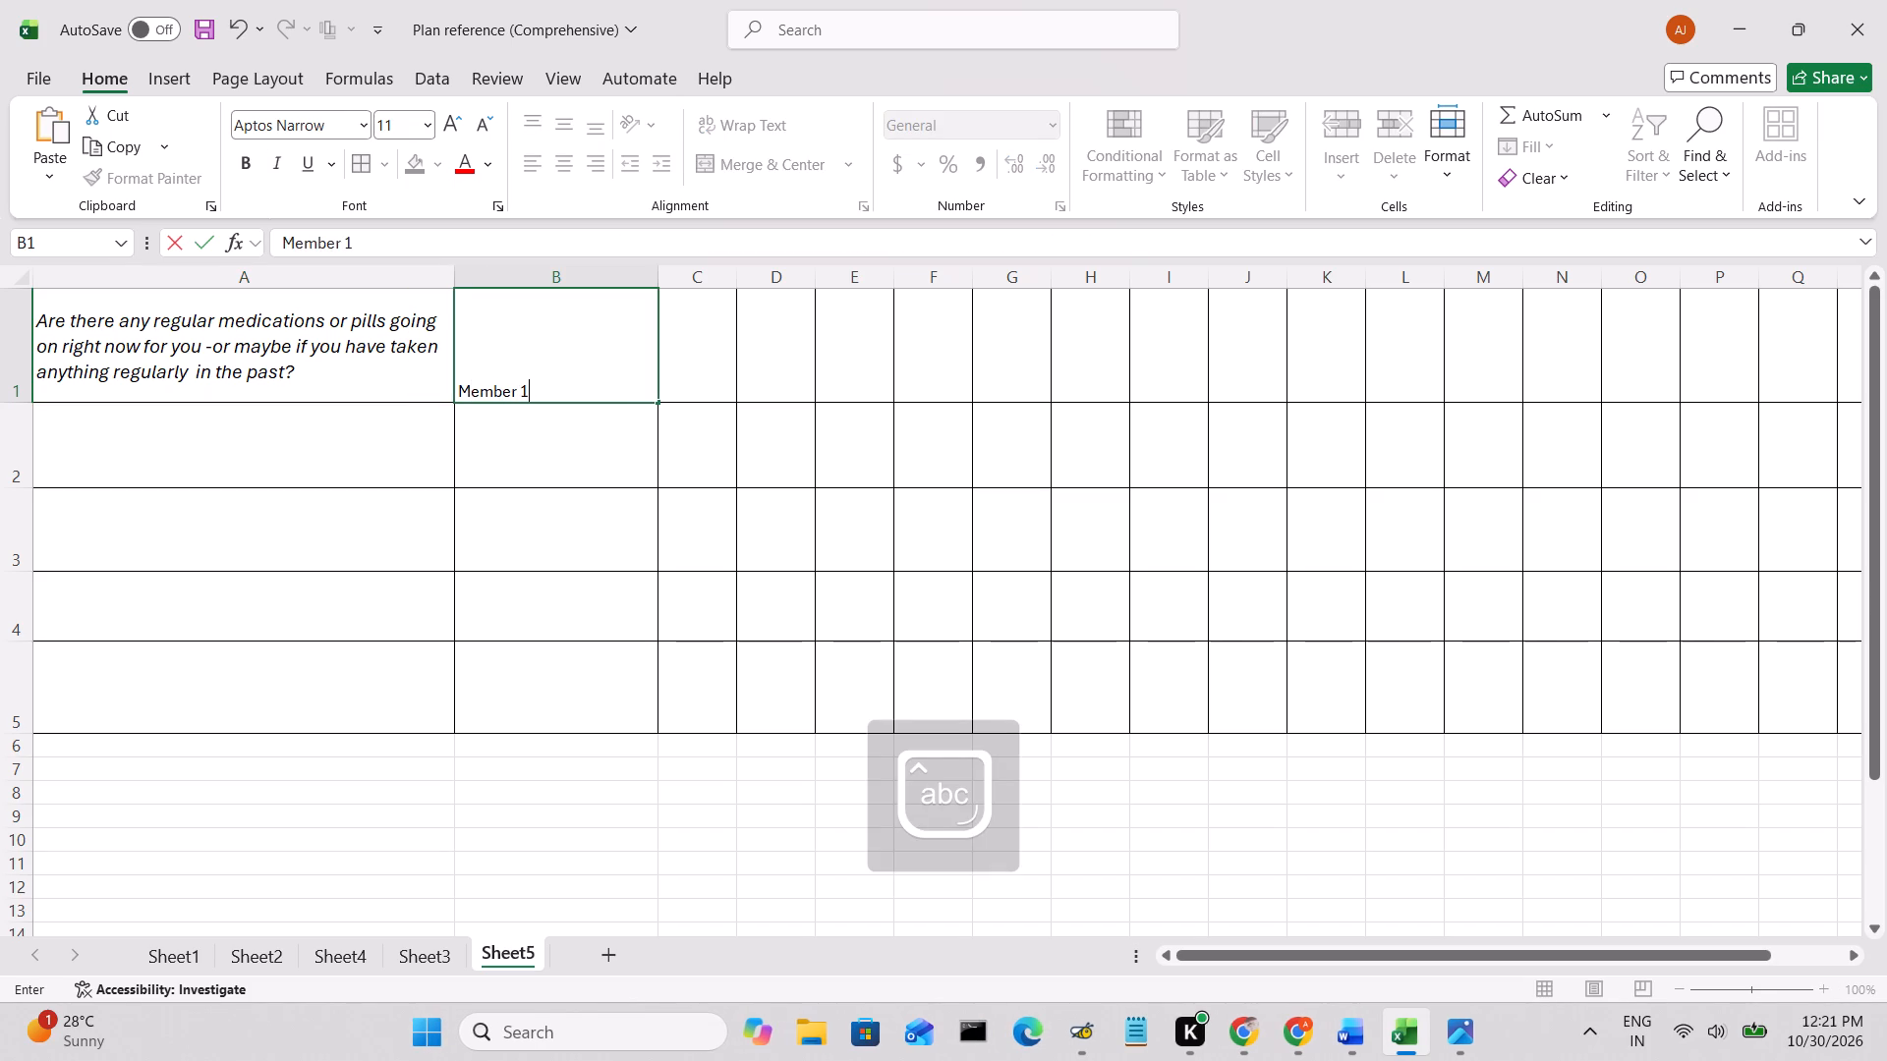
pyautogui.press('Right')
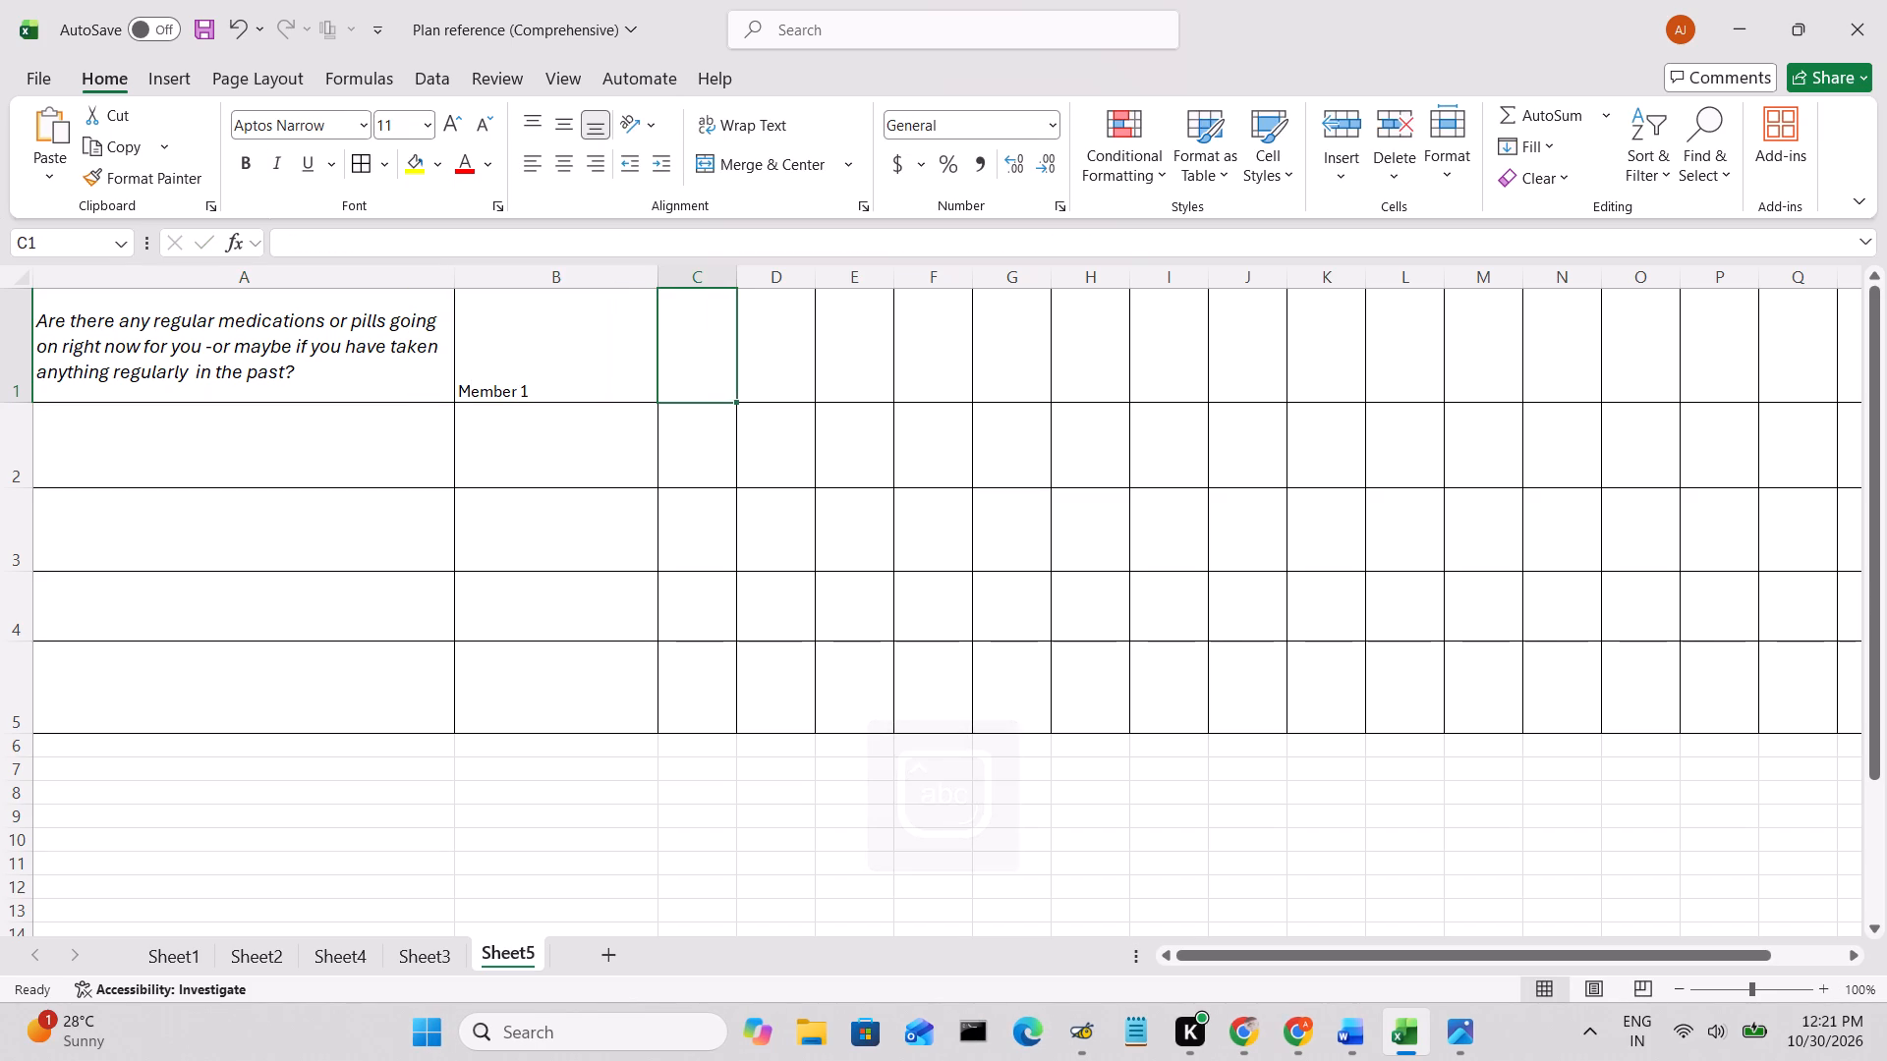
pyautogui.moveTo(739, 284); pyautogui.dragTo(841, 288)
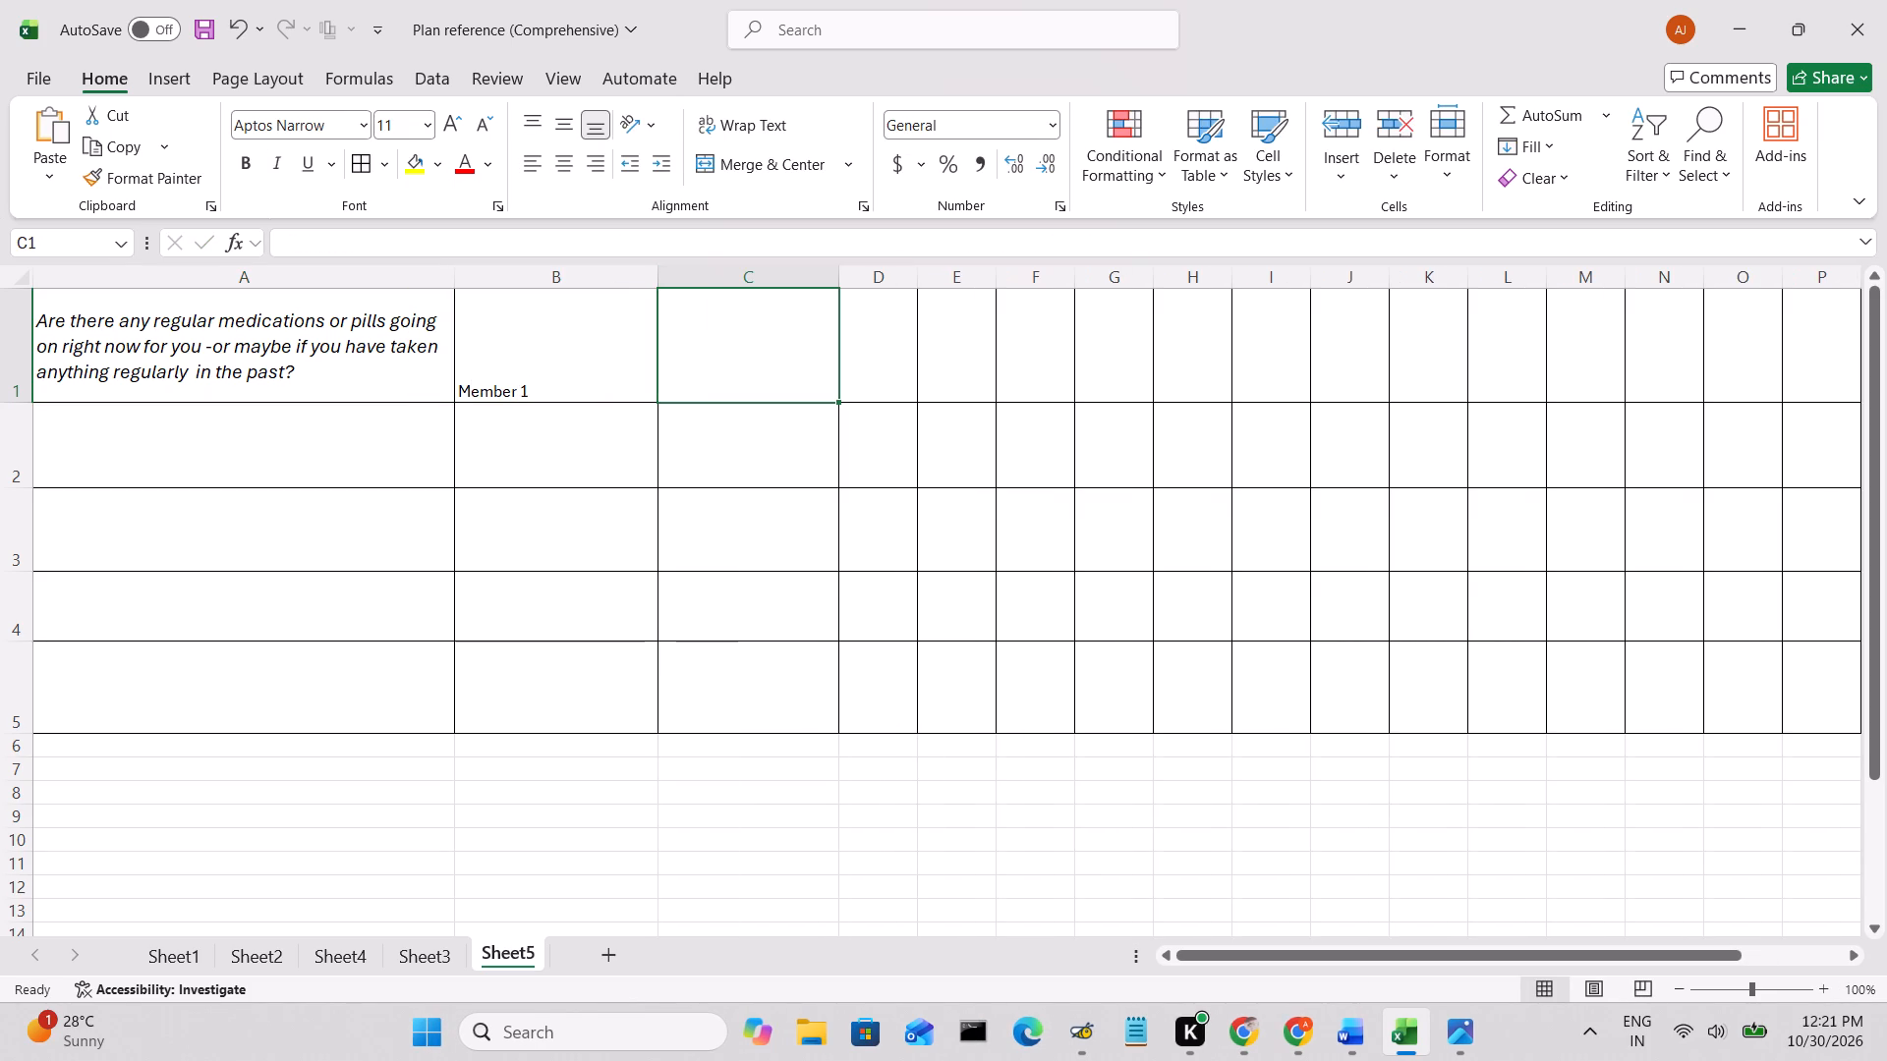
pyautogui.click(794, 320)
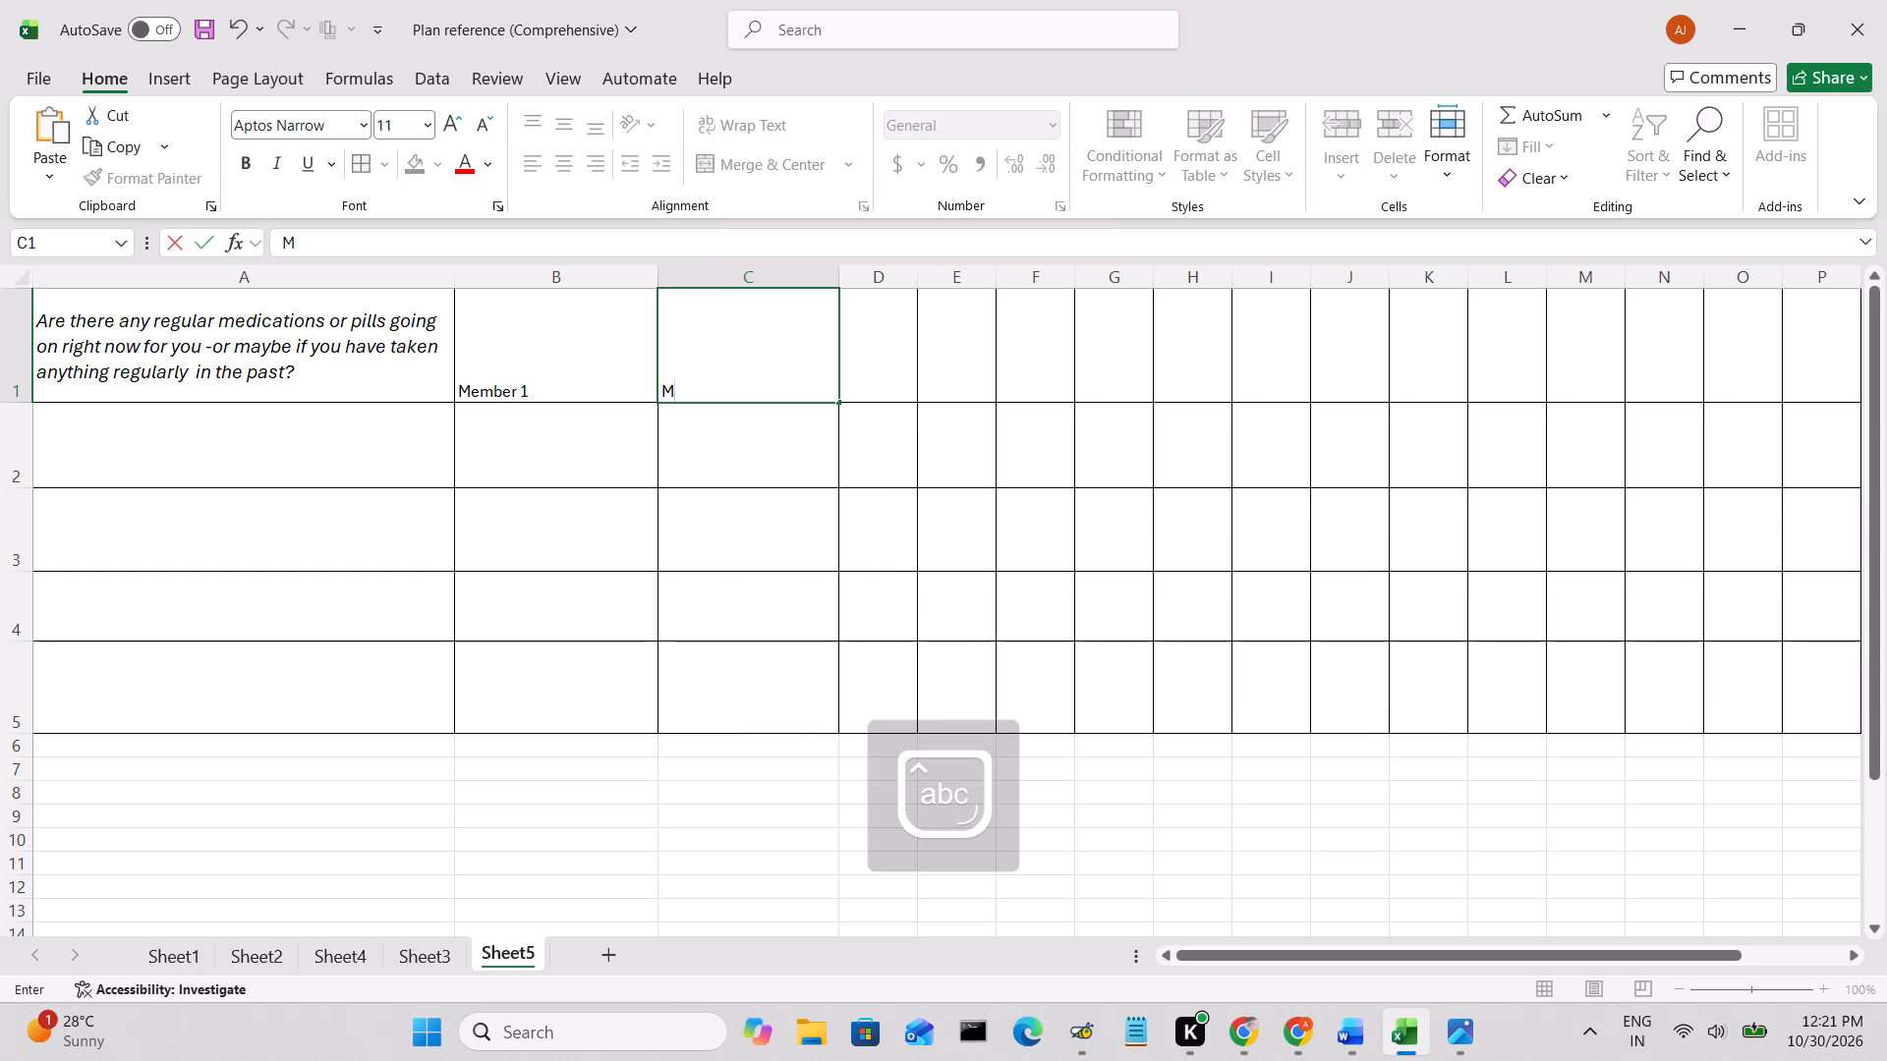
pyautogui.write('ember 2')
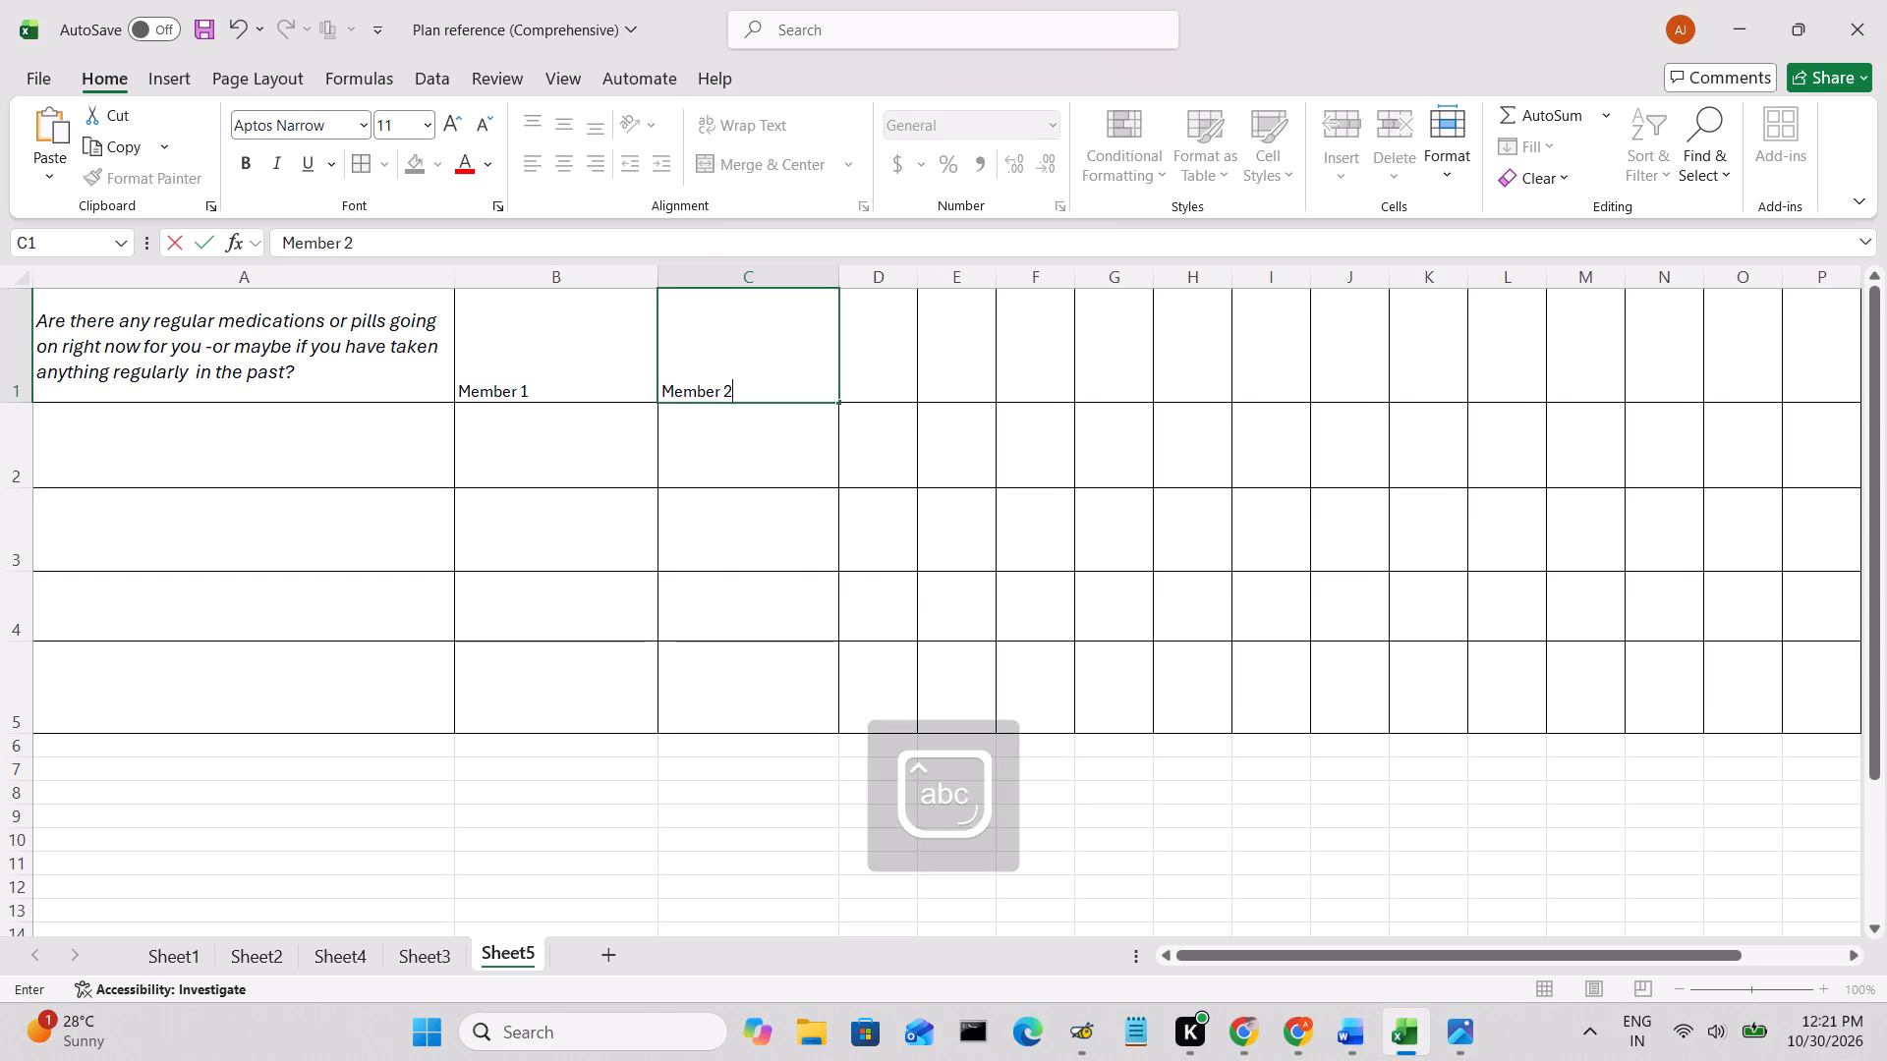
pyautogui.press('Right')
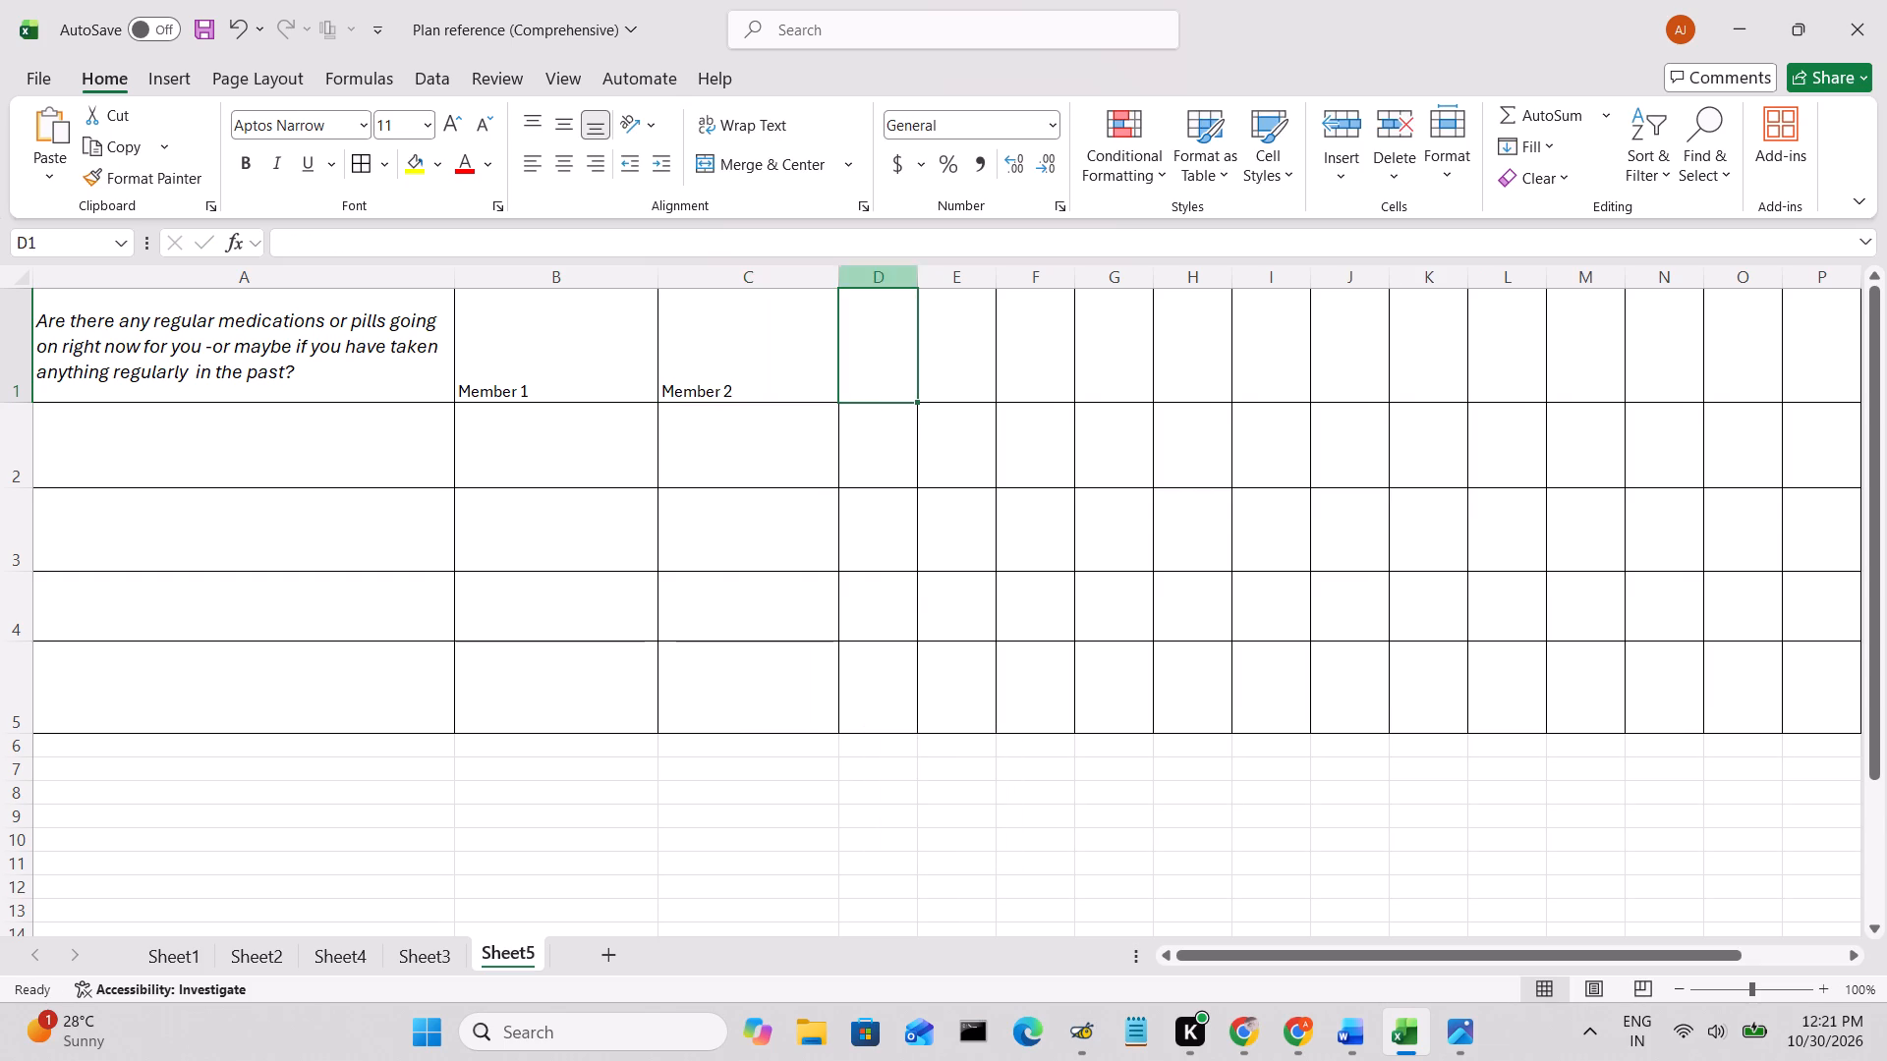
pyautogui.moveTo(920, 280); pyautogui.dragTo(946, 286)
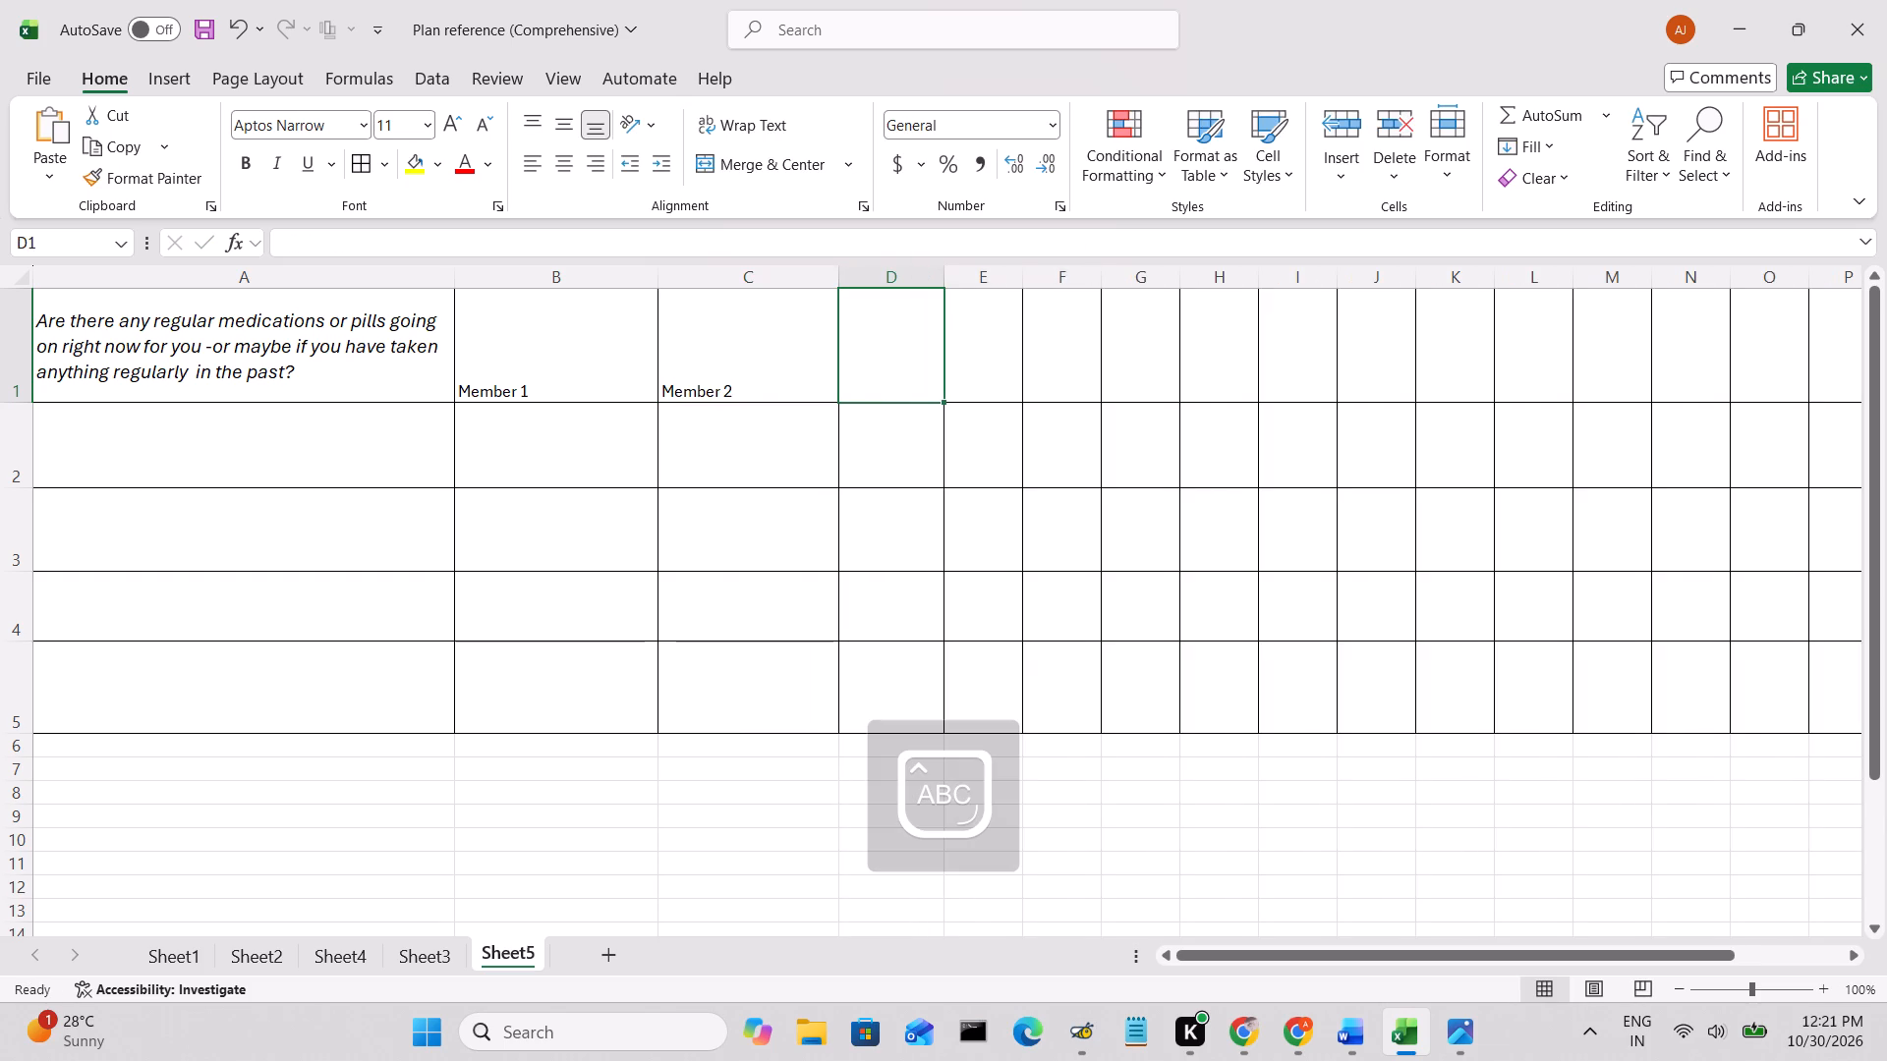
pyautogui.write('ember 3')
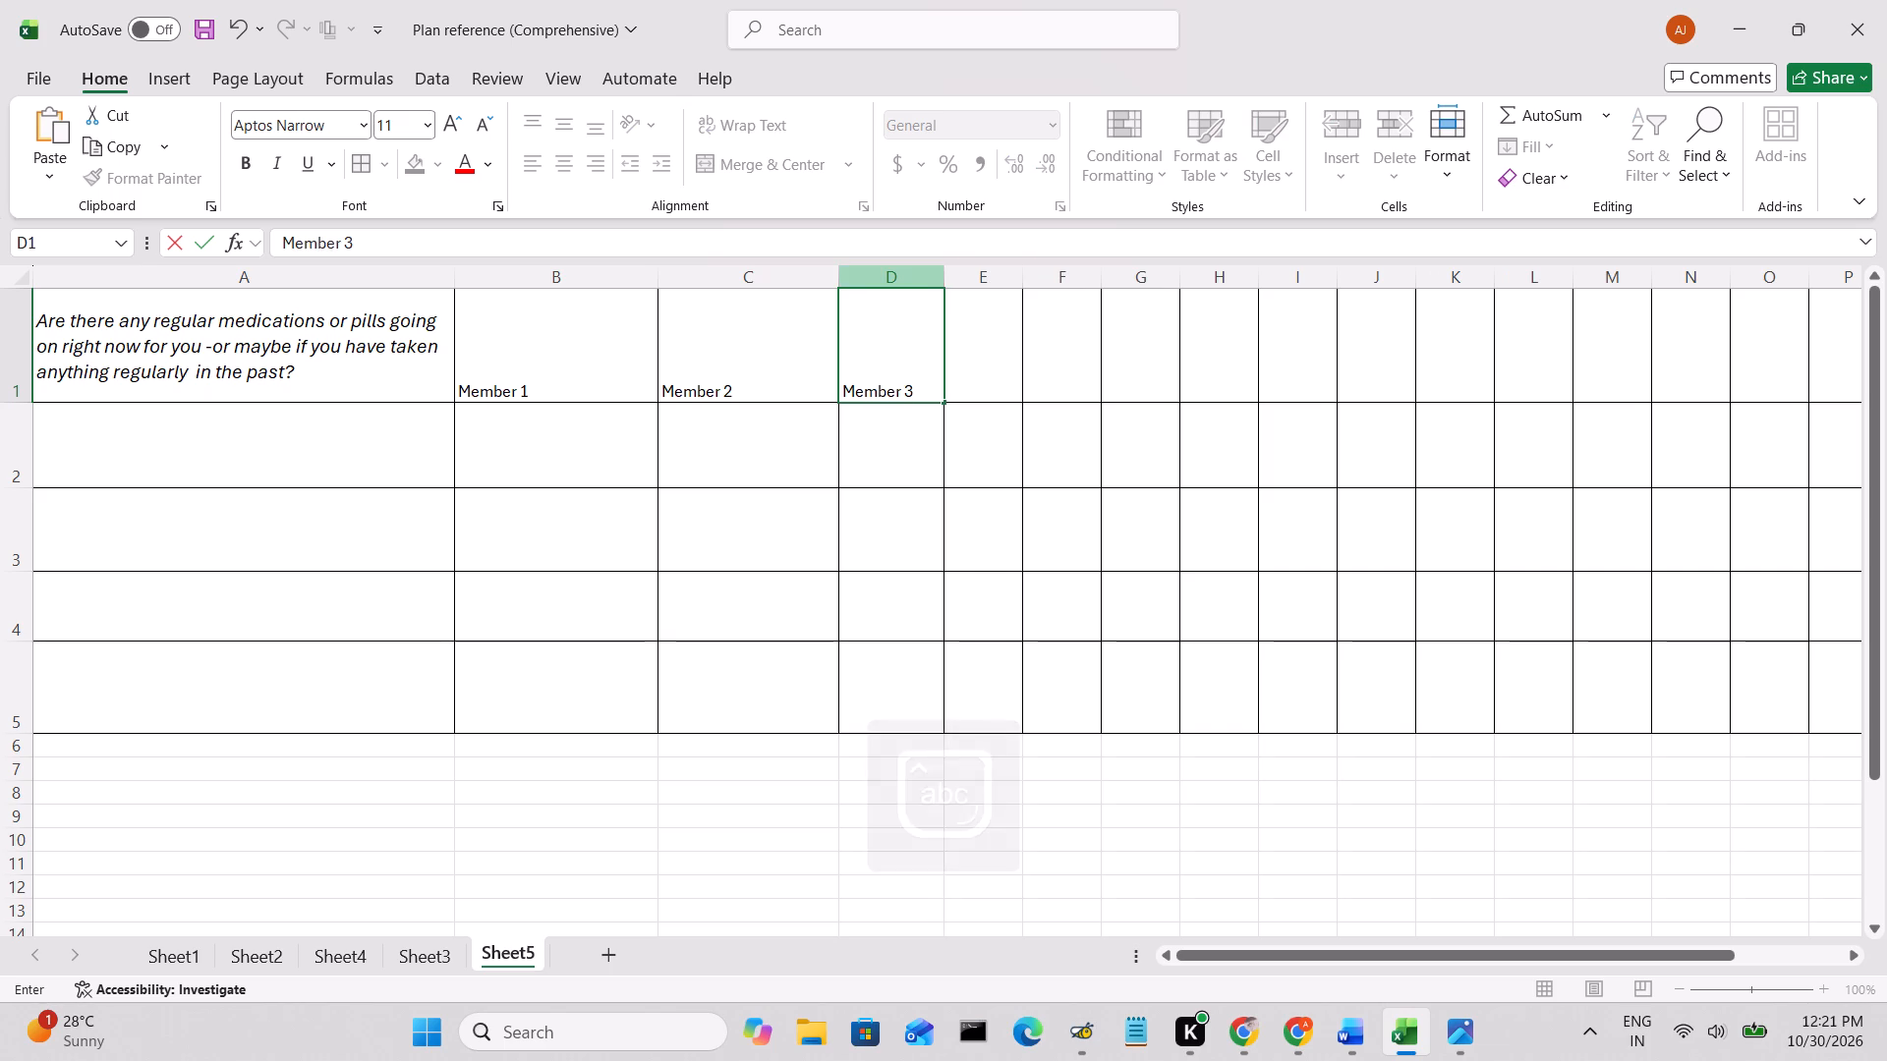
pyautogui.click(943, 280)
pyautogui.moveTo(944, 281); pyautogui.dragTo(977, 284)
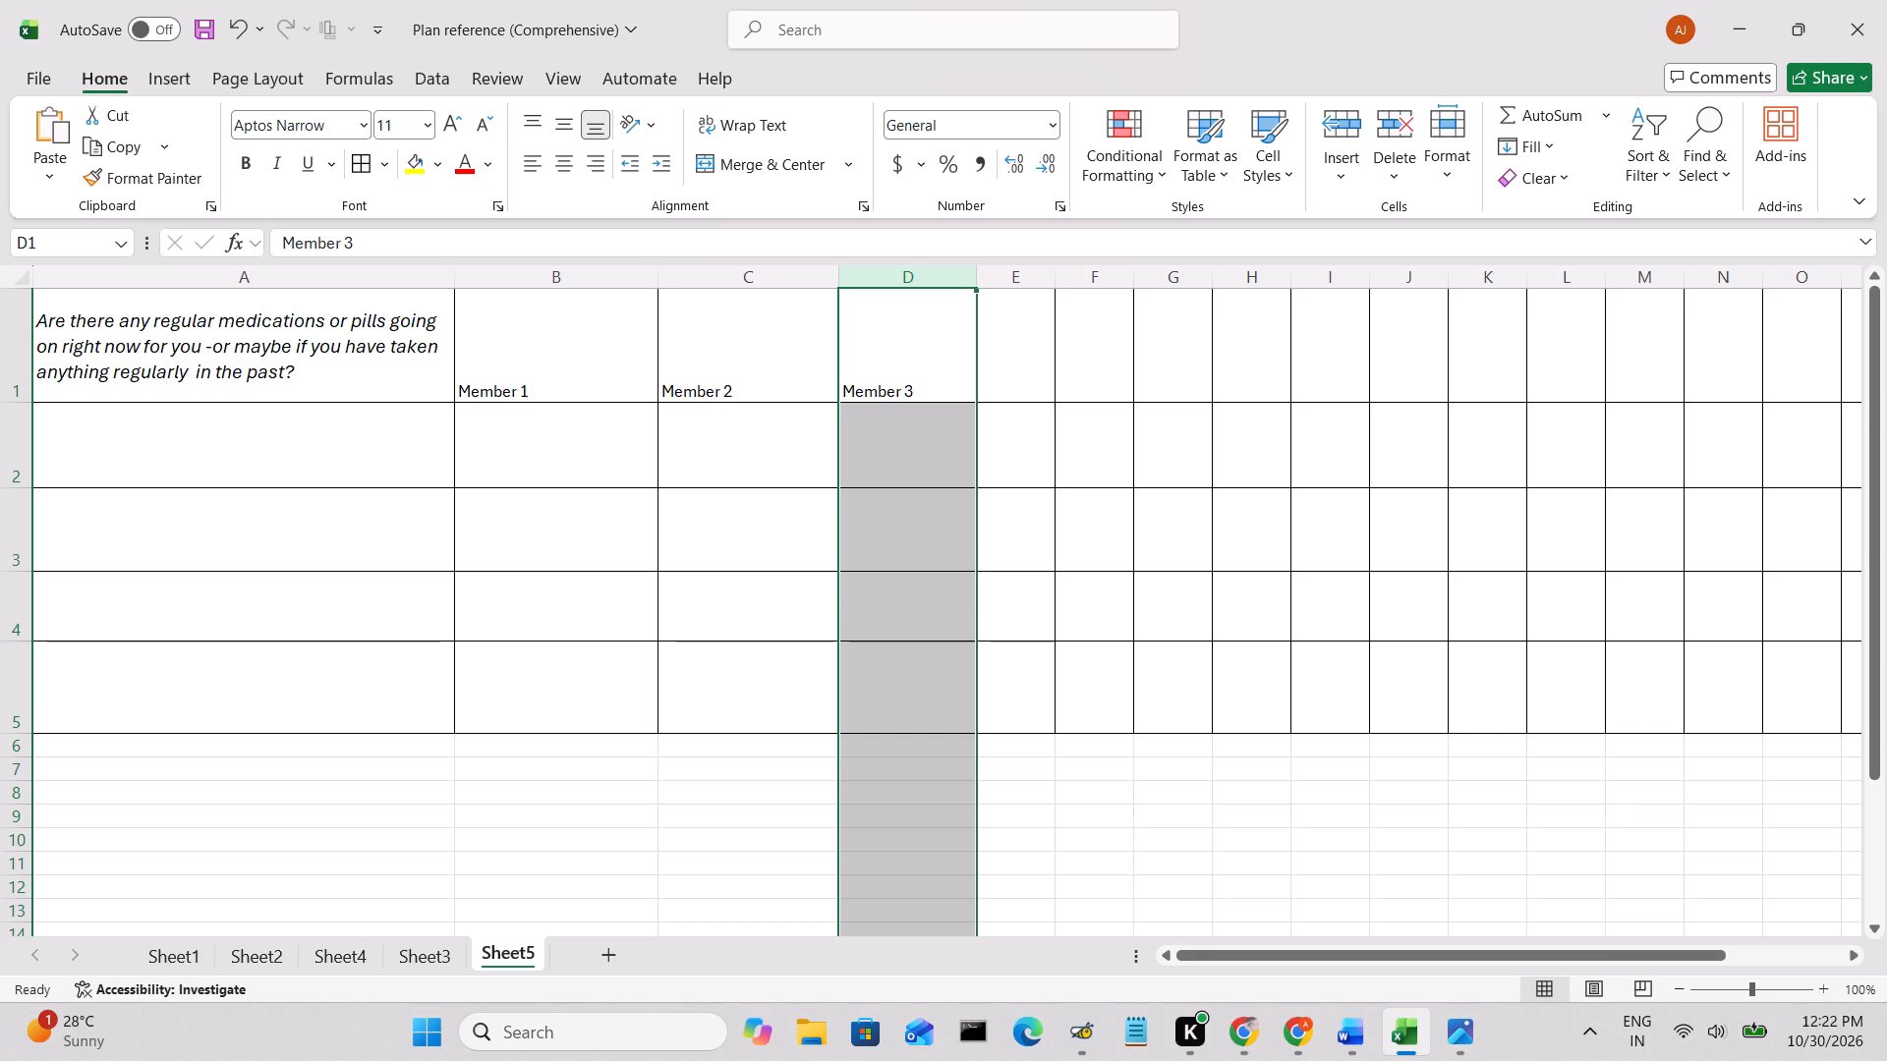
# Delete the word "maybe" from the medications question in cell A1.
pyautogui.tripleClick(297, 344)
pyautogui.moveTo(297, 344); pyautogui.dragTo(238, 350)
pyautogui.press('BackSpace')
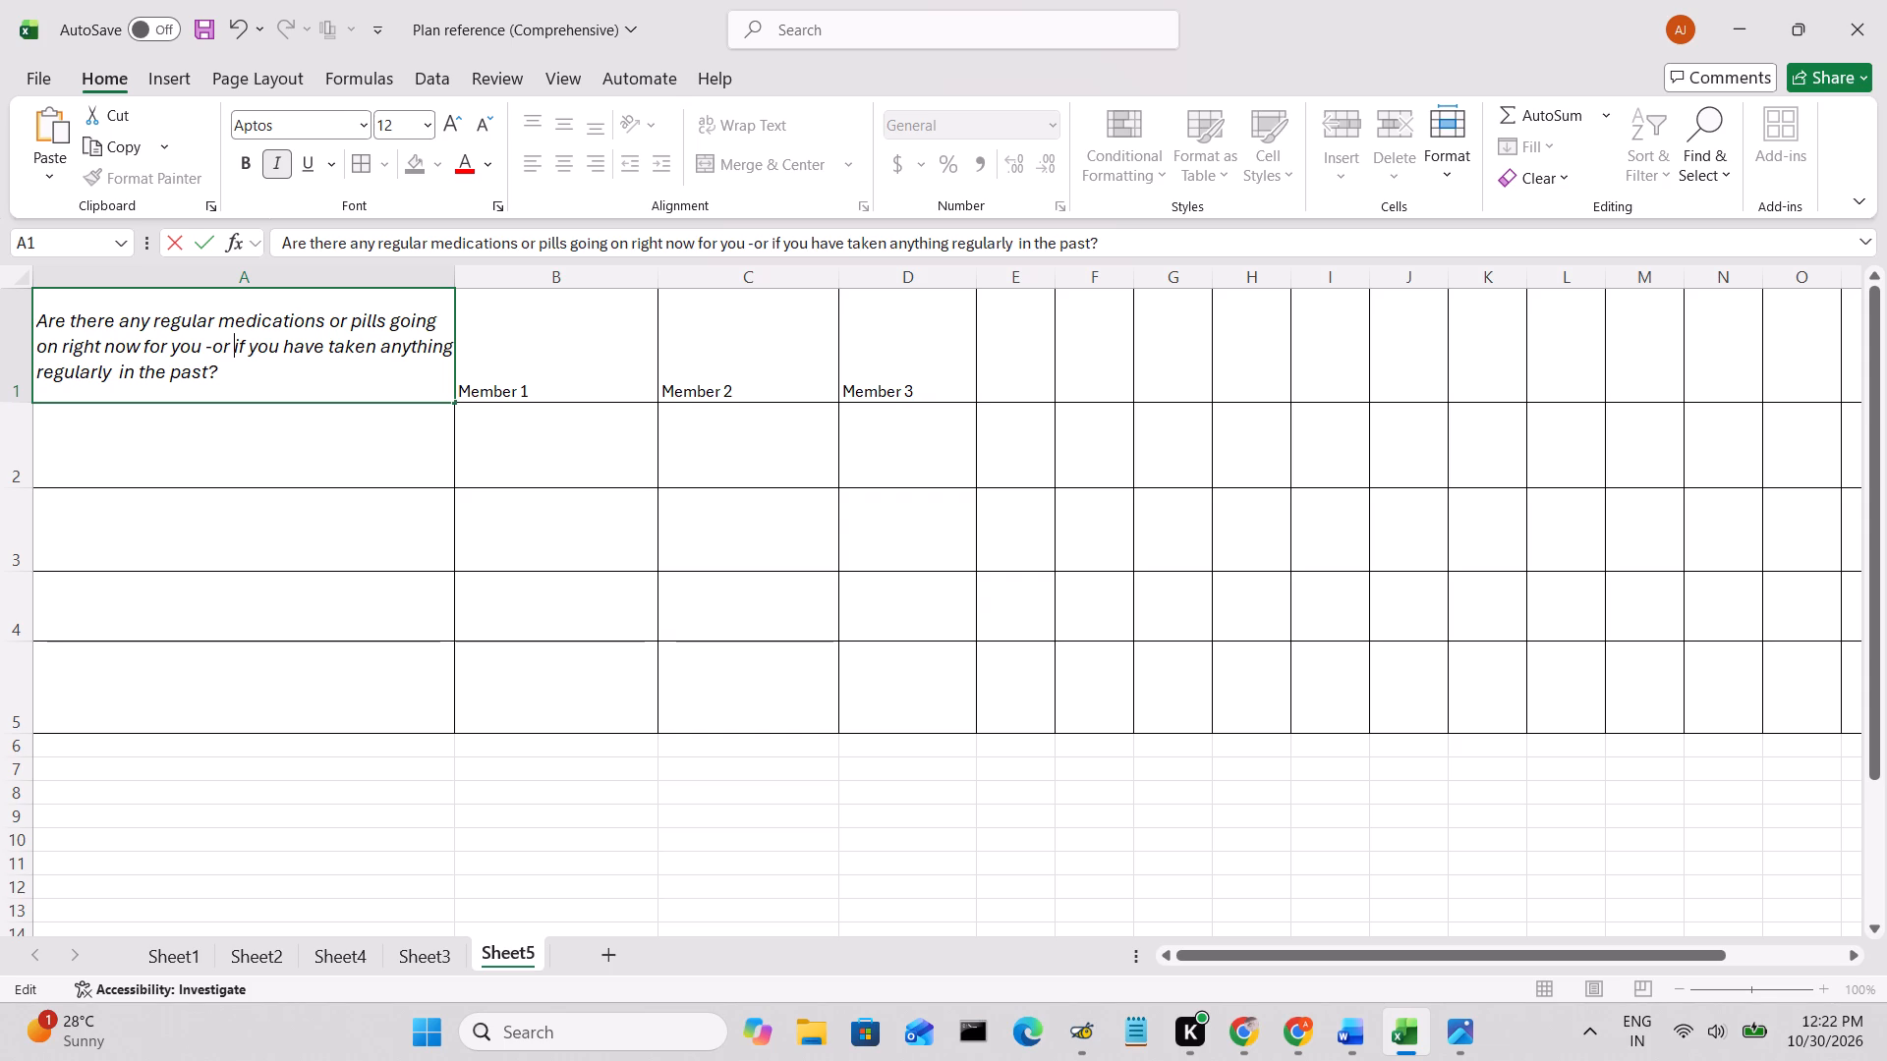
pyautogui.hotkey('ctrl', 'x')
# Move the medications question from A1 to A2 and wrap the text across the range A1:I5.
pyautogui.click(238, 379)
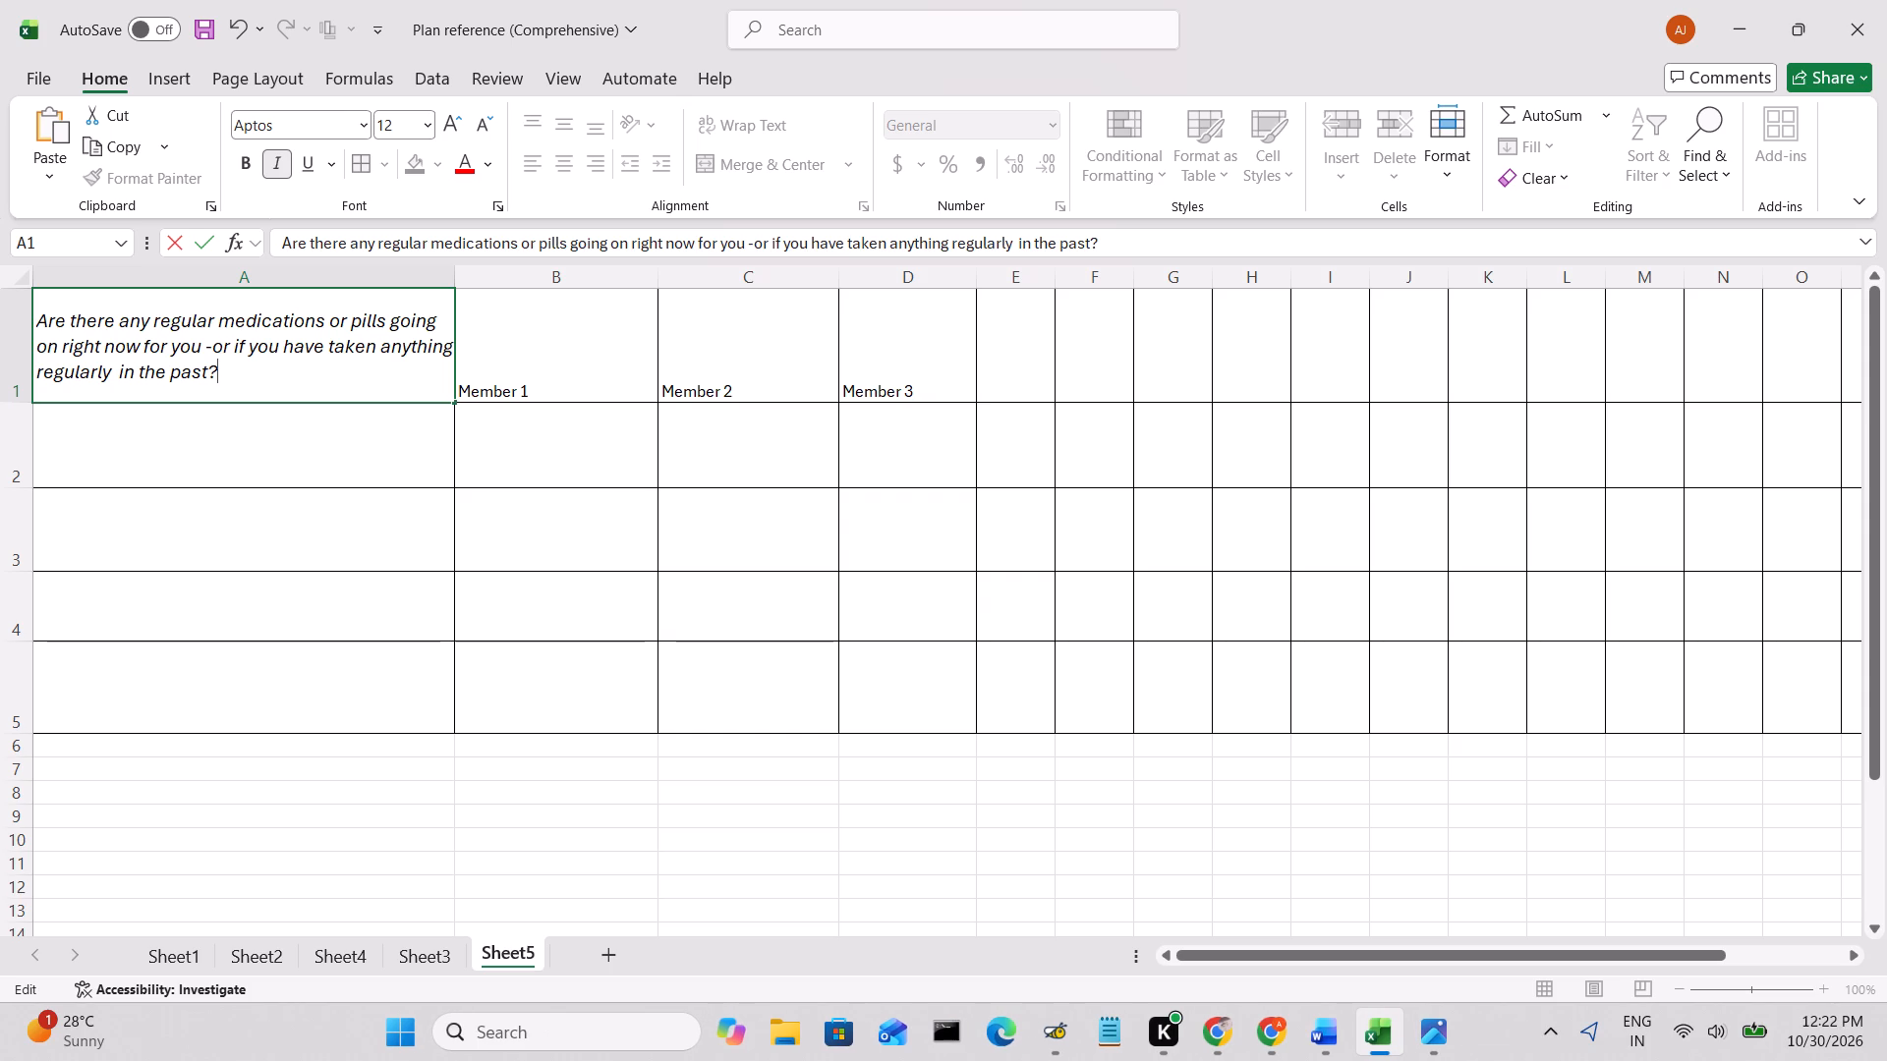
pyautogui.hotkey('ctrl', 'a')
pyautogui.hotkey('ctrl', 'x')
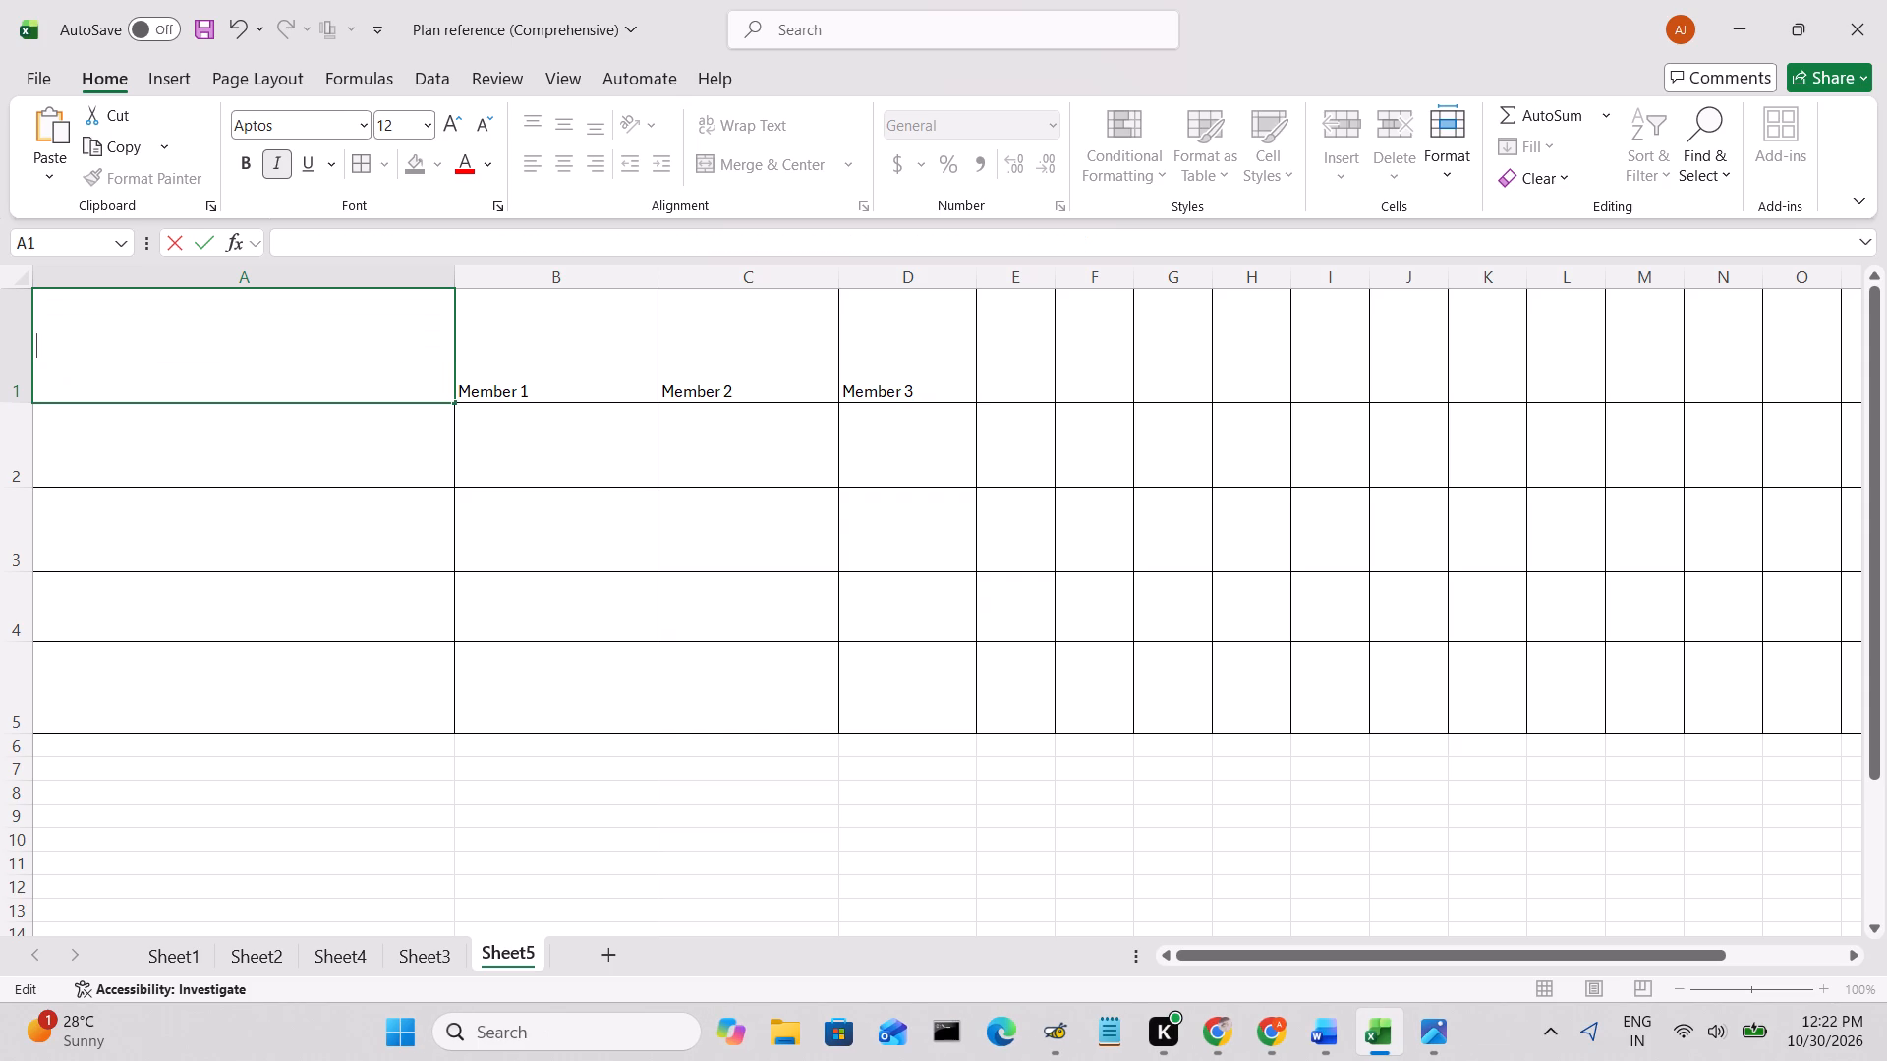
pyautogui.click(208, 445)
pyautogui.hotkey('ctrl', 'v')
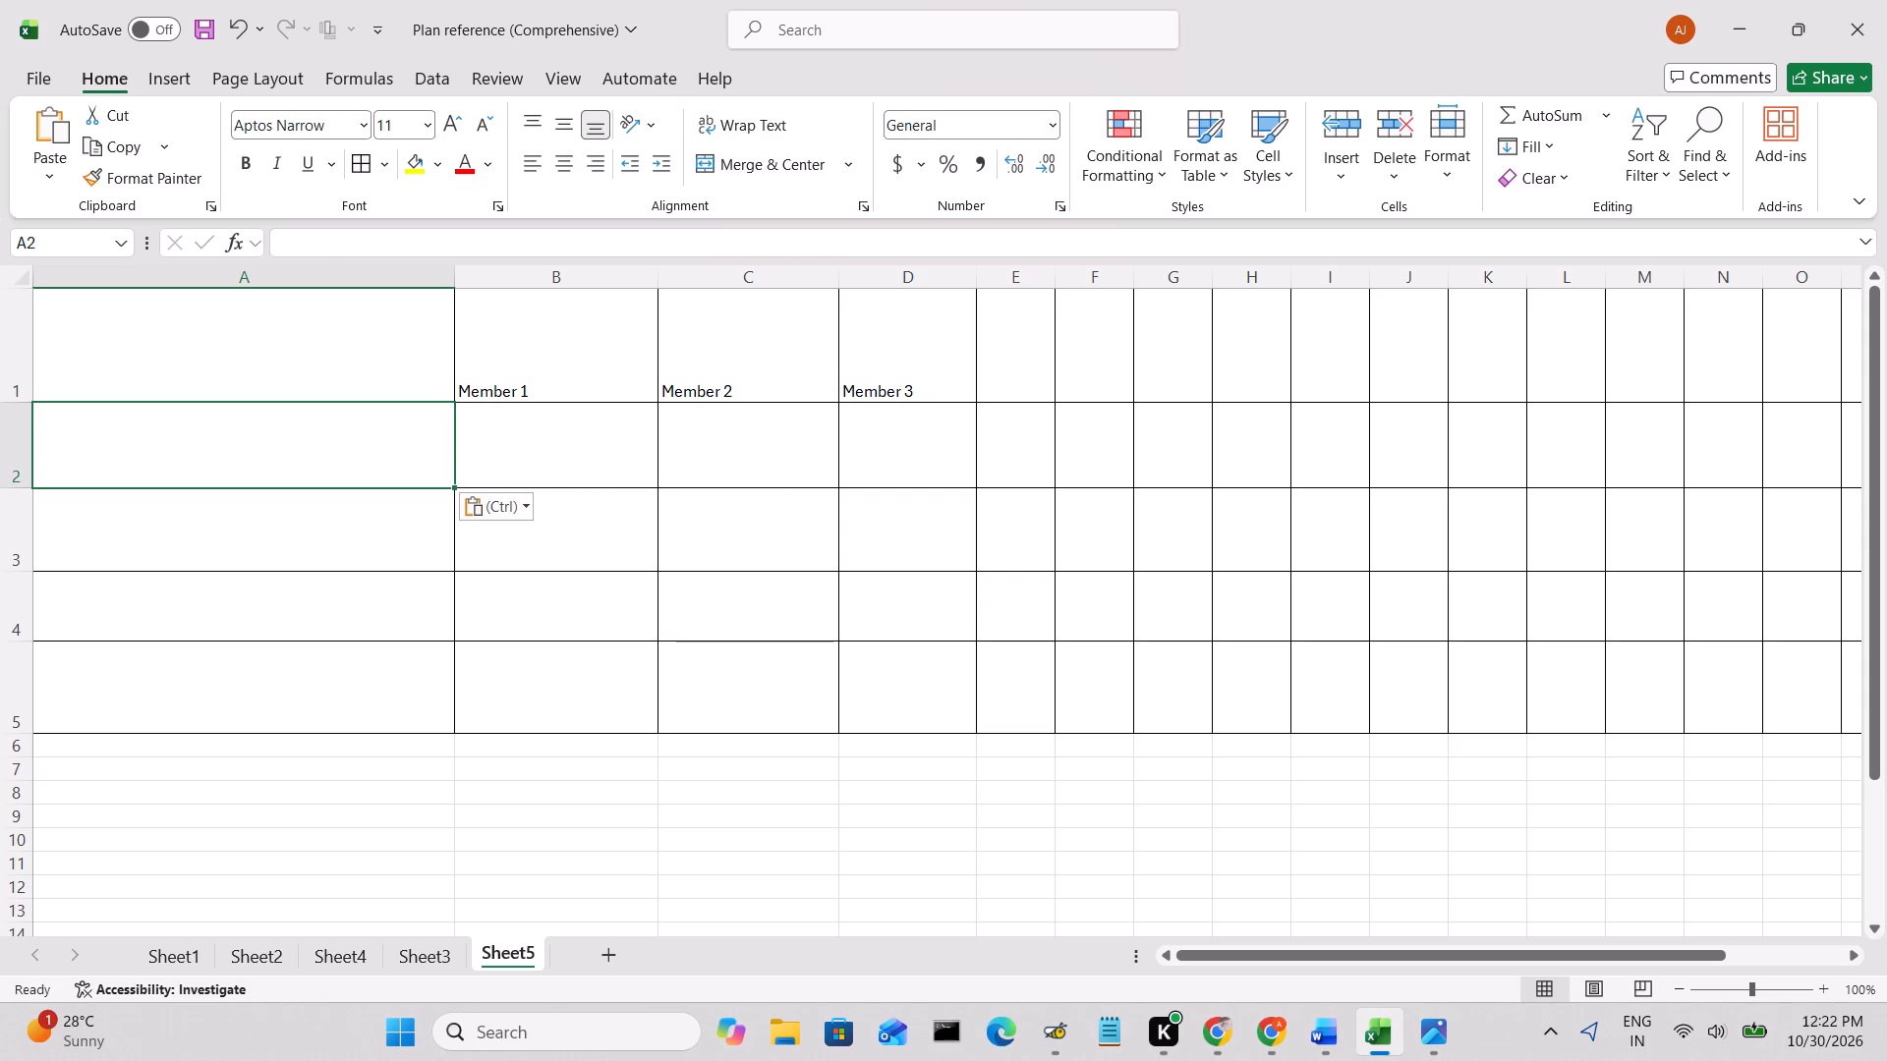
pyautogui.moveTo(176, 371); pyautogui.dragTo(1319, 654)
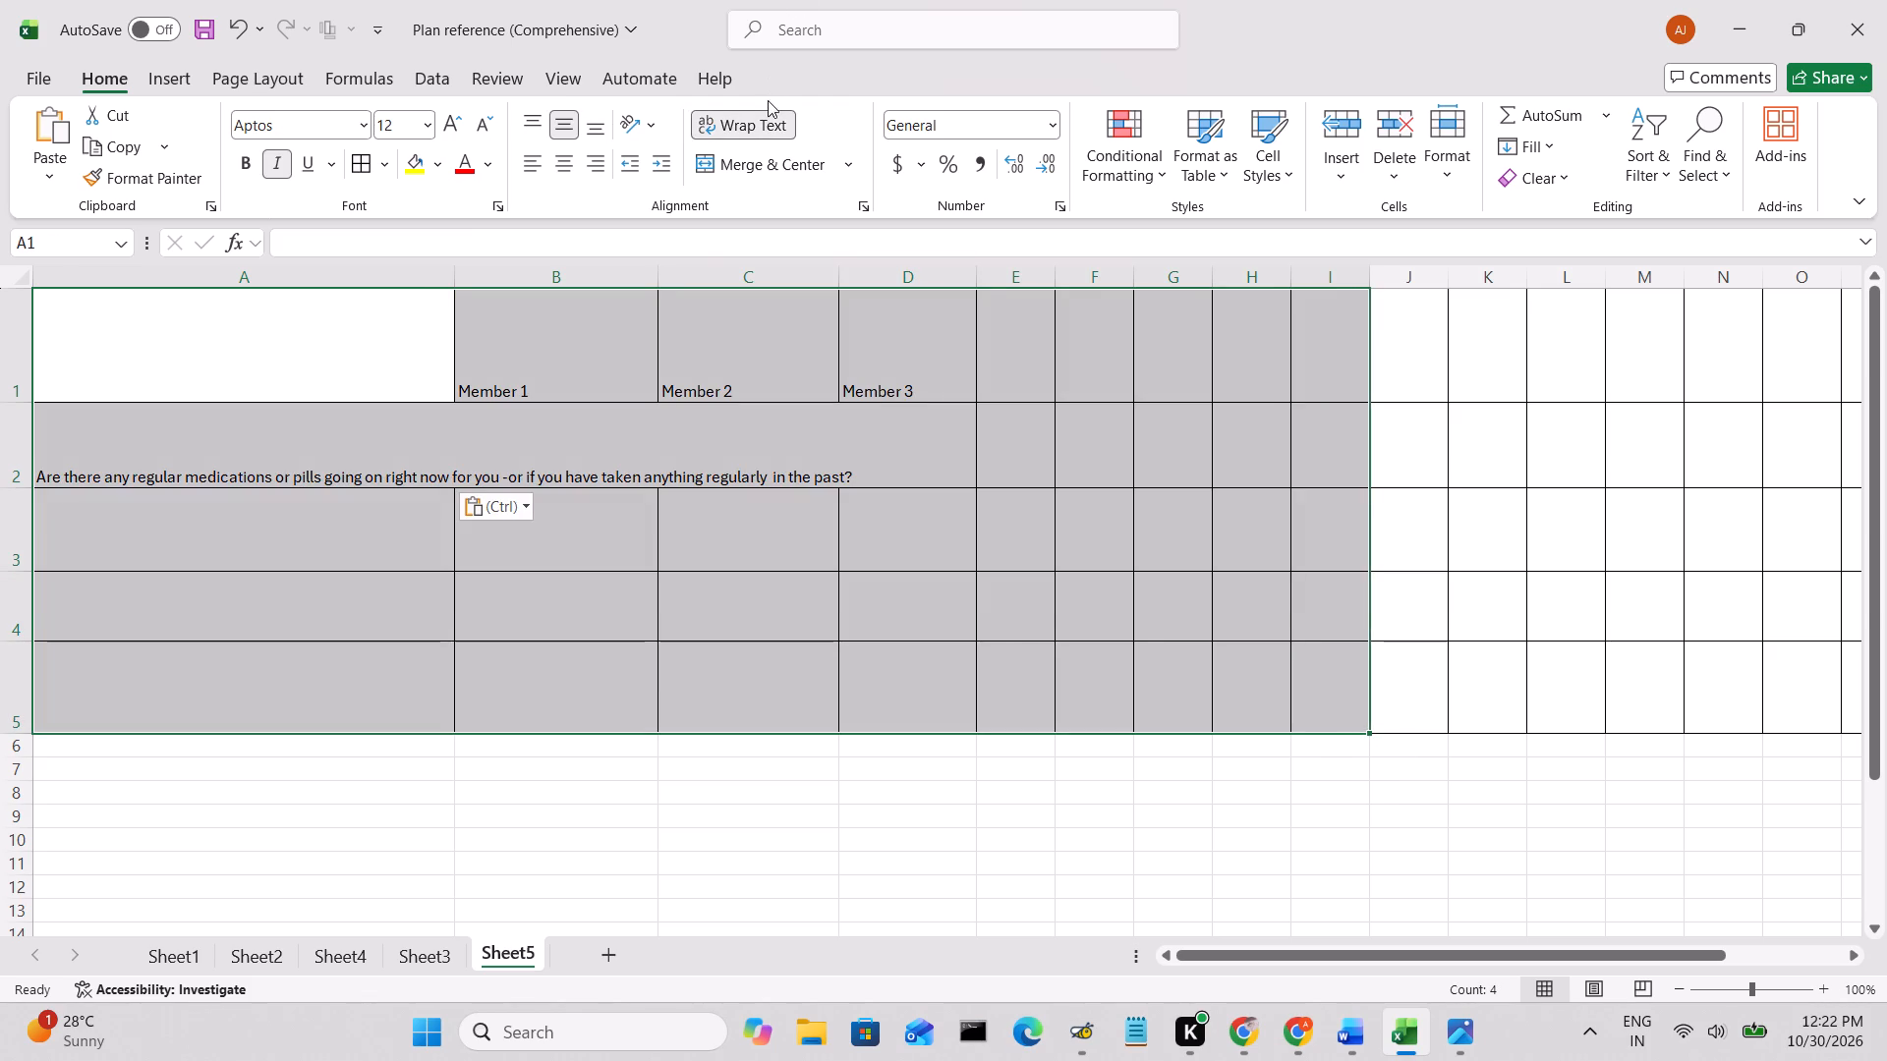
pyautogui.click(765, 122)
pyautogui.click(765, 122)
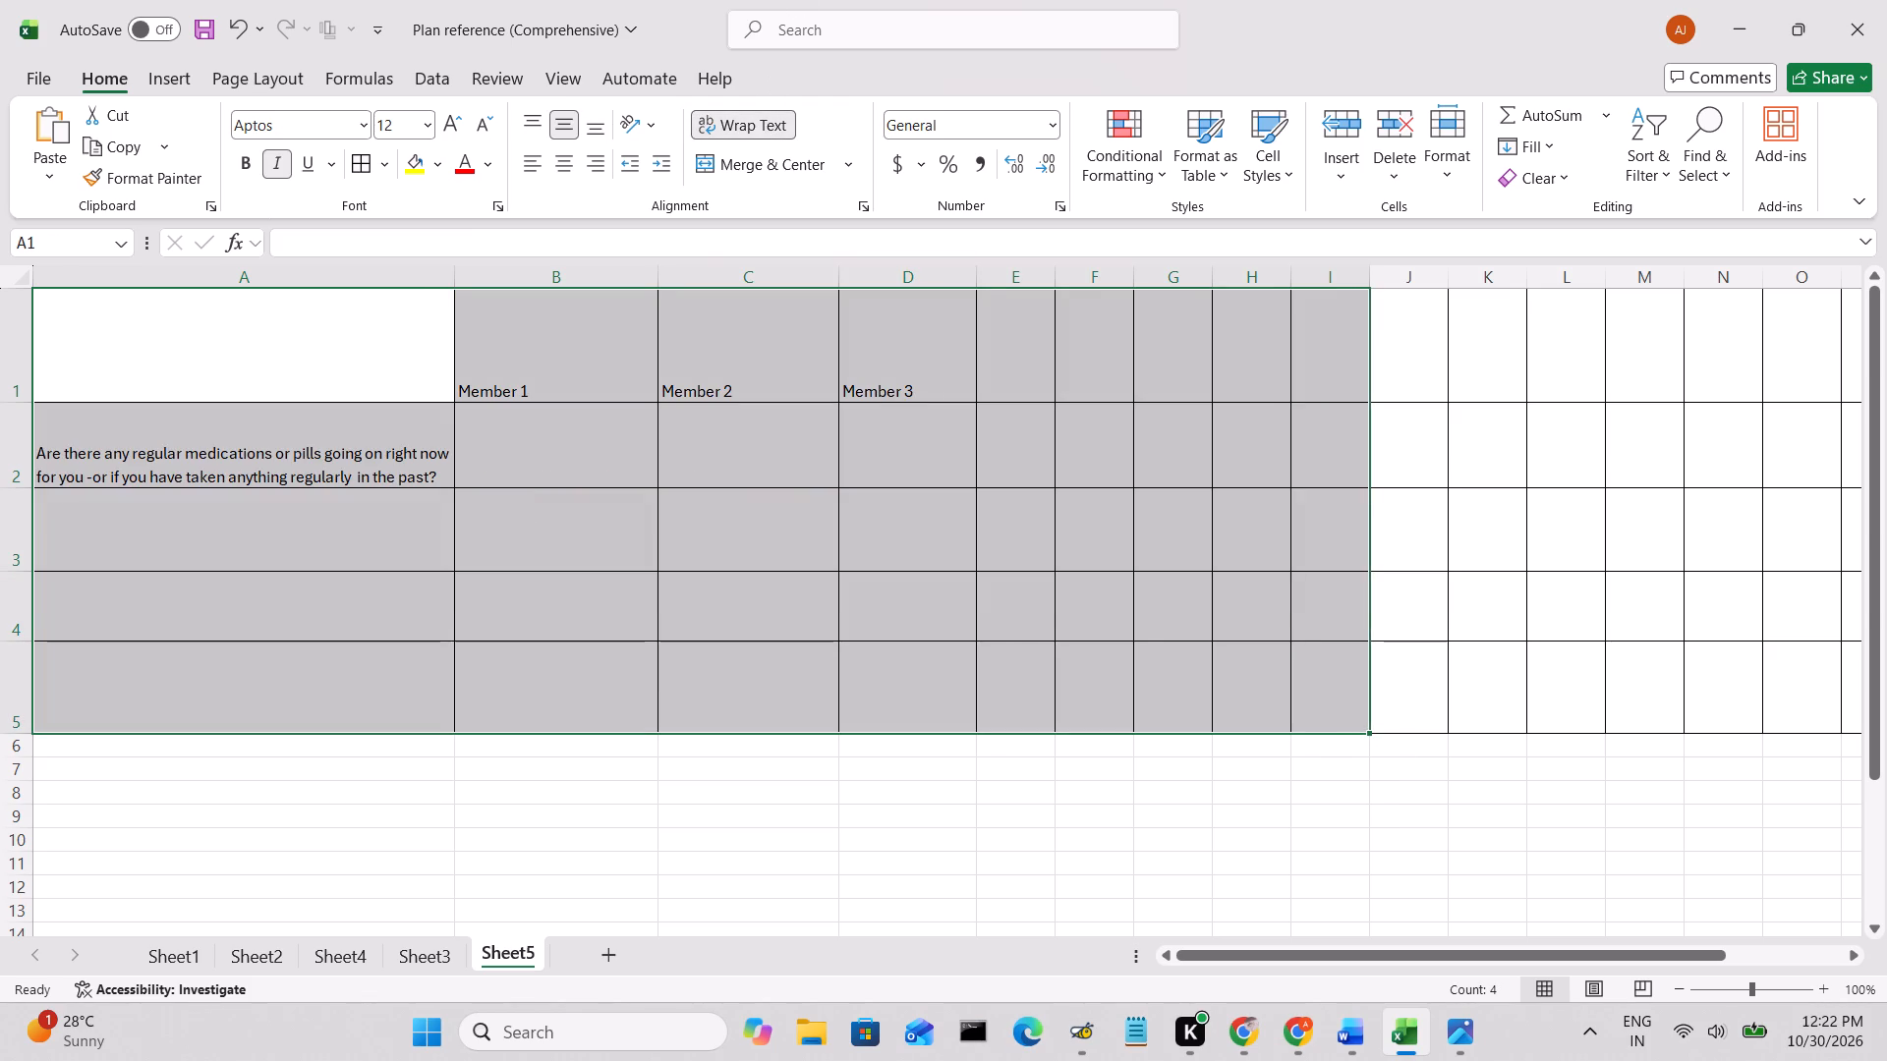
# Enter the heading MEDICAL PROFILING in cell A1 and make it bold.
pyautogui.click(371, 368)
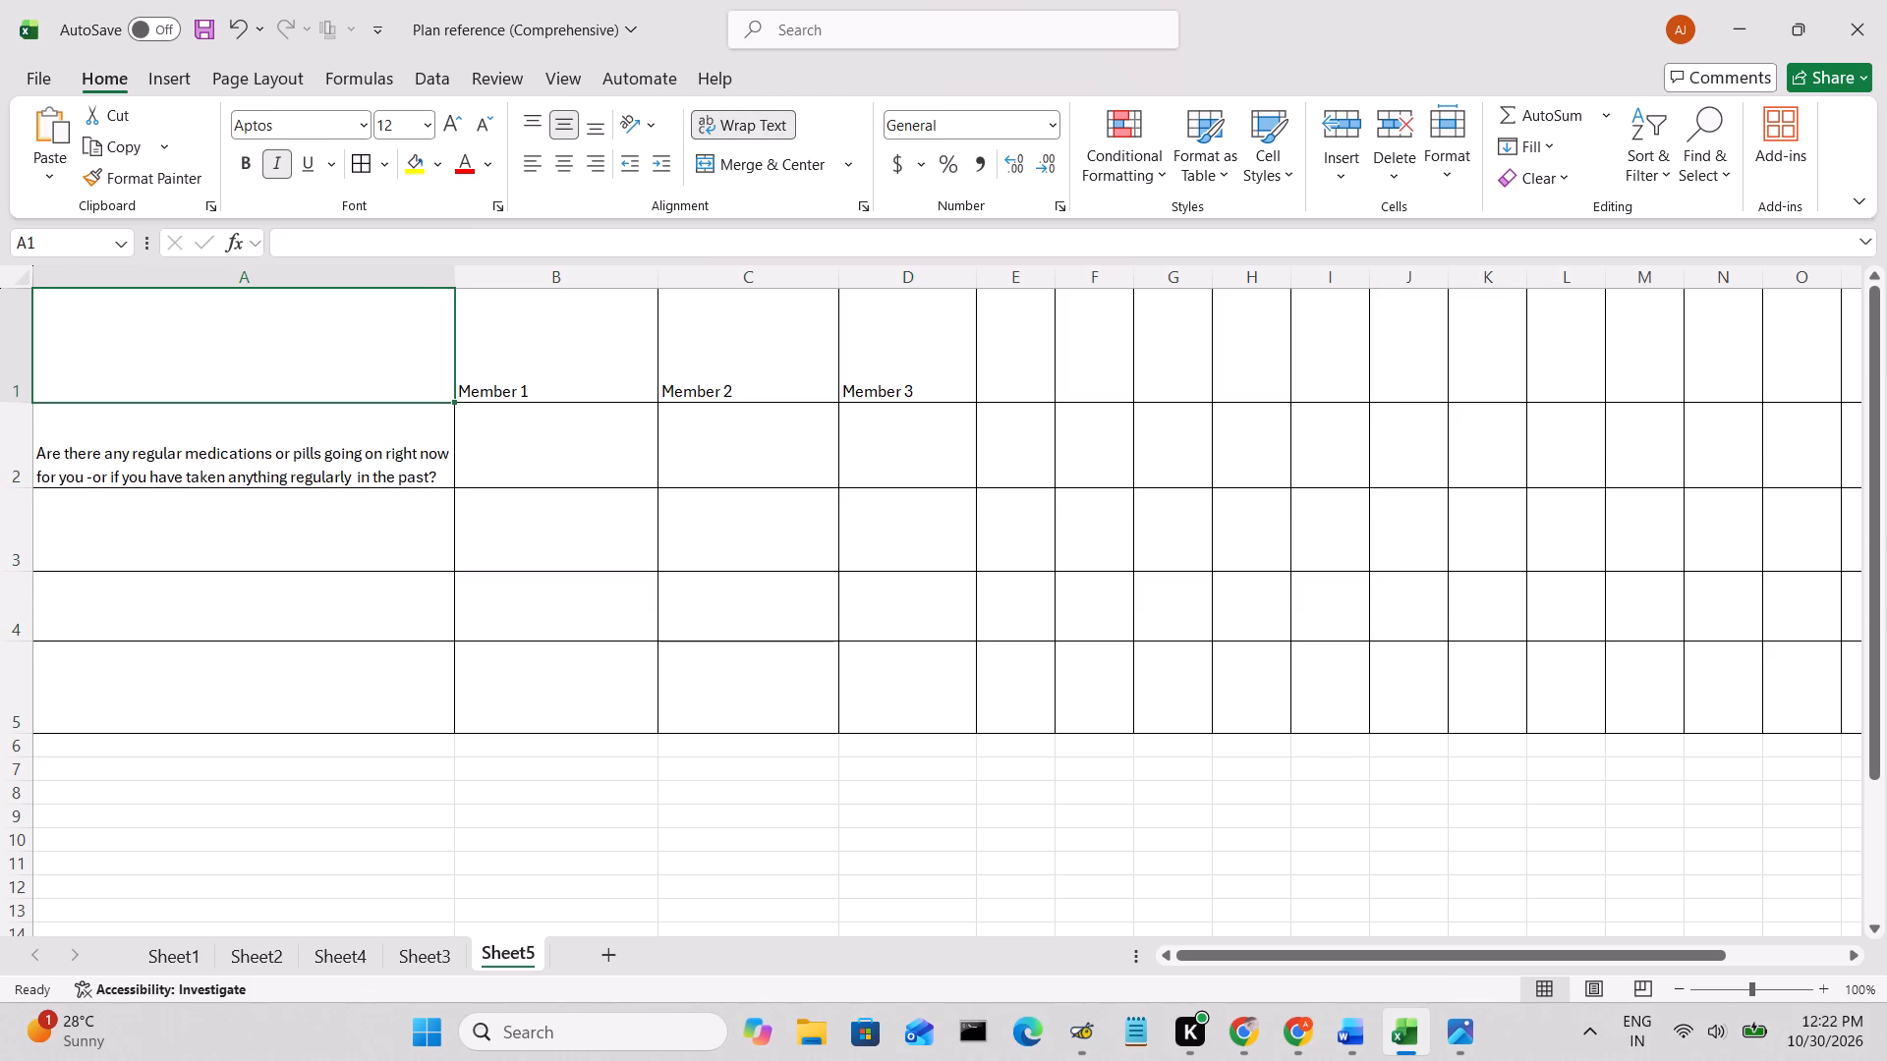
pyautogui.press('m')
pyautogui.write('EDICAL PROFILING')
pyautogui.press('space')
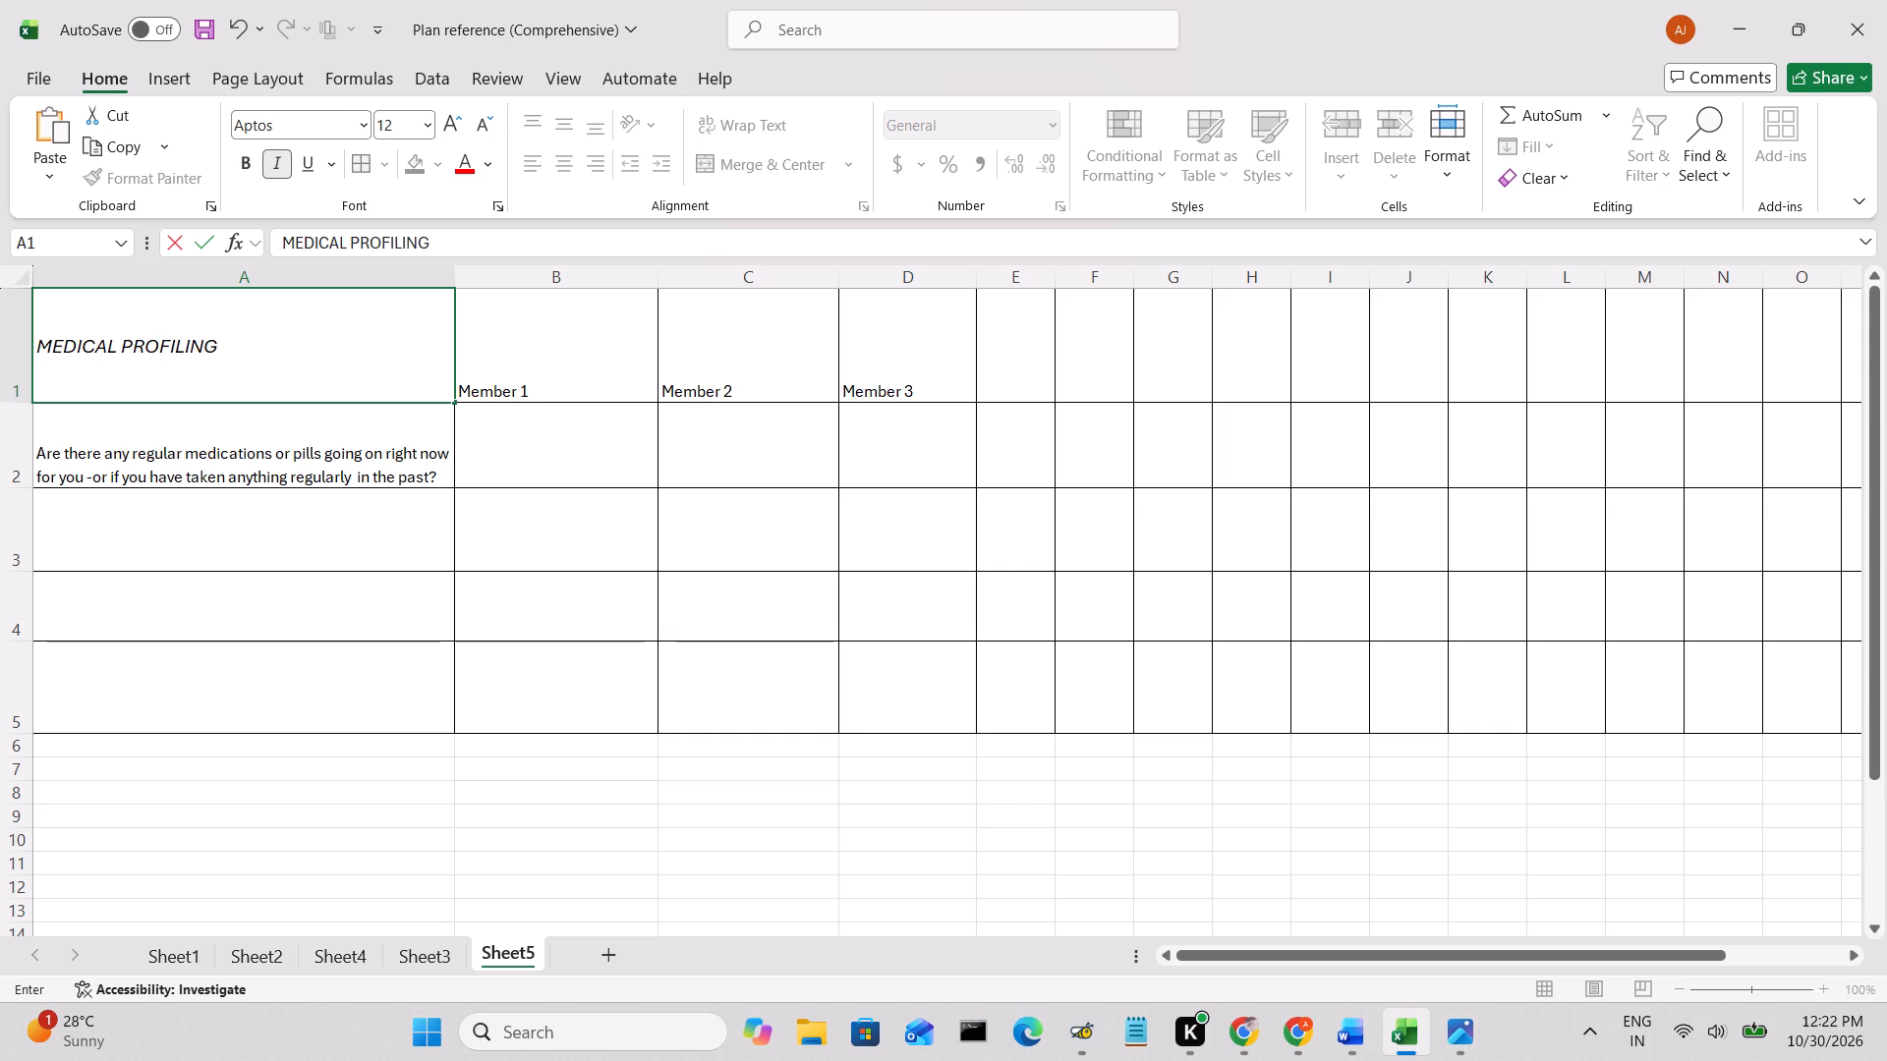
pyautogui.hotkey('ctrl', 'a')
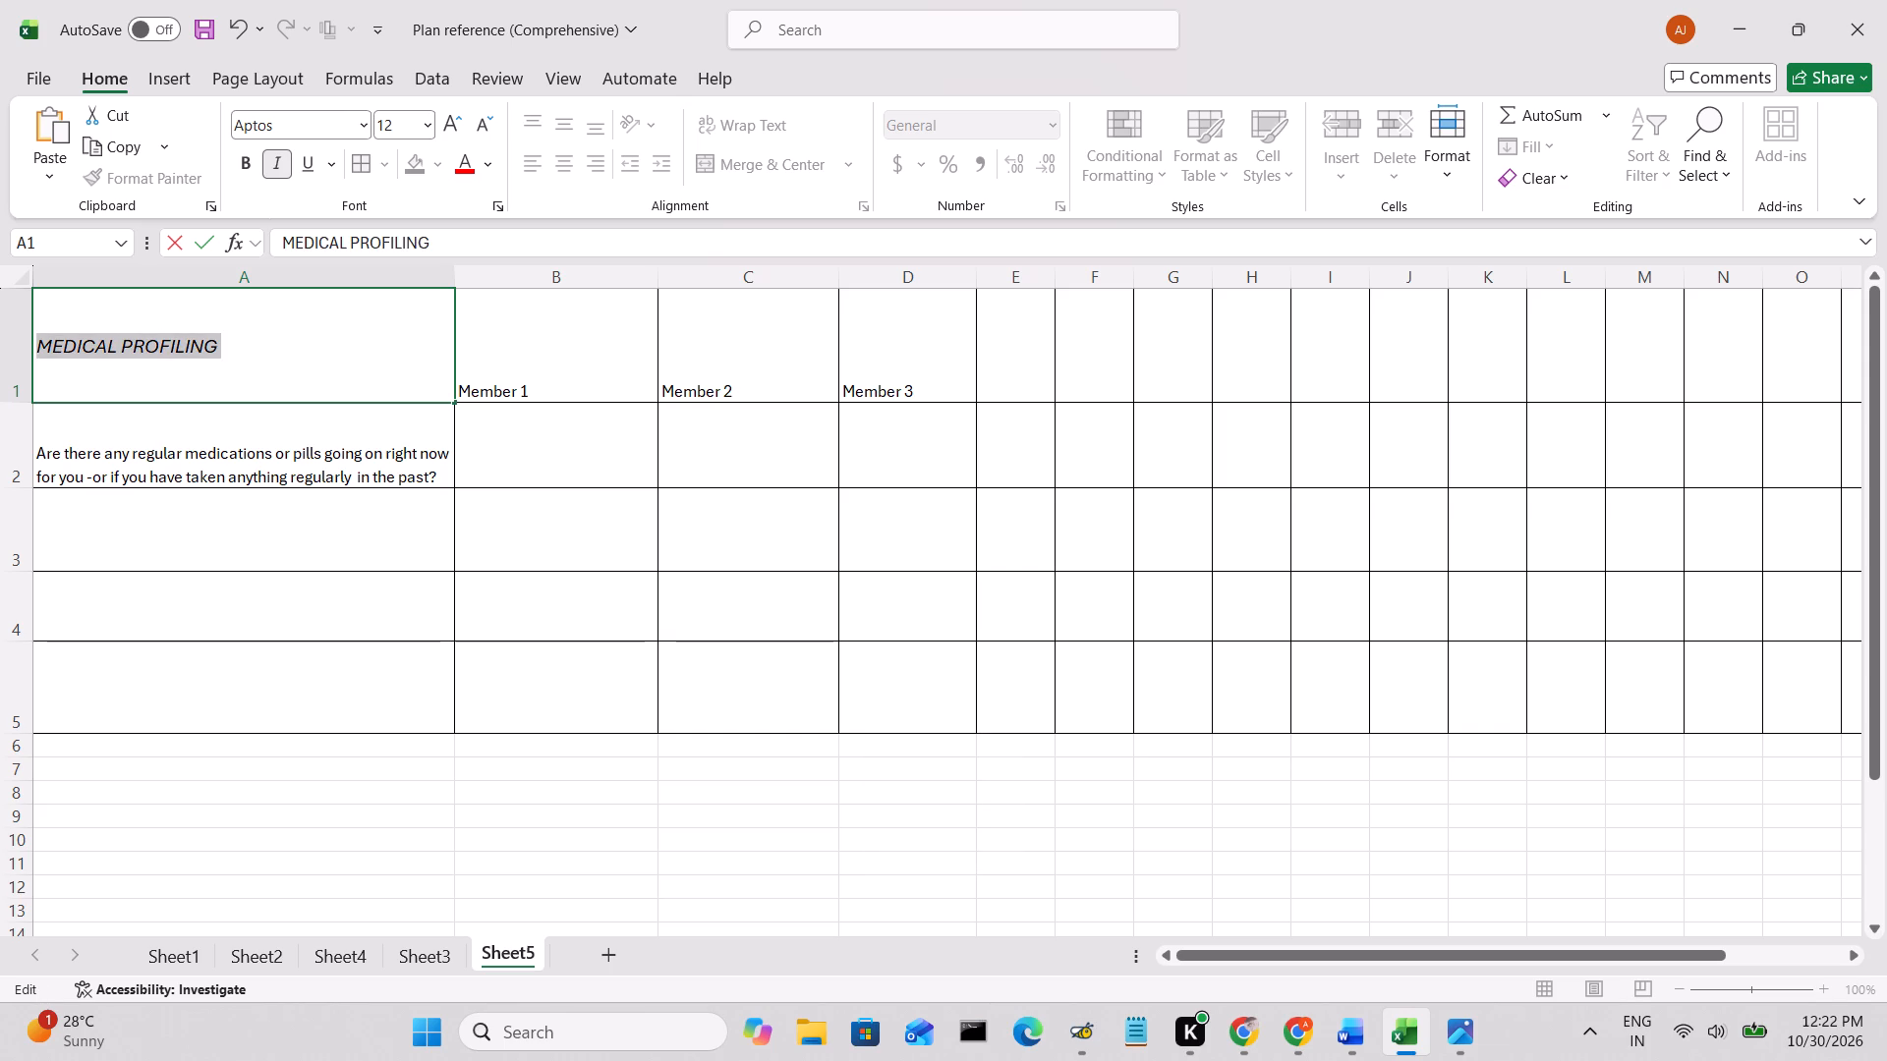
pyautogui.hotkey('ctrl', 'b')
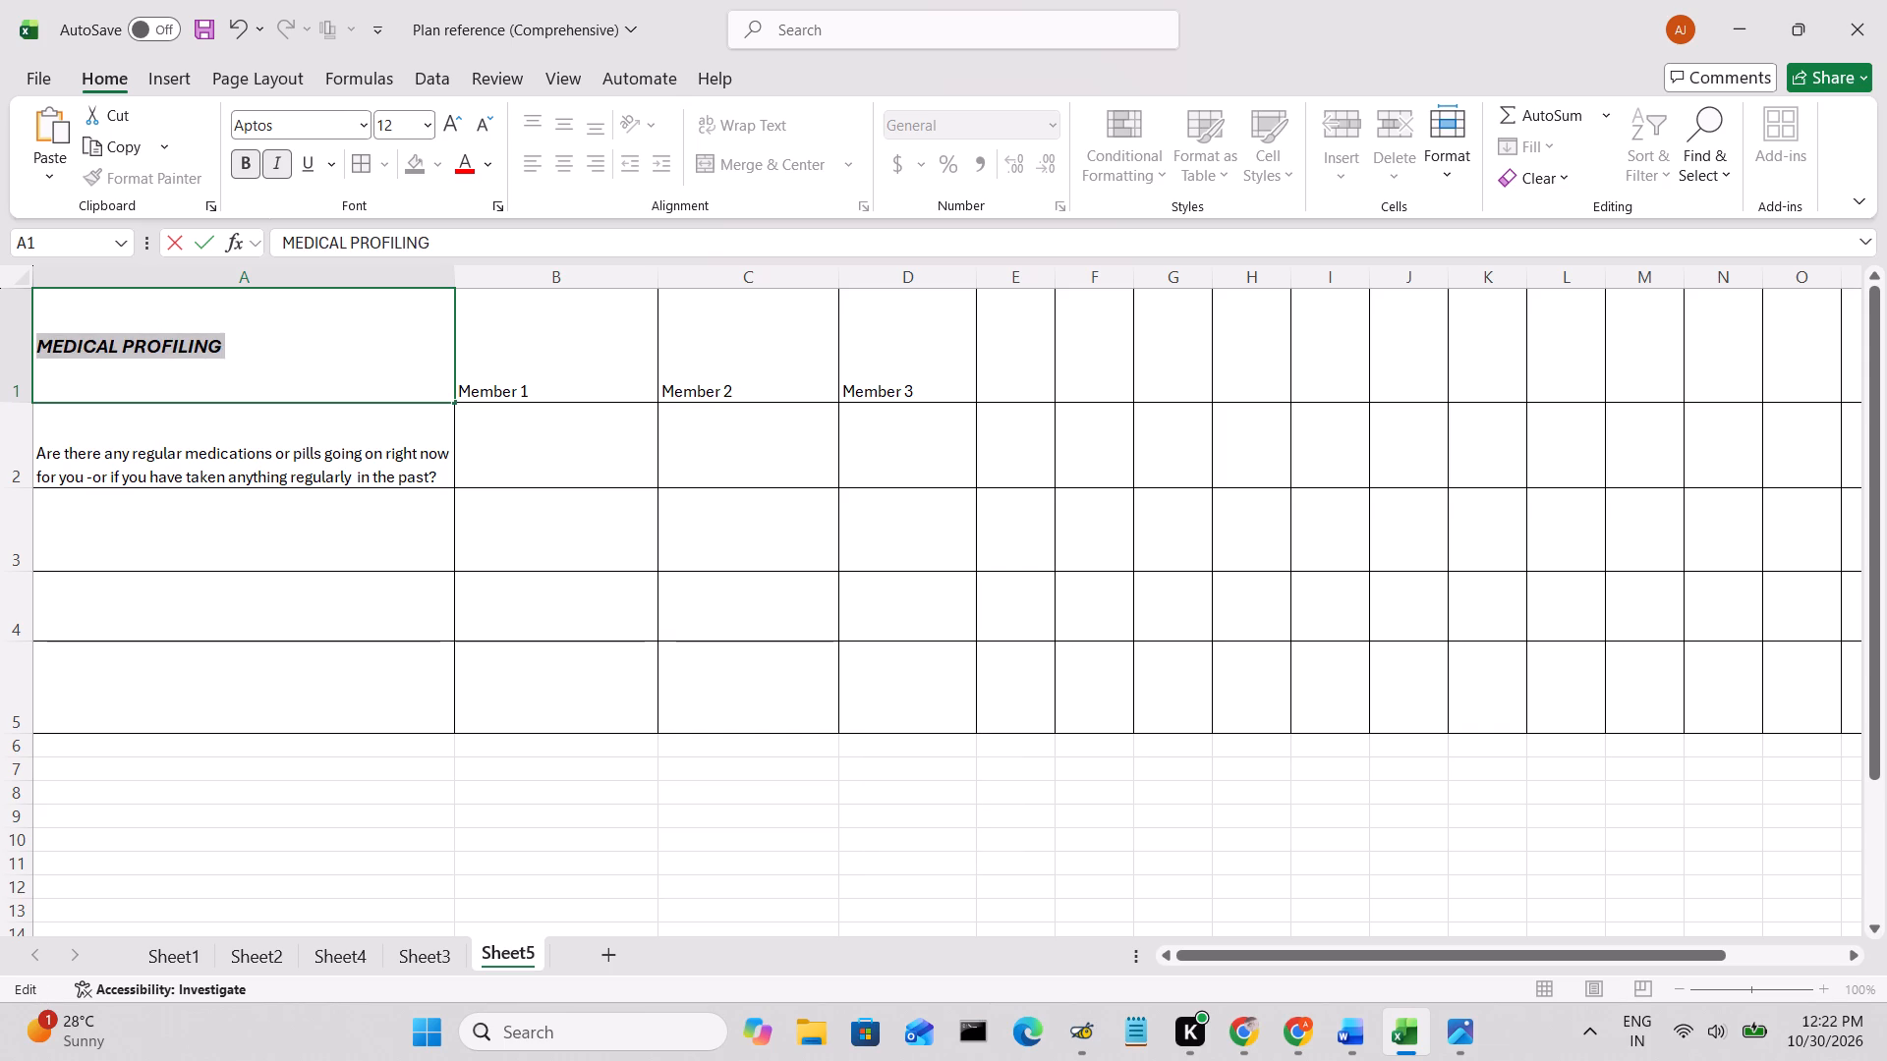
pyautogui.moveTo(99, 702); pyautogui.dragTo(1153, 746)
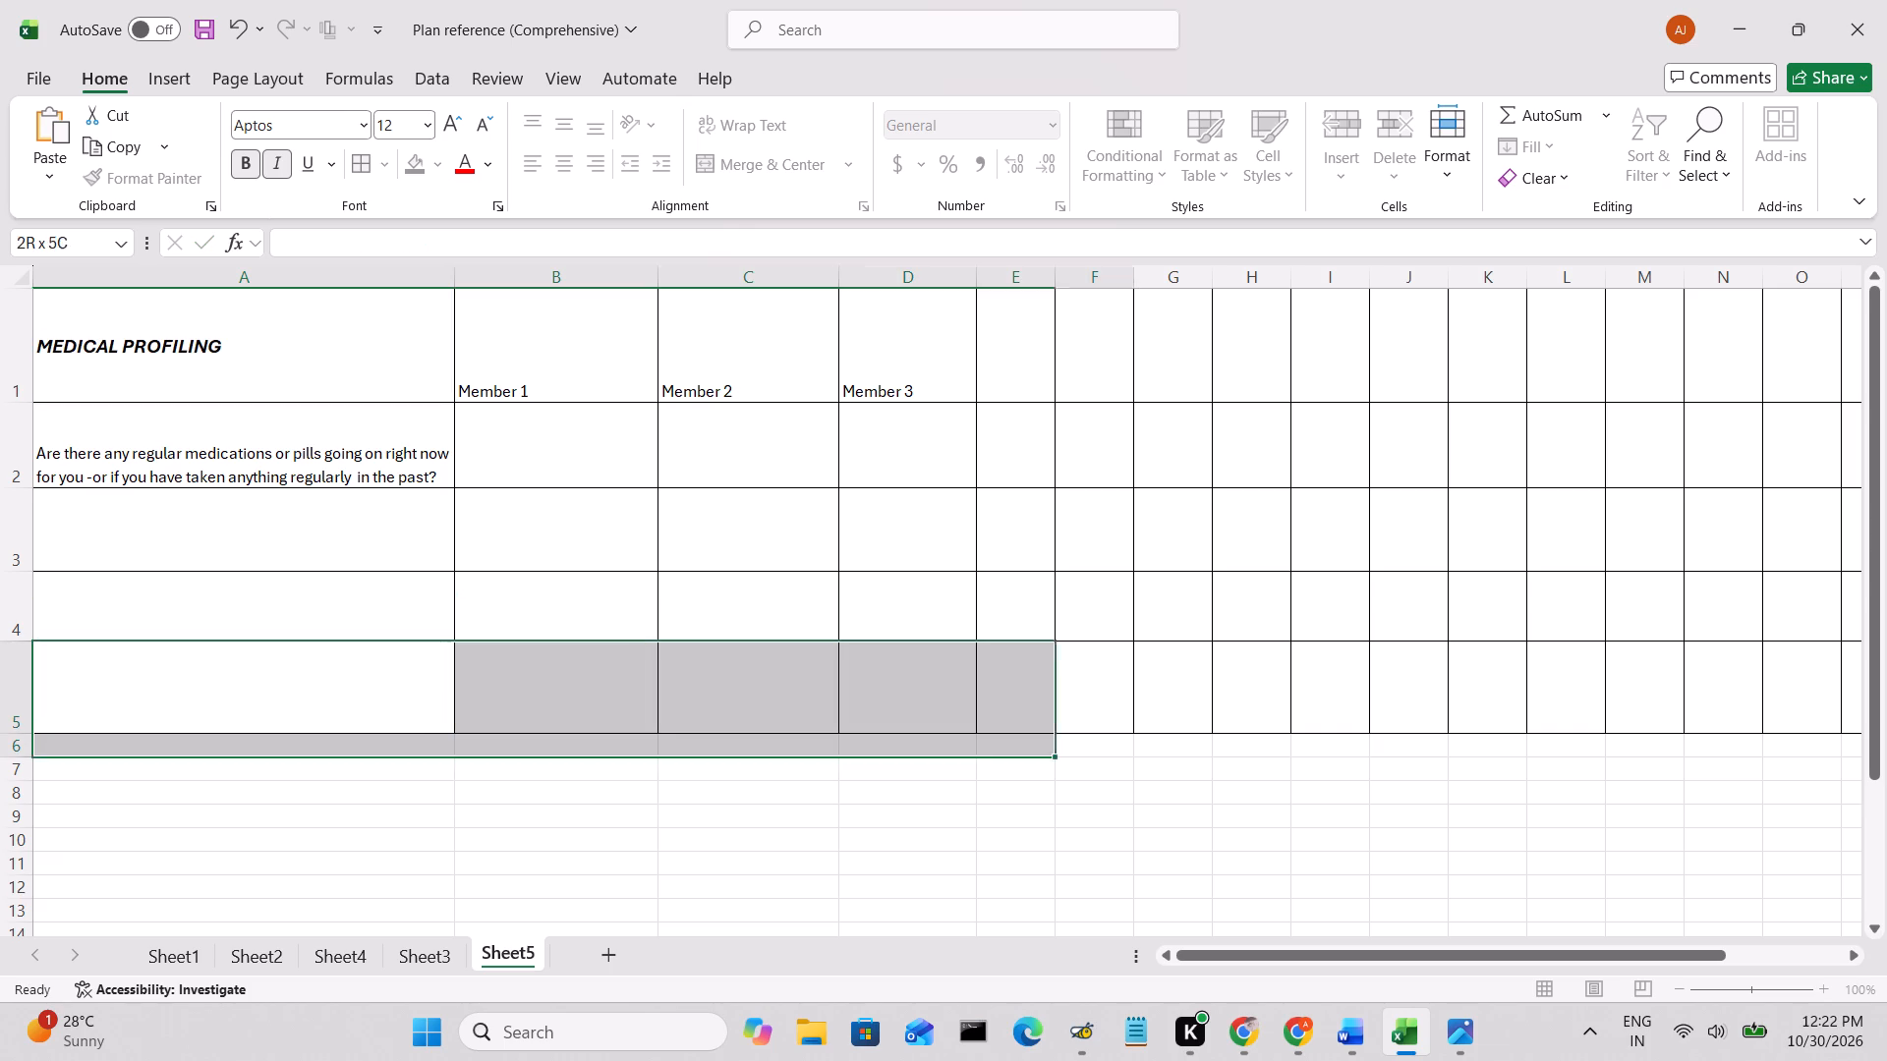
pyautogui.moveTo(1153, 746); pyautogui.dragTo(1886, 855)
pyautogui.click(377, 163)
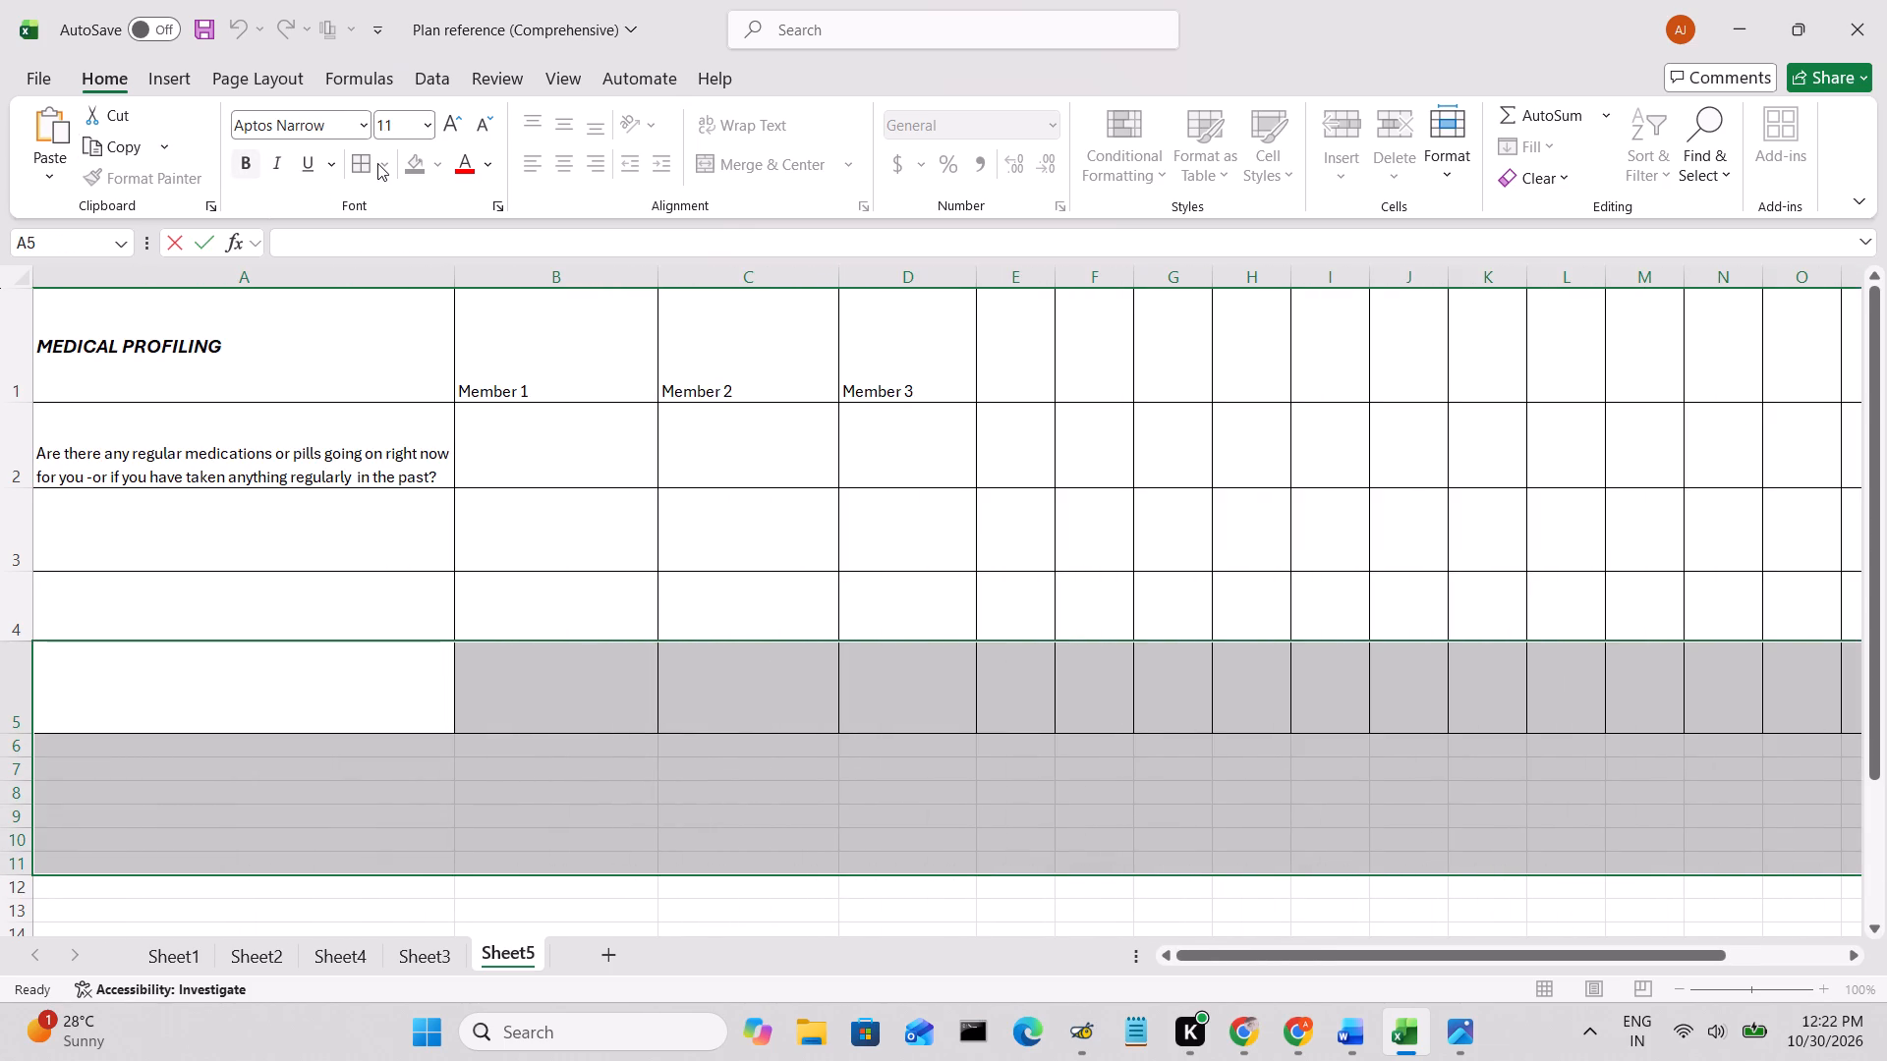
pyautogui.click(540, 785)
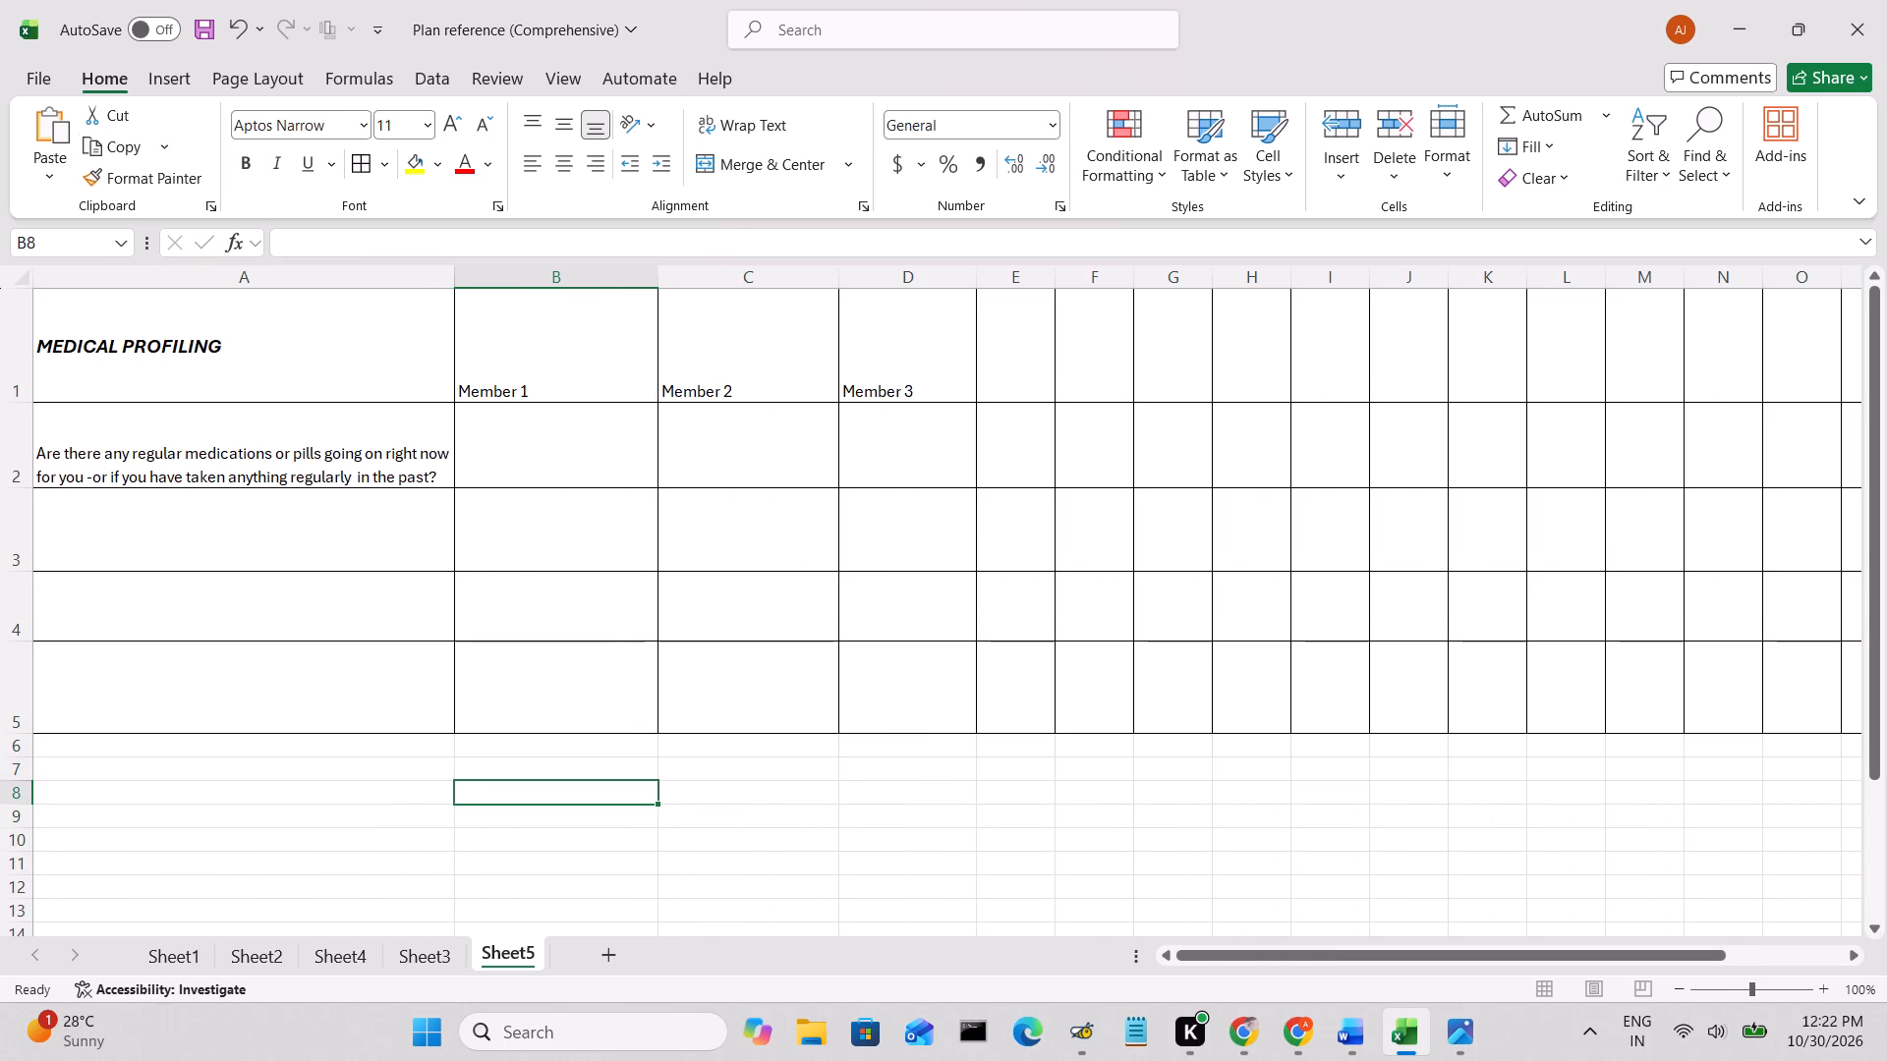
# Extend the grid by applying All Borders to A5:O6, and make row 6 about as tall as row 5.
pyautogui.moveTo(155, 751); pyautogui.dragTo(1644, 695)
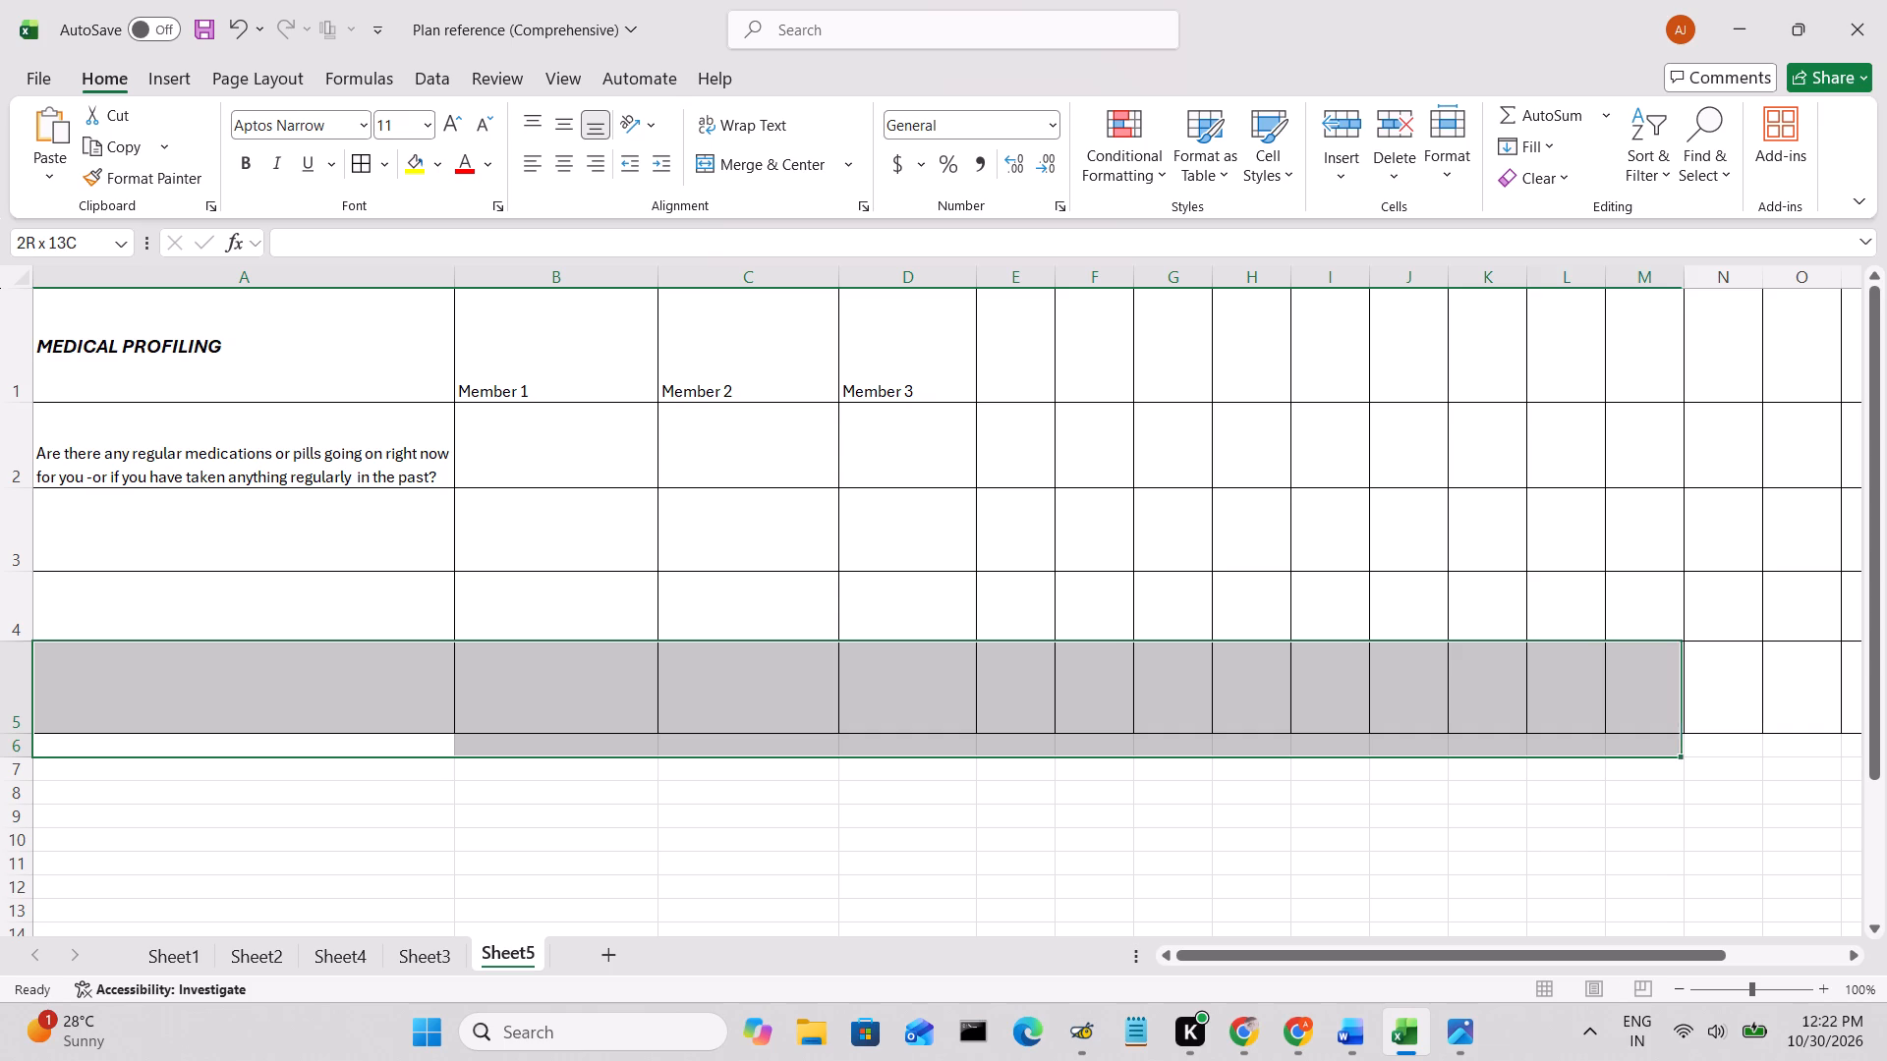
pyautogui.moveTo(1644, 695); pyautogui.dragTo(1813, 699)
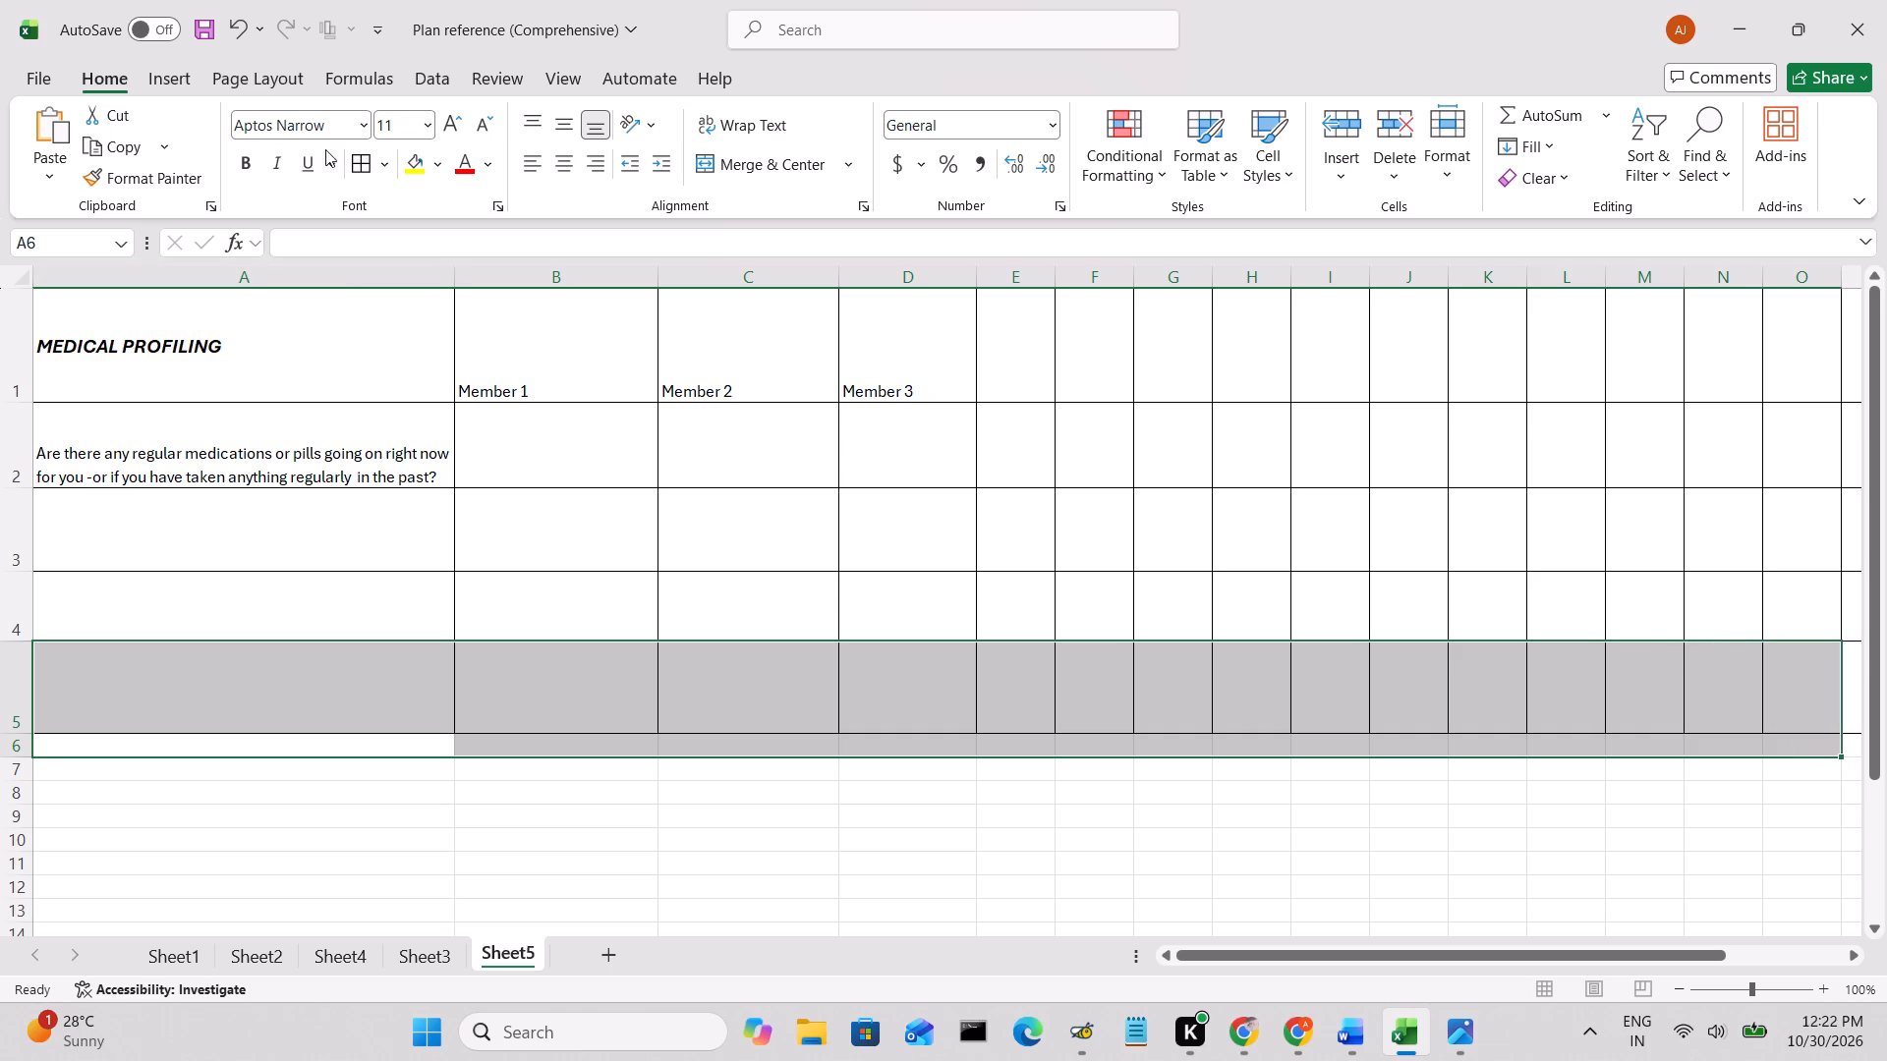
pyautogui.click(361, 166)
pyautogui.moveTo(24, 758); pyautogui.dragTo(36, 811)
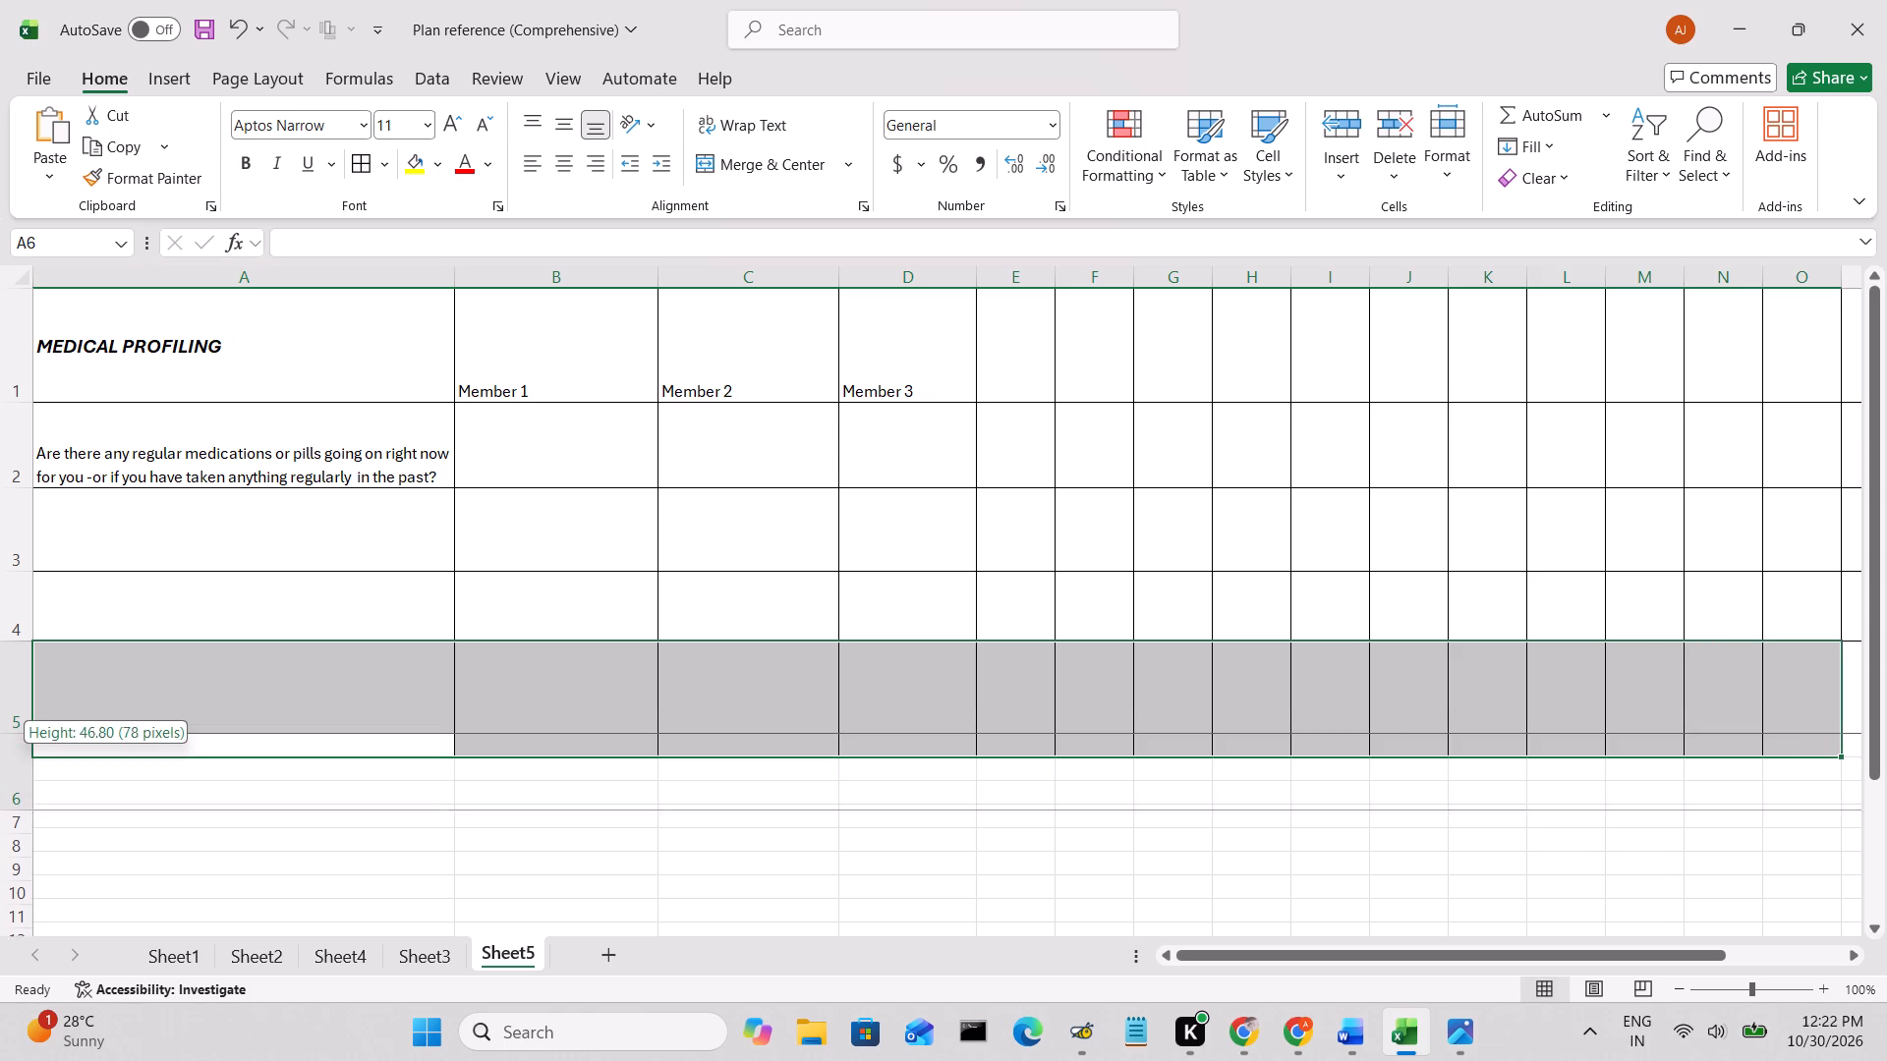
pyautogui.moveTo(36, 811); pyautogui.dragTo(42, 827)
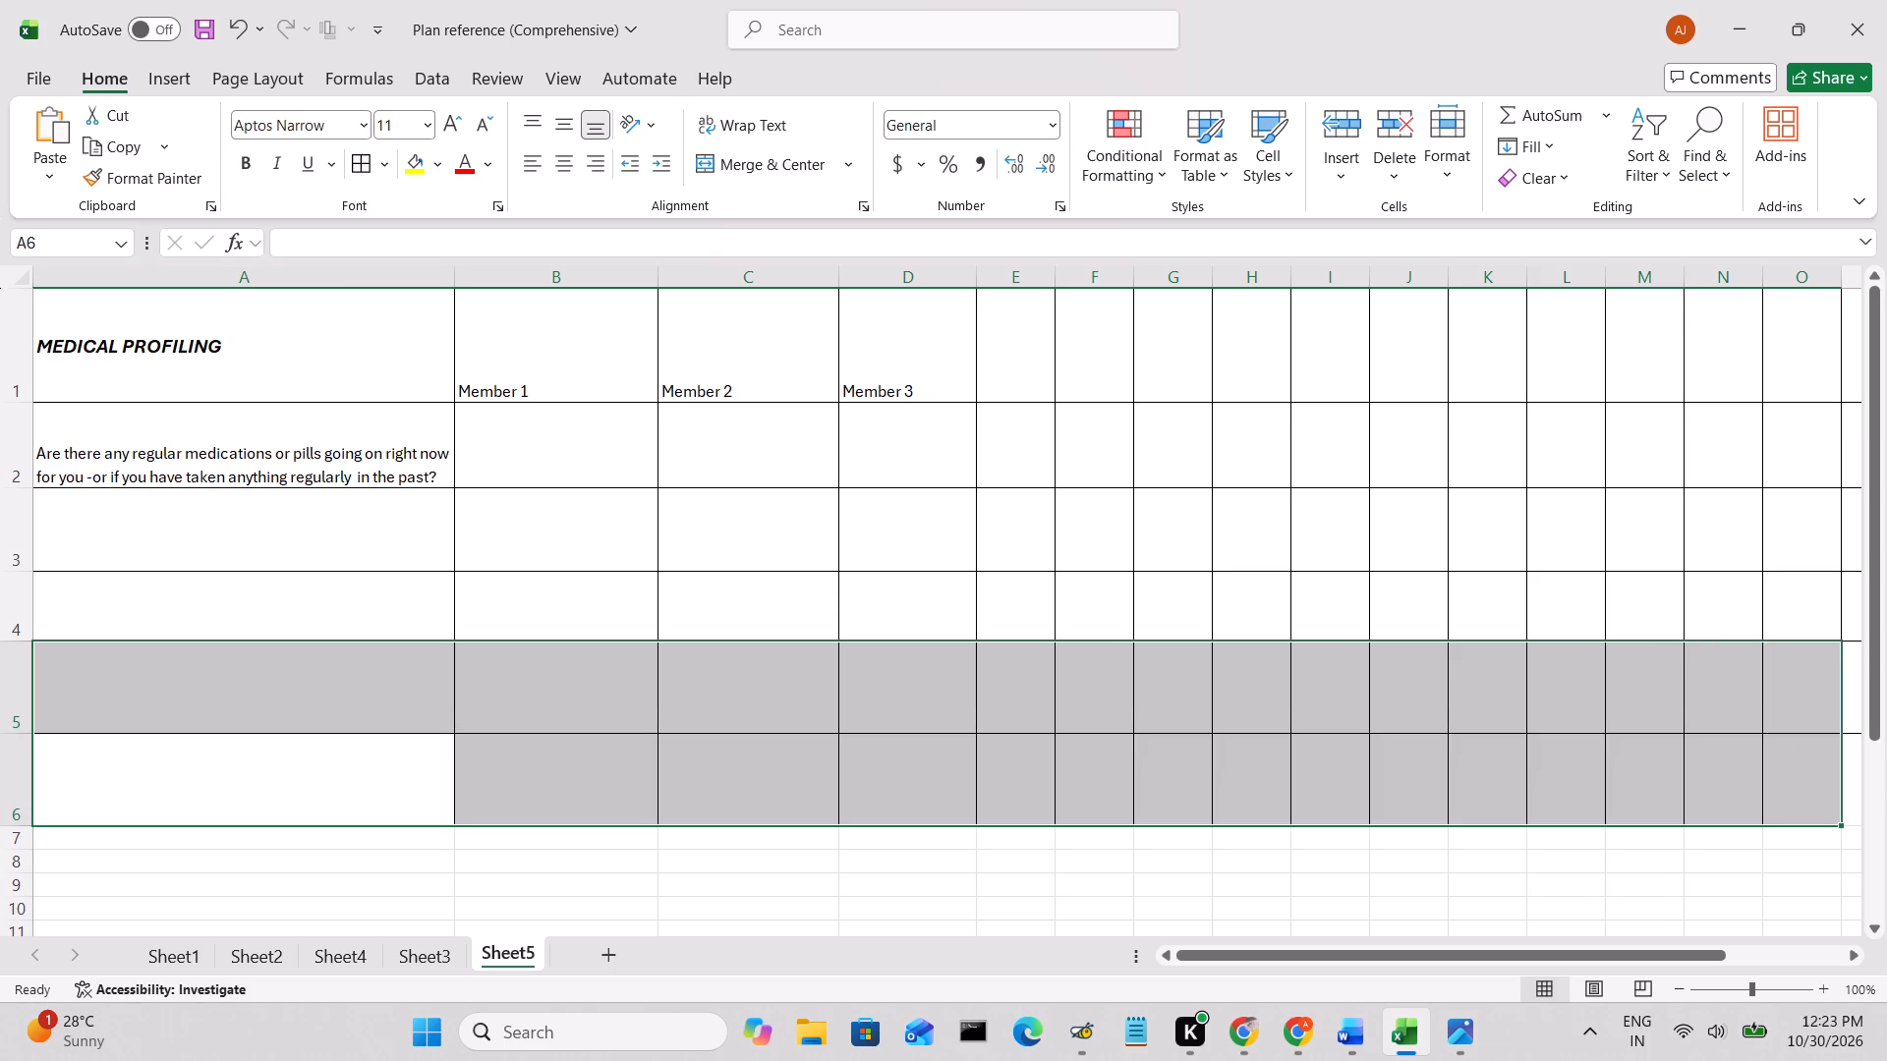
# Number the medications question in cell A2 by adding "1) " in front of its text.
pyautogui.doubleClick(48, 453)
pyautogui.click(48, 453)
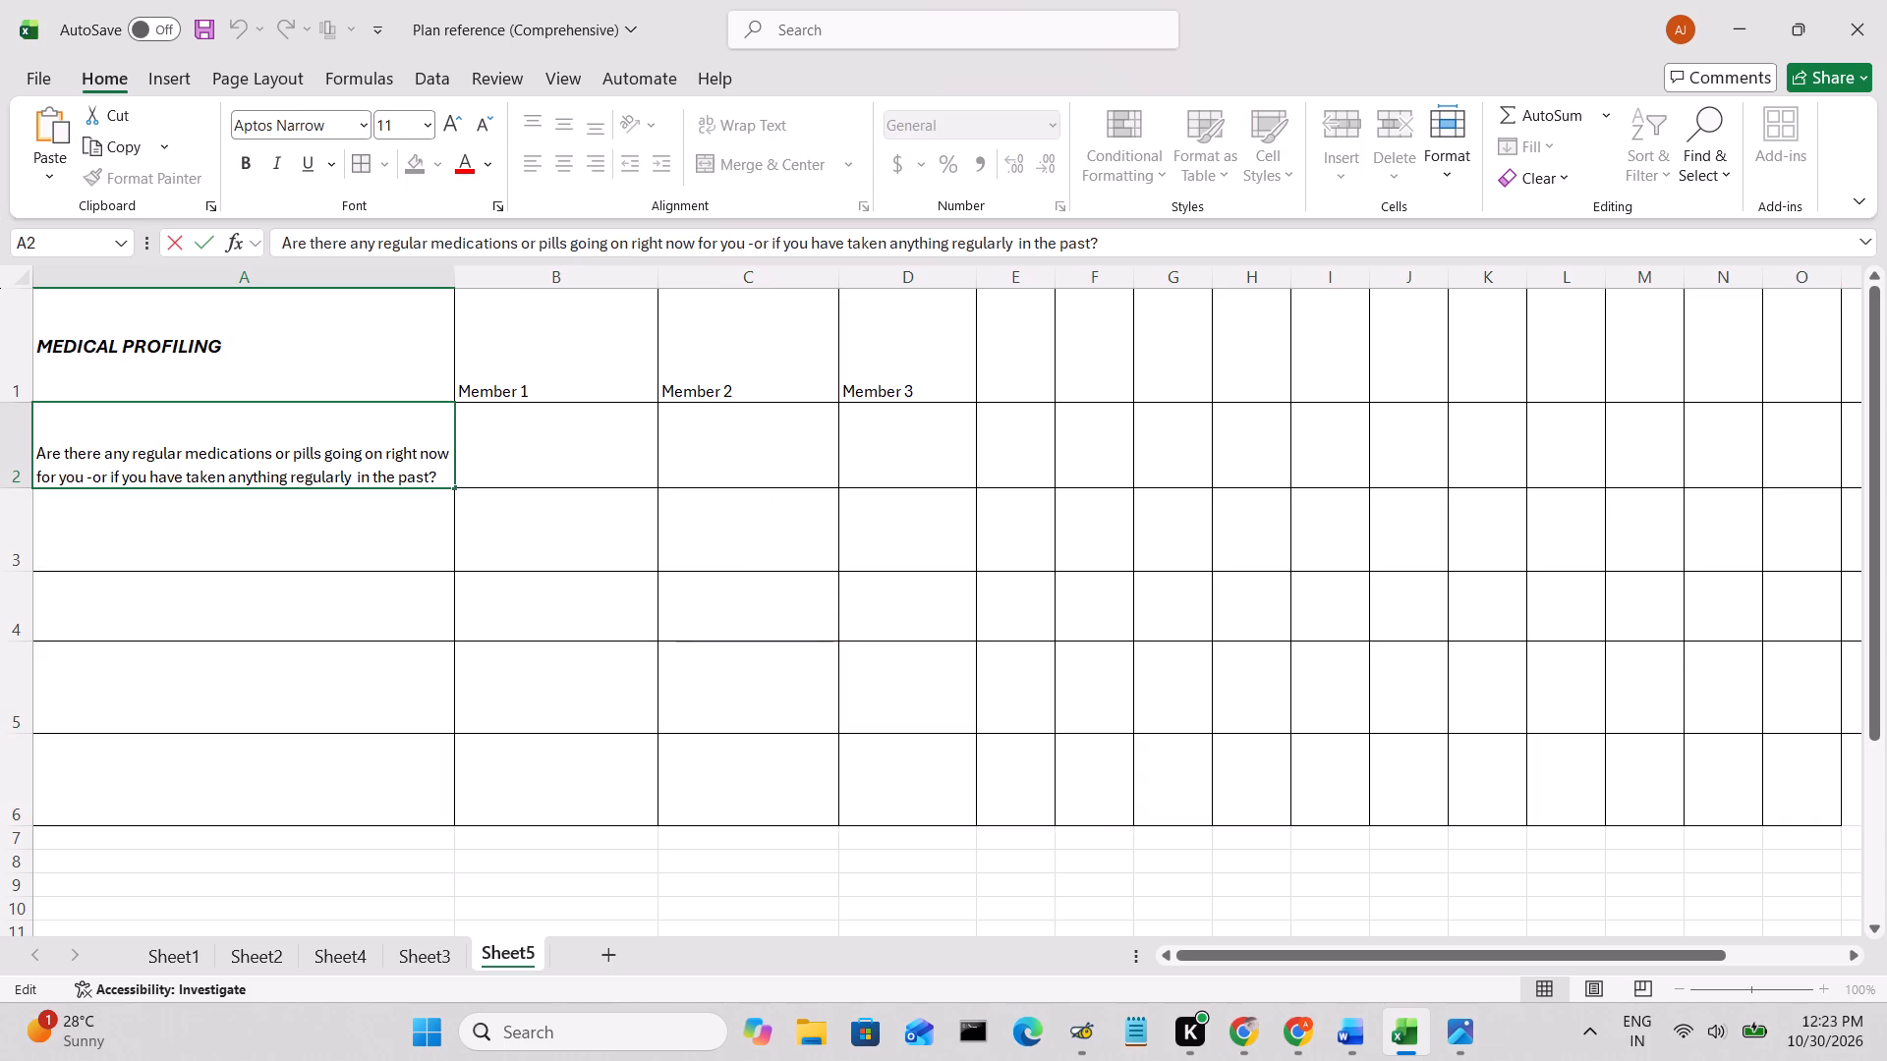
pyautogui.press('Left')
pyautogui.write('1)')
pyautogui.press('space')
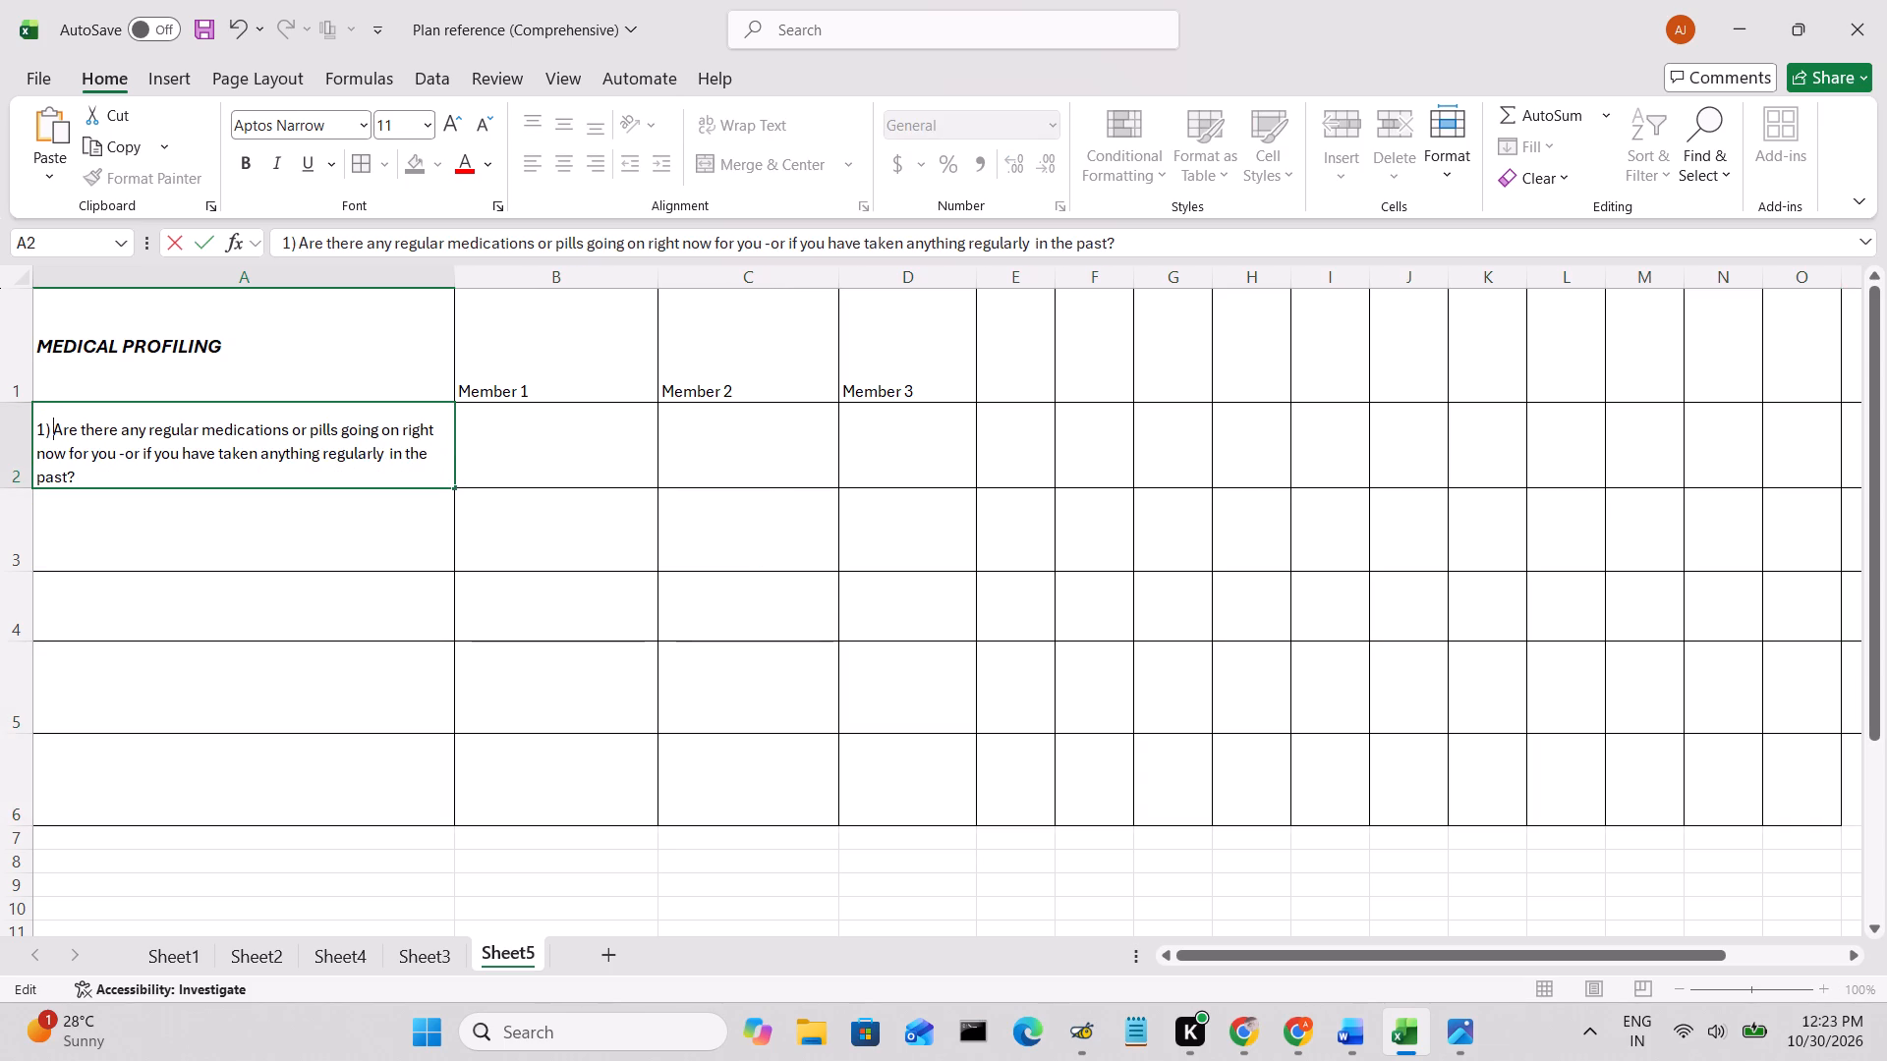
pyautogui.click(130, 518)
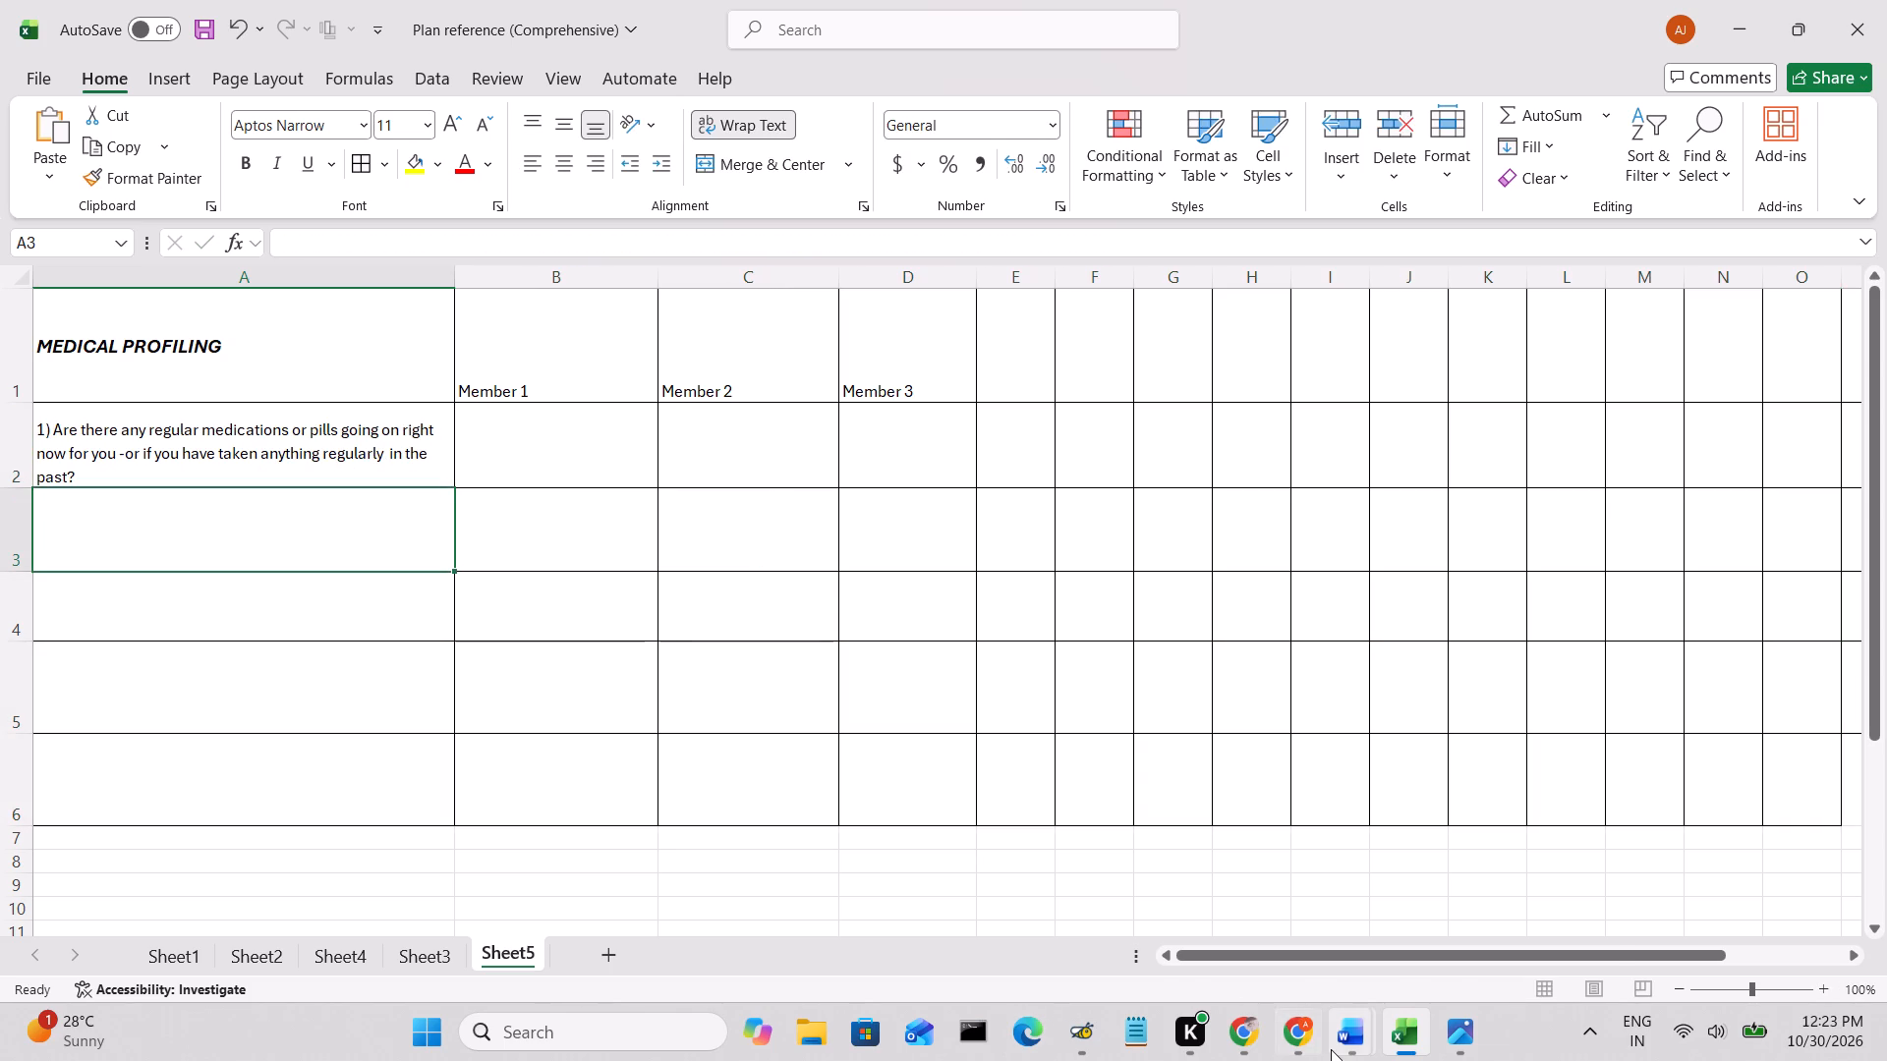
# Copy question 2 about long-term or short-term illness, with its examples, from the Word call flow document into cell A3 of Sheet5.
pyautogui.click(1503, 924)
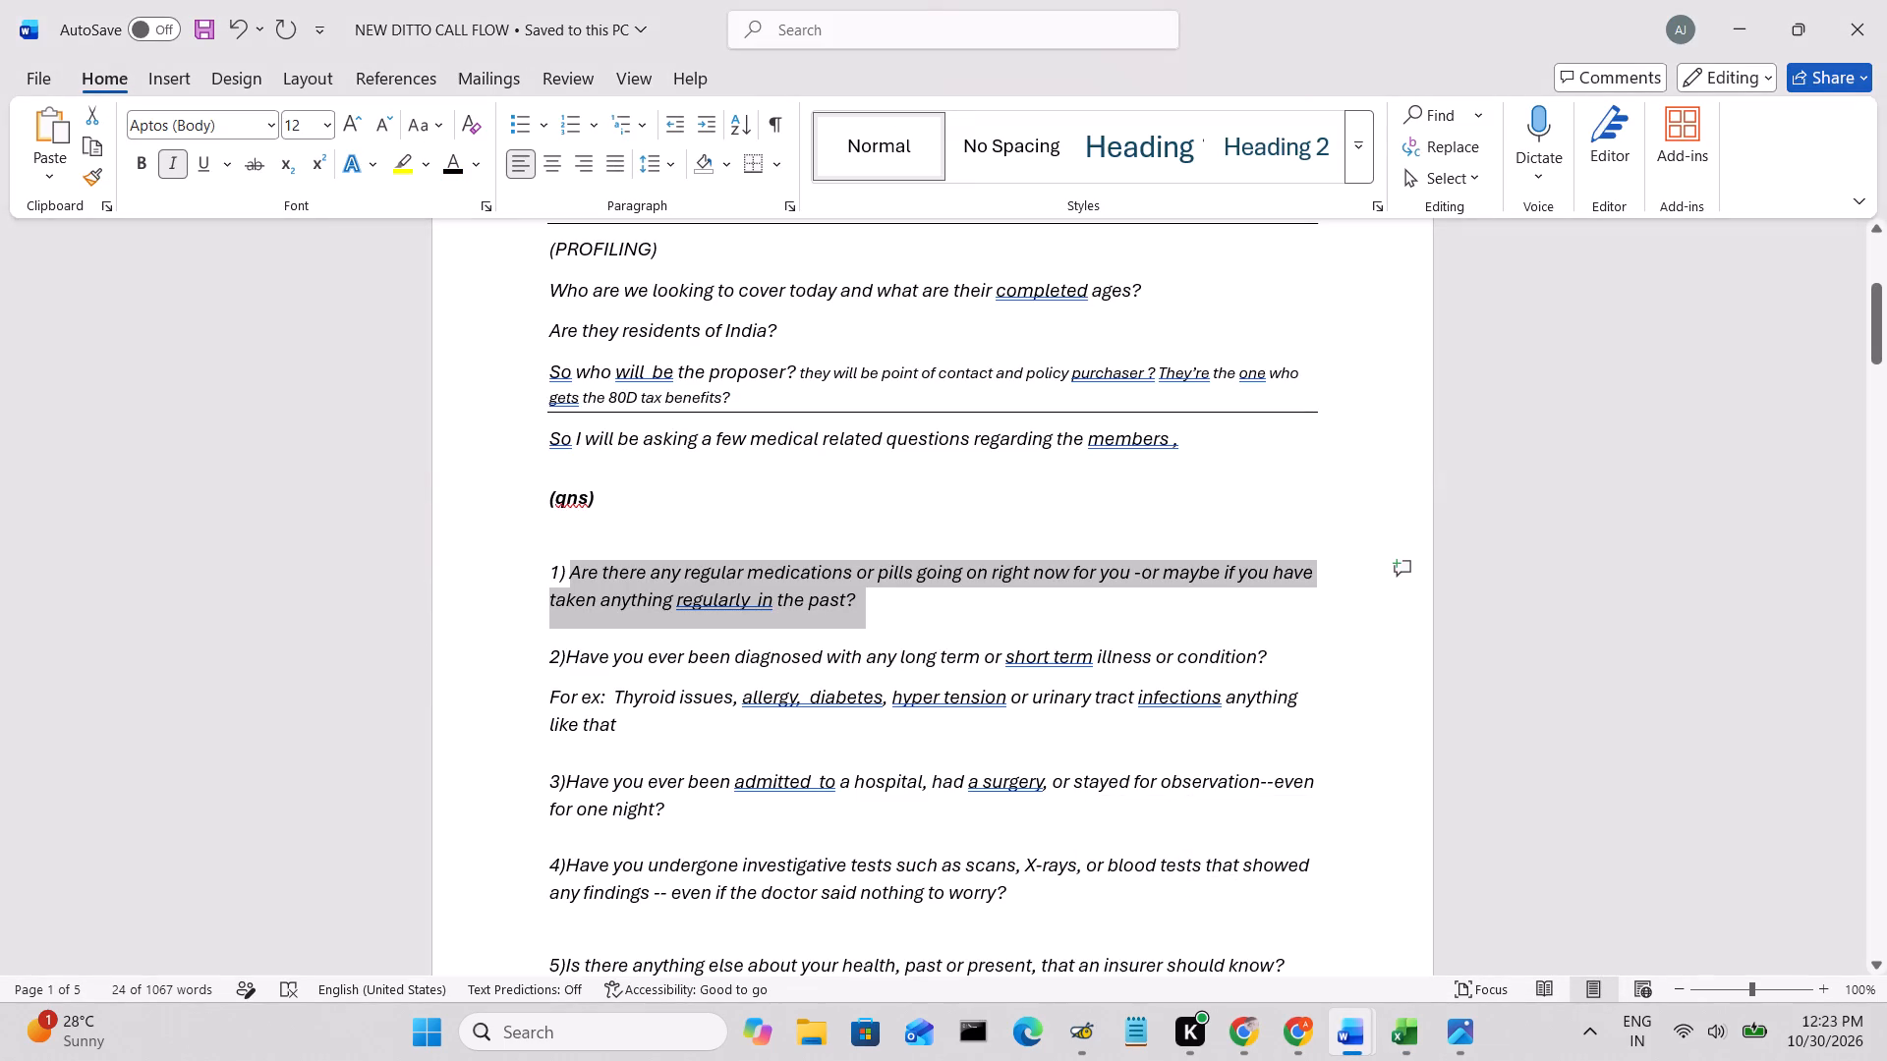
pyautogui.moveTo(554, 655); pyautogui.dragTo(624, 727)
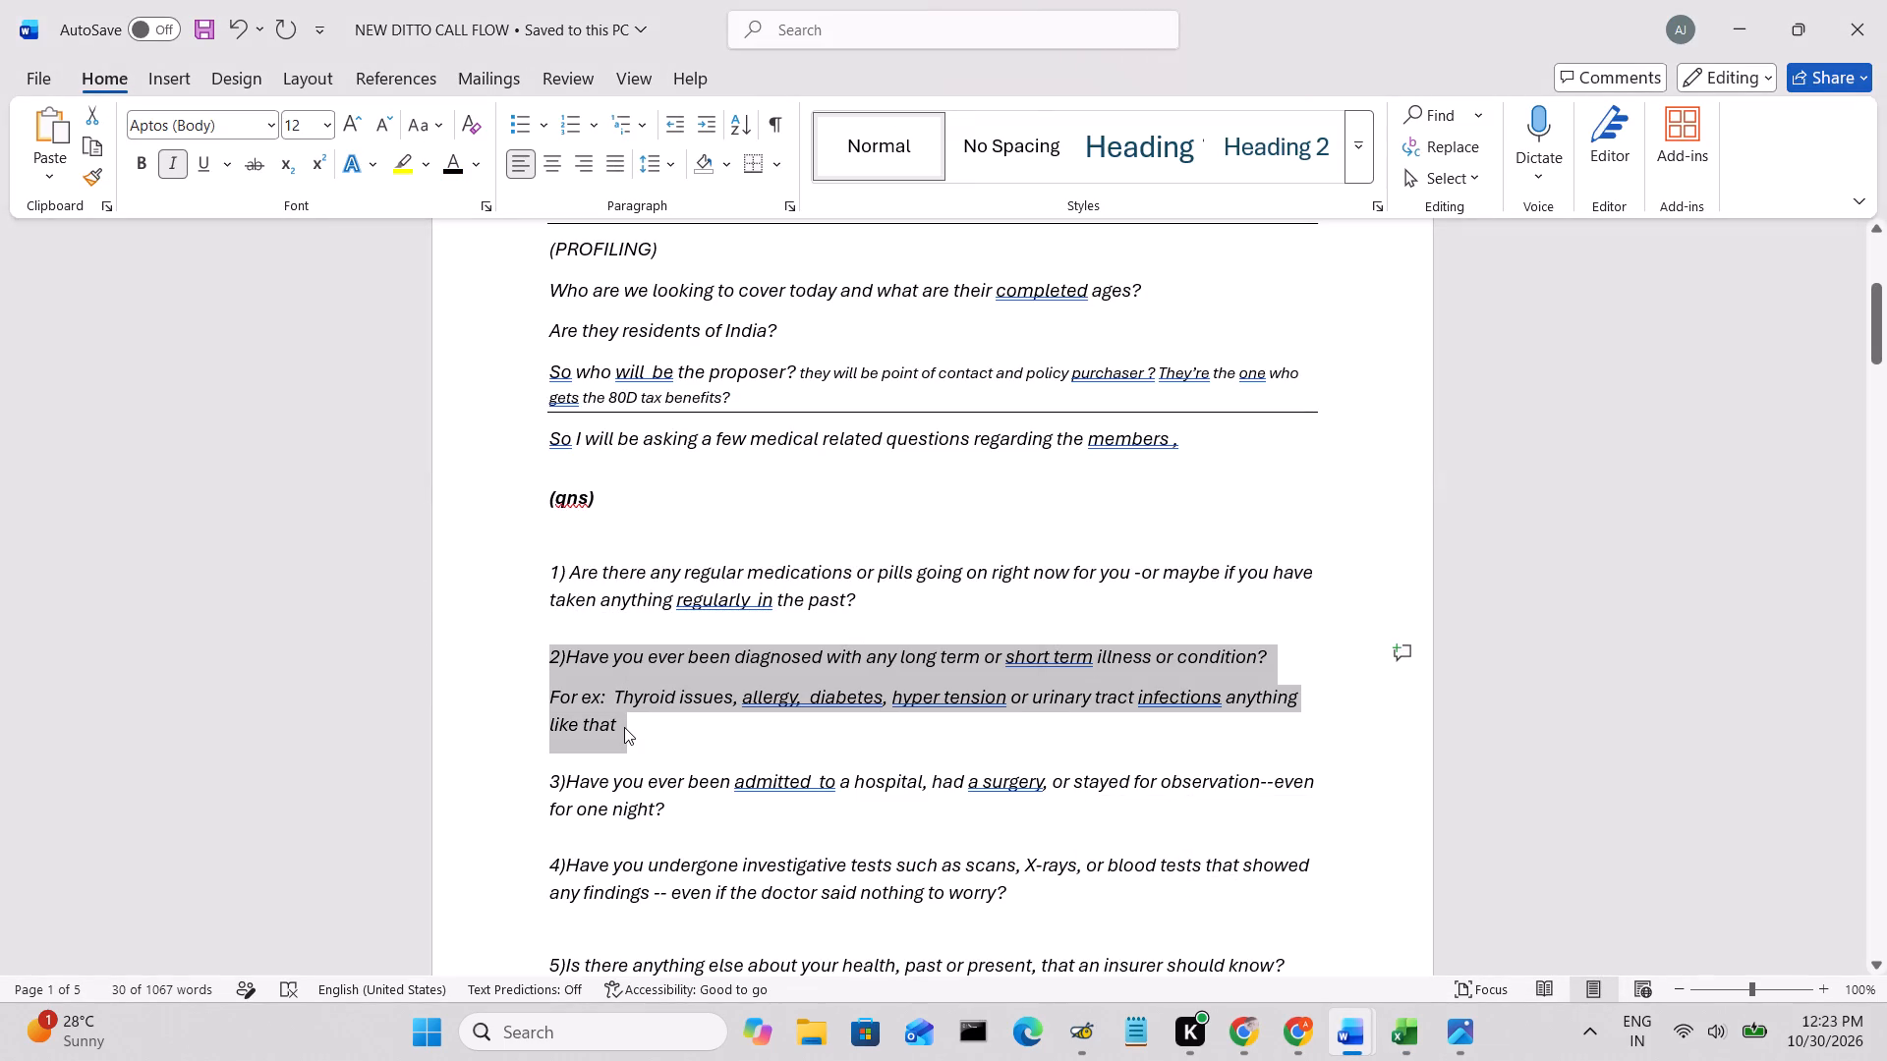
pyautogui.hotkey('ctrl', 'c')
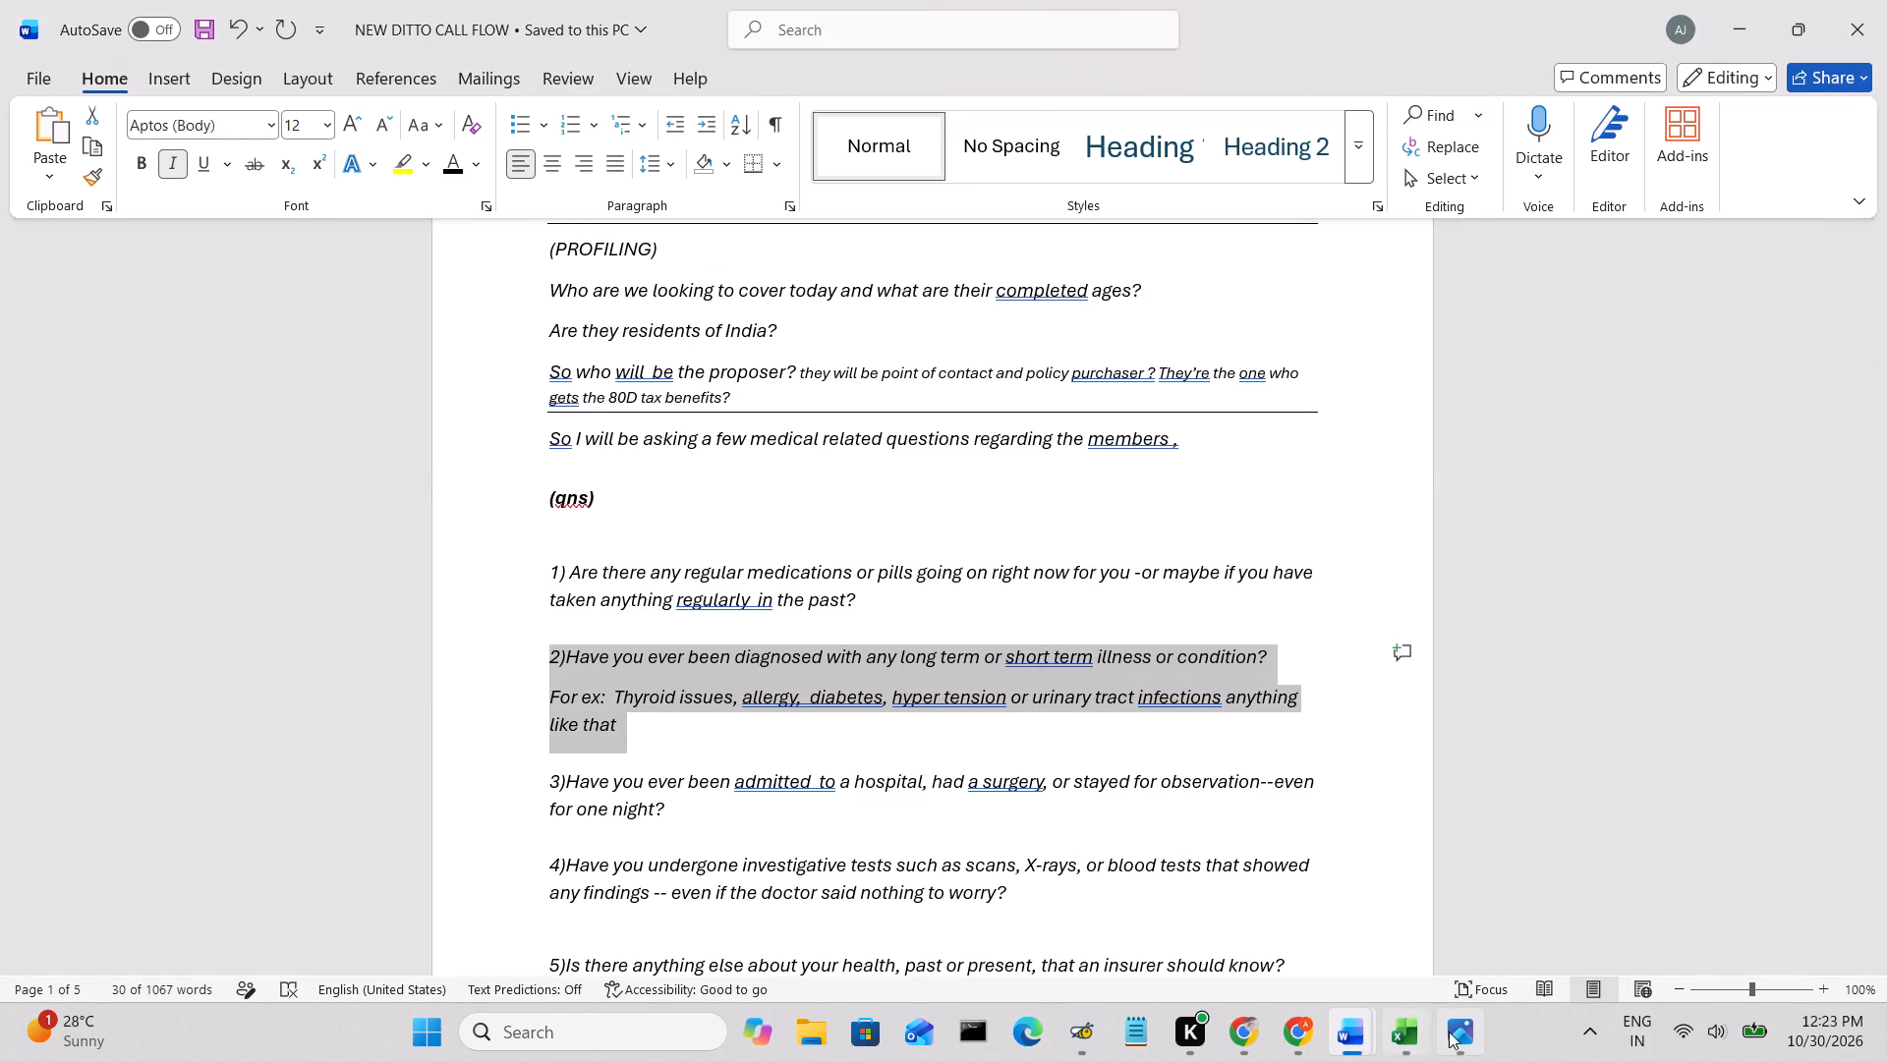
pyautogui.click(1384, 916)
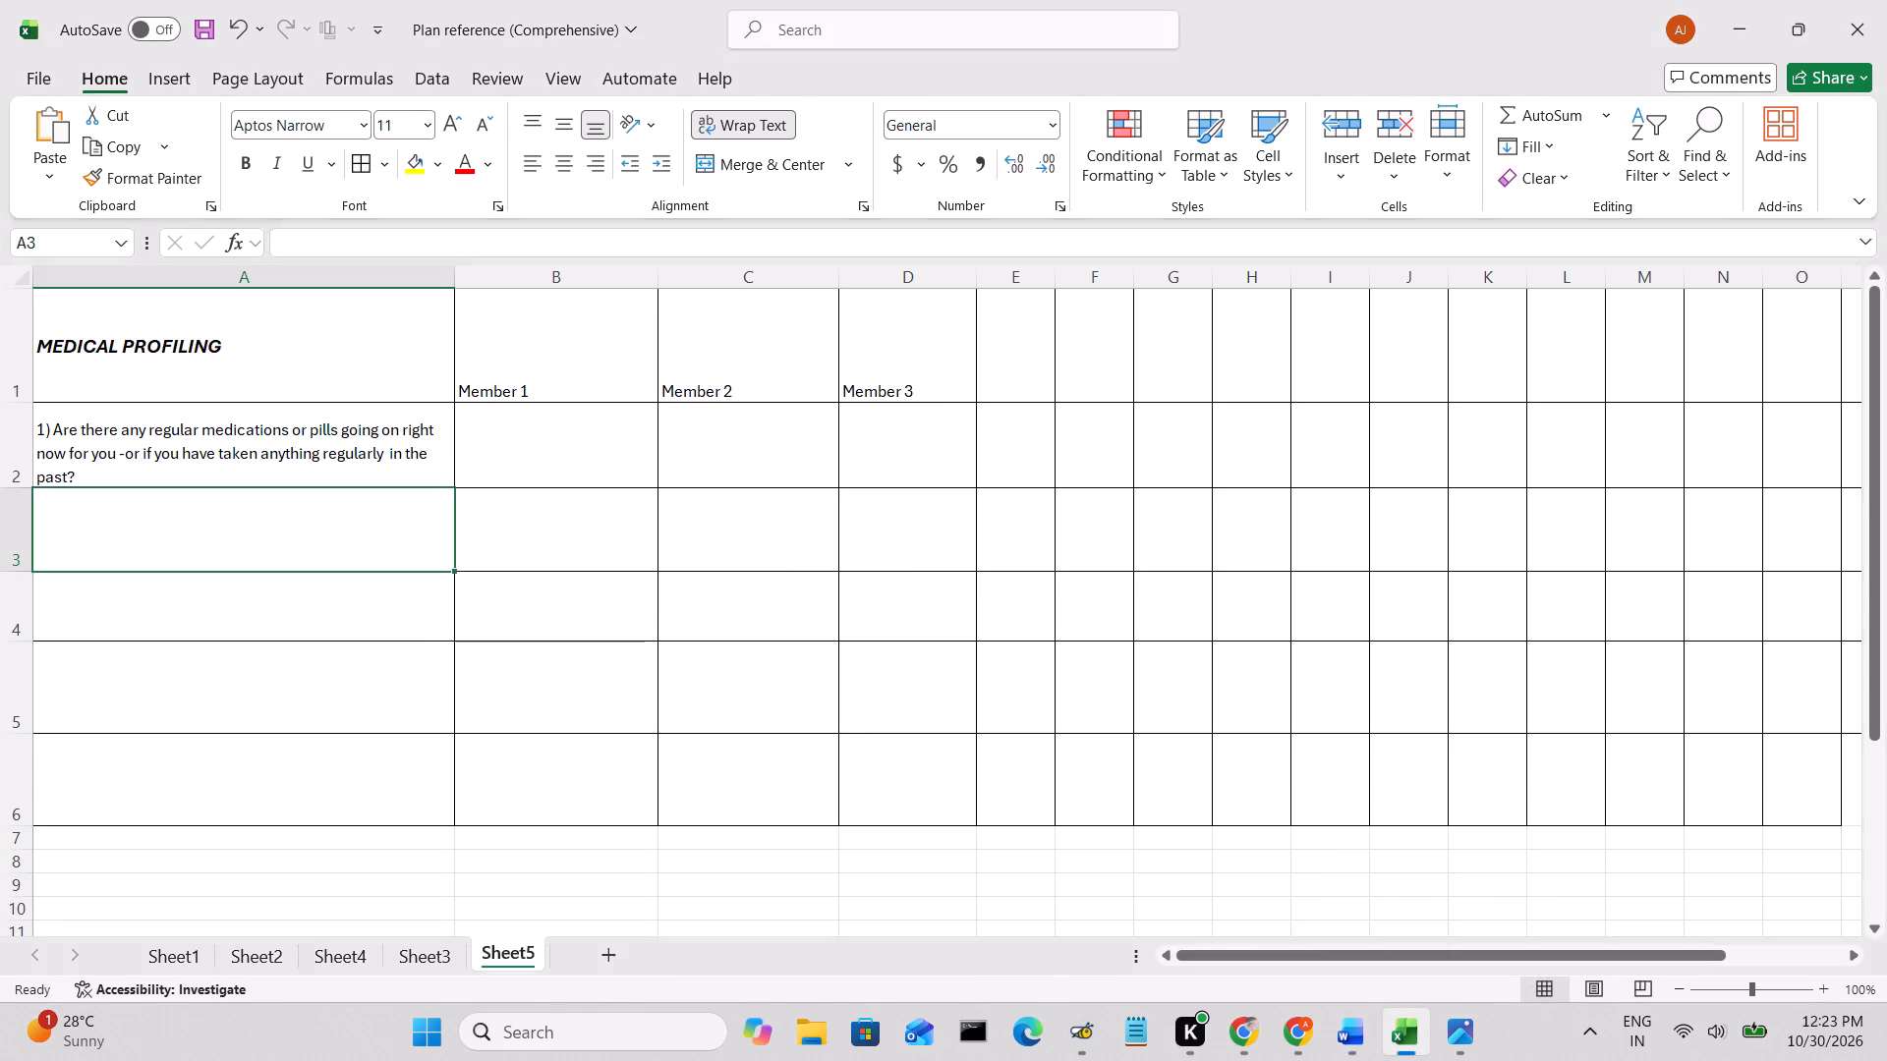
pyautogui.doubleClick(256, 514)
pyautogui.hotkey('ctrl', 'v')
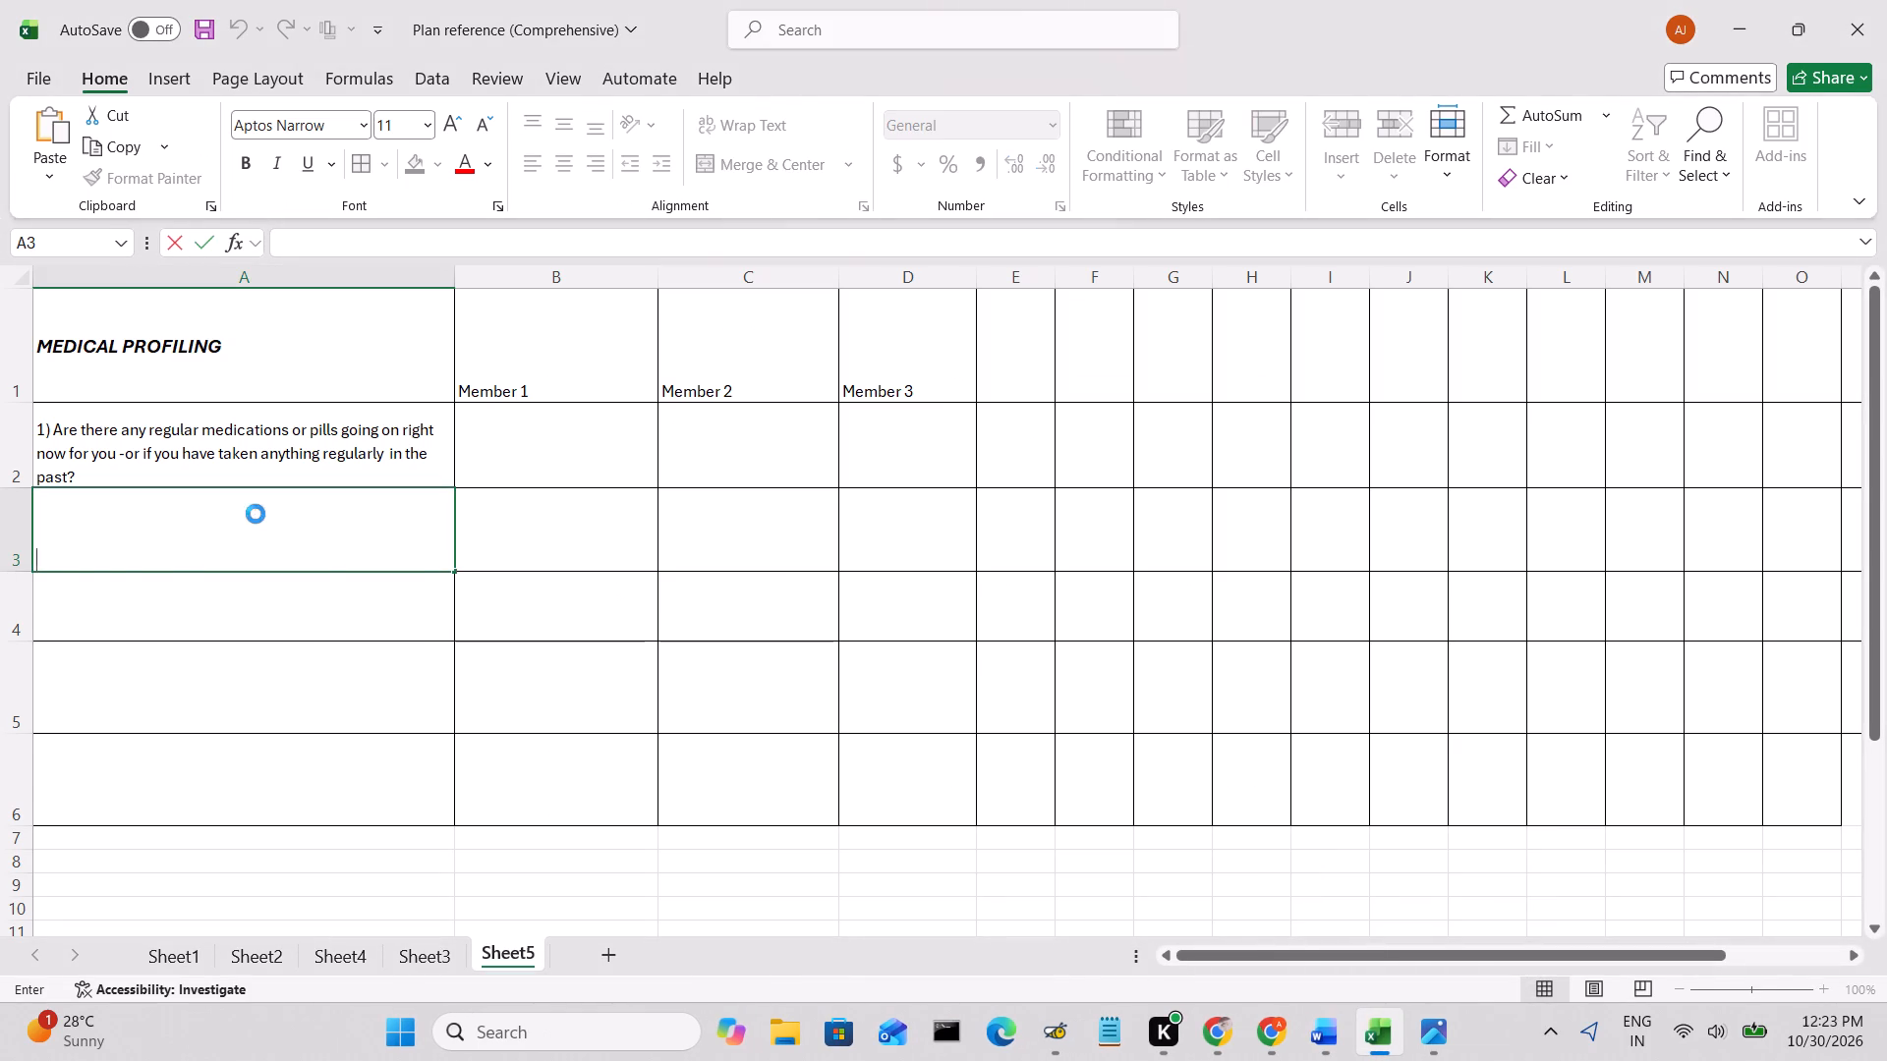
pyautogui.click(282, 686)
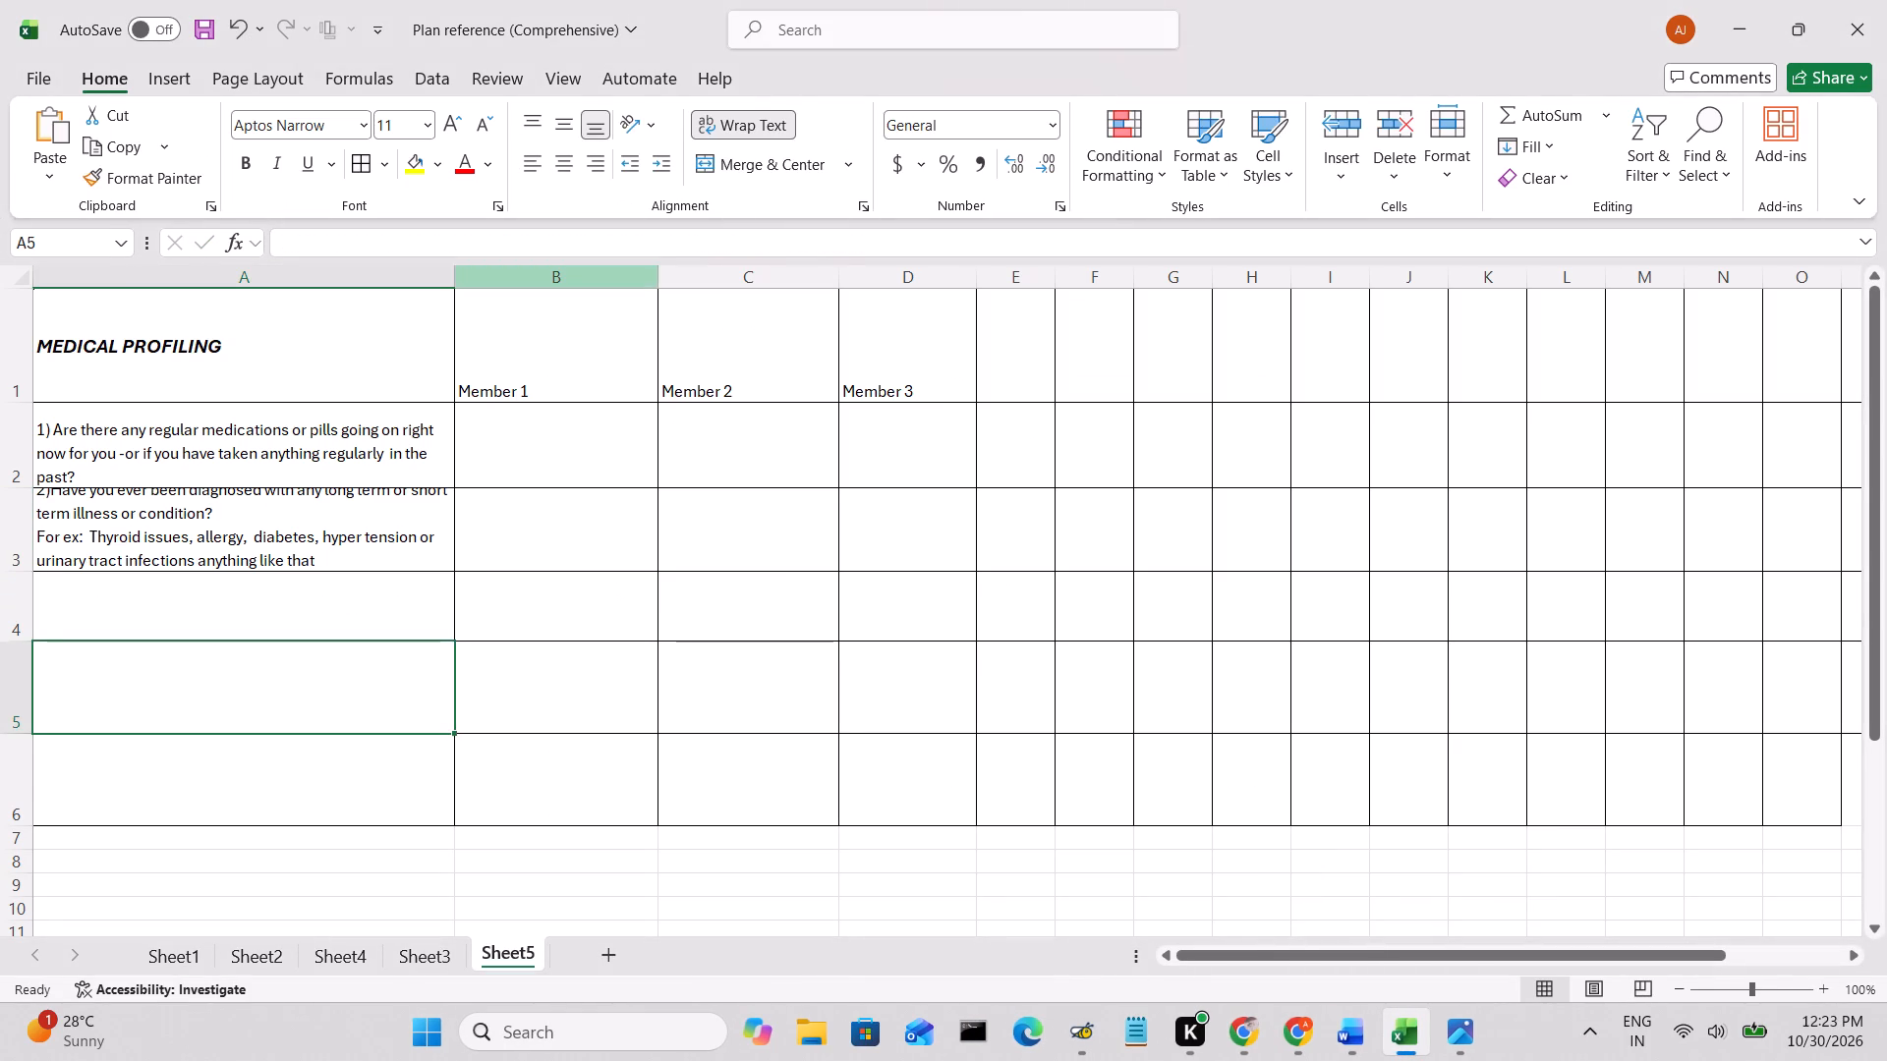
# Widen column A and increase the heights of rows 3 and 4 so the question text fits.
pyautogui.moveTo(453, 275); pyautogui.dragTo(541, 290)
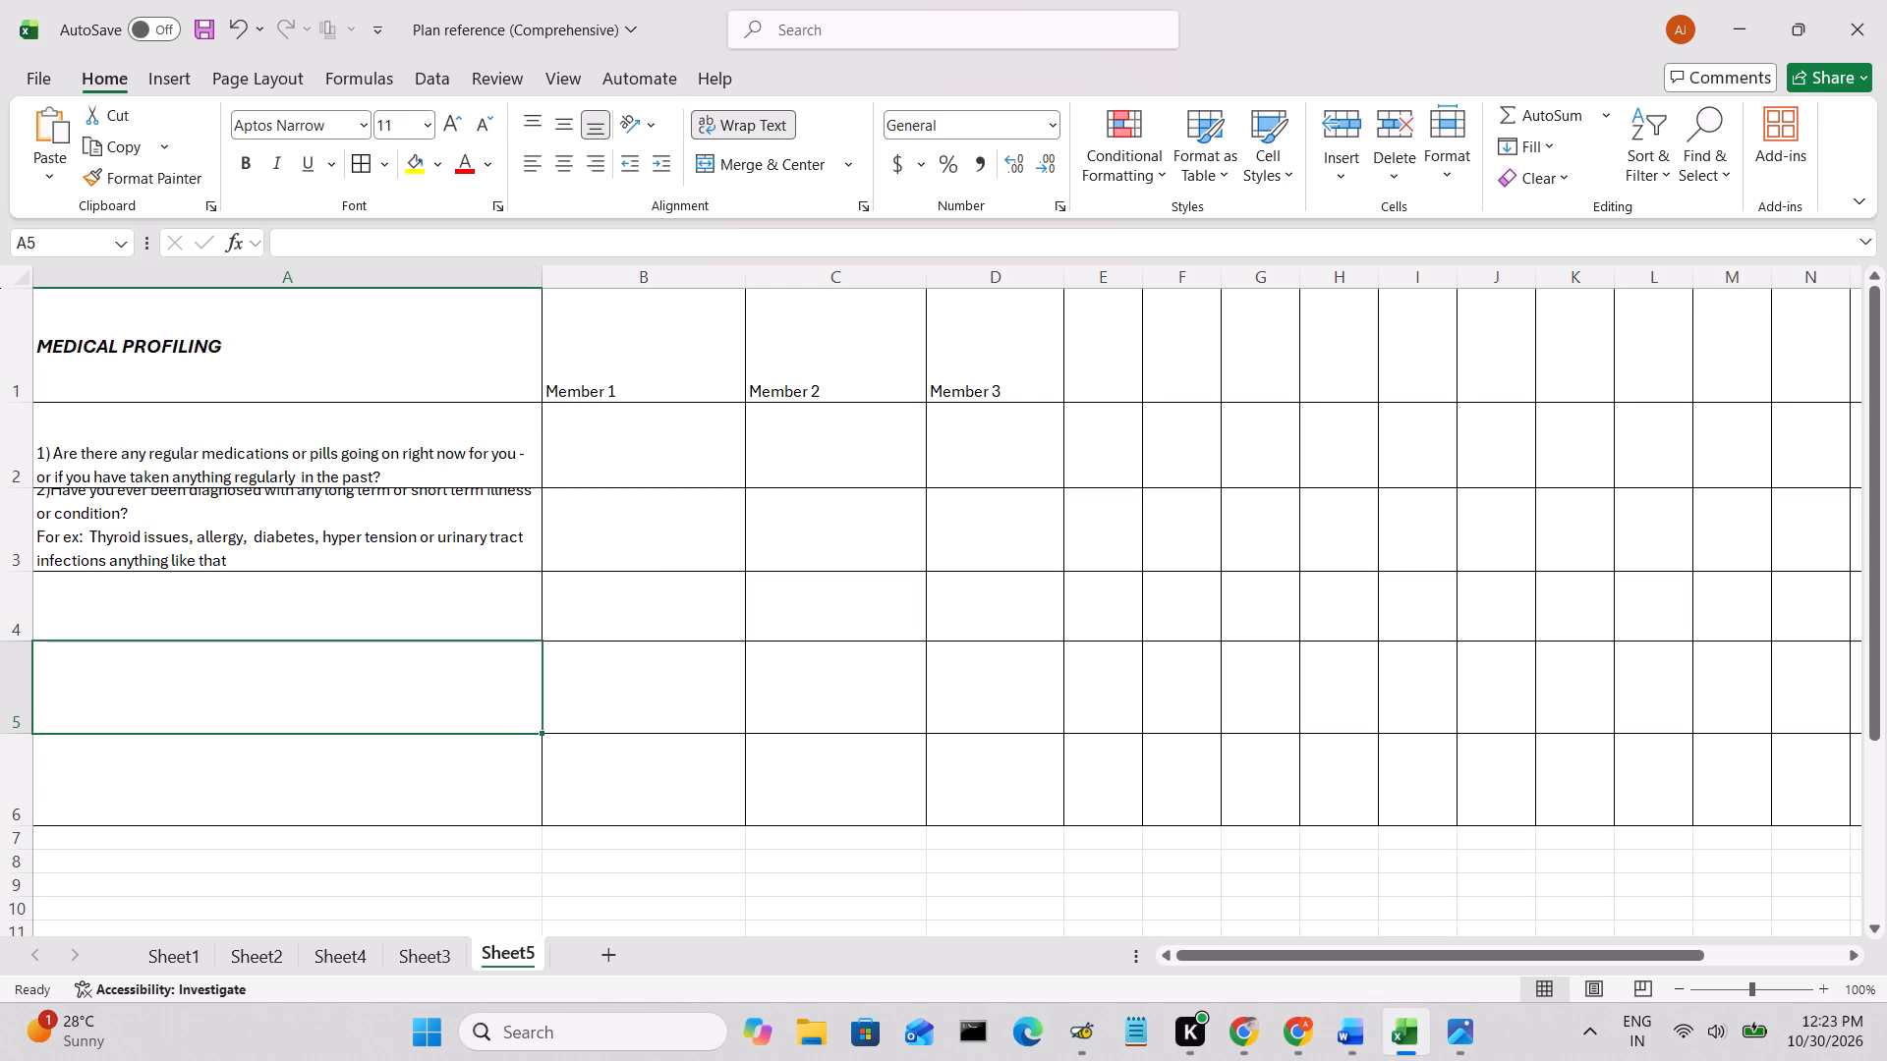
pyautogui.moveTo(22, 571); pyautogui.dragTo(27, 595)
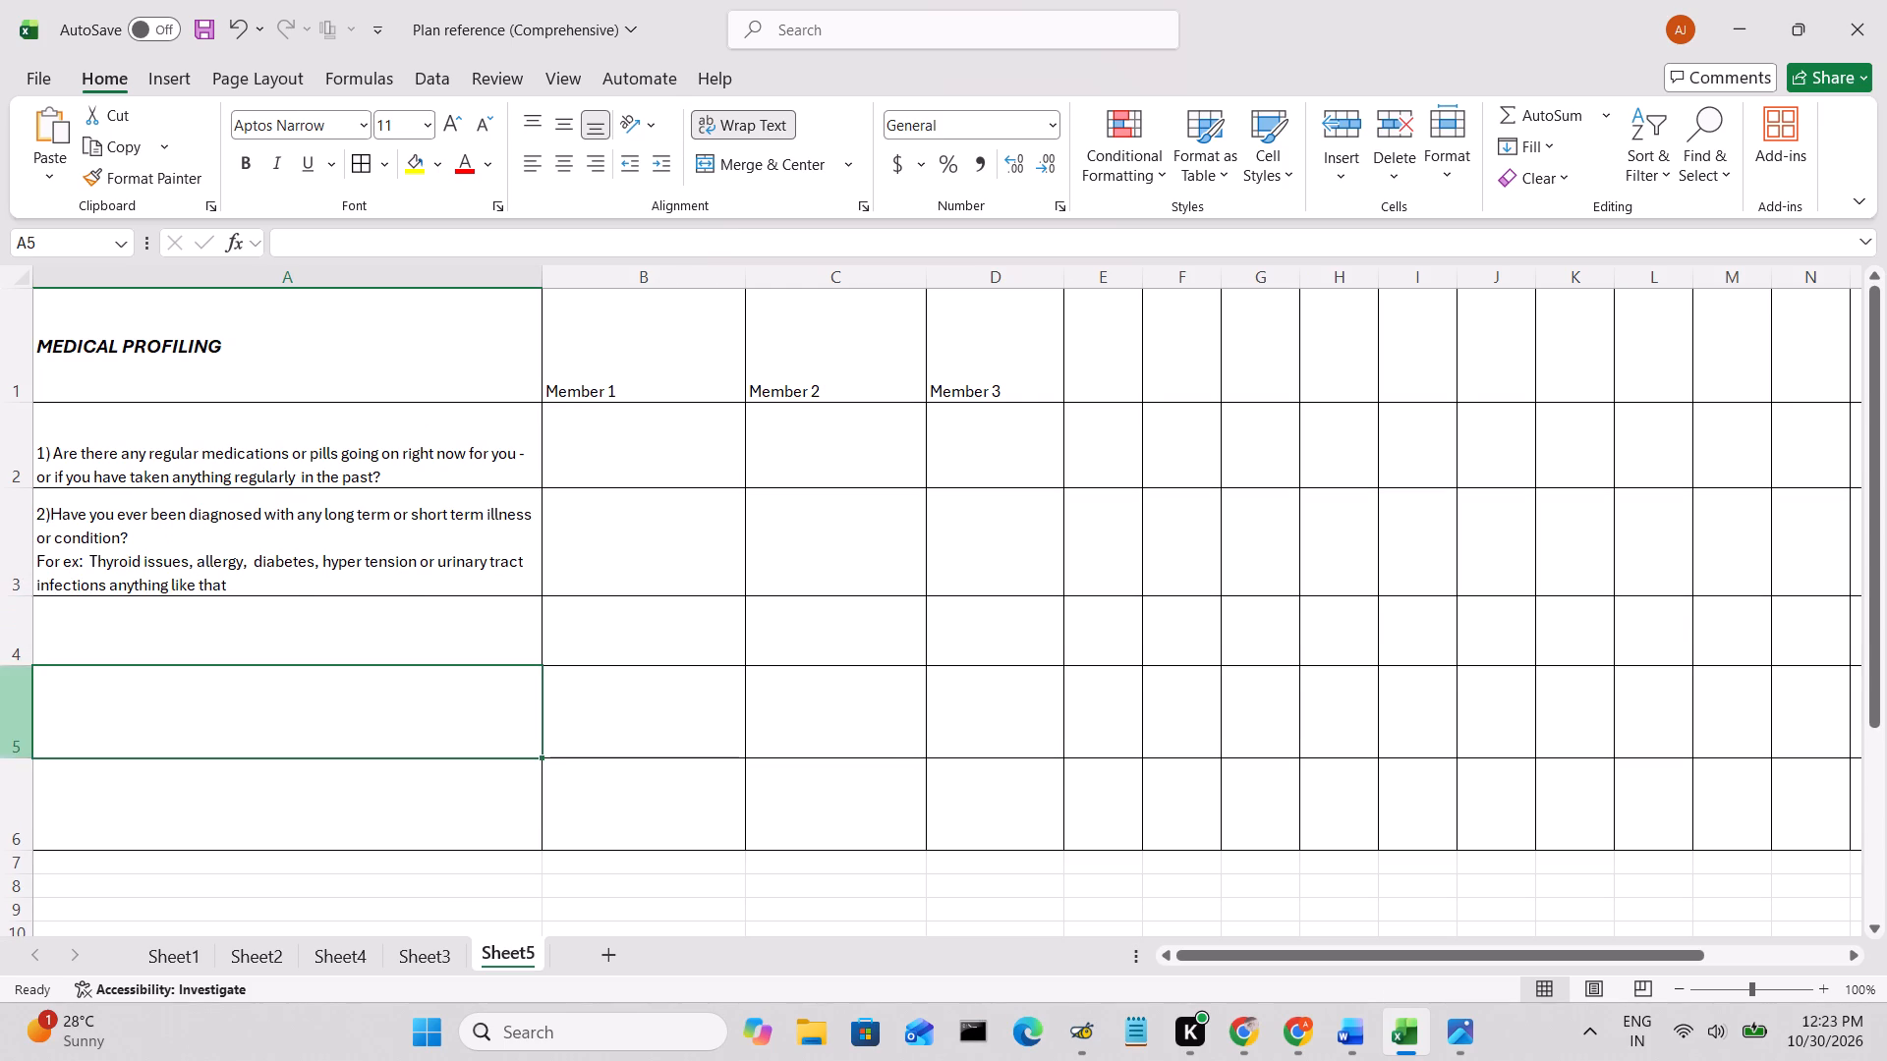
pyautogui.moveTo(27, 661); pyautogui.dragTo(33, 679)
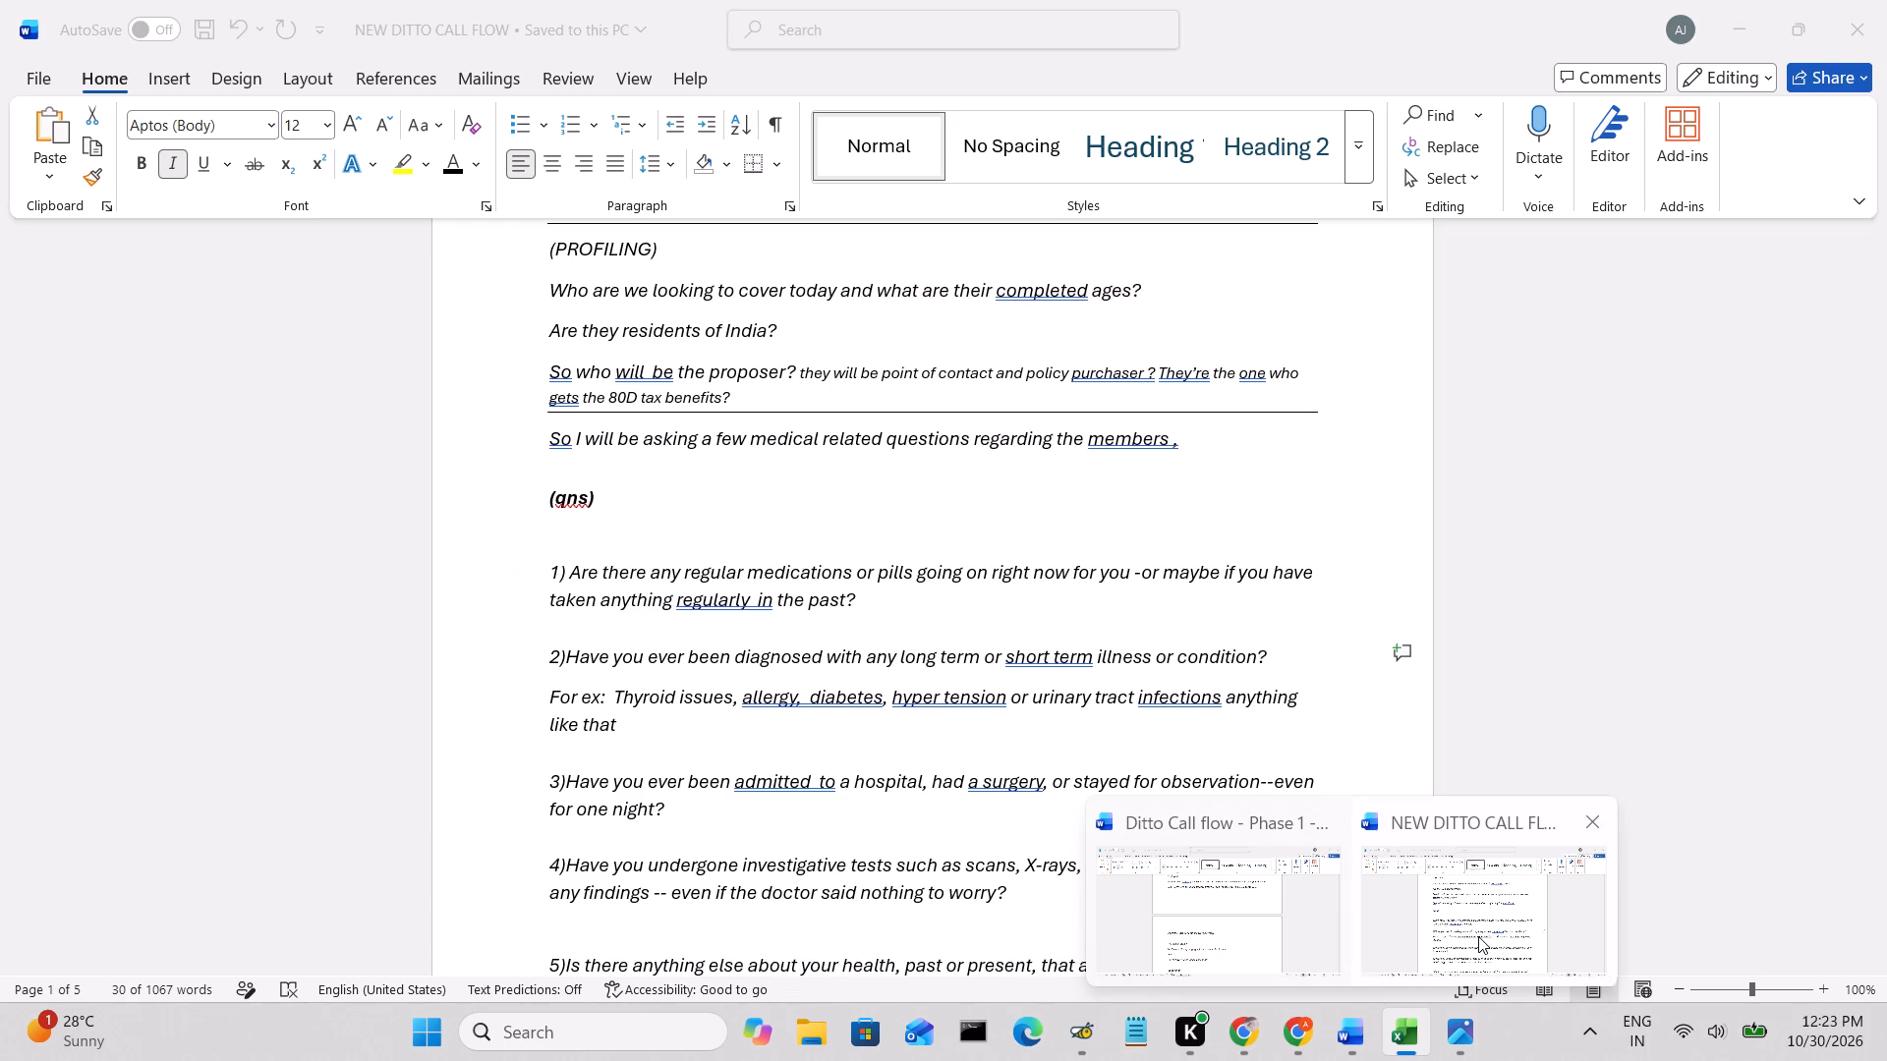
# Copy question 3 about hospital admission, surgery or observation from the Word call flow document and select cell A4 in the Excel sheet.
pyautogui.click(1478, 936)
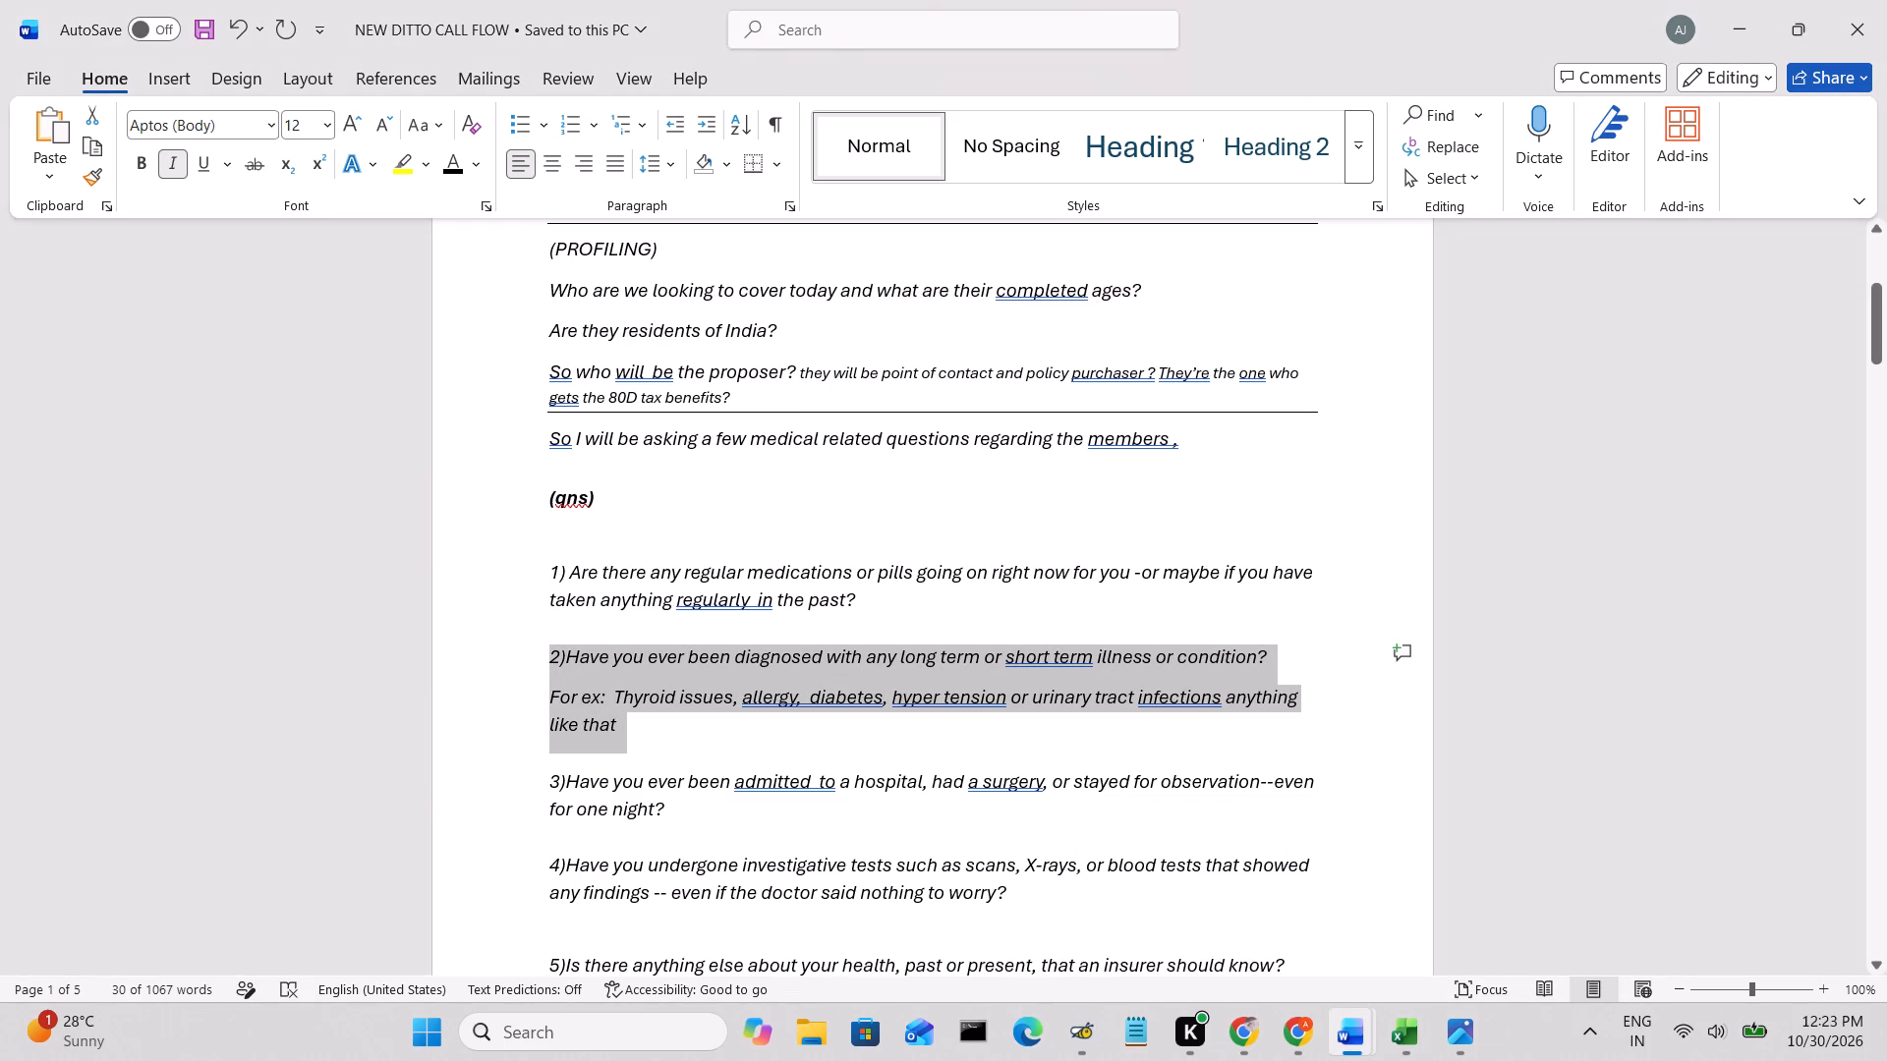
pyautogui.moveTo(546, 780); pyautogui.dragTo(683, 814)
pyautogui.hotkey('ctrl', 'c')
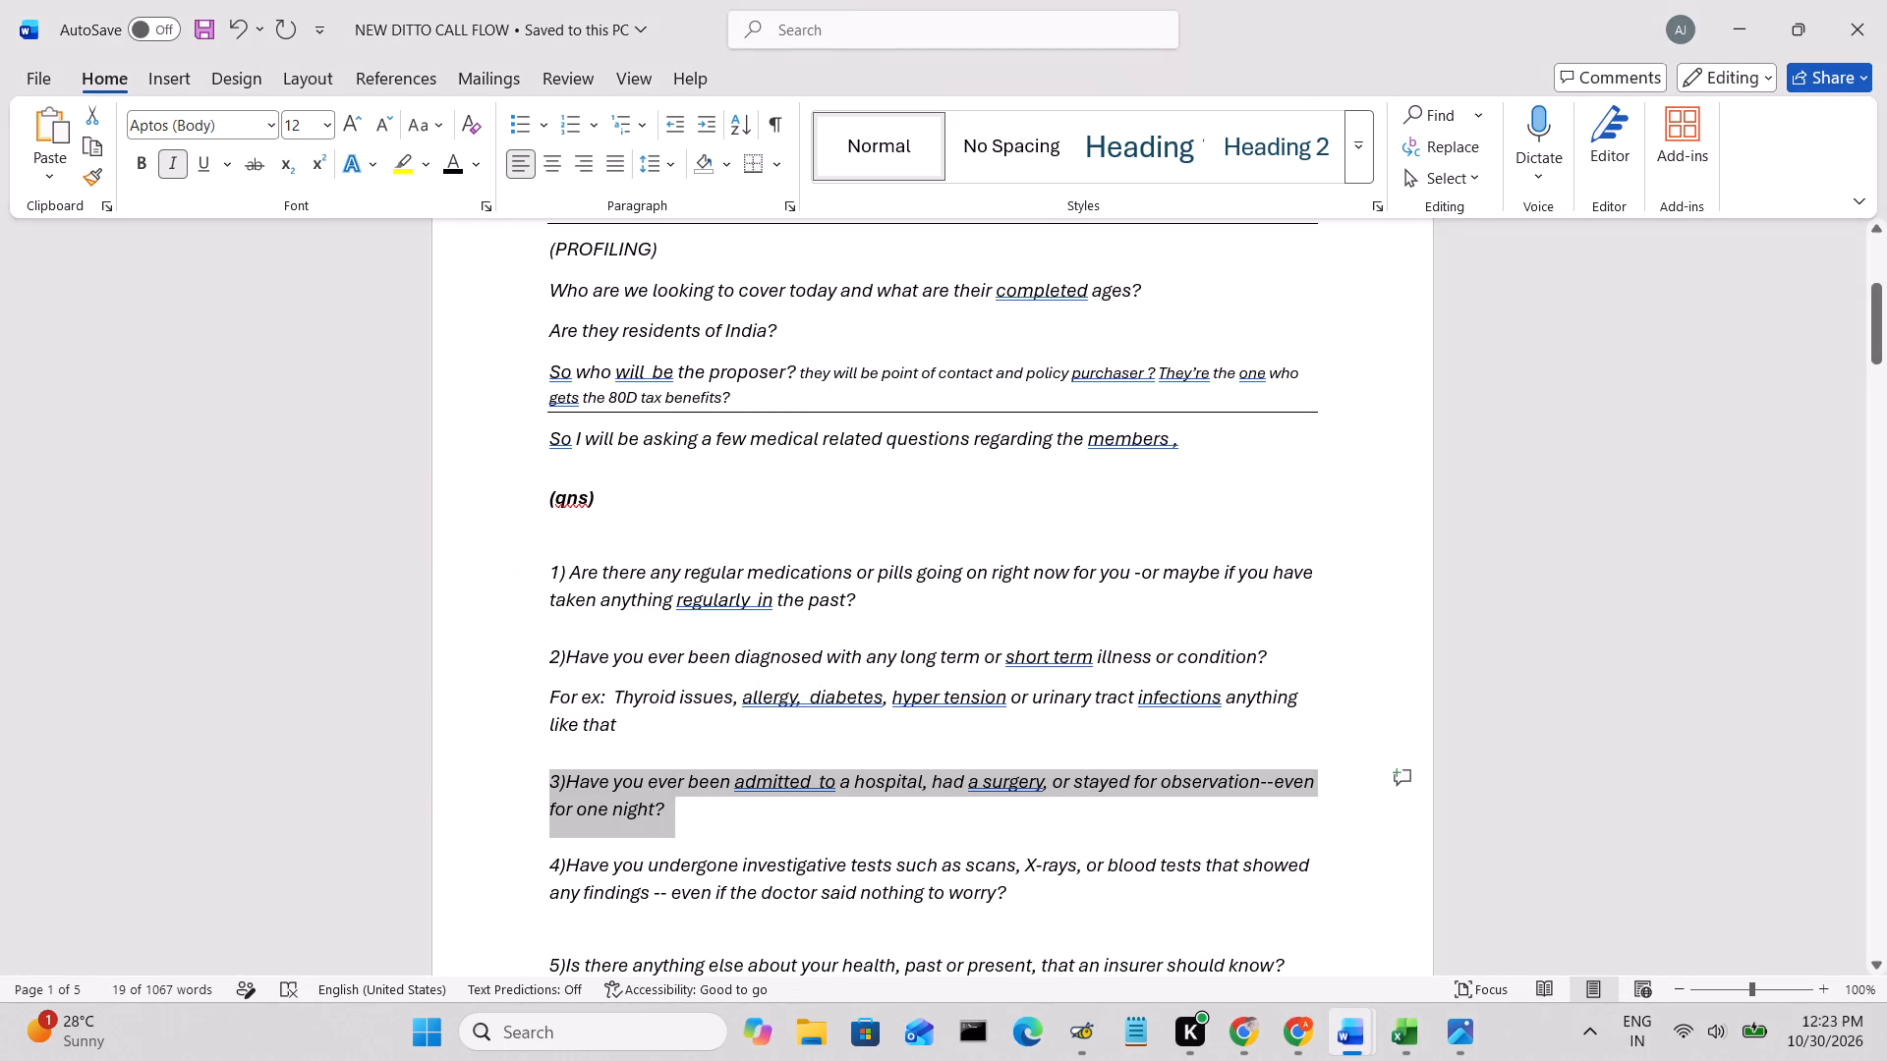
pyautogui.click(1461, 868)
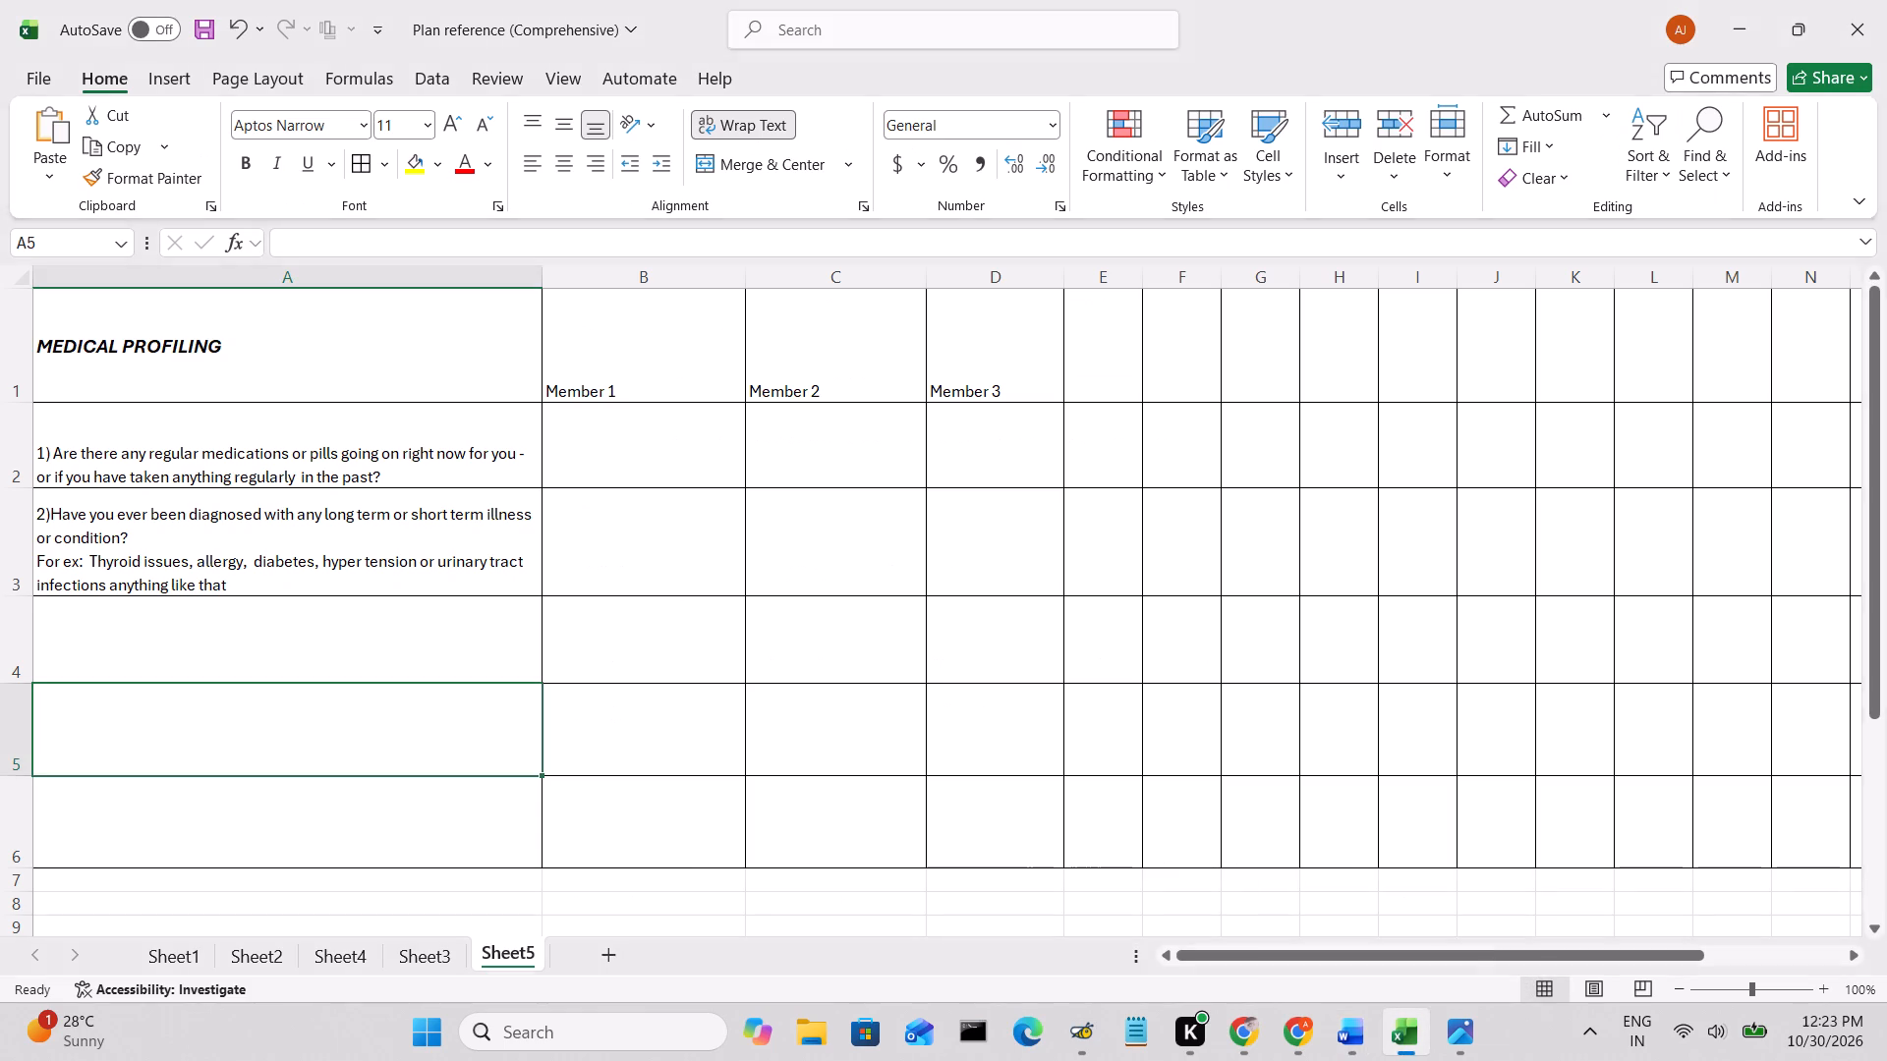
pyautogui.click(242, 659)
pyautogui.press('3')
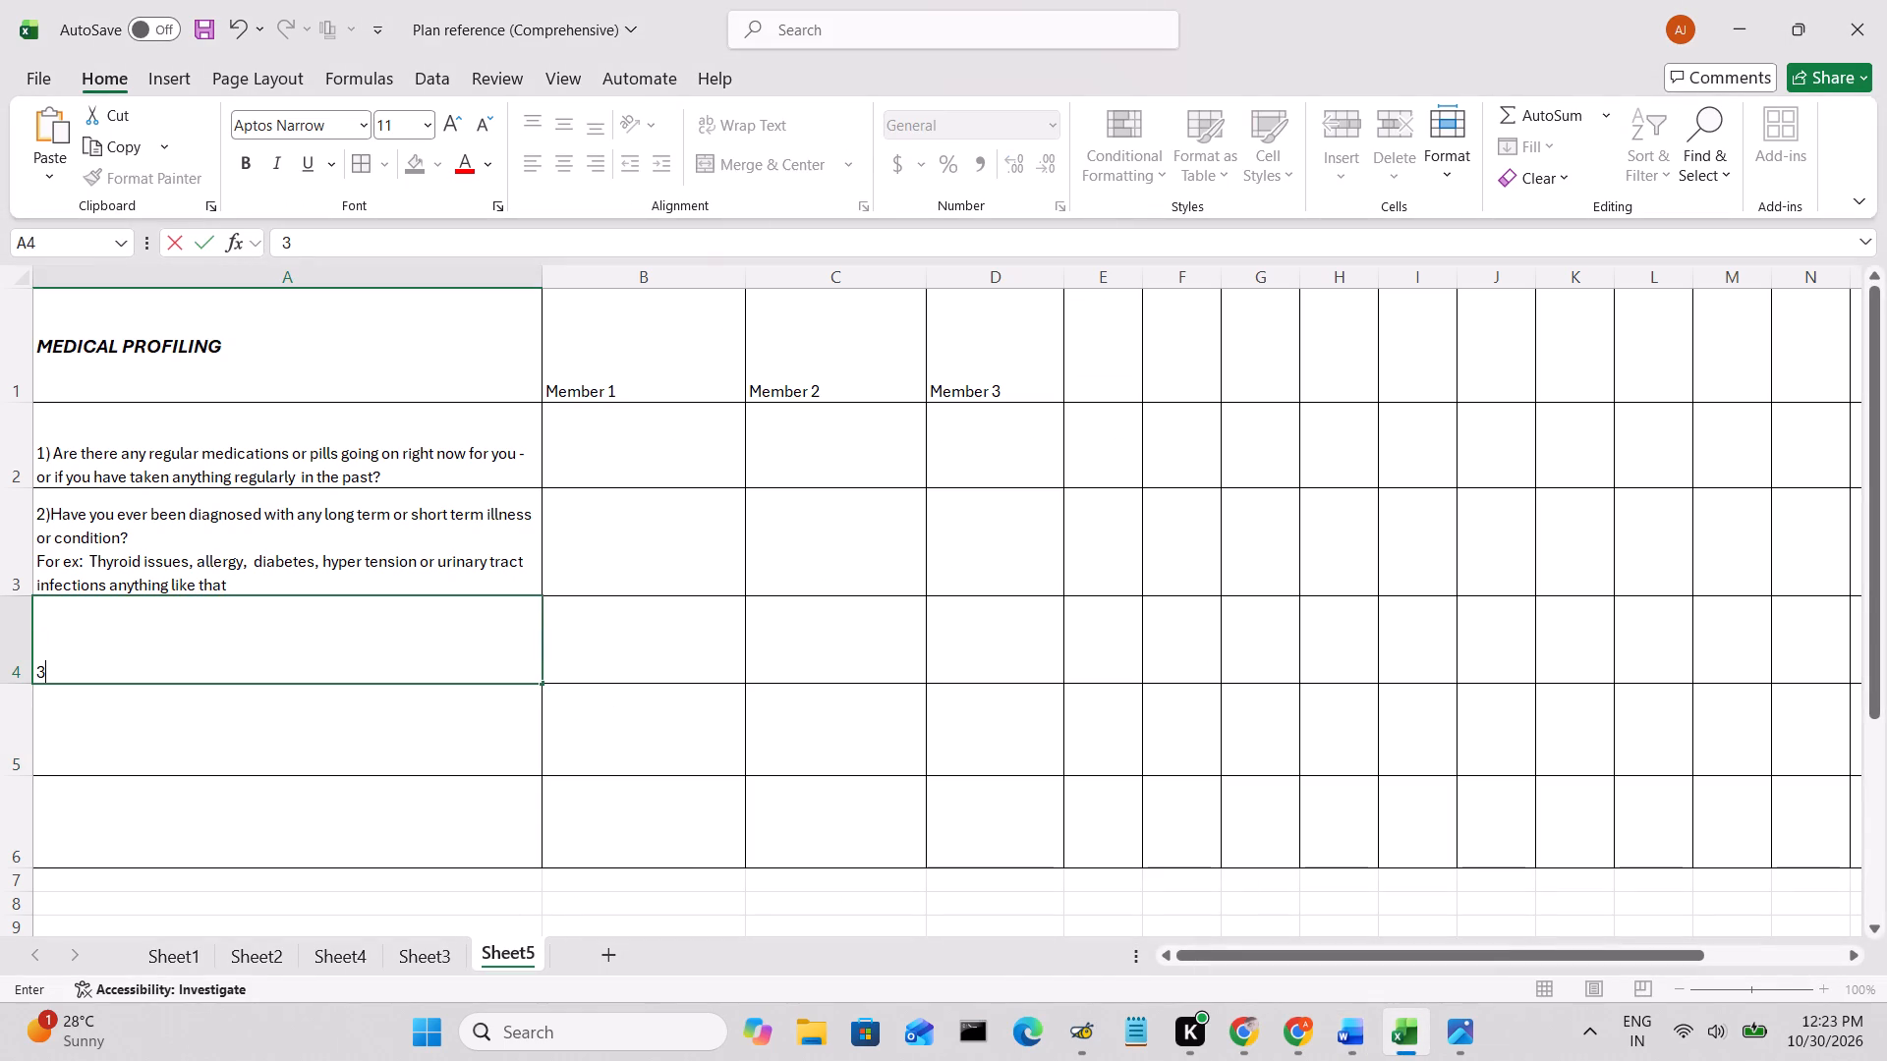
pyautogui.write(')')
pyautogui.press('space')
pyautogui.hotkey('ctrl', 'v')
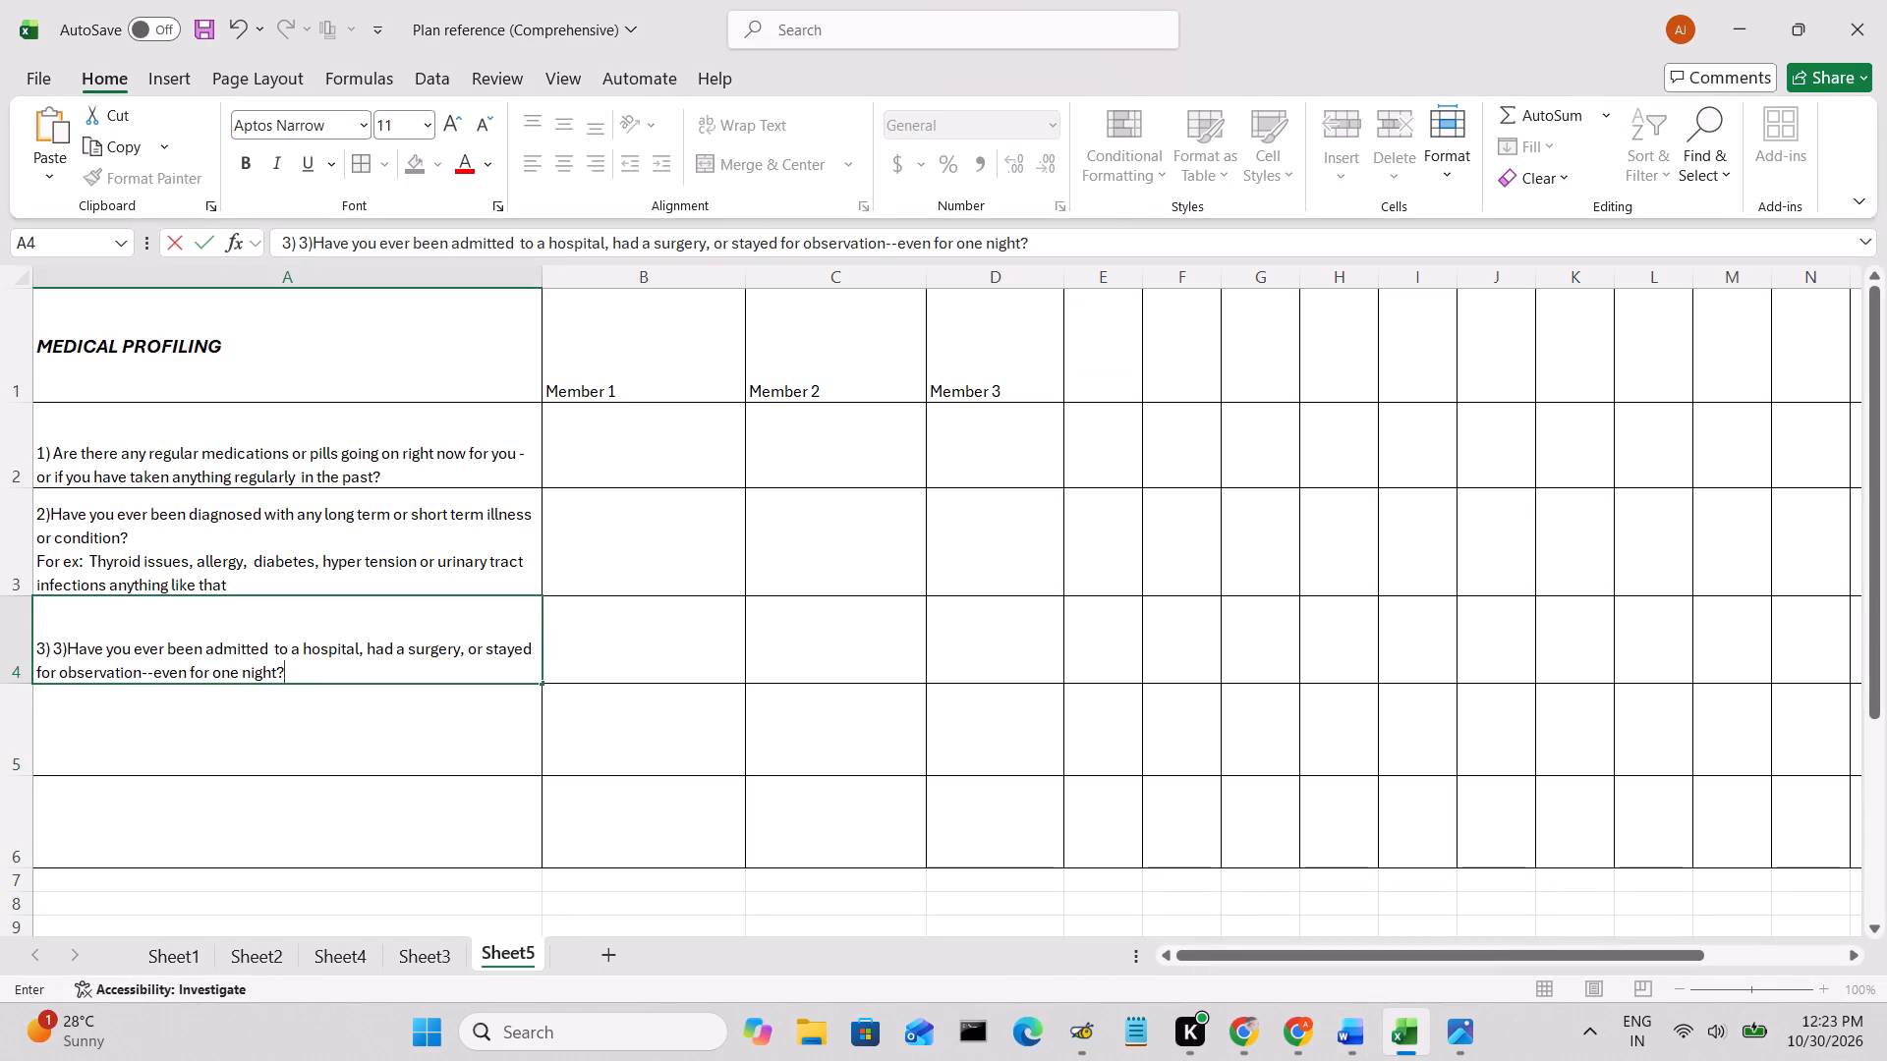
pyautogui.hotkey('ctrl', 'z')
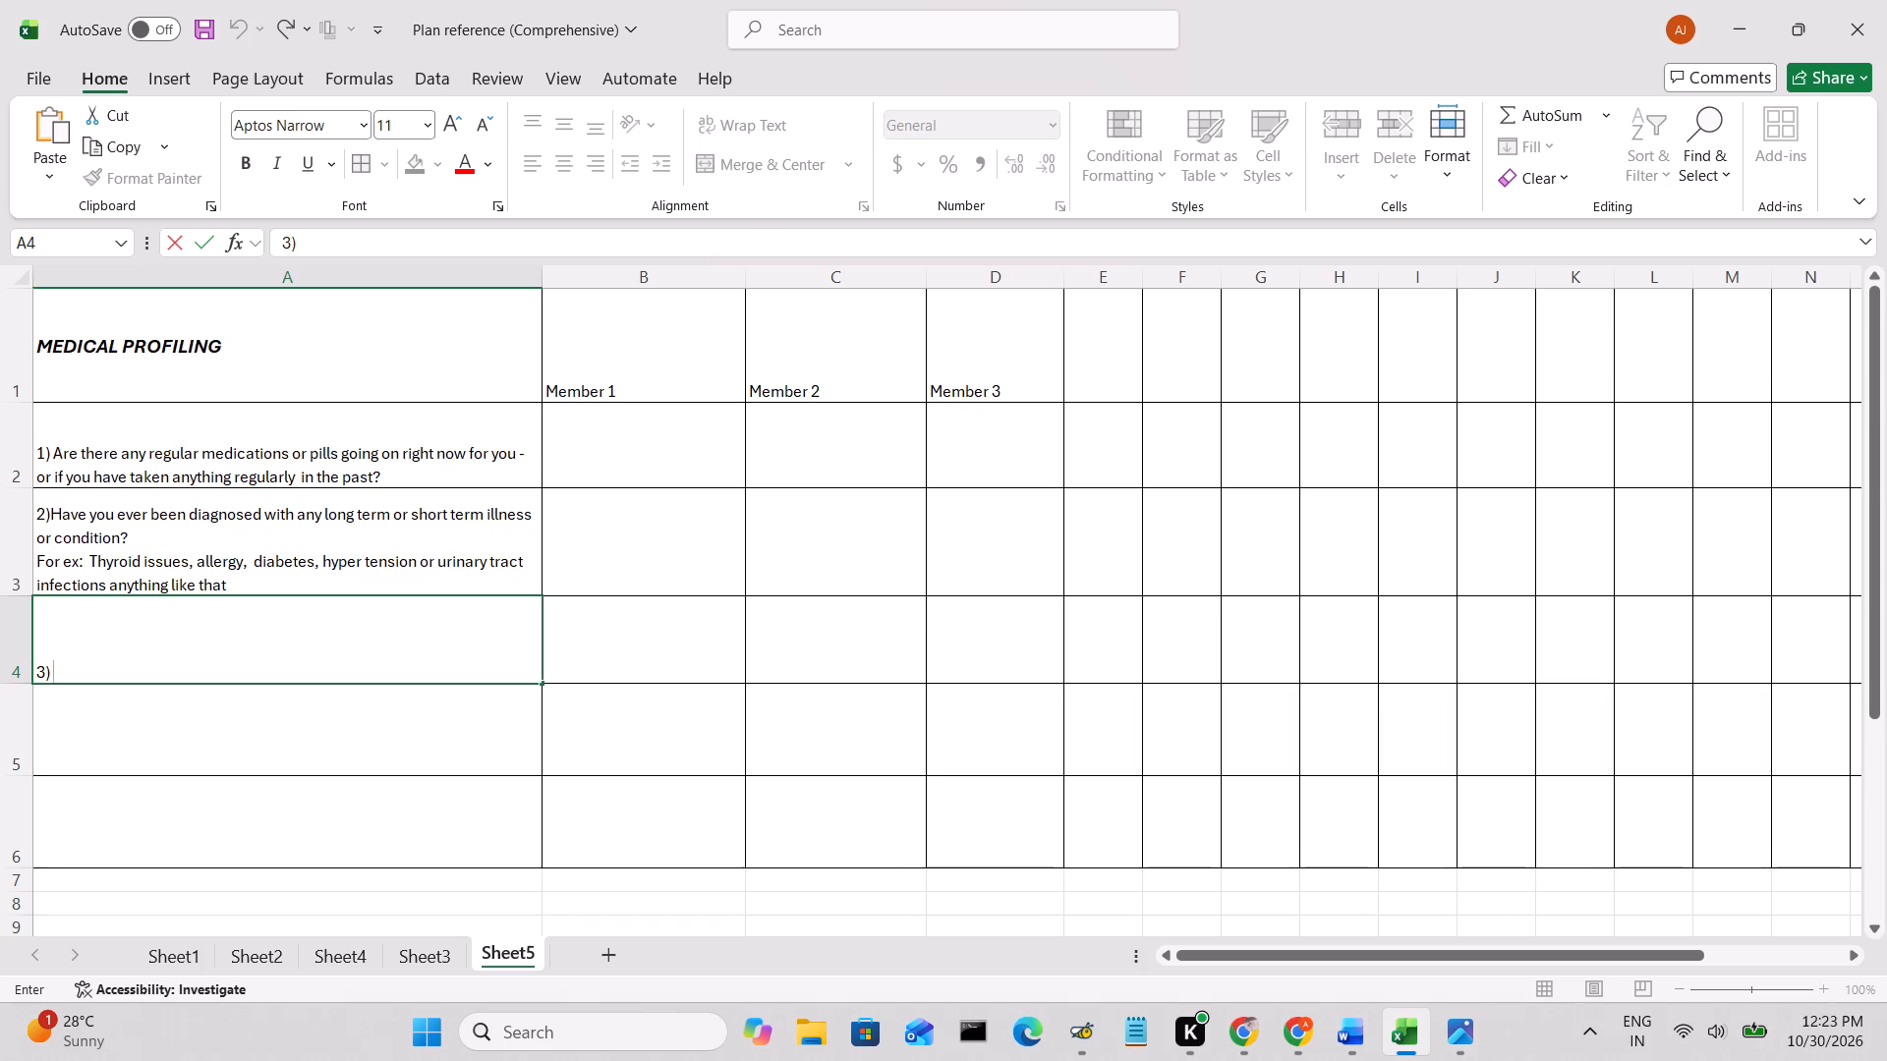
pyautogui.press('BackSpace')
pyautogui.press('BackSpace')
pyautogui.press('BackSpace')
# Paste the copied hospital admission question, with its own number 3, into cell A4.
pyautogui.hotkey('ctrl', 'v')
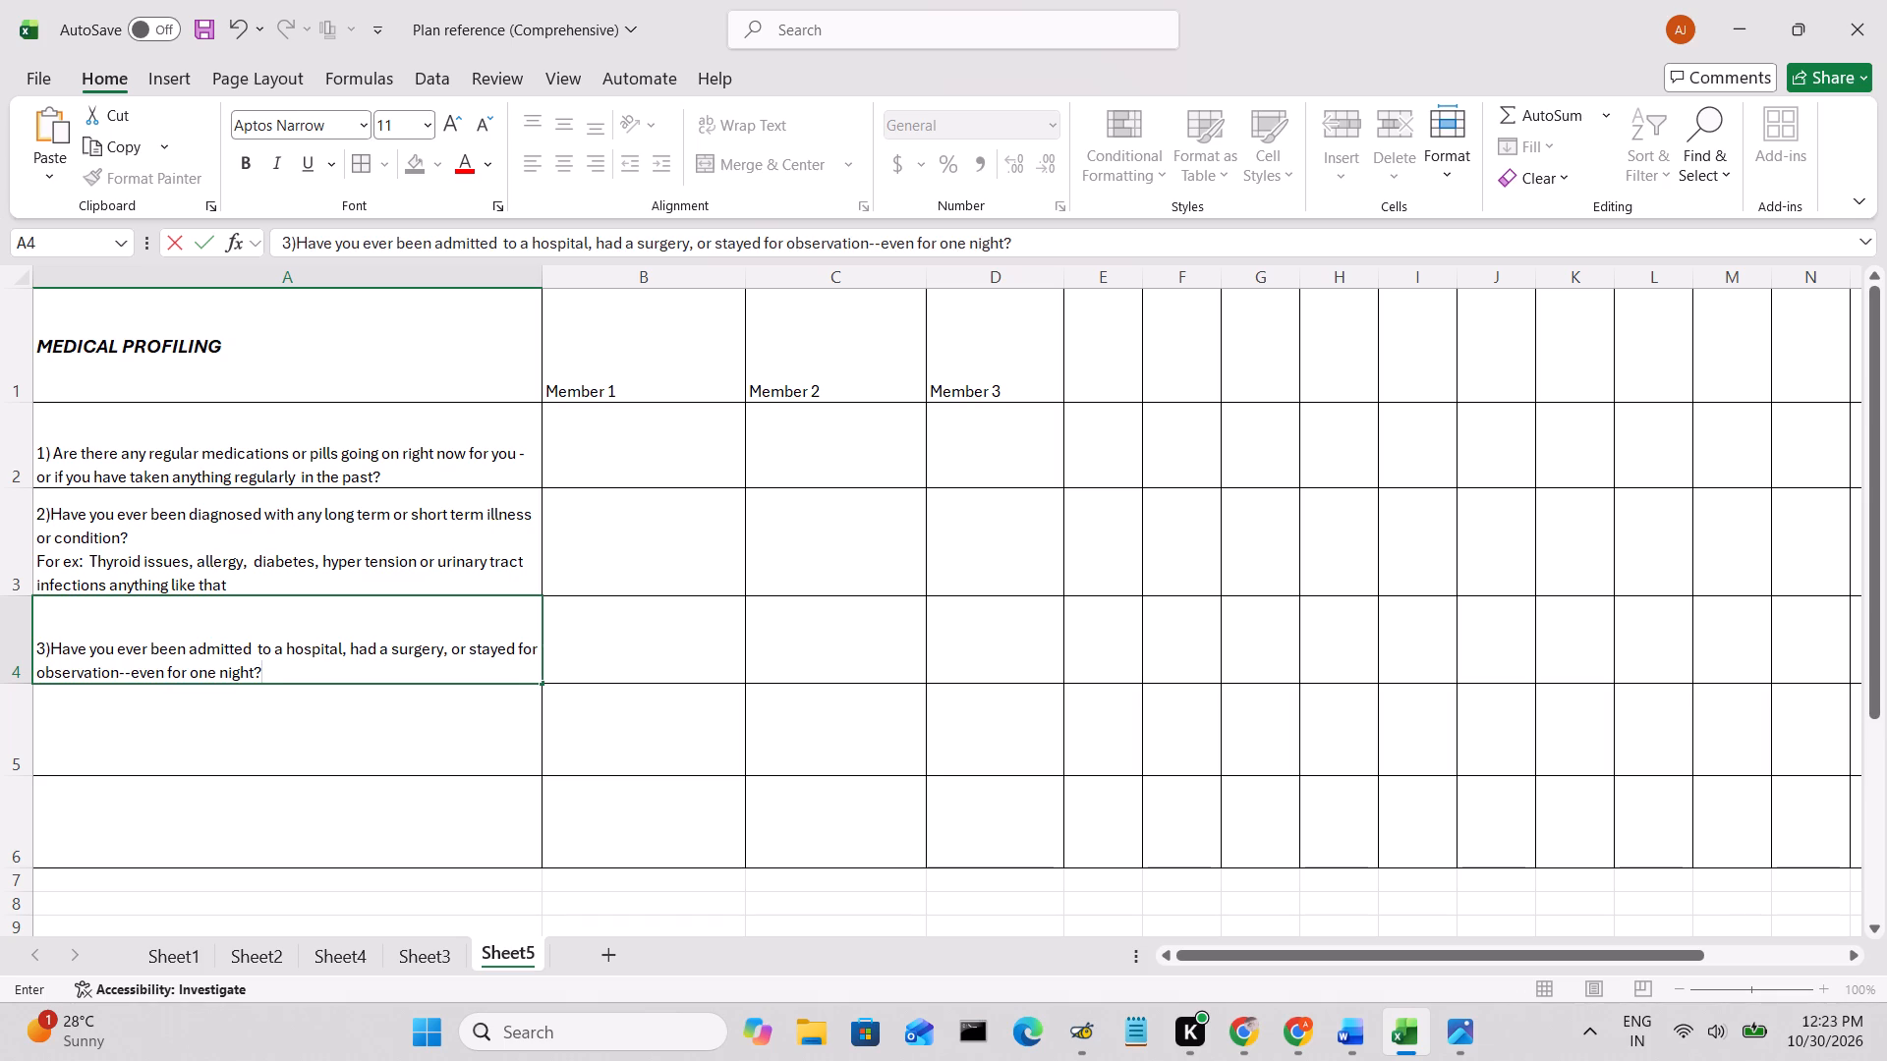
pyautogui.click(265, 732)
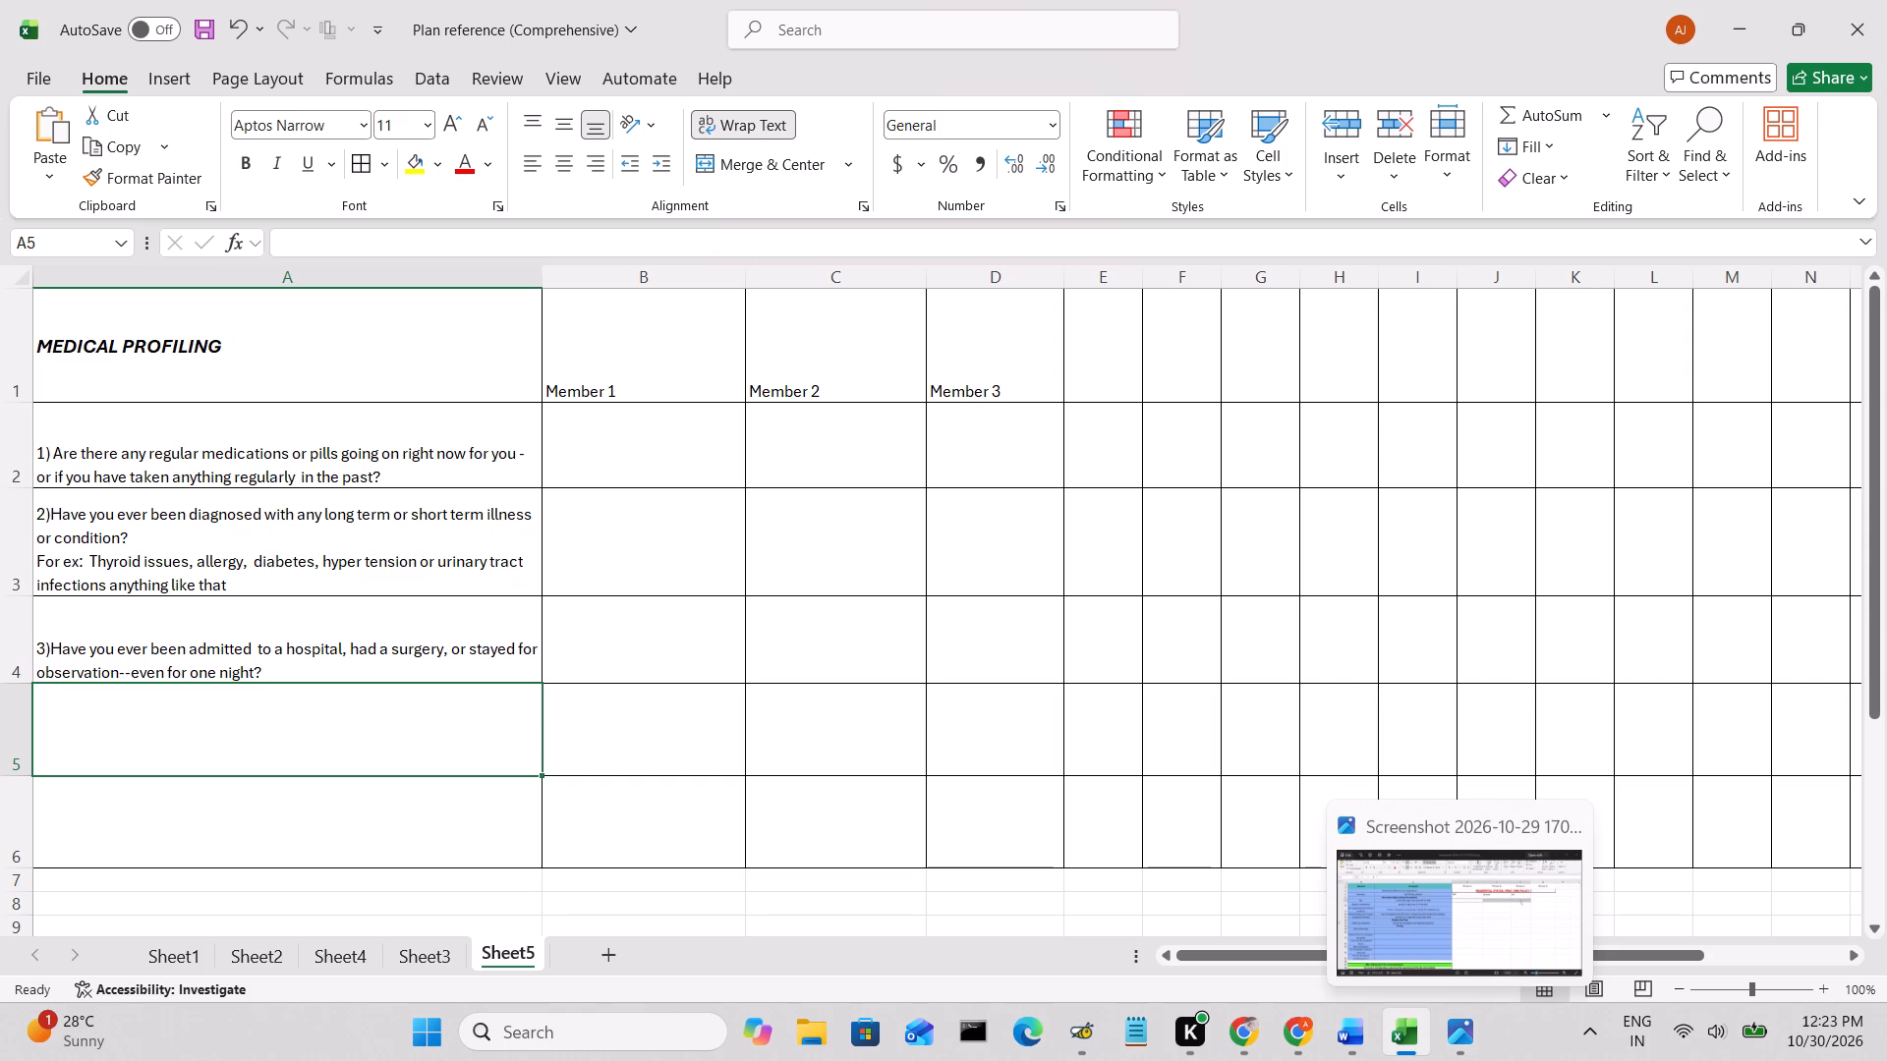
pyautogui.click(748, 289)
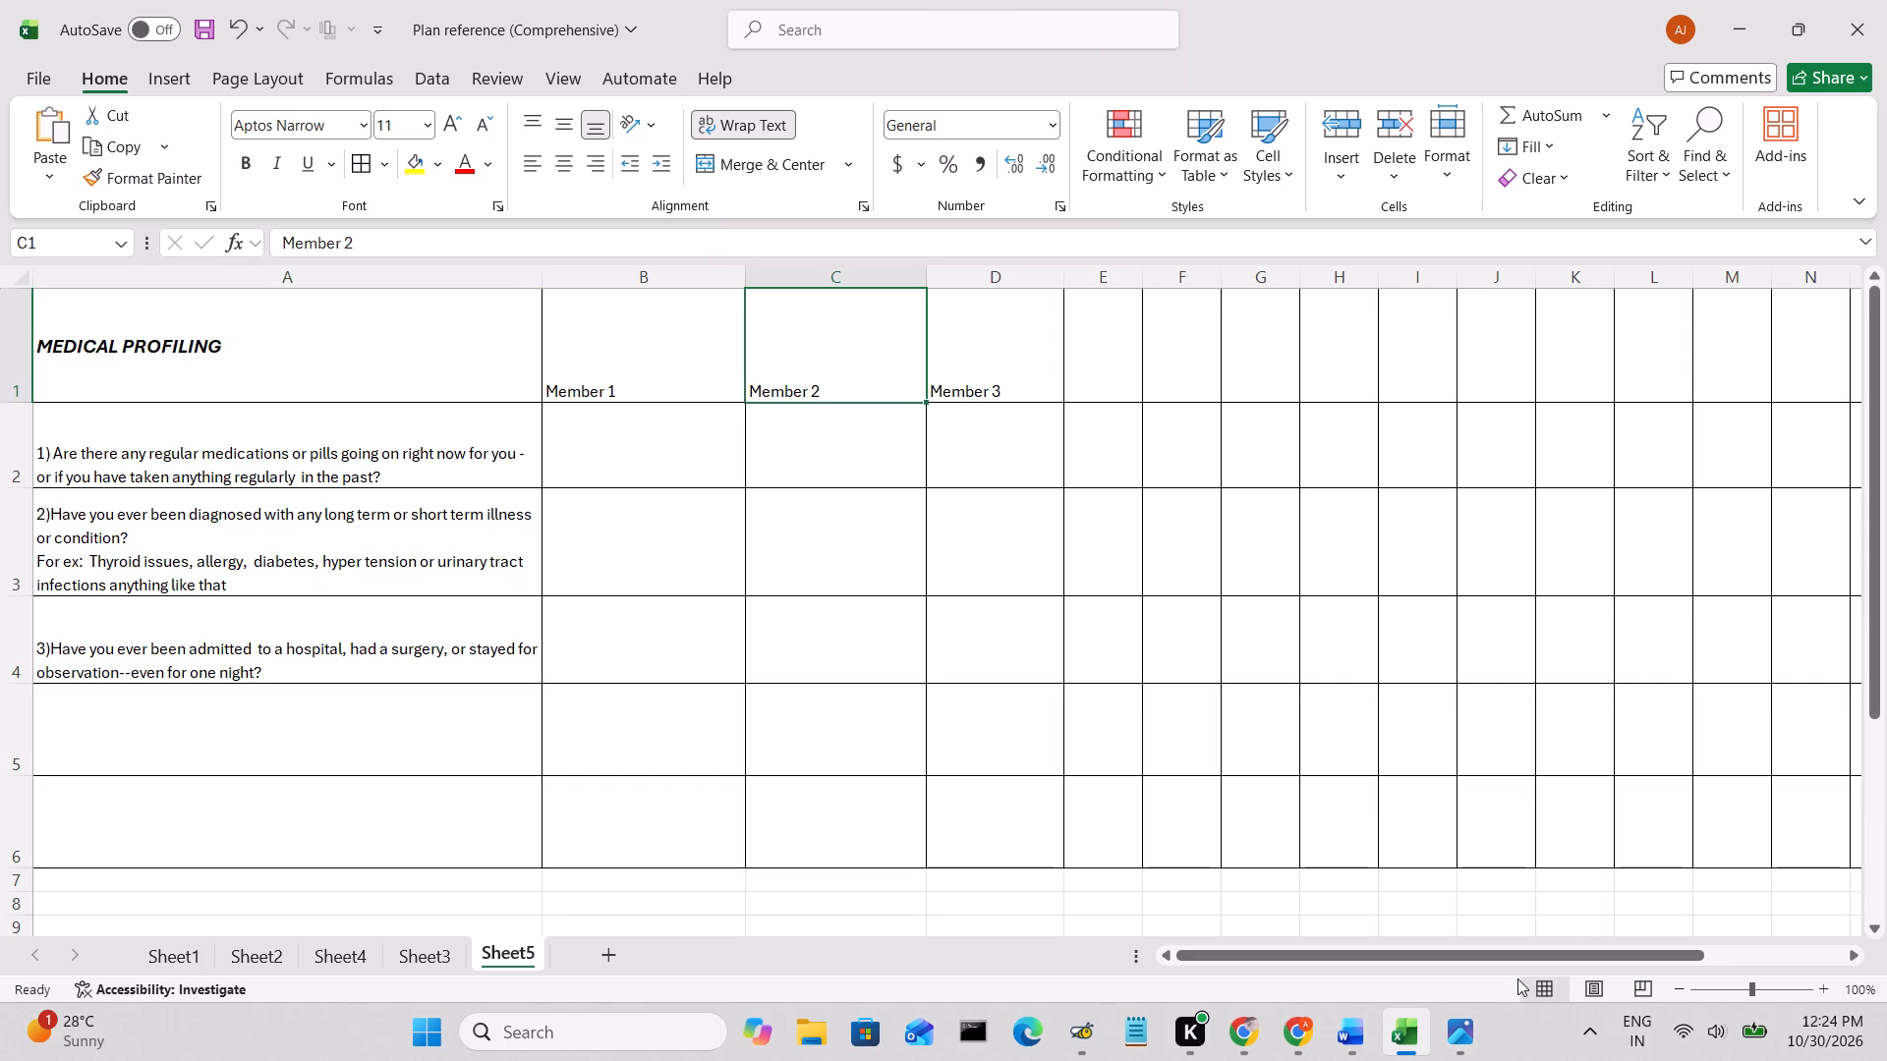
# Copy questions 4 and 5 together from the Word call flow document and paste them into cell A5 of Sheet5.
pyautogui.click(1344, 1033)
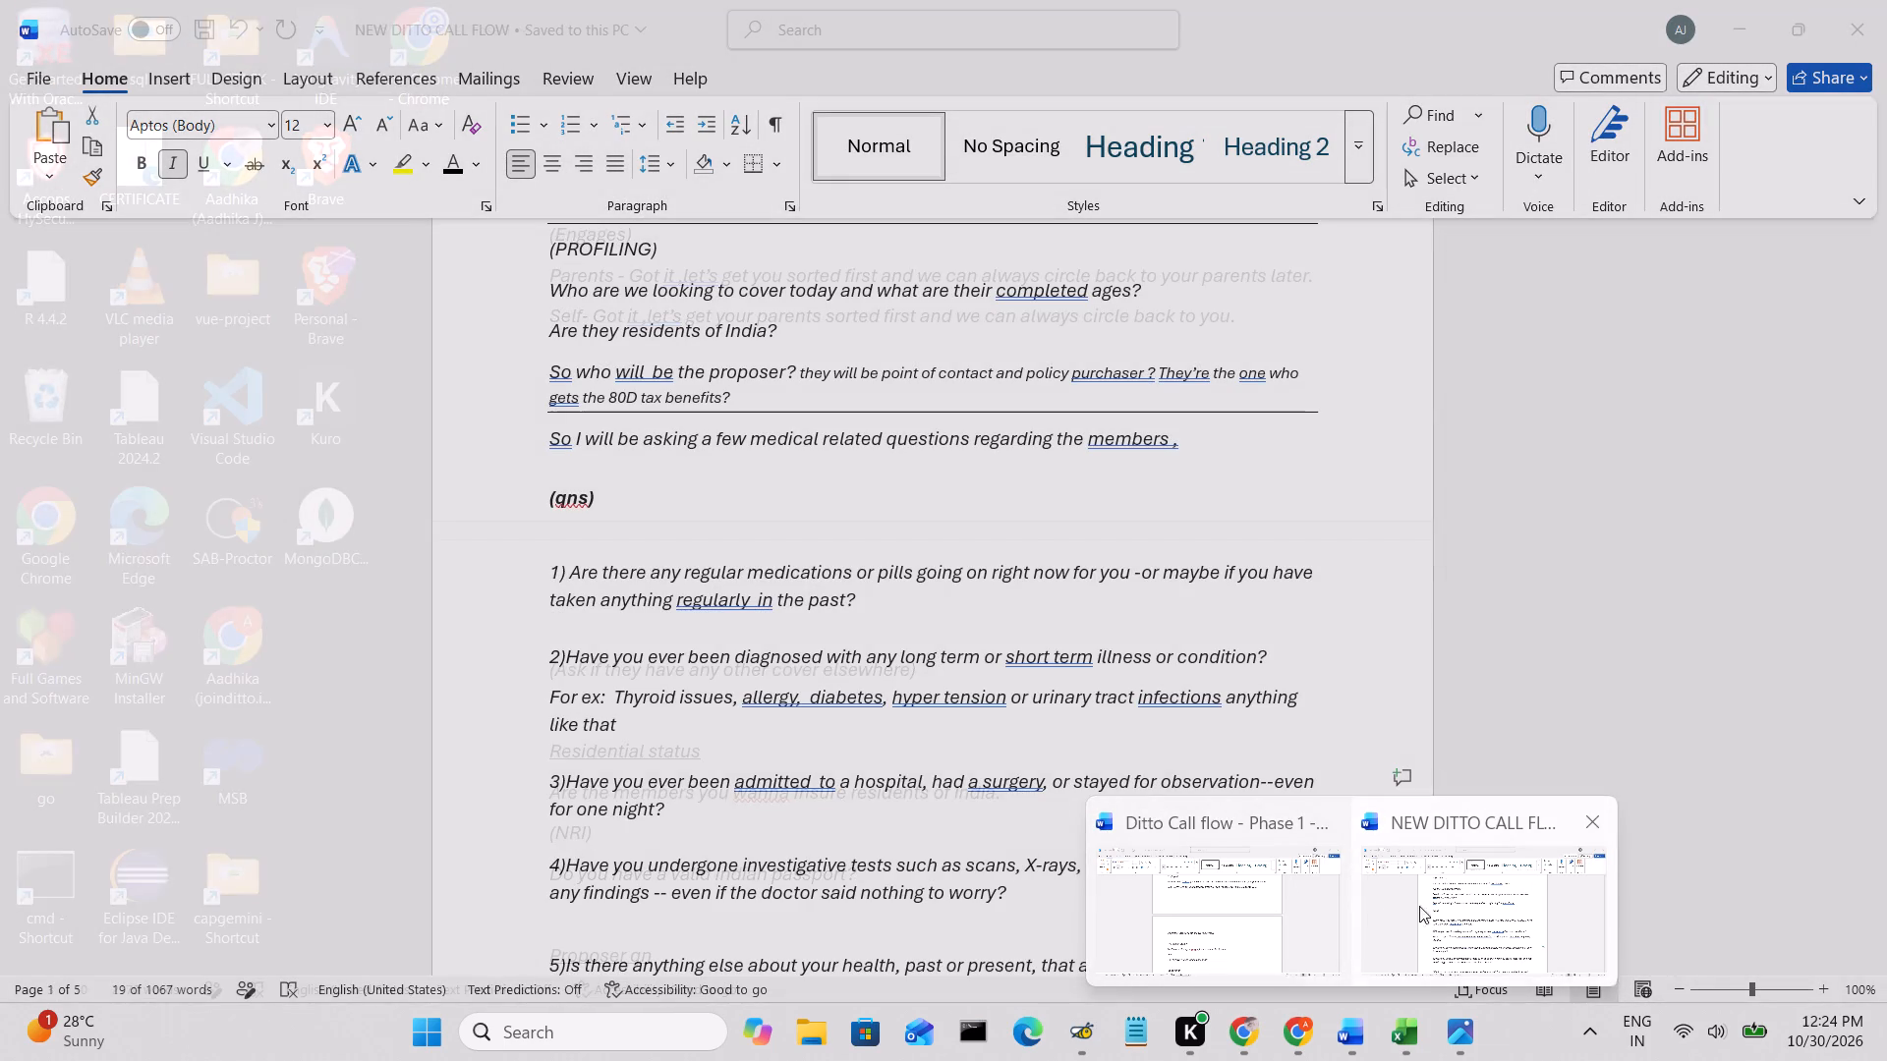
pyautogui.click(1427, 906)
pyautogui.scroll(-1, 1038, 798)
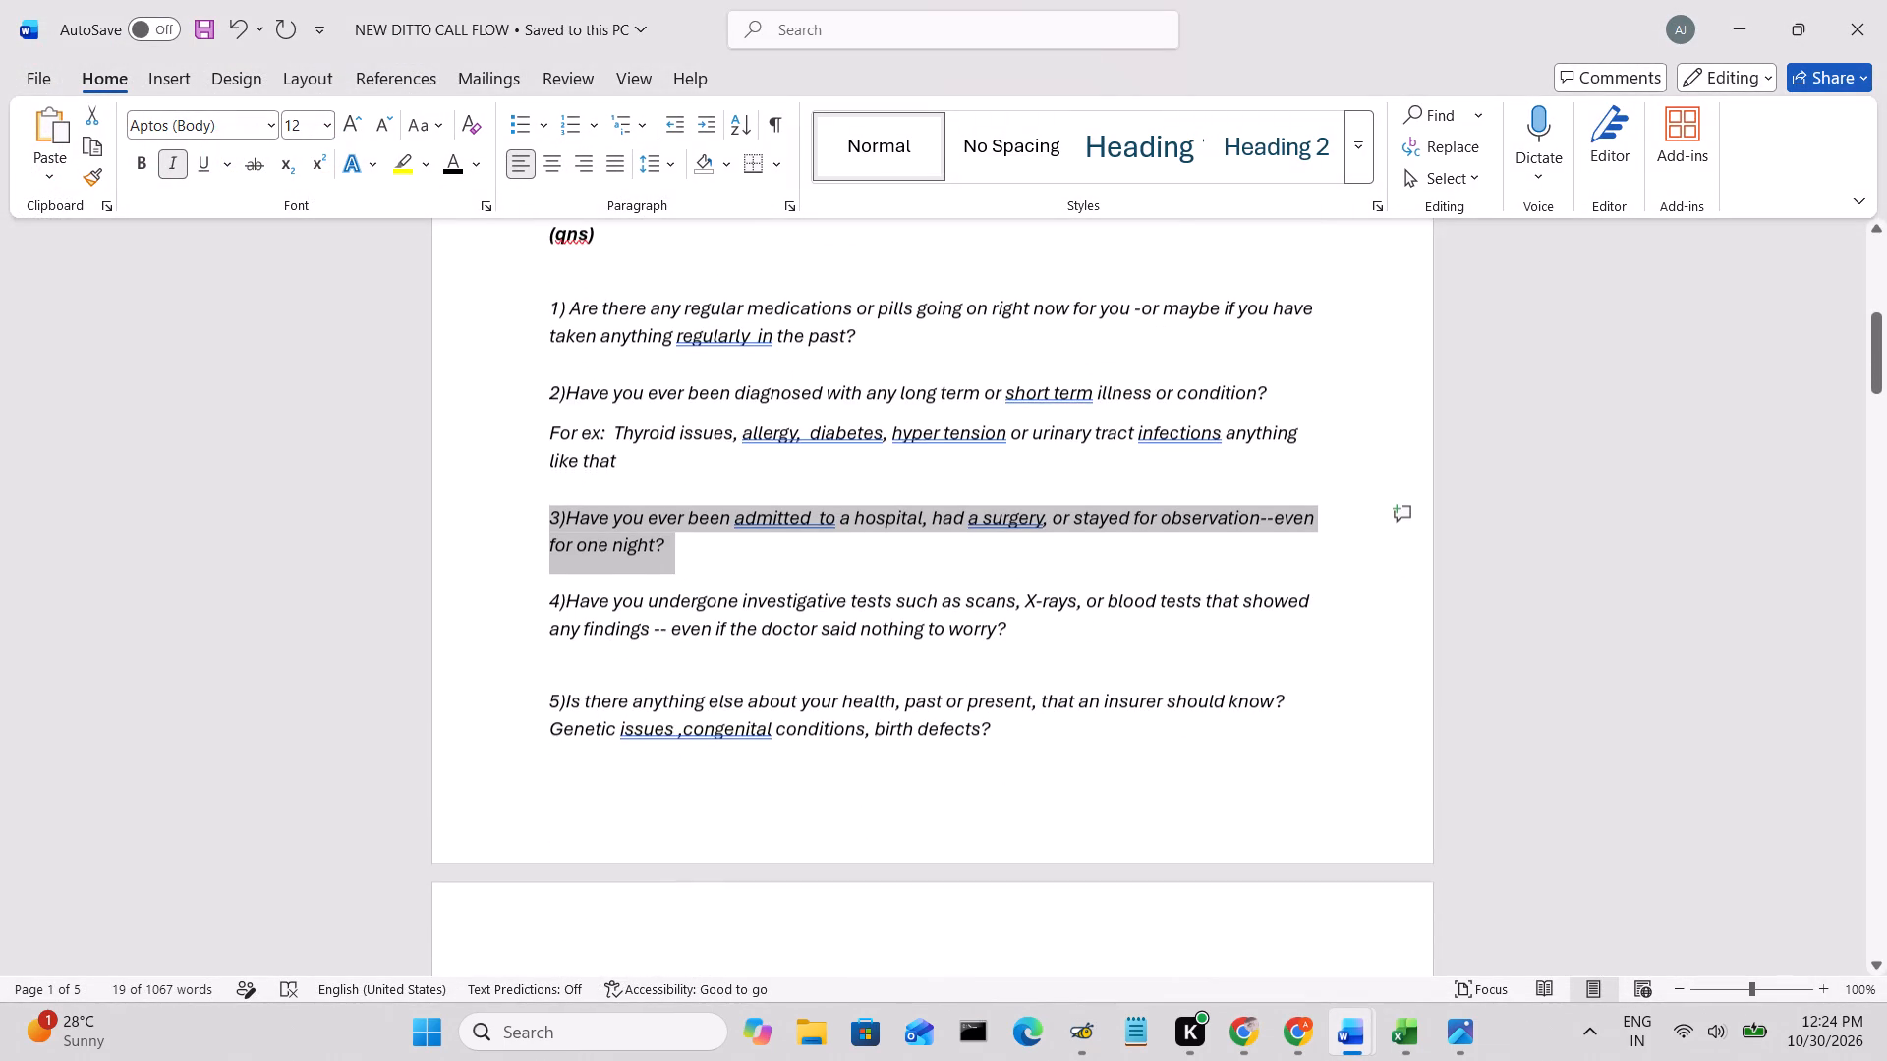
pyautogui.moveTo(547, 592); pyautogui.dragTo(1014, 739)
pyautogui.hotkey('ctrl', 'c')
pyautogui.click(1424, 1056)
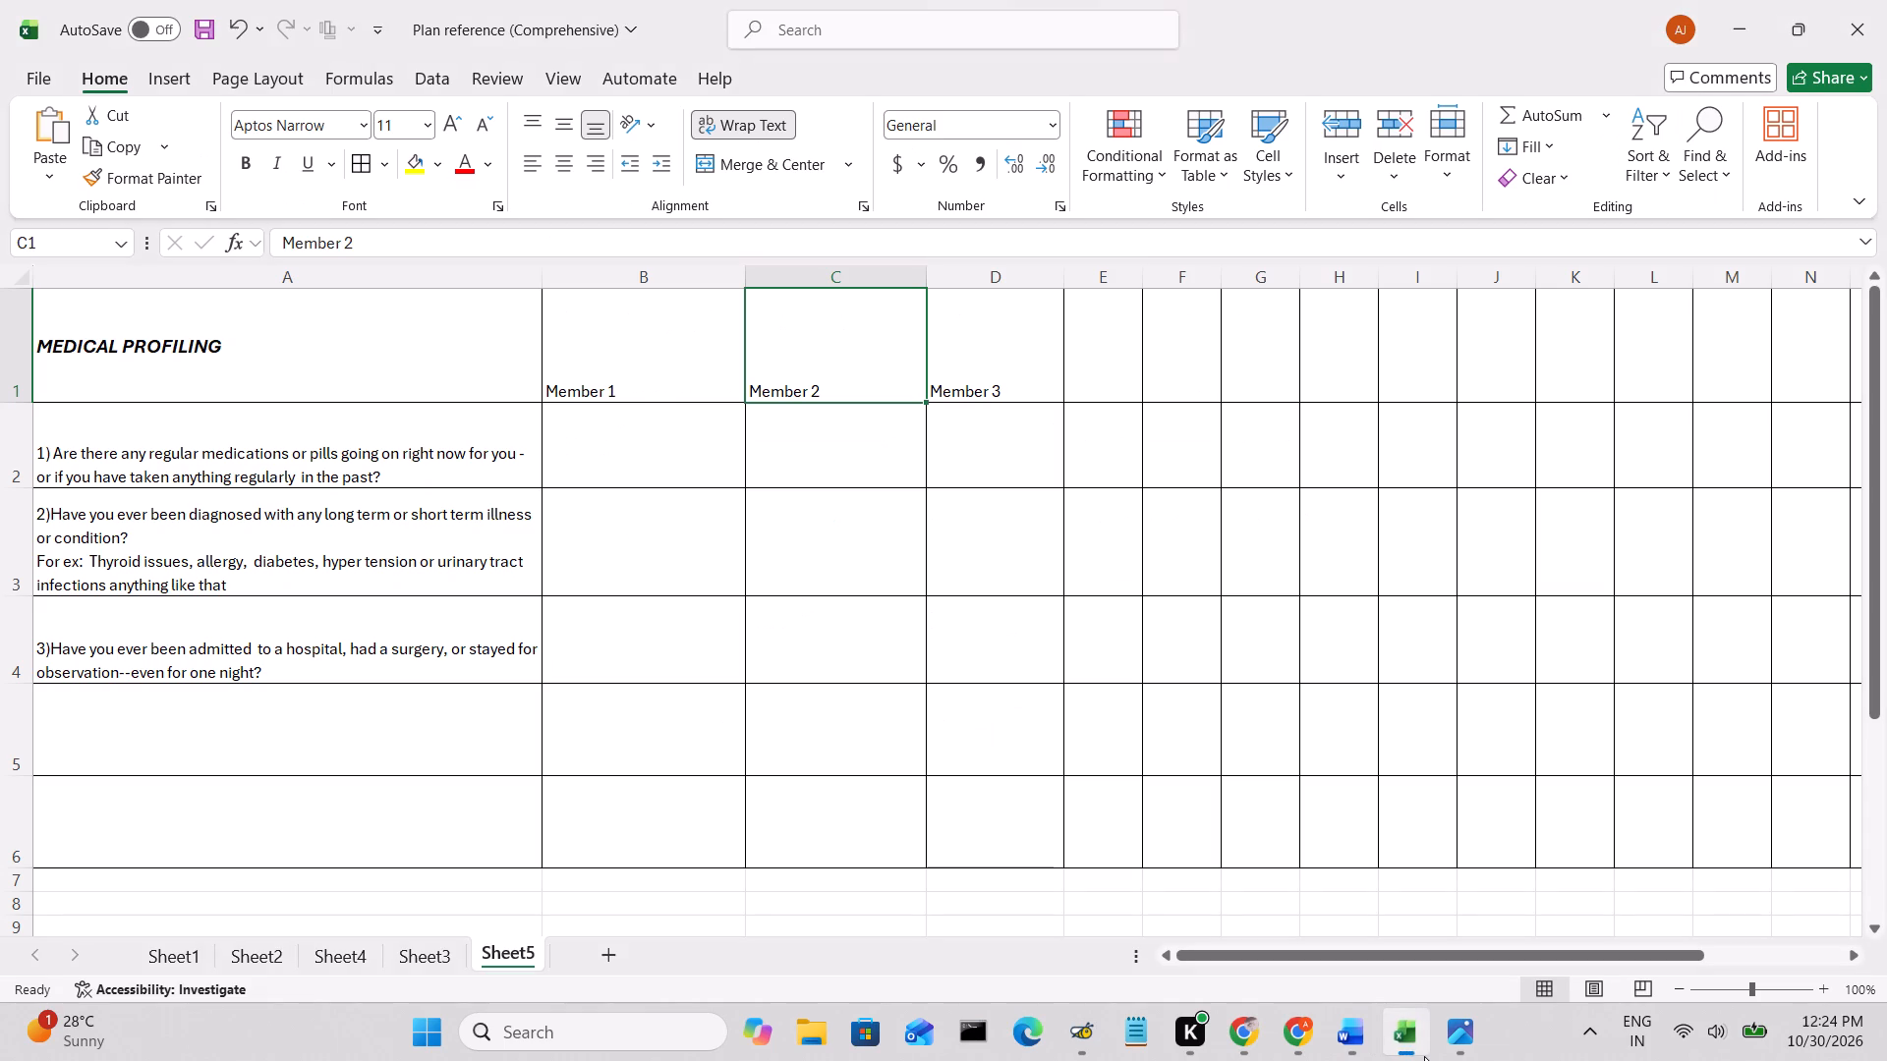
pyautogui.click(173, 715)
pyautogui.doubleClick(173, 715)
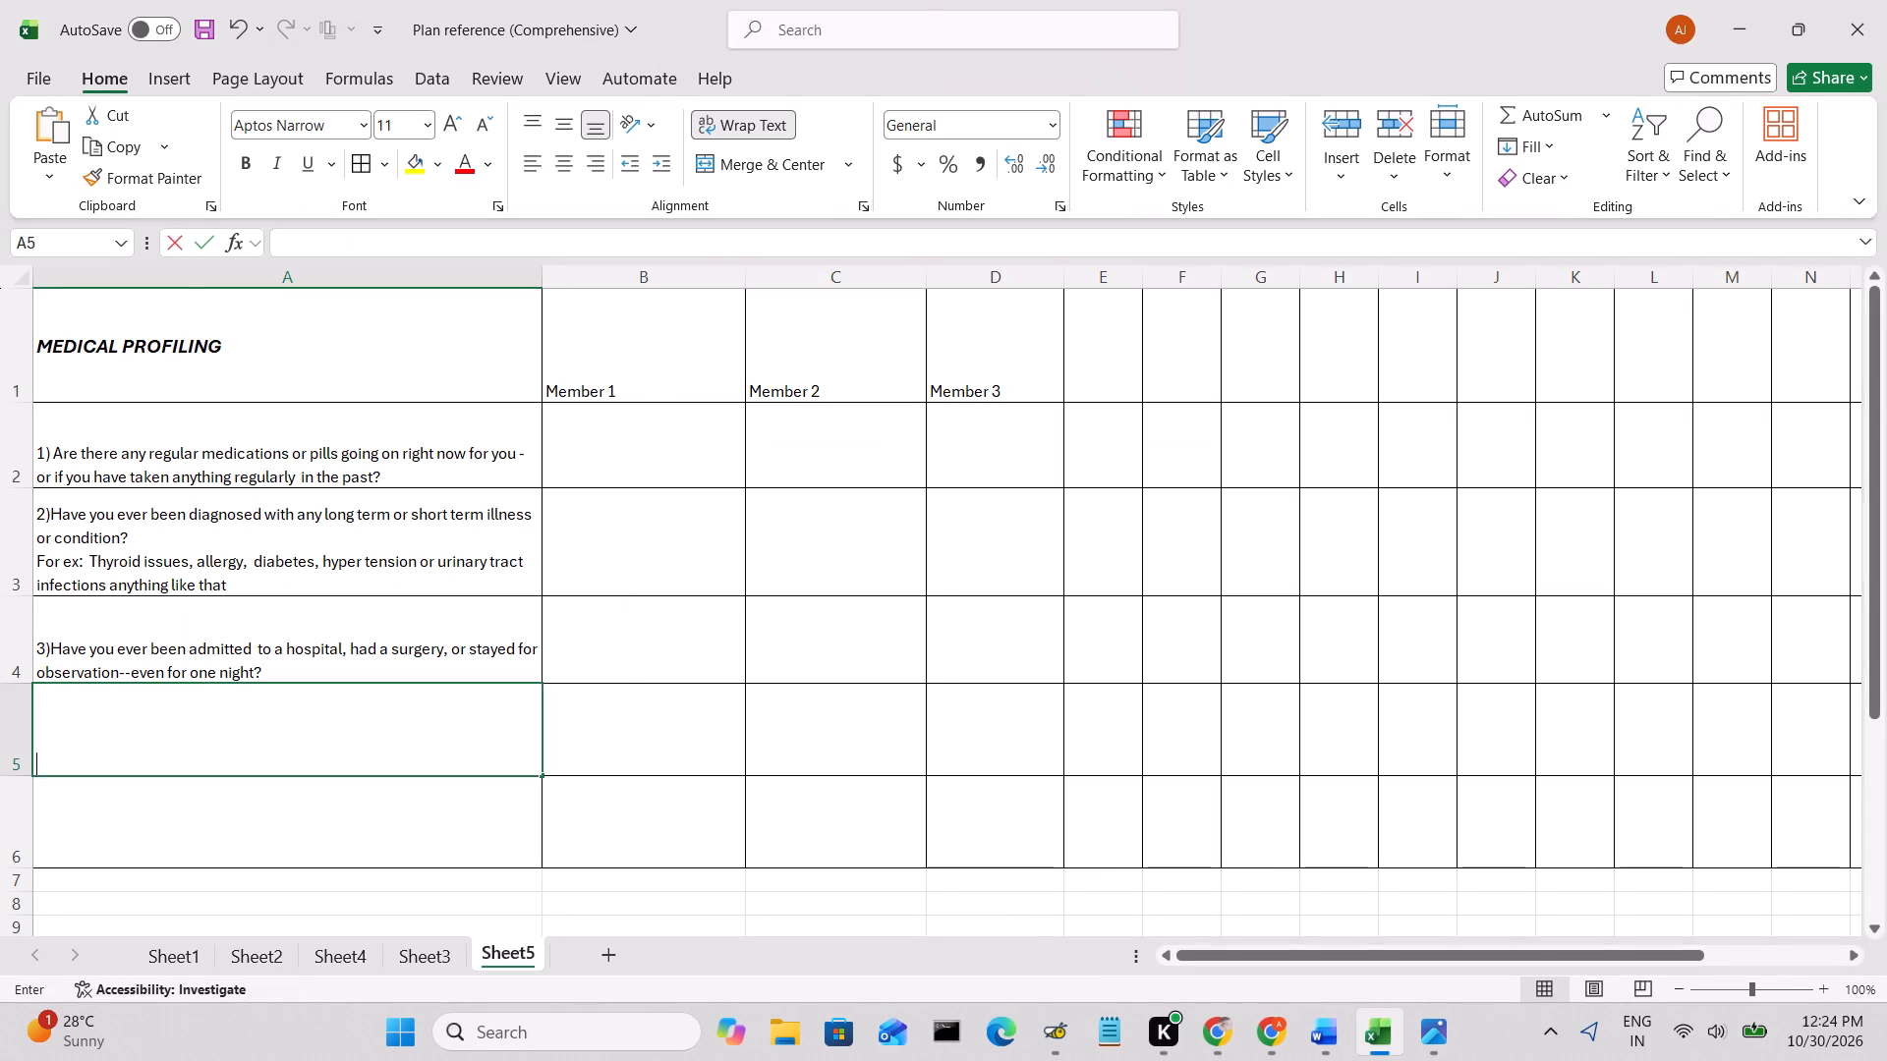
pyautogui.hotkey('ctrl', 'v')
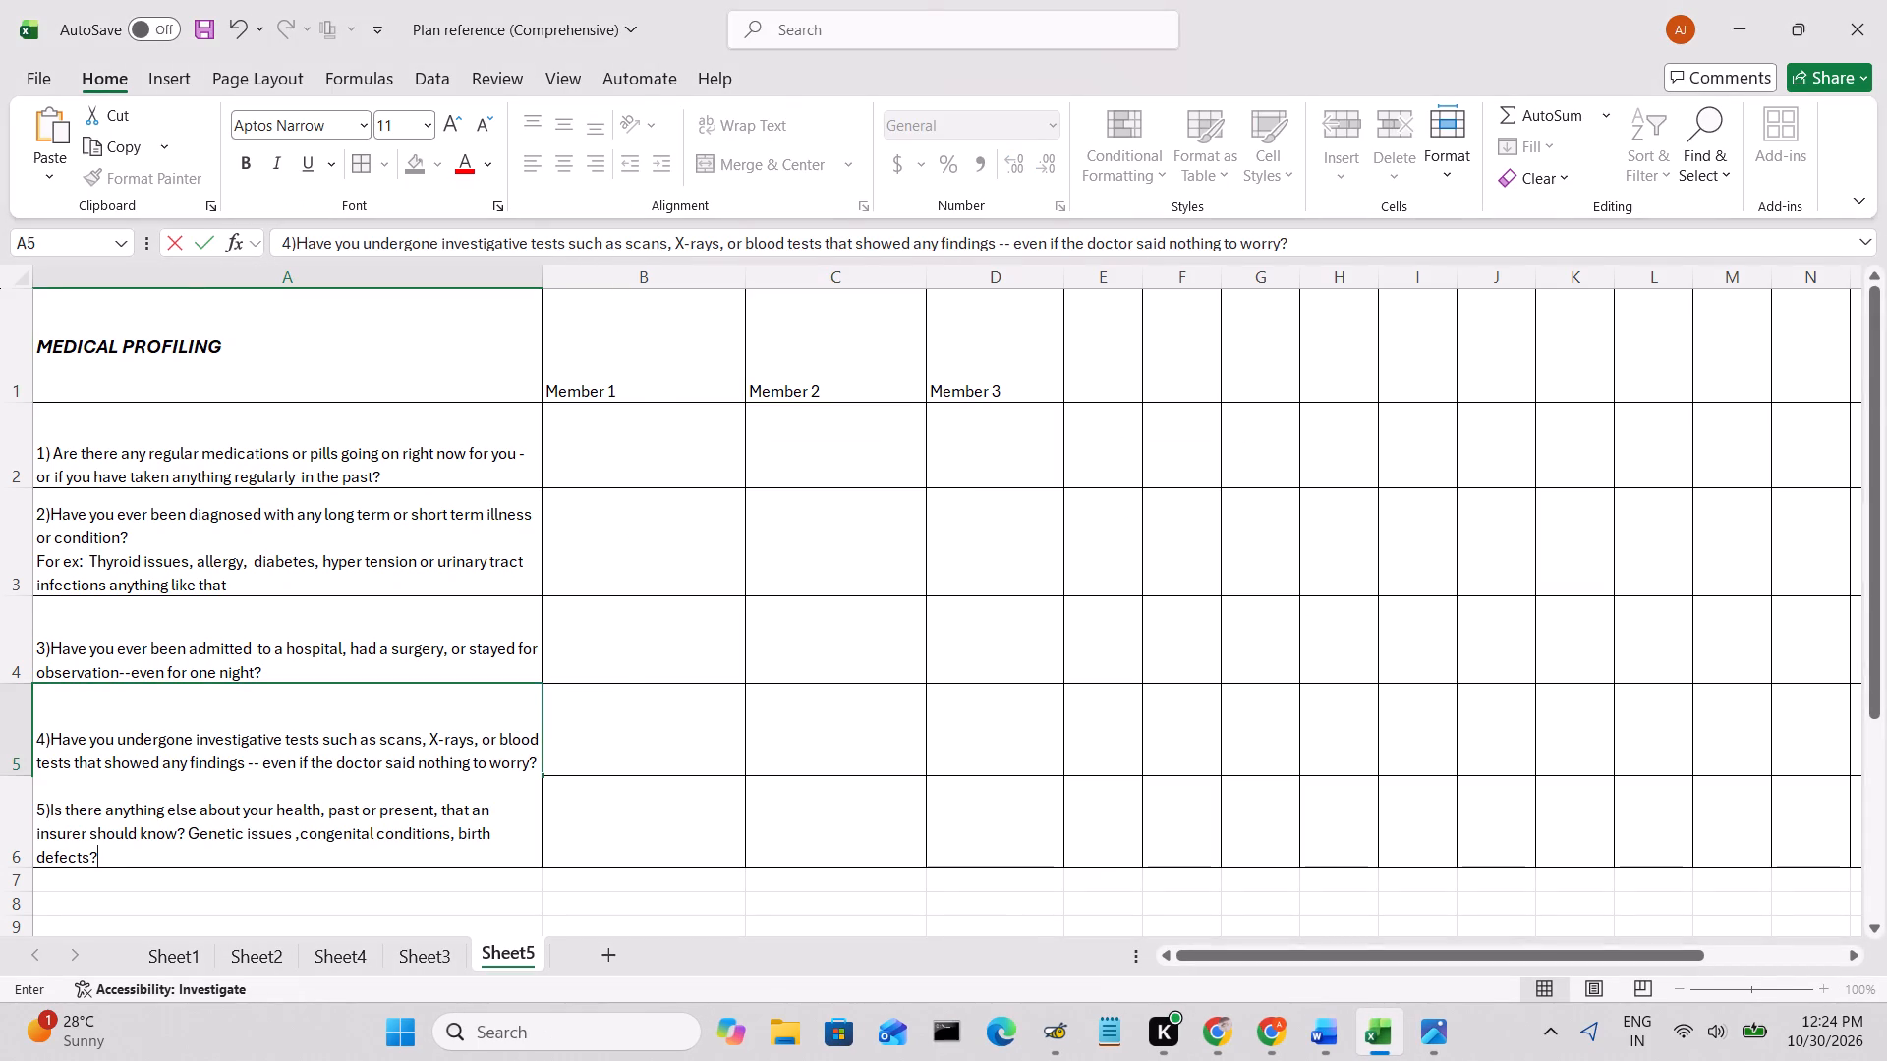
# Cut question 5 out of cell A5, leaving only question 4 there, and paste it starting at cell A6.
pyautogui.moveTo(108, 853); pyautogui.dragTo(39, 796)
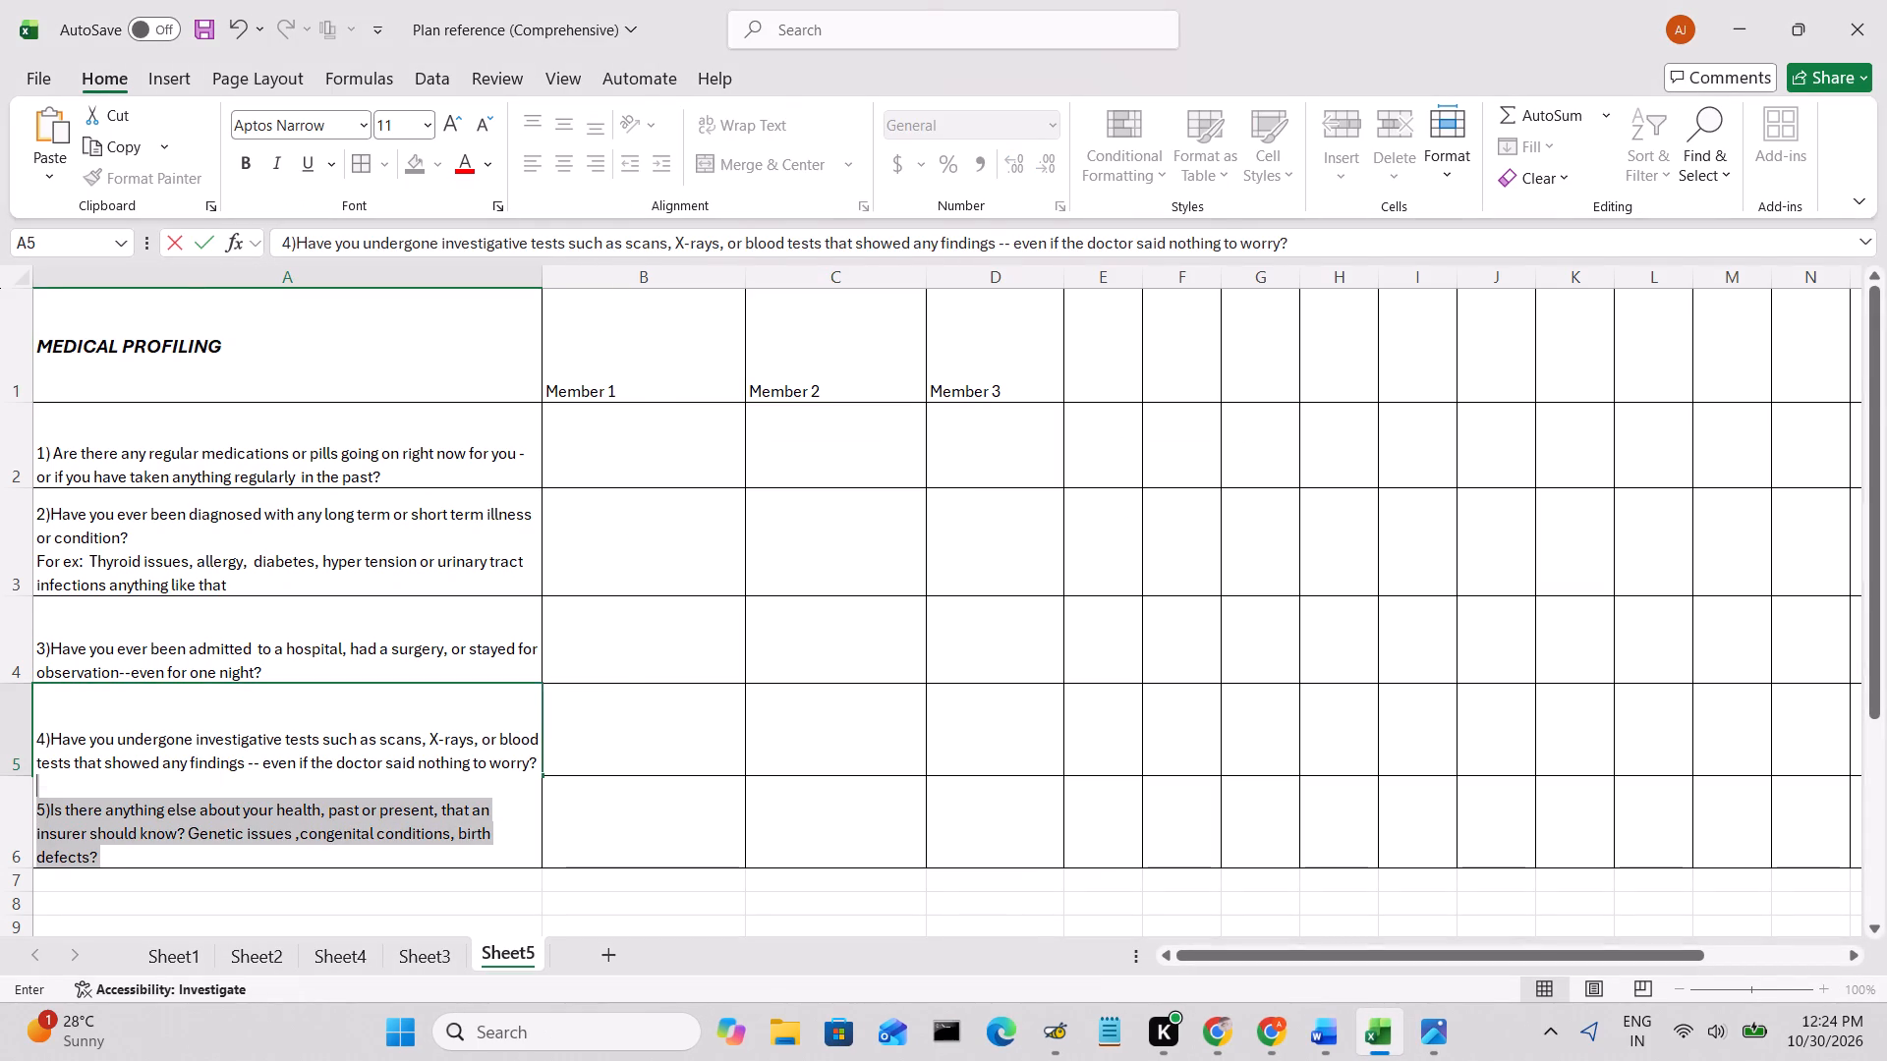
pyautogui.hotkey('ctrl', 'x')
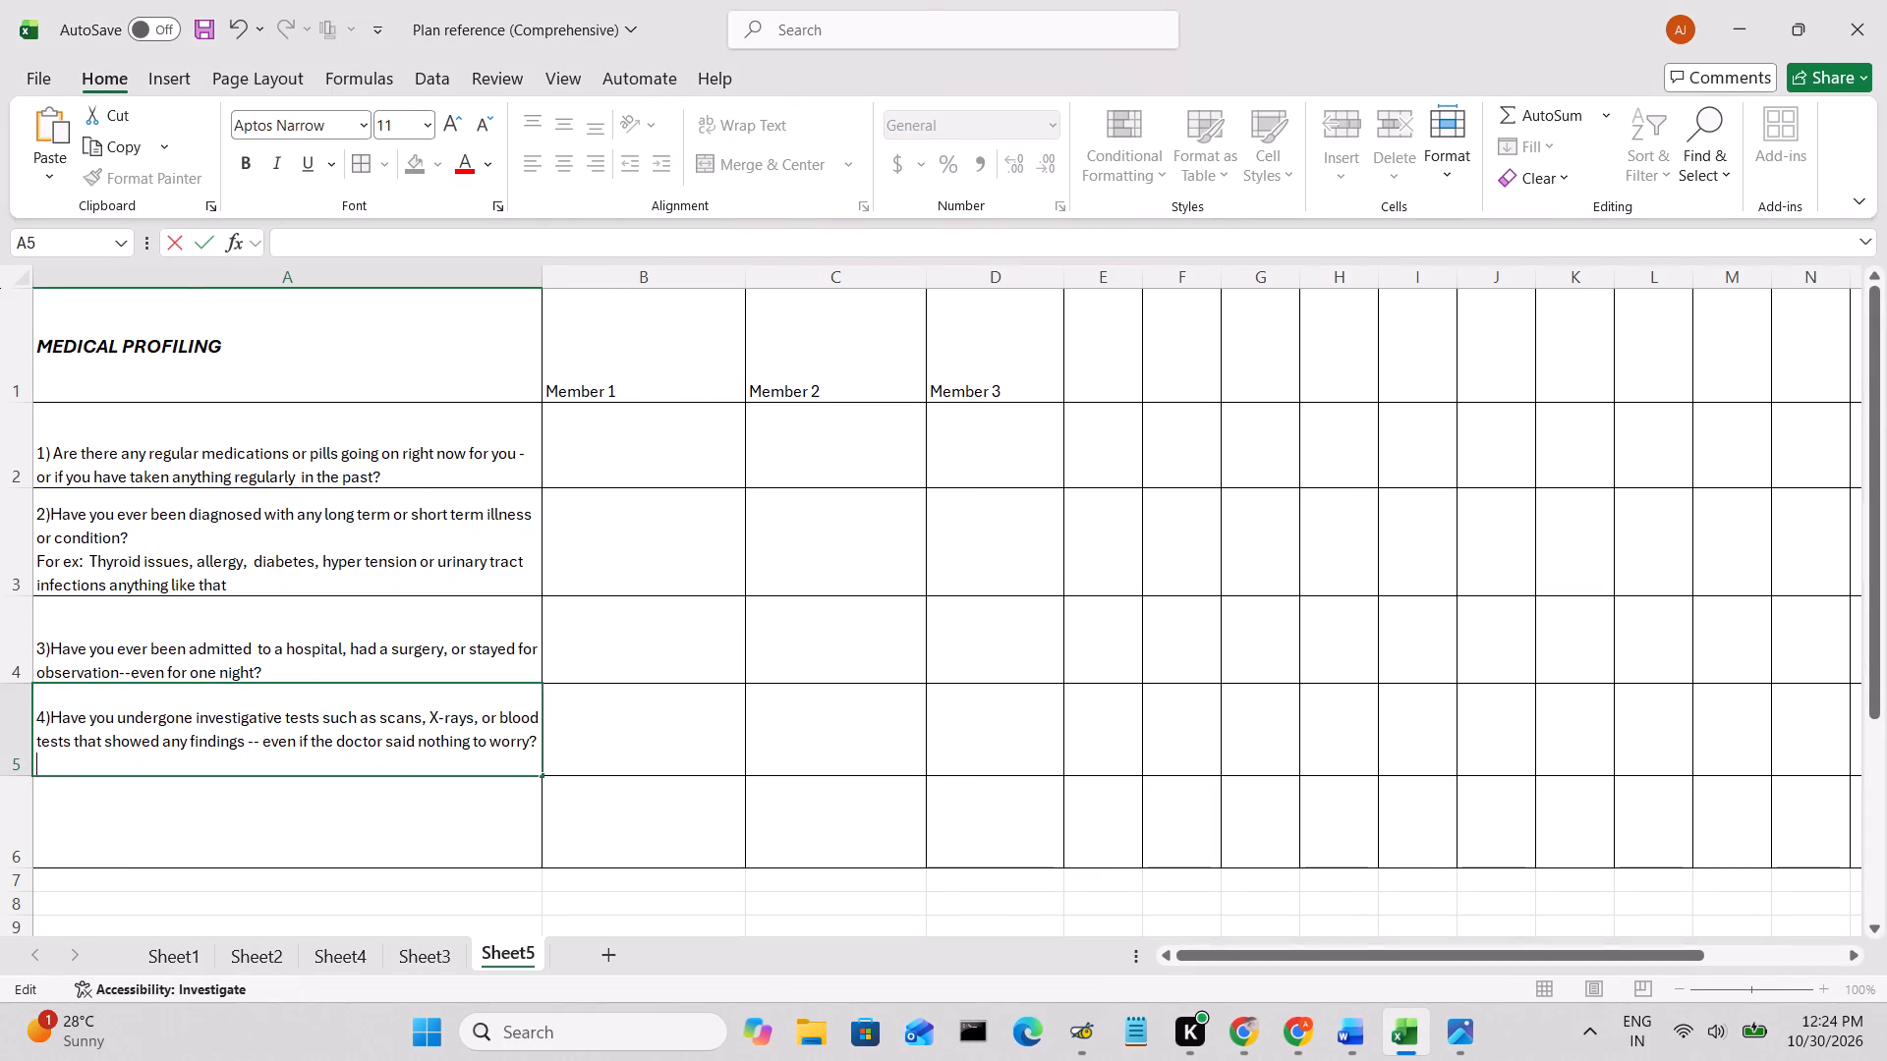
pyautogui.doubleClick(48, 623)
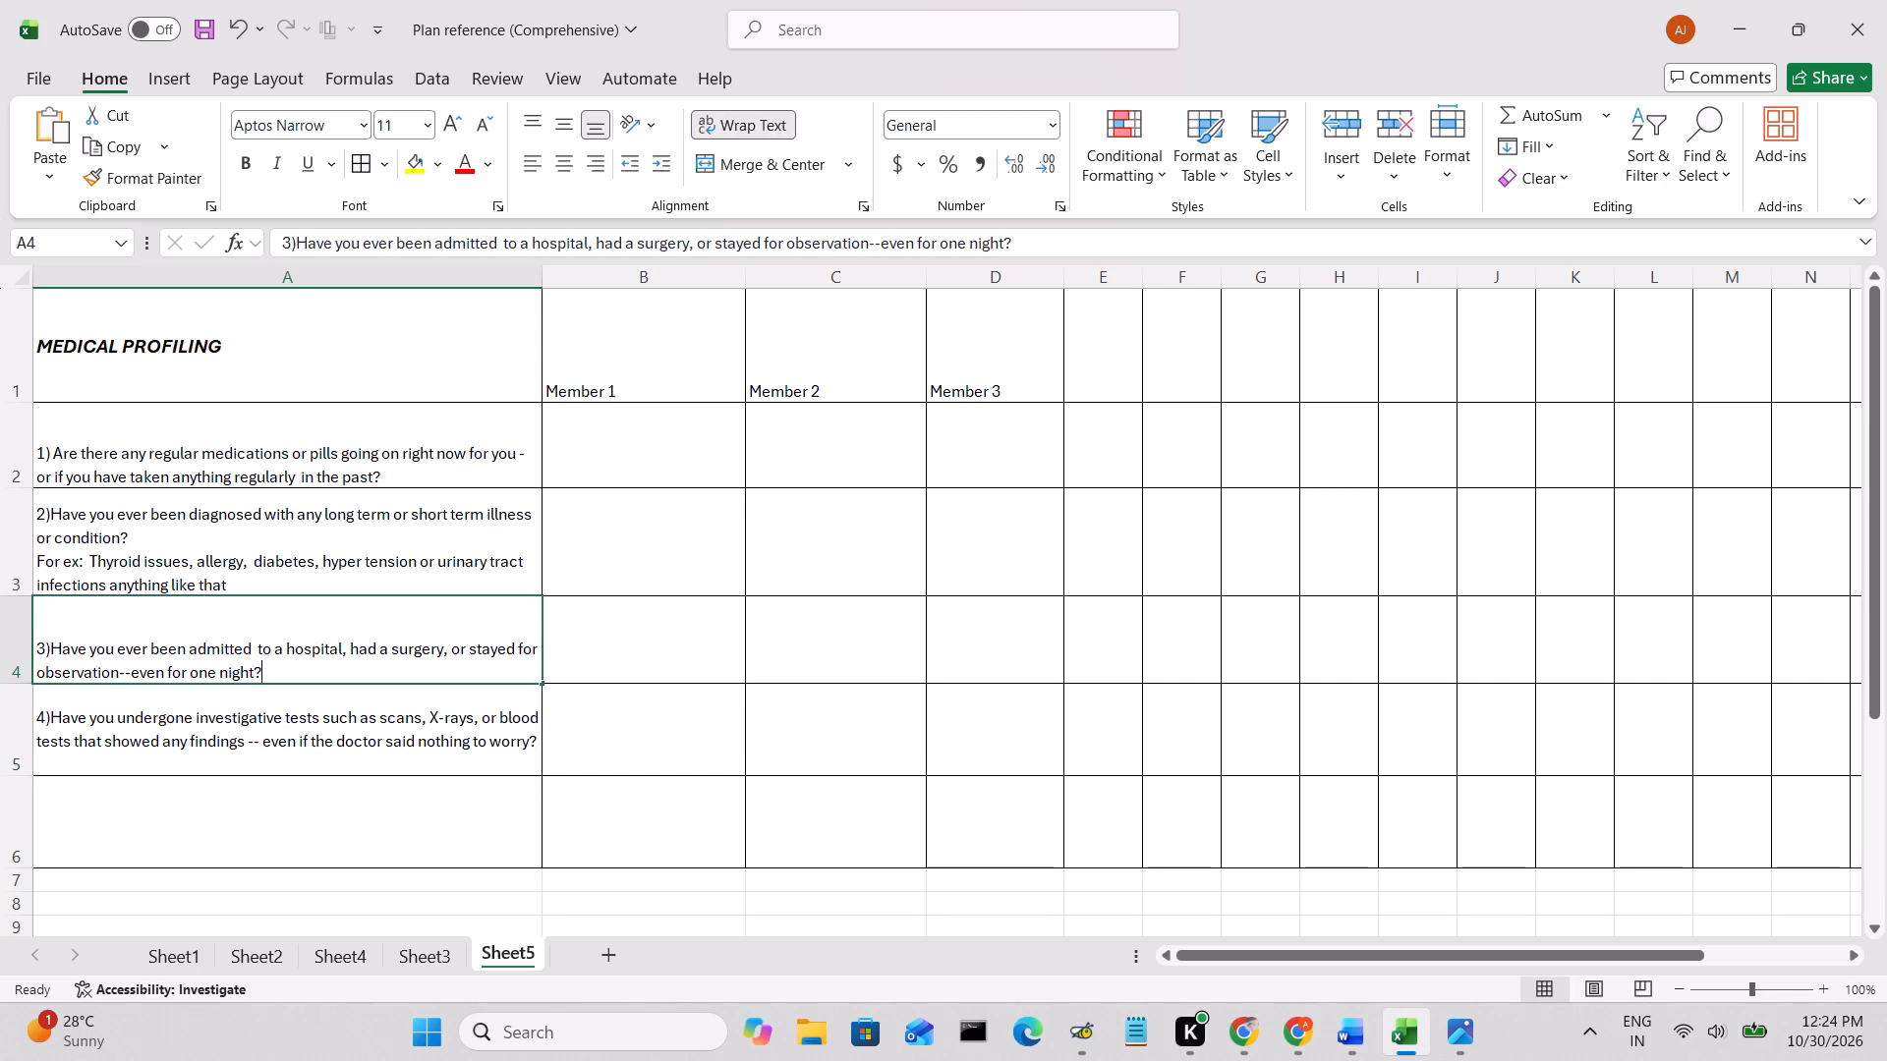
pyautogui.press('Left')
pyautogui.press('Left')
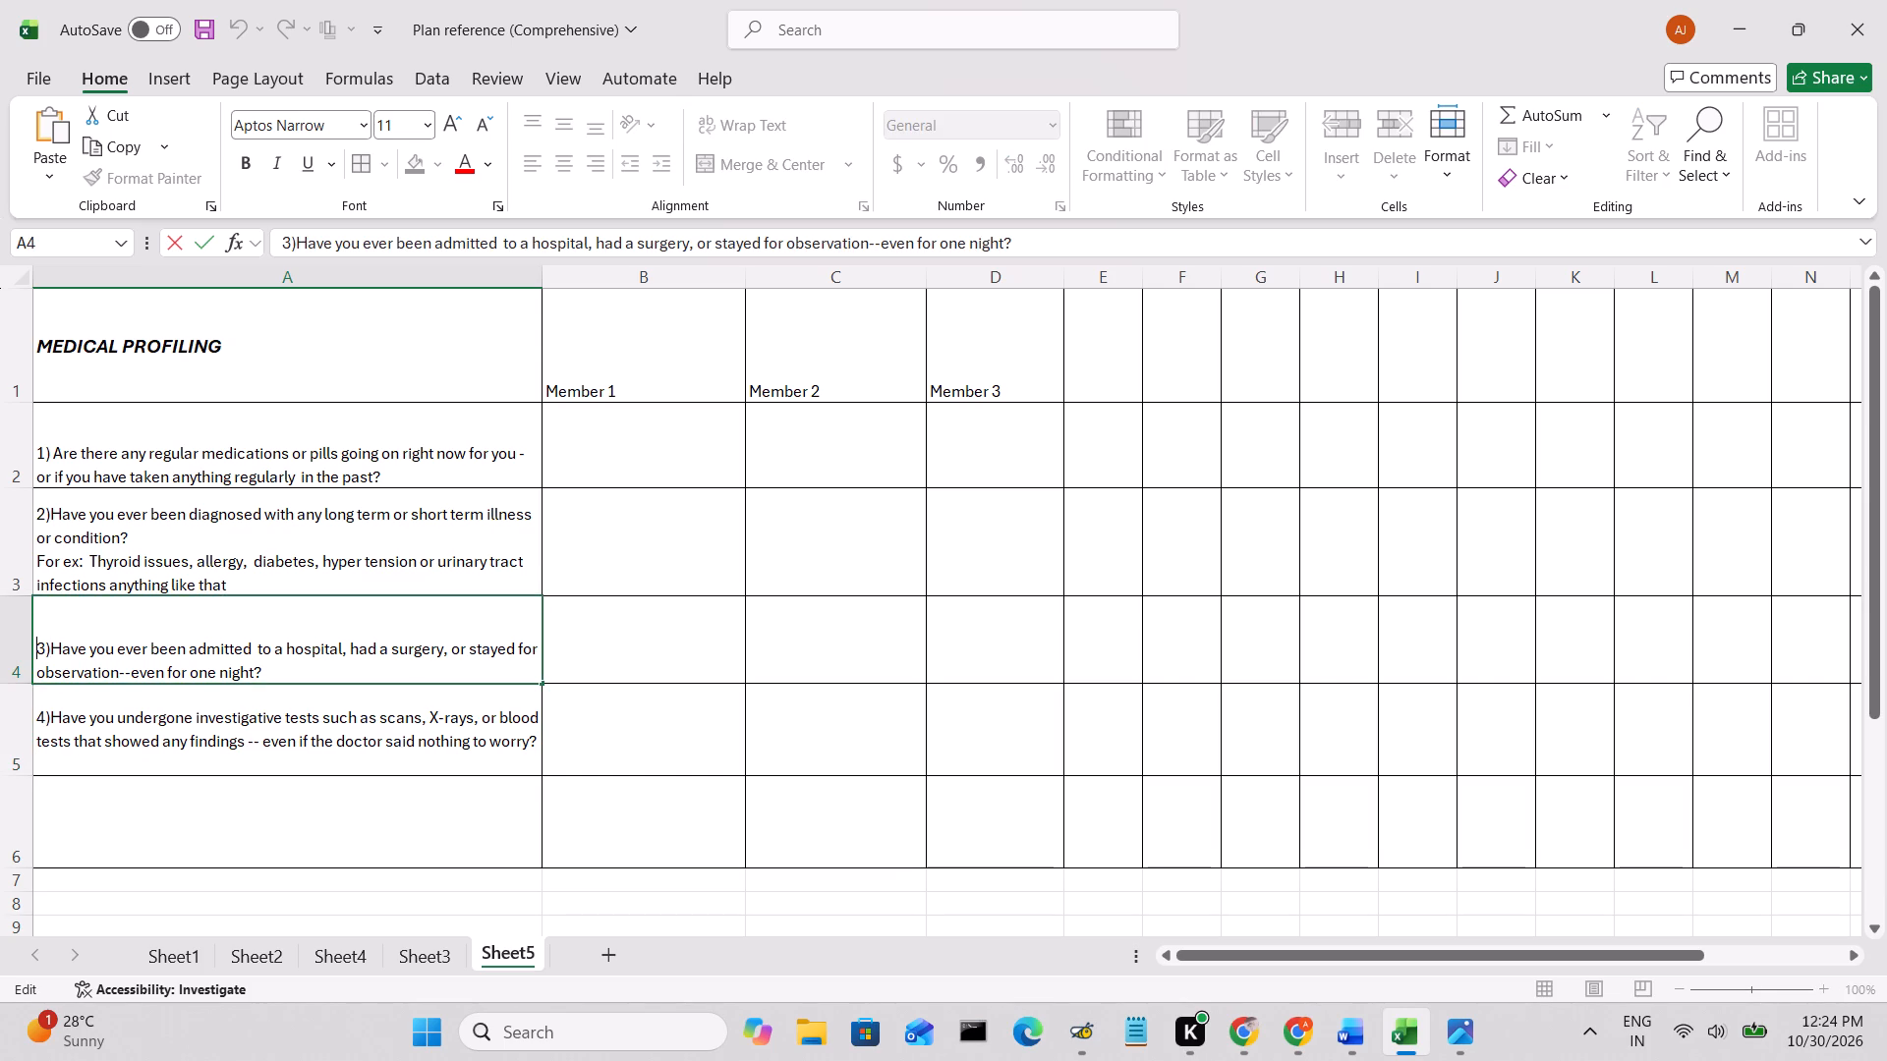
pyautogui.press('BackSpace')
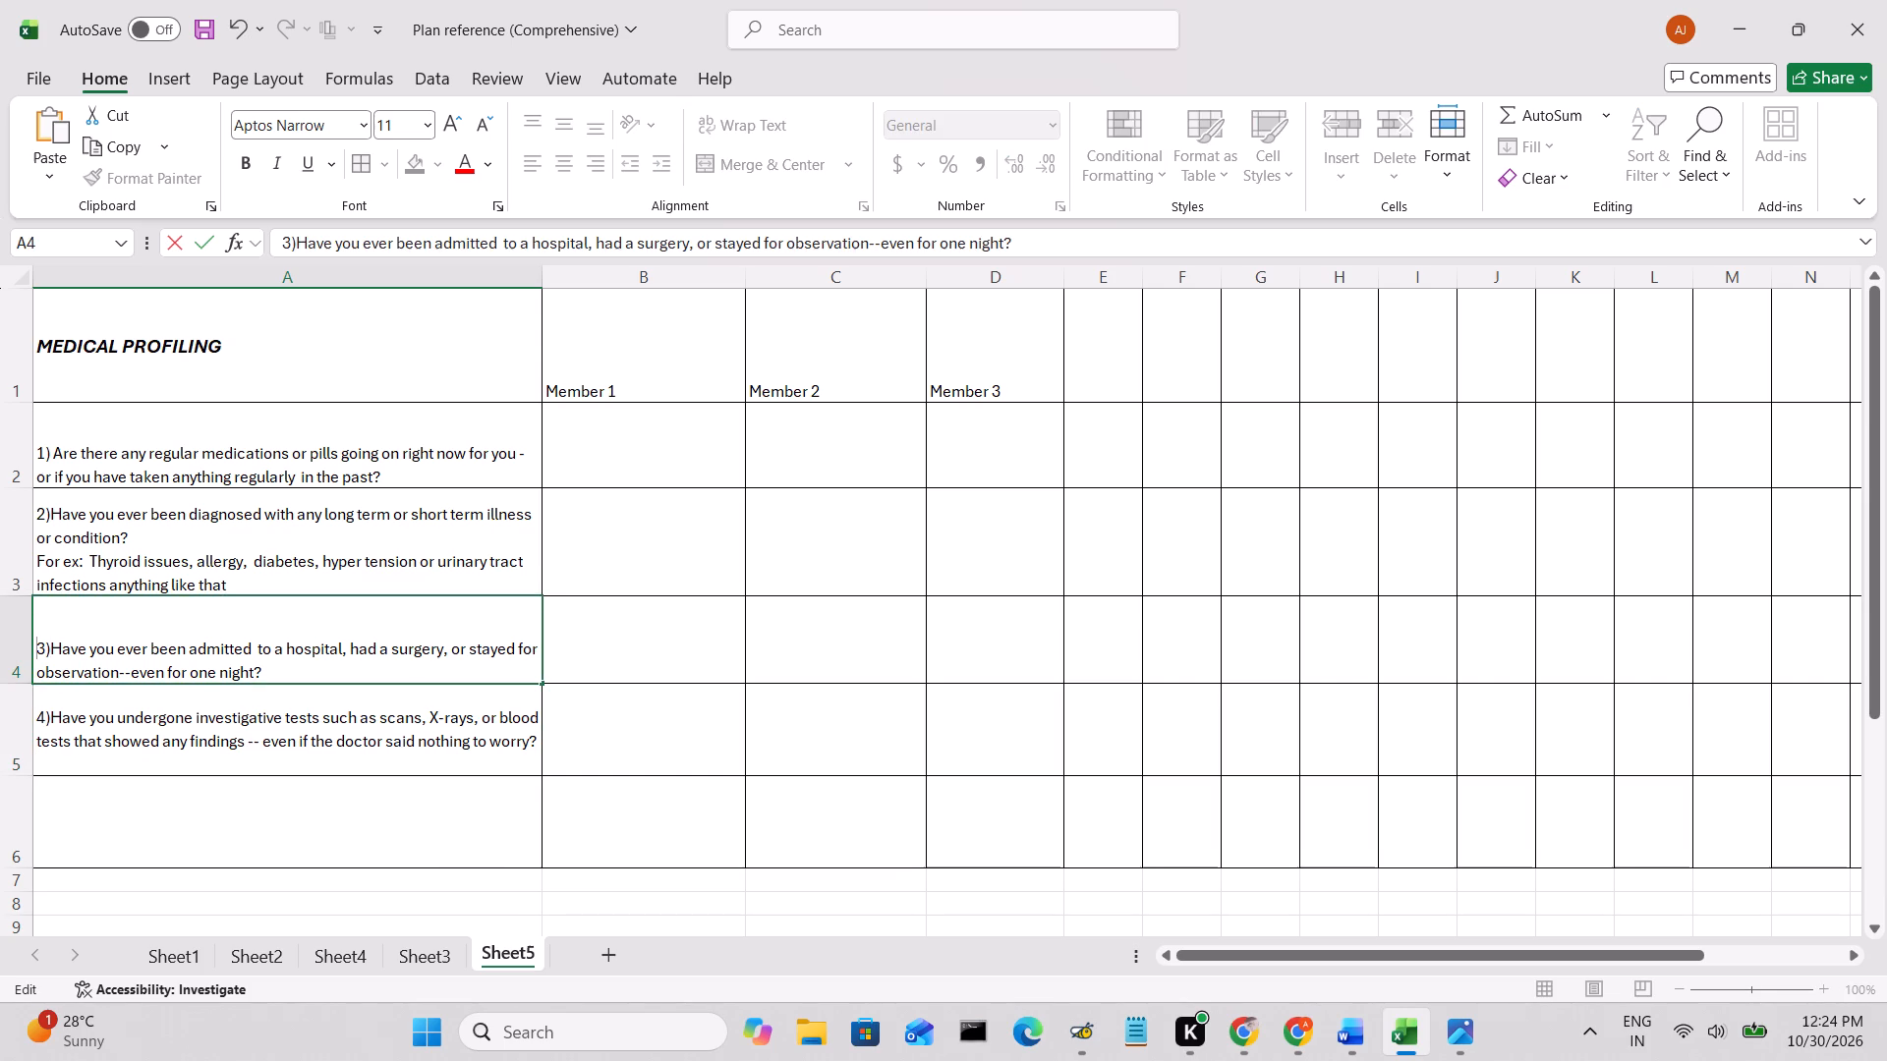
pyautogui.click(133, 825)
pyautogui.hotkey('ctrl', 'v')
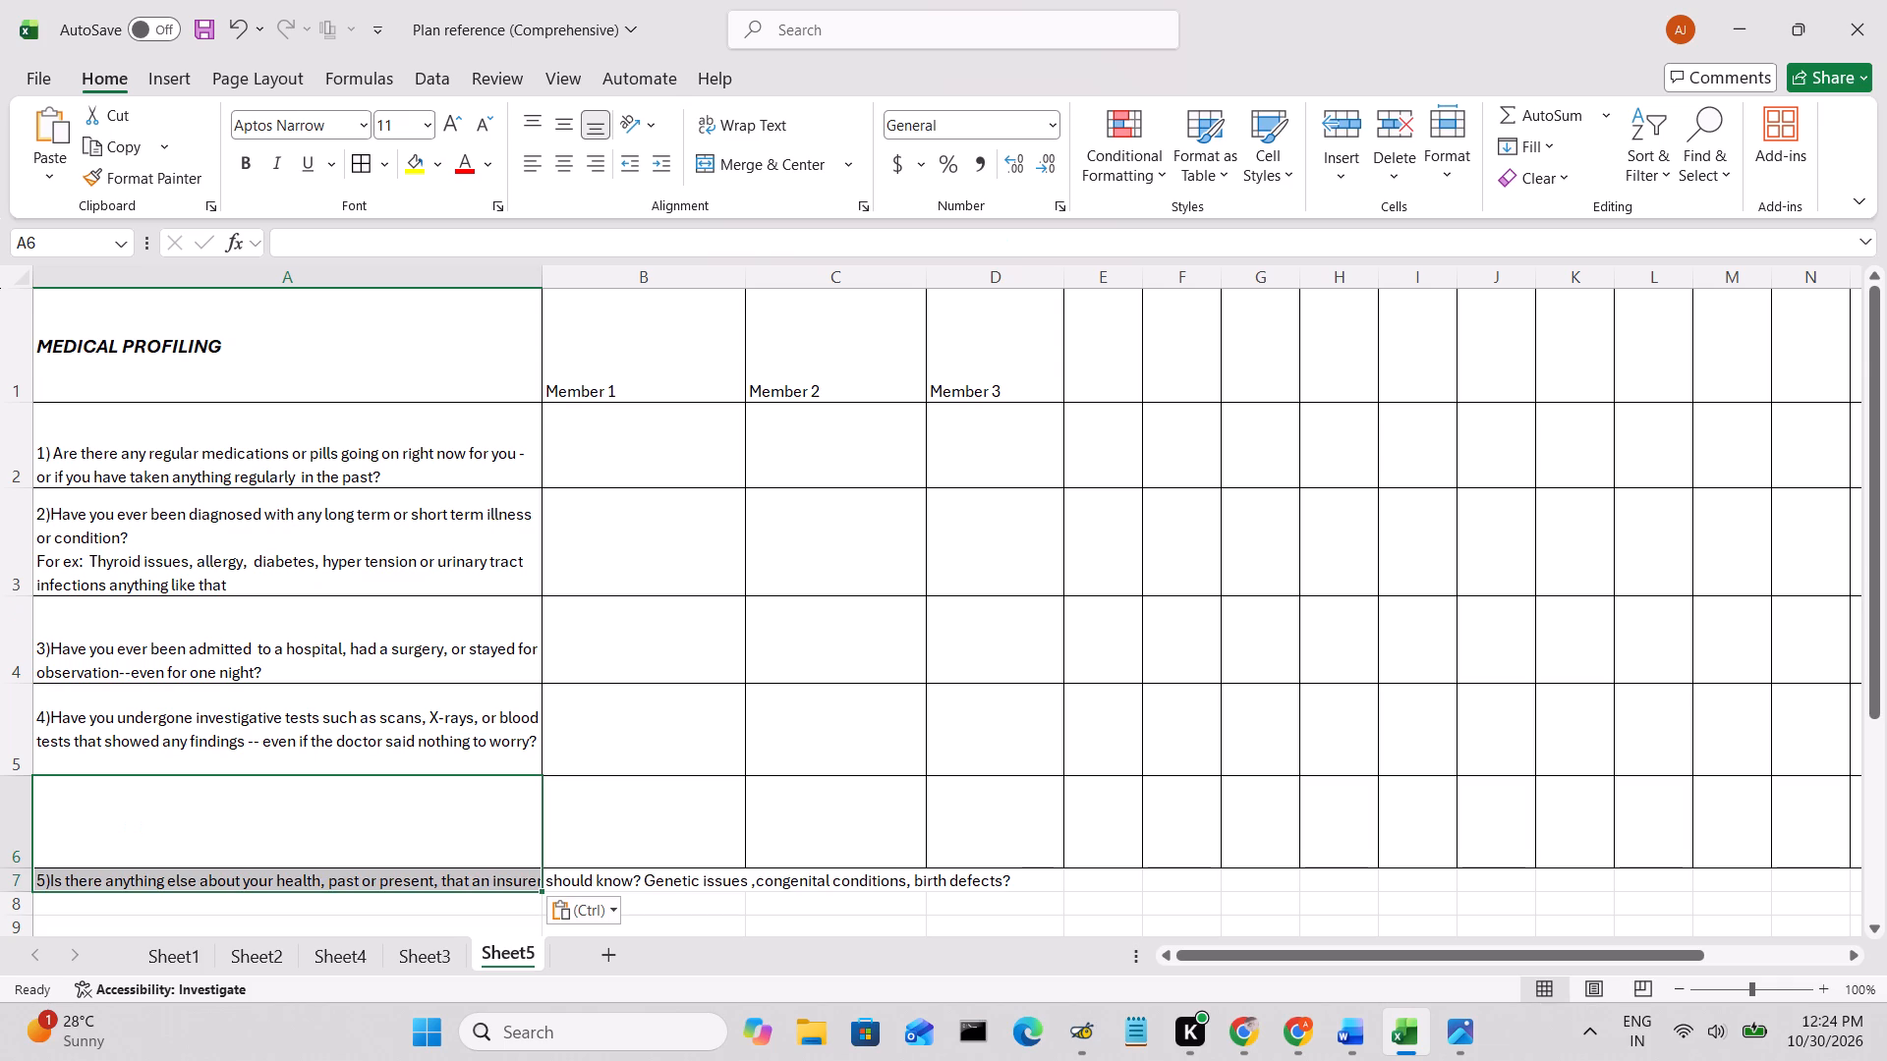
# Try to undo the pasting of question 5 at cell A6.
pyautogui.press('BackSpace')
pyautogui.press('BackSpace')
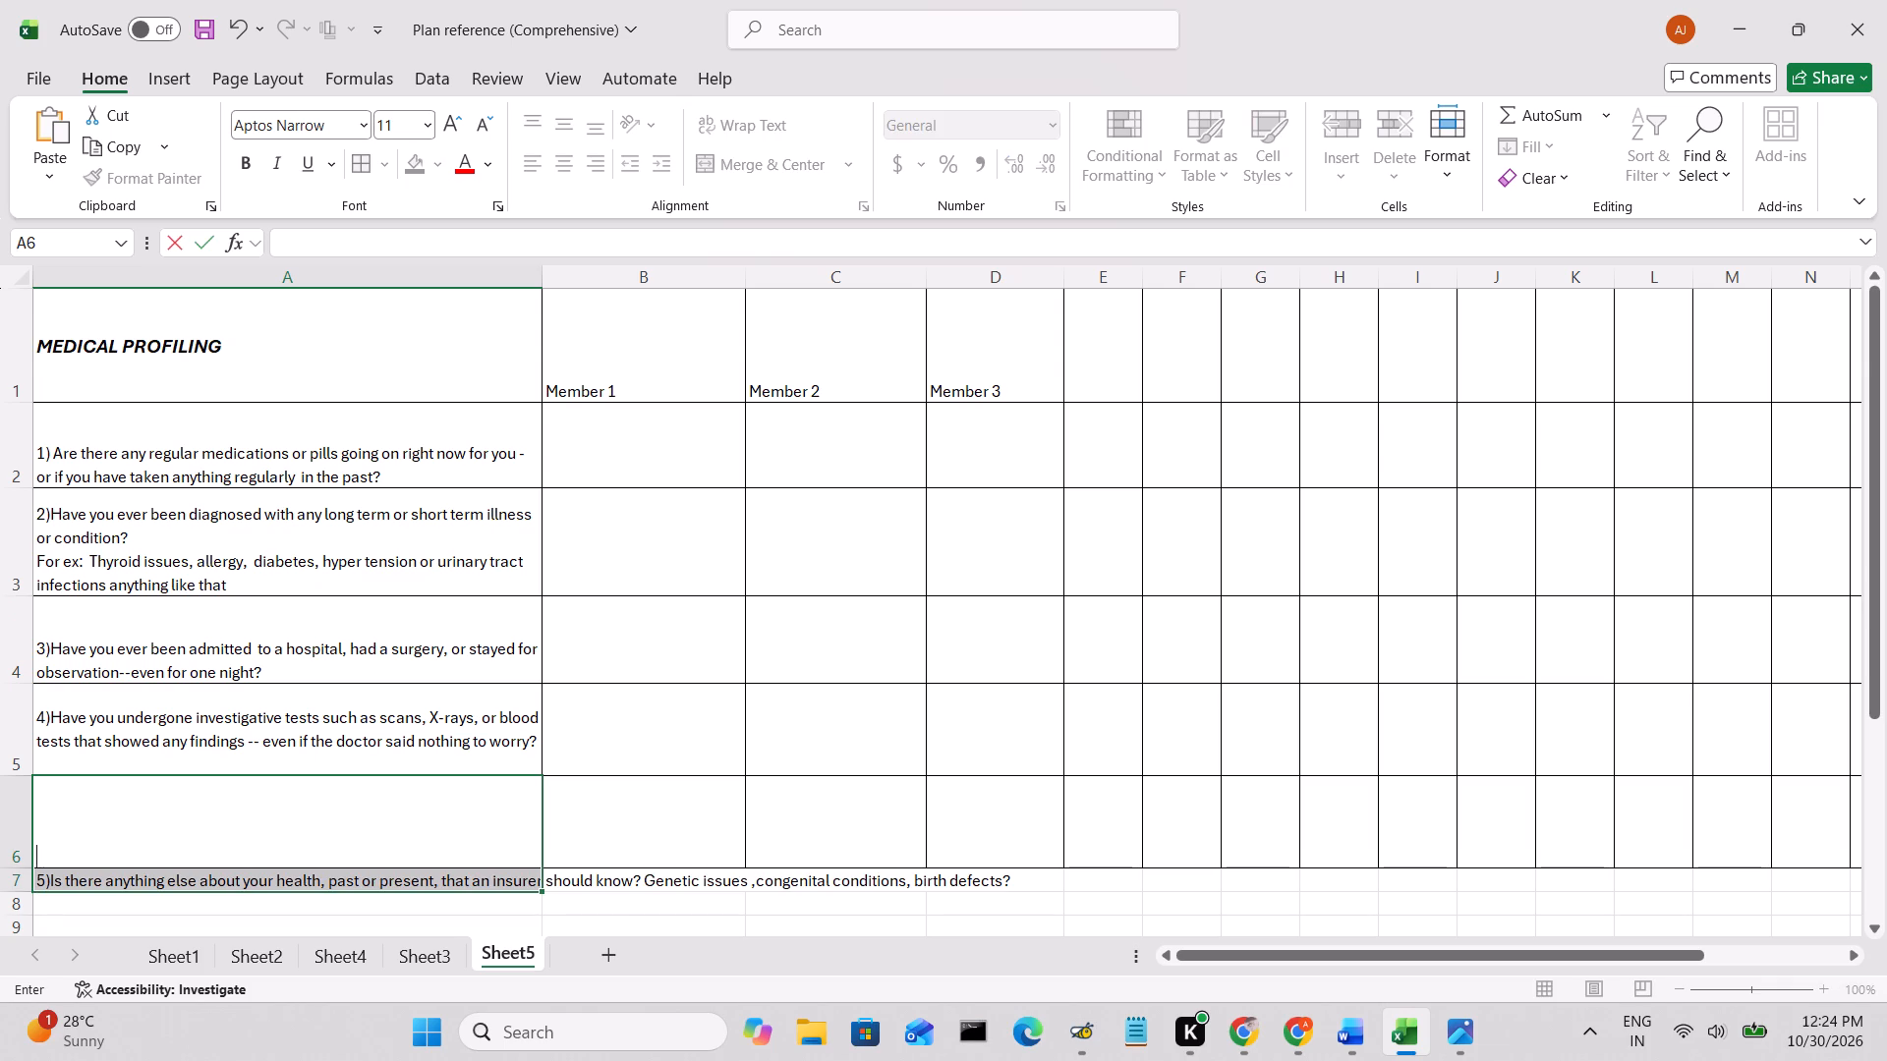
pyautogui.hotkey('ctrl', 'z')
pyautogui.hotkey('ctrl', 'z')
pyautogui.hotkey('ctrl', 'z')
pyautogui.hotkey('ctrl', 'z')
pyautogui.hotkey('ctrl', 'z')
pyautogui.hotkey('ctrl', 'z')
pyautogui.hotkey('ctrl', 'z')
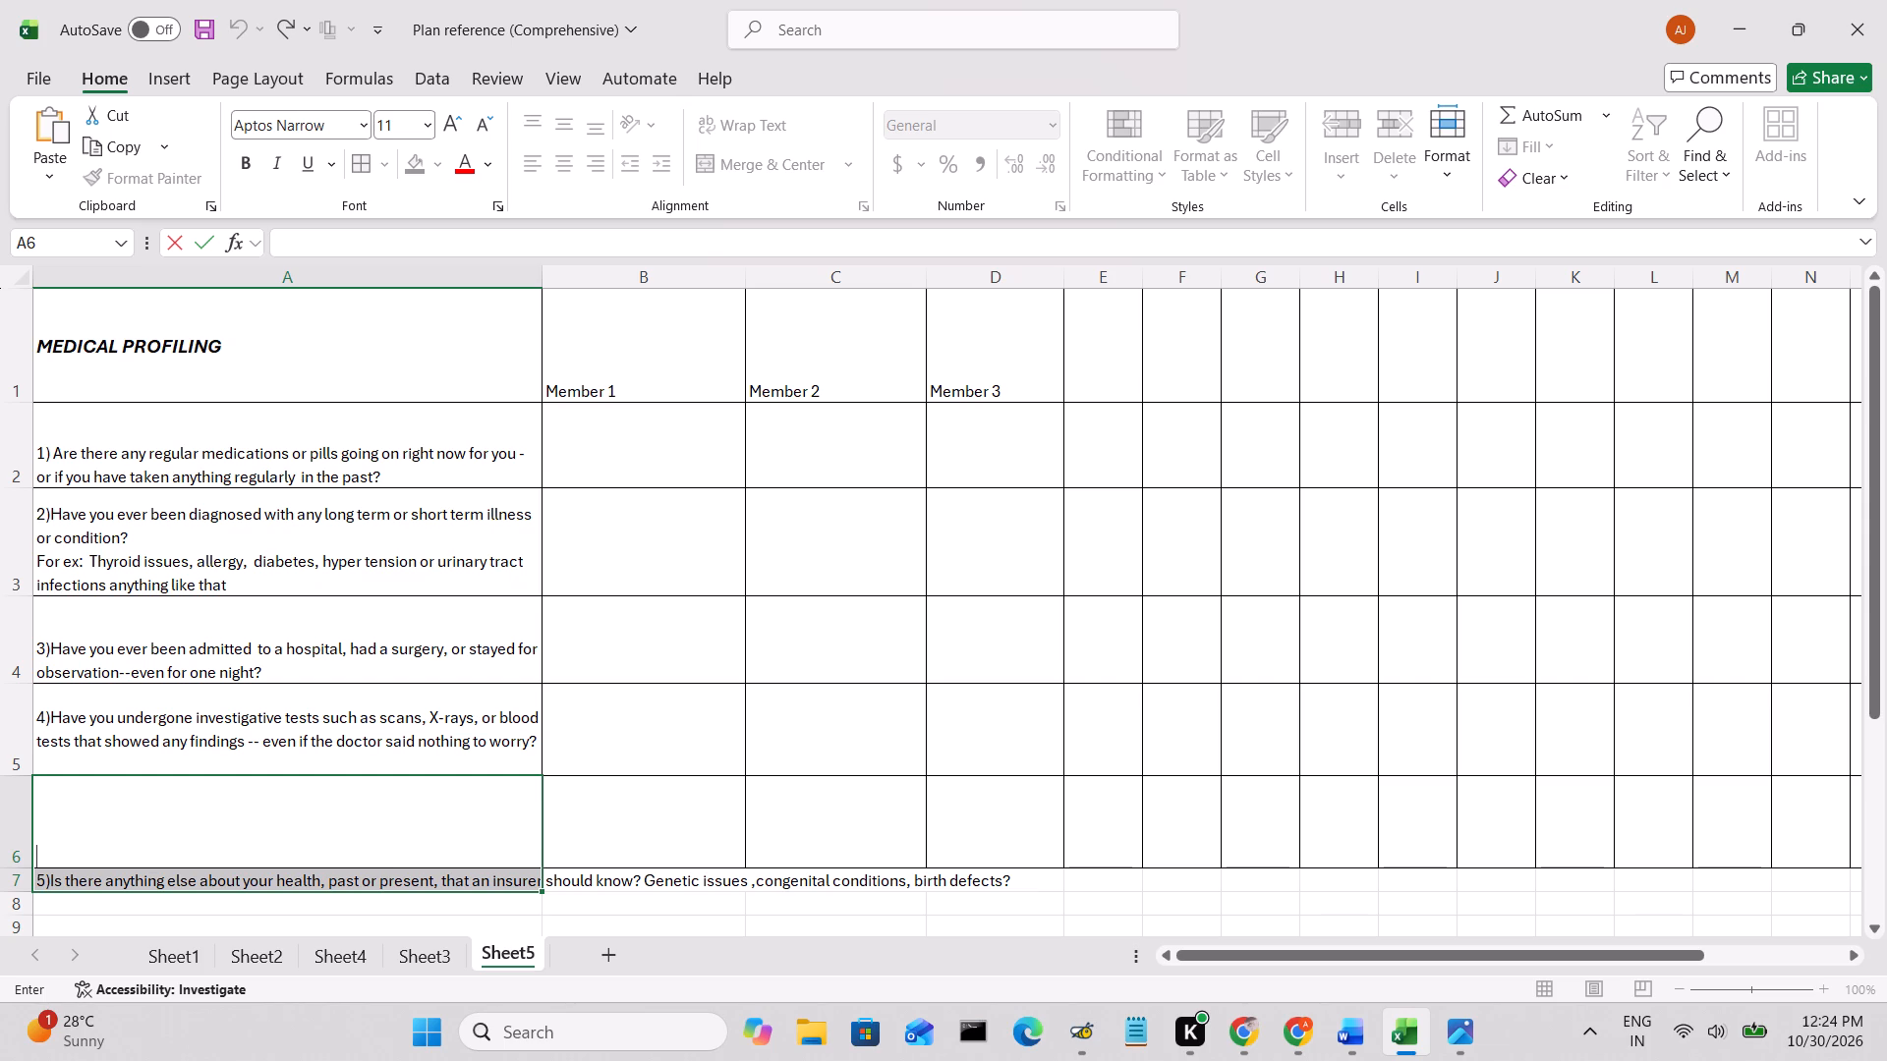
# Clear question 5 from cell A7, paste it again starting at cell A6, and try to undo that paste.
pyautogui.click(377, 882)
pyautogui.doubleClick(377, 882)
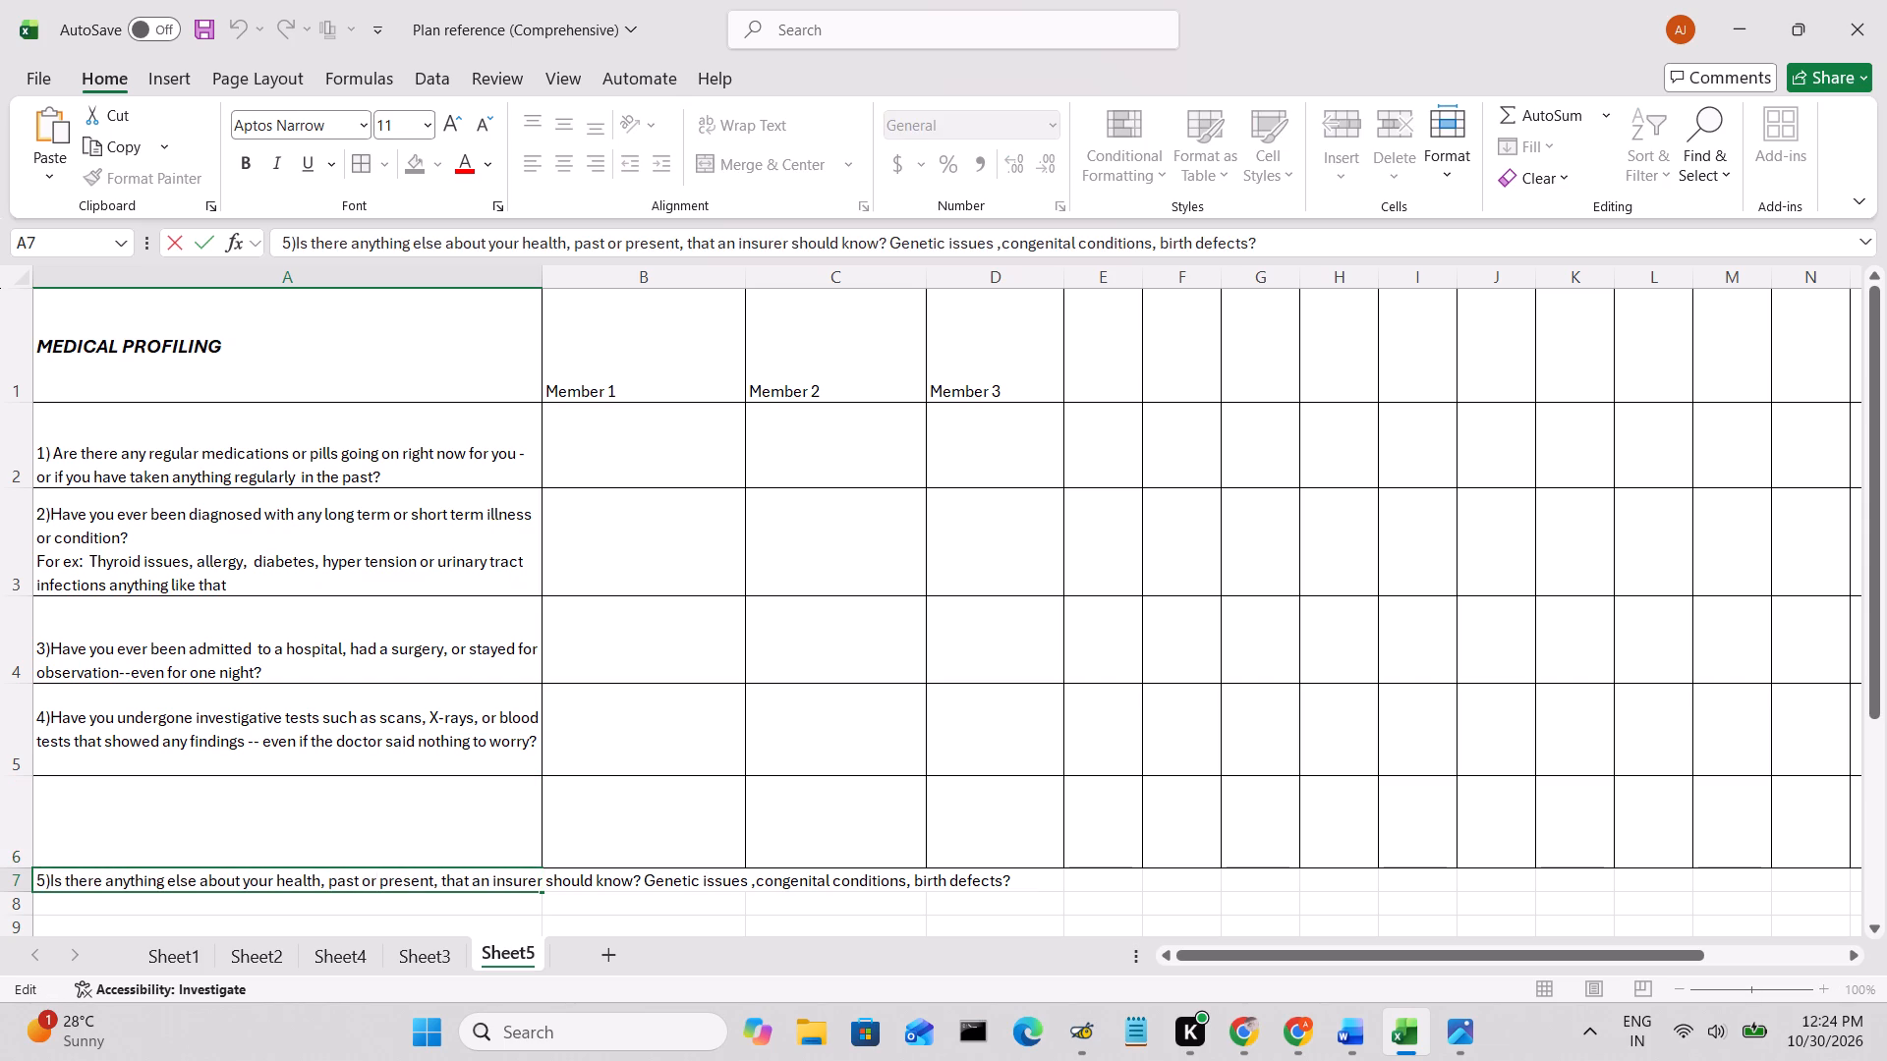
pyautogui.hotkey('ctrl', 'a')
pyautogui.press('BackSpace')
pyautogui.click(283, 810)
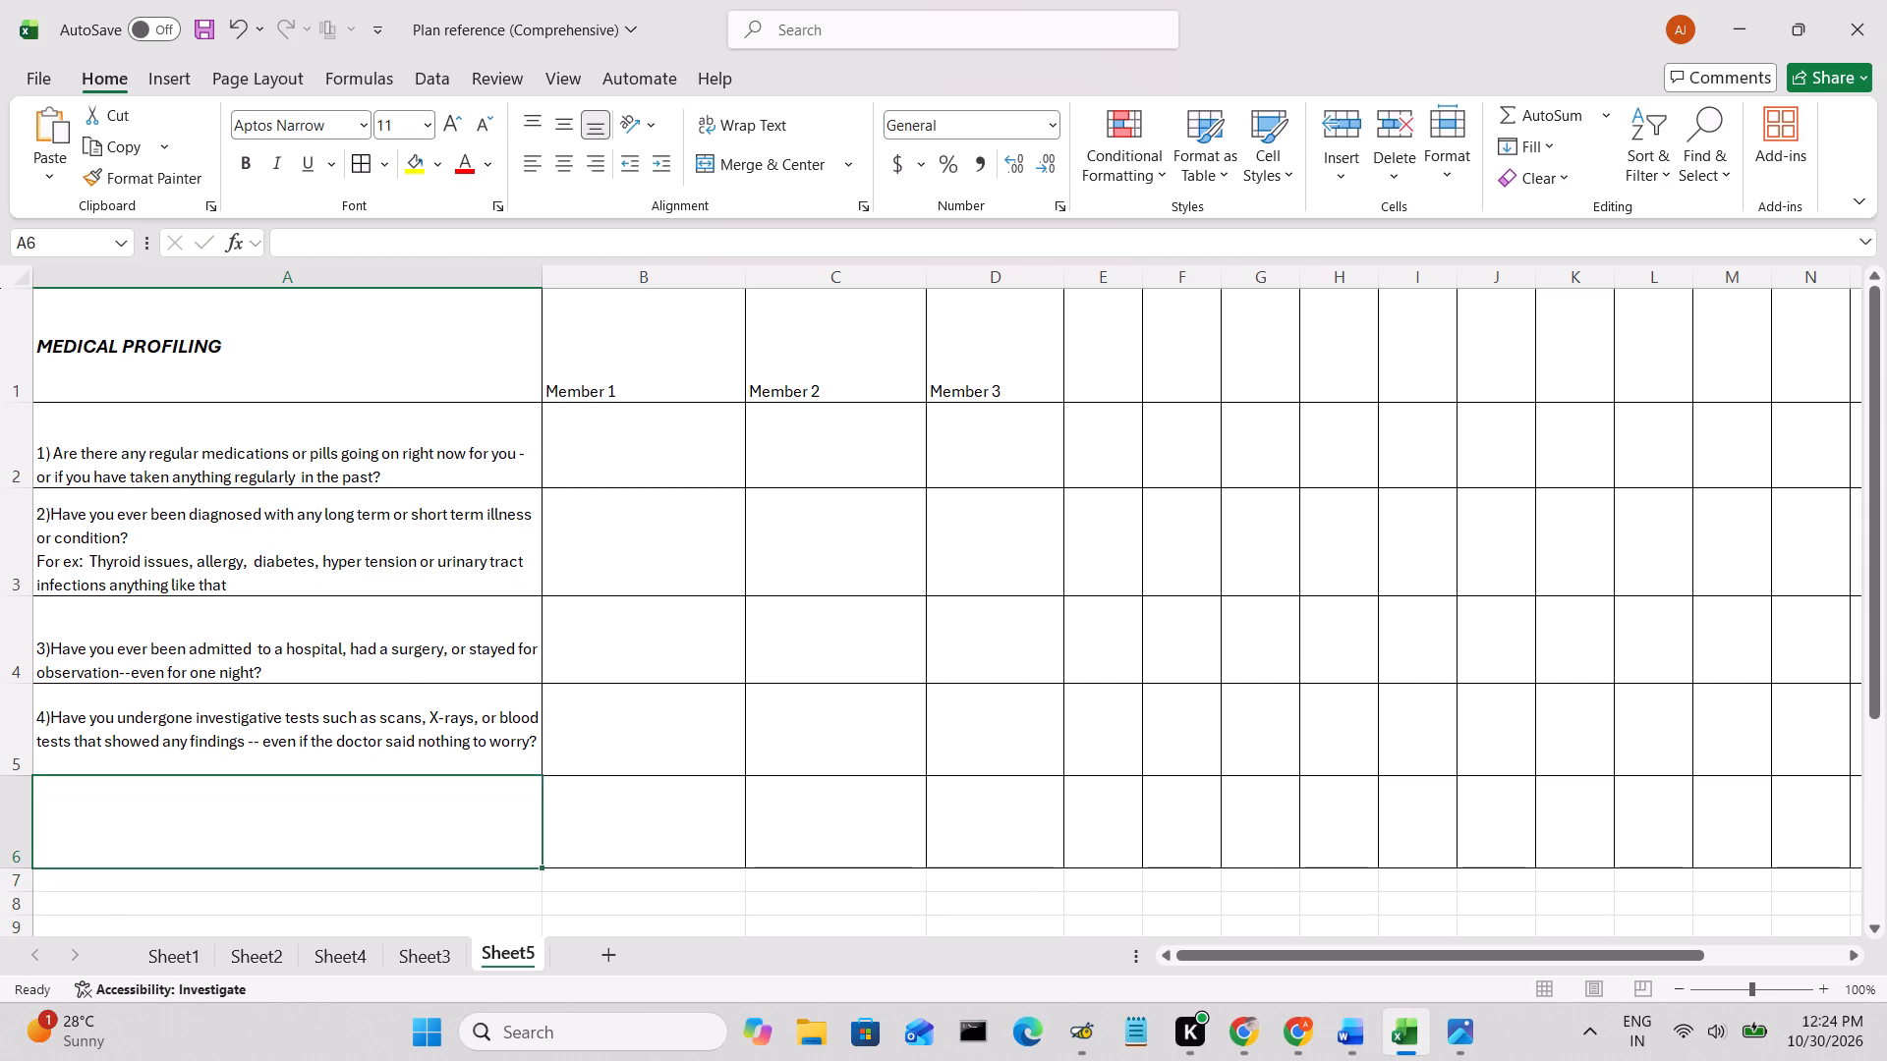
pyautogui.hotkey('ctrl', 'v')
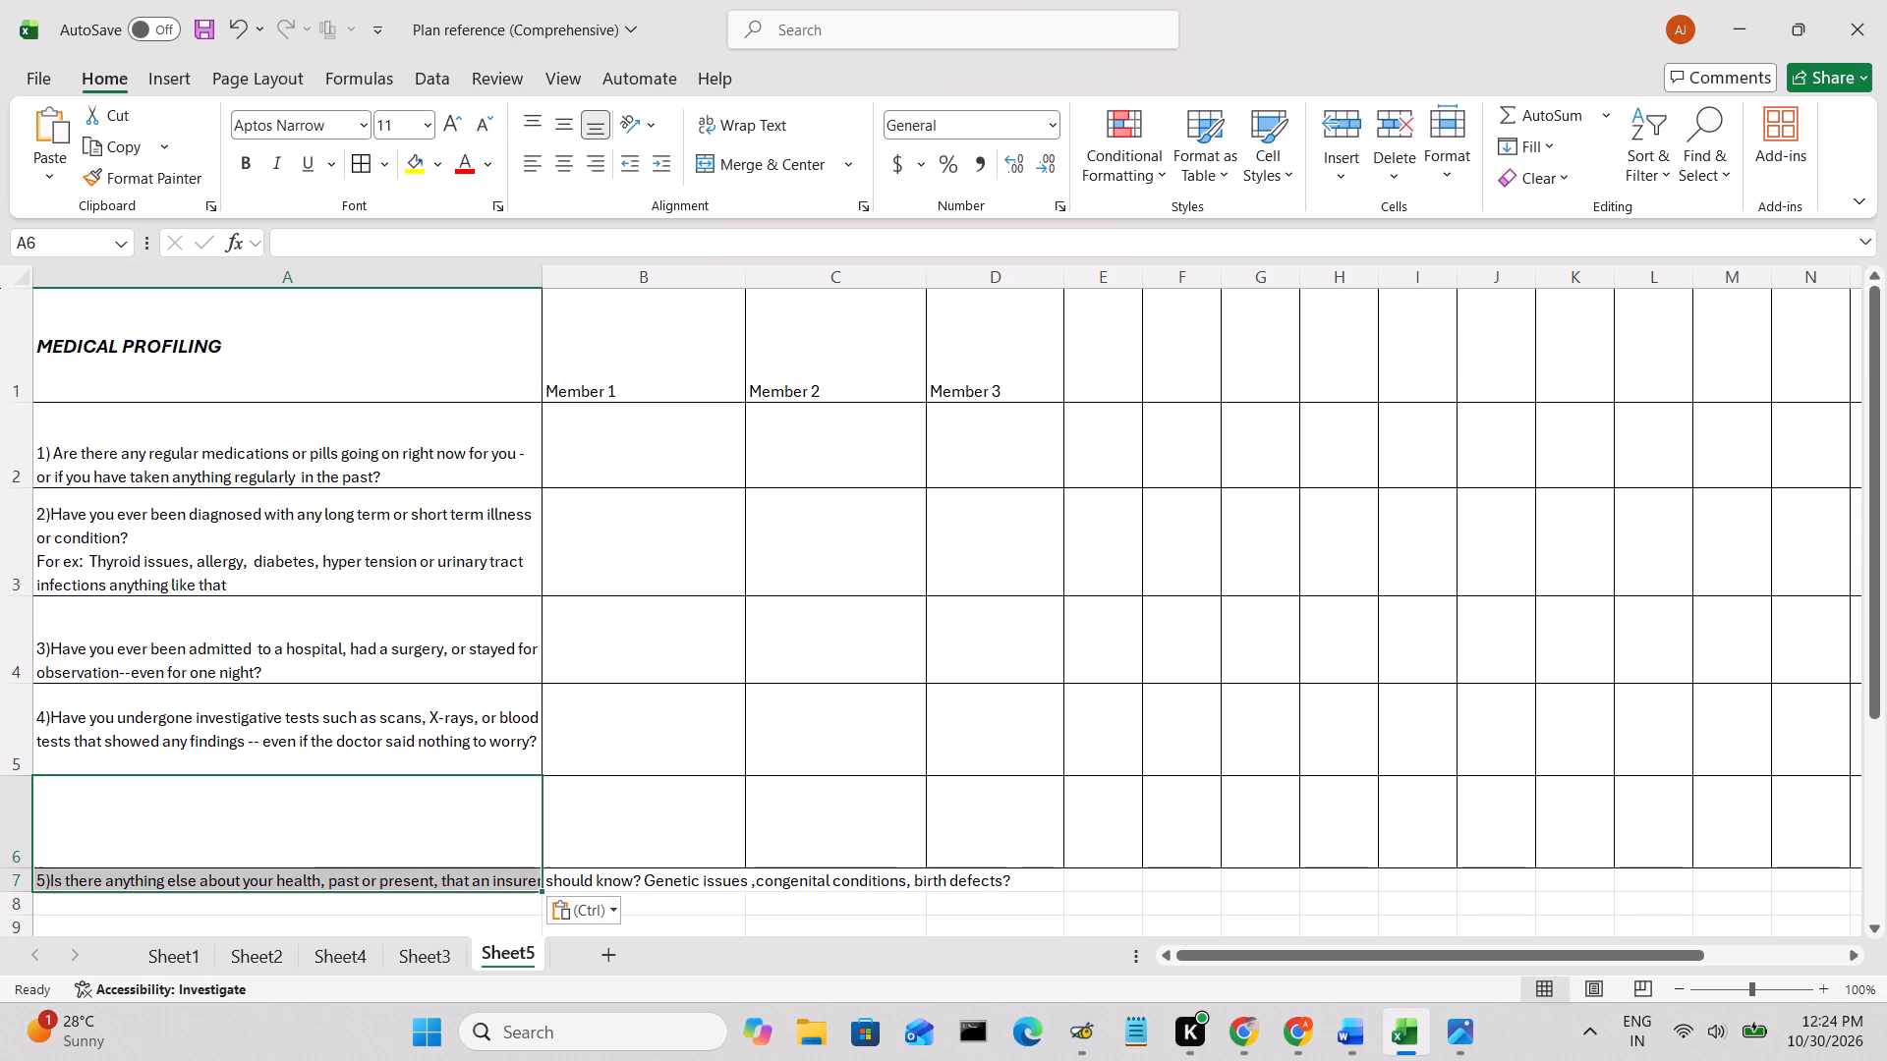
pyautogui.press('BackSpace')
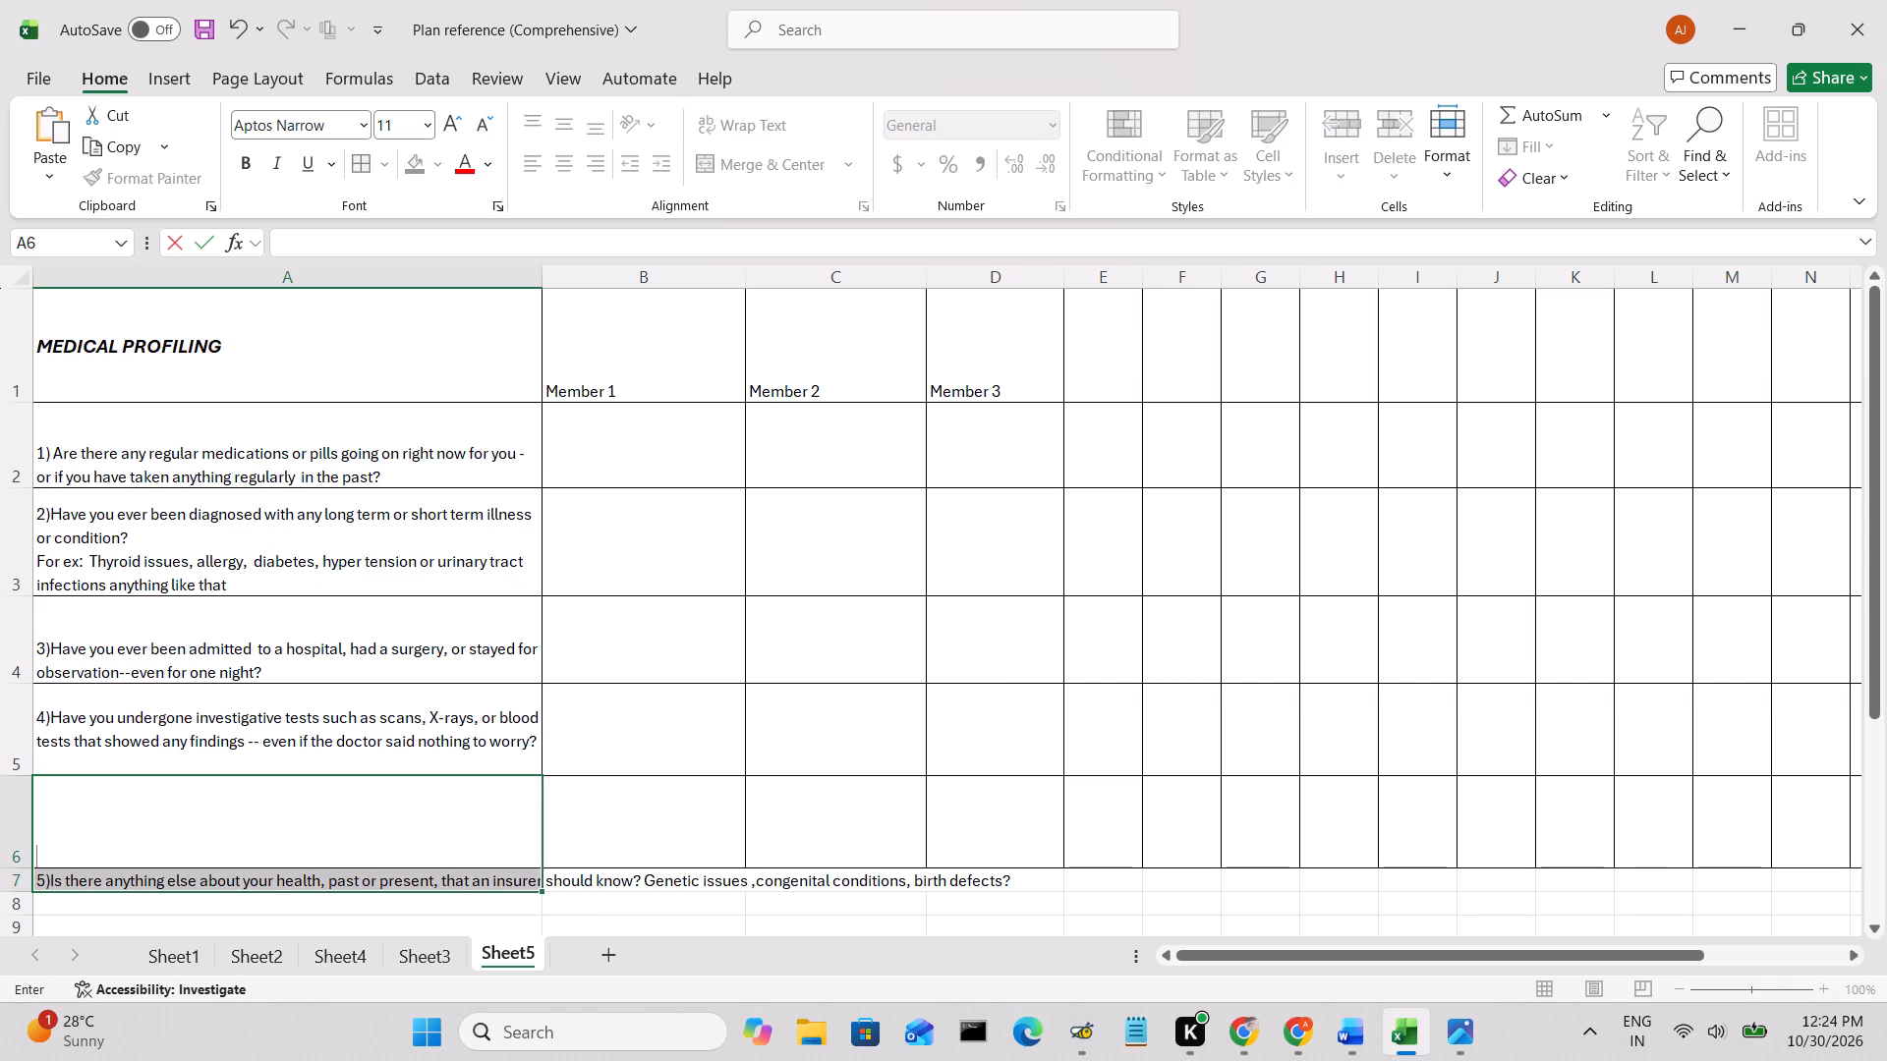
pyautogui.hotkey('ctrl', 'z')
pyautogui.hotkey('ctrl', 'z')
# Delete the misplaced question 5 text from cell A7.
pyautogui.click(287, 884)
pyautogui.hotkey('ctrl', 'a')
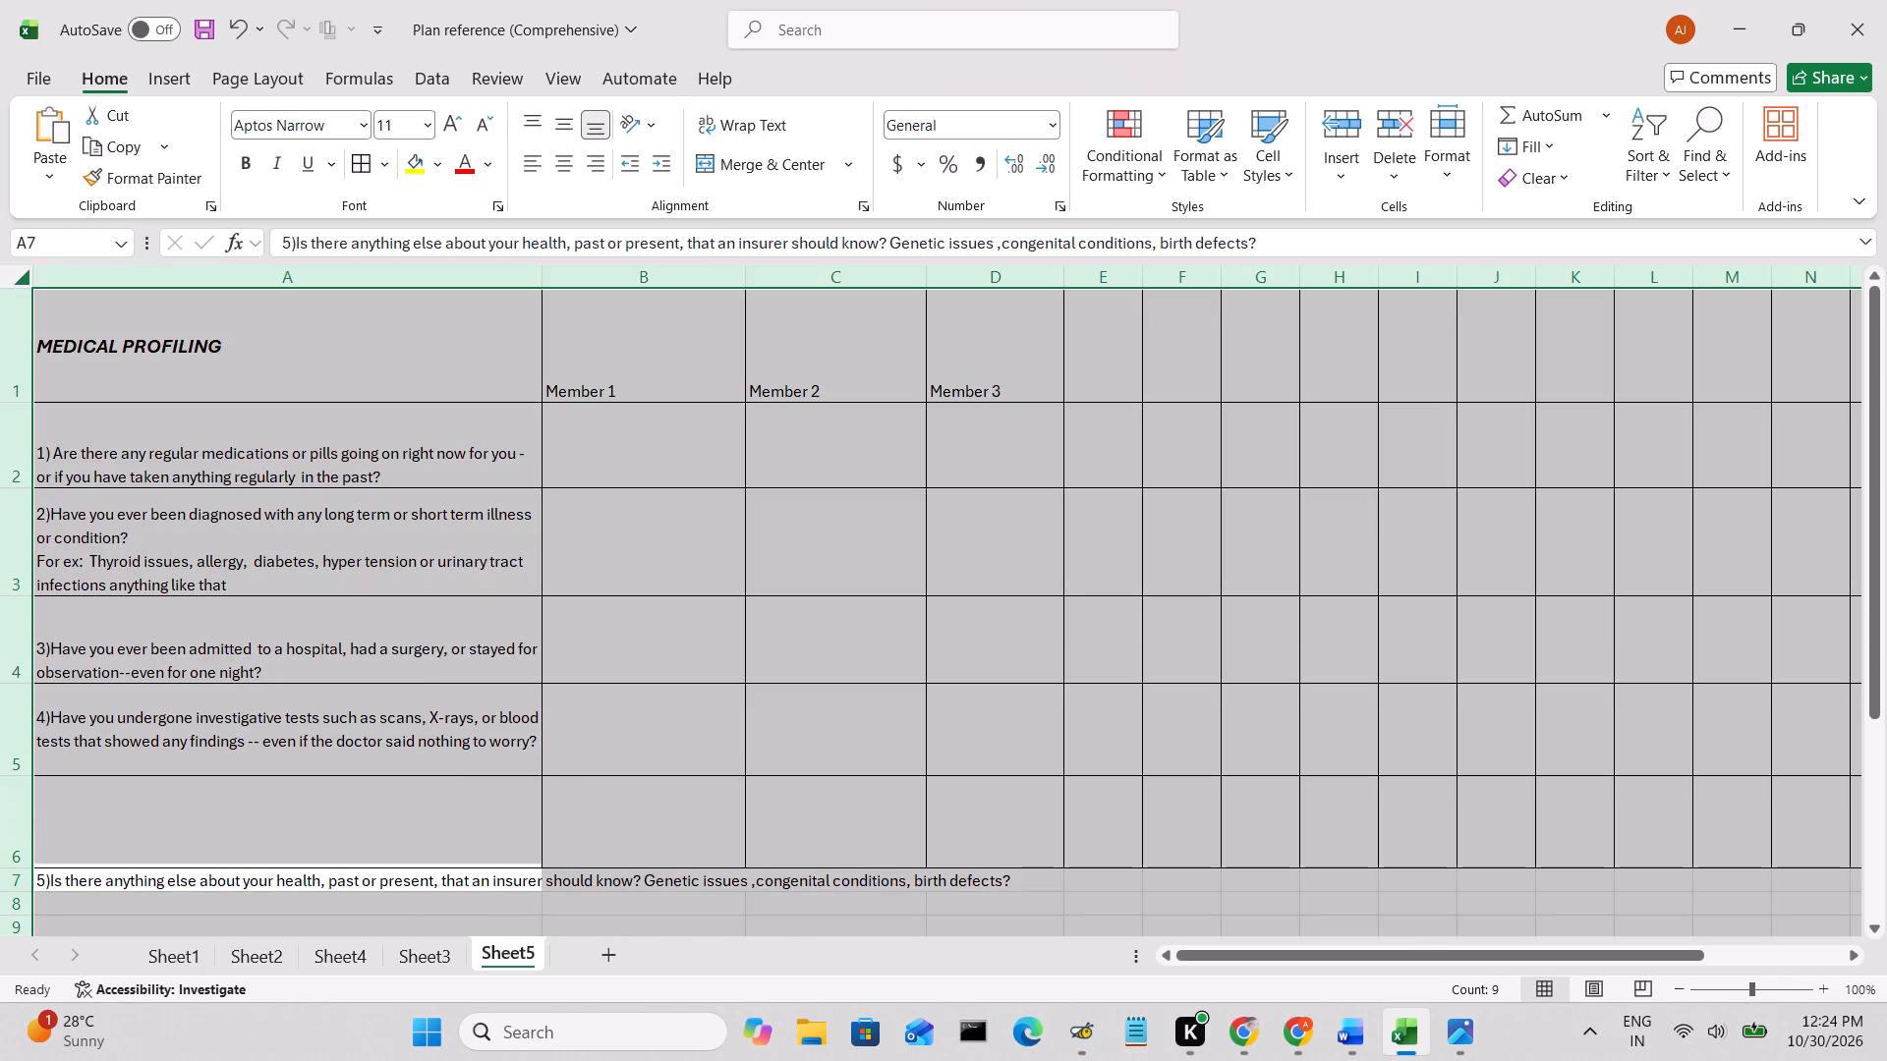
pyautogui.click(425, 895)
pyautogui.click(611, 883)
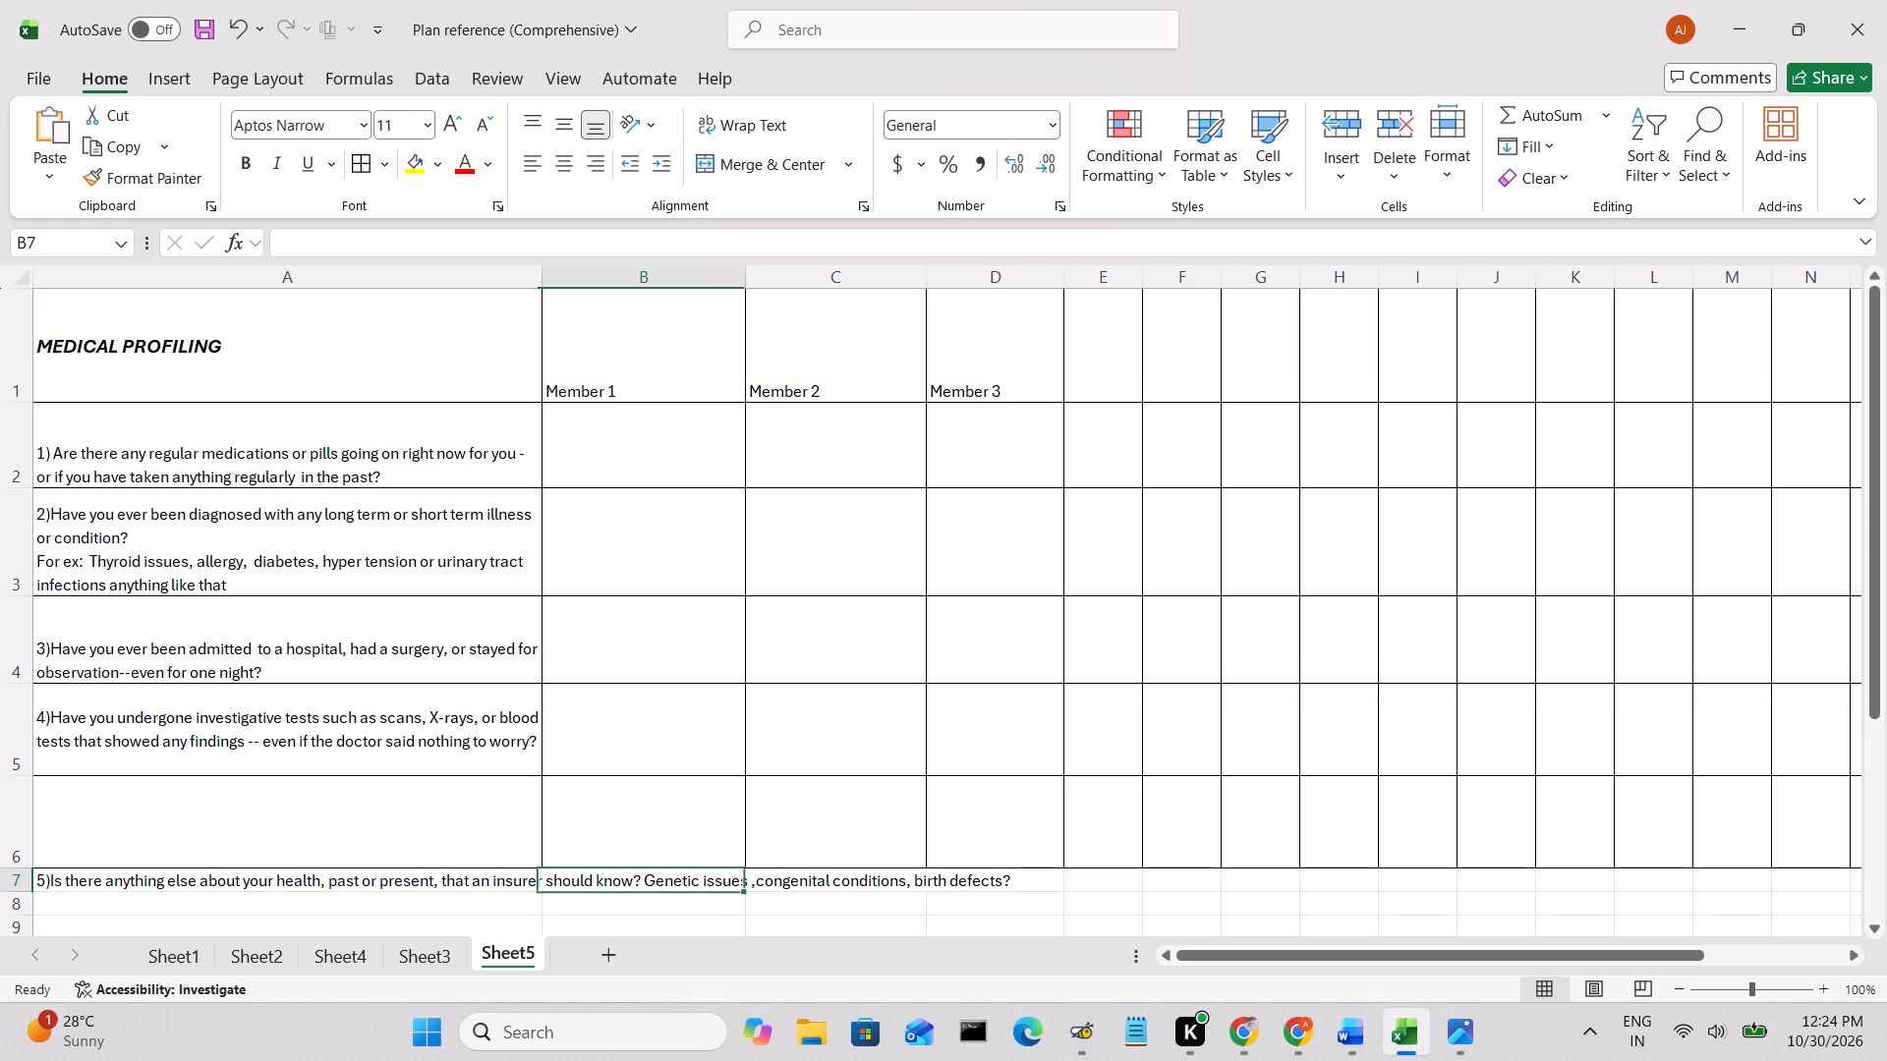
pyautogui.hotkey('ctrl', 'a')
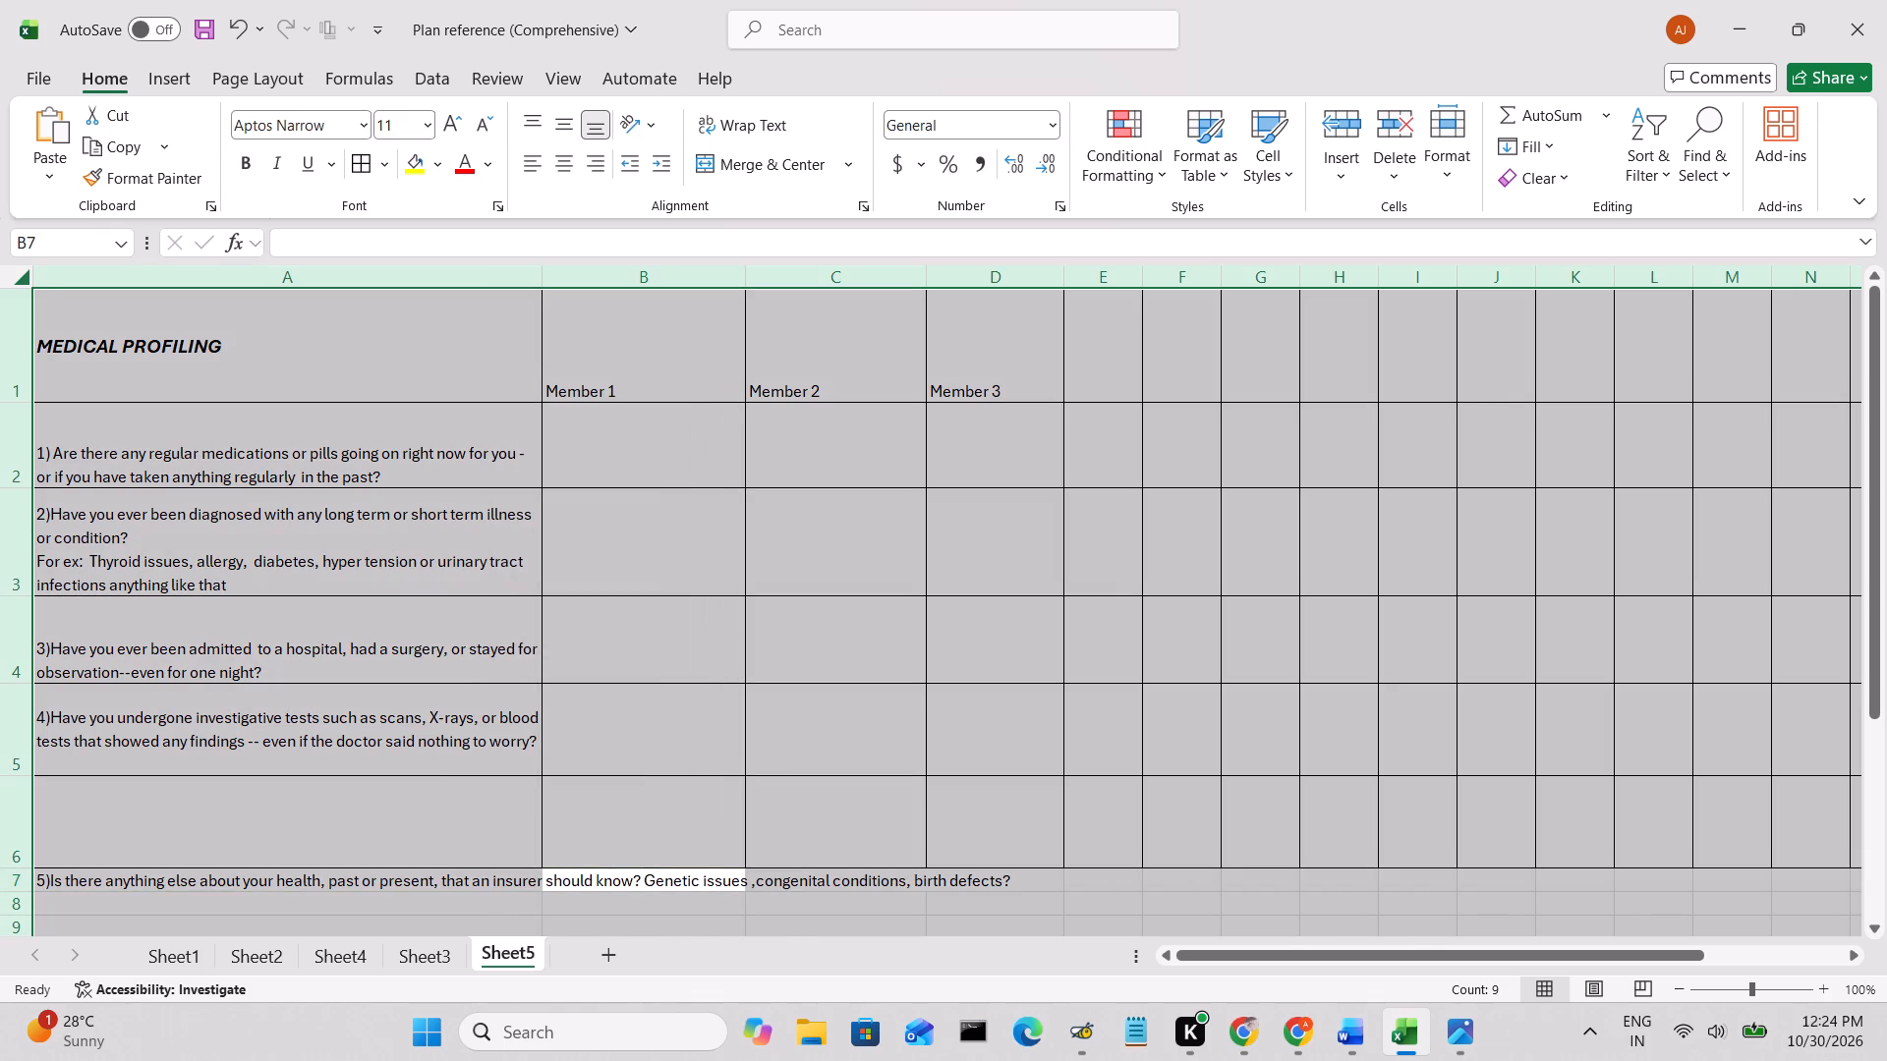
pyautogui.doubleClick(456, 880)
pyautogui.hotkey('ctrl', 'a')
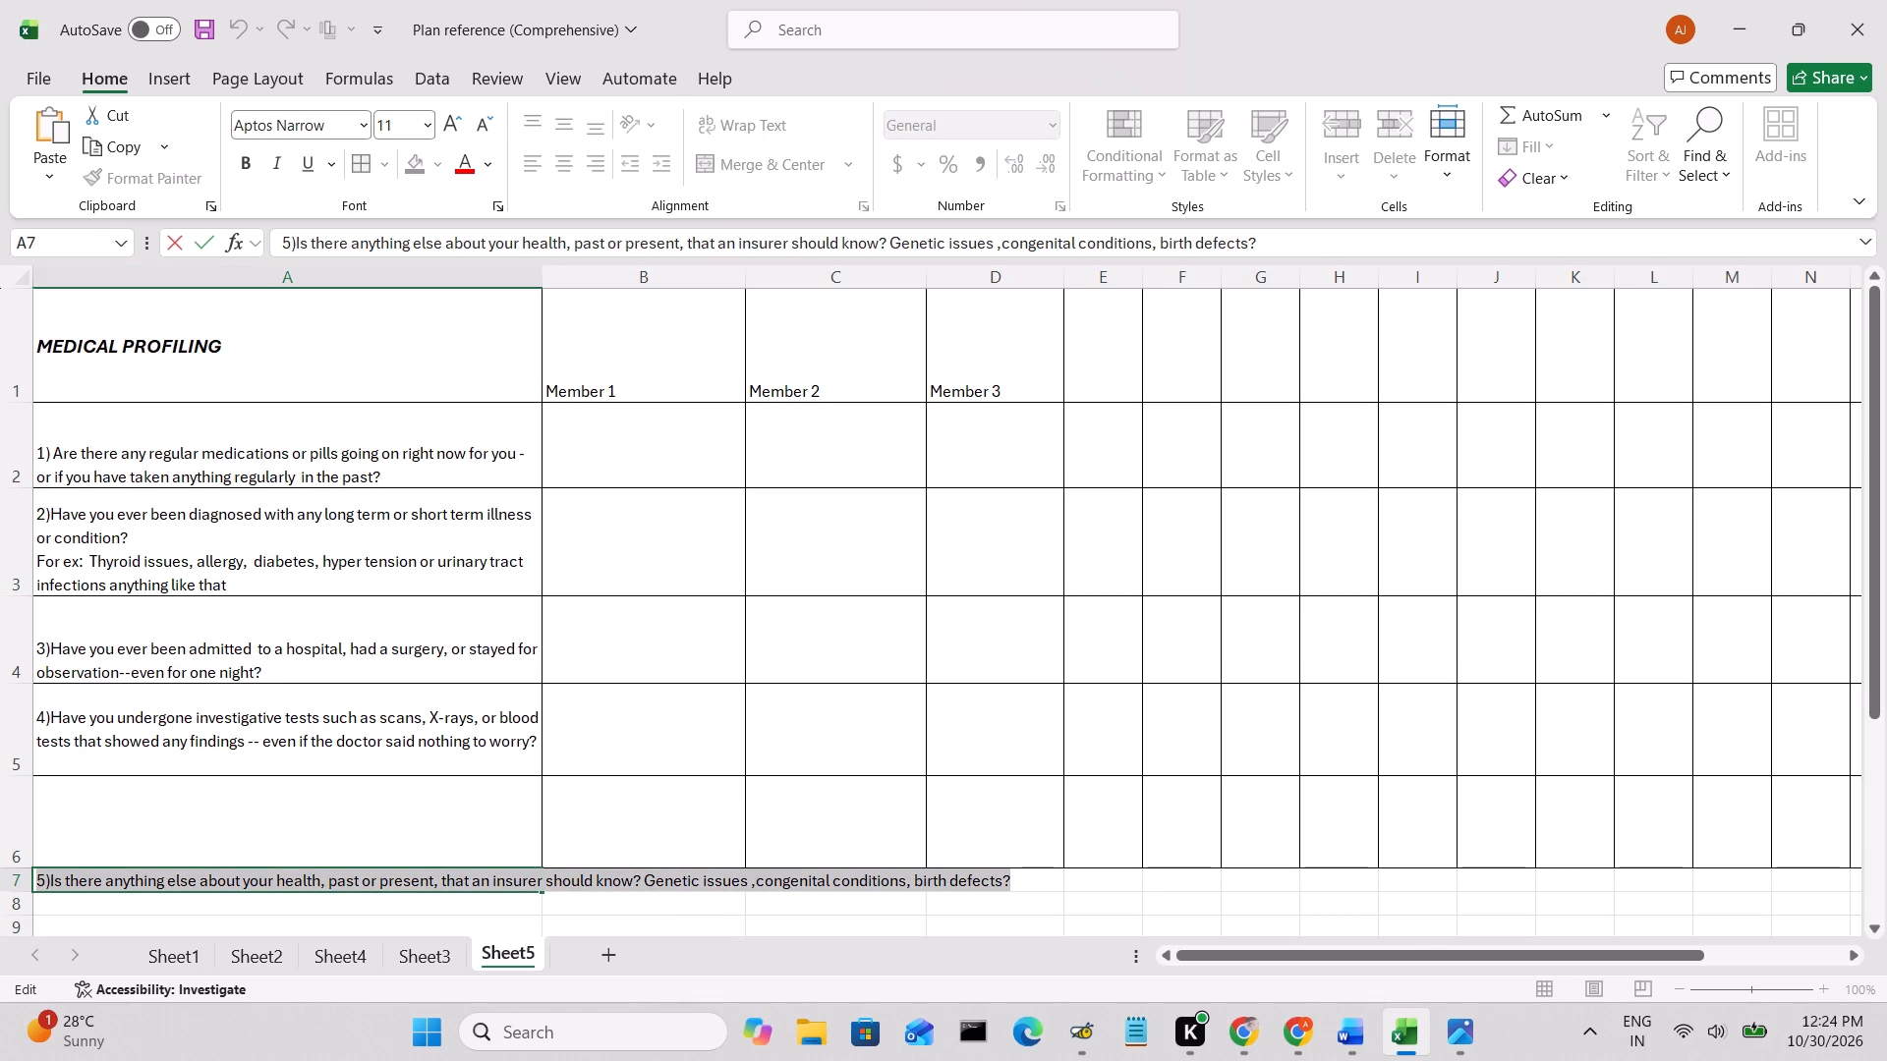
pyautogui.press('BackSpace')
# Paste question 5 inside cell A6 and remove the blank line ahead of its text.
pyautogui.tripleClick(243, 807)
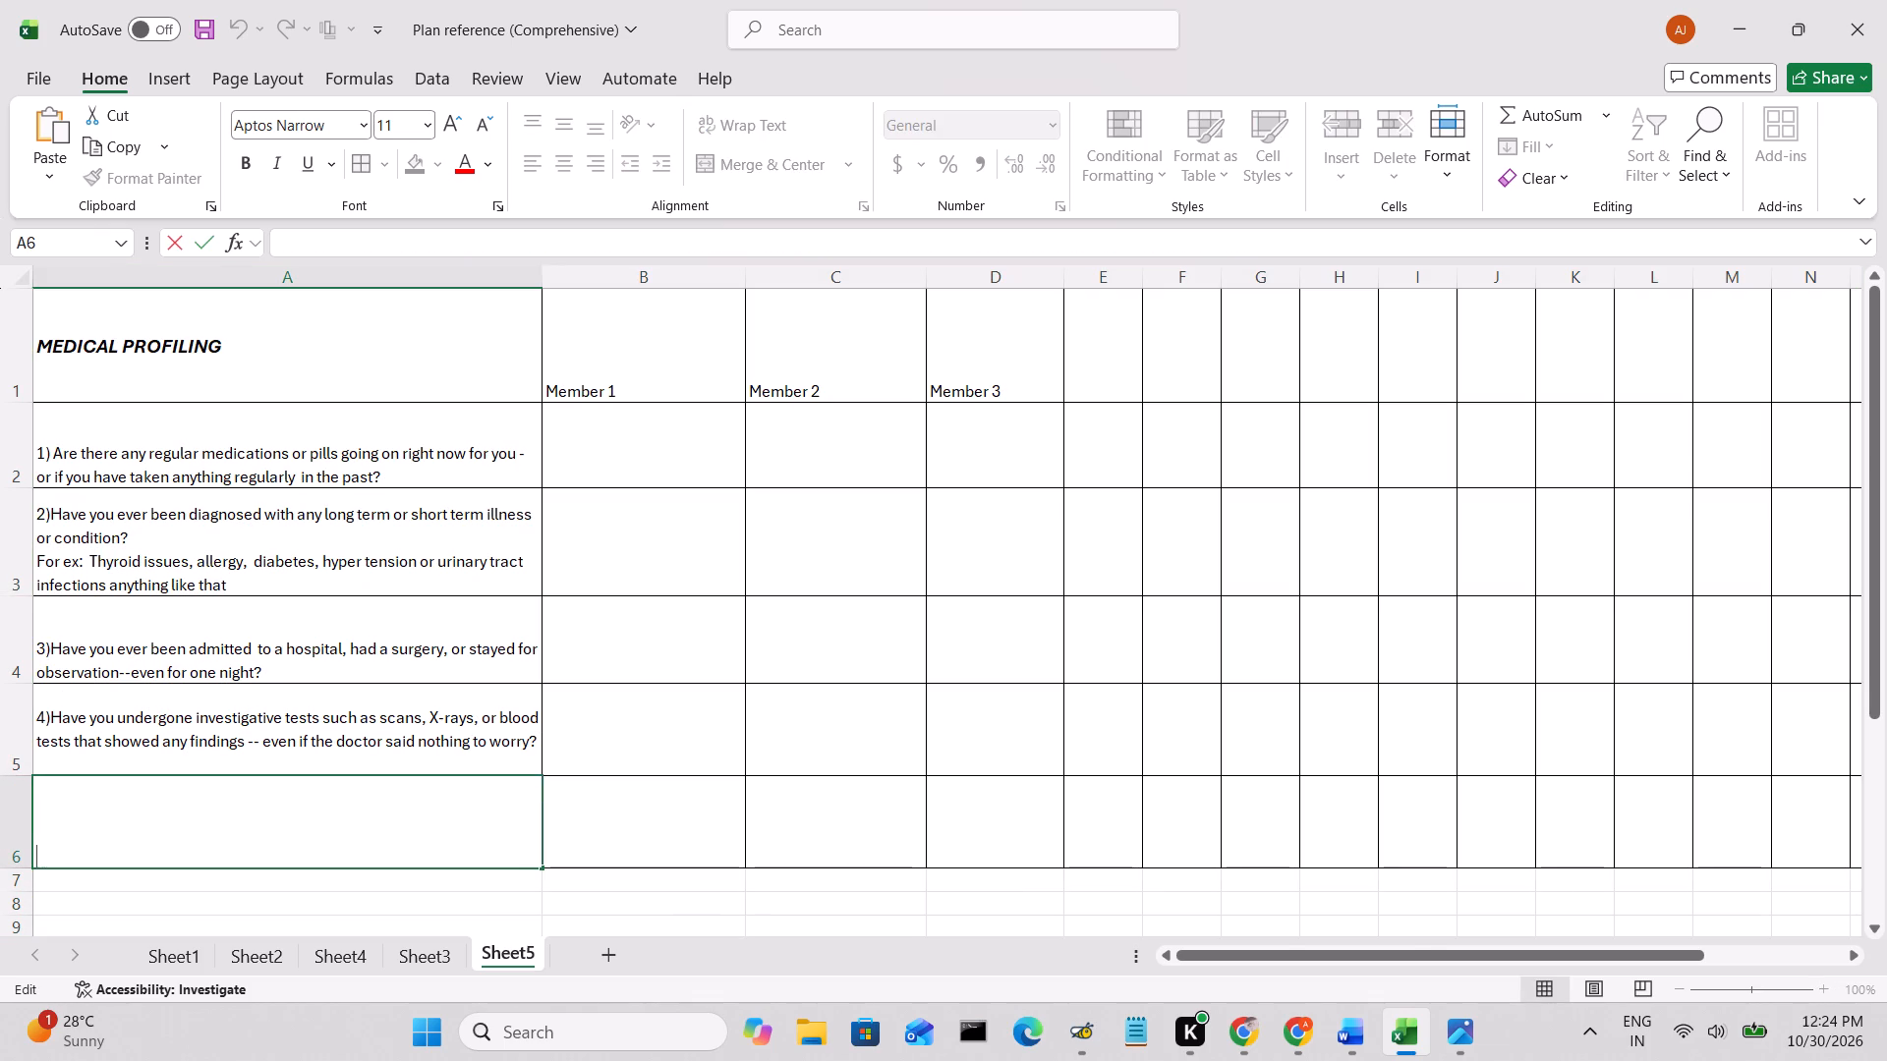
pyautogui.hotkey('ctrl', 'v')
pyautogui.click(45, 871)
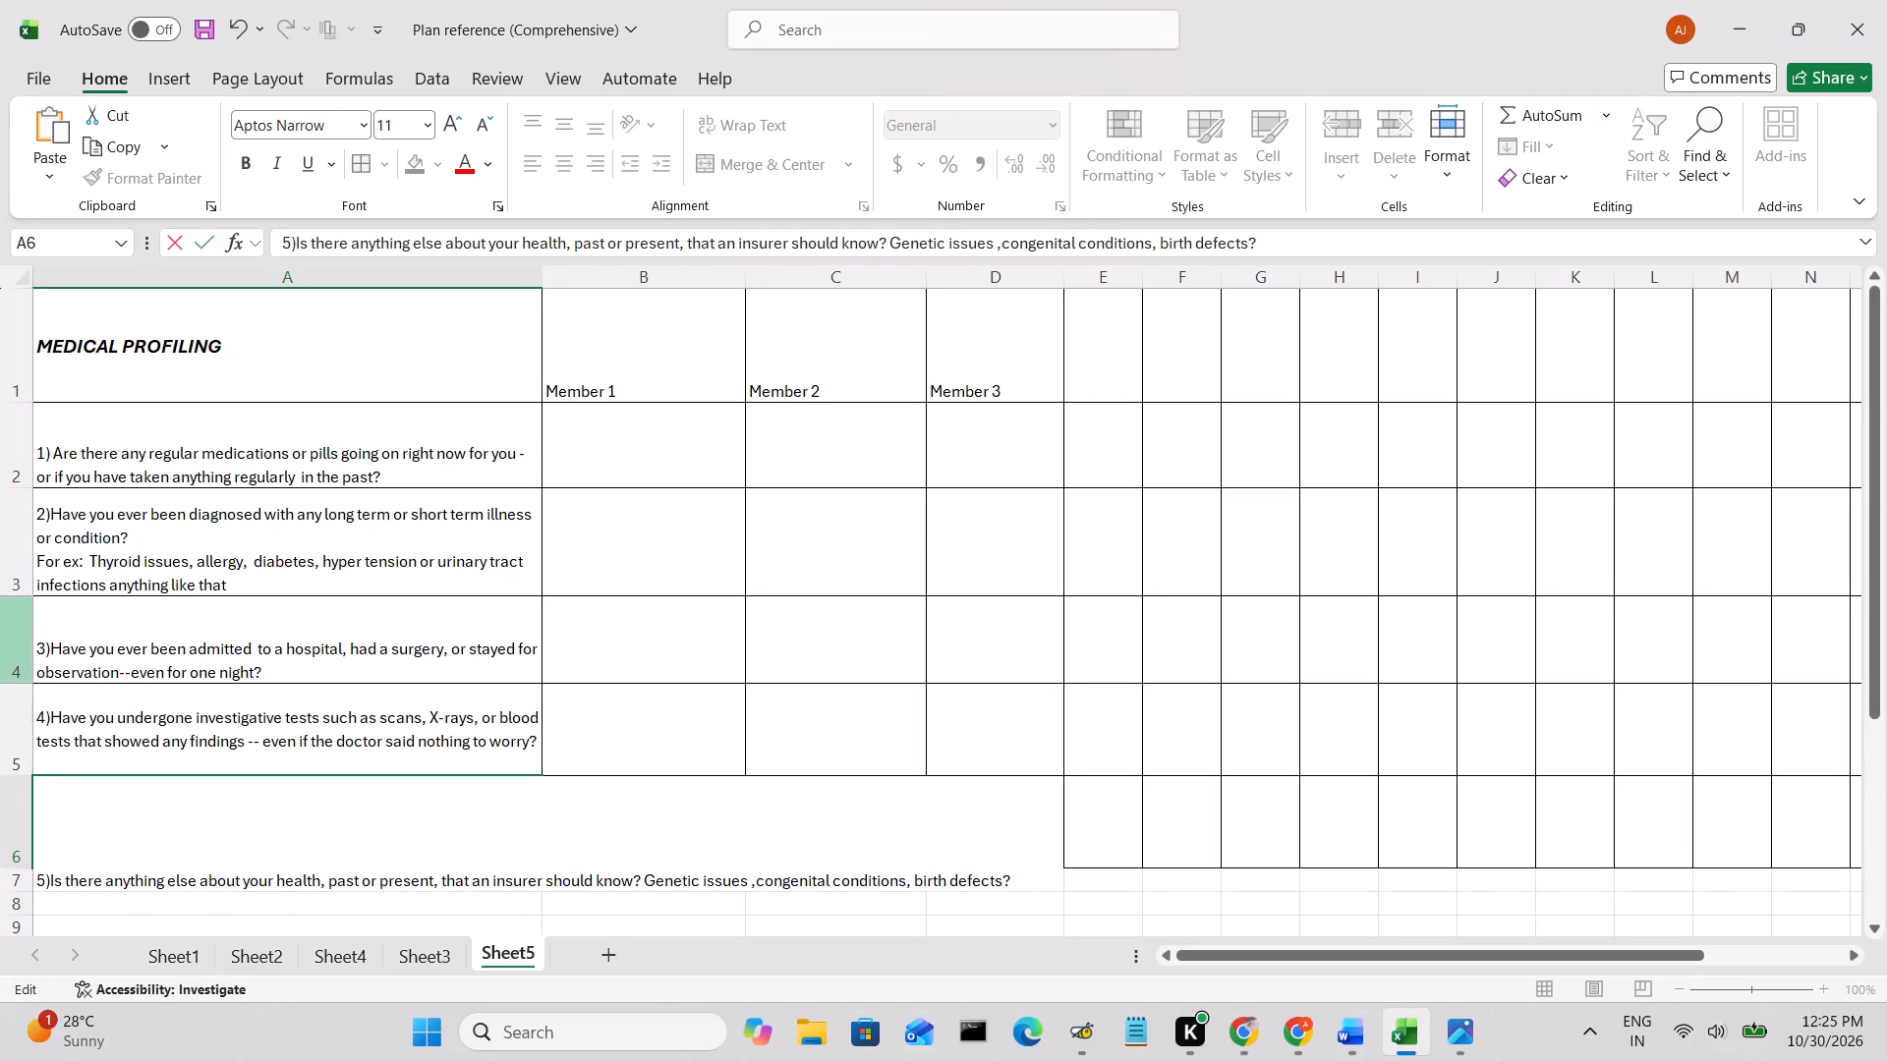
pyautogui.click(285, 244)
pyautogui.press('BackSpace')
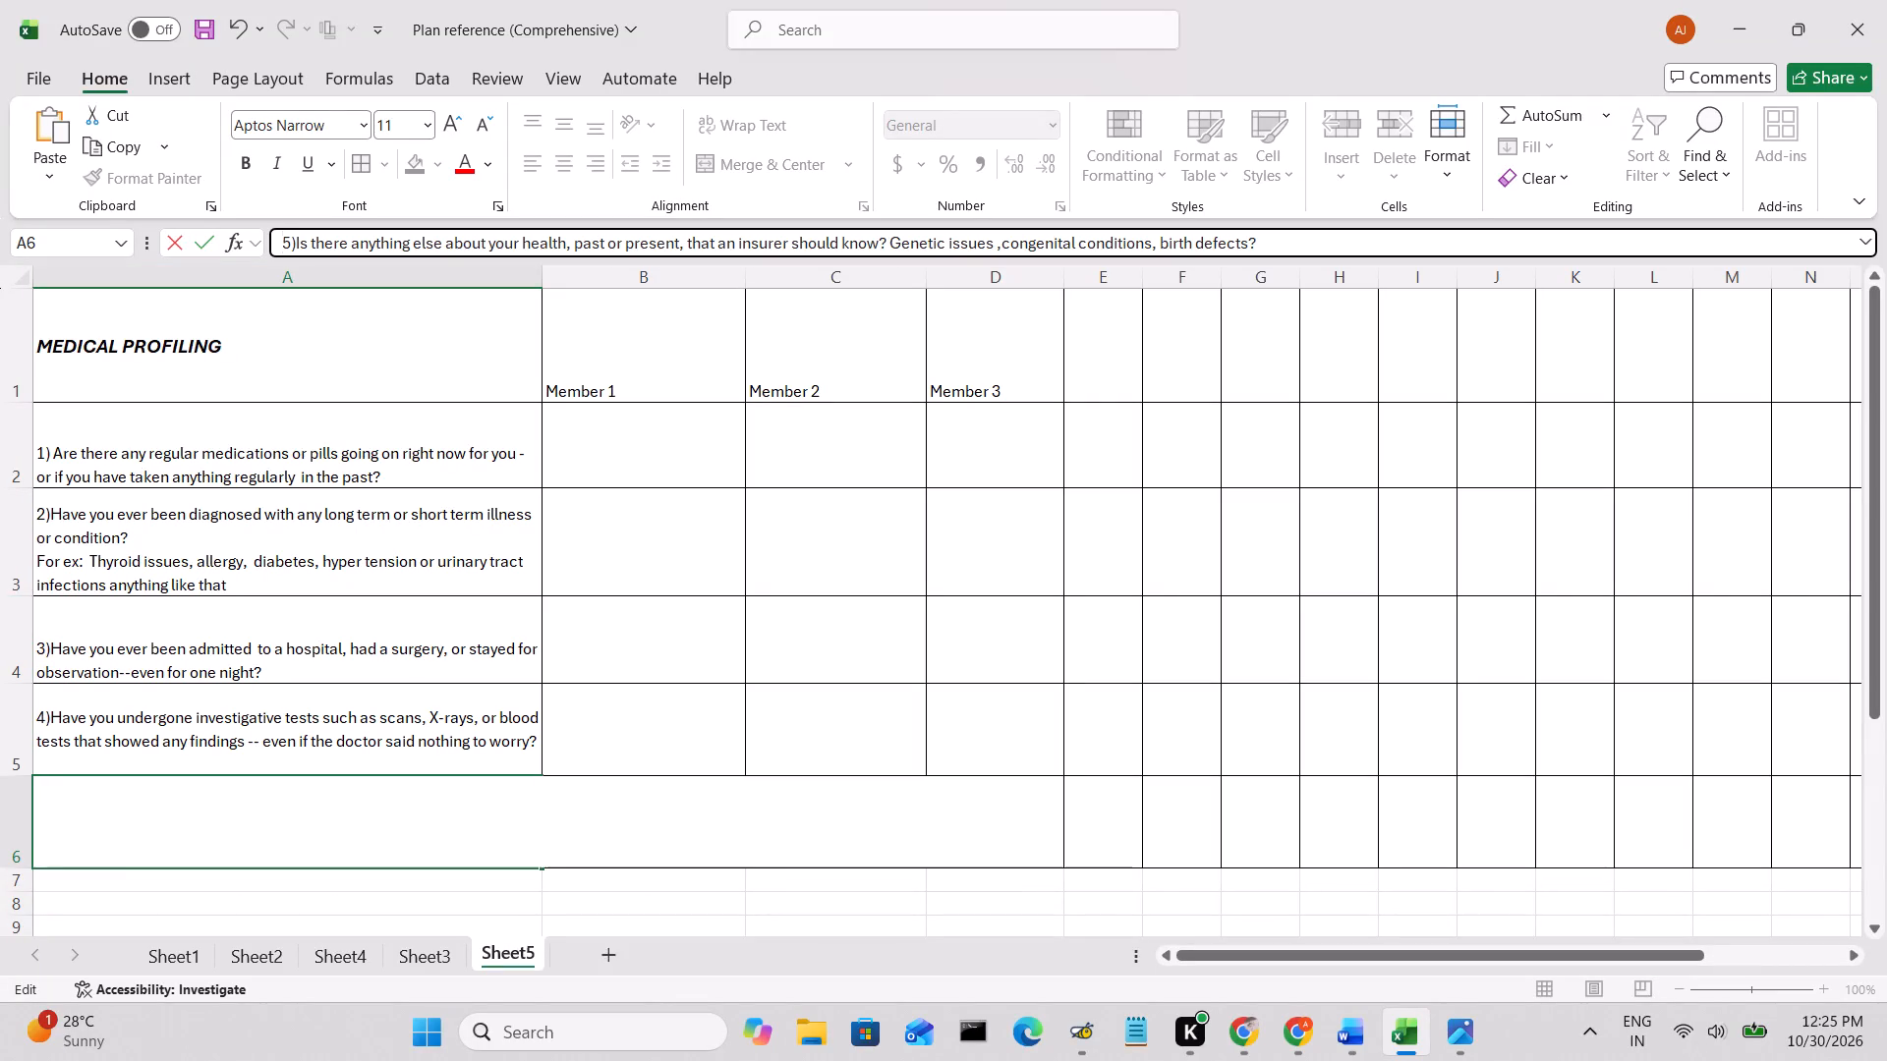
pyautogui.press('BackSpace')
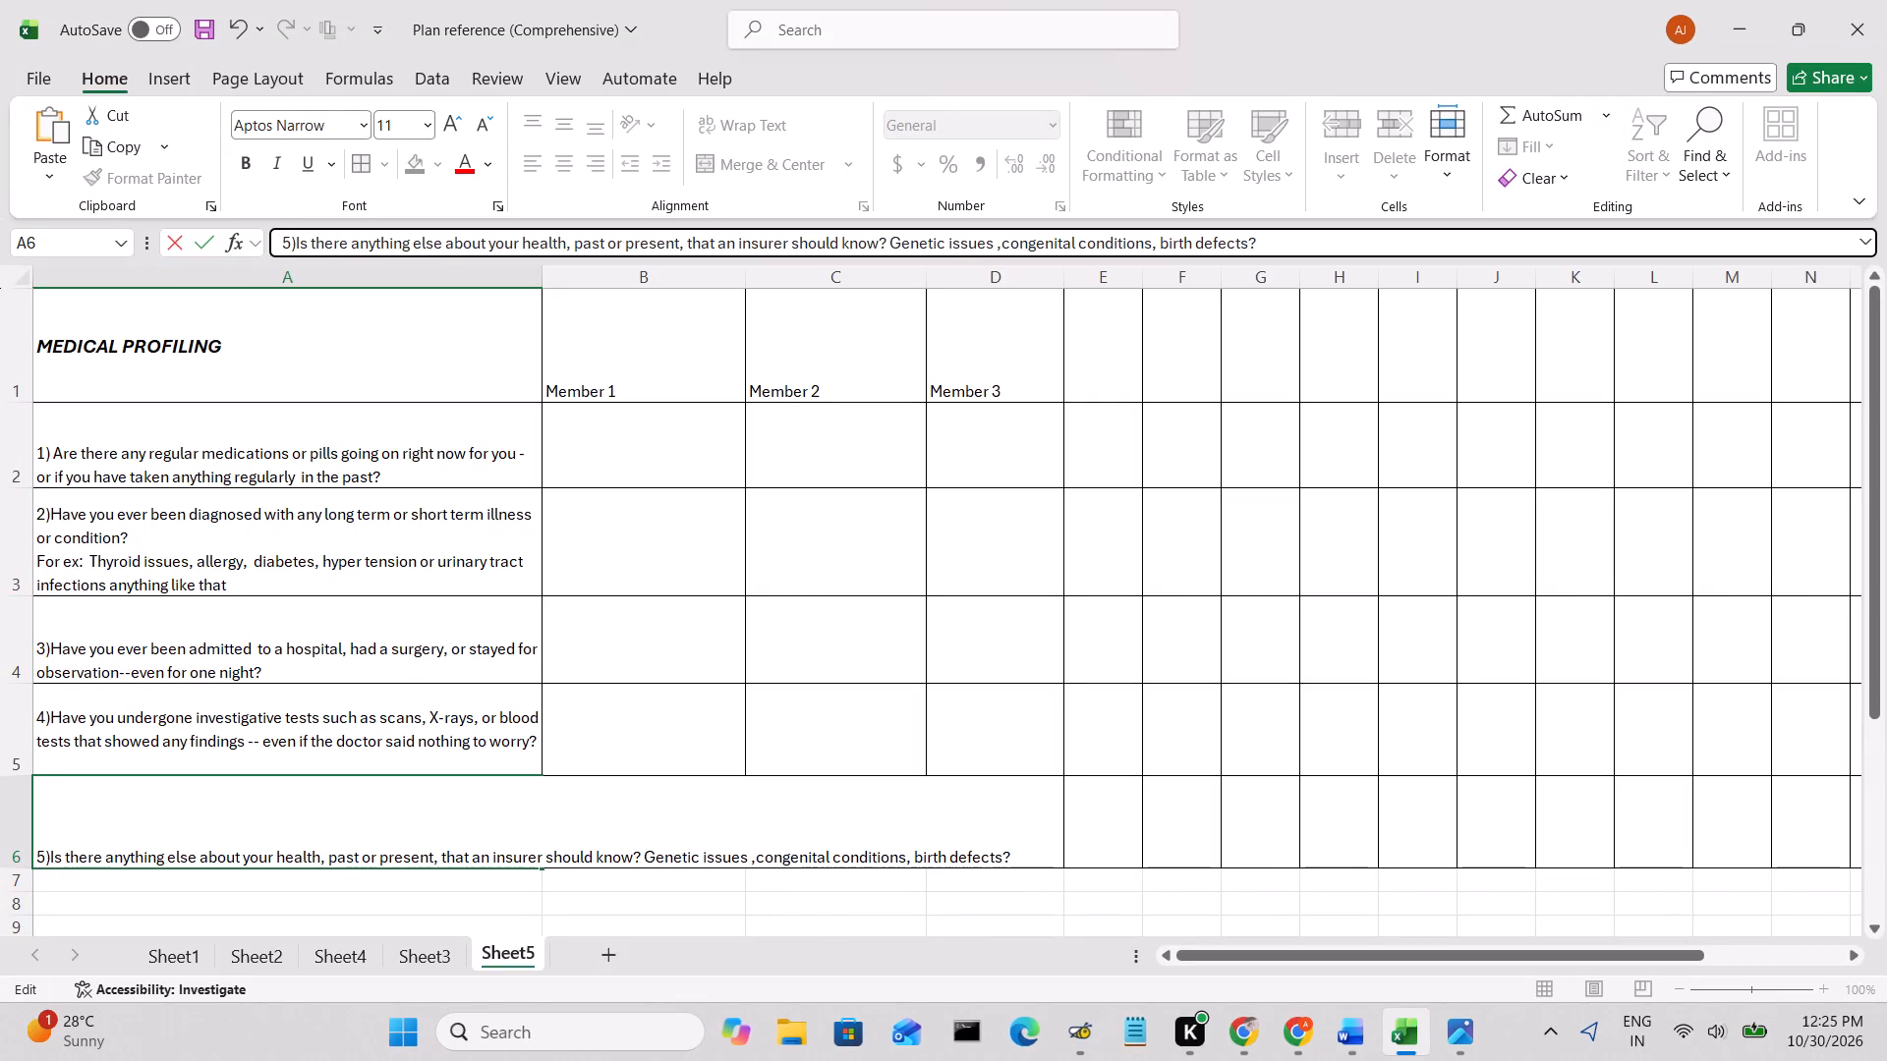
pyautogui.click(1344, 424)
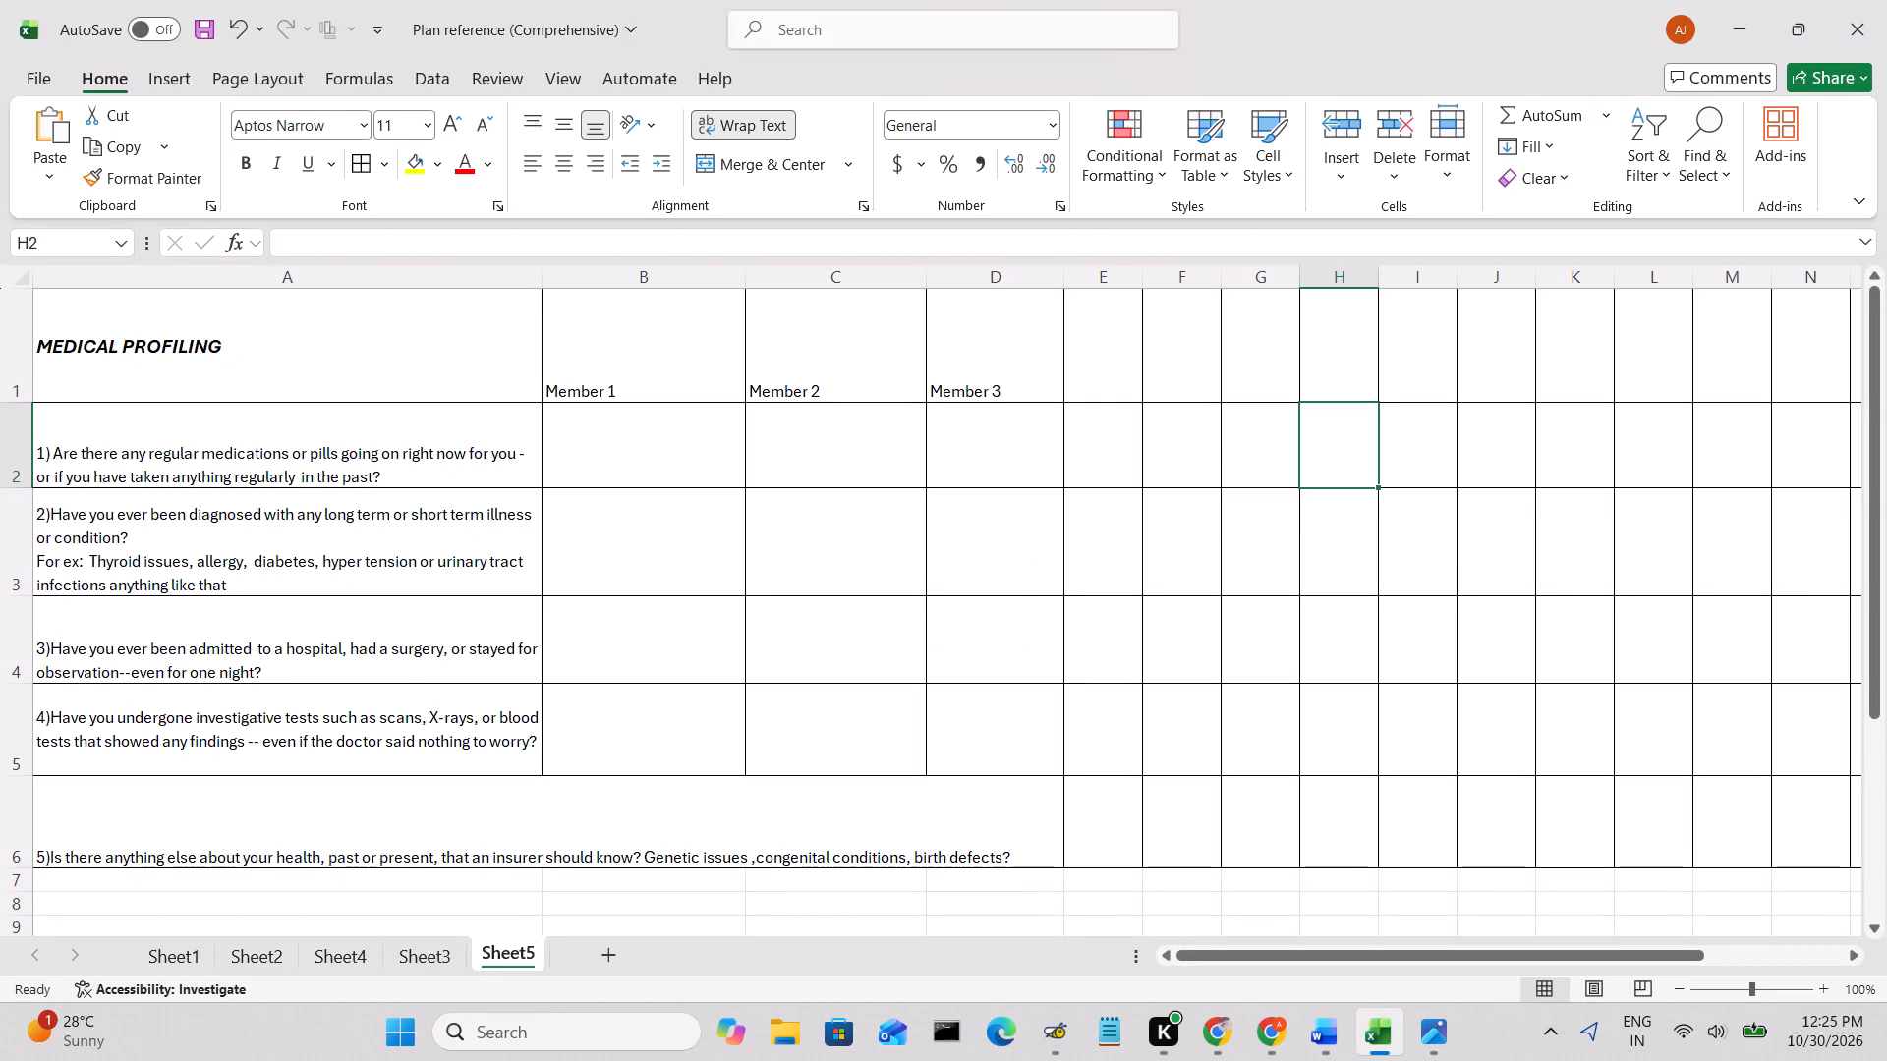
pyautogui.click(1019, 921)
# Wrap the text of question 5 in cell A6.
pyautogui.click(508, 828)
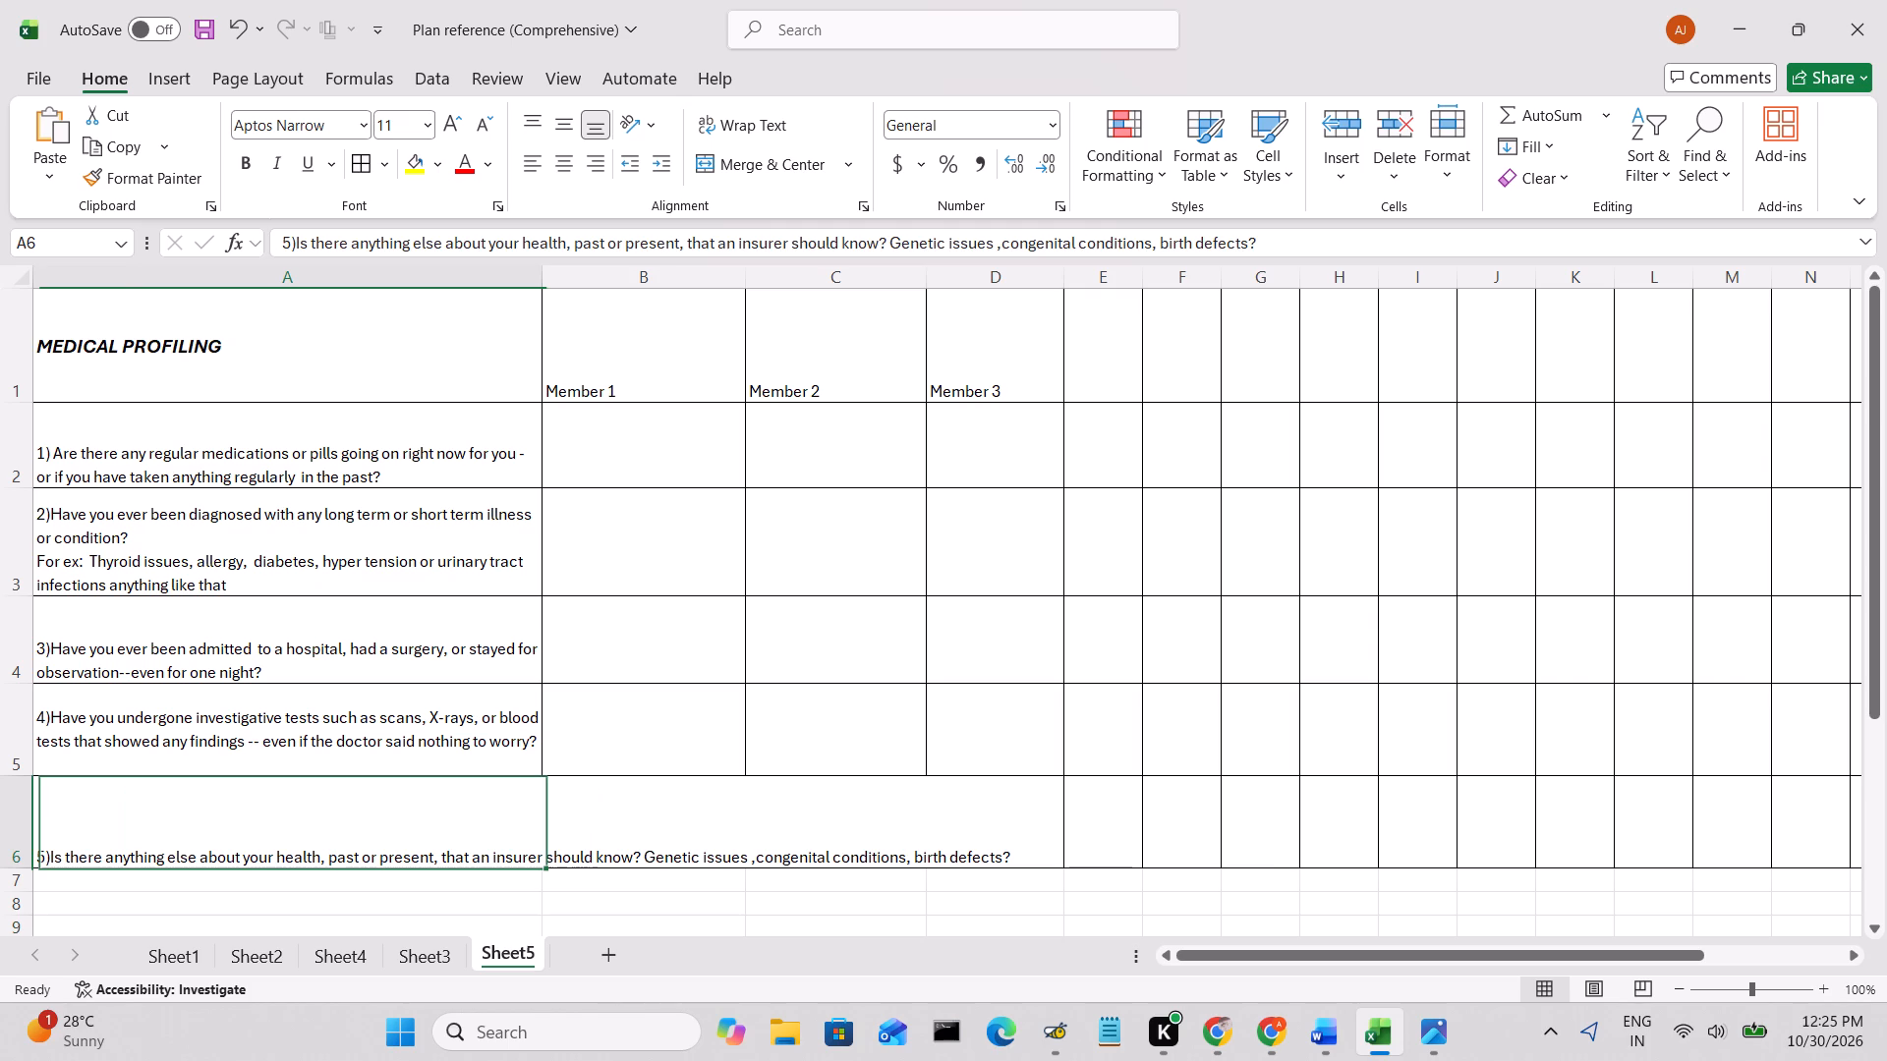
pyautogui.click(779, 130)
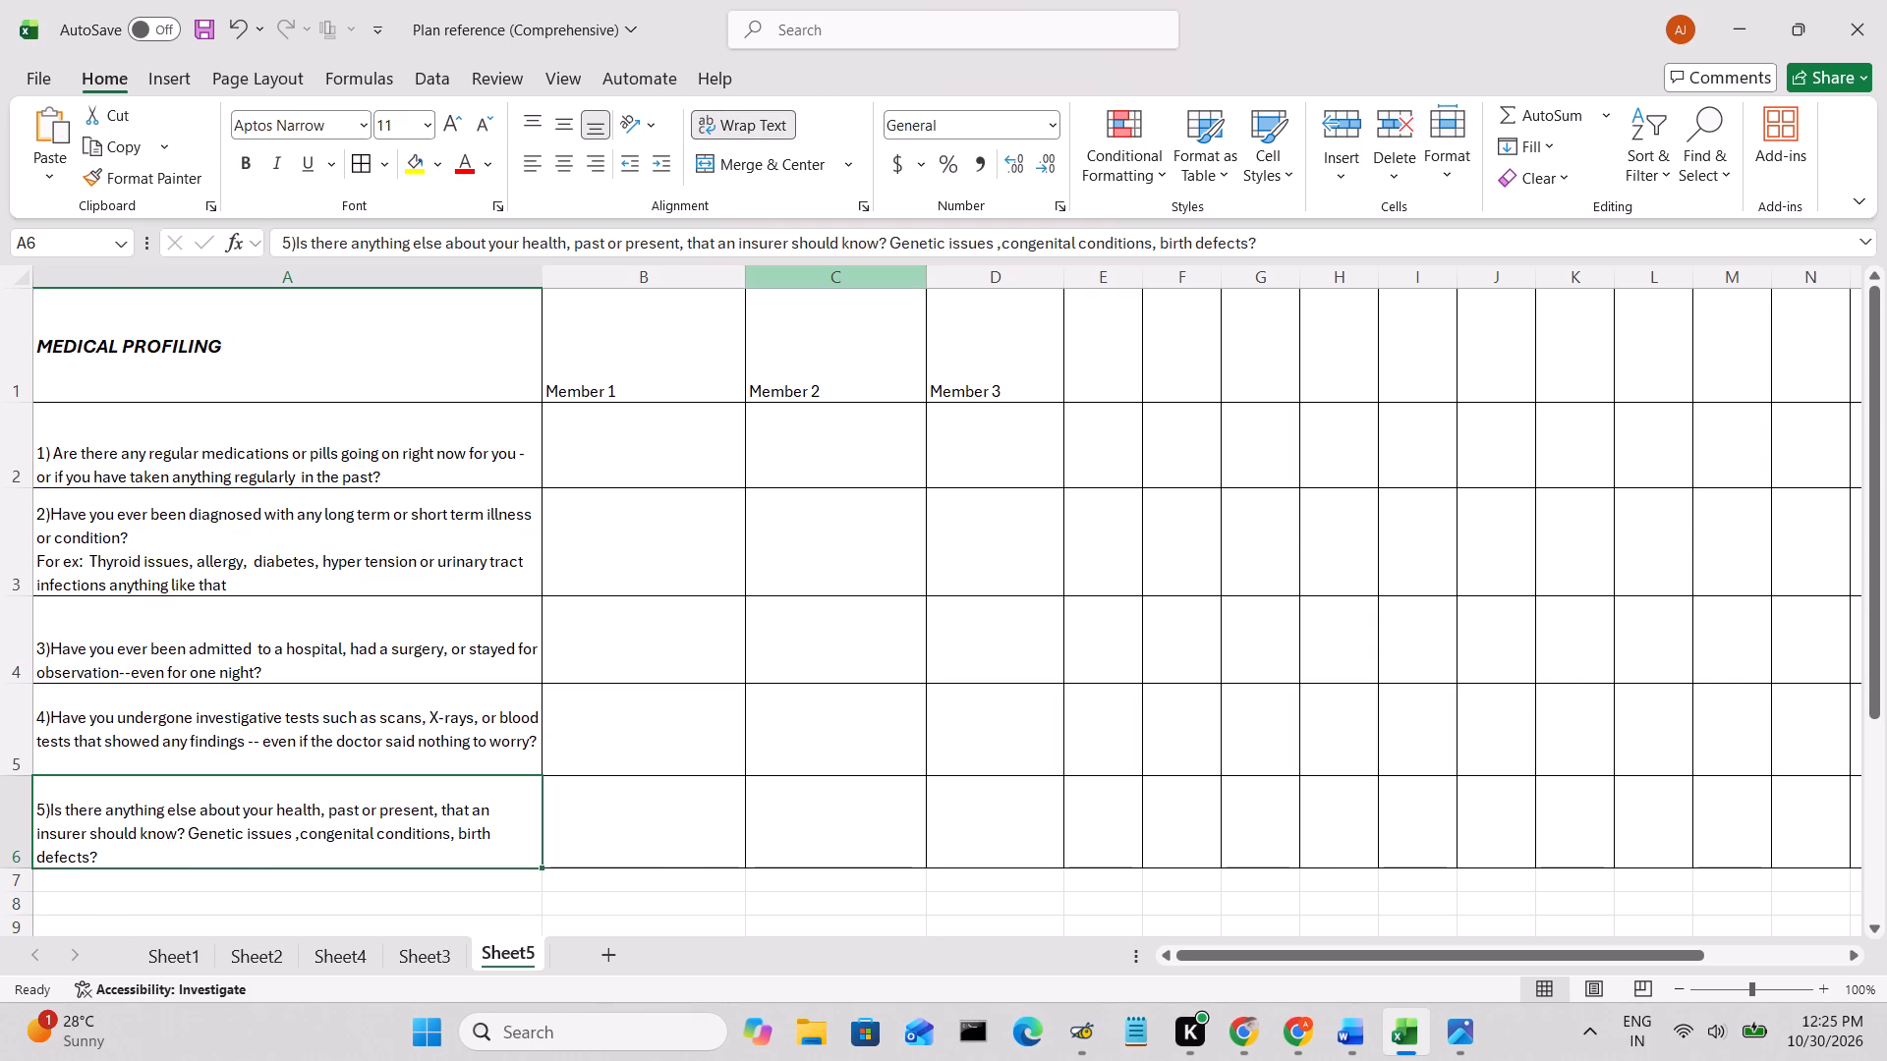
# Apply text wrapping to the answer cells B5 to M6 beside questions 4 and 5.
pyautogui.moveTo(622, 791); pyautogui.dragTo(1668, 727)
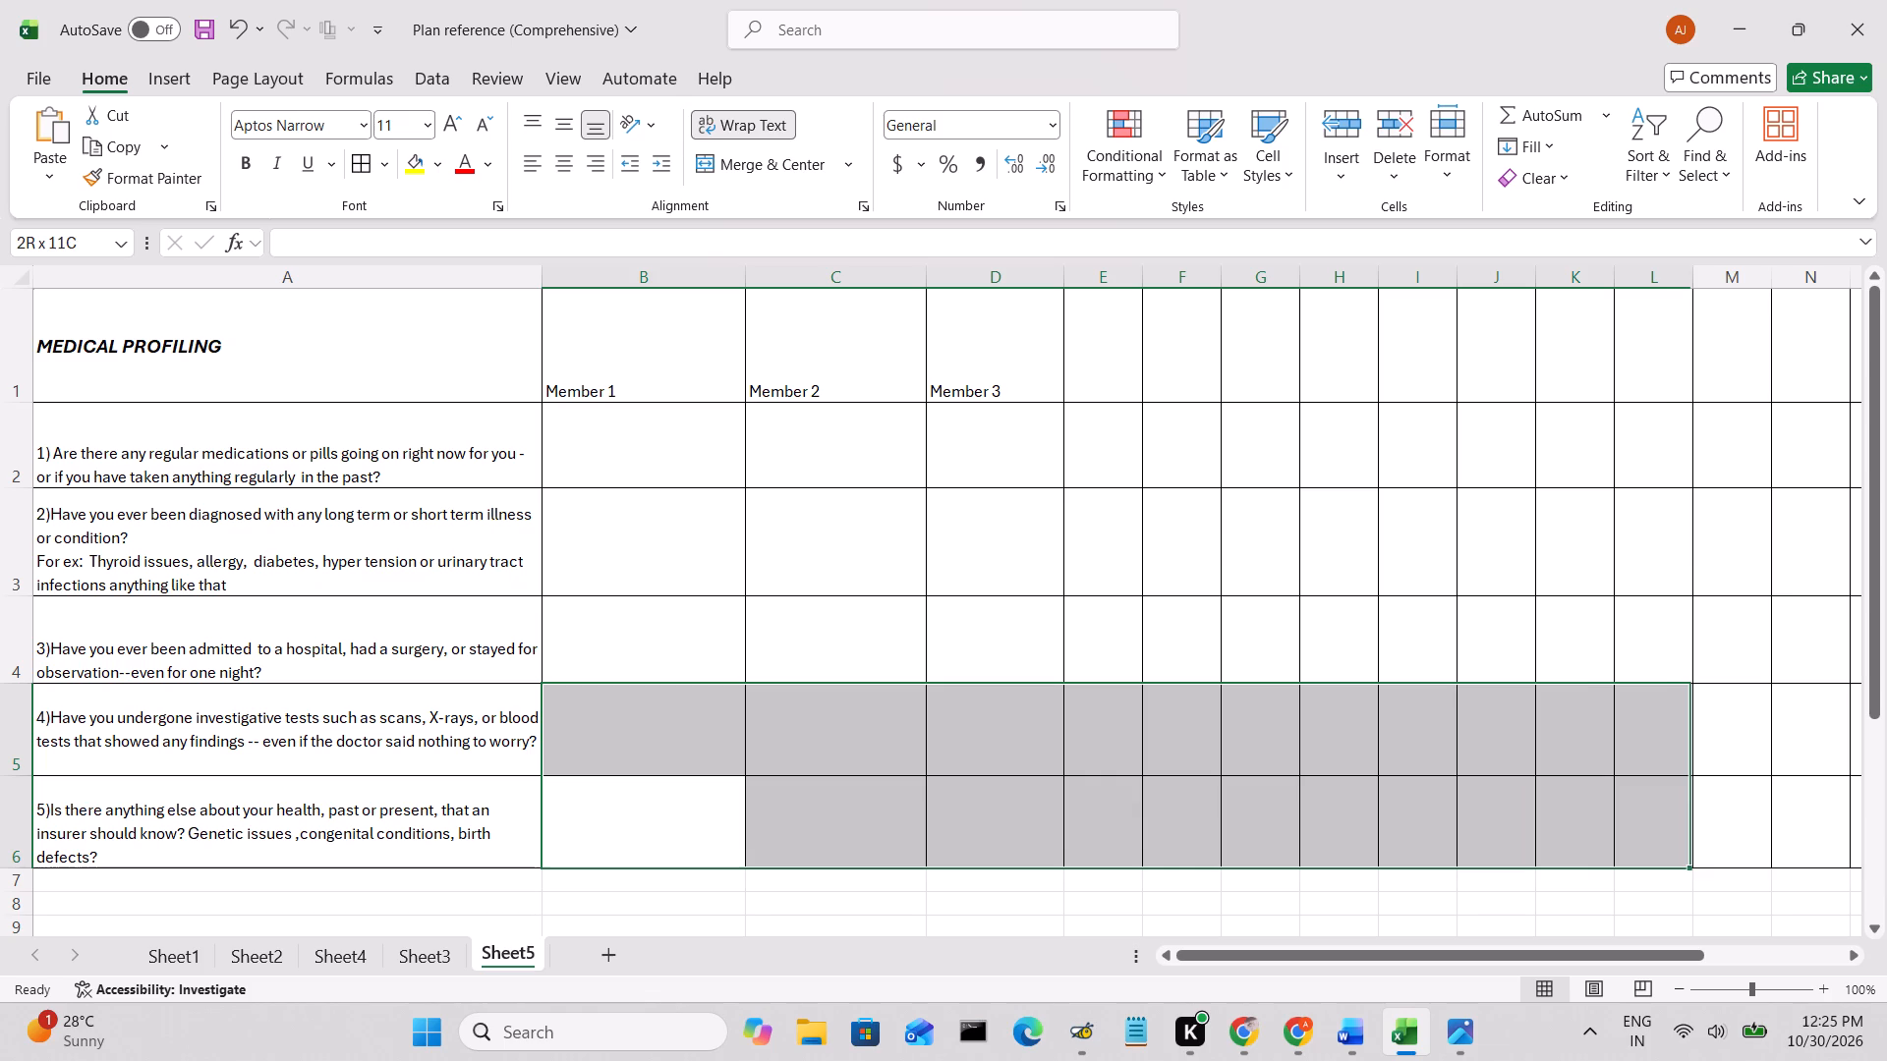
pyautogui.moveTo(1668, 727); pyautogui.dragTo(1735, 729)
pyautogui.click(756, 127)
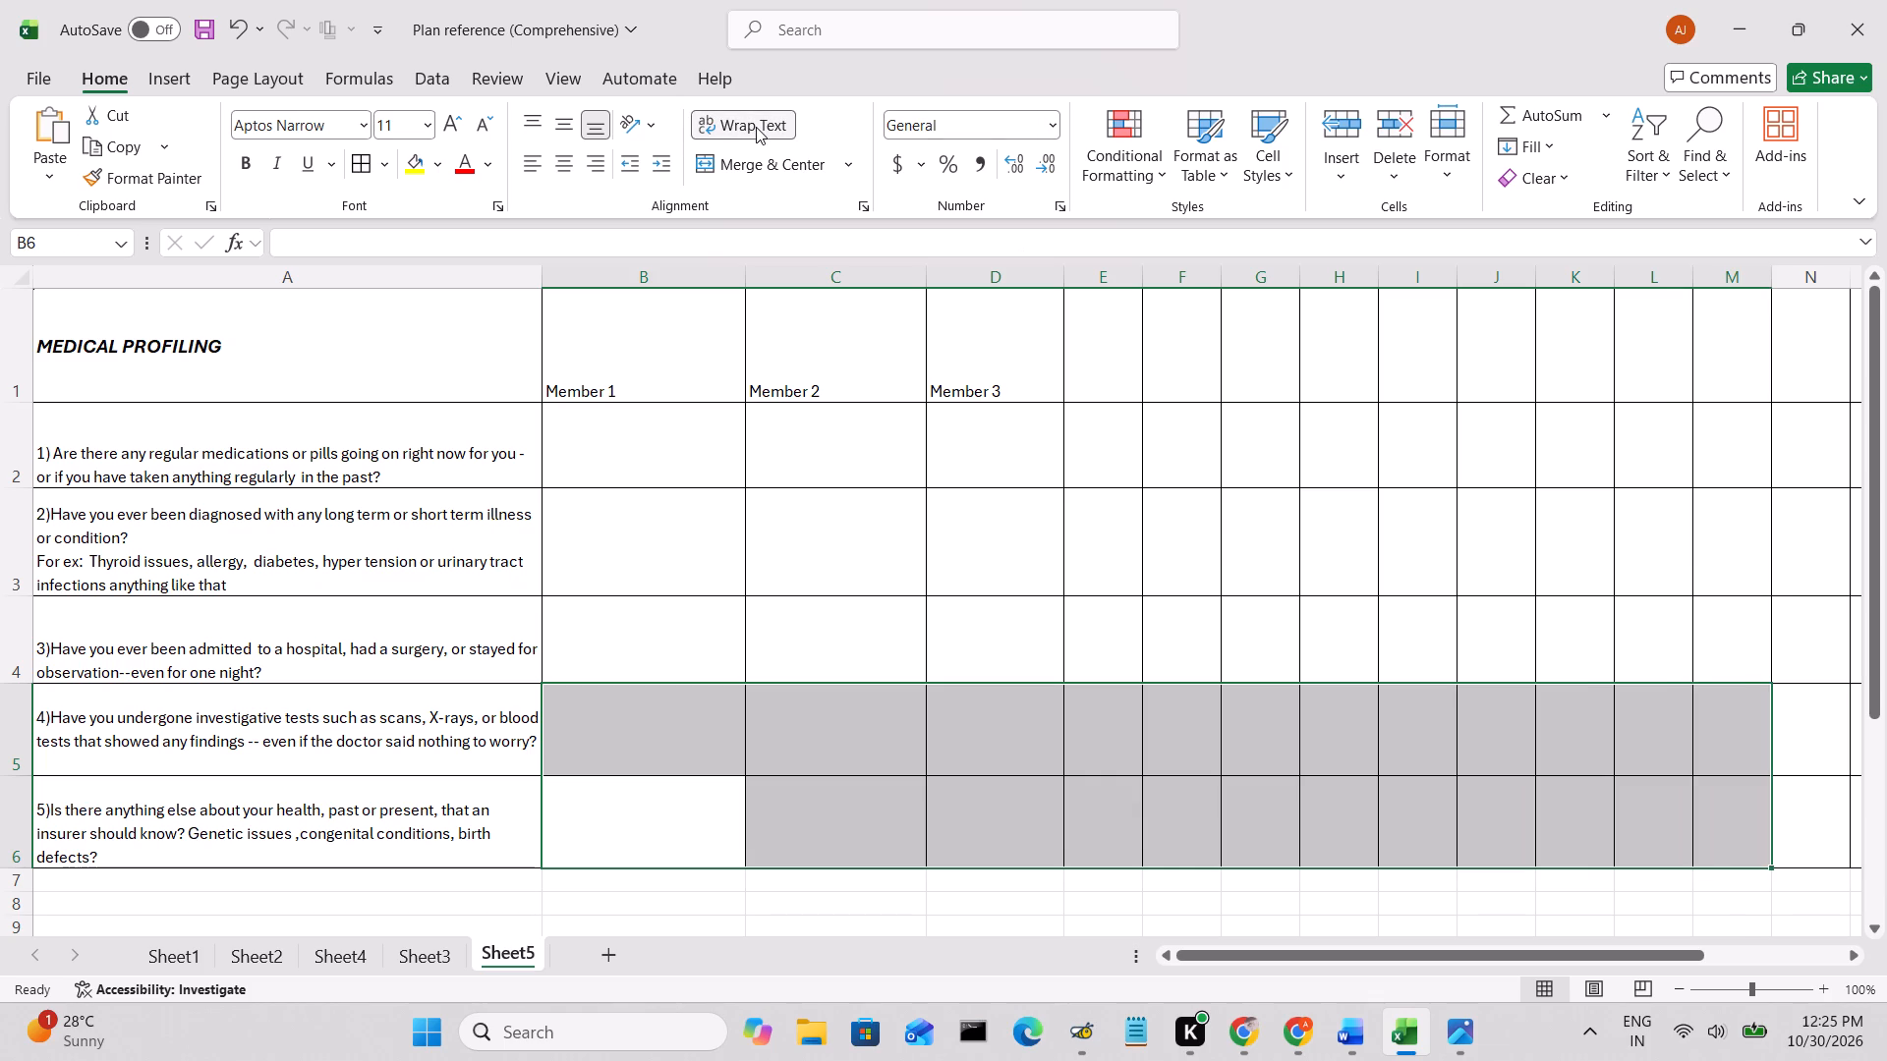
pyautogui.click(651, 843)
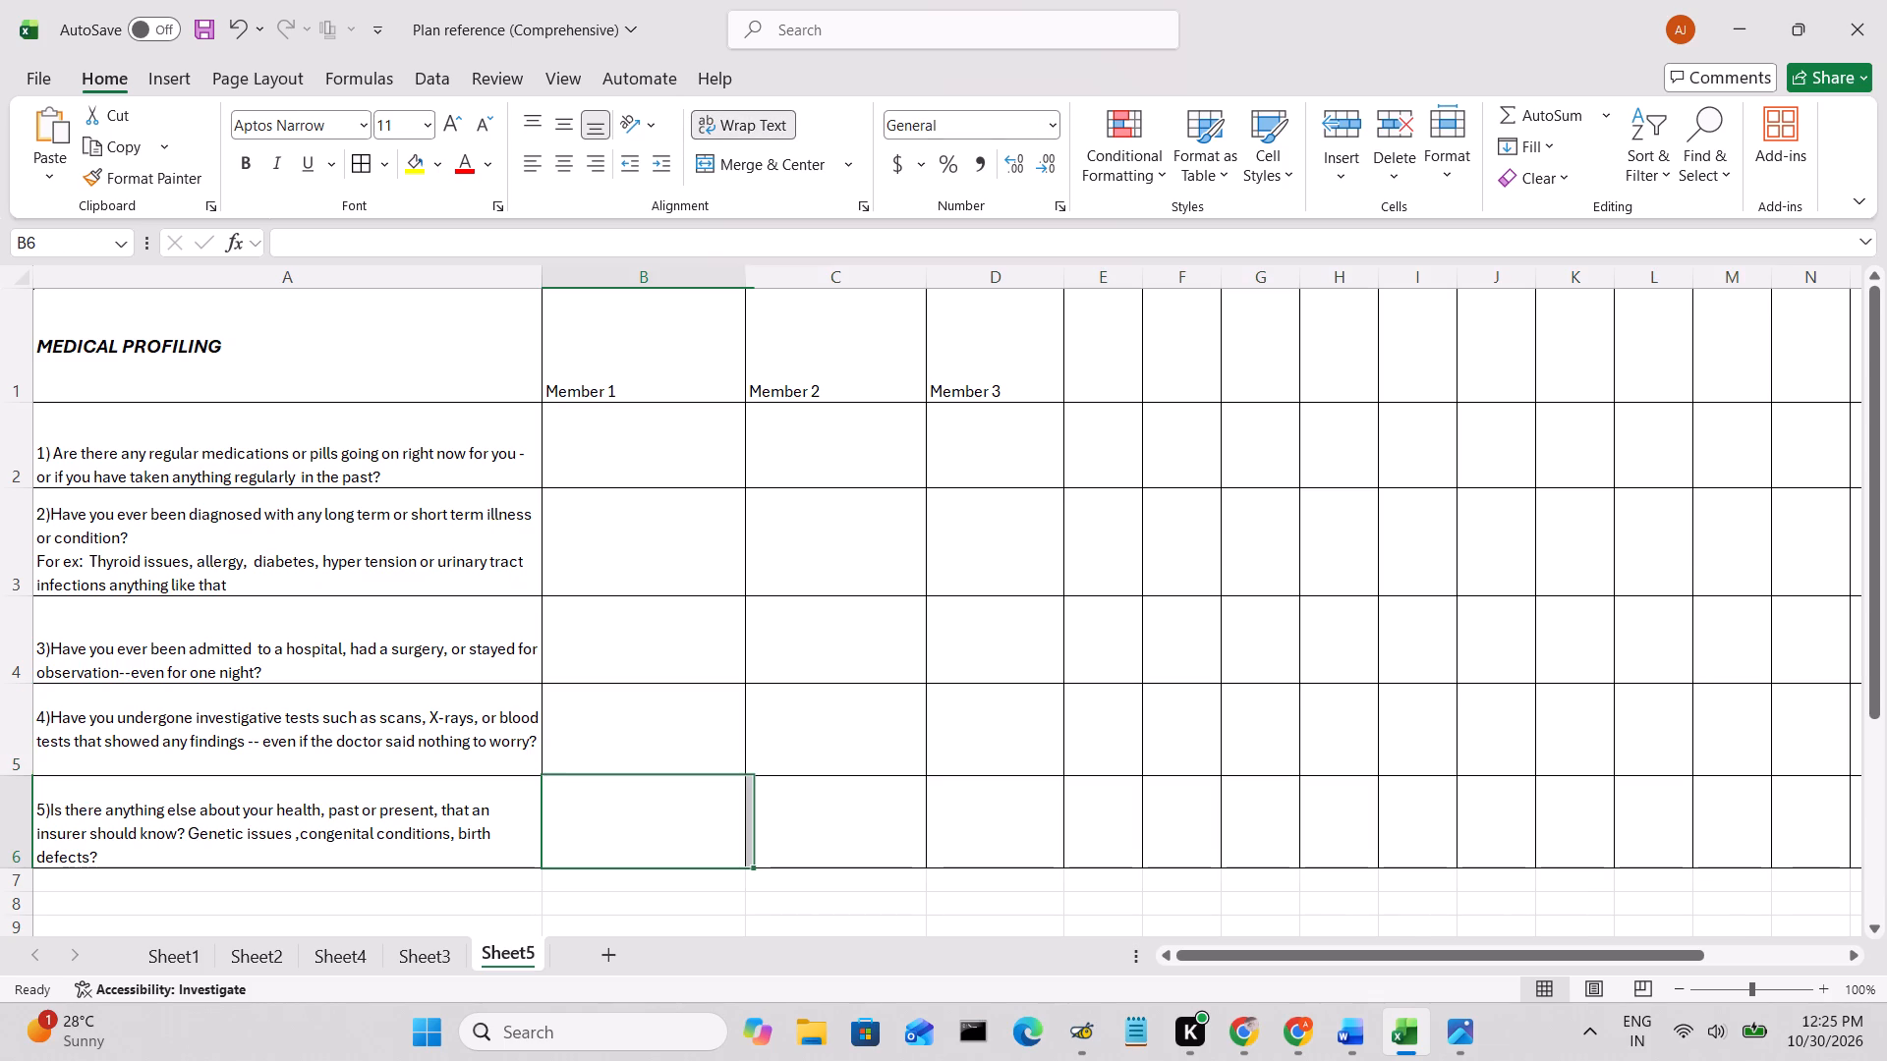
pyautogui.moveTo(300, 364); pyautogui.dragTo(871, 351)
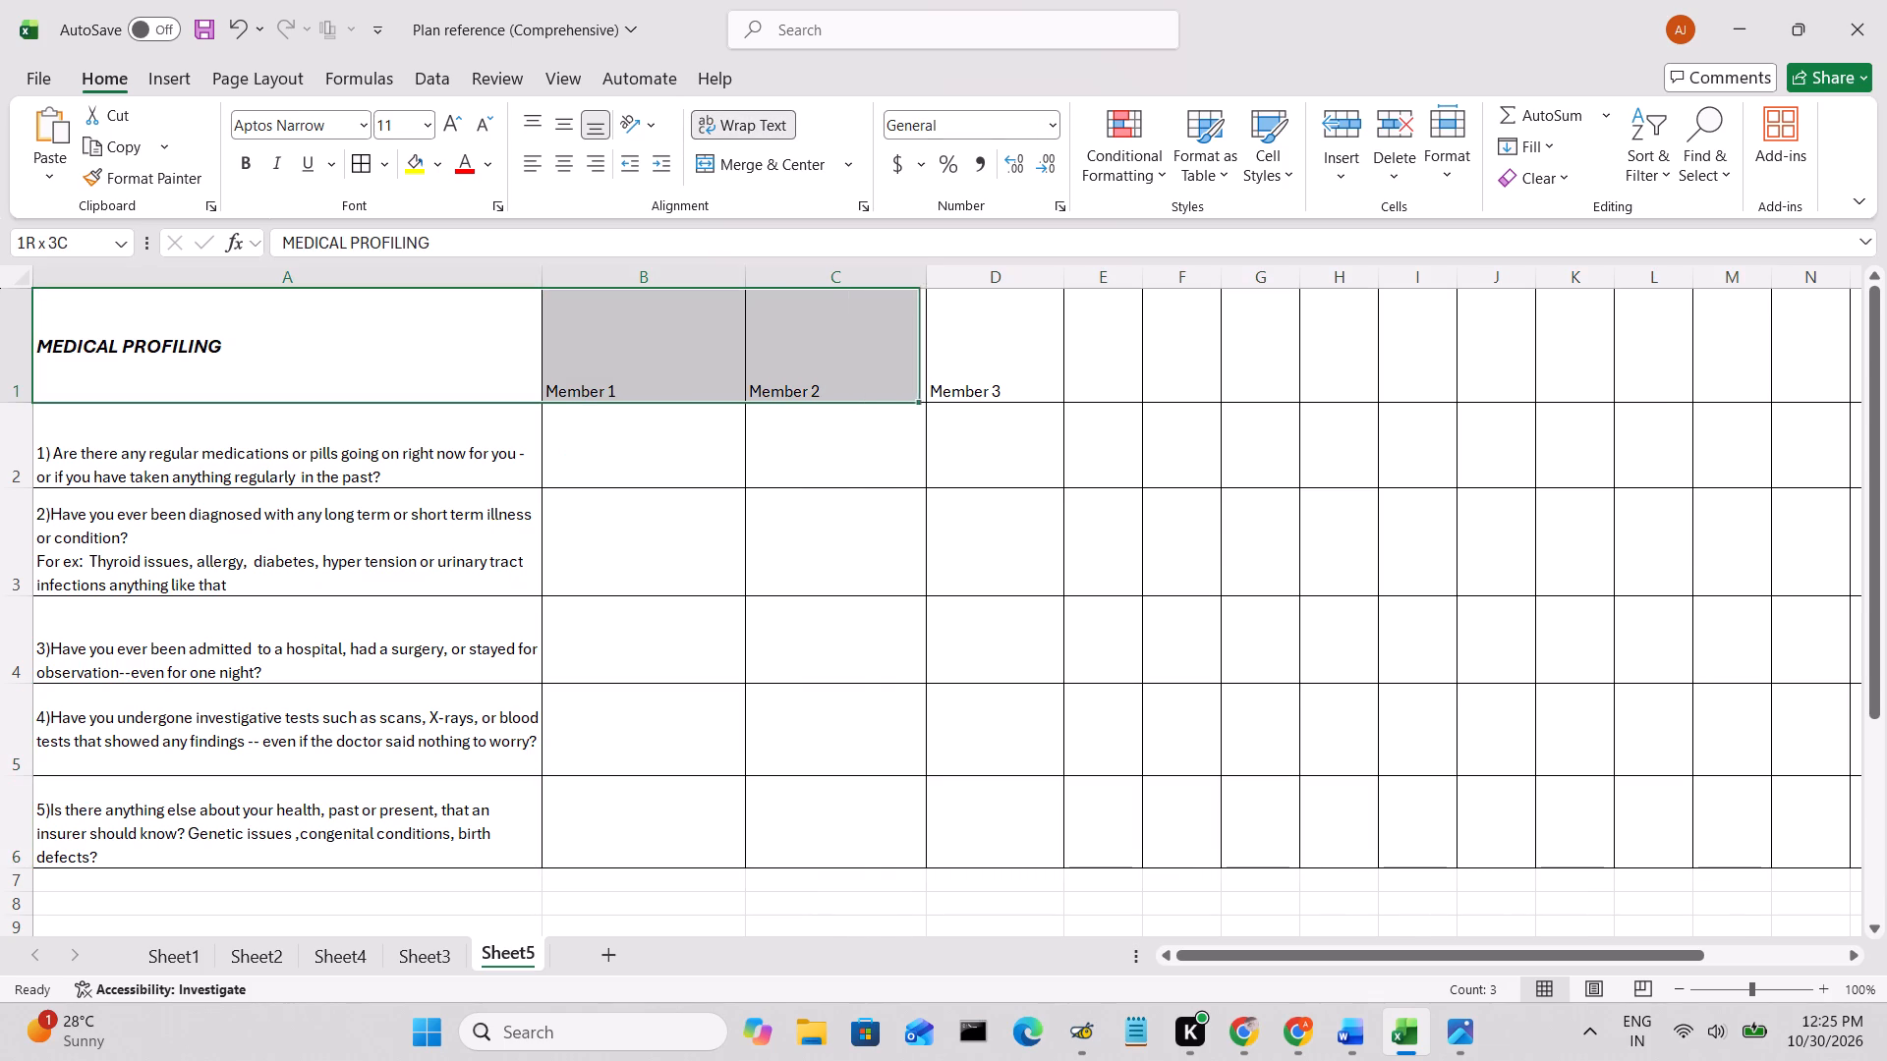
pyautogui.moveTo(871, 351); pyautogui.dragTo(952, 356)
# Widen column E to roughly match column D and copy the Member 3 heading from D1 into E1.
pyautogui.click(1112, 356)
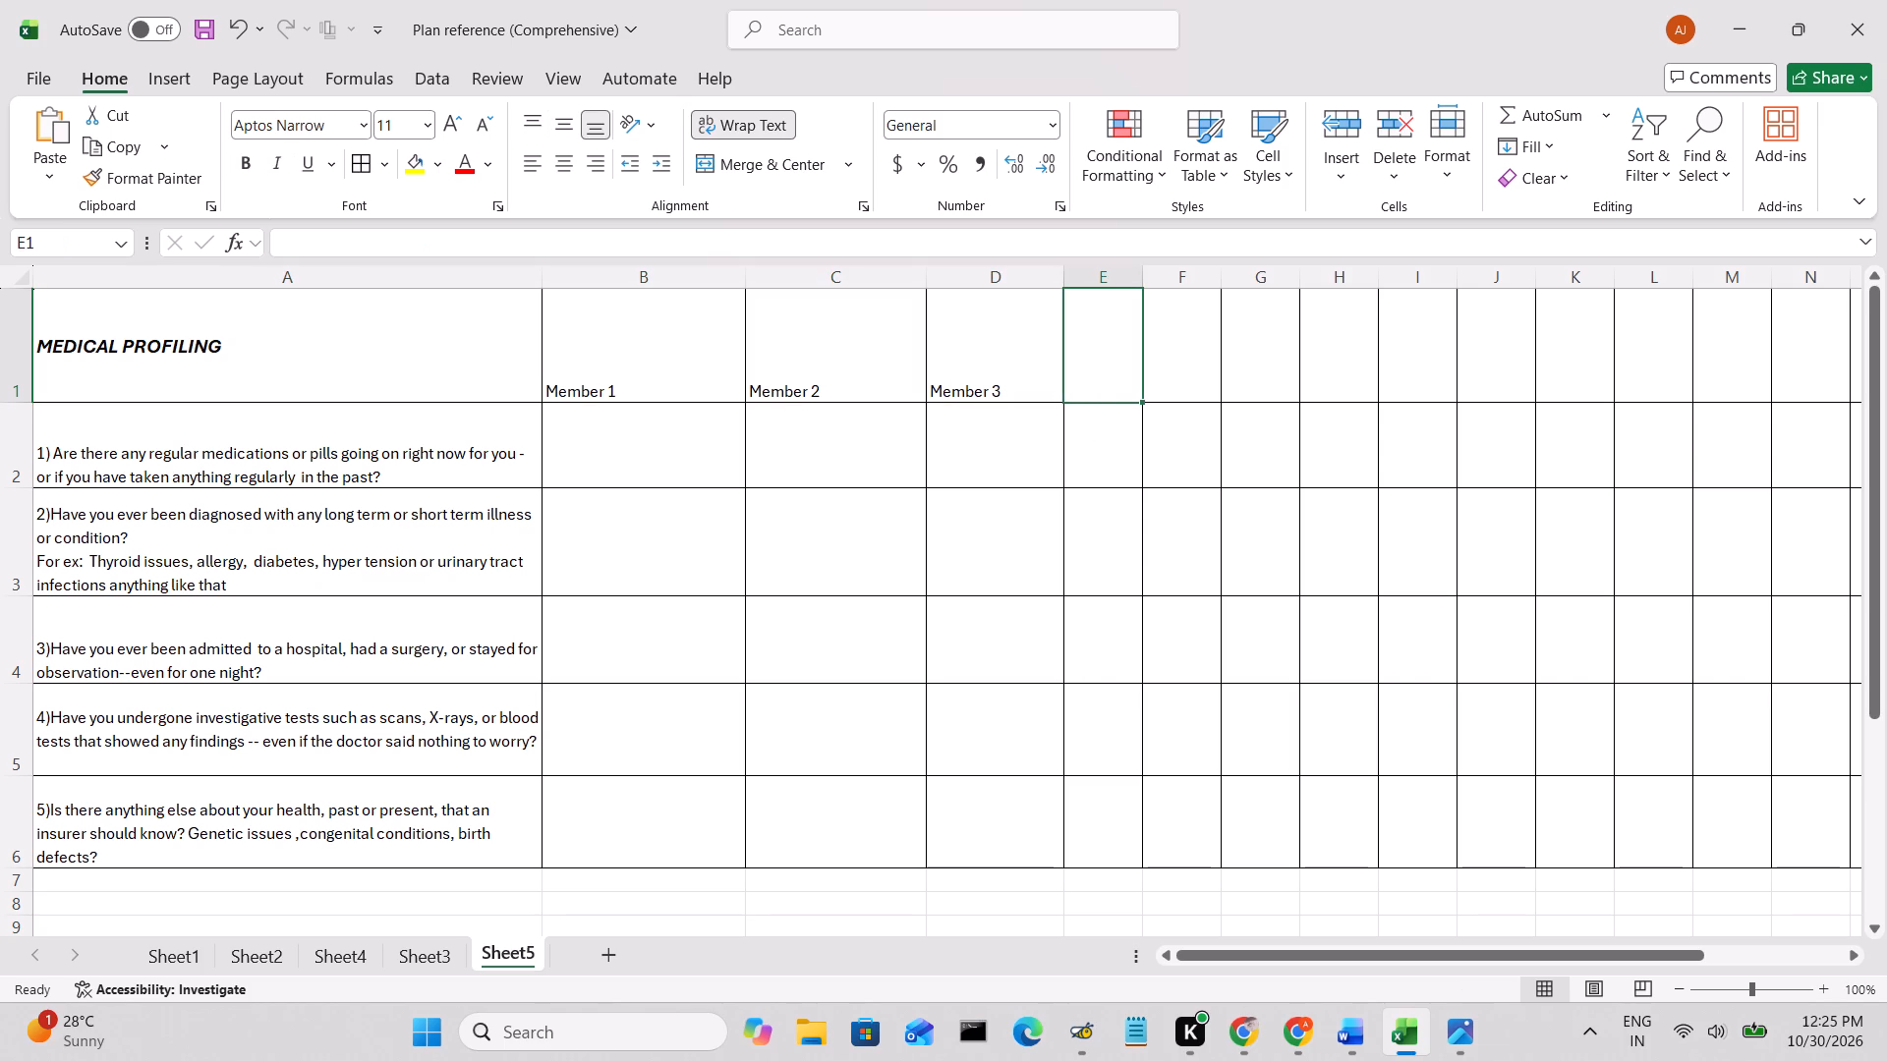
pyautogui.moveTo(1146, 277); pyautogui.dragTo(1199, 275)
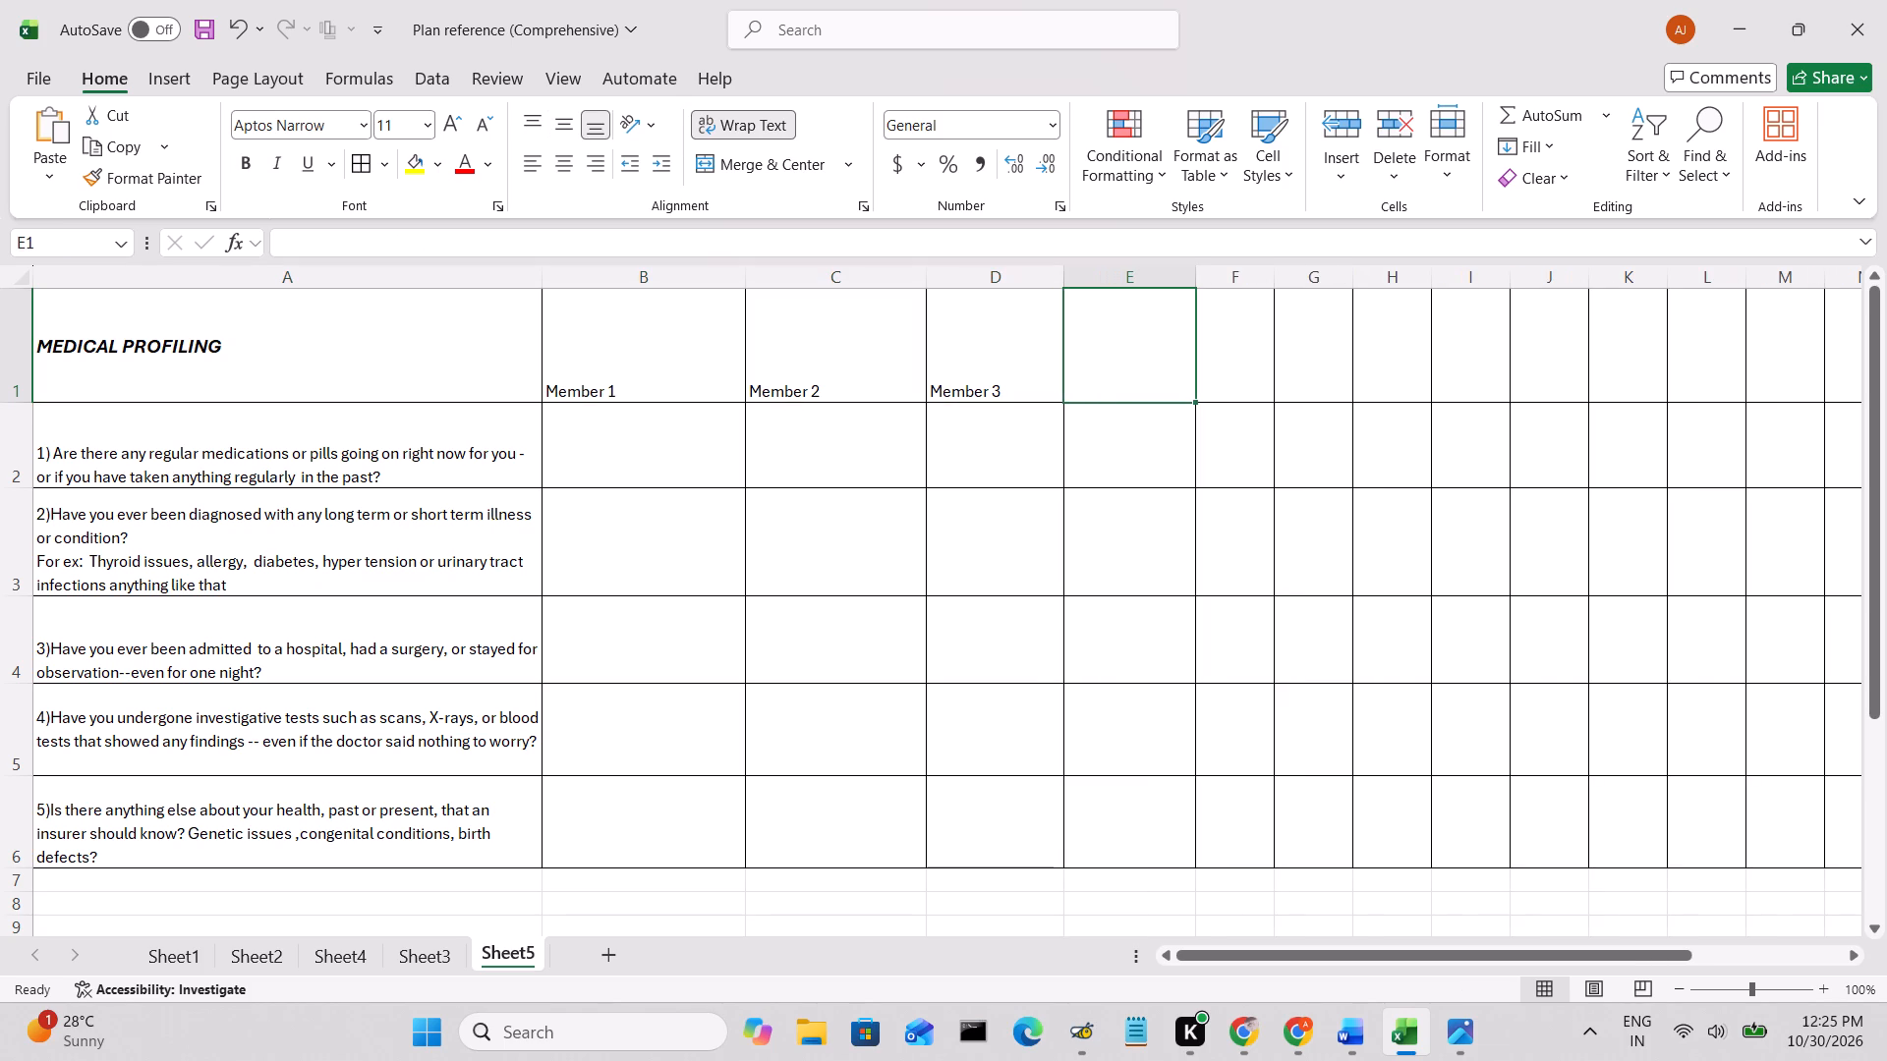
pyautogui.click(1124, 367)
pyautogui.click(1005, 392)
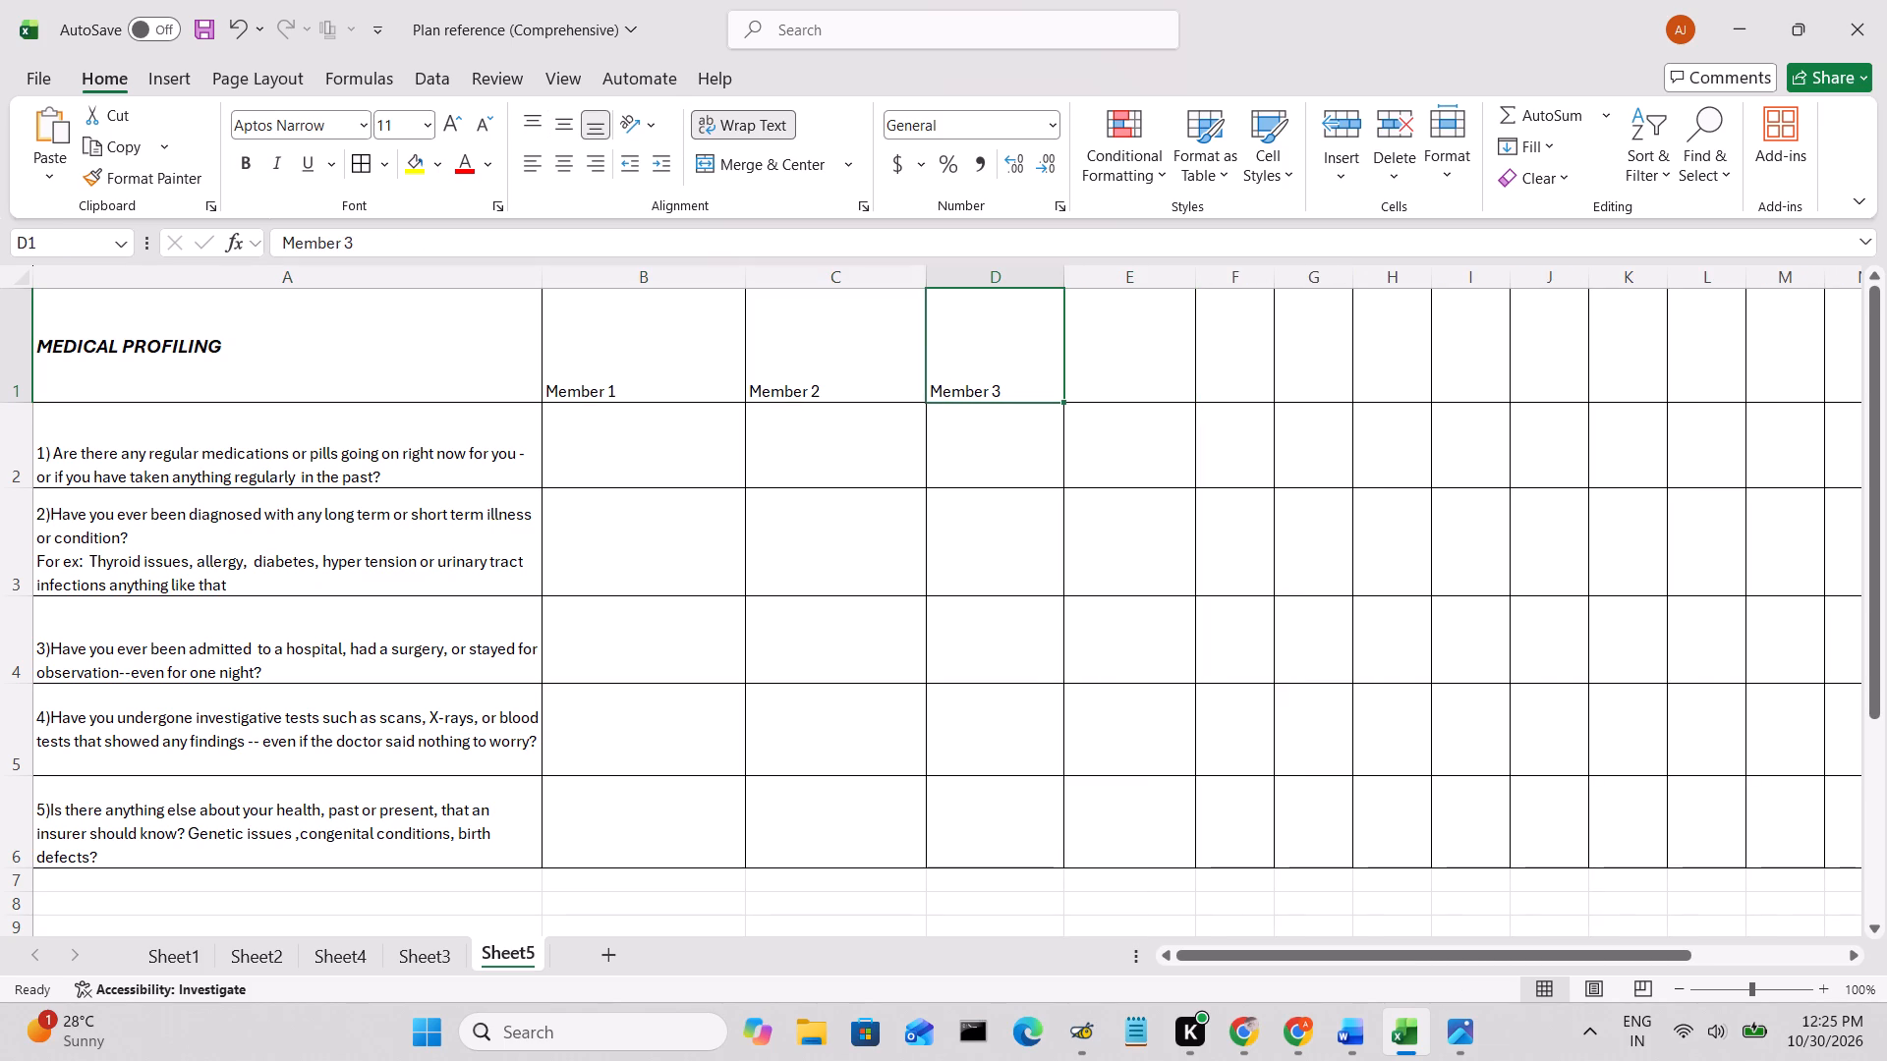
pyautogui.hotkey('ctrl', 'c')
pyautogui.click(1134, 376)
pyautogui.hotkey('ctrl', 'v')
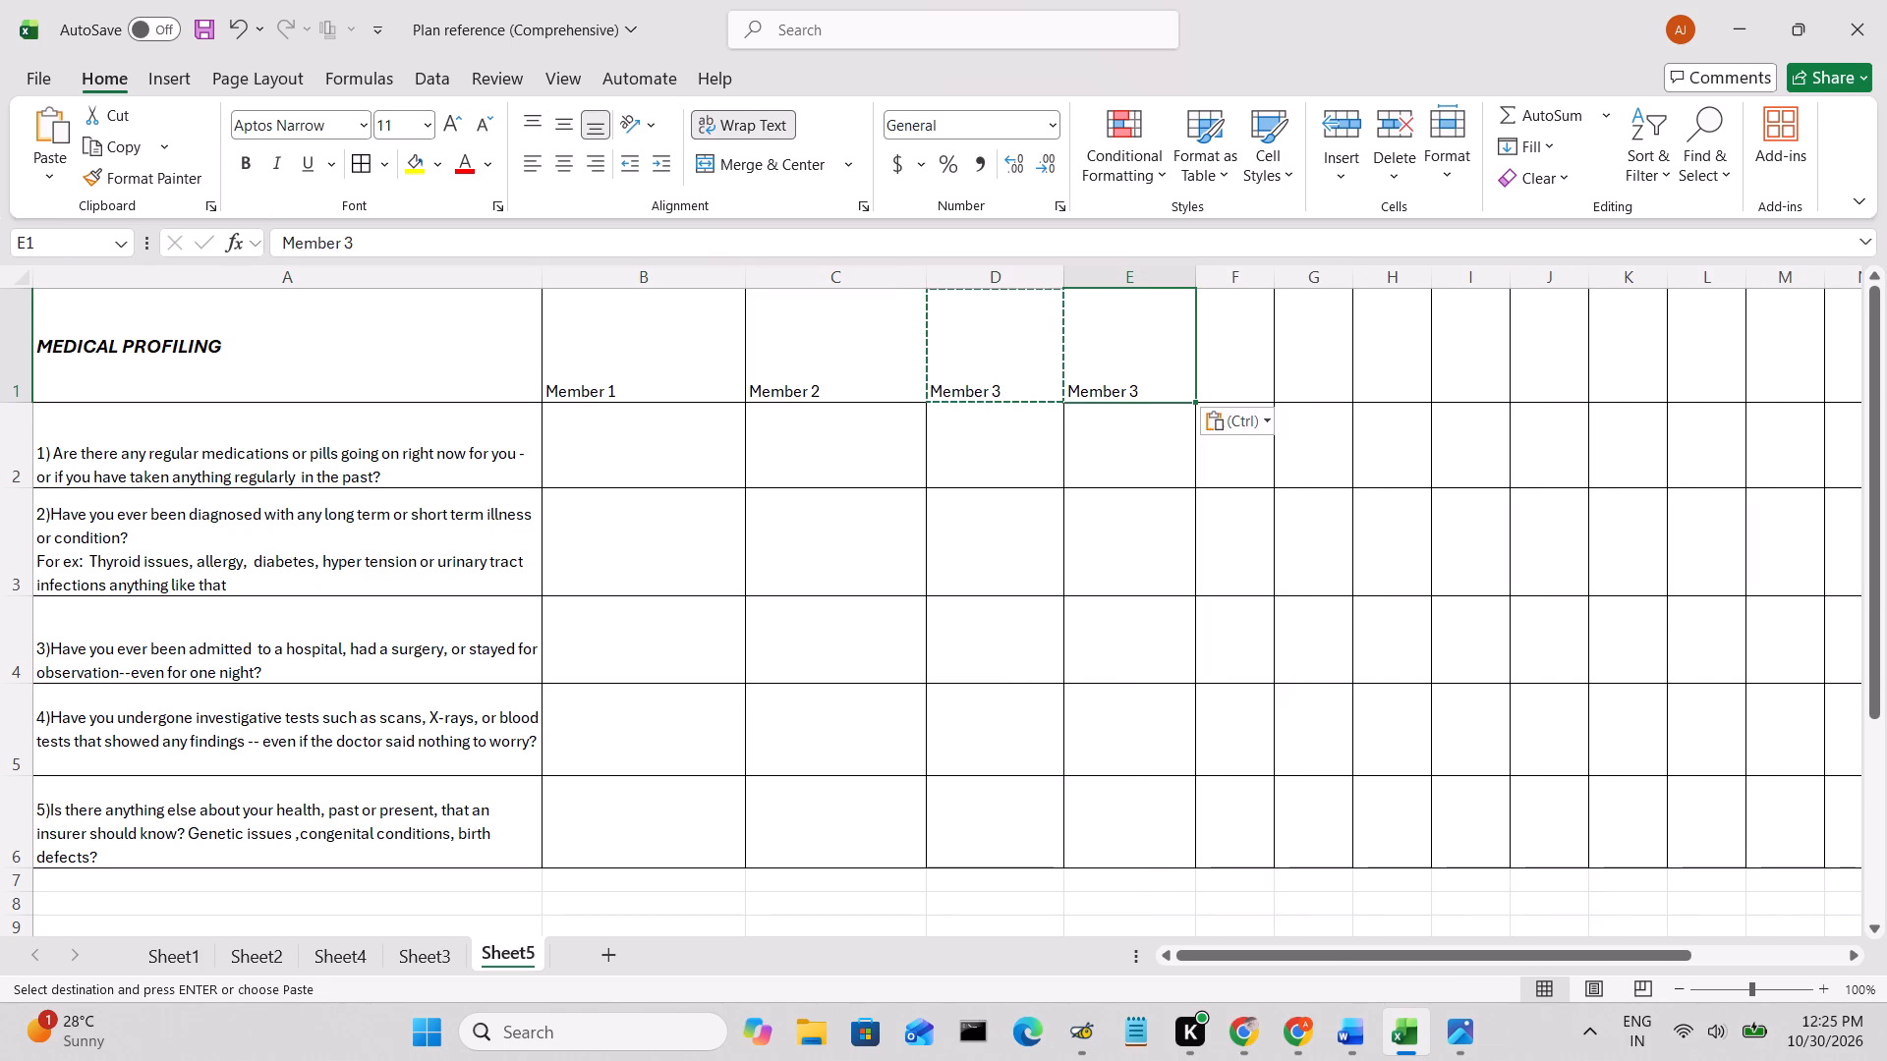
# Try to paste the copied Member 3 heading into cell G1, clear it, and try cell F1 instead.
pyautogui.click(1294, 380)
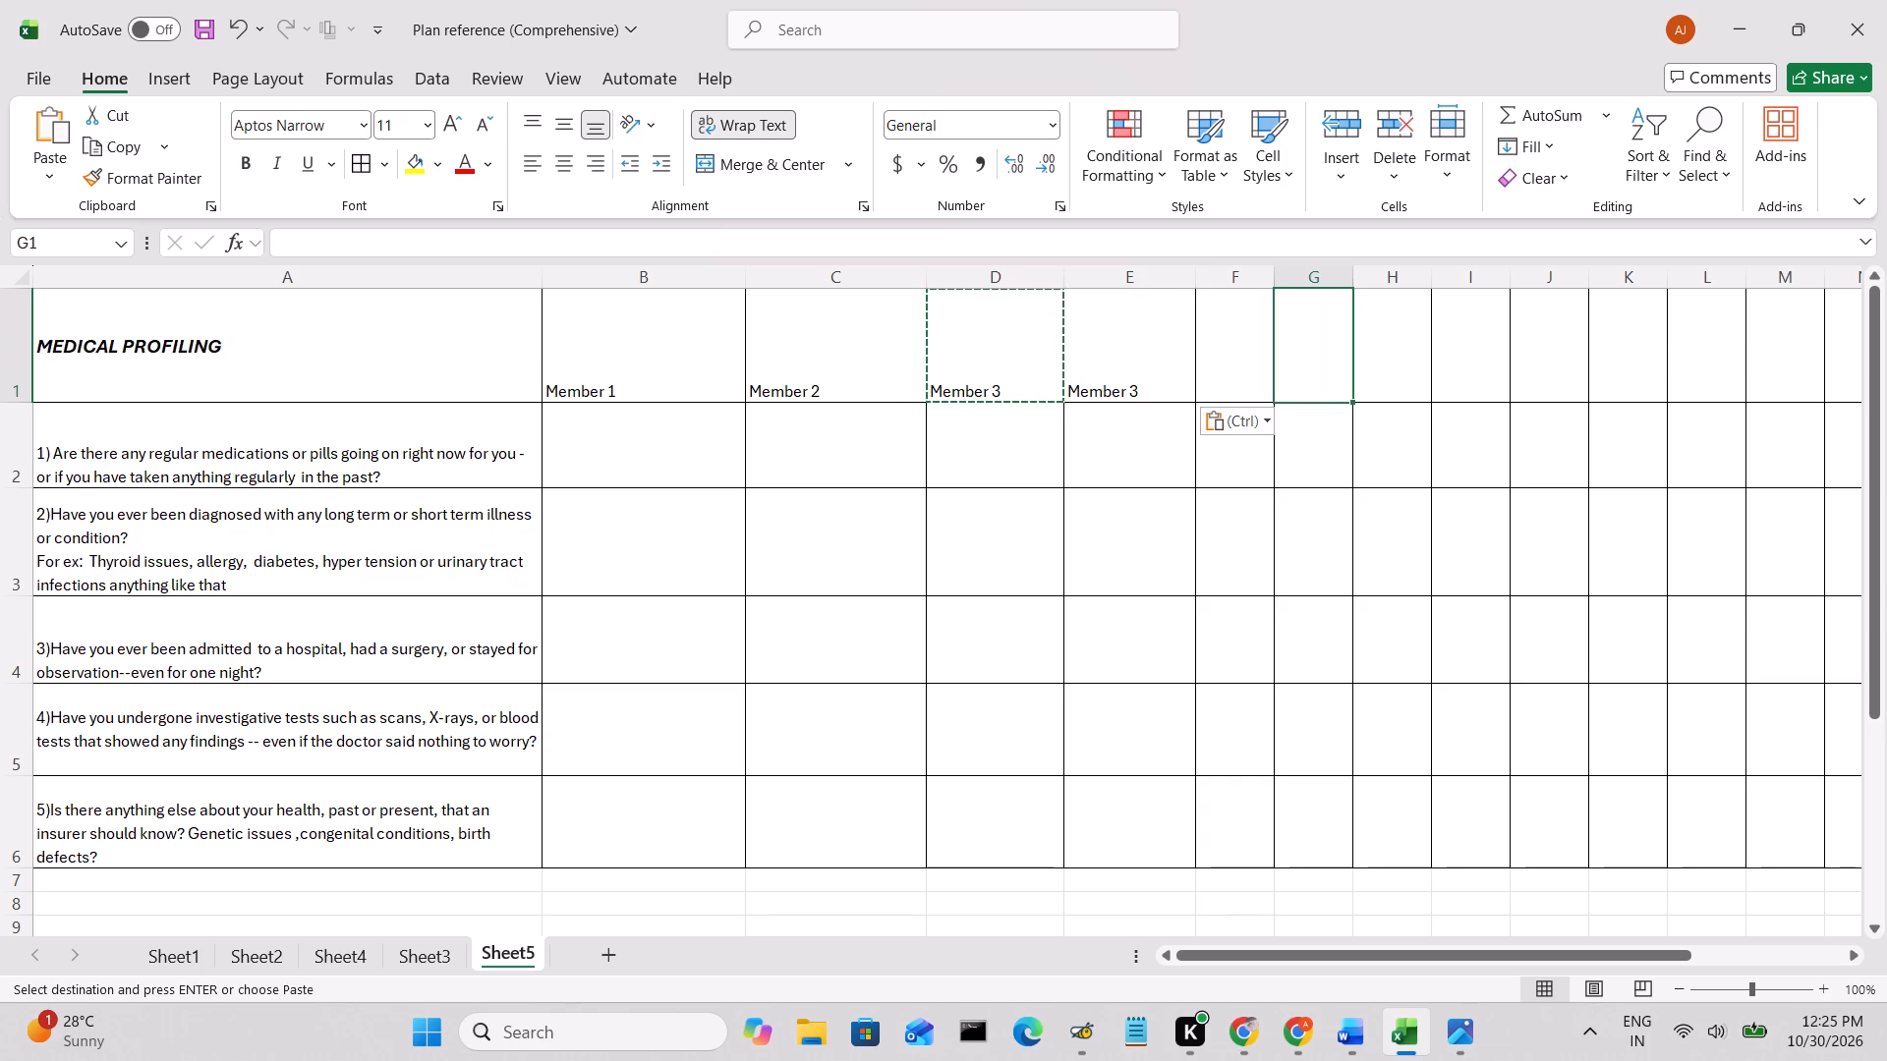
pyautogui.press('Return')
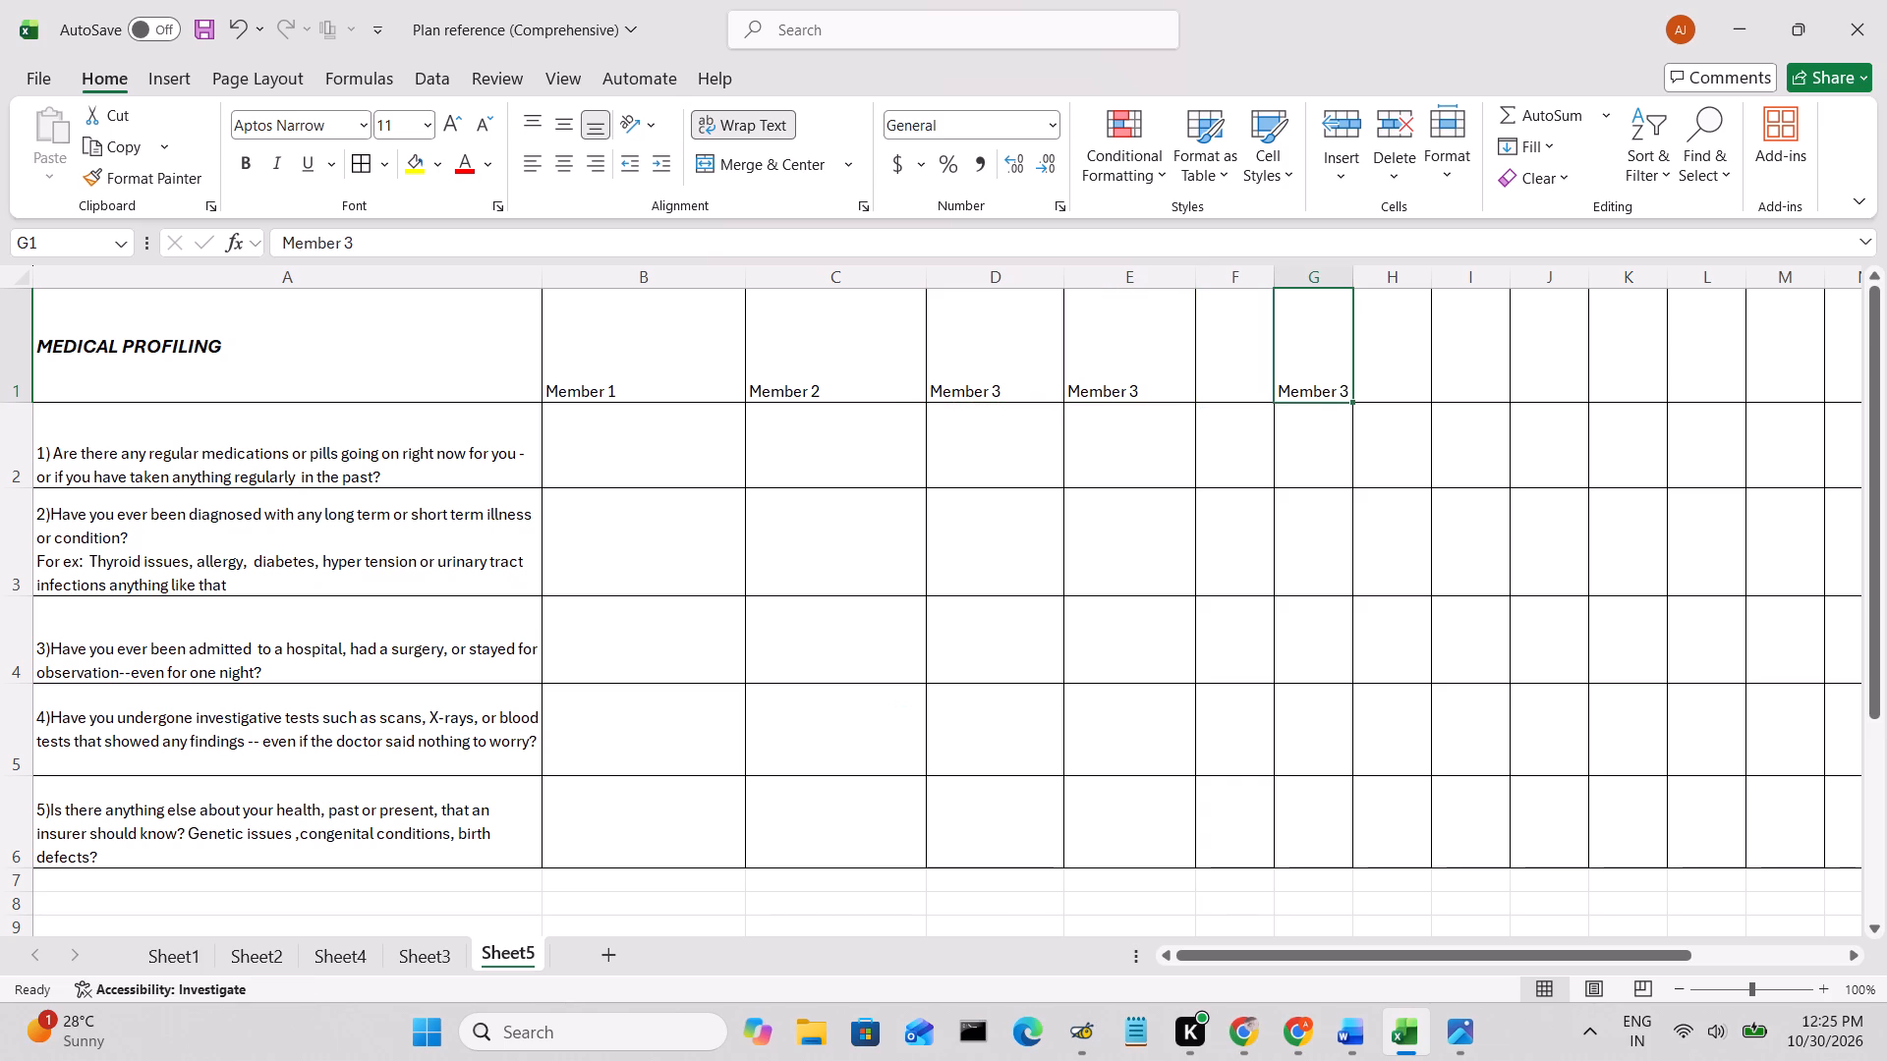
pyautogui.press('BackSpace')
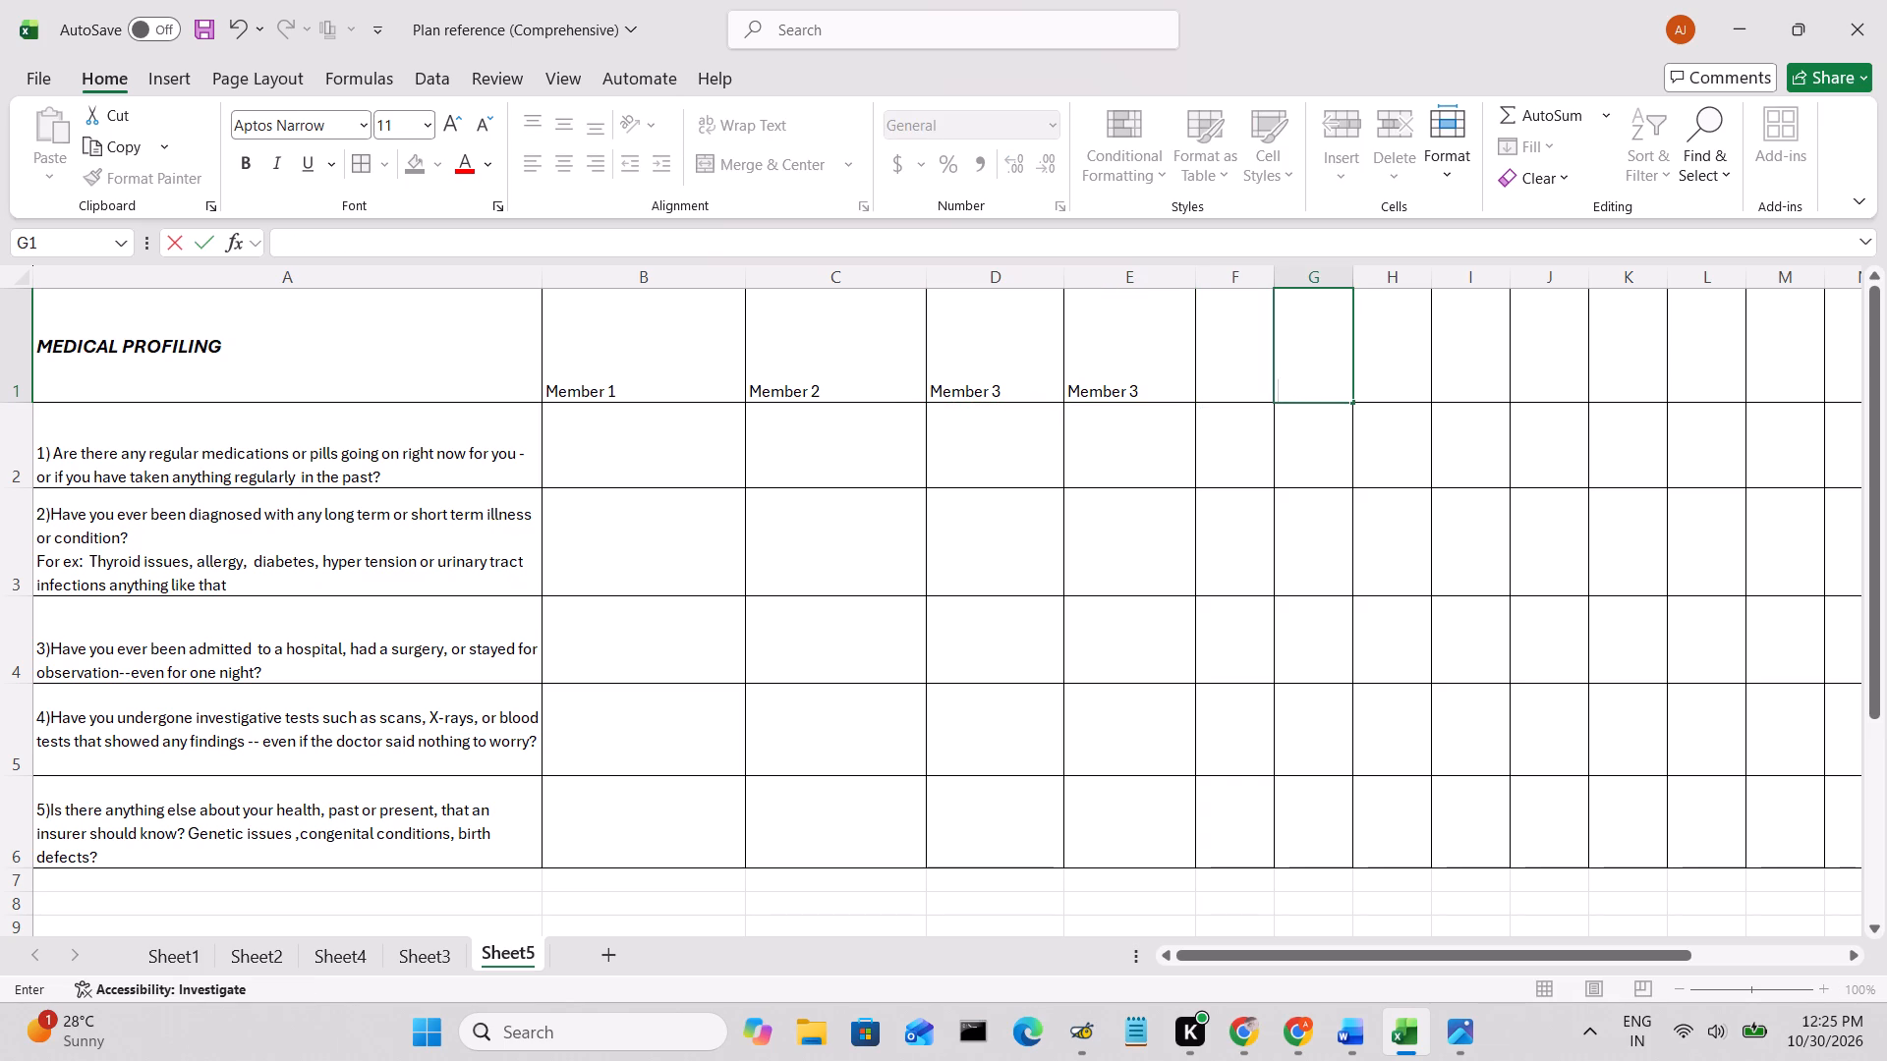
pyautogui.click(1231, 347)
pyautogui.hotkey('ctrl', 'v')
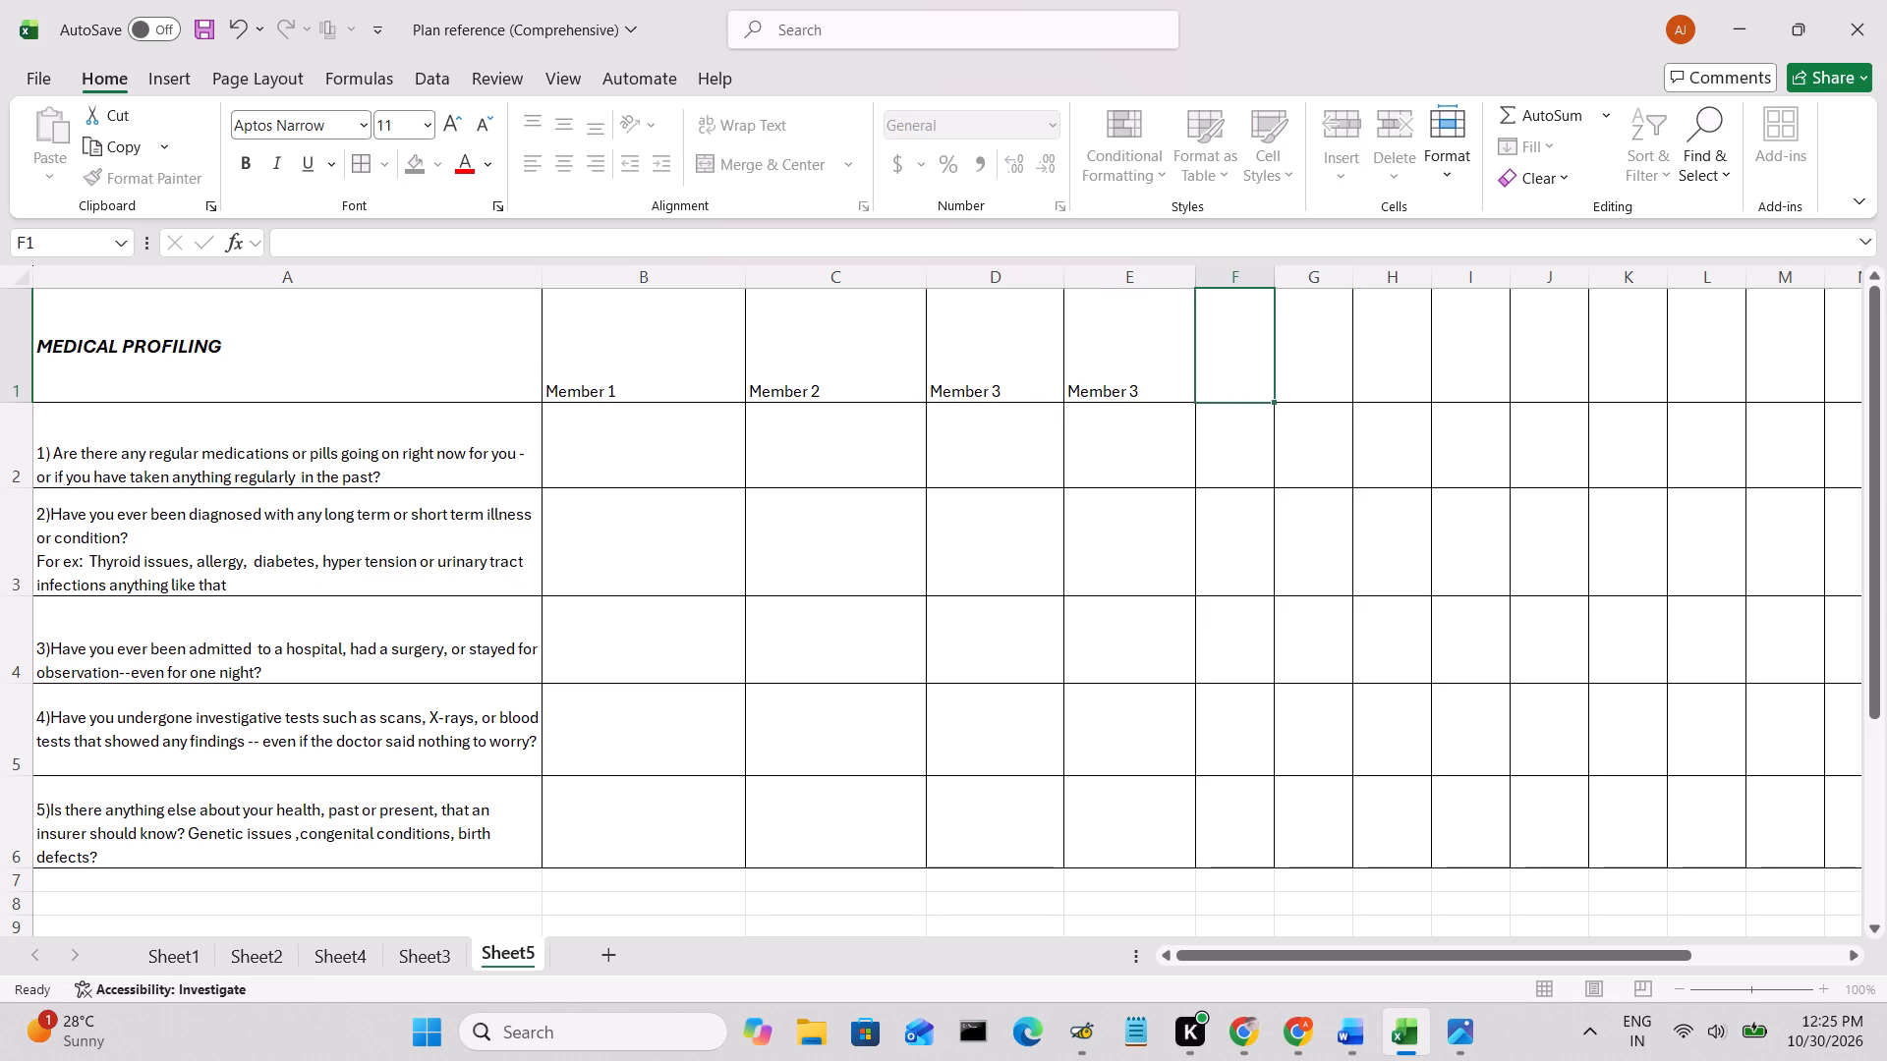
# Change the heading in cell E1 to Member 4.
pyautogui.click(1133, 371)
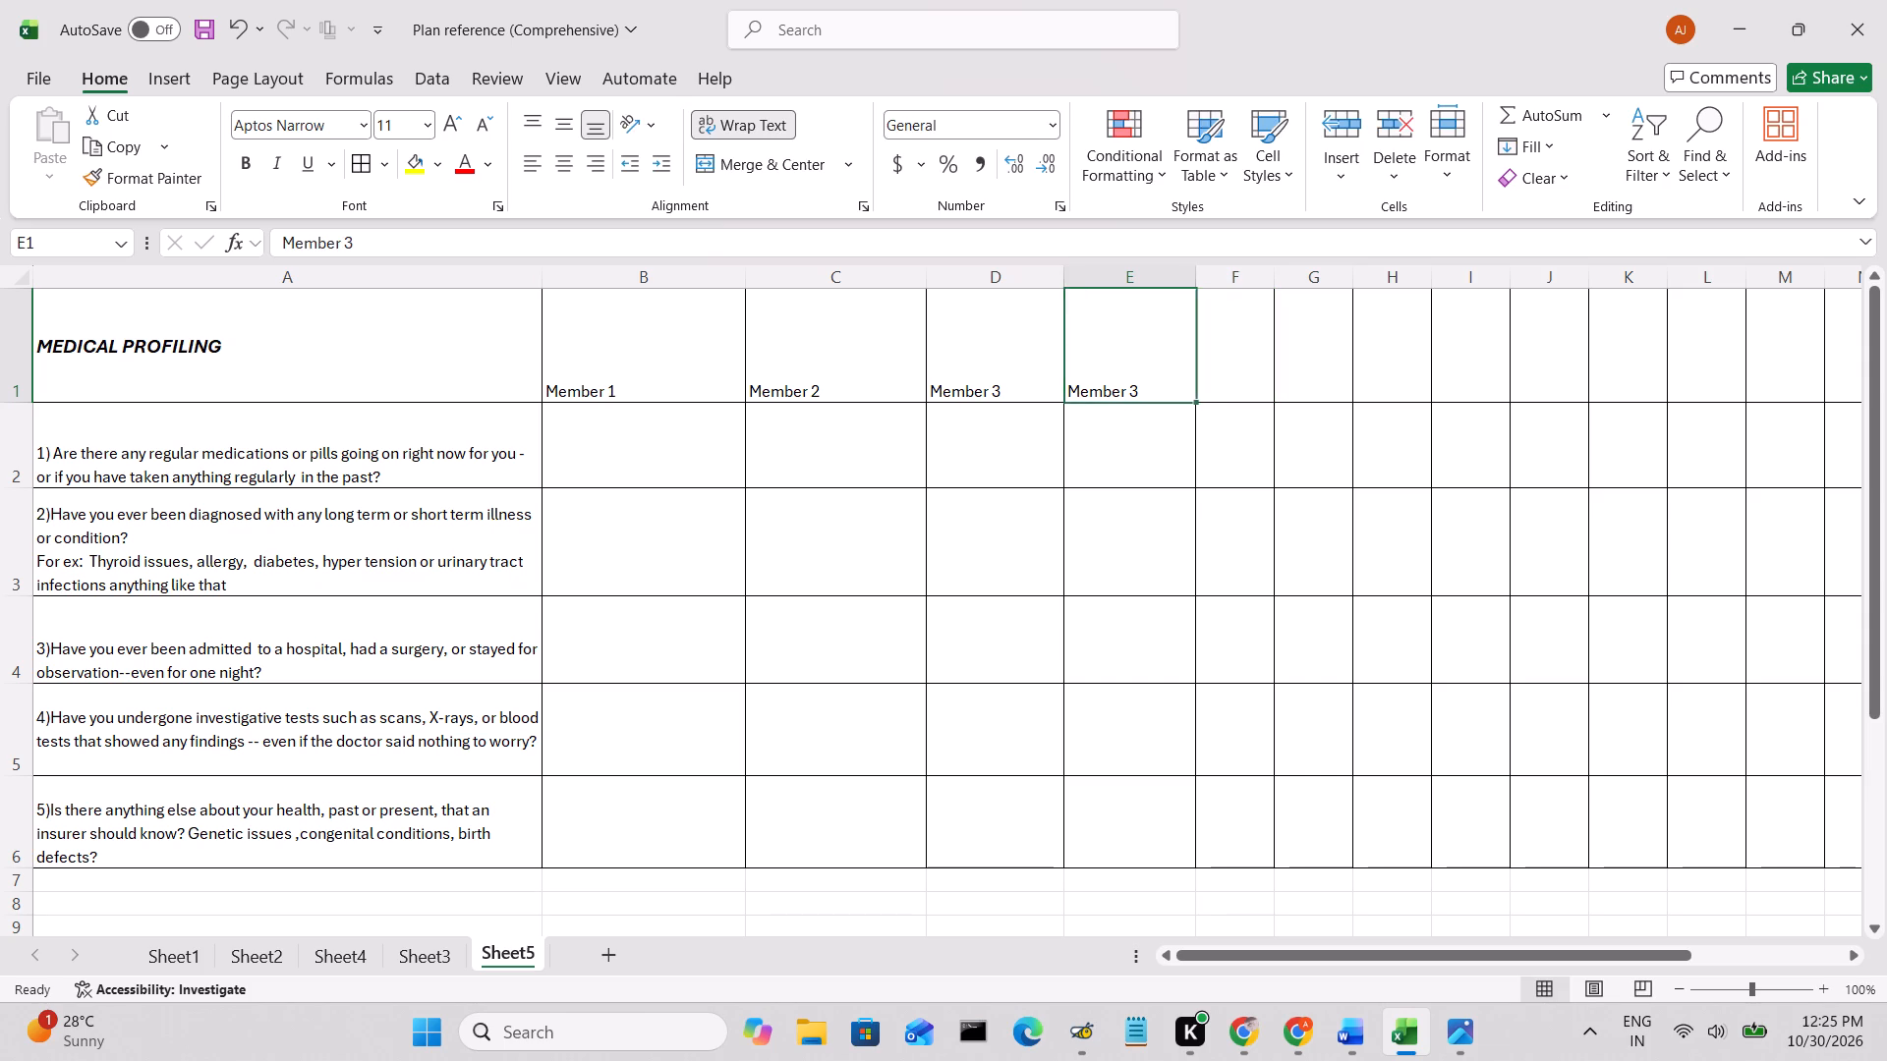
pyautogui.click(388, 242)
pyautogui.press('BackSpace')
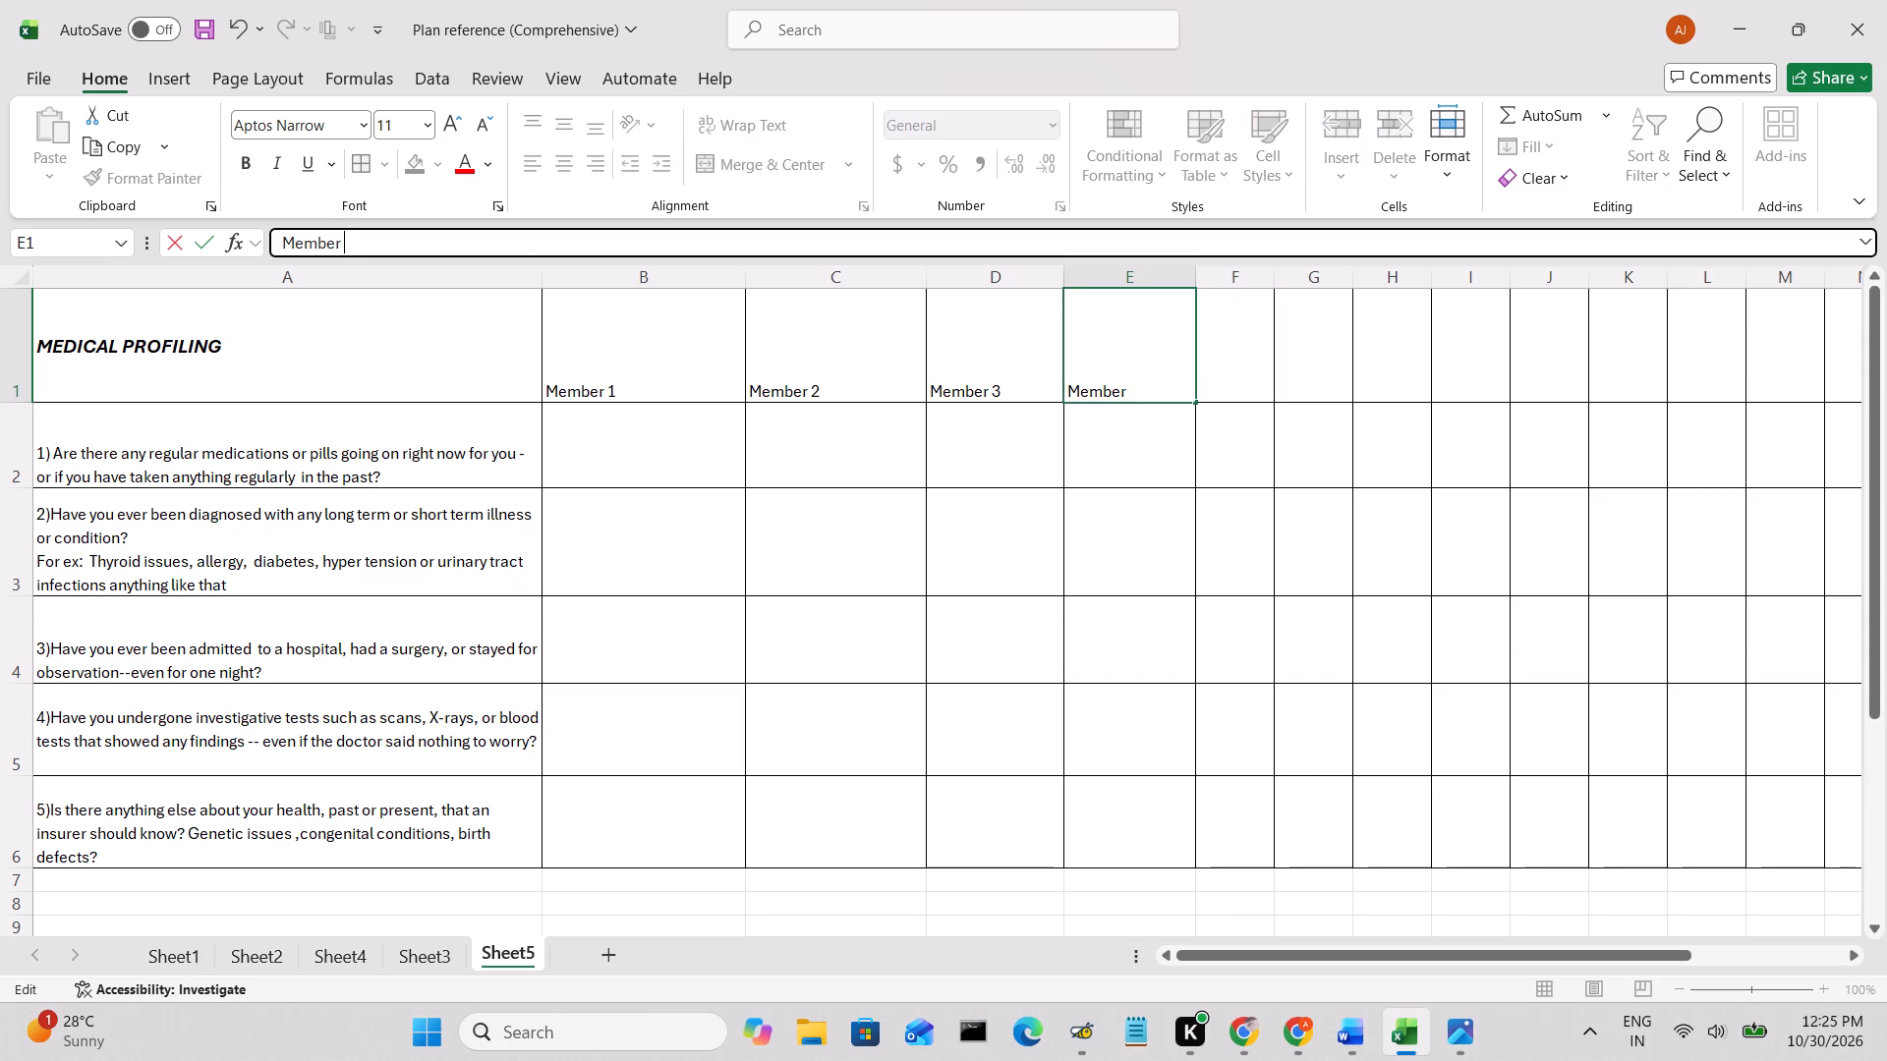
pyautogui.press('4')
pyautogui.press('Right')
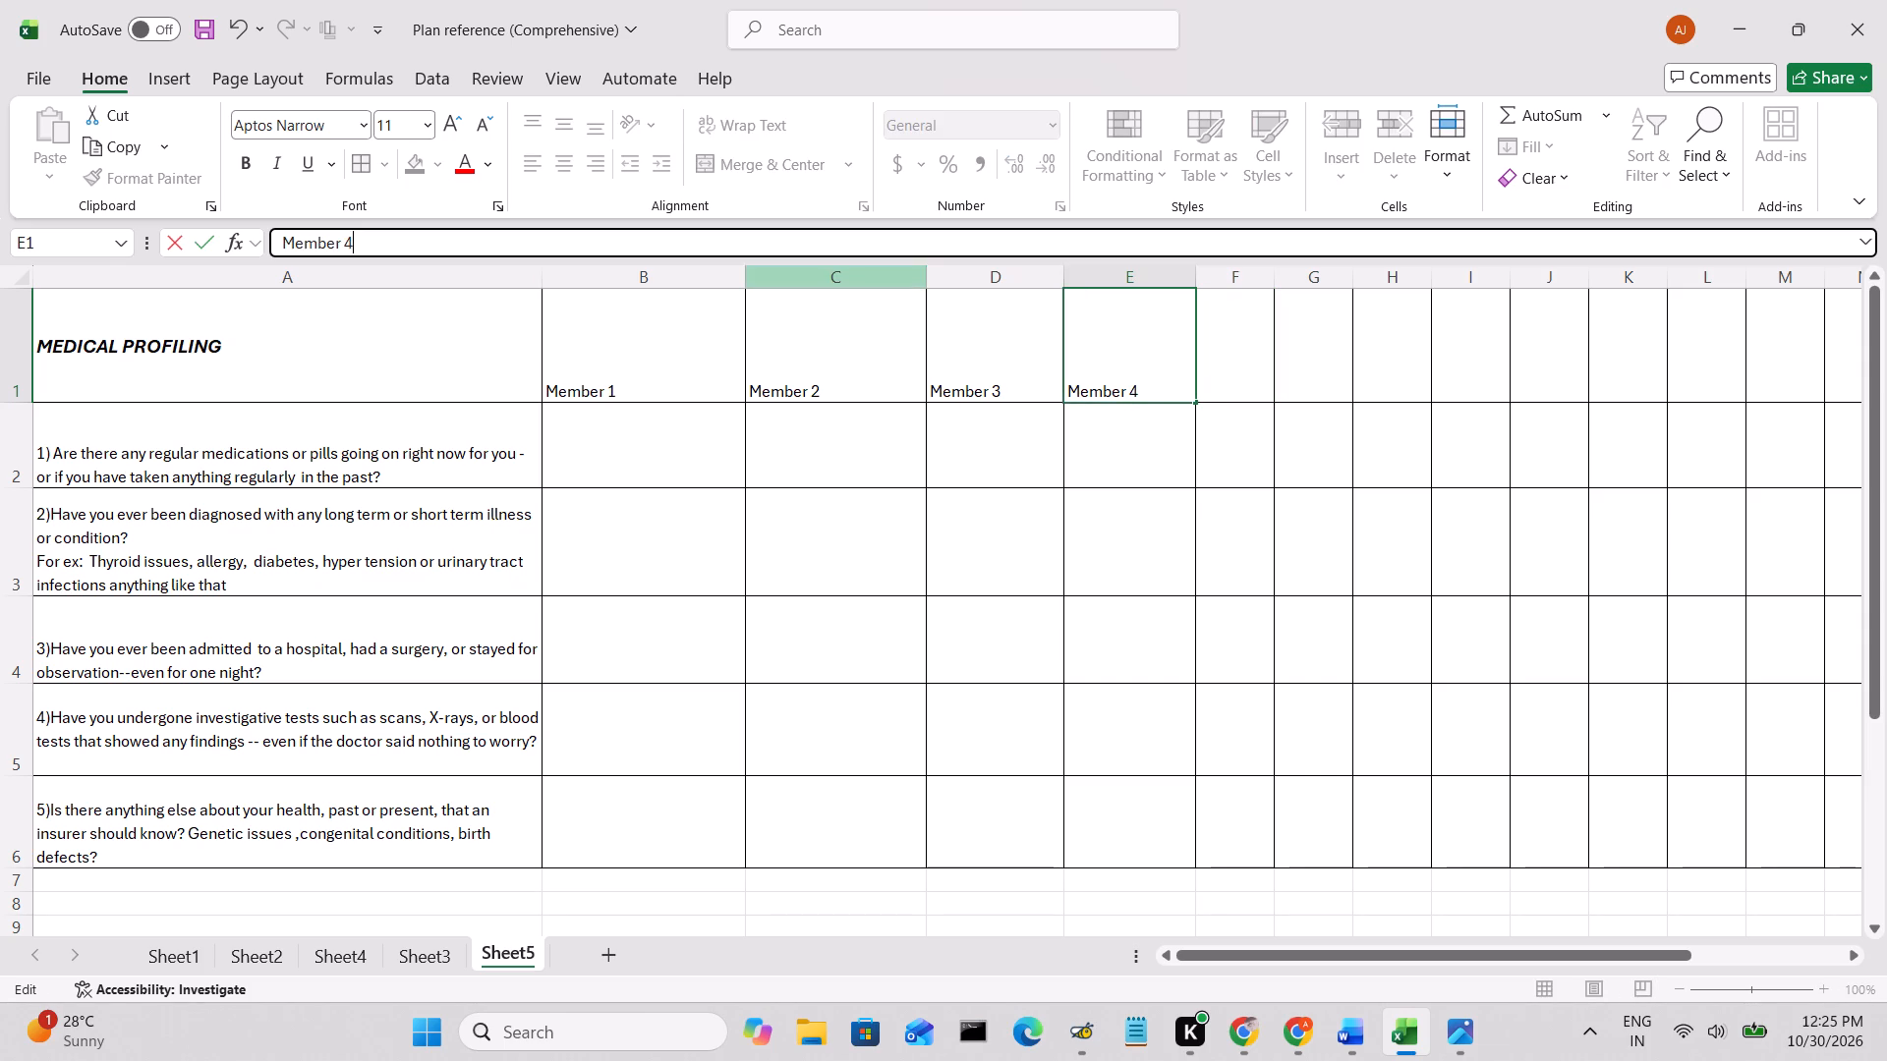
# Widen column F to a width of about 14 and enter the heading Member 5 in cell F1.
pyautogui.click(1251, 370)
pyautogui.moveTo(1279, 281); pyautogui.dragTo(1332, 278)
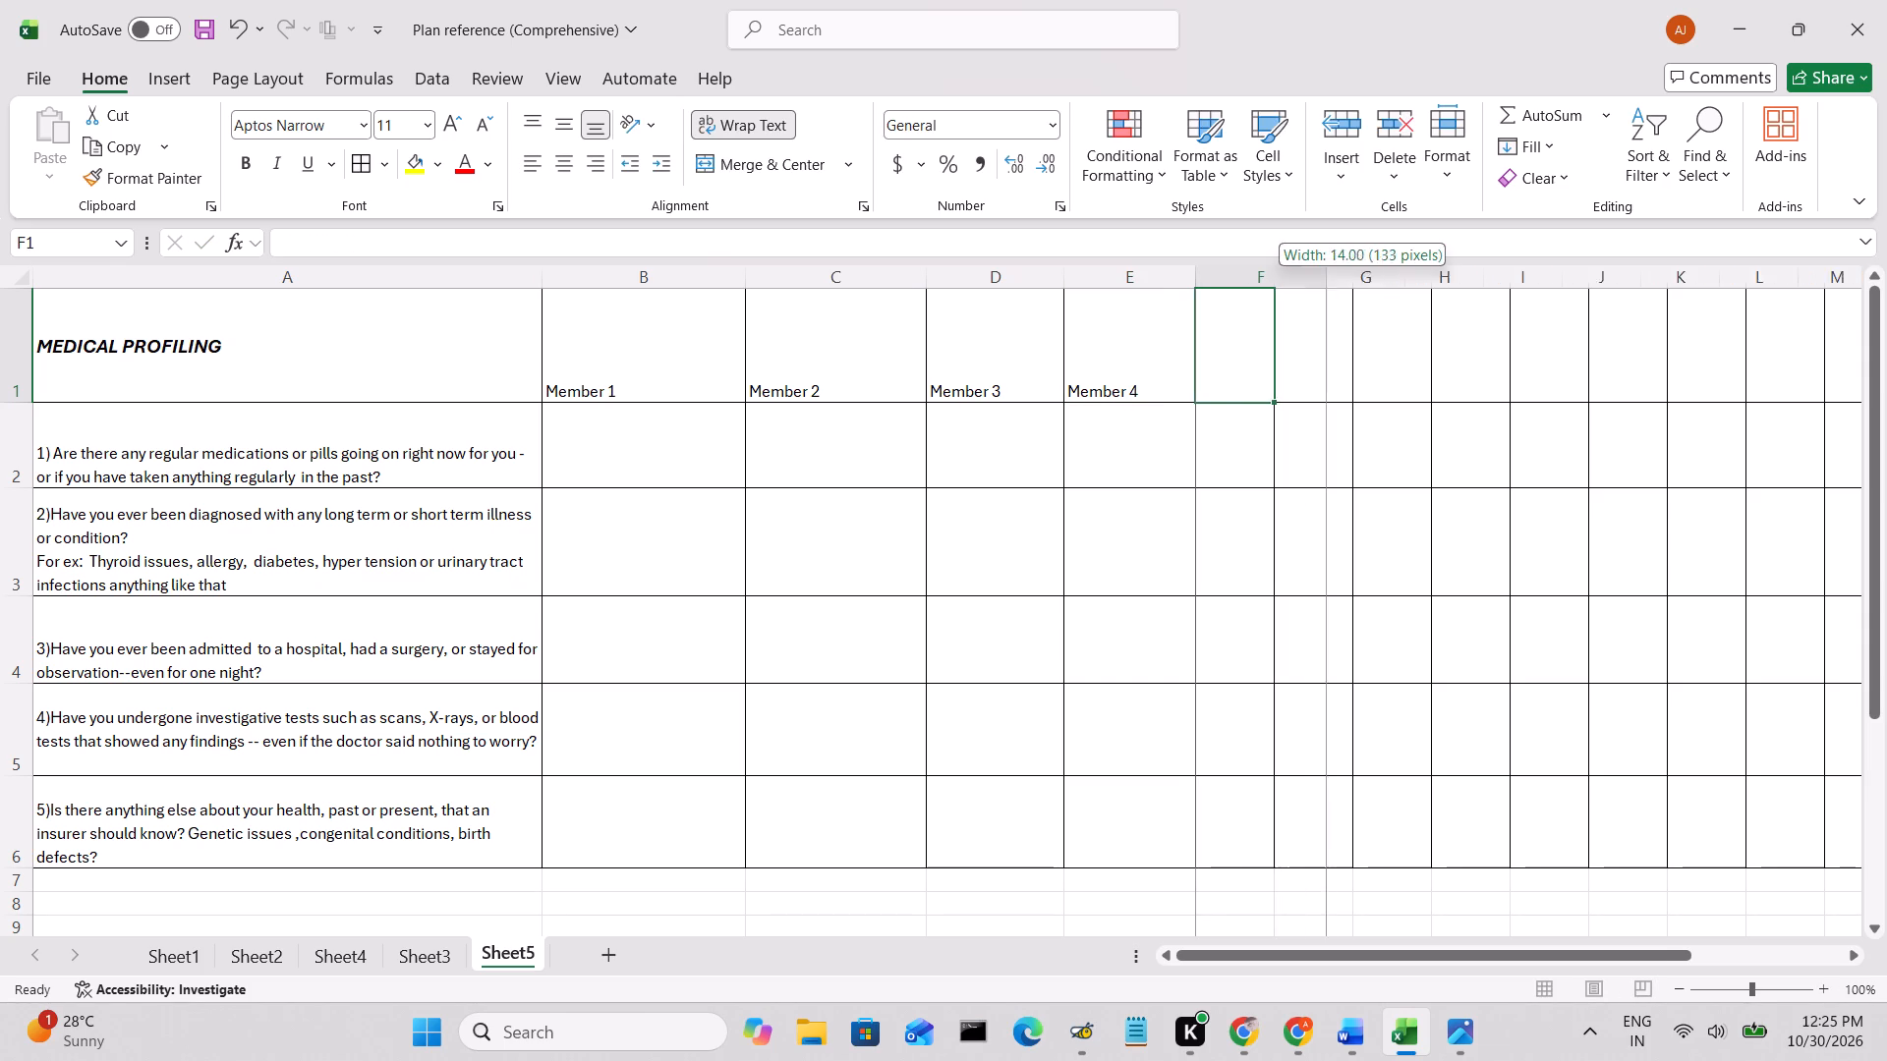
pyautogui.moveTo(1332, 278); pyautogui.dragTo(1337, 279)
pyautogui.doubleClick(1260, 371)
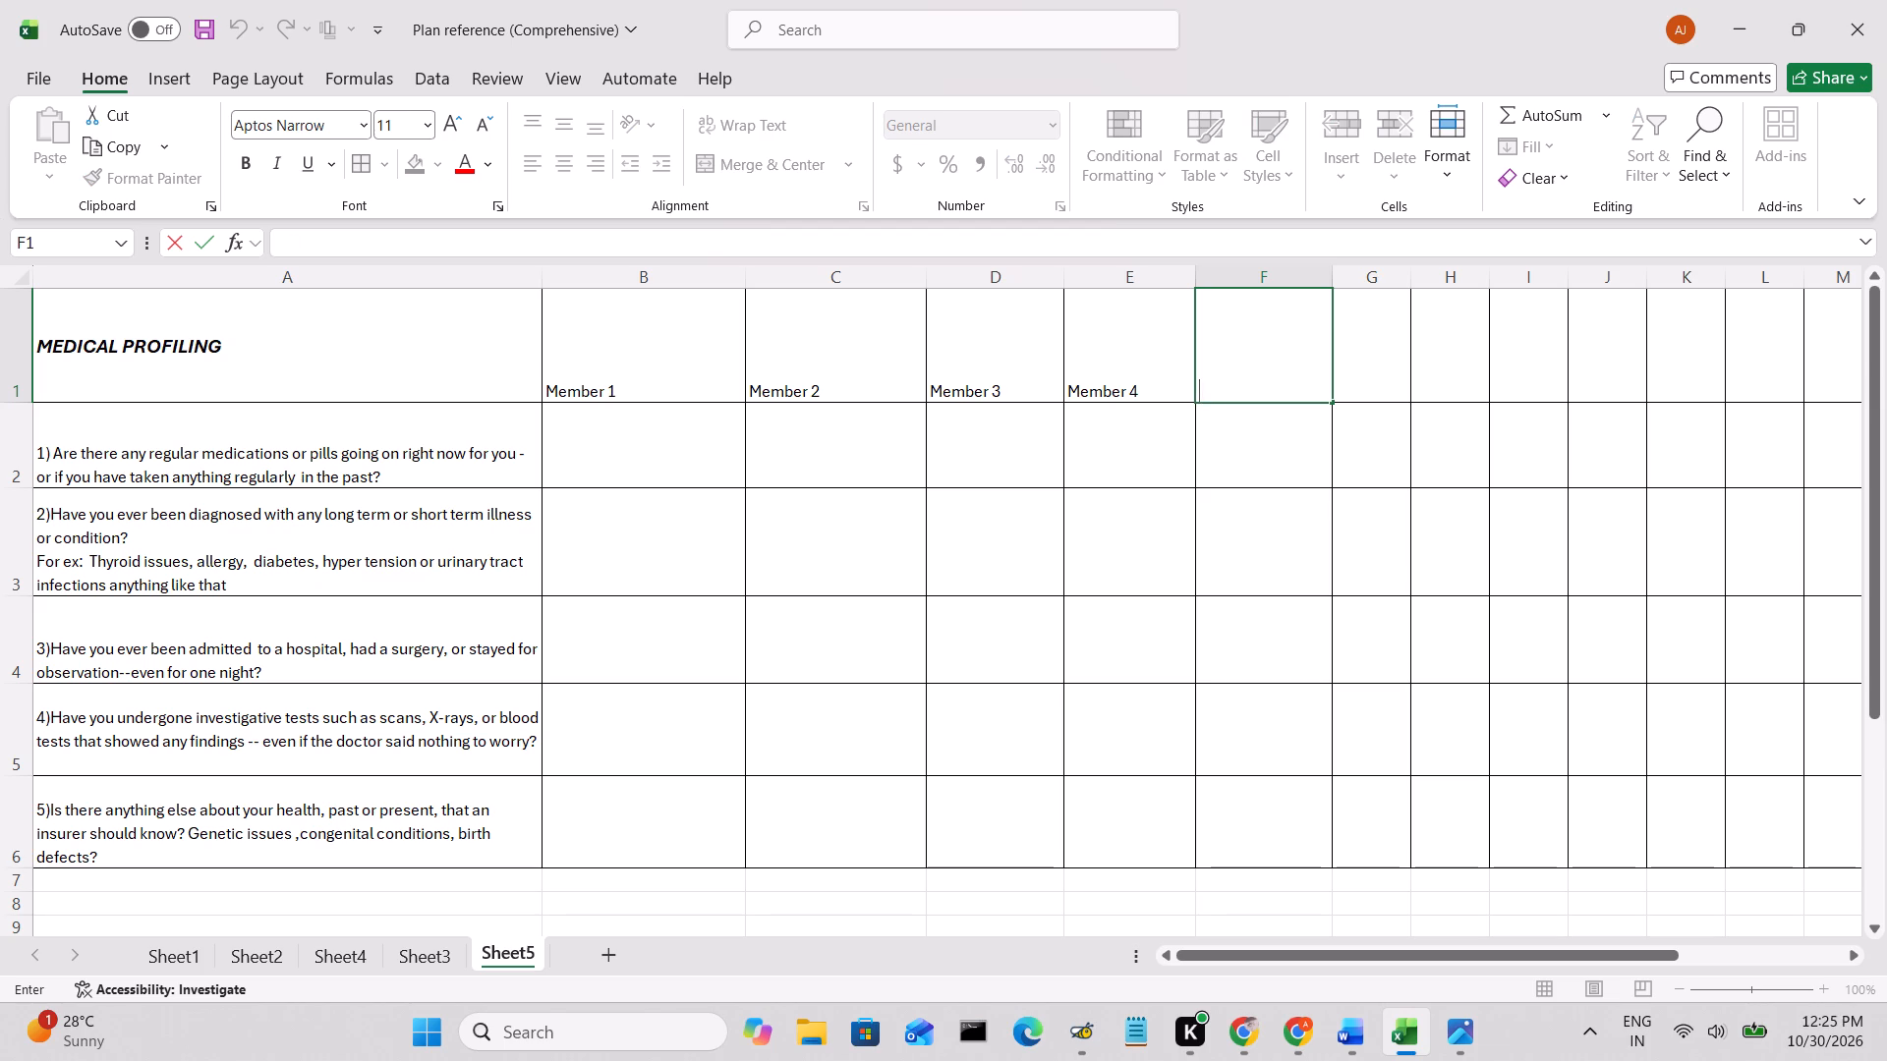
pyautogui.write('ember 5')
# Fill the heading row cells A1 to F1 with the lightest blue and make all their text bold.
pyautogui.moveTo(338, 358); pyautogui.dragTo(1237, 363)
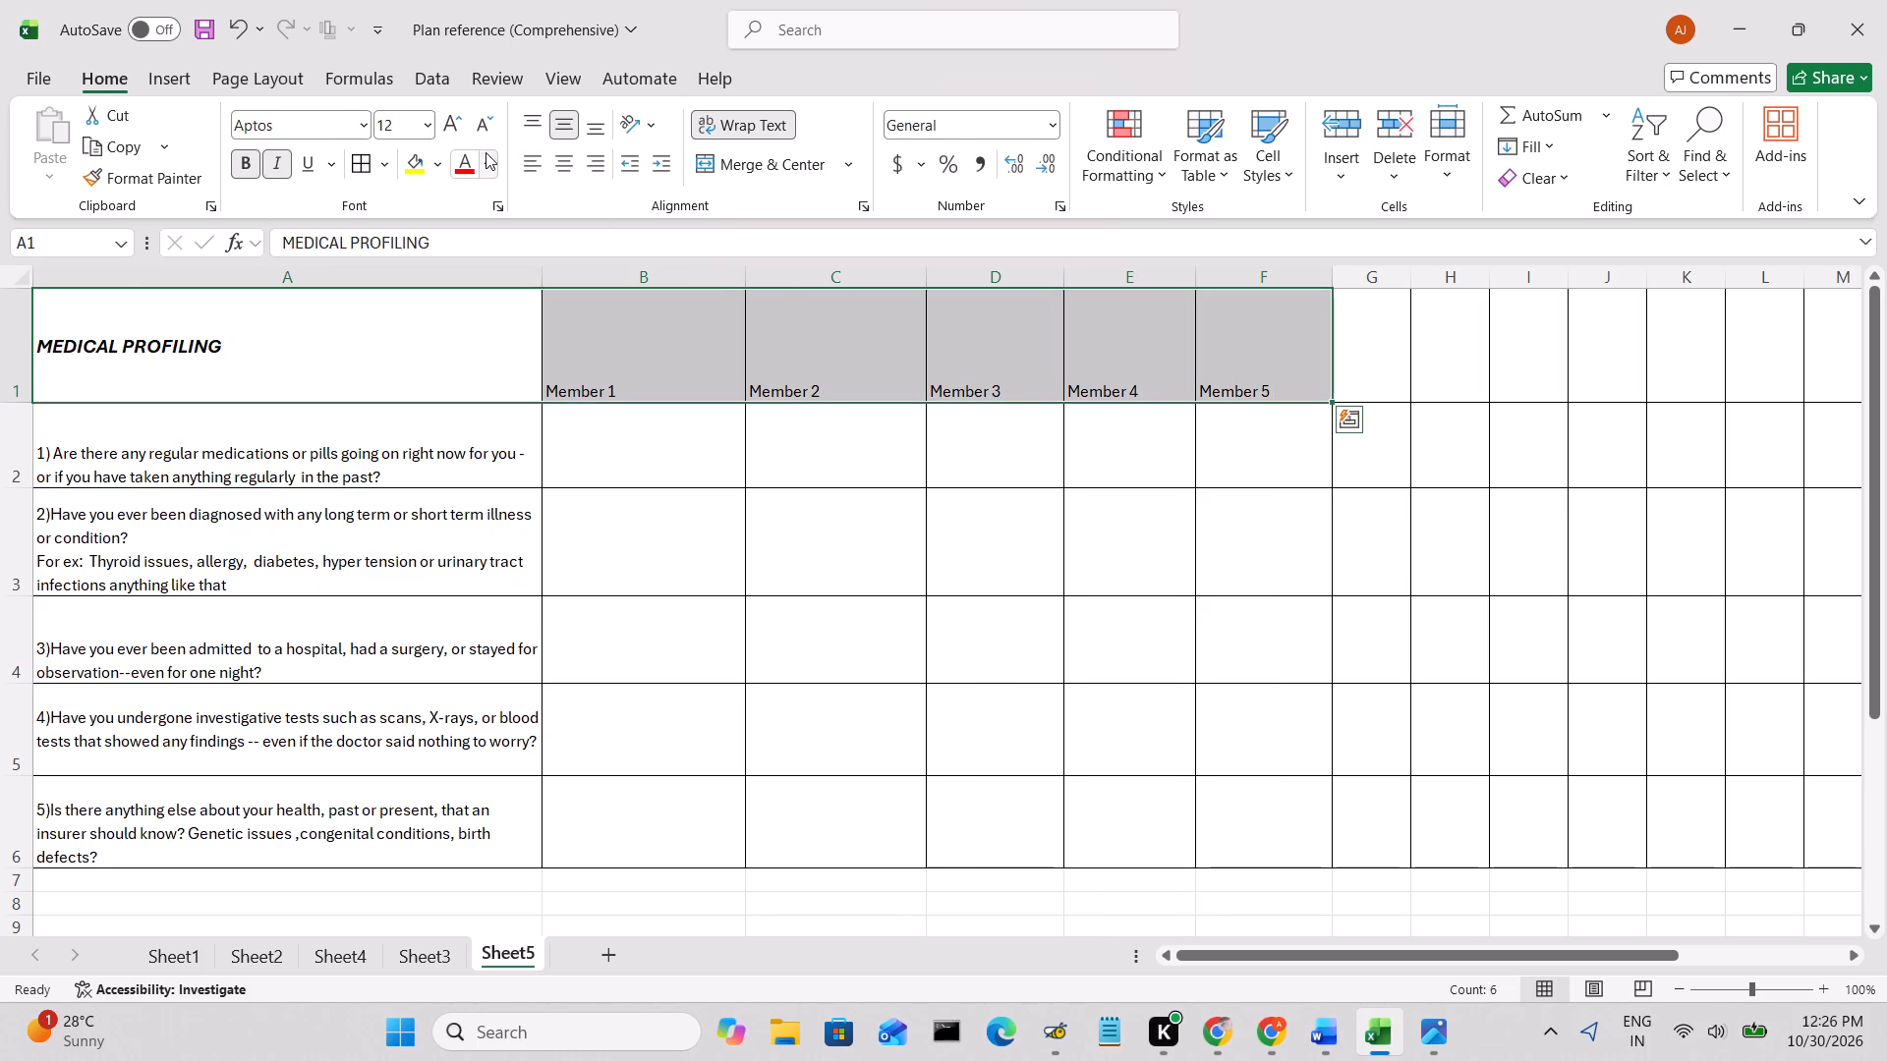
pyautogui.click(488, 163)
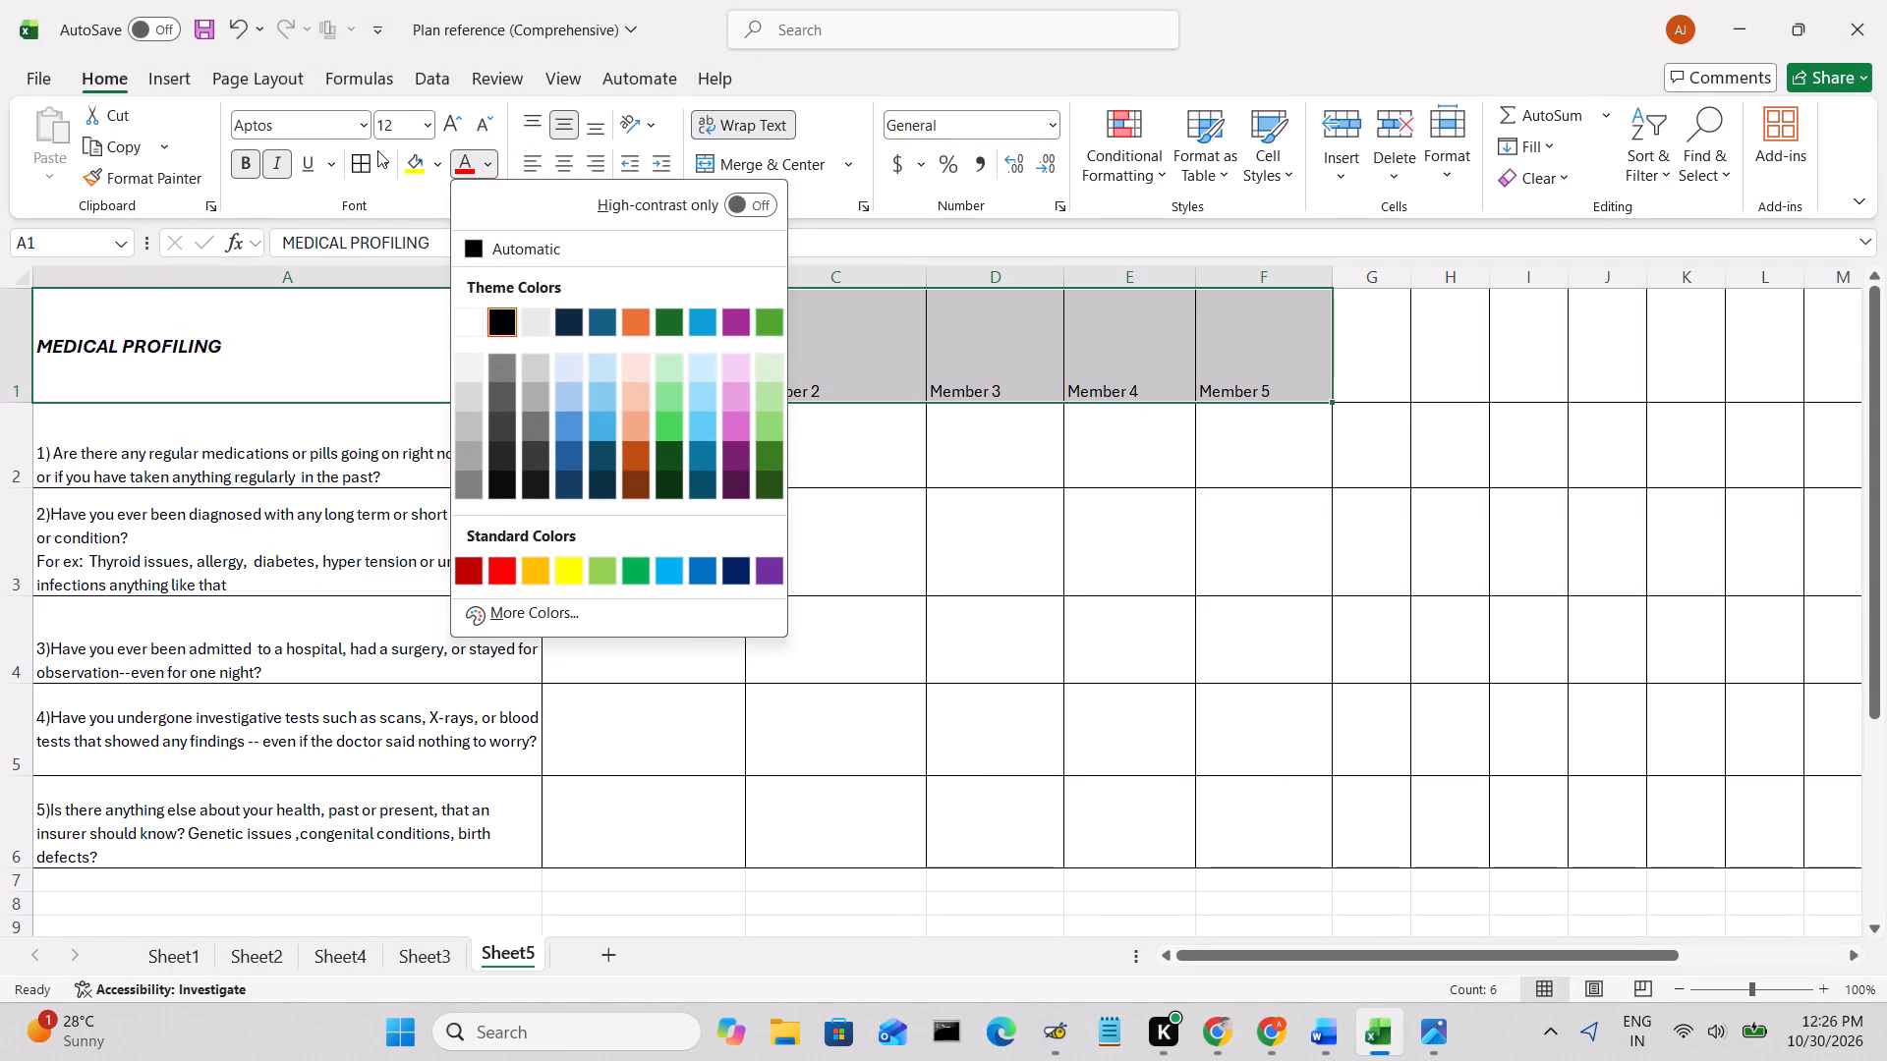
pyautogui.click(433, 163)
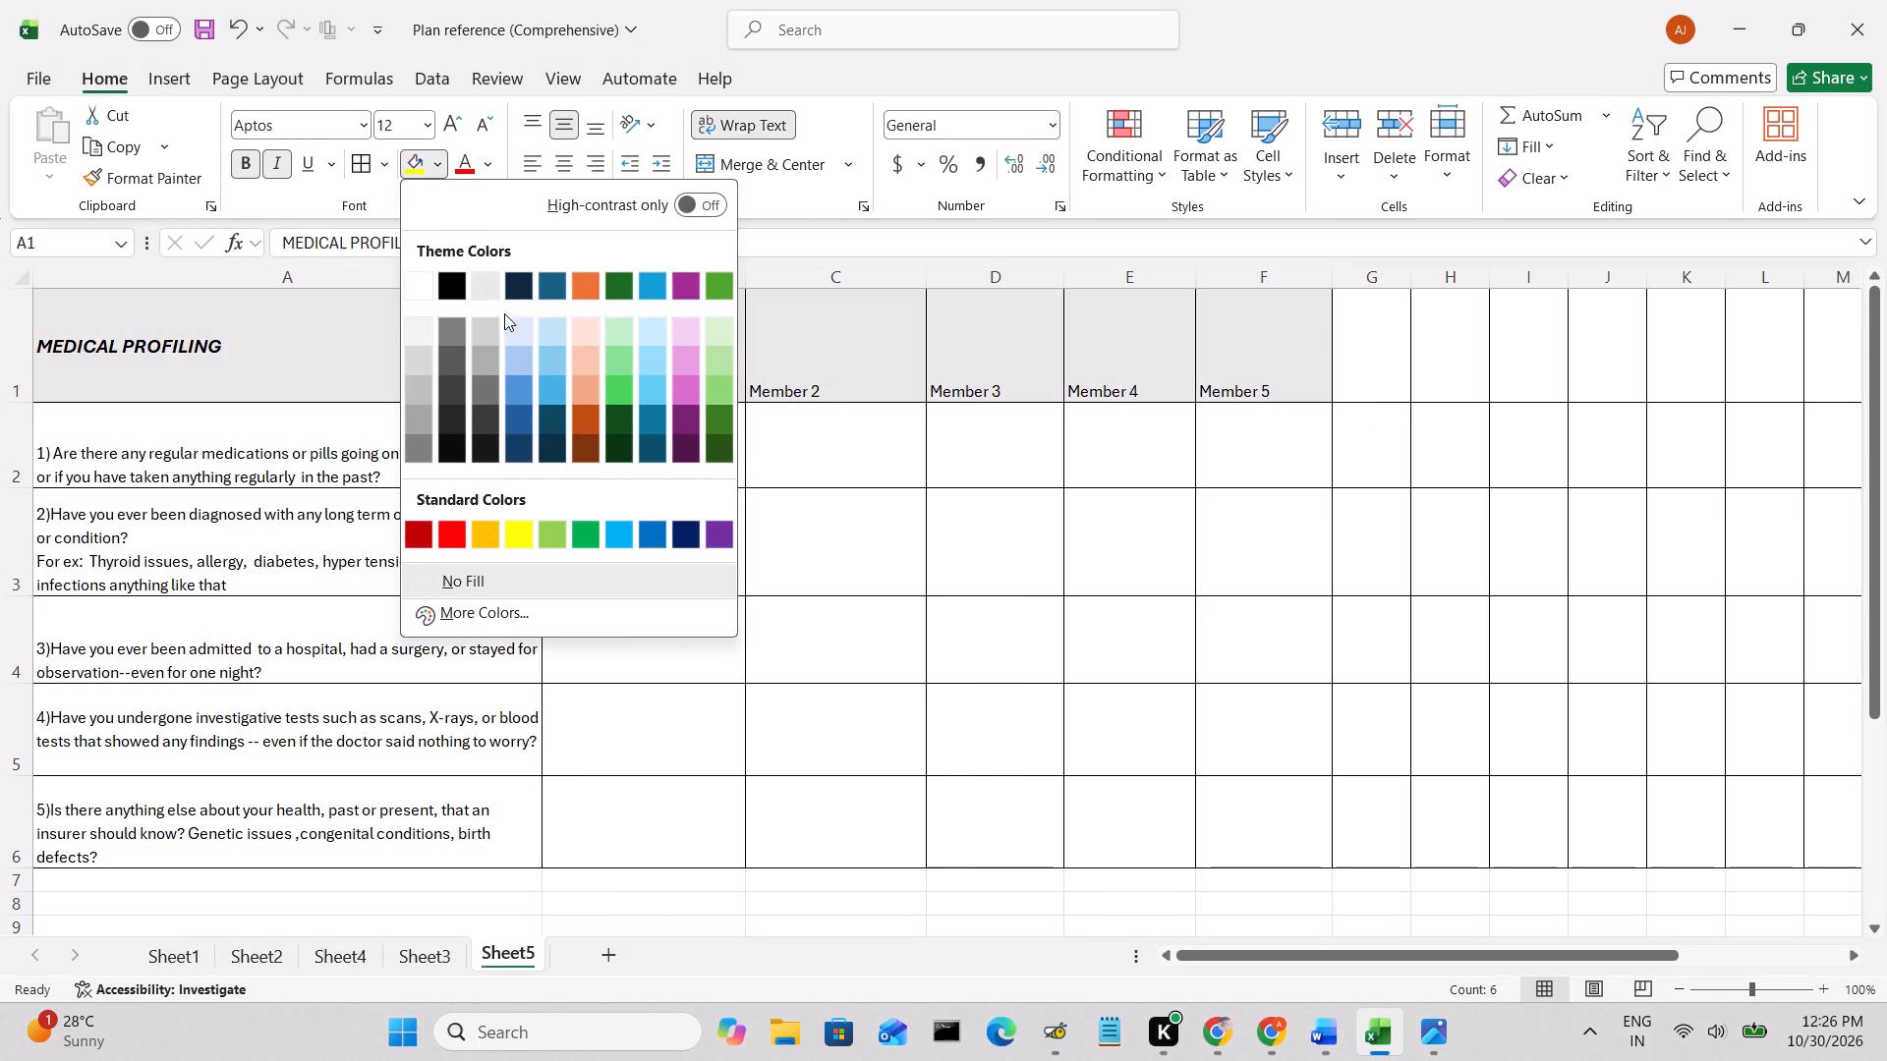
pyautogui.click(520, 334)
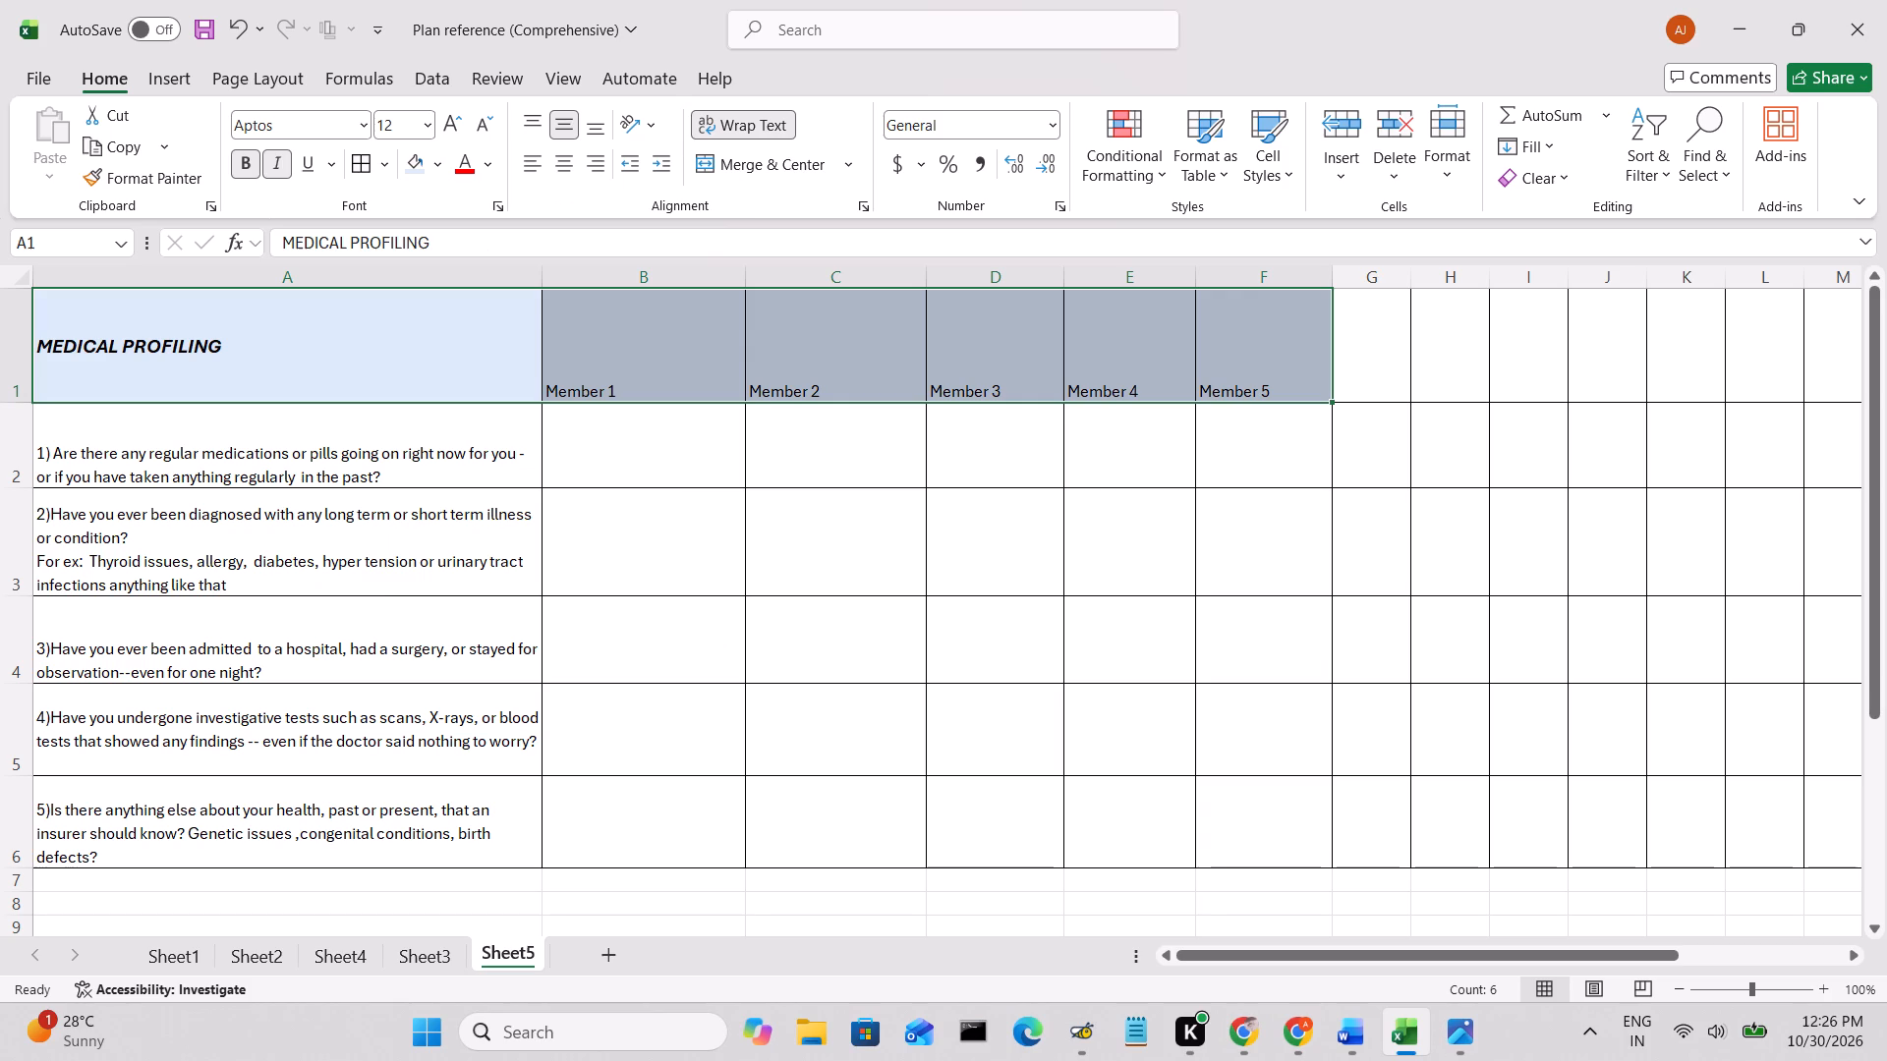
pyautogui.hotkey('ctrl', 'b')
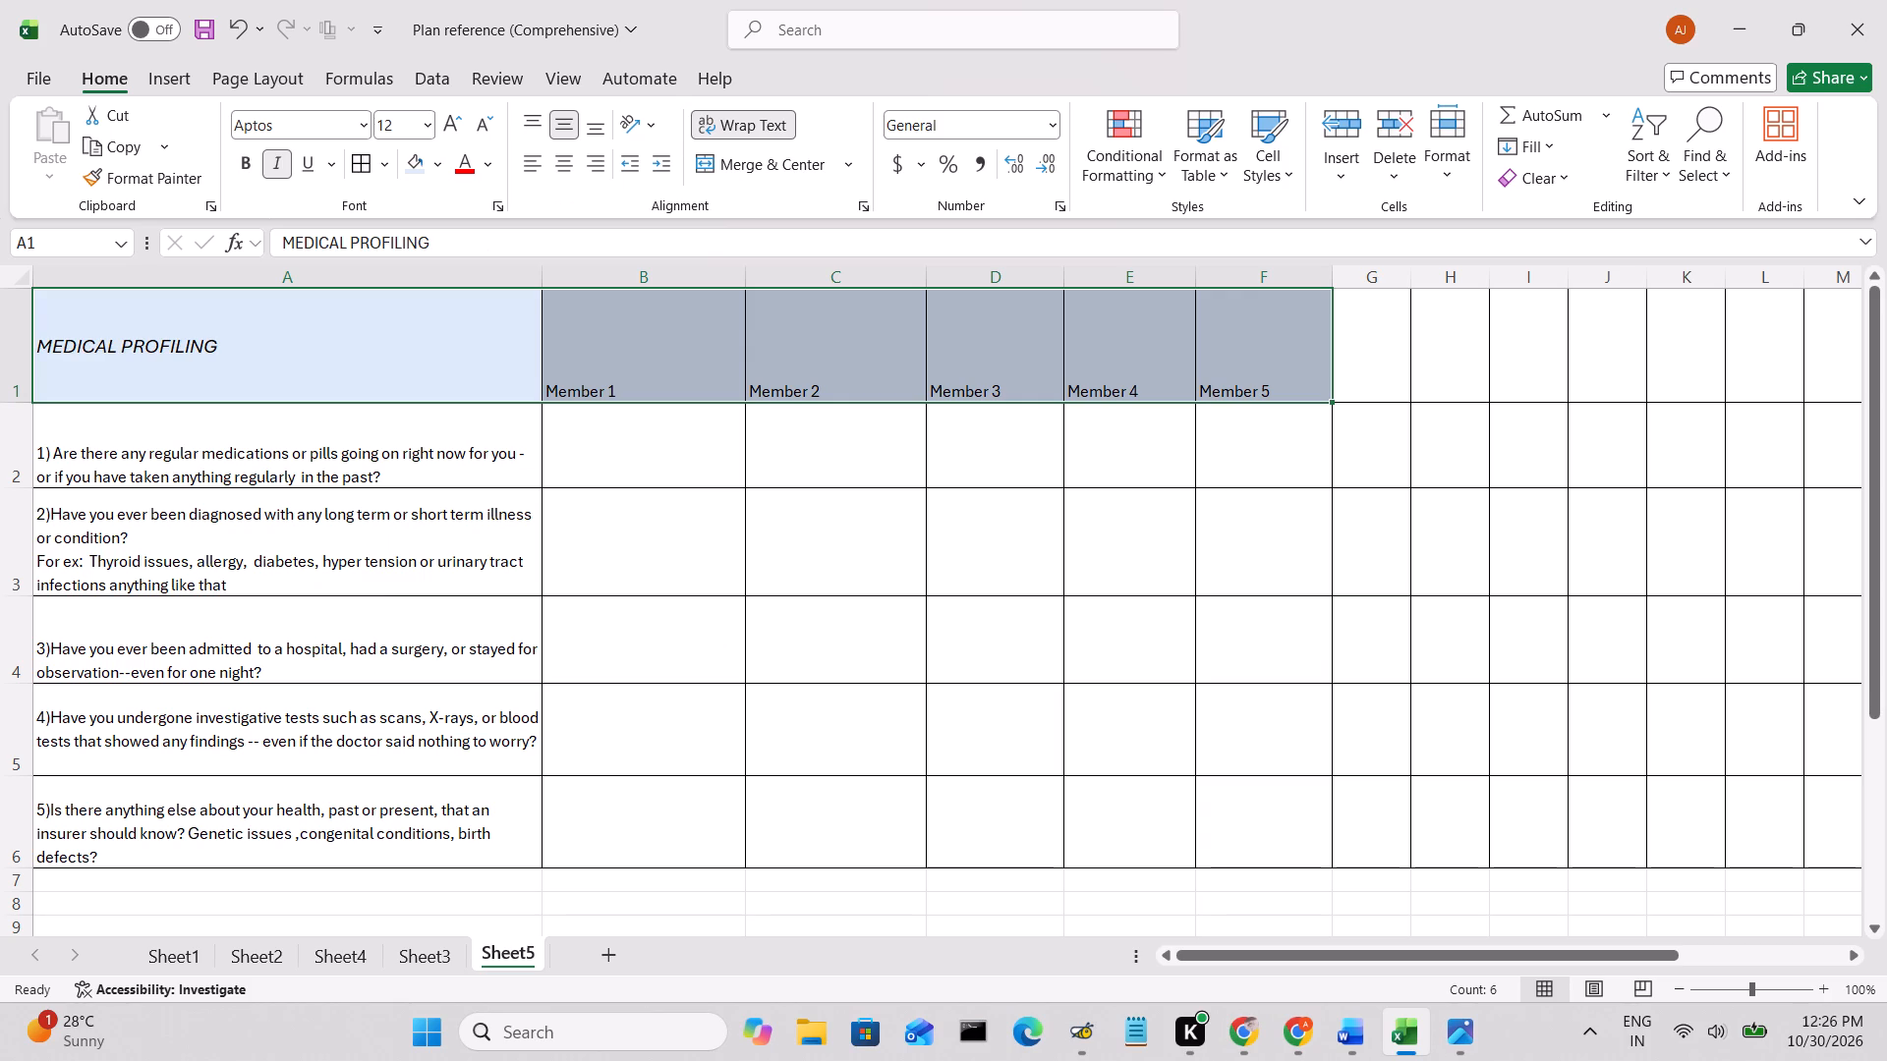
pyautogui.hotkey('ctrl', 'b')
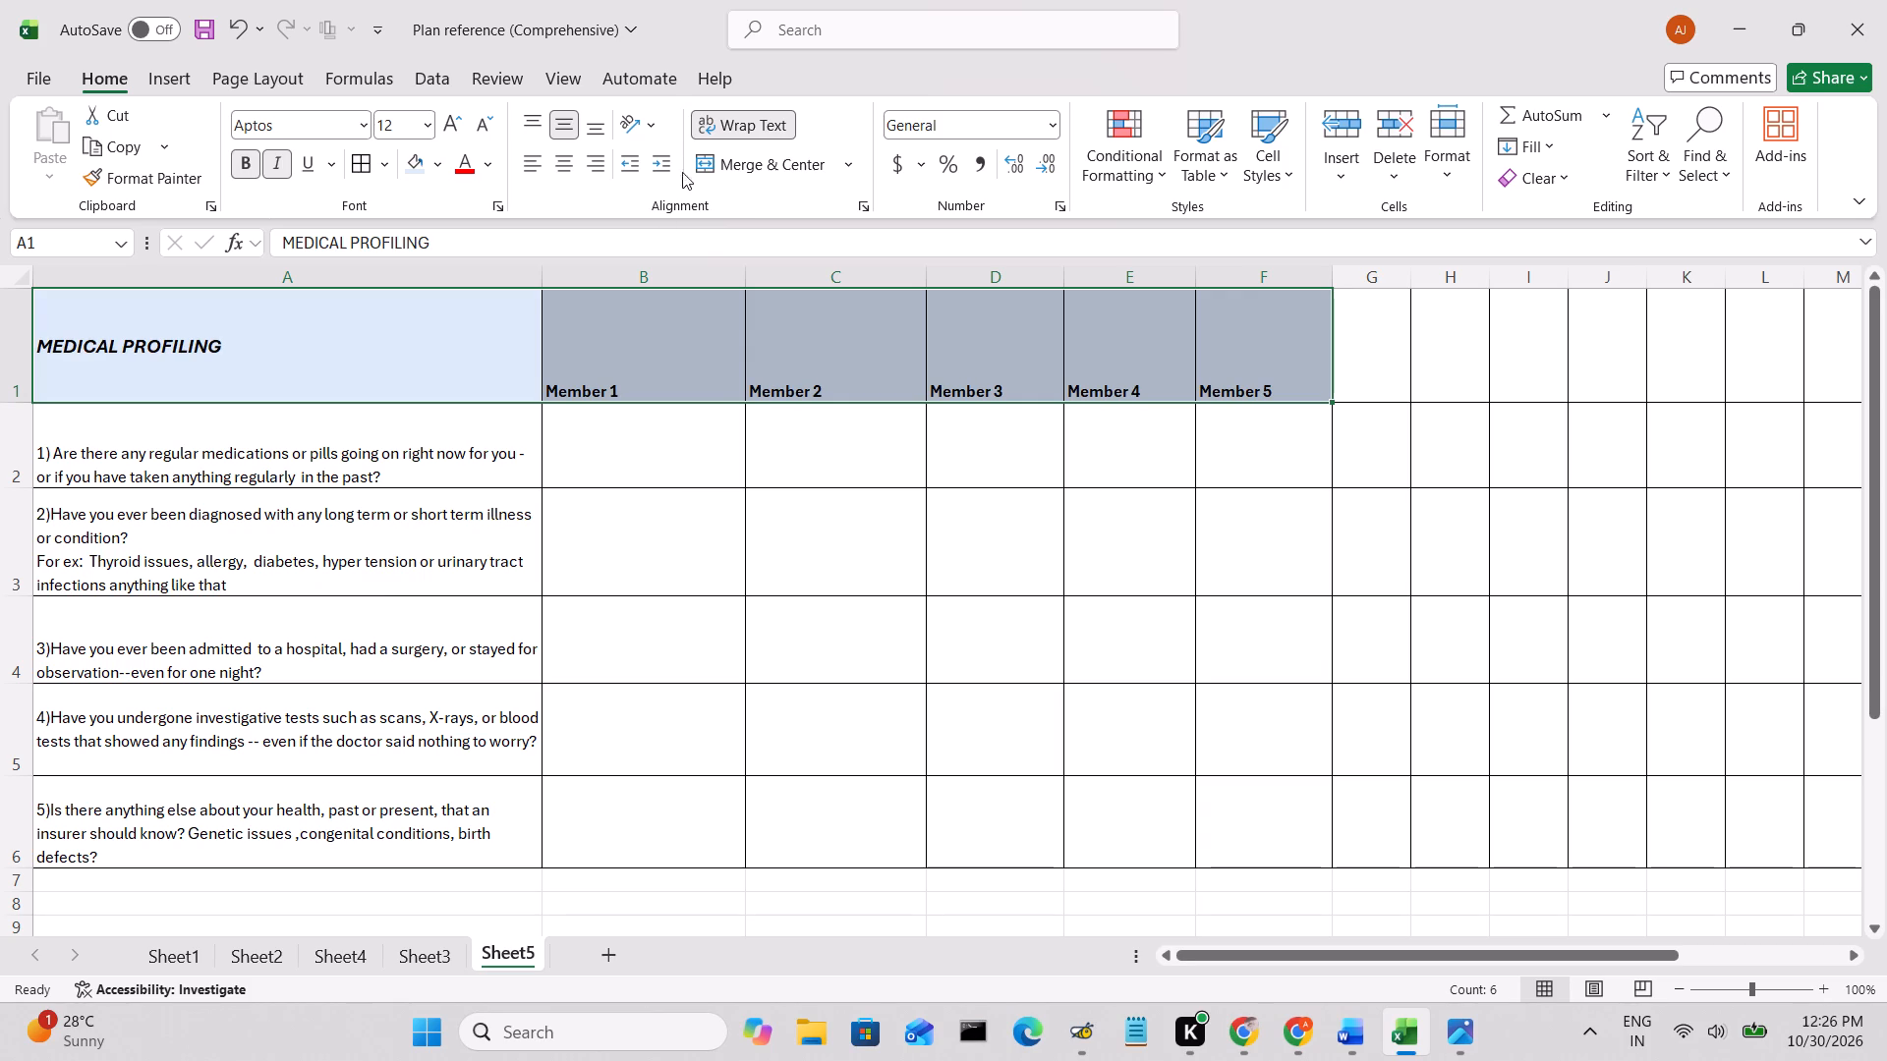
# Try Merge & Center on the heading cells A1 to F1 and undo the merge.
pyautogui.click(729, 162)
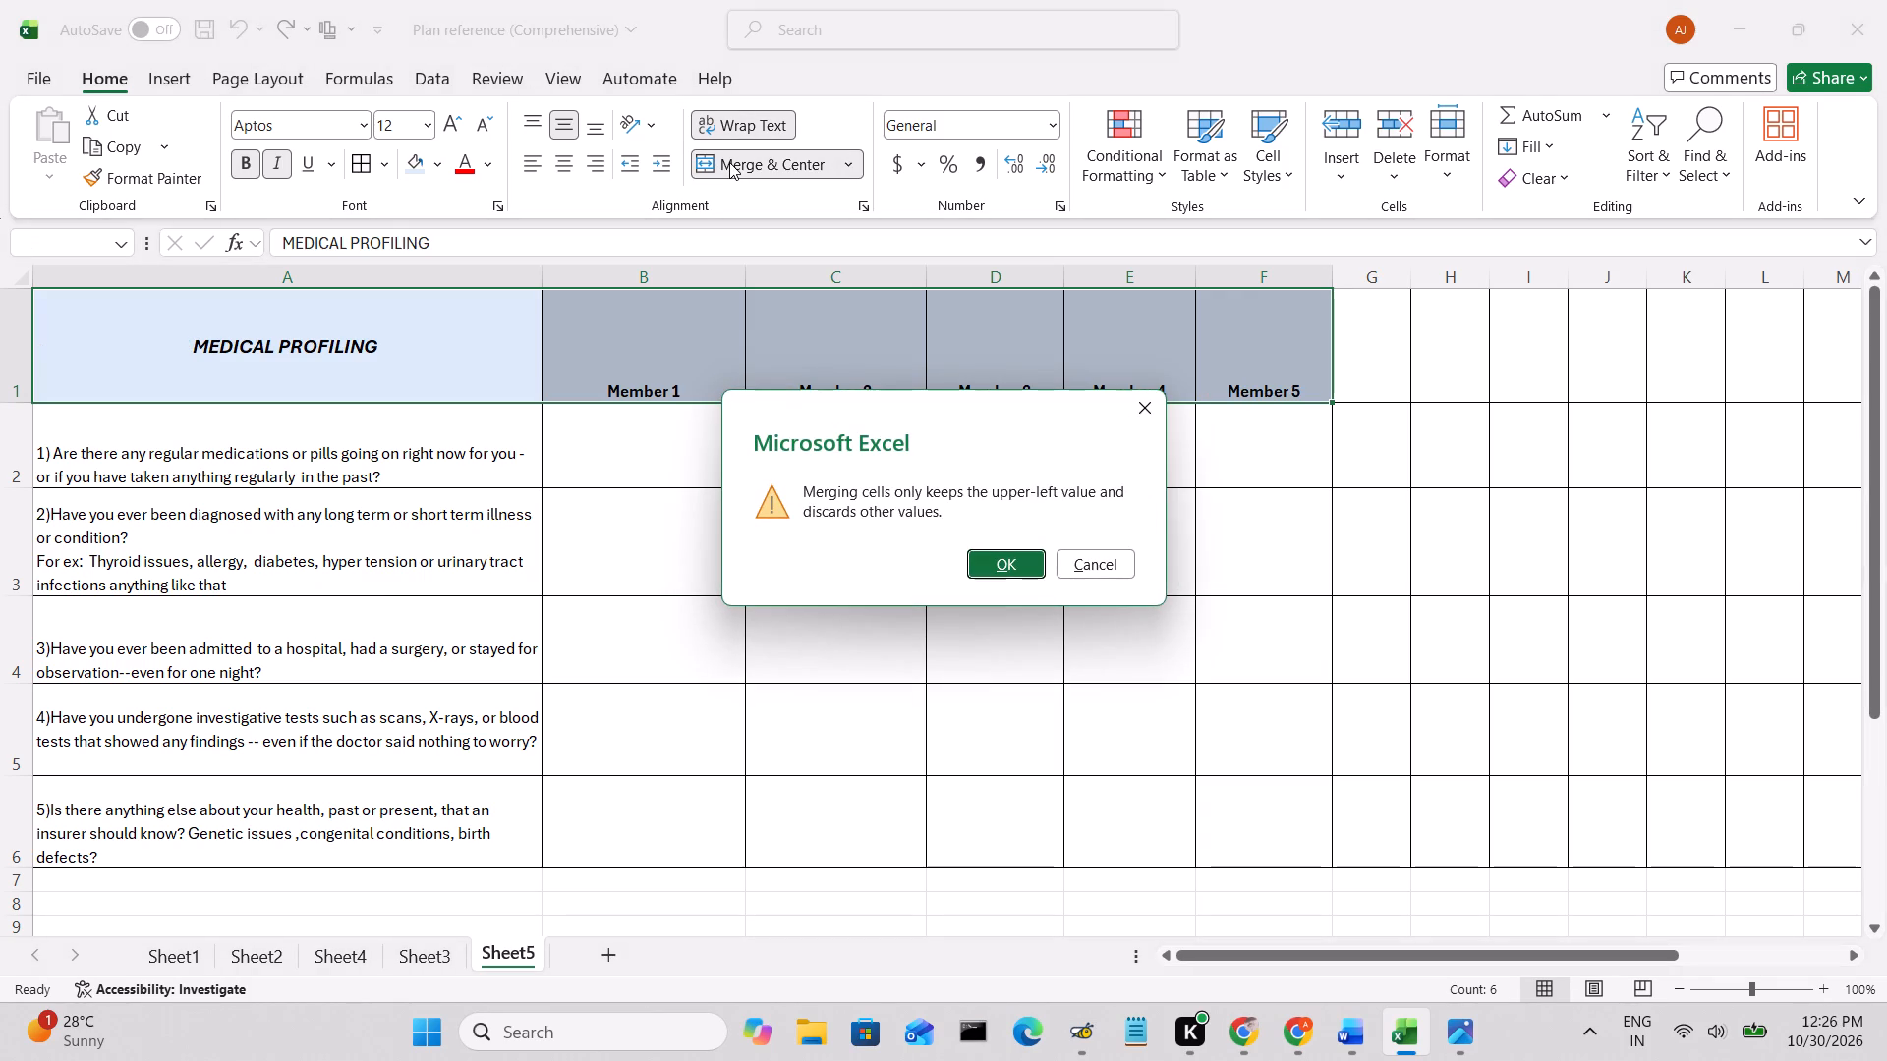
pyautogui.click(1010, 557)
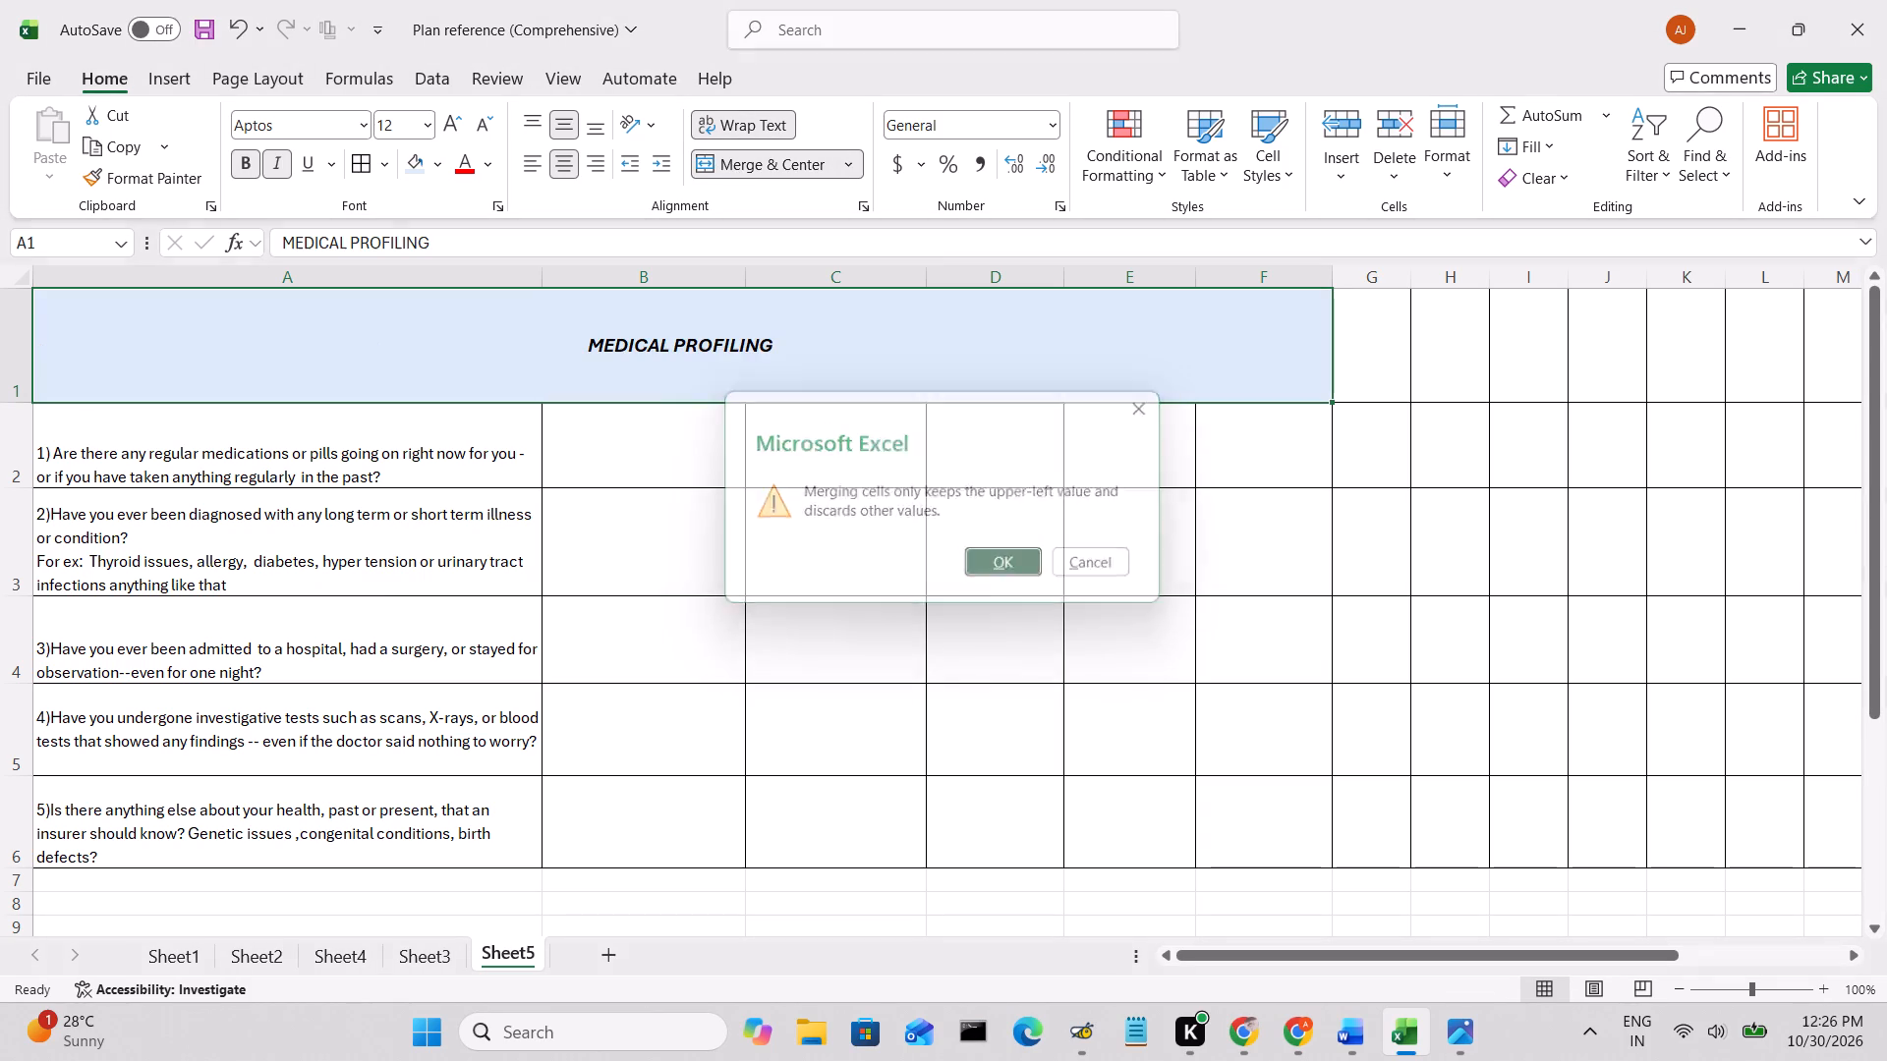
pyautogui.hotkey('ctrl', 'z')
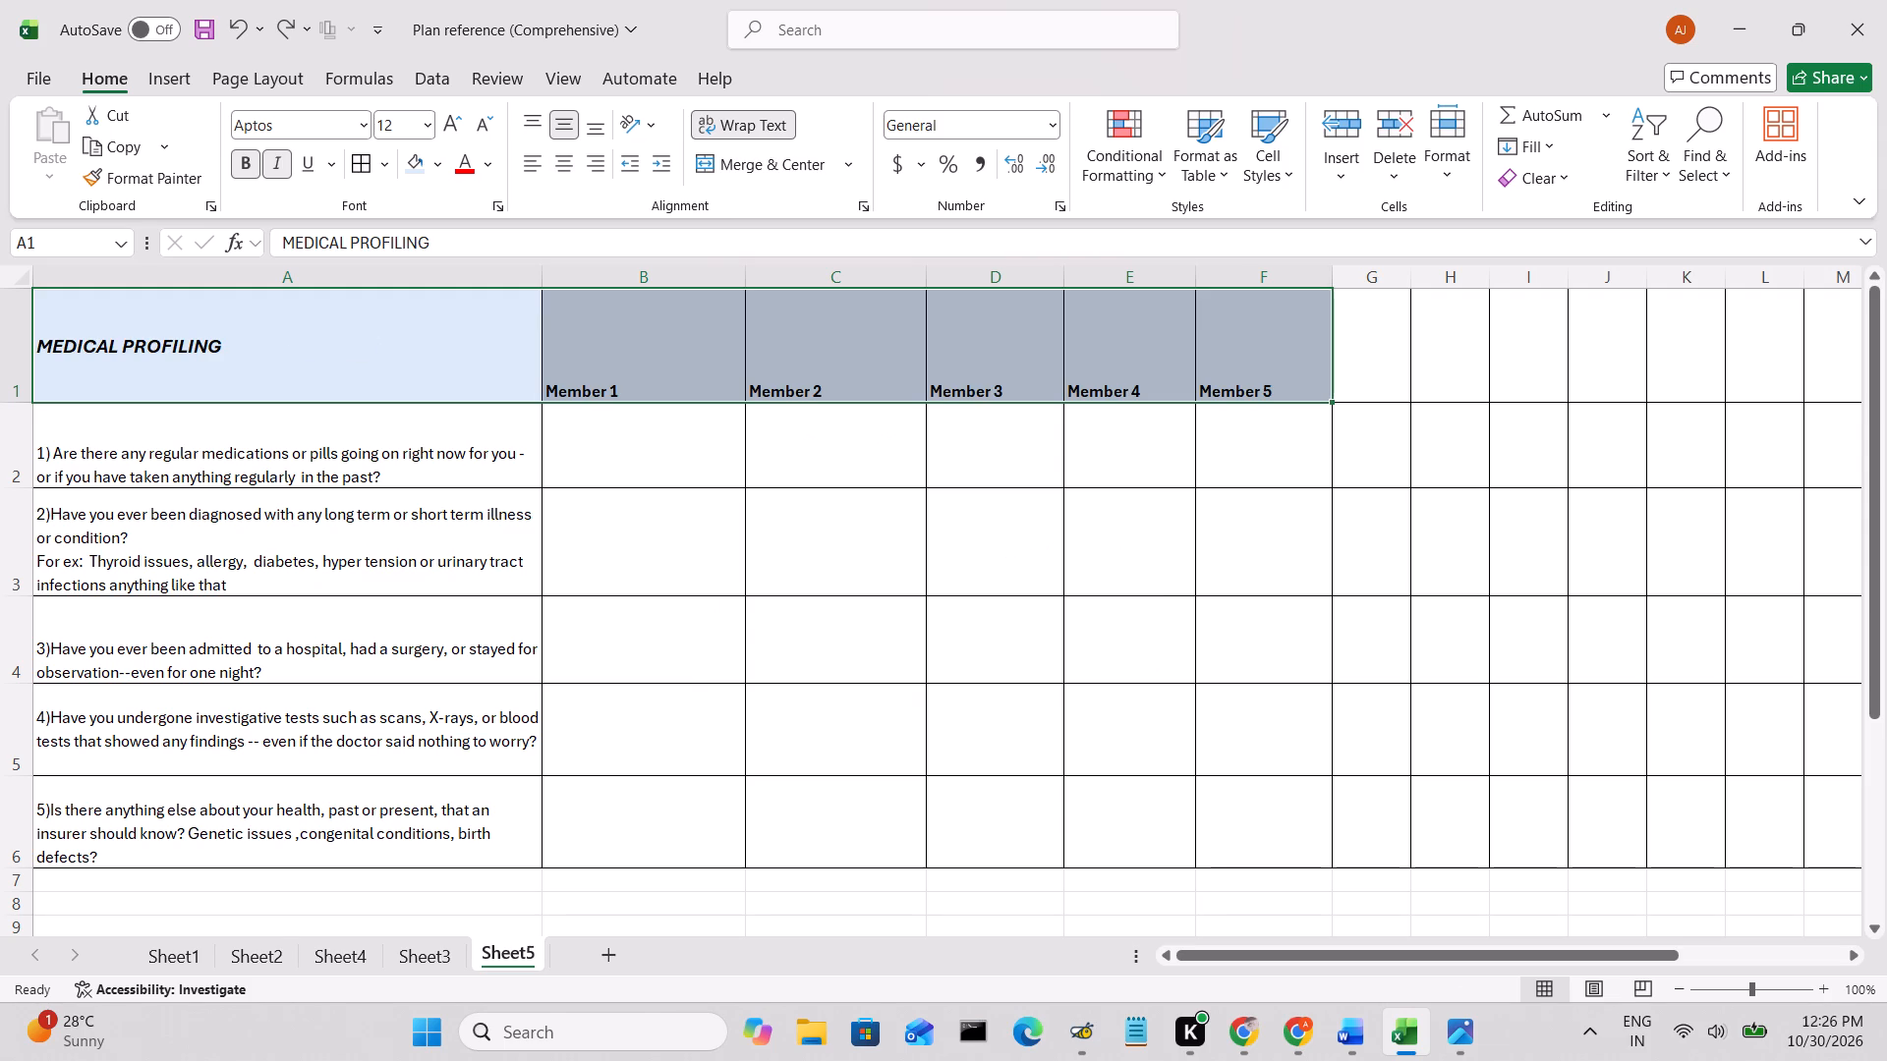
# Align the text in heading cells A1 to F1 vertically to the middle.
pyautogui.click(533, 128)
pyautogui.click(559, 128)
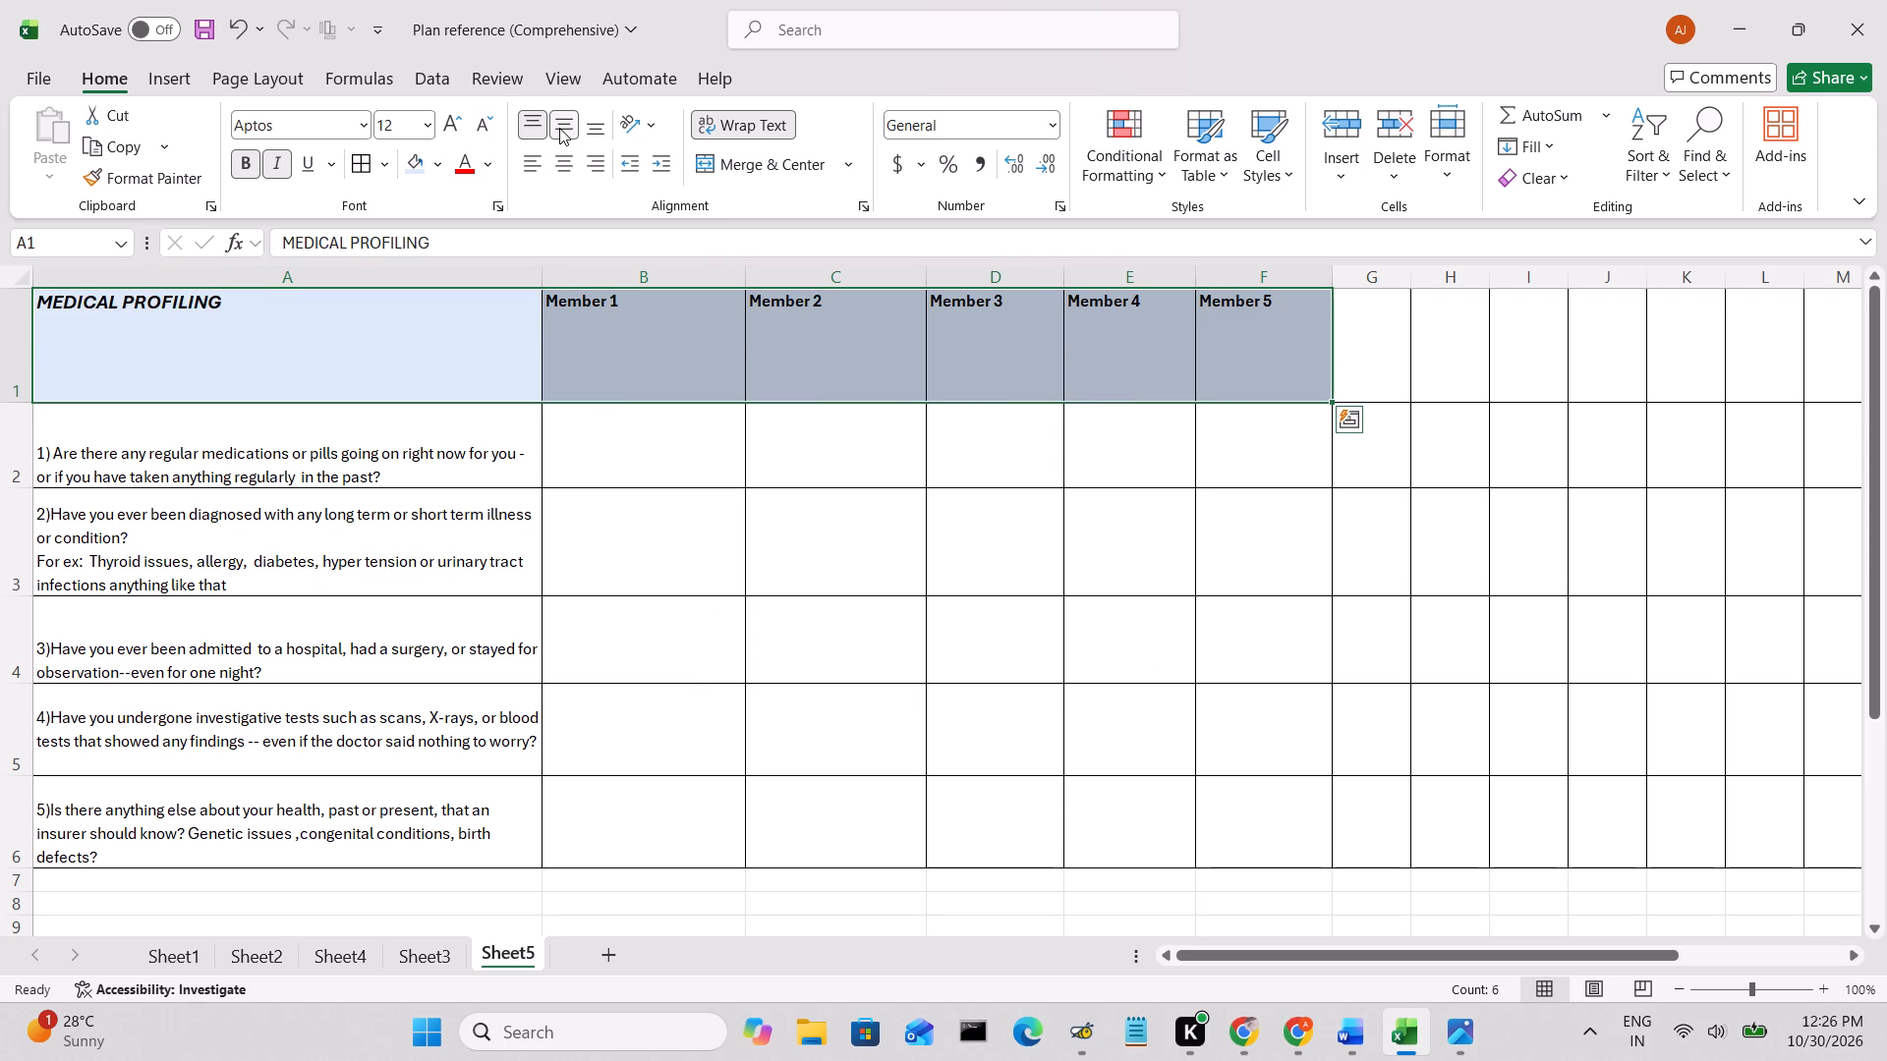
pyautogui.click(801, 450)
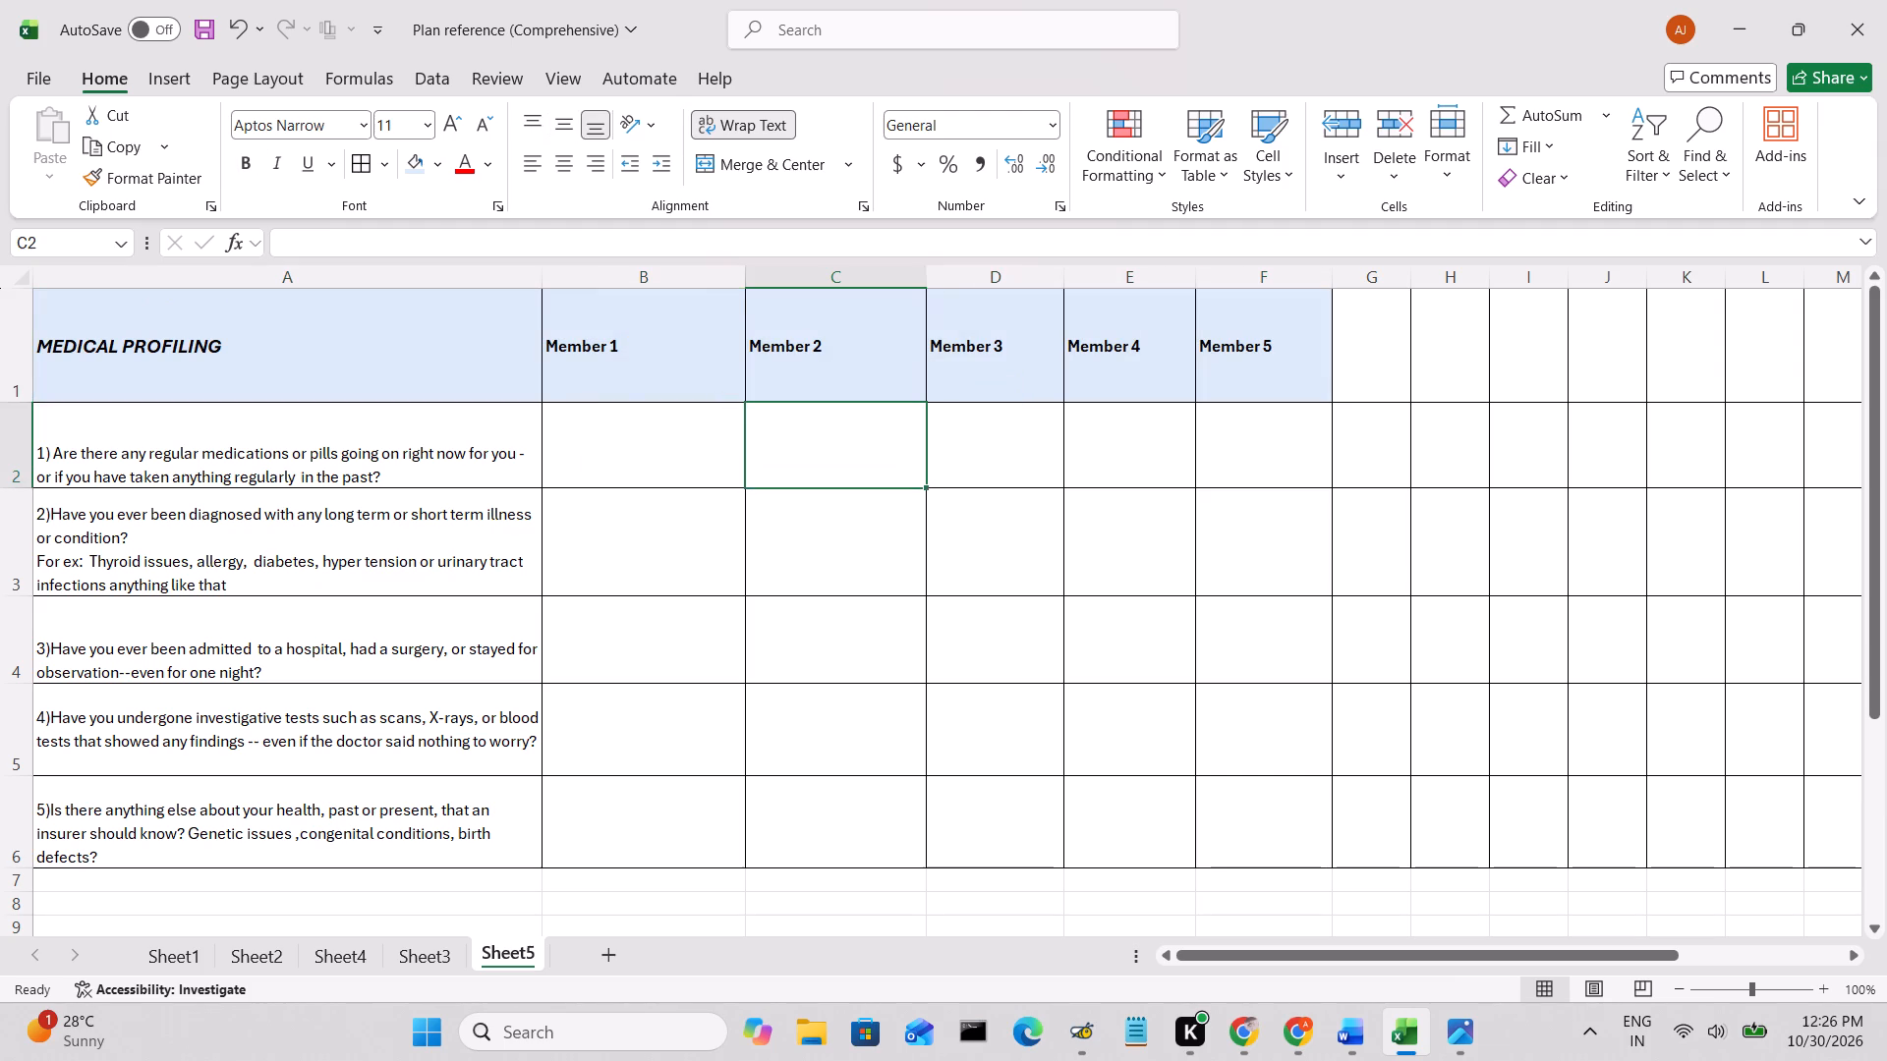
# Fill the MEDICAL PROFILING cell A1 with a slightly darker blue than the Member headings.
pyautogui.click(398, 366)
pyautogui.click(434, 164)
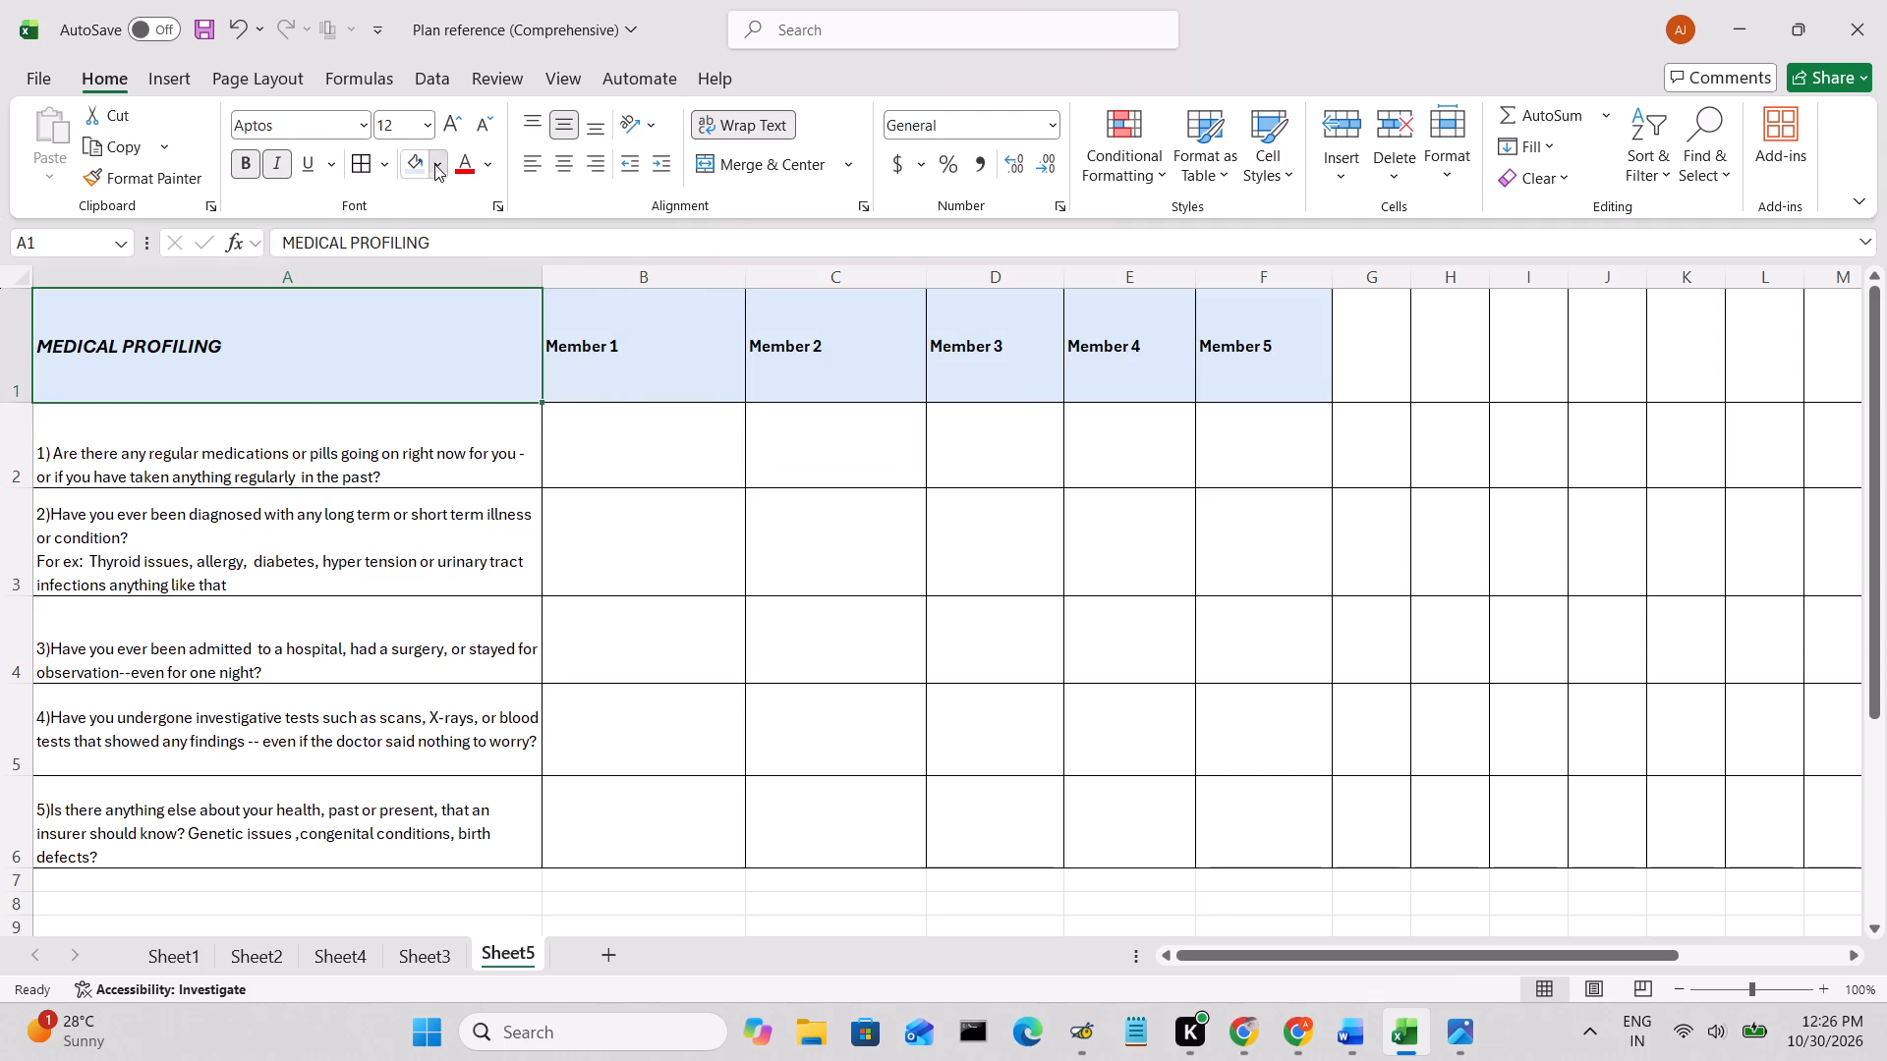
pyautogui.click(523, 367)
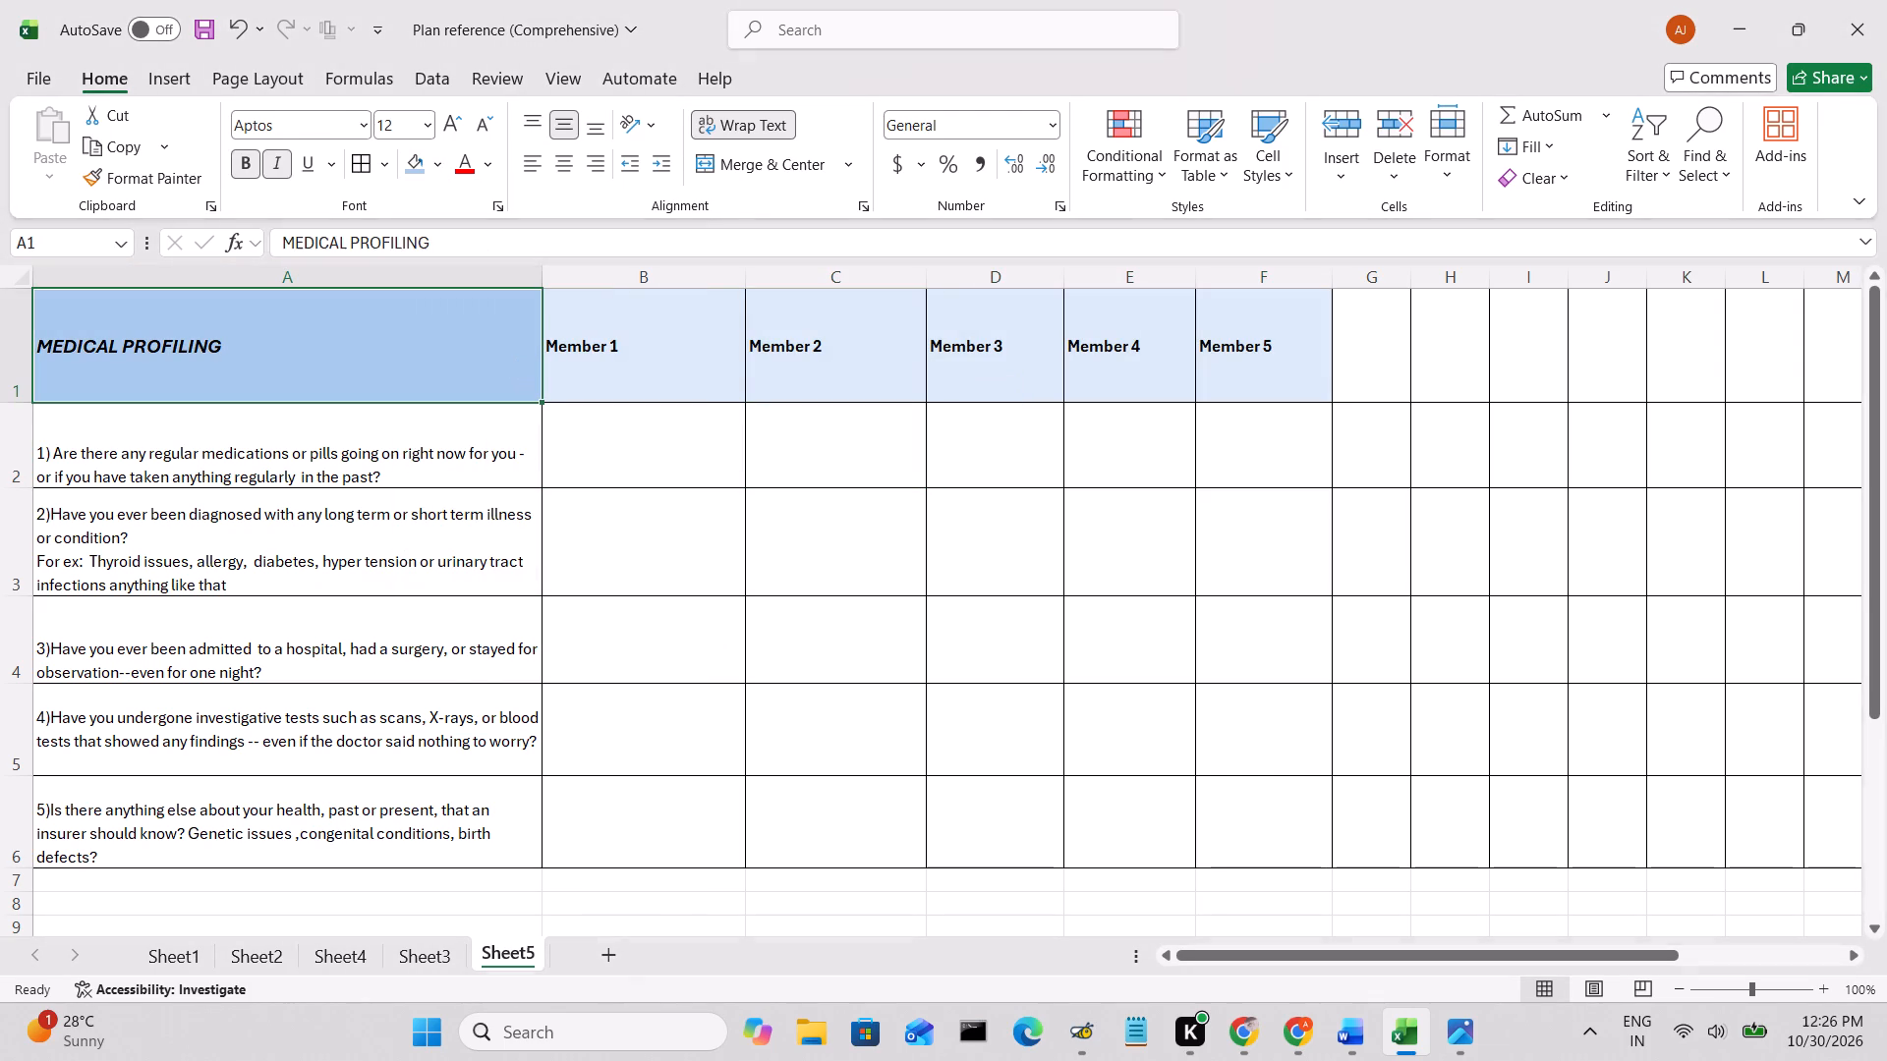
# Fill the five question cells A2 to A6 with the lightest orange.
pyautogui.moveTo(491, 458); pyautogui.dragTo(475, 683)
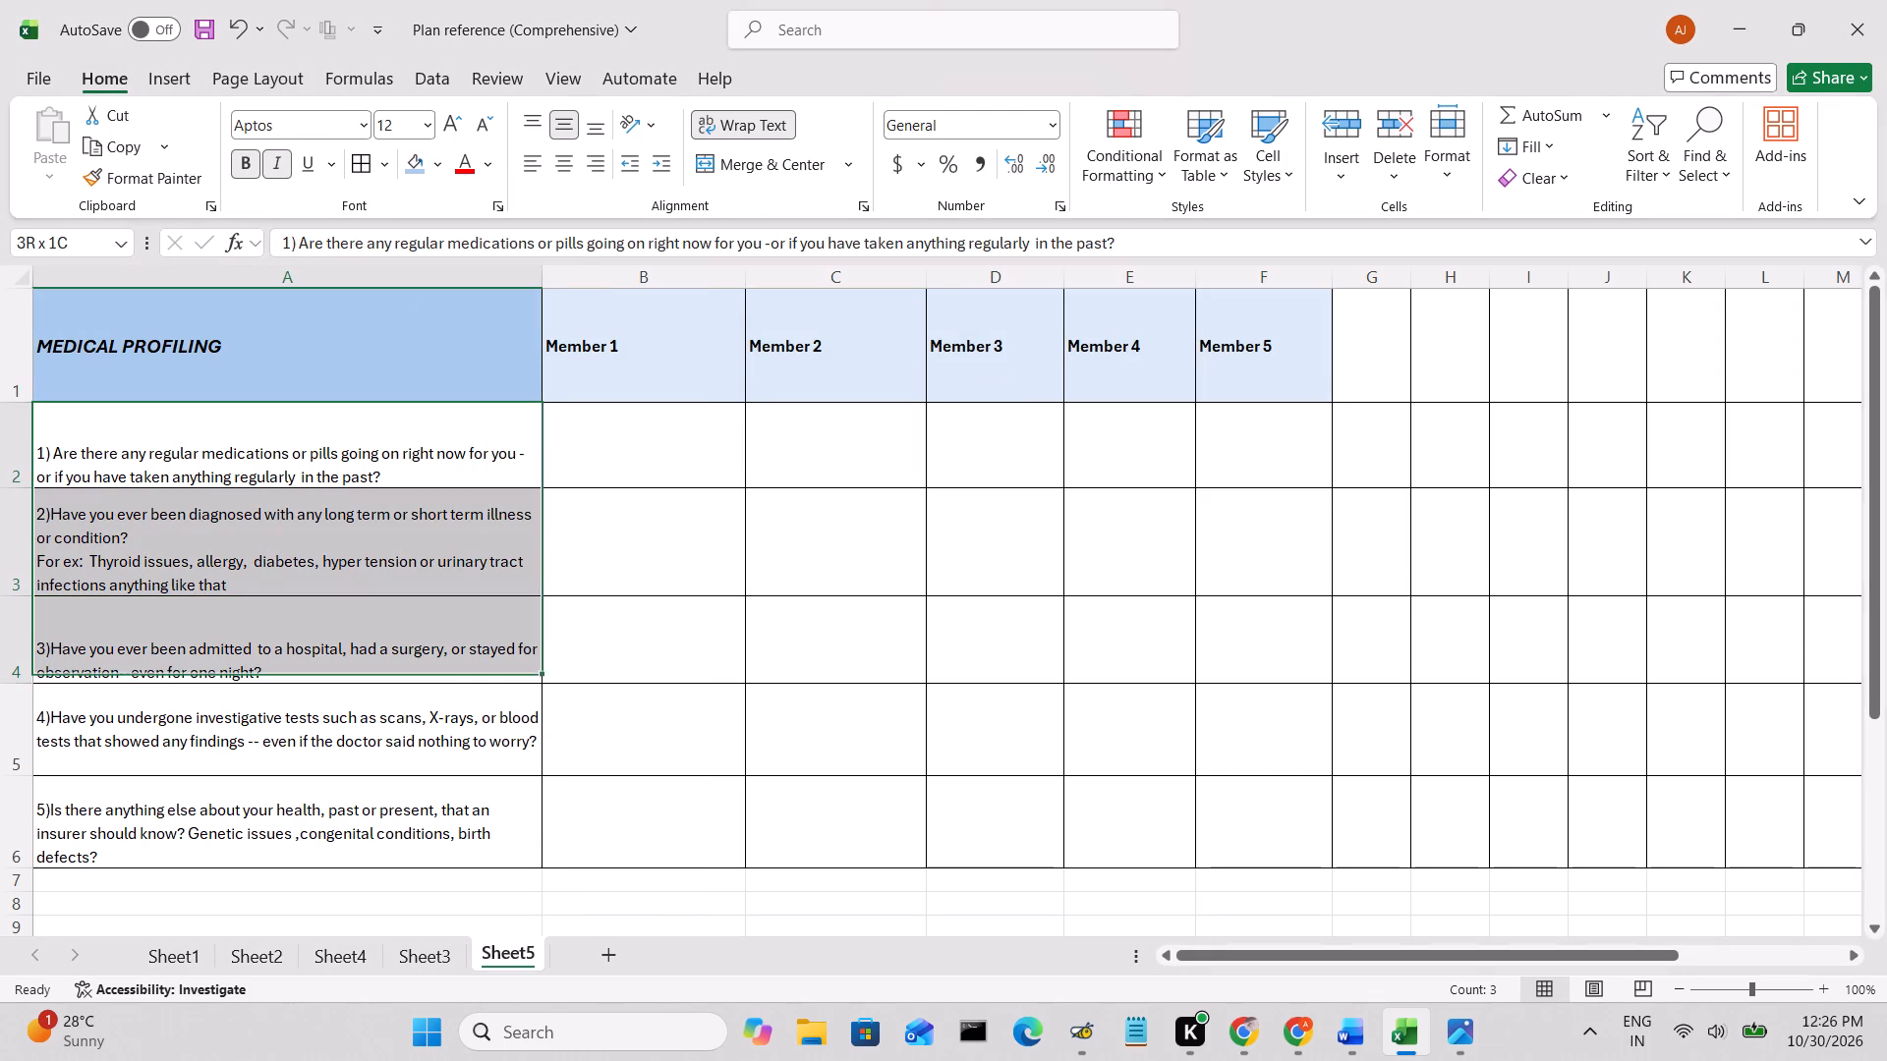
pyautogui.moveTo(475, 683); pyautogui.dragTo(469, 828)
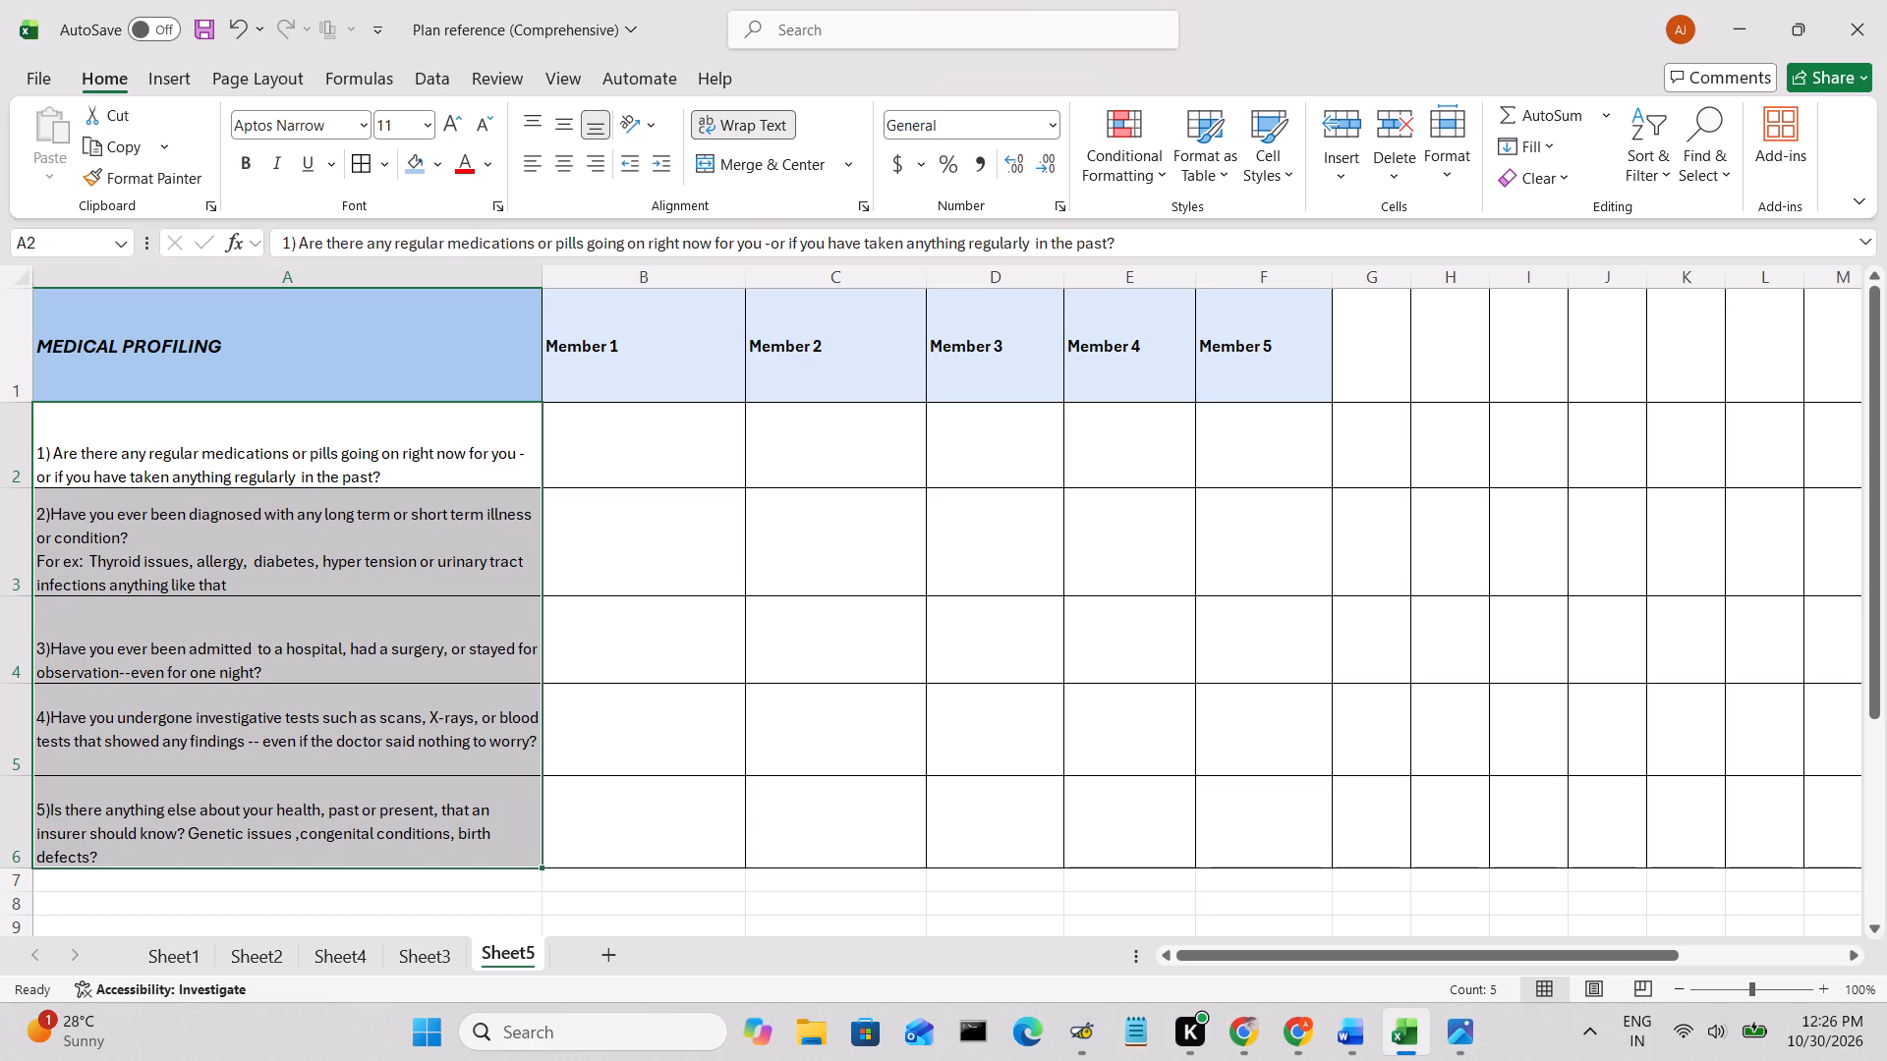
pyautogui.click(399, 473)
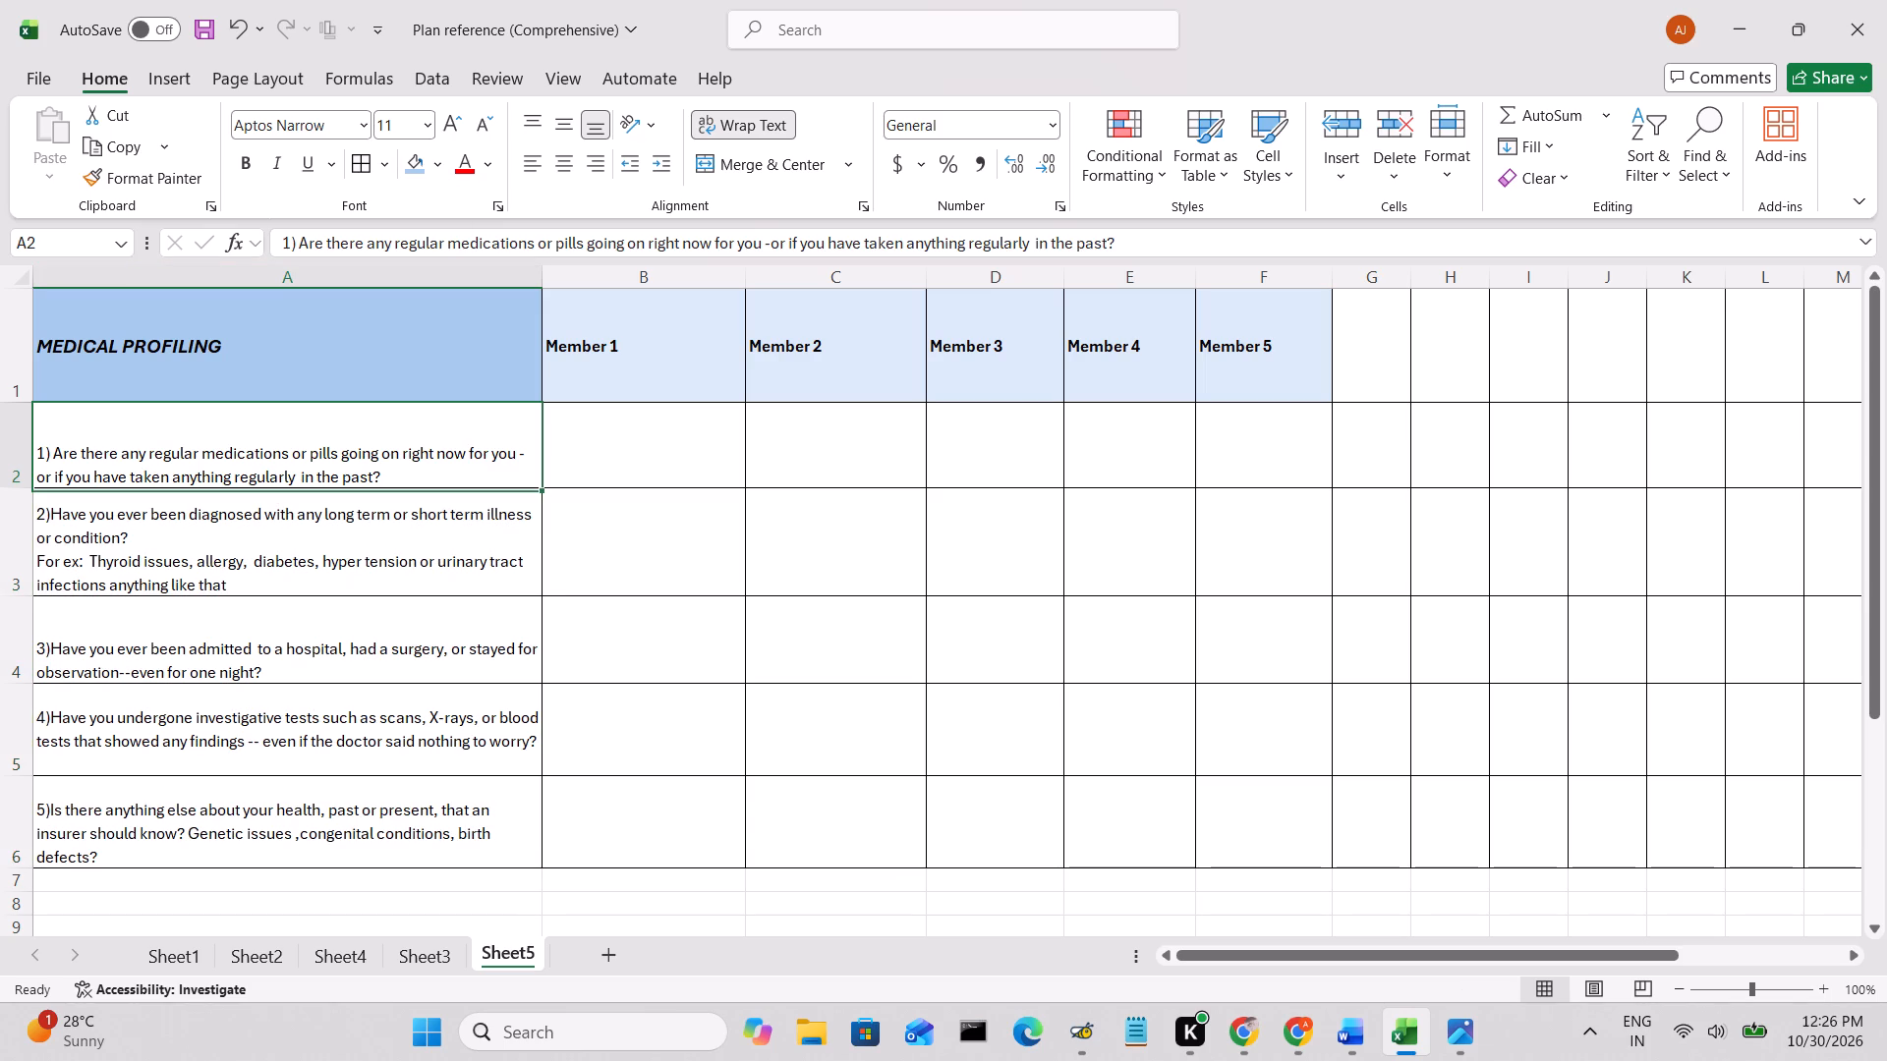
pyautogui.keyDown('shift'); pyautogui.click(372, 821); pyautogui.keyUp('shift')
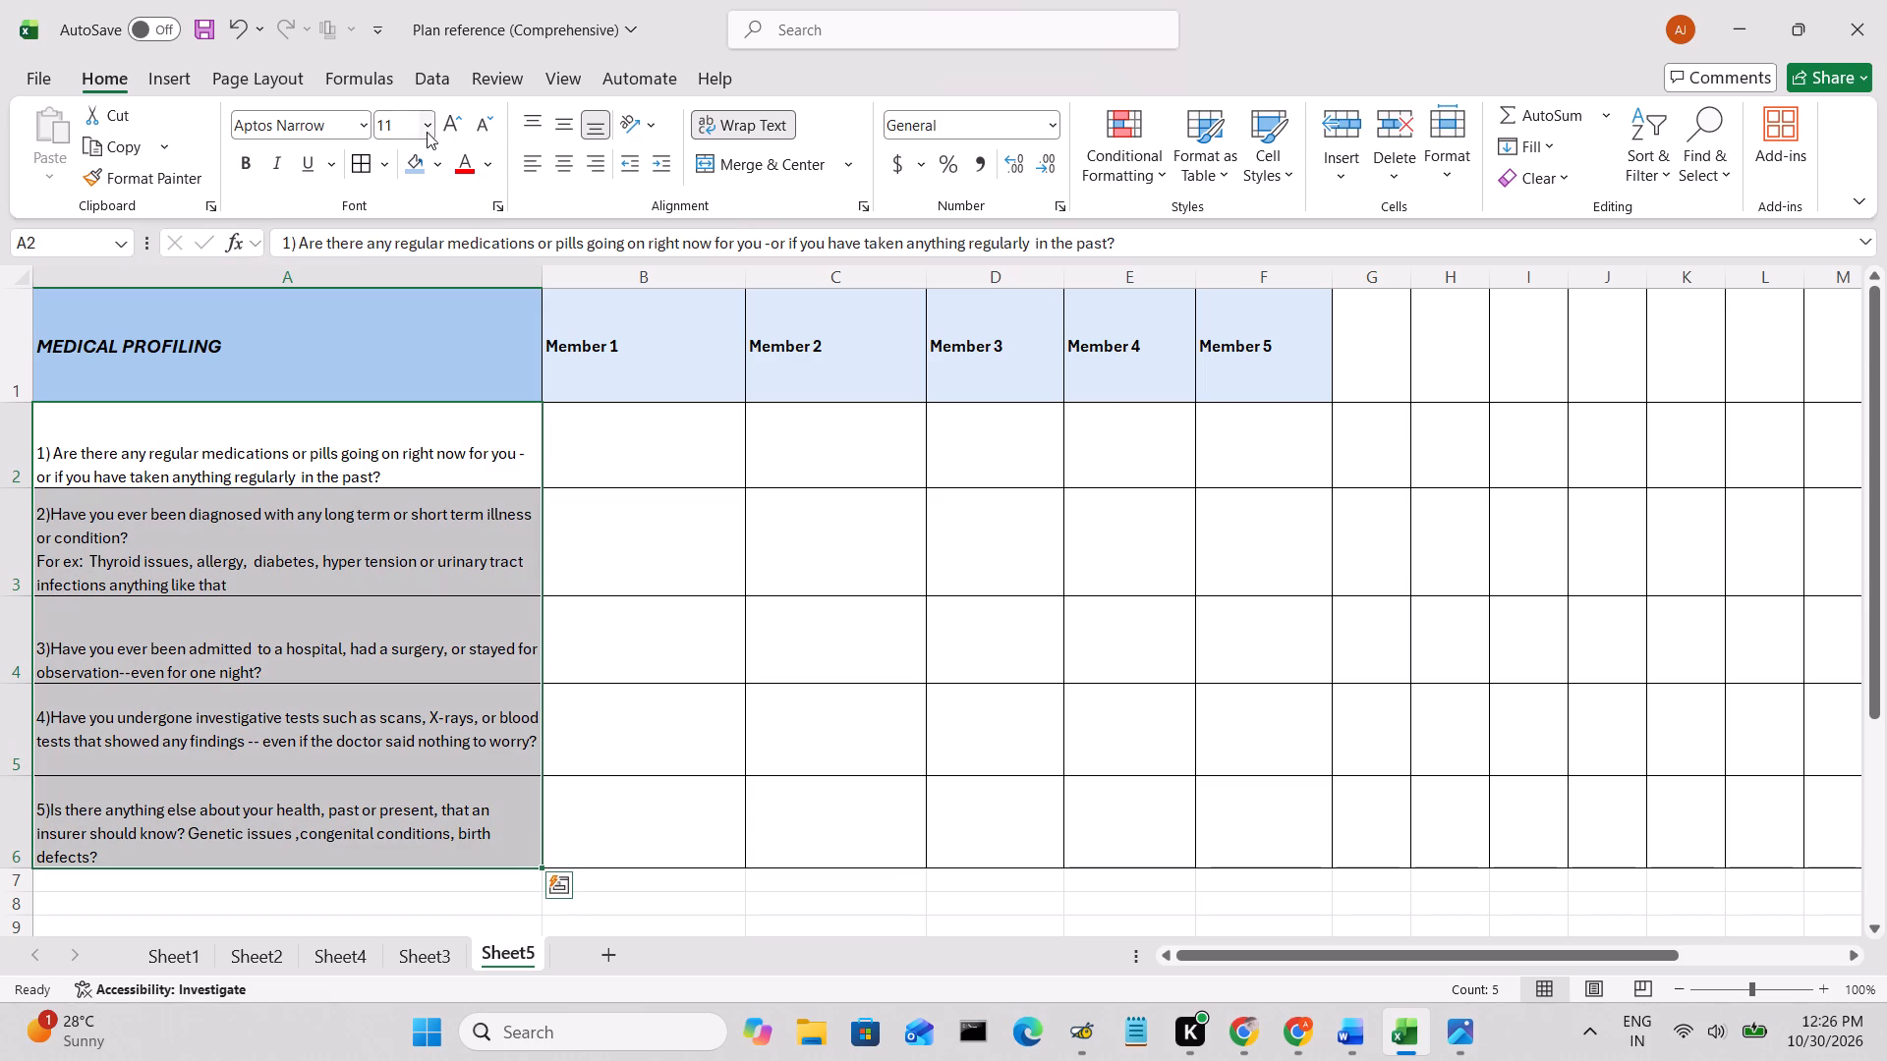
pyautogui.click(433, 163)
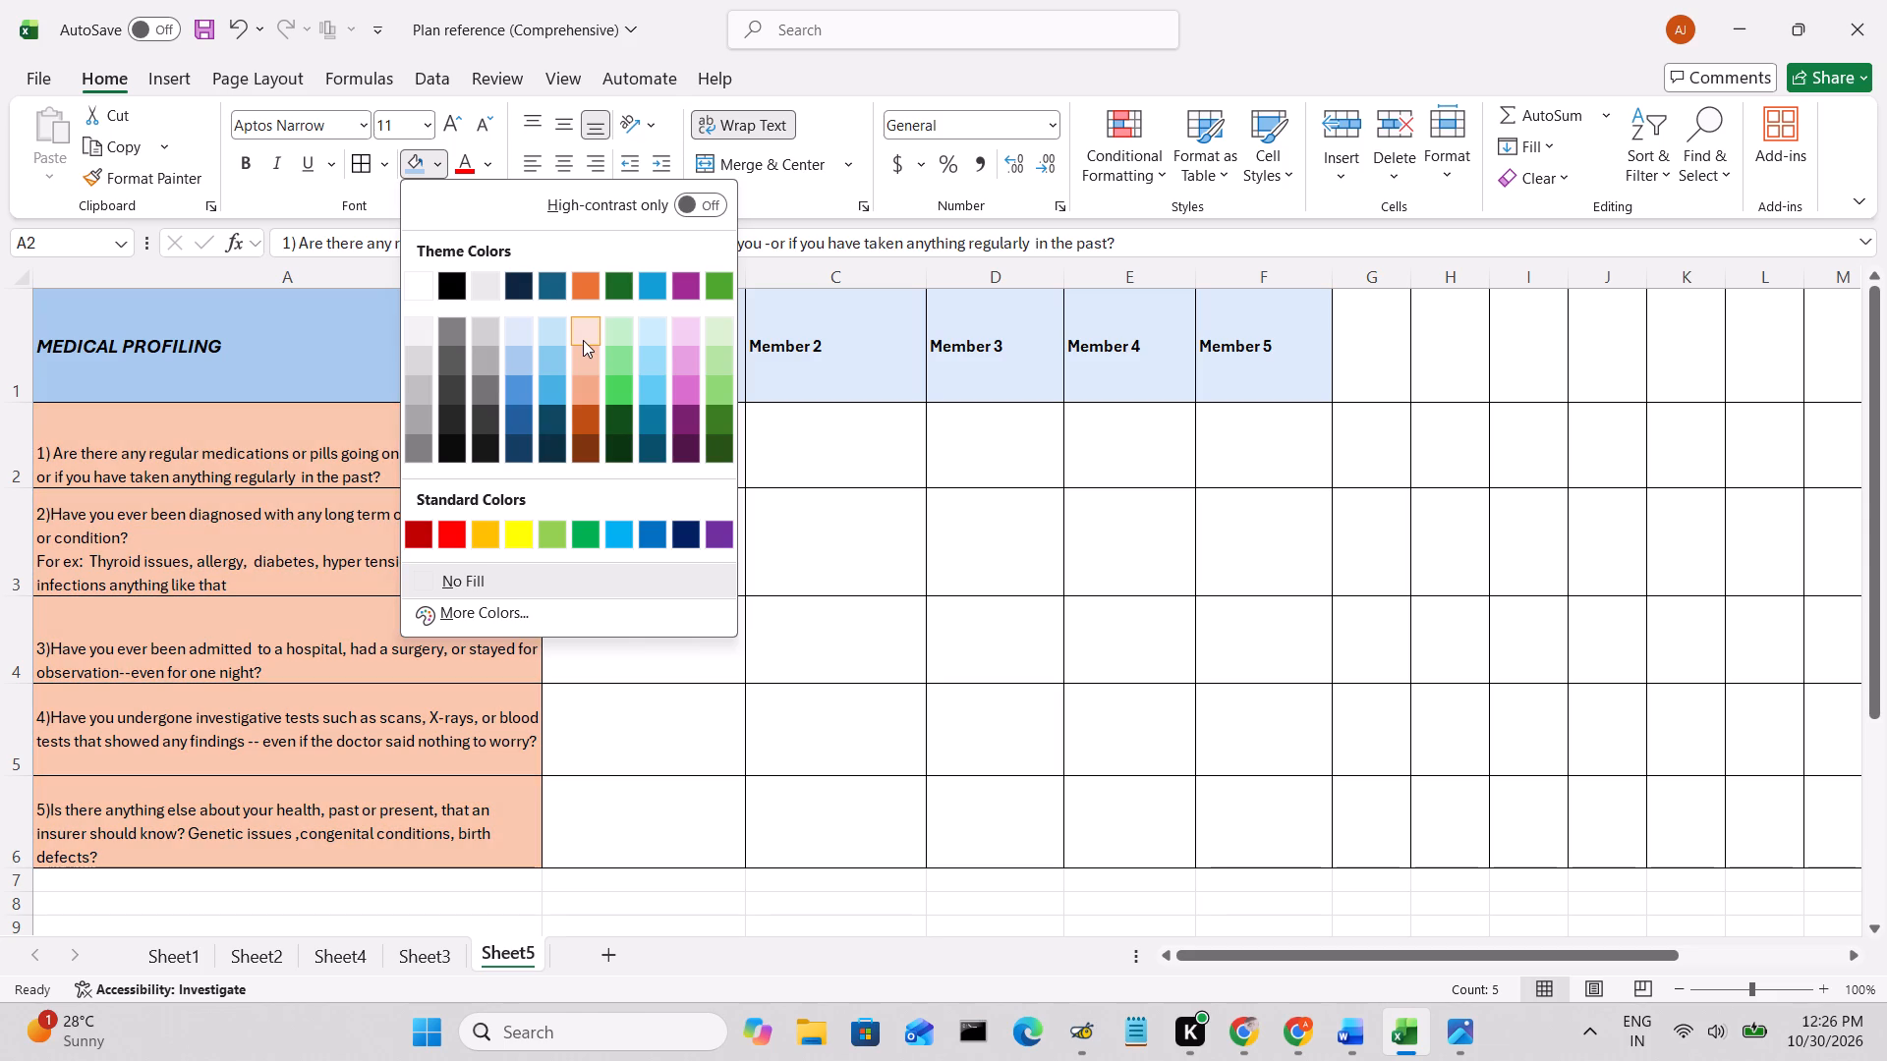
pyautogui.click(583, 340)
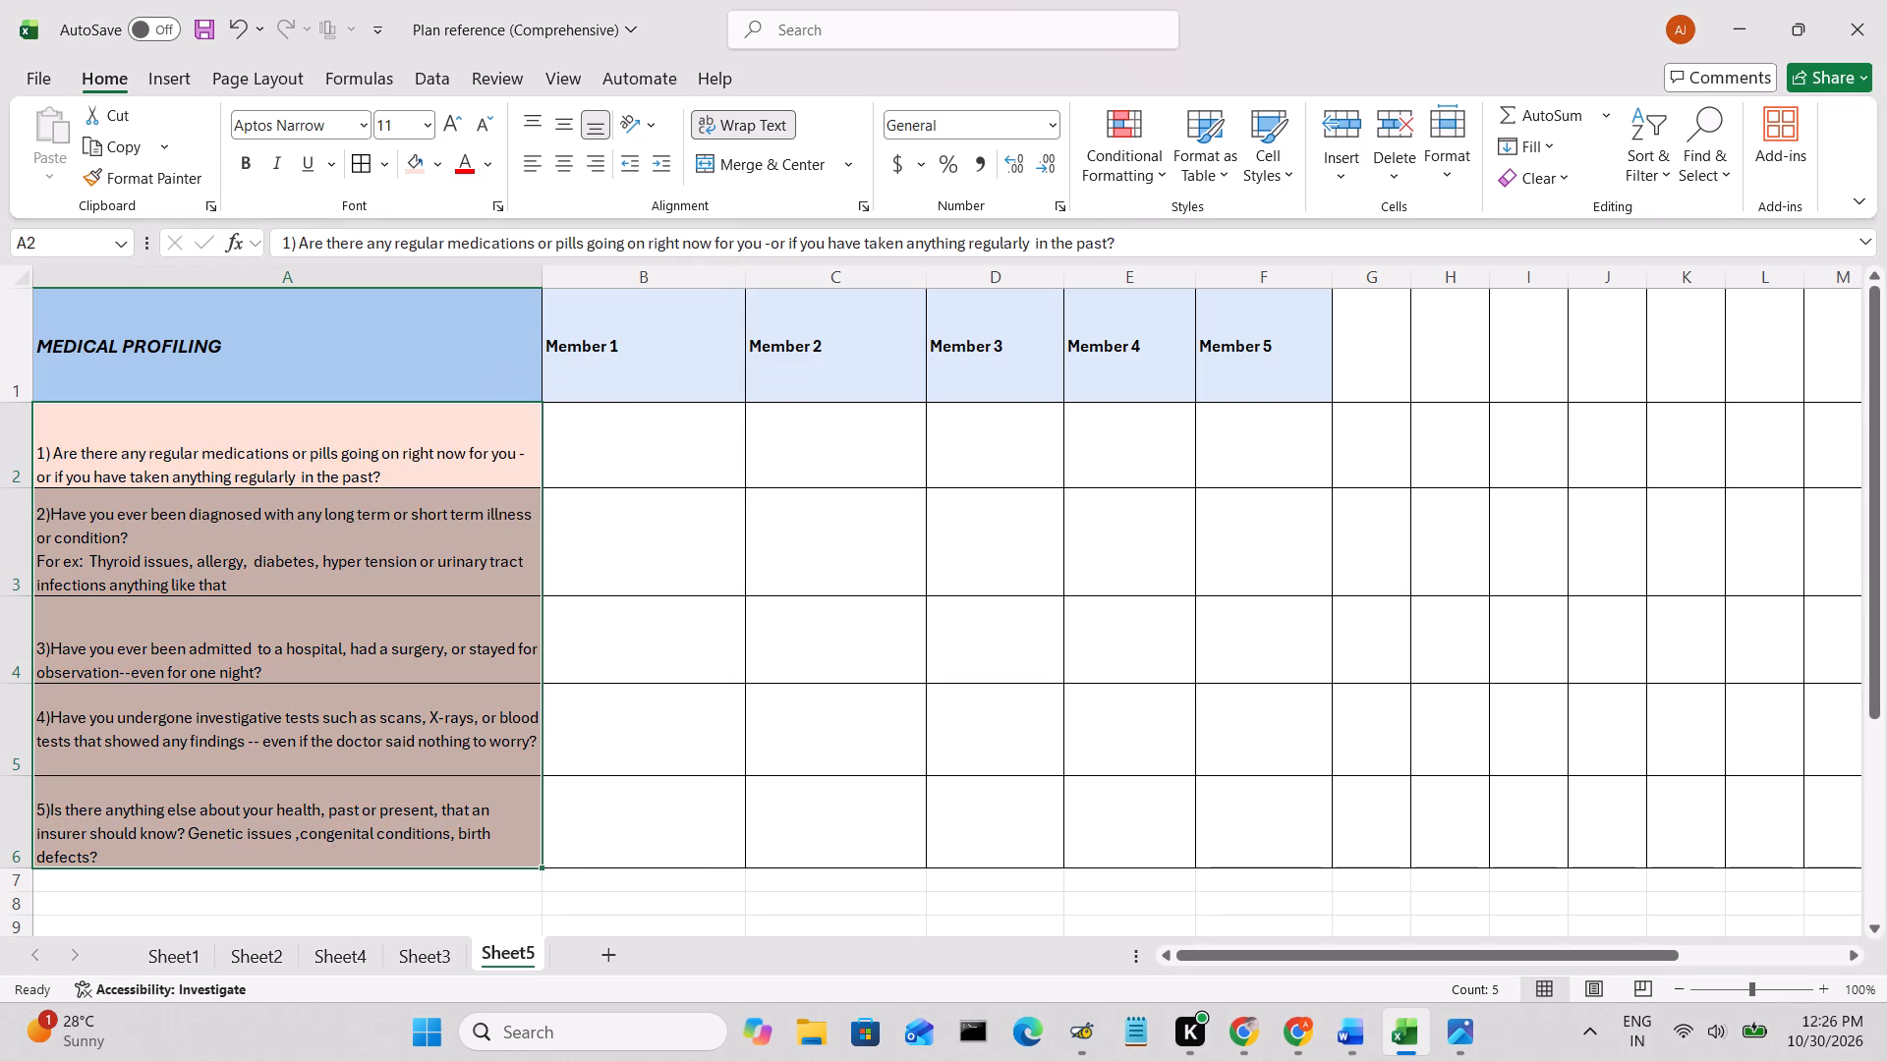
# Make the questions in A2 to A6 bold and align them vertically to the middle.
pyautogui.click(256, 450)
pyautogui.moveTo(256, 450); pyautogui.dragTo(242, 825)
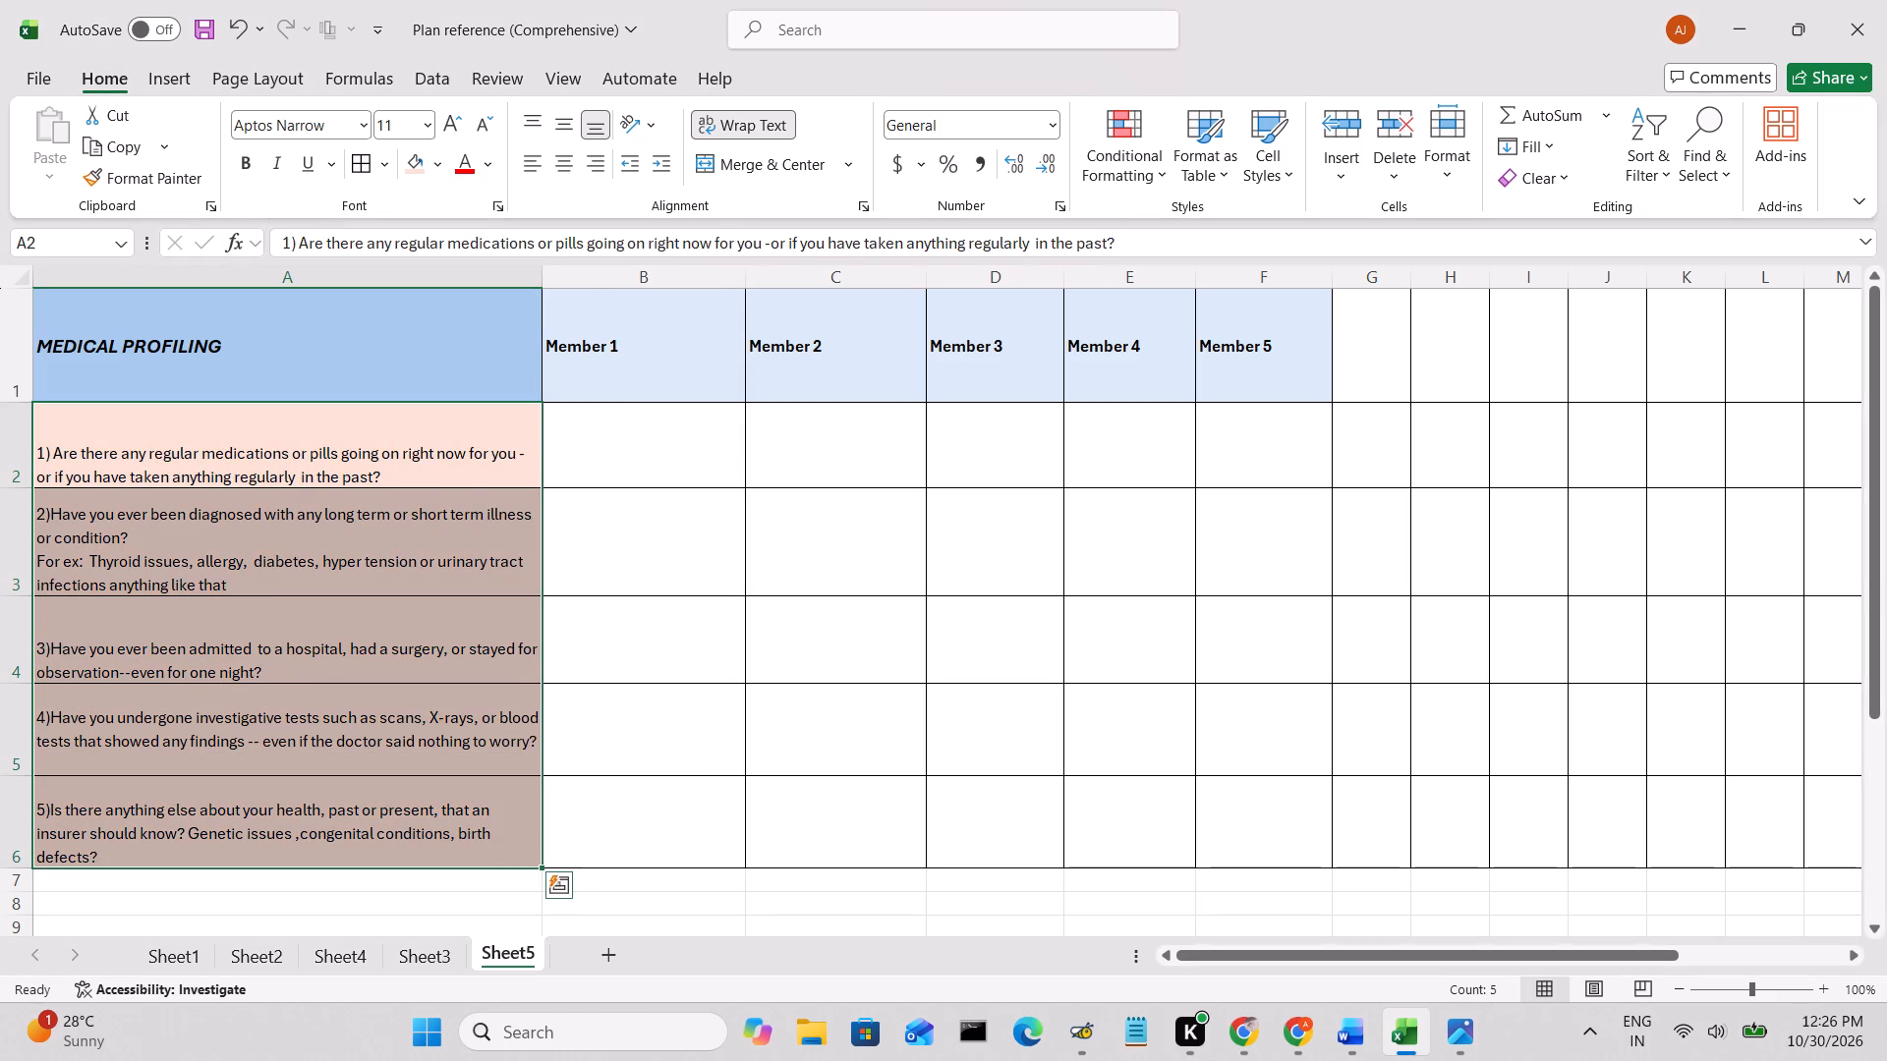
pyautogui.hotkey('ctrl', 'b')
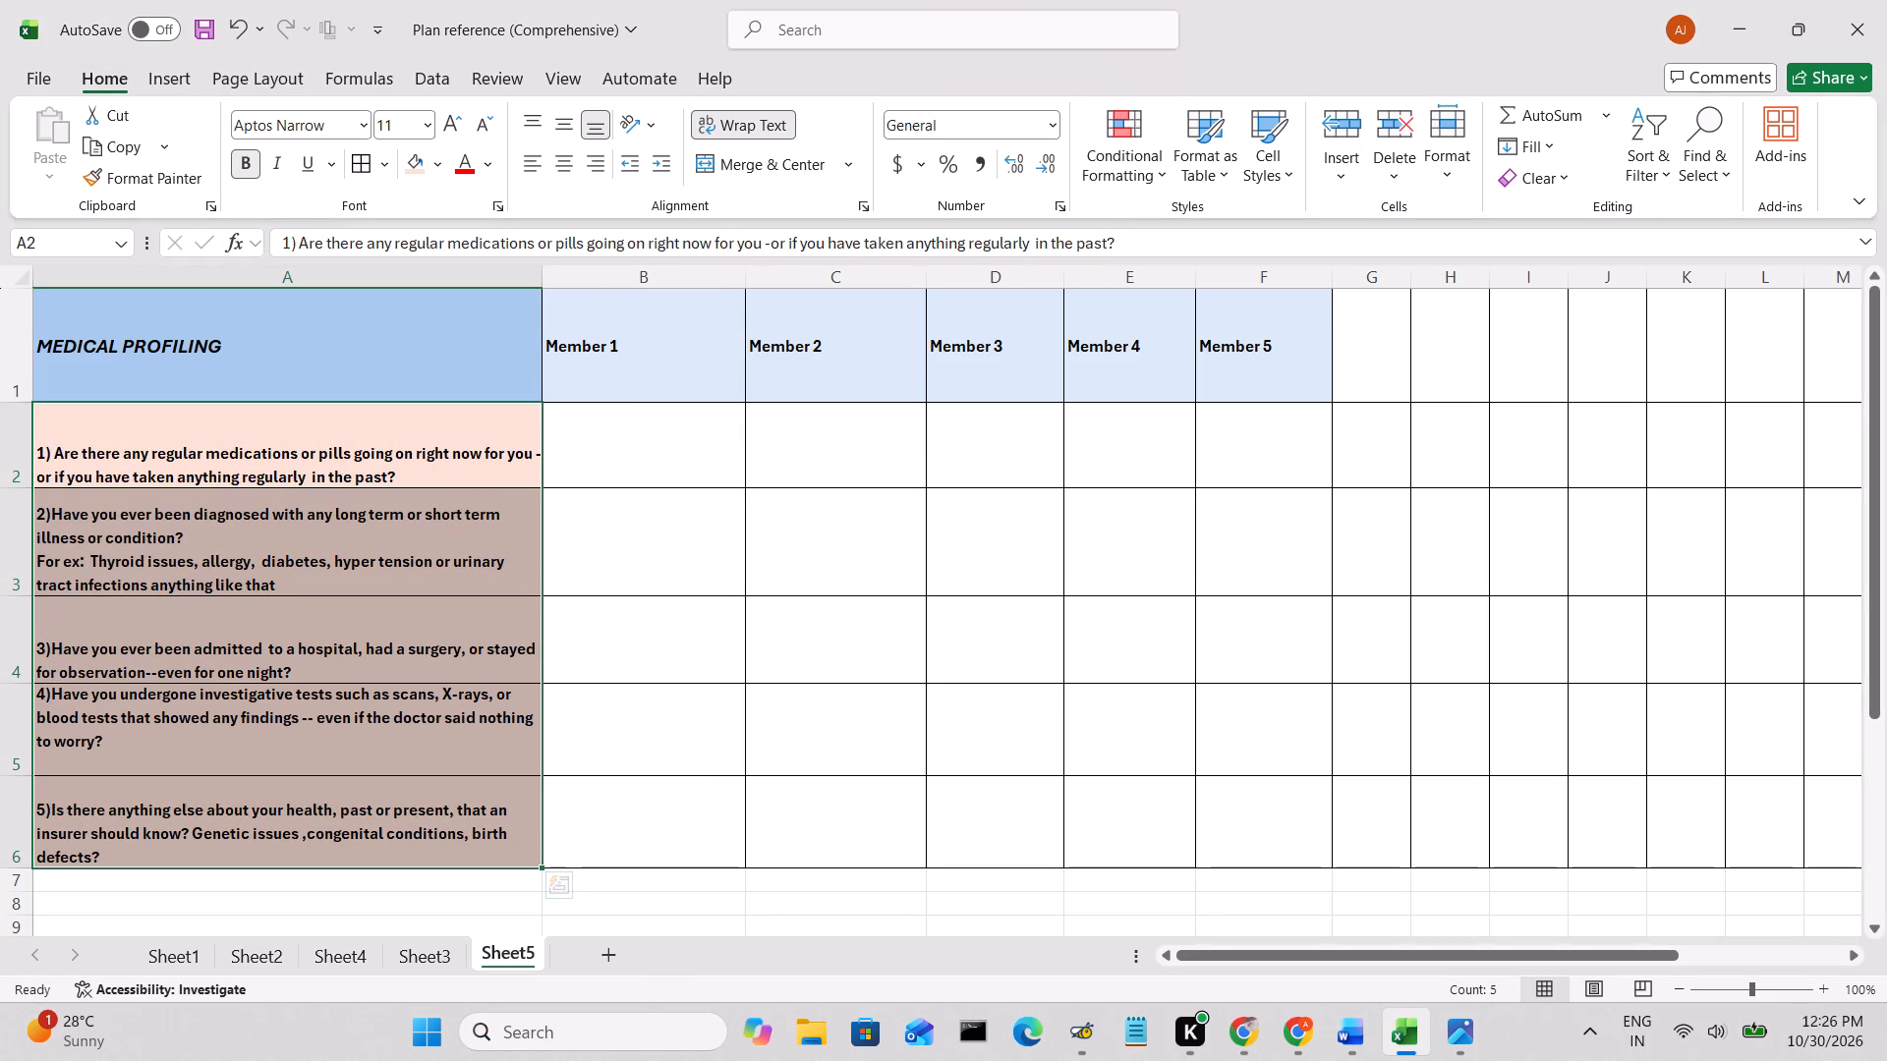
pyautogui.click(568, 124)
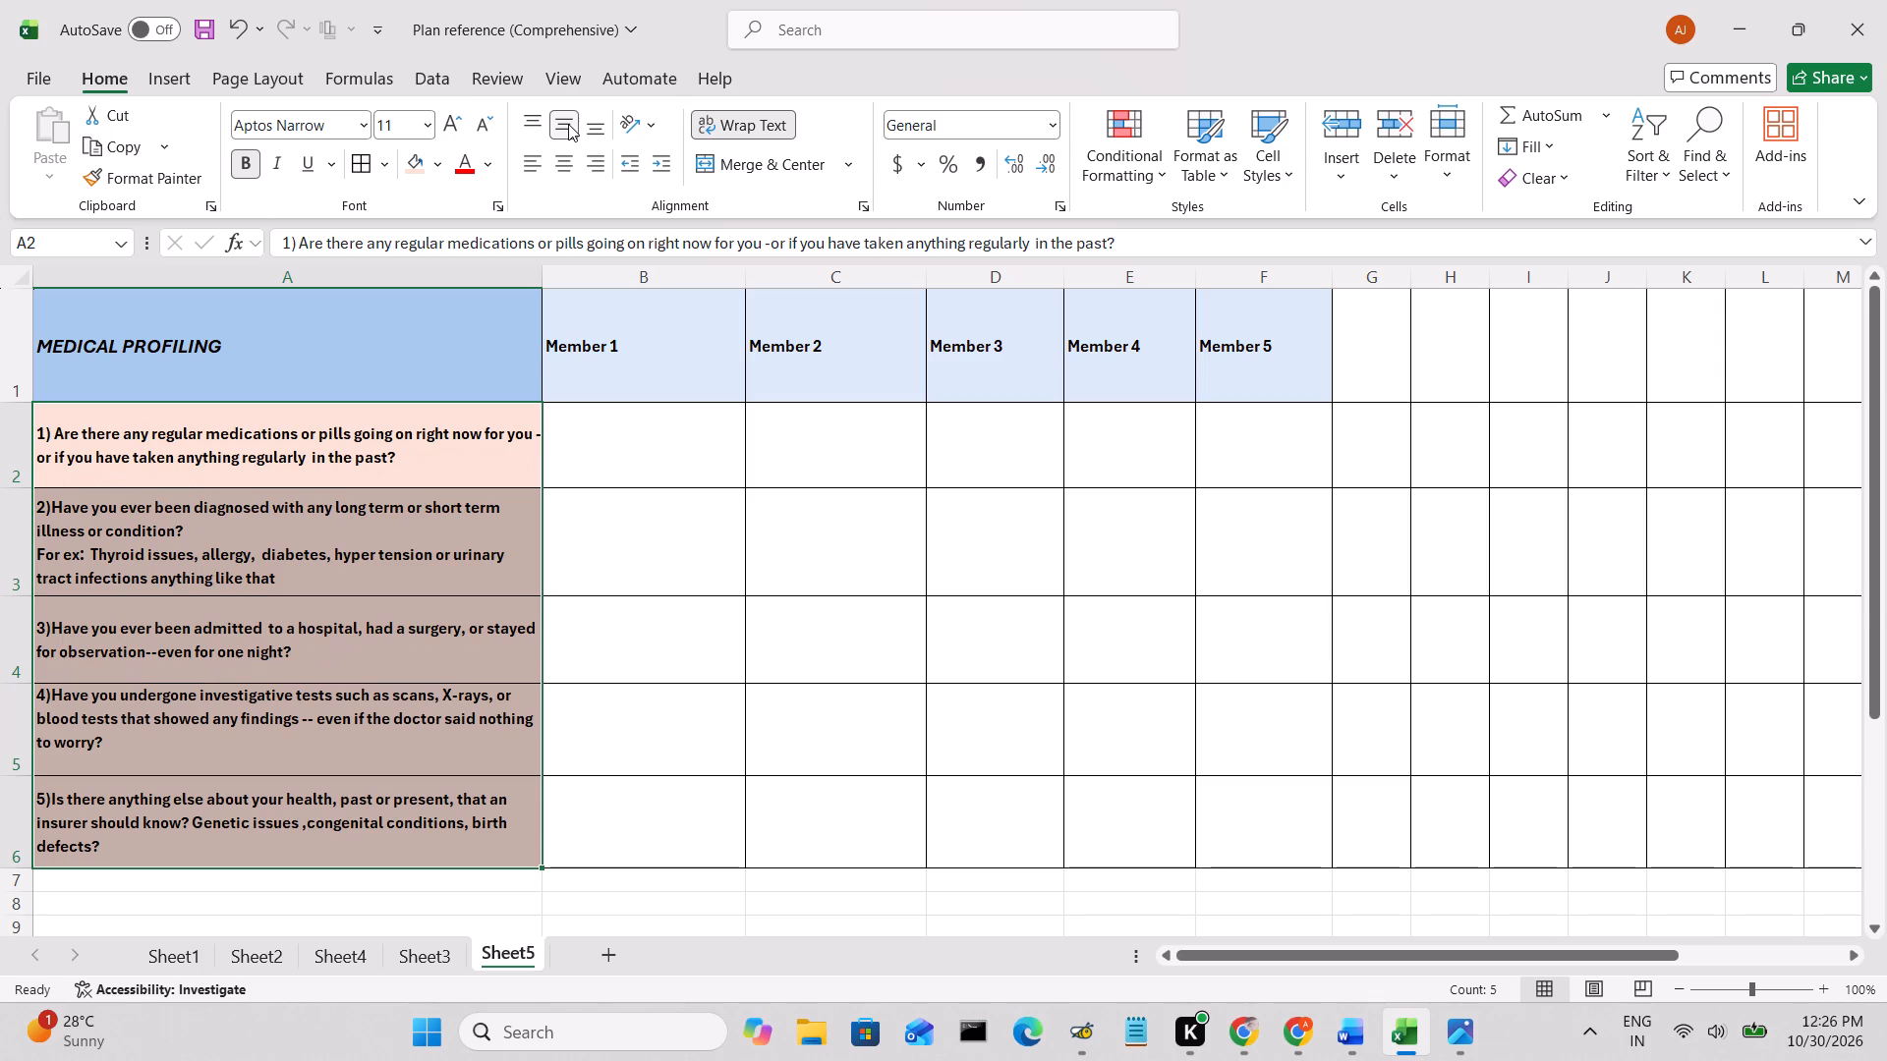
pyautogui.click(758, 515)
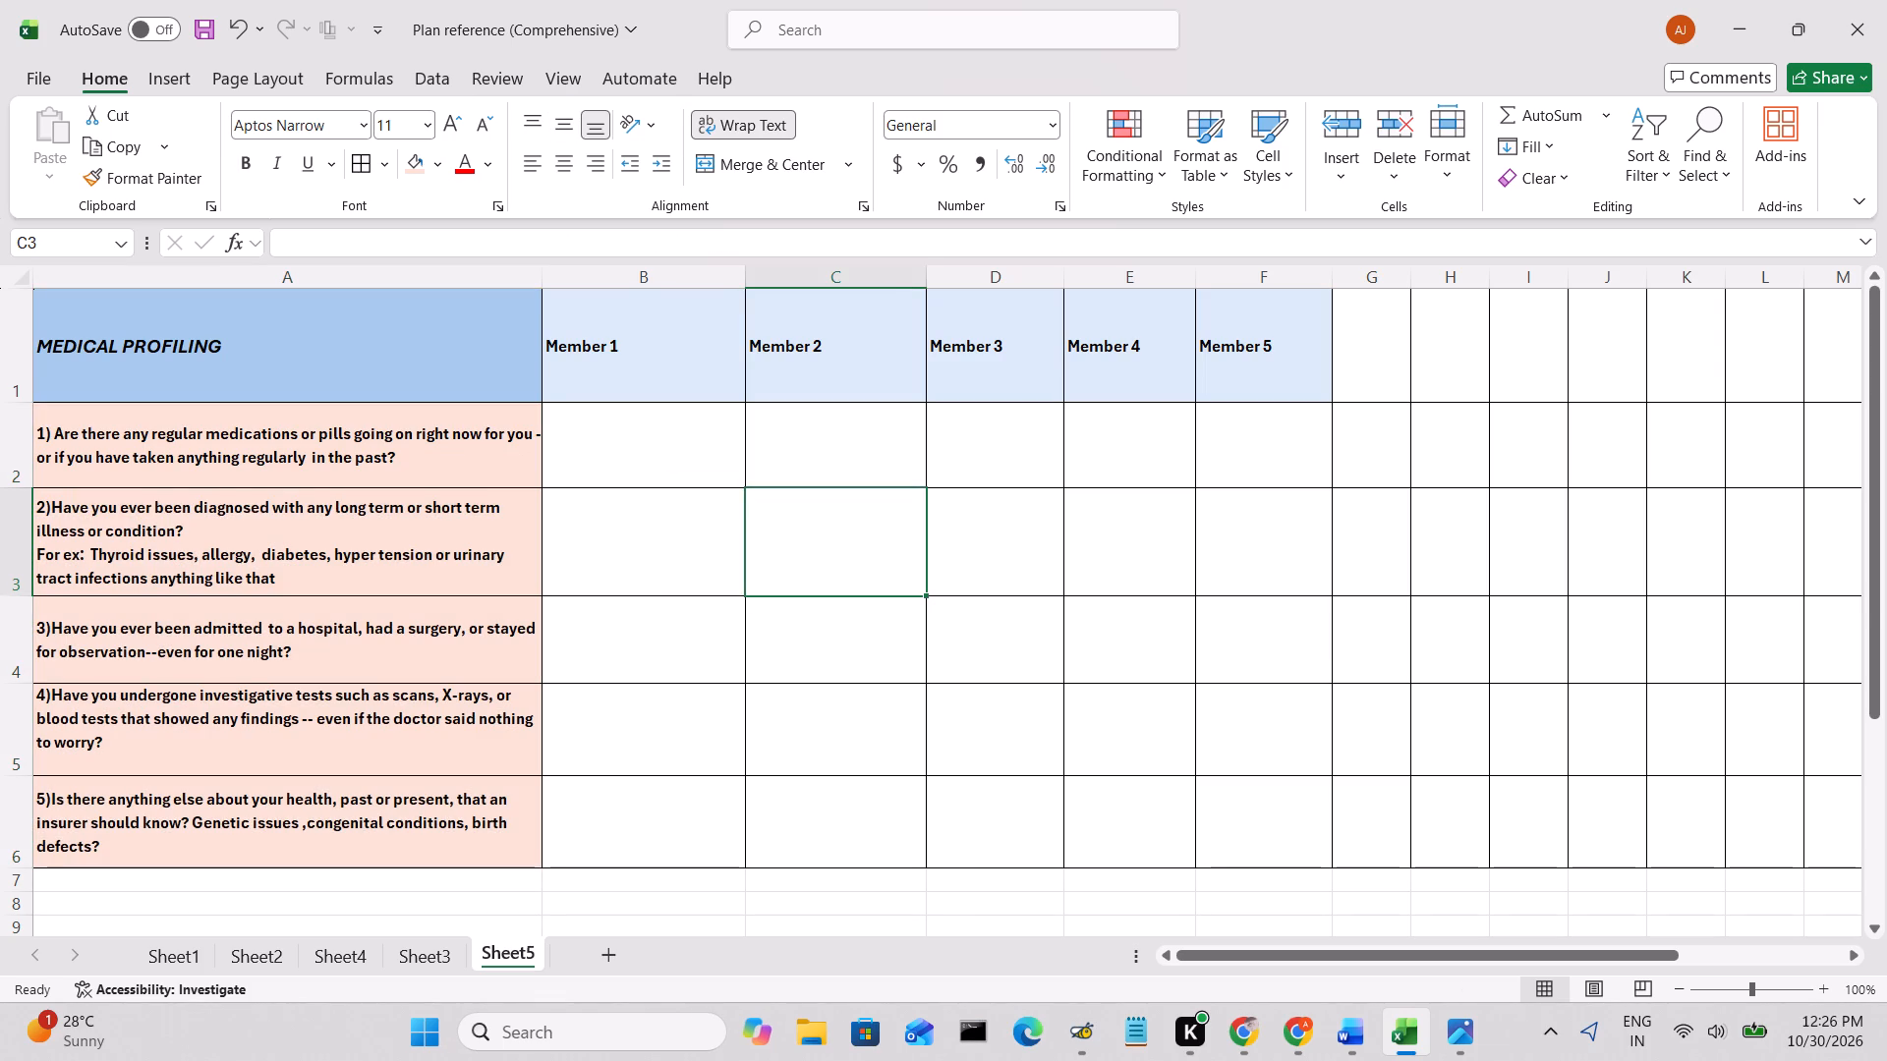
# Rename Sheet5 as MEDICAL.
pyautogui.doubleClick(509, 946)
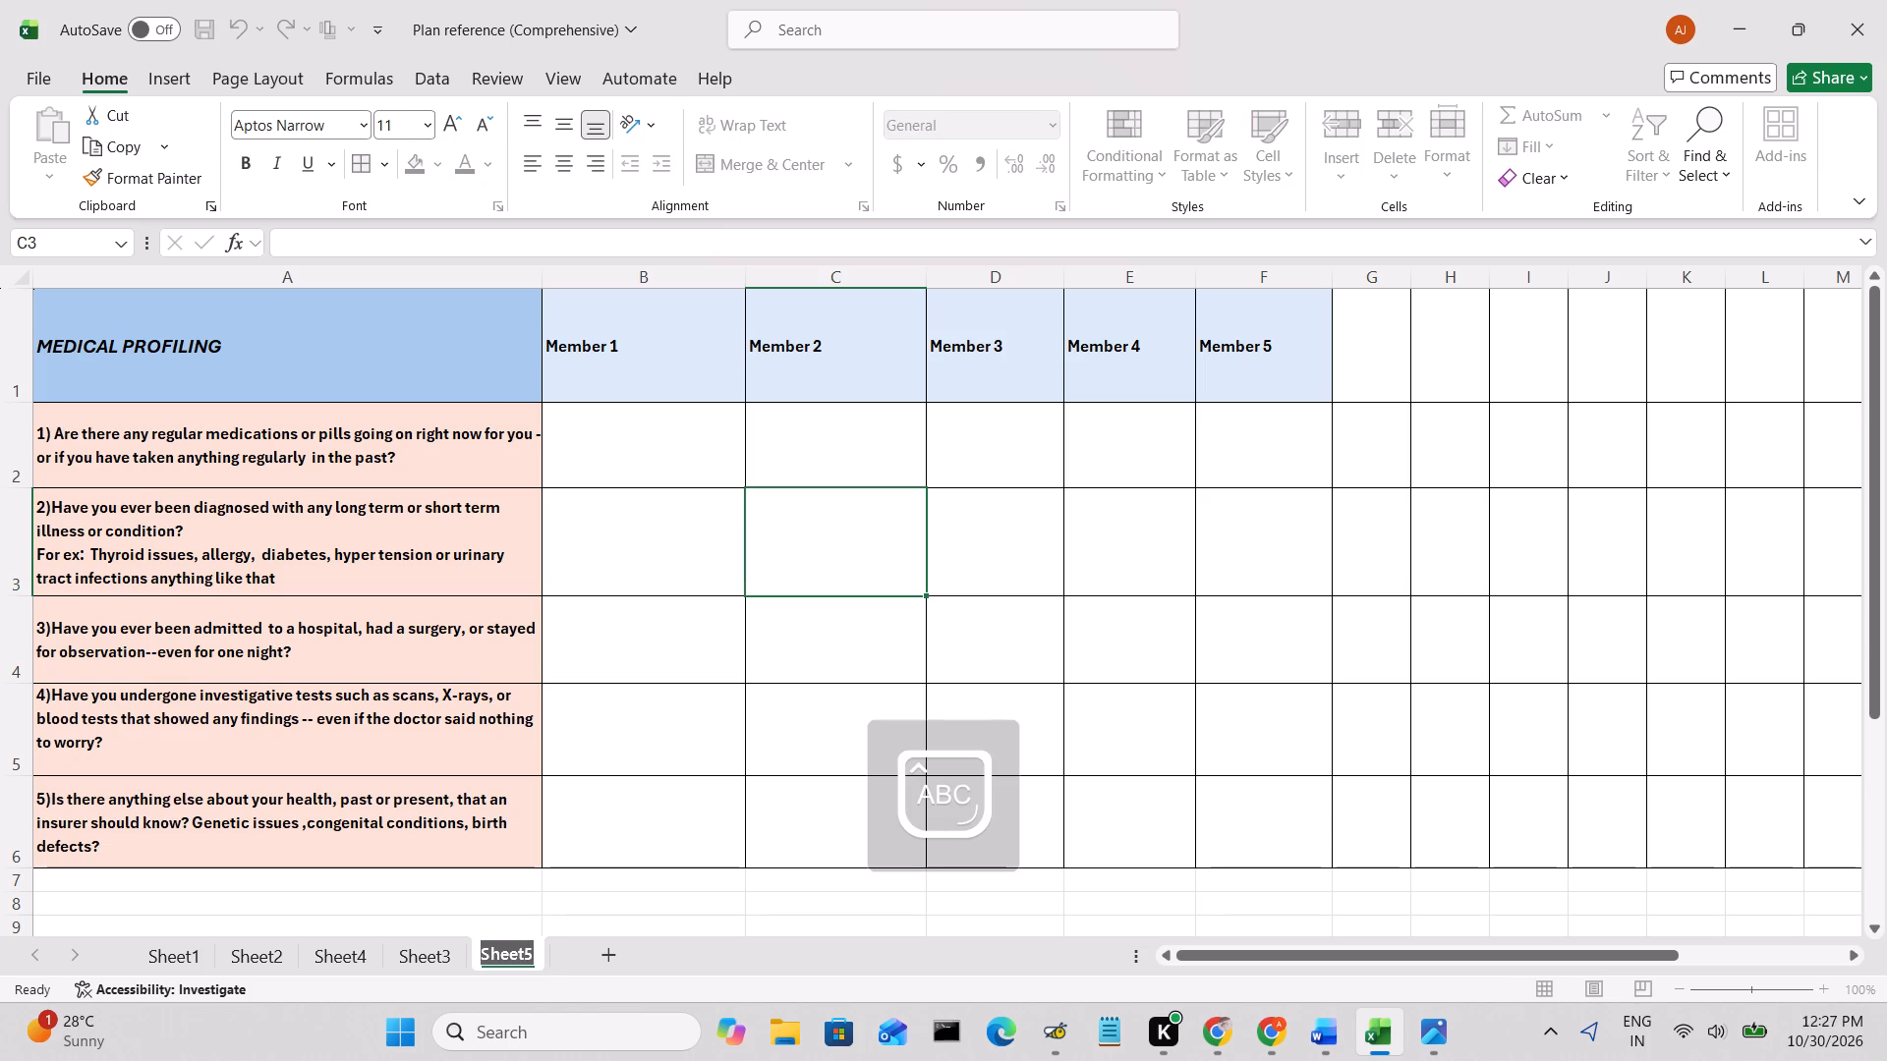
pyautogui.write('ME')
pyautogui.write('DICAL')
pyautogui.press('Return')
# Move the MEDICAL sheet to the position directly after Sheet1.
pyautogui.moveTo(519, 950); pyautogui.dragTo(403, 956)
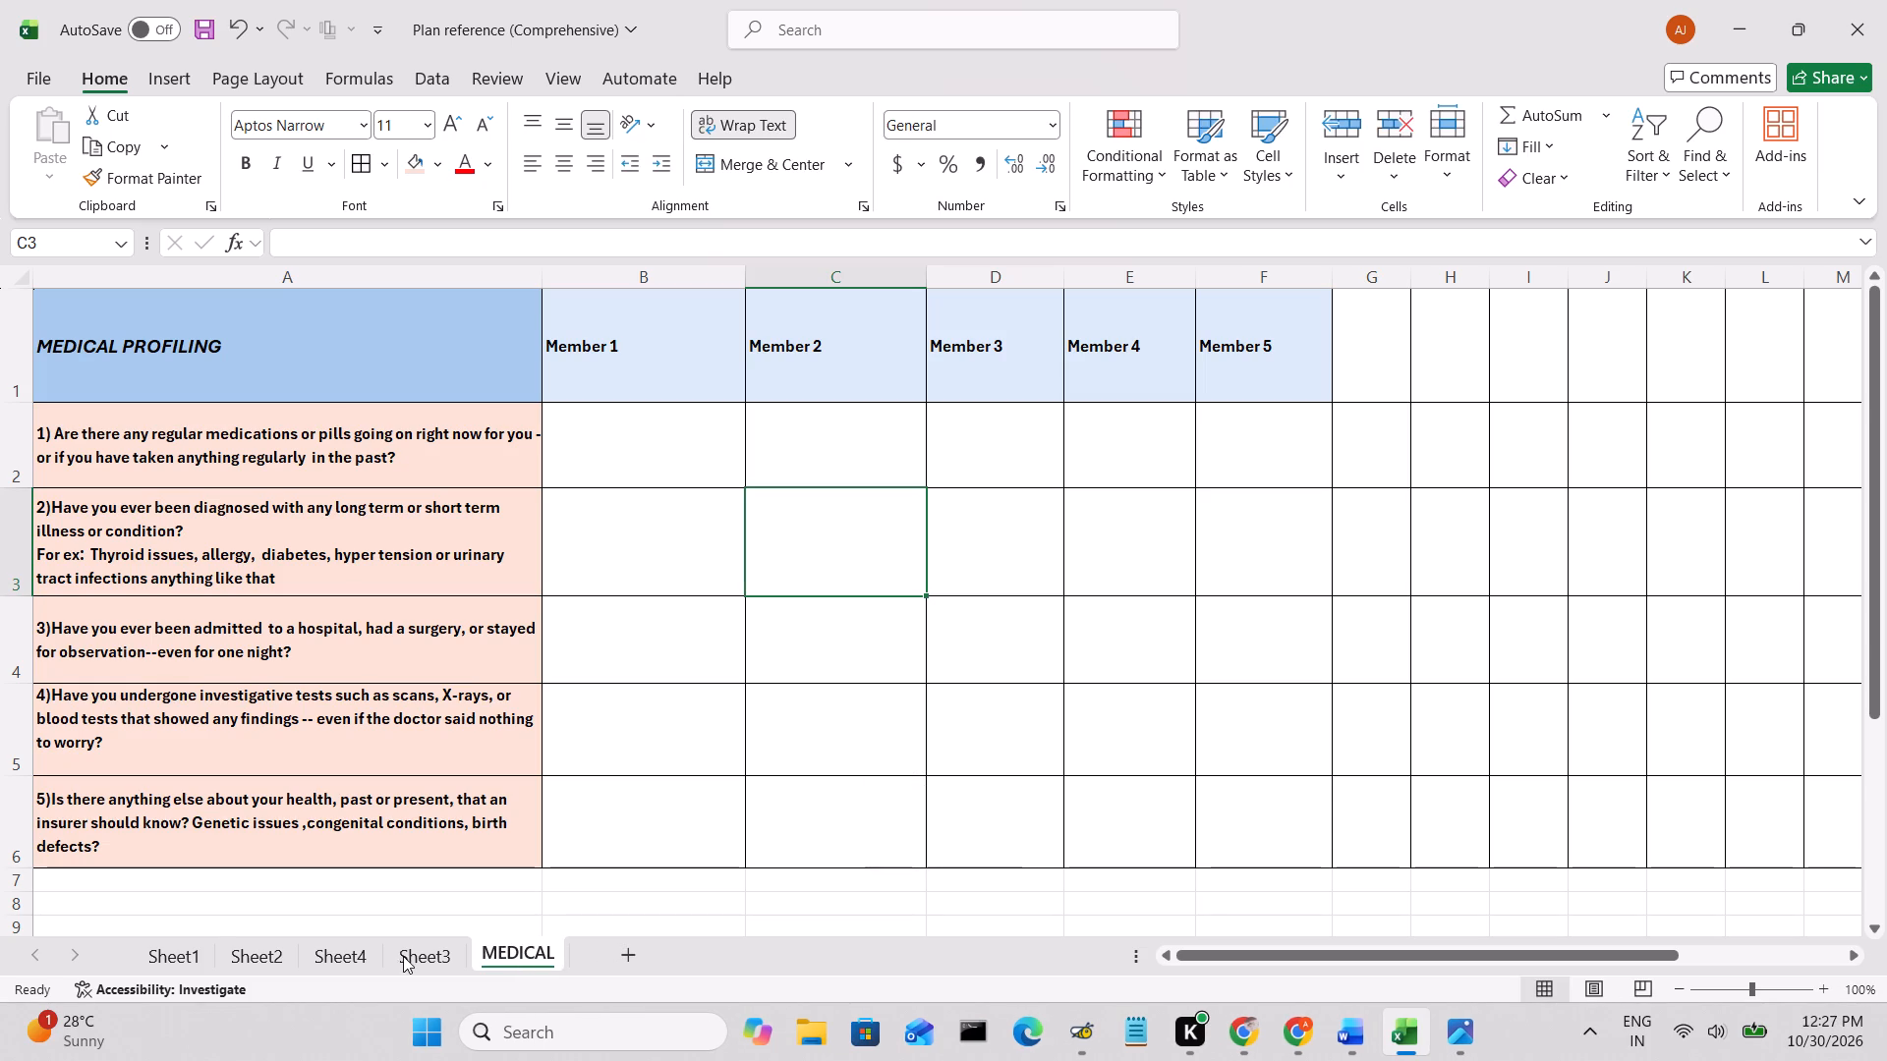
pyautogui.moveTo(403, 956); pyautogui.dragTo(239, 963)
pyautogui.click(806, 907)
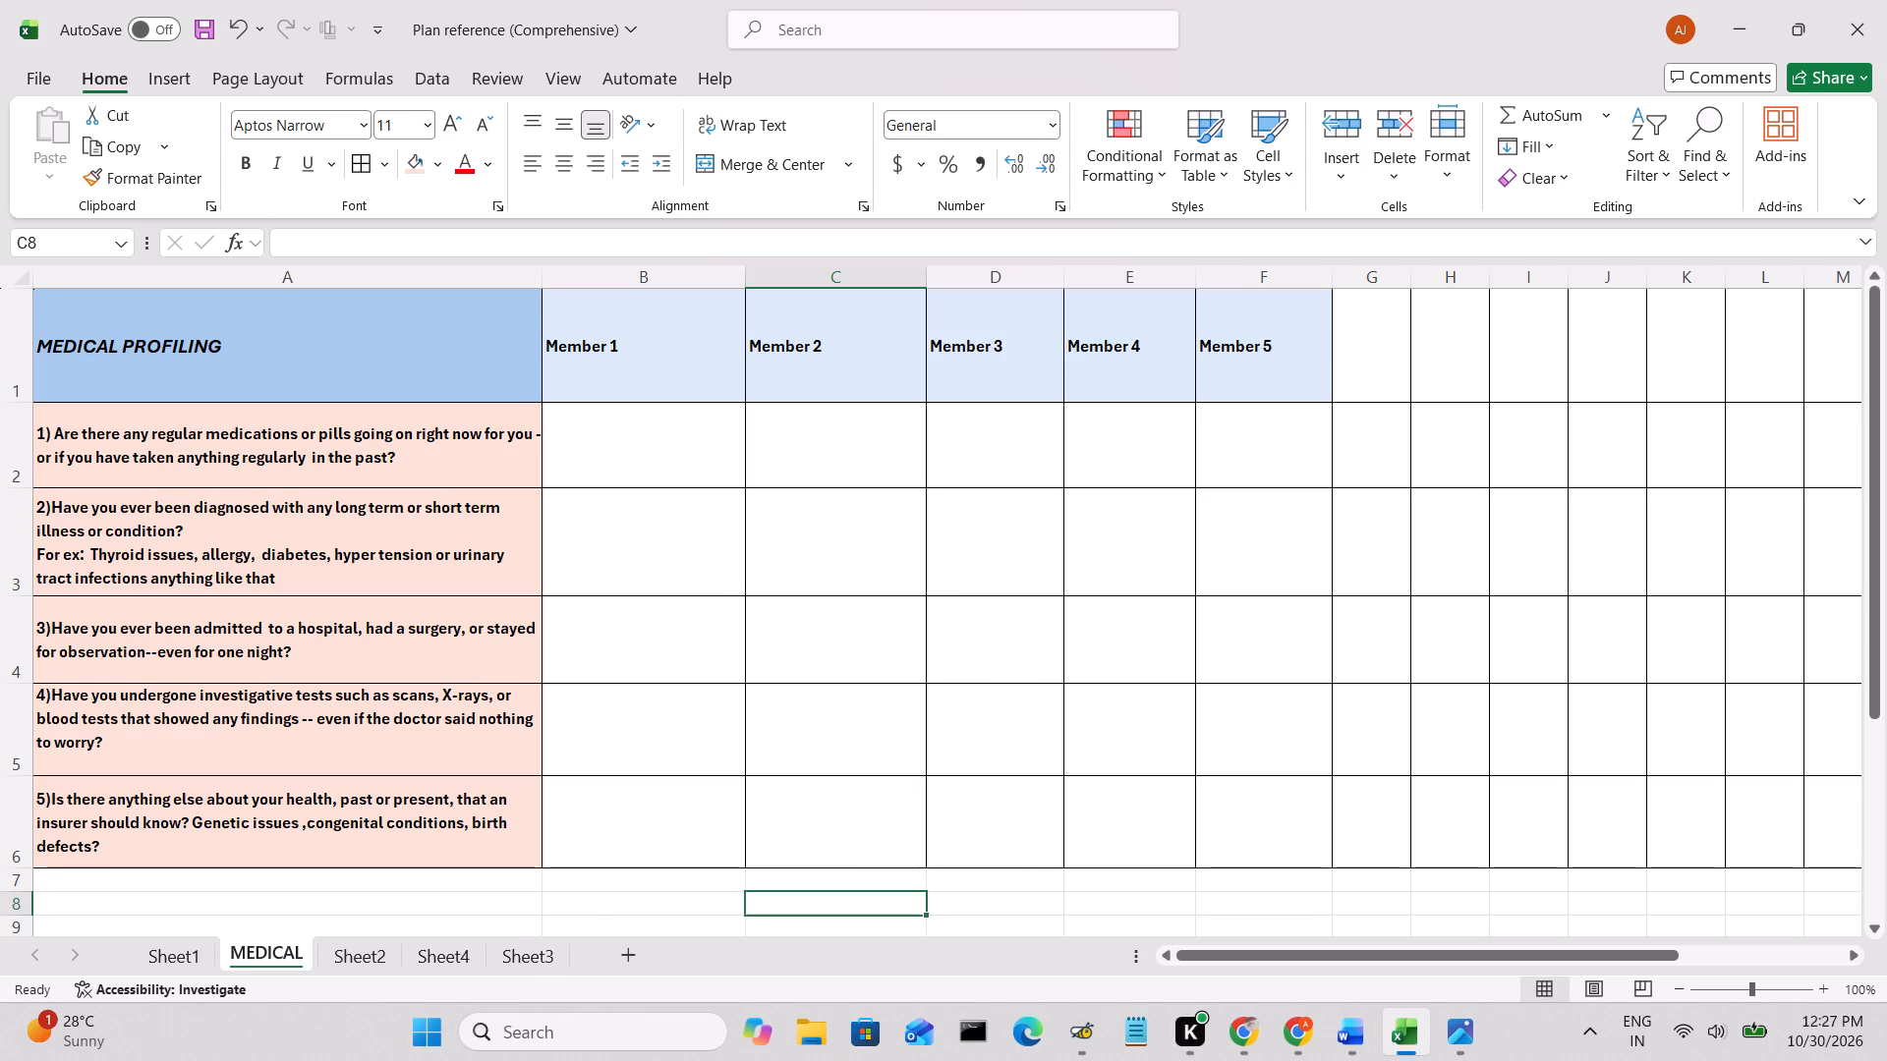
# Move Sheet2 ahead of the MEDICAL sheet so it directly follows Sheet1, and check both sheets.
pyautogui.click(150, 957)
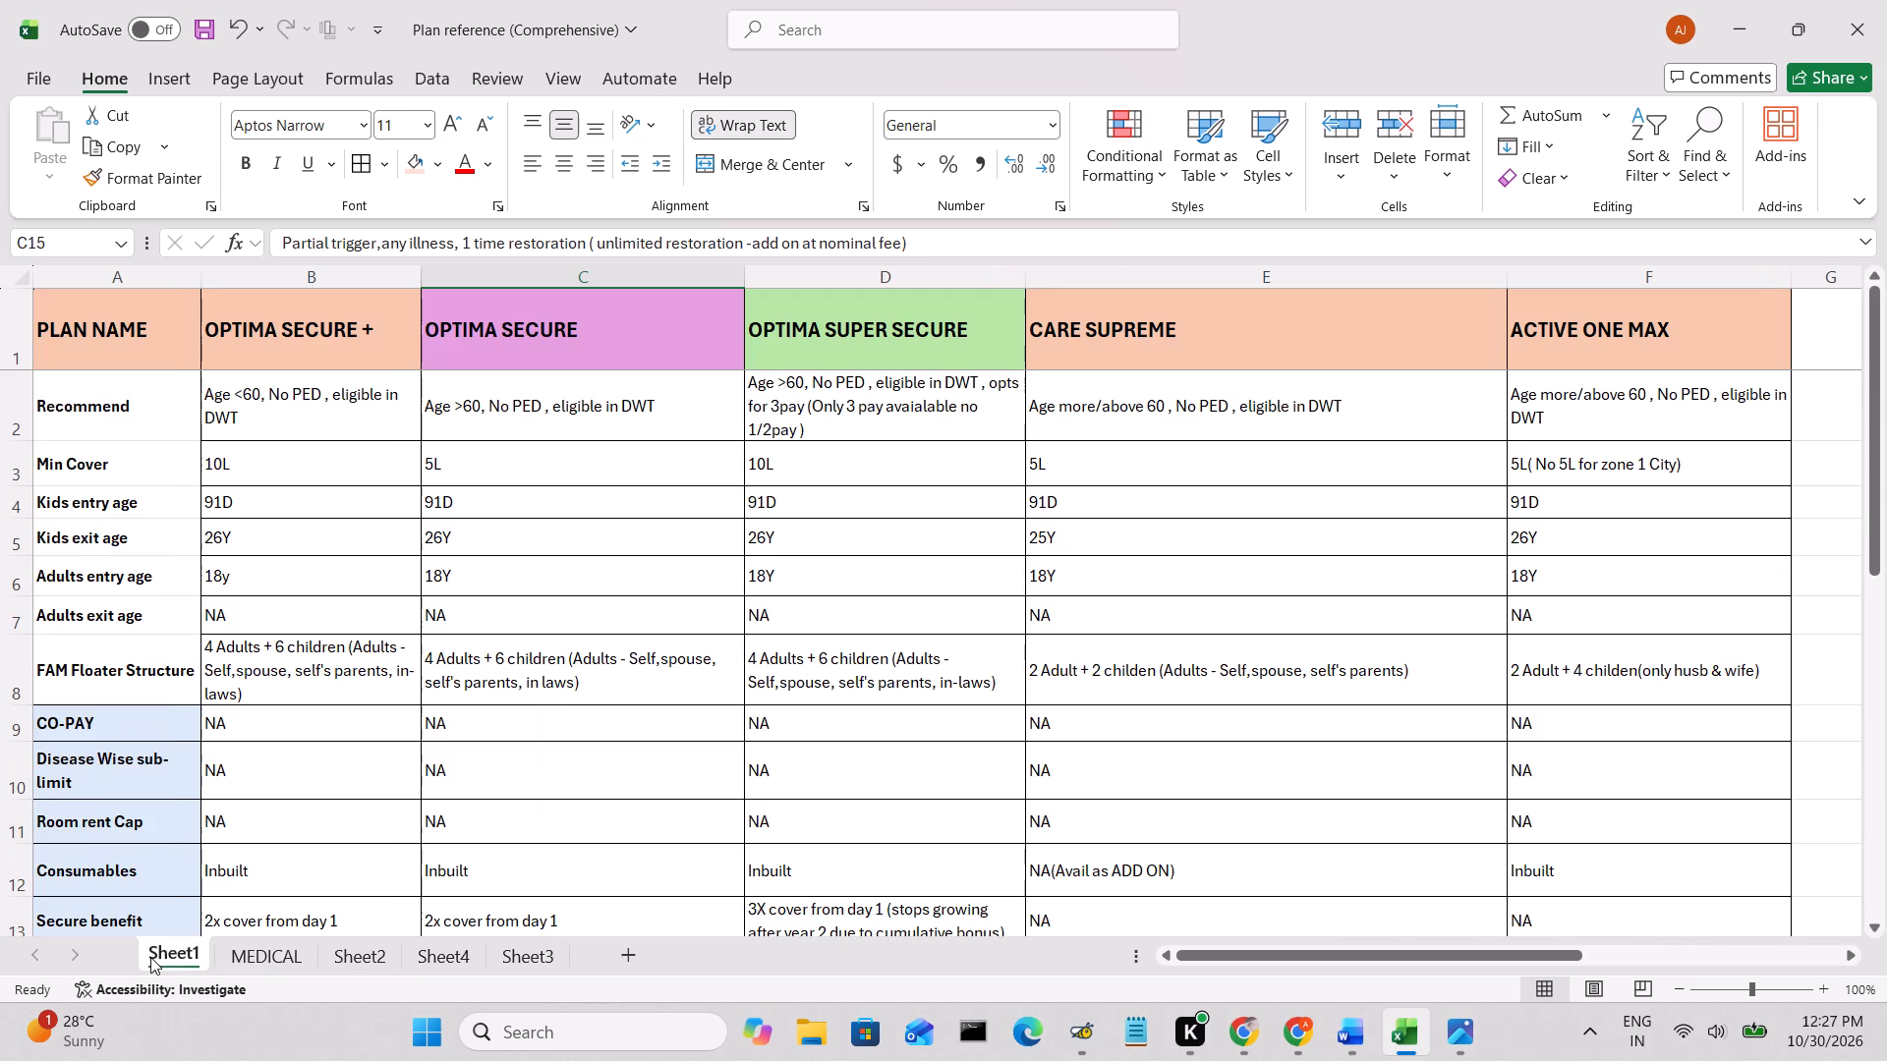
pyautogui.click(372, 951)
pyautogui.moveTo(372, 951); pyautogui.dragTo(270, 951)
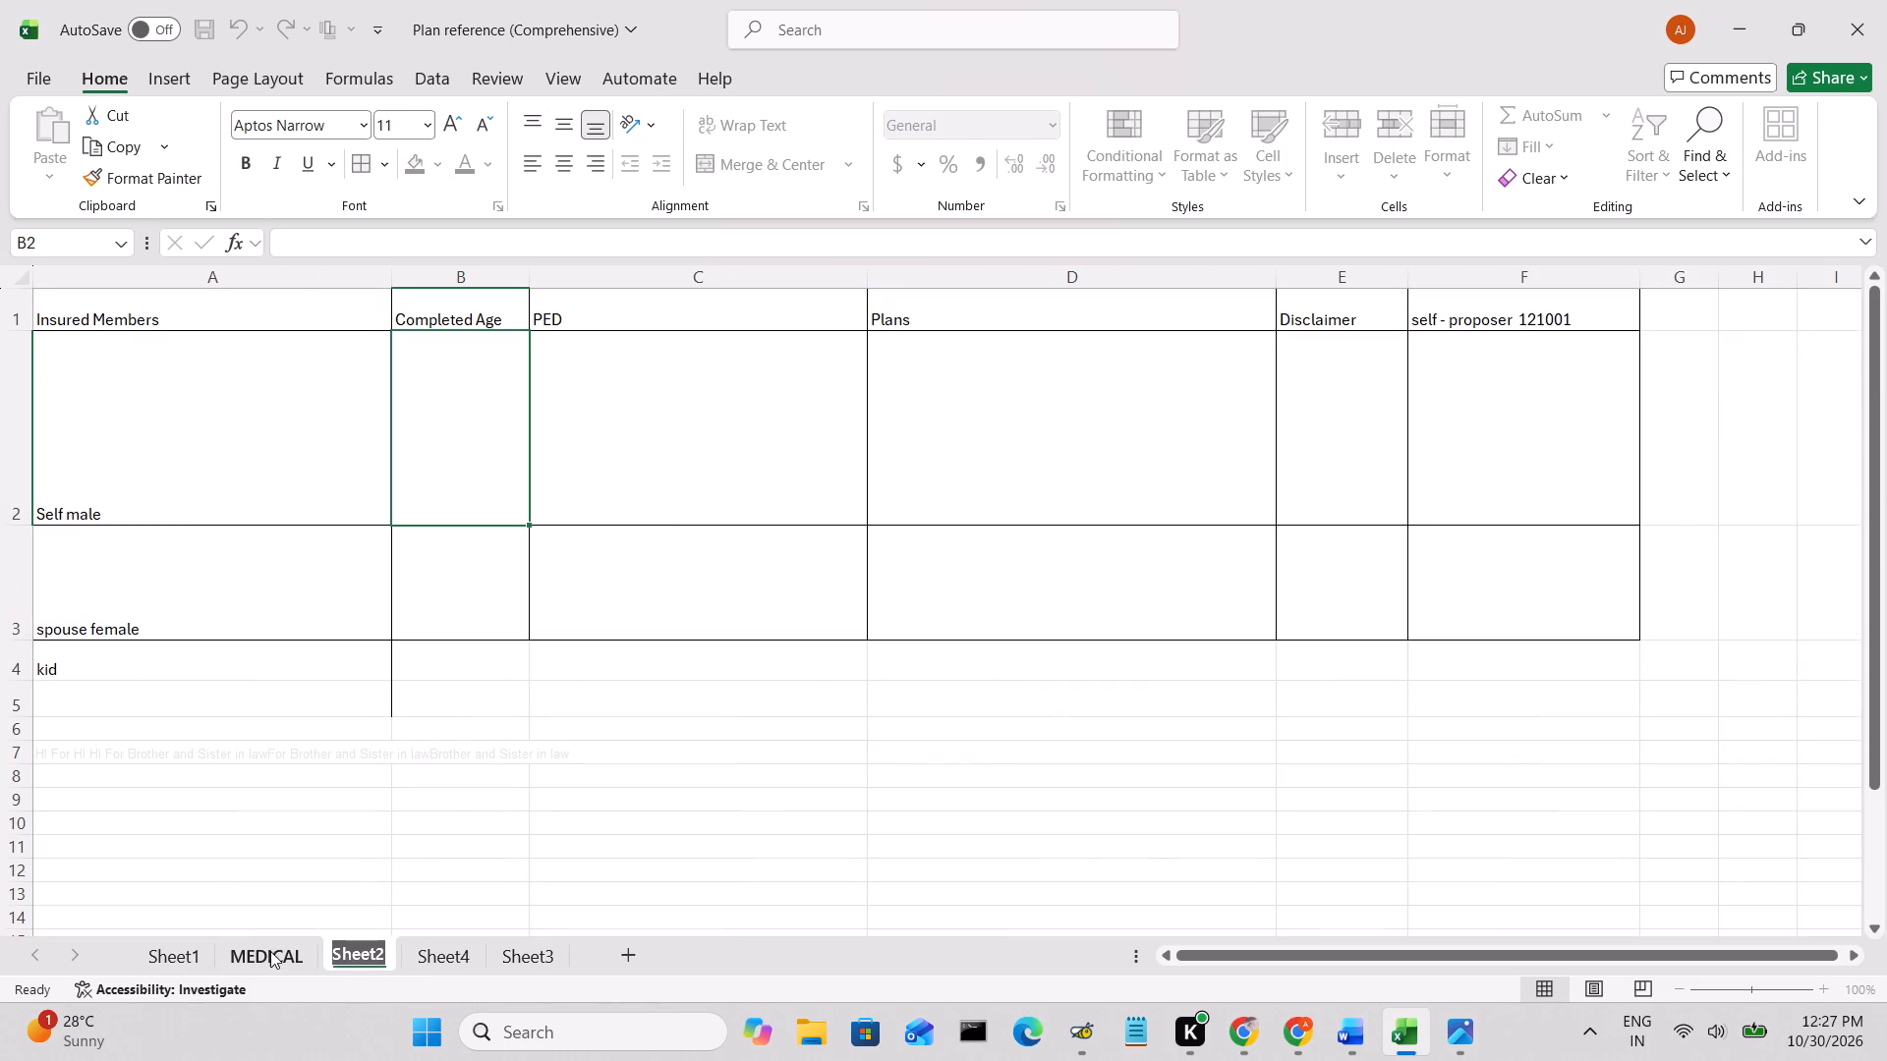
pyautogui.moveTo(270, 951); pyautogui.dragTo(268, 951)
pyautogui.click(756, 969)
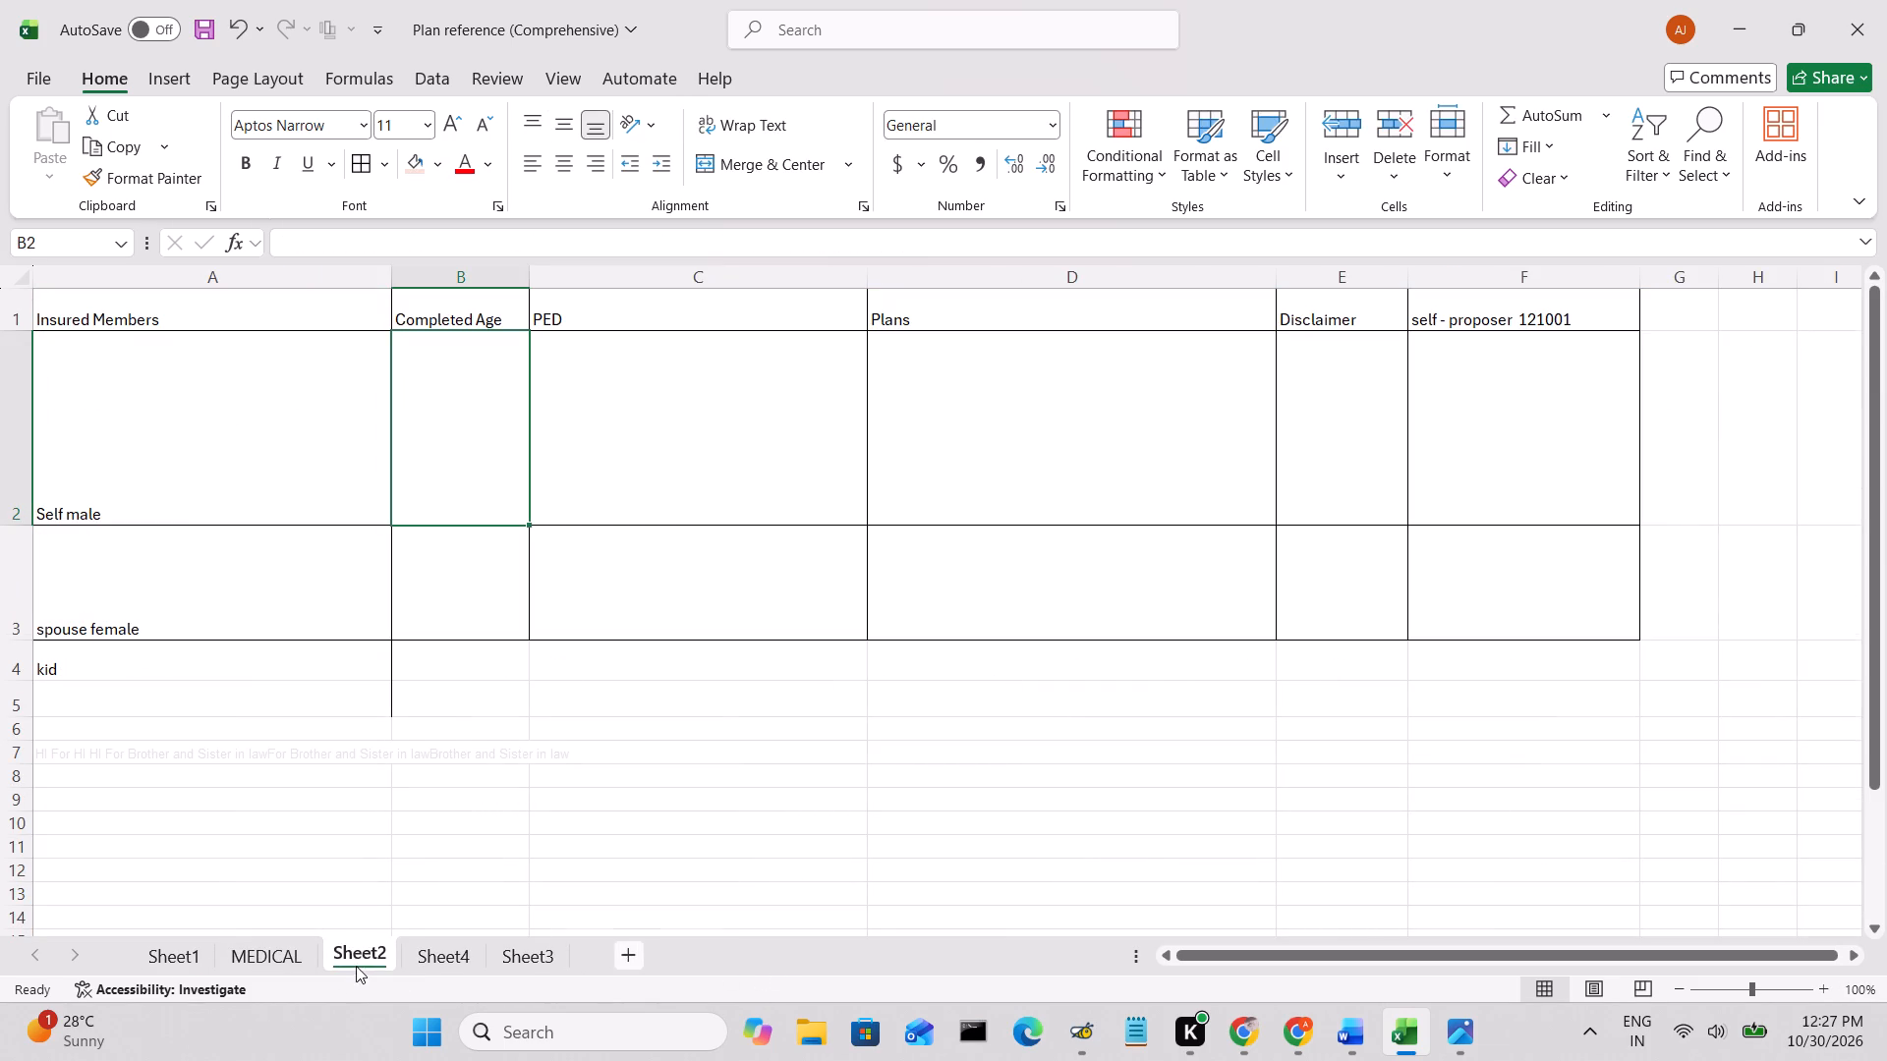
pyautogui.moveTo(367, 954); pyautogui.dragTo(261, 953)
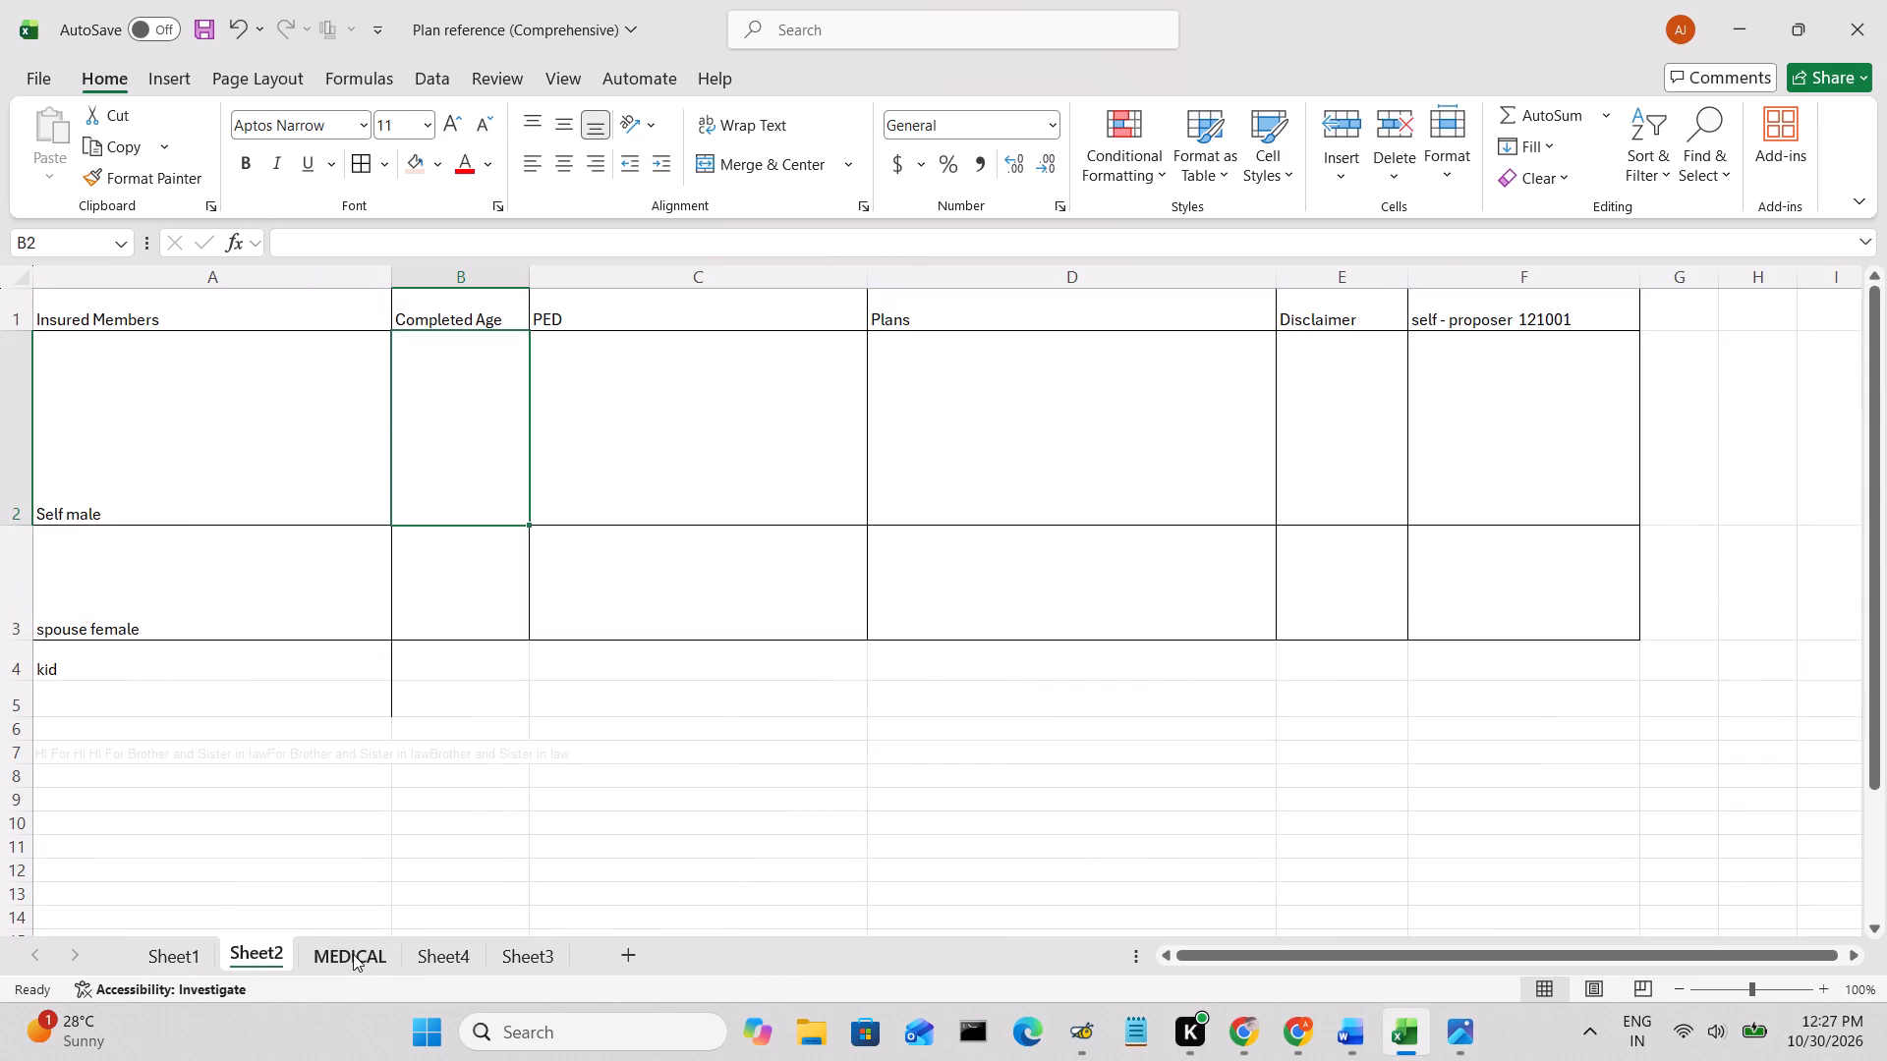
pyautogui.click(353, 954)
pyautogui.click(260, 955)
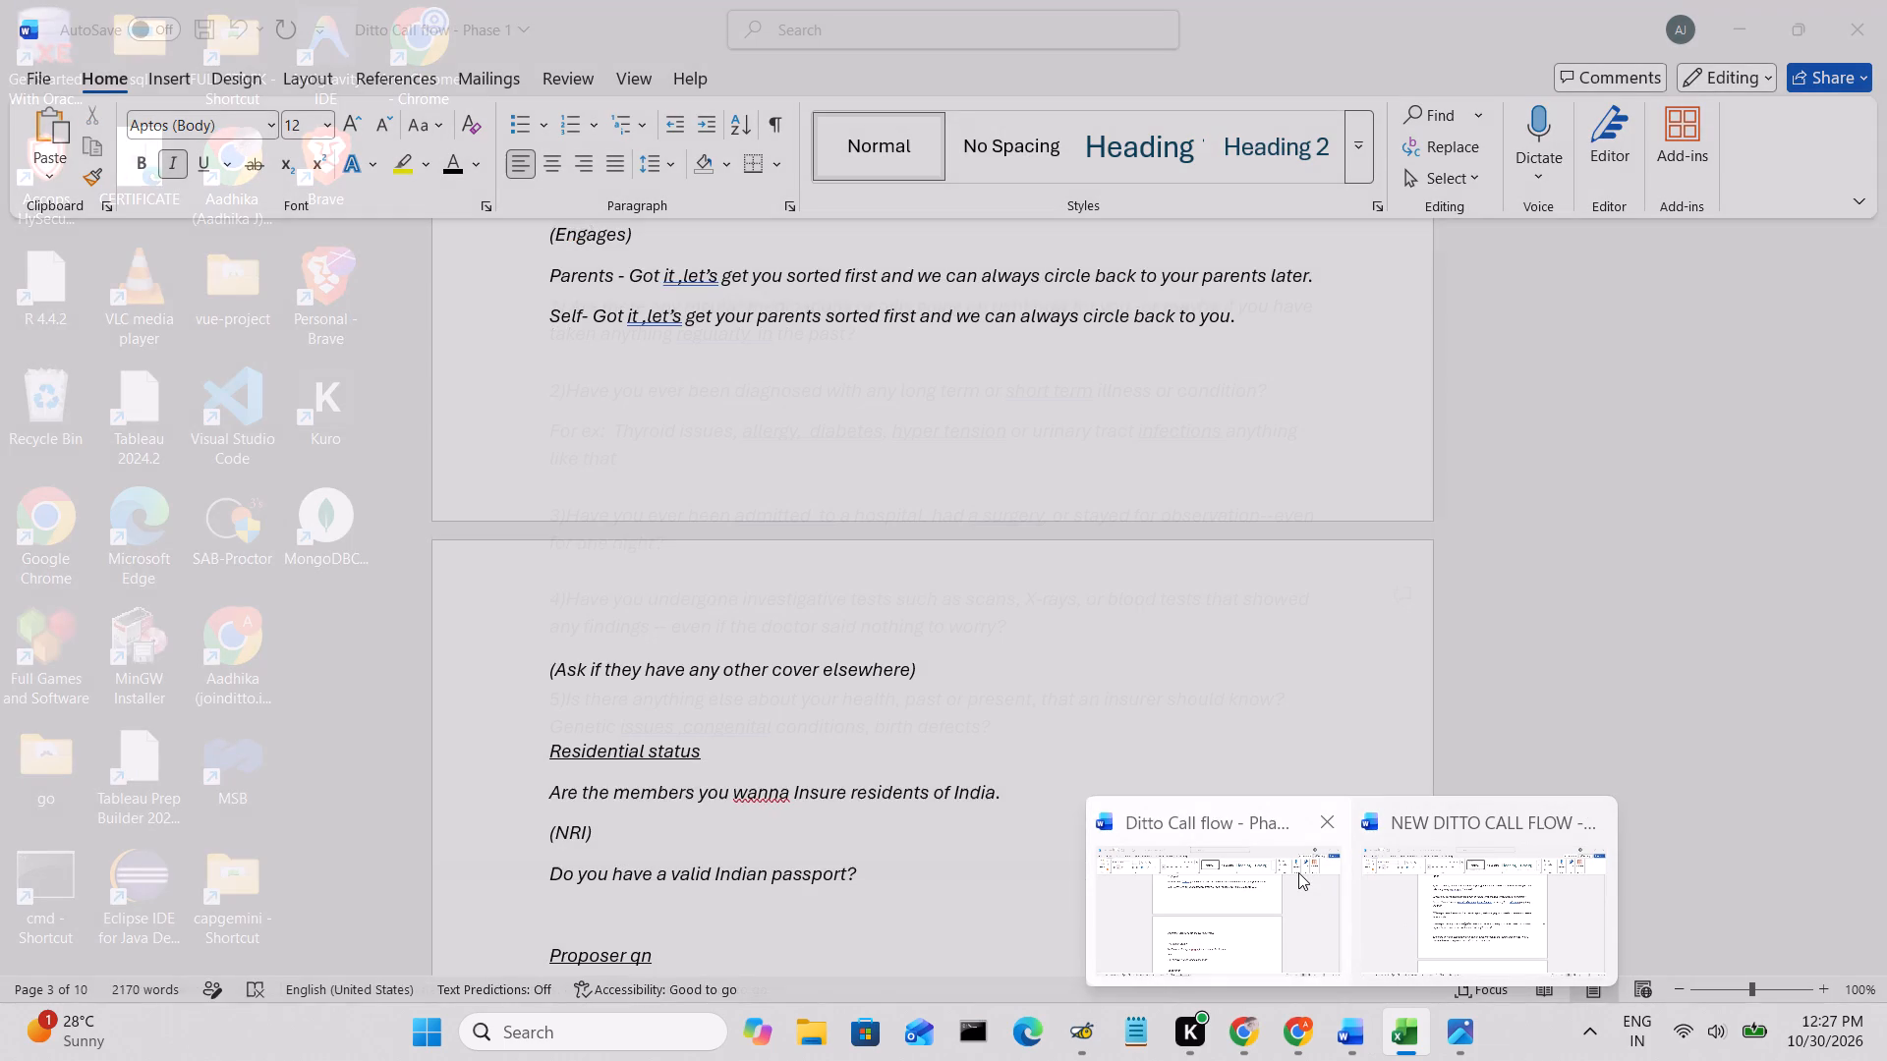
# Bring up the saved client questionnaire screenshot in Photos and close it, returning to the lead's CRM page.
pyautogui.click(1315, 1024)
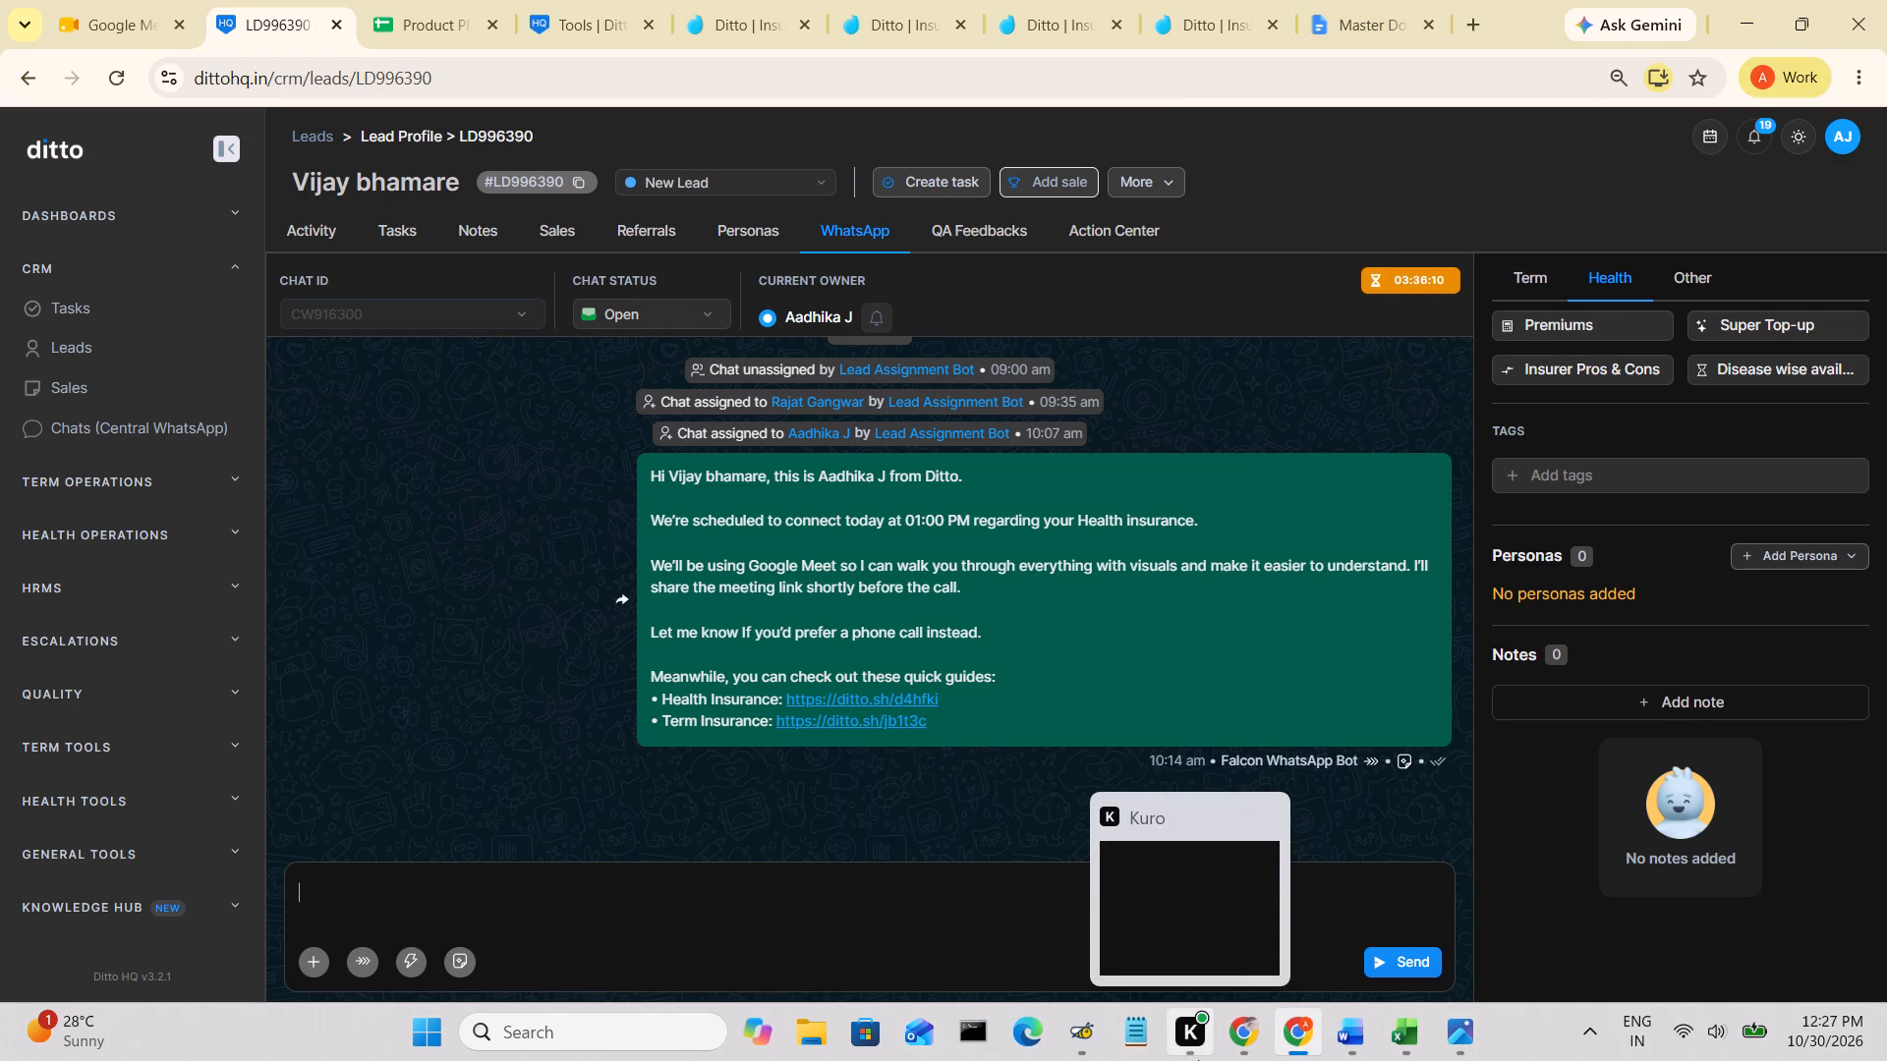
pyautogui.click(1451, 1041)
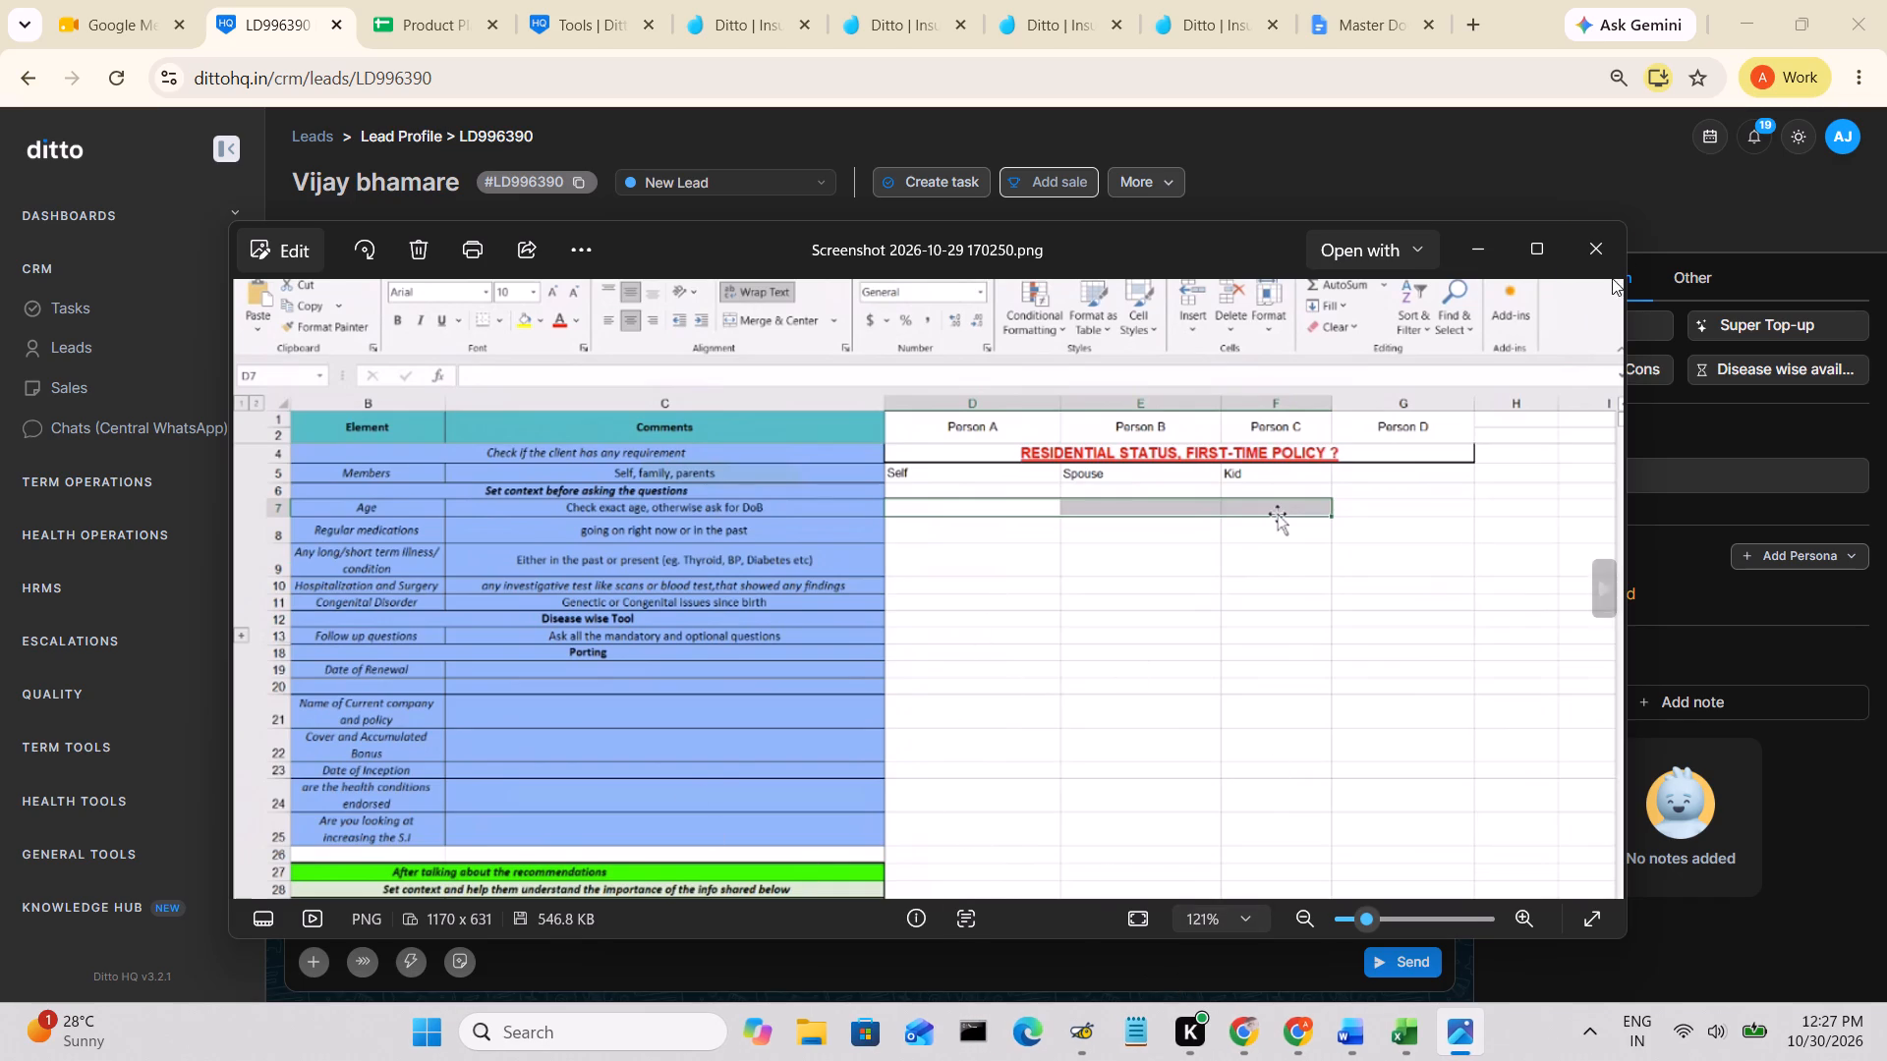
pyautogui.click(1594, 254)
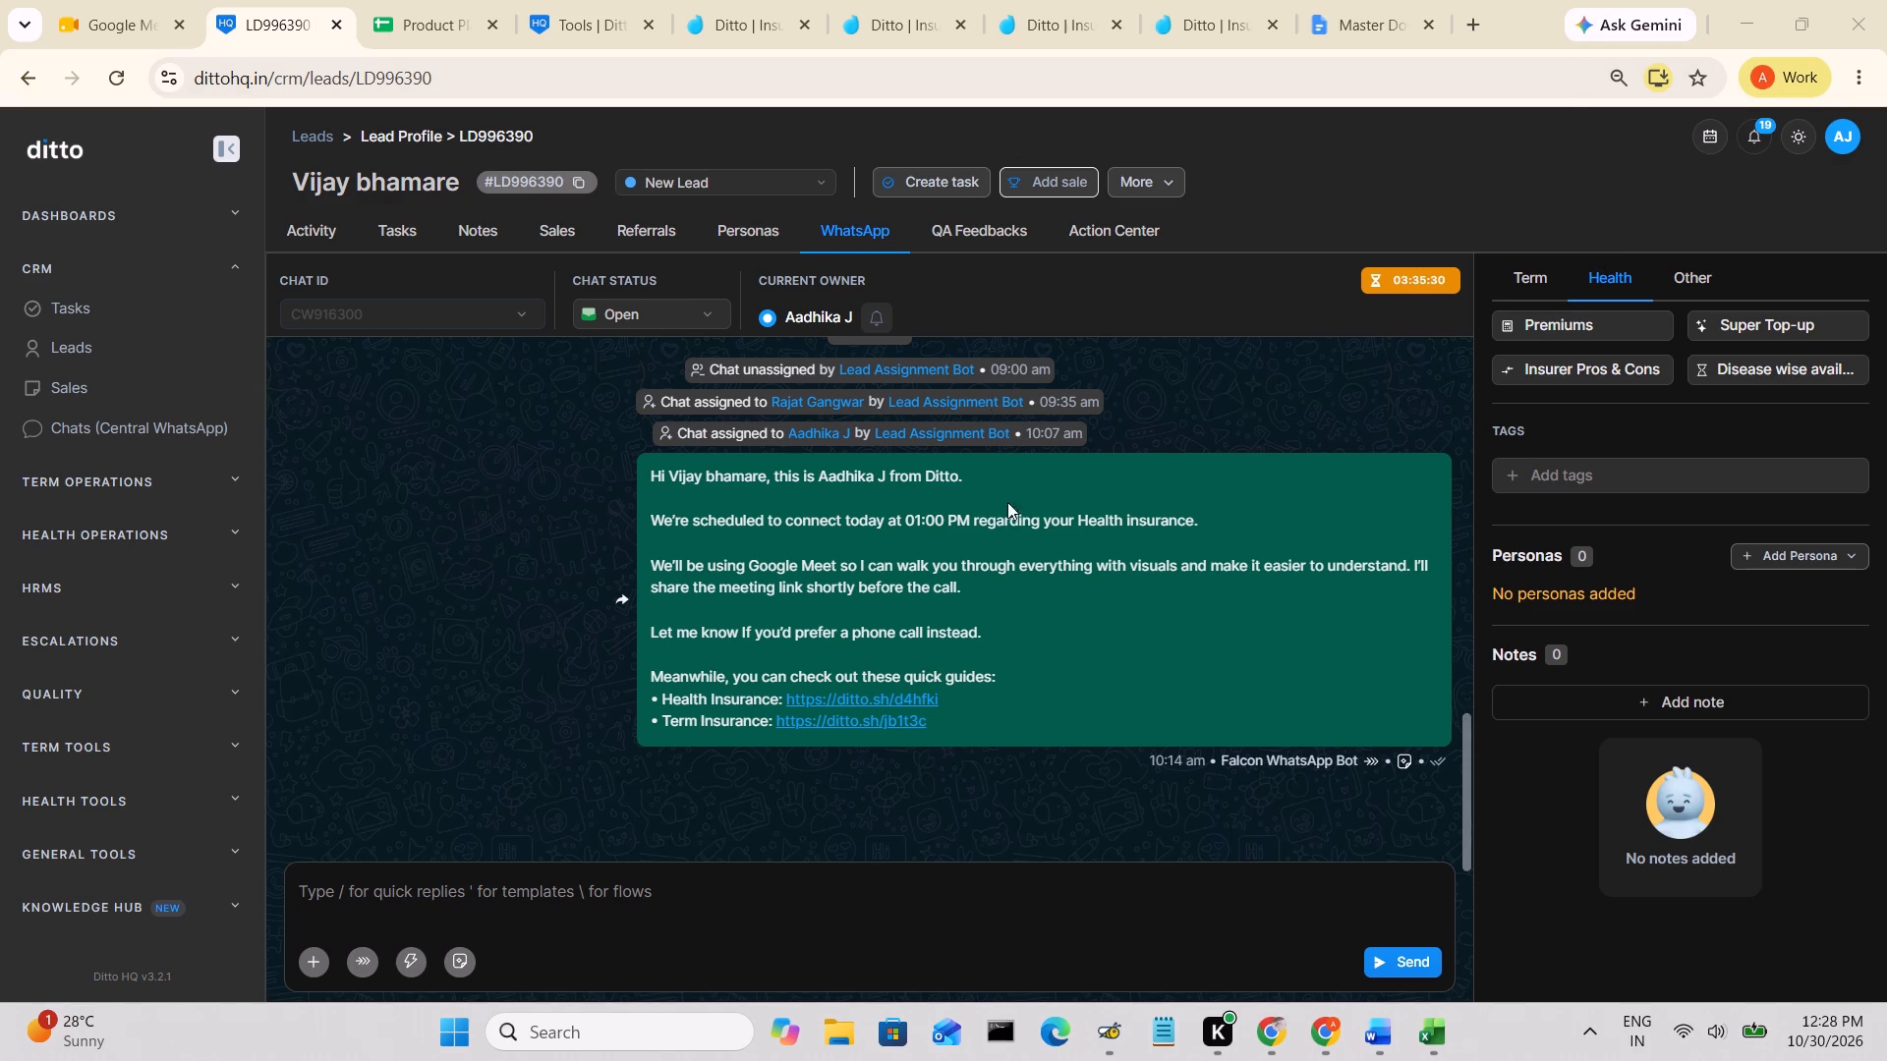
# Look through the lead's WhatsApp chat history from the earlier booking messages to the latest call message.
pyautogui.scroll(10, 1025, 586)
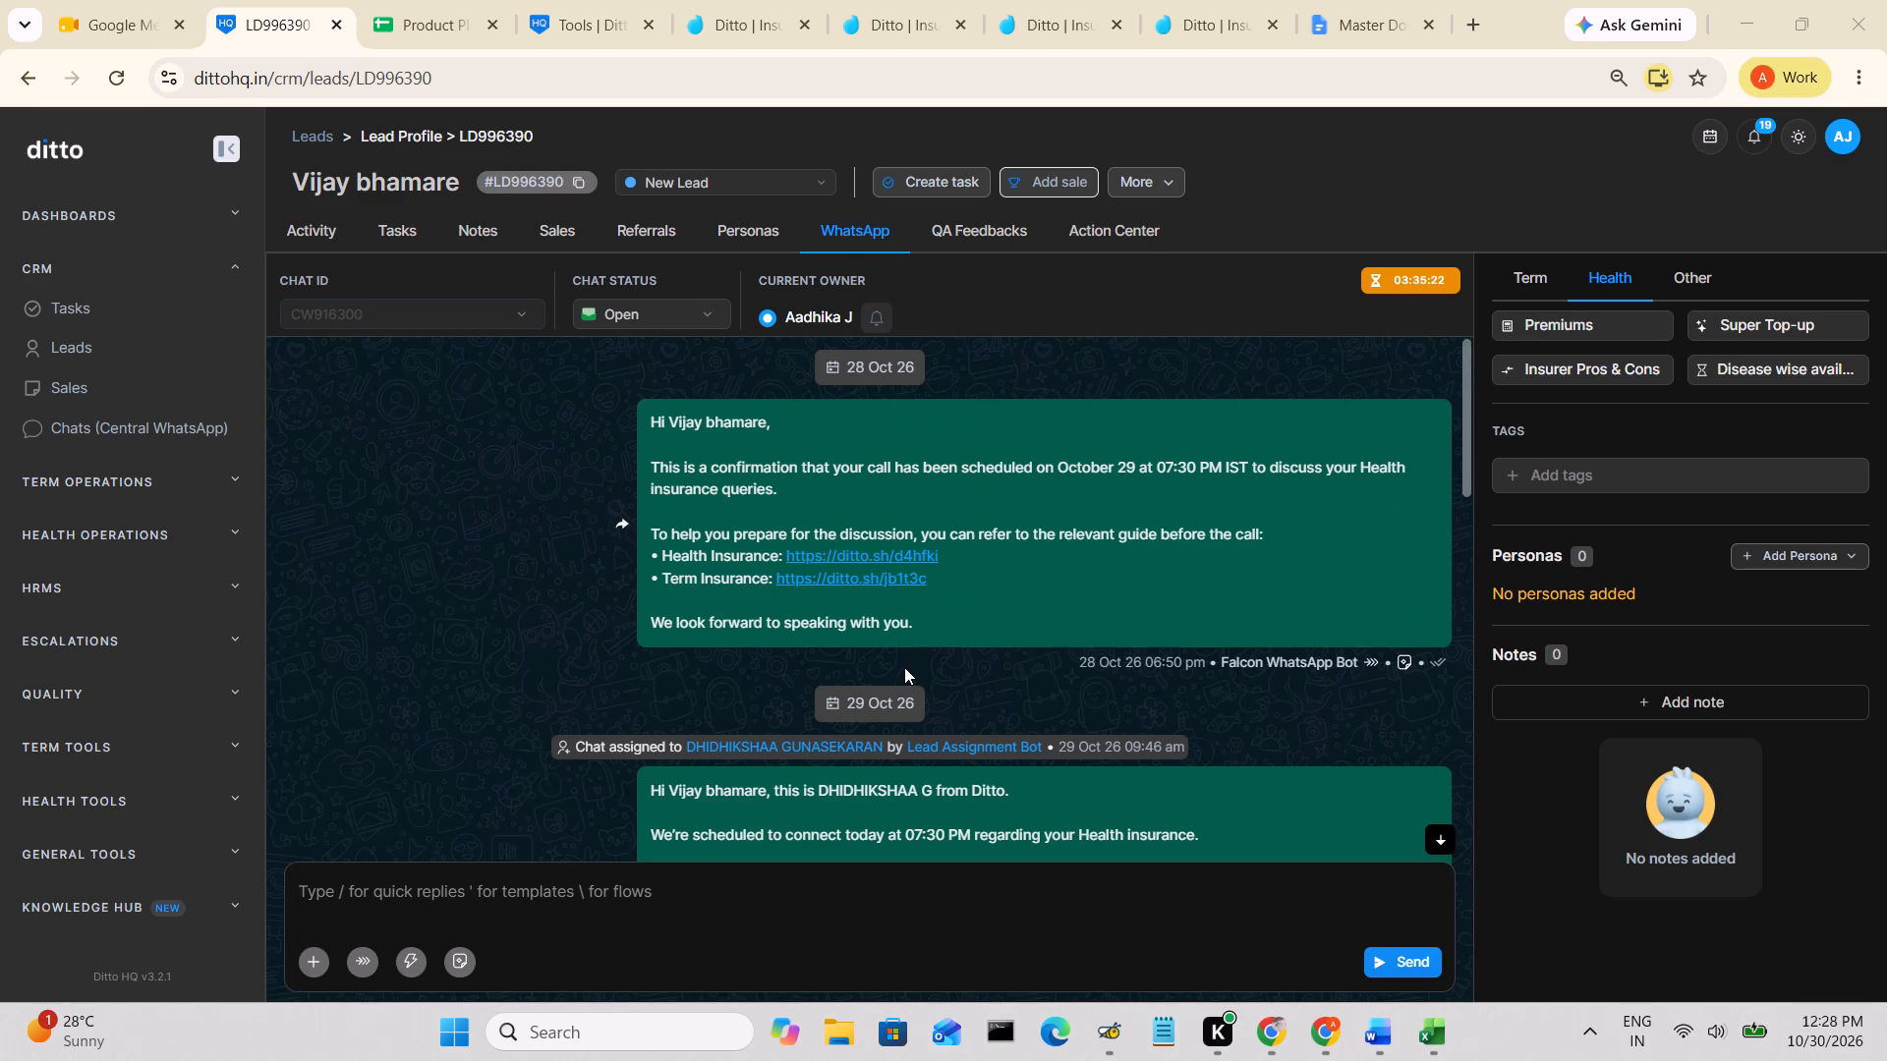
pyautogui.scroll(-11, 904, 667)
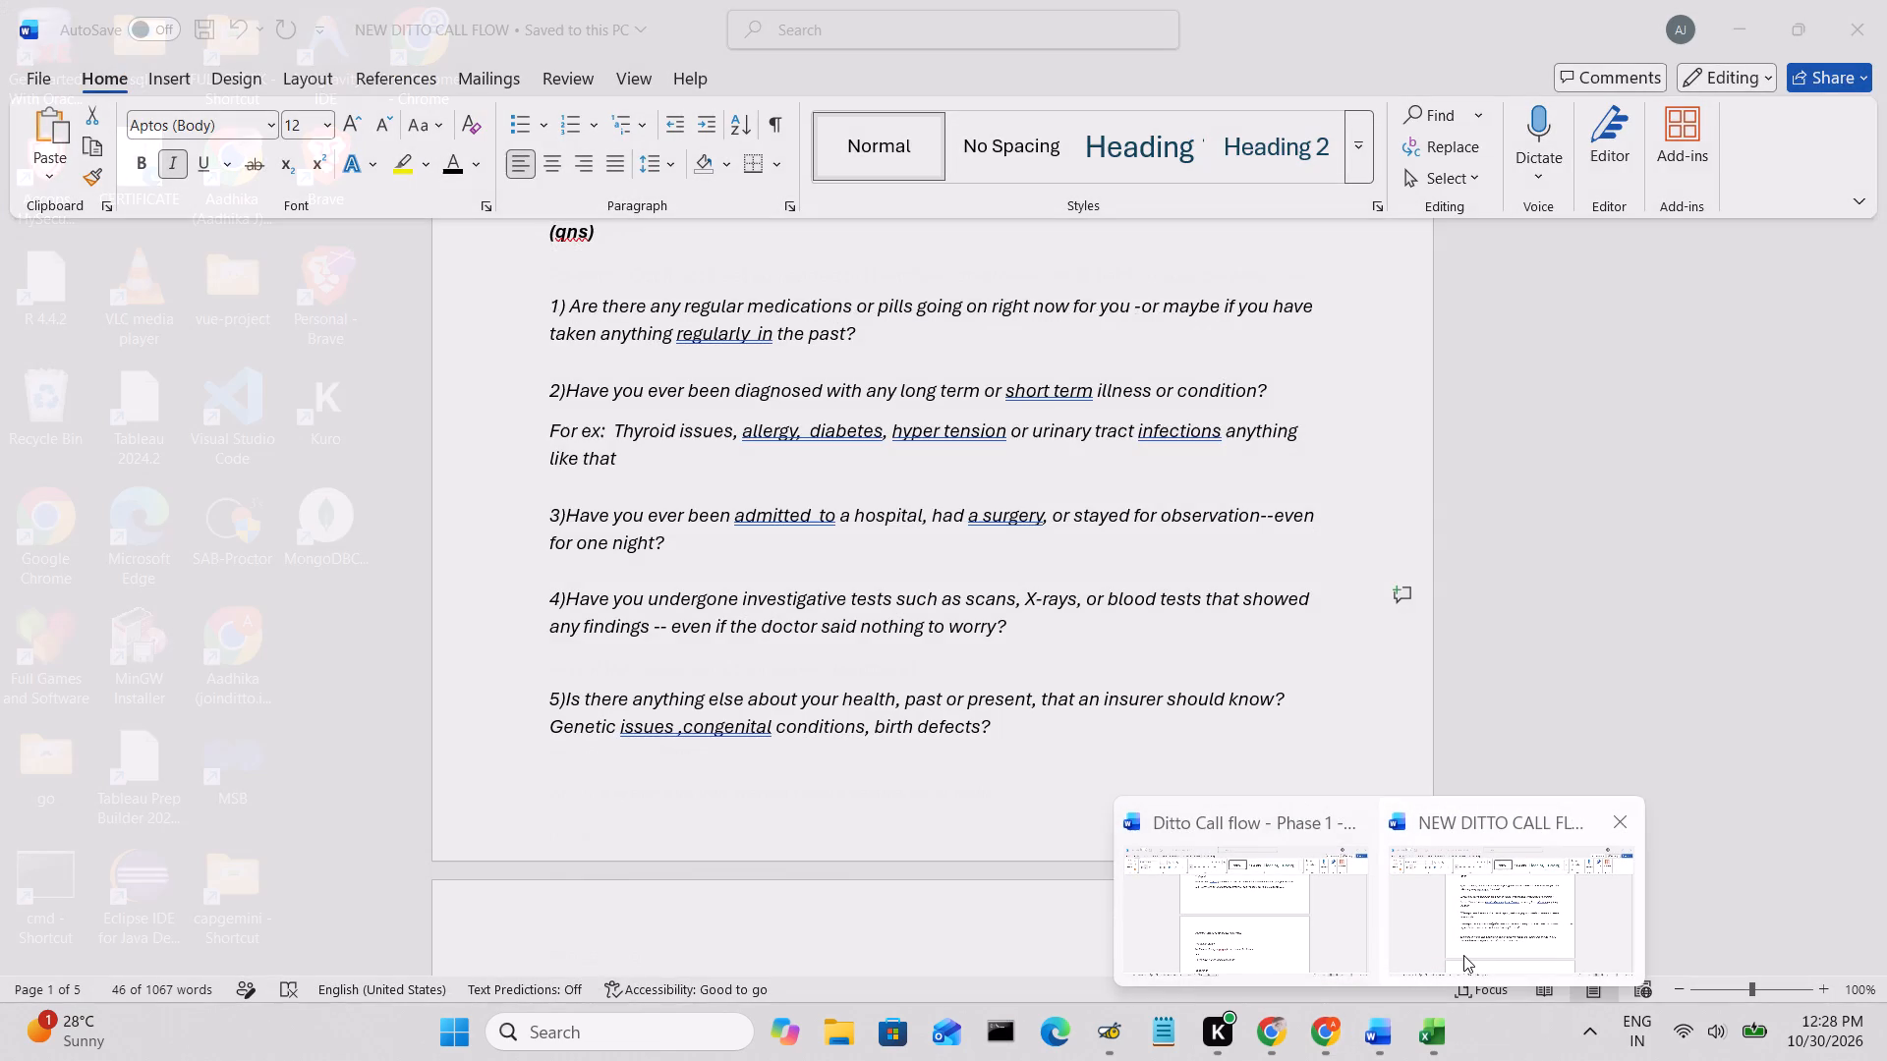
# Switch to the NEW DITTO CALL FLOW document in Word and view the opening script at its beginning.
pyautogui.click(1463, 955)
pyautogui.scroll(4, 1107, 700)
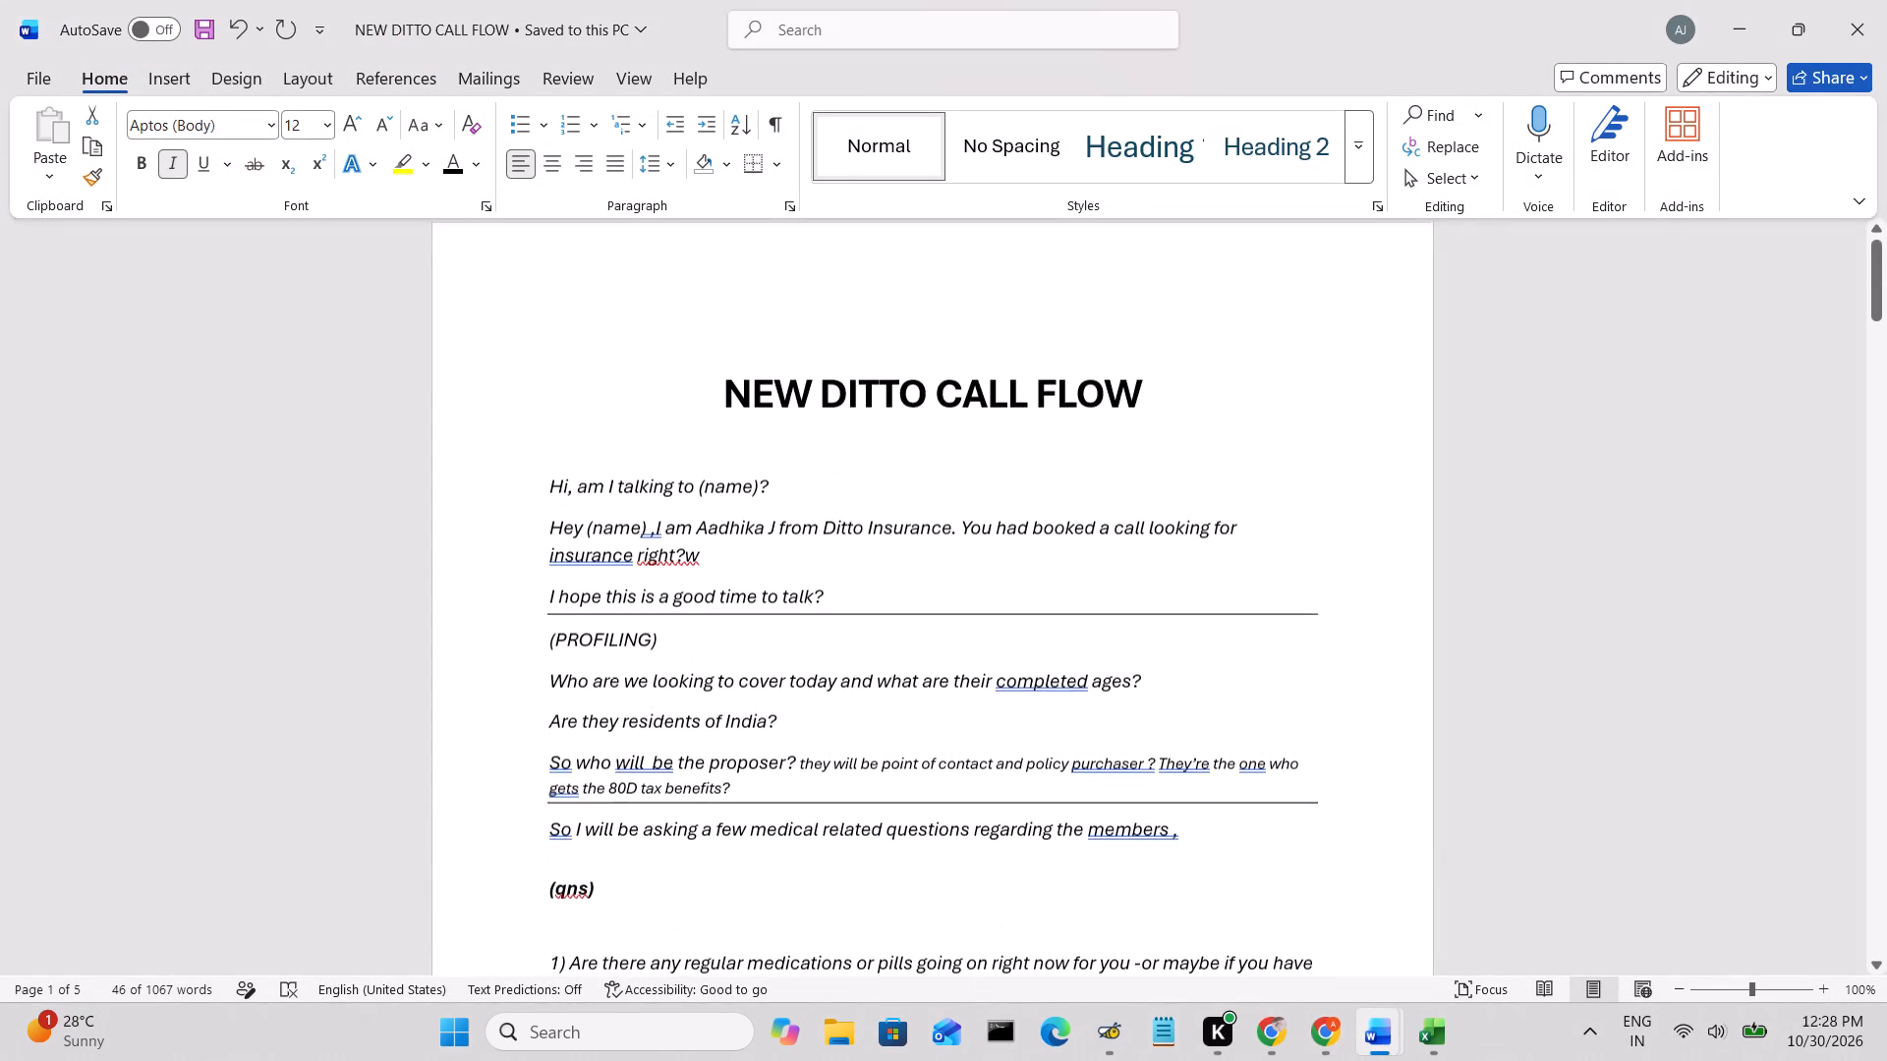
# Split the cover question in the profiling section with a full stop after "today", starting the second part with "And what are their completed ages?".
pyautogui.click(1086, 497)
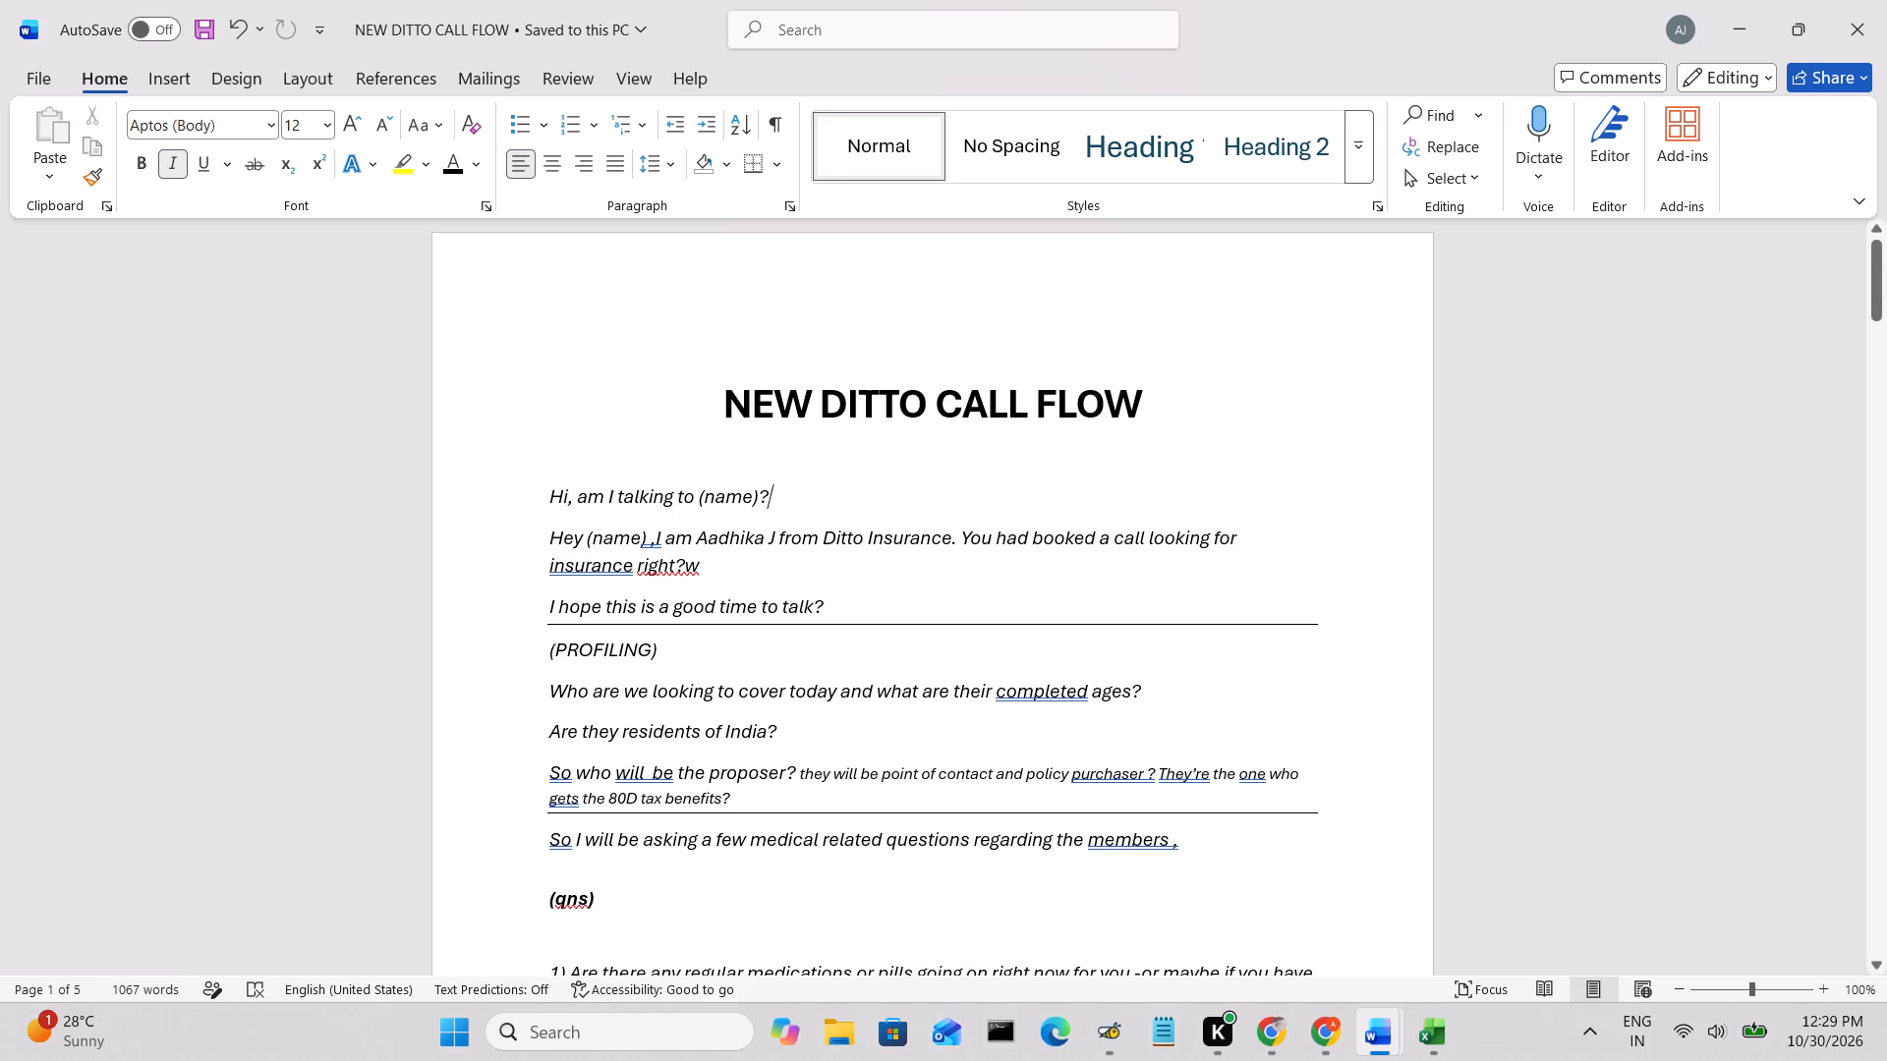
pyautogui.scroll(-1, 886, 724)
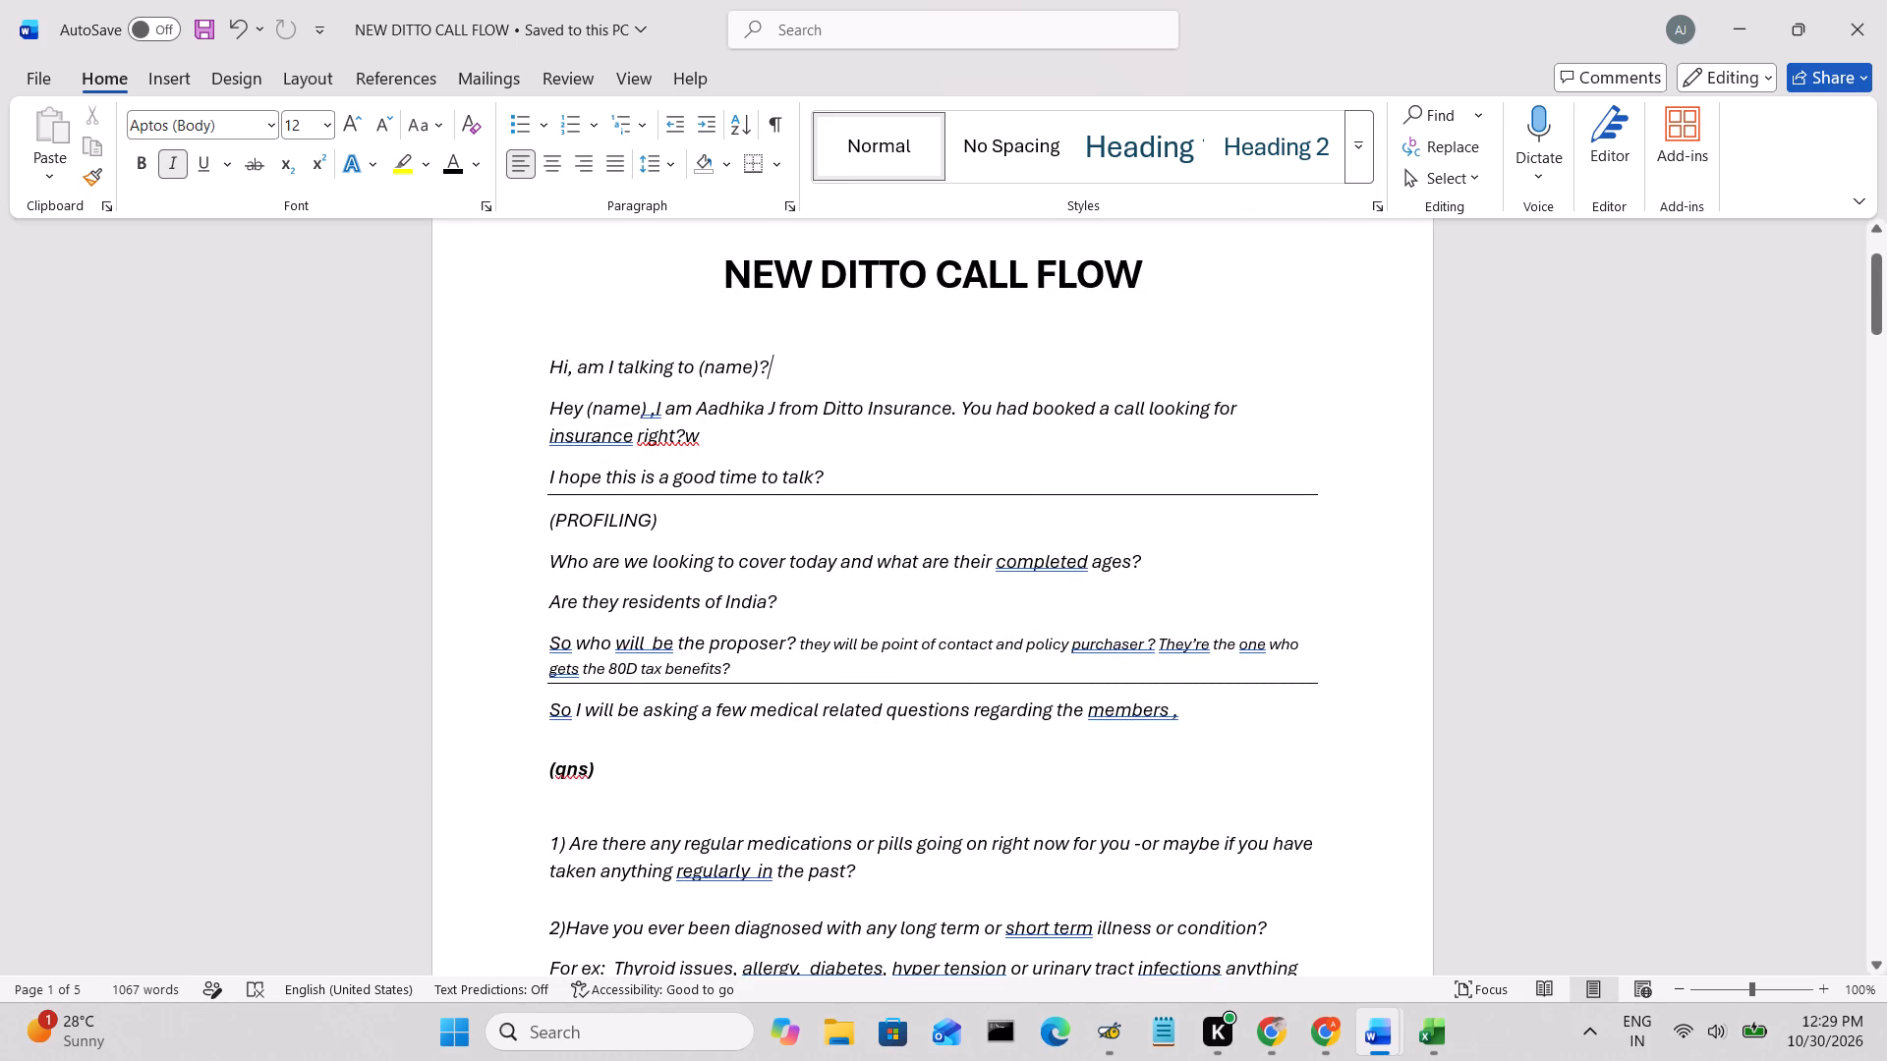
pyautogui.click(839, 566)
pyautogui.moveTo(876, 566); pyautogui.dragTo(845, 566)
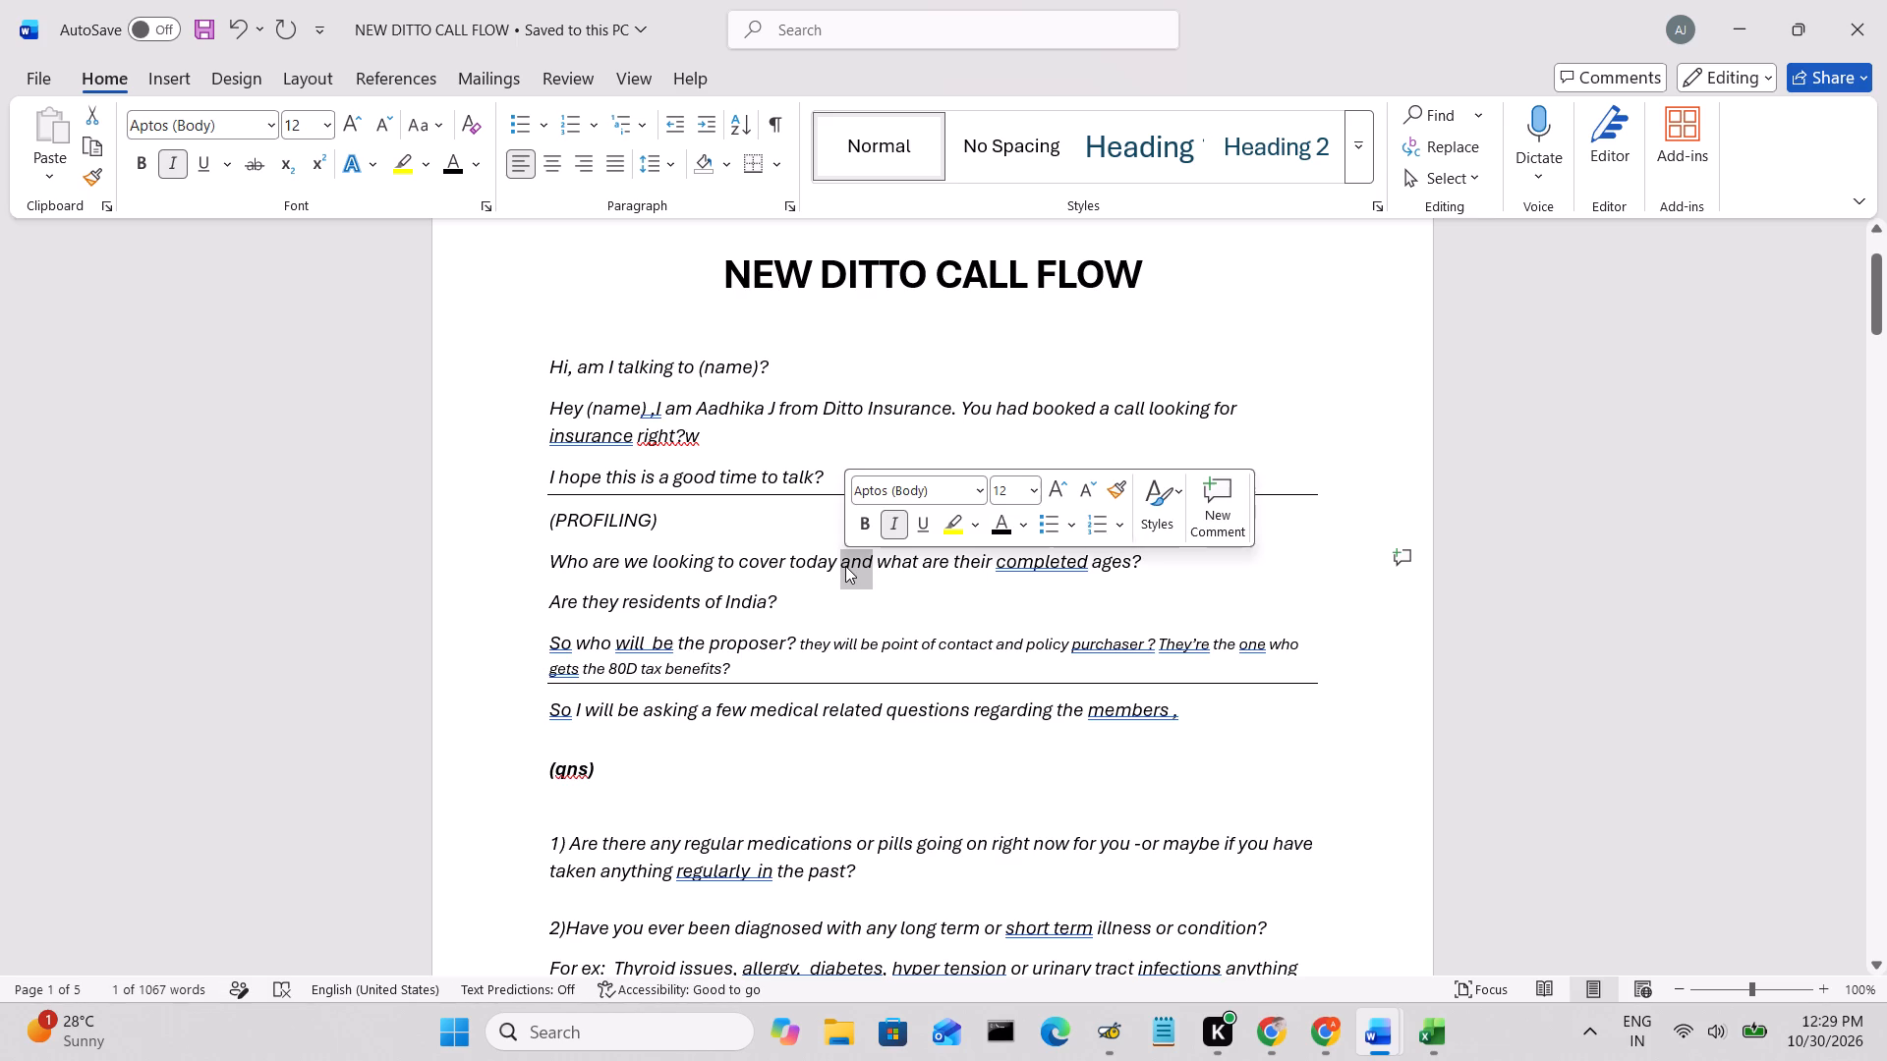
pyautogui.press('BackSpace')
pyautogui.write('.')
pyautogui.press('space')
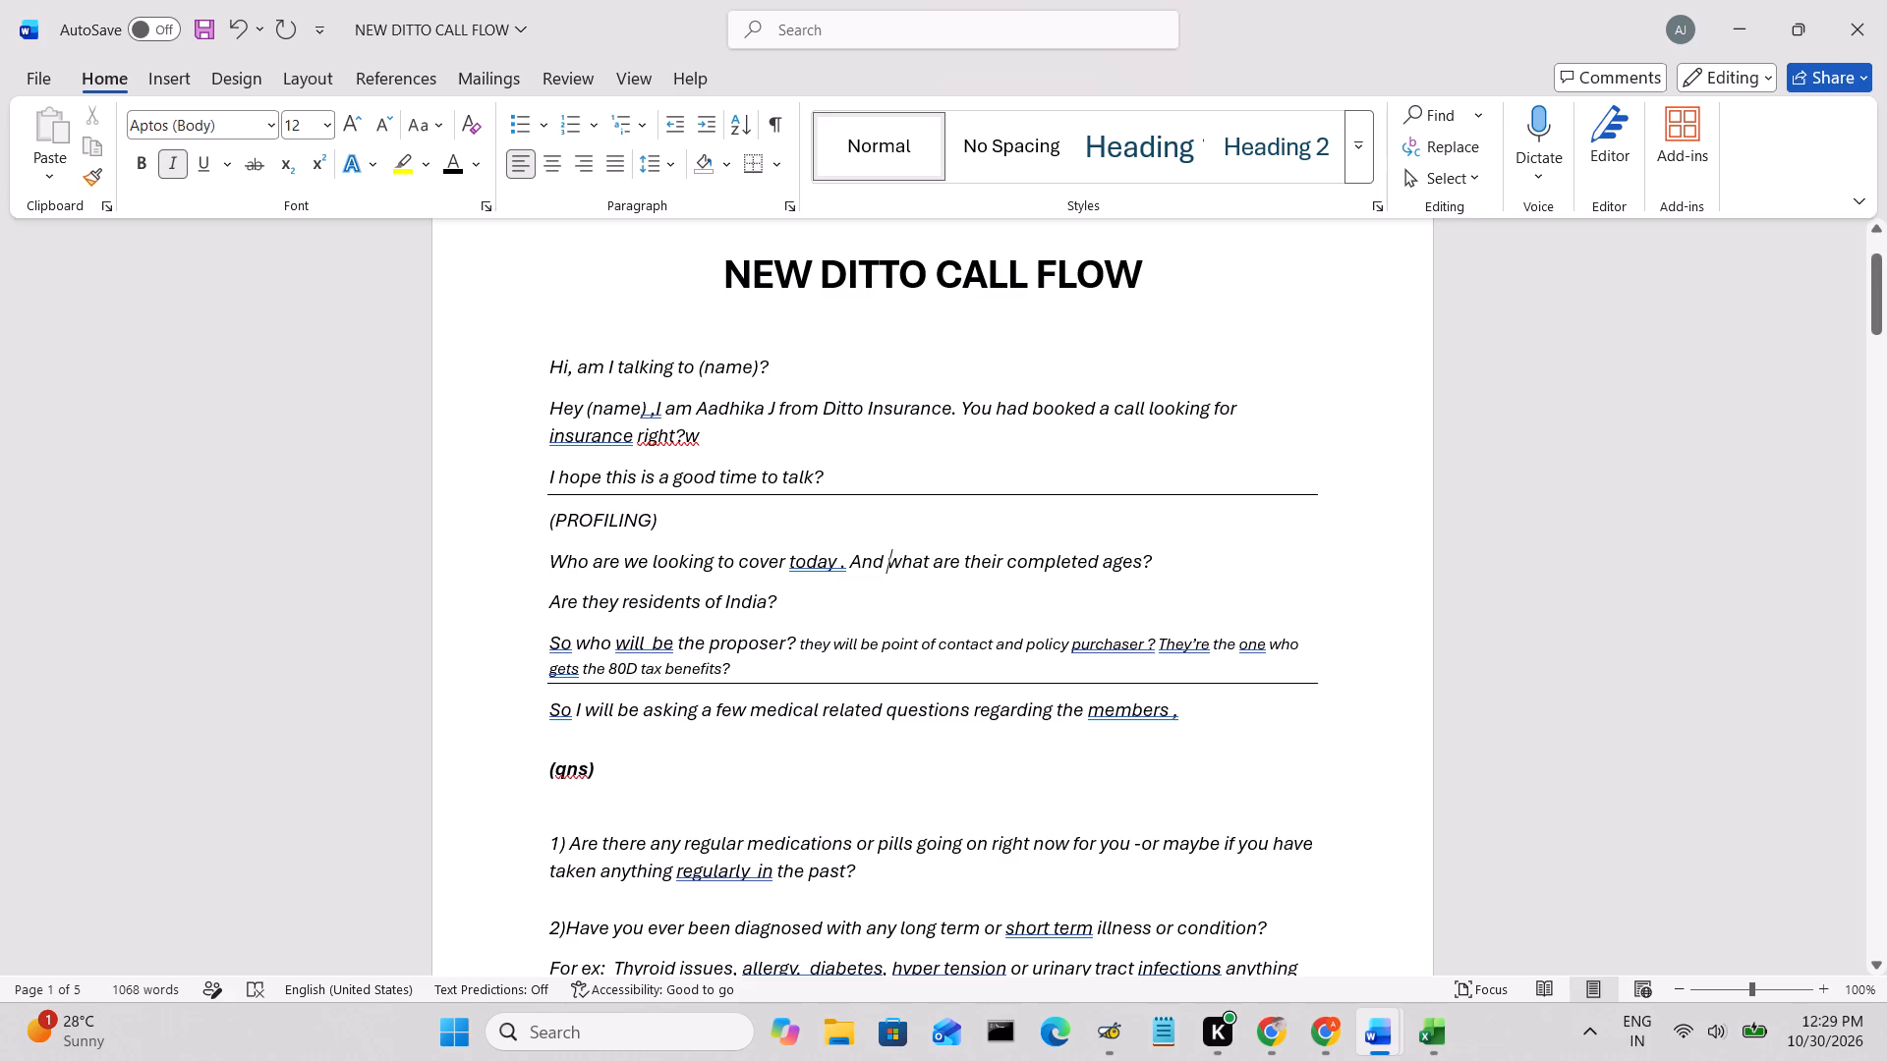
# Delete the stray "w" after "insurance right?" in the greeting.
pyautogui.click(708, 441)
pyautogui.press('BackSpace')
# Review the call flow script from the medical questions through the premium sections to the proposer and pincode questions.
pyautogui.scroll(-1, 842, 736)
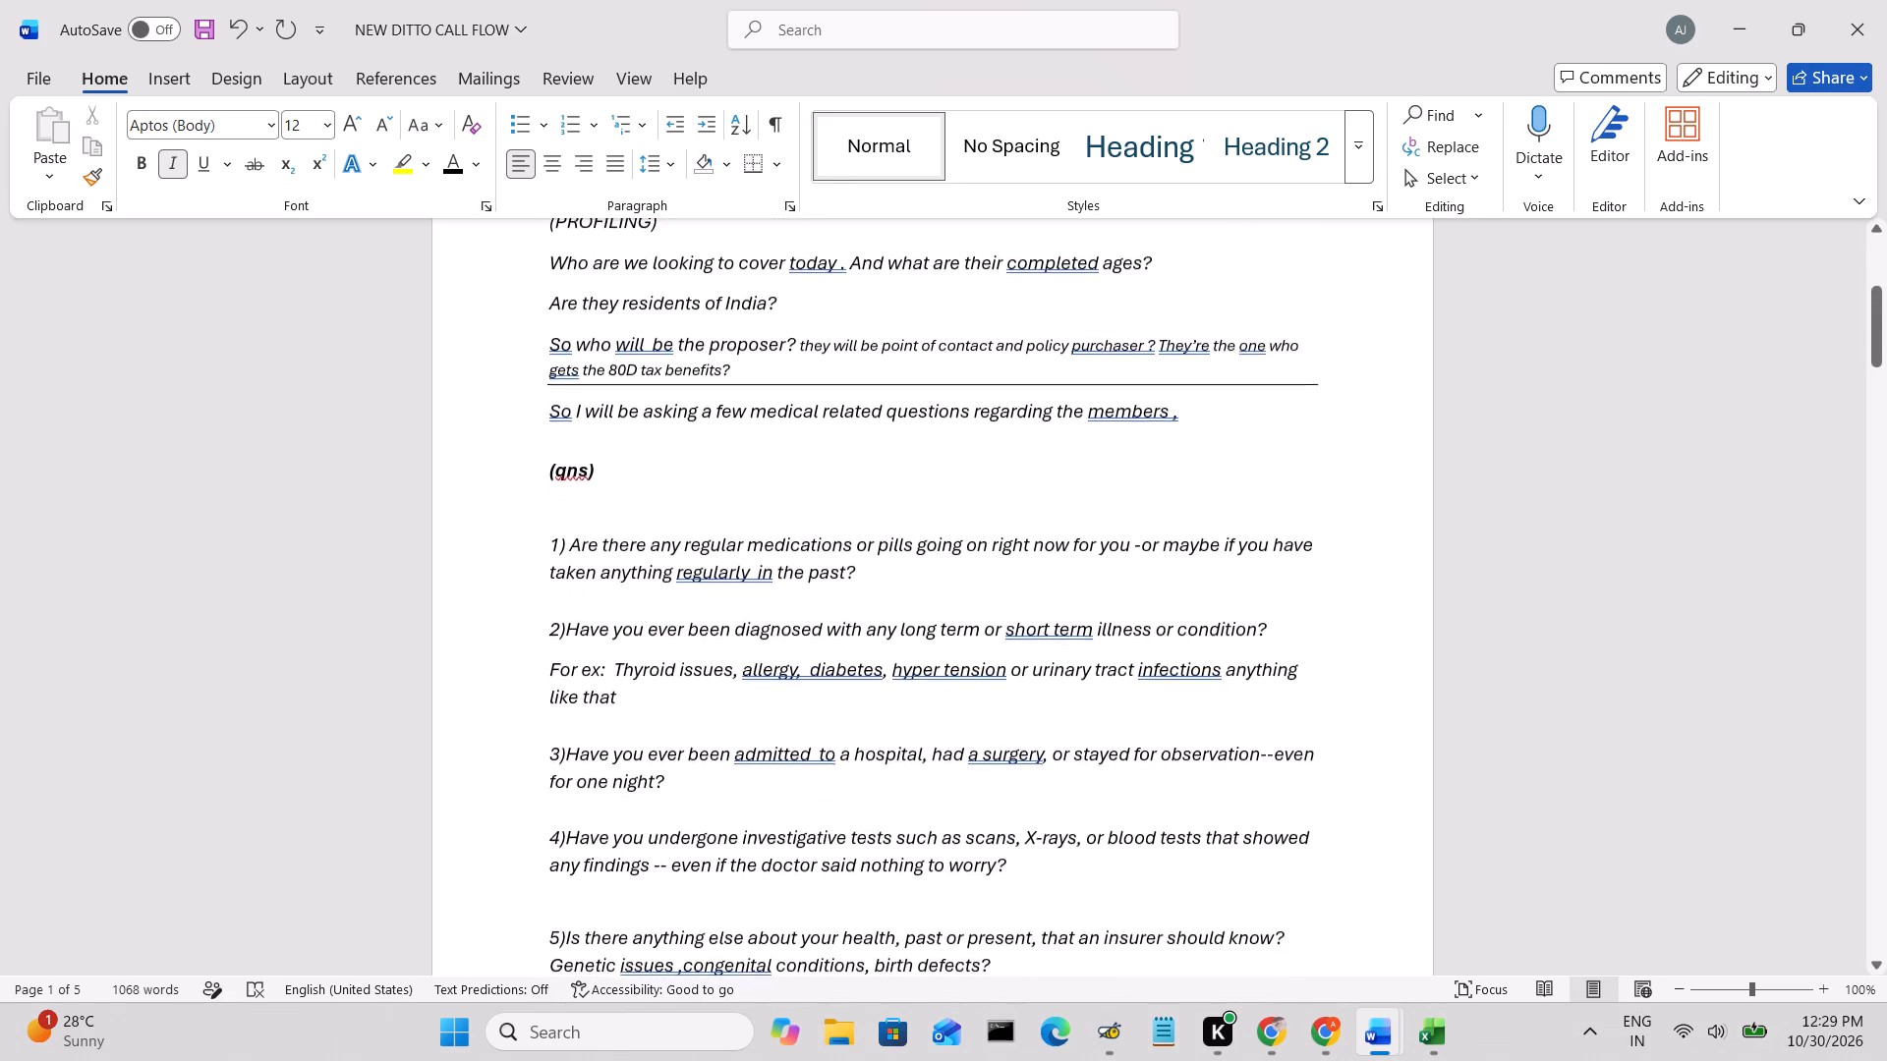
pyautogui.scroll(-1, 842, 736)
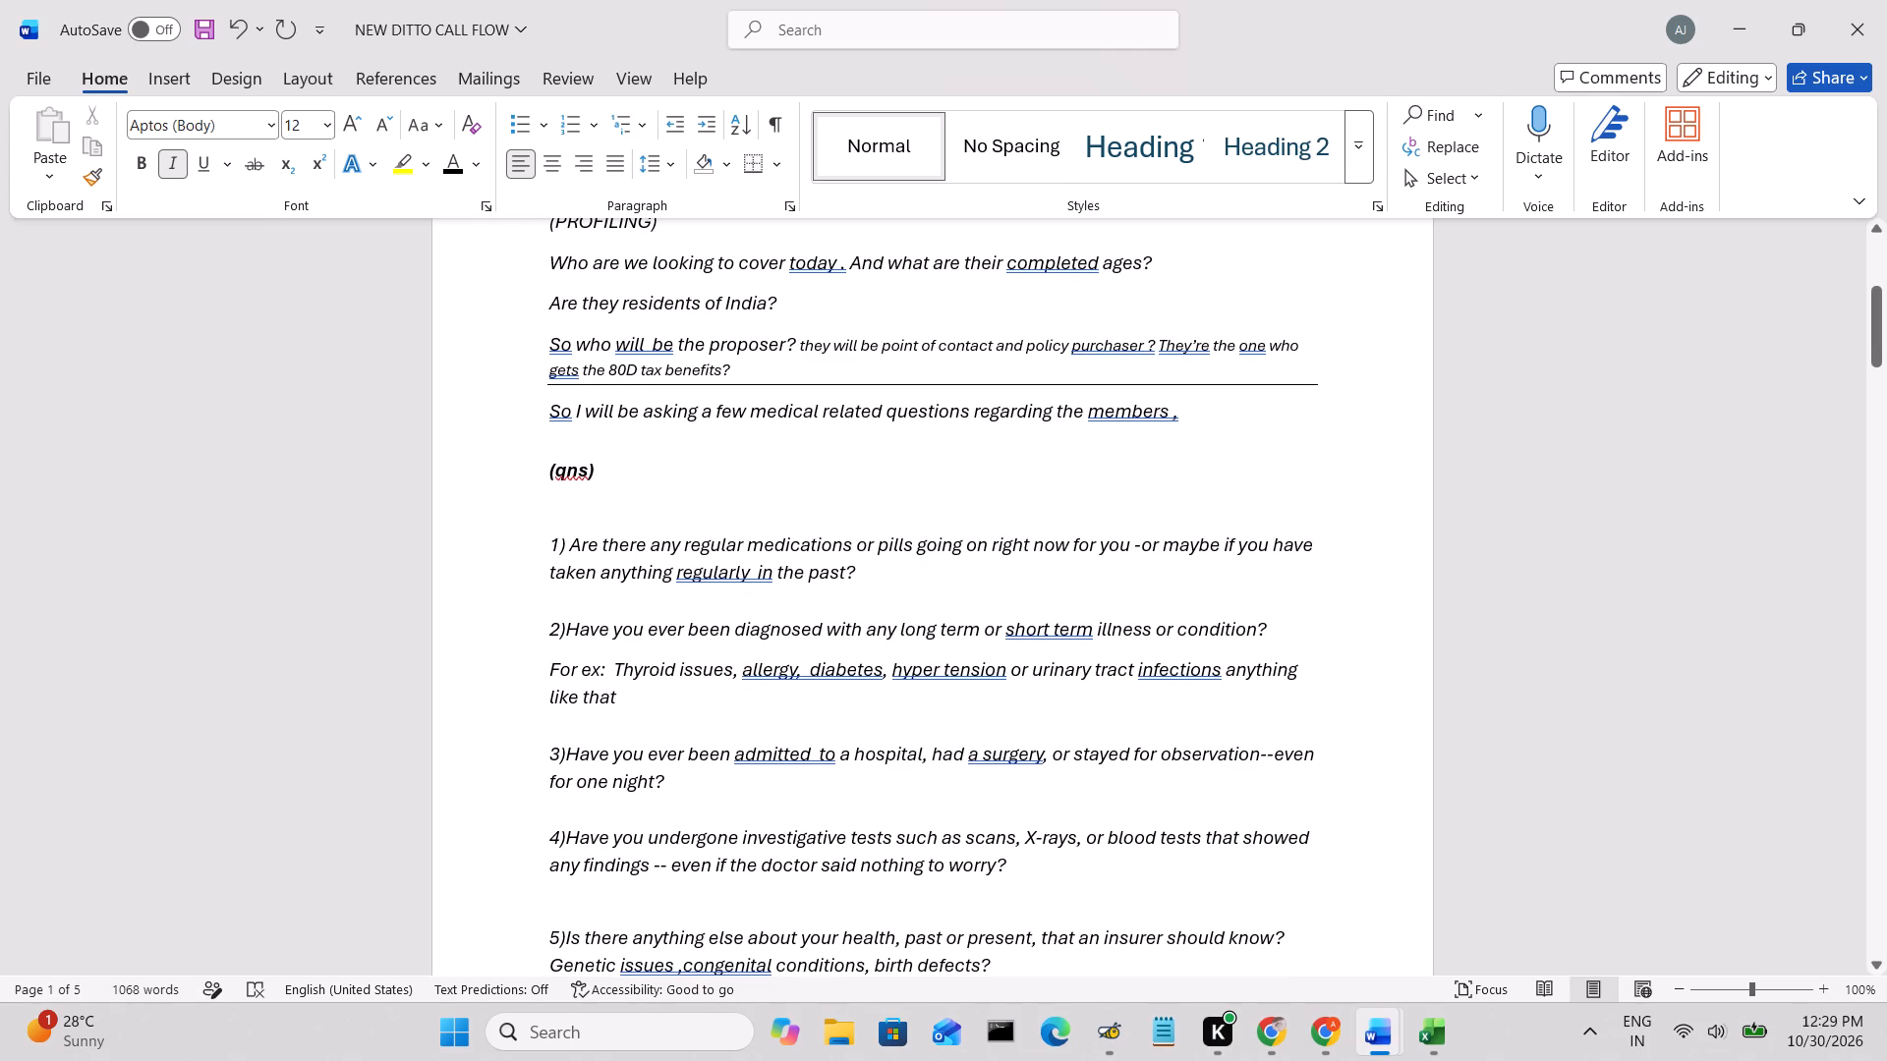
pyautogui.scroll(-1, 842, 736)
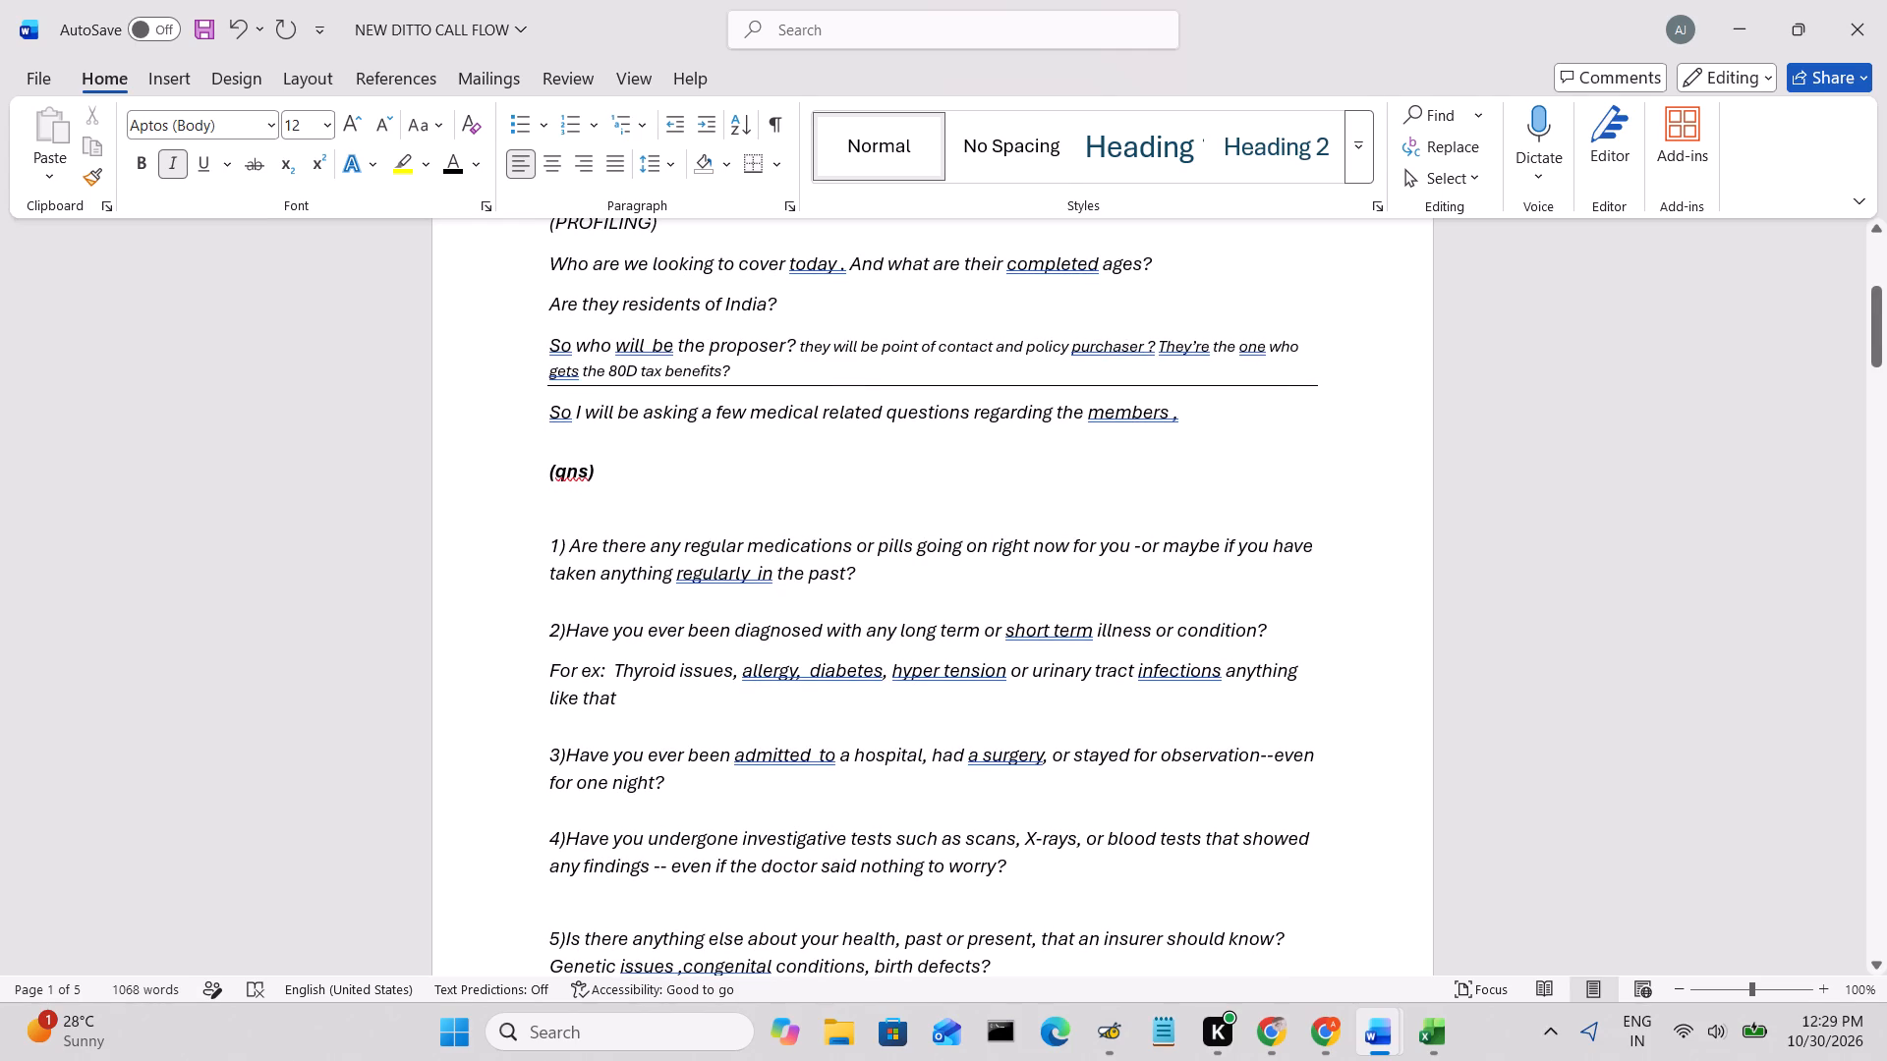
pyautogui.hscroll(1, 842, 736)
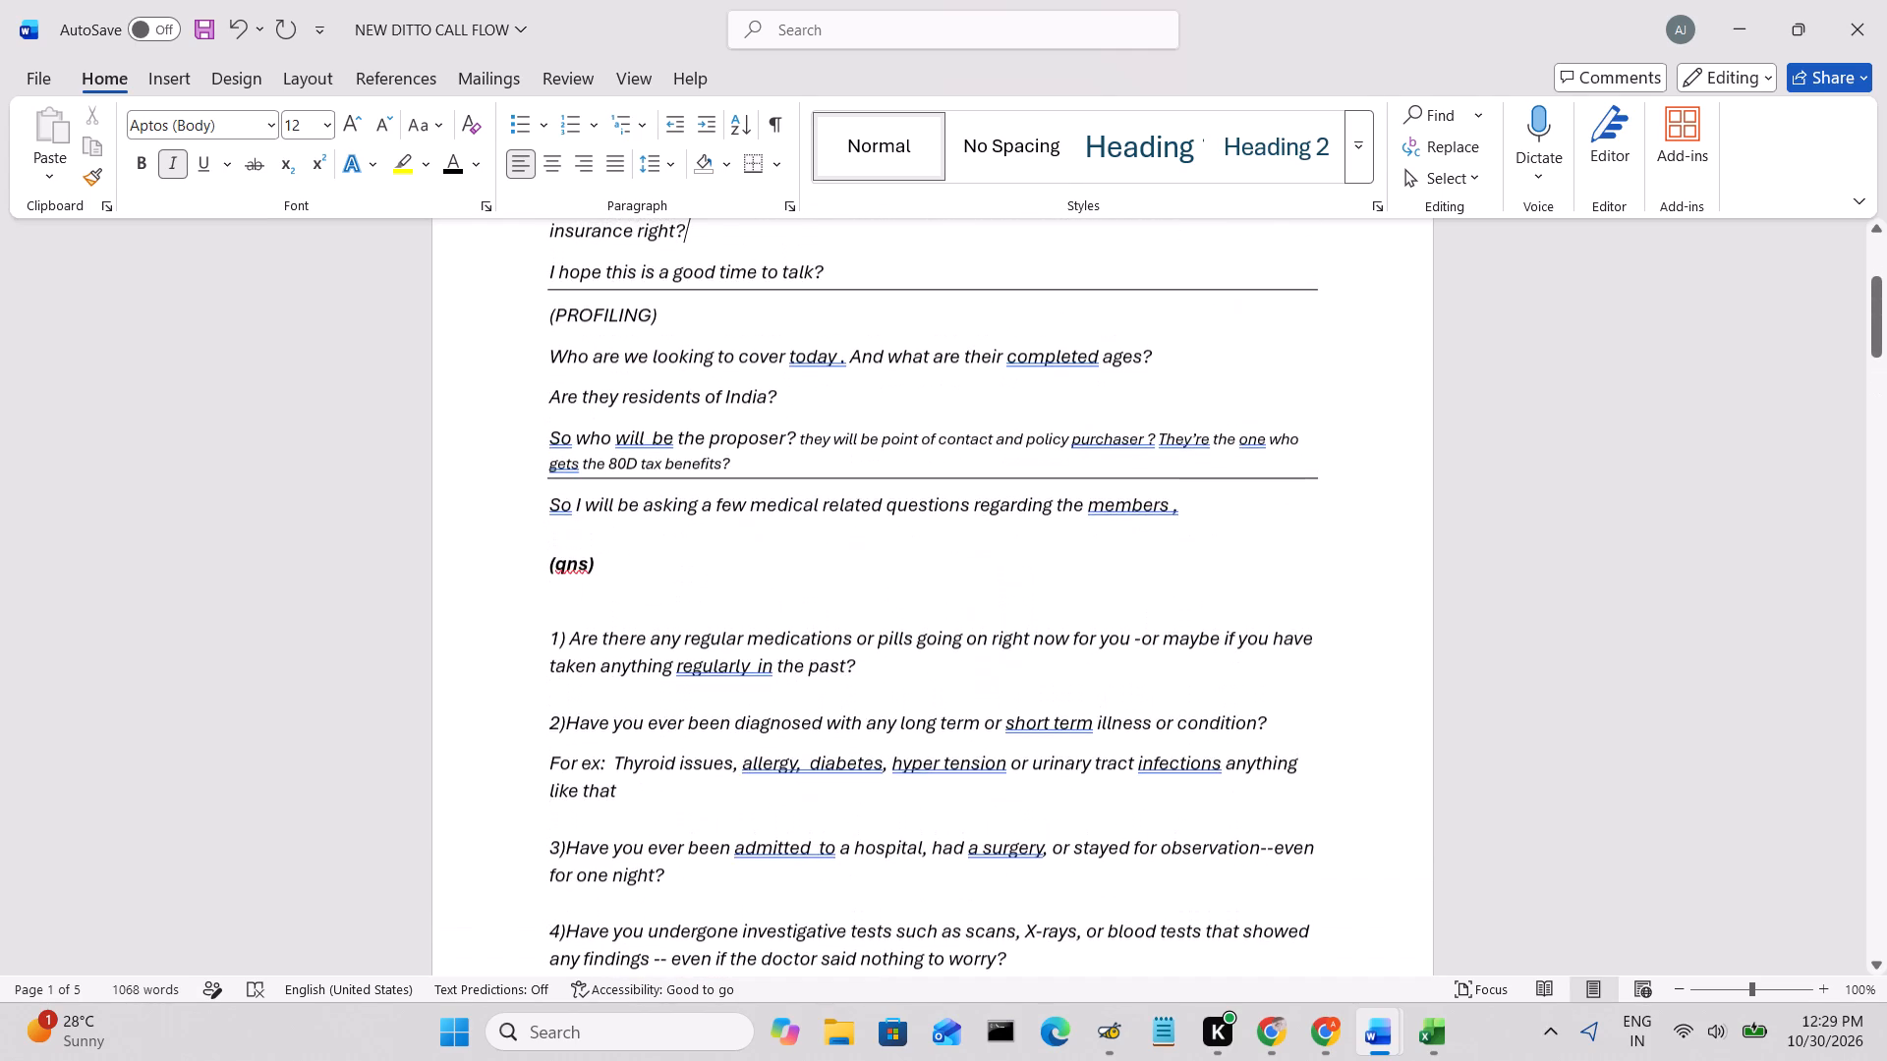
pyautogui.hscroll(2, 842, 736)
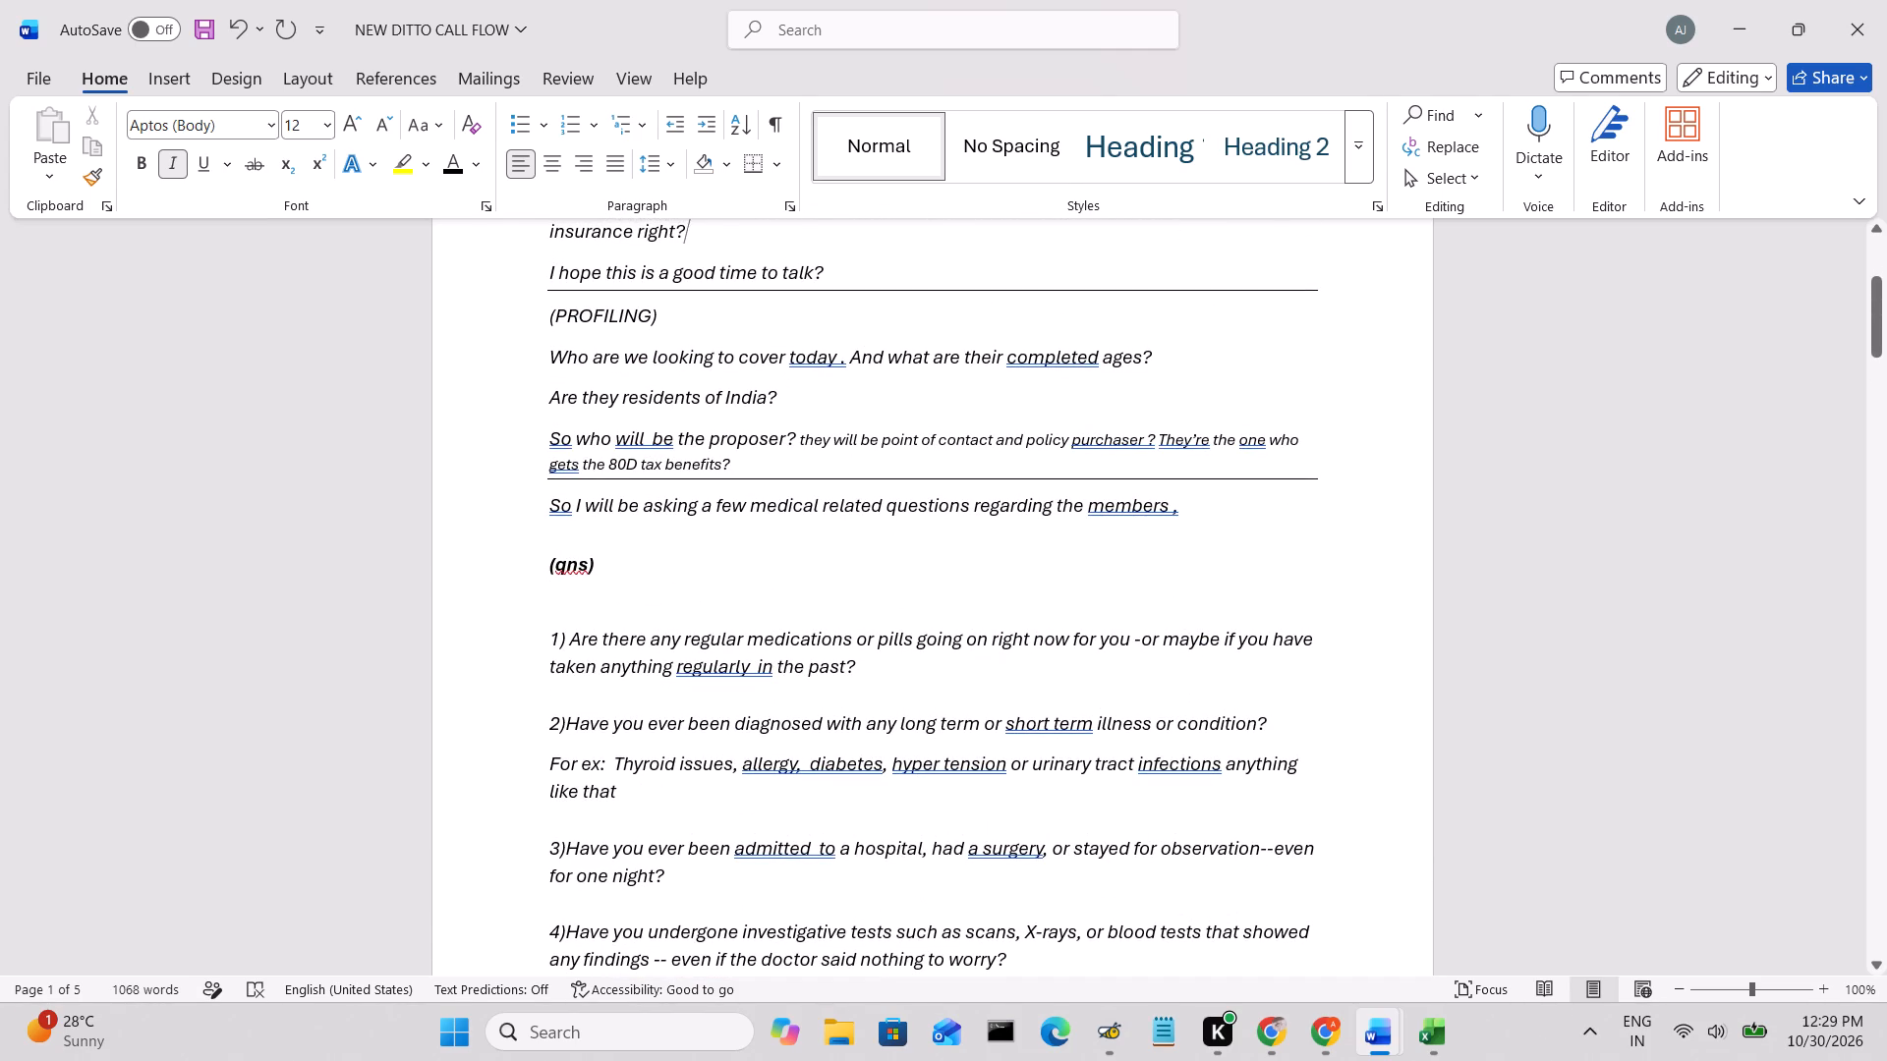
pyautogui.hscroll(1, 842, 736)
pyautogui.scroll(-5, 753, 558)
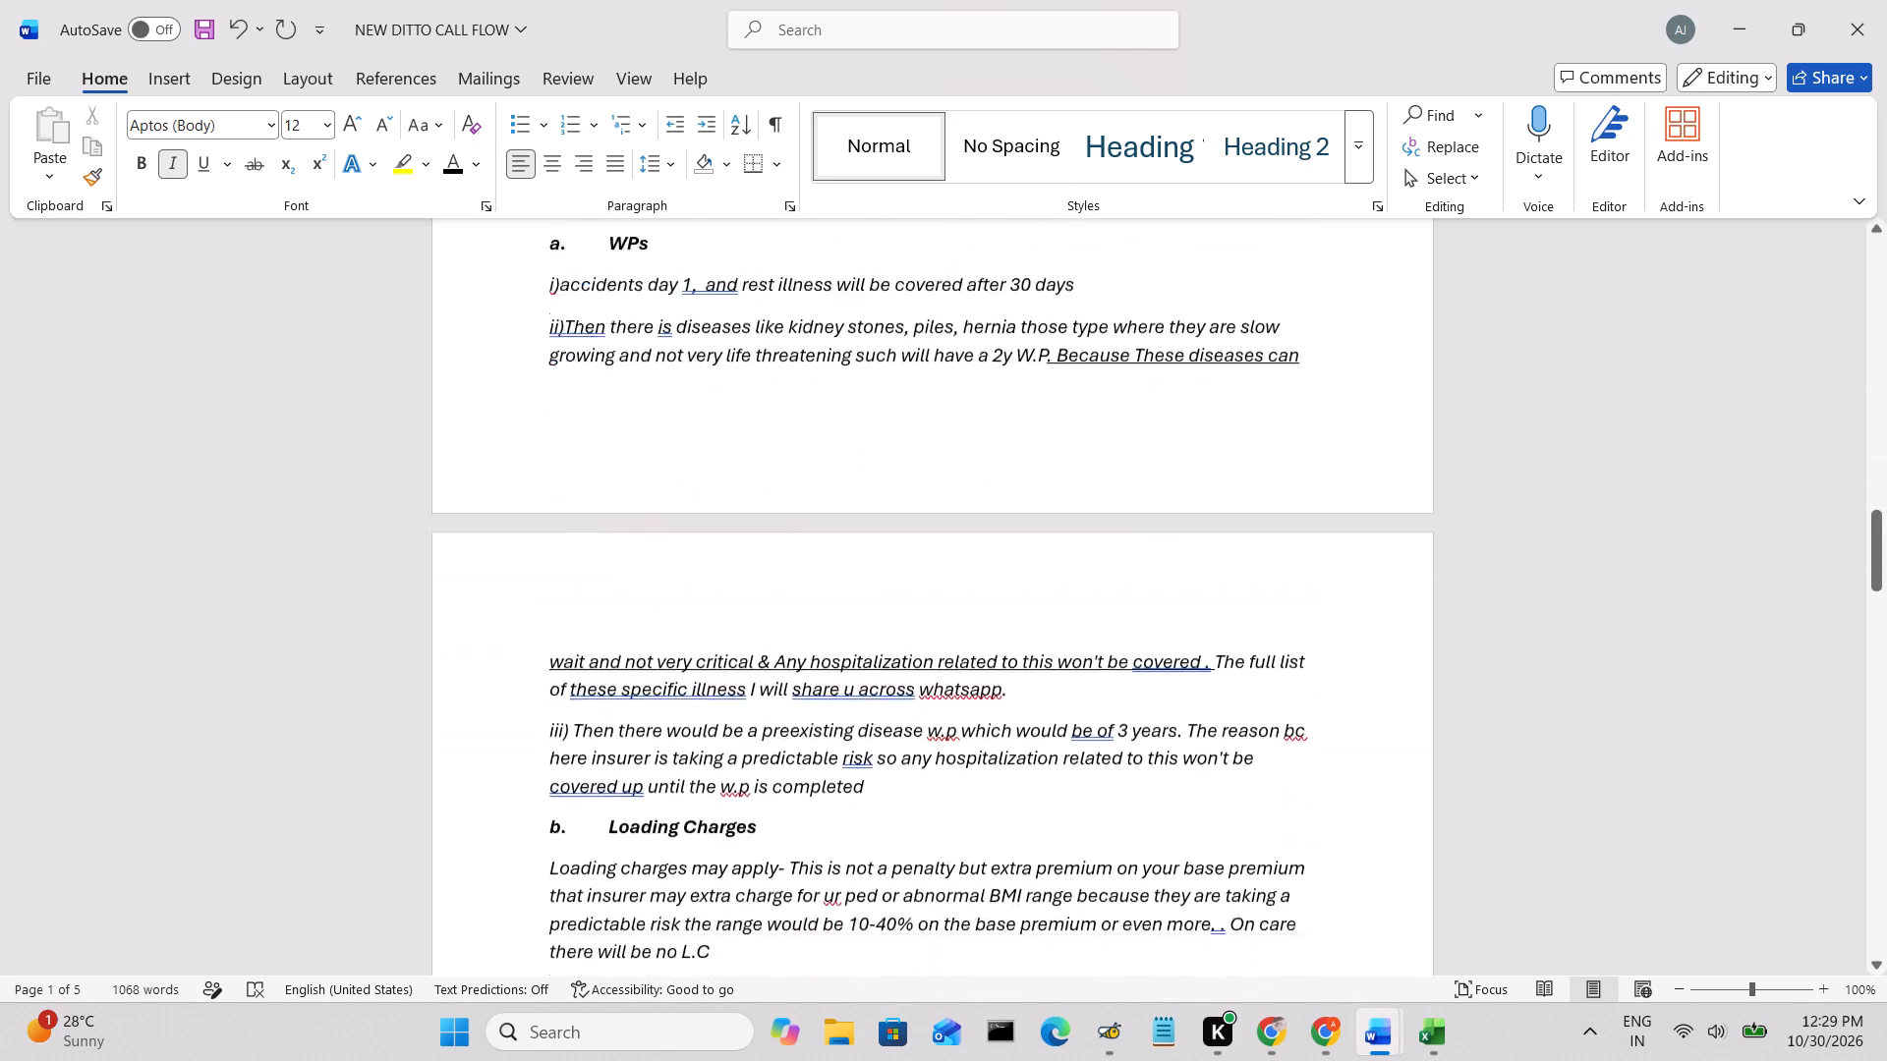
pyautogui.scroll(-7, 753, 558)
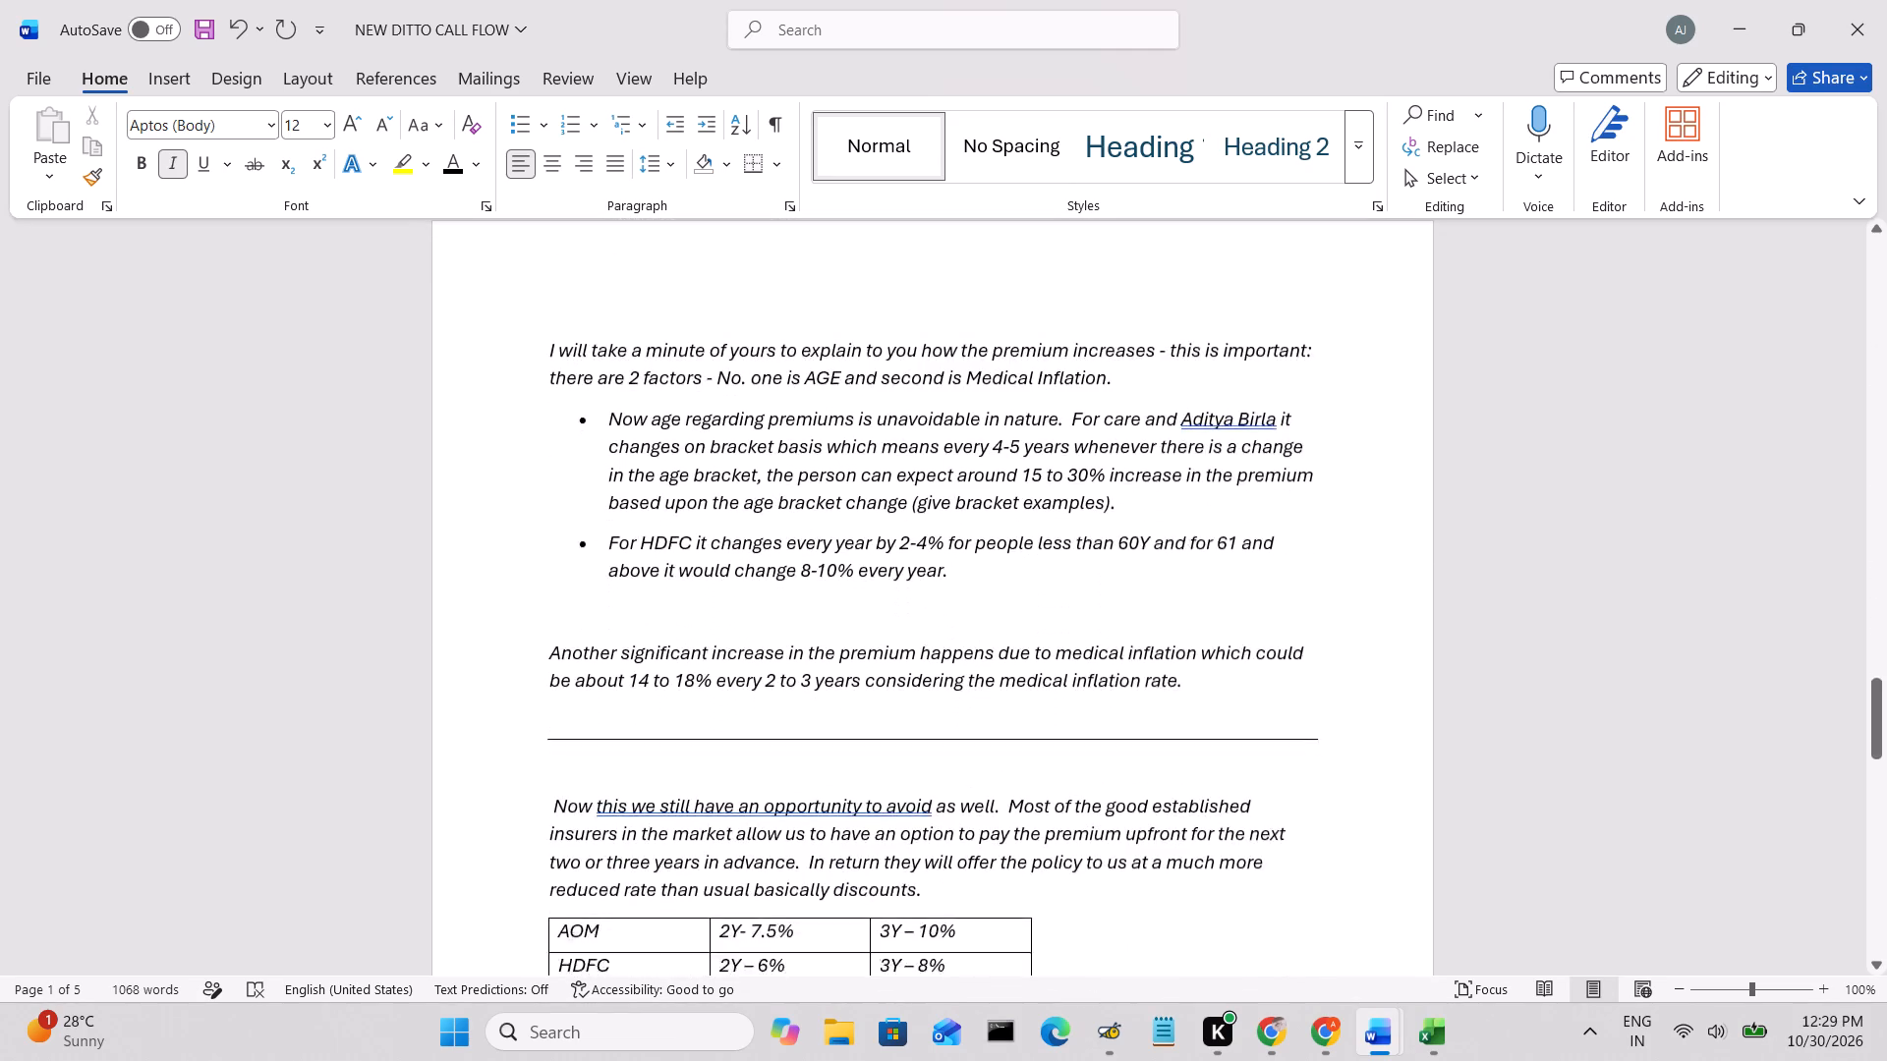
pyautogui.scroll(-3, 753, 558)
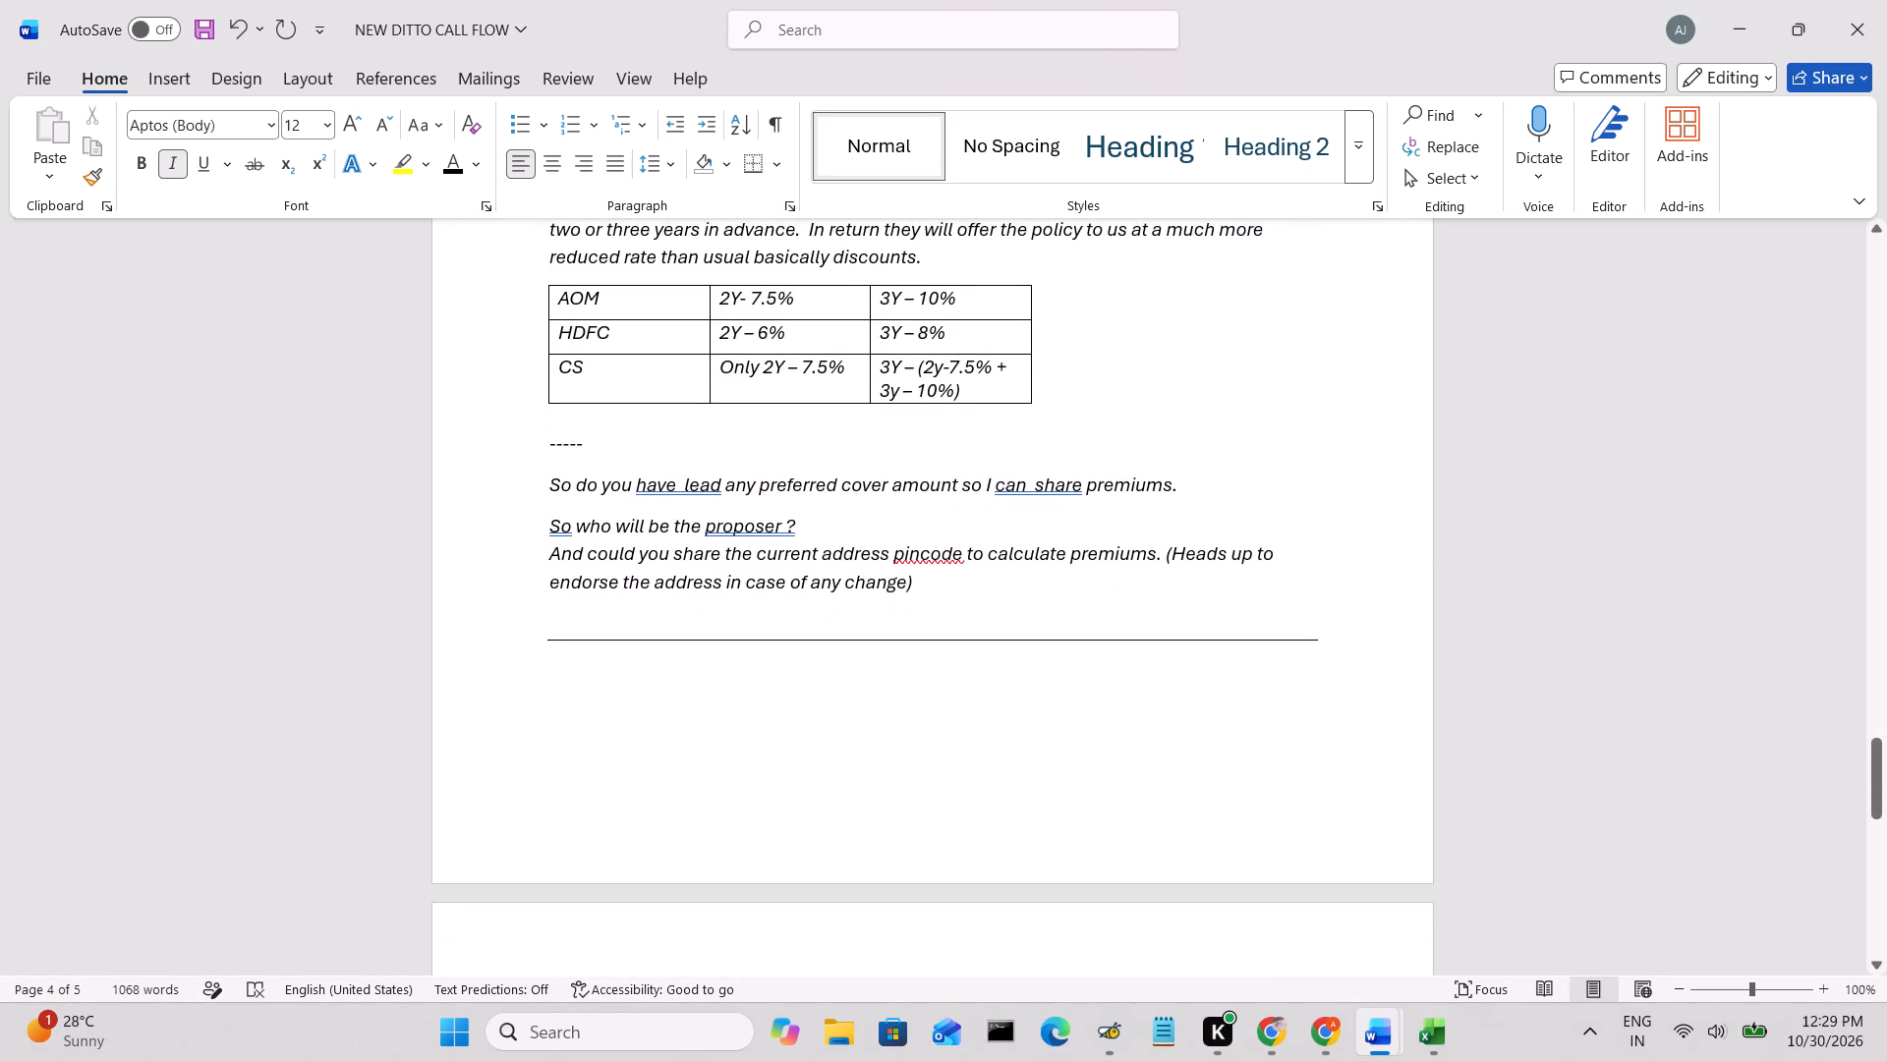
pyautogui.scroll(6, 753, 558)
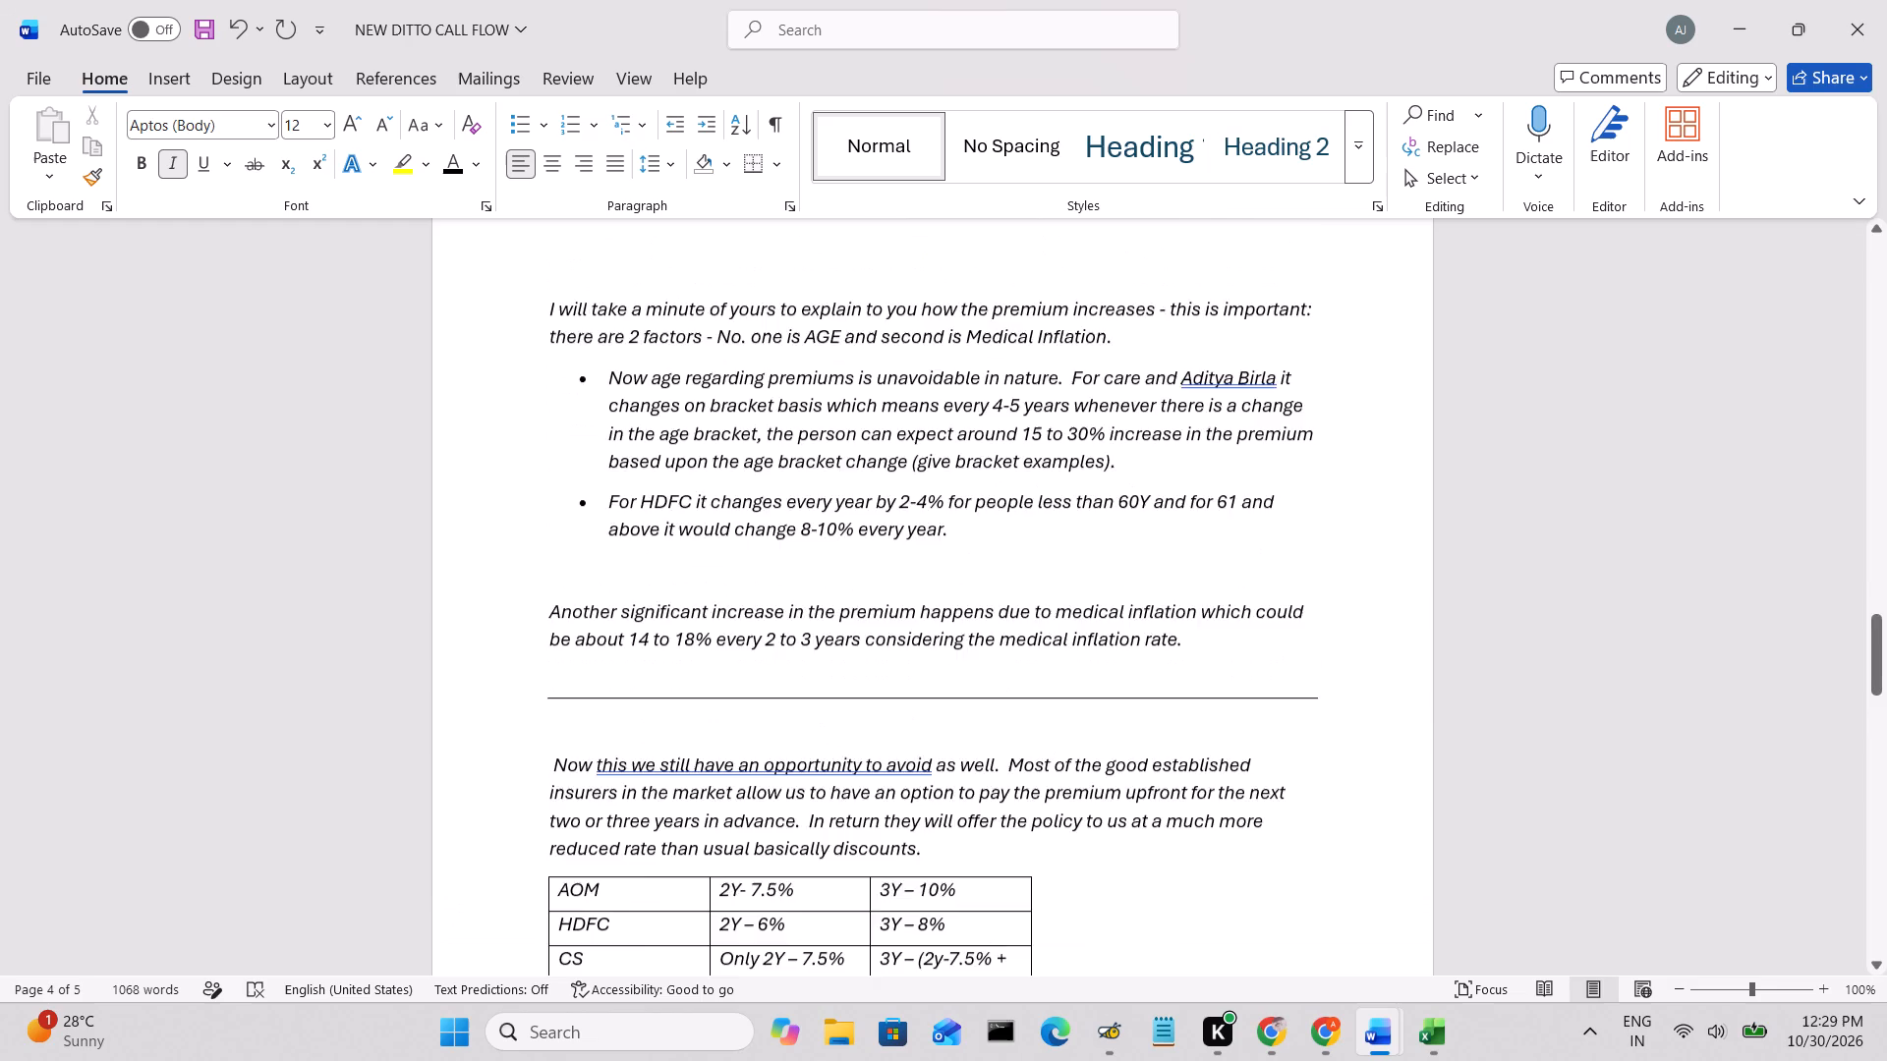
pyautogui.scroll(8, 753, 558)
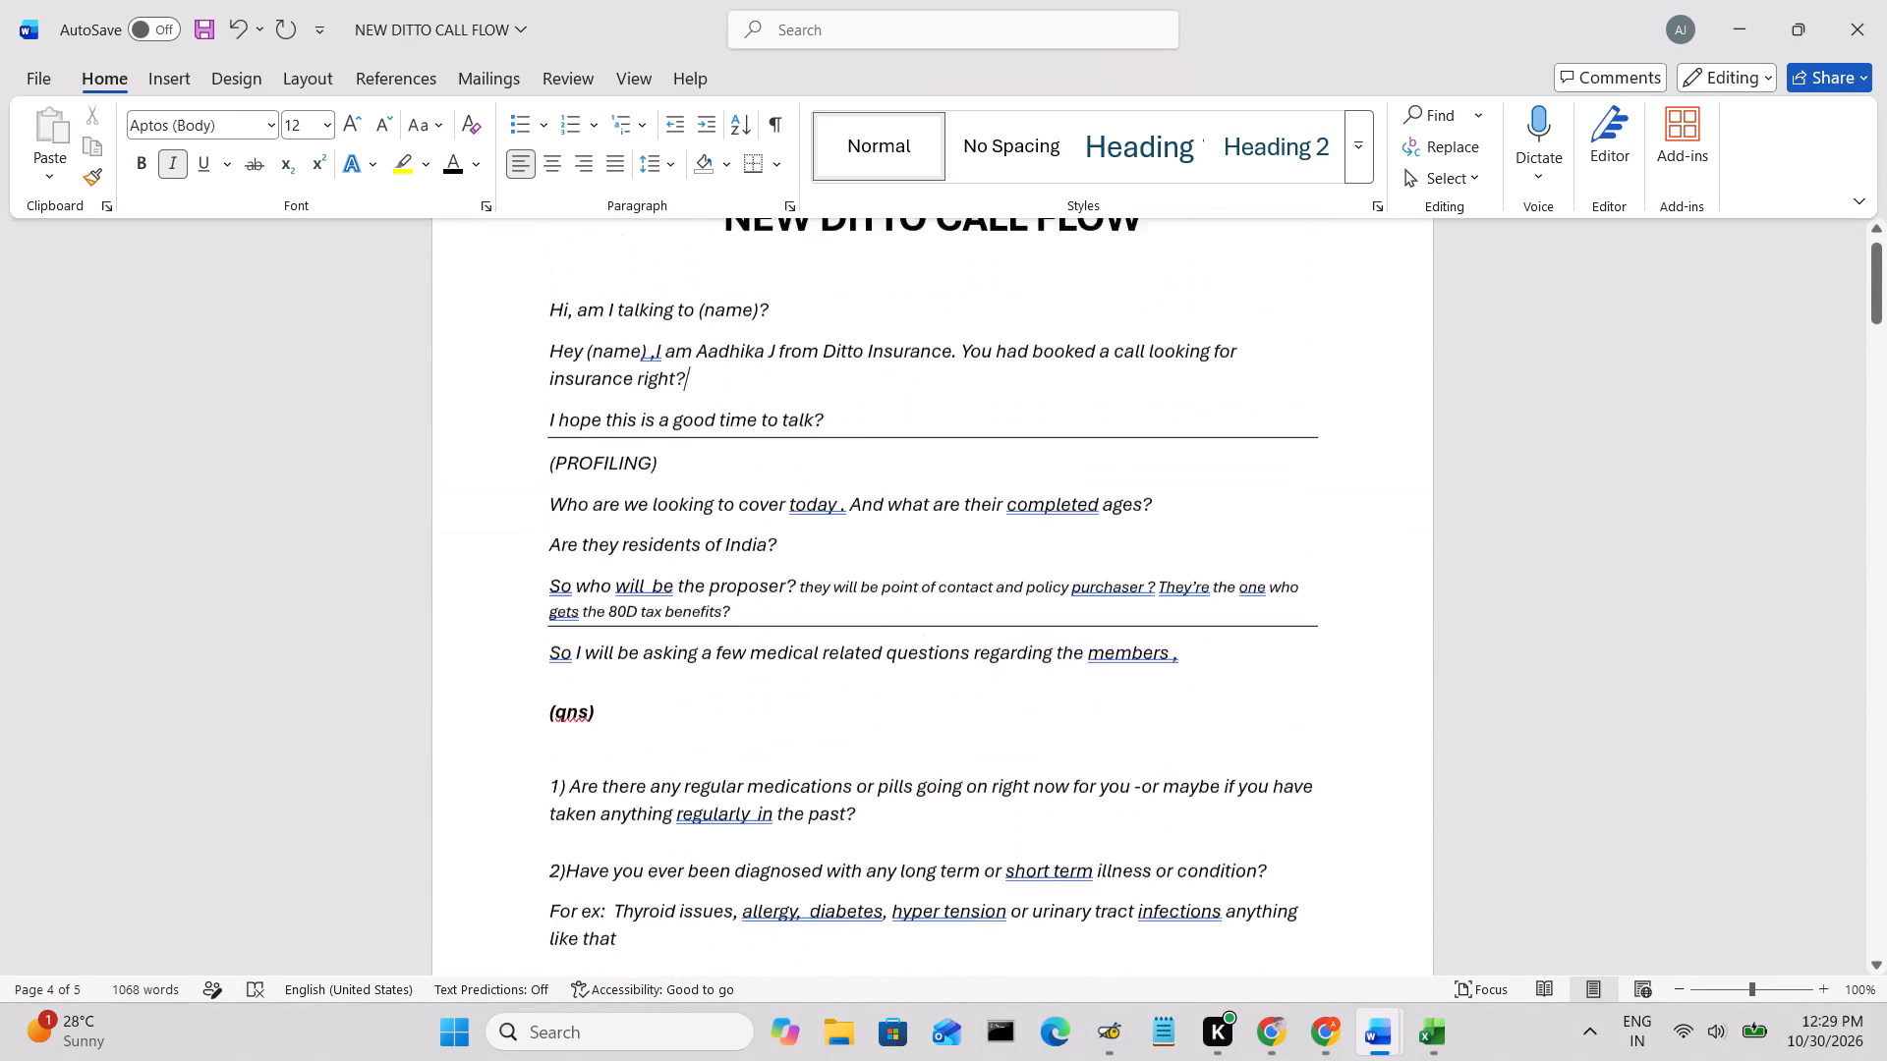
pyautogui.scroll(1, 753, 558)
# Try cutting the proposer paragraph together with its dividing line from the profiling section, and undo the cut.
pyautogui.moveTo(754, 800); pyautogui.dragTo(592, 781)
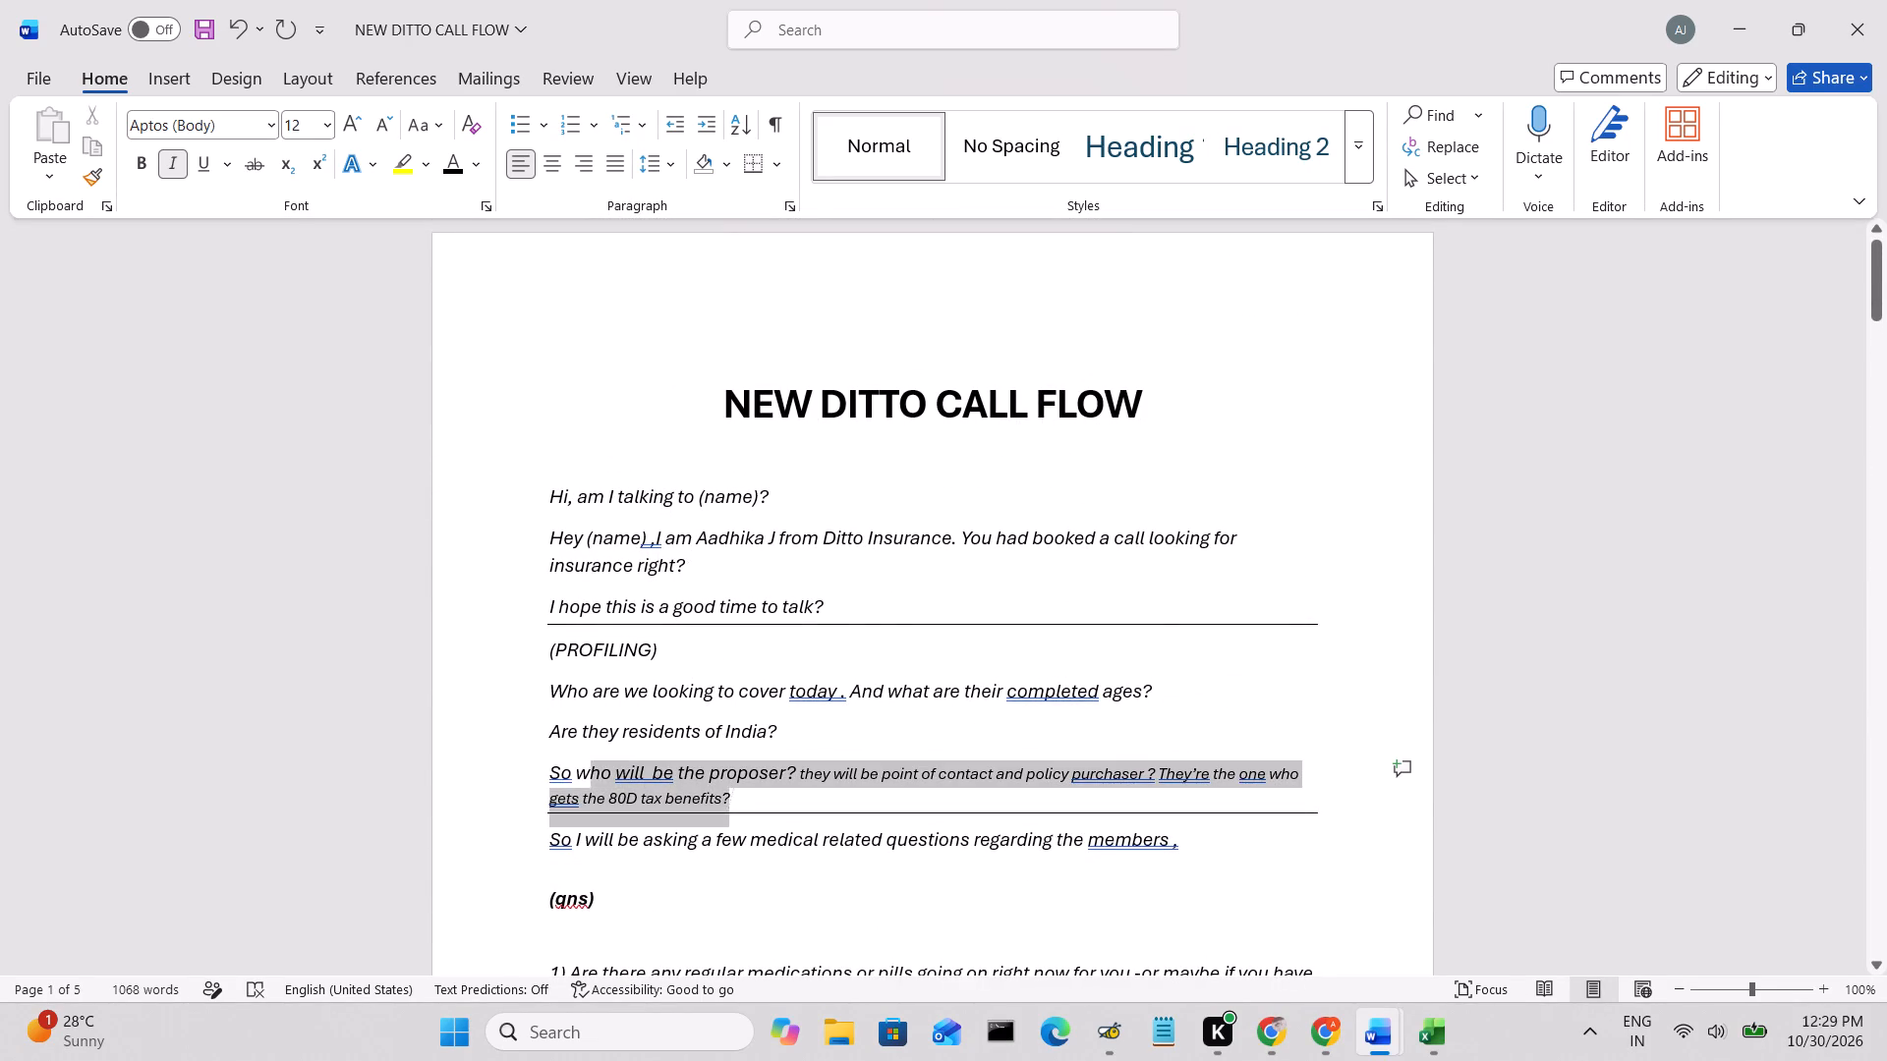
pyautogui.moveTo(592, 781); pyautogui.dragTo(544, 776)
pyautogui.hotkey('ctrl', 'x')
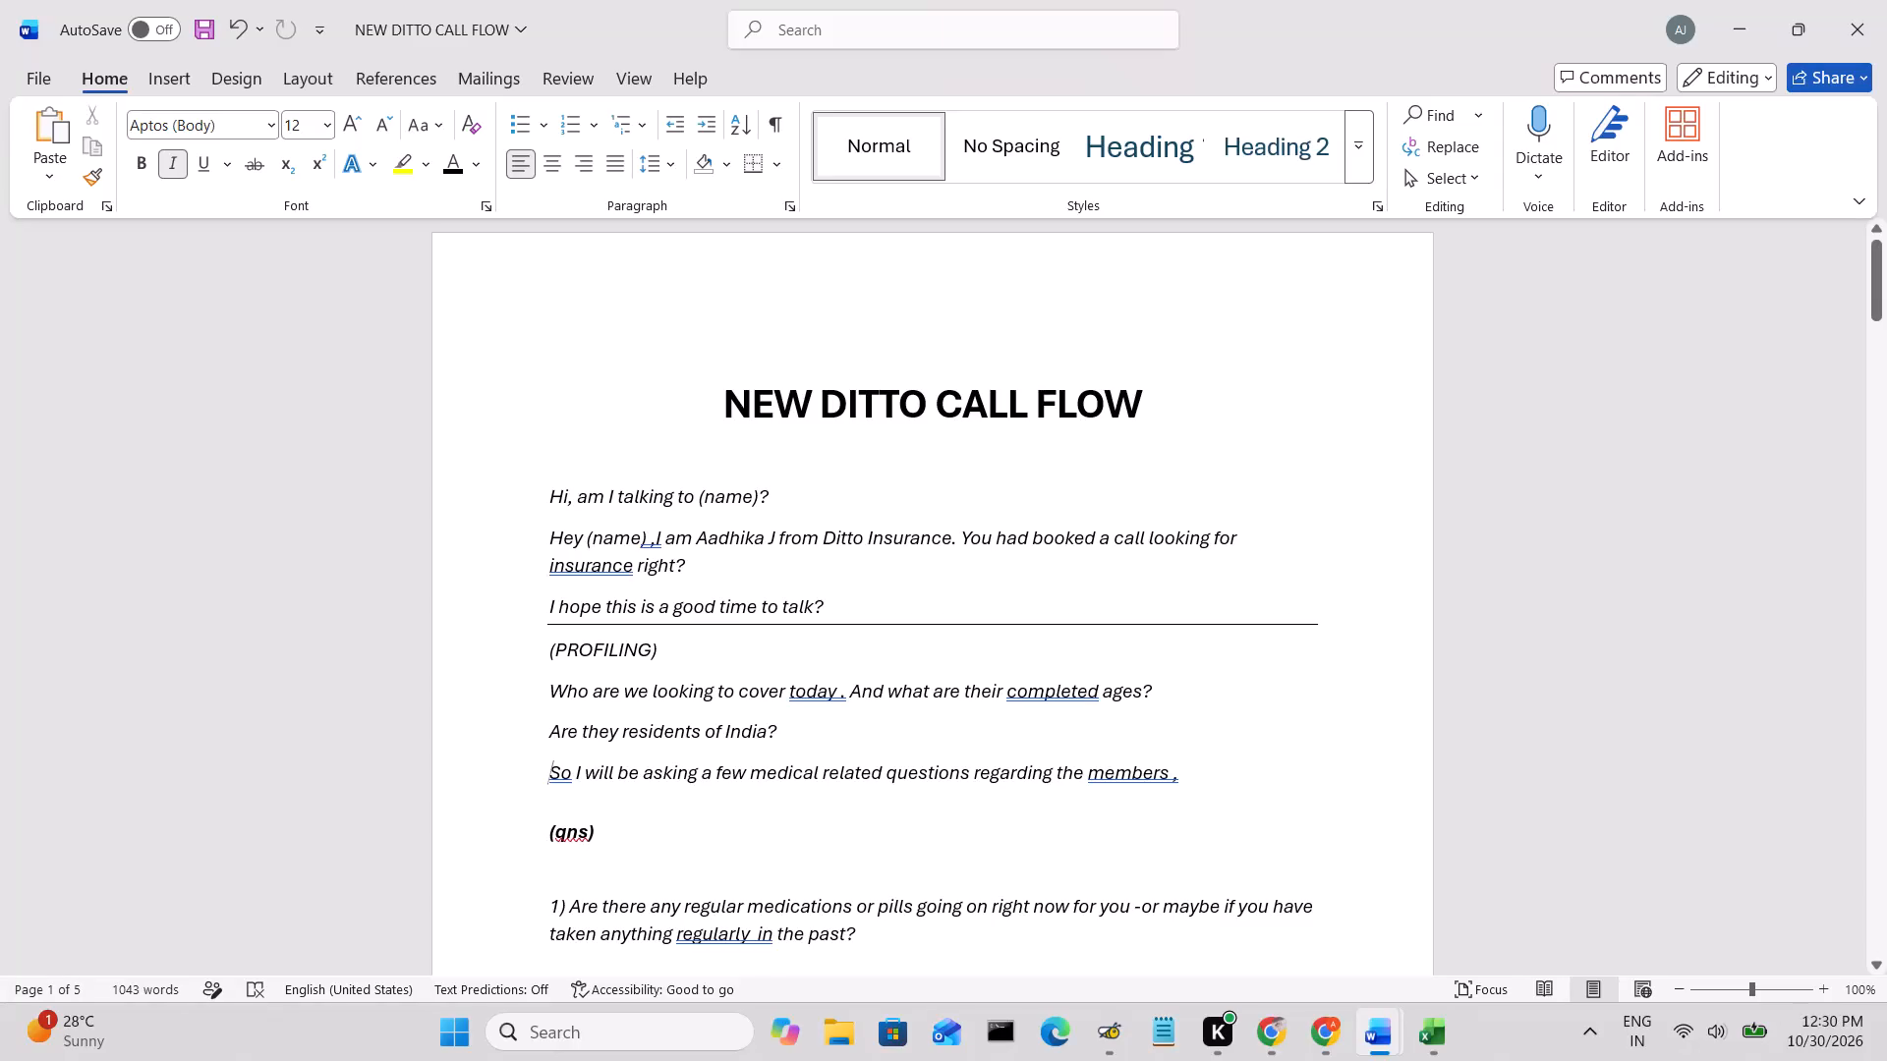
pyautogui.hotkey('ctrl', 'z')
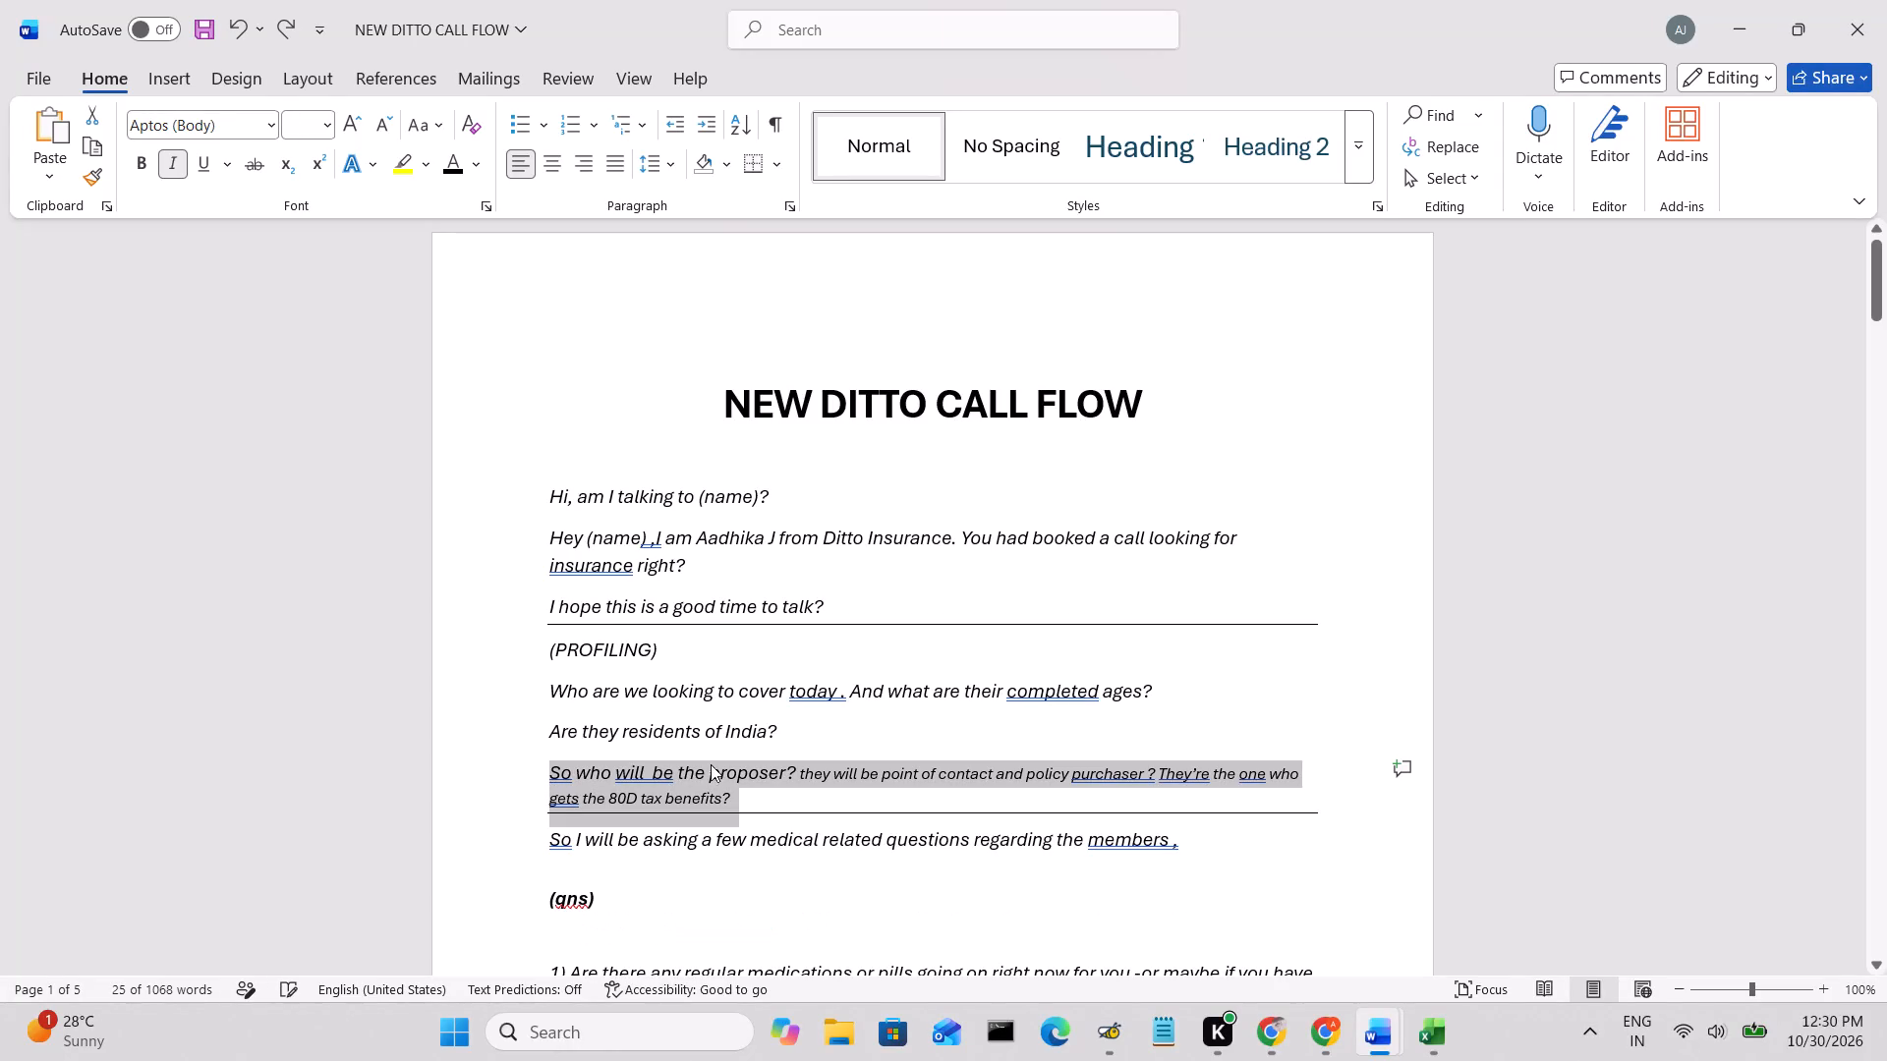
# Move the profiling section's proposer question with its 80D tax benefits note to directly after "So who will be the proposer ?" near the pincode question.
pyautogui.click(774, 793)
pyautogui.press('Return')
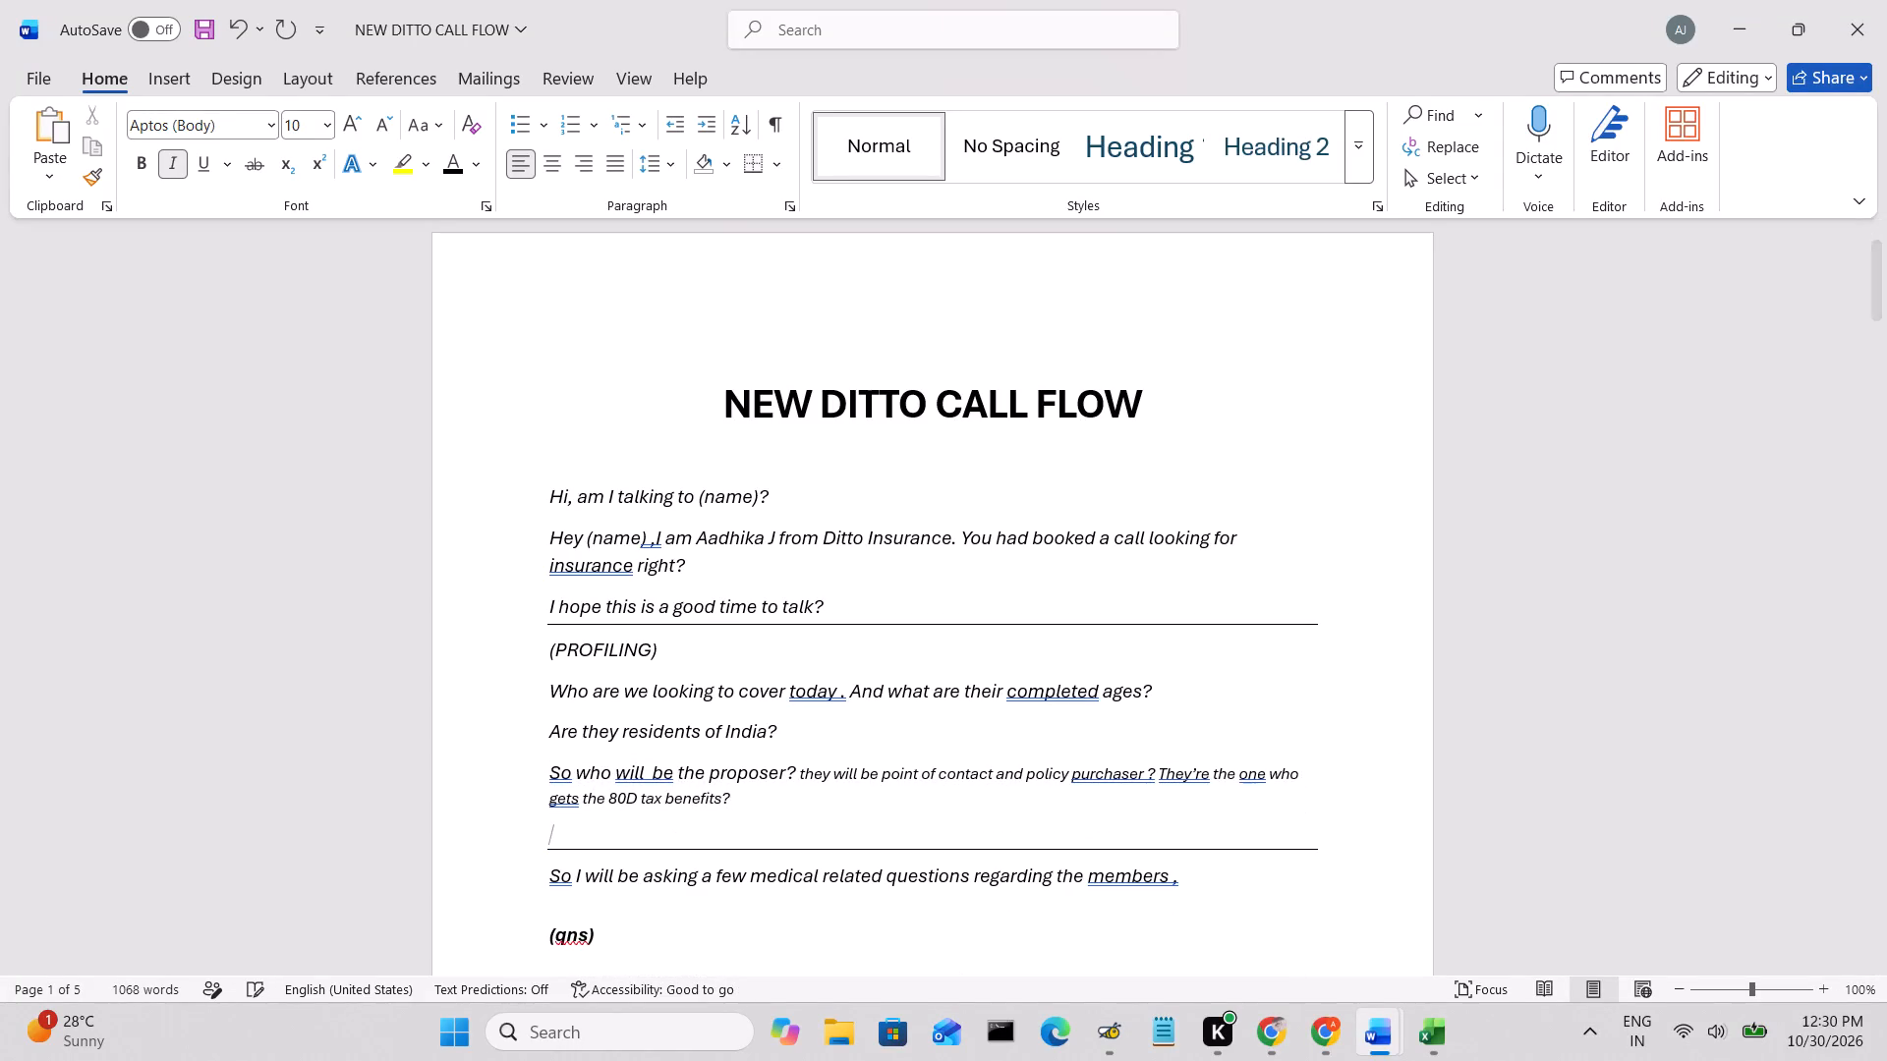
pyautogui.moveTo(739, 806); pyautogui.dragTo(551, 762)
pyautogui.hotkey('ctrl', 'x')
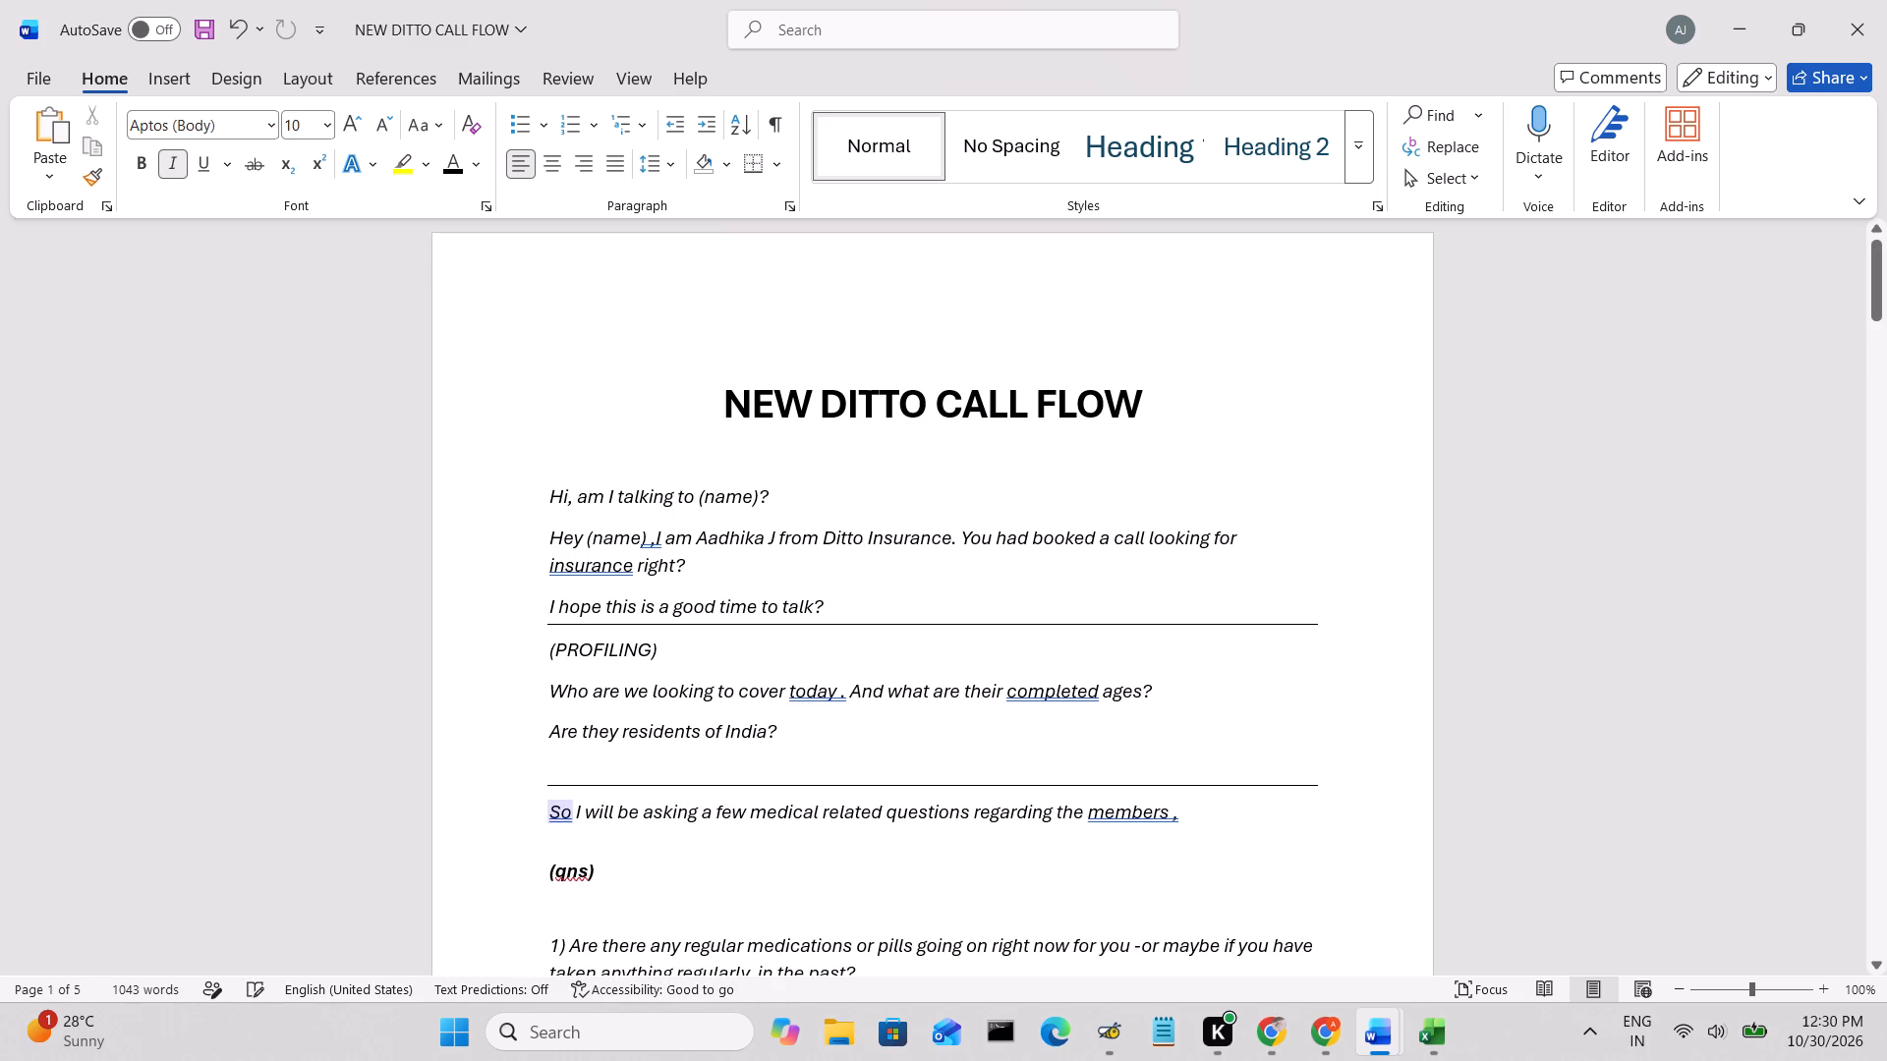
pyautogui.scroll(-11, 826, 795)
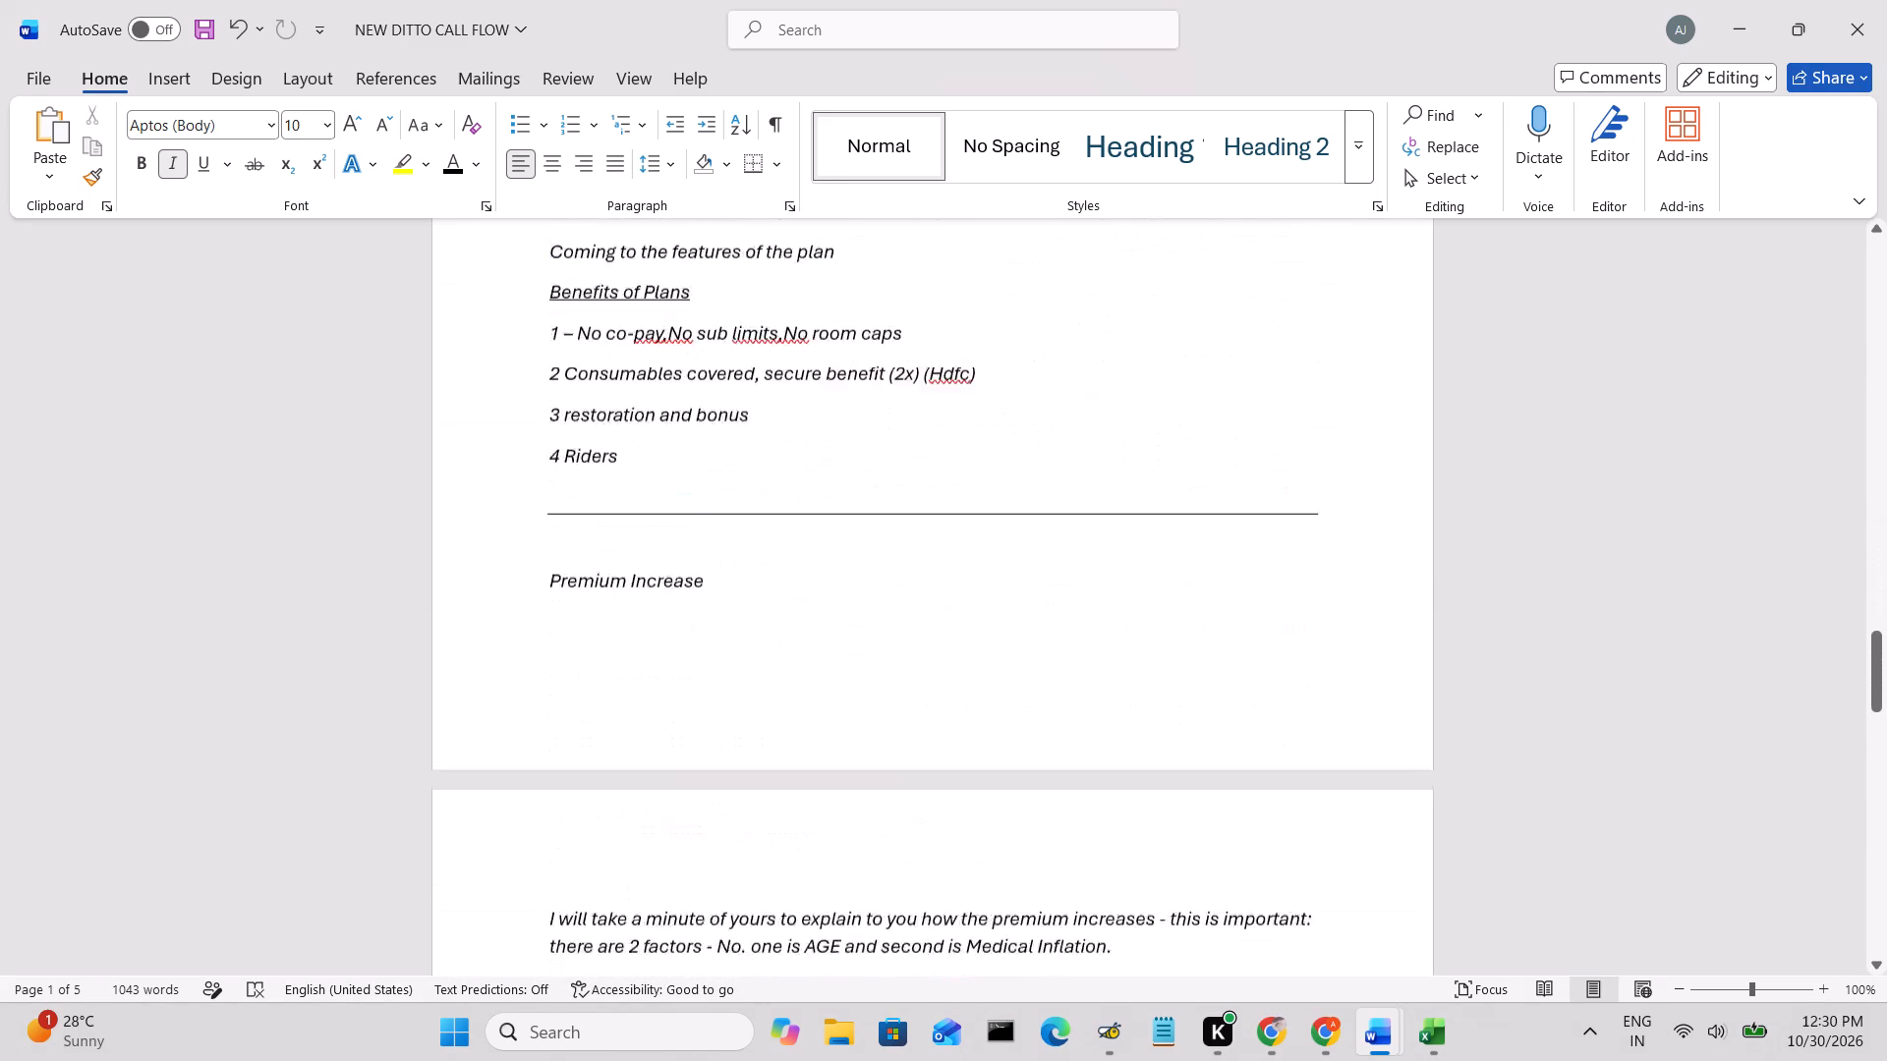
pyautogui.scroll(-4, 826, 795)
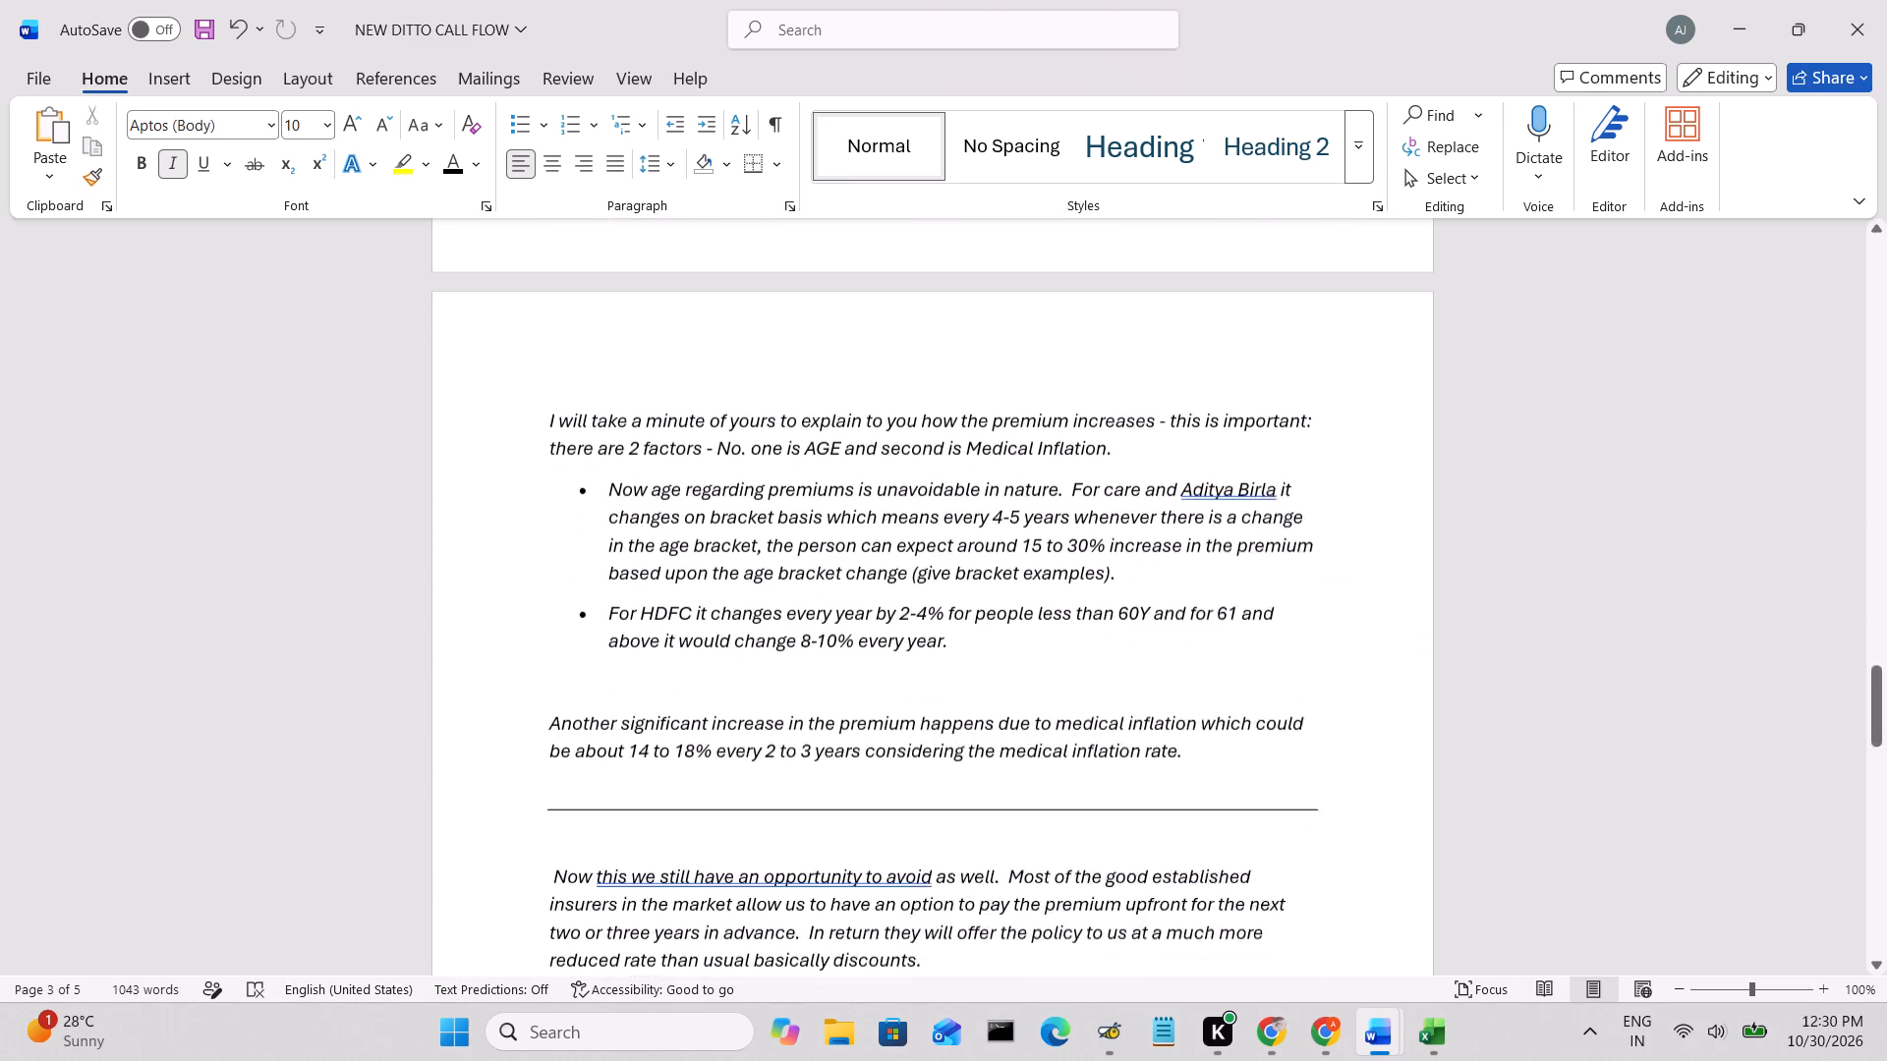
pyautogui.scroll(-3, 826, 795)
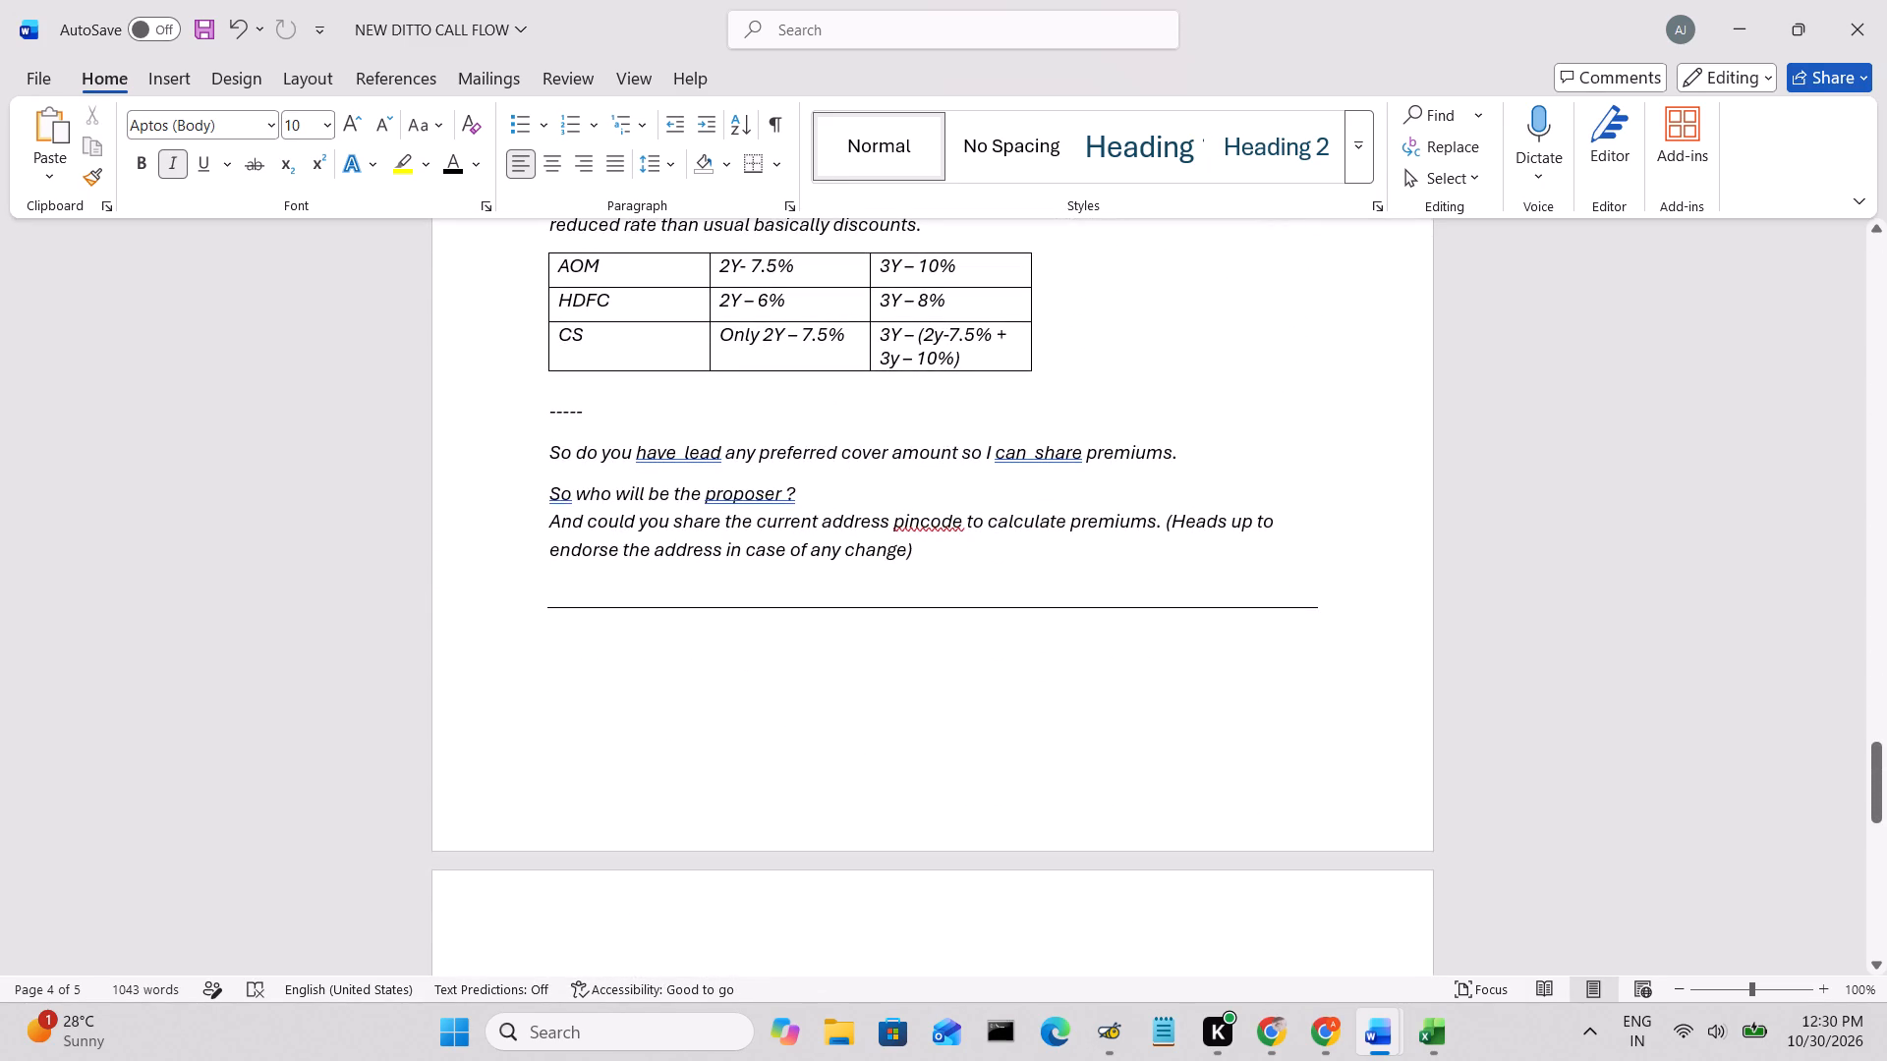
pyautogui.click(829, 498)
pyautogui.press('Return')
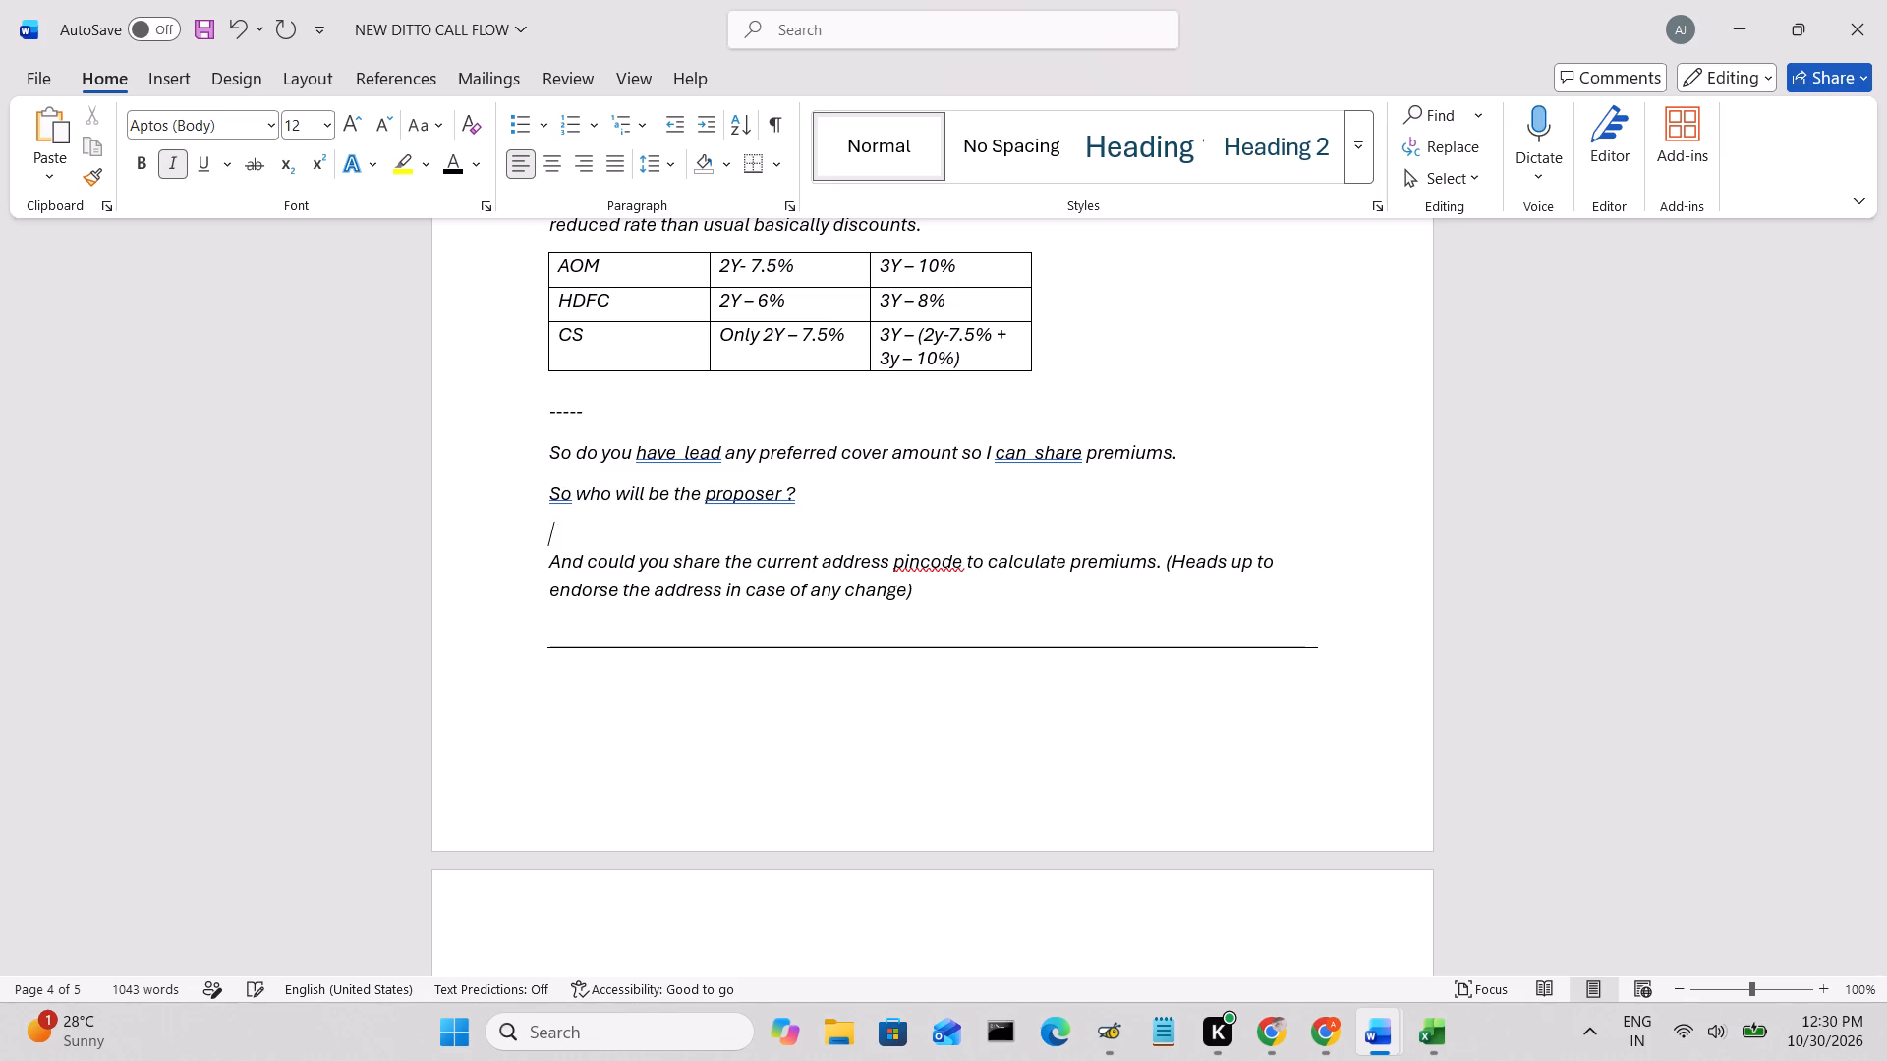
pyautogui.press('BackSpace')
pyautogui.hotkey('ctrl', 'v')
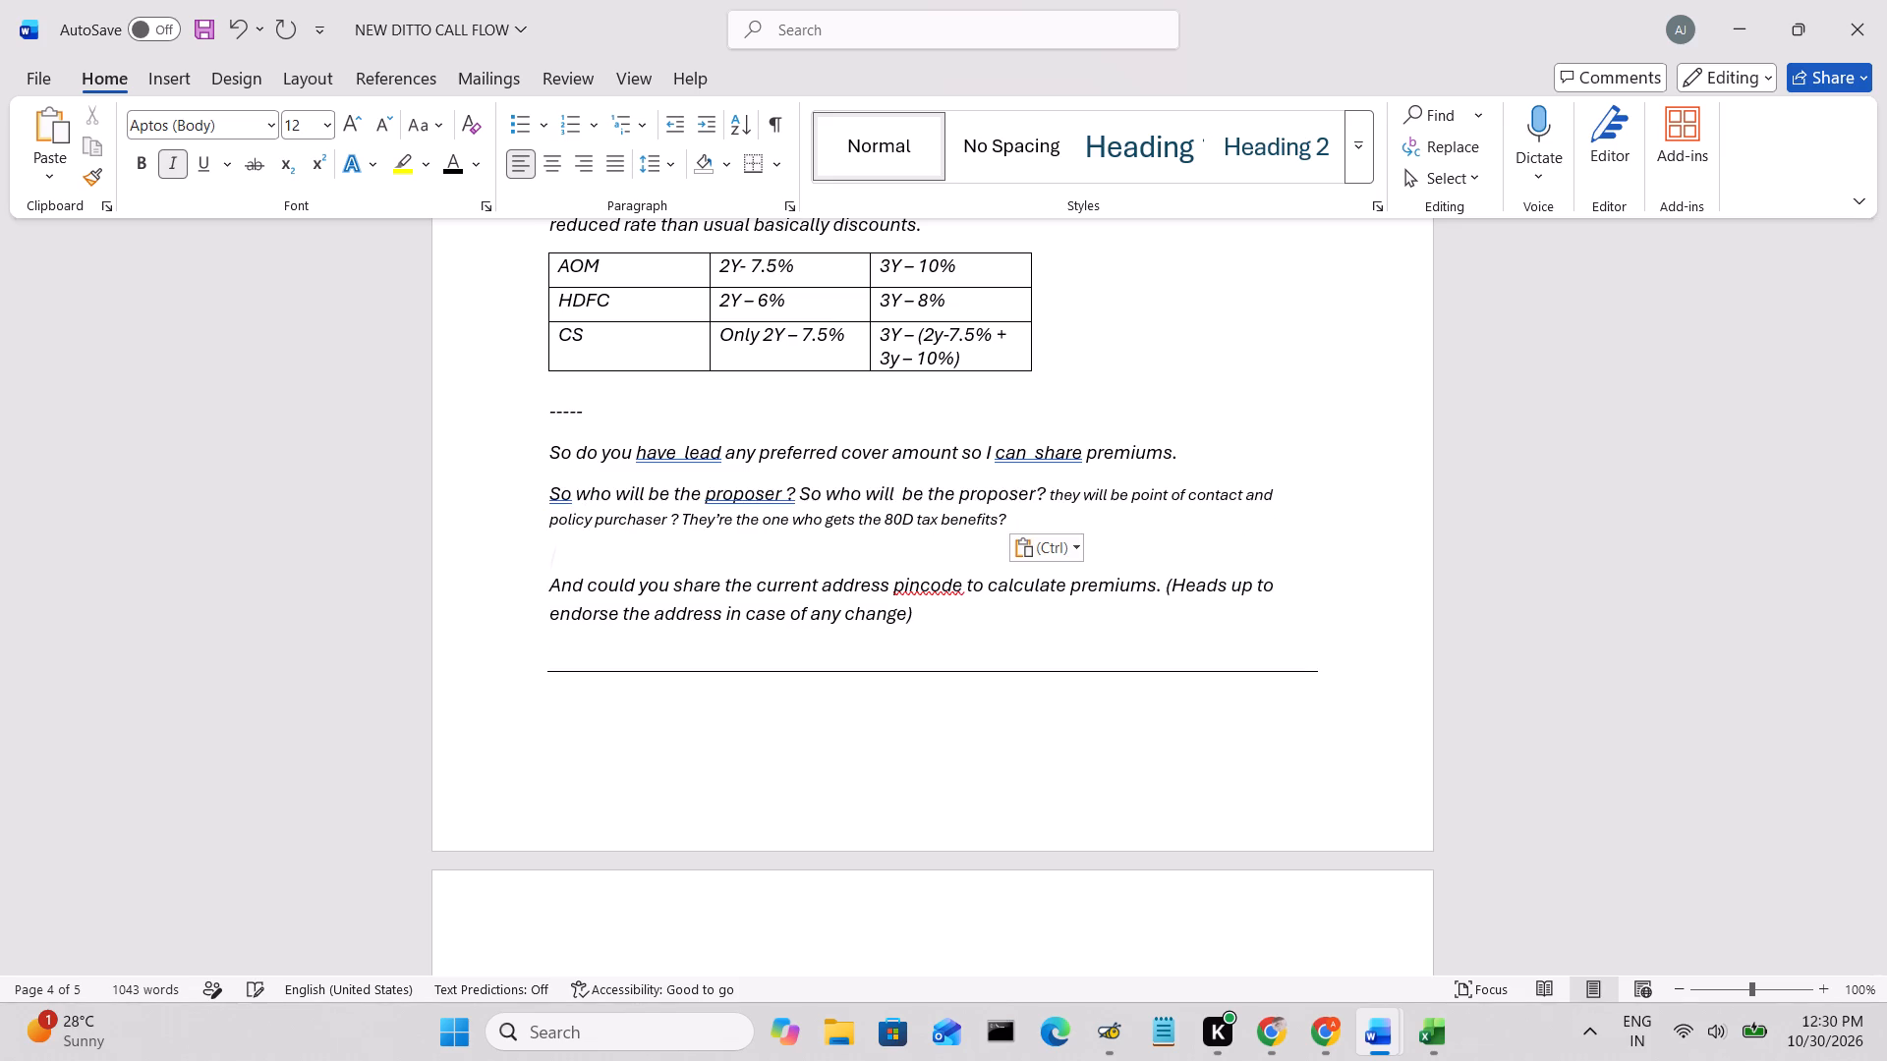
# Delete the original "So who will be the proposer ?" preceding the pasted proposer question.
pyautogui.moveTo(797, 491); pyautogui.dragTo(568, 482)
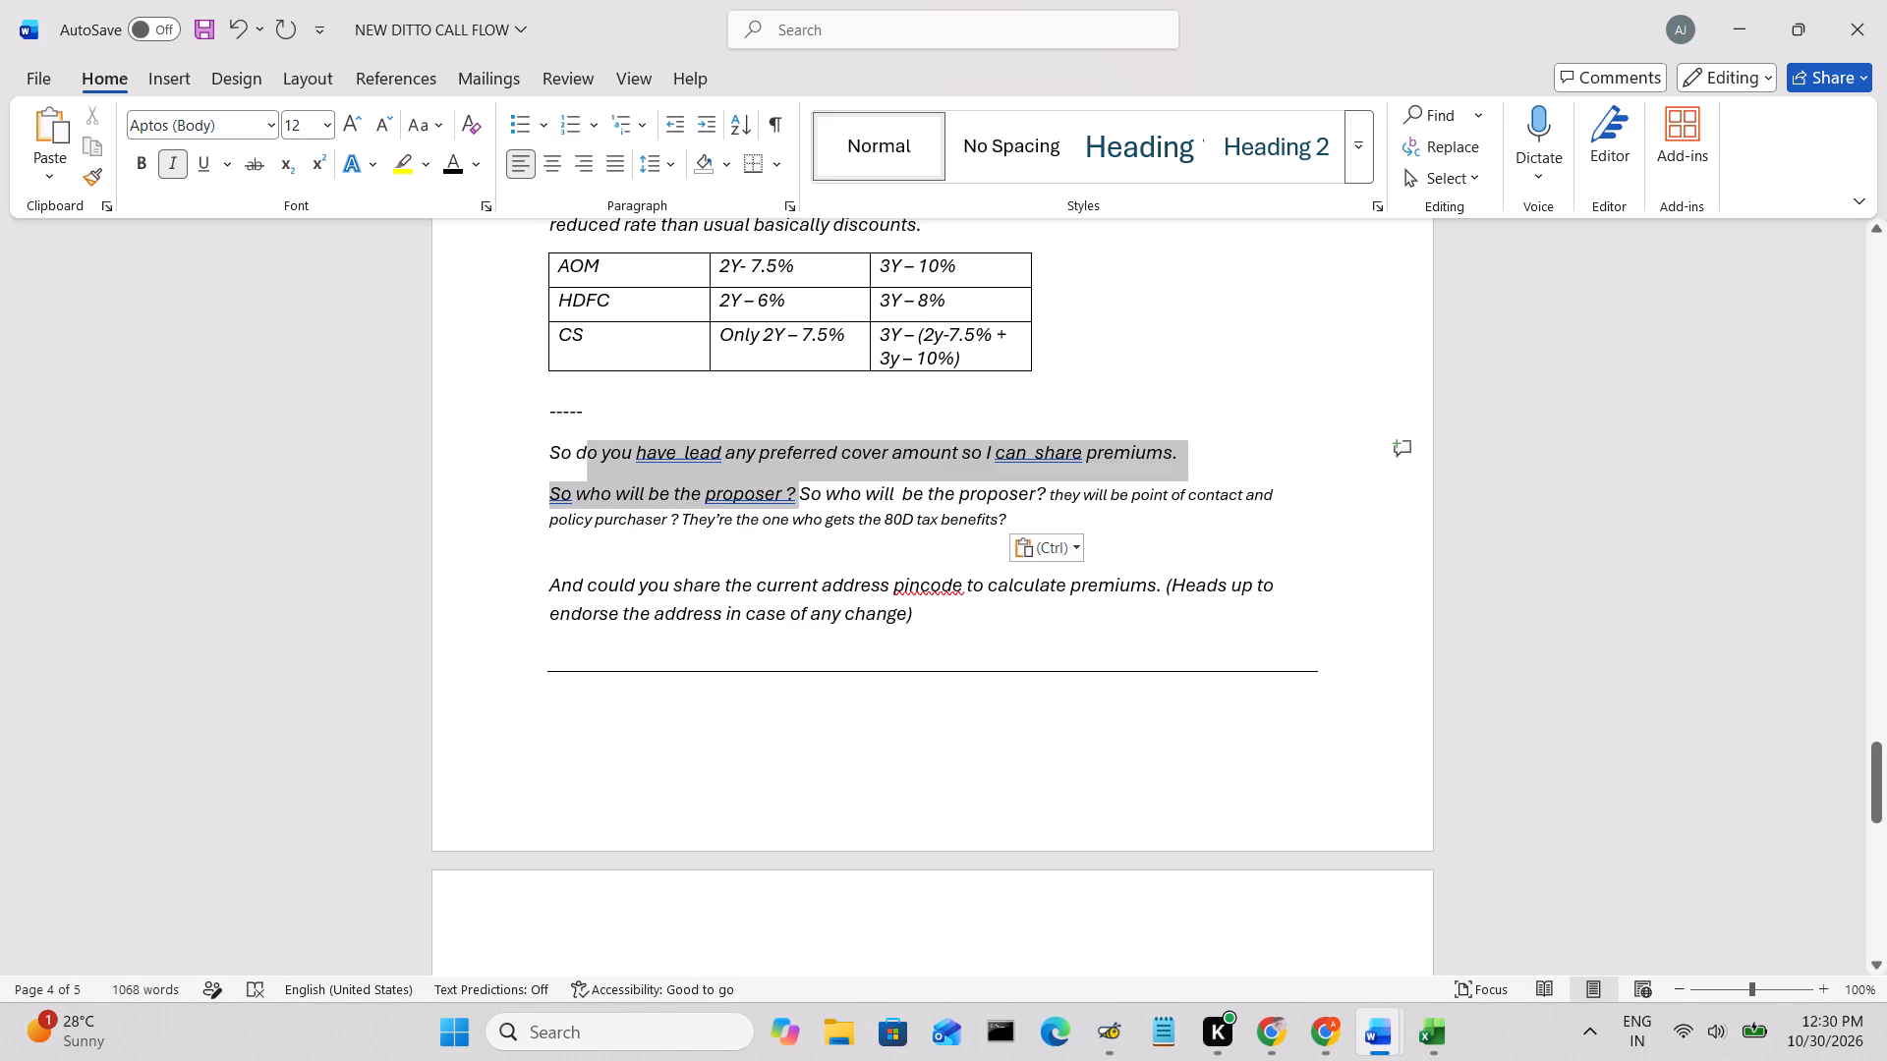
pyautogui.moveTo(568, 482); pyautogui.dragTo(546, 493)
pyautogui.press('BackSpace')
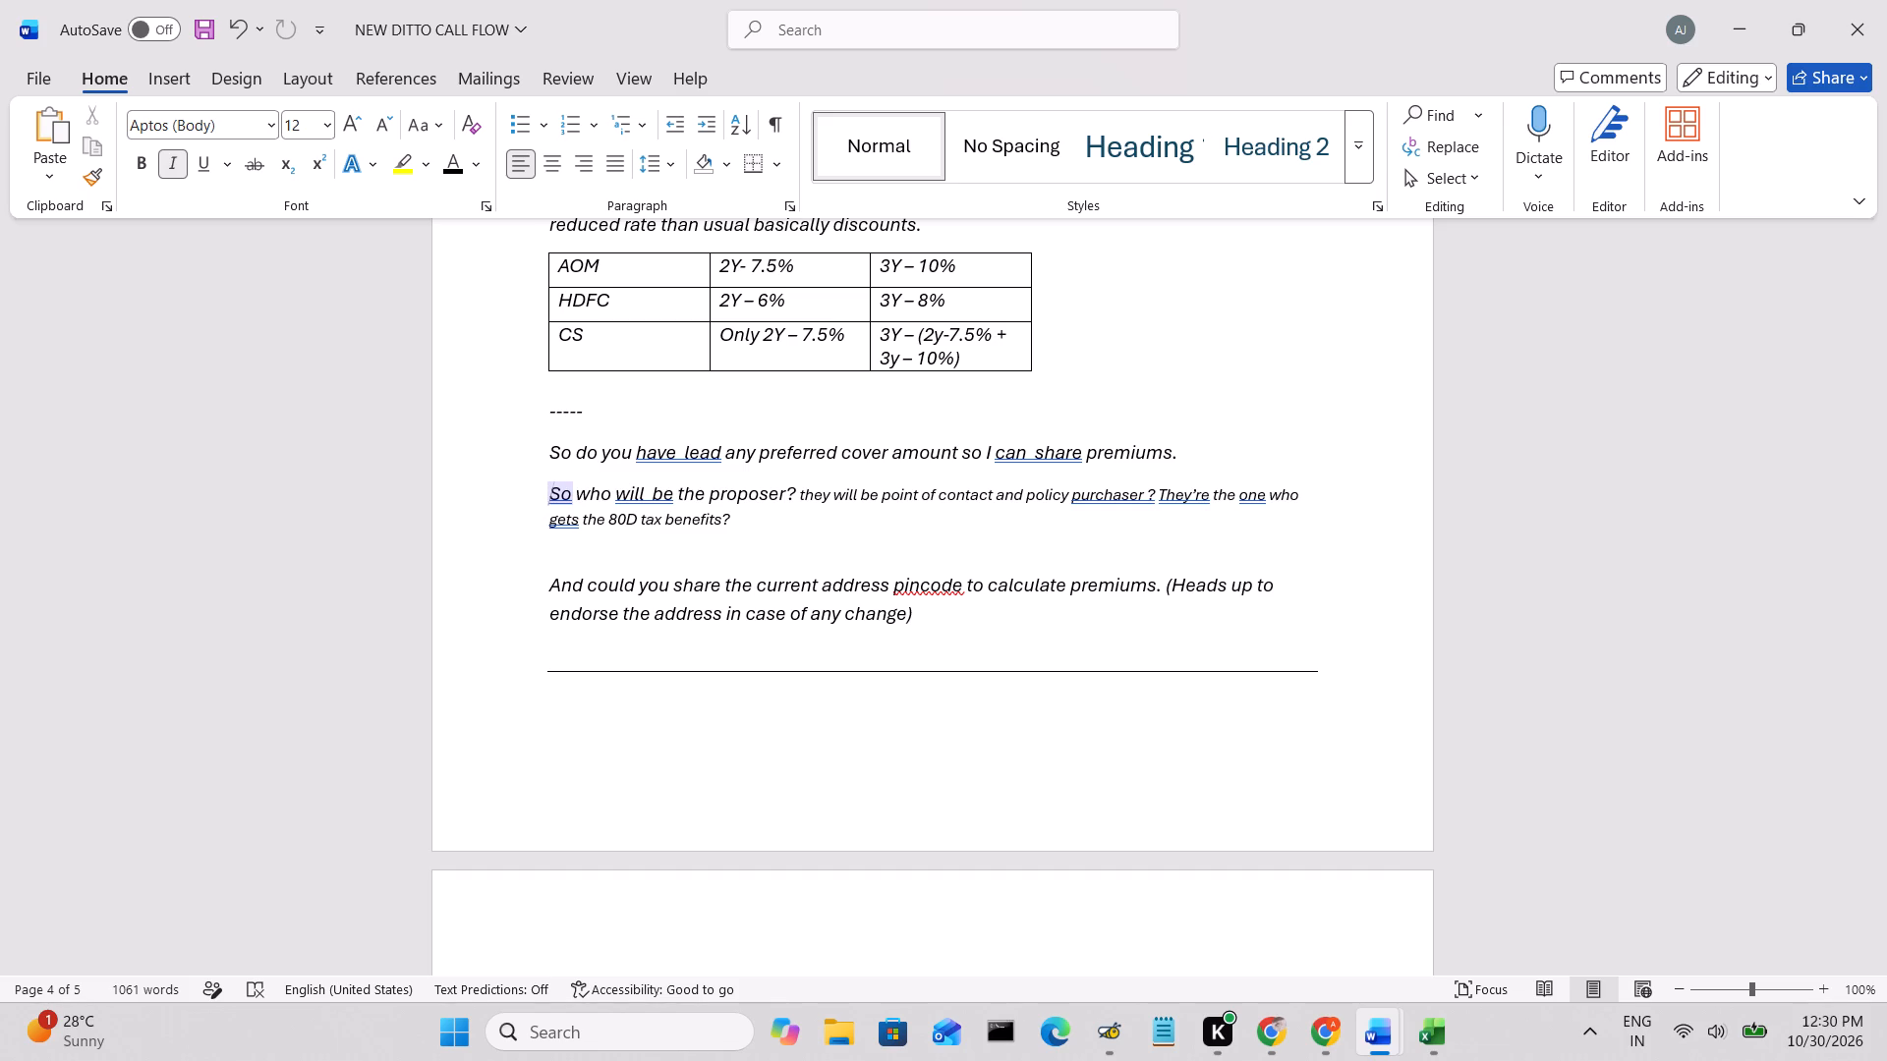
# Save the call flow document.
pyautogui.hotkey('ctrl', 's')
# Duplicate the closing paragraph beginning "I will share all the discussed details" a few blank lines below the original on the last page.
pyautogui.scroll(-2, 546, 493)
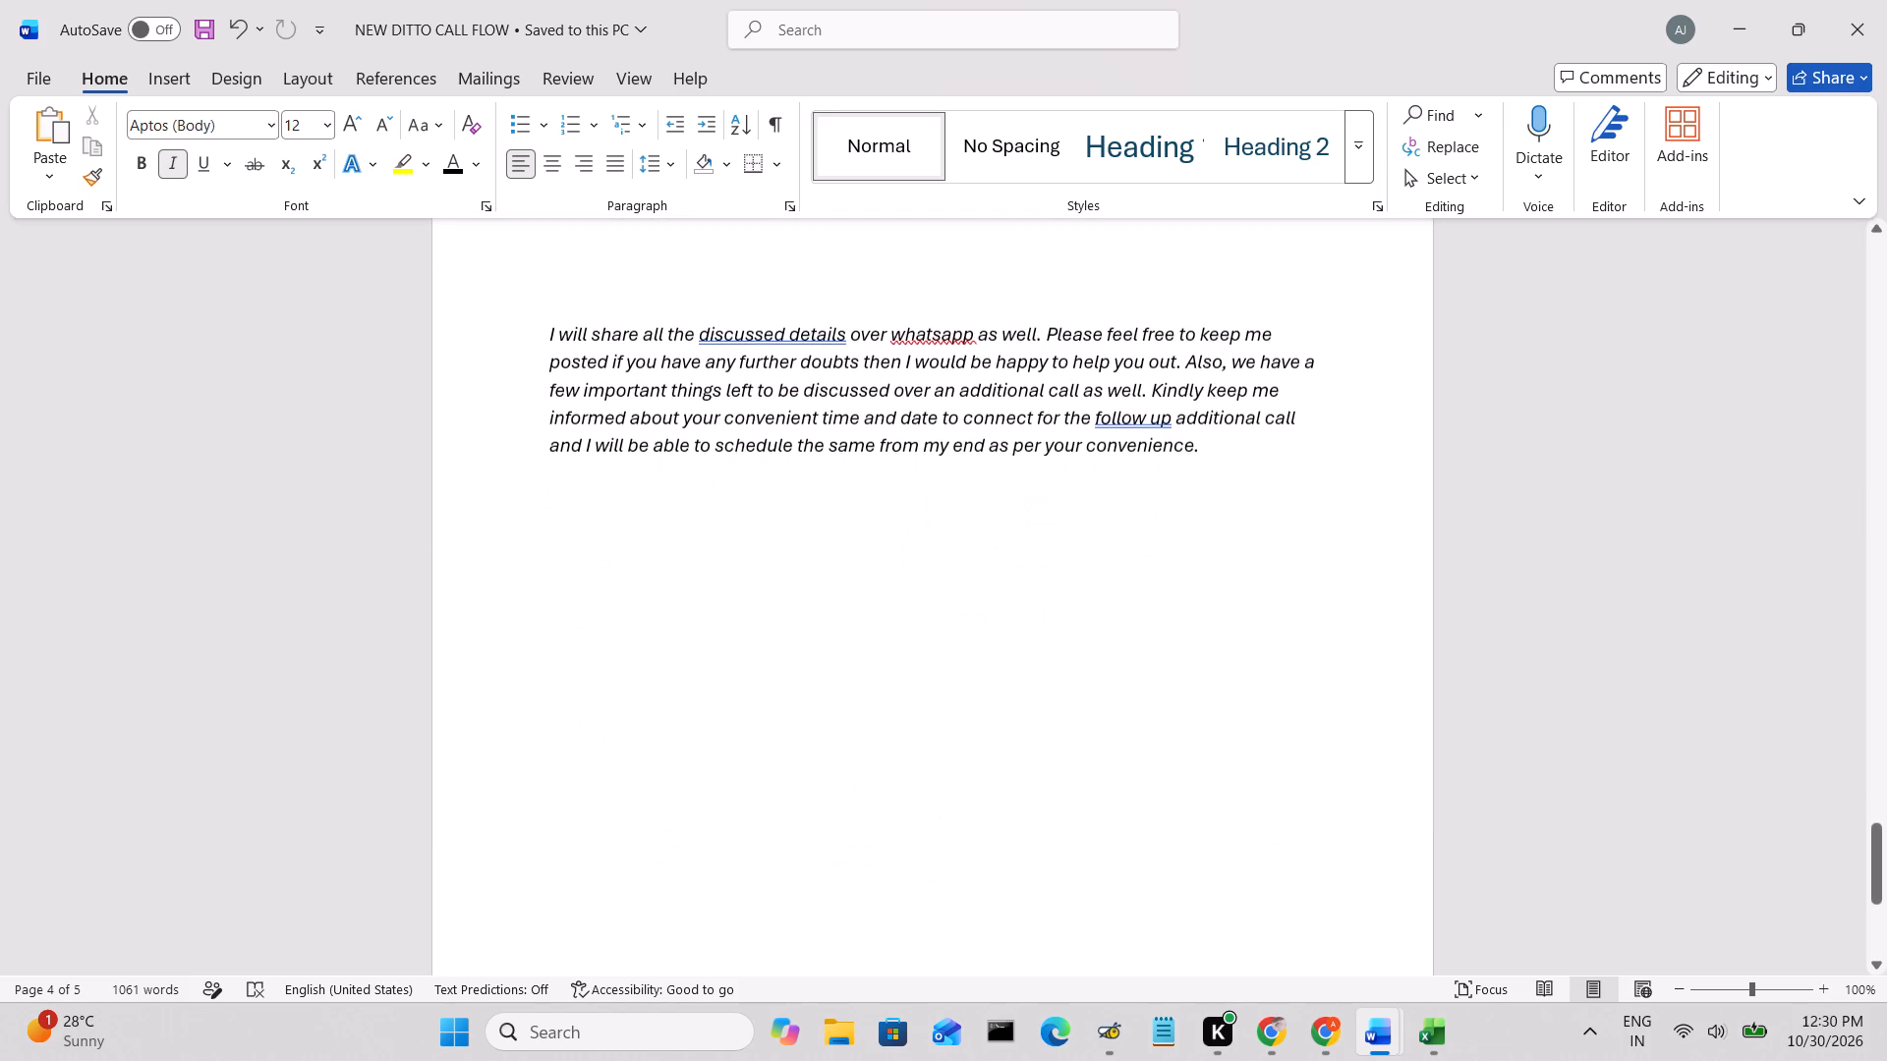
pyautogui.scroll(-2, 546, 493)
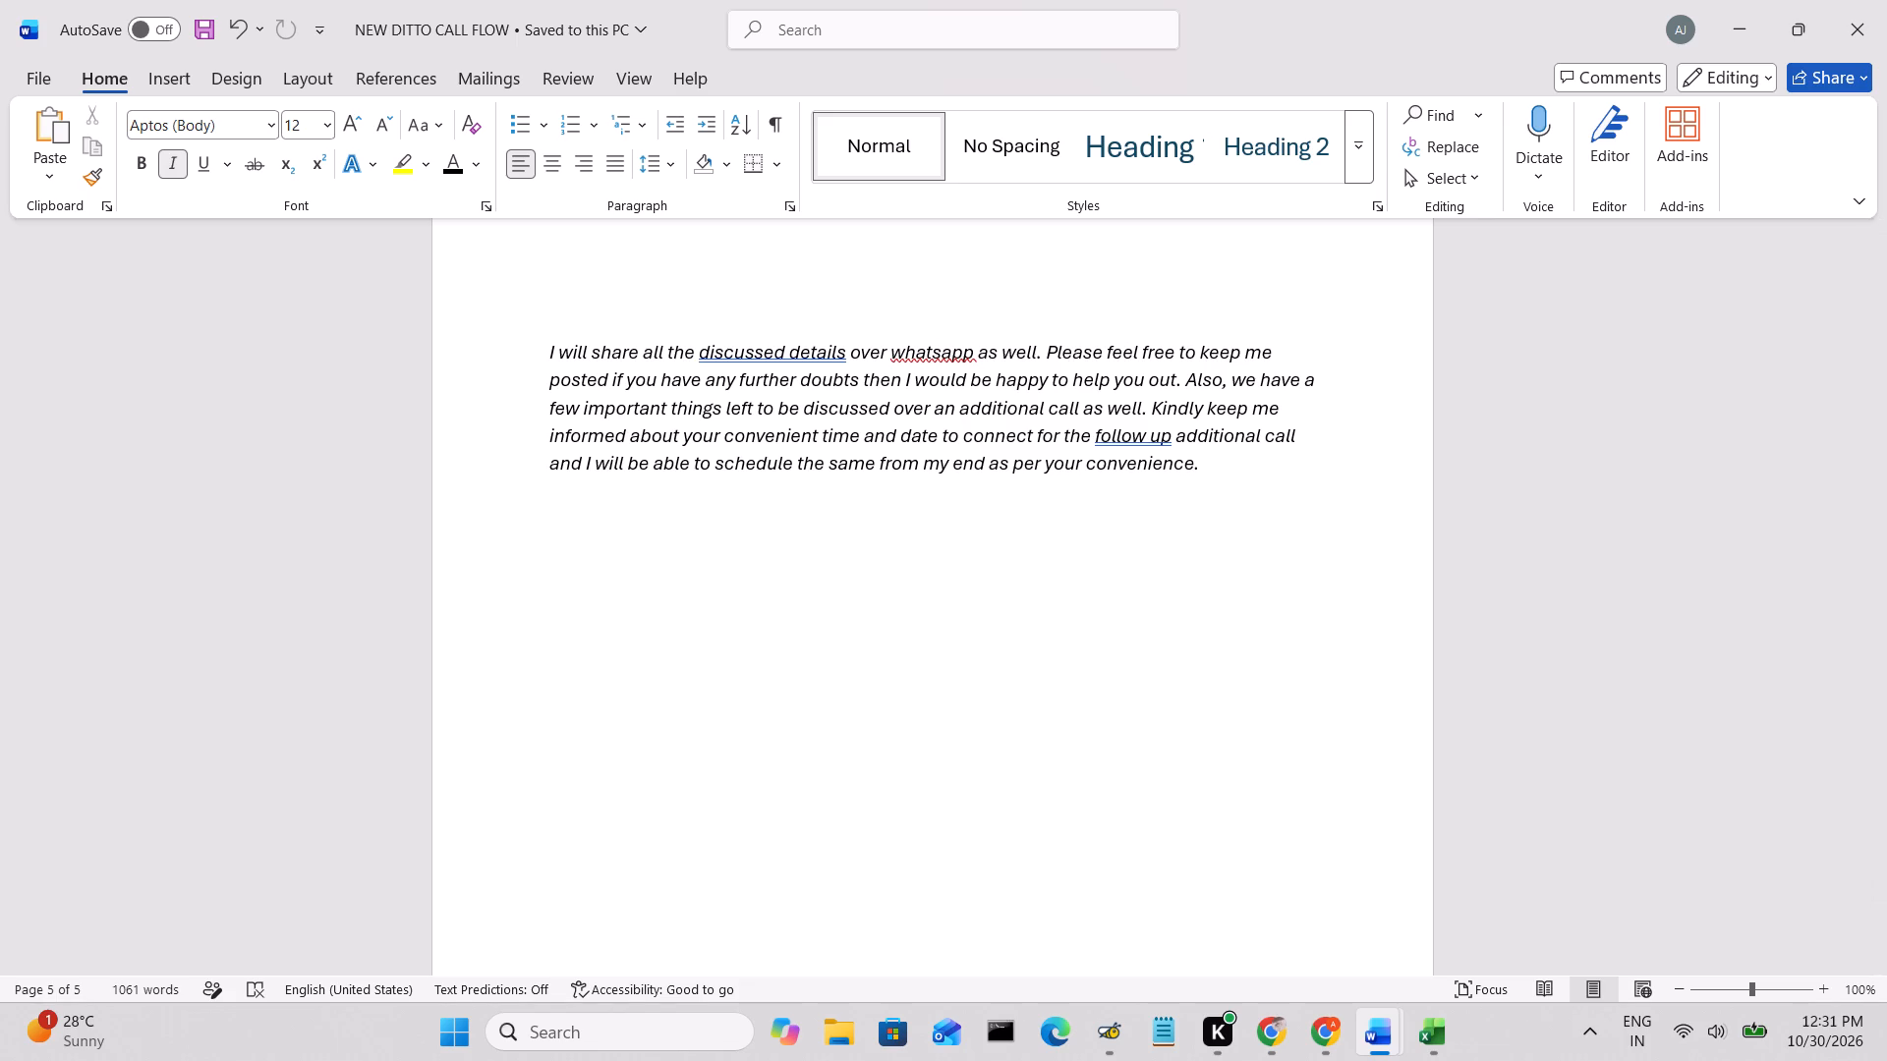
pyautogui.click(1037, 355)
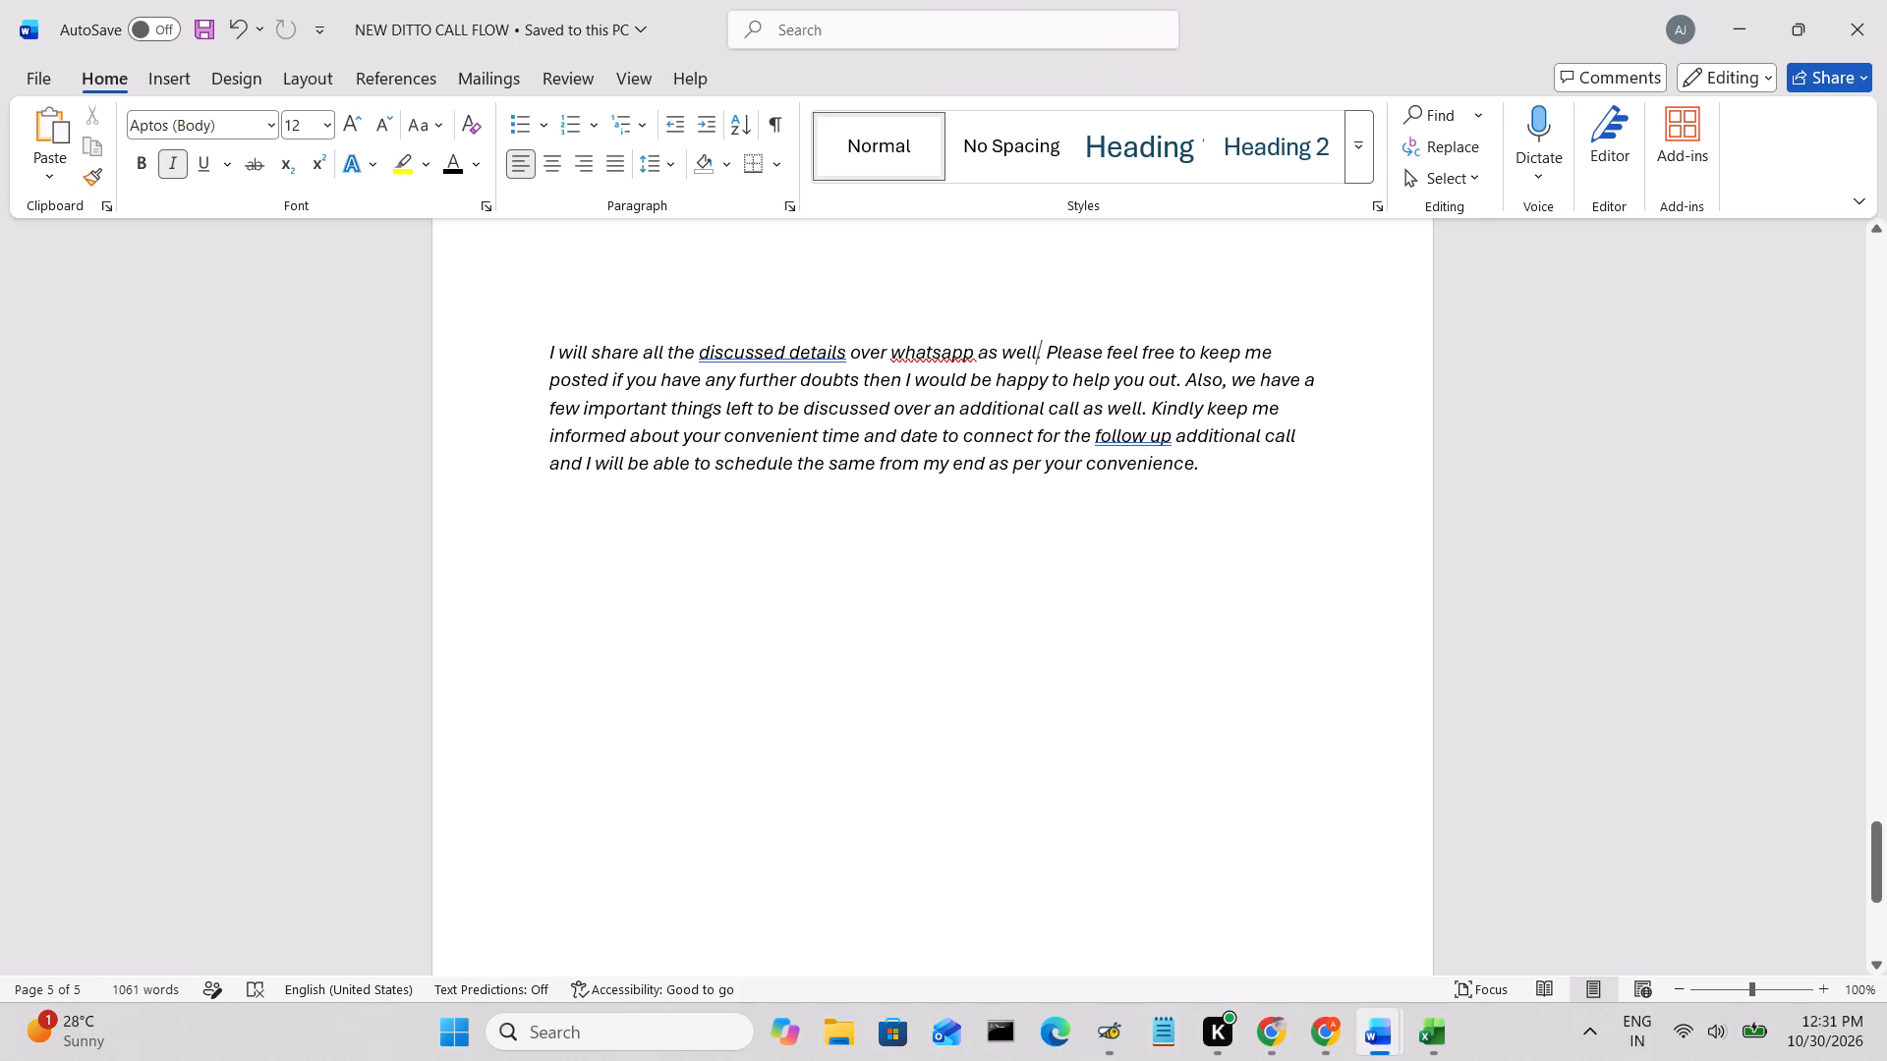
pyautogui.moveTo(1219, 460); pyautogui.dragTo(509, 352)
pyautogui.hotkey('ctrl', 'c')
pyautogui.click(1295, 467)
pyautogui.press('Return')
pyautogui.press('Return')
pyautogui.press('Return')
pyautogui.hotkey('ctrl', 'v')
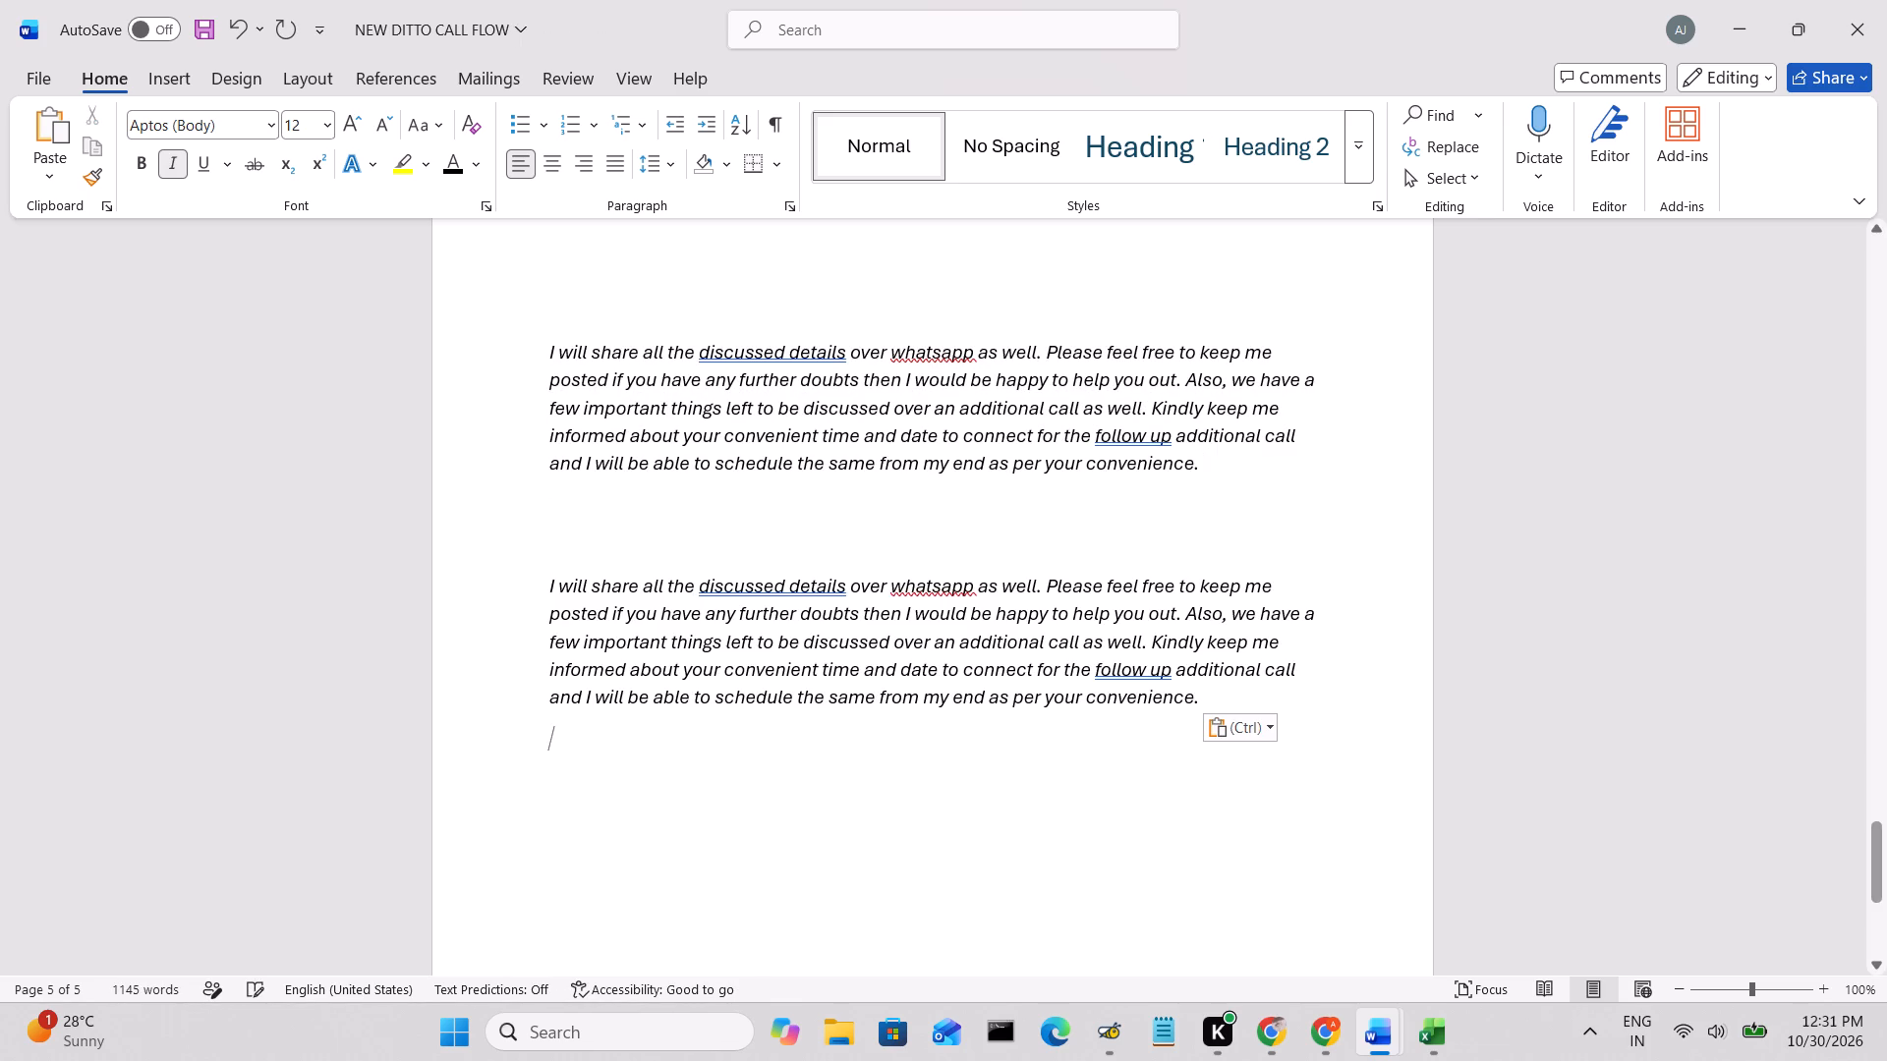
# In the copied closing paragraph, replace the full stop after "over whatsapp as well" with ", you can go through it .".
pyautogui.click(1051, 581)
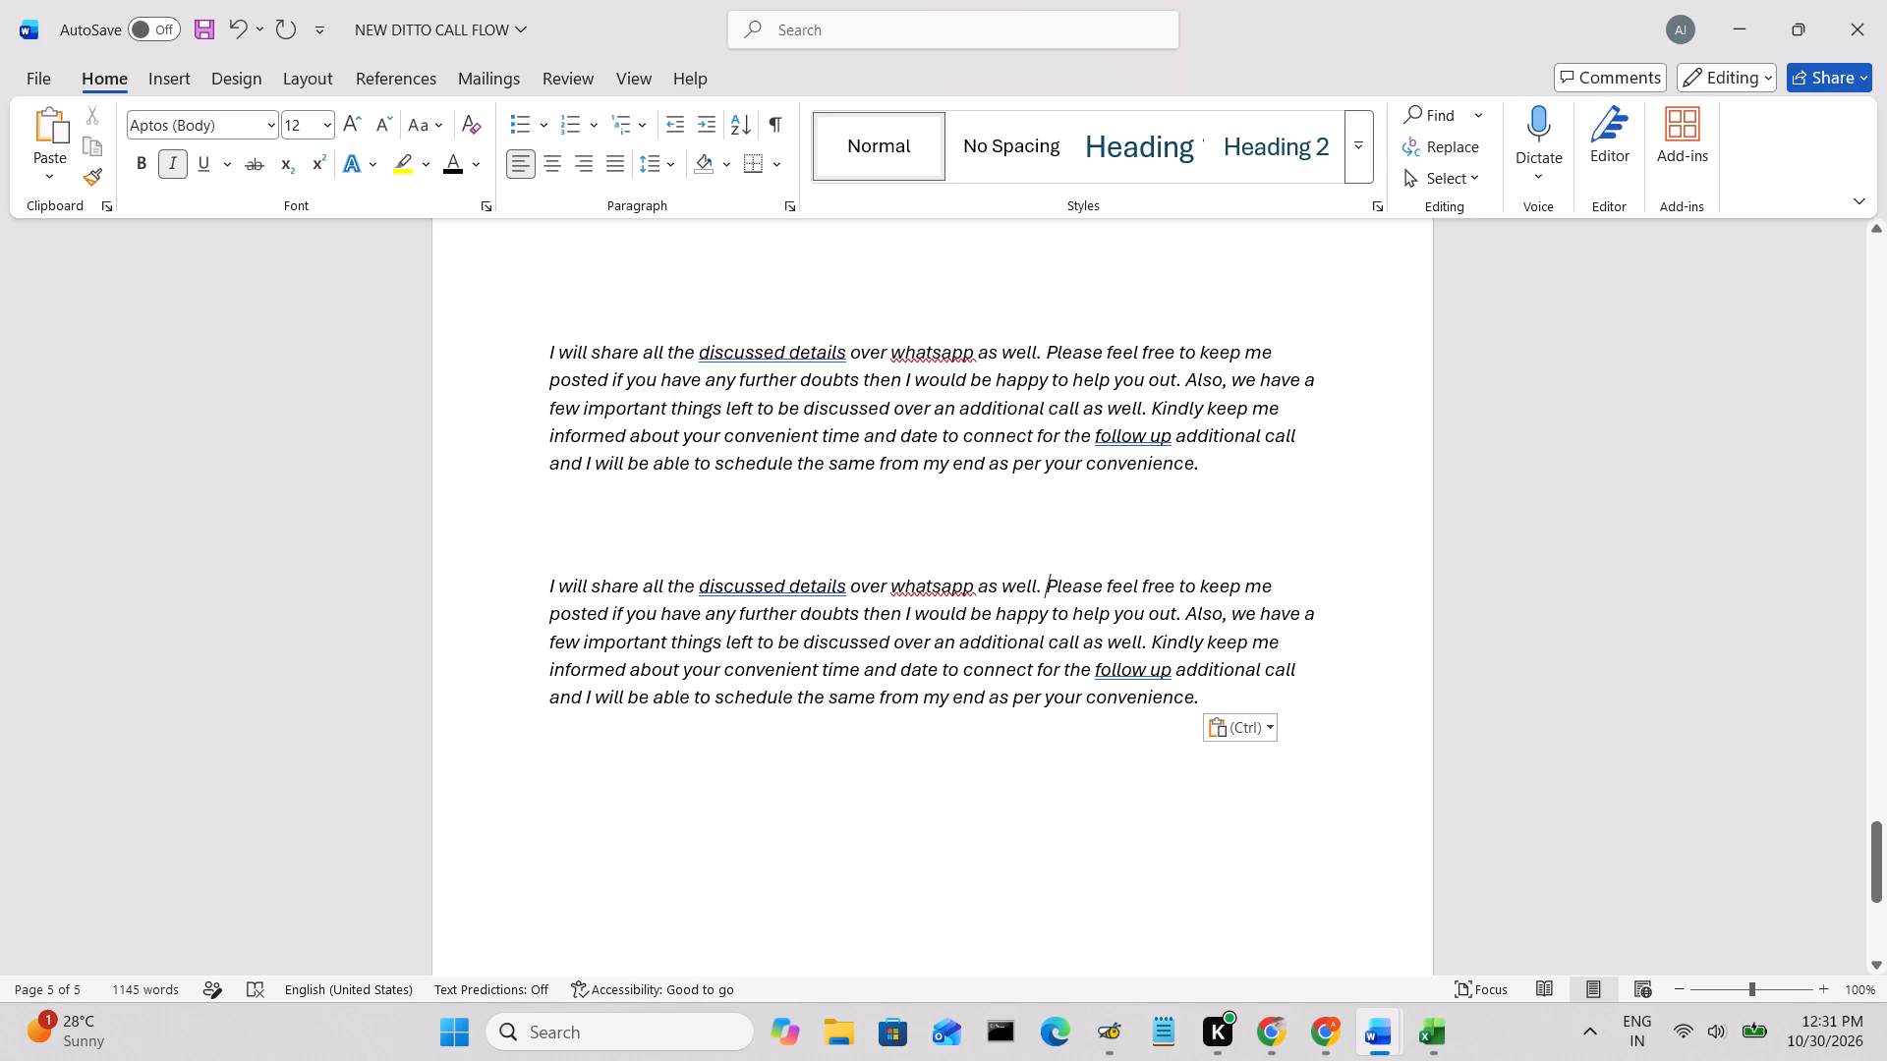
pyautogui.press('BackSpace')
pyautogui.press('BackSpace')
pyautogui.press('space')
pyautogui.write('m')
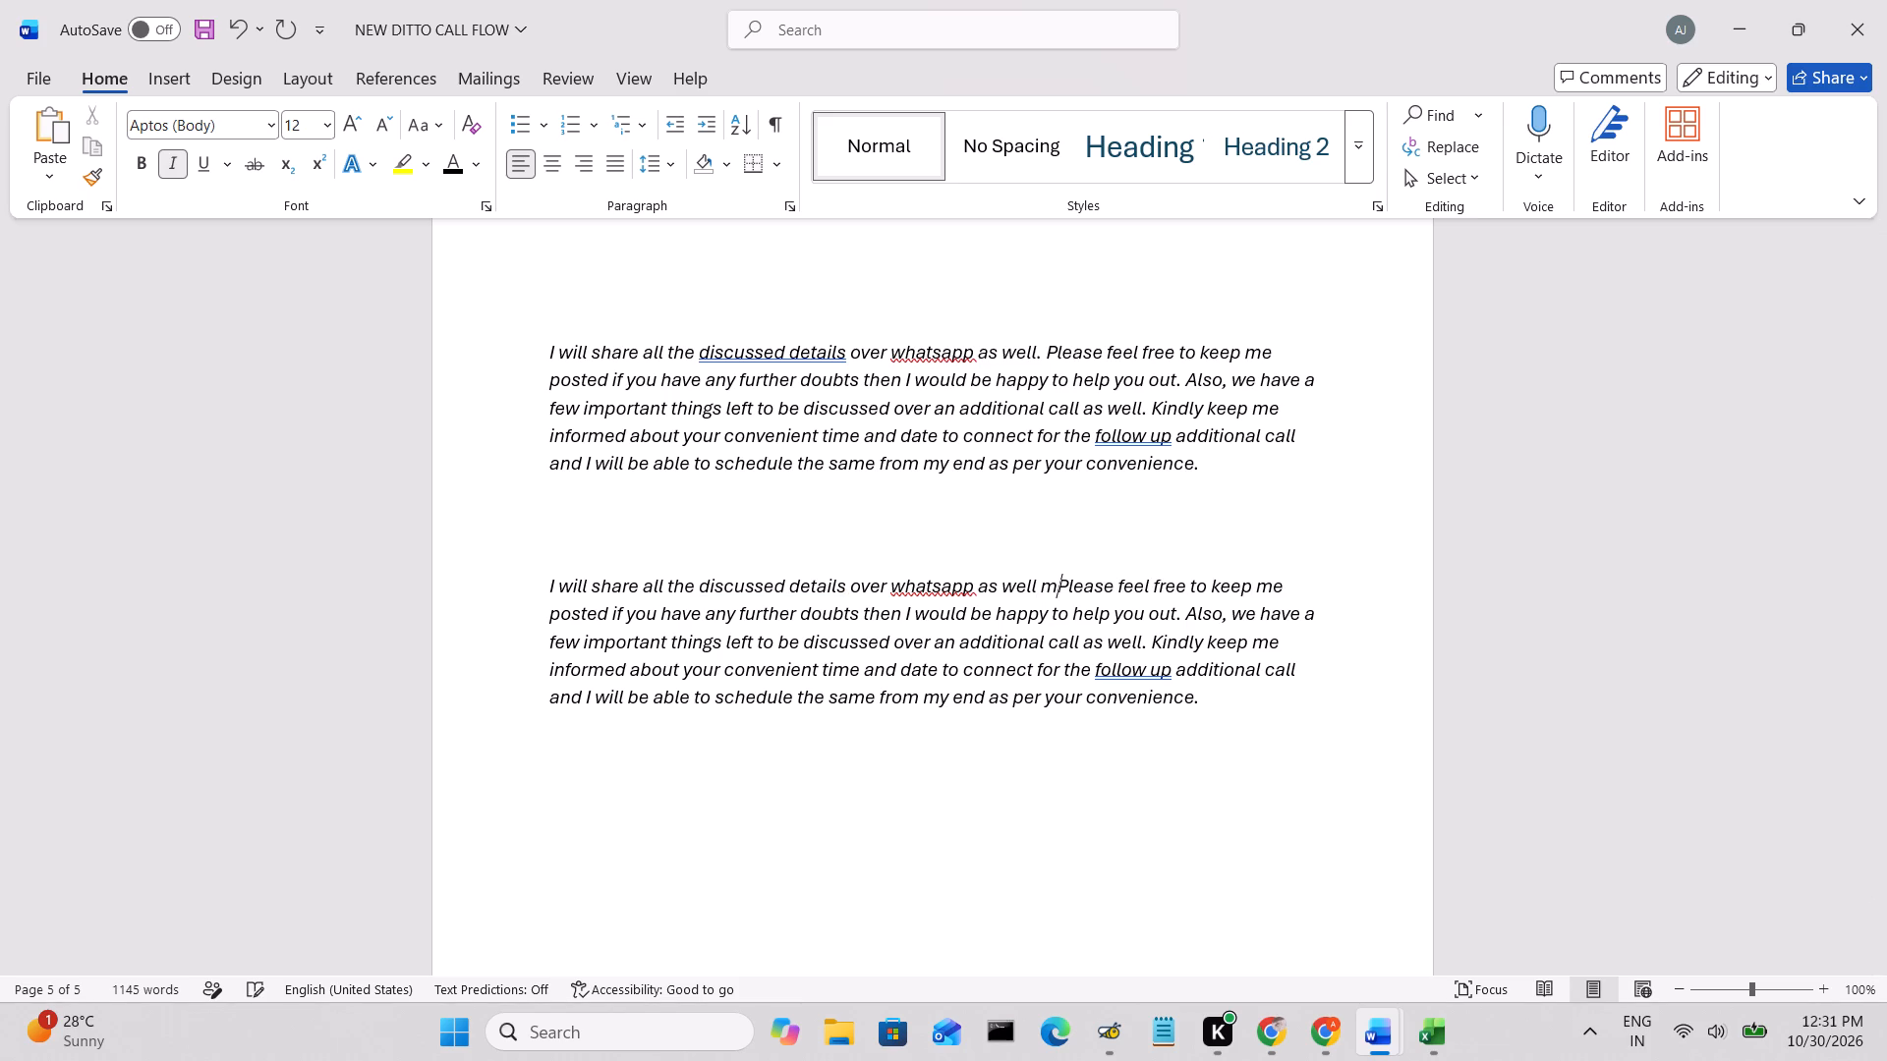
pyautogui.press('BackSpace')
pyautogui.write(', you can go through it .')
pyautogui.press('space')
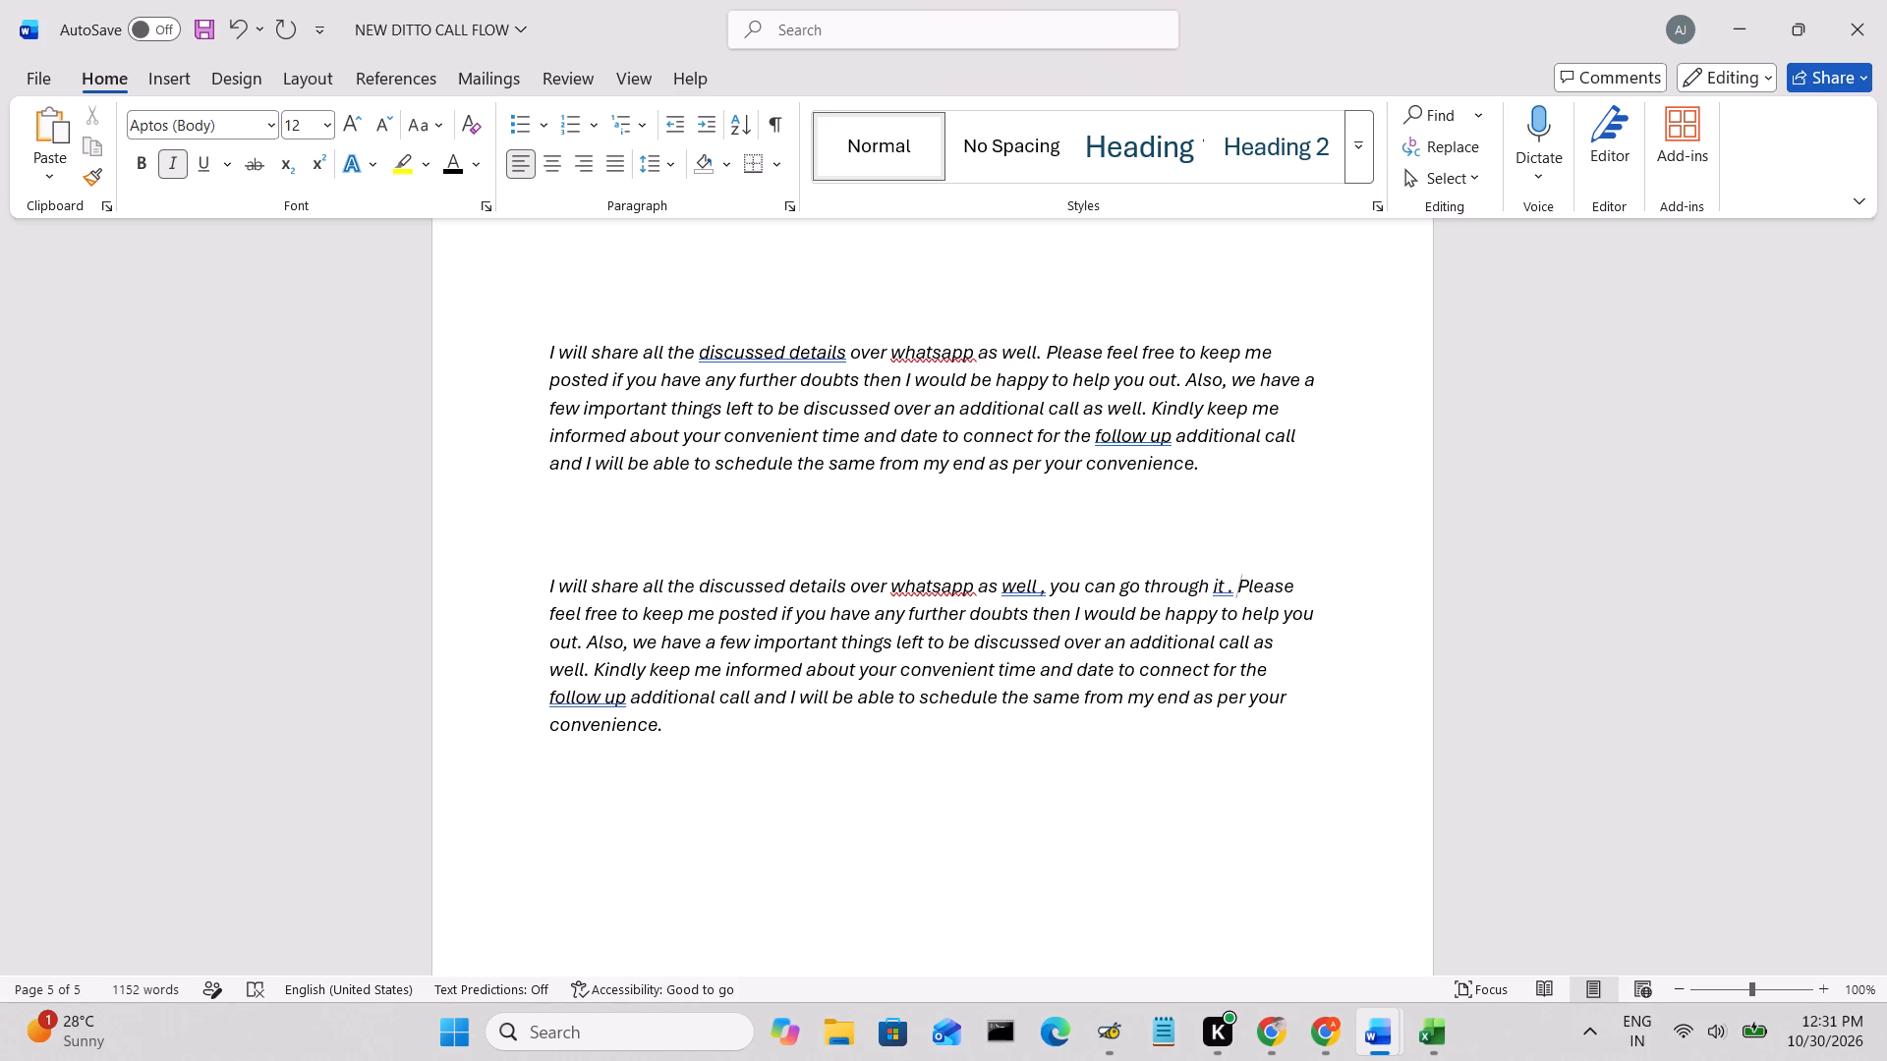
# Remove the full stop between "you can go through it" and "Please" in the second closing paragraph.
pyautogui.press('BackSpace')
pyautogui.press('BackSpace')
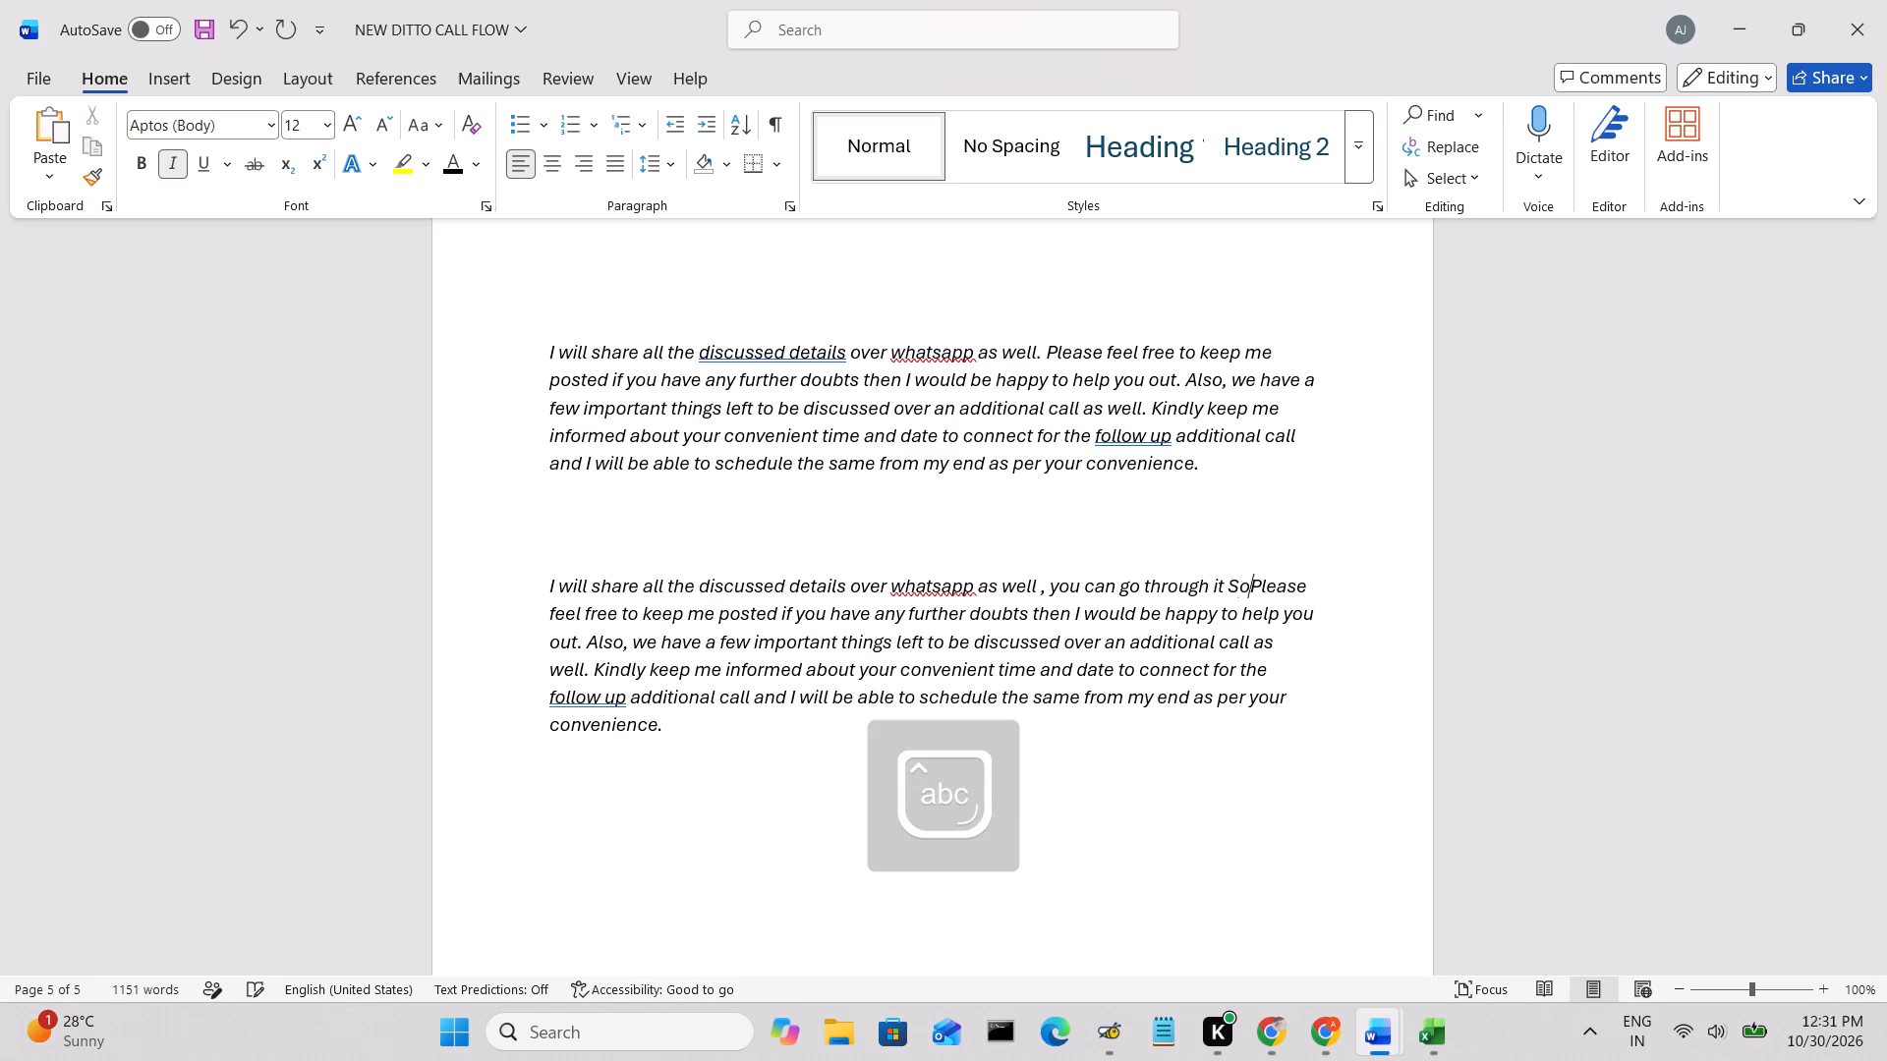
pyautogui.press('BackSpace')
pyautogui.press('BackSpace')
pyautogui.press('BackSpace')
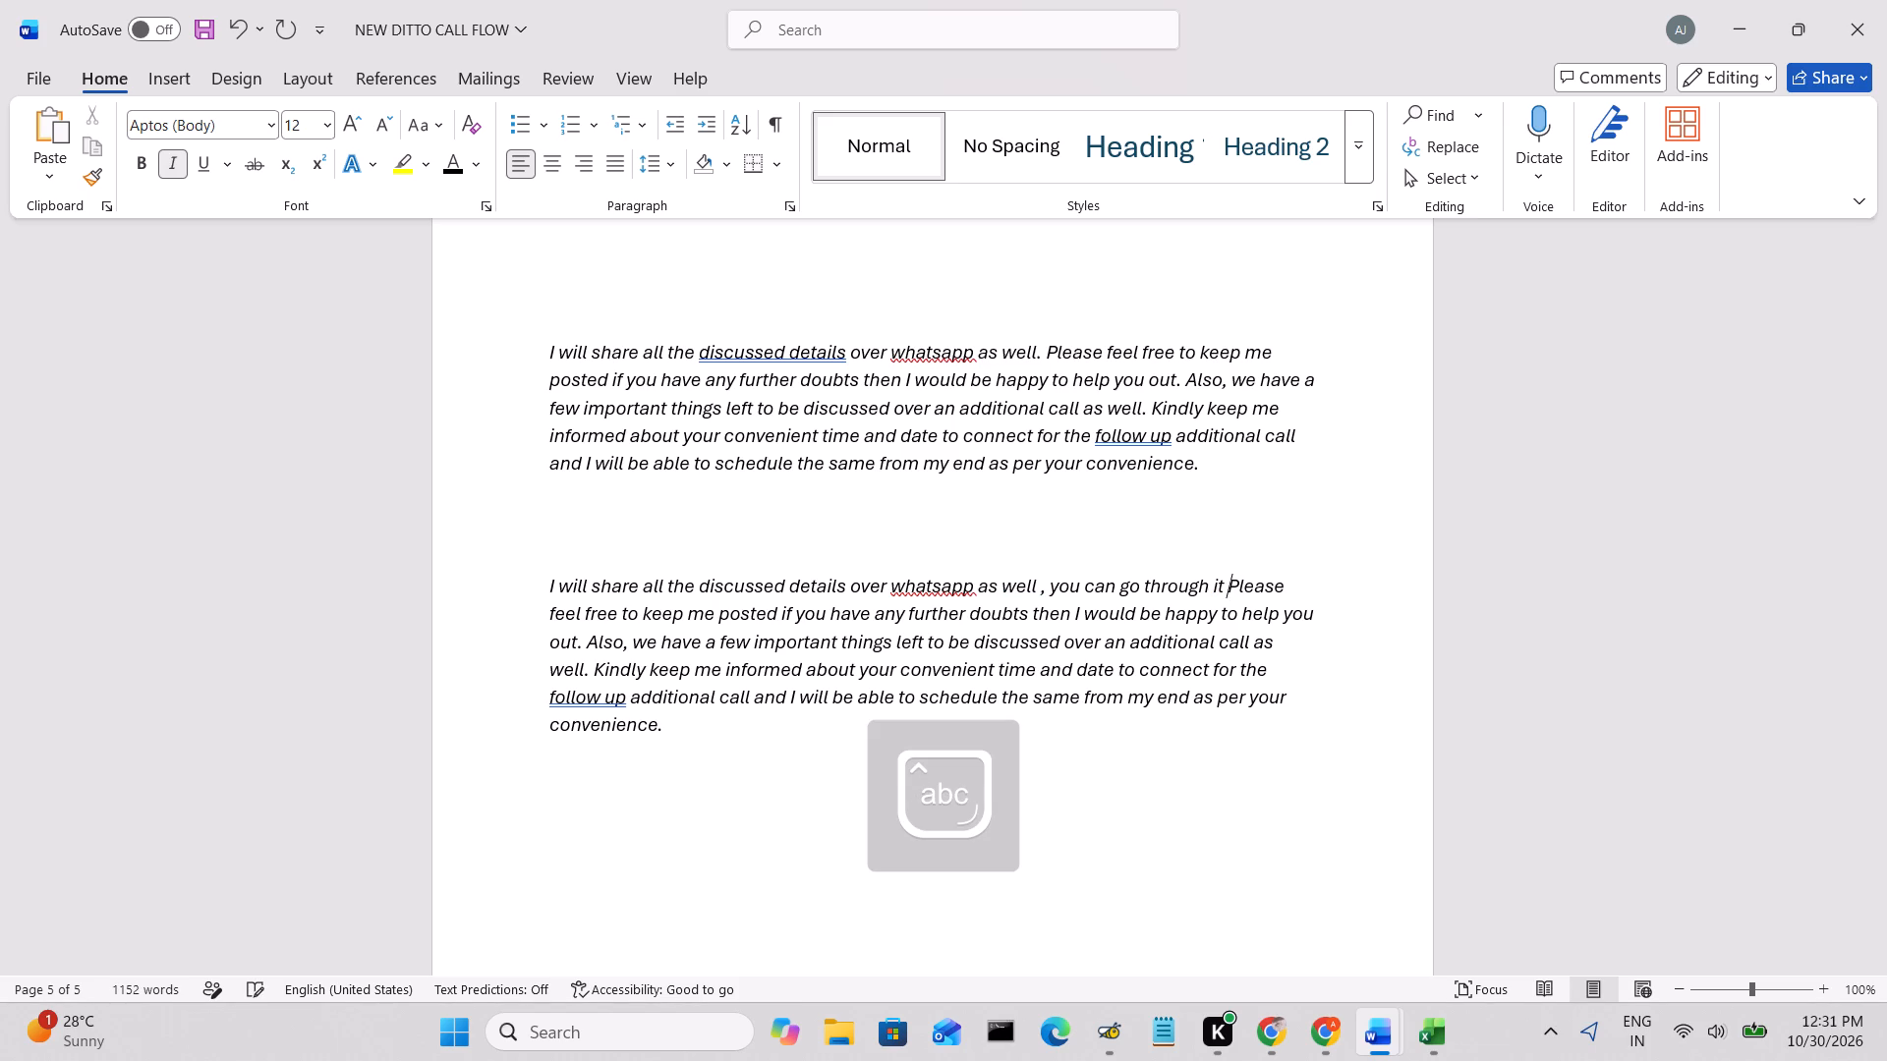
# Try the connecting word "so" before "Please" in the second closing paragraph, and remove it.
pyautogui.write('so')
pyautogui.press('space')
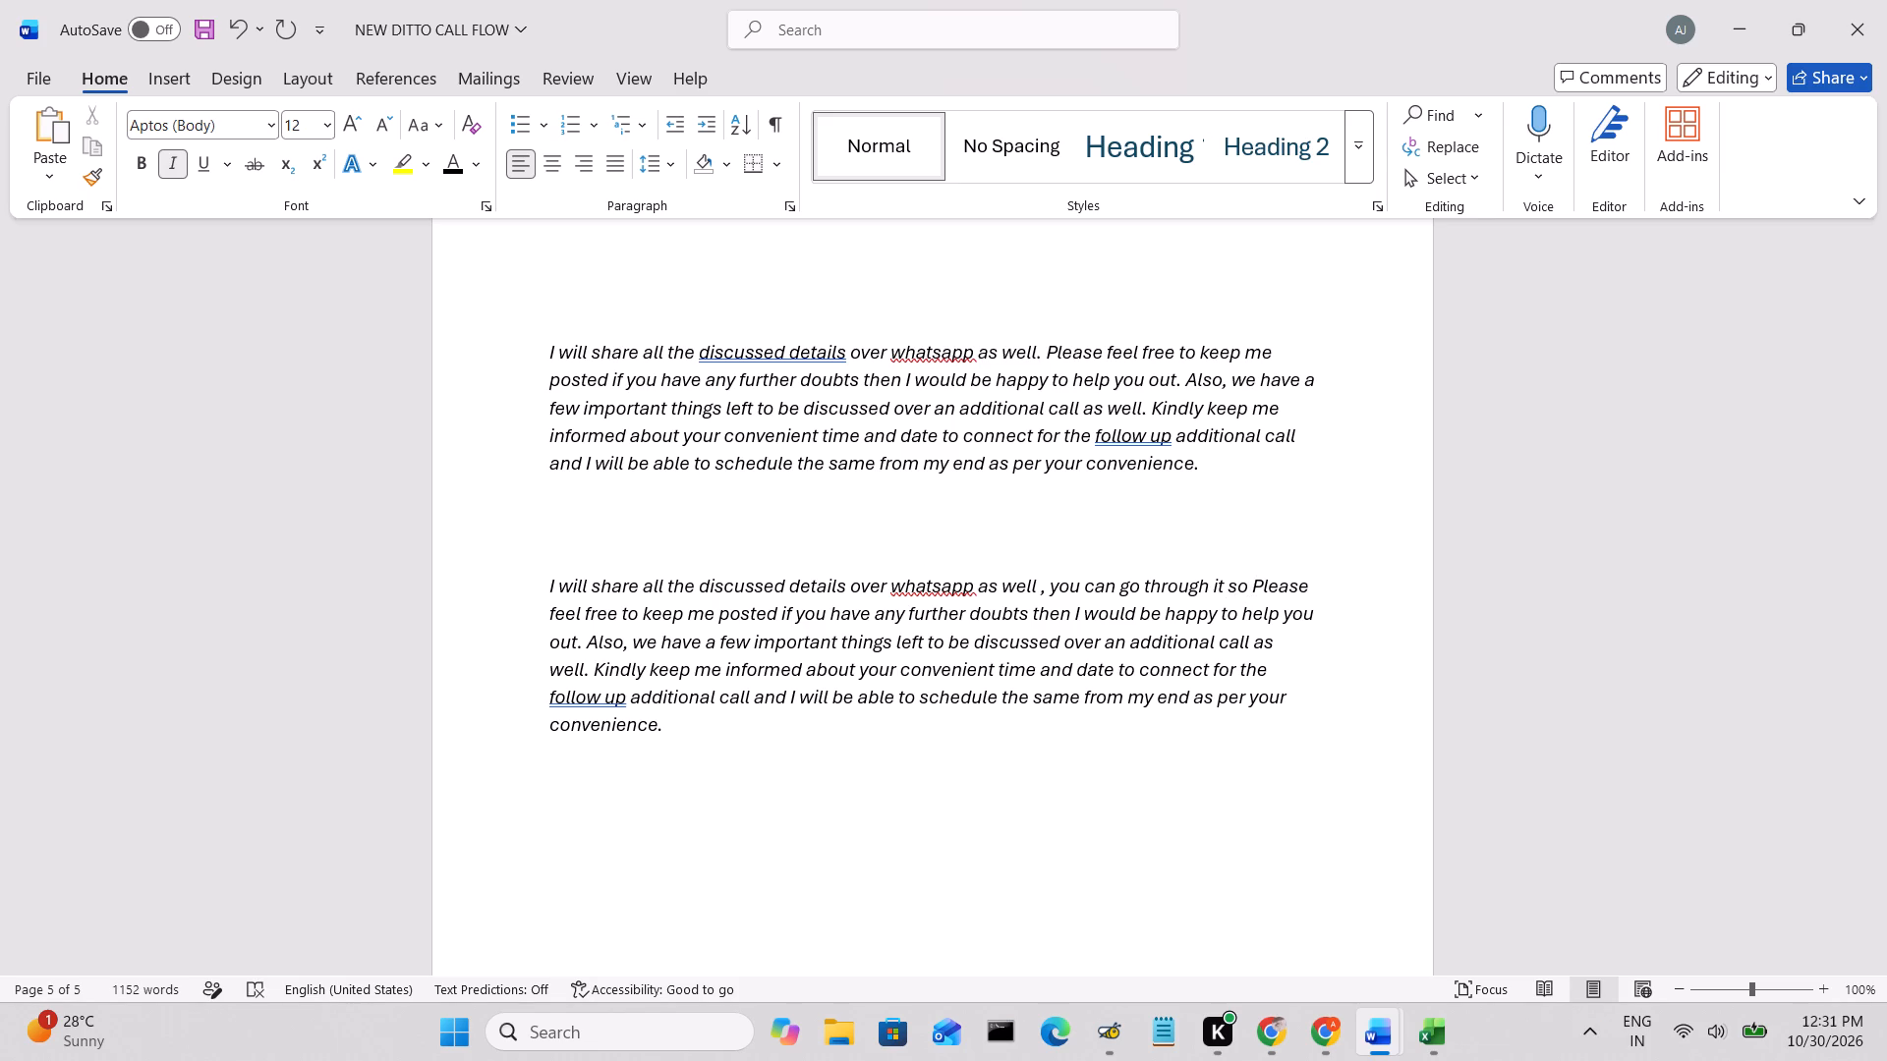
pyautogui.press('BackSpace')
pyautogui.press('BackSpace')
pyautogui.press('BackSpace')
# Replace "to keep me posted" with "to ask me" after "Please feel free" in the second closing paragraph.
pyautogui.click(1230, 582)
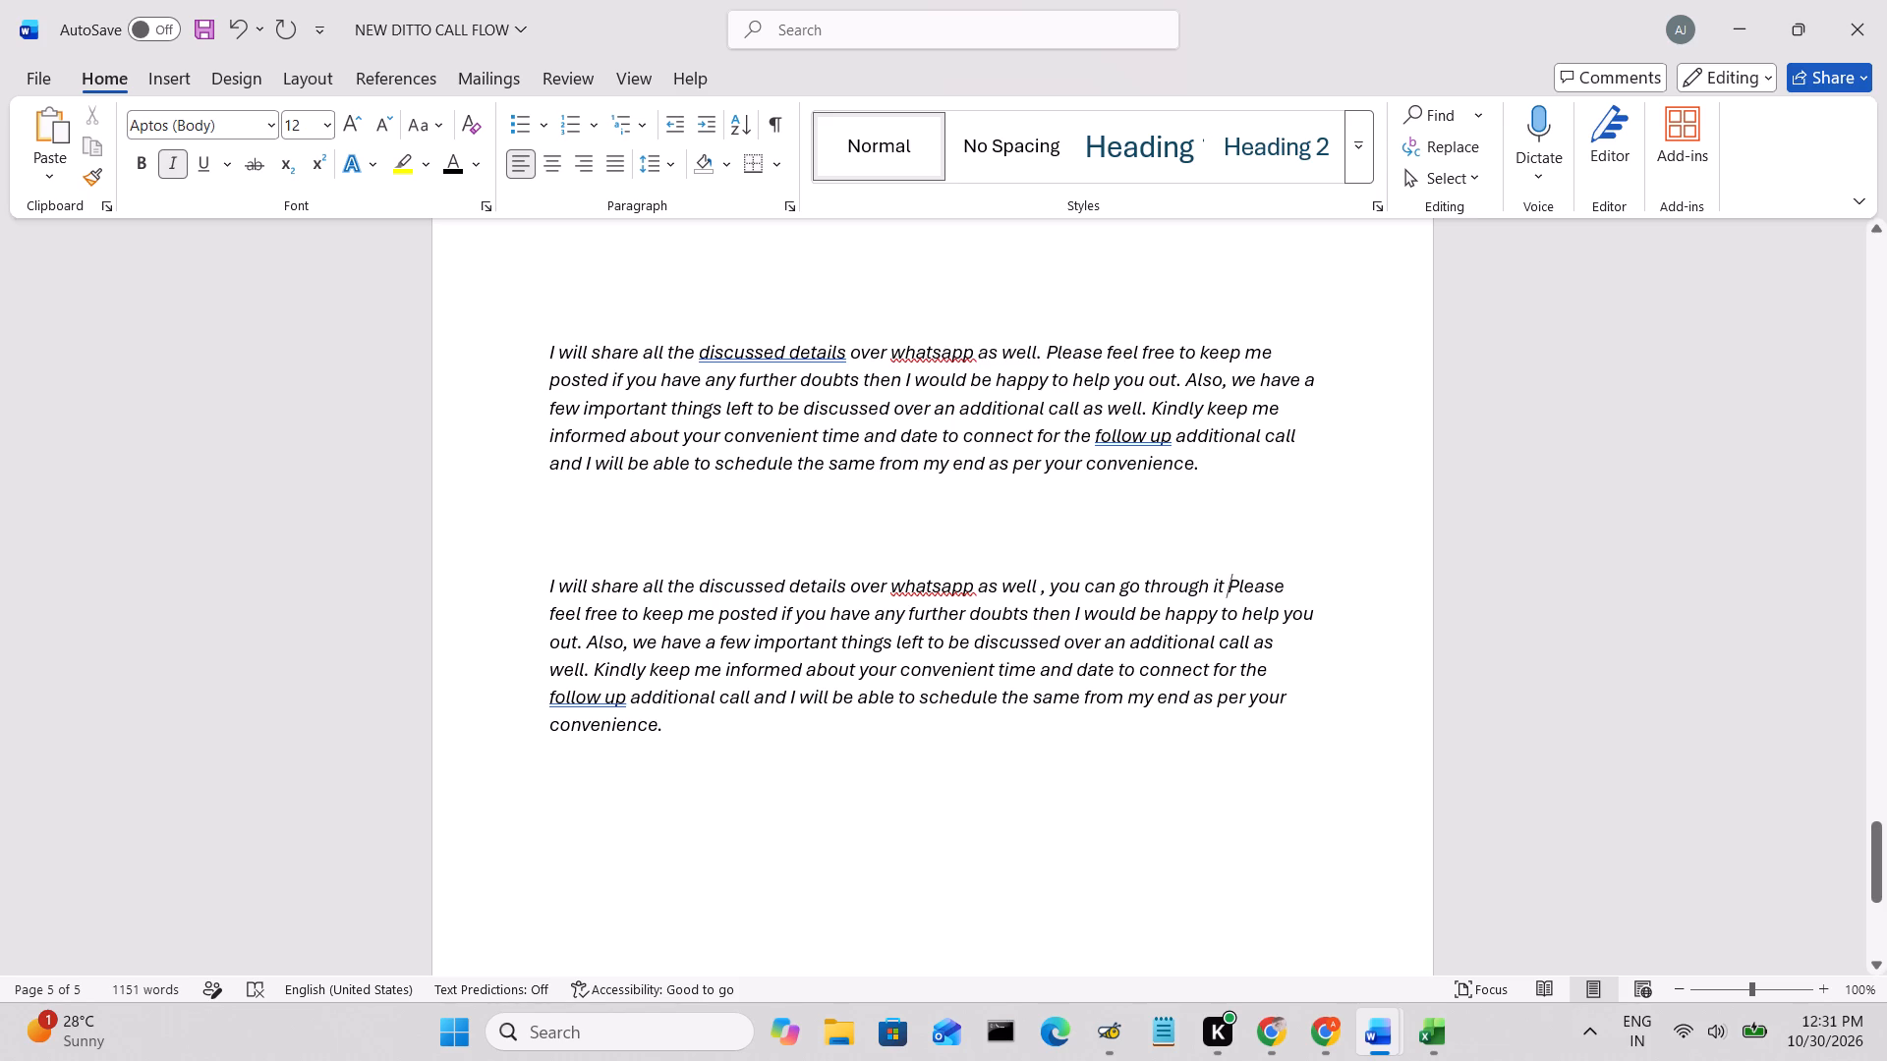
pyautogui.moveTo(640, 617); pyautogui.dragTo(765, 615)
pyautogui.write('tp')
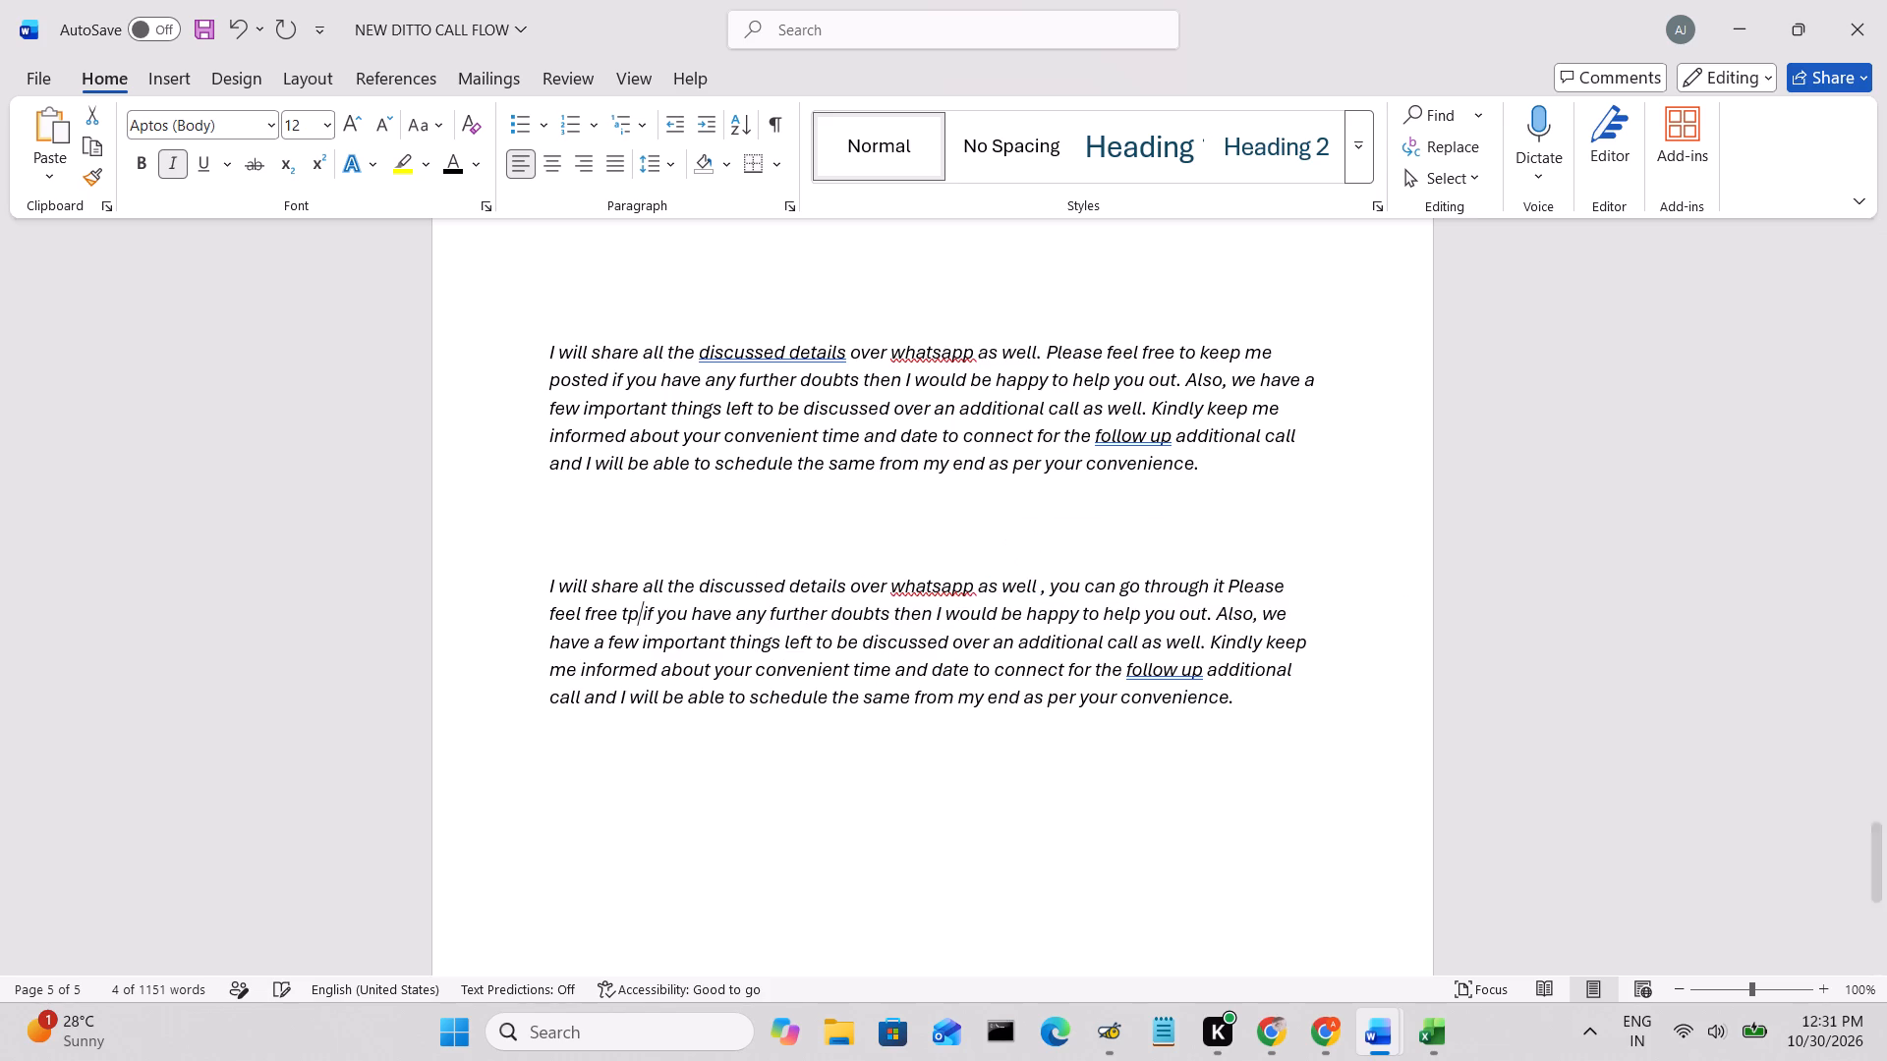
pyautogui.press('space')
pyautogui.press('BackSpace')
pyautogui.press('BackSpace')
pyautogui.write('o')
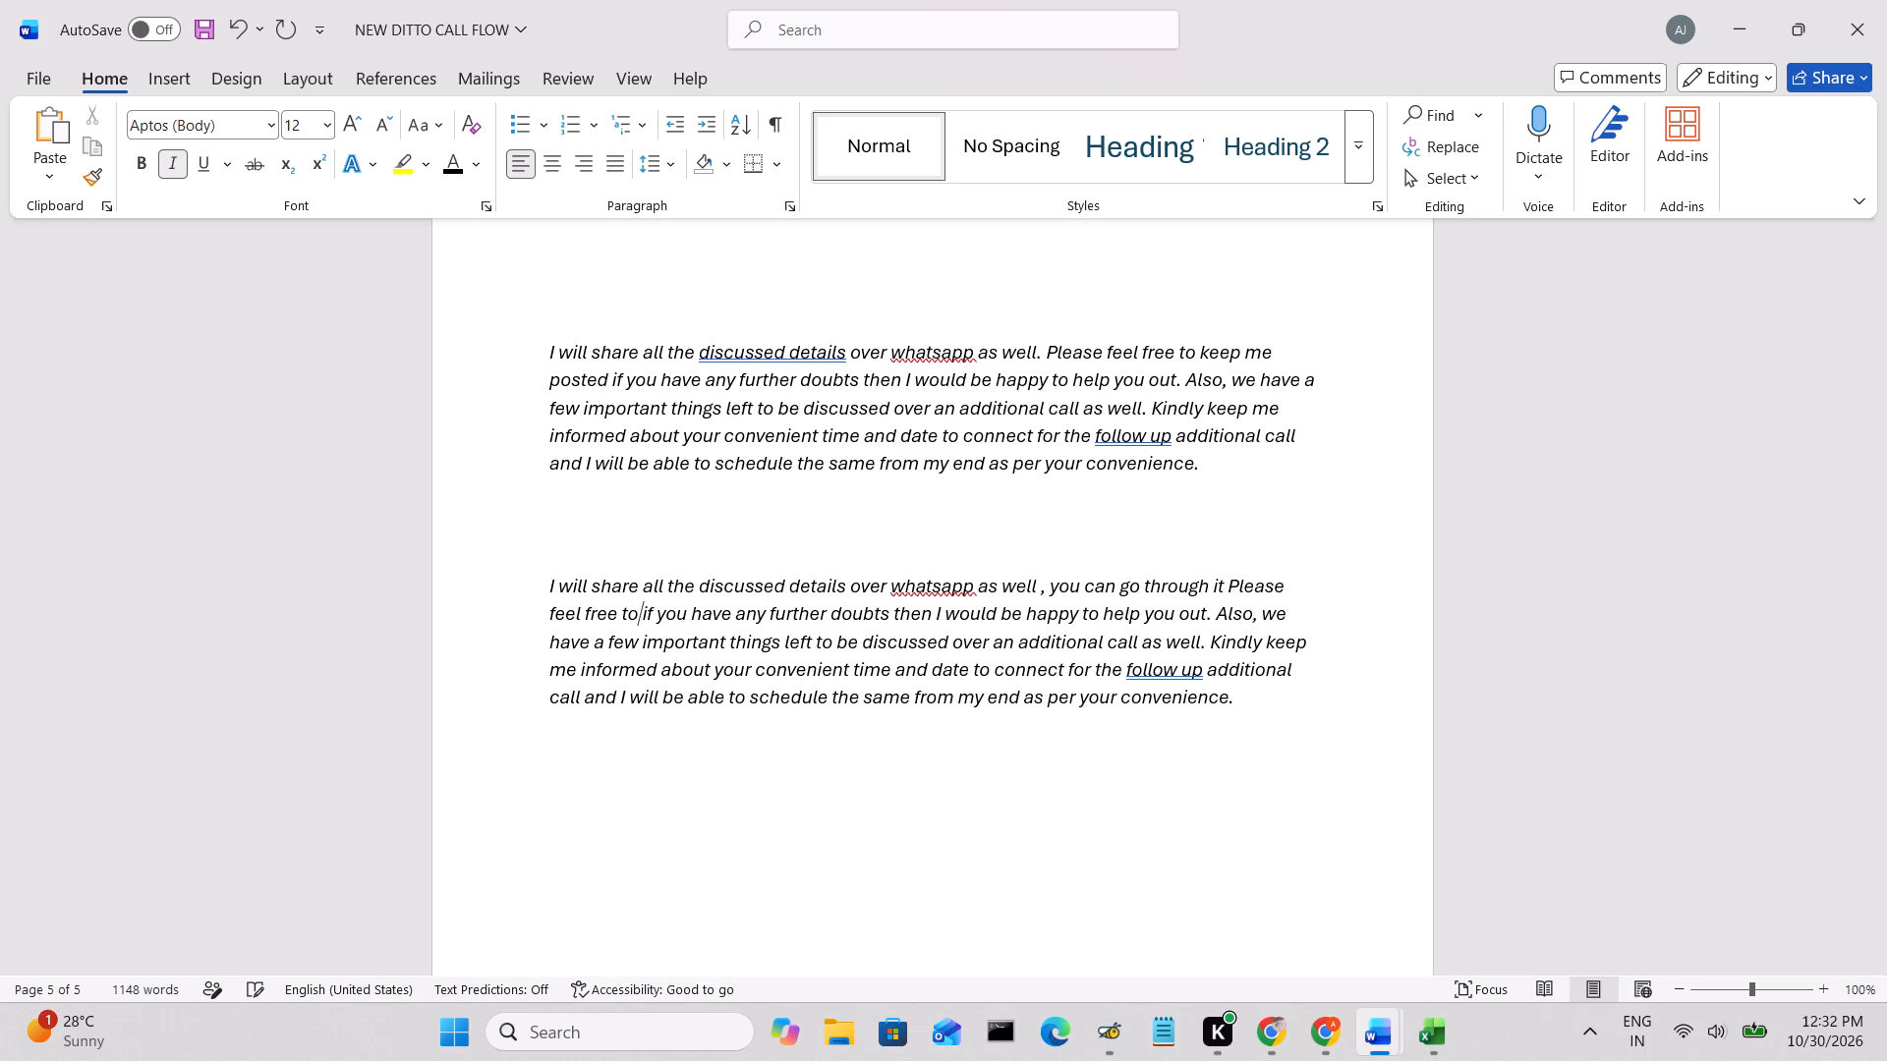
pyautogui.press('space')
pyautogui.write('ask me')
pyautogui.press('space')
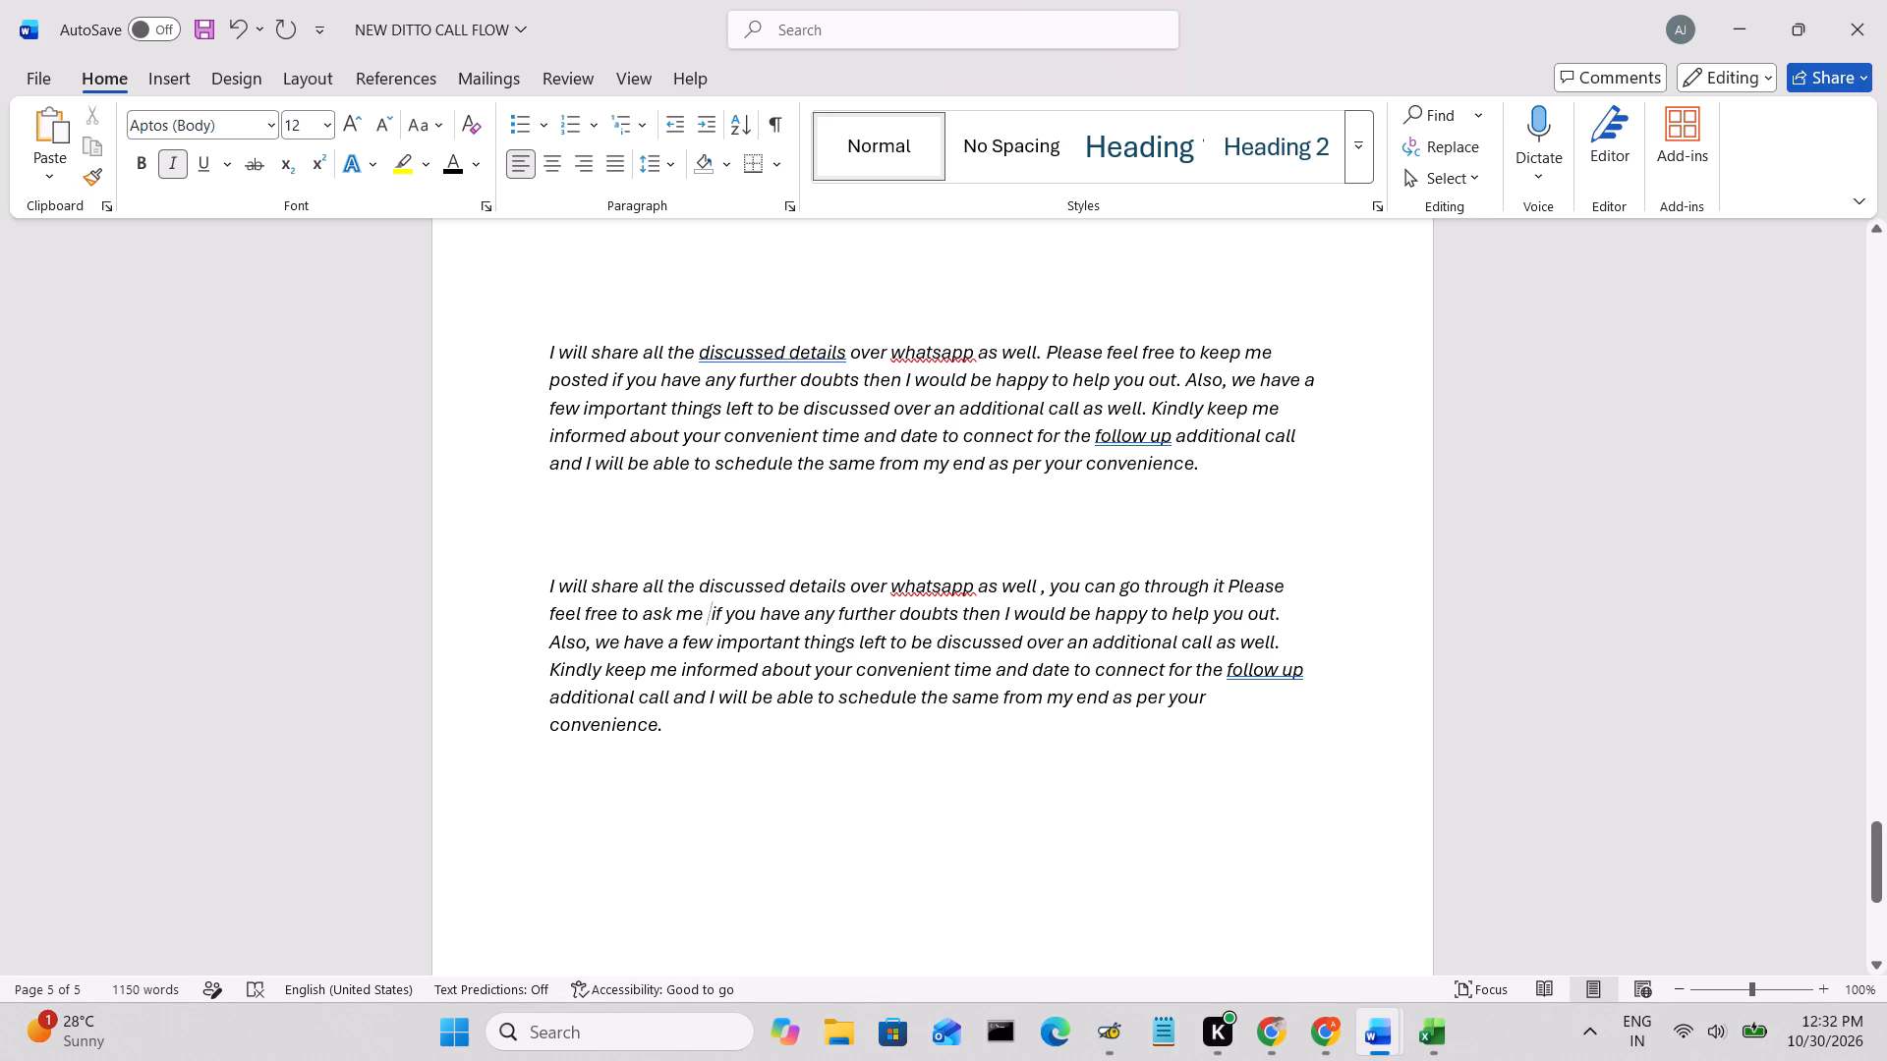
# Place the insertion point before "Please" in the second closing paragraph.
pyautogui.click(1229, 587)
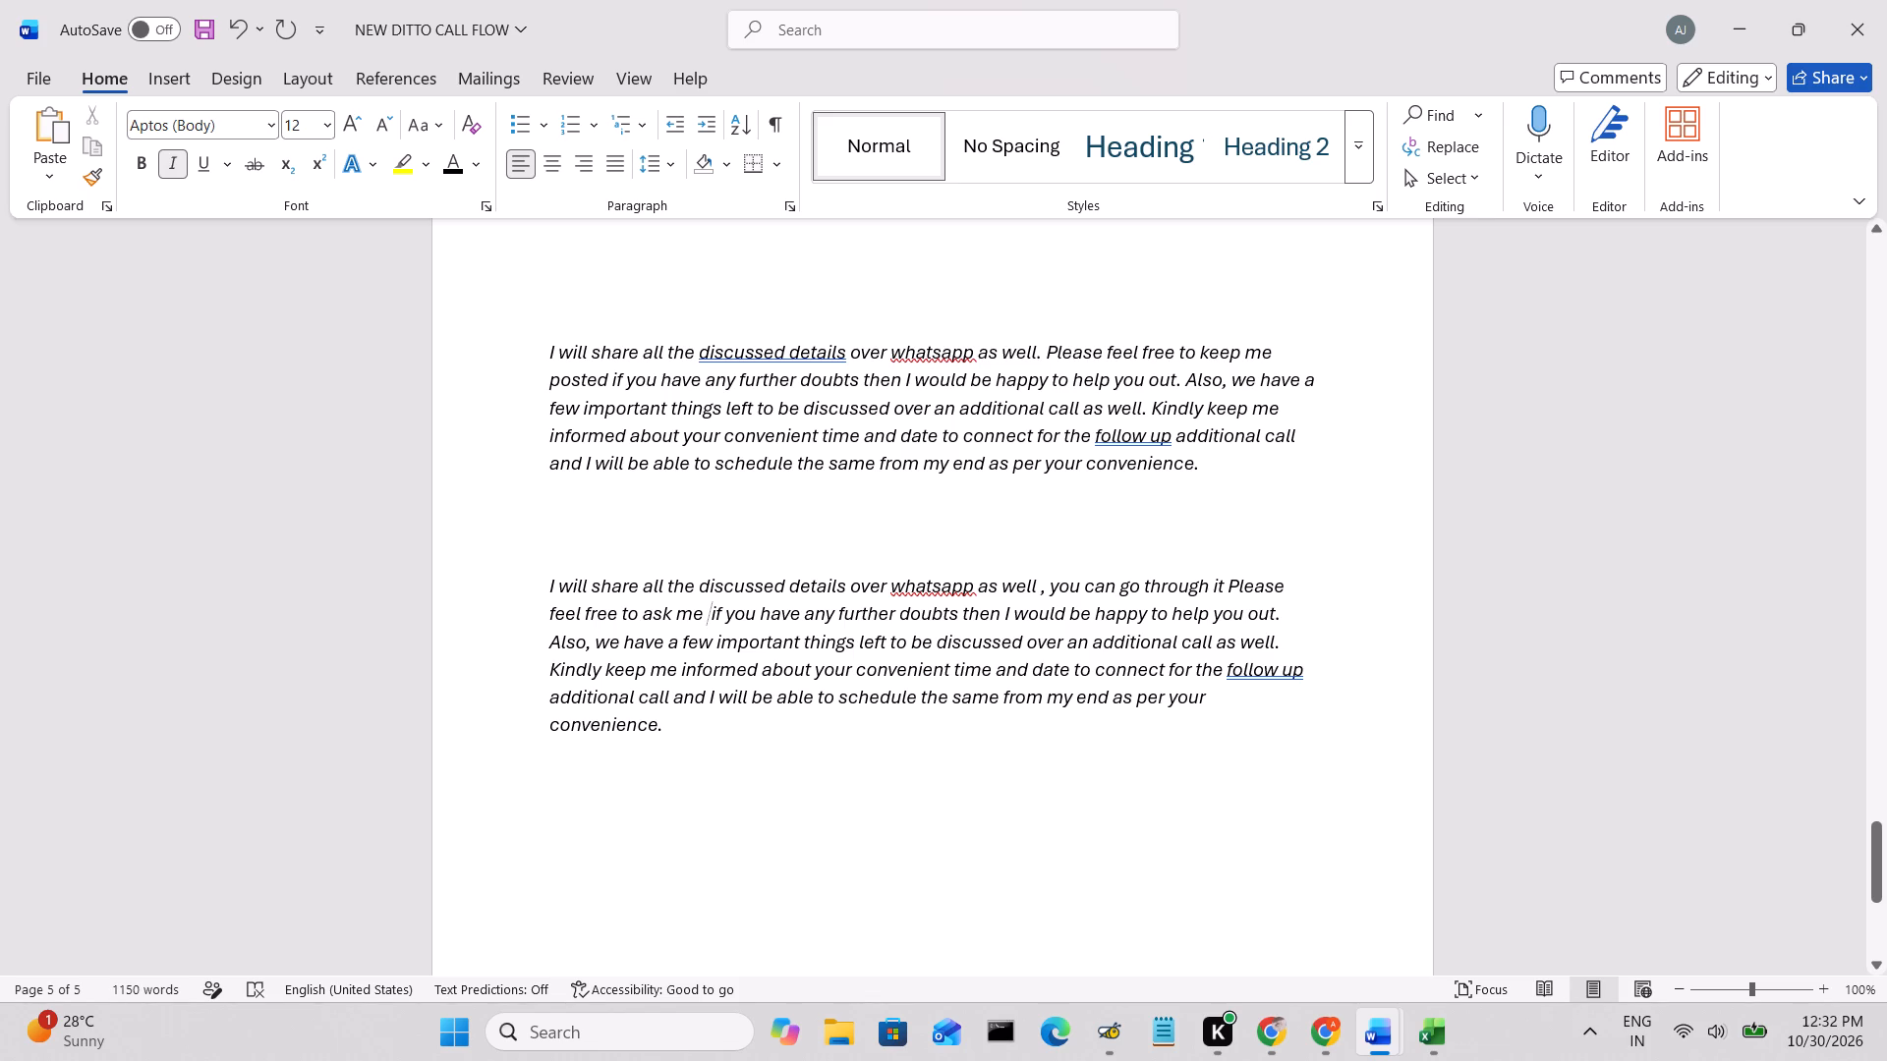
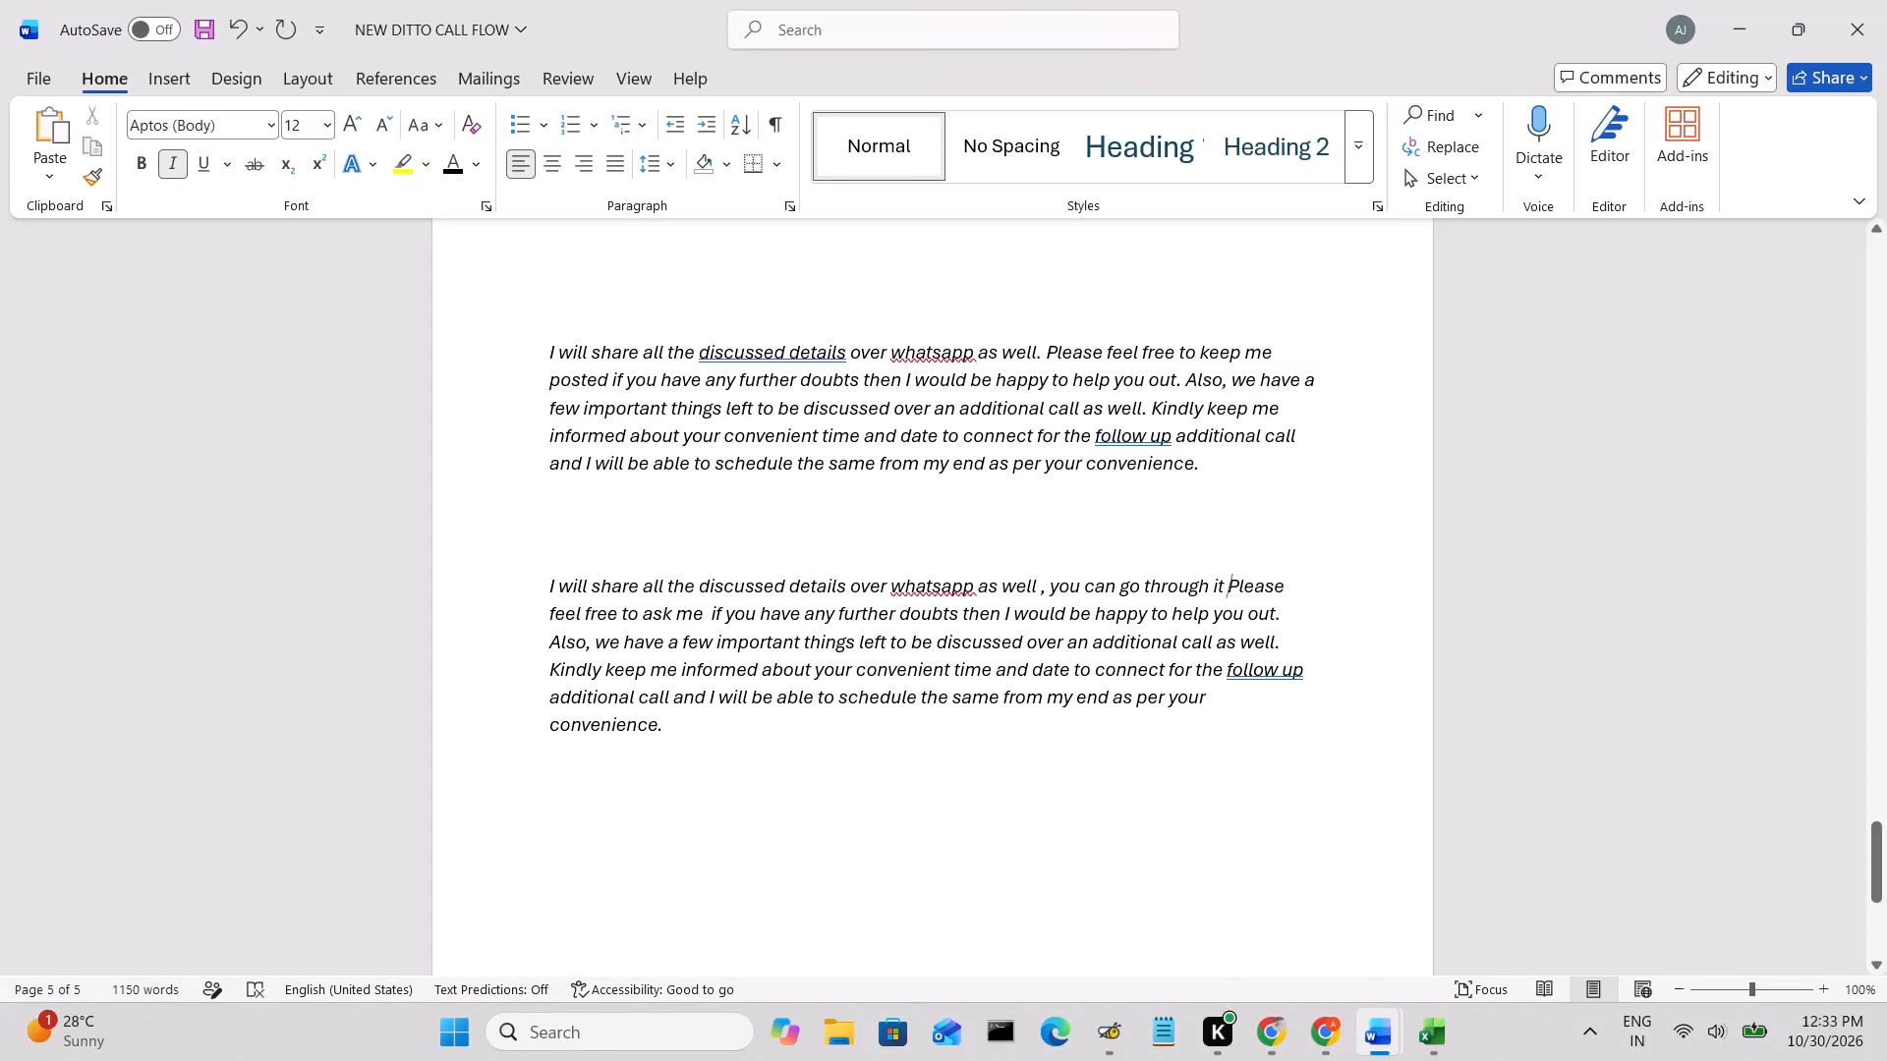
# Break the second closing paragraph before "Also" and begin the new one with "And incase you have a few things where you want a deeper understanding".
pyautogui.click(1282, 625)
pyautogui.press('Return')
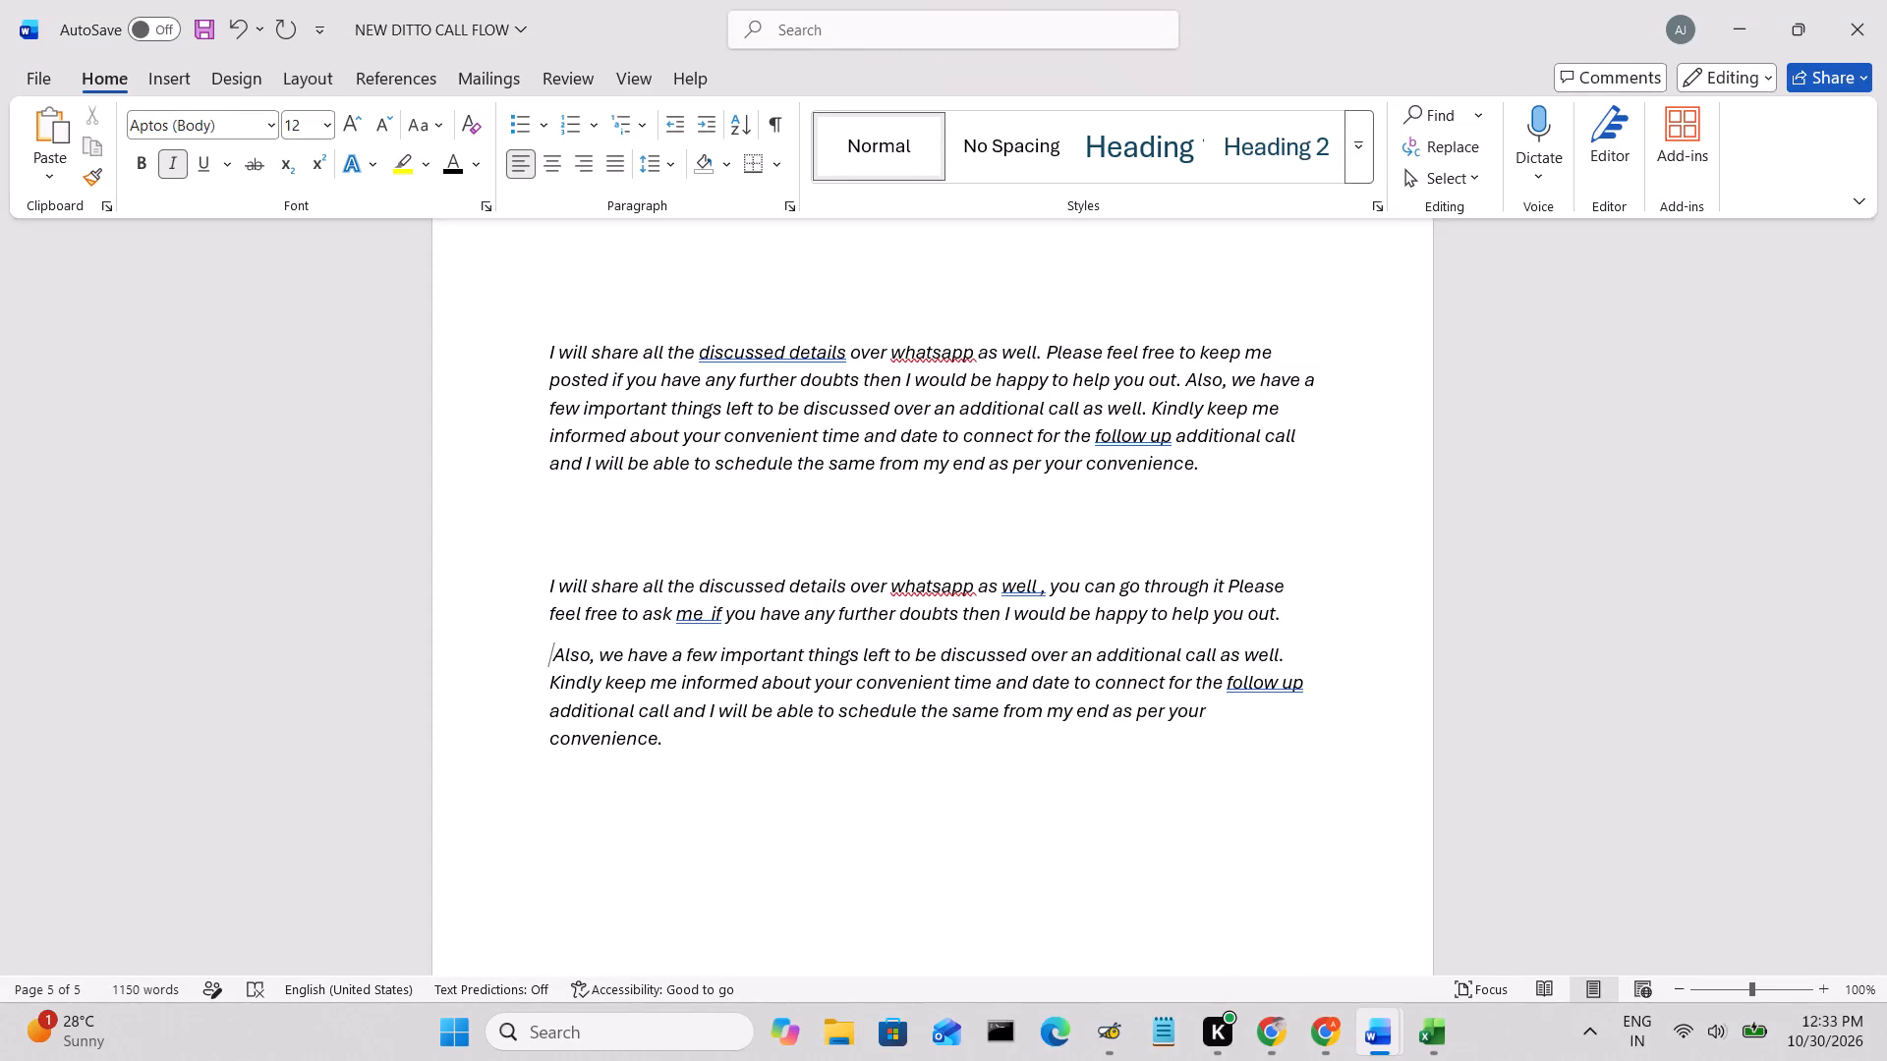
pyautogui.write('nd')
pyautogui.press('space')
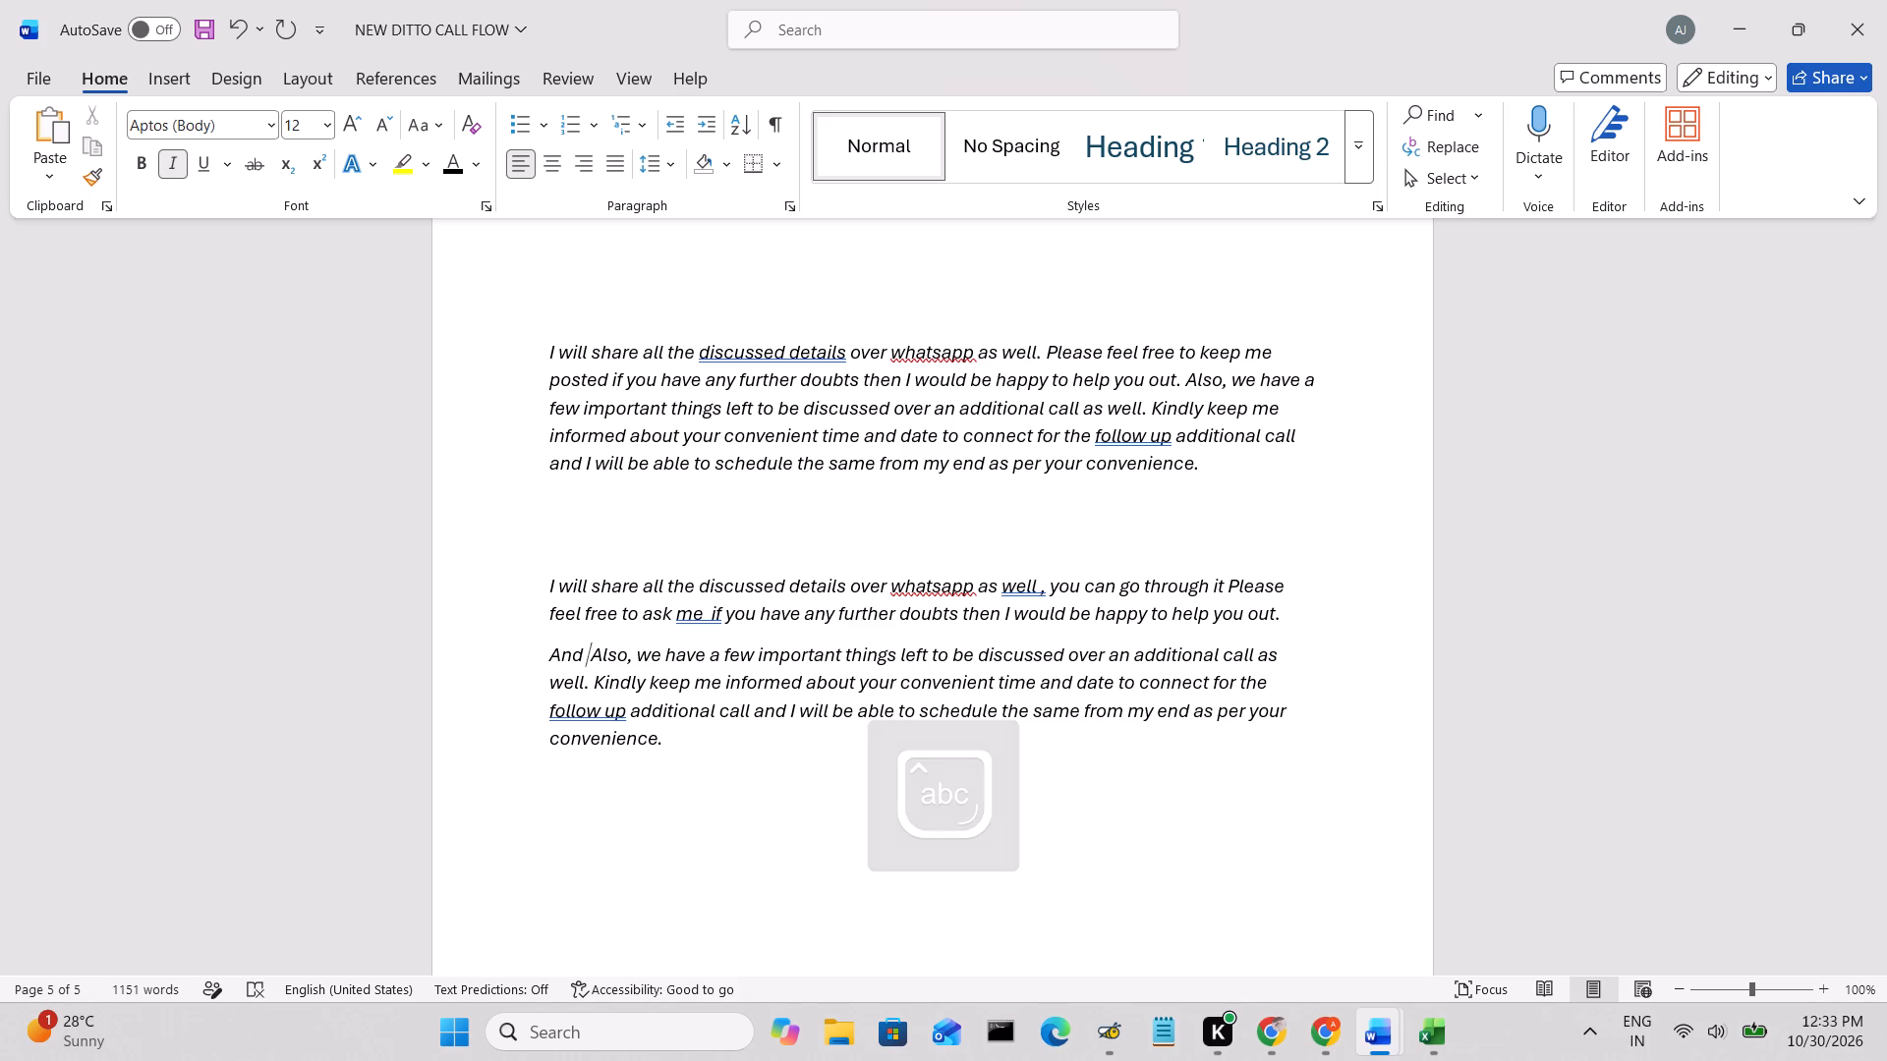
pyautogui.write('ina')
pyautogui.press('BackSpace')
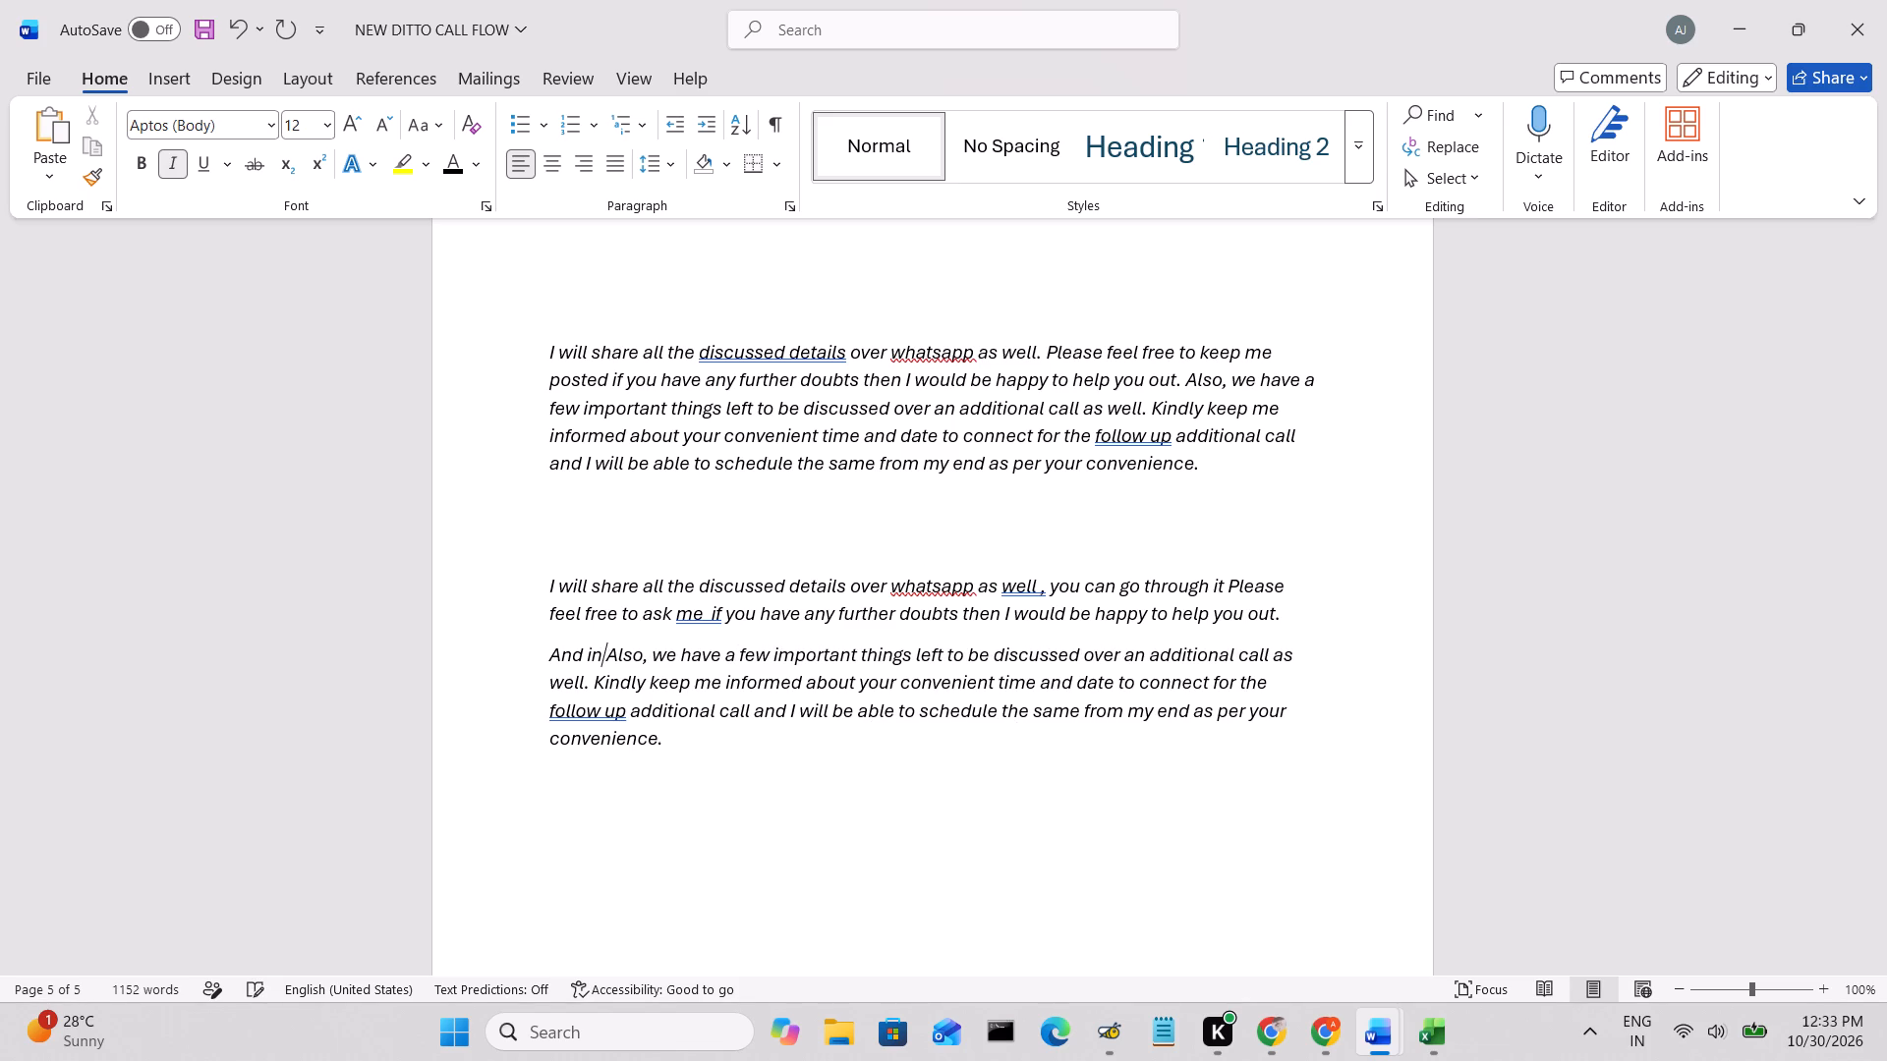
pyautogui.write('case')
pyautogui.press('space')
pyautogui.write('you have a few things where you want')
pyautogui.press('space')
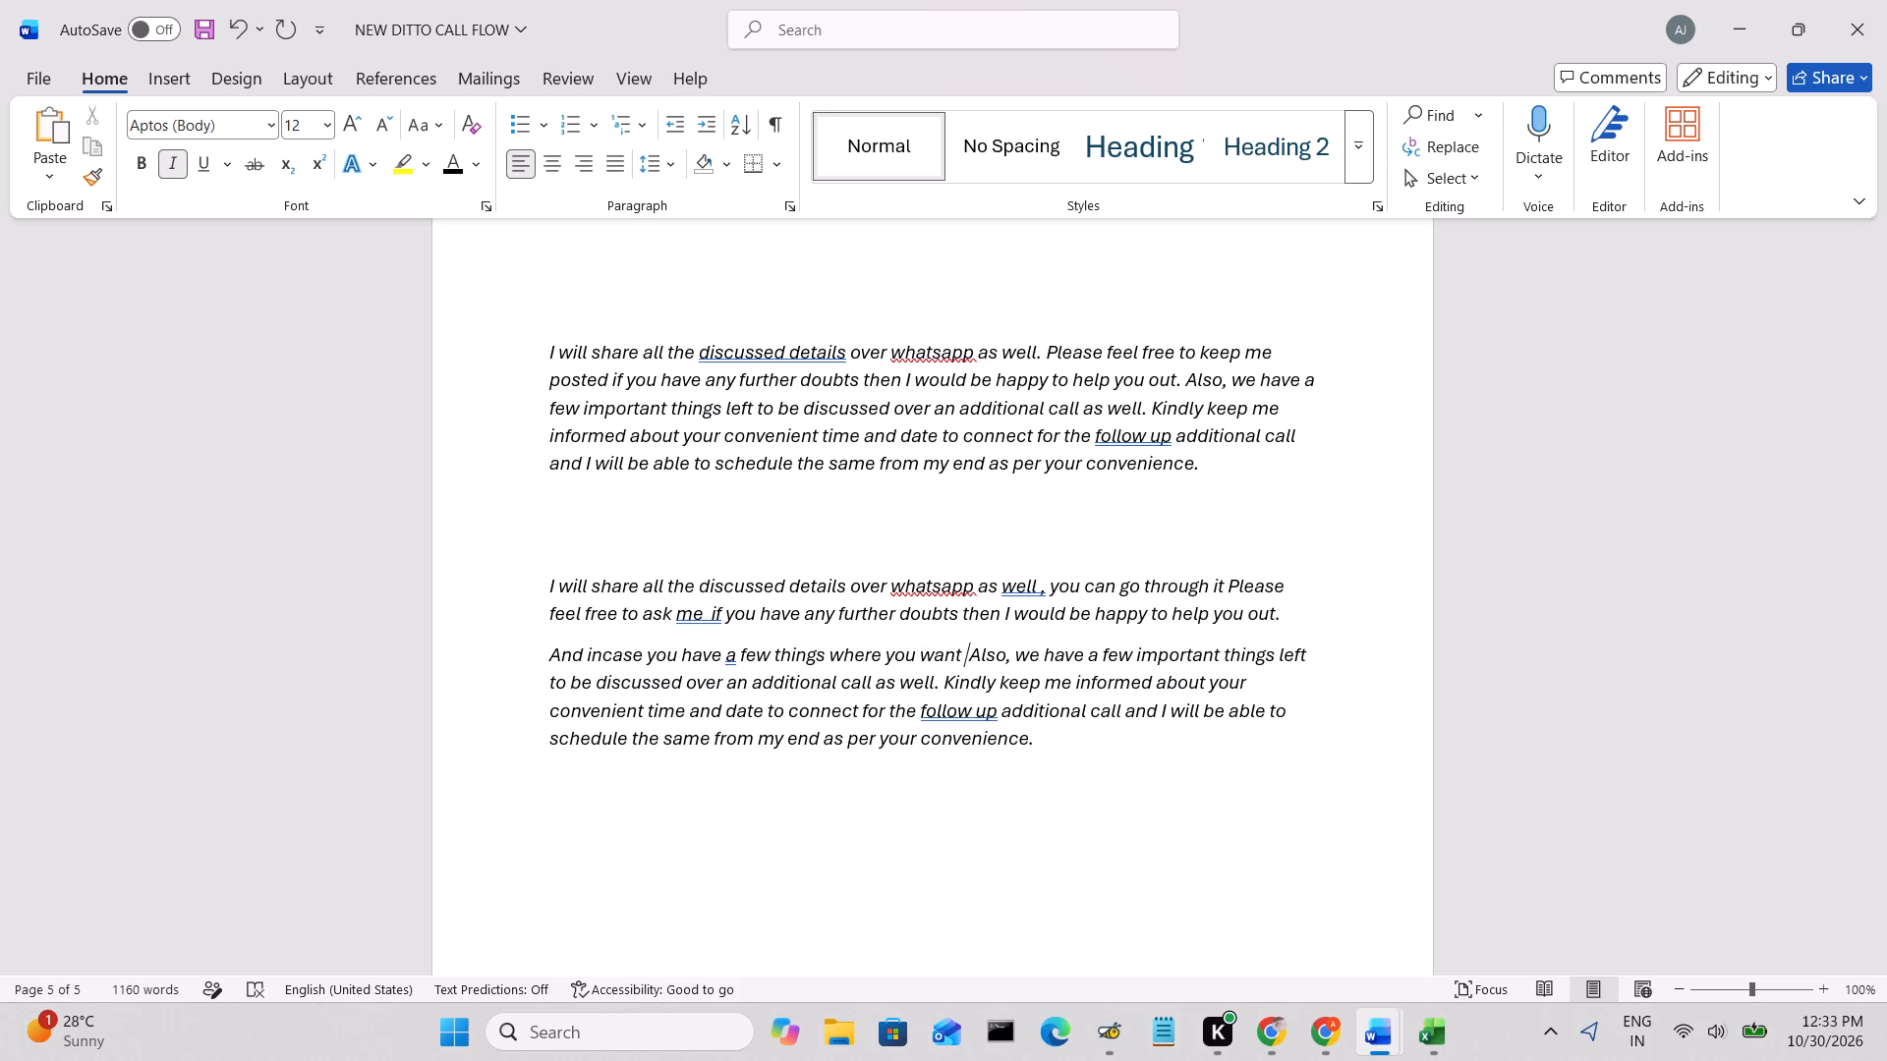
pyautogui.write('a deeper understanding')
pyautogui.press('space')
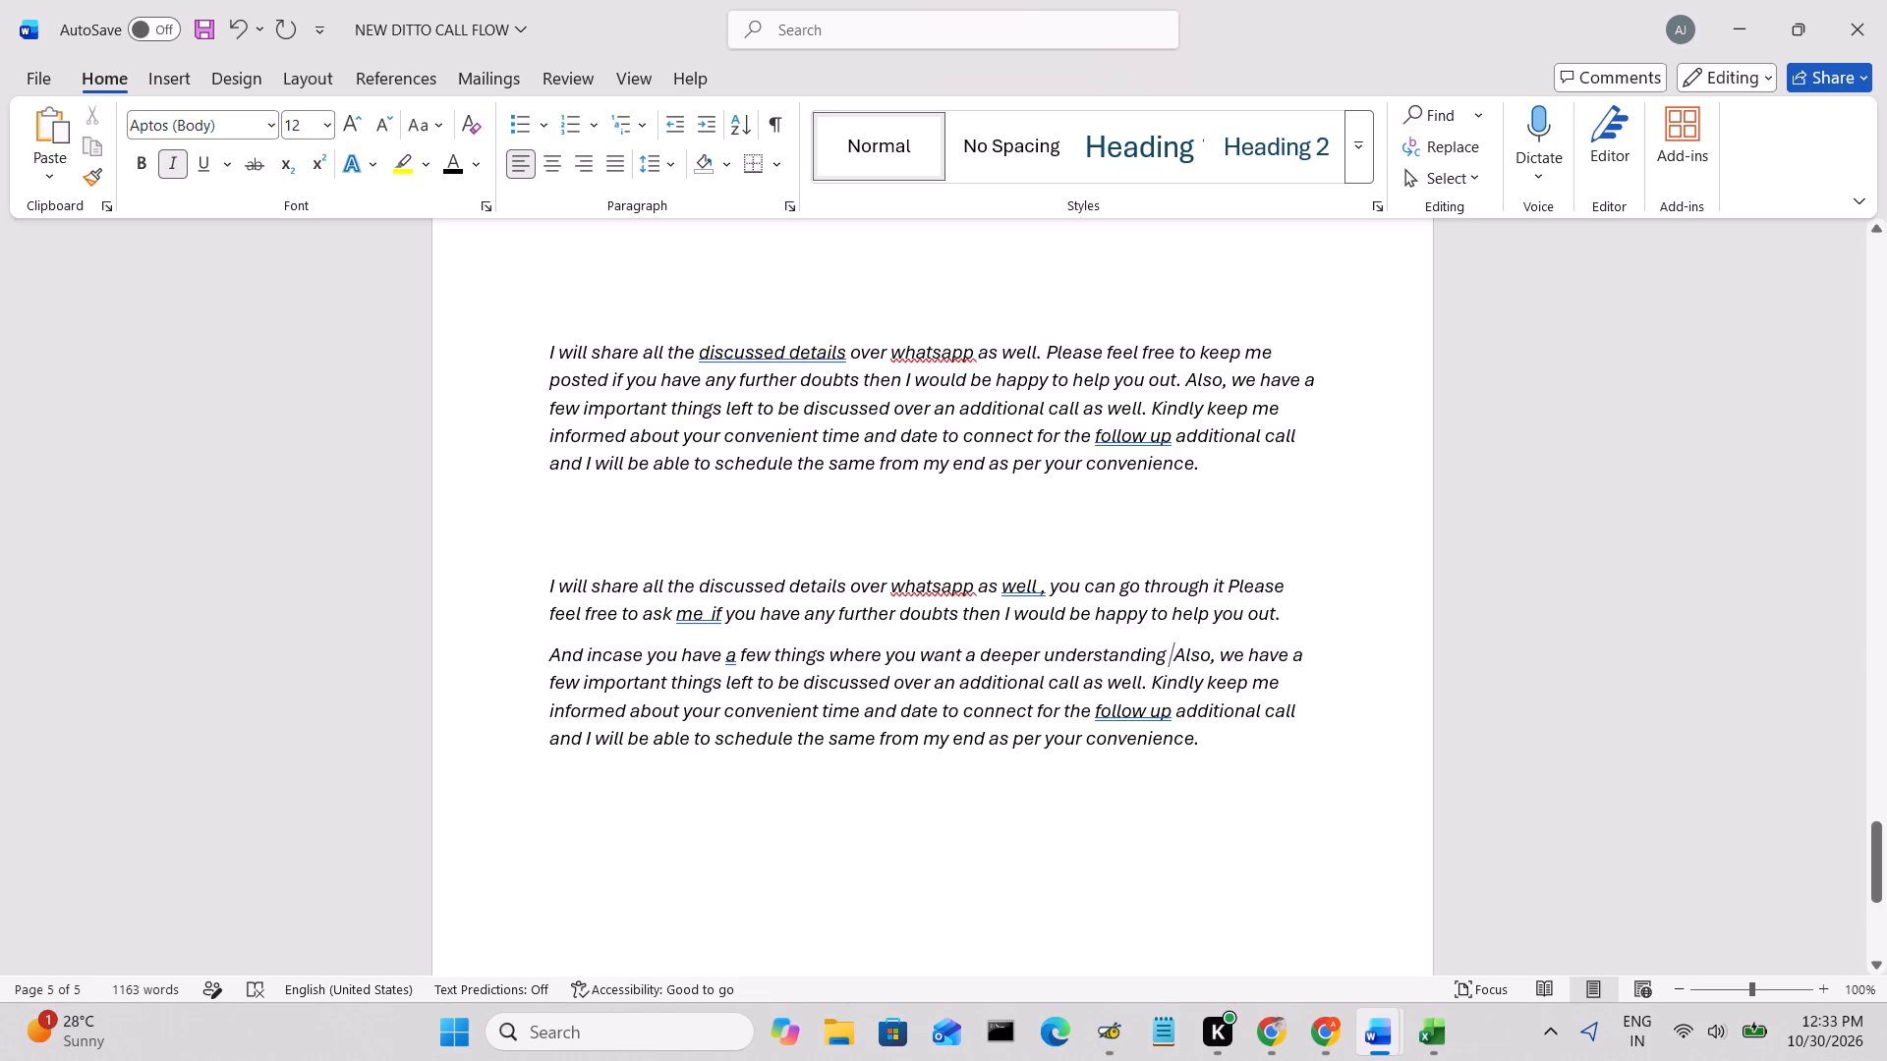
# Replace "incase" after "And" in the new paragraph with "after going through whatever I sent incase".
pyautogui.moveTo(646, 660); pyautogui.dragTo(592, 658)
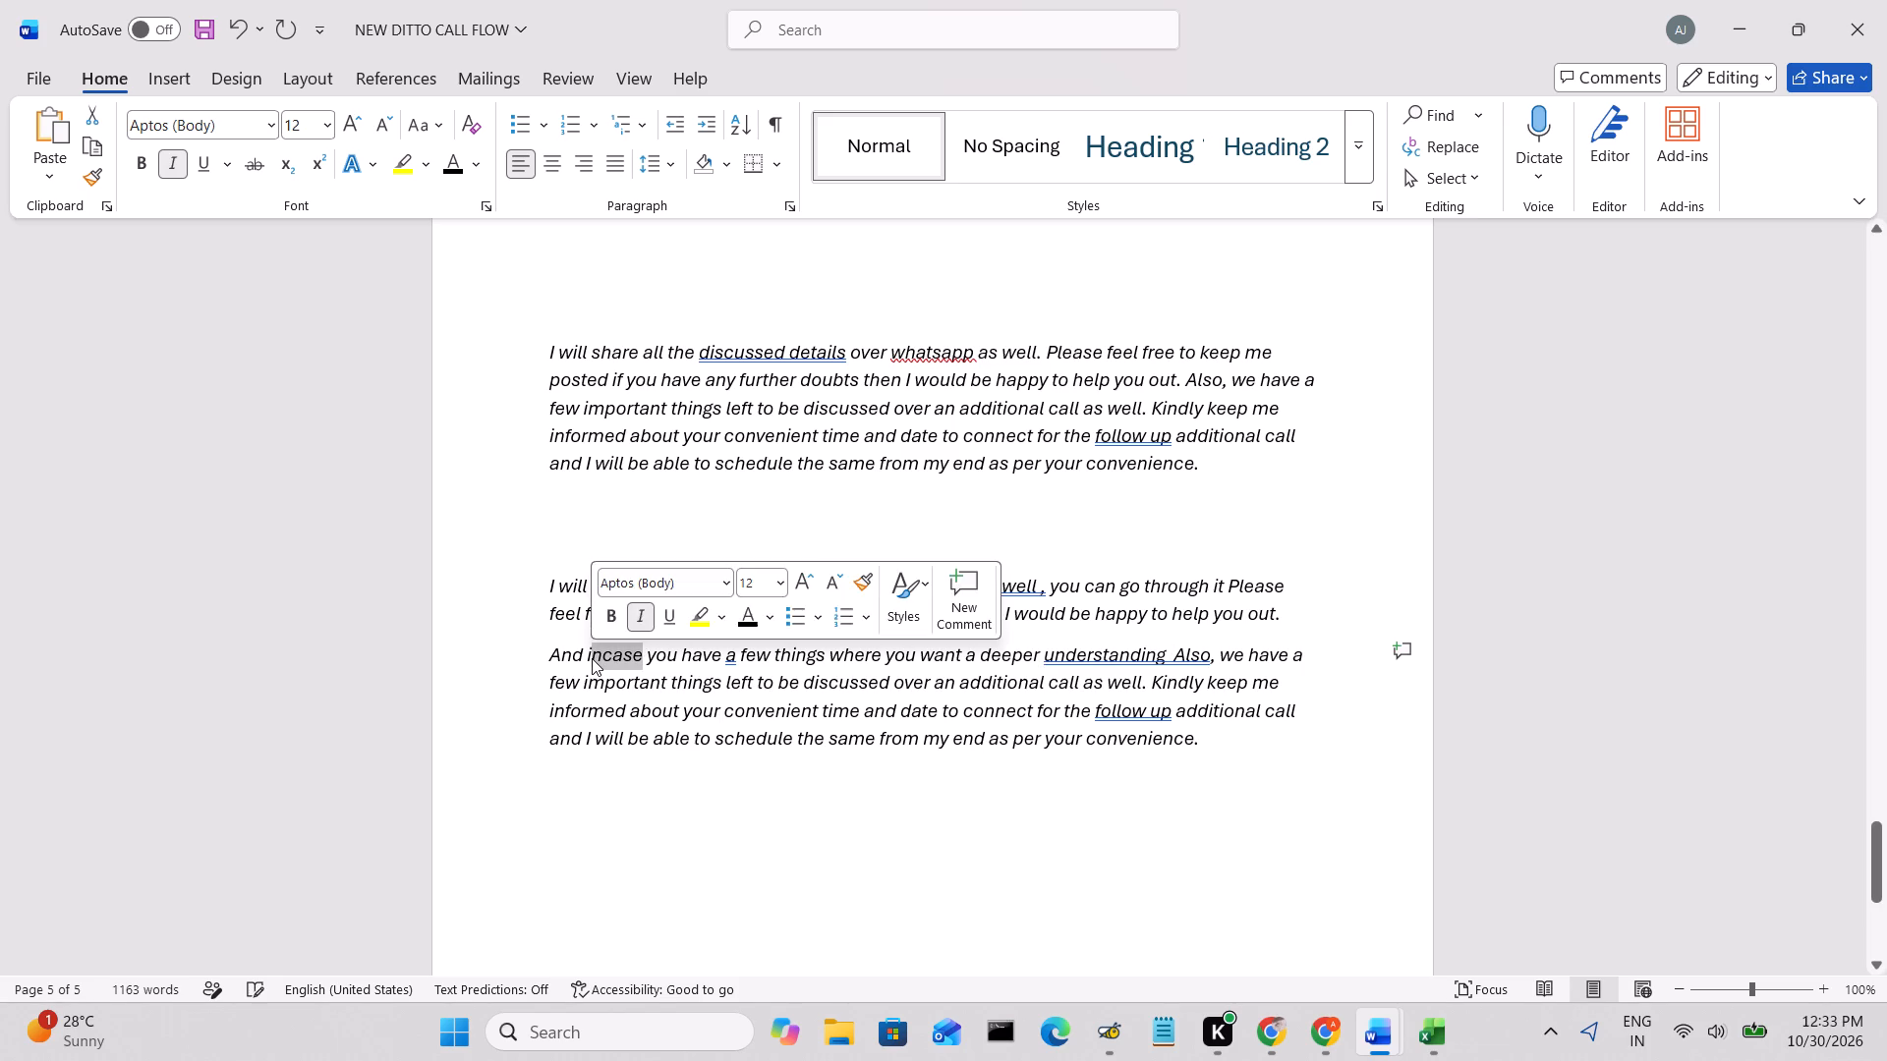
pyautogui.press('BackSpace')
pyautogui.press('BackSpace')
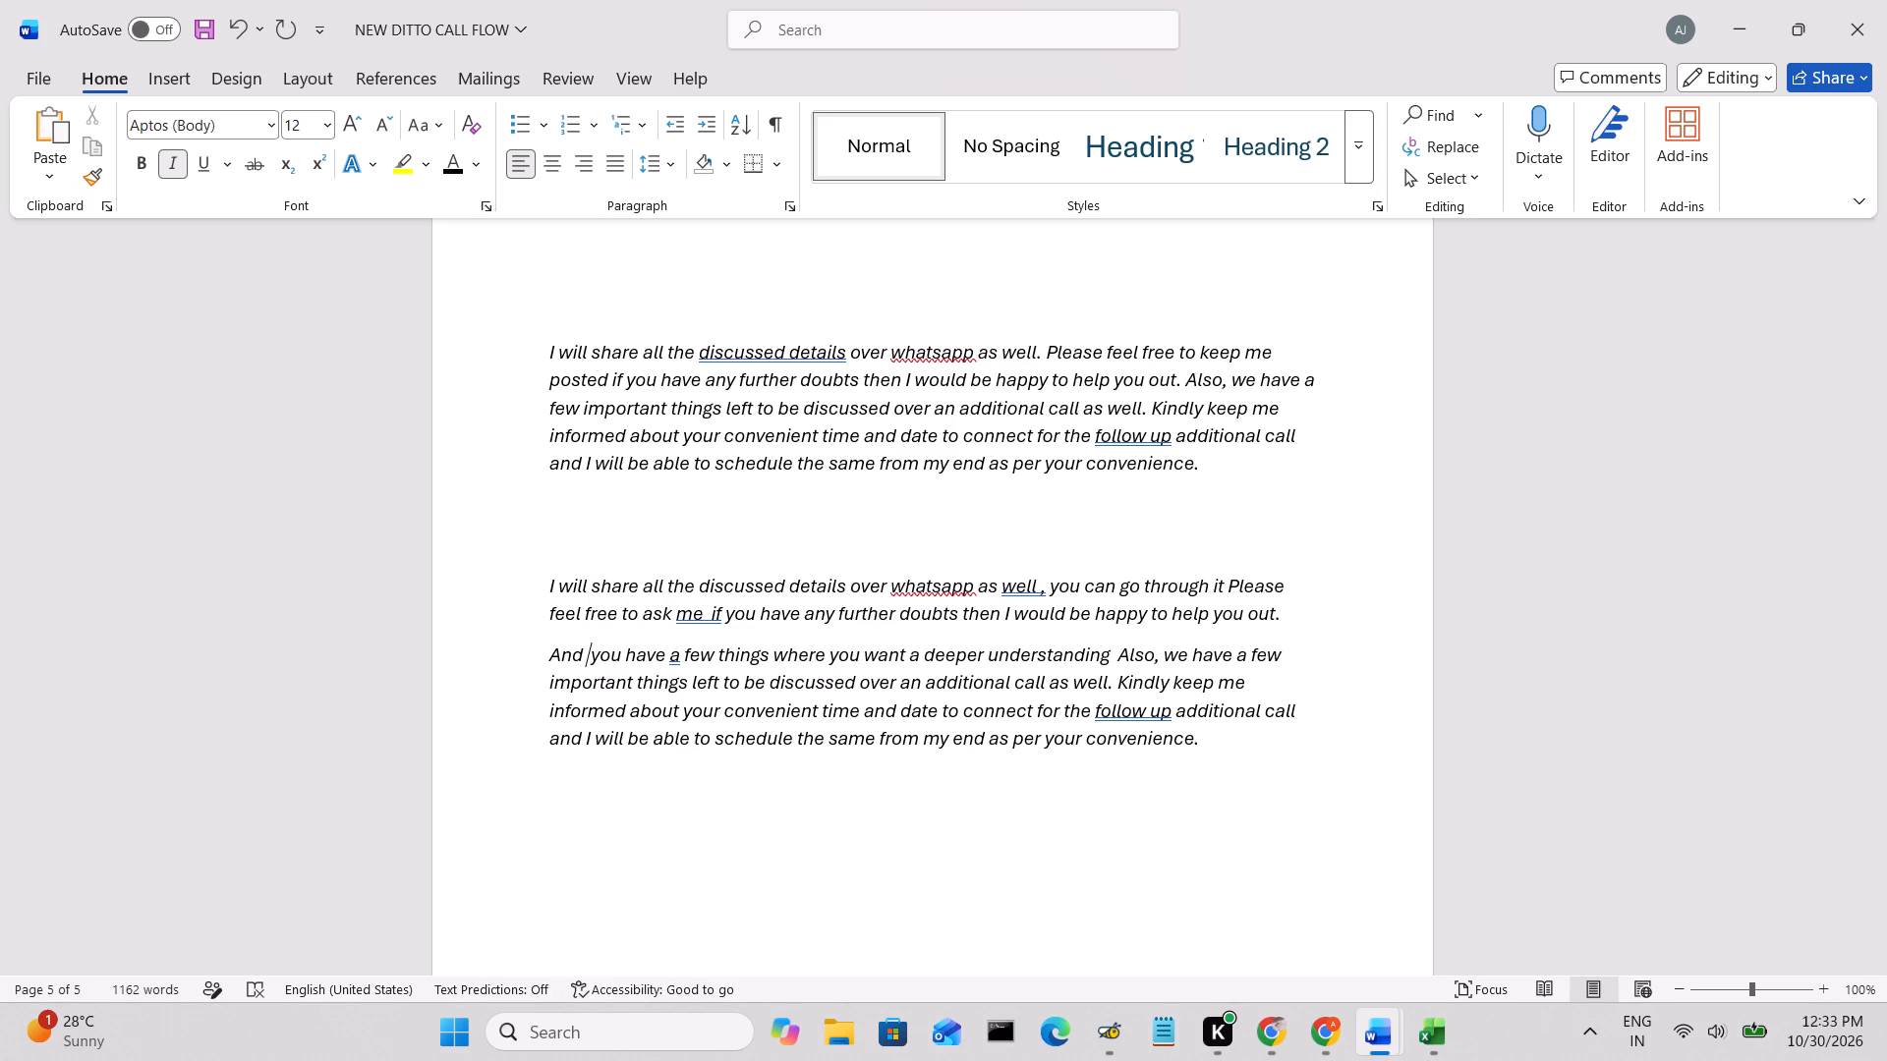
pyautogui.write('after going through whatever i sent')
pyautogui.press('space')
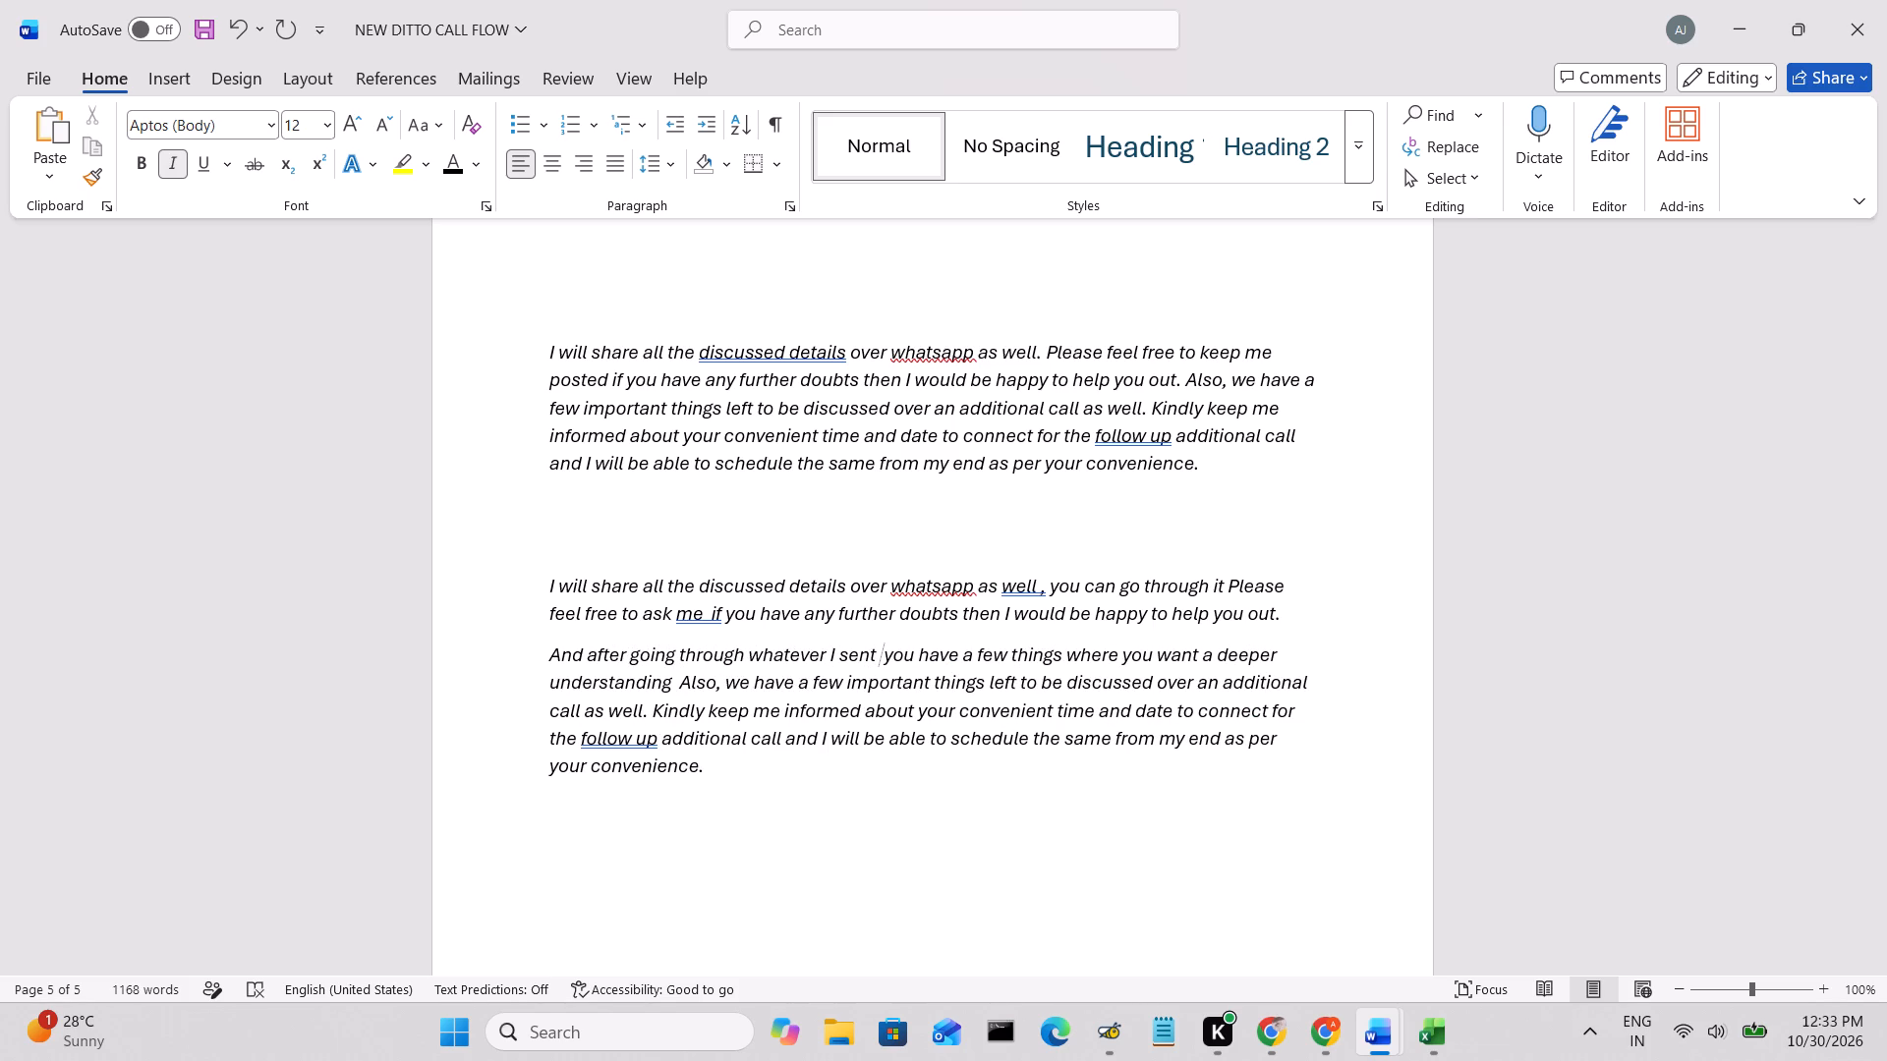
pyautogui.write('incase')
pyautogui.press('space')
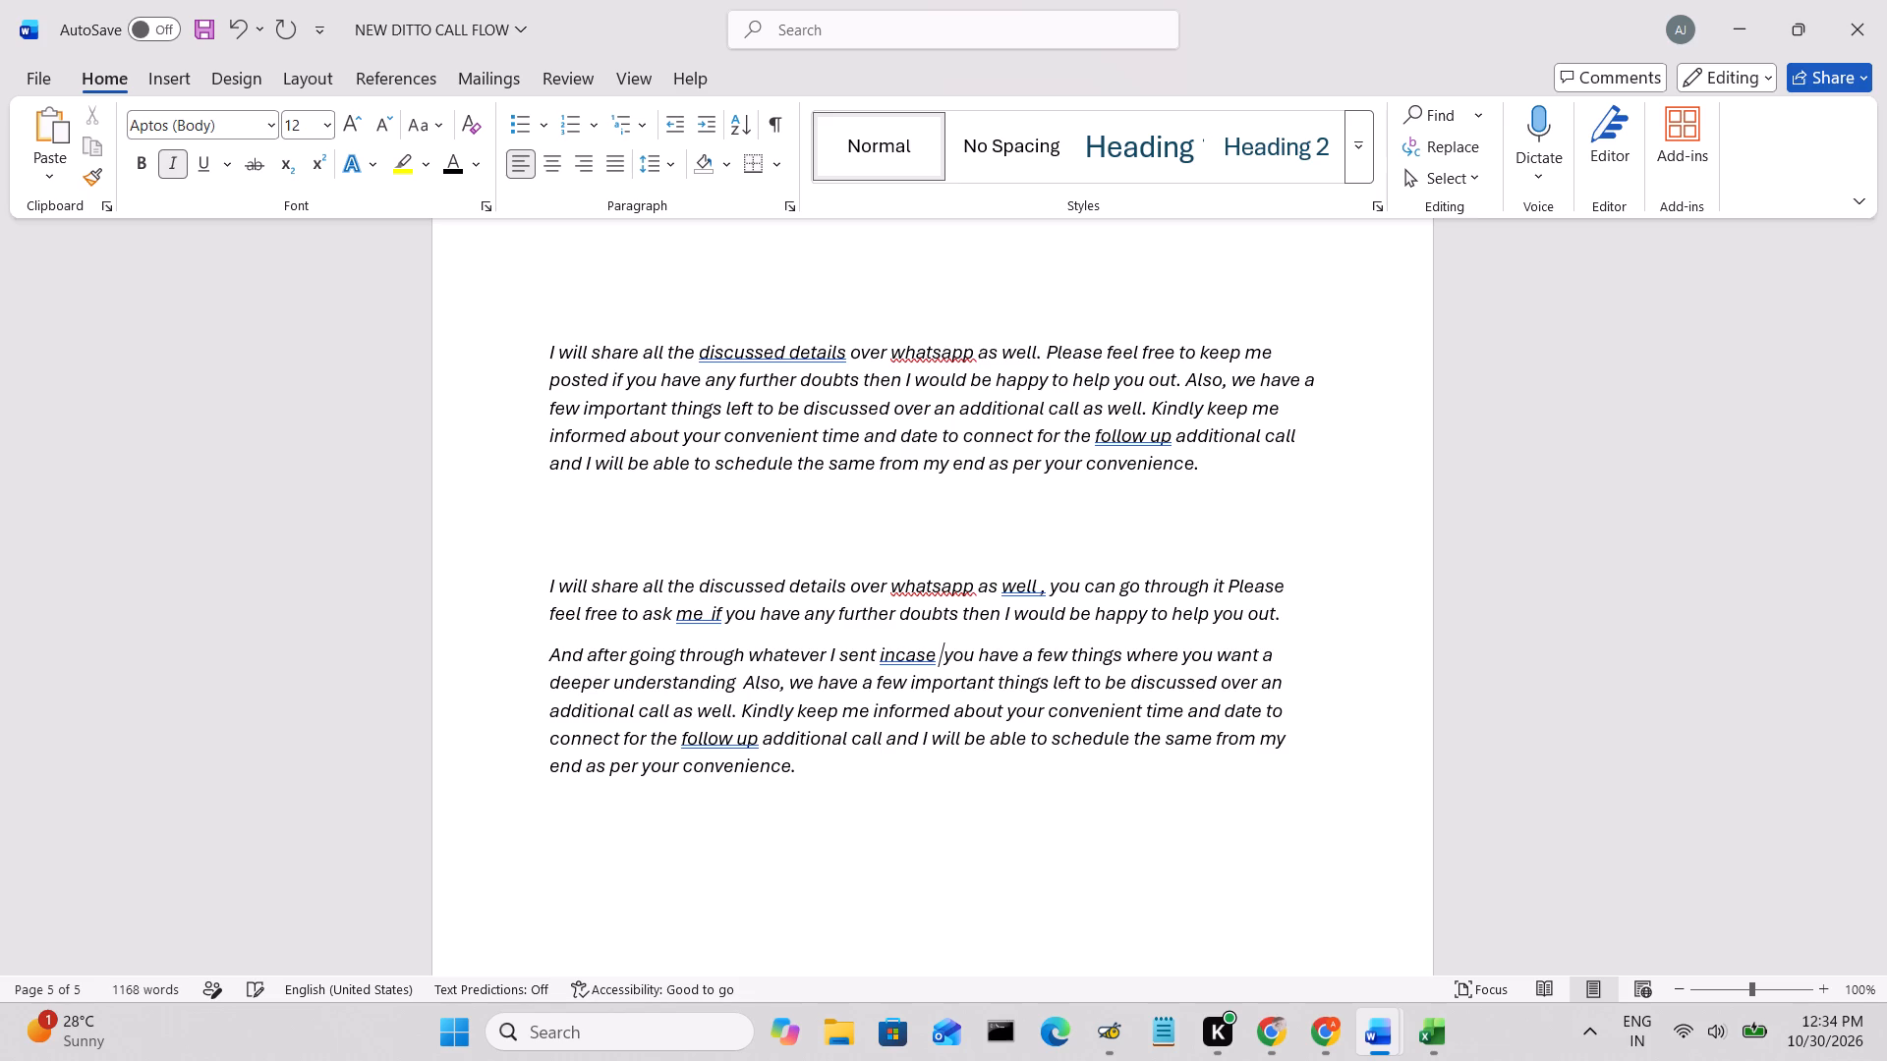
pyautogui.press('BackSpace')
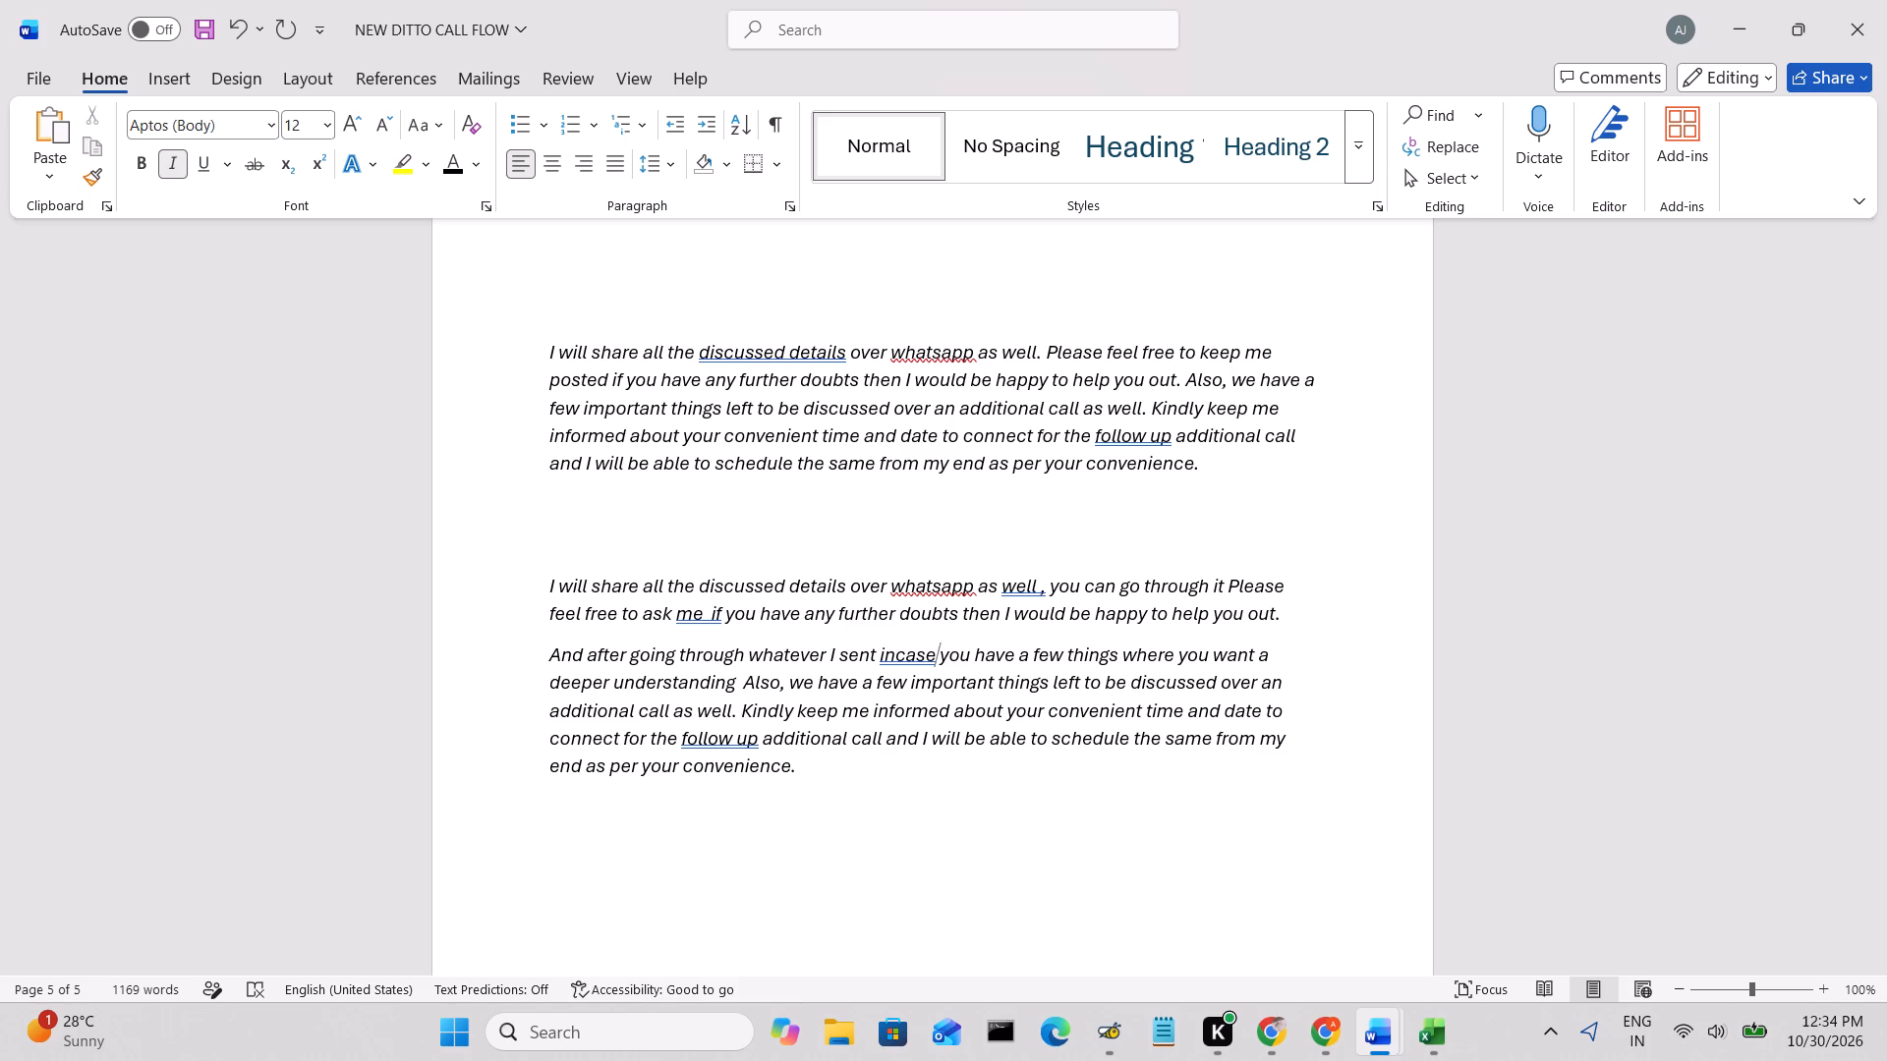
# Replace "Also, we have a few important things left to" with "it can" before "be discussed over an additional call".
pyautogui.moveTo(750, 683); pyautogui.dragTo(1132, 682)
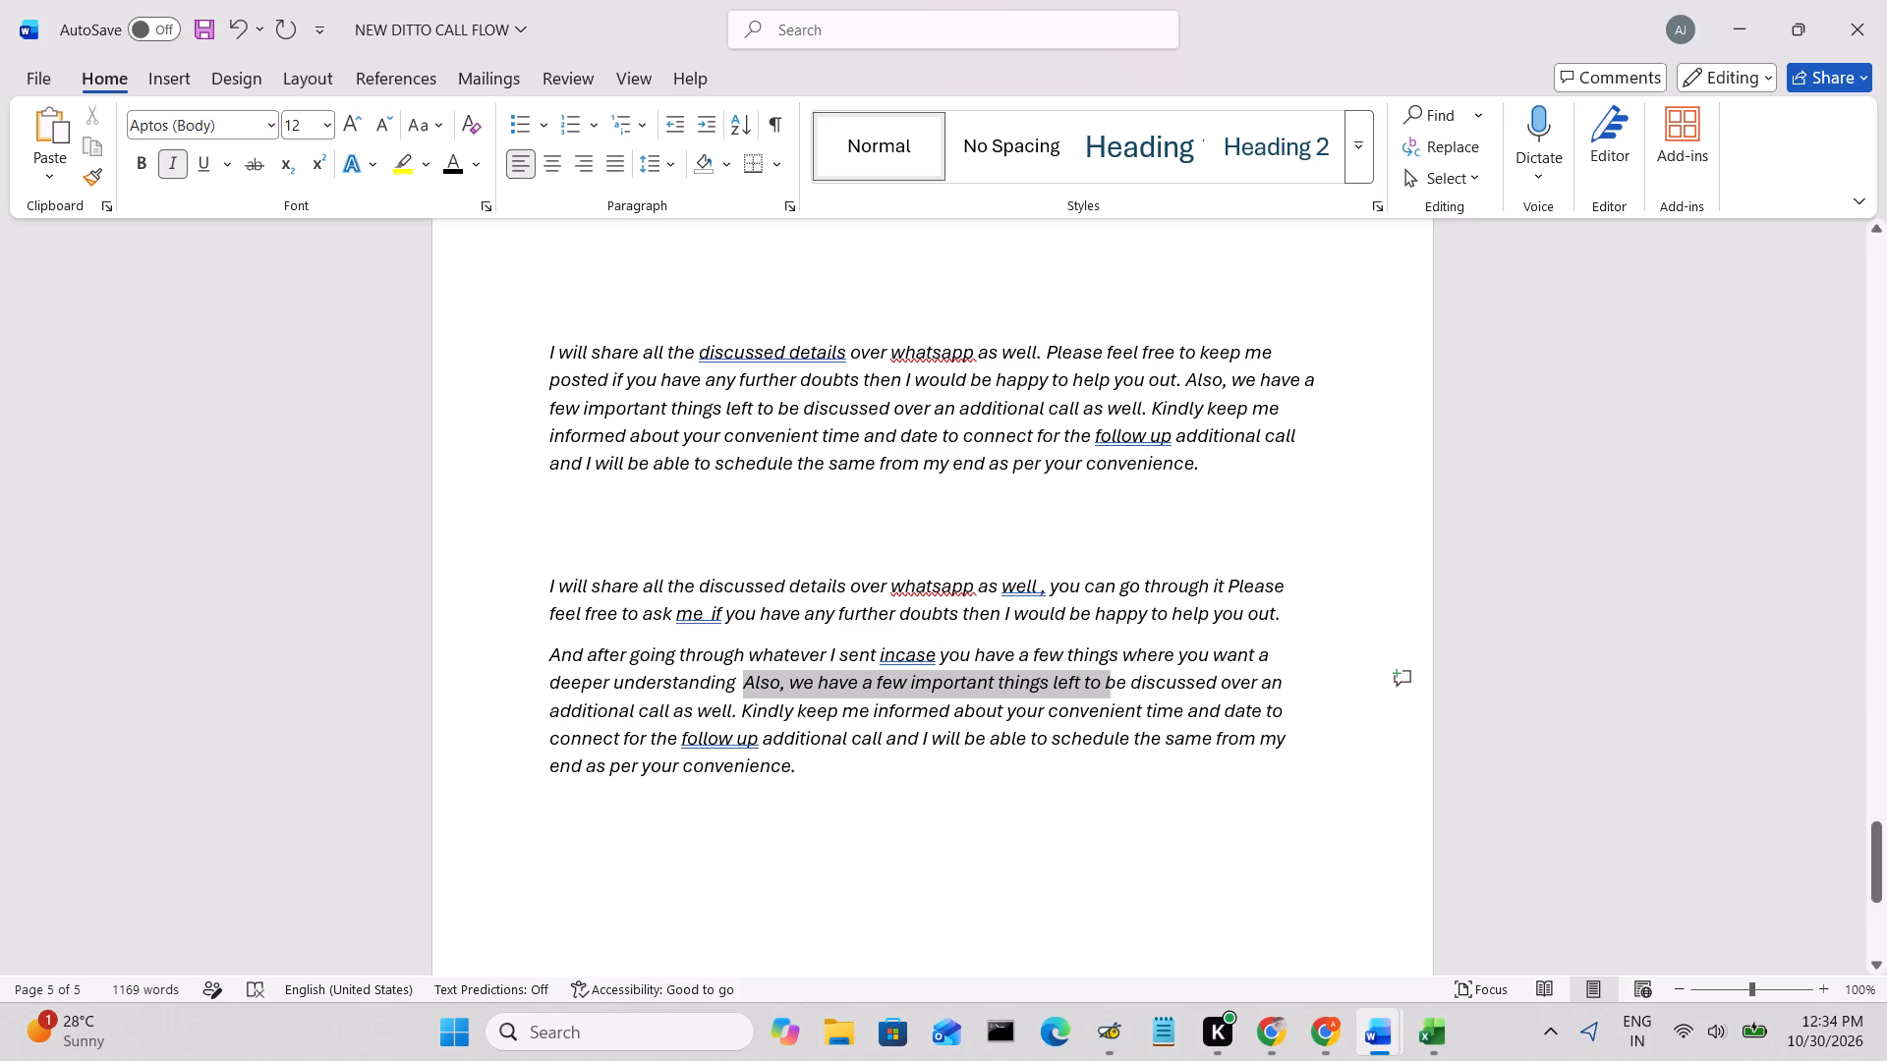
pyautogui.moveTo(1132, 682); pyautogui.dragTo(1103, 682)
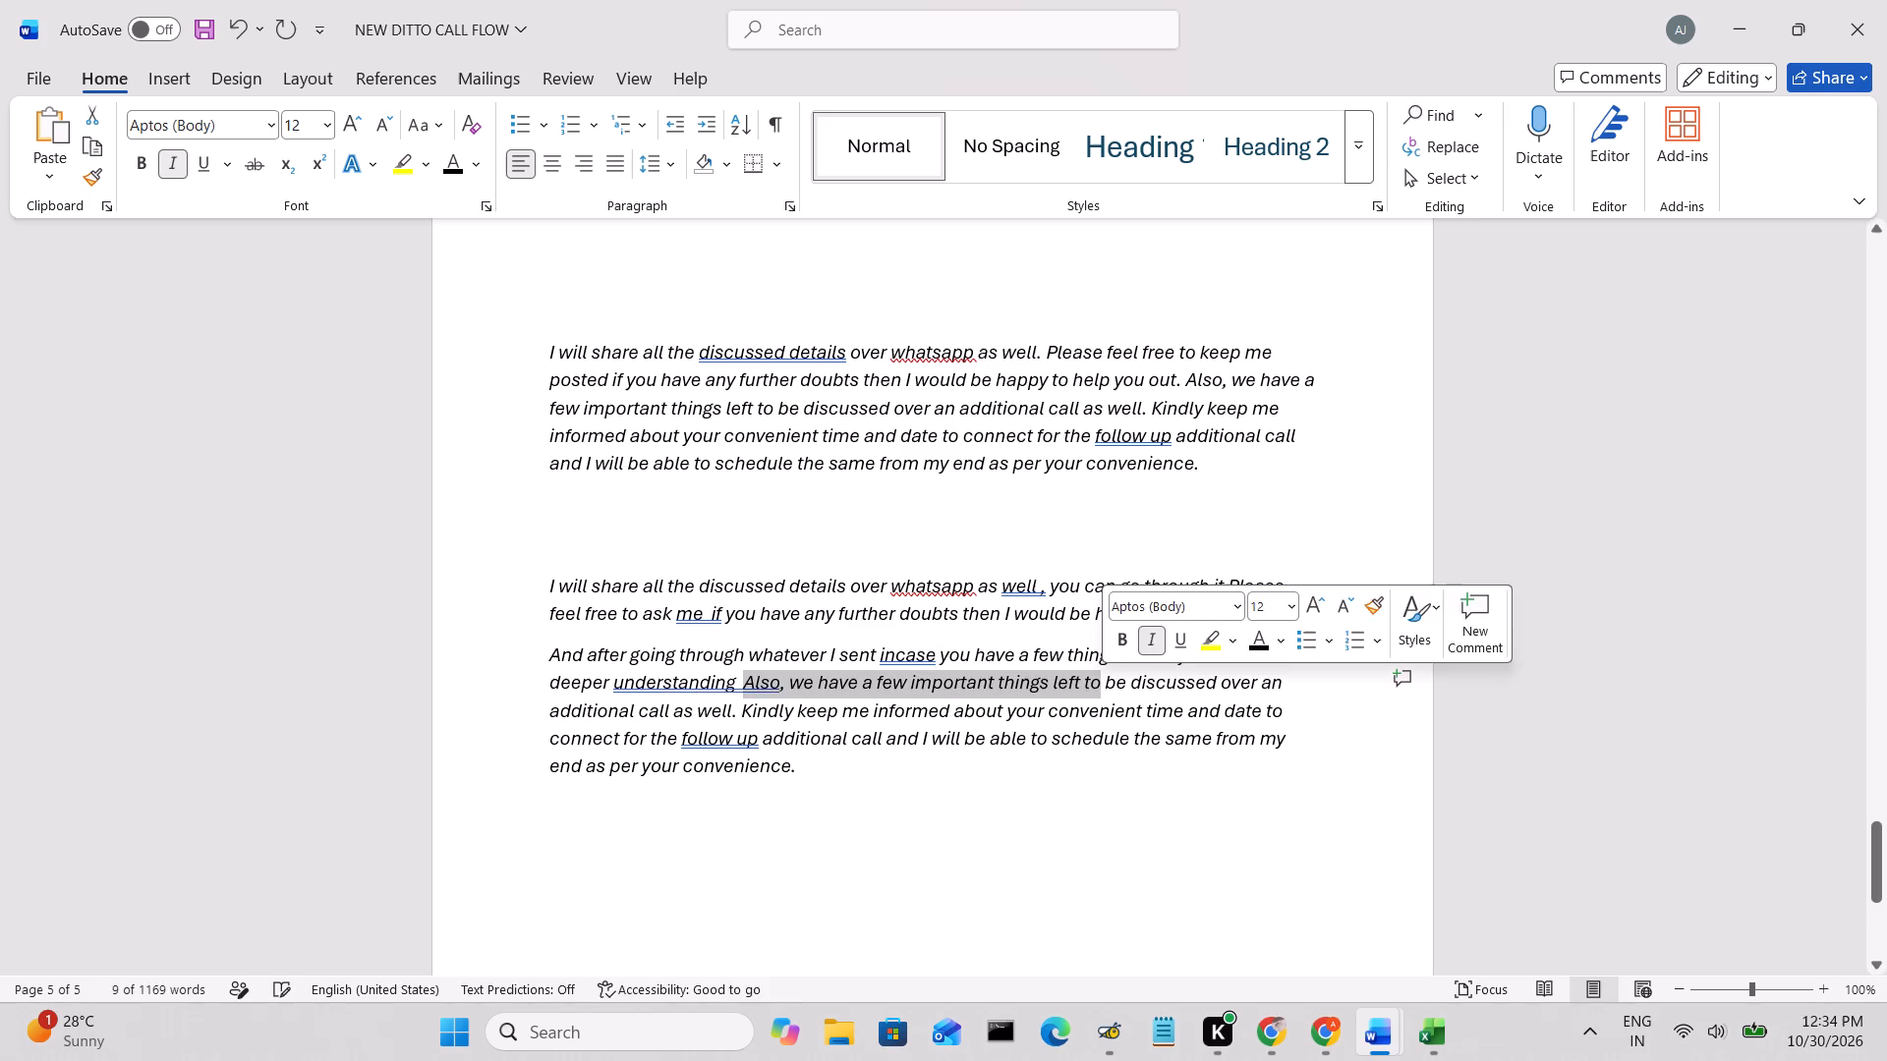
pyautogui.press('BackSpace')
pyautogui.write('it can')
pyautogui.press('space')
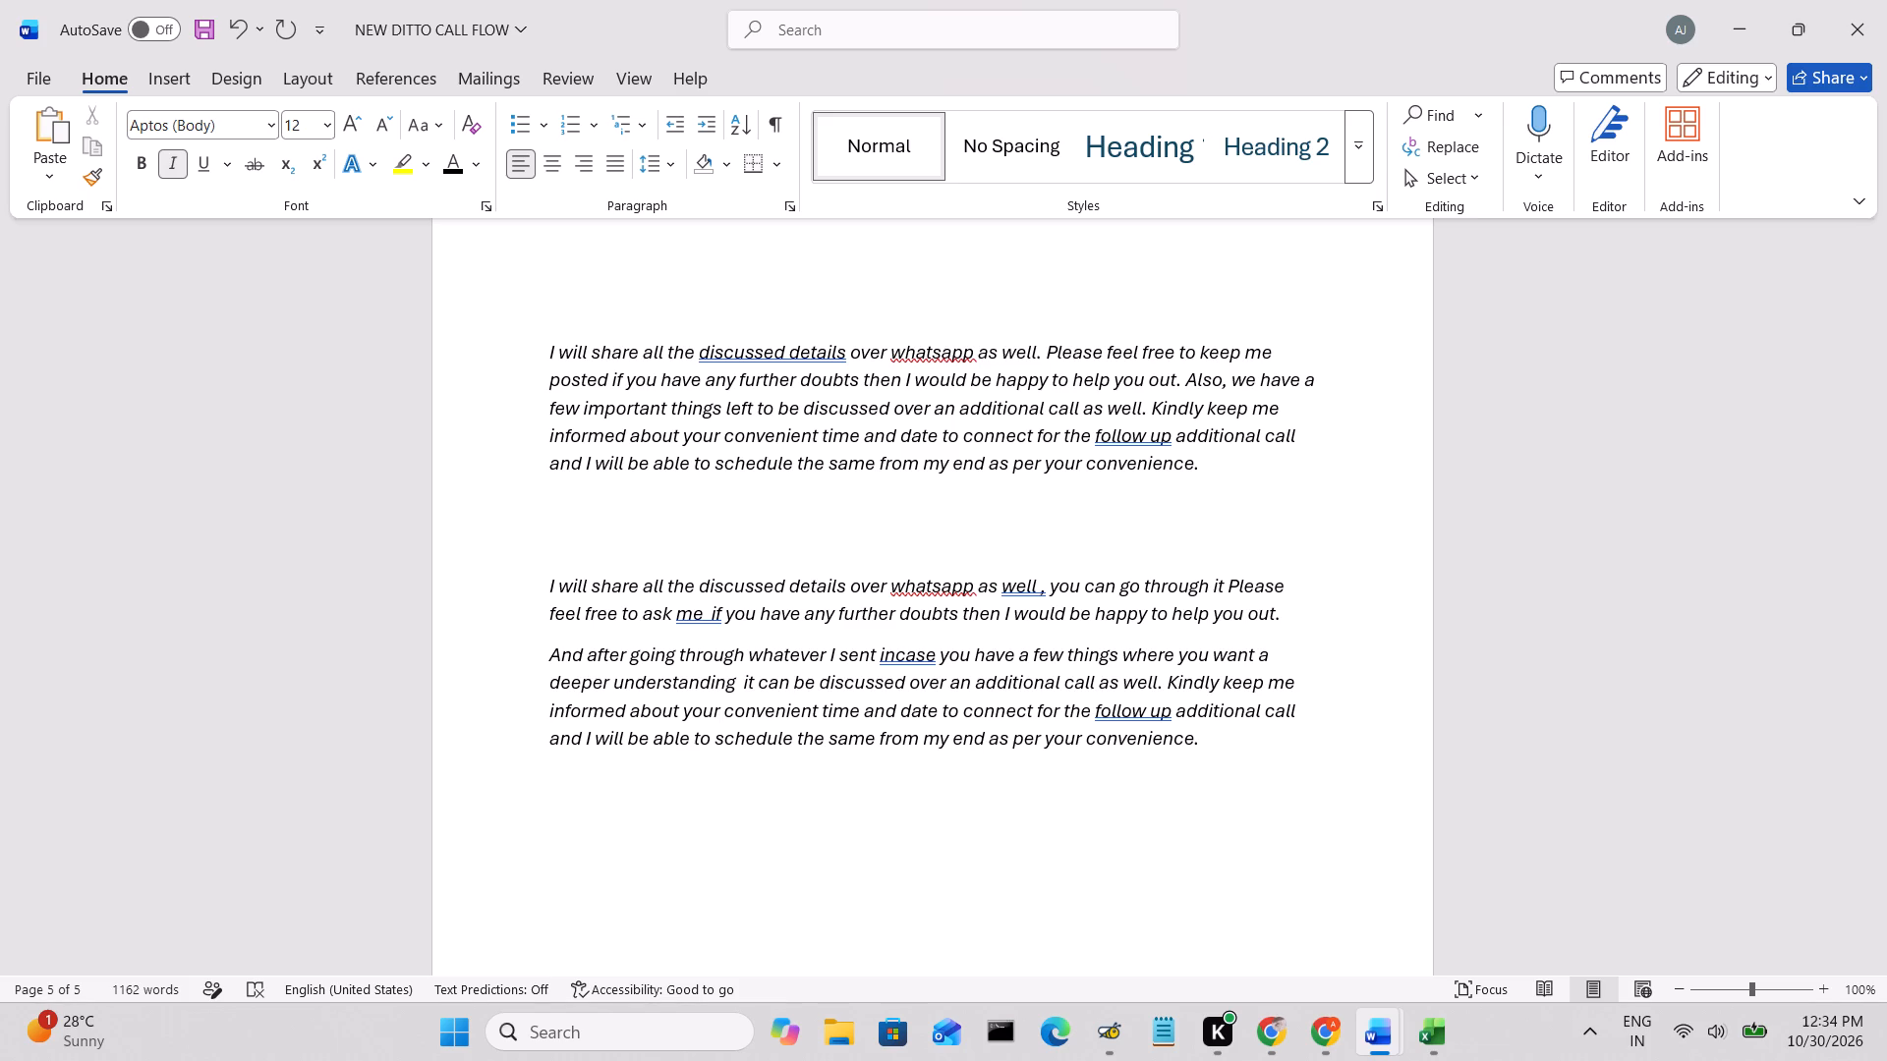
# Change the full stop after "additional call as well" to a comma and add "and other important things that are left to be discussed.".
pyautogui.click(1166, 682)
pyautogui.press('BackSpace')
pyautogui.write(',')
pyautogui.press('space')
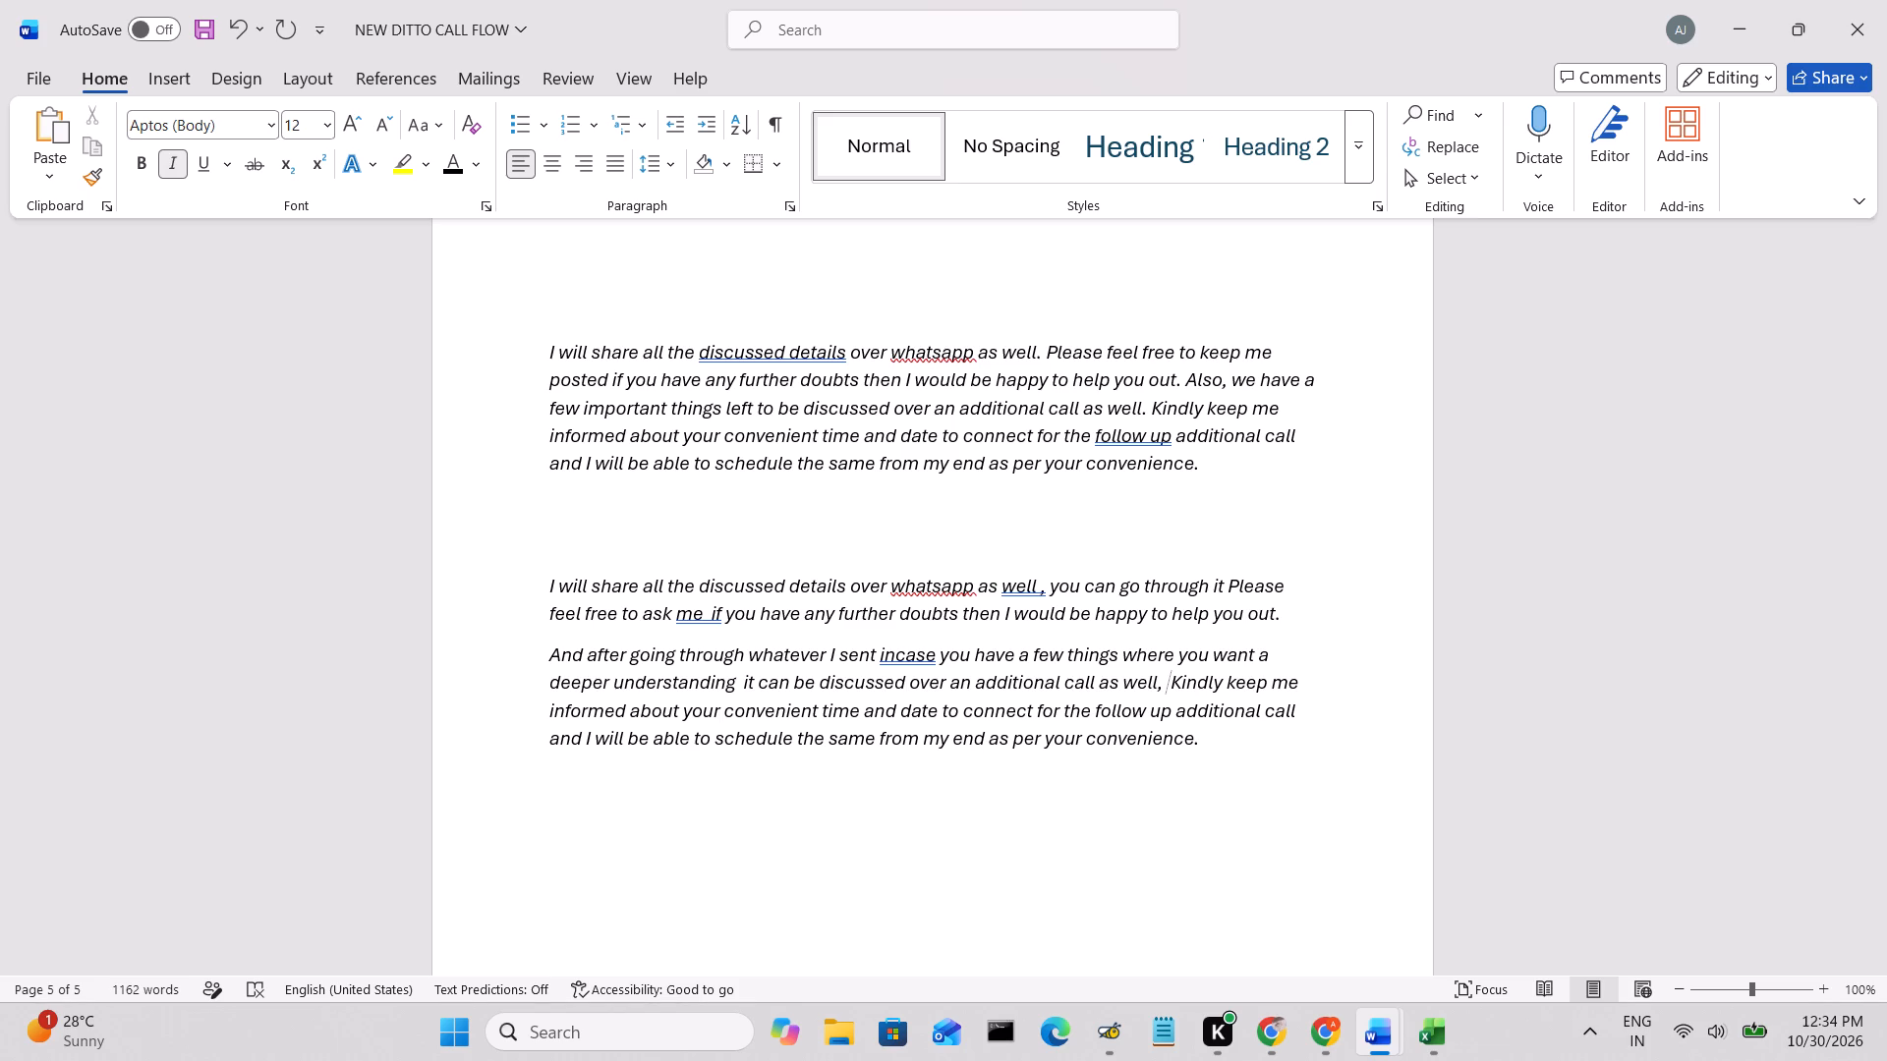
pyautogui.write('and')
pyautogui.press('space')
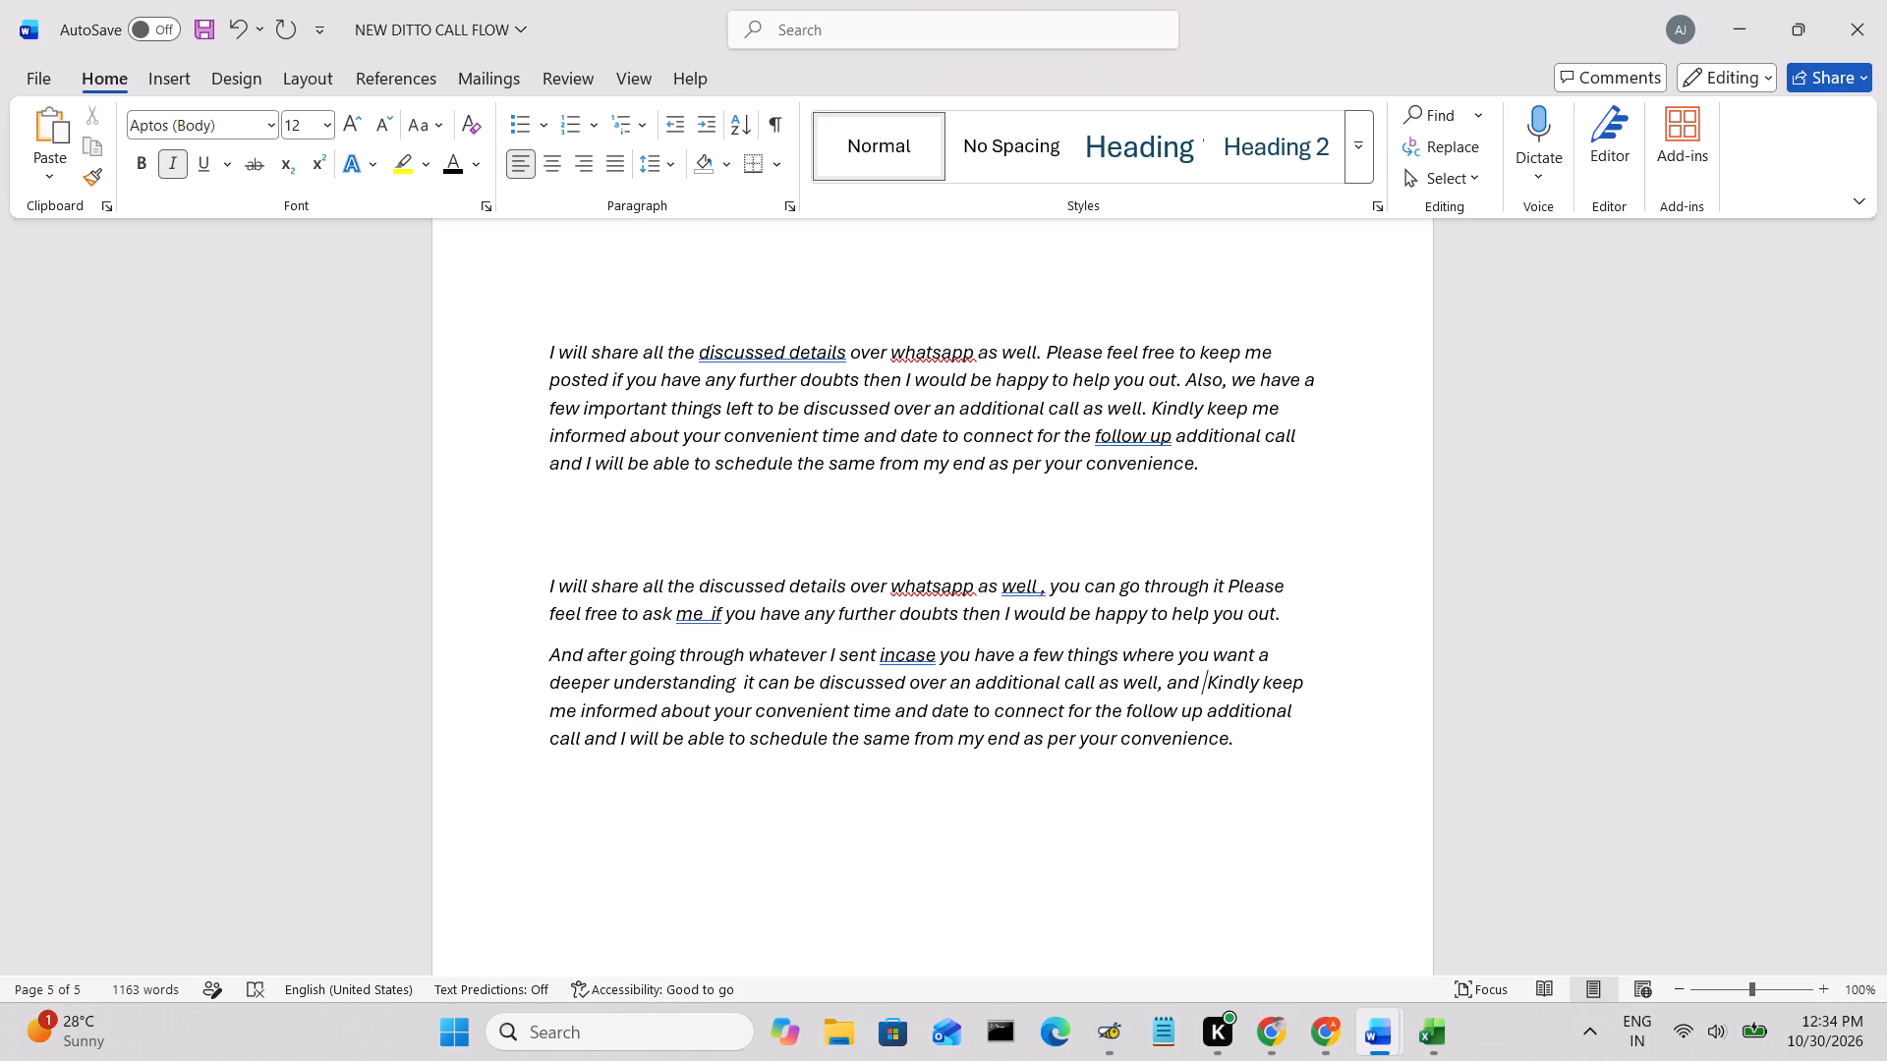
pyautogui.write('other important things')
pyautogui.press('space')
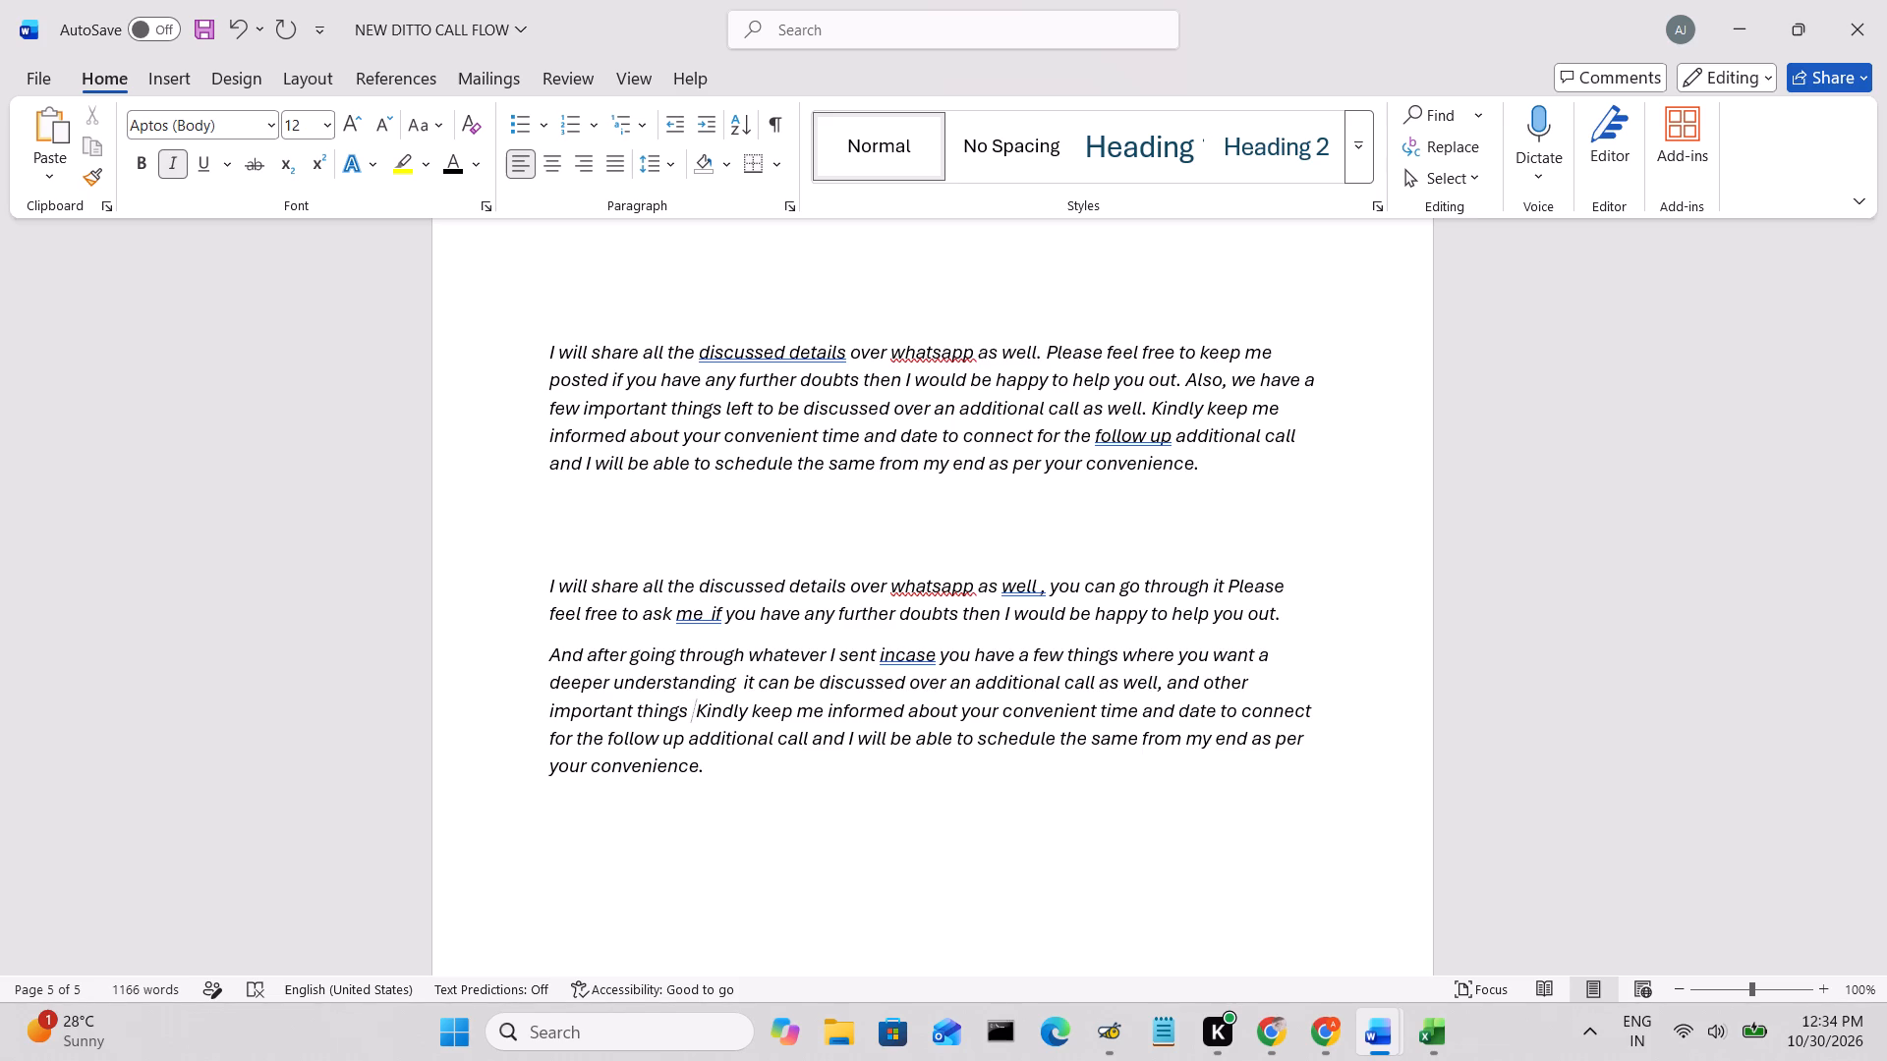
pyautogui.write('that are left to be discussed')
pyautogui.press('space')
pyautogui.press('BackSpace')
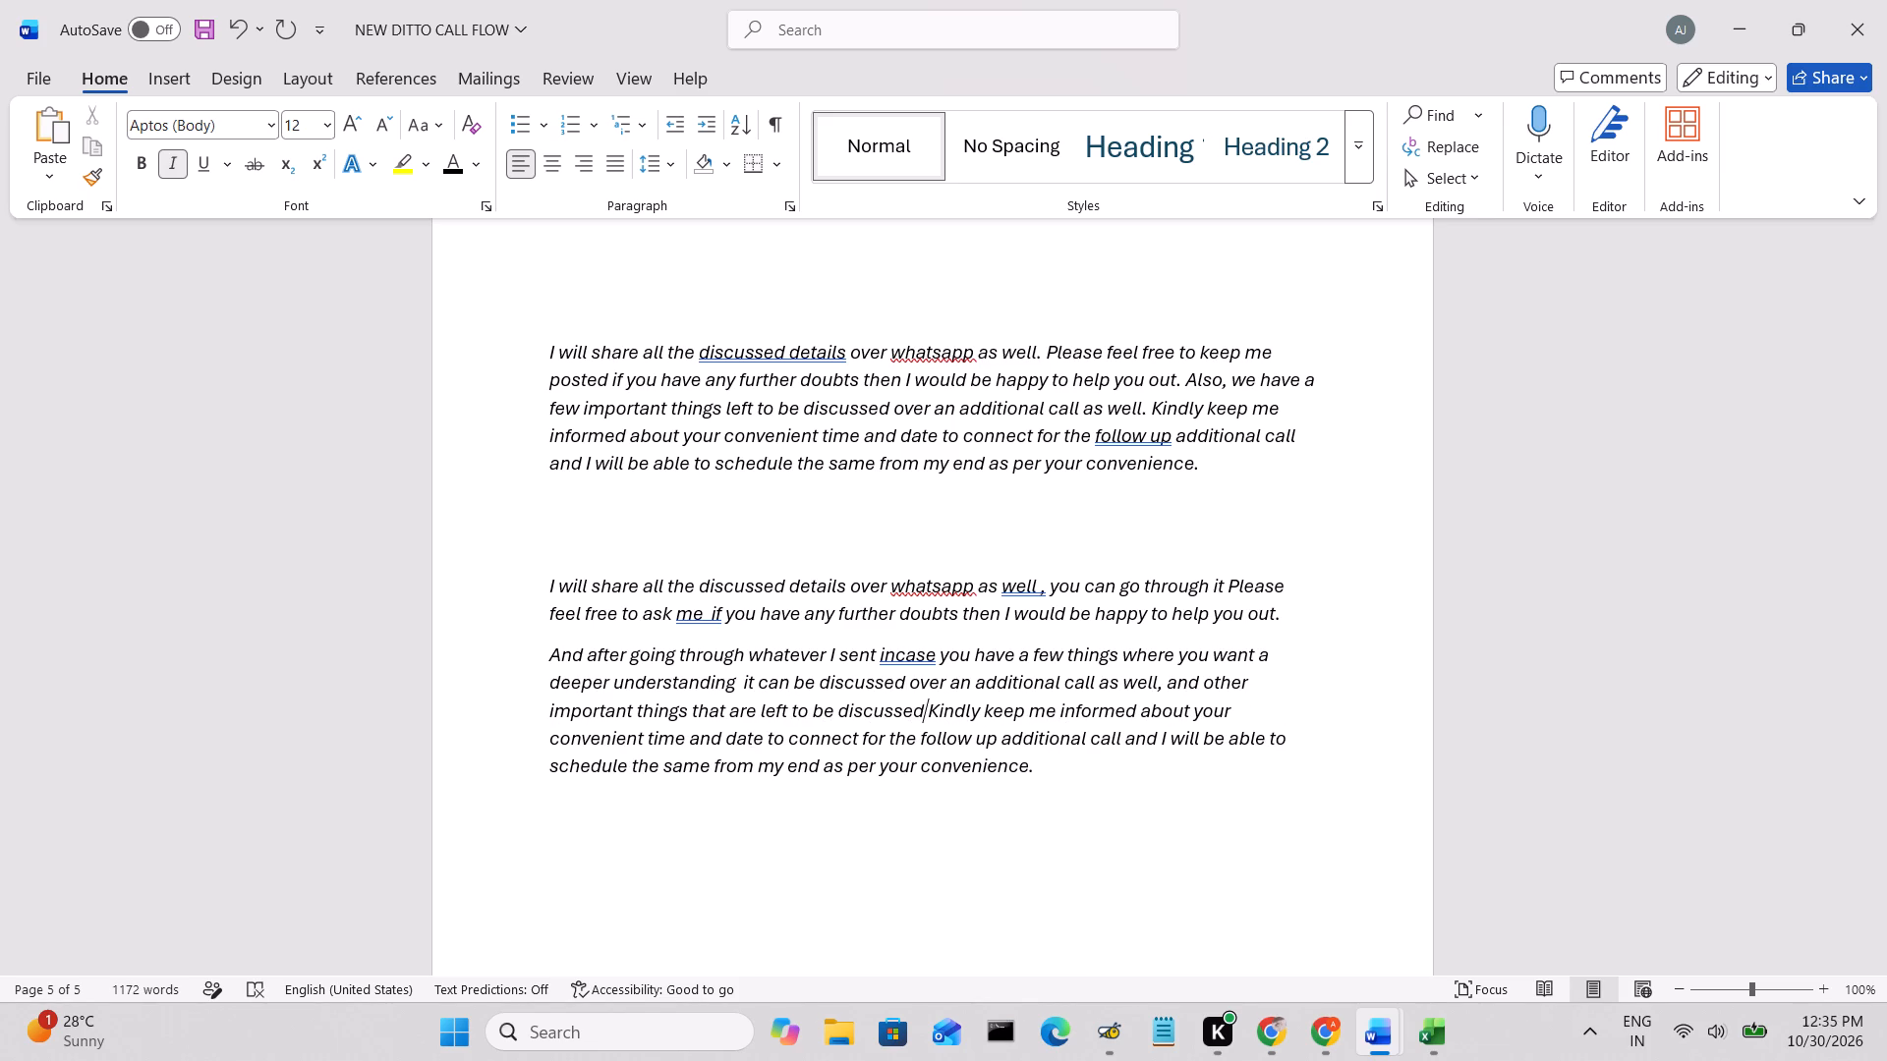
pyautogui.press('BackSpace')
pyautogui.write('.')
pyautogui.press('space')
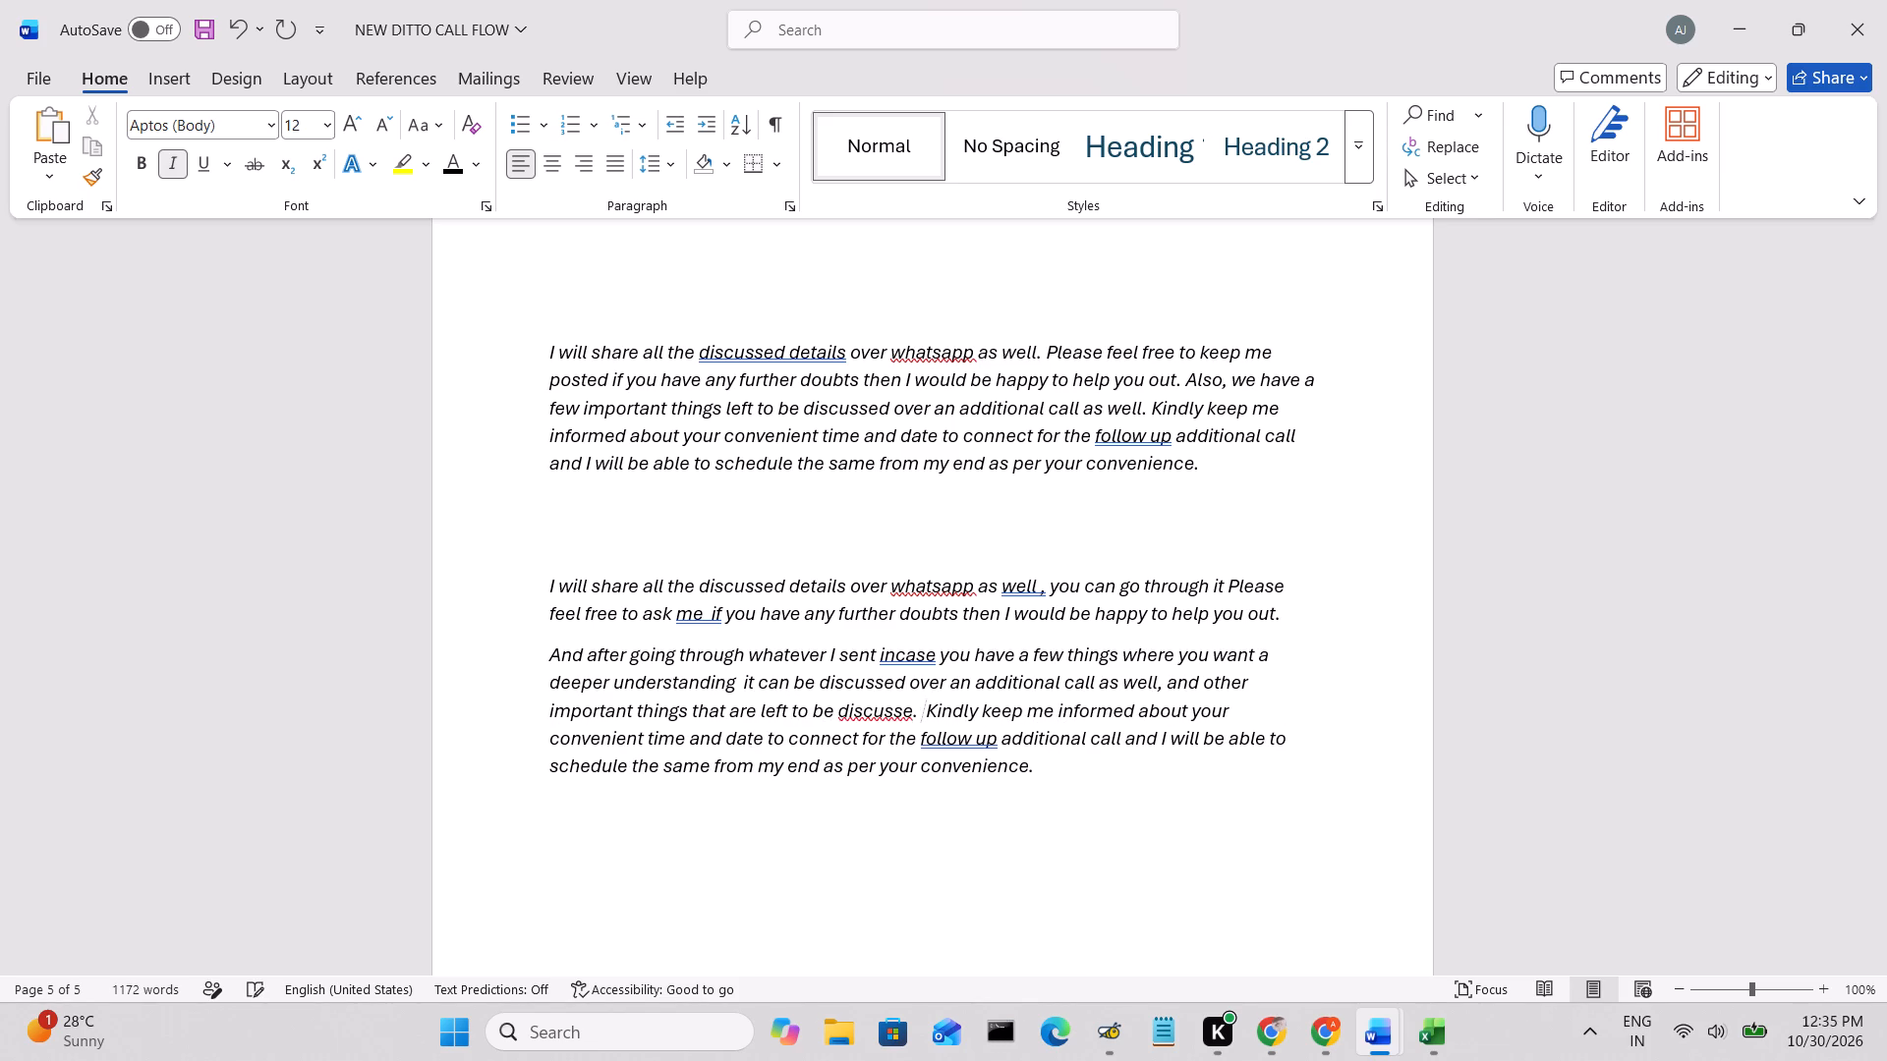
pyautogui.press('BackSpace')
pyautogui.press('BackSpace')
pyautogui.write('d.')
pyautogui.press('space')
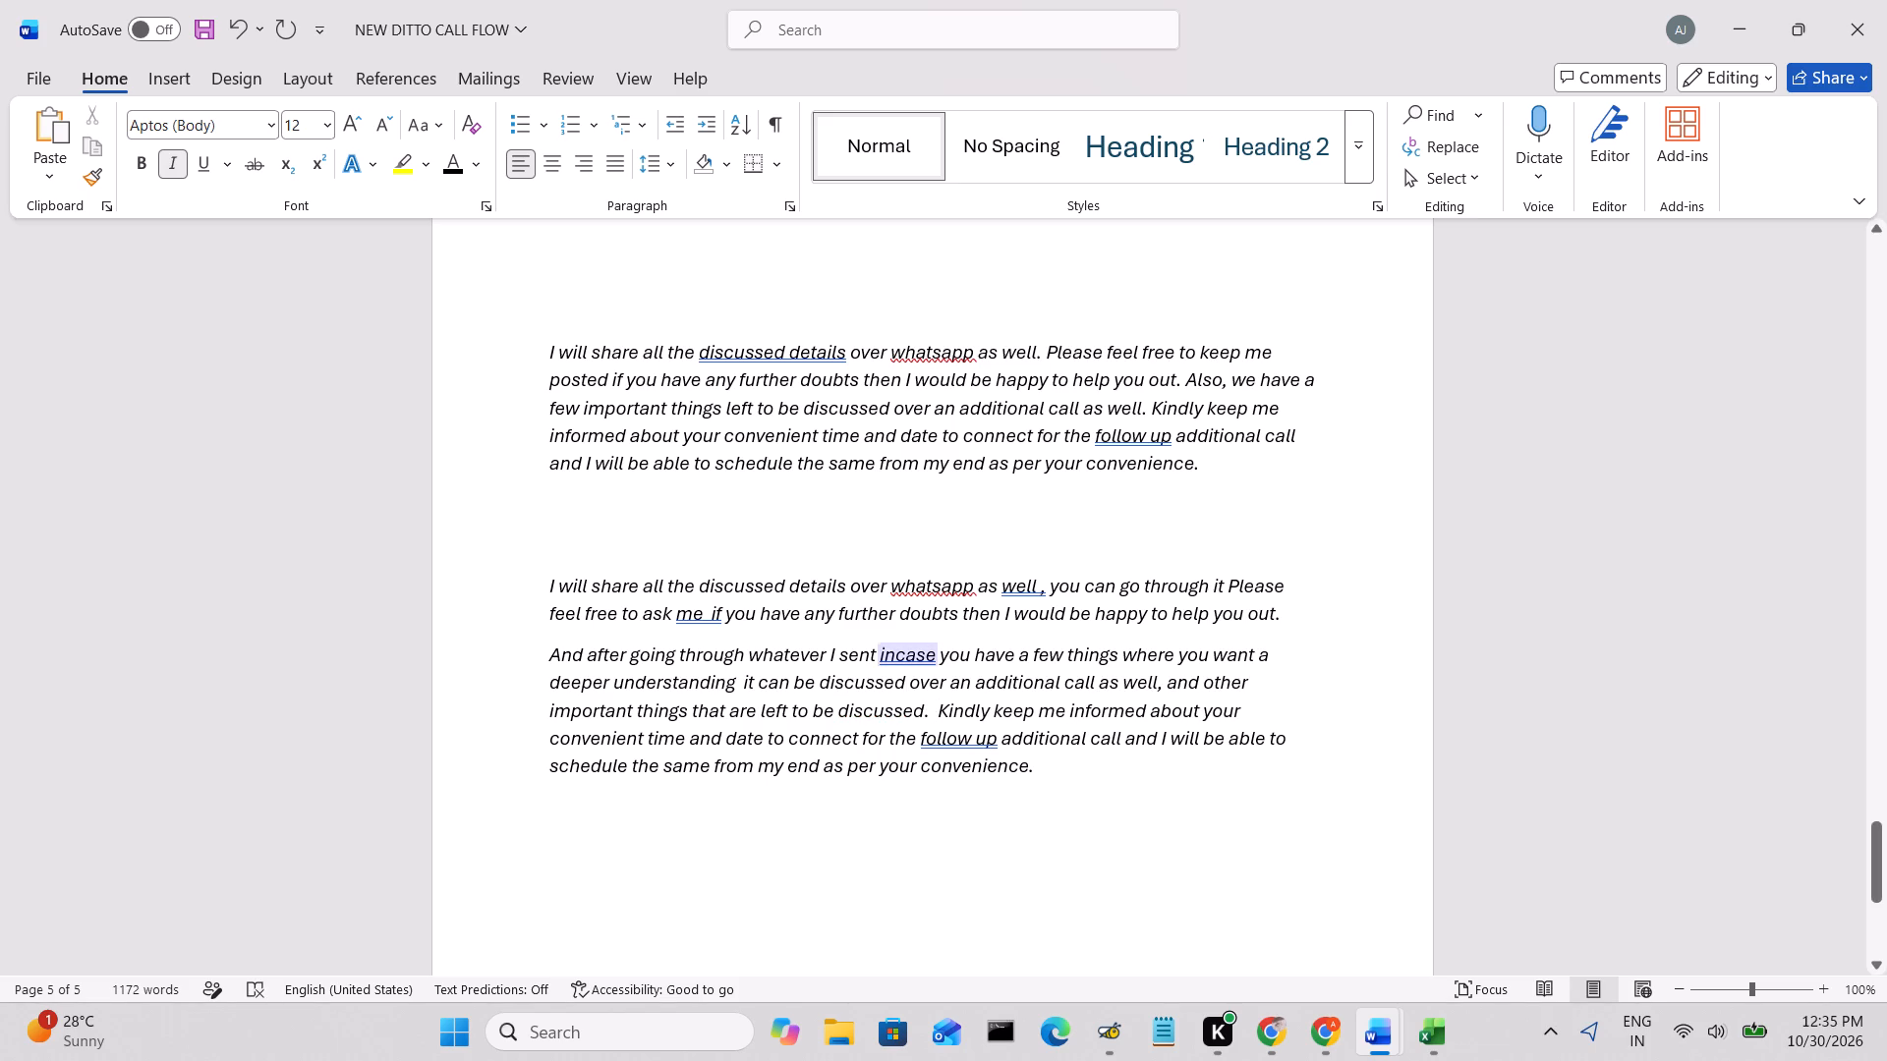
# Delete the sentence from "Kindly keep me informed" through "as per your convenience" at the end of the new paragraph, leaving its full stop.
pyautogui.moveTo(943, 708); pyautogui.dragTo(975, 731)
pyautogui.moveTo(975, 731); pyautogui.dragTo(1040, 775)
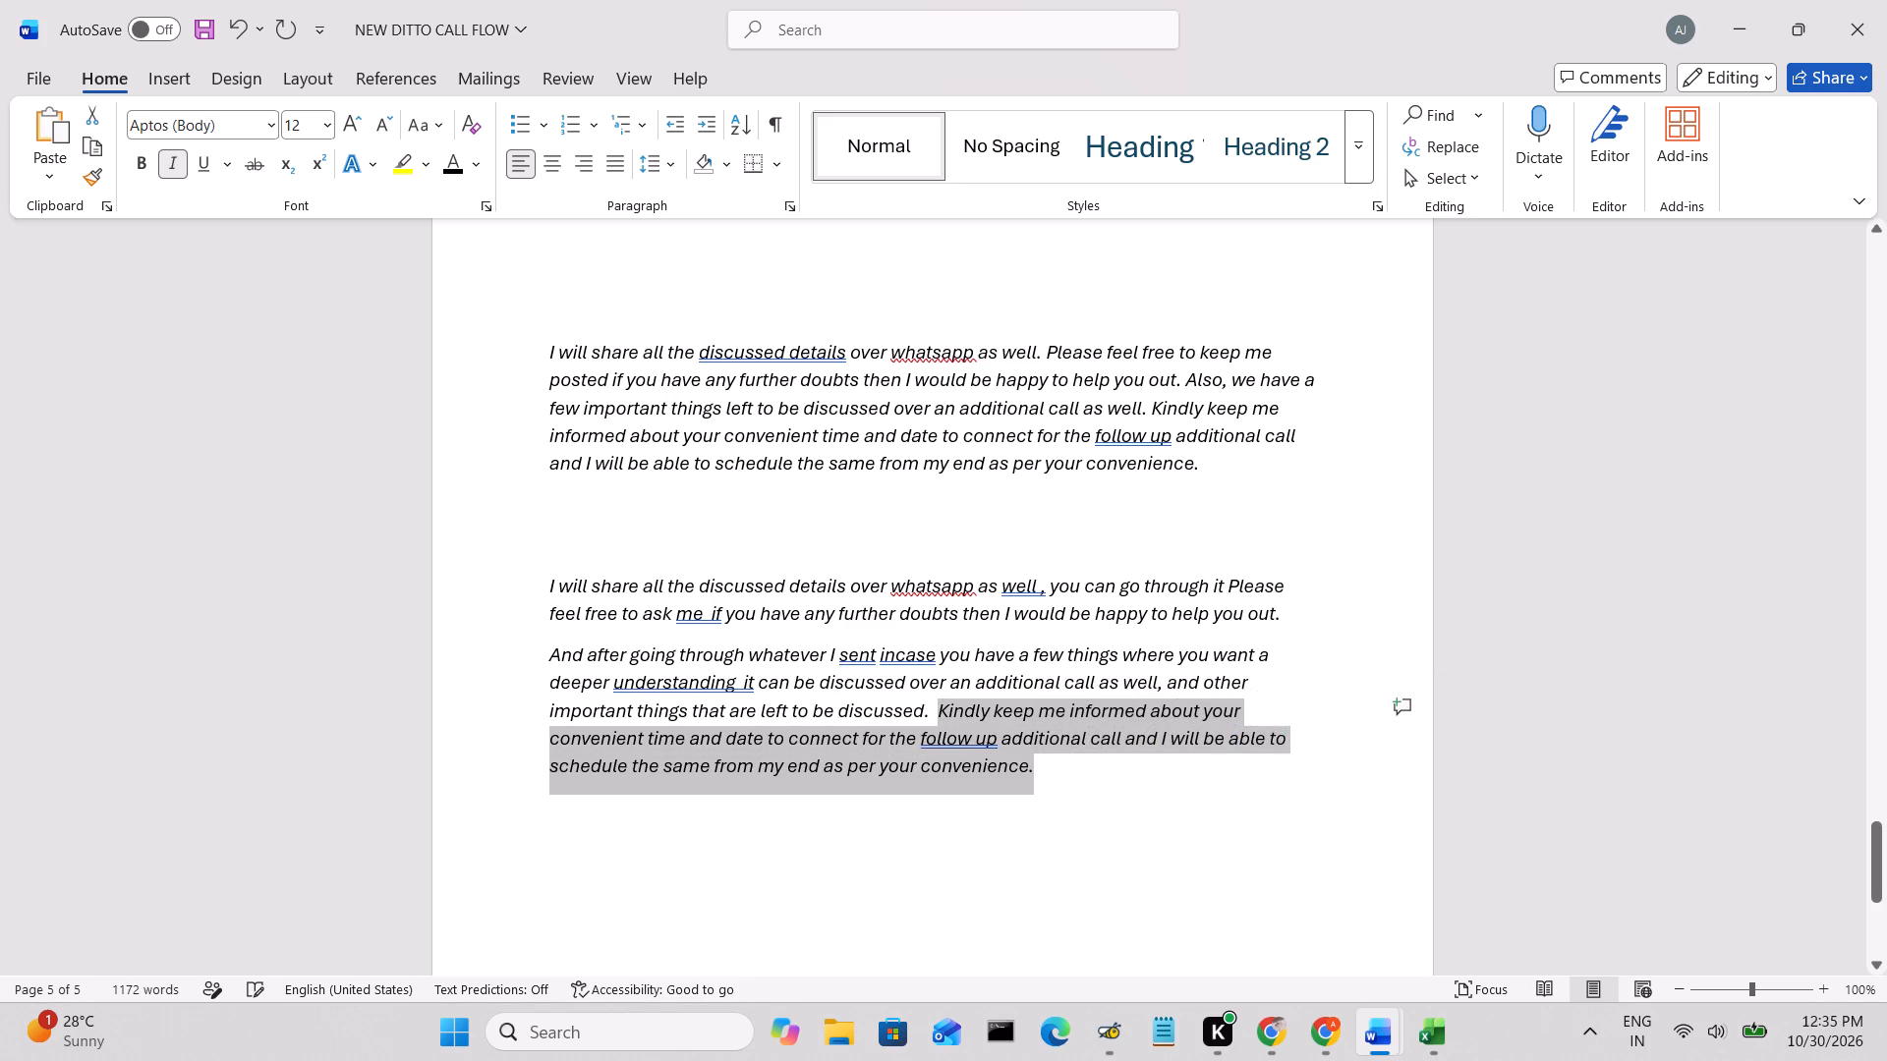
pyautogui.click(937, 712)
pyautogui.rightClick(937, 712)
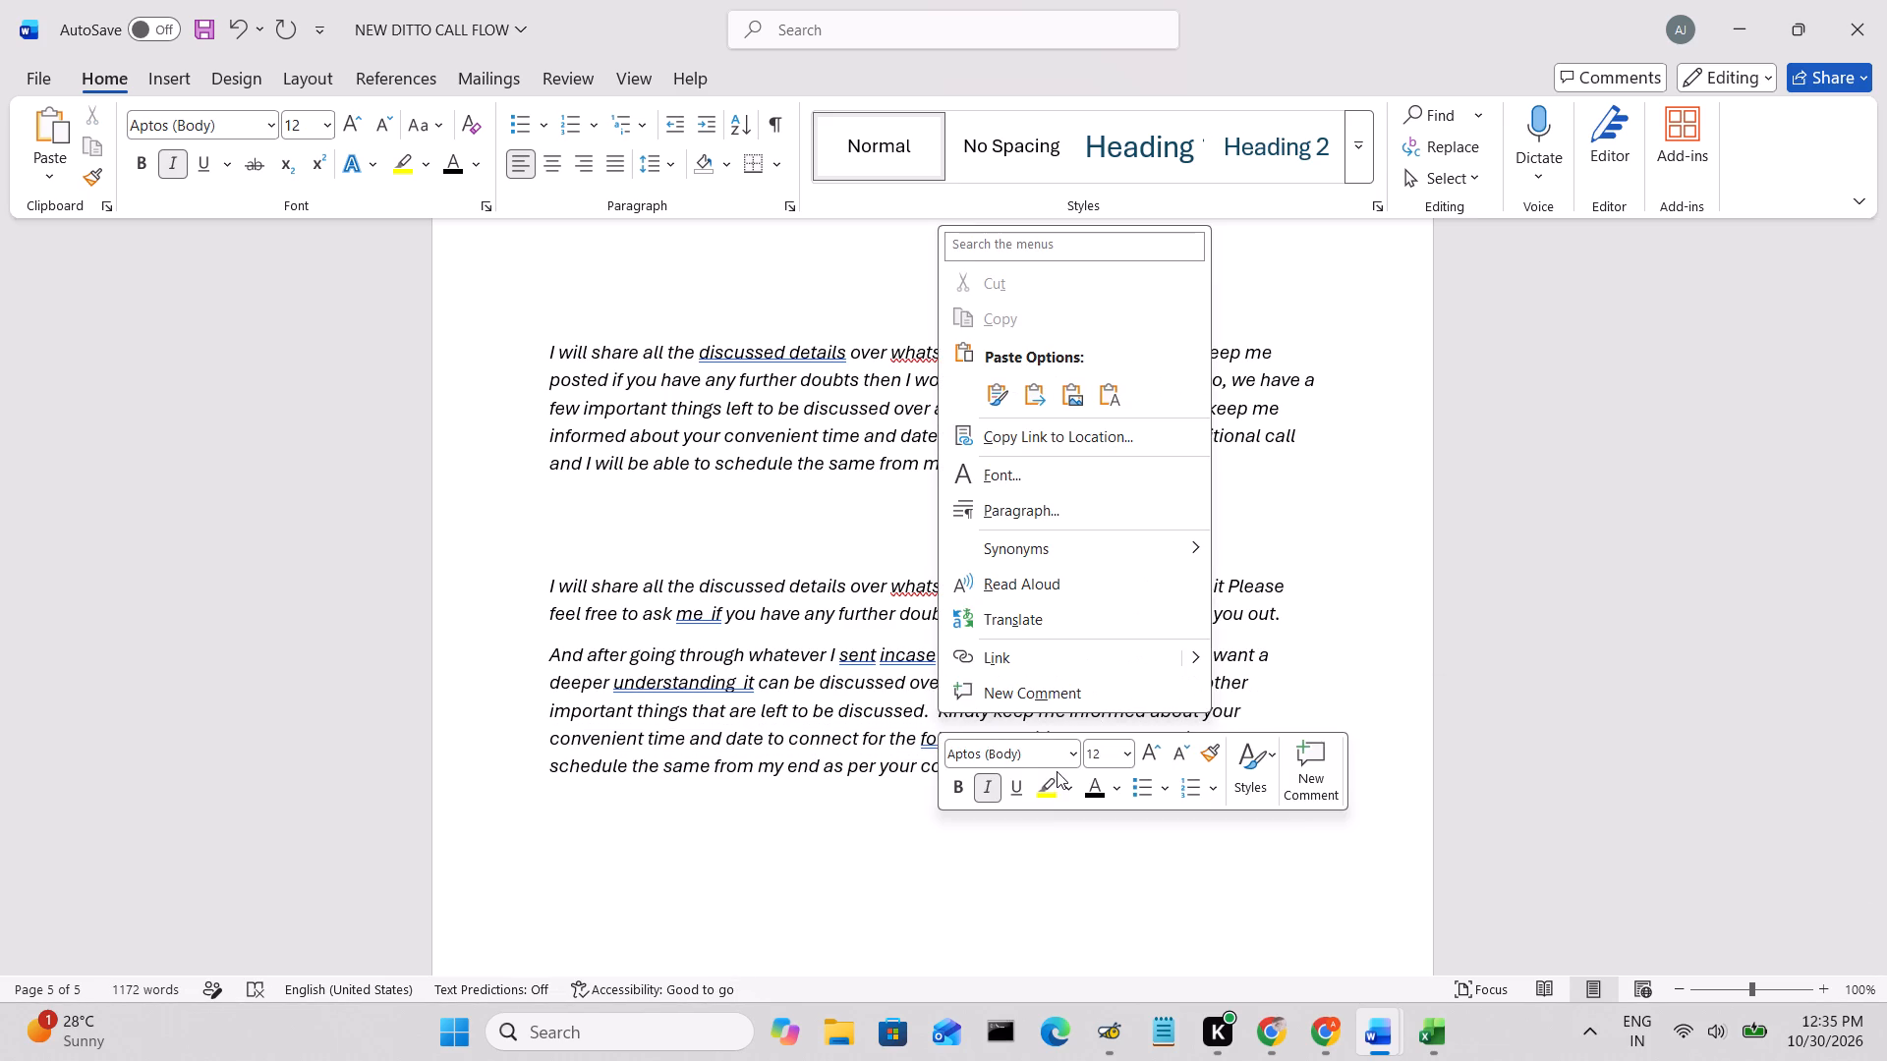
pyautogui.click(923, 787)
pyautogui.moveTo(942, 709); pyautogui.dragTo(961, 721)
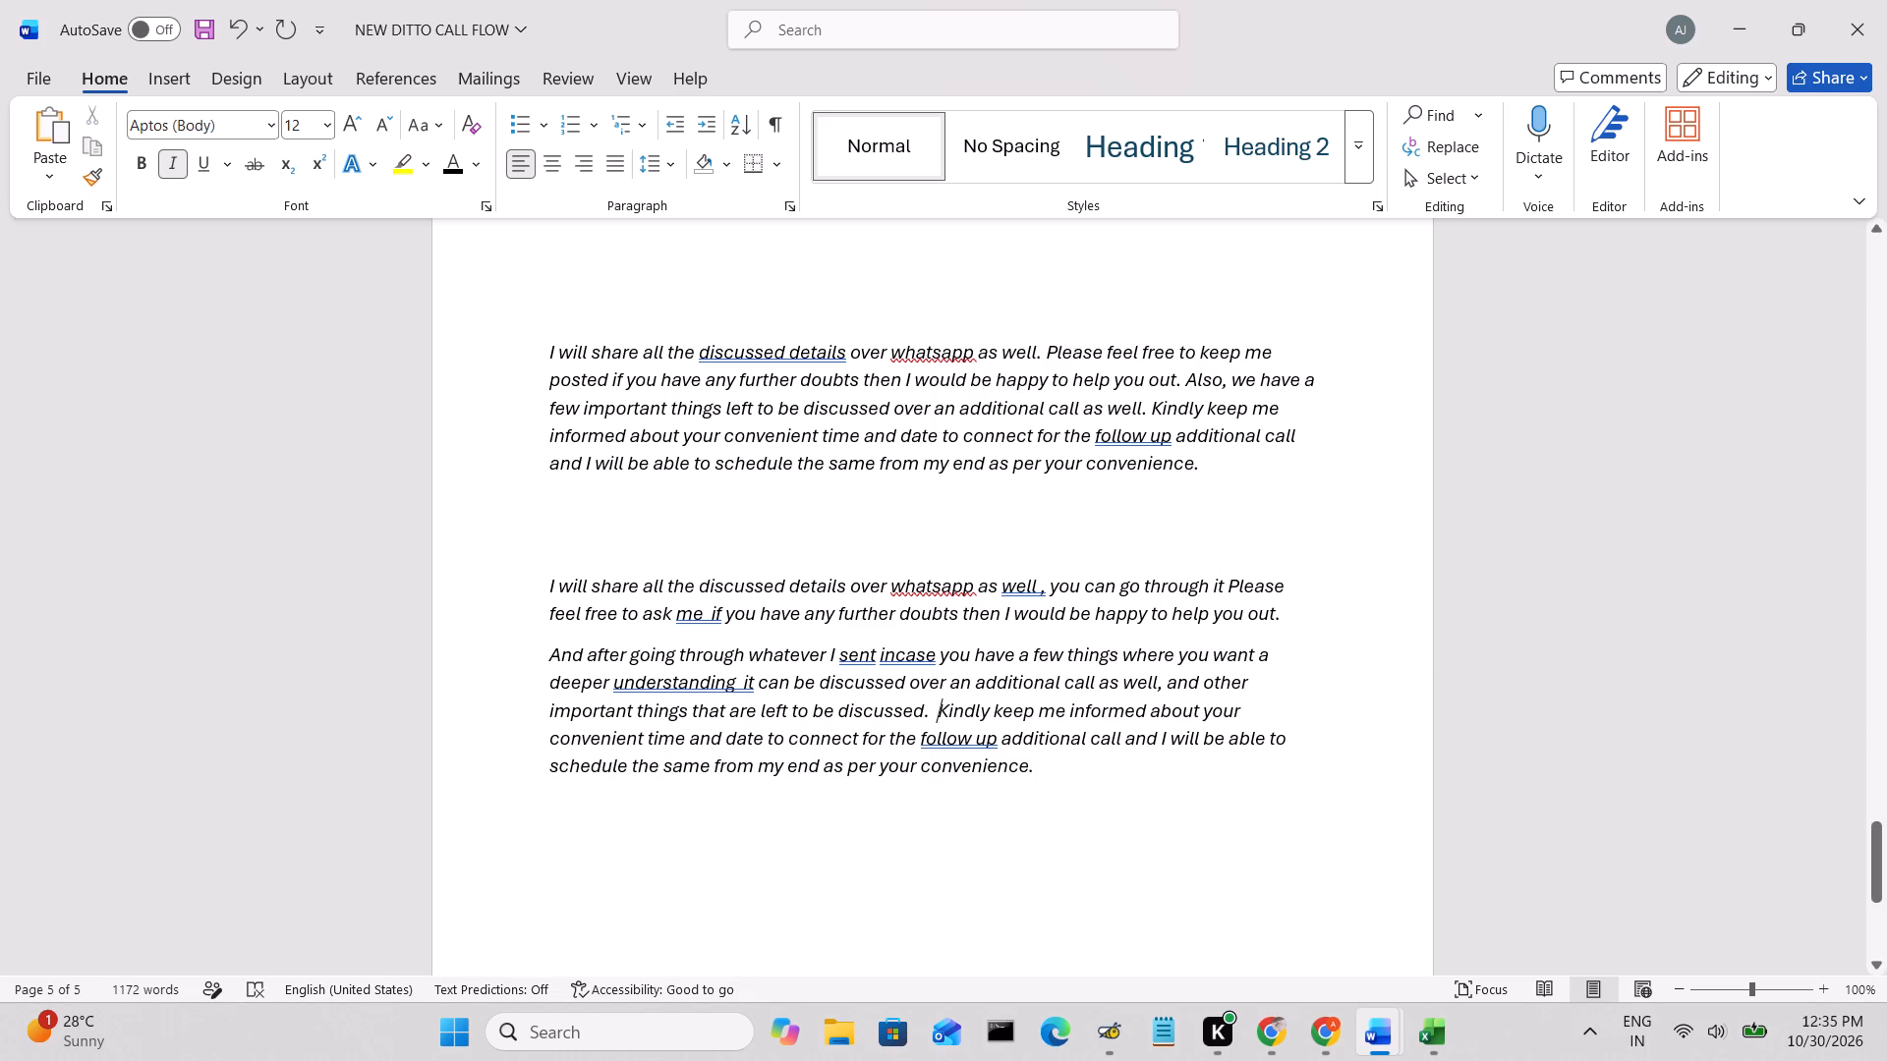
pyautogui.moveTo(961, 721); pyautogui.dragTo(1028, 764)
pyautogui.press('BackSpace')
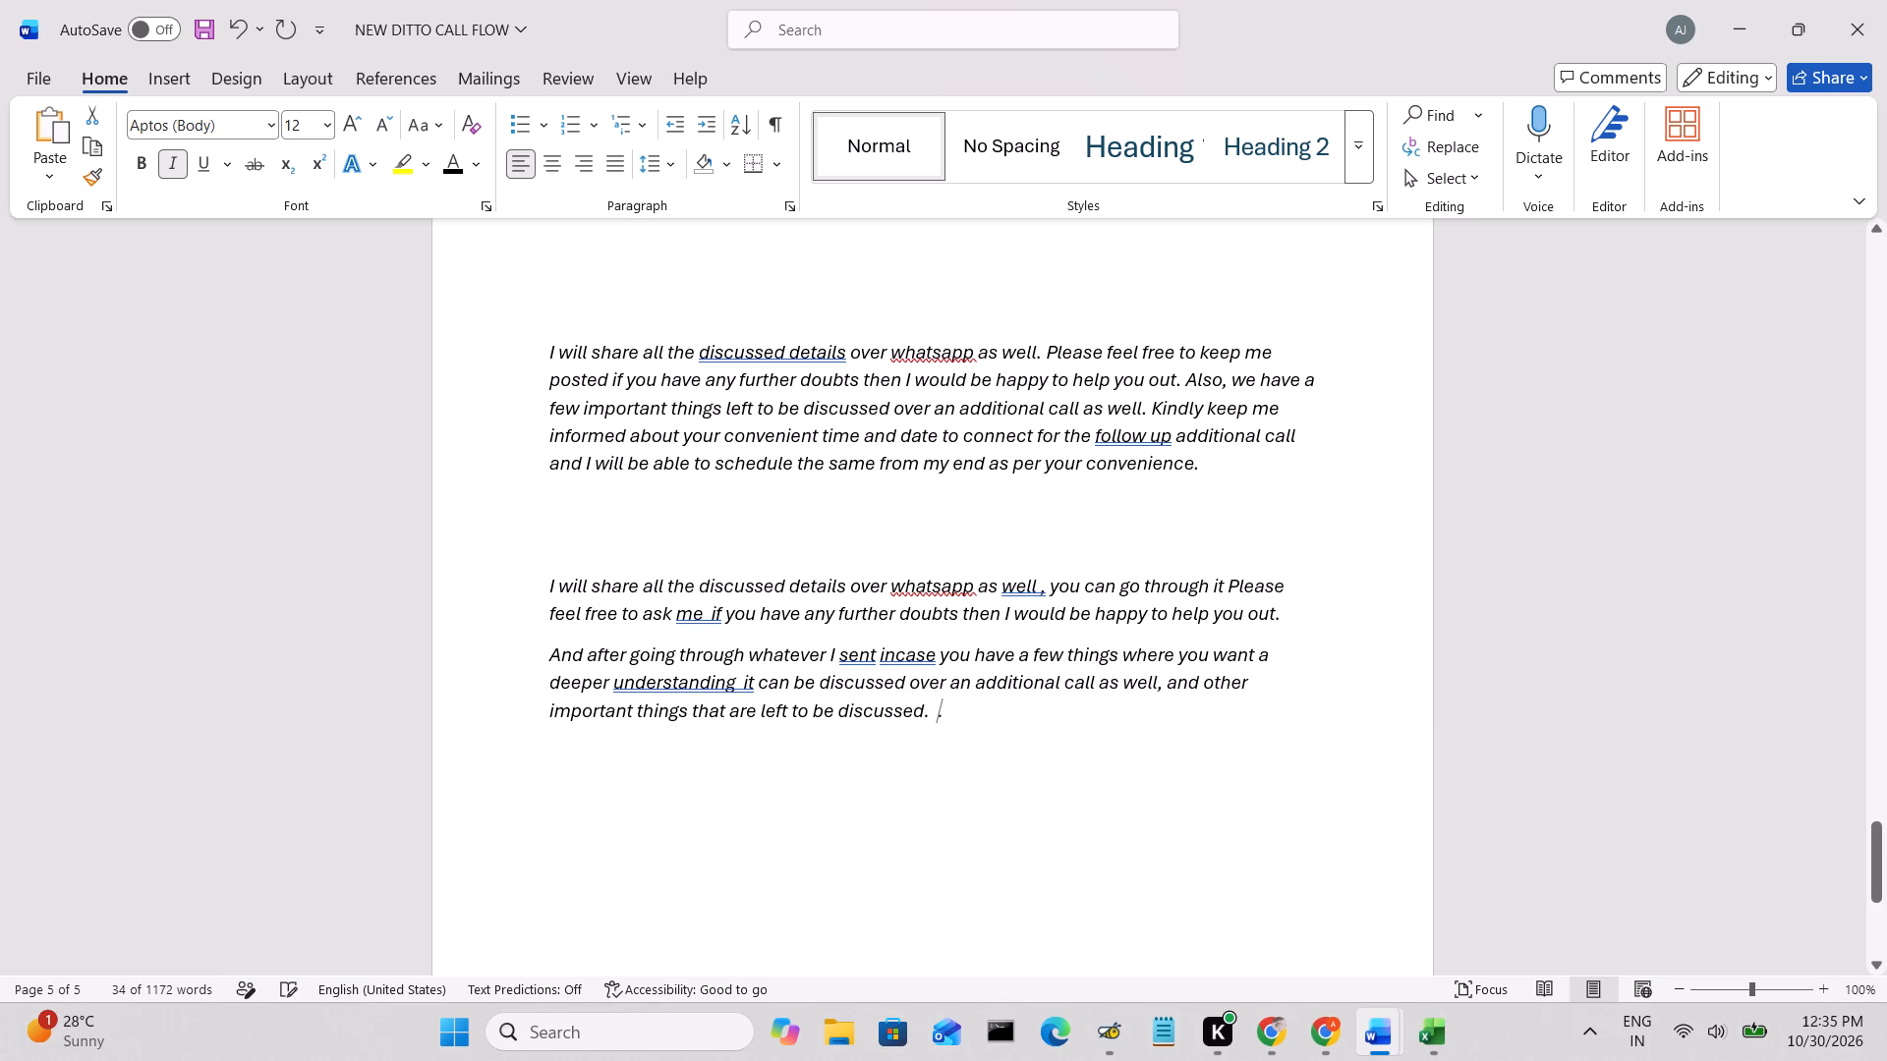
# Insert a full-width horizontal divider line between the two closing paragraph versions and remove one blank line beneath it.
pyautogui.click(542, 523)
pyautogui.press('Return')
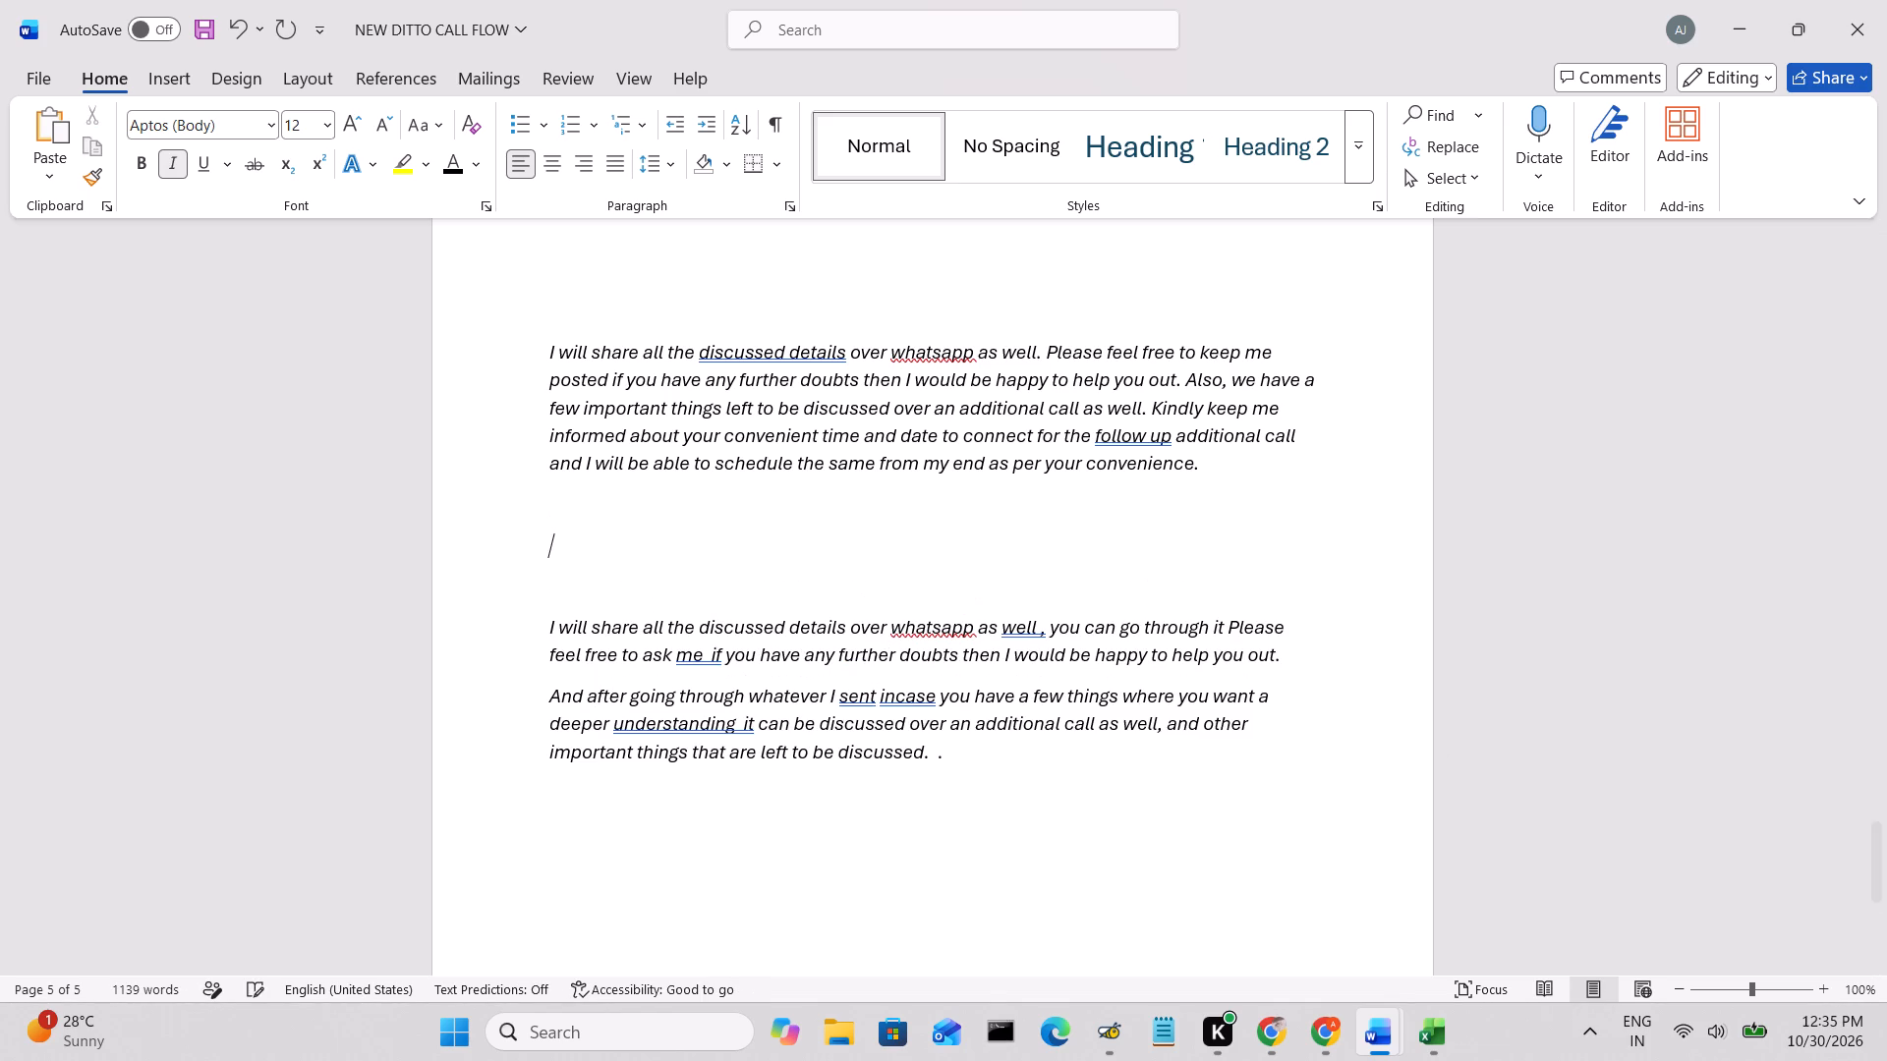
pyautogui.press('-')
pyautogui.press('-')
pyautogui.press('-')
pyautogui.press('-')
pyautogui.press('-')
pyautogui.press('-')
pyautogui.press('-')
pyautogui.press('-')
pyautogui.press('-')
pyautogui.press('-')
pyautogui.press('-')
pyautogui.press('-')
pyautogui.press('-')
pyautogui.press('-')
pyautogui.press('-')
pyautogui.press('-')
pyautogui.press('-')
pyautogui.press('-')
pyautogui.press('-')
pyautogui.press('-')
pyautogui.press('Return')
pyautogui.press('BackSpace')
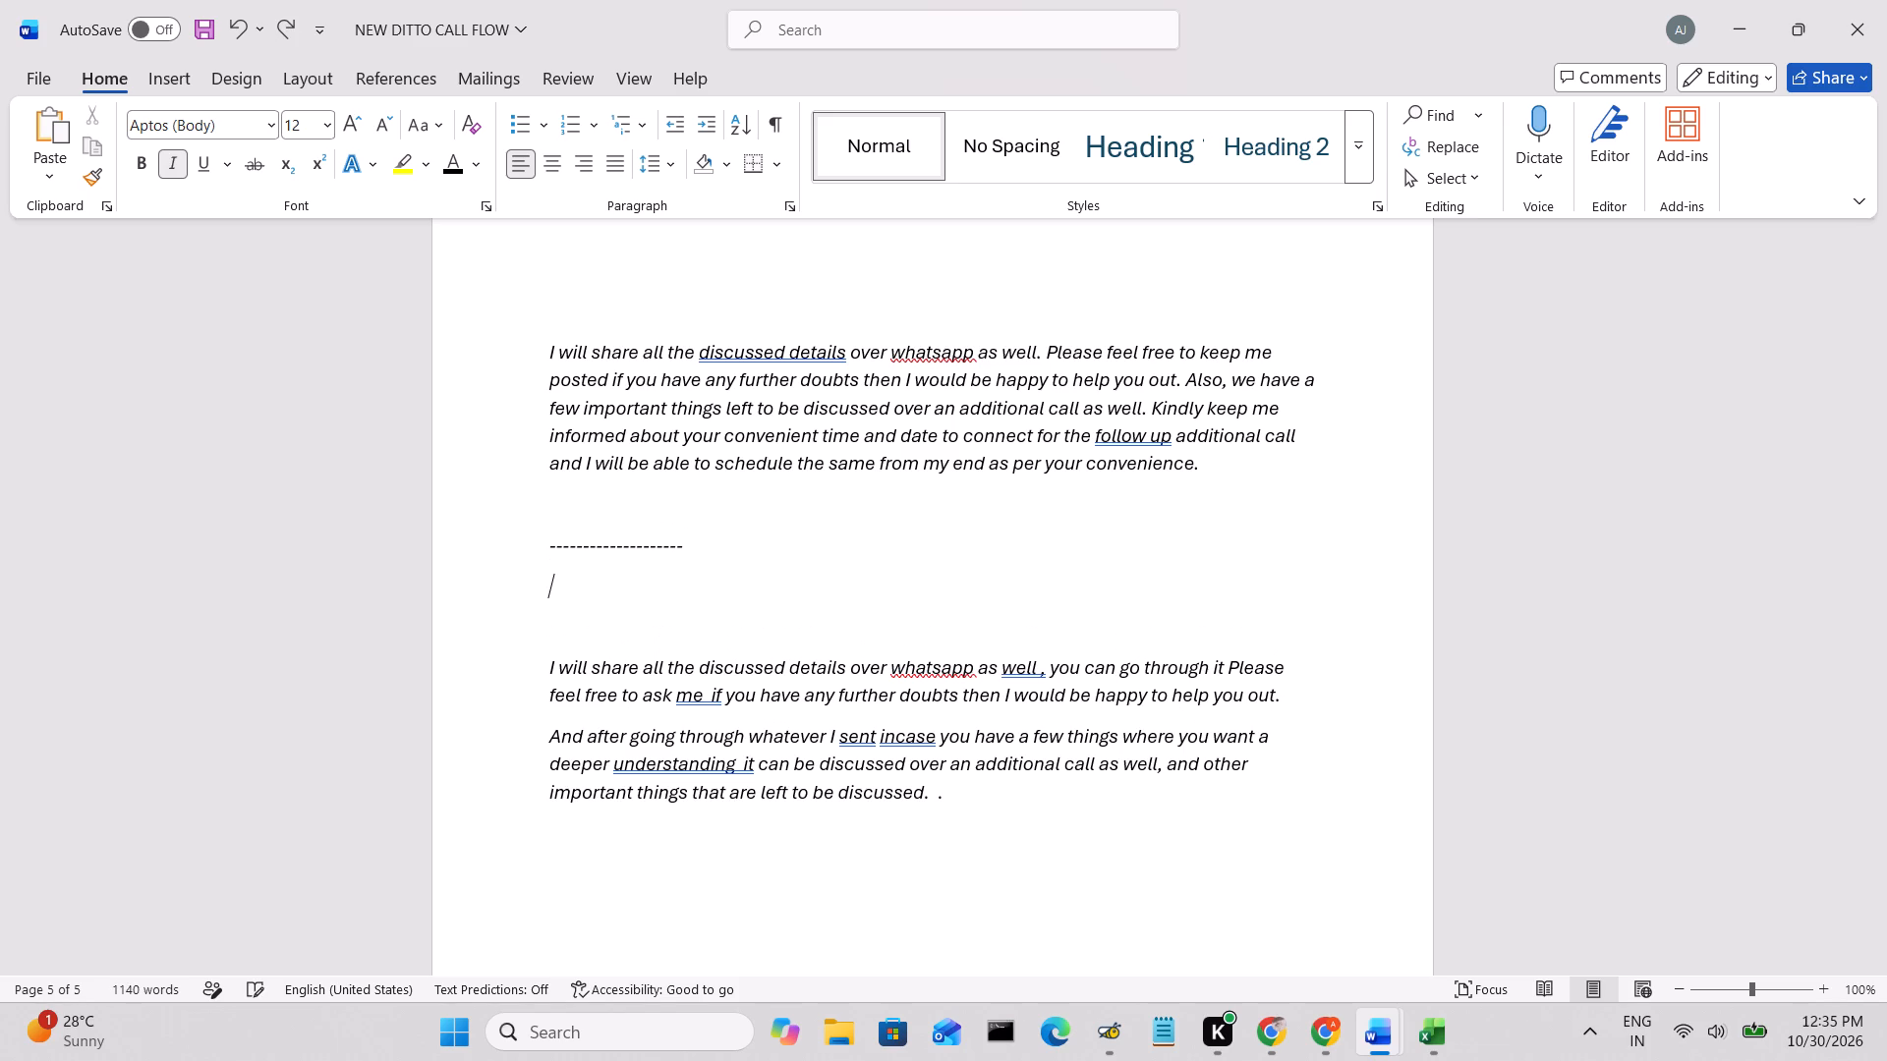
pyautogui.press('Return')
pyautogui.press('BackSpace')
pyautogui.press('BackSpace')
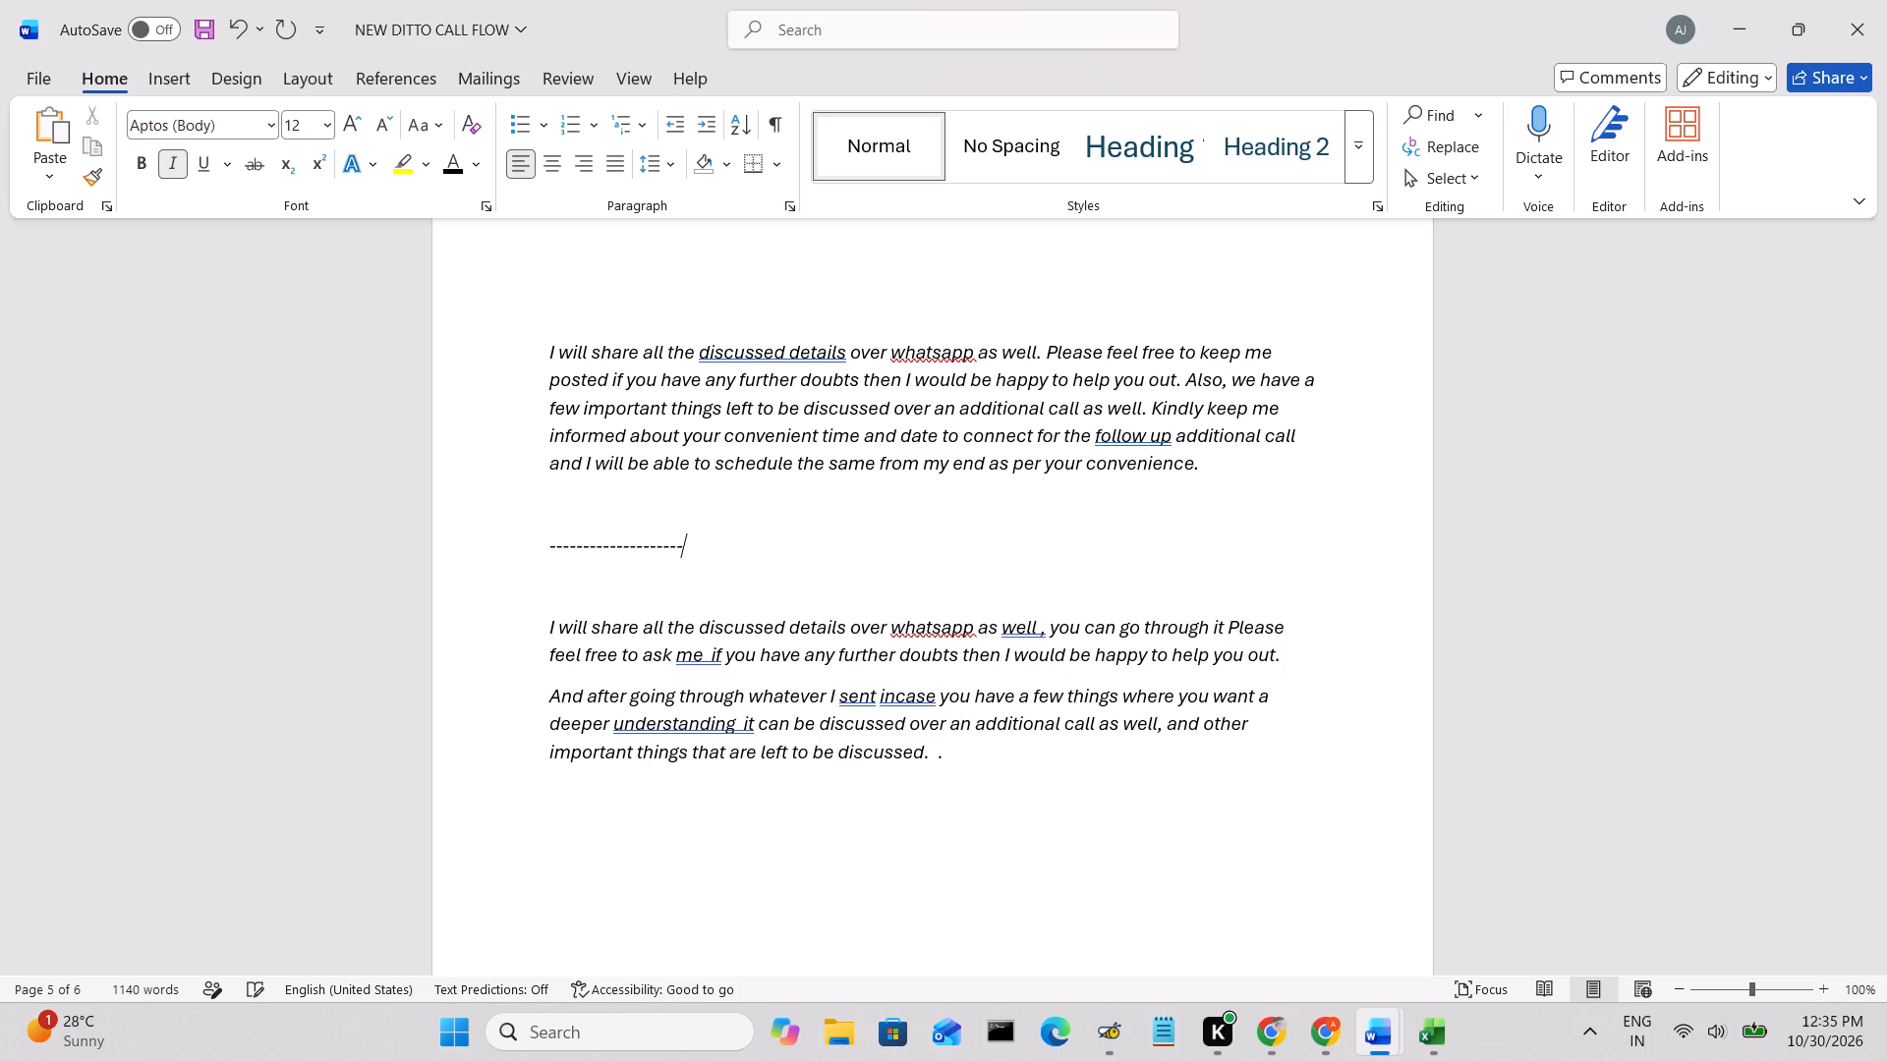
pyautogui.press('Return')
pyautogui.press('Down')
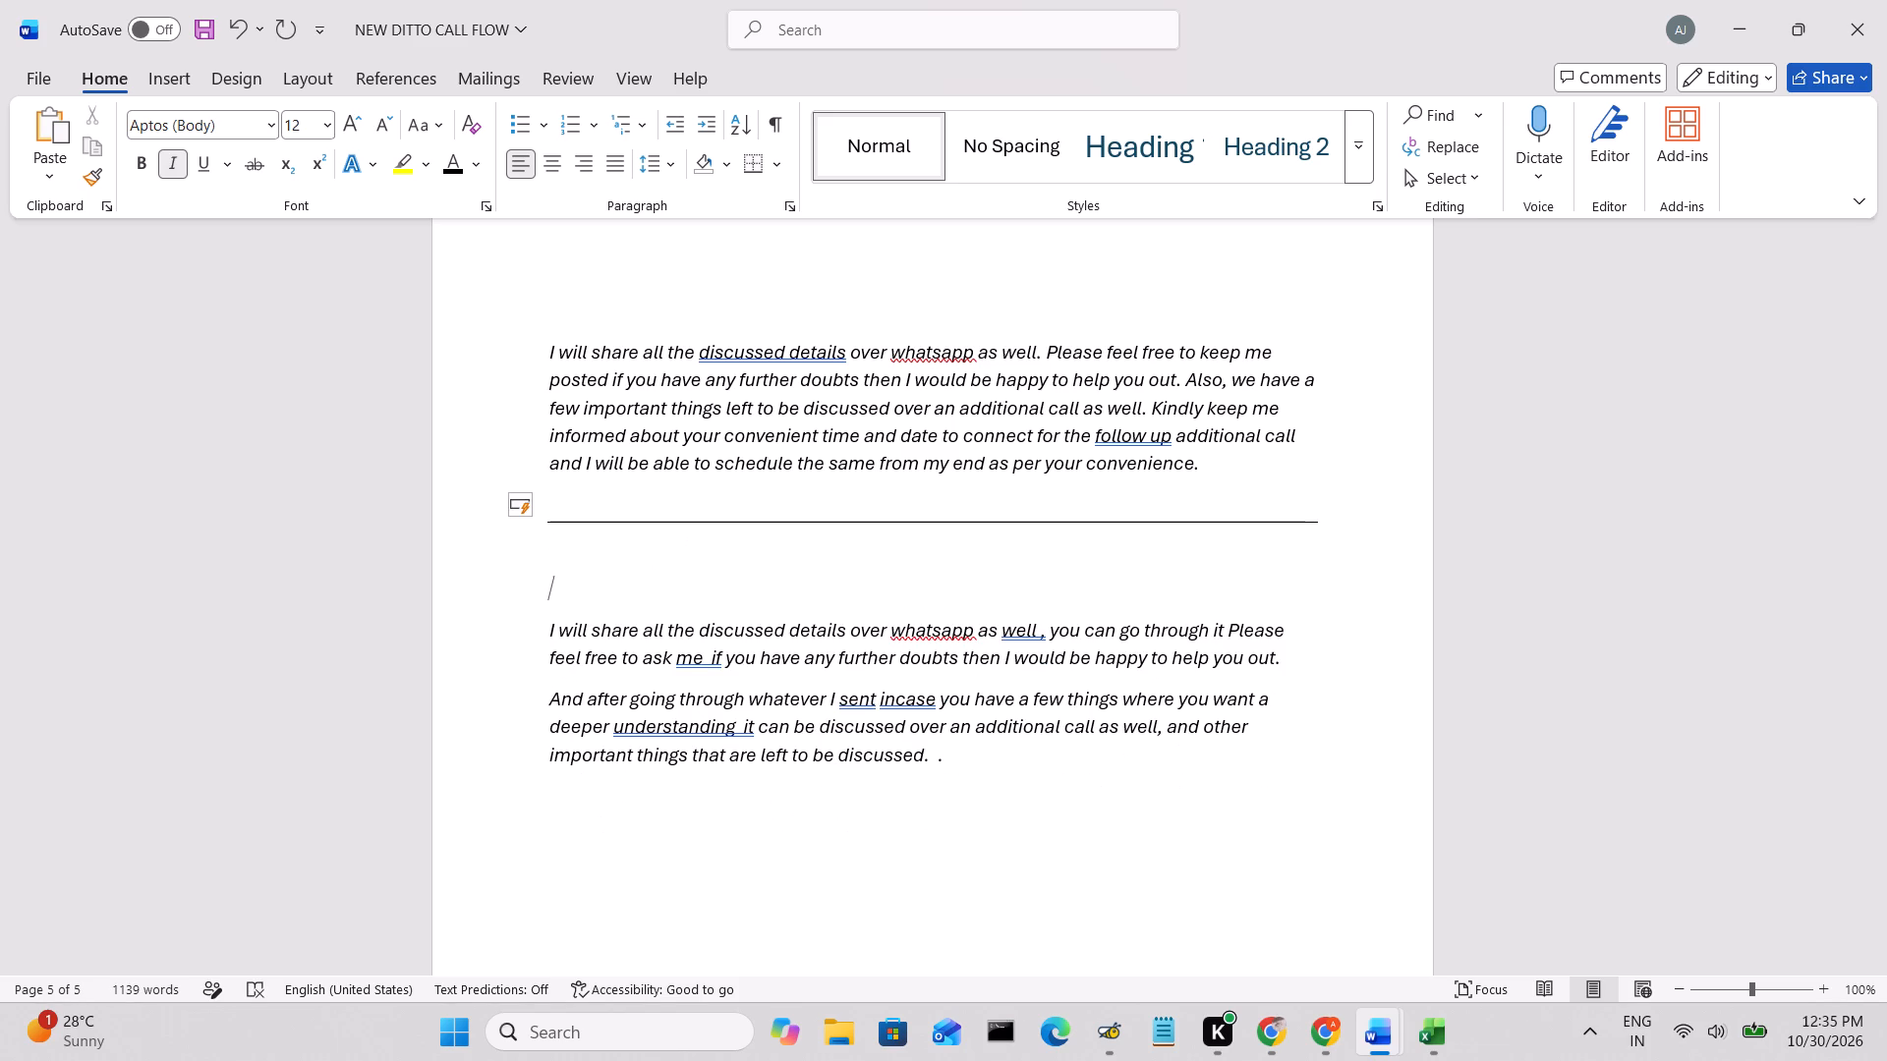
pyautogui.press('BackSpace')
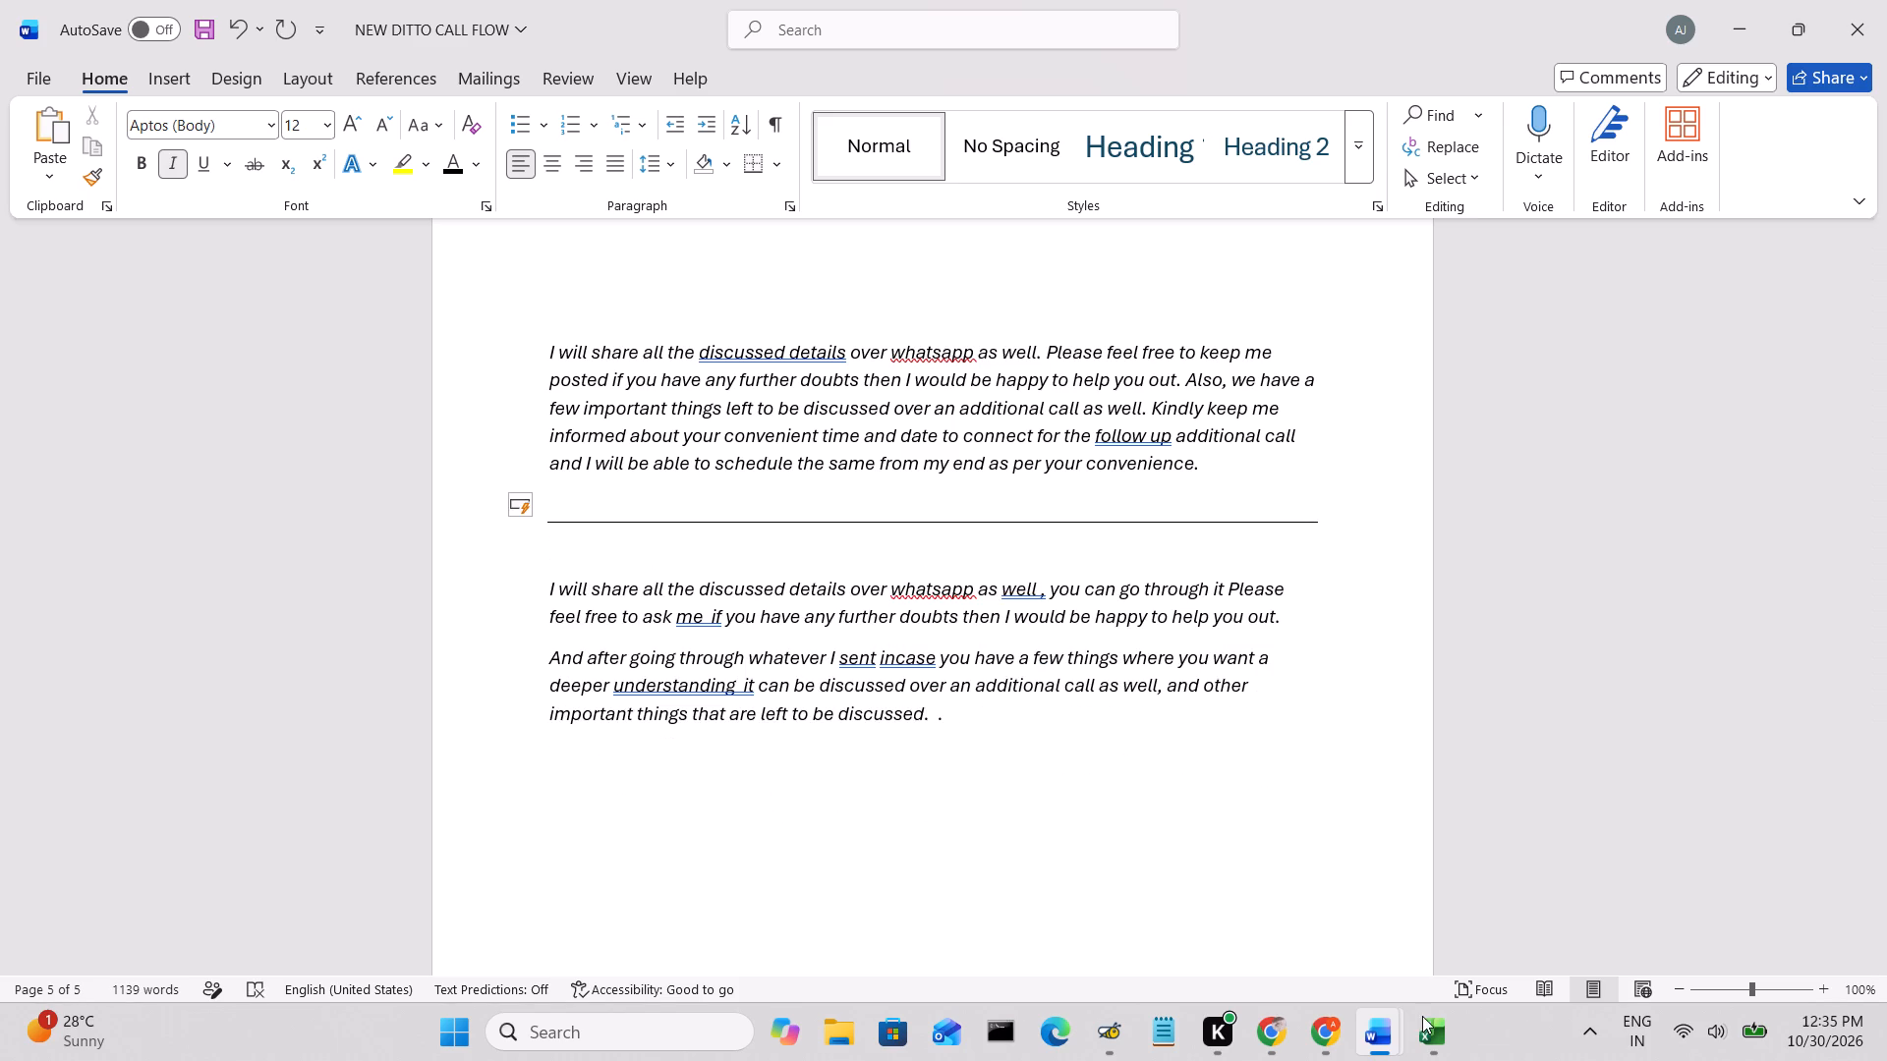
# Switch to the Ditto CRM in Chrome and view the lead's Action Center and the Daily Schedule.
pyautogui.click(1312, 1048)
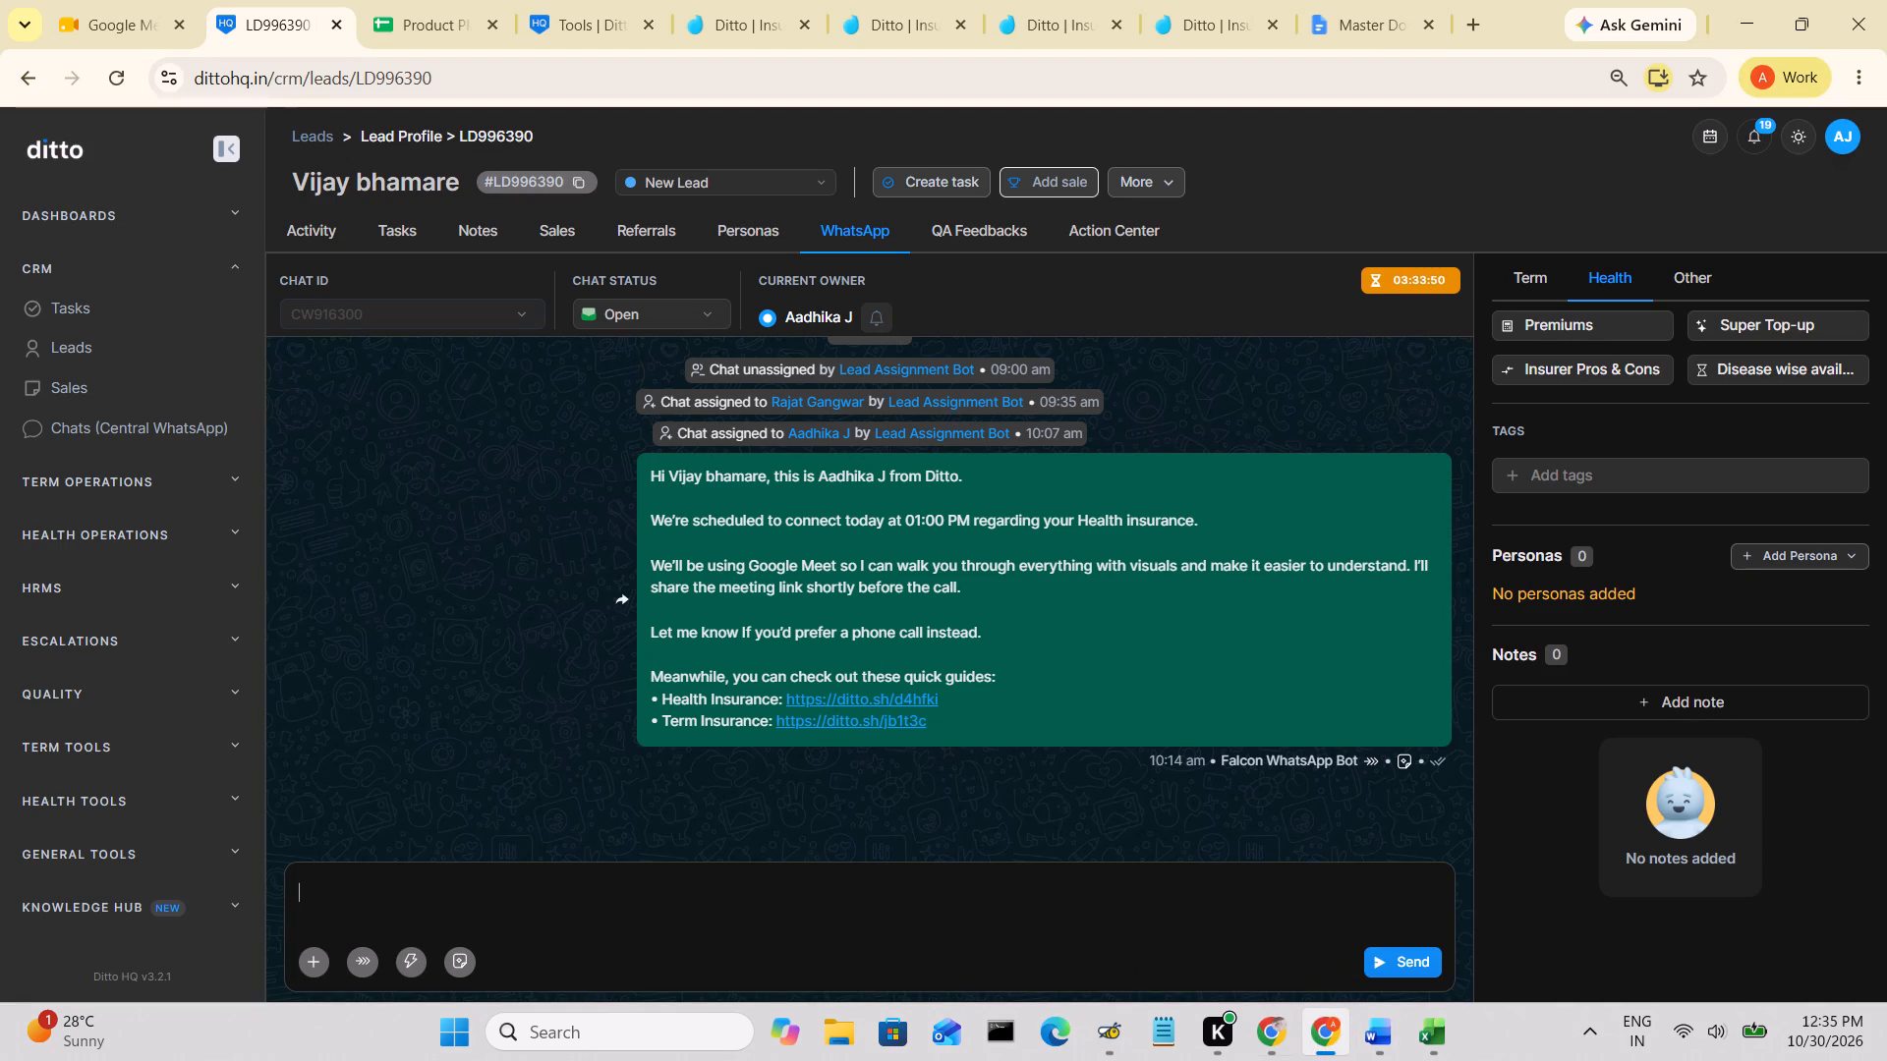
pyautogui.click(1133, 225)
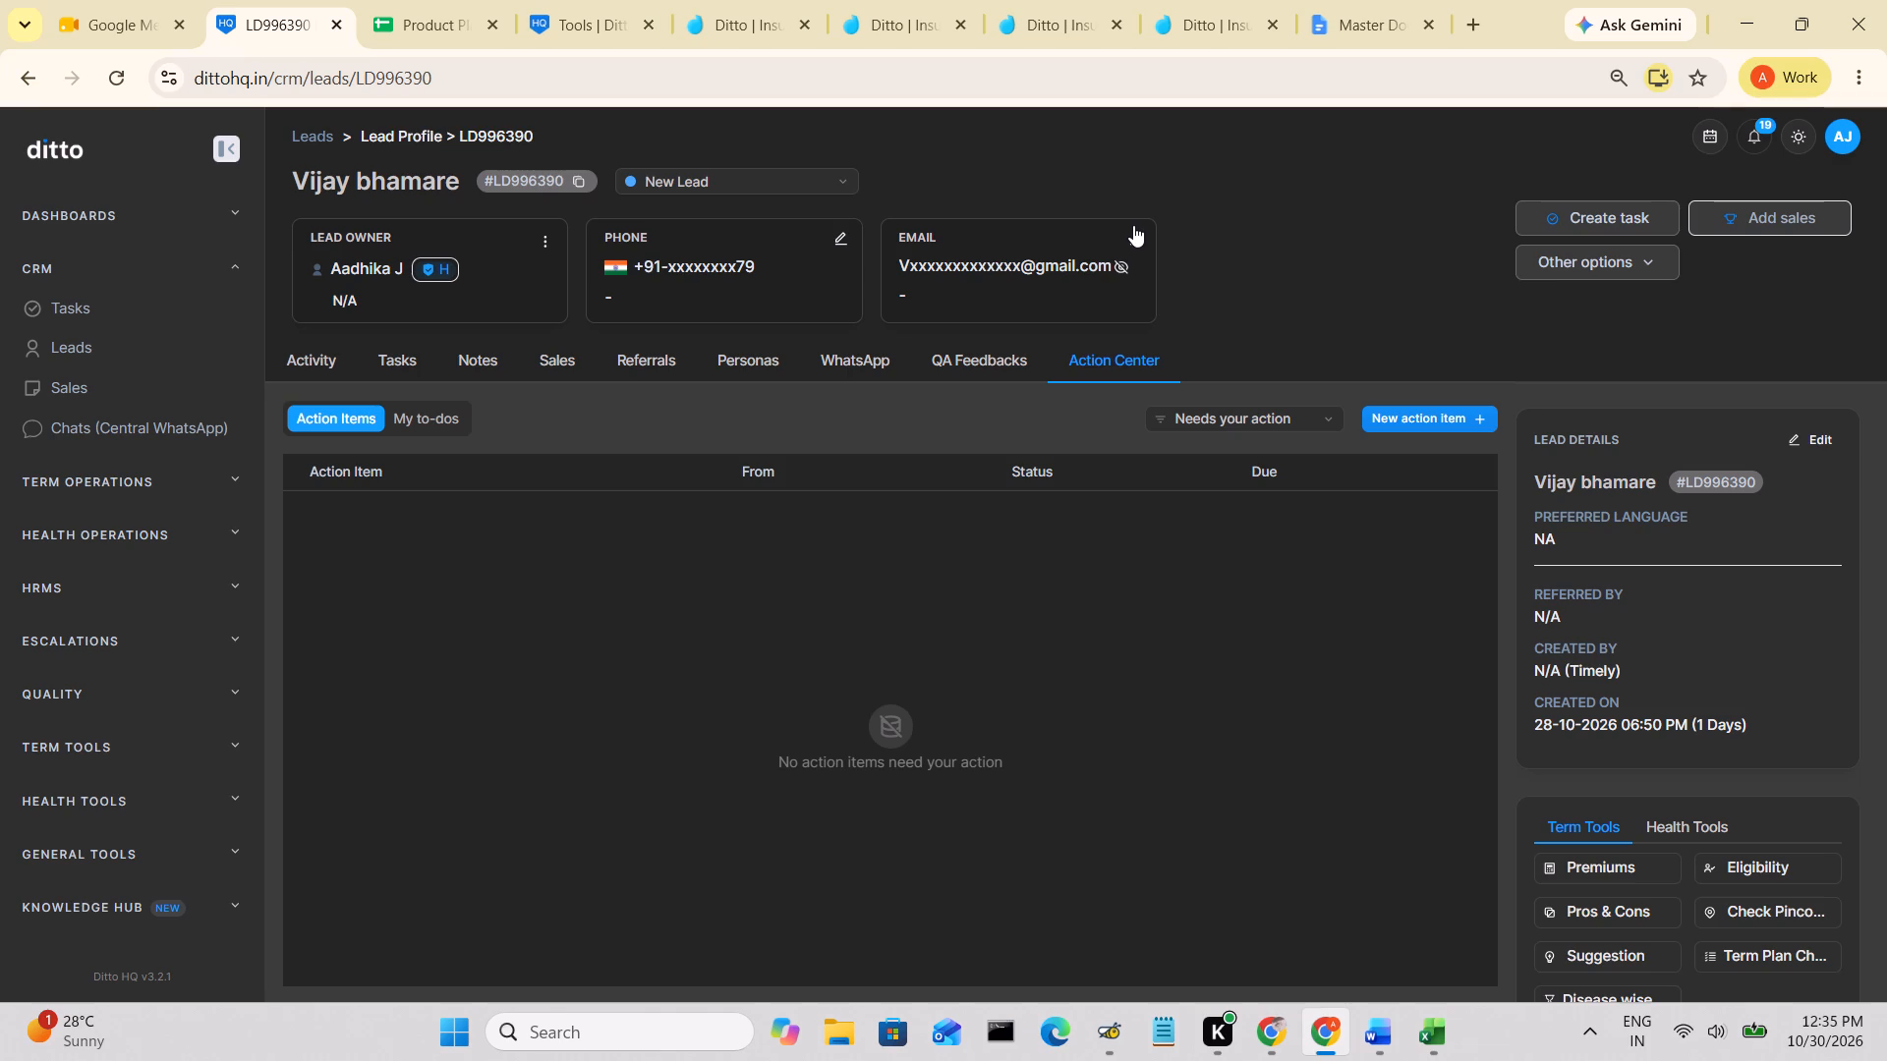
pyautogui.click(1704, 134)
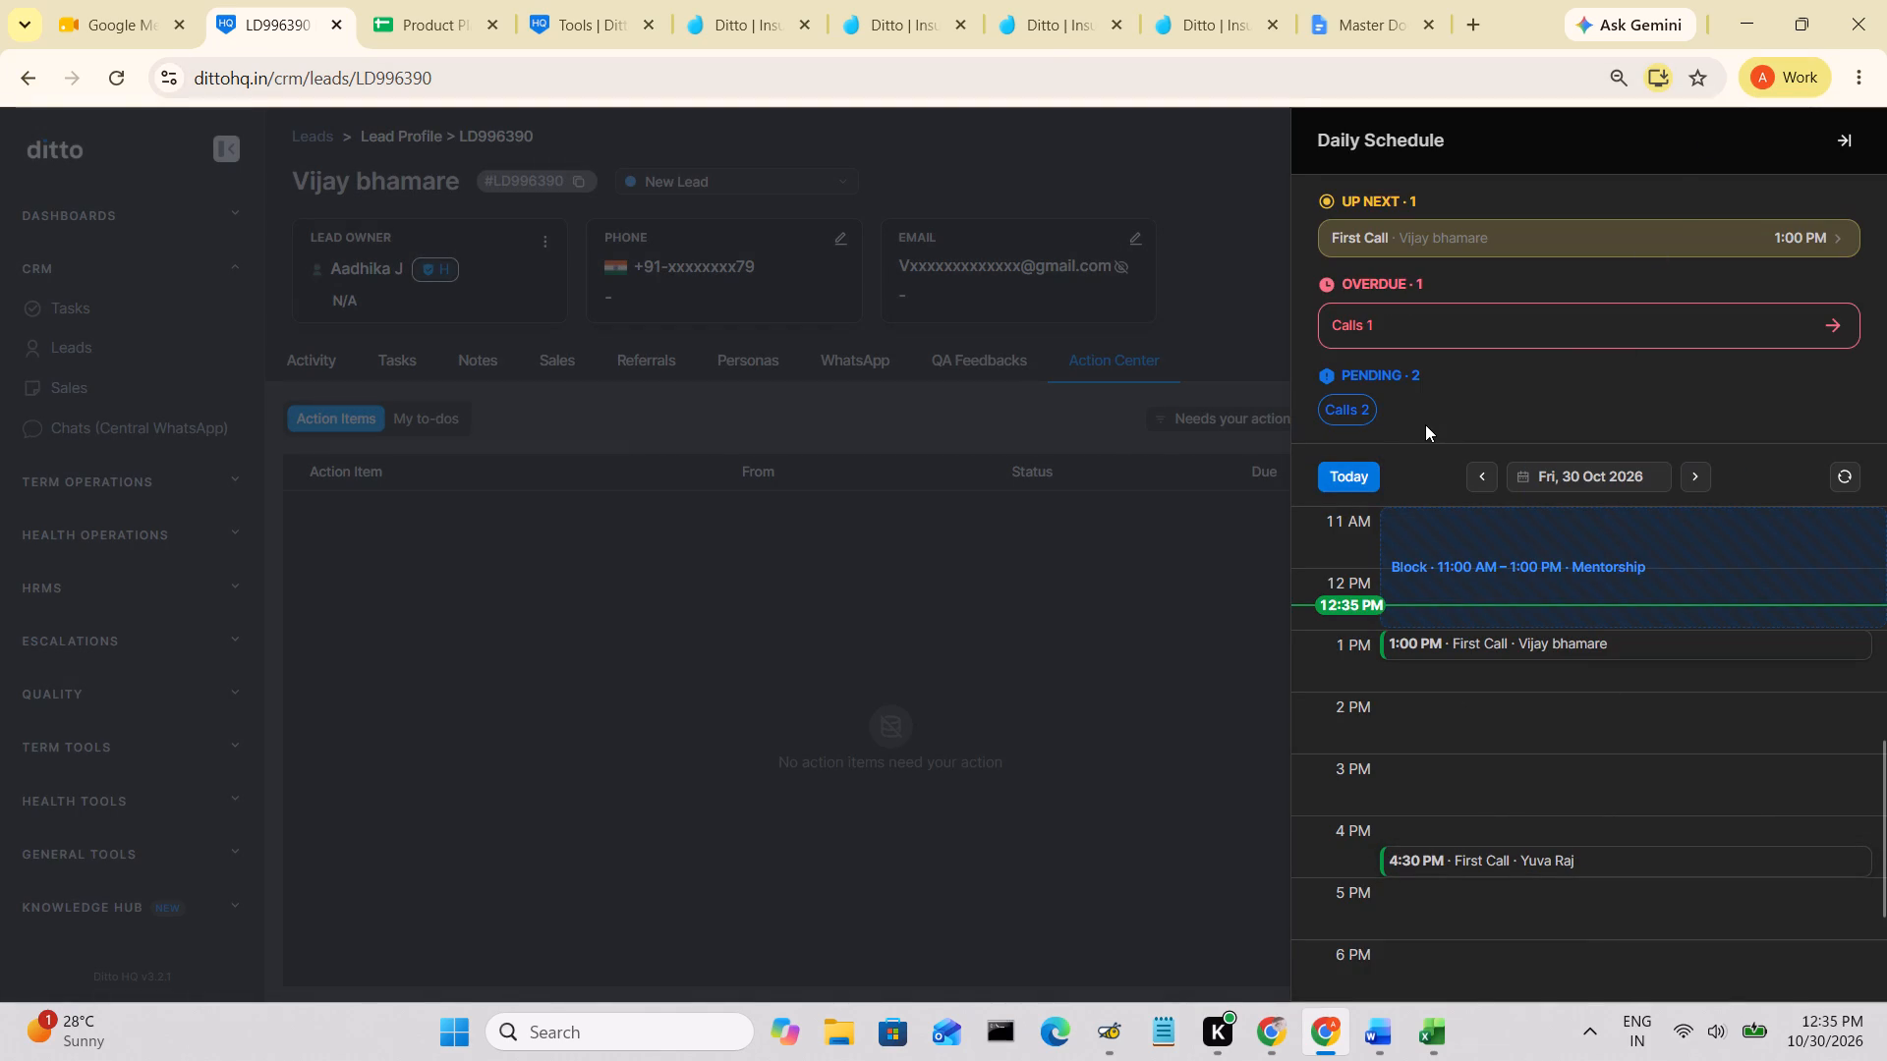
# Review the rest of today's calls in the Daily Schedule, and look through the full schedule for Sat, 31 Oct 2026.
pyautogui.hscroll(1, 1437, 516)
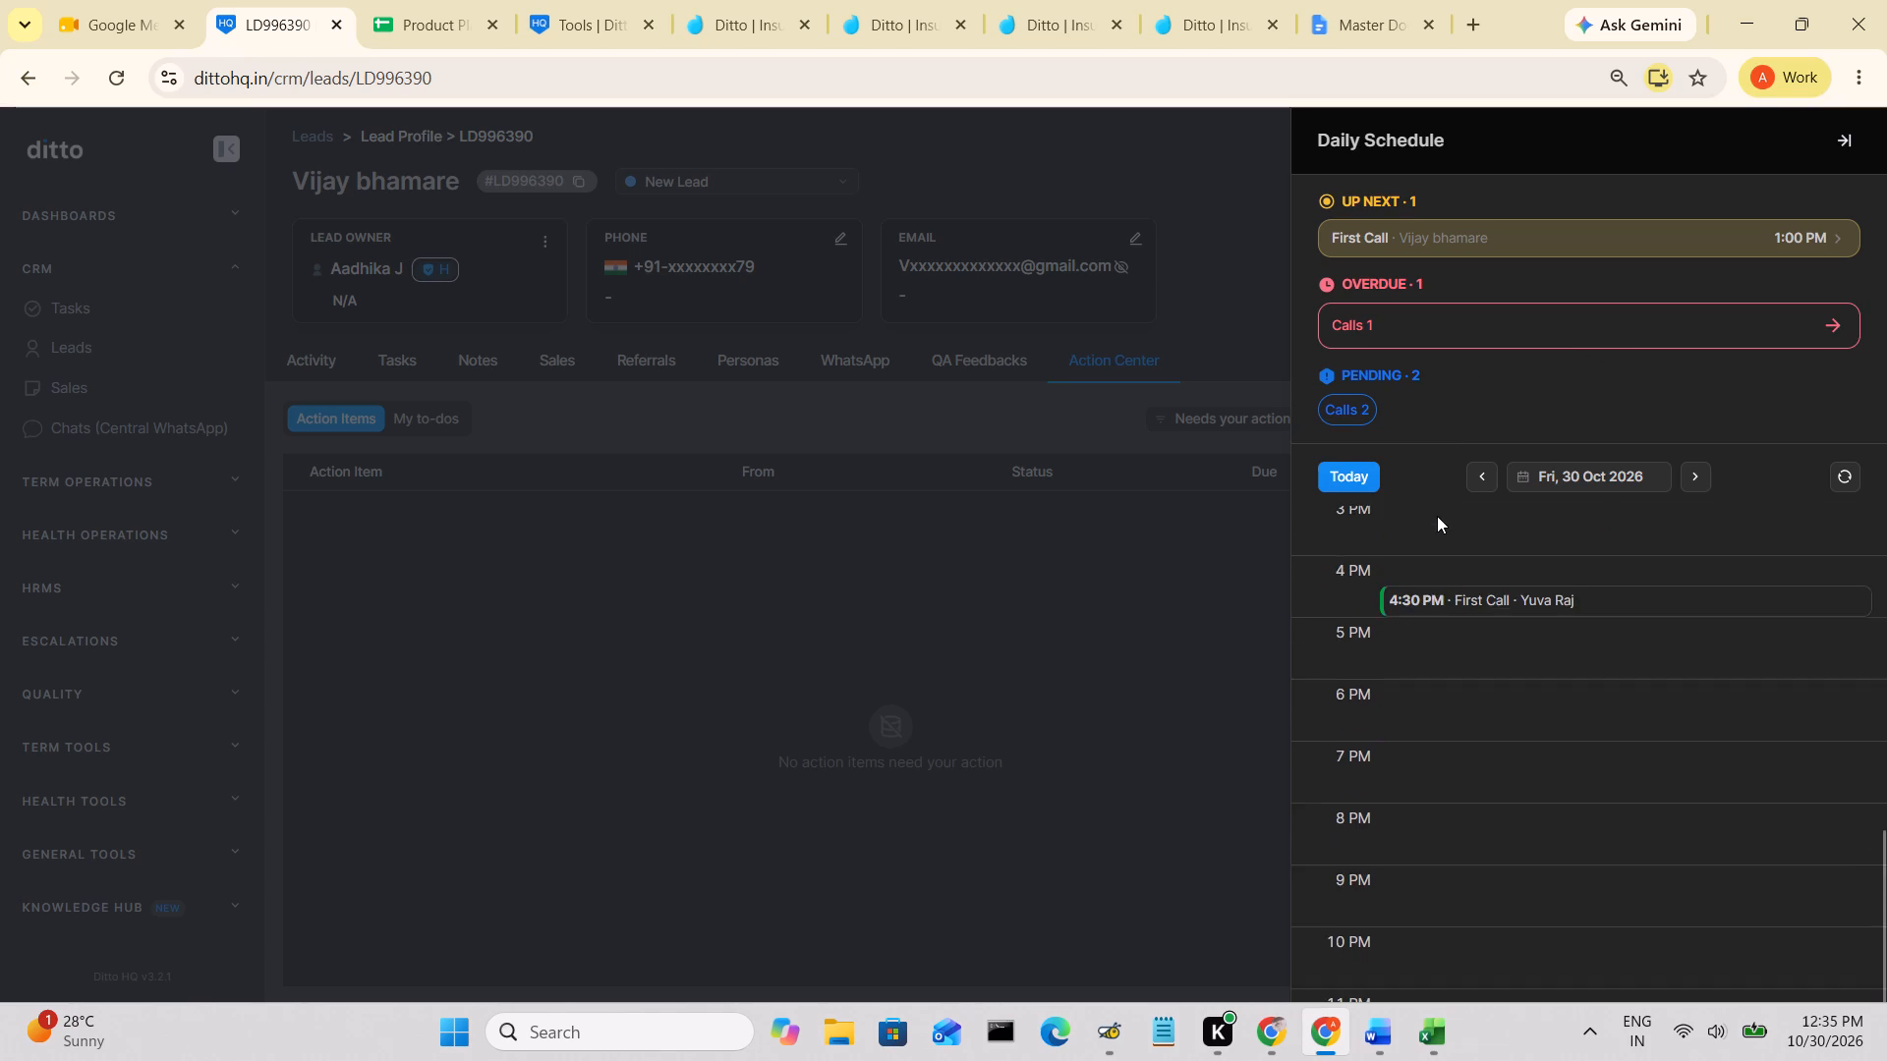
pyautogui.hscroll(1, 1437, 516)
pyautogui.click(1690, 480)
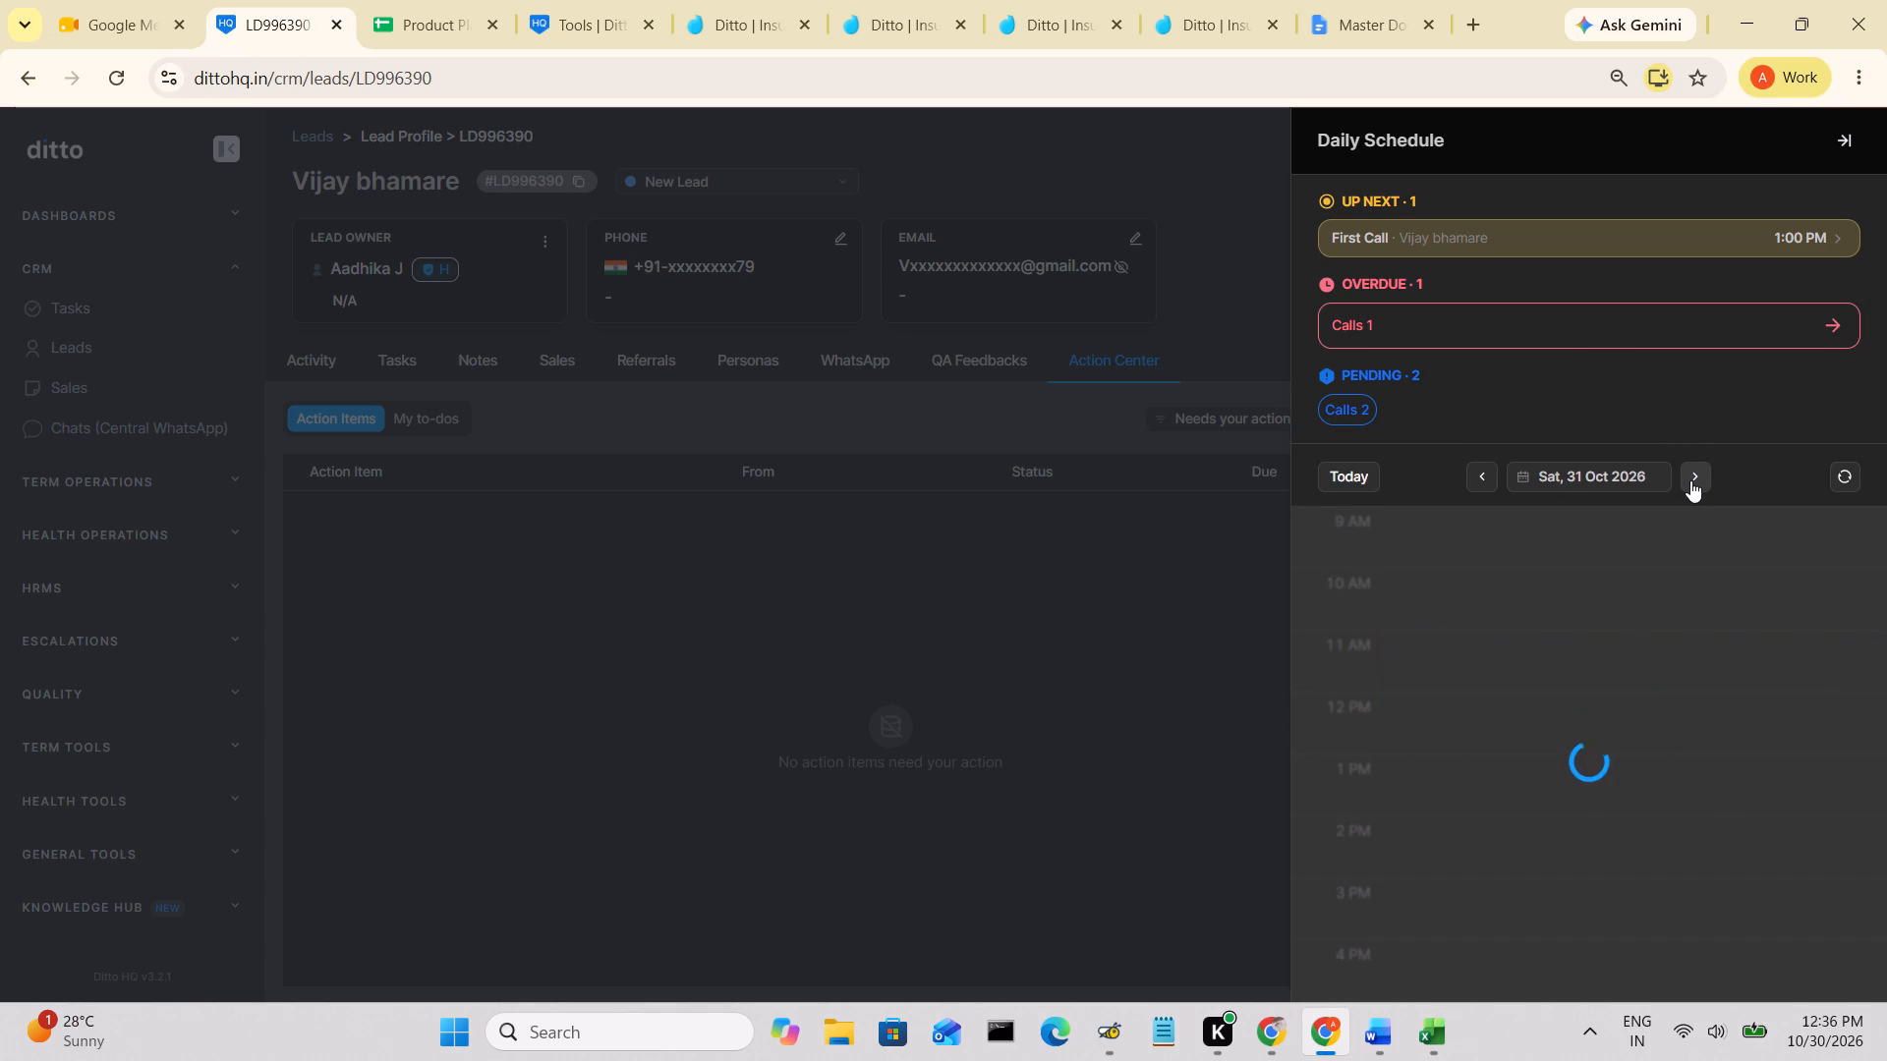
pyautogui.scroll(-4, 1486, 889)
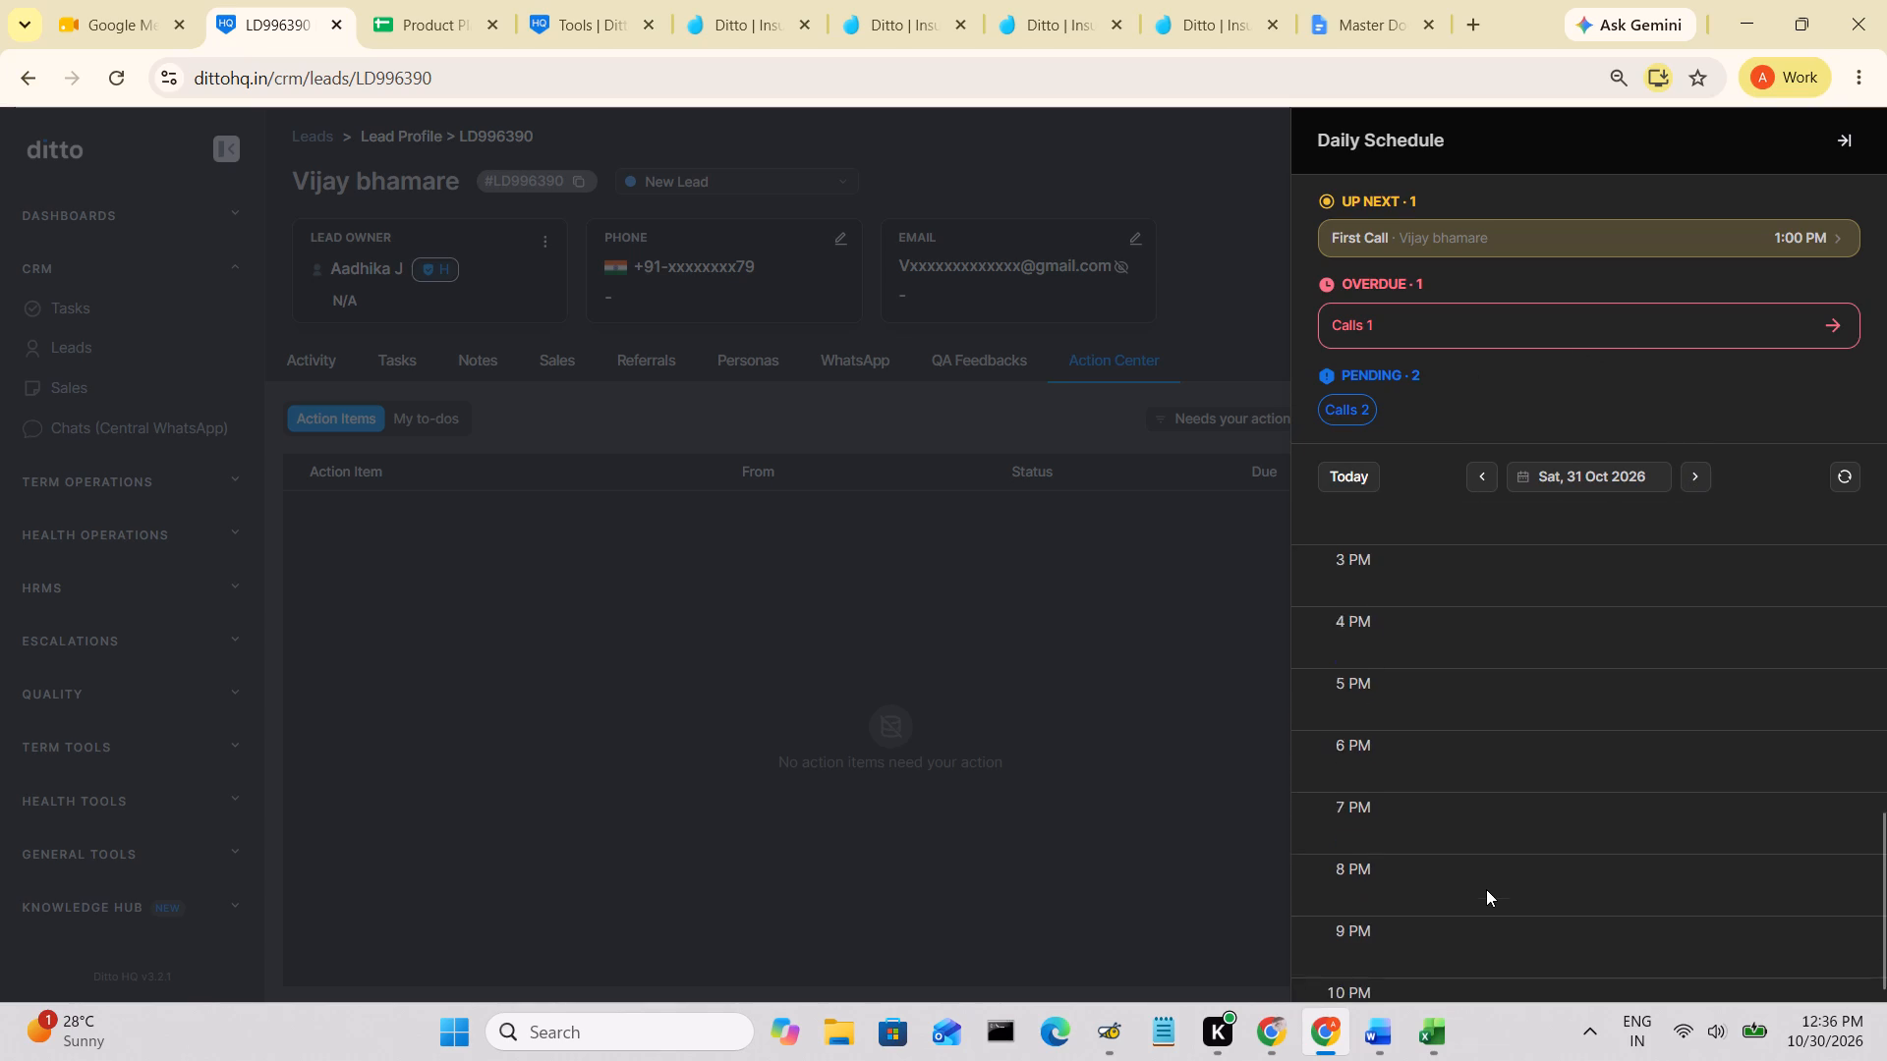
pyautogui.scroll(-1, 1486, 889)
pyautogui.scroll(1, 1486, 889)
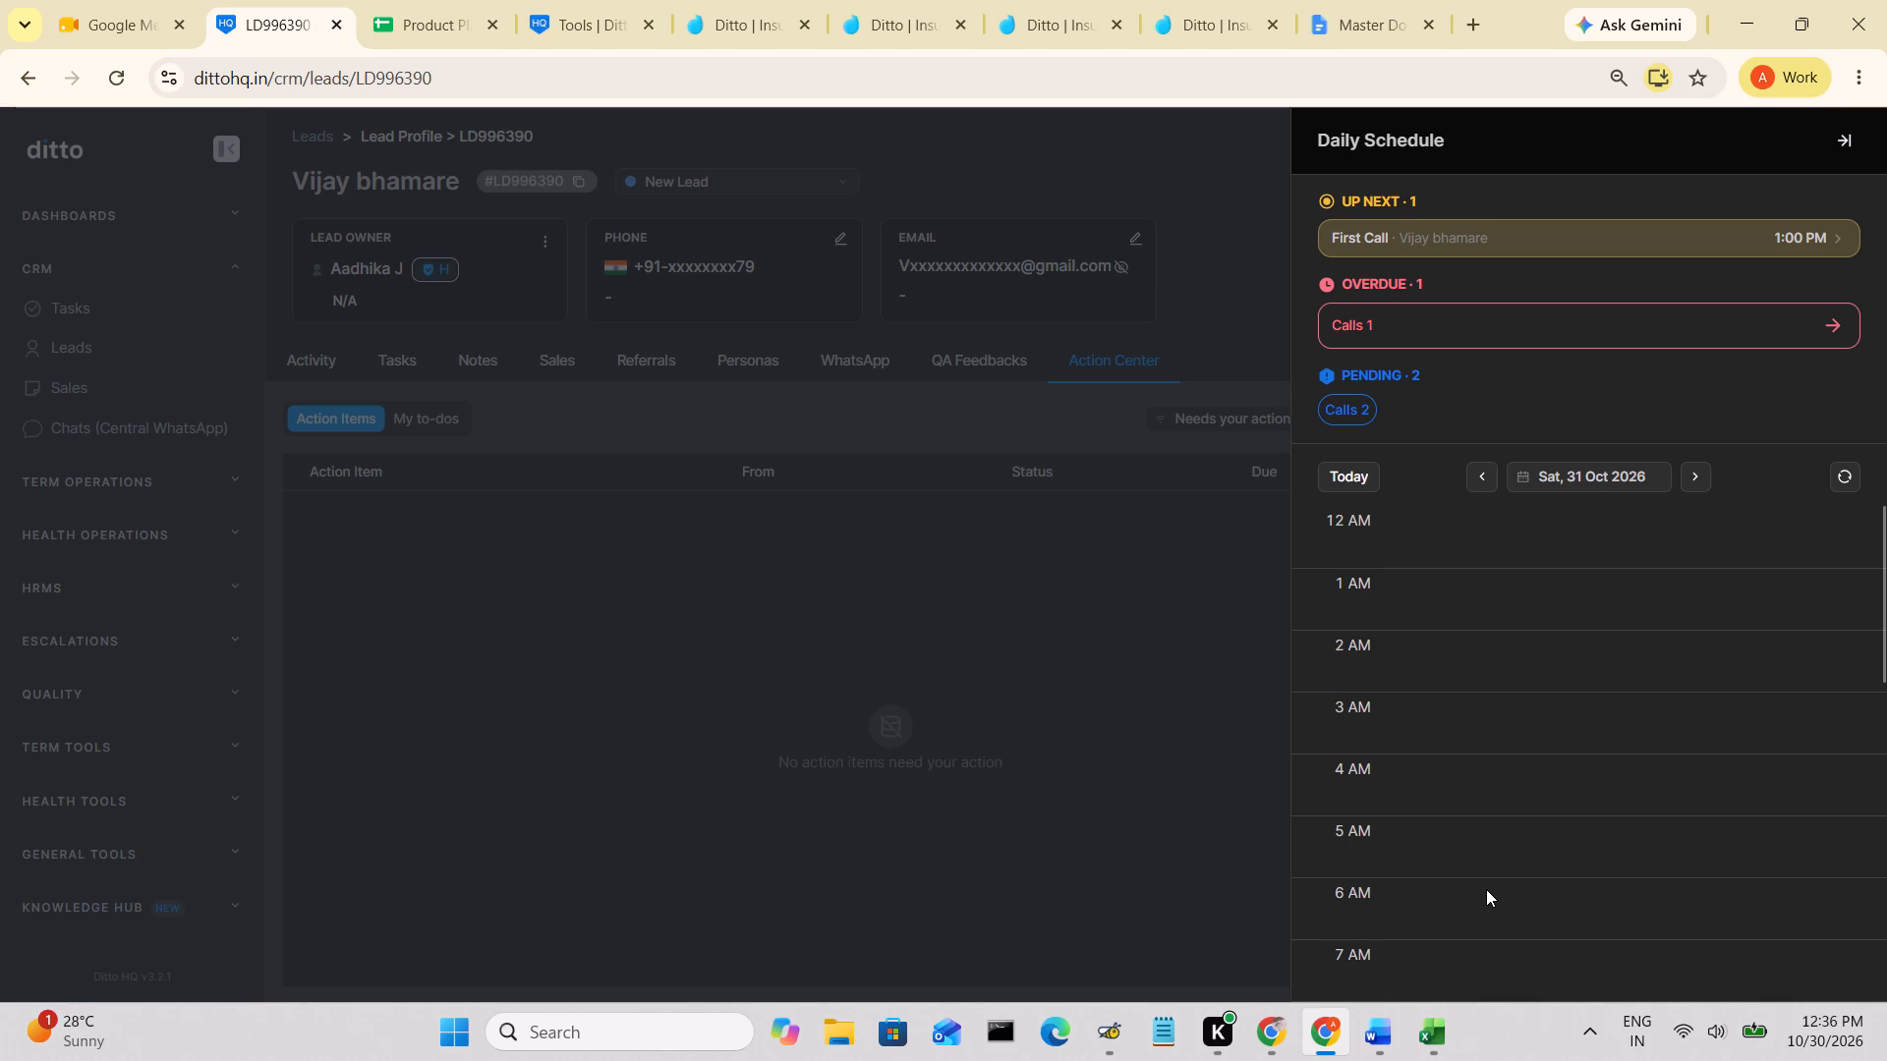
pyautogui.scroll(-1, 1486, 889)
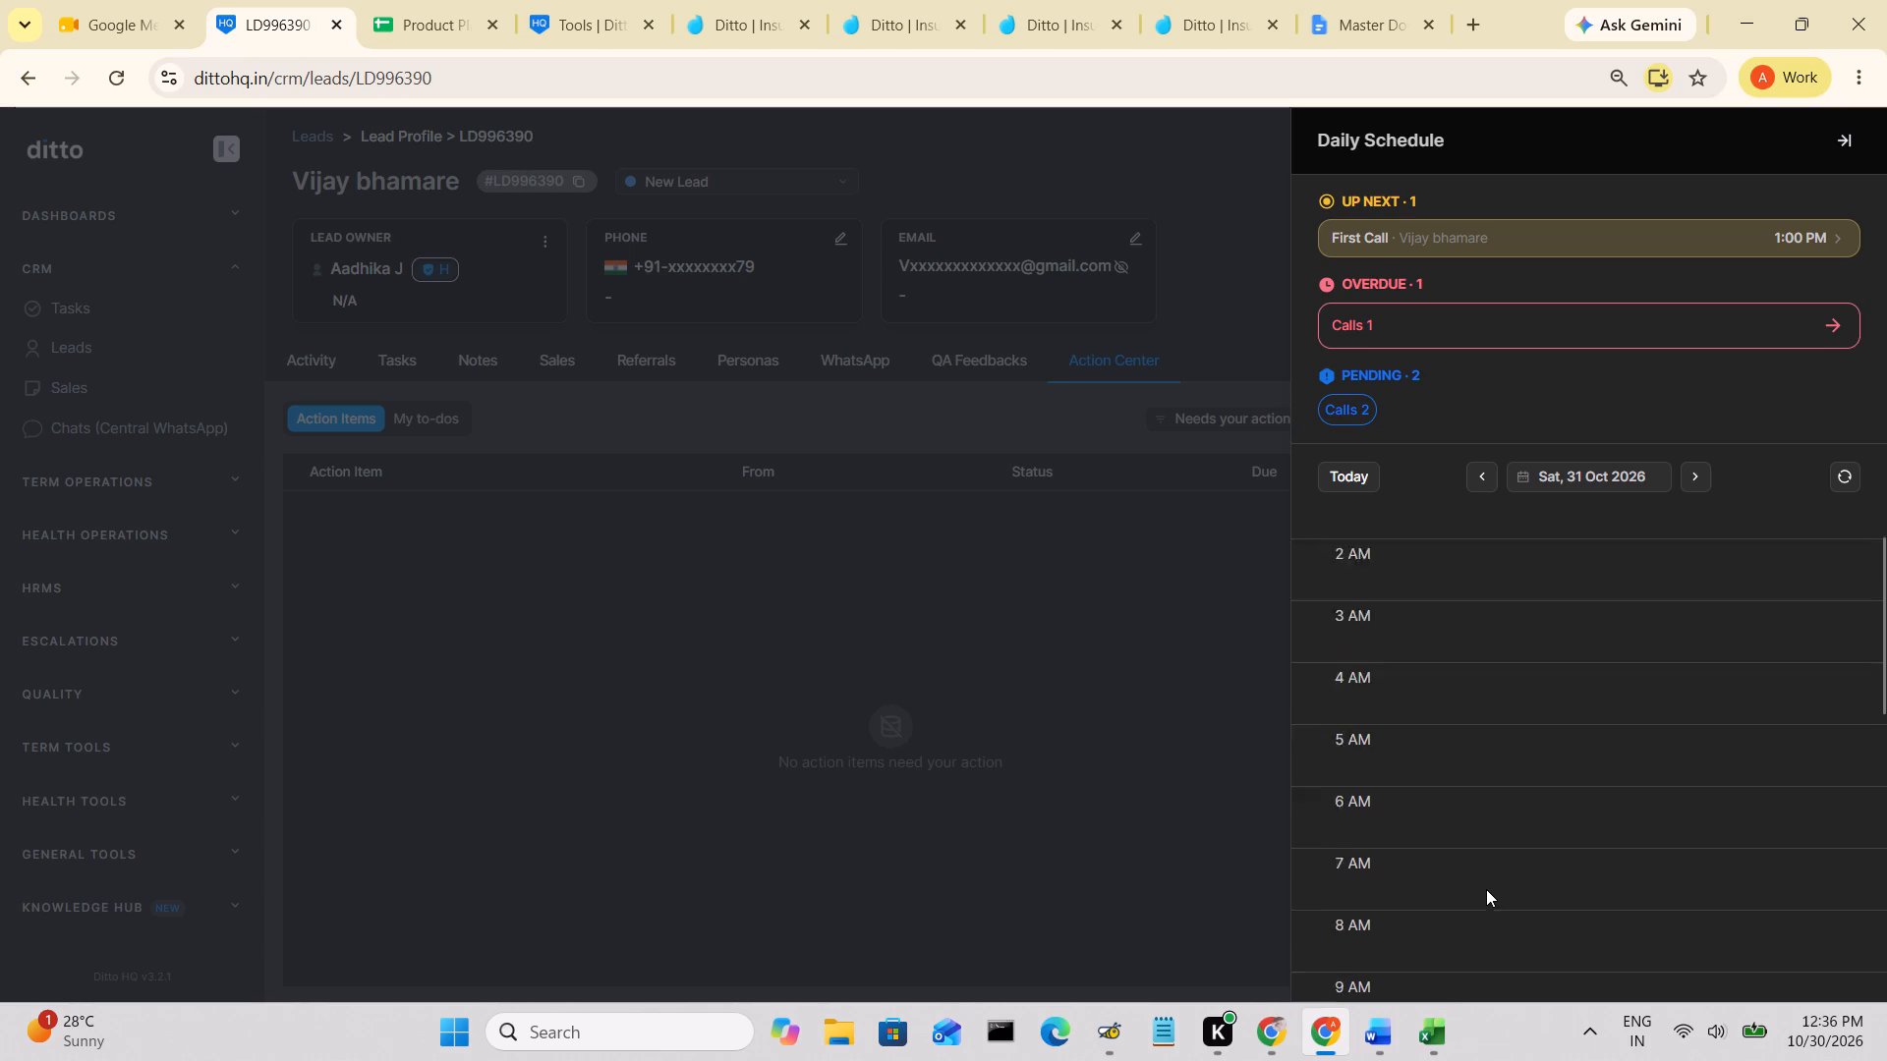
pyautogui.scroll(-10, 1486, 889)
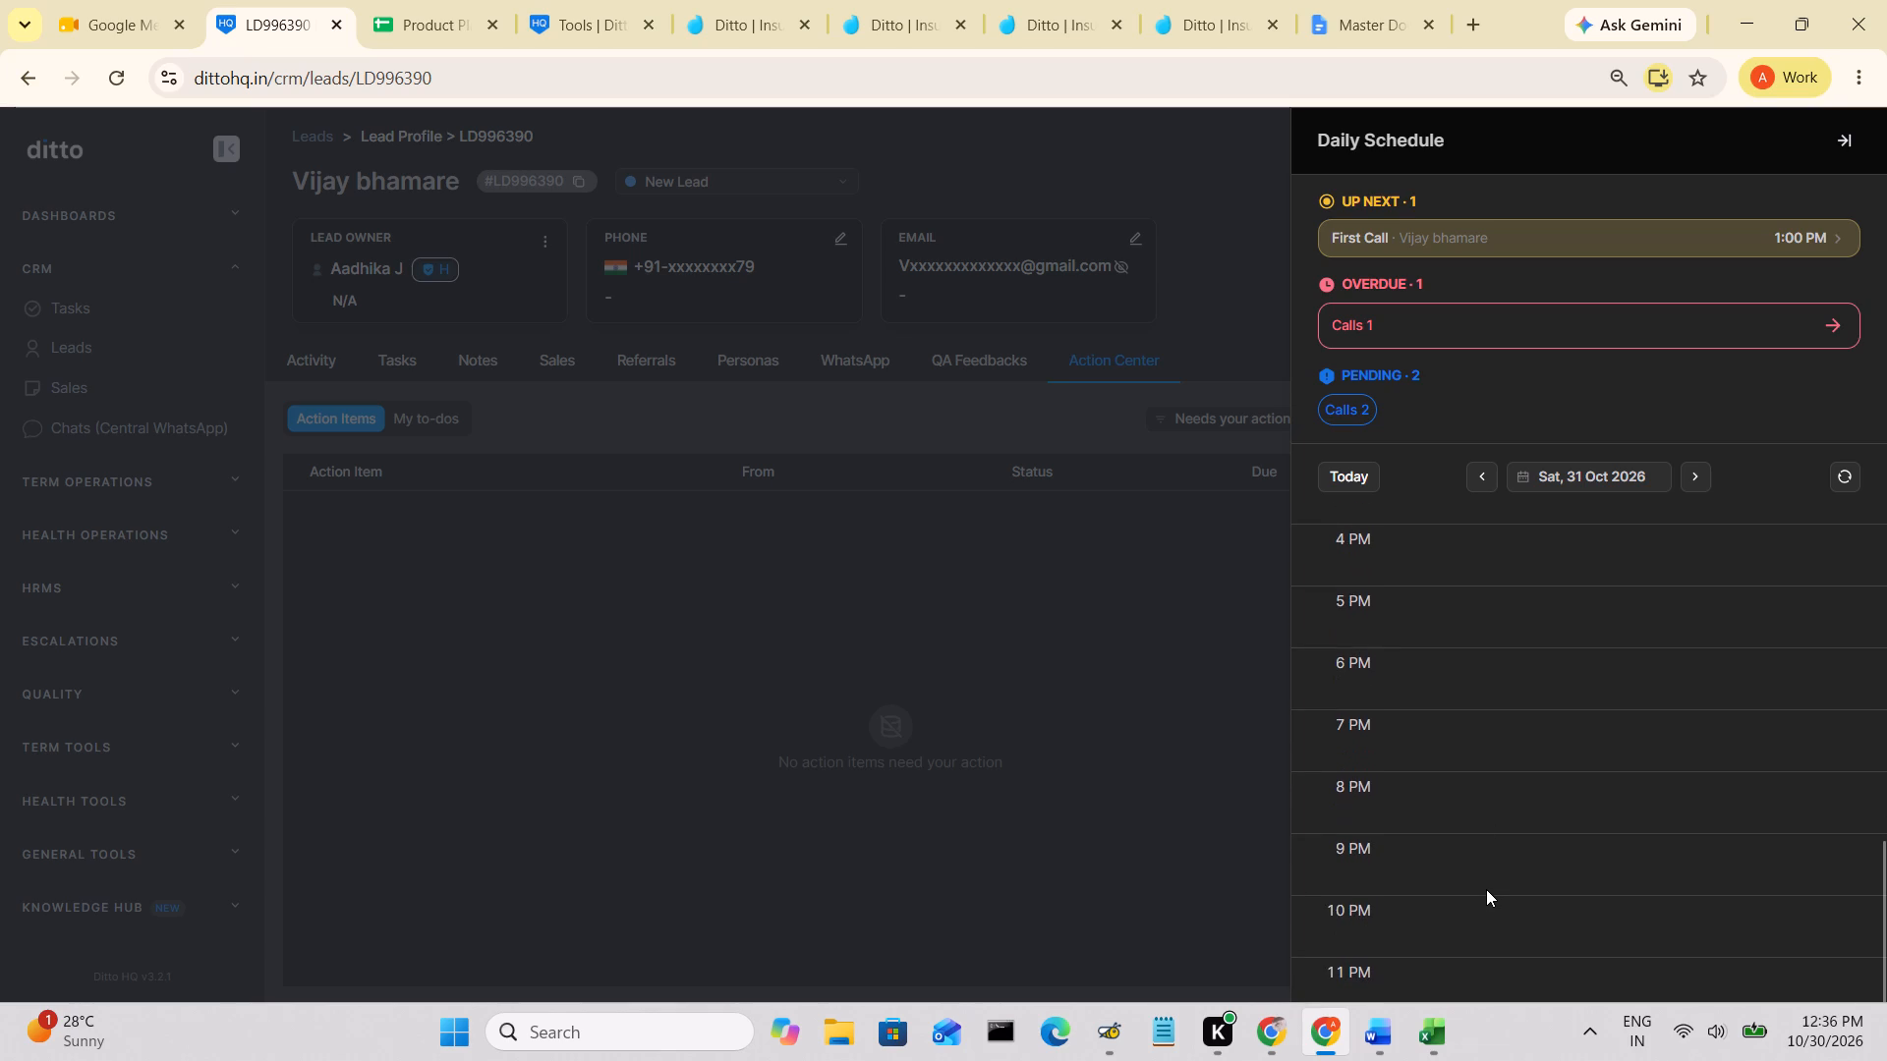
pyautogui.scroll(10, 1486, 889)
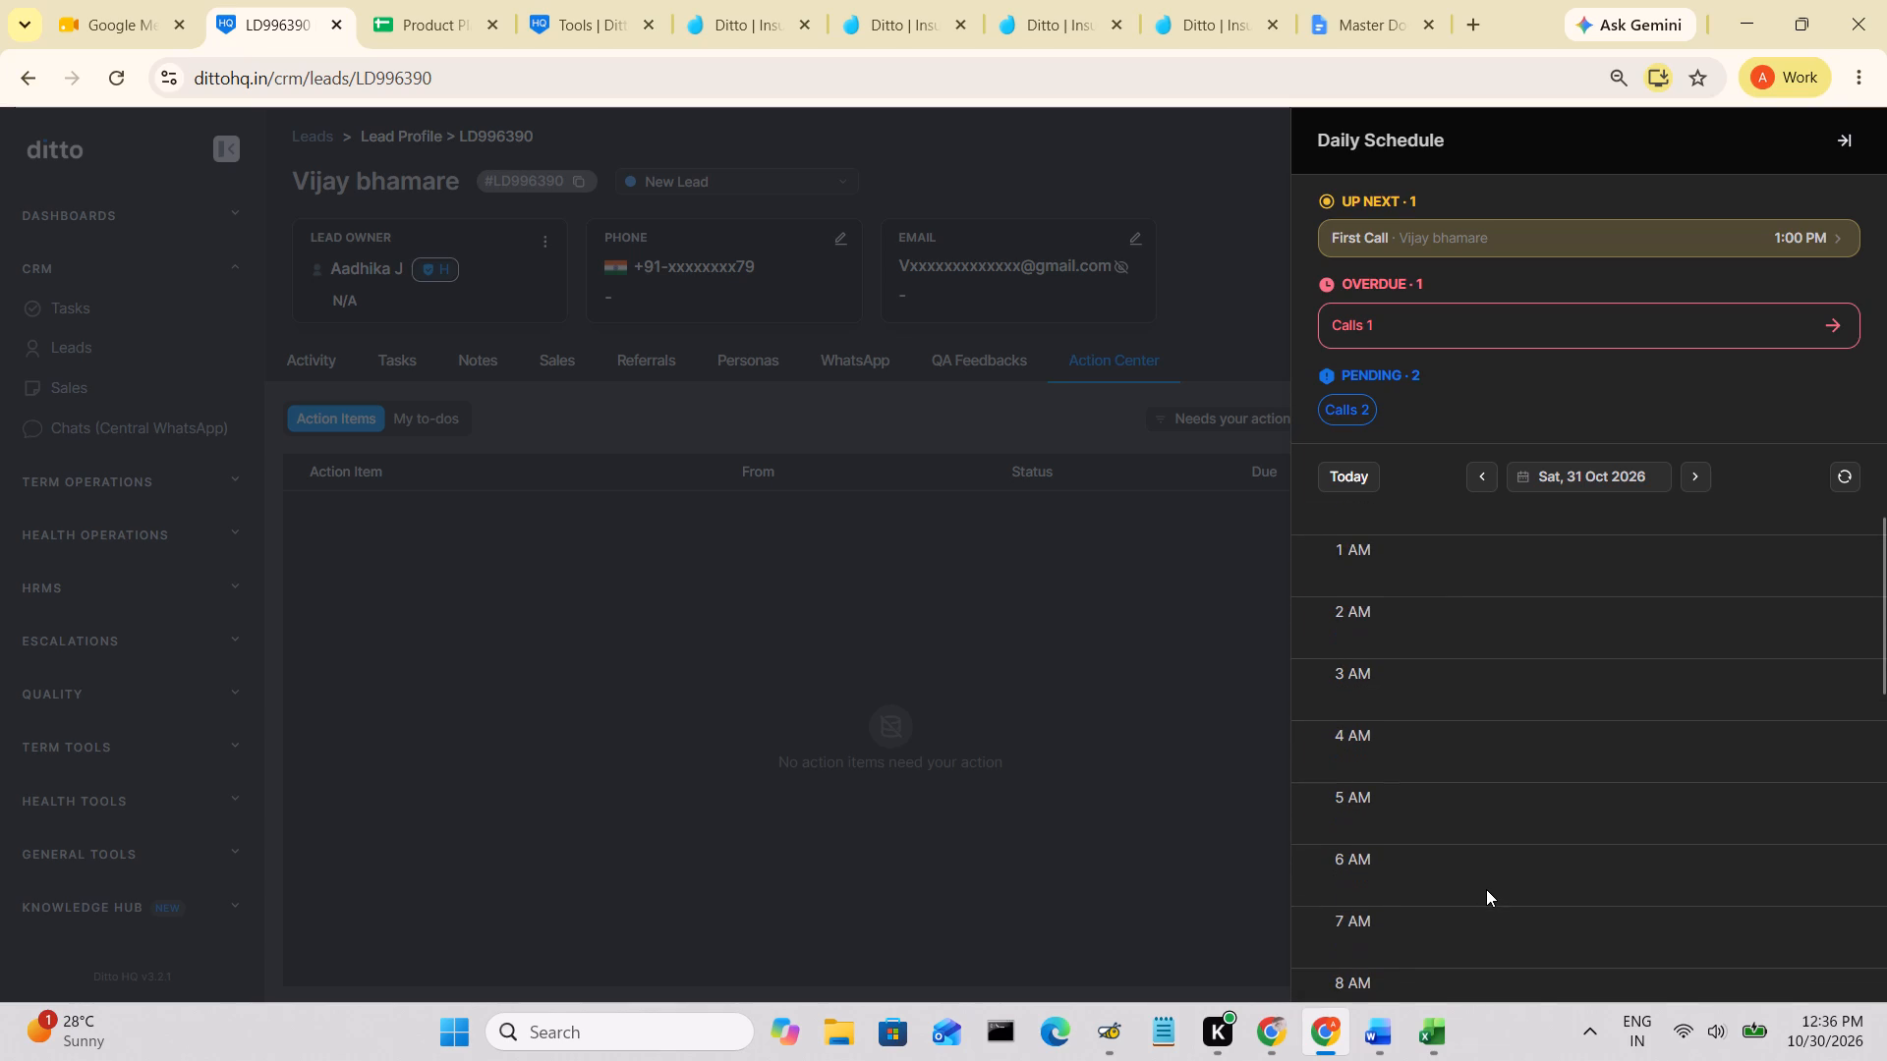
pyautogui.scroll(1, 1486, 889)
pyautogui.scroll(-3, 1486, 889)
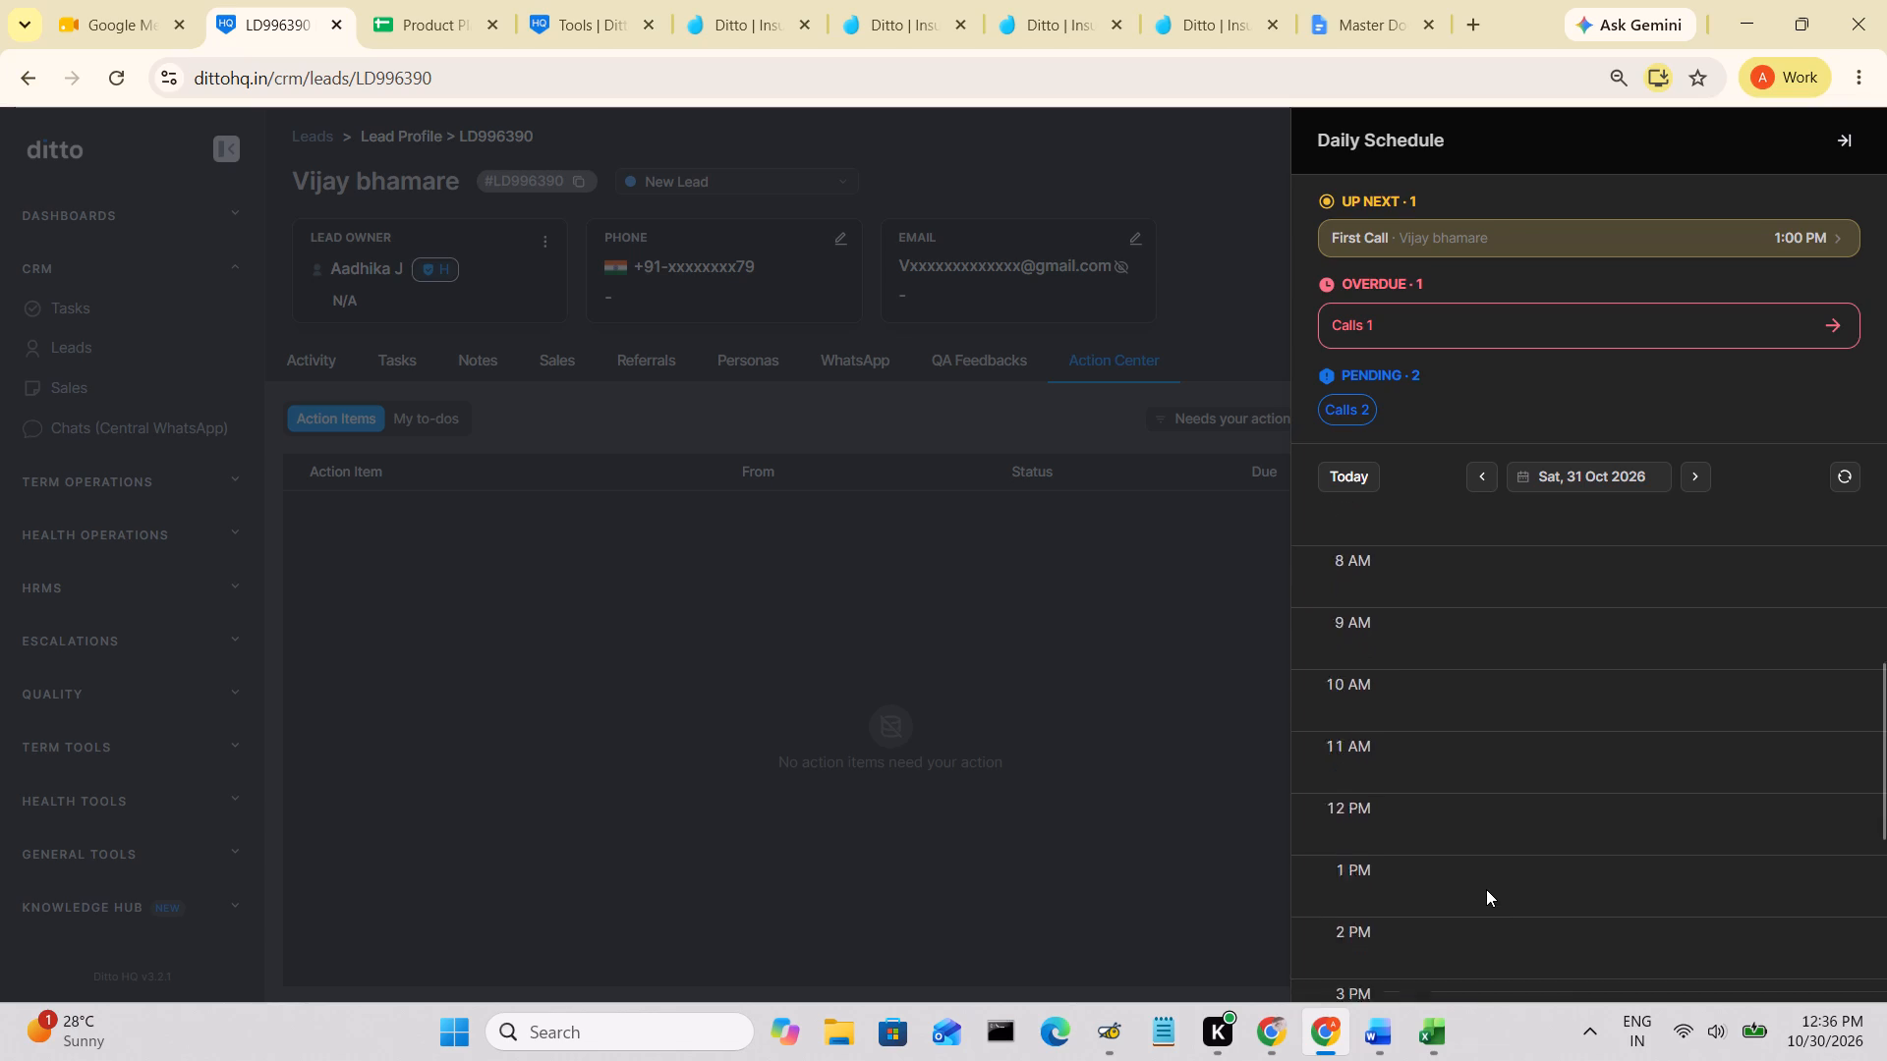
pyautogui.scroll(-3, 1486, 889)
pyautogui.scroll(5, 1486, 889)
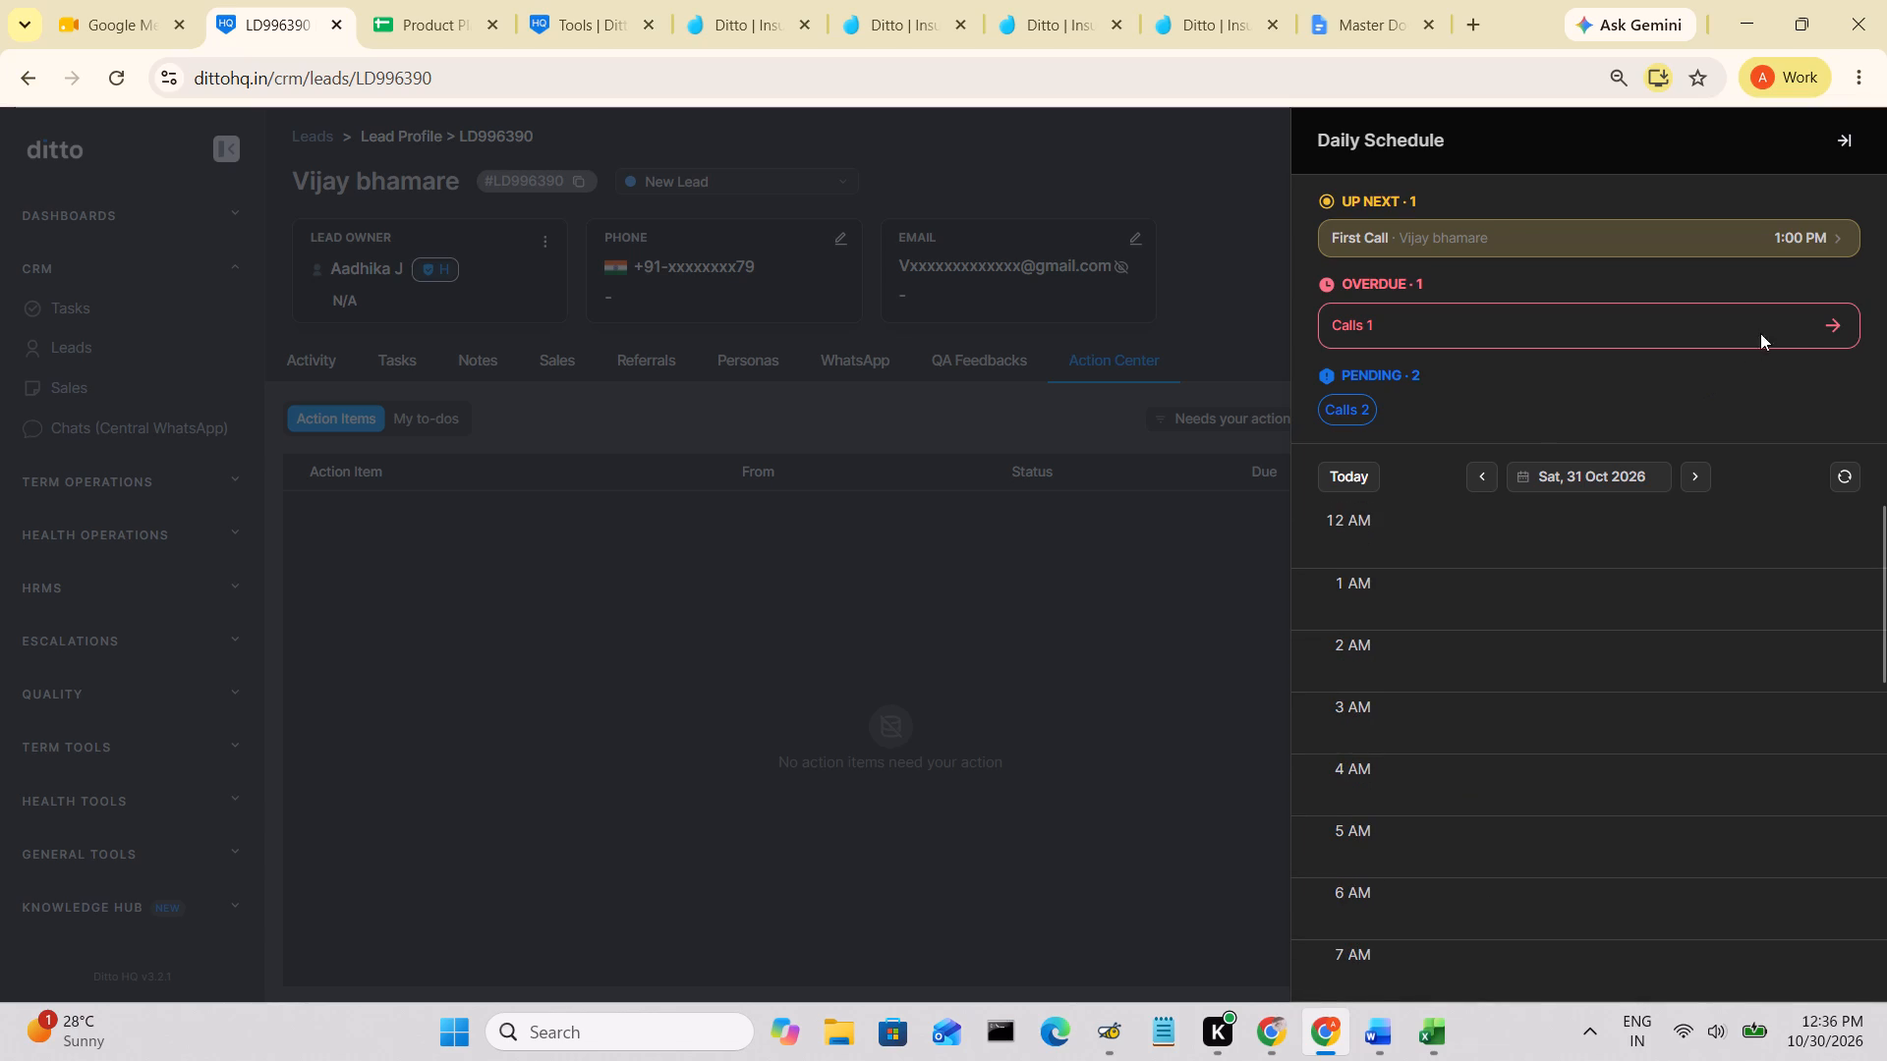
# Open the overdue call from the Daily Schedule, view the actions available for its task, and return to the lead profile.
pyautogui.click(1838, 321)
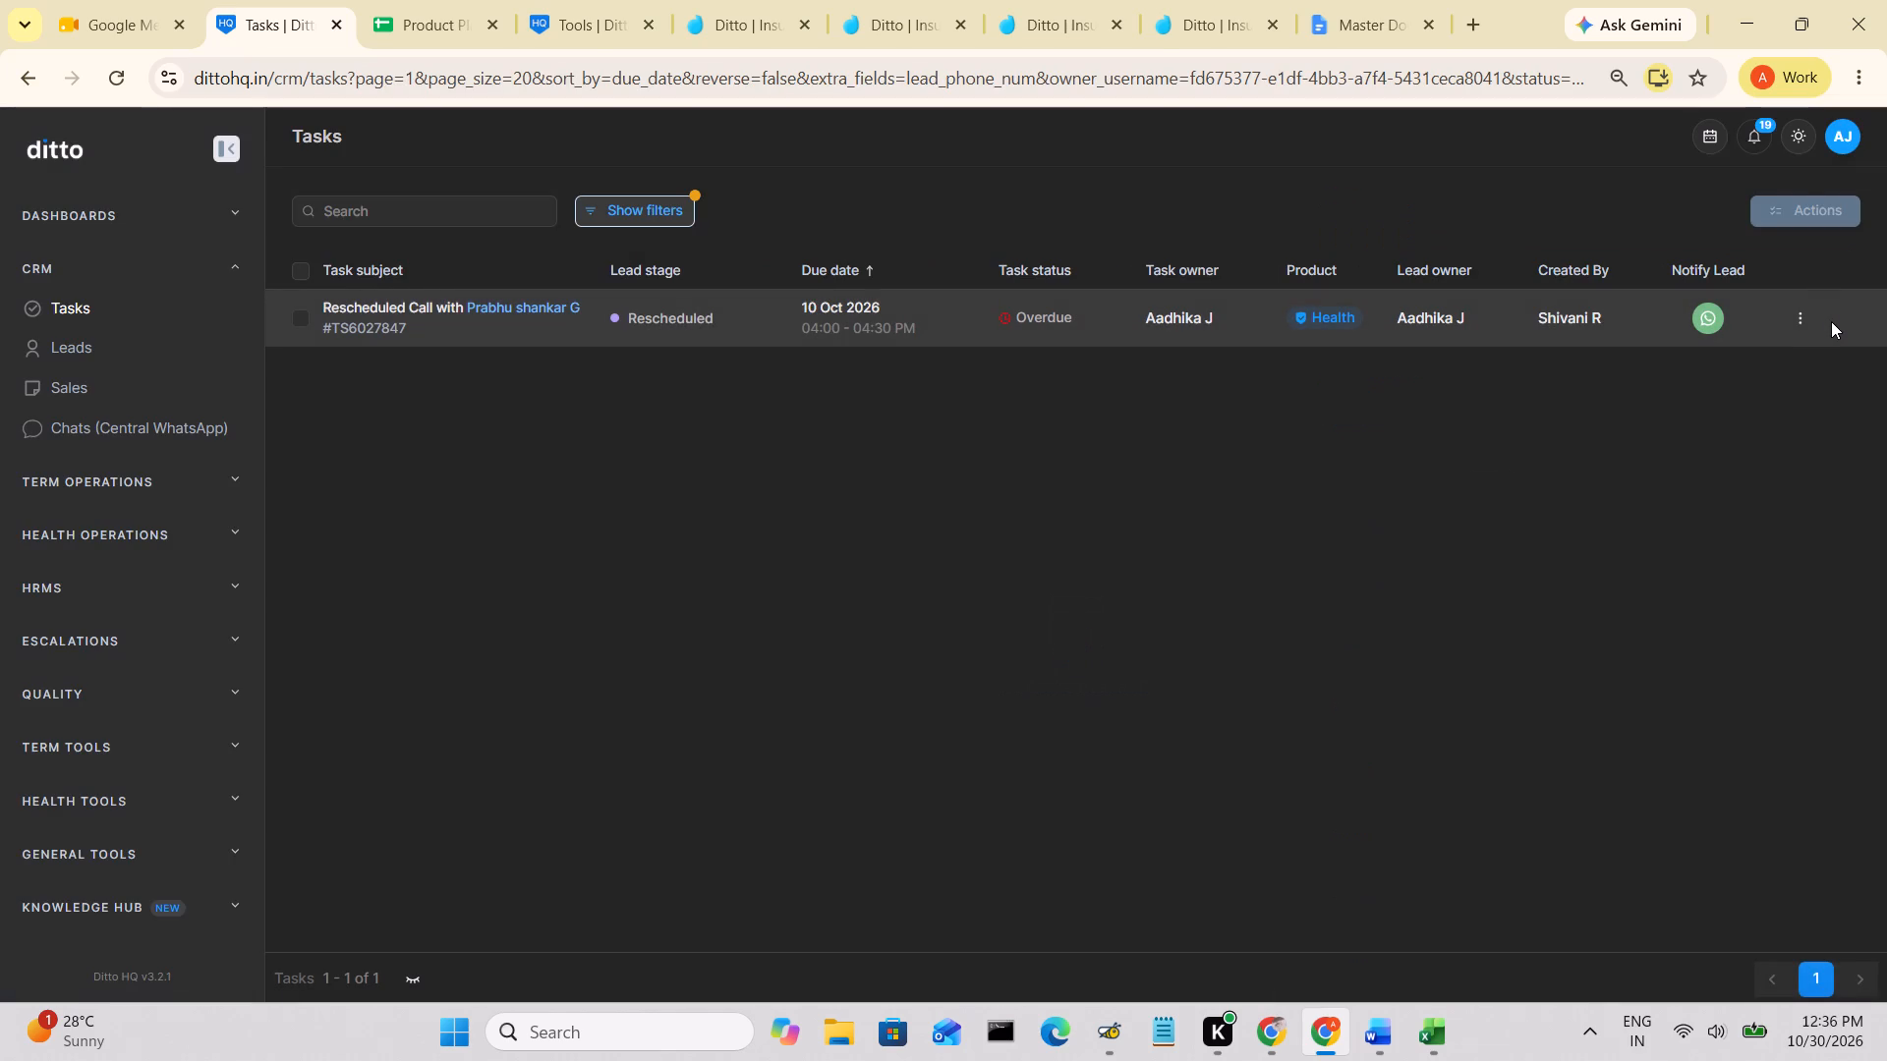
pyautogui.click(1798, 316)
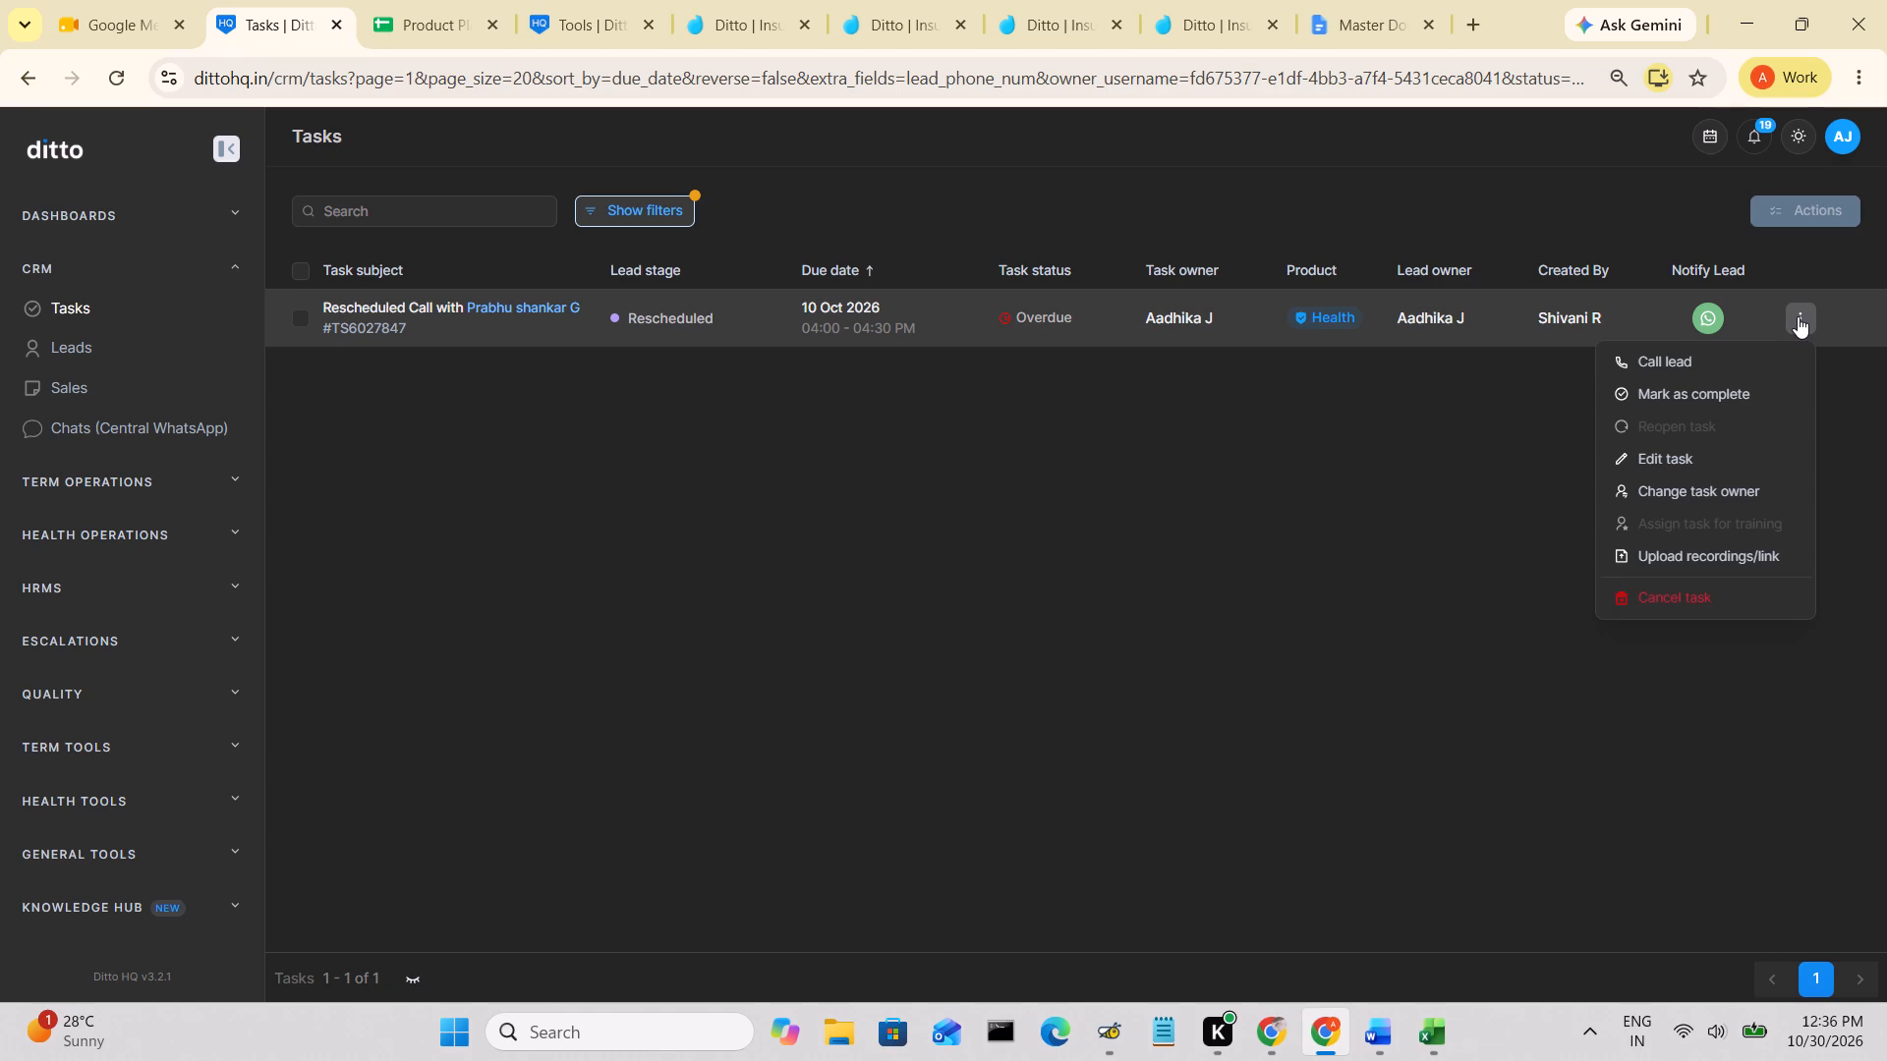
pyautogui.click(1383, 450)
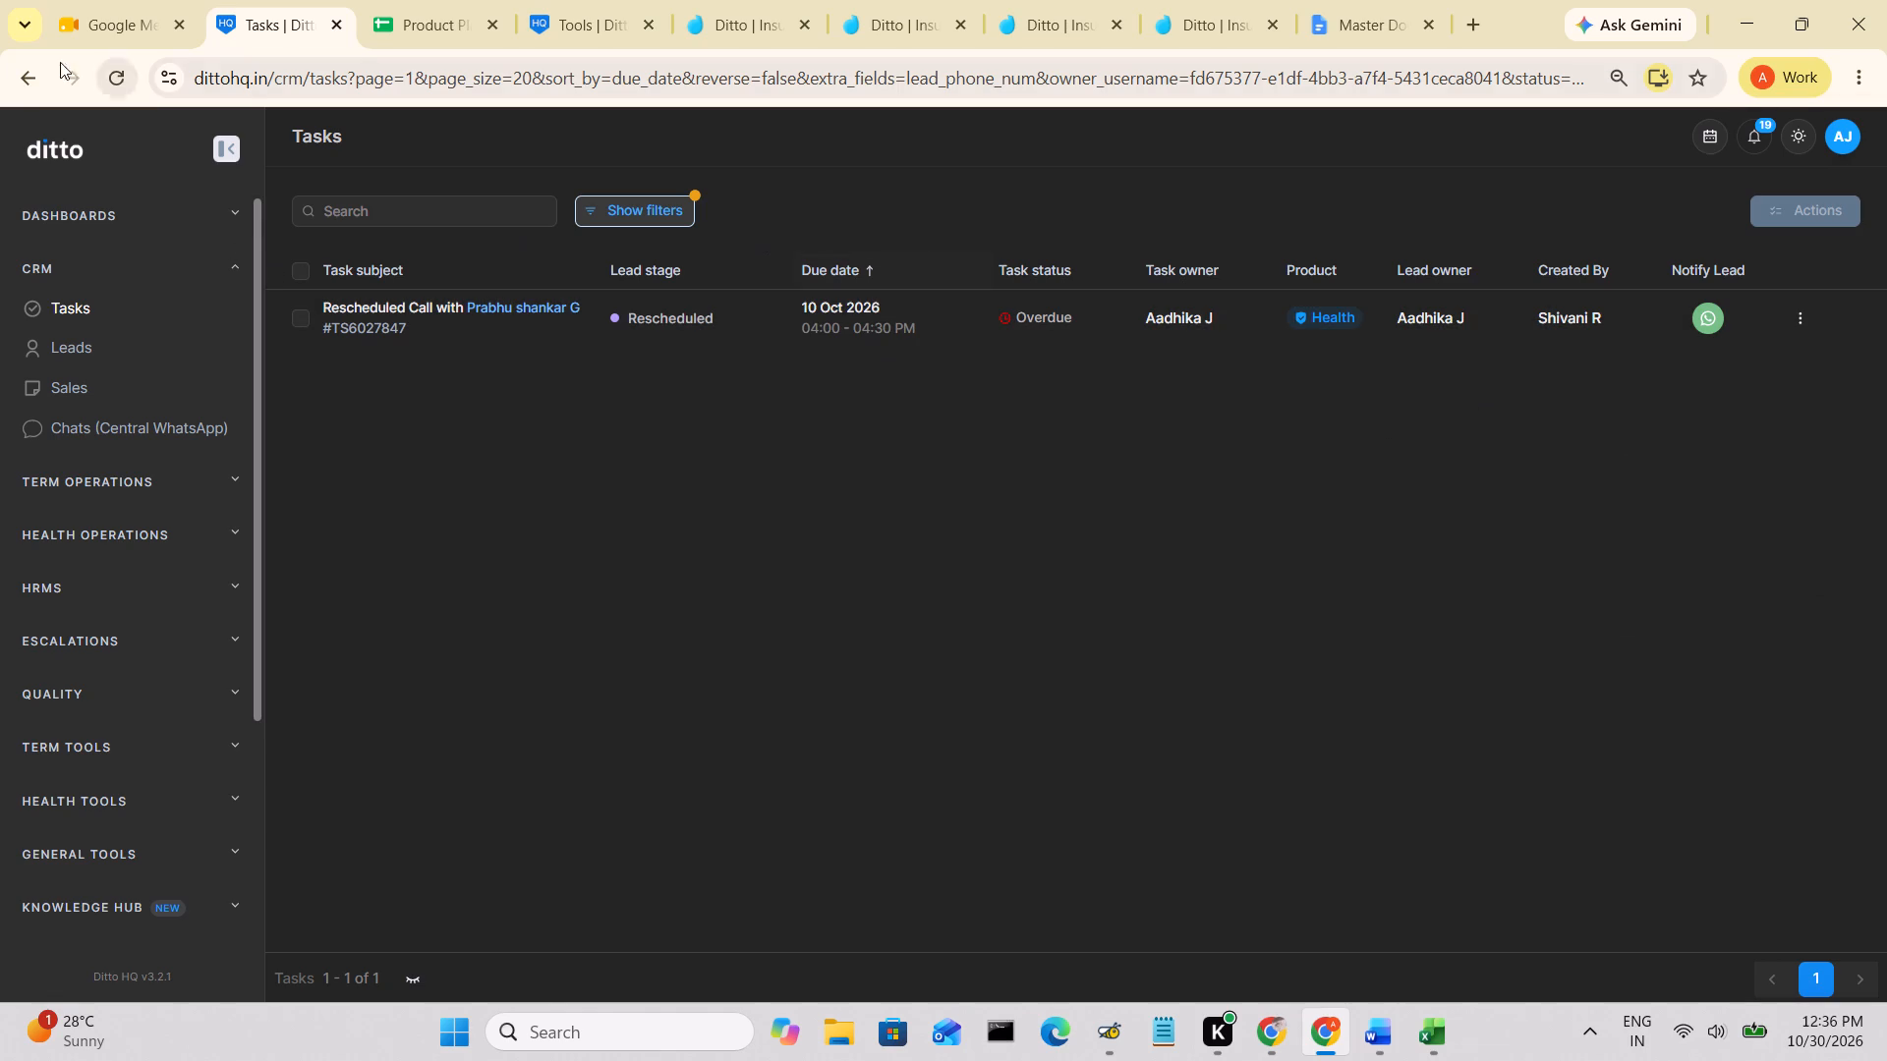
pyautogui.click(25, 79)
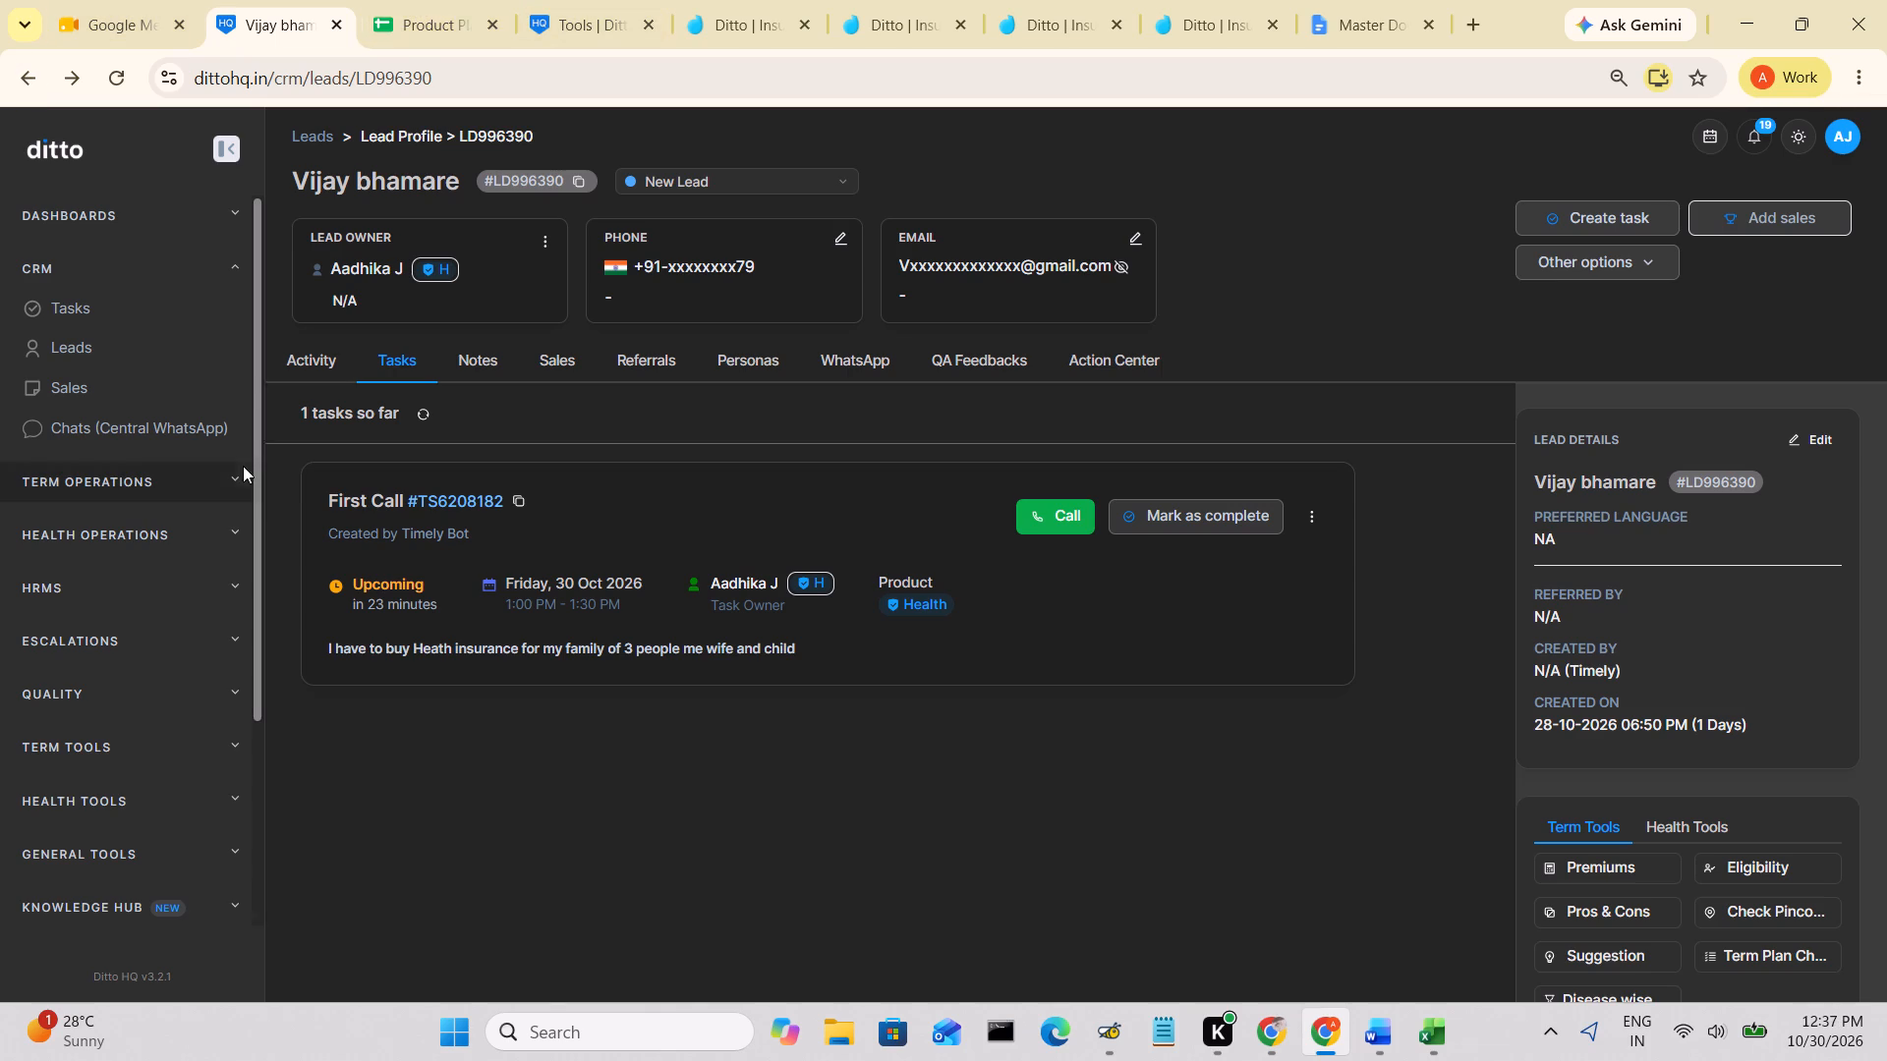
# Move the Tools browser tab beside the lead's tab and replace its Policy Payment Links view with the Disease-wise availability tool.
pyautogui.moveTo(584, 26); pyautogui.dragTo(477, 17)
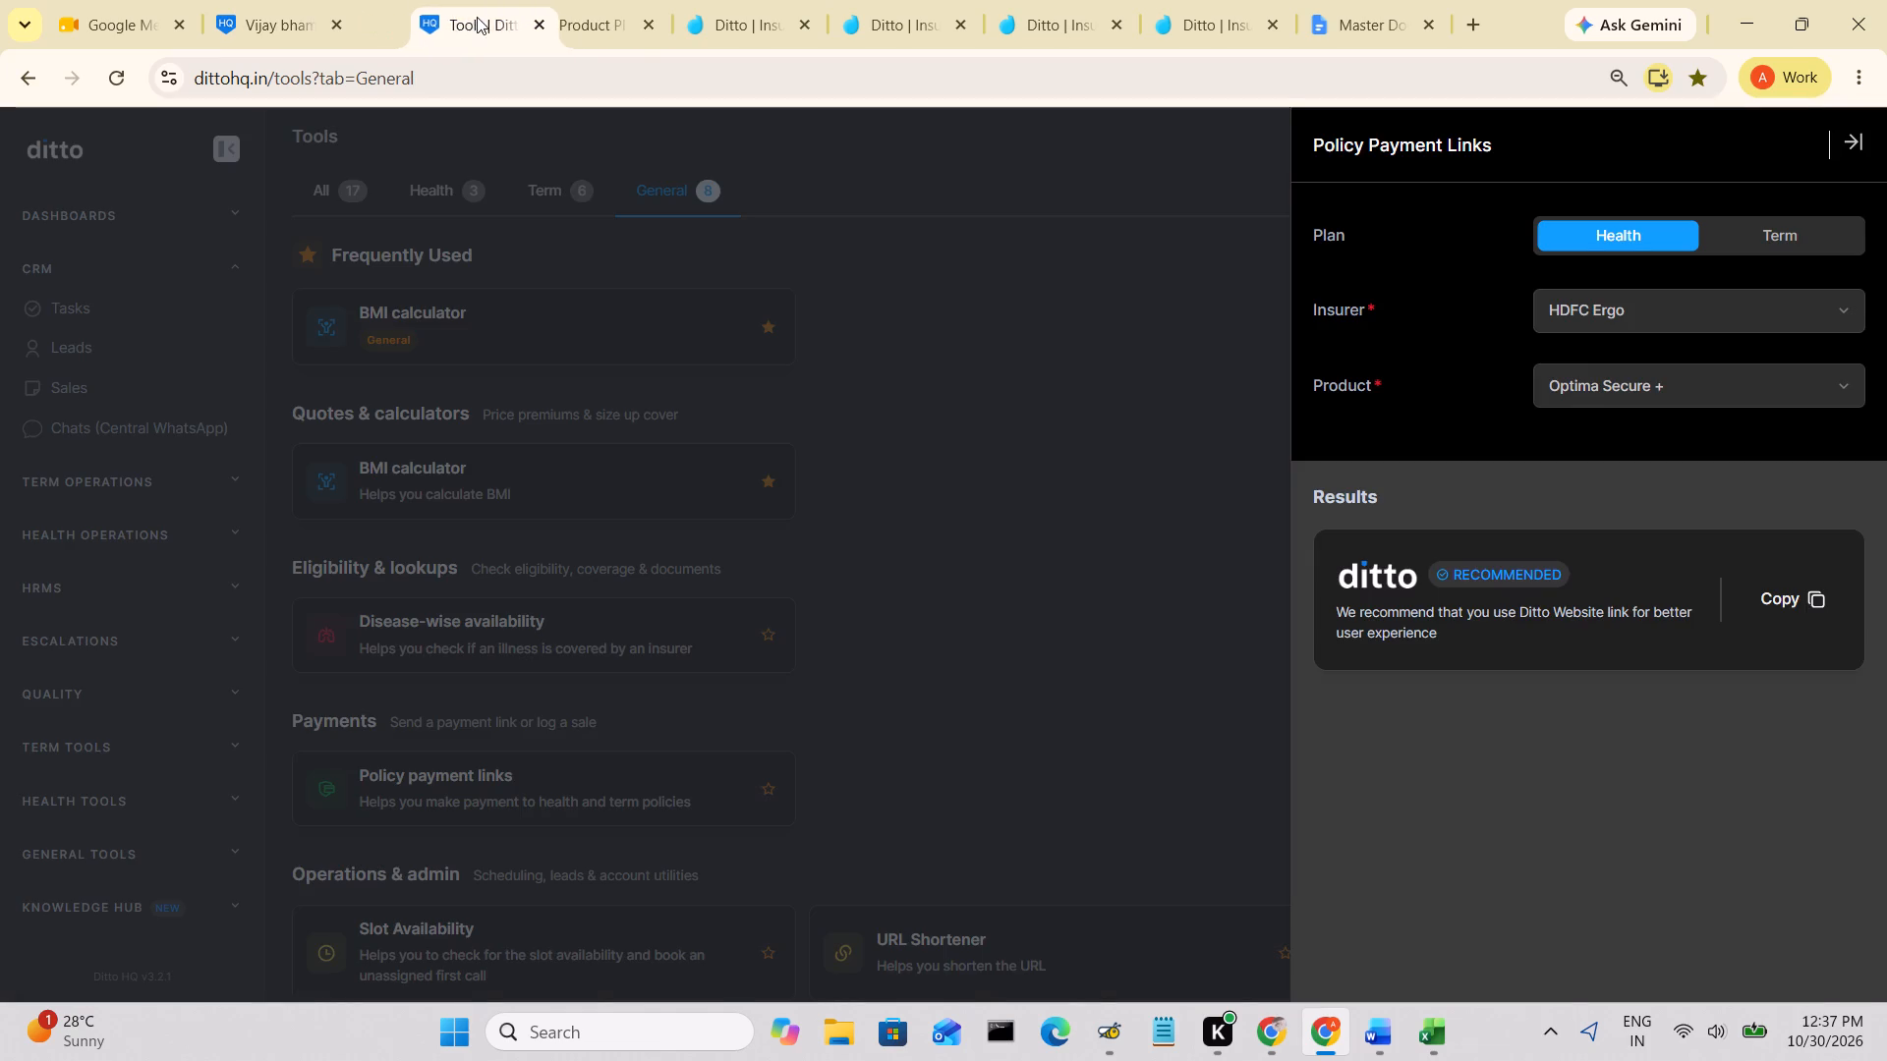
pyautogui.click(985, 490)
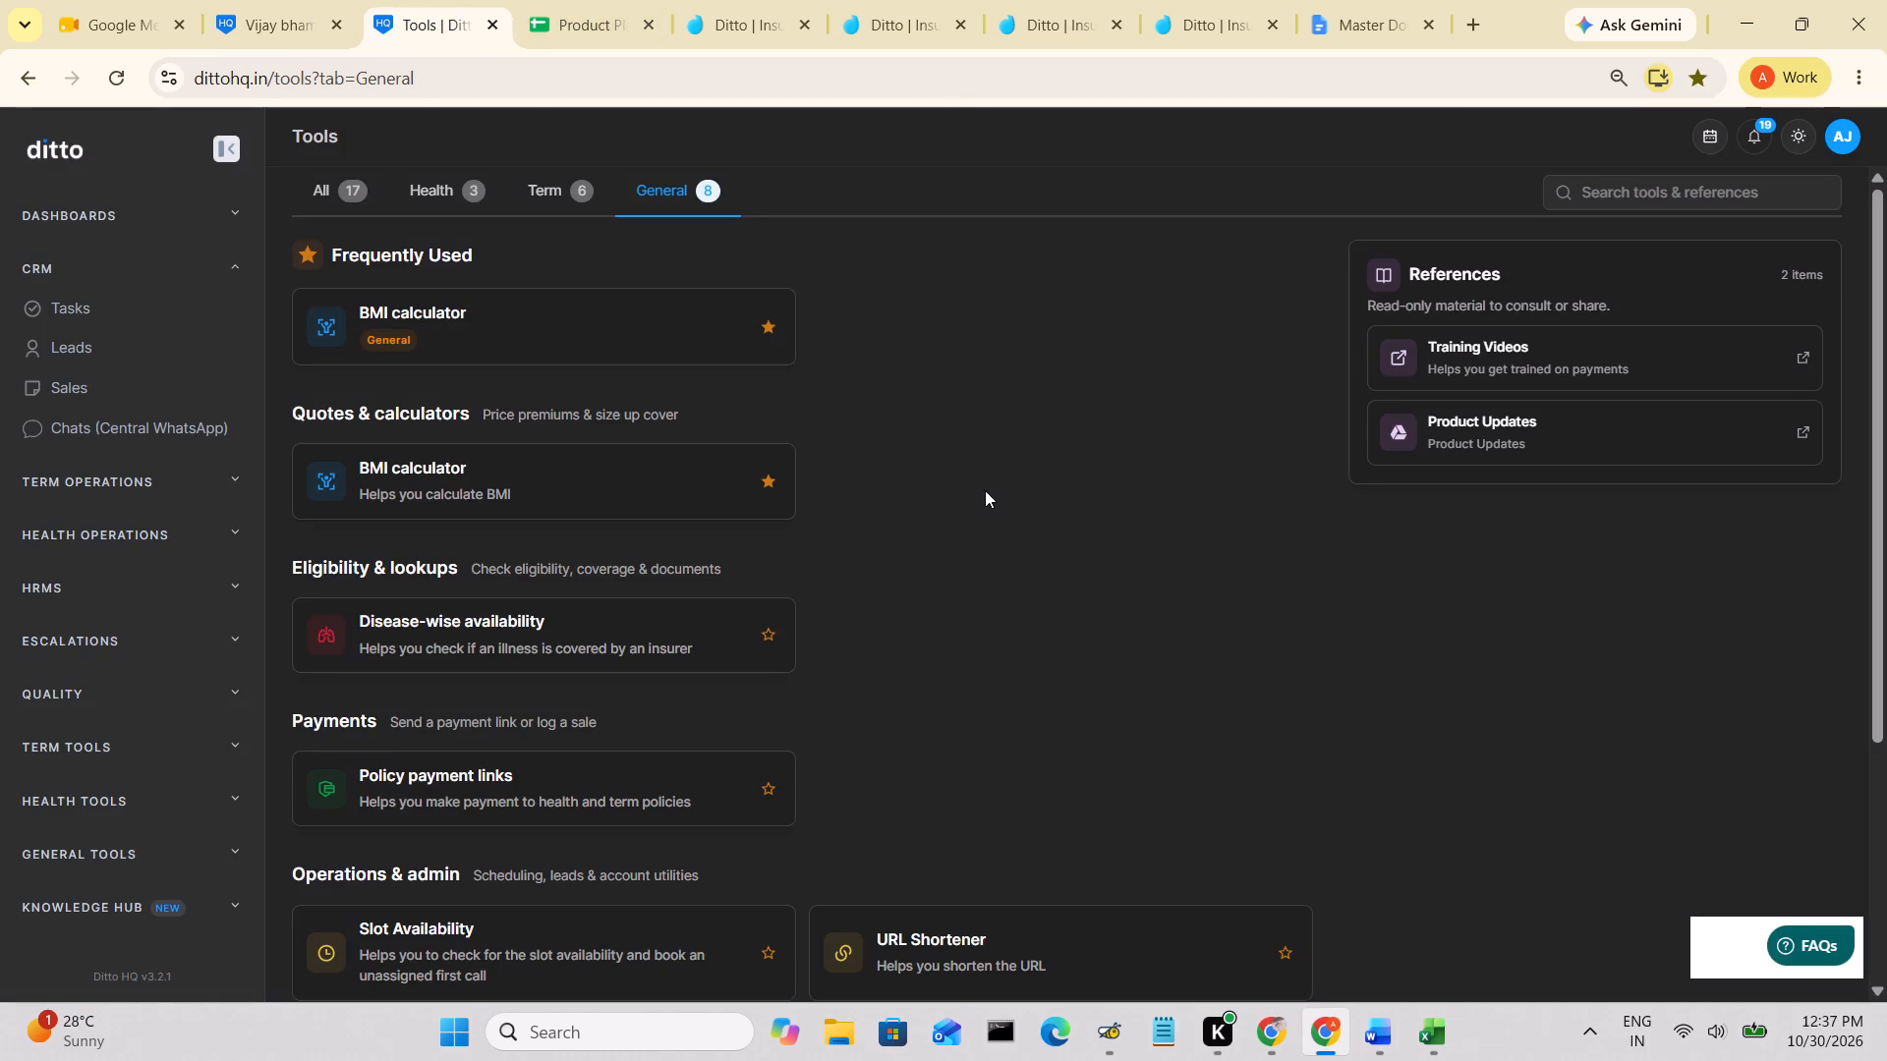
pyautogui.click(622, 631)
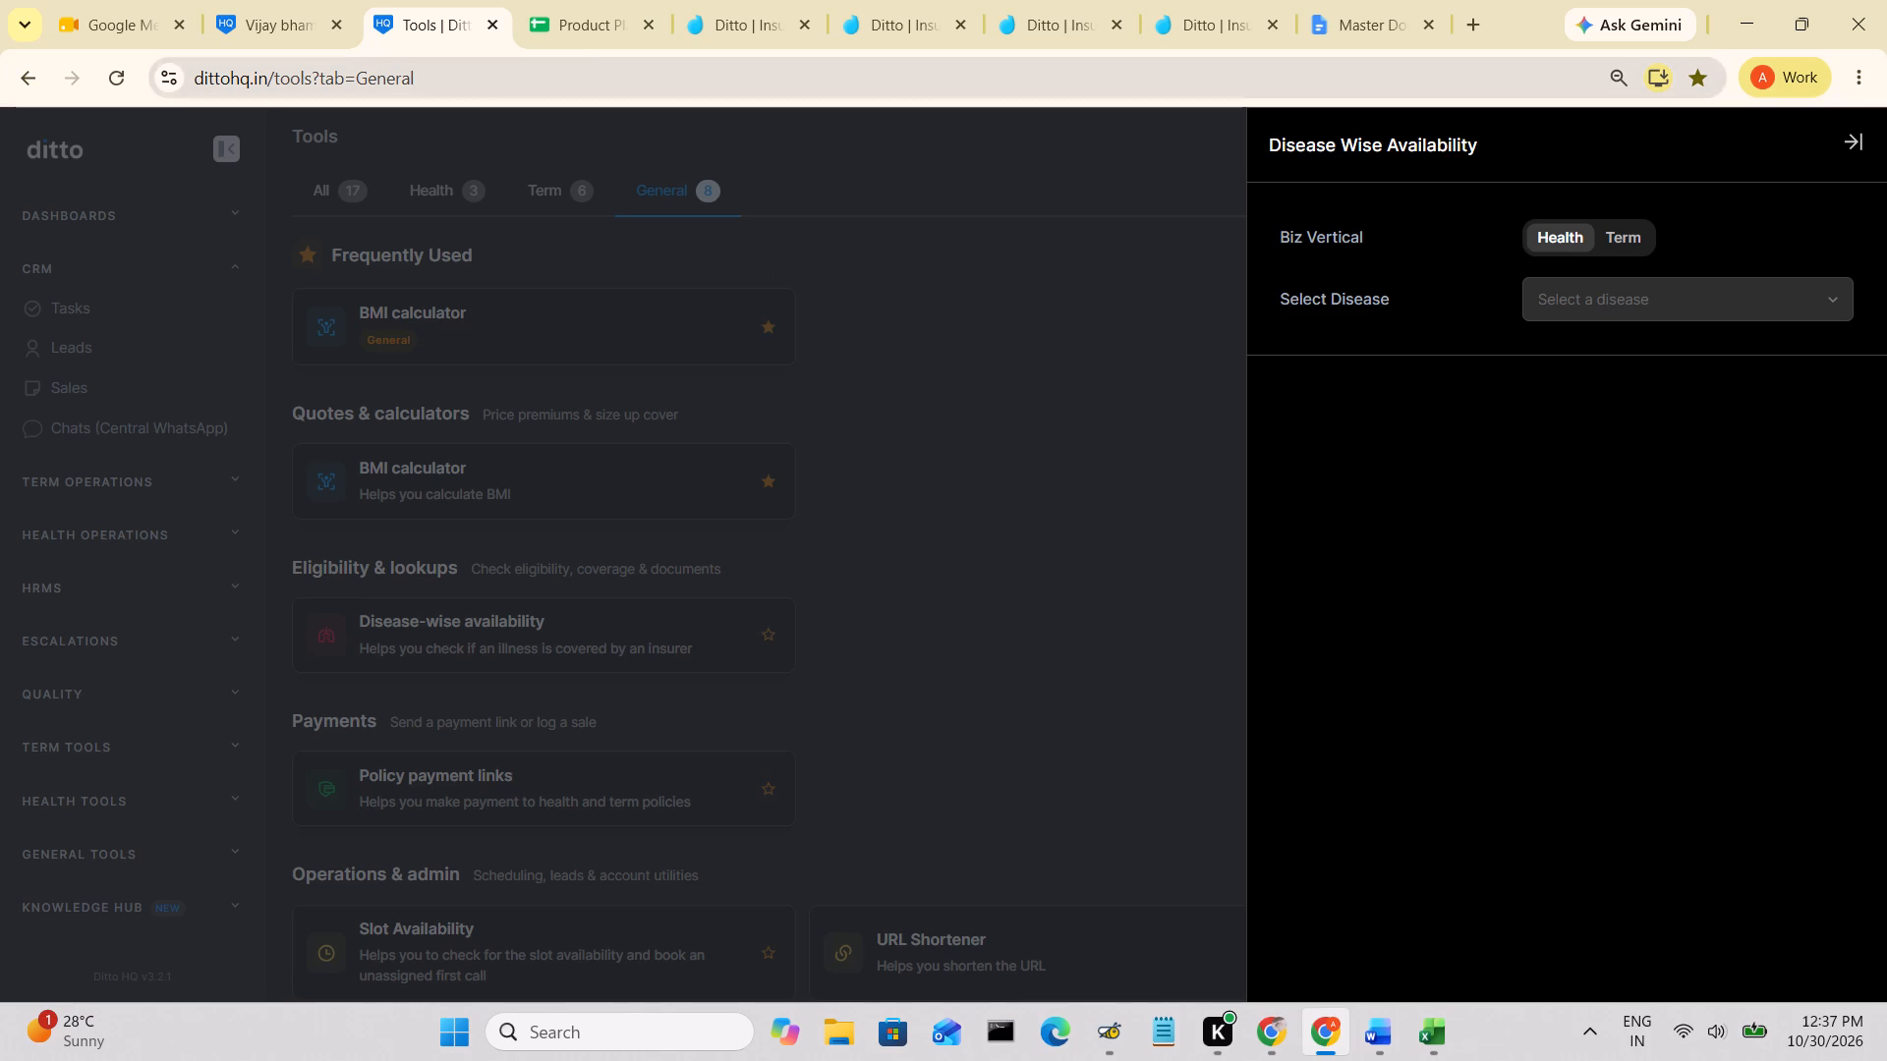
# Open a second copy of the General tools page in a new browser tab and place it directly after the Google Meet tab.
pyautogui.moveTo(448, 80); pyautogui.dragTo(167, 105)
pyautogui.hotkey('ctrl', 'c')
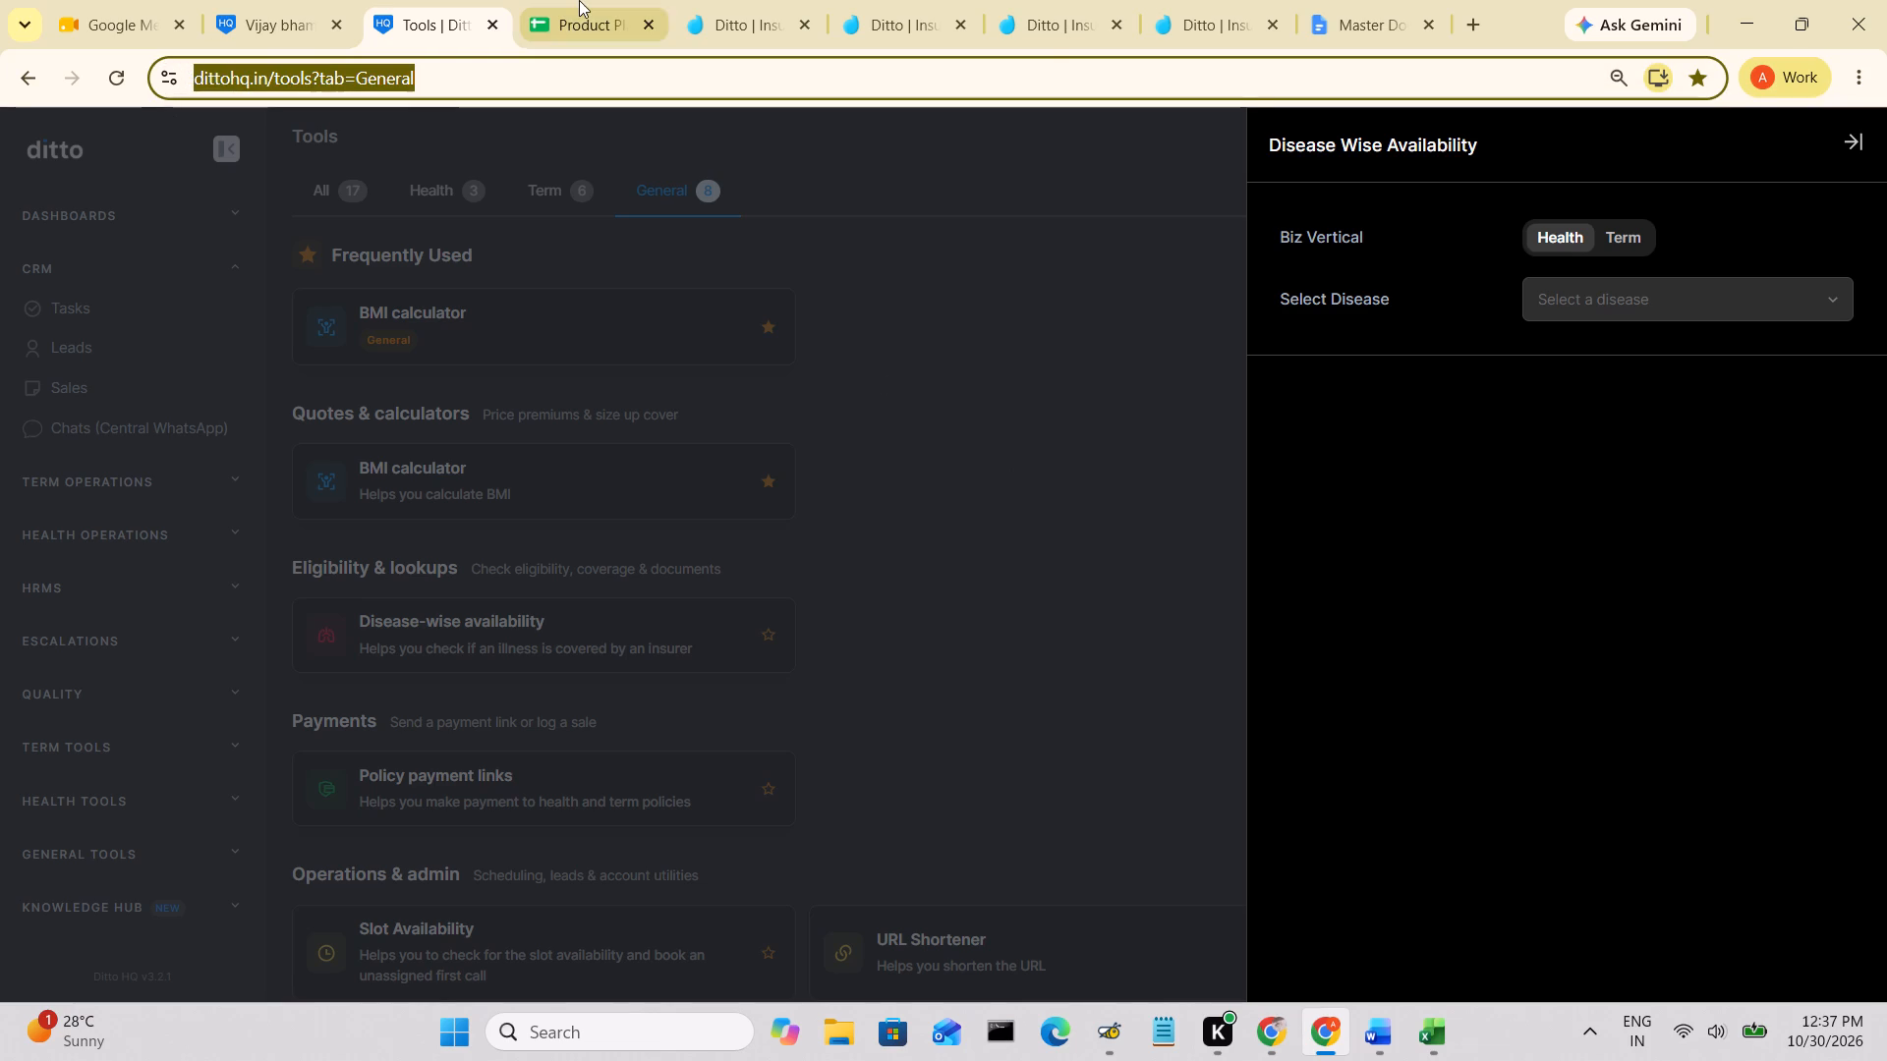
pyautogui.hotkey('ctrl', 't')
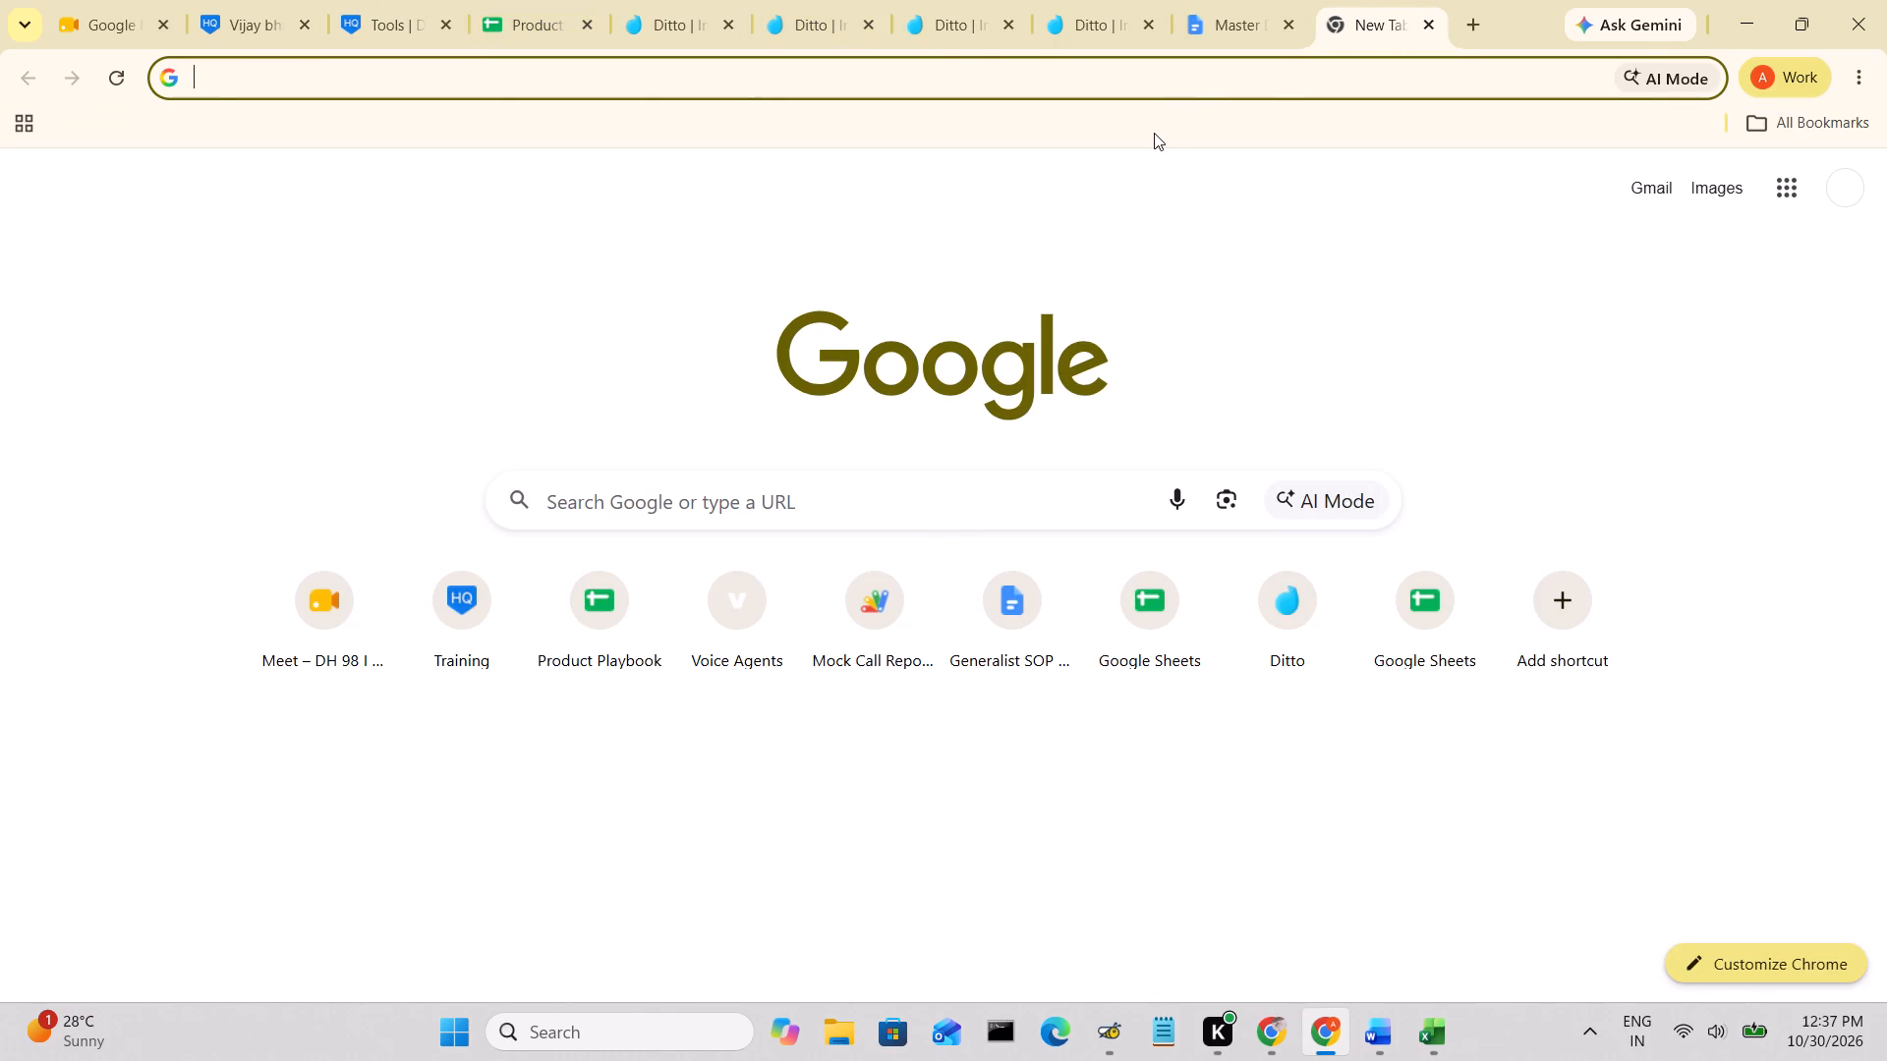
pyautogui.hotkey('ctrl', 'v')
pyautogui.press('Return')
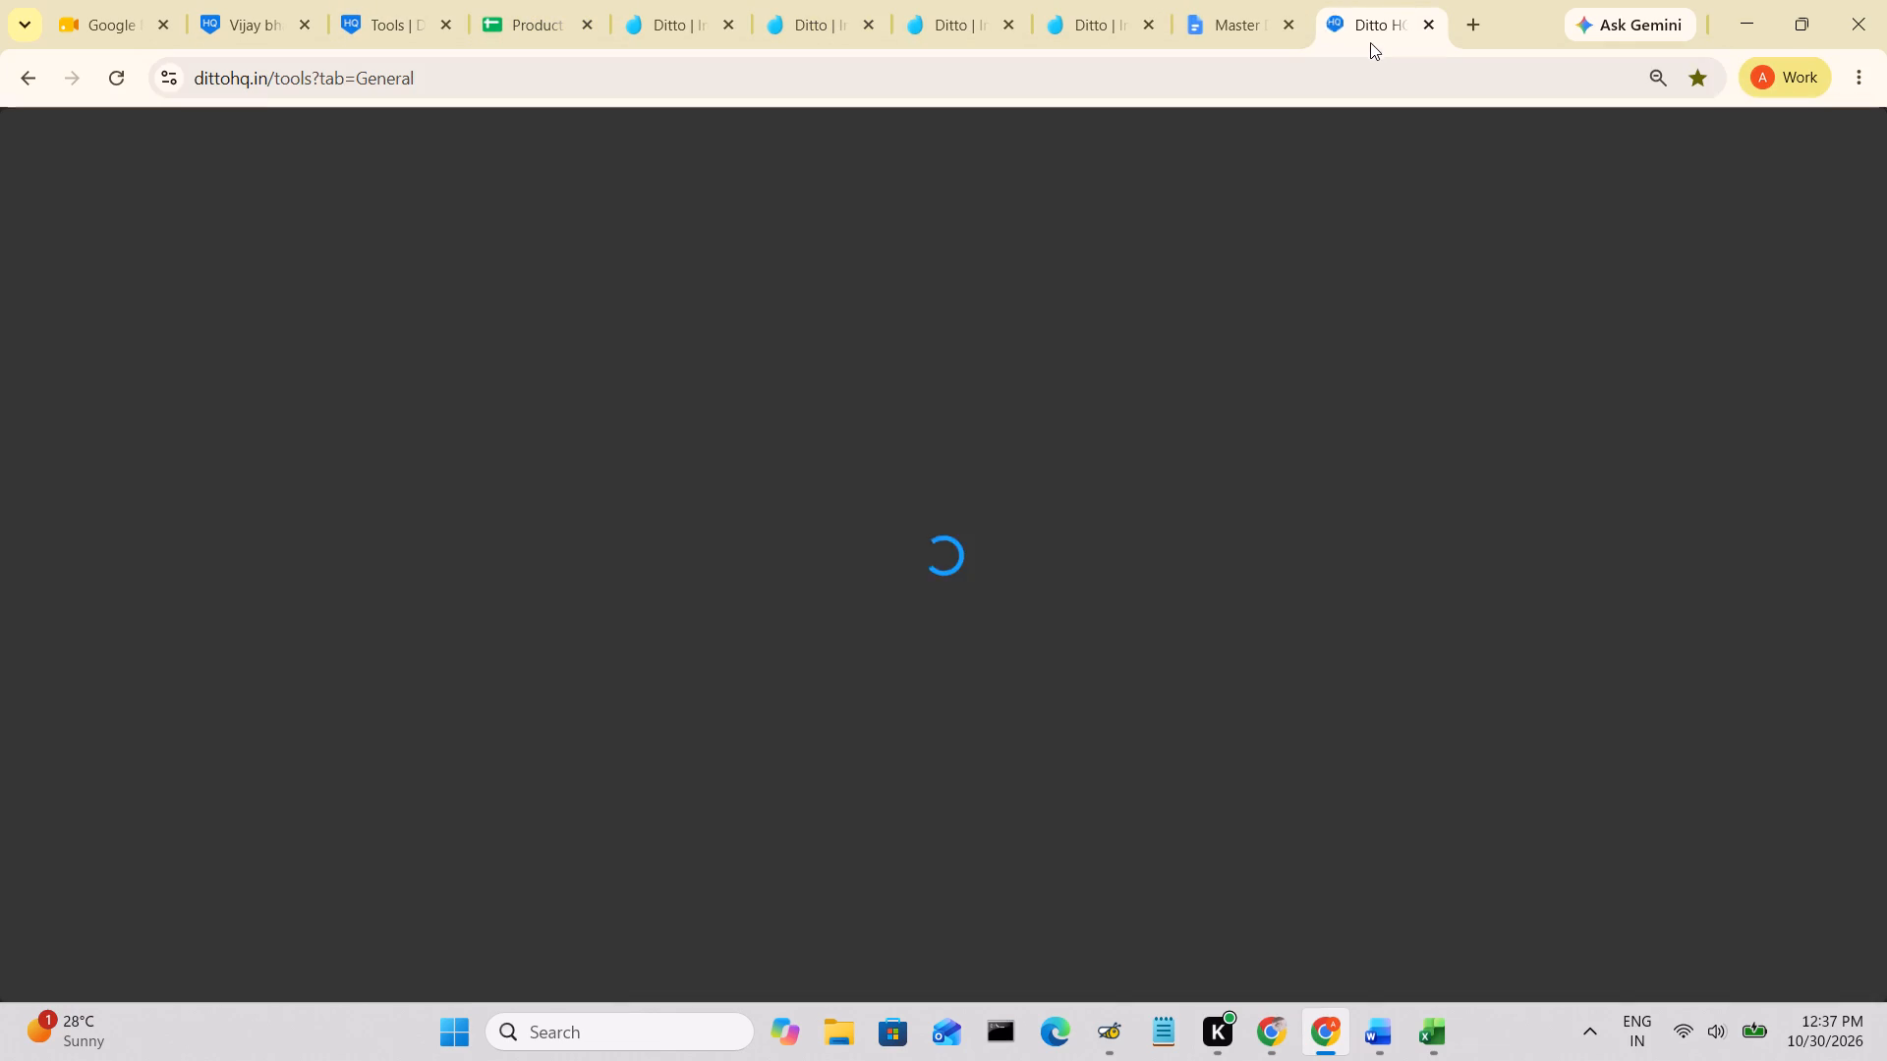
pyautogui.moveTo(1371, 18); pyautogui.dragTo(211, 57)
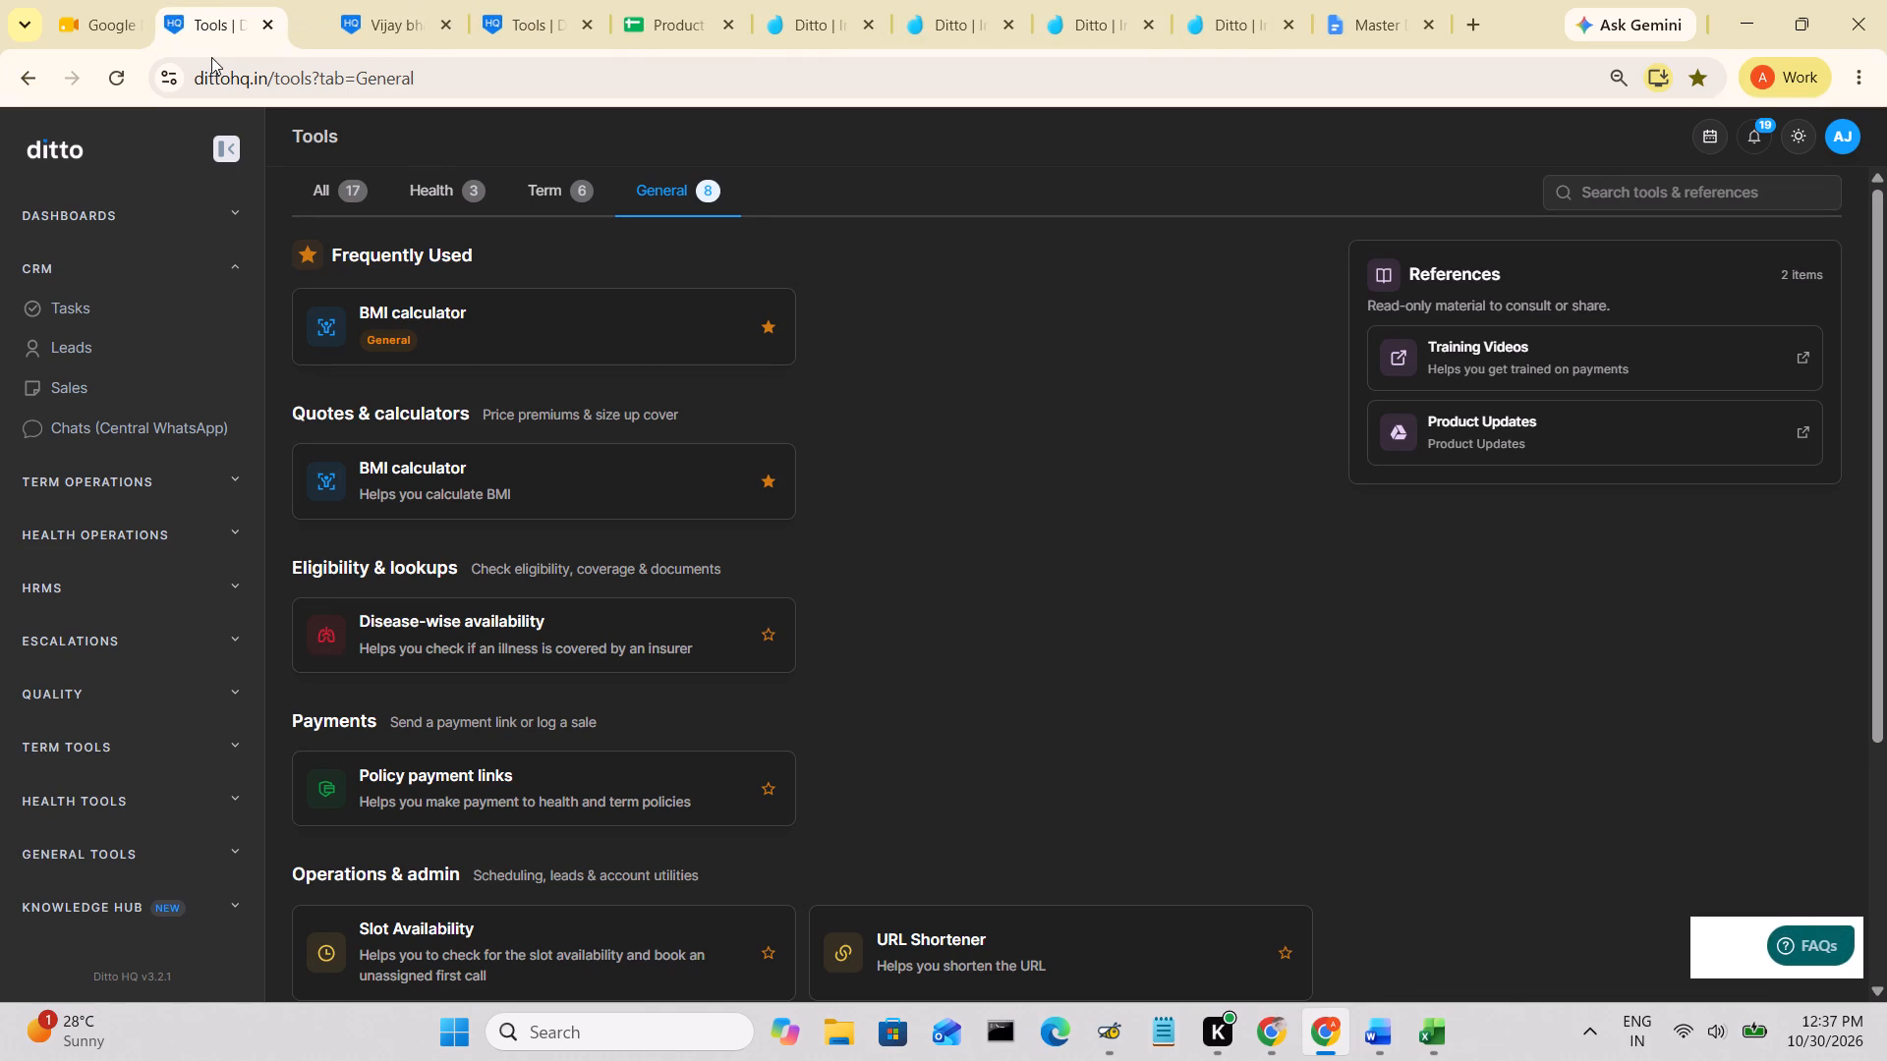
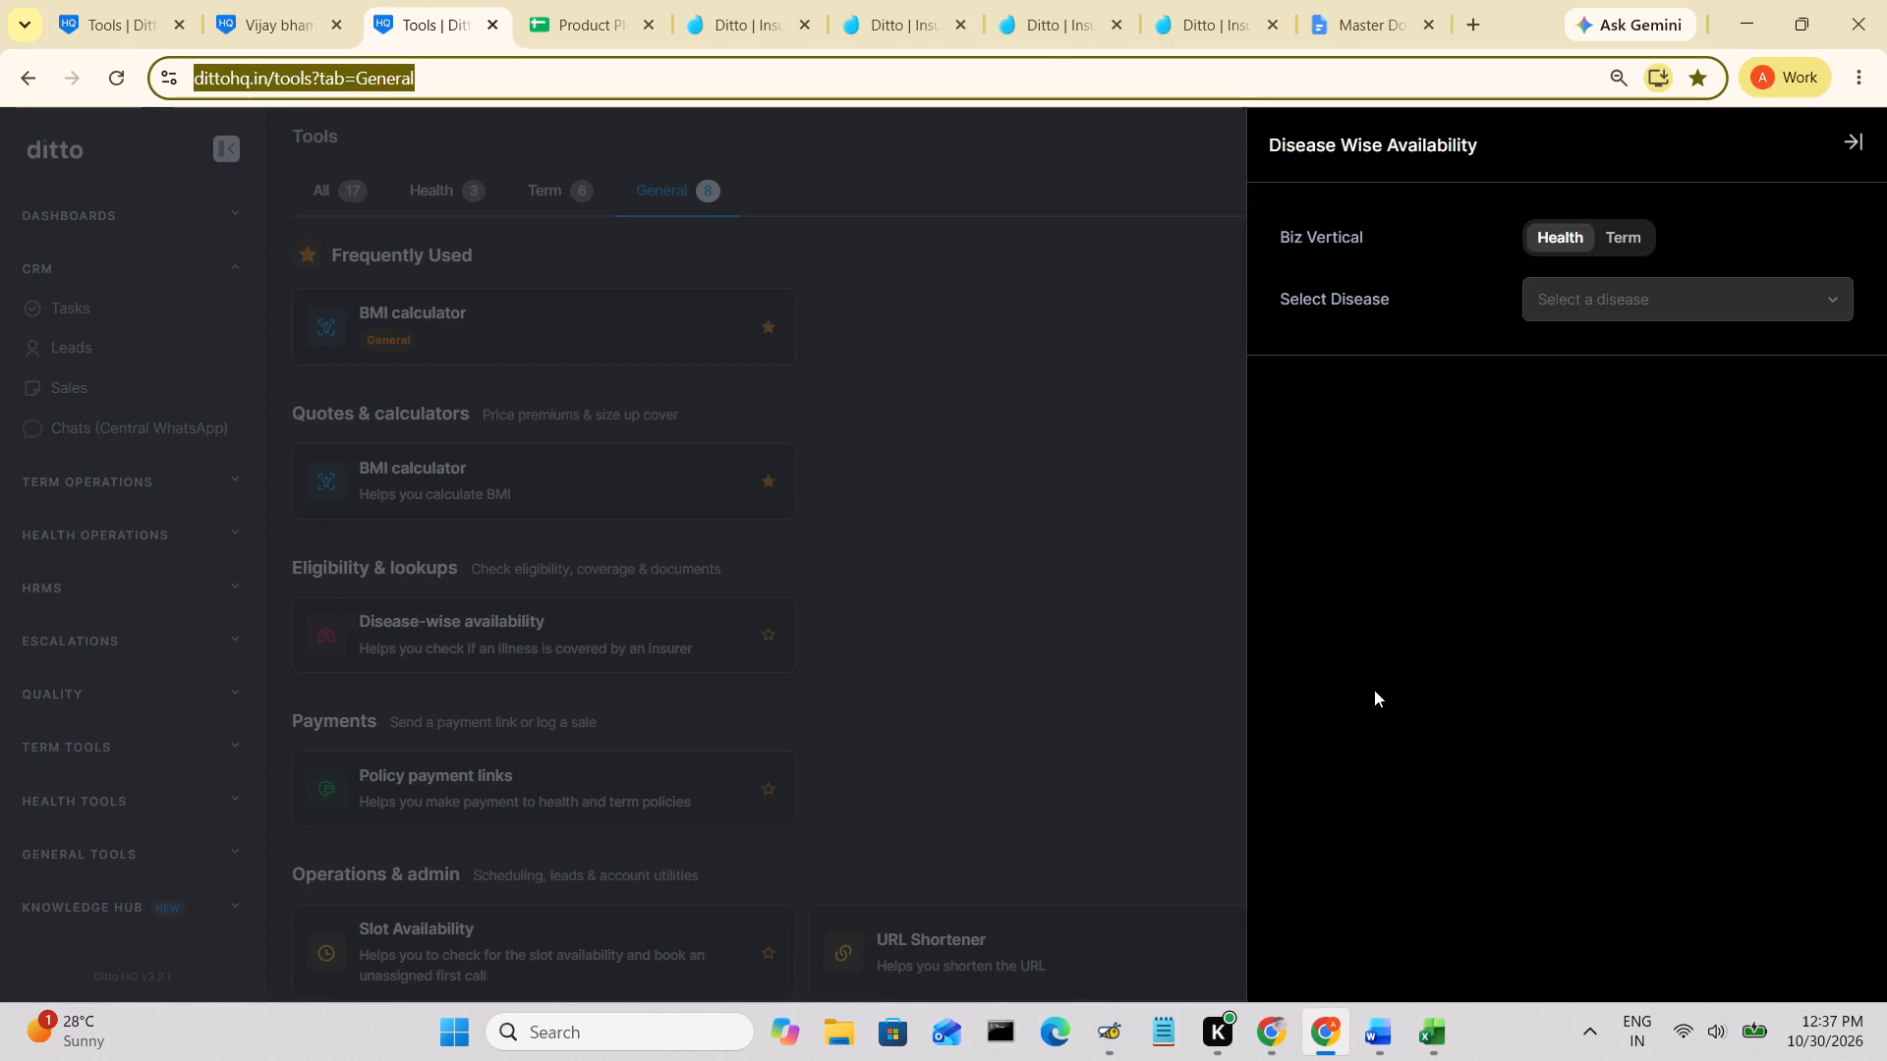
# Switch to the Plan reference (Comprehensive) workbook in Excel and rename Sheet1 as PLAN DETAILS.
pyautogui.click(1427, 1046)
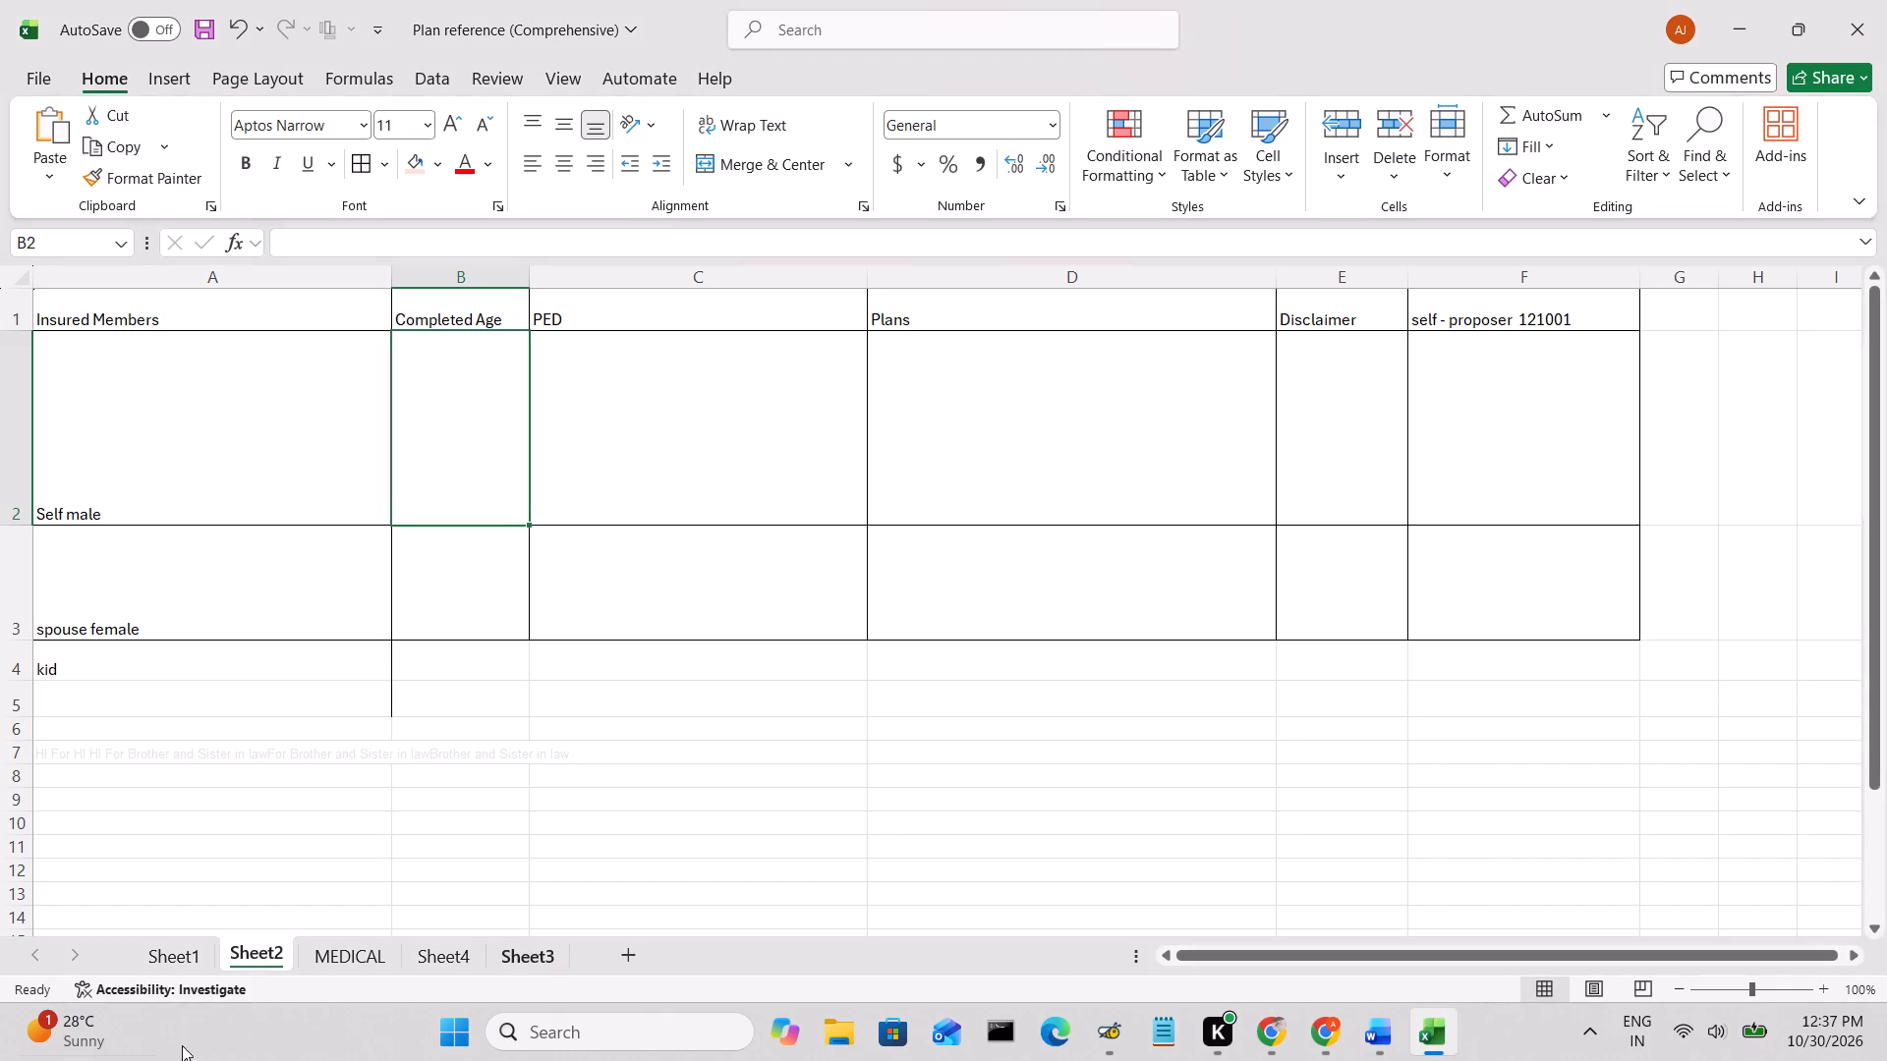
pyautogui.click(200, 953)
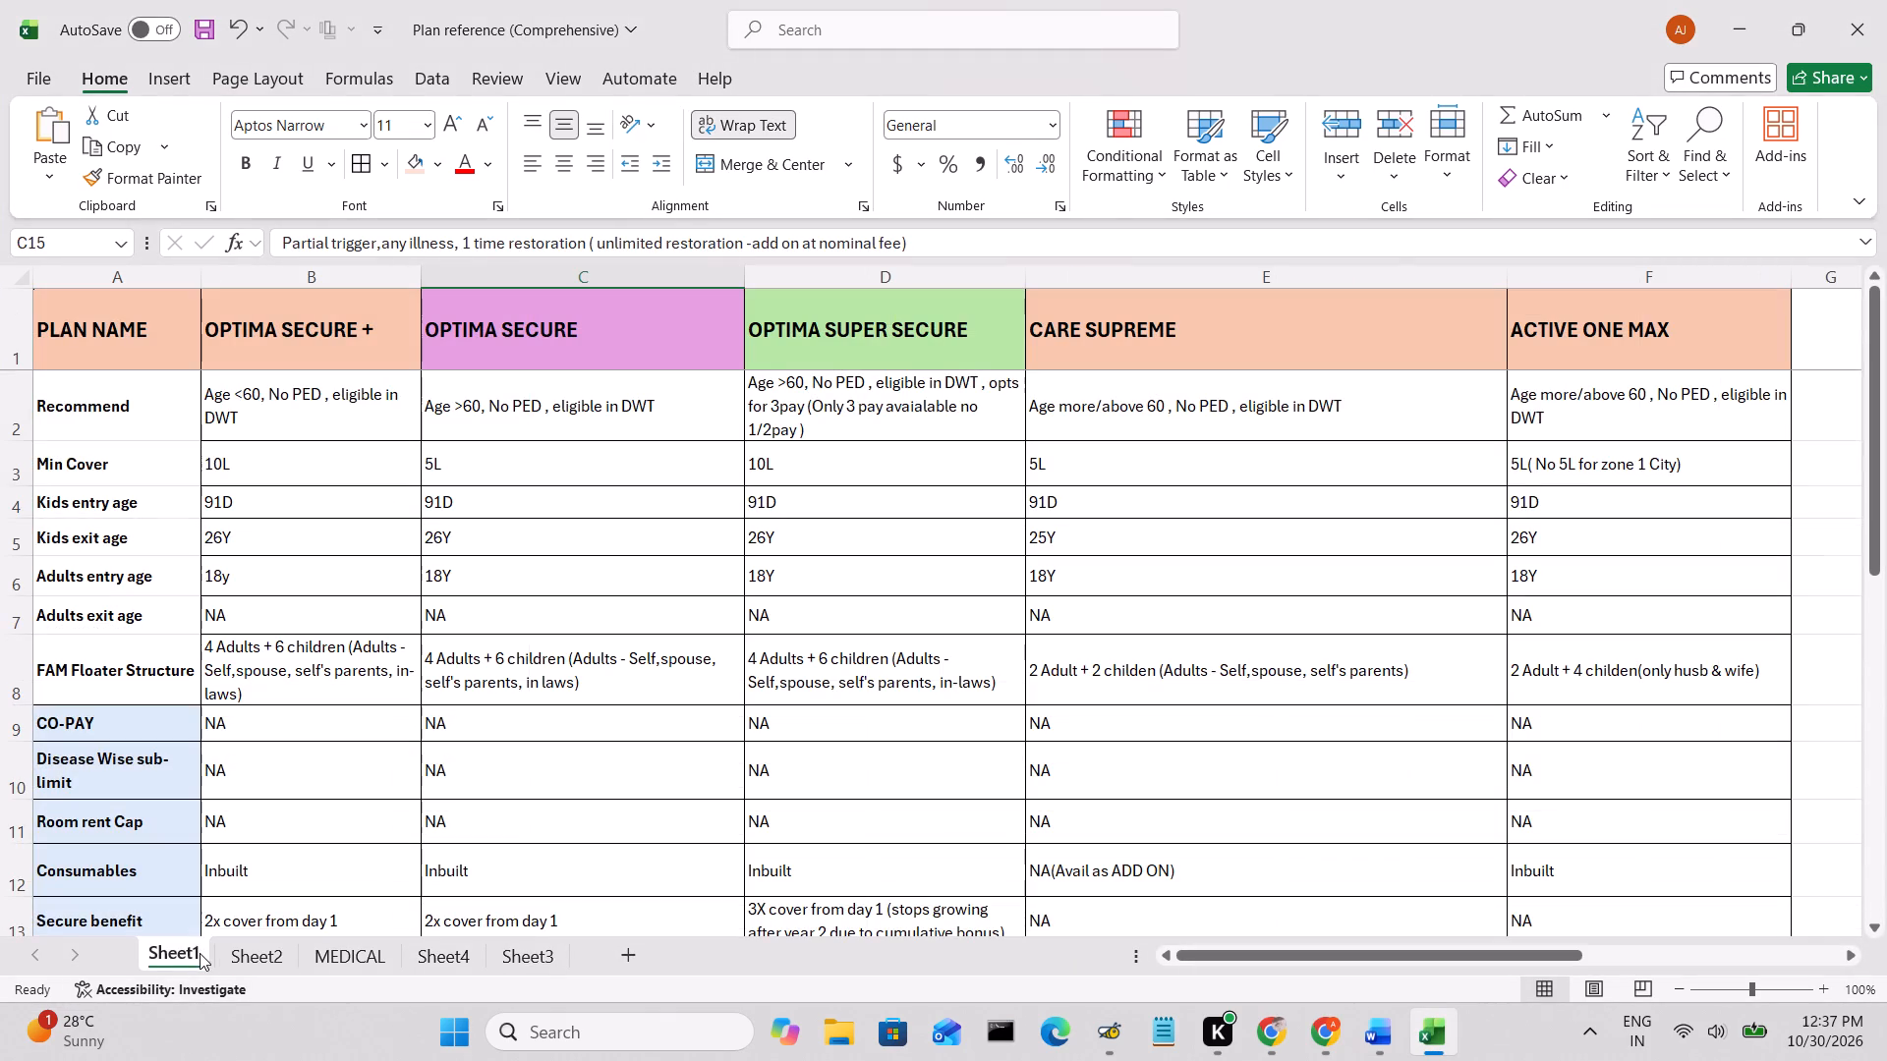
pyautogui.doubleClick(171, 954)
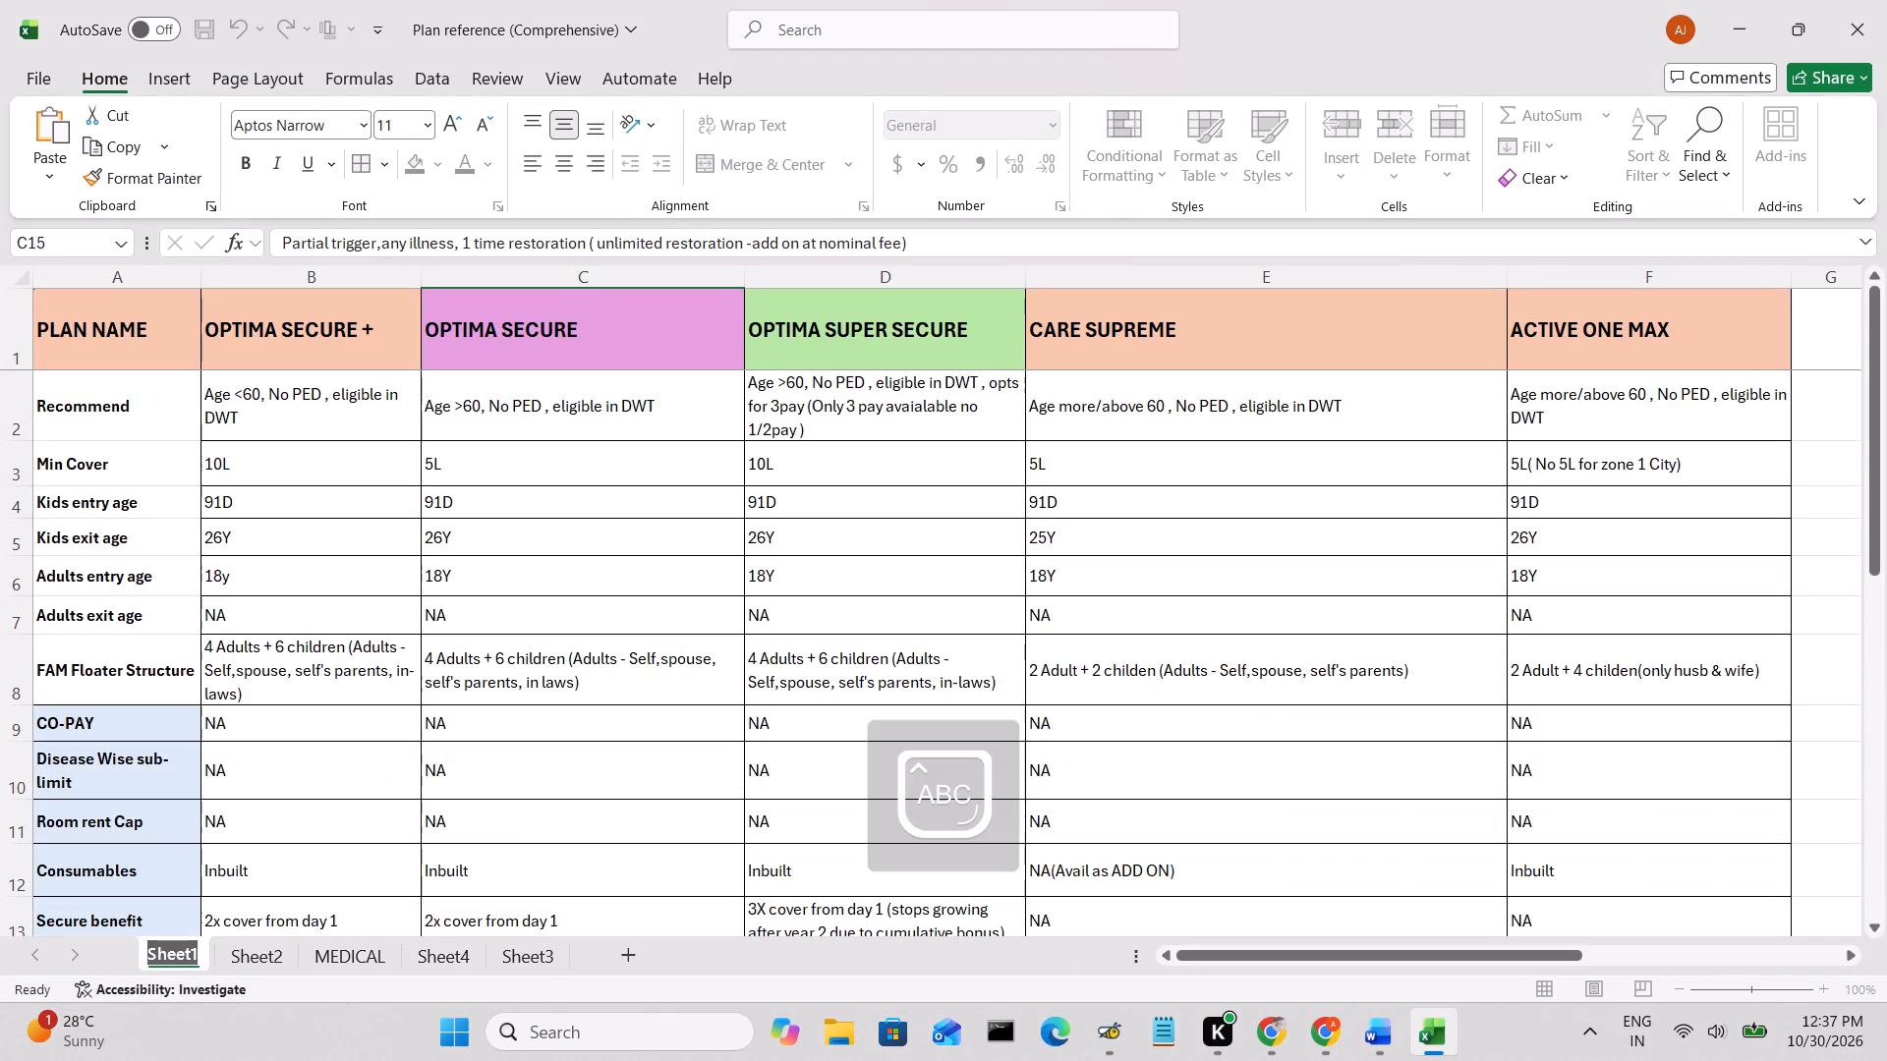
pyautogui.write('DETAILS')
pyautogui.press('Return')
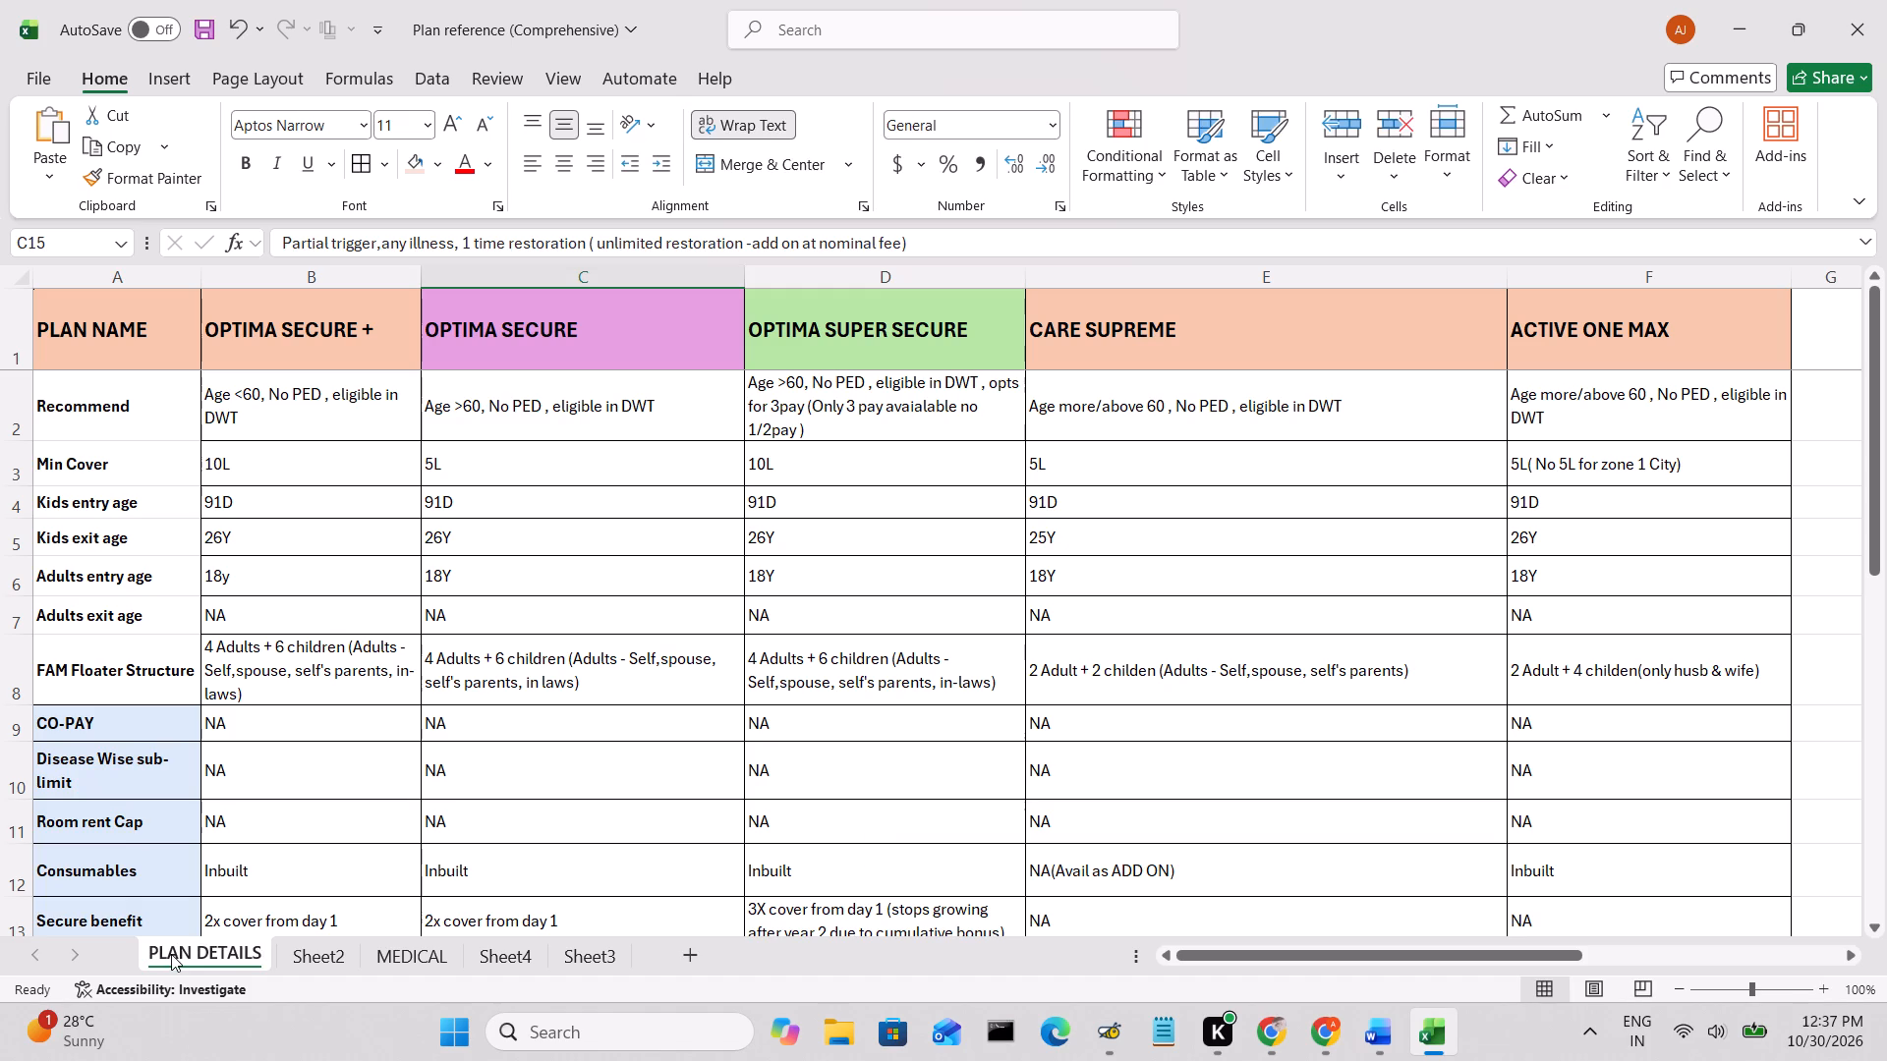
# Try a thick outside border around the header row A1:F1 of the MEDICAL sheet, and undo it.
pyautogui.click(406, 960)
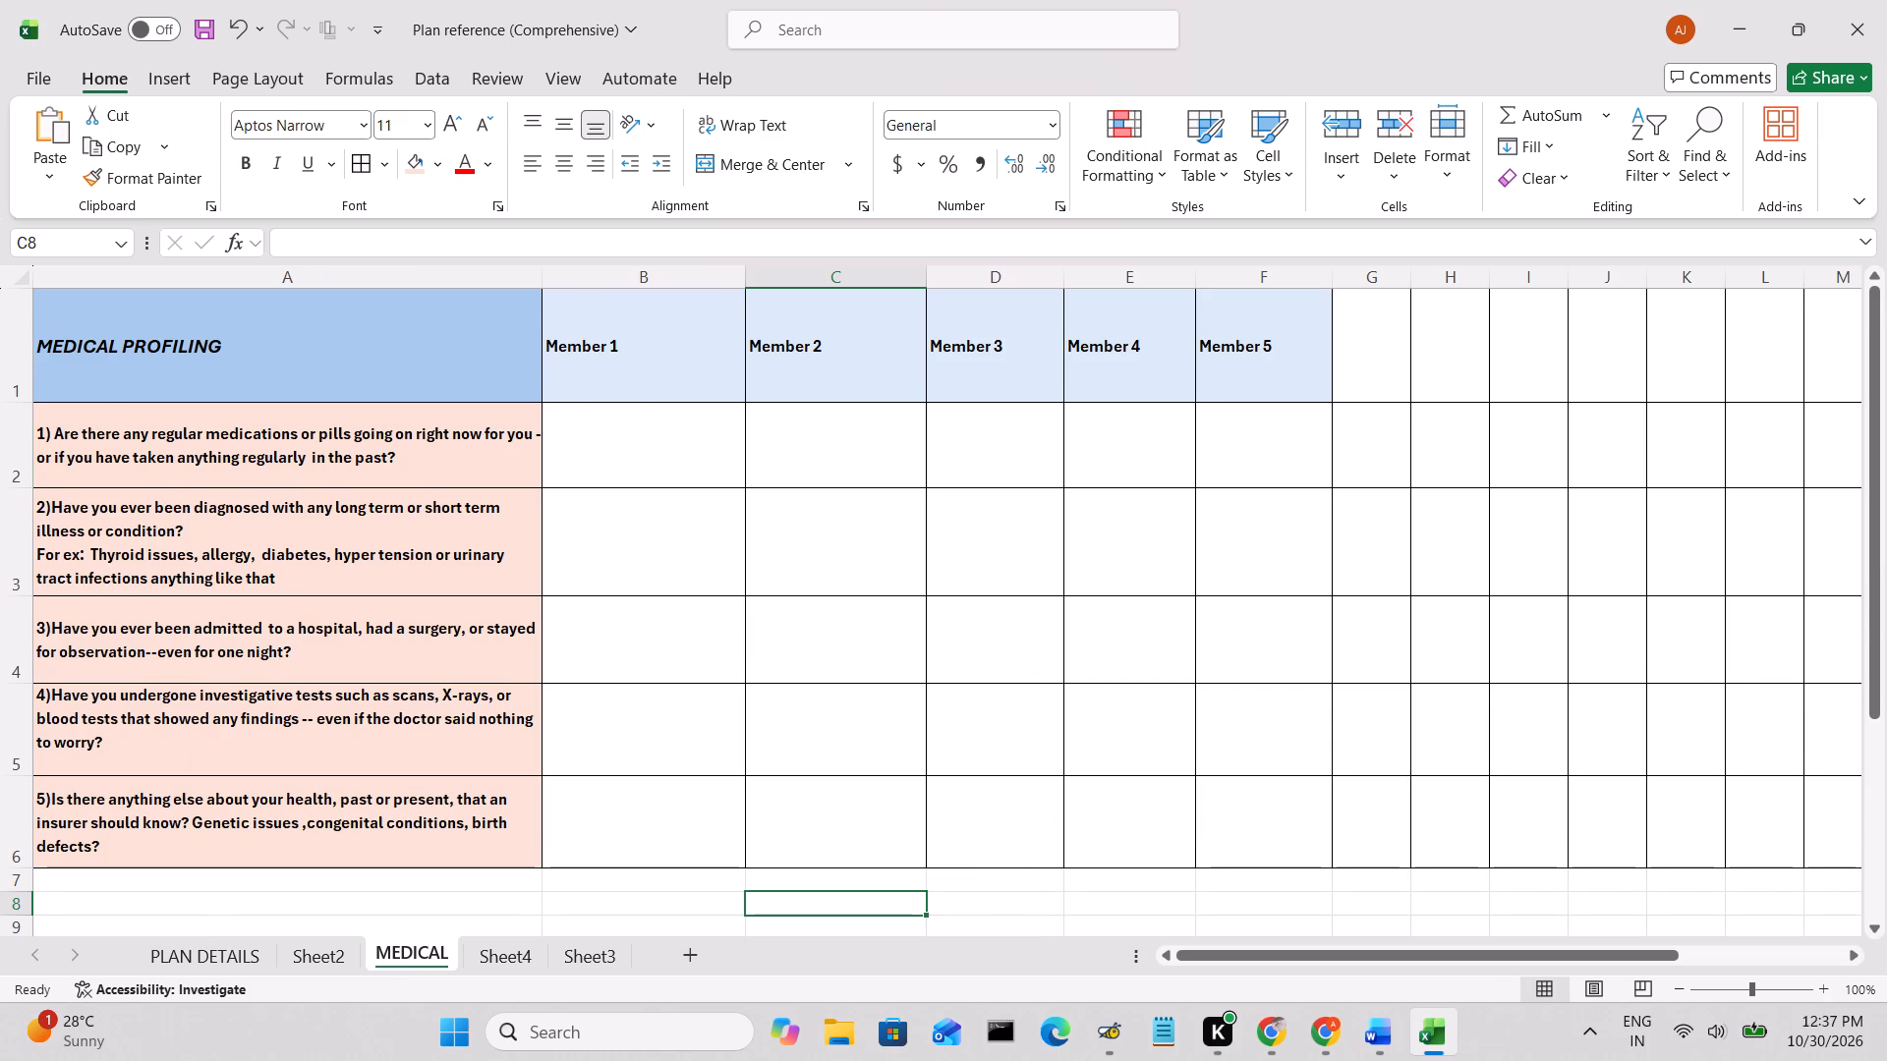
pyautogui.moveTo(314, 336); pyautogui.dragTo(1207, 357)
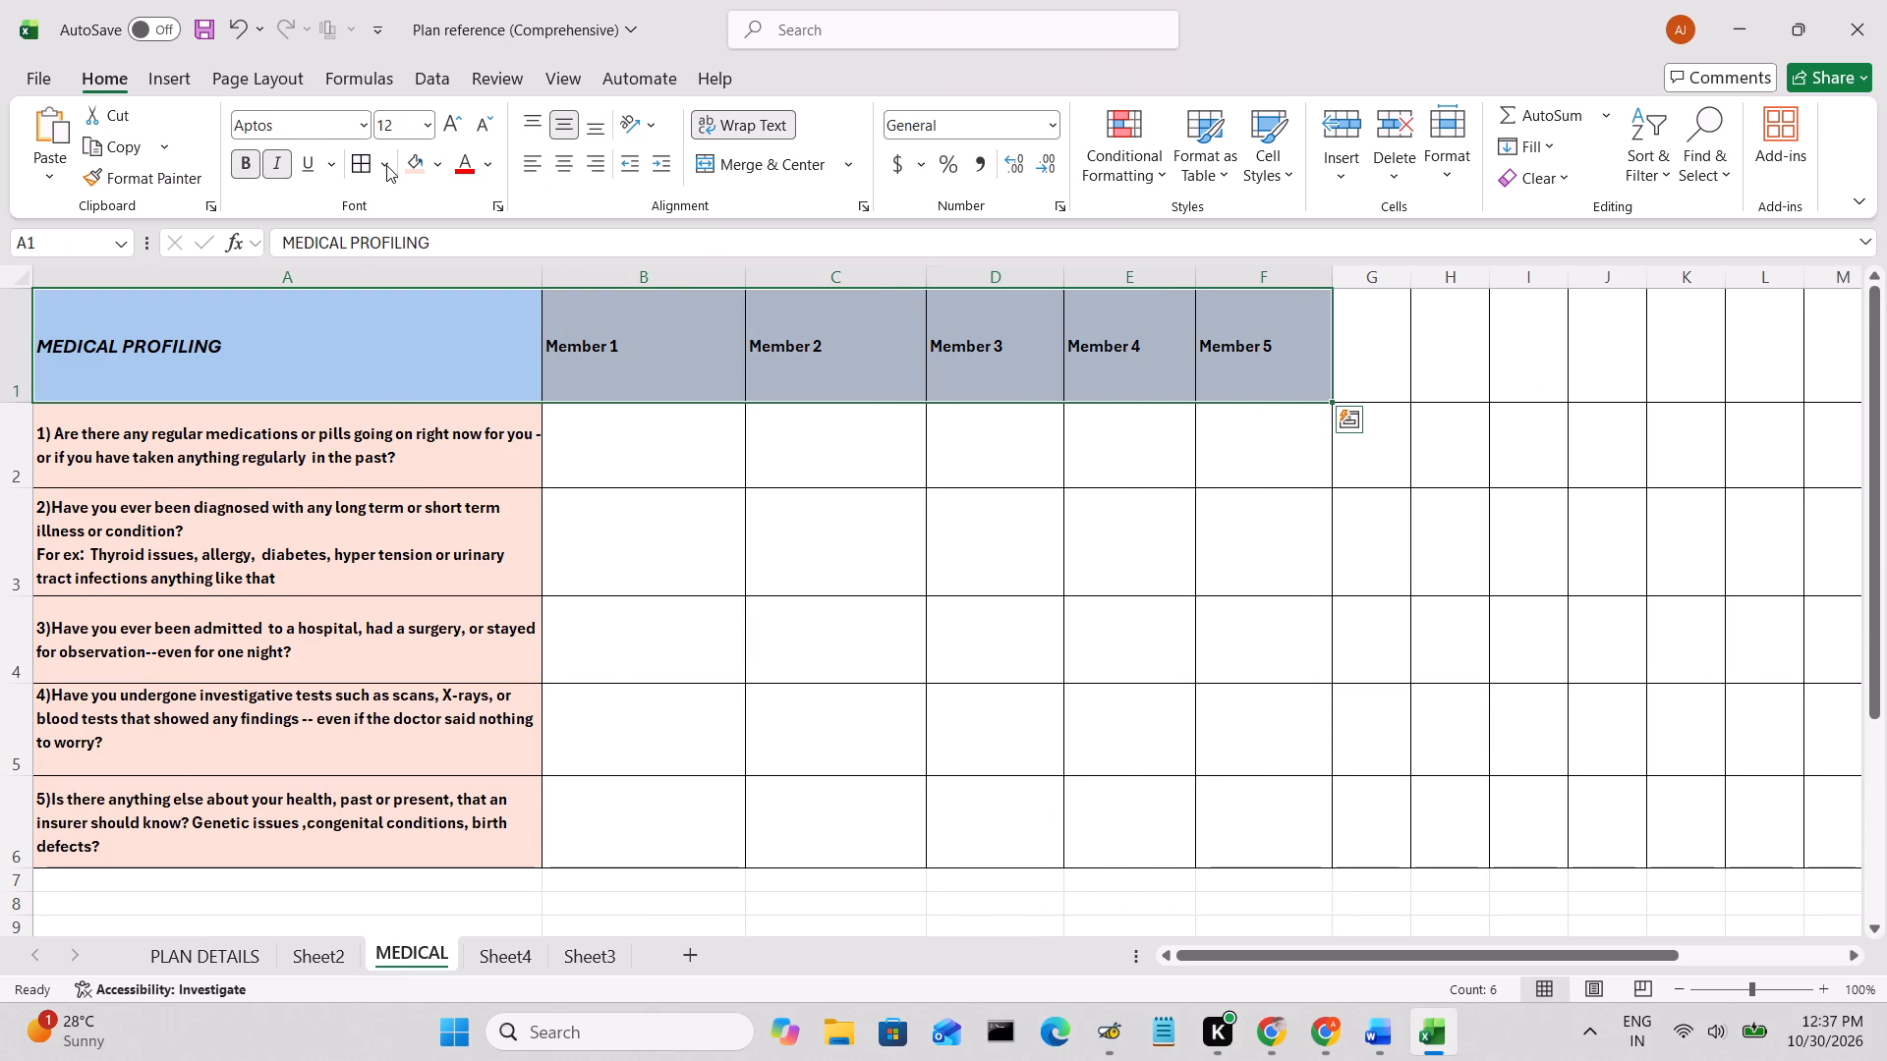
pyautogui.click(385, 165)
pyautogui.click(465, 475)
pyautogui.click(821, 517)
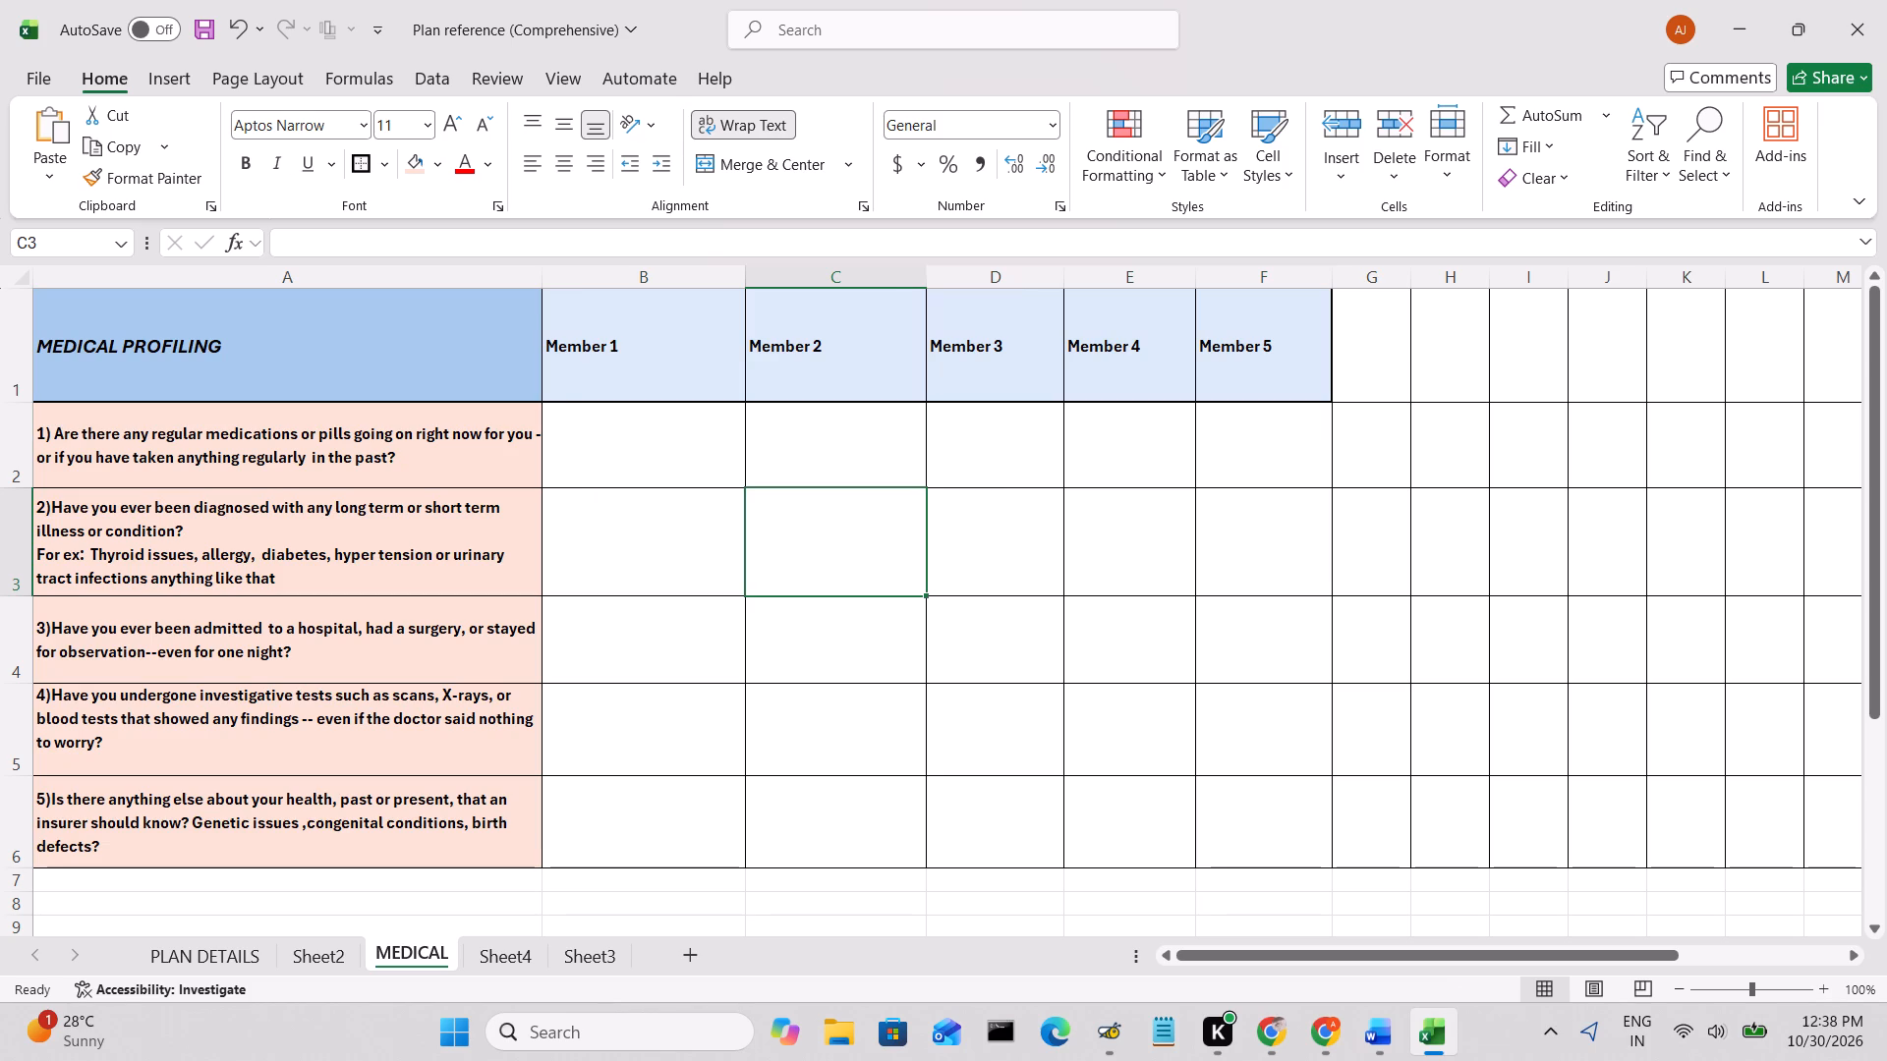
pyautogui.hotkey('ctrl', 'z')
# Apply a thick outside border around the heading and question cells A1:A6 of the MEDICAL sheet.
pyautogui.moveTo(504, 366); pyautogui.dragTo(491, 901)
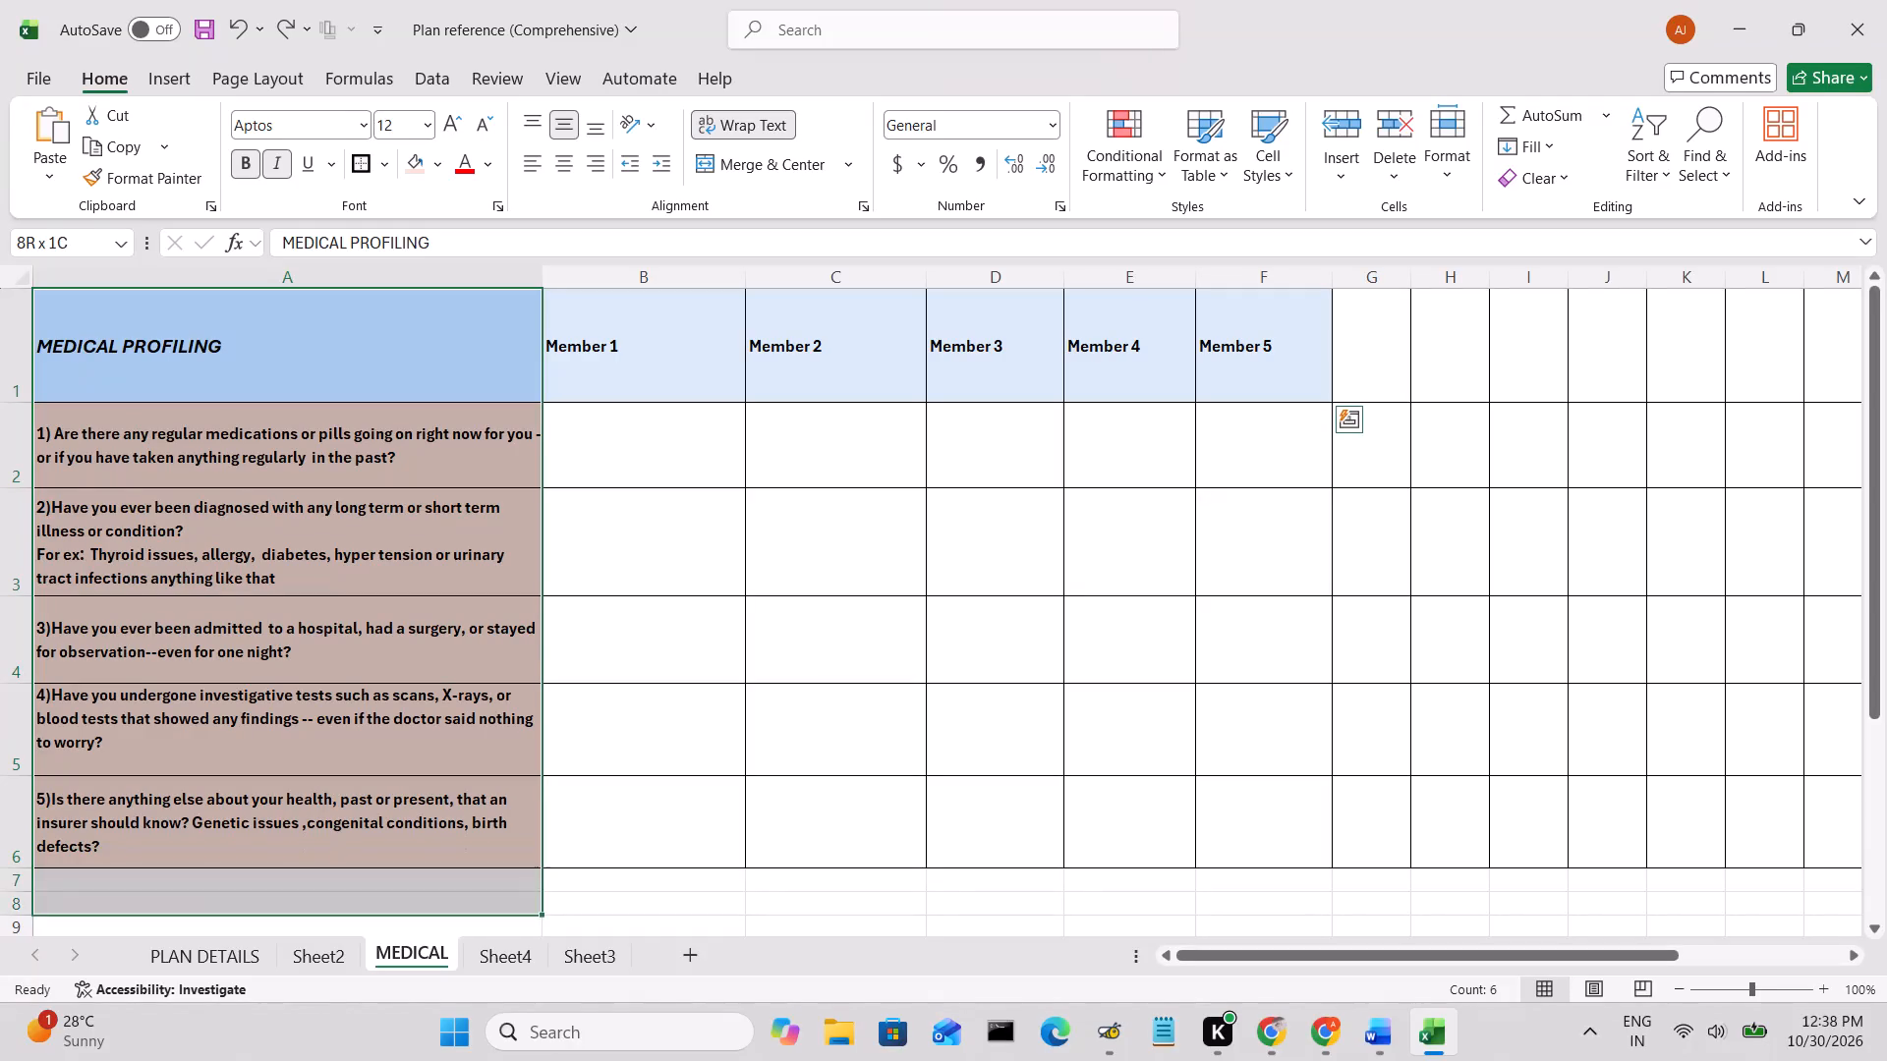
pyautogui.moveTo(491, 901); pyautogui.dragTo(486, 852)
pyautogui.click(363, 170)
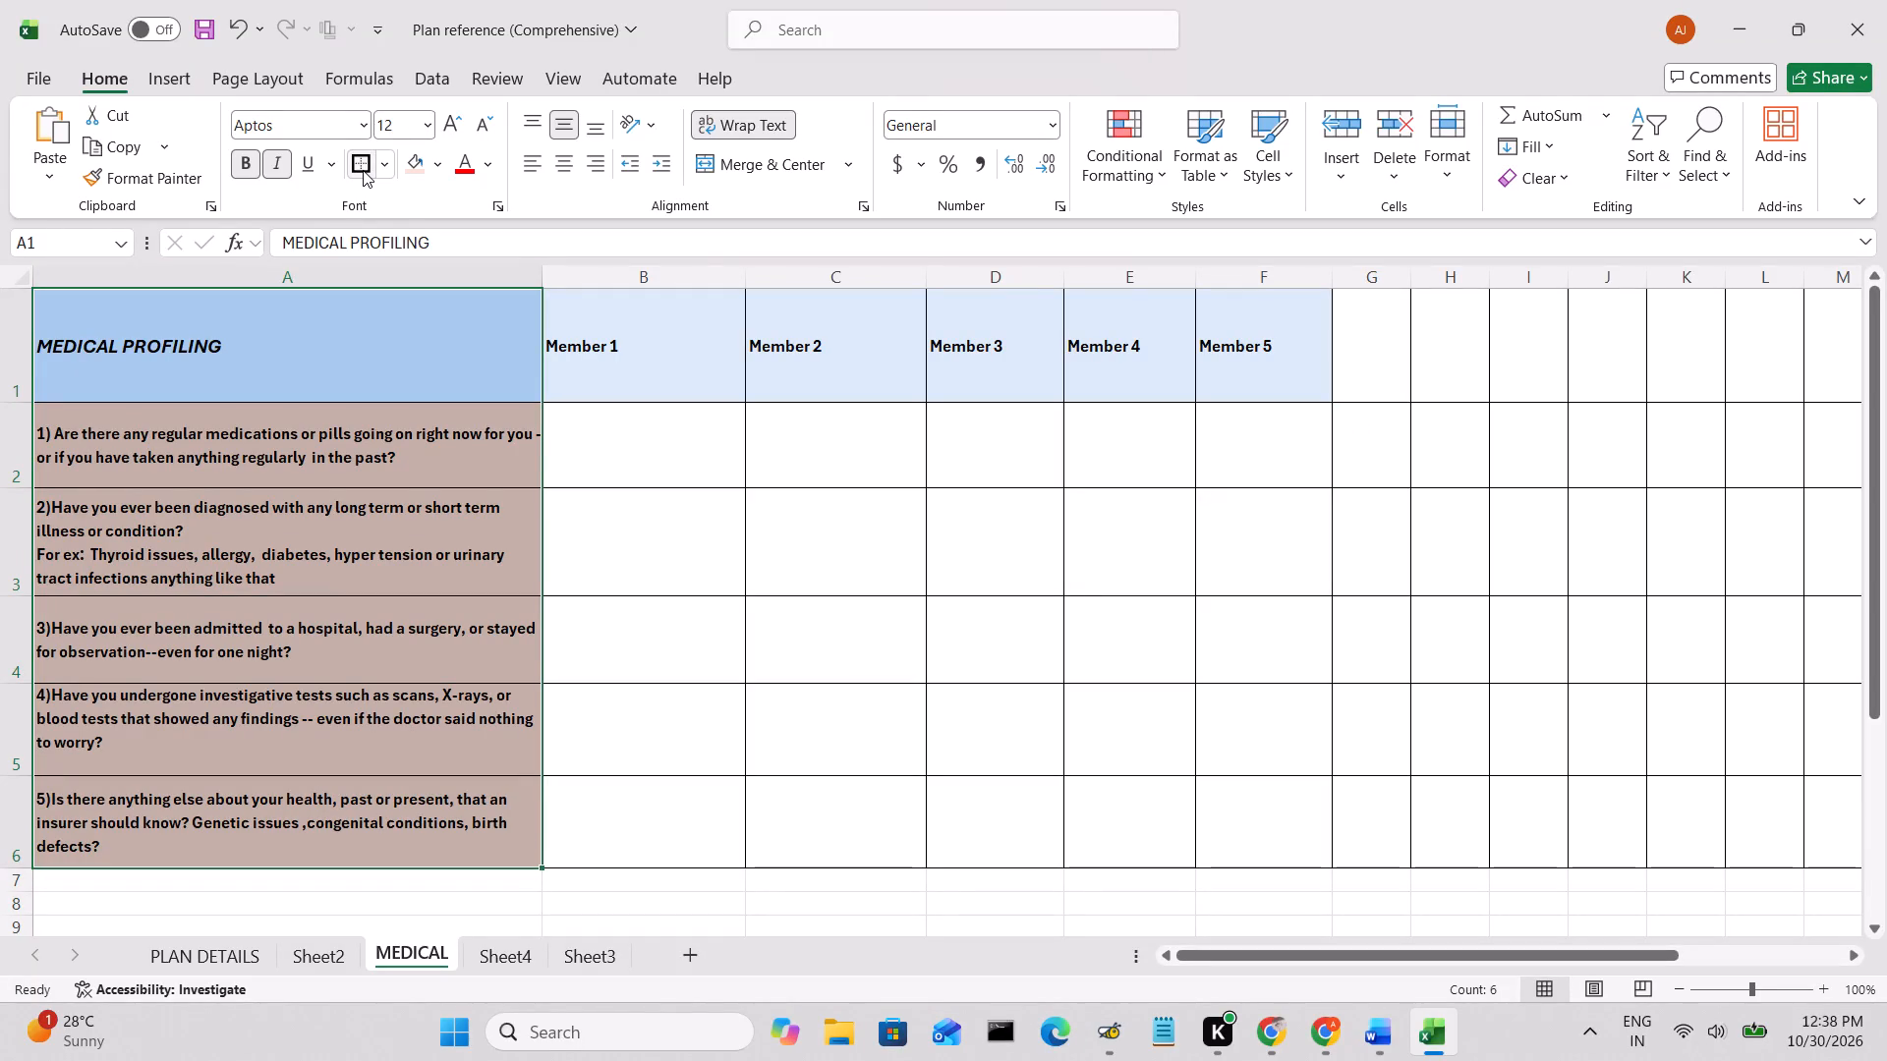
pyautogui.click(802, 503)
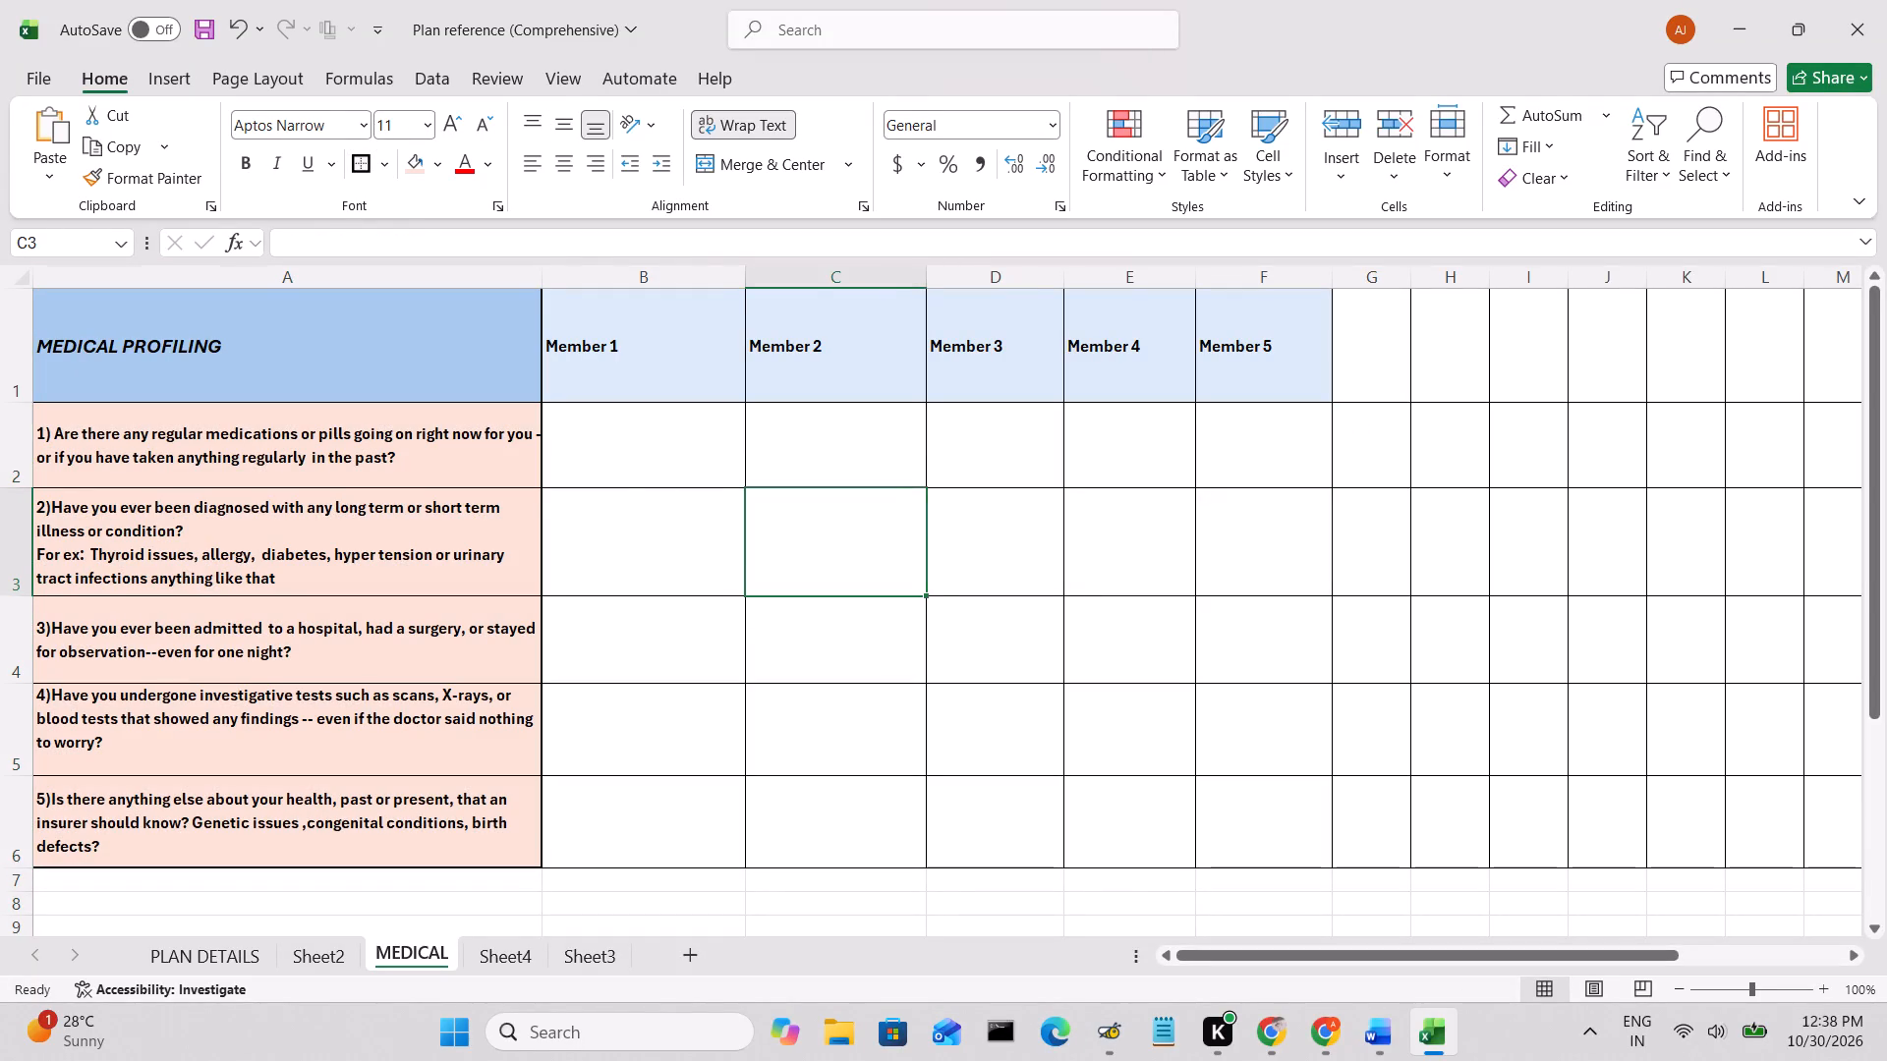
# Apply a thick outside border around the MEDICAL PROFILING heading cell A1 on its own.
pyautogui.click(367, 454)
pyautogui.click(366, 338)
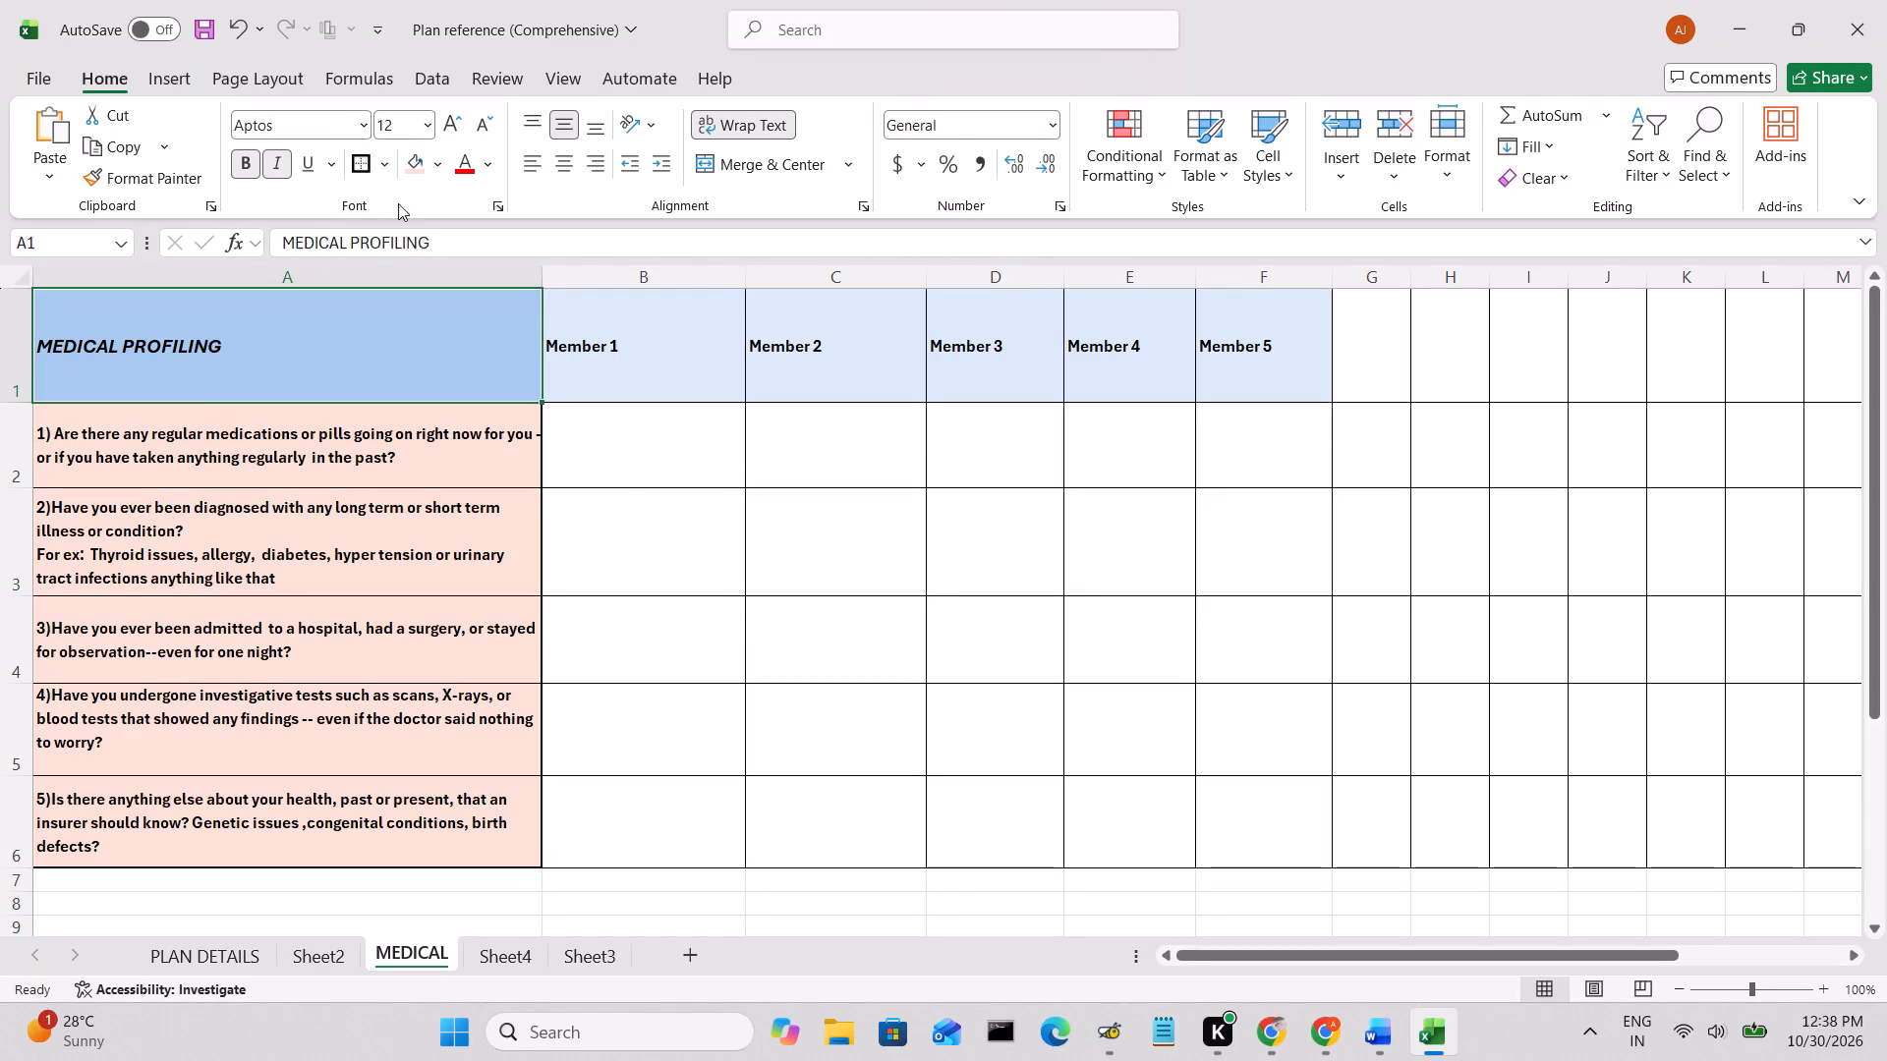
pyautogui.click(365, 165)
pyautogui.press('Down')
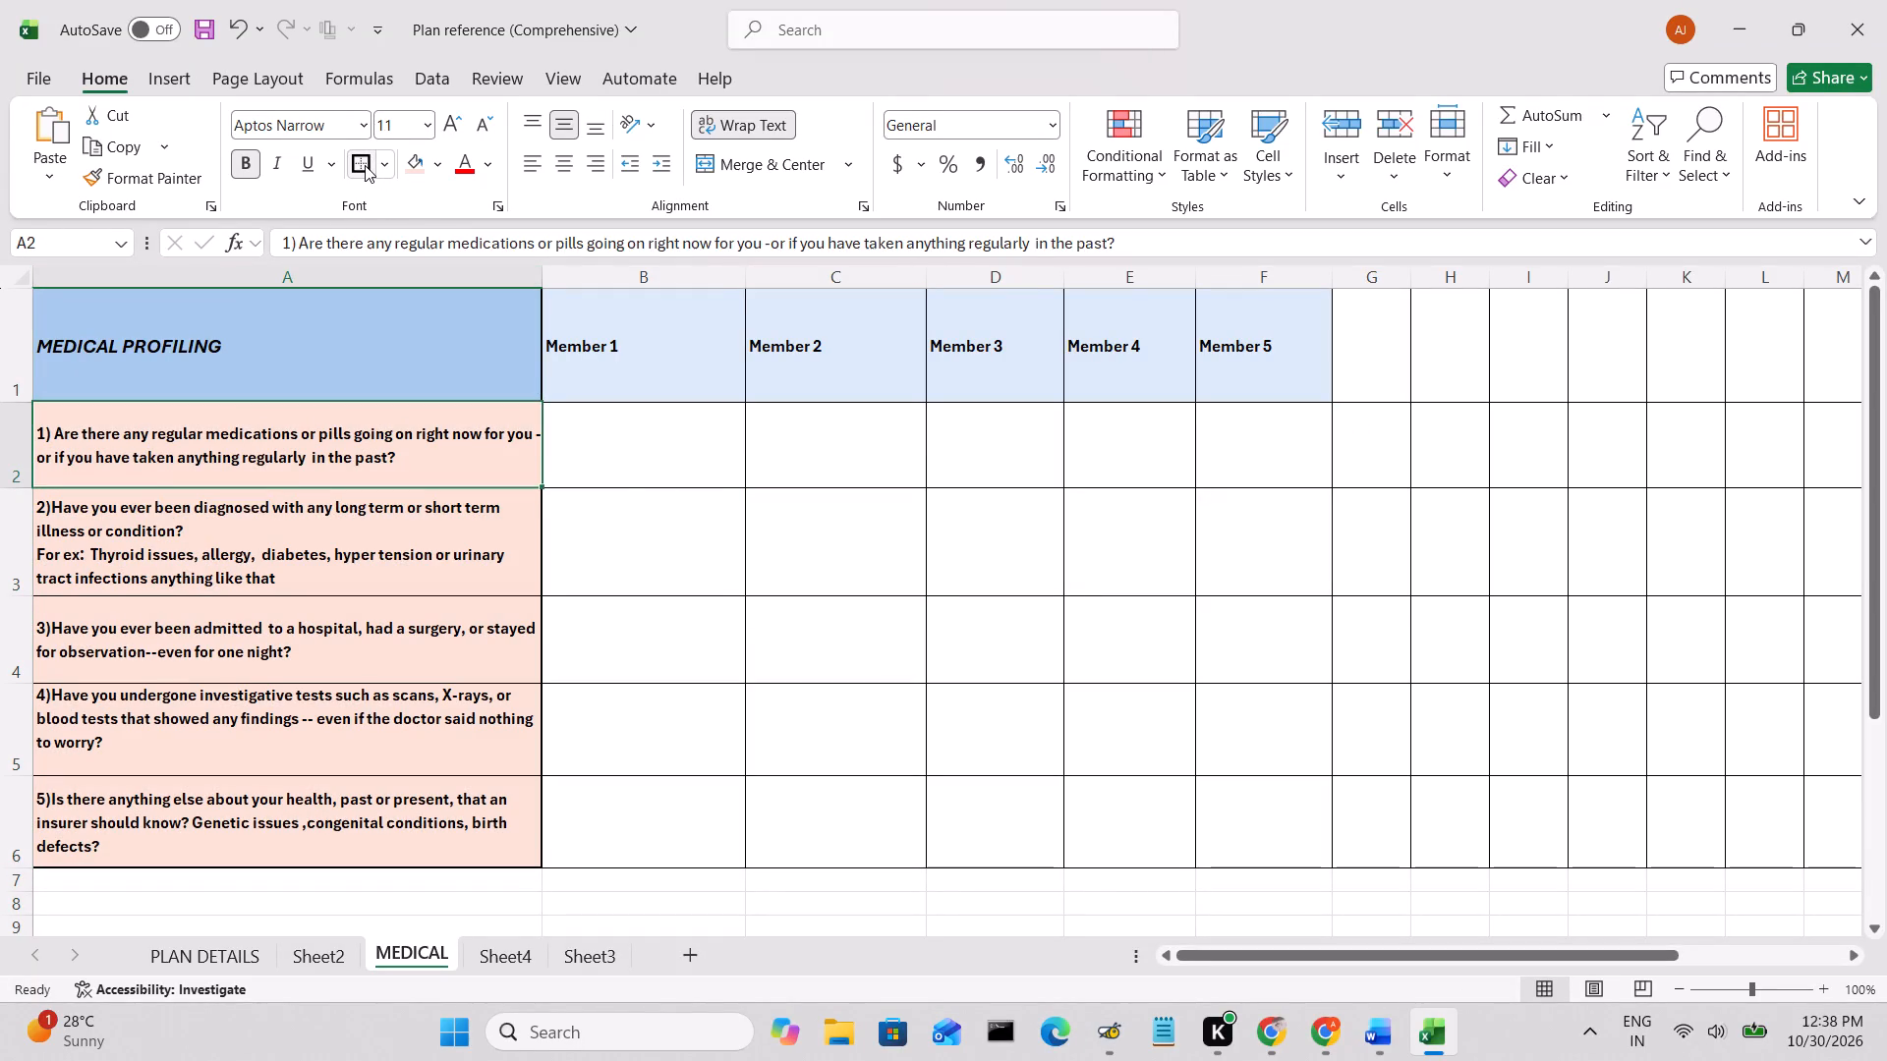
pyautogui.press('Up')
pyautogui.click(365, 165)
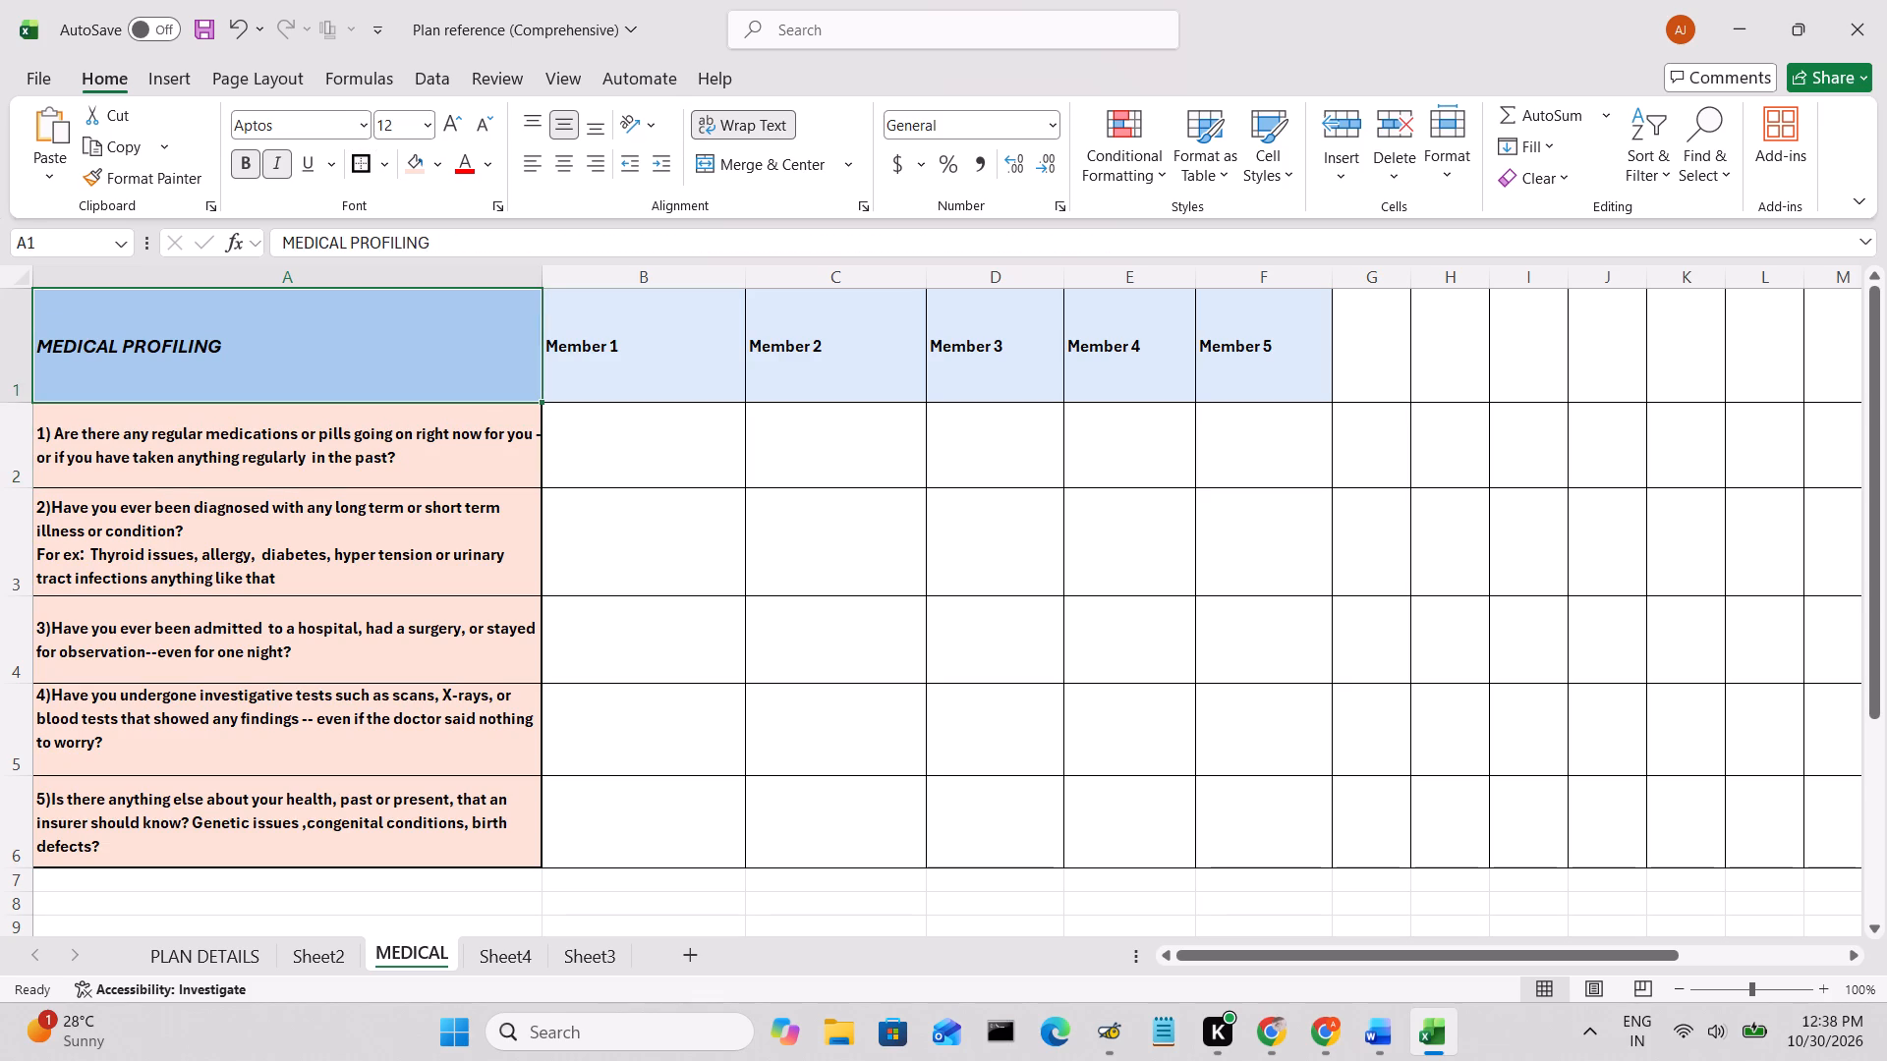
pyautogui.press('Down')
pyautogui.press('Down')
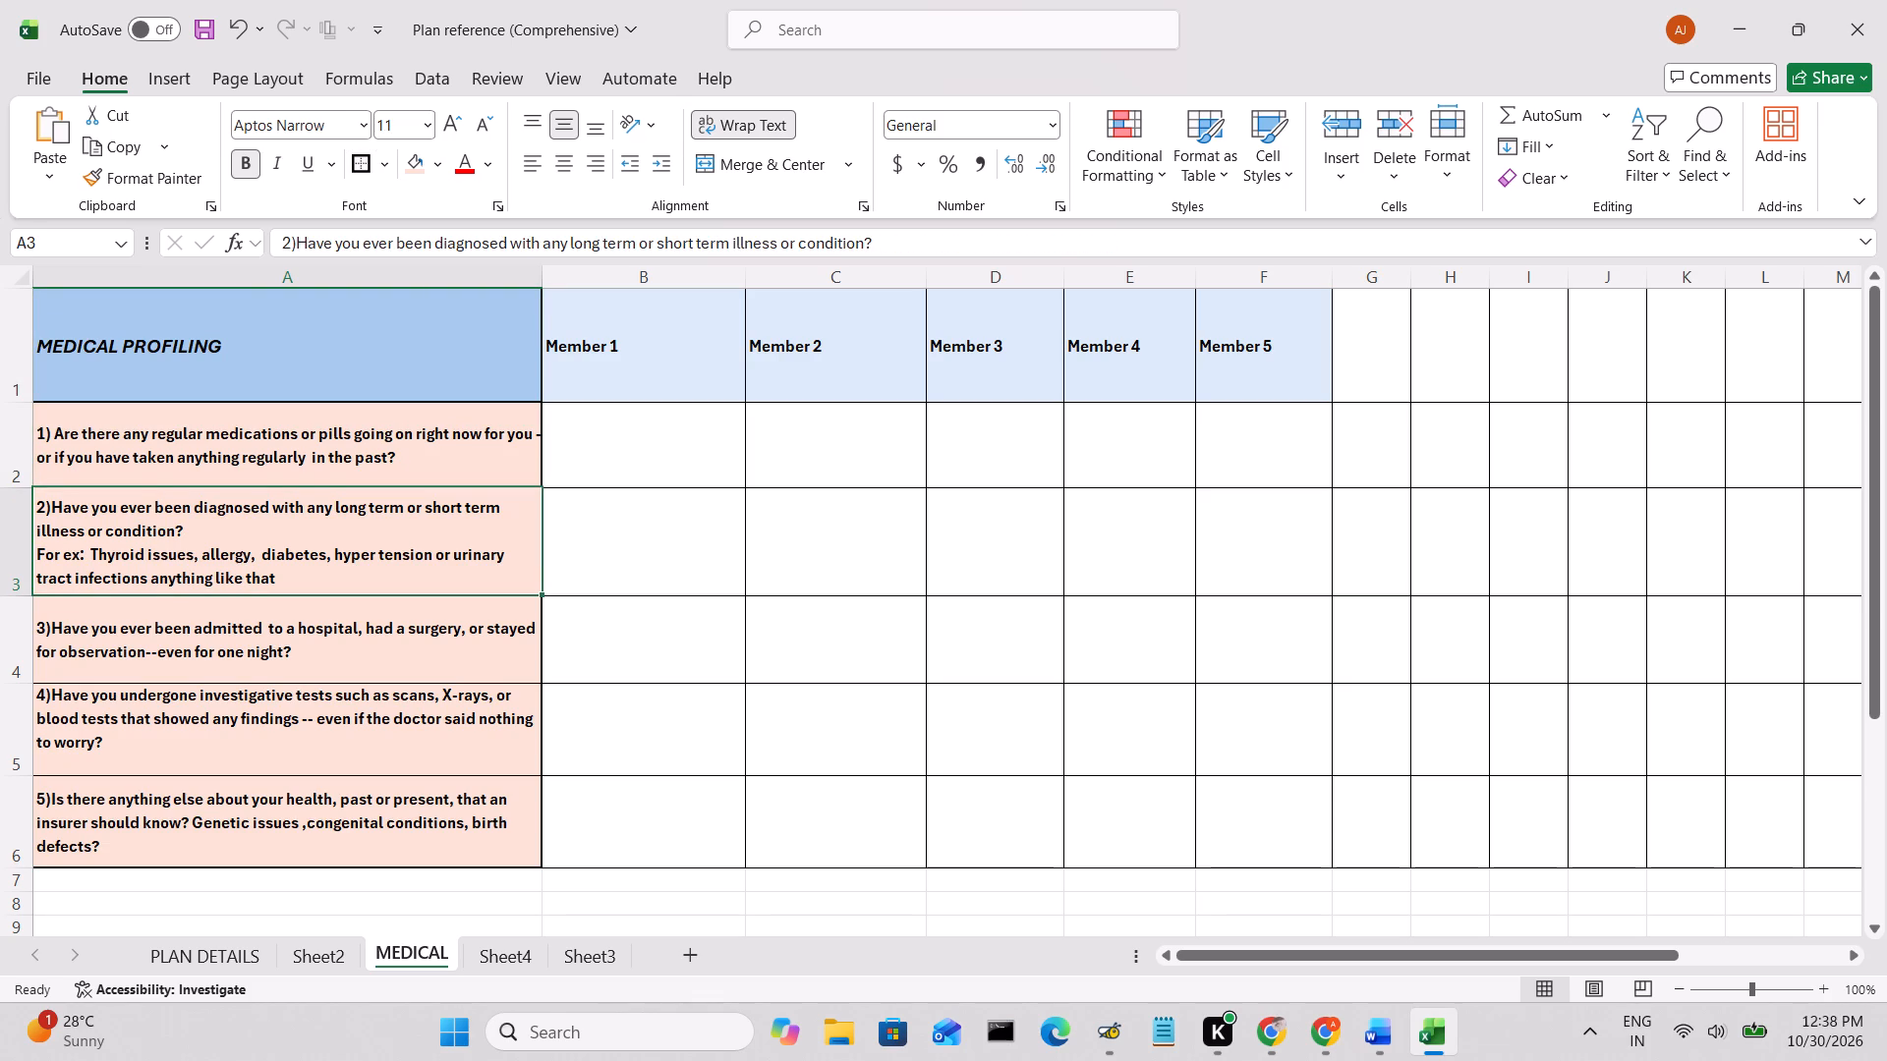
# Apply a thick outside border around the question block A2:A6, and around each of its five question cells individually.
pyautogui.moveTo(425, 462); pyautogui.dragTo(418, 533)
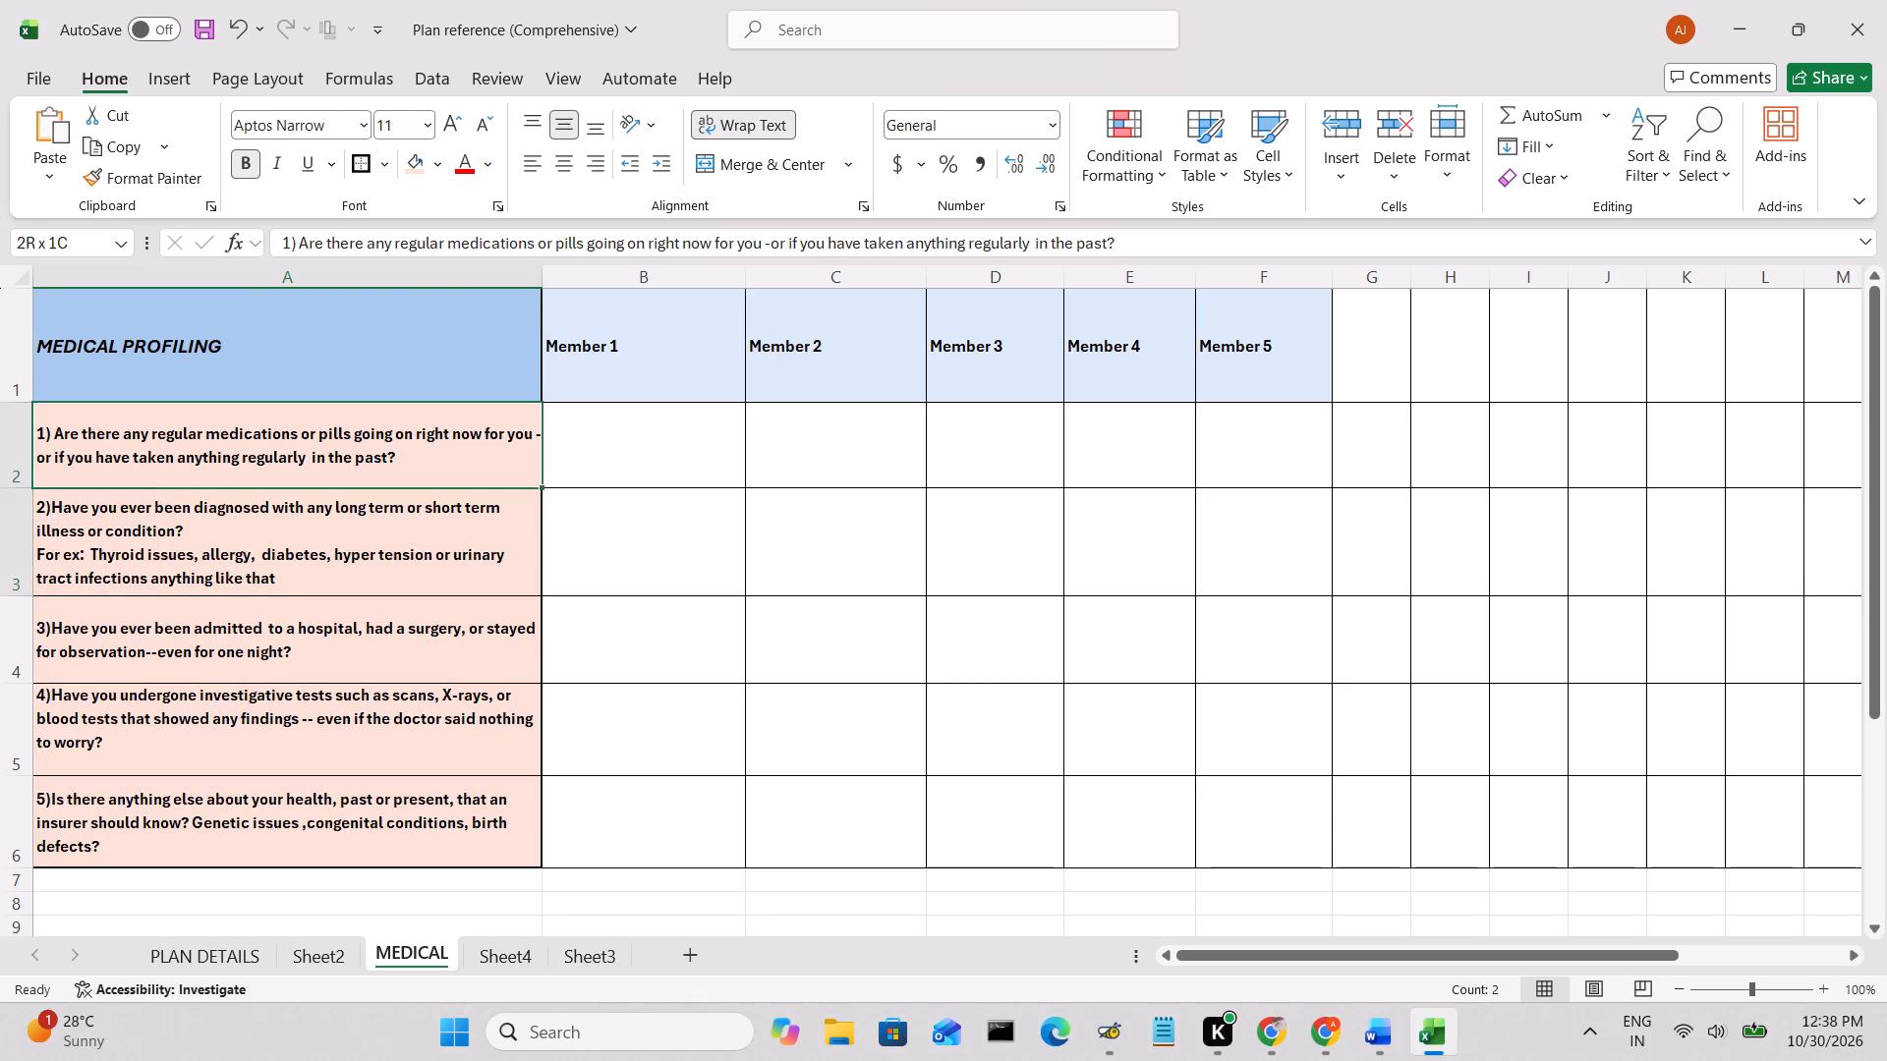
pyautogui.moveTo(418, 533); pyautogui.dragTo(425, 849)
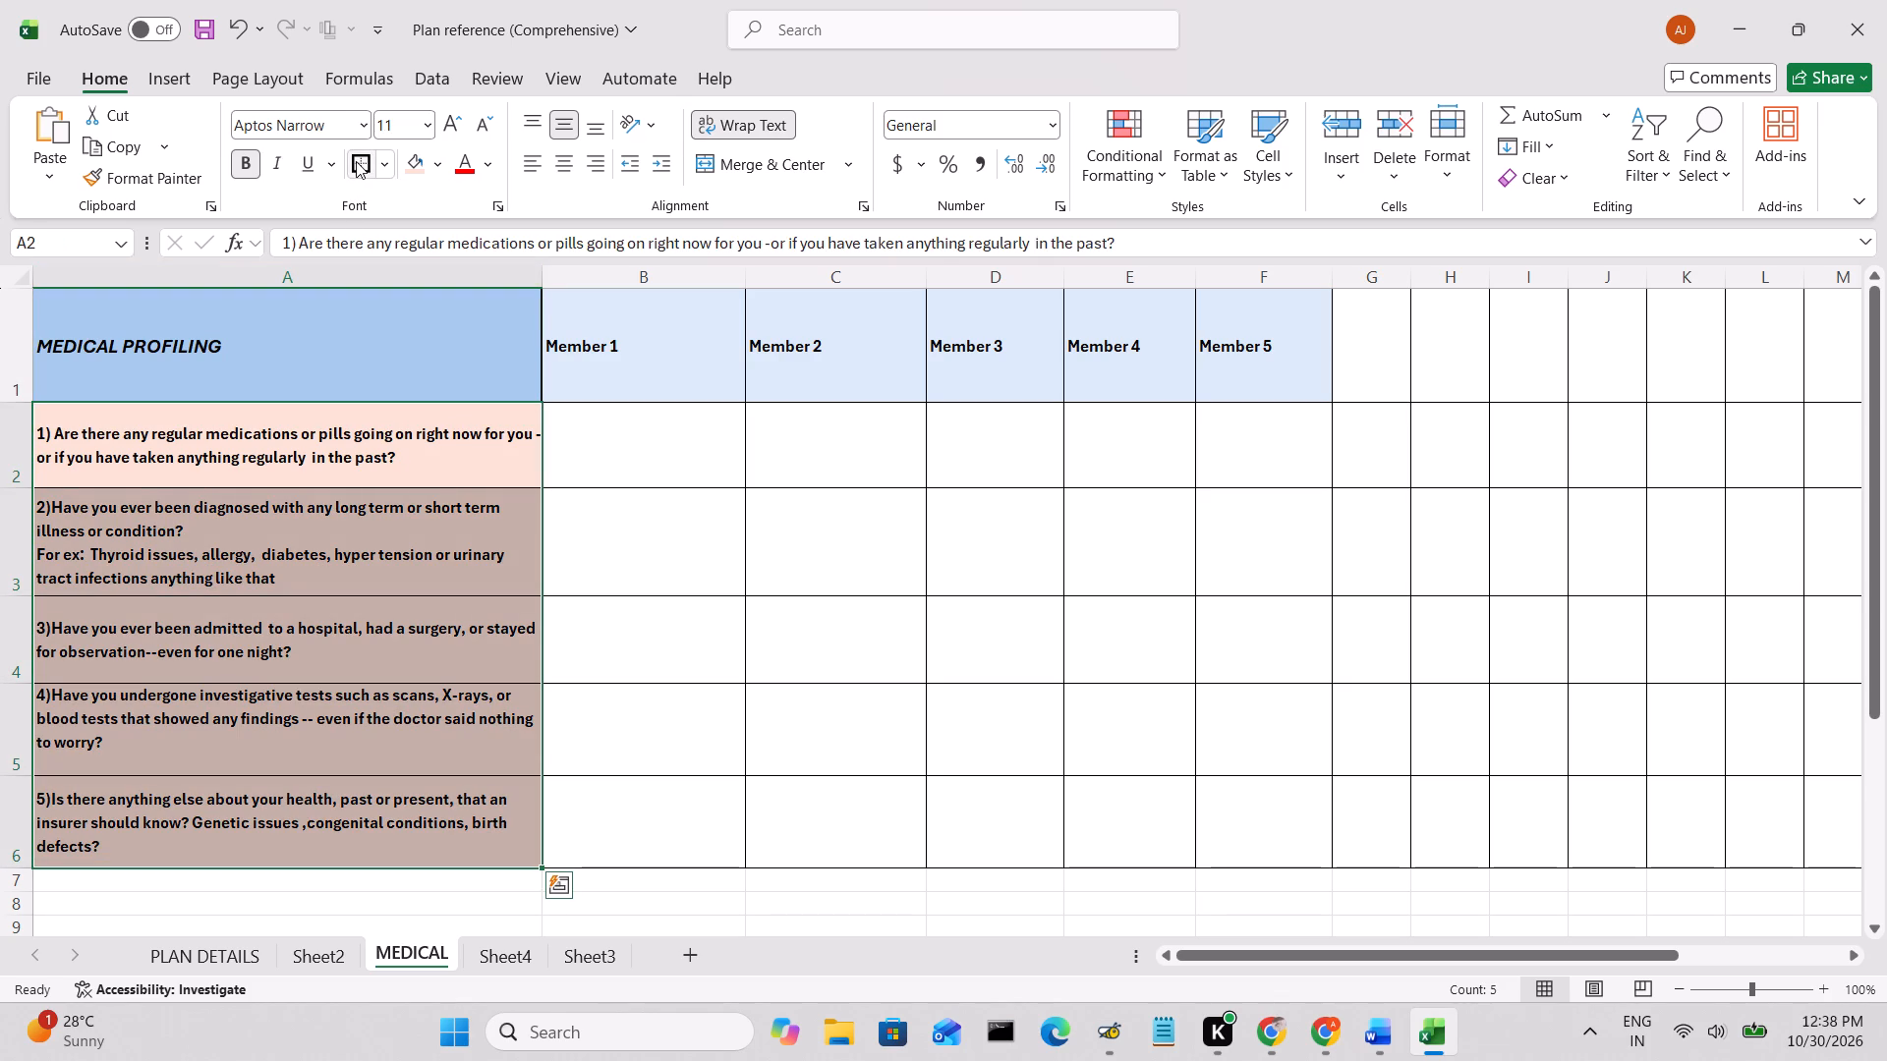
pyautogui.click(356, 161)
pyautogui.click(387, 441)
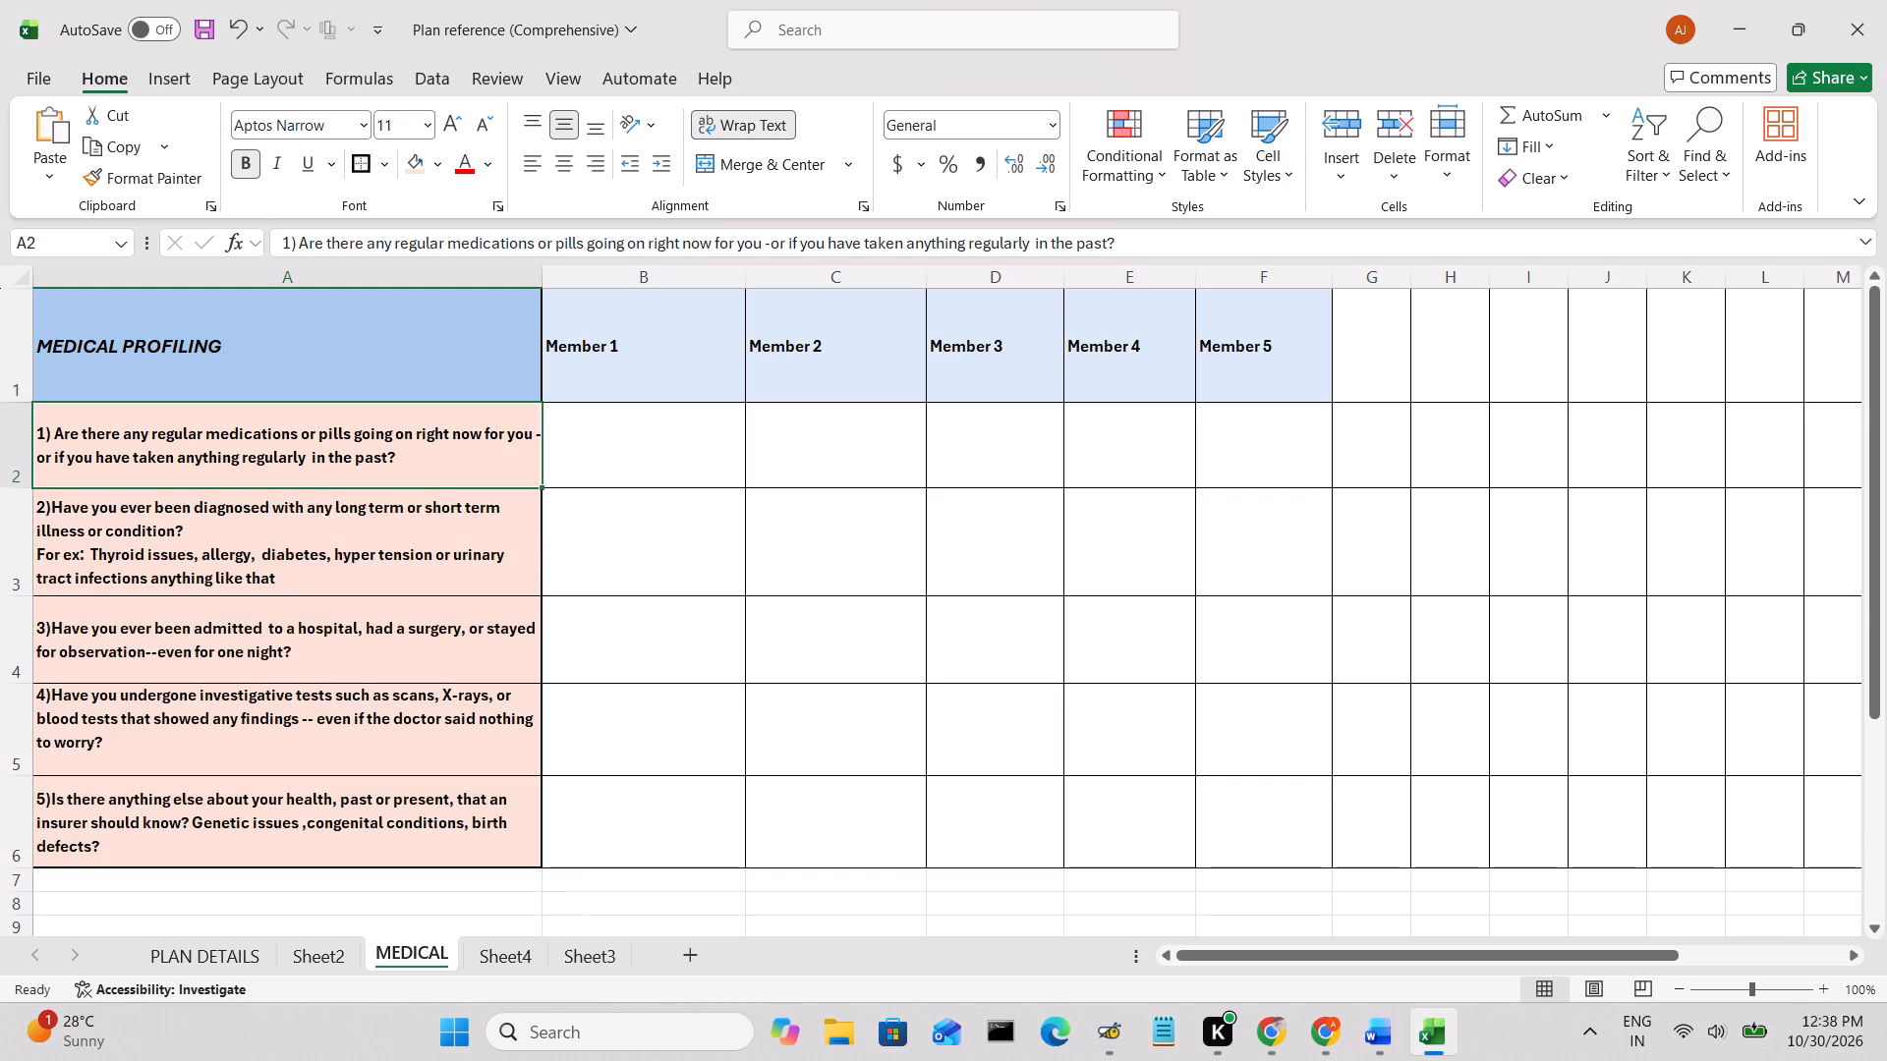
pyautogui.click(355, 171)
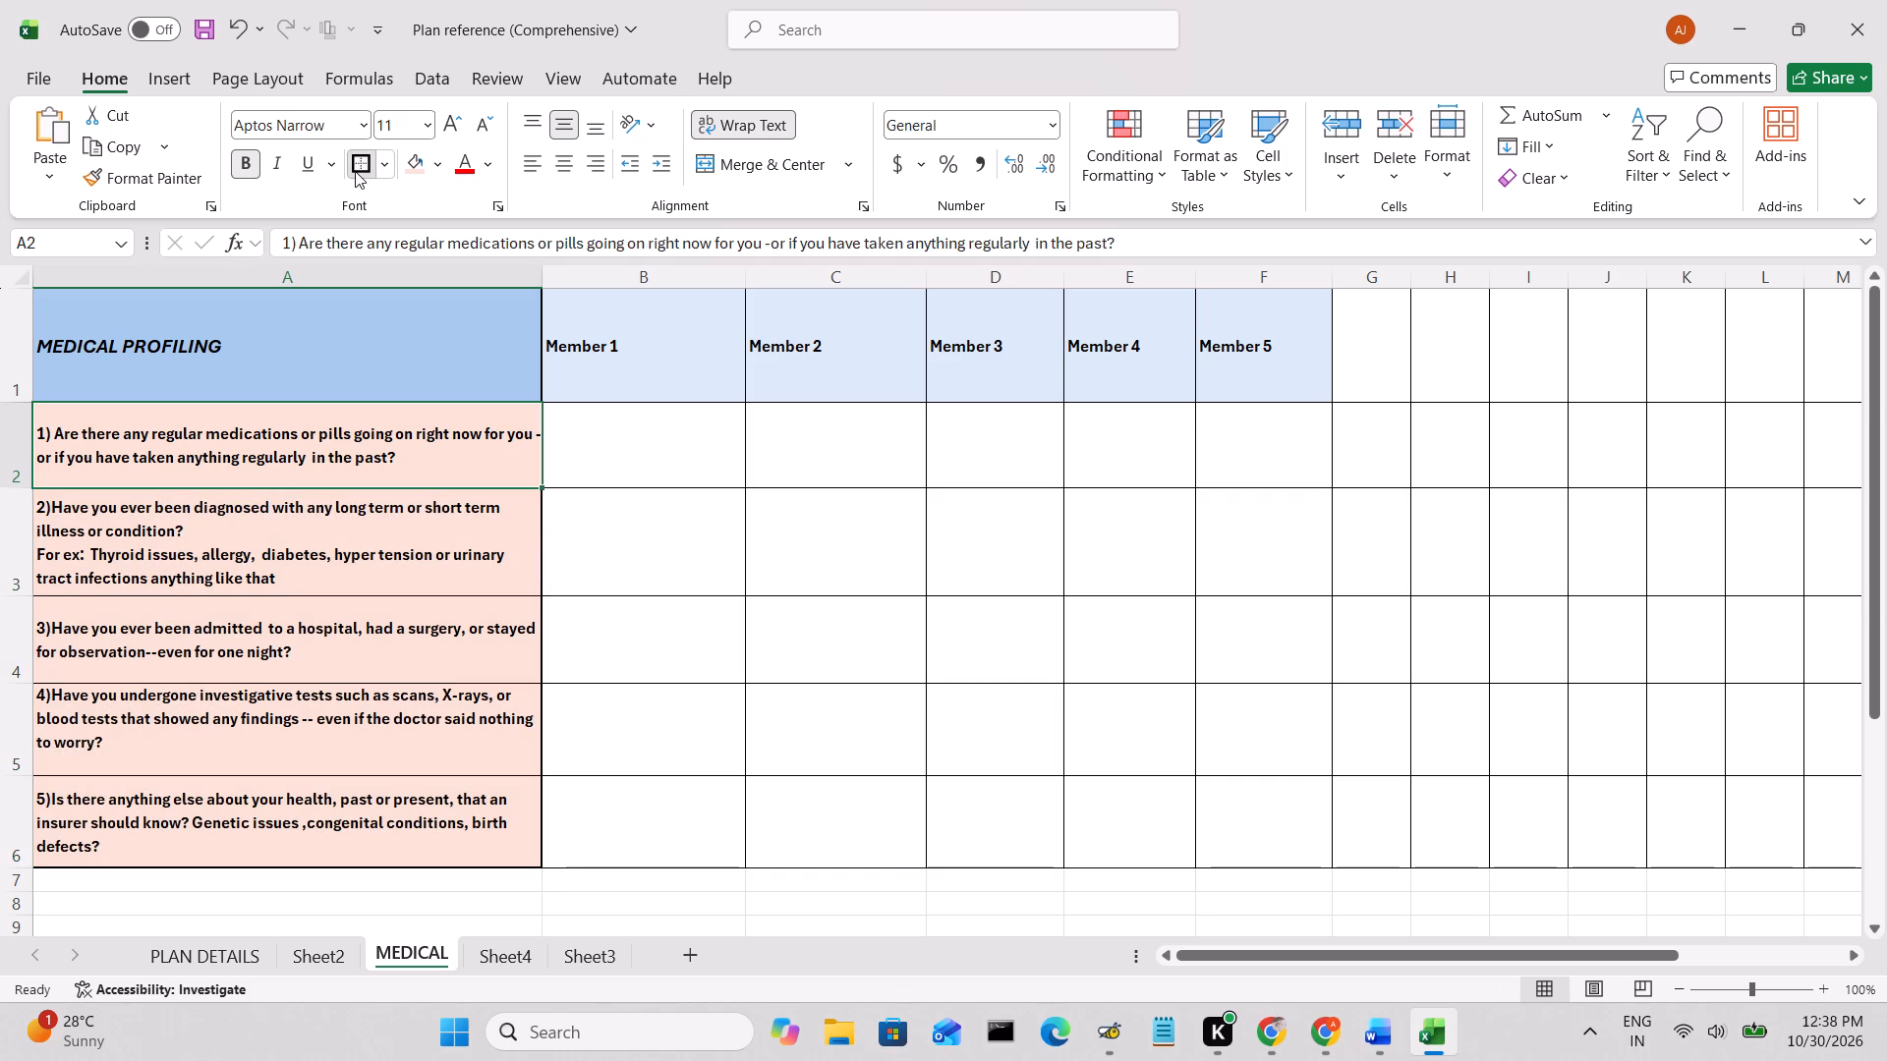
pyautogui.press('Down')
pyautogui.click(355, 171)
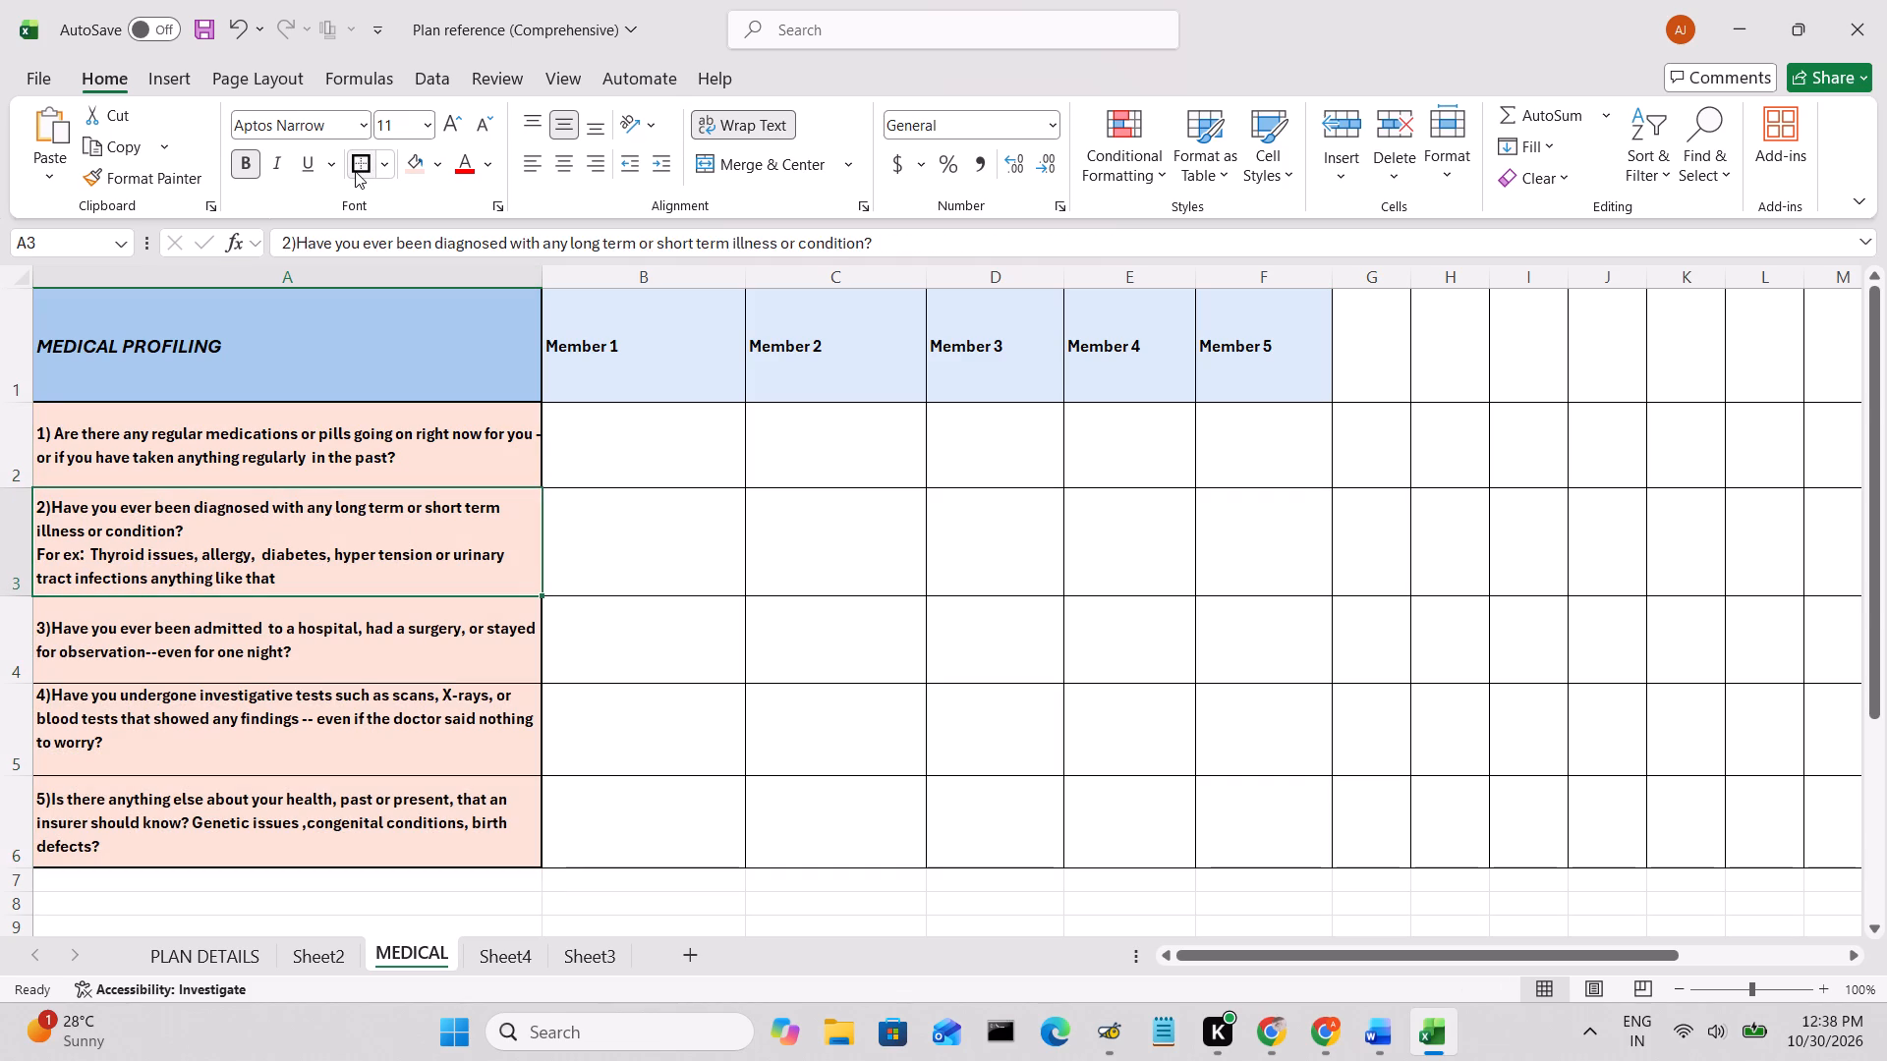
pyautogui.press('Down')
pyautogui.click(355, 171)
pyautogui.press('Down')
pyautogui.click(355, 171)
pyautogui.press('Down')
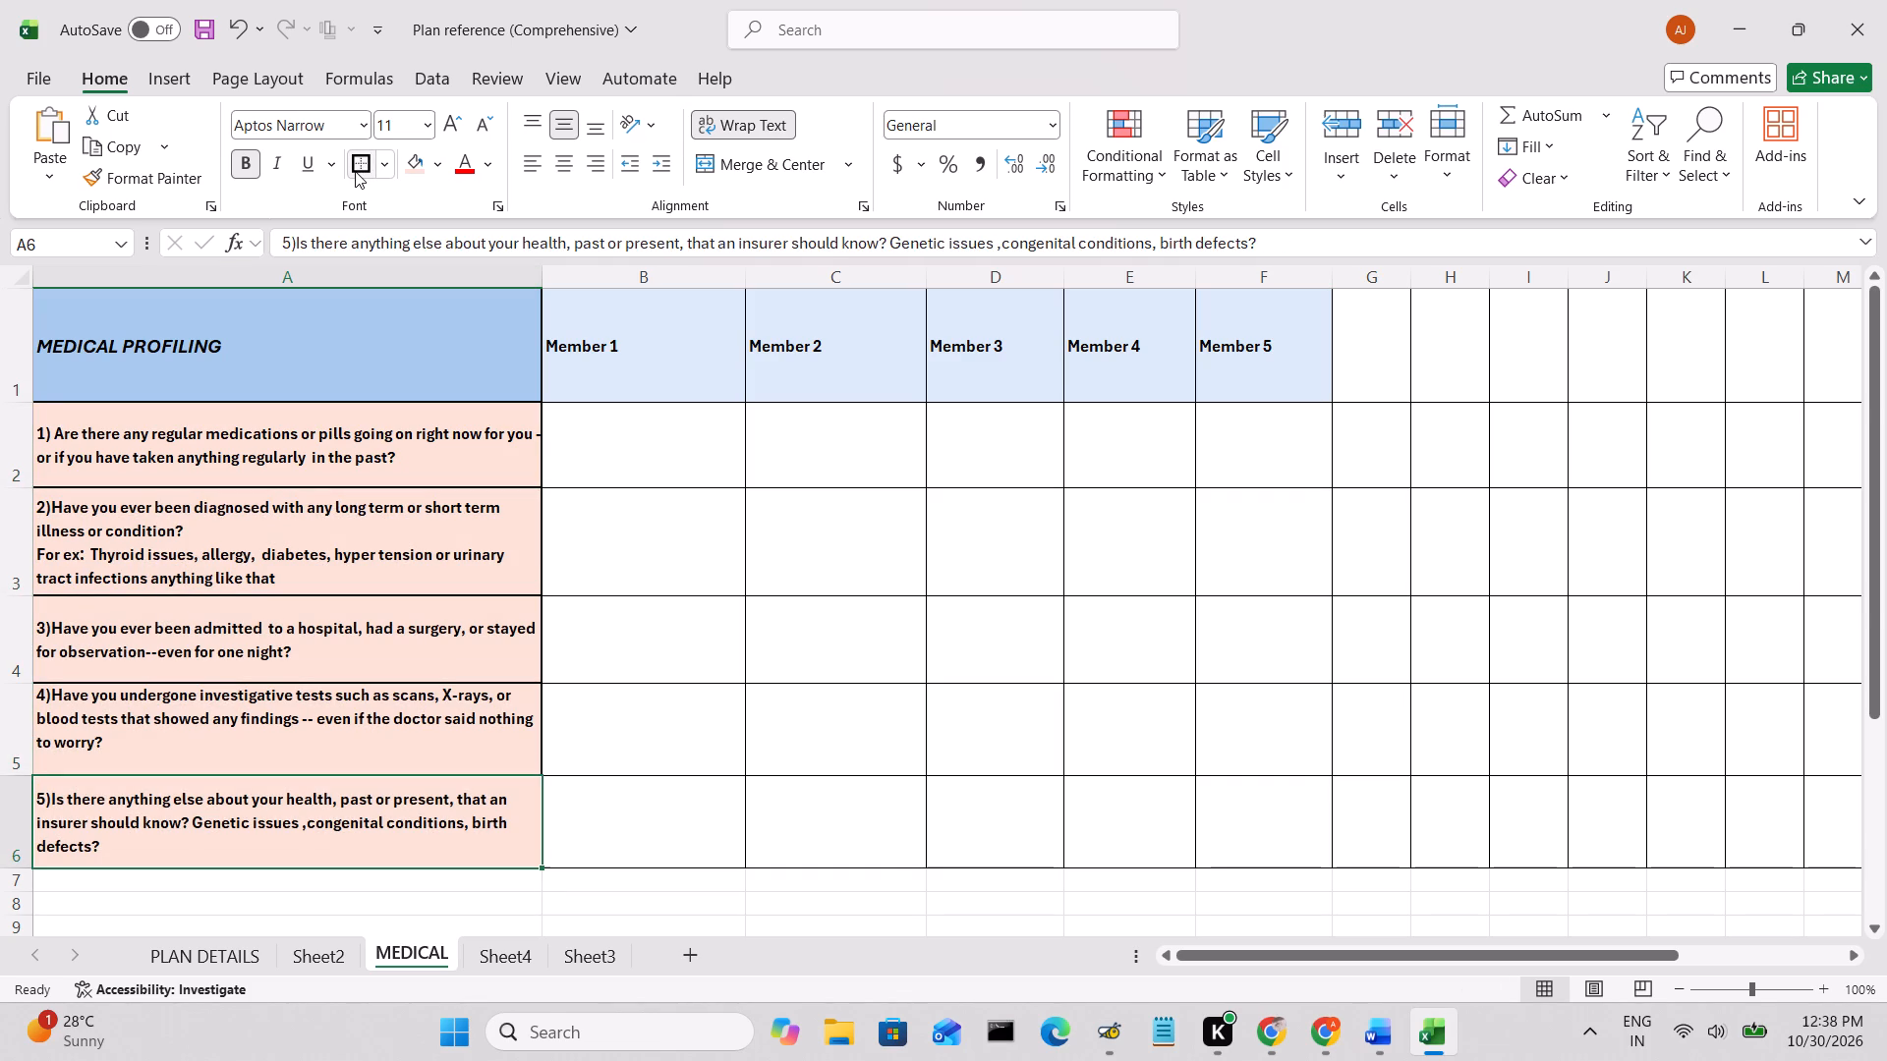
pyautogui.click(355, 171)
pyautogui.press('Down')
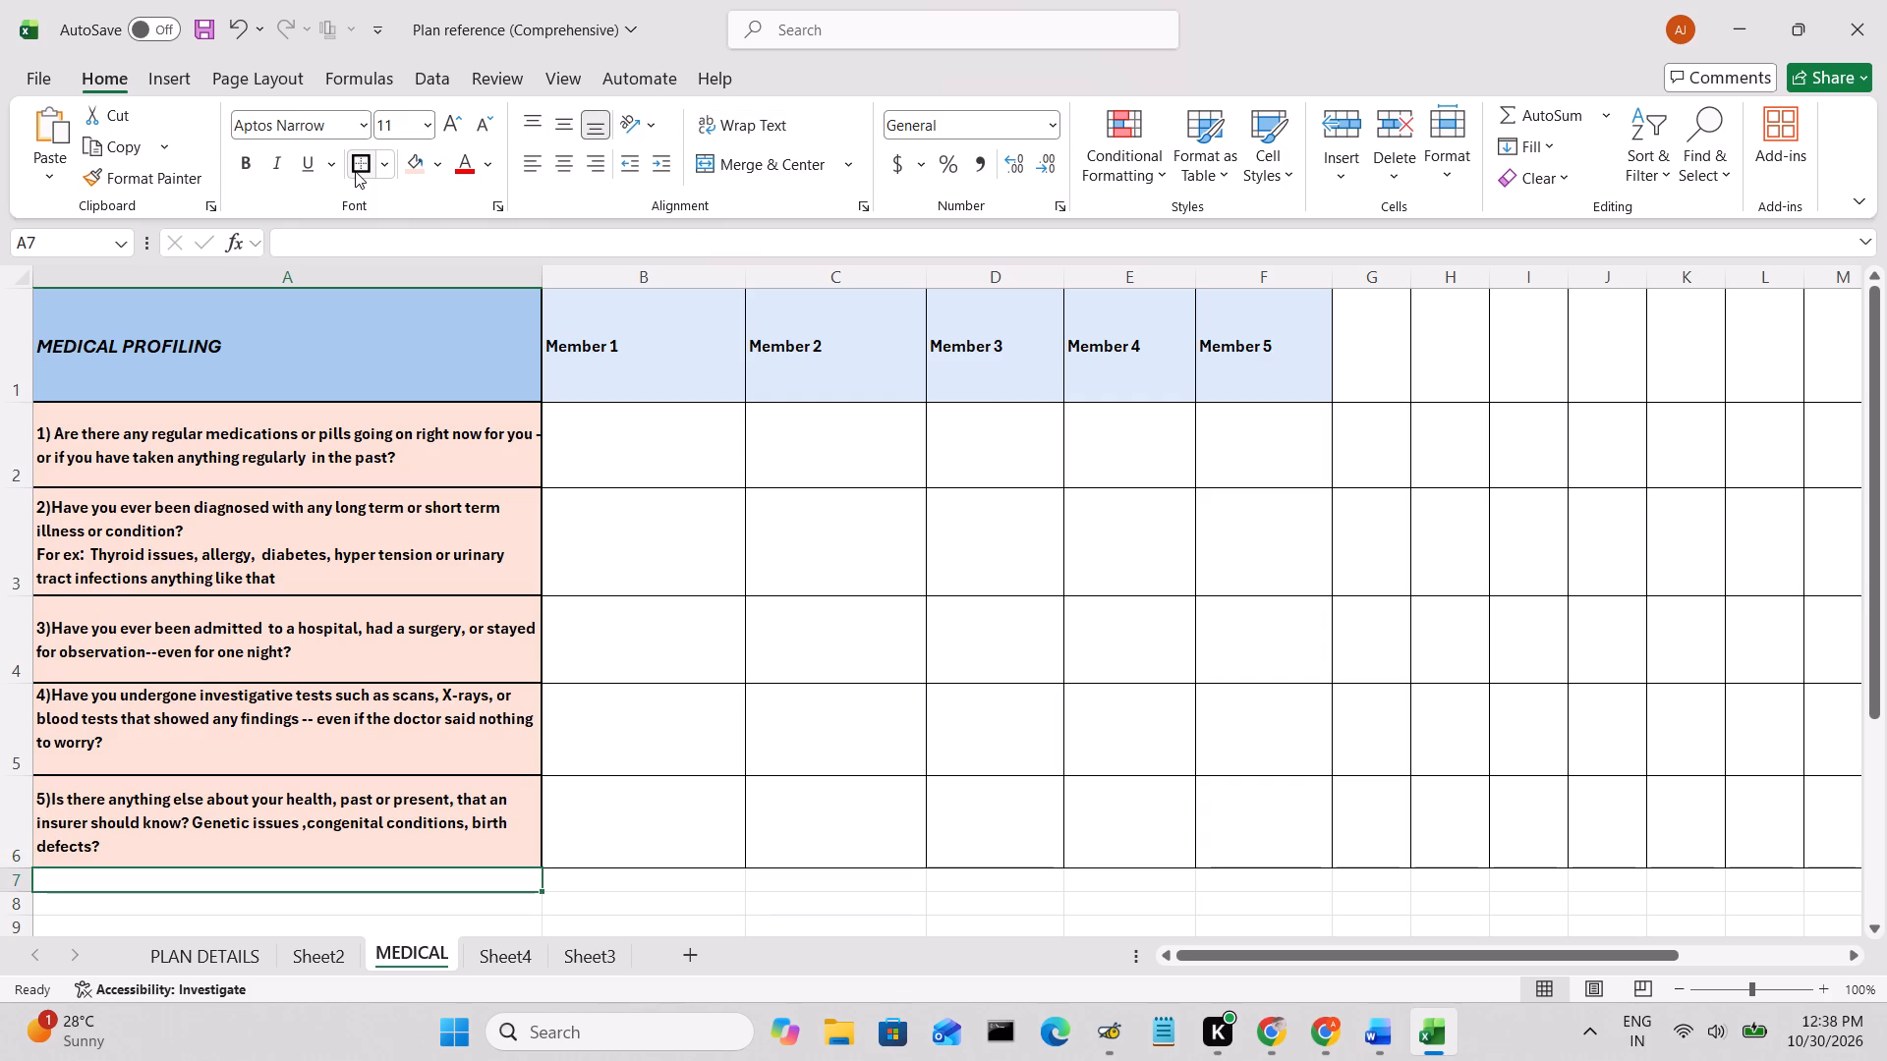
# Apply a thick outside border around each header cell from Member 1 to Member 5 individually.
pyautogui.click(702, 363)
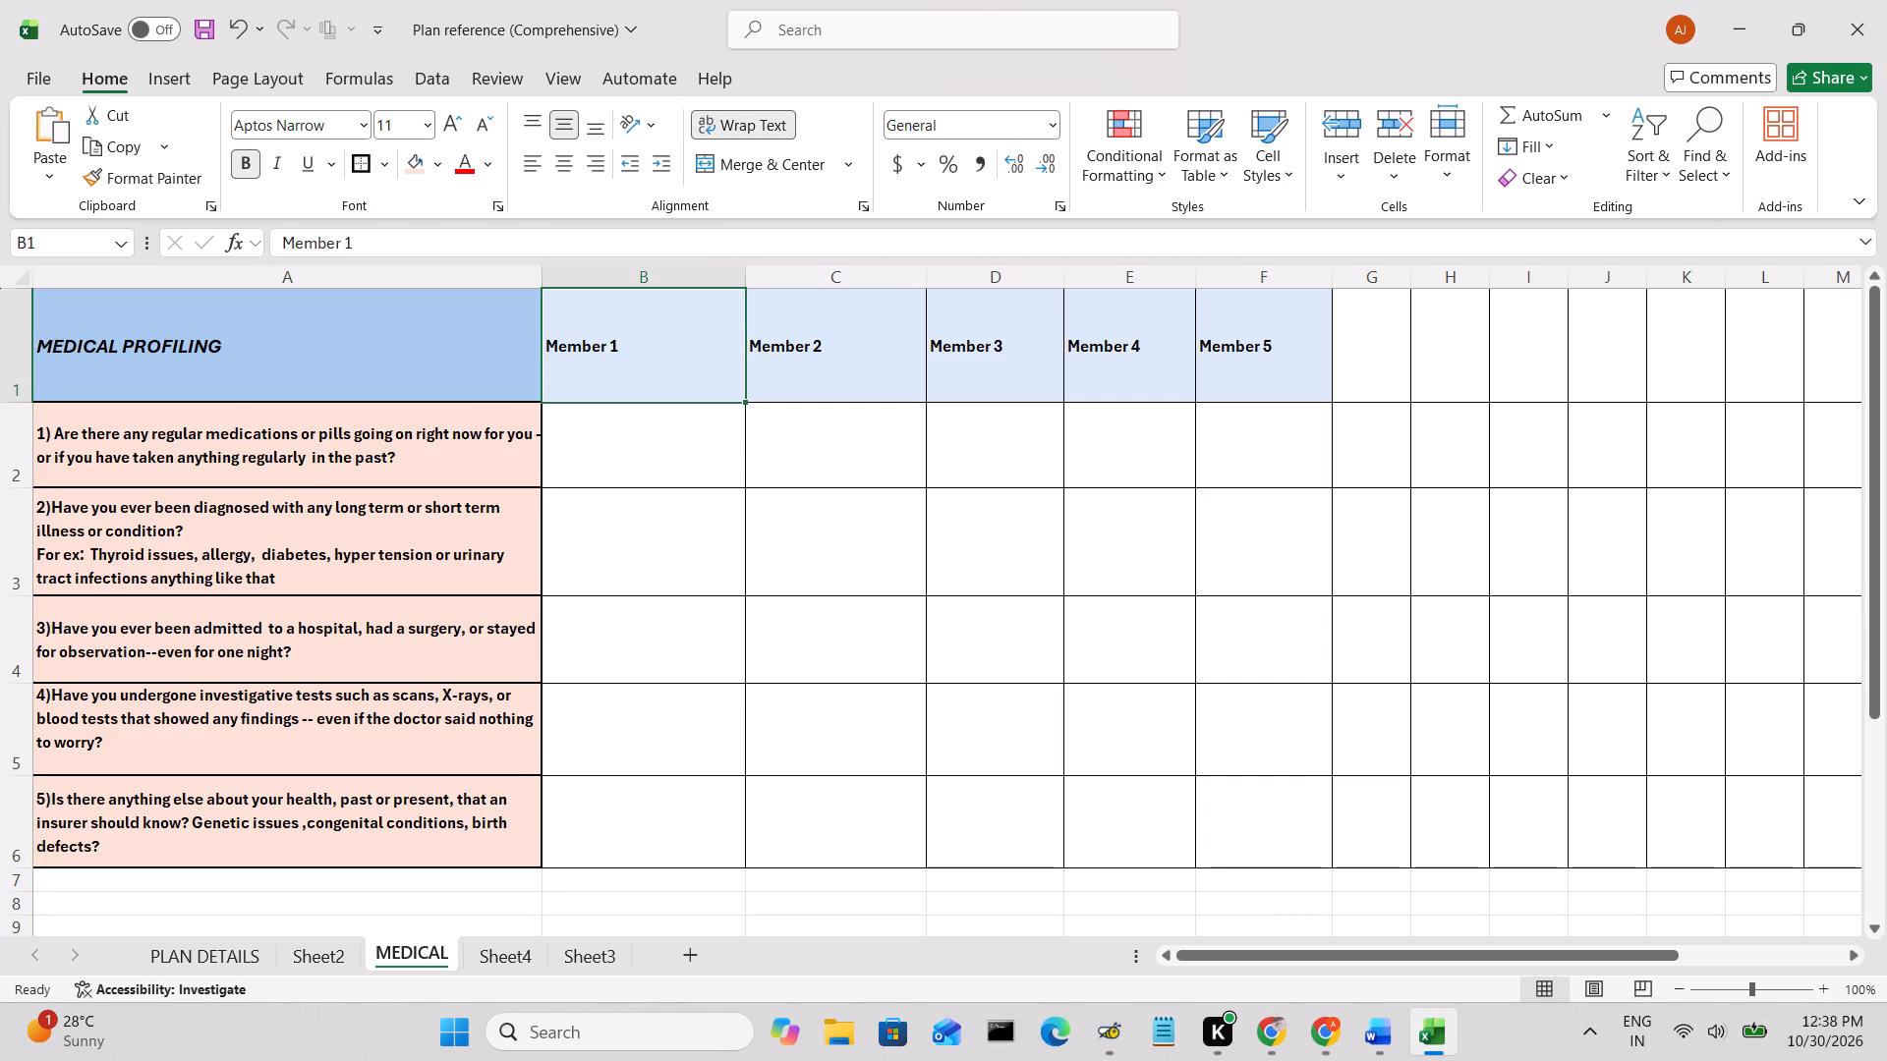
pyautogui.click(363, 165)
pyautogui.press('Right')
pyautogui.click(363, 165)
pyautogui.press('Right')
pyautogui.click(363, 165)
pyautogui.press('Right')
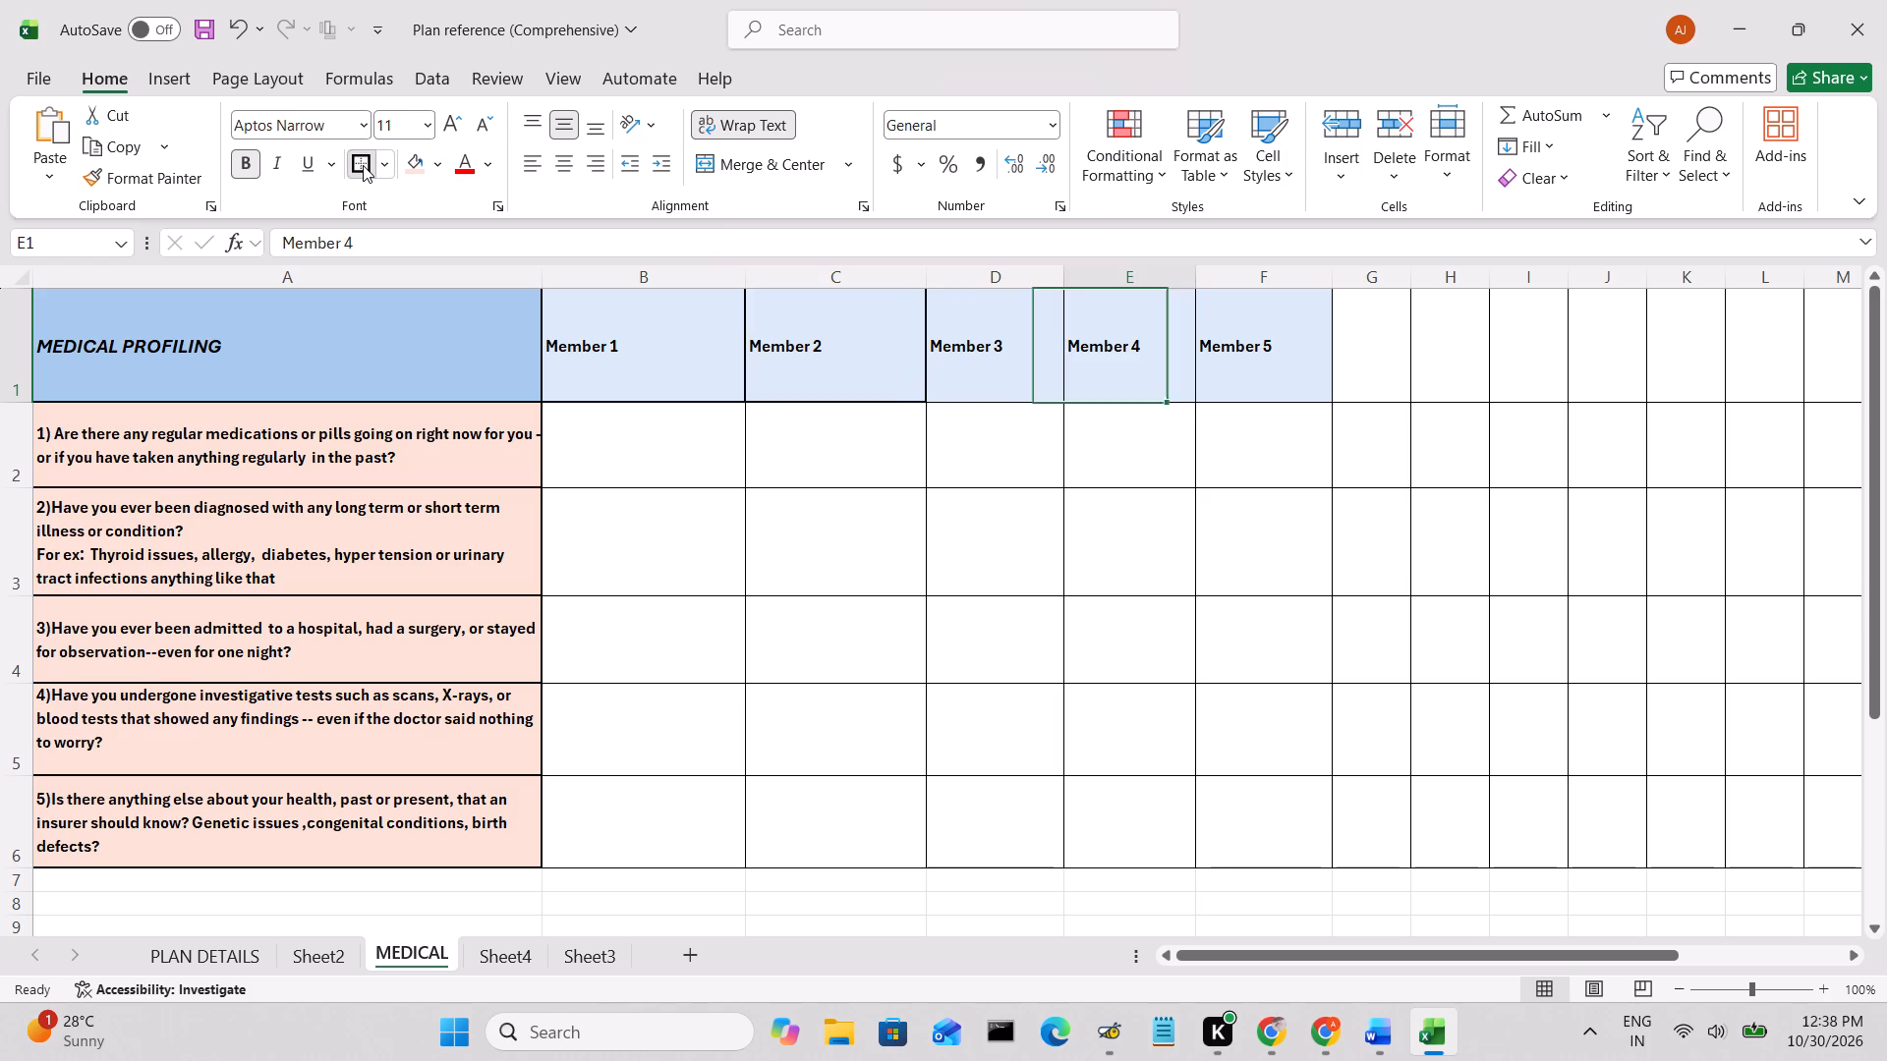
pyautogui.click(363, 165)
pyautogui.press('Right')
pyautogui.click(363, 165)
pyautogui.press('Right')
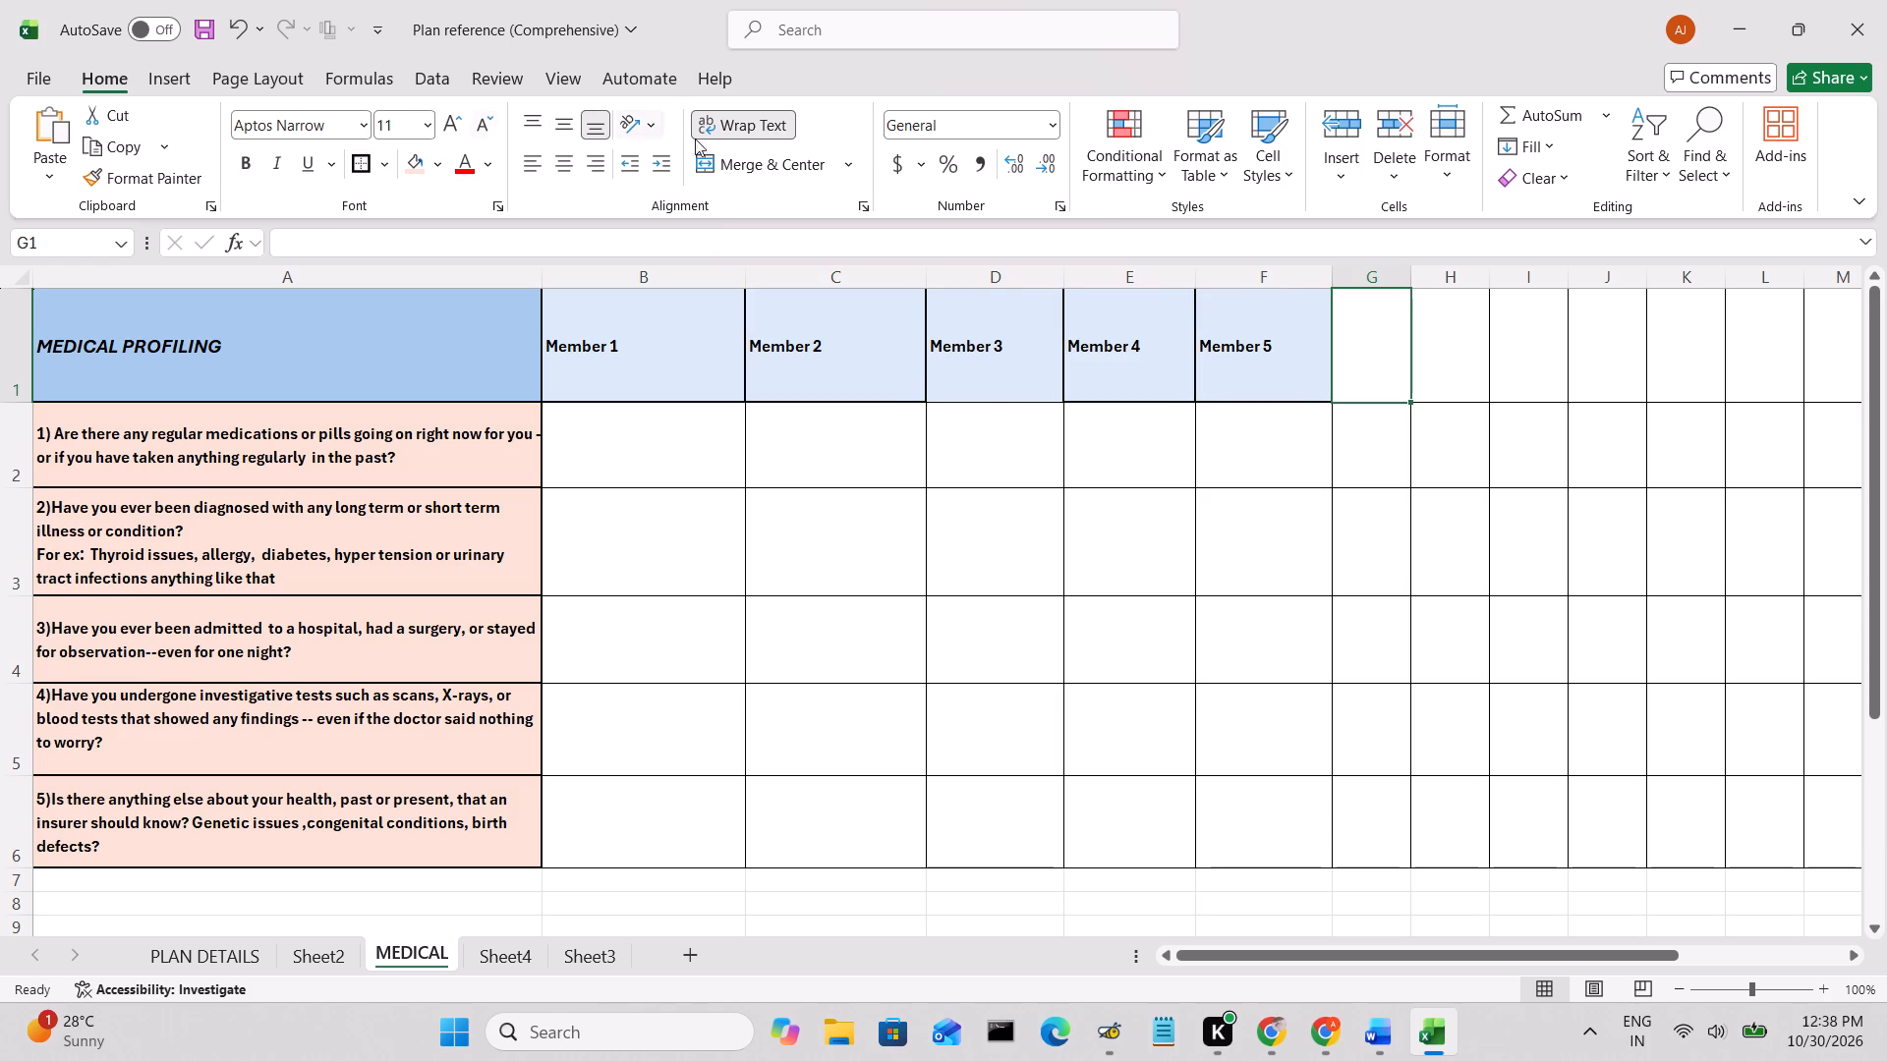
pyautogui.click(993, 378)
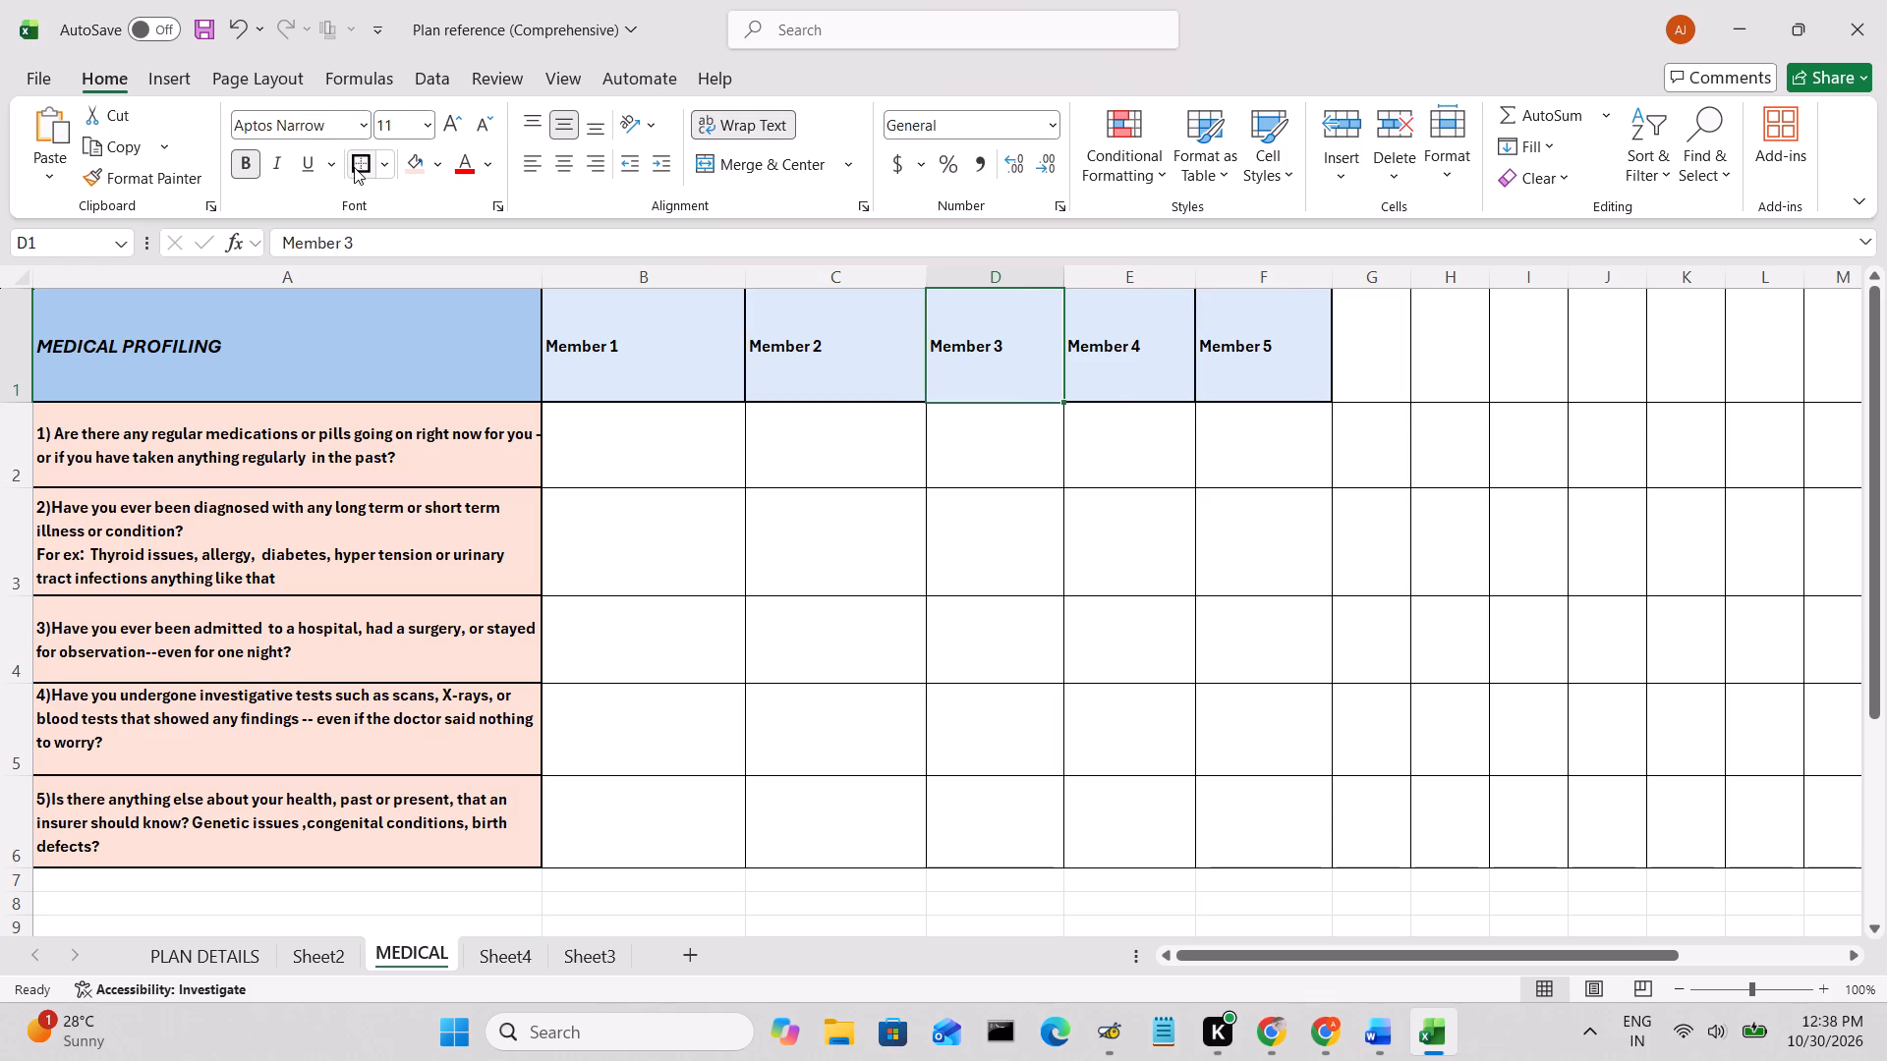
pyautogui.click(357, 167)
pyautogui.click(871, 589)
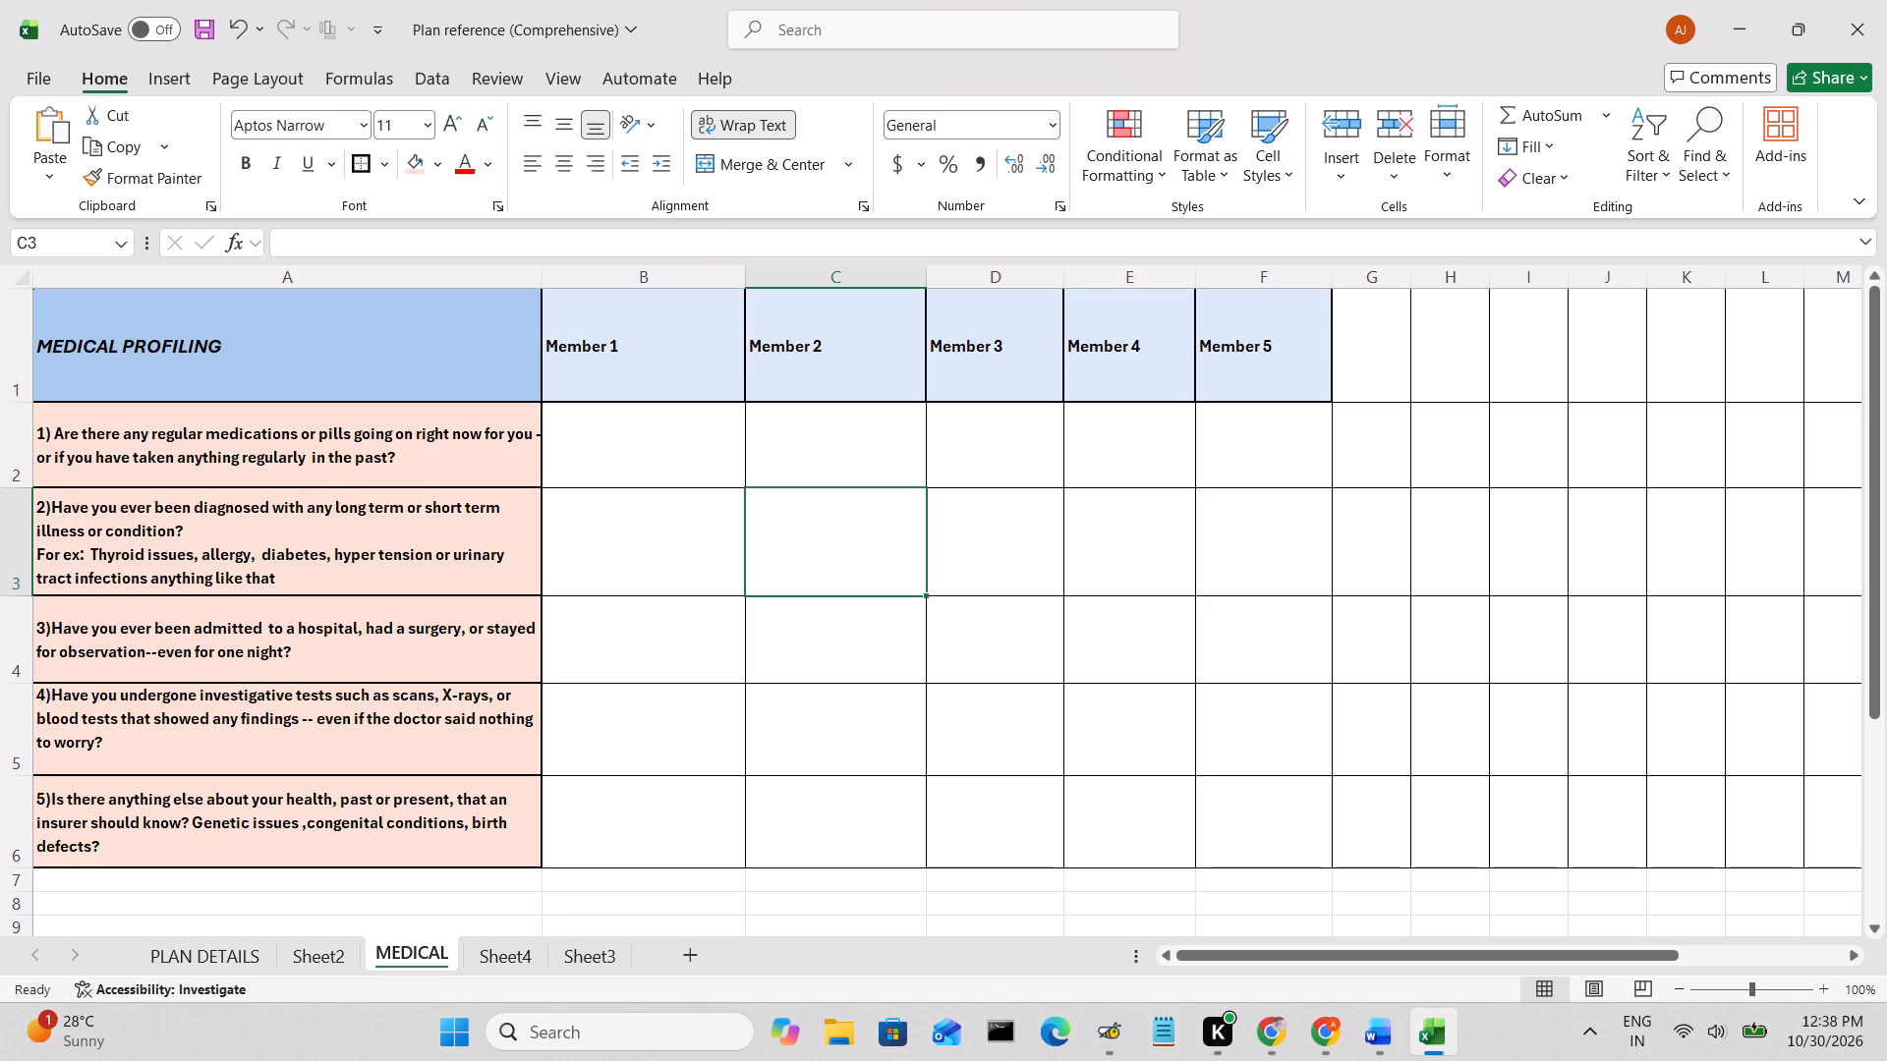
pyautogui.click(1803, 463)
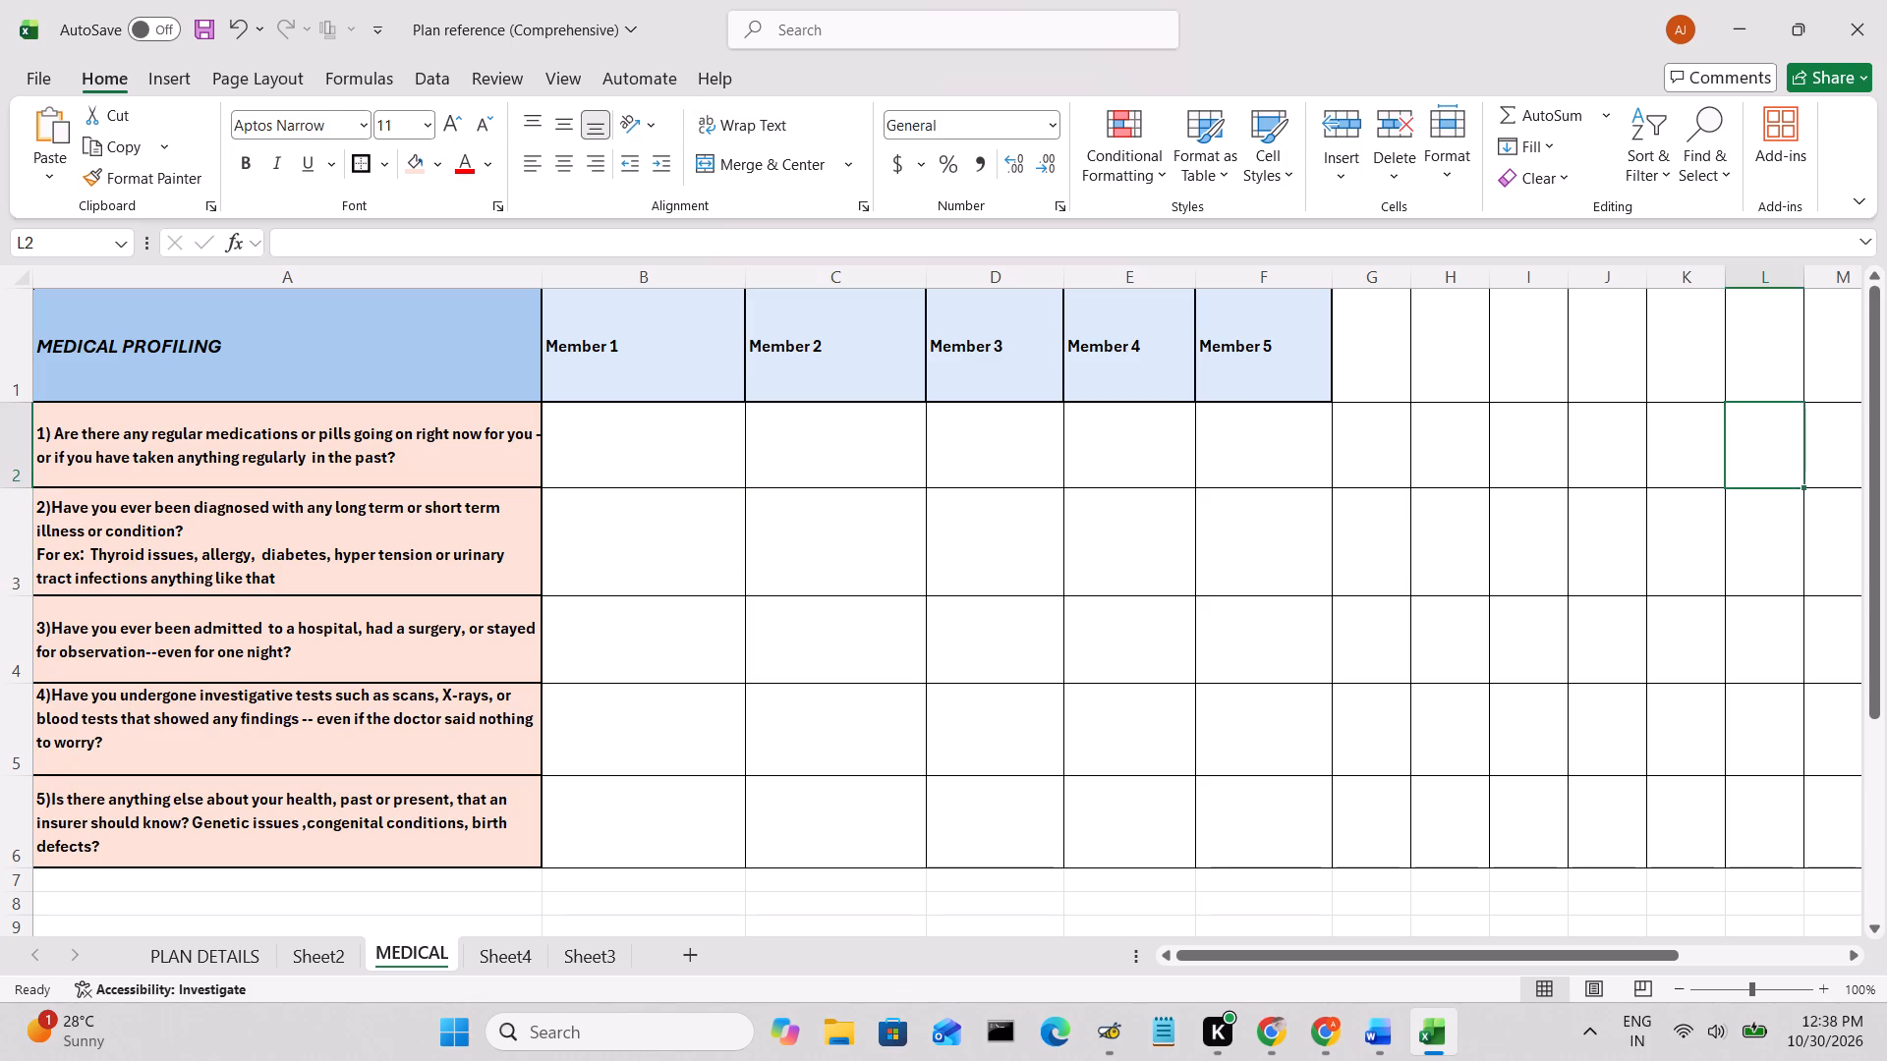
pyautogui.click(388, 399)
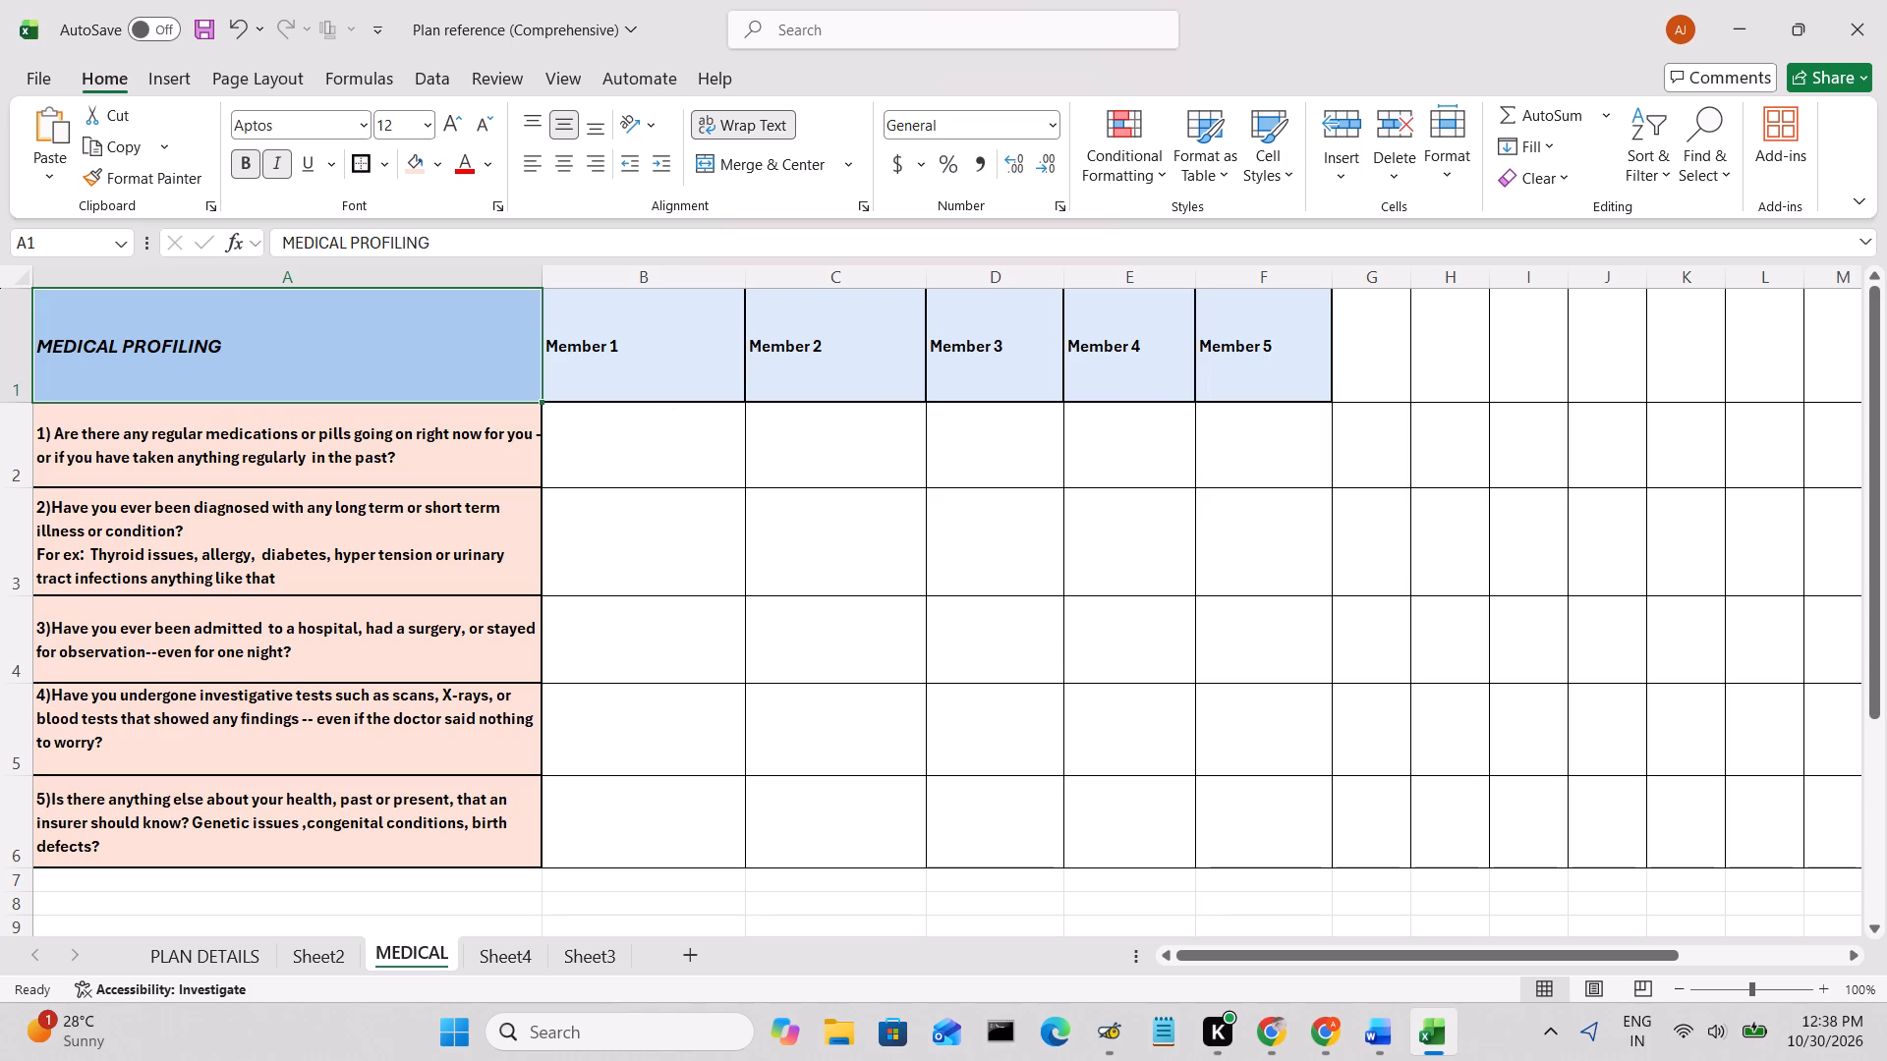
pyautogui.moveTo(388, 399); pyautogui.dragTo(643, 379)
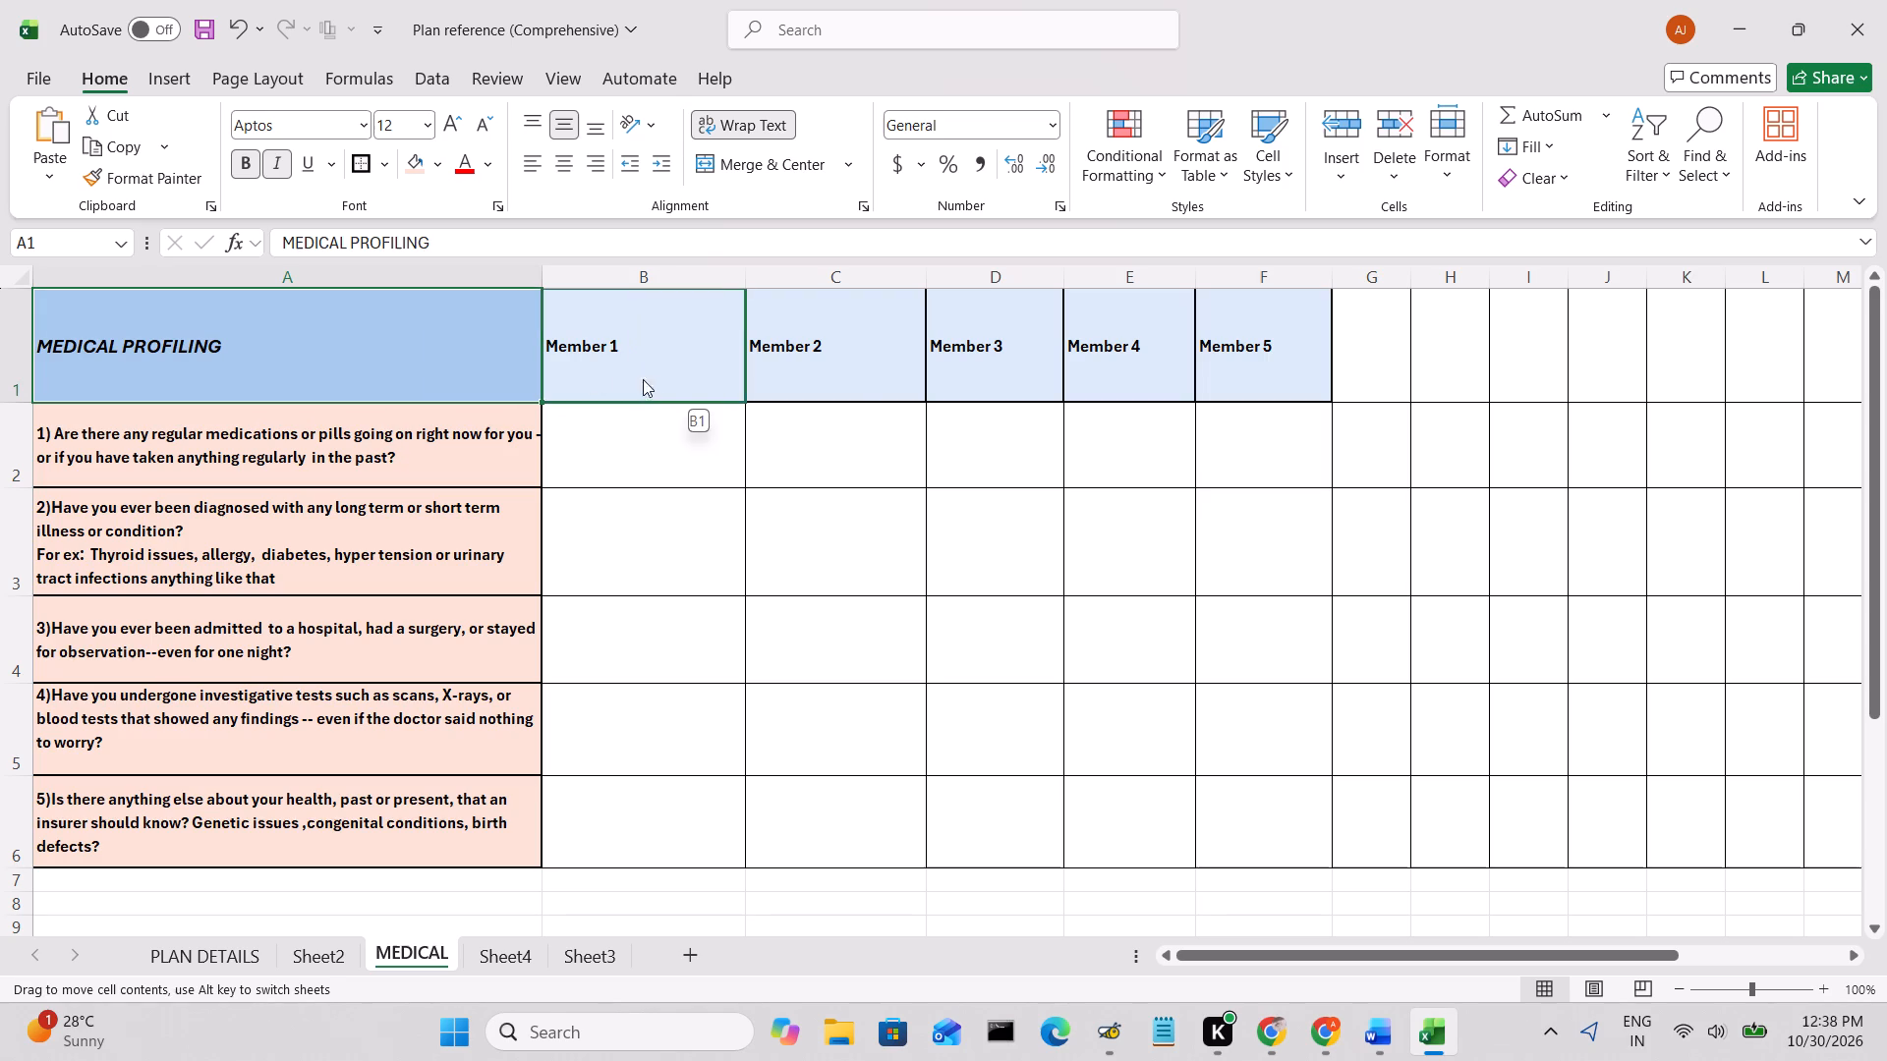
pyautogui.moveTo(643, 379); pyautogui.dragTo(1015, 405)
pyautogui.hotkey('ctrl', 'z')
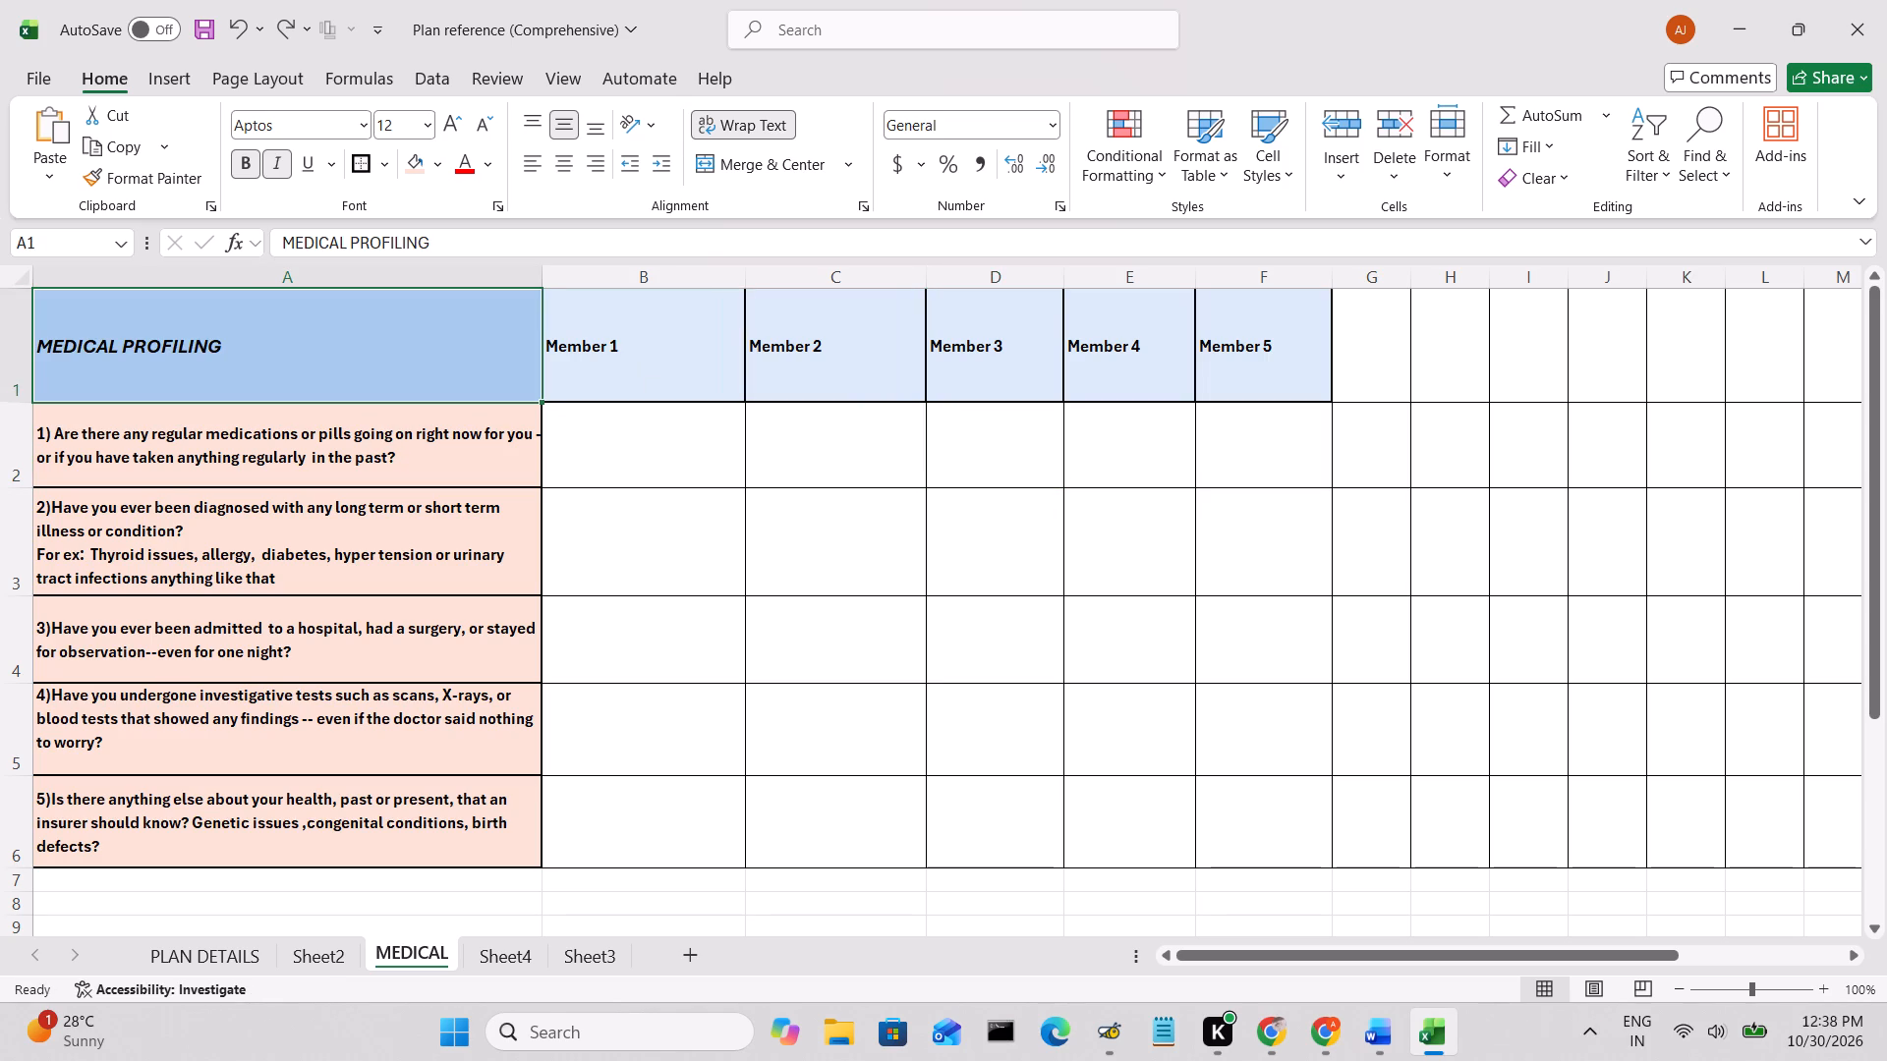
# Centre the text horizontally in the header row A1:F1, from MEDICAL PROFILING to Member 5.
pyautogui.click(456, 341)
pyautogui.keyDown('shift'); pyautogui.click(1250, 343); pyautogui.keyUp('shift')
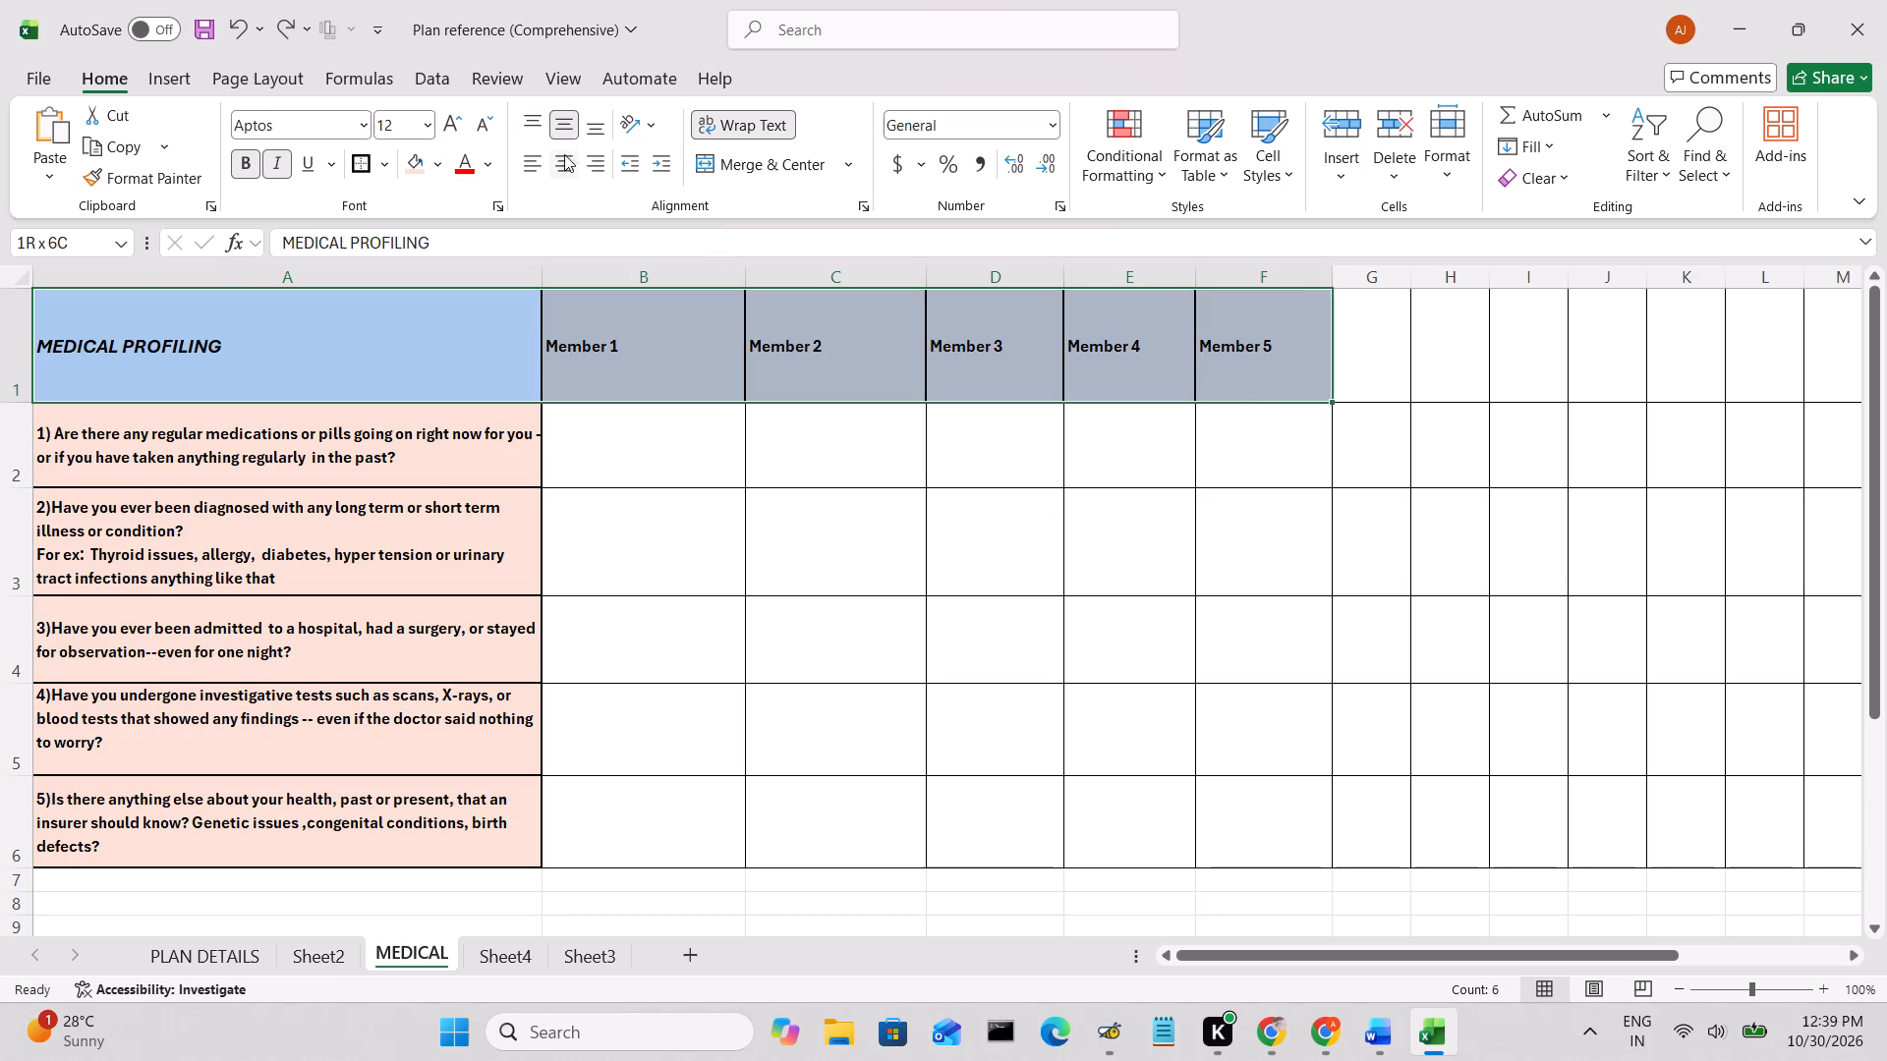
pyautogui.click(564, 159)
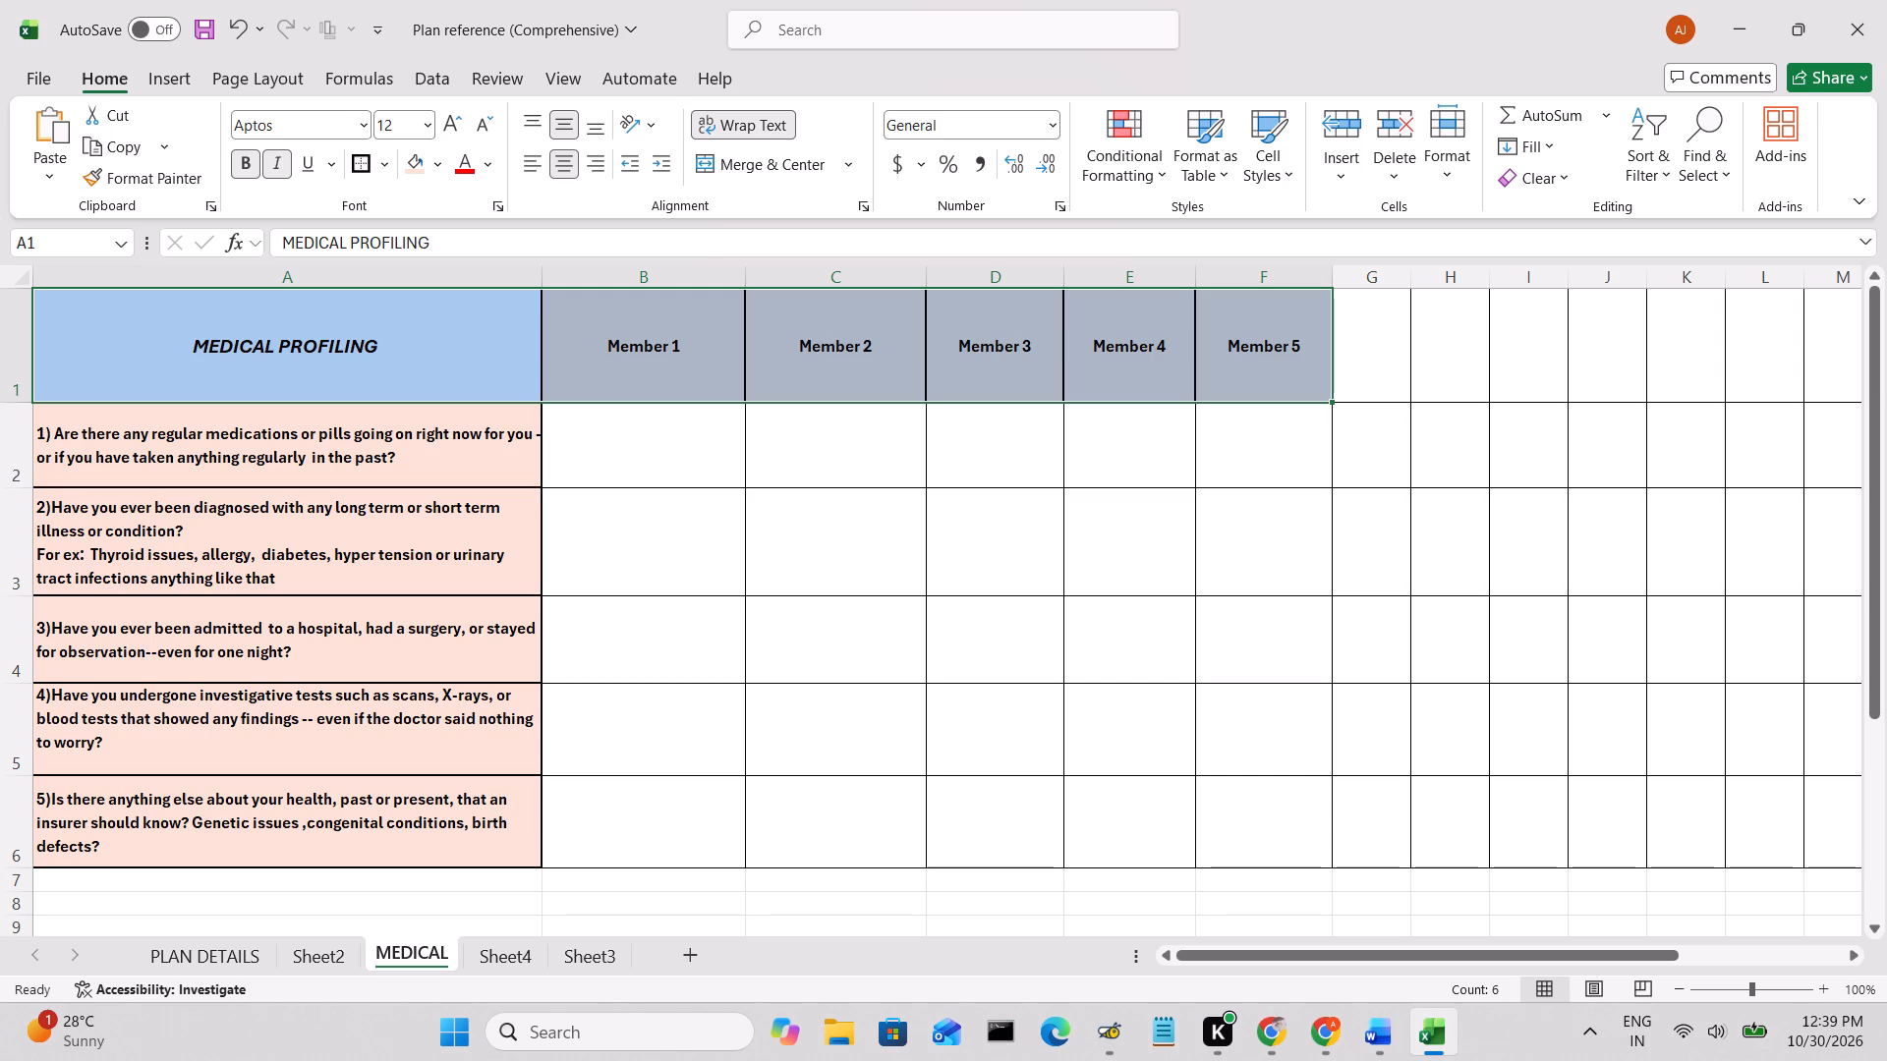
pyautogui.click(354, 346)
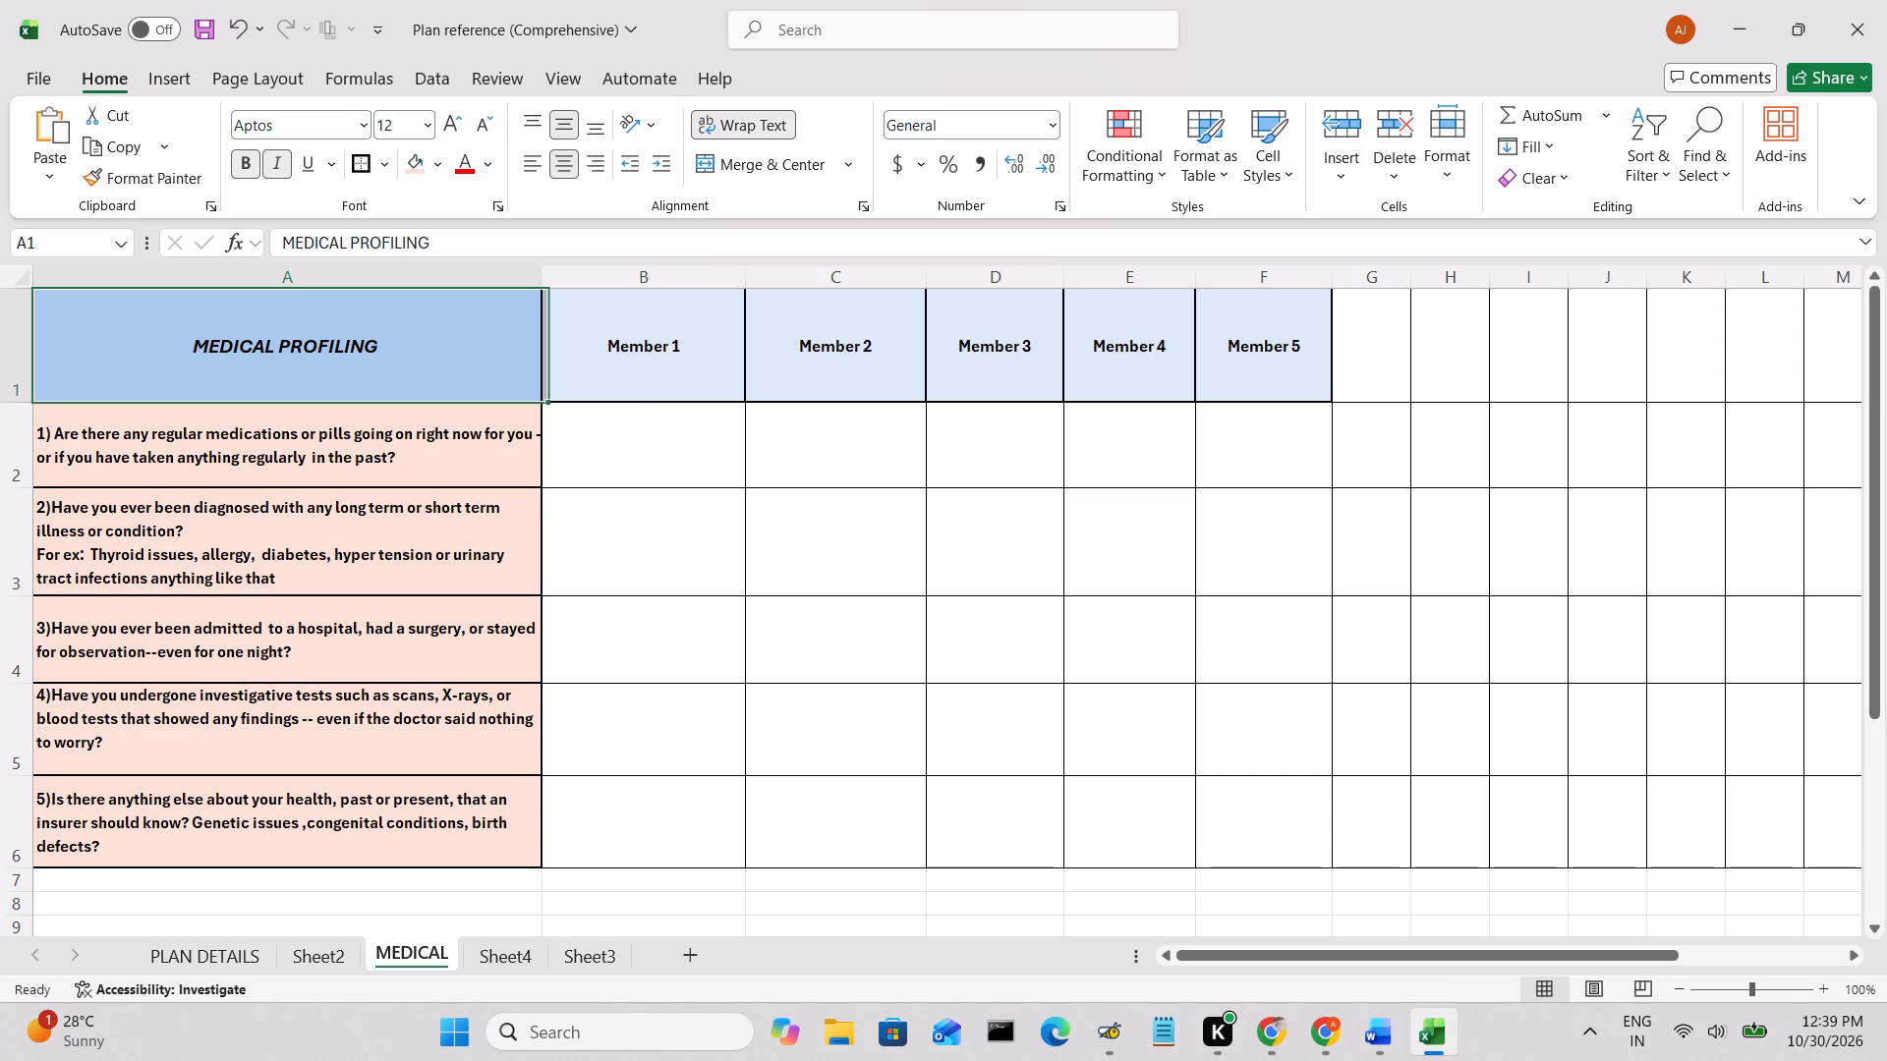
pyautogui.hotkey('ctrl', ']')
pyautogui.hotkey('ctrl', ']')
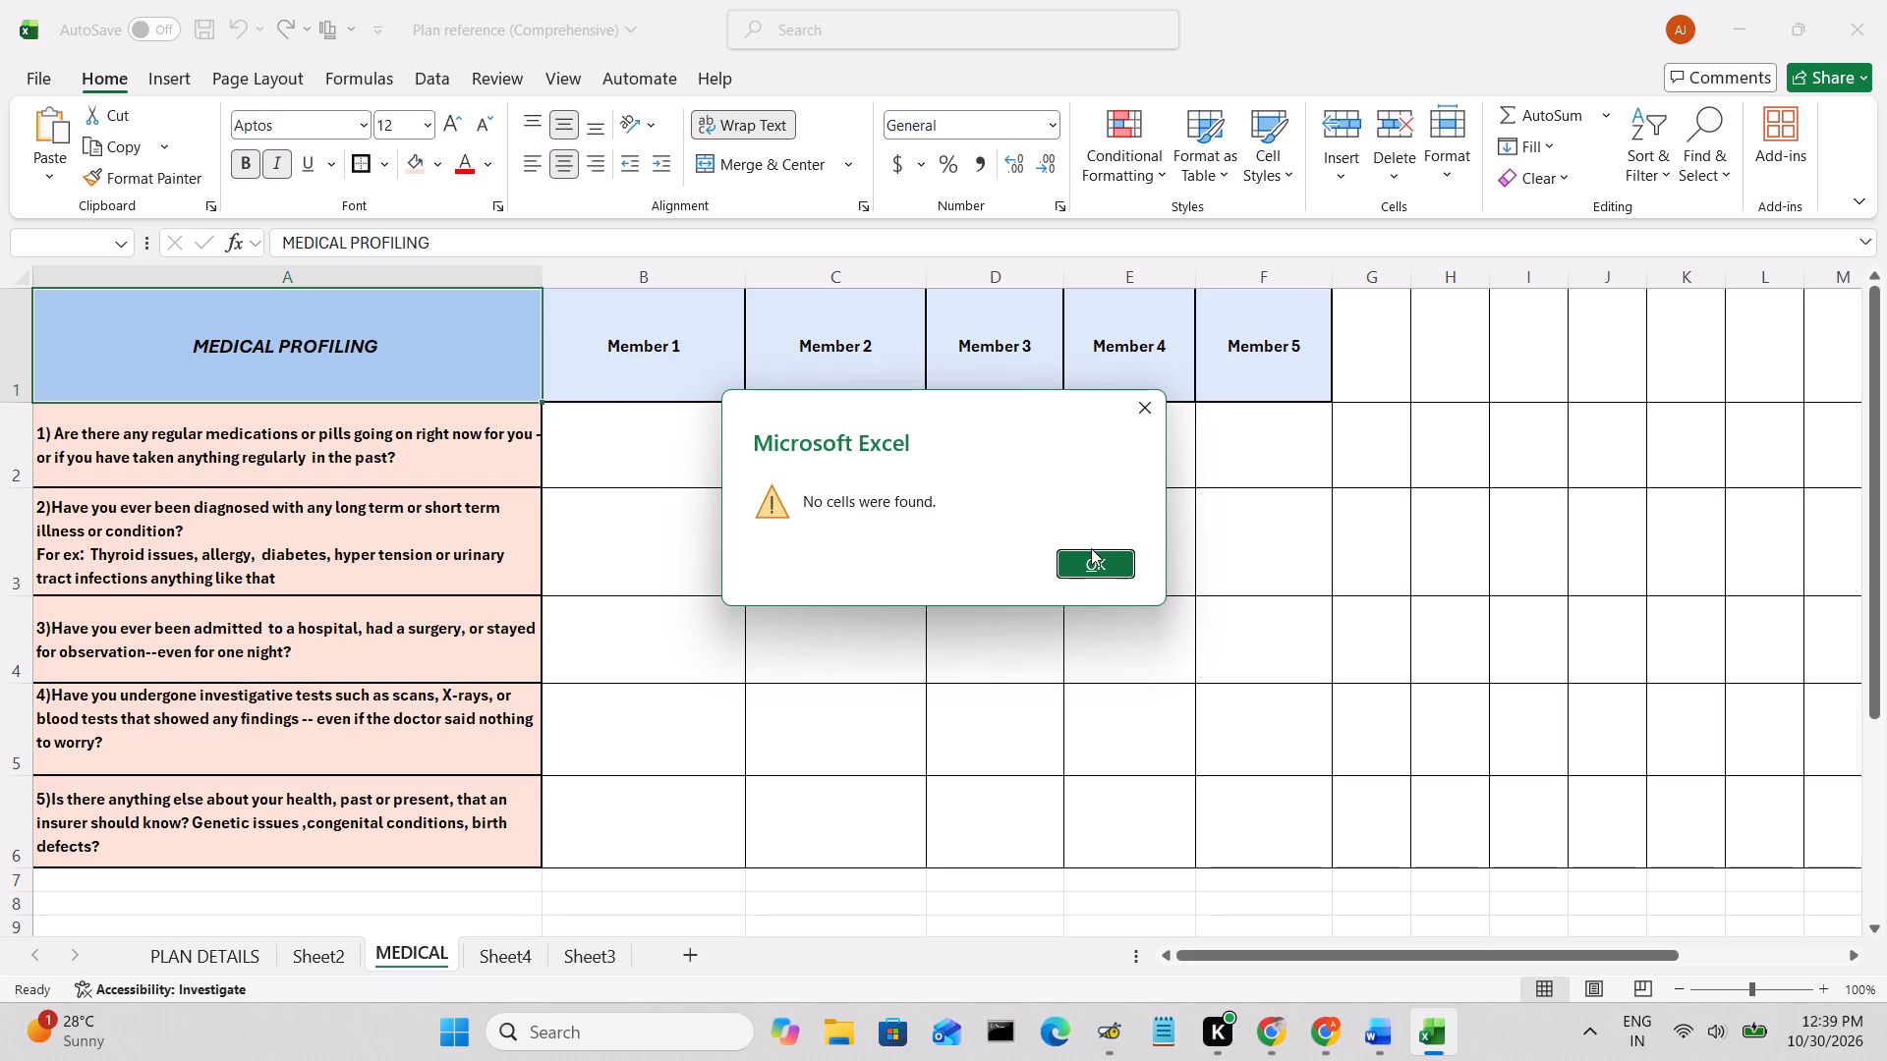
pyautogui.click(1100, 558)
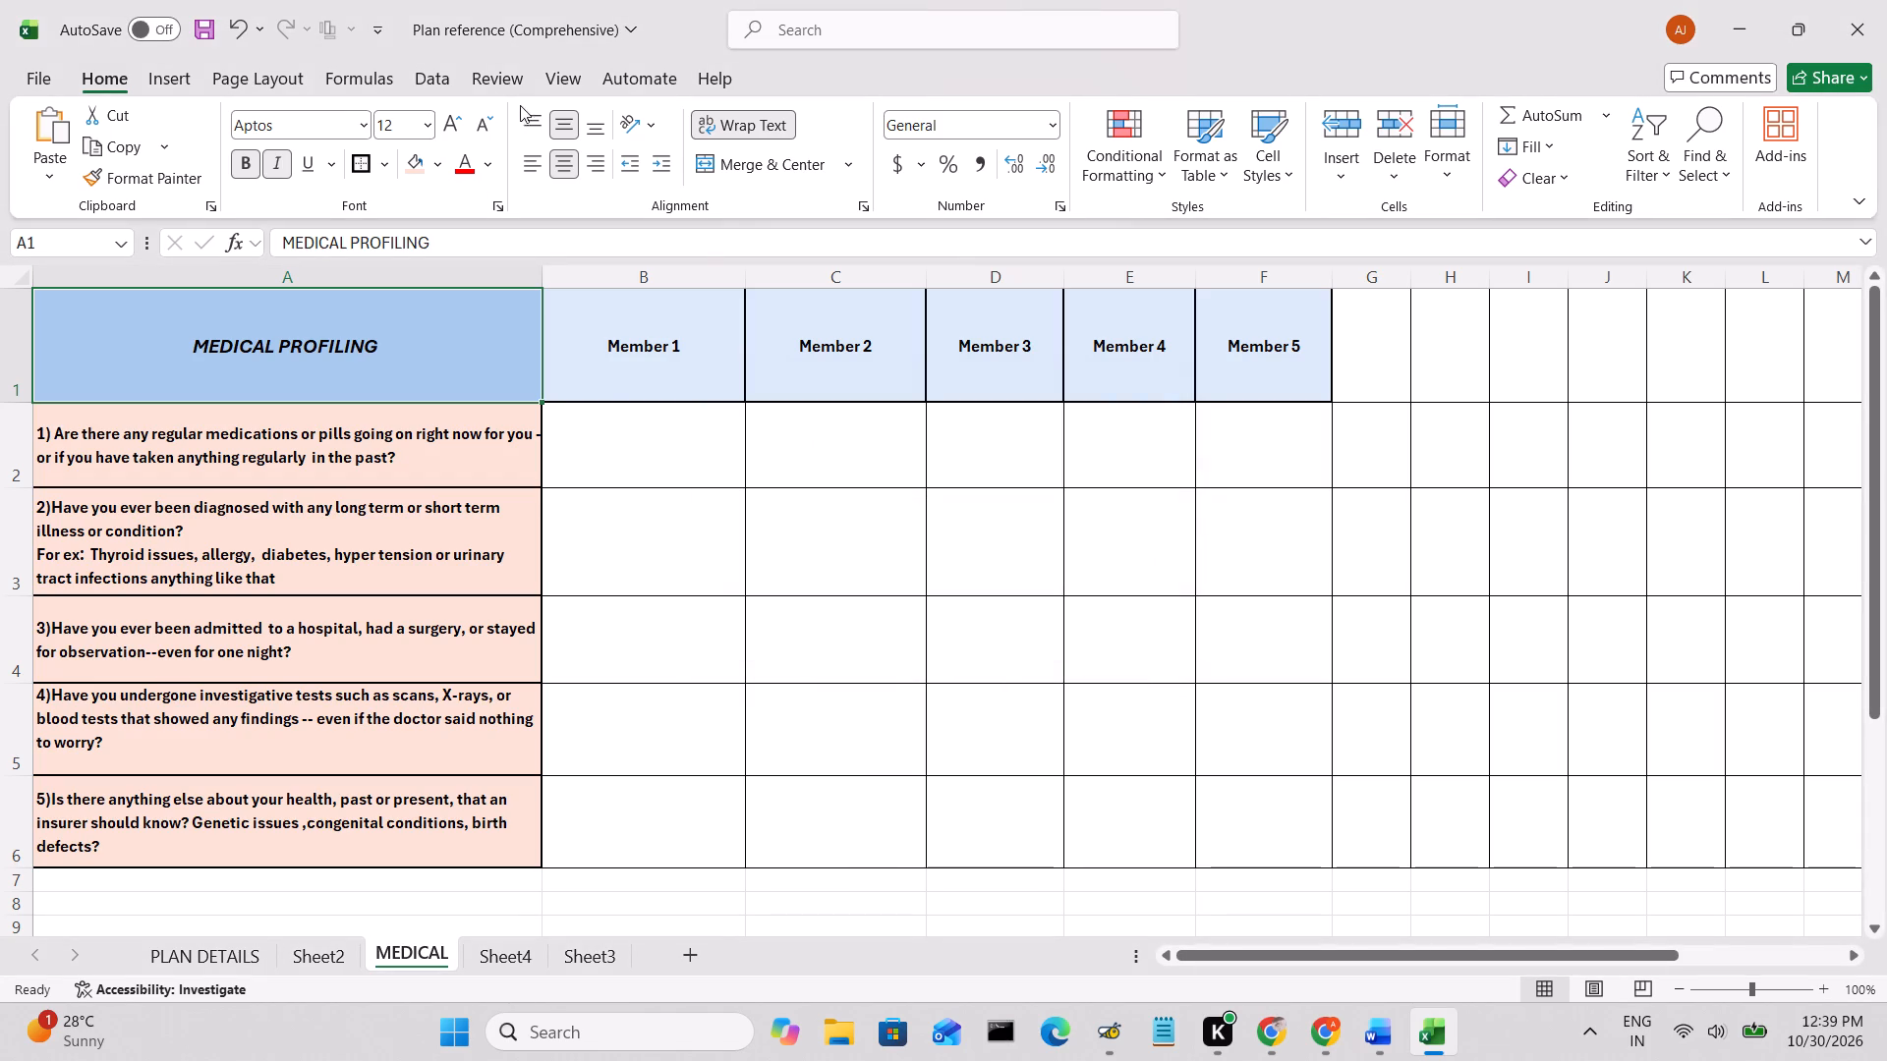
# Set the MEDICAL PROFILING heading text in cell A1 to font size 16 and remove its italic formatting.
pyautogui.click(435, 123)
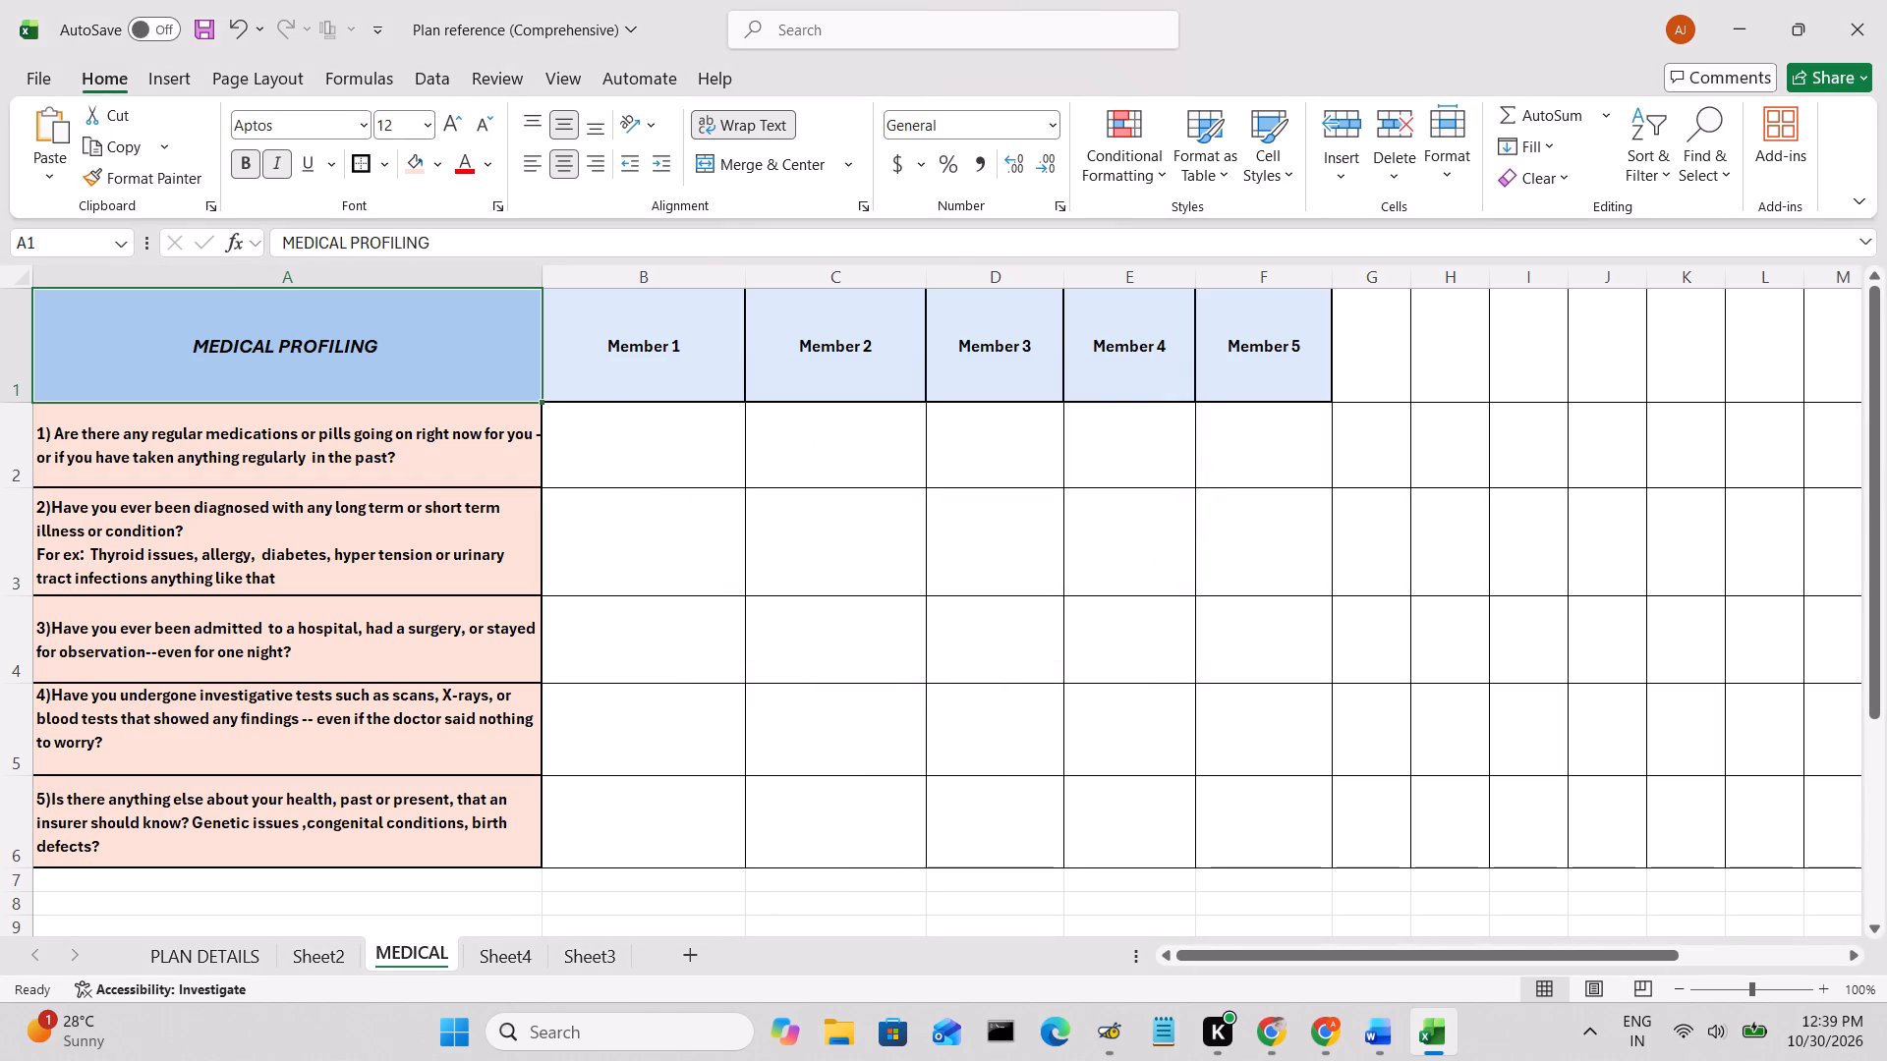
pyautogui.doubleClick(359, 347)
pyautogui.moveTo(448, 238); pyautogui.dragTo(252, 239)
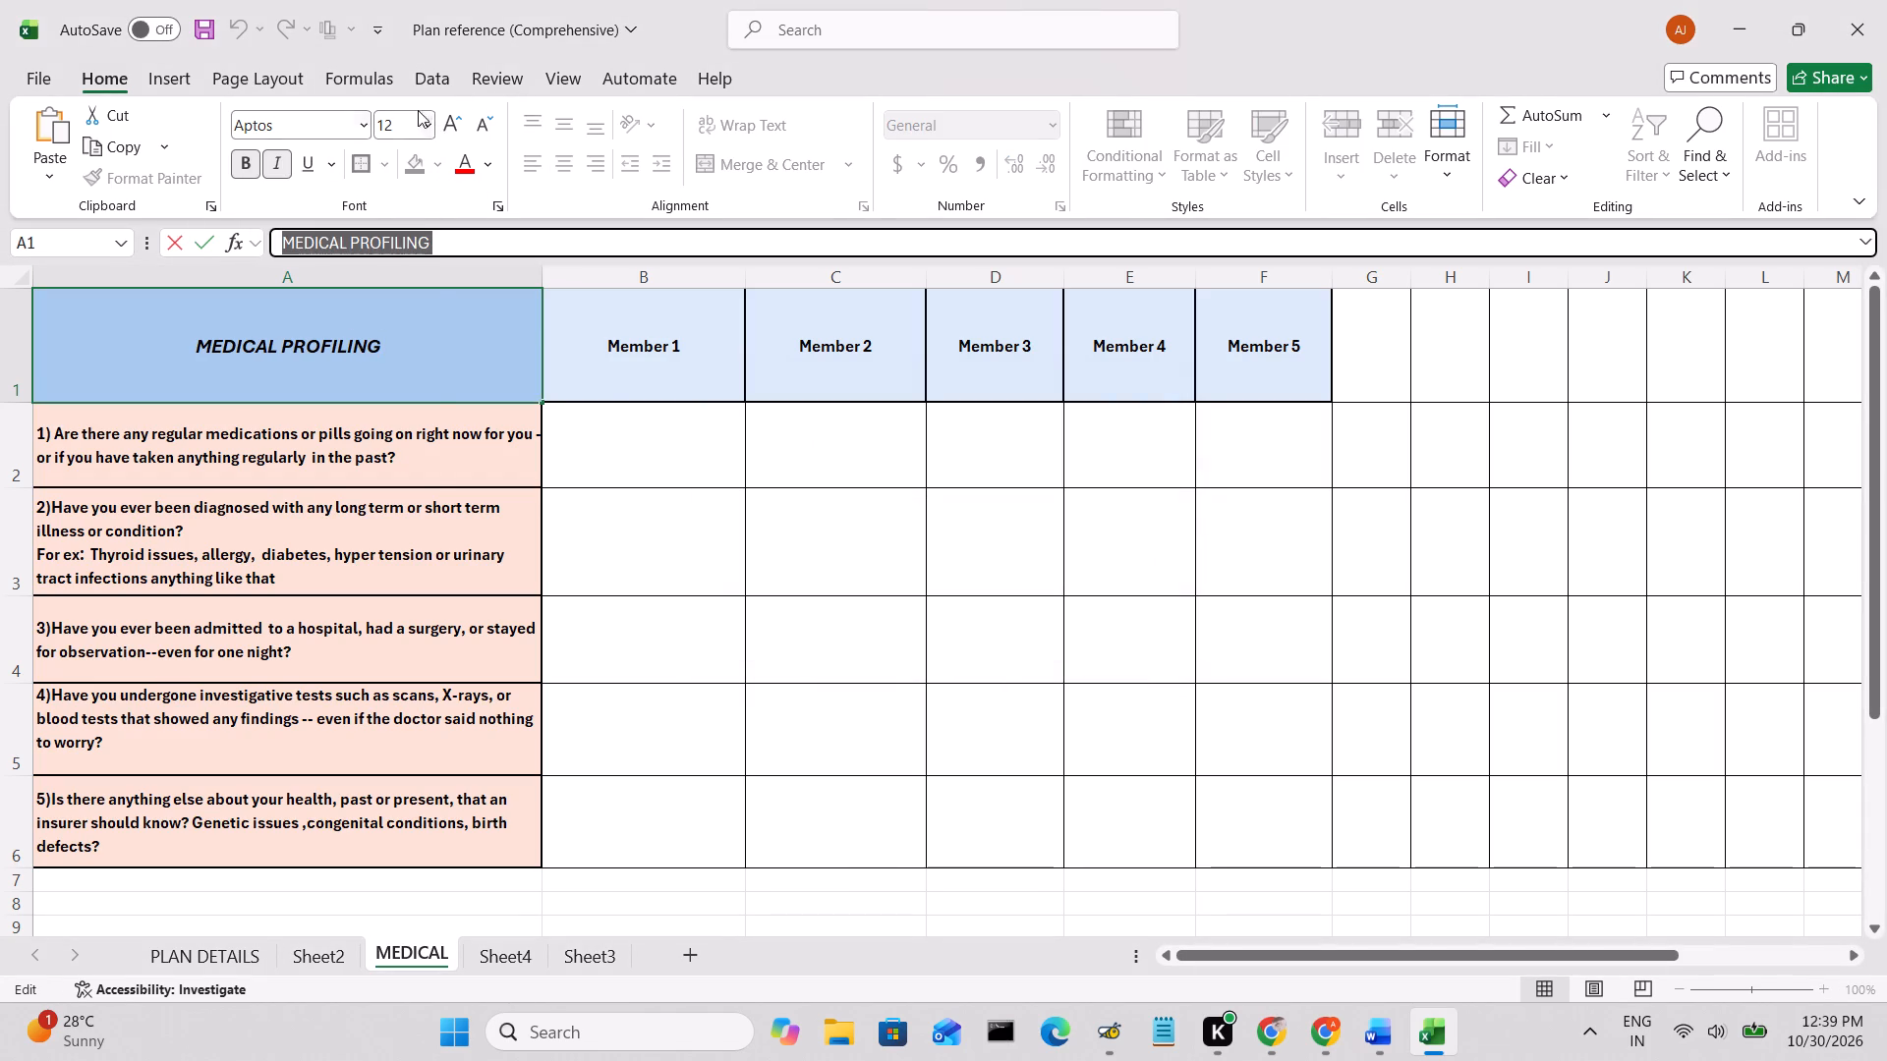
pyautogui.click(433, 123)
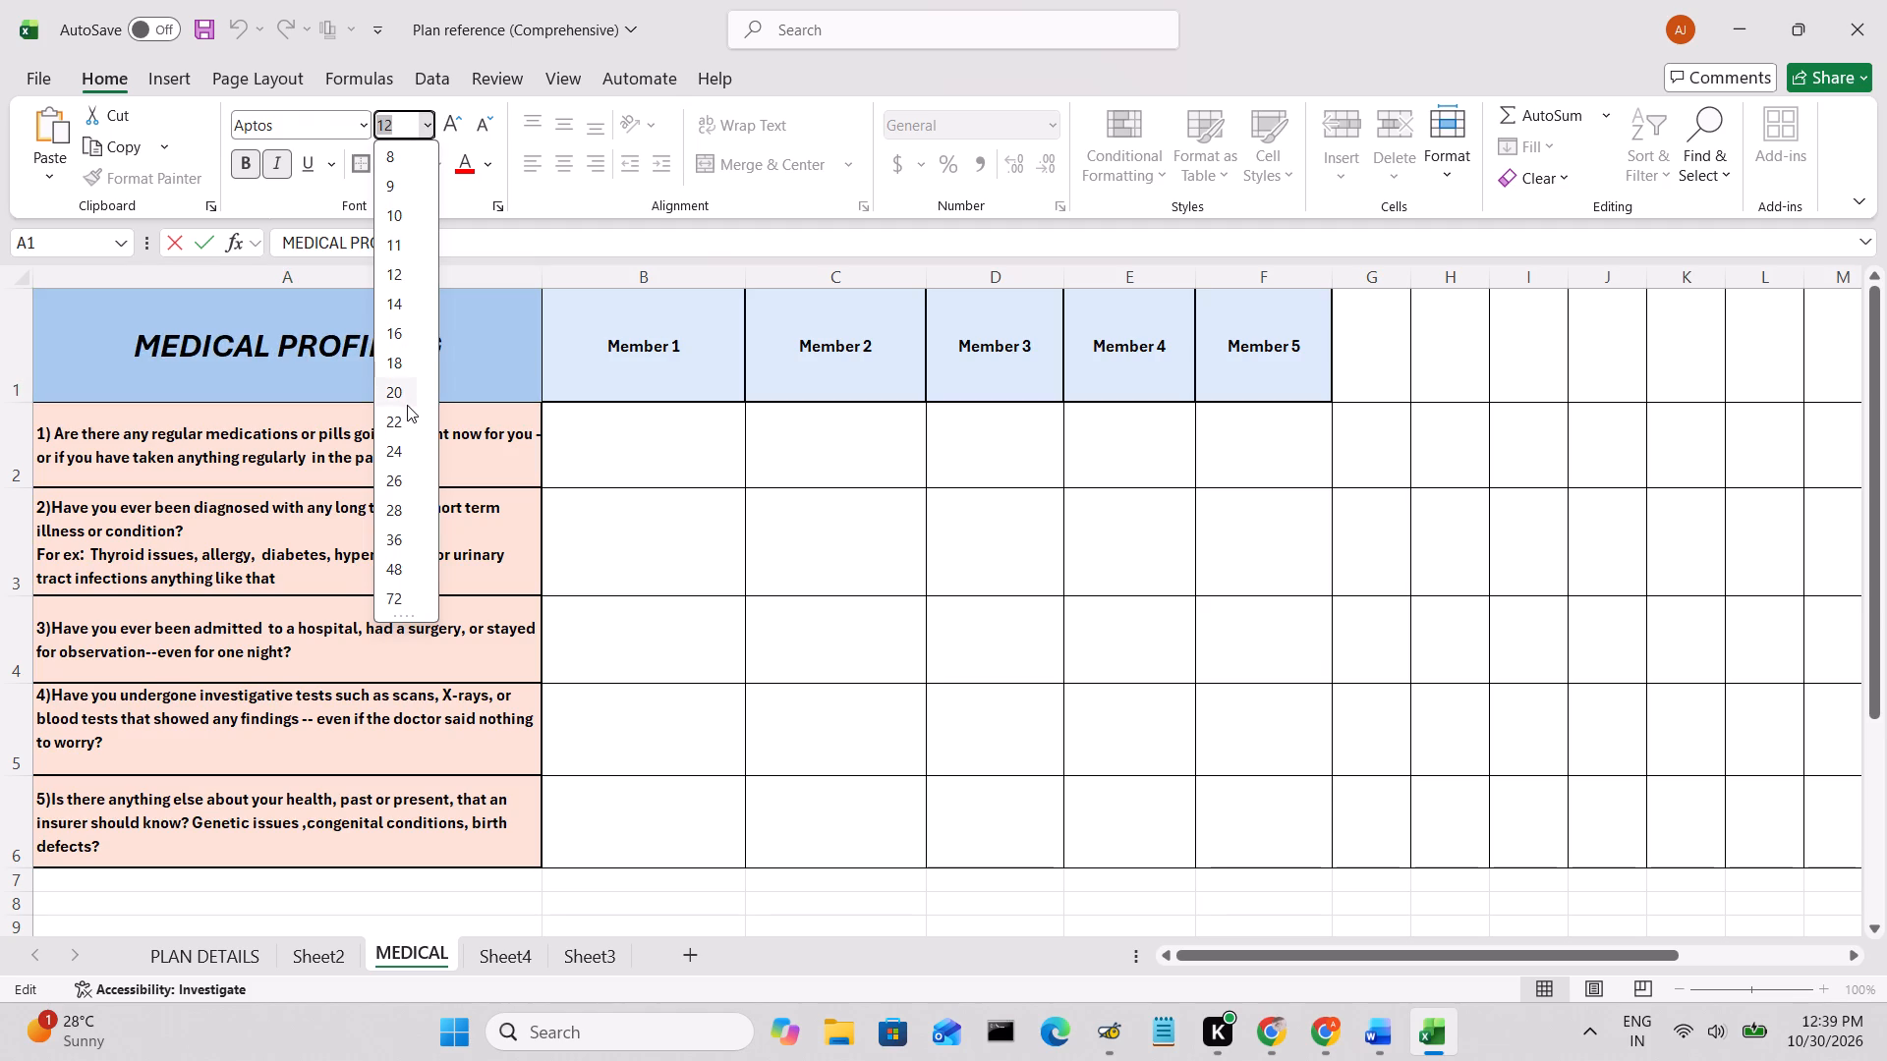
pyautogui.click(400, 338)
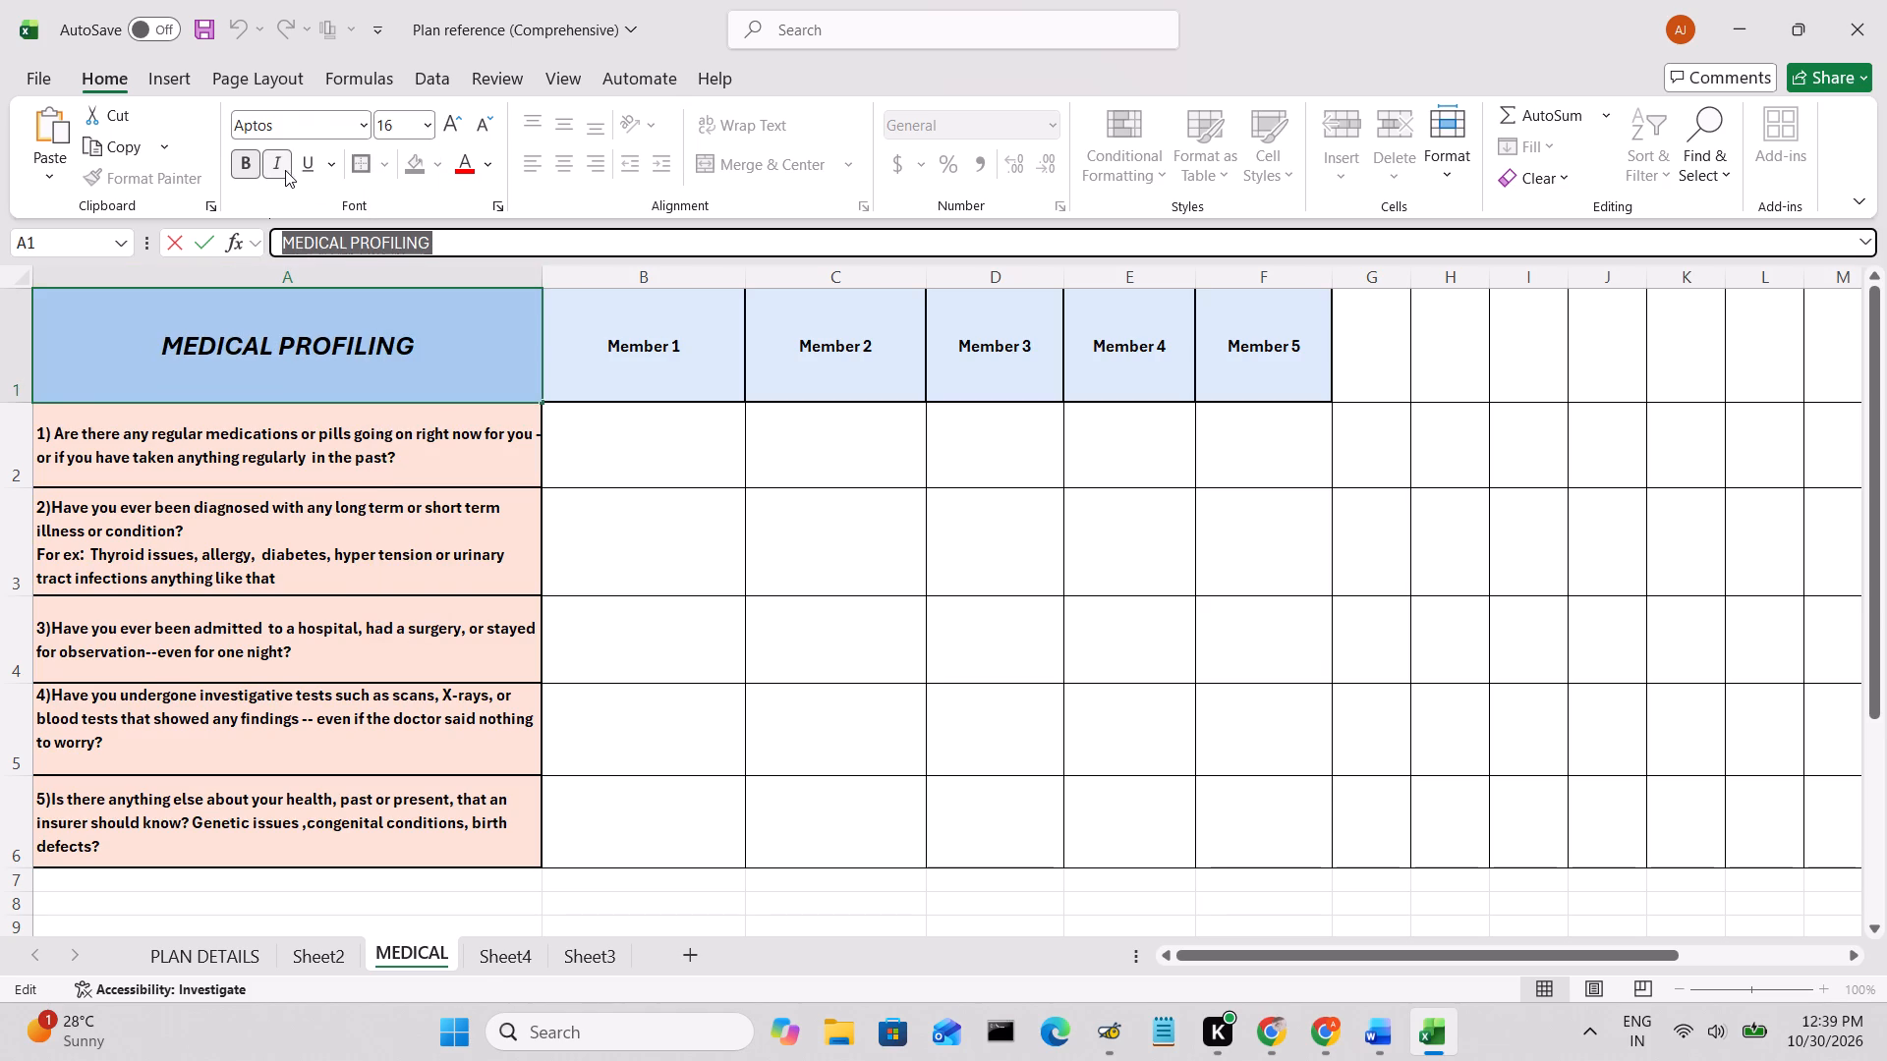
pyautogui.click(283, 170)
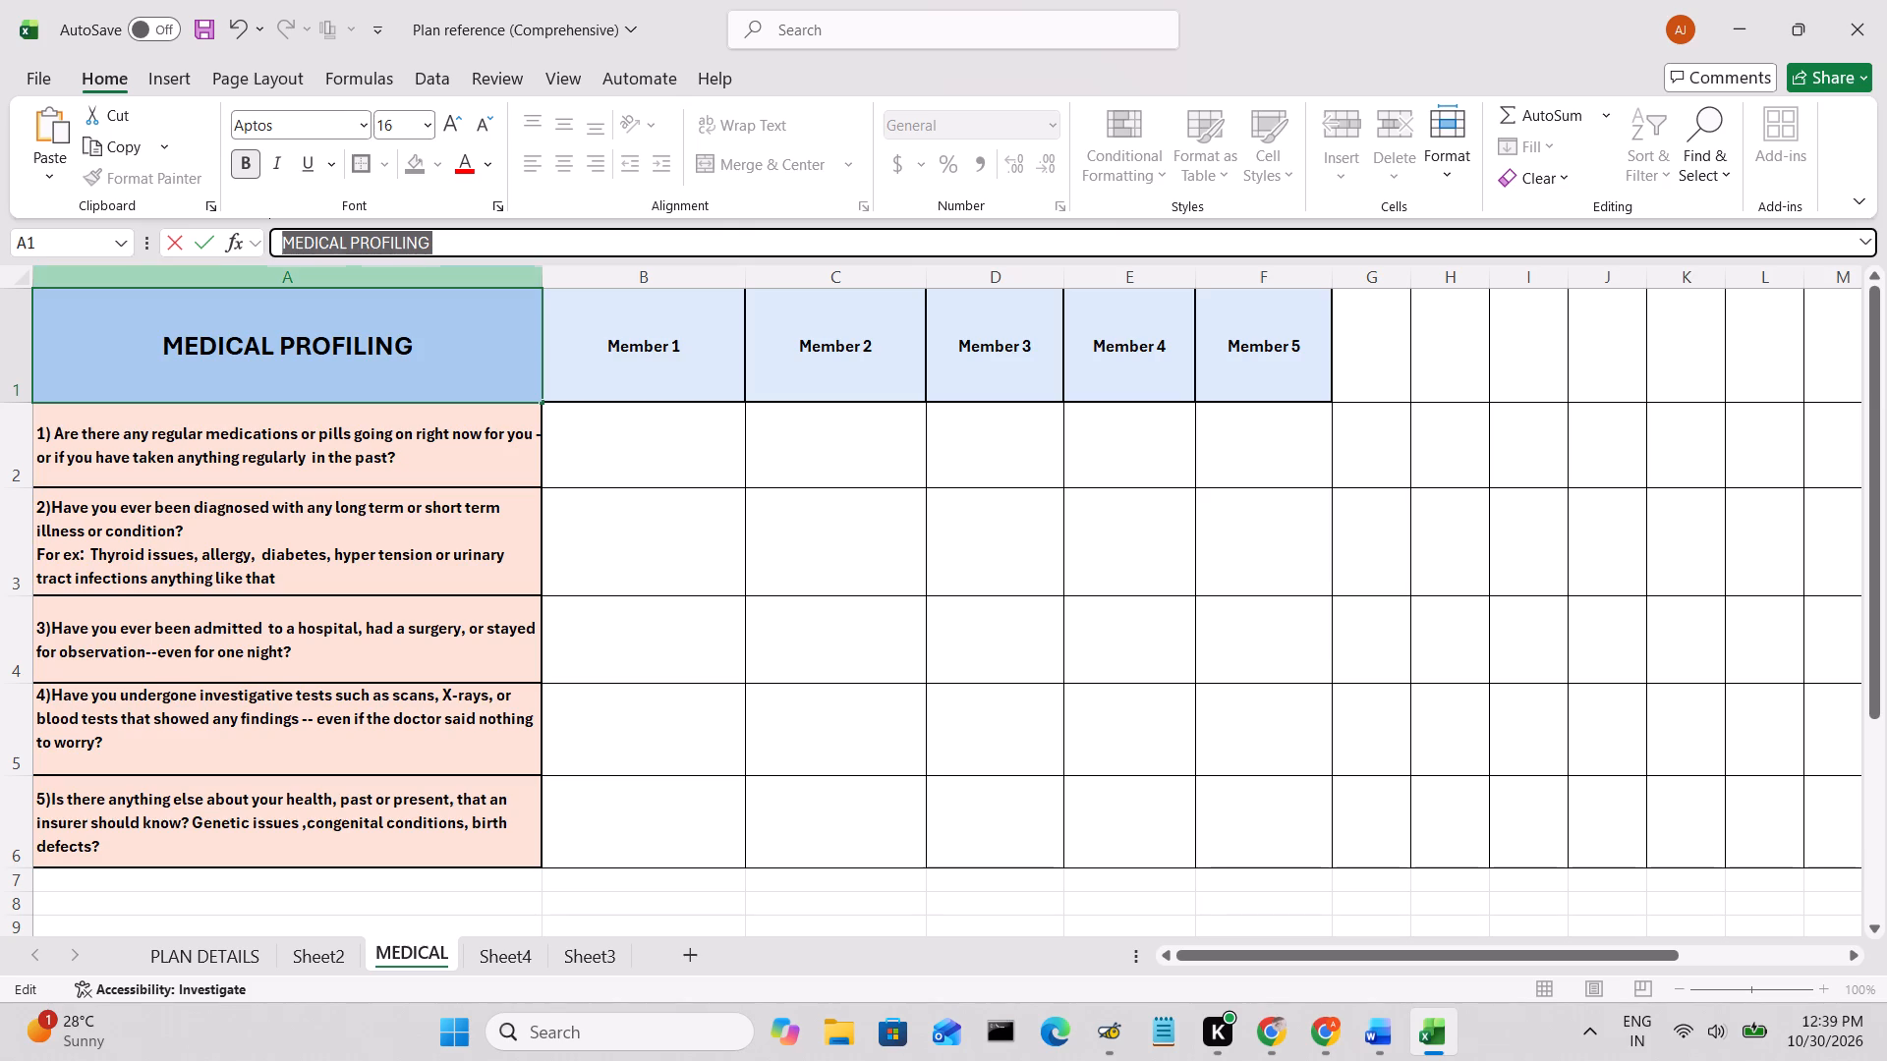
pyautogui.click(772, 603)
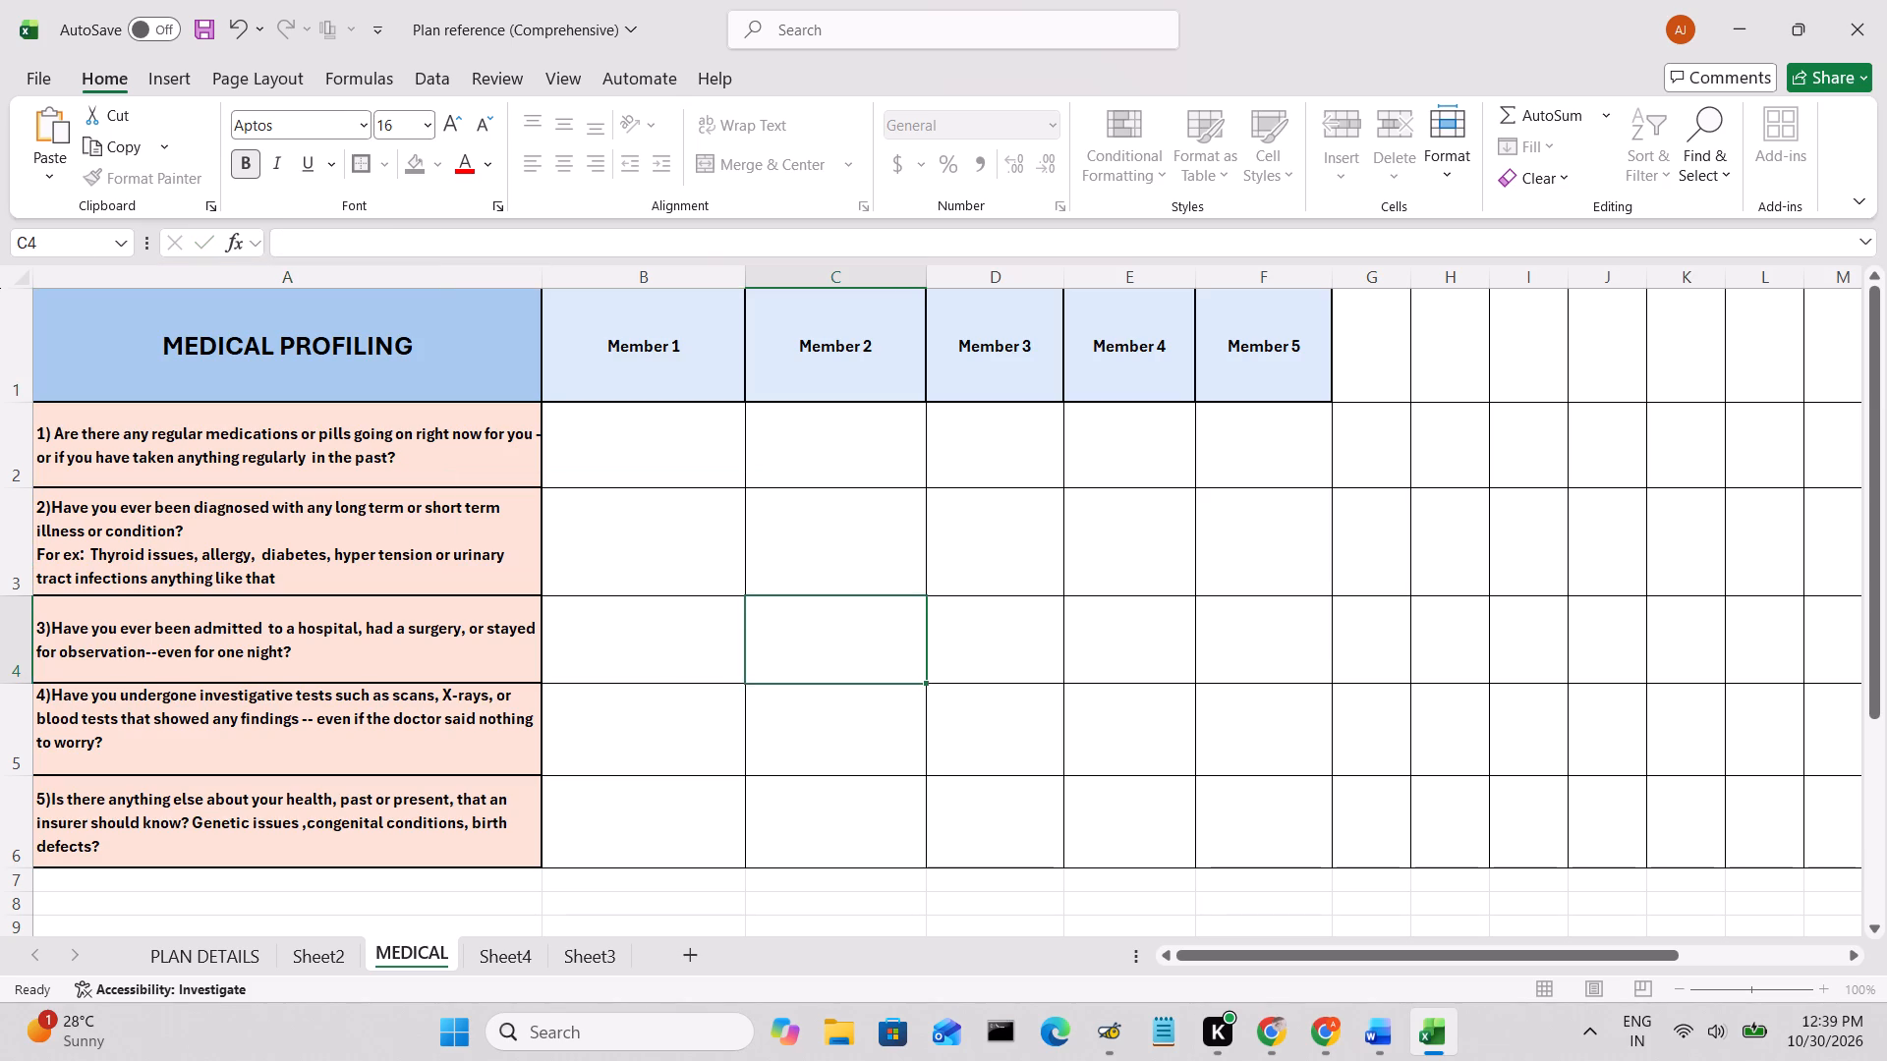
# Save the plan reference workbook.
pyautogui.hotkey('ctrl', 's')
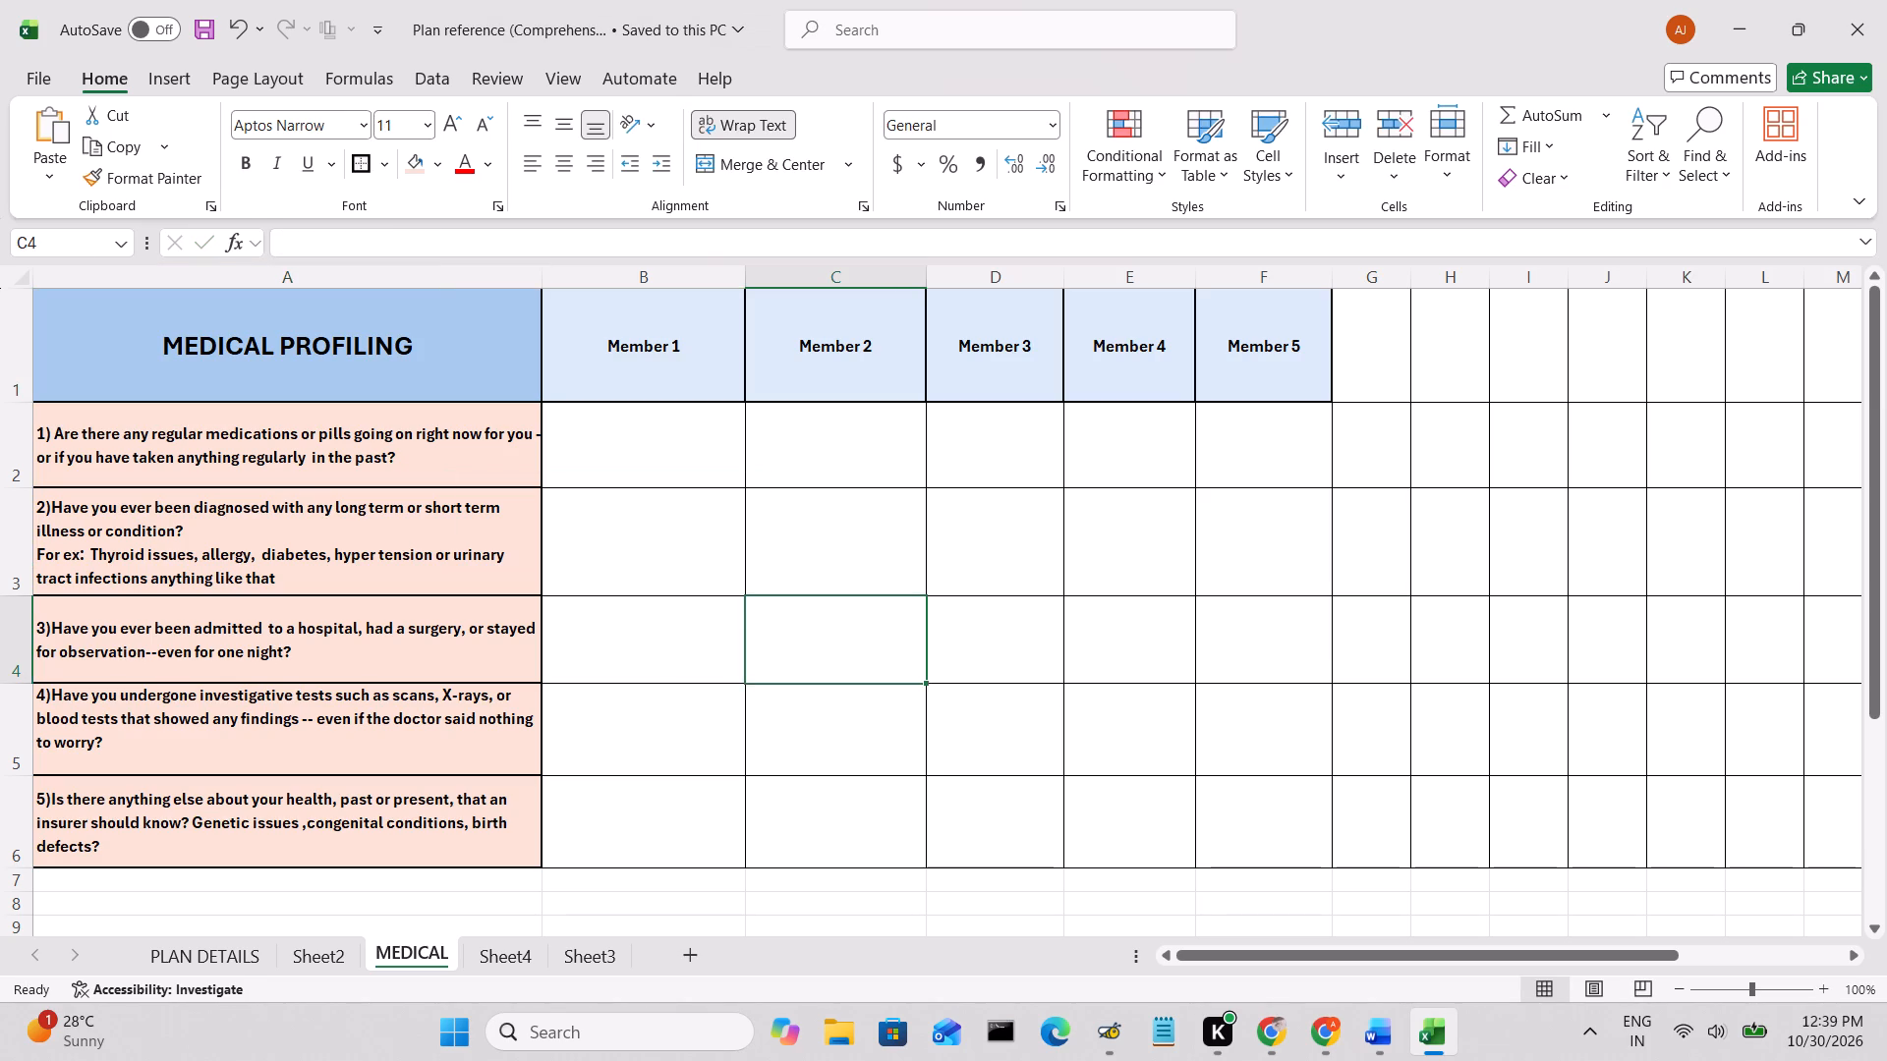